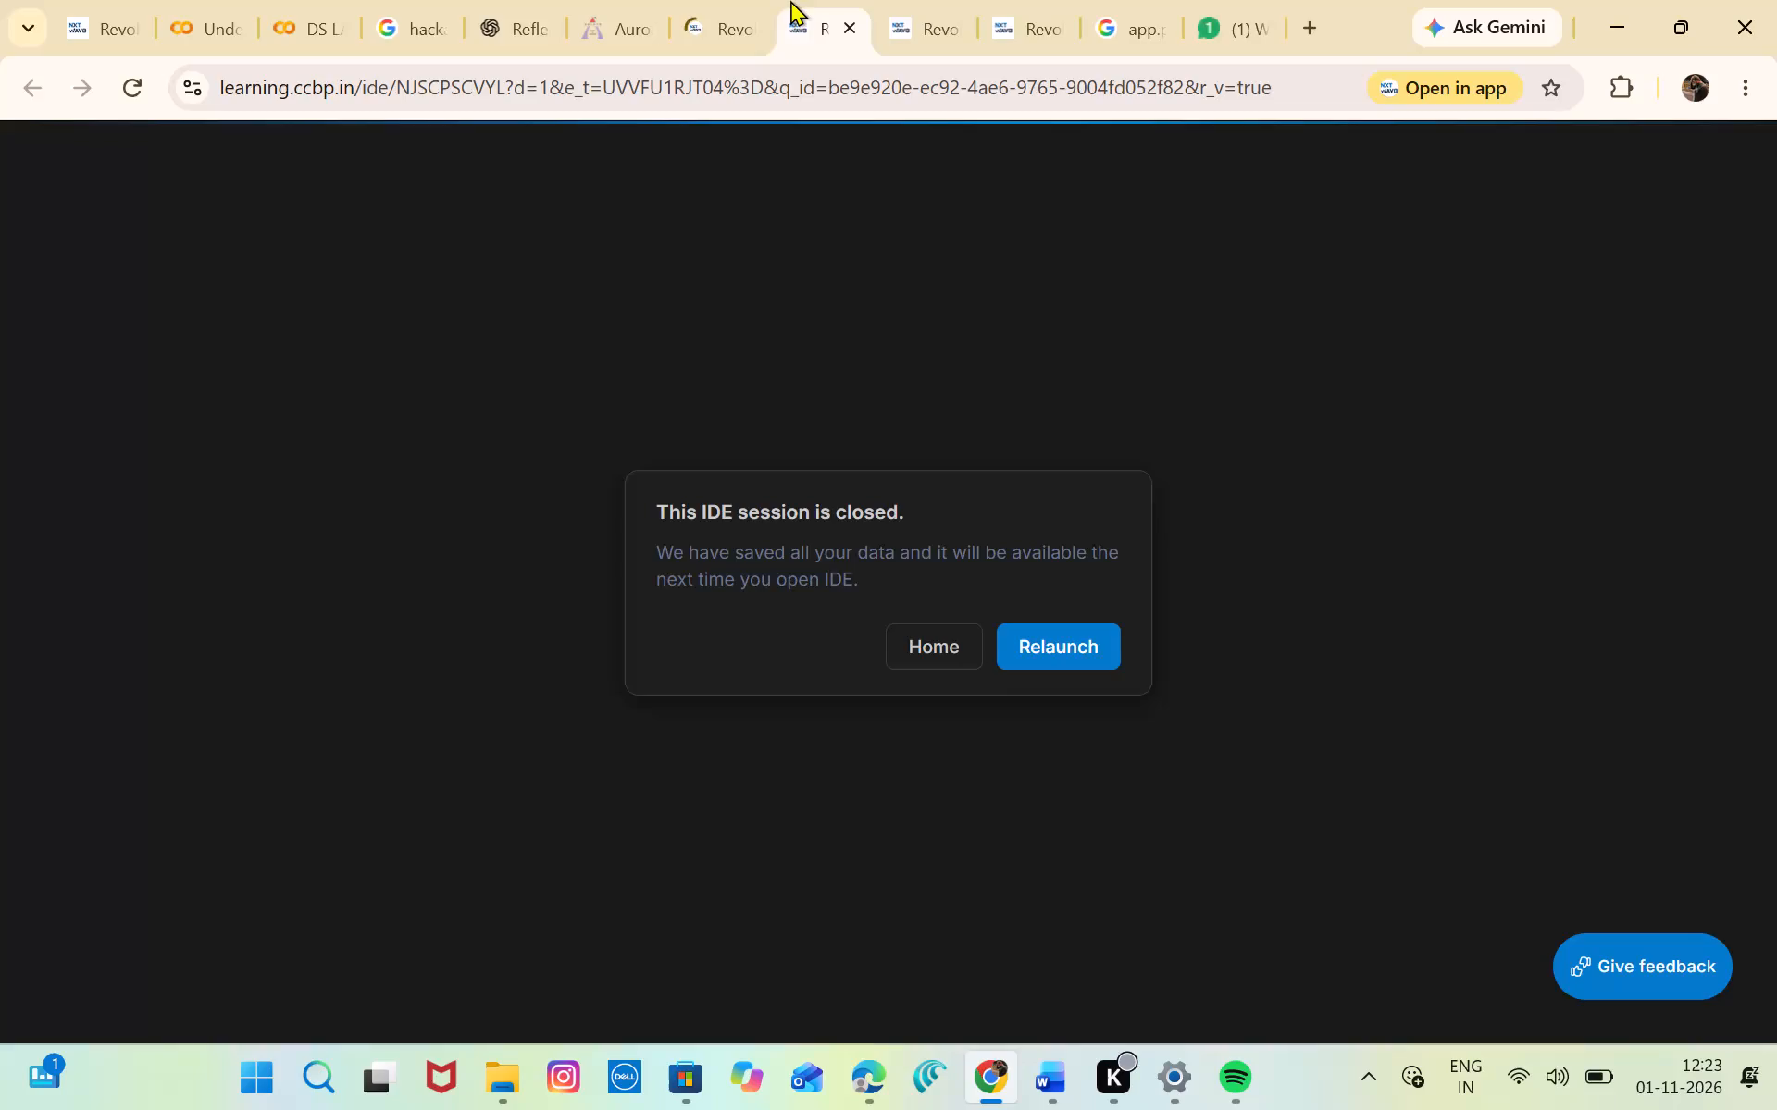
# Complete the Face ID verification on the learning portal's coding question page.
pyautogui.click(686, 1)
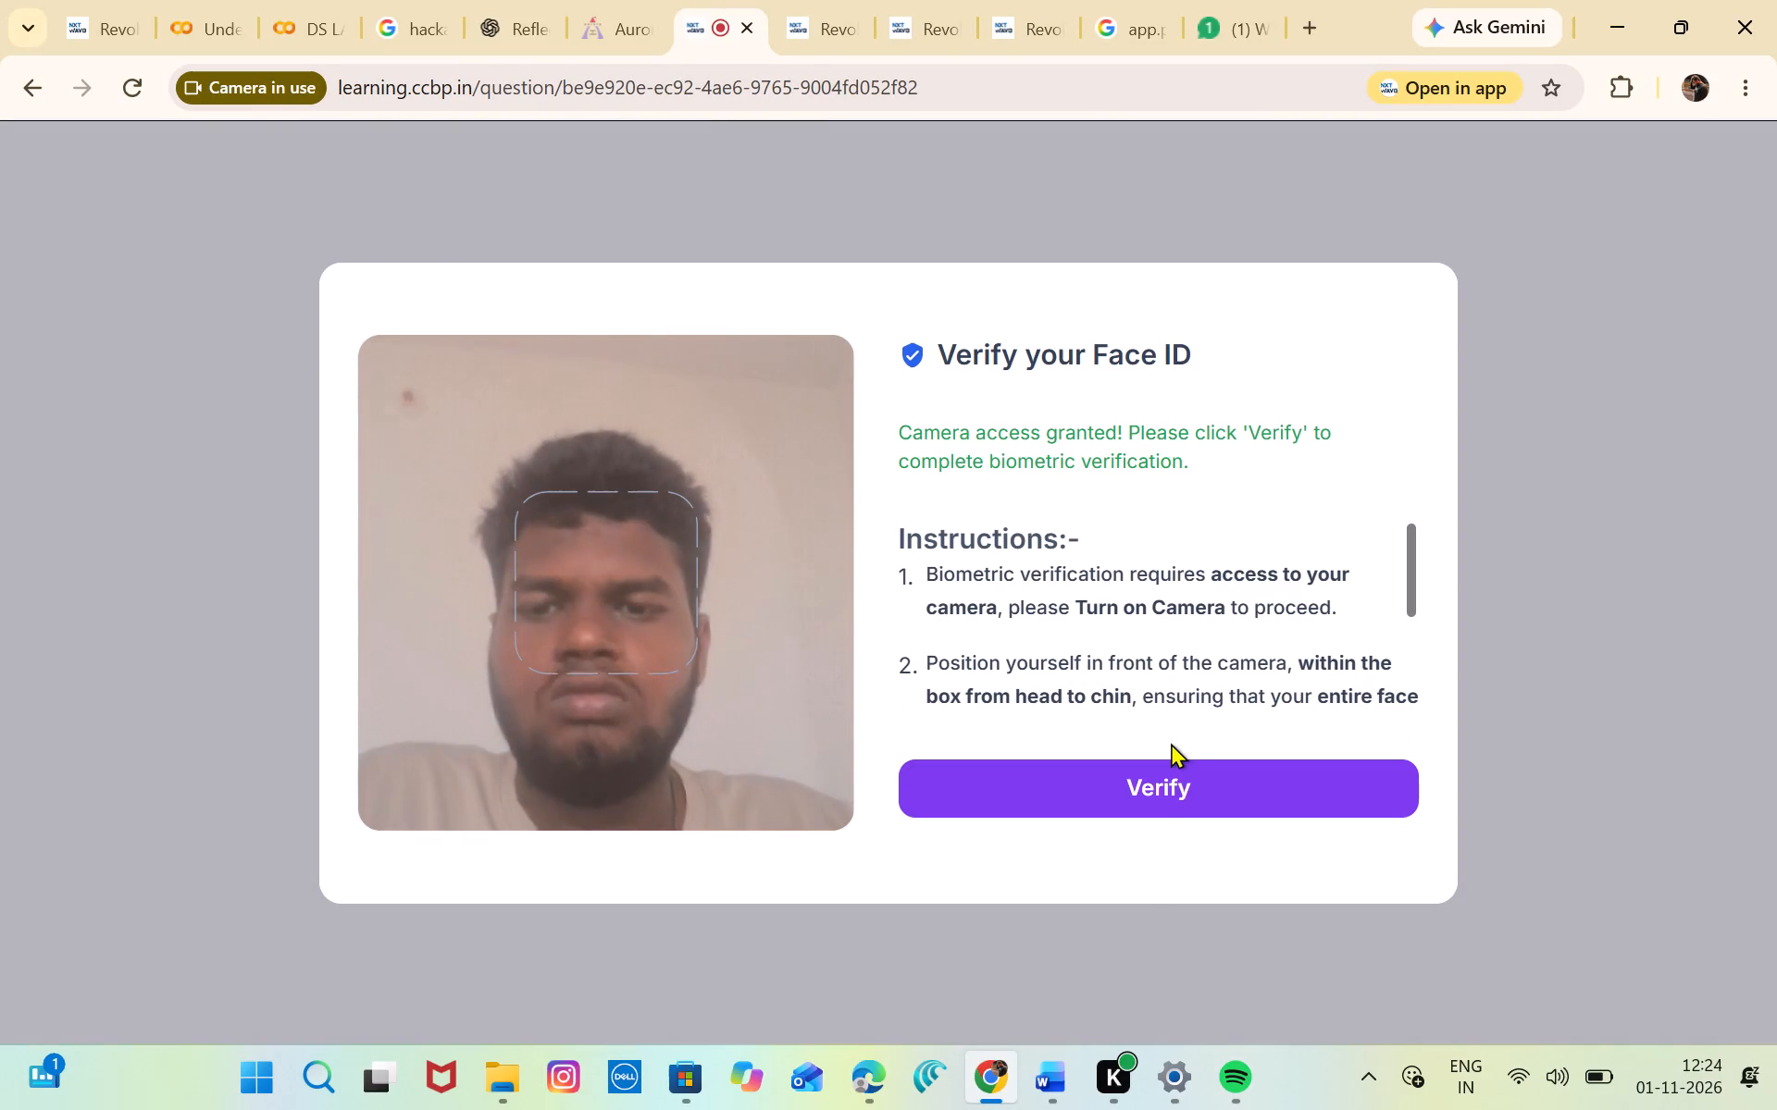
pyautogui.click(1153, 802)
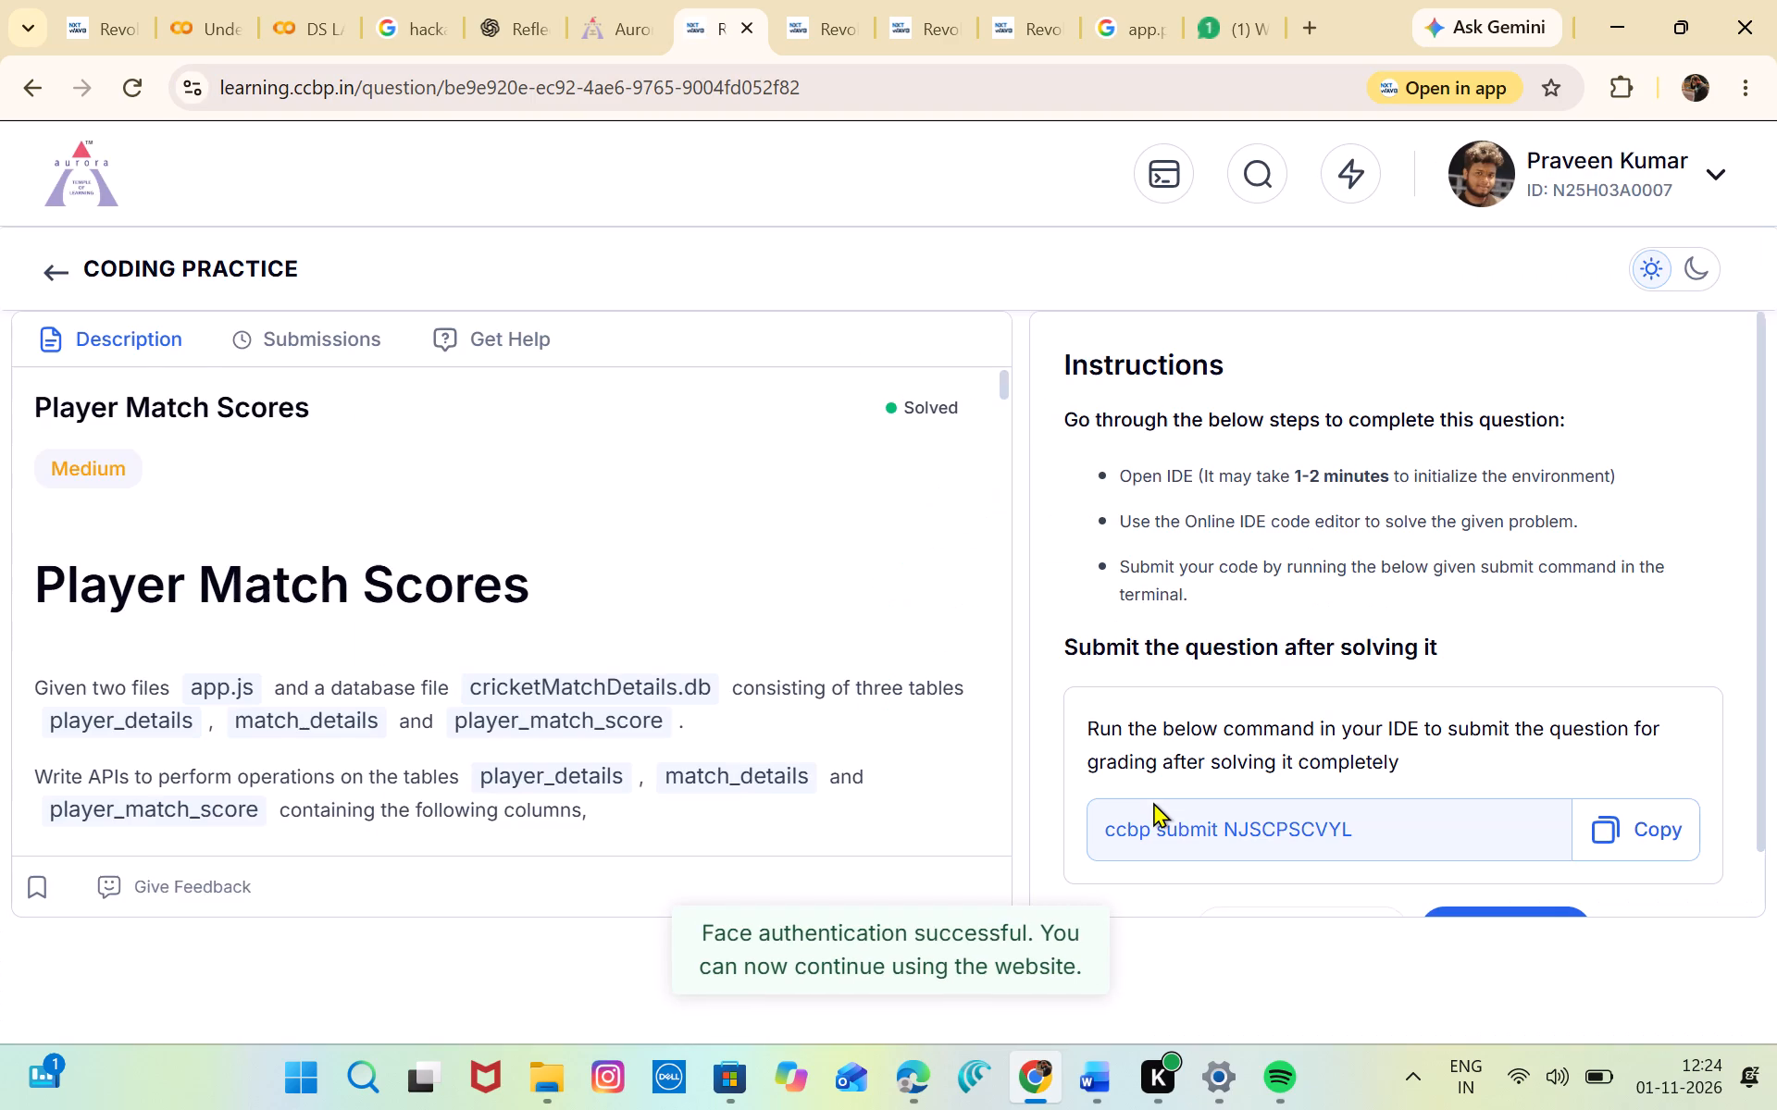
# Look over the Player Match Scores question and return to the learning portal's home page.
pyautogui.scroll(-2, 864, 596)
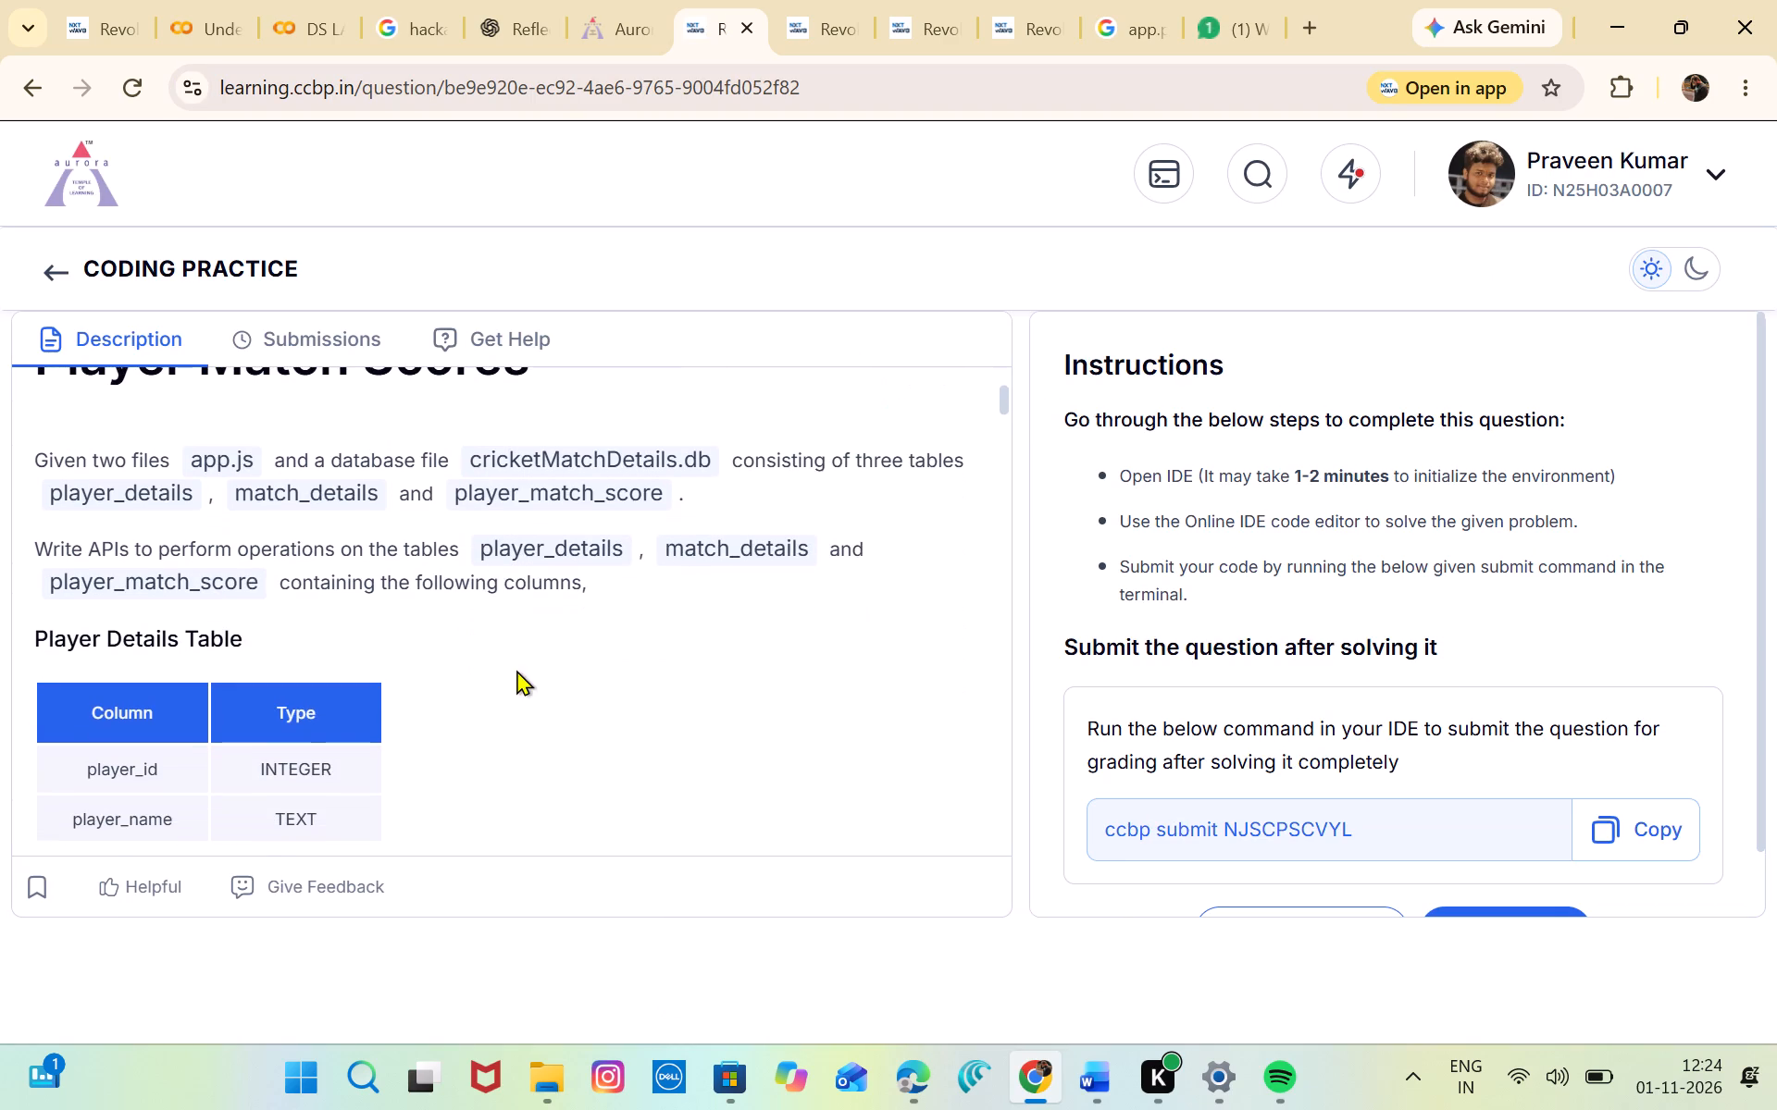
pyautogui.click(53, 265)
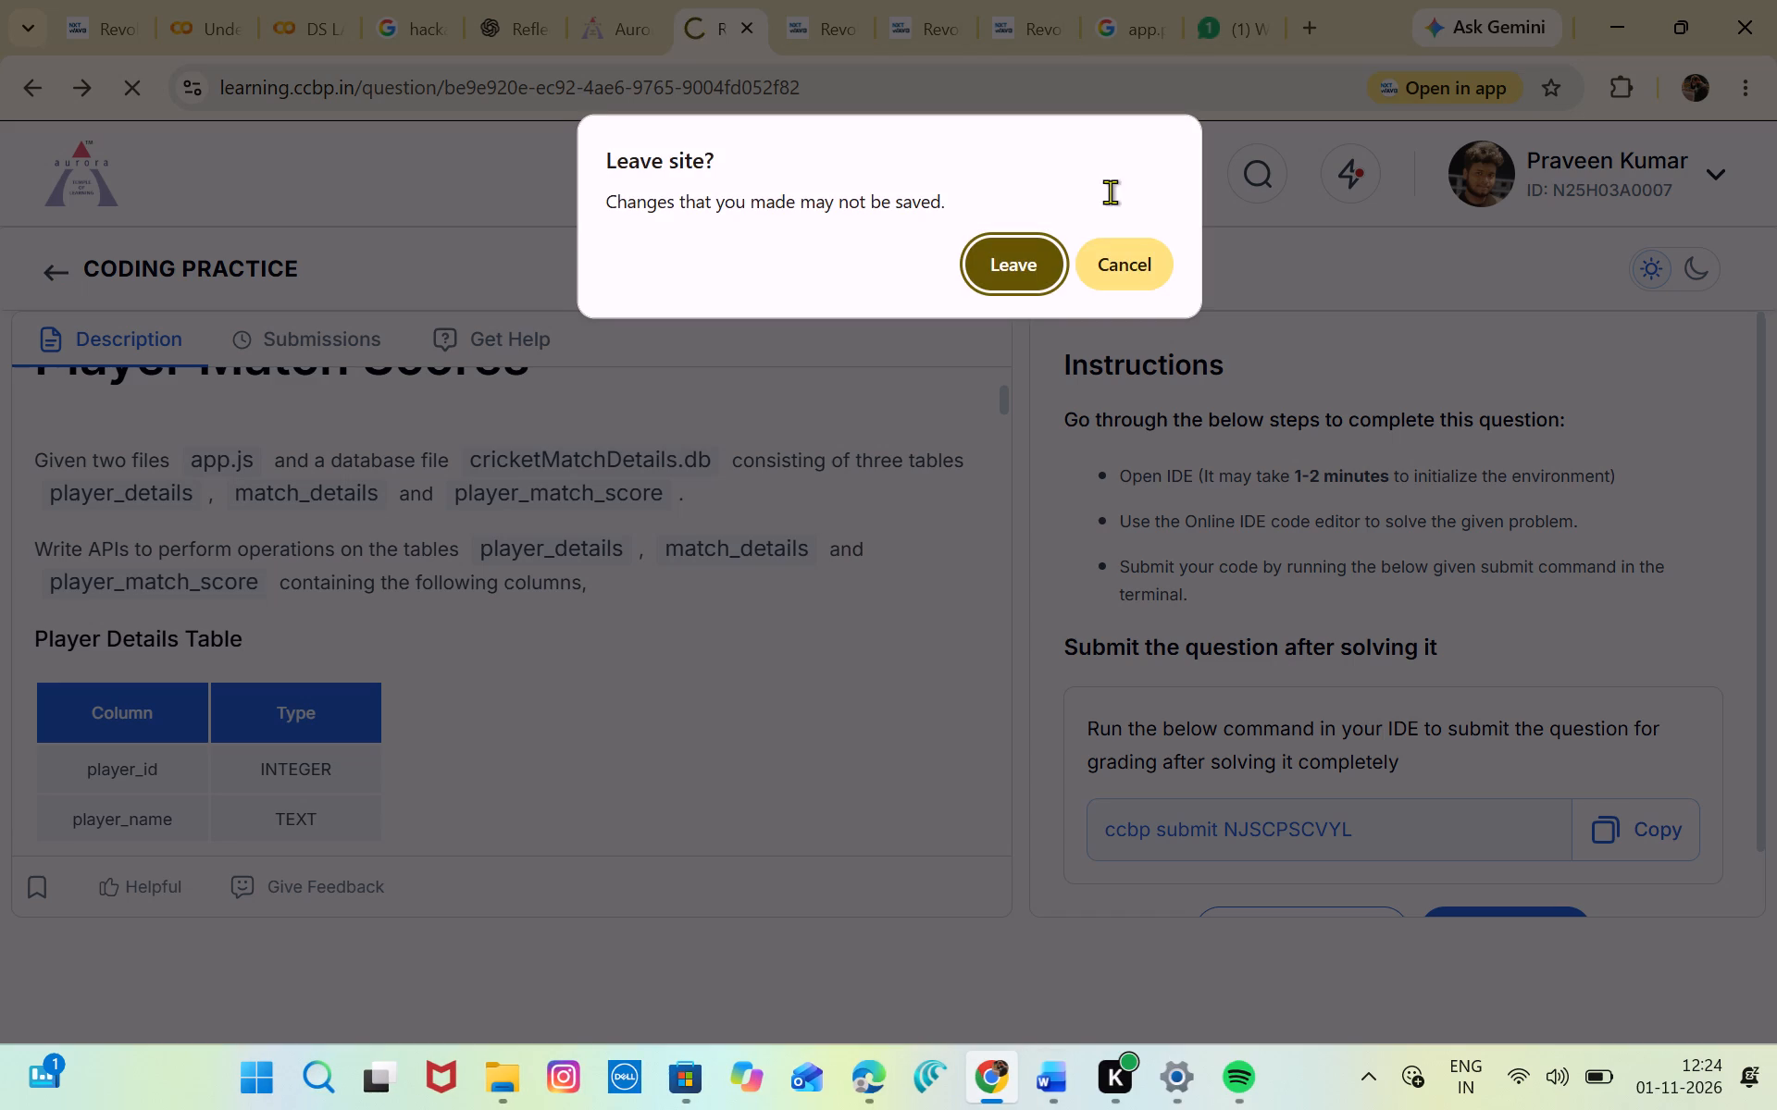
pyautogui.click(1110, 257)
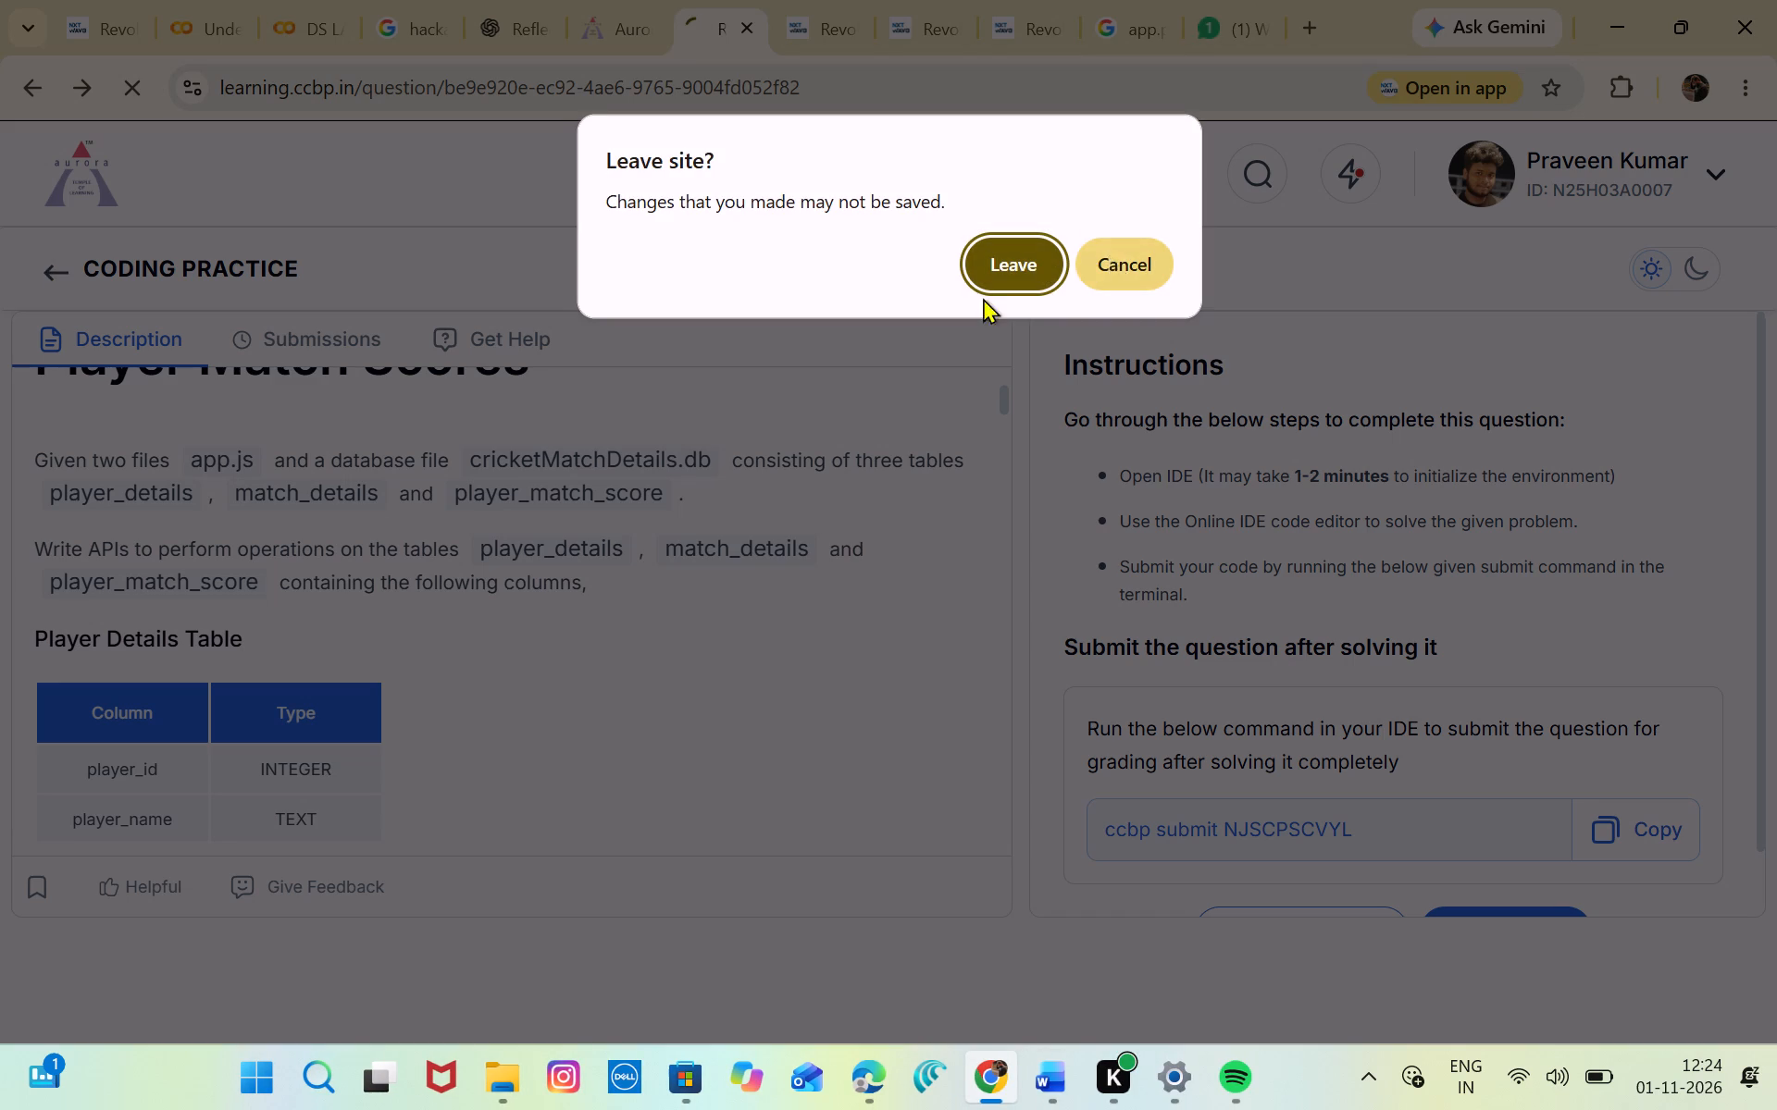
pyautogui.click(66, 182)
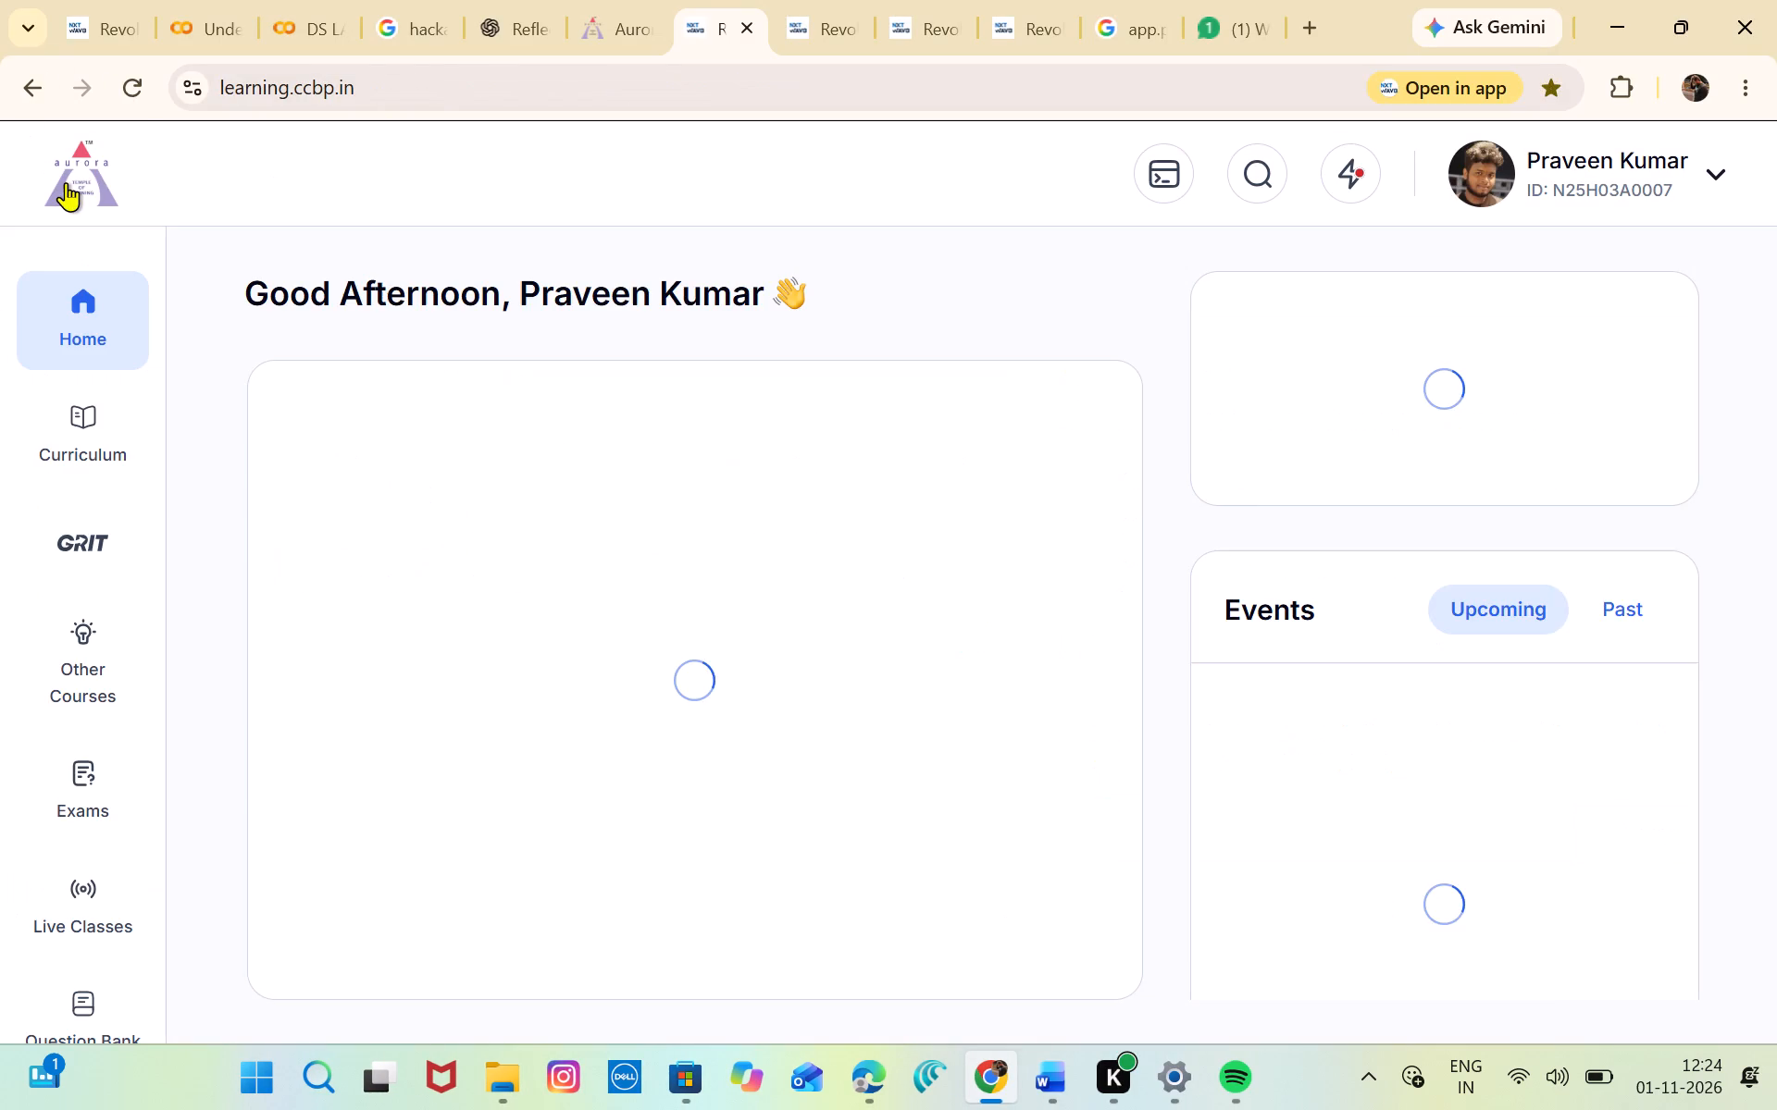
# Open the Cricket Team question from the Coding Practice of SQLite and Database Operations.
pyautogui.scroll(2, 891, 627)
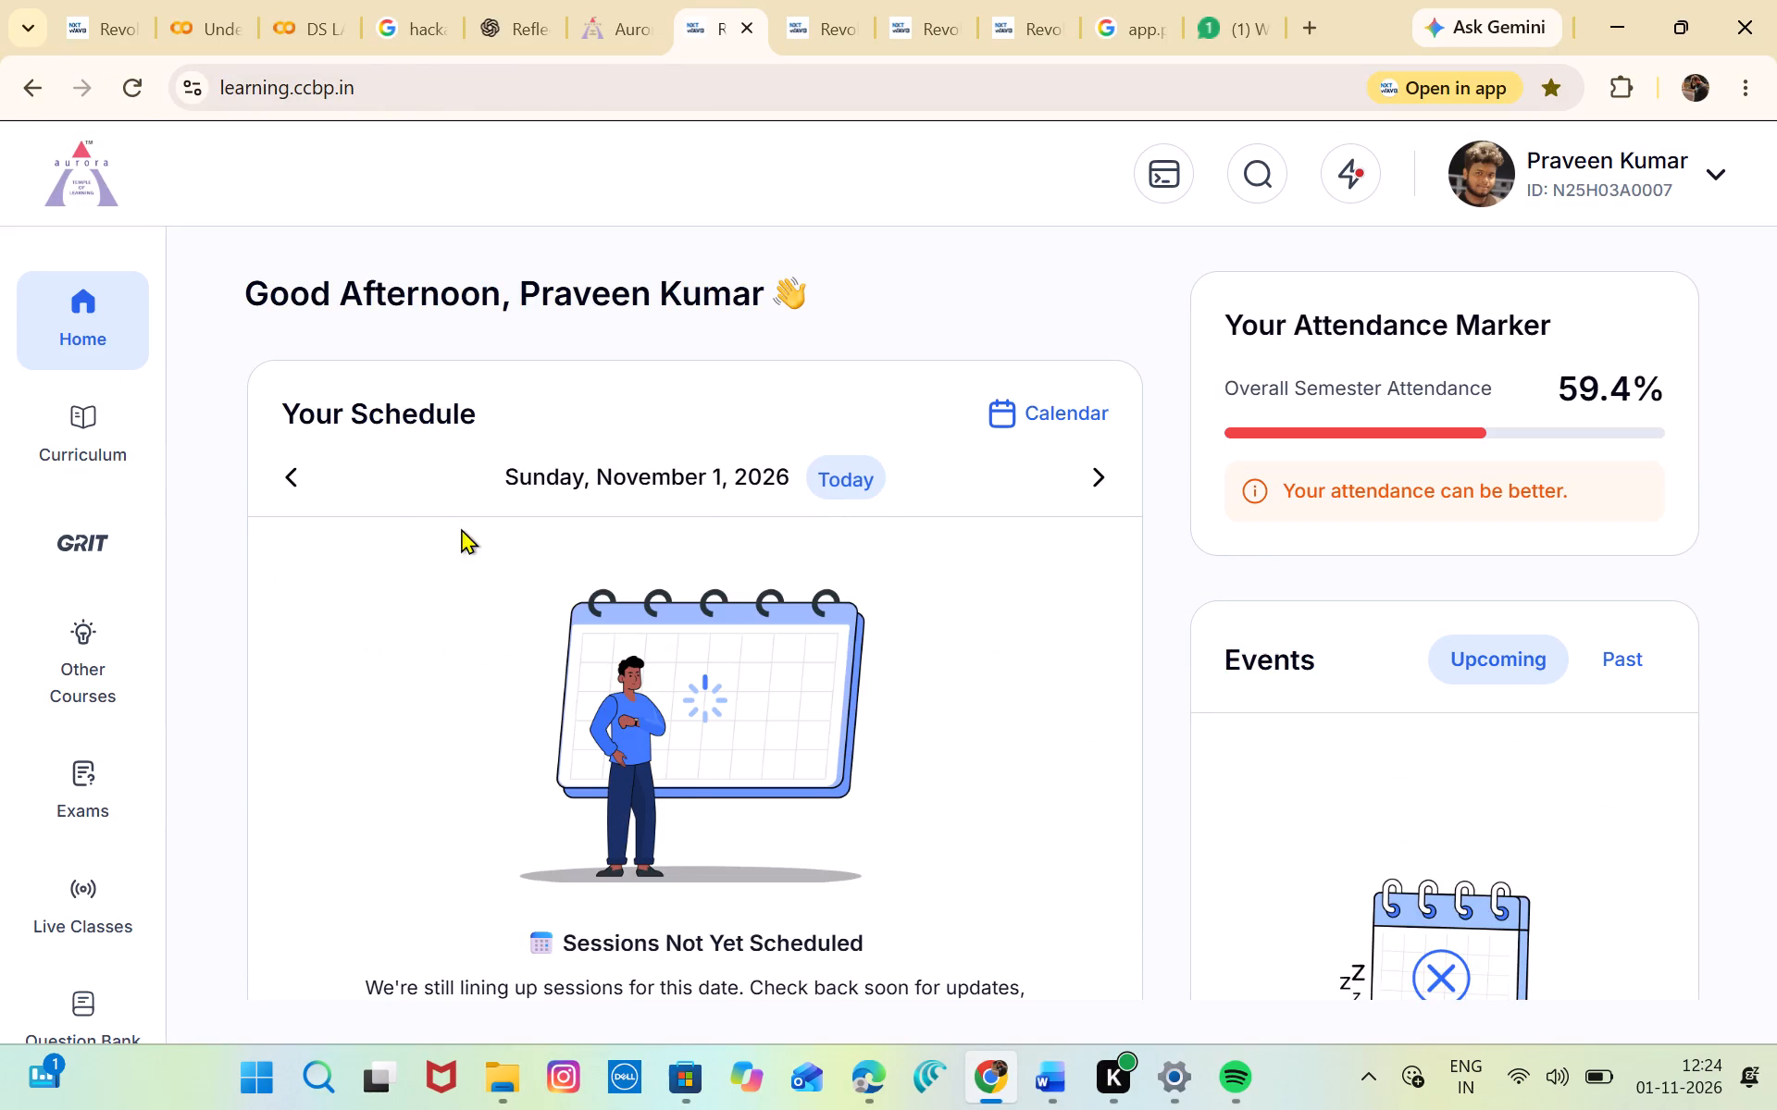
pyautogui.click(697, 525)
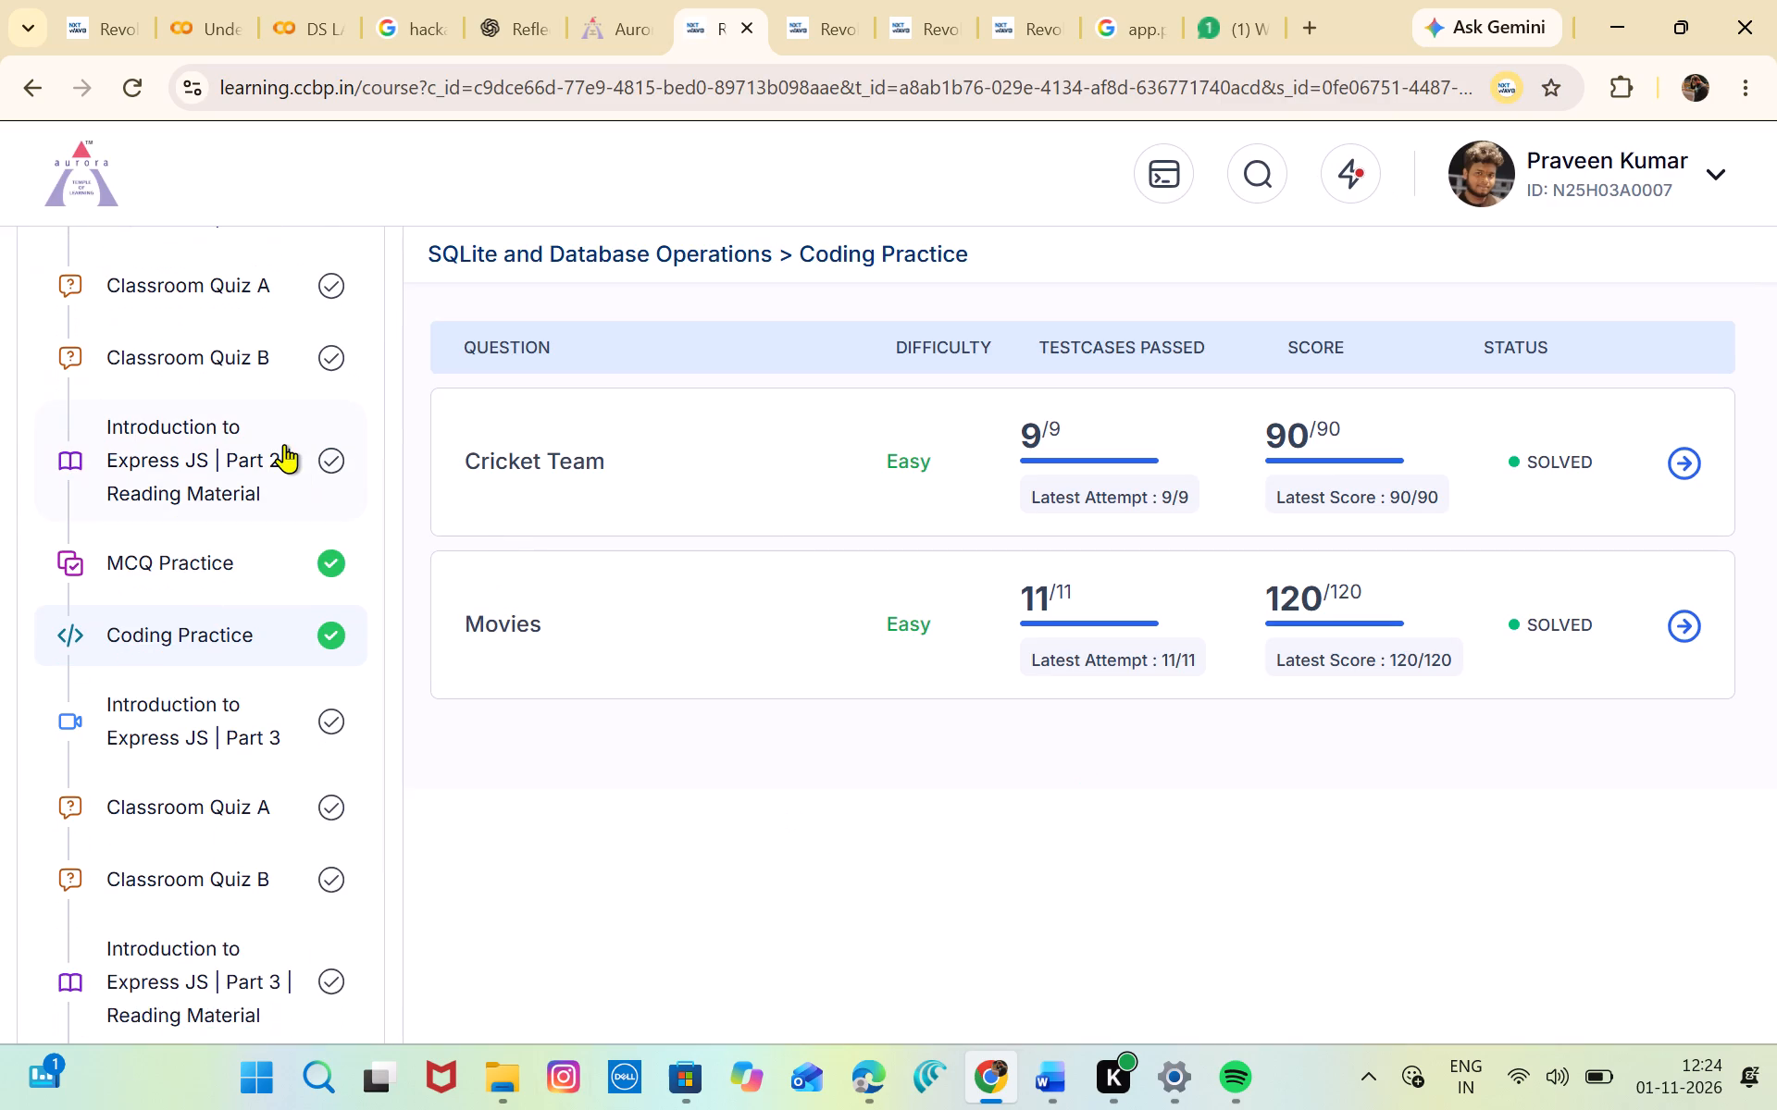
pyautogui.scroll(3, 284, 444)
pyautogui.scroll(-1, 284, 444)
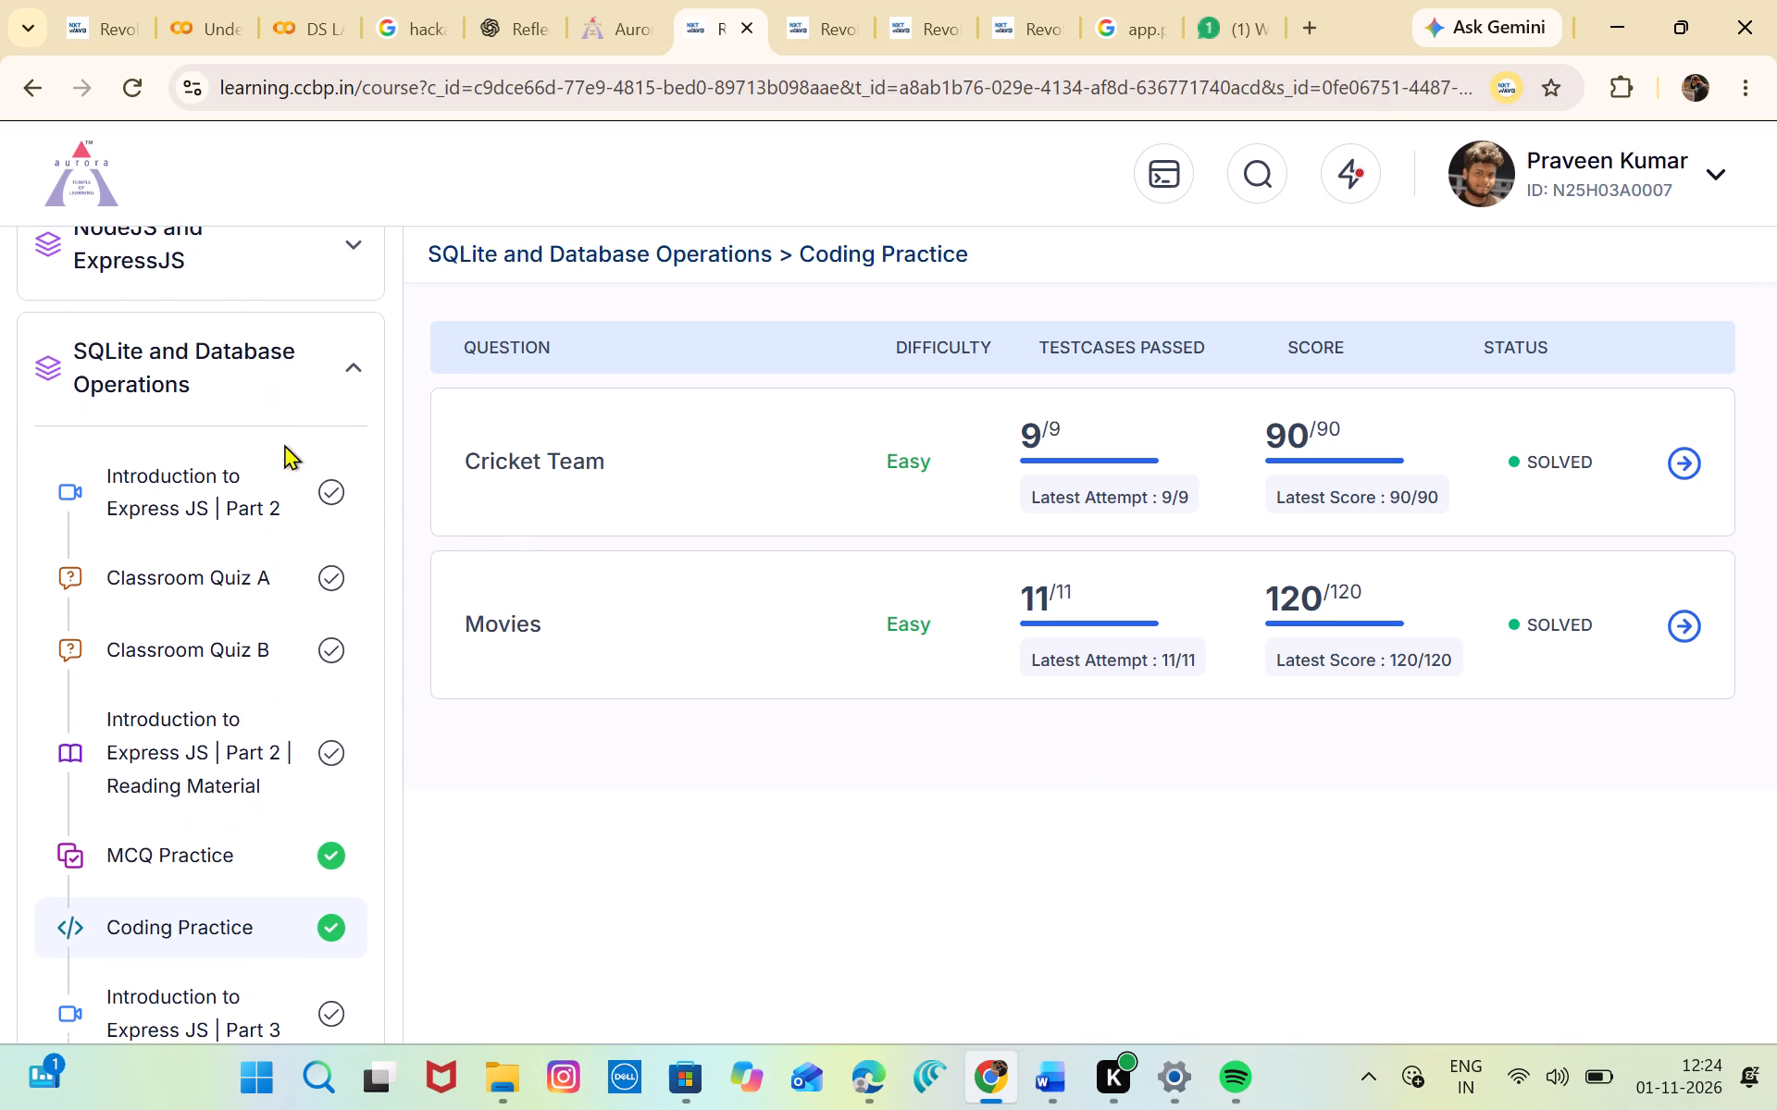
pyautogui.click(761, 468)
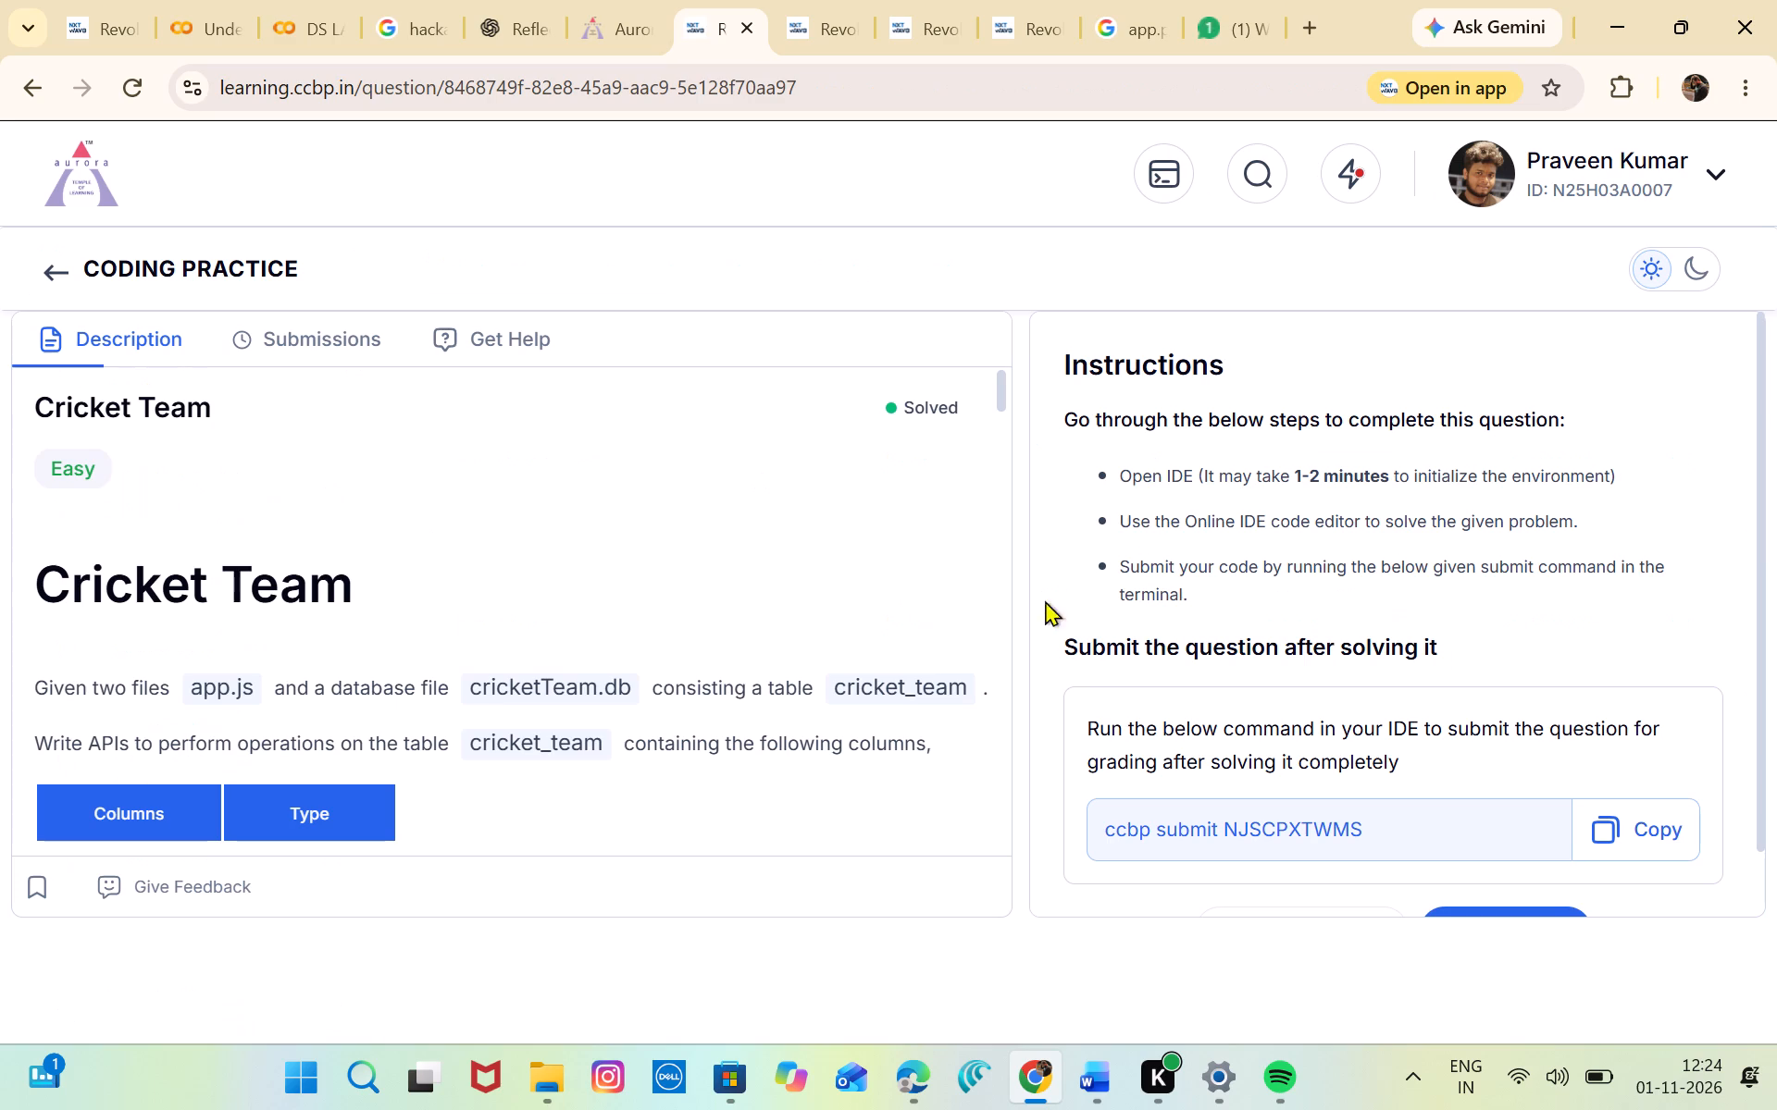
# Launch the online IDE for the Cricket Team question.
pyautogui.scroll(-9, 704, 561)
pyautogui.scroll(-8, 1406, 650)
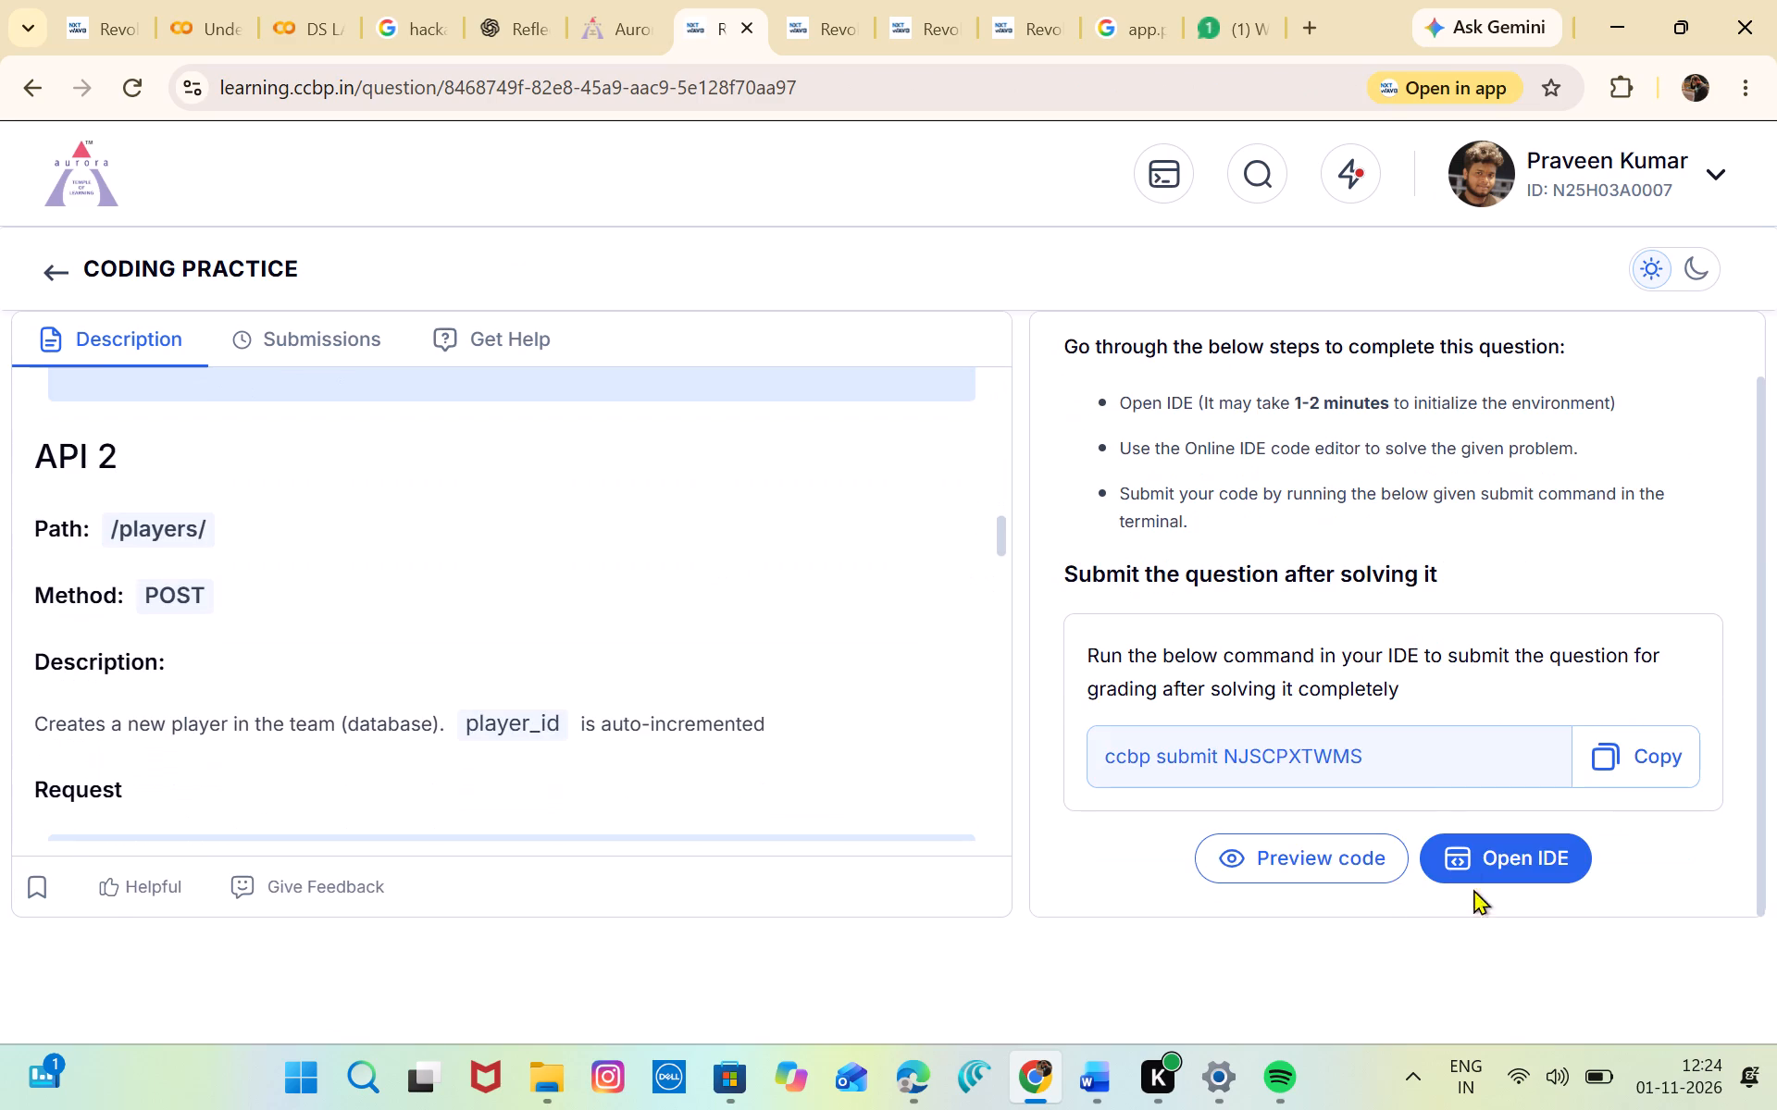
pyautogui.click(1530, 858)
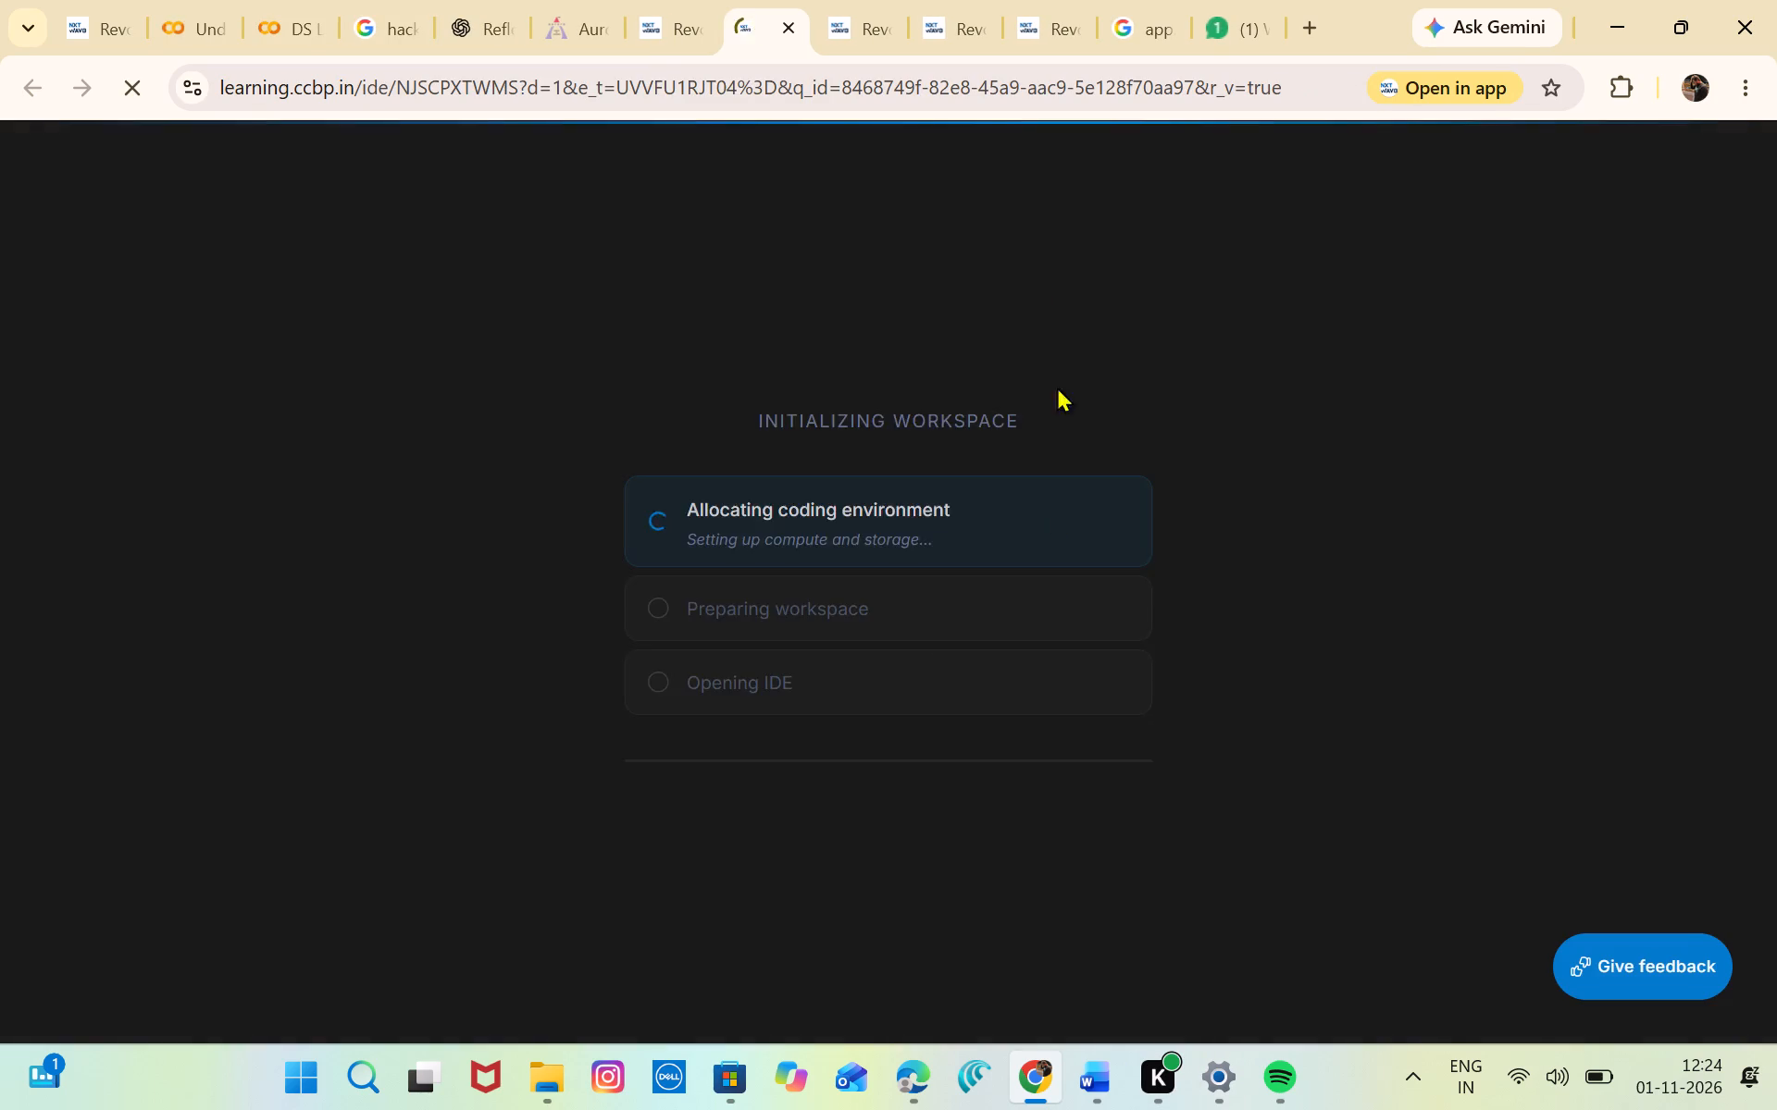
pyautogui.click(1104, 623)
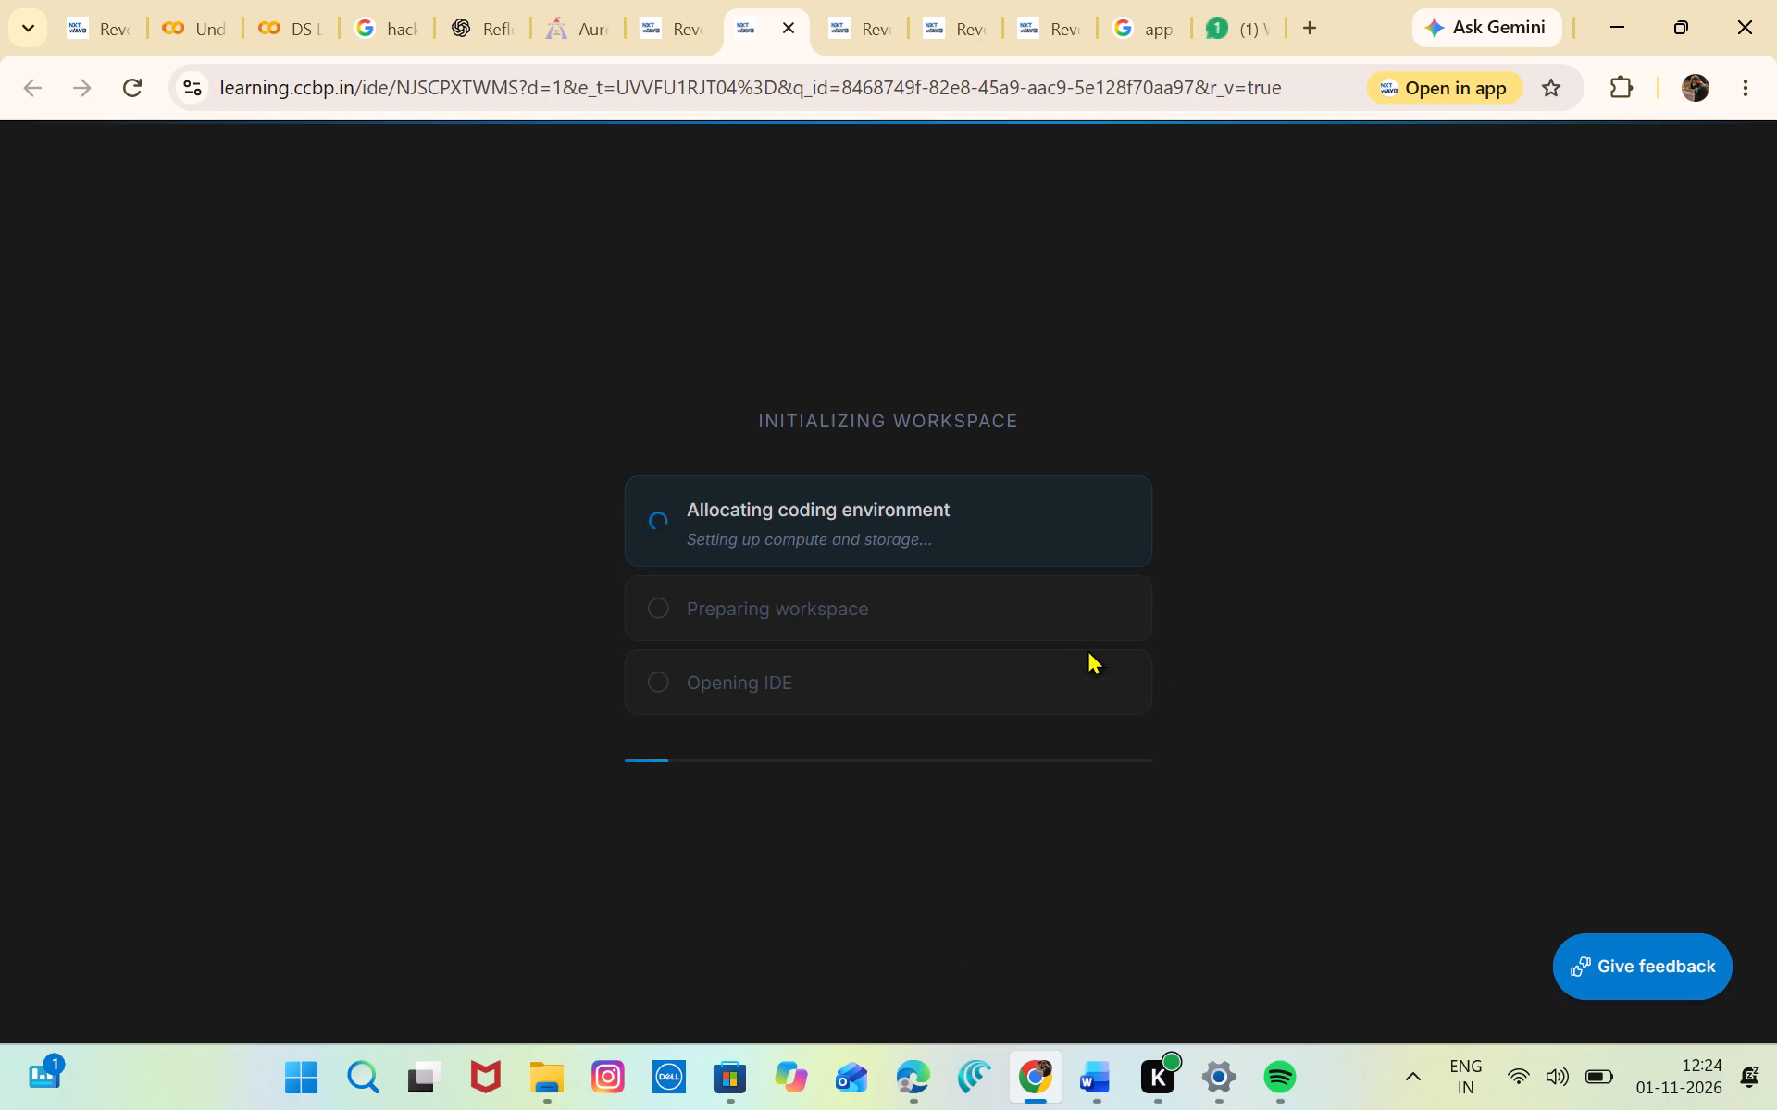
# Switch to the Reflective Lab Journal - 1 document in Word and review the cover tables and second page.
pyautogui.click(1081, 899)
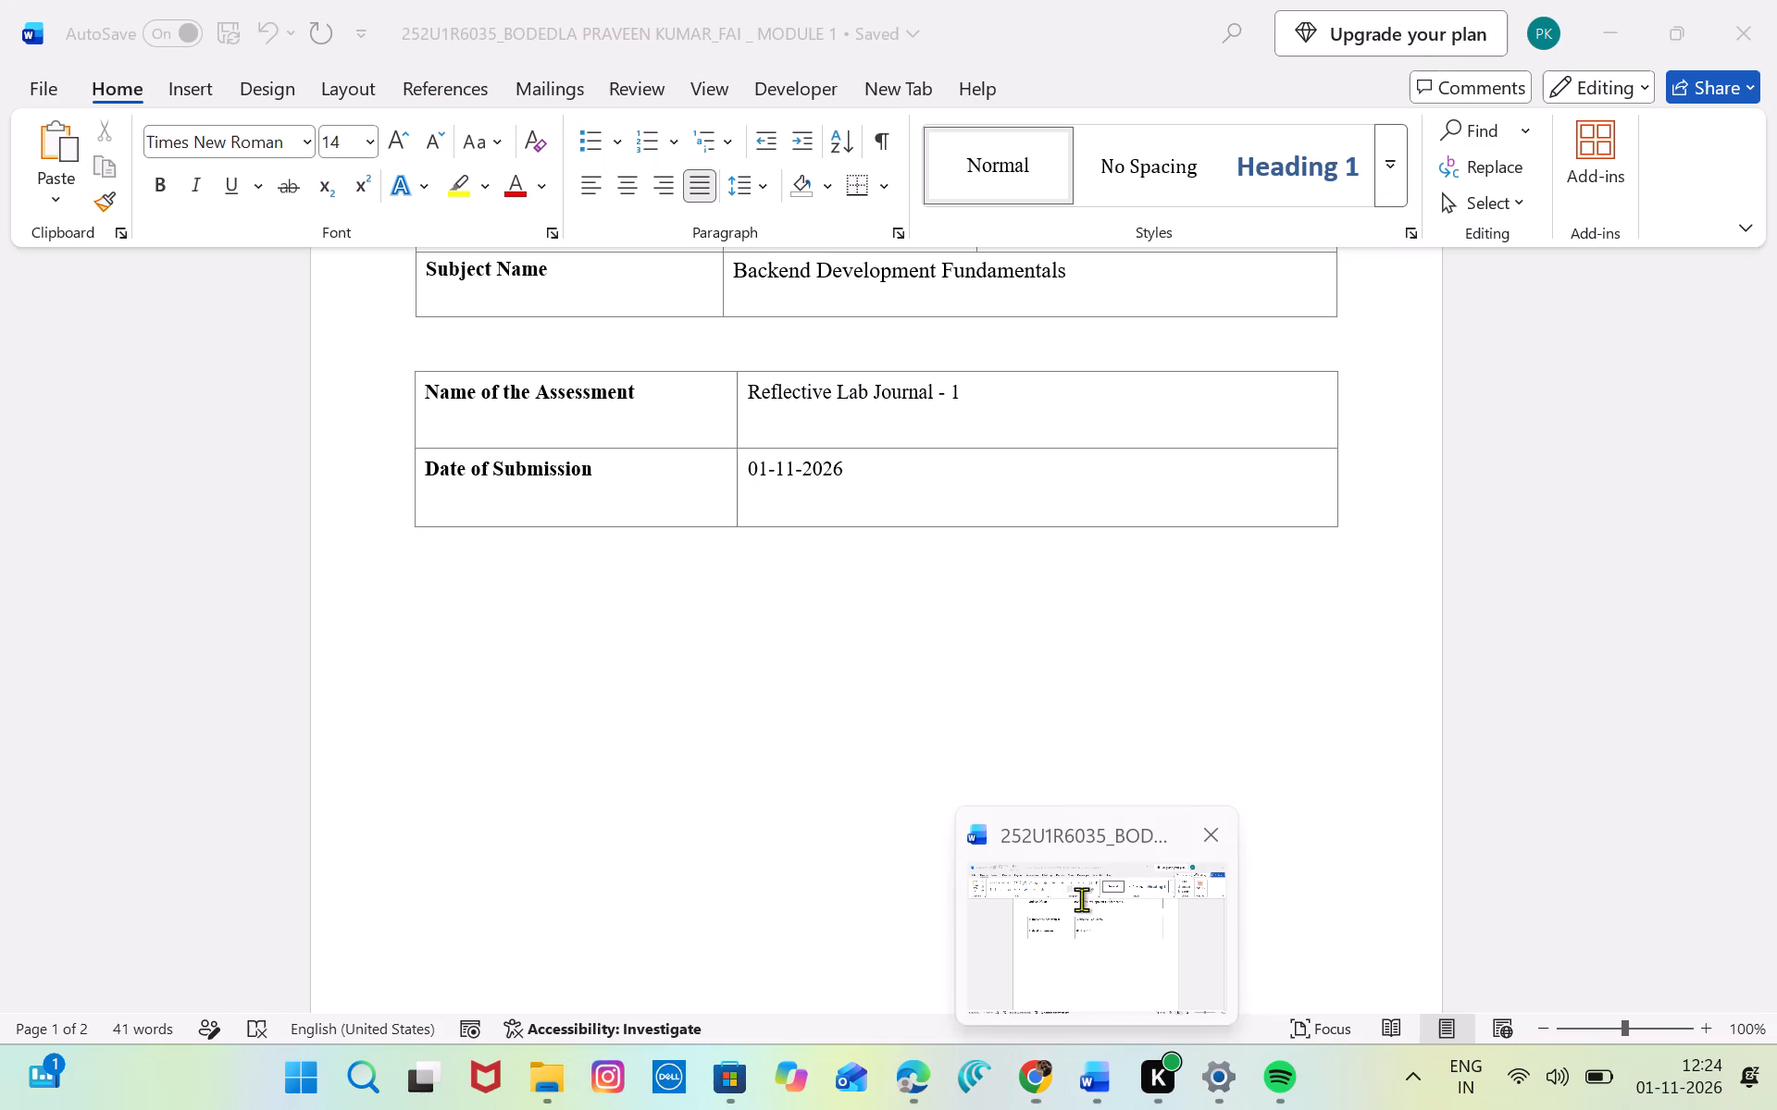
pyautogui.scroll(15, 870, 522)
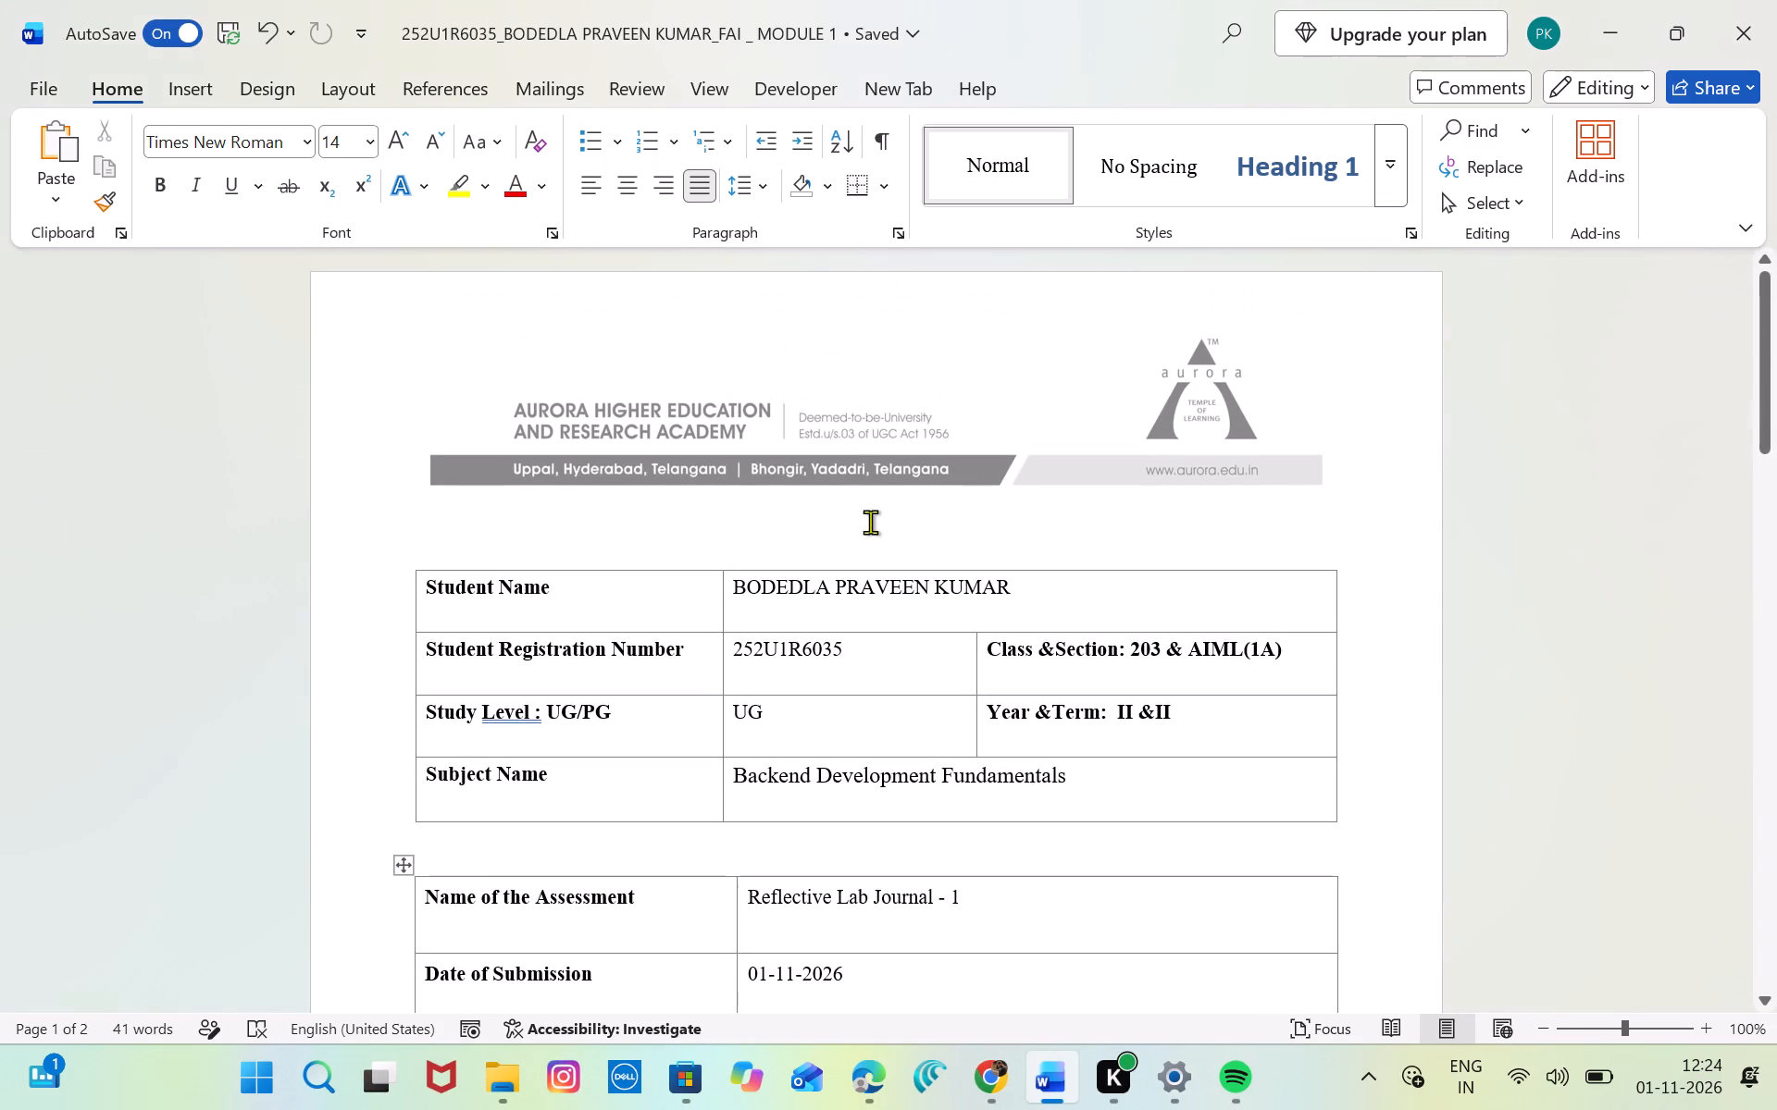
pyautogui.click(809, 551)
pyautogui.scroll(-1, 809, 551)
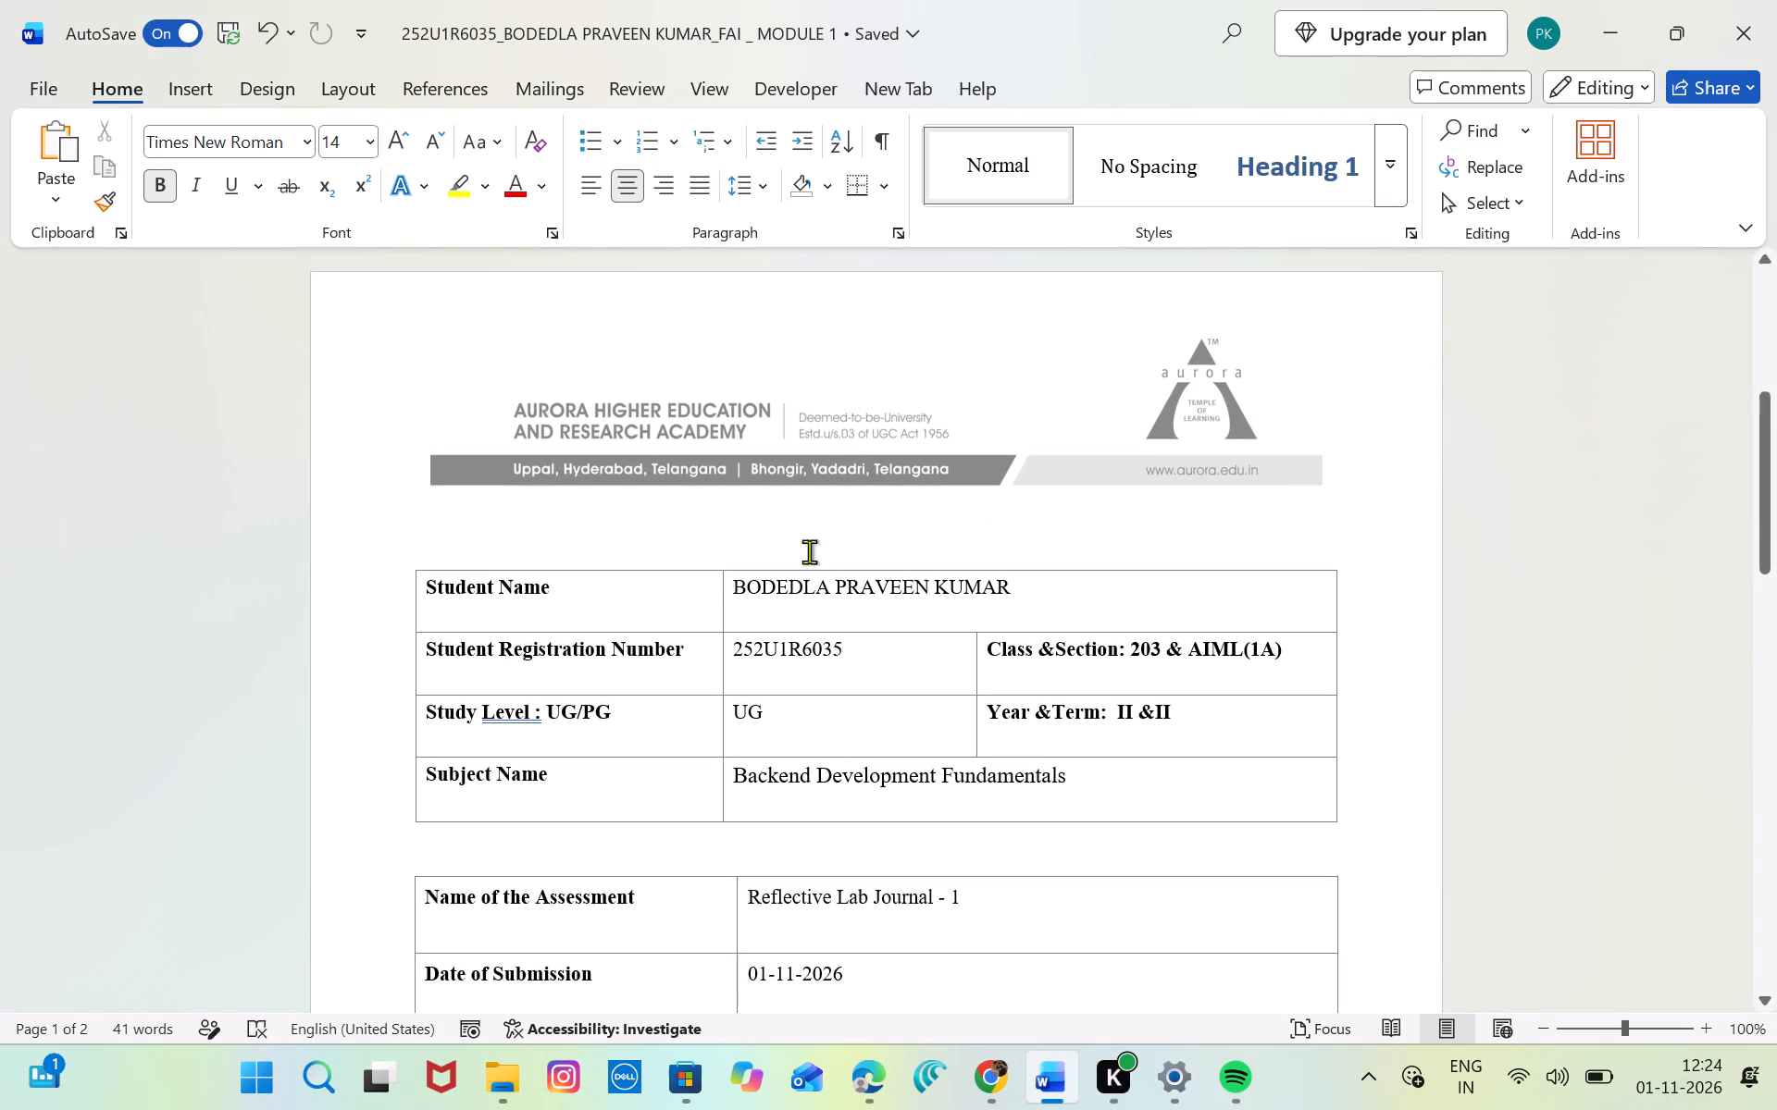
pyautogui.scroll(-1, 809, 551)
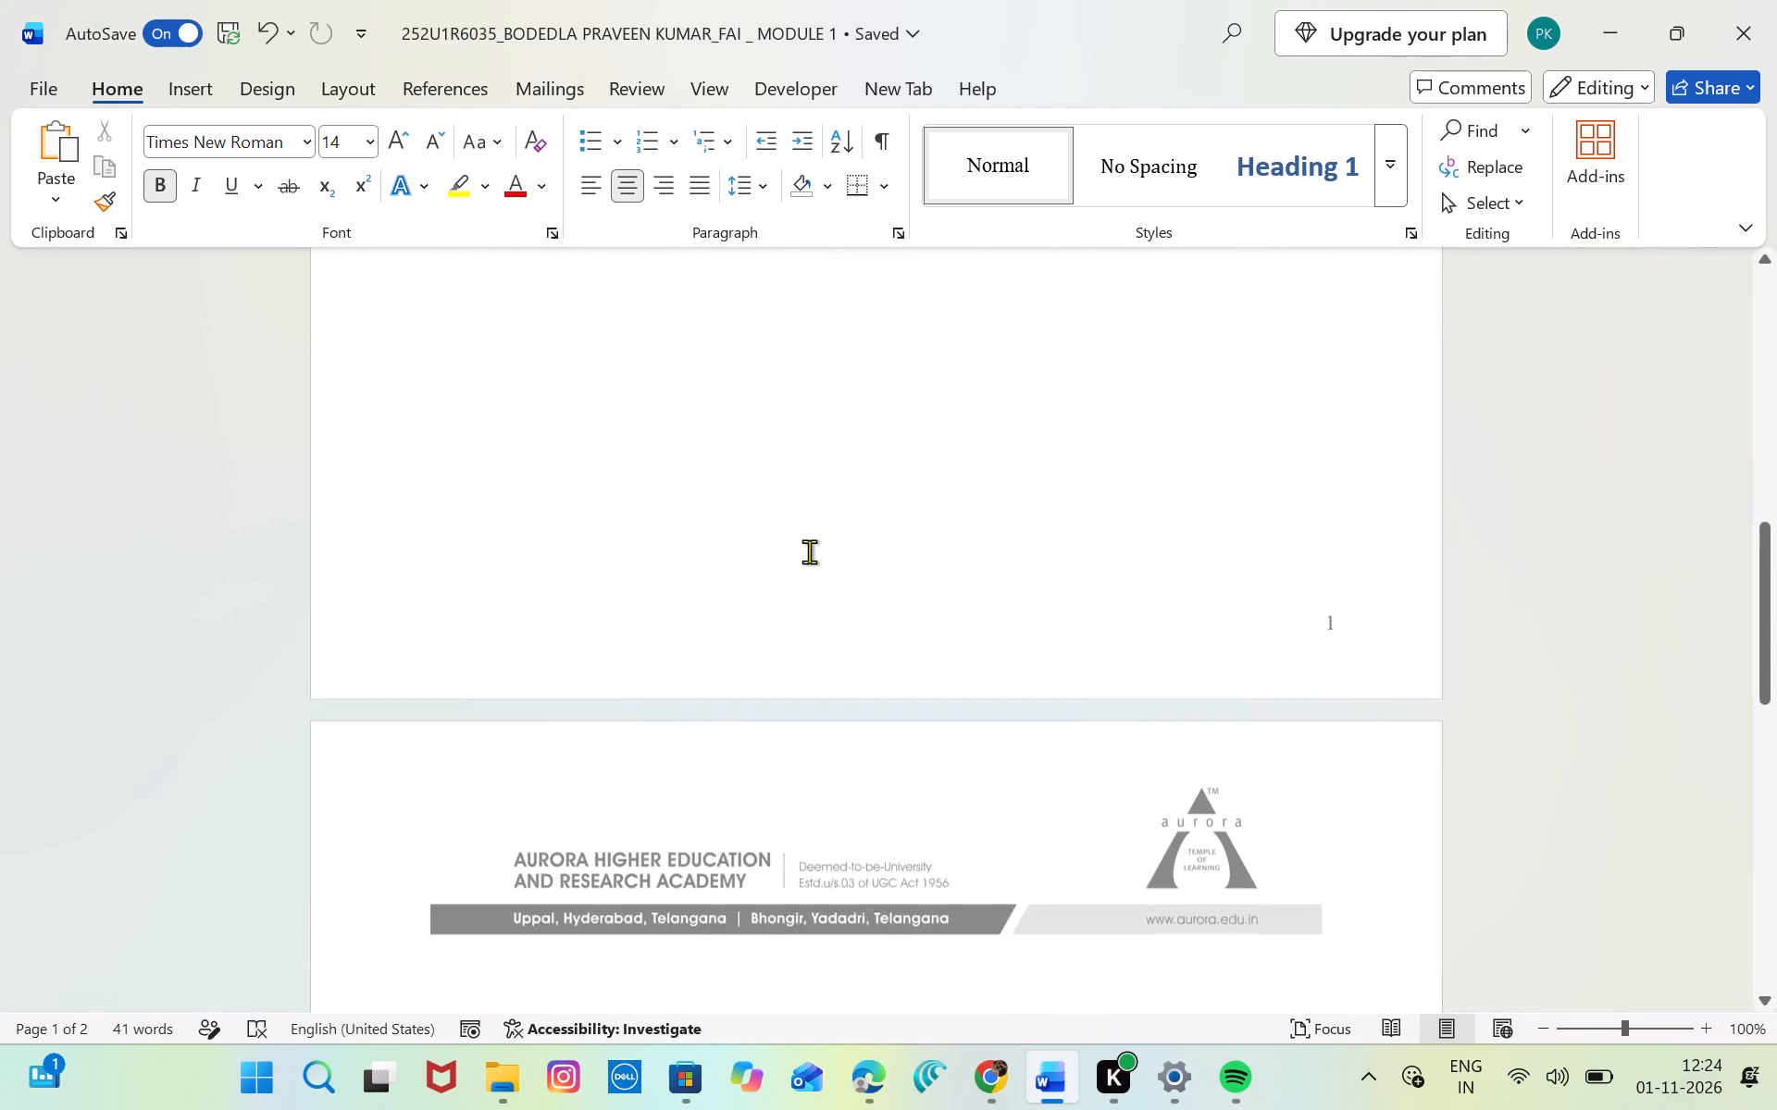
pyautogui.scroll(-1, 809, 551)
pyautogui.click(778, 771)
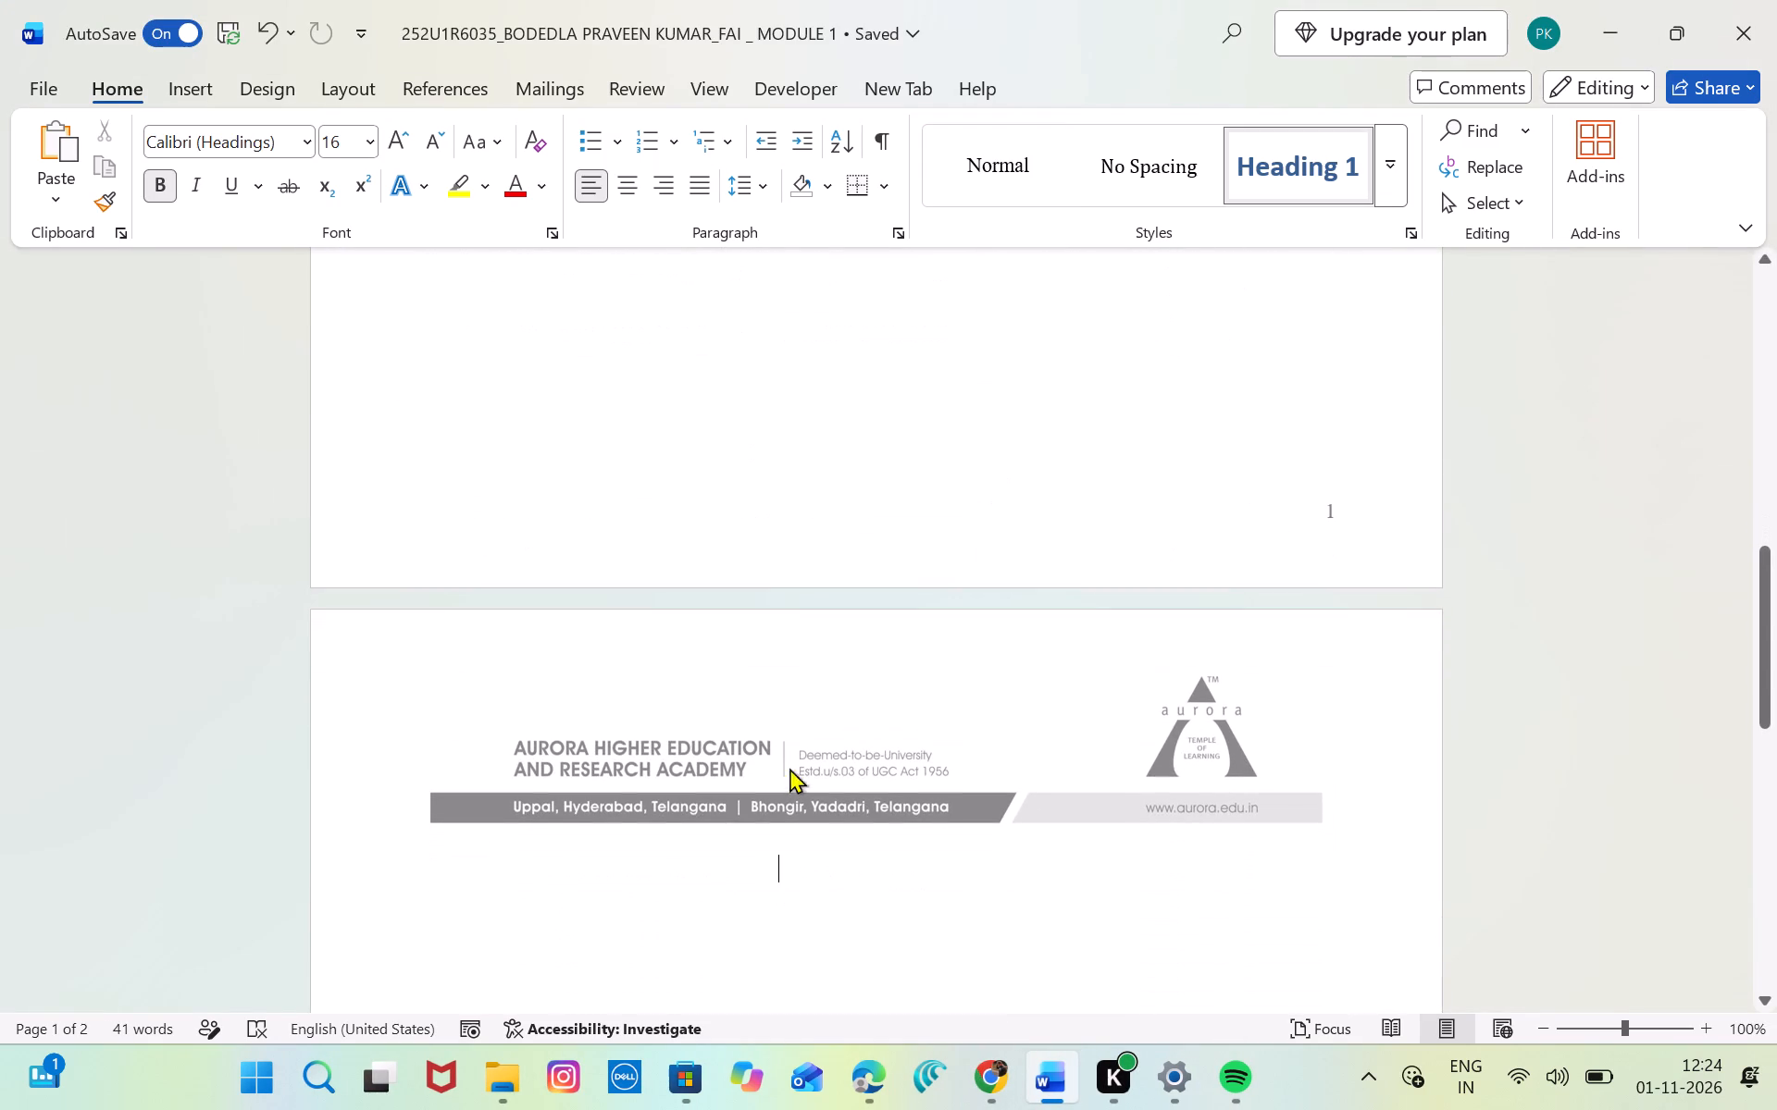
pyautogui.scroll(2, 926, 714)
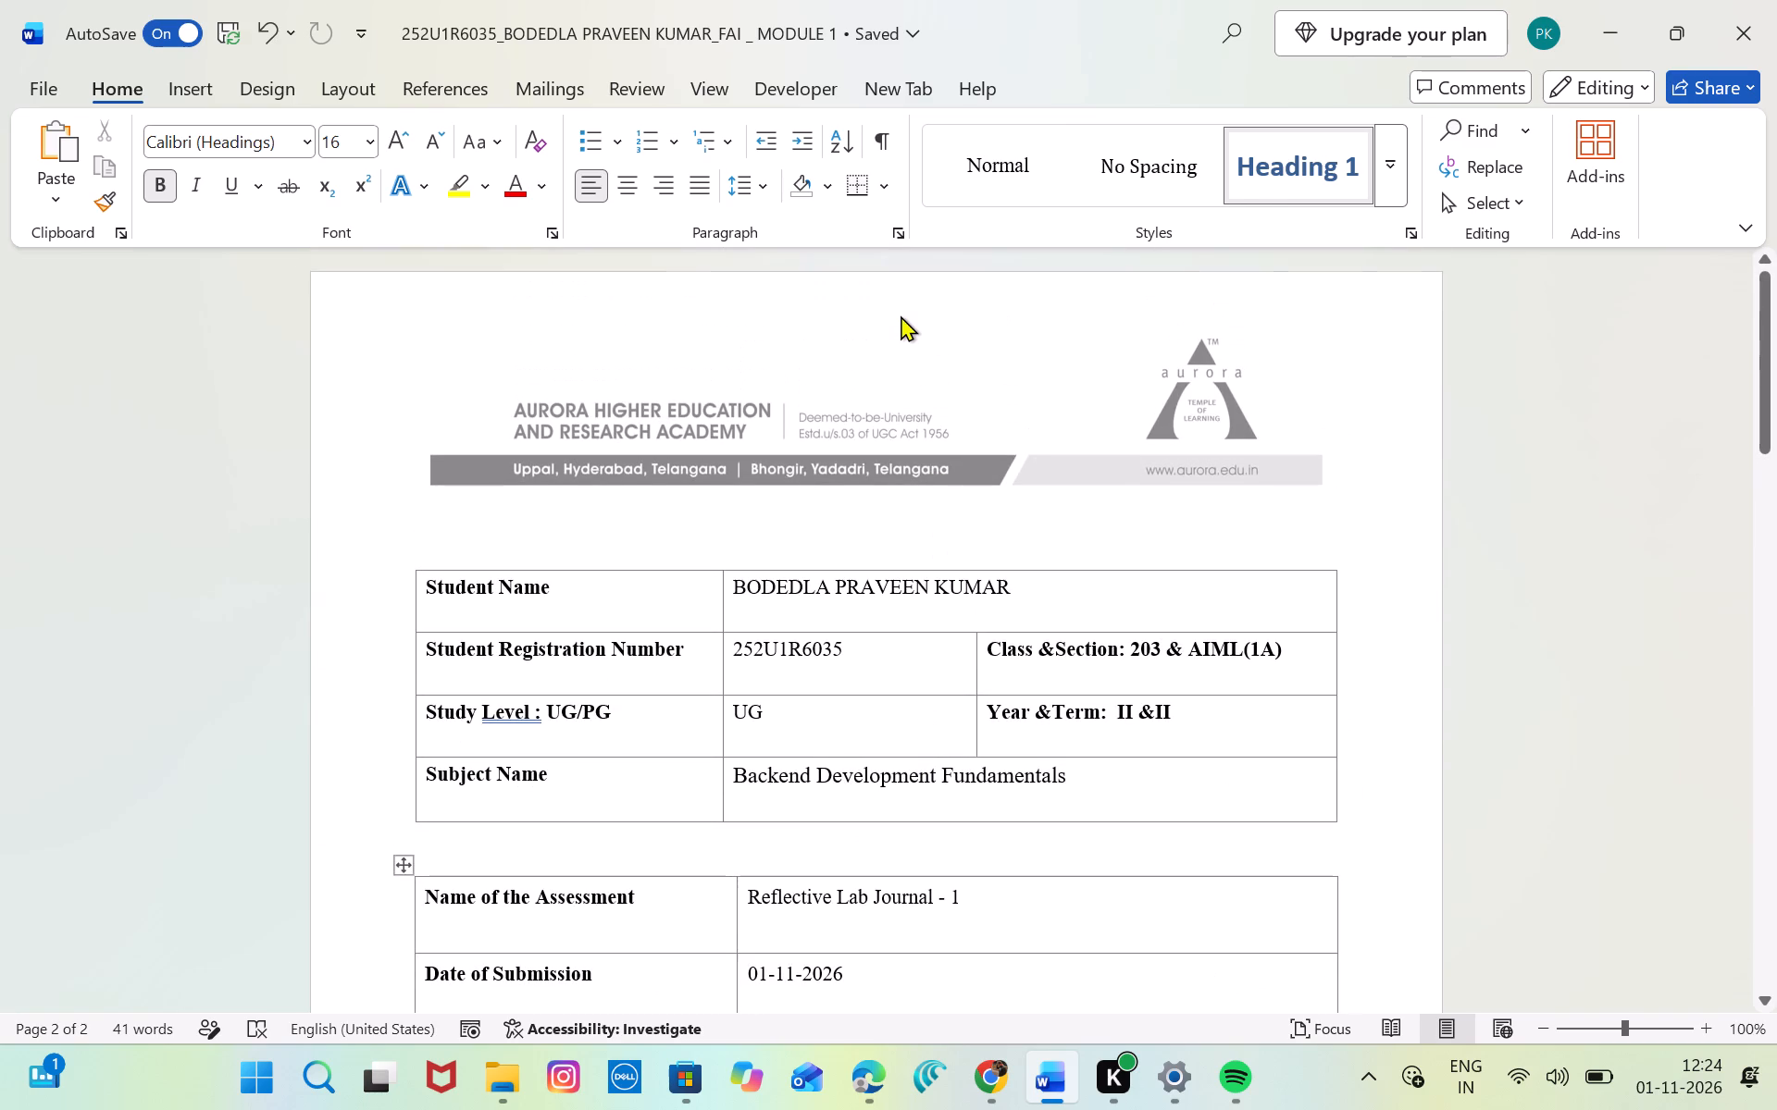
# Open the page header for editing and stretch the Aurora banner picture wider, towards the edge of the page.
pyautogui.tripleClick(901, 315)
pyautogui.moveTo(771, 505); pyautogui.dragTo(825, 442)
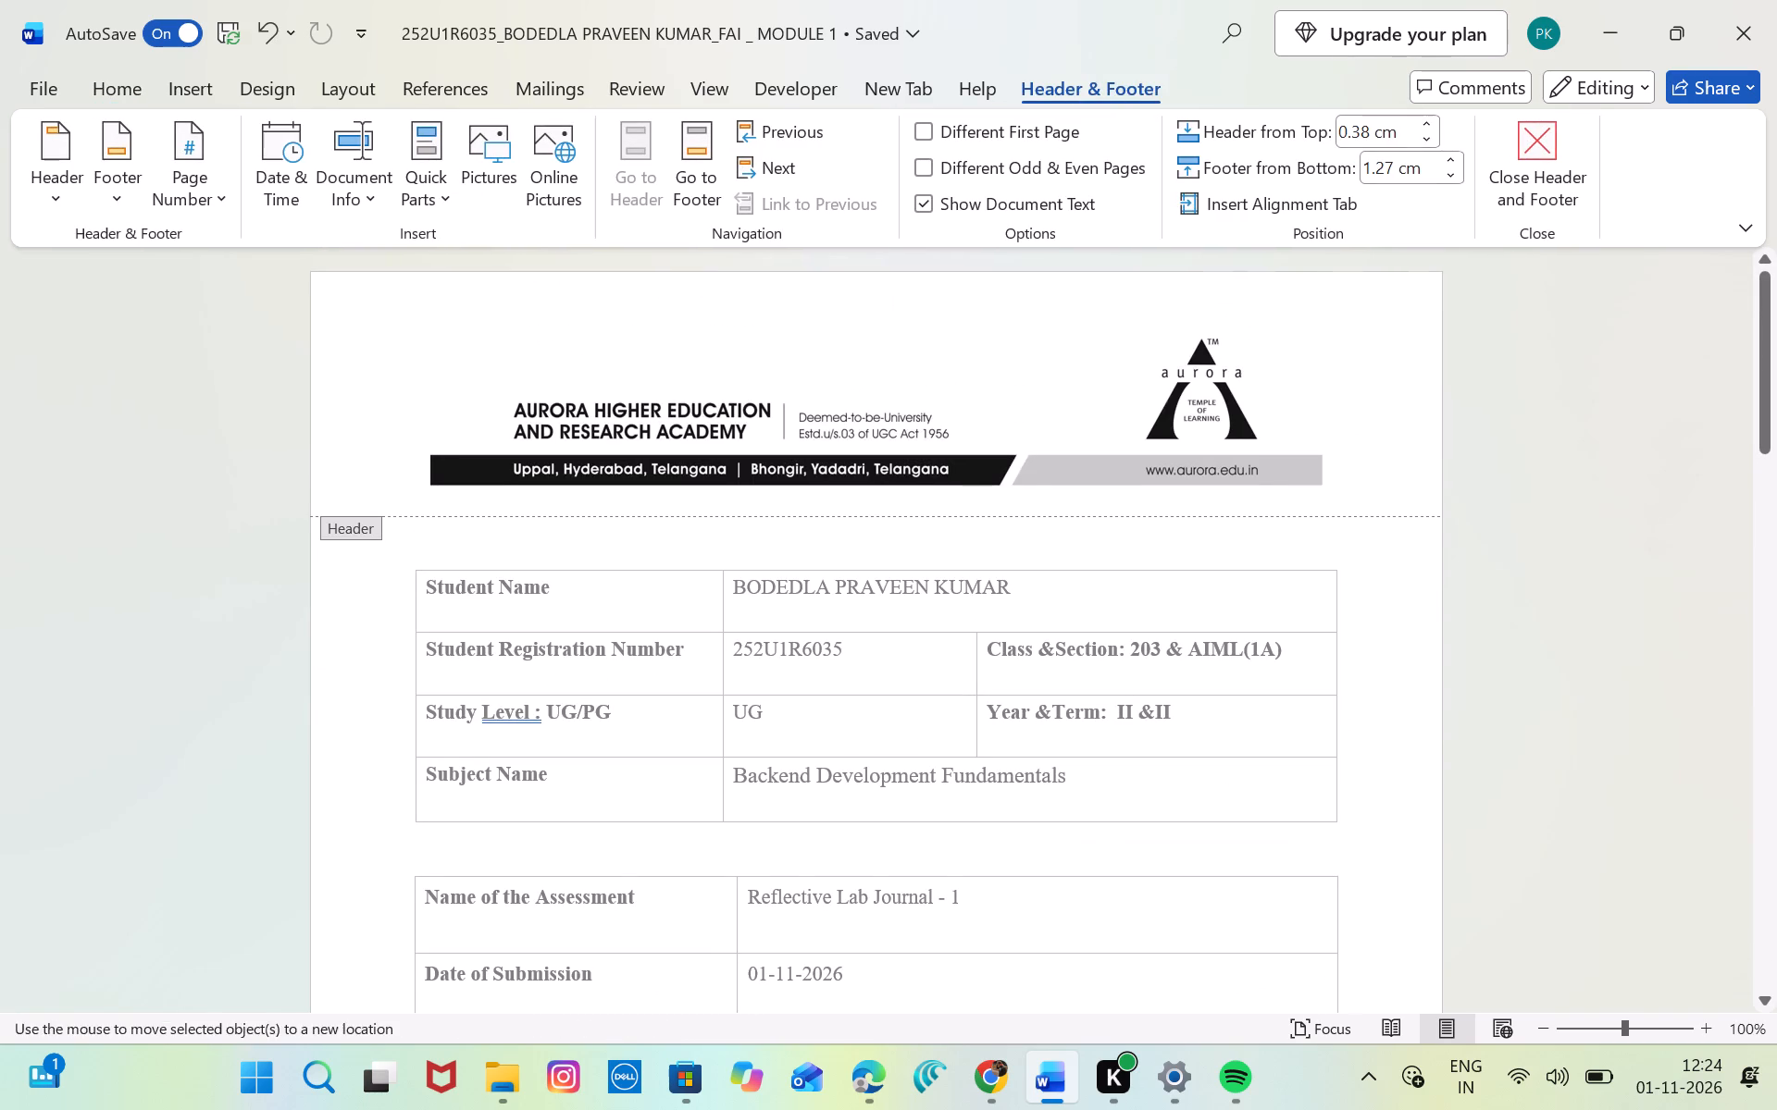
pyautogui.click(825, 442)
pyautogui.moveTo(428, 404); pyautogui.dragTo(370, 384)
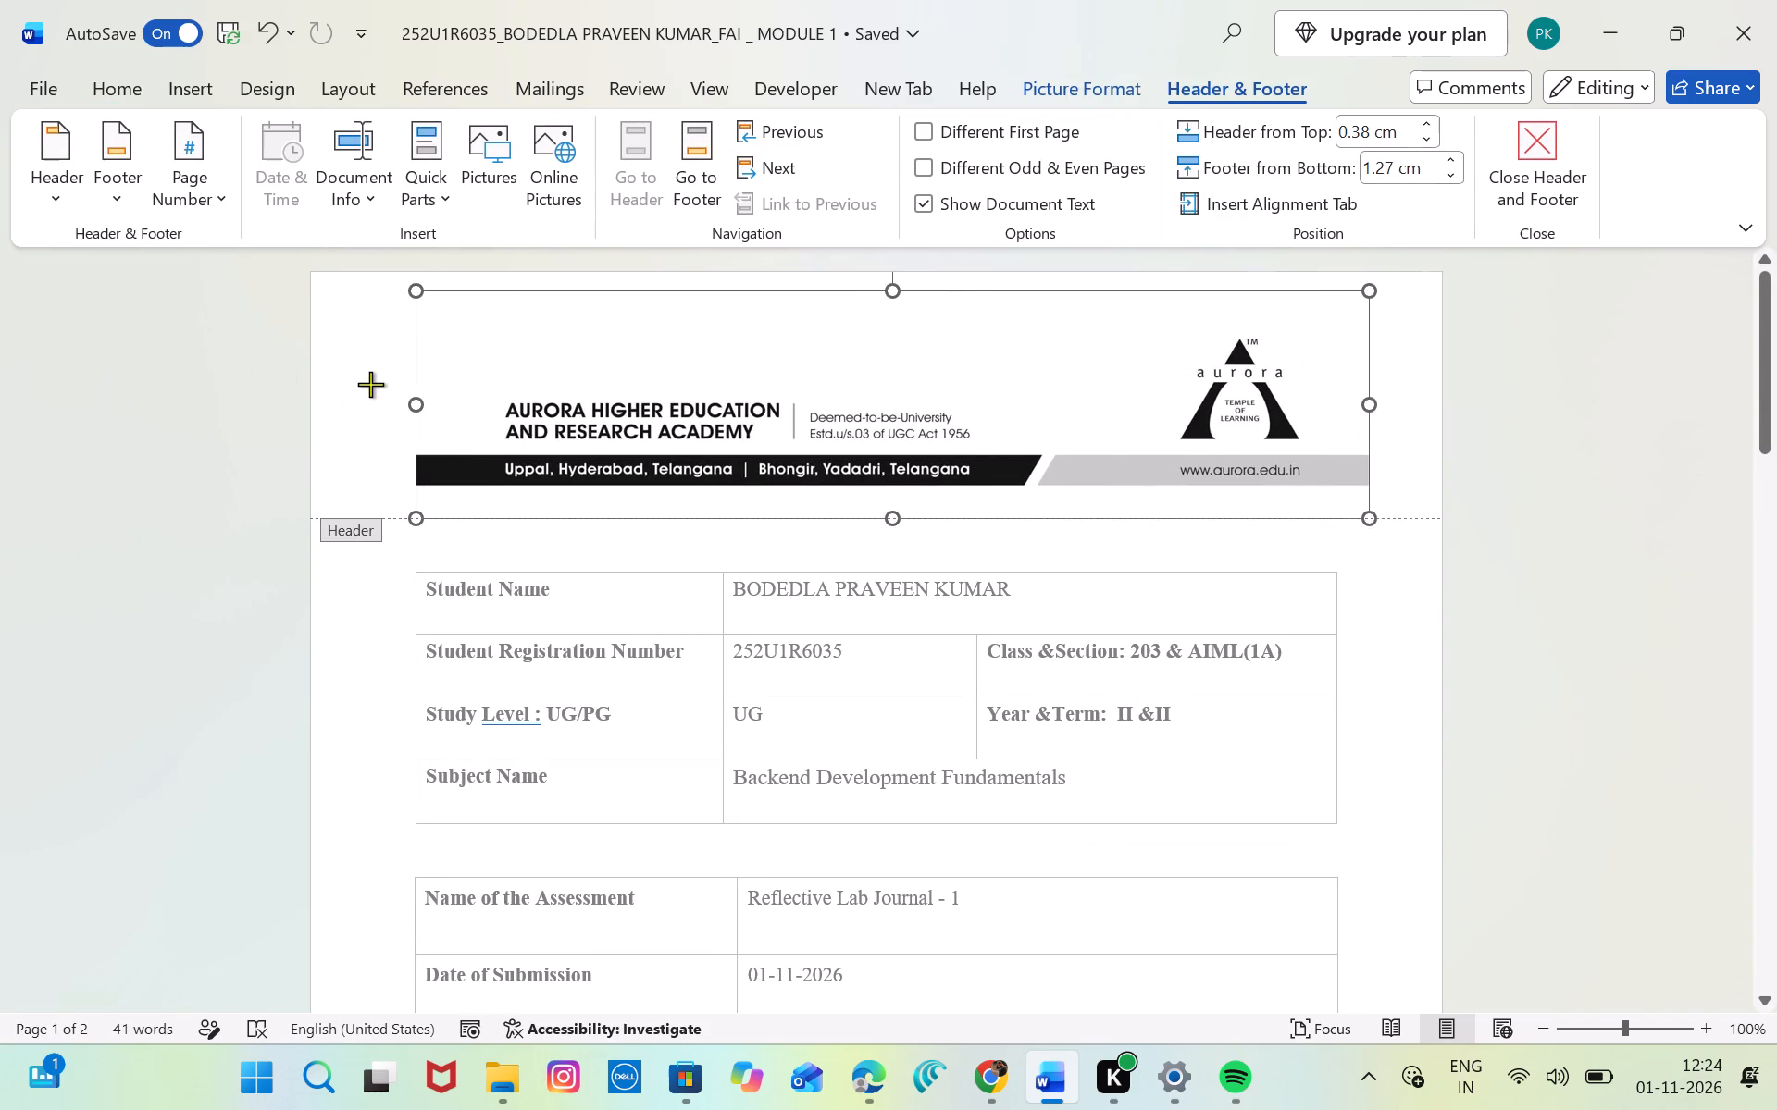
pyautogui.moveTo(370, 384); pyautogui.dragTo(373, 387)
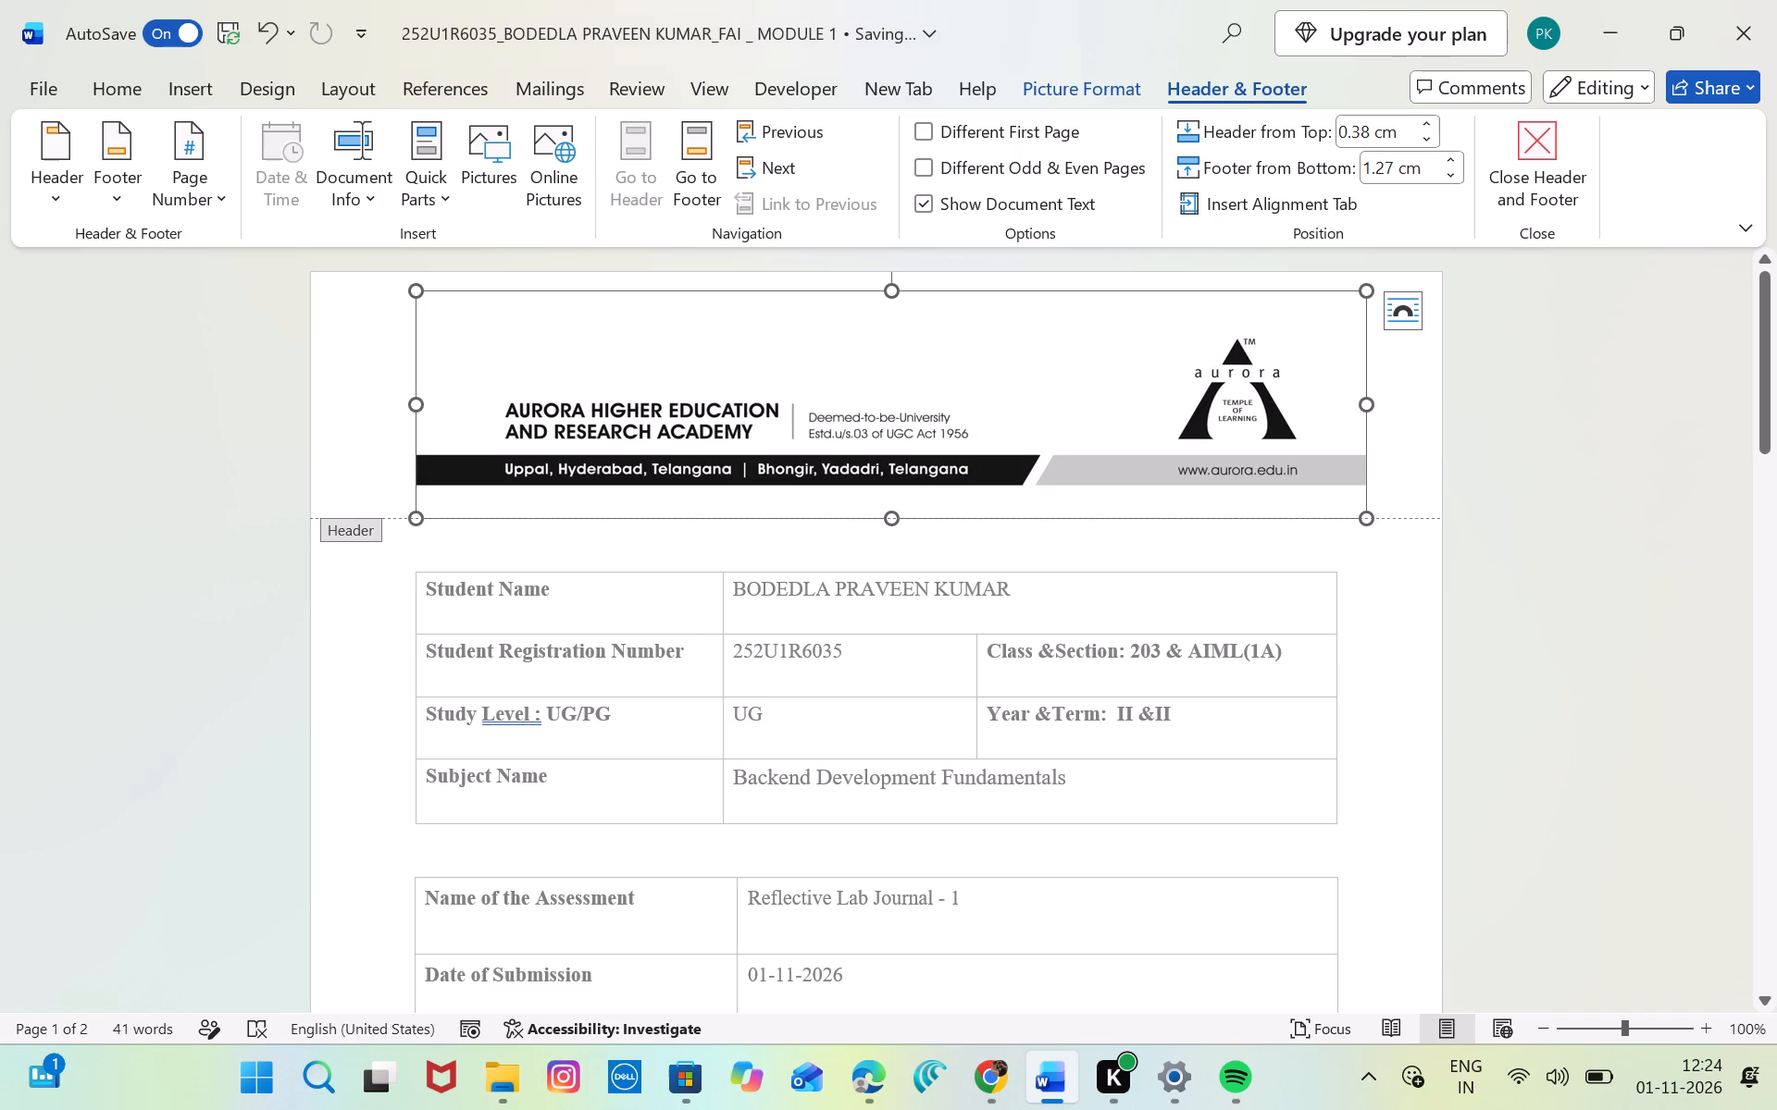
pyautogui.click(411, 350)
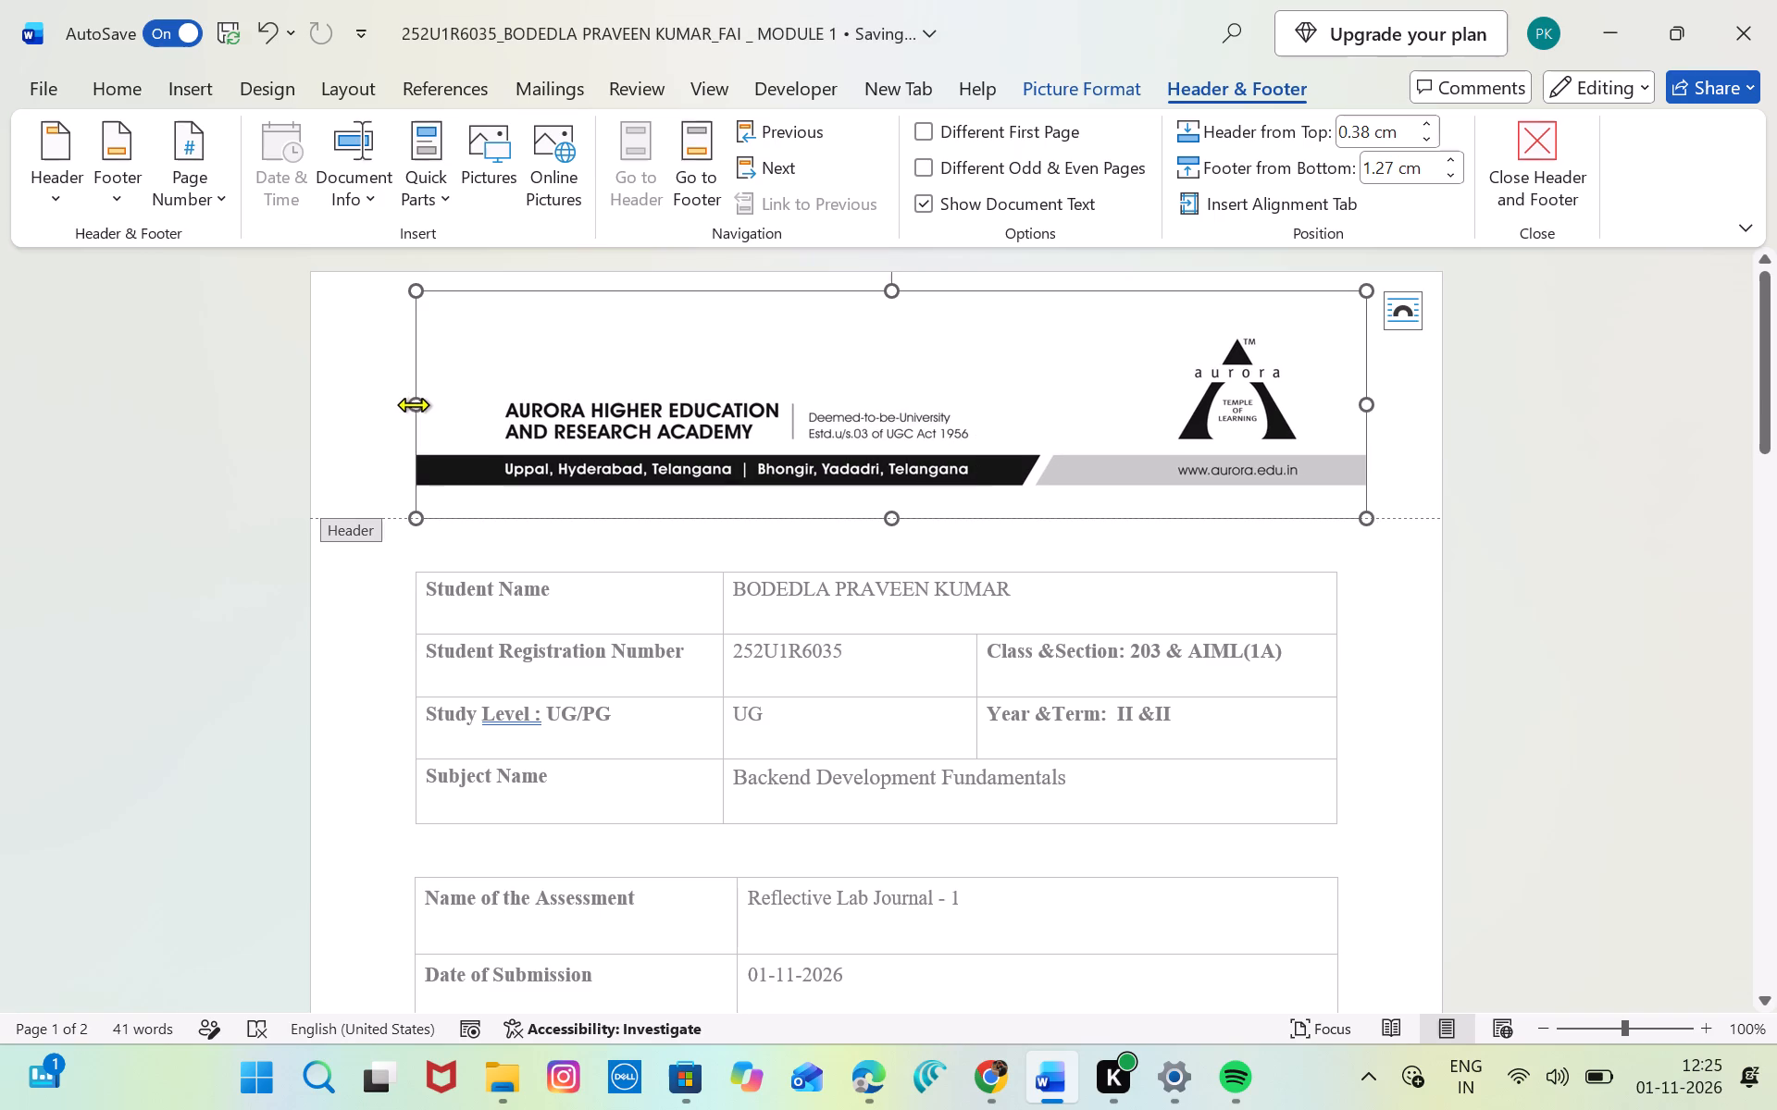
pyautogui.moveTo(413, 406); pyautogui.dragTo(354, 410)
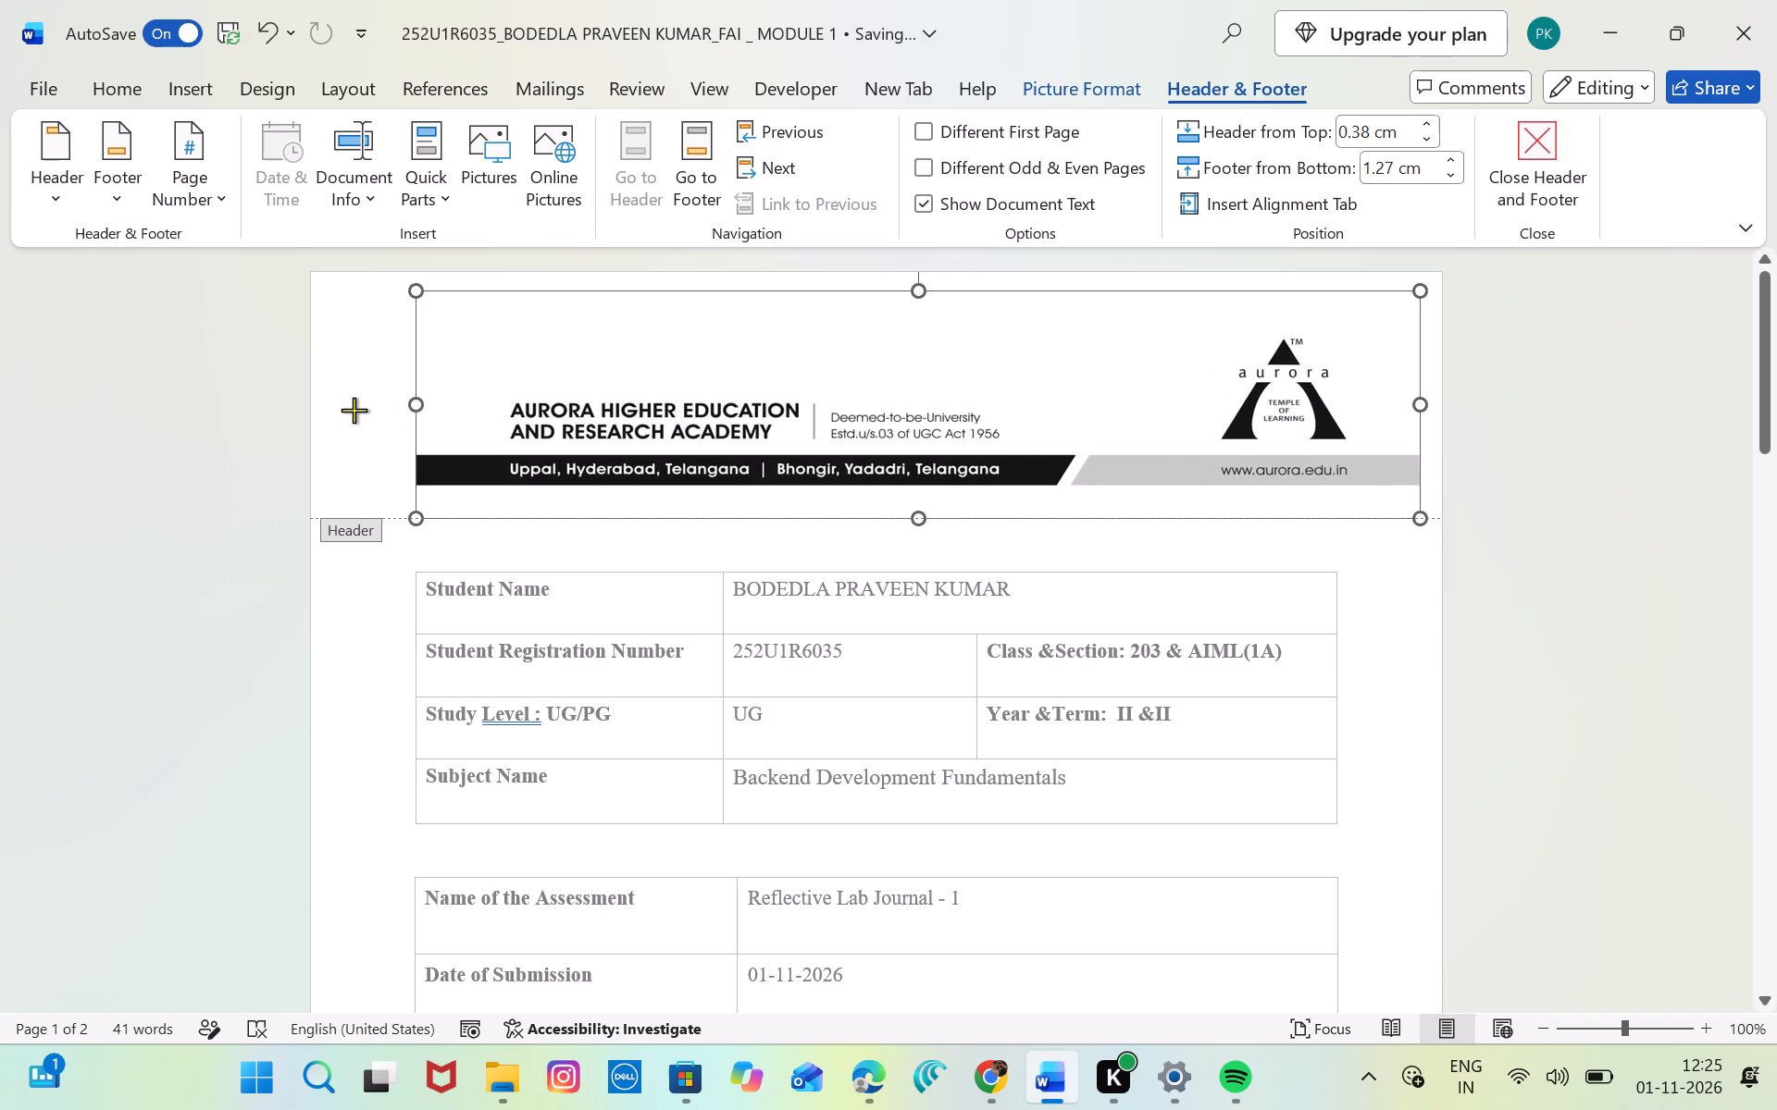
pyautogui.moveTo(354, 410); pyautogui.dragTo(348, 413)
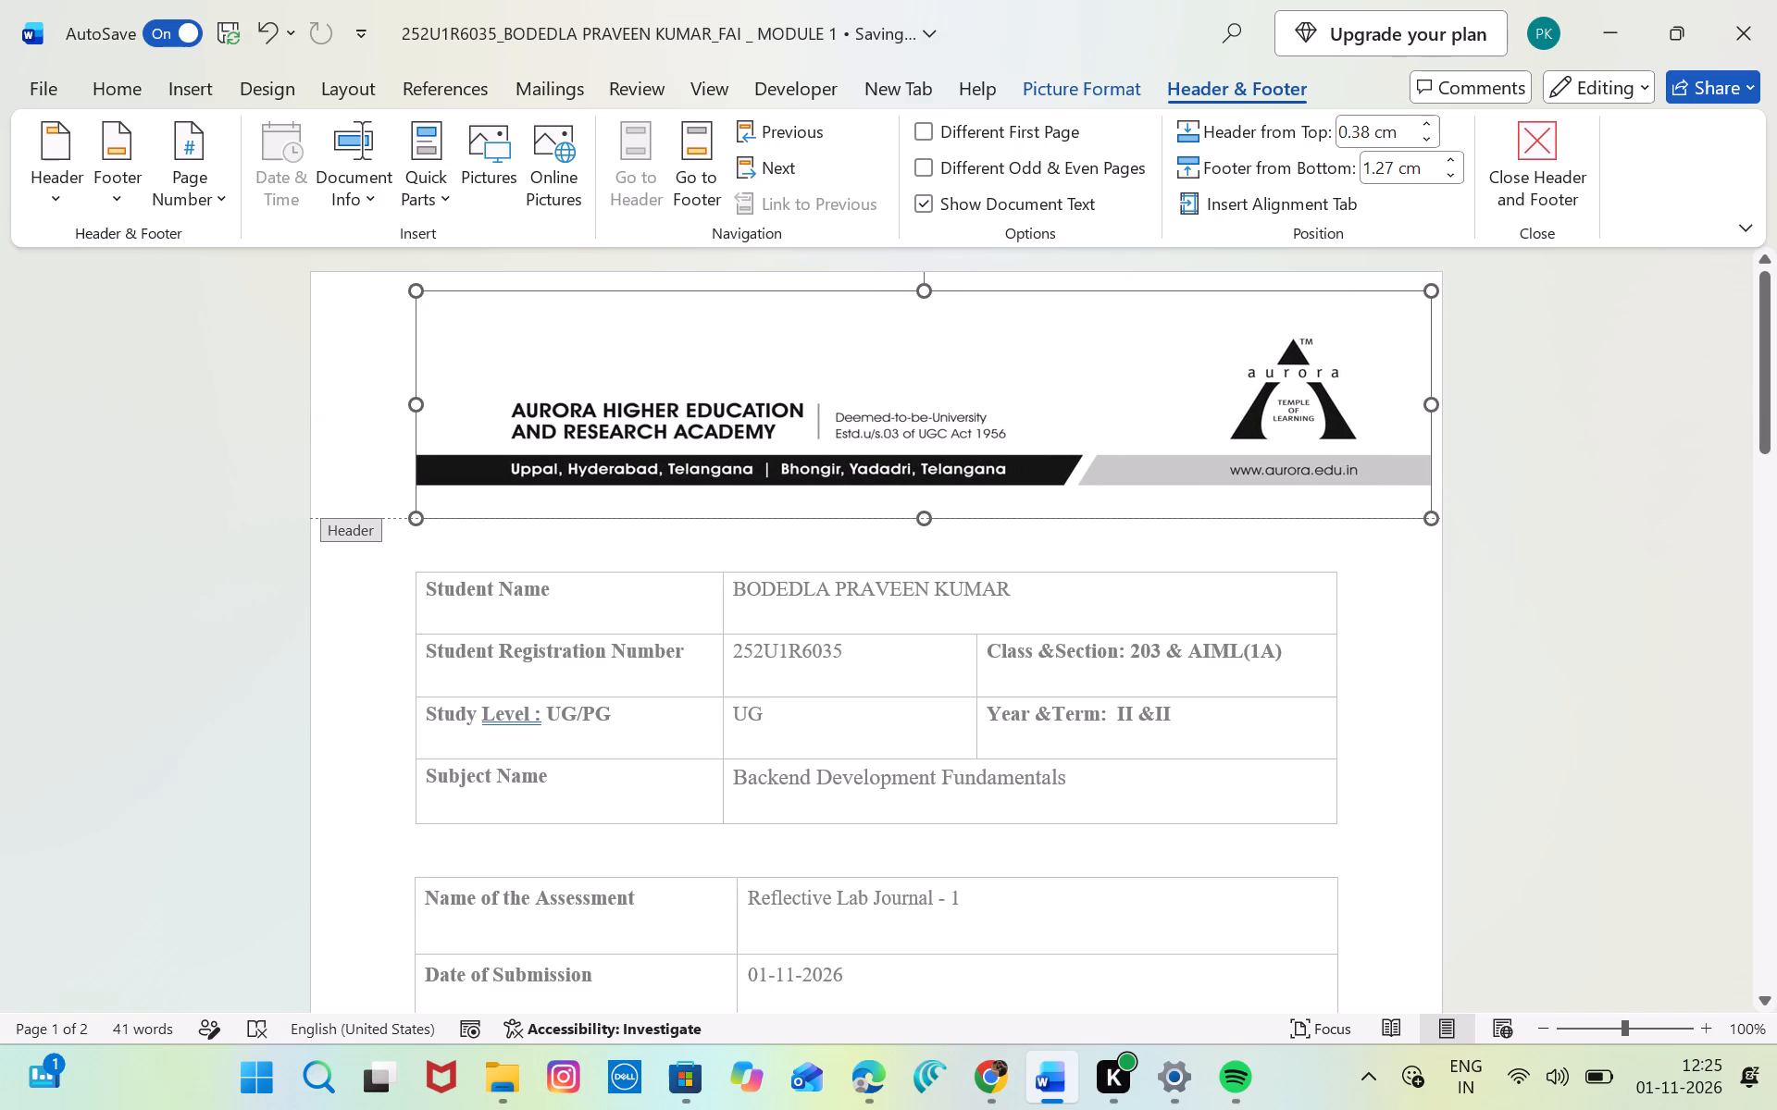
# Cut the Aurora banner picture out of the page header.
pyautogui.hotkey('ctrl', 'x')
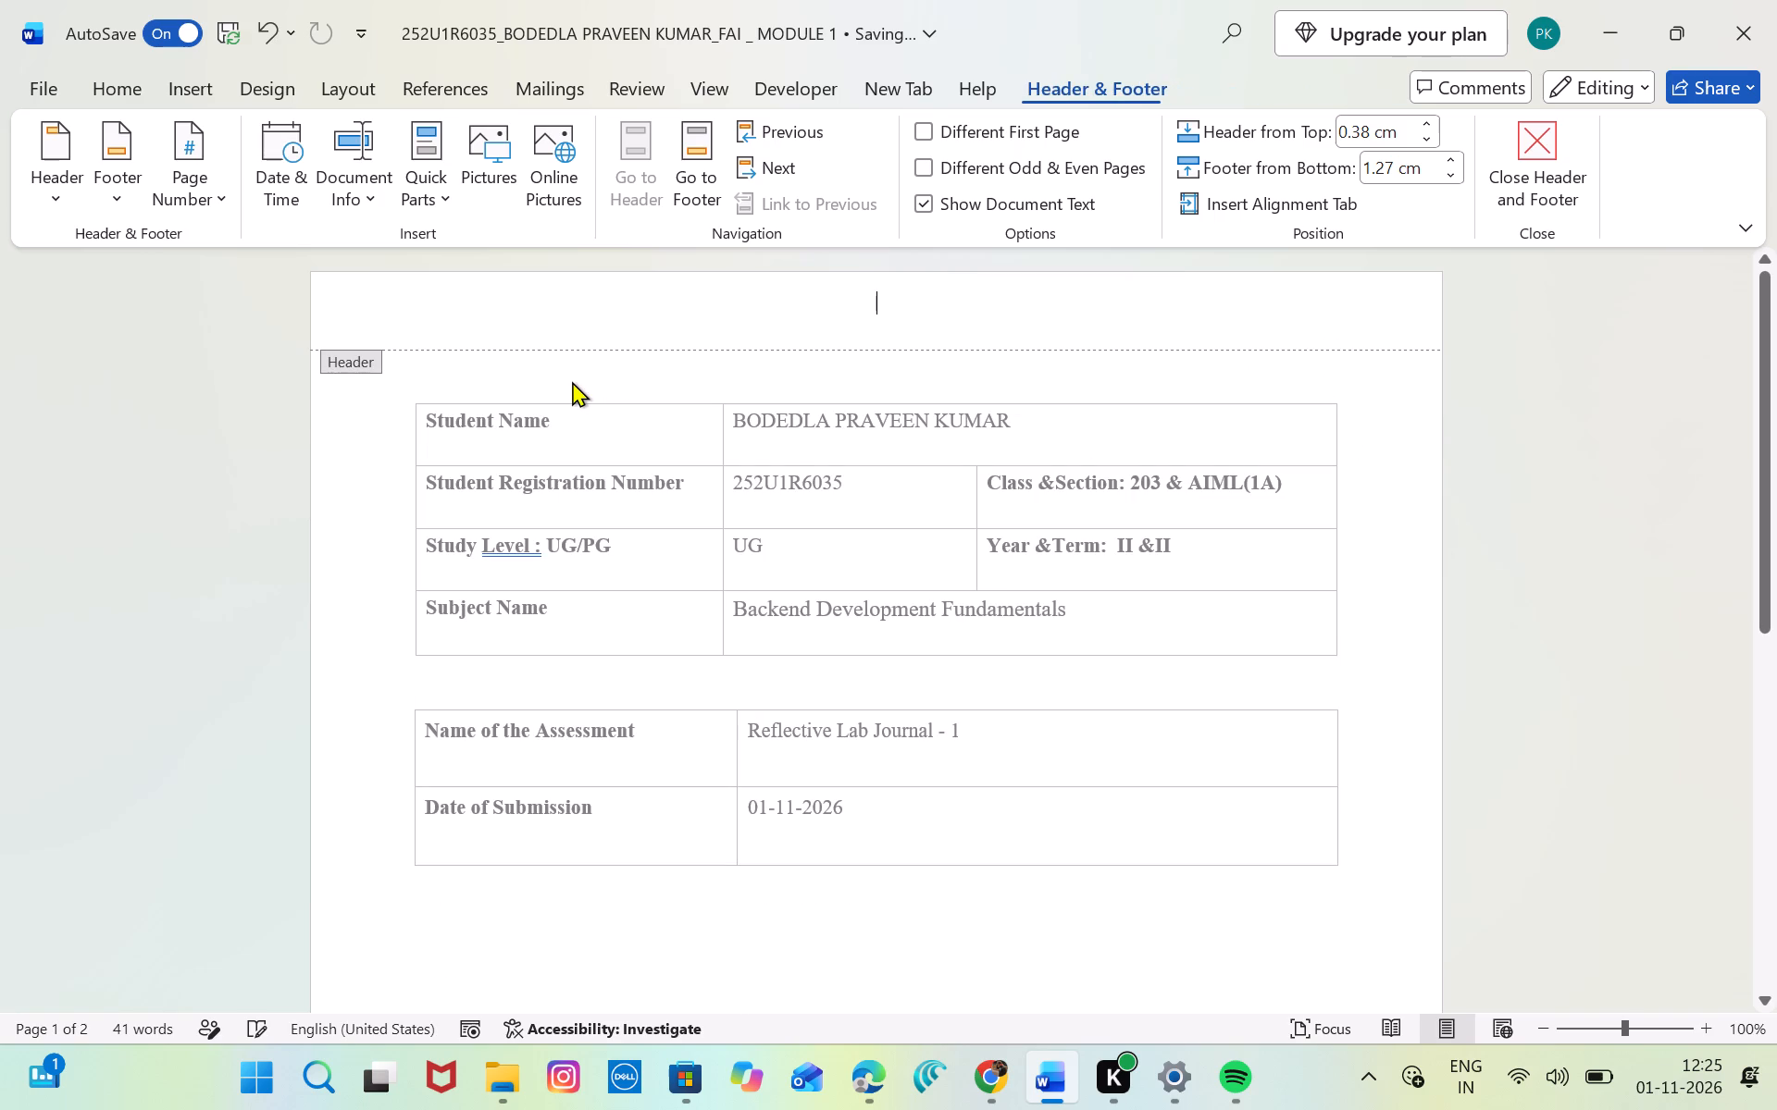
# Place the insertion point at the left margin of the empty page header.
pyautogui.press('Left')
pyautogui.press('Left')
pyautogui.press('Left')
pyautogui.press('Left')
pyautogui.press('Left')
pyautogui.press('Left')
pyautogui.press('Left')
pyautogui.press('Left')
pyautogui.press('Left')
pyautogui.press('Left')
pyautogui.press('Left')
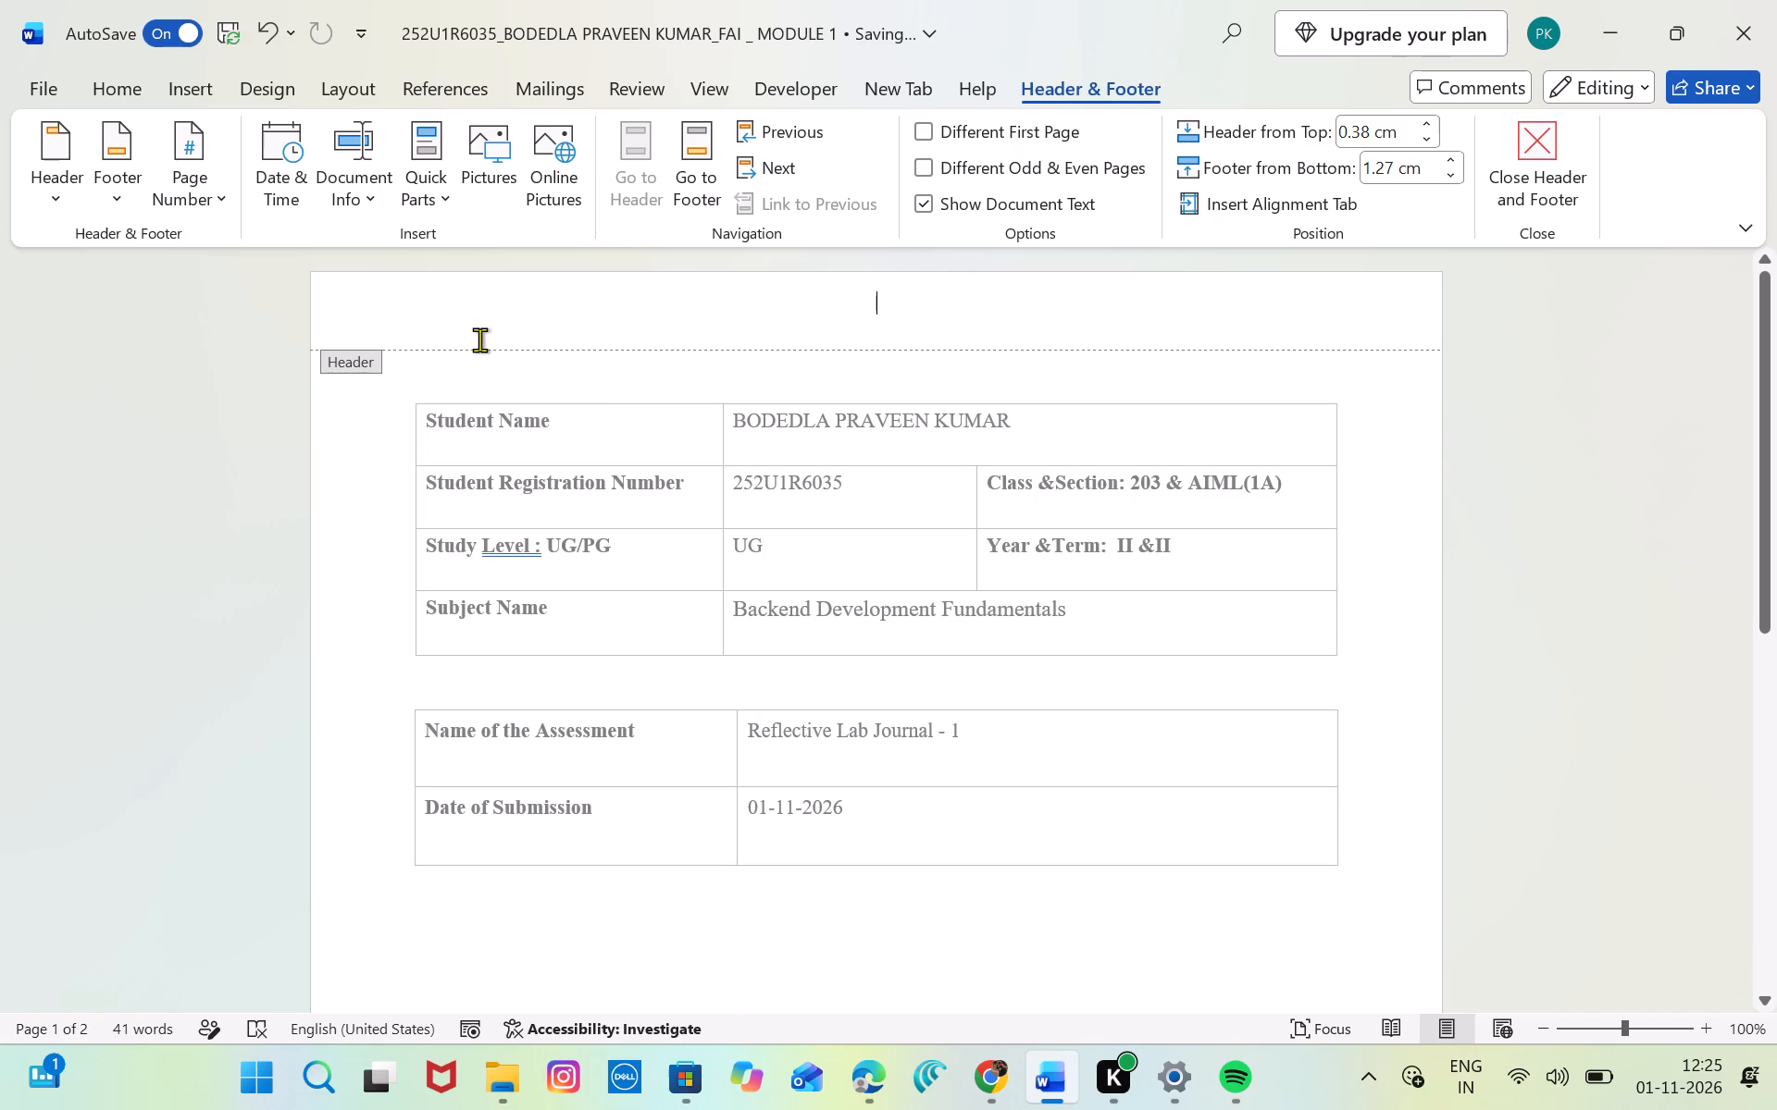
pyautogui.press('Left')
pyautogui.press('Left')
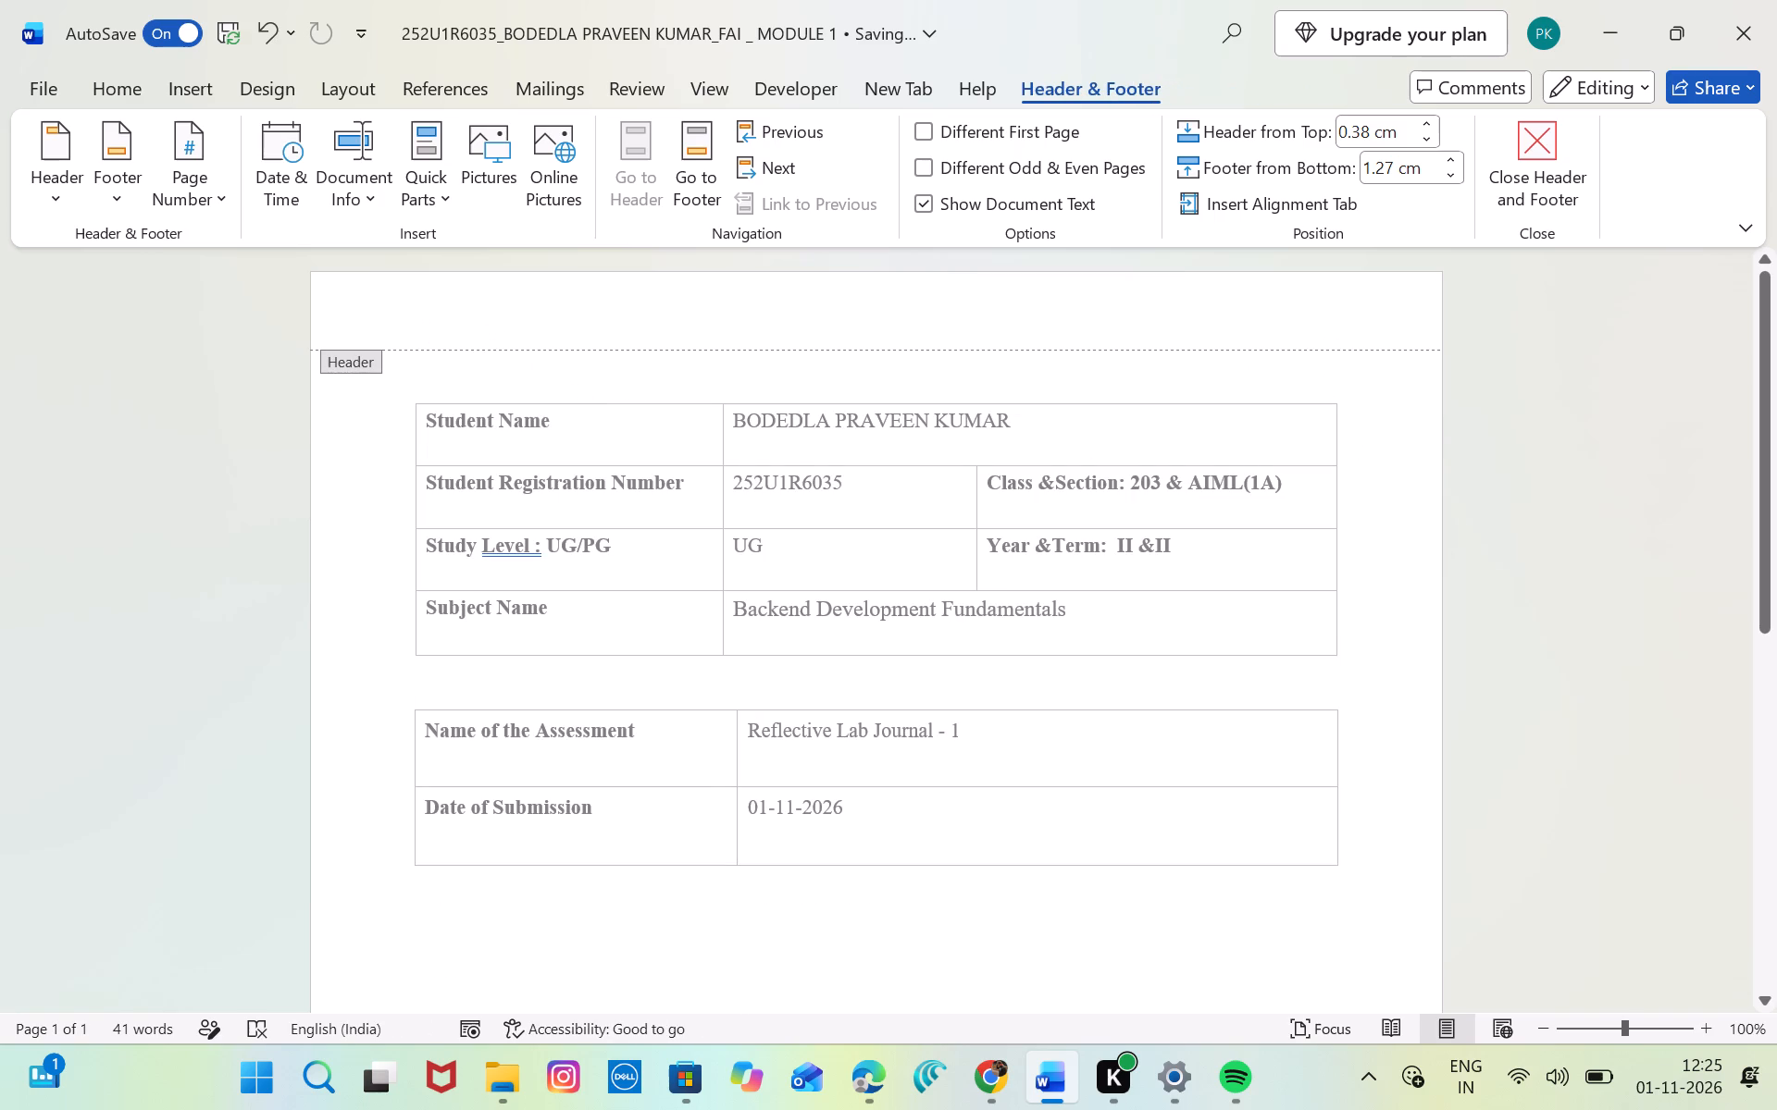
pyautogui.moveTo(905, 332); pyautogui.dragTo(647, 307)
pyautogui.doubleClick(647, 307)
pyautogui.doubleClick(647, 307)
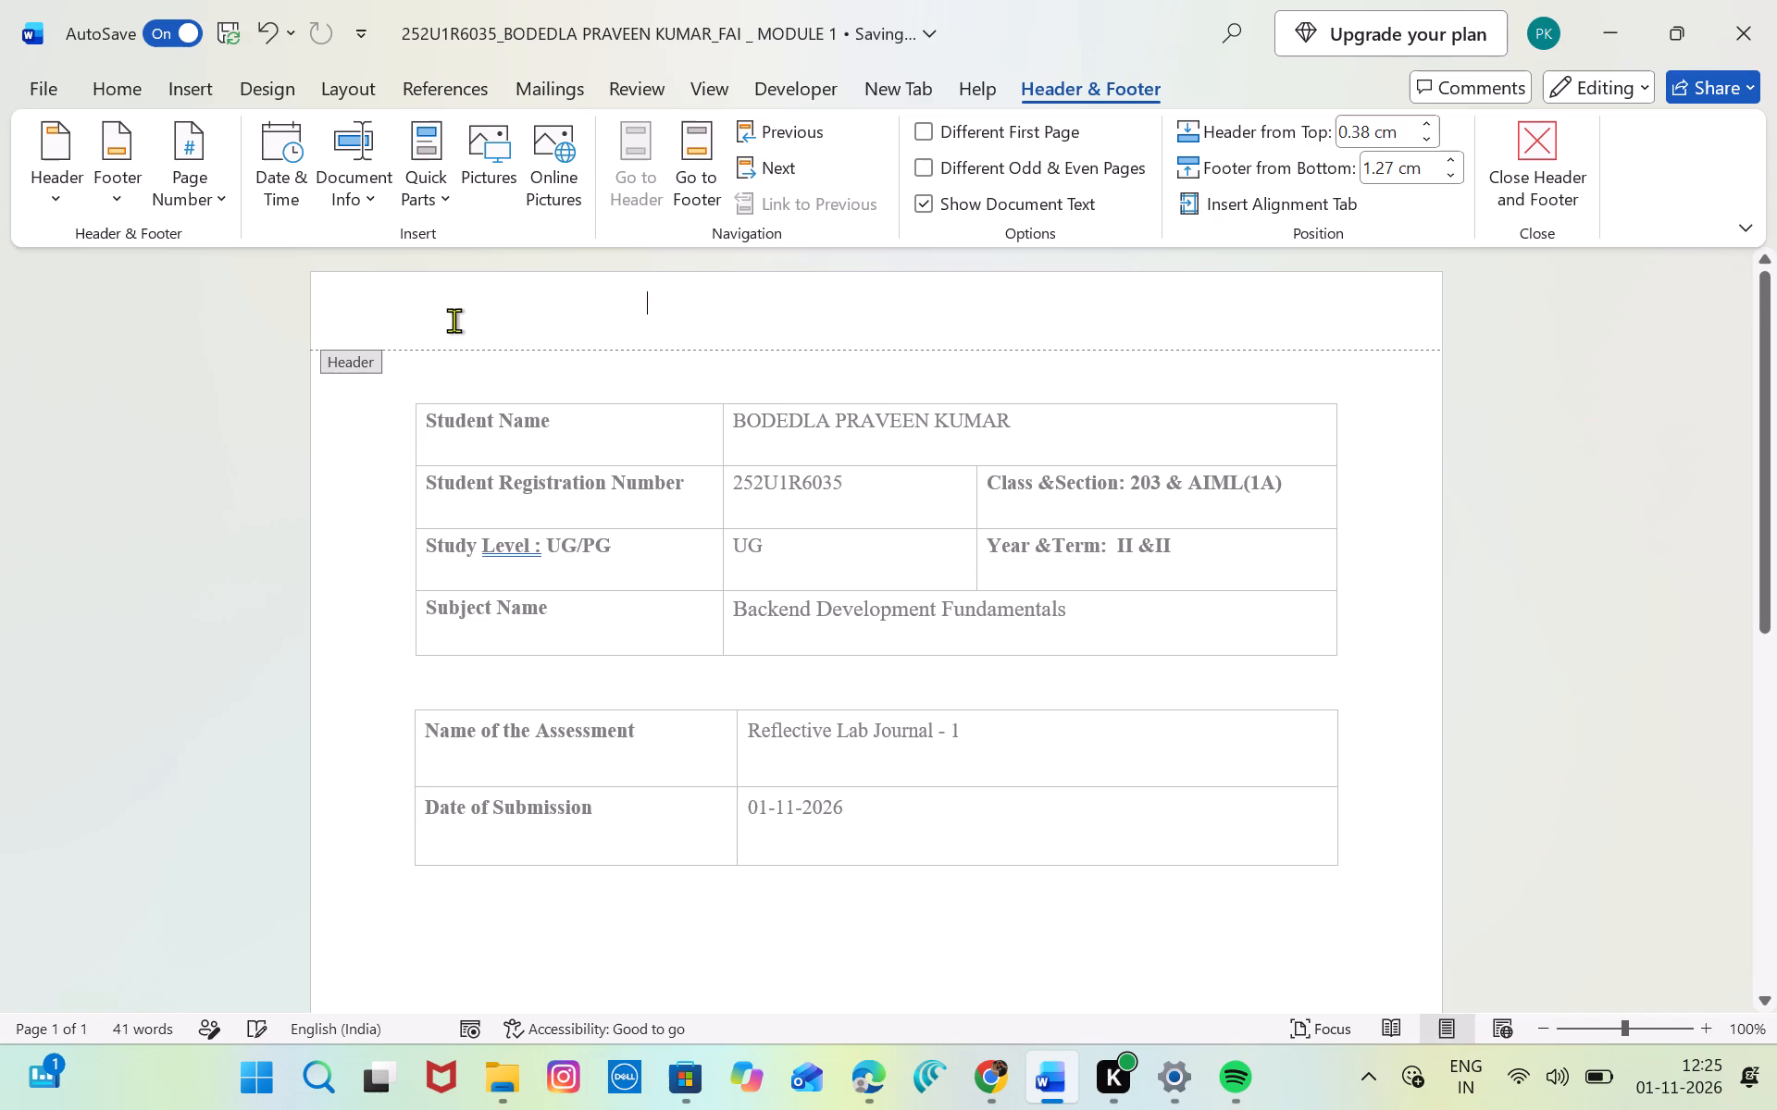
pyautogui.doubleClick(443, 305)
pyautogui.doubleClick(399, 299)
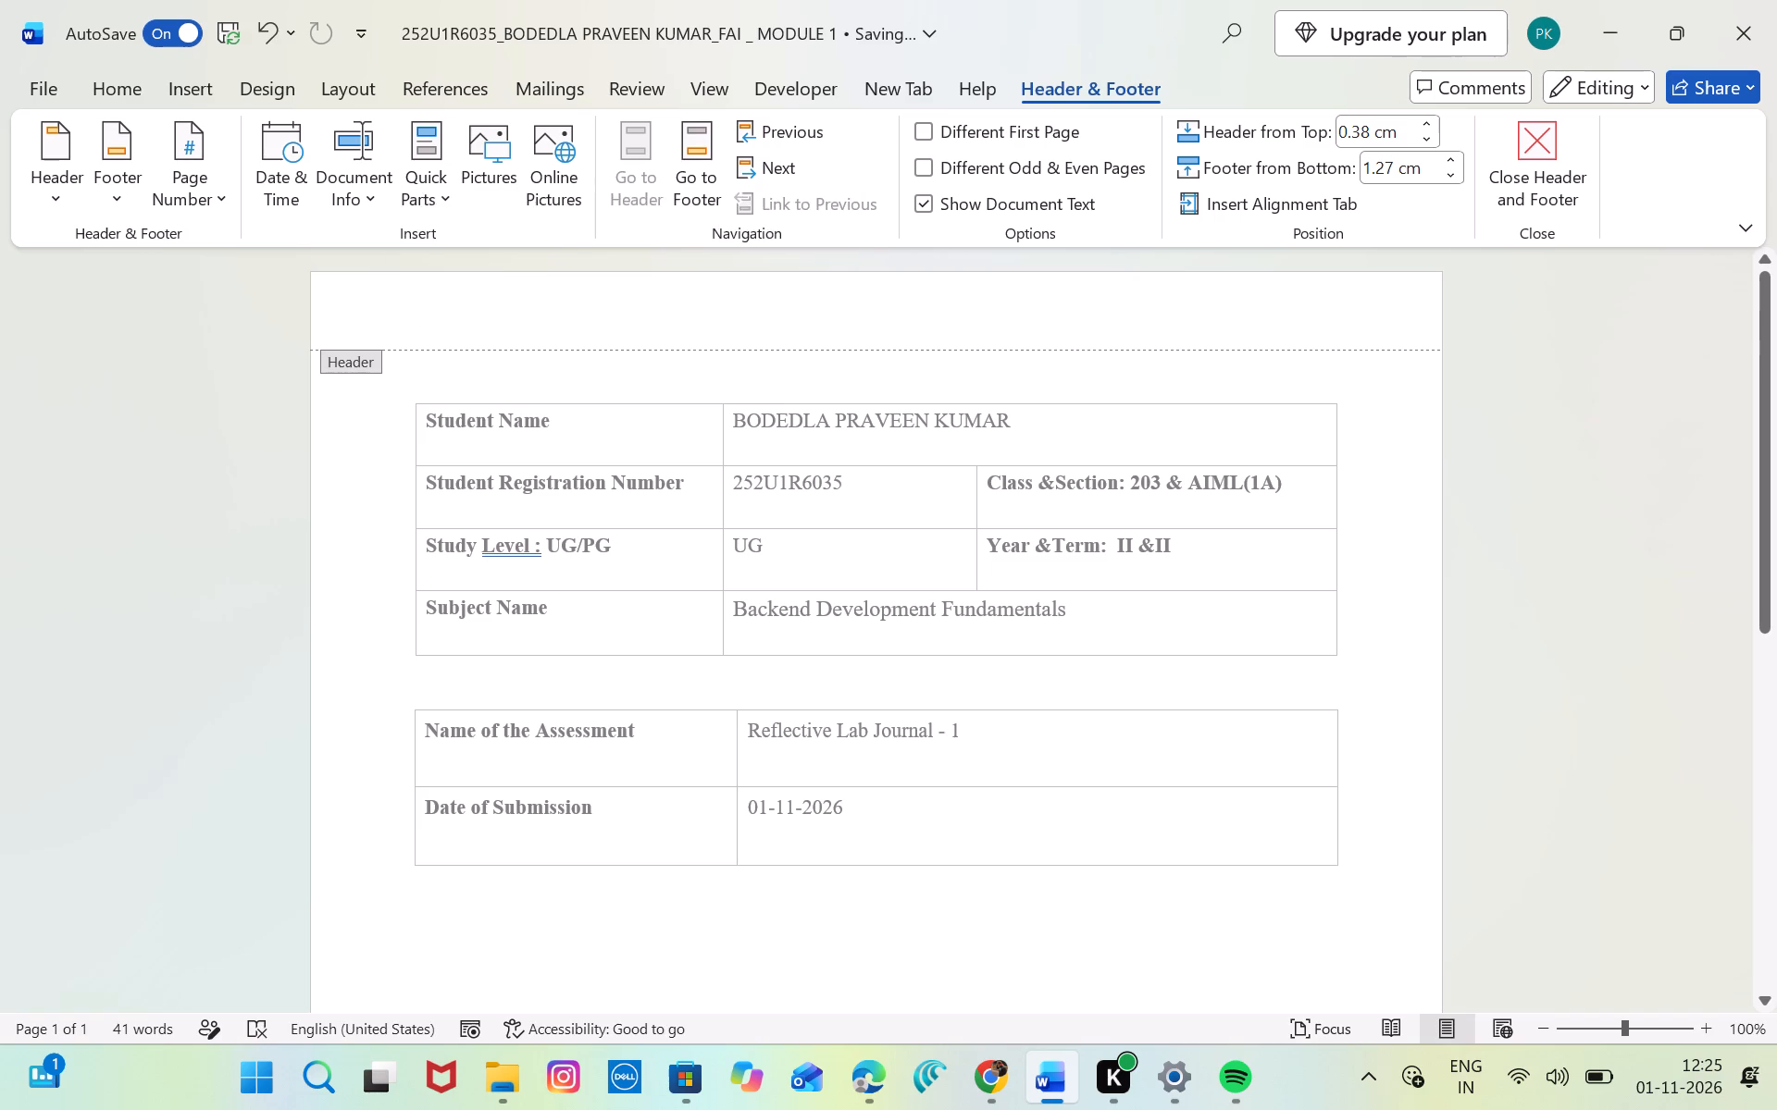
pyautogui.tripleClick(365, 290)
pyautogui.tripleClick(385, 299)
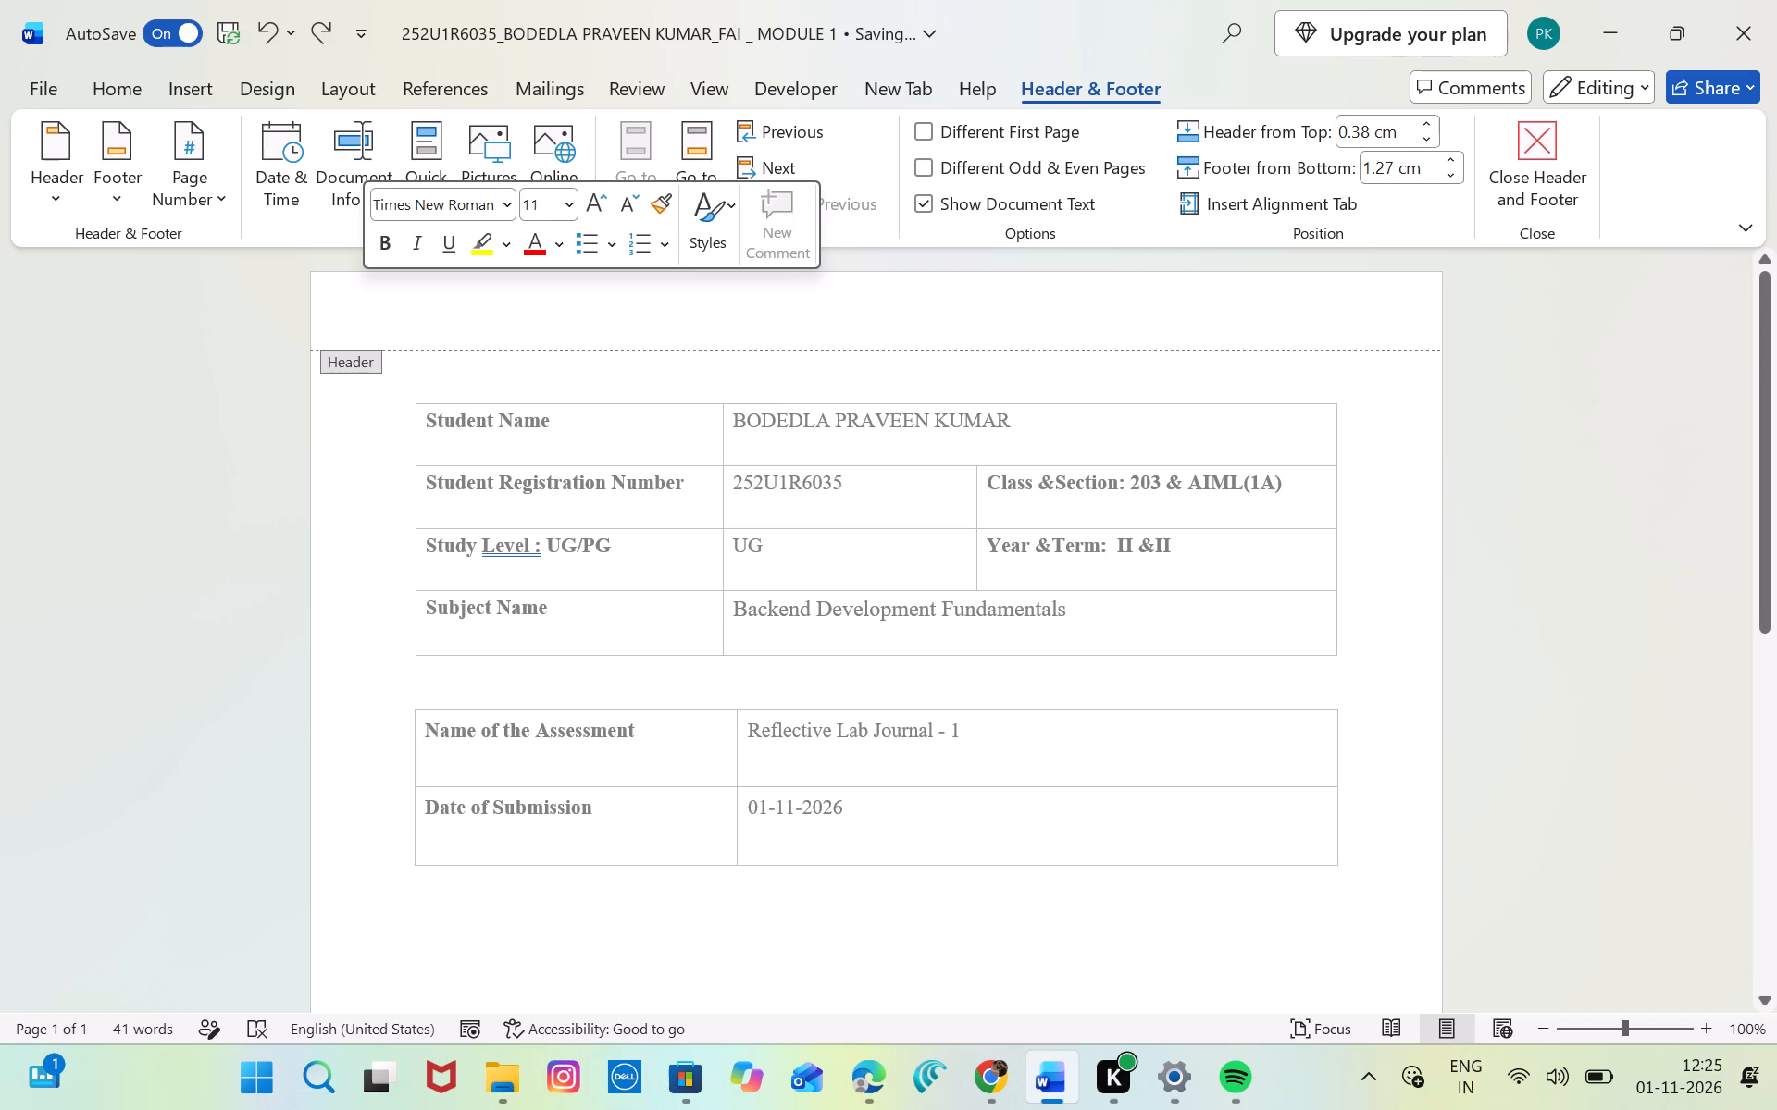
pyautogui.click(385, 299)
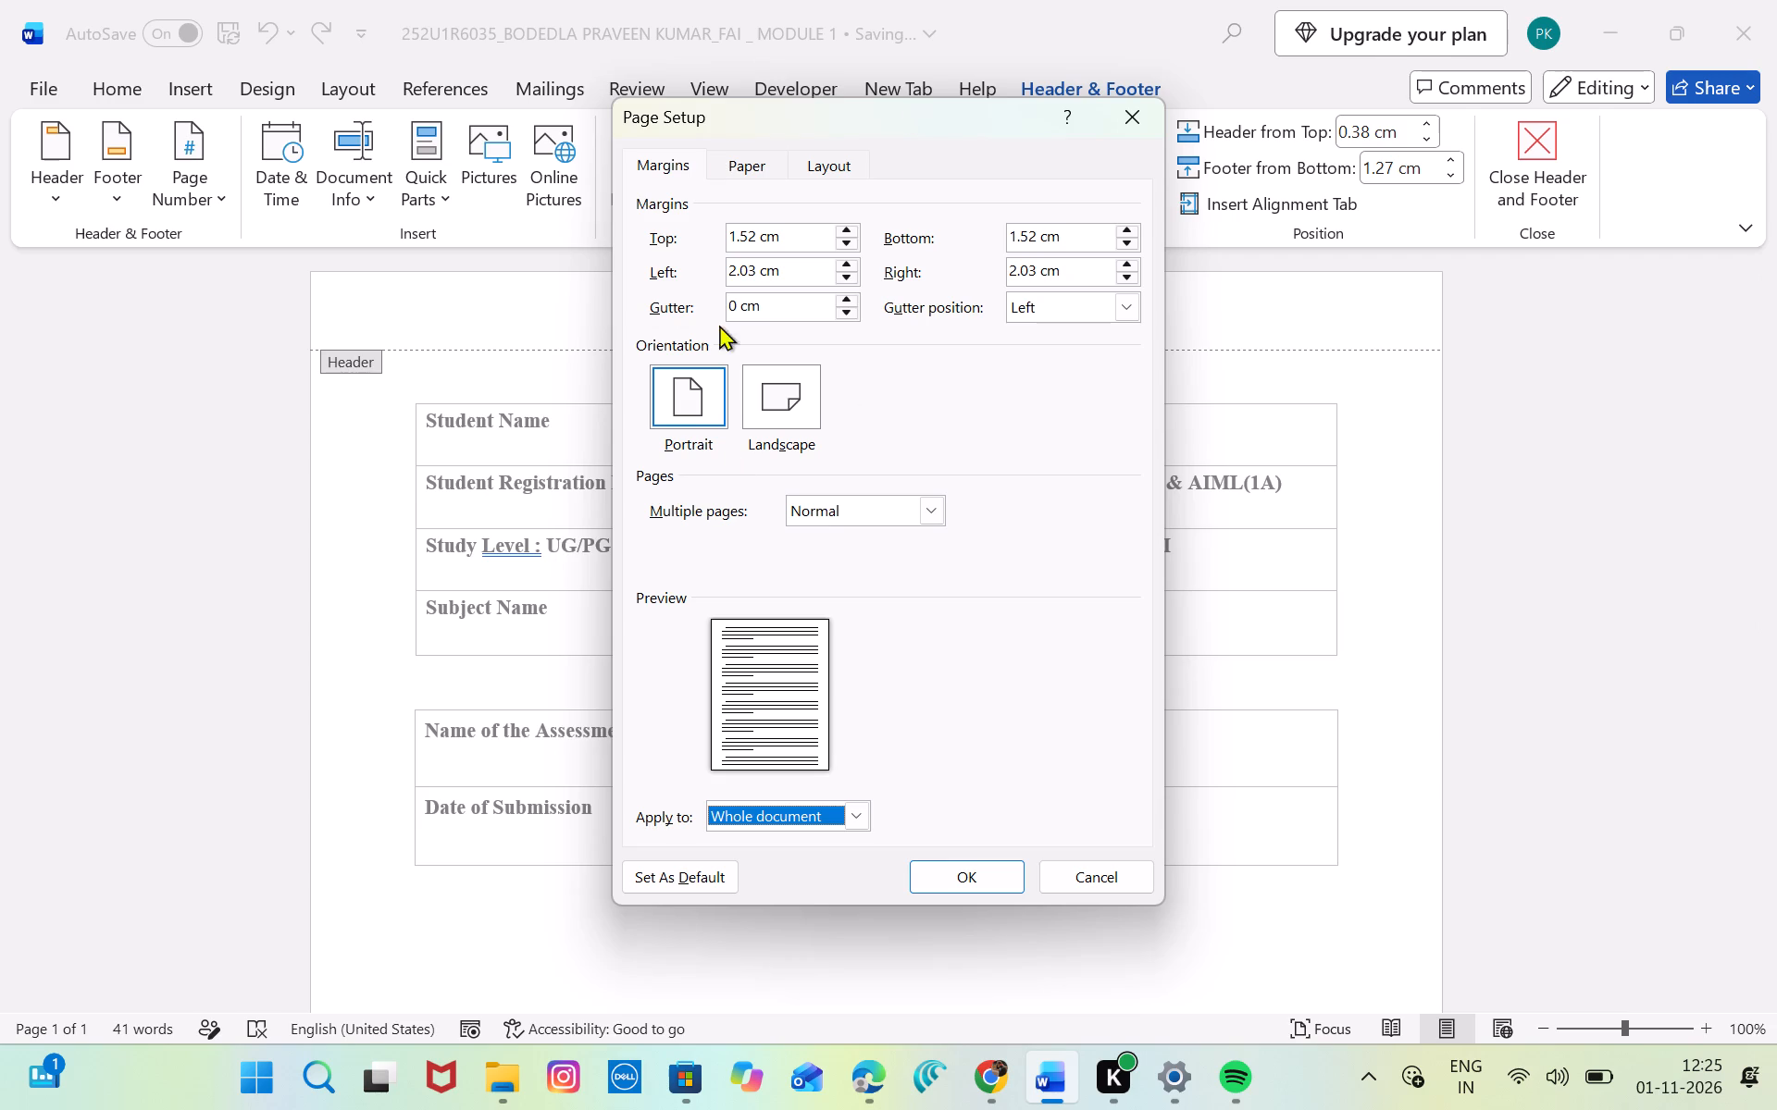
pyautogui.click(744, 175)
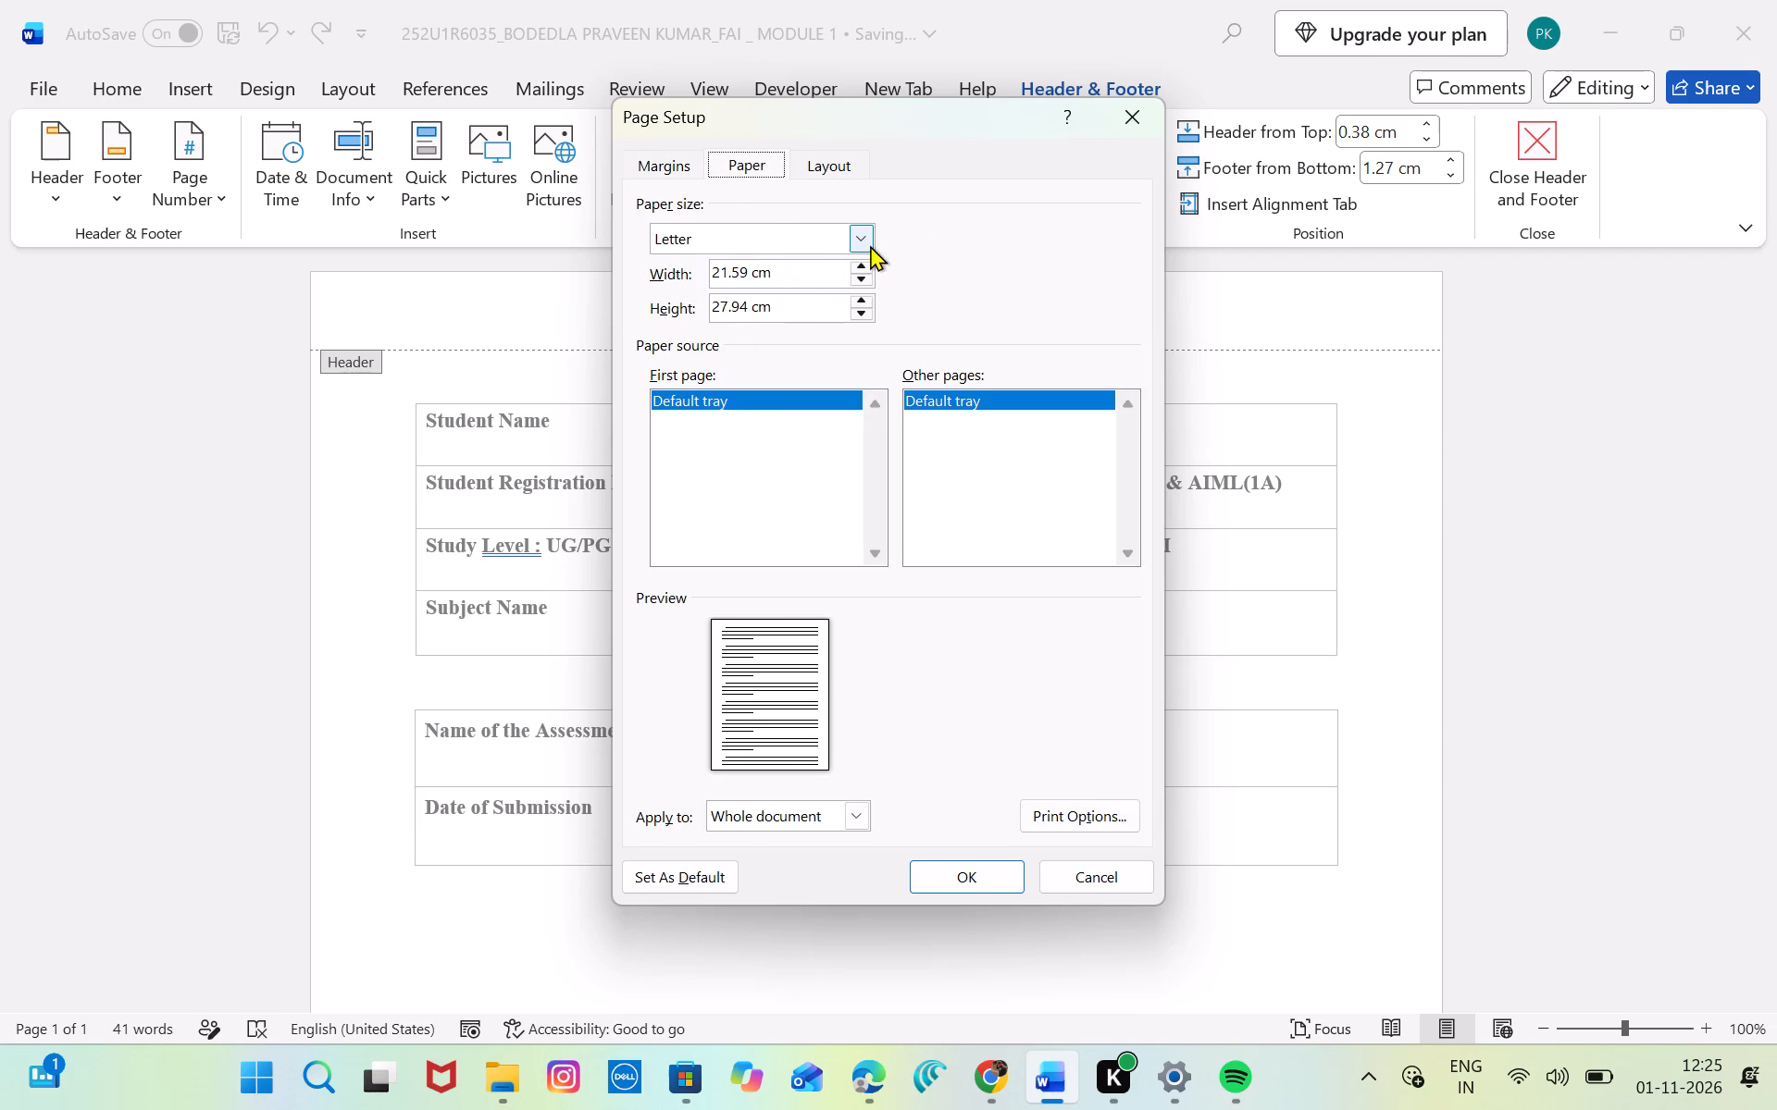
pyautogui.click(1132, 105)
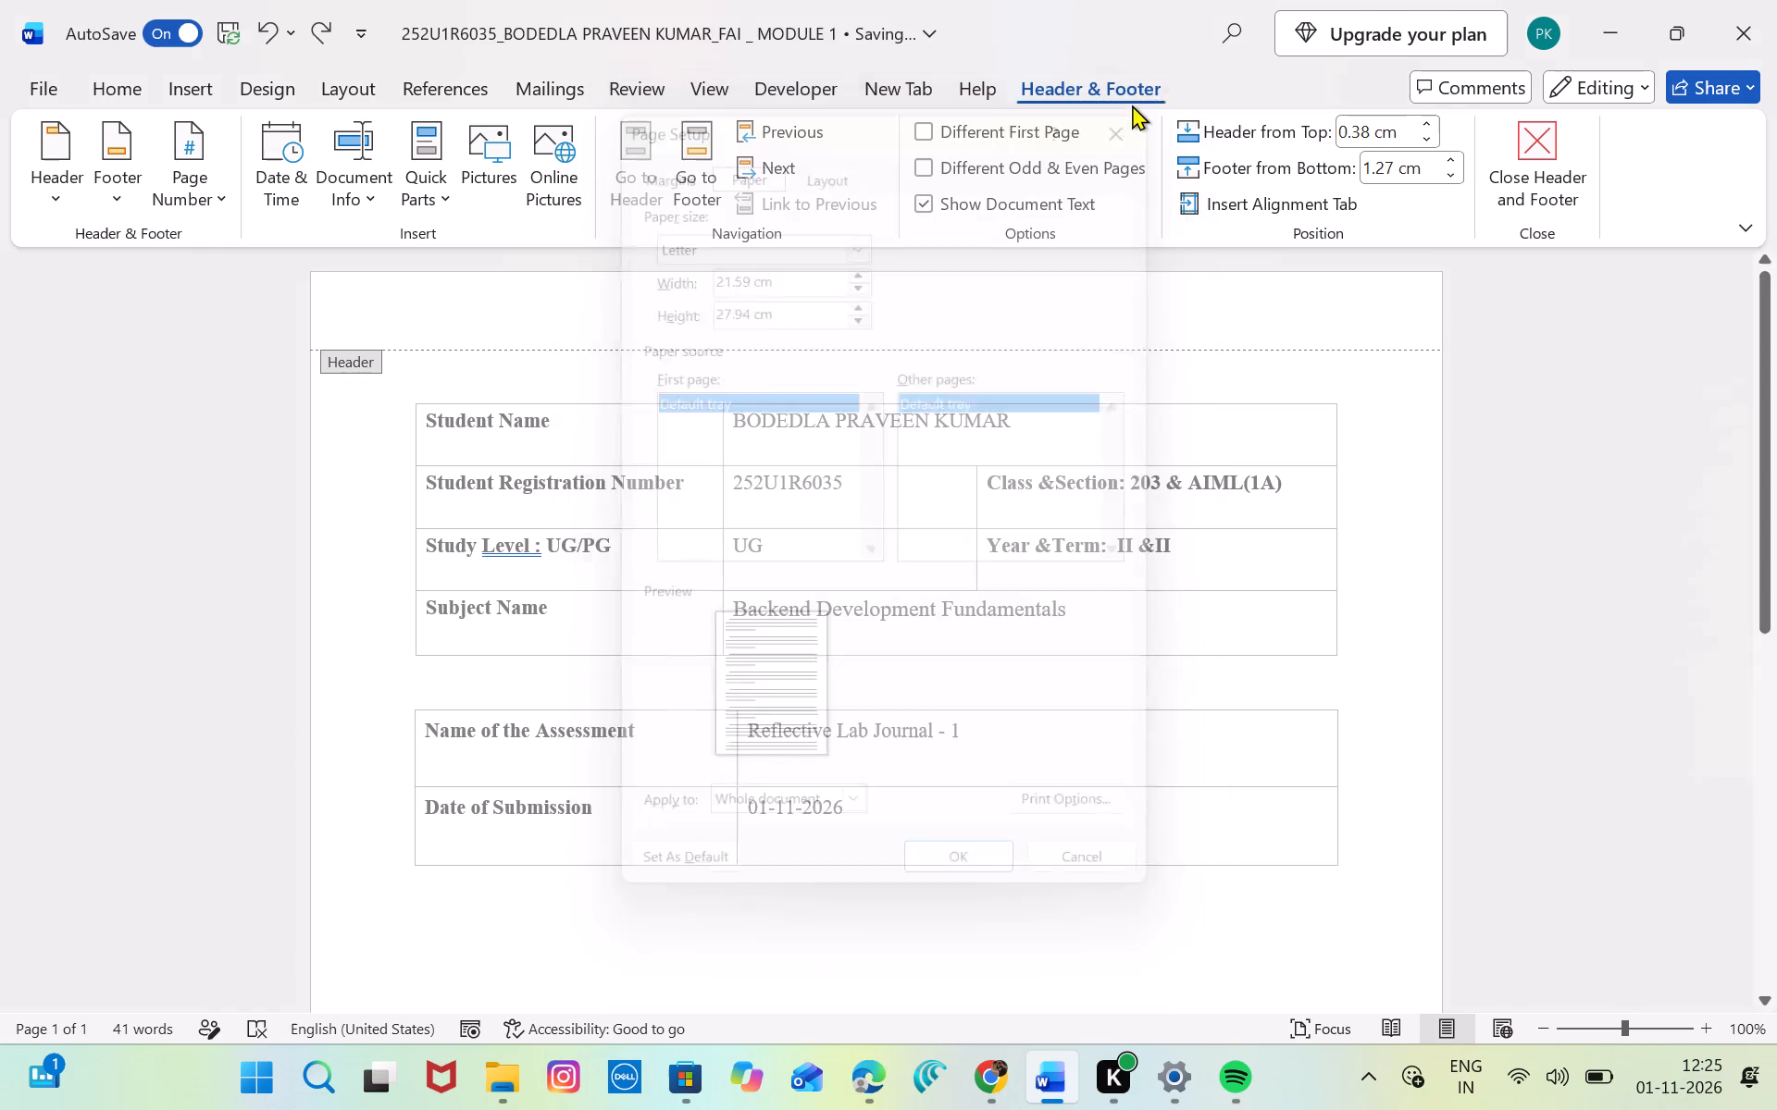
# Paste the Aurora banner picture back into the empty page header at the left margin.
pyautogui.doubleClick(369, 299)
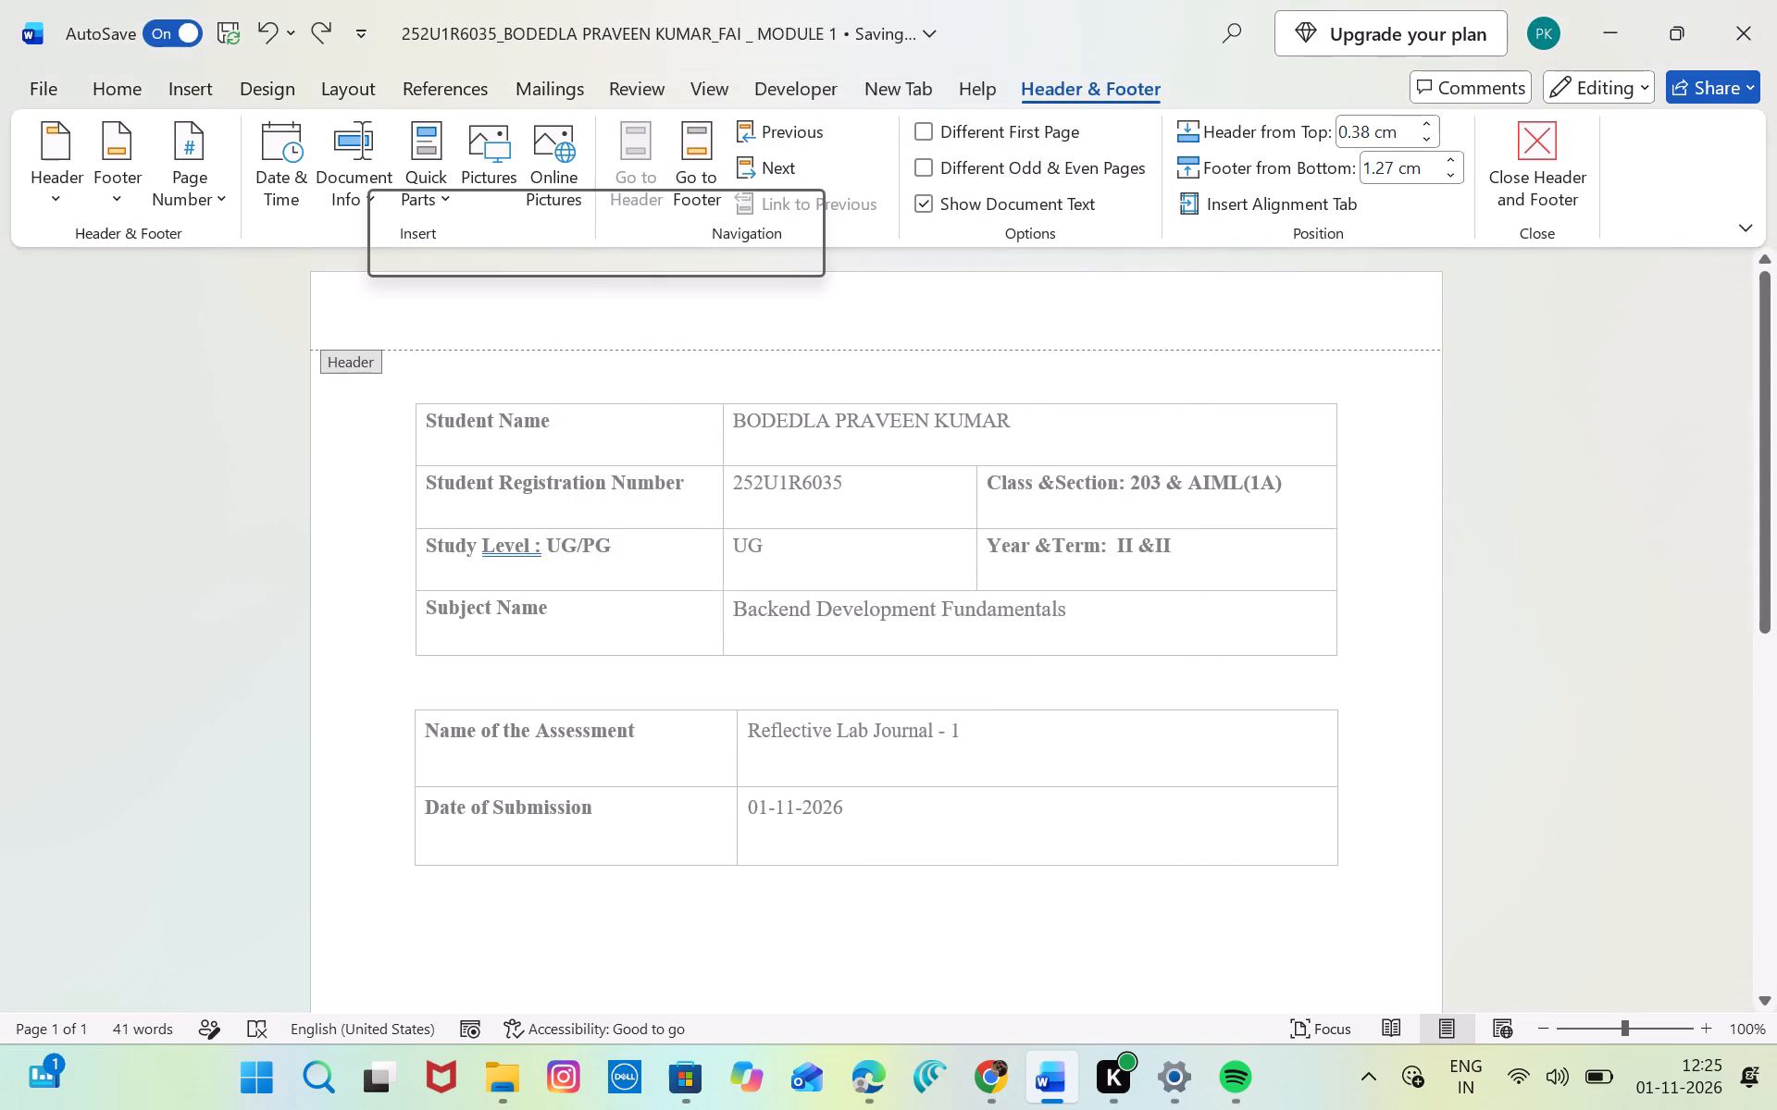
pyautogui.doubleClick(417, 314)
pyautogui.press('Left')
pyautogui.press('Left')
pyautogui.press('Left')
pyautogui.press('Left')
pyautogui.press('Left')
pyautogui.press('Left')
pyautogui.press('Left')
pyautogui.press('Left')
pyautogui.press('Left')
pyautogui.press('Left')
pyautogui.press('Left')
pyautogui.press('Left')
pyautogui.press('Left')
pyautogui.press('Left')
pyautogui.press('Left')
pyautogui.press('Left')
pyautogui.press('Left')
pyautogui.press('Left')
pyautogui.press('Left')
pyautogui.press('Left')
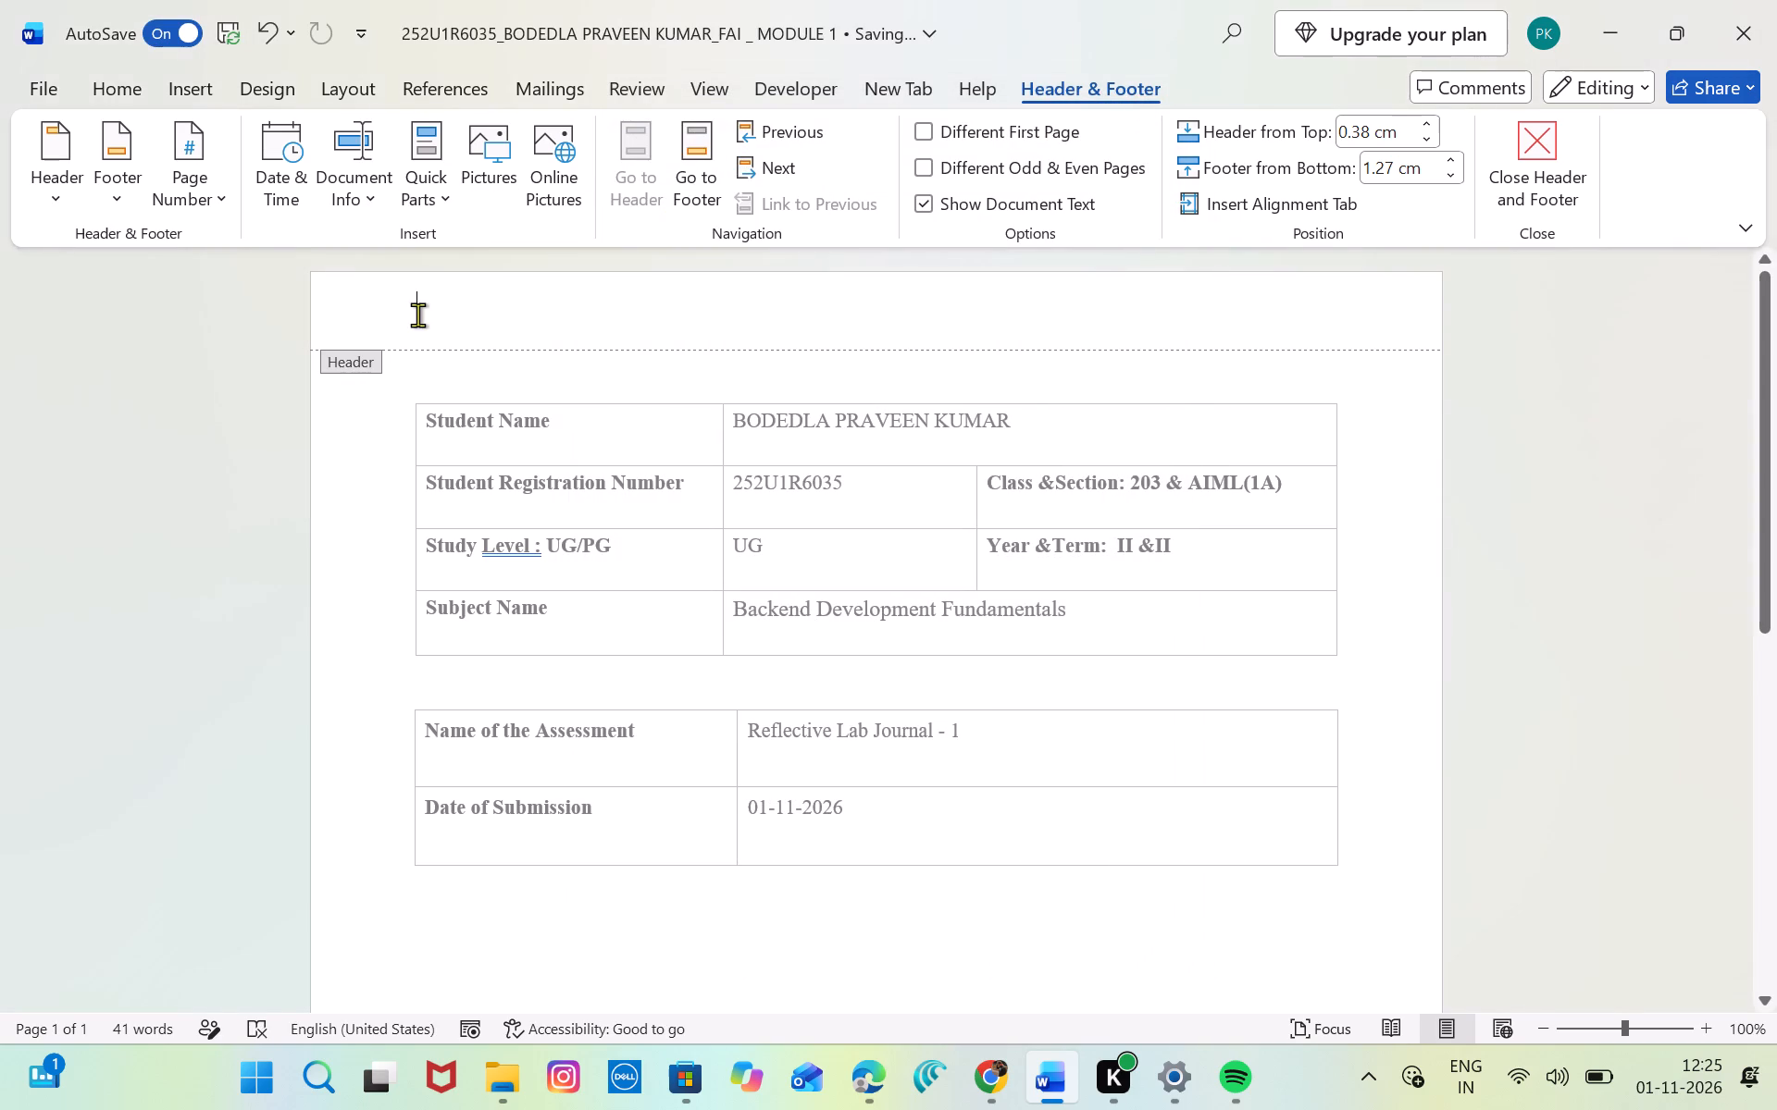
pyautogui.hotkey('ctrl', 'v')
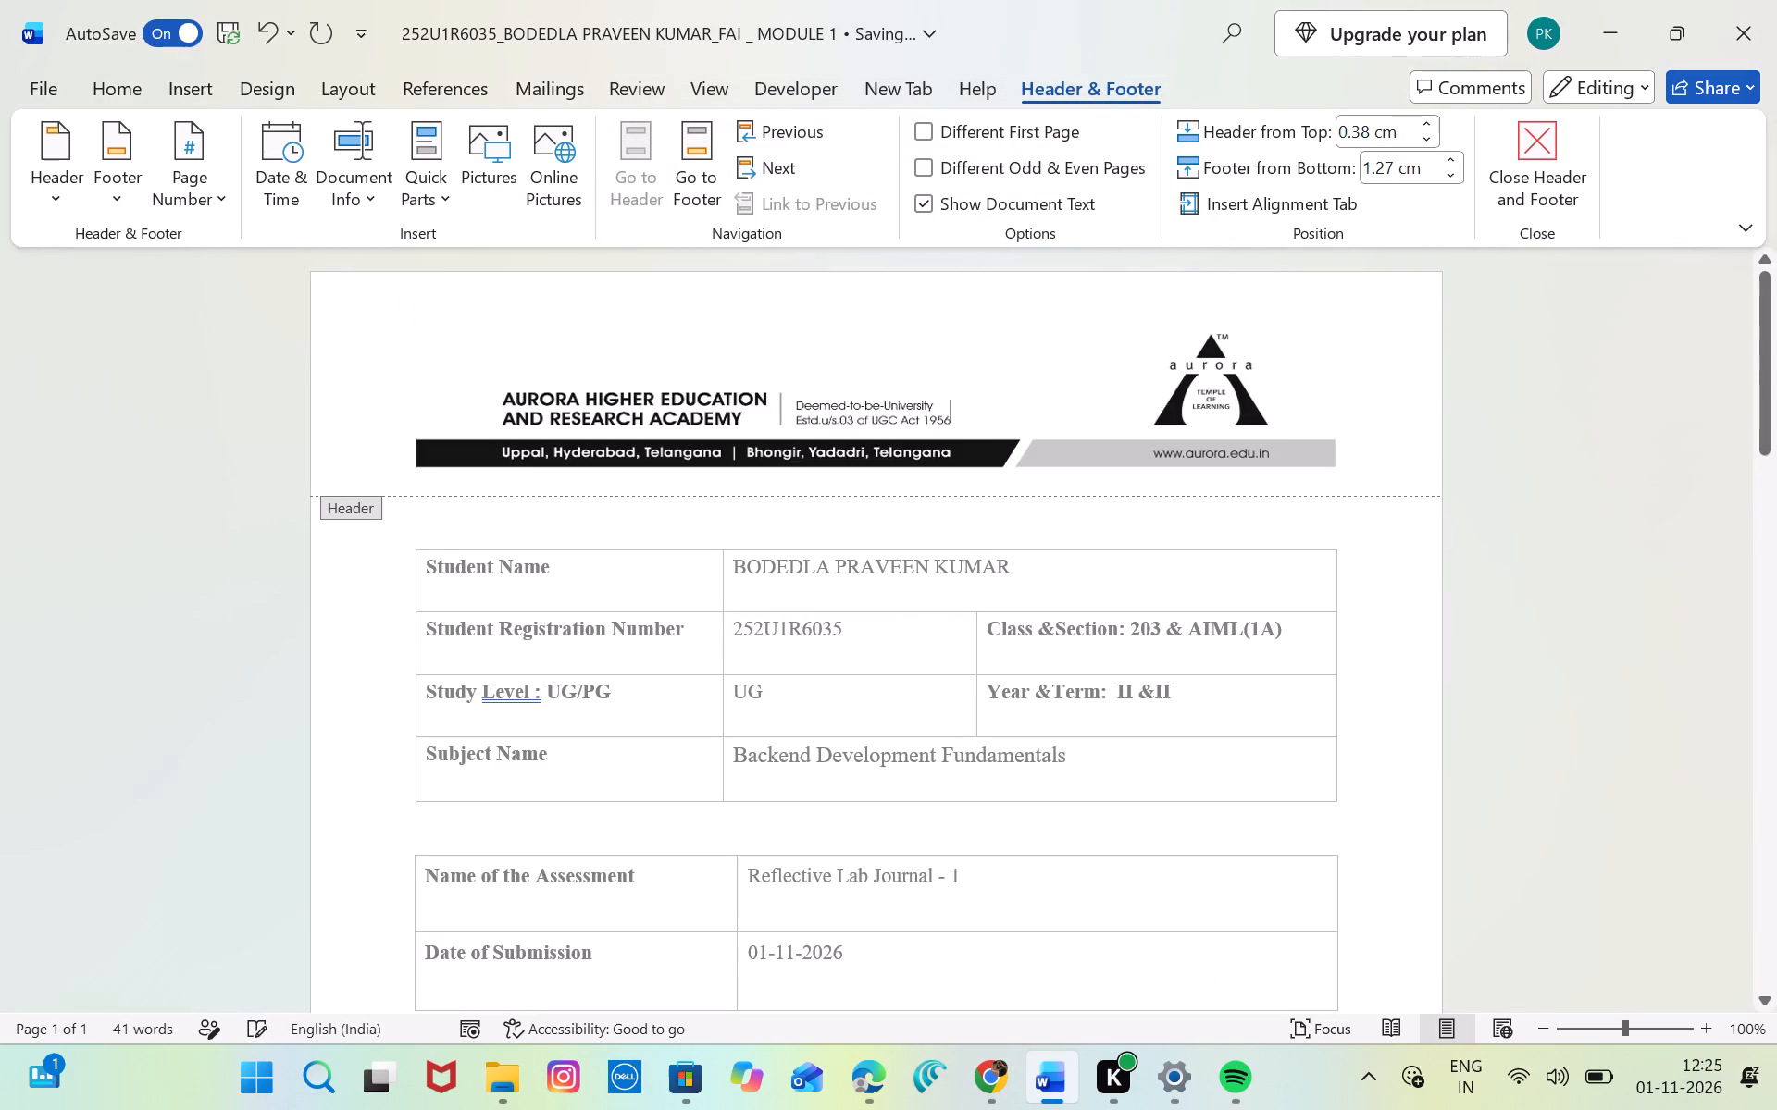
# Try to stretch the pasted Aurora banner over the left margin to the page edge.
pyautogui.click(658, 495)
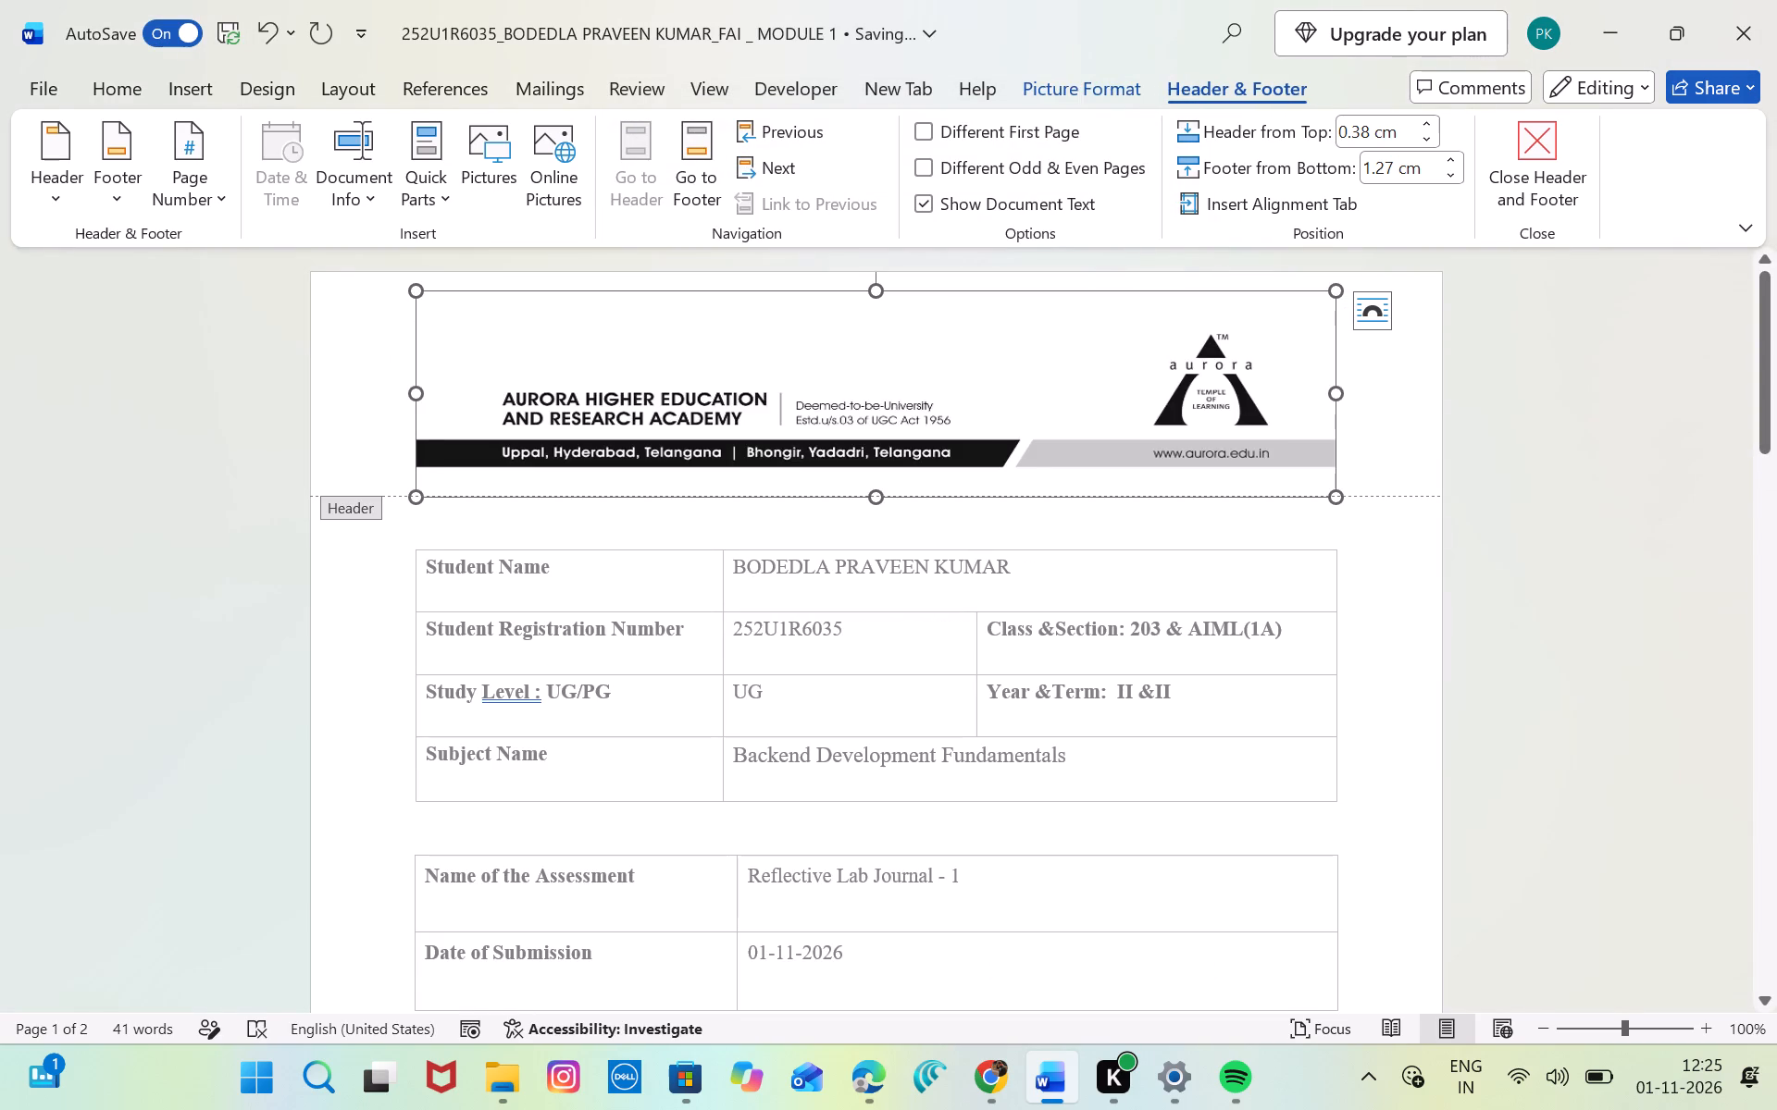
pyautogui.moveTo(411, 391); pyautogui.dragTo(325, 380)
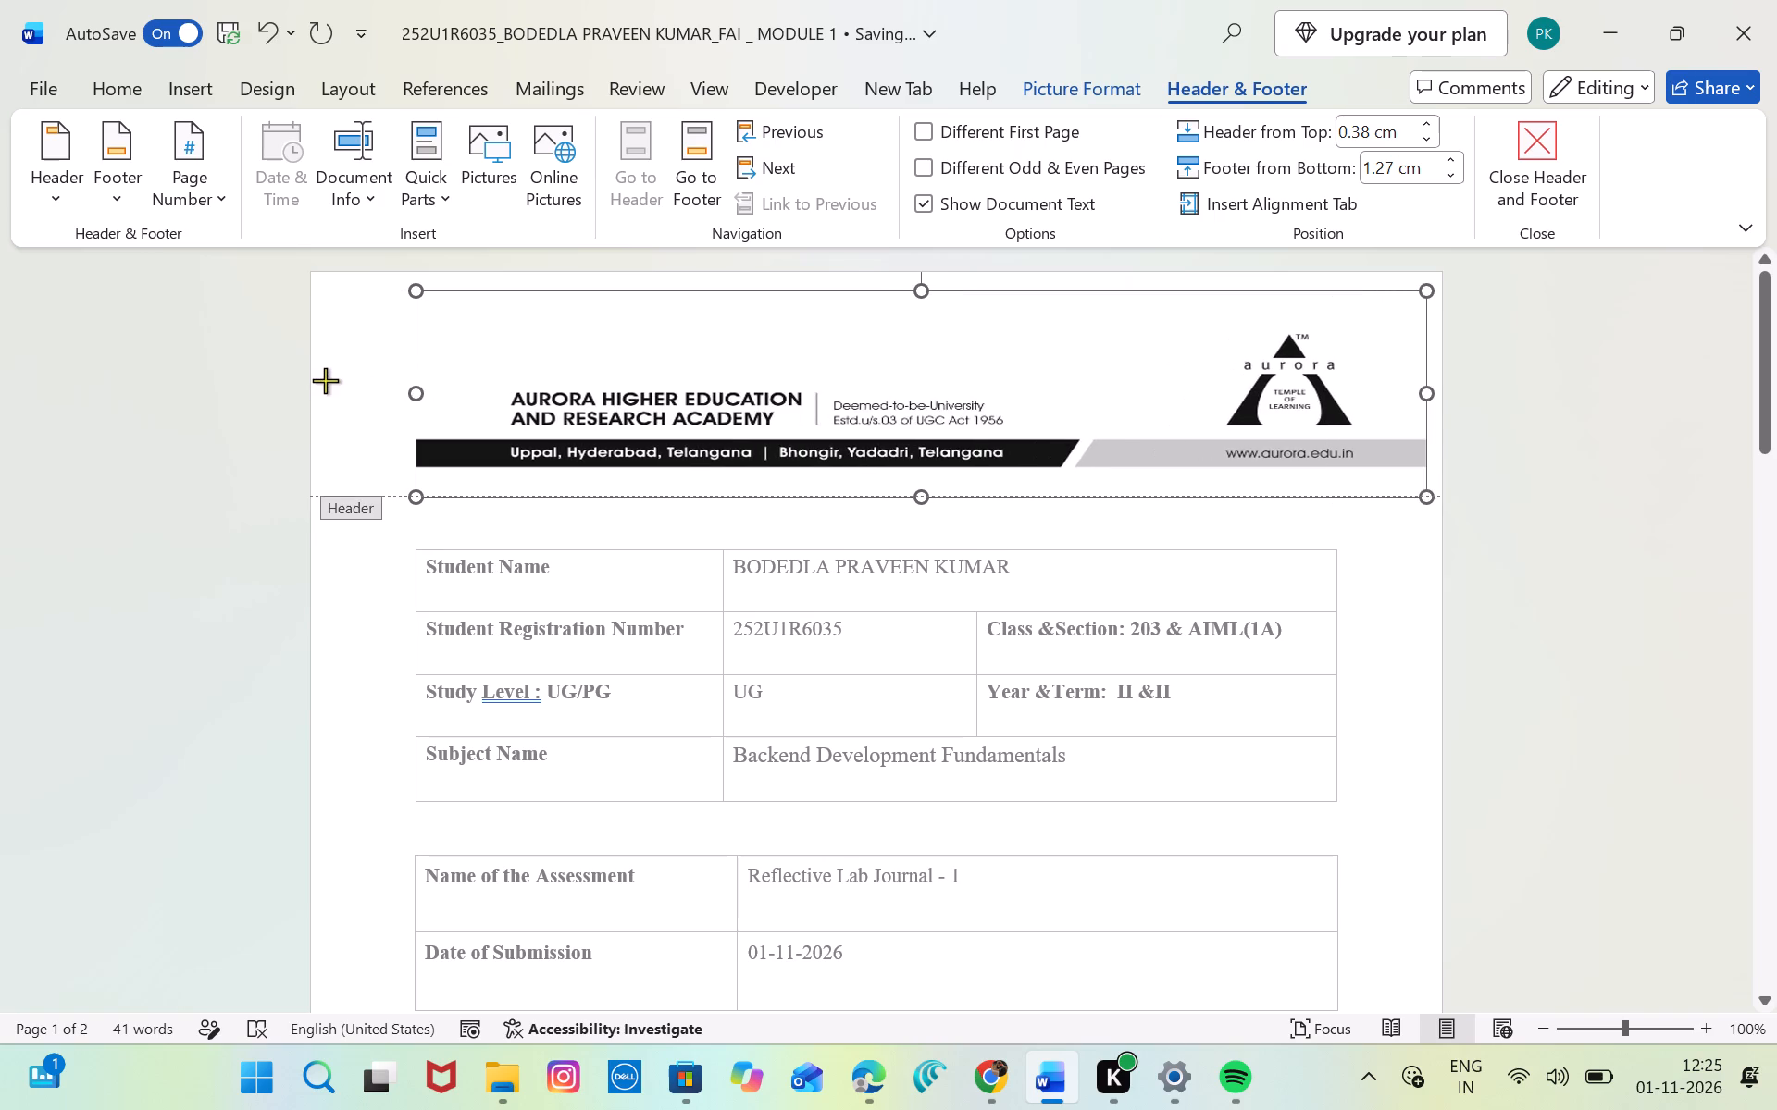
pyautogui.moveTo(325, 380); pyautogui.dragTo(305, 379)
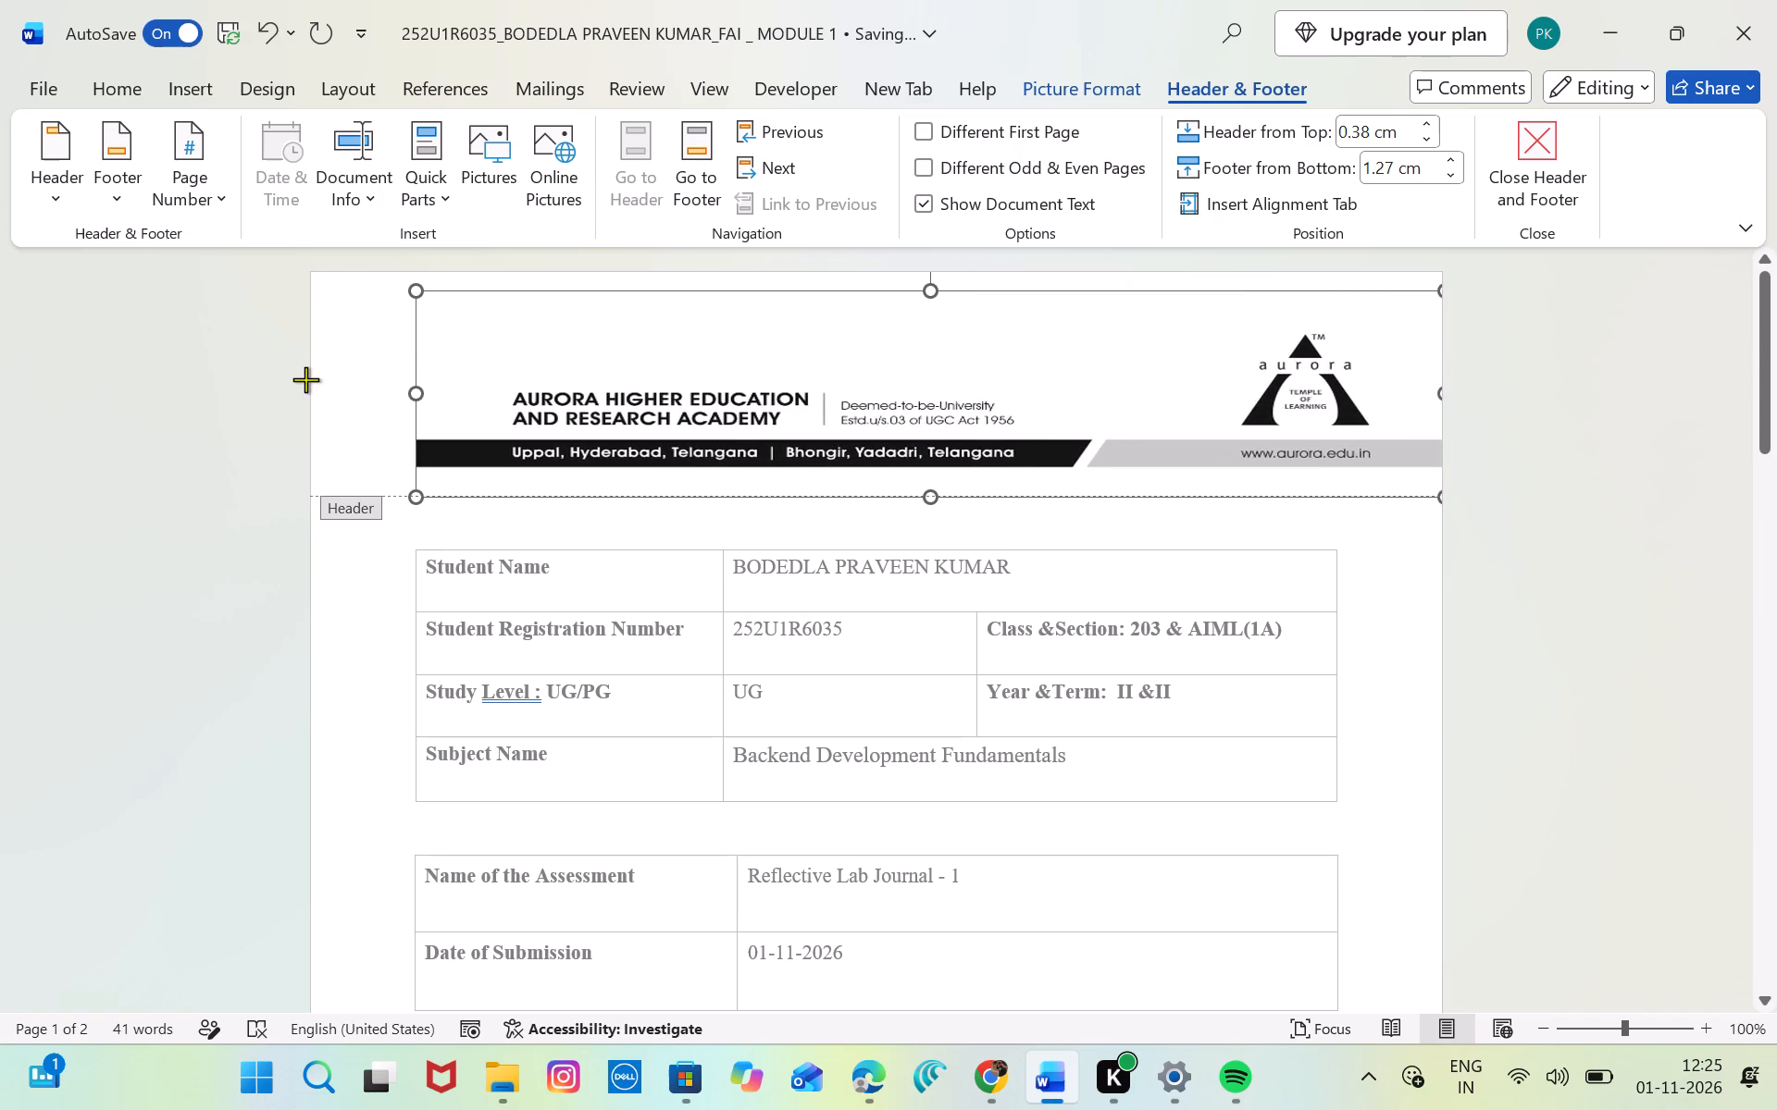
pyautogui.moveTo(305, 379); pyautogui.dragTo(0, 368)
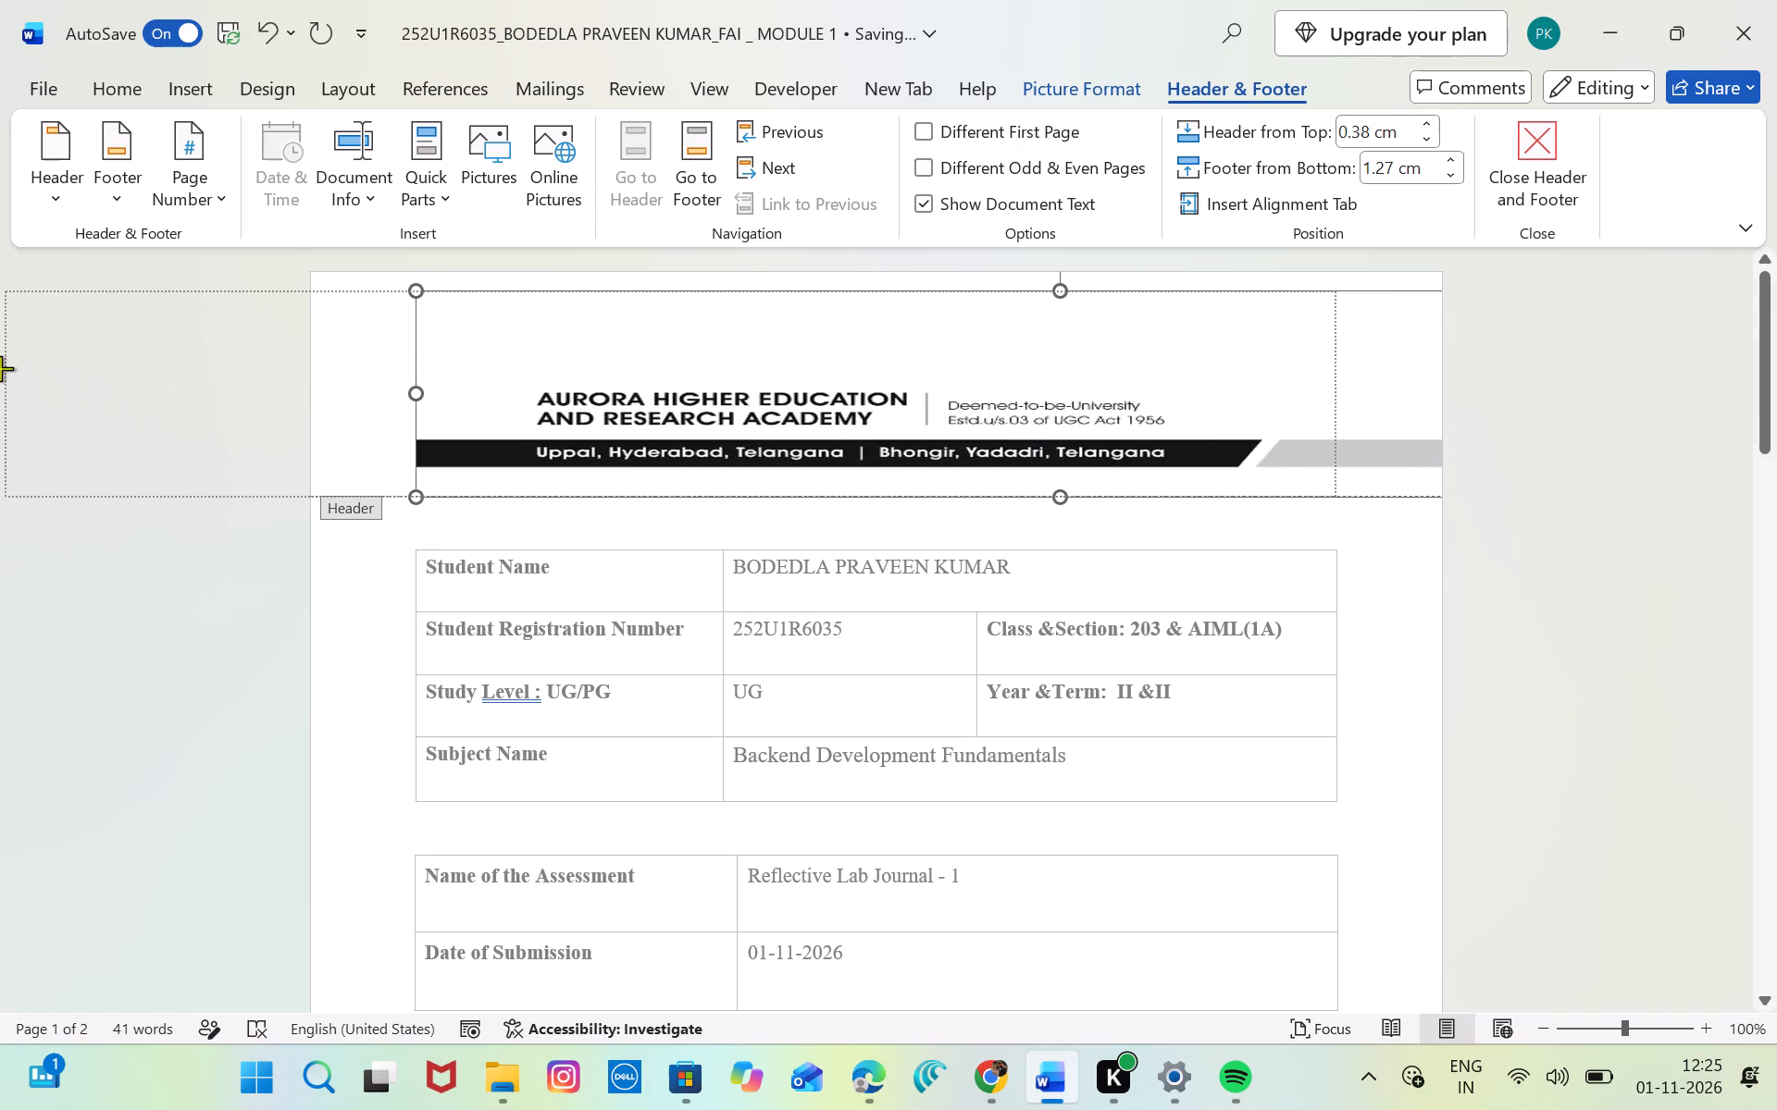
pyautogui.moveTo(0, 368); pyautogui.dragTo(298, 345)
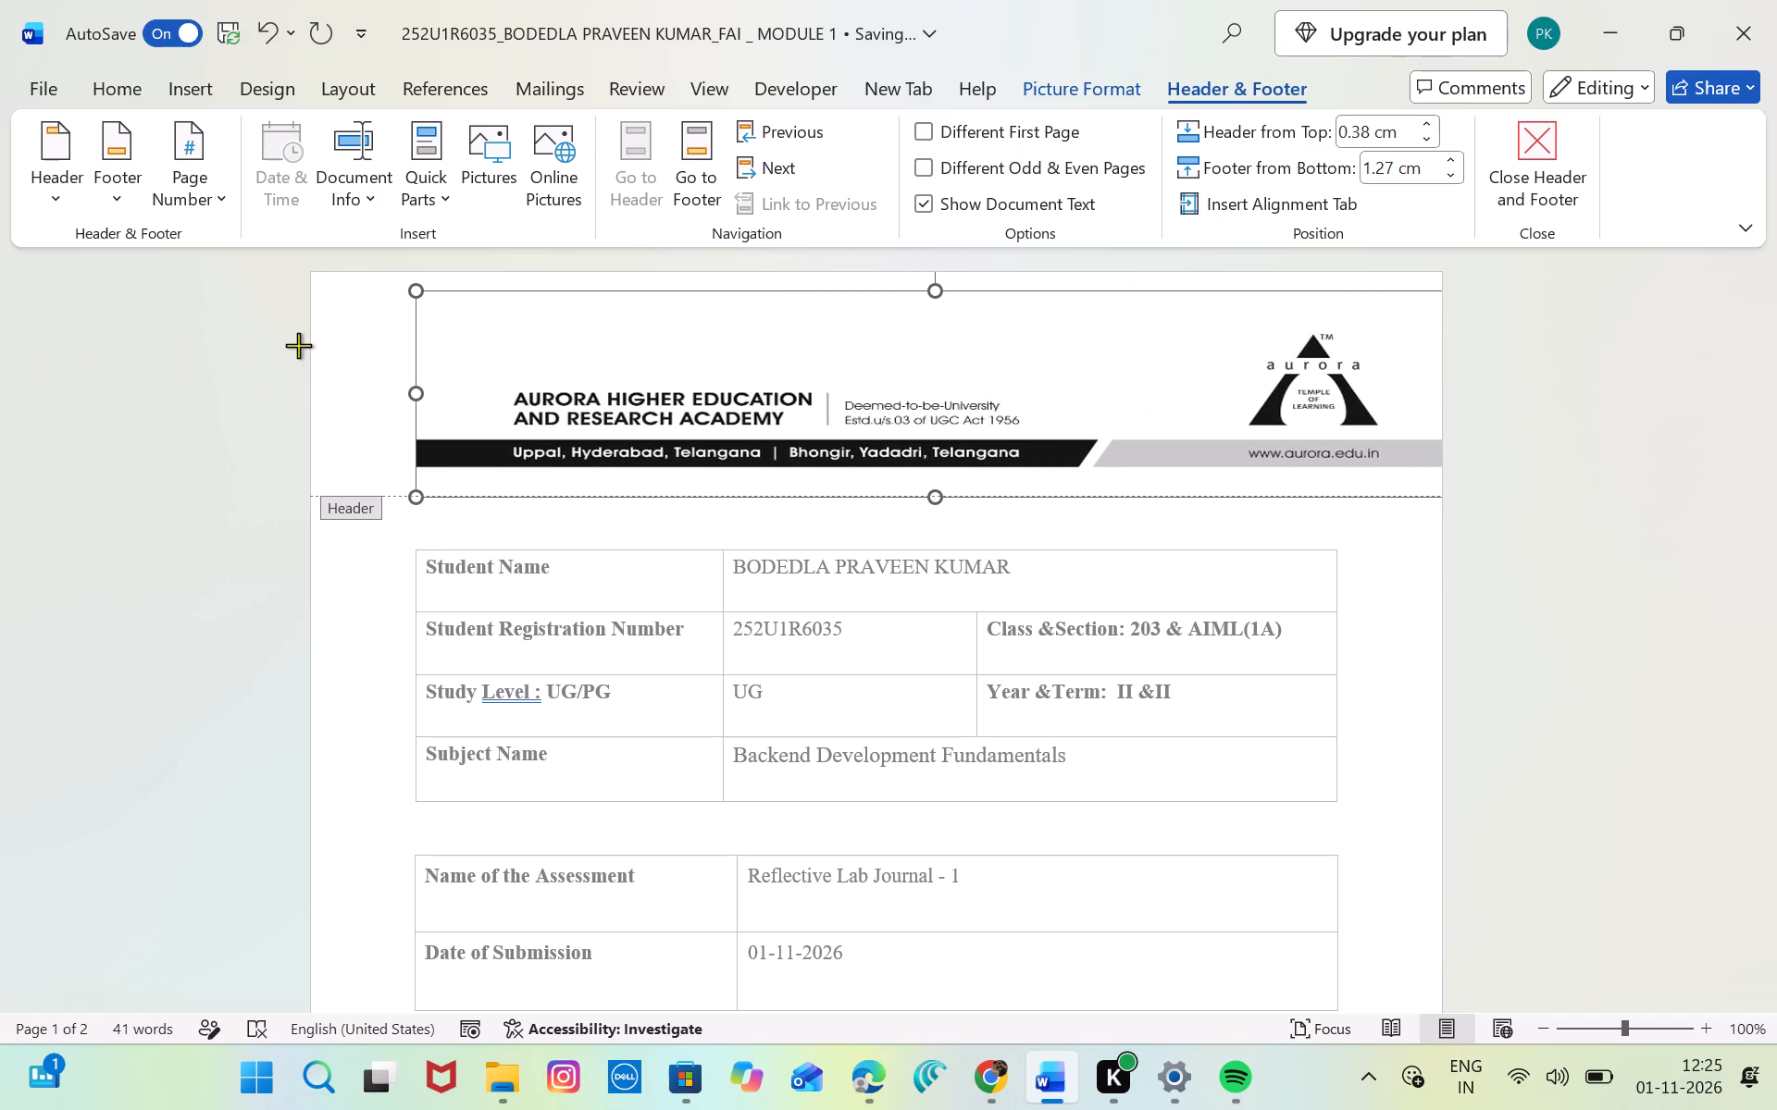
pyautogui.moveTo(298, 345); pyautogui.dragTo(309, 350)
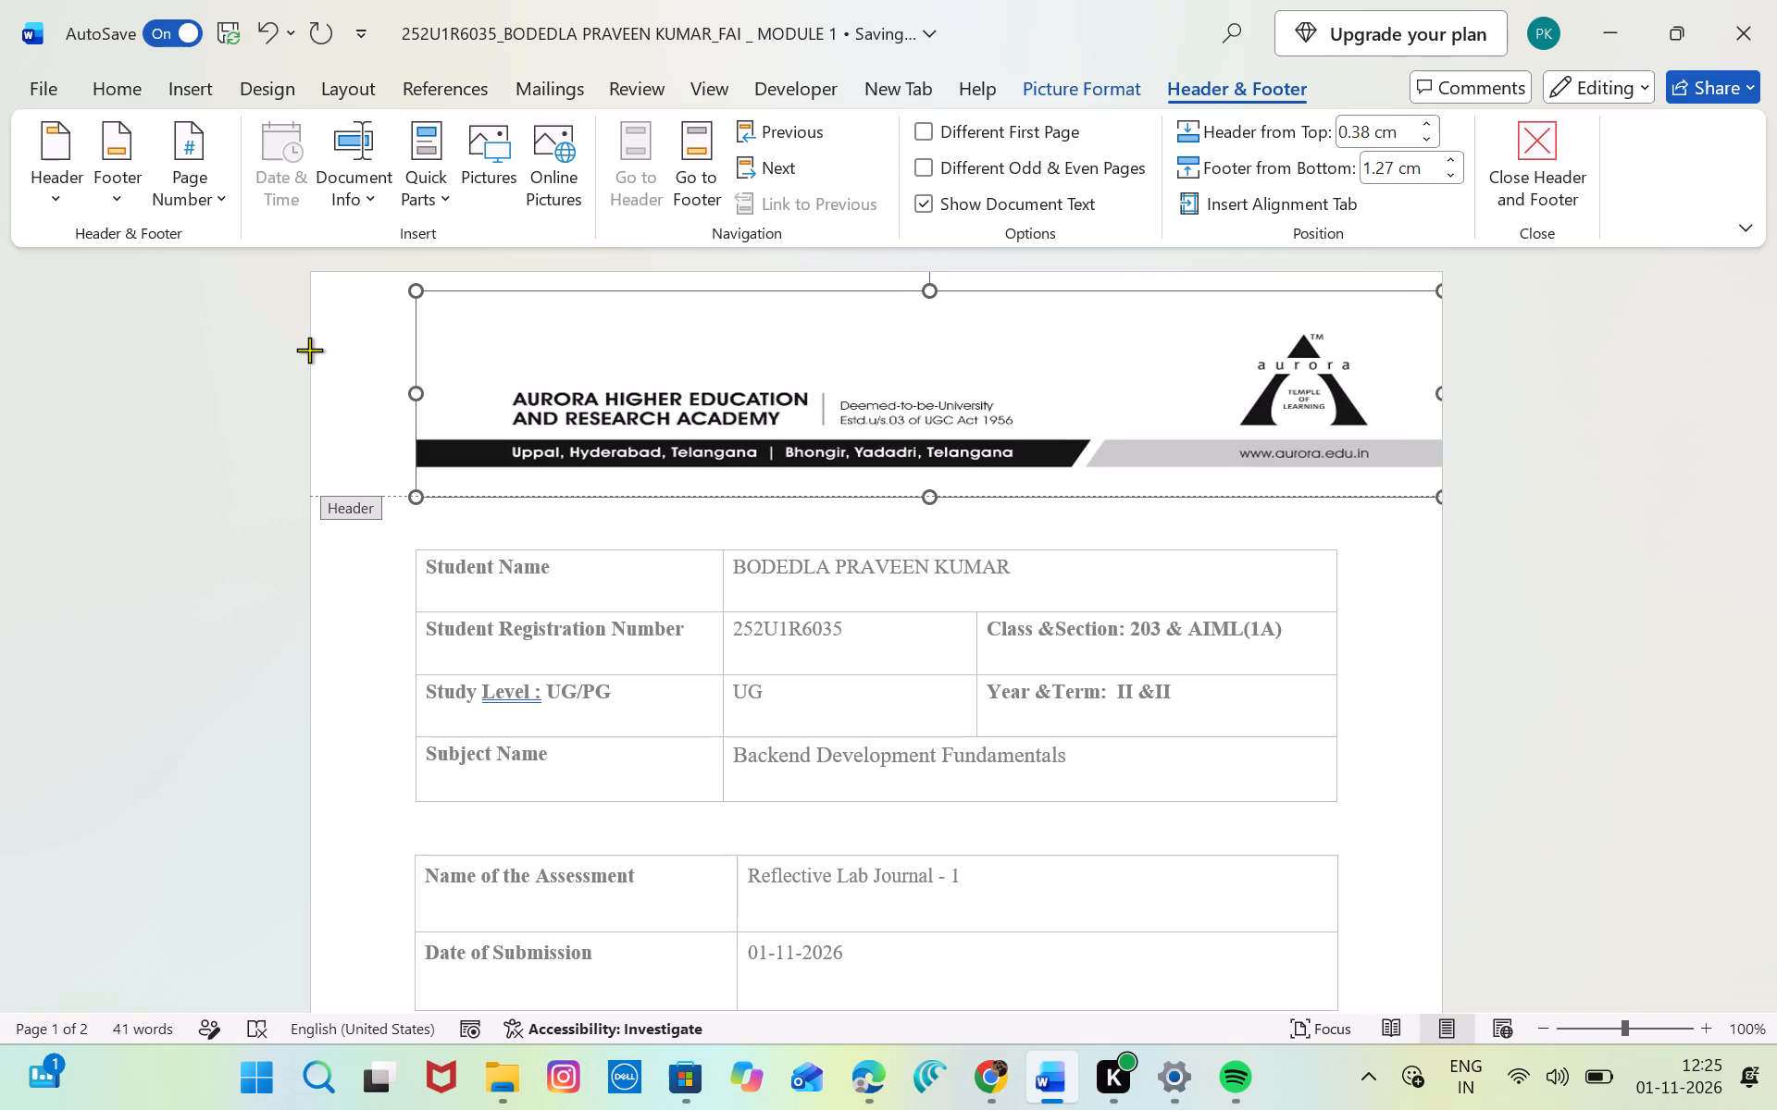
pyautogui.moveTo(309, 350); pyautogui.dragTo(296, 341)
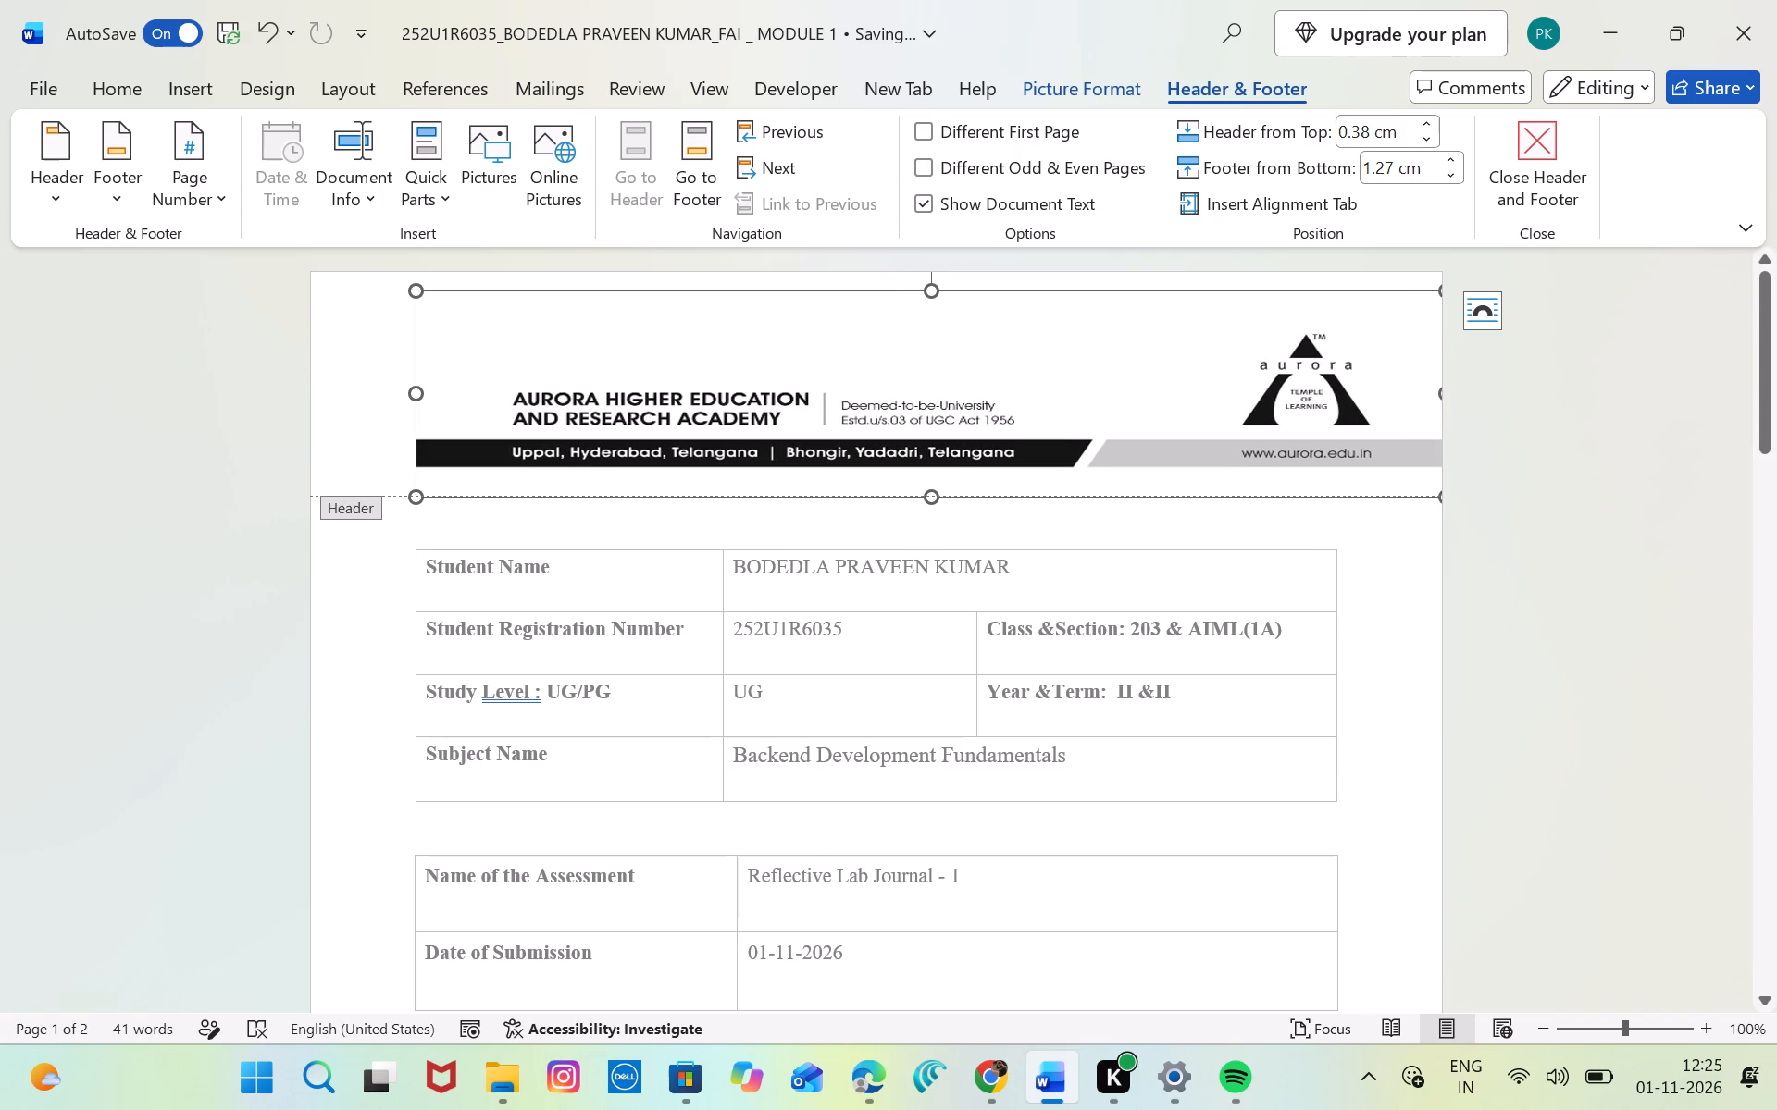
# Undo the header edits back to the original Aurora banner picture at its original size and placement.
pyautogui.hotkey('ctrl', 'z')
pyautogui.hotkey('ctrl', 'z')
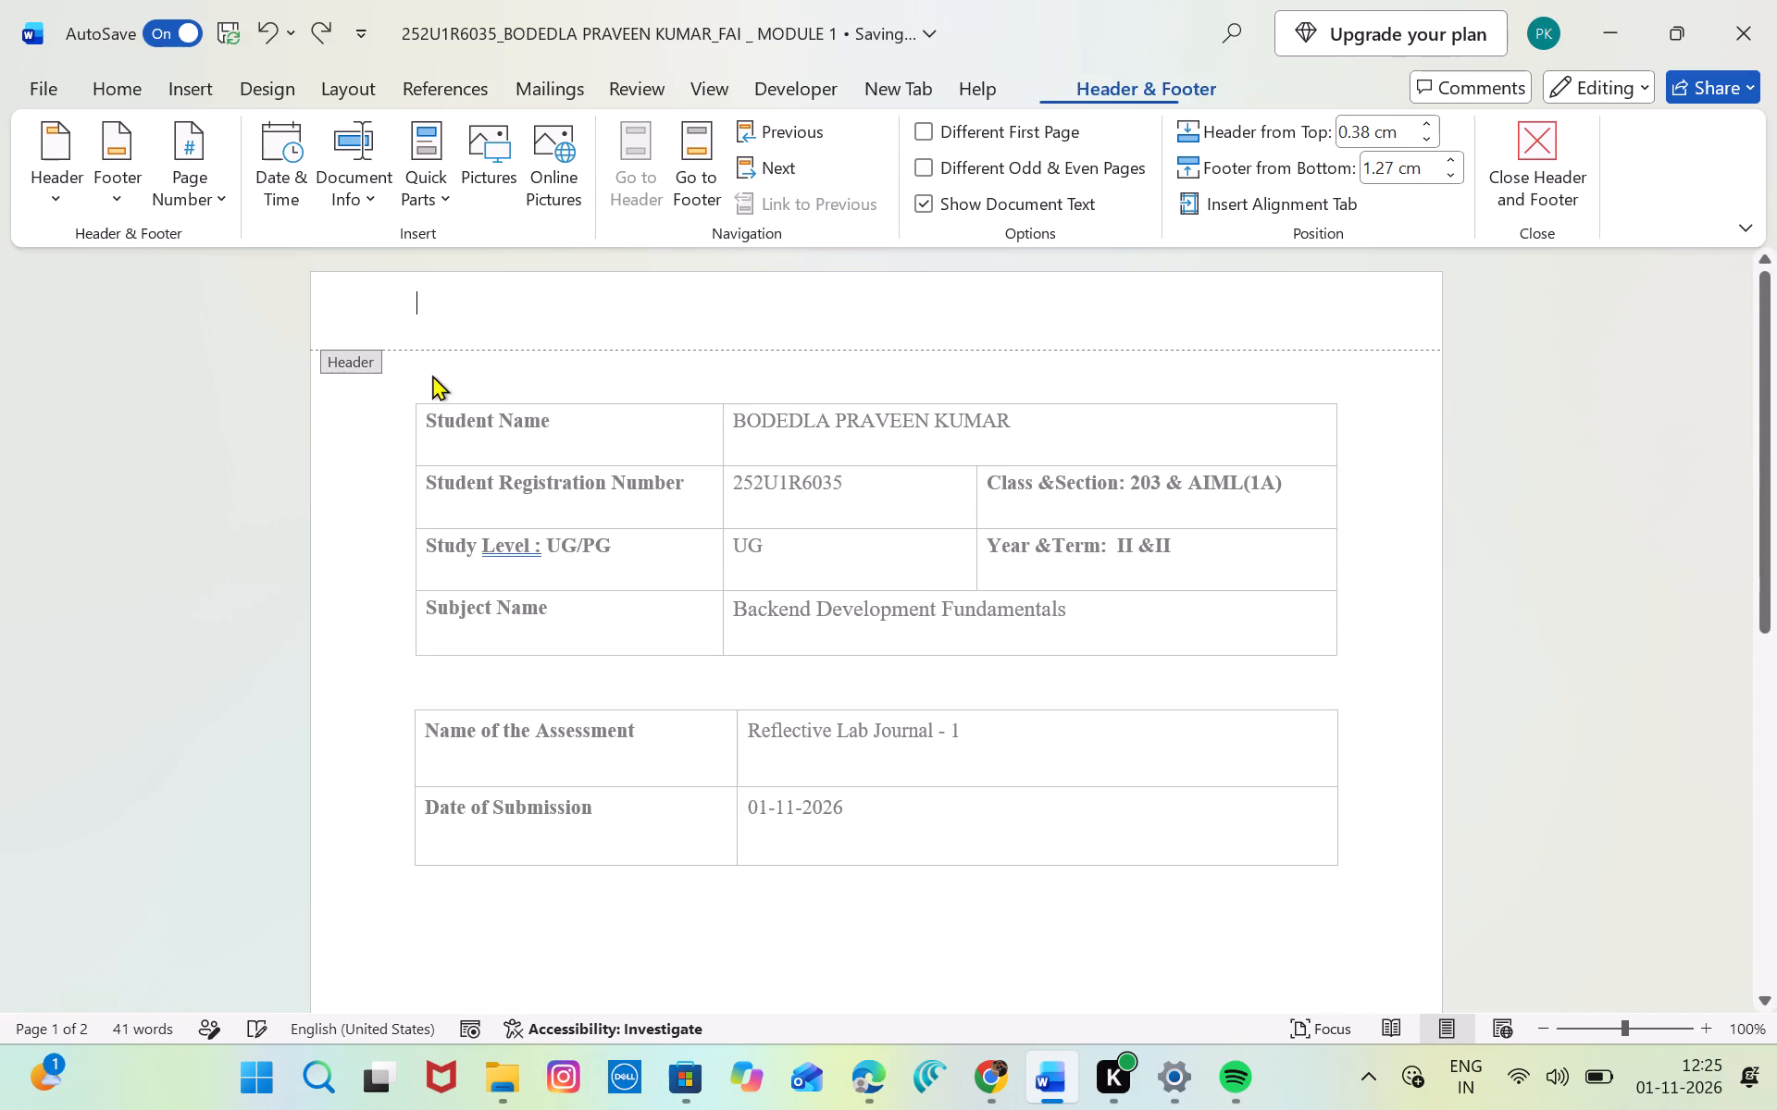
pyautogui.hotkey('ctrl', 'x')
pyautogui.hotkey('ctrl', 'z')
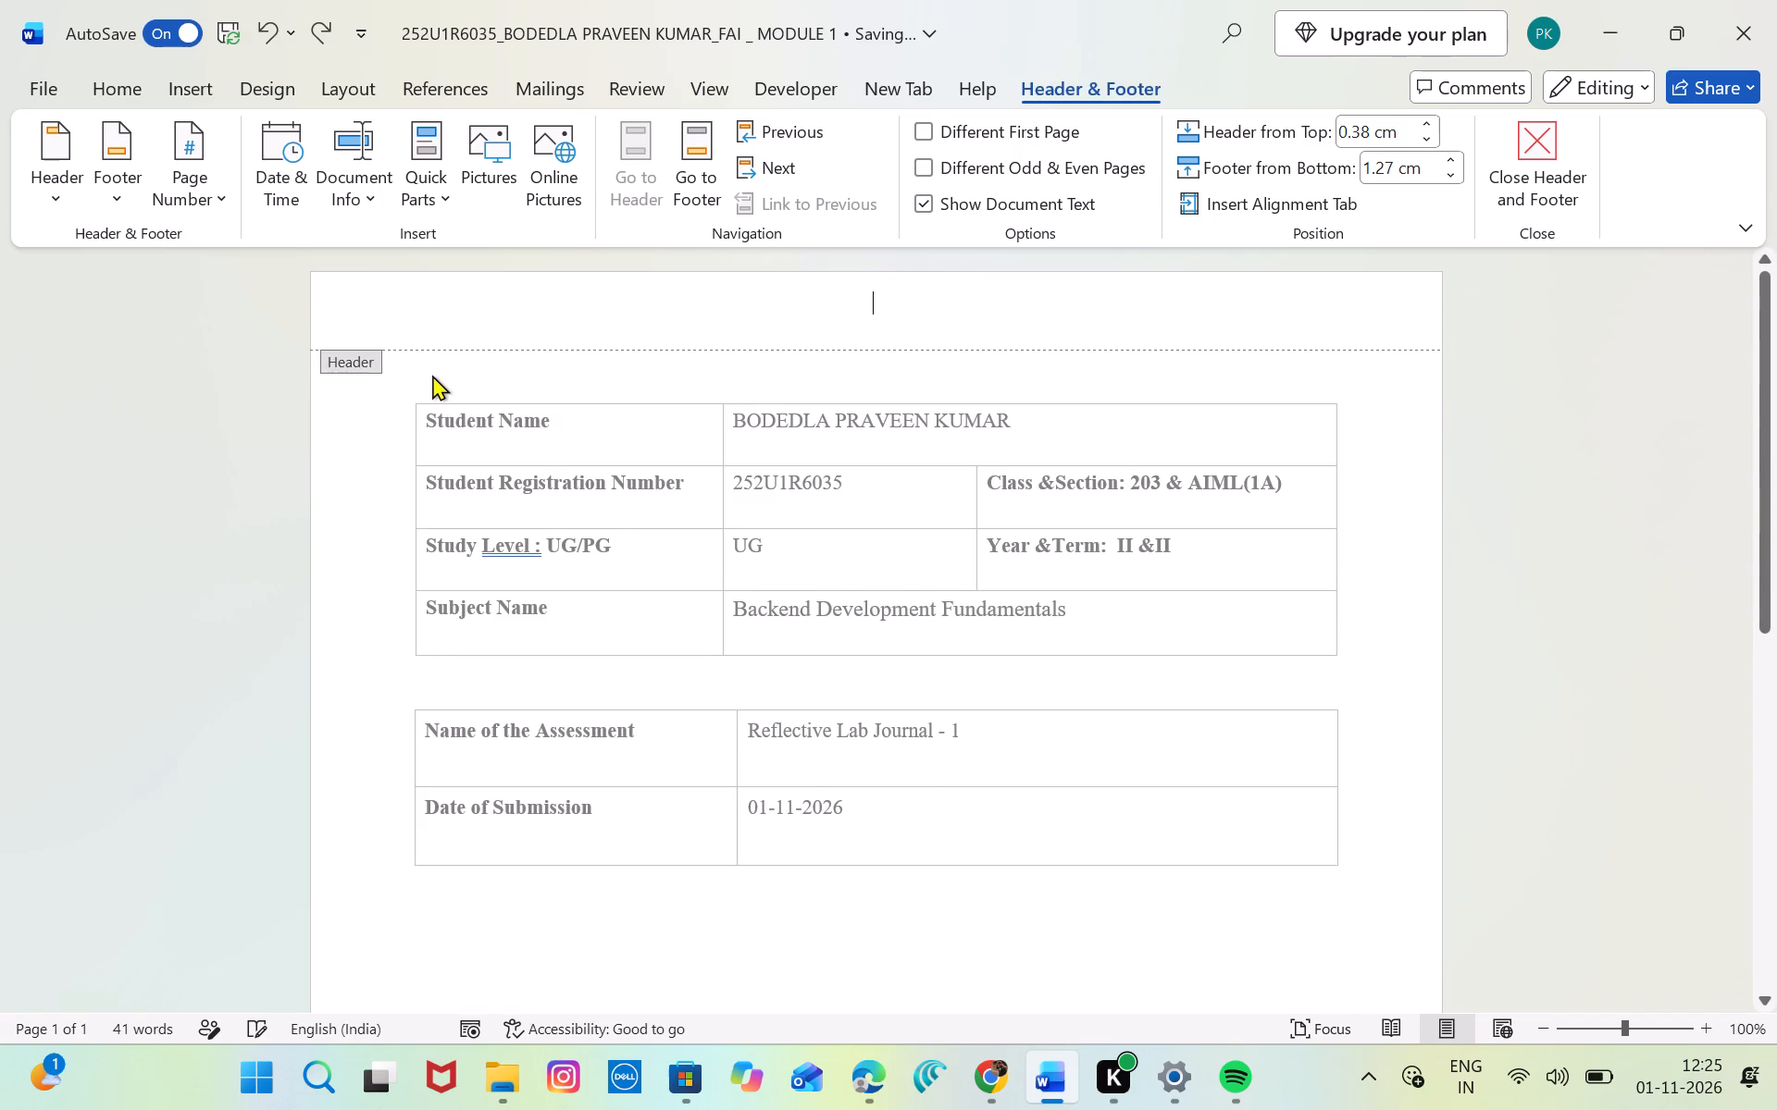
pyautogui.hotkey('ctrl', 'z')
pyautogui.hotkey('ctrl', 'z')
pyautogui.hotkey('ctrl', 'z')
pyautogui.hotkey('ctrl', 'z')
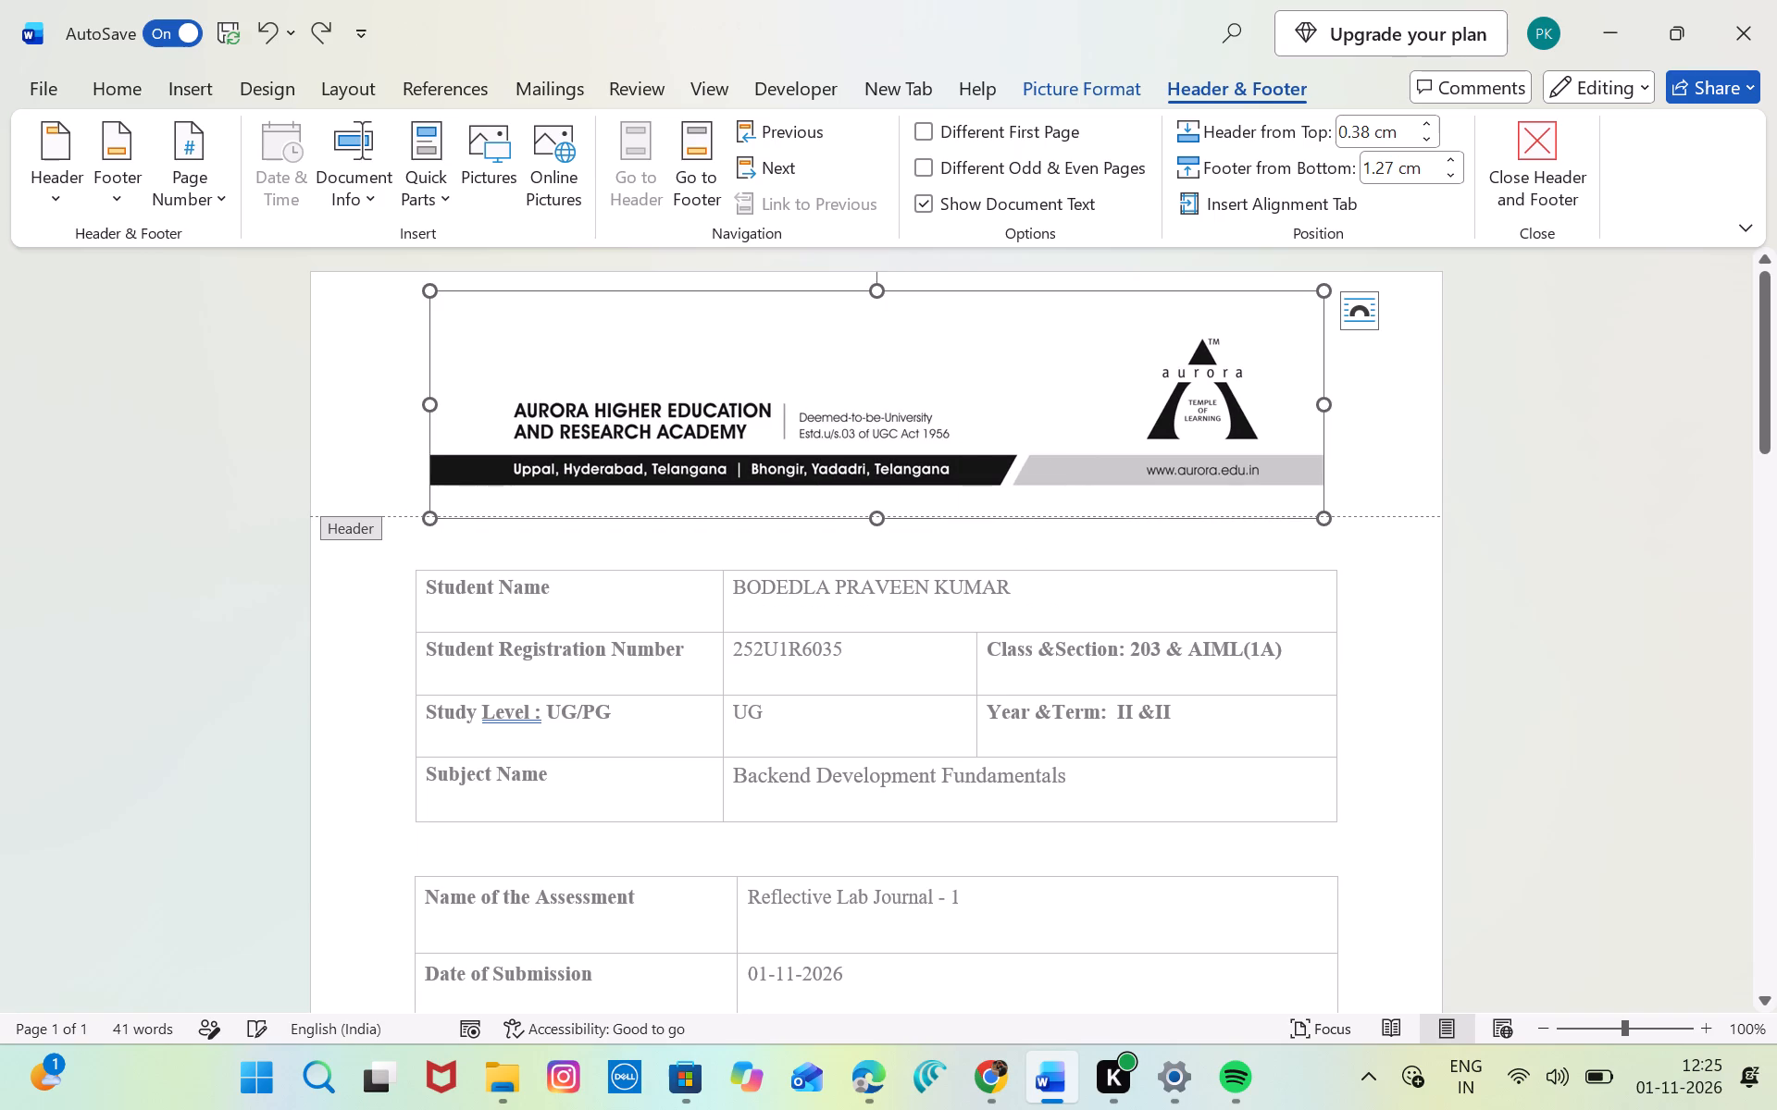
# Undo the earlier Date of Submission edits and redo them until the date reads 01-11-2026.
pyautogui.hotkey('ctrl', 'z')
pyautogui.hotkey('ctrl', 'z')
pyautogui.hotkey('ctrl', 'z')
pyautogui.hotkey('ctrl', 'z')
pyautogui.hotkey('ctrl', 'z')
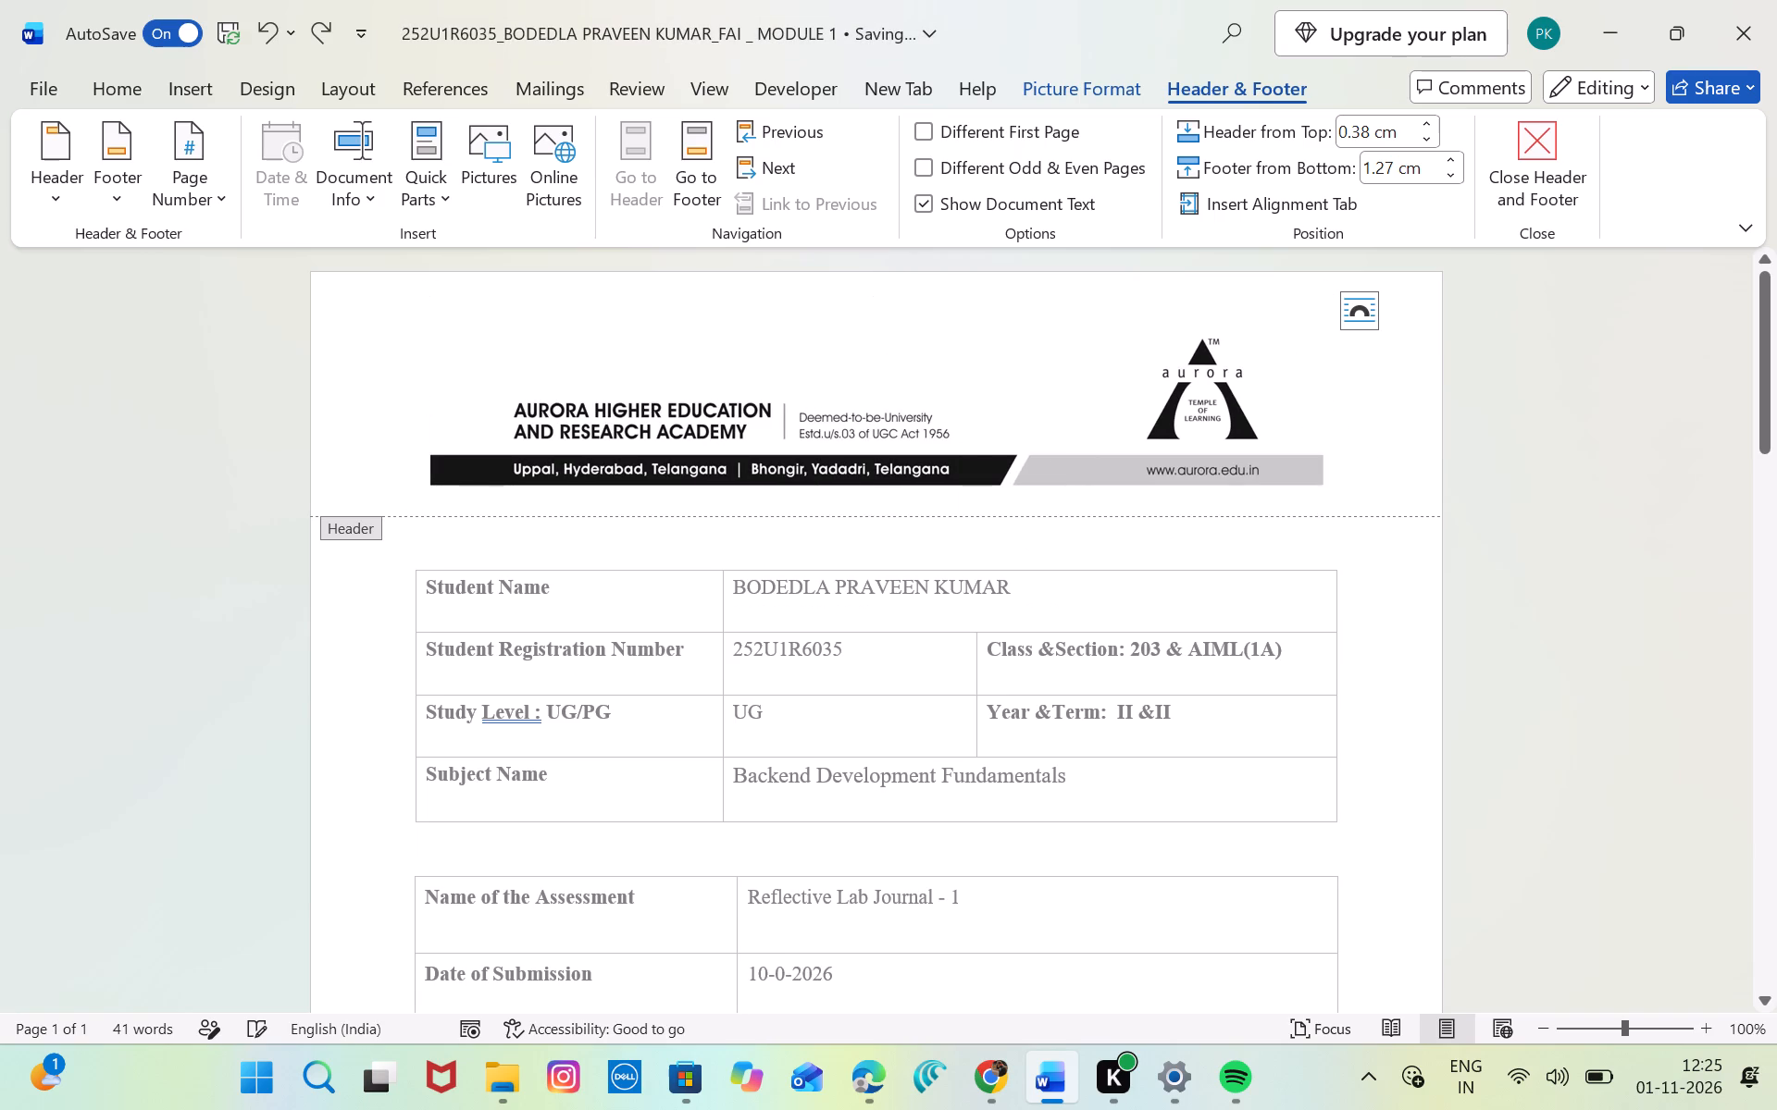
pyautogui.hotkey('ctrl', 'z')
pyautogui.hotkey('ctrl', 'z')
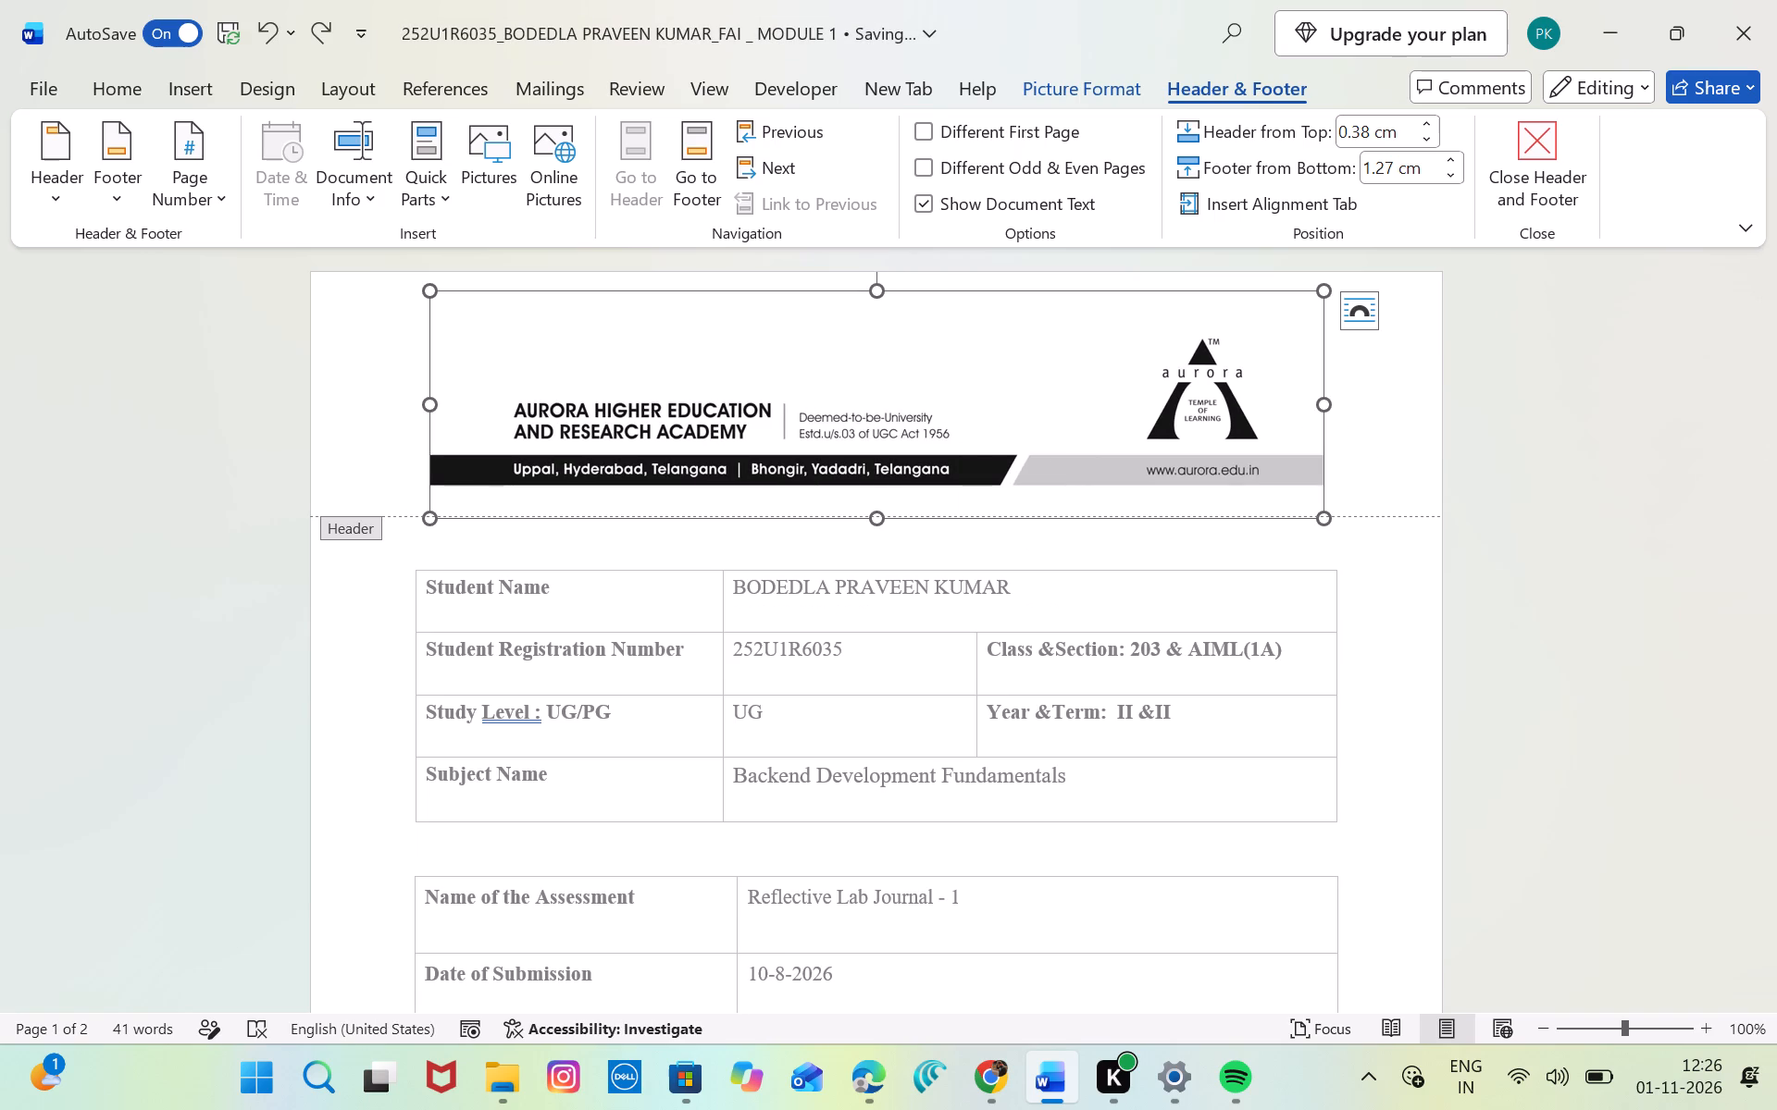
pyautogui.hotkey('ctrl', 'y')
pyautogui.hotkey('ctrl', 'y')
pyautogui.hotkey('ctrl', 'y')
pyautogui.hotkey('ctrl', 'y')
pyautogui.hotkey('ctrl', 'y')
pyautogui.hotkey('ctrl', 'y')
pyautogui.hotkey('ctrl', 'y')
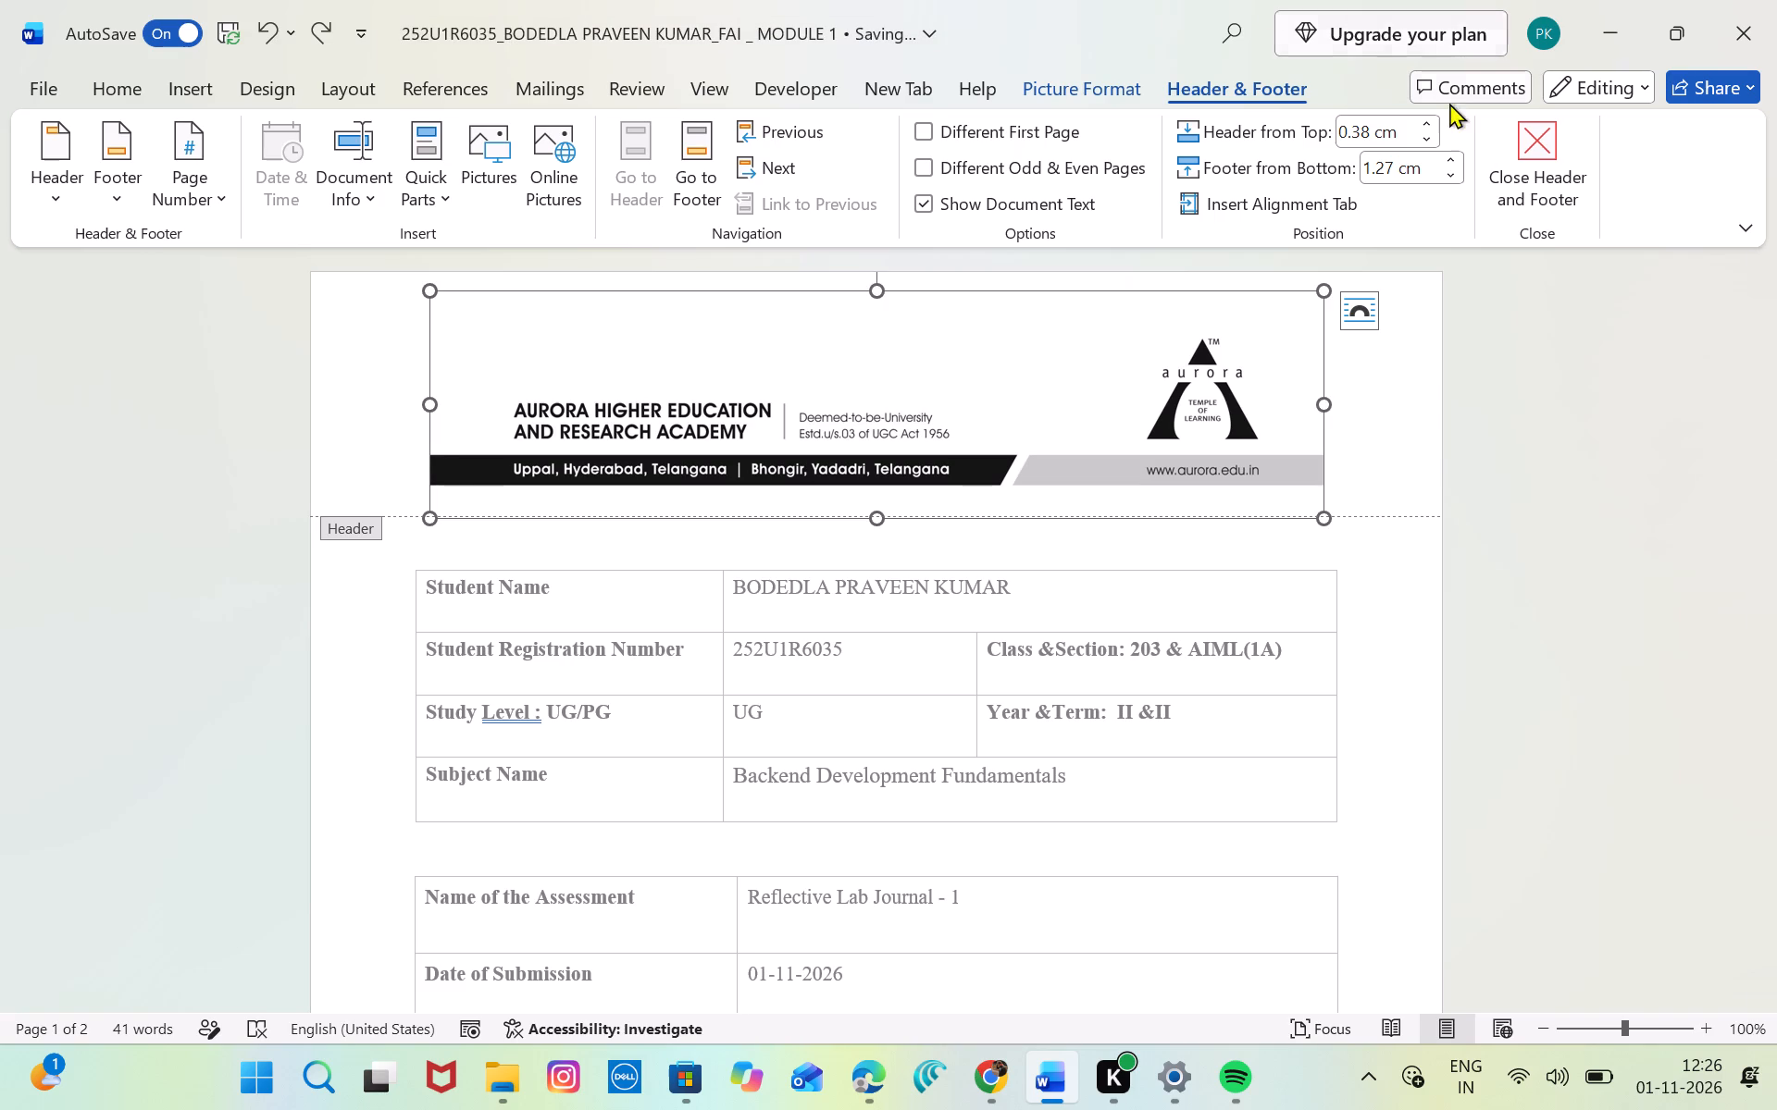
# Leave header editing and return to the document body to check the following page.
pyautogui.click(1522, 126)
pyautogui.scroll(-1, 1127, 722)
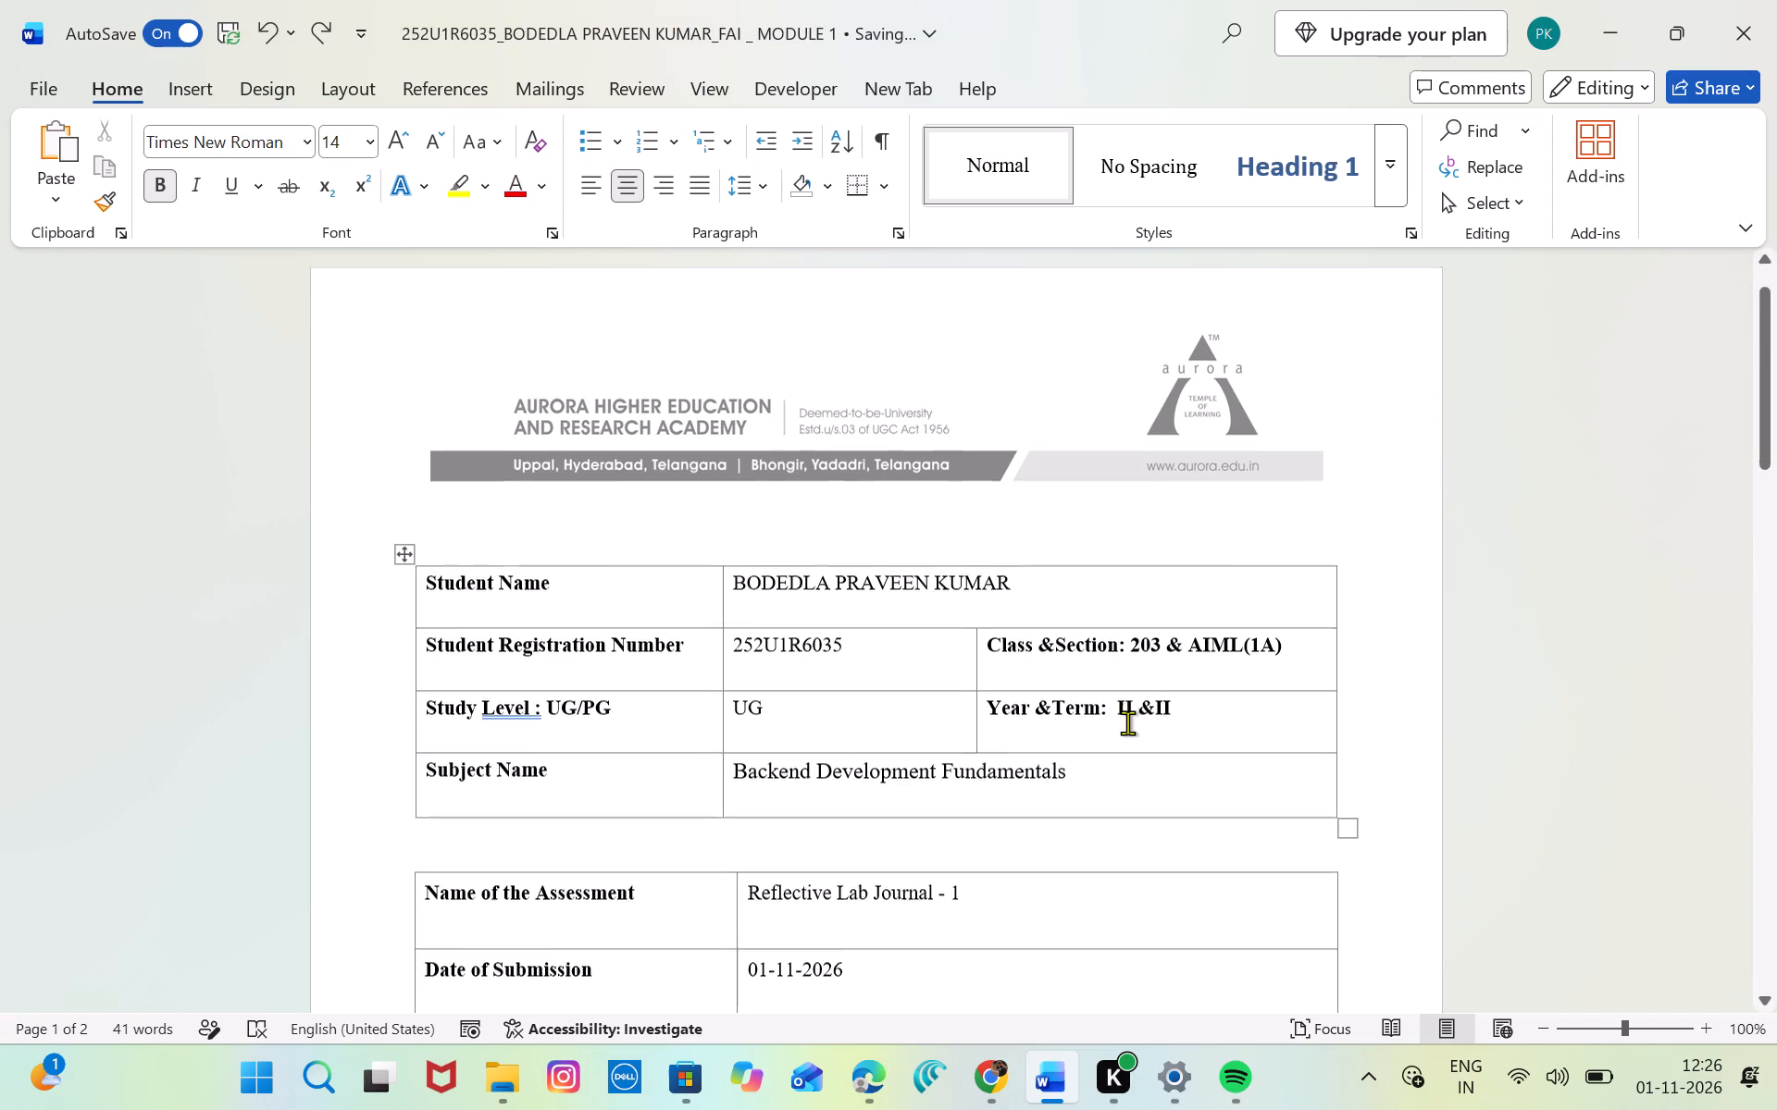
pyautogui.scroll(-1, 1127, 722)
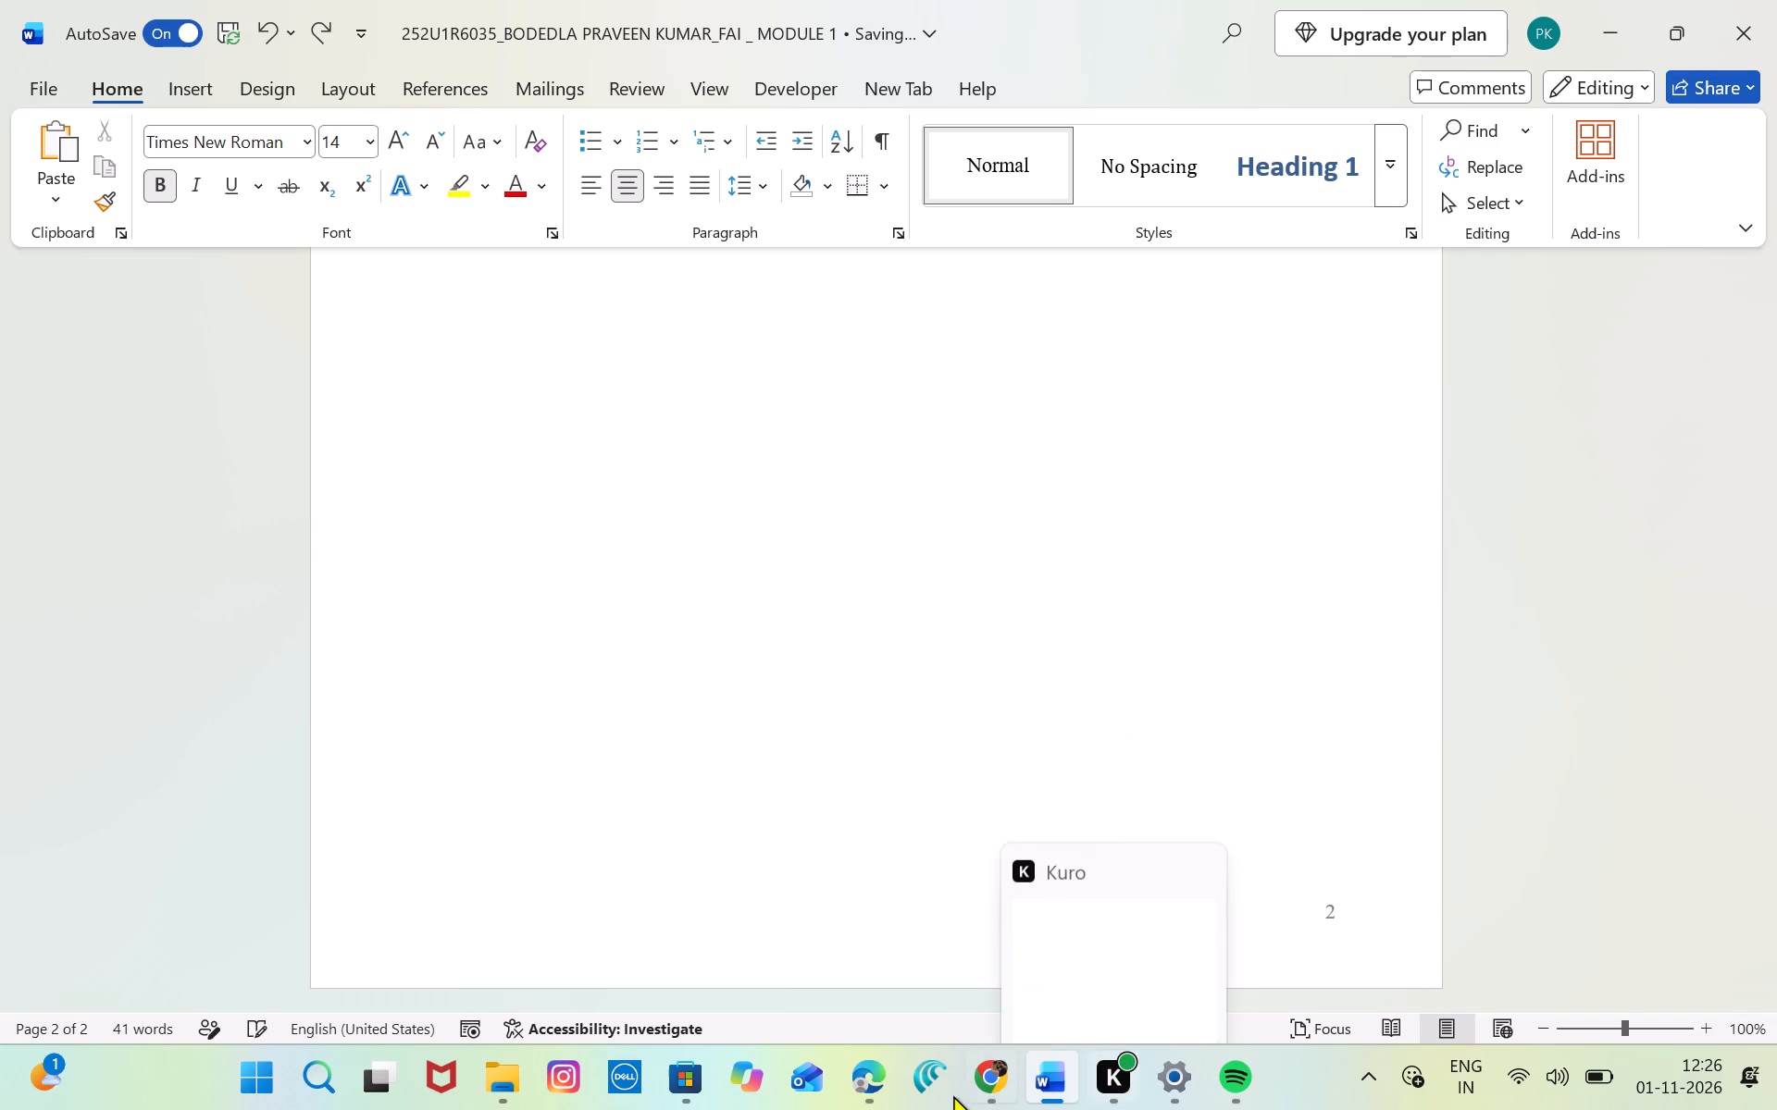
# Switch to the coding-practice-4a IDE in Chrome, open app.js and review its player API handlers.
pyautogui.click(988, 906)
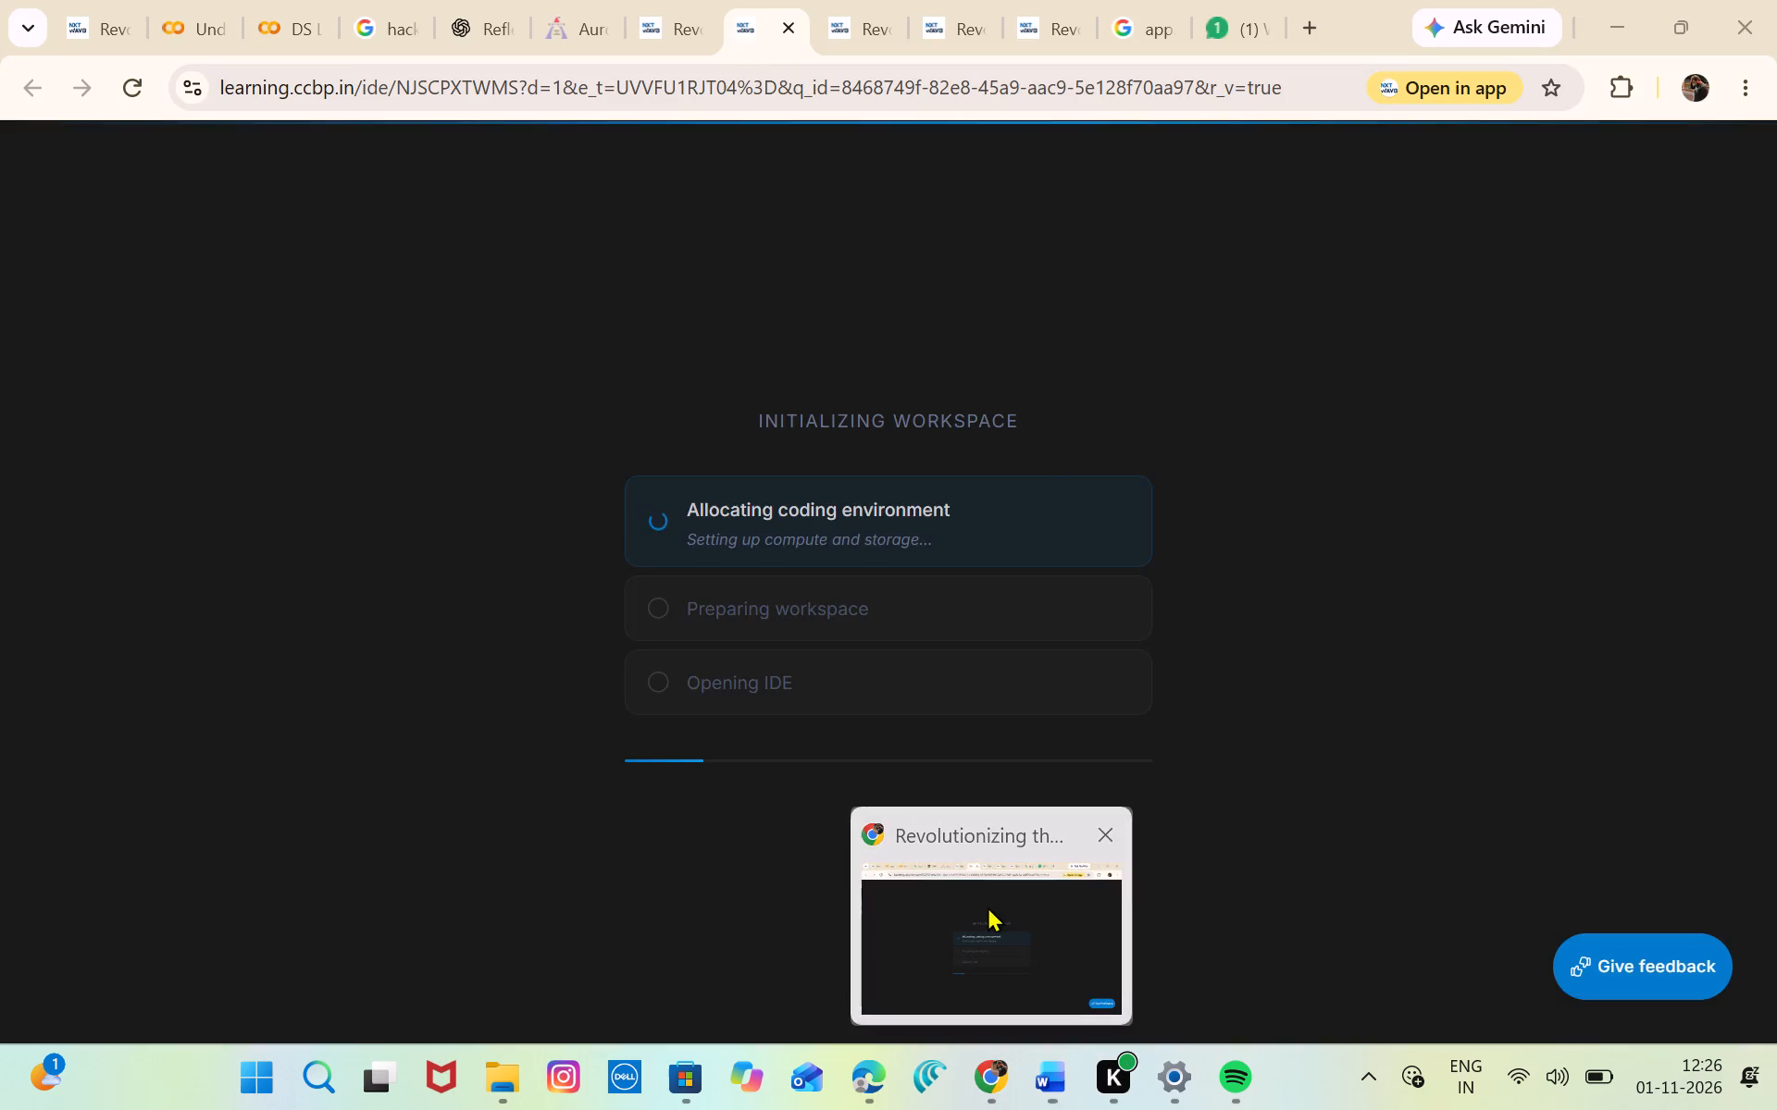
pyautogui.click(250, 172)
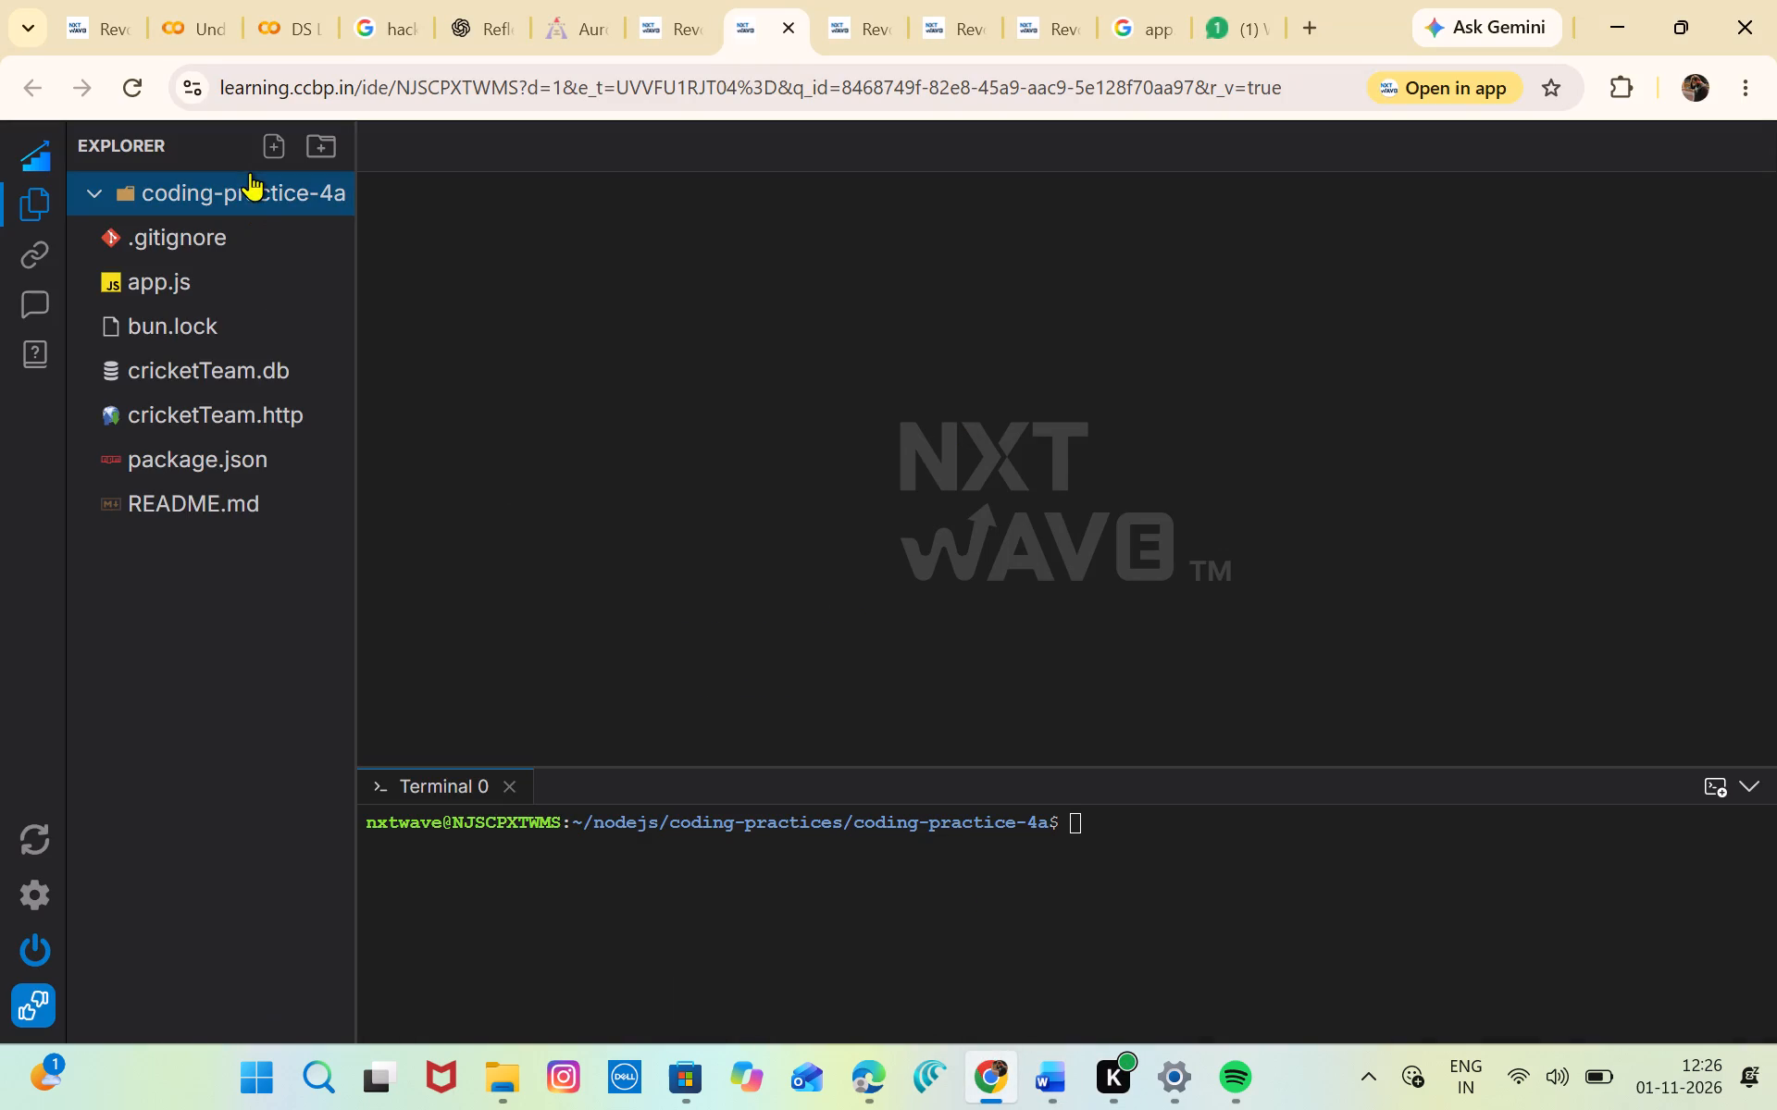
pyautogui.click(205, 302)
pyautogui.scroll(-17, 832, 581)
pyautogui.scroll(3, 832, 581)
pyautogui.scroll(-2, 832, 581)
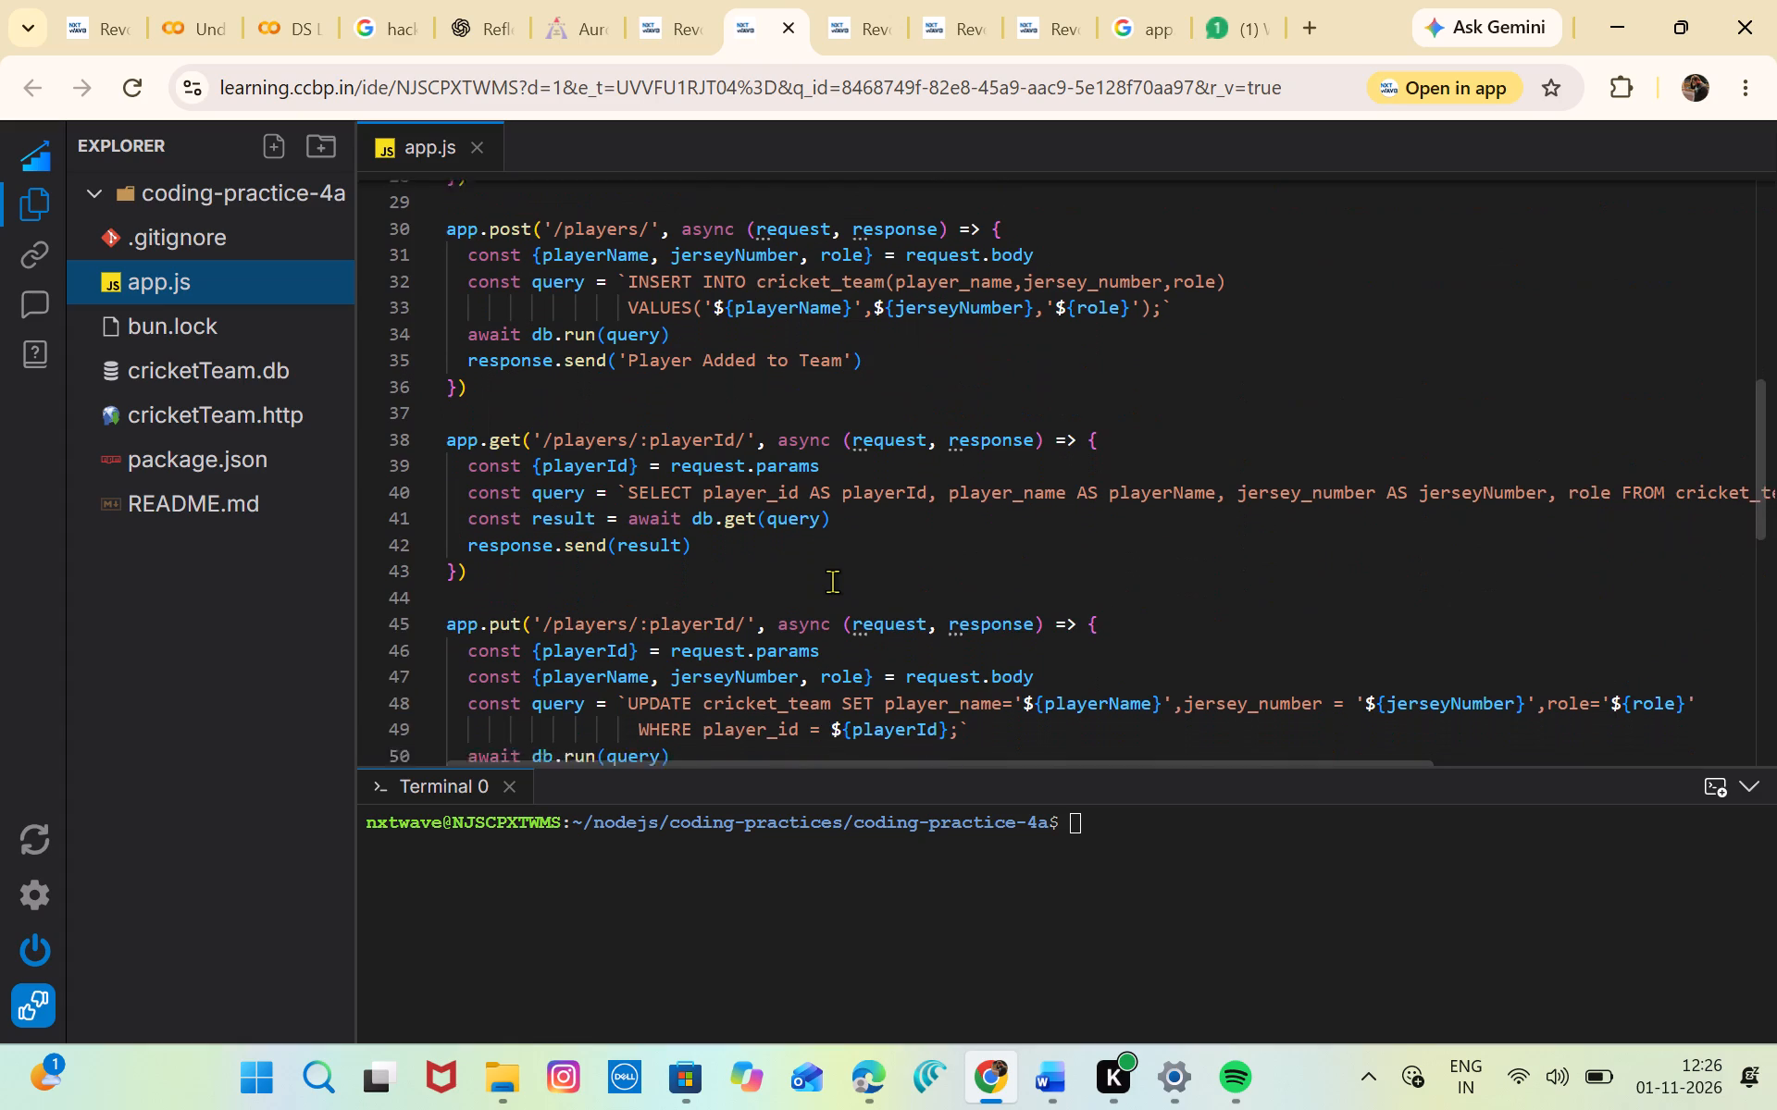
pyautogui.scroll(-2, 832, 581)
# Find the browser tab holding the closed IDE session and close it.
pyautogui.click(967, 9)
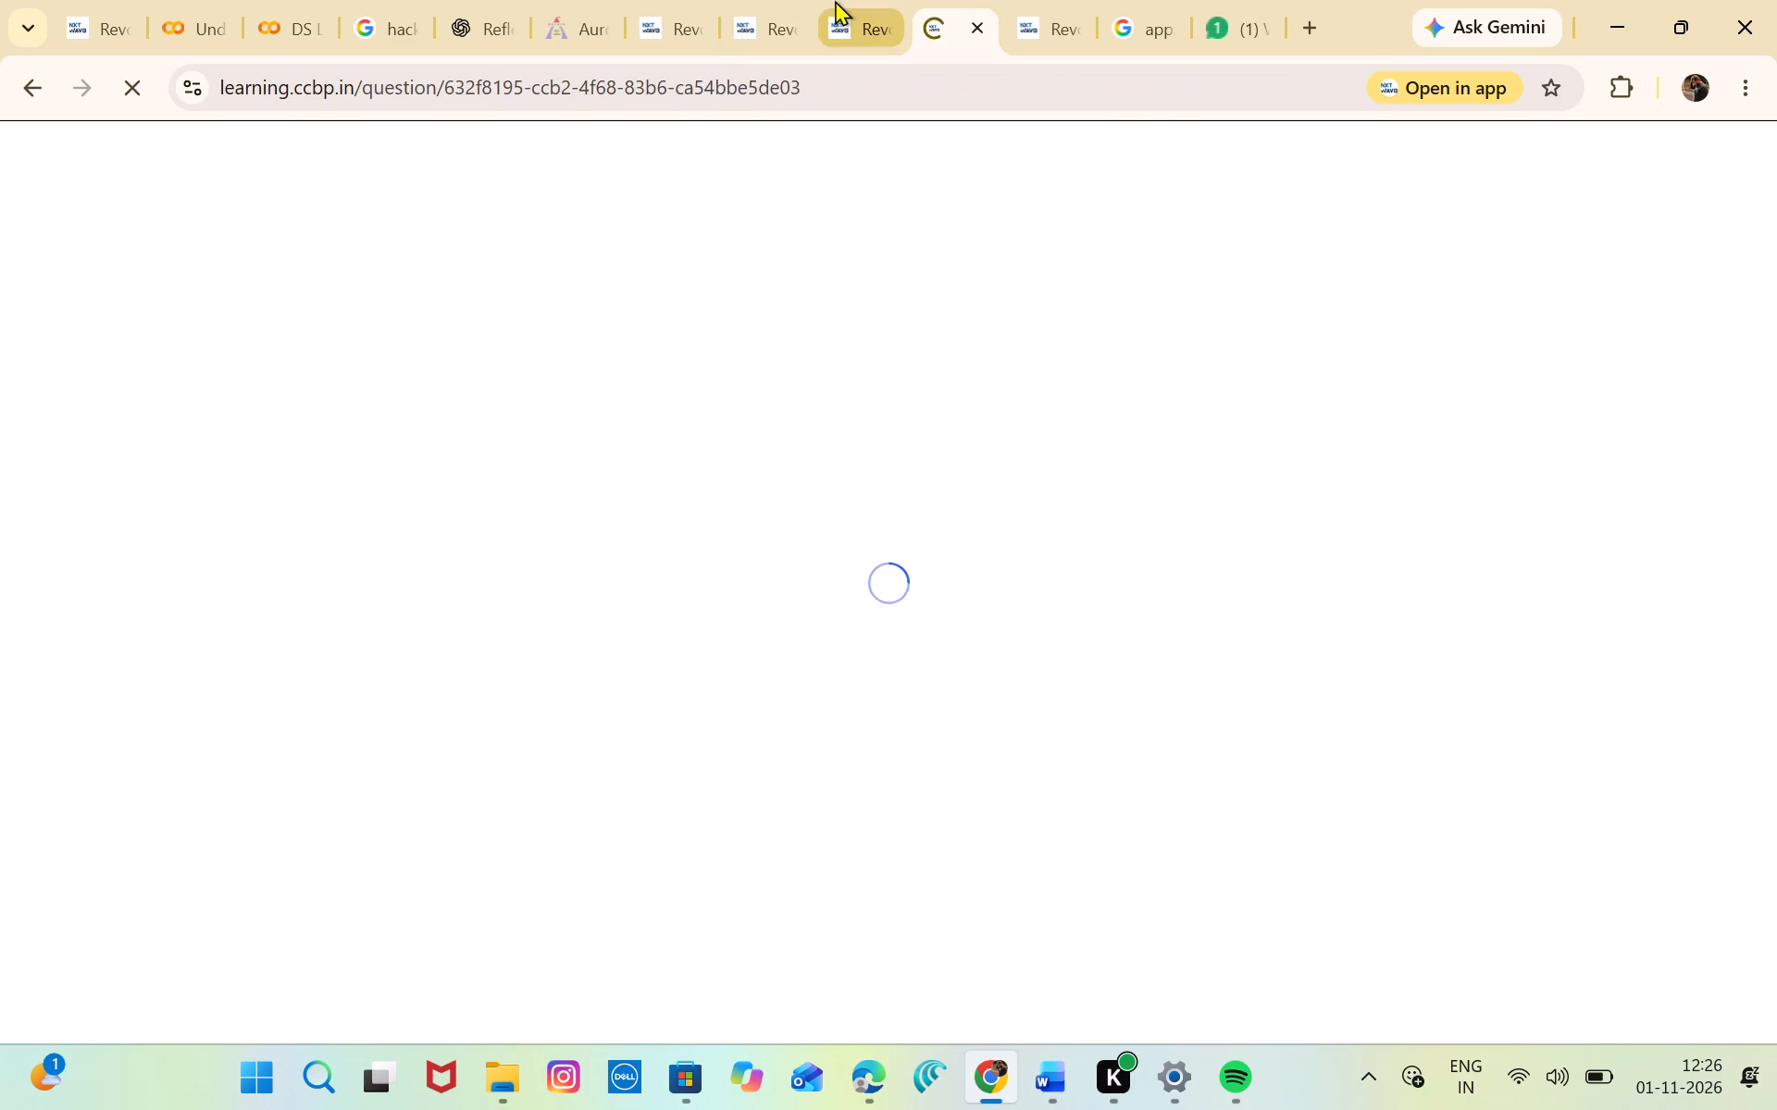
pyautogui.click(835, 0)
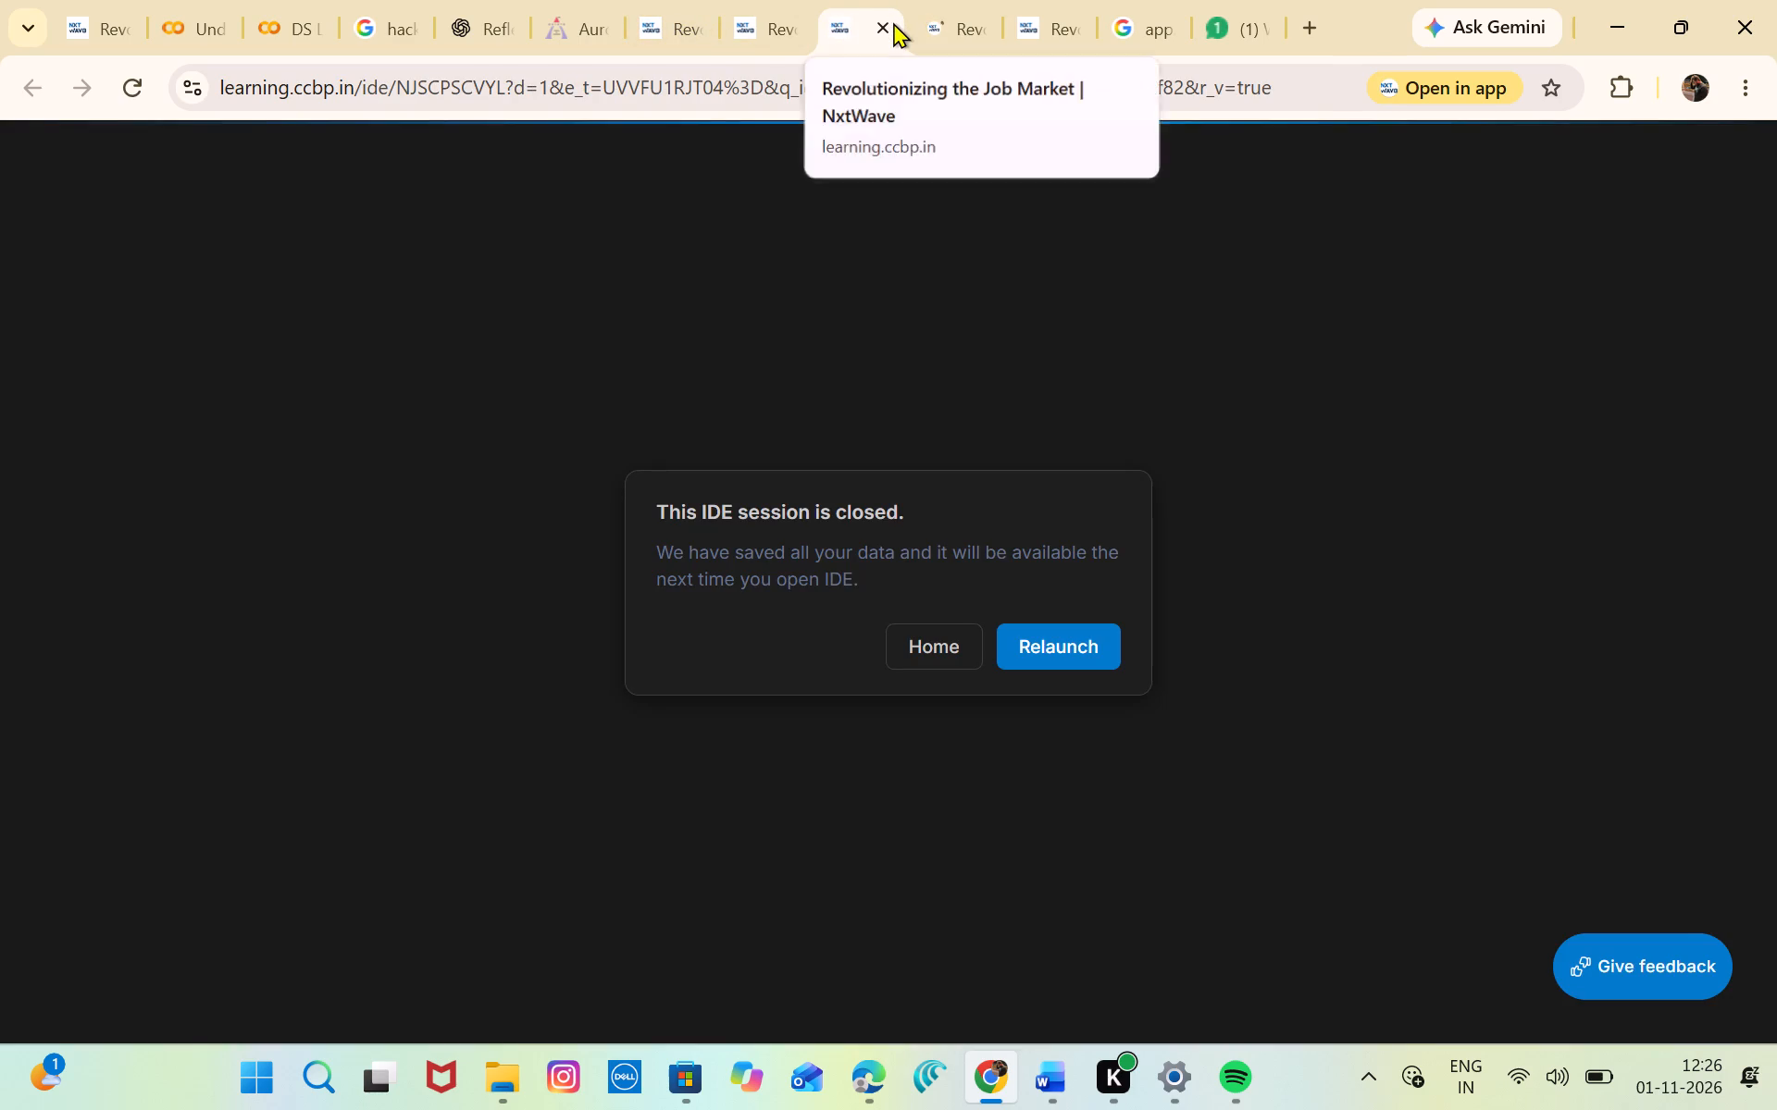
pyautogui.click(893, 22)
pyautogui.click(885, 34)
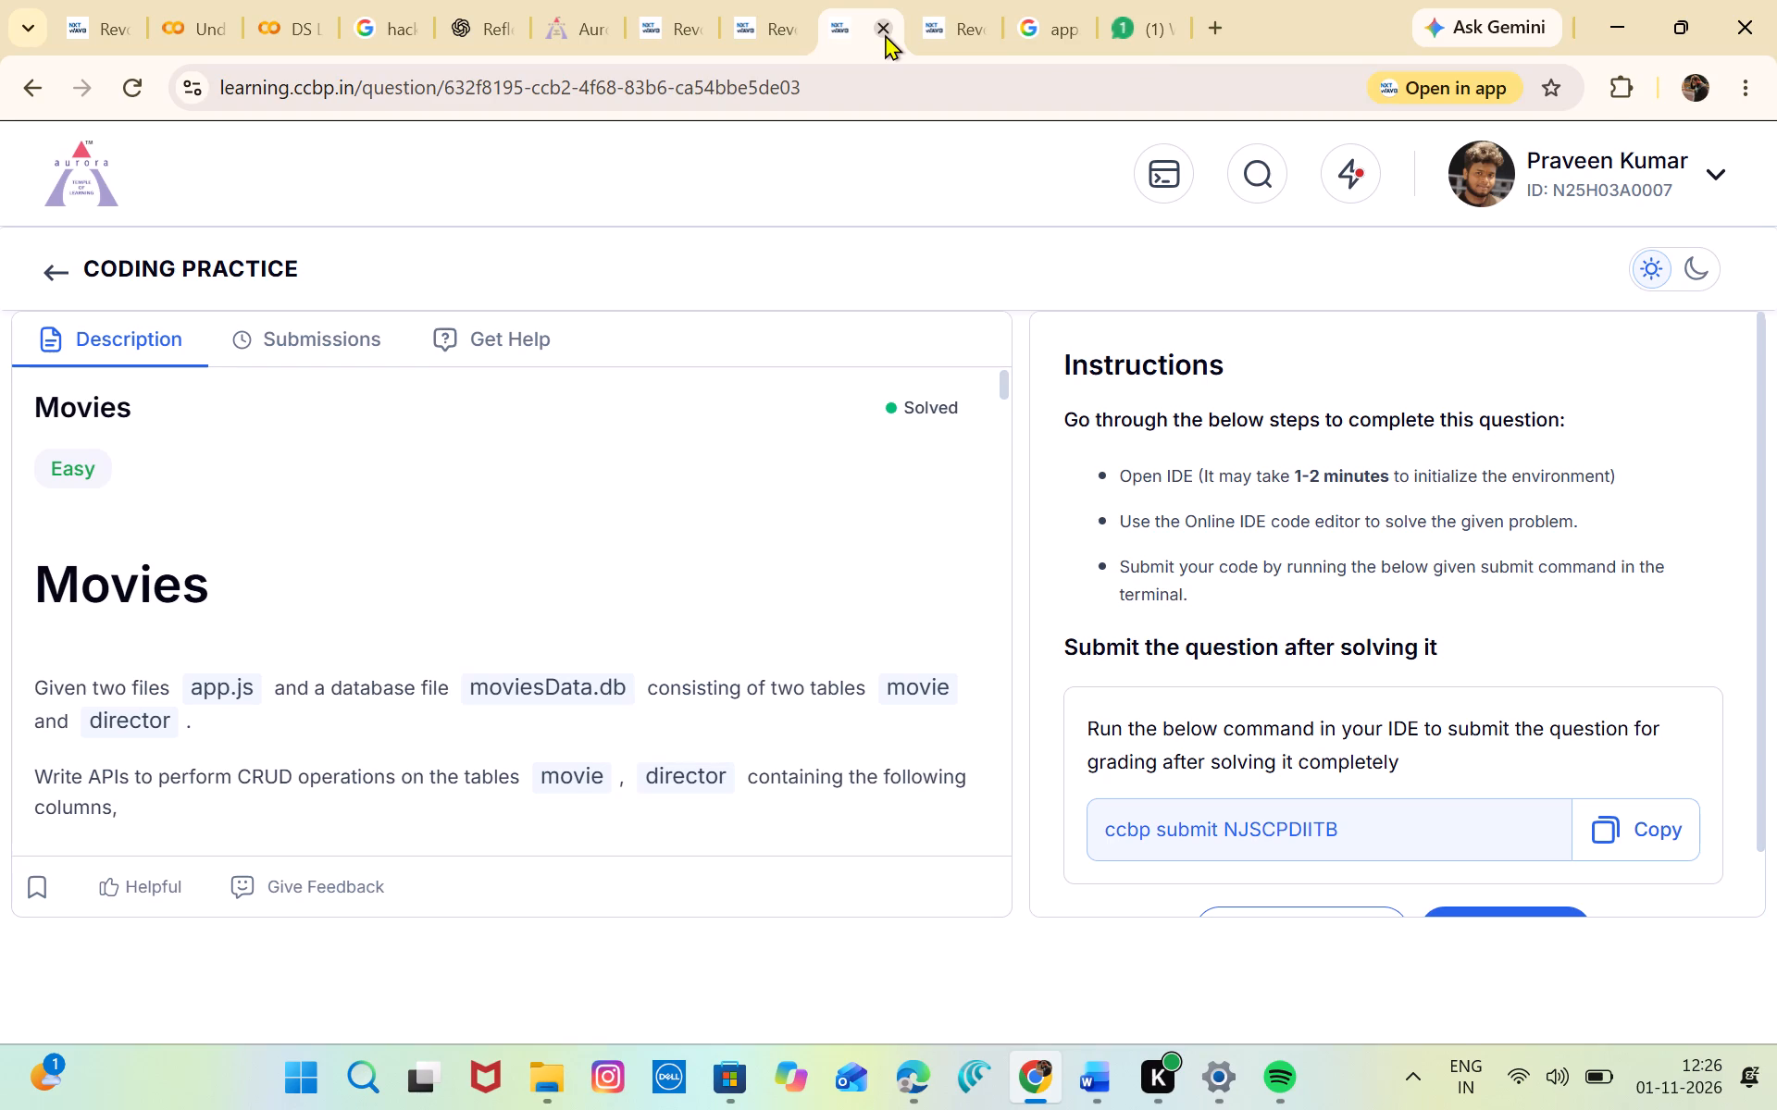
# Copy the submit command from the Cricket Team coding practice instructions.
pyautogui.click(740, 3)
pyautogui.click(705, 2)
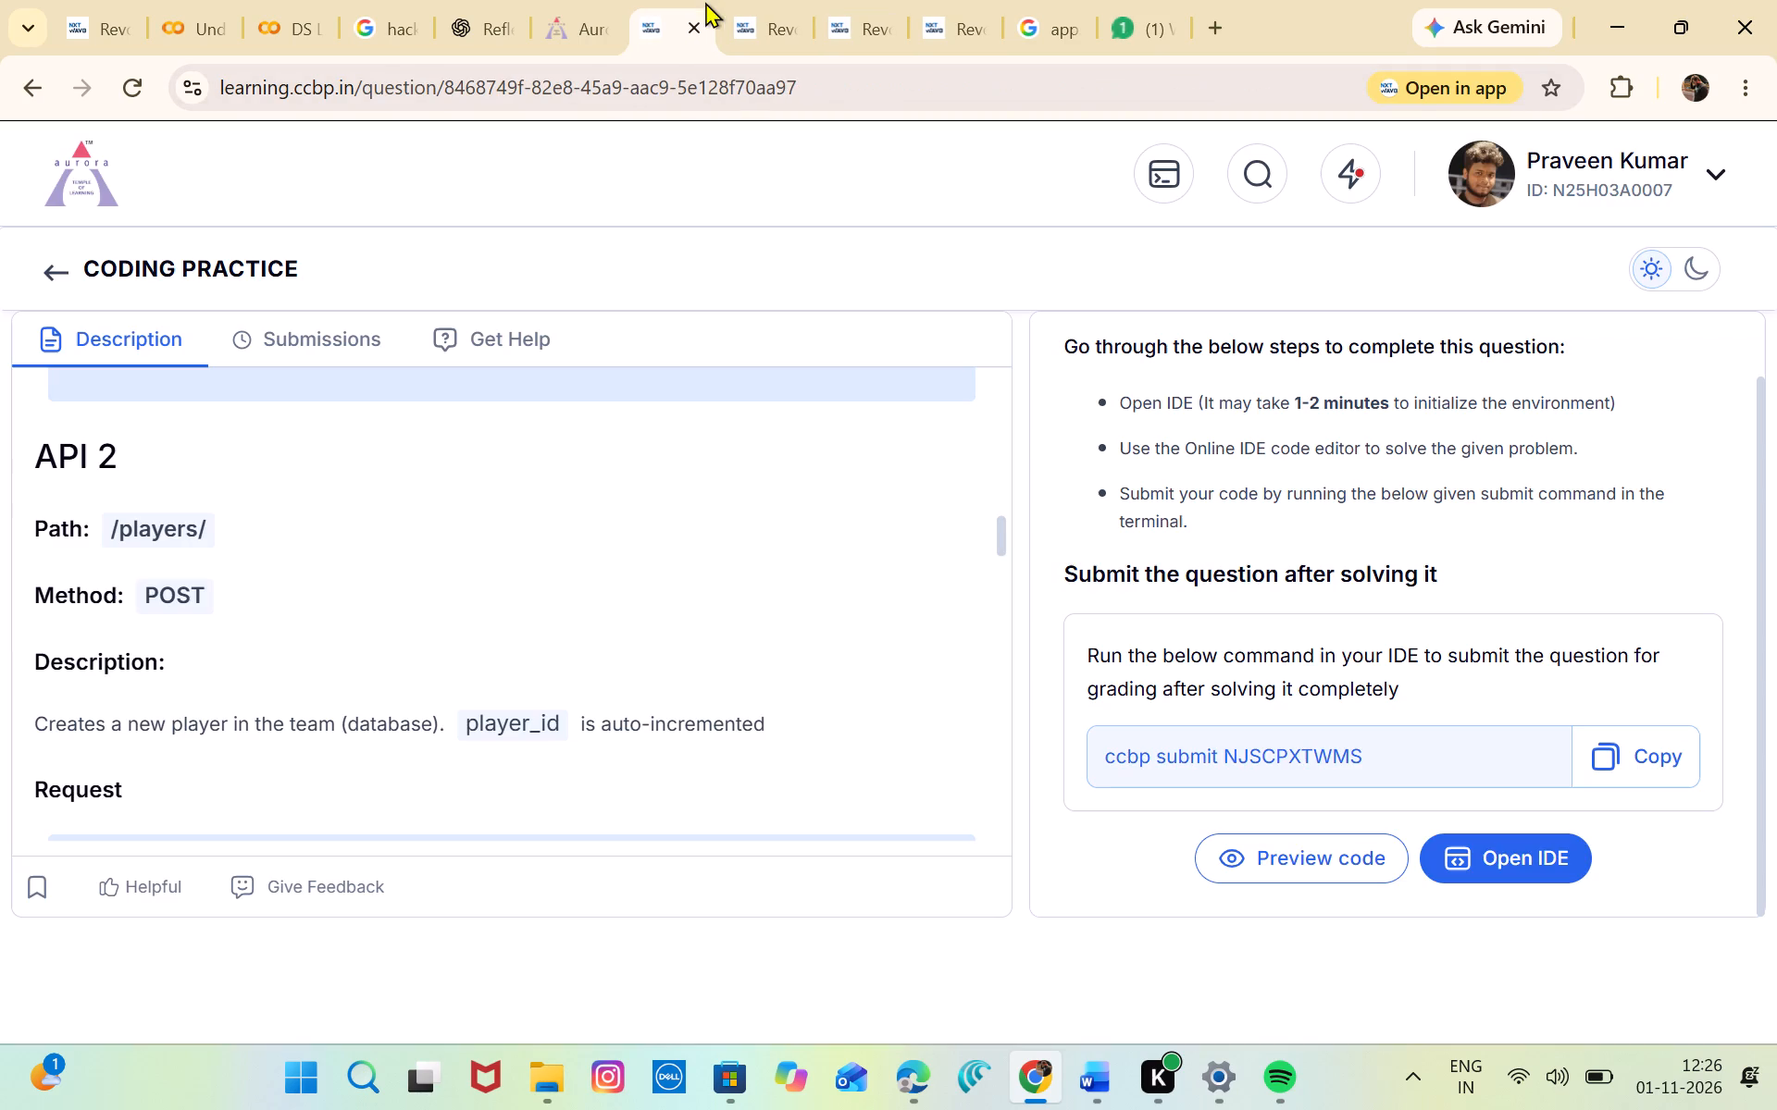
pyautogui.scroll(19, 703, 633)
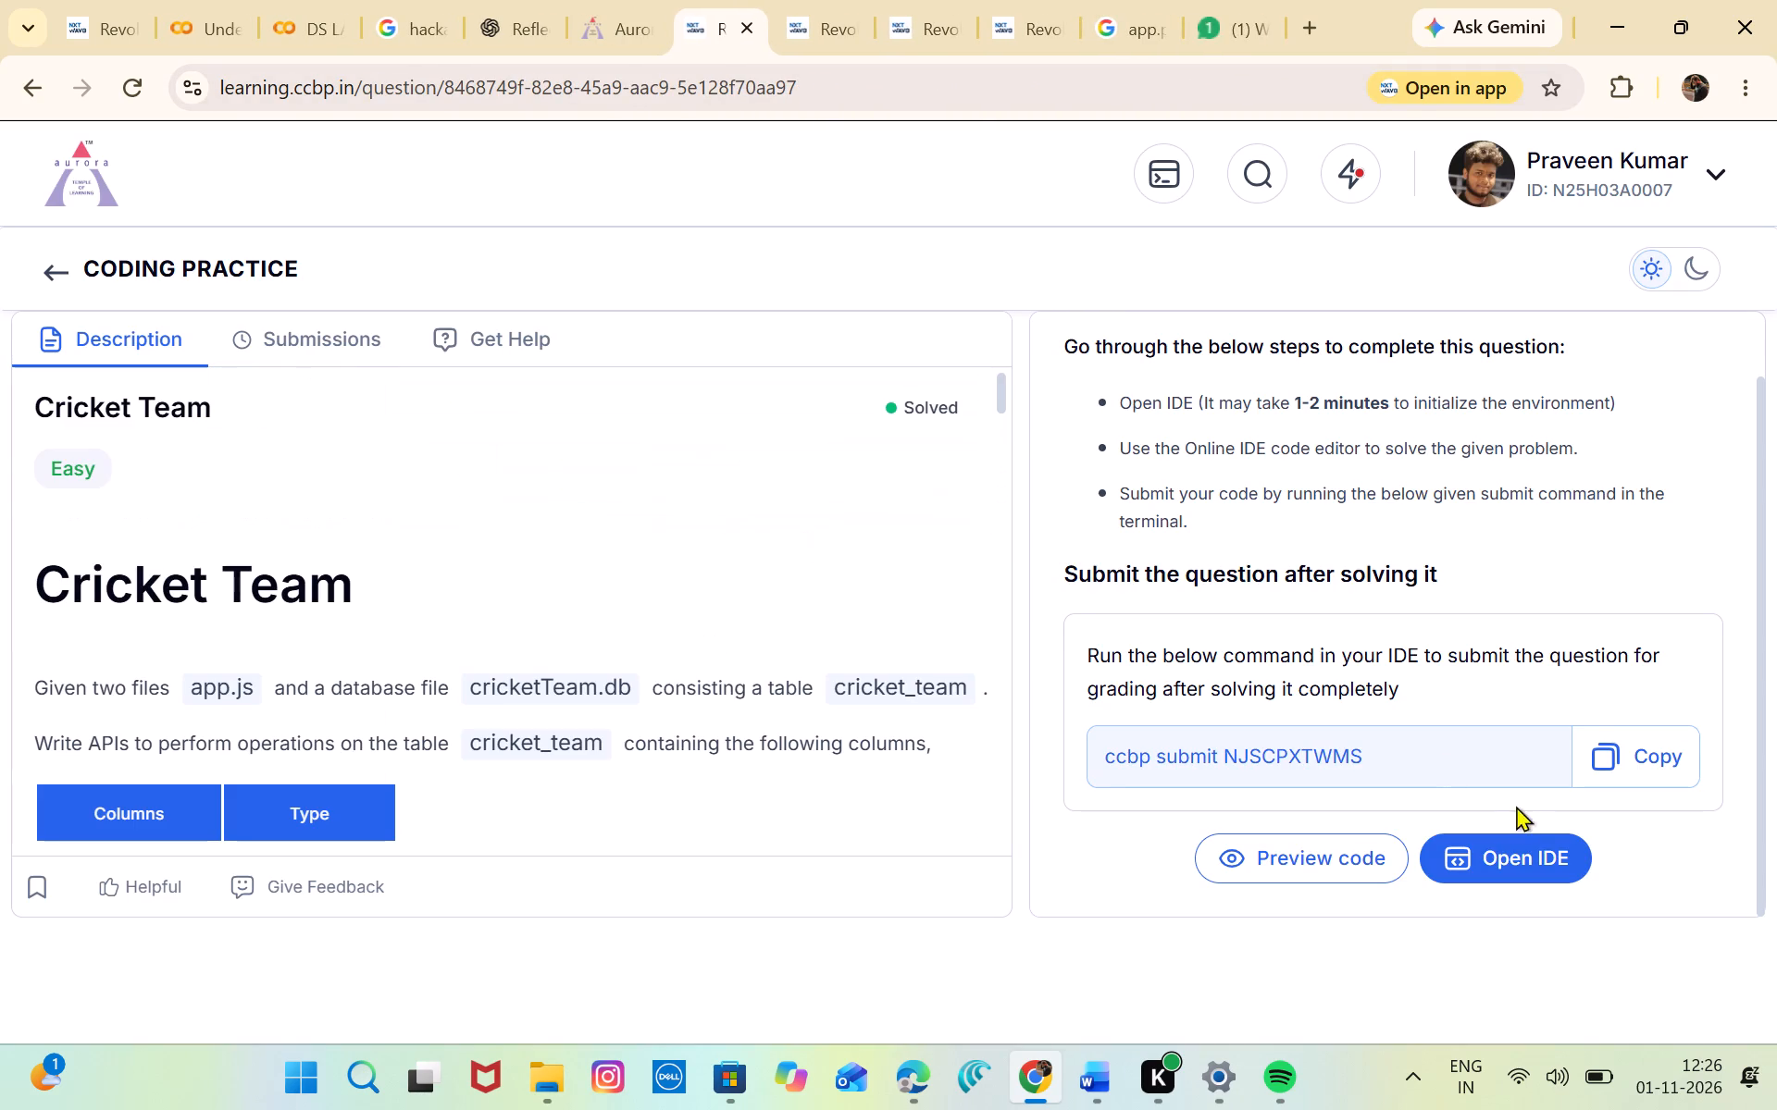
pyautogui.click(1624, 758)
pyautogui.scroll(-10, 578, 535)
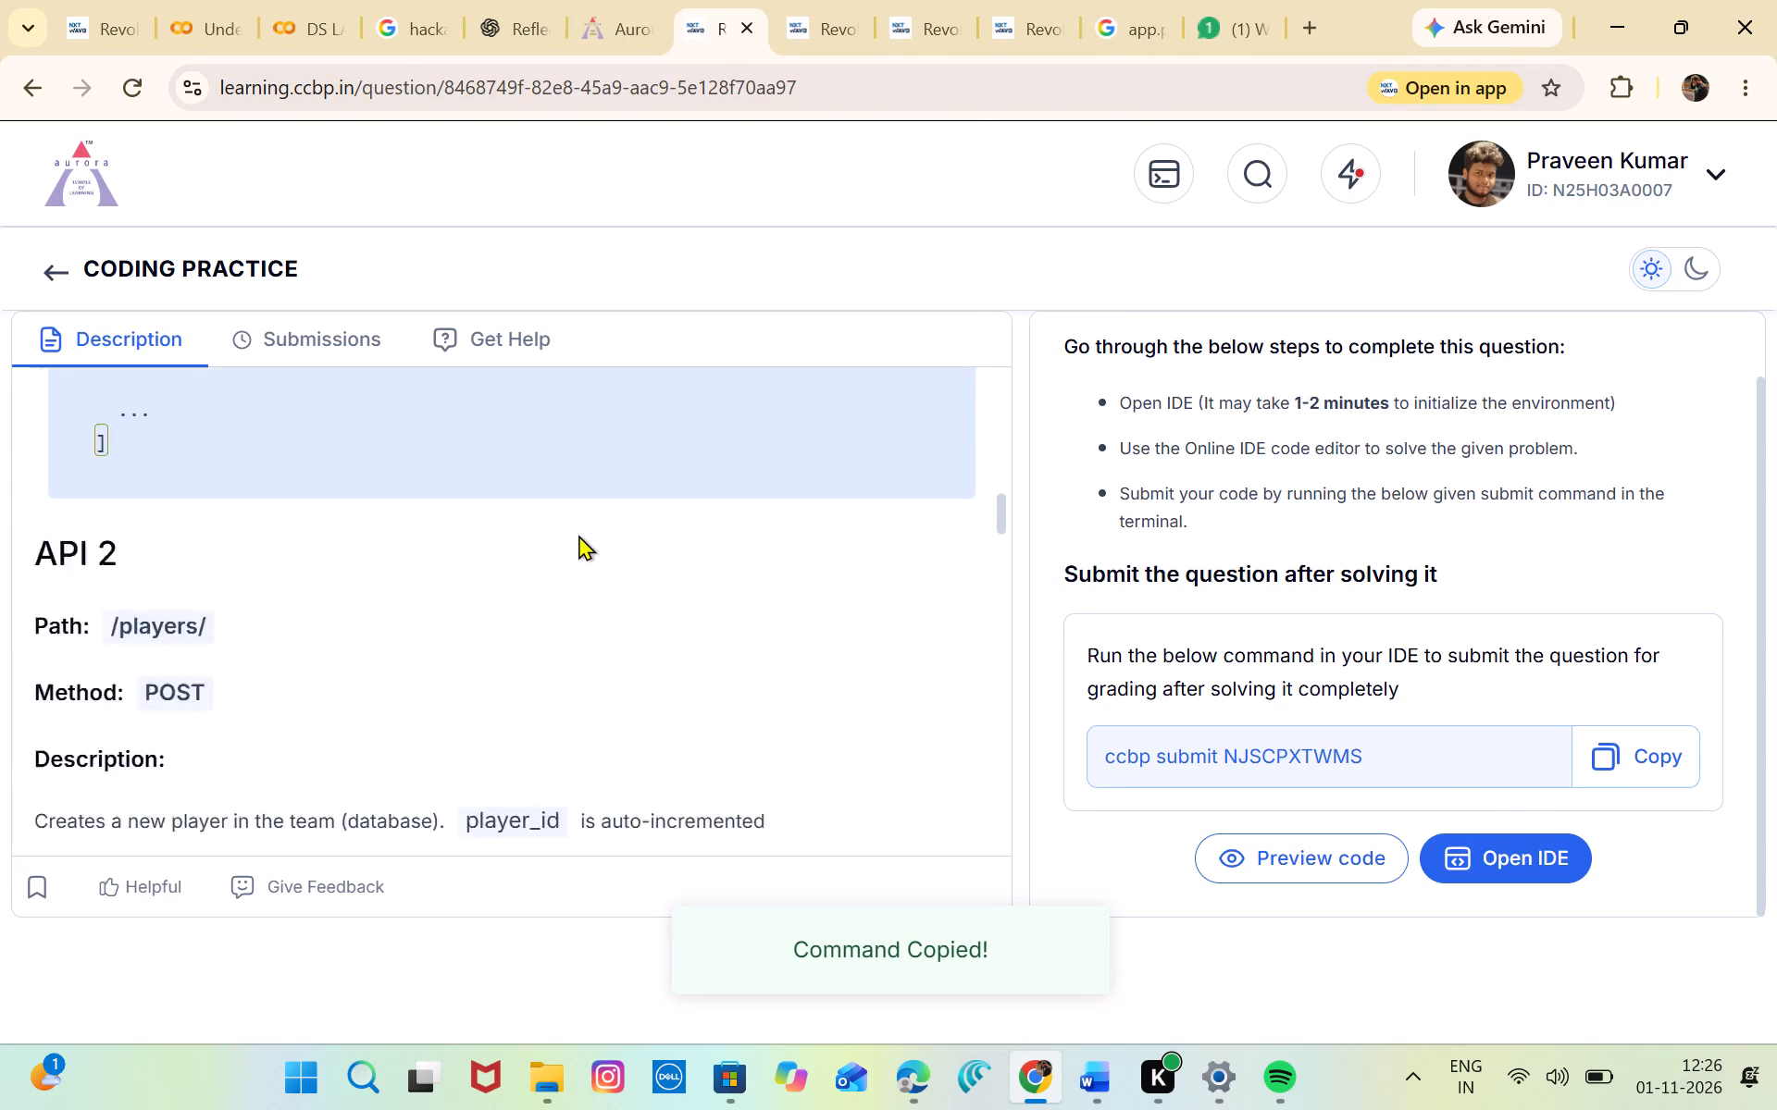
# Run npm i in the coding-practice-4a IDE terminal to install the project dependencies.
pyautogui.click(806, 3)
pyautogui.click(1231, 962)
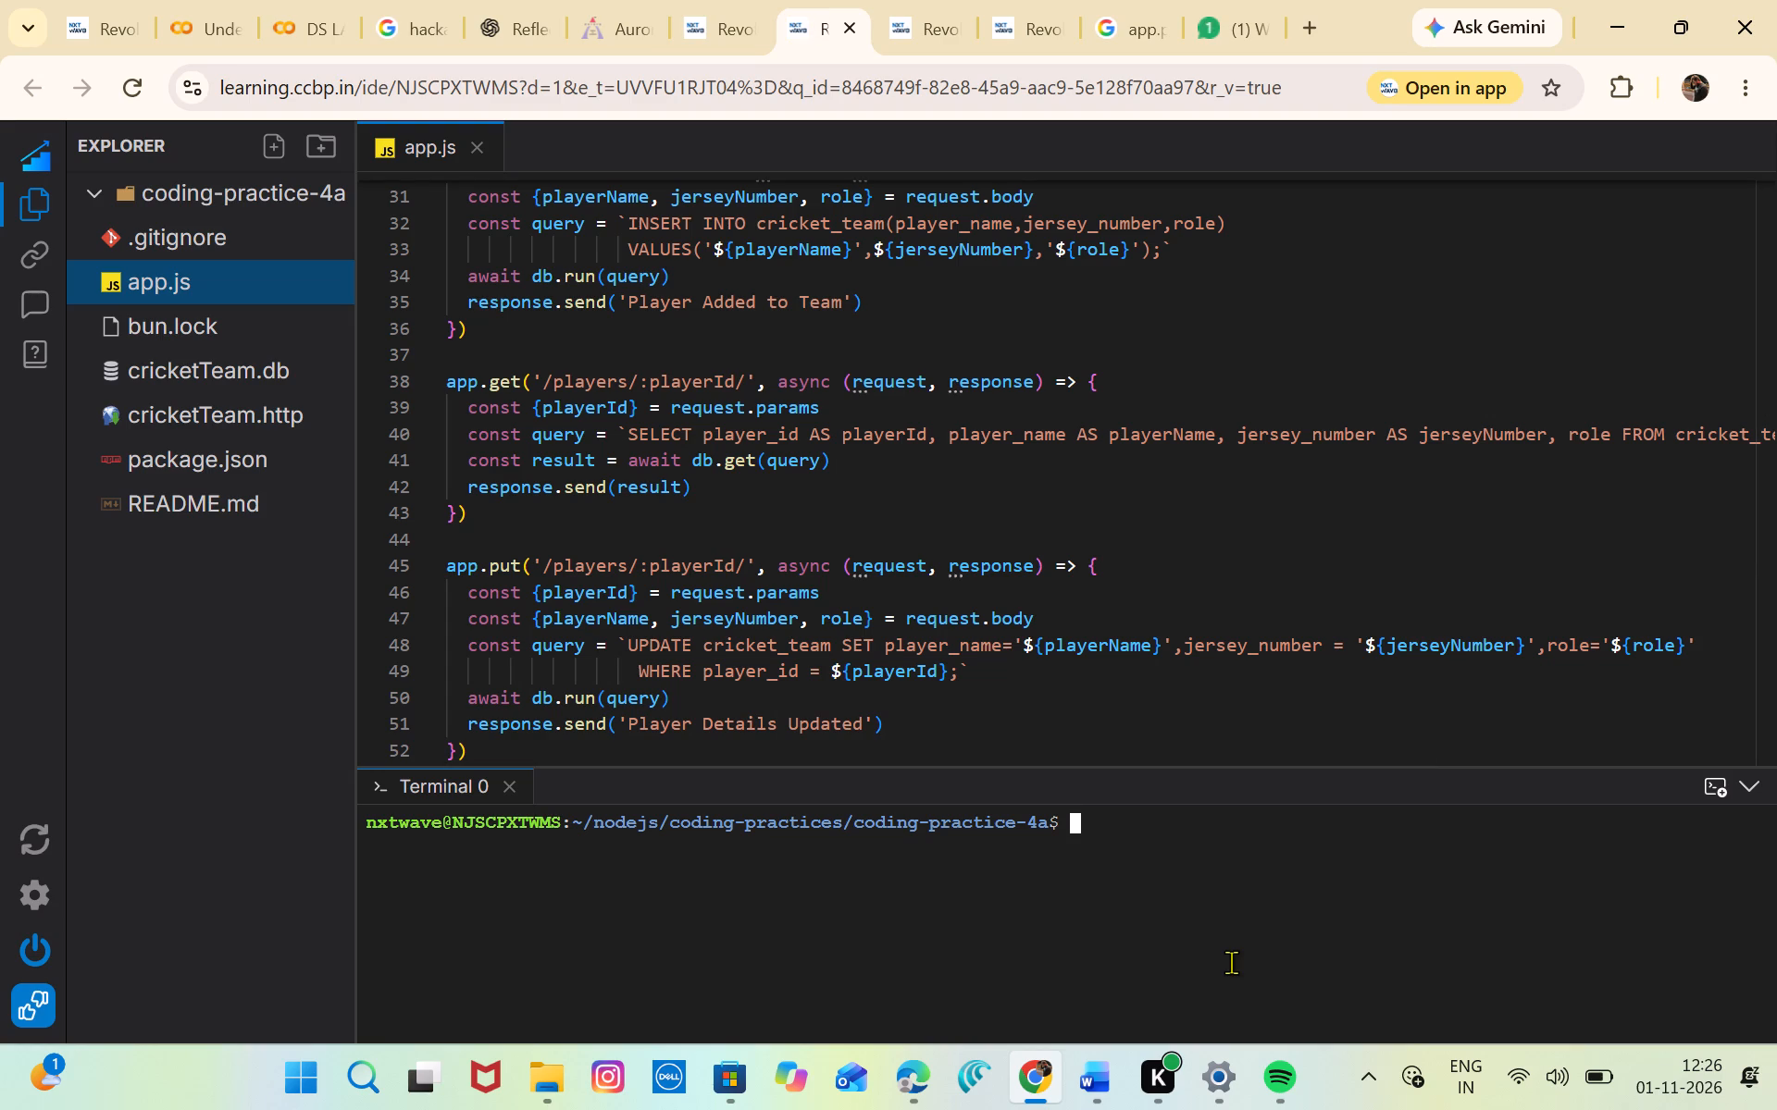
pyautogui.write('npm i')
pyautogui.press('Return')
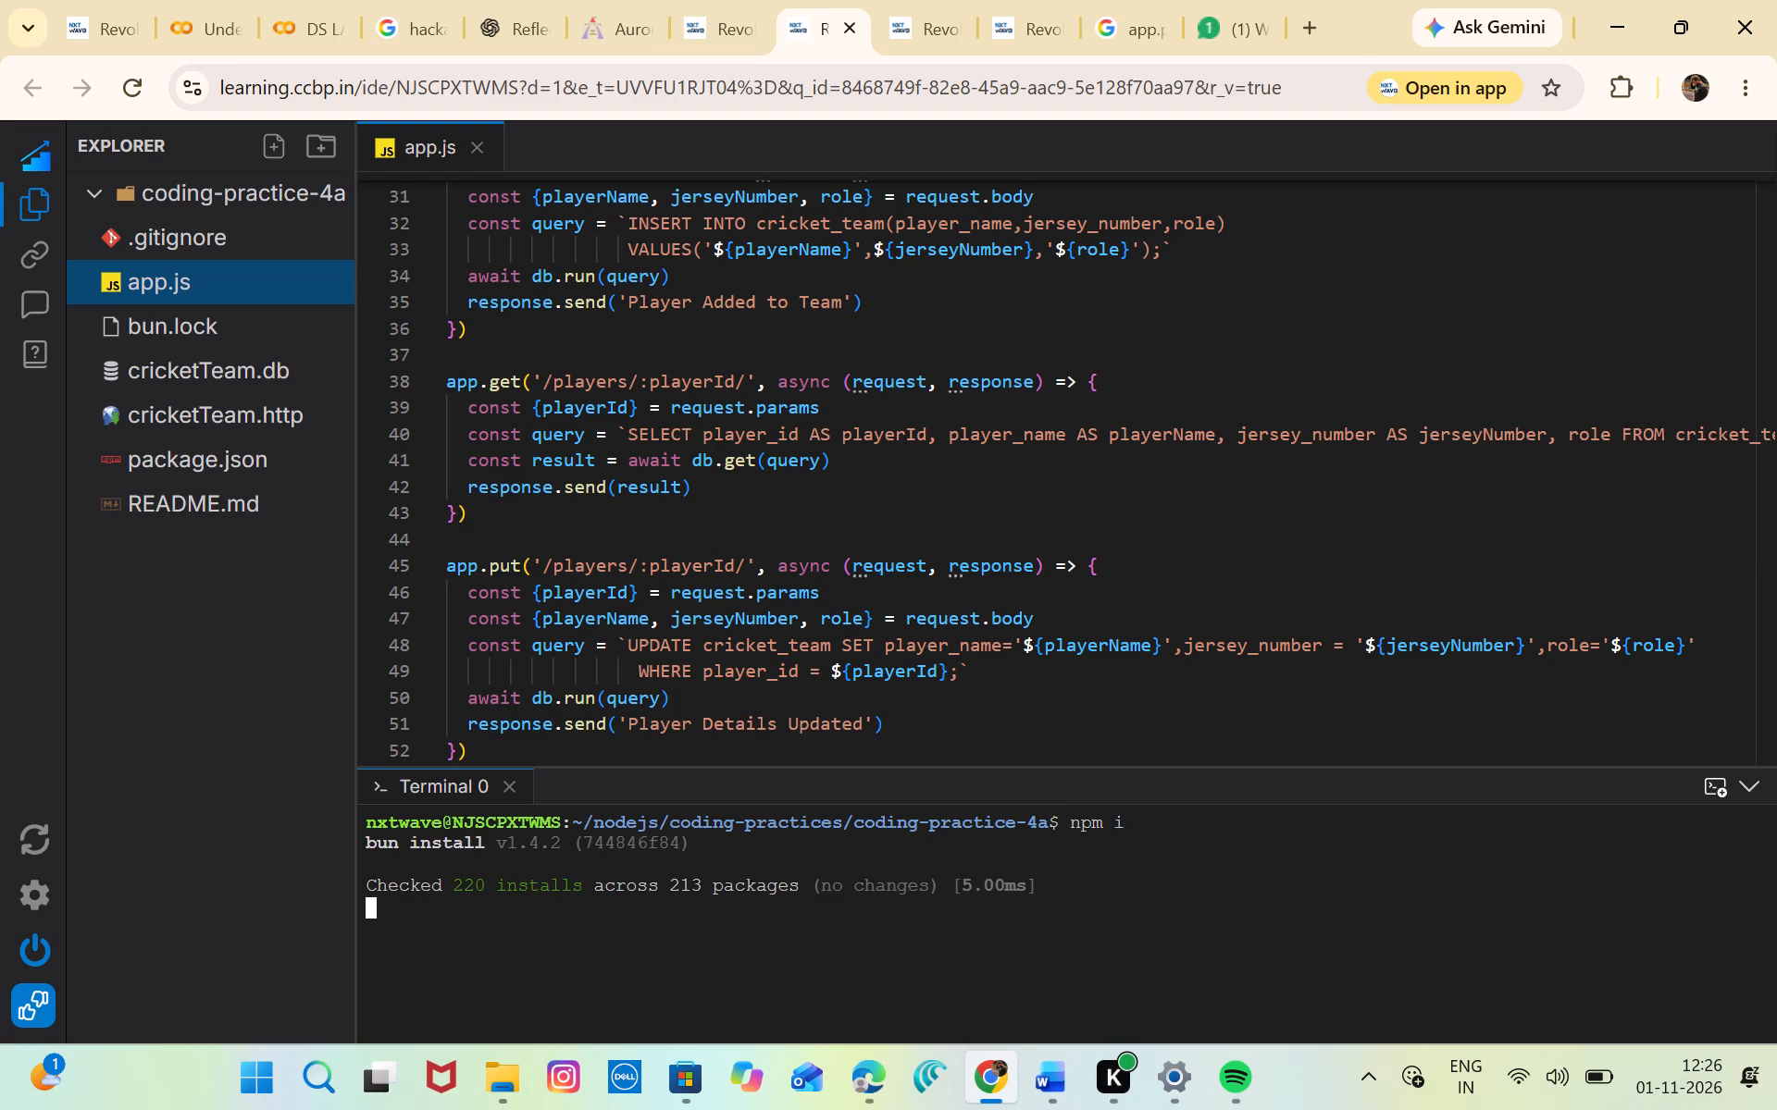
# Install the sqlite and sqlite3 packages in the terminal with npm i sqlite sqlite3.
pyautogui.write('npm i a')
pyautogui.press('BackSpace')
pyautogui.write('sqlir')
pyautogui.press('BackSpace')
pyautogui.write('te')
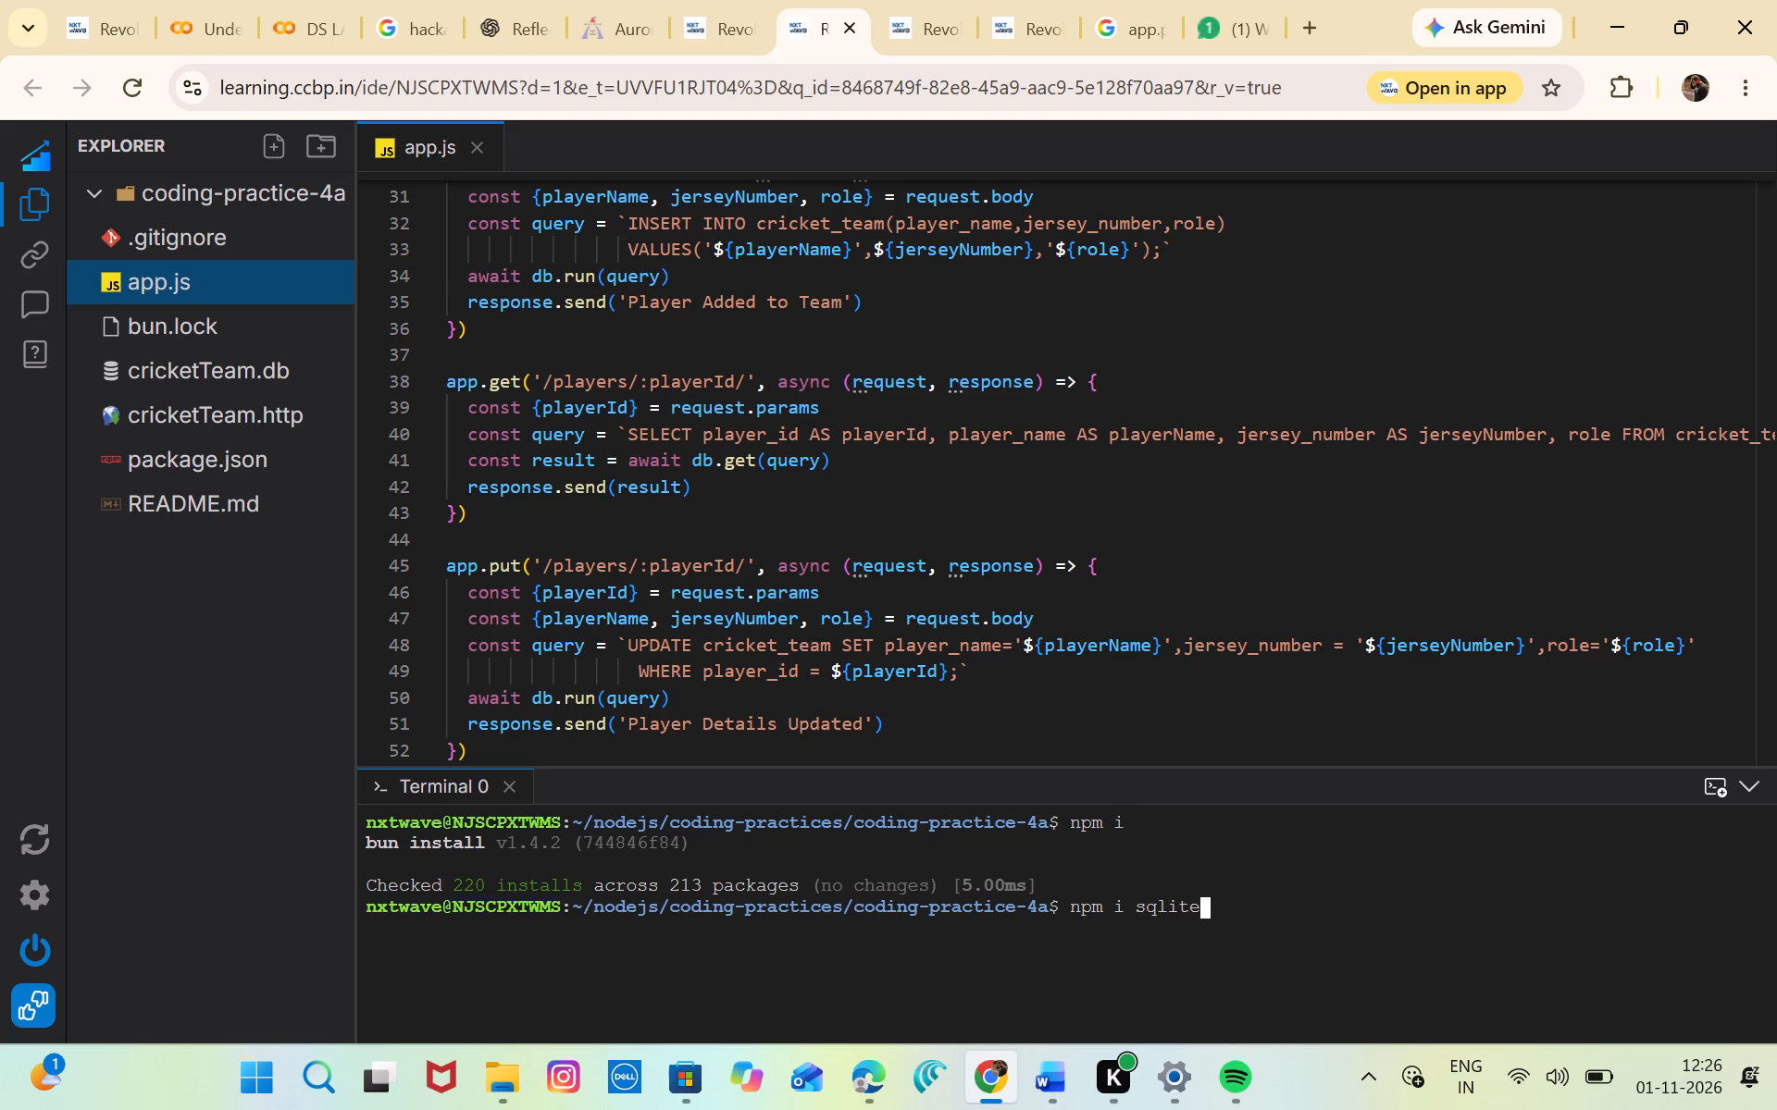
pyautogui.press('space')
pyautogui.write('sqlite3')
pyautogui.press('Return')
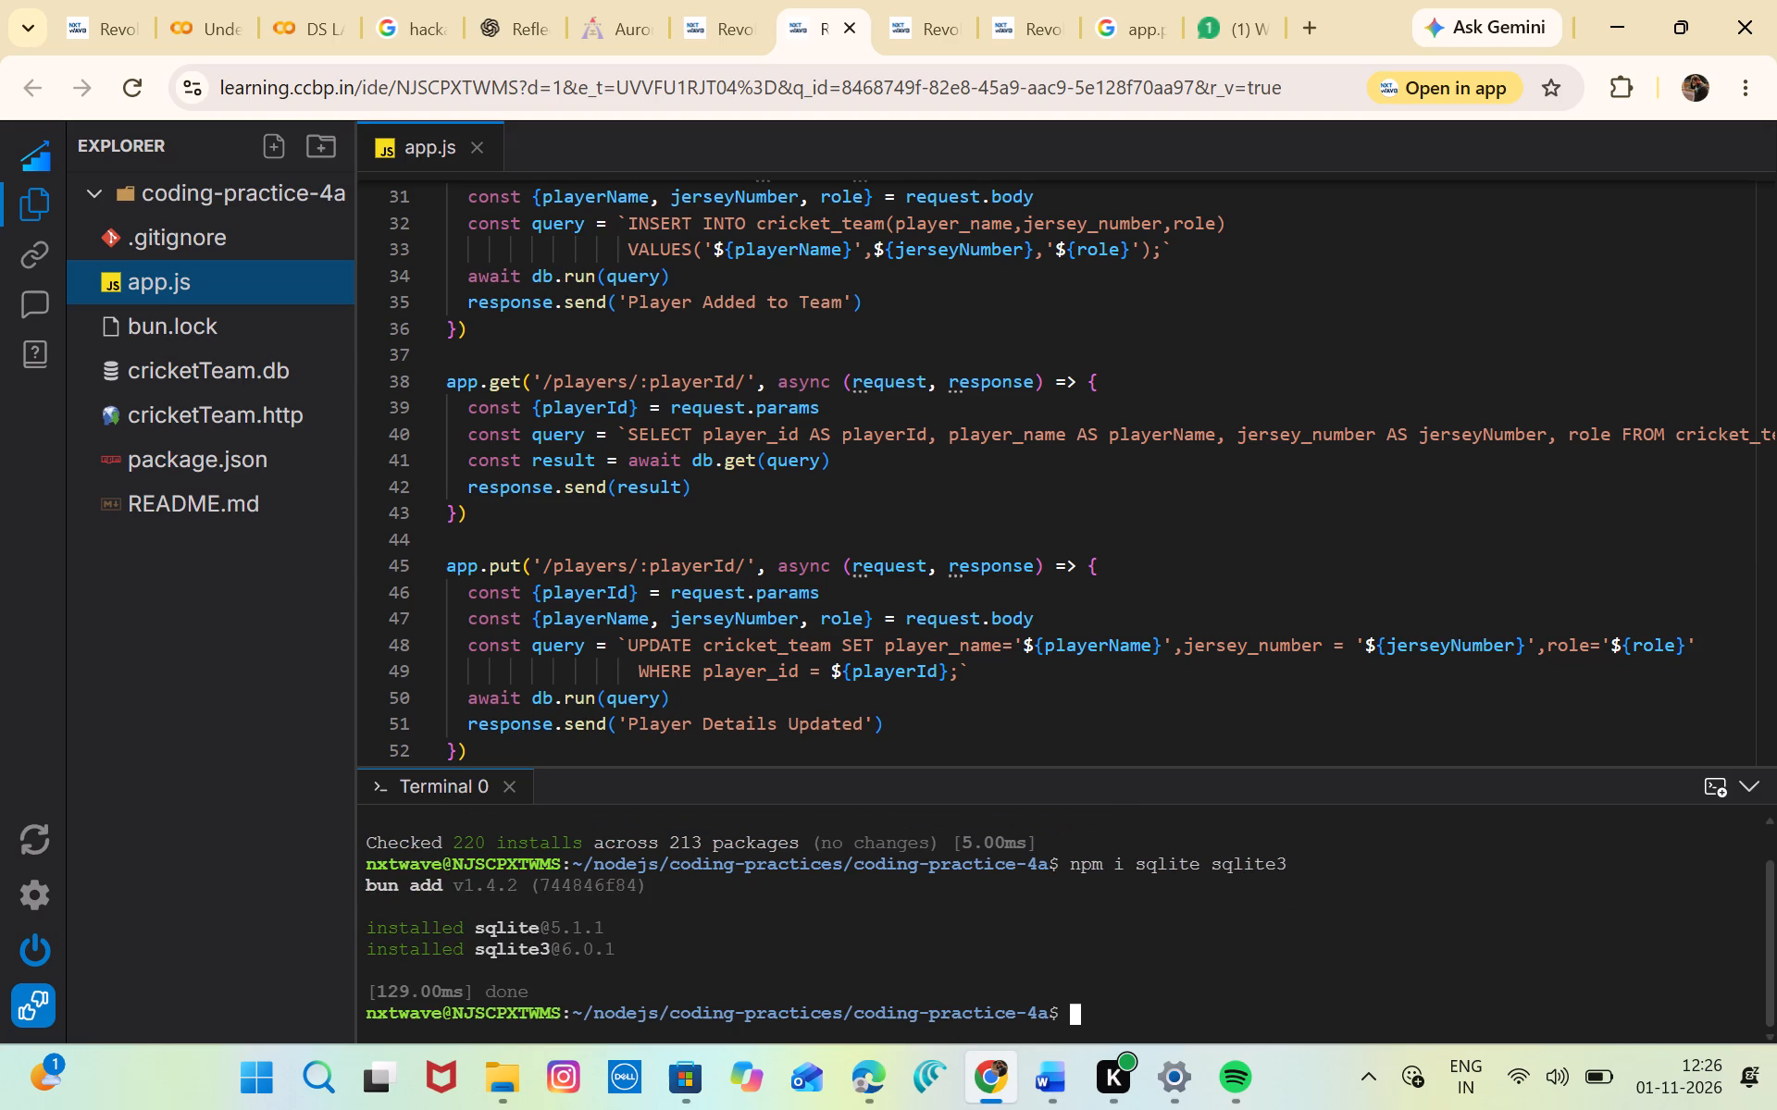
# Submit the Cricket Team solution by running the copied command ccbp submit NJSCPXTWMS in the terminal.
pyautogui.hotkey('ctrl', 'shift', 'v')
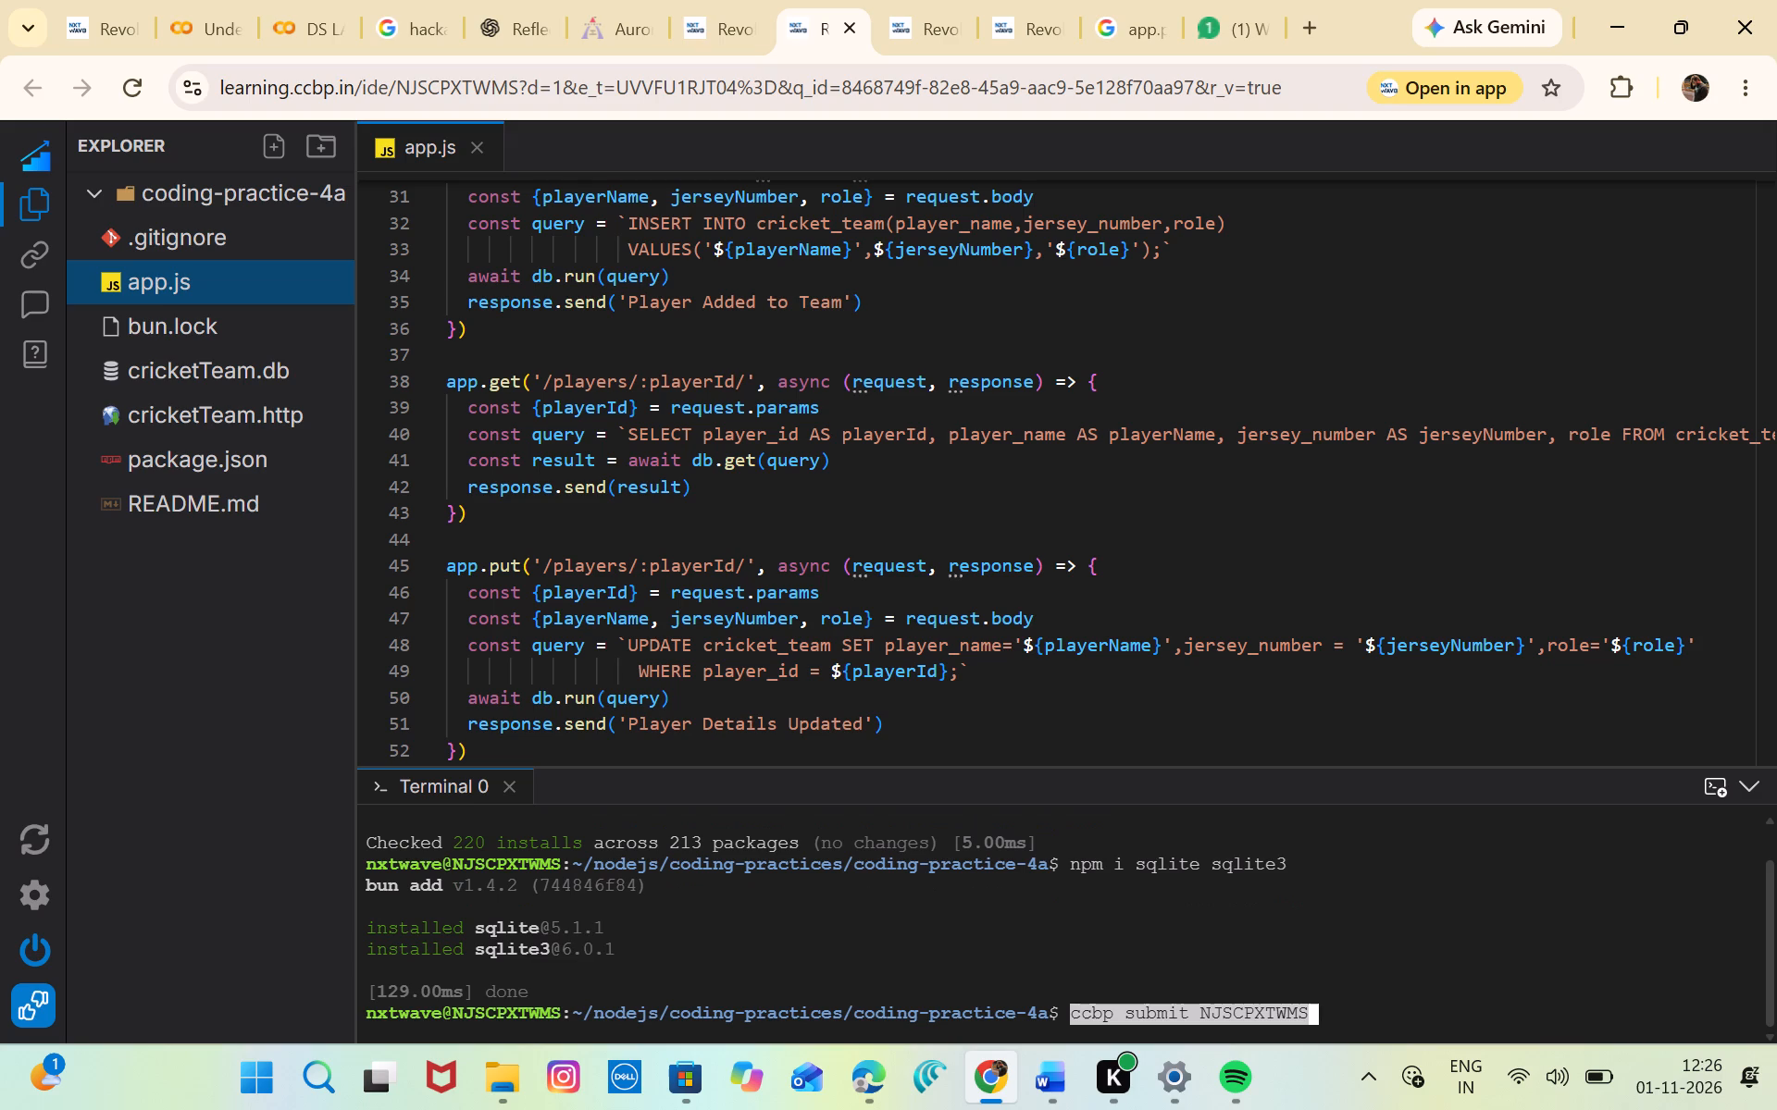
pyautogui.press('Return')
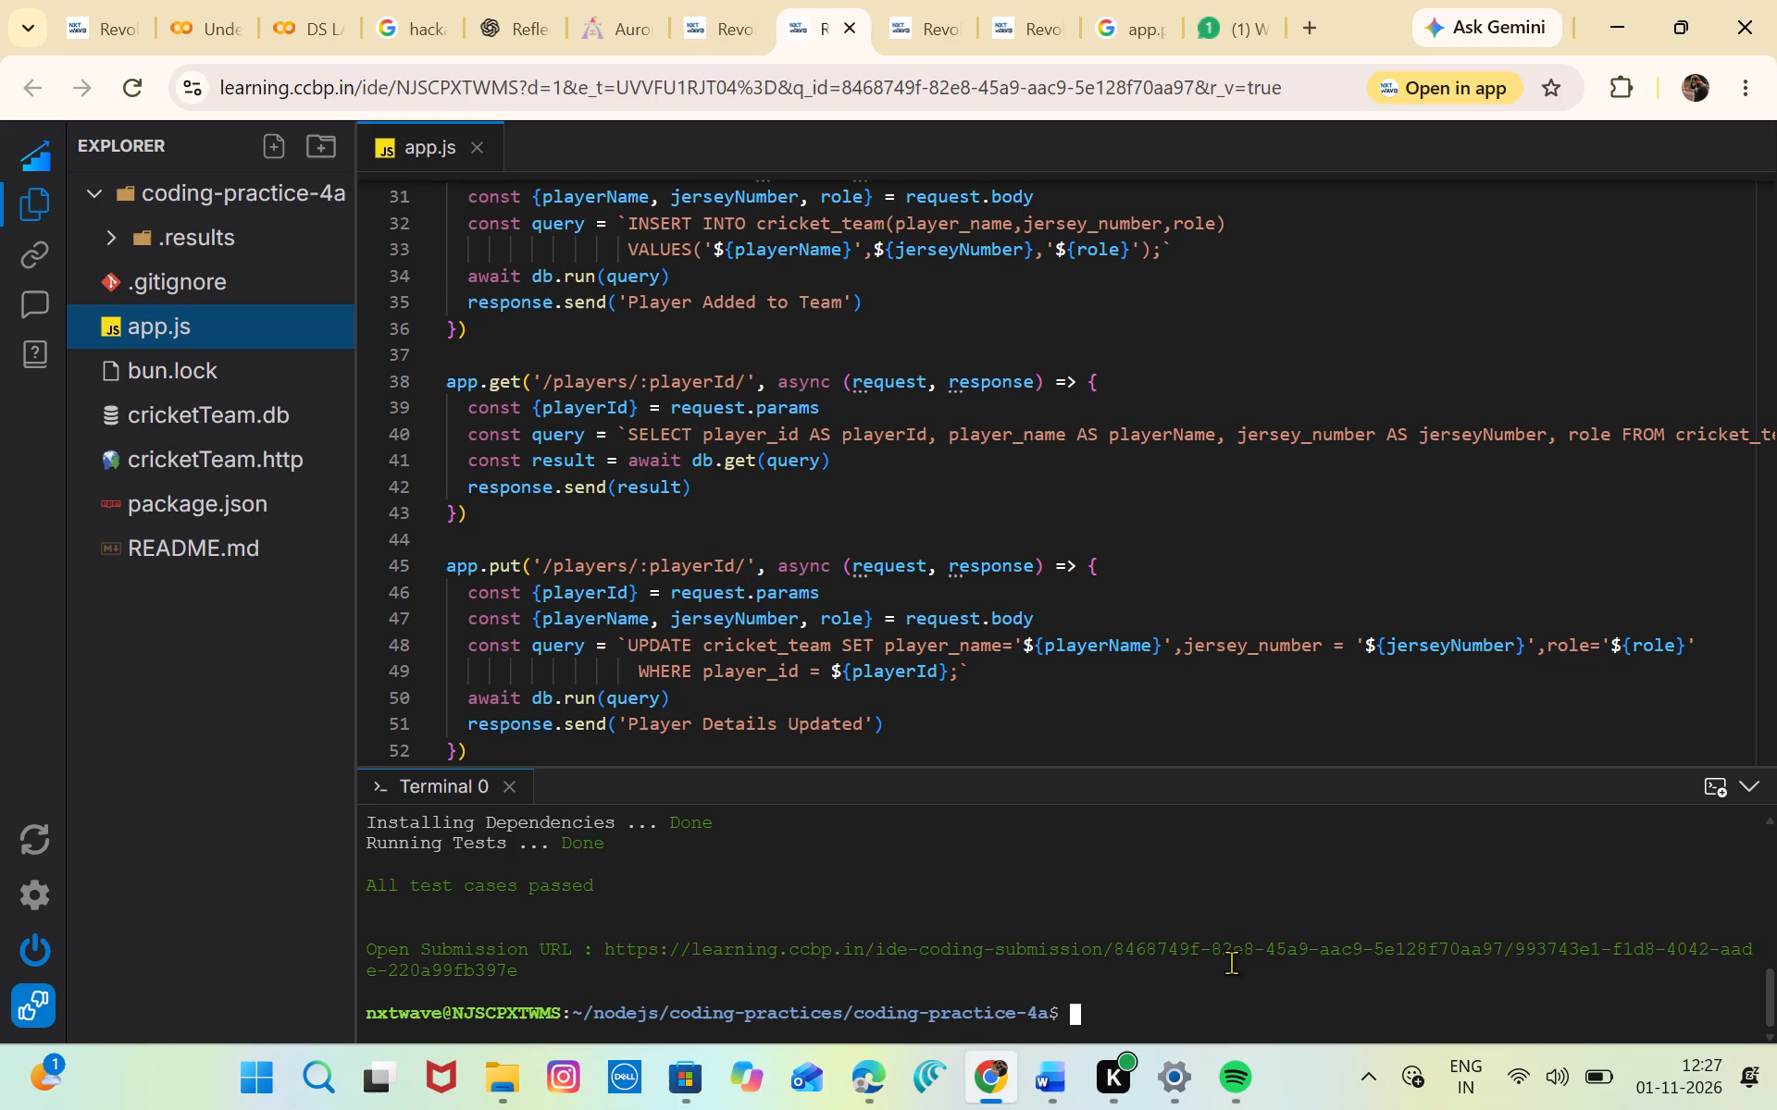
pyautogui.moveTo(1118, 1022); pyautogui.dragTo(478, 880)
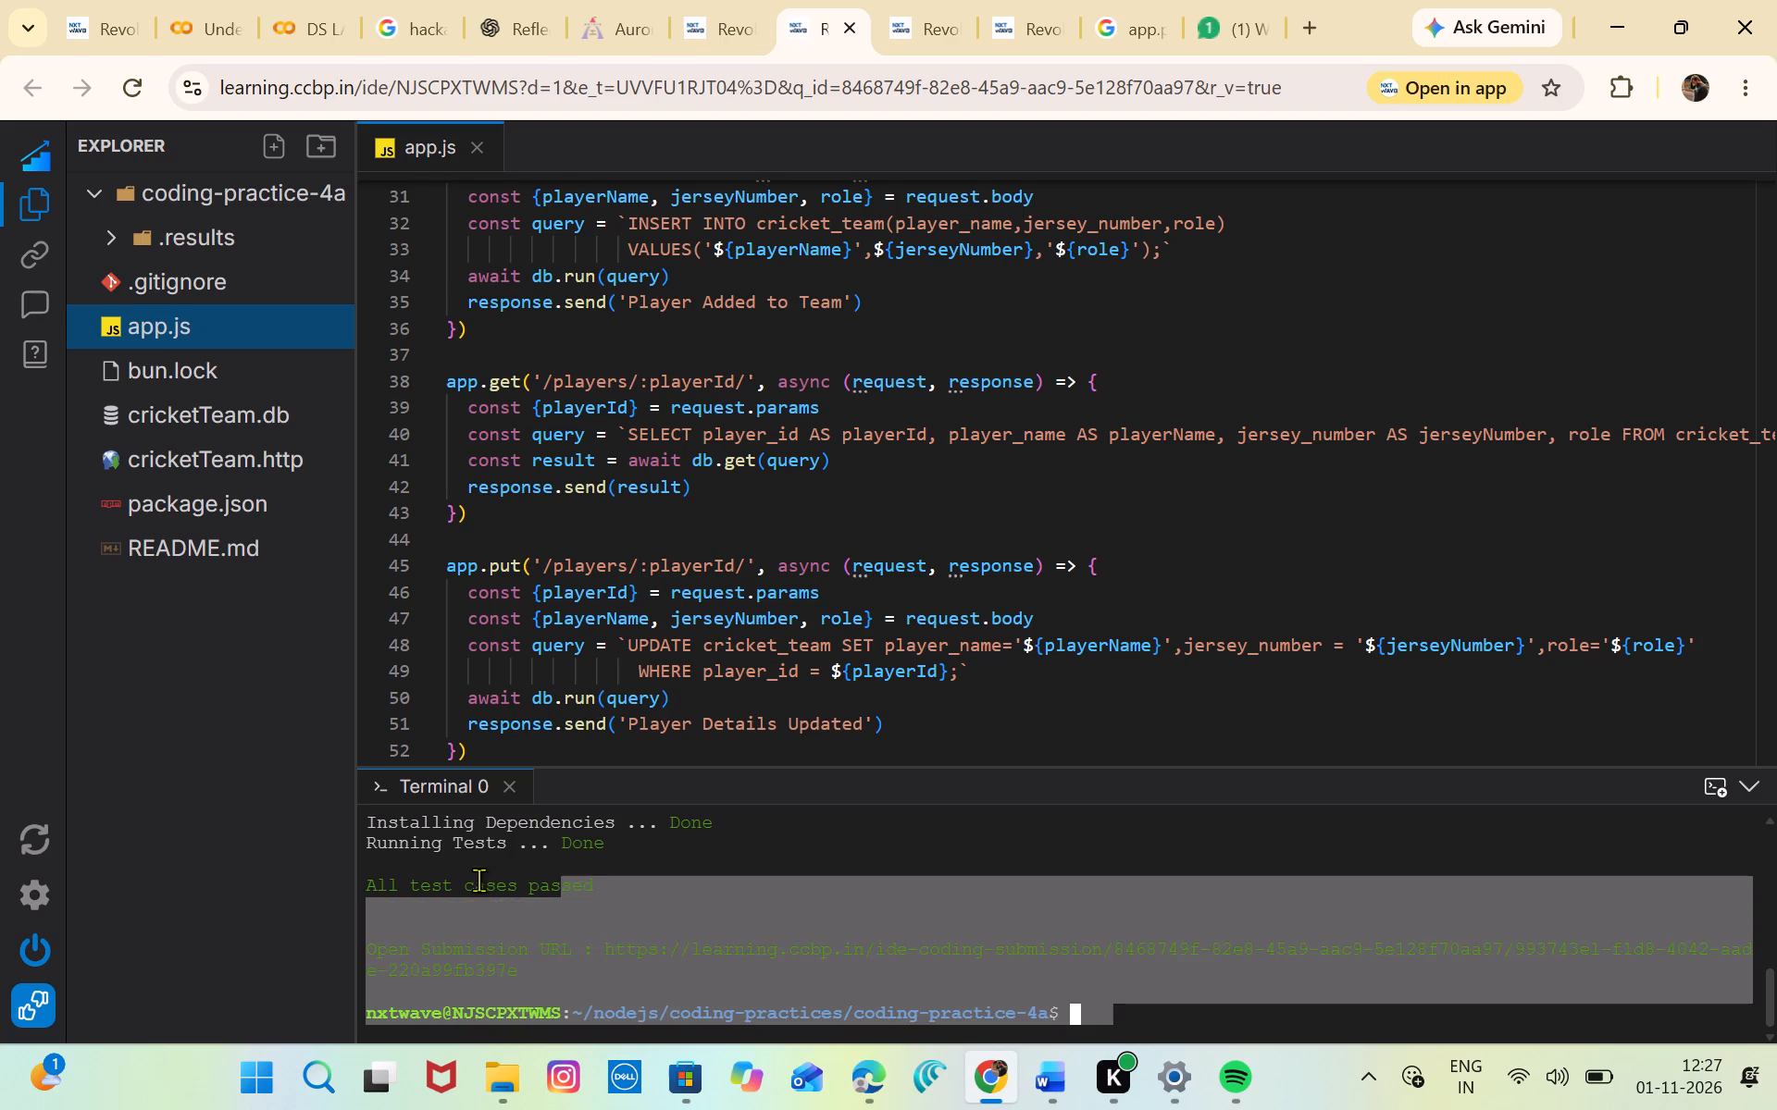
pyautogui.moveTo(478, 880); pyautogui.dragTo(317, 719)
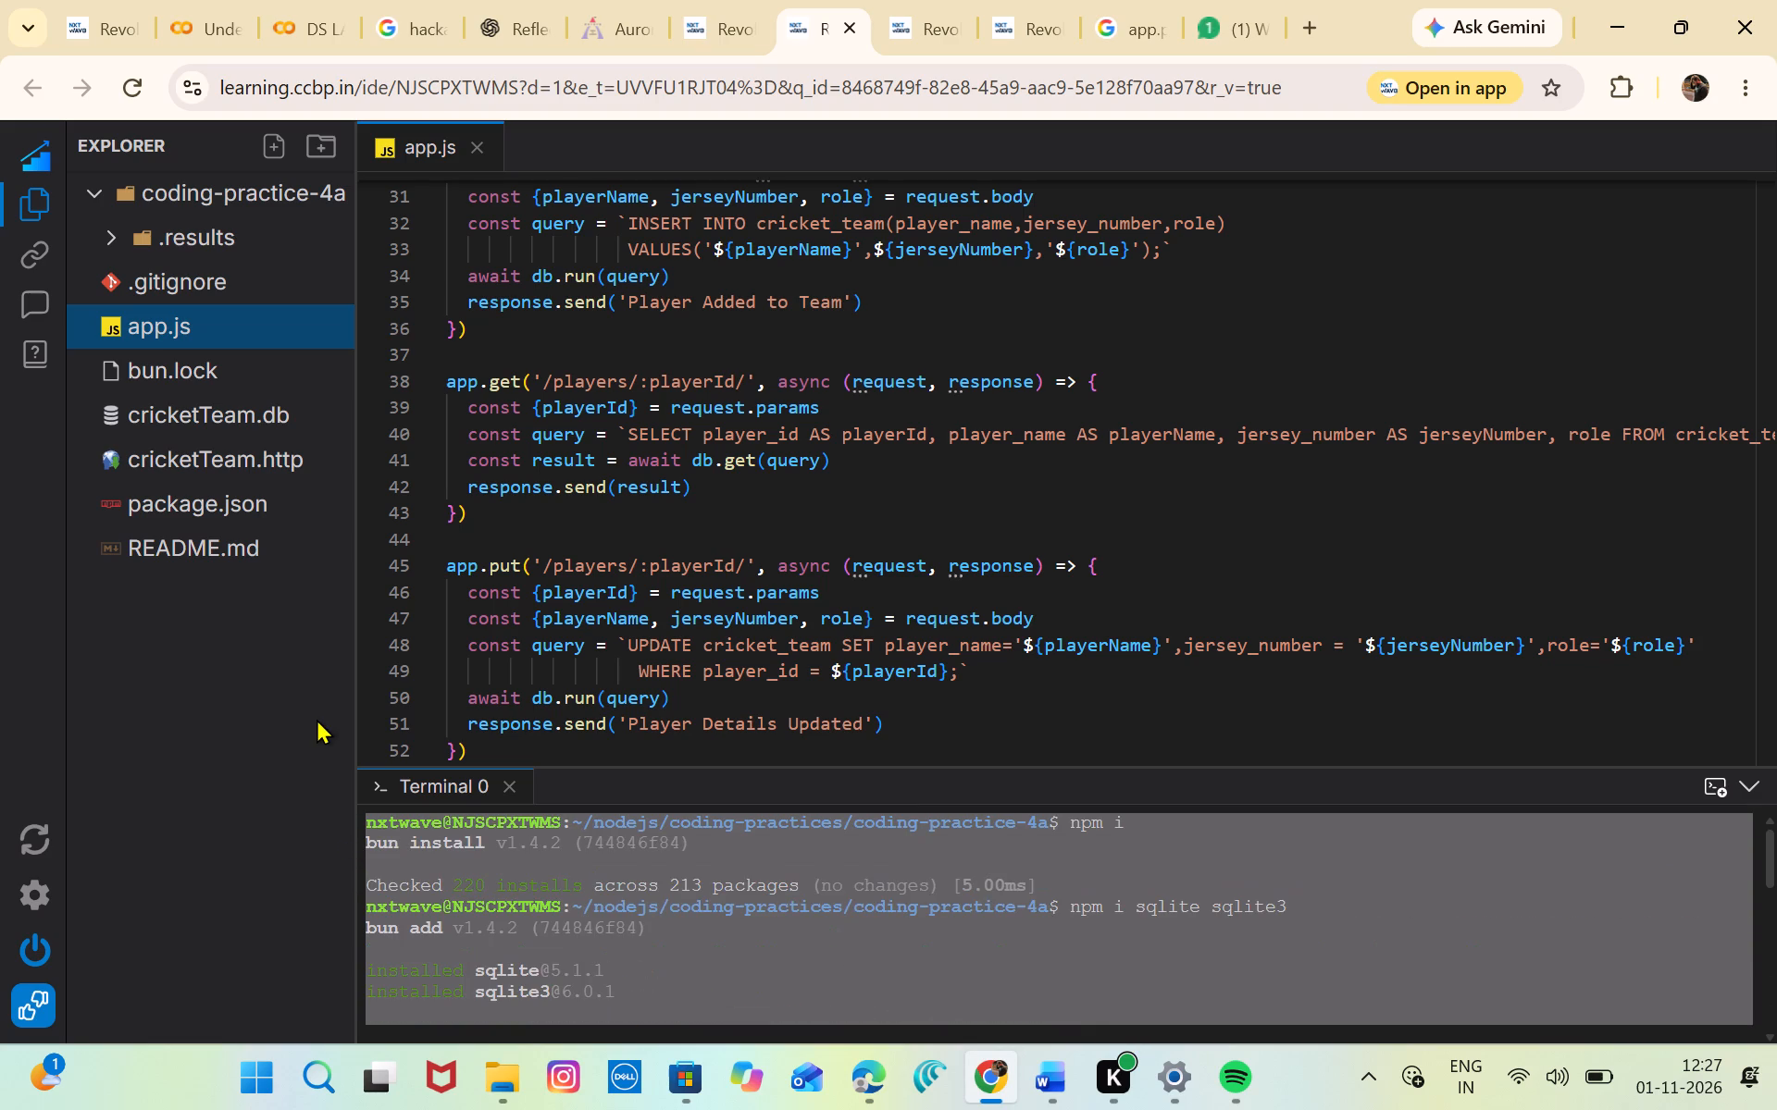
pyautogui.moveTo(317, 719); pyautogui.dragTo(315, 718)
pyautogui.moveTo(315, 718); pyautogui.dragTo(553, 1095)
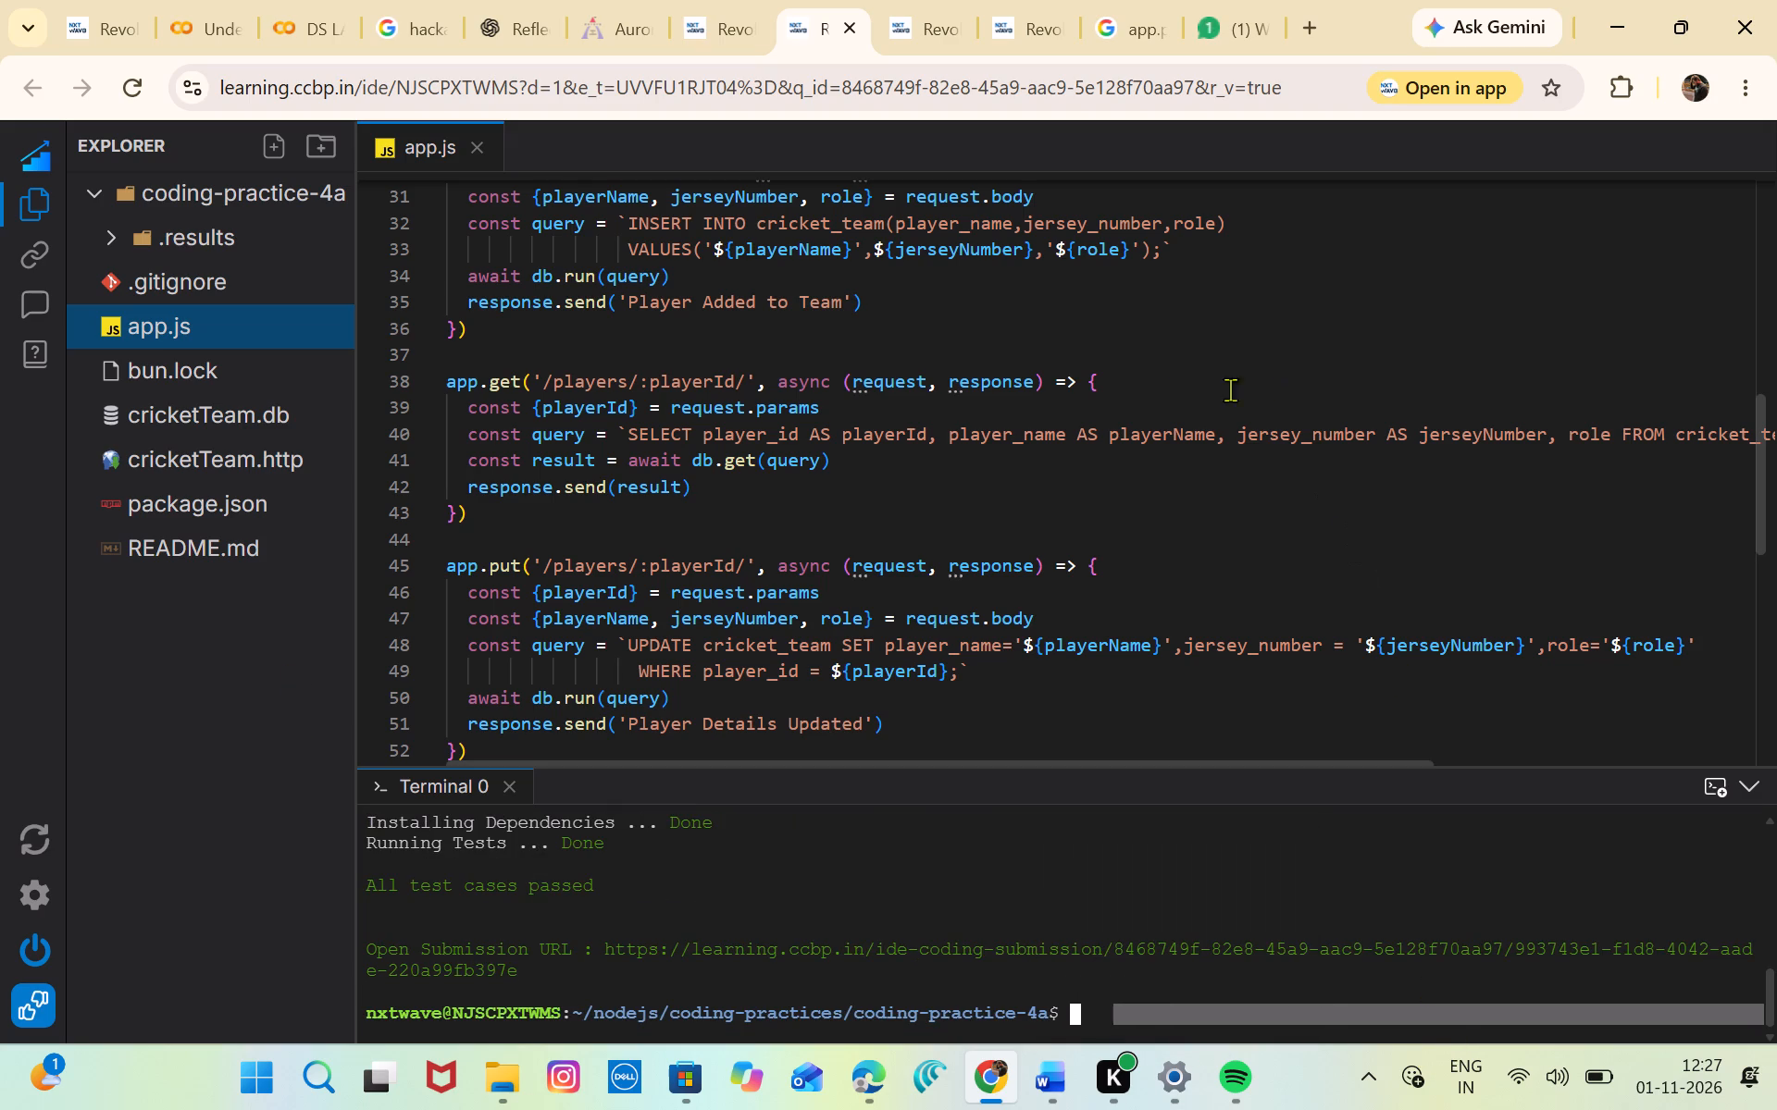
# Review the app.js code from the database setup through the player routes to the module export.
pyautogui.click(1004, 402)
pyautogui.scroll(14, 1004, 402)
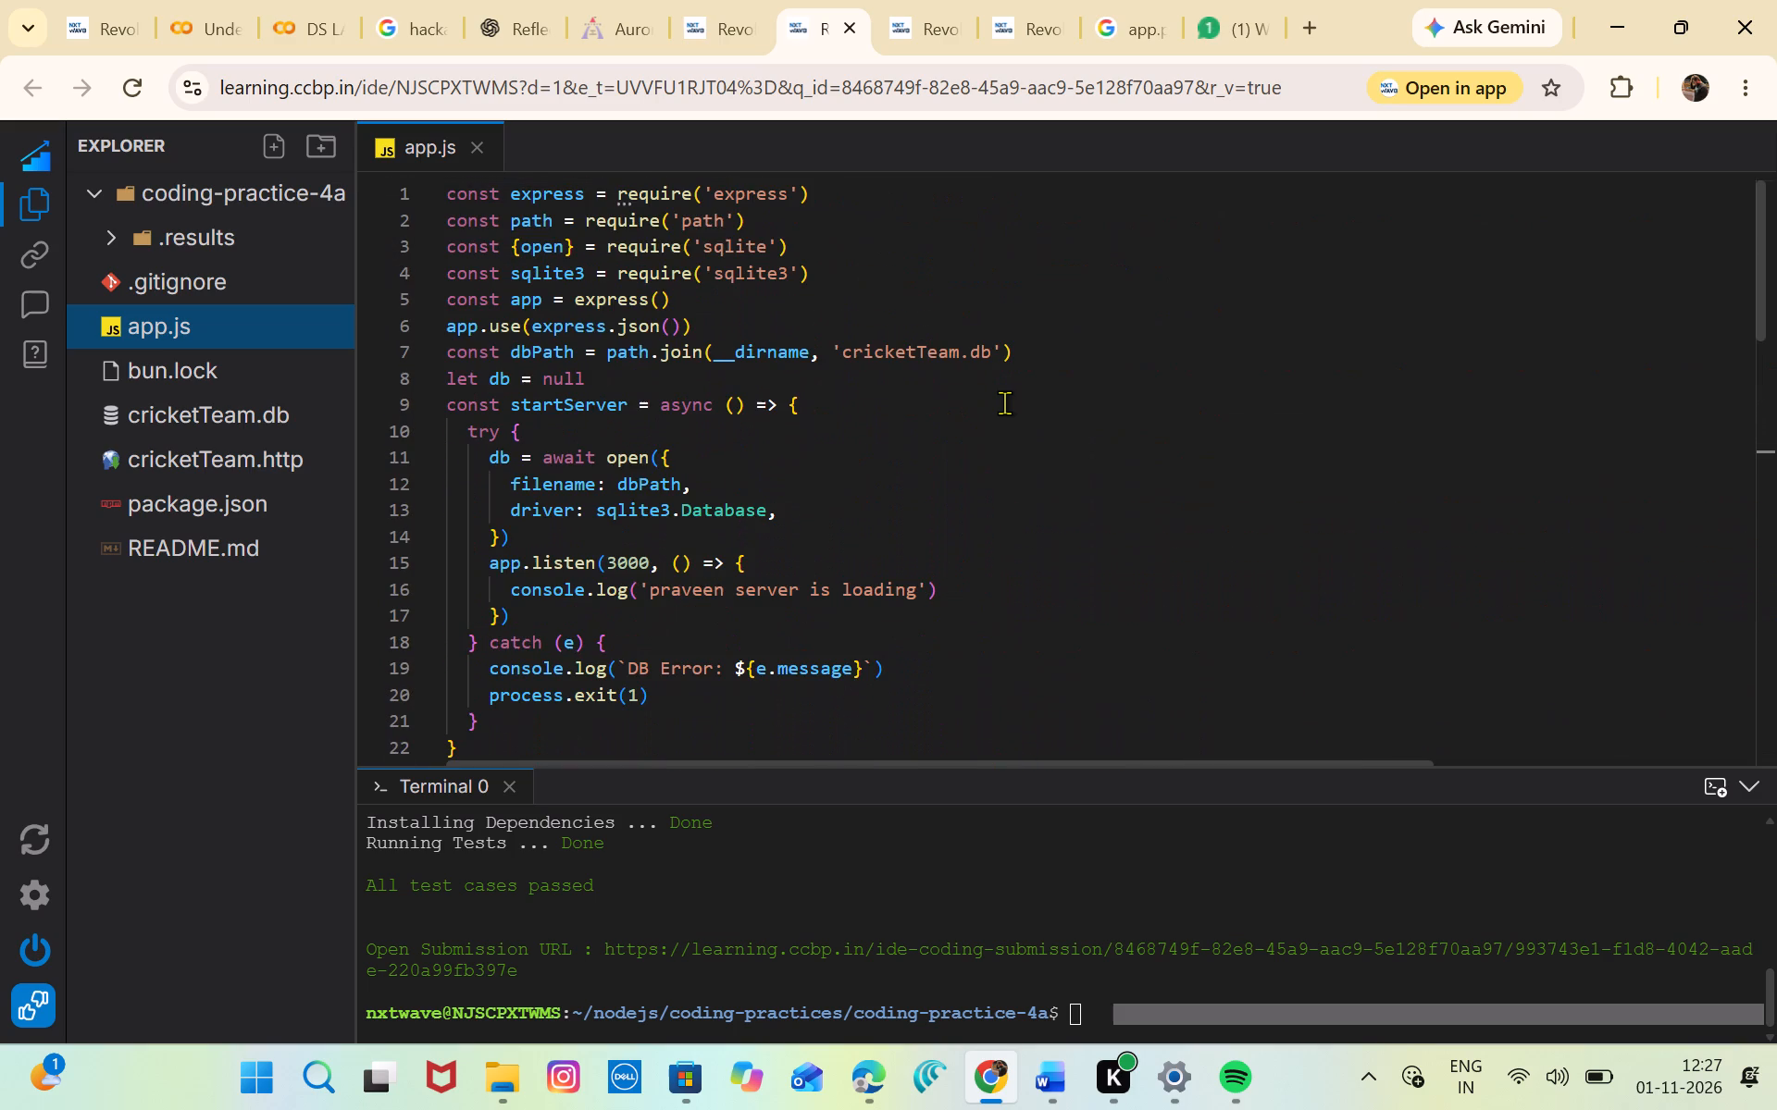
pyautogui.scroll(-17, 1004, 402)
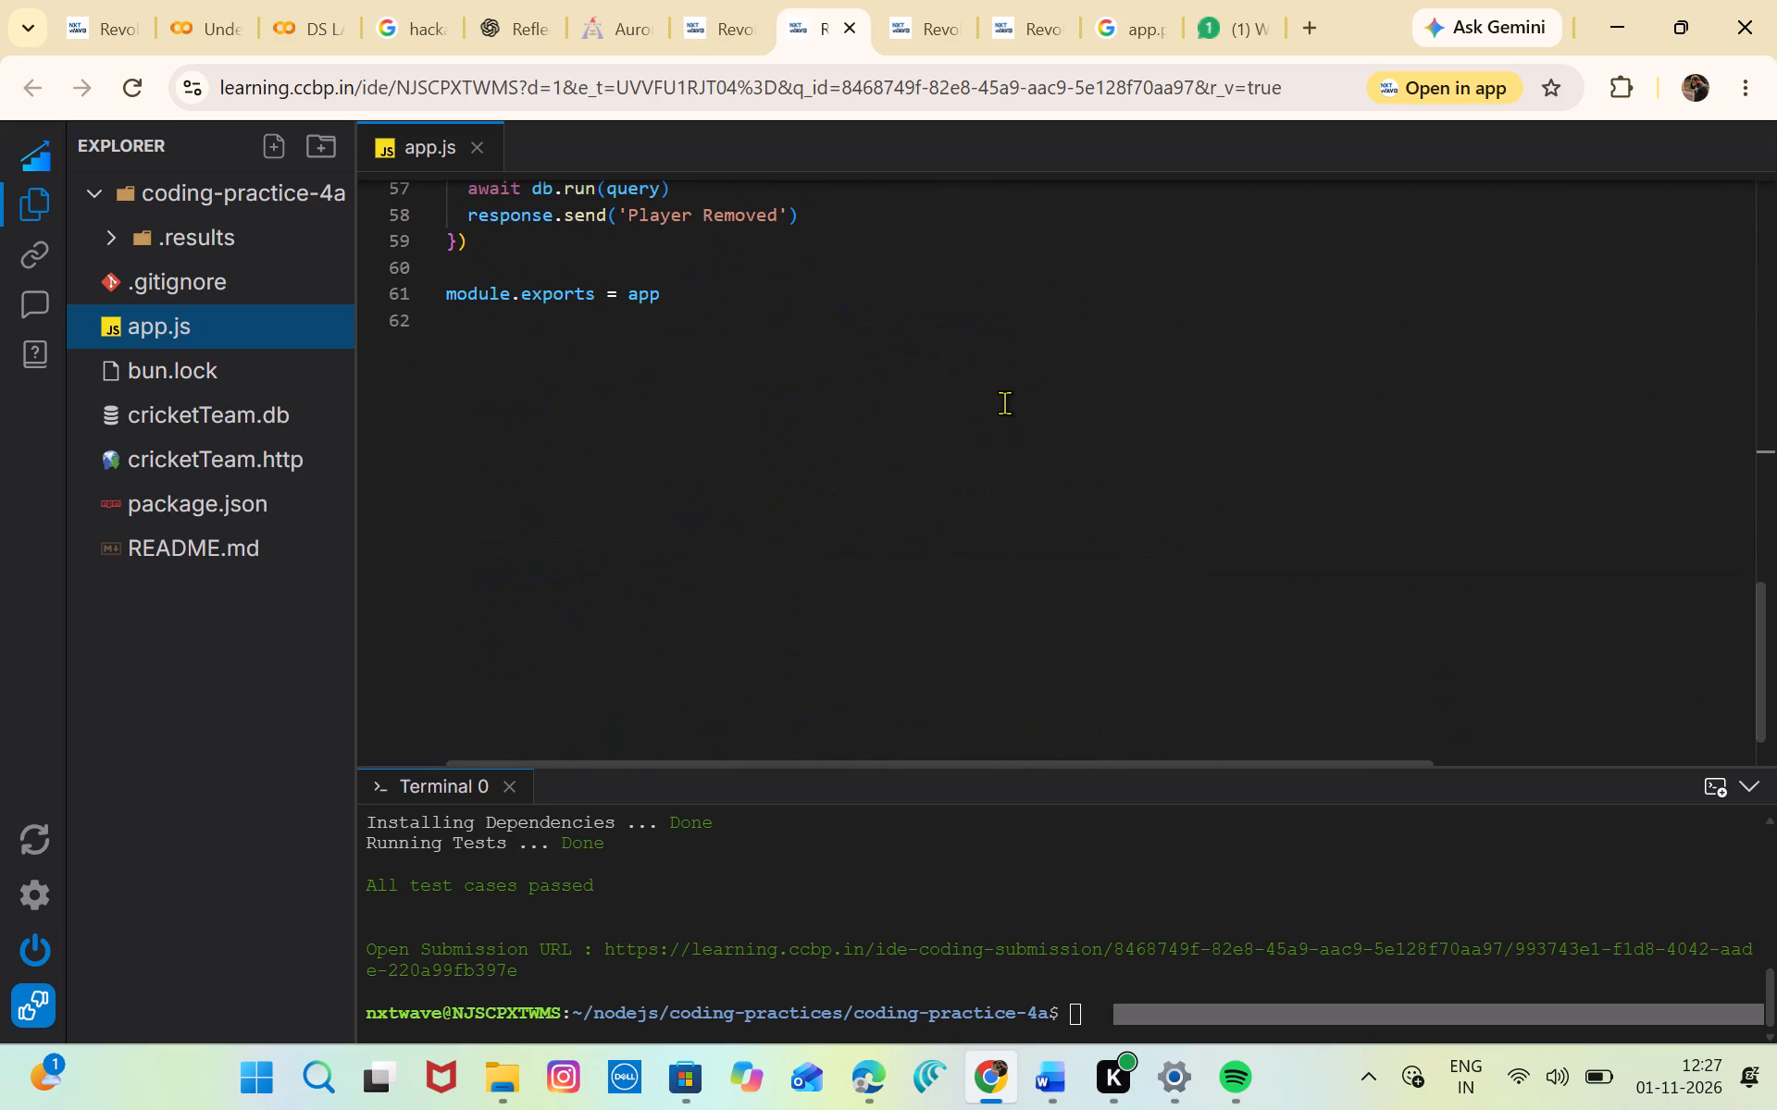
pyautogui.scroll(5, 1004, 402)
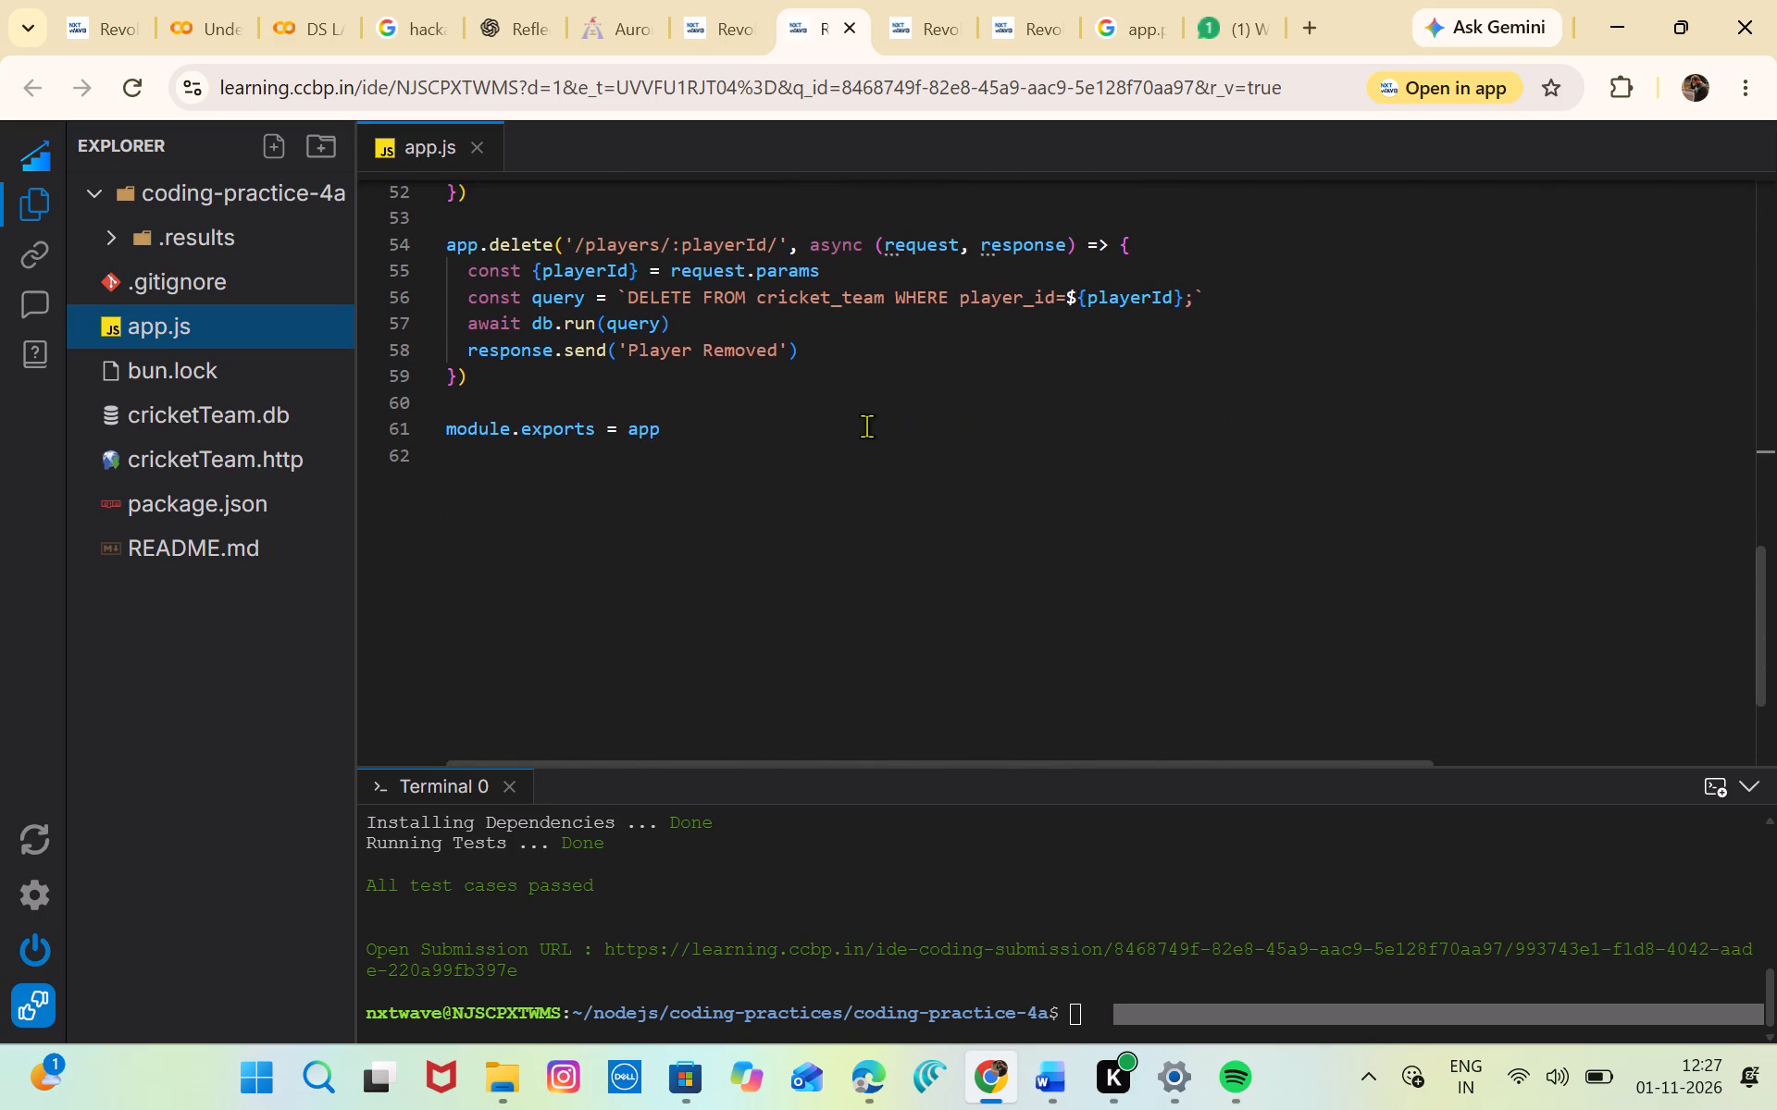
pyautogui.scroll(8, 866, 425)
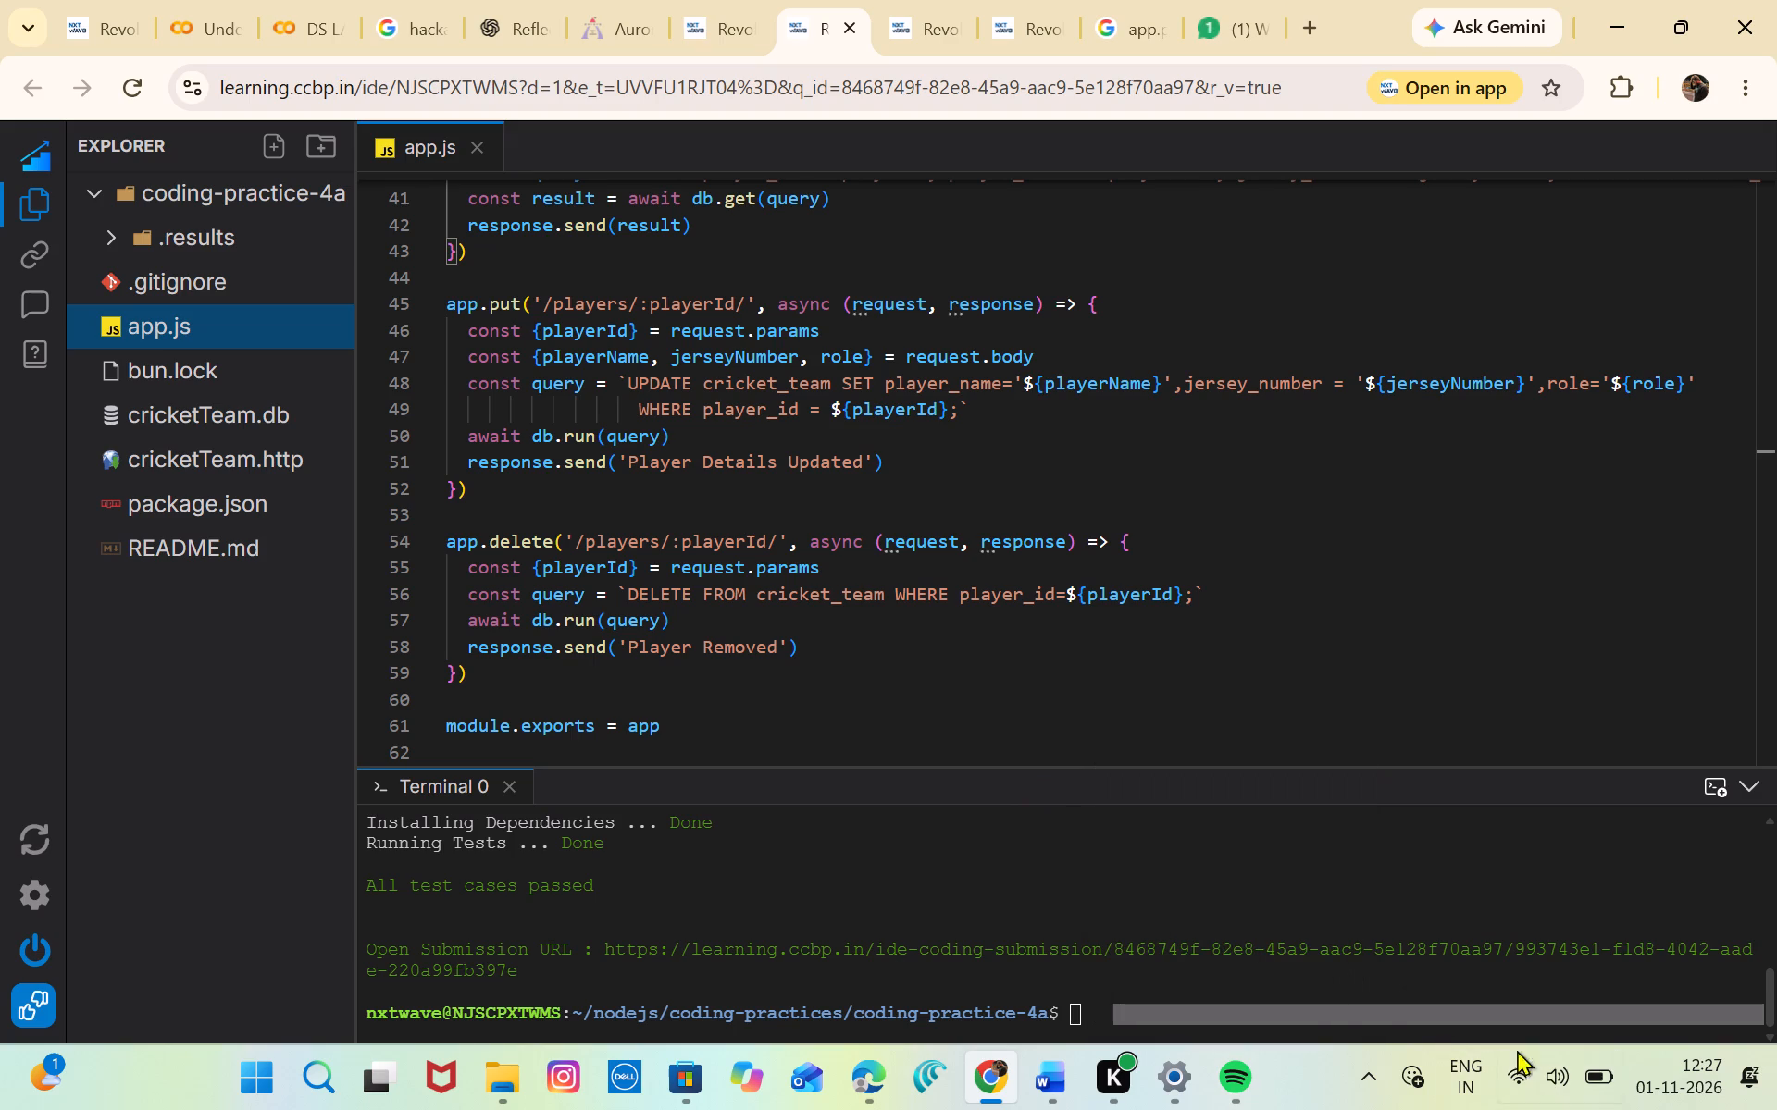
# Switch to Spotify and start playback of the song Dheemthanana.
pyautogui.click(1251, 1051)
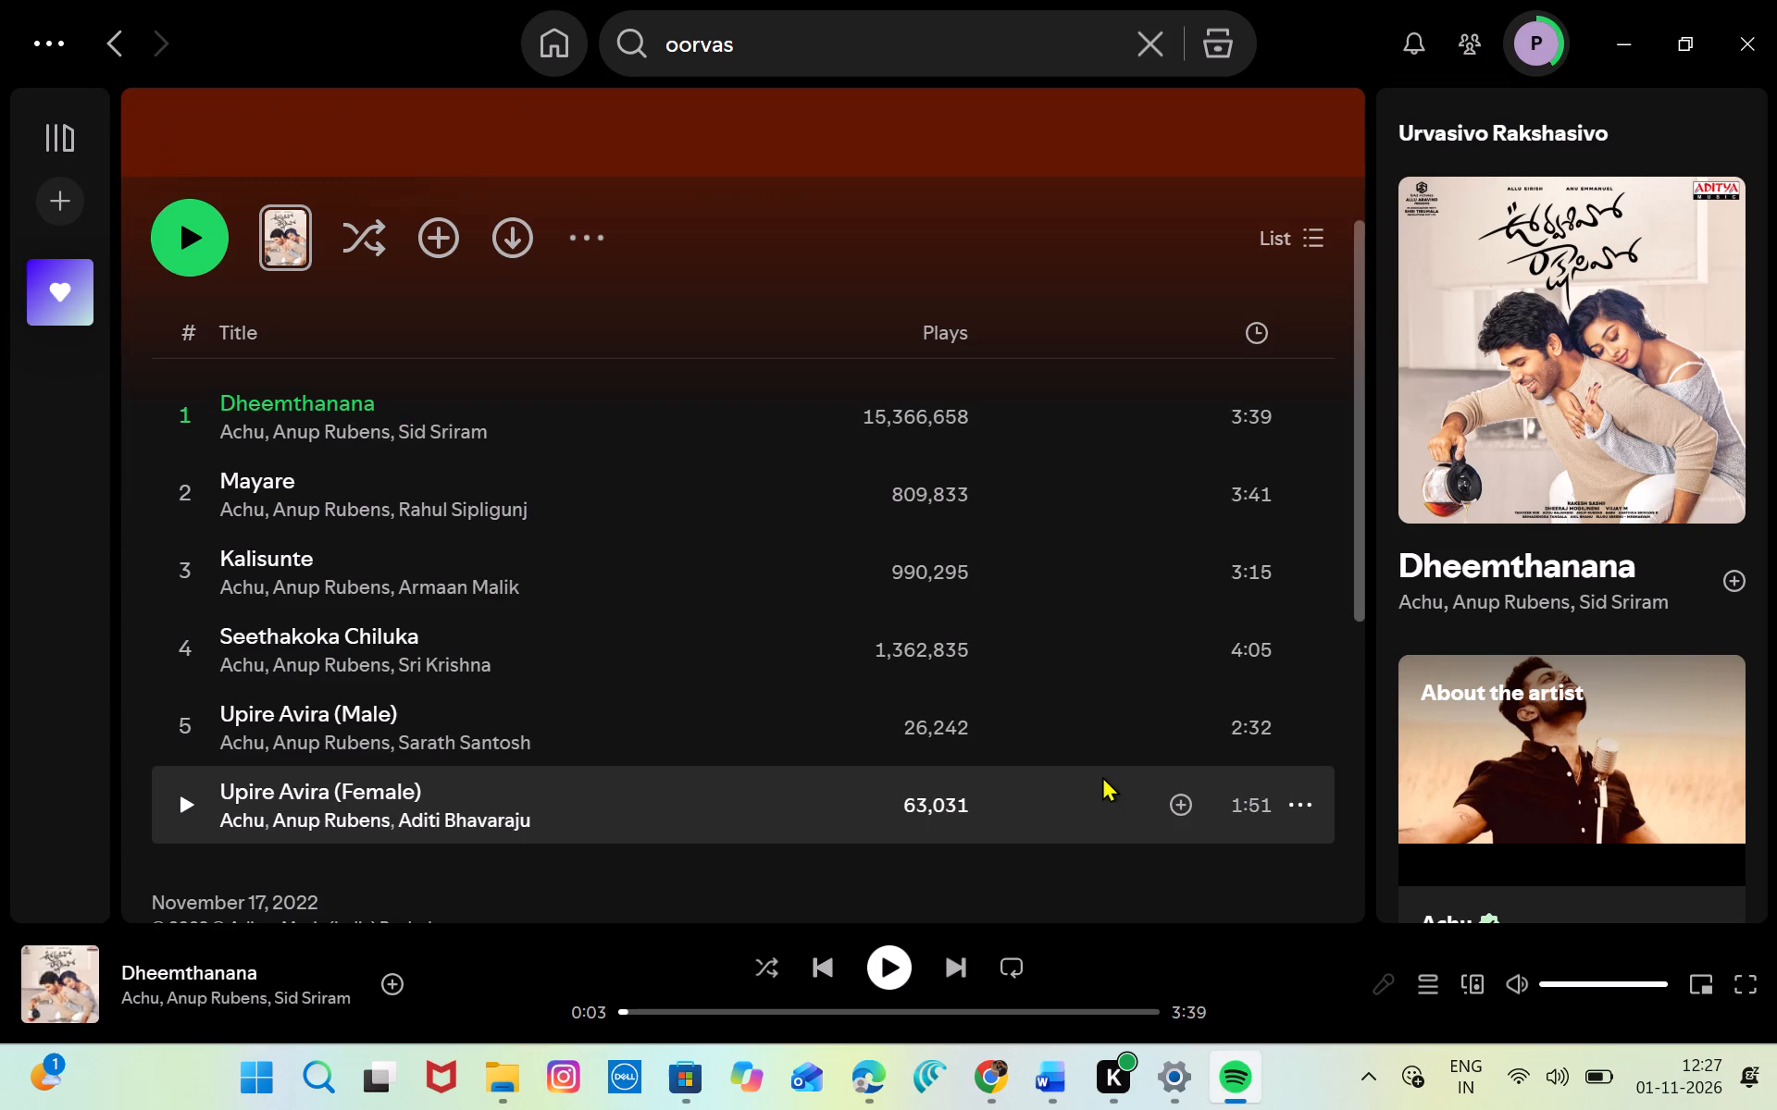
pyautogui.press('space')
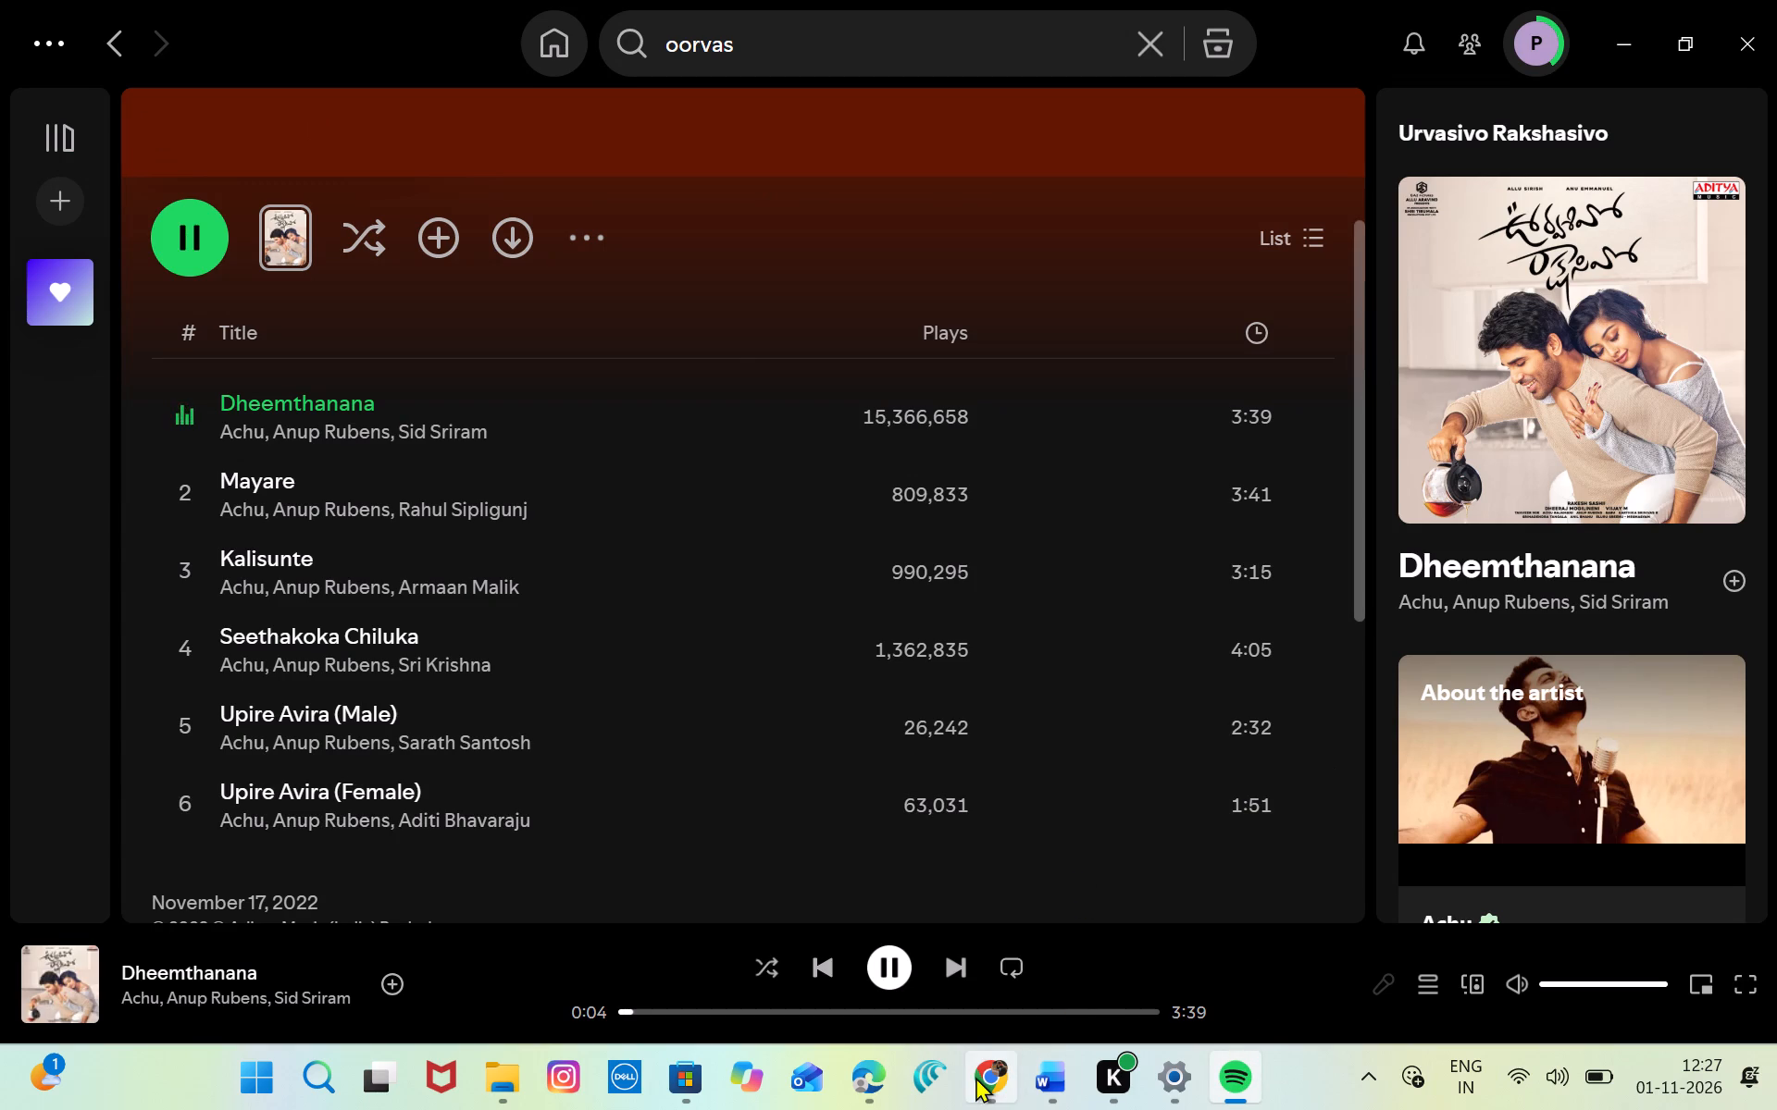
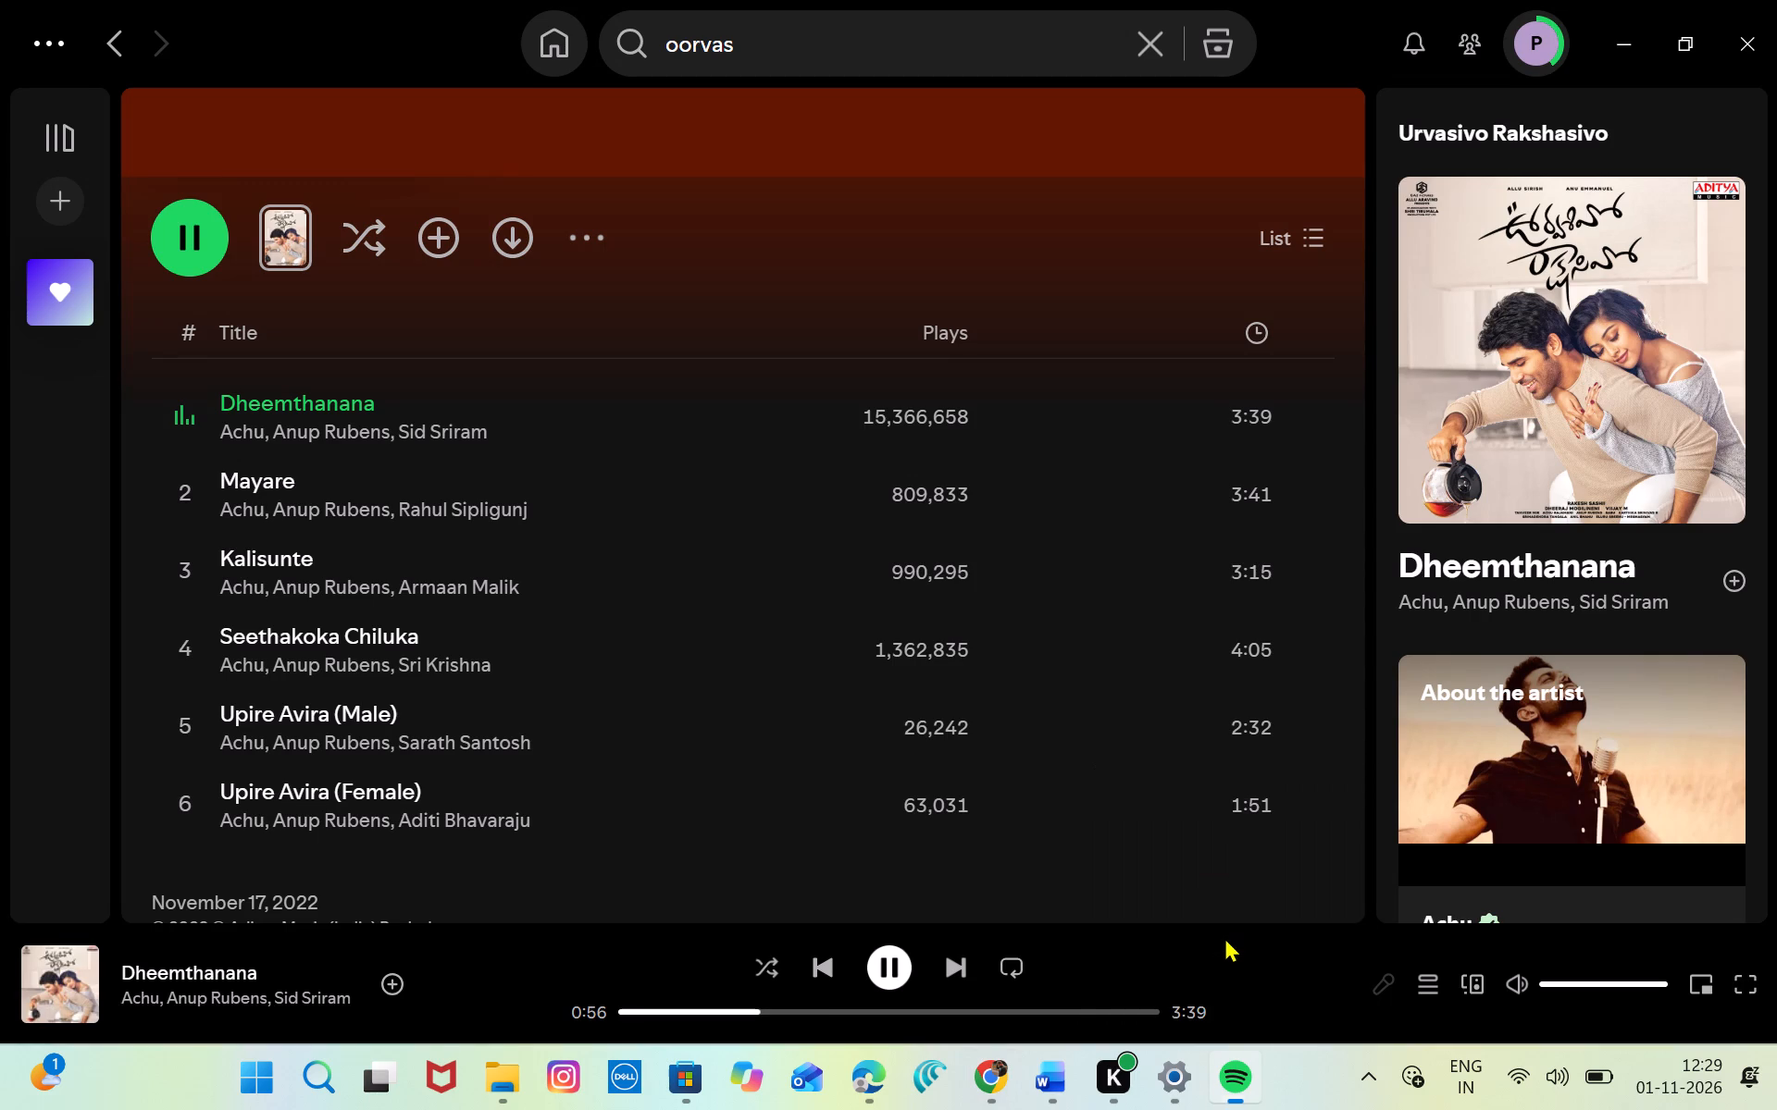
# Pause playback of the song Dheemthanana.
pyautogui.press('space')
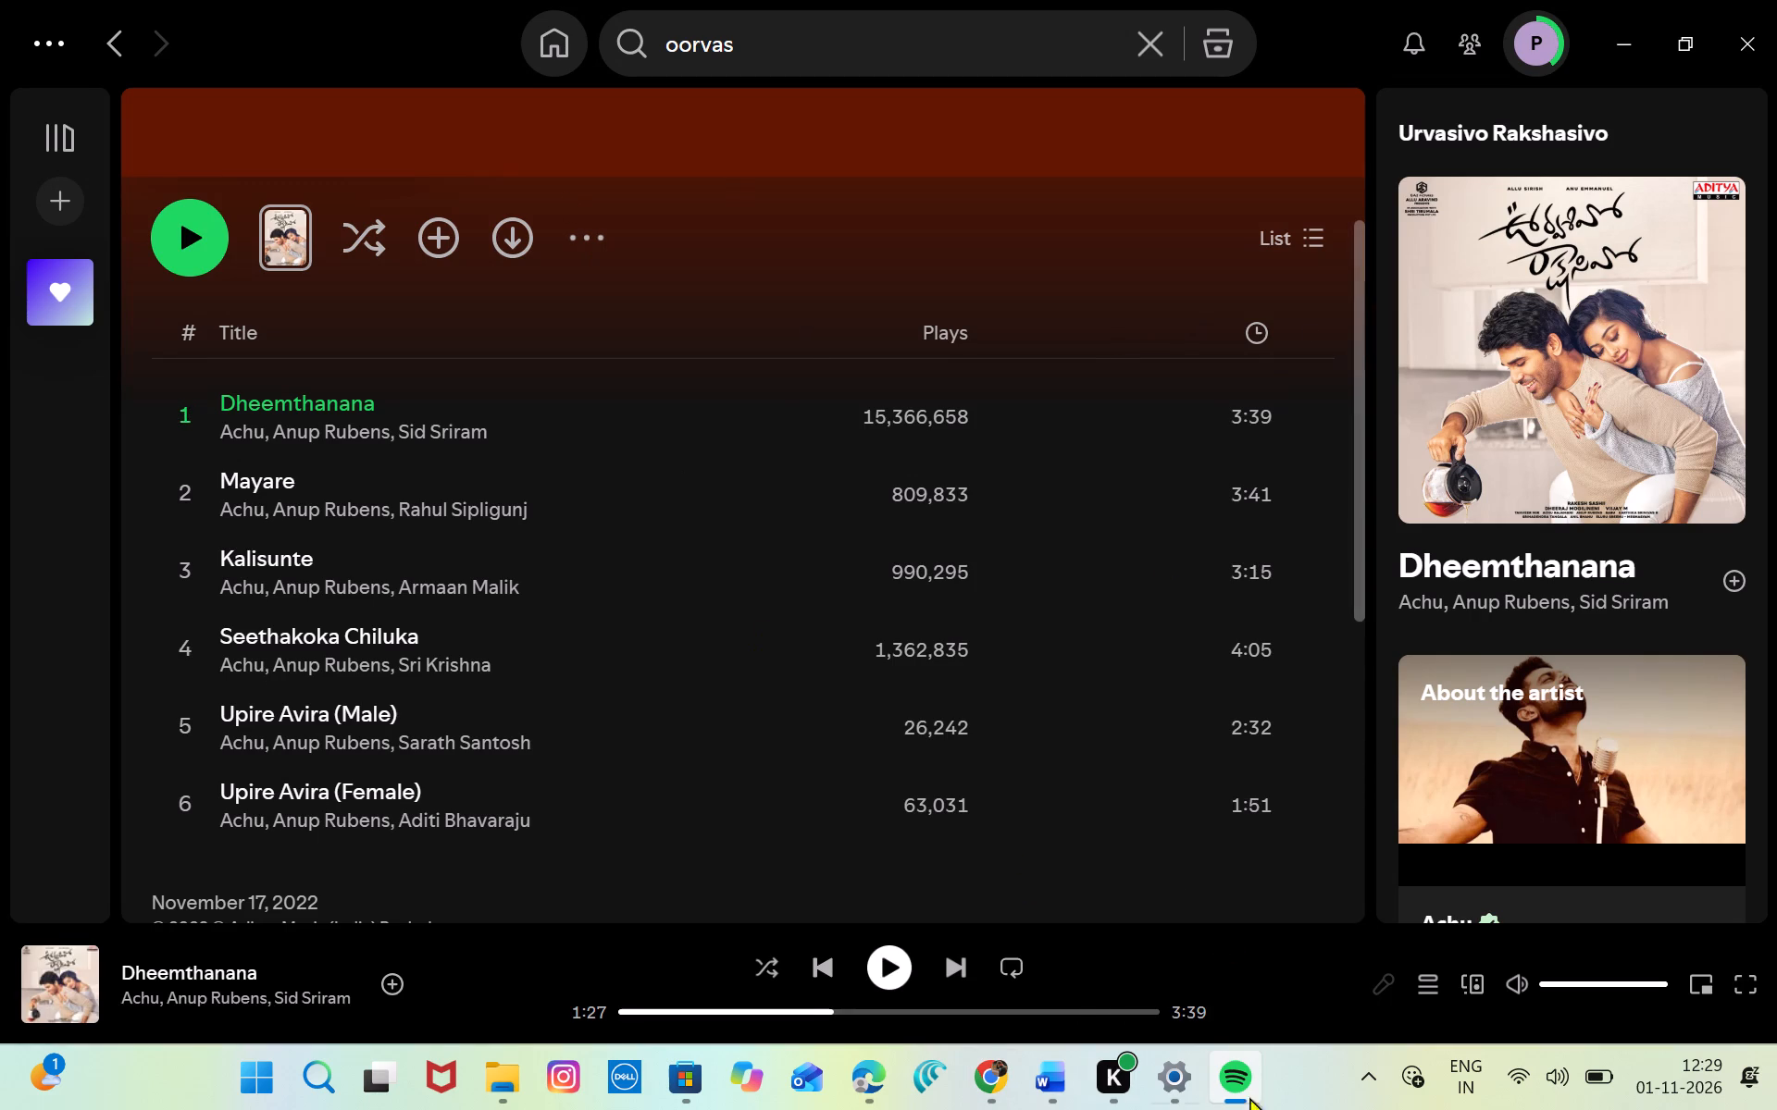
# Open the Windows quick settings for network, sound and battery.
pyautogui.click(1536, 1077)
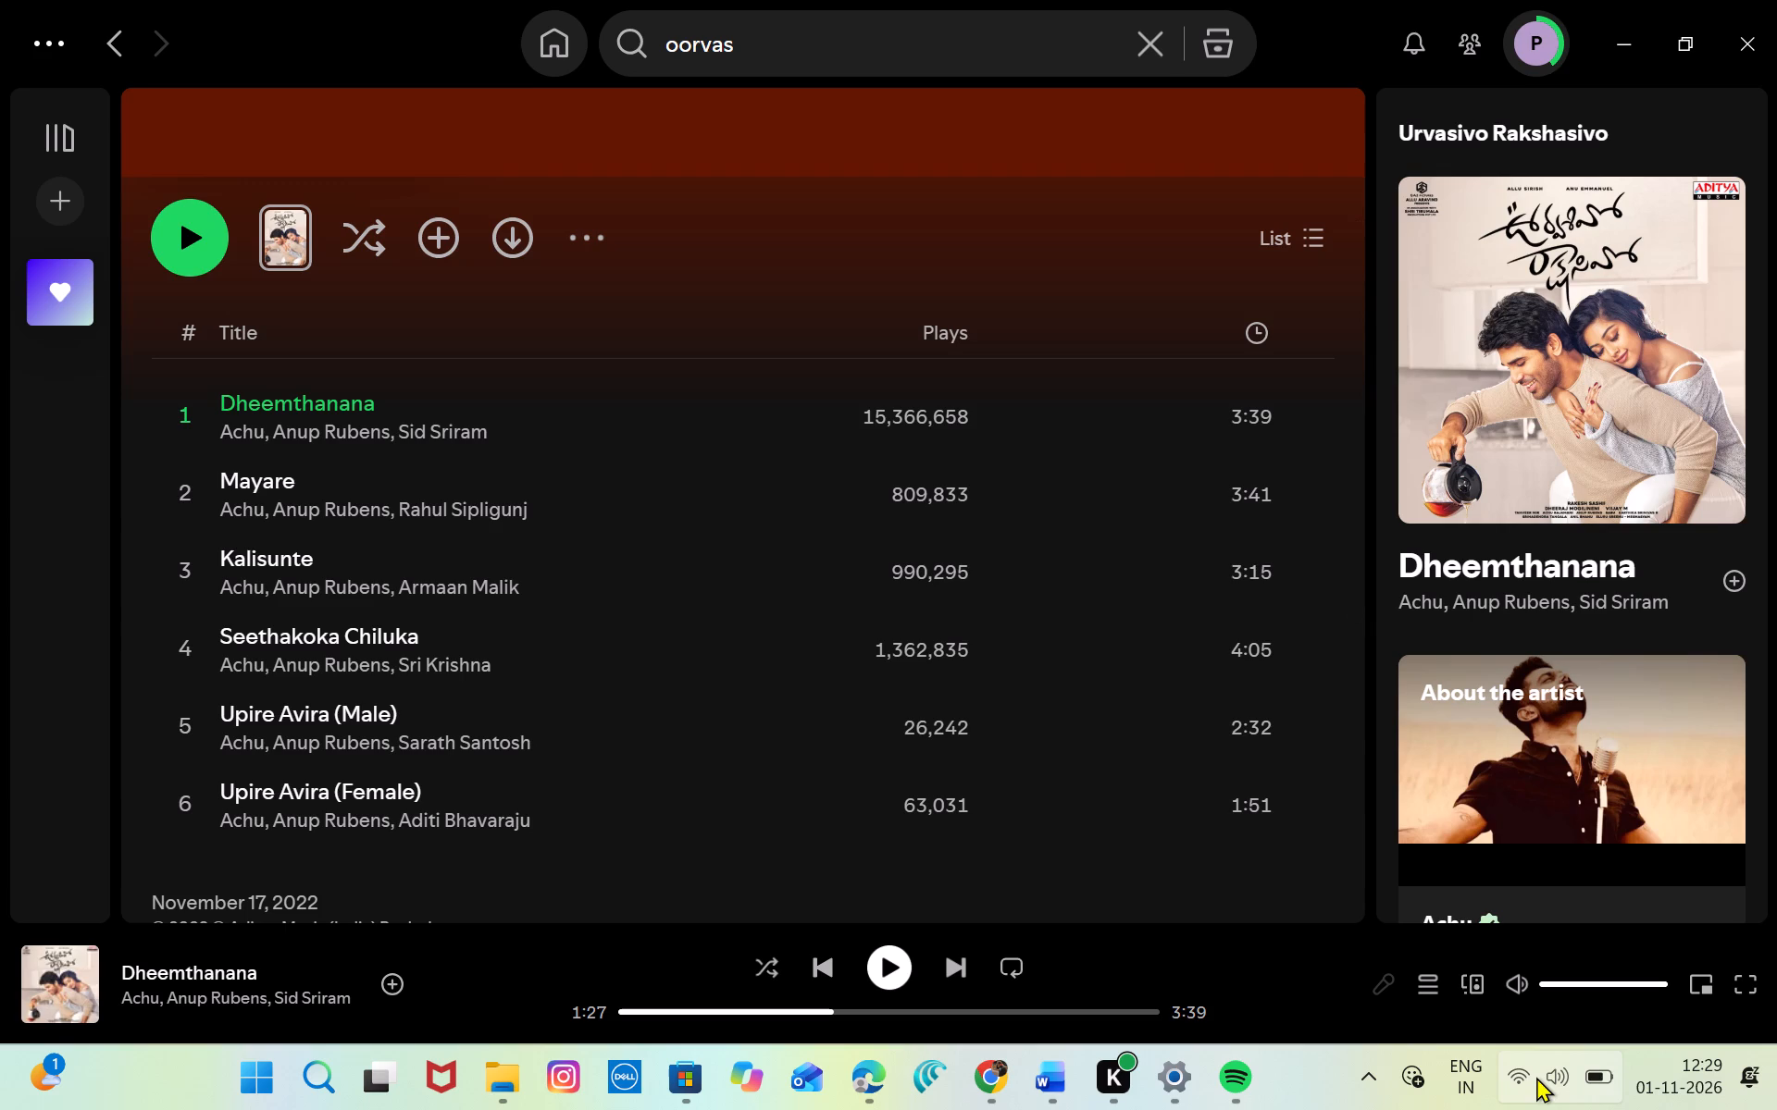
# Switch to Chrome and look over the generated movies API code and the Movies coding practice description.
pyautogui.click(1006, 1072)
pyautogui.scroll(8, 754, 570)
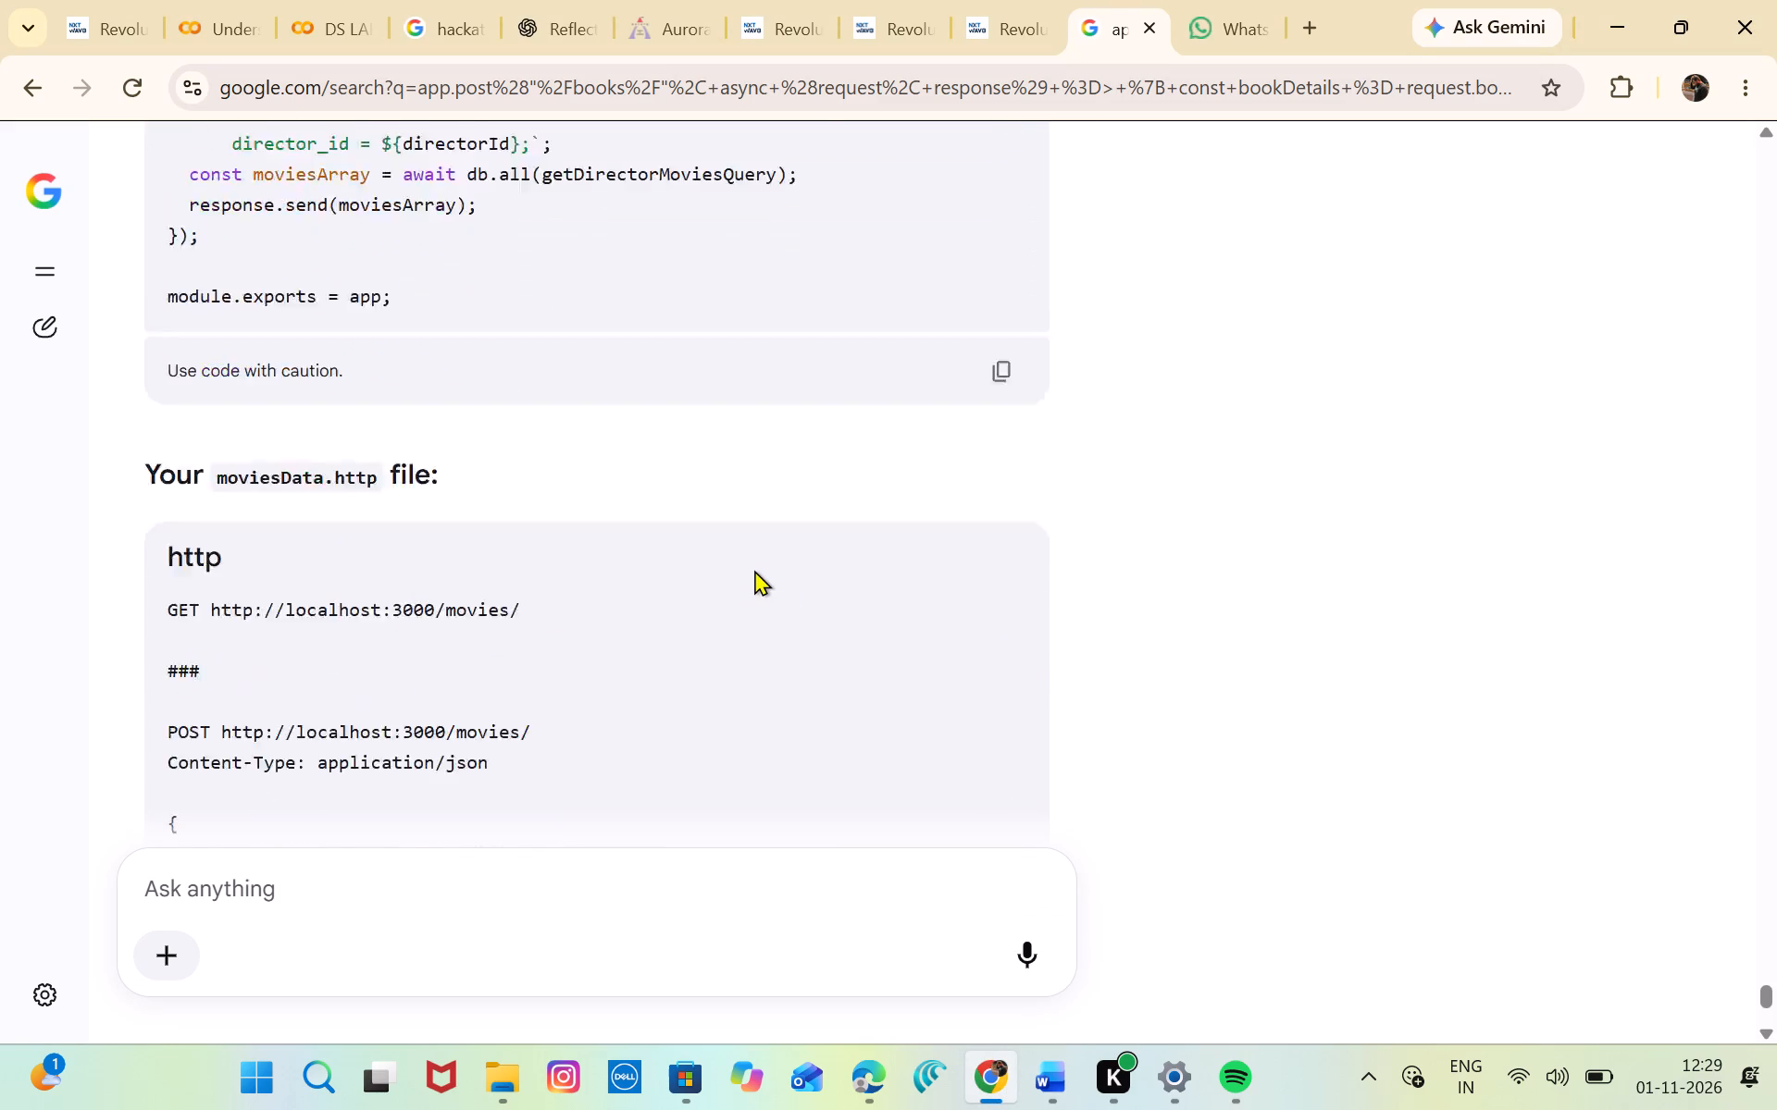
pyautogui.scroll(3, 754, 570)
pyautogui.scroll(6, 416, 303)
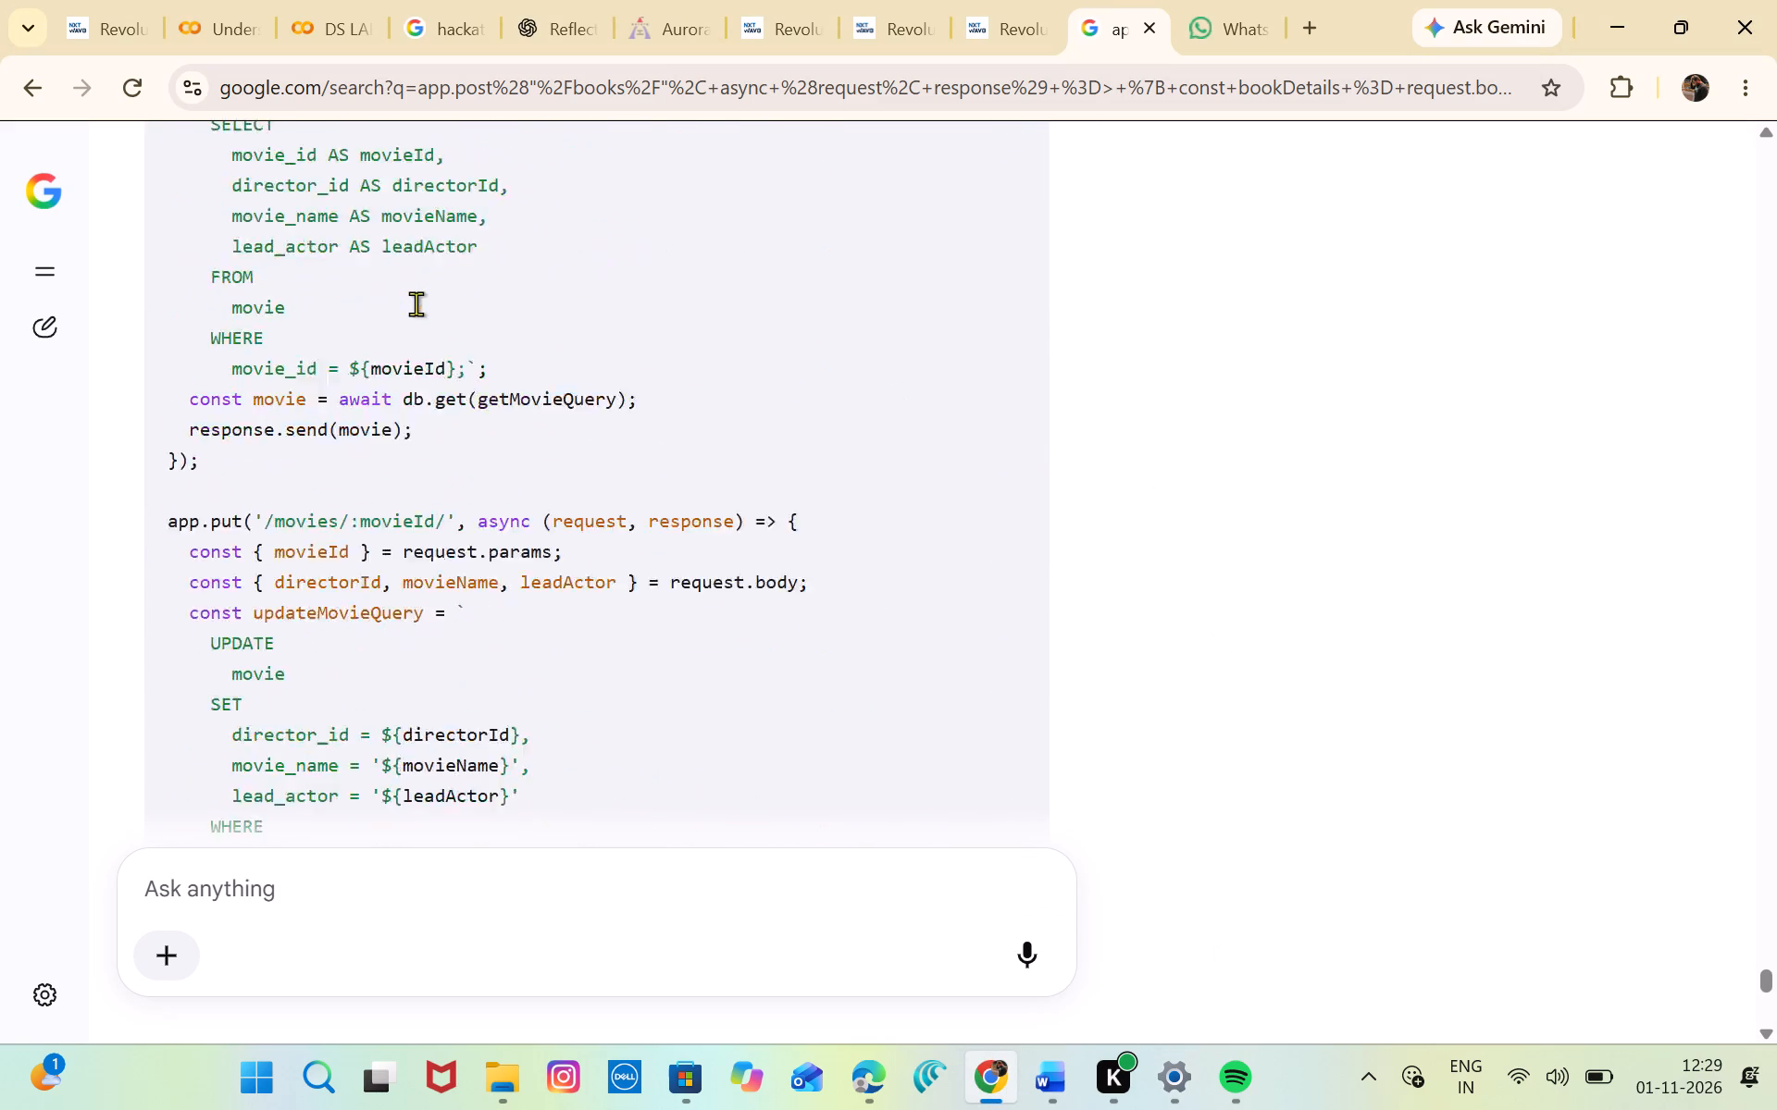
pyautogui.scroll(7, 416, 303)
pyautogui.click(1016, 0)
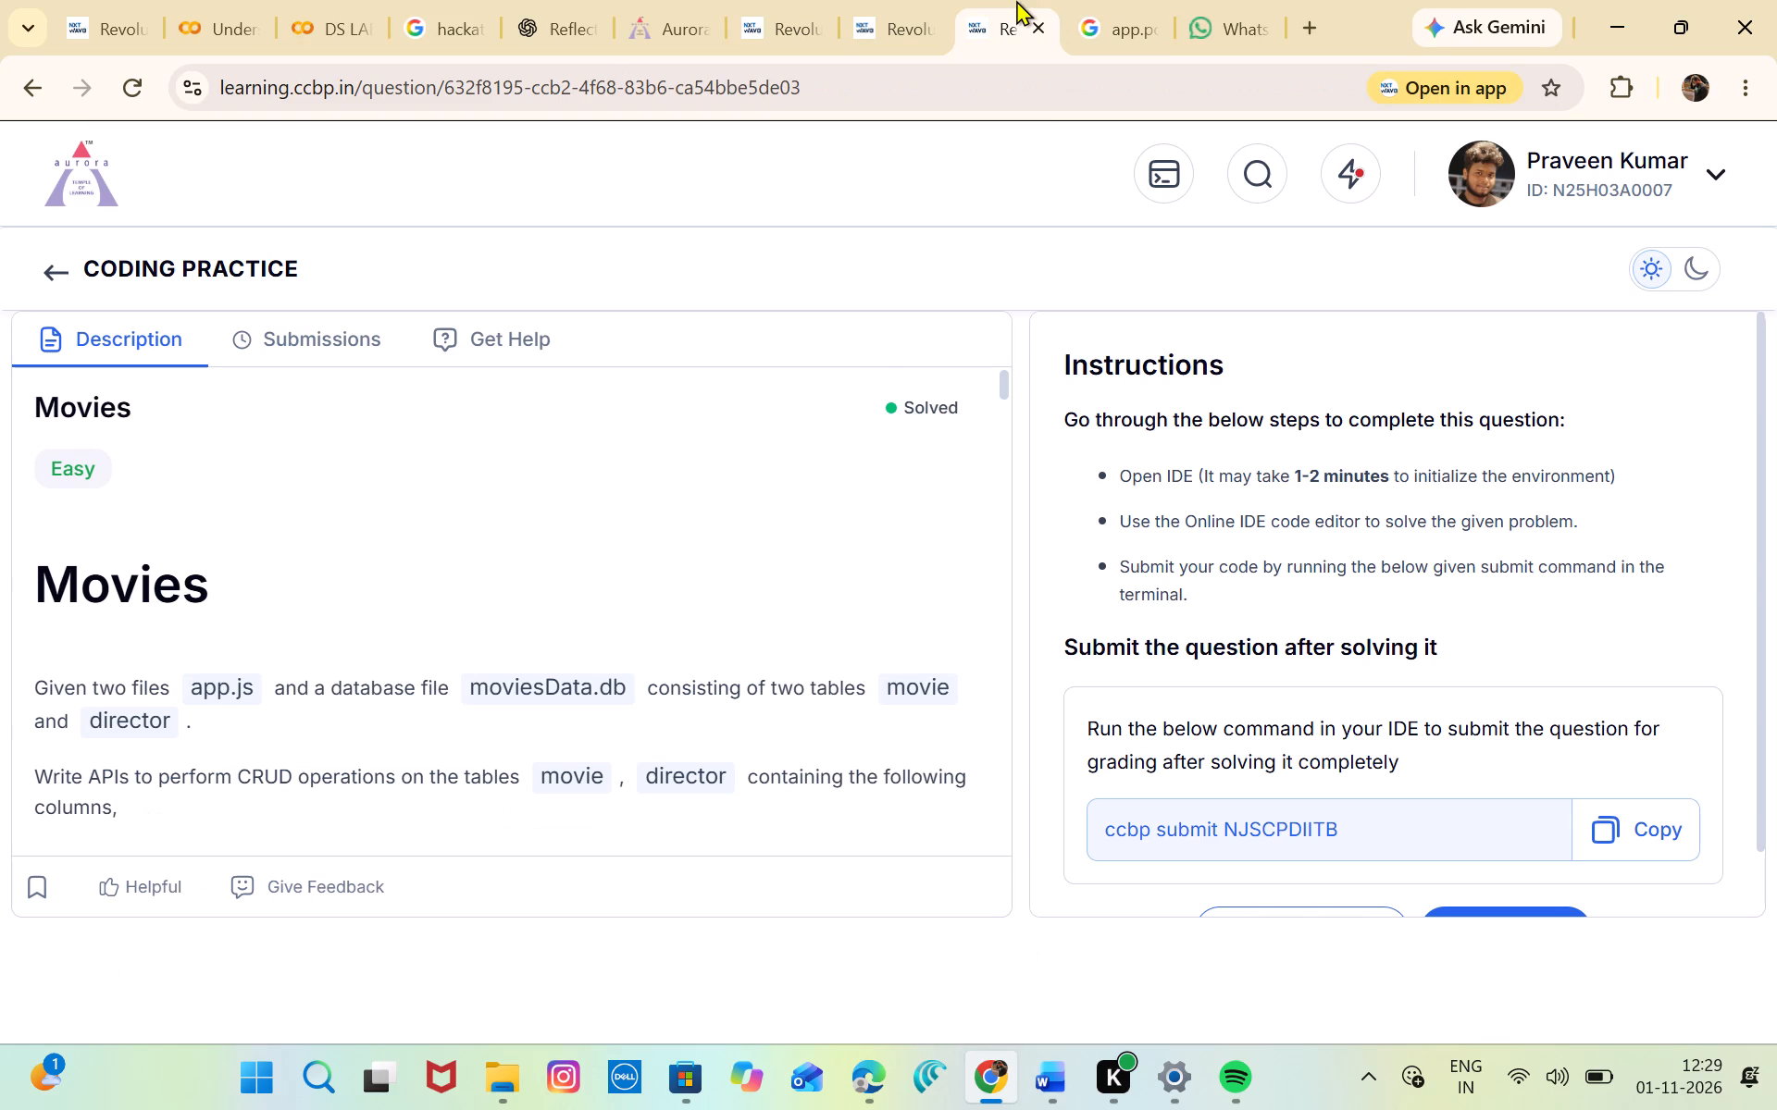
pyautogui.scroll(-5, 605, 711)
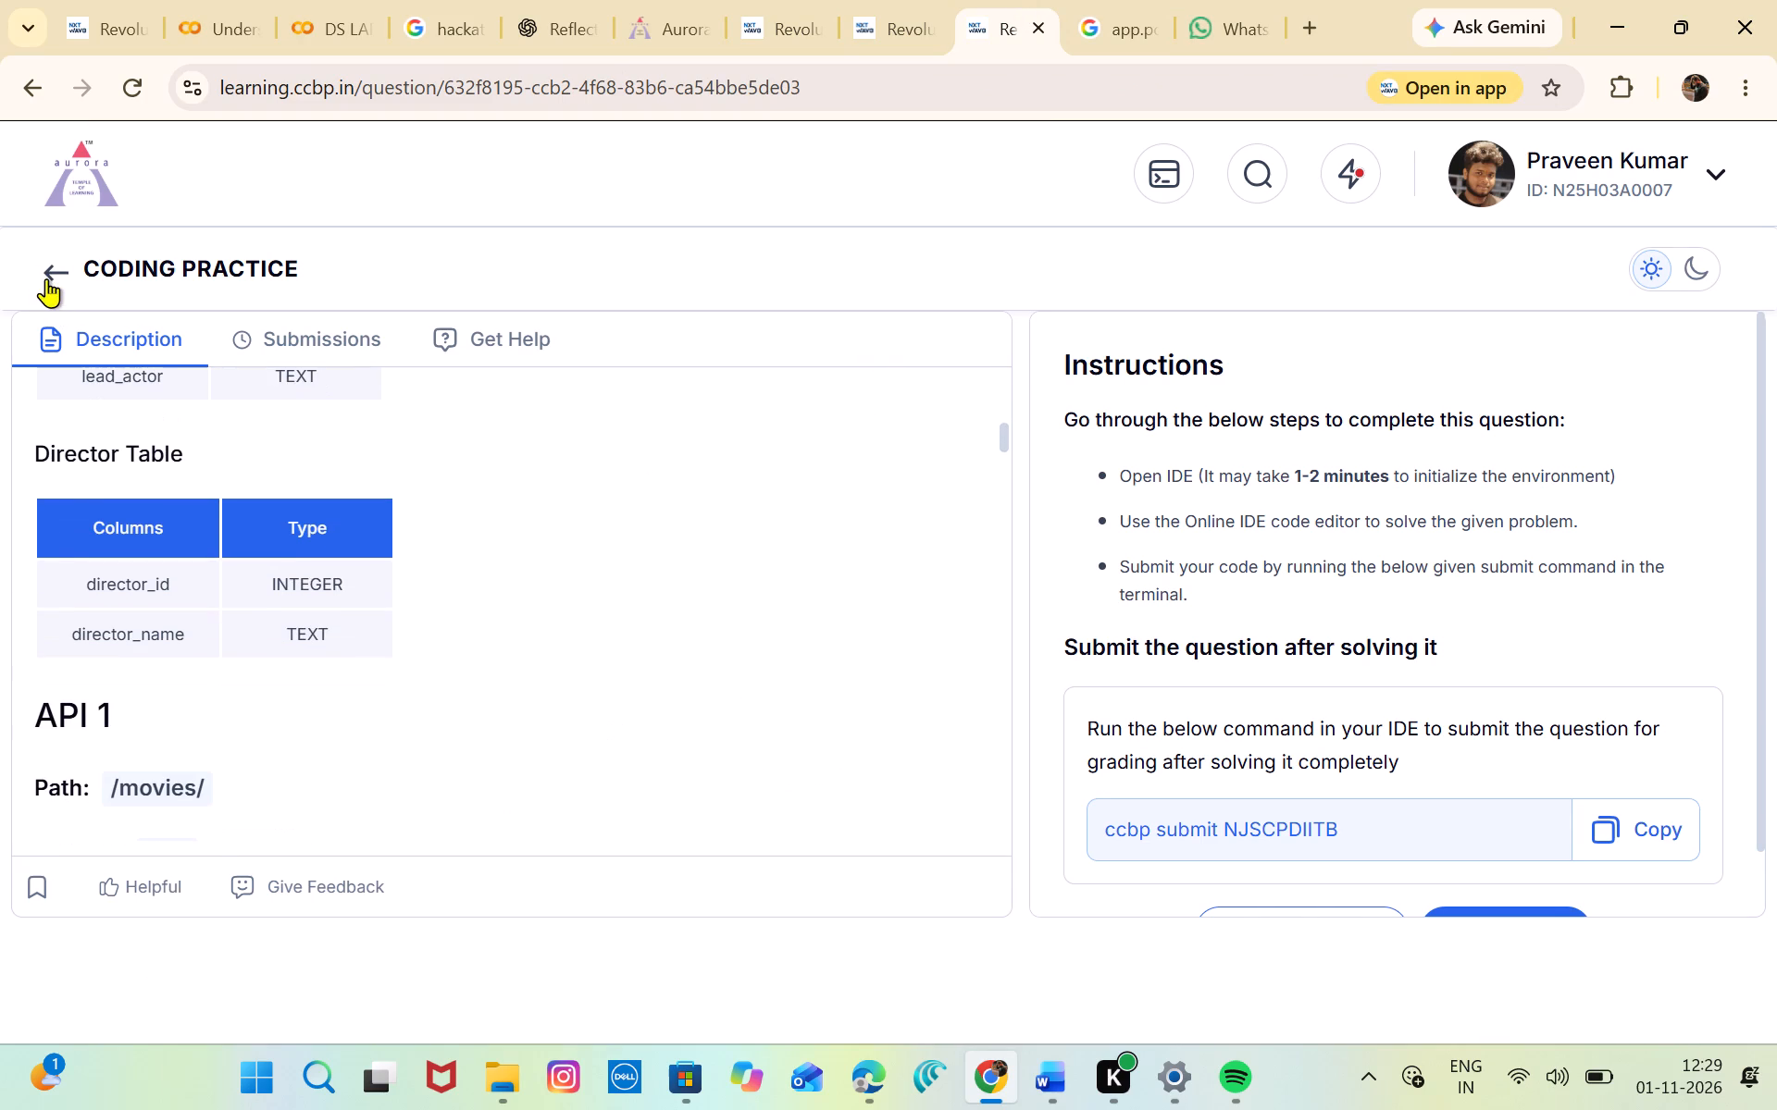
pyautogui.click(46, 278)
pyautogui.click(1140, 243)
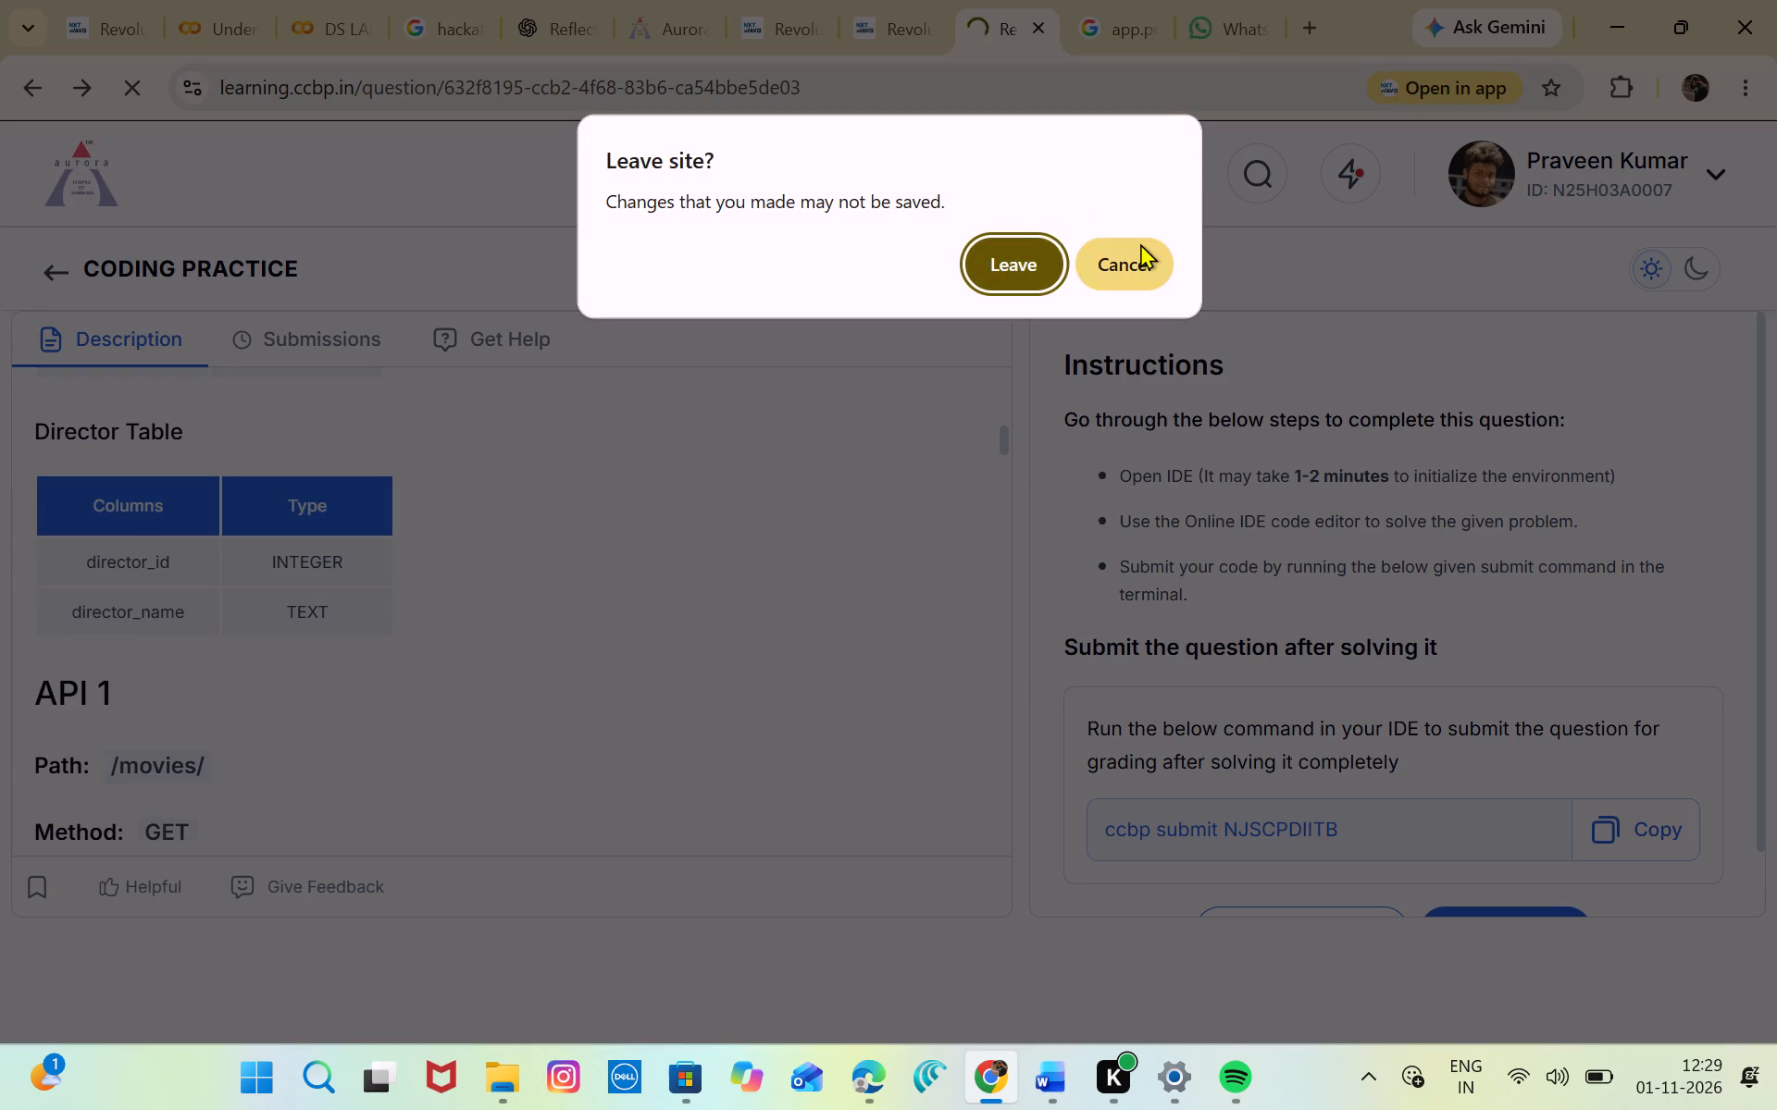
# Close the browser tab holding the coding-practice-4a IDE.
pyautogui.click(879, 37)
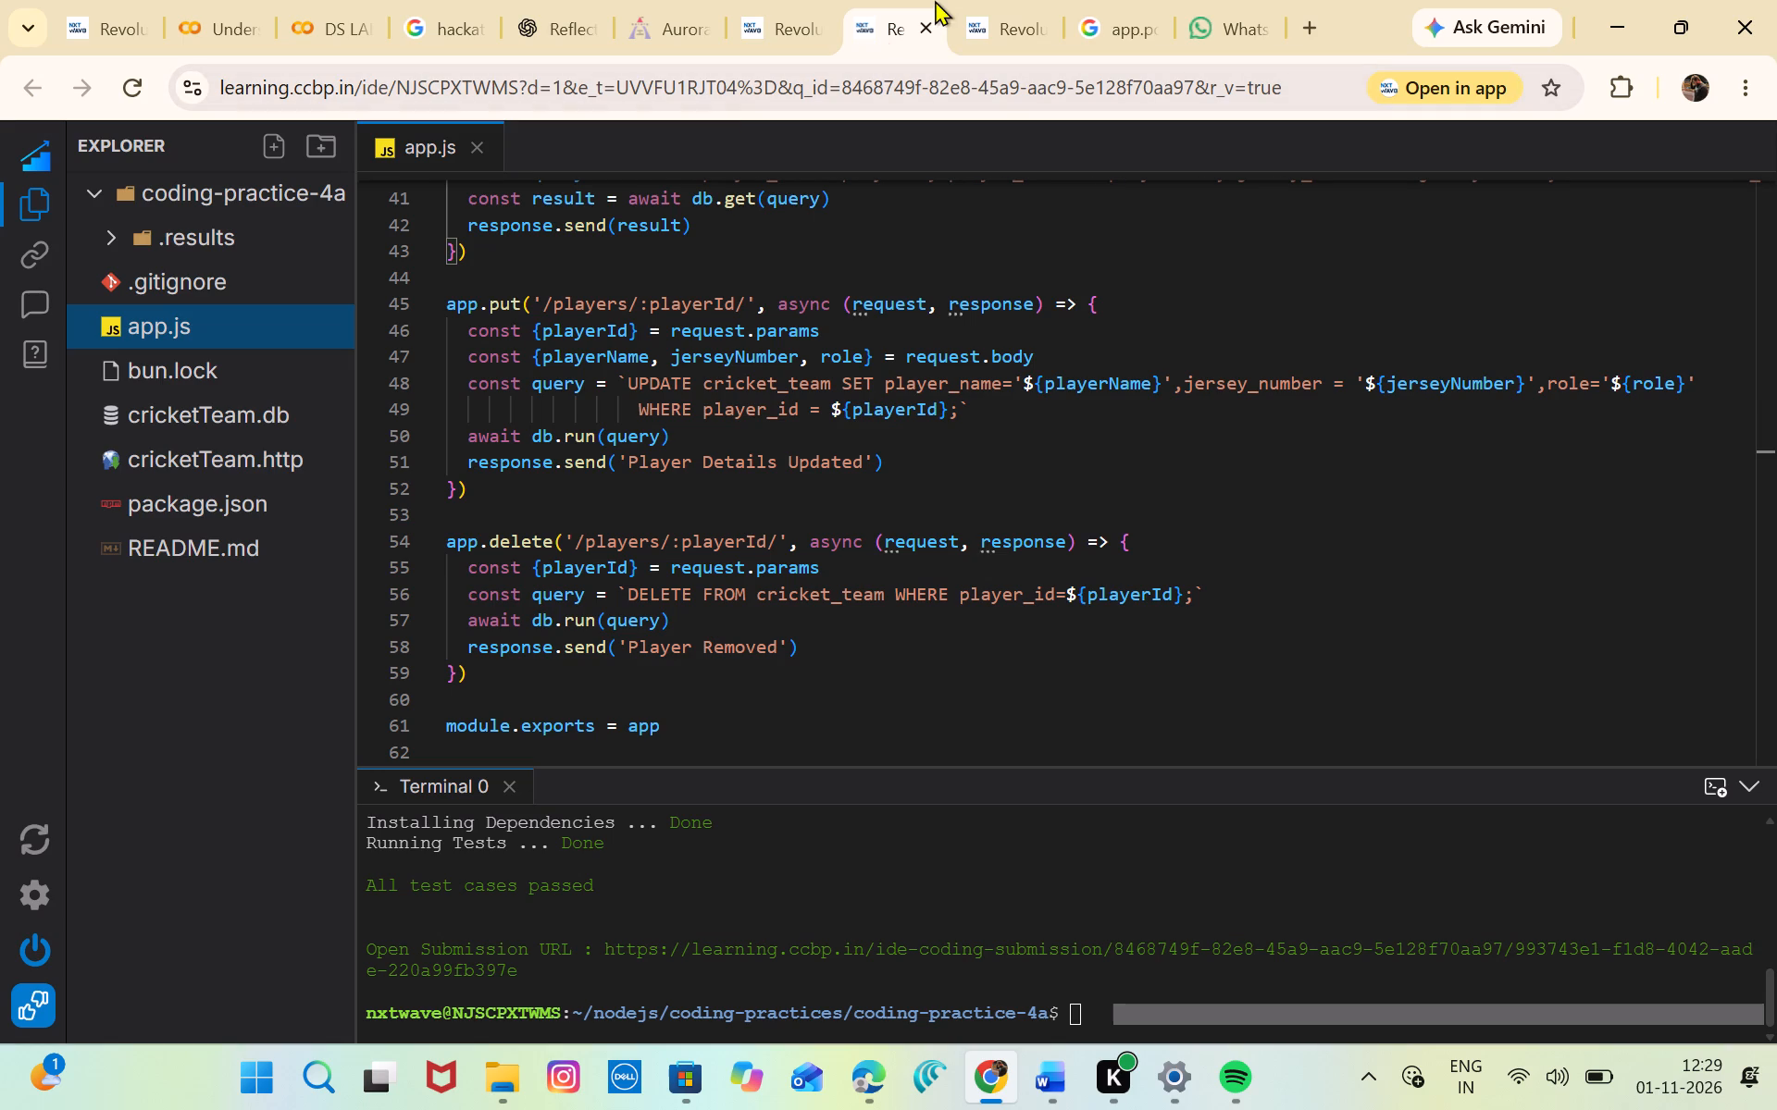
pyautogui.click(935, 0)
pyautogui.moveTo(923, 20); pyautogui.dragTo(951, 23)
pyautogui.moveTo(951, 23); pyautogui.dragTo(782, 598)
pyautogui.scroll(5, 782, 598)
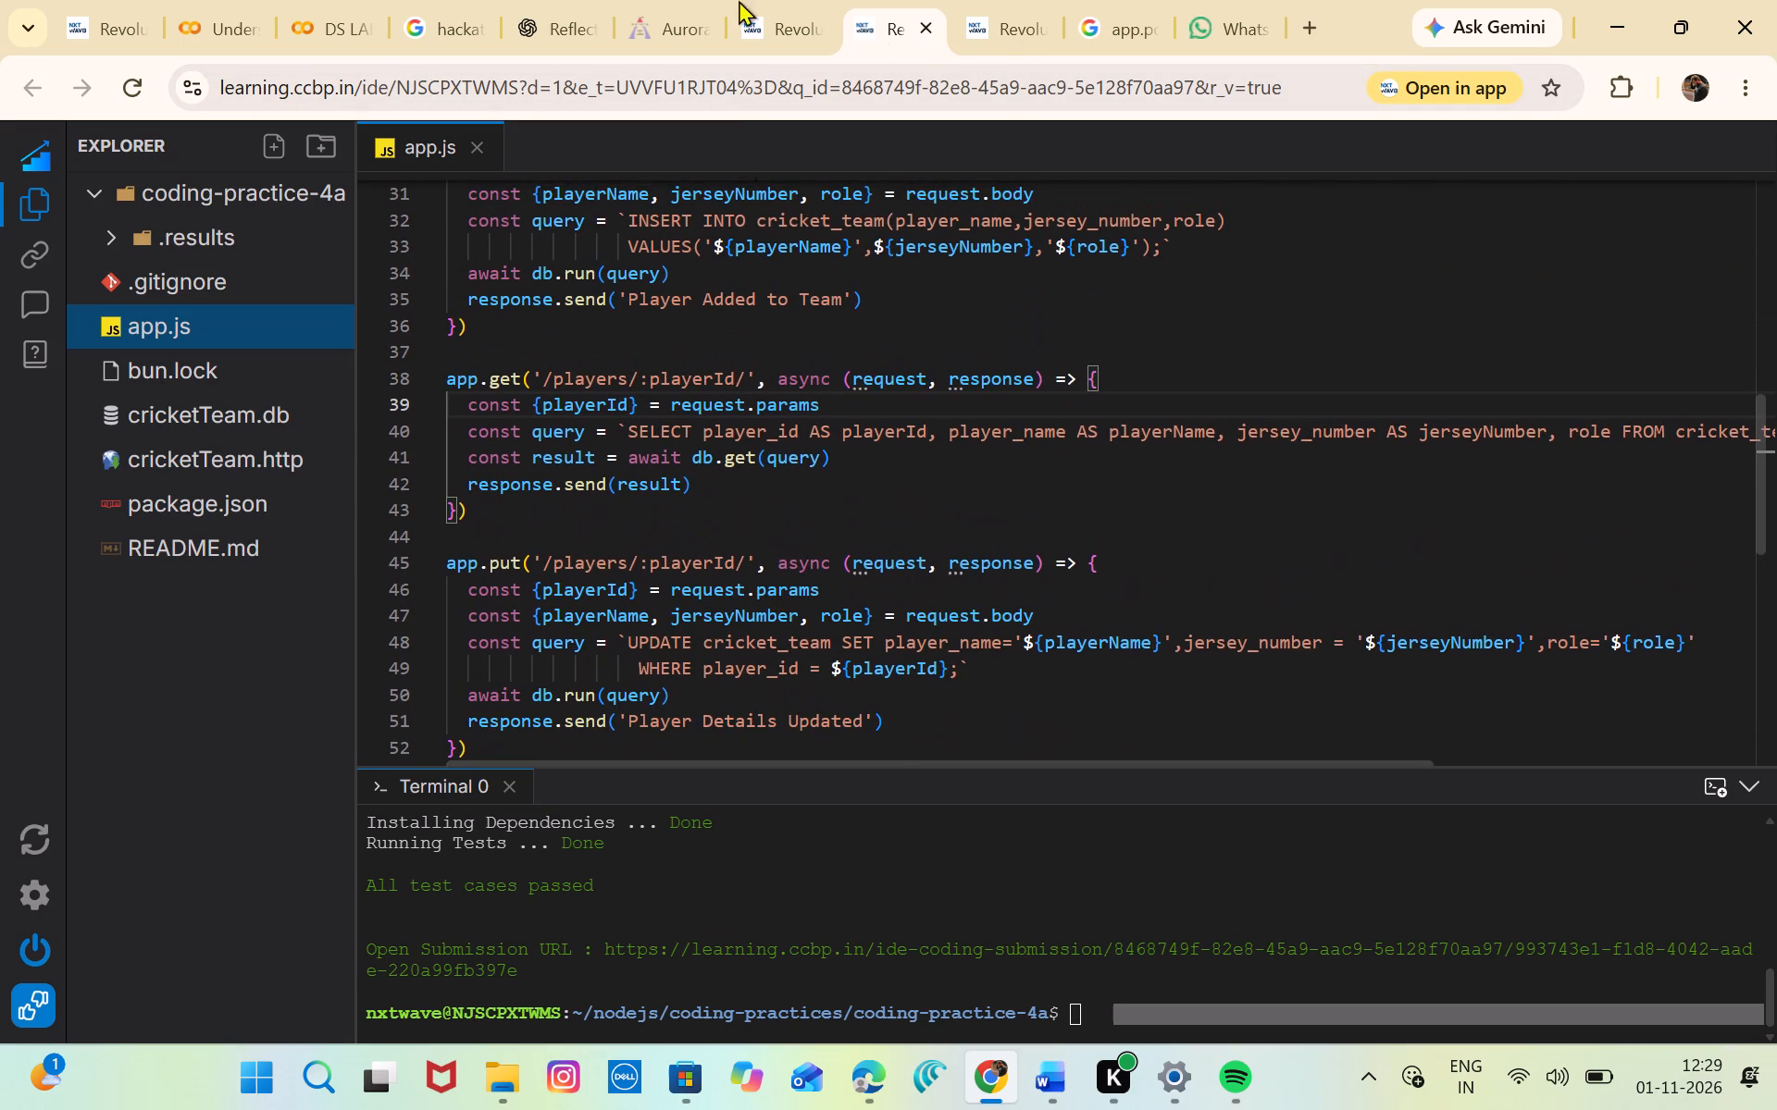
pyautogui.click(779, 11)
pyautogui.click(912, 25)
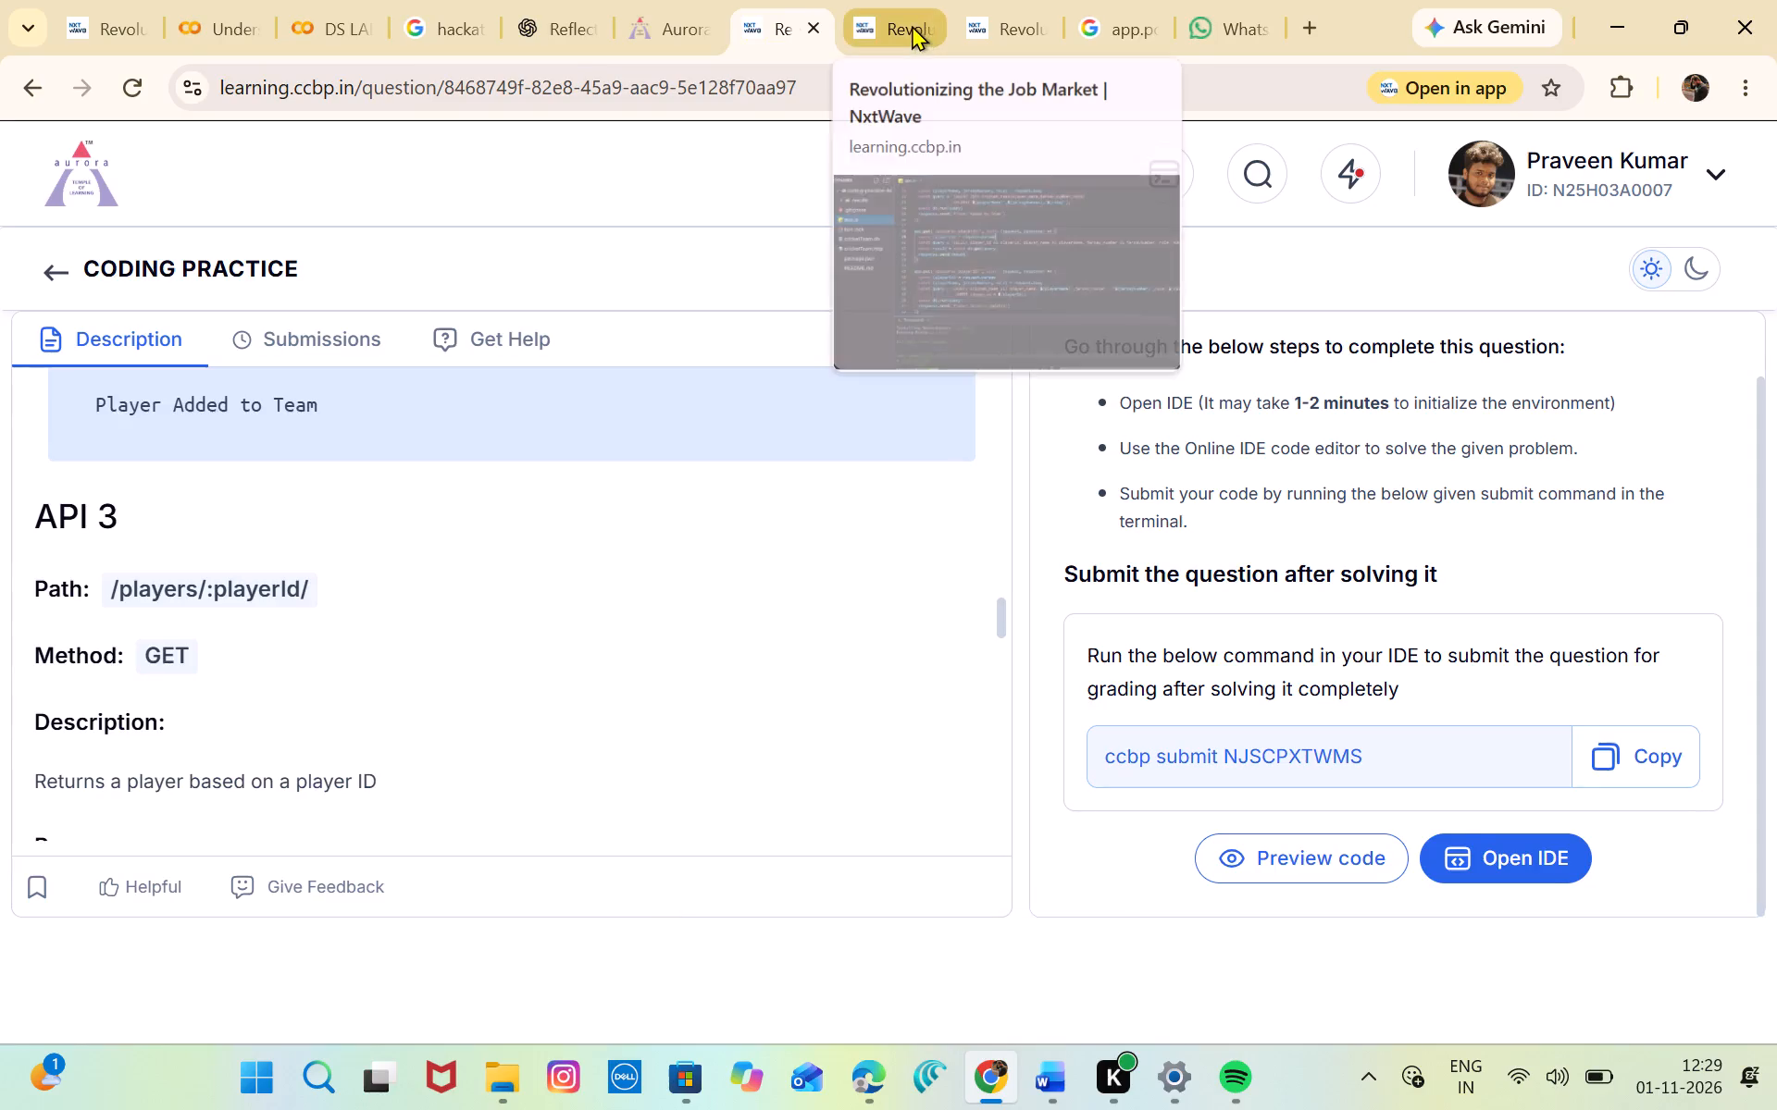
pyautogui.click(933, 24)
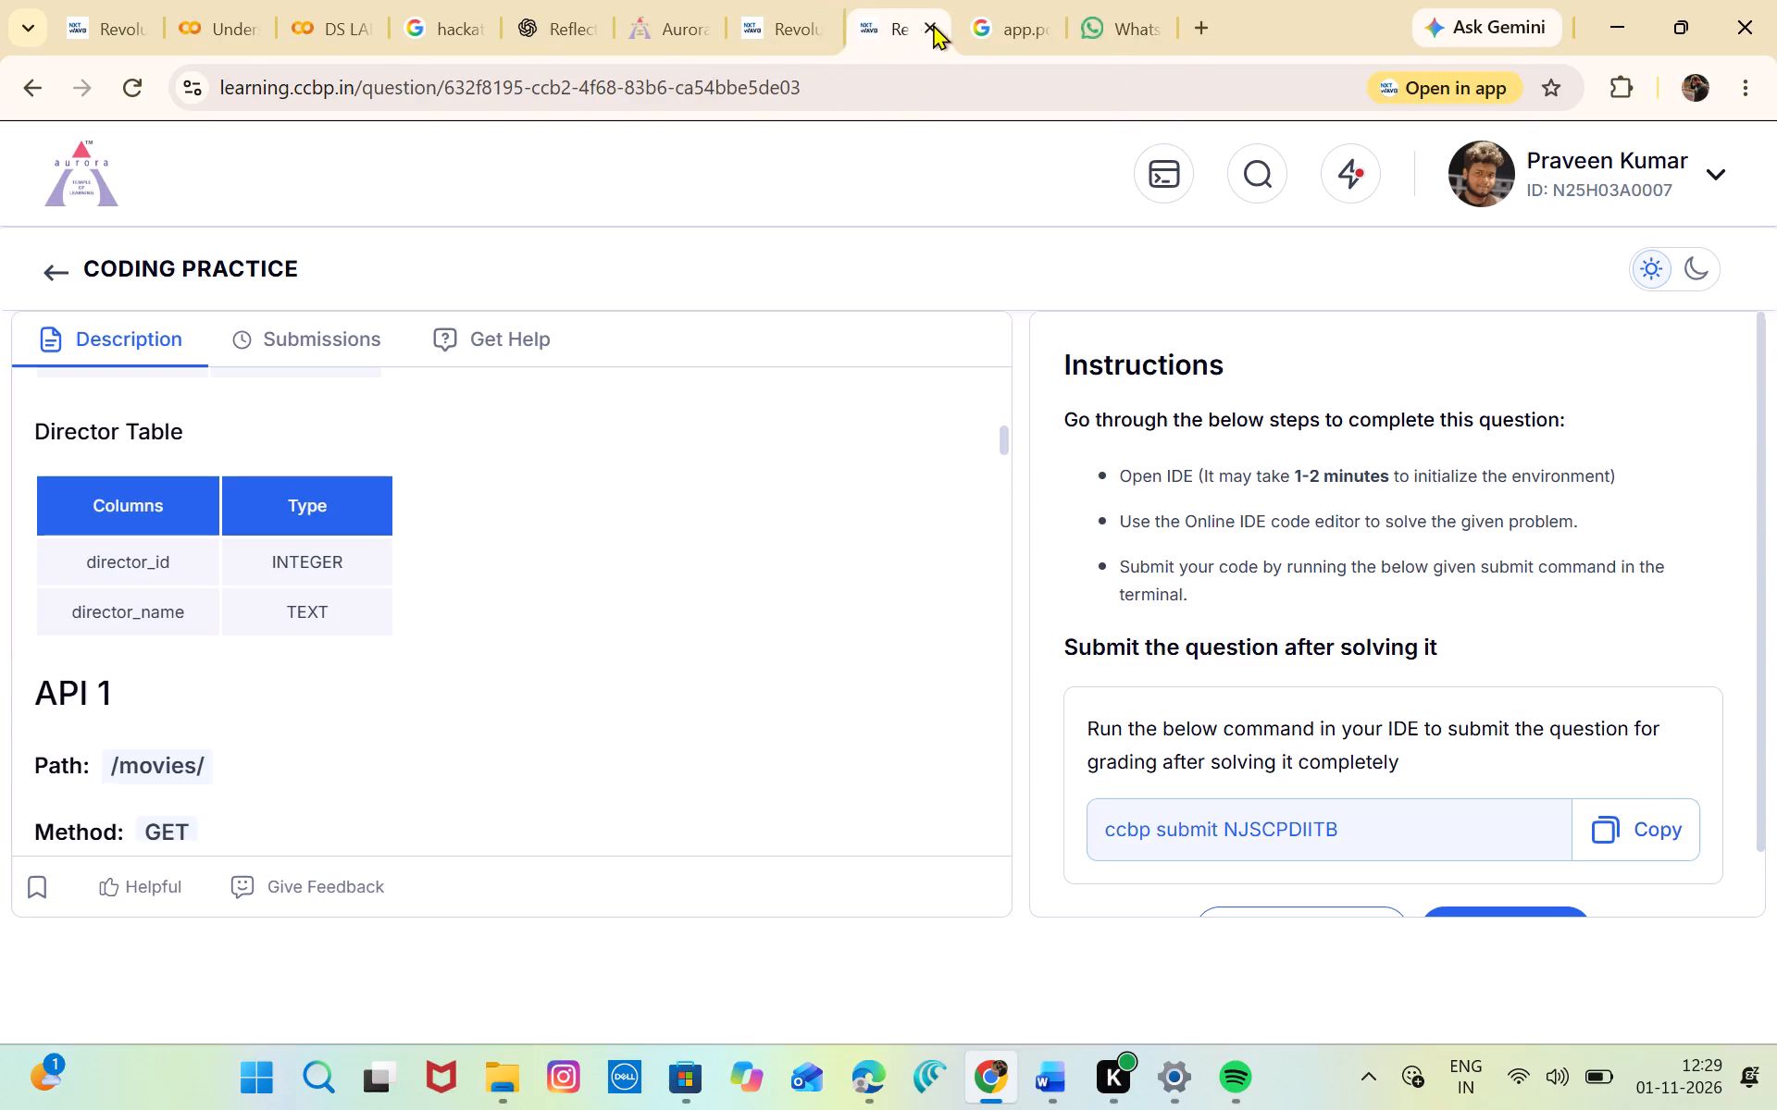
# Leave the Cricket Team question page and return to the SQLite and Database Operations coding practice list.
pyautogui.click(749, 27)
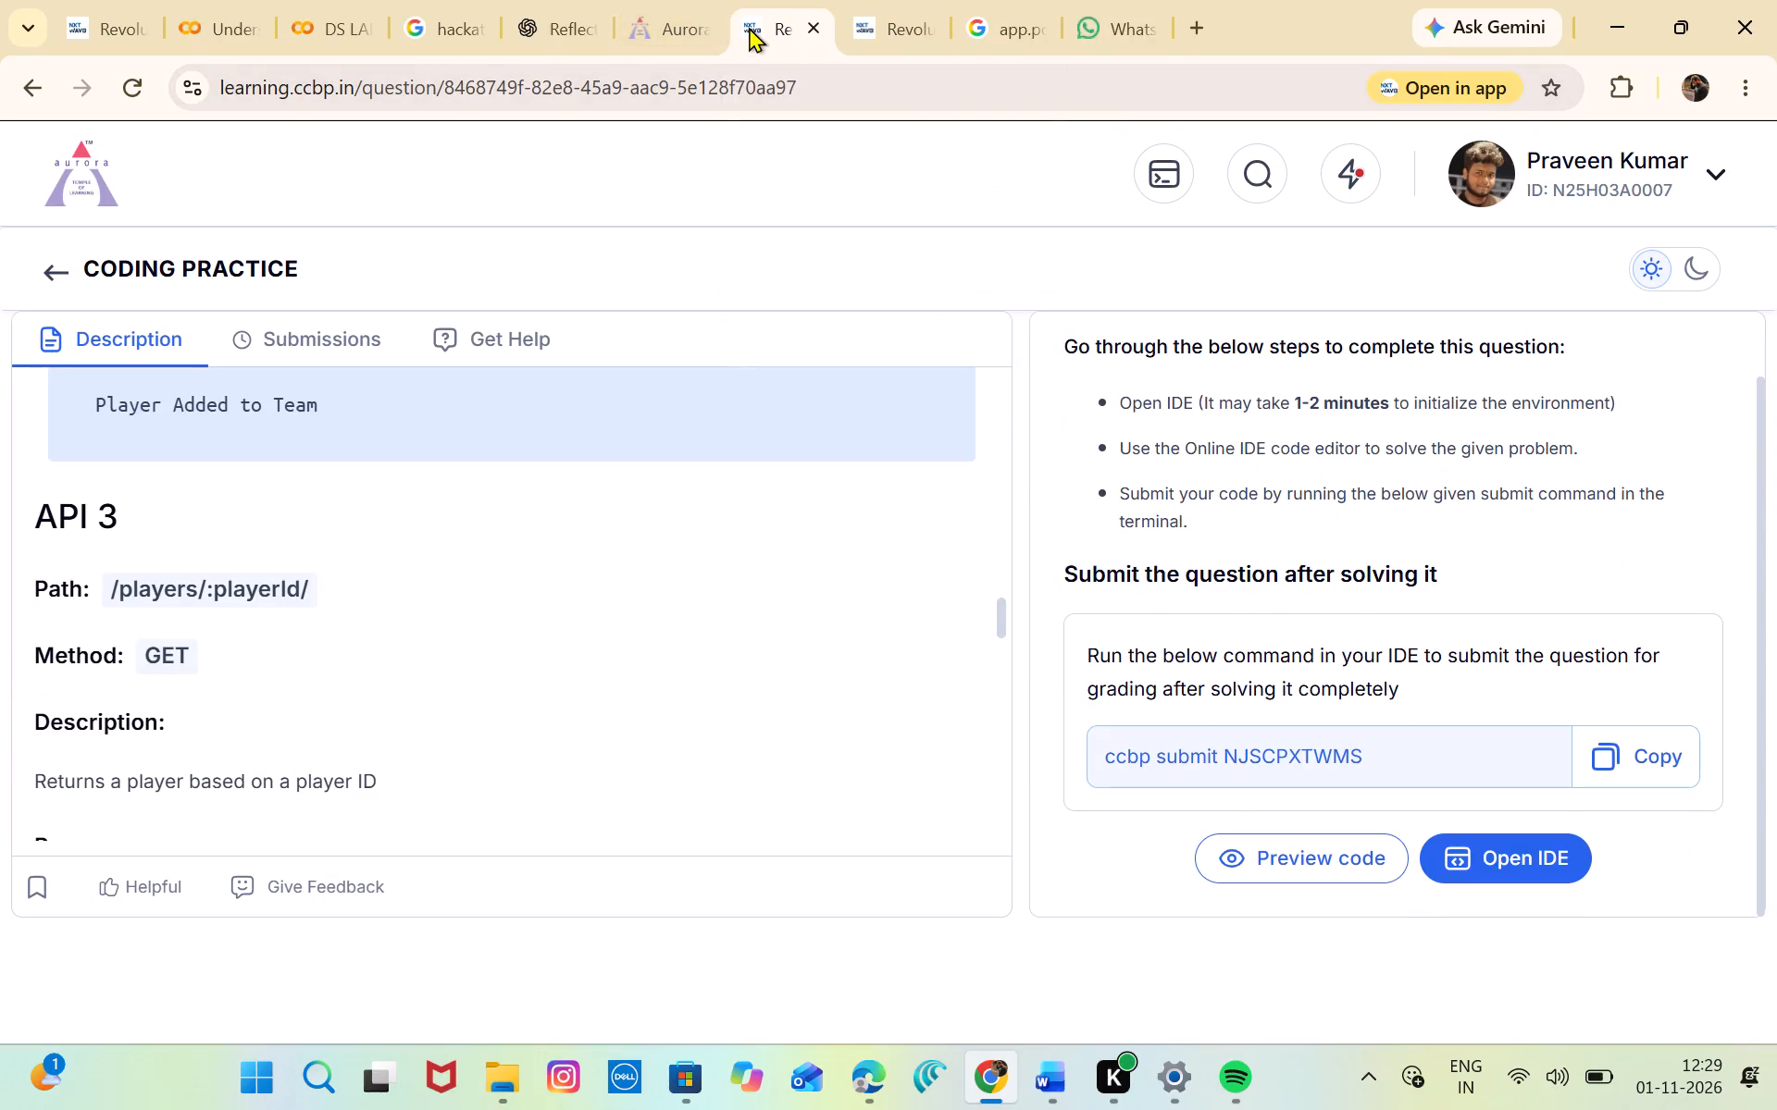
pyautogui.click(696, 24)
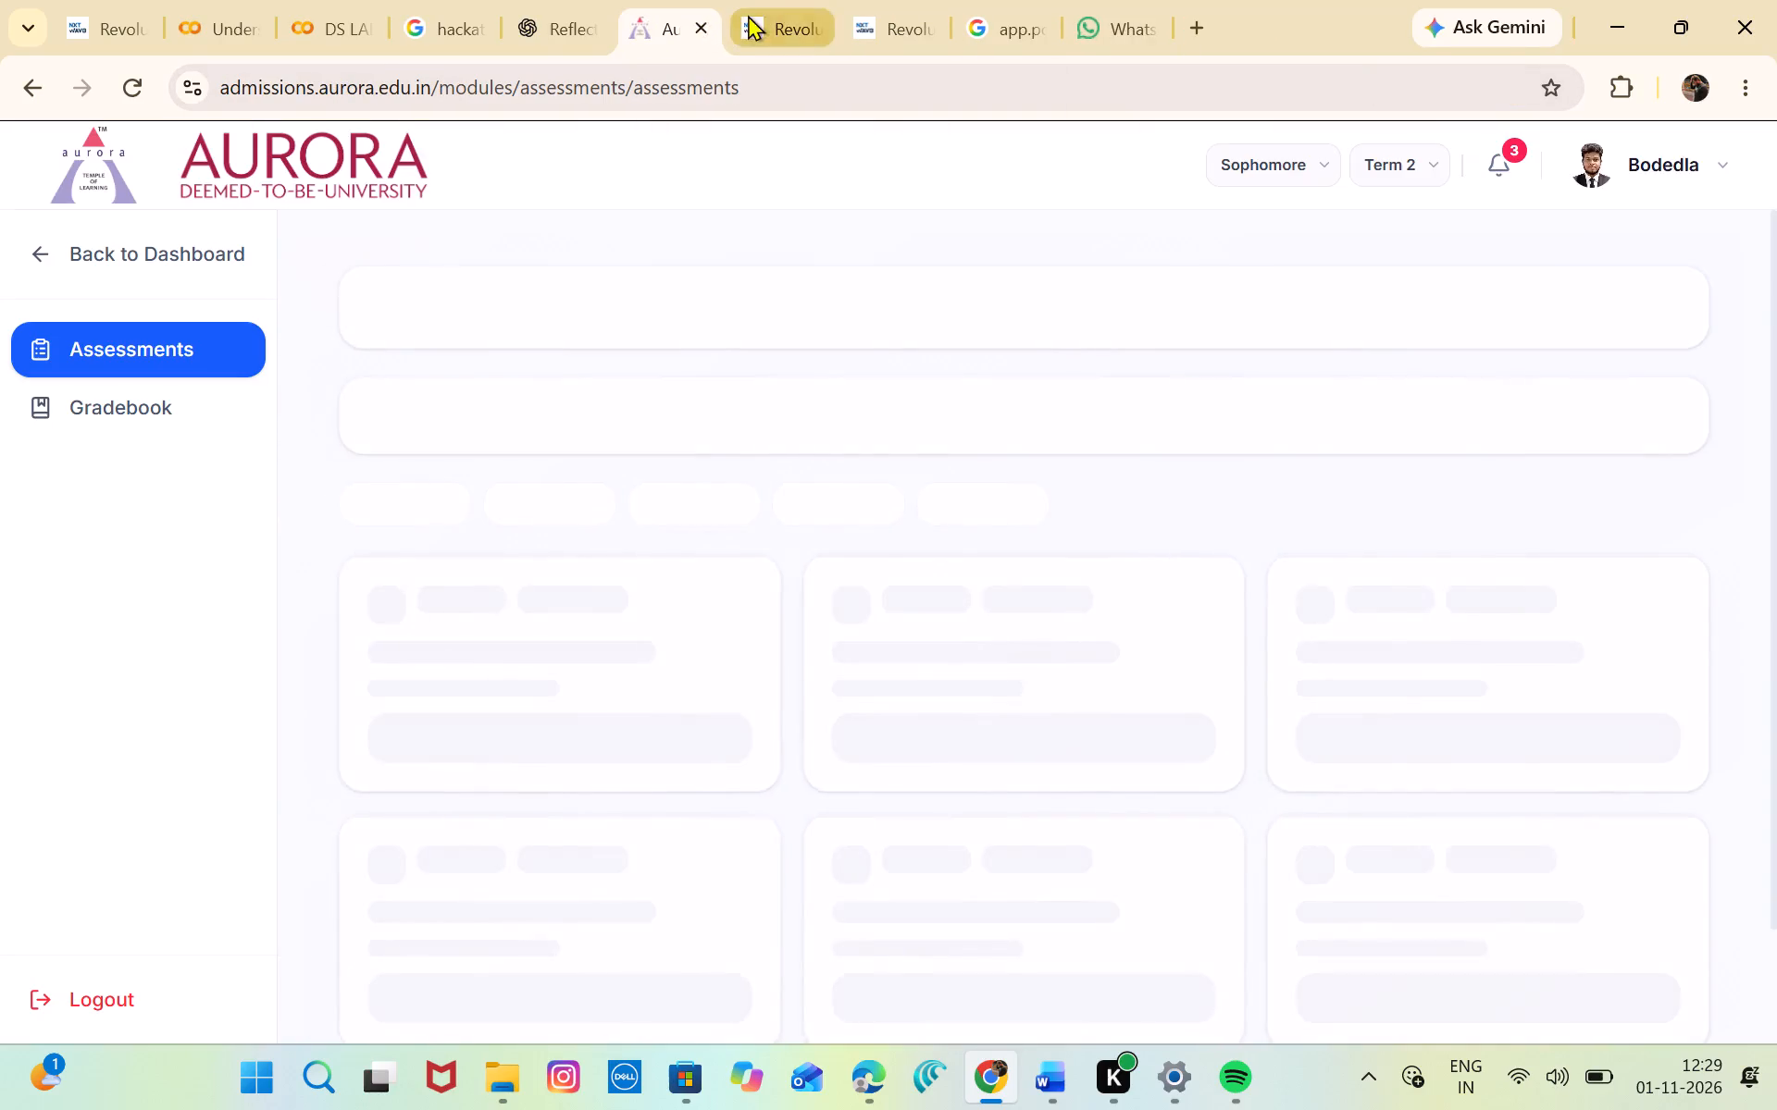
pyautogui.click(748, 15)
pyautogui.scroll(9, 492, 505)
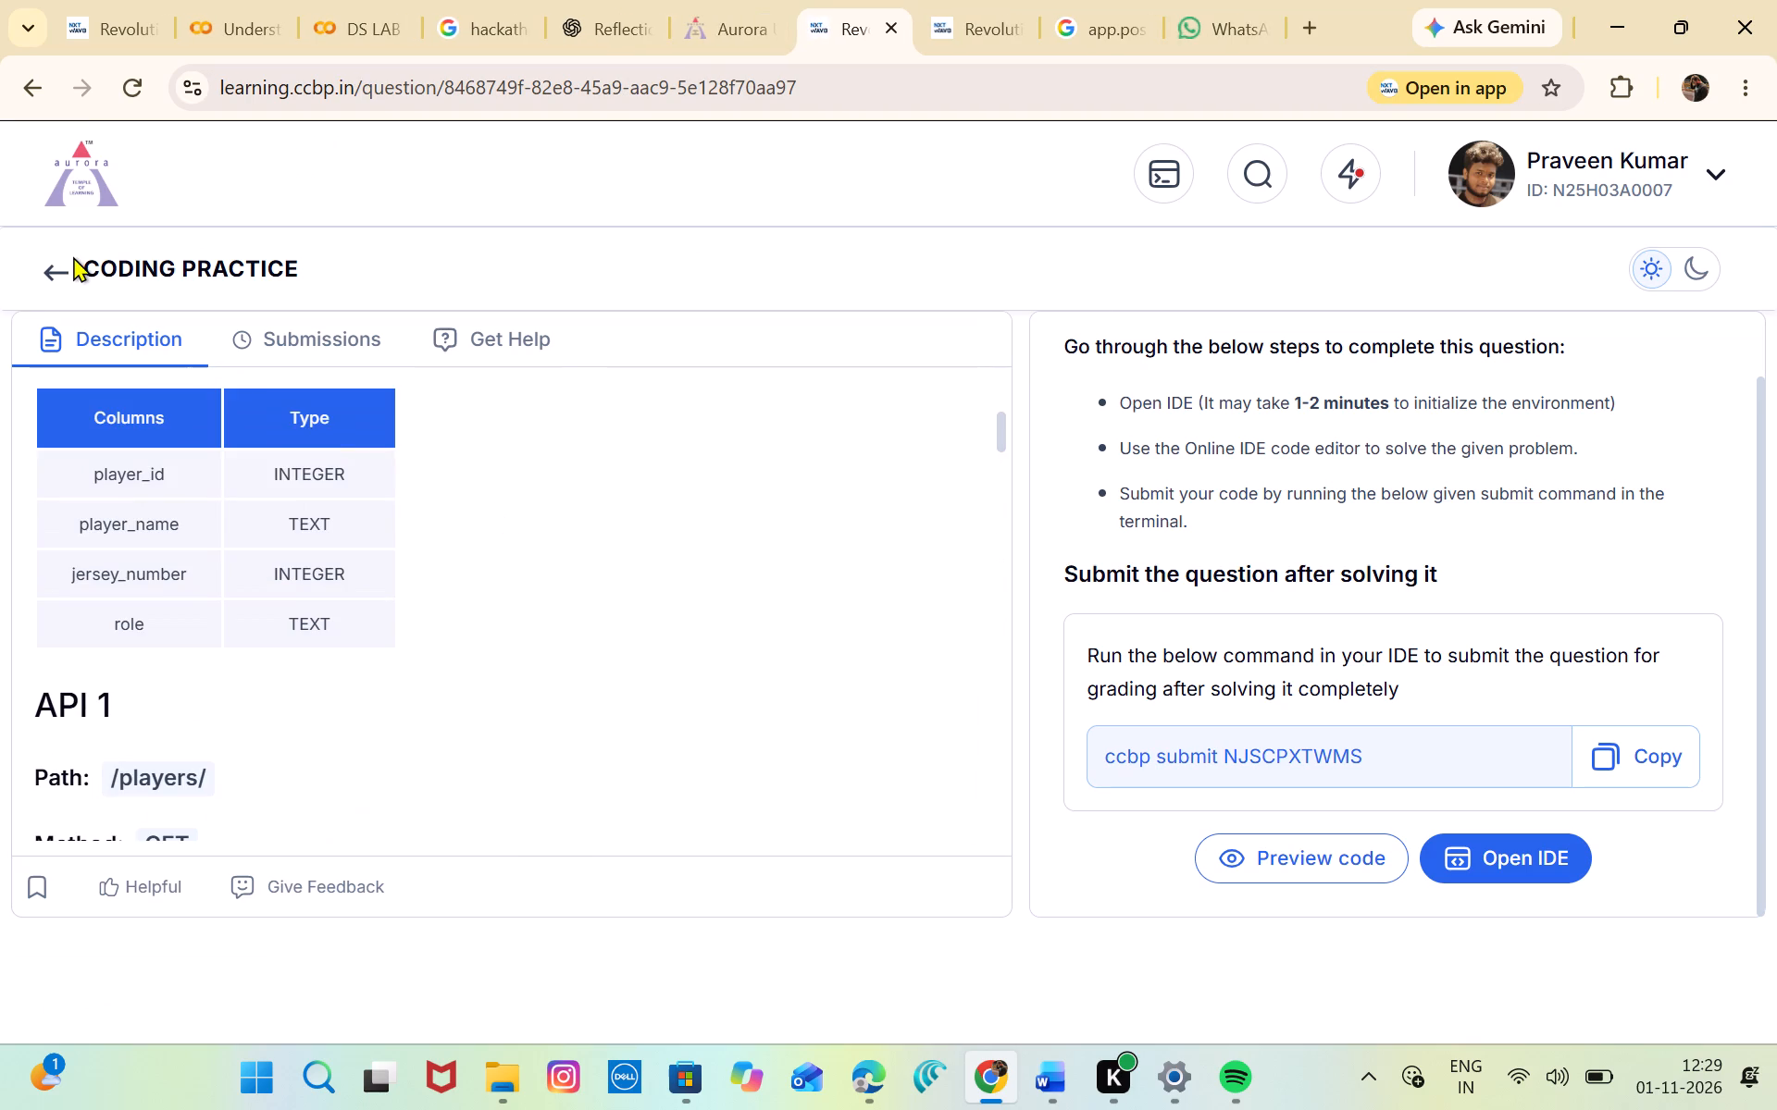
pyautogui.moveTo(73, 256); pyautogui.dragTo(52, 271)
pyautogui.click(52, 271)
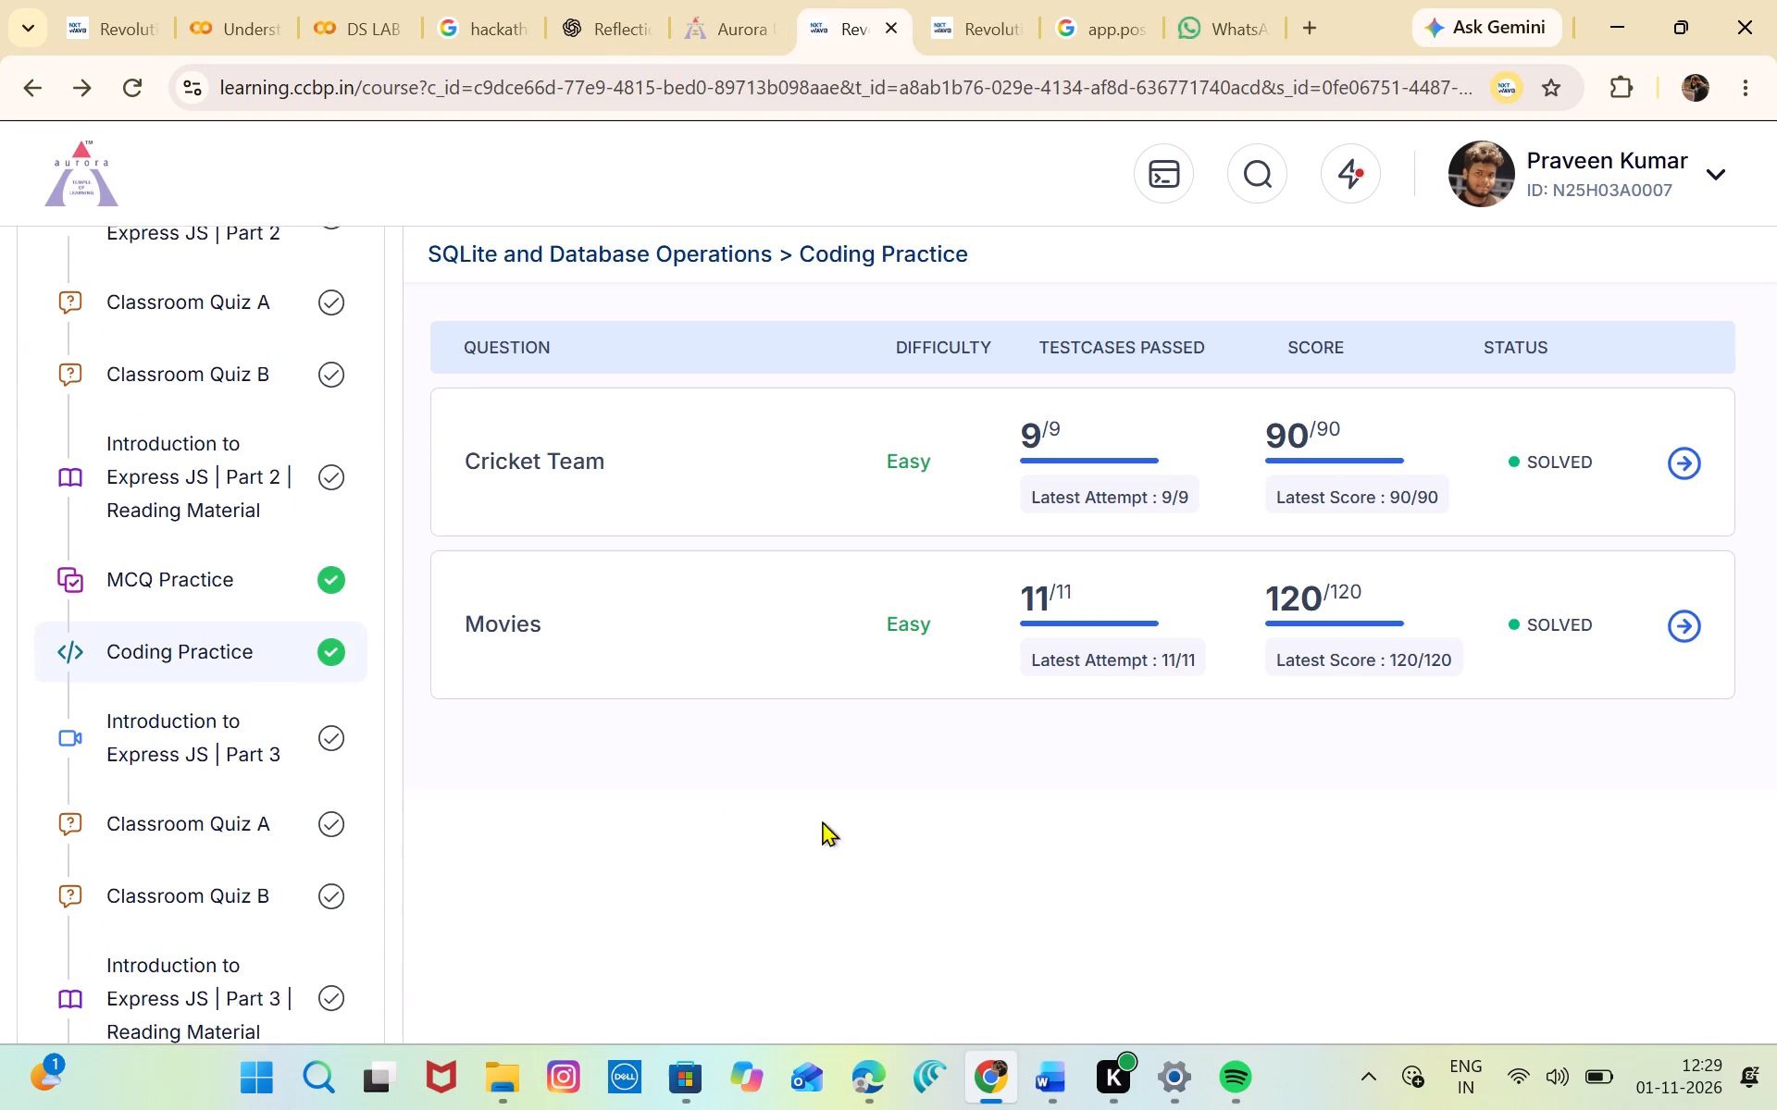
# Open the Date after 100 Days from Today question from the NodeJS and ExpressJS module's Coding Practice.
pyautogui.scroll(5, 216, 523)
pyautogui.click(316, 379)
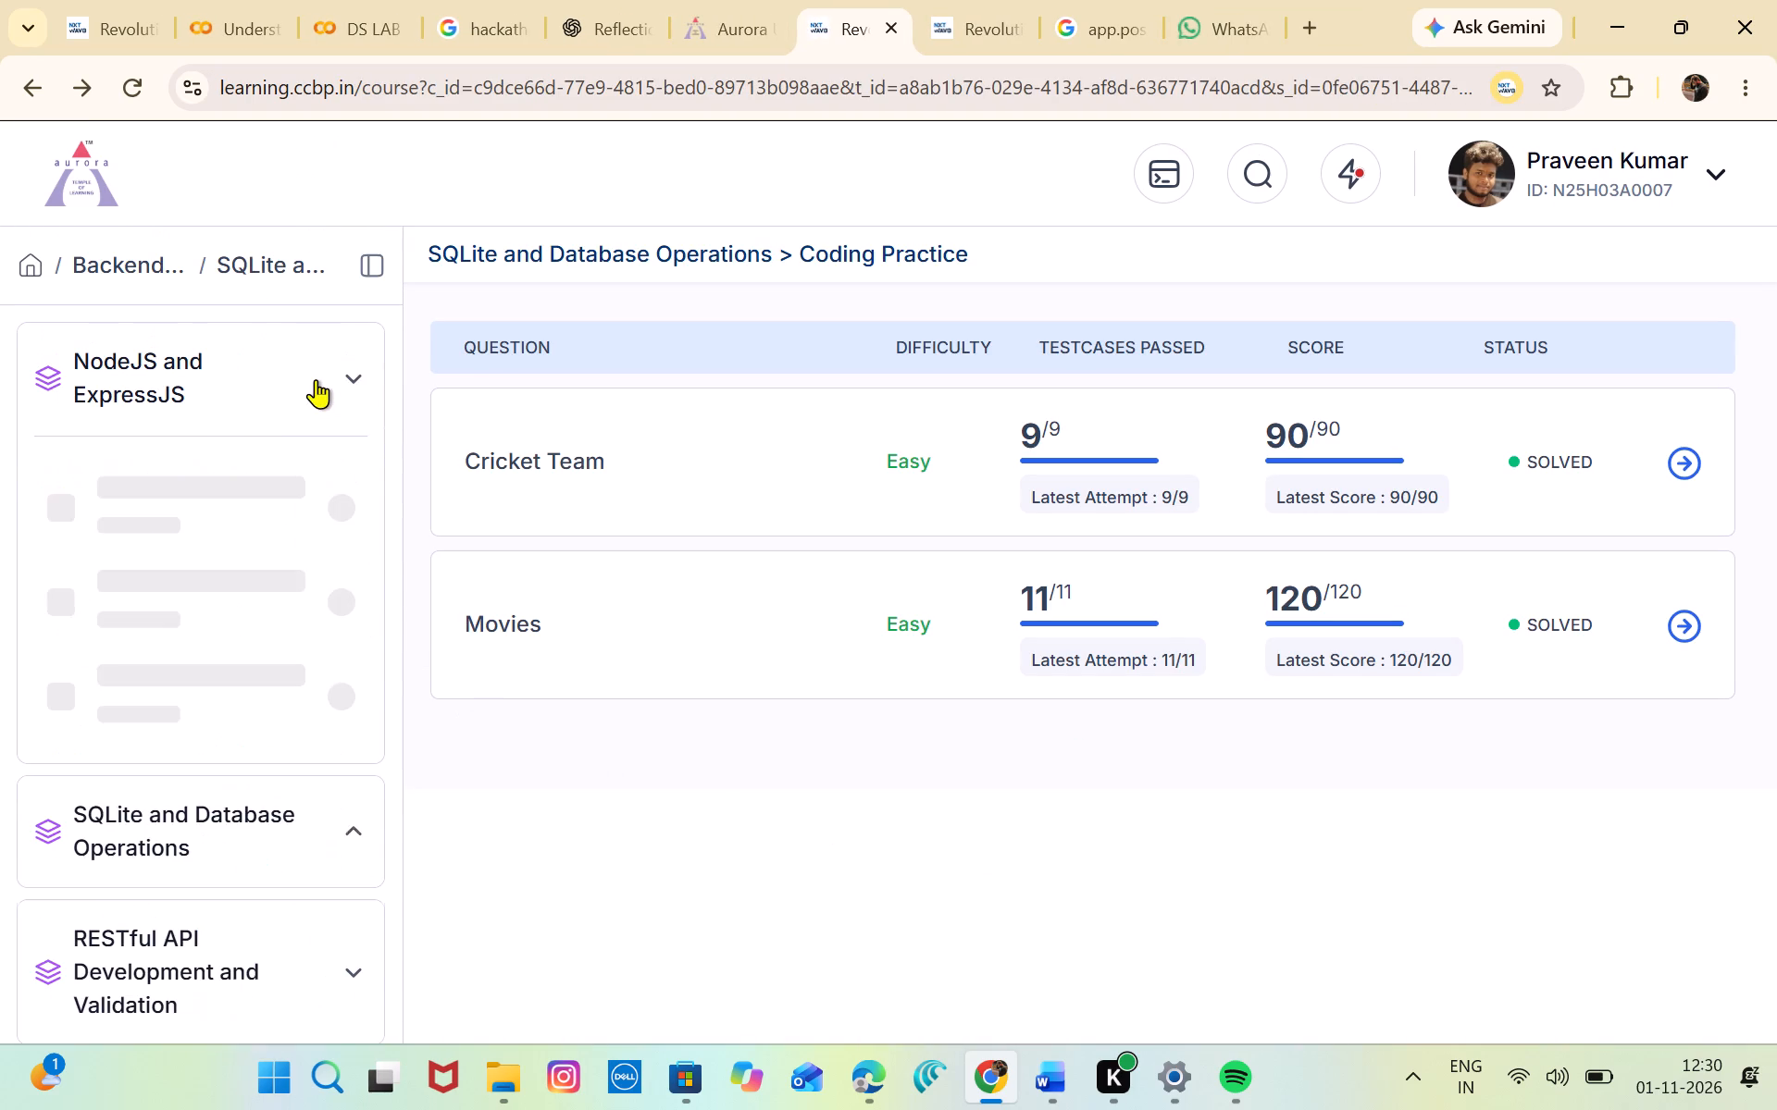
pyautogui.scroll(-3, 275, 770)
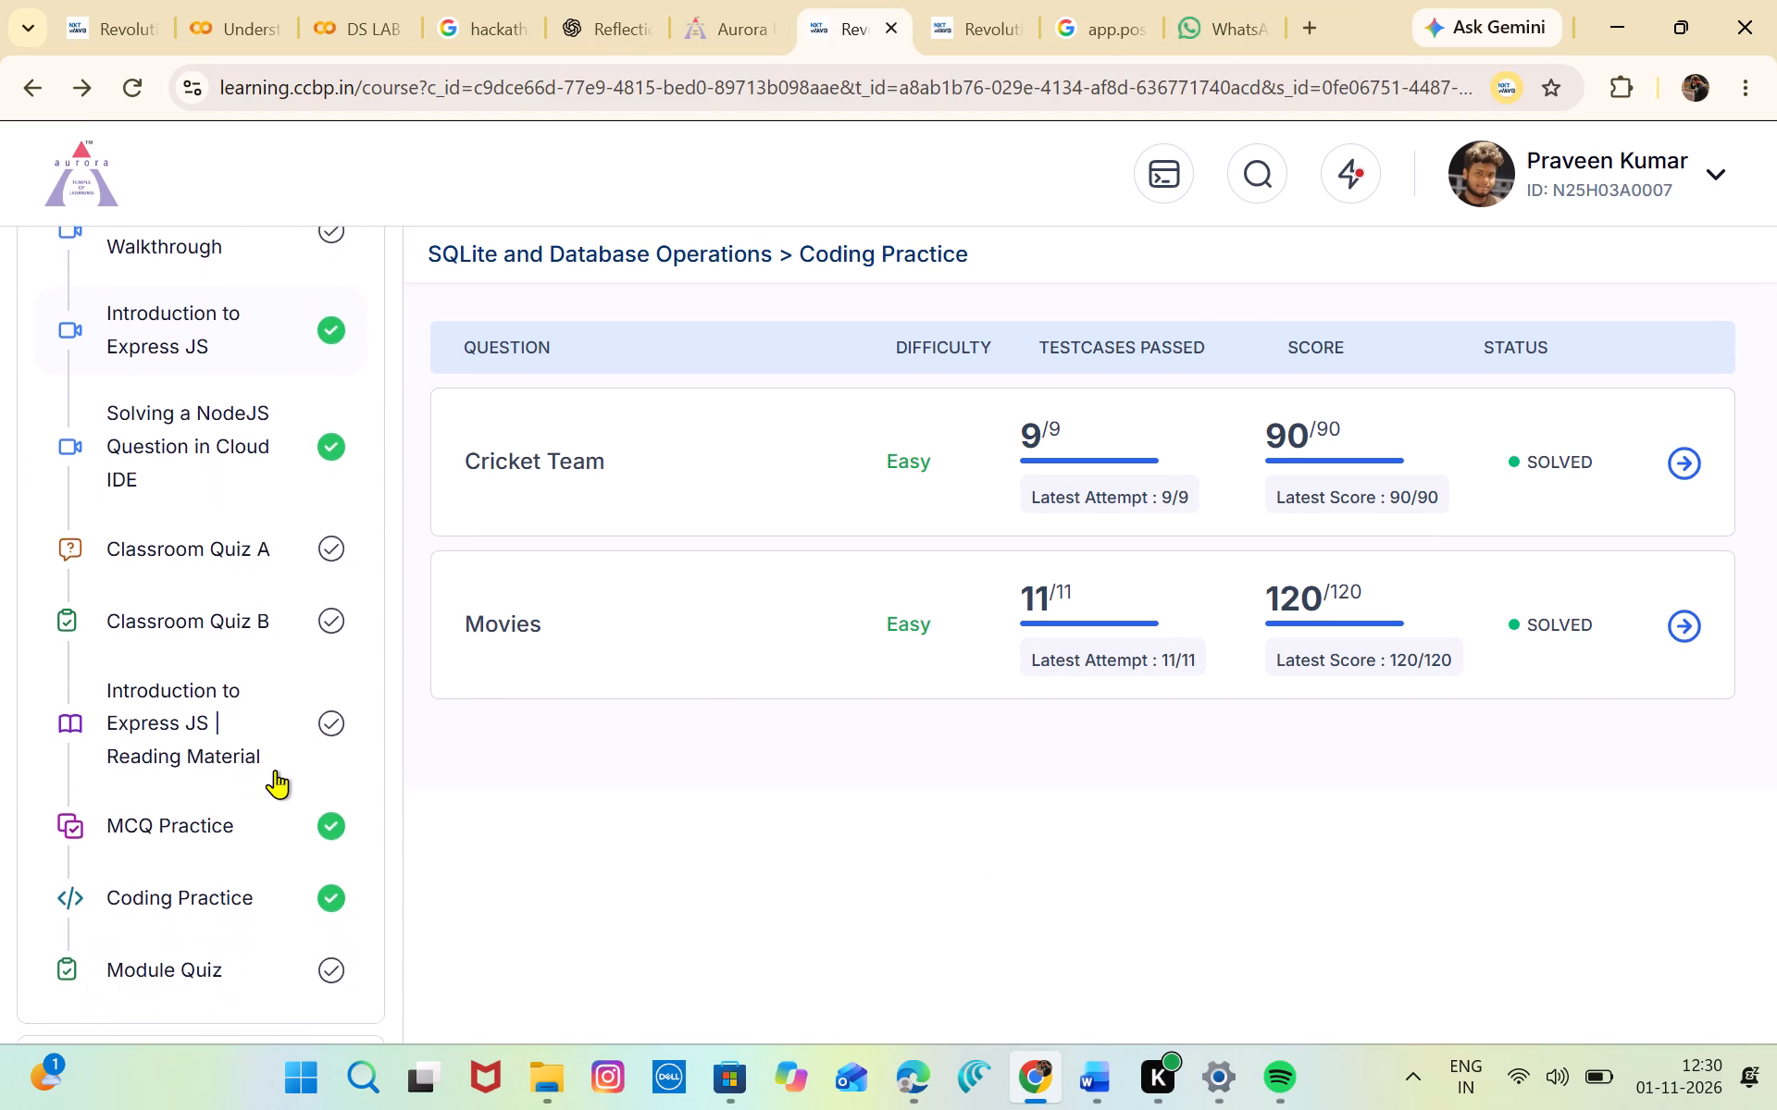
pyautogui.scroll(-2, 275, 770)
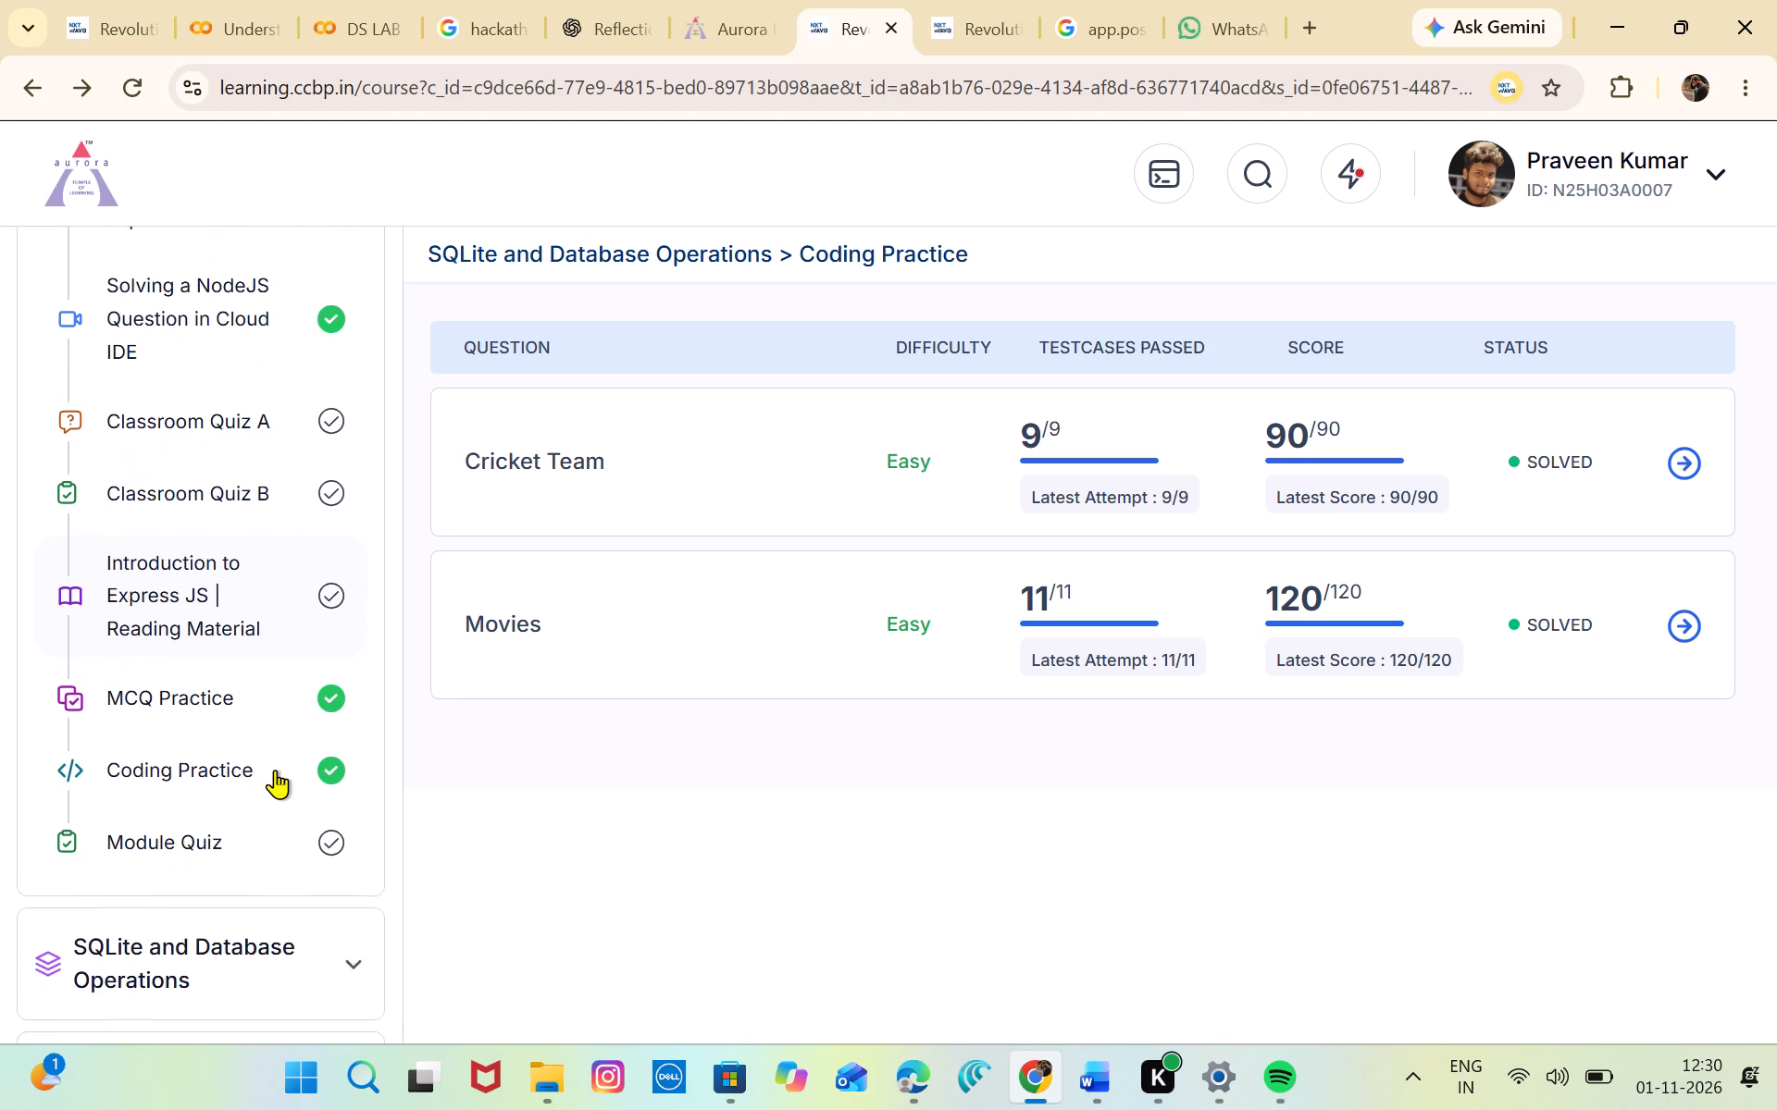
pyautogui.scroll(-1, 275, 770)
pyautogui.click(266, 751)
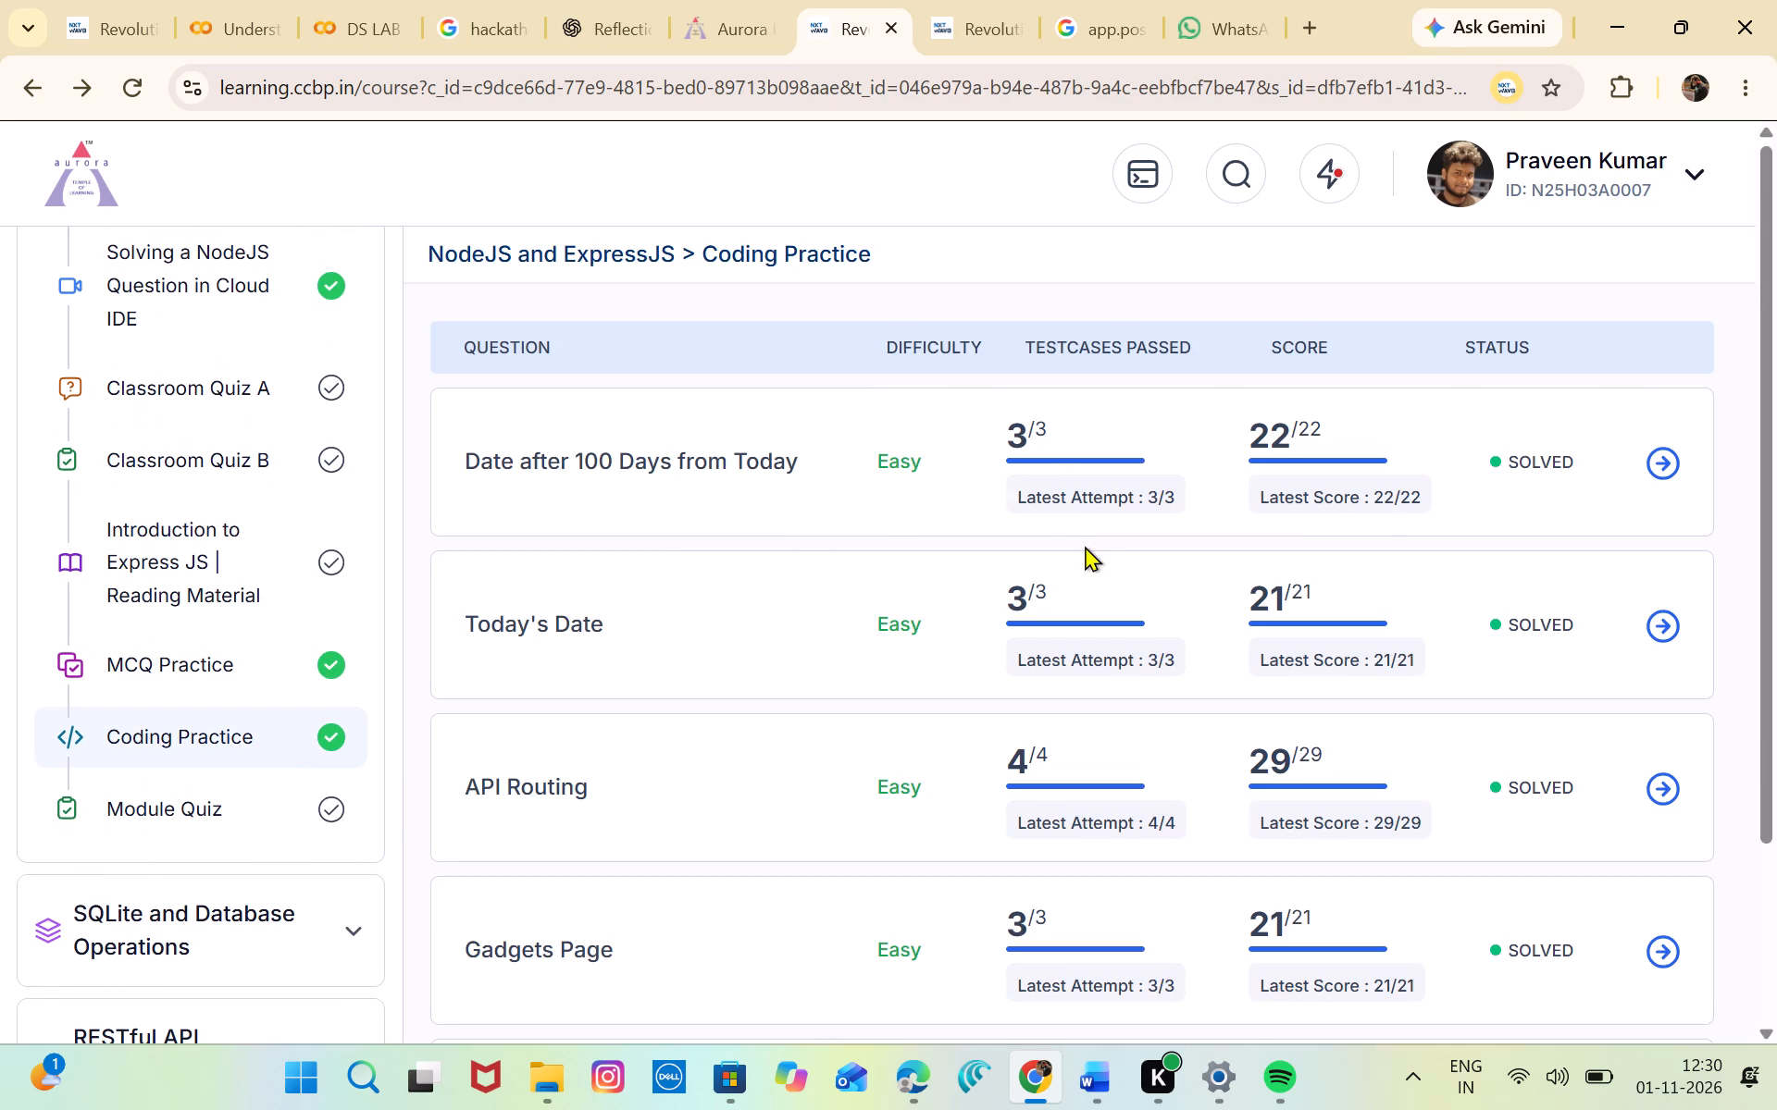
pyautogui.scroll(-5, 1085, 546)
pyautogui.scroll(4, 1085, 546)
pyautogui.click(1509, 503)
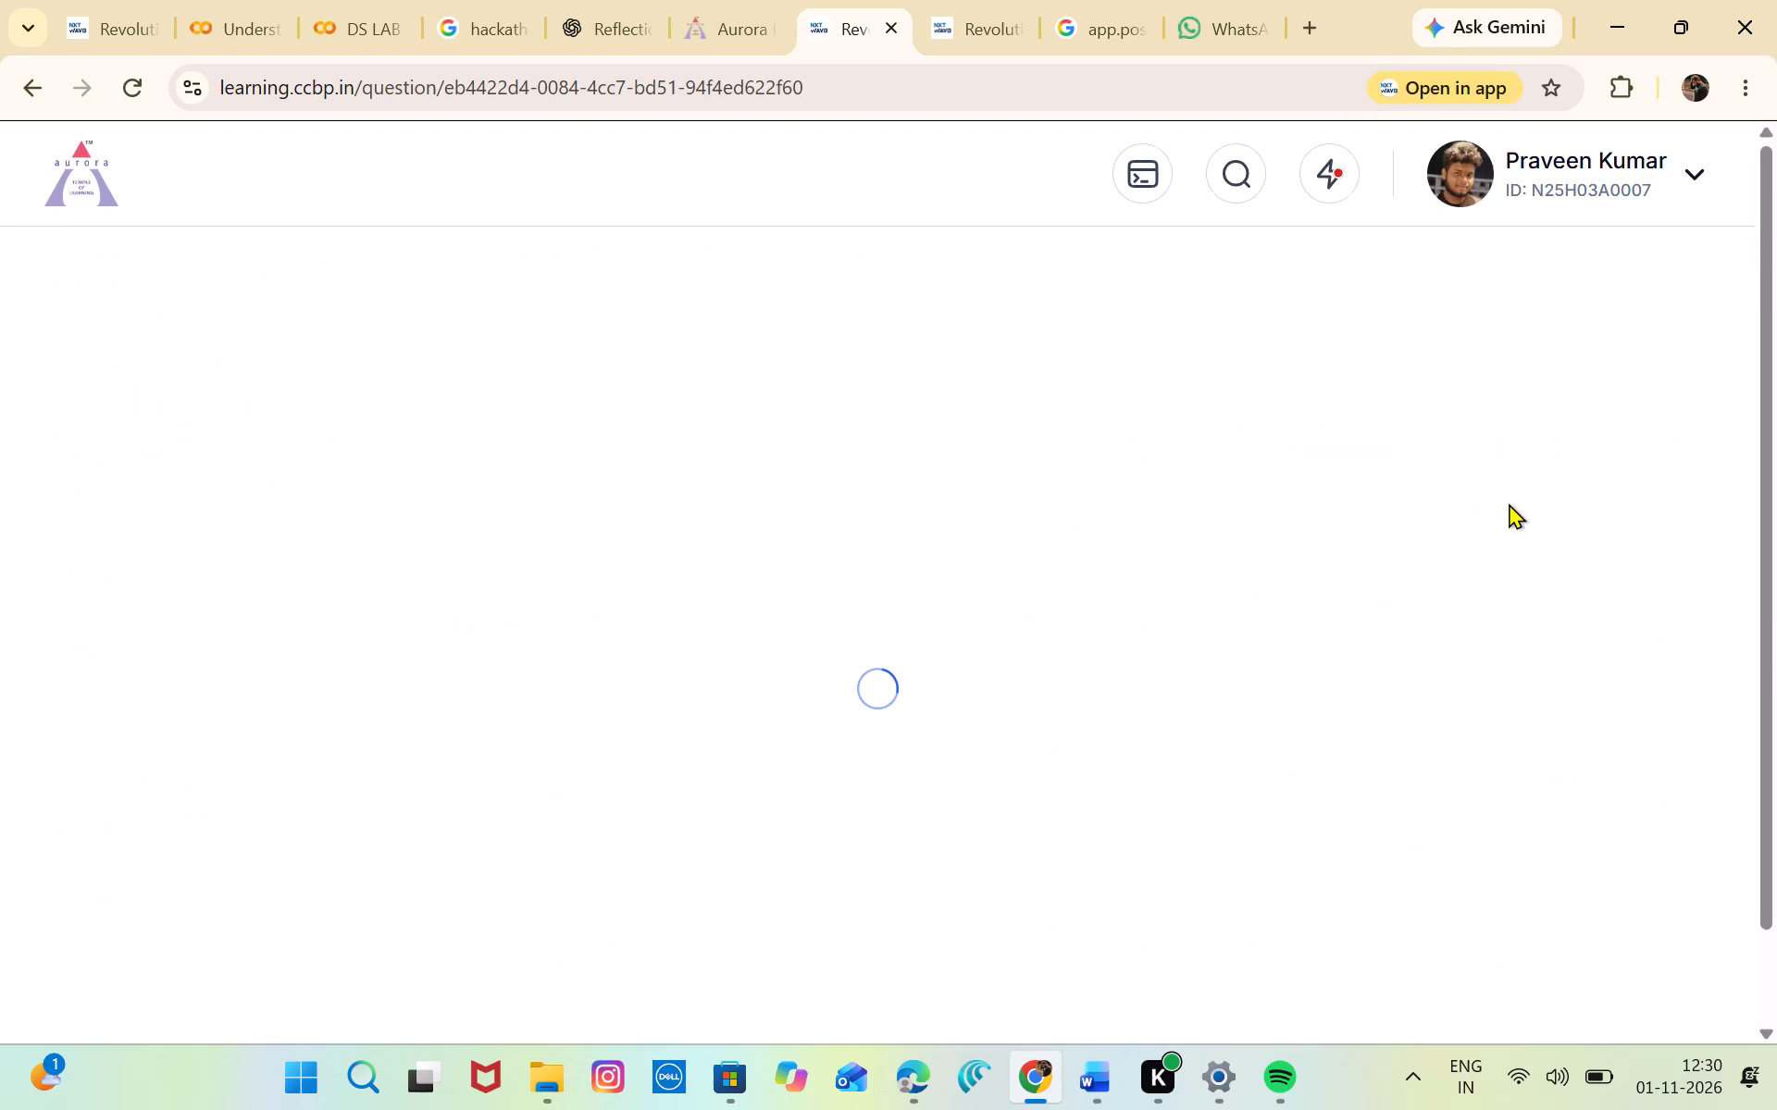
# Copy the question's large heading, Date after 100 Days from Today.
pyautogui.hscroll(1, 789, 921)
pyautogui.moveTo(819, 564); pyautogui.dragTo(308, 550)
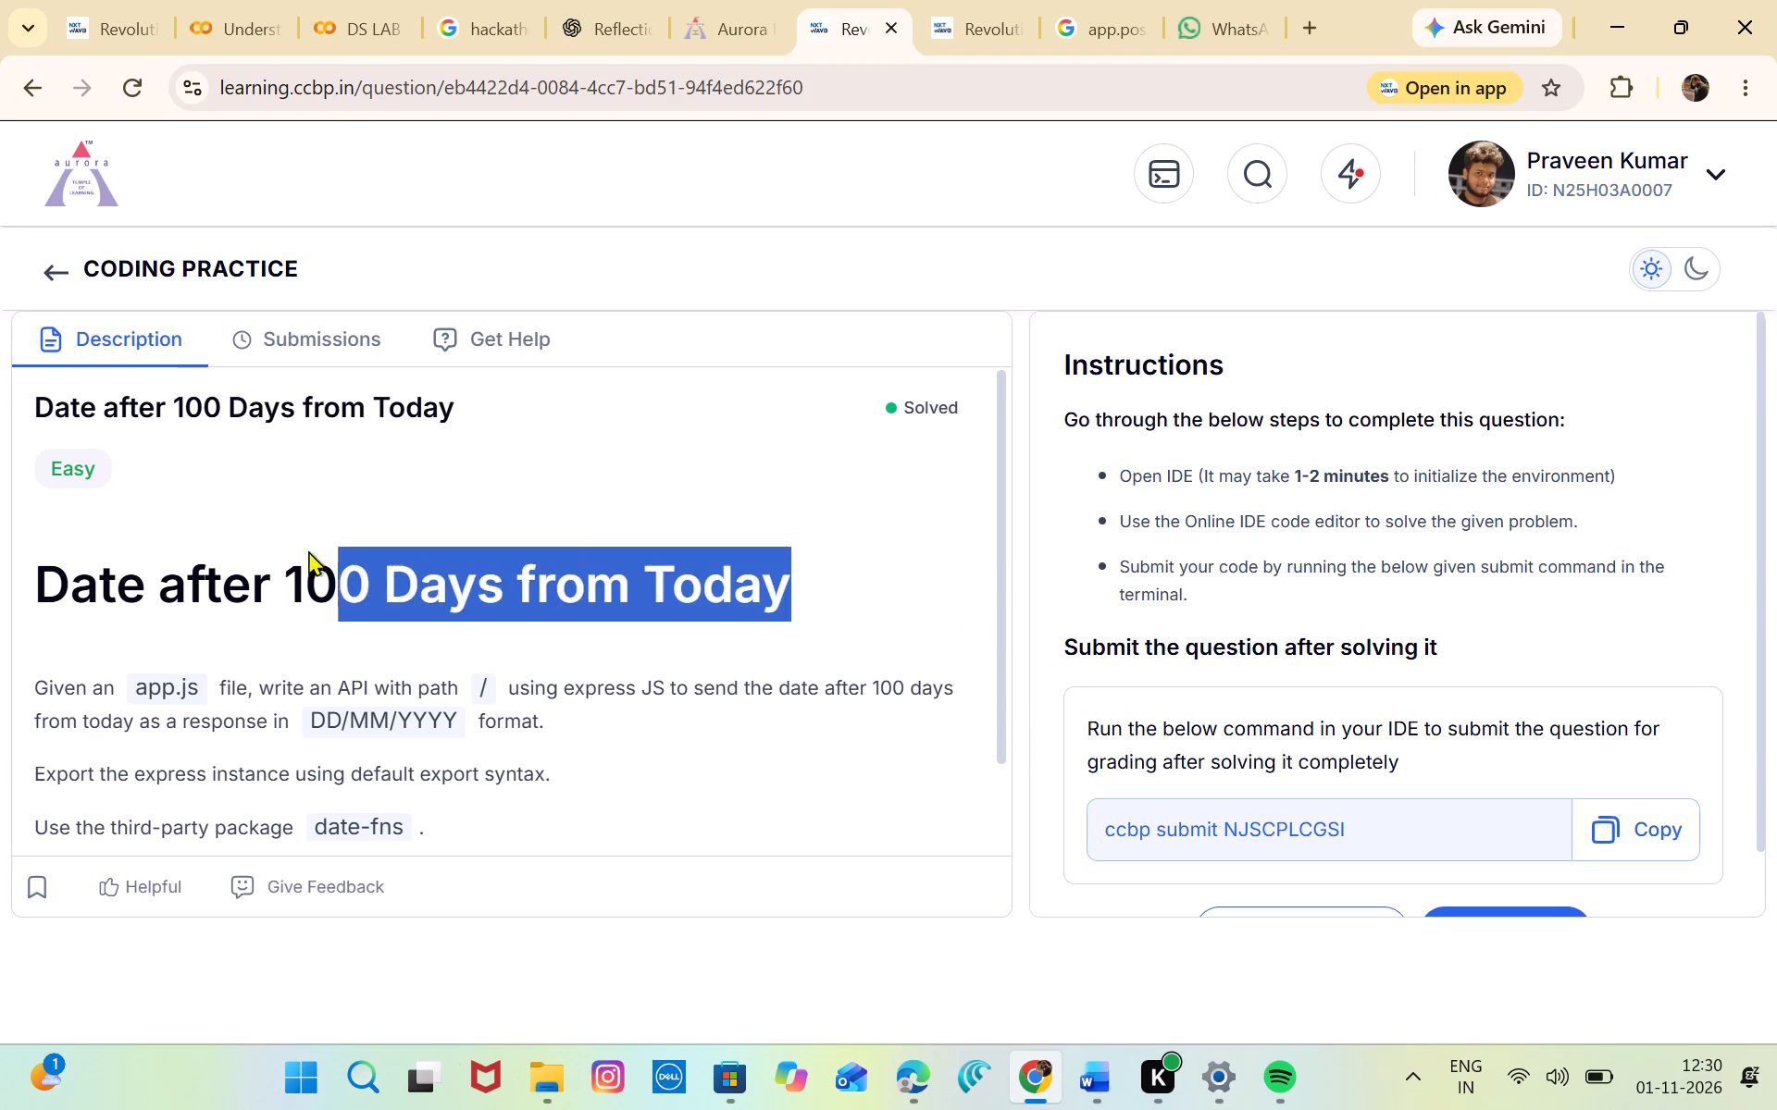
pyautogui.moveTo(308, 550); pyautogui.dragTo(33, 560)
pyautogui.hotkey('ctrl', 'c')
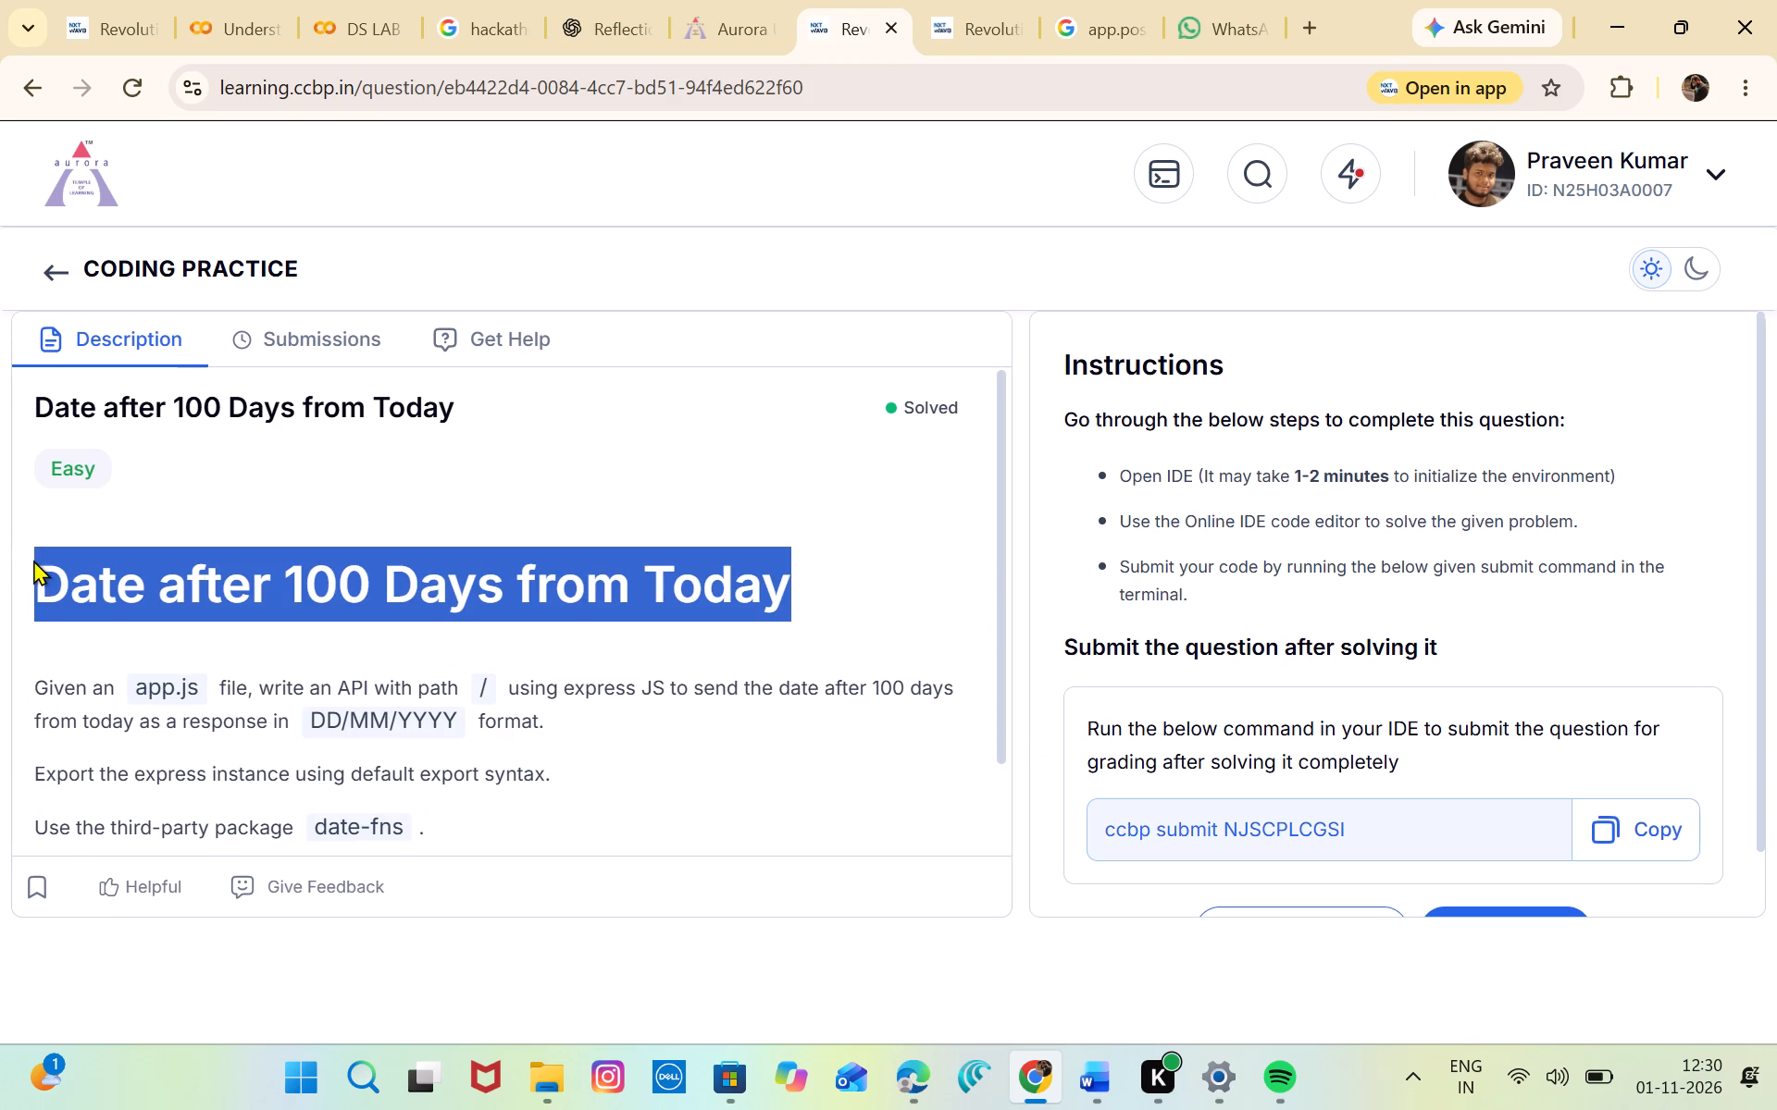
# Switch to the Word journal and add "Question 1:-" followed by the copied question title below the Date of Submission table.
pyautogui.click(1083, 969)
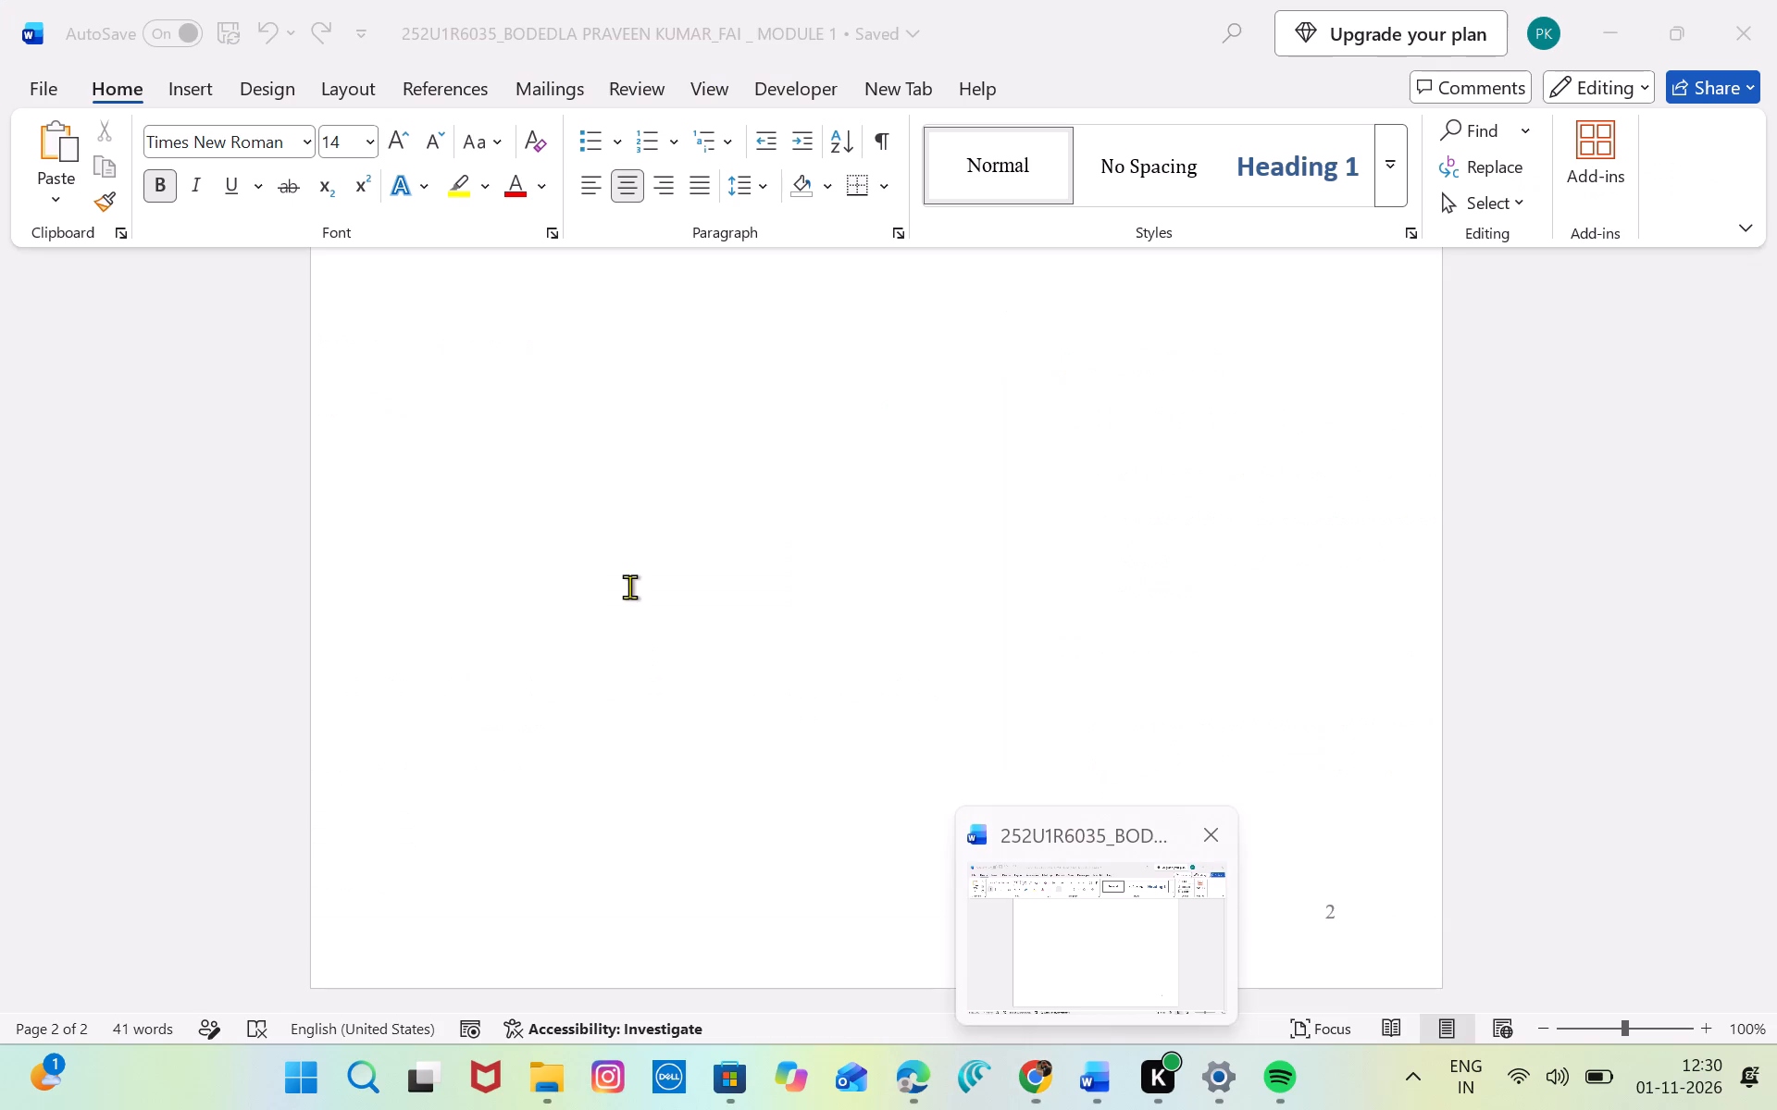
pyautogui.scroll(1, 621, 570)
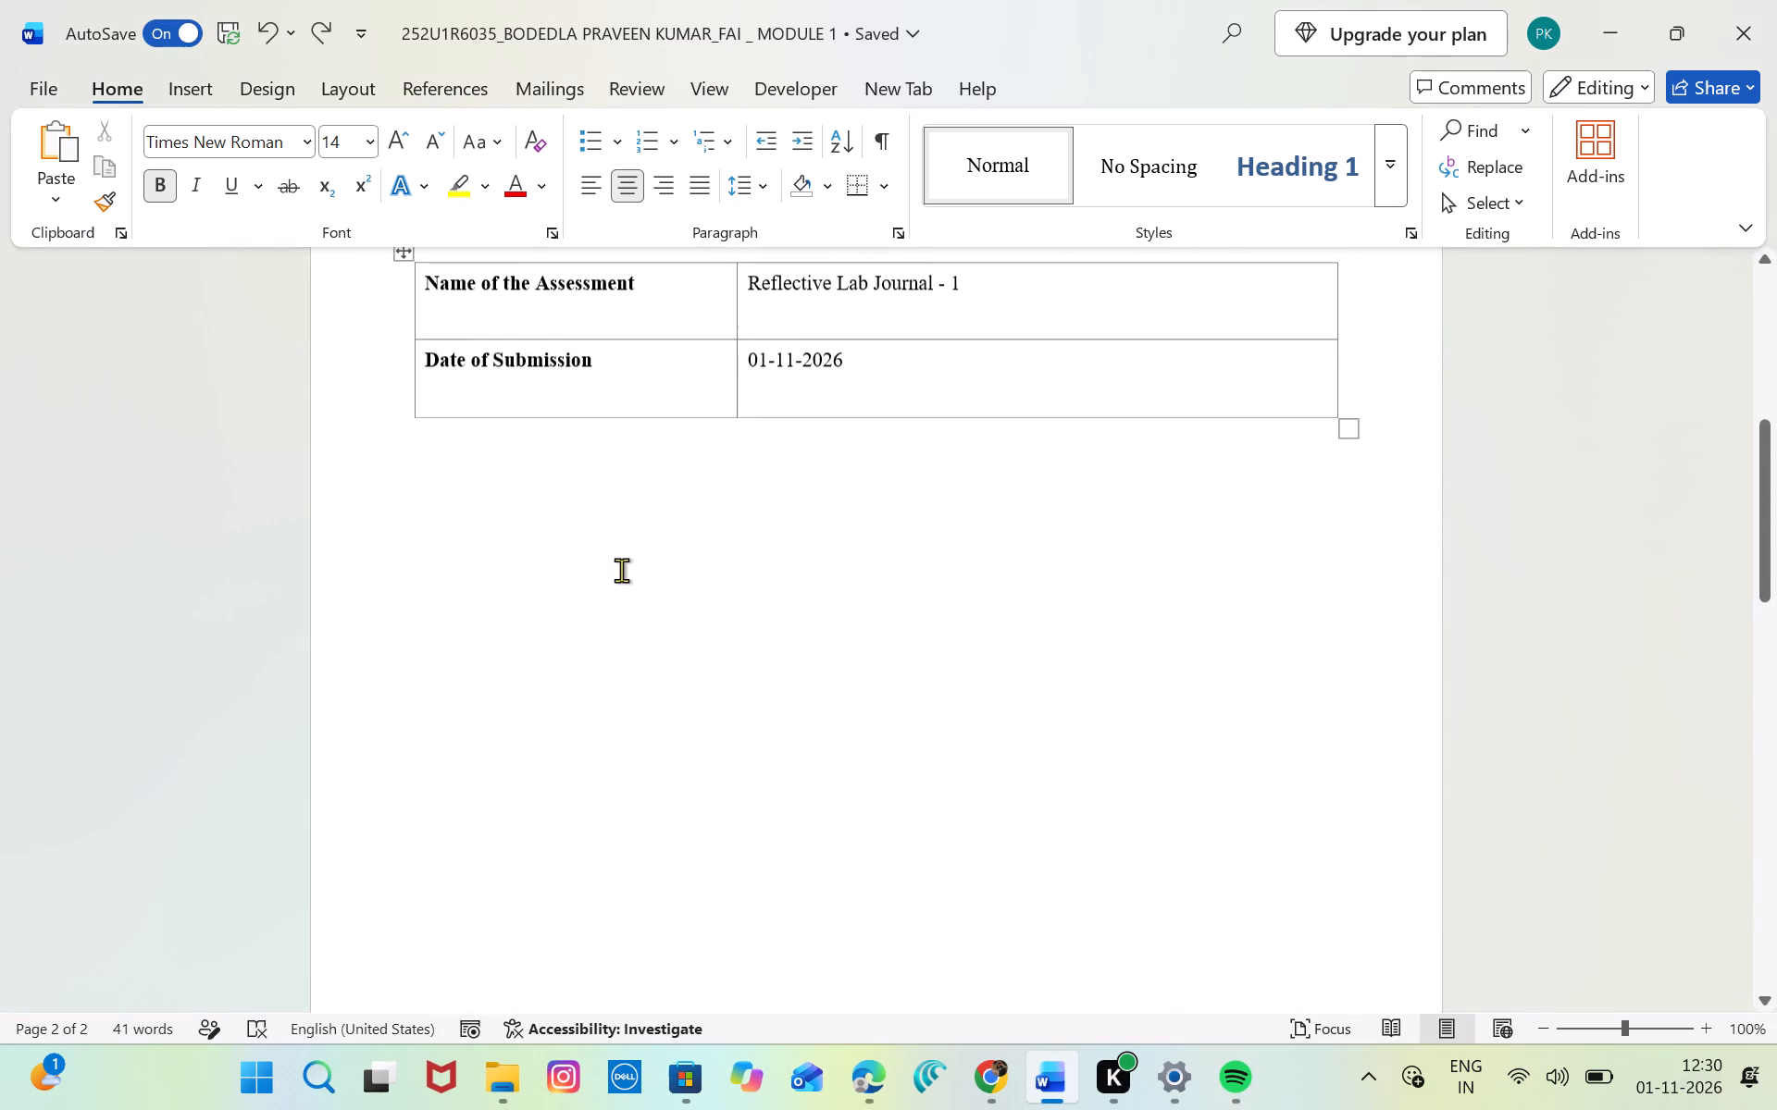
pyautogui.scroll(1, 621, 570)
pyautogui.click(455, 395)
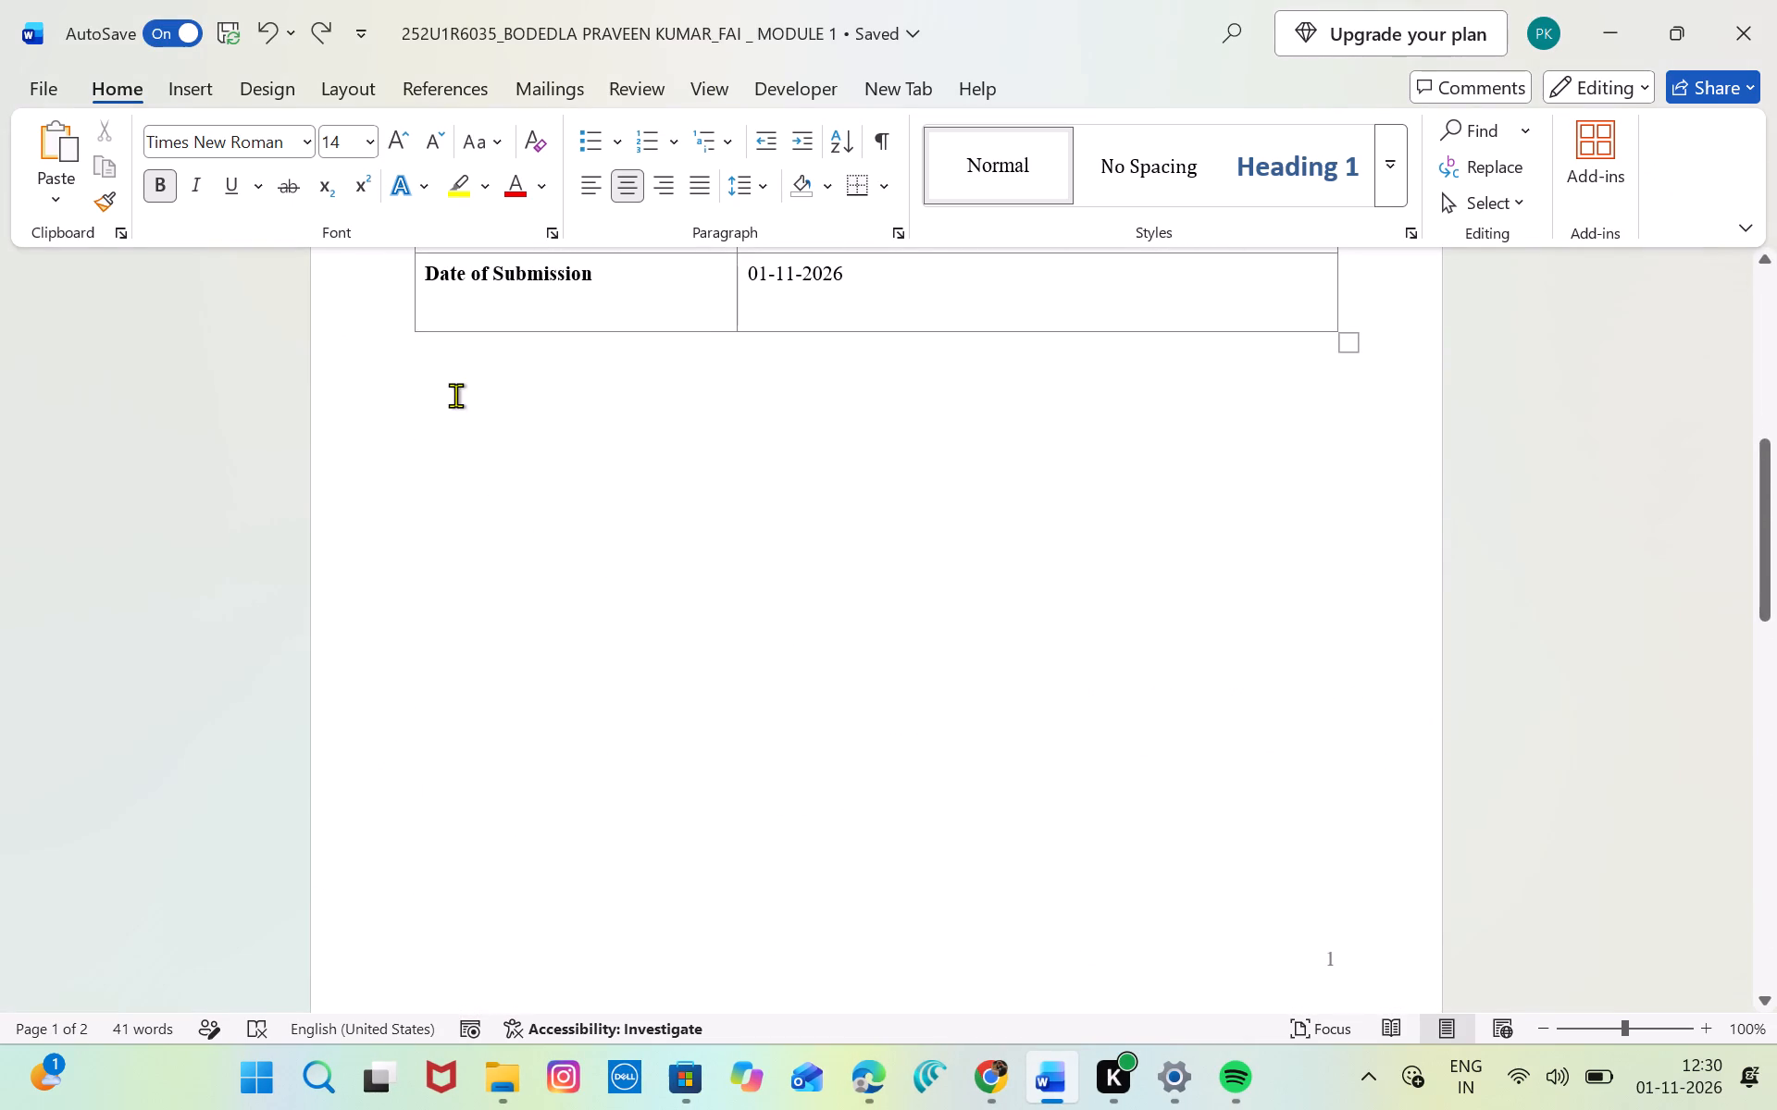
pyautogui.press('q')
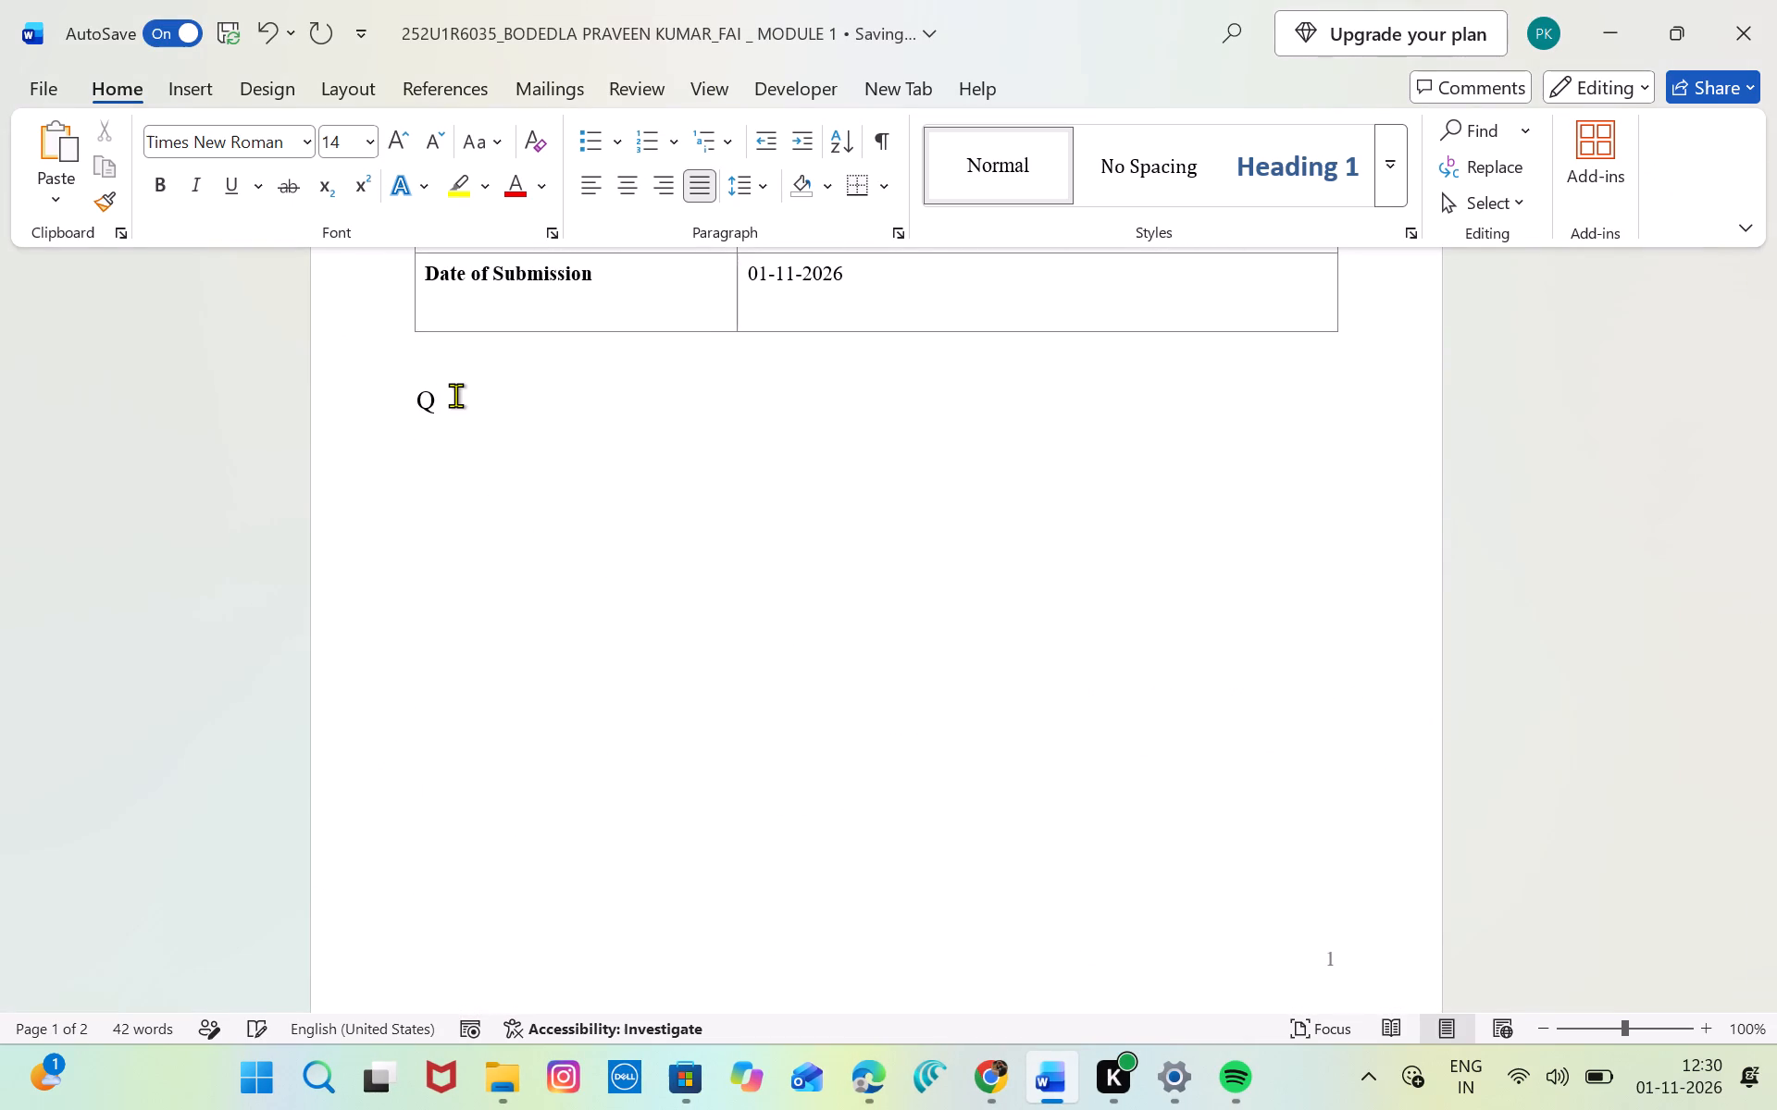
pyautogui.write('uestion 1')
pyautogui.write(':_')
pyautogui.press('BackSpace')
pyautogui.write('-')
pyautogui.press('space')
pyautogui.hotkey('ctrl', 'v')
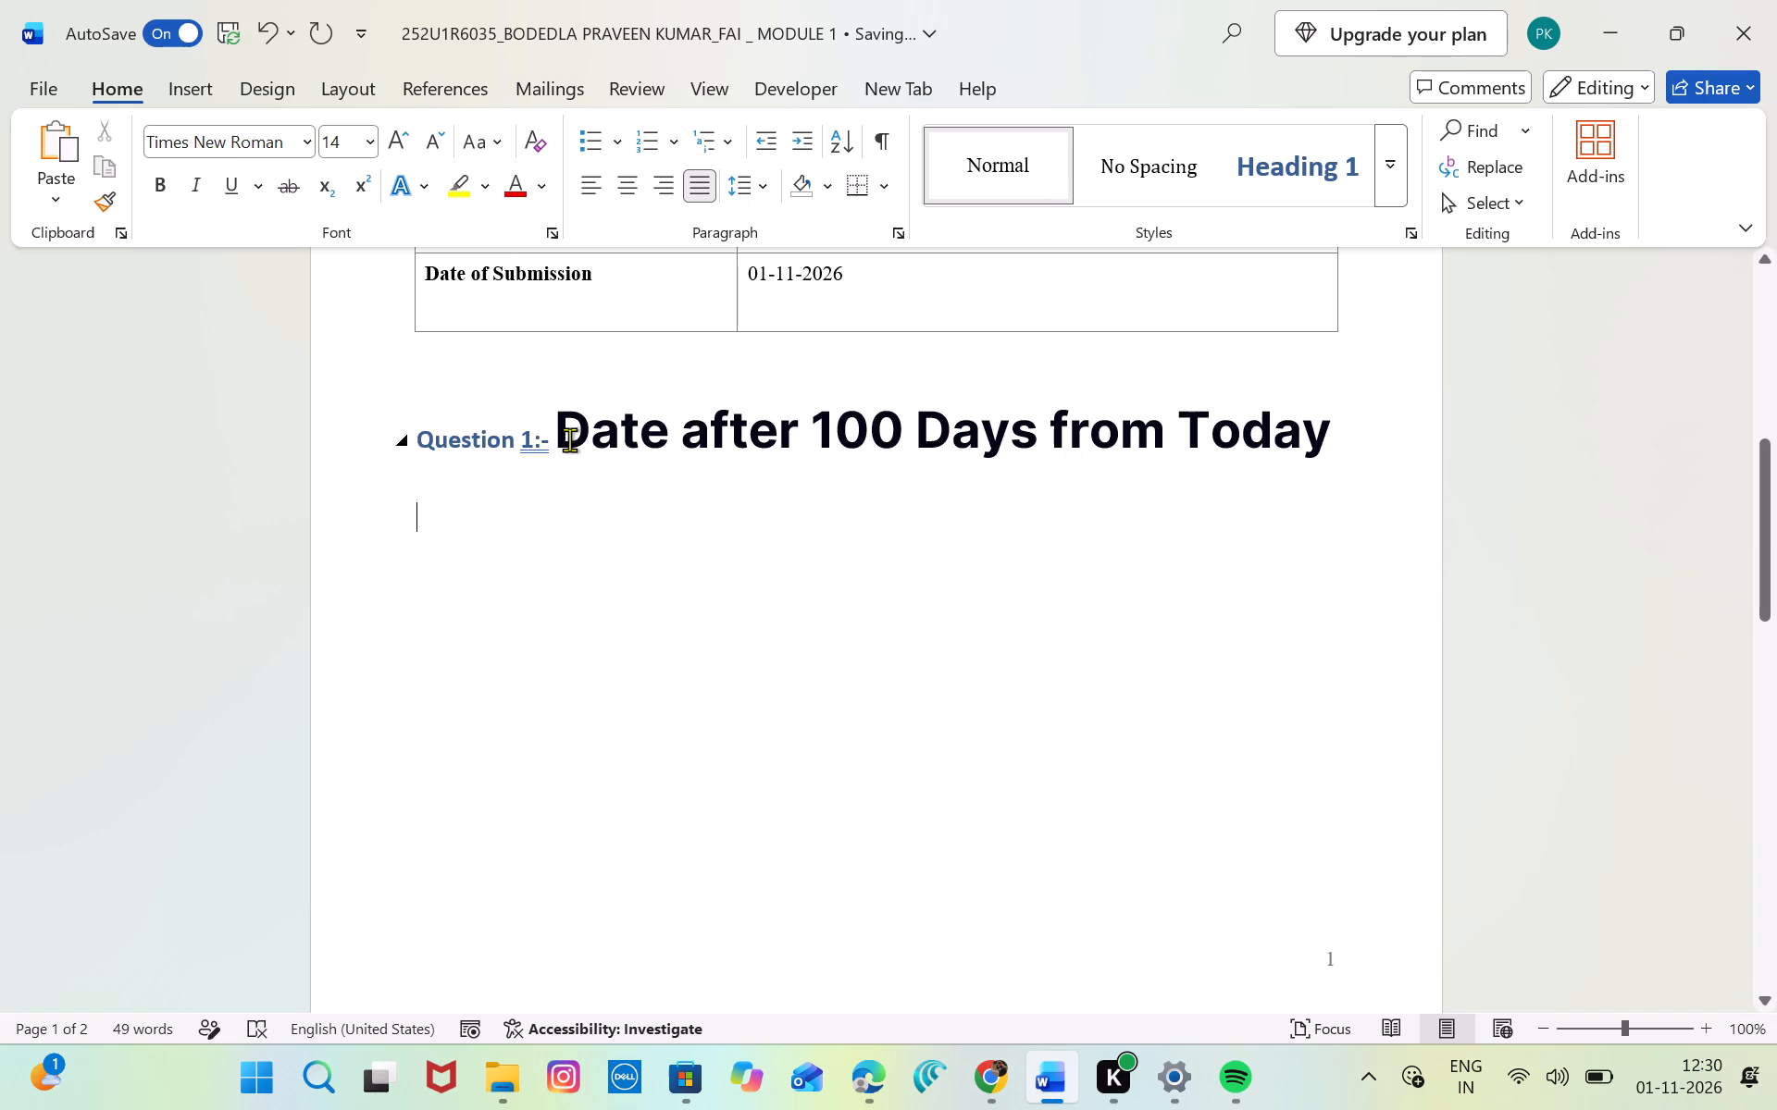
# Set the font size of the pasted title "Date after 100 Days from Today" to 12.
pyautogui.moveTo(550, 435); pyautogui.dragTo(429, 440)
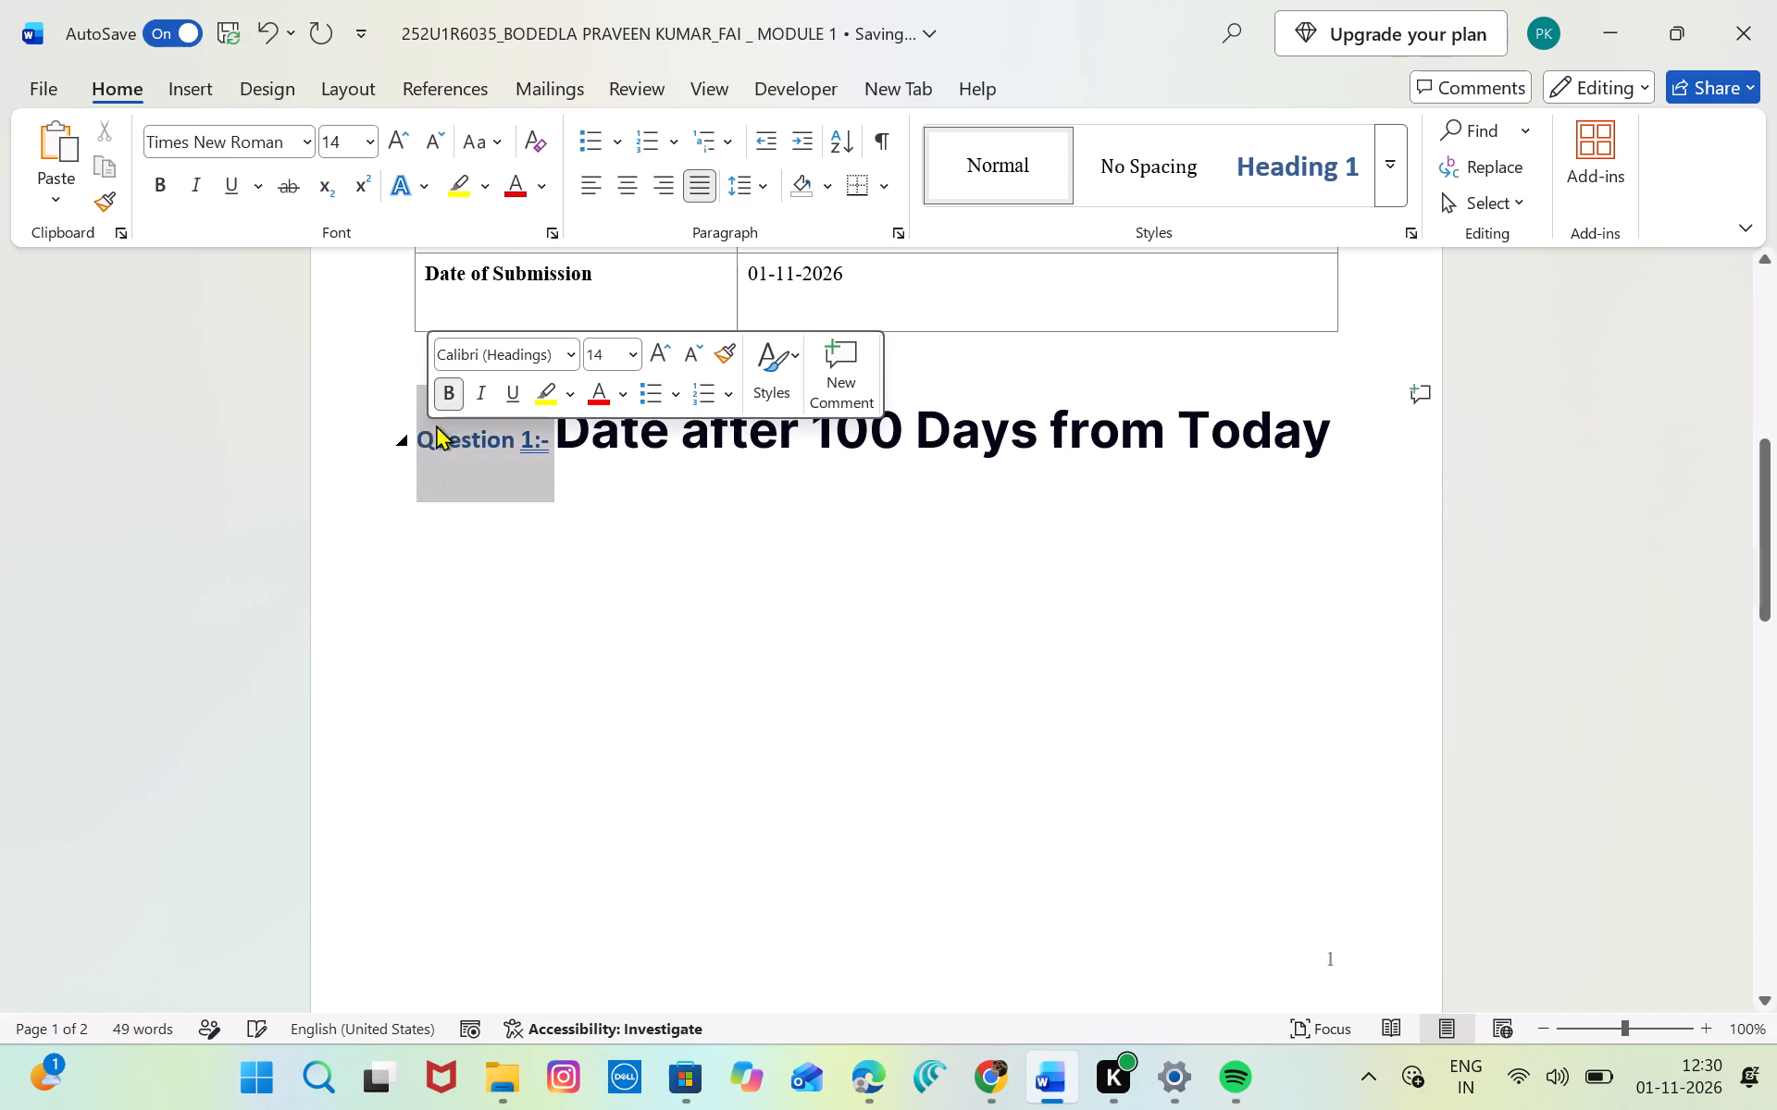
pyautogui.click(629, 514)
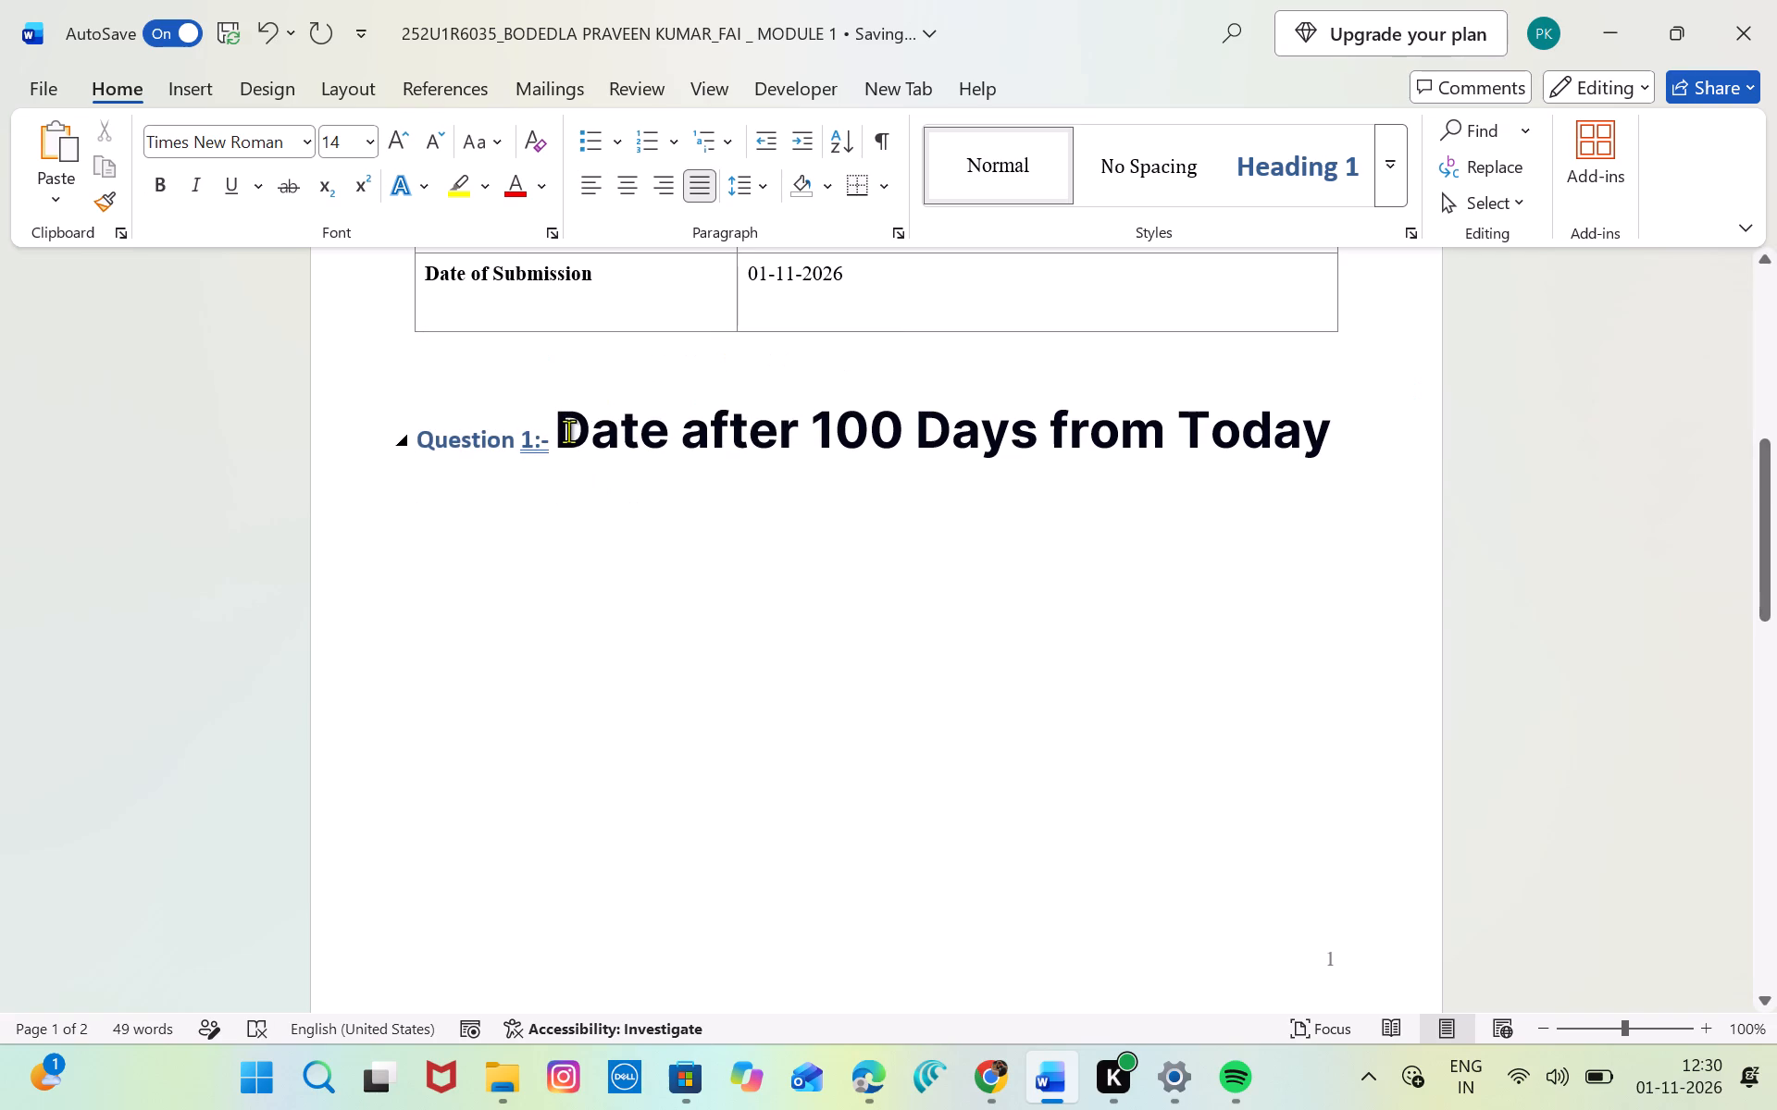
pyautogui.moveTo(558, 431); pyautogui.dragTo(1306, 451)
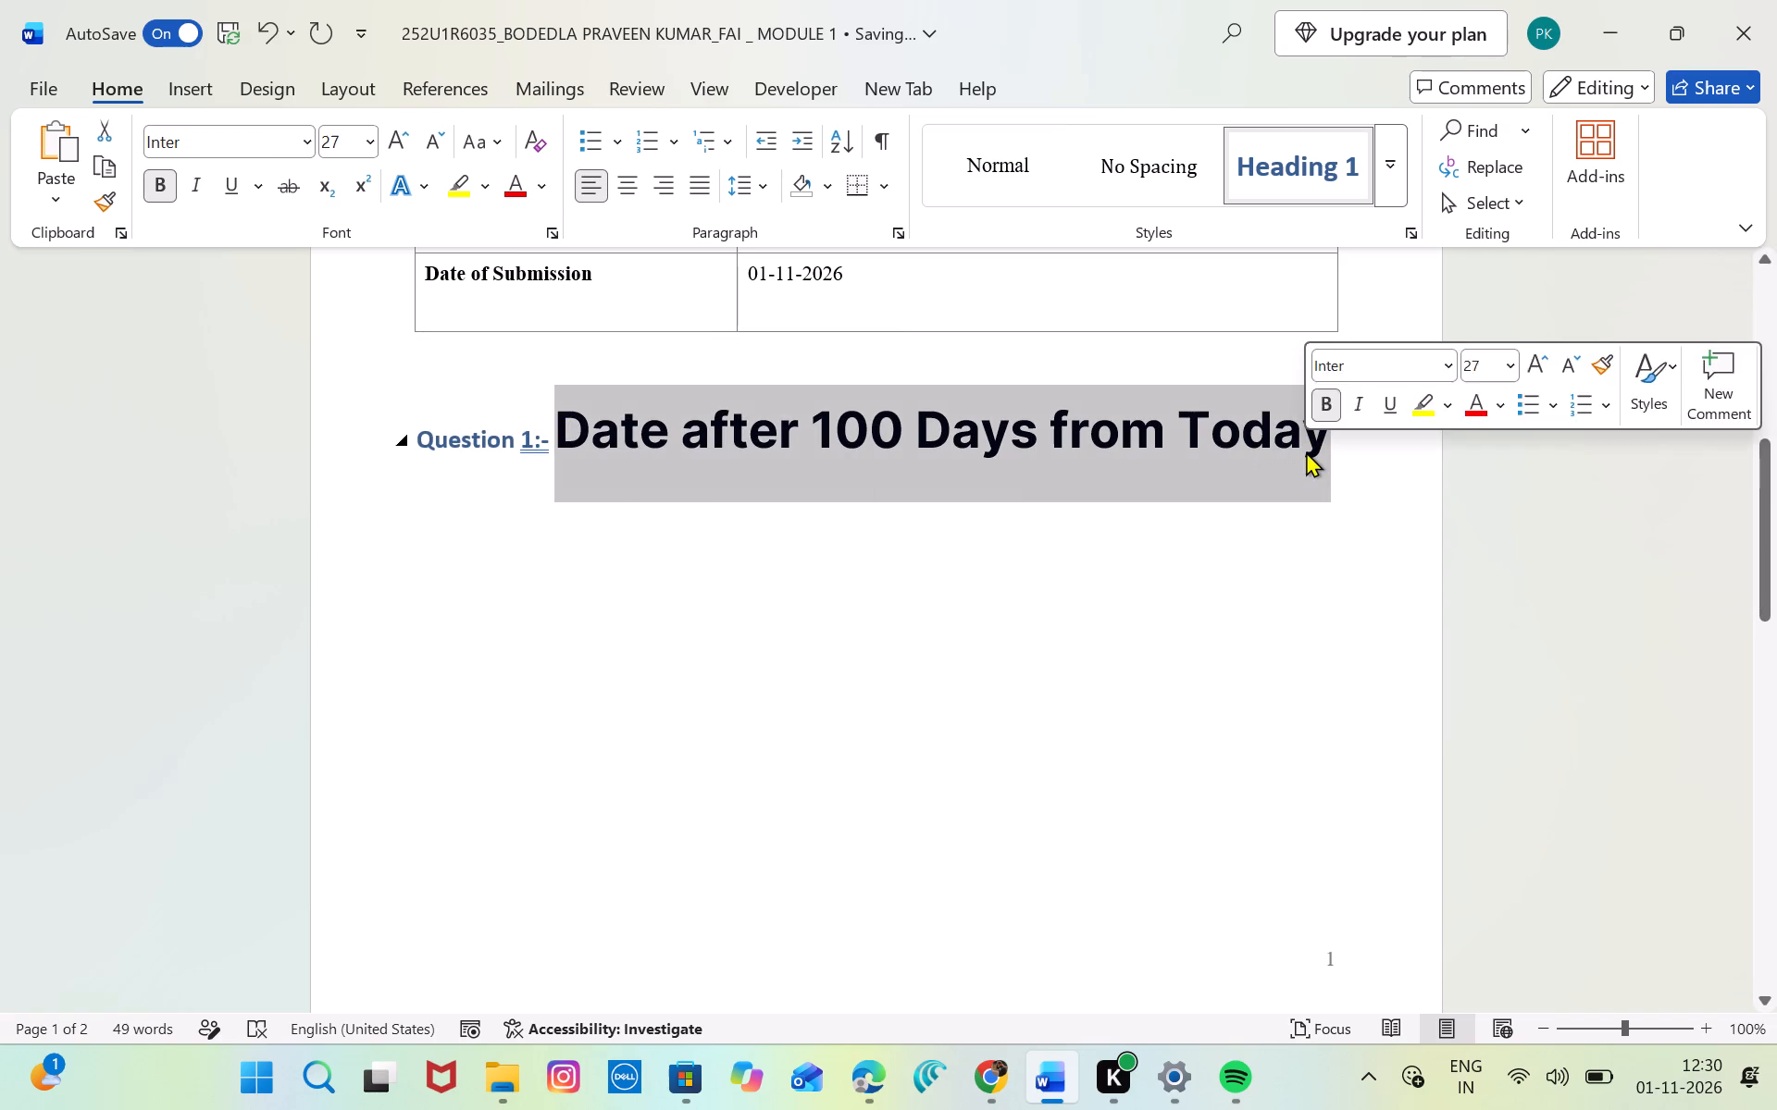
pyautogui.click(365, 139)
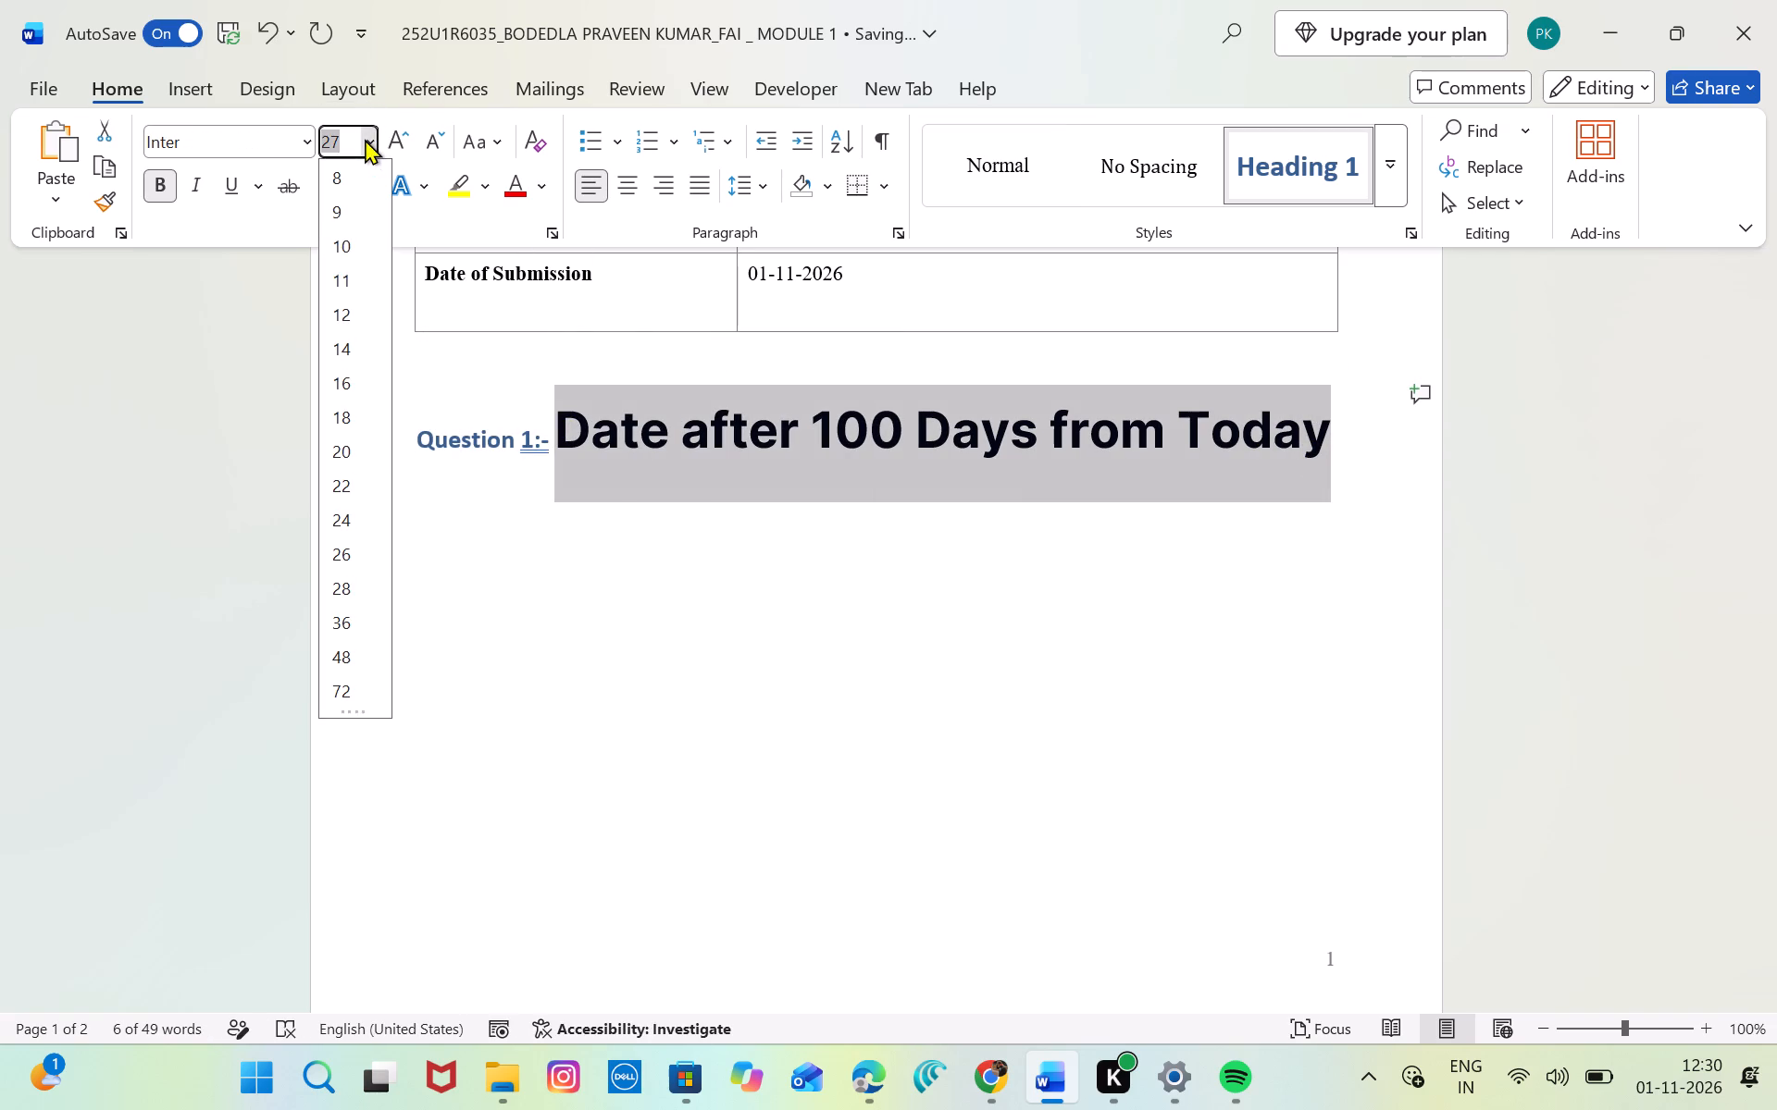
pyautogui.click(339, 318)
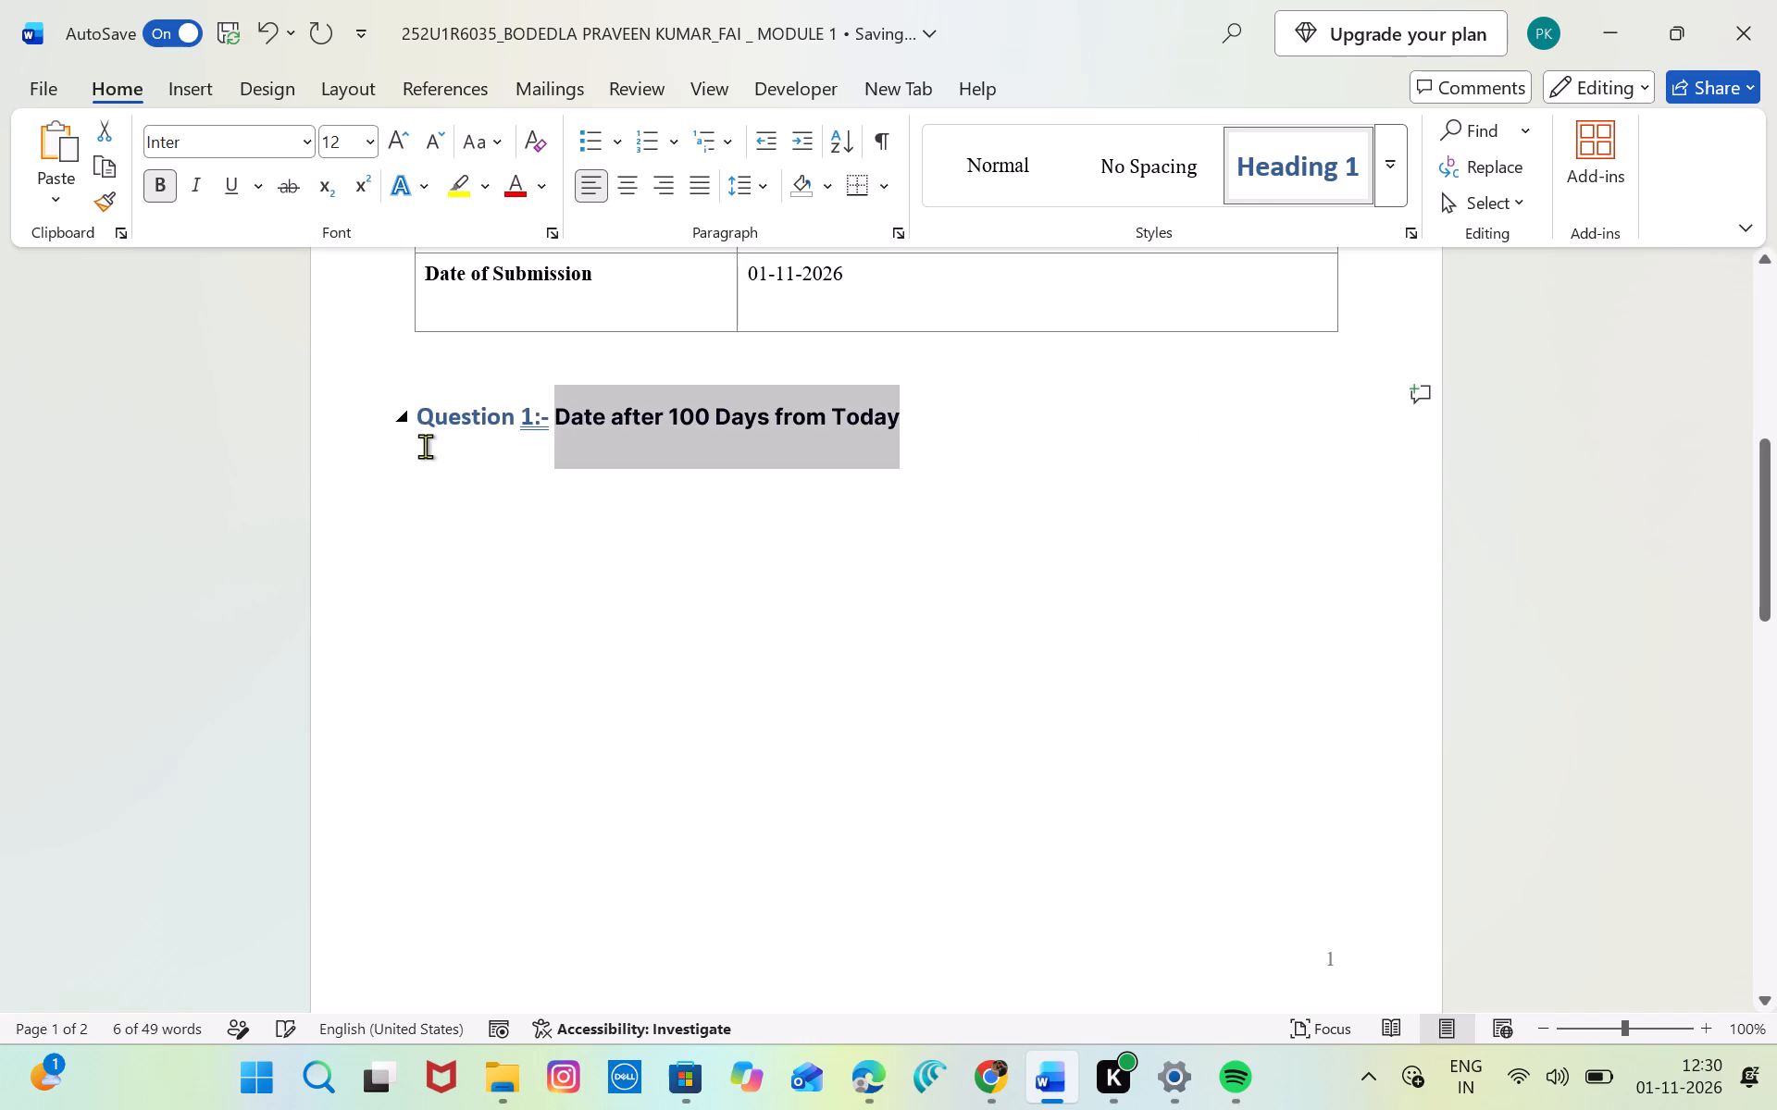
# Select the "Question 1:-" label in front of the title.
pyautogui.moveTo(424, 429); pyautogui.dragTo(545, 428)
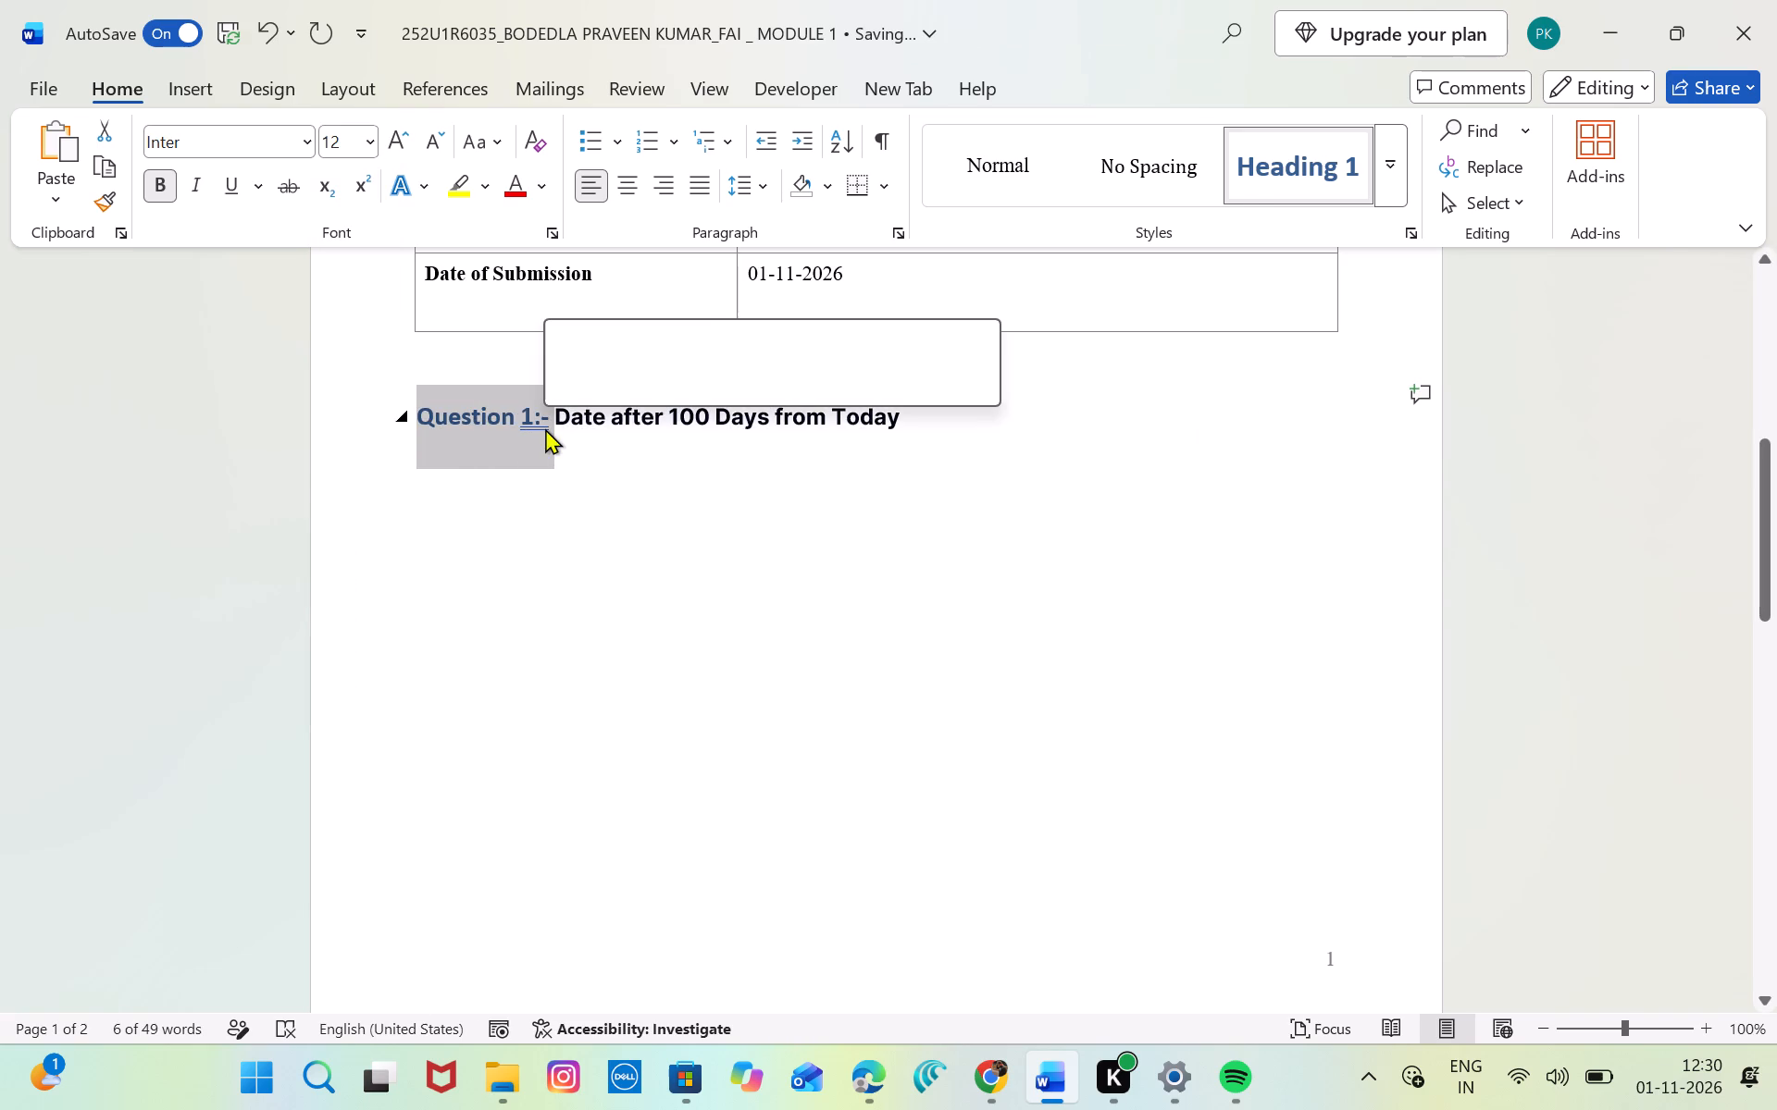
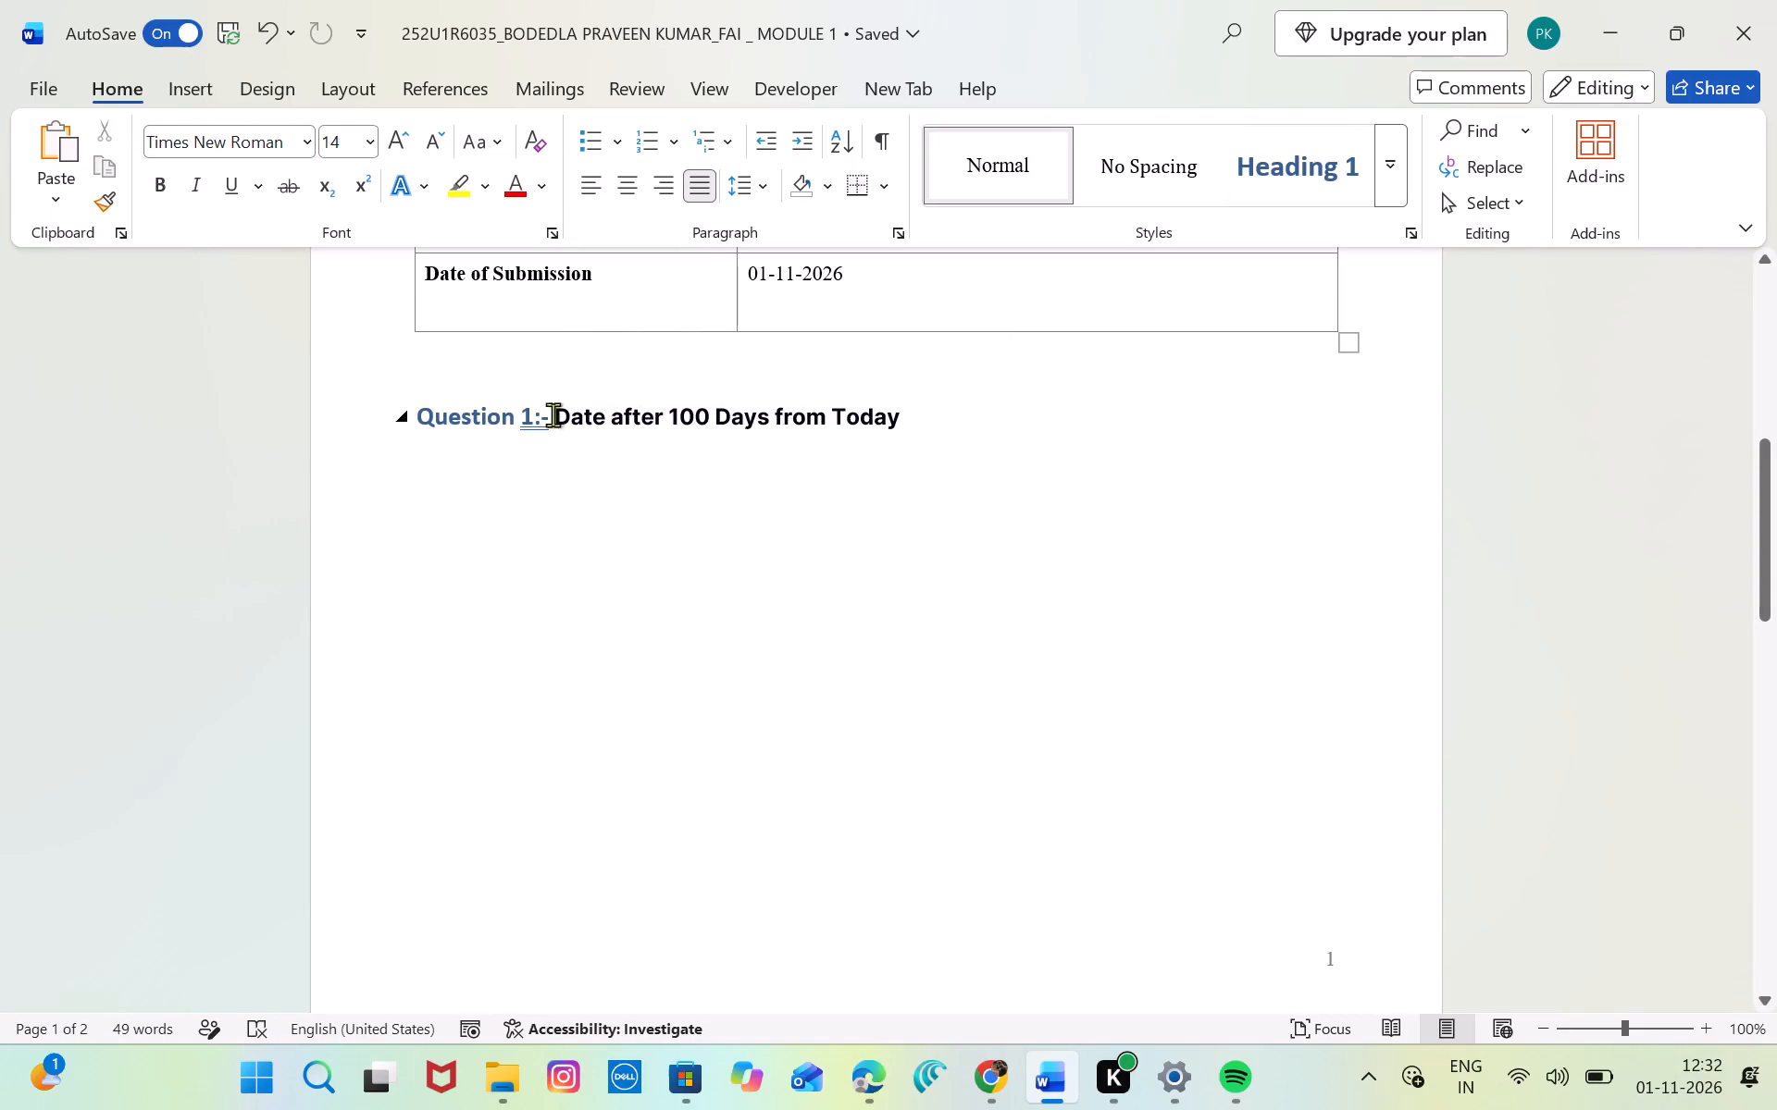
# Change the font colour of the "Question 1:-" label to Automatic (black).
pyautogui.moveTo(551, 416); pyautogui.dragTo(432, 415)
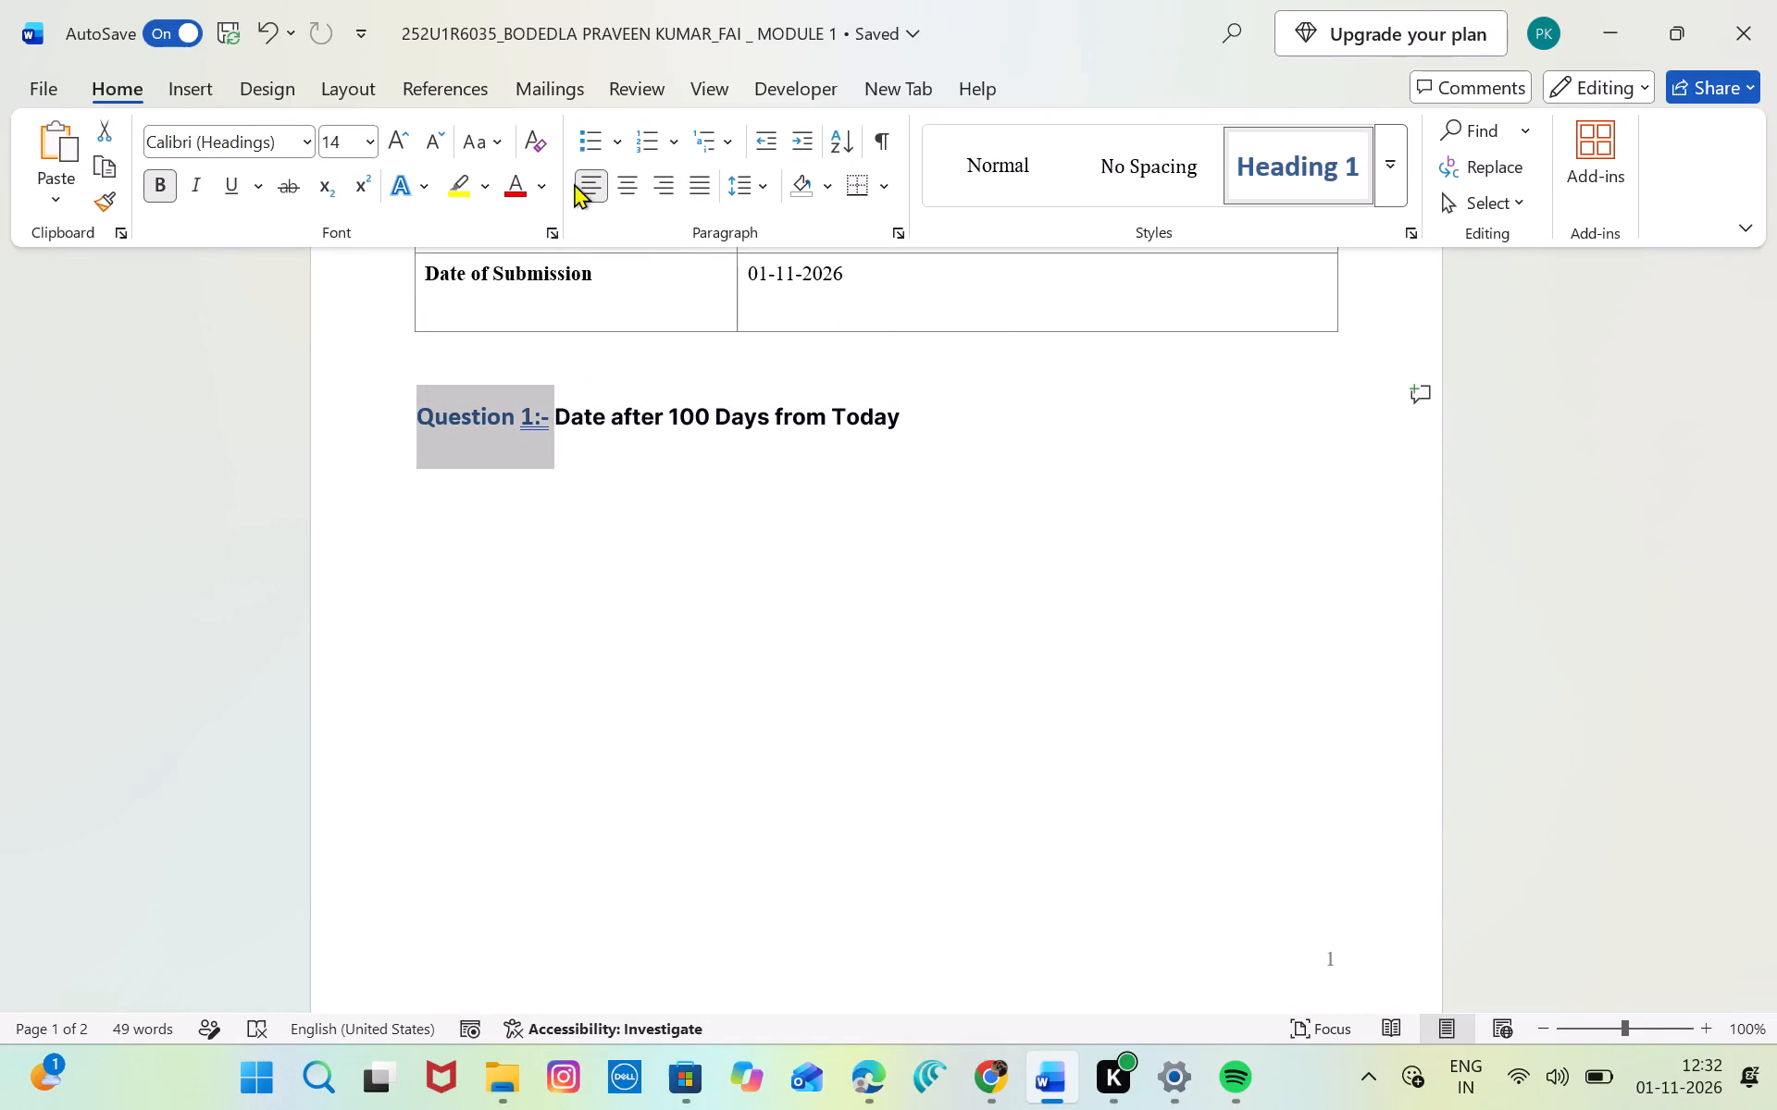
pyautogui.click(478, 185)
pyautogui.click(486, 178)
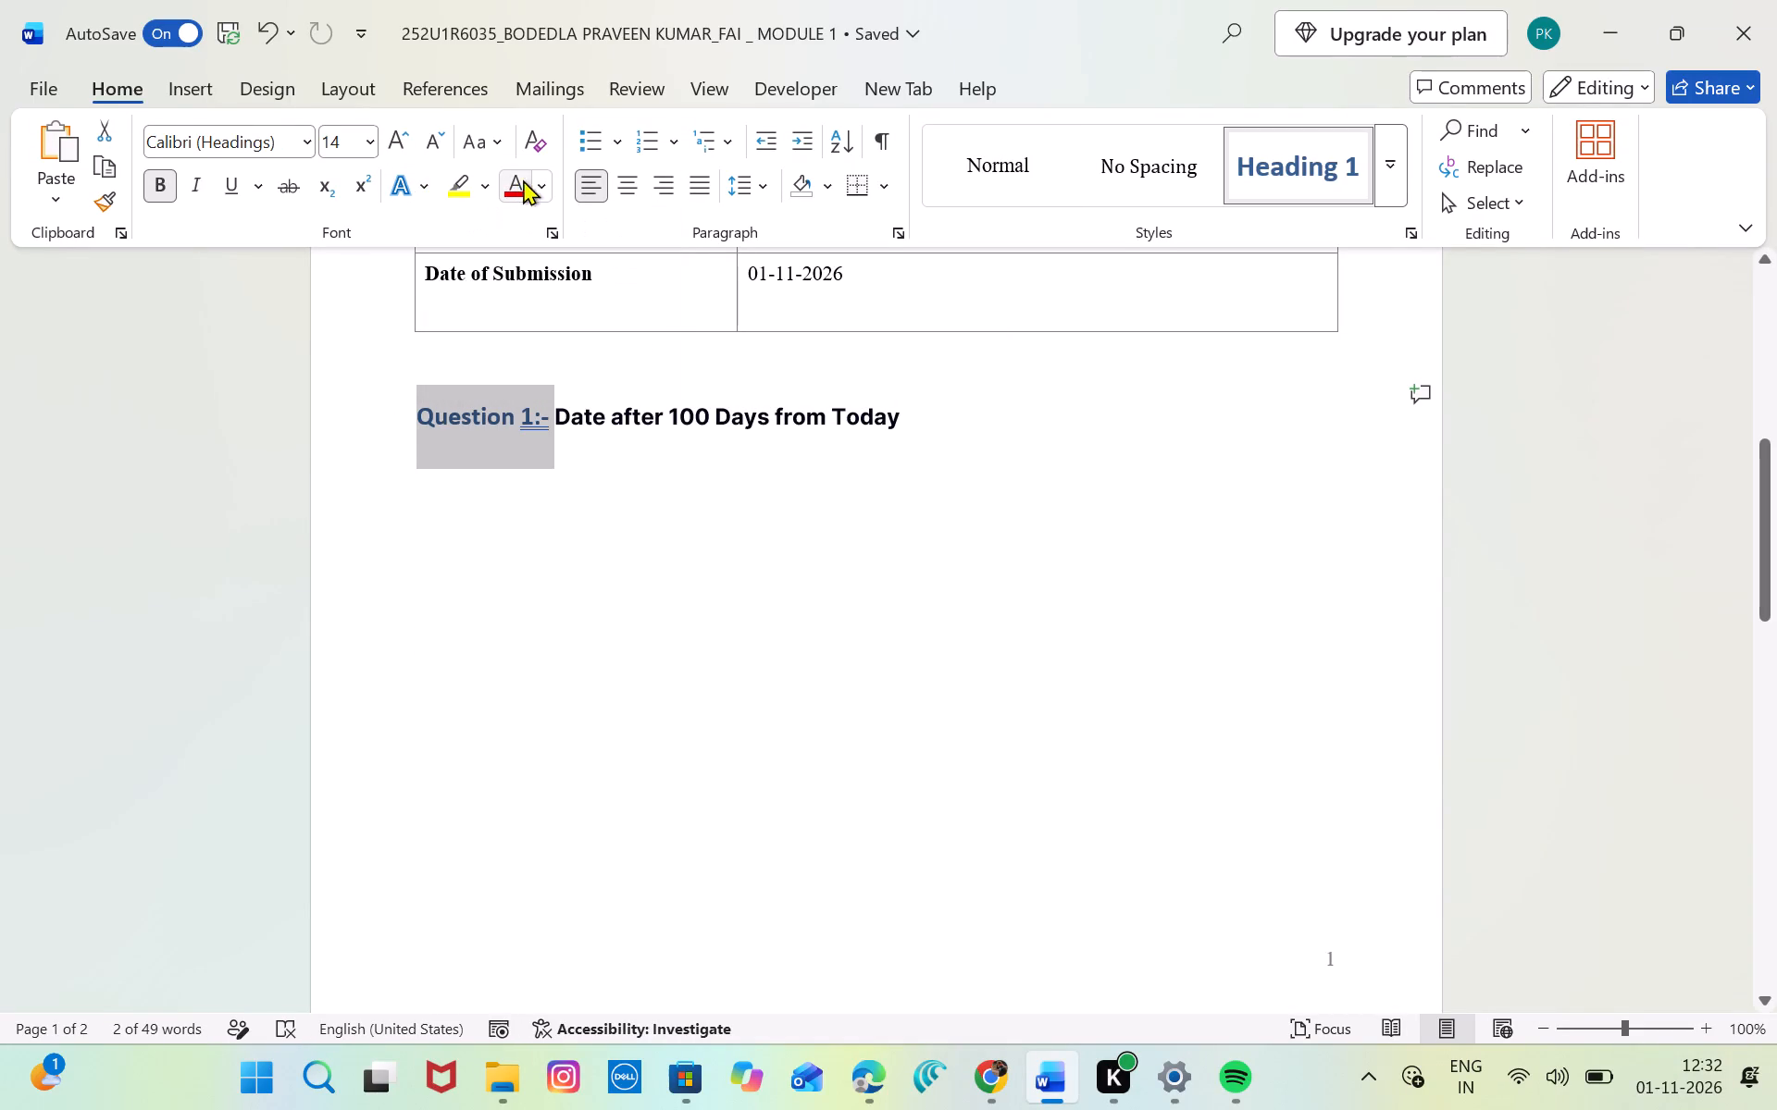
pyautogui.click(537, 184)
pyautogui.click(528, 278)
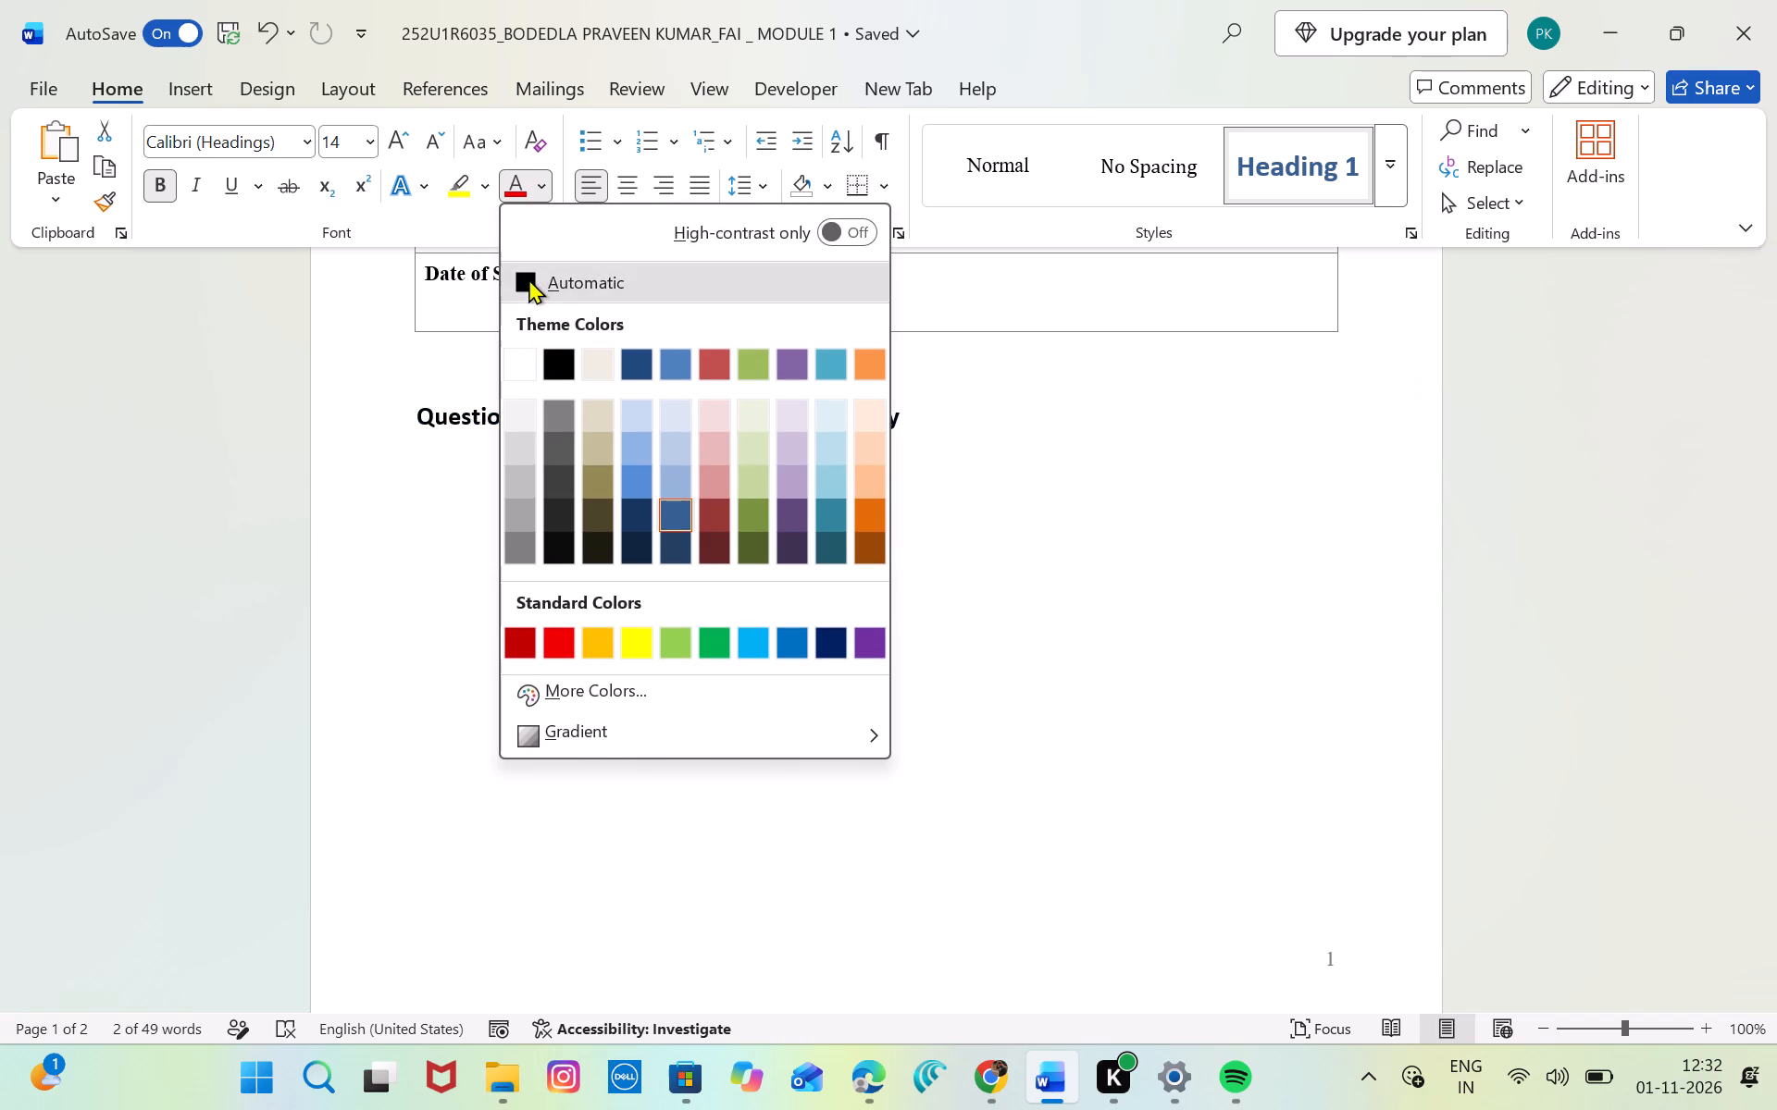
# Set the font size of the whole line "Question 1:- Date after 100 Days from Today" to 14.
pyautogui.moveTo(924, 423); pyautogui.dragTo(399, 400)
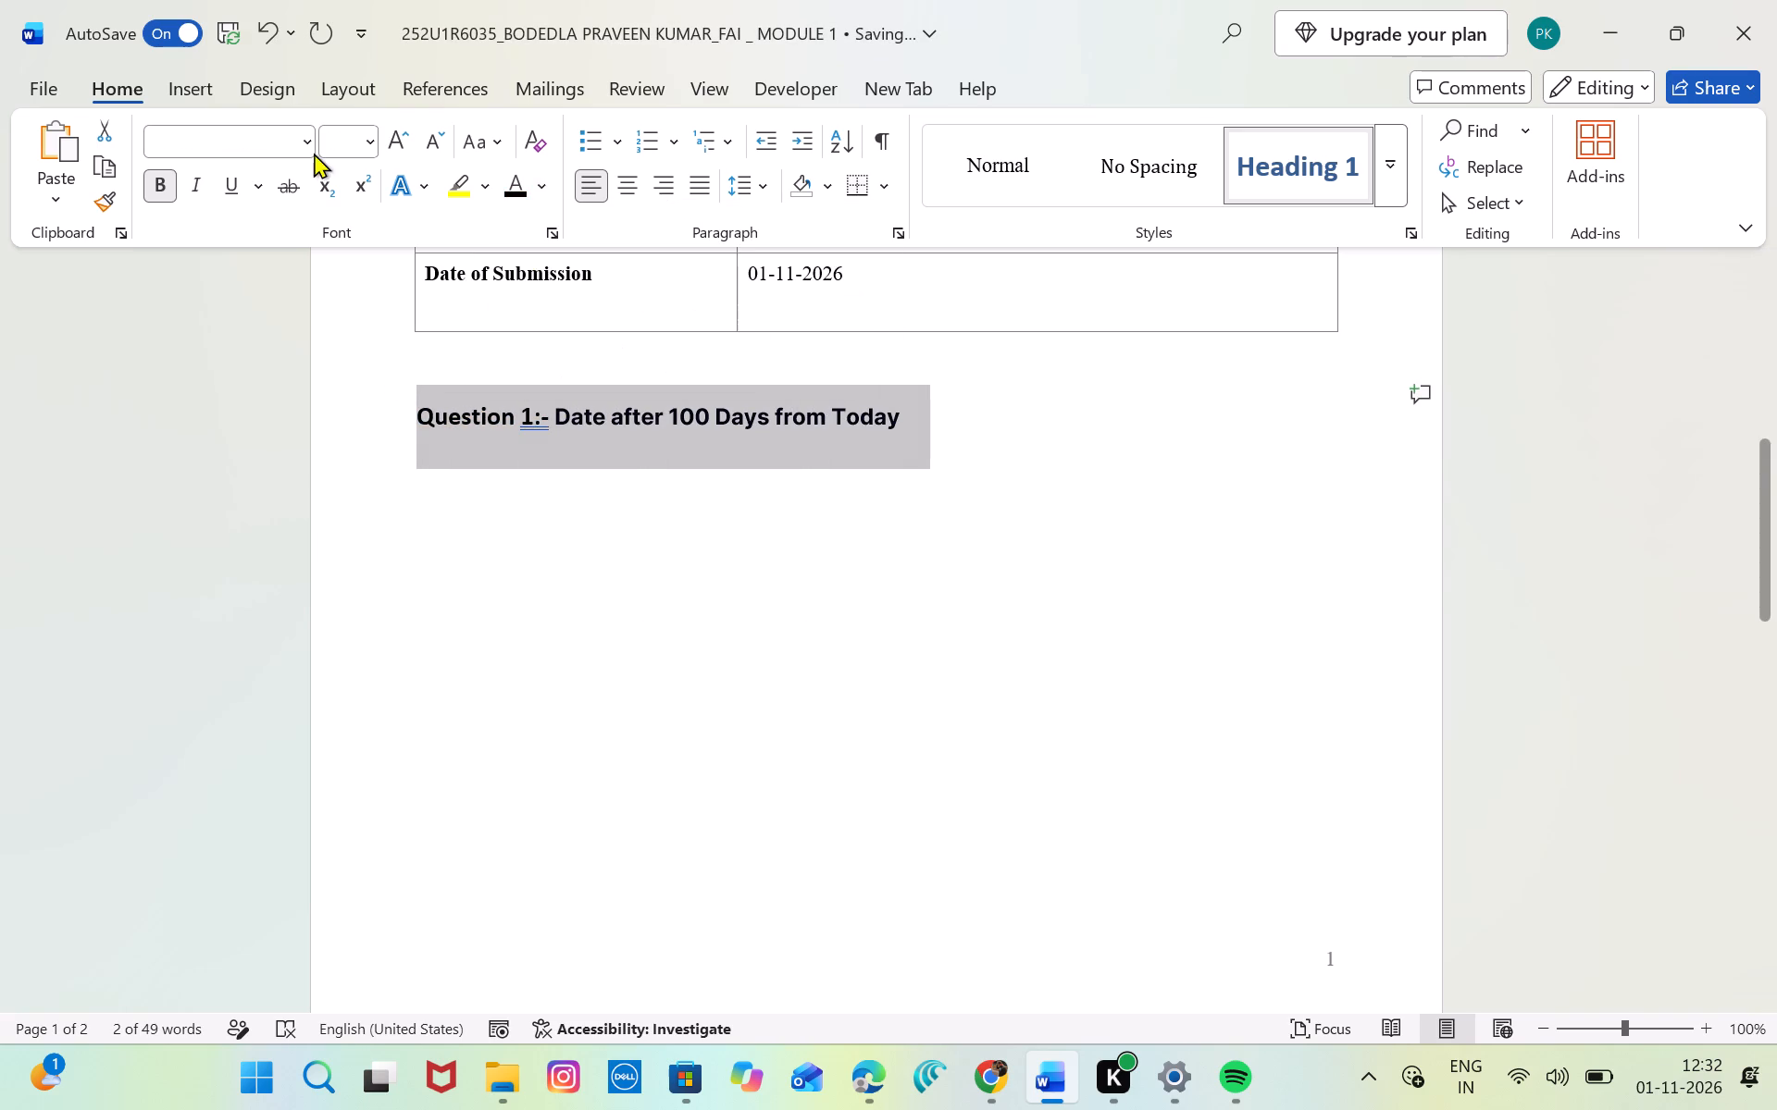
pyautogui.click(366, 143)
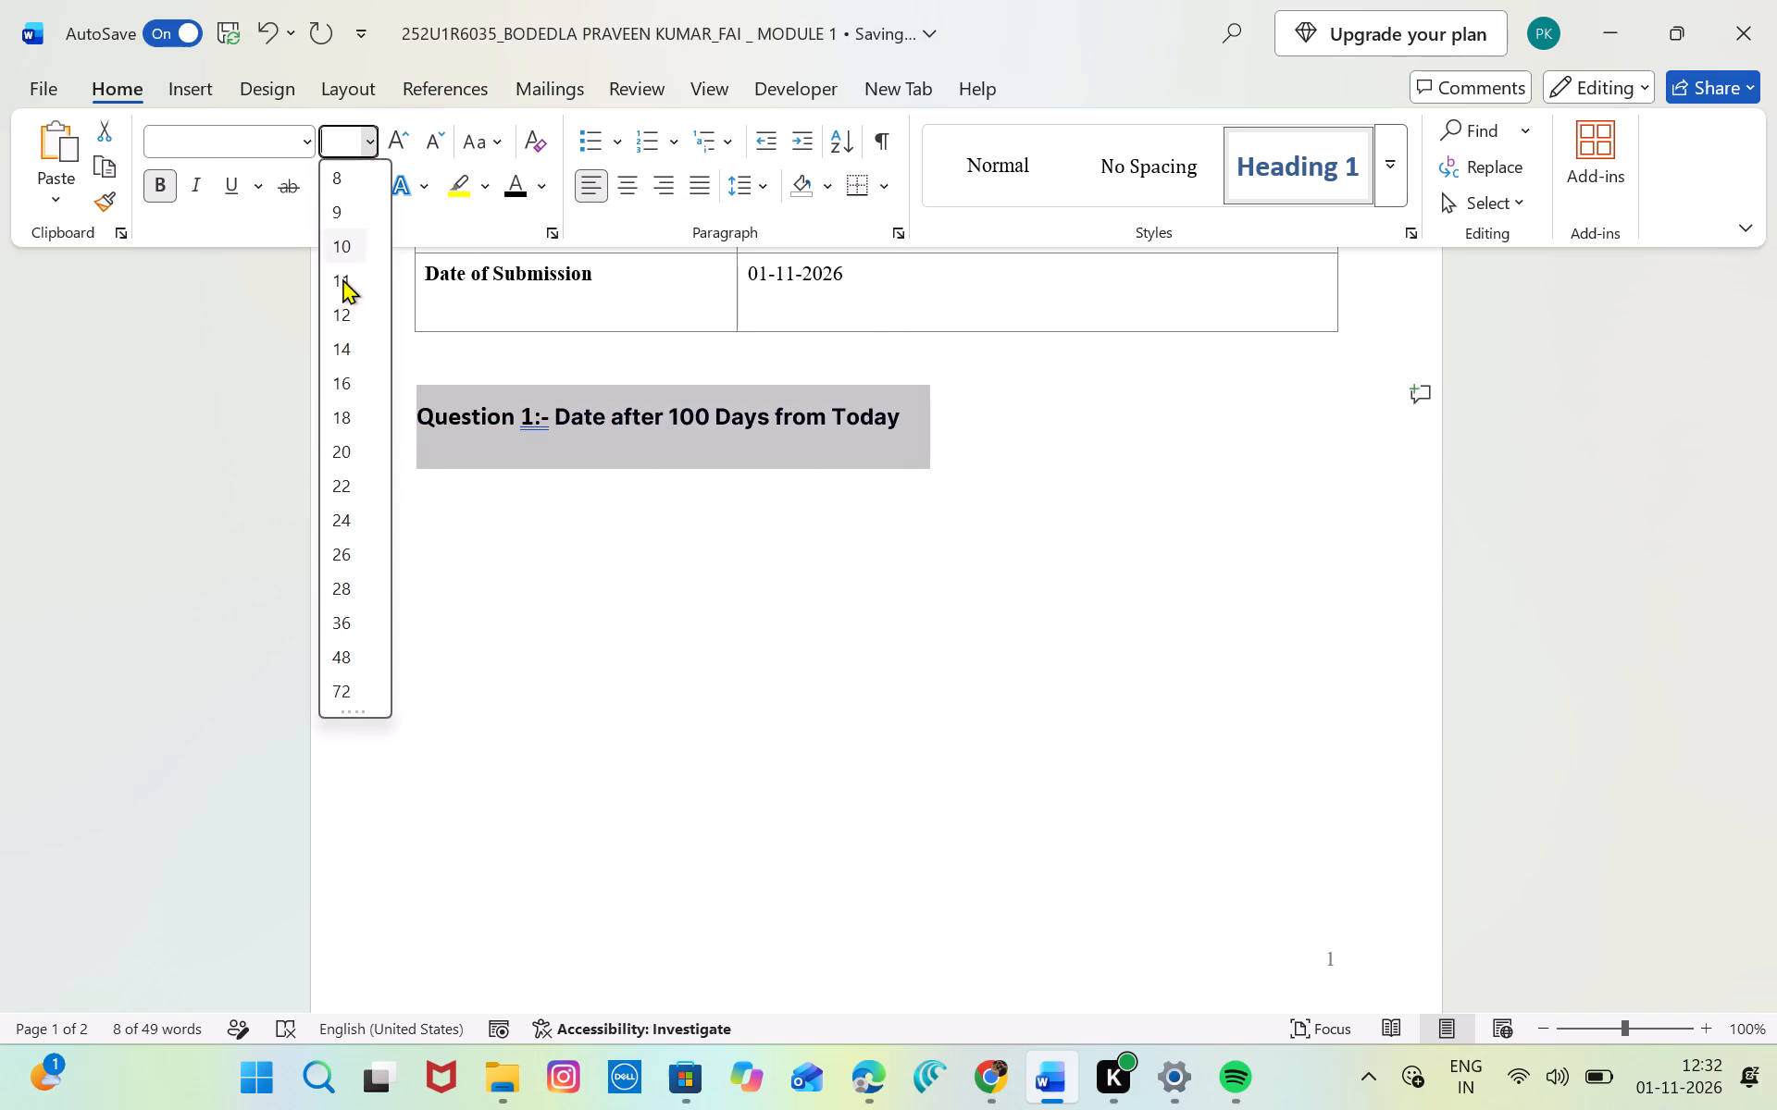
pyautogui.click(342, 335)
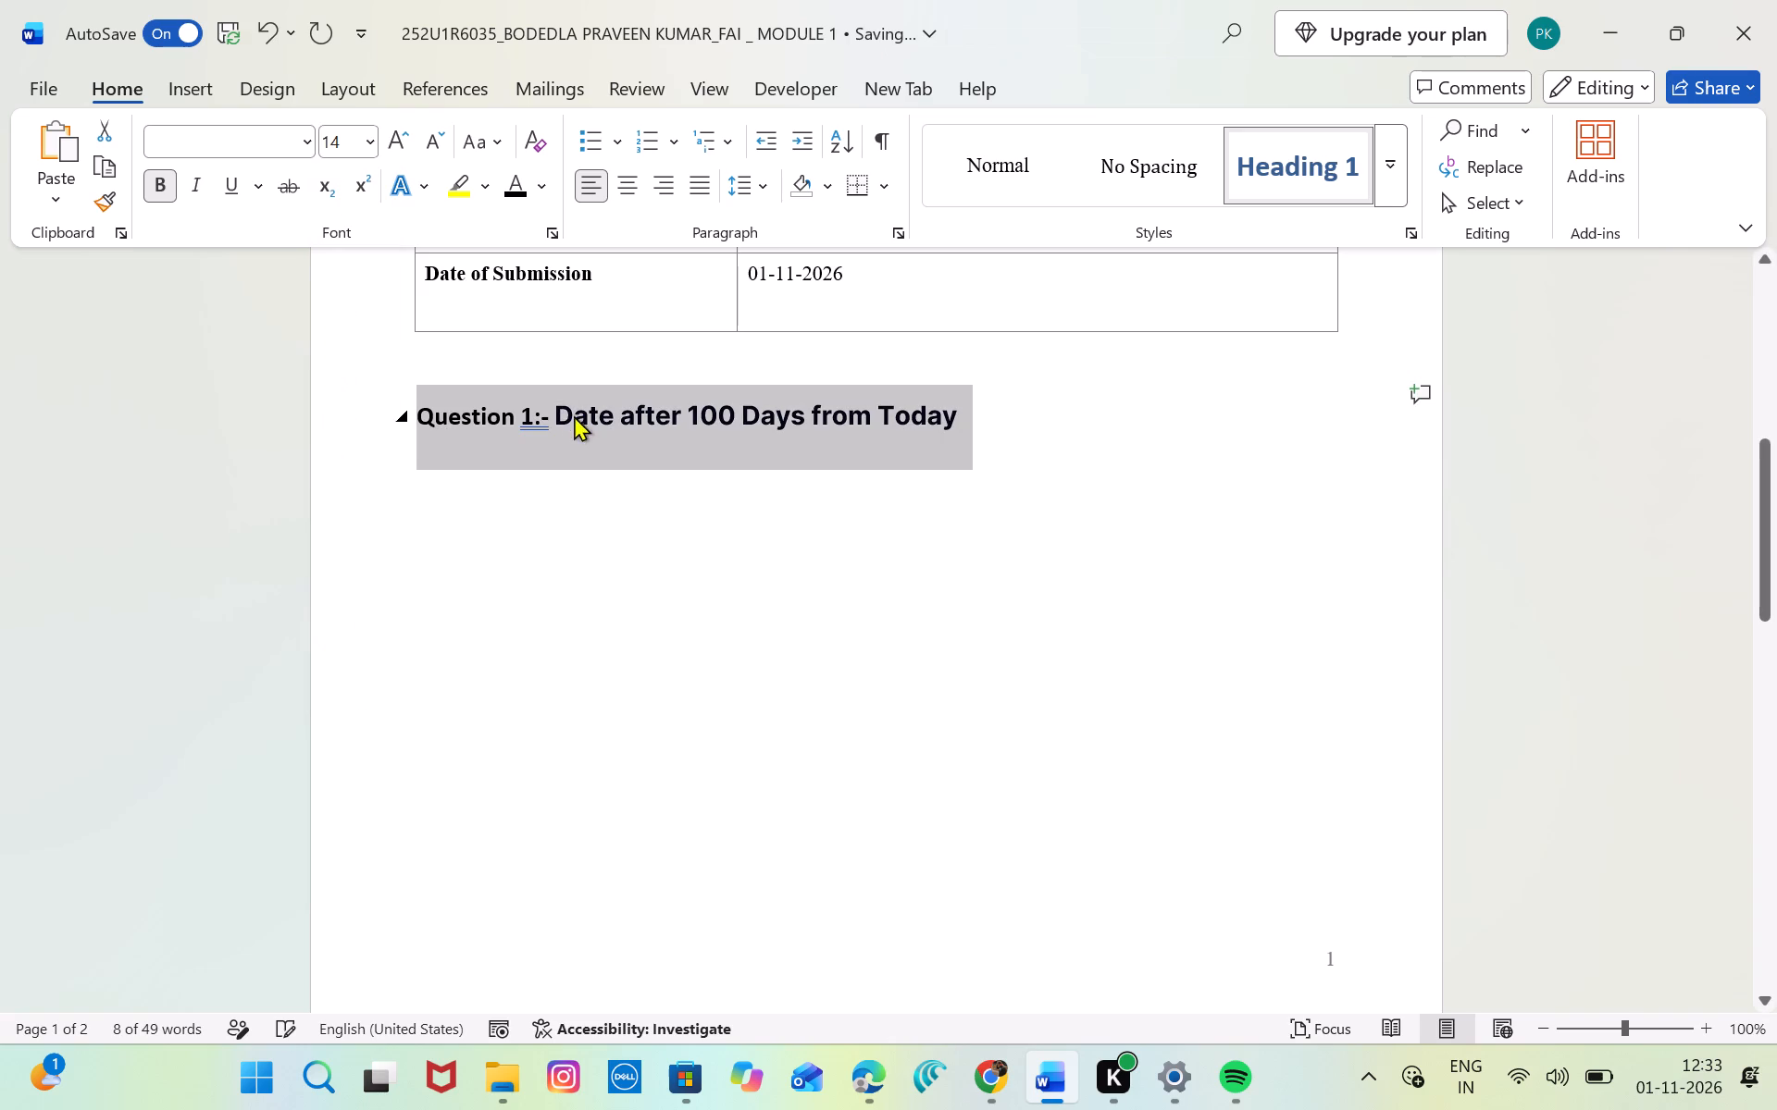
# Underline only the "Question 1:-" label in front of the title.
pyautogui.click(550, 405)
pyautogui.moveTo(550, 405); pyautogui.dragTo(453, 409)
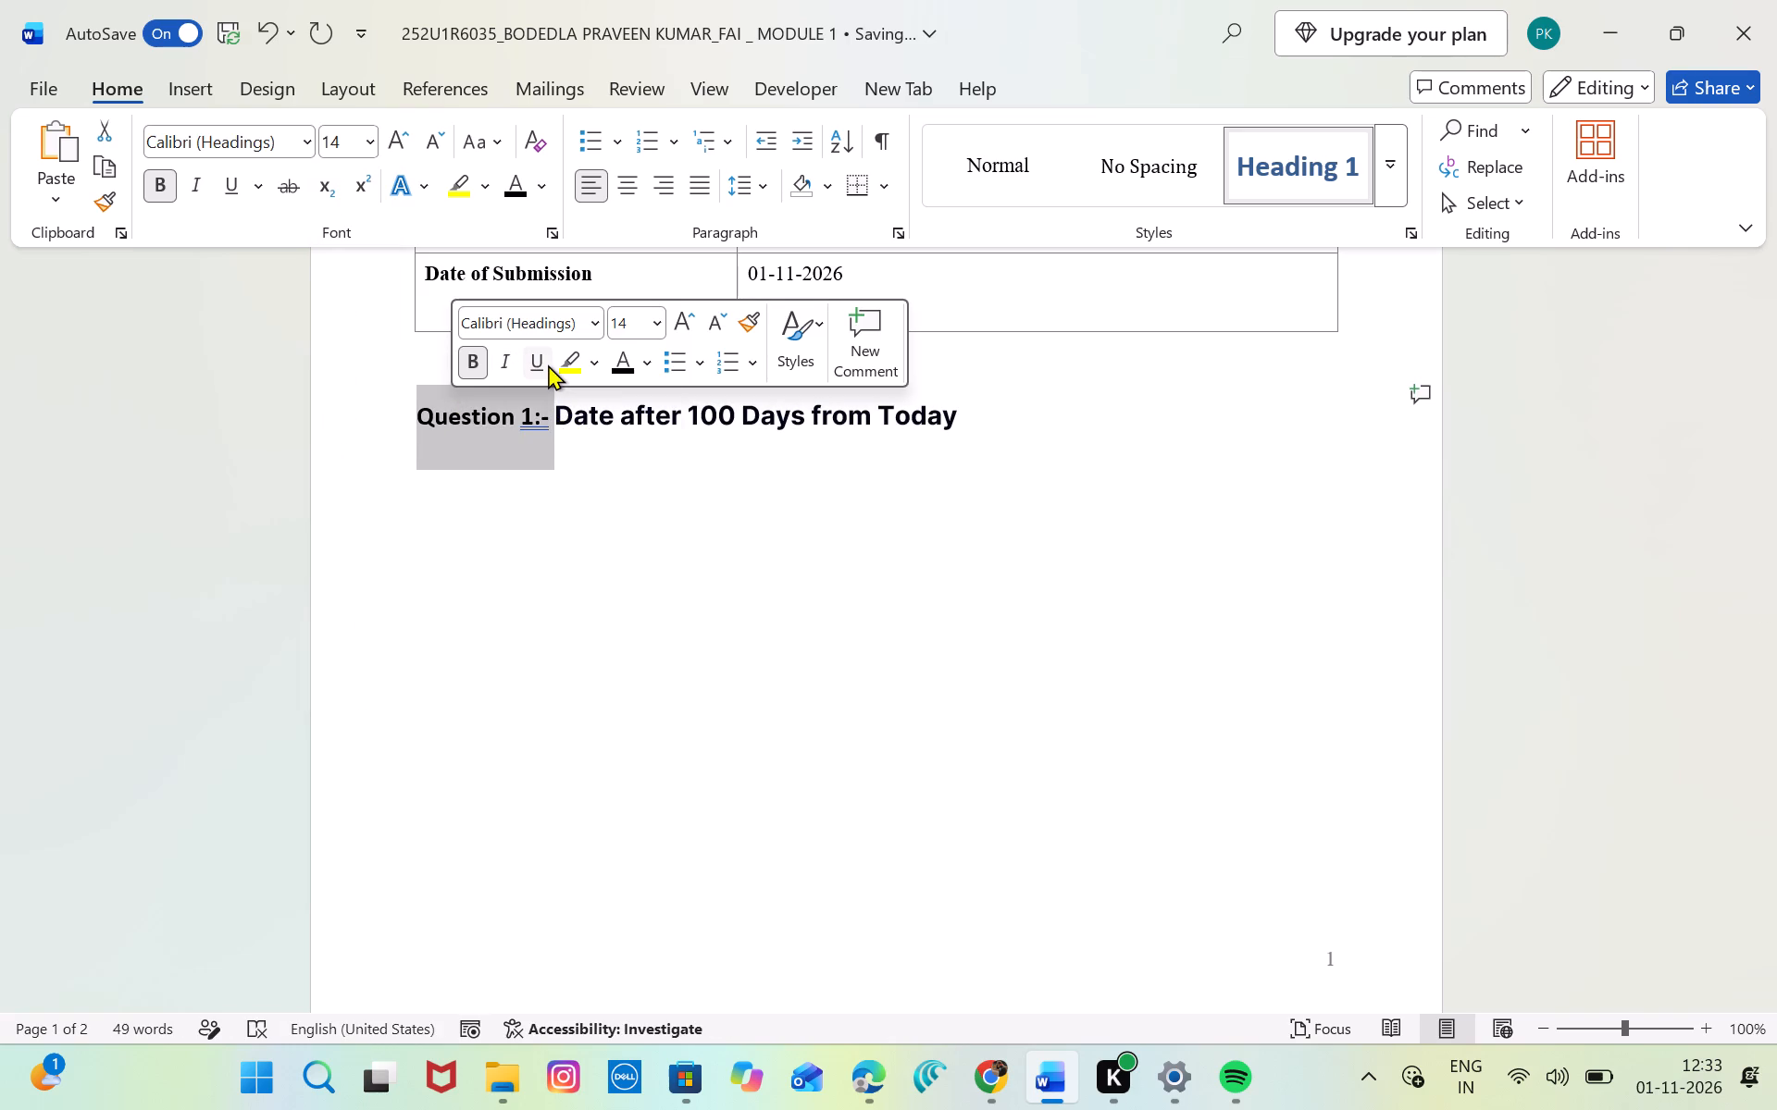
pyautogui.click(548, 364)
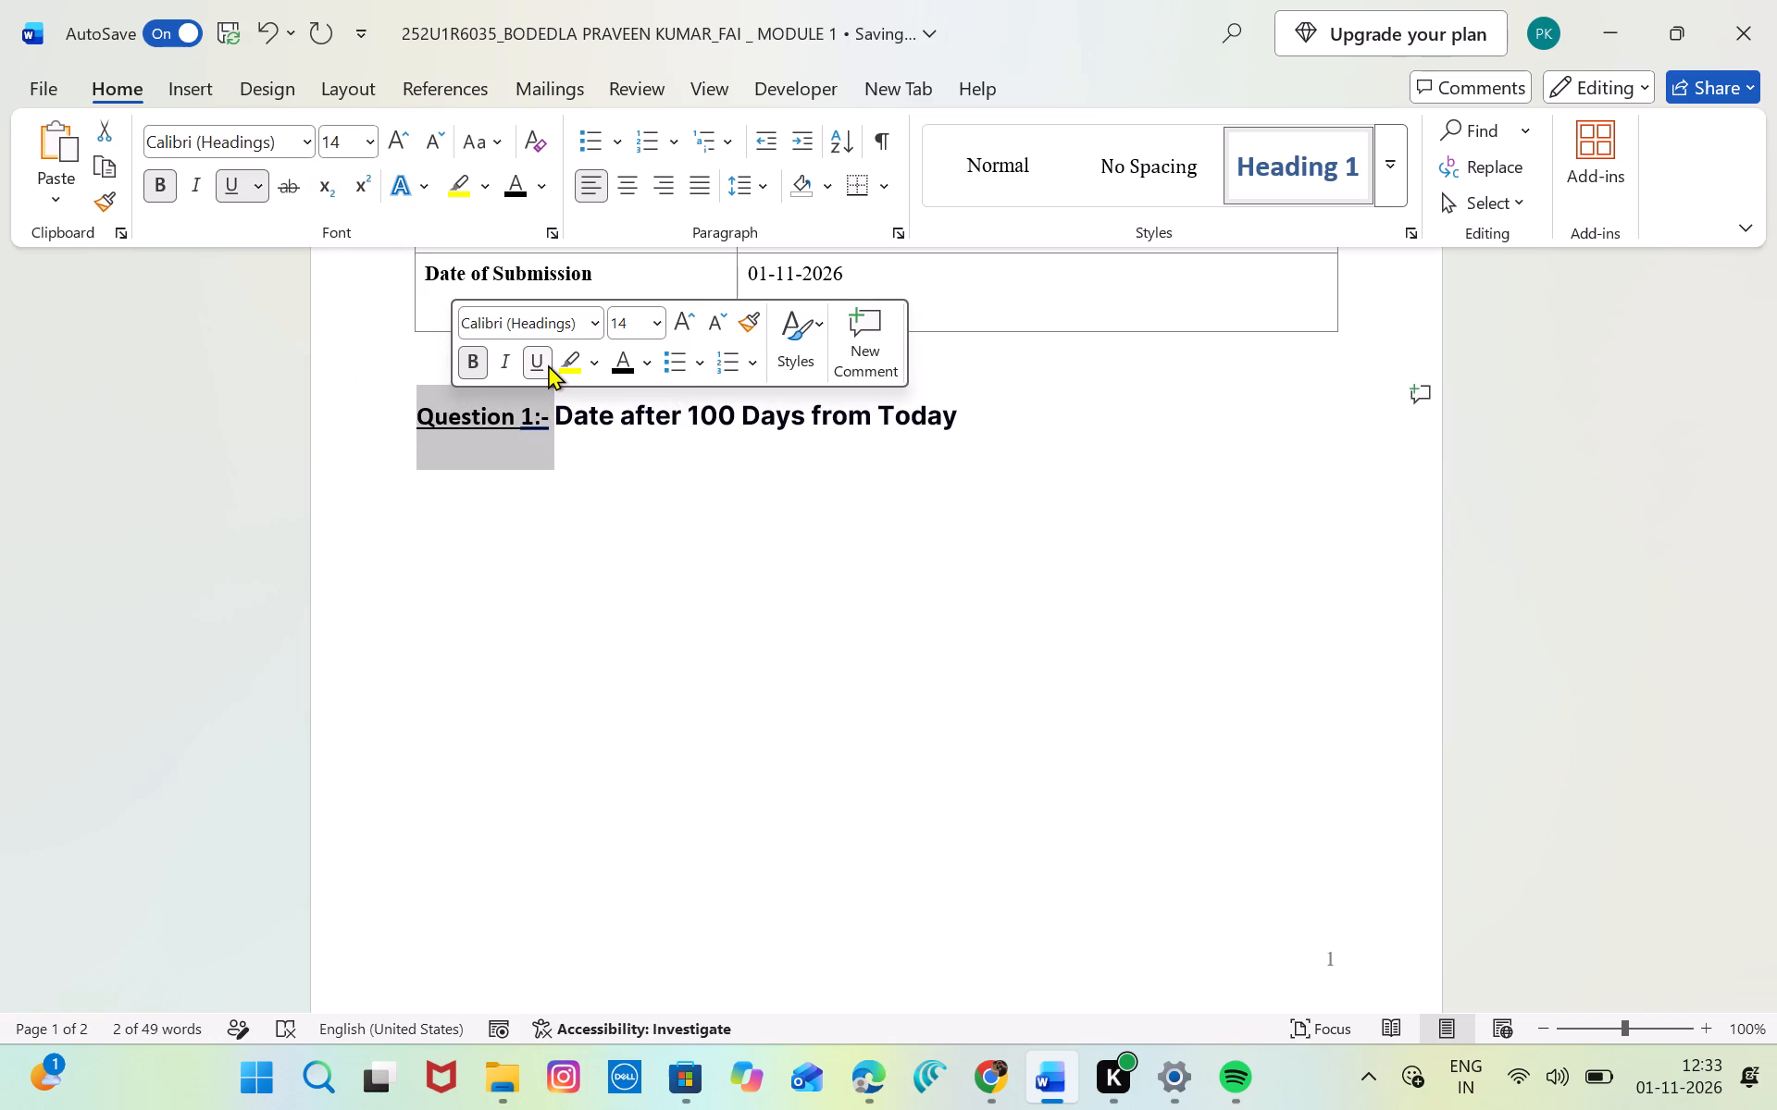
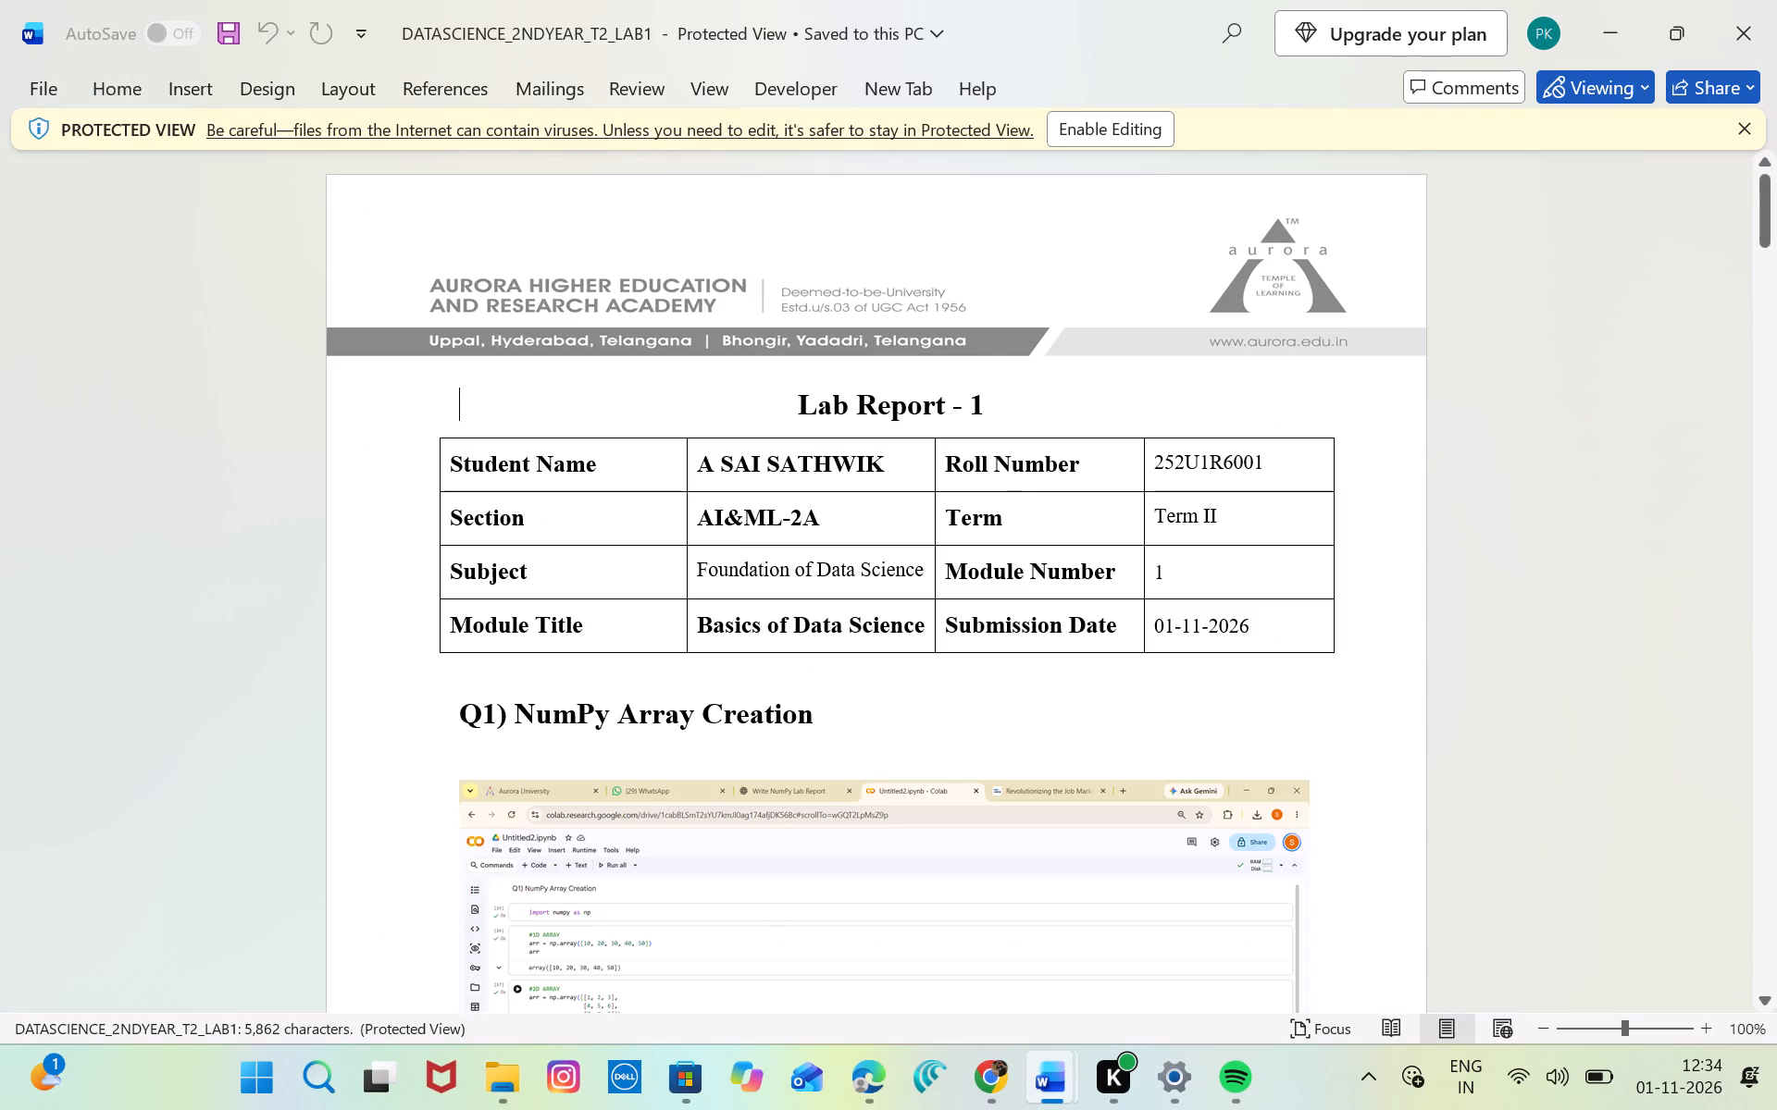
# Examine the Q1 NumPy Array Creation section of the DATASCIENCE_2NDYEAR_T2_LAB1 report, including its code screenshot and explanation layout.
pyautogui.scroll(-1, 754, 943)
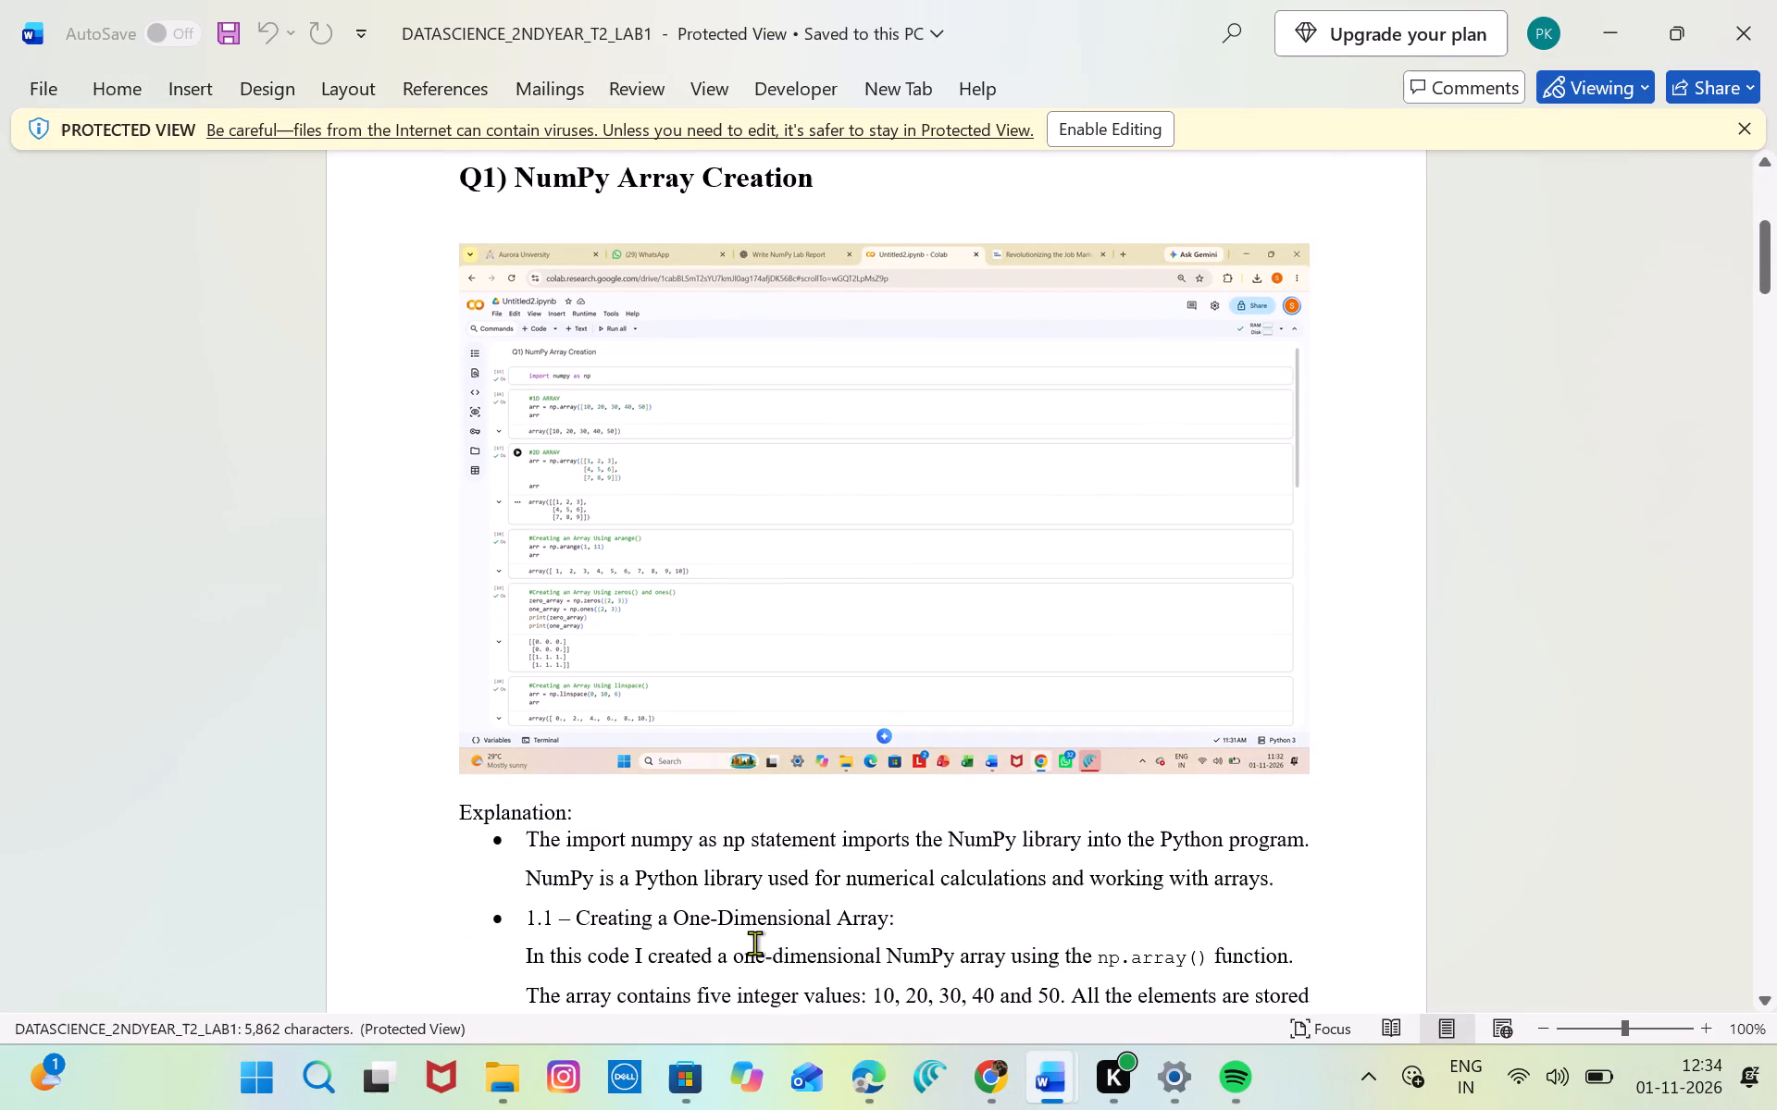
pyautogui.scroll(-2, 754, 943)
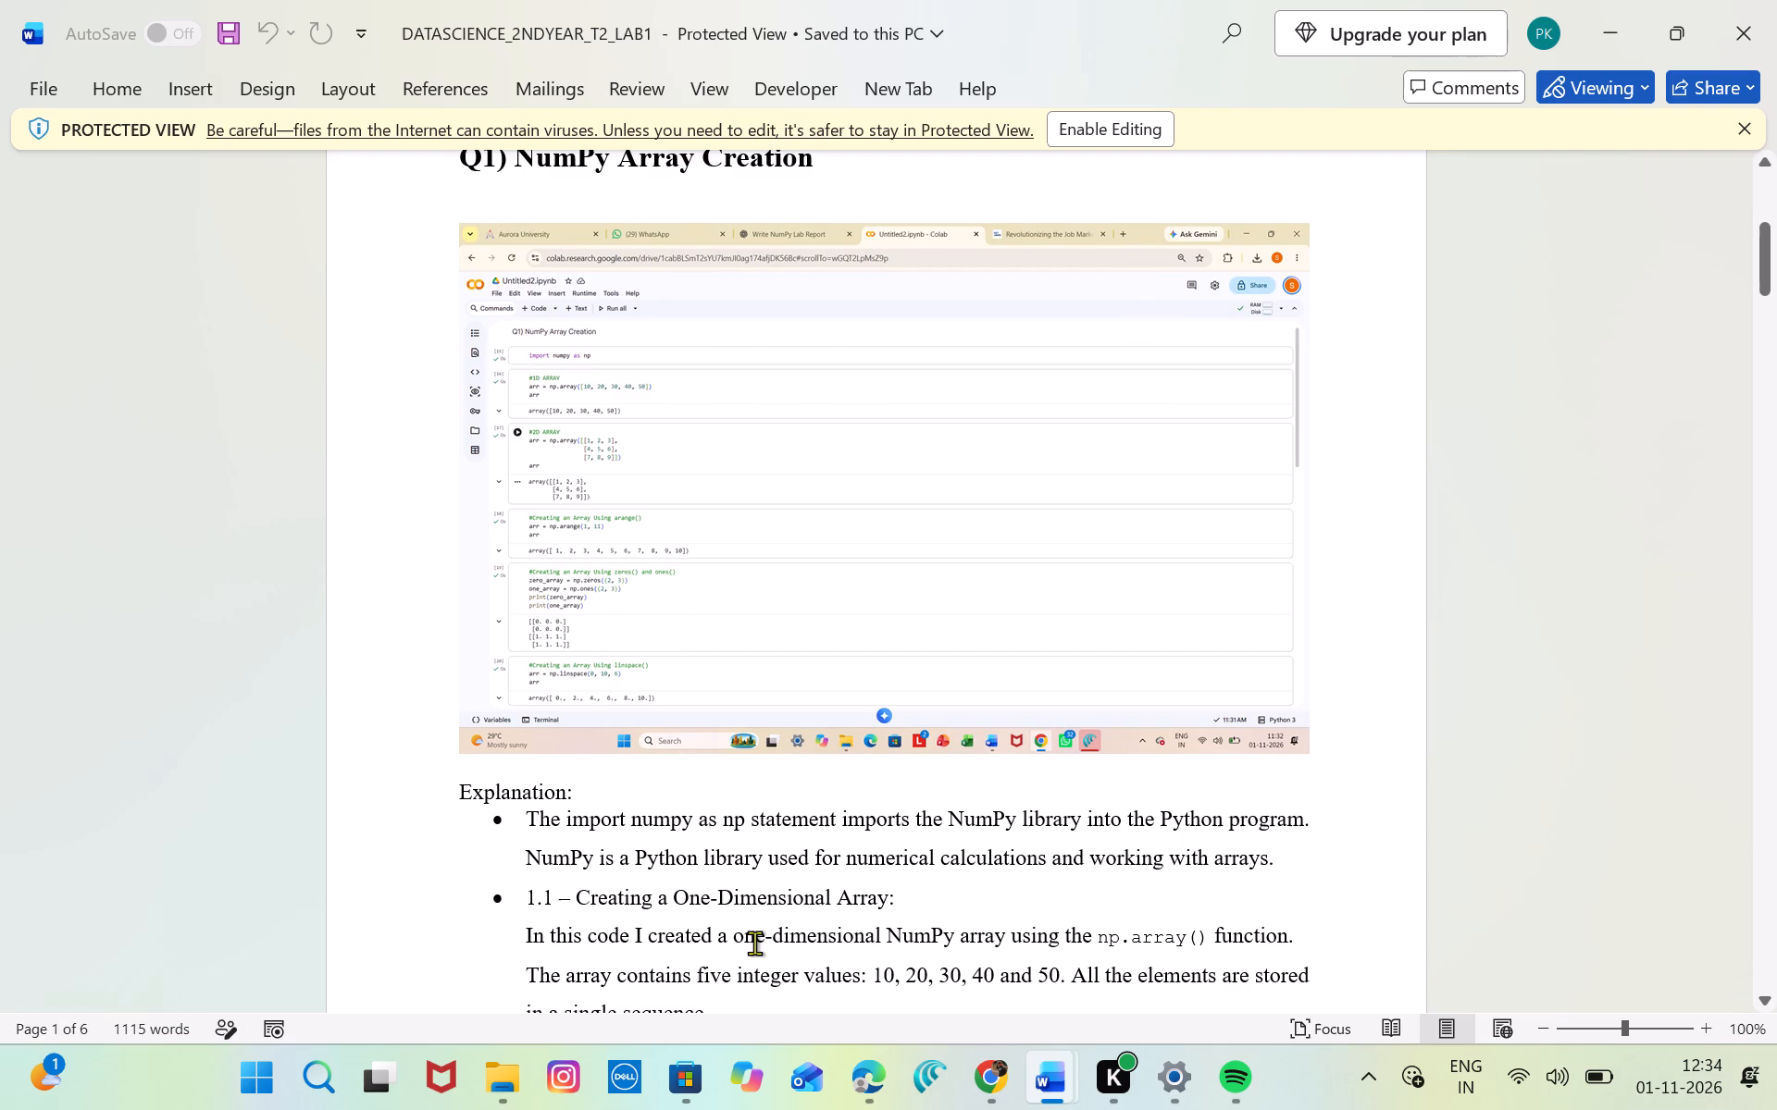
pyautogui.scroll(-3, 754, 943)
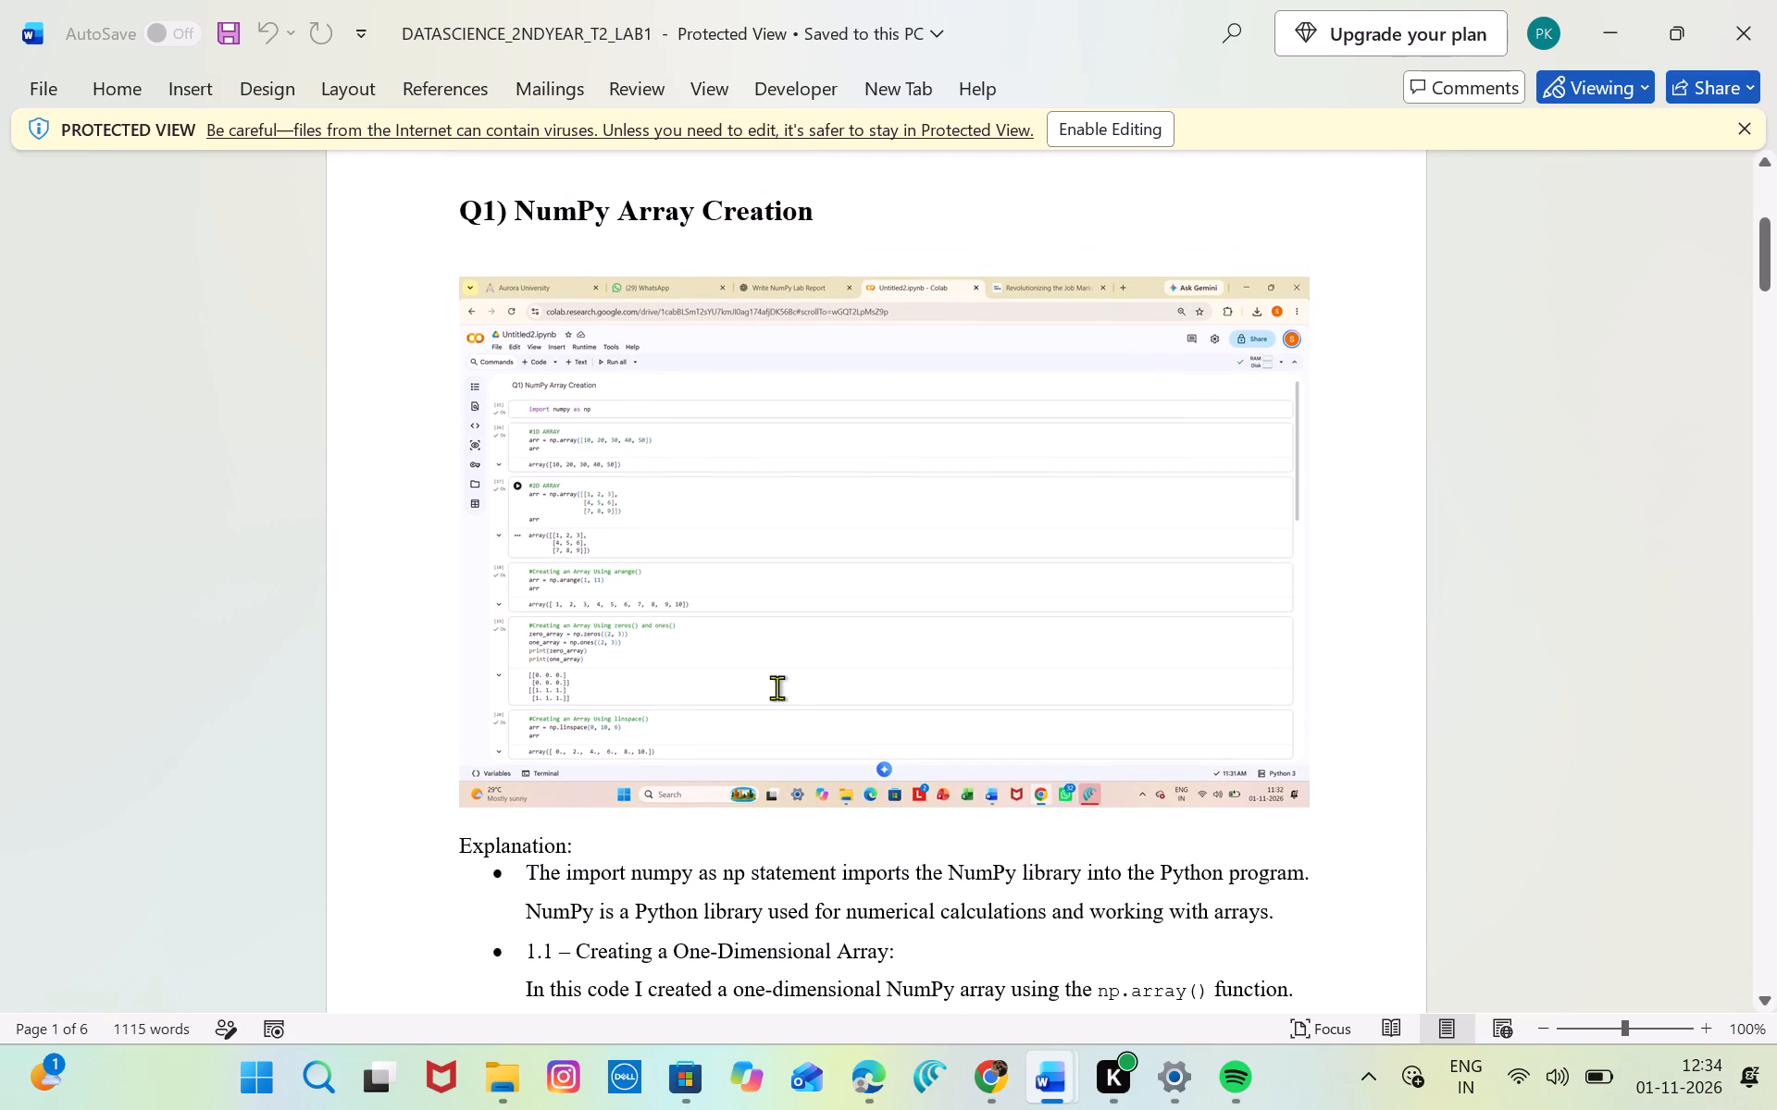
pyautogui.click(752, 568)
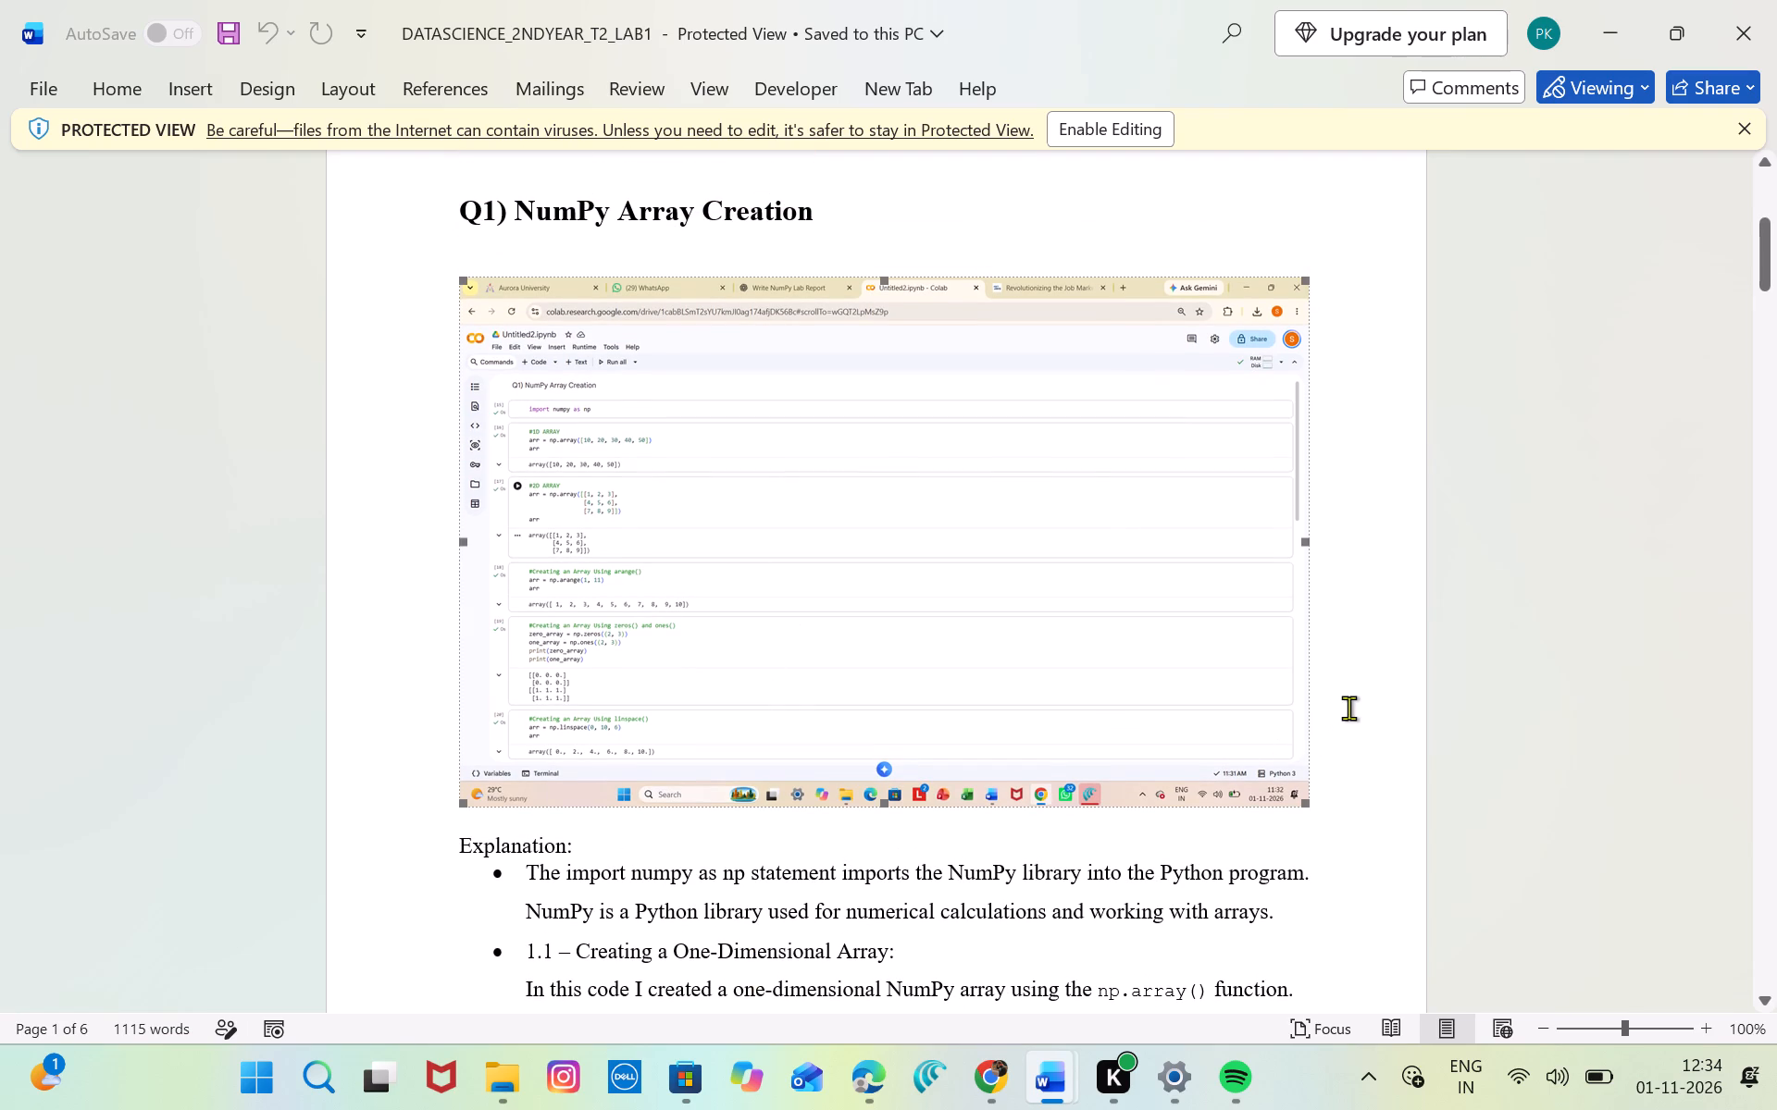
pyautogui.click(1361, 705)
pyautogui.click(1044, 588)
# Examine the rest of the DATASCIENCE_2NDYEAR_T2_LAB1 report, from the Q1 explanation through the NumPy Slicing section to the drive link.
pyautogui.moveTo(1307, 805); pyautogui.dragTo(1337, 810)
pyautogui.click(1337, 810)
pyautogui.scroll(-1, 1337, 810)
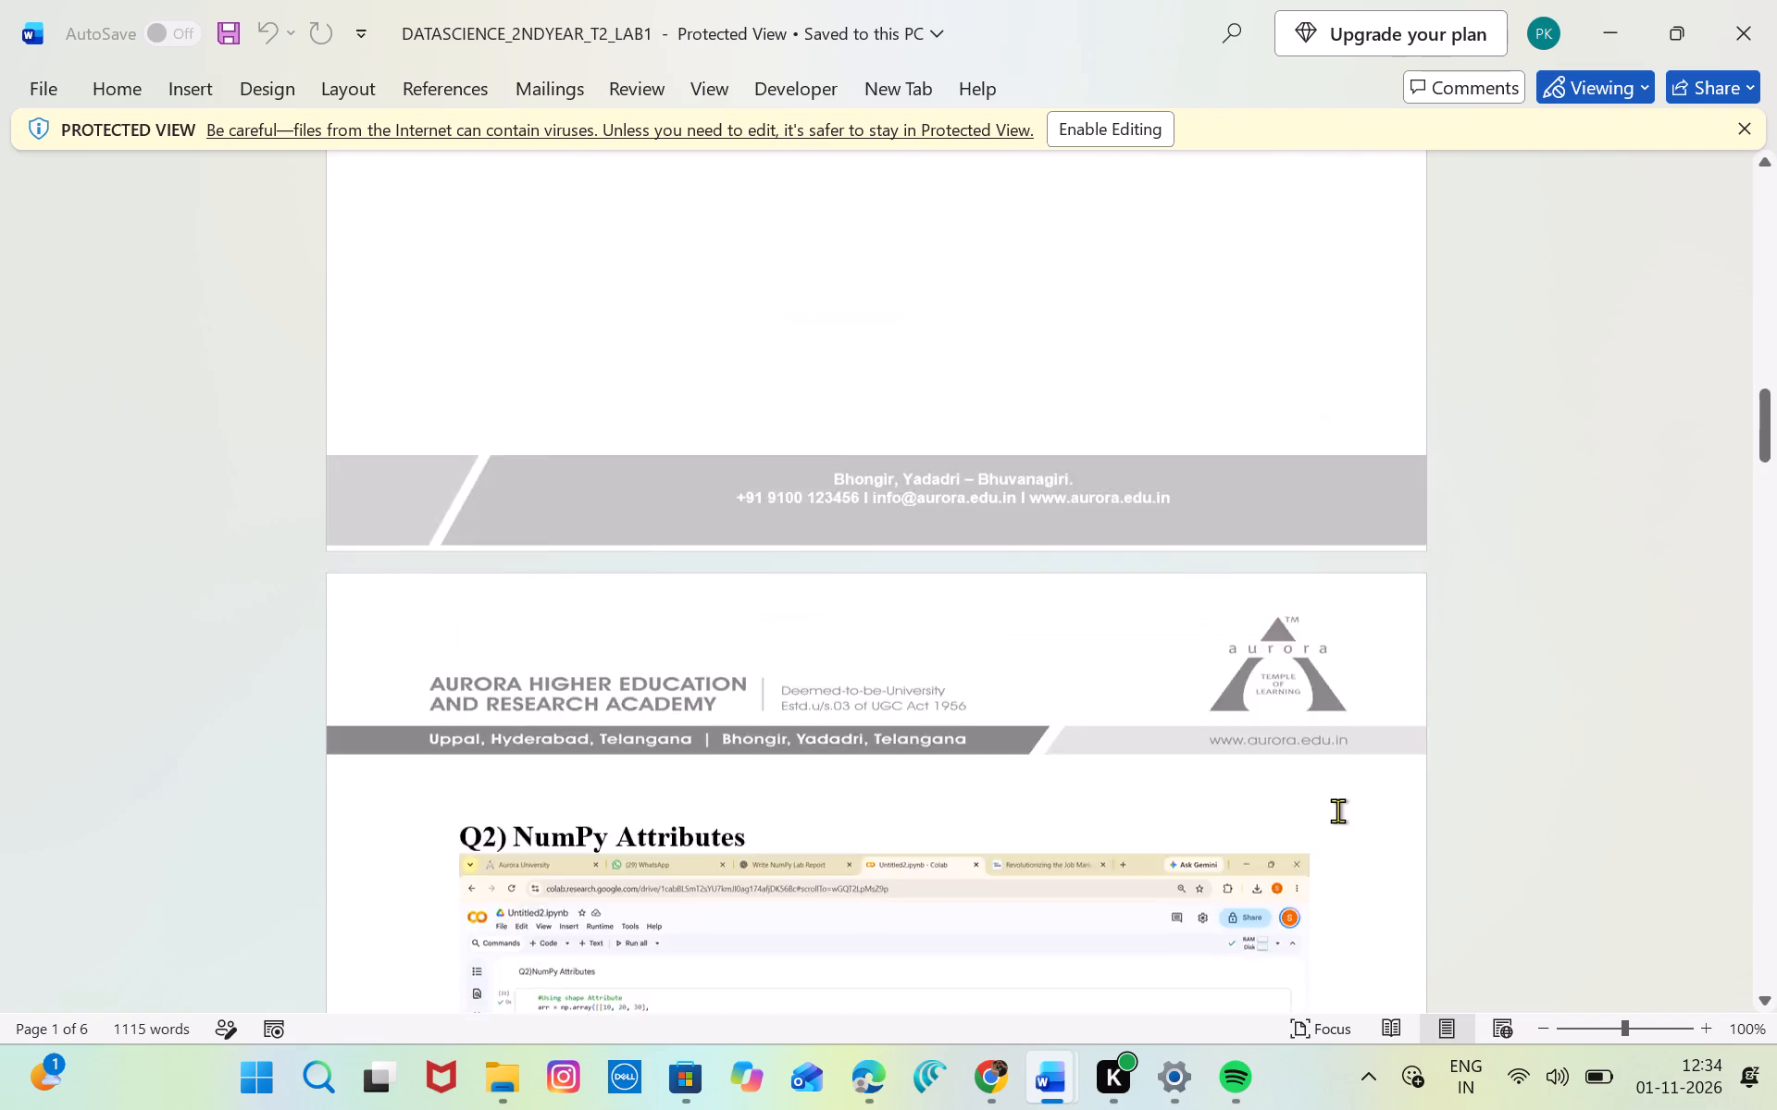
pyautogui.scroll(-1, 1337, 810)
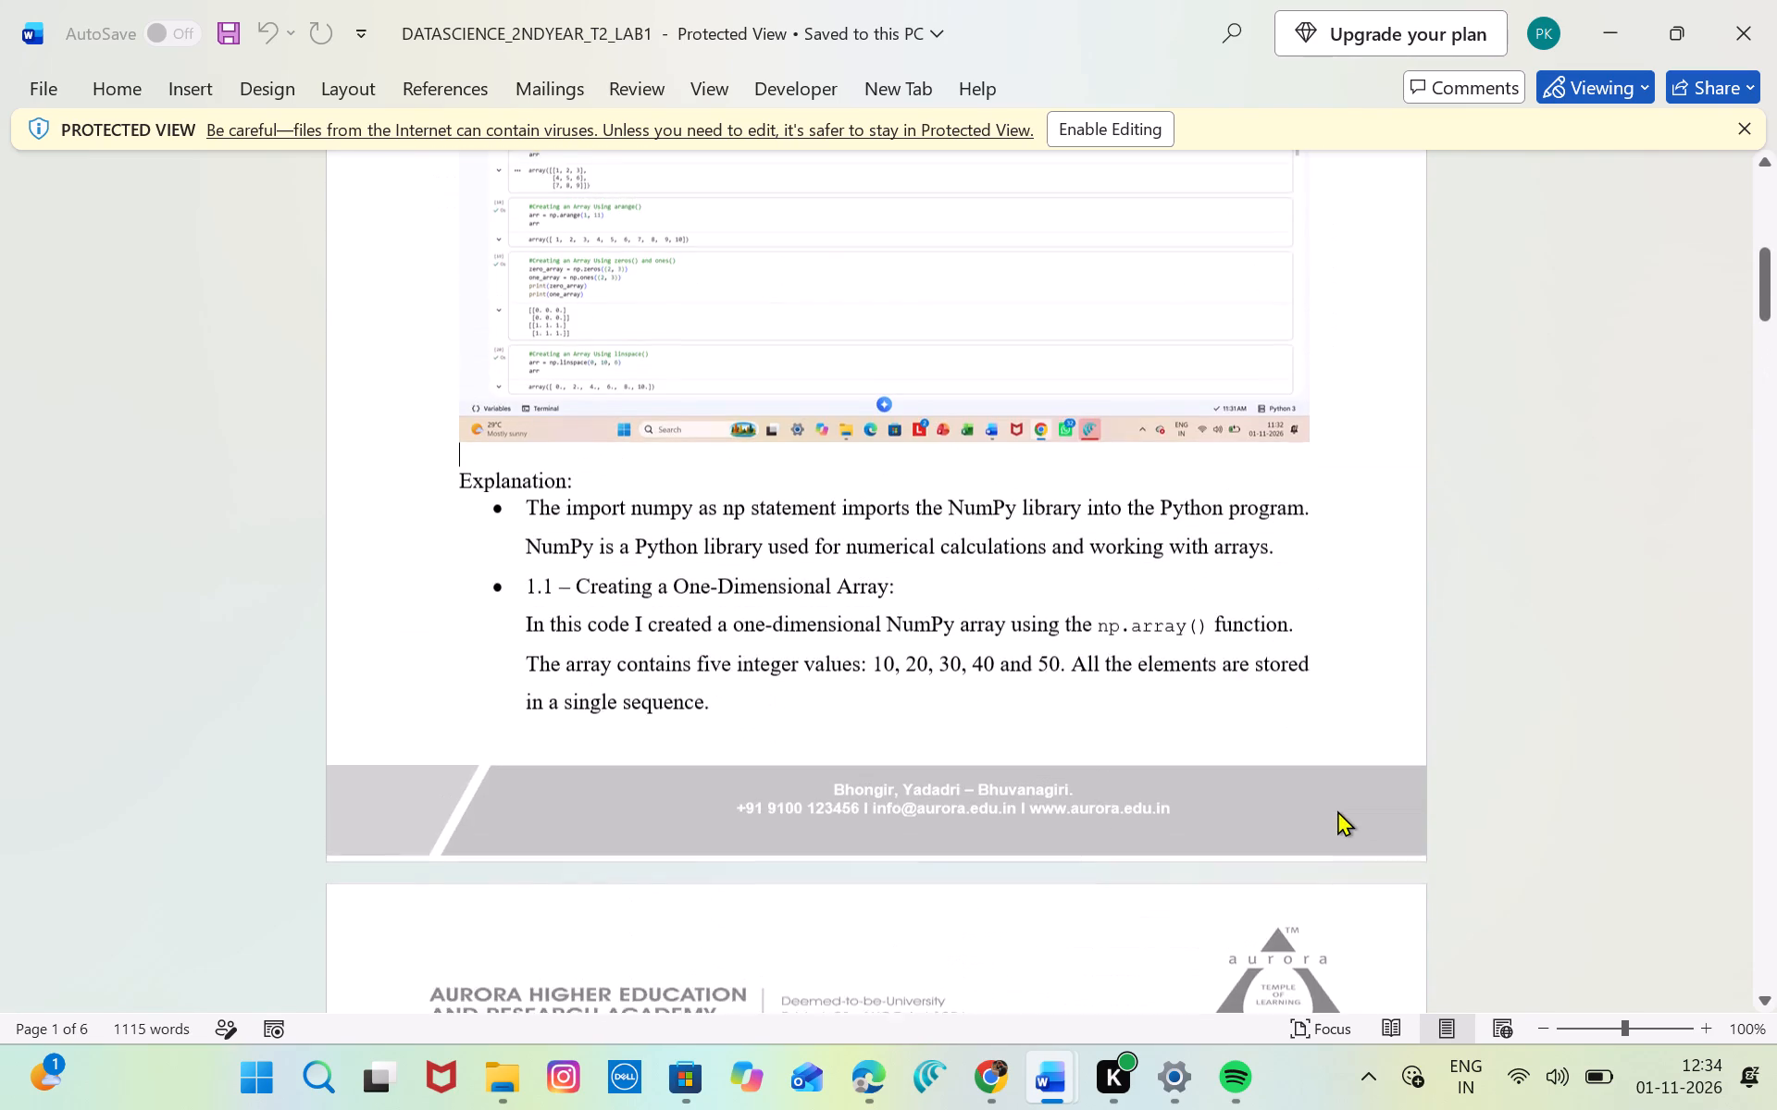
pyautogui.scroll(-1, 1337, 810)
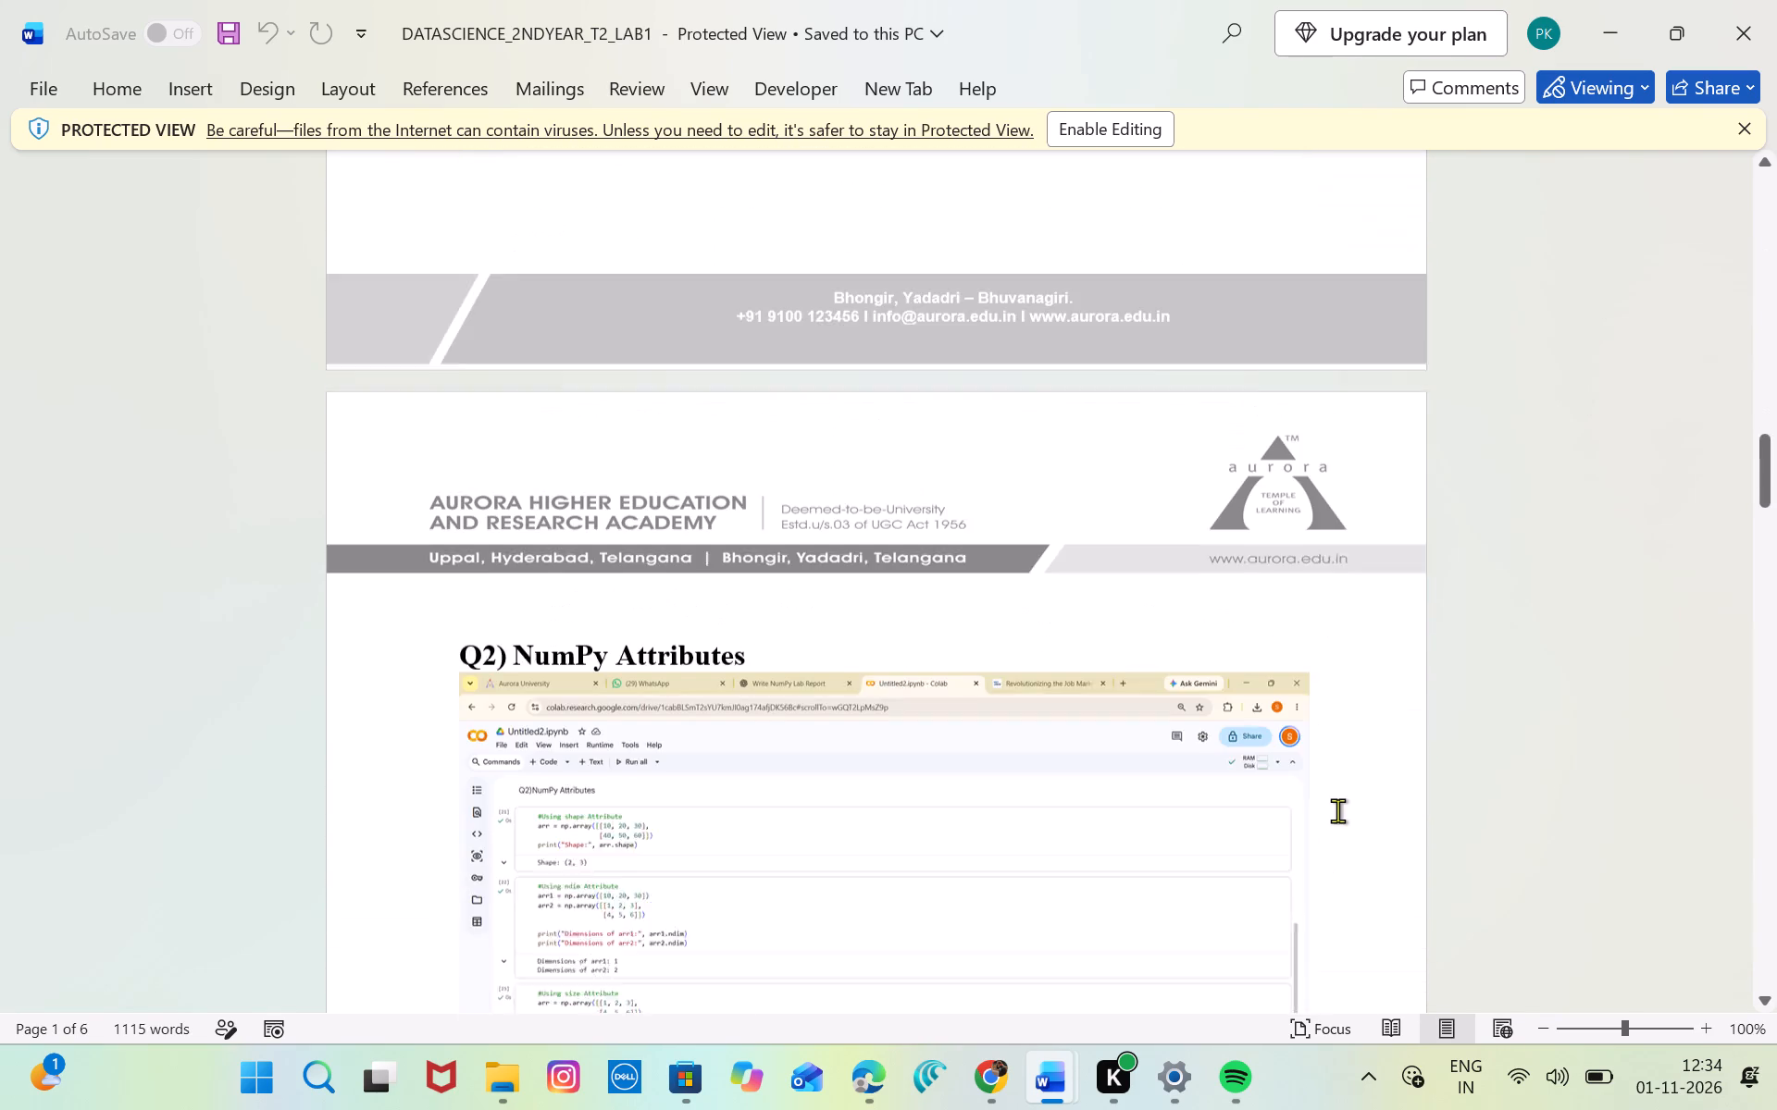
pyautogui.scroll(-1, 1337, 810)
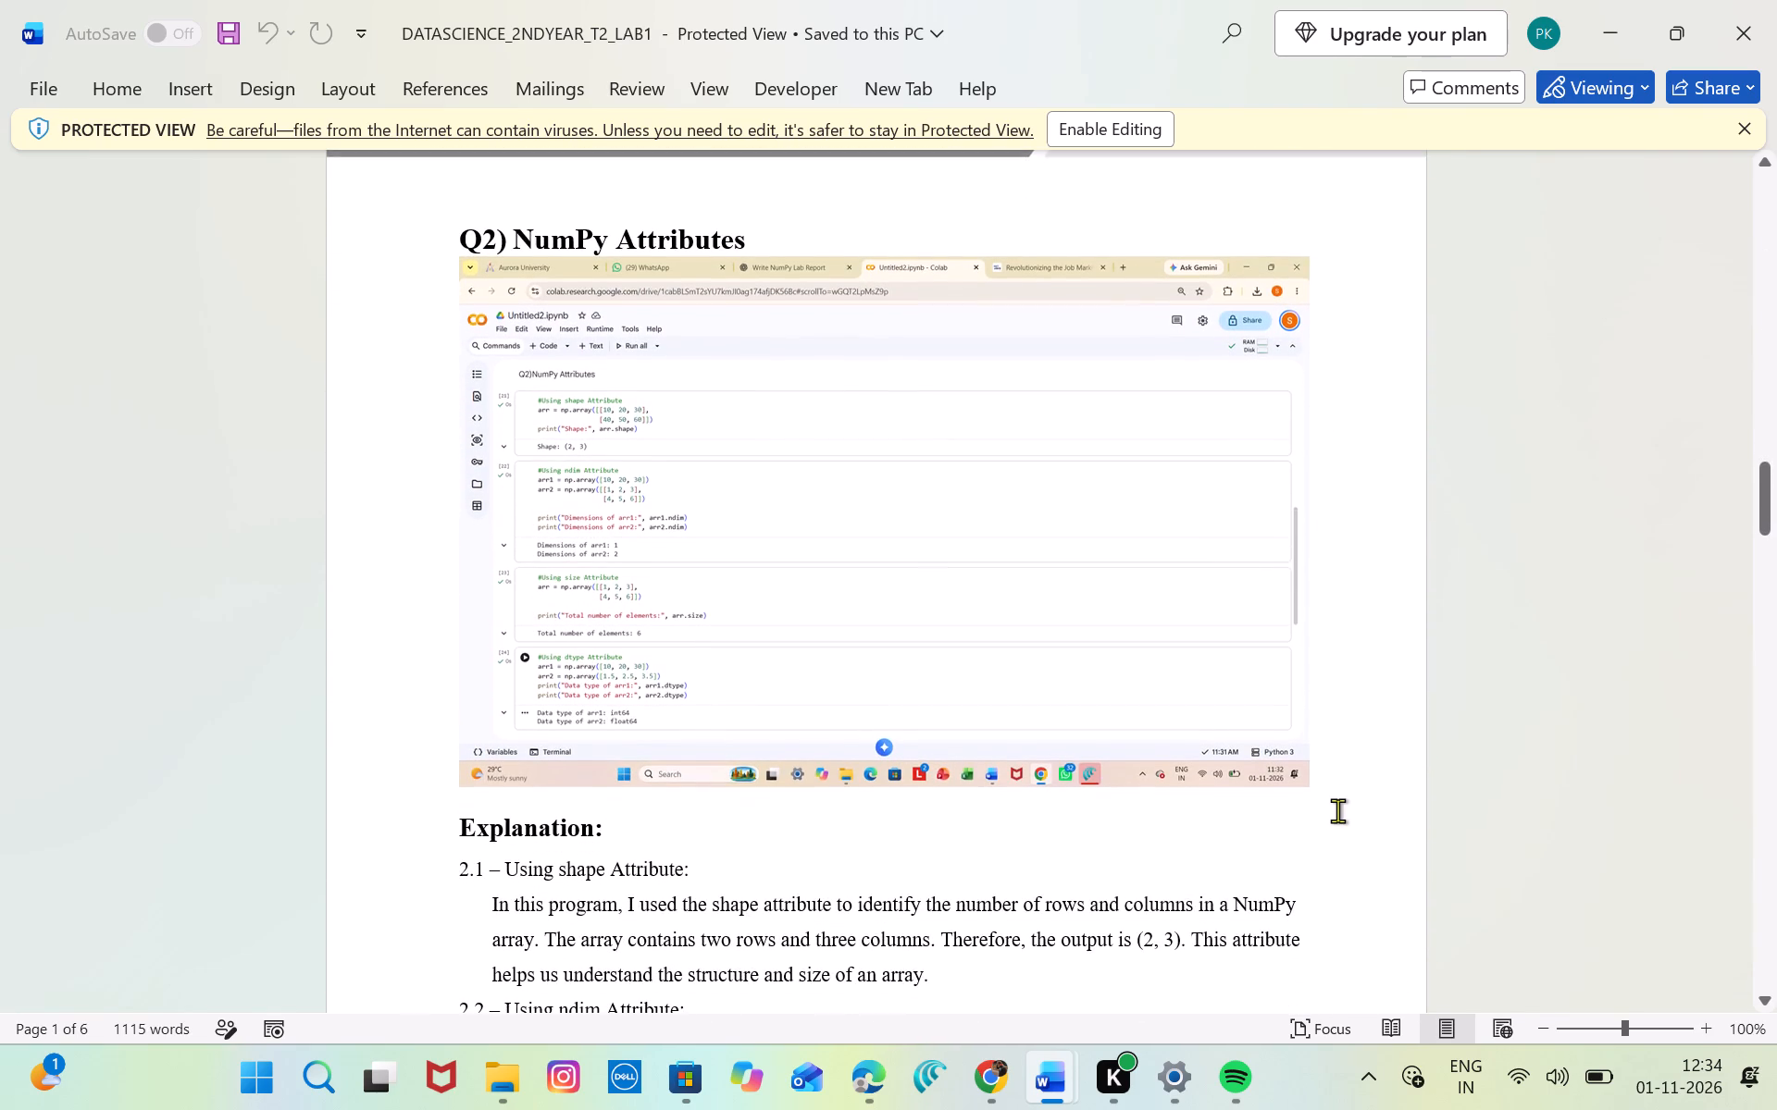
pyautogui.scroll(-2, 1337, 810)
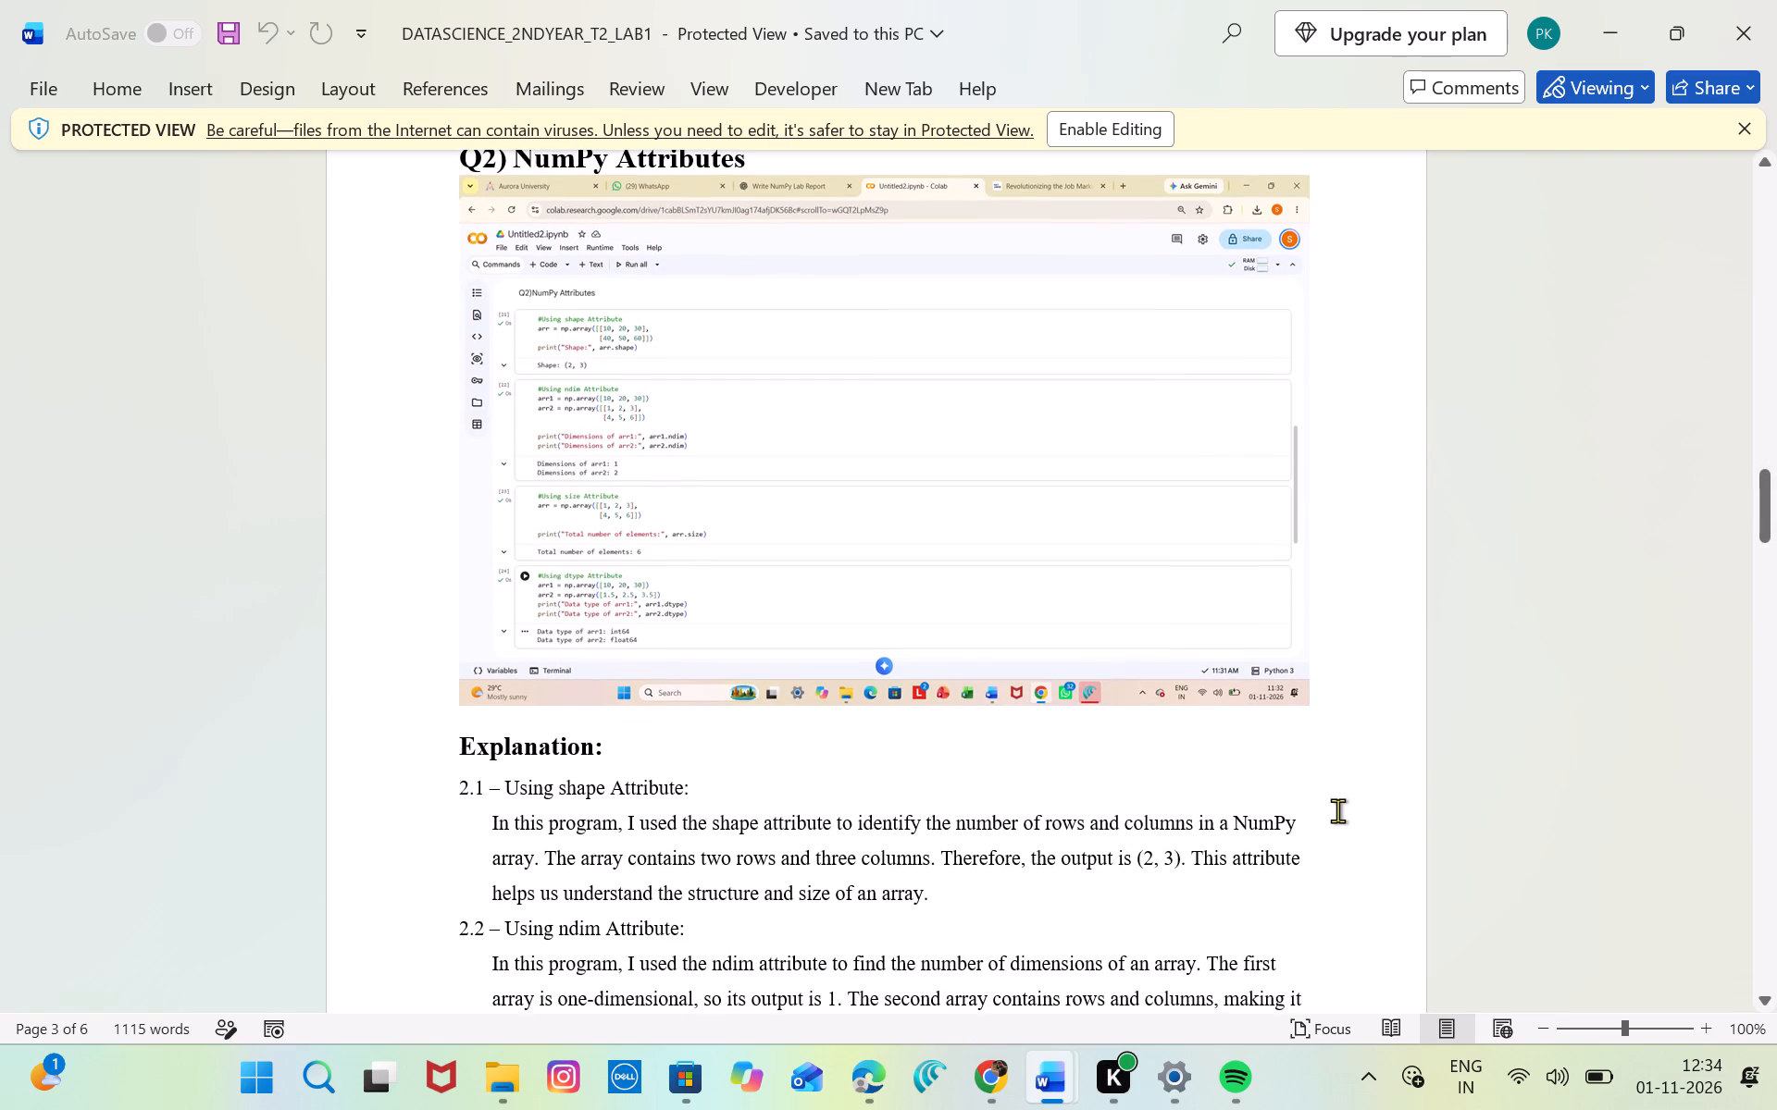
pyautogui.scroll(-1, 1337, 810)
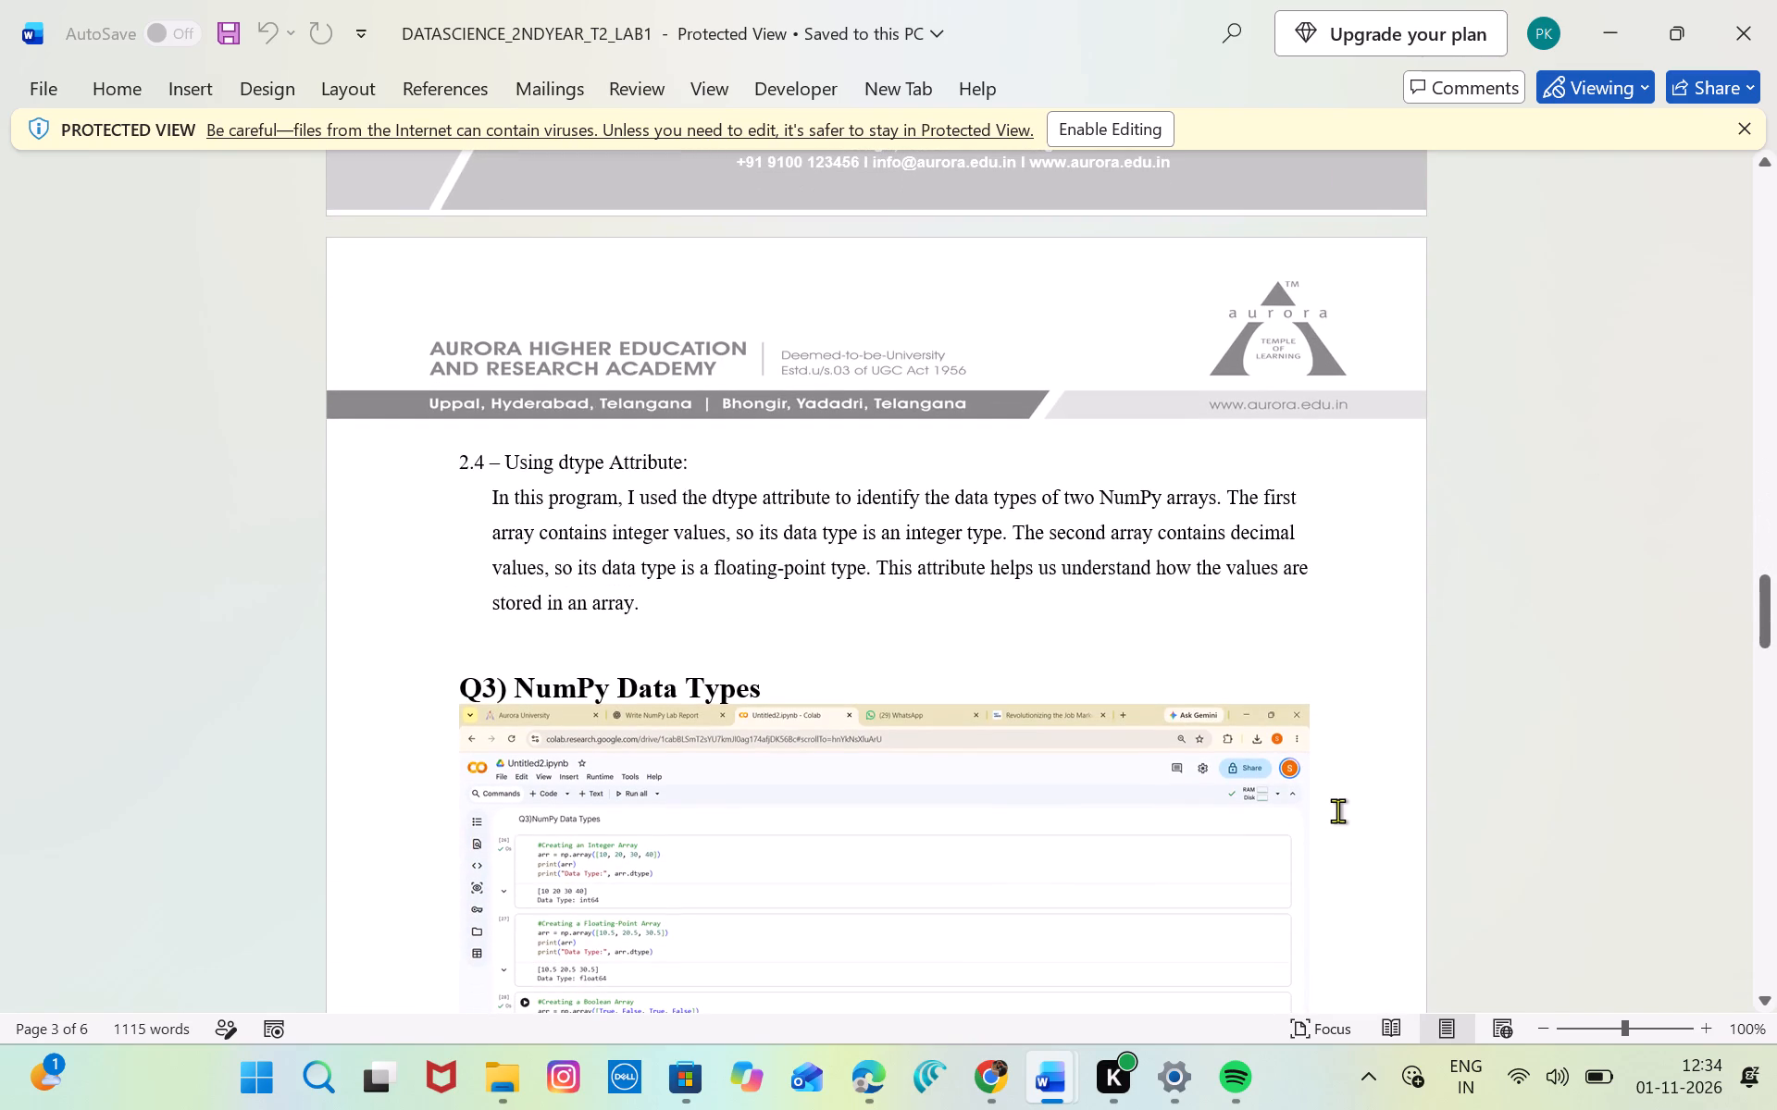
pyautogui.scroll(-1, 938, 642)
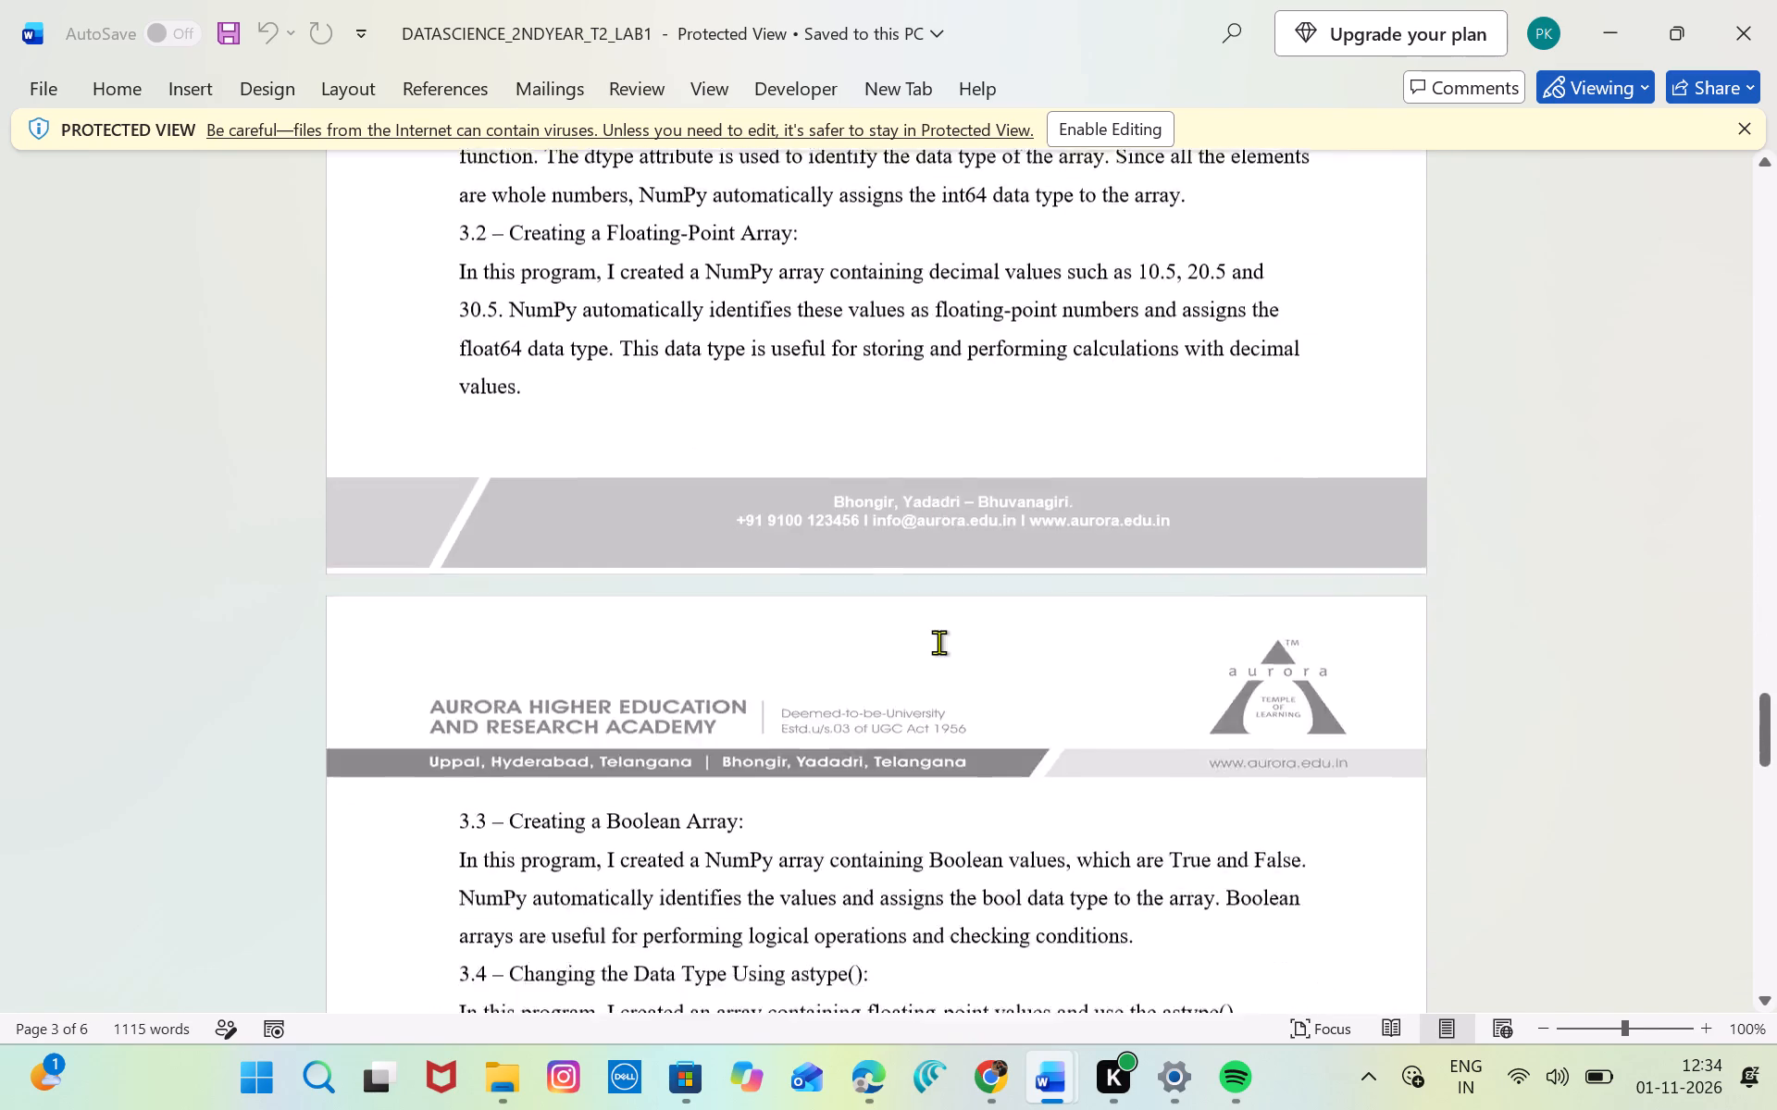
pyautogui.scroll(-1, 938, 642)
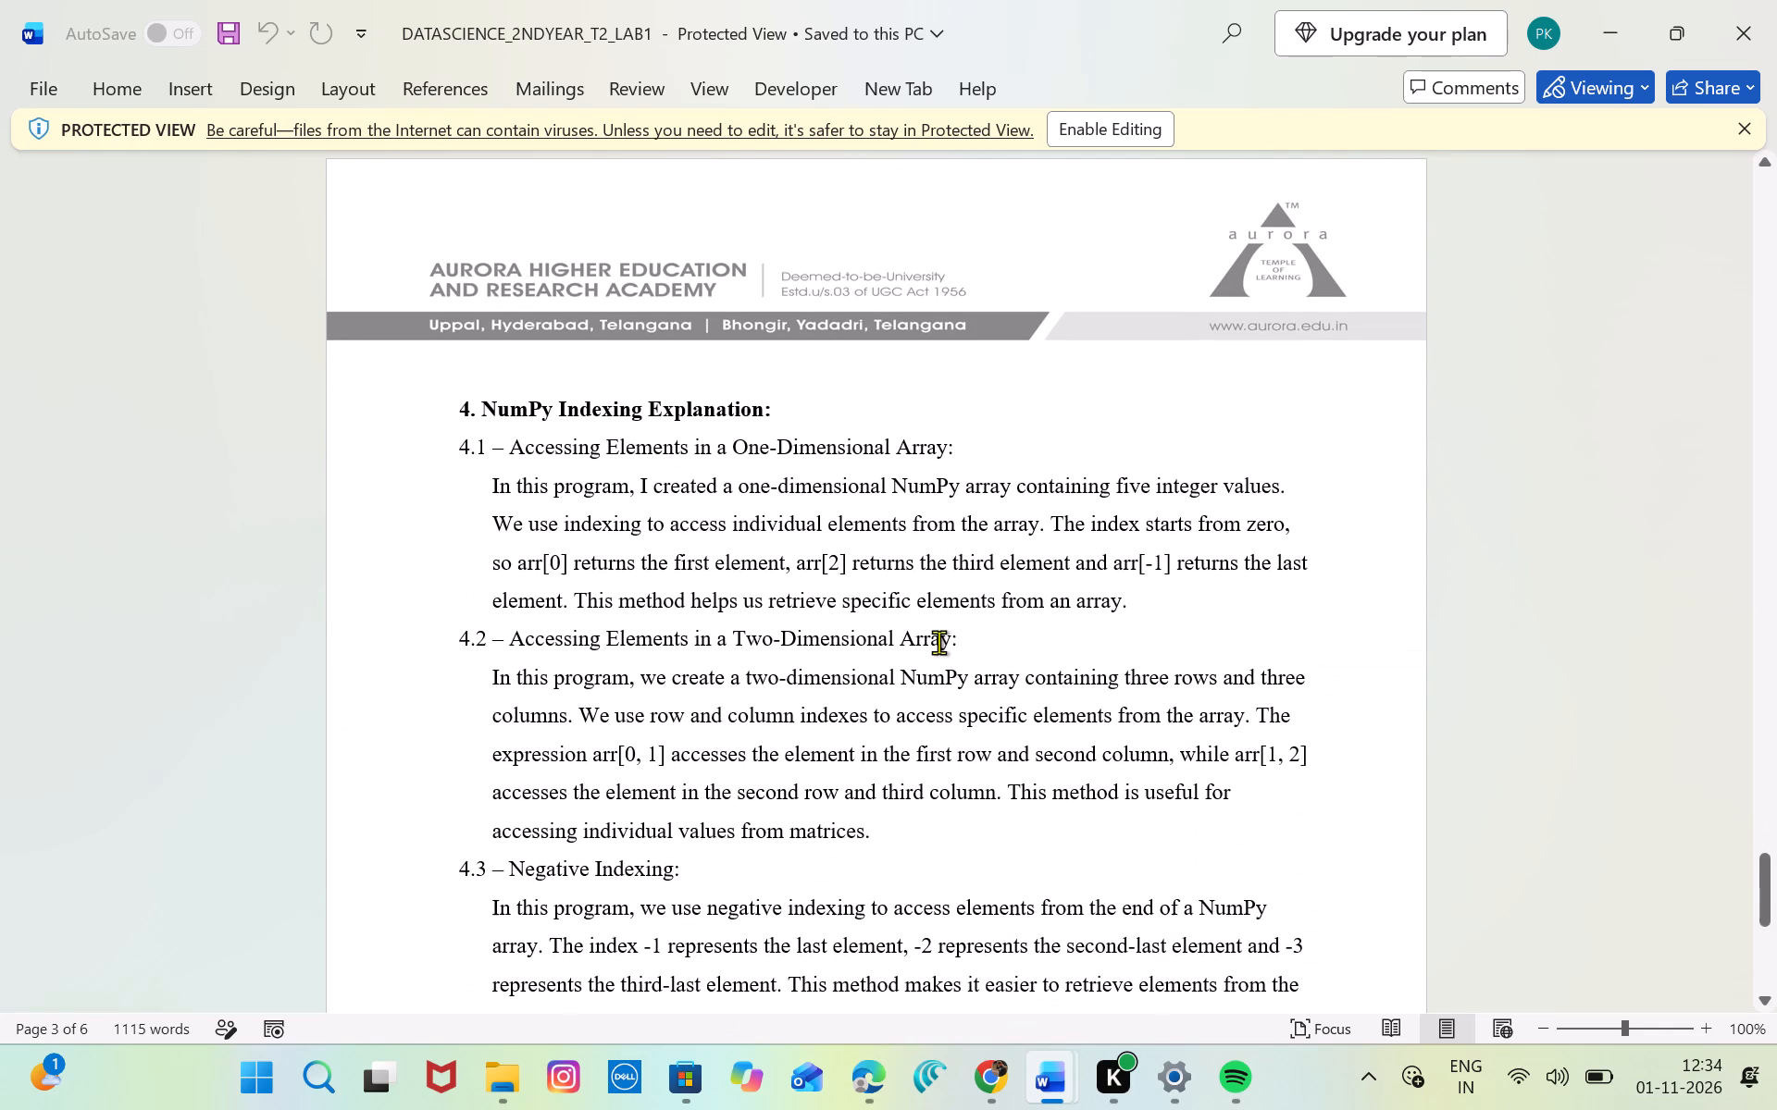
pyautogui.scroll(-1, 938, 642)
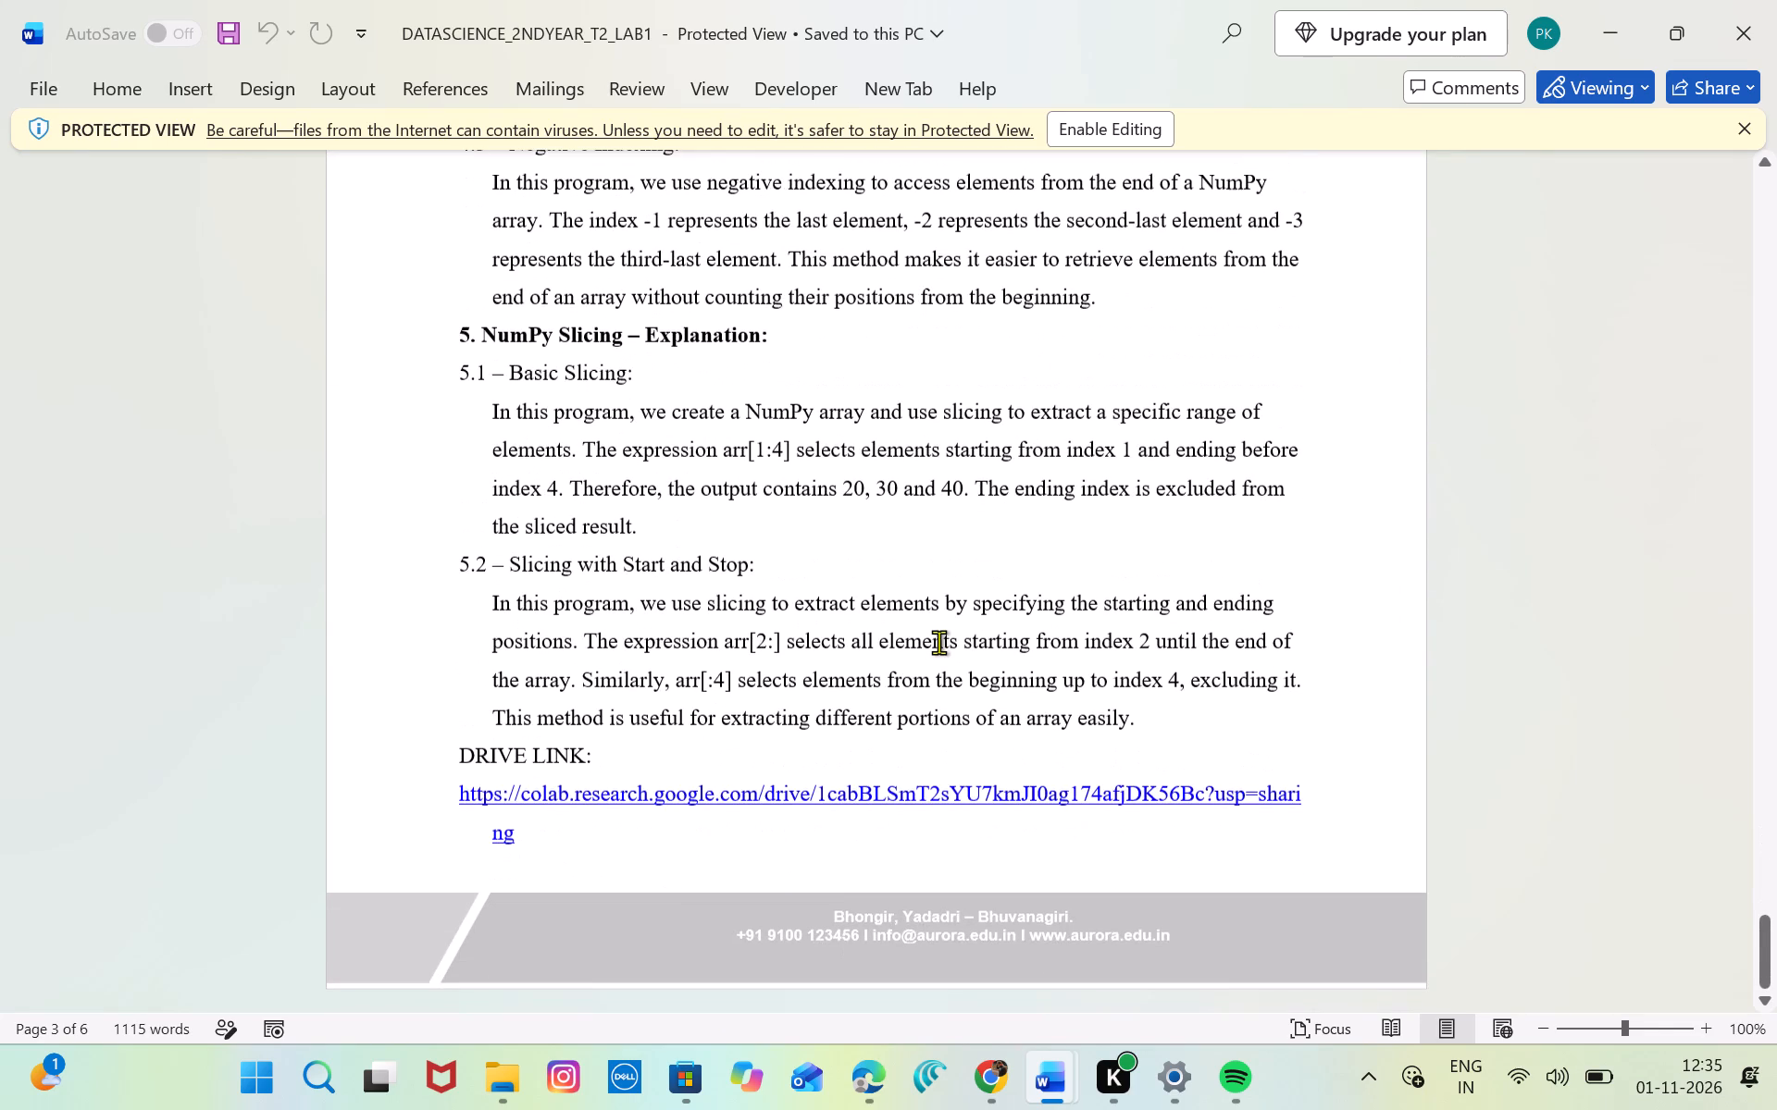
pyautogui.scroll(-1, 938, 642)
pyautogui.scroll(12, 872, 602)
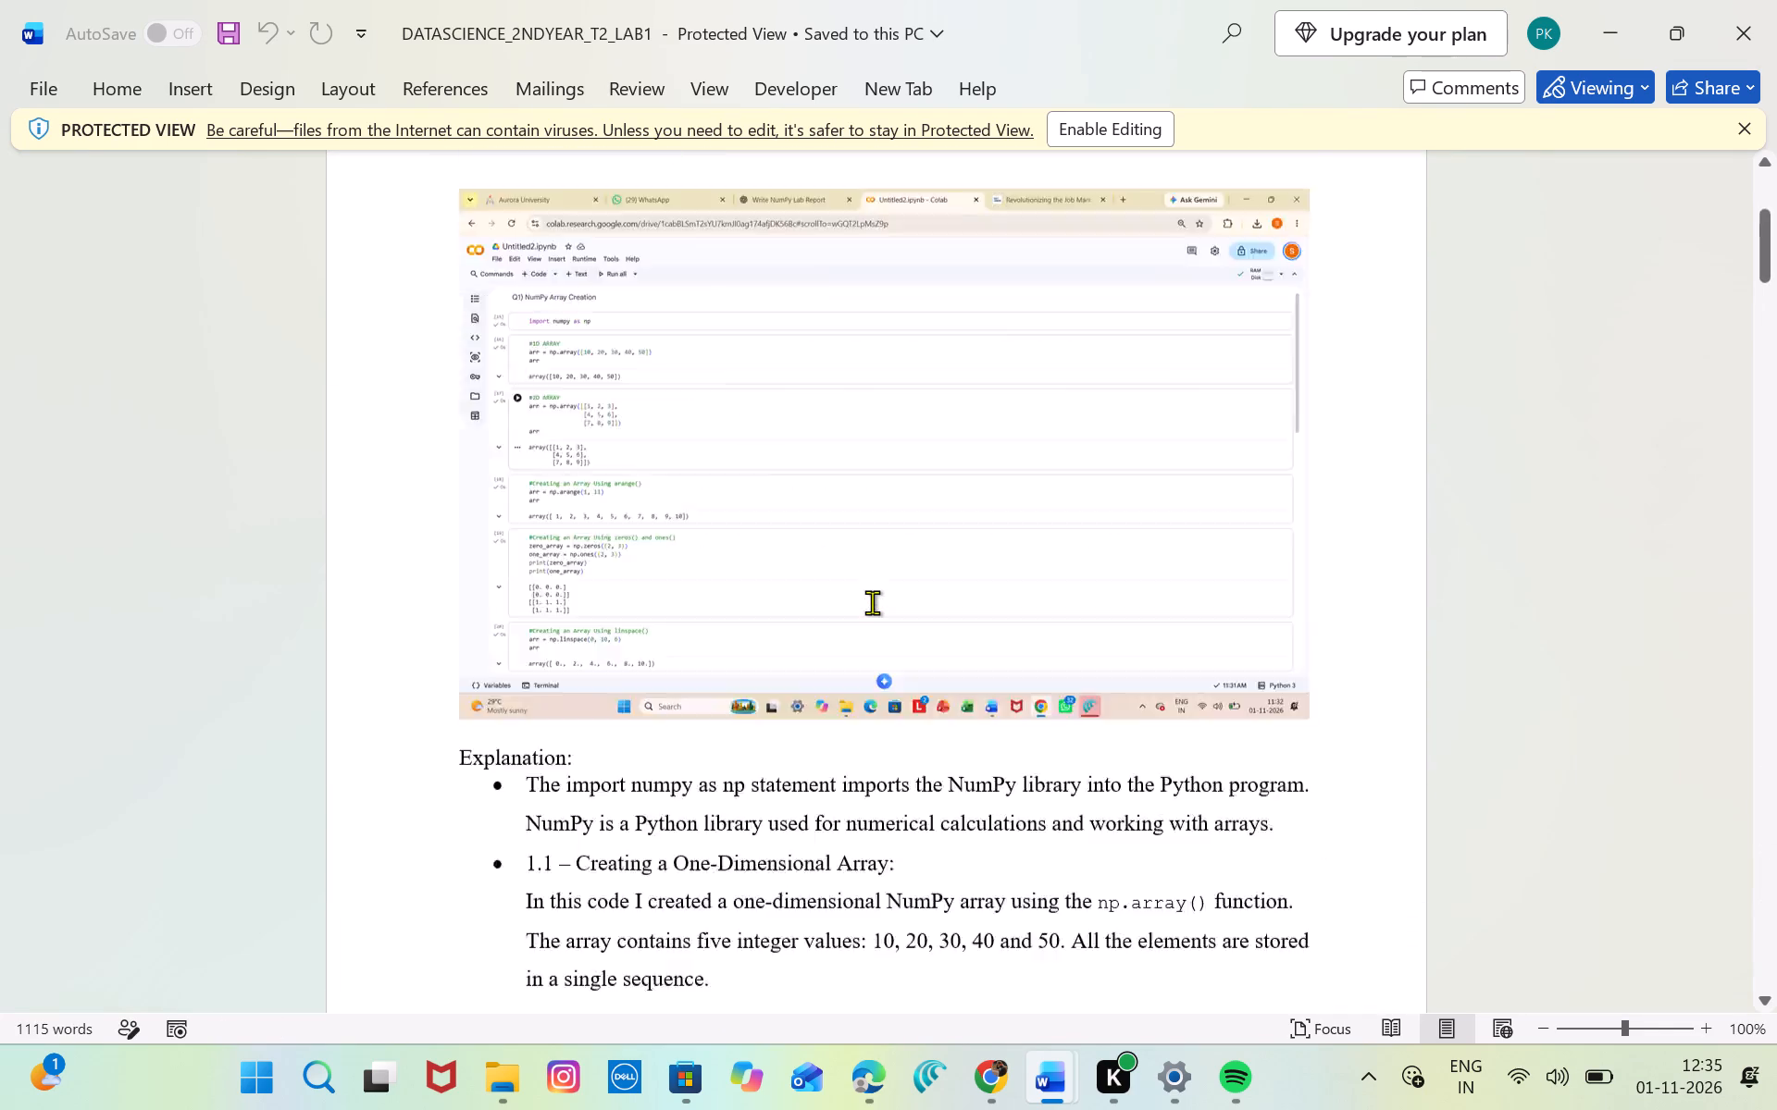
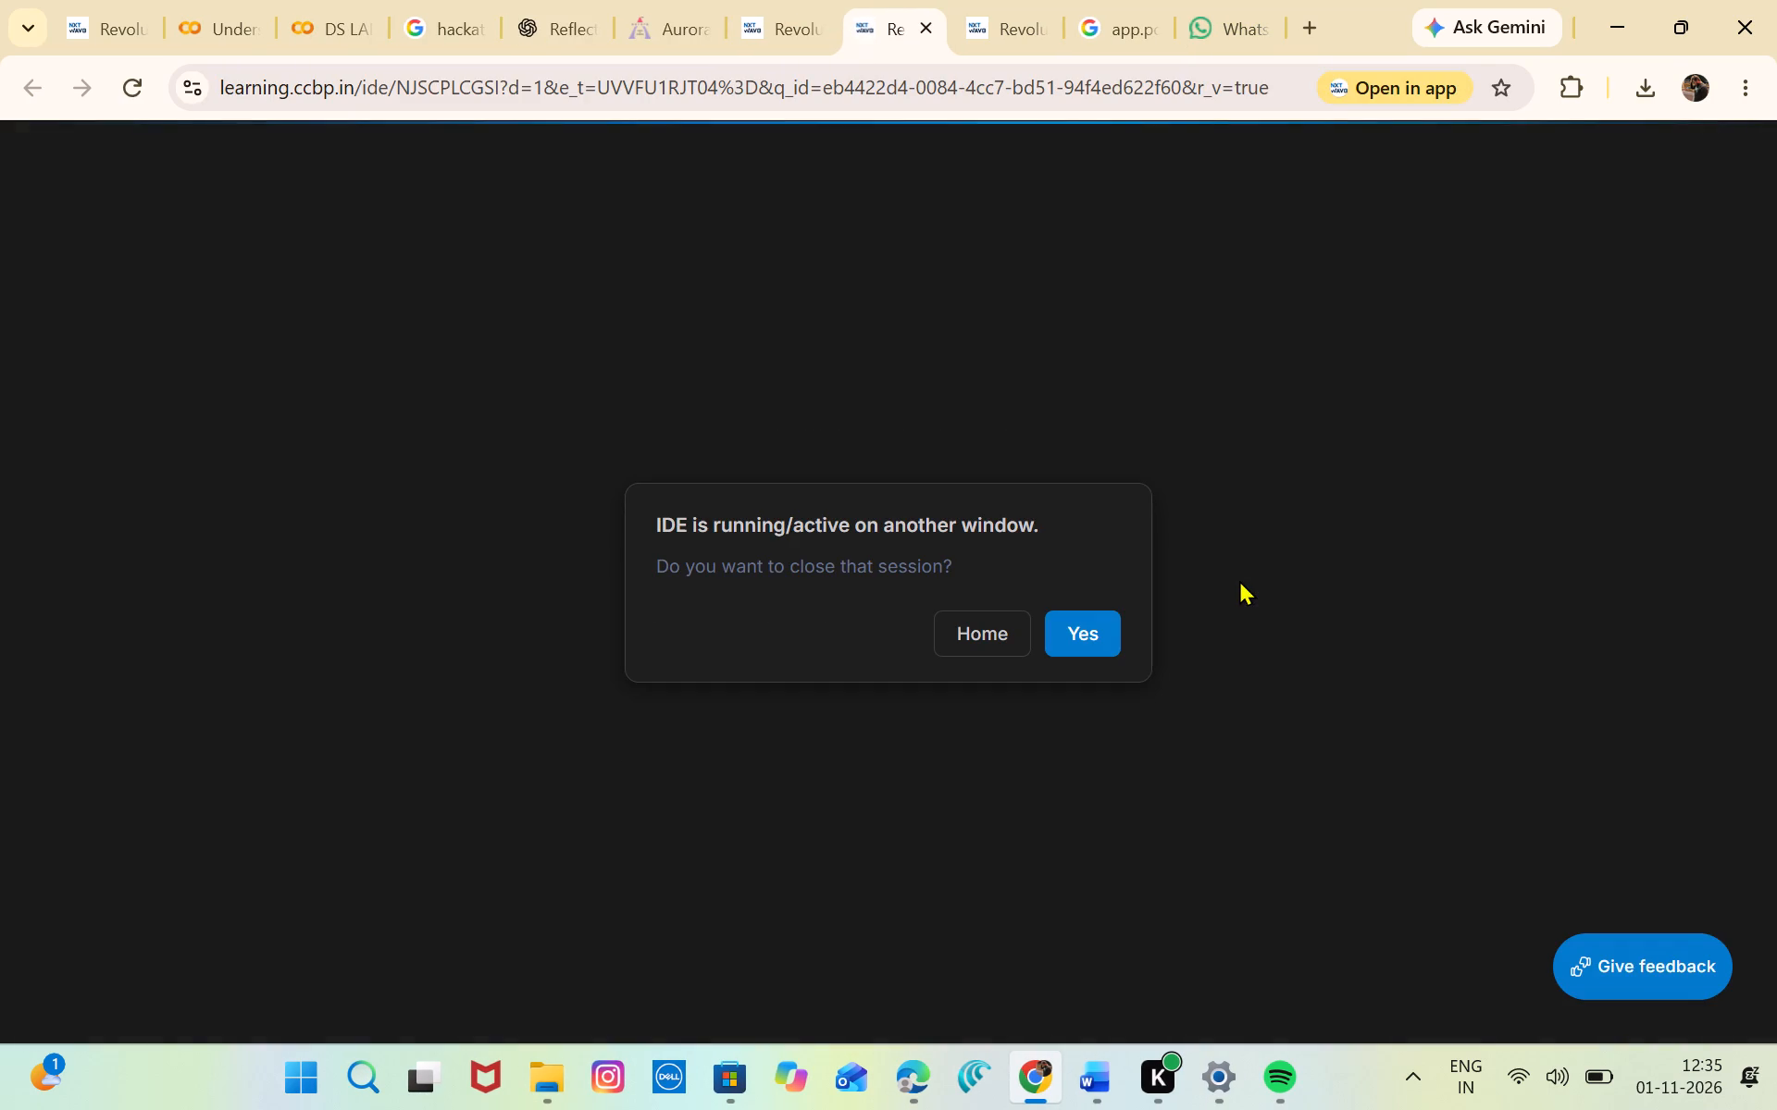
# Agree to close the IDE session that is active in another window so the IDE can load in this one.
pyautogui.click(1099, 624)
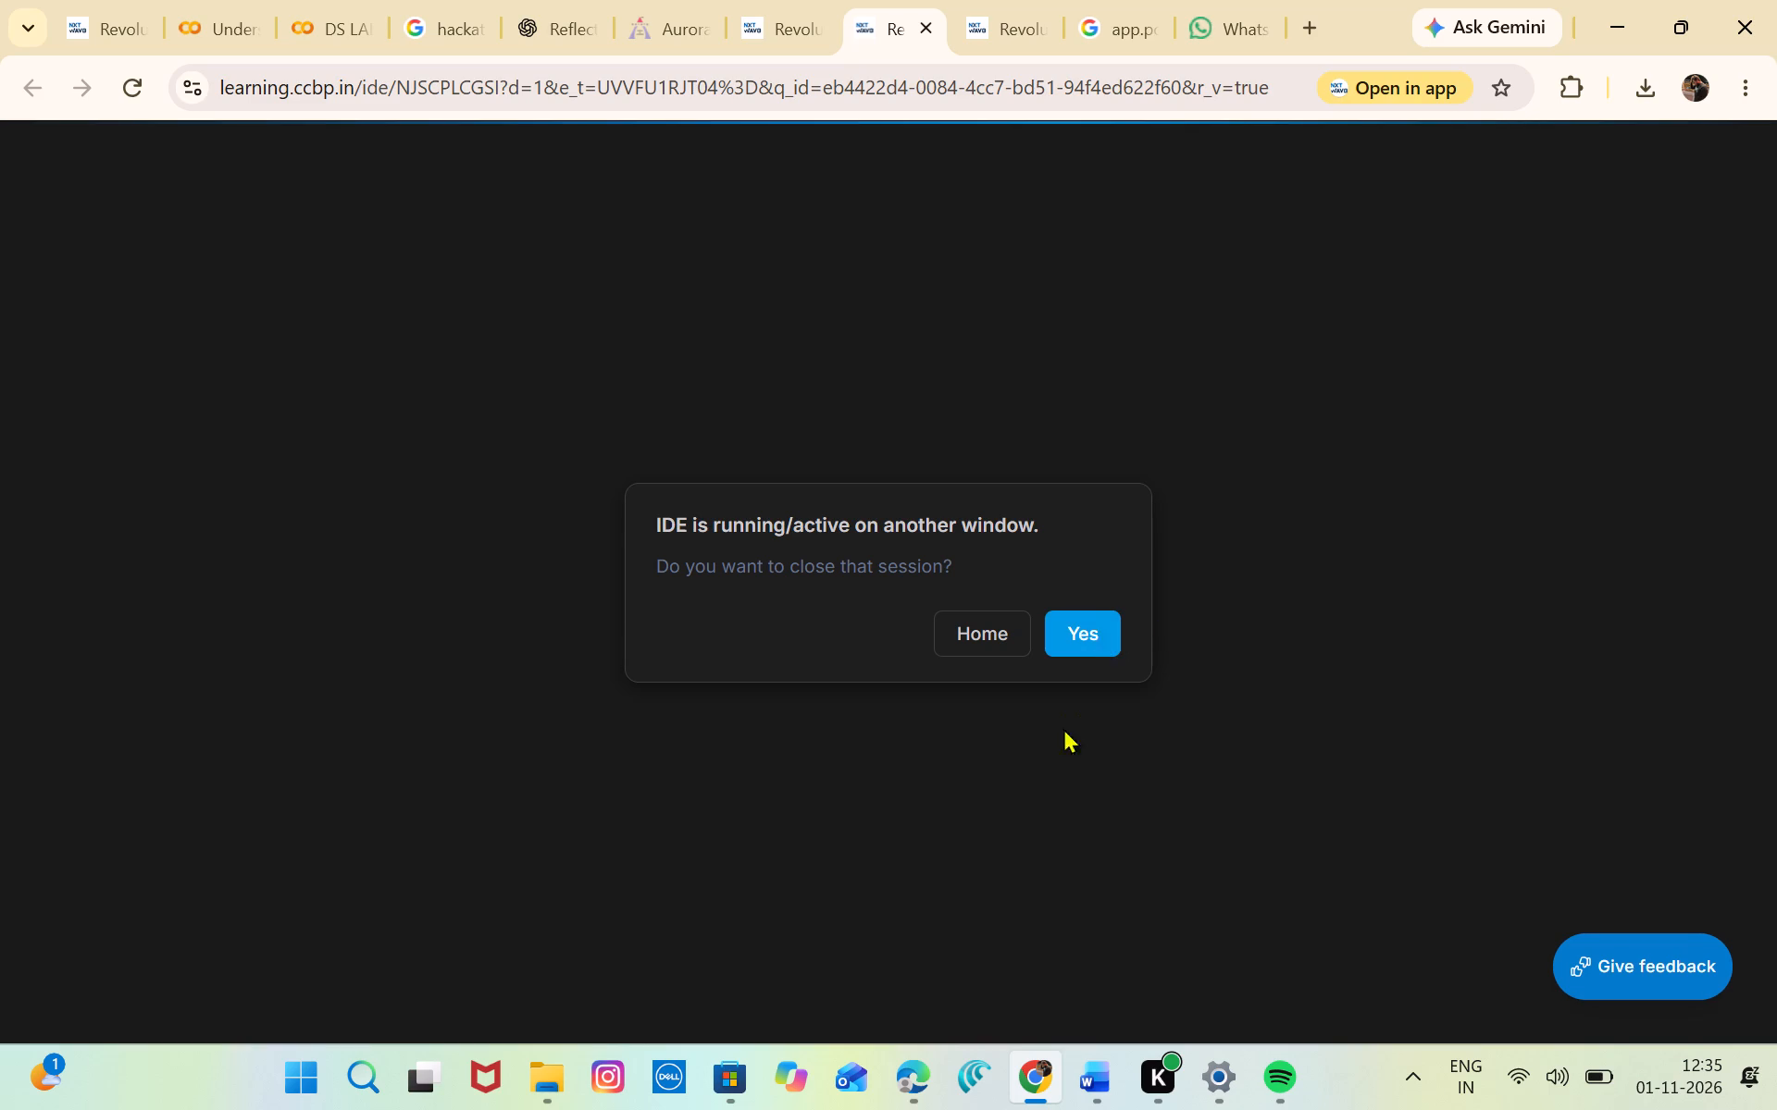
# Close the IDE session running in the other window and retry launching the coding workspace here.
pyautogui.click(1097, 624)
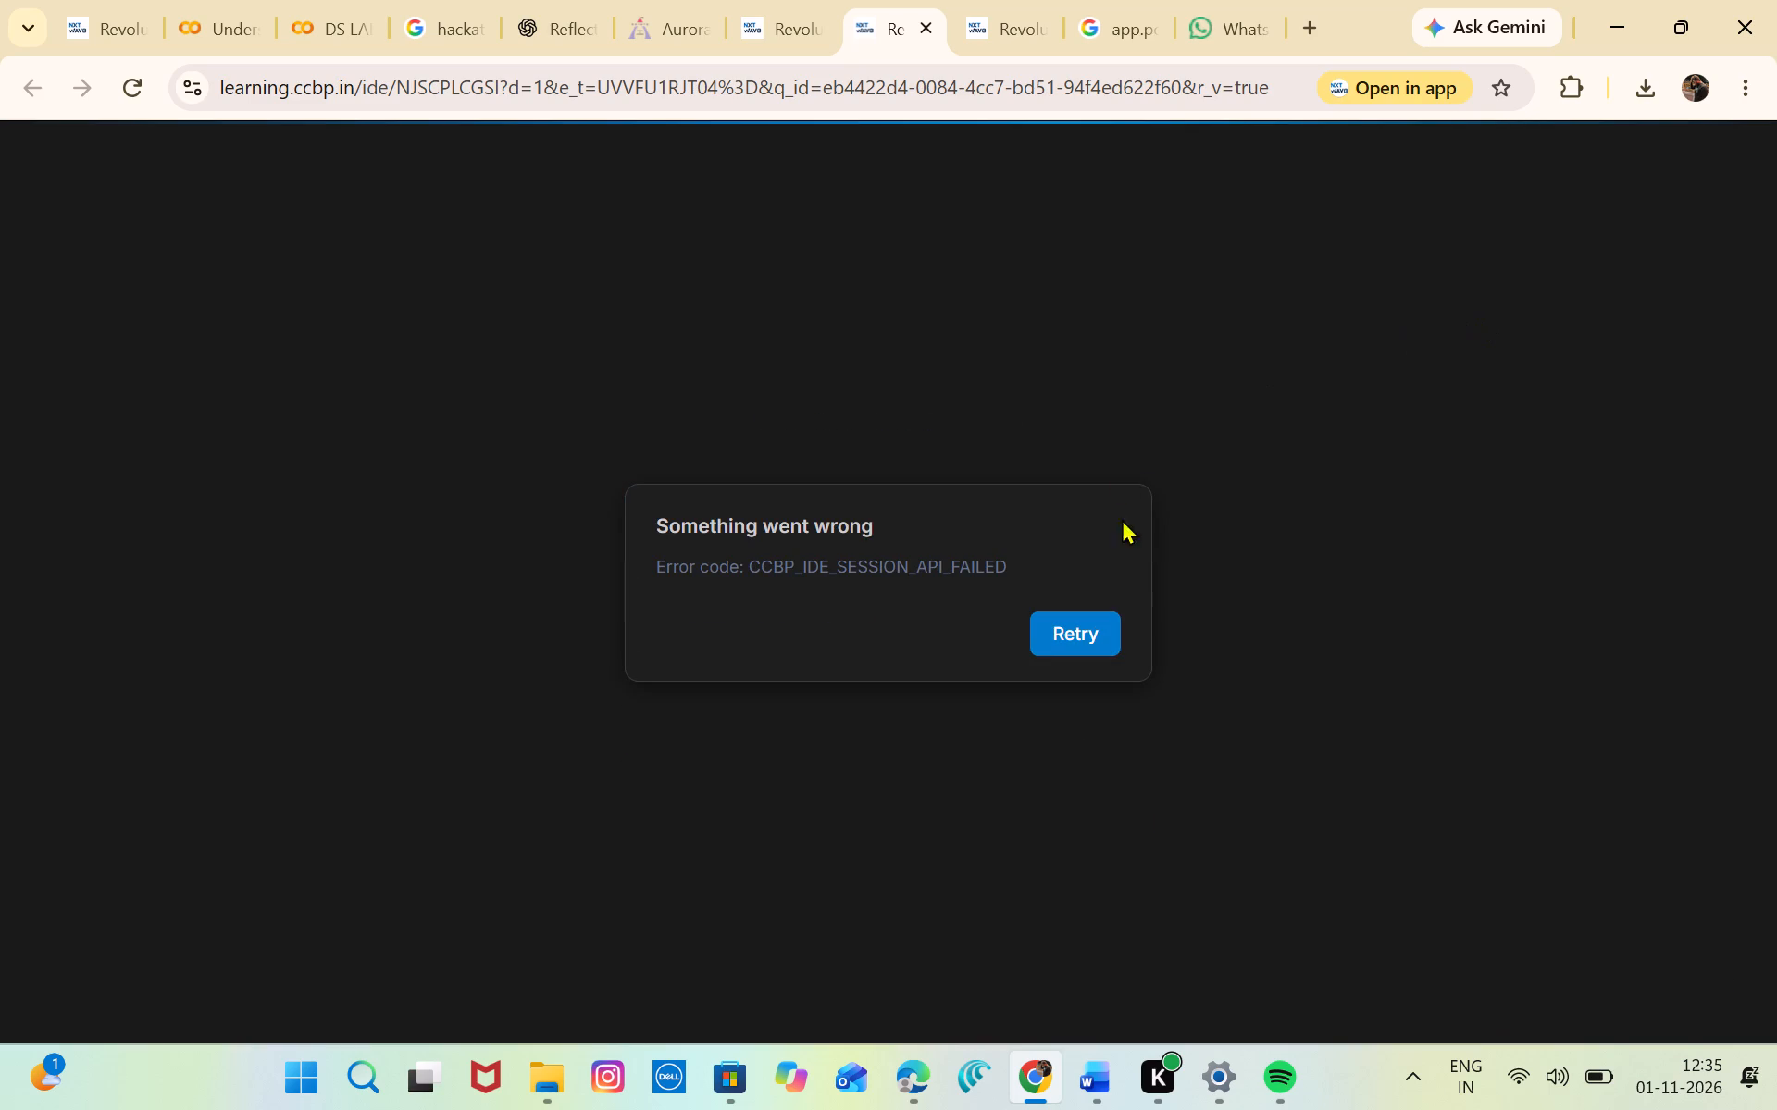
pyautogui.click(1078, 624)
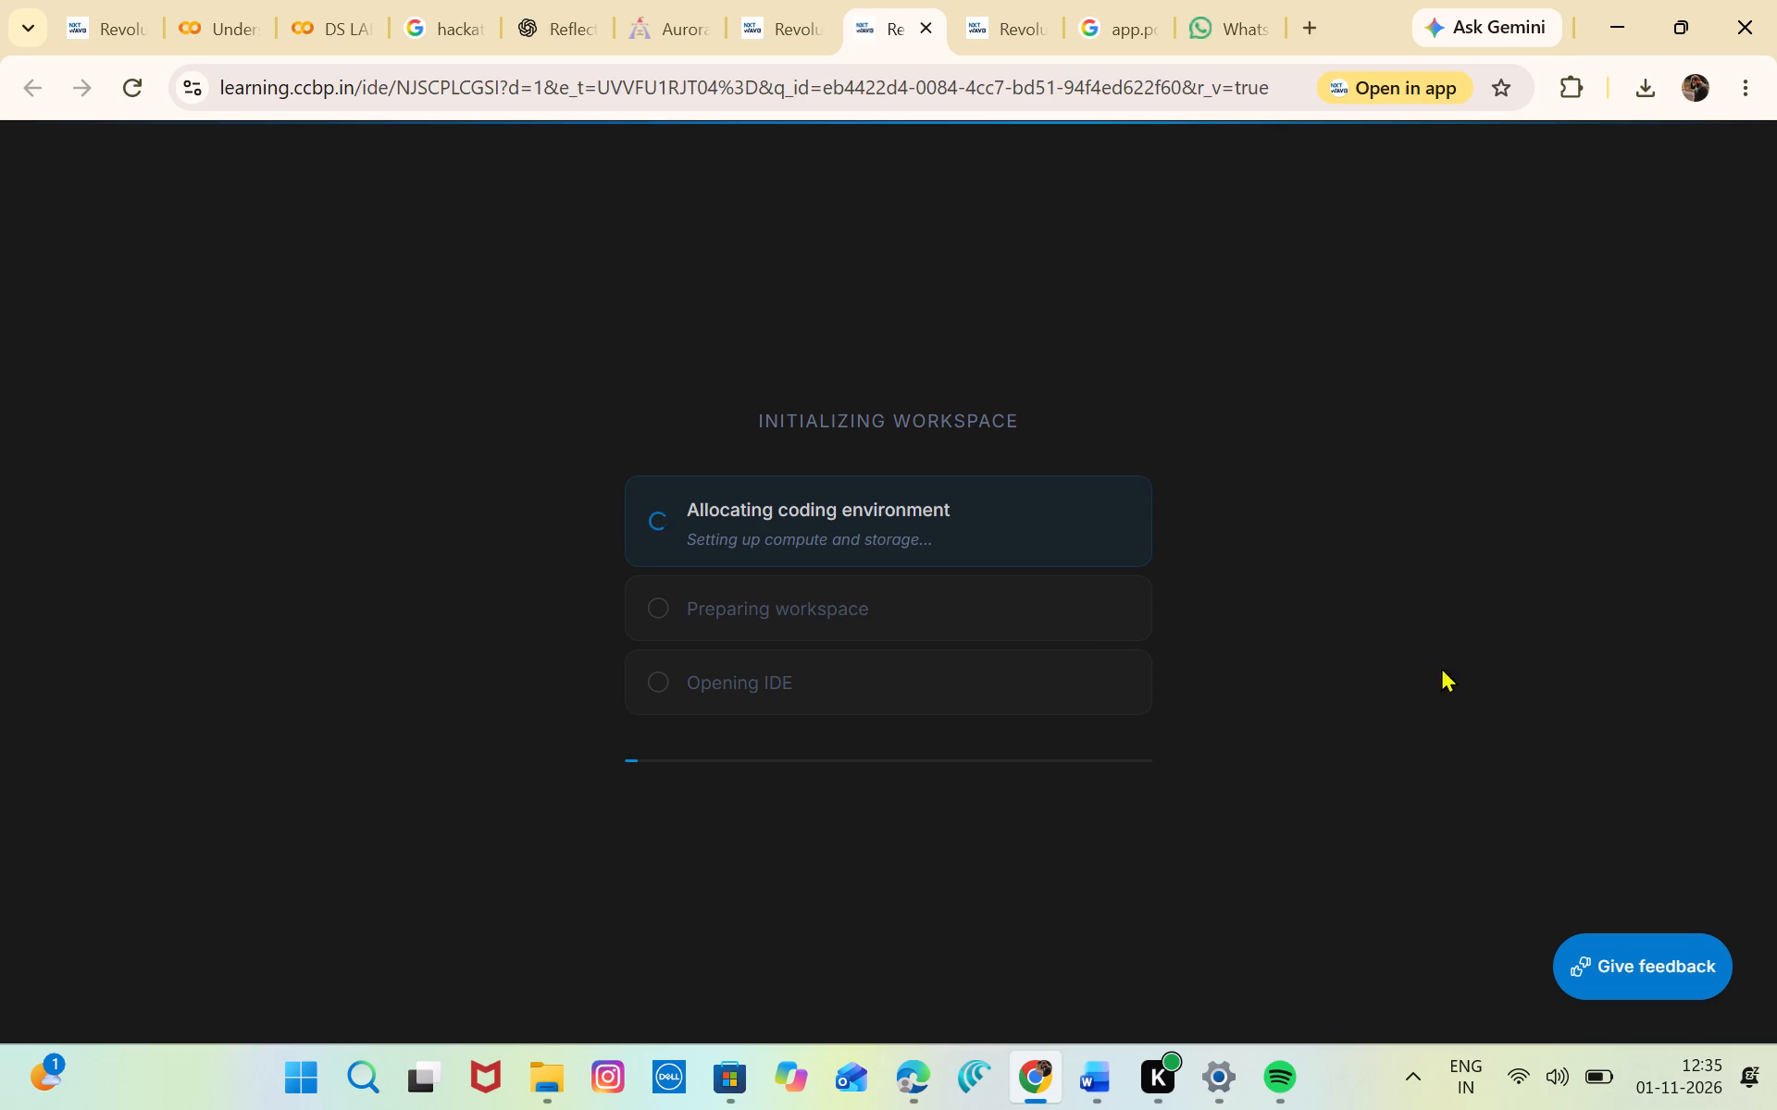
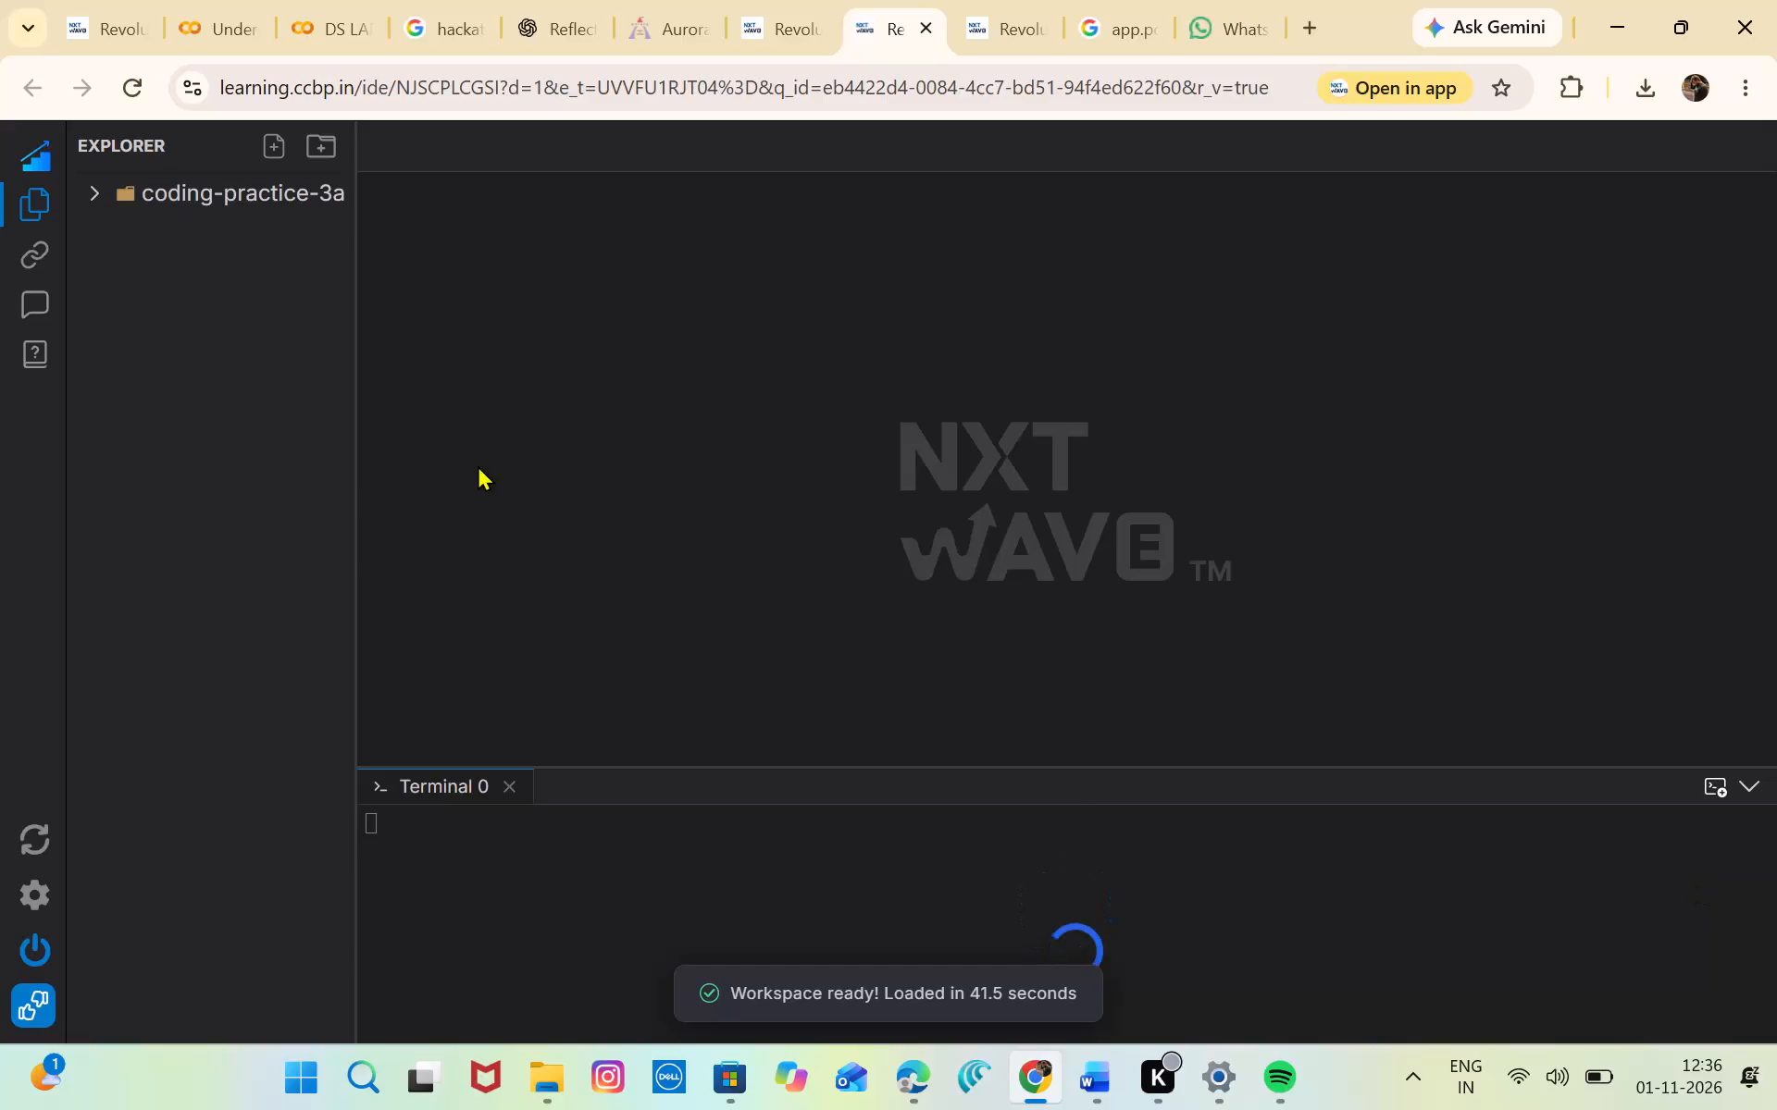
# Expand the coding-practice-3a folder in the loaded workspace and open its app.js file in the editor.
pyautogui.scroll(3, 478, 465)
pyautogui.click(1131, 849)
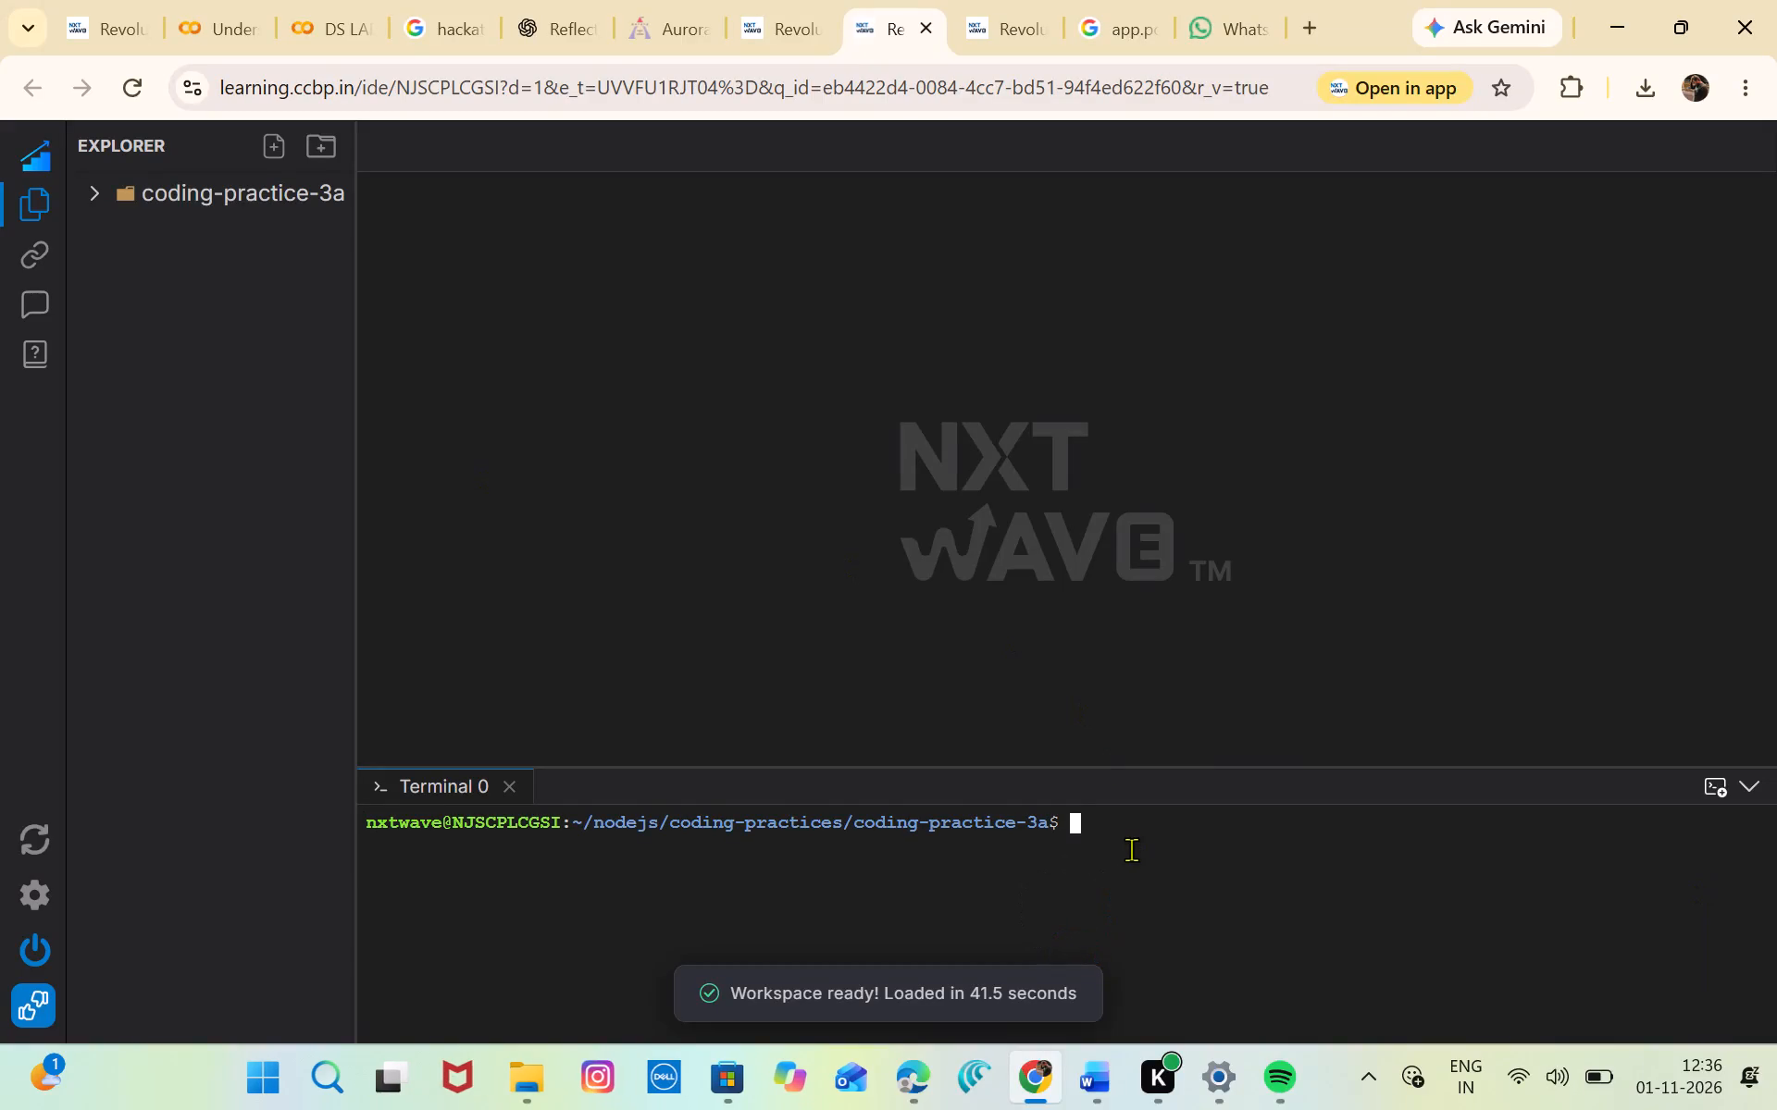
pyautogui.click(159, 193)
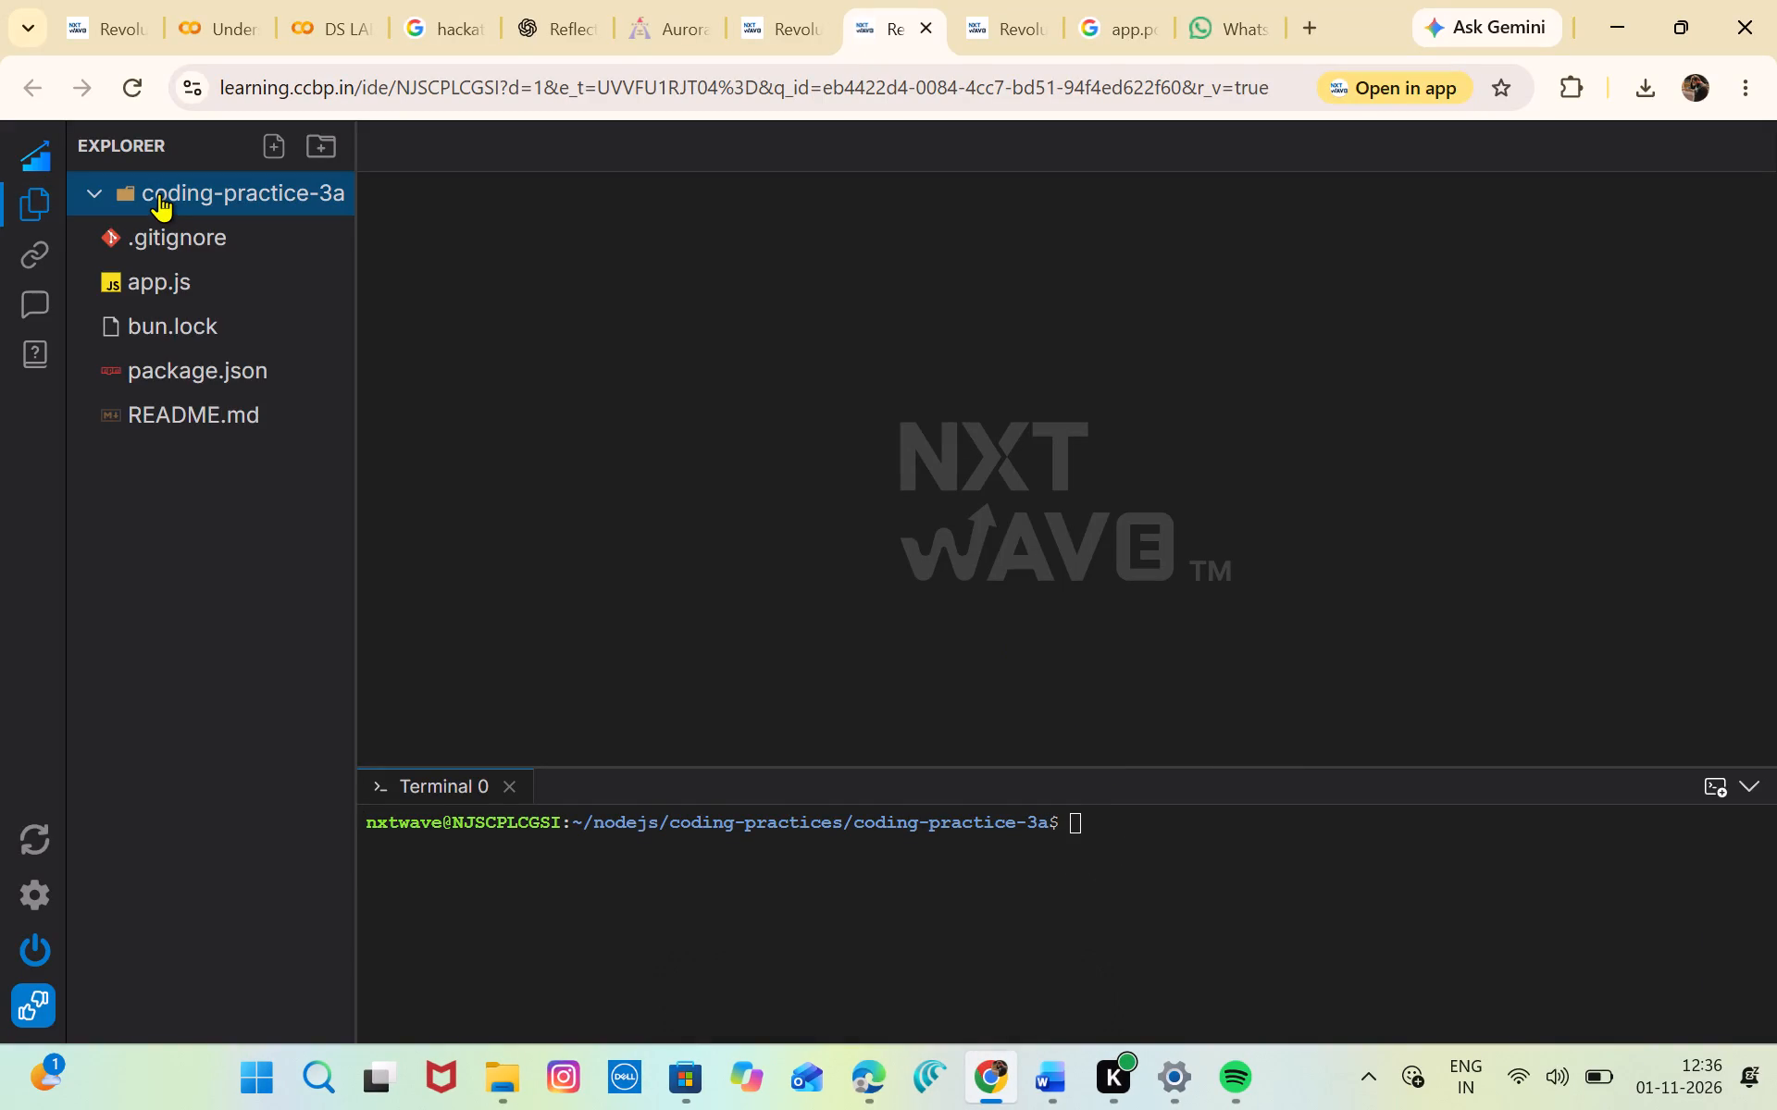
pyautogui.click(159, 193)
pyautogui.click(159, 193)
pyautogui.click(176, 285)
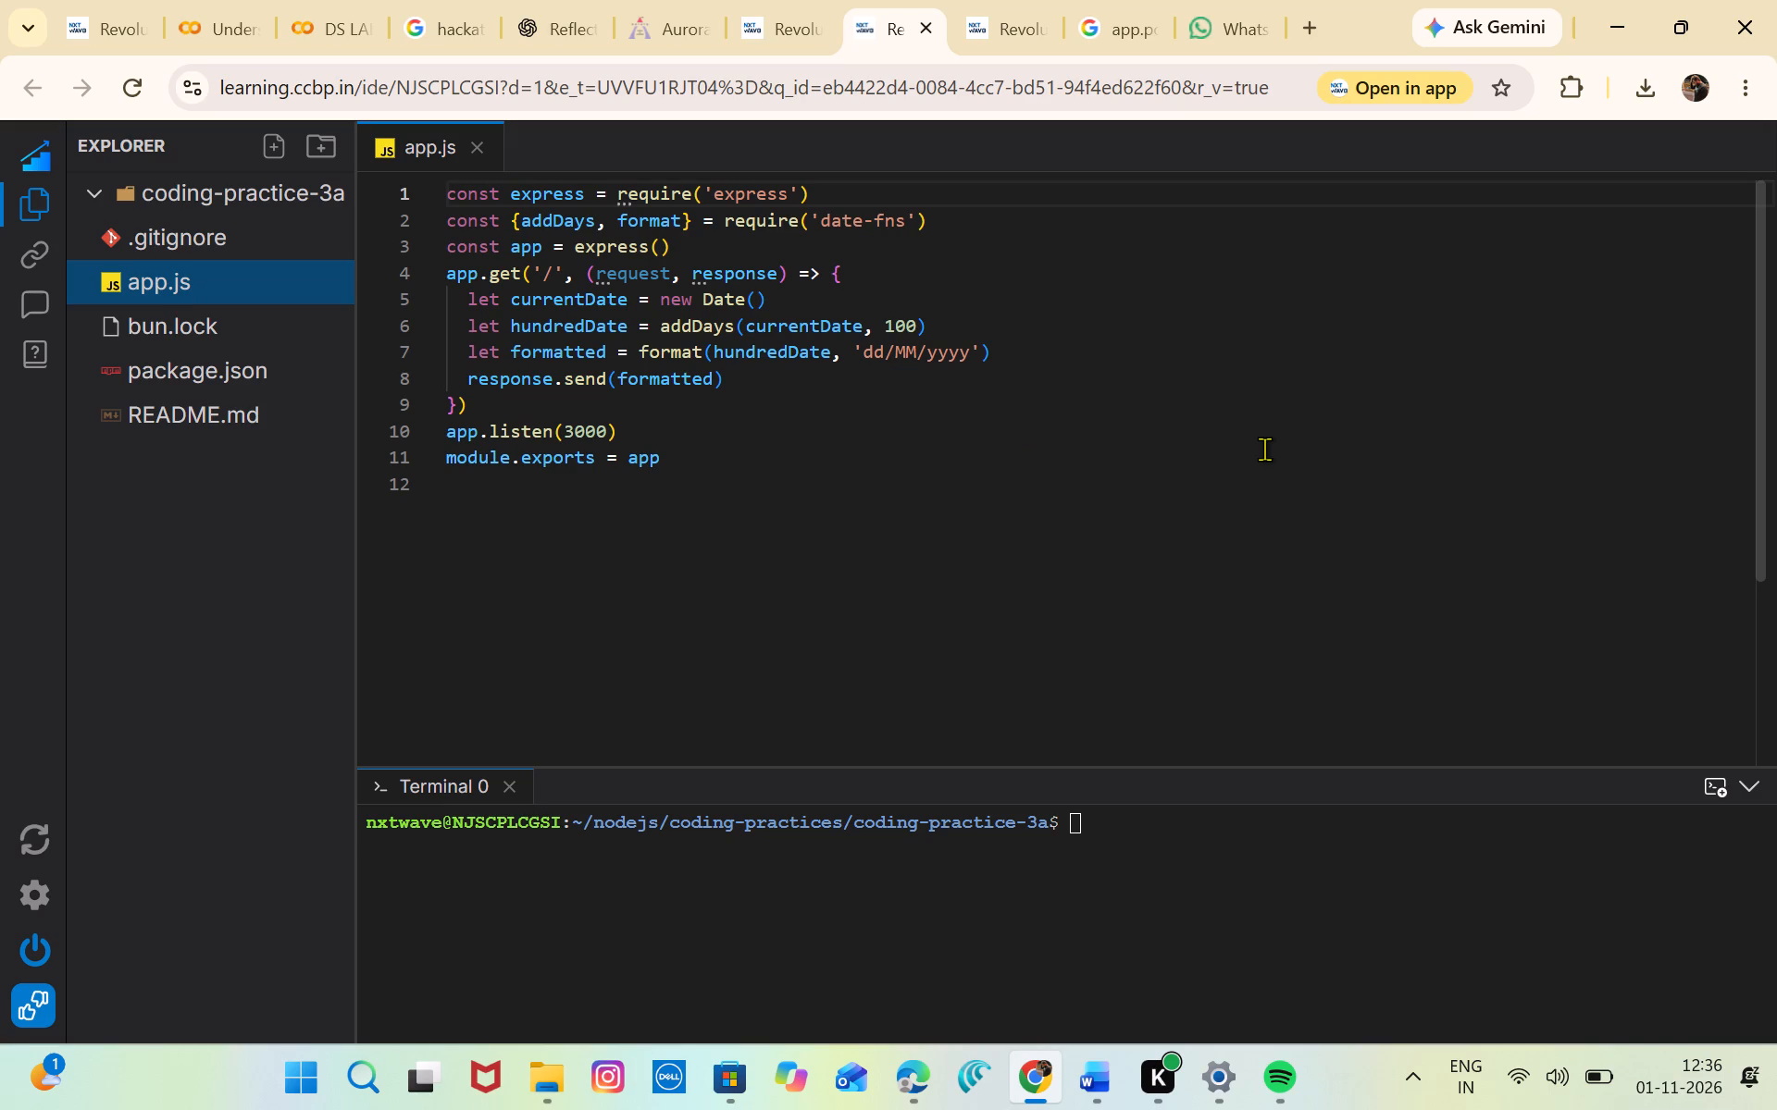
pyautogui.hscroll(-1, 471, 172)
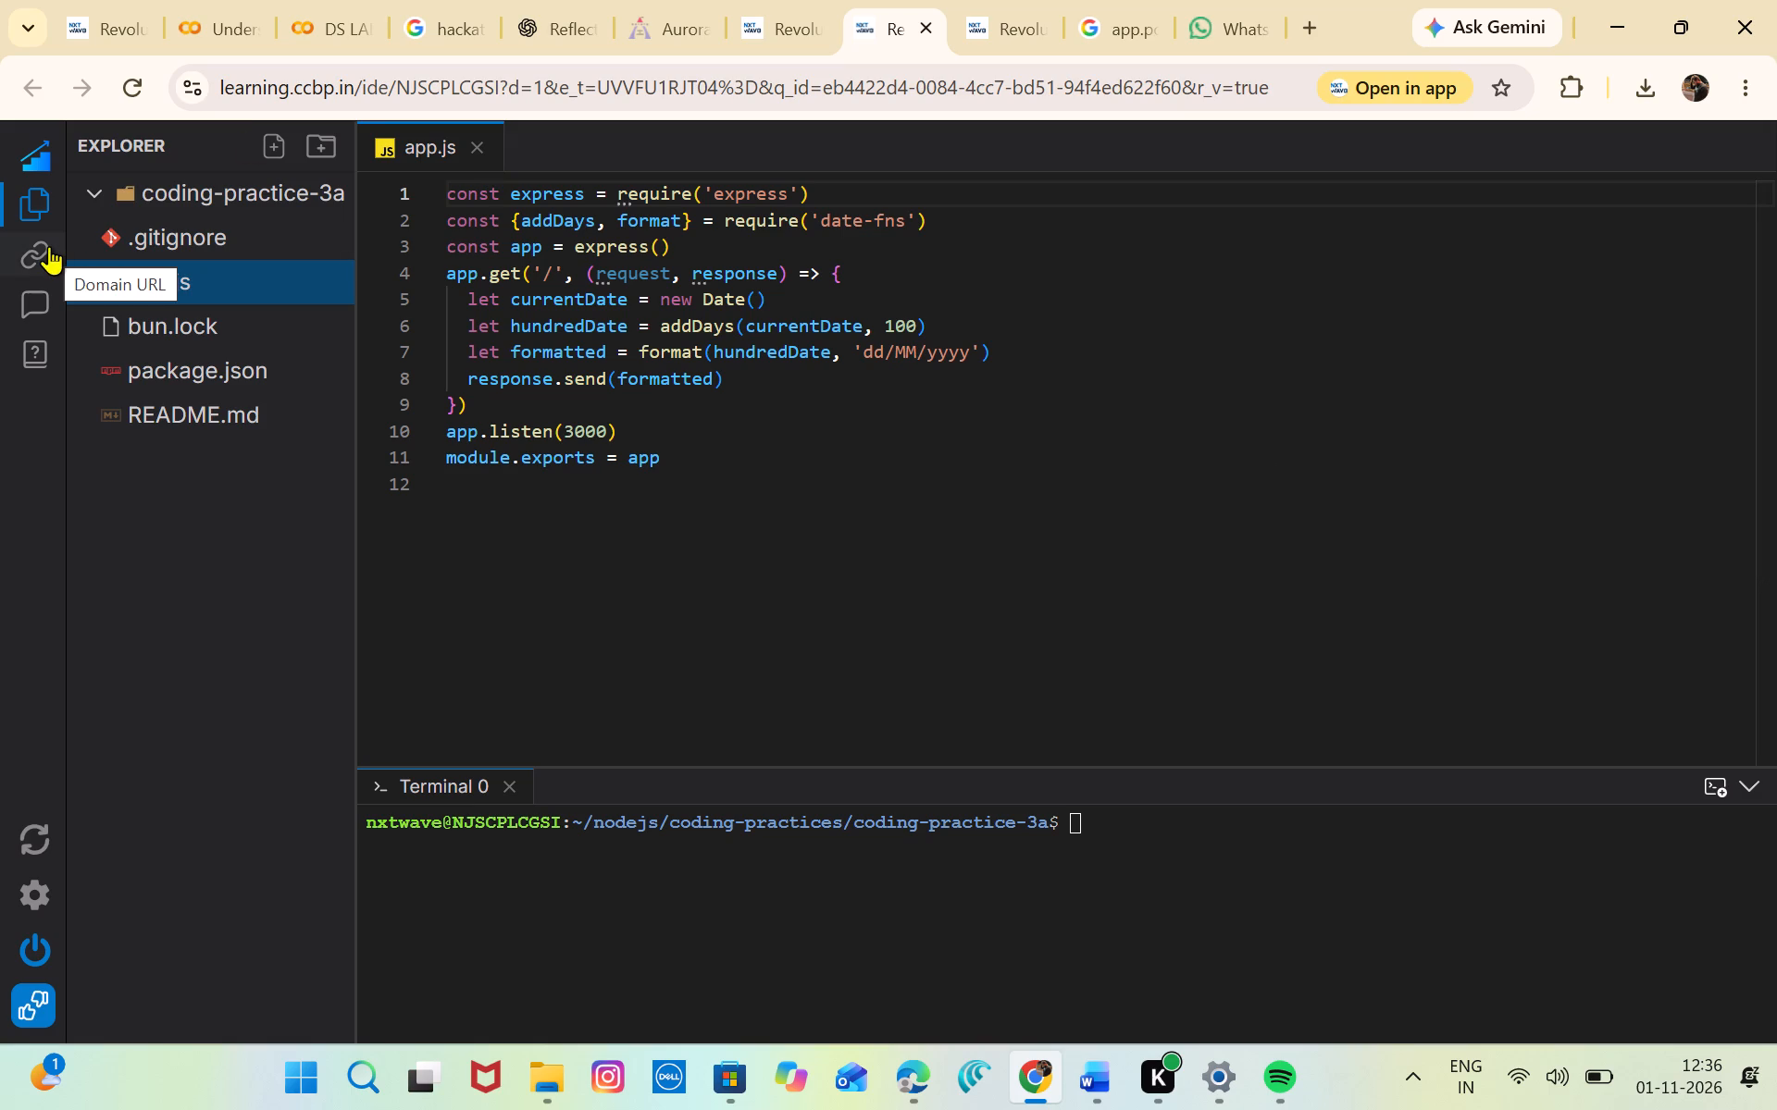
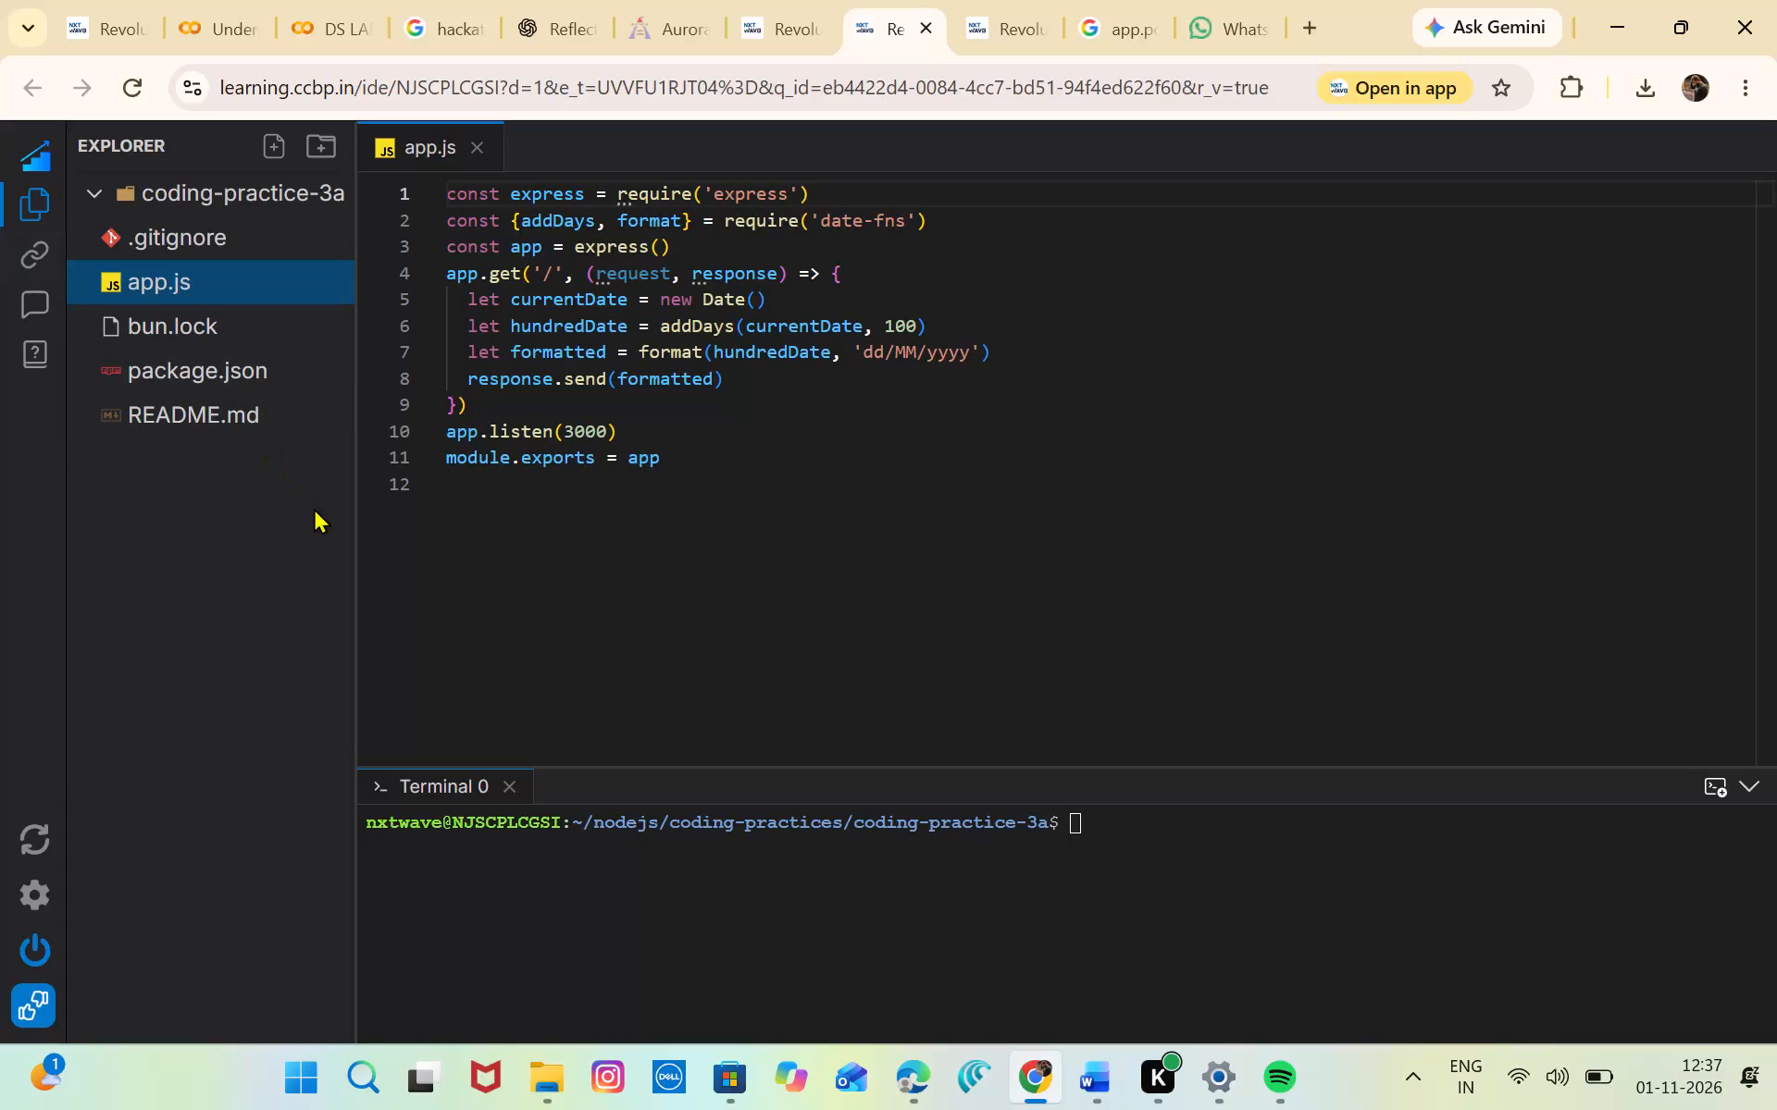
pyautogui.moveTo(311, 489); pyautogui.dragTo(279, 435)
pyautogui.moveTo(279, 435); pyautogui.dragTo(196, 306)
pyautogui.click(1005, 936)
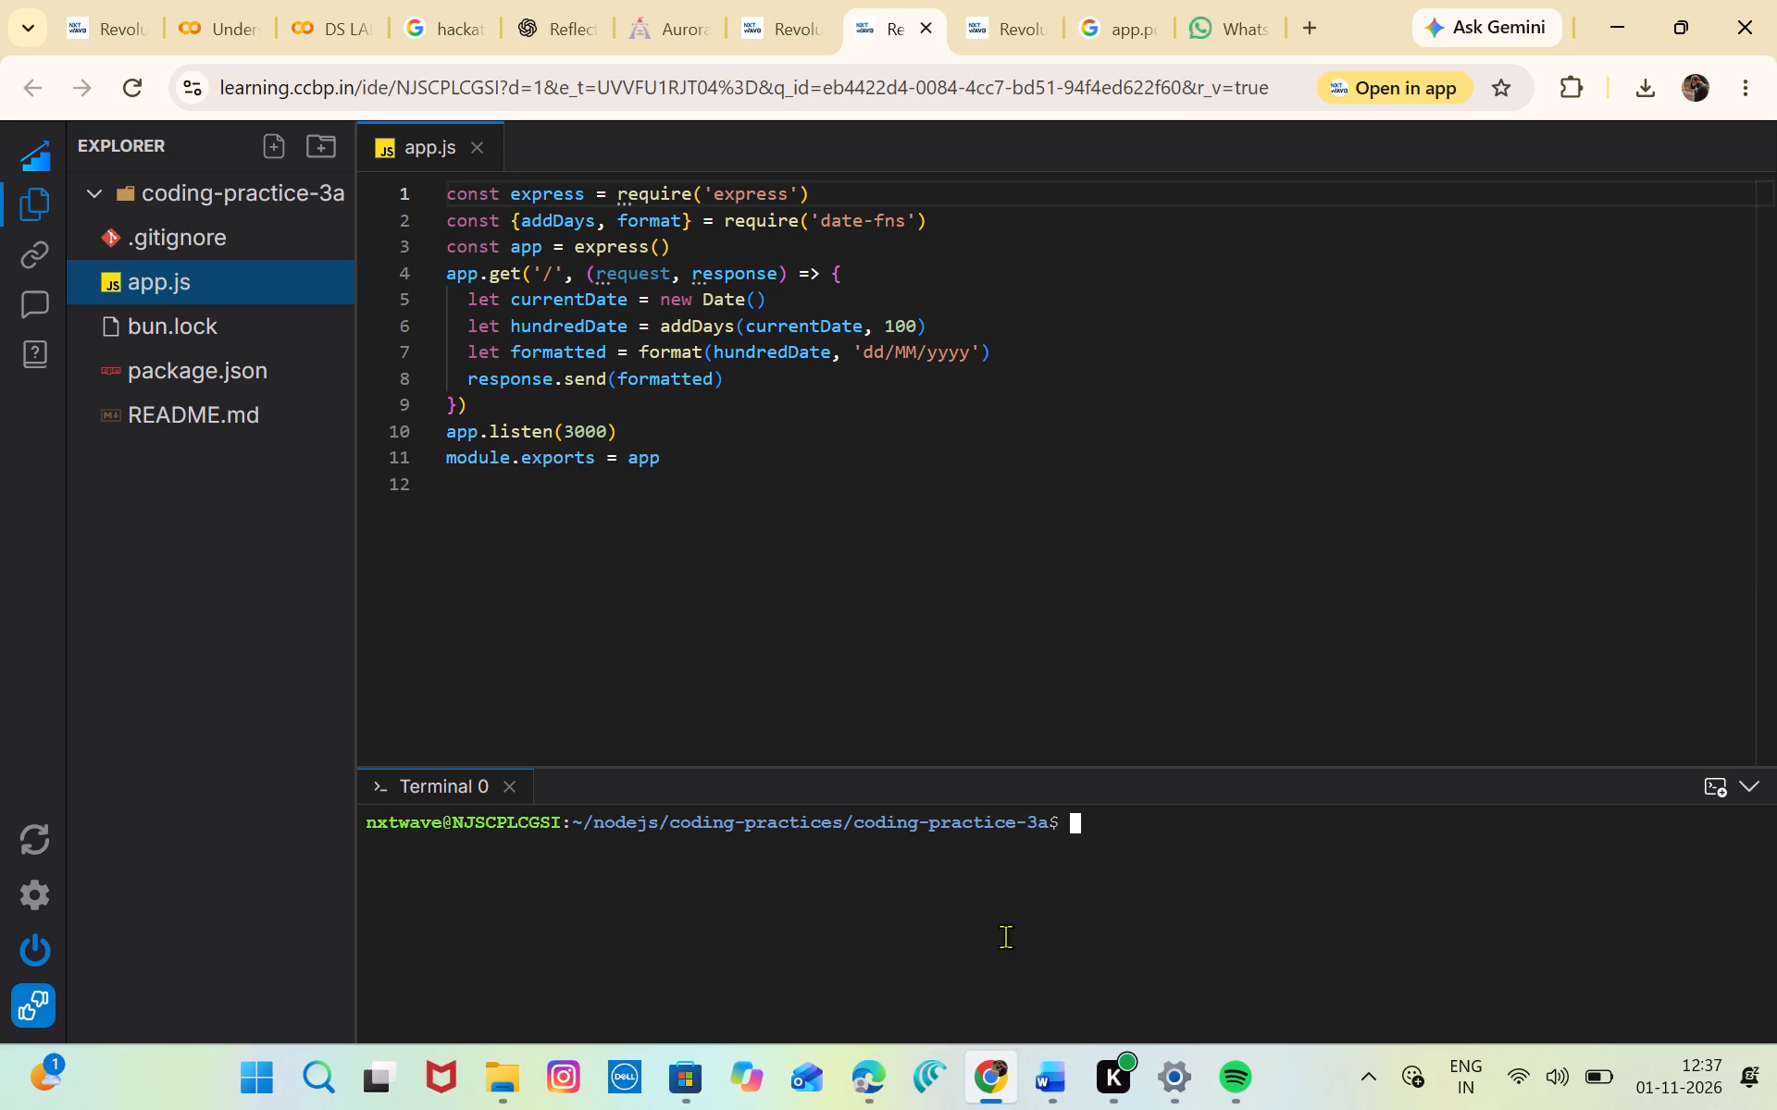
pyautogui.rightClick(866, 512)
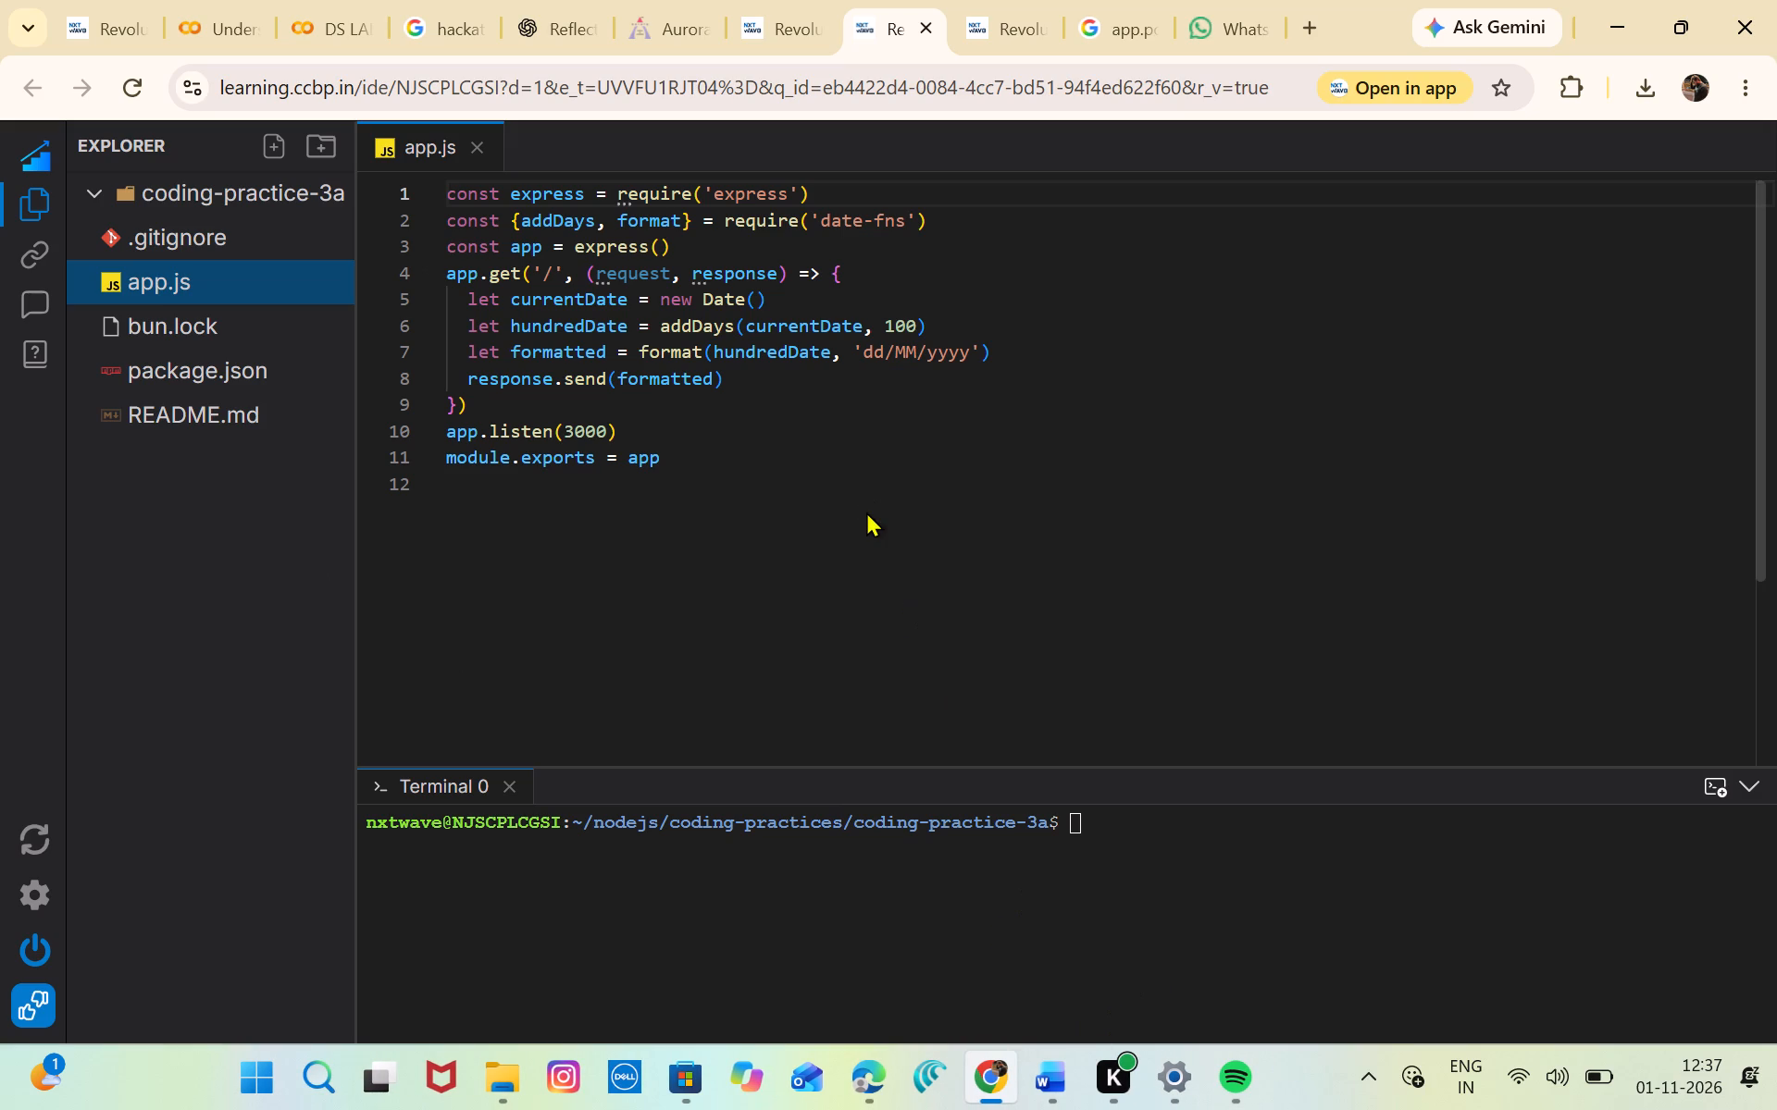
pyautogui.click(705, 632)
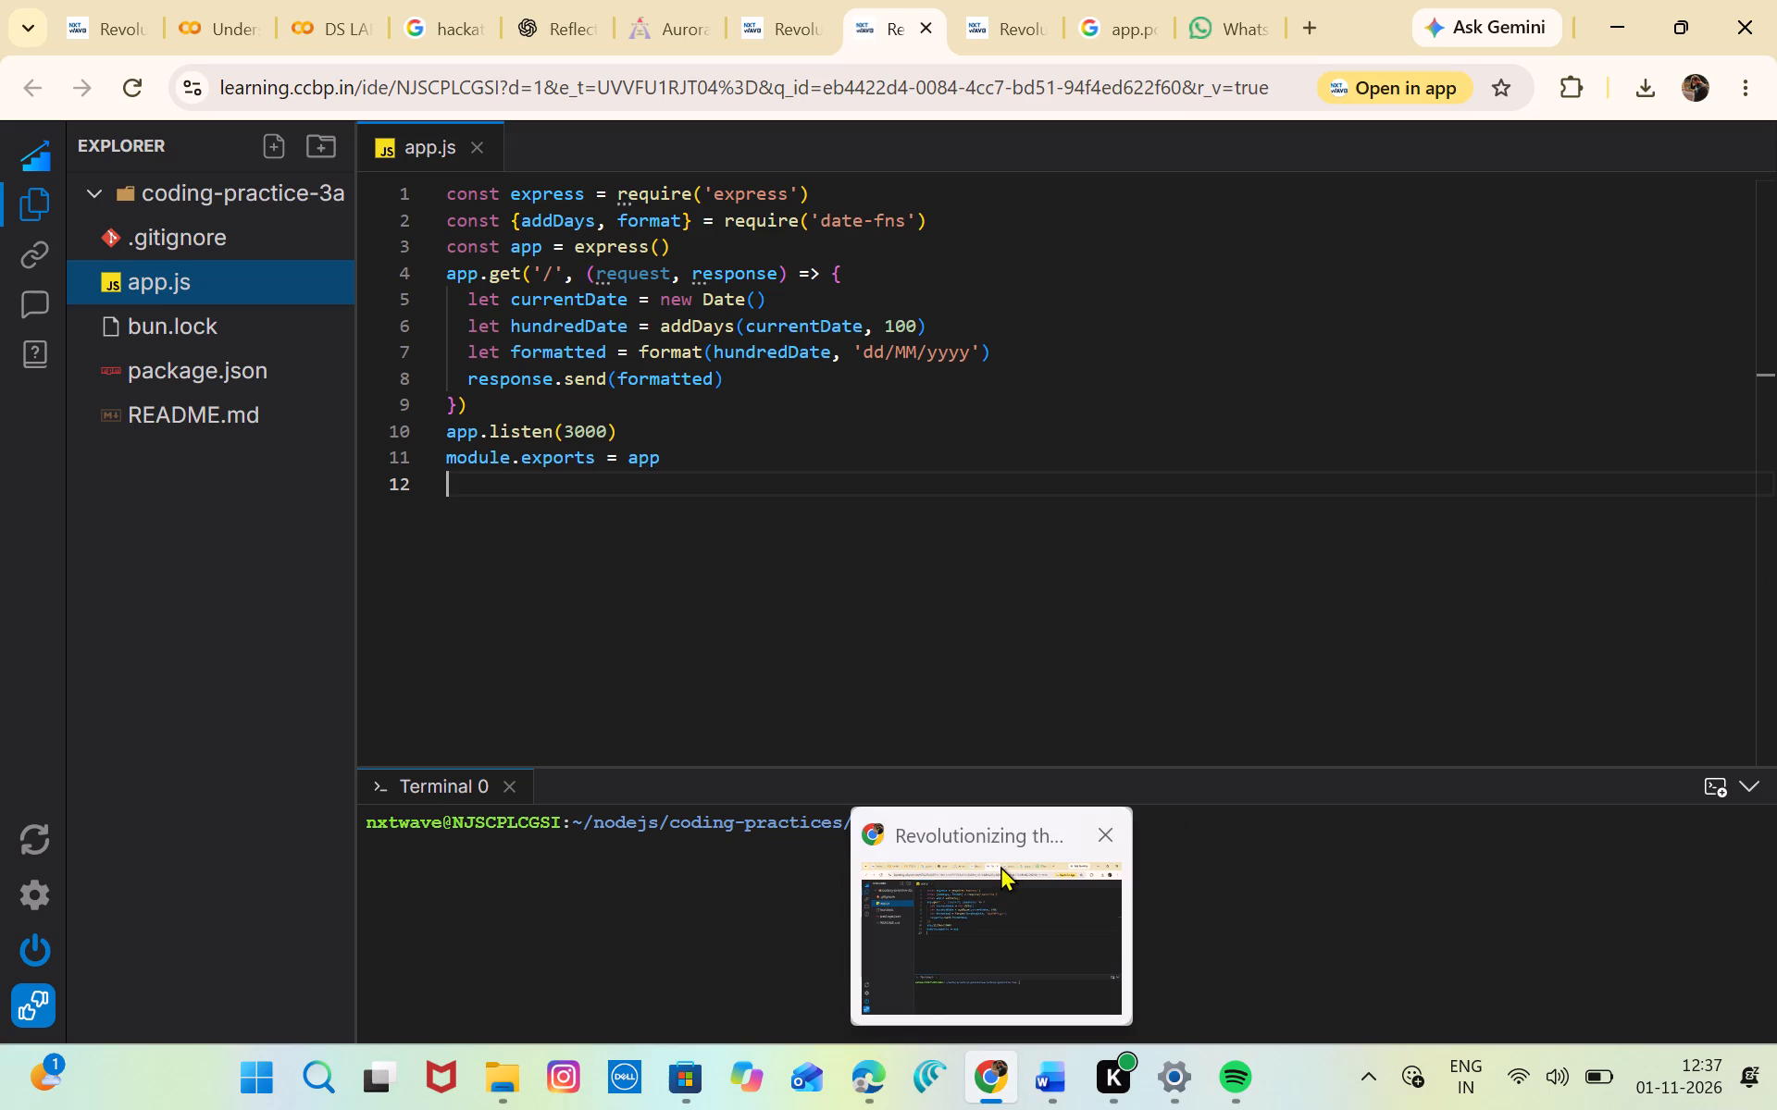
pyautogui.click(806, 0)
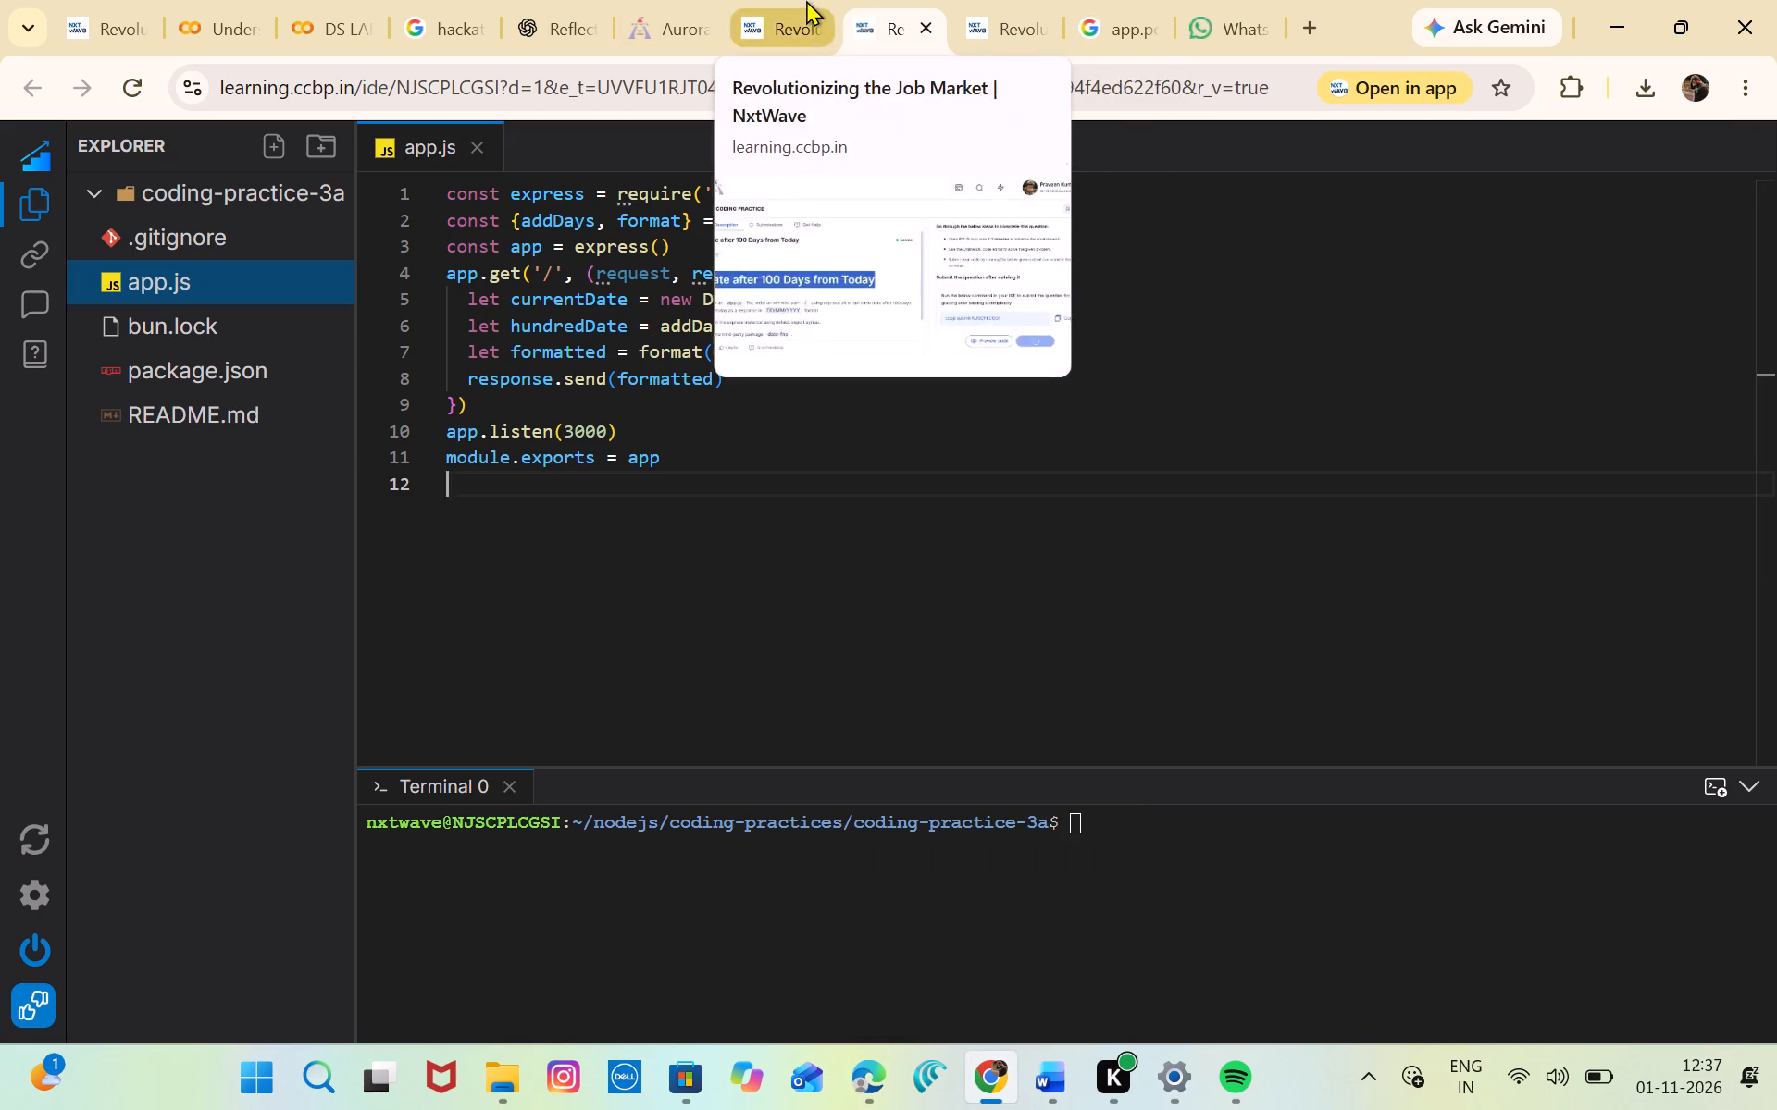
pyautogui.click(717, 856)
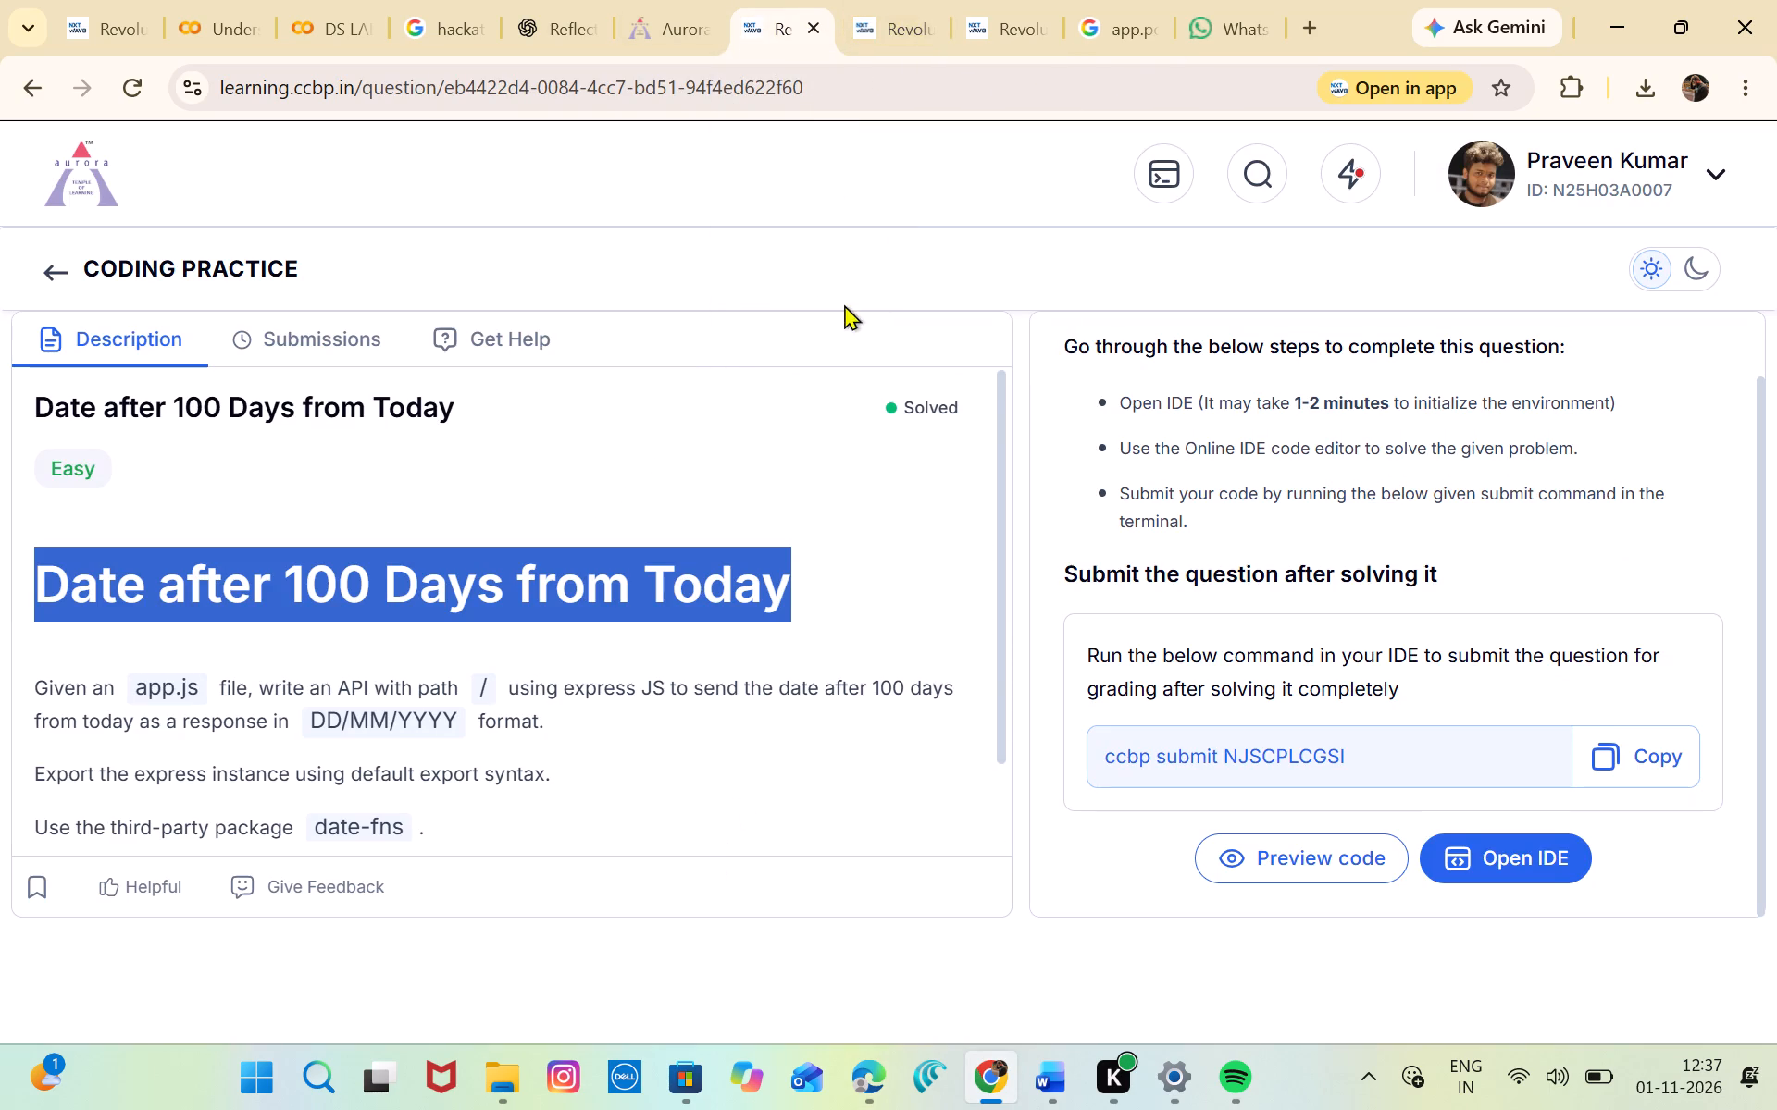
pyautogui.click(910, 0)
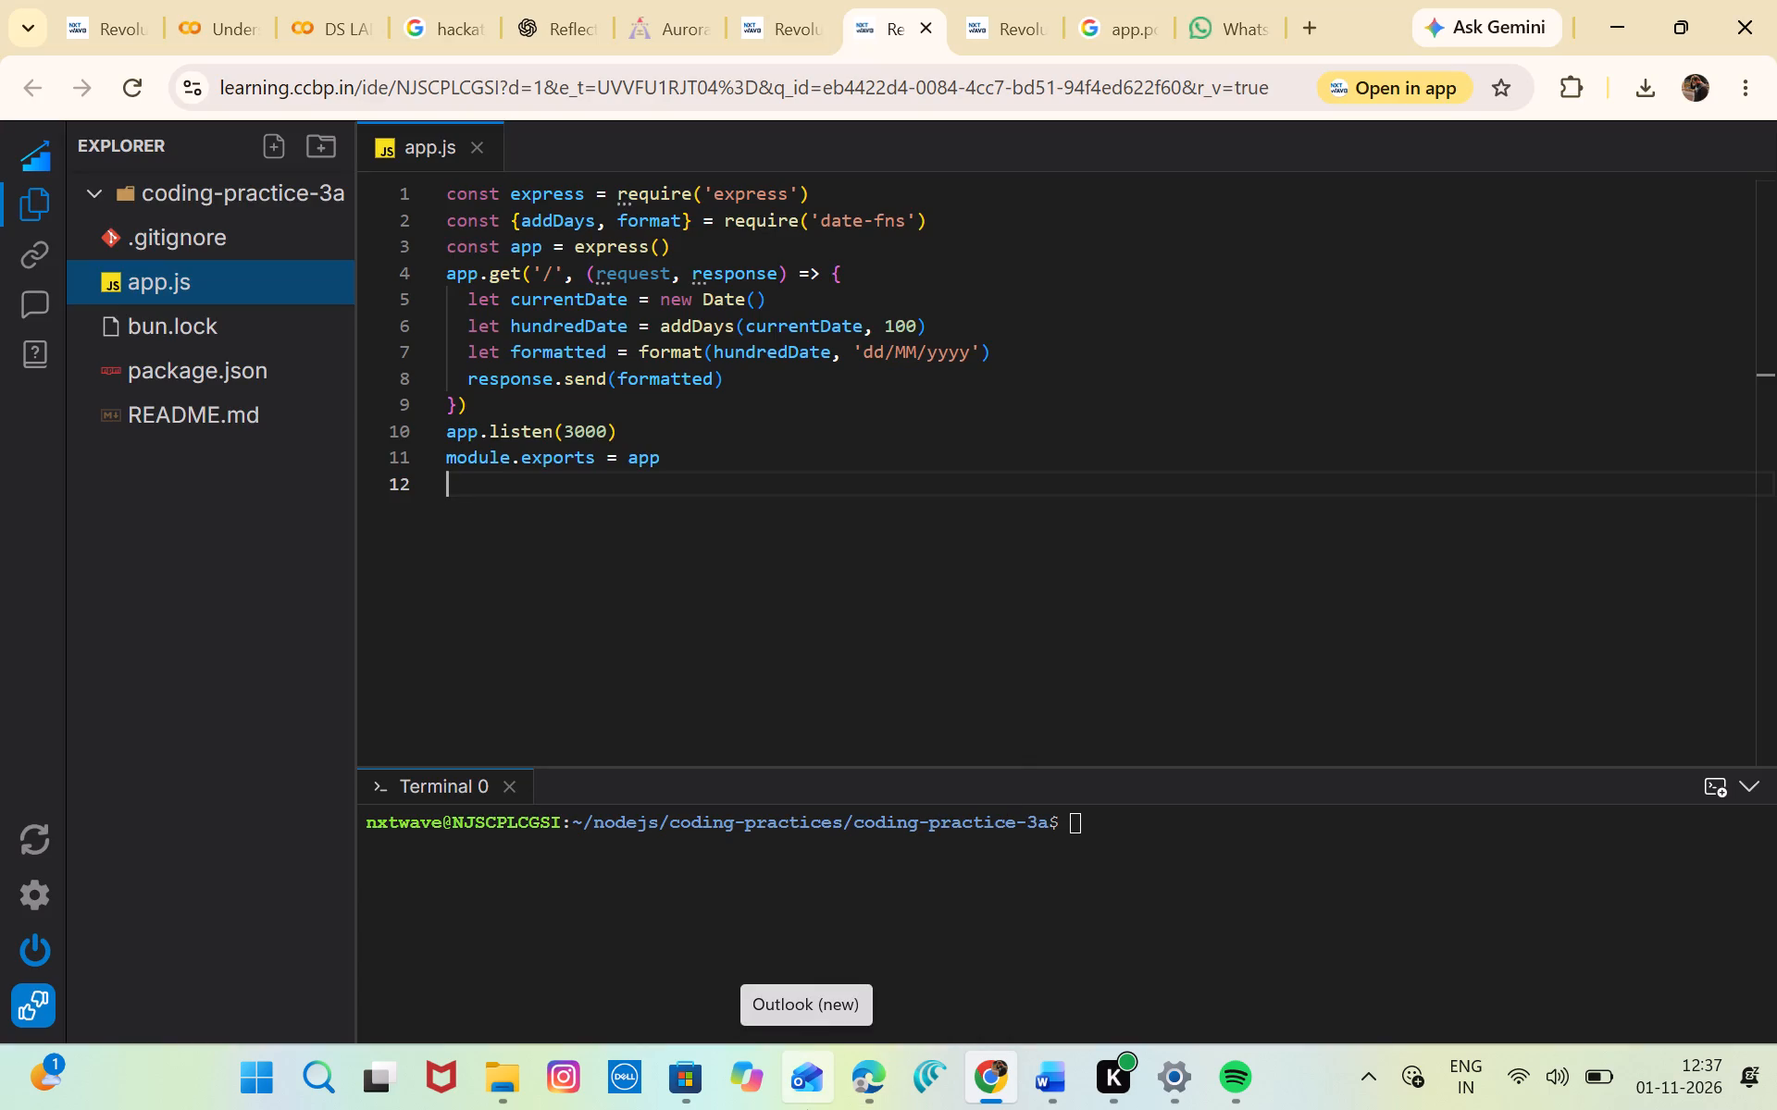
# Switch to Microsoft Edge and open the NxtWave learning site, learning.ccbp.in, in a new tab.
pyautogui.click(867, 1106)
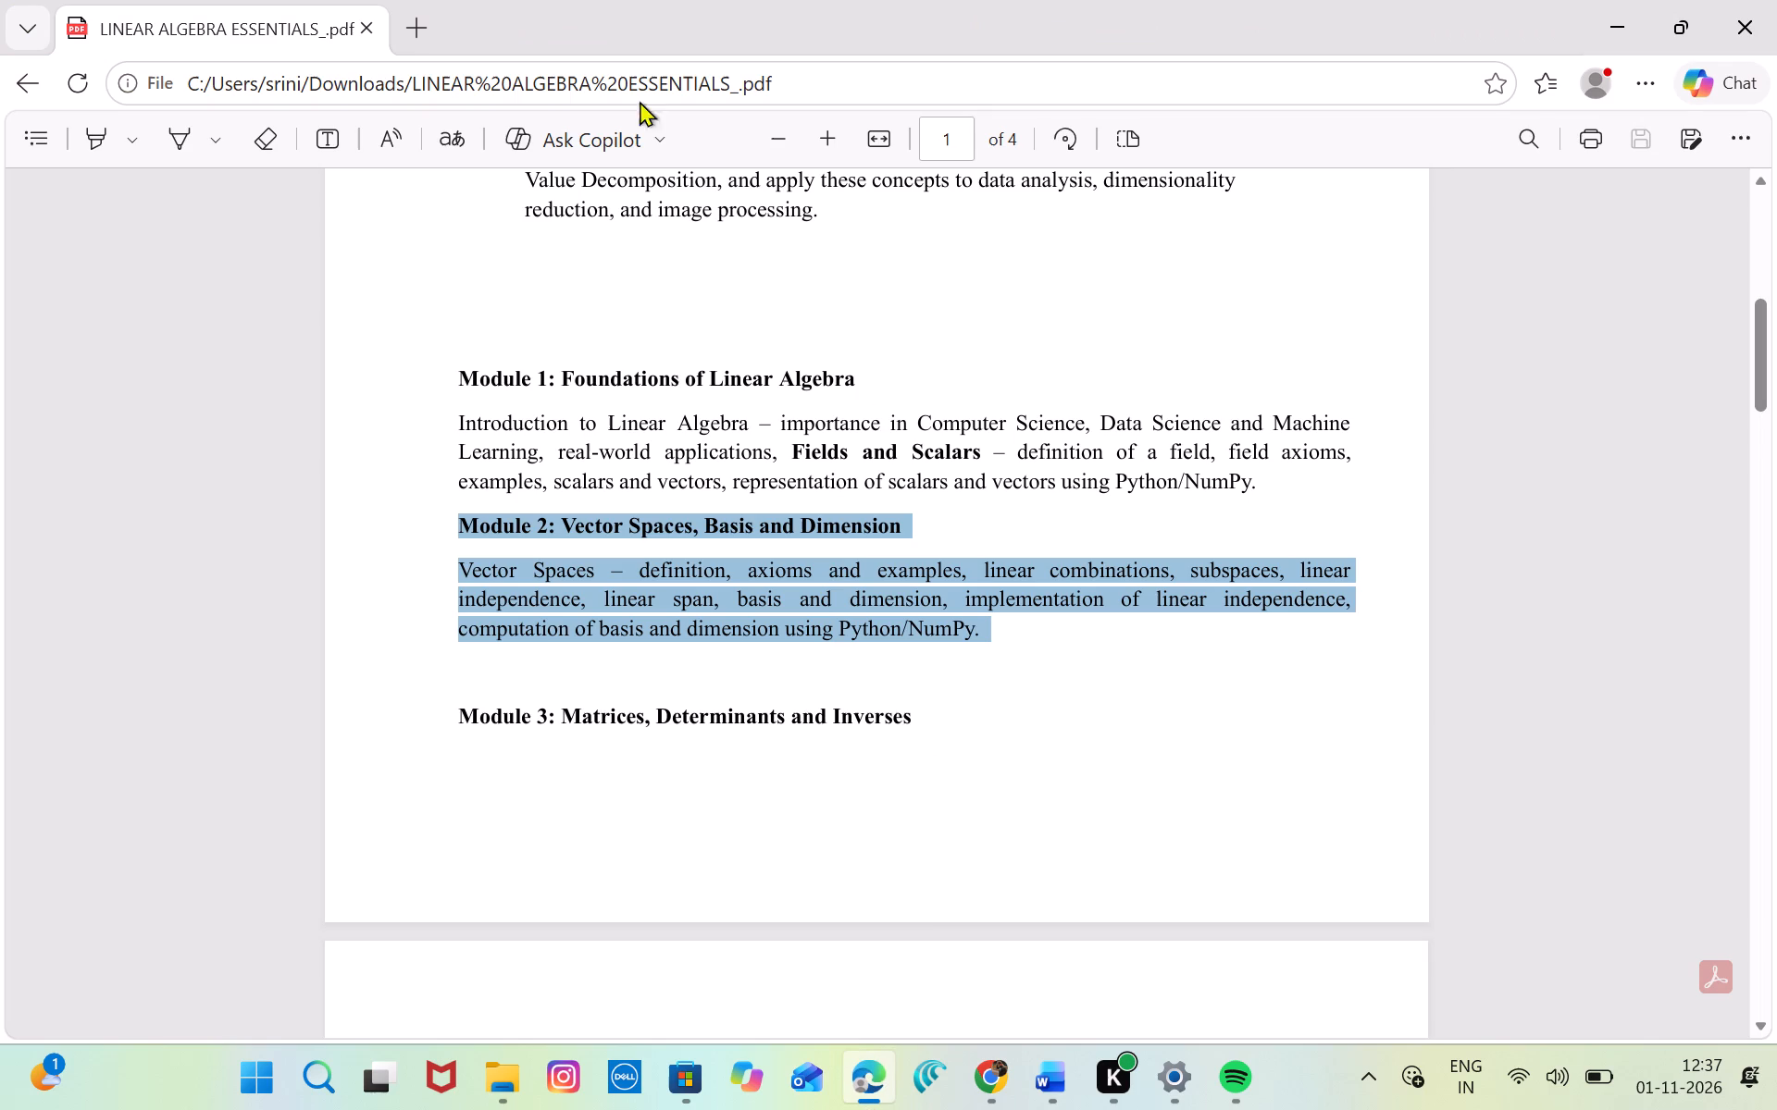
pyautogui.click(404, 25)
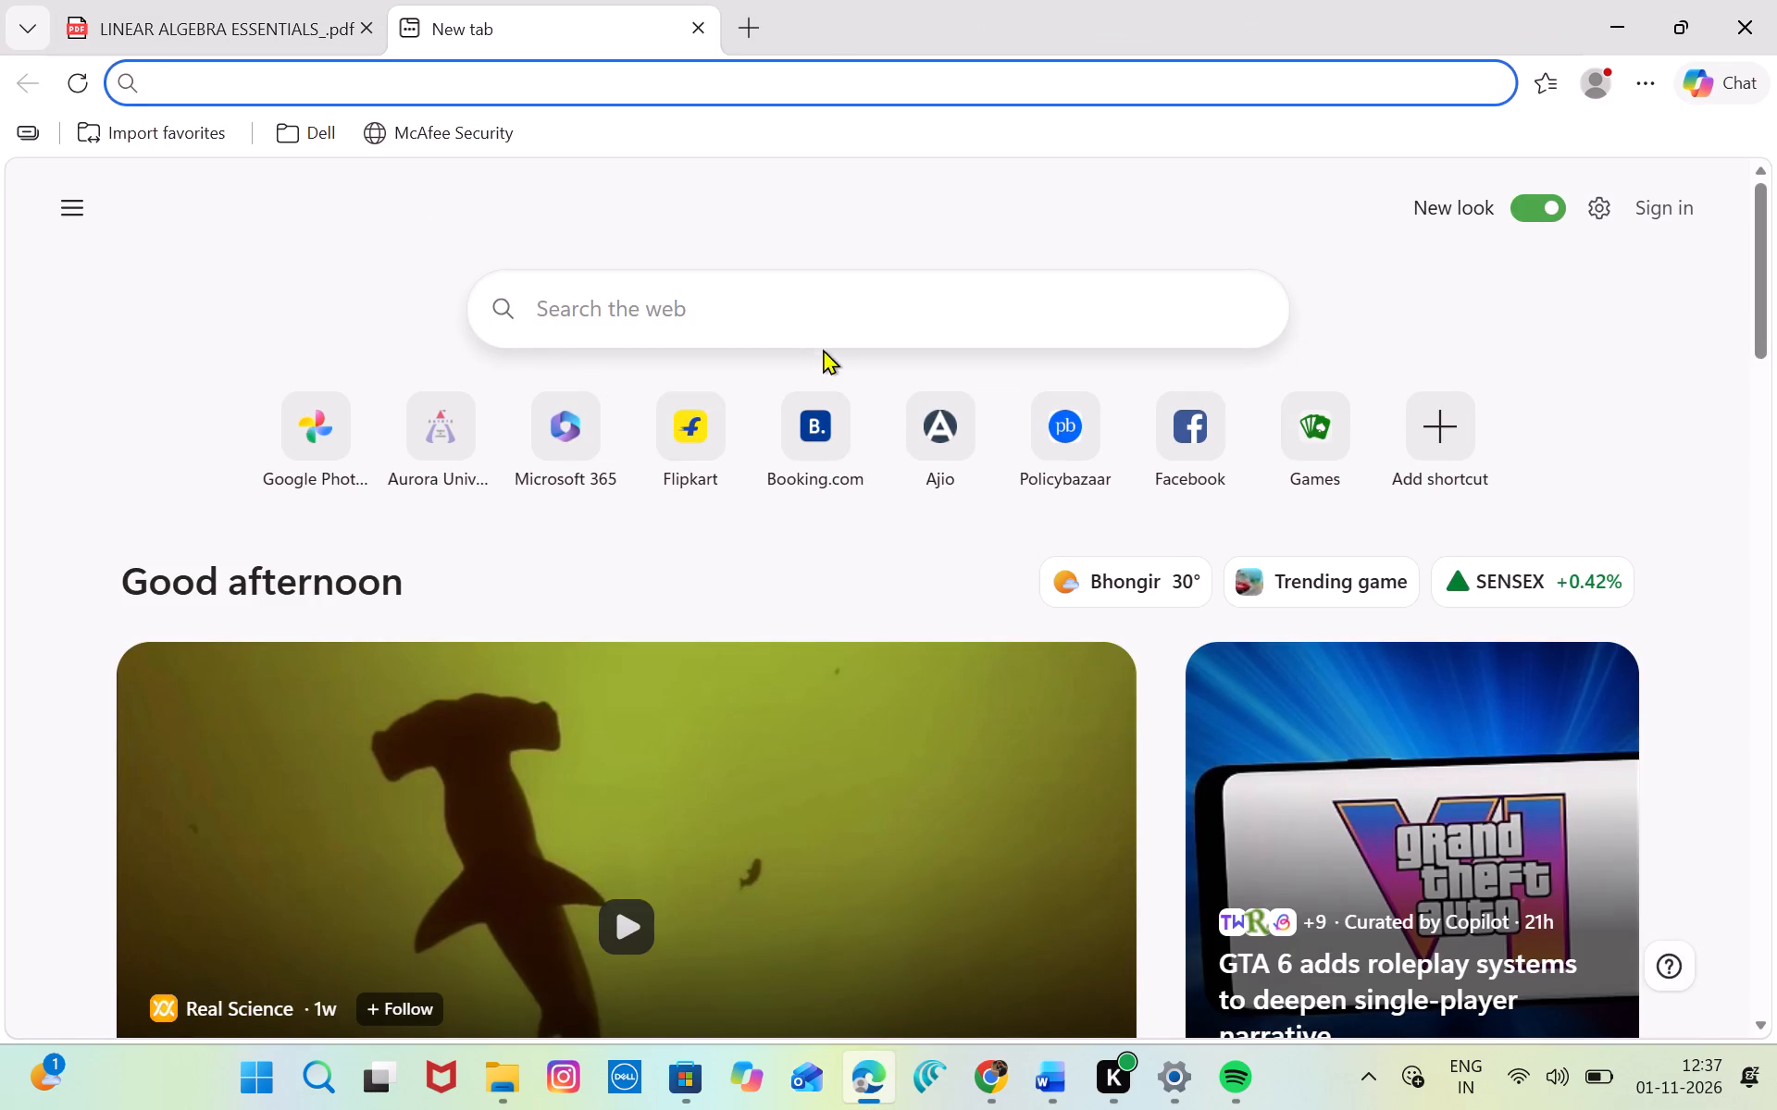
pyautogui.click(828, 327)
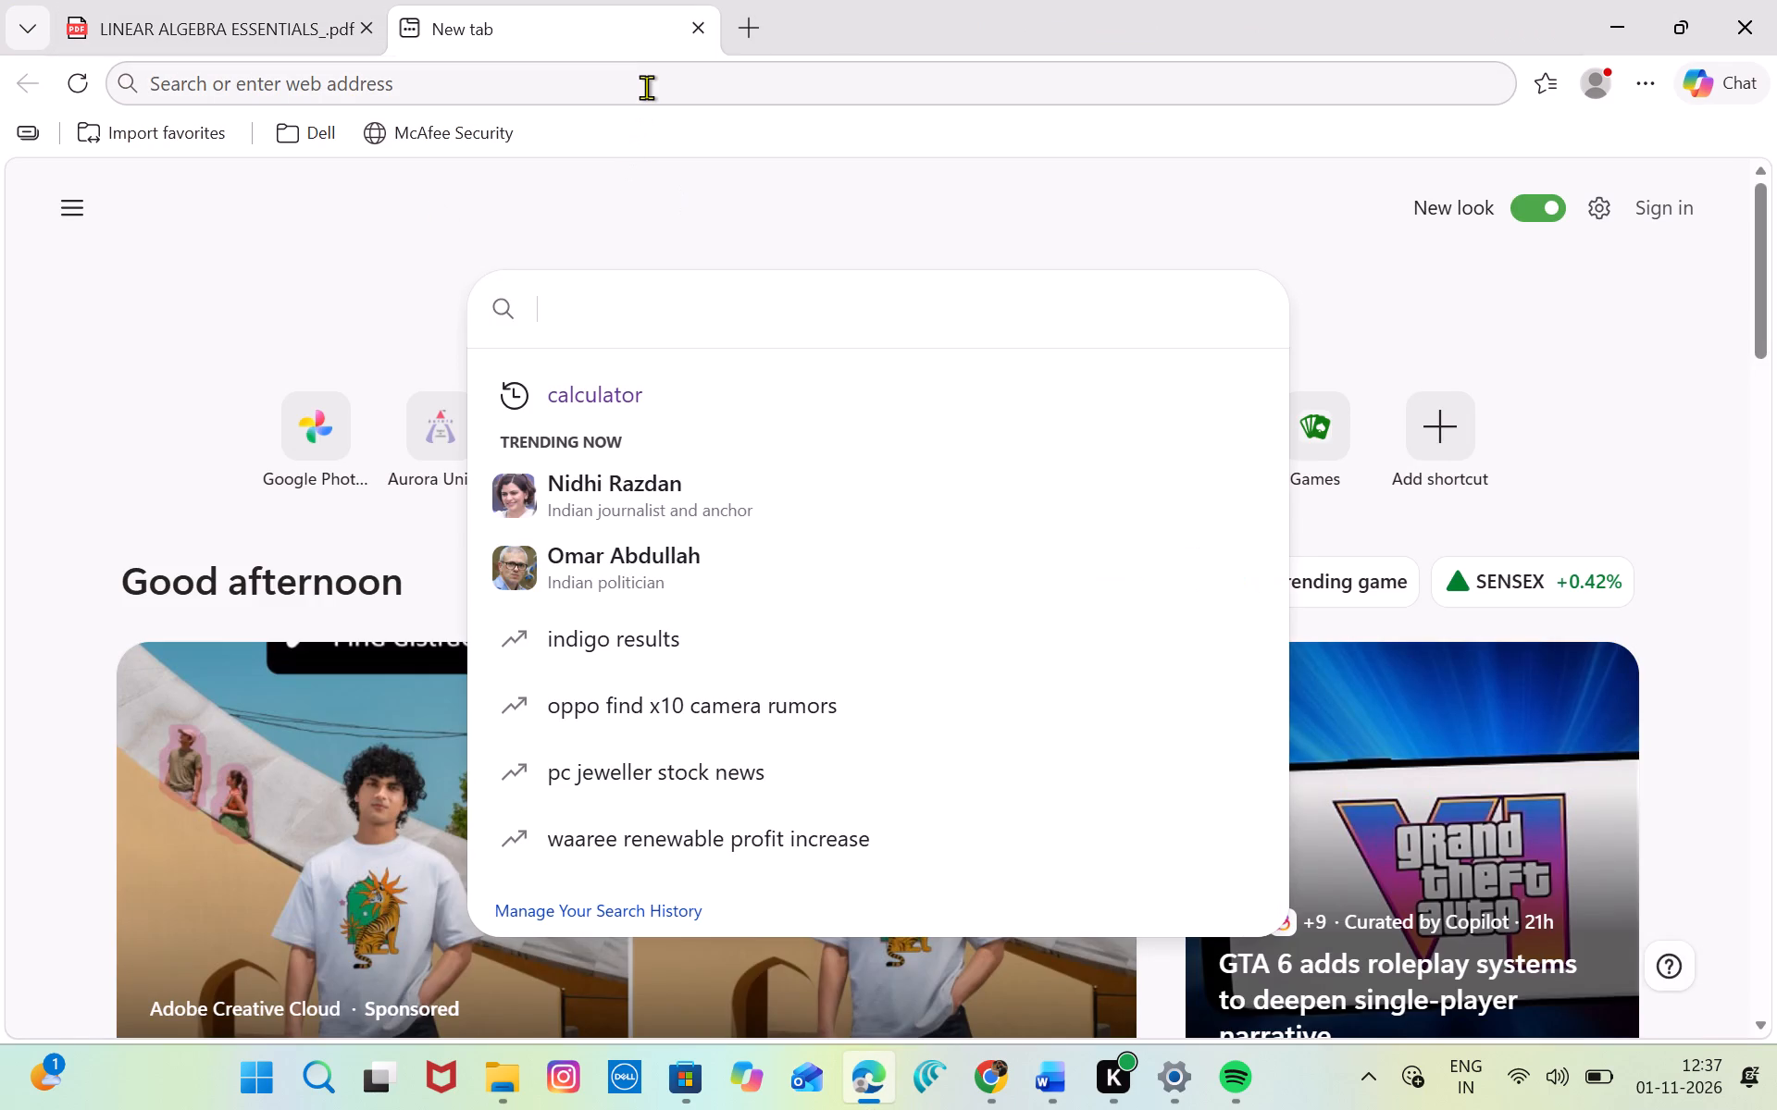
pyautogui.click(646, 86)
pyautogui.press('l')
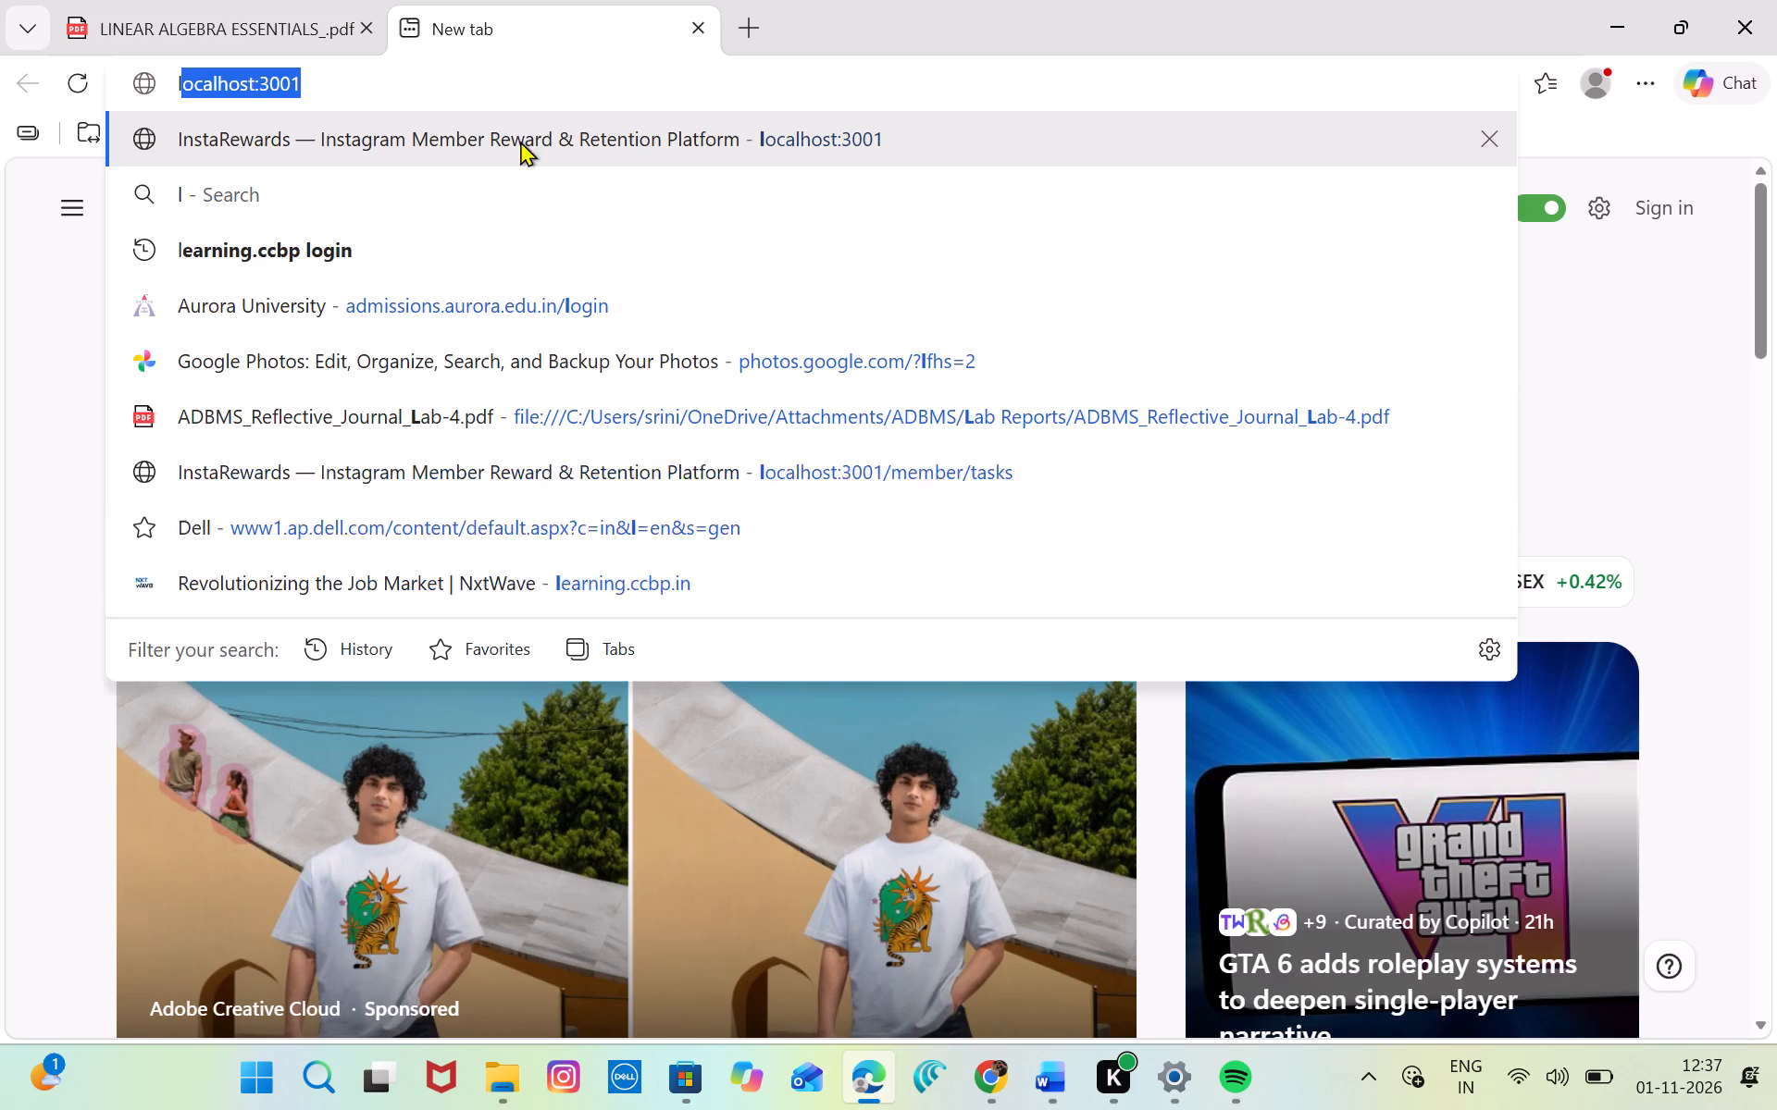
pyautogui.press('e')
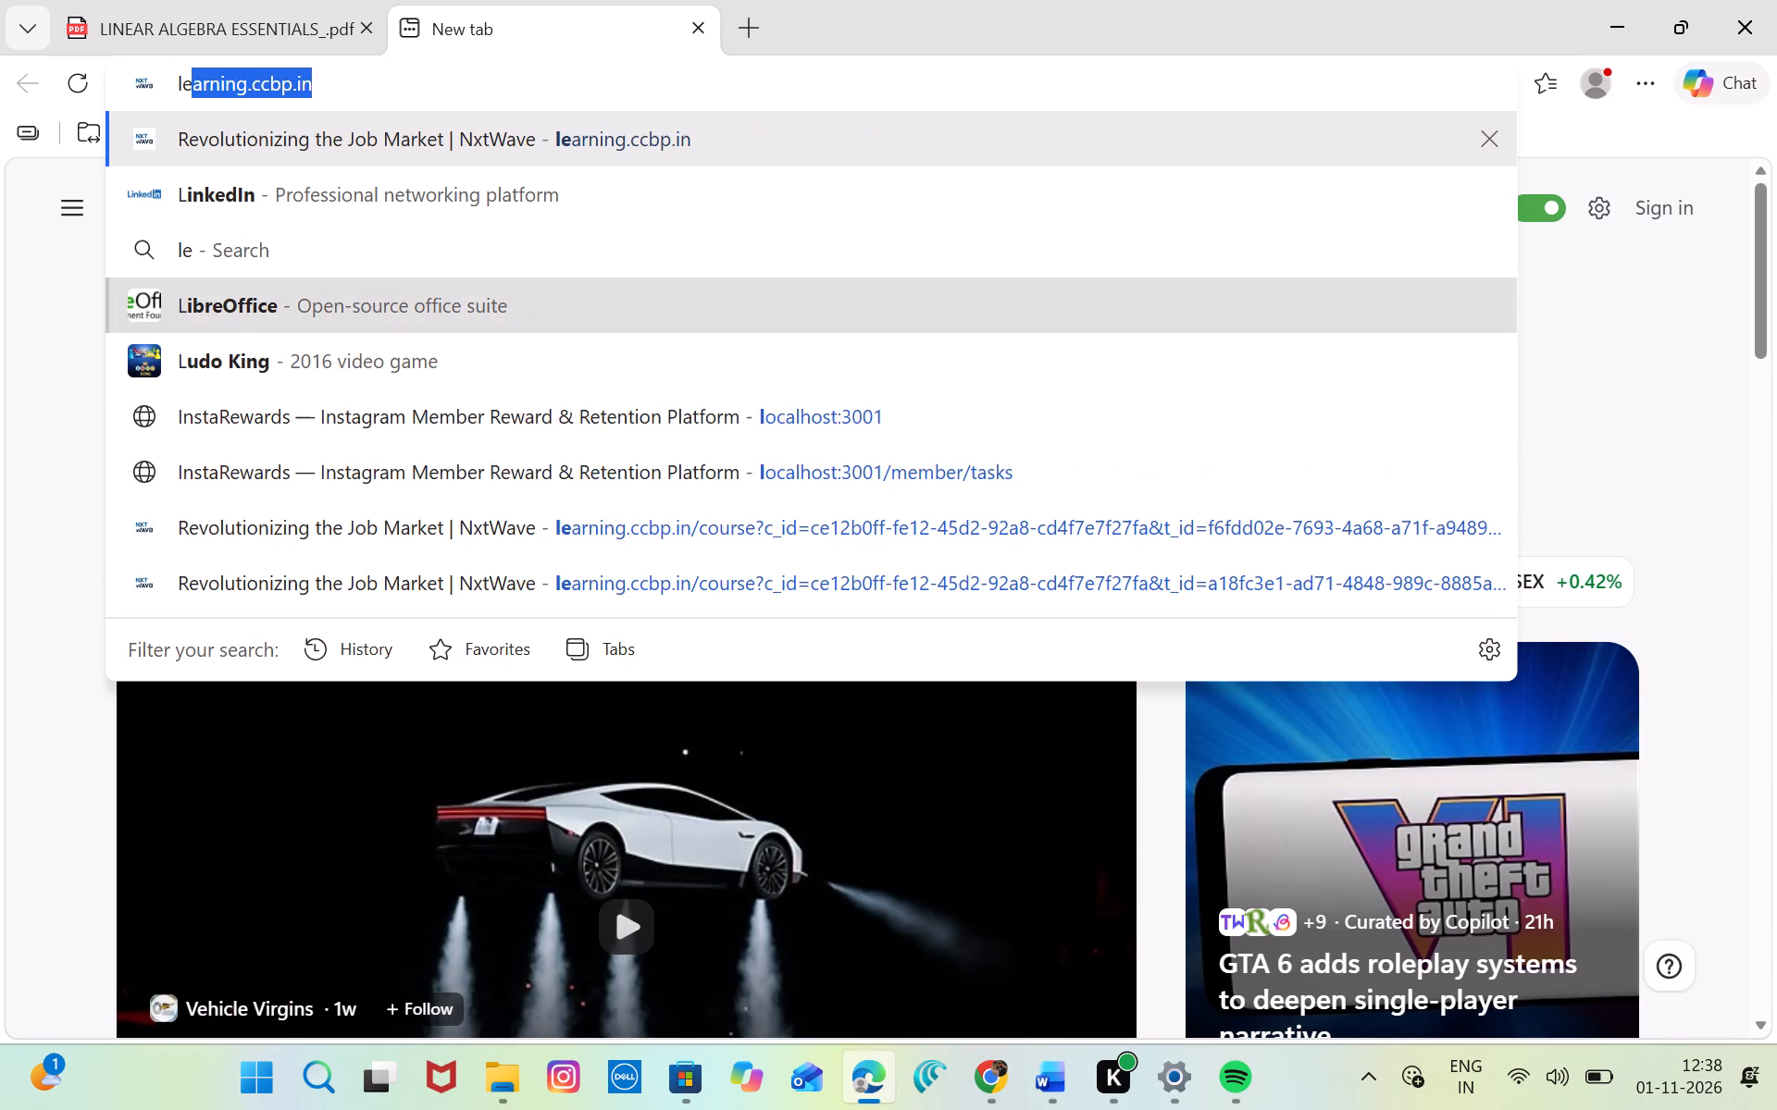
pyautogui.click(471, 137)
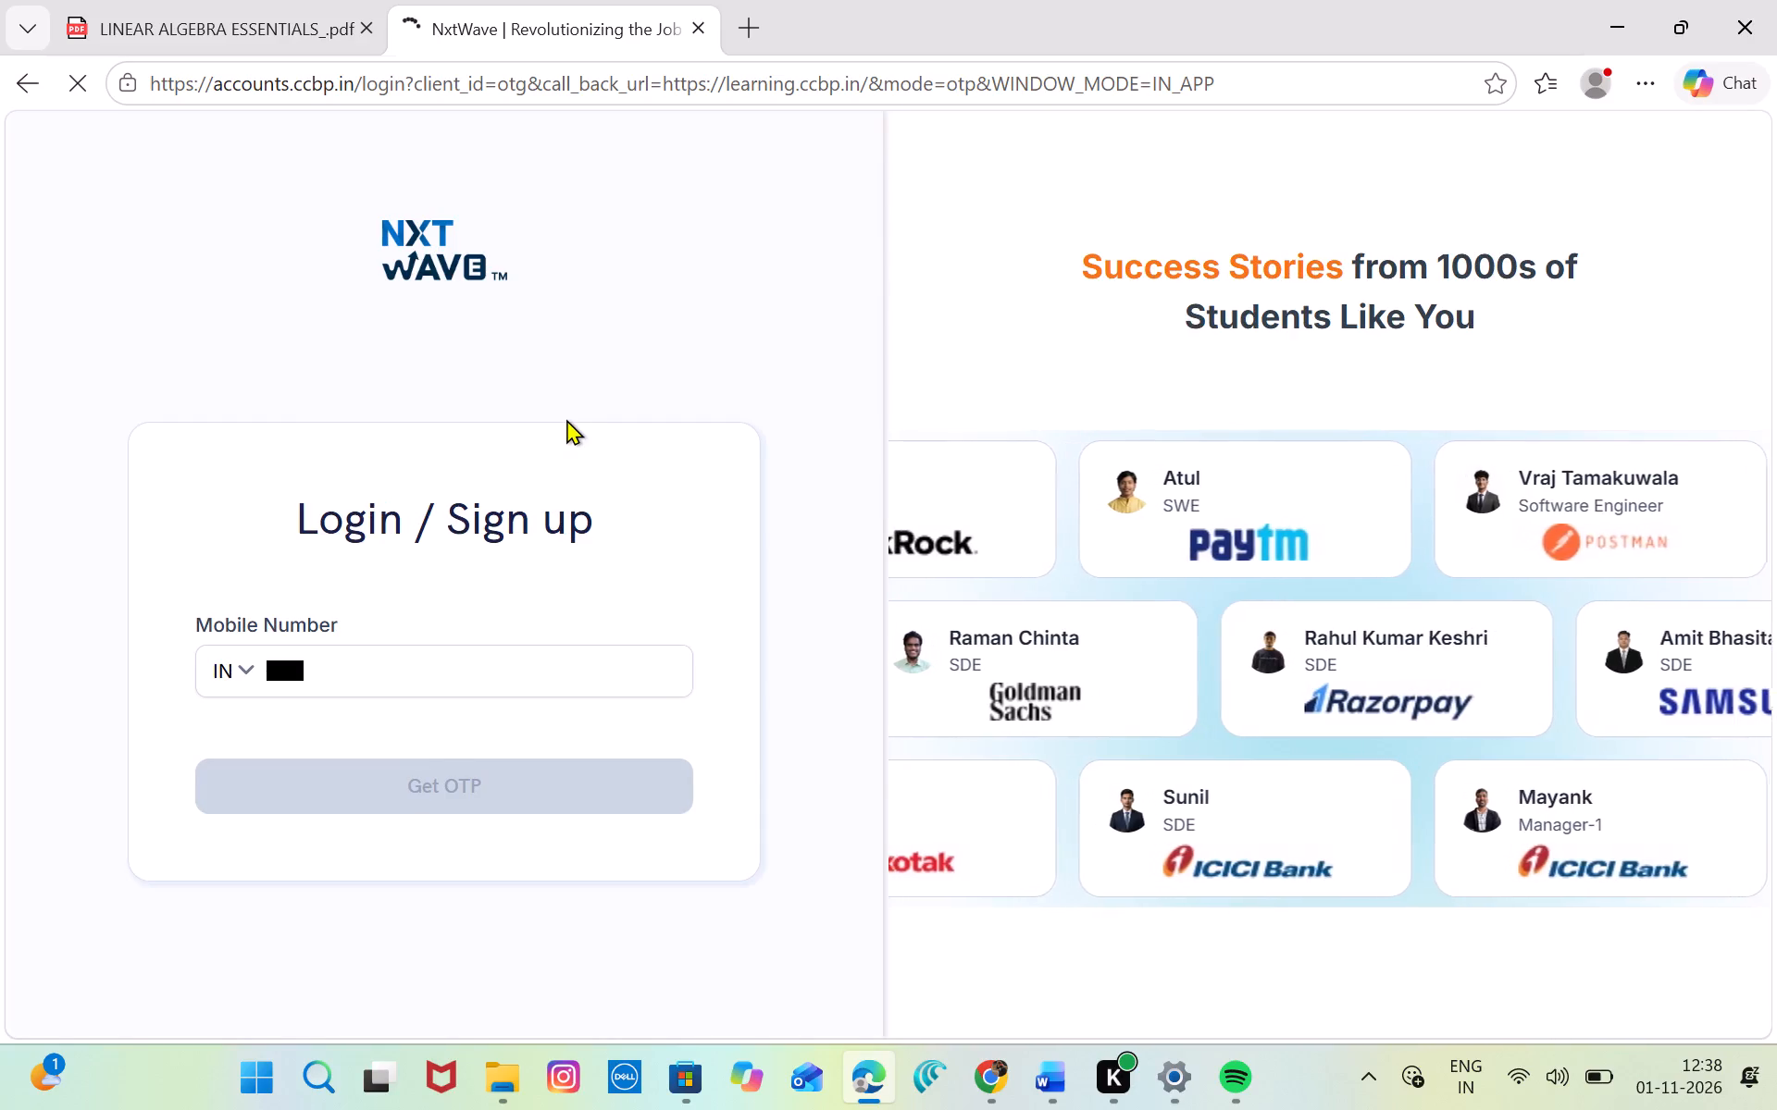
# Fill the login form with the second saved mobile number and request a one-time passcode.
pyautogui.click(448, 664)
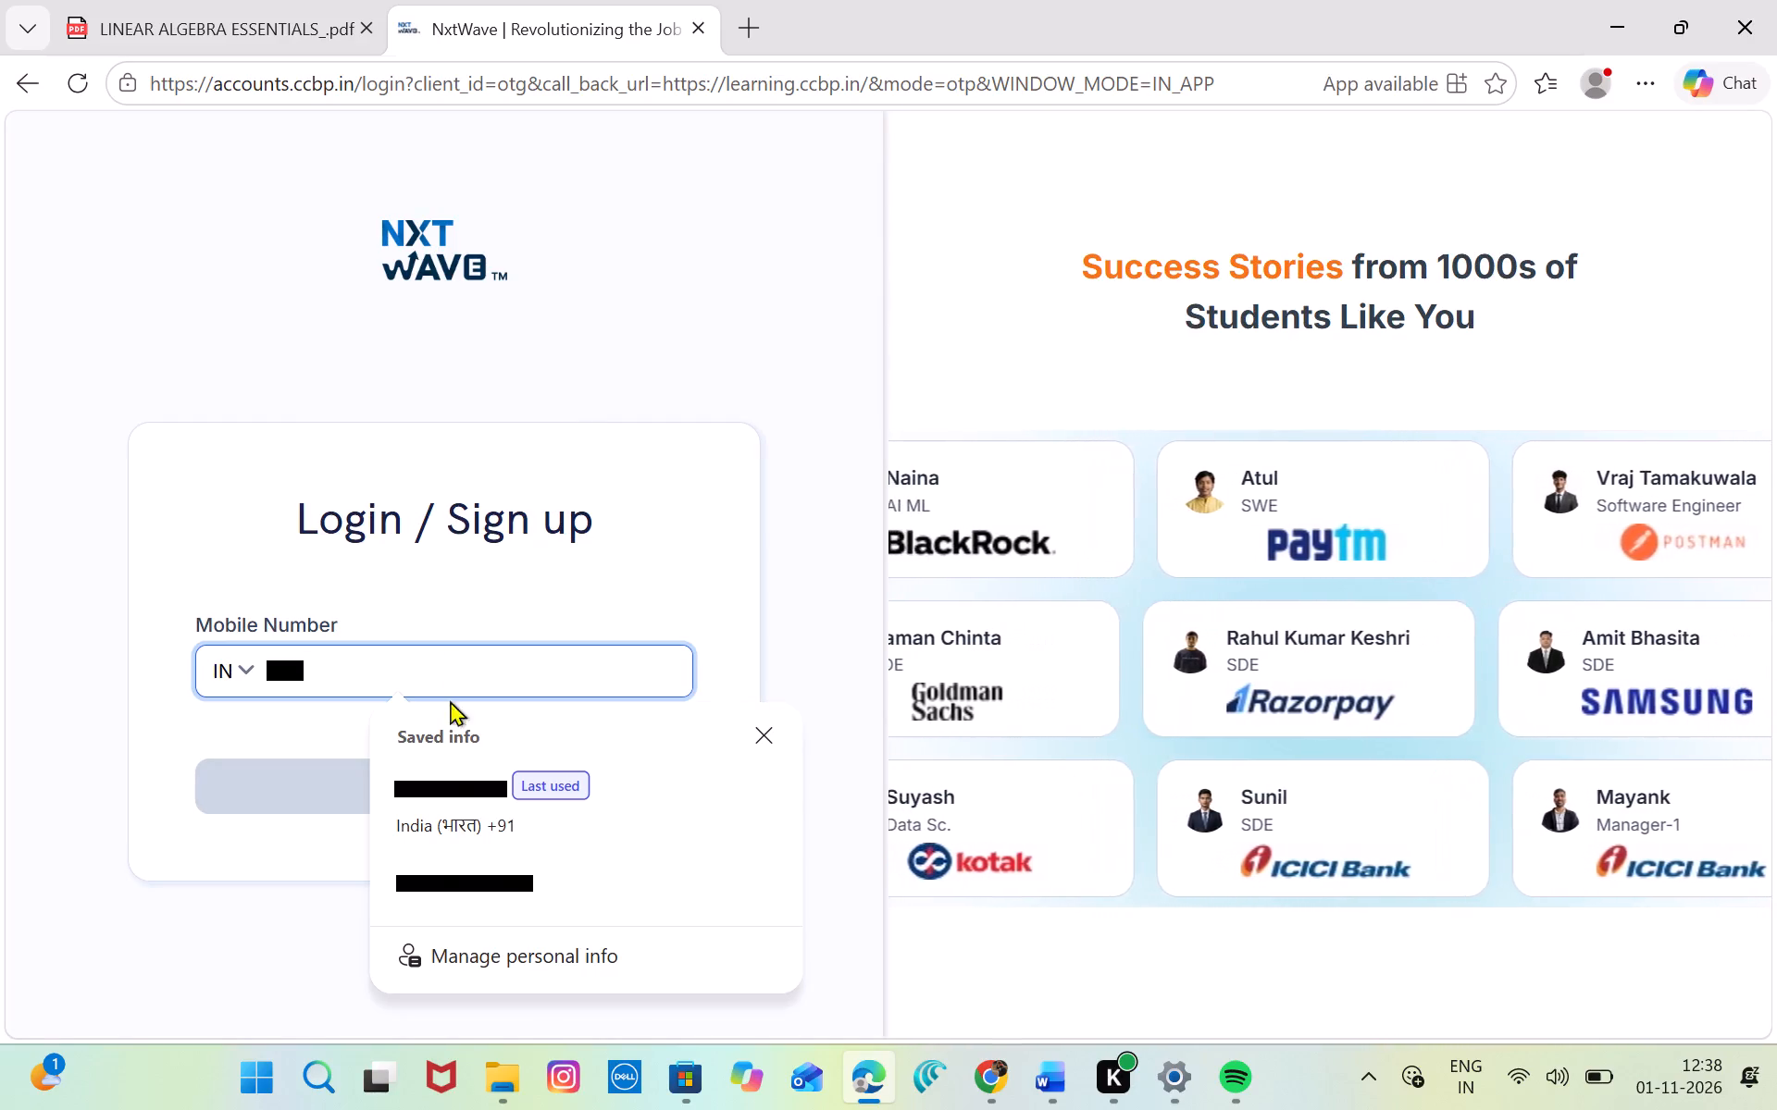
pyautogui.click(439, 885)
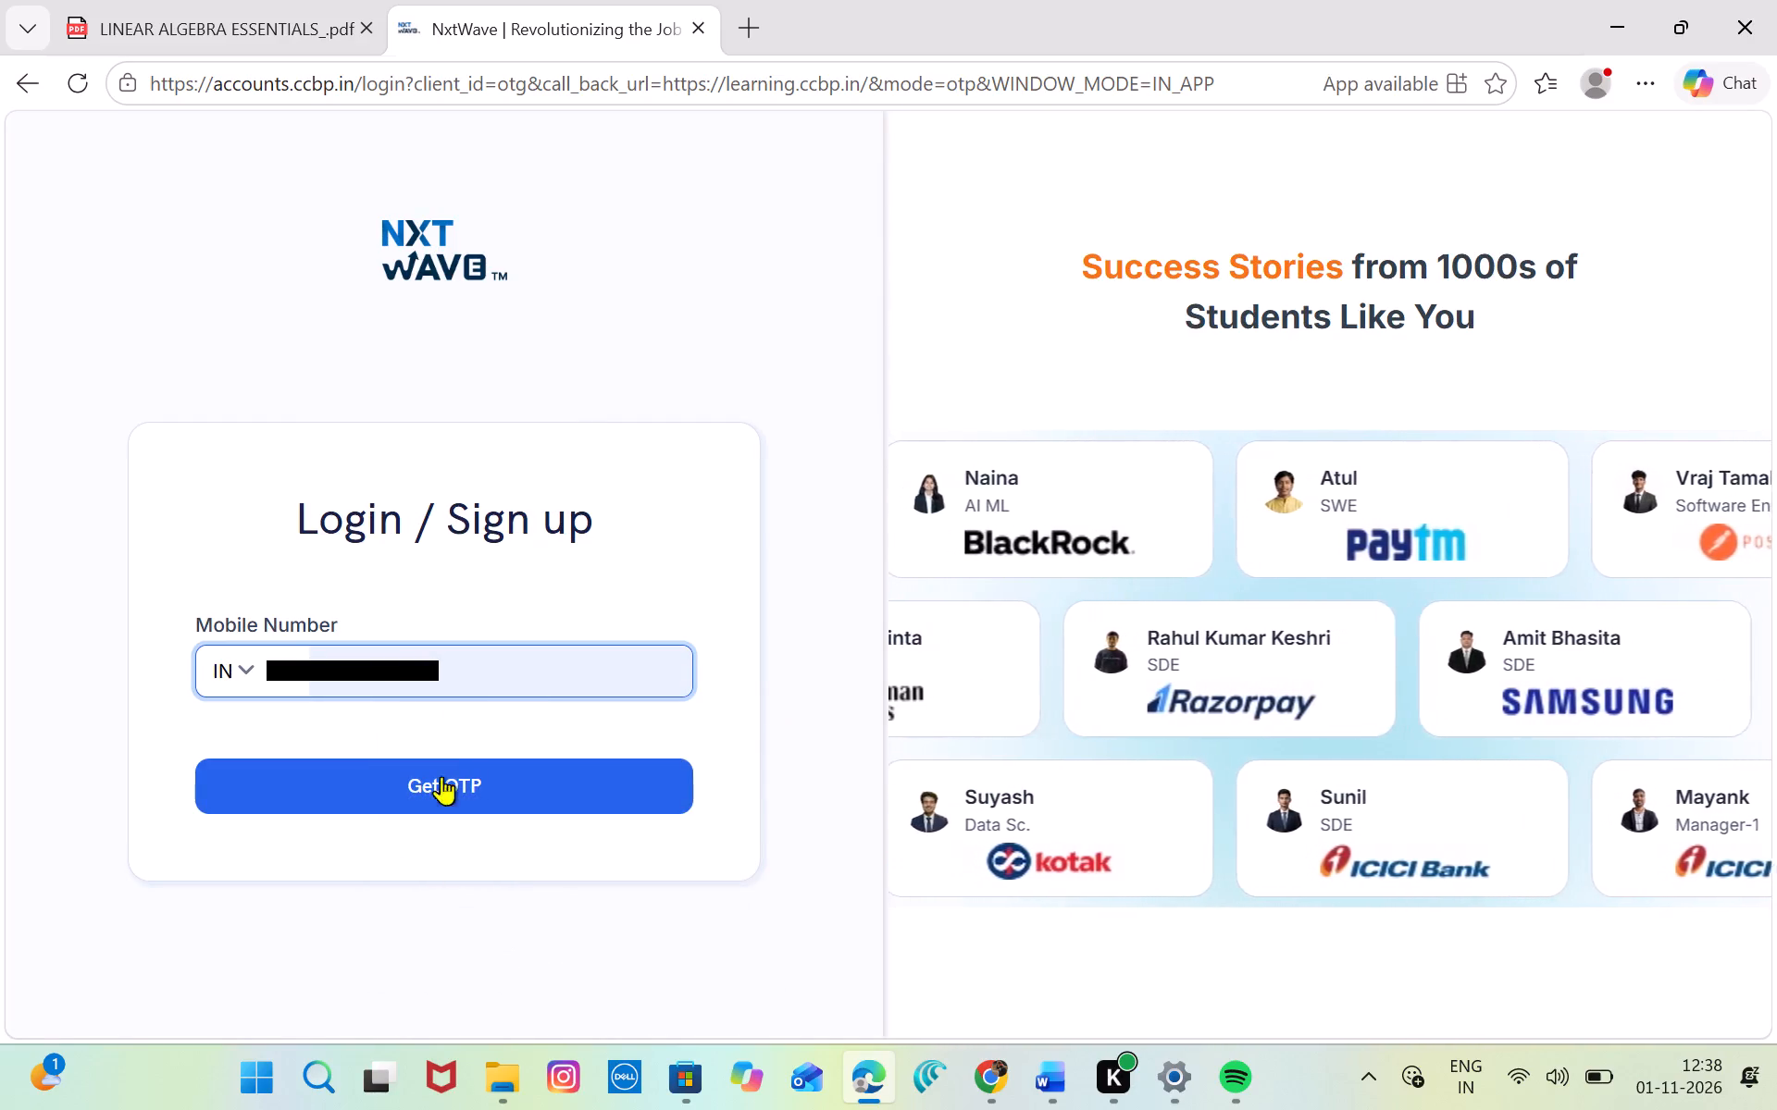
pyautogui.click(434, 792)
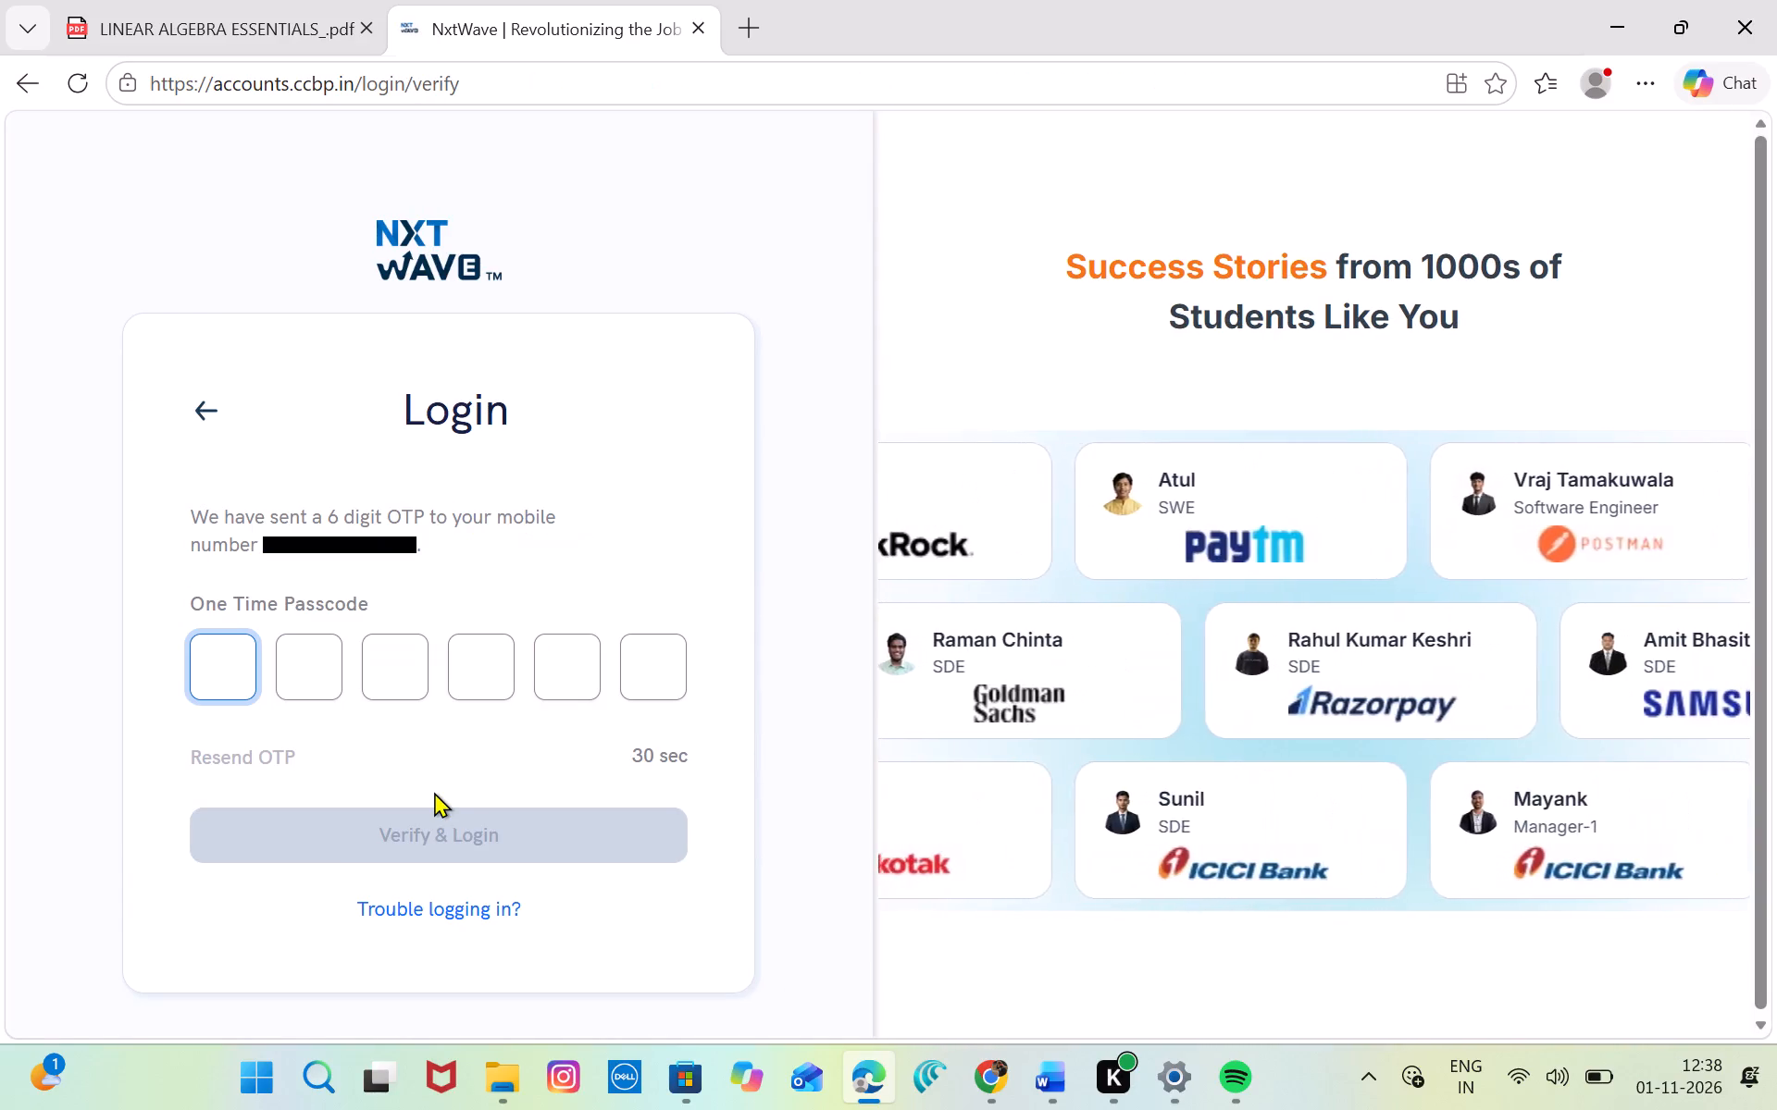
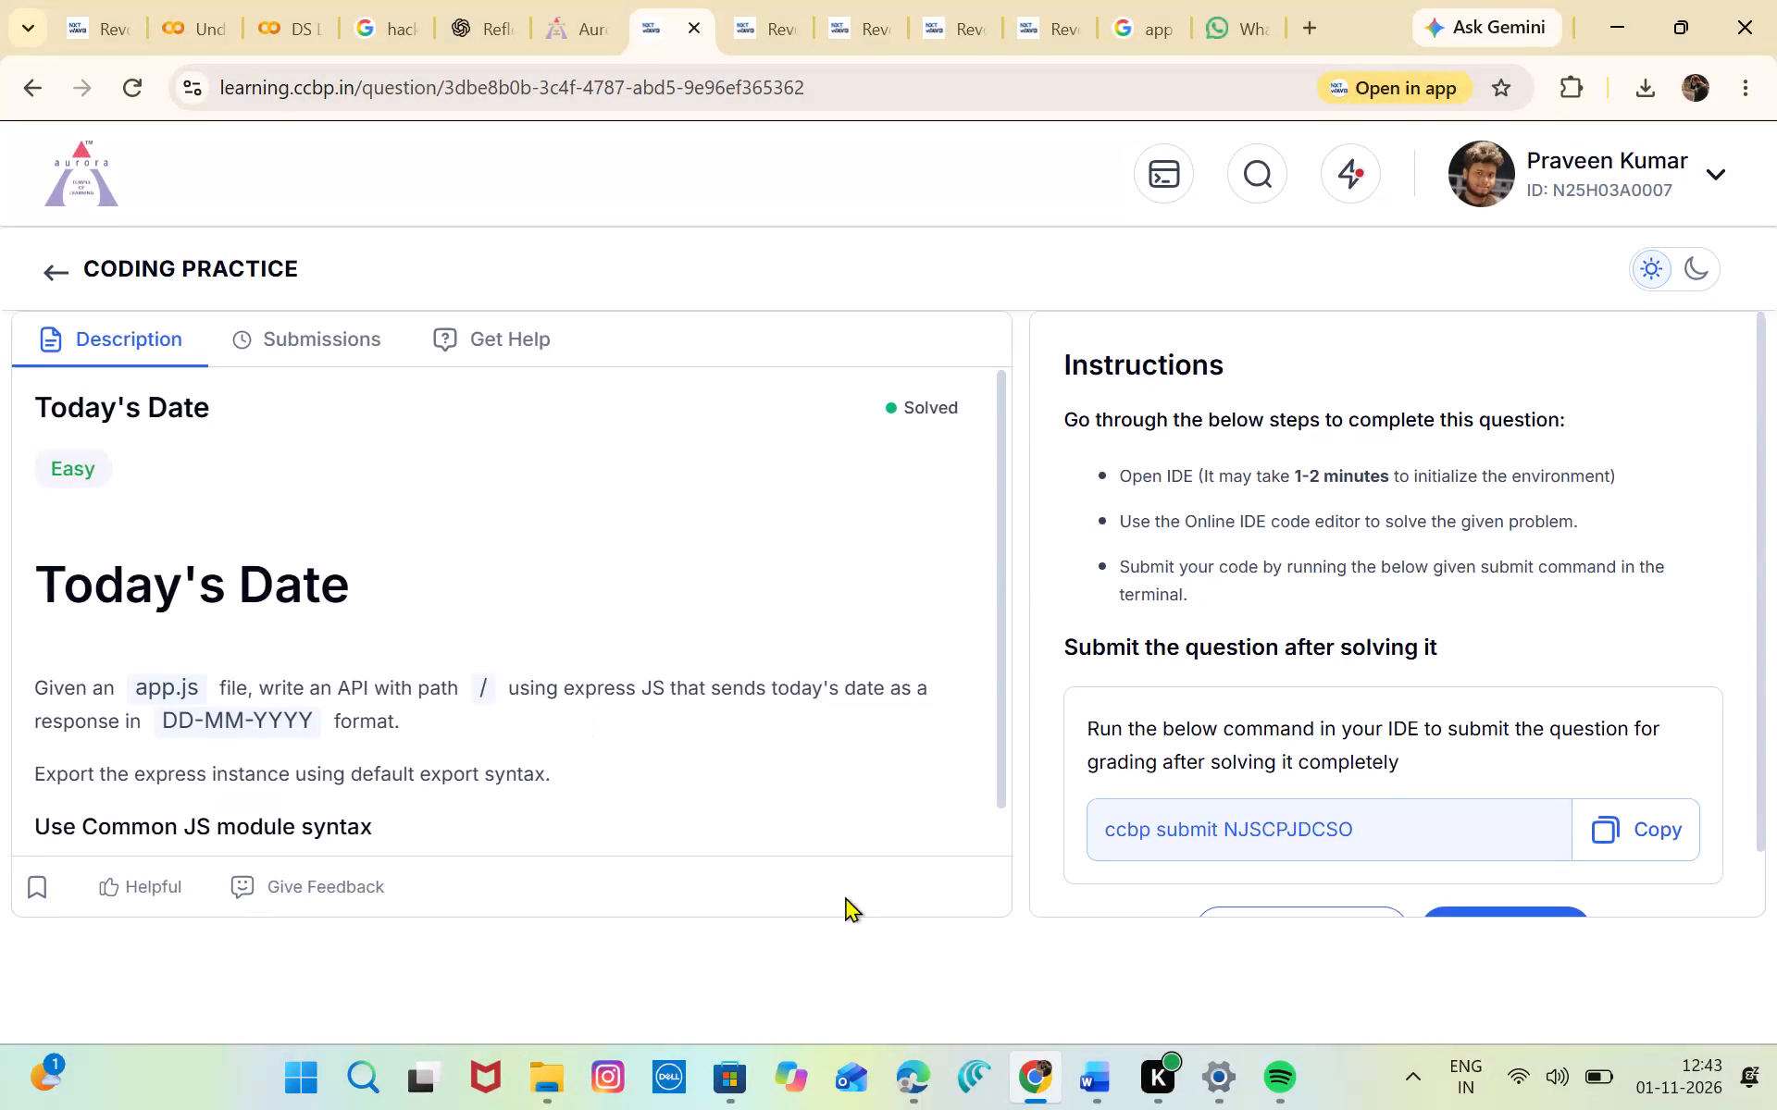
# Copy the question title "Today's Date" from the coding practice and paste it after "Question 2:-" in the Word document.
pyautogui.scroll(1, 242, 549)
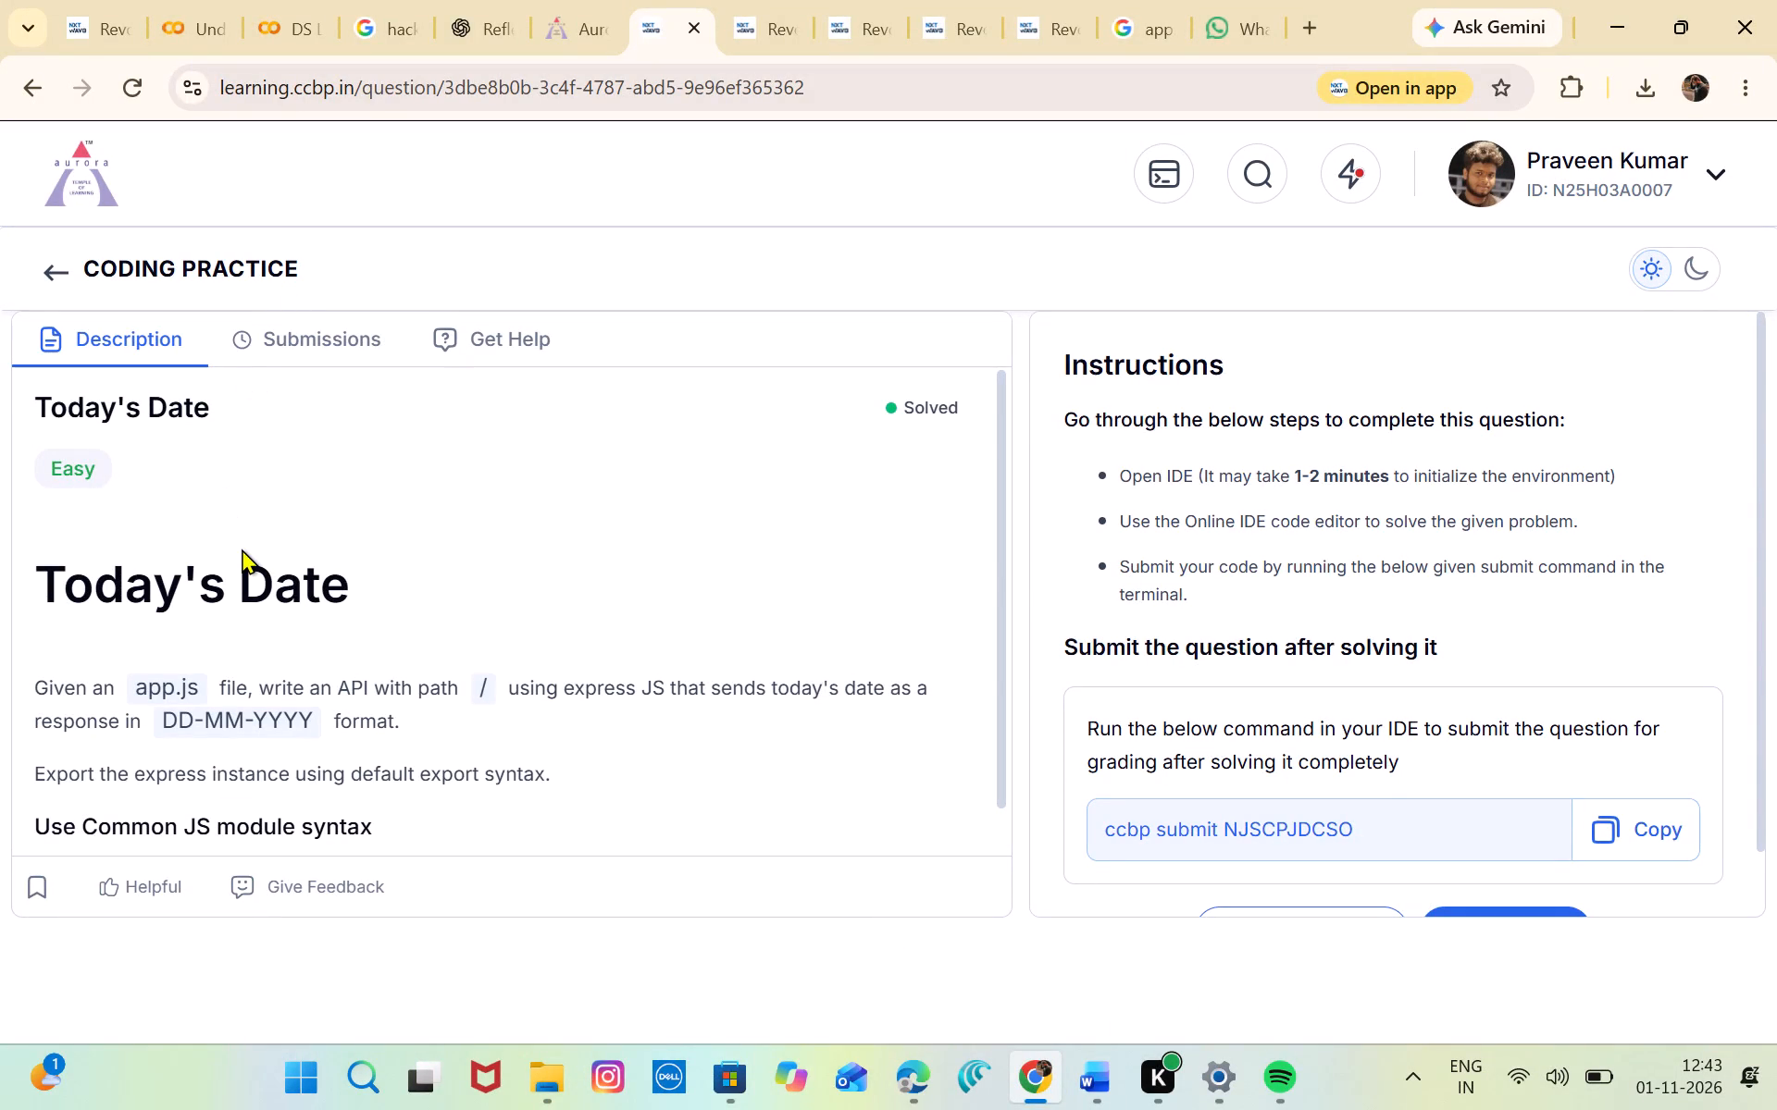
pyautogui.scroll(2, 242, 549)
pyautogui.moveTo(377, 602); pyautogui.dragTo(3, 606)
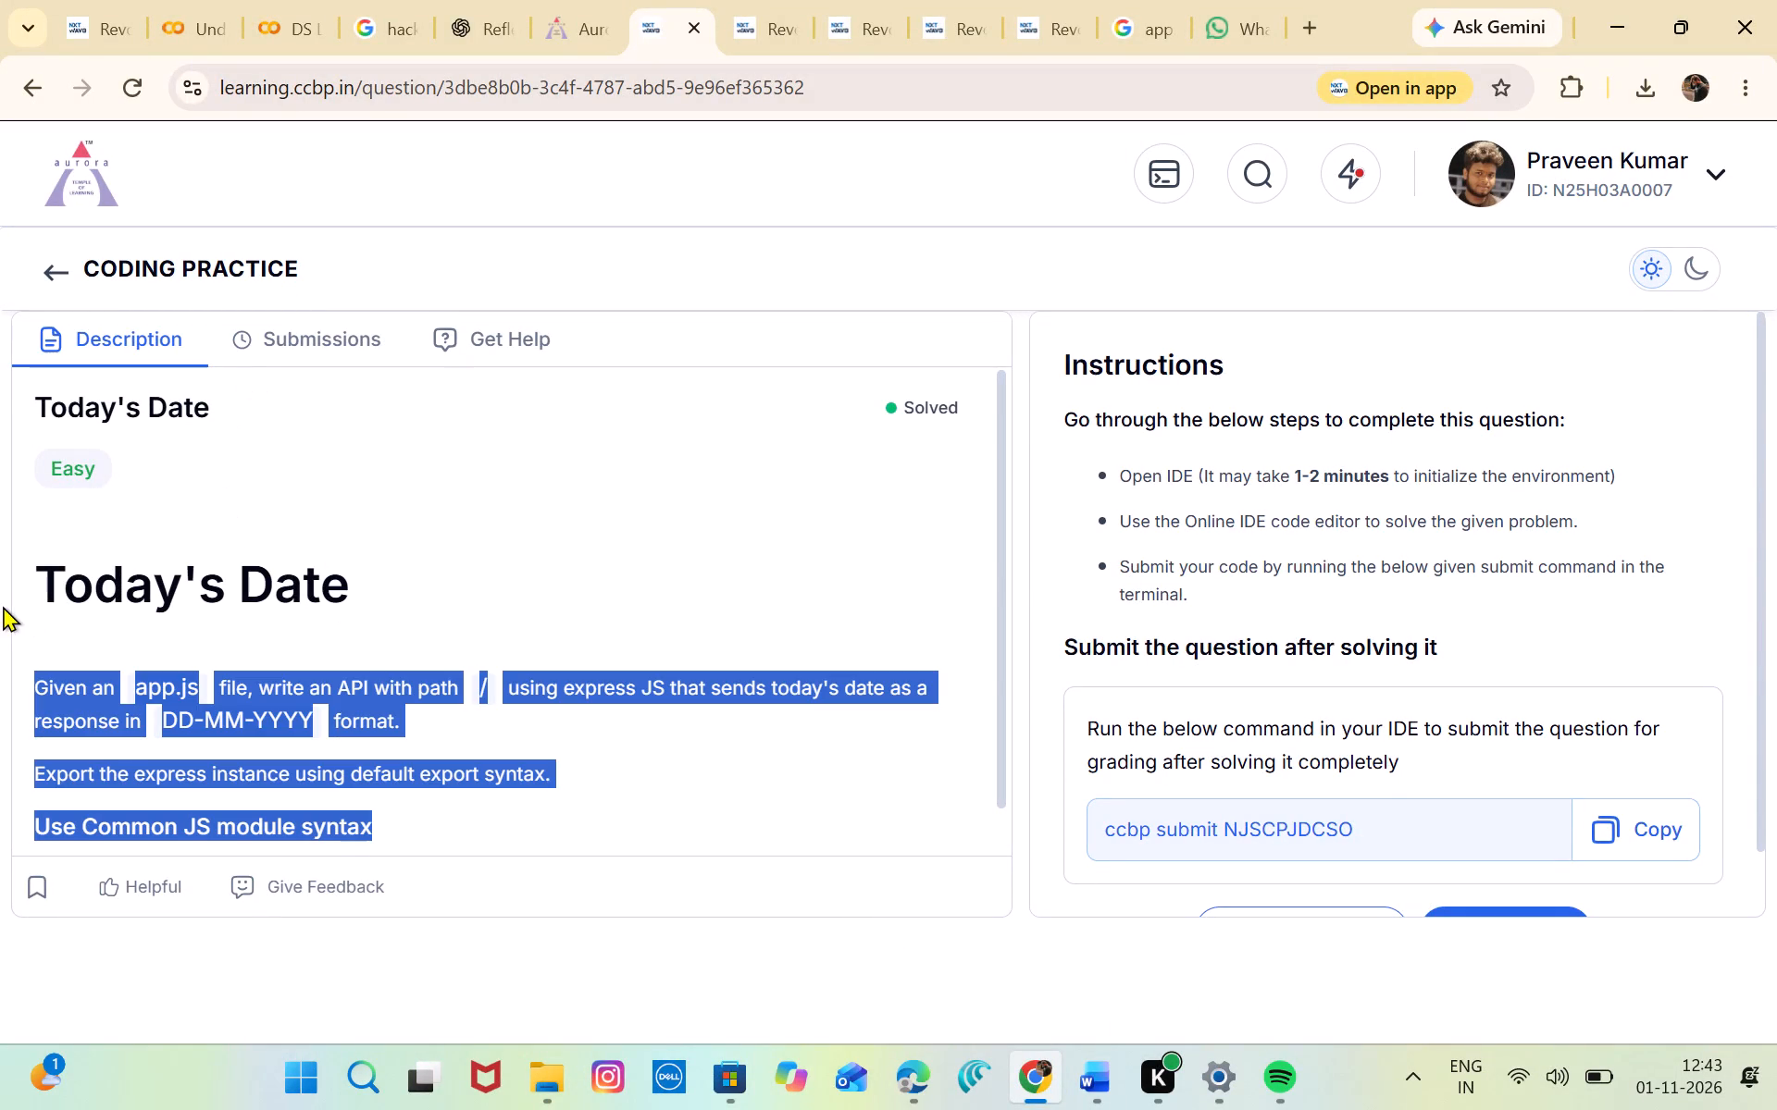
pyautogui.click(302, 547)
pyautogui.moveTo(376, 570); pyautogui.dragTo(65, 571)
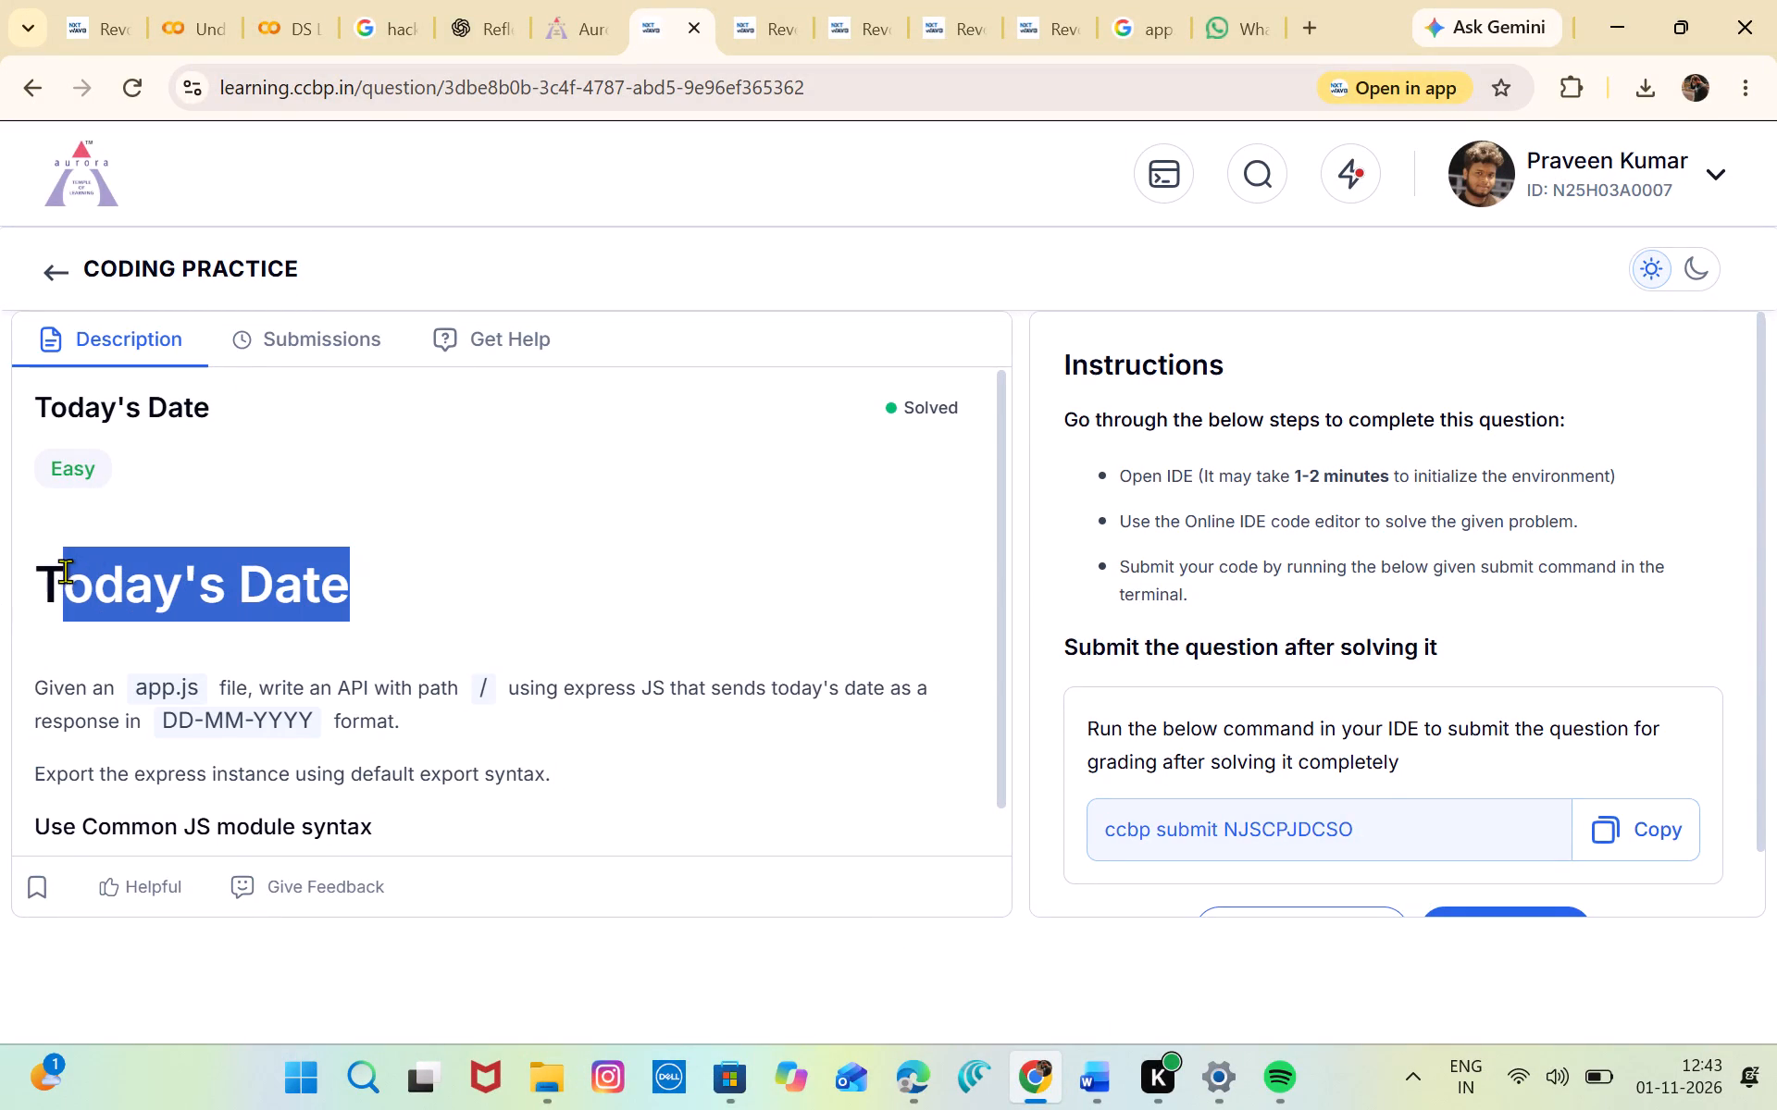
pyautogui.moveTo(65, 571); pyautogui.dragTo(40, 566)
pyautogui.hotkey('ctrl', 'c')
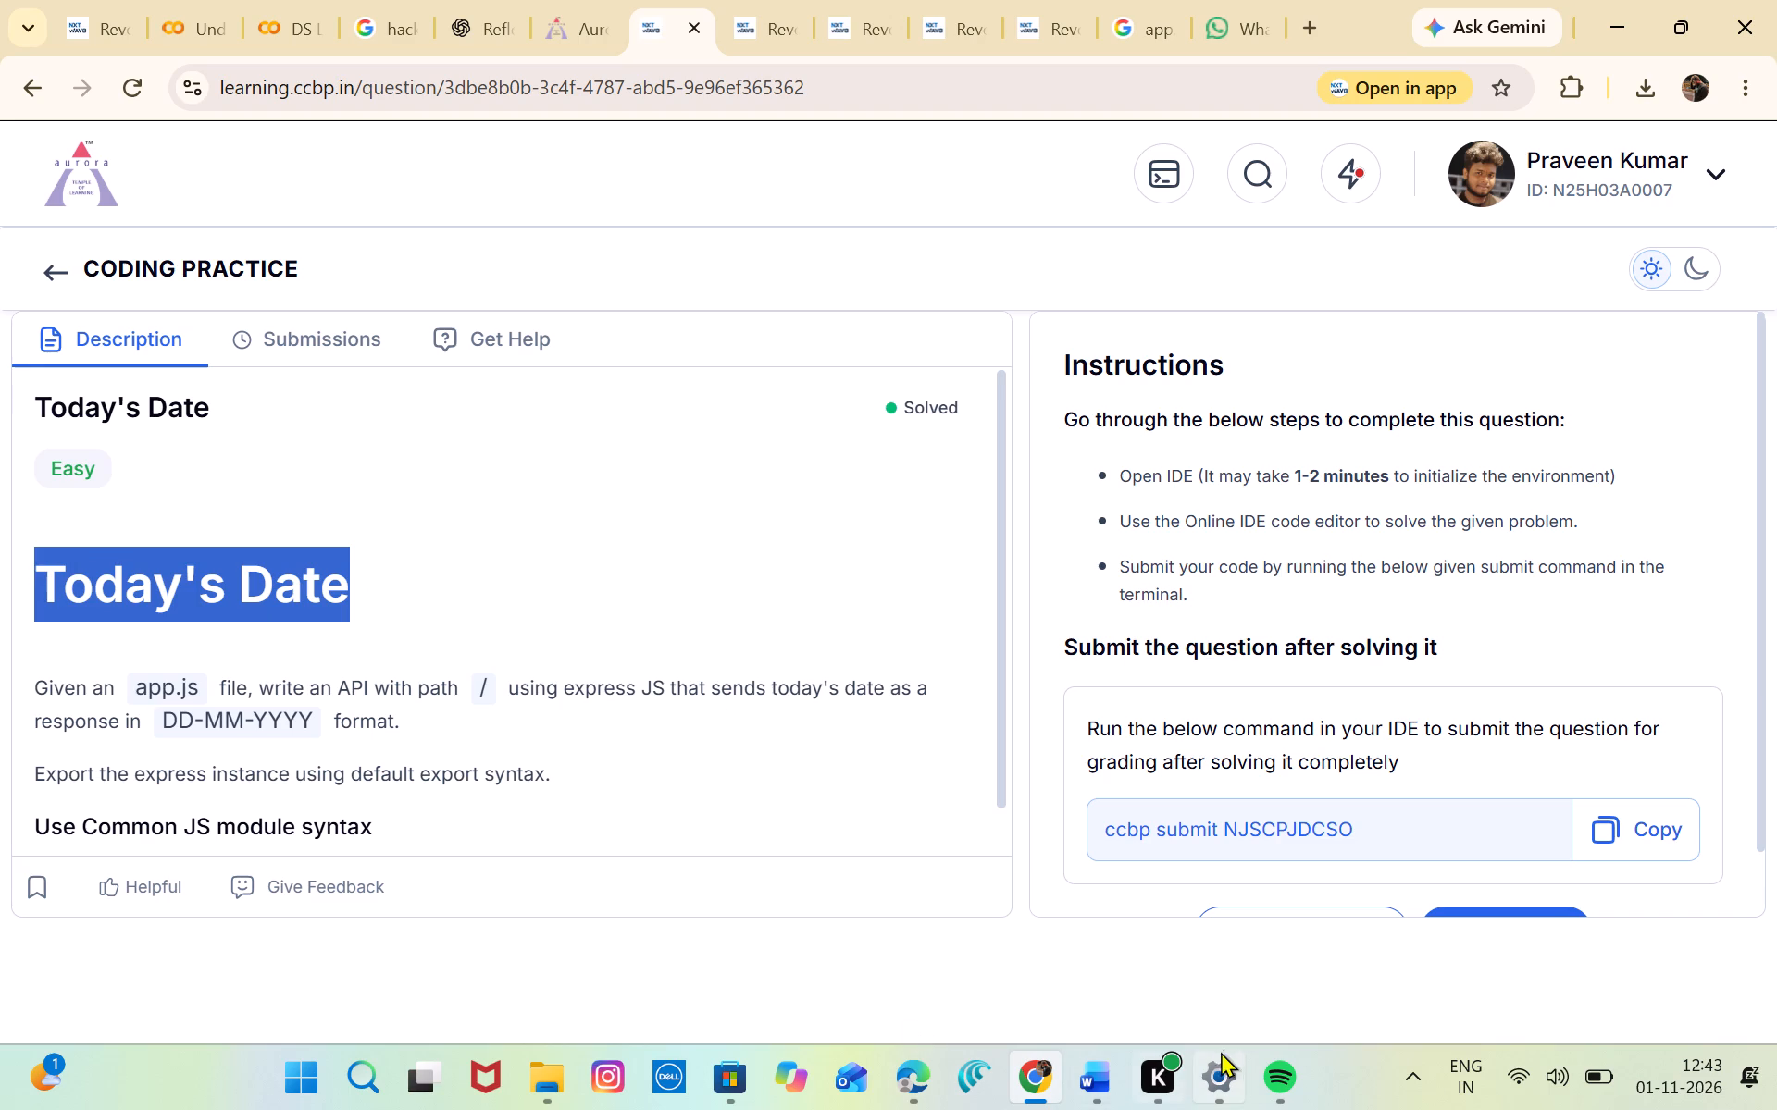
pyautogui.click(1090, 1081)
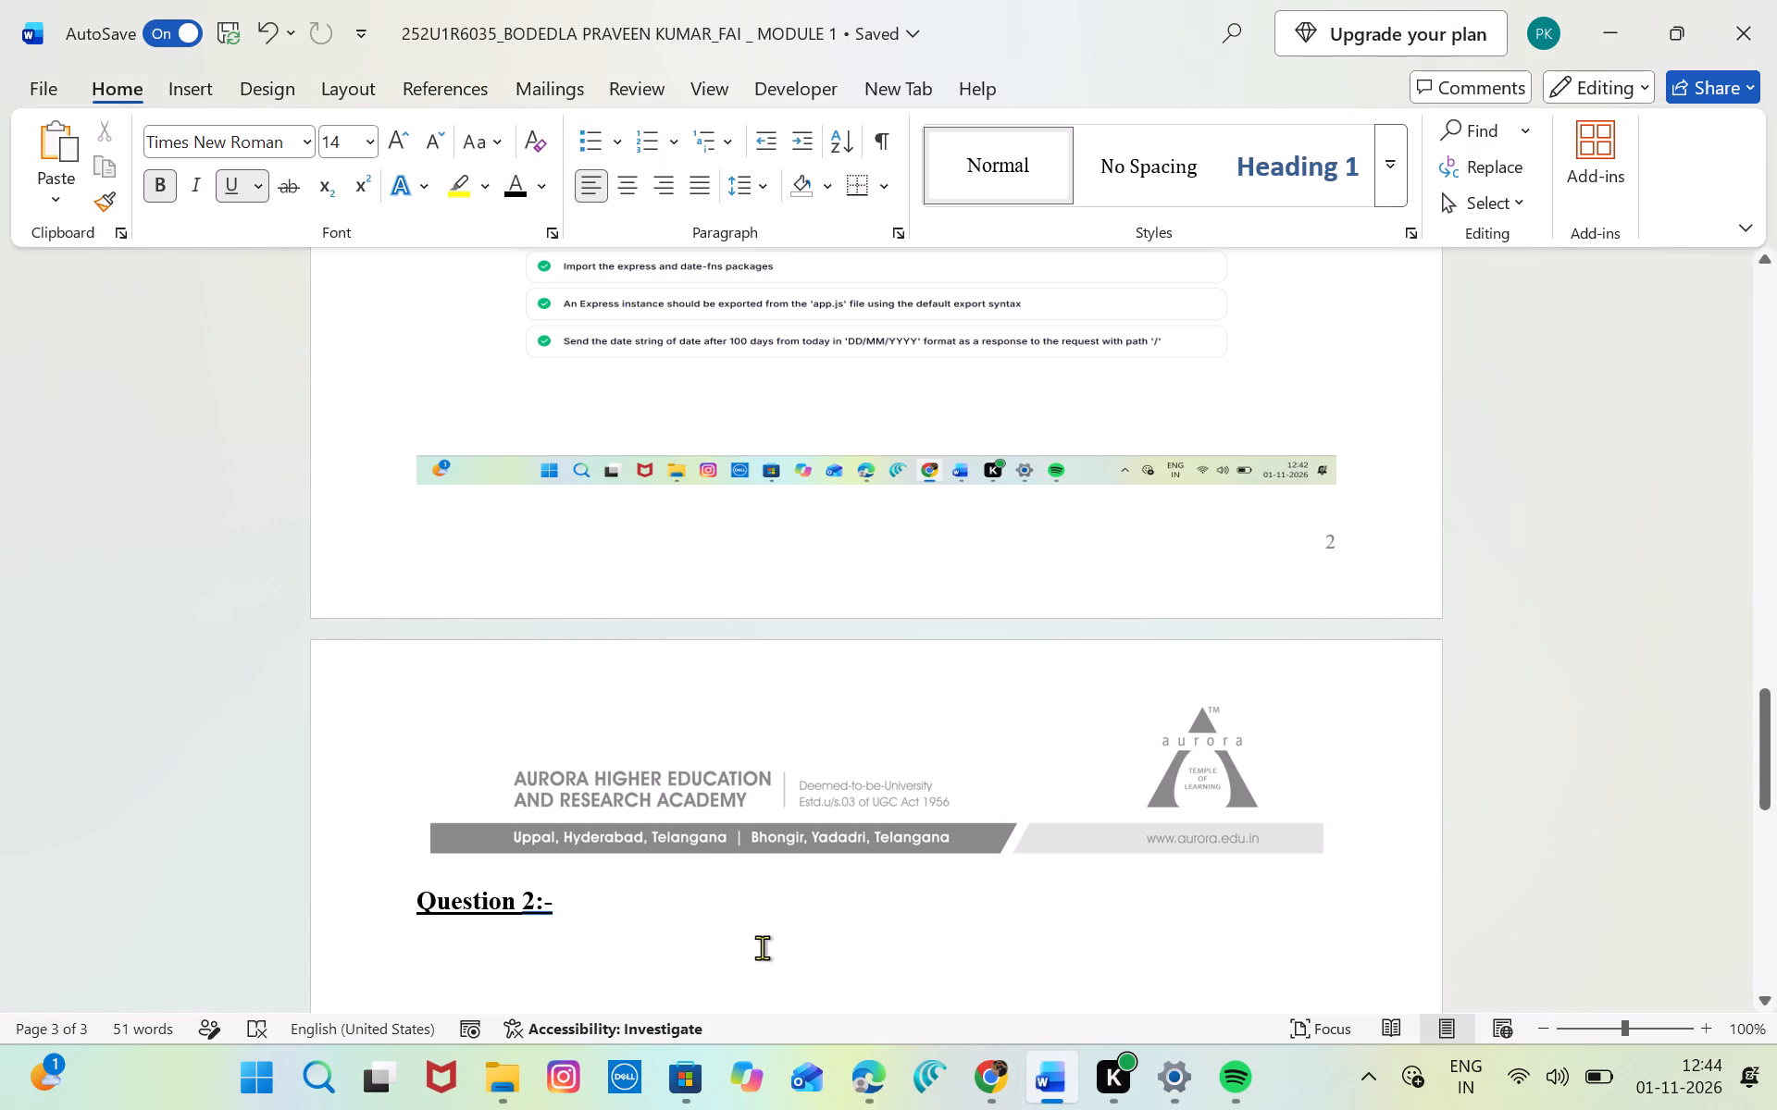
pyautogui.hotkey('ctrl', 'v')
# Make the pasted "Today's Date" title bold and set its font size to 14.
pyautogui.moveTo(890, 923); pyautogui.dragTo(598, 927)
pyautogui.click(616, 878)
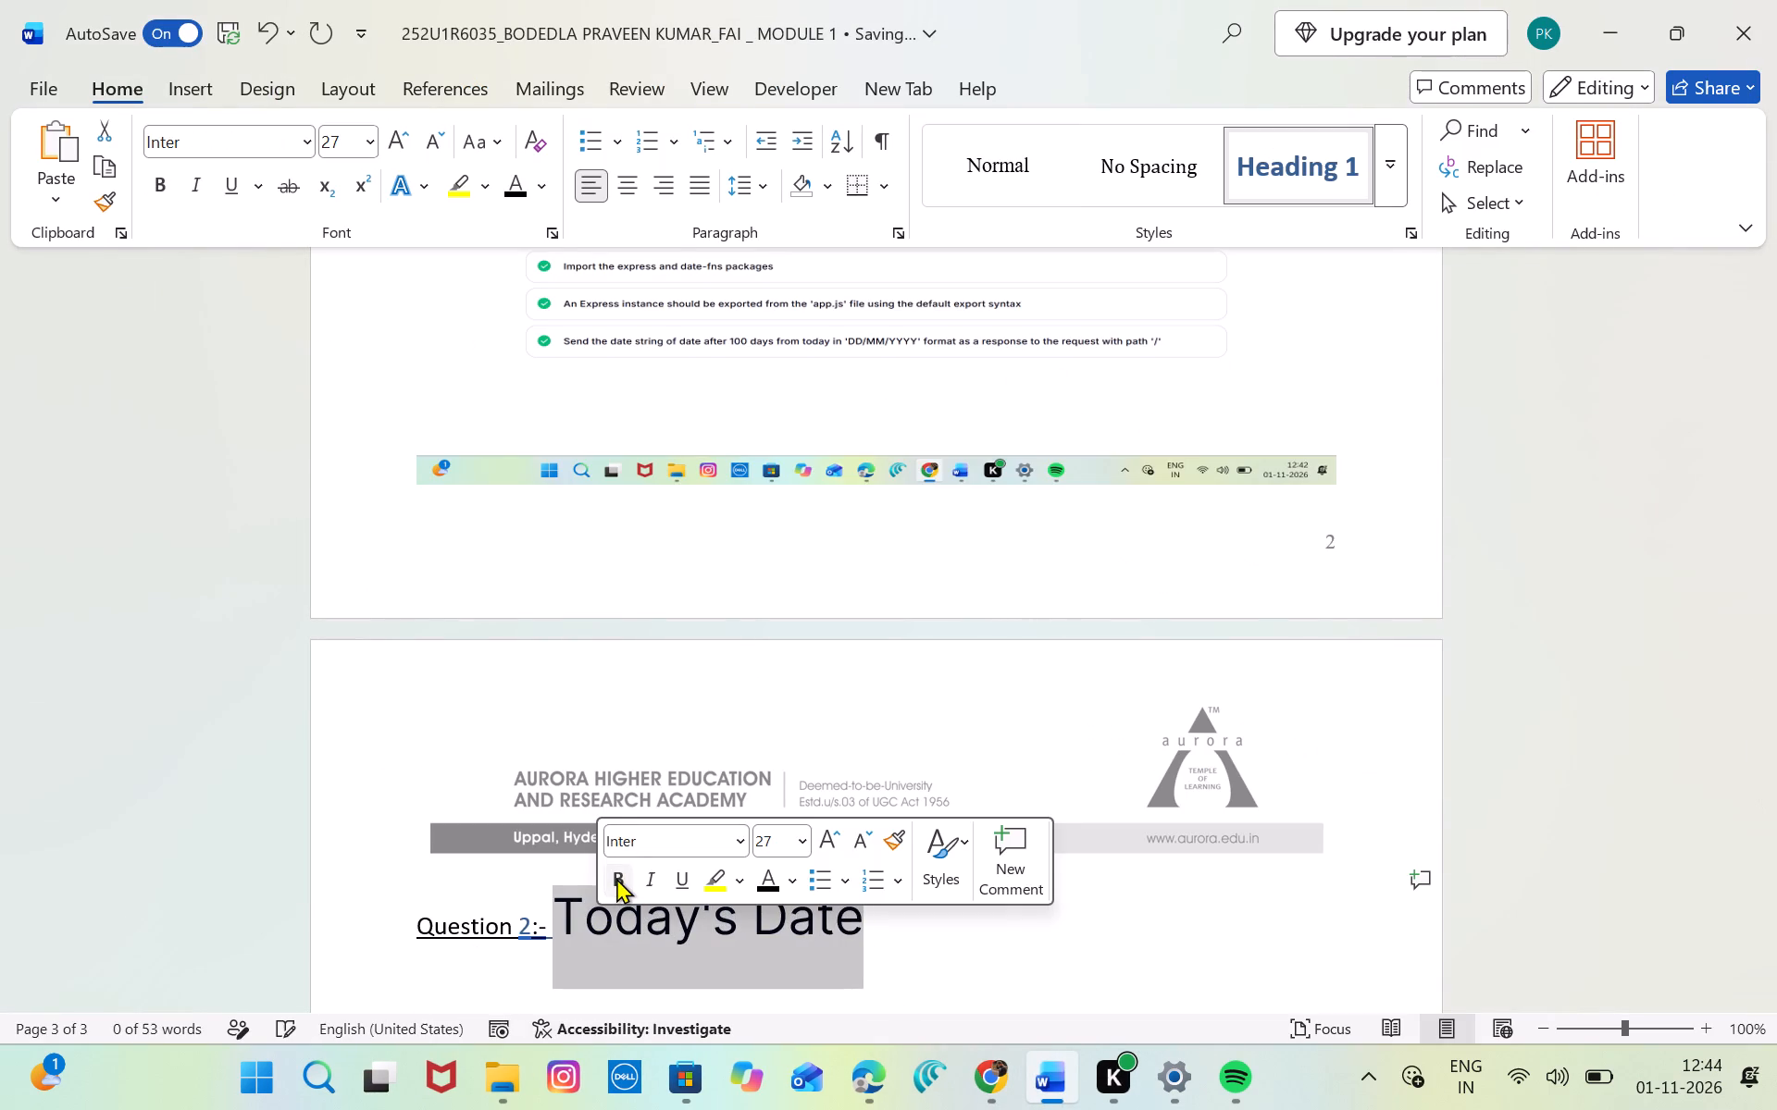
pyautogui.click(616, 878)
pyautogui.click(804, 840)
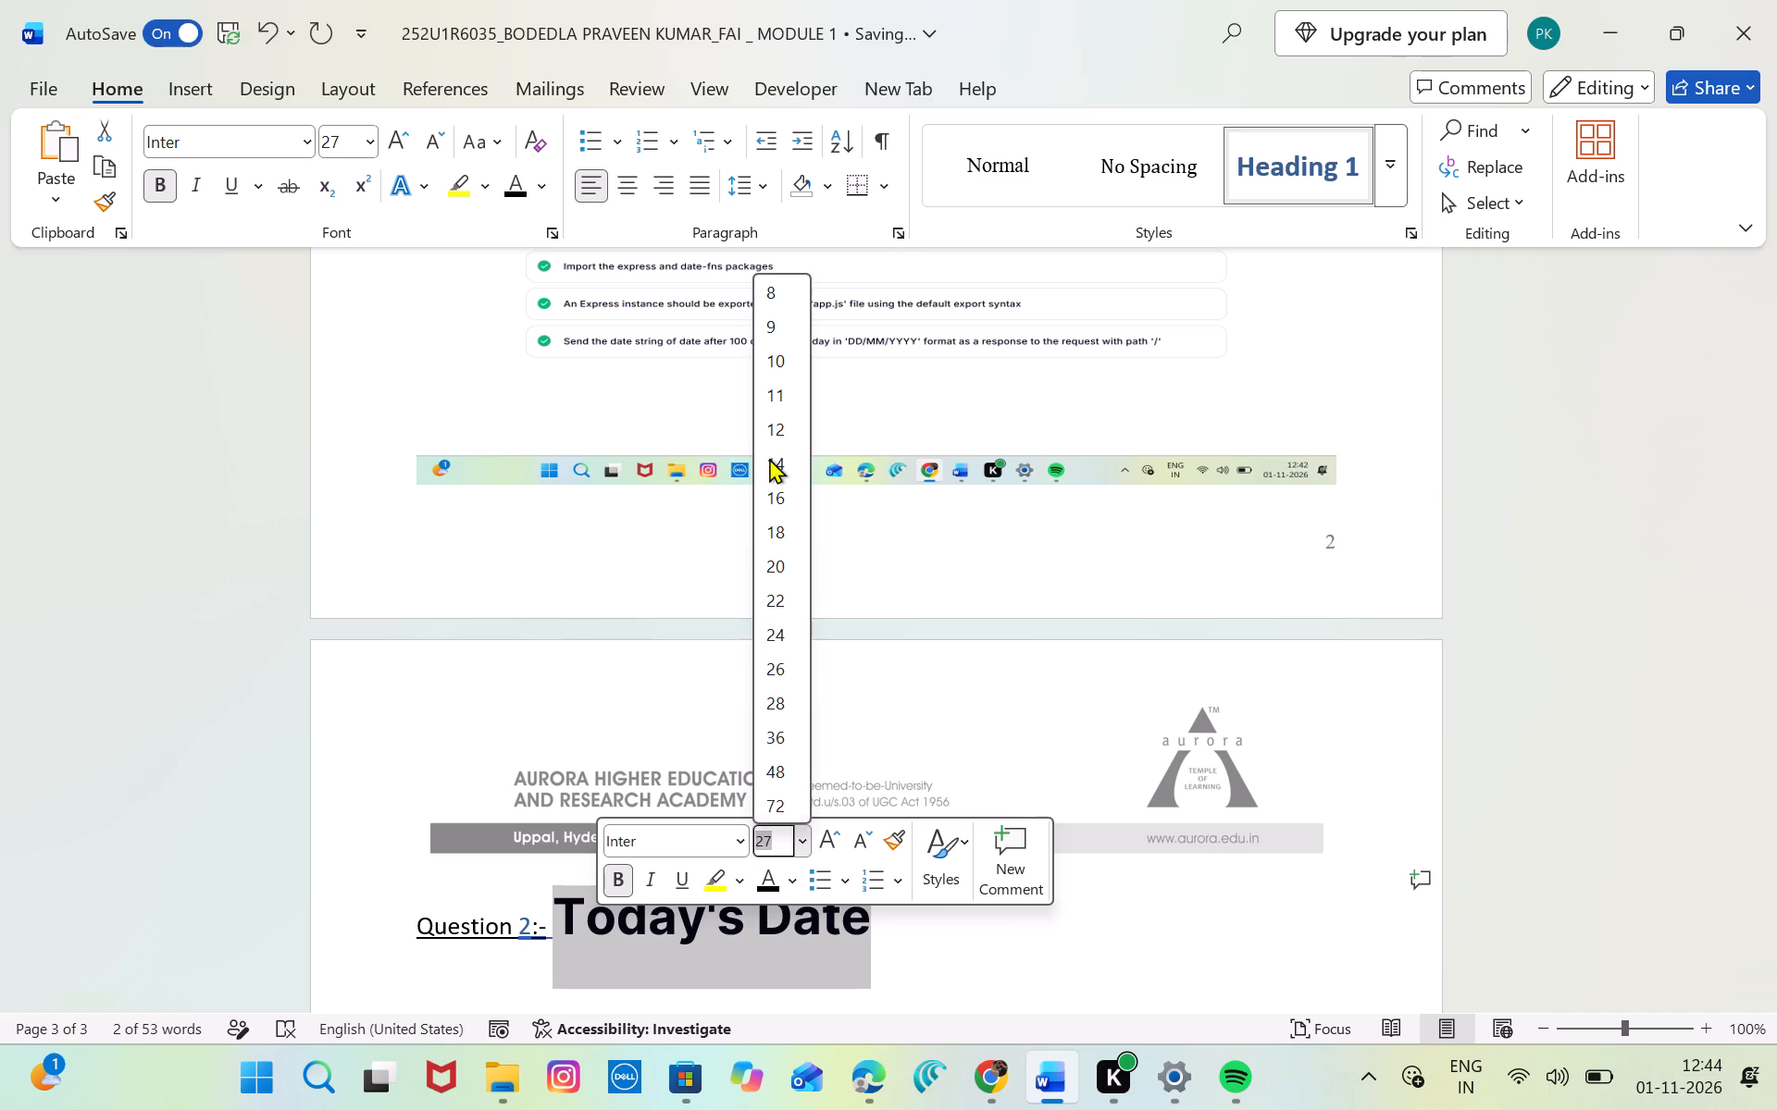
pyautogui.click(773, 458)
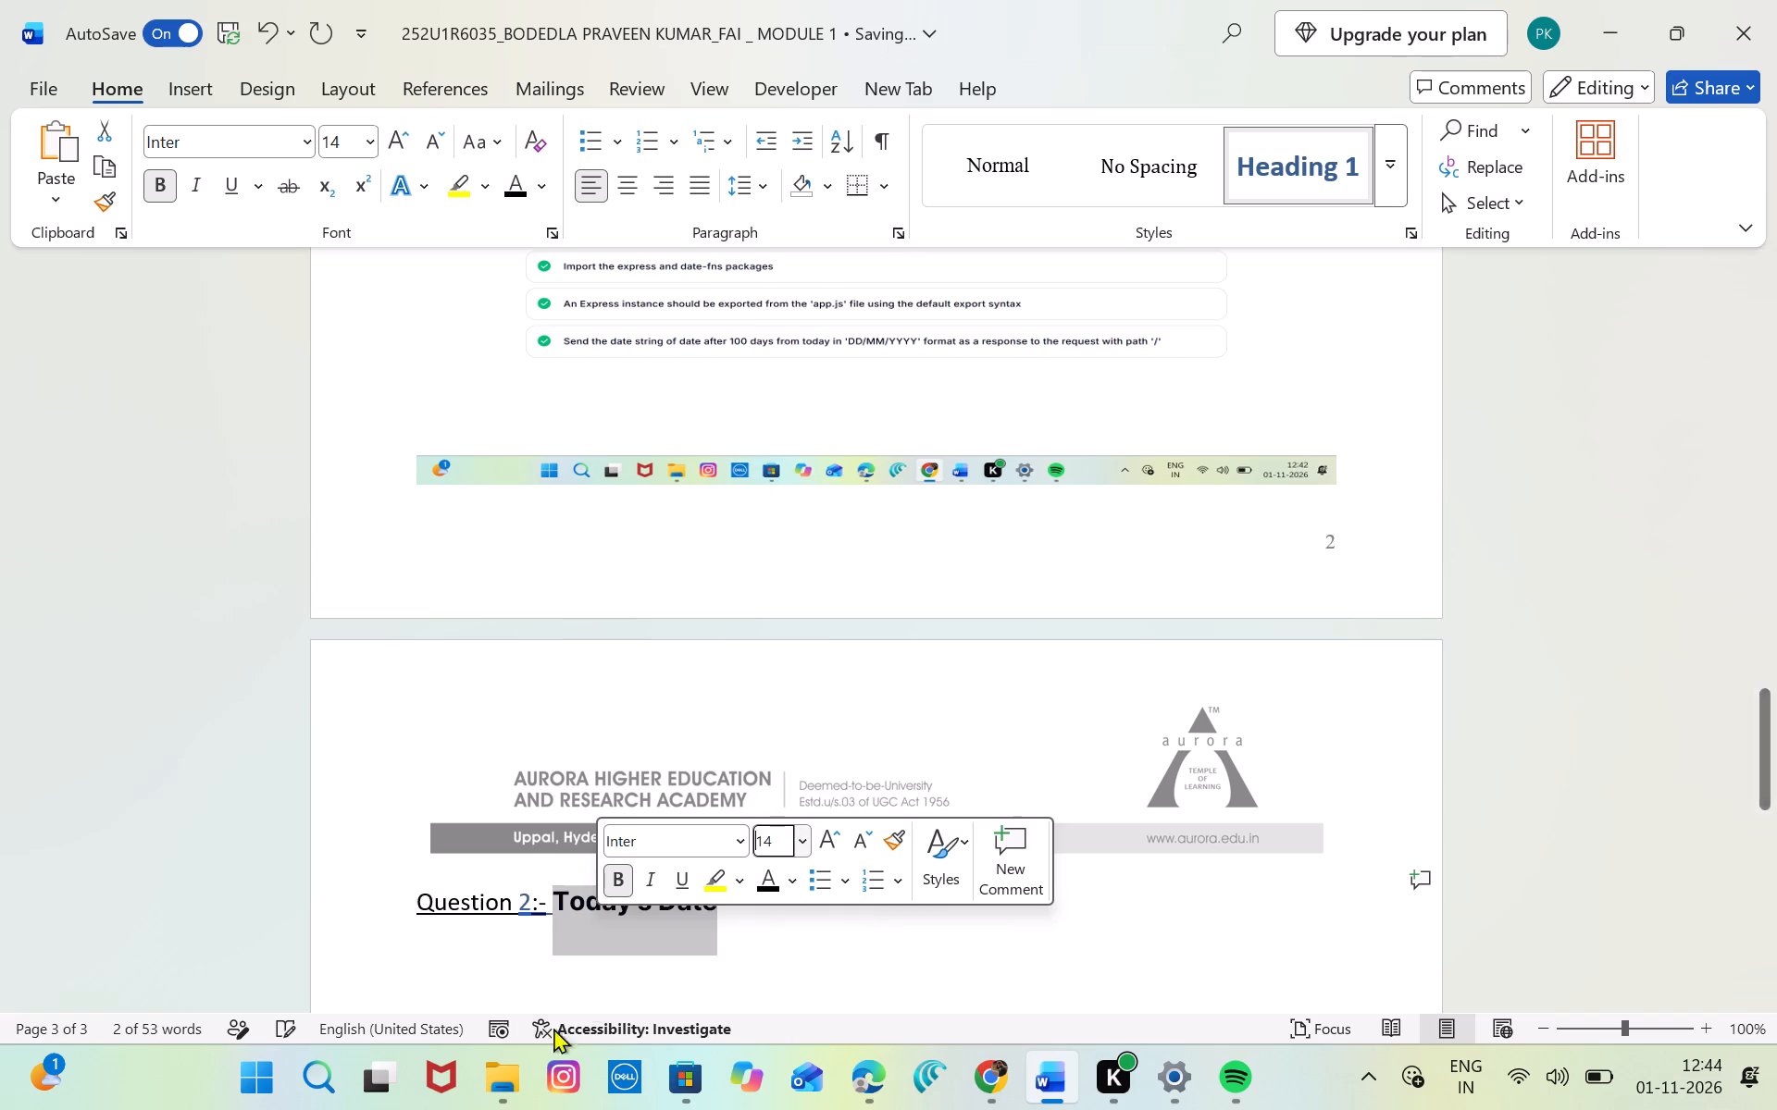
# Set the font of the whole "Question 2:- Today's Date" line to Calibri (Headings).
pyautogui.moveTo(549, 903); pyautogui.dragTo(429, 894)
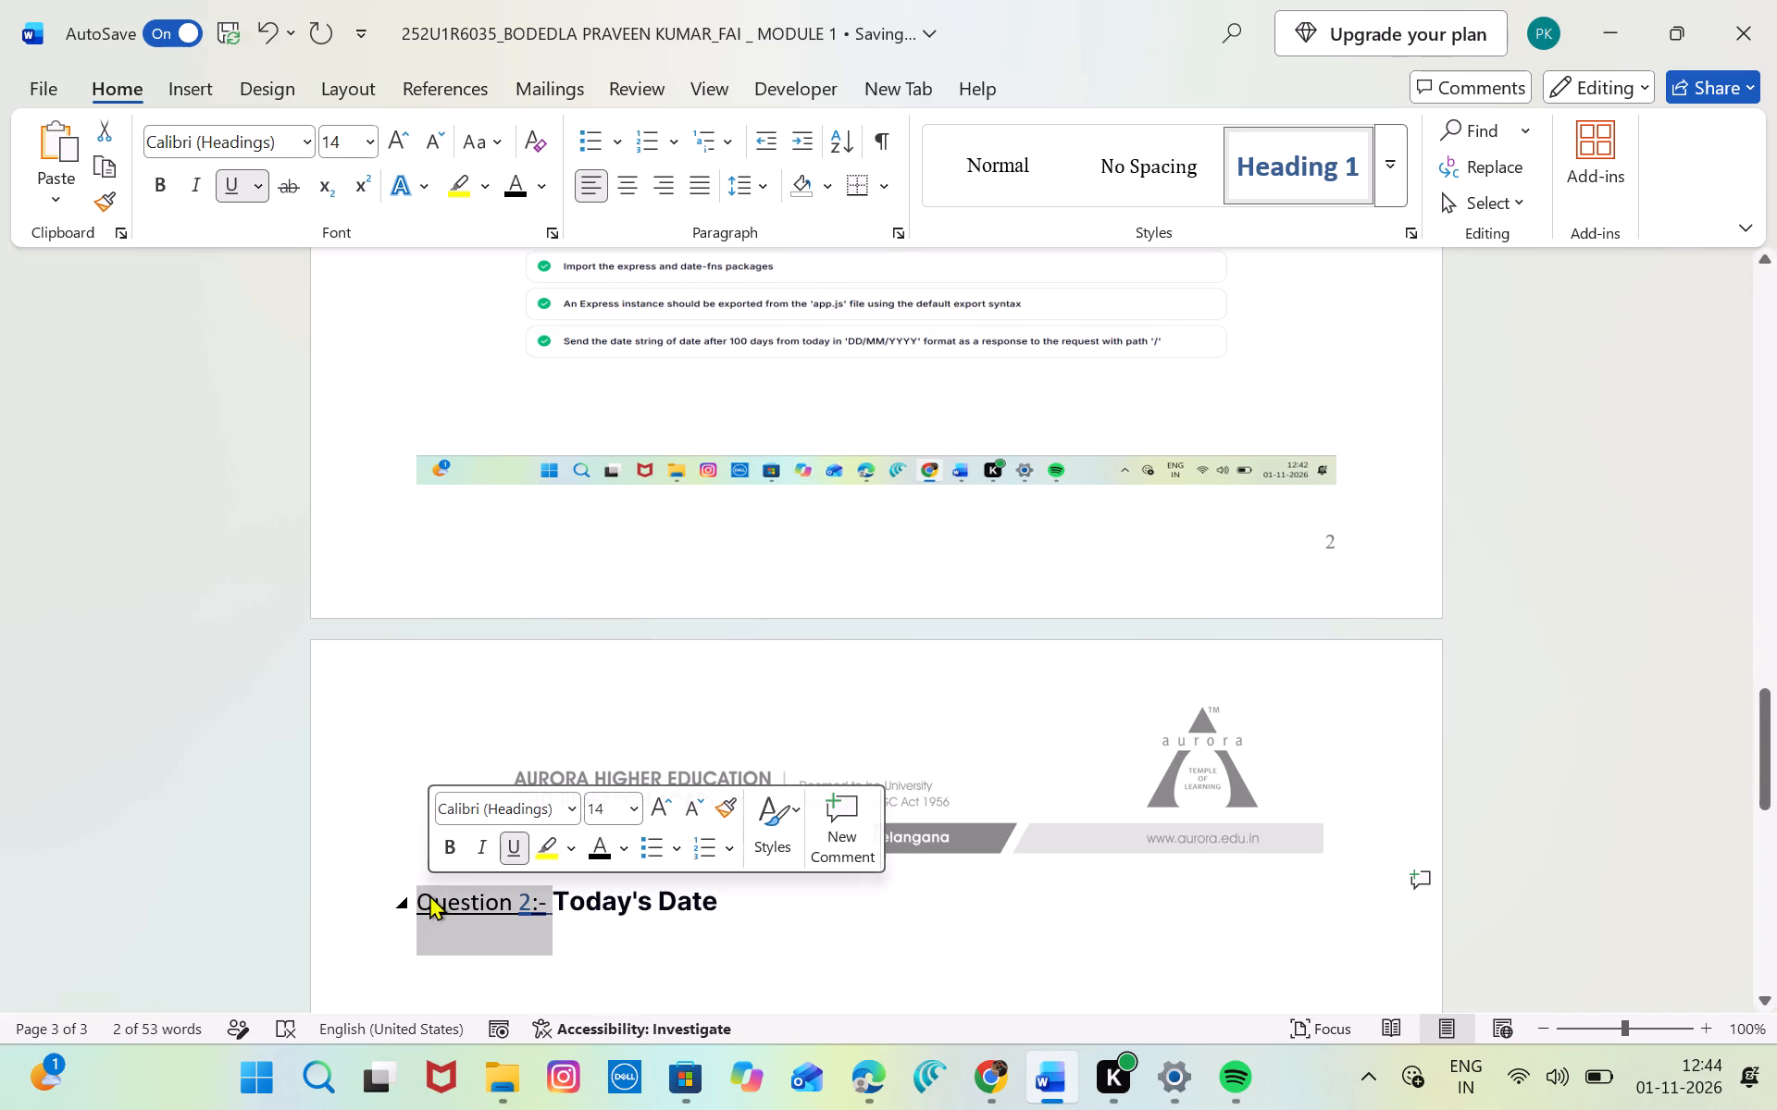
pyautogui.moveTo(776, 927); pyautogui.dragTo(437, 891)
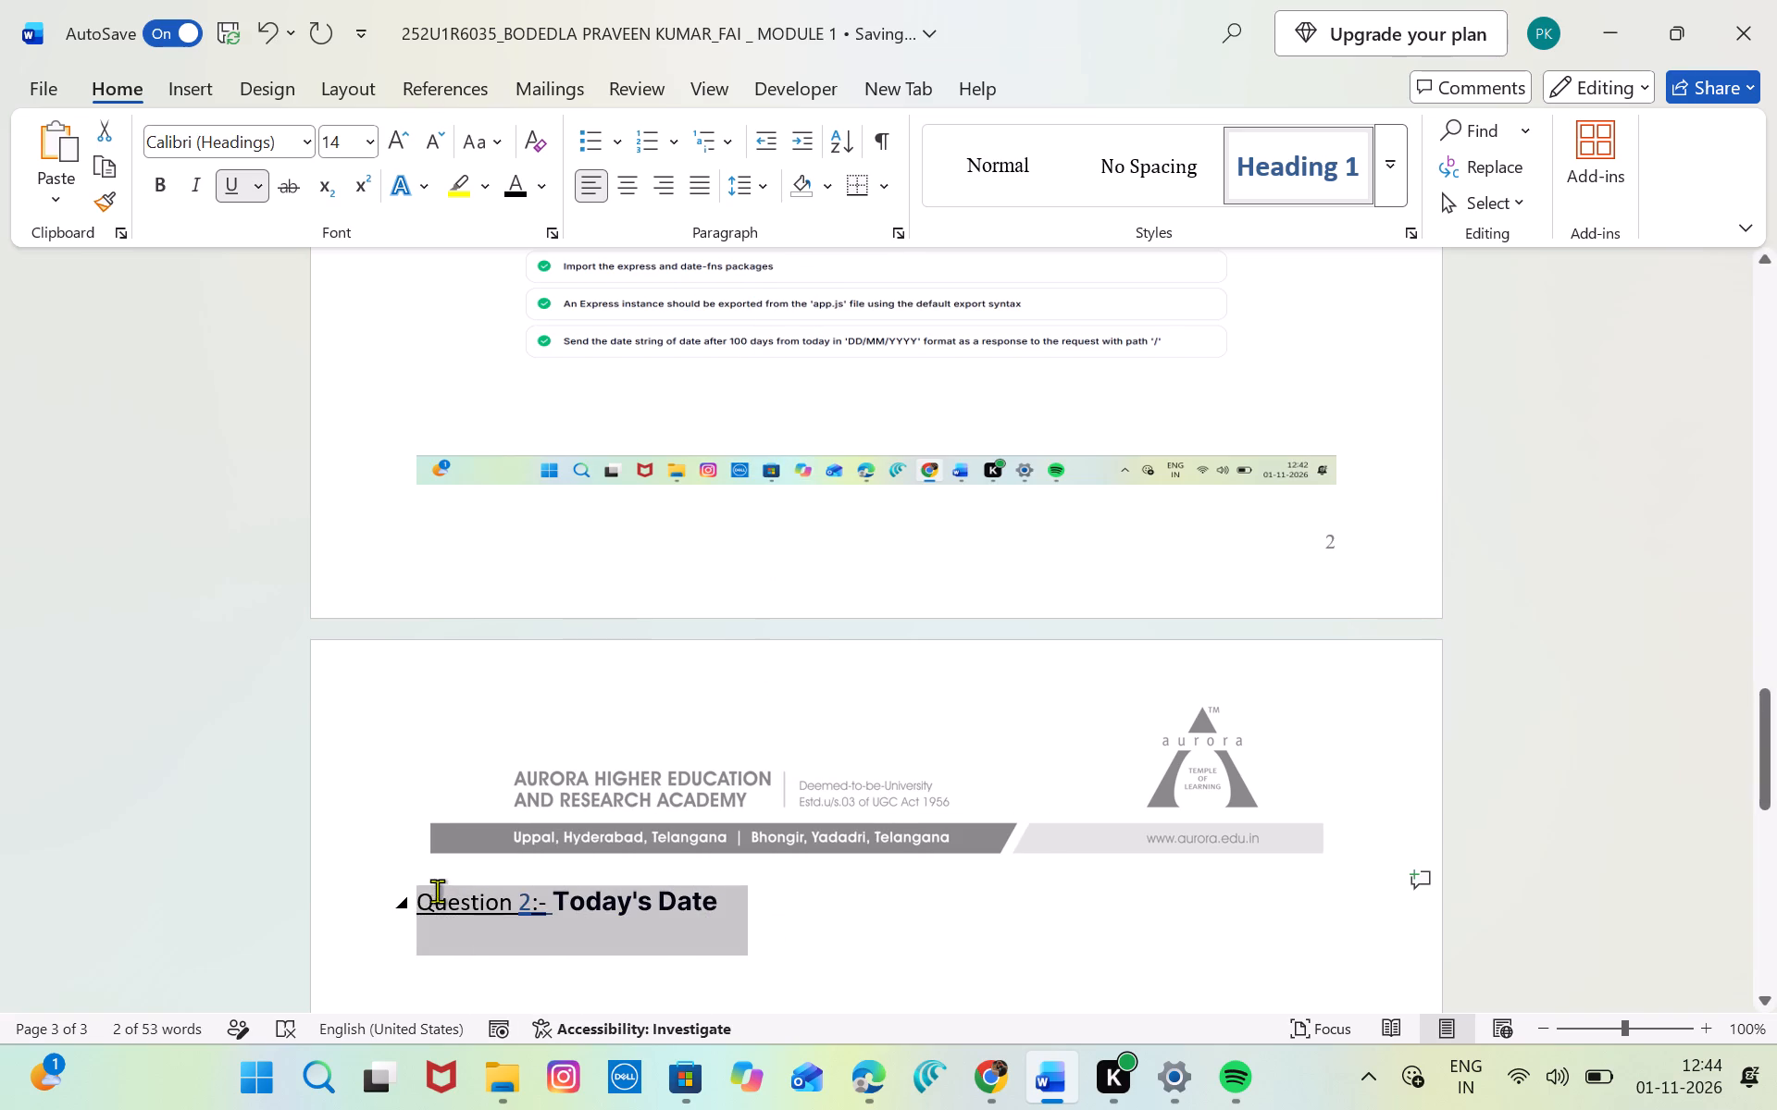
pyautogui.moveTo(437, 891); pyautogui.dragTo(434, 891)
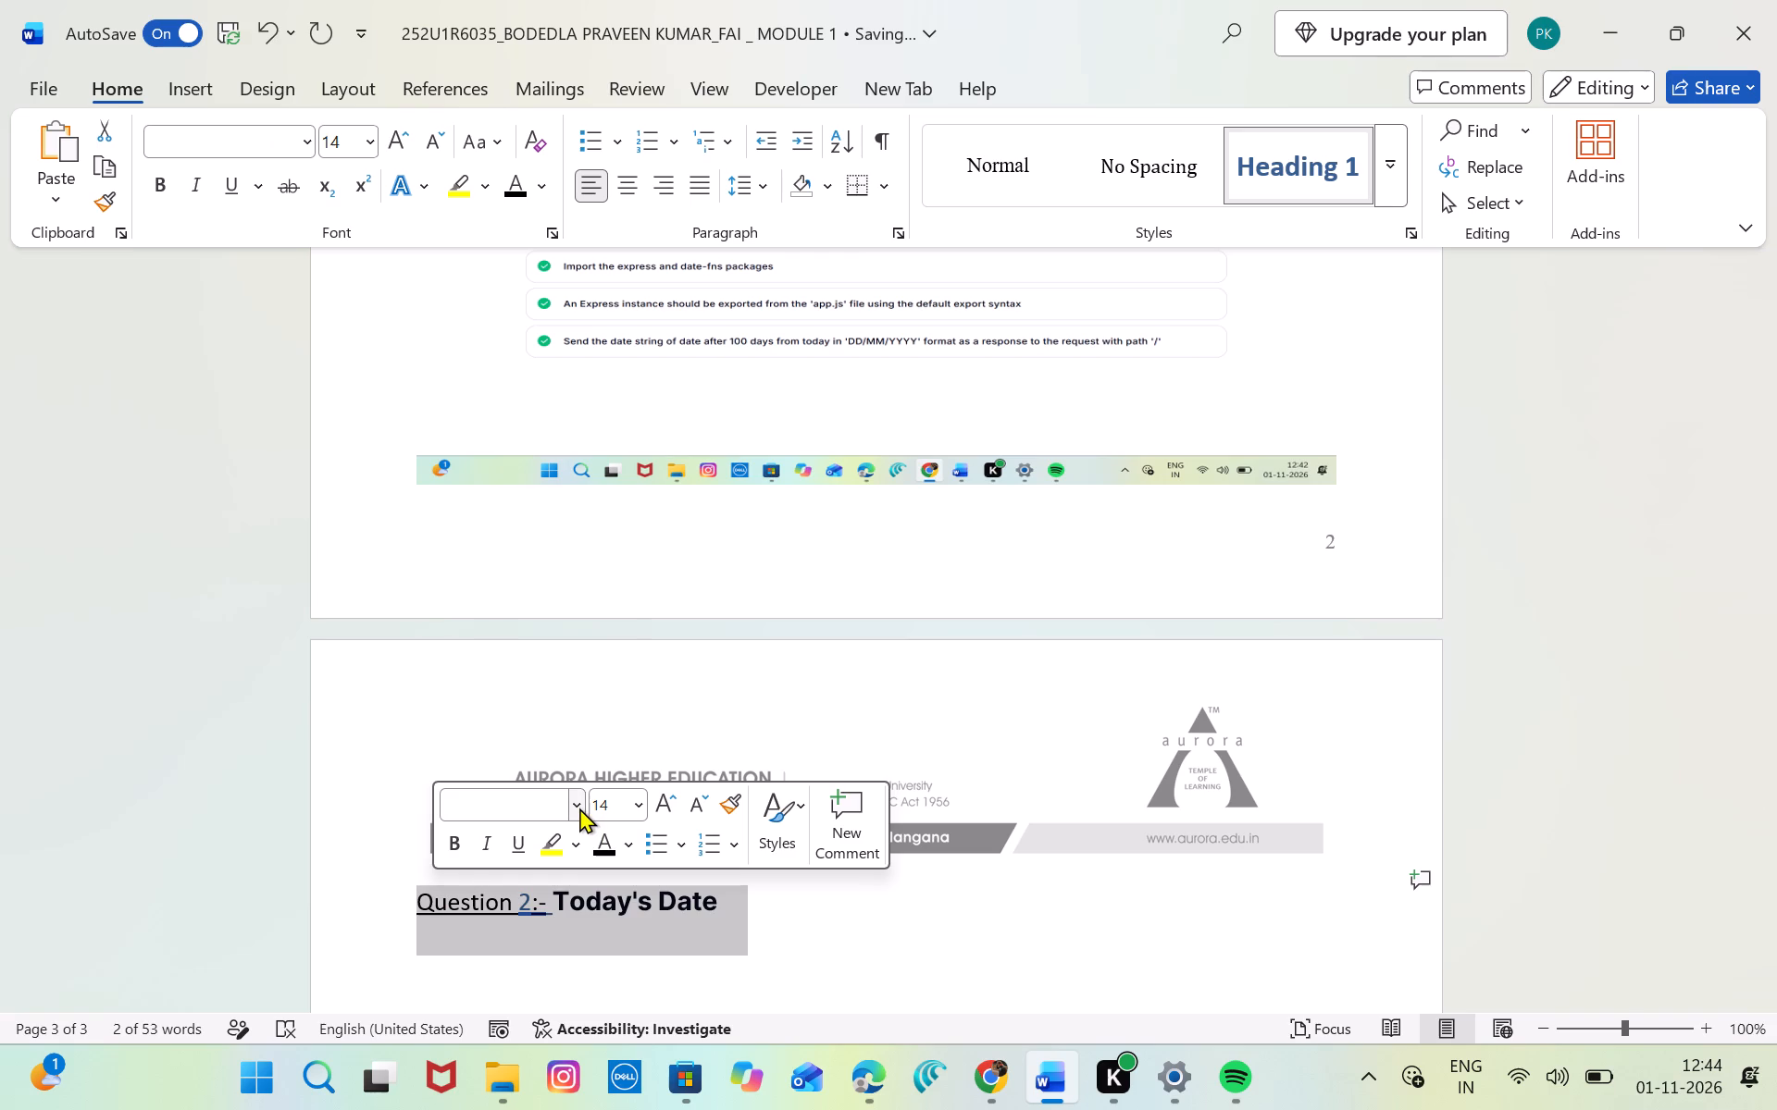
pyautogui.click(579, 808)
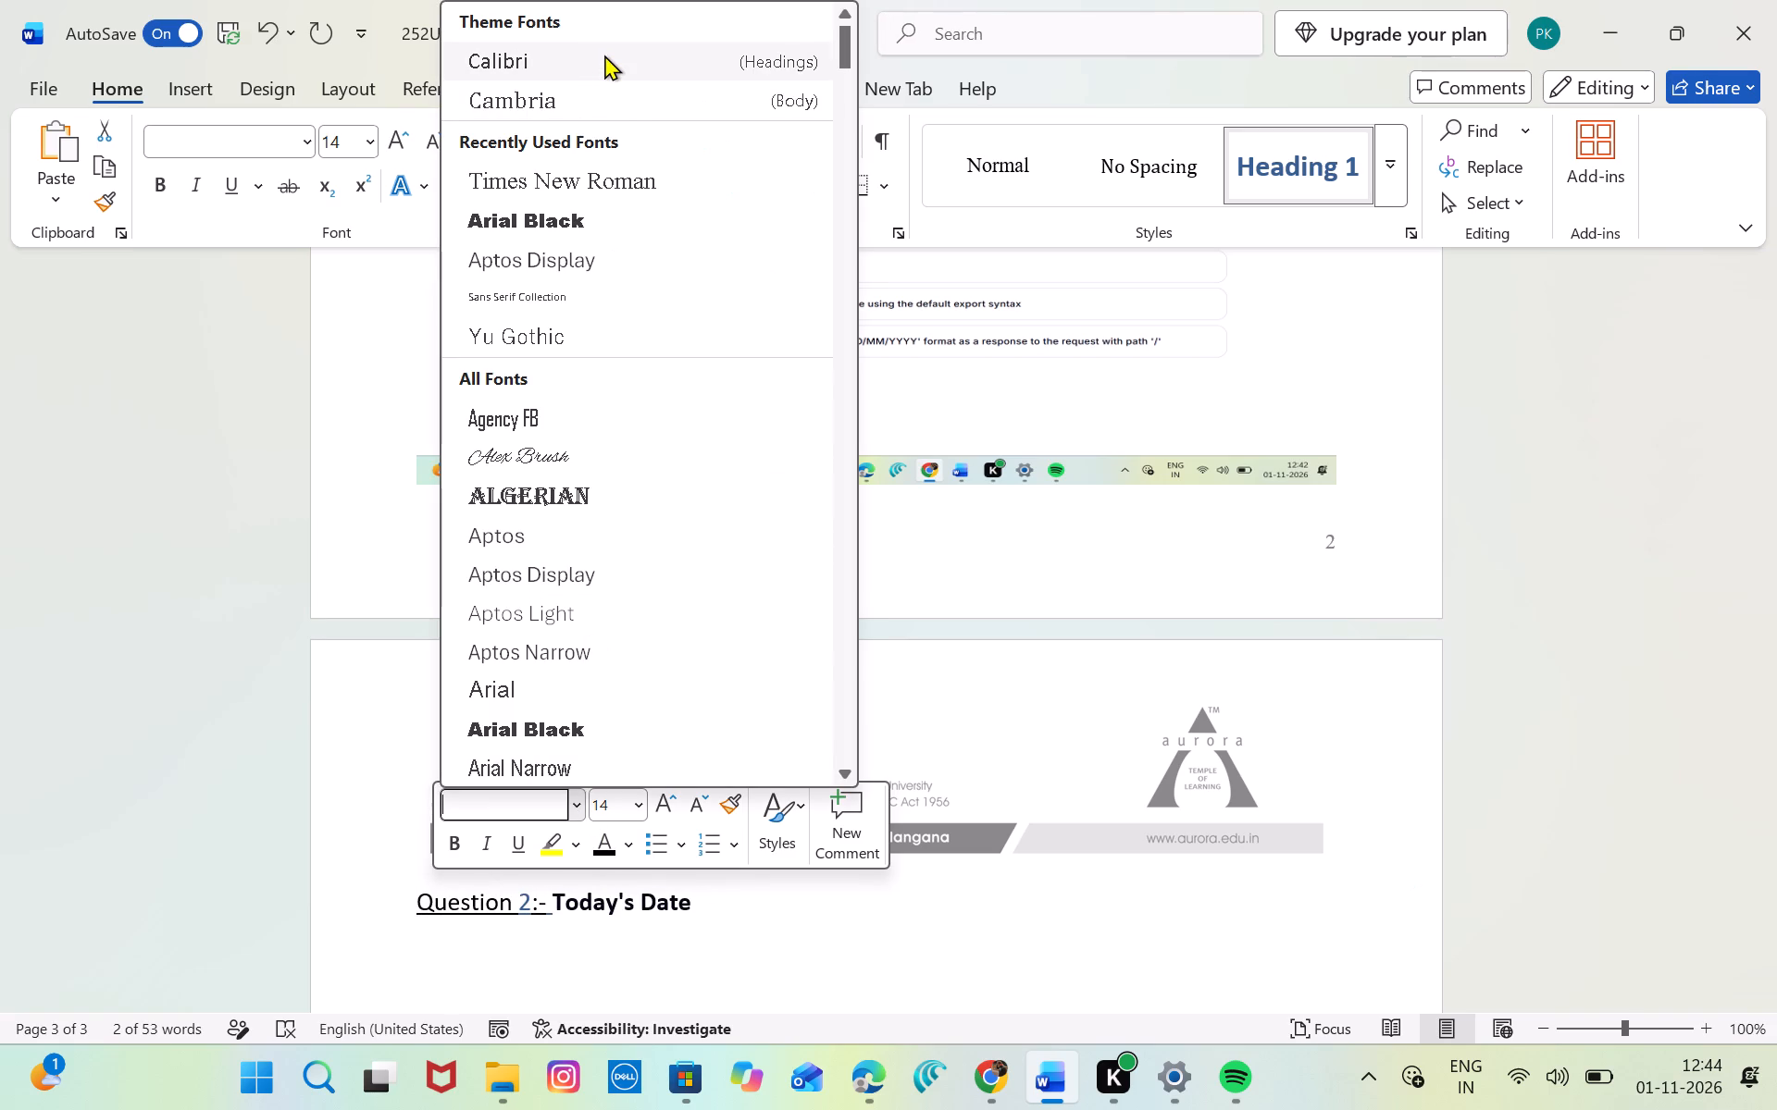
pyautogui.click(604, 55)
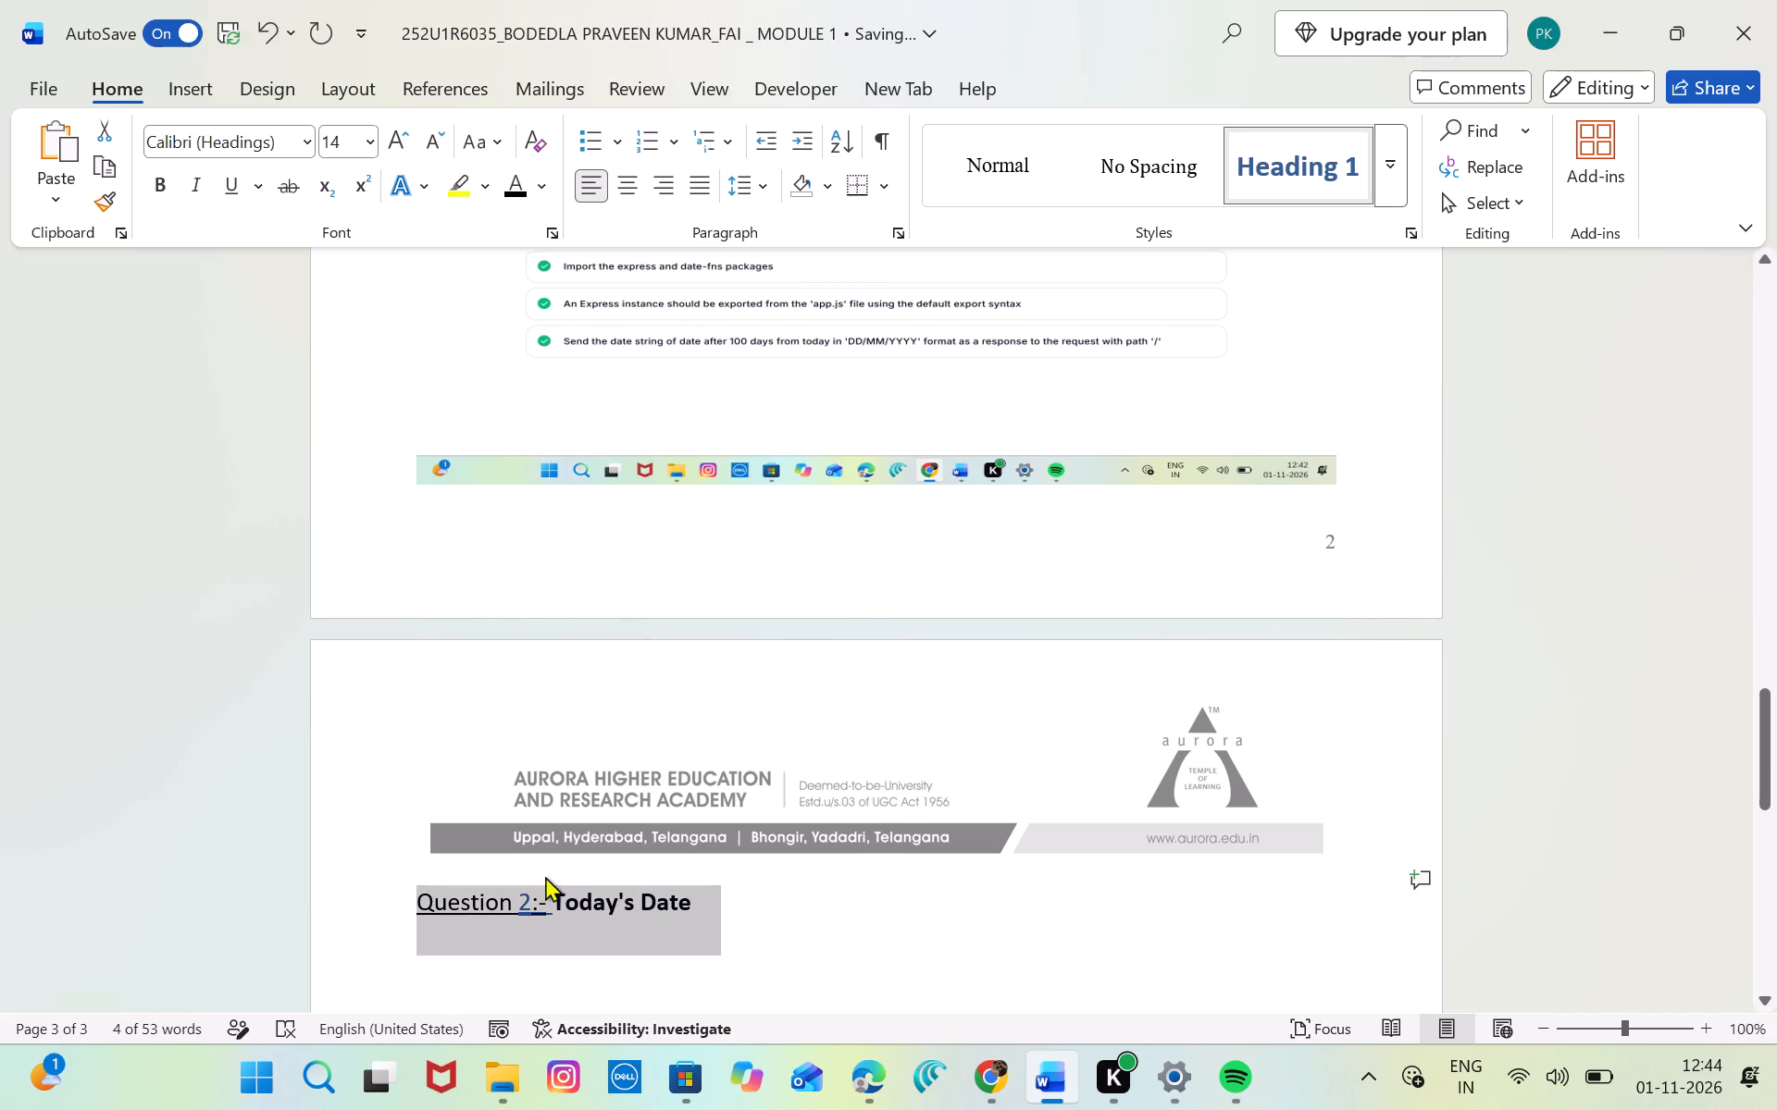
# Add a space before "Today's Date" and set the whole Question 2 heading line to font size 16.
pyautogui.click(556, 887)
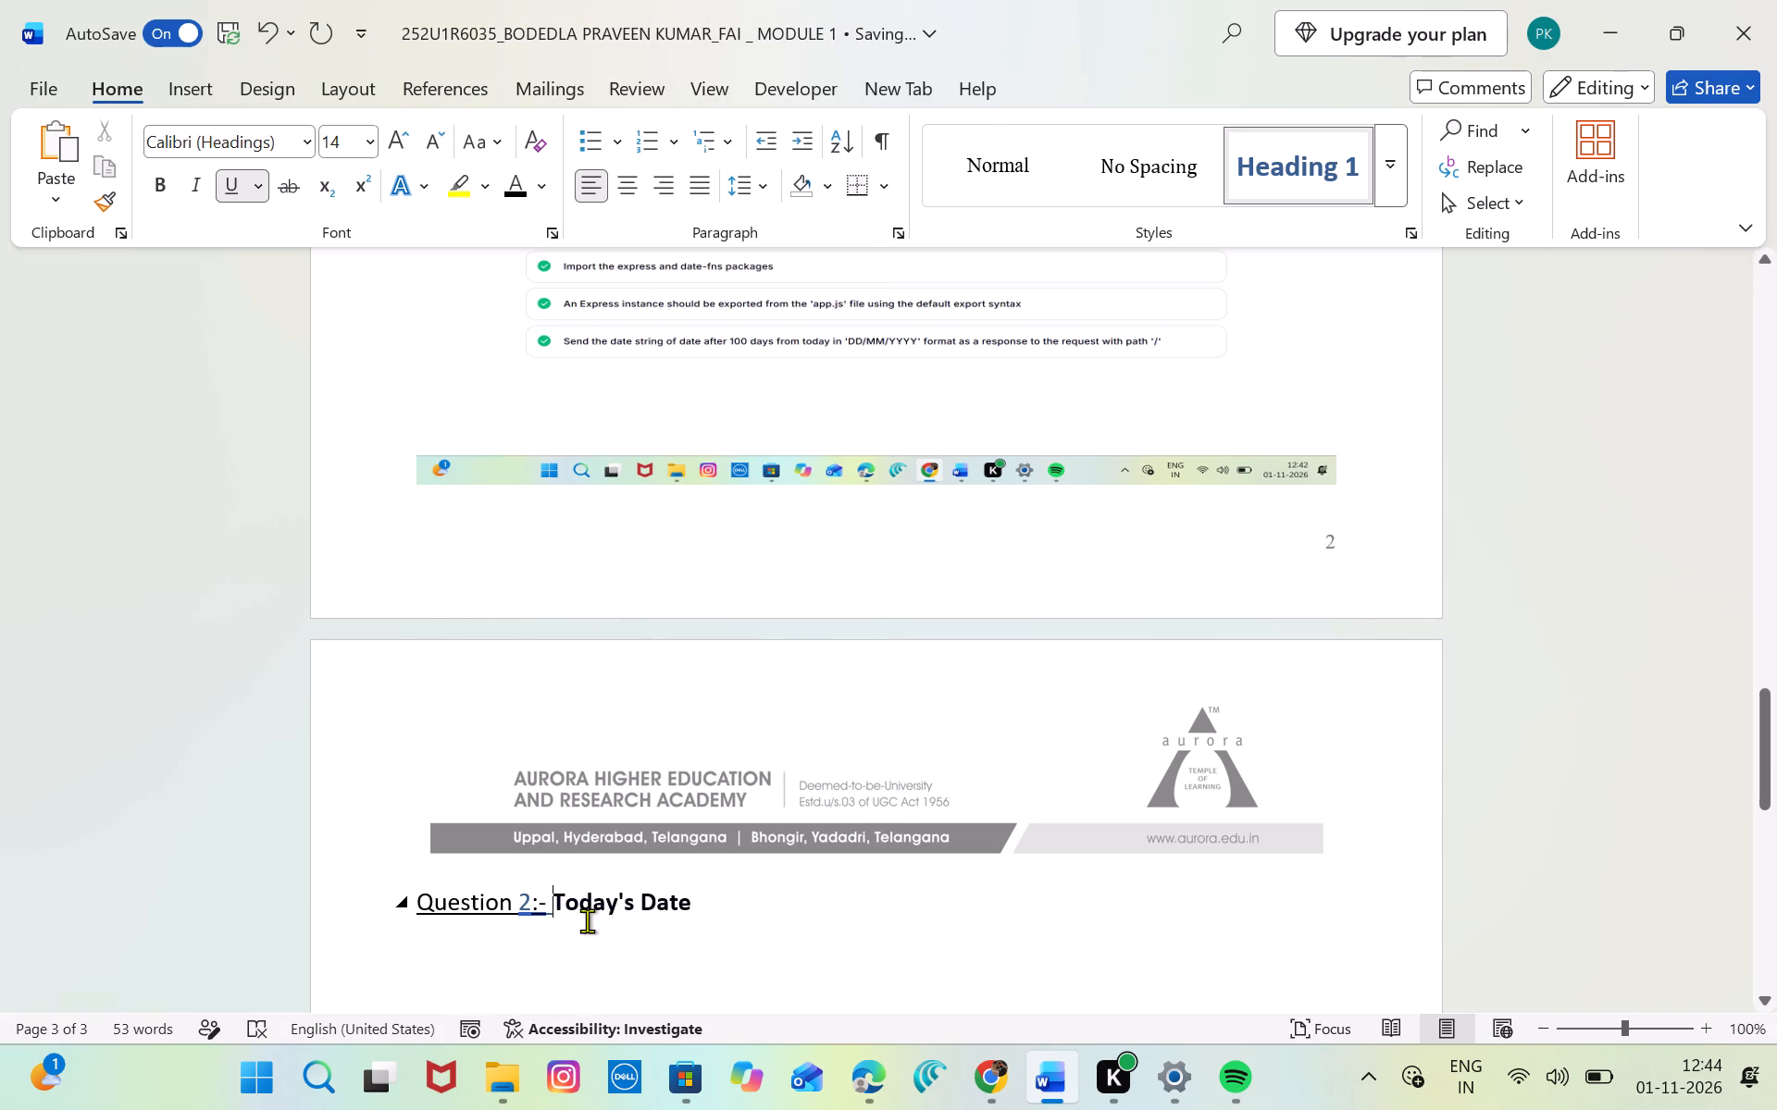
pyautogui.press('space')
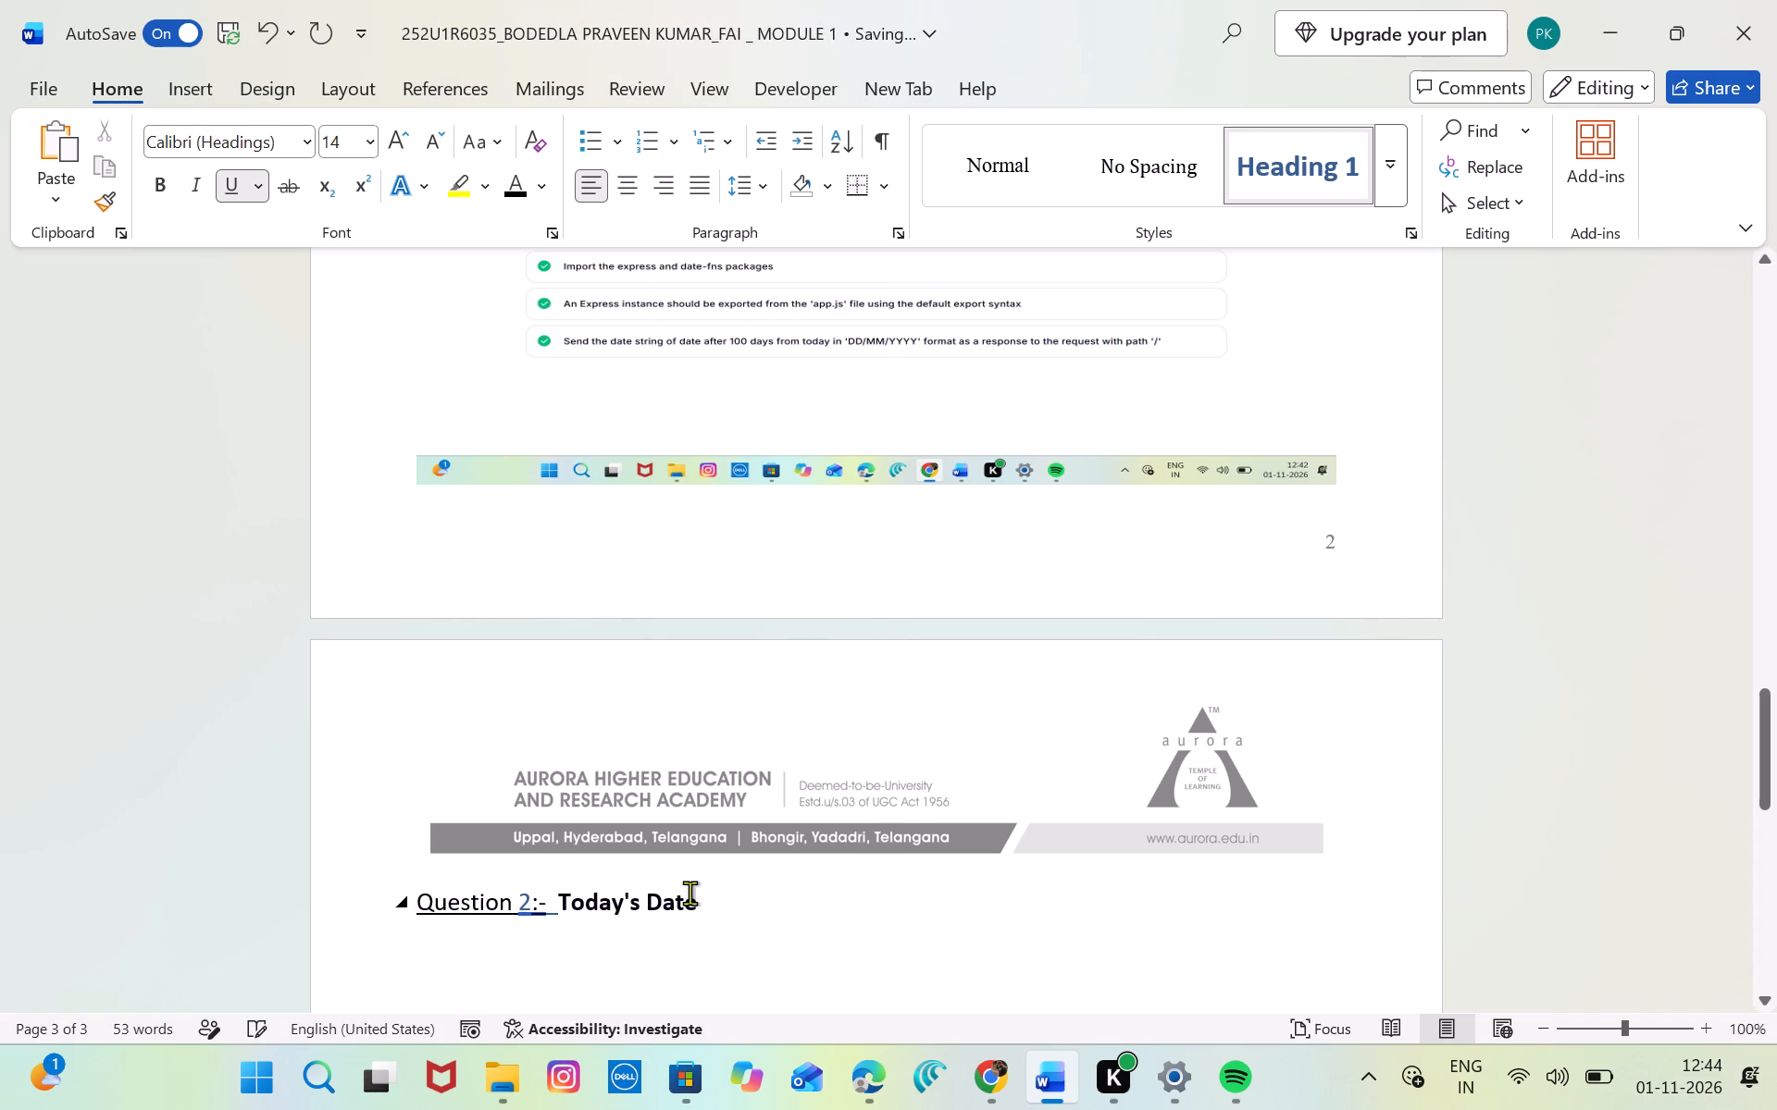
pyautogui.moveTo(704, 899); pyautogui.dragTo(439, 892)
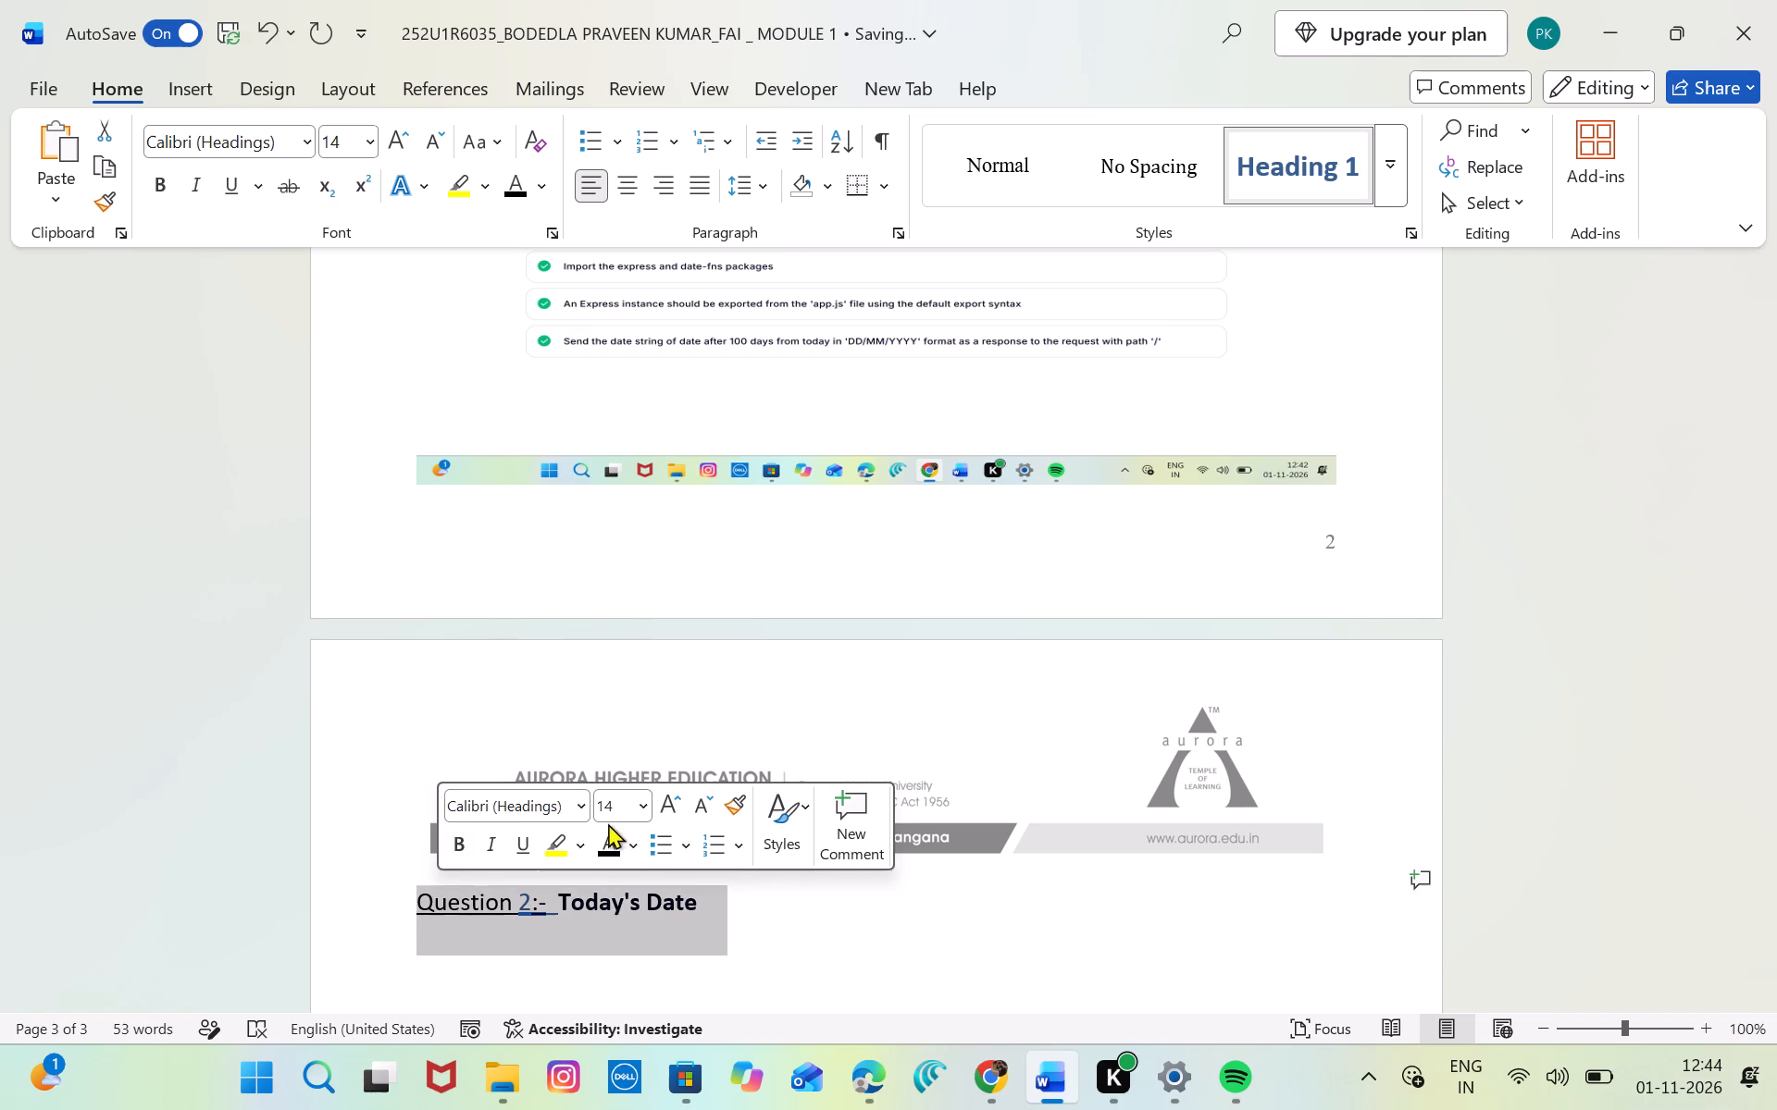
pyautogui.click(642, 809)
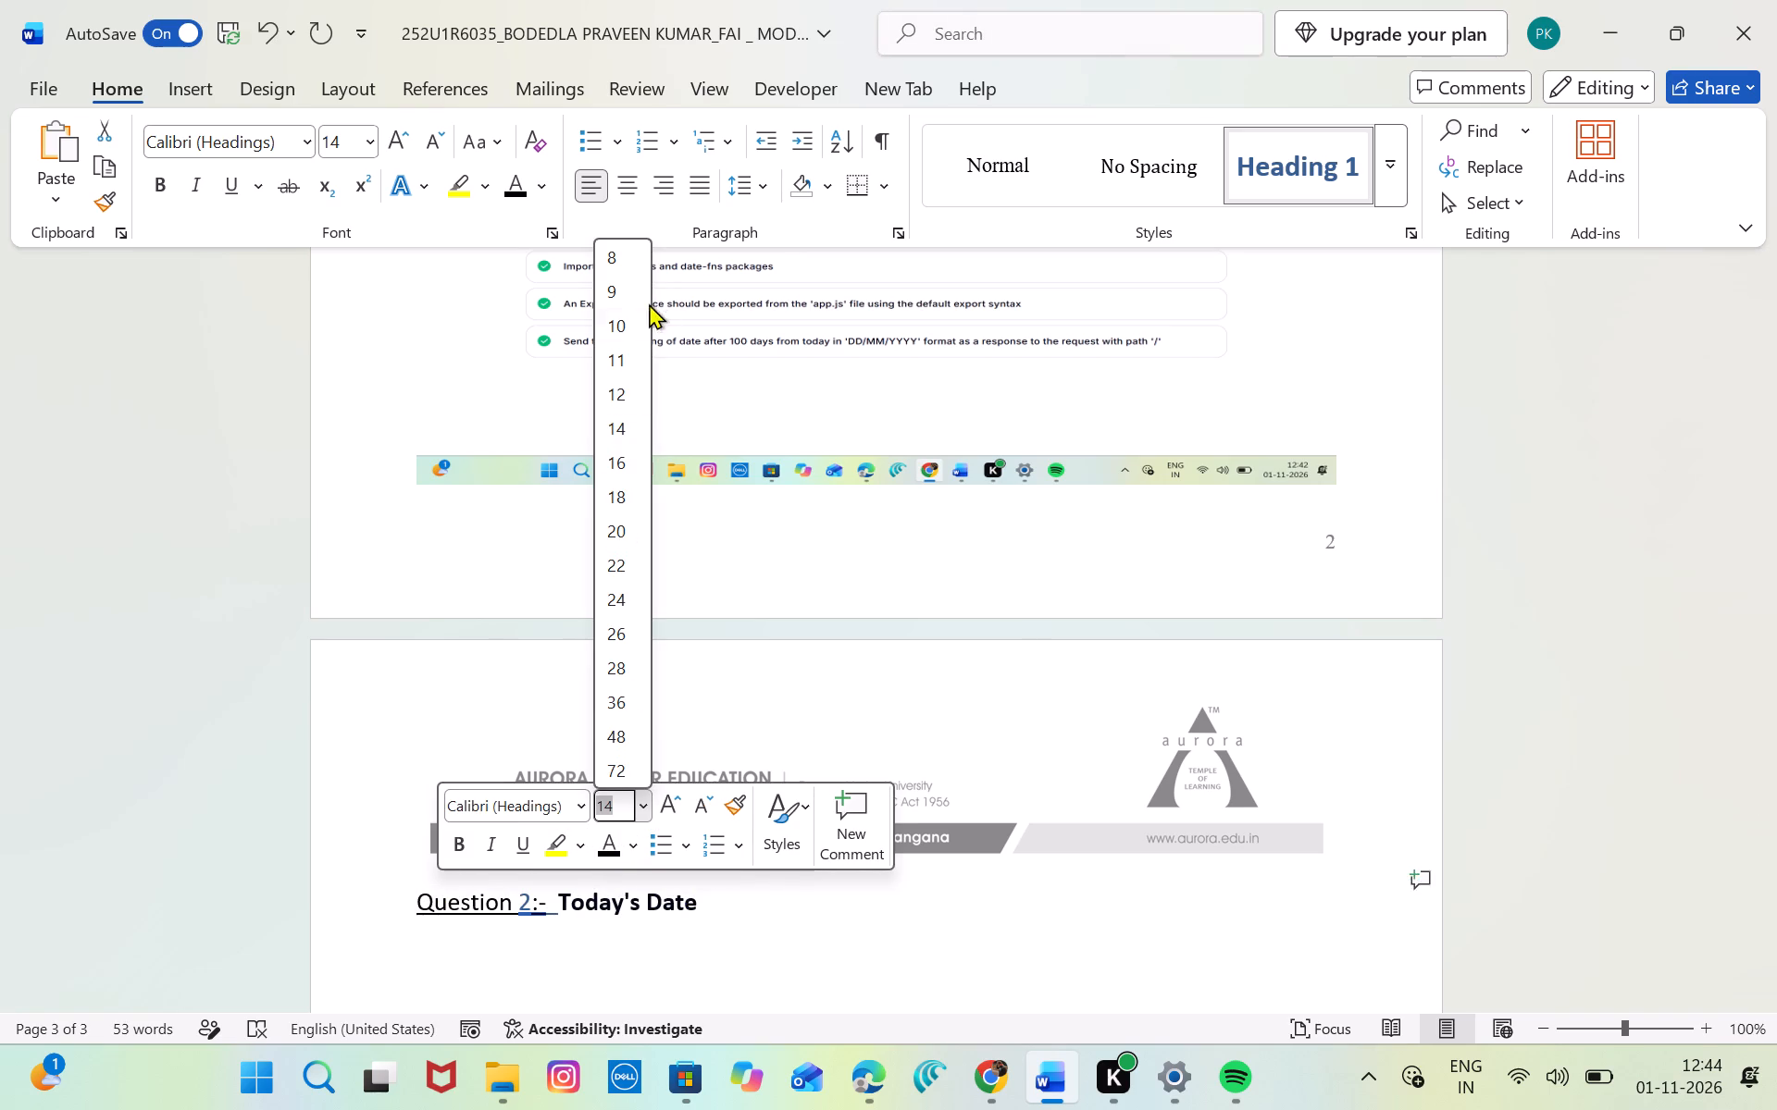
pyautogui.click(619, 461)
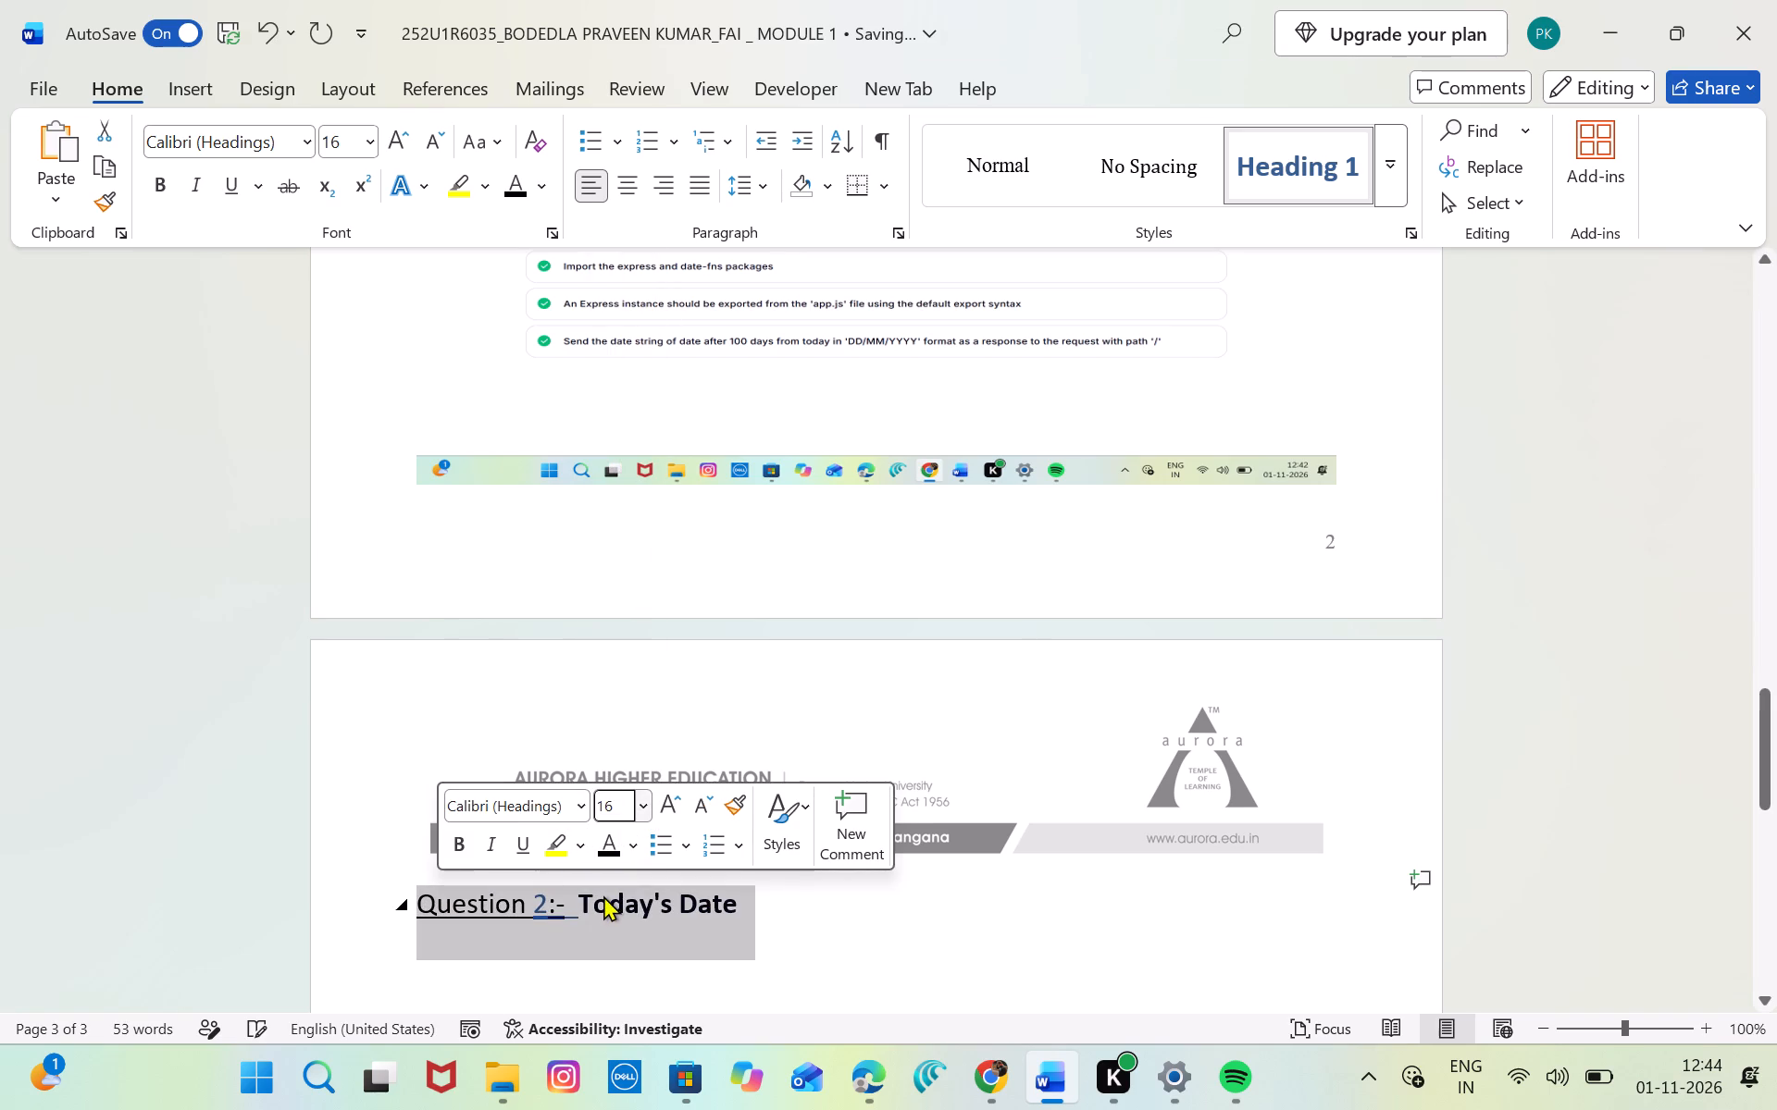
# Delete the two spaces between "Question 2:-" and "Today's Date".
pyautogui.click(603, 895)
pyautogui.click(569, 913)
pyautogui.press('Right')
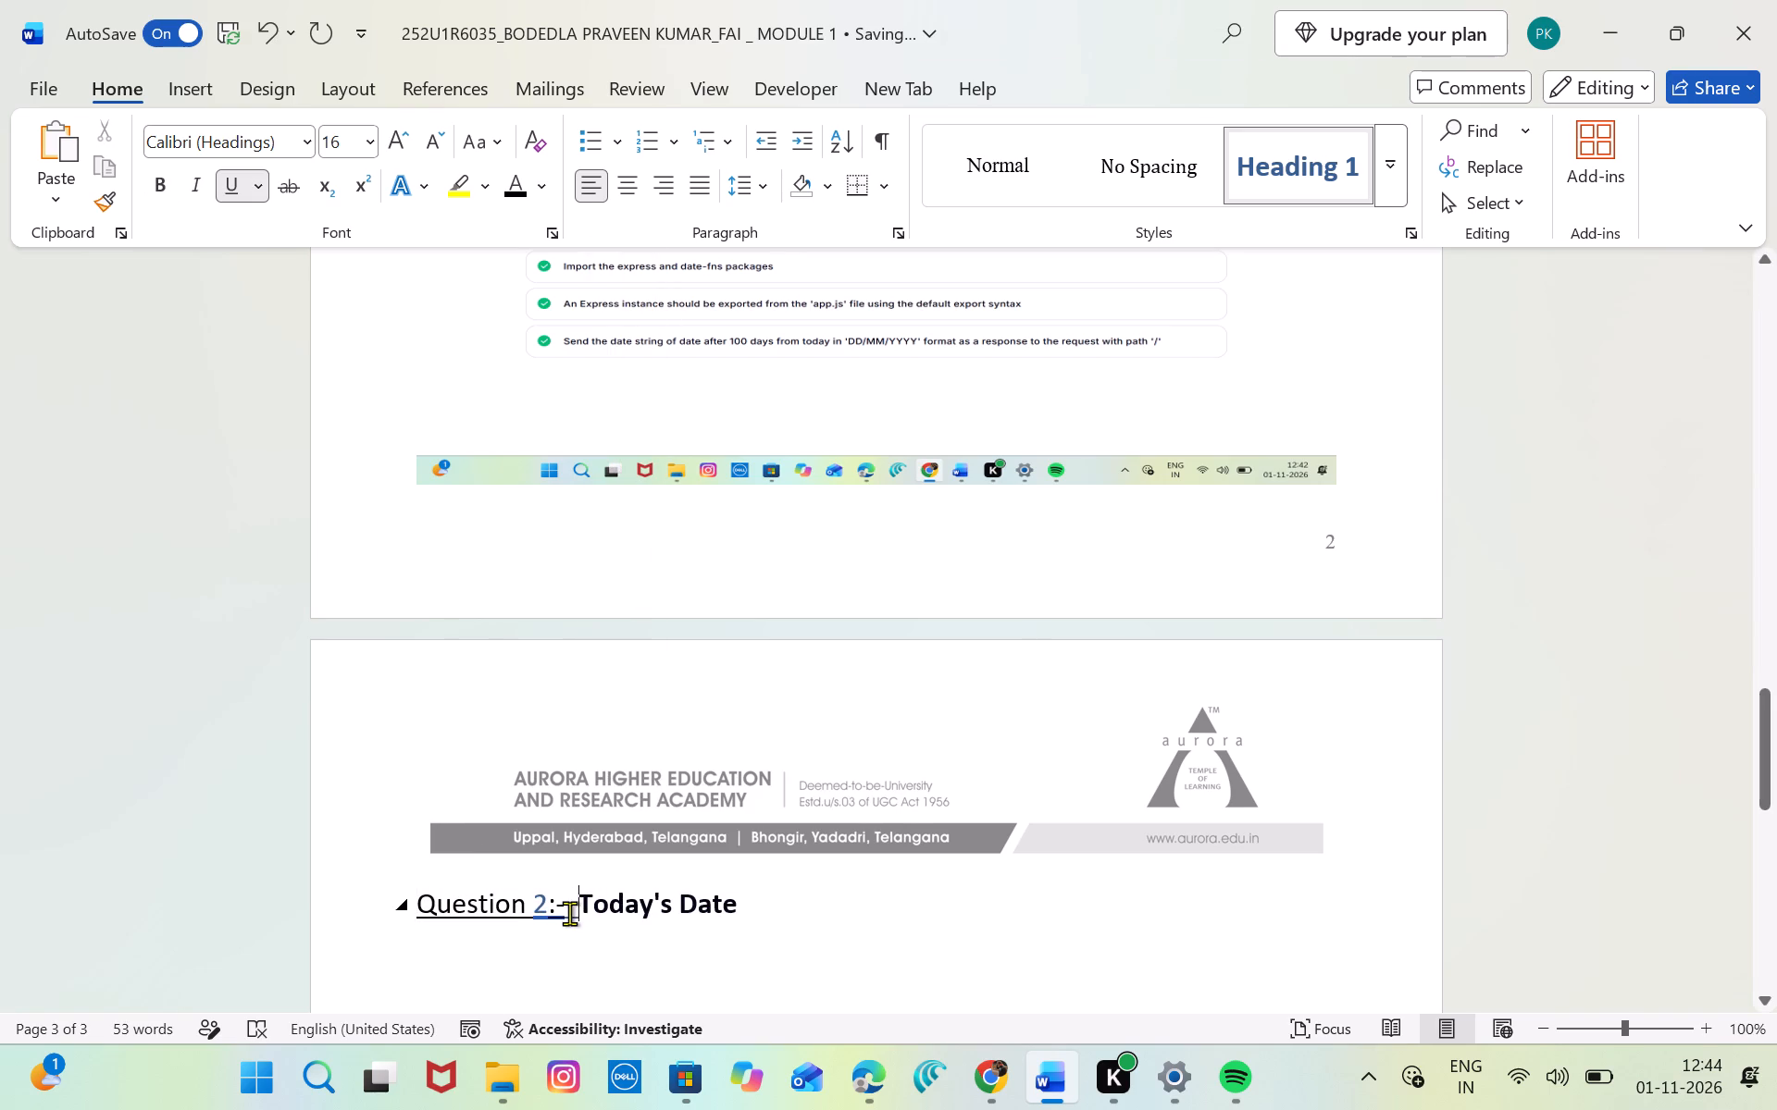
pyautogui.press('BackSpace')
pyautogui.press('BackSpace')
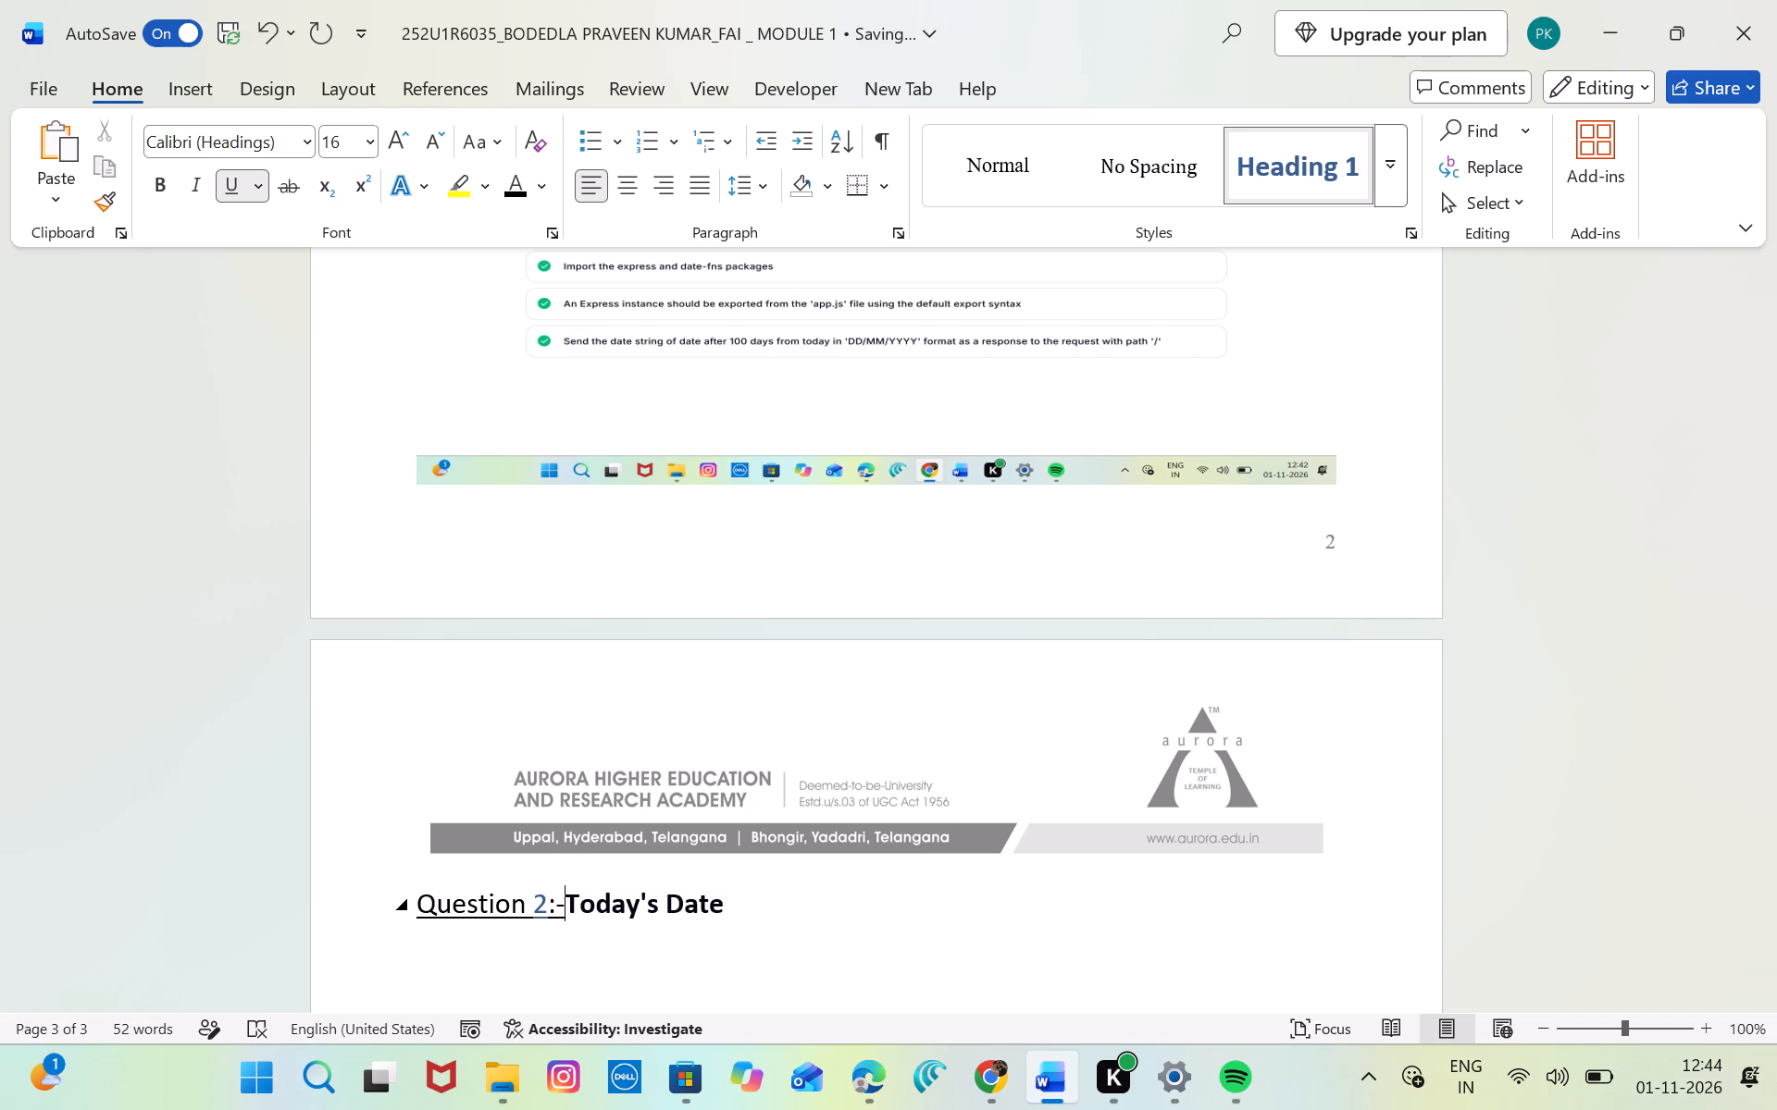
# Make "Question 2:-" bold and remove its underline.
pyautogui.moveTo(561, 910); pyautogui.dragTo(371, 914)
pyautogui.click(386, 861)
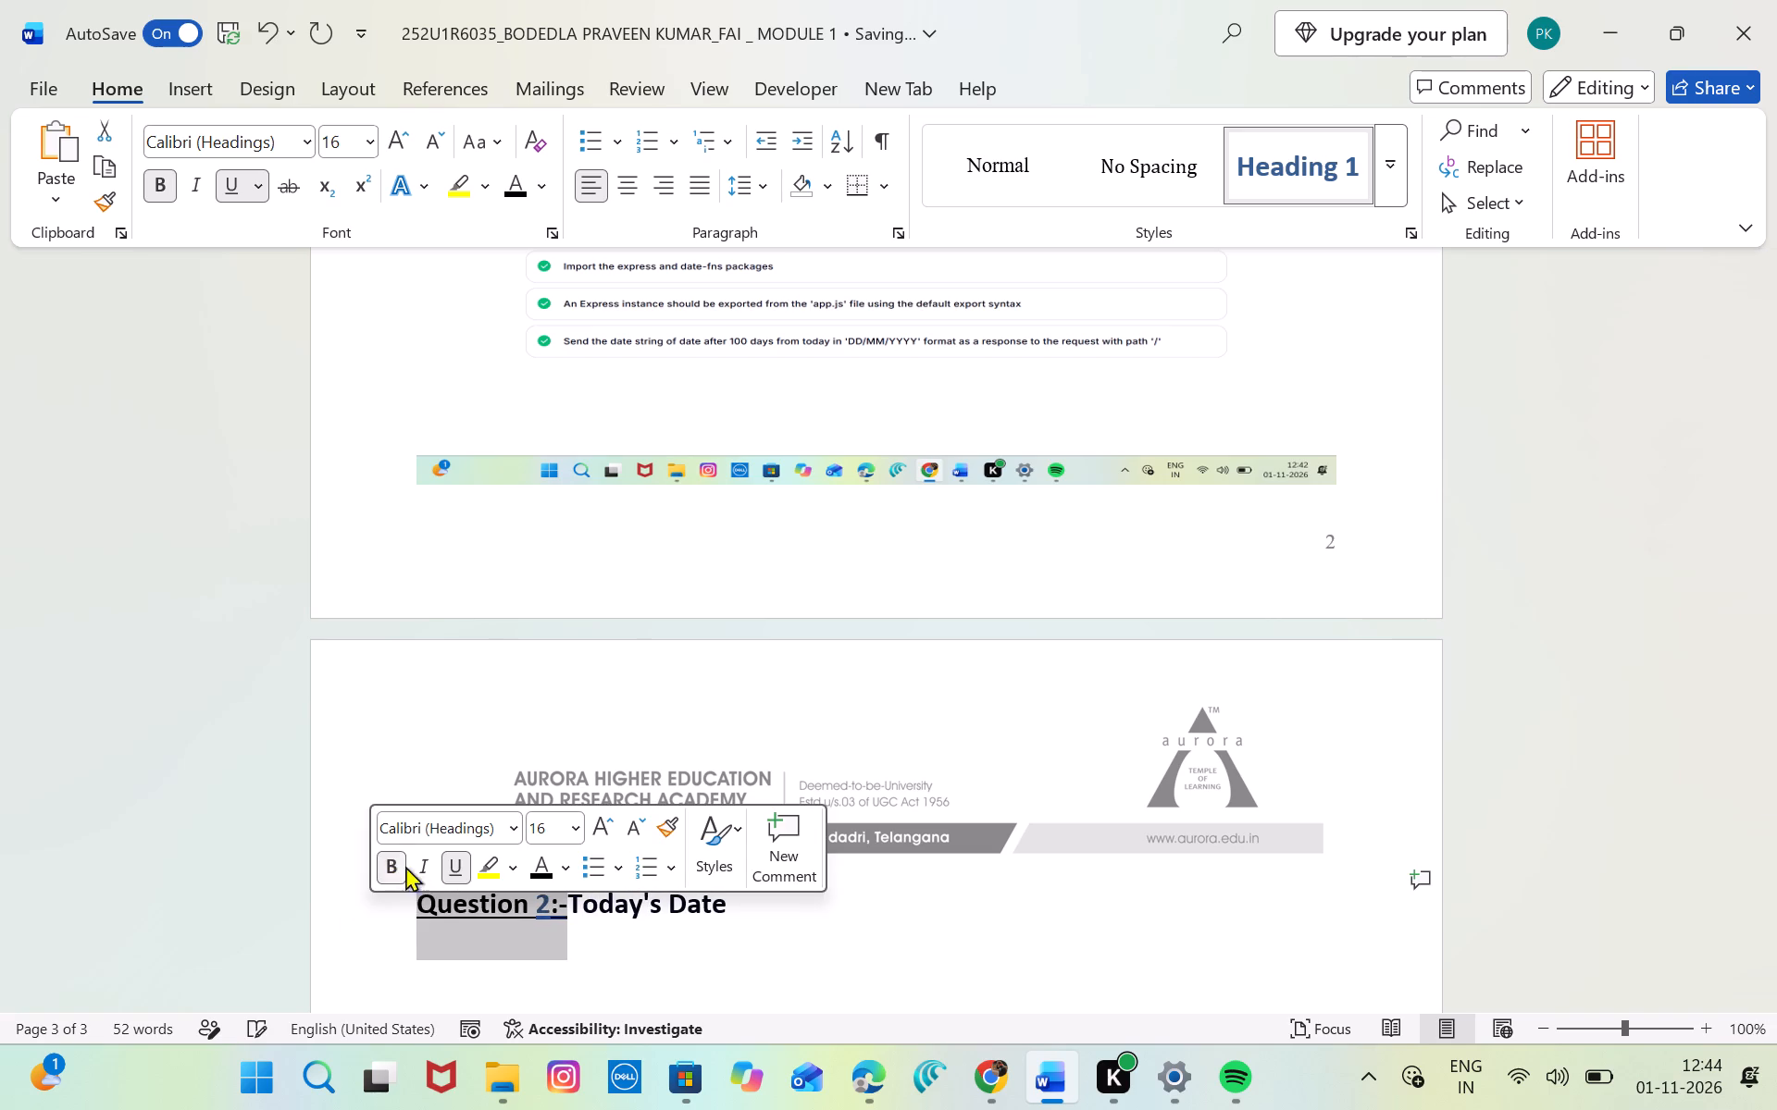
pyautogui.click(465, 868)
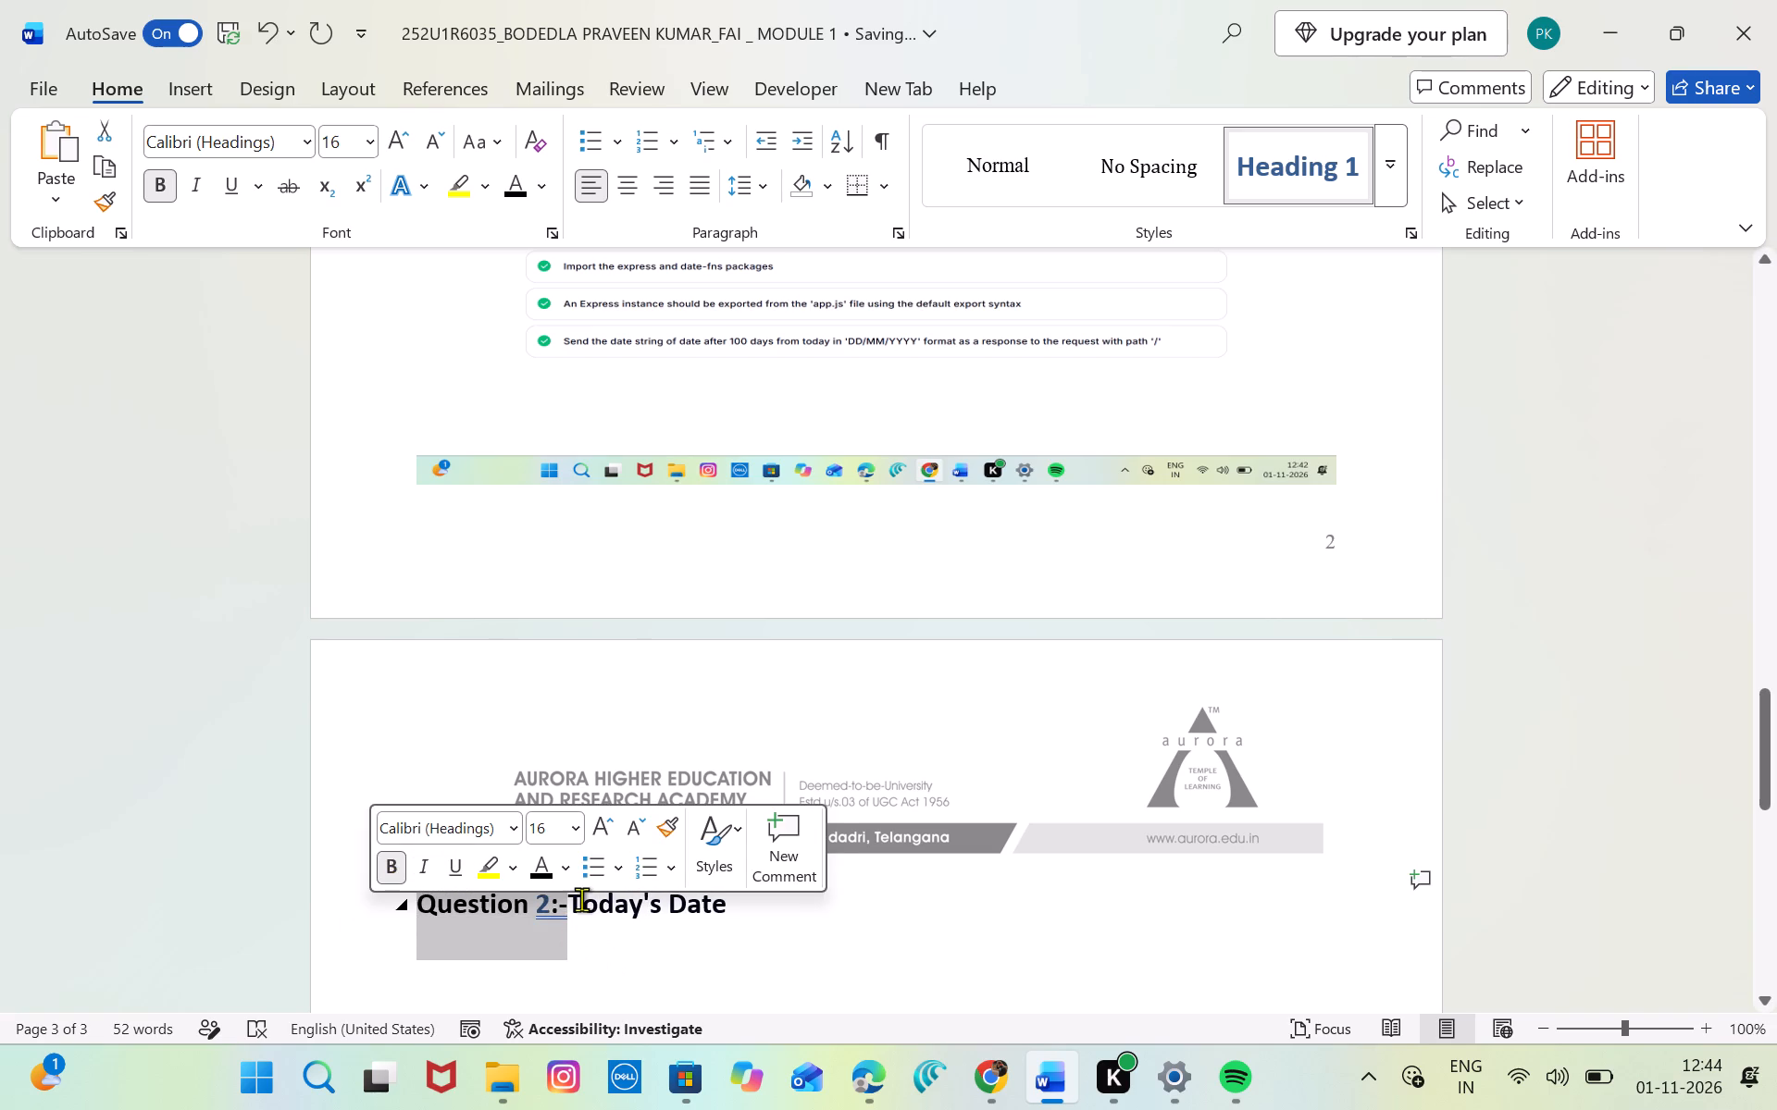
# Change the blue digit 2 in the Question 2 heading to black, leaving no stray space inside "Today's".
pyautogui.click(581, 899)
pyautogui.press('space')
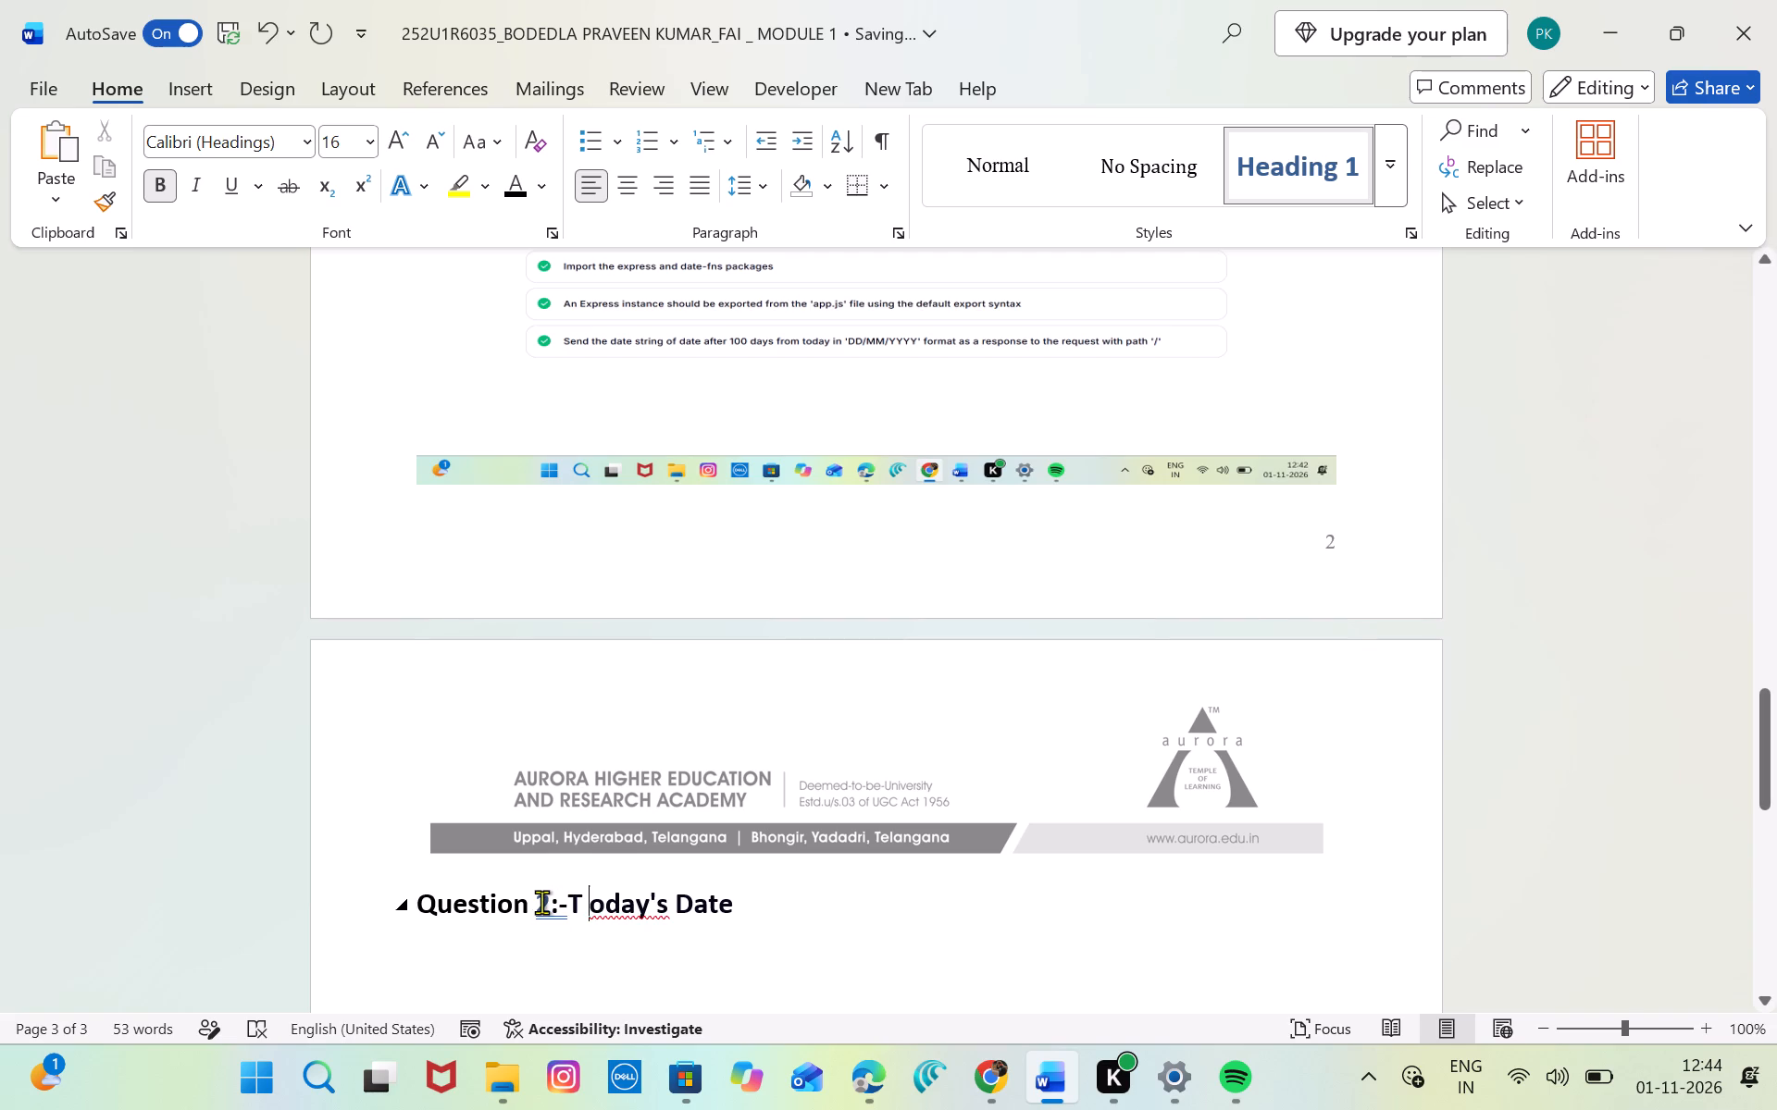
pyautogui.click(541, 902)
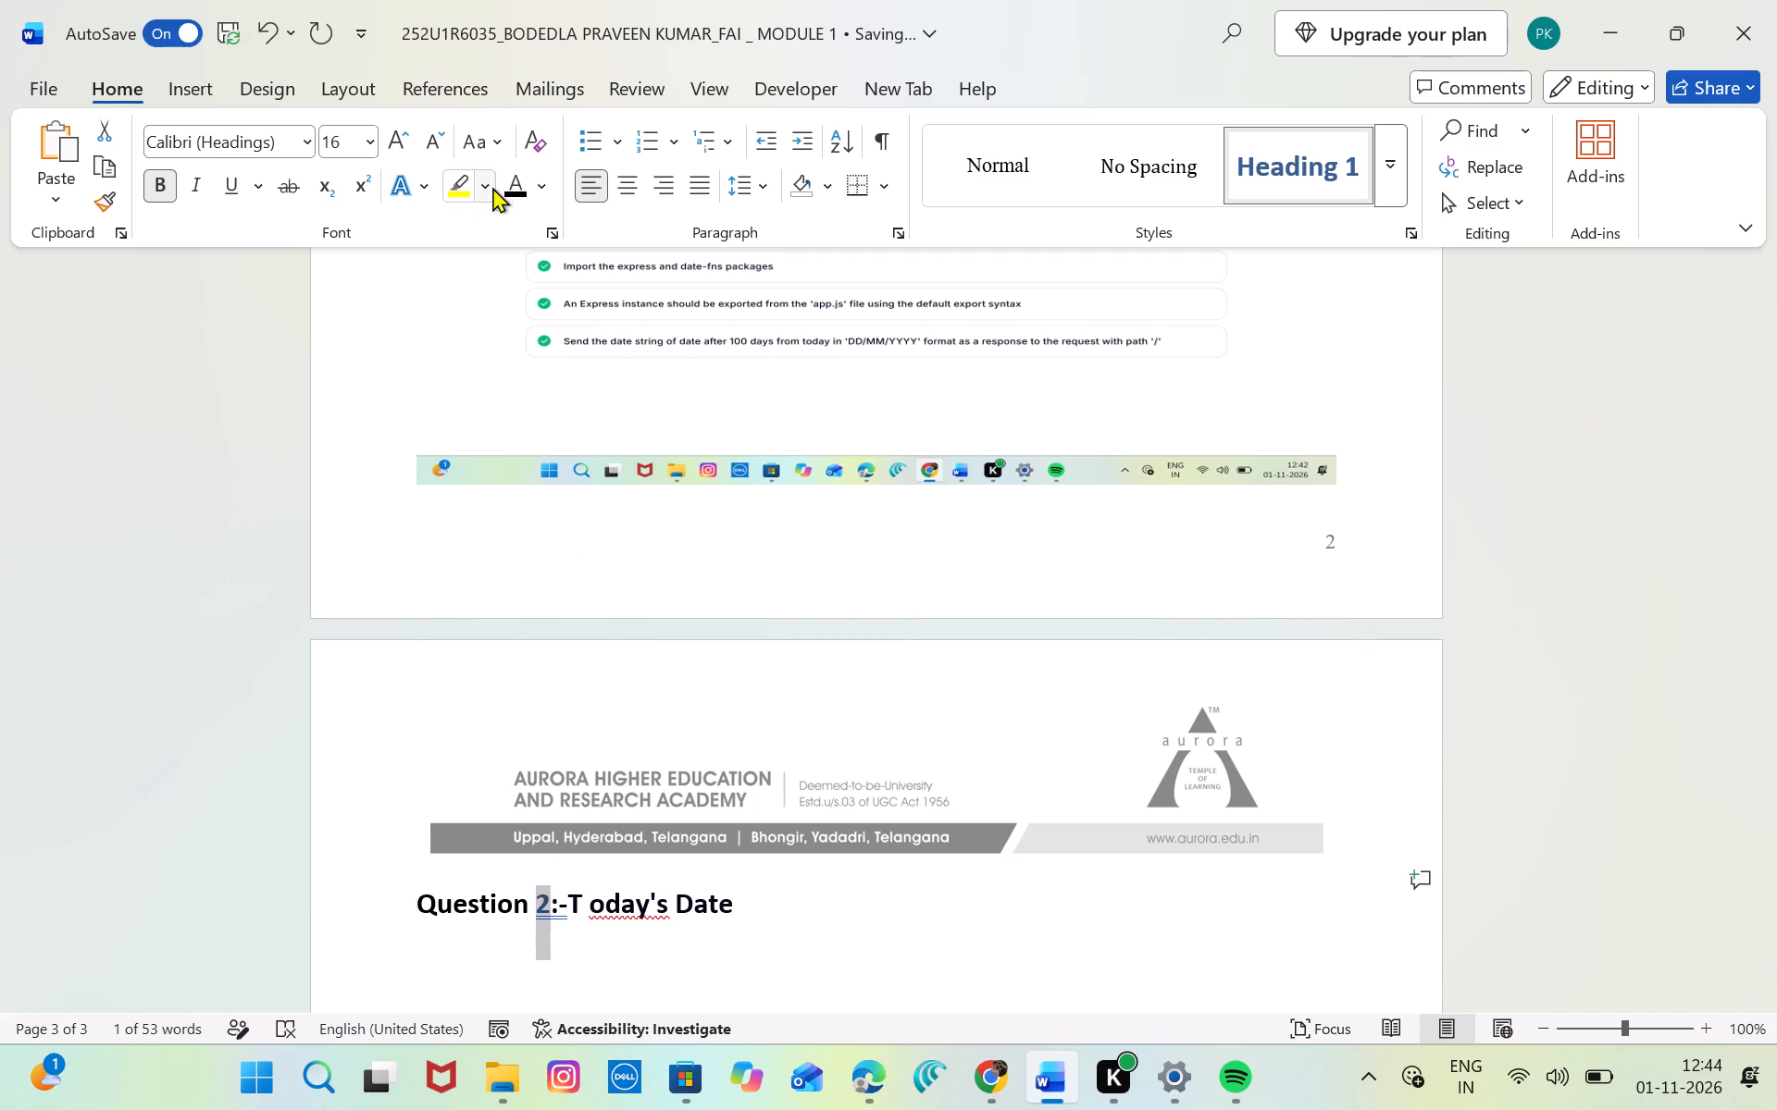
pyautogui.click(532, 185)
pyautogui.click(528, 278)
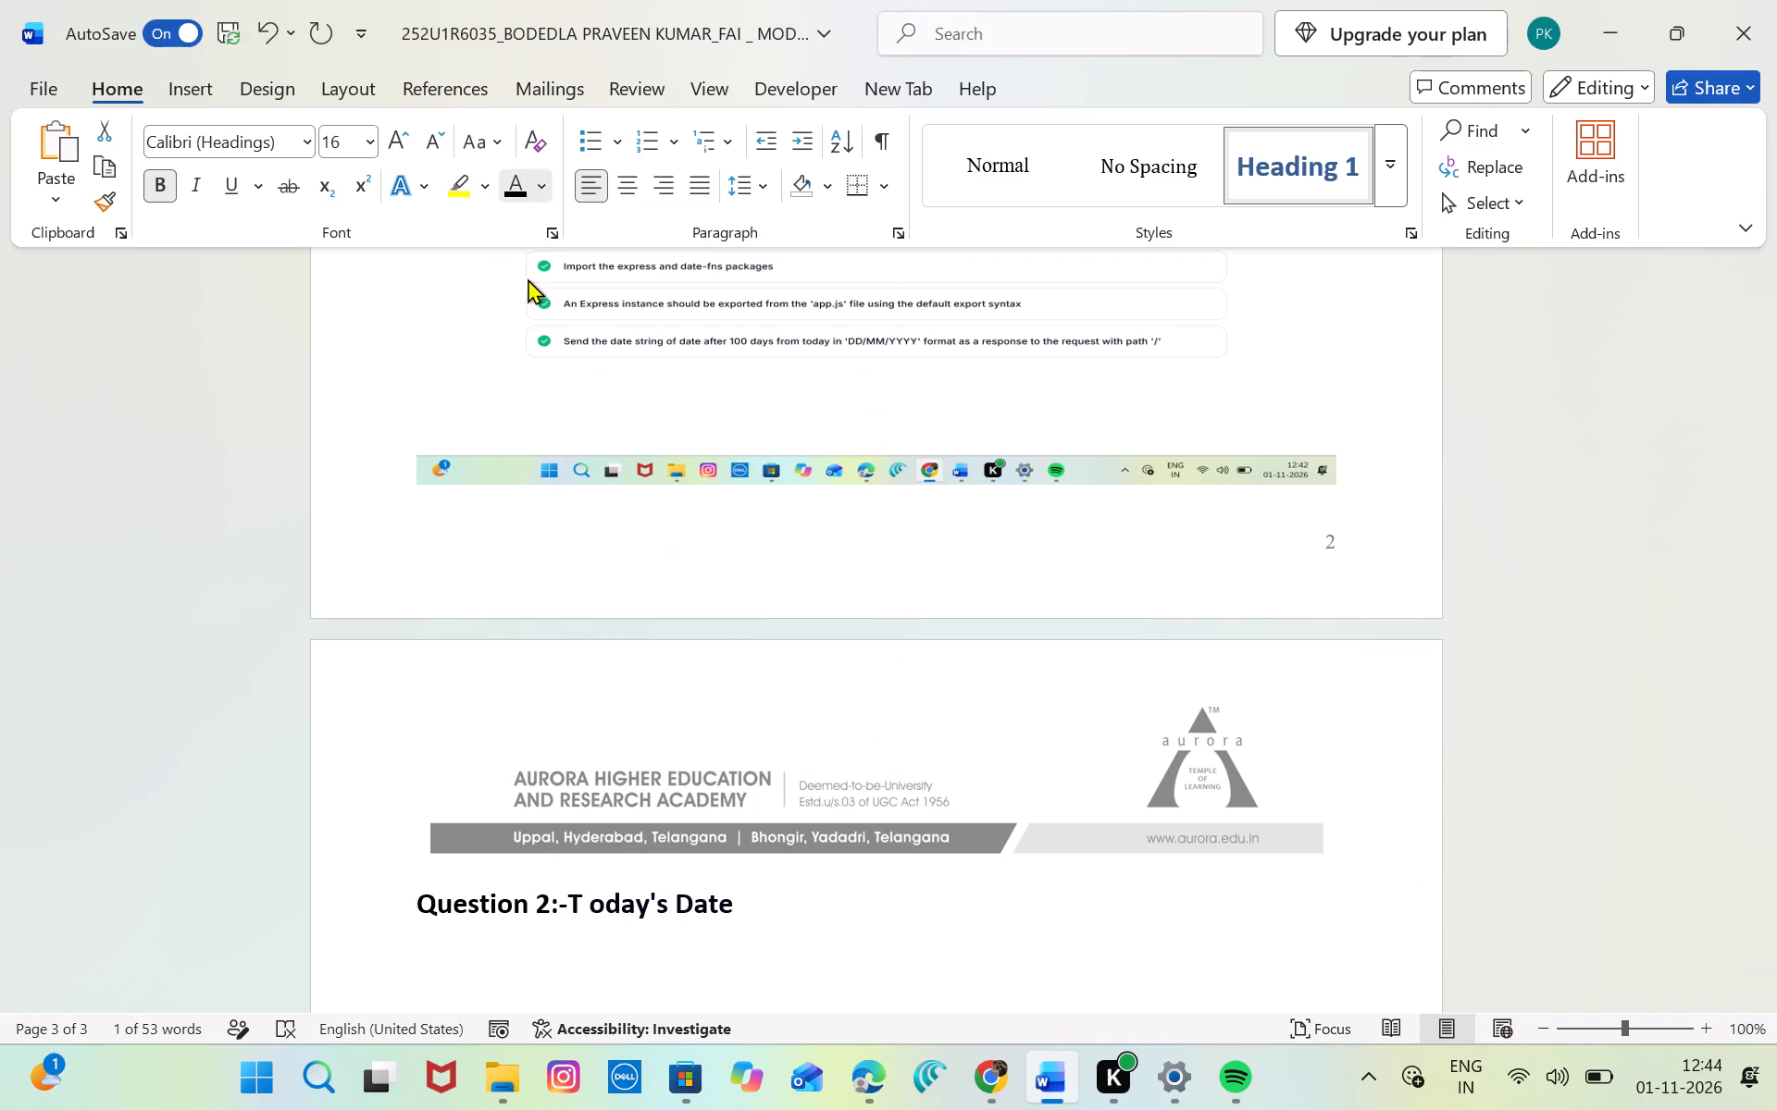
pyautogui.click(591, 901)
pyautogui.press('BackSpace')
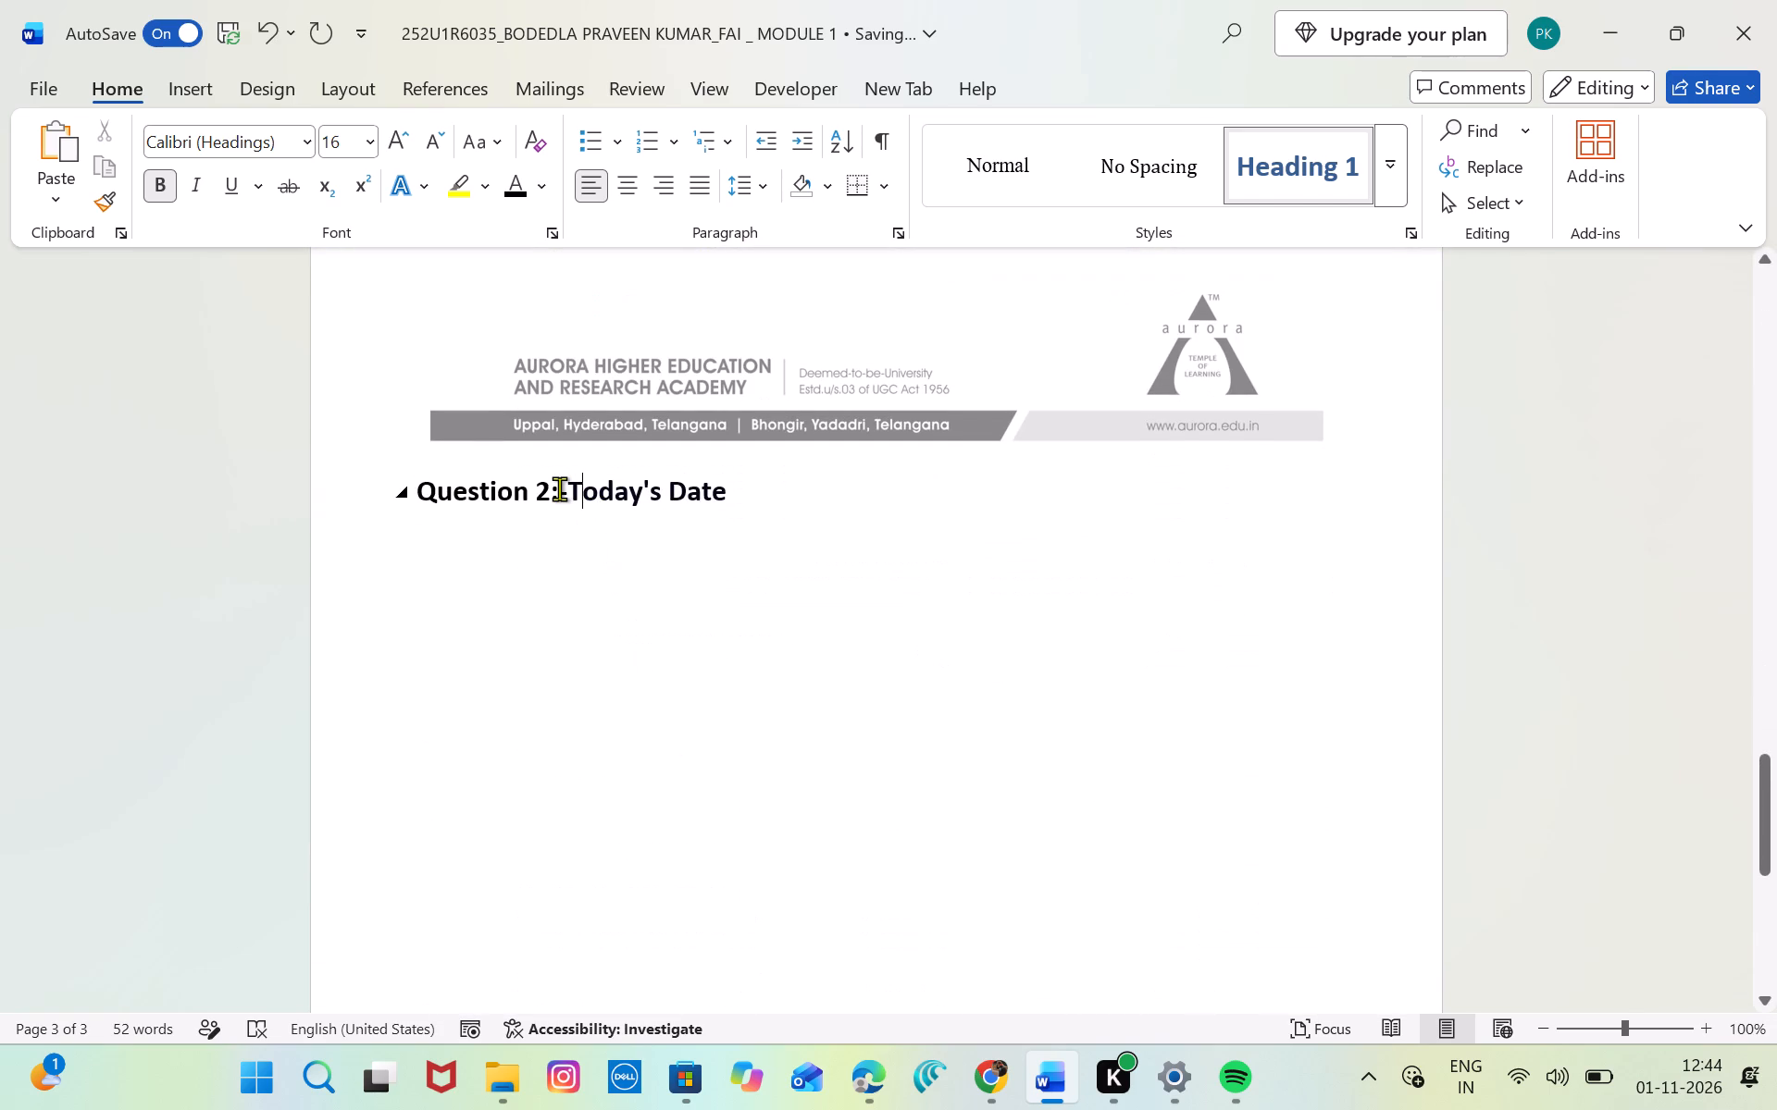
# Underline "Question 2" in the heading and start a new line below the heading.
pyautogui.moveTo(546, 491); pyautogui.dragTo(448, 493)
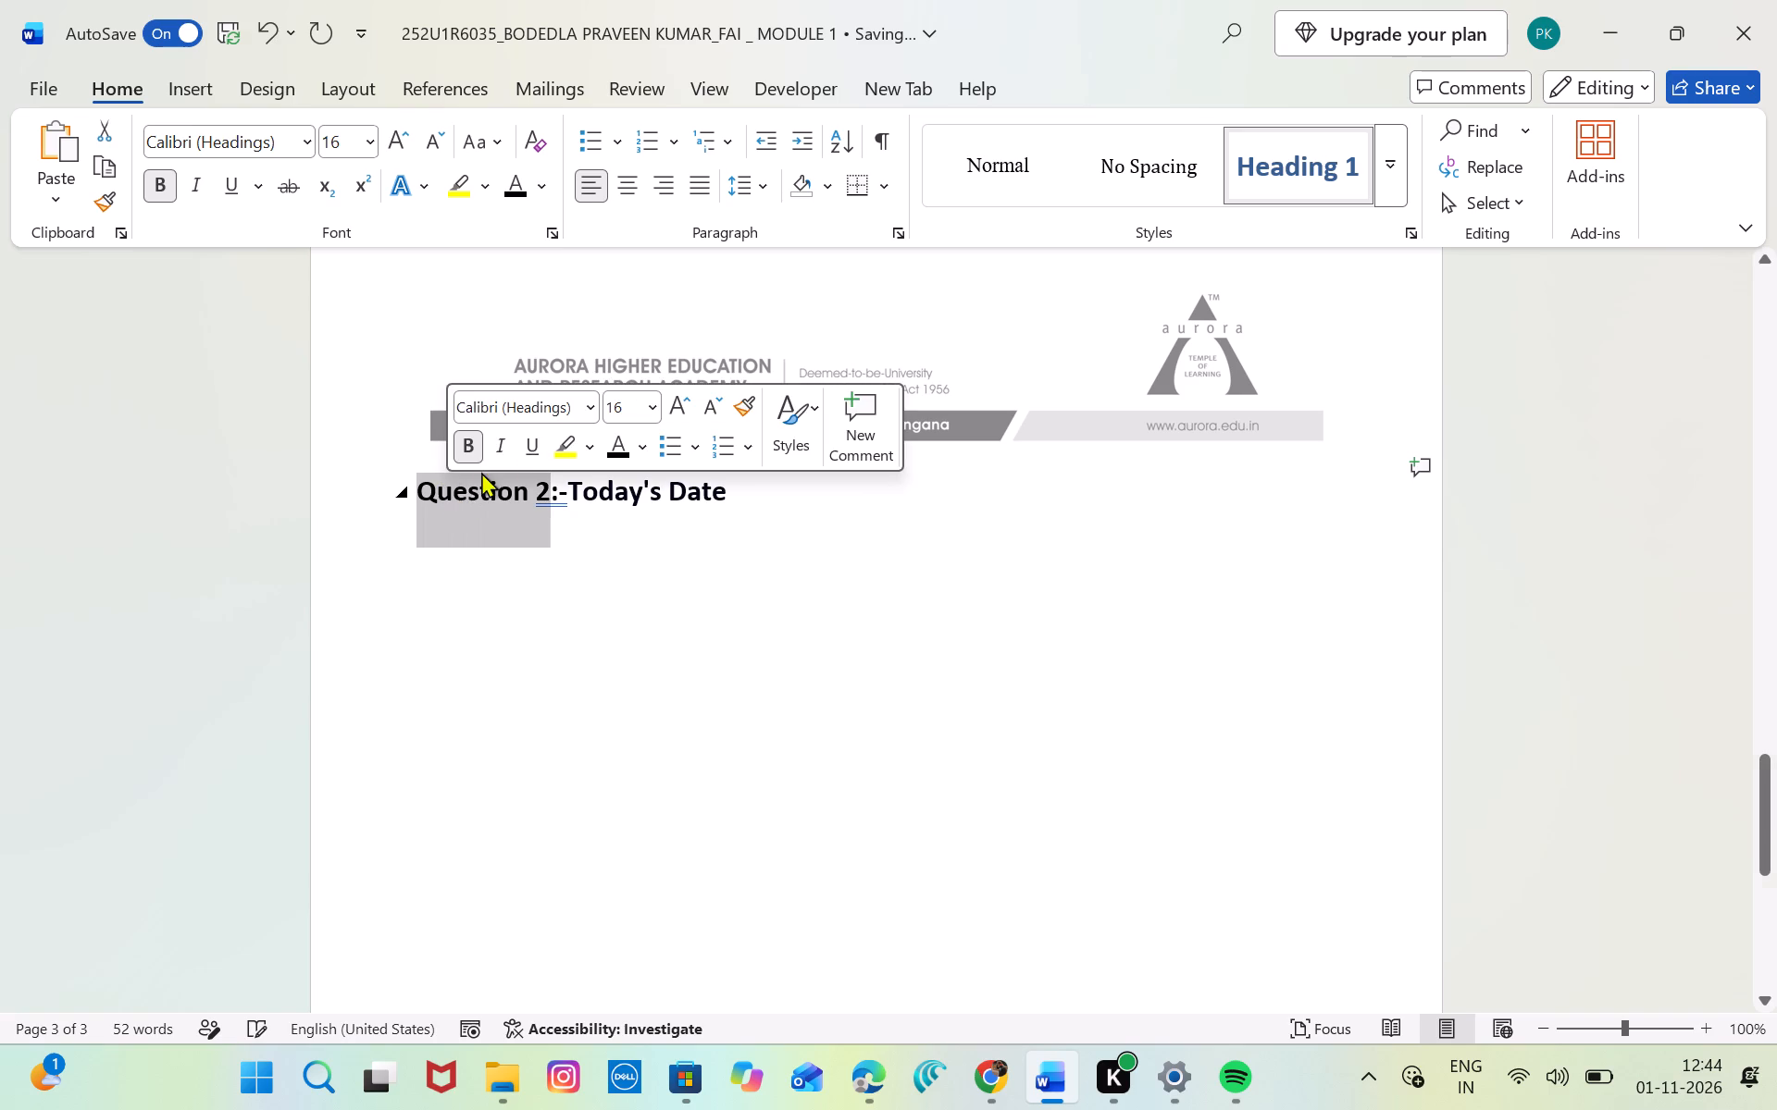
pyautogui.click(527, 445)
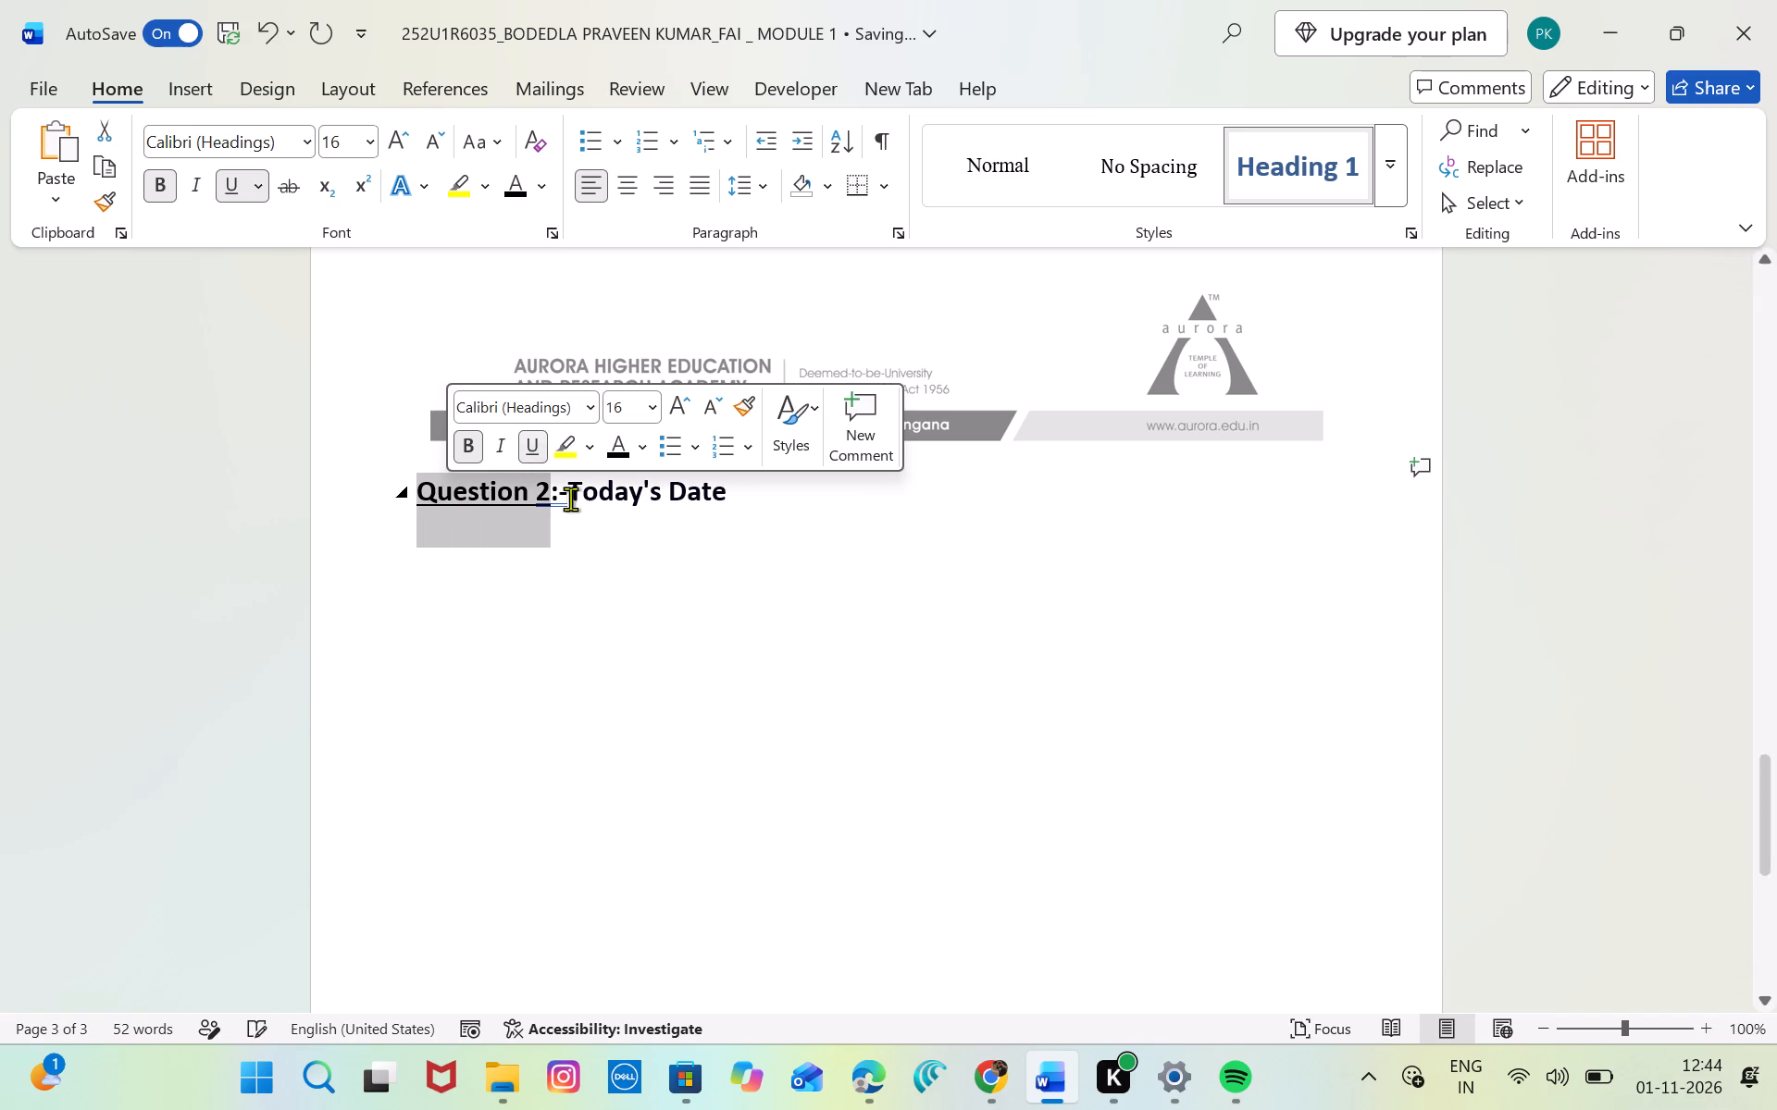
pyautogui.click(578, 508)
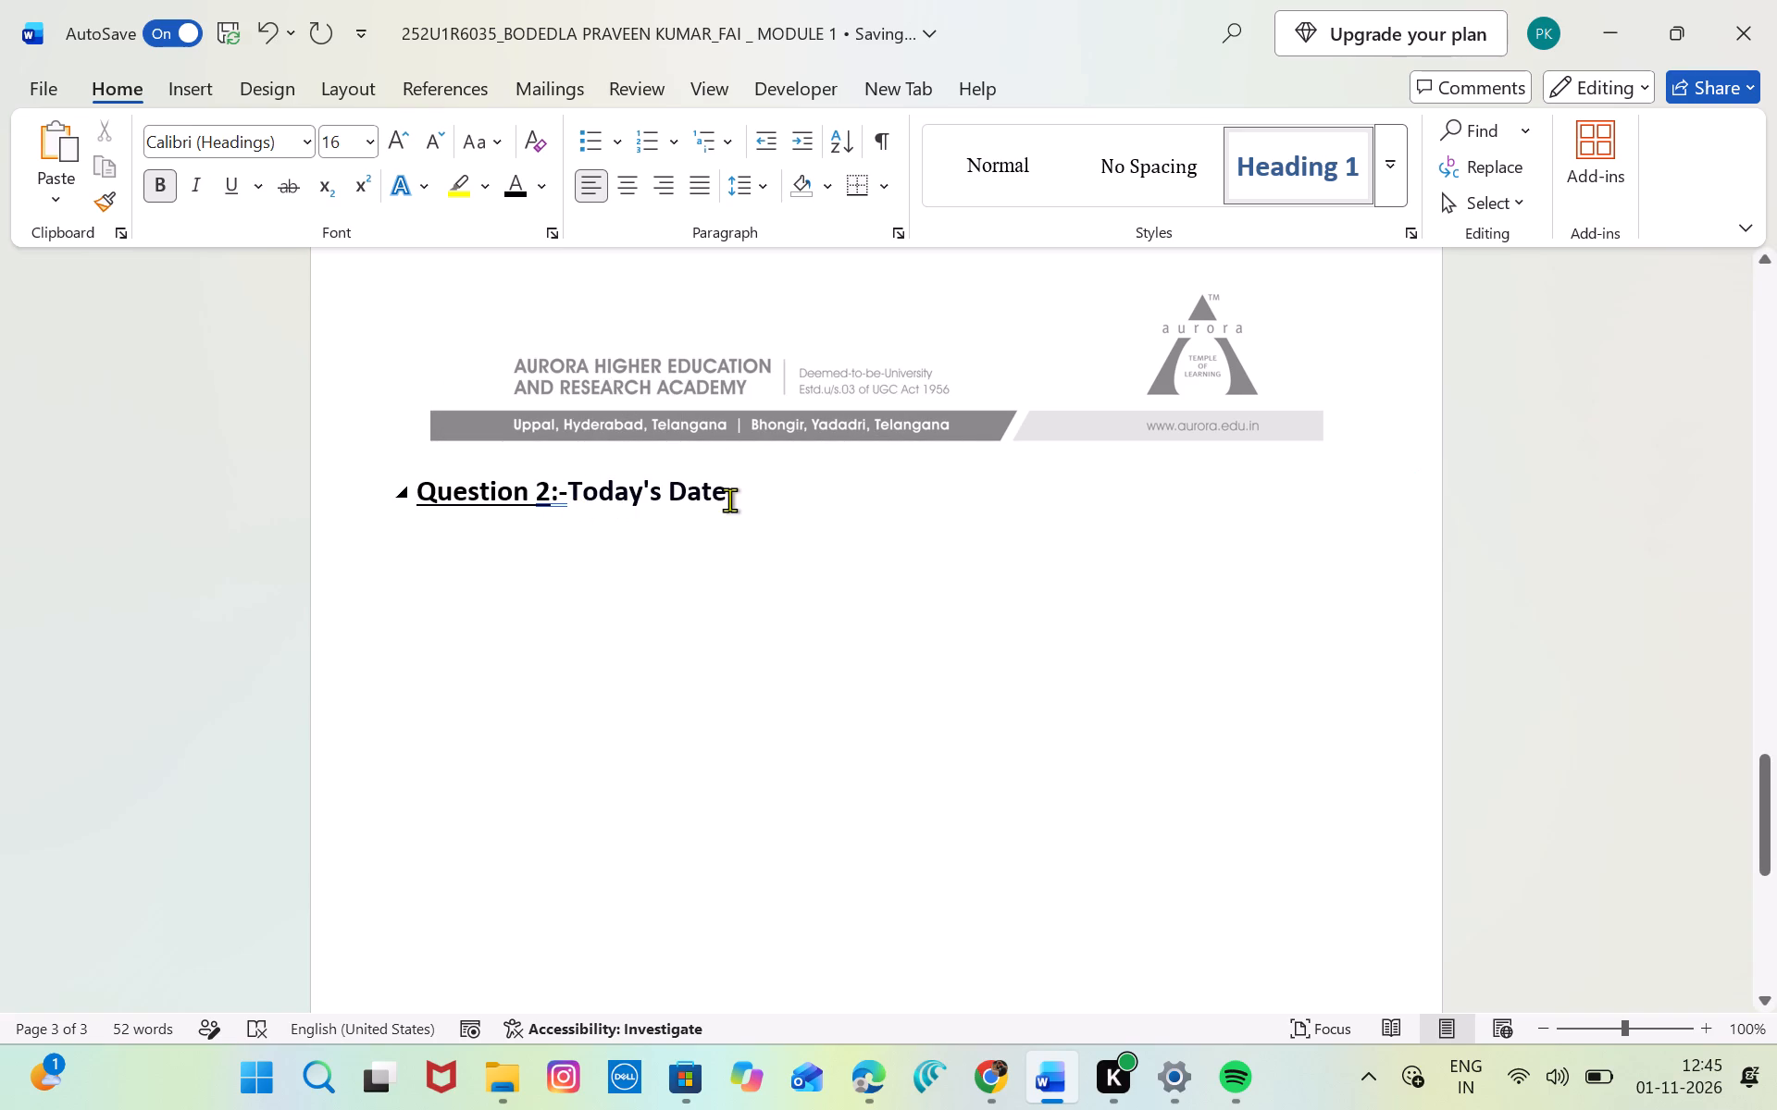
pyautogui.click(743, 495)
pyautogui.press('Return')
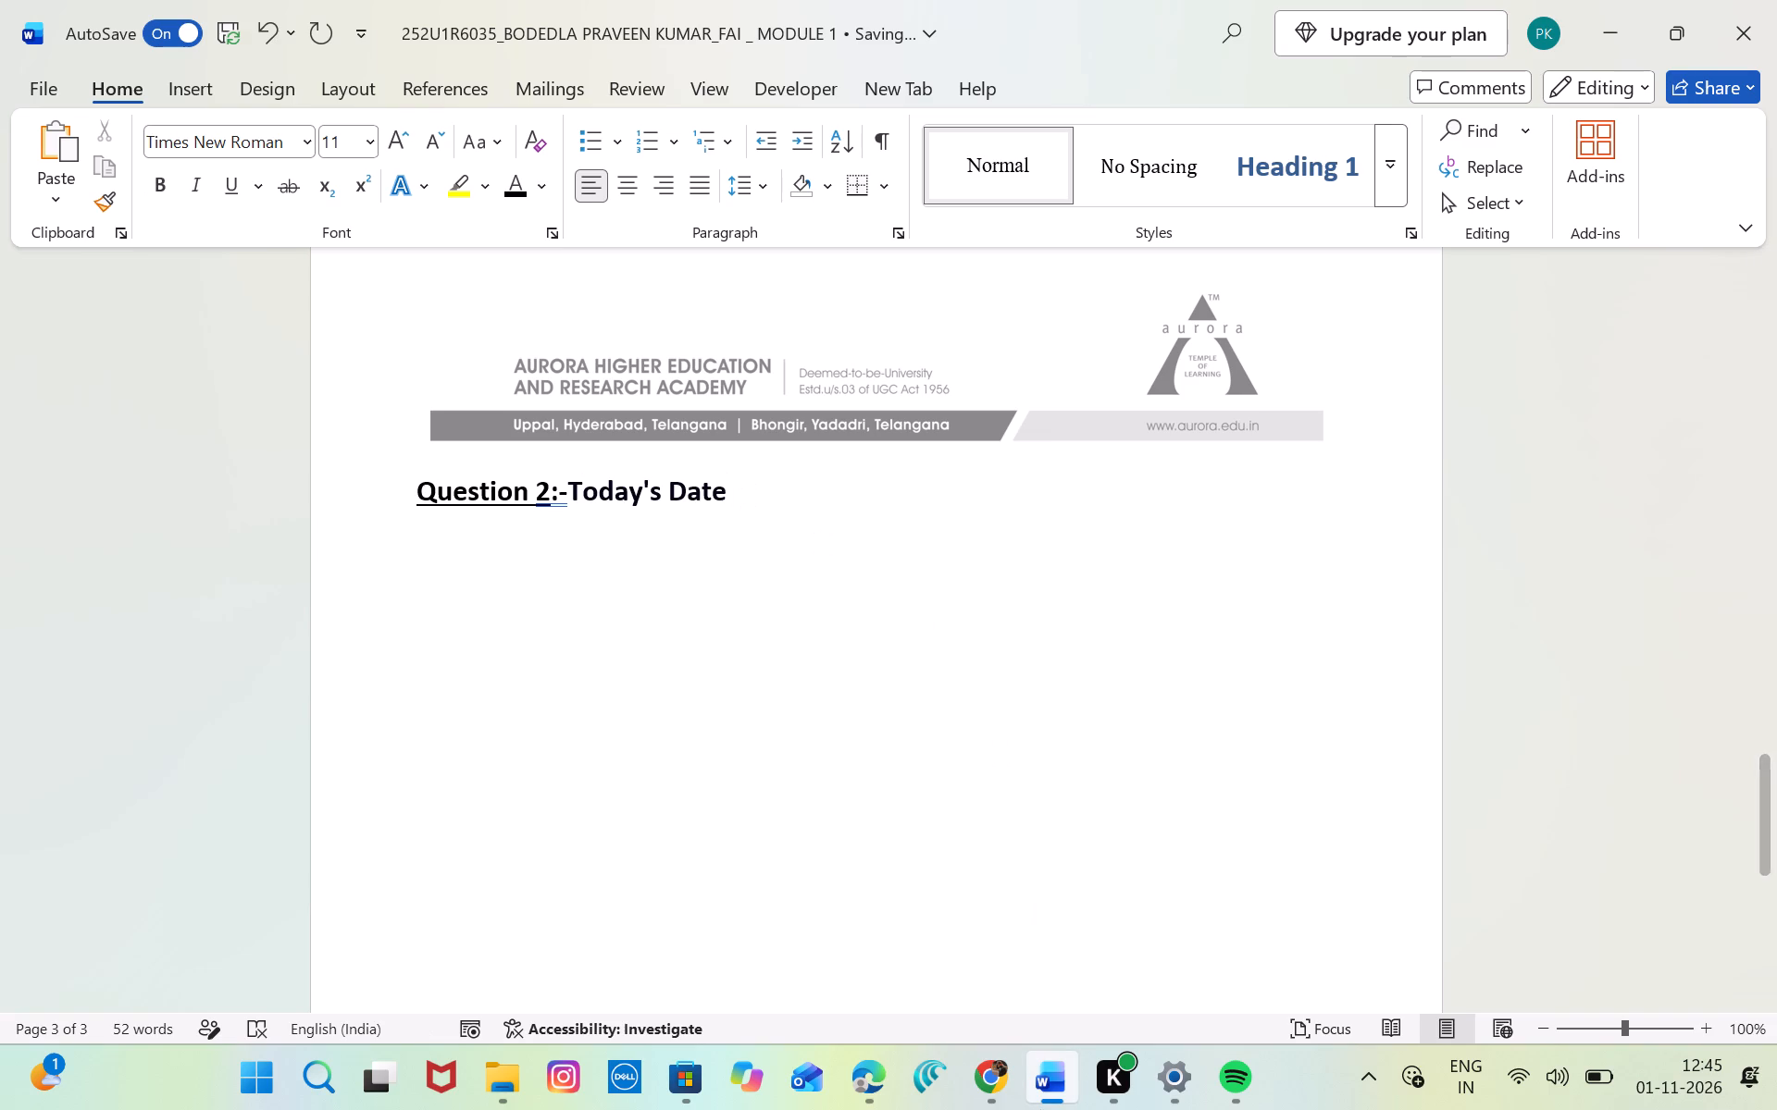
# Switch to Google Chrome and open app.js from the coding-practice-3e folder in the Today's Date IDE.
pyautogui.click(1000, 925)
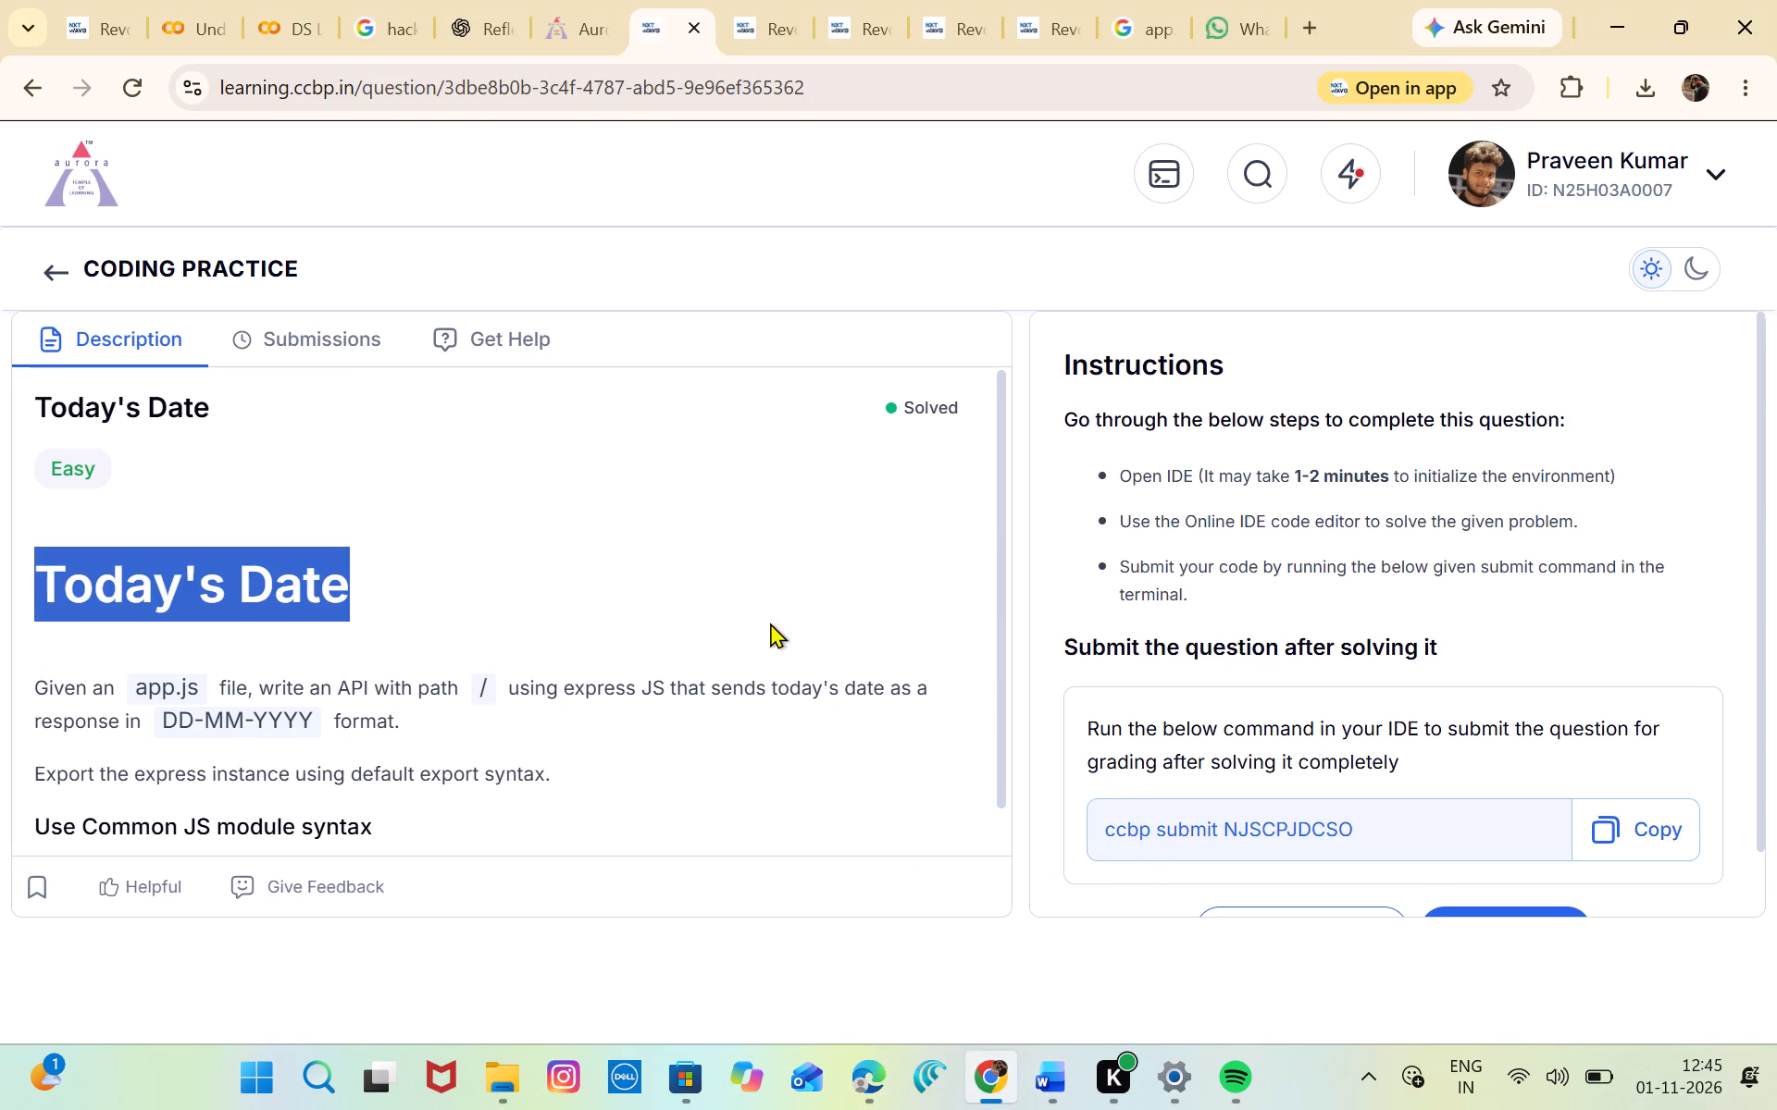
pyautogui.click(738, 584)
pyautogui.click(733, 0)
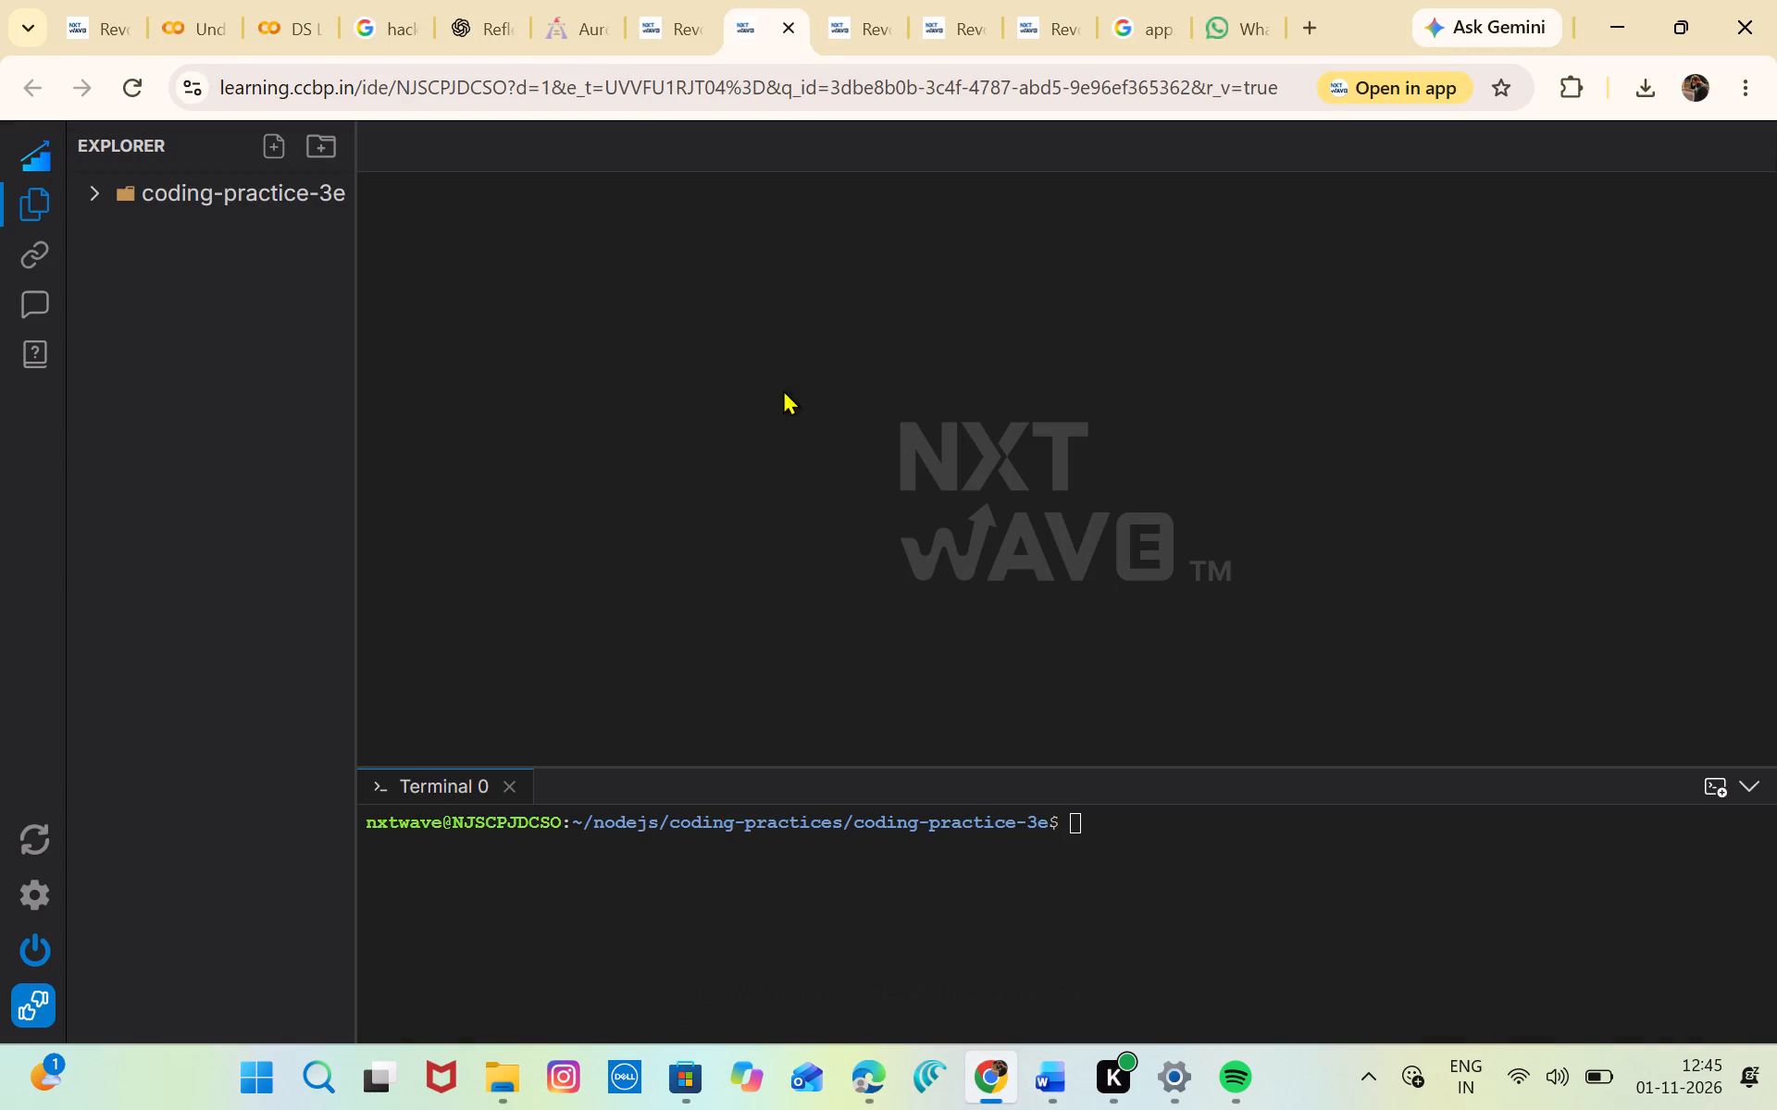
pyautogui.click(292, 202)
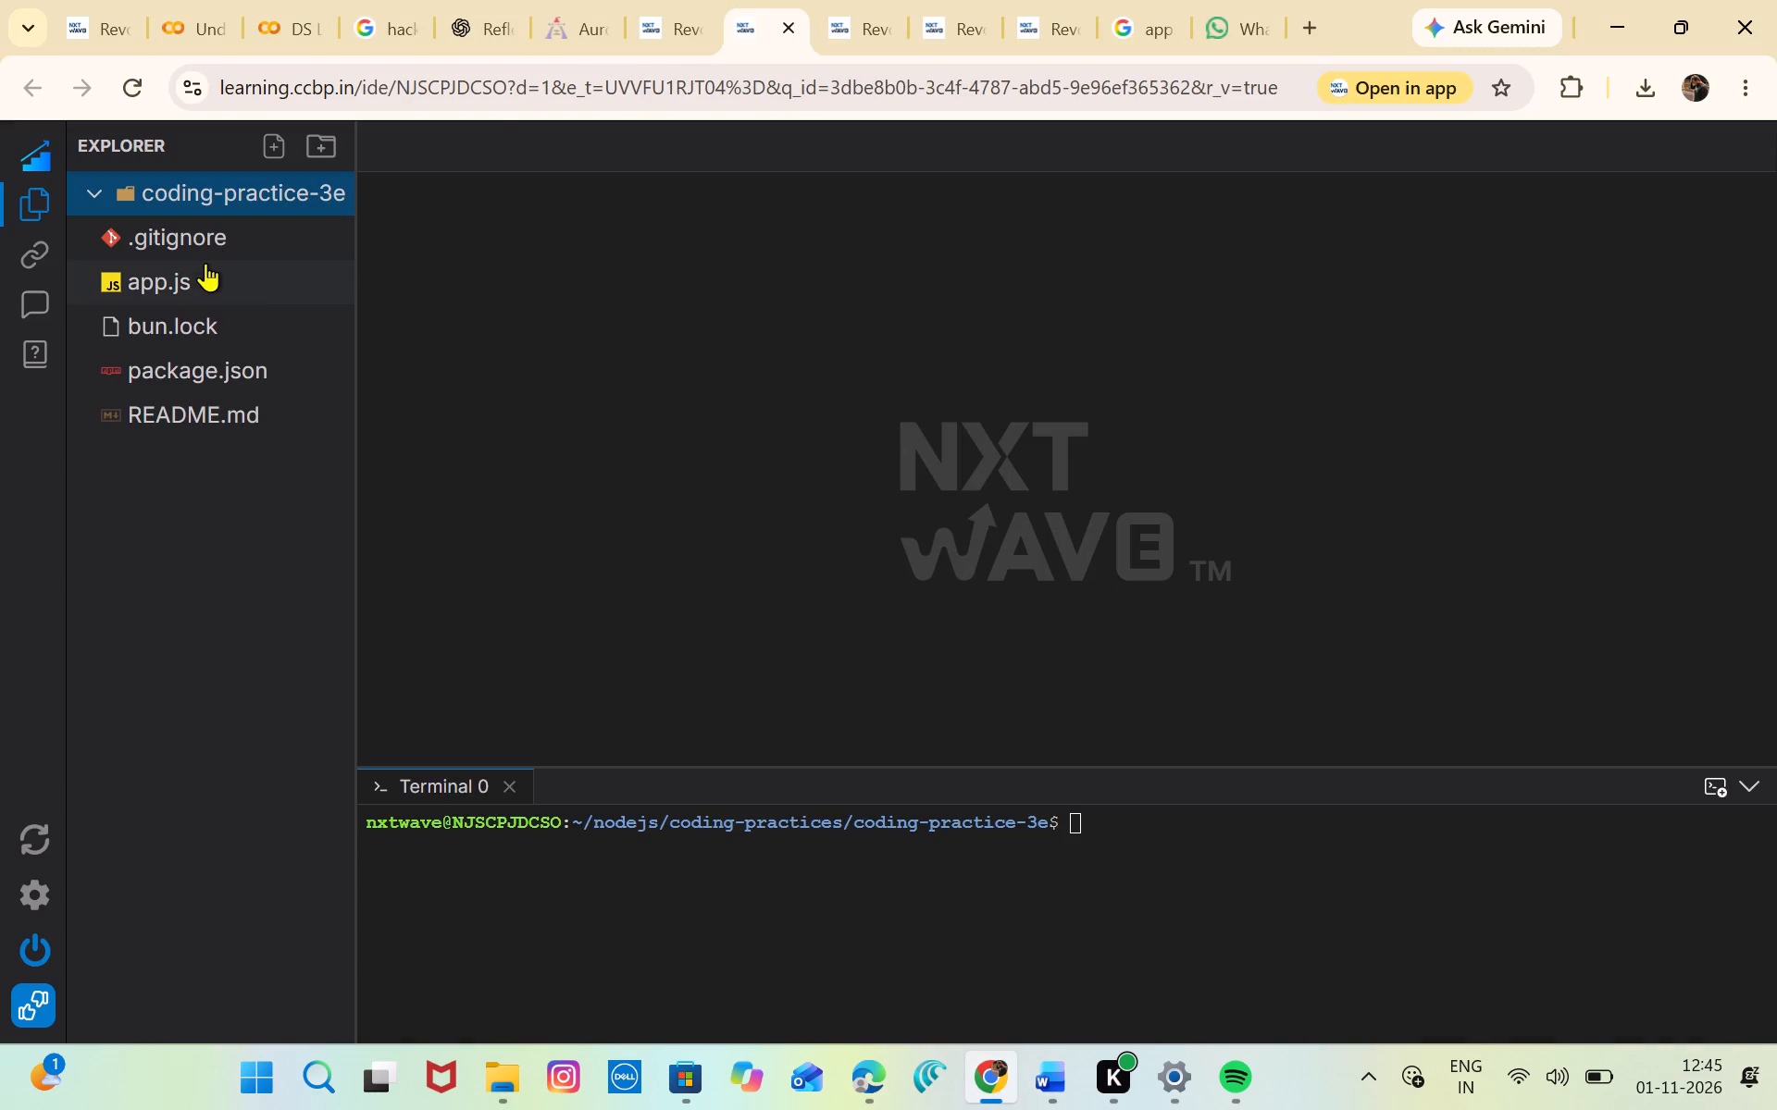
pyautogui.click(204, 266)
pyautogui.scroll(1, 673, 541)
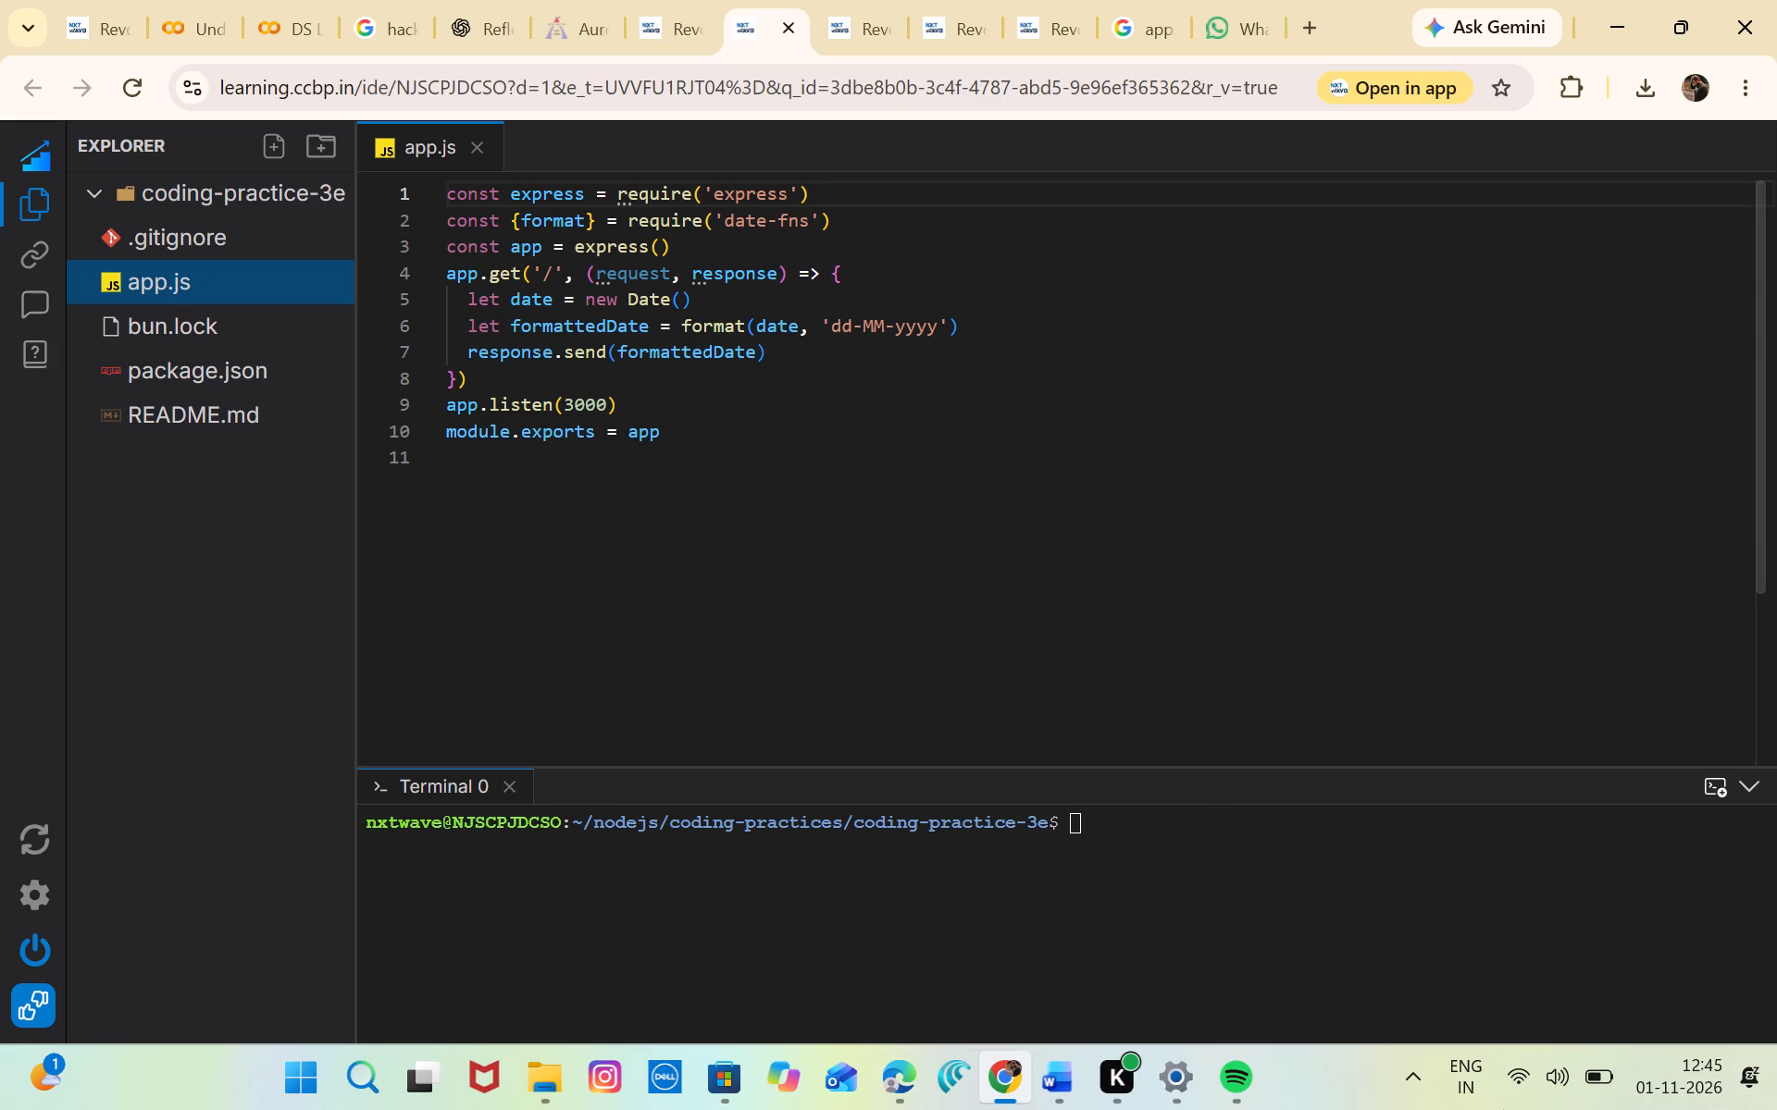
# Run npm i in the coding-practice-3e terminal to install the project's dependencies.
pyautogui.click(1269, 803)
pyautogui.click(1233, 843)
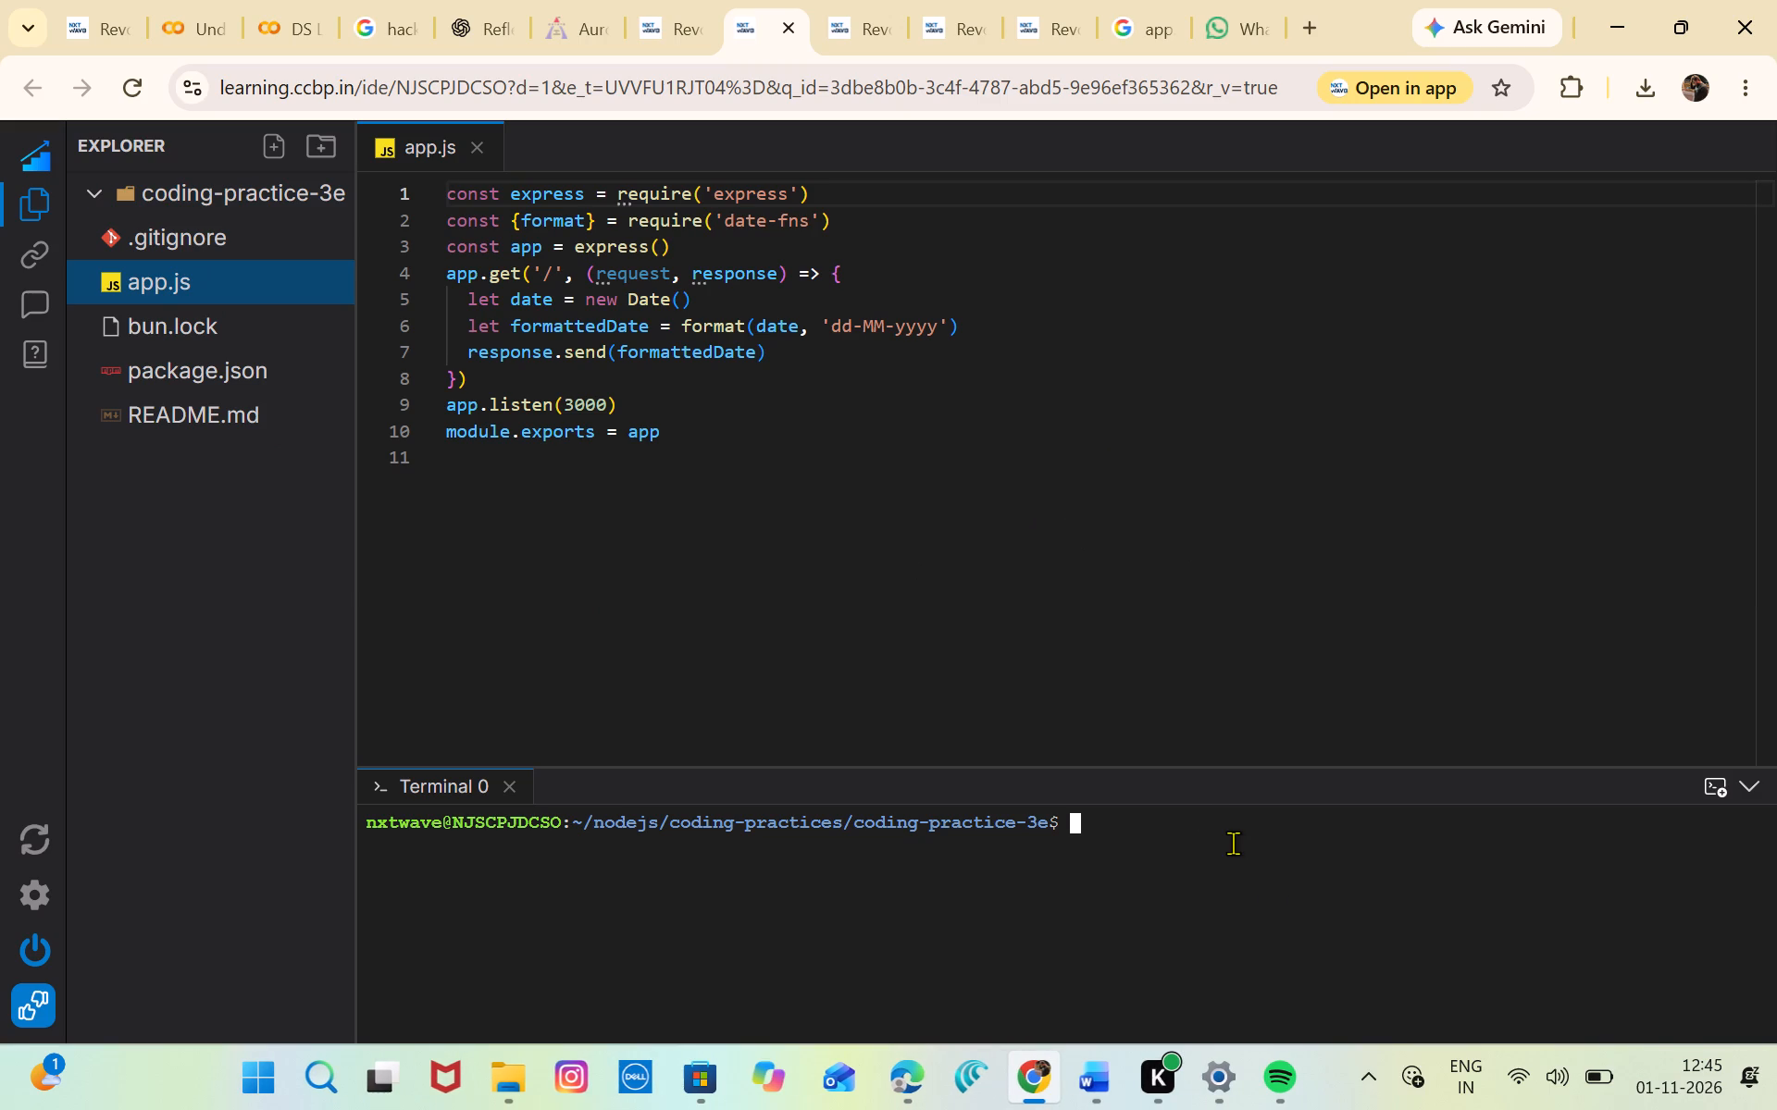
pyautogui.write('npm i')
pyautogui.press('space')
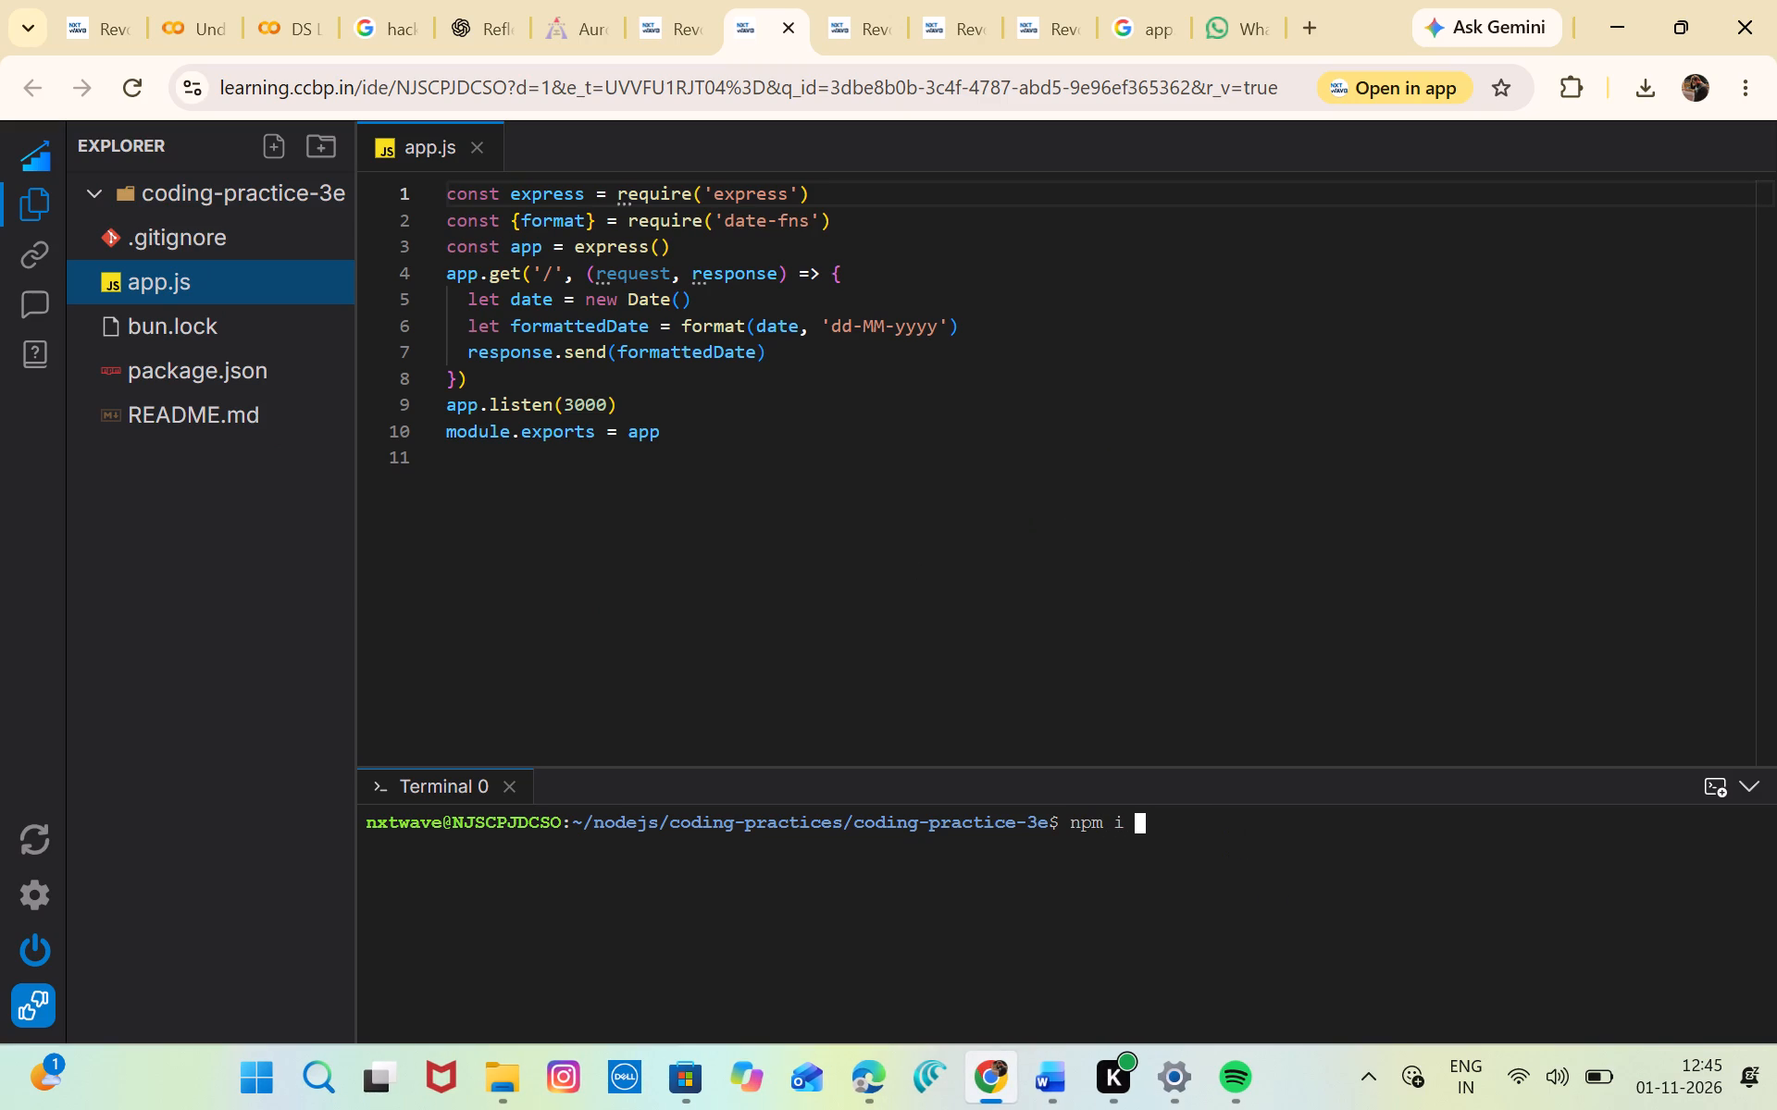
pyautogui.press('Return')
# Install the sqlite and sqlite3 packages in coding-practice-3e with npm i sqlite sqlite3.
pyautogui.write('npm')
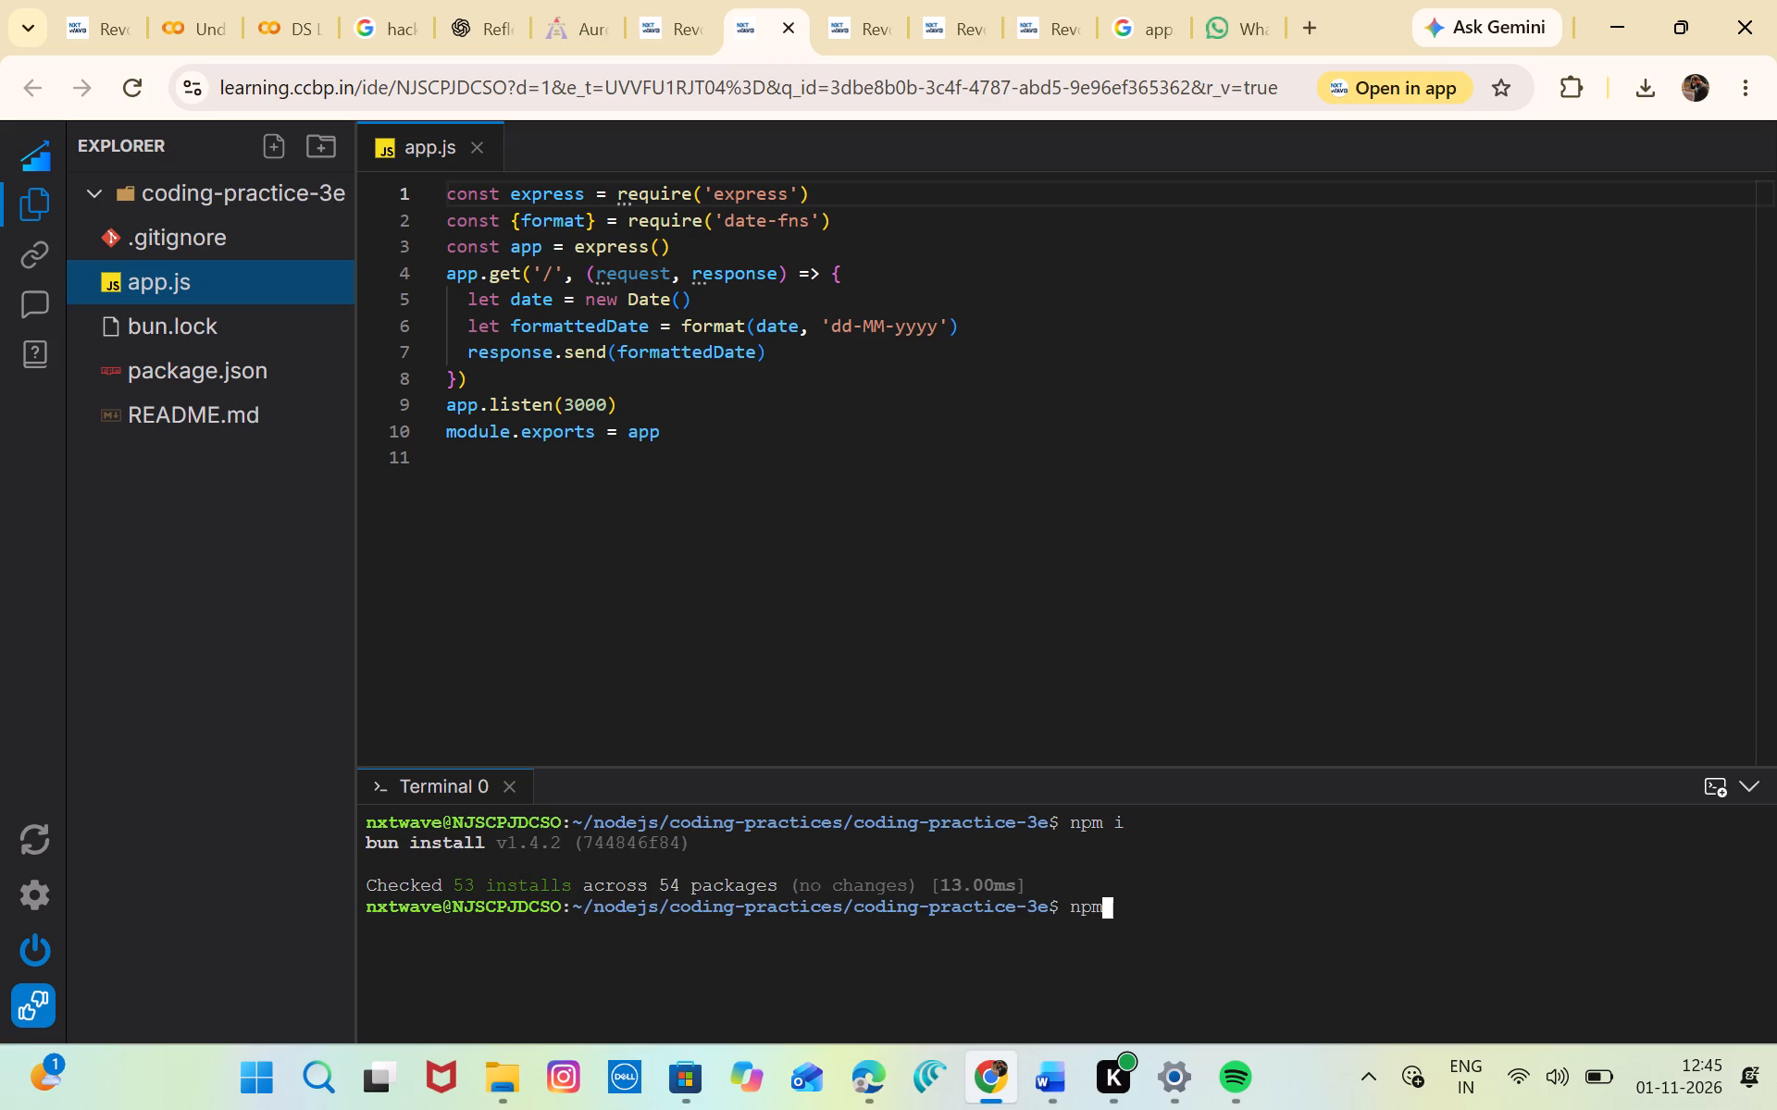
pyautogui.press('space')
pyautogui.write('i a')
pyautogui.press('BackSpace')
pyautogui.press('s')
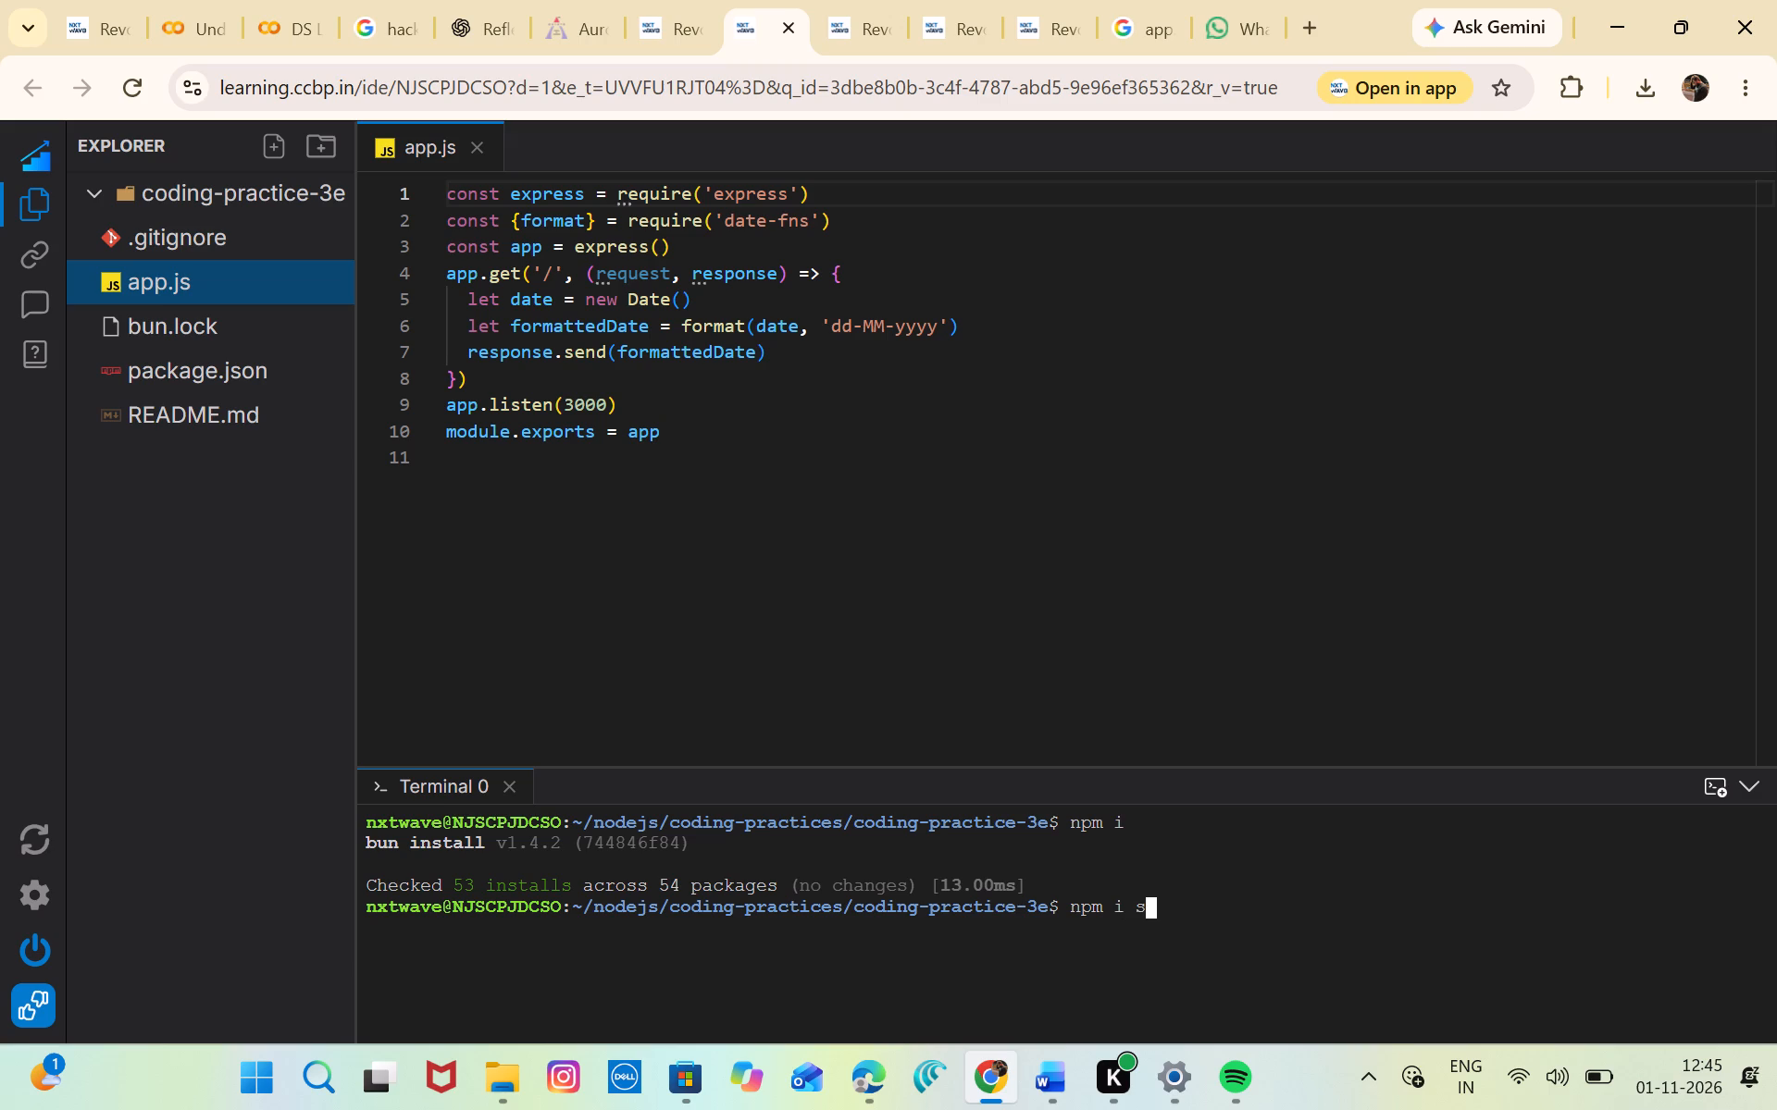
pyautogui.write('qlite')
pyautogui.press('space')
pyautogui.write('sqlite3')
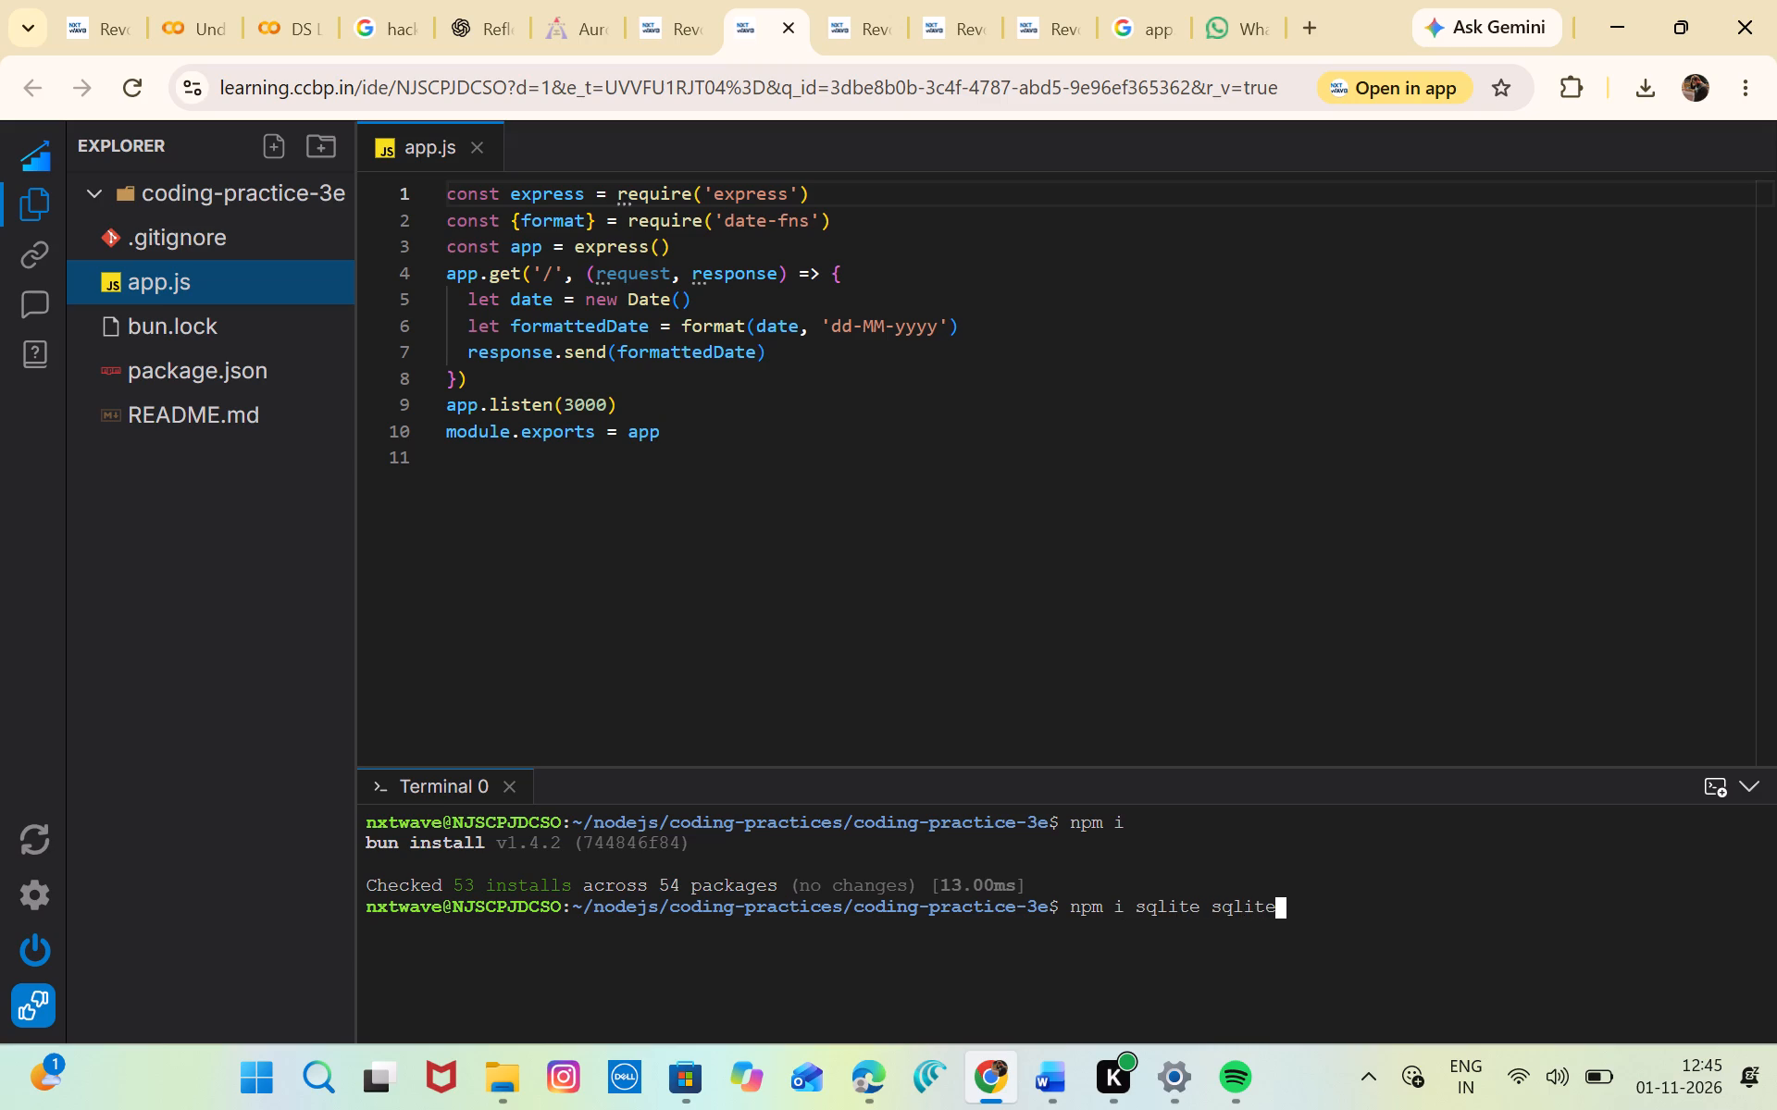
pyautogui.press('Return')
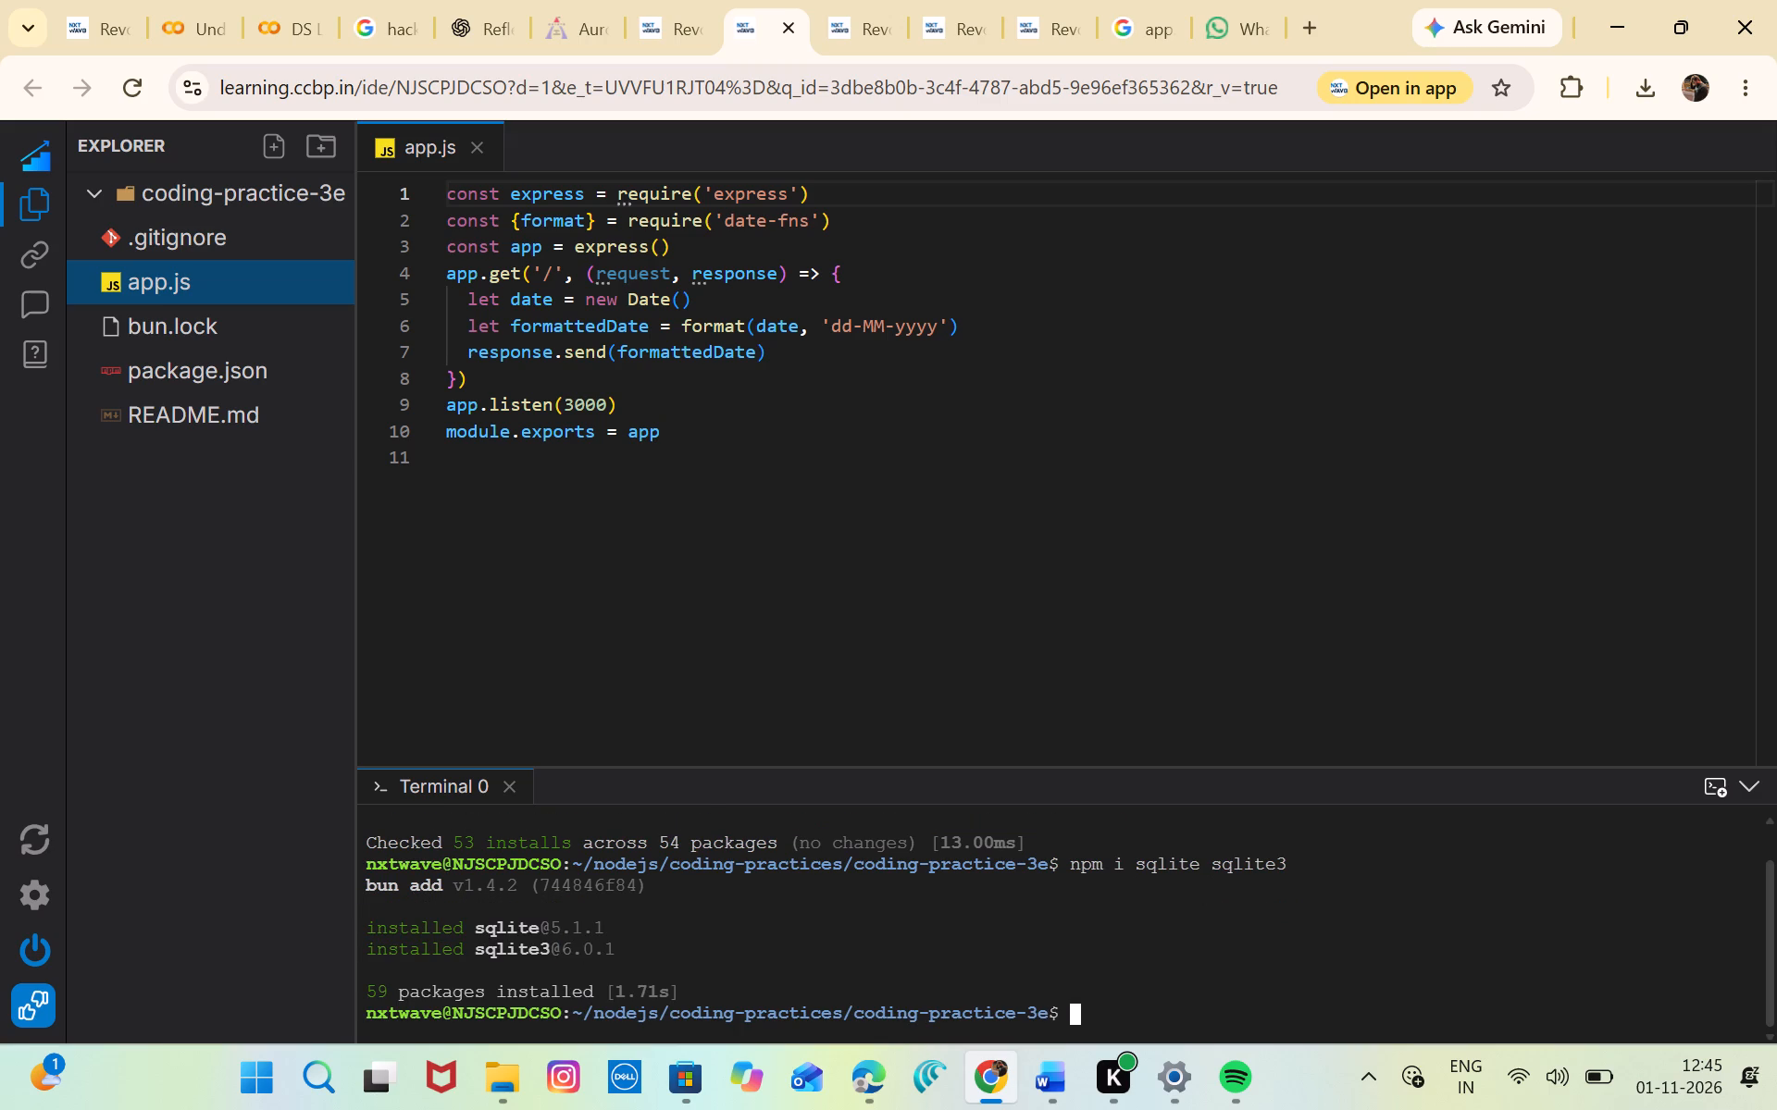
# Close the browser tabs holding the closed IDE session and the Date after 100 Days from Today submission details.
pyautogui.click(848, 1)
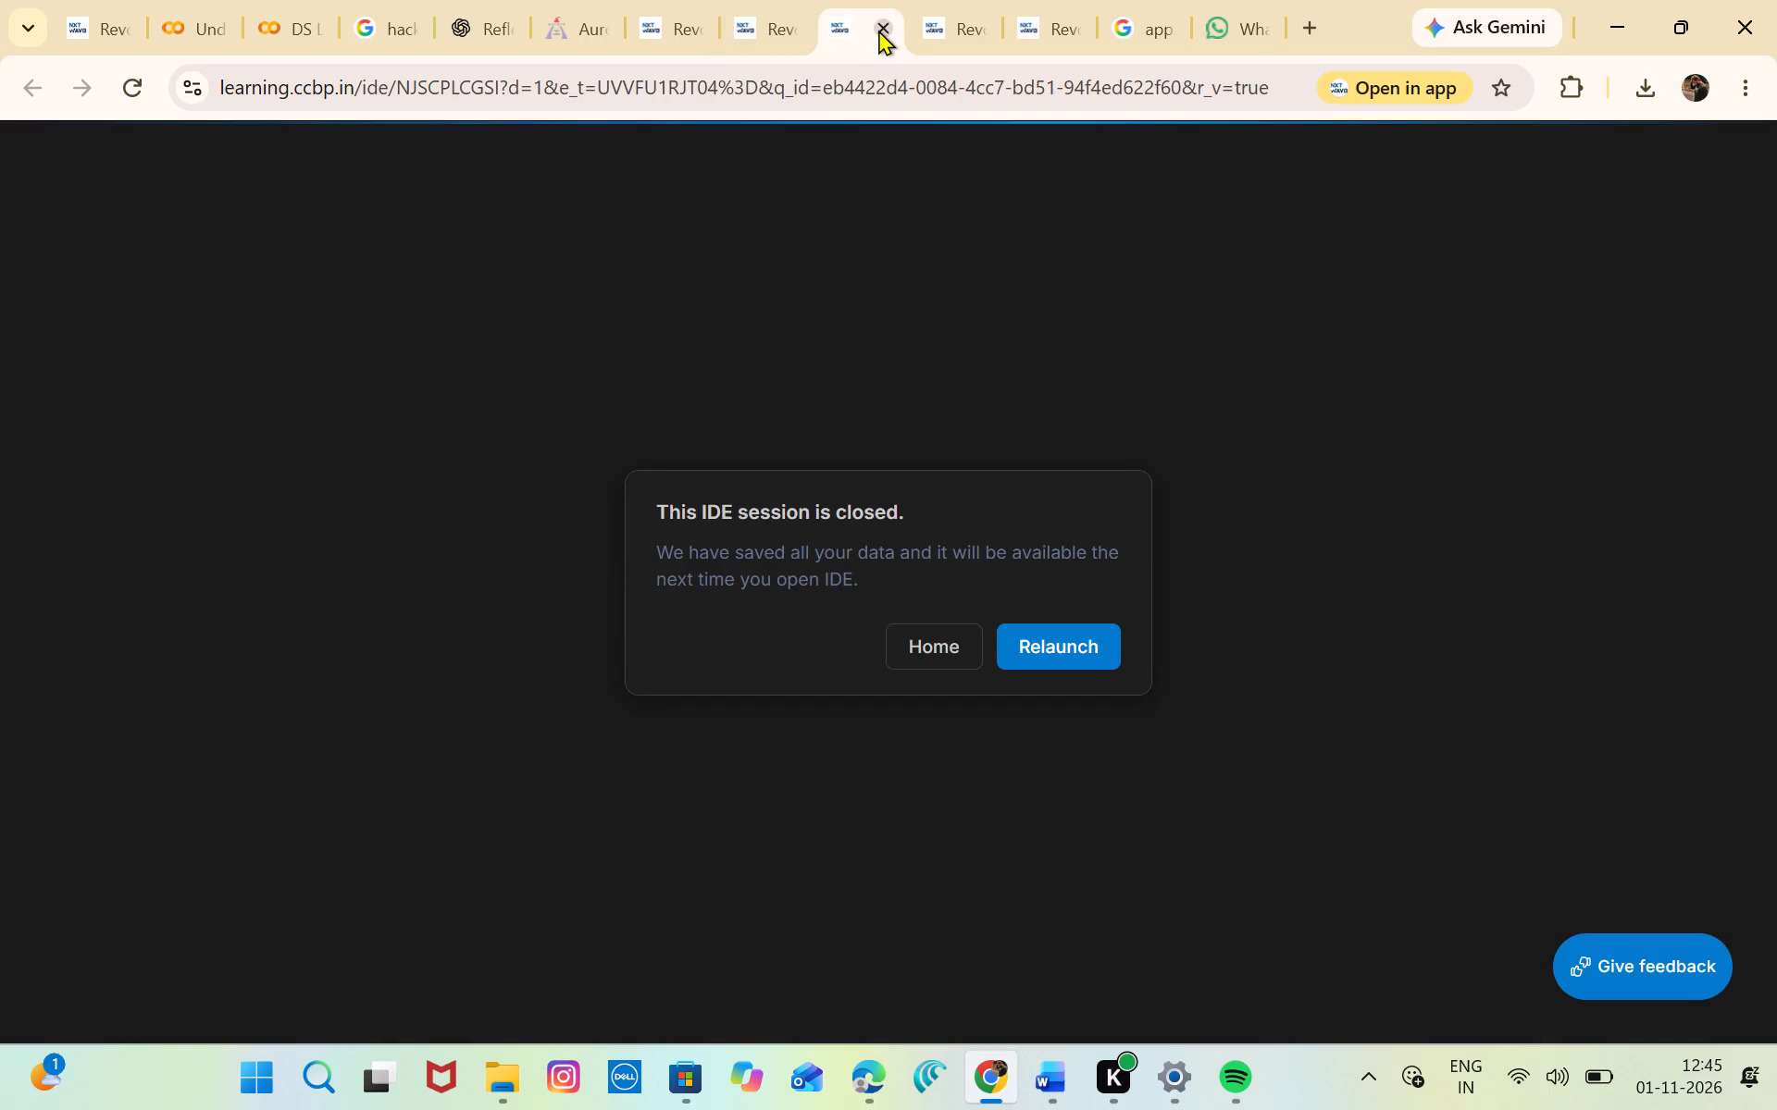
pyautogui.click(878, 30)
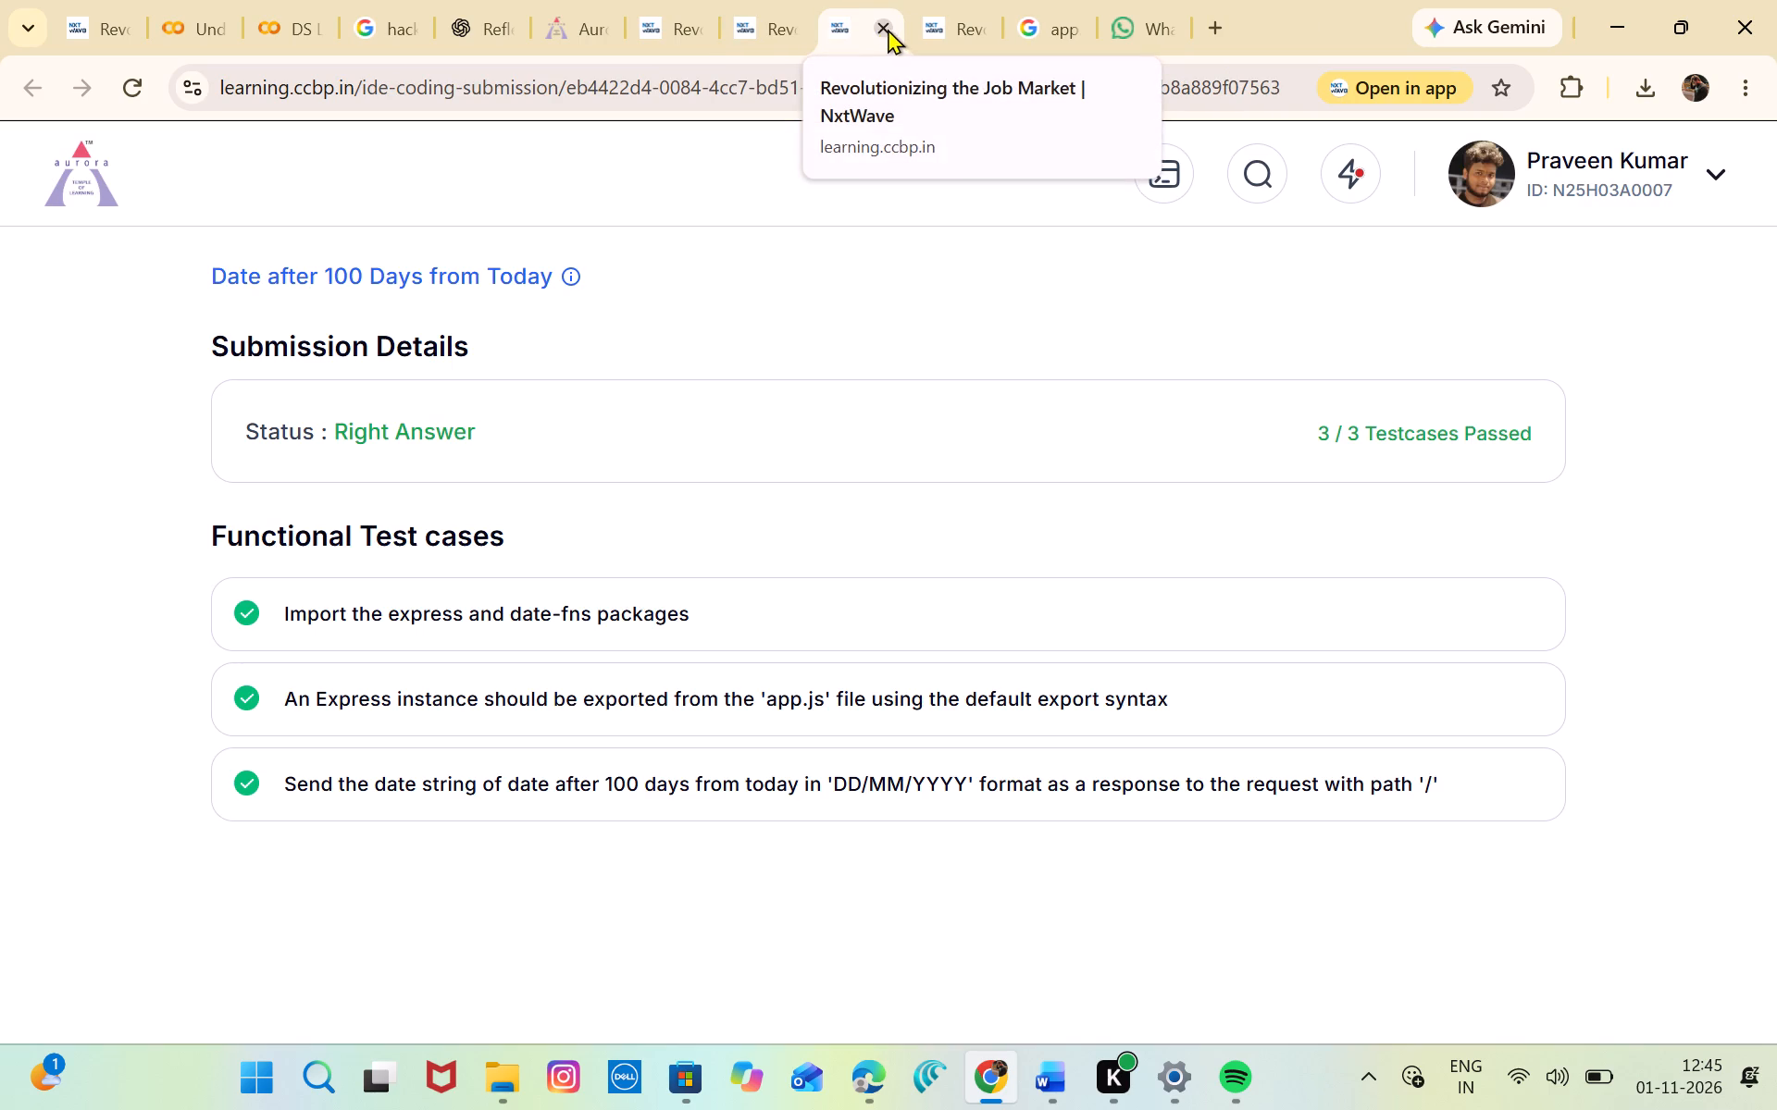
pyautogui.click(878, 30)
# Move the Movies coding-practice tab past the neighbouring Google search tab, away from the Today's Date IDE tab.
pyautogui.click(754, 19)
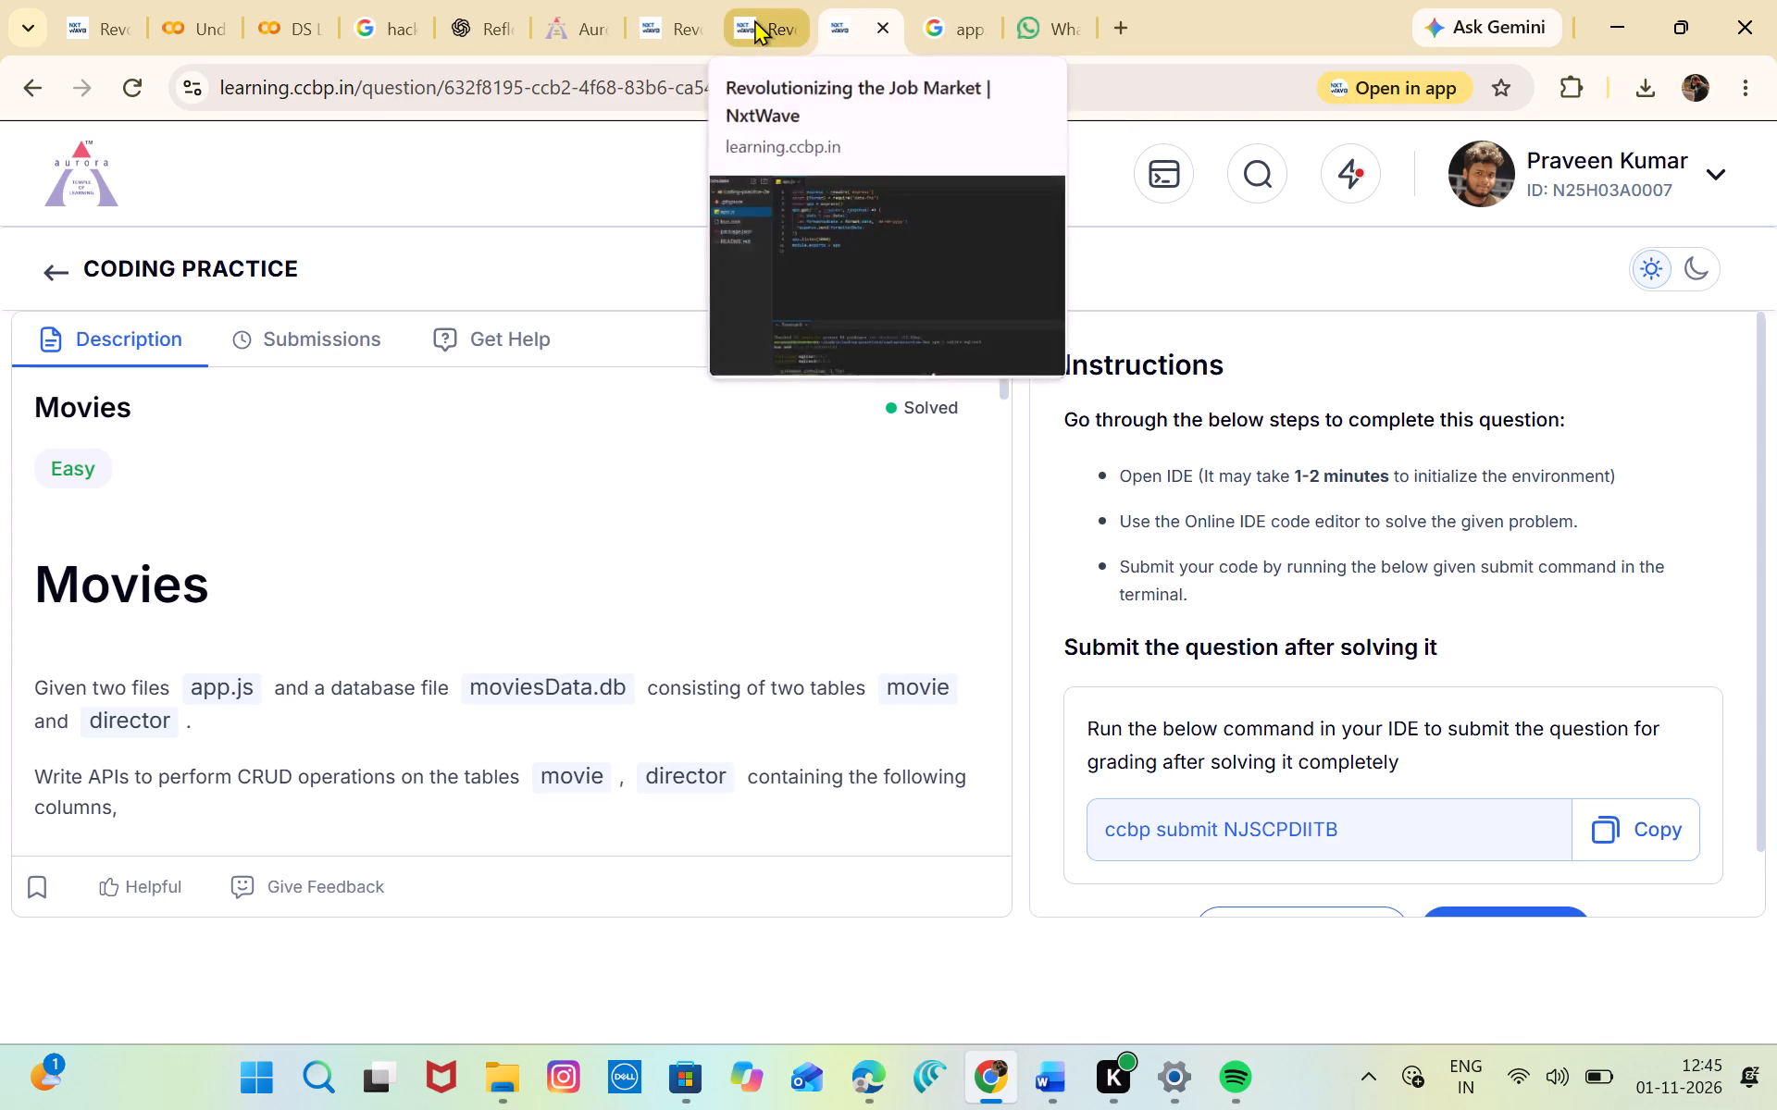
pyautogui.moveTo(830, 19); pyautogui.dragTo(888, 23)
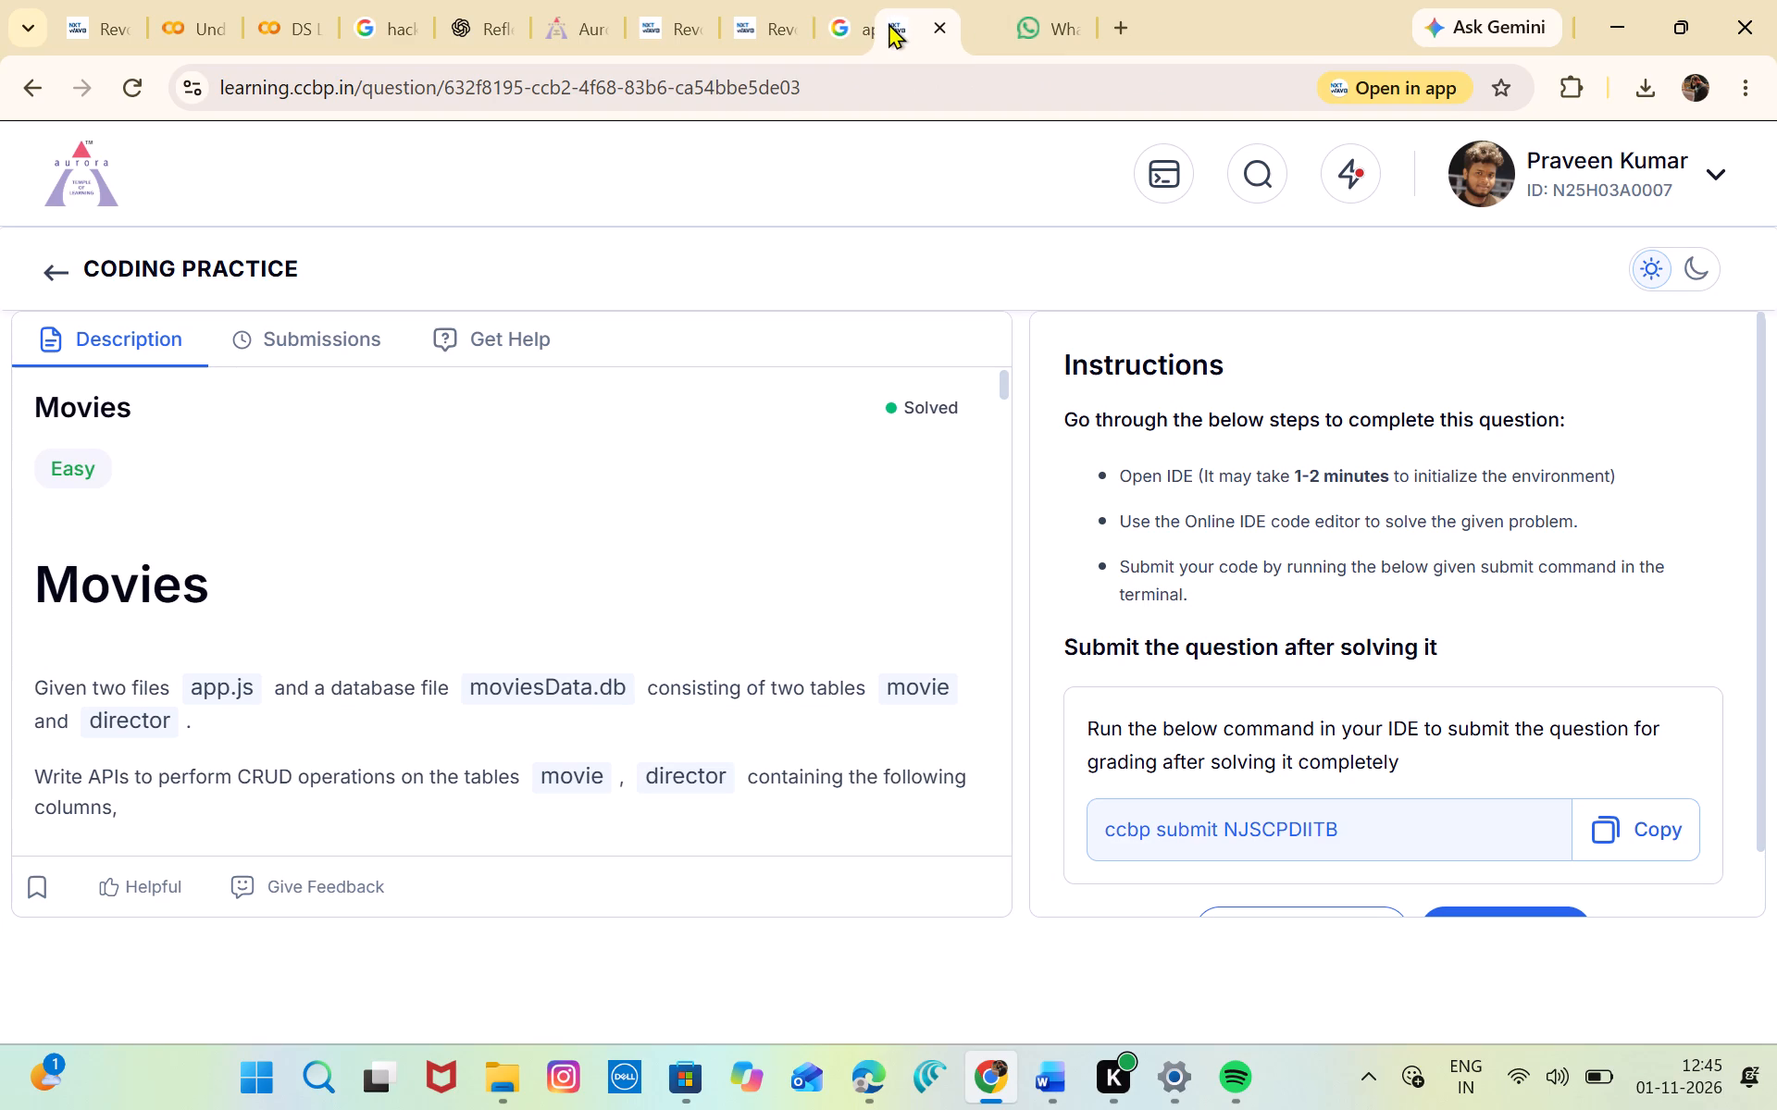
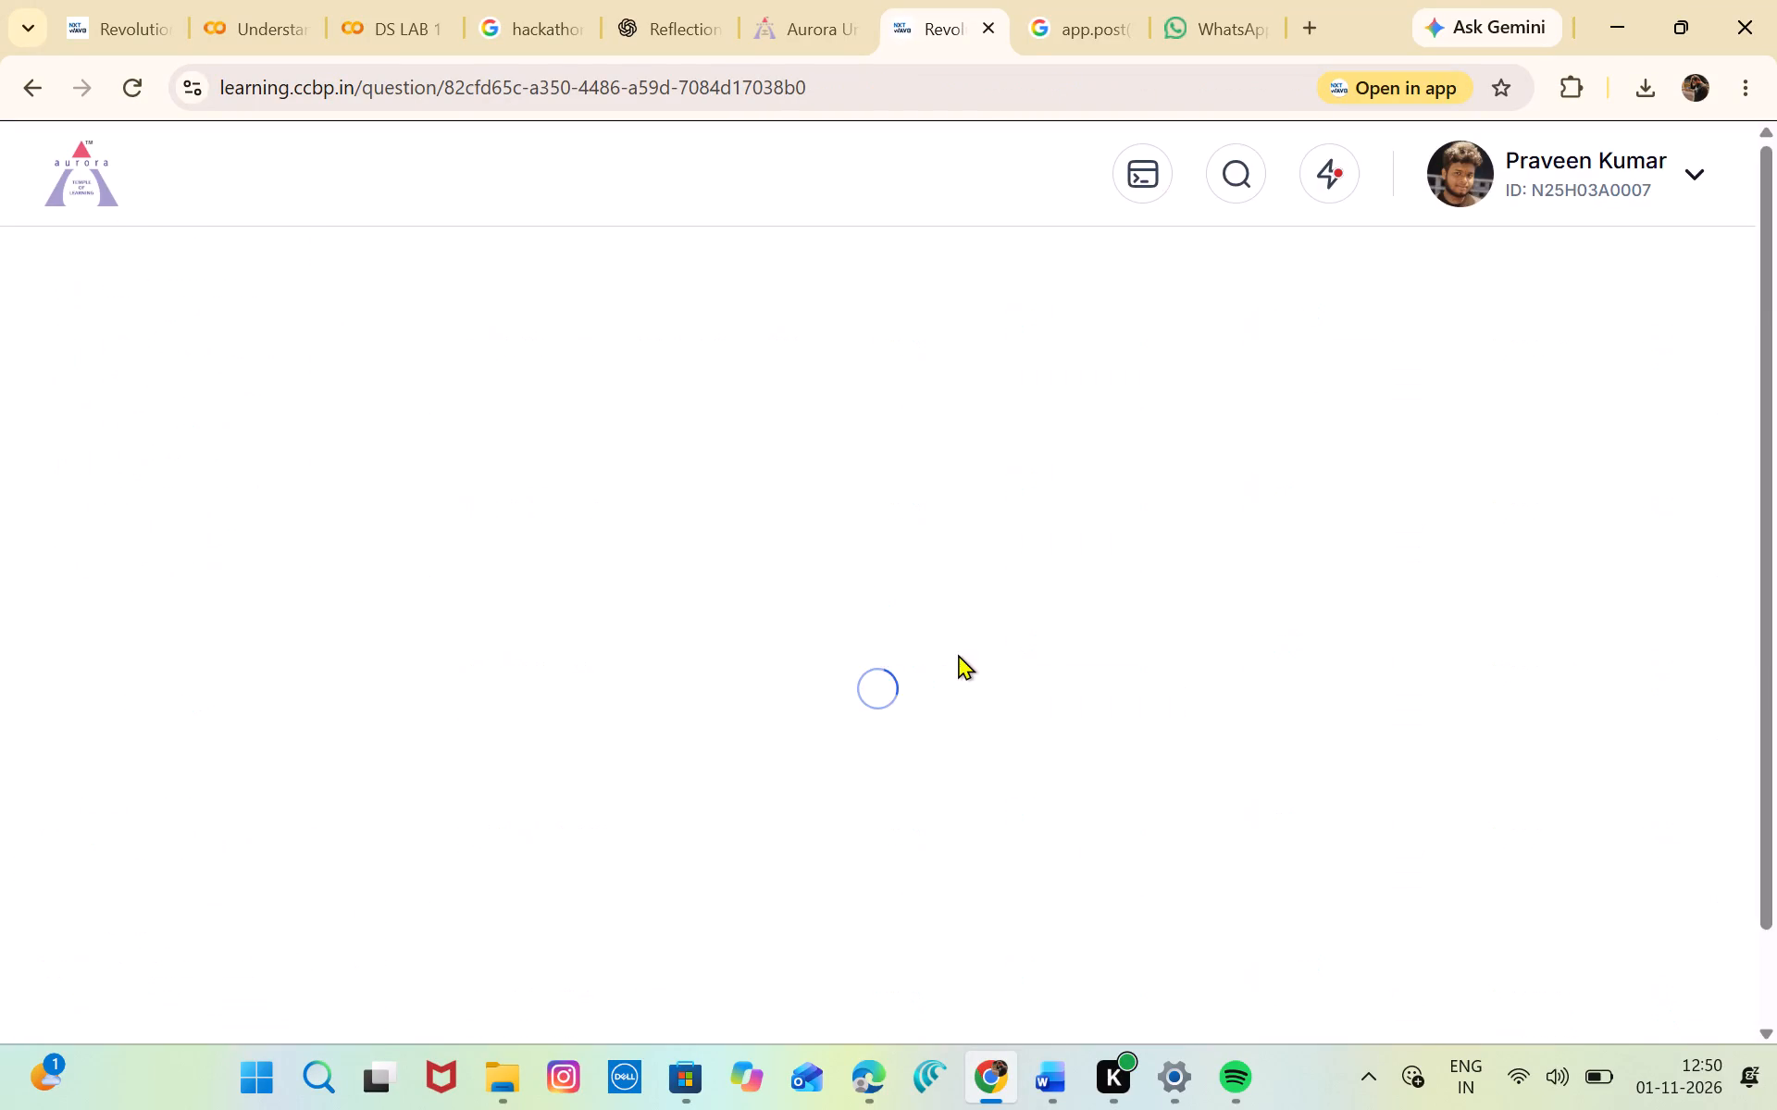
# Copy the question title "API Routing" from the coding practice page and paste it after "Question 3 :-" in the Word document.
pyautogui.scroll(-3, 1394, 808)
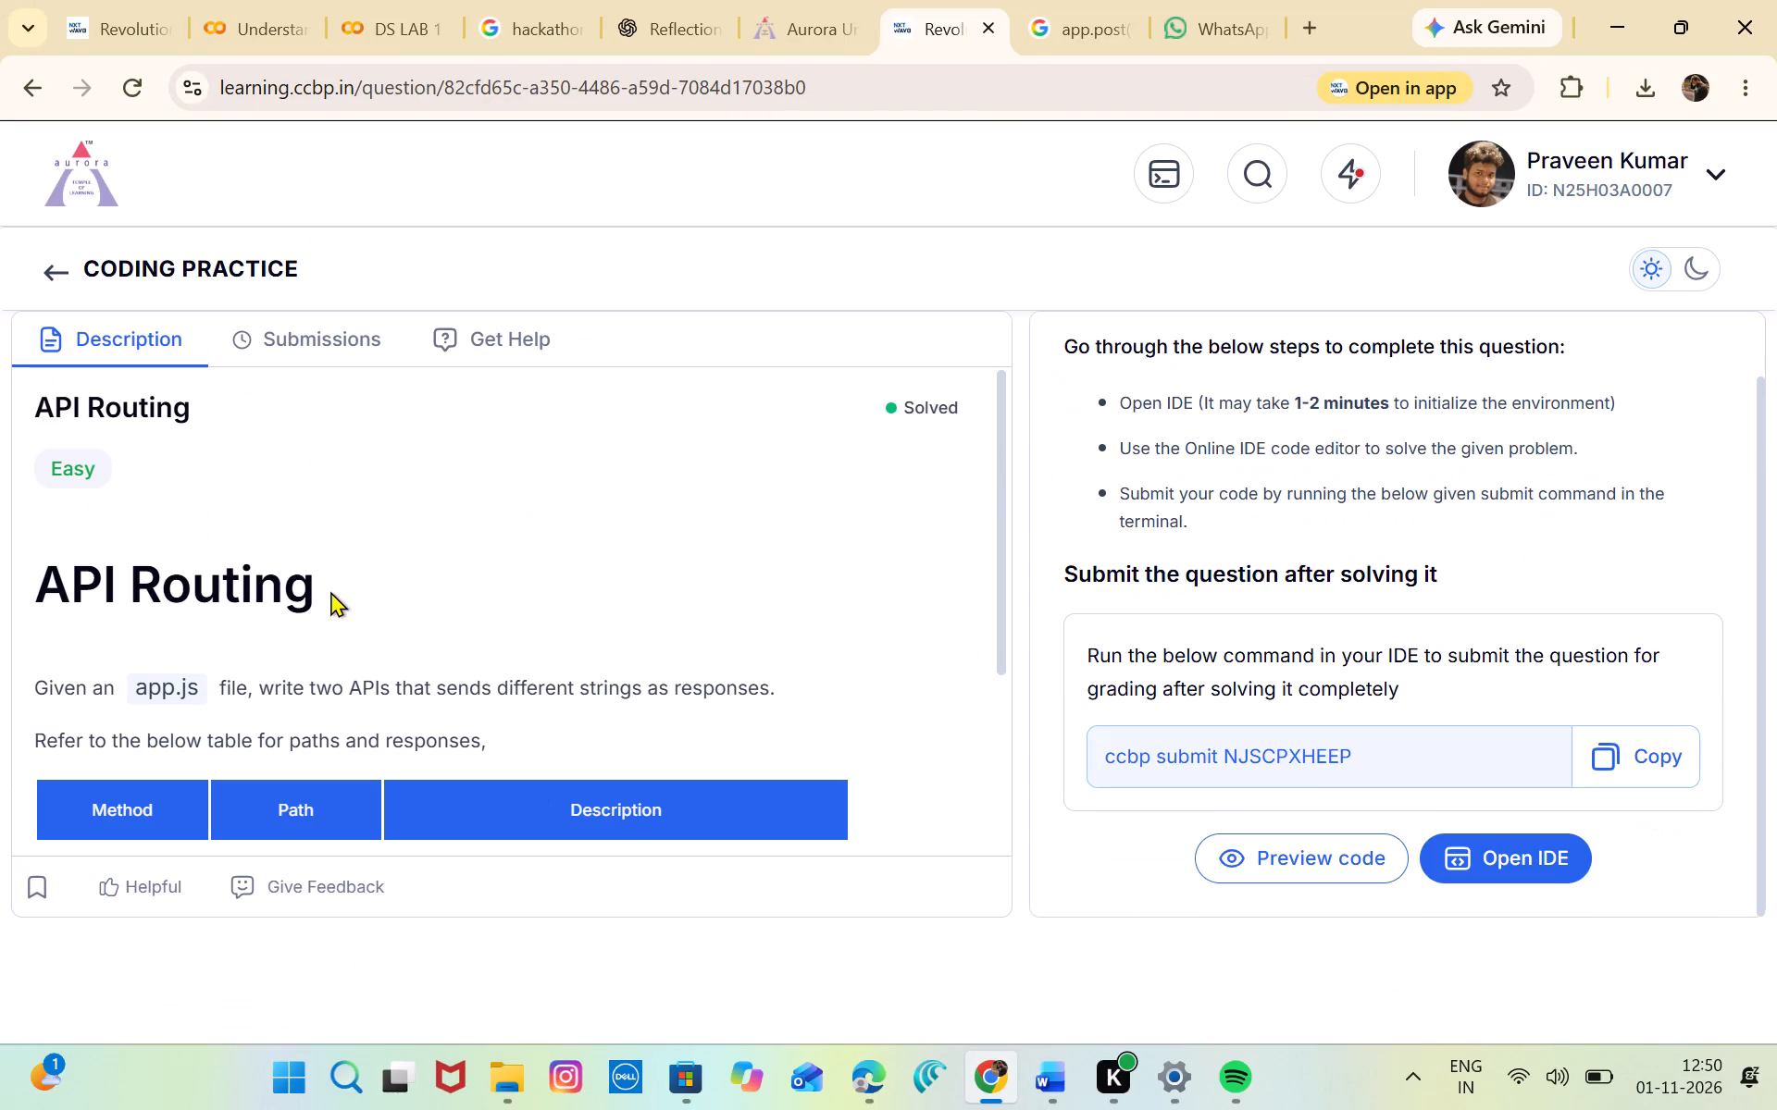
pyautogui.moveTo(330, 591); pyautogui.dragTo(32, 590)
pyautogui.hotkey('ctrl', 'c')
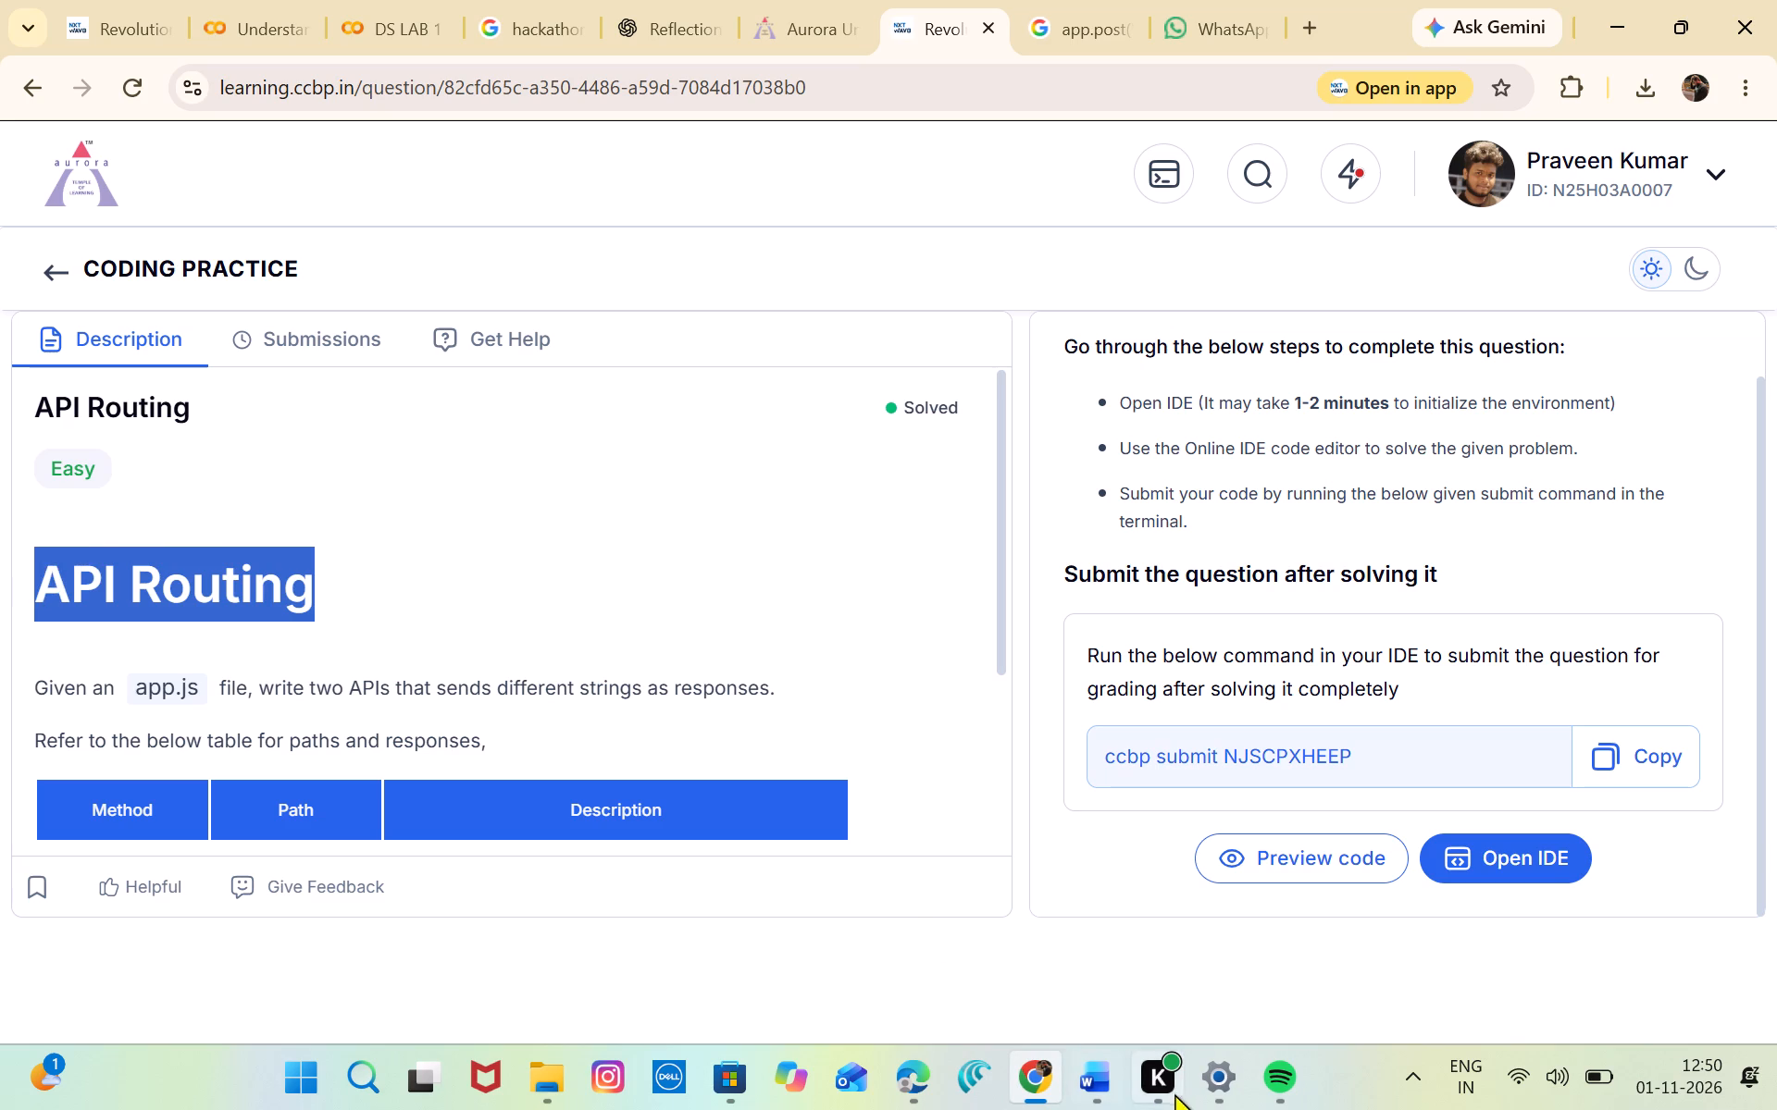
pyautogui.click(1118, 1092)
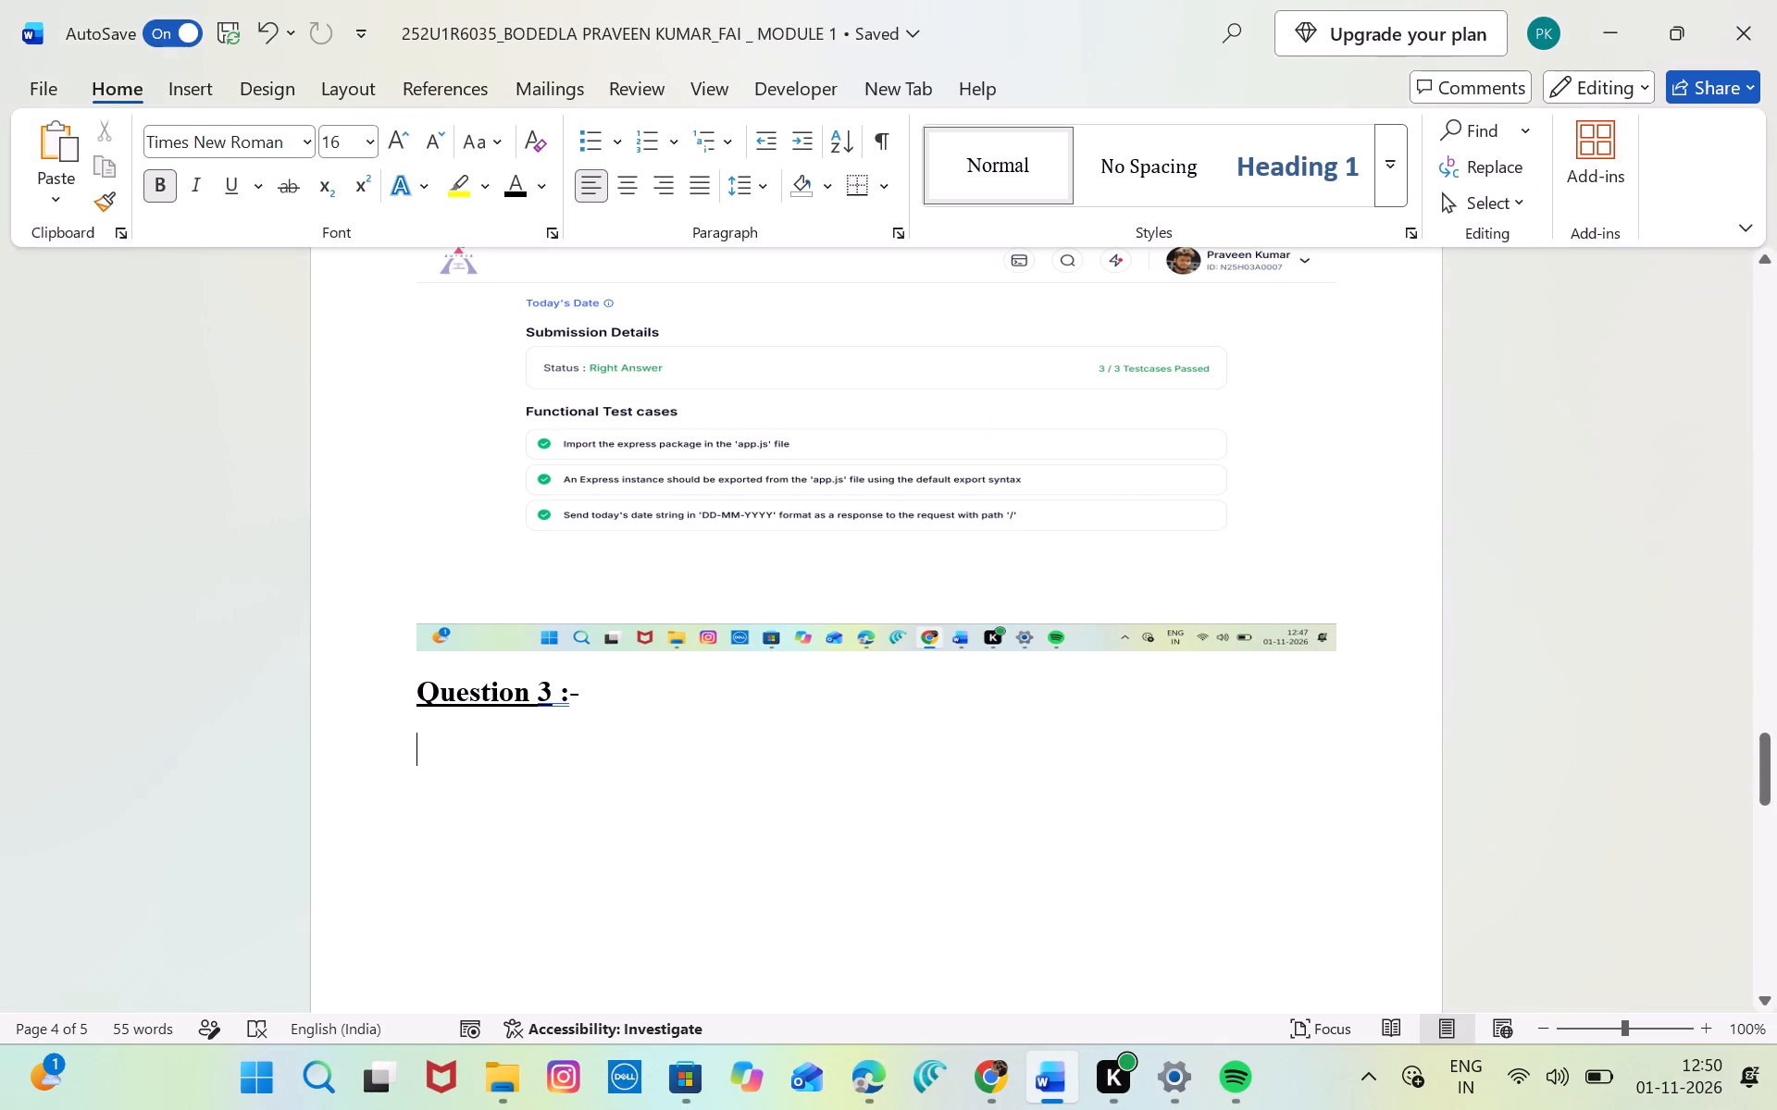
pyautogui.click(752, 735)
pyautogui.click(696, 697)
pyautogui.press('space')
pyautogui.doubleClick(962, 1061)
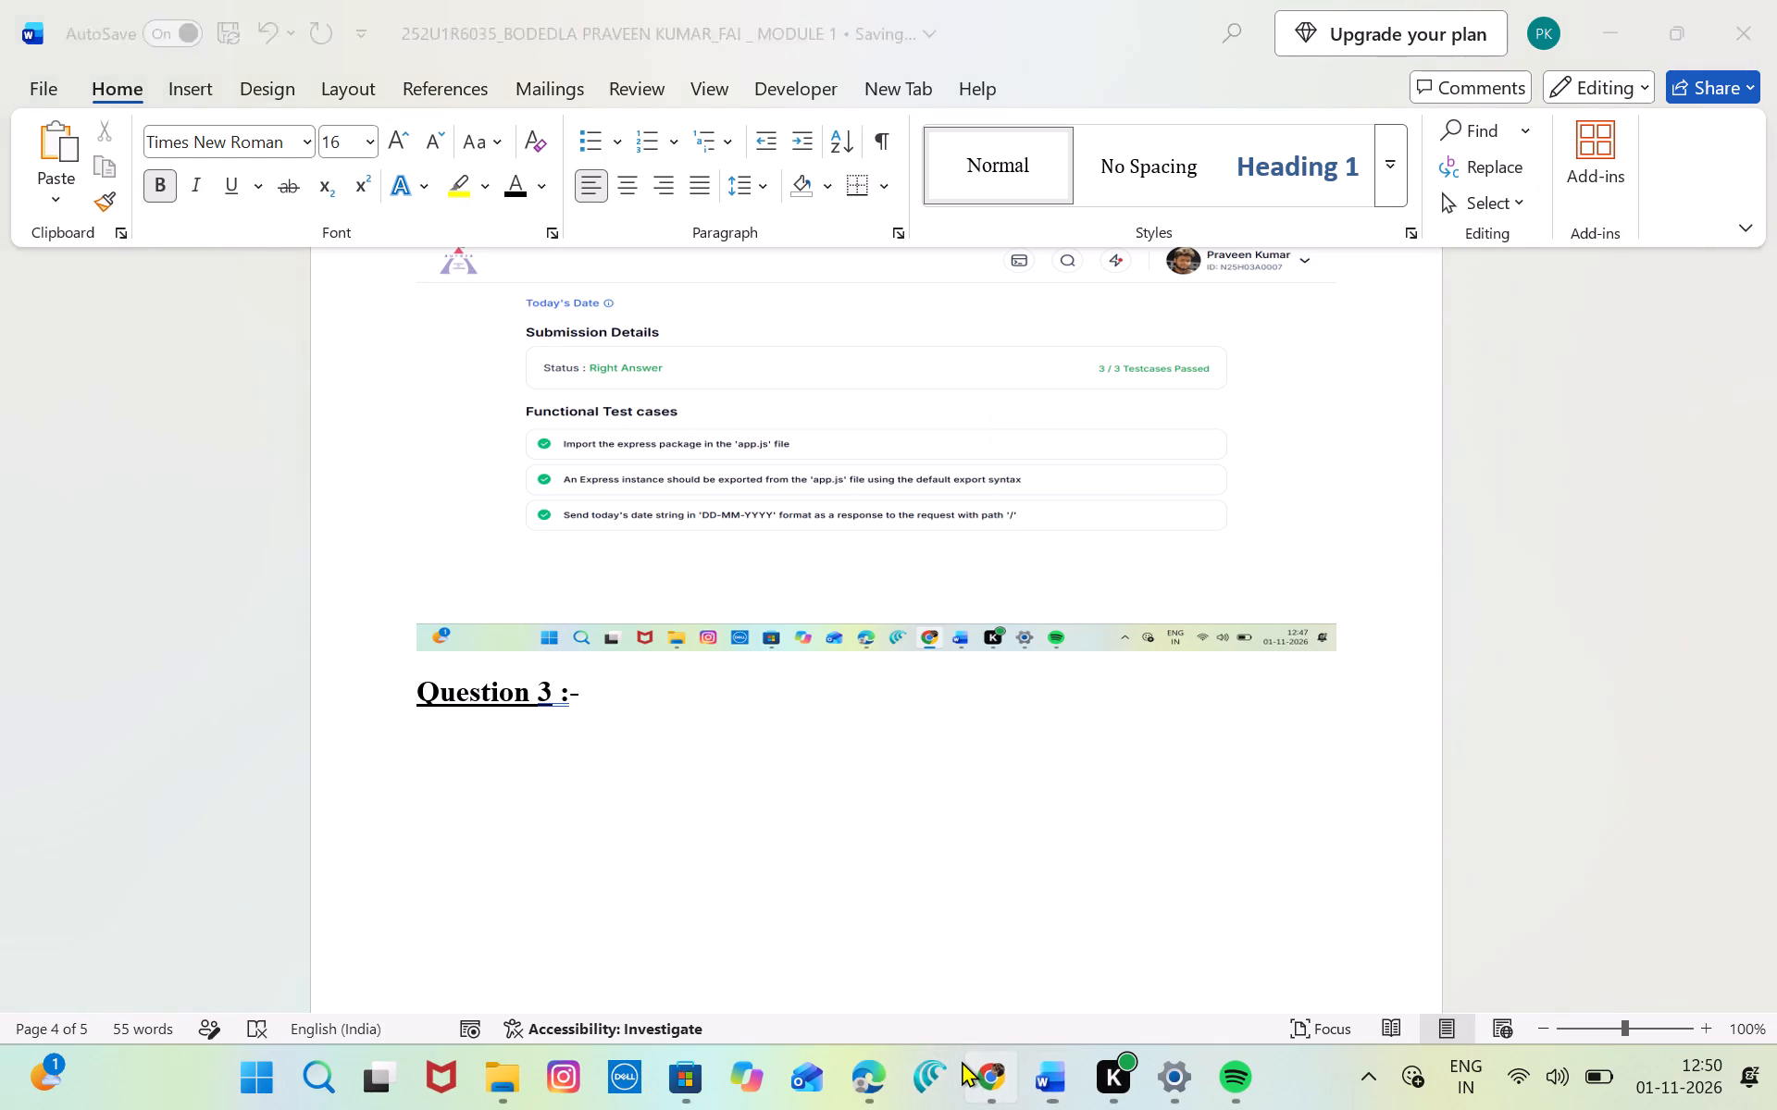
pyautogui.click(988, 1091)
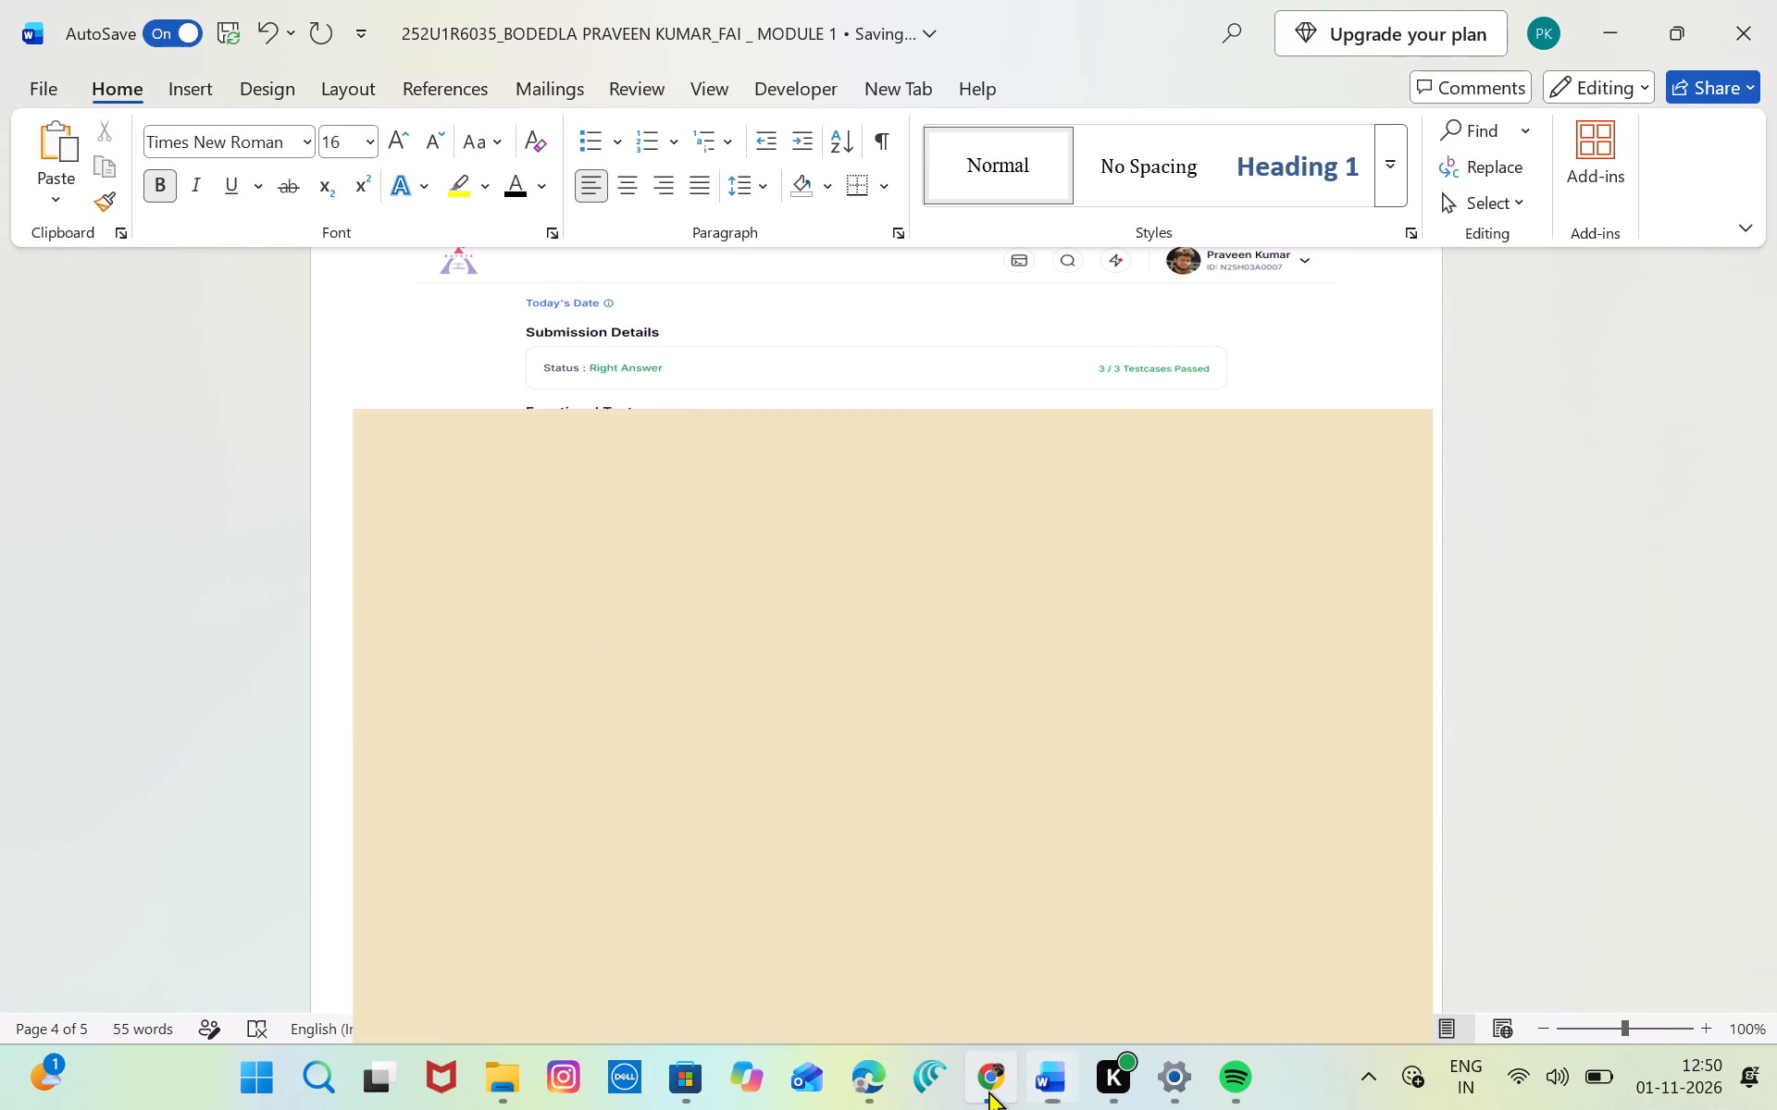
pyautogui.moveTo(211, 412); pyautogui.dragTo(31, 396)
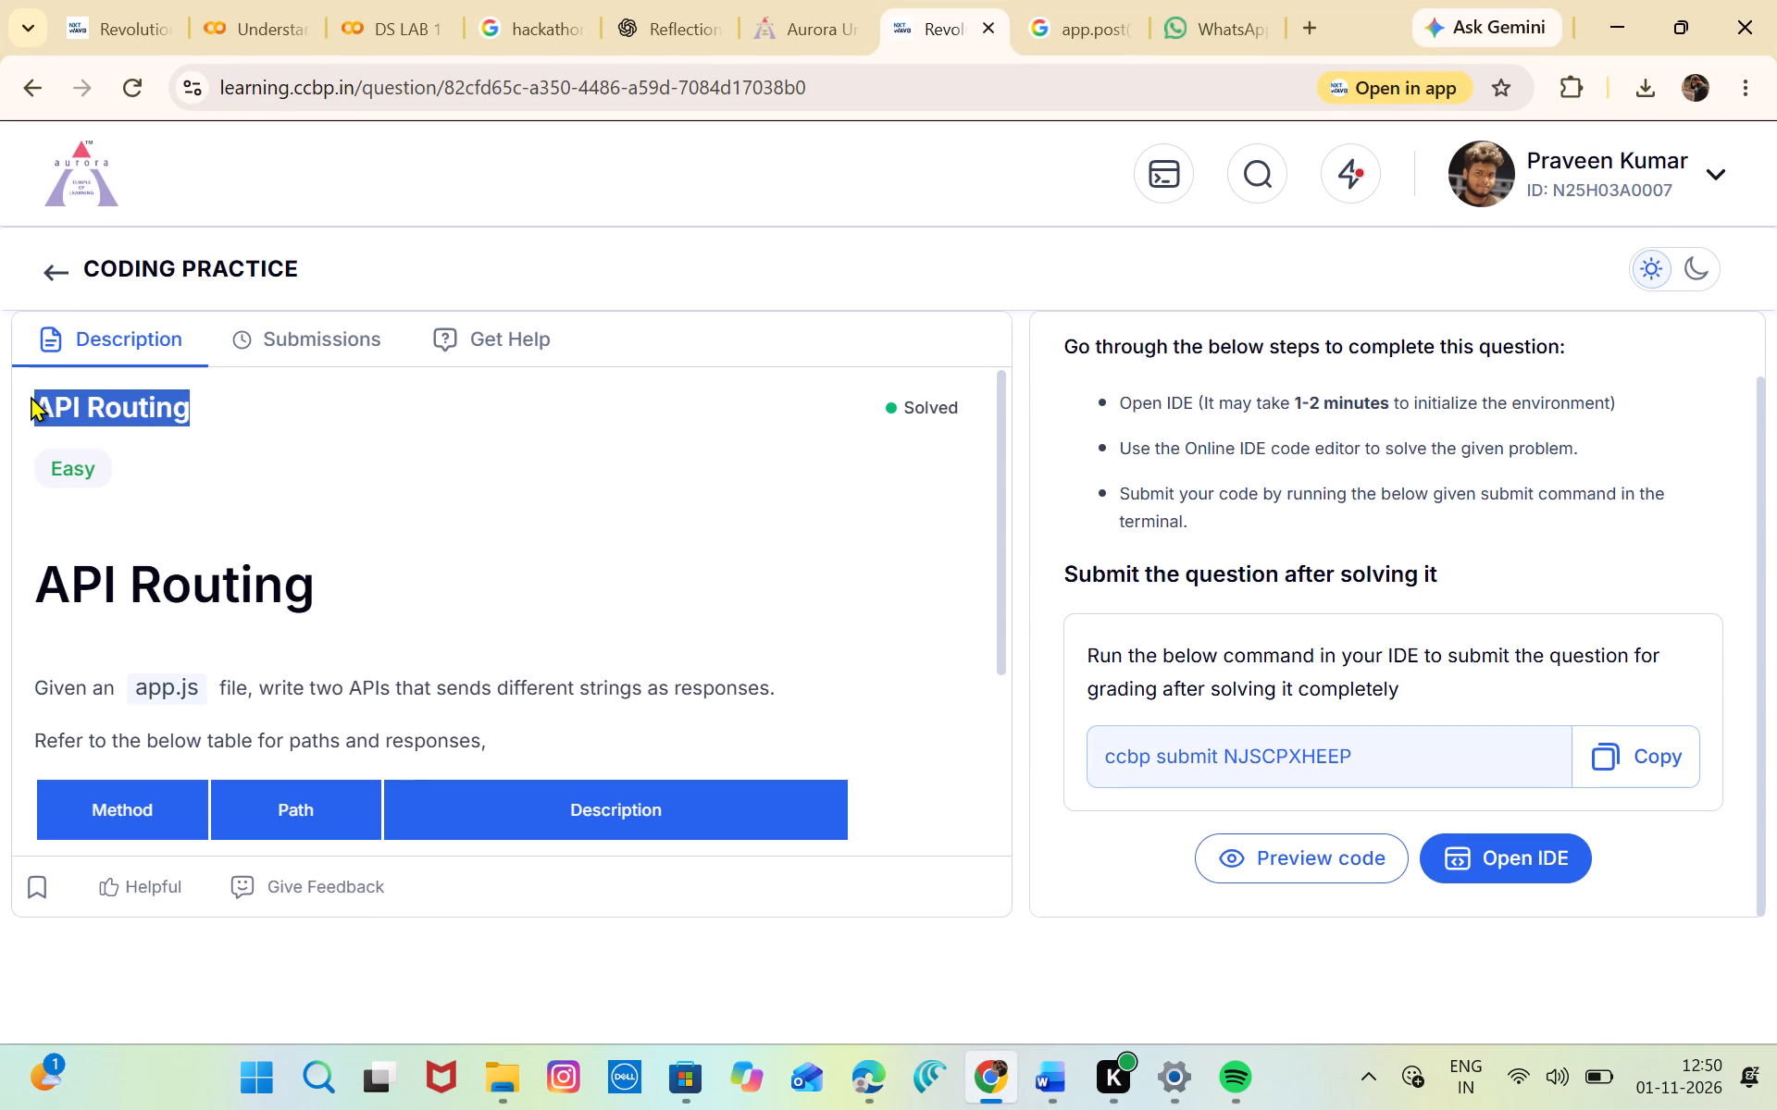
pyautogui.hotkey('ctrl', 'c')
pyautogui.click(1066, 1104)
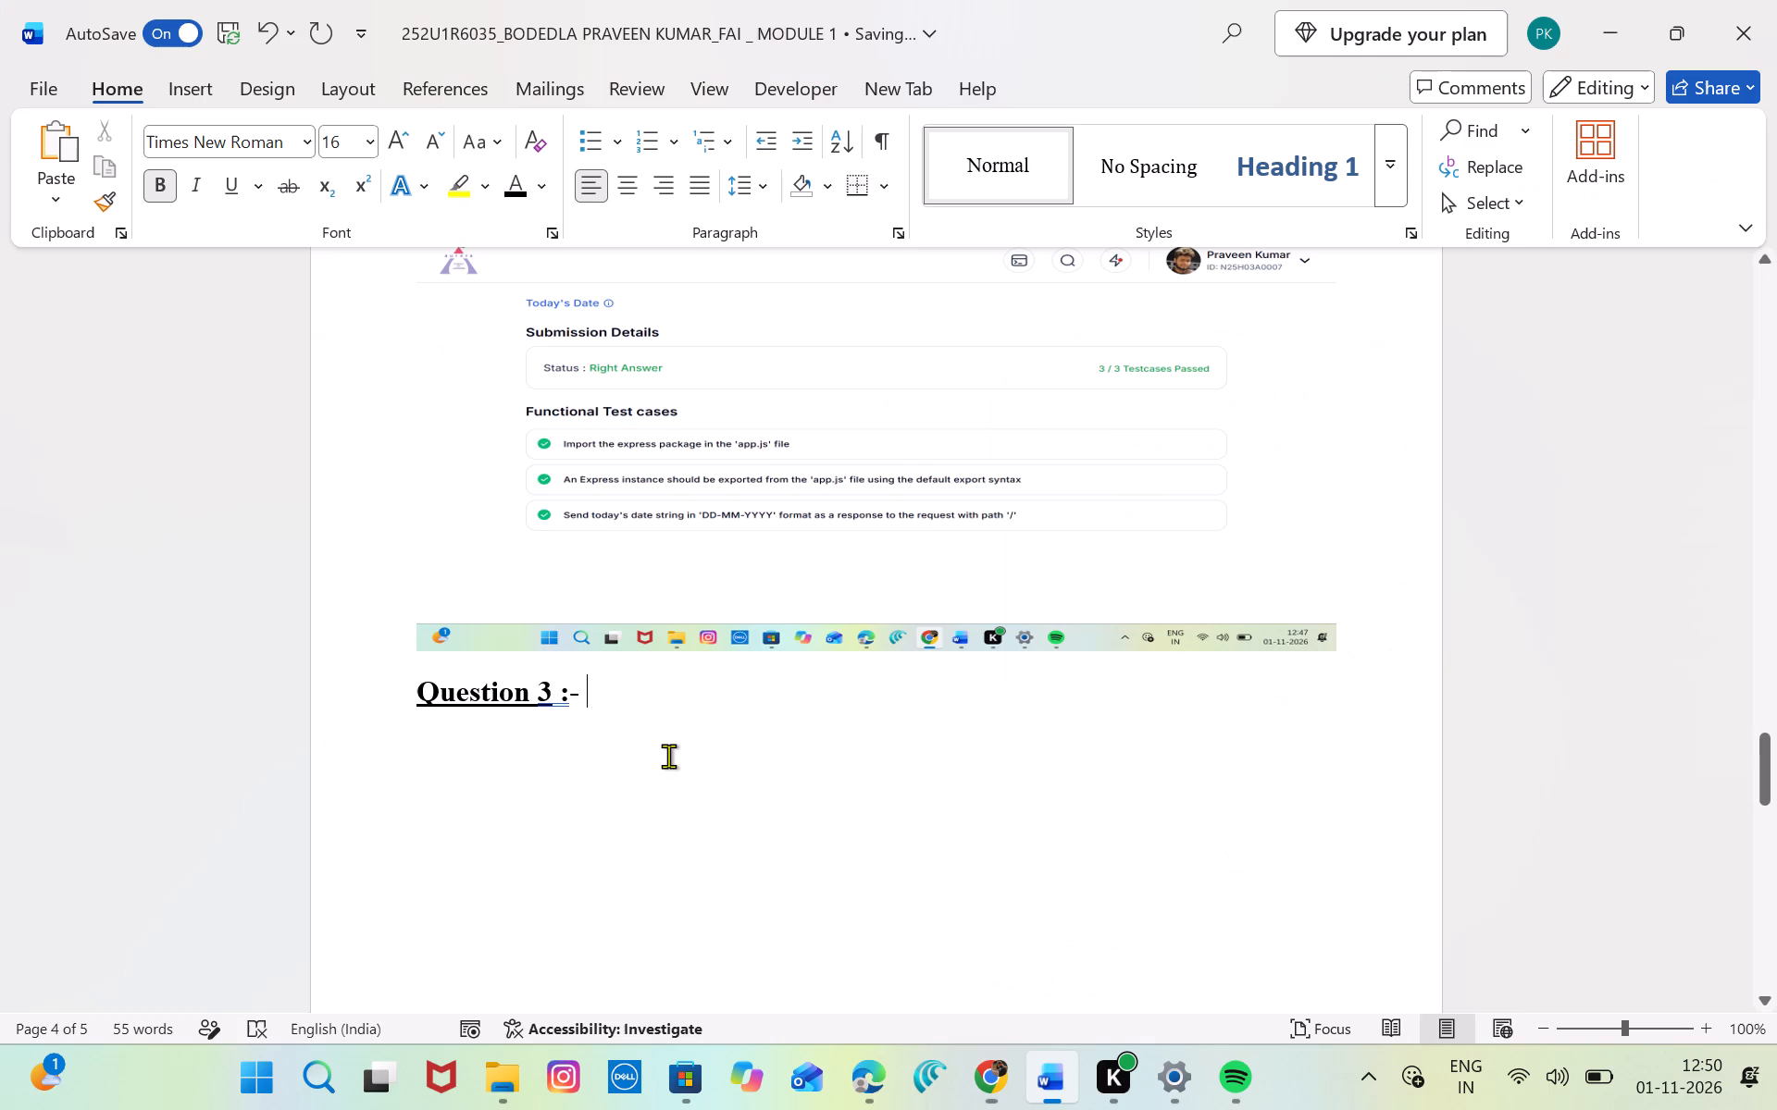
pyautogui.hotkey('ctrl', 'v')
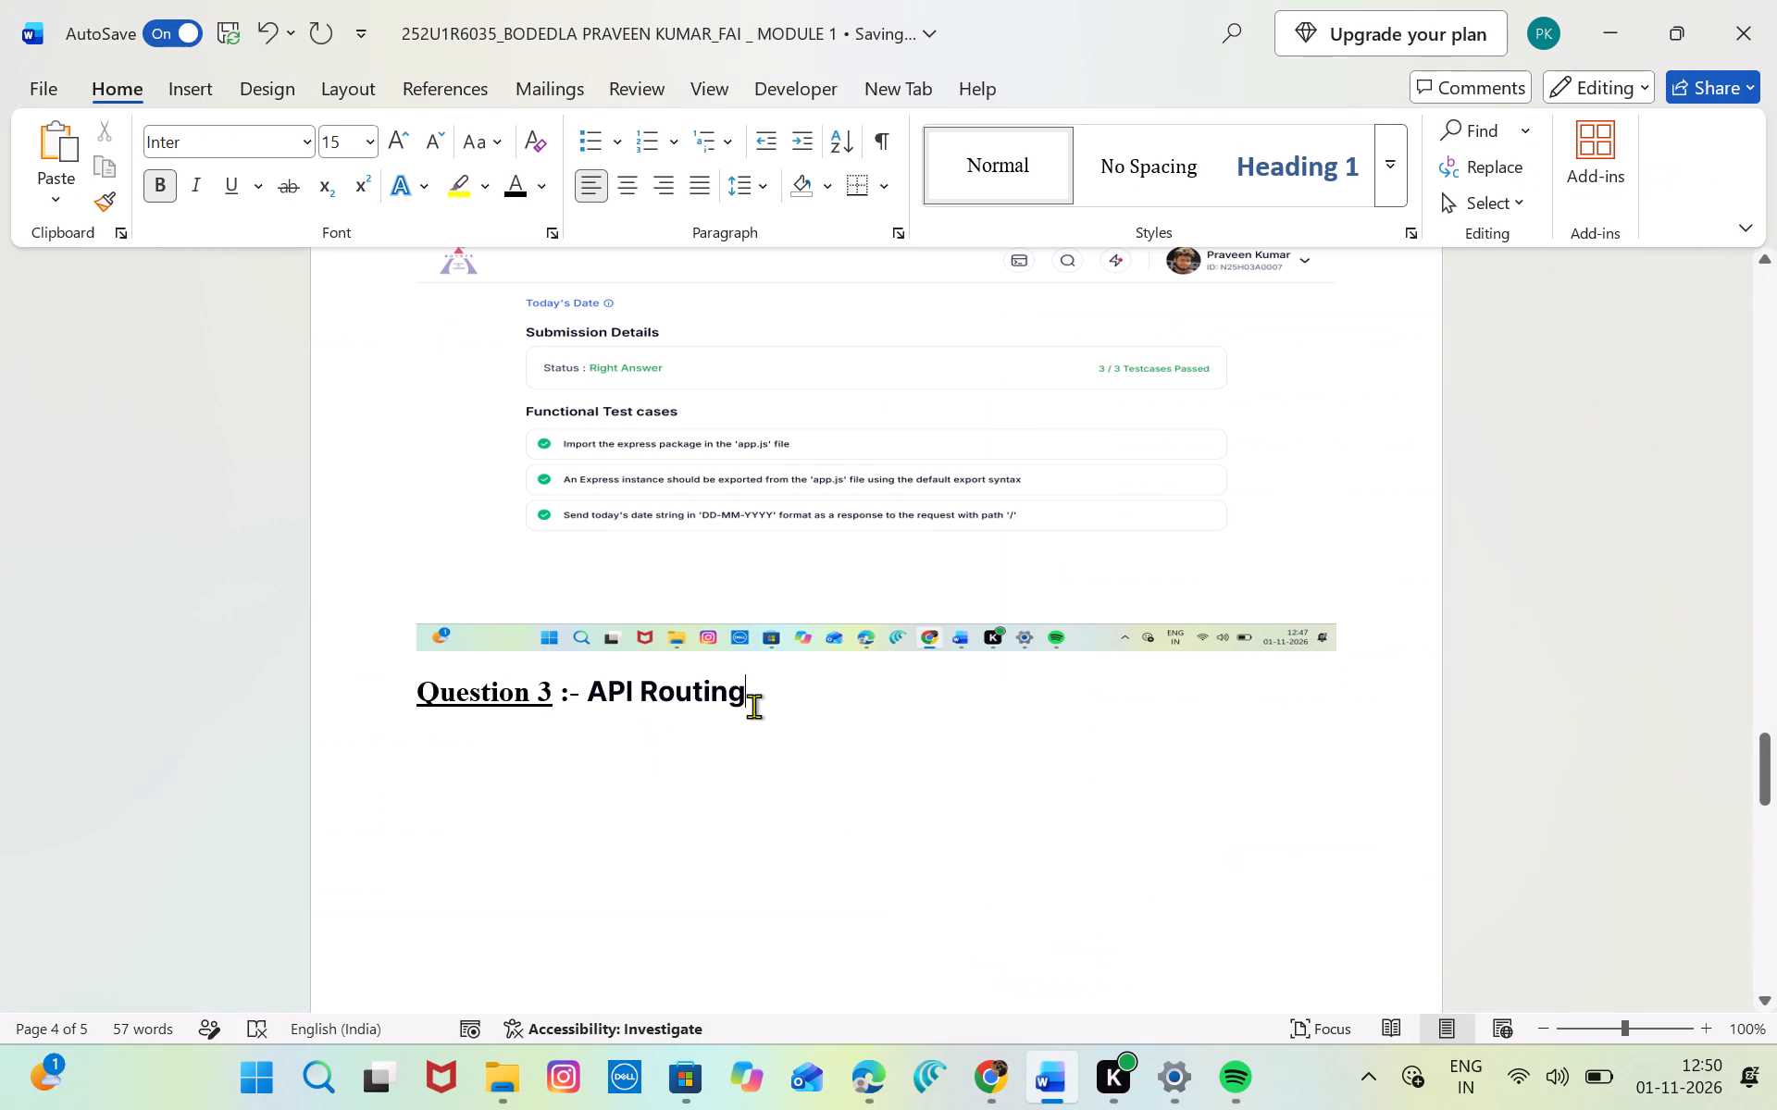
# Change the font of the pasted "API Routing" title to Times New Roman.
pyautogui.moveTo(753, 706); pyautogui.dragTo(568, 676)
pyautogui.click(583, 676)
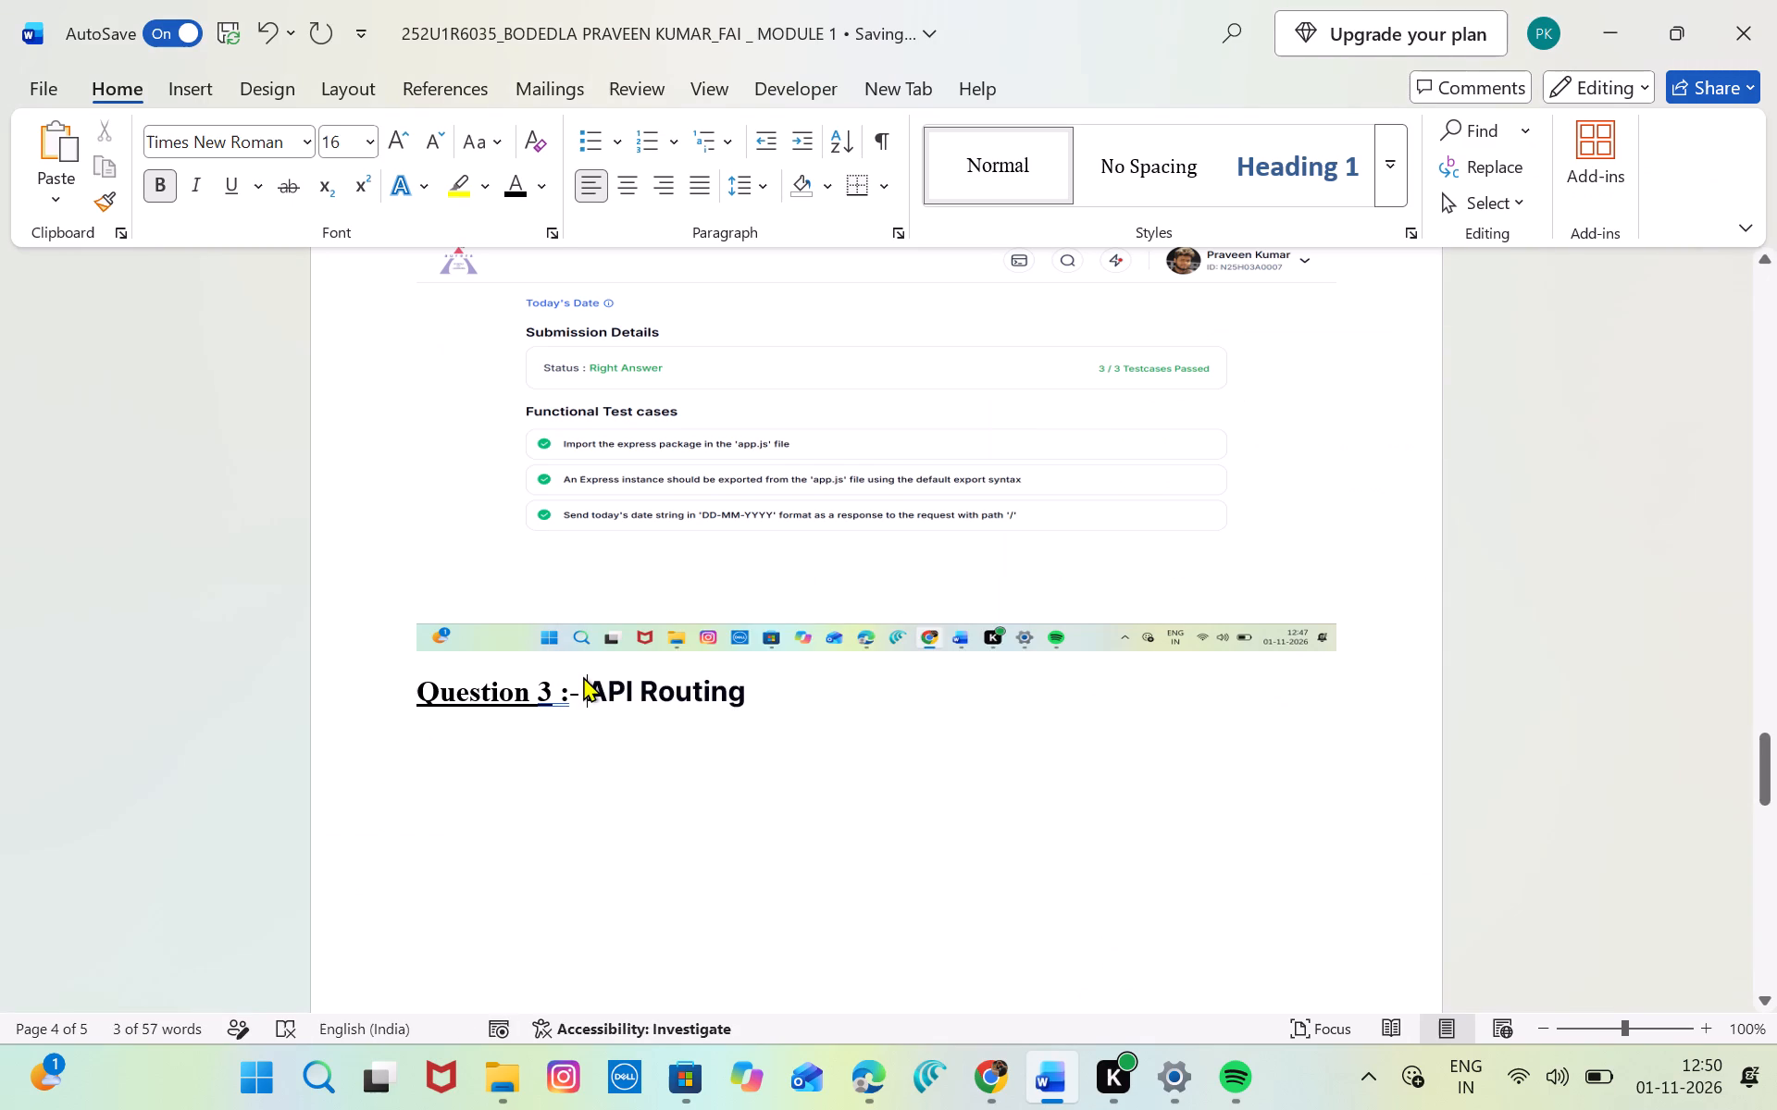
pyautogui.moveTo(583, 676); pyautogui.dragTo(731, 681)
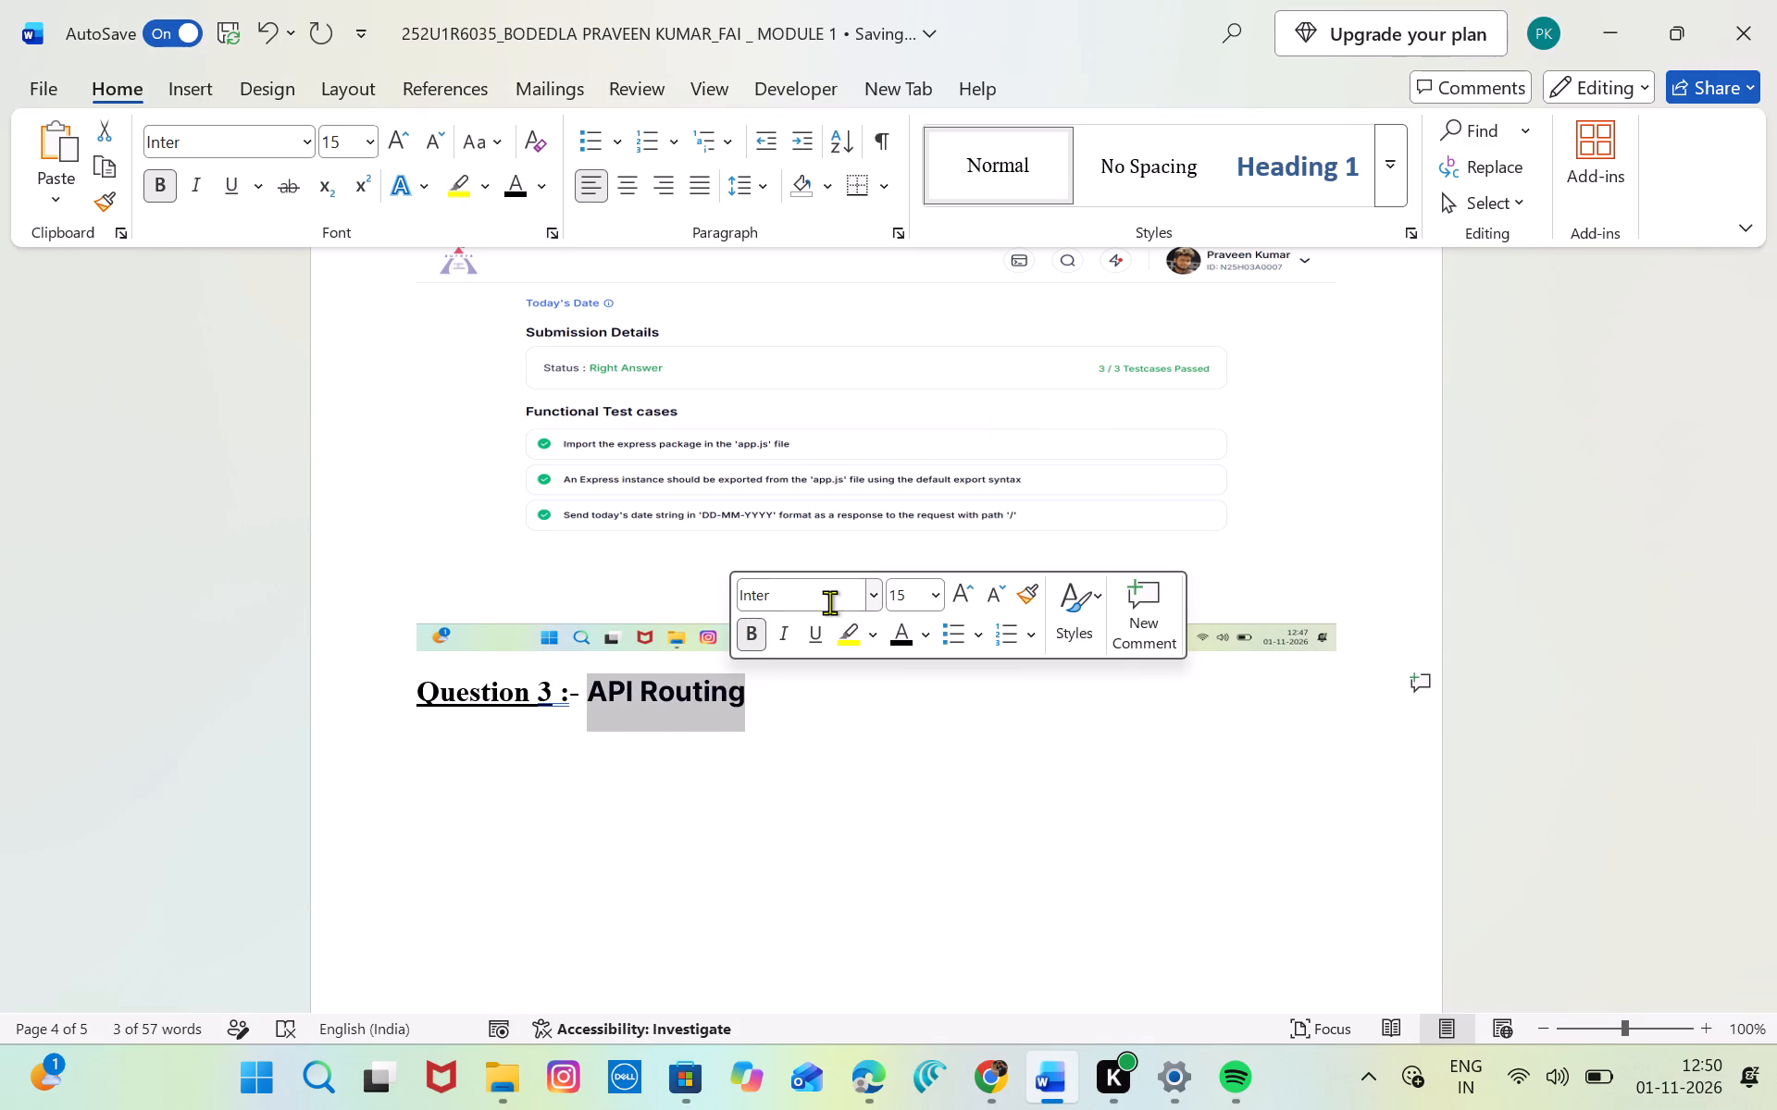
pyautogui.click(869, 596)
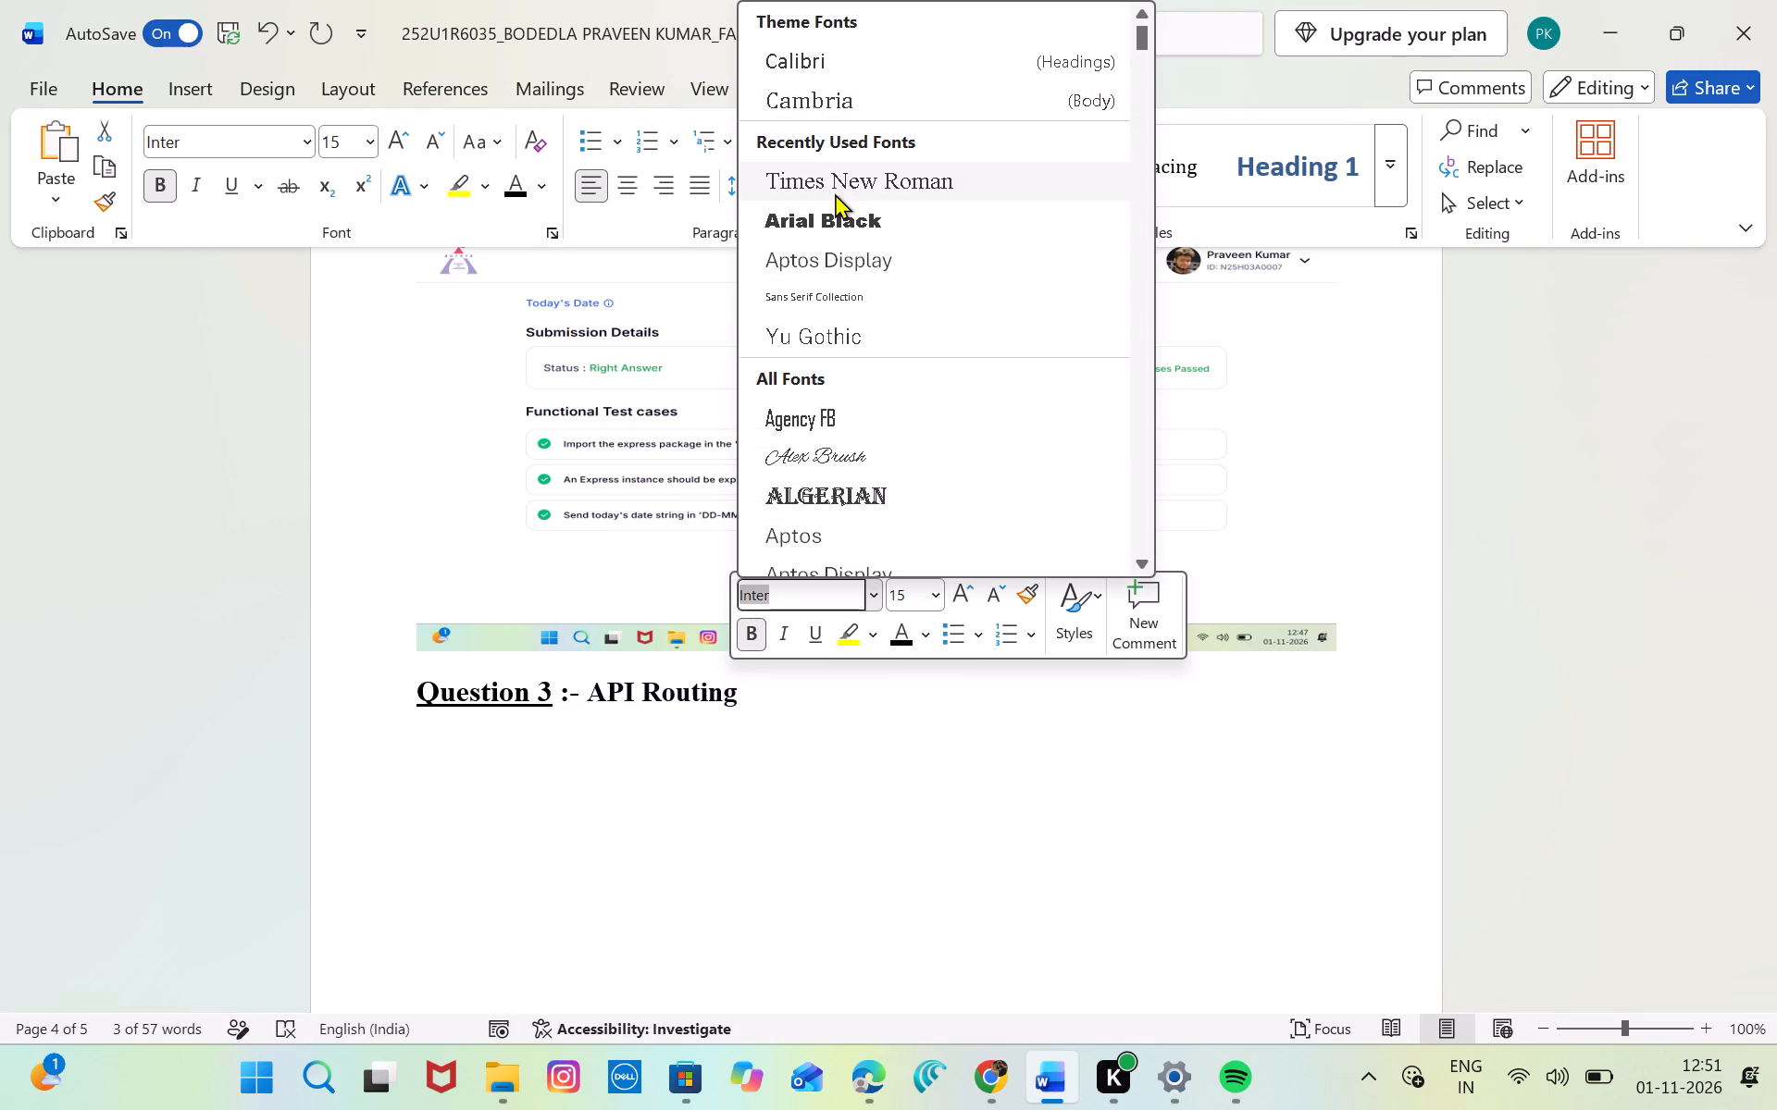
pyautogui.click(835, 193)
pyautogui.moveTo(761, 697); pyautogui.dragTo(645, 692)
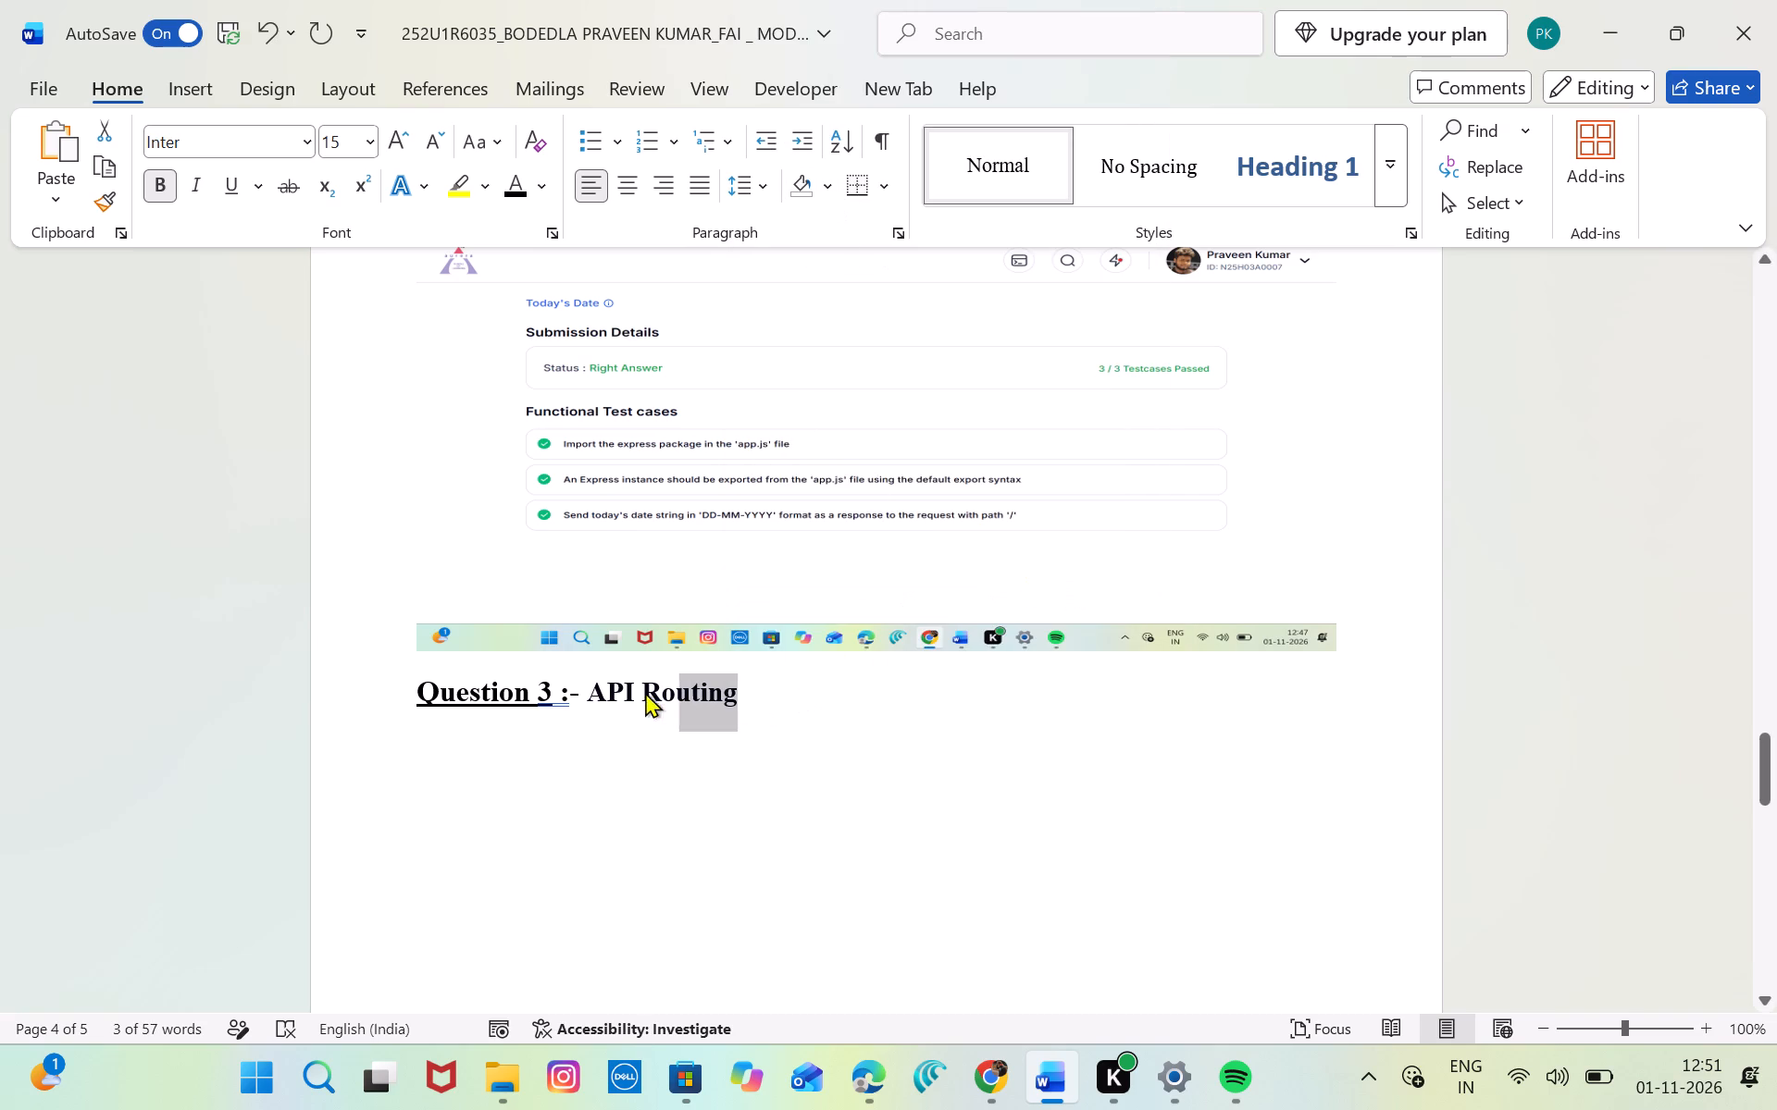
pyautogui.moveTo(645, 692); pyautogui.dragTo(578, 698)
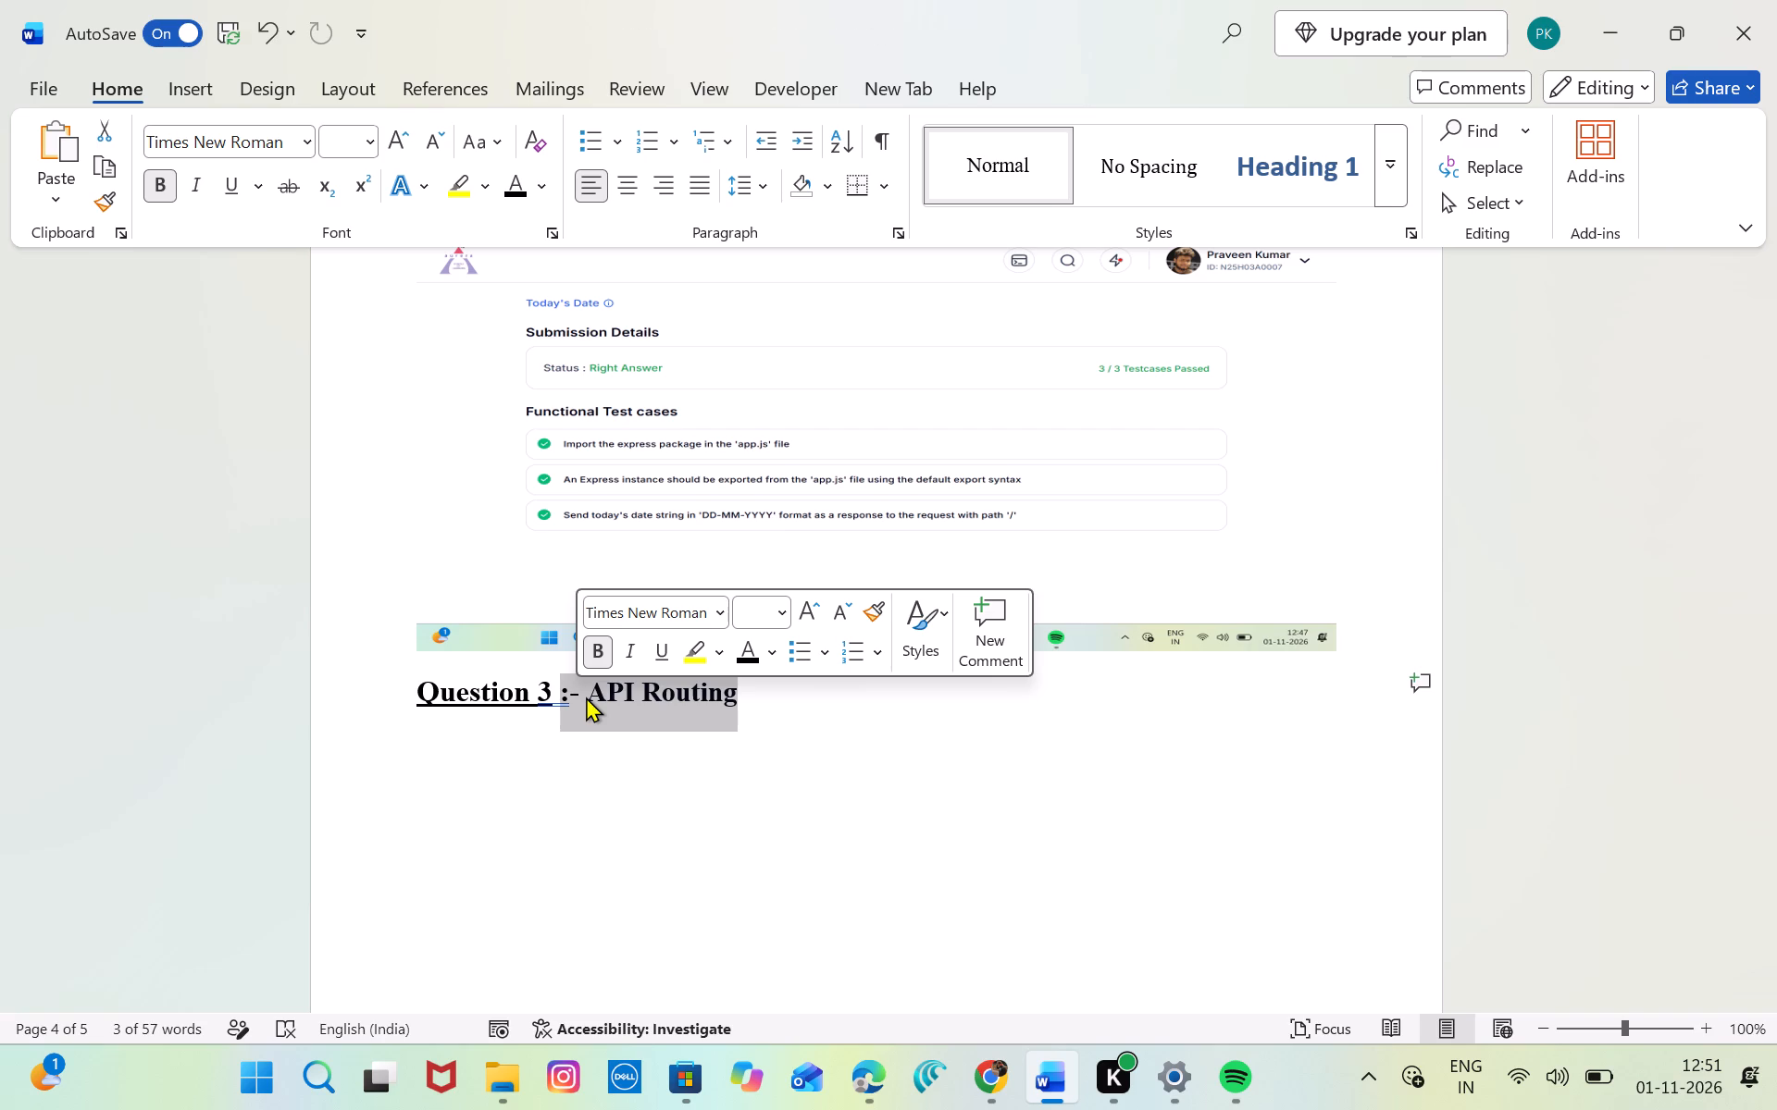
pyautogui.scroll(1, 578, 1109)
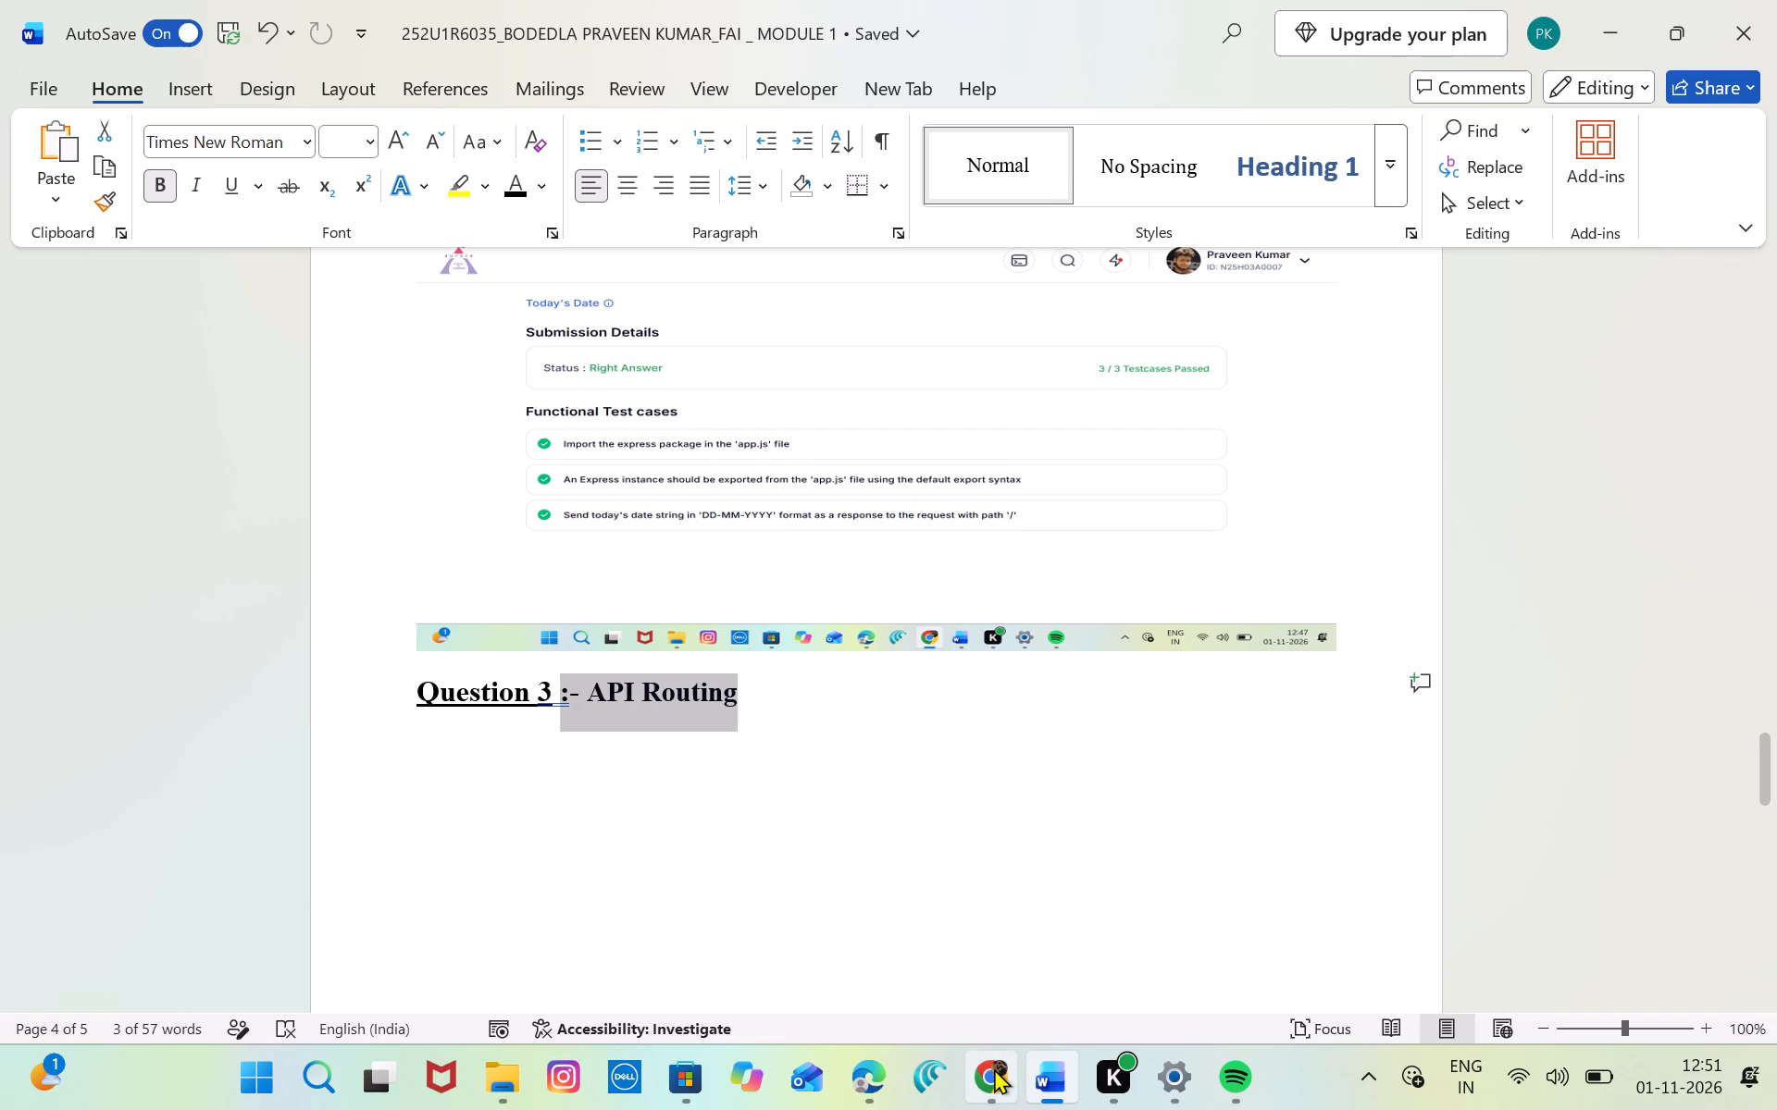
# Switch to Chrome and read through the API Routing question's description, including its table of paths and responses.
pyautogui.click(994, 1068)
pyautogui.click(806, 1)
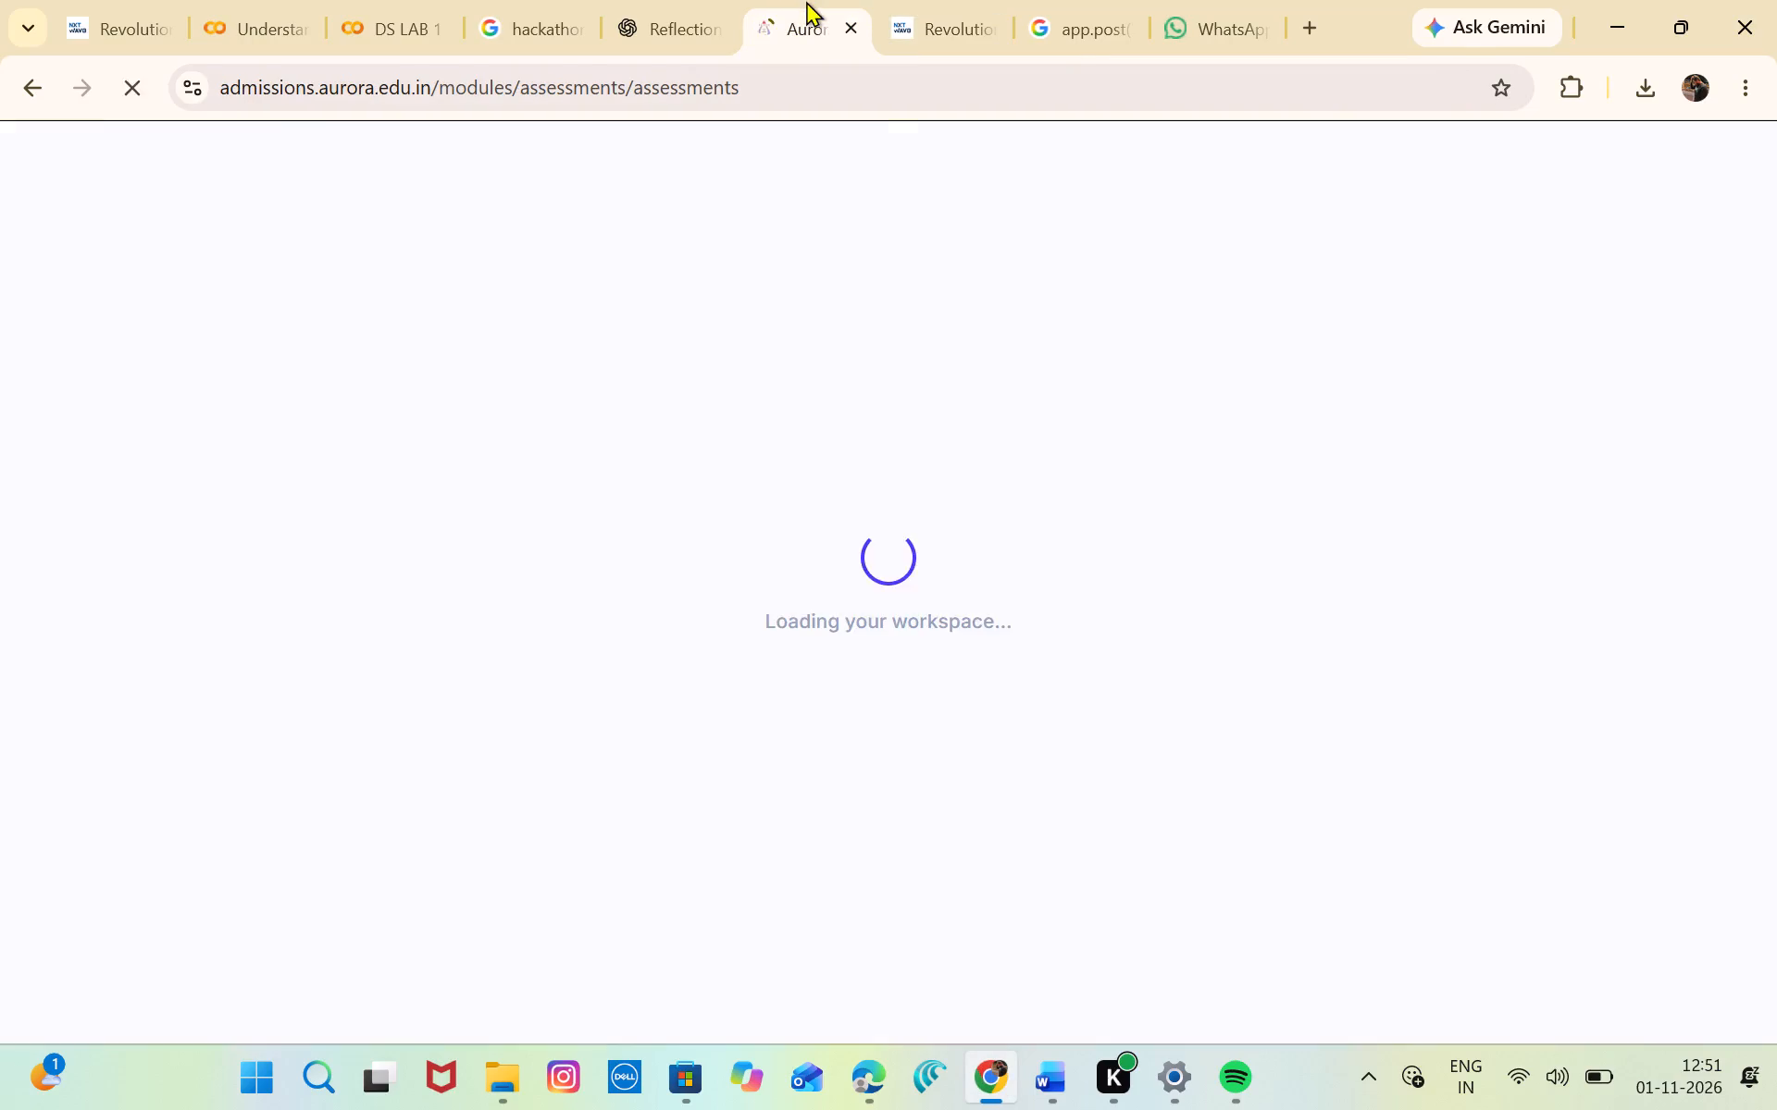
pyautogui.click(996, 2)
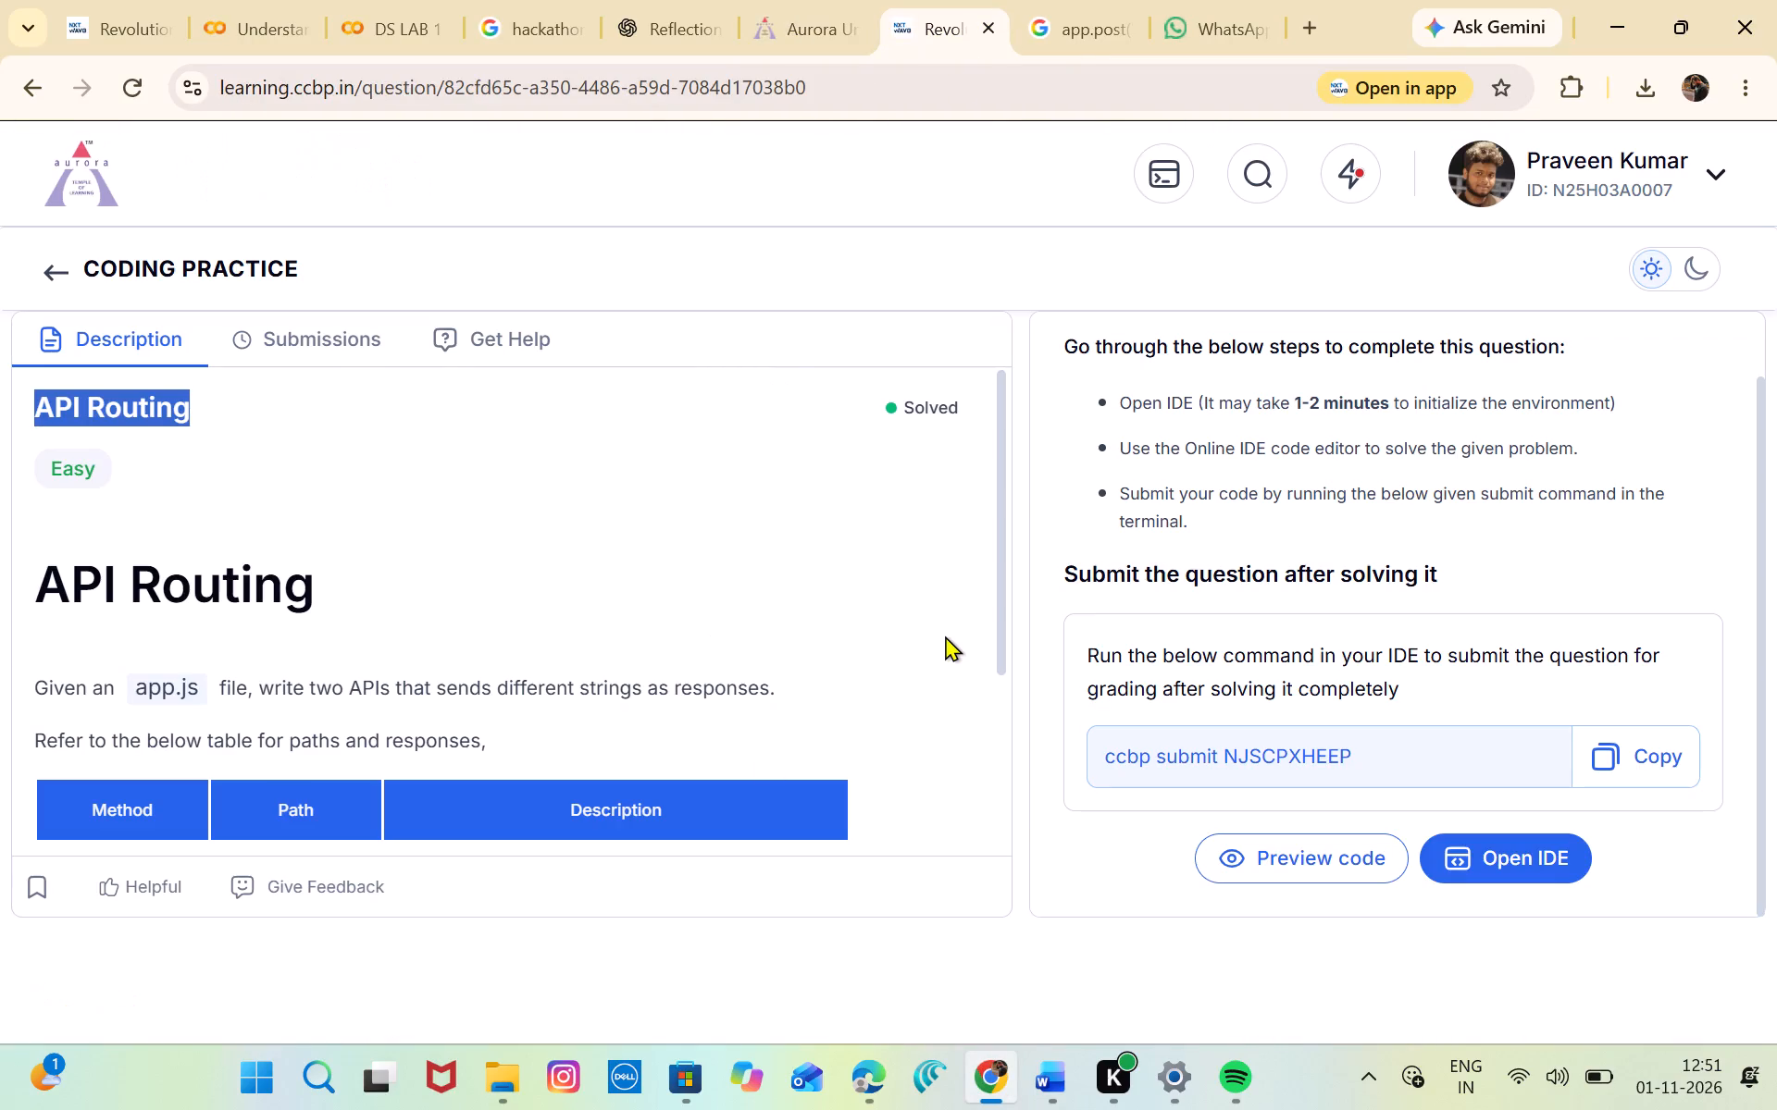
pyautogui.scroll(2, 945, 635)
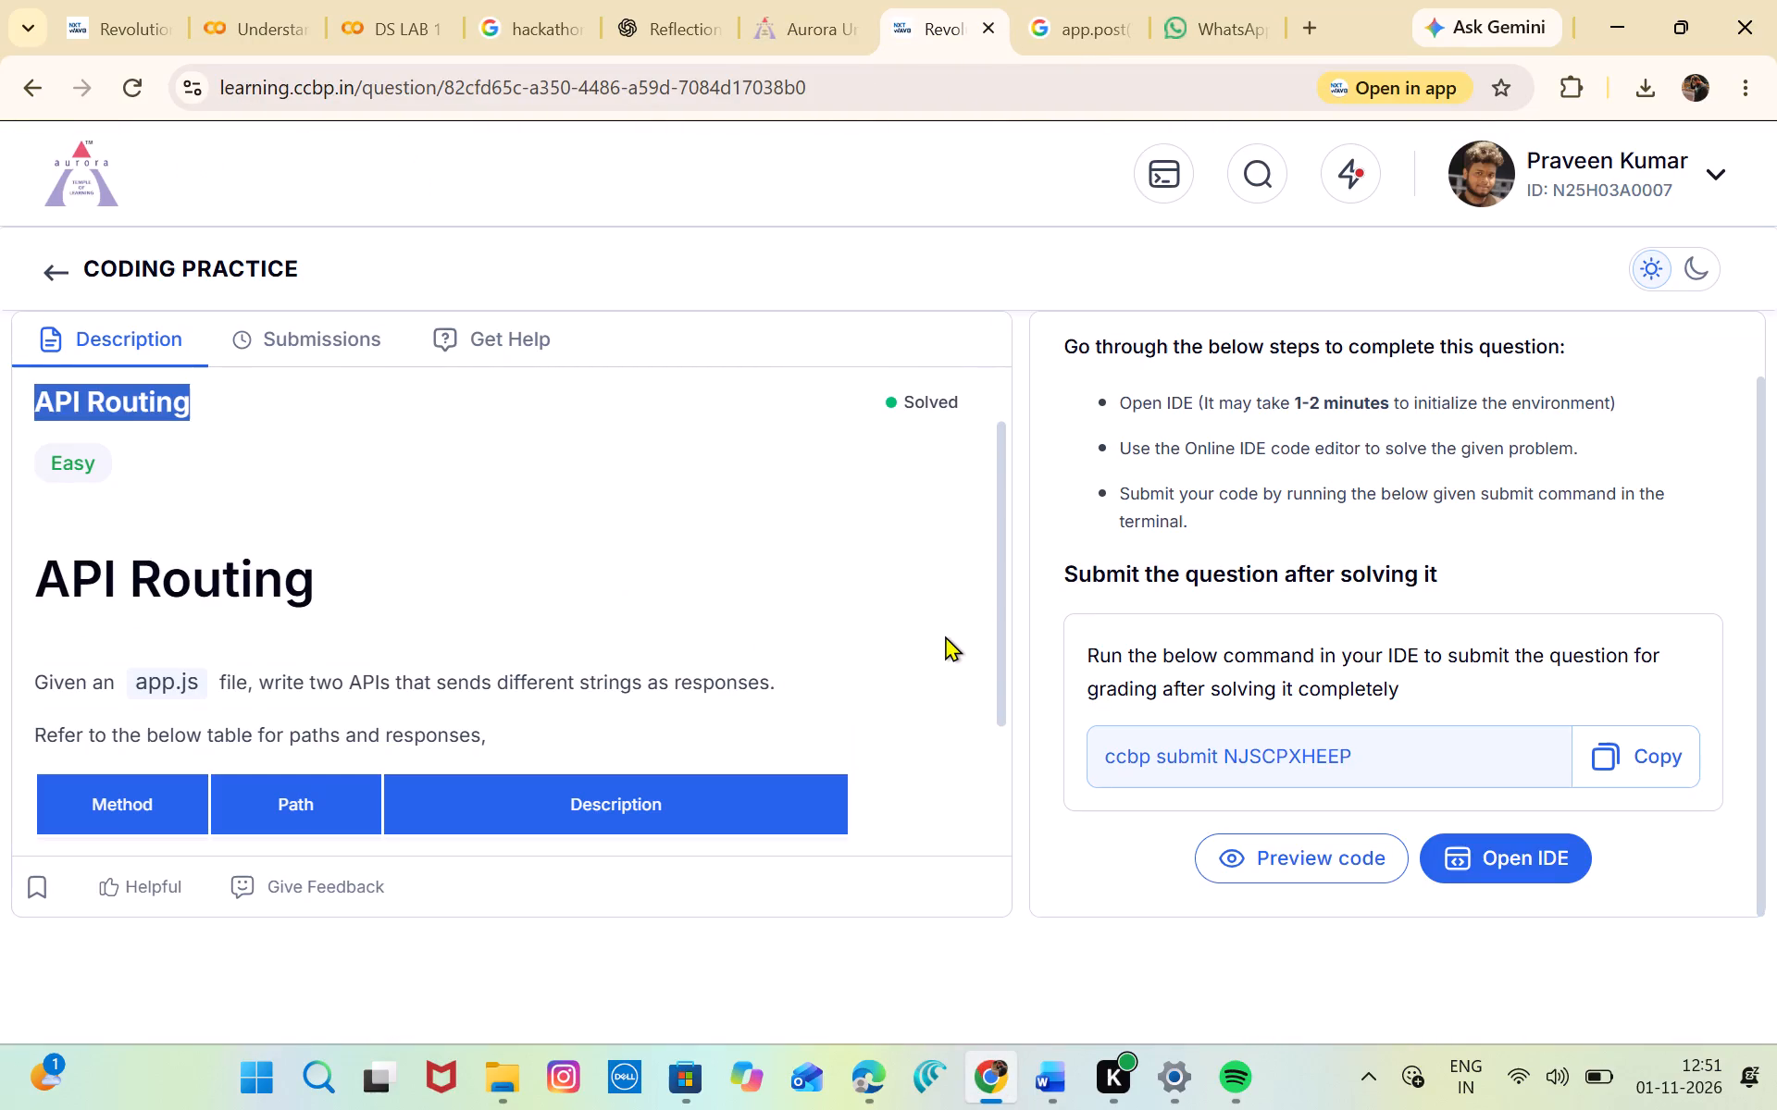
pyautogui.scroll(-2, 494, 741)
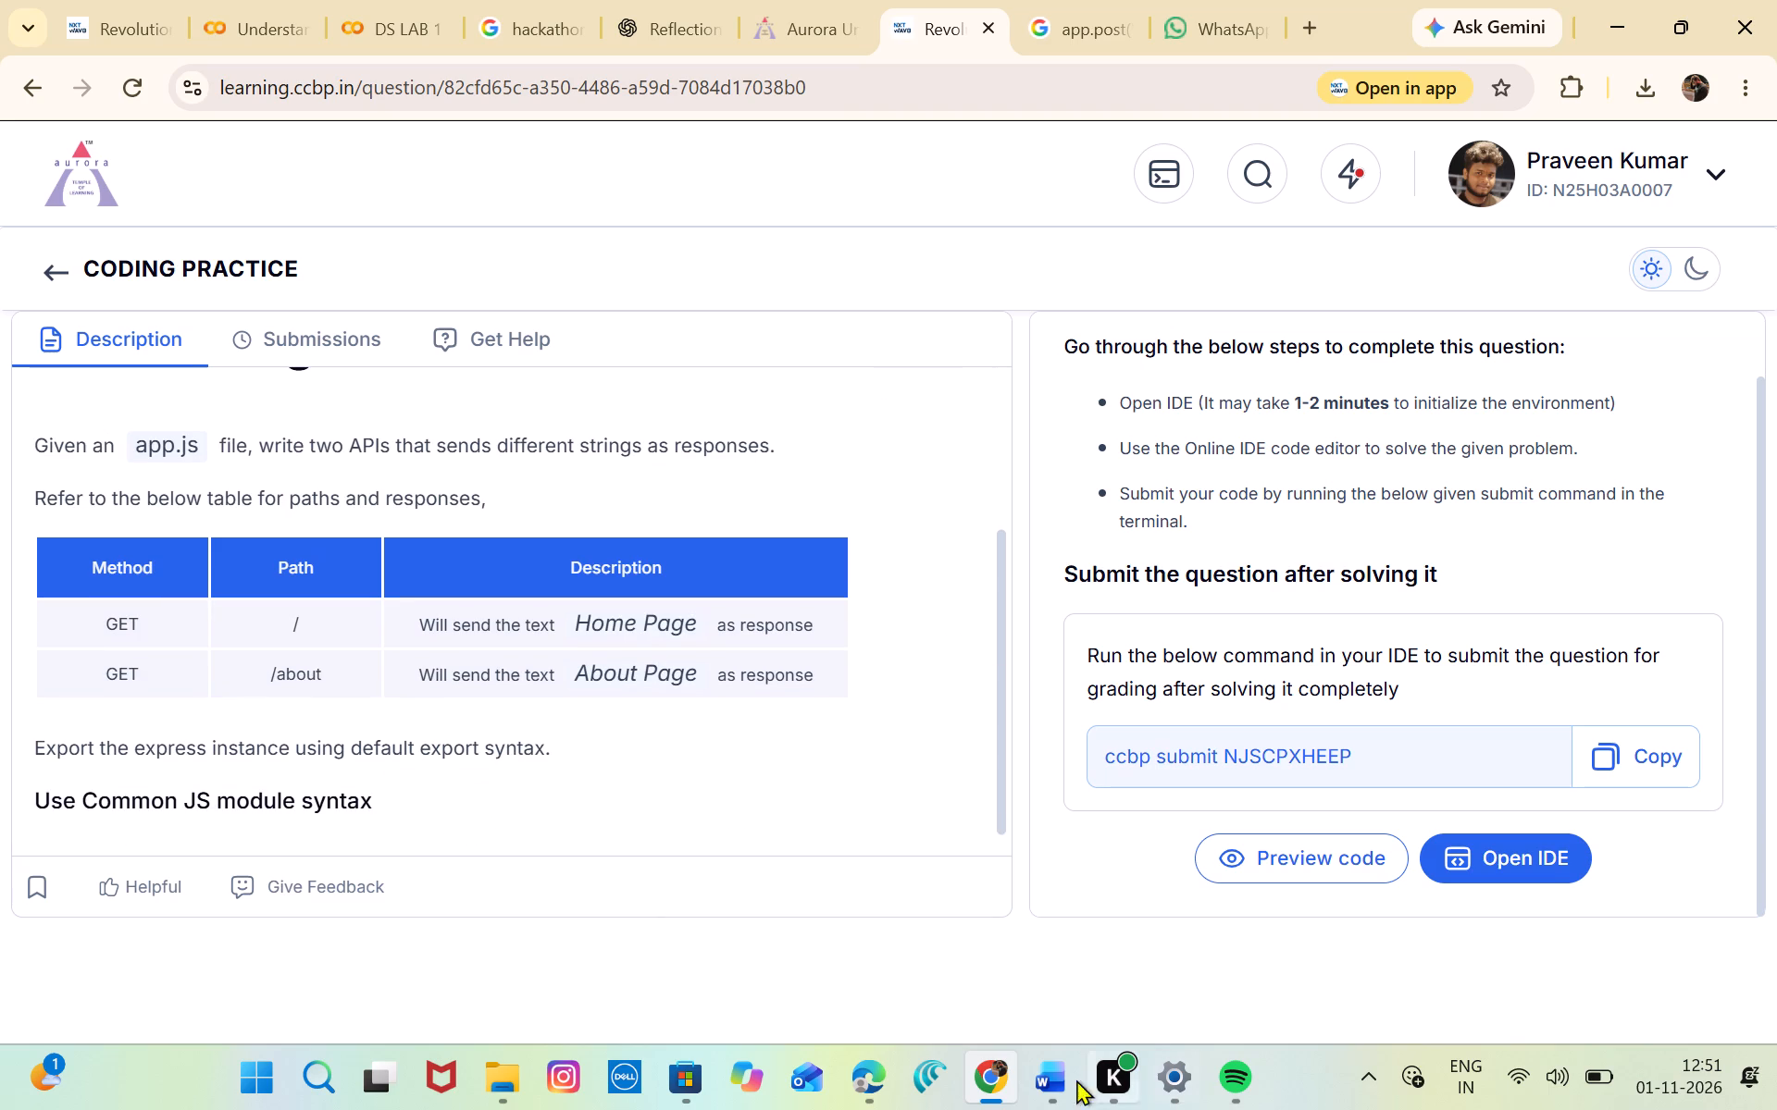
# Switch to Edge, leave the coding-practice-6a workspace, and go back from the Covid-19 India question to the course's coding practice list.
pyautogui.click(909, 1104)
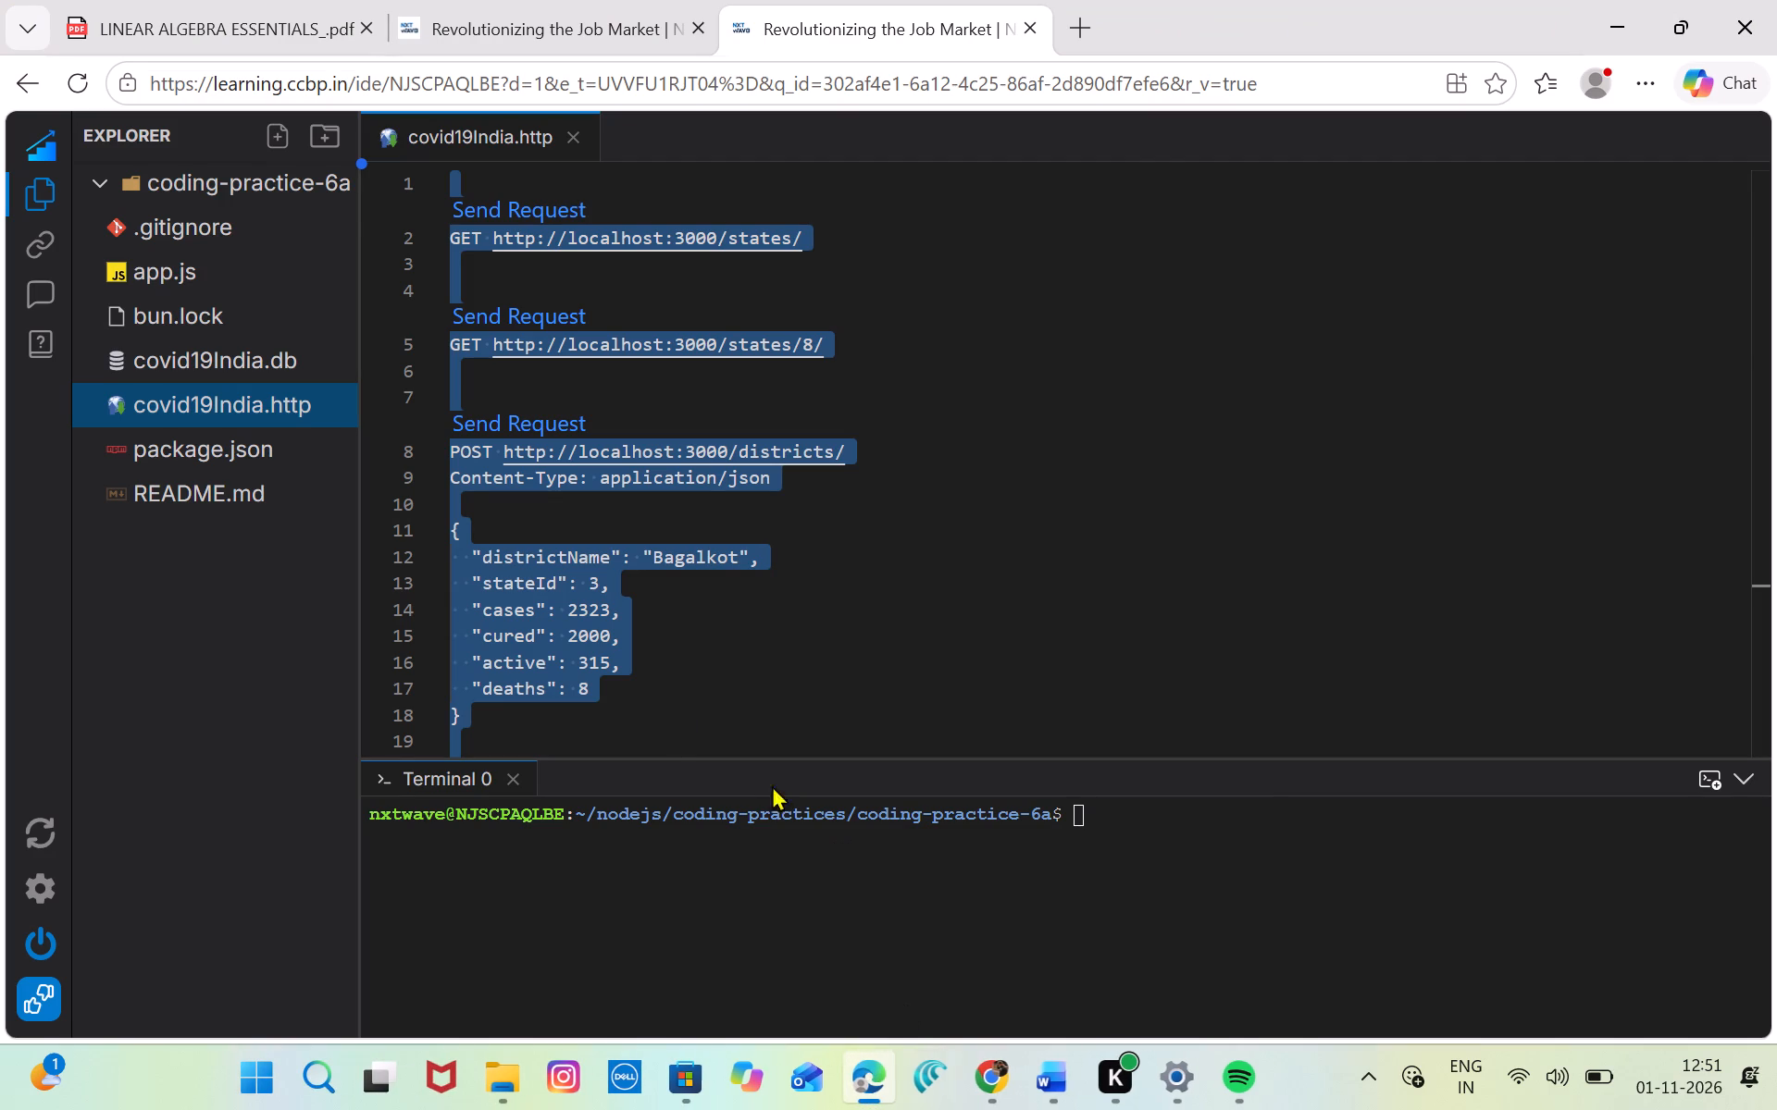
pyautogui.click(693, 926)
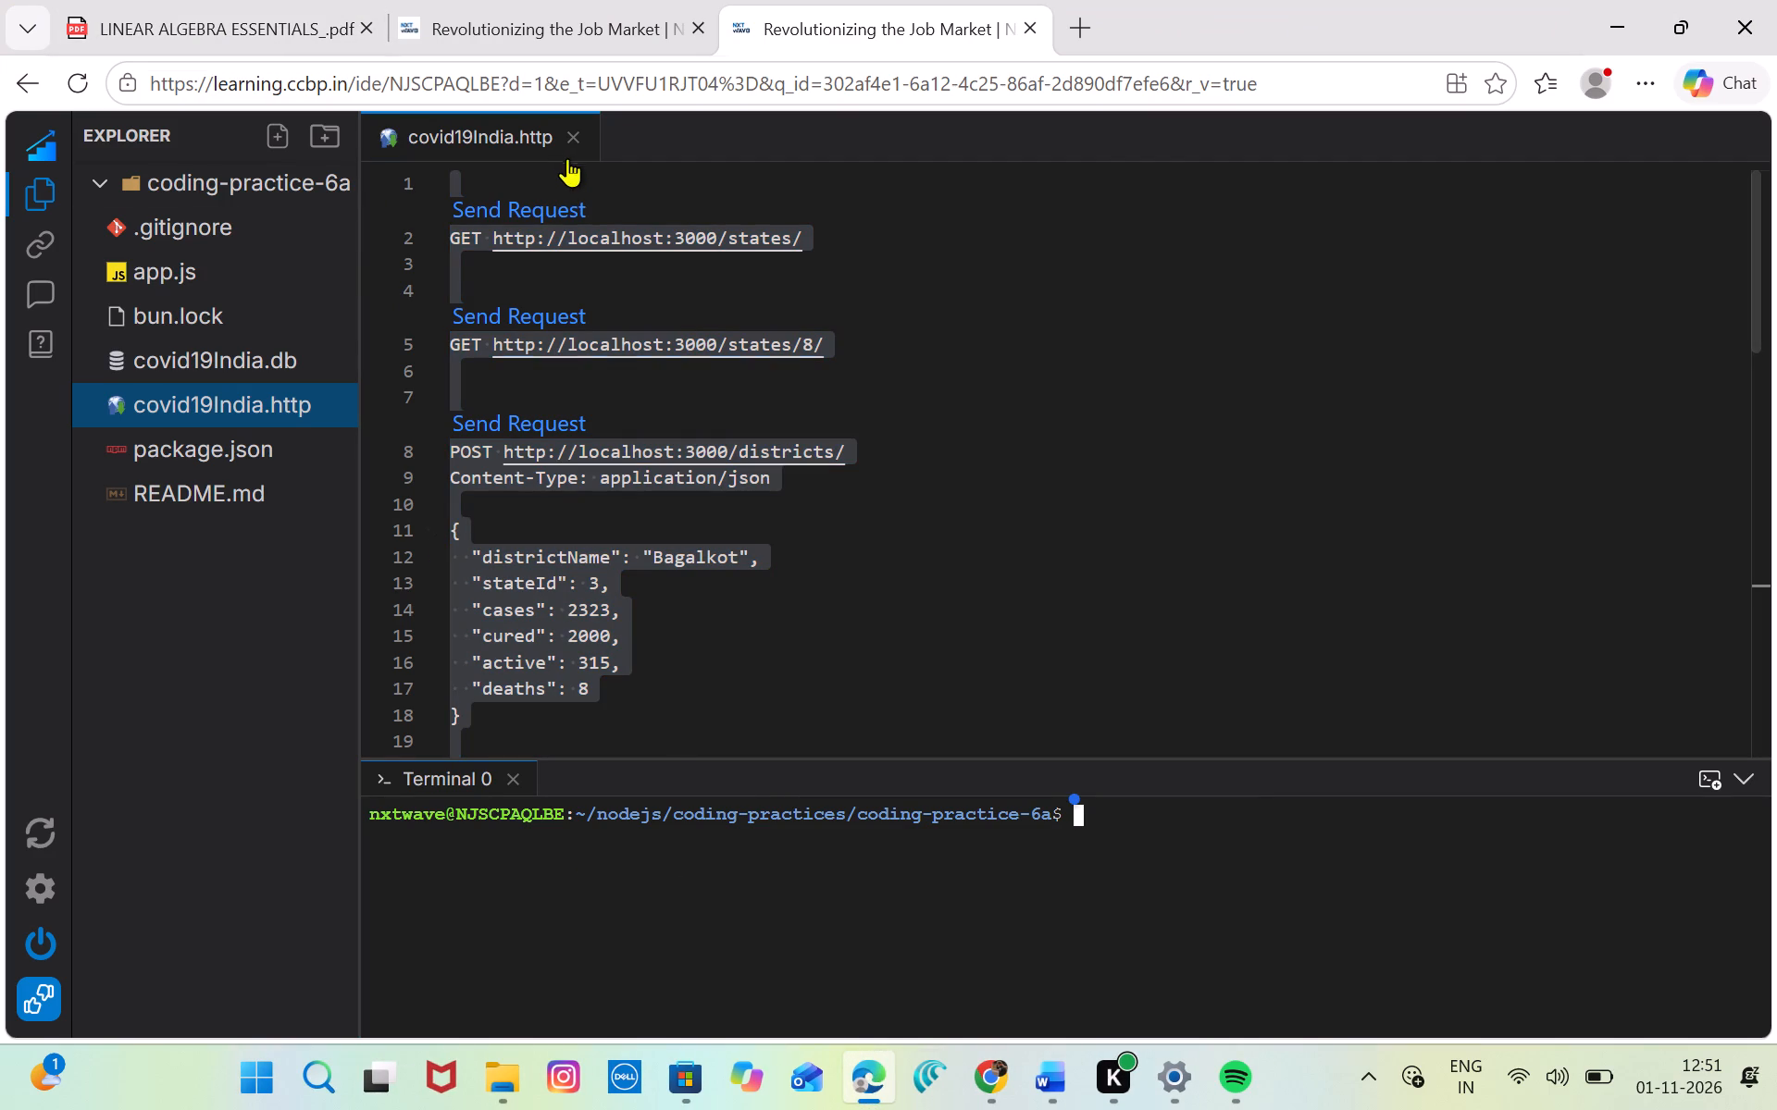
pyautogui.click(20, 80)
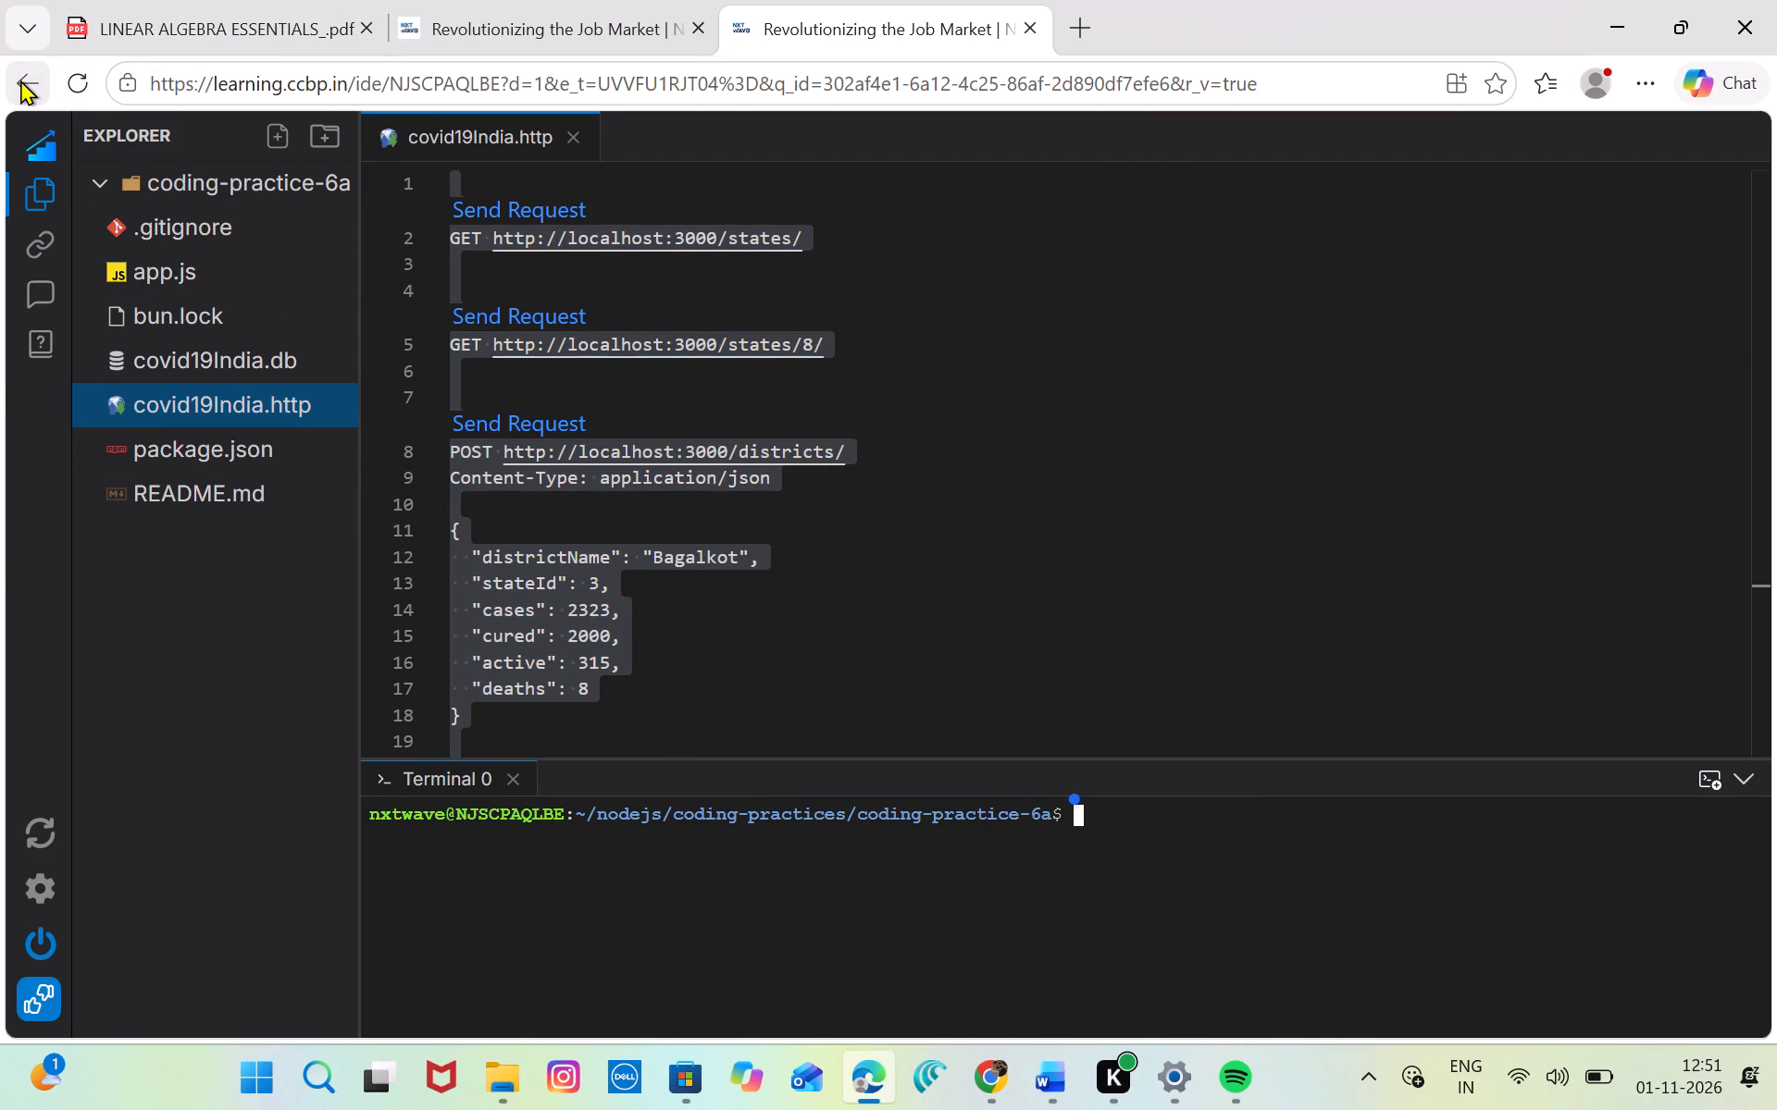
pyautogui.click(478, 0)
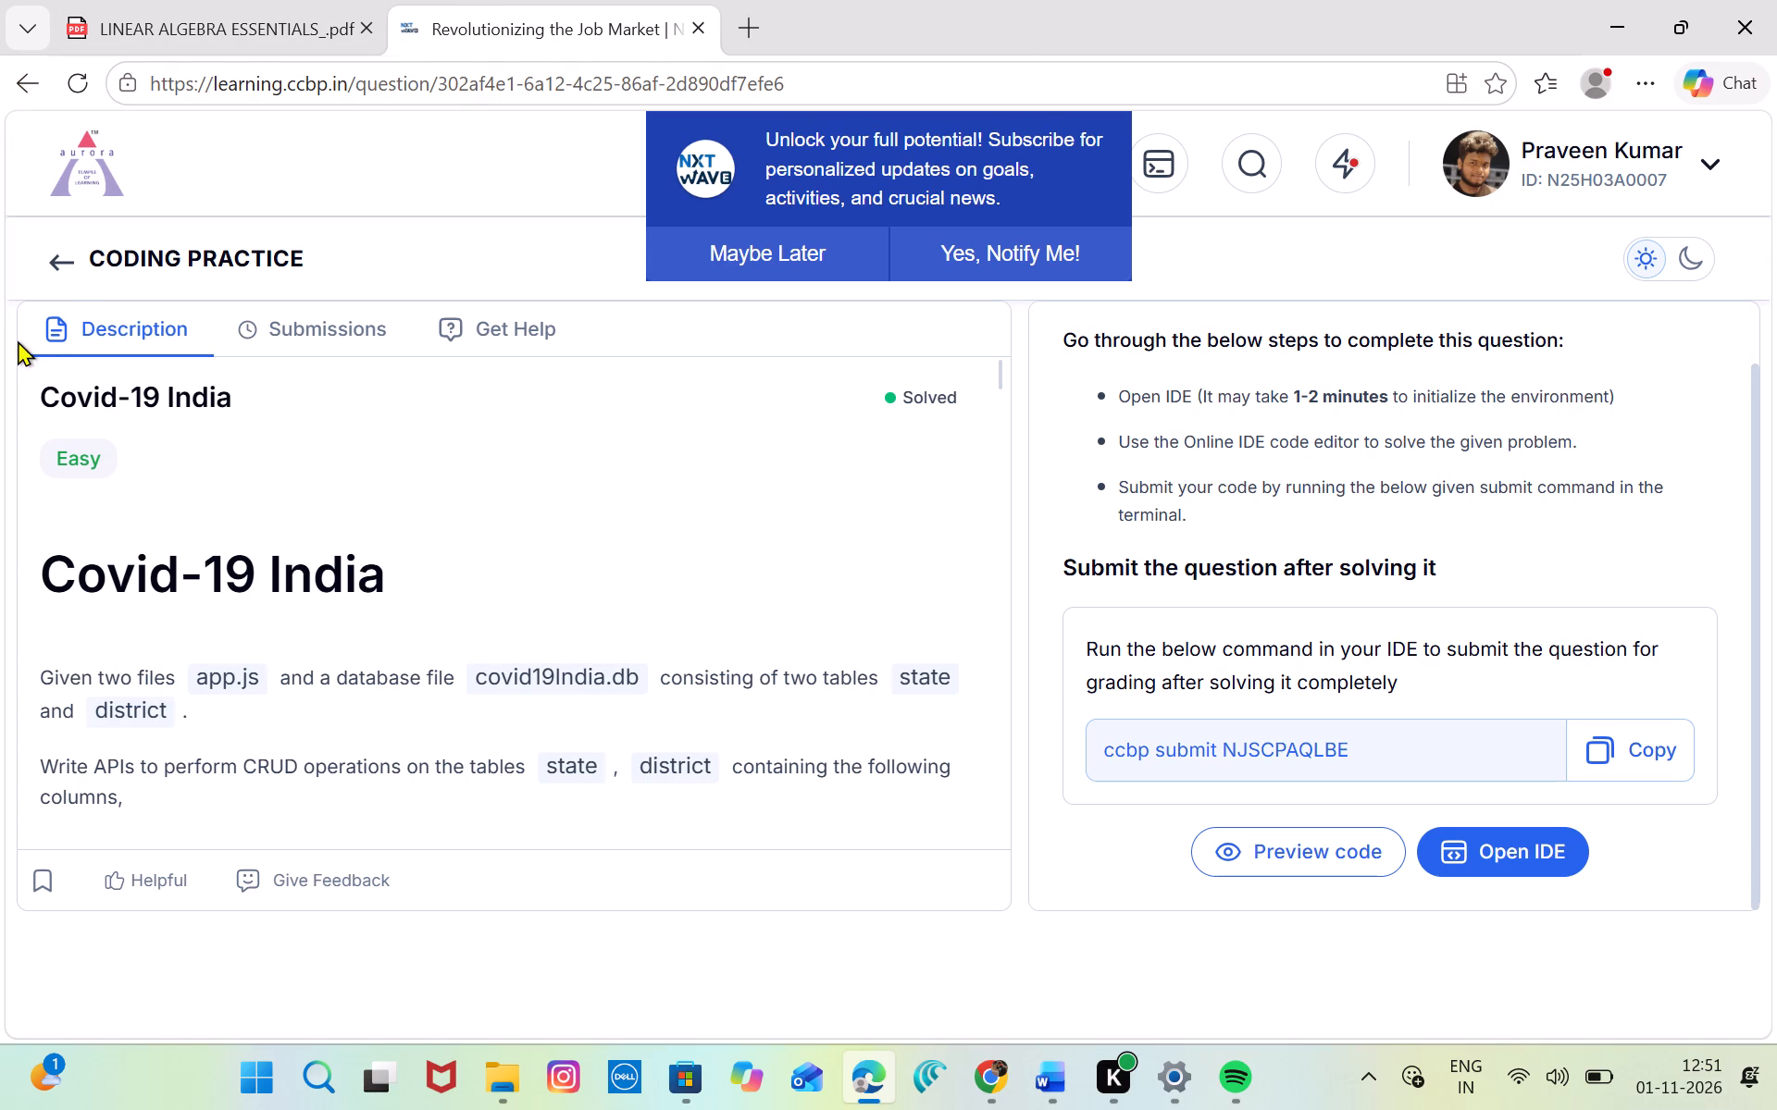
pyautogui.click(53, 263)
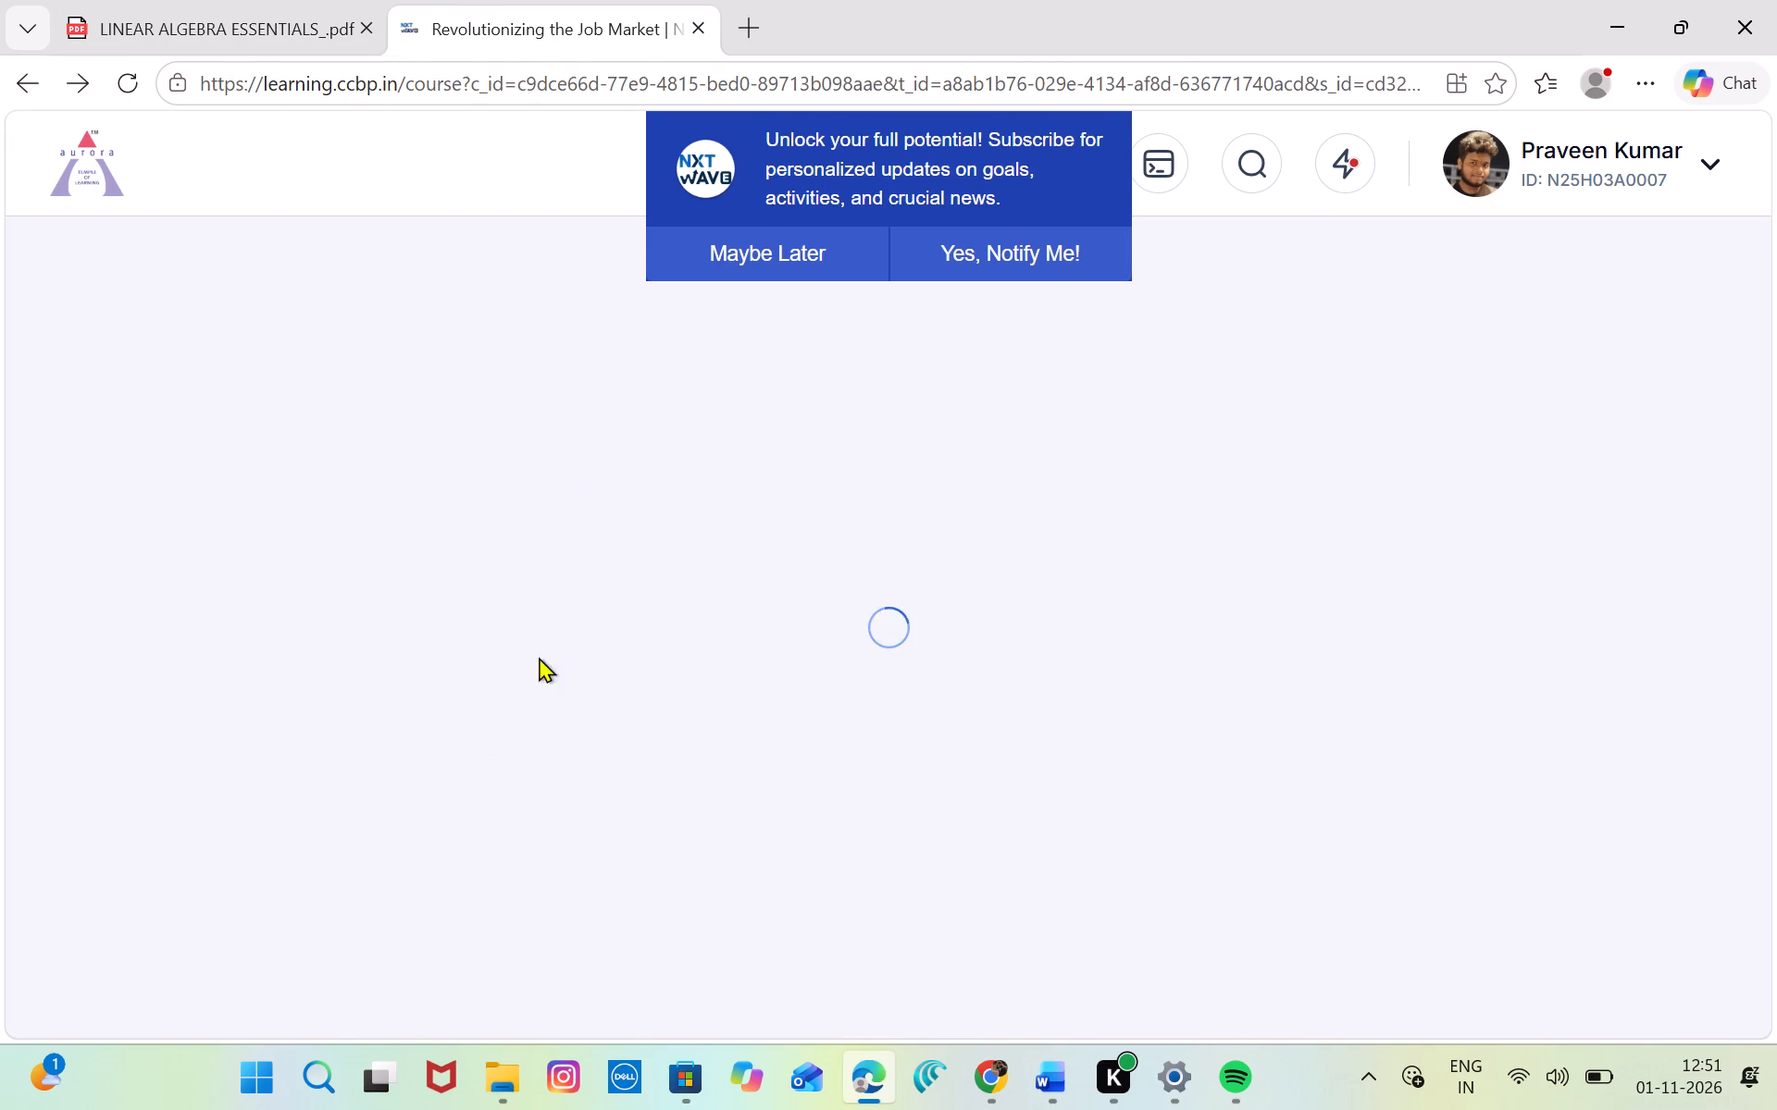
# Open the first question of the Coding Practice after Express JS Part 2 in the SQLite and Database Operations module.
pyautogui.scroll(8, 241, 482)
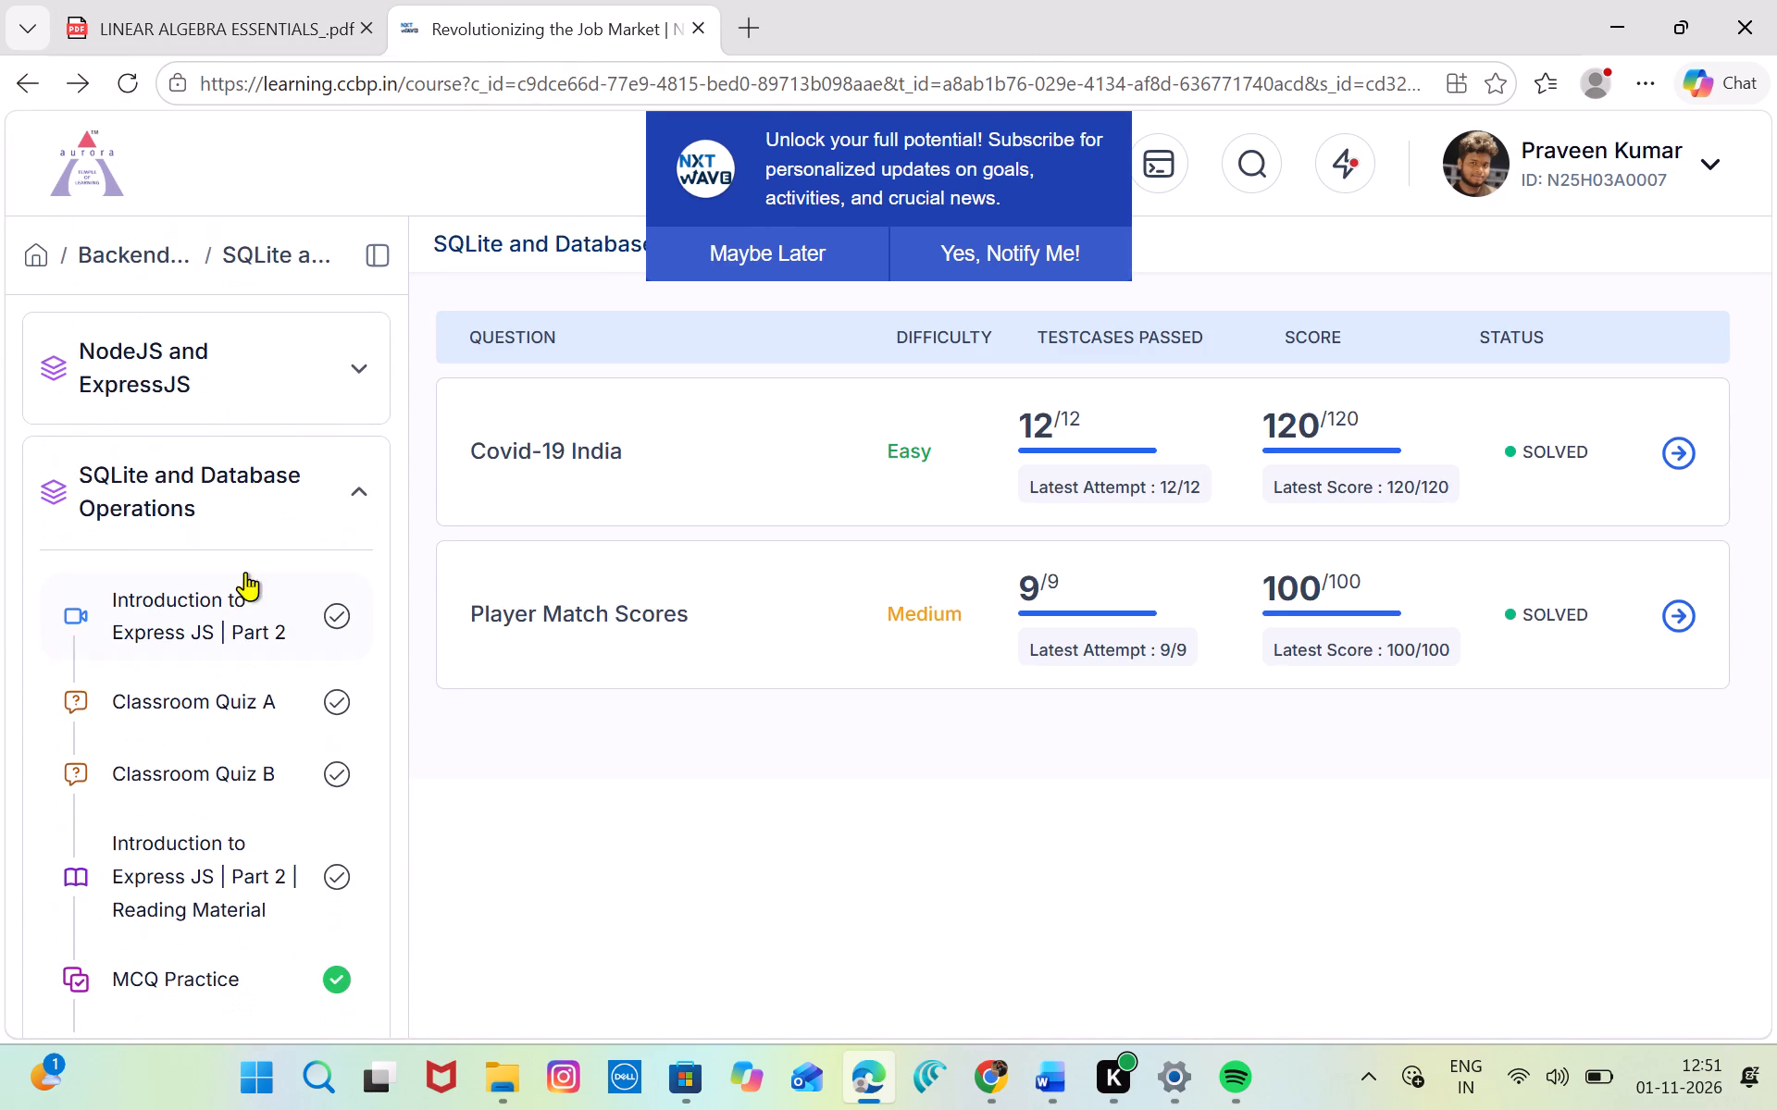
pyautogui.click(261, 388)
pyautogui.scroll(-2, 251, 900)
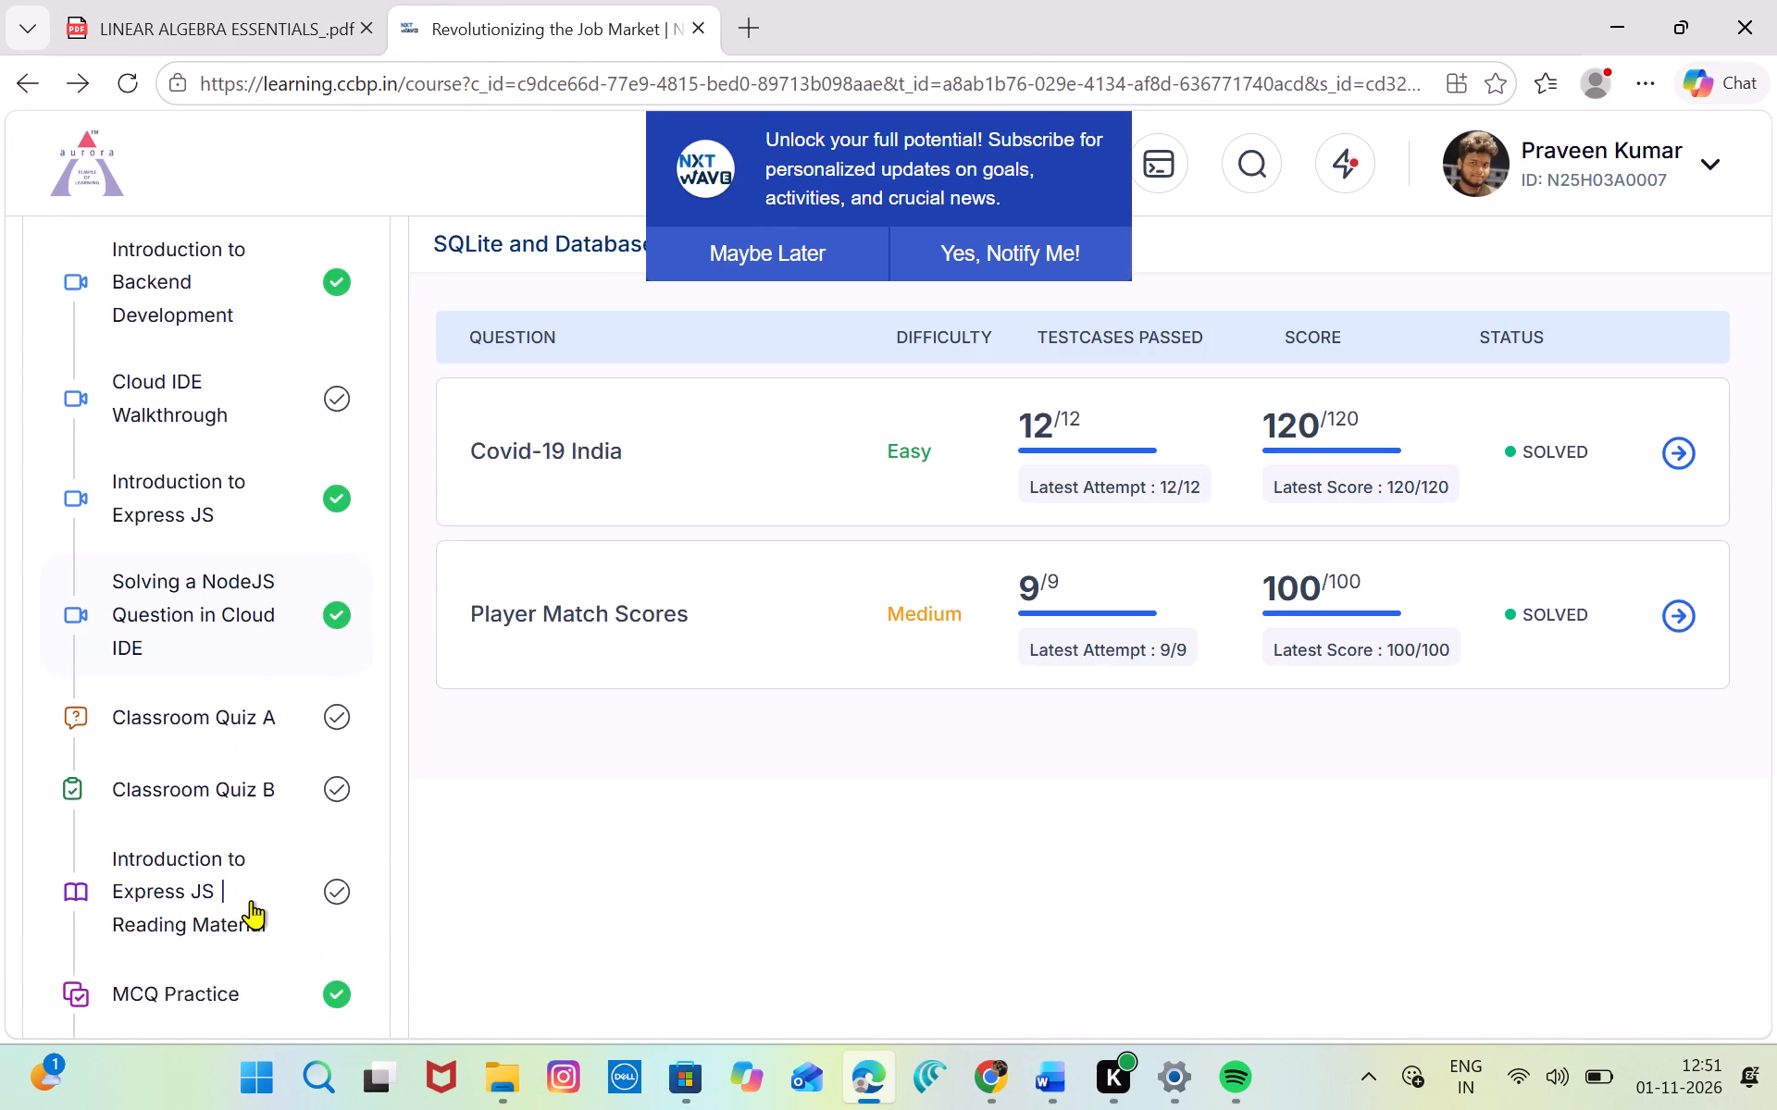
pyautogui.scroll(-6, 251, 900)
pyautogui.click(308, 705)
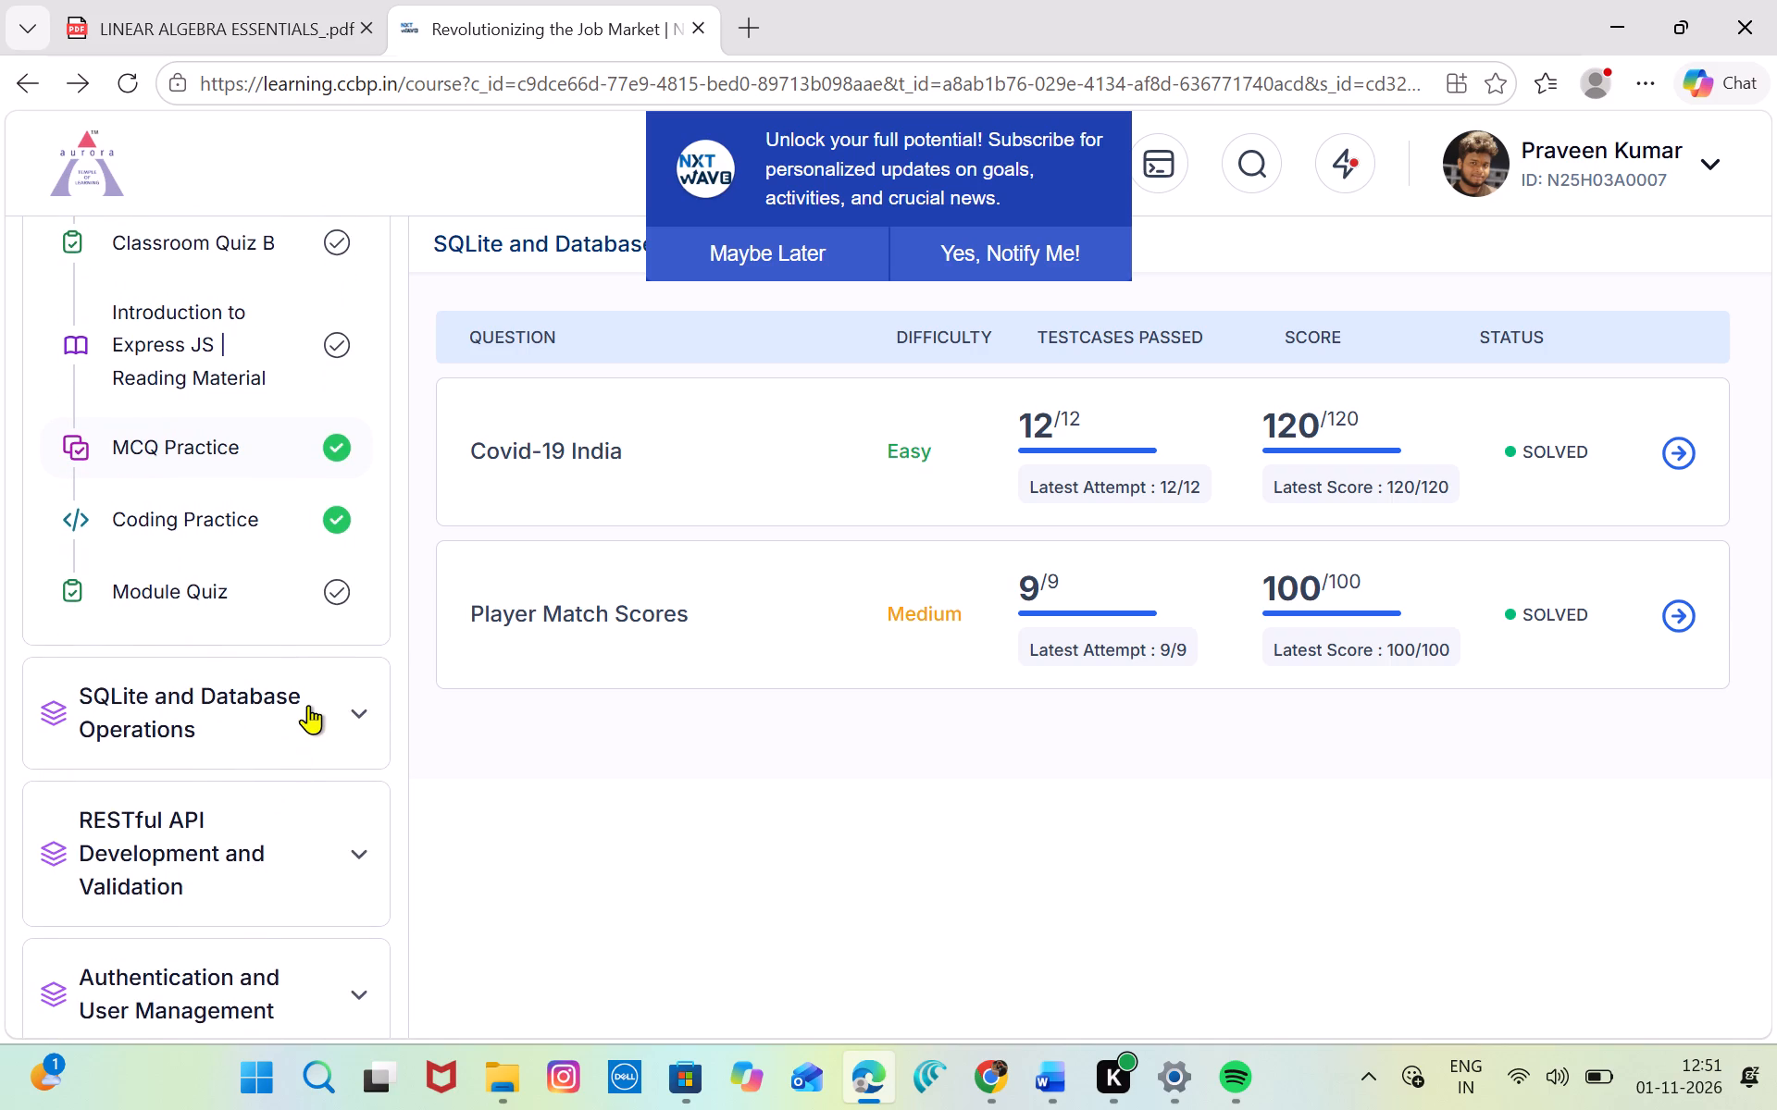
pyautogui.scroll(1, 254, 677)
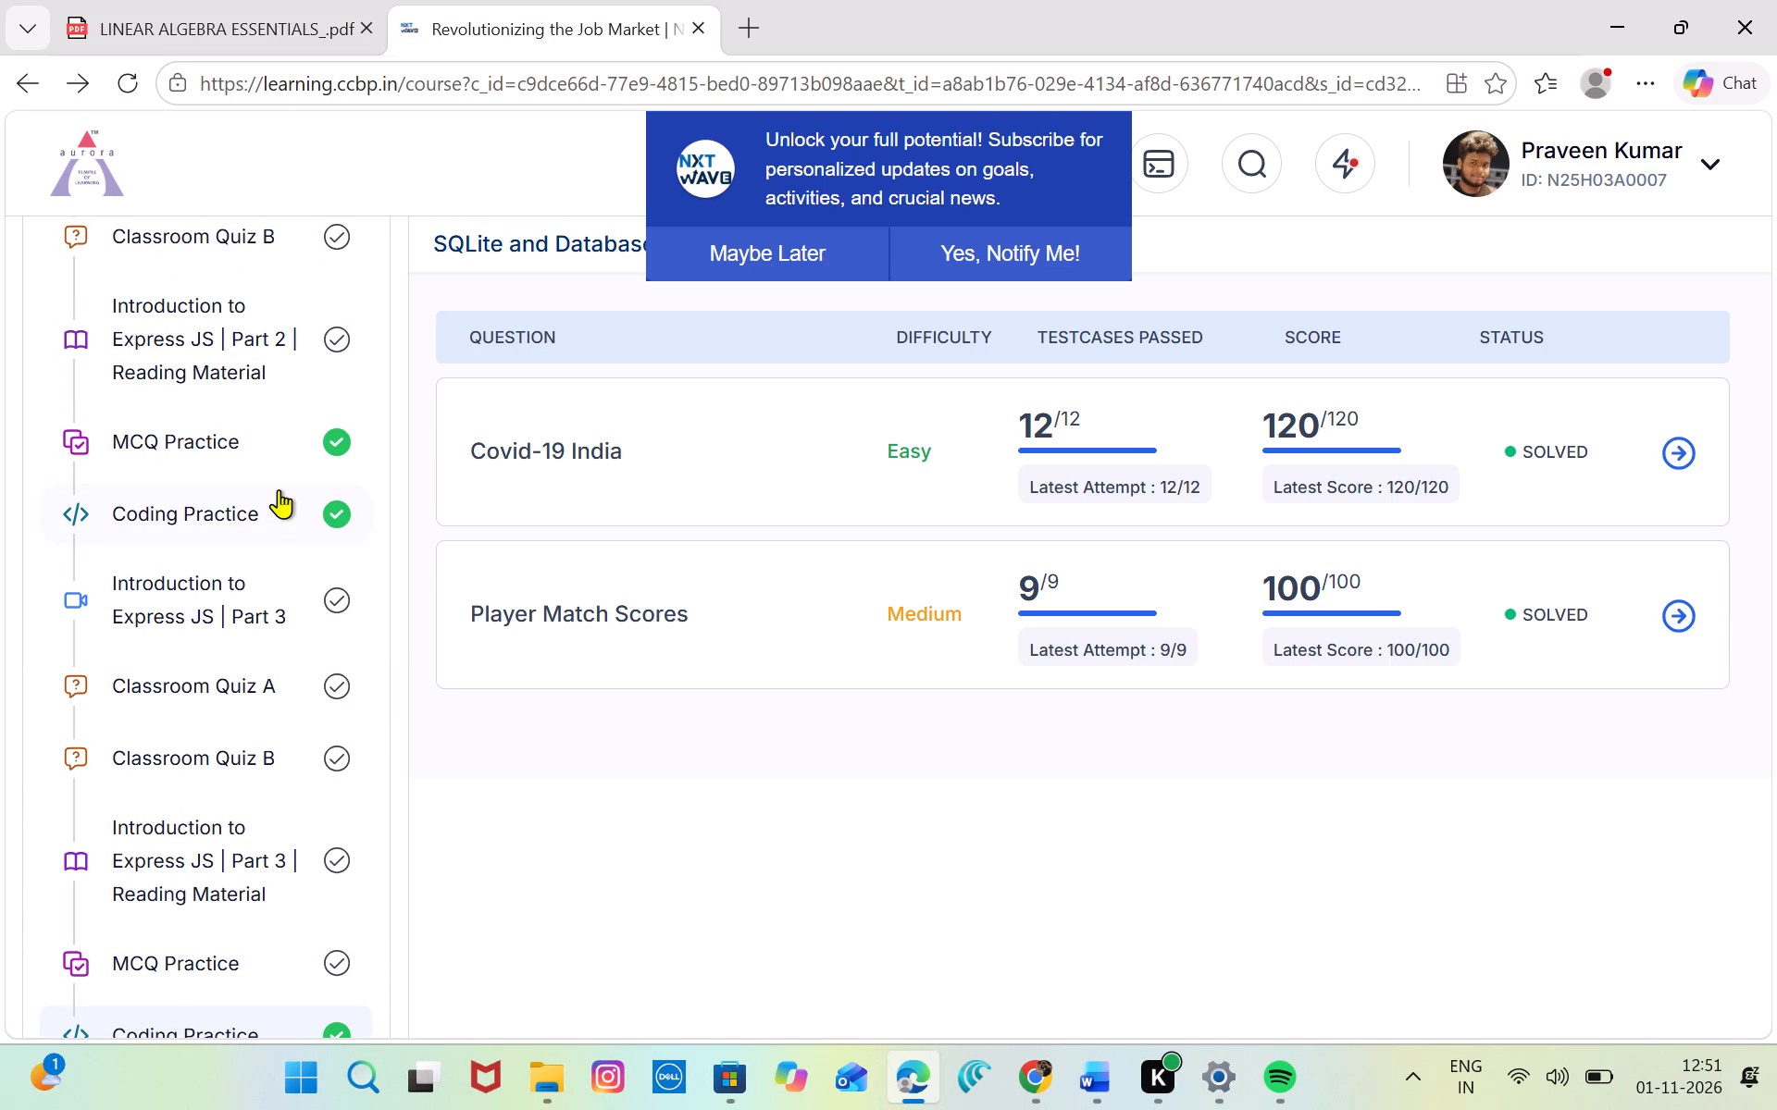
pyautogui.click(279, 489)
pyautogui.click(1073, 487)
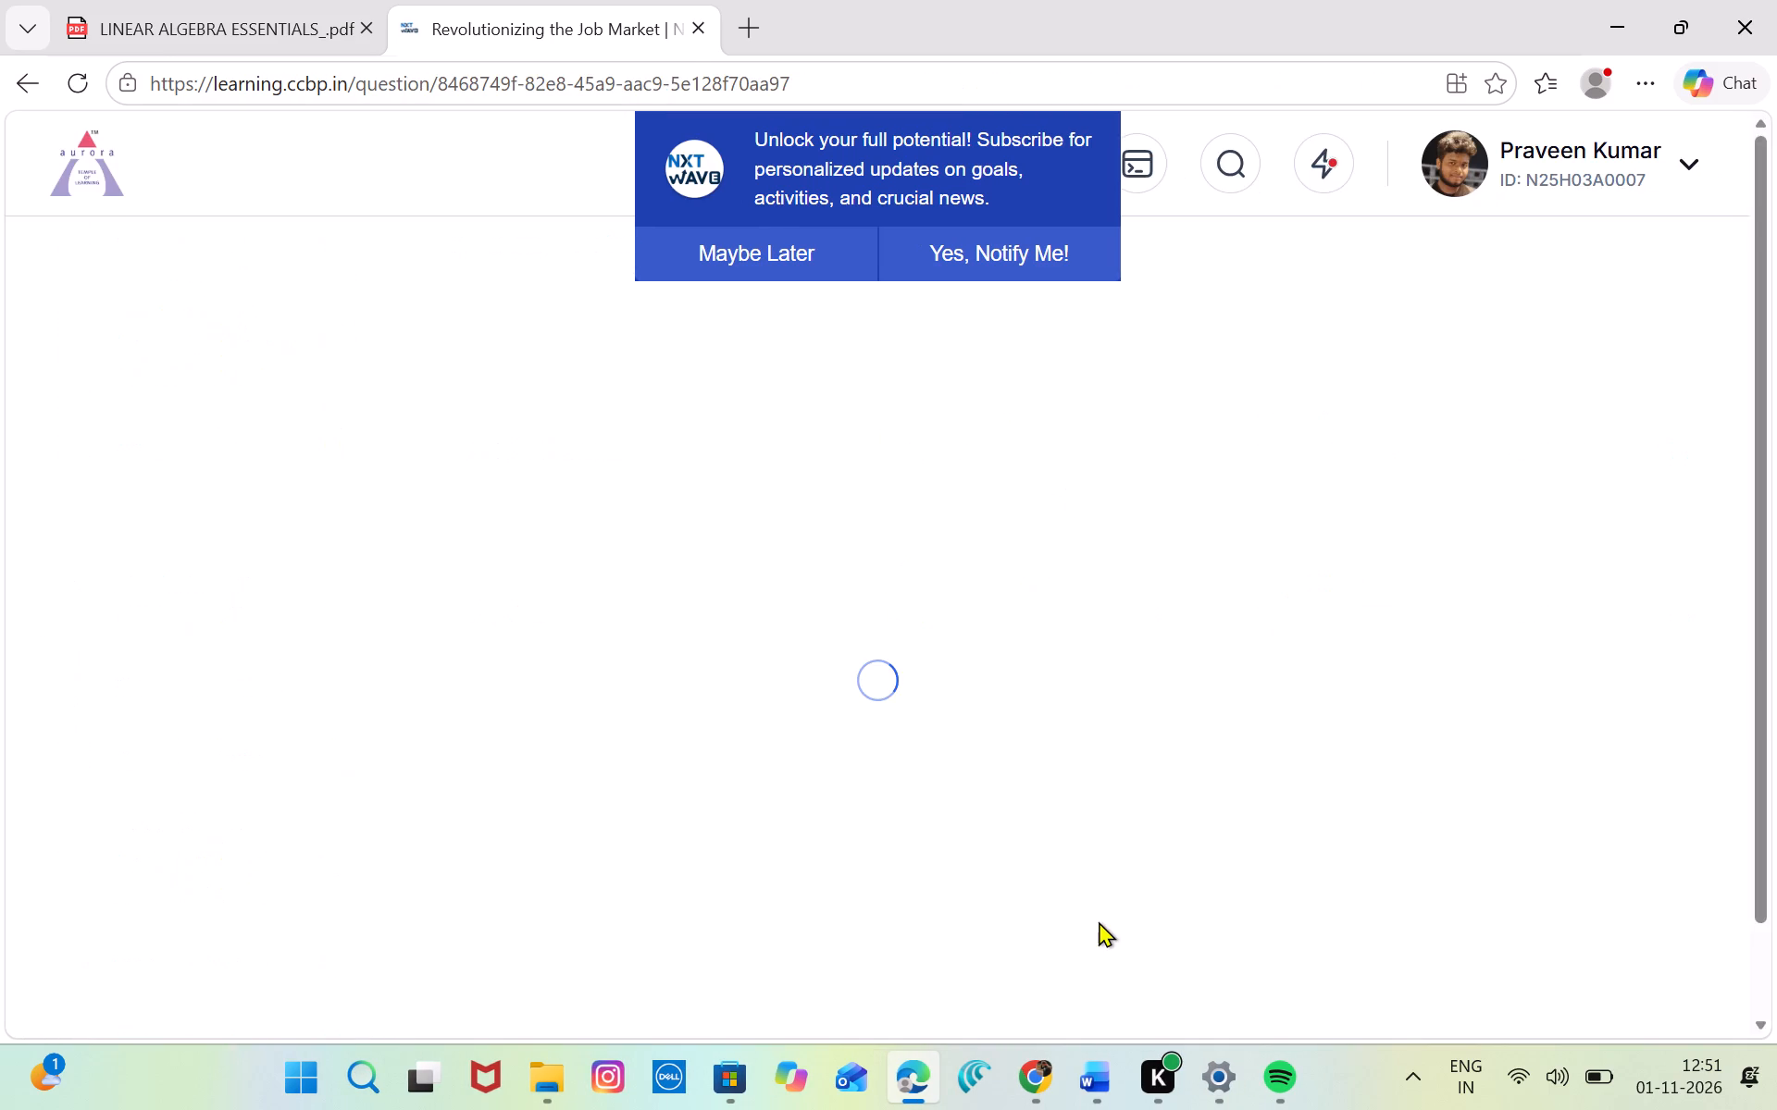
# Launch the IDE for this question and close the IDE session active in another window.
pyautogui.scroll(-2, 1365, 867)
pyautogui.click(1469, 833)
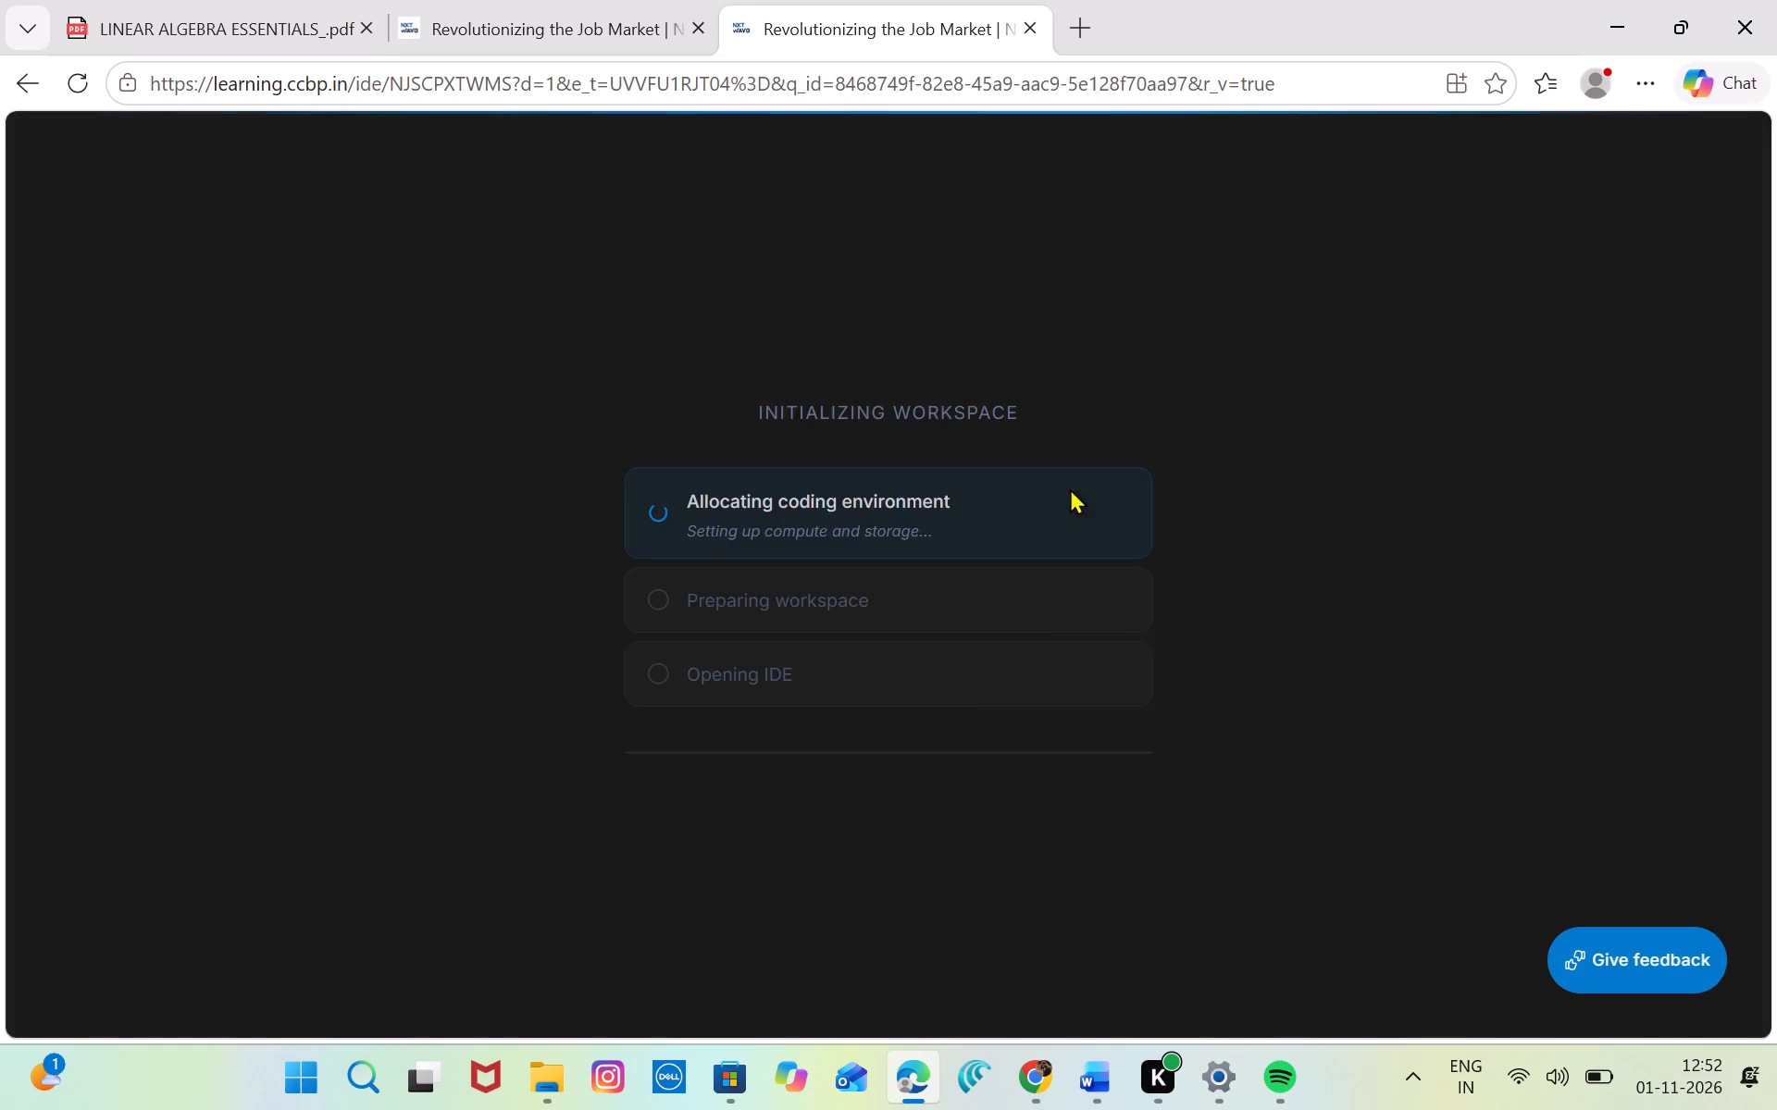
pyautogui.click(1096, 623)
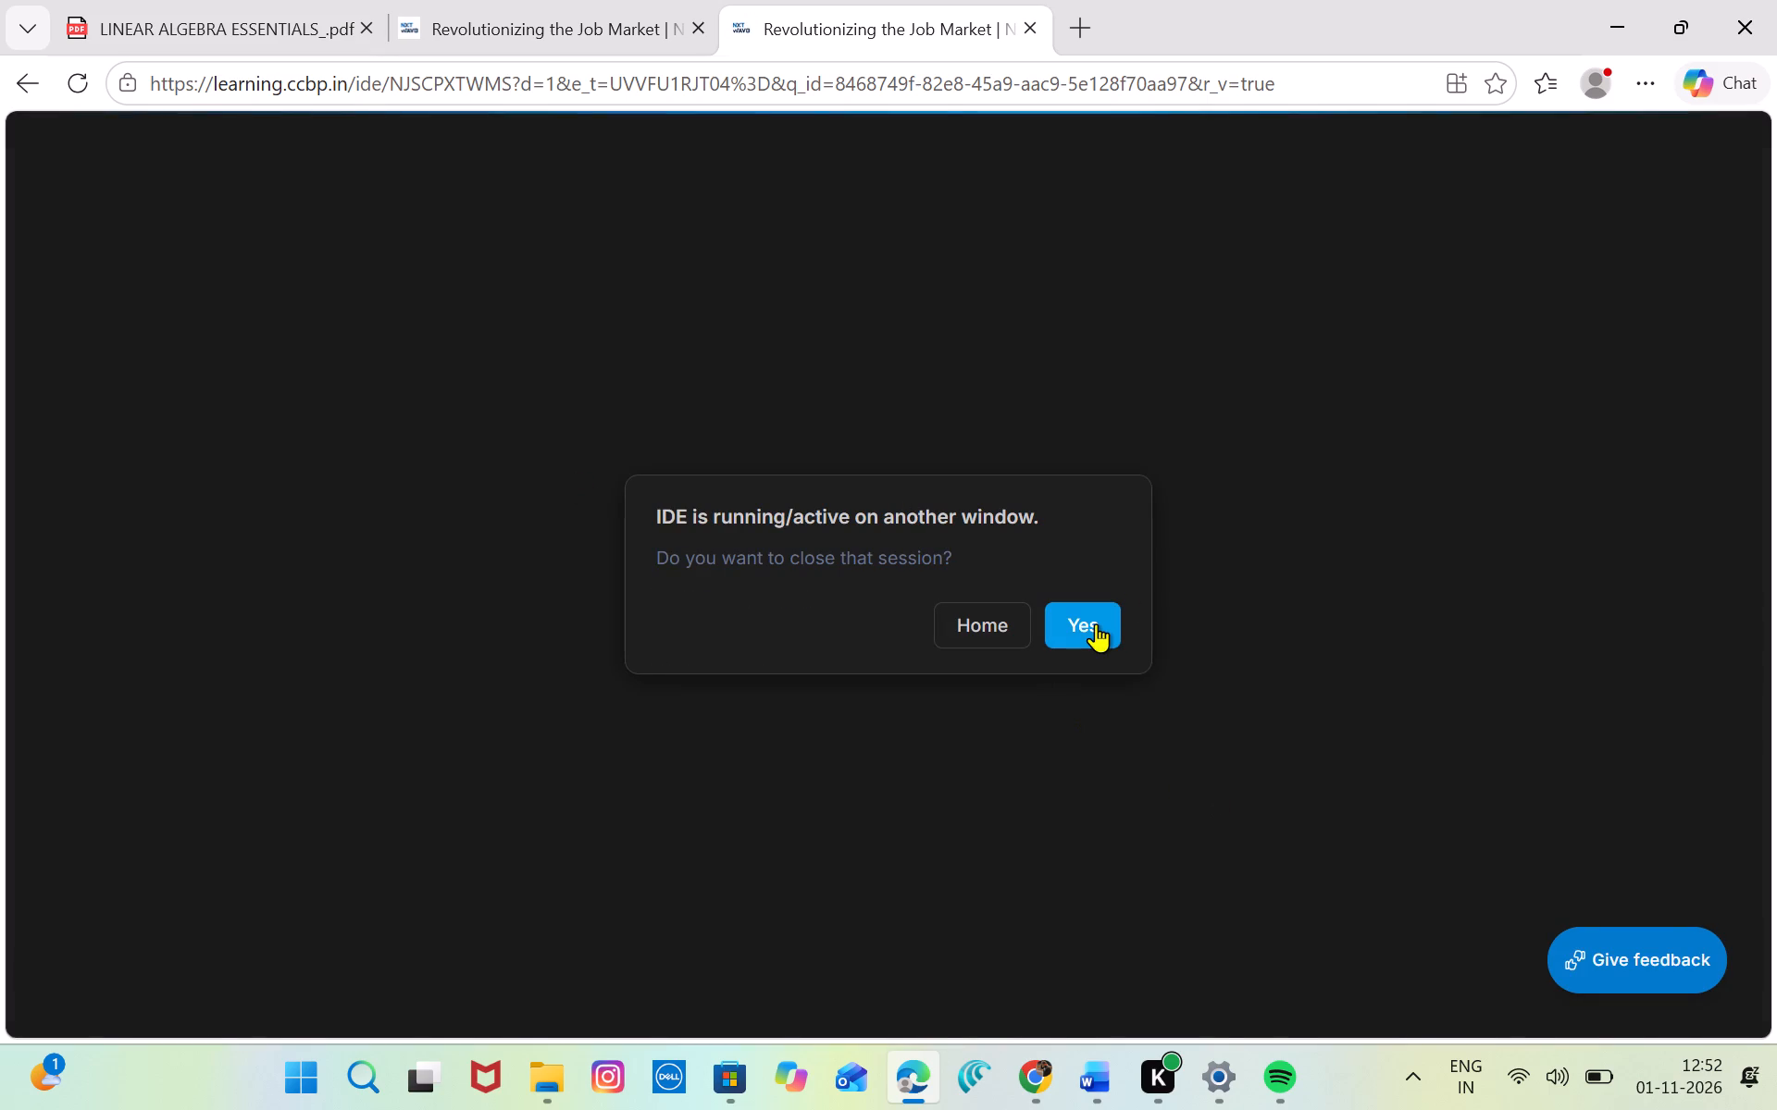
pyautogui.click(1096, 623)
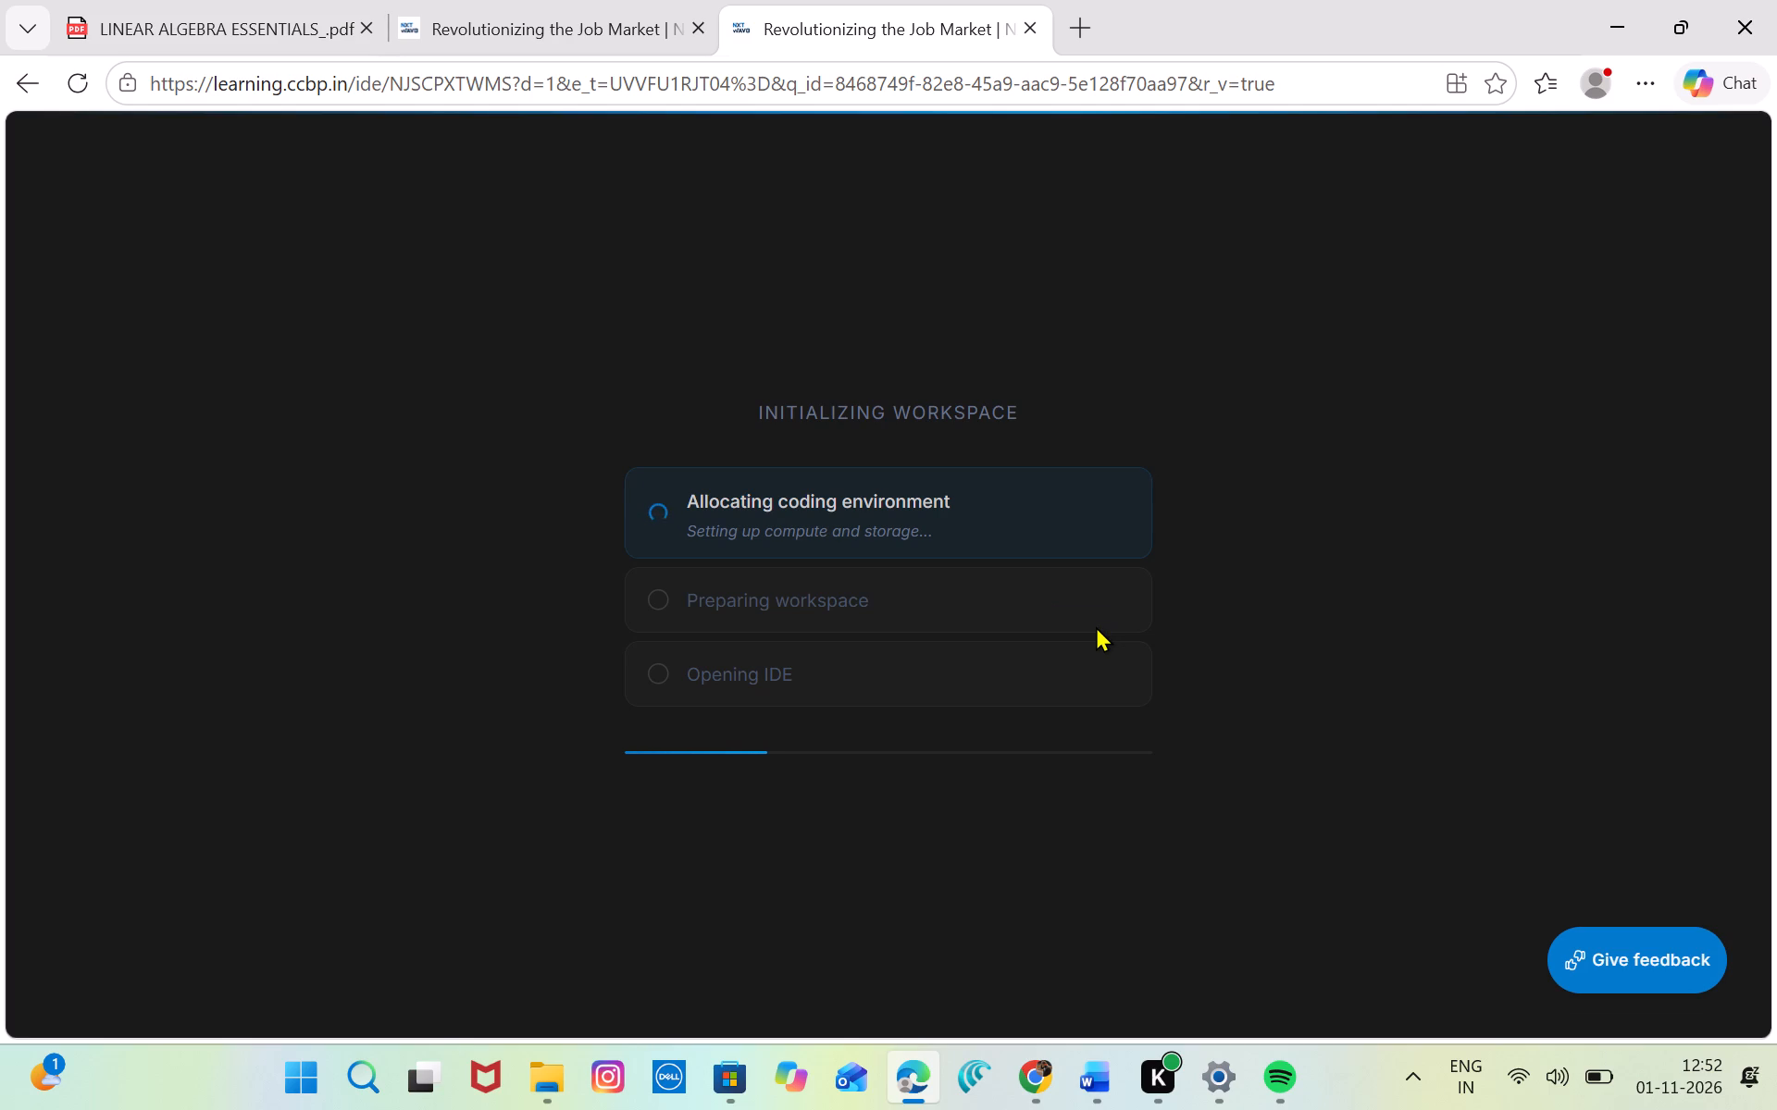
pyautogui.click(1096, 626)
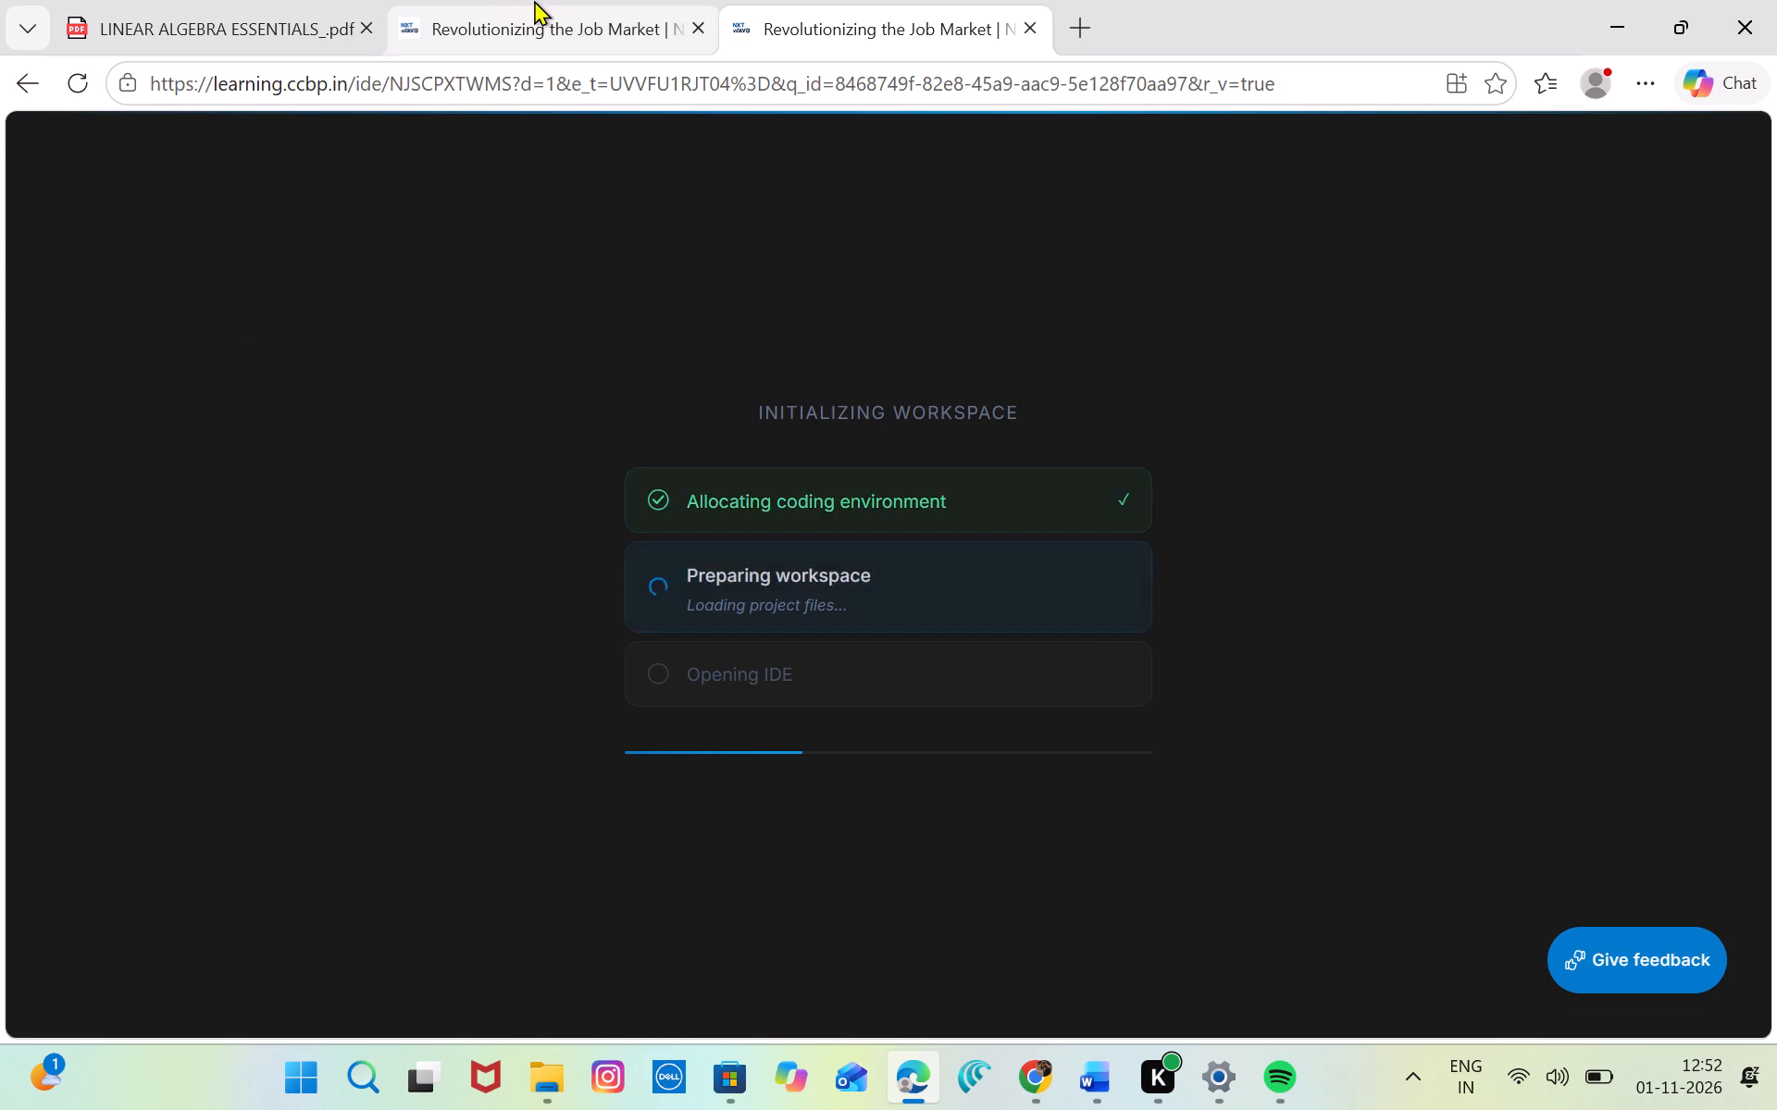
# Return to the question page, open its code preview, and copy the entire contents of cricketTeam.http.
pyautogui.click(534, 0)
pyautogui.moveTo(1258, 820); pyautogui.dragTo(1284, 849)
pyautogui.click(1284, 849)
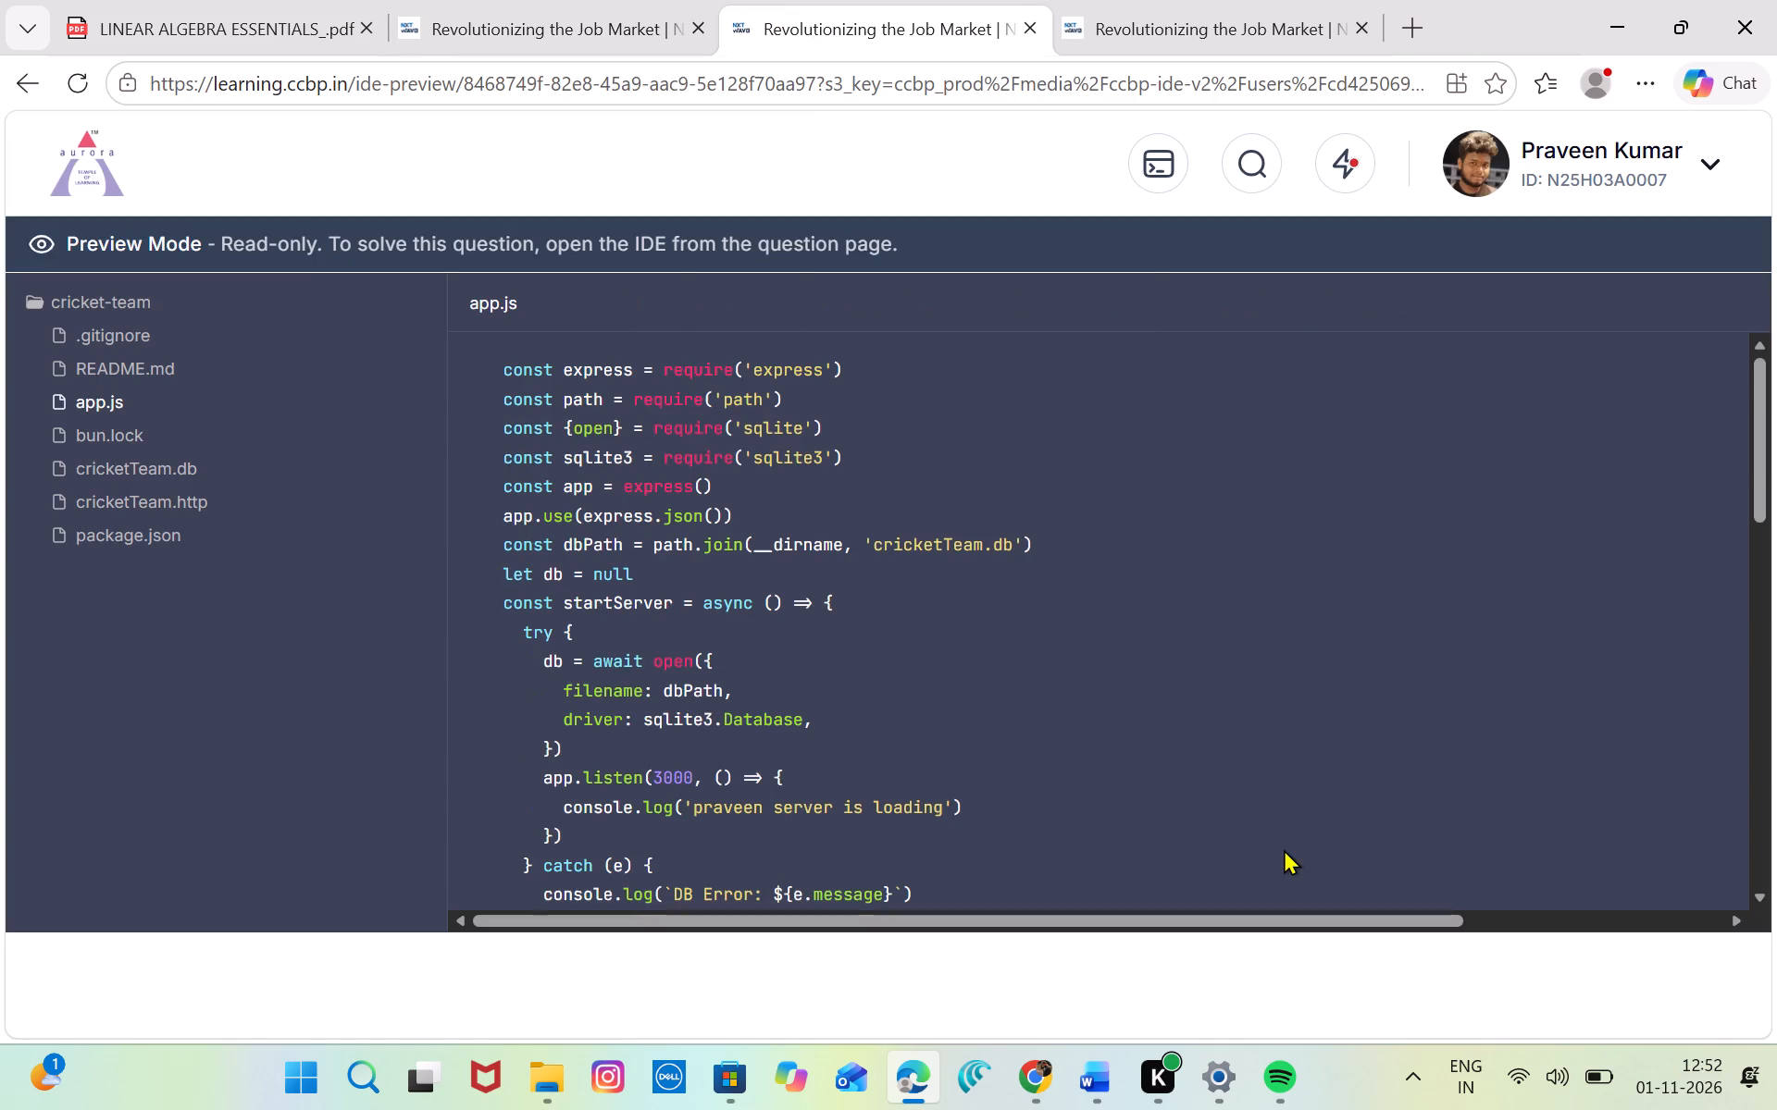
pyautogui.click(217, 504)
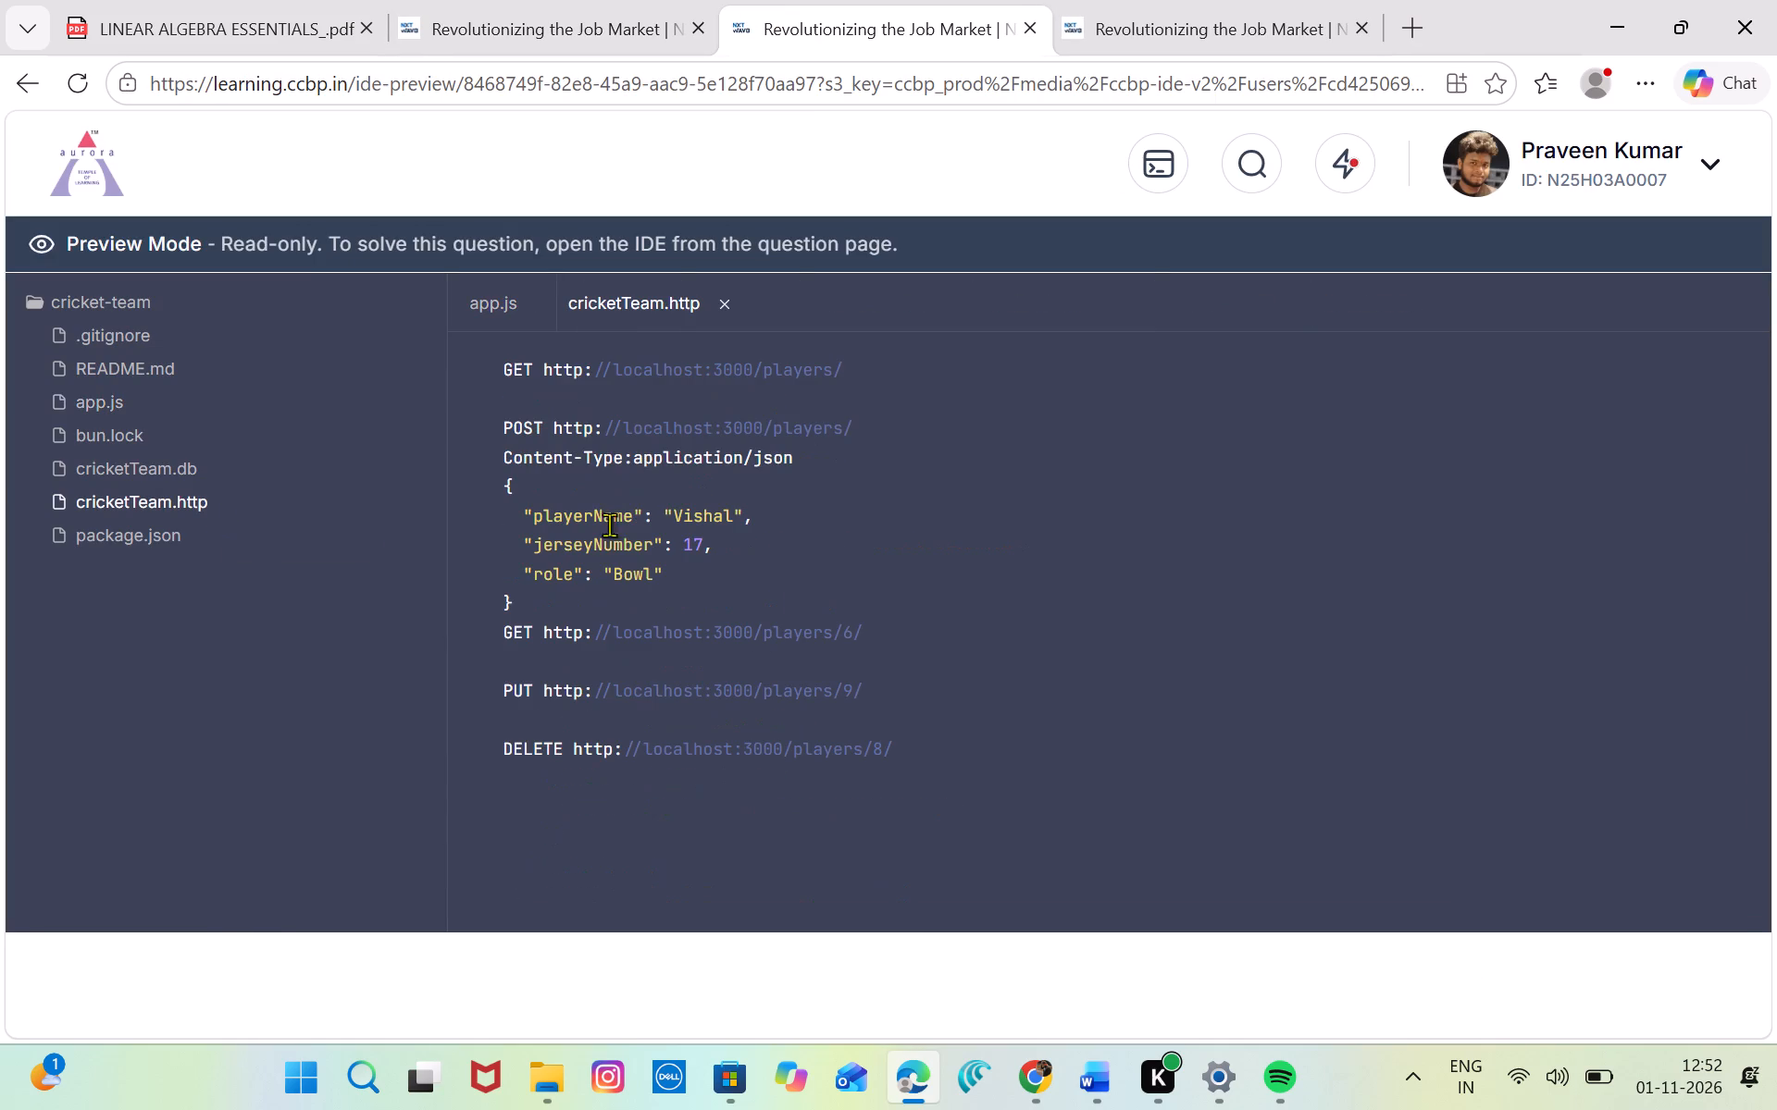
pyautogui.moveTo(1093, 821); pyautogui.dragTo(488, 386)
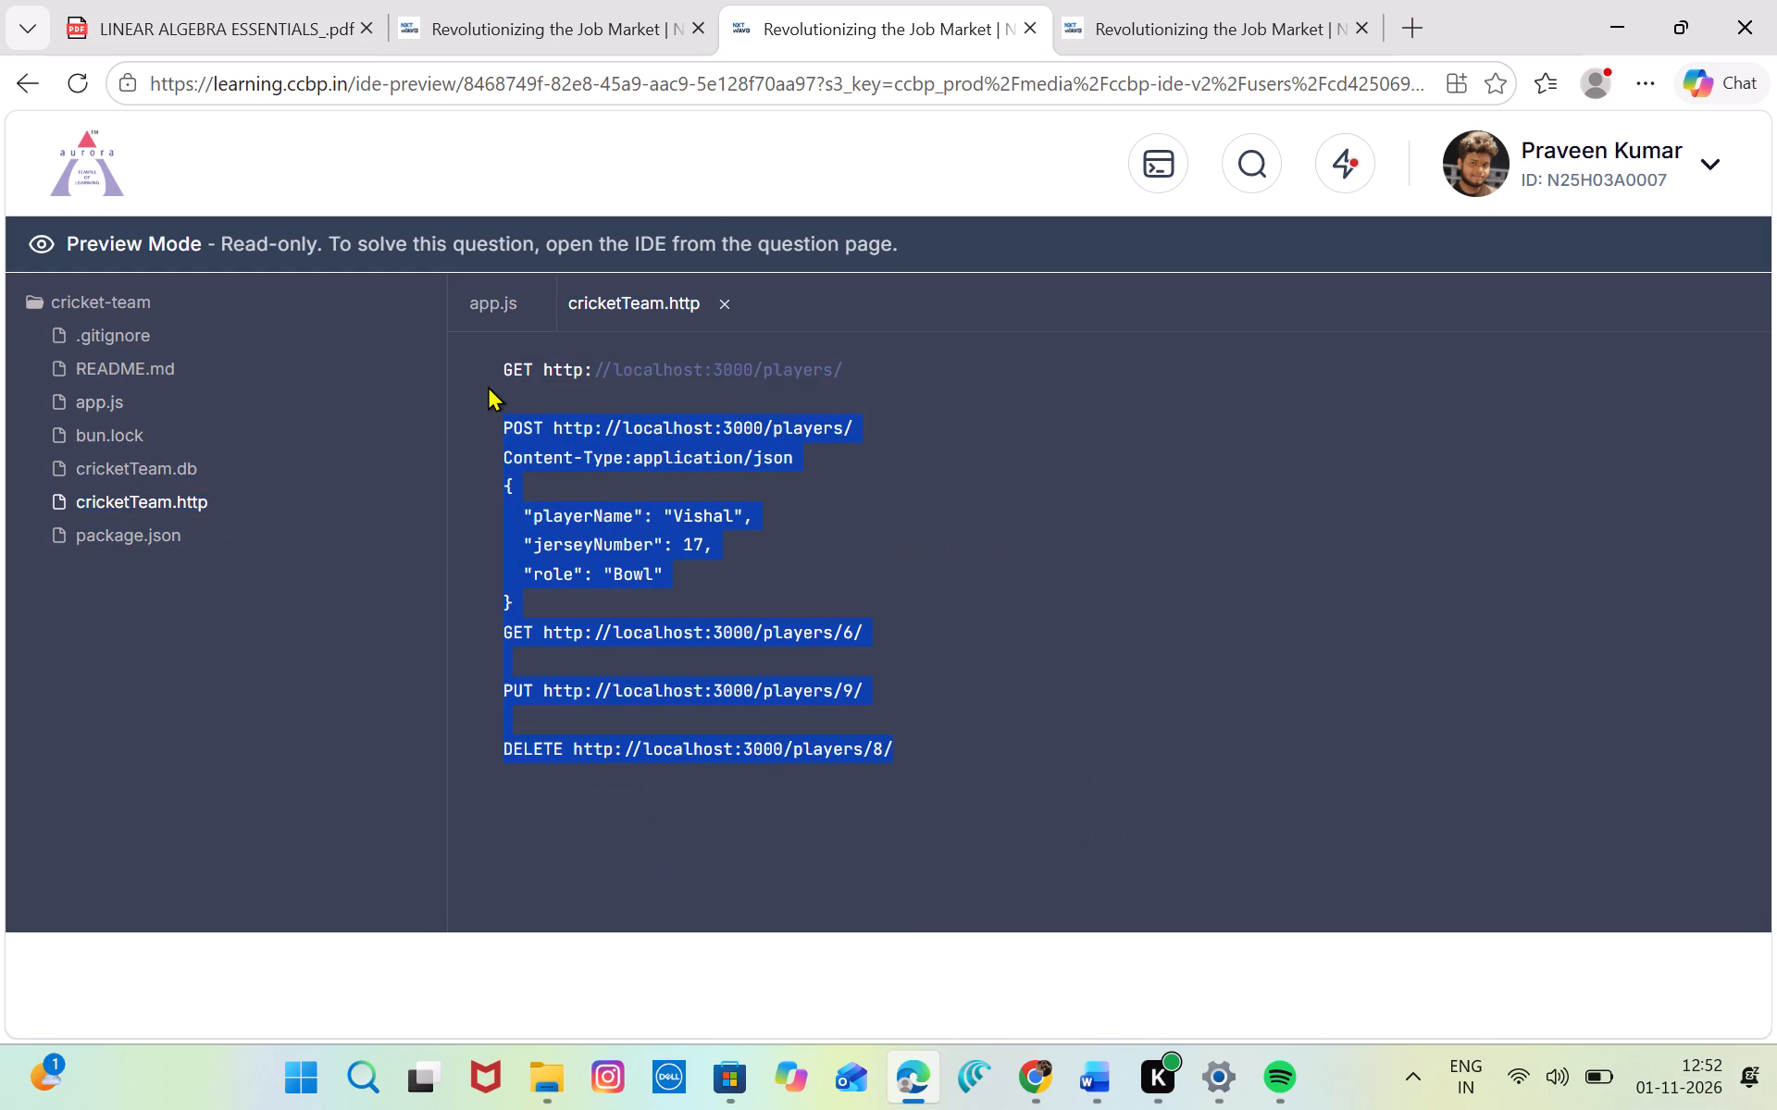
pyautogui.moveTo(488, 386); pyautogui.dragTo(484, 361)
pyautogui.hotkey('ctrl', 'c')
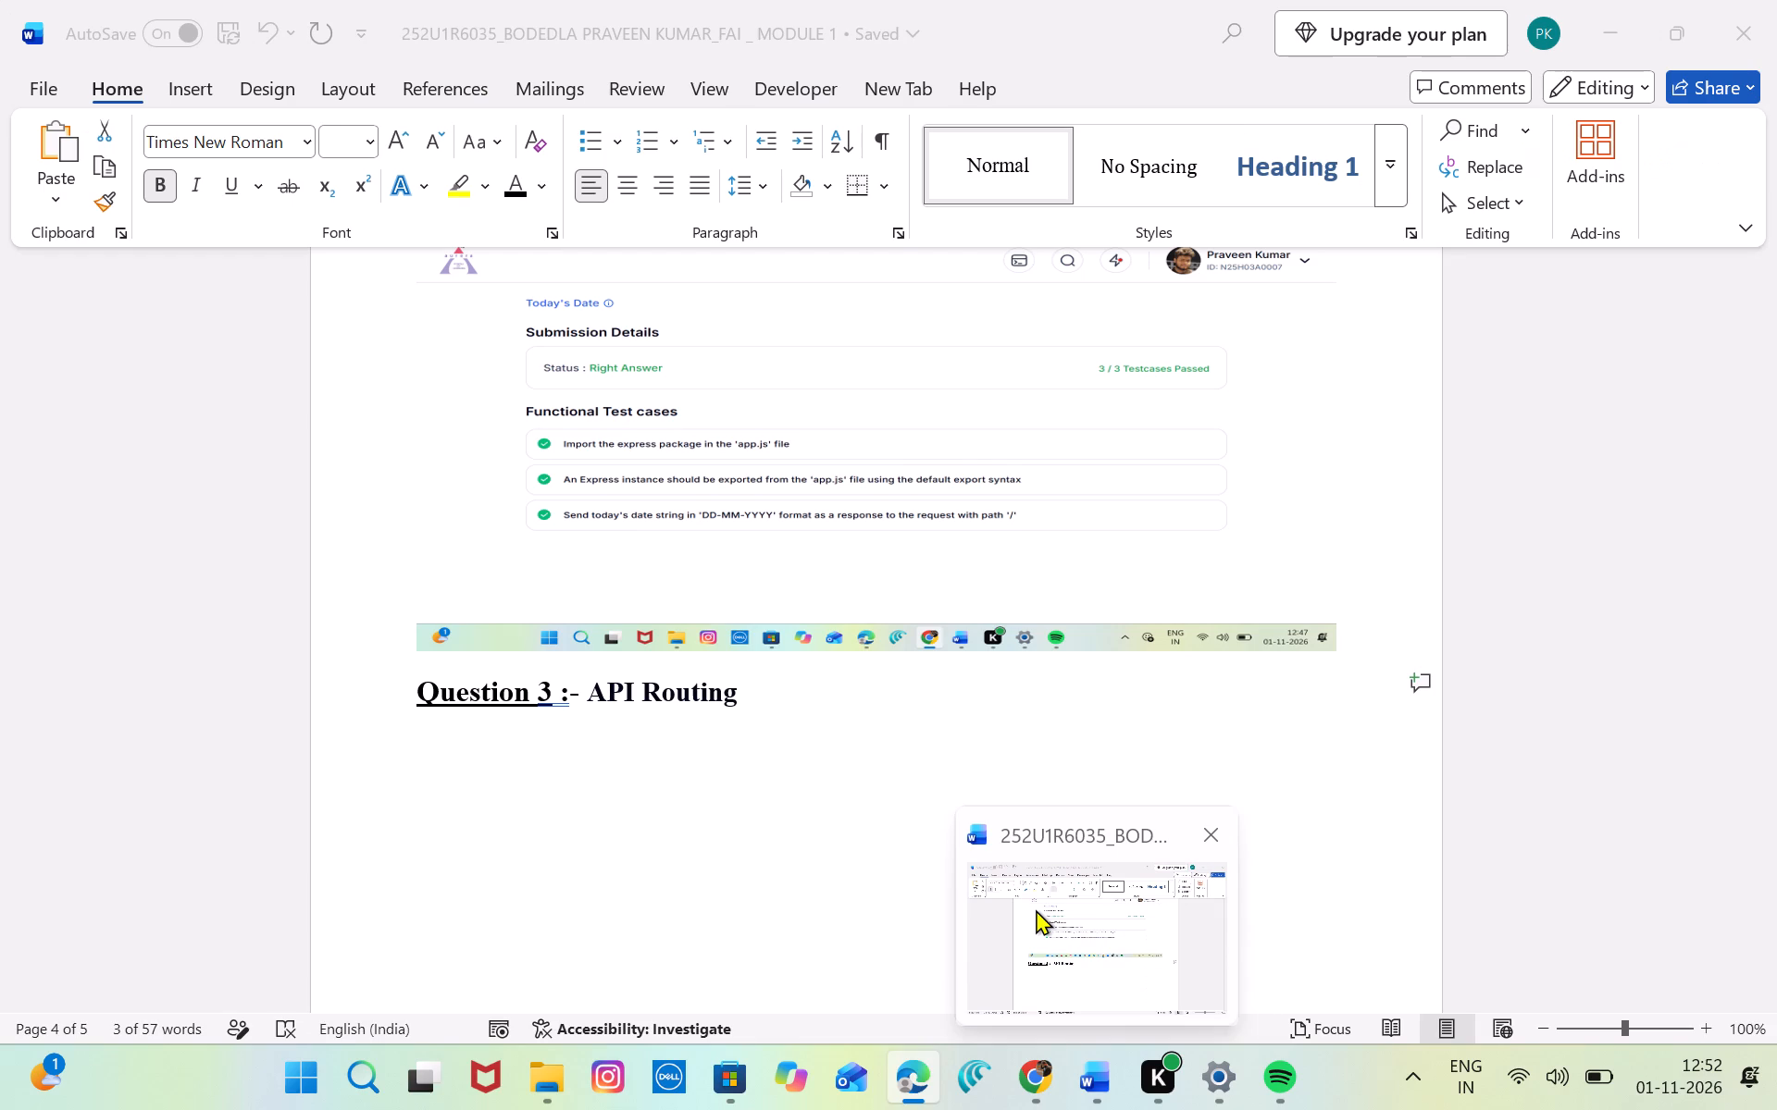
# Switch to the Word document at the Question 3 heading.
pyautogui.click(1036, 909)
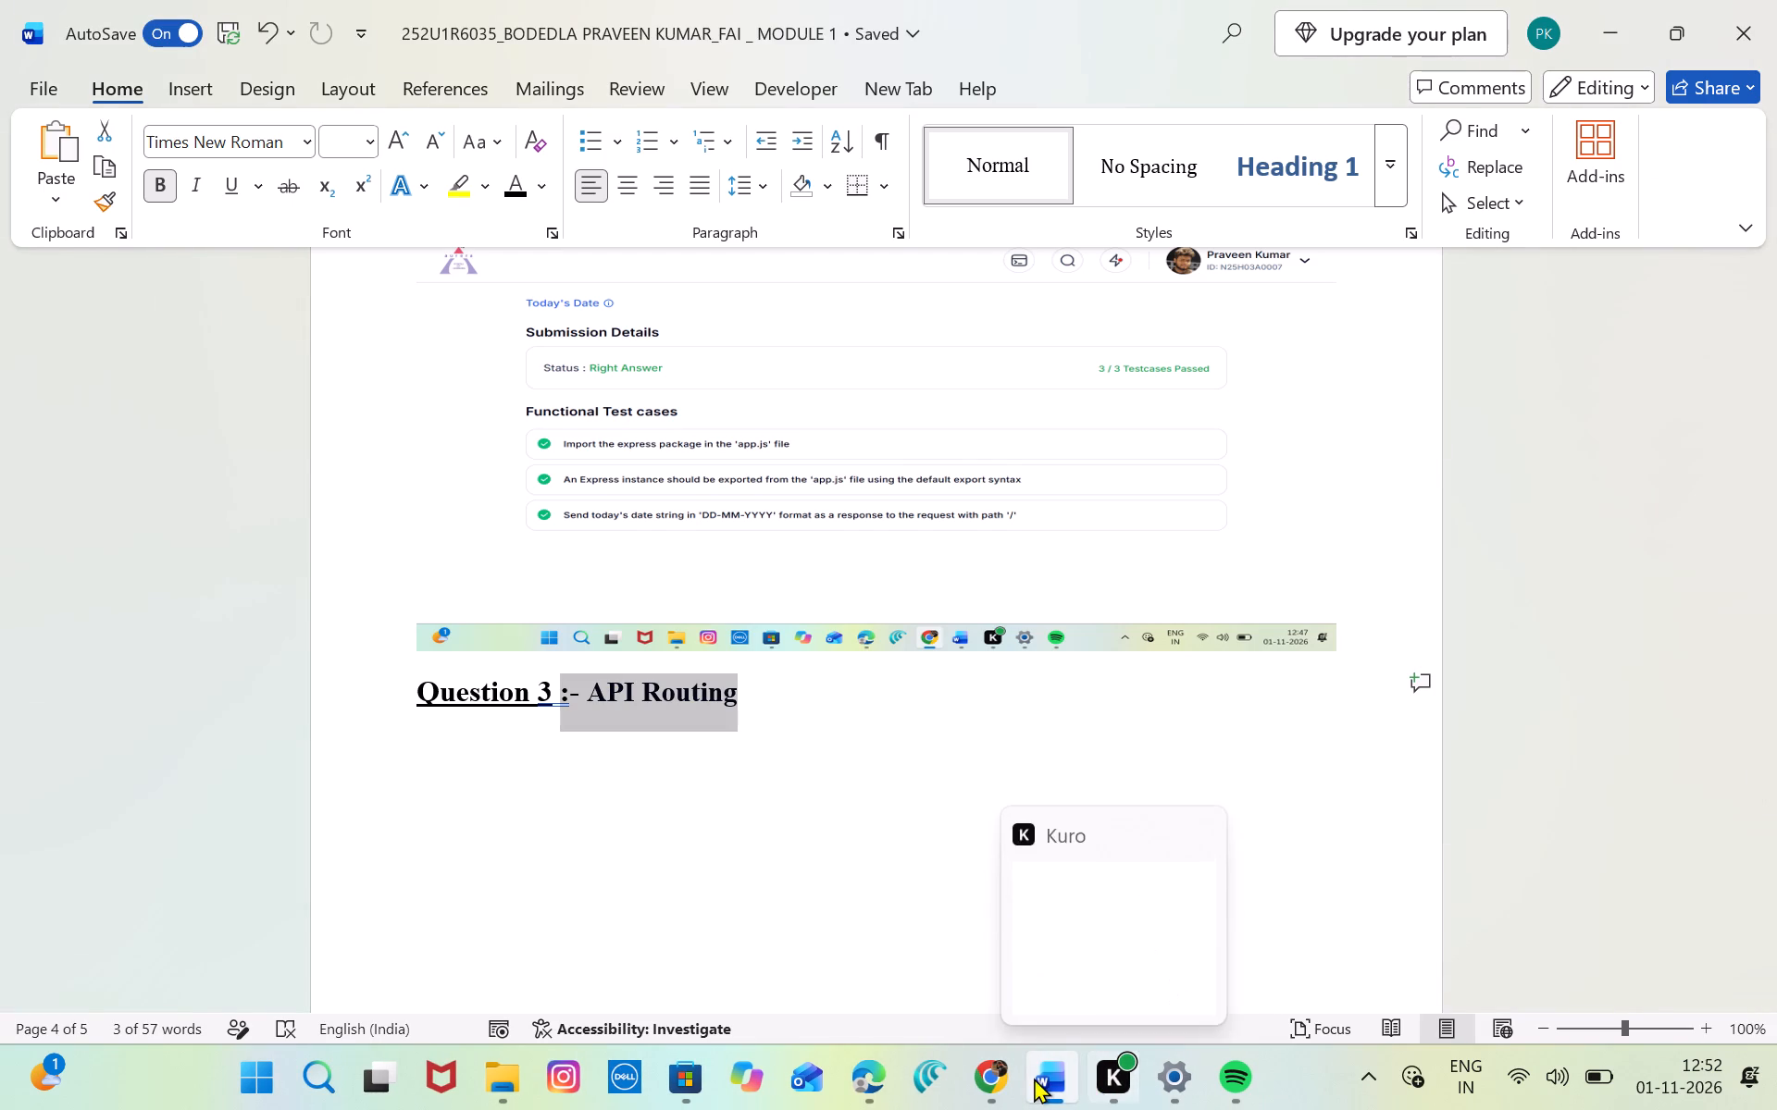
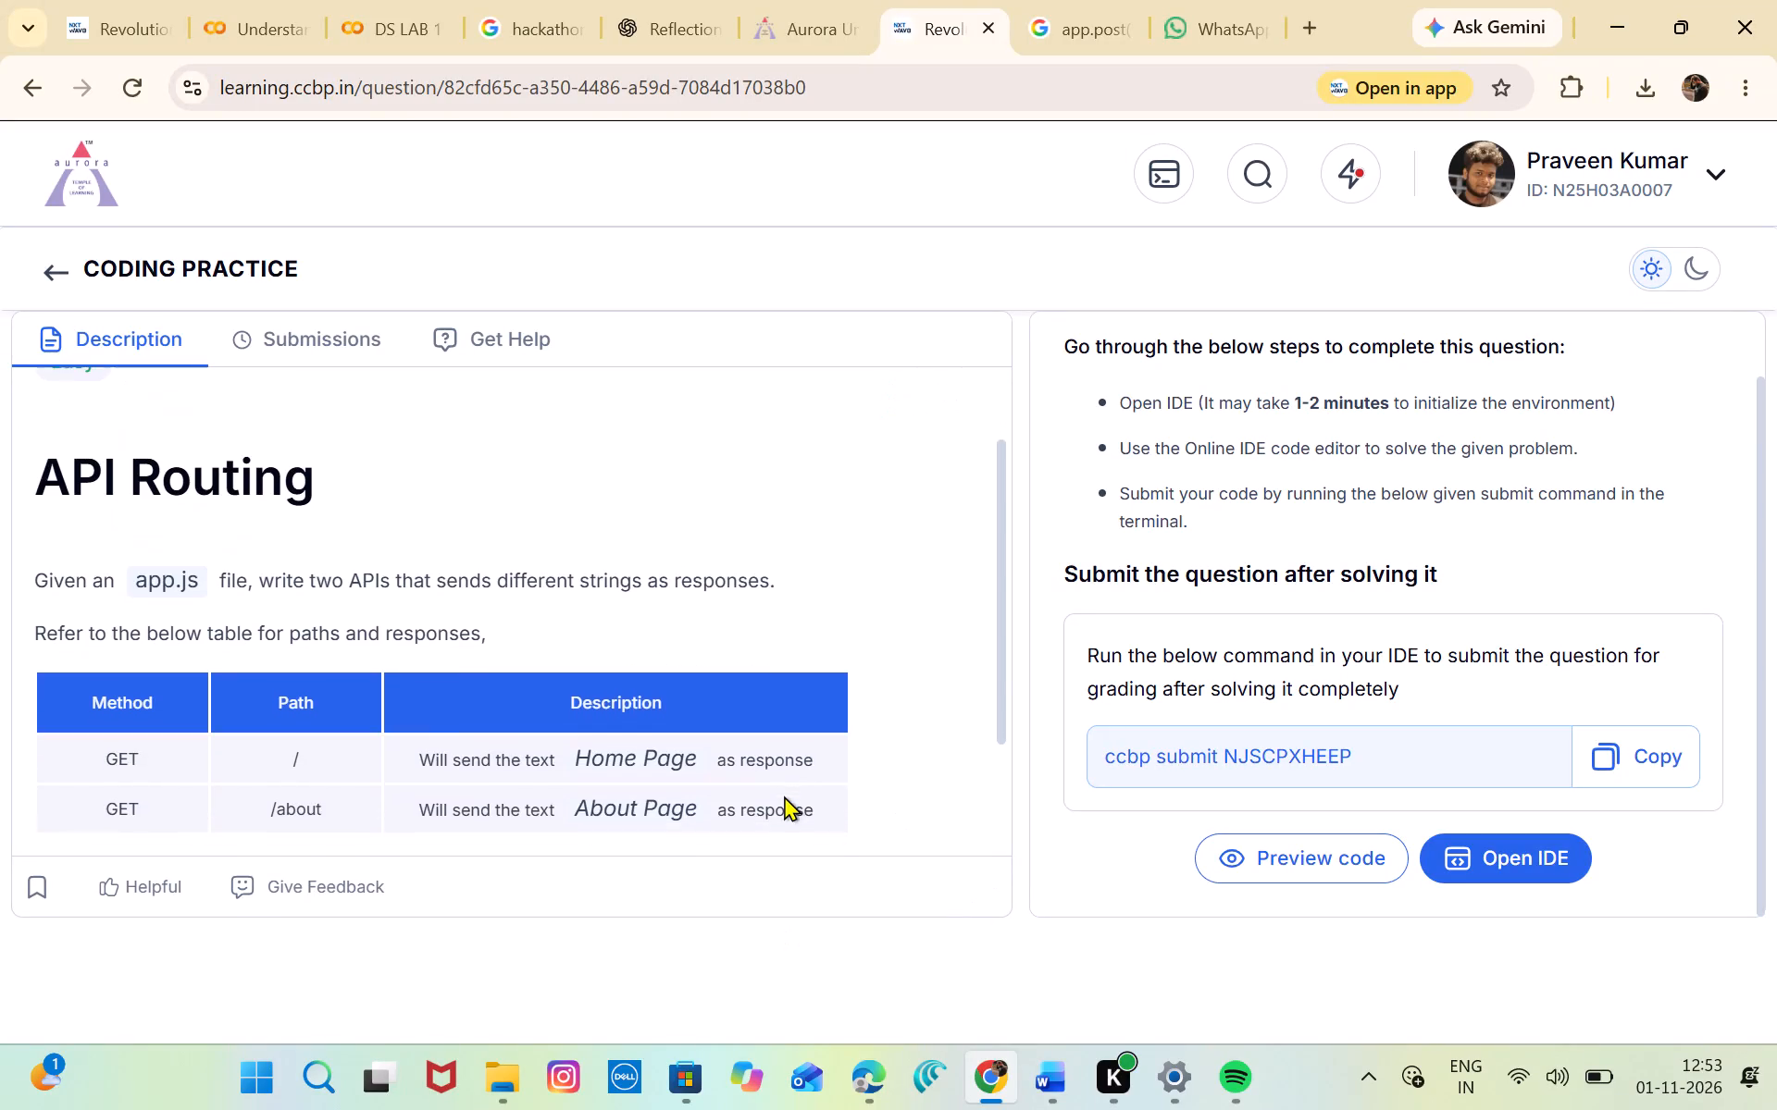
# Capture a screenshot of the API Routing question description, including the table of methods, paths and responses.
pyautogui.scroll(-1, 784, 795)
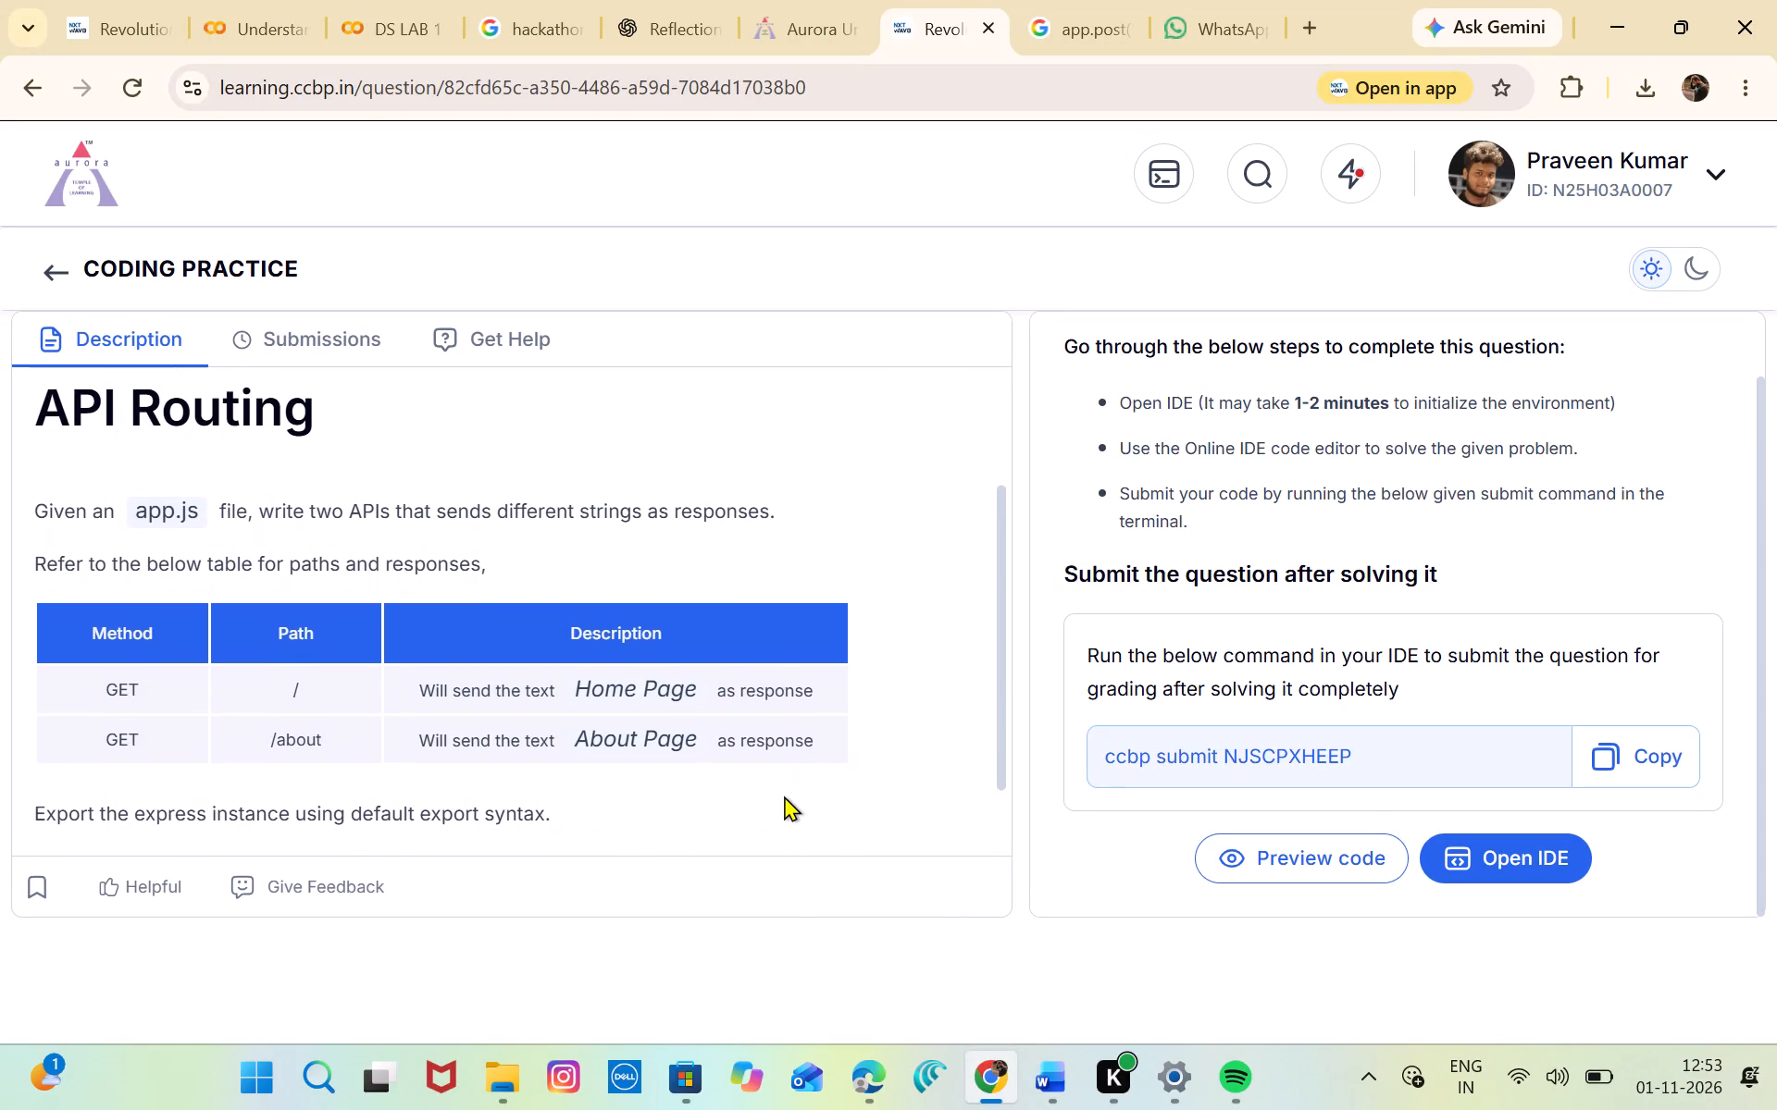
pyautogui.scroll(-1, 784, 795)
pyautogui.press('super+Print')
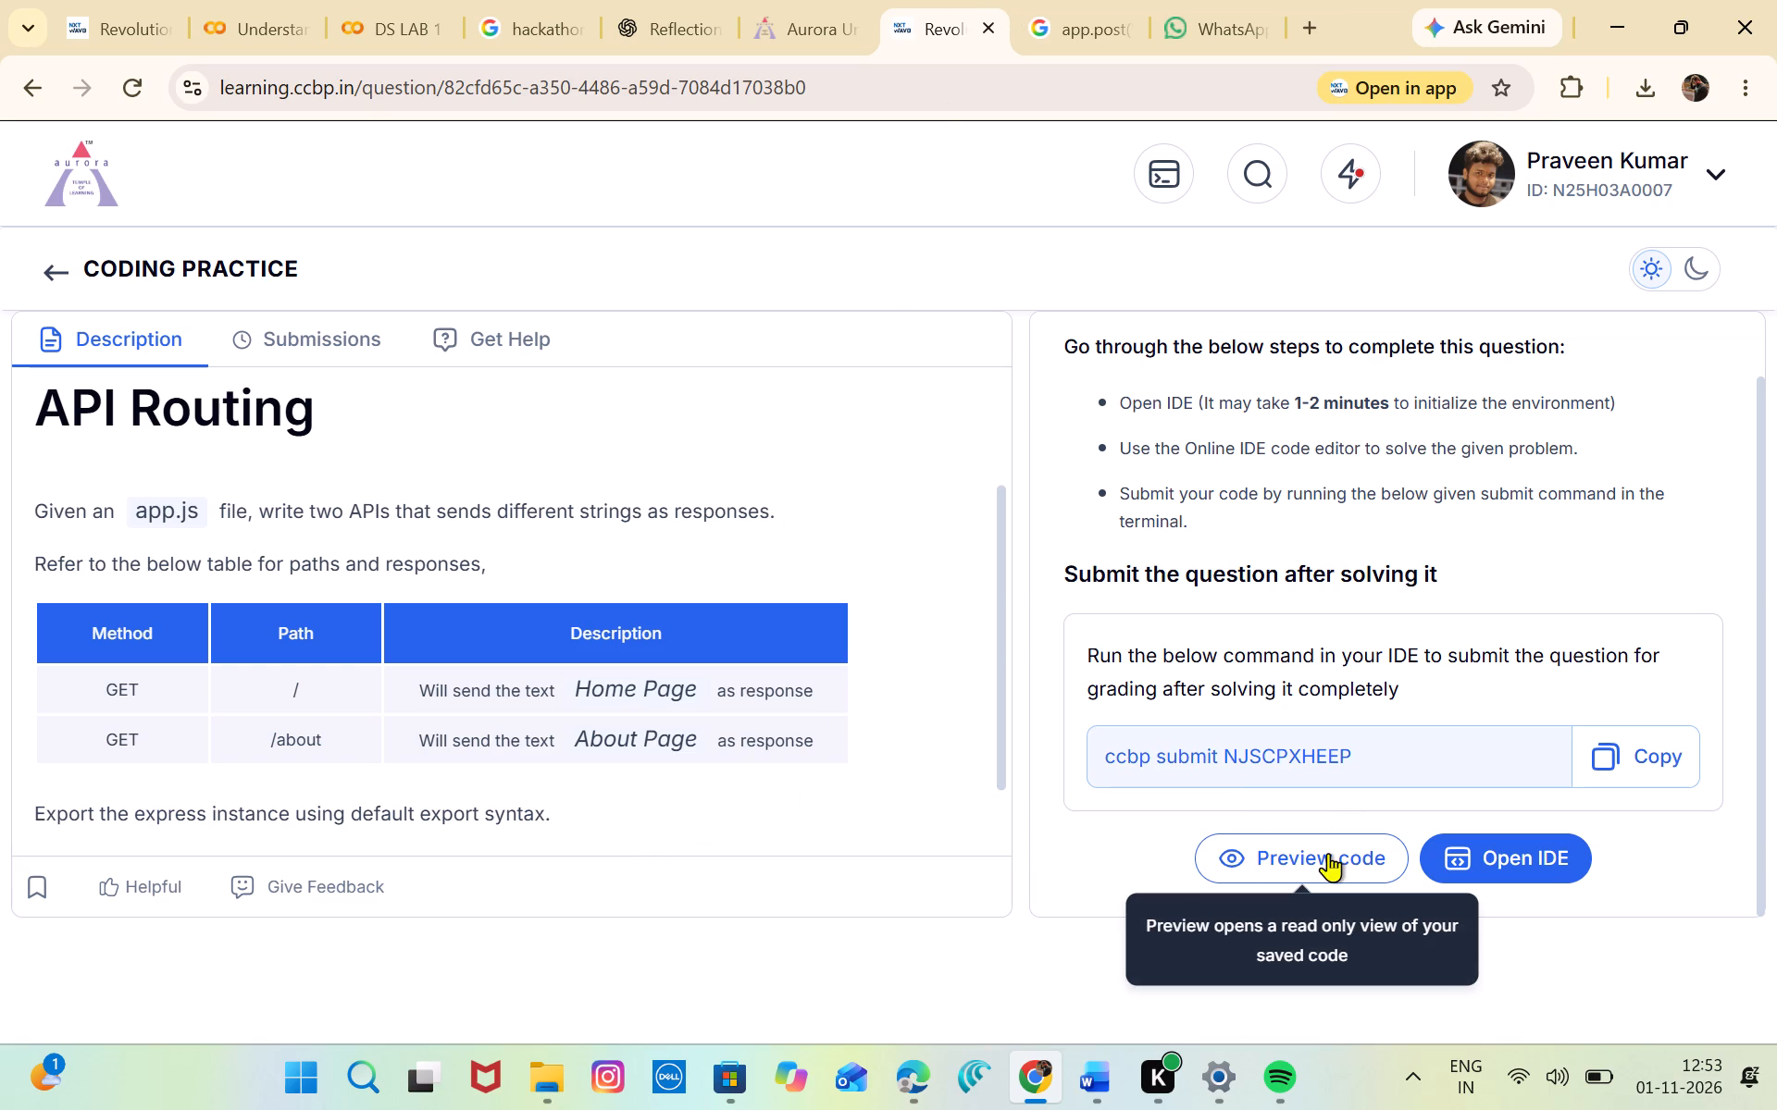
# Review the rest of the API Routing description and switch to the open Module II: Linked Lists Coding Practice course page.
pyautogui.scroll(3, 619, 606)
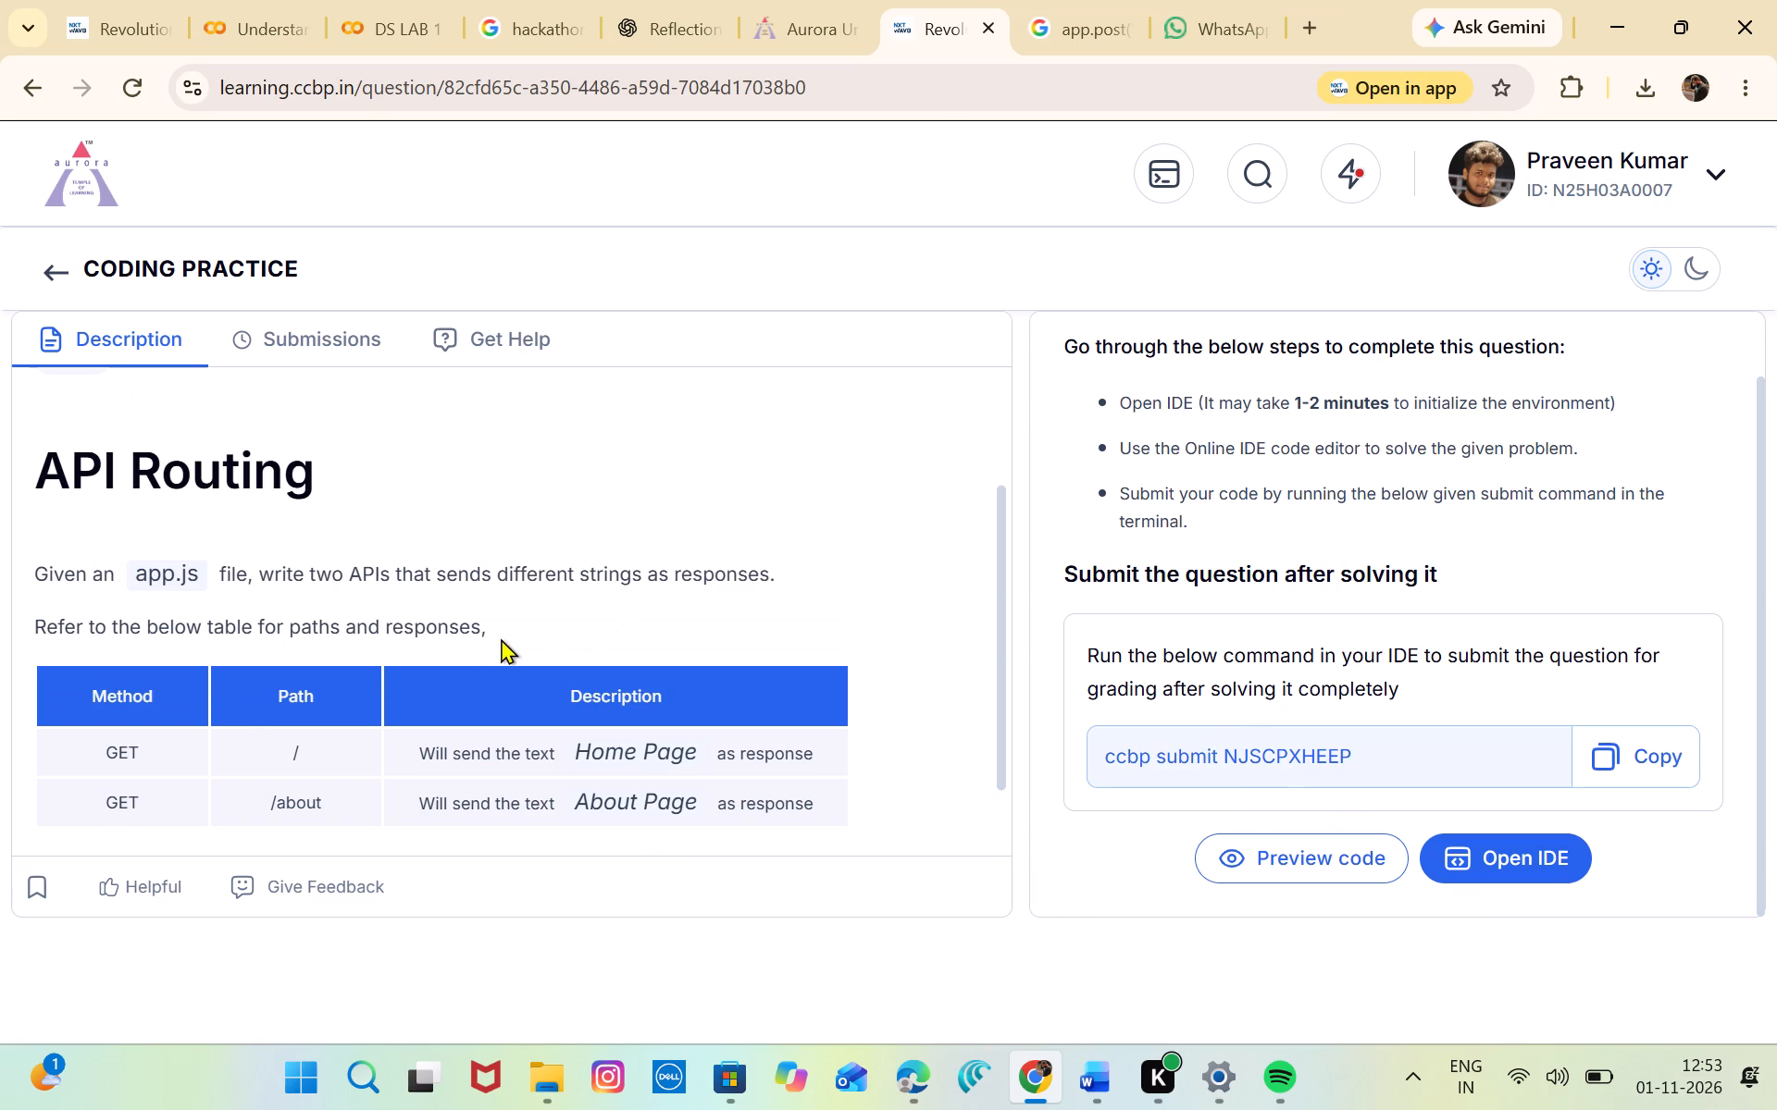
pyautogui.scroll(-2, 961, 704)
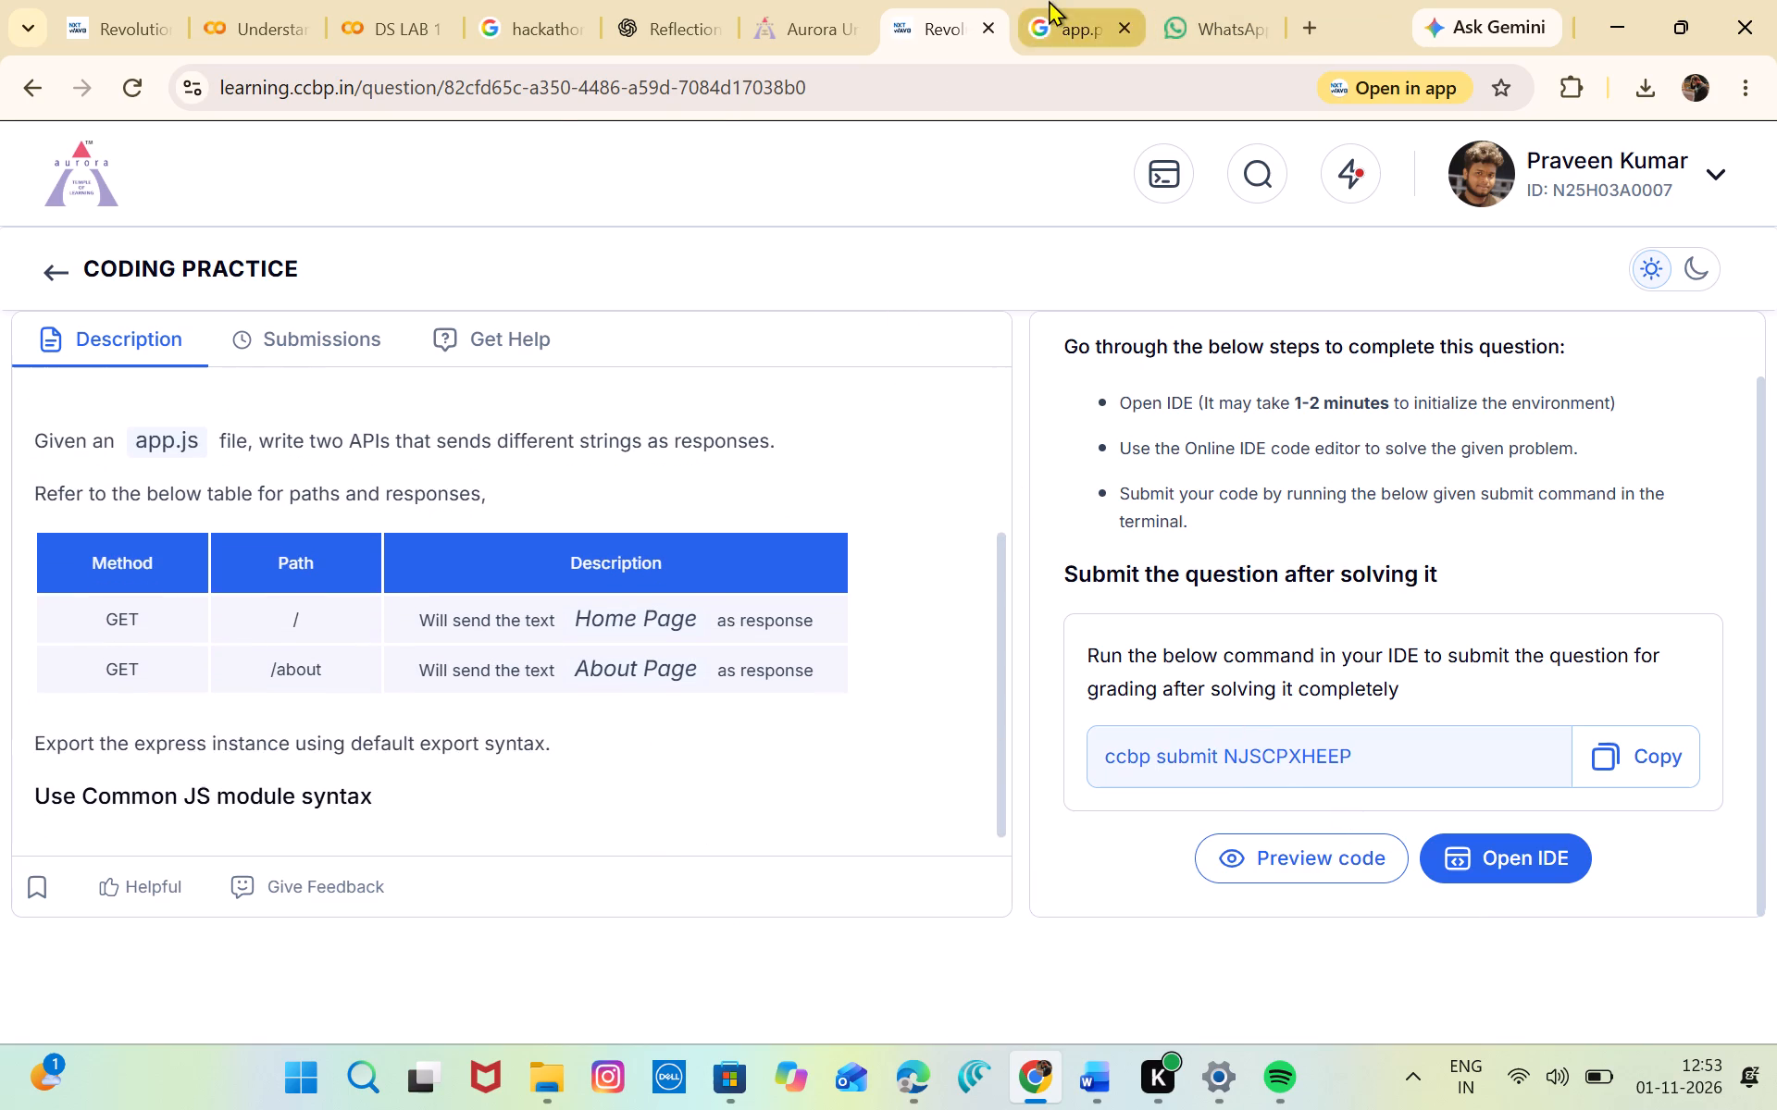
pyautogui.click(1049, 0)
pyautogui.click(905, 0)
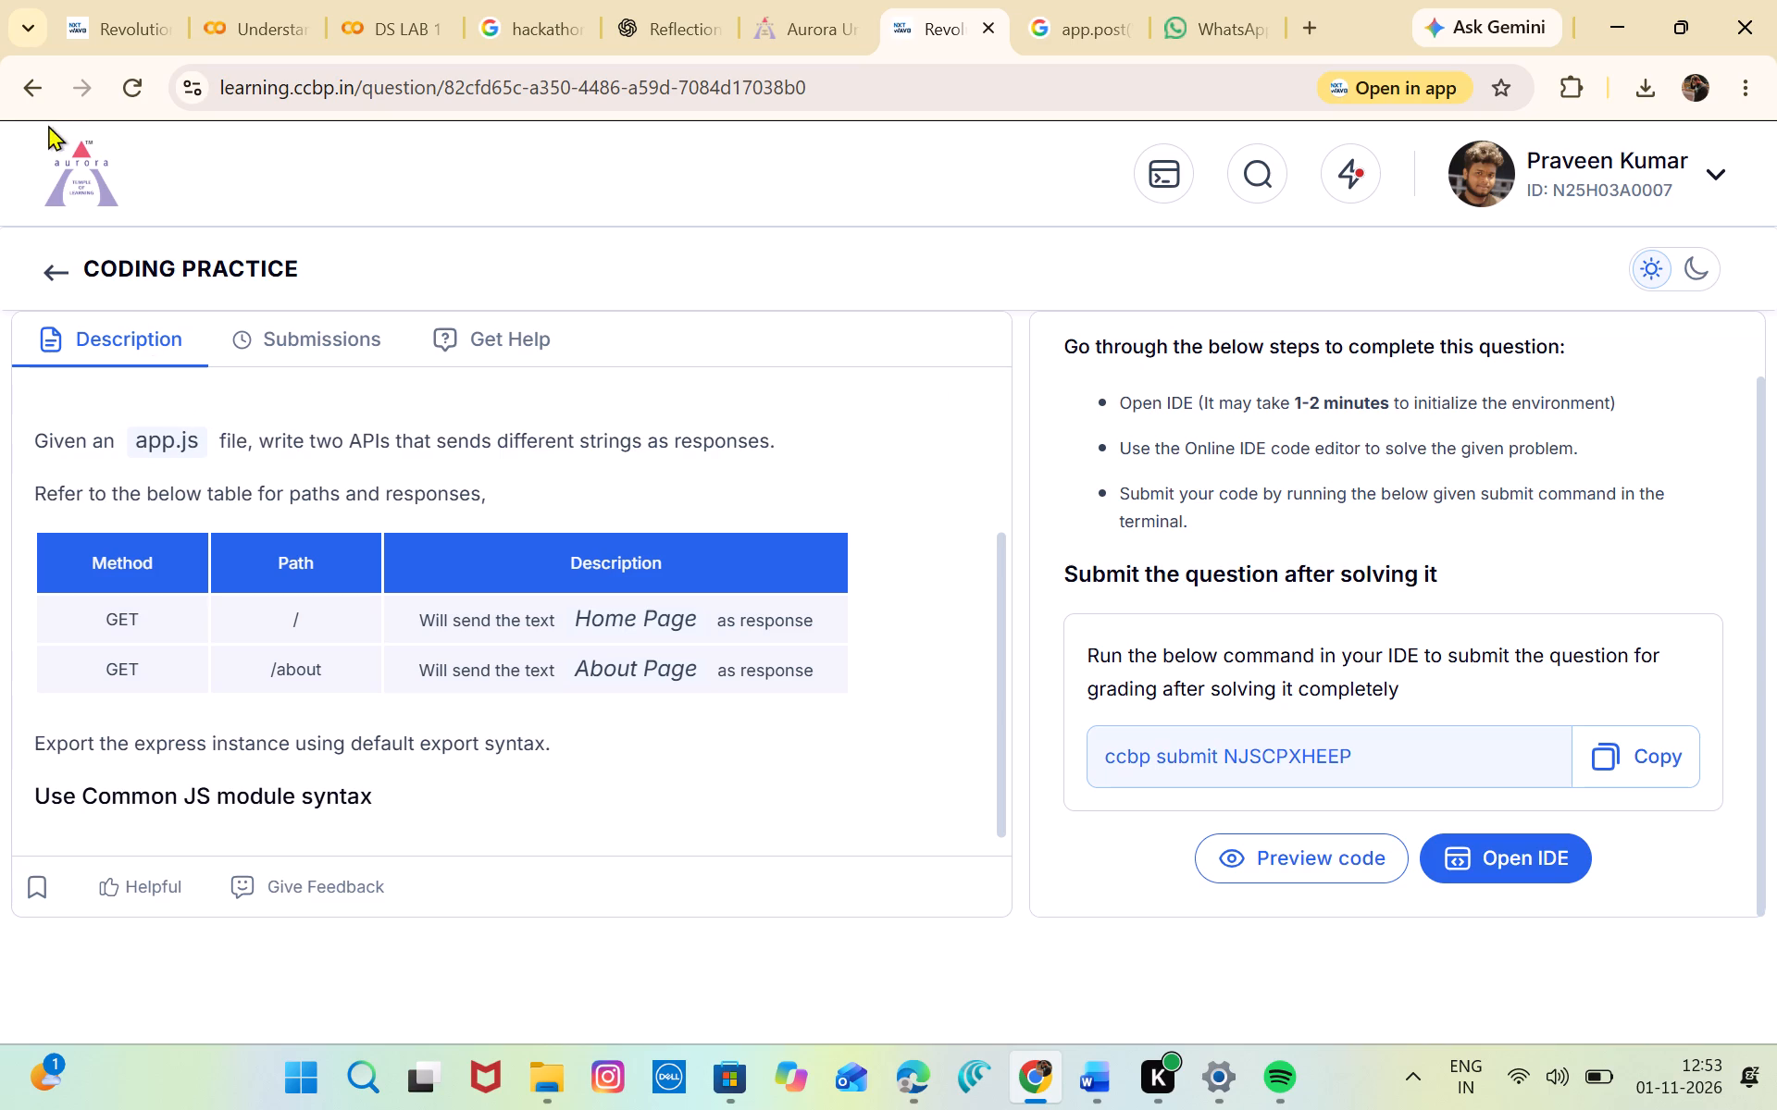
pyautogui.click(105, 0)
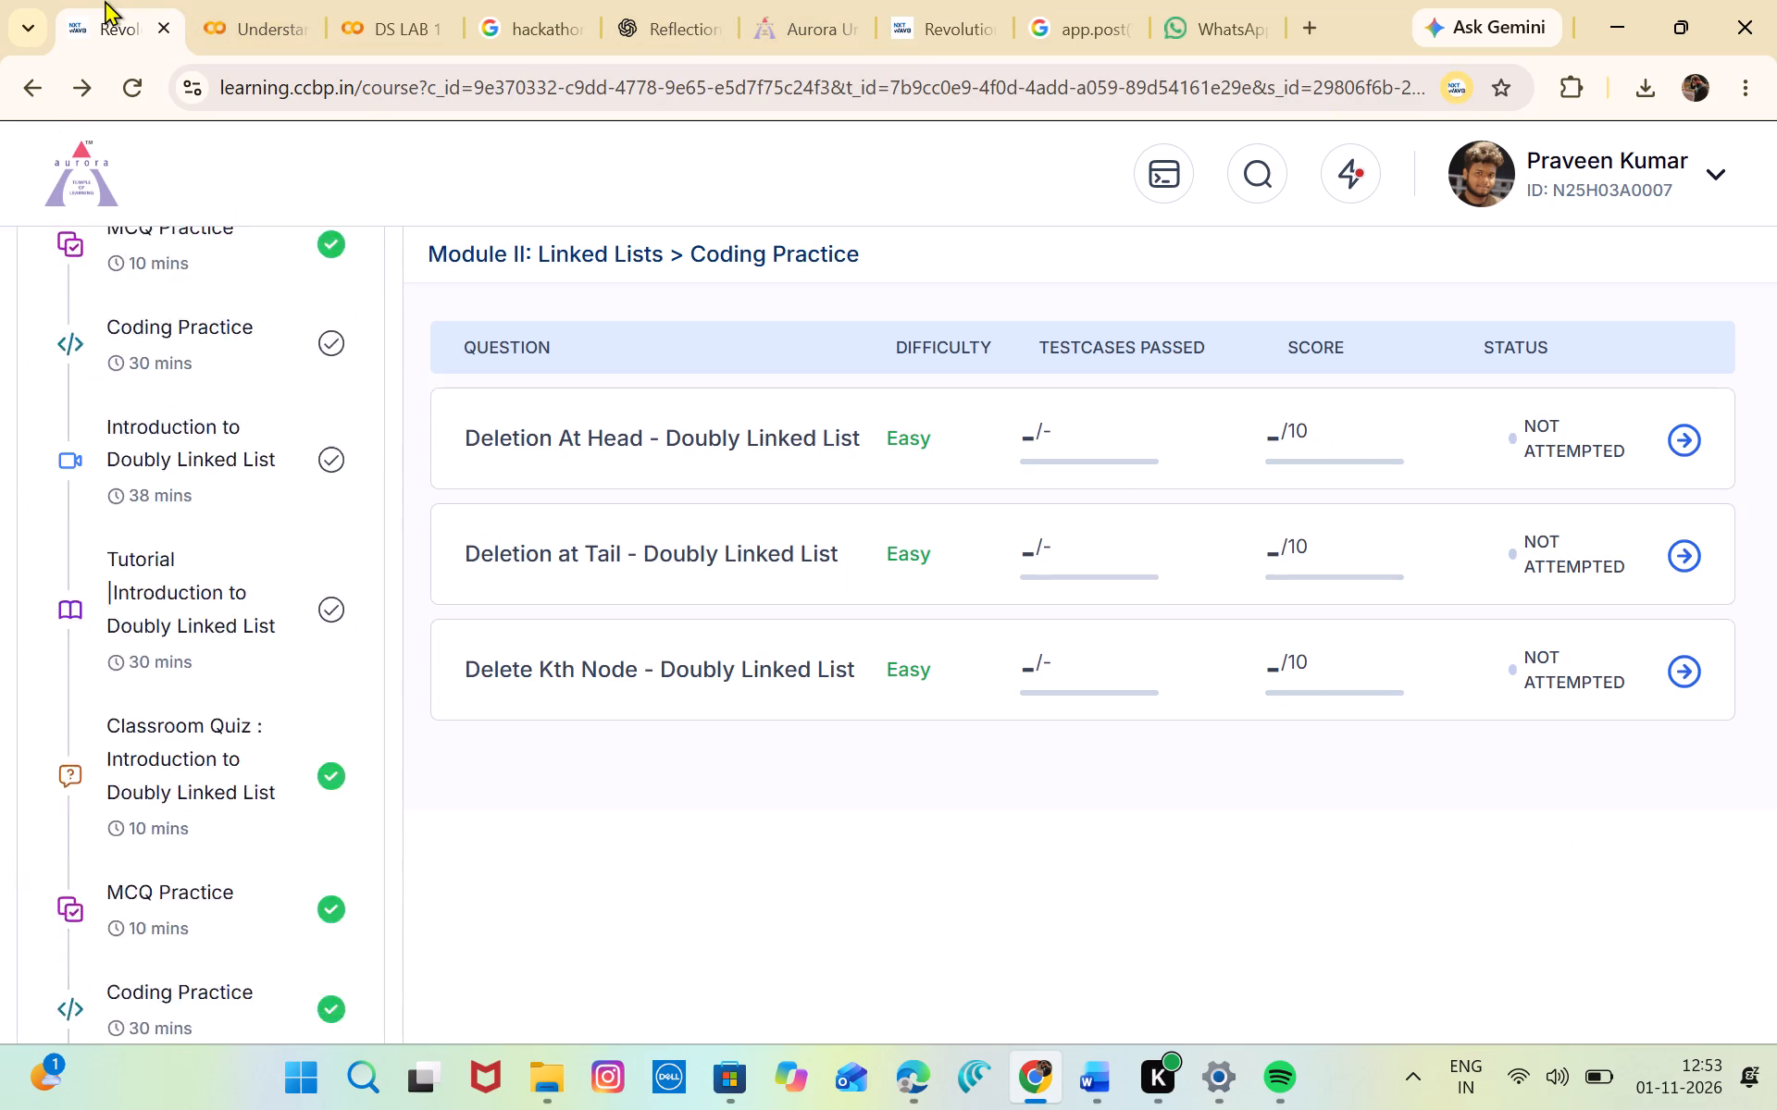
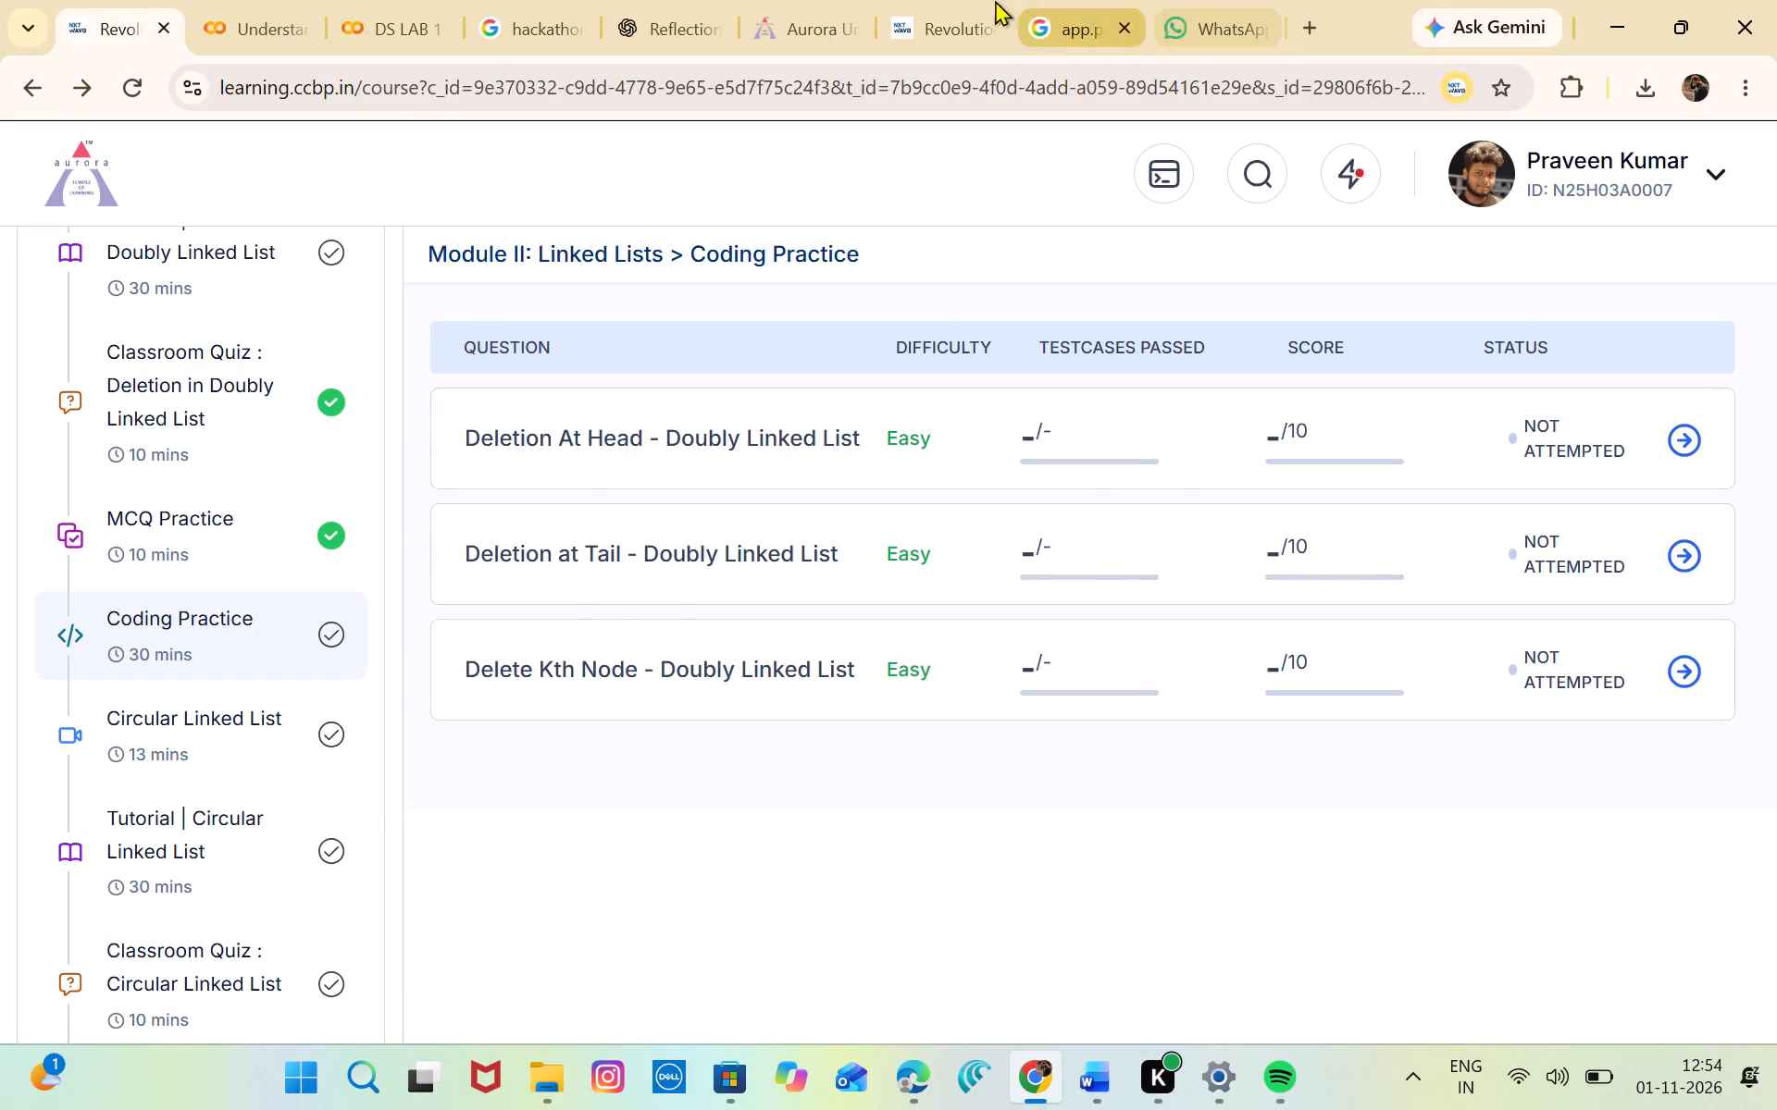
# Paste the captured API Routing question screenshot below the Question 3 heading in the Word document.
pyautogui.click(927, 0)
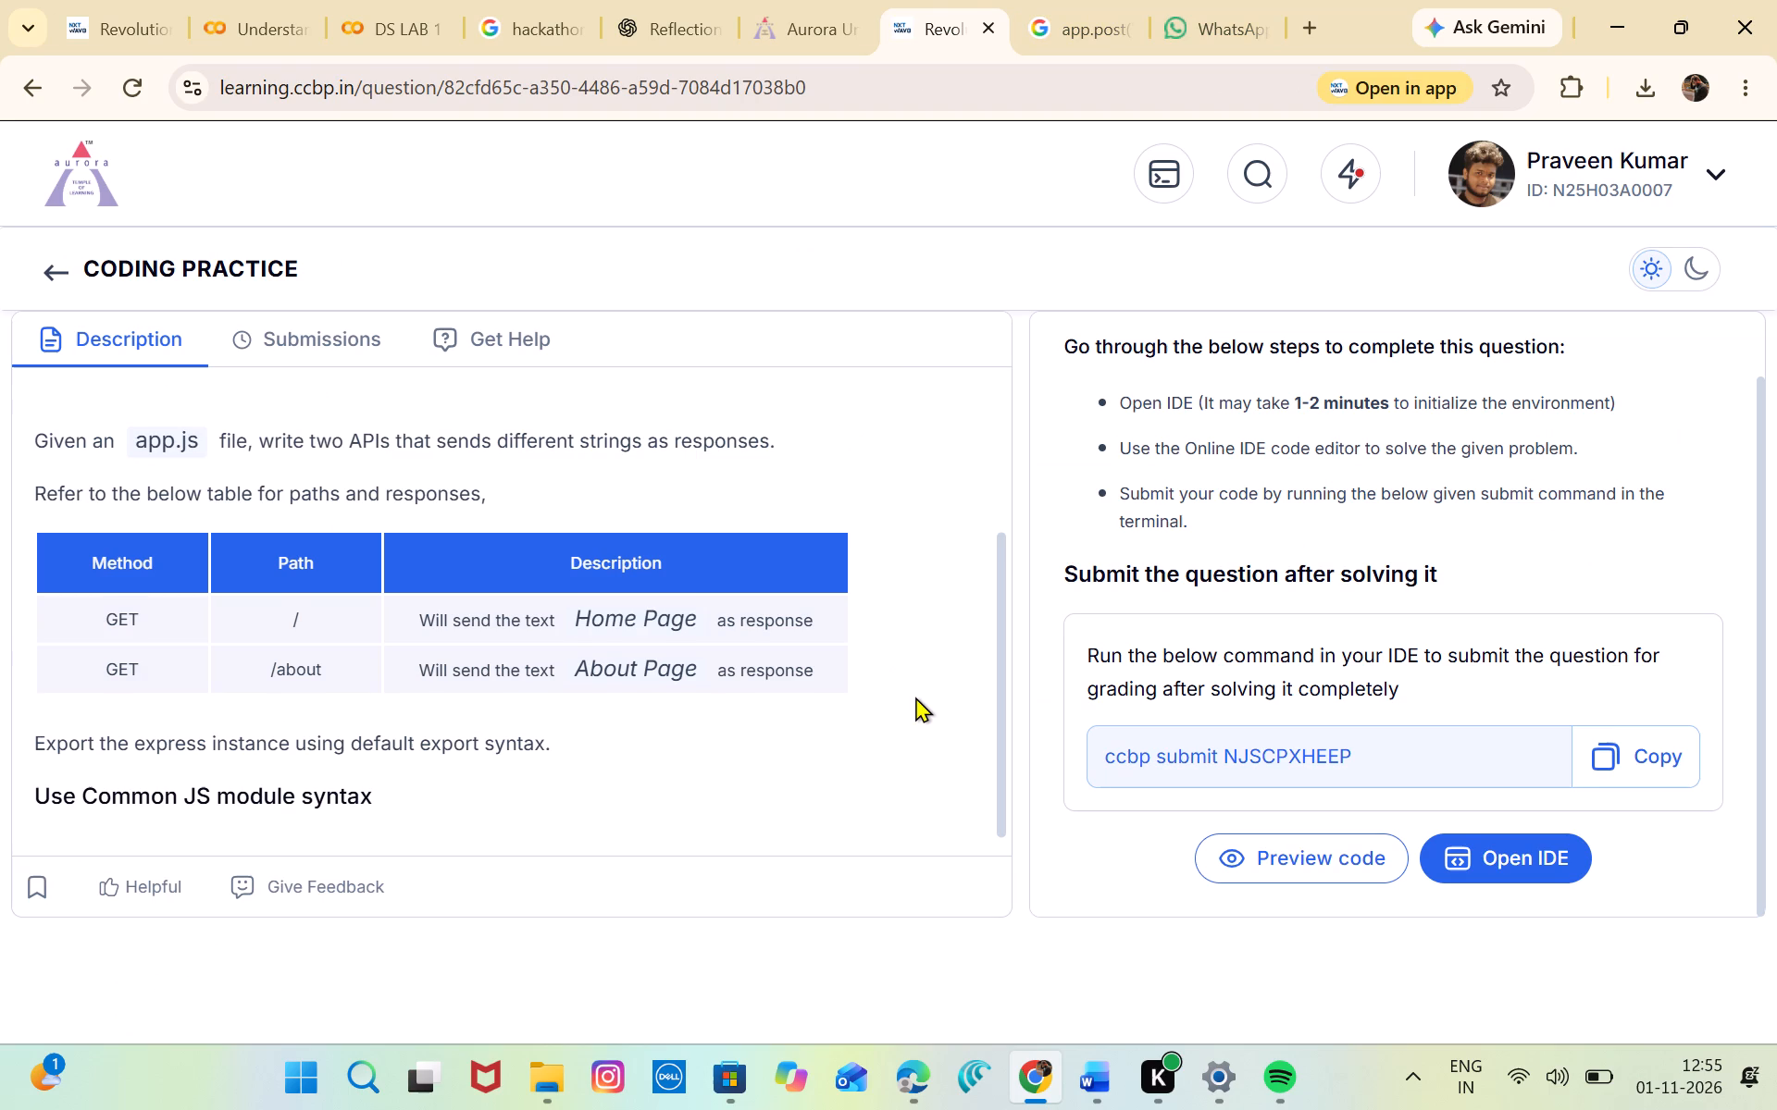
pyautogui.scroll(1, 915, 697)
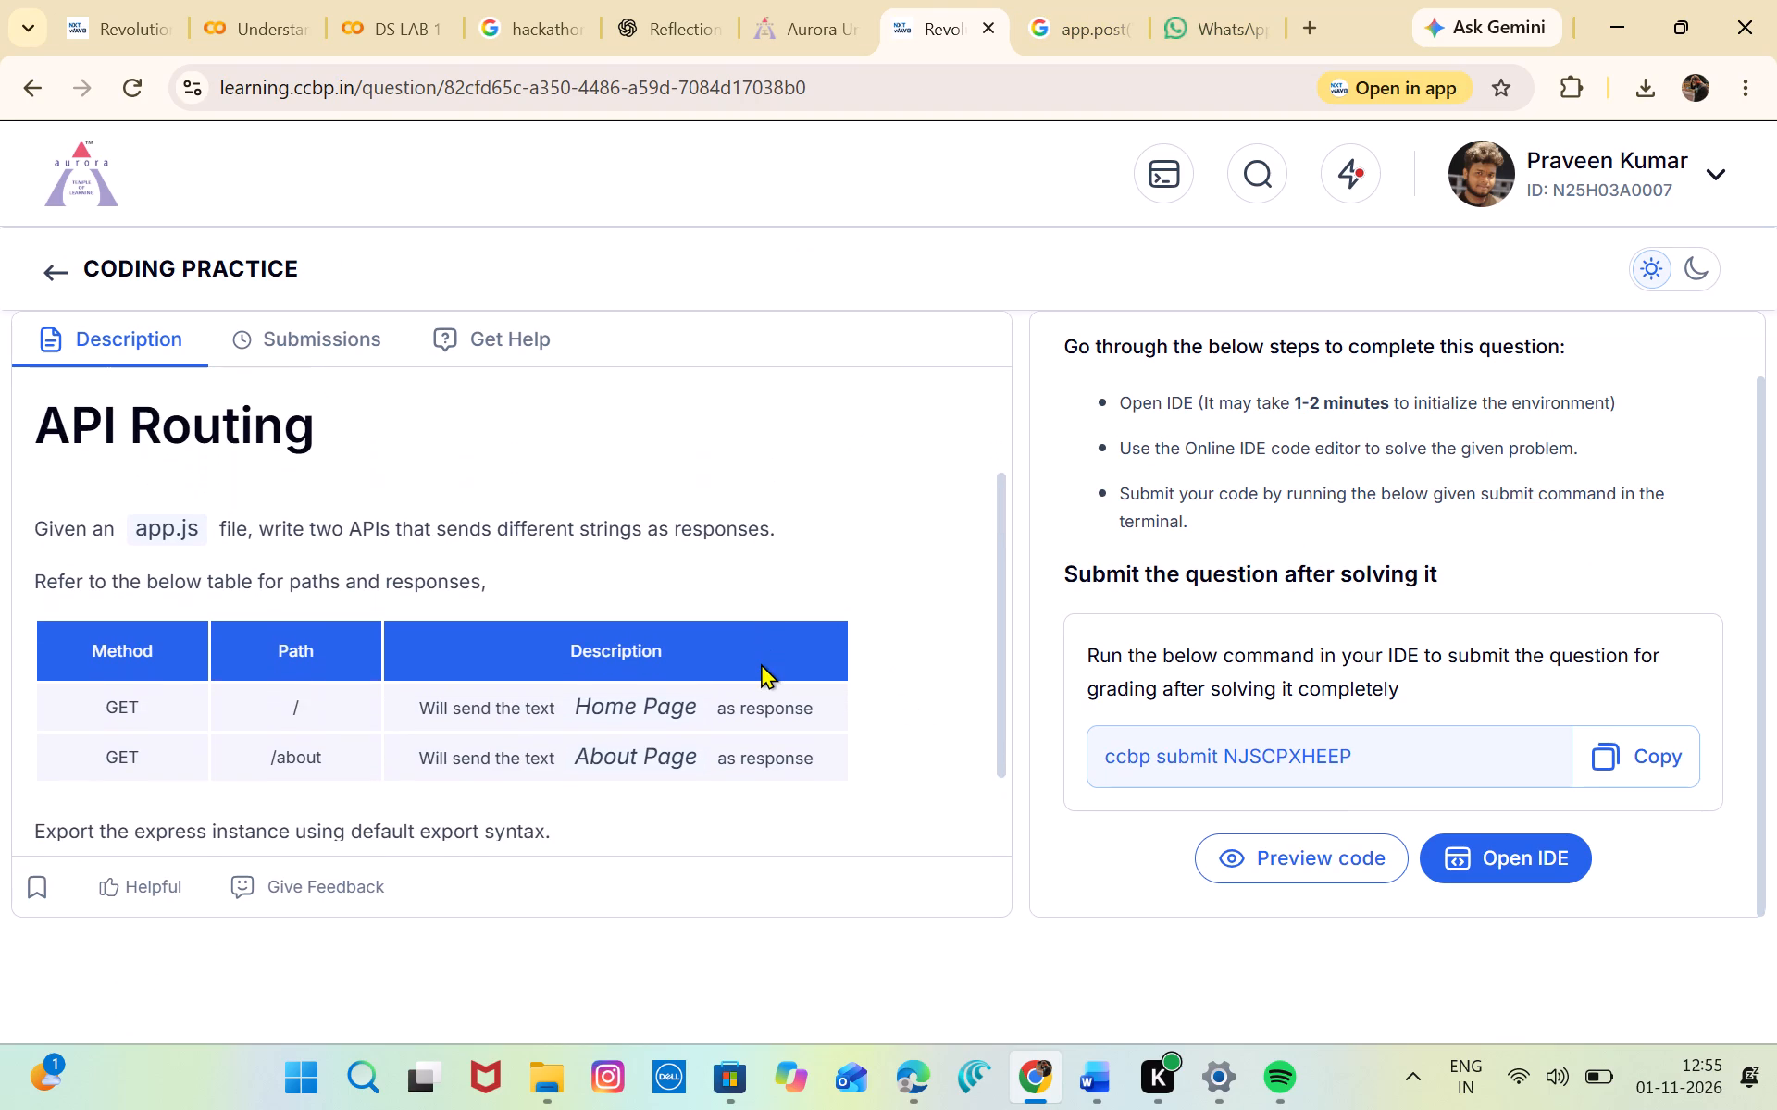
pyautogui.press('super+v')
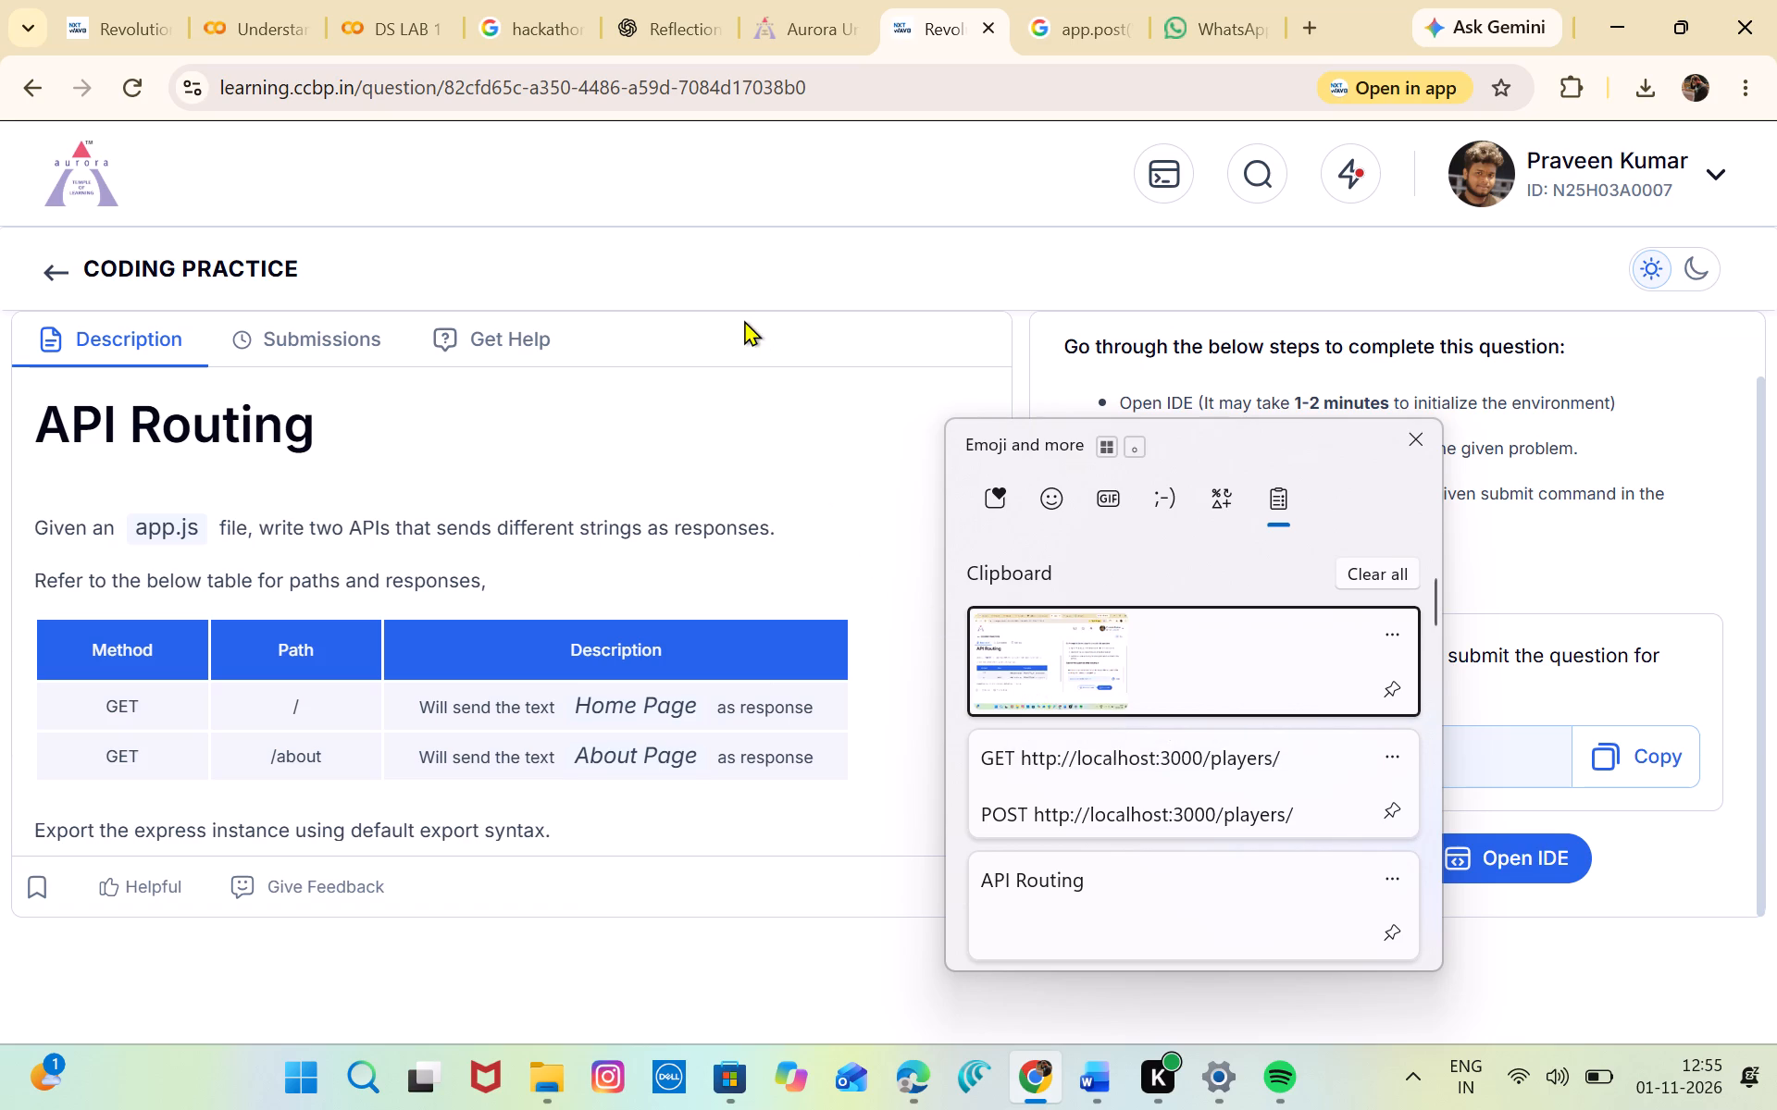
pyautogui.click(849, 466)
pyautogui.click(1088, 1052)
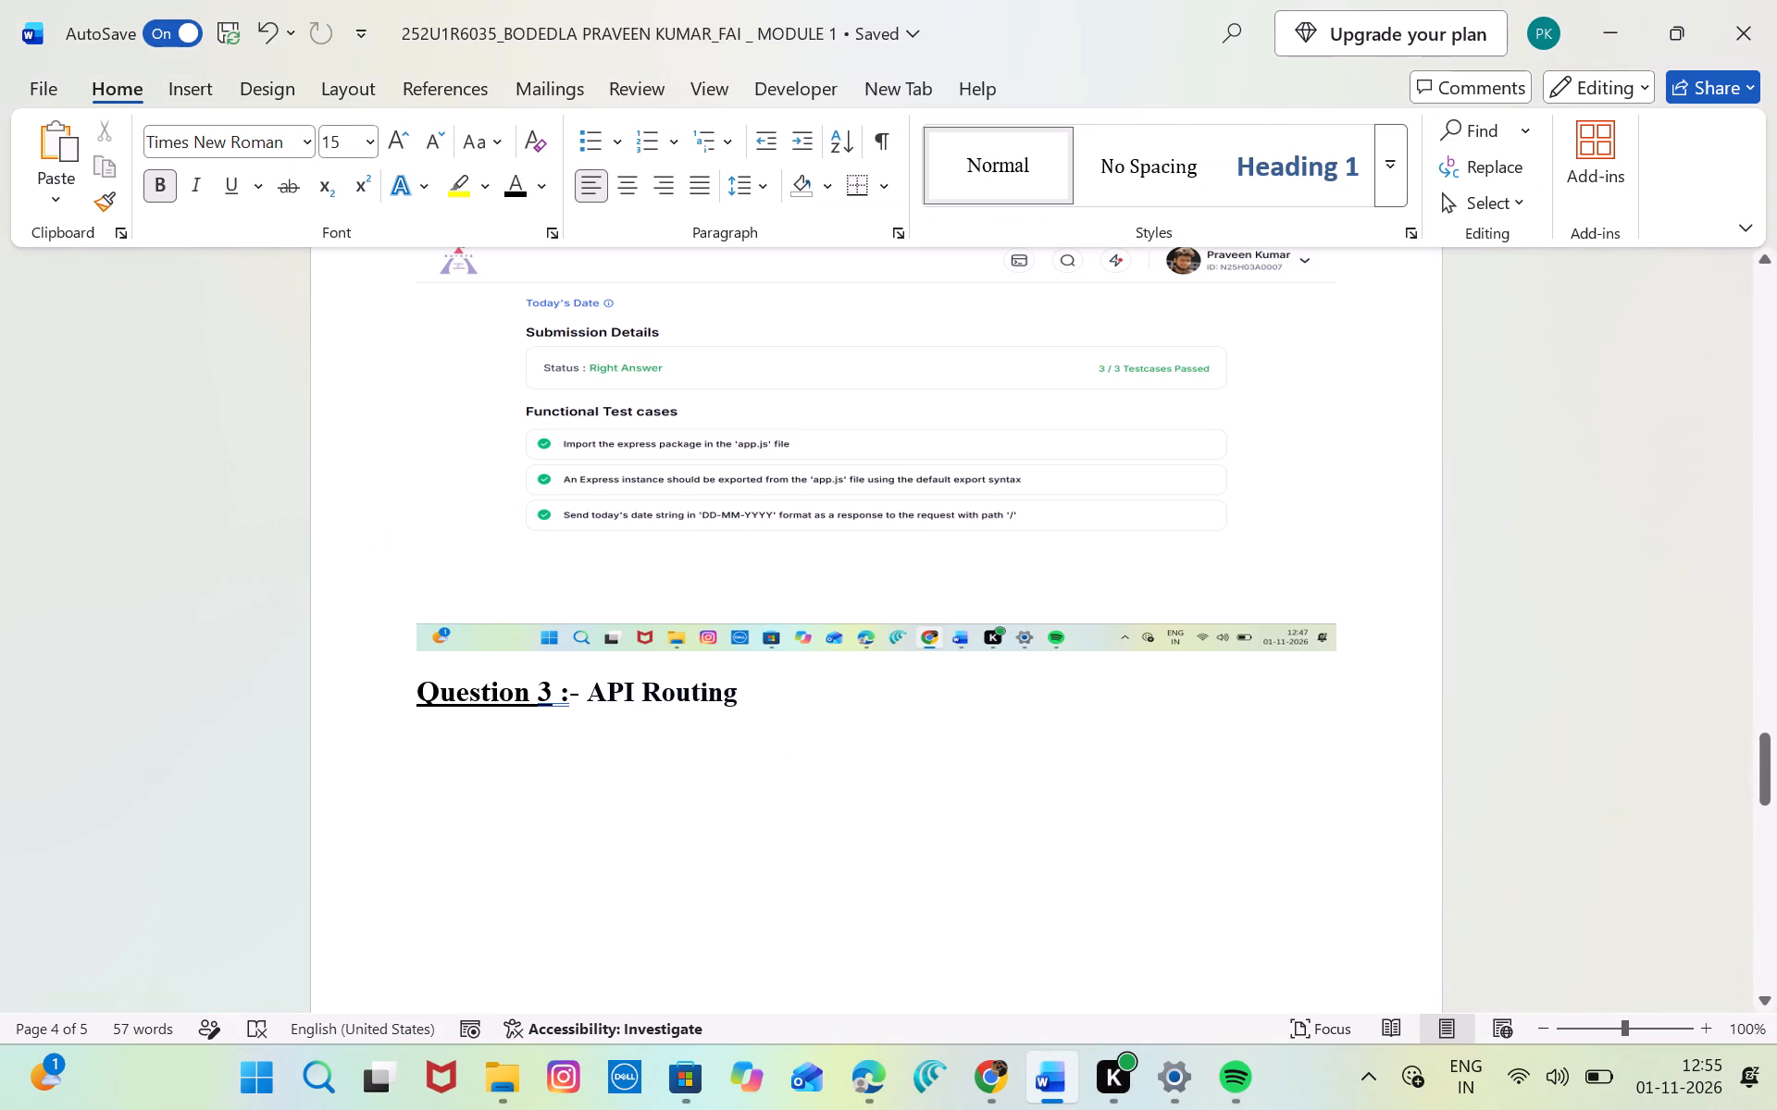
pyautogui.press('super+v')
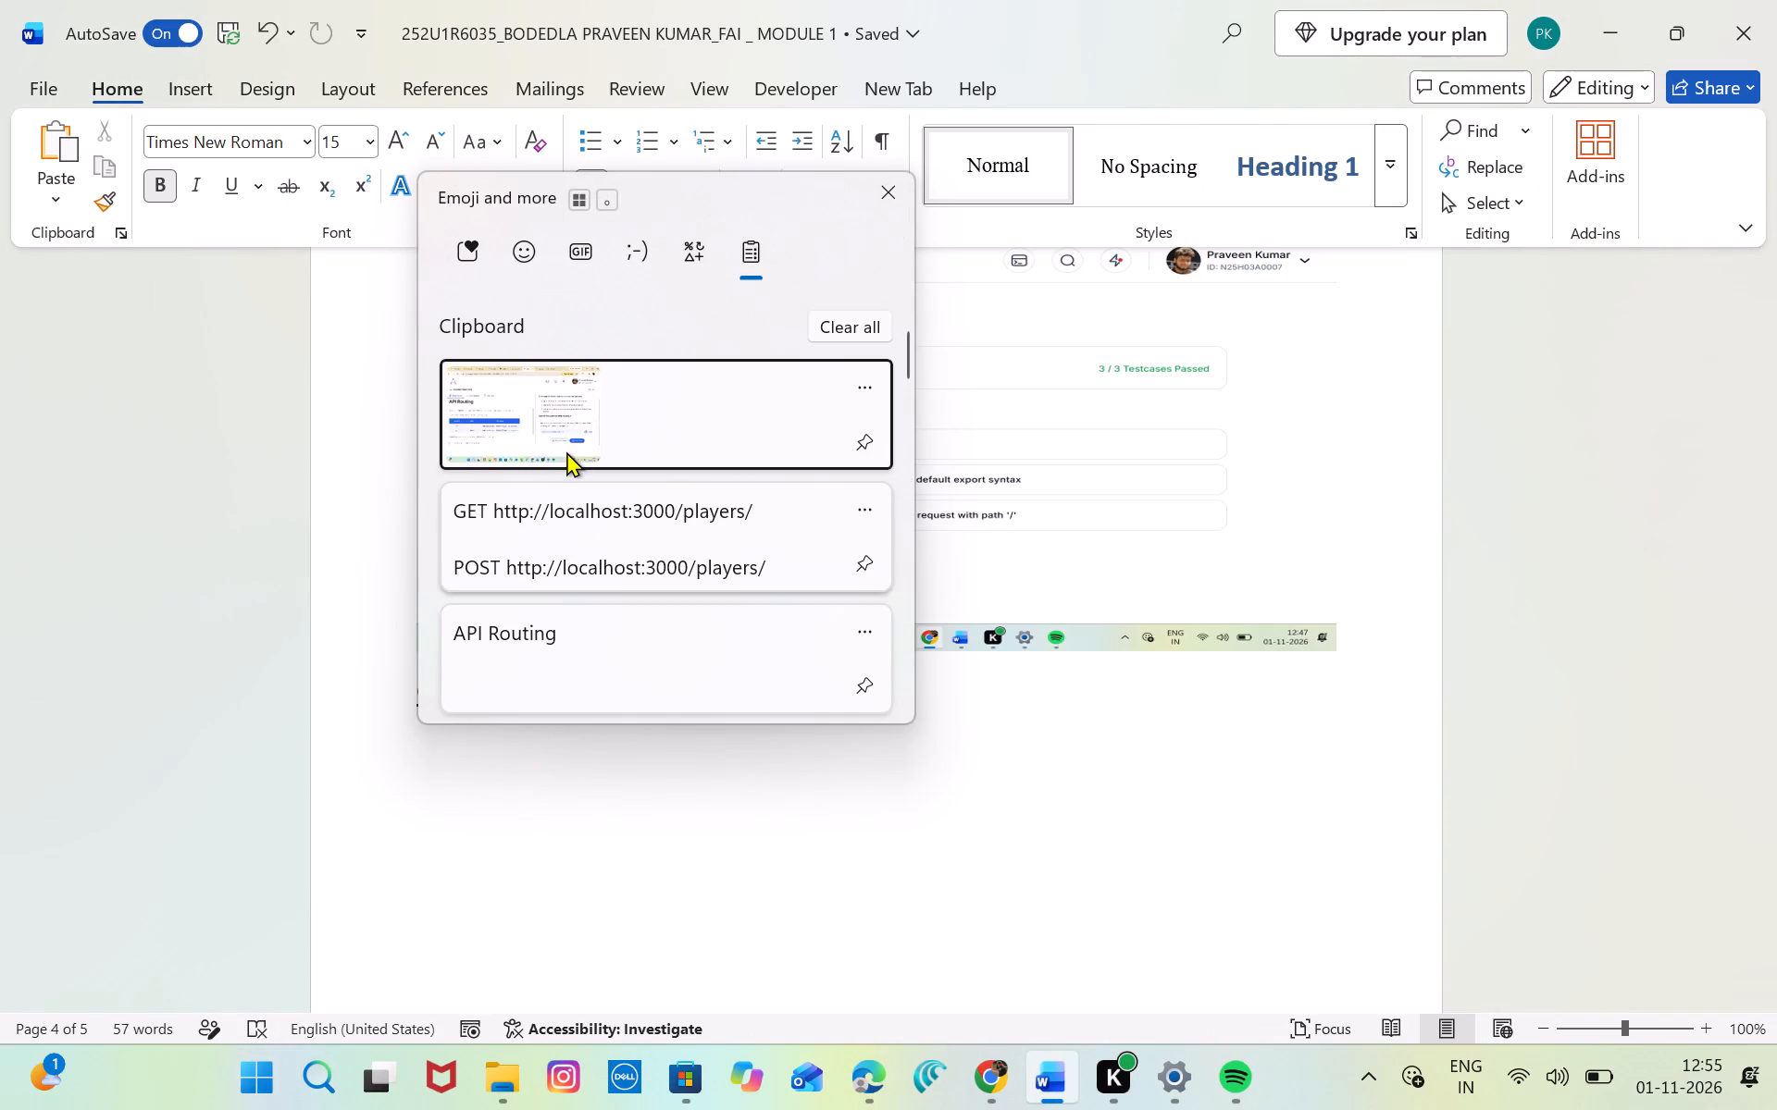
pyautogui.click(562, 451)
pyautogui.hotkey('ctrl', 'v')
# Reduce the height of the API Routing question screenshot to fit on page 4 and start a new line after it.
pyautogui.click(732, 734)
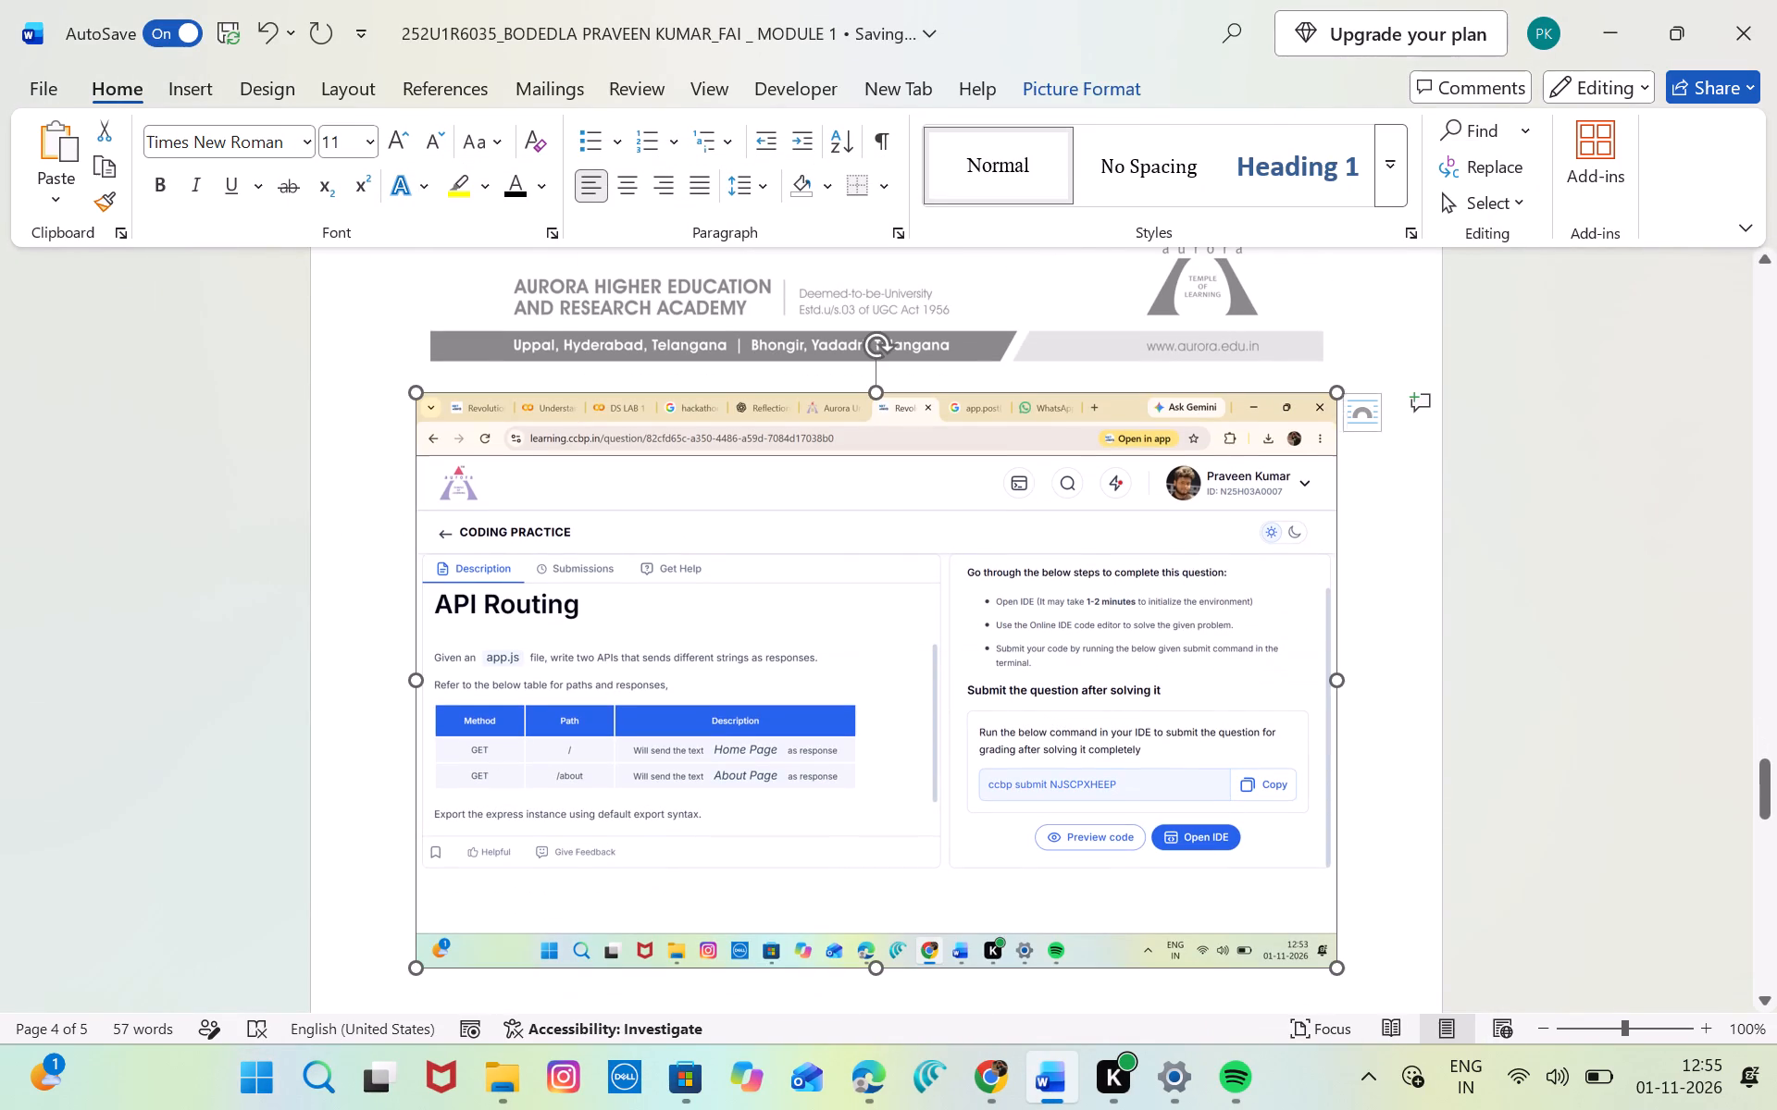
pyautogui.moveTo(879, 959); pyautogui.dragTo(882, 948)
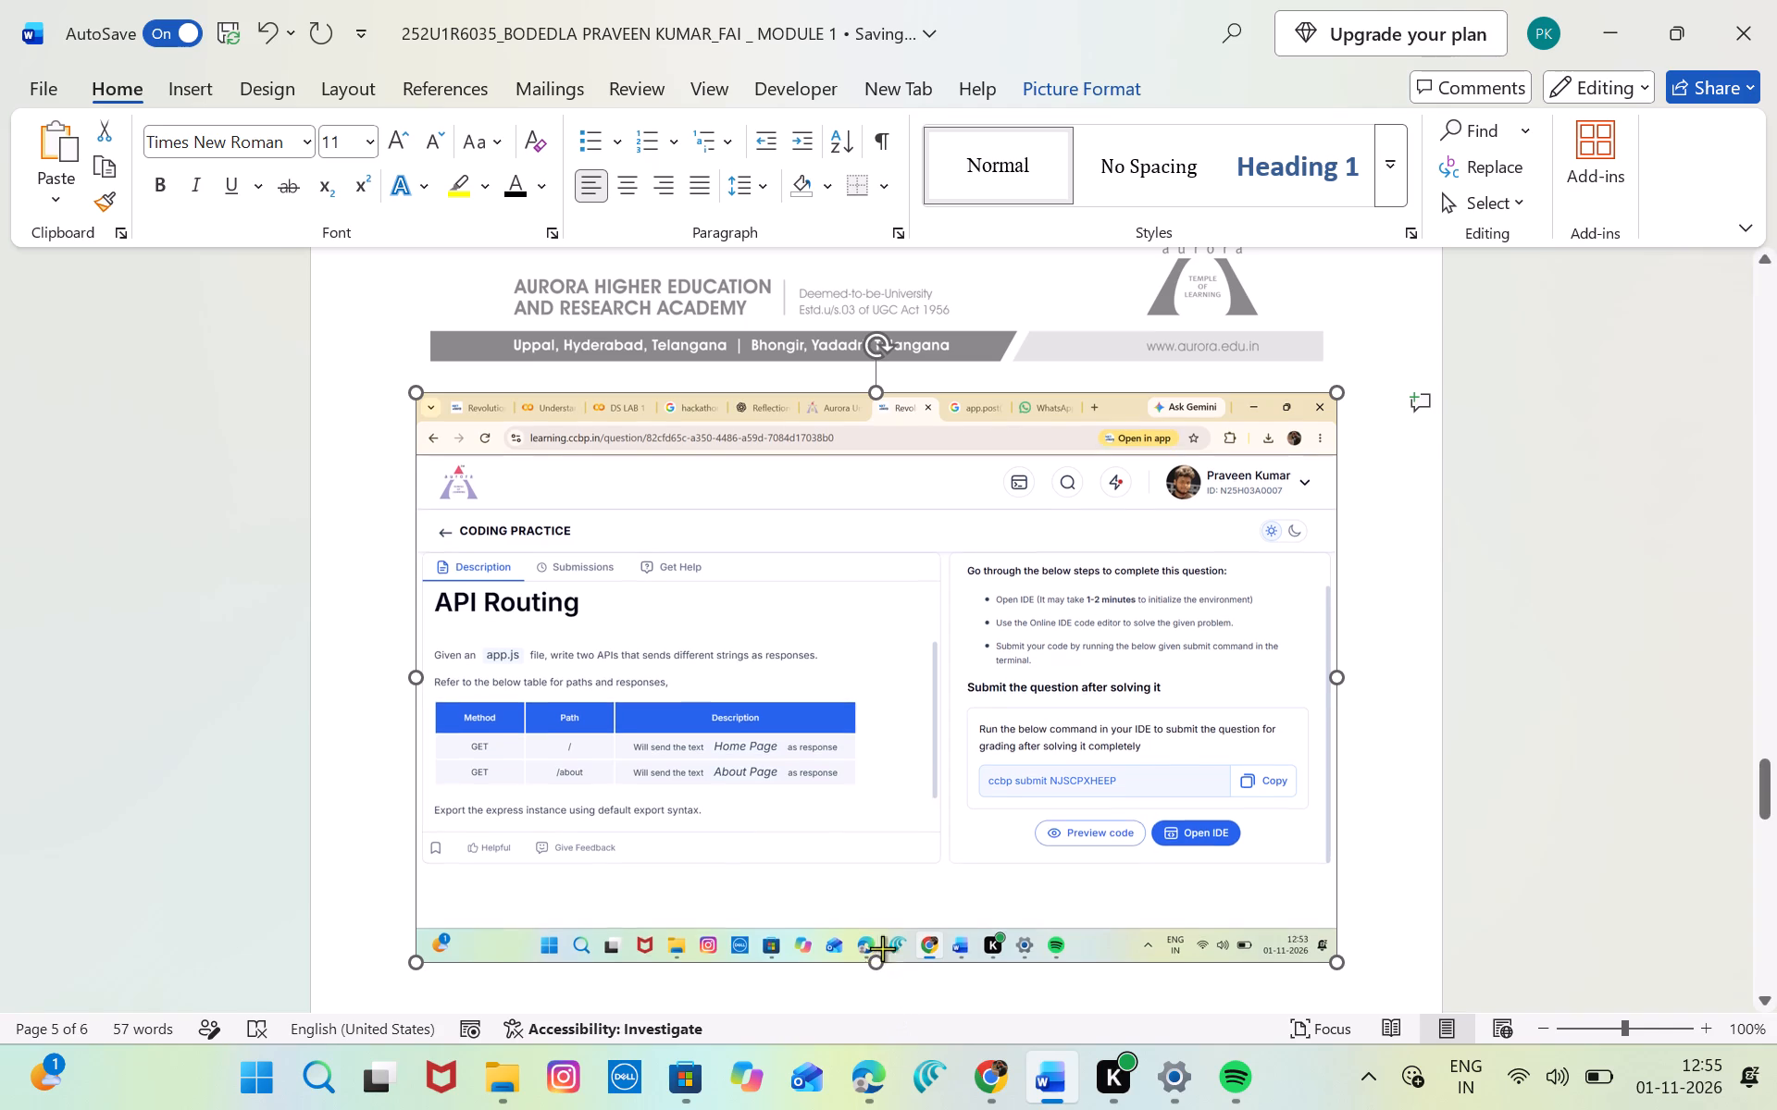
pyautogui.moveTo(882, 948); pyautogui.dragTo(874, 817)
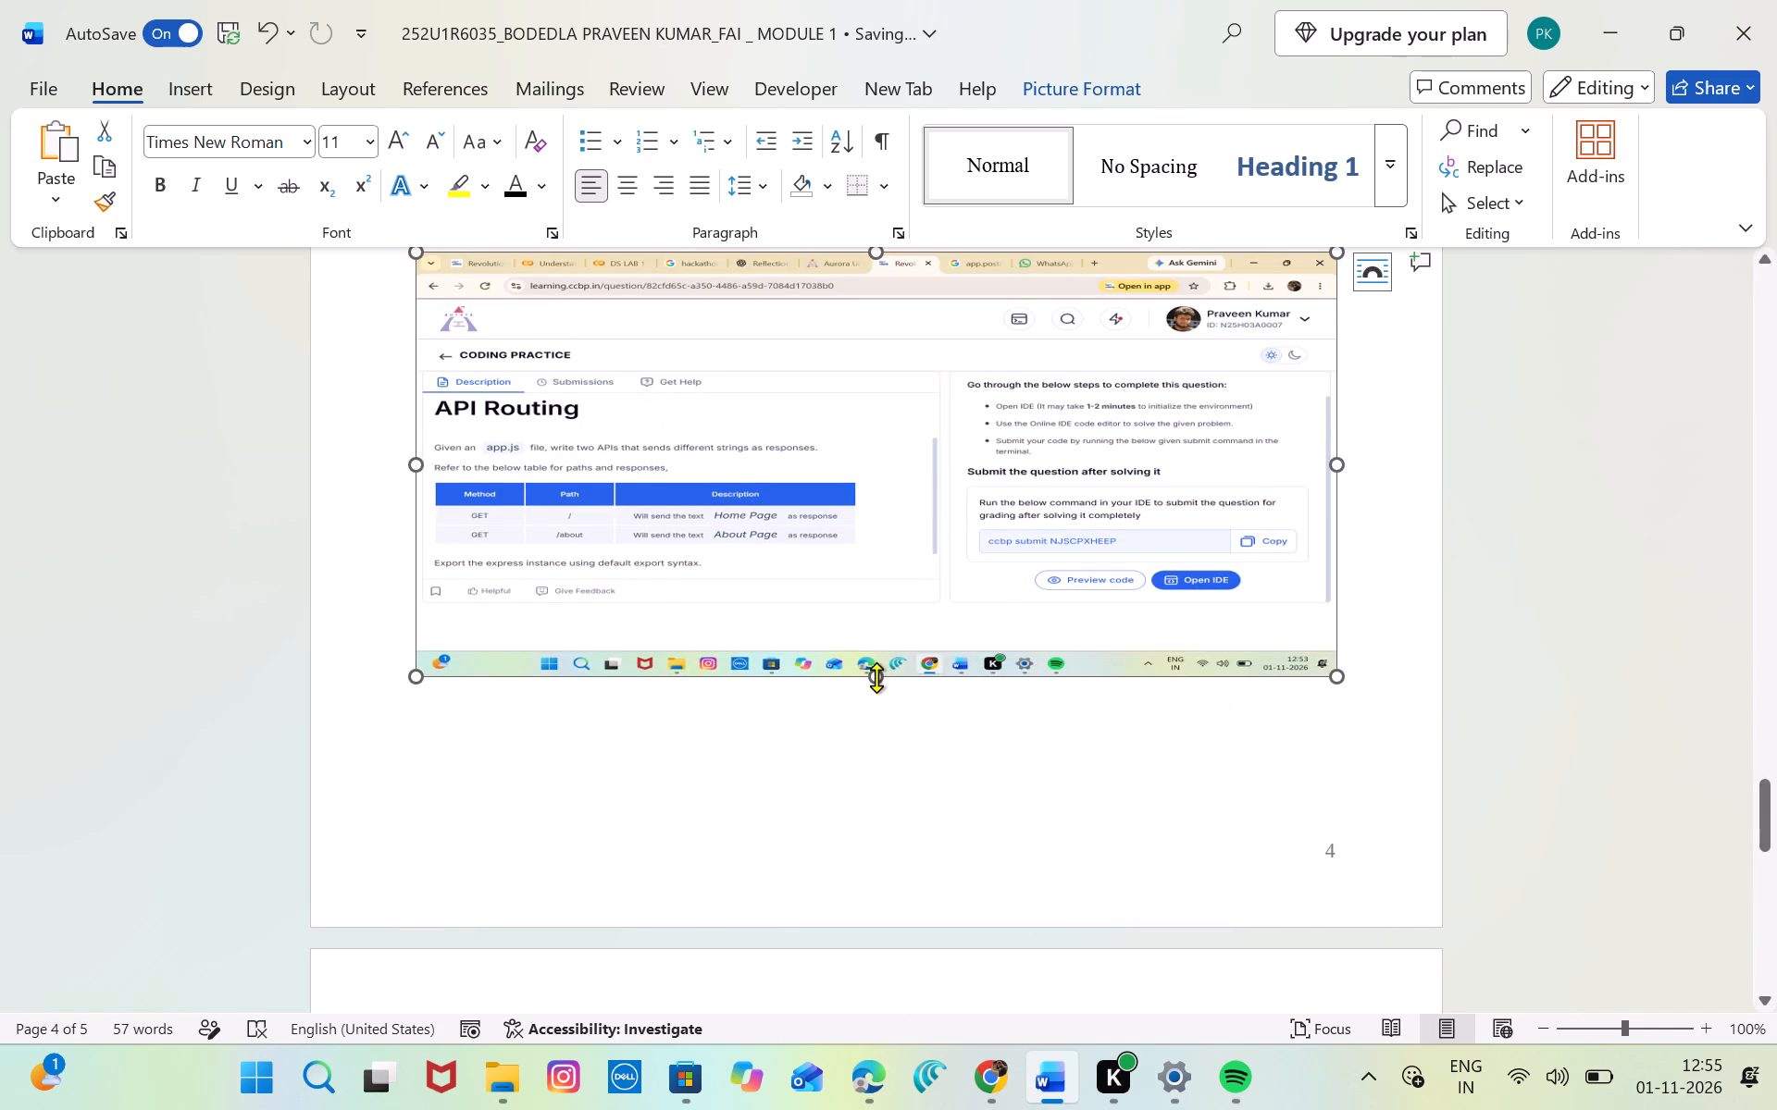
pyautogui.moveTo(876, 677); pyautogui.dragTo(894, 787)
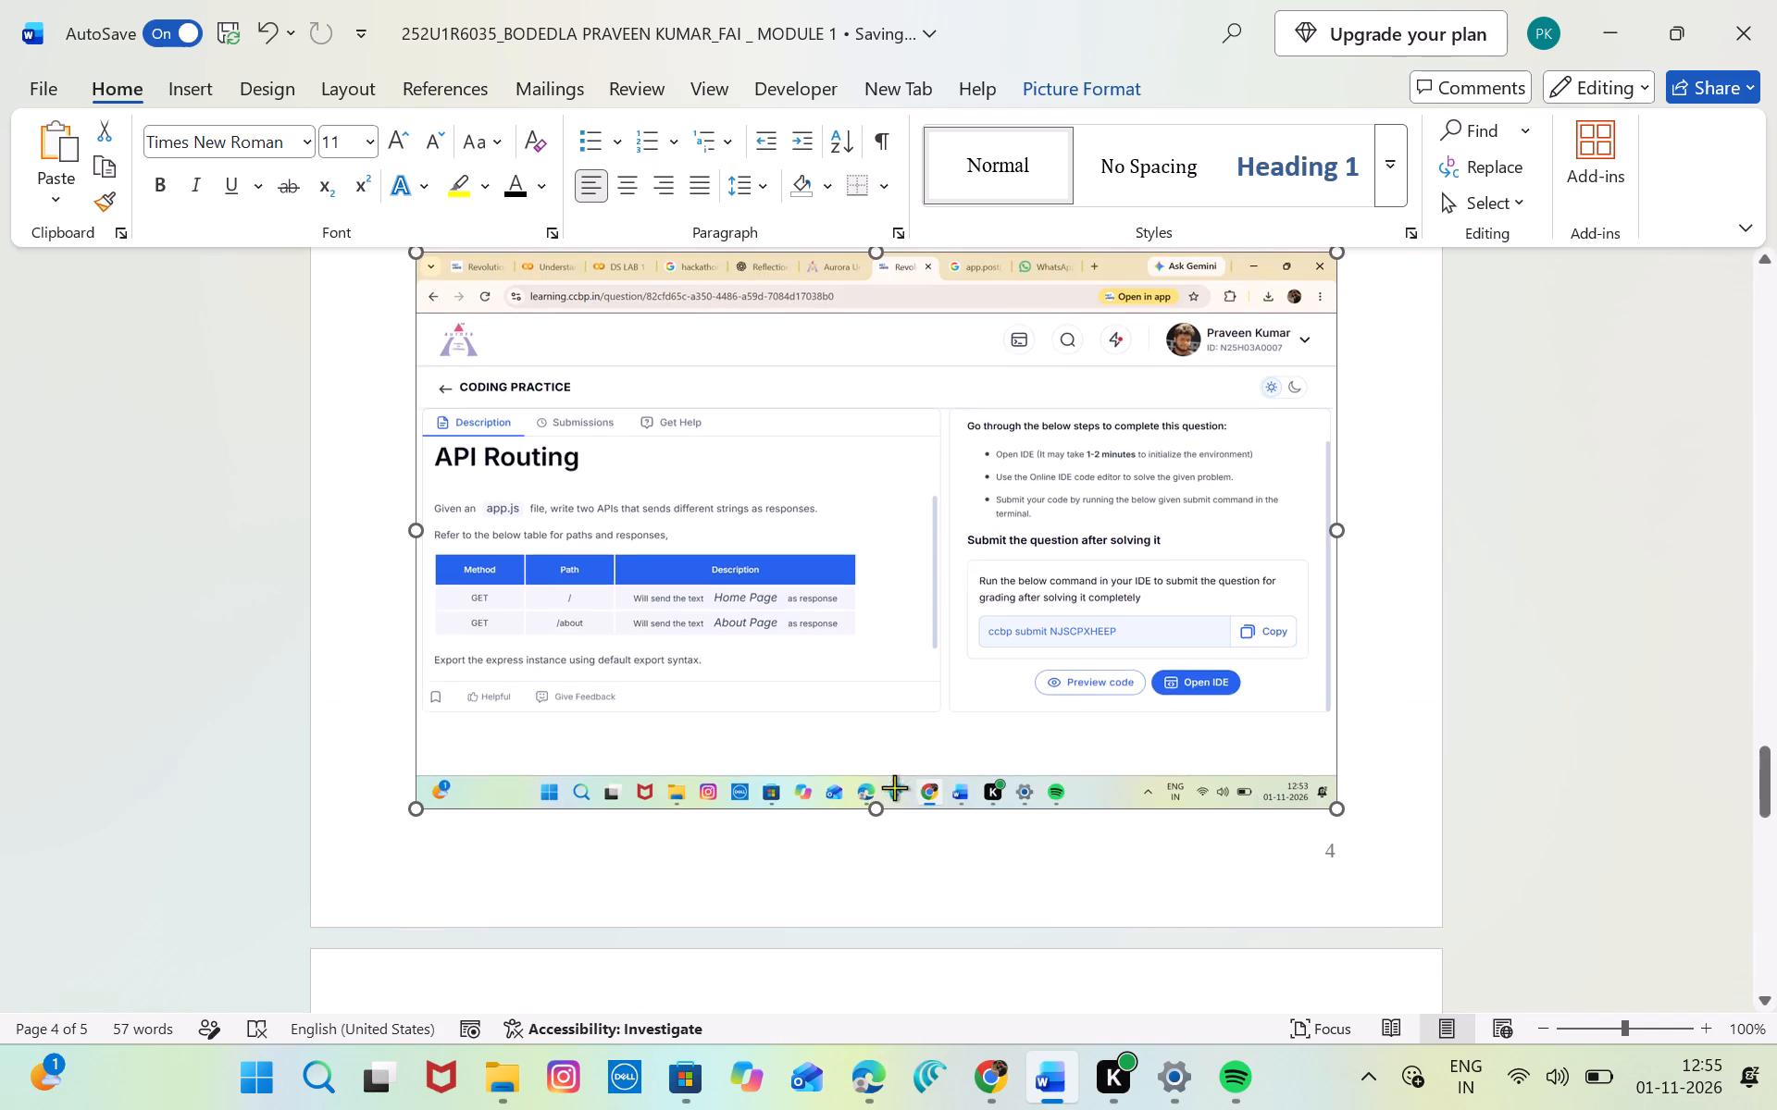
pyautogui.moveTo(894, 787); pyautogui.dragTo(891, 783)
pyautogui.click(1366, 775)
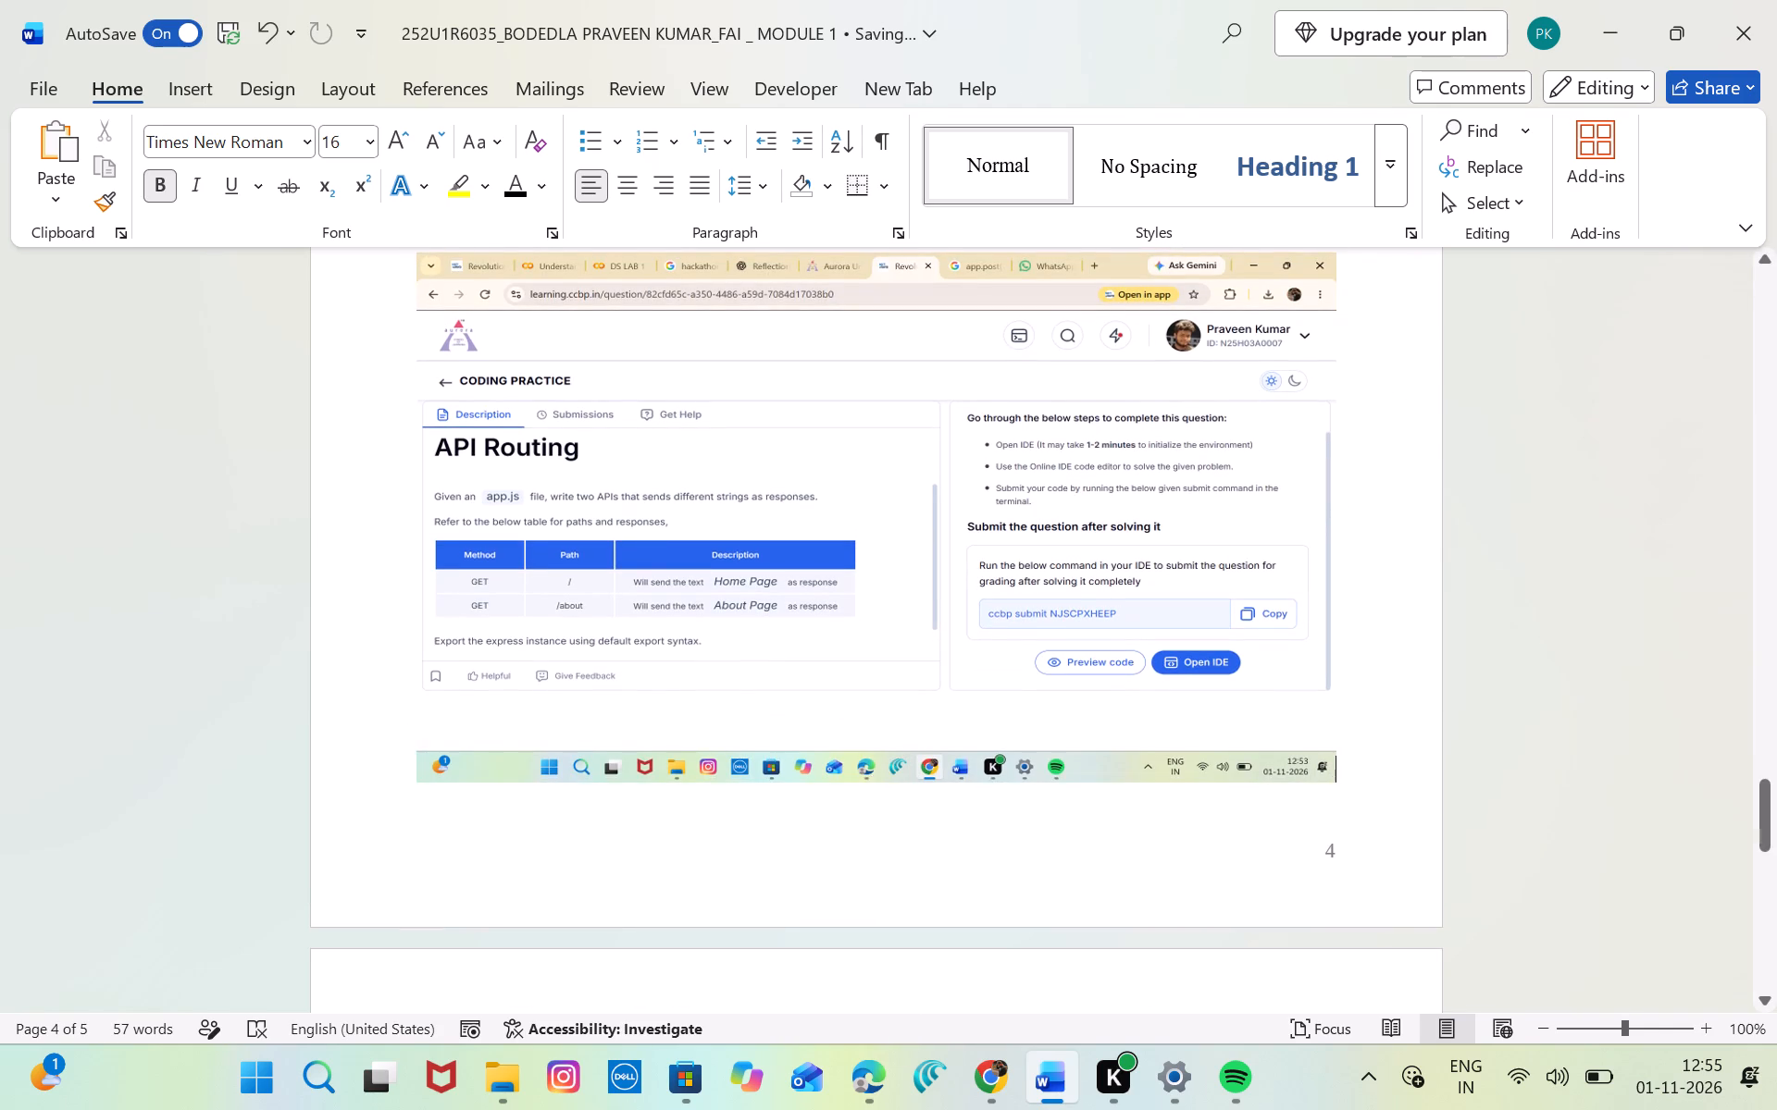
pyautogui.press('Return')
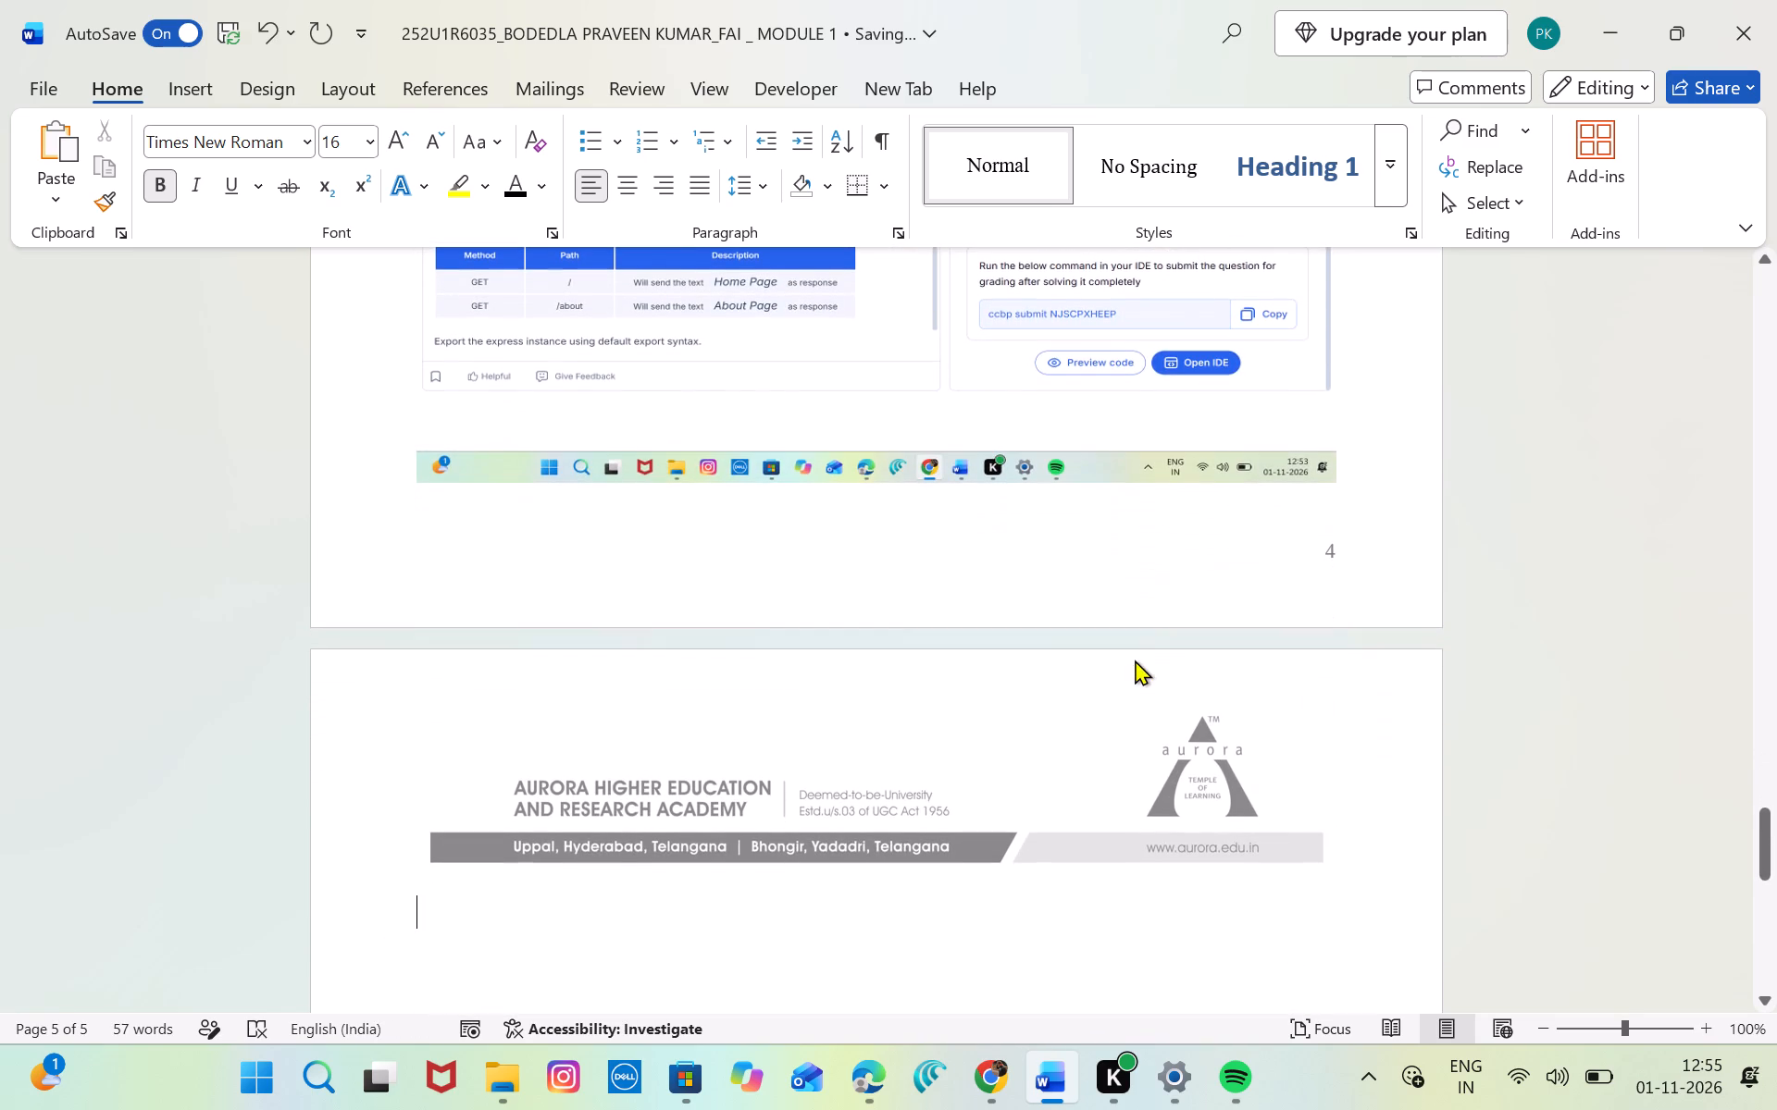
# Open the IDE from the API Routing question page in Chrome, closing the session active in another window.
pyautogui.click(993, 1085)
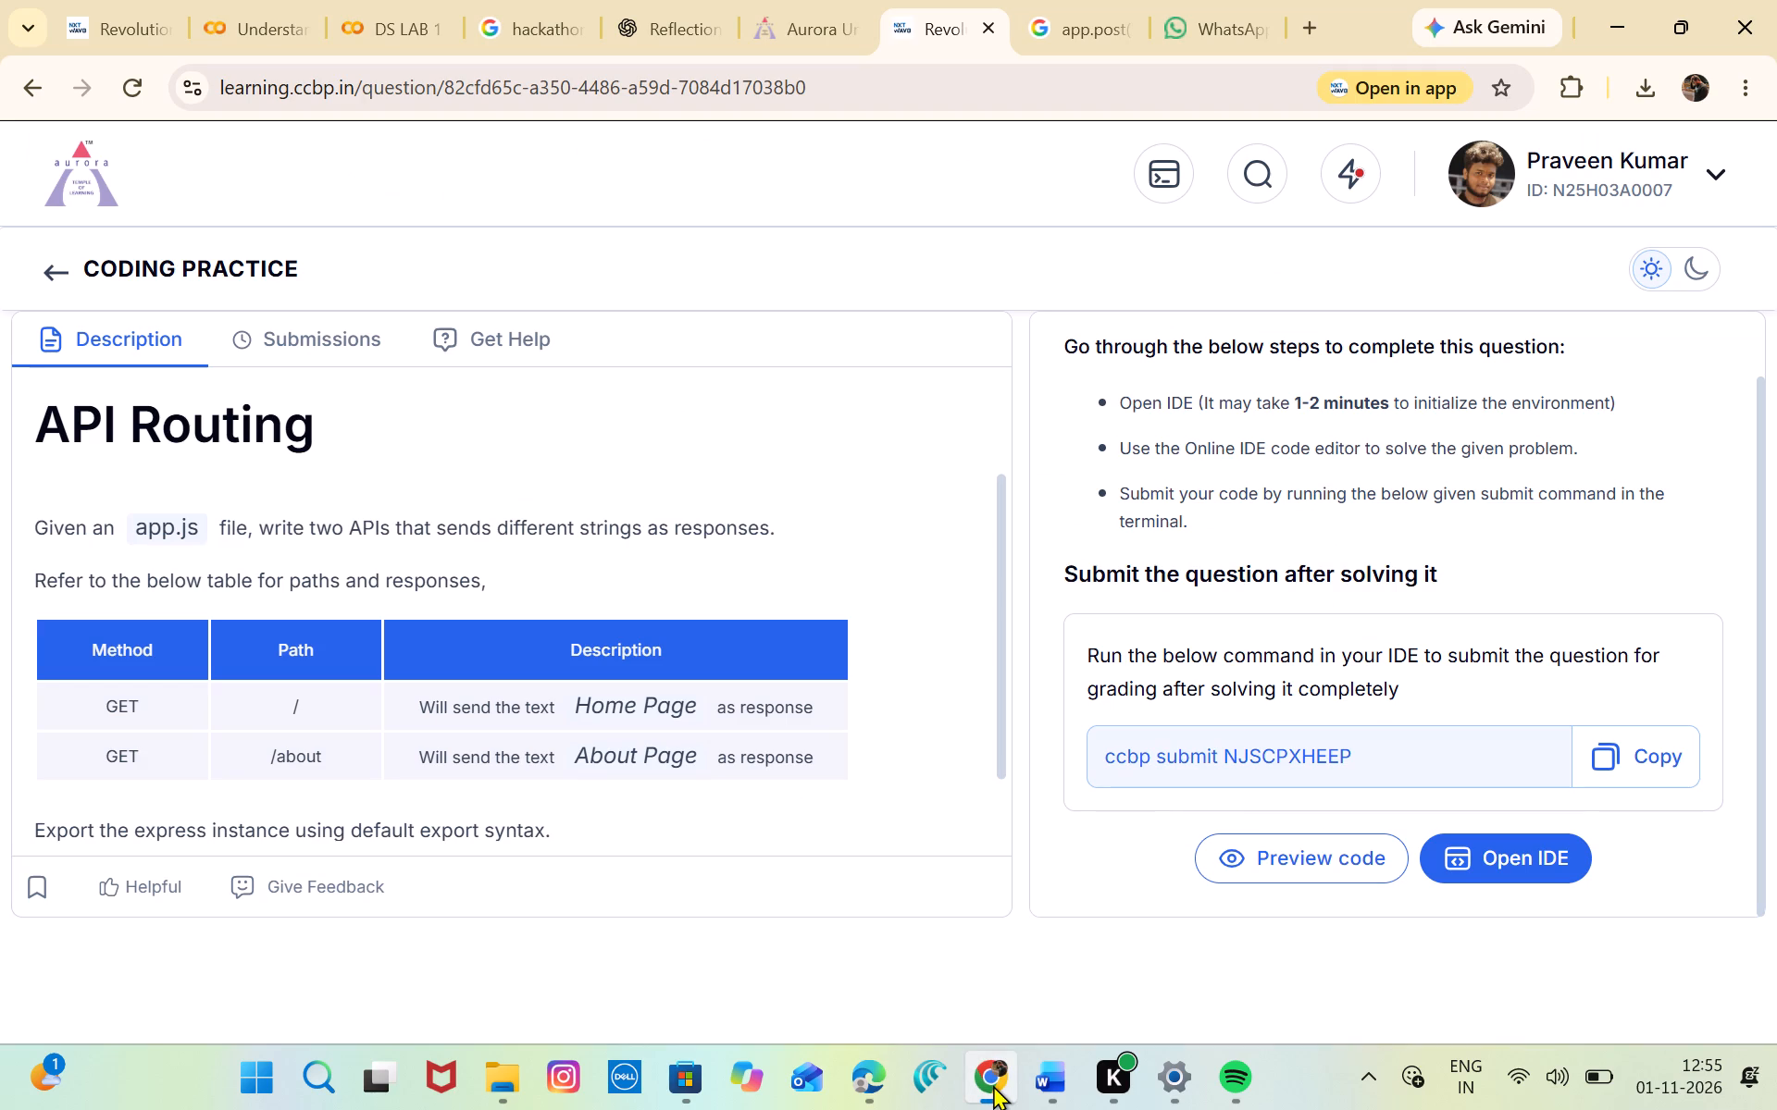
pyautogui.click(993, 1085)
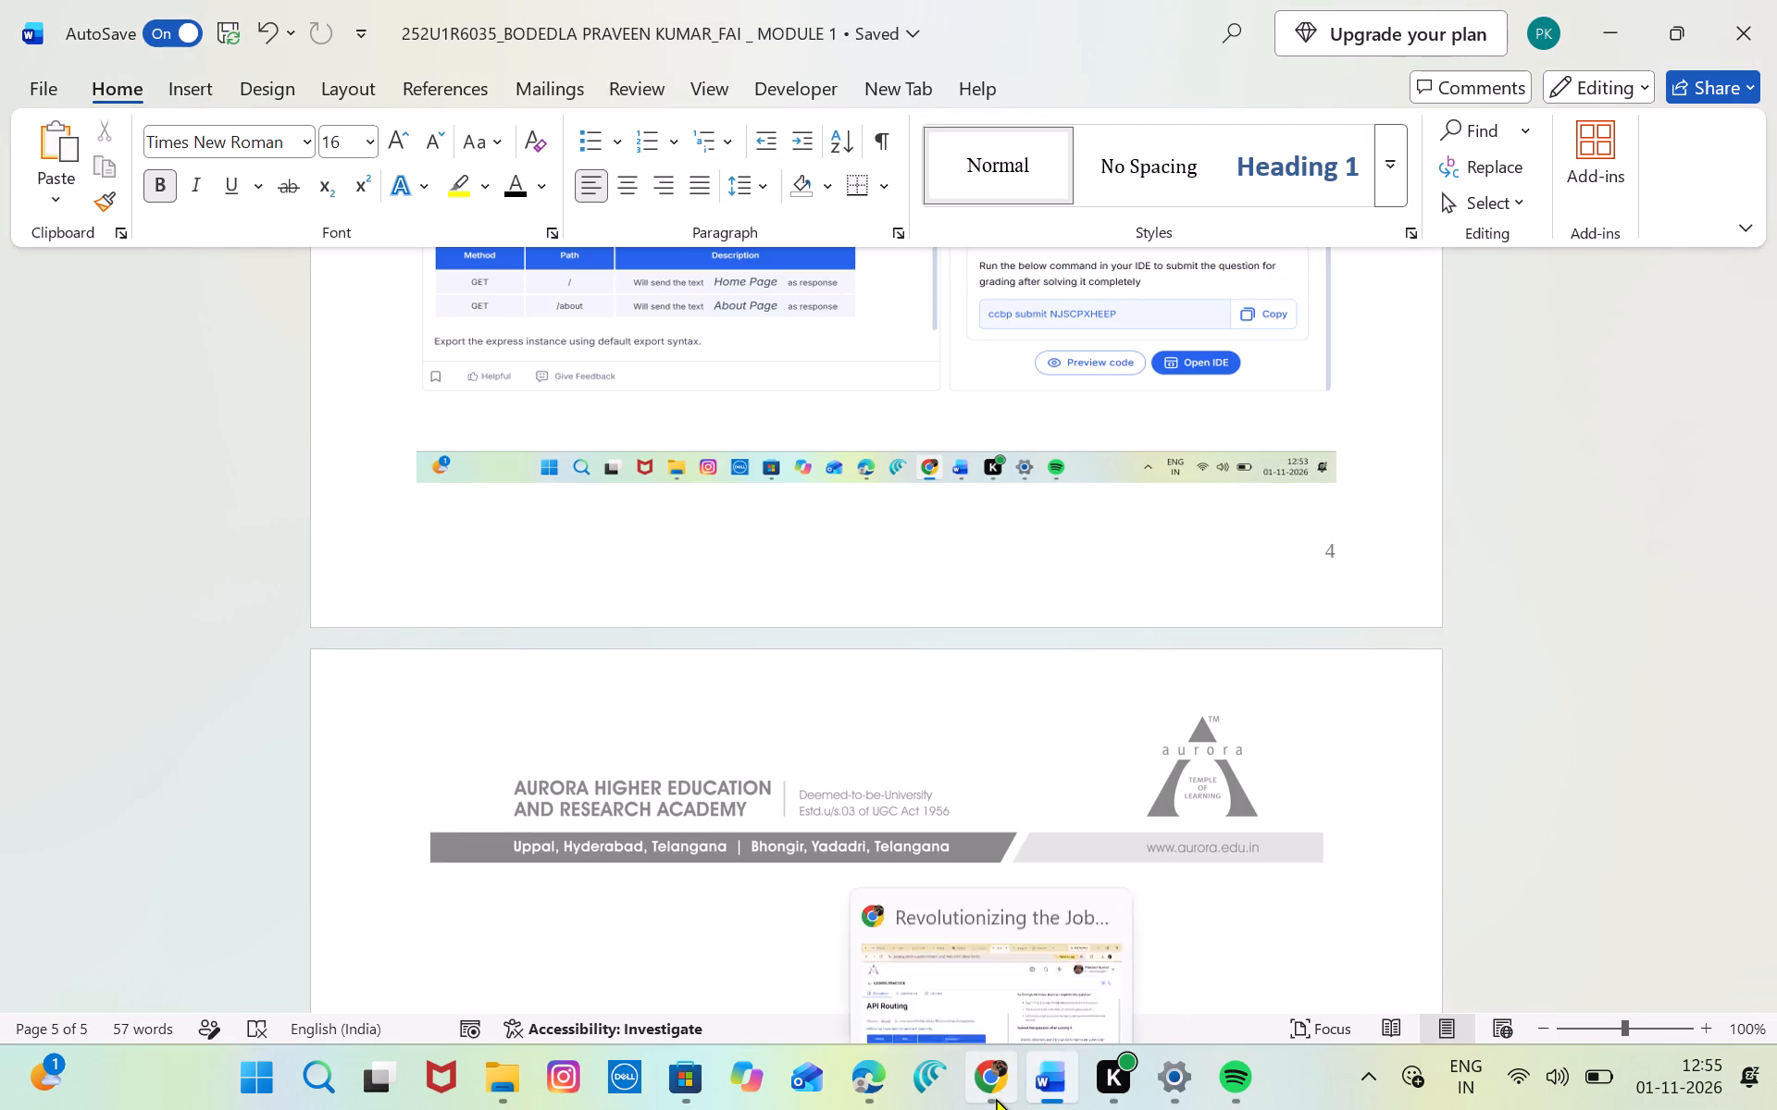
pyautogui.click(956, 969)
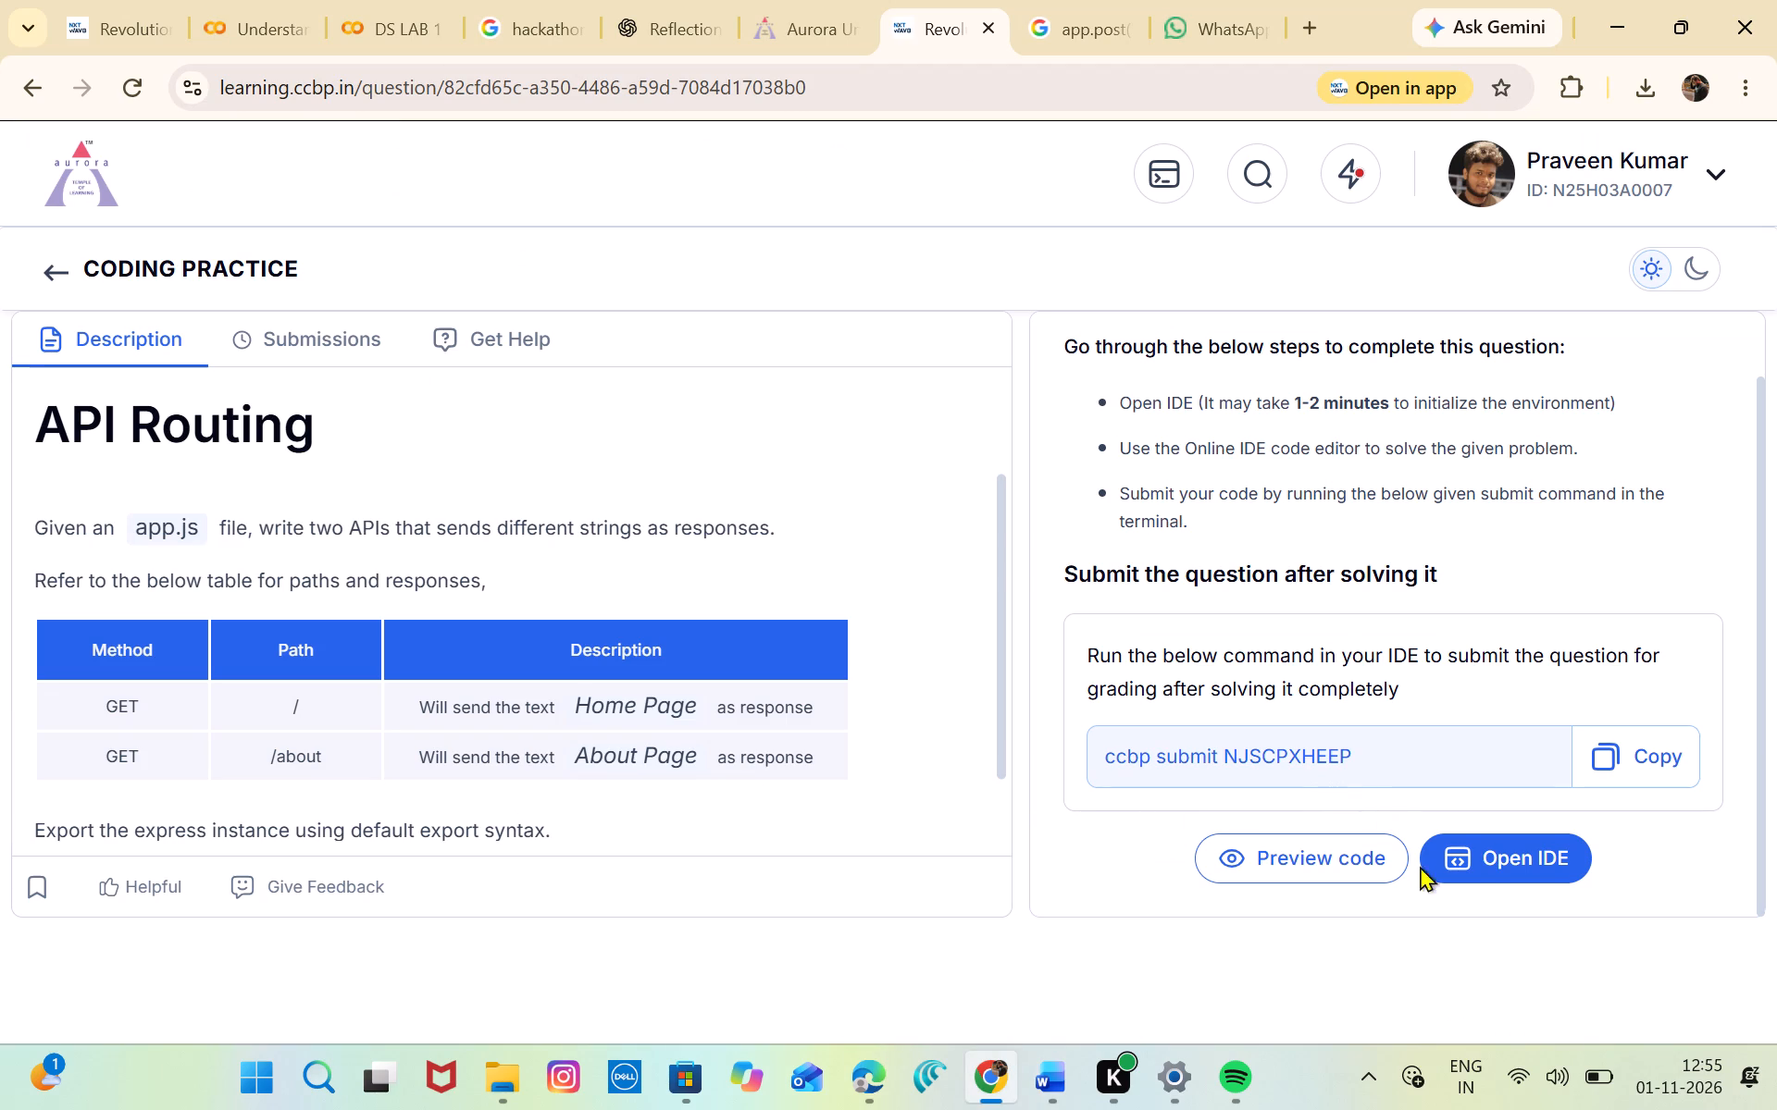
pyautogui.doubleClick(1486, 868)
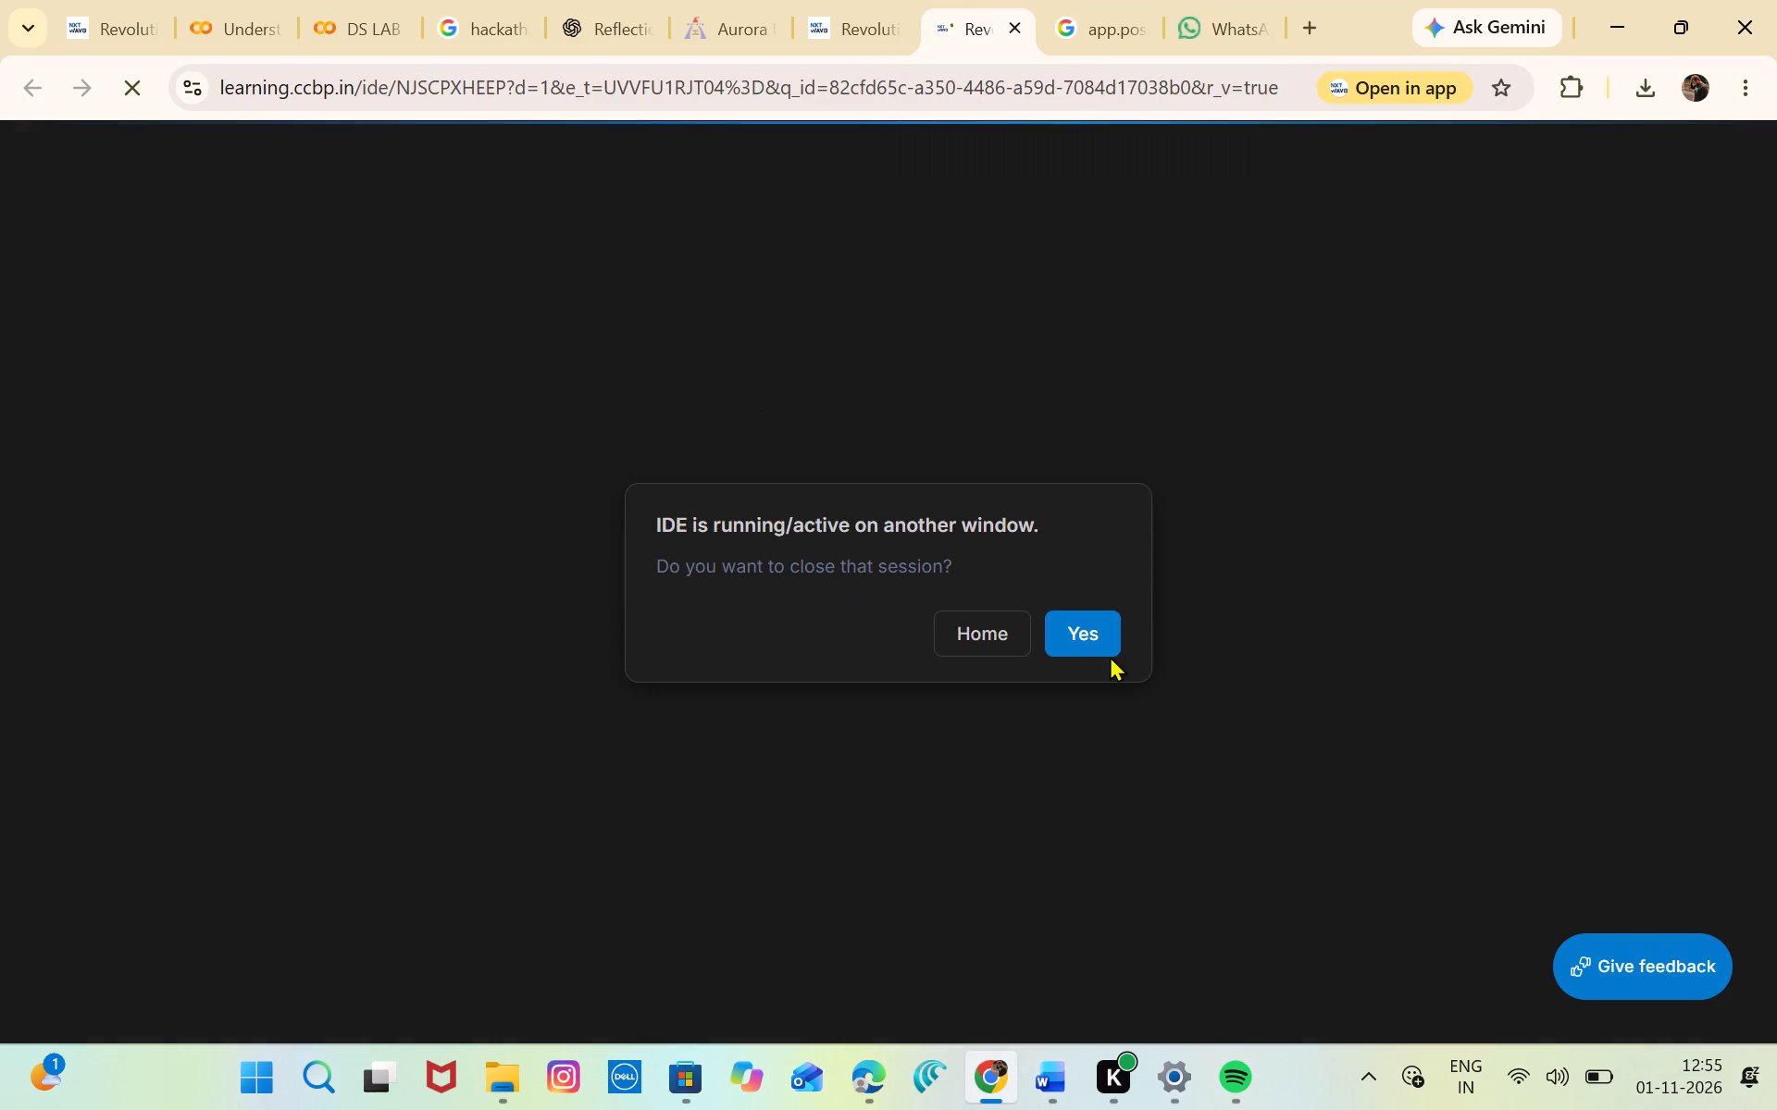
pyautogui.click(1104, 628)
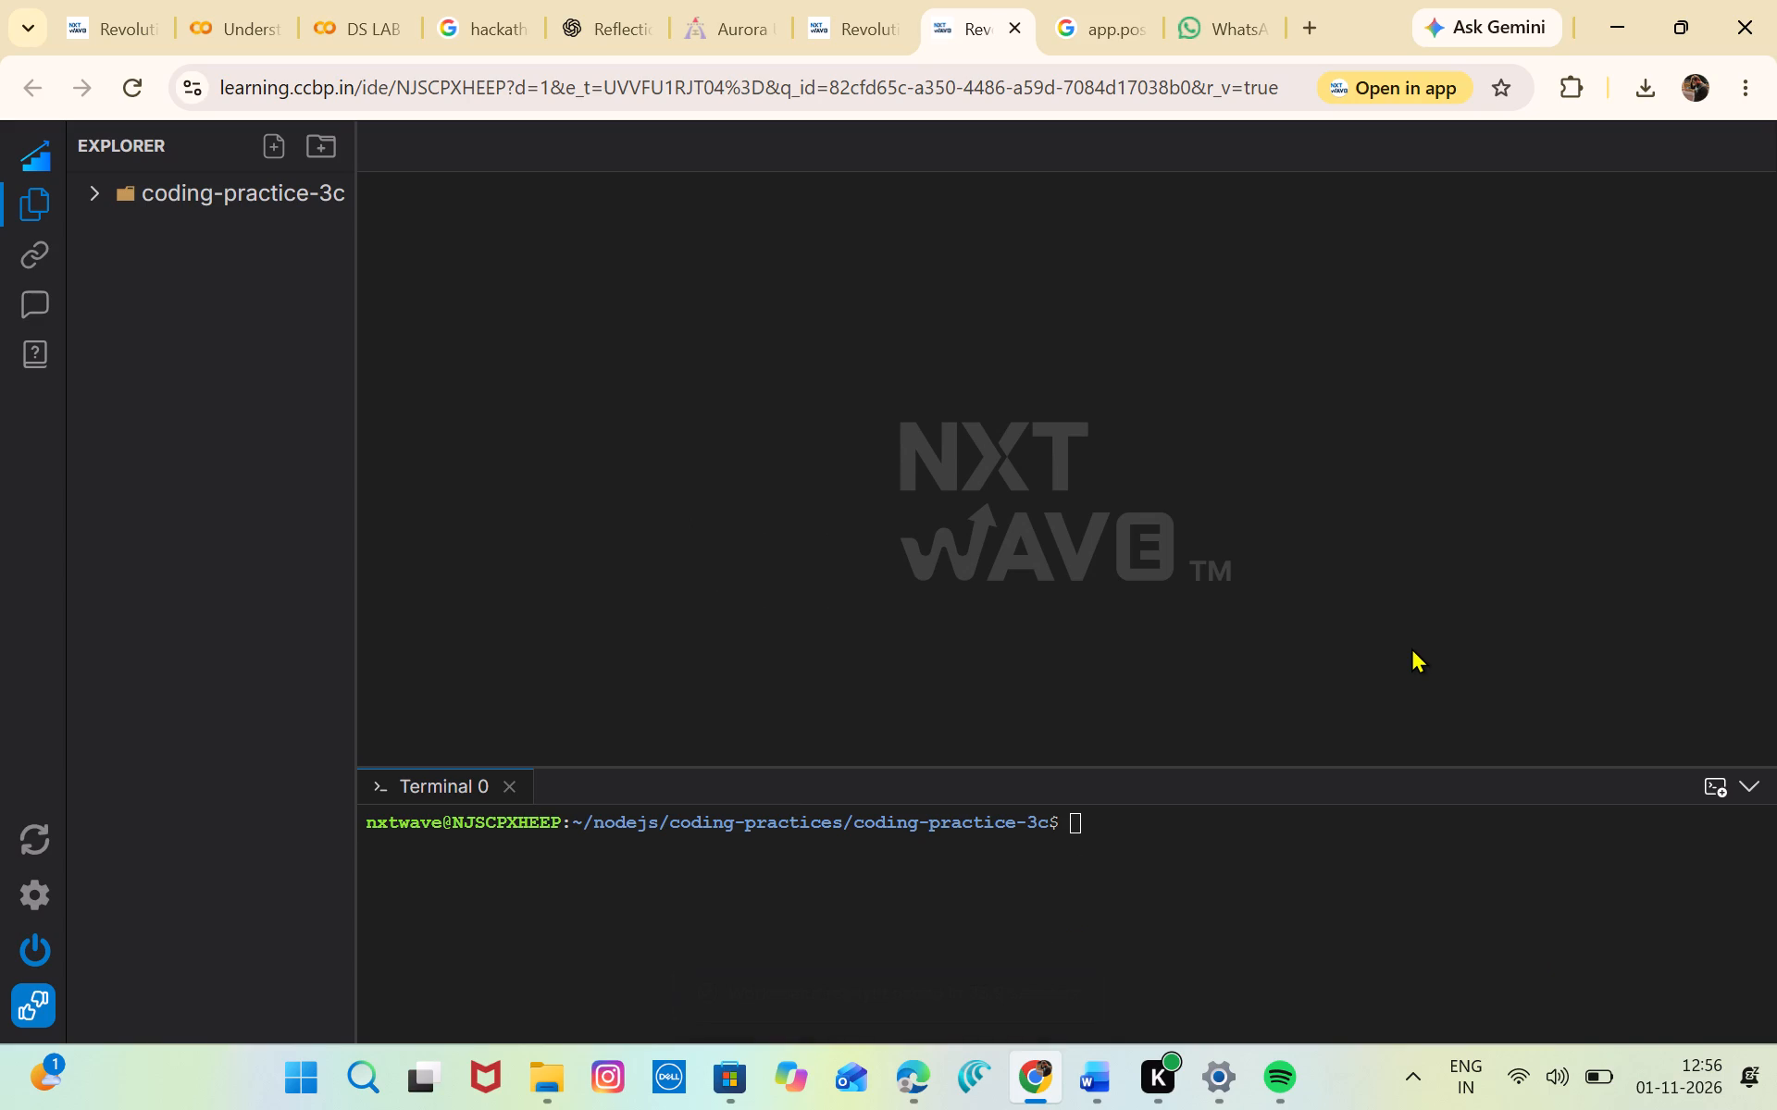
# Open app.js from the coding-practice-3c folder in the editor.
pyautogui.click(1205, 821)
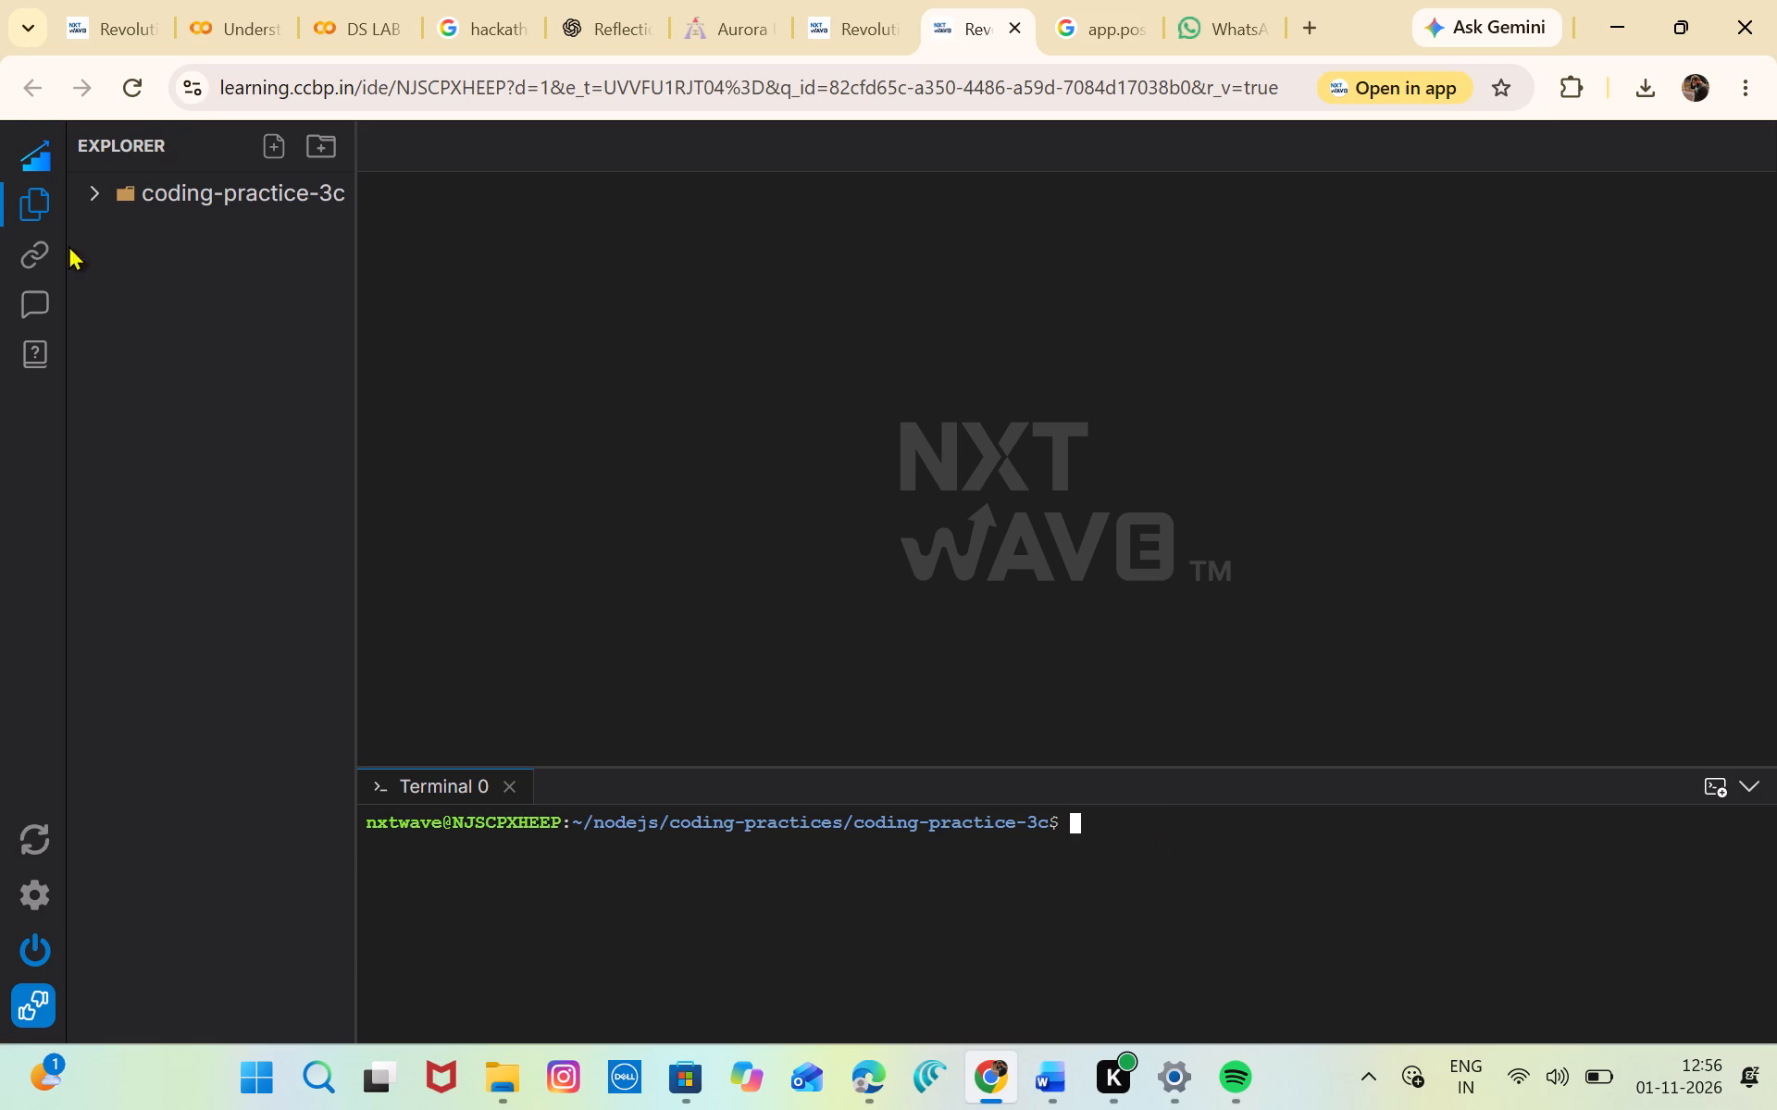
pyautogui.click(143, 183)
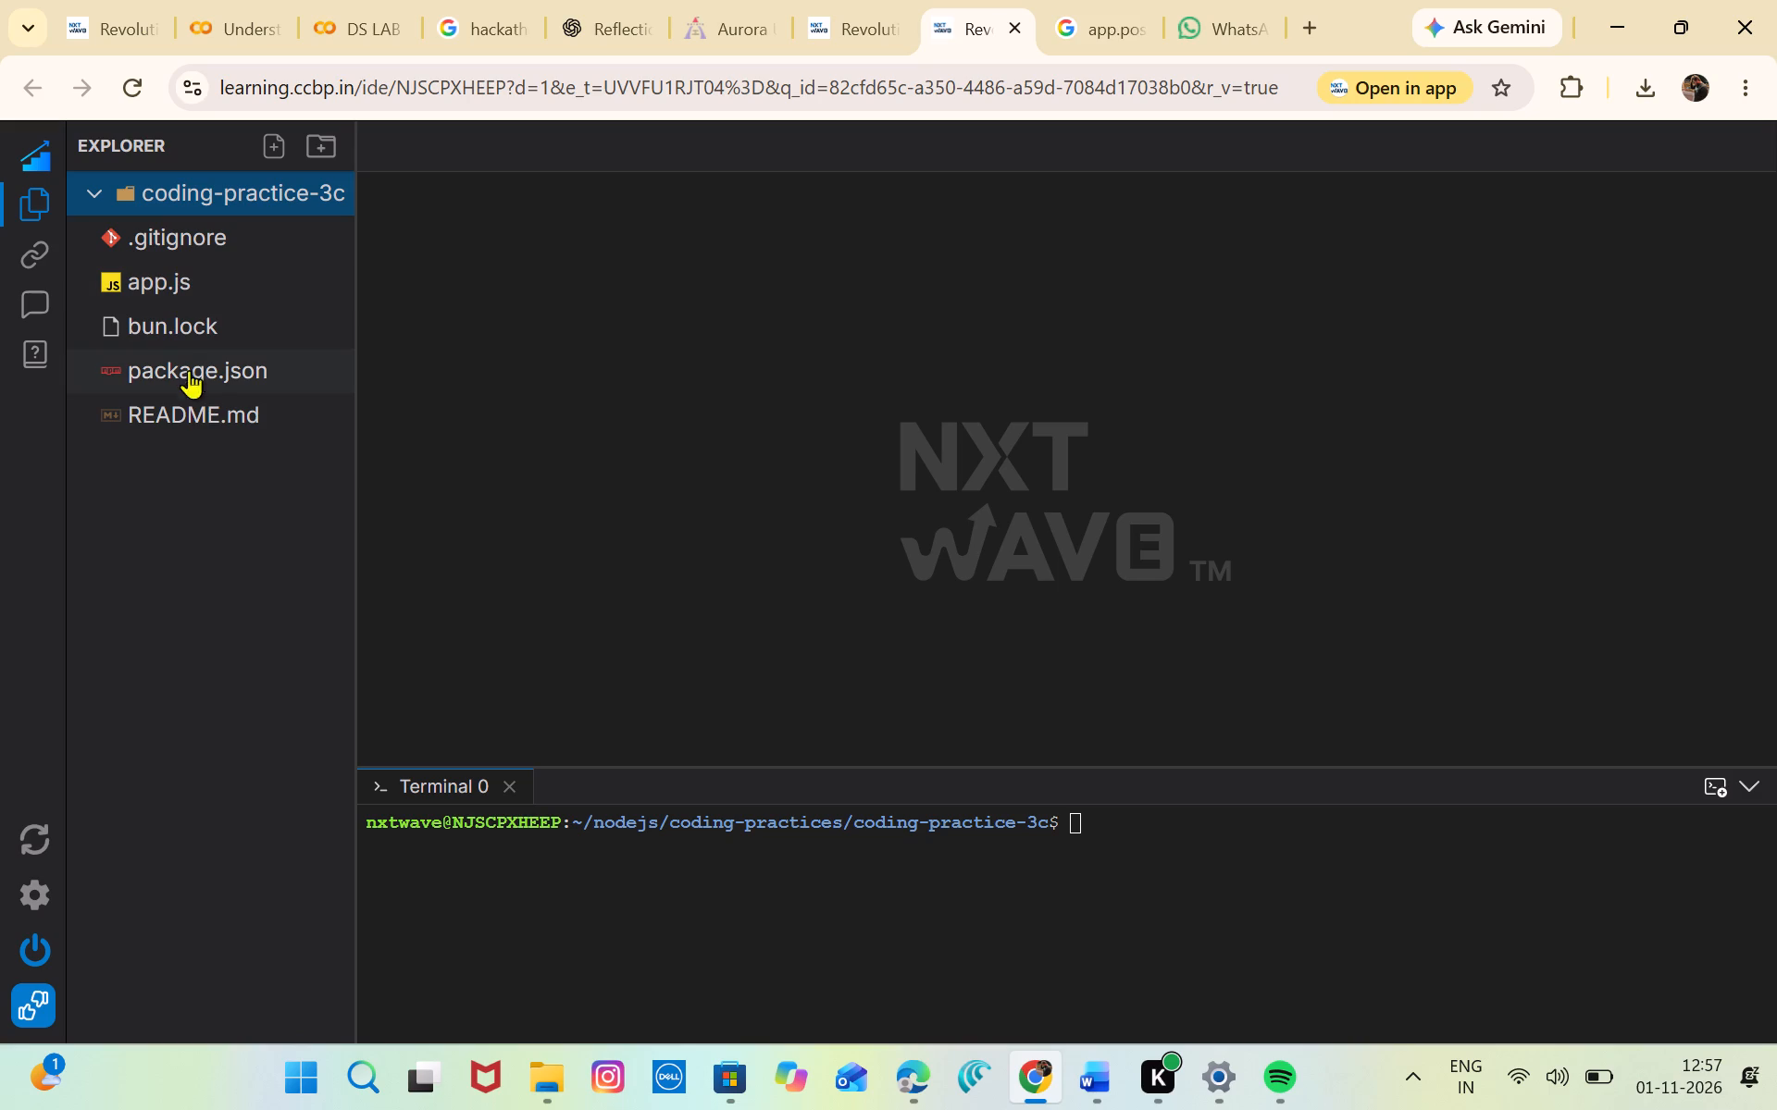
pyautogui.click(193, 290)
pyautogui.scroll(2, 713, 421)
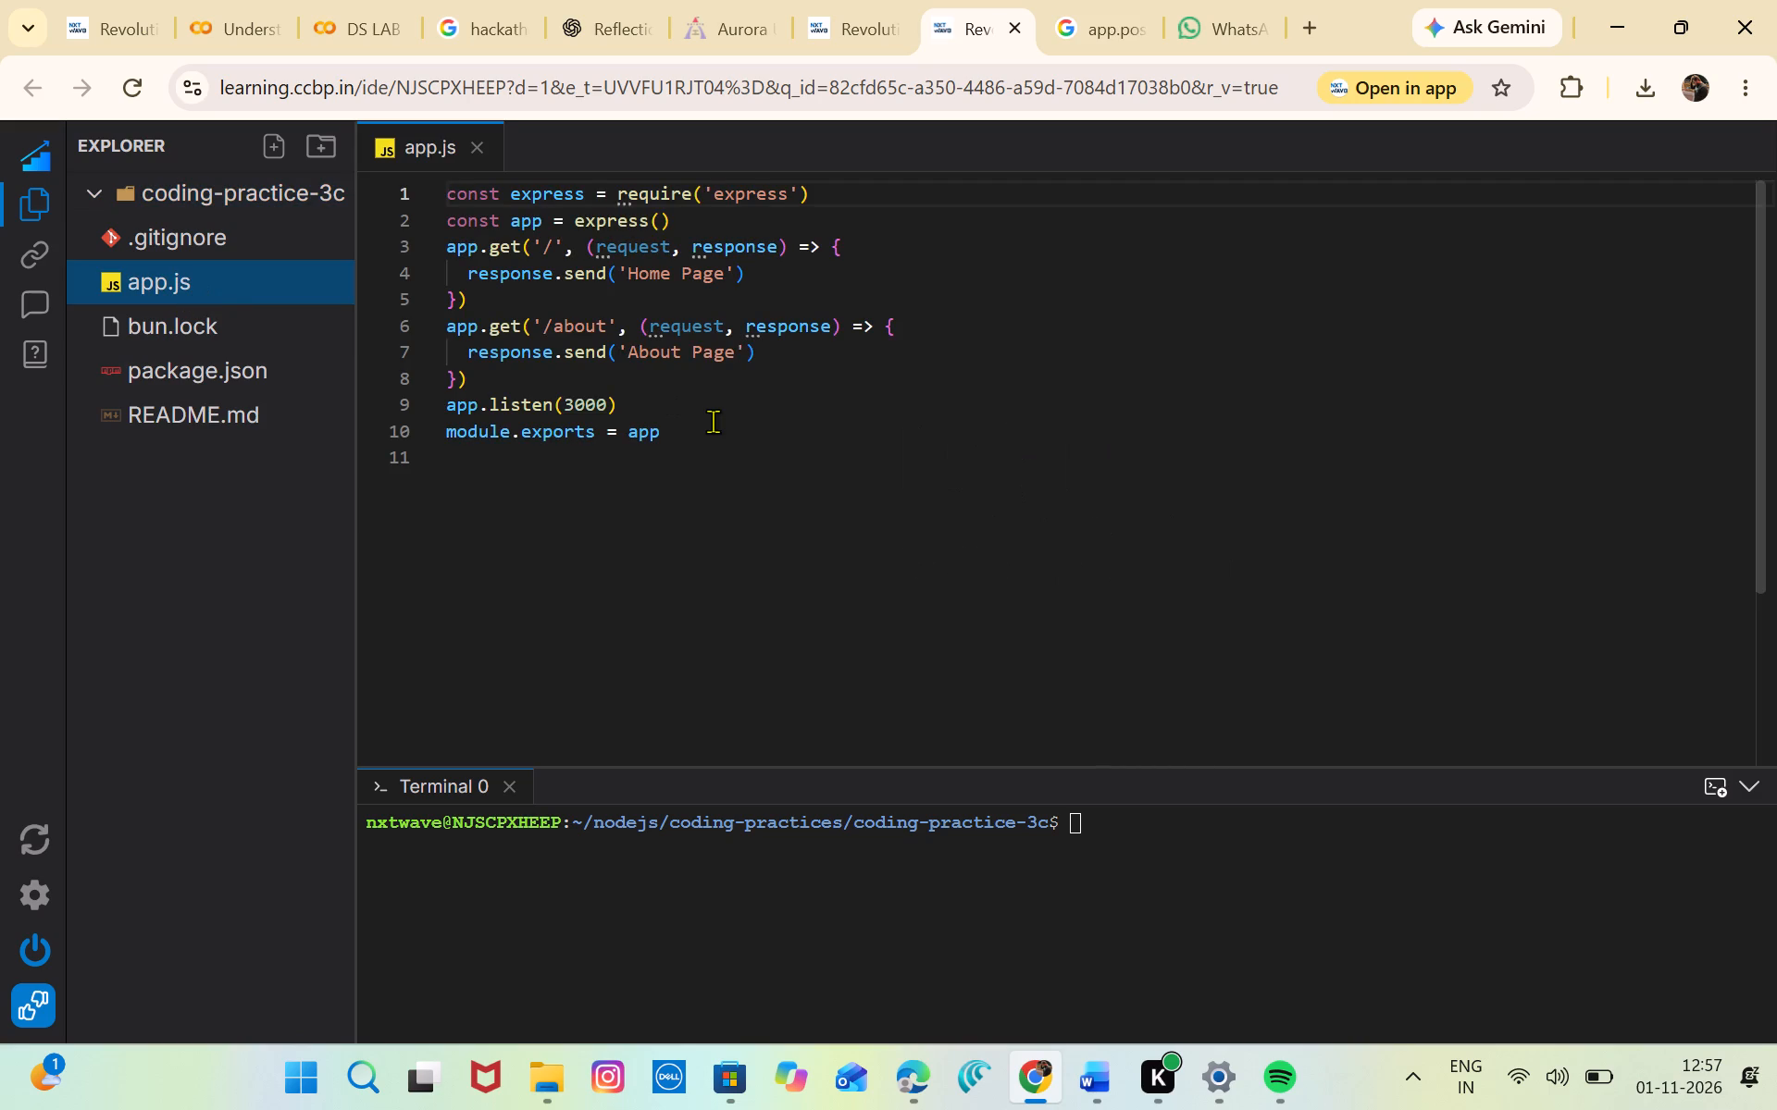
# Install the project dependencies with npm i in the terminal, followed by the packages sqlite and sqlite3.
pyautogui.click(1119, 820)
pyautogui.write('npm i')
pyautogui.press('space')
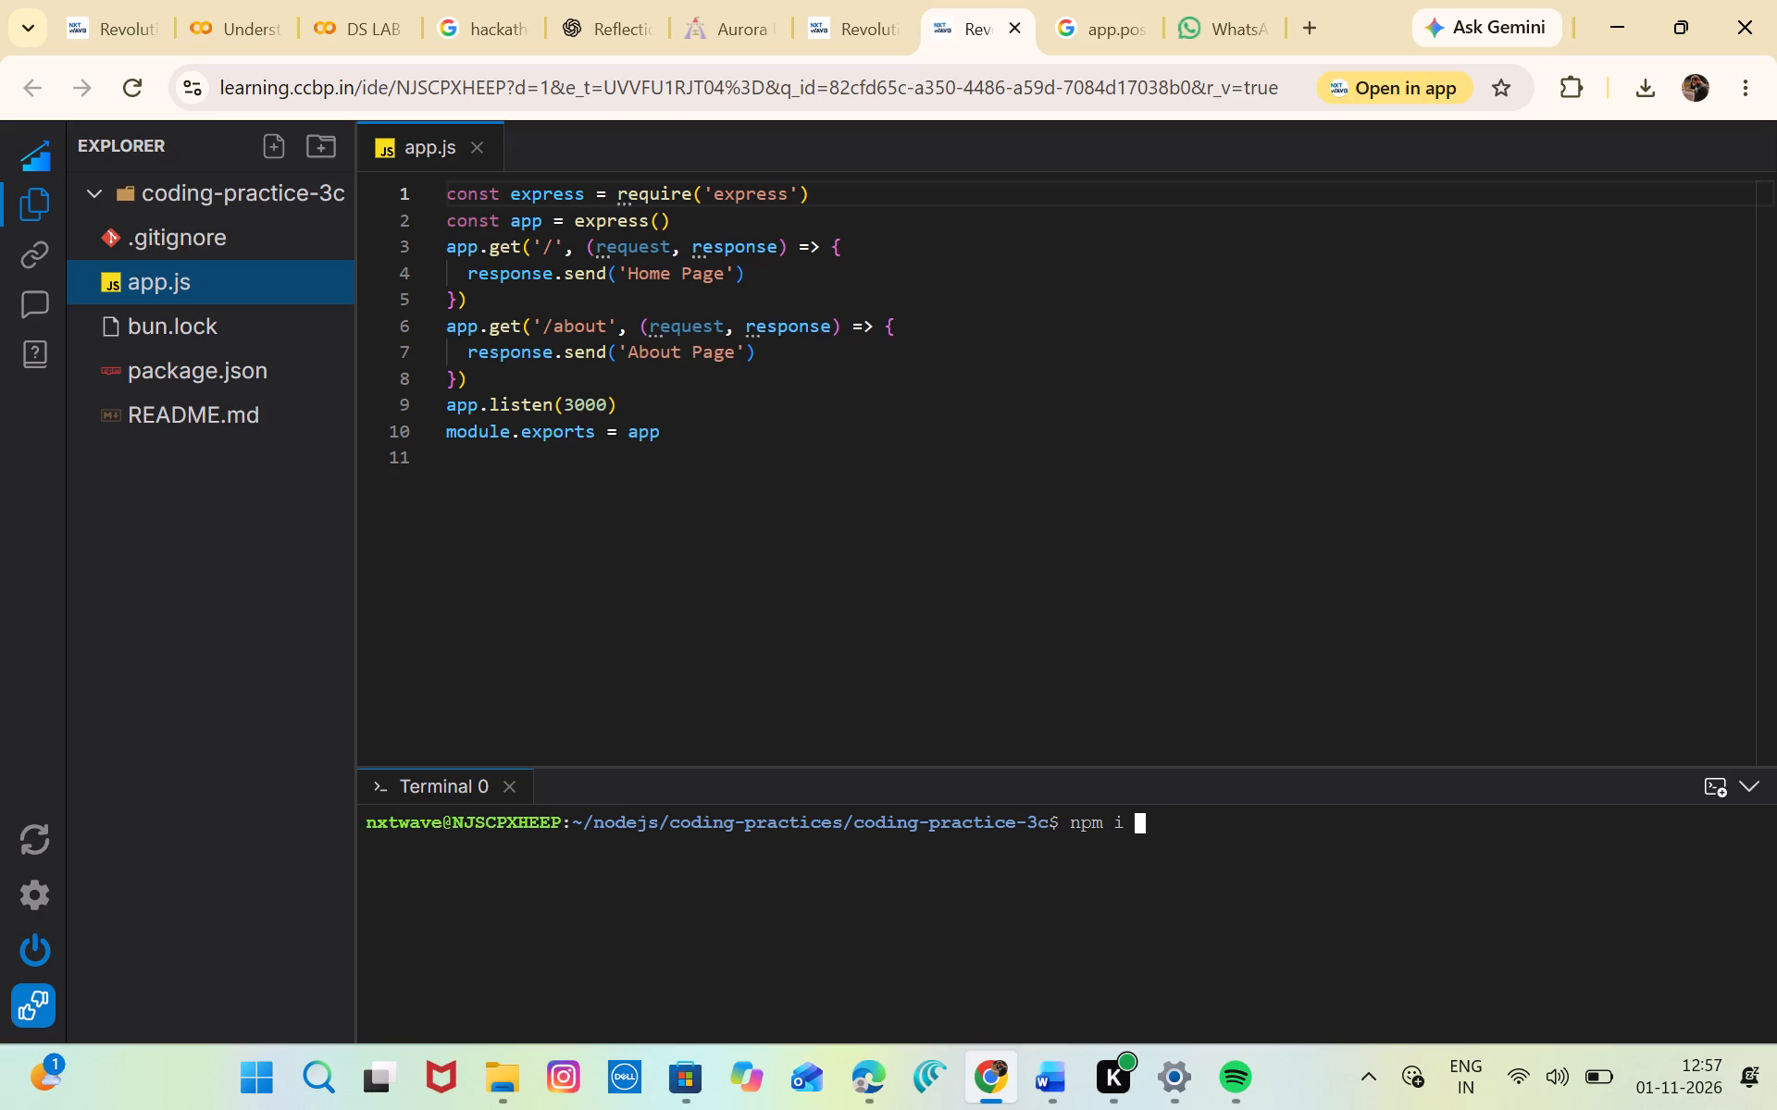
pyautogui.press('Return')
pyautogui.write('npm i')
pyautogui.press('space')
pyautogui.write('sq')
pyautogui.write('lite sqlite')
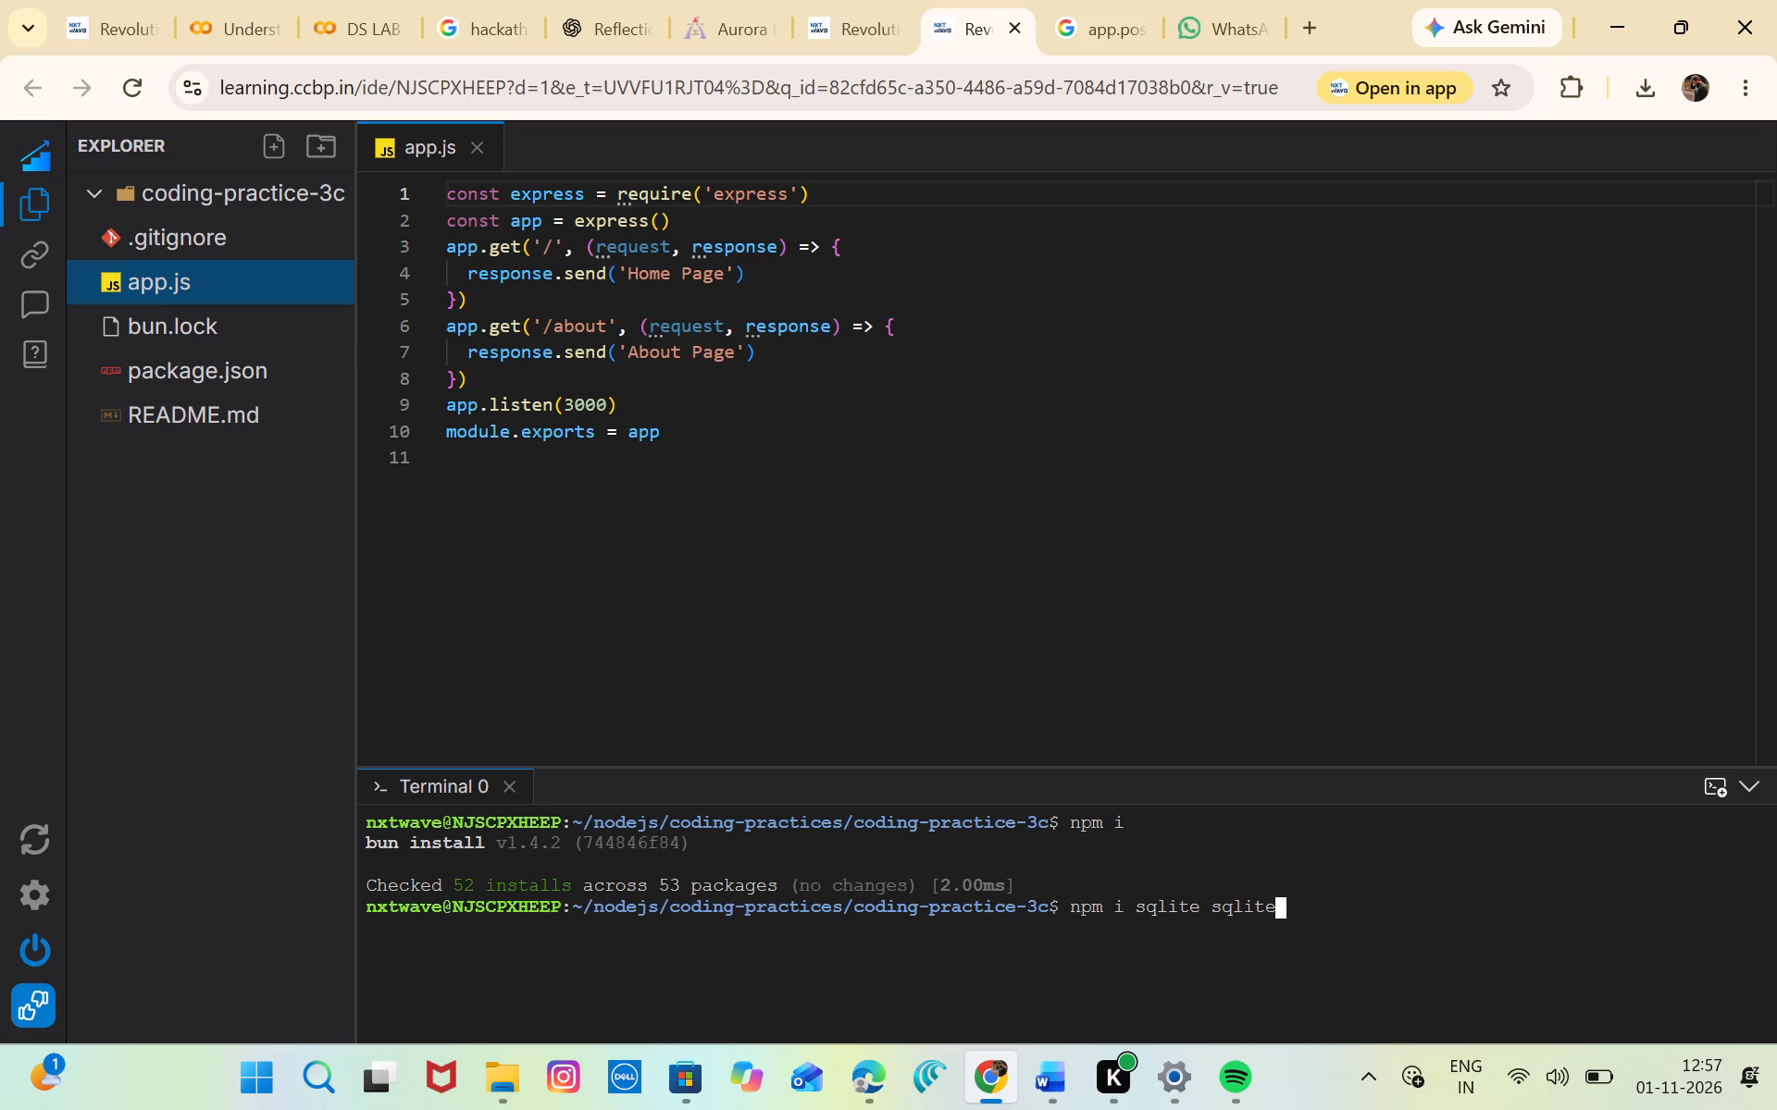
pyautogui.press('3')
pyautogui.press('Return')
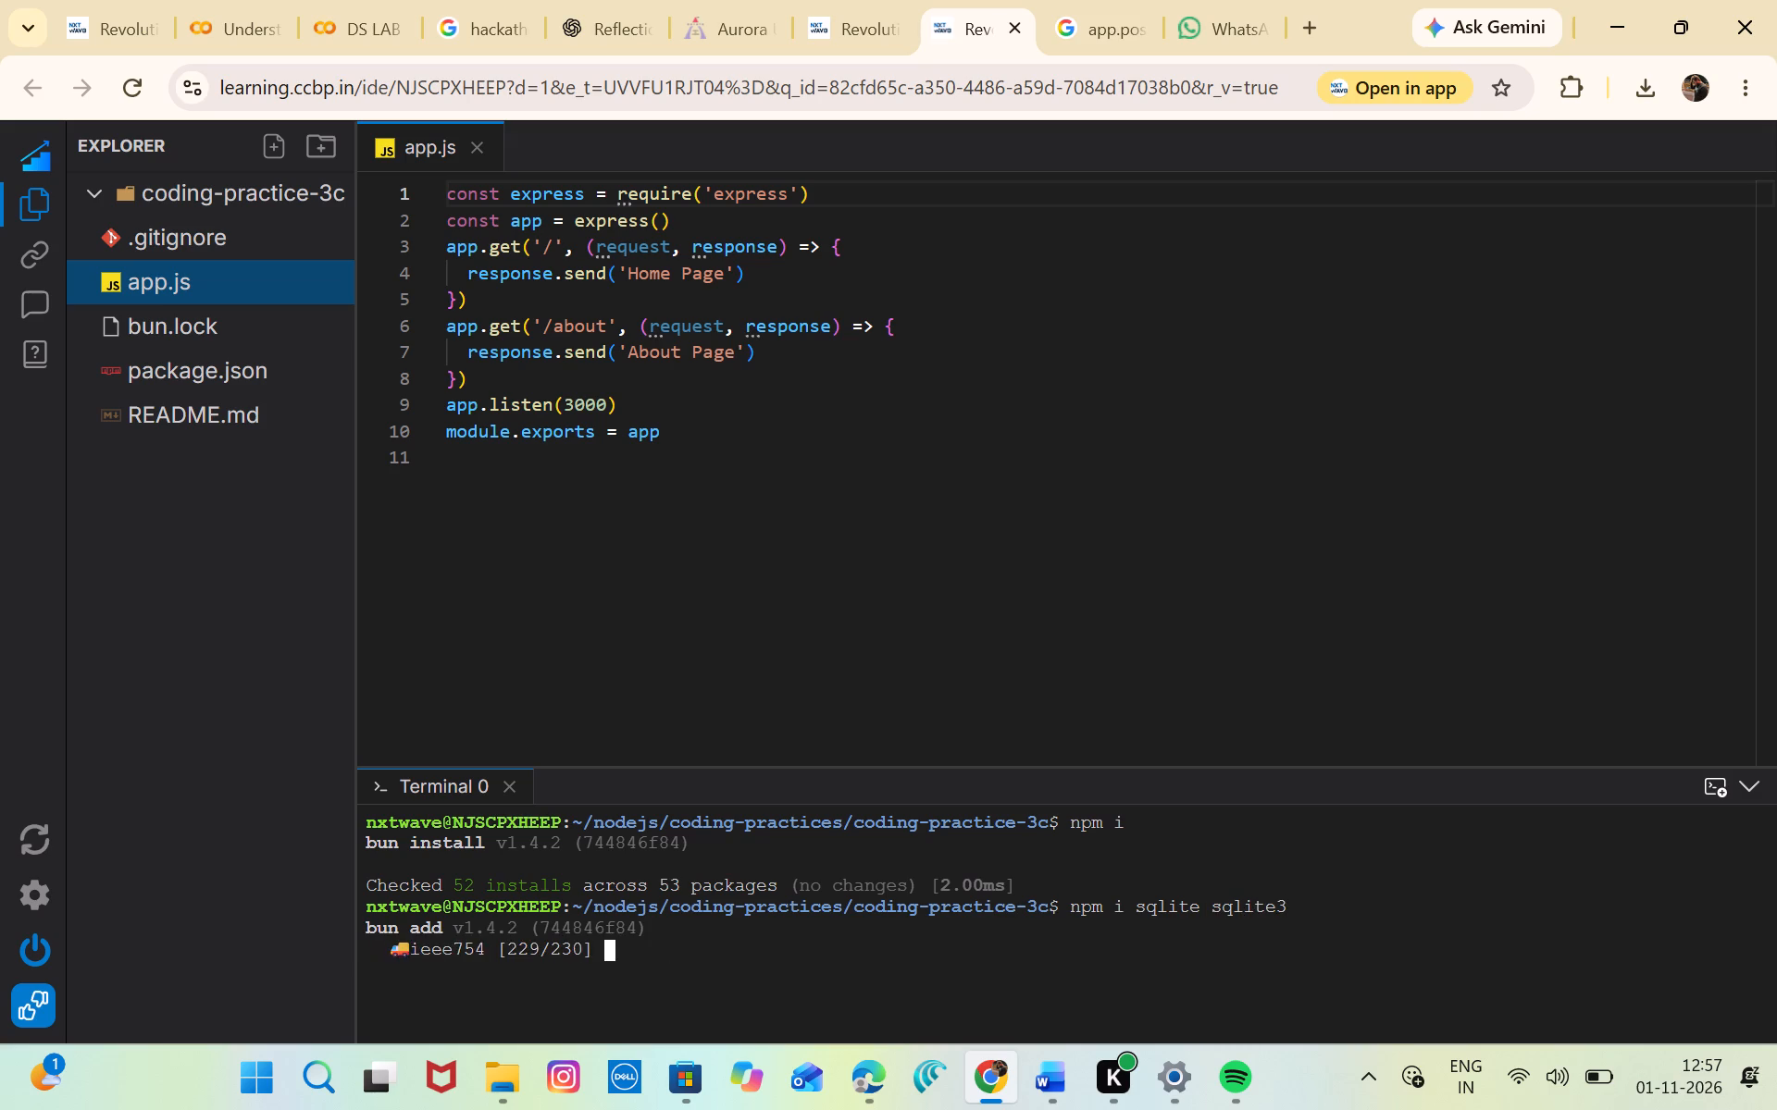
pyautogui.scroll(-4, 926, 852)
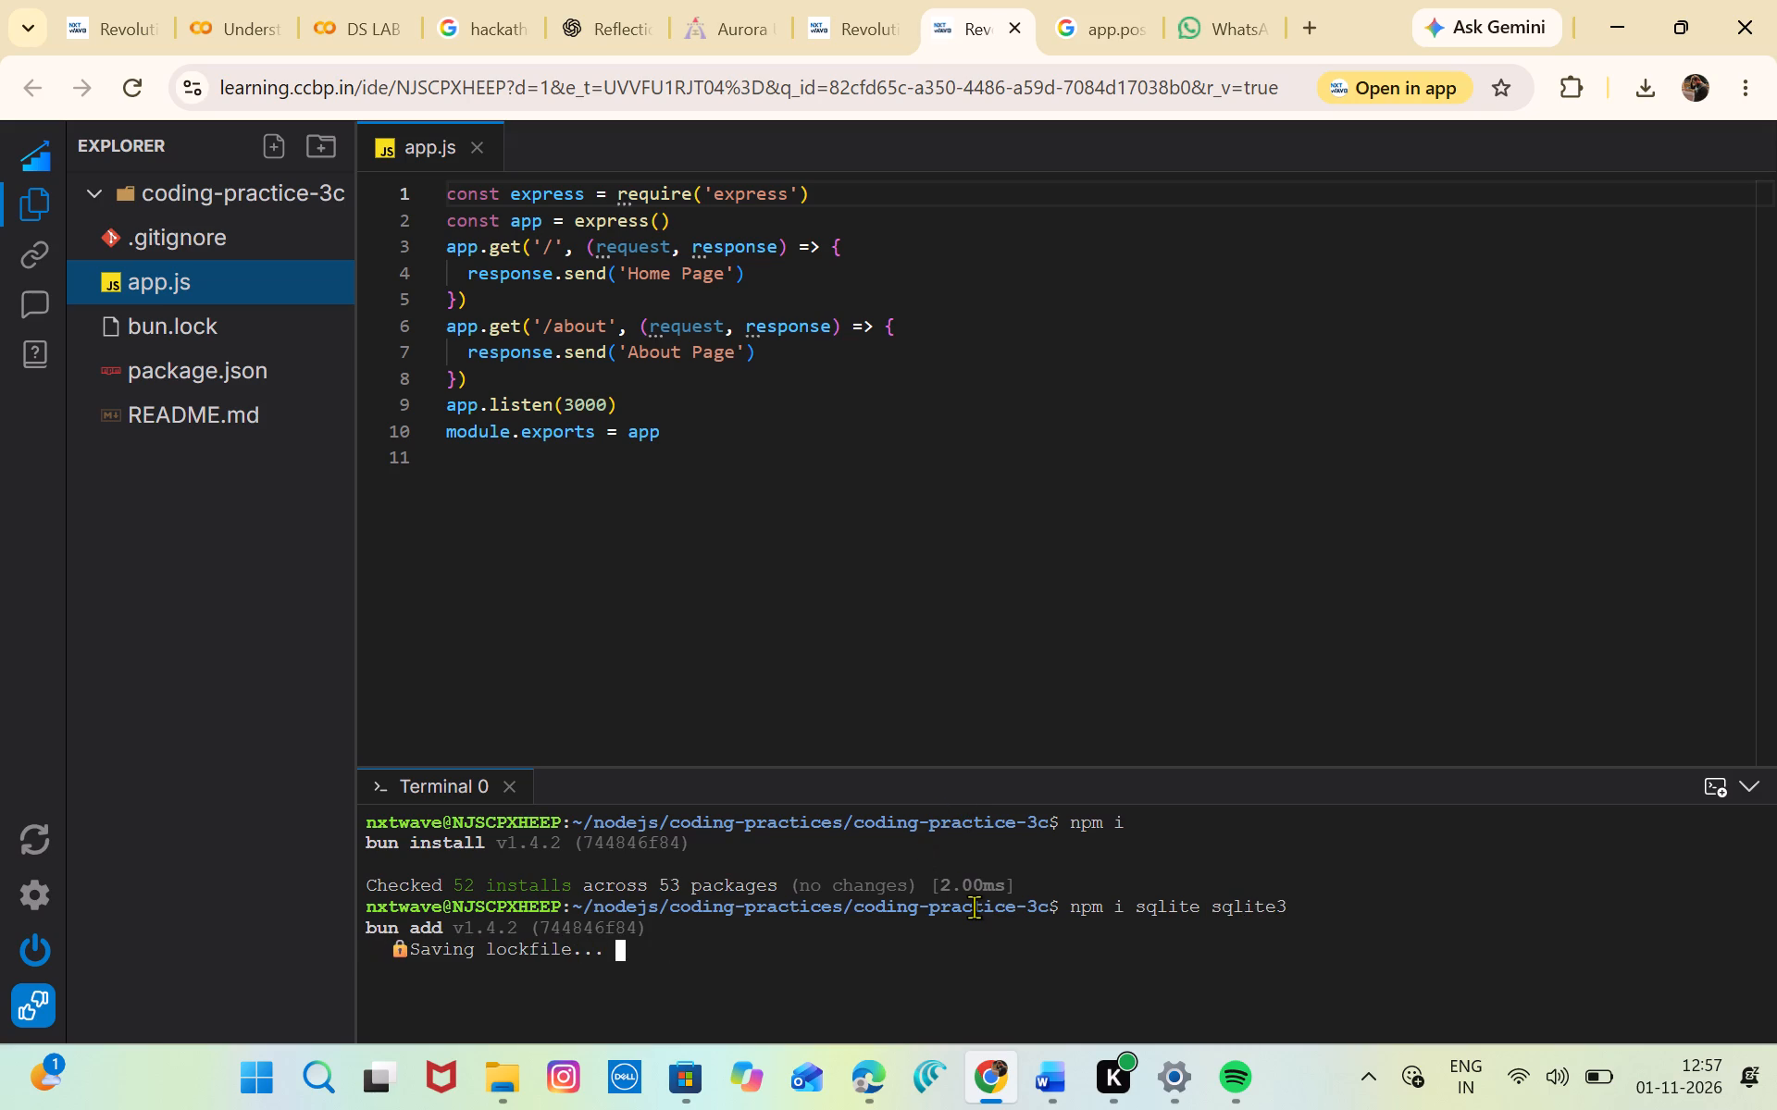
# Copy the ccbp submit NJSCPXHEEP command from the API Routing question page and run it in the IDE terminal.
pyautogui.click(832, 0)
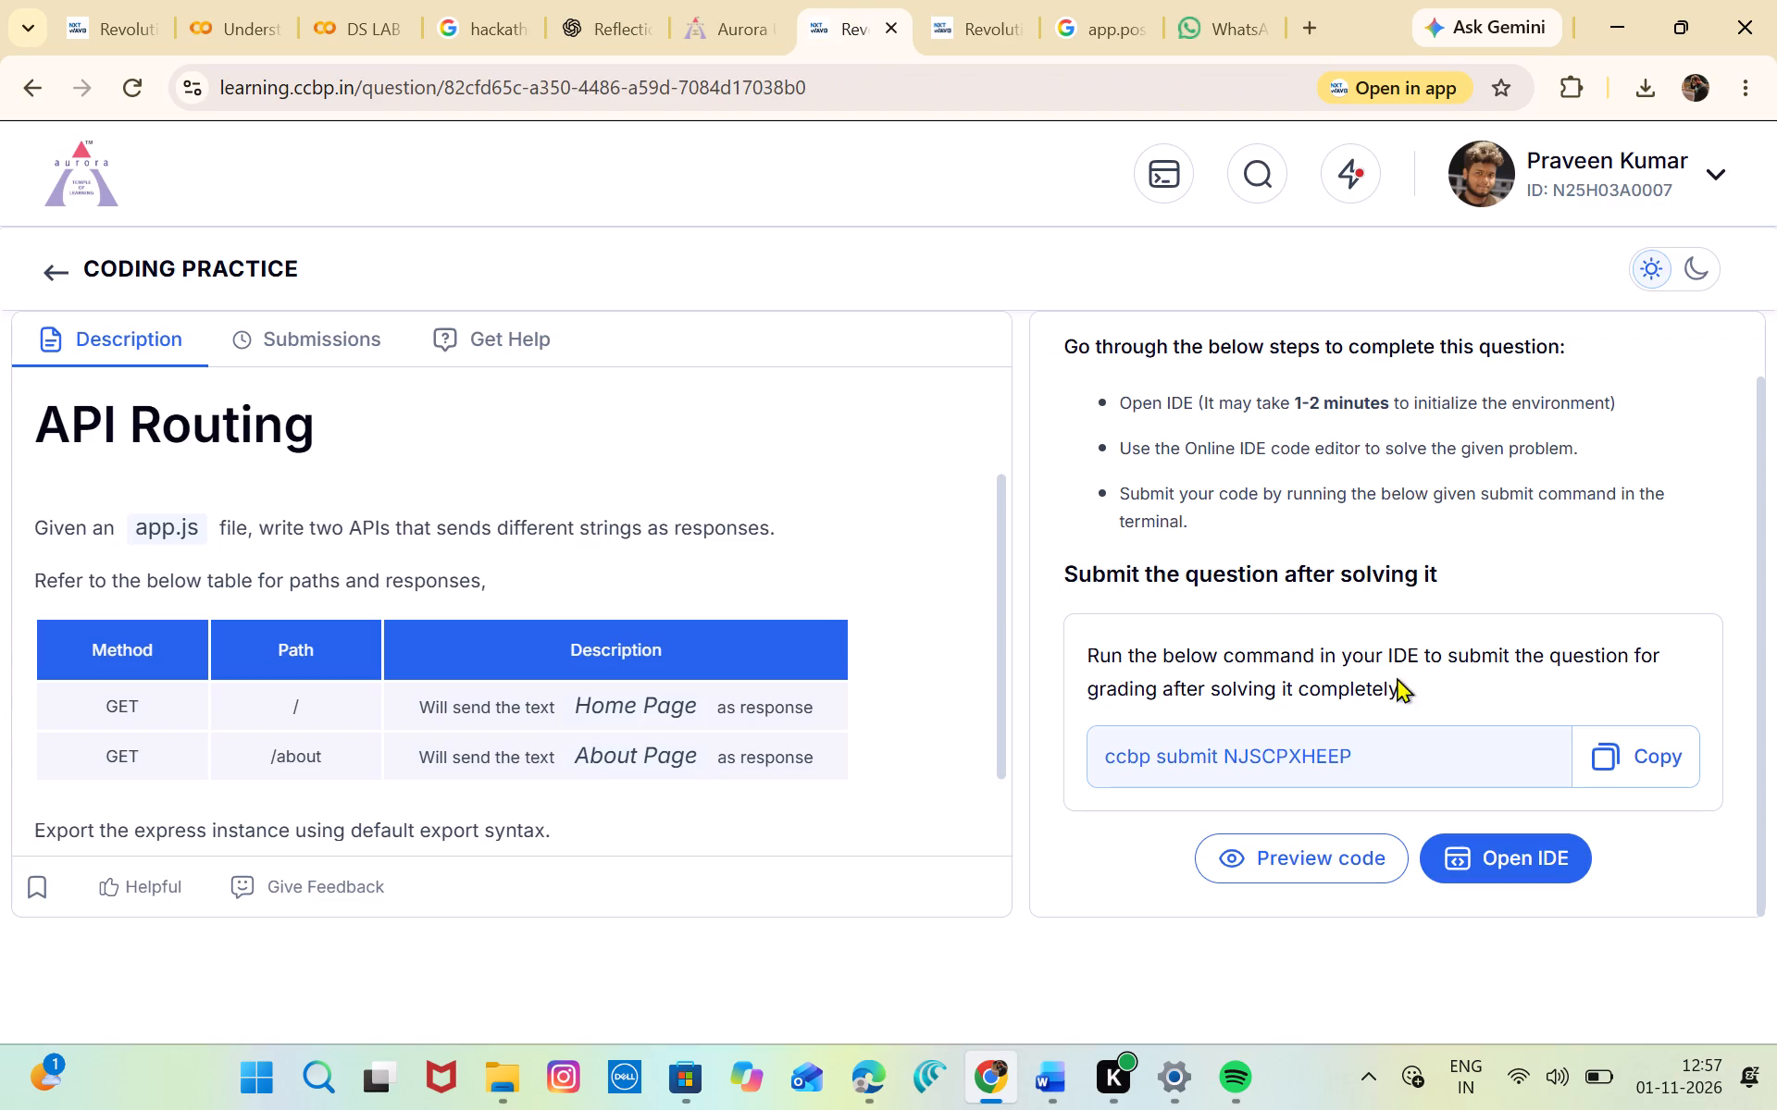
pyautogui.click(1607, 754)
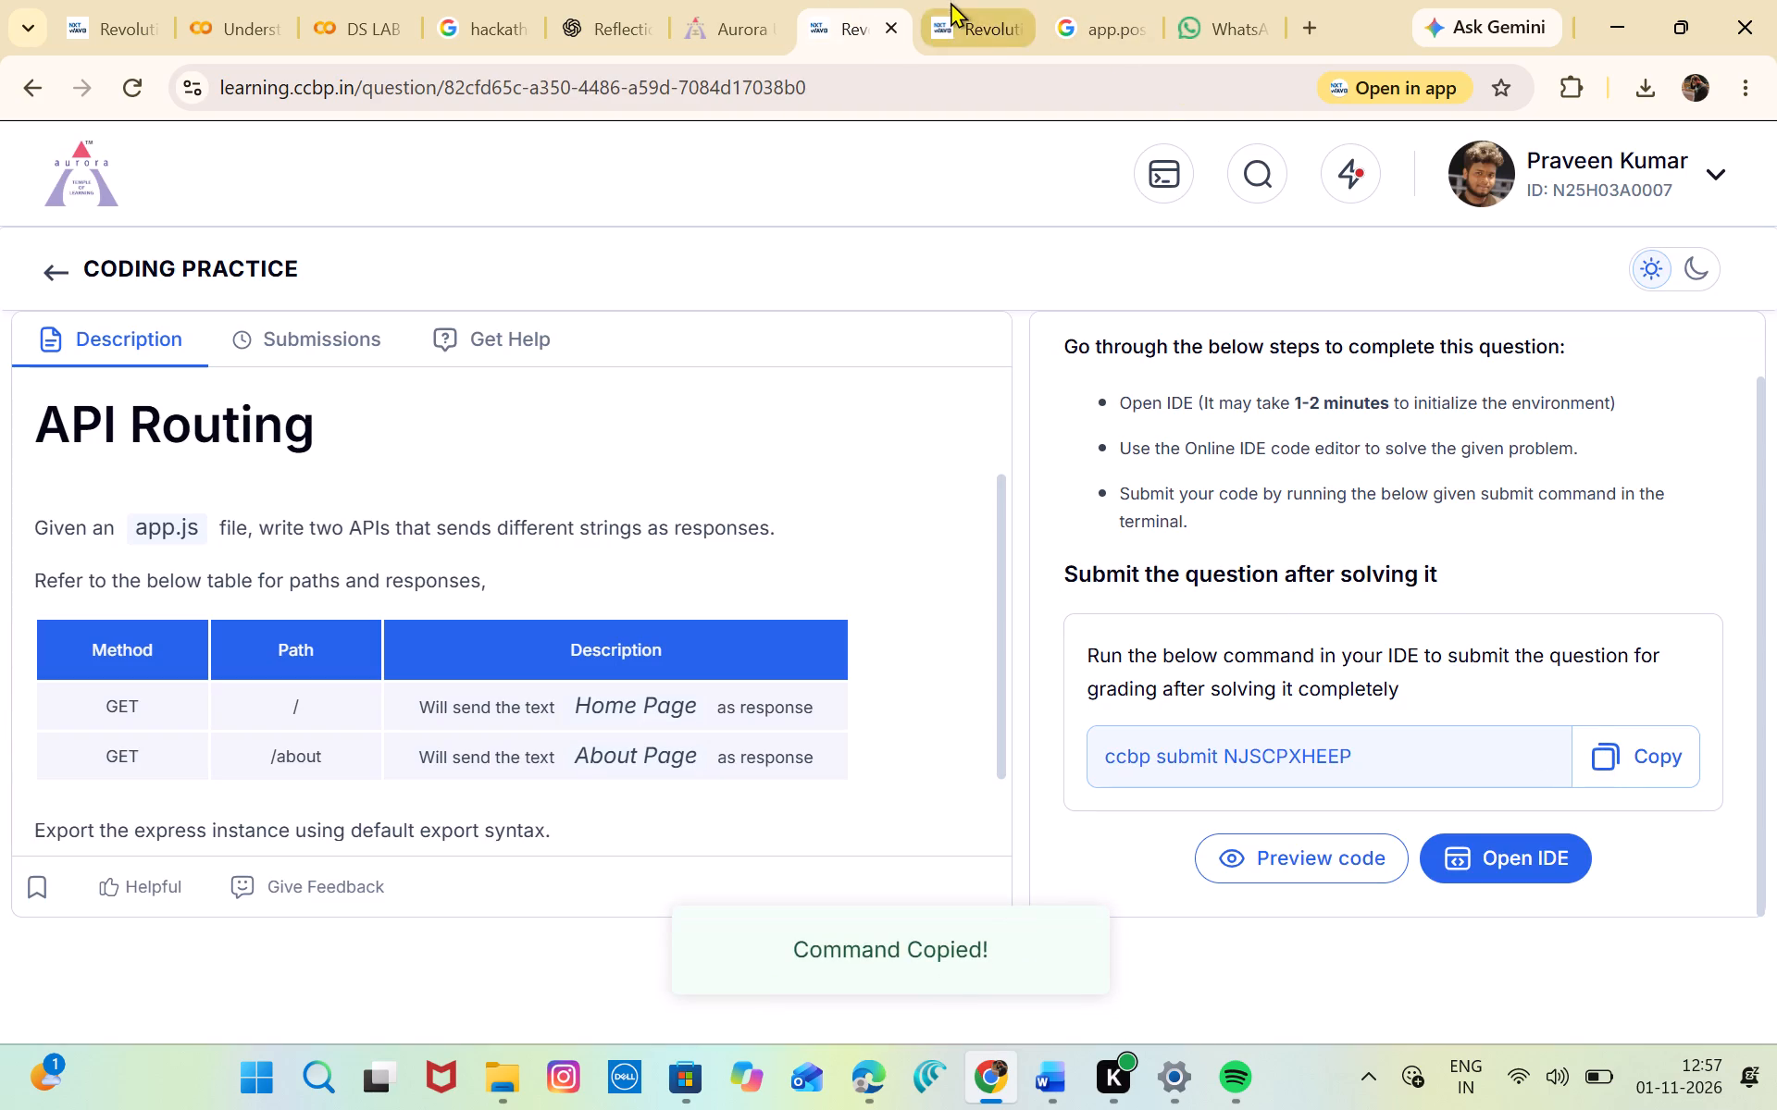
pyautogui.click(951, 2)
pyautogui.hotkey('ctrl', 'shift', 'v')
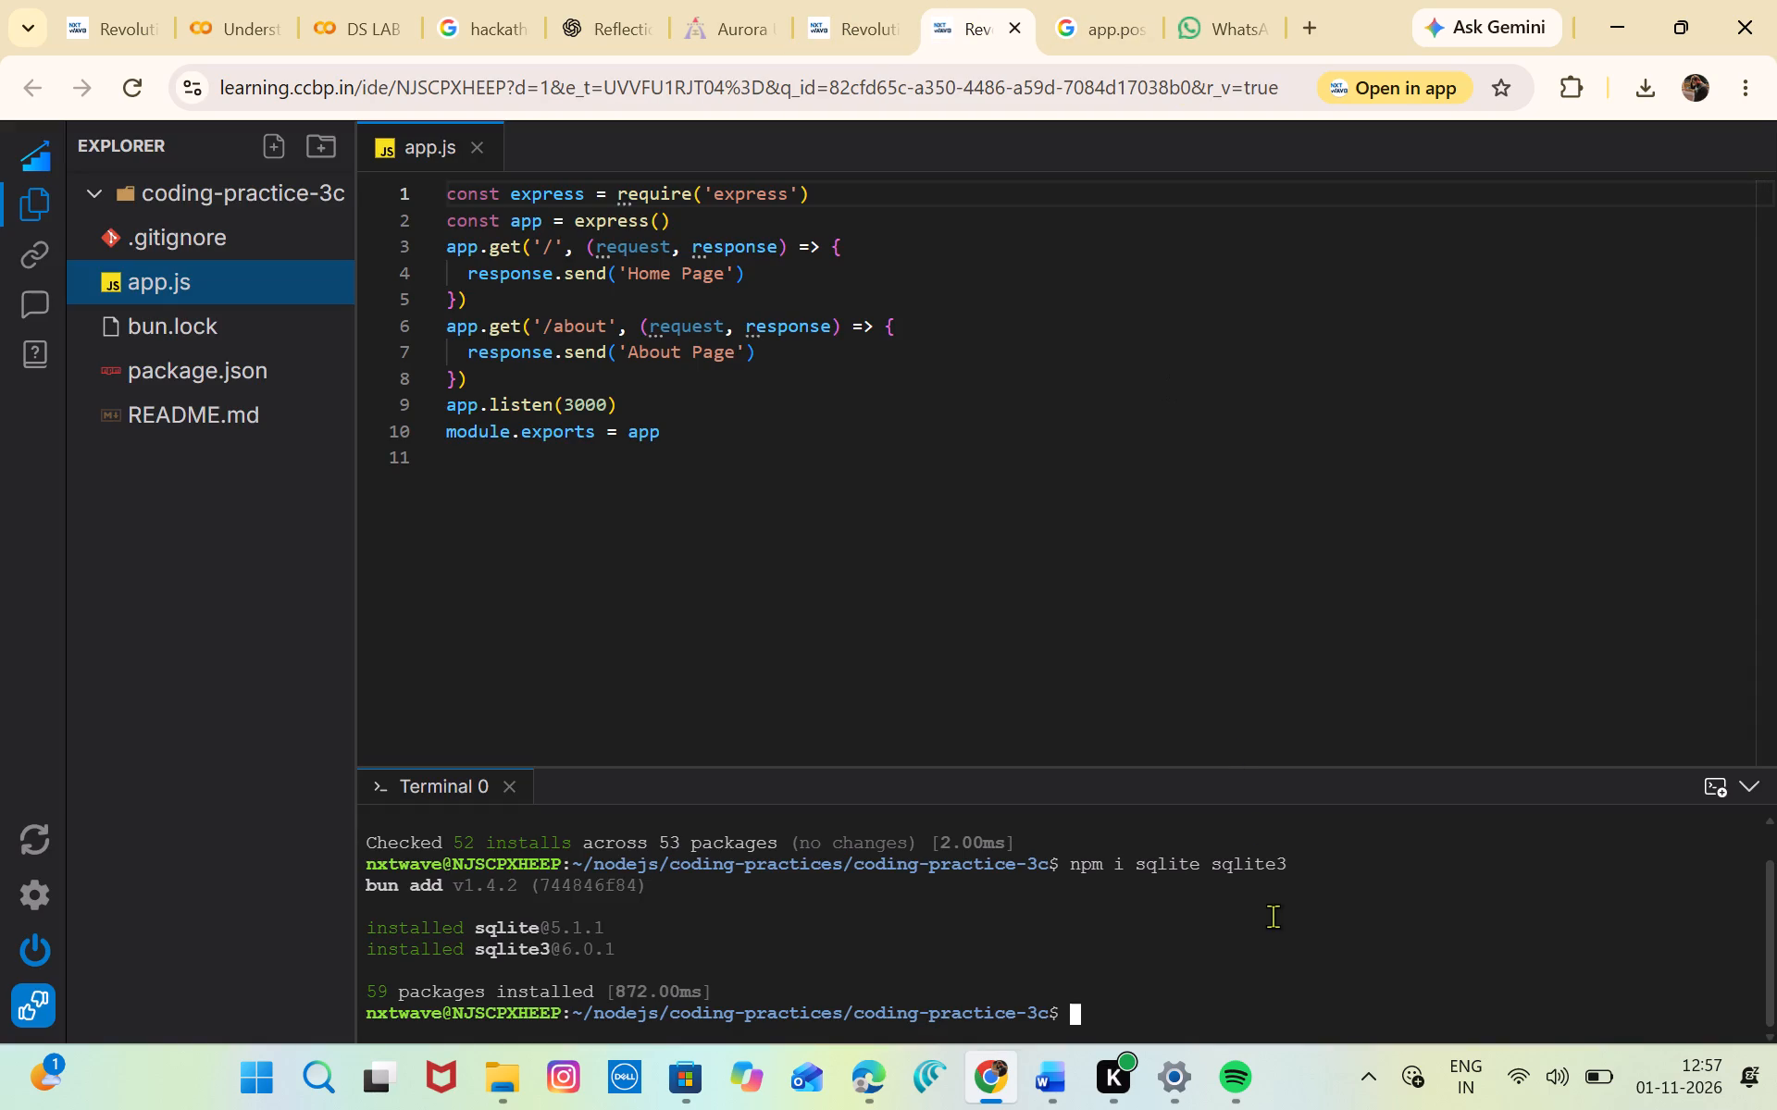
pyautogui.press('Return')
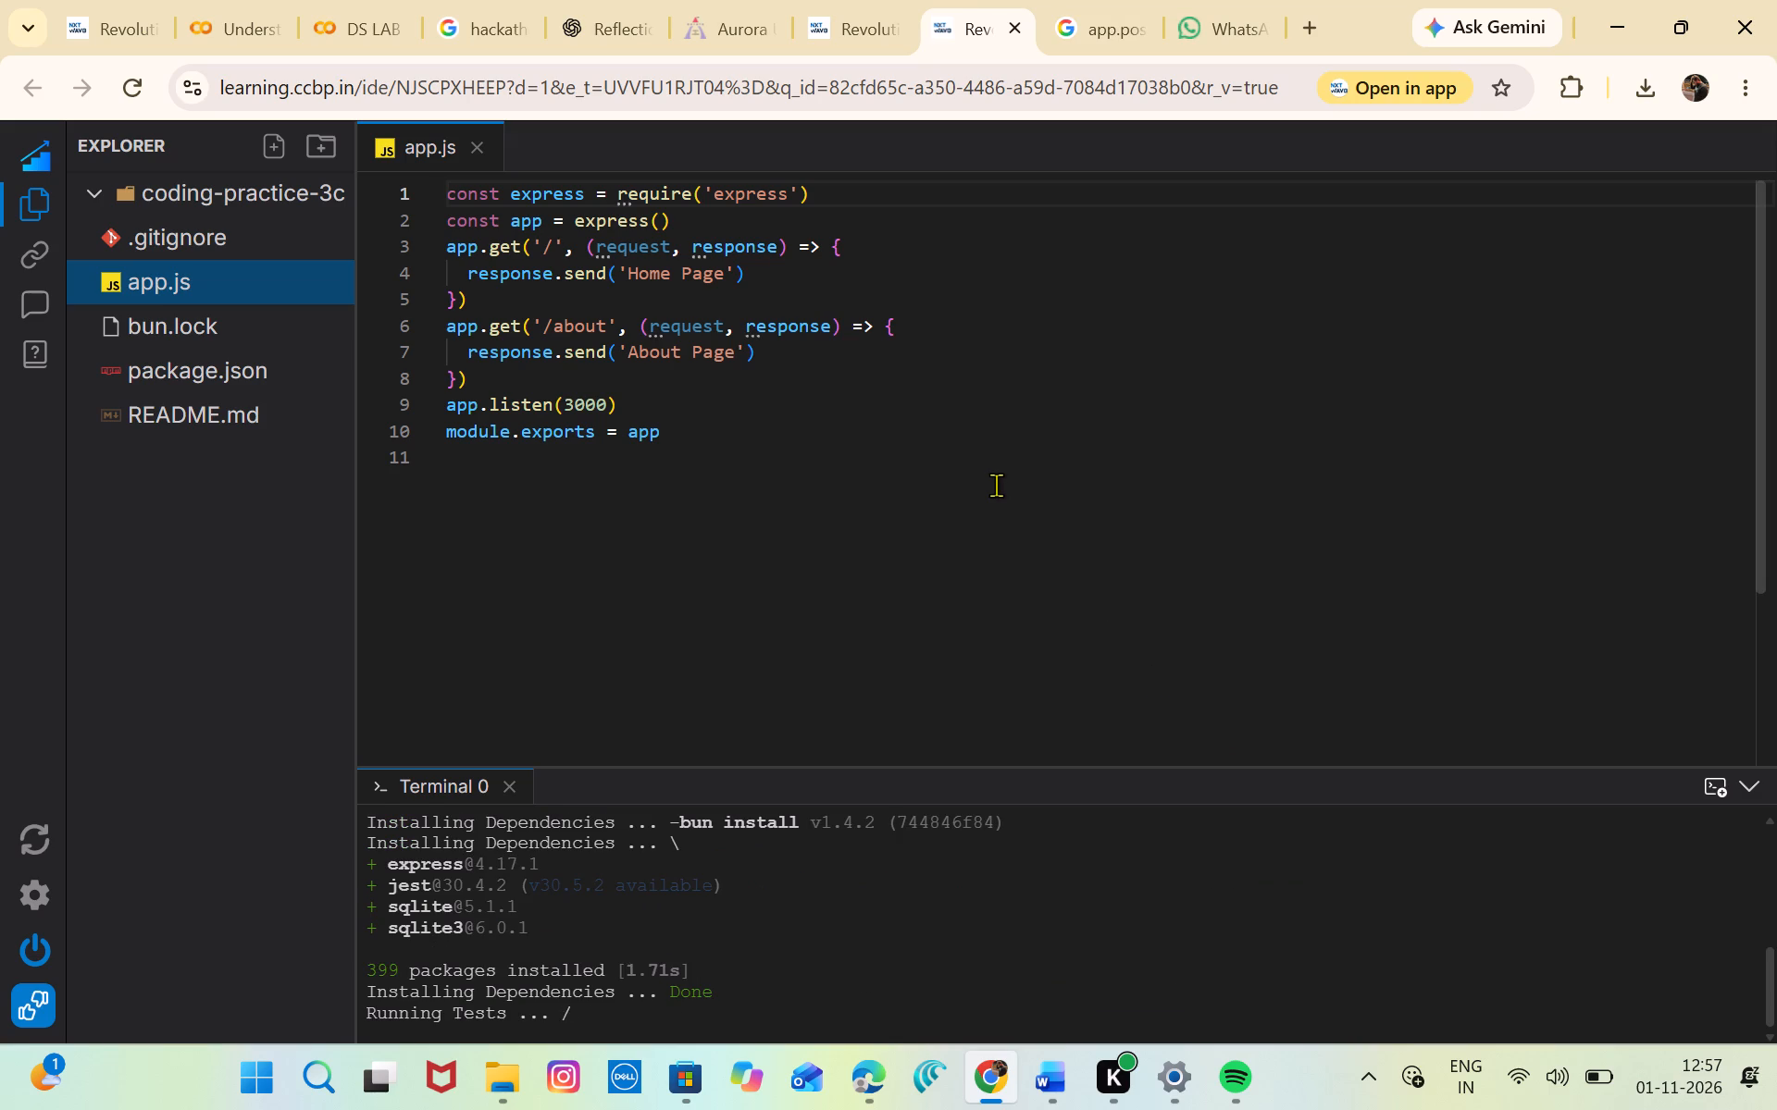
# Capture the IDE with the app.js code and terminal test output, and paste it on page 5 of the Word document.
pyautogui.press('super+Print')
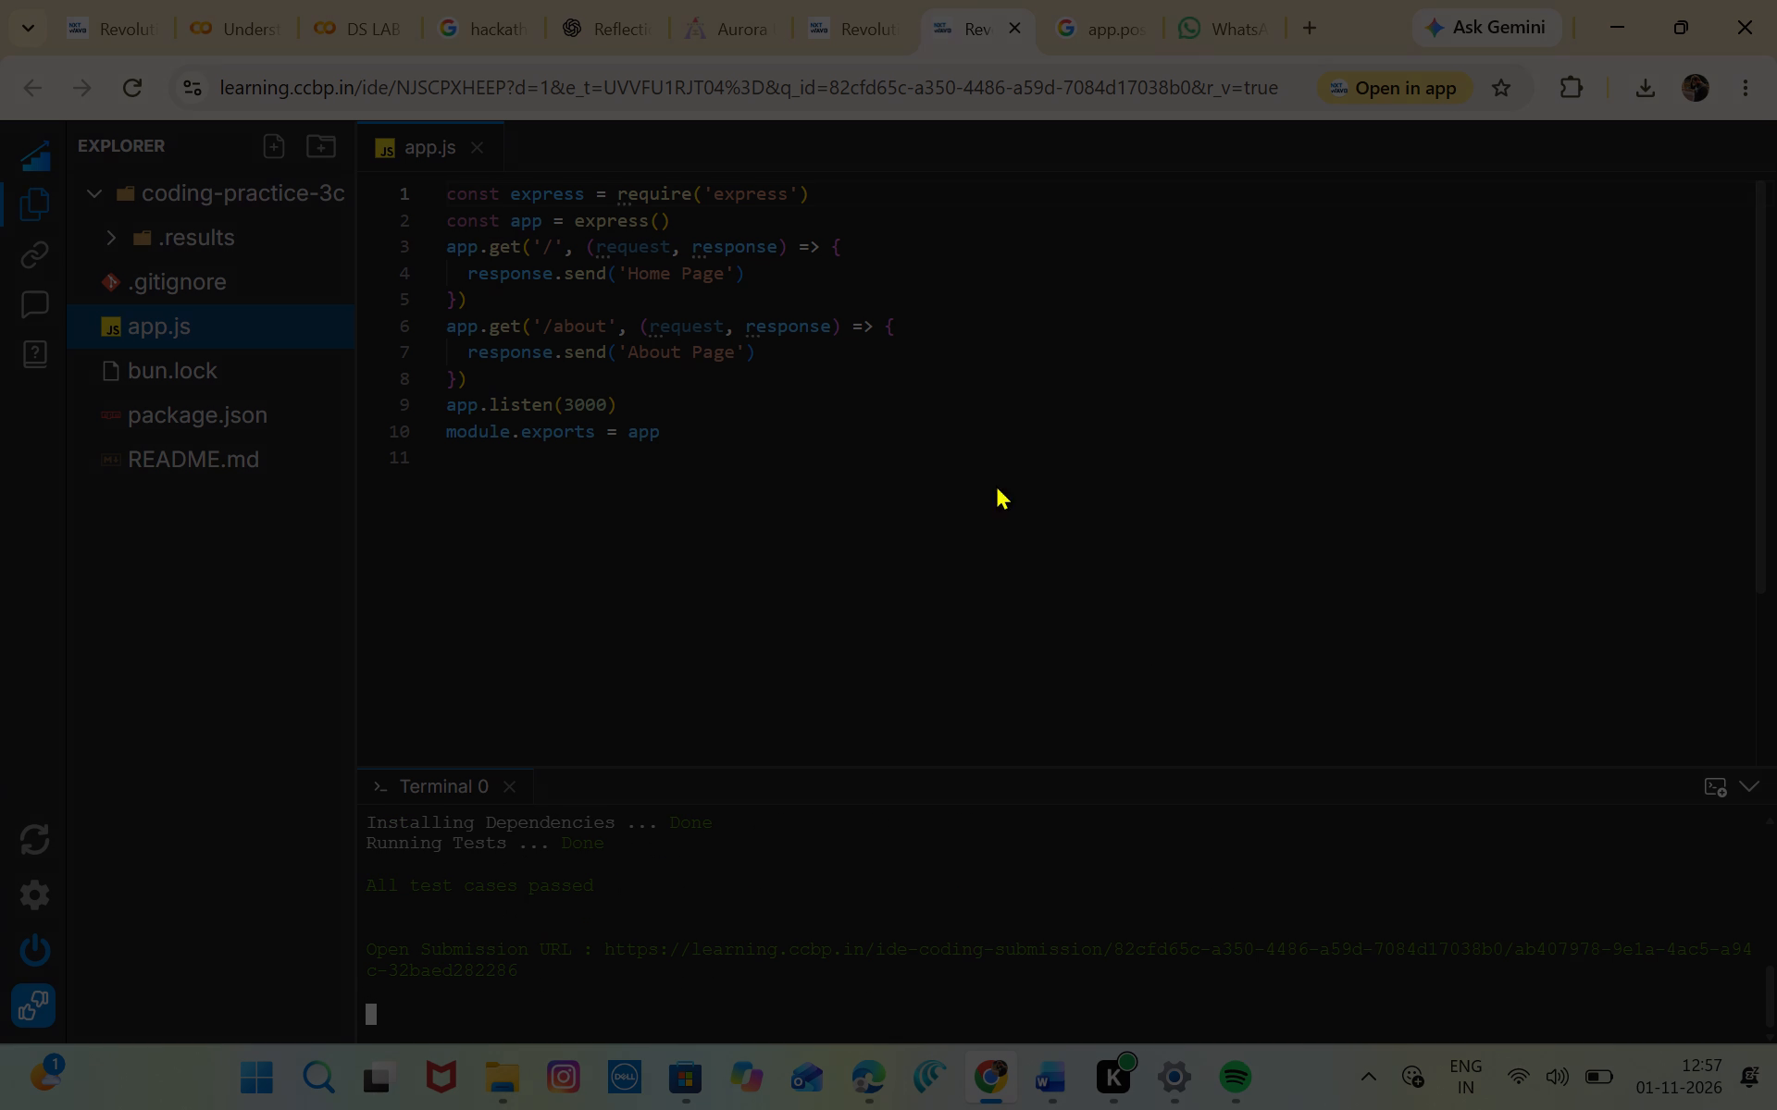
pyautogui.click(1076, 1083)
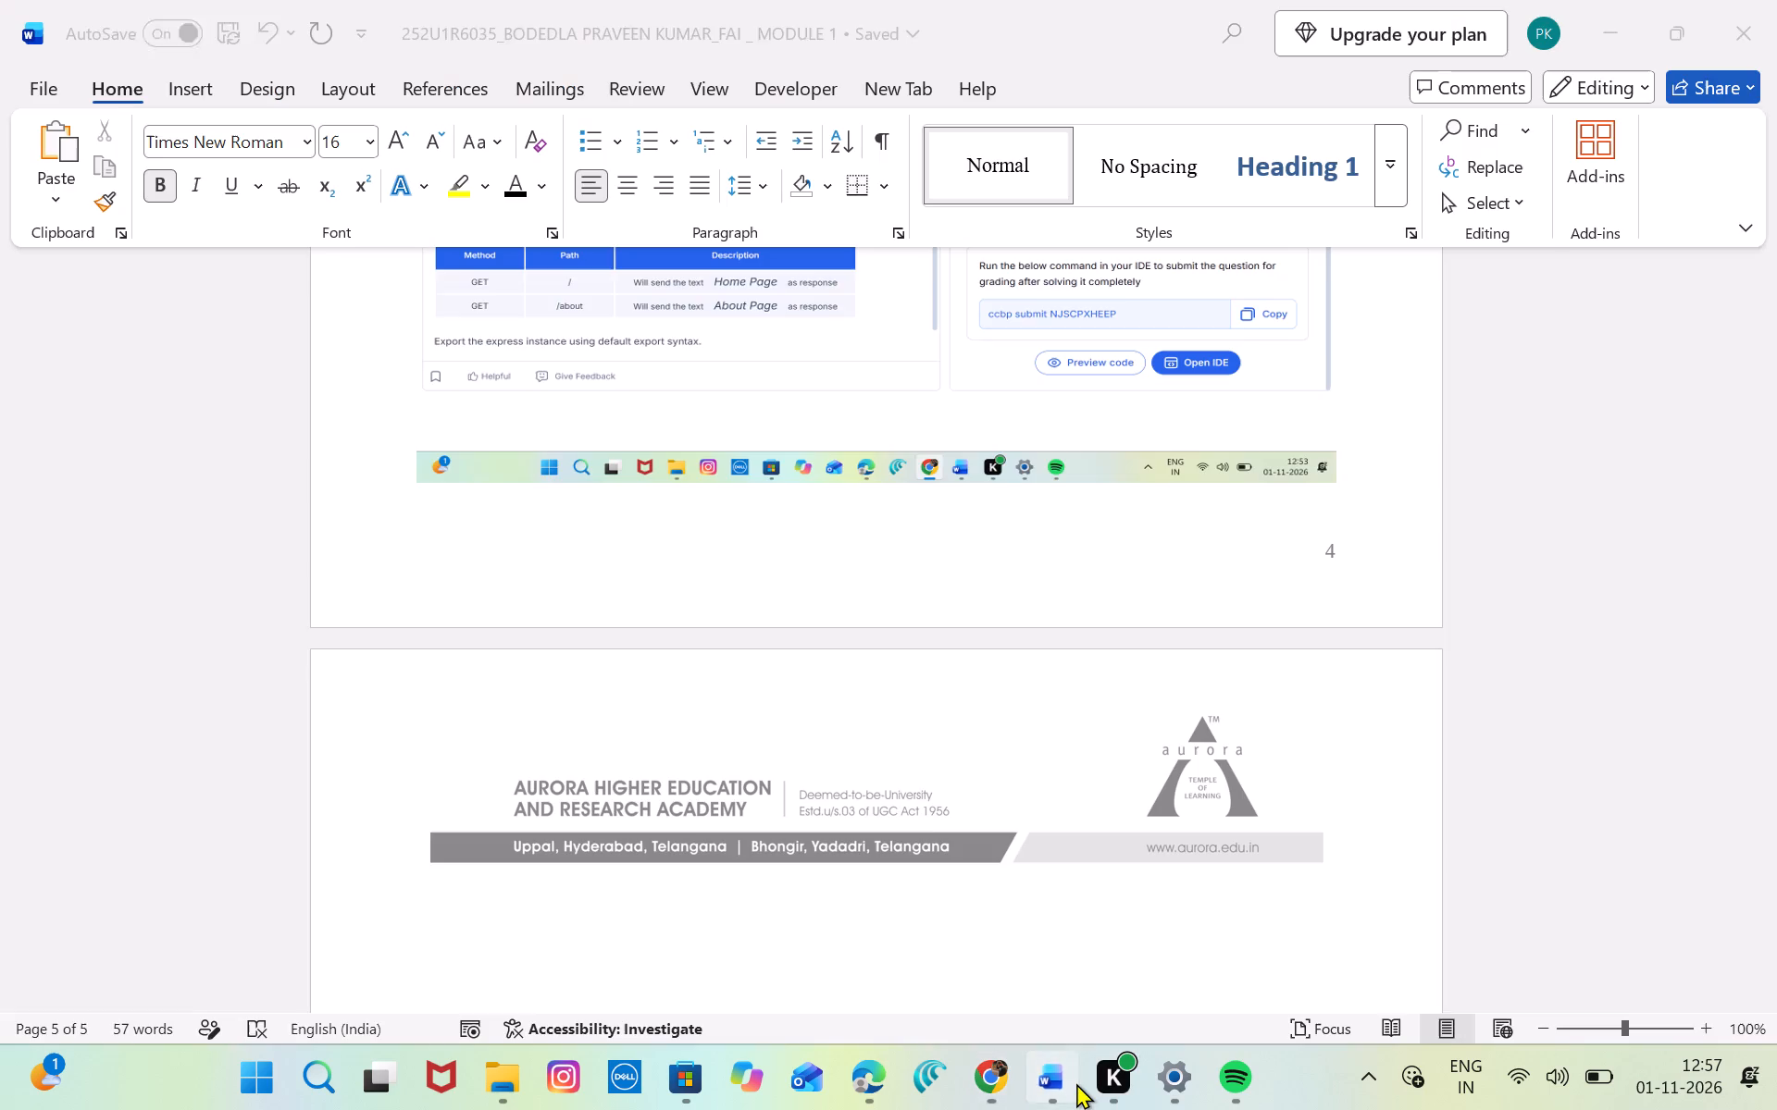
pyautogui.moveTo(1076, 1083); pyautogui.dragTo(902, 947)
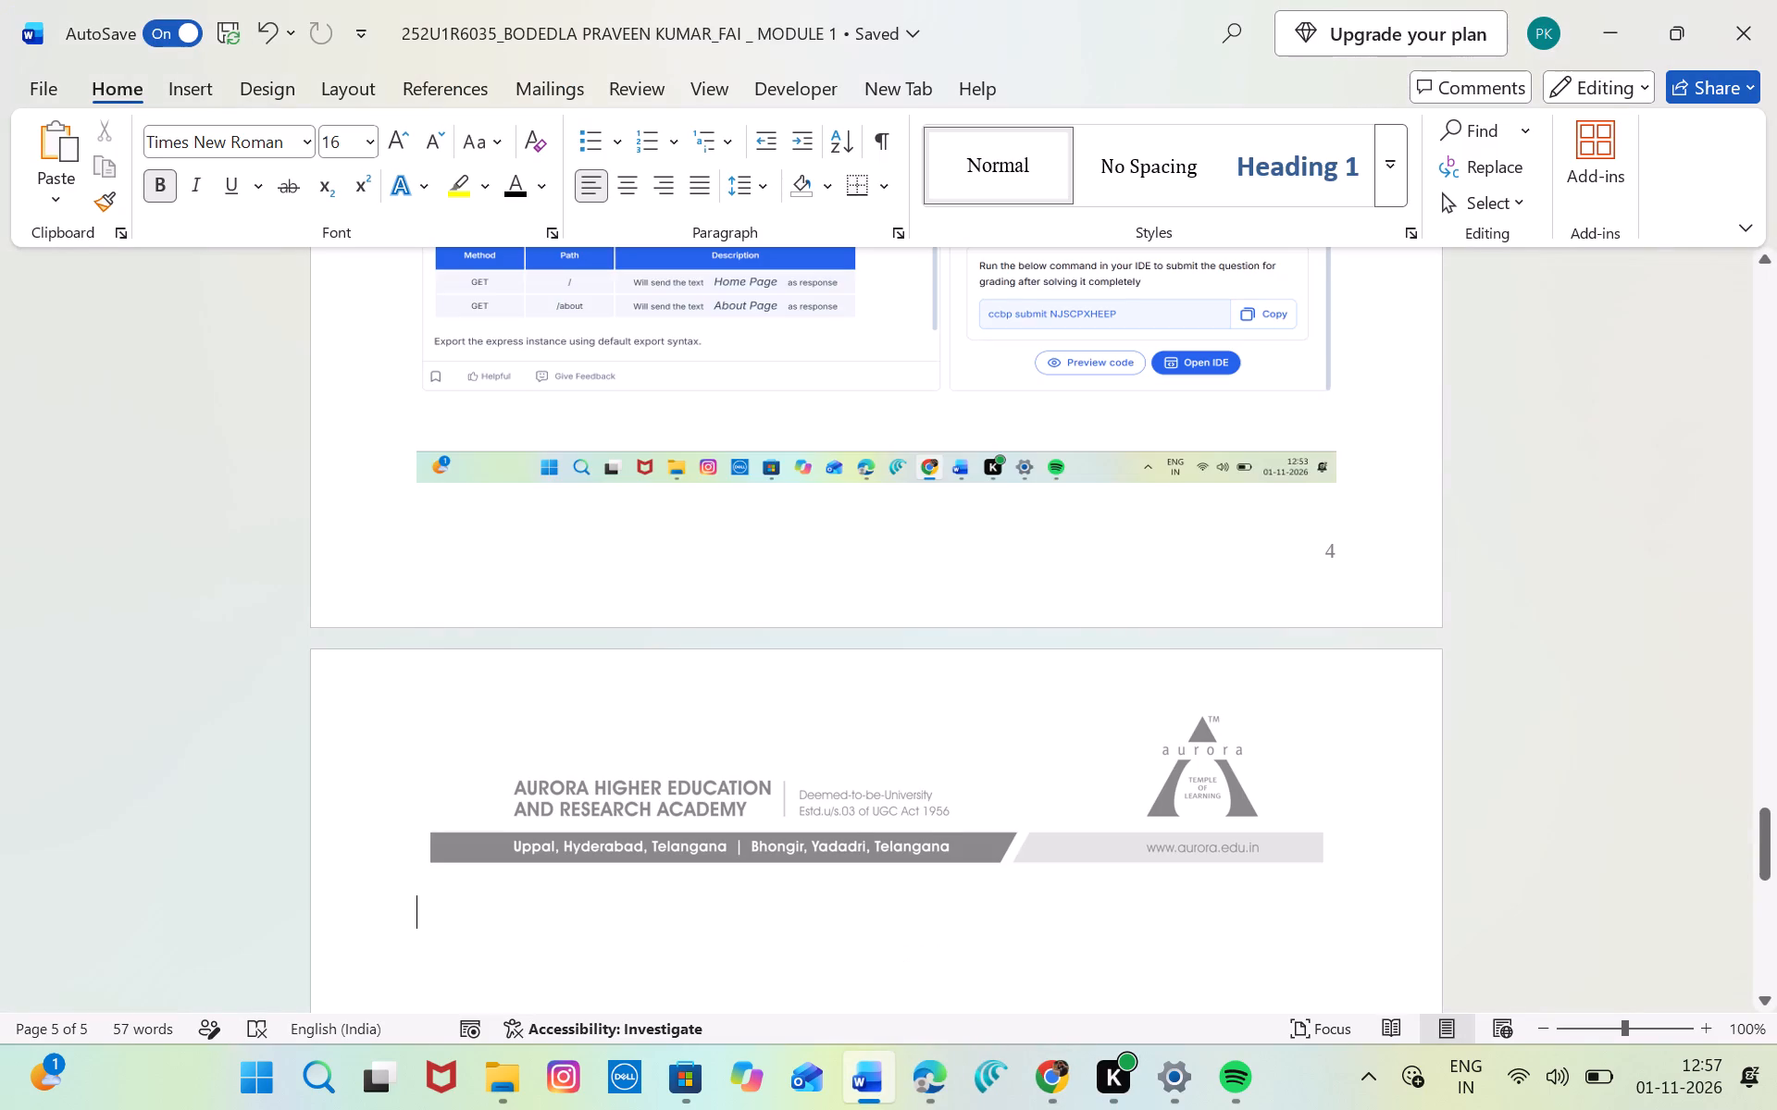
pyautogui.hotkey('ctrl', 'v')
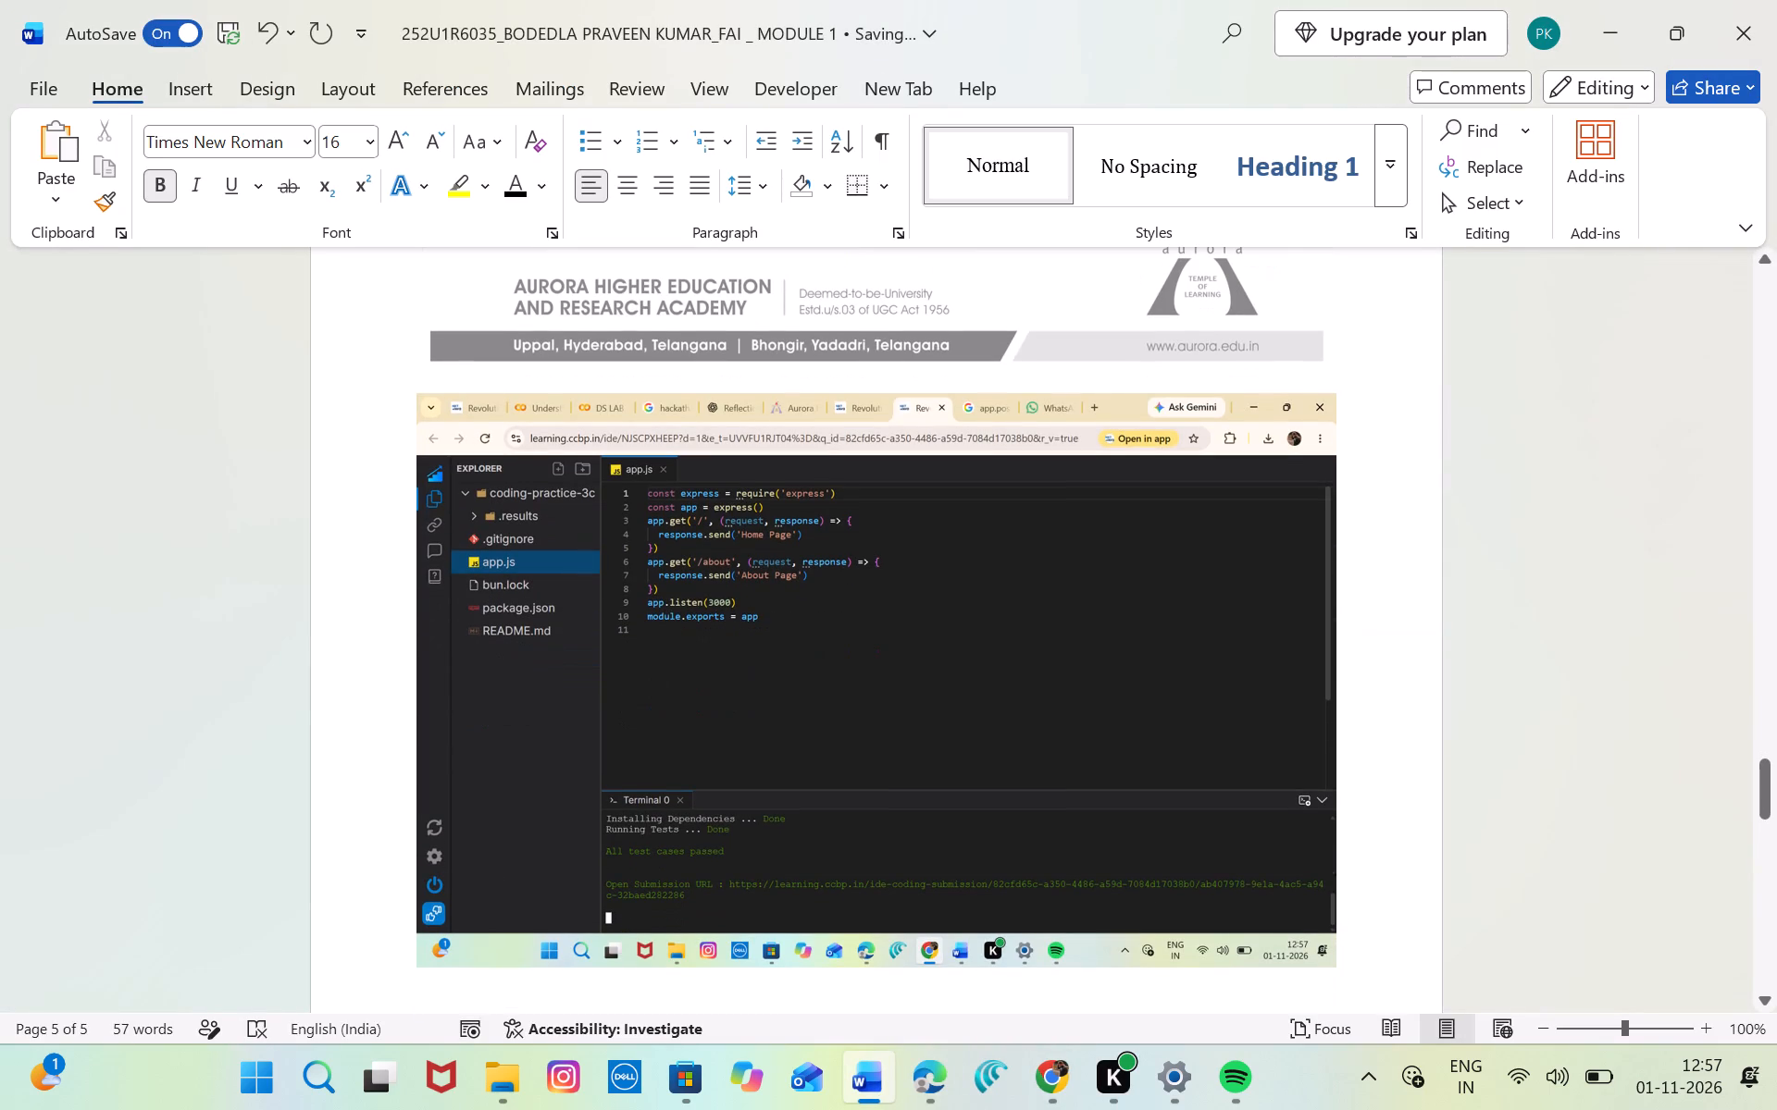
pyautogui.press('Return')
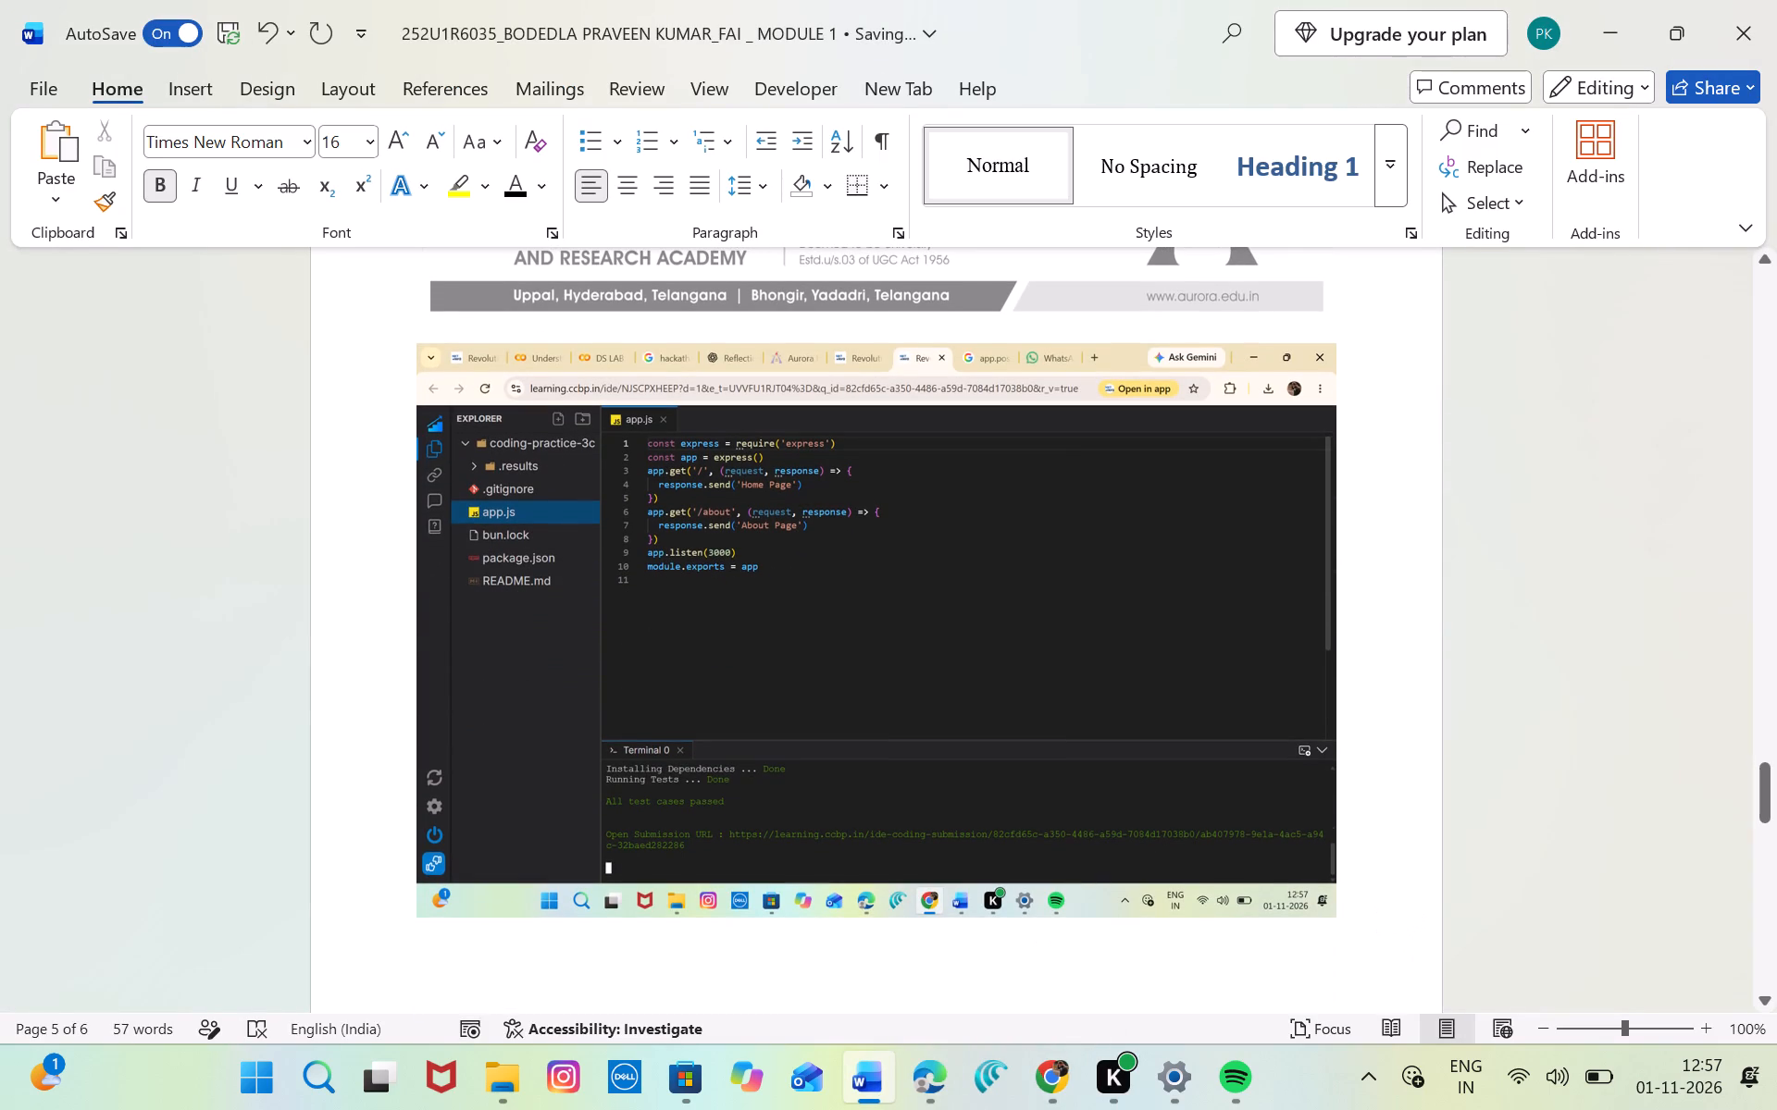
# Slightly reduce the height of the pasted app.js screenshot, add a line break at it and place the cursor after it.
pyautogui.click(976, 810)
pyautogui.moveTo(879, 917); pyautogui.dragTo(879, 889)
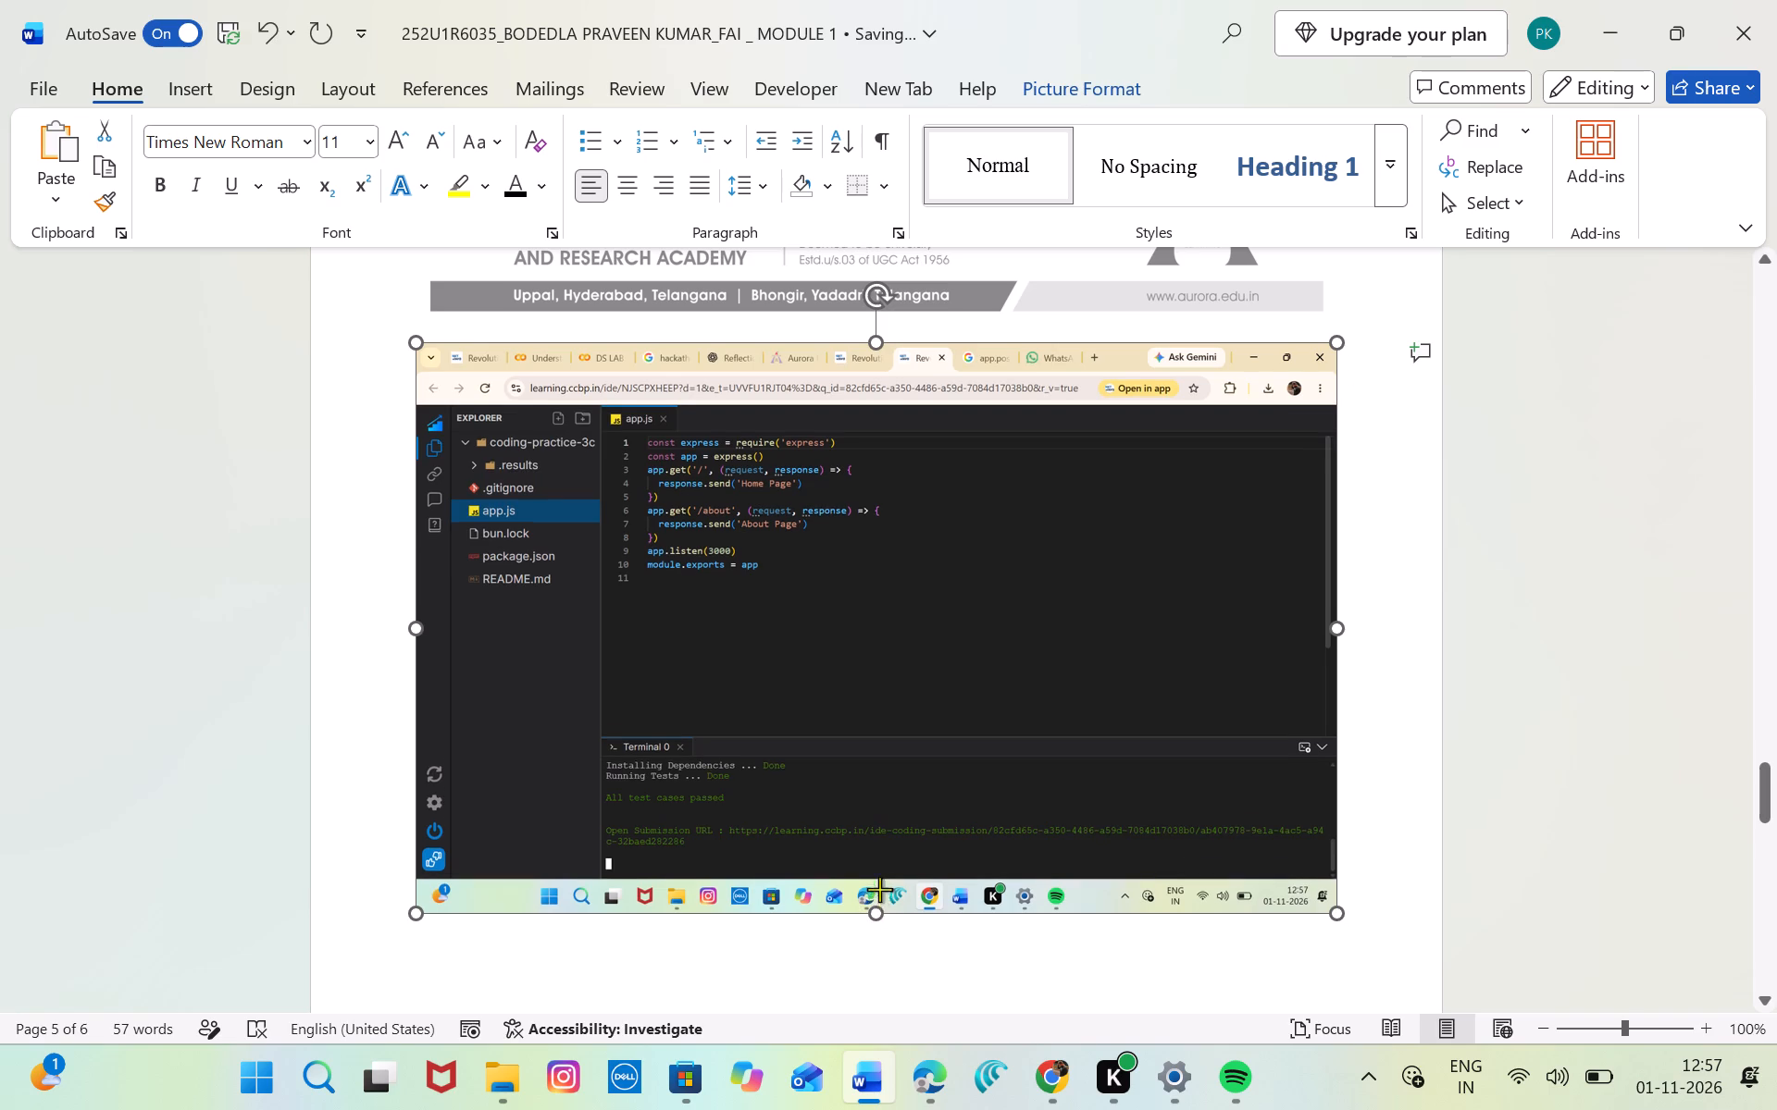
pyautogui.moveTo(879, 889); pyautogui.dragTo(880, 881)
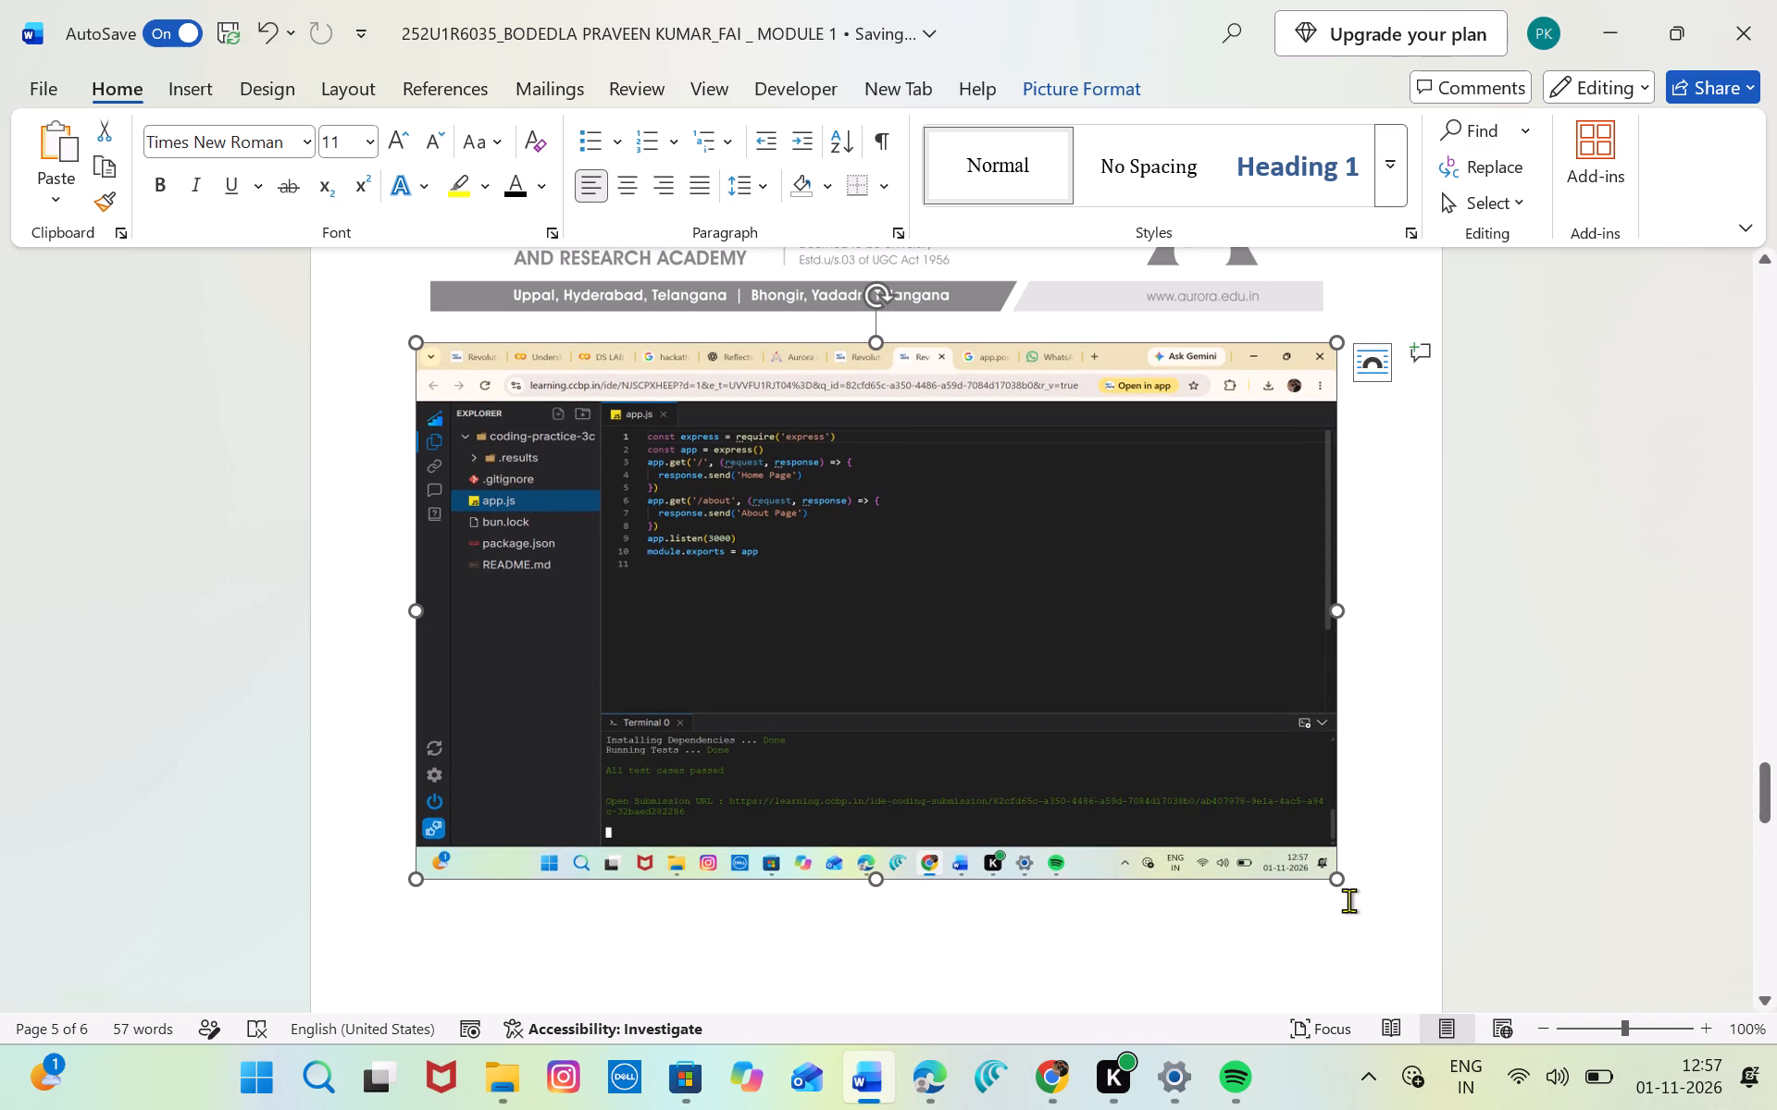
pyautogui.press('Return')
pyautogui.click(1351, 882)
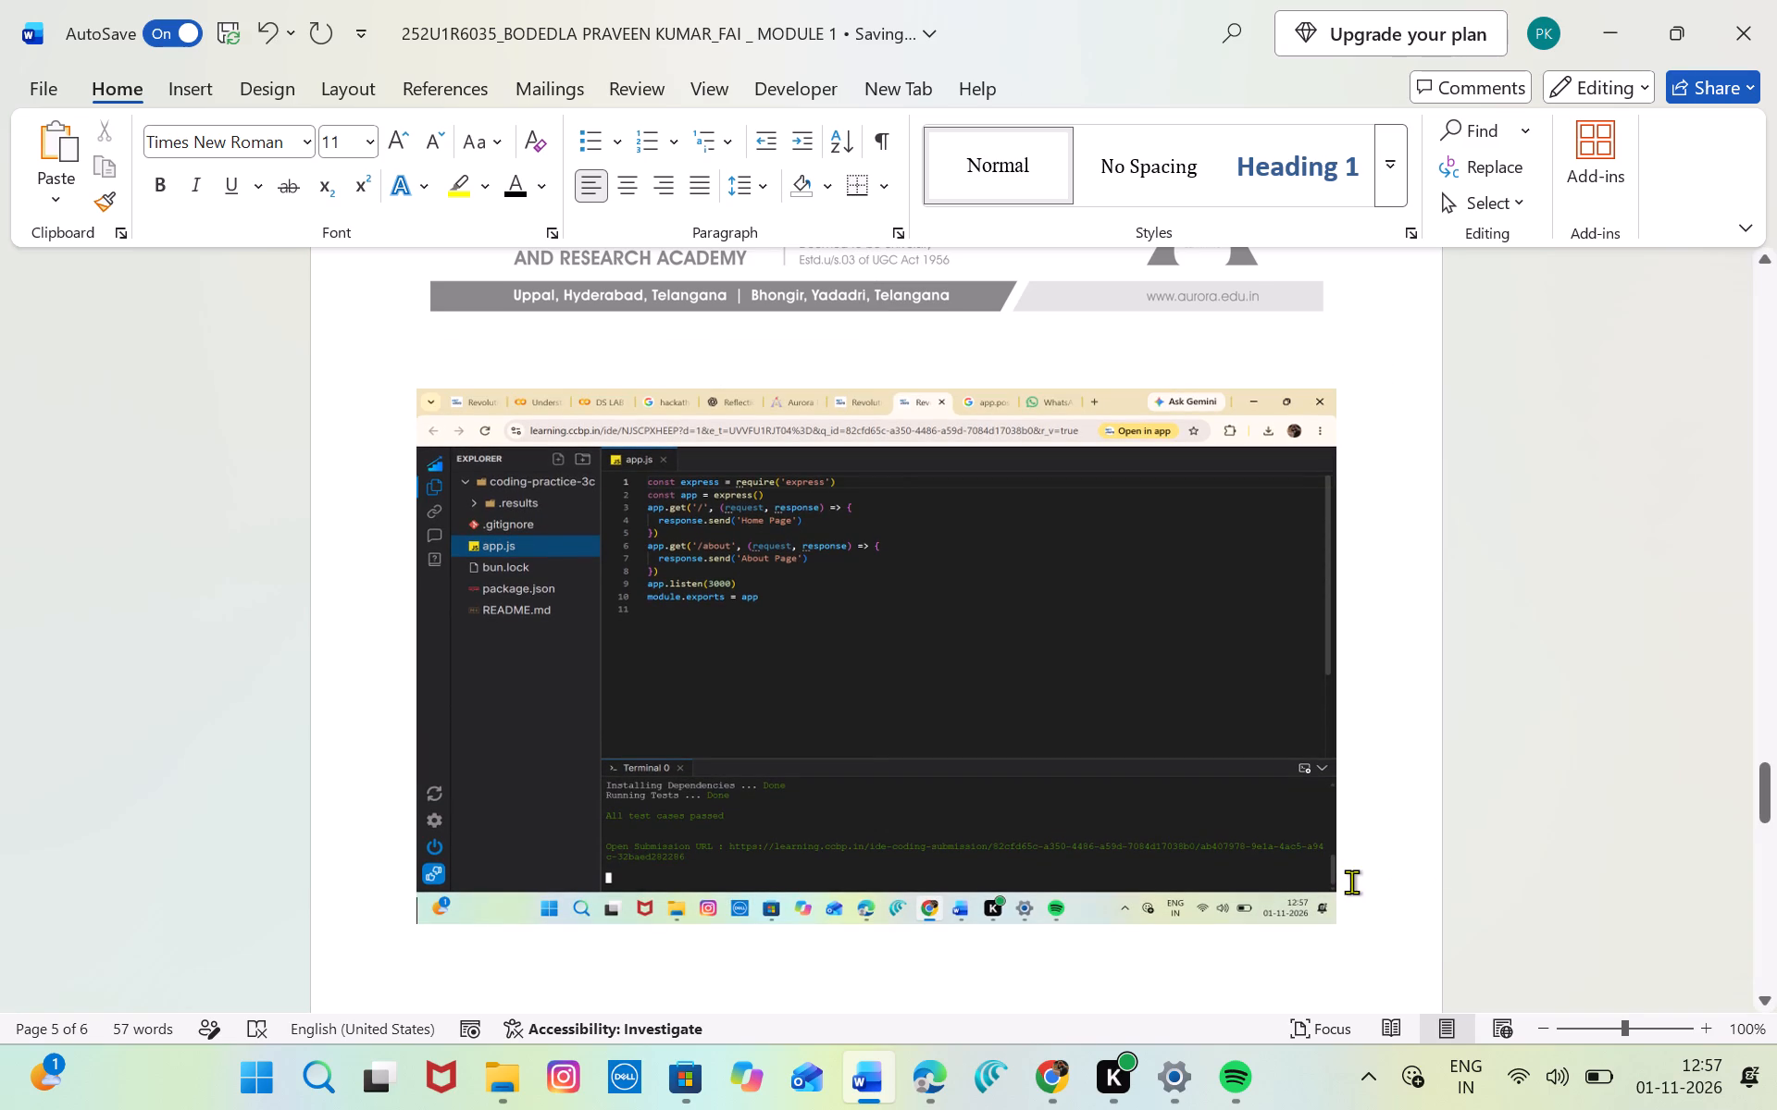
# Open the API Routing submission URL from the IDE terminal, capture the Submission Details page and paste it below the app.js screenshot in Word.
pyautogui.press('Return')
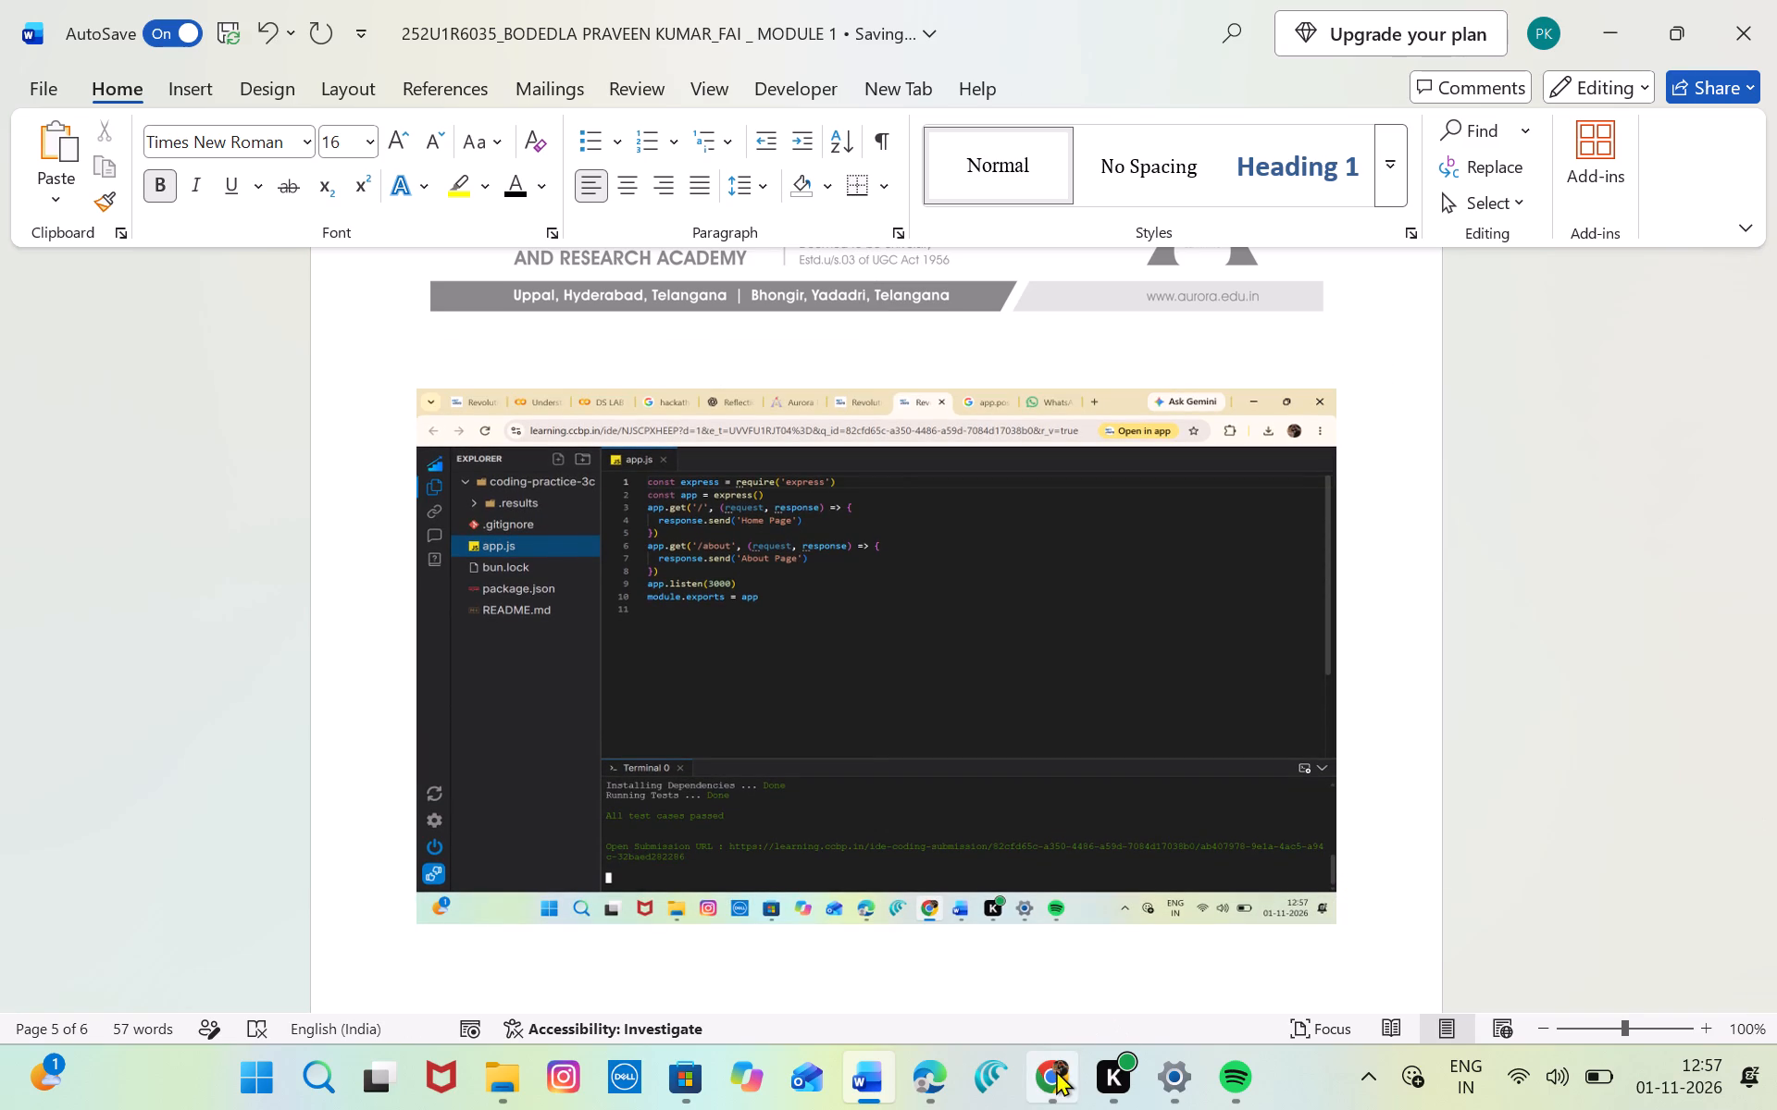
pyautogui.click(1056, 1070)
pyautogui.click(724, 947)
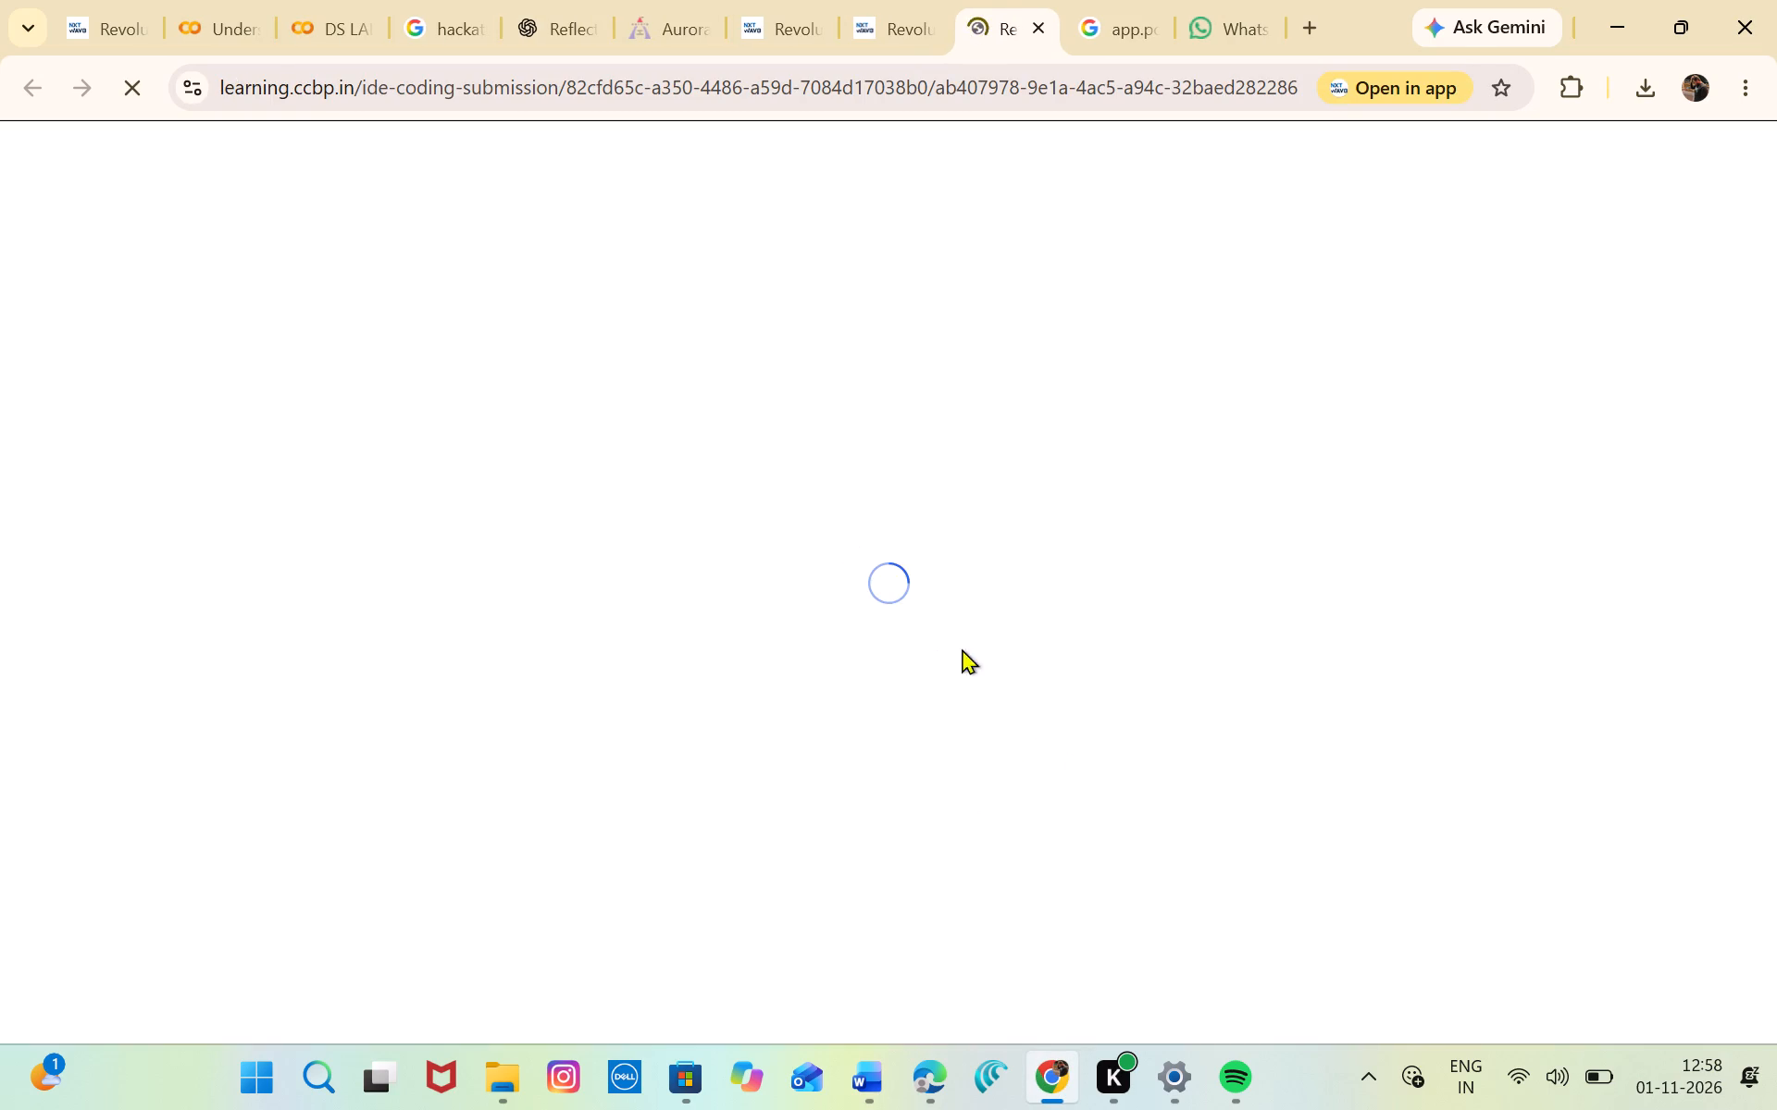
pyautogui.press('super+Print')
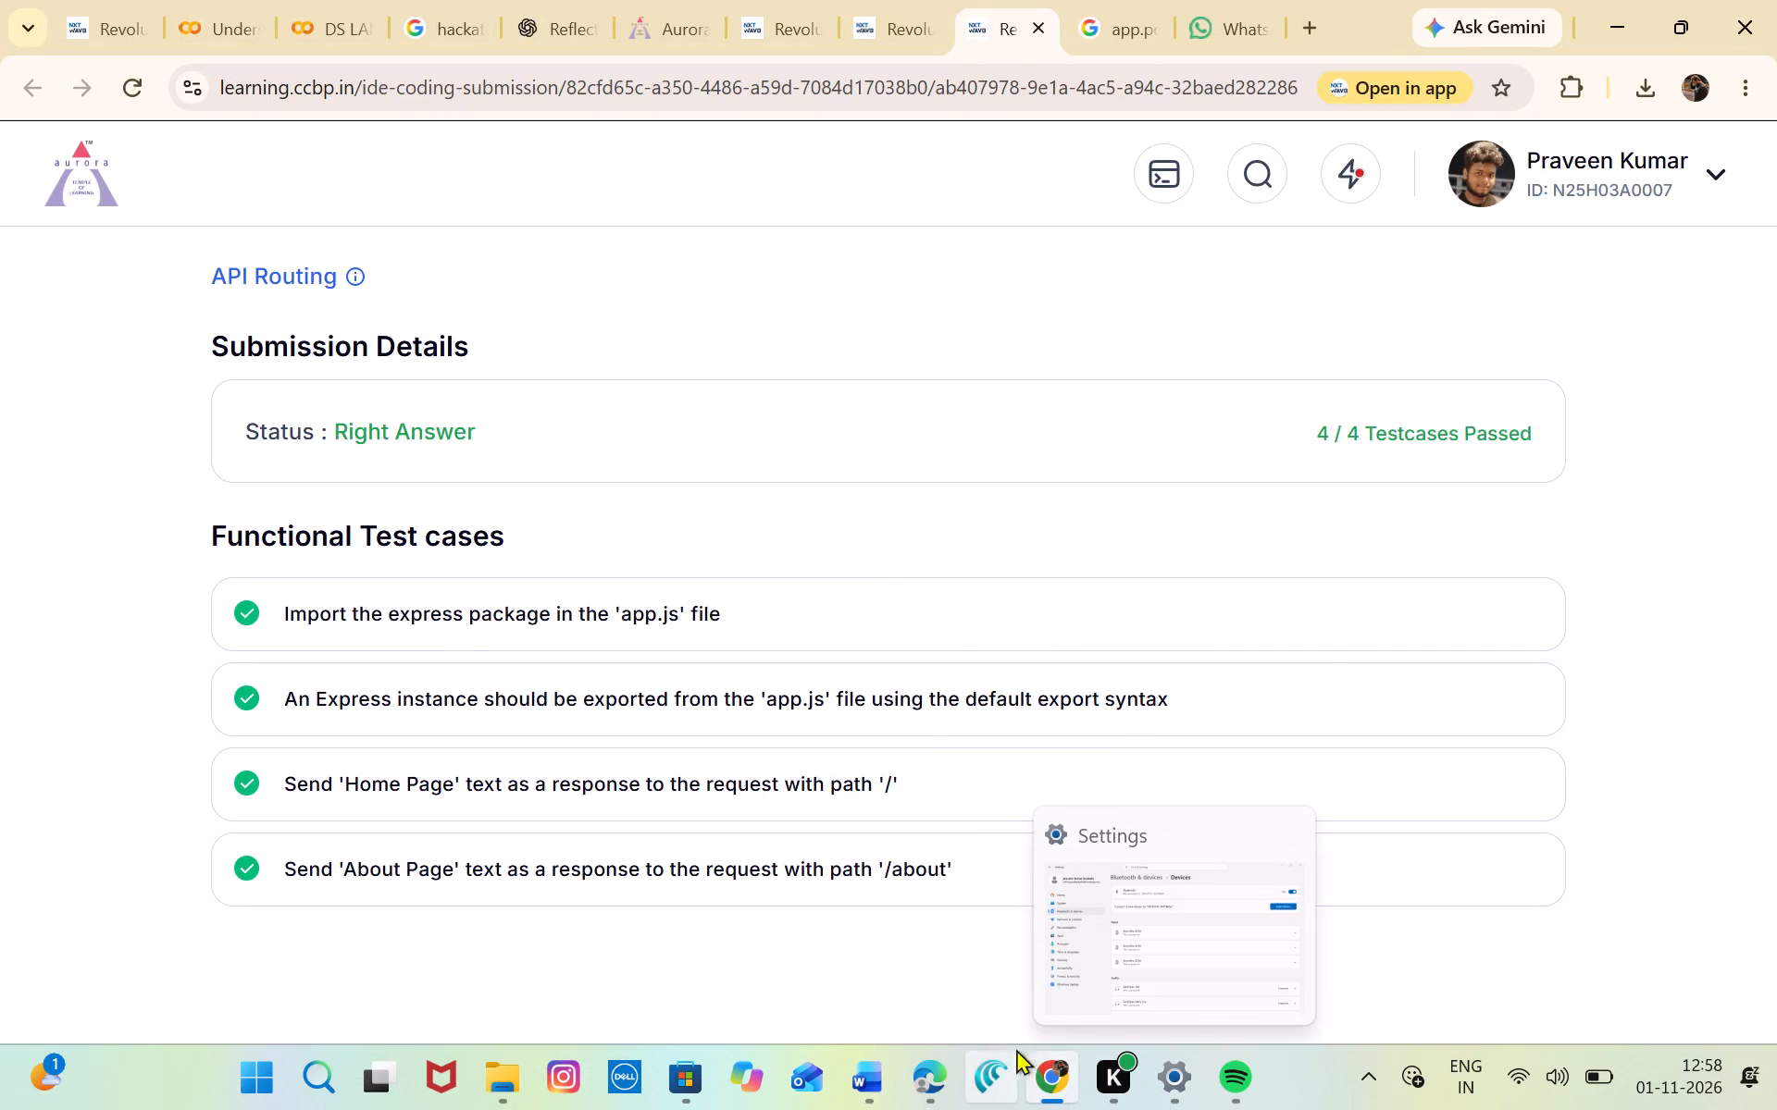
pyautogui.click(888, 0)
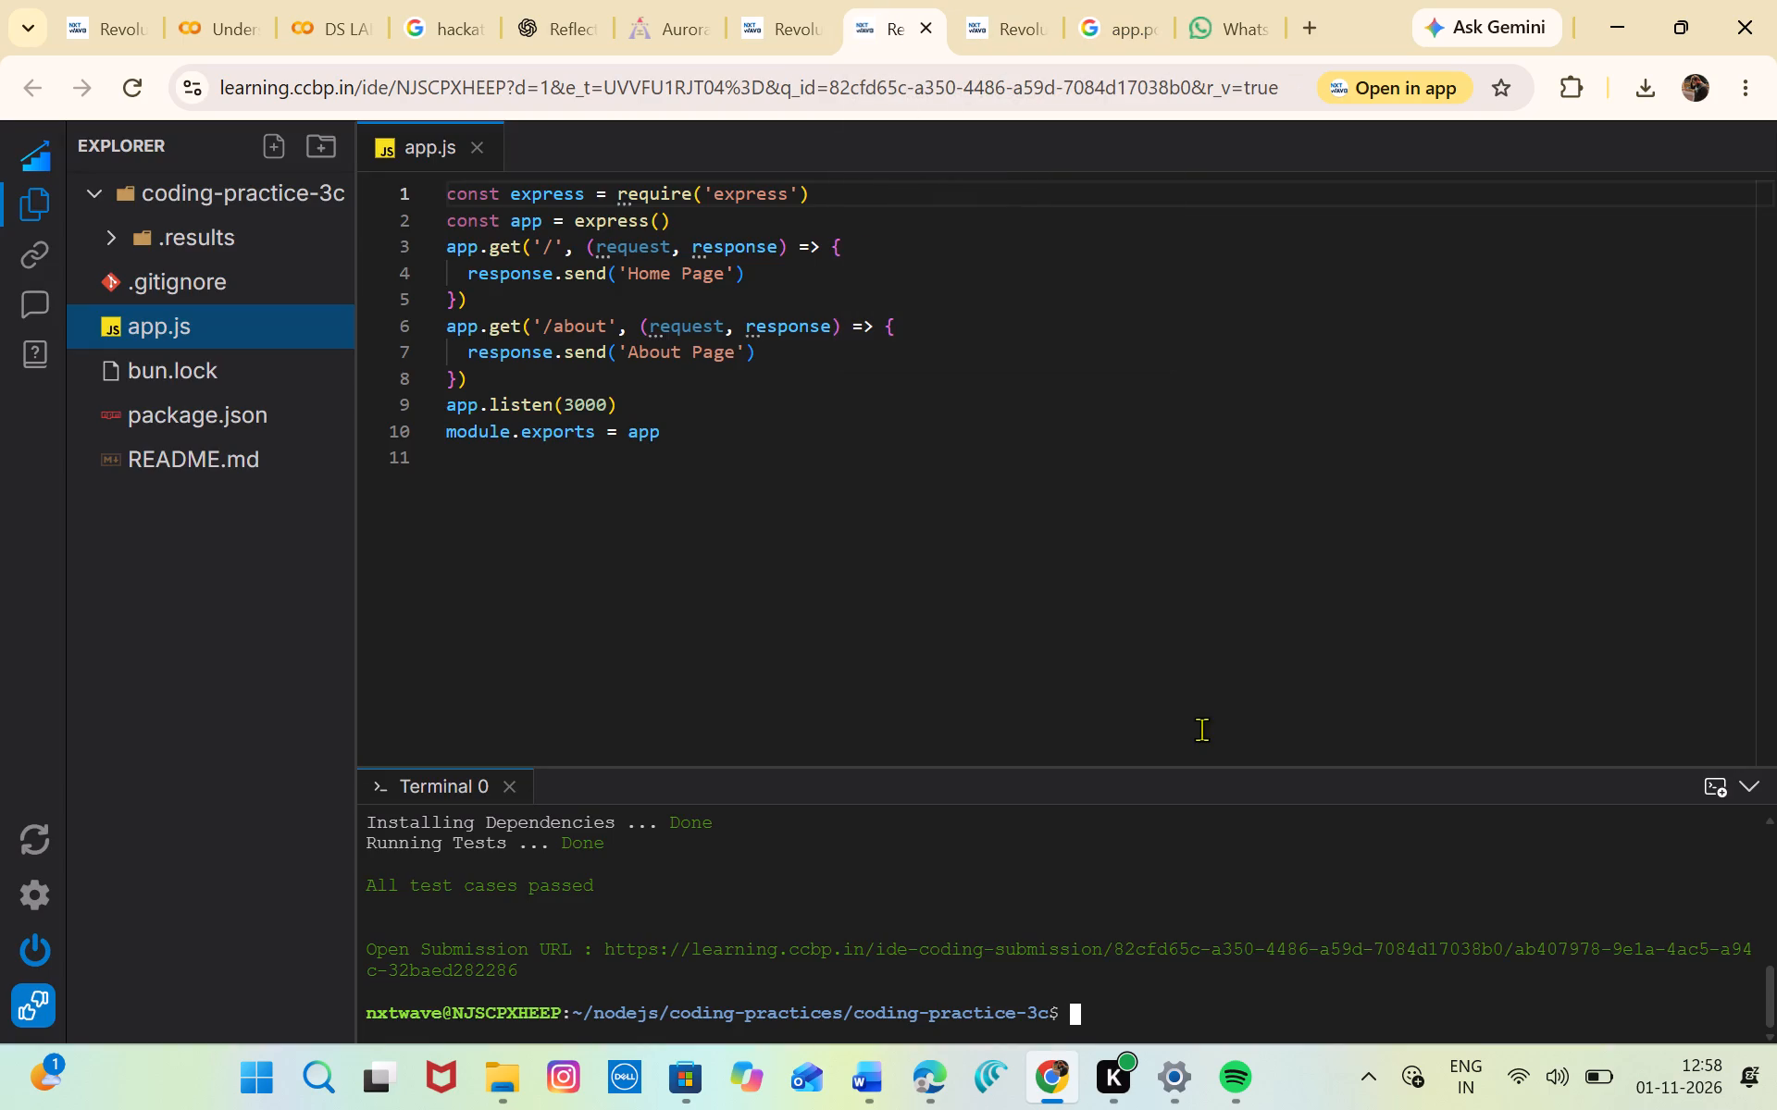
pyautogui.click(863, 1105)
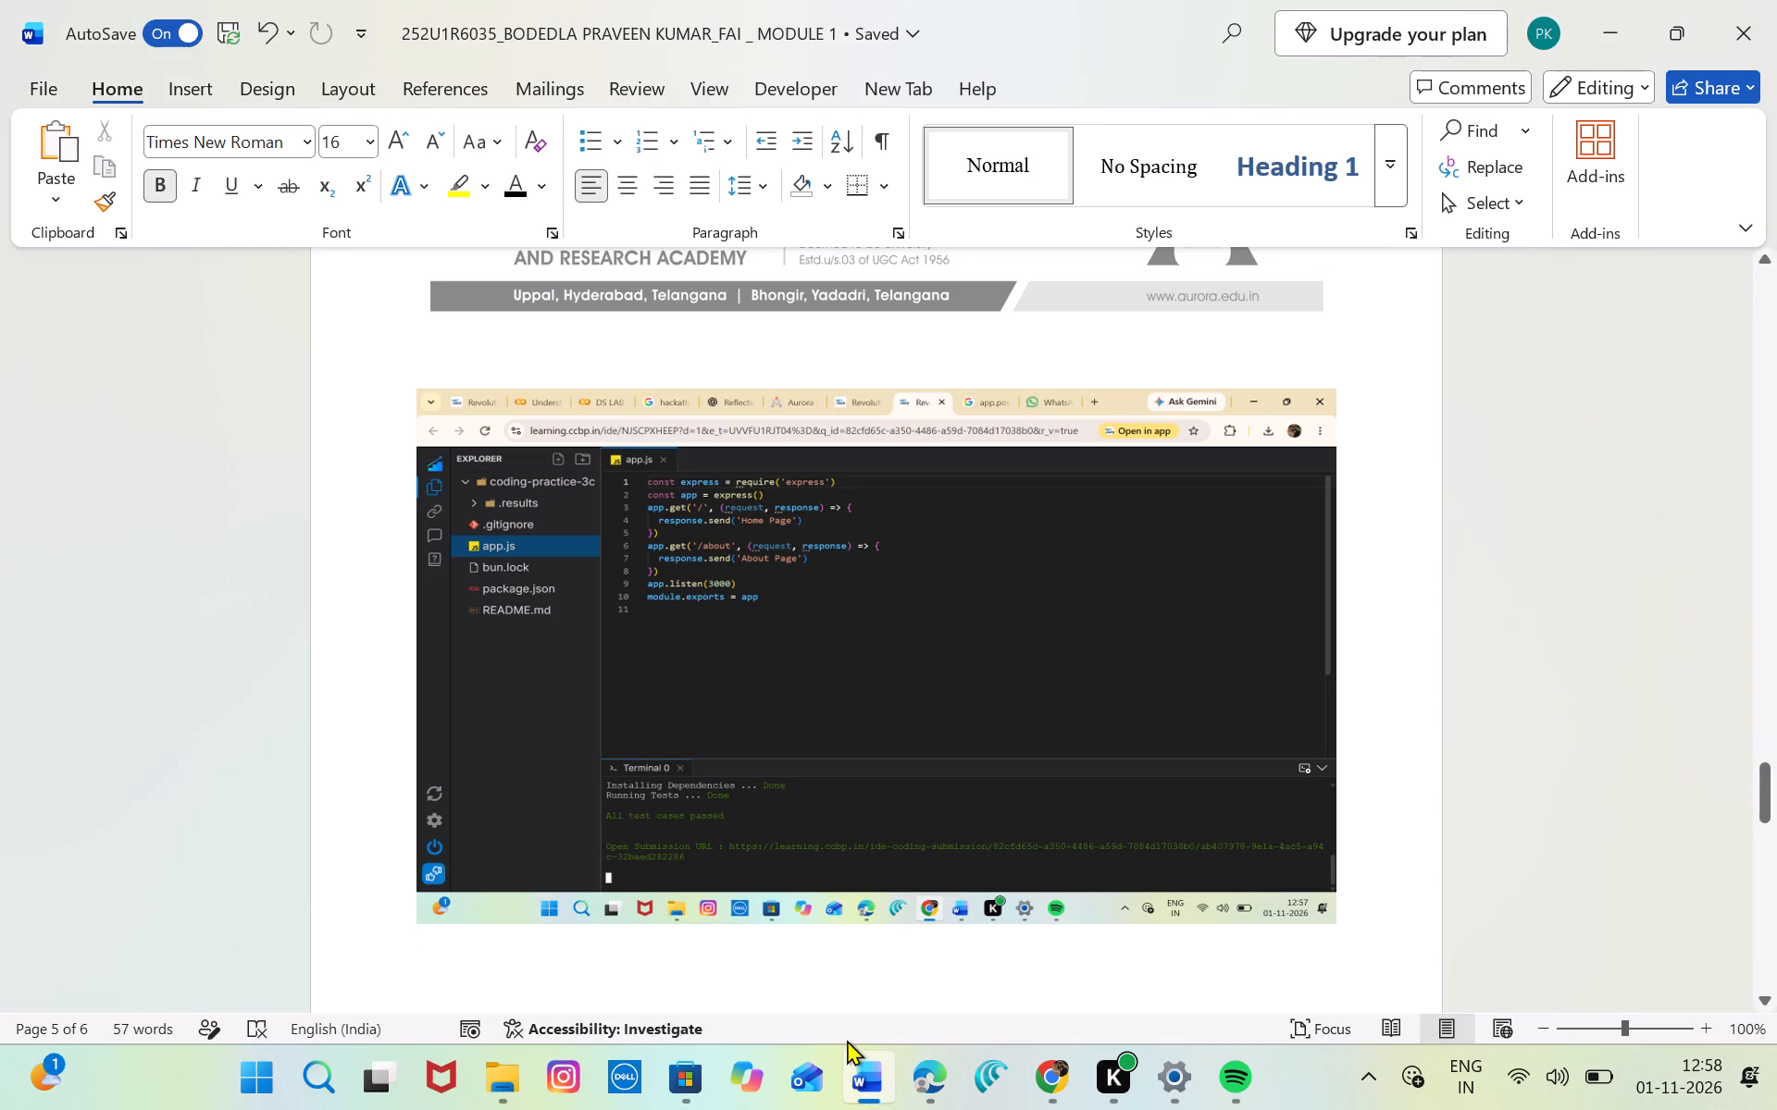
pyautogui.hotkey('ctrl', 'v')
# Reduce the height of the pasted API Routing submission screenshot so it fits on page 5 beneath the app.js screenshot.
pyautogui.click(914, 846)
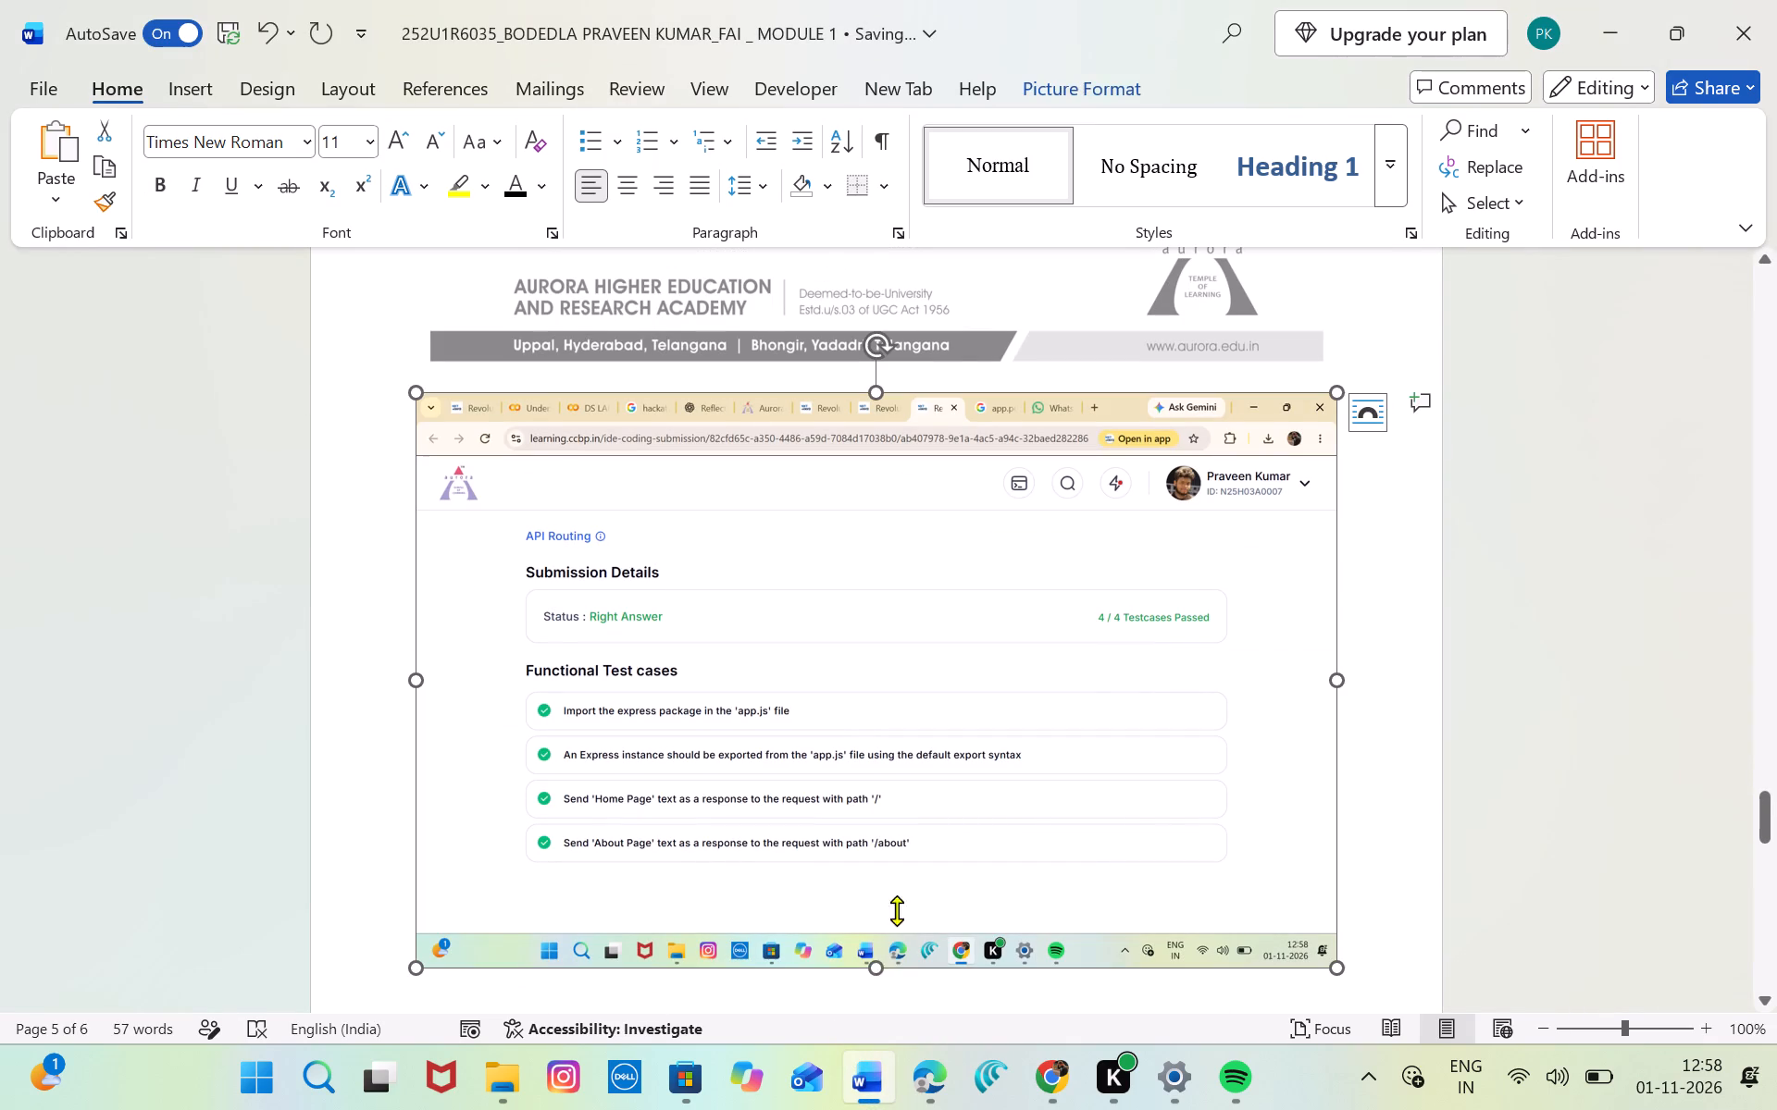
pyautogui.moveTo(875, 968); pyautogui.dragTo(881, 901)
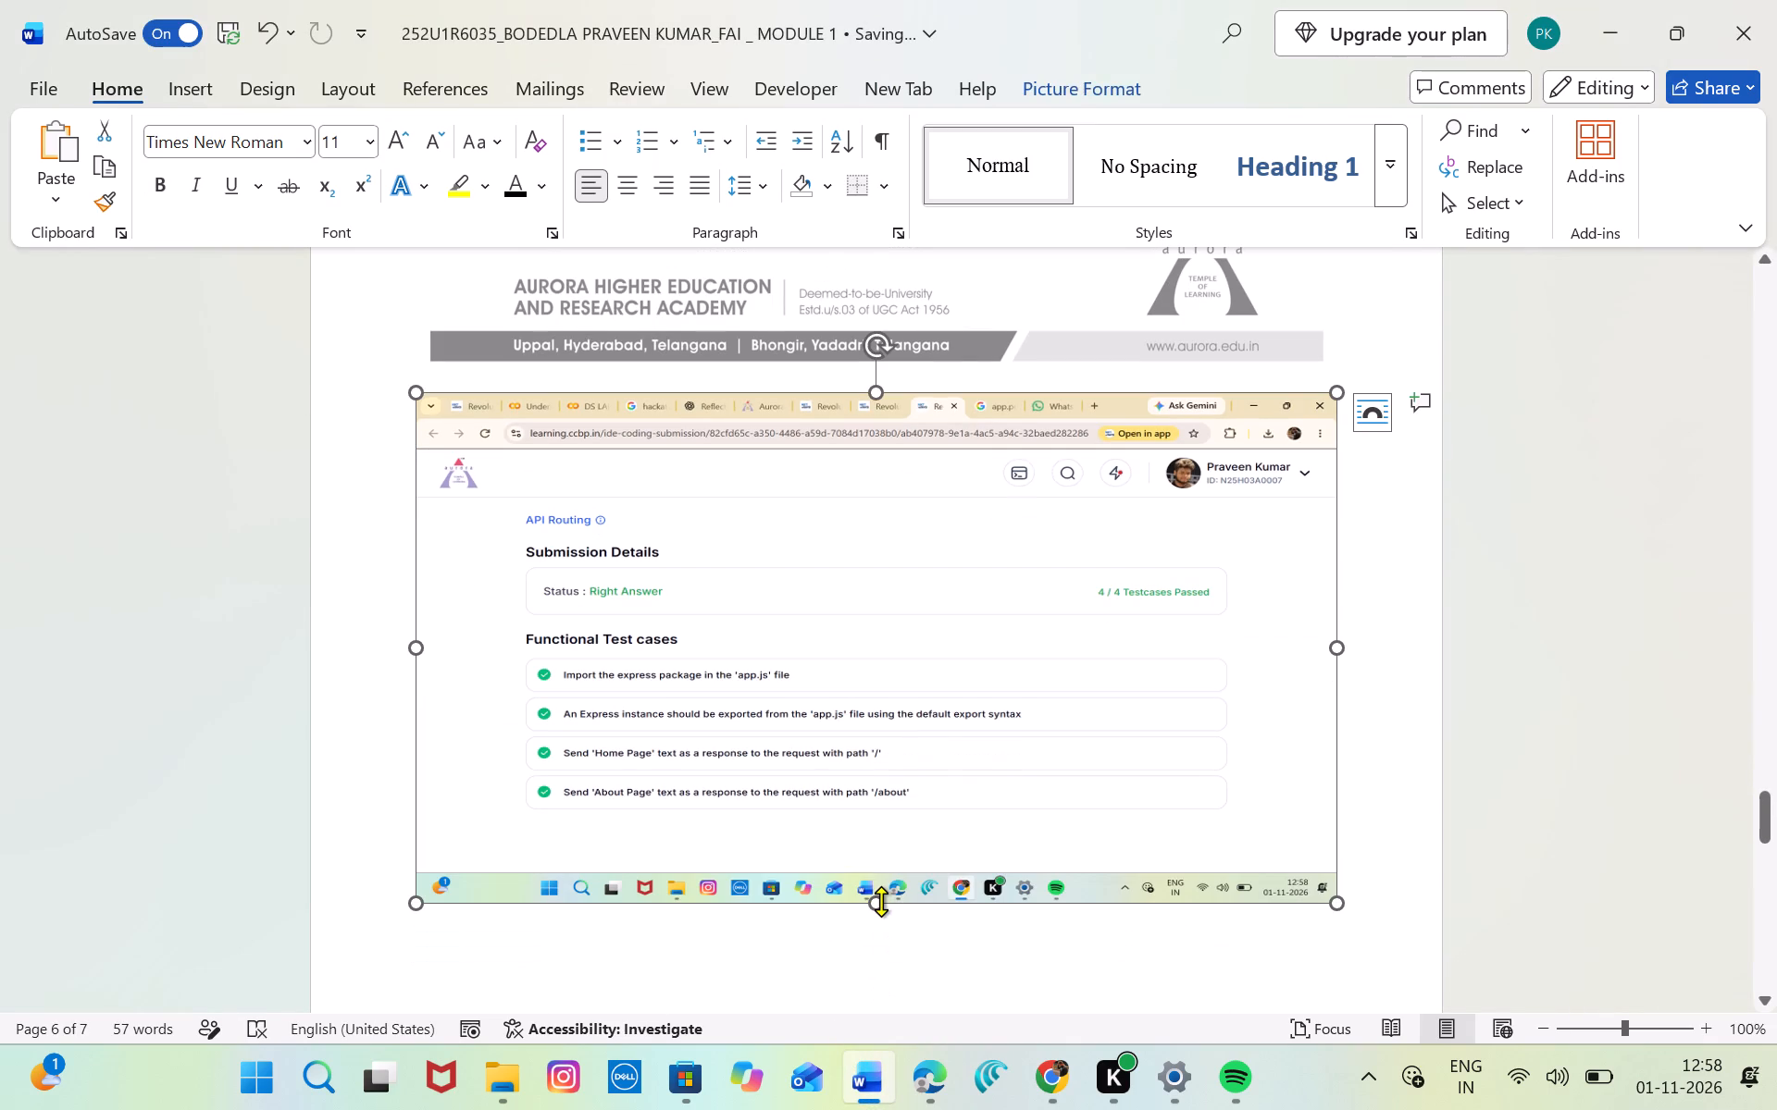
pyautogui.moveTo(870, 905); pyautogui.dragTo(849, 775)
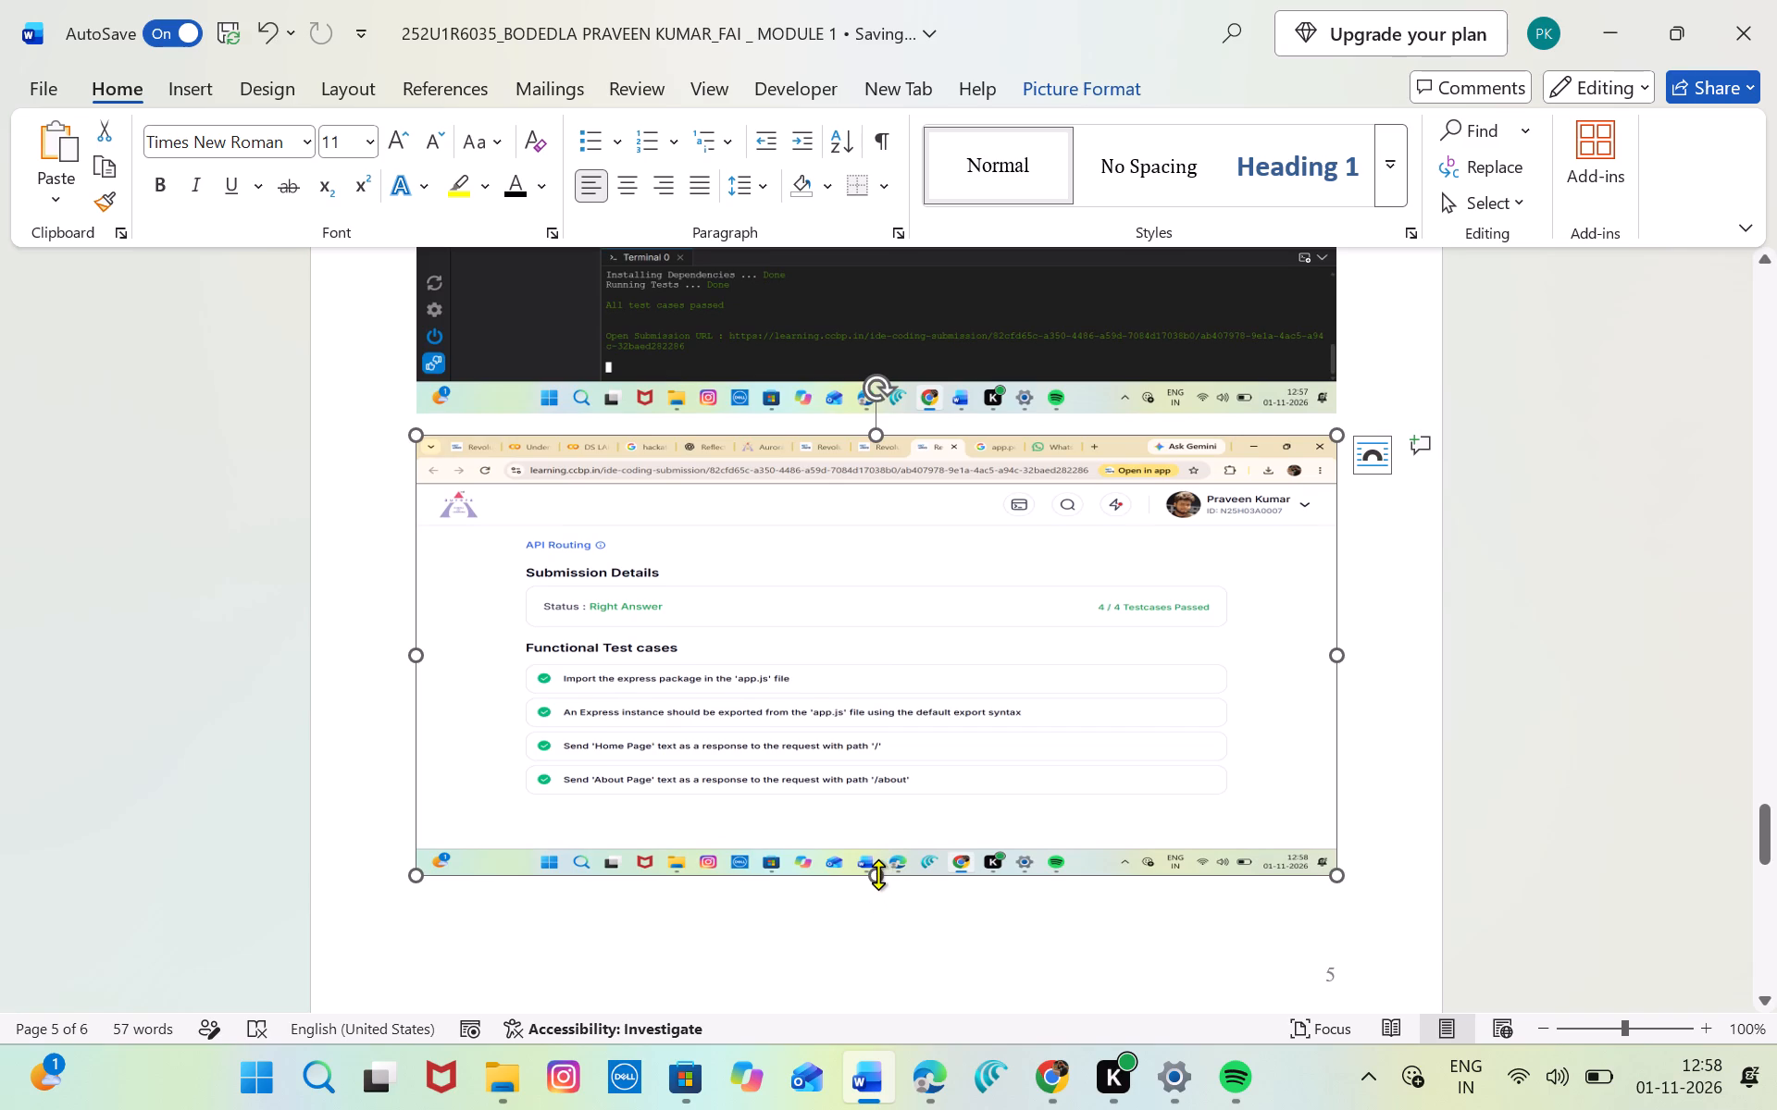
pyautogui.moveTo(877, 870); pyautogui.dragTo(887, 922)
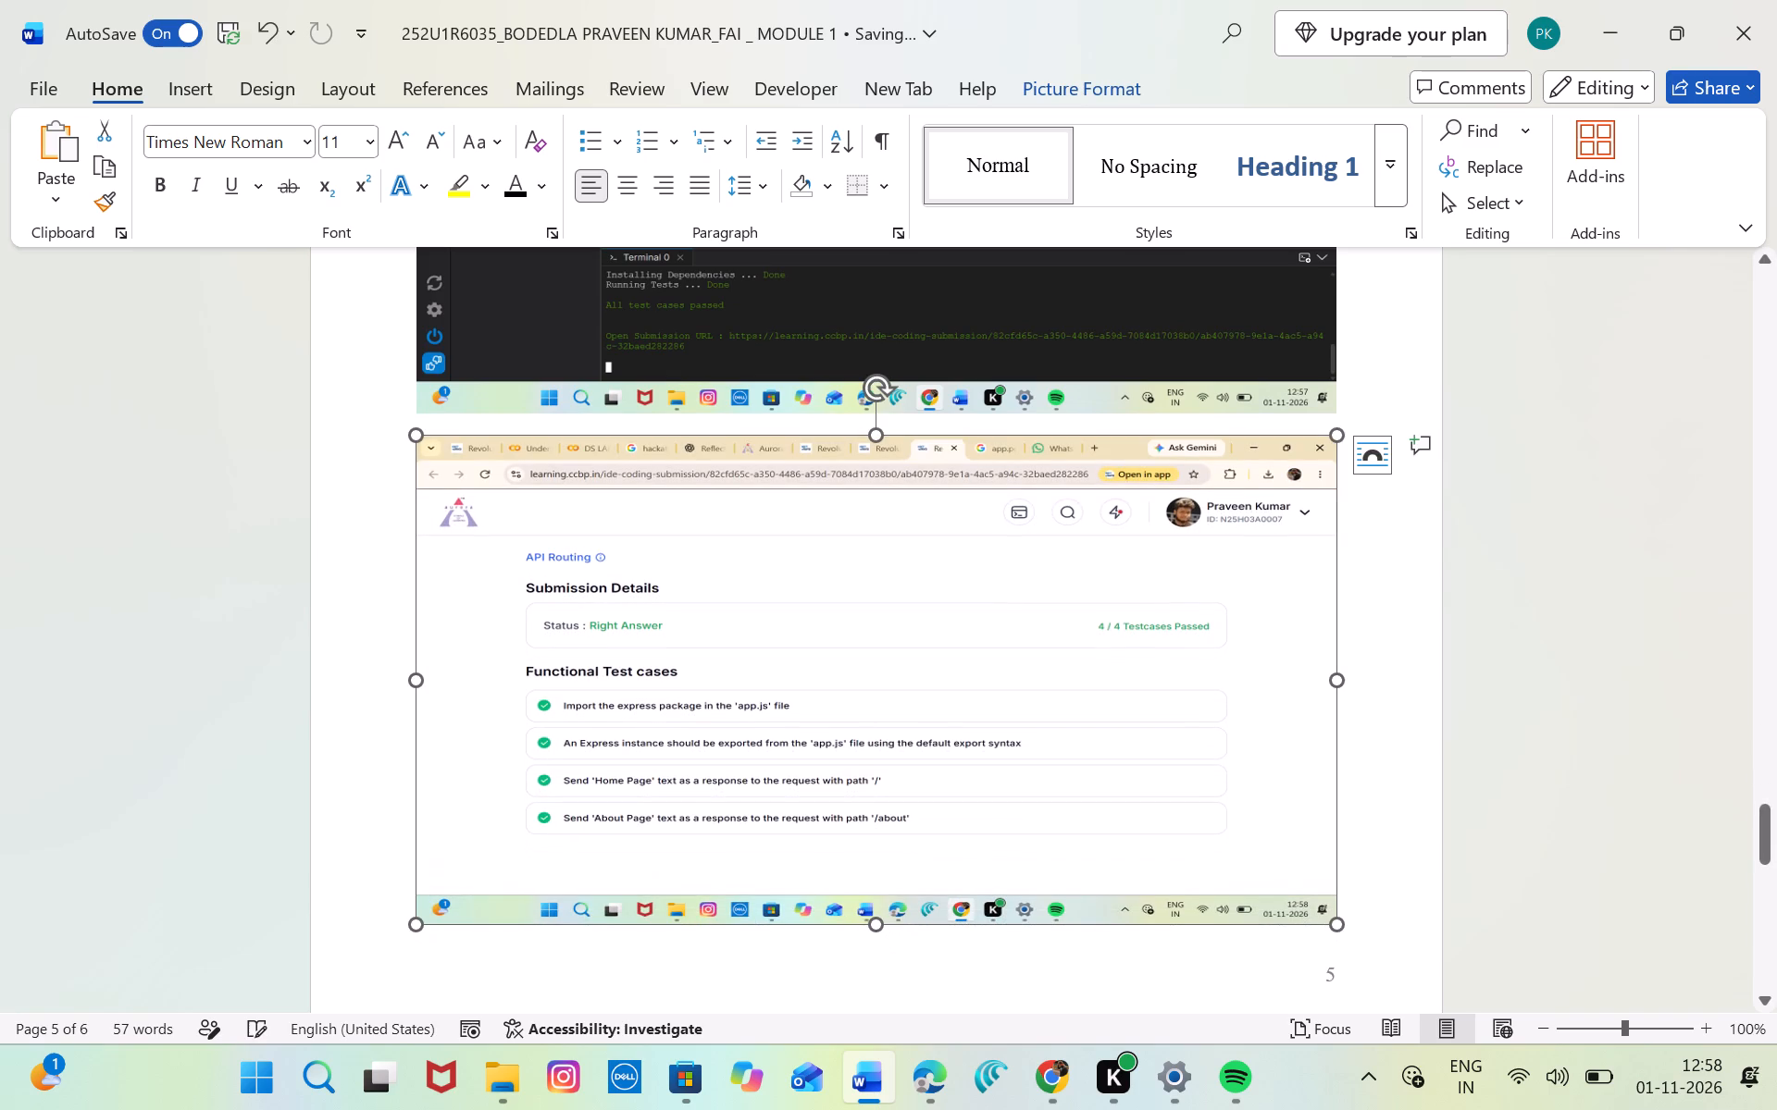
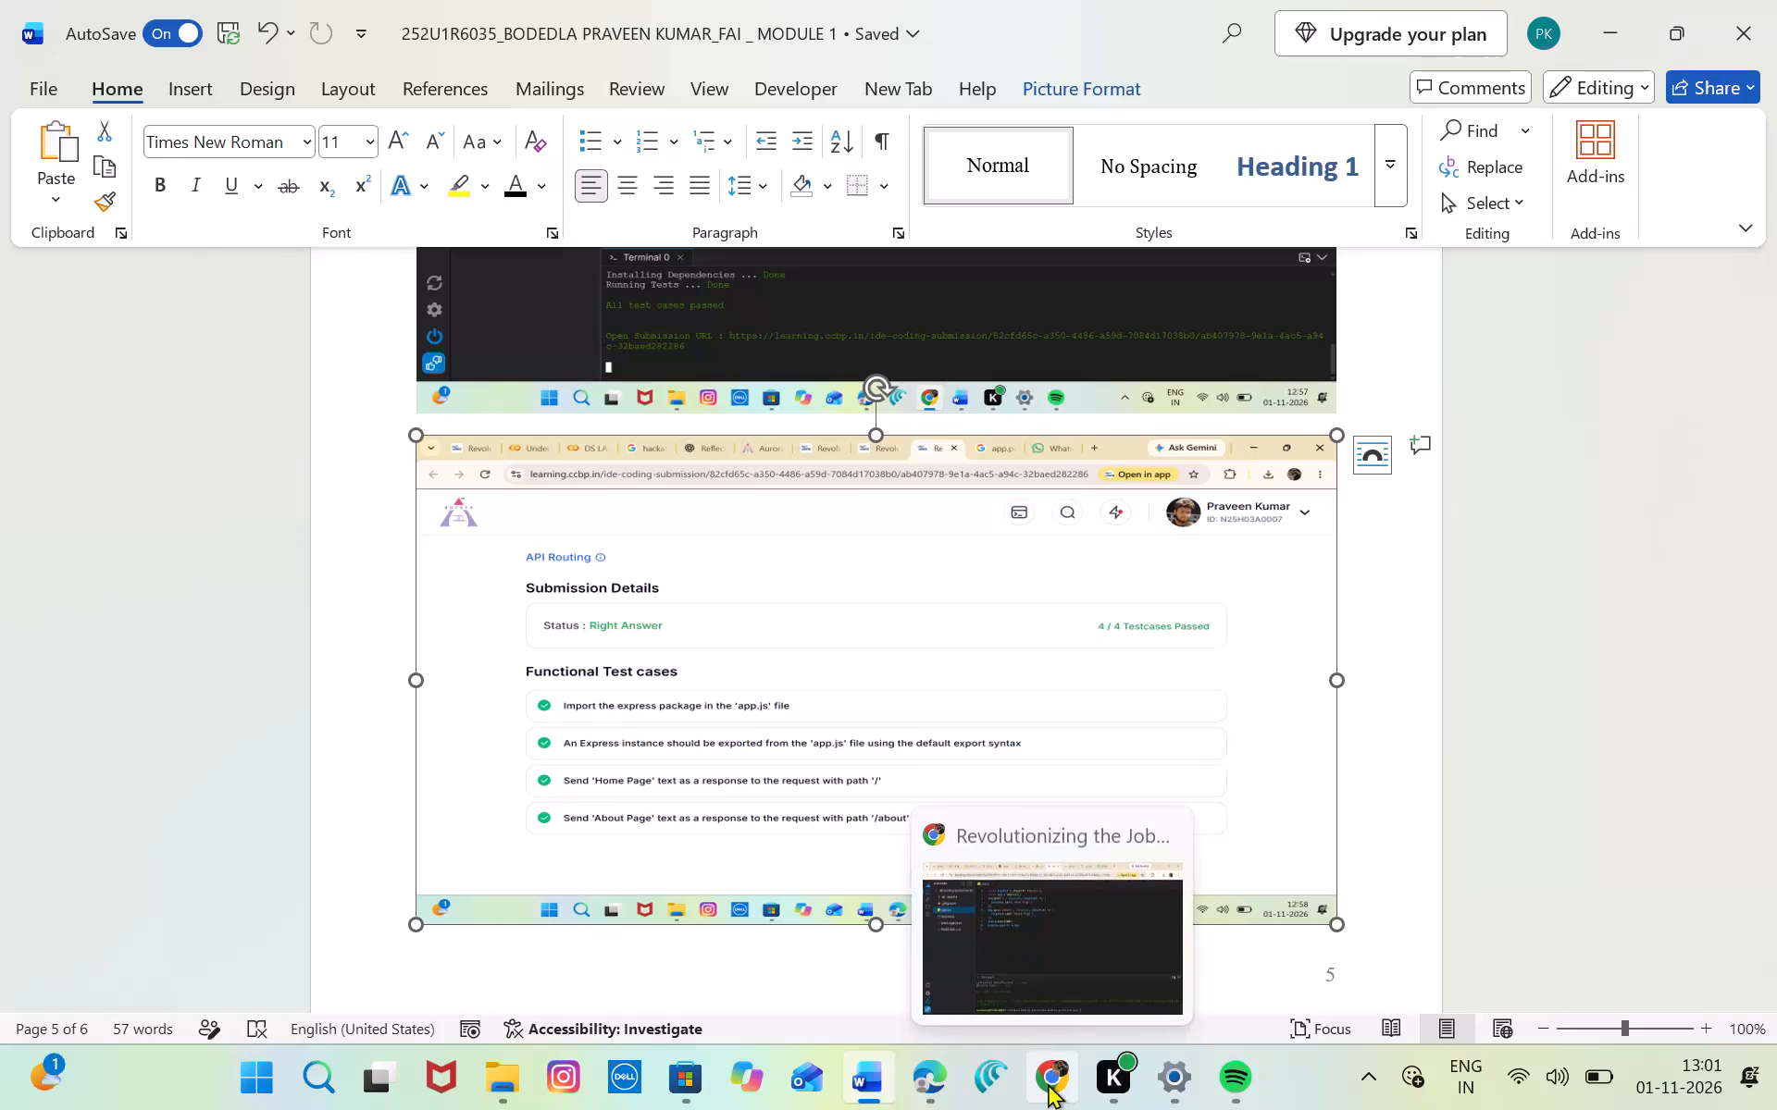
# Switch to Edge, close the cricket-team code preview and open the Cricket Team question from the coding practice list.
pyautogui.click(1050, 1082)
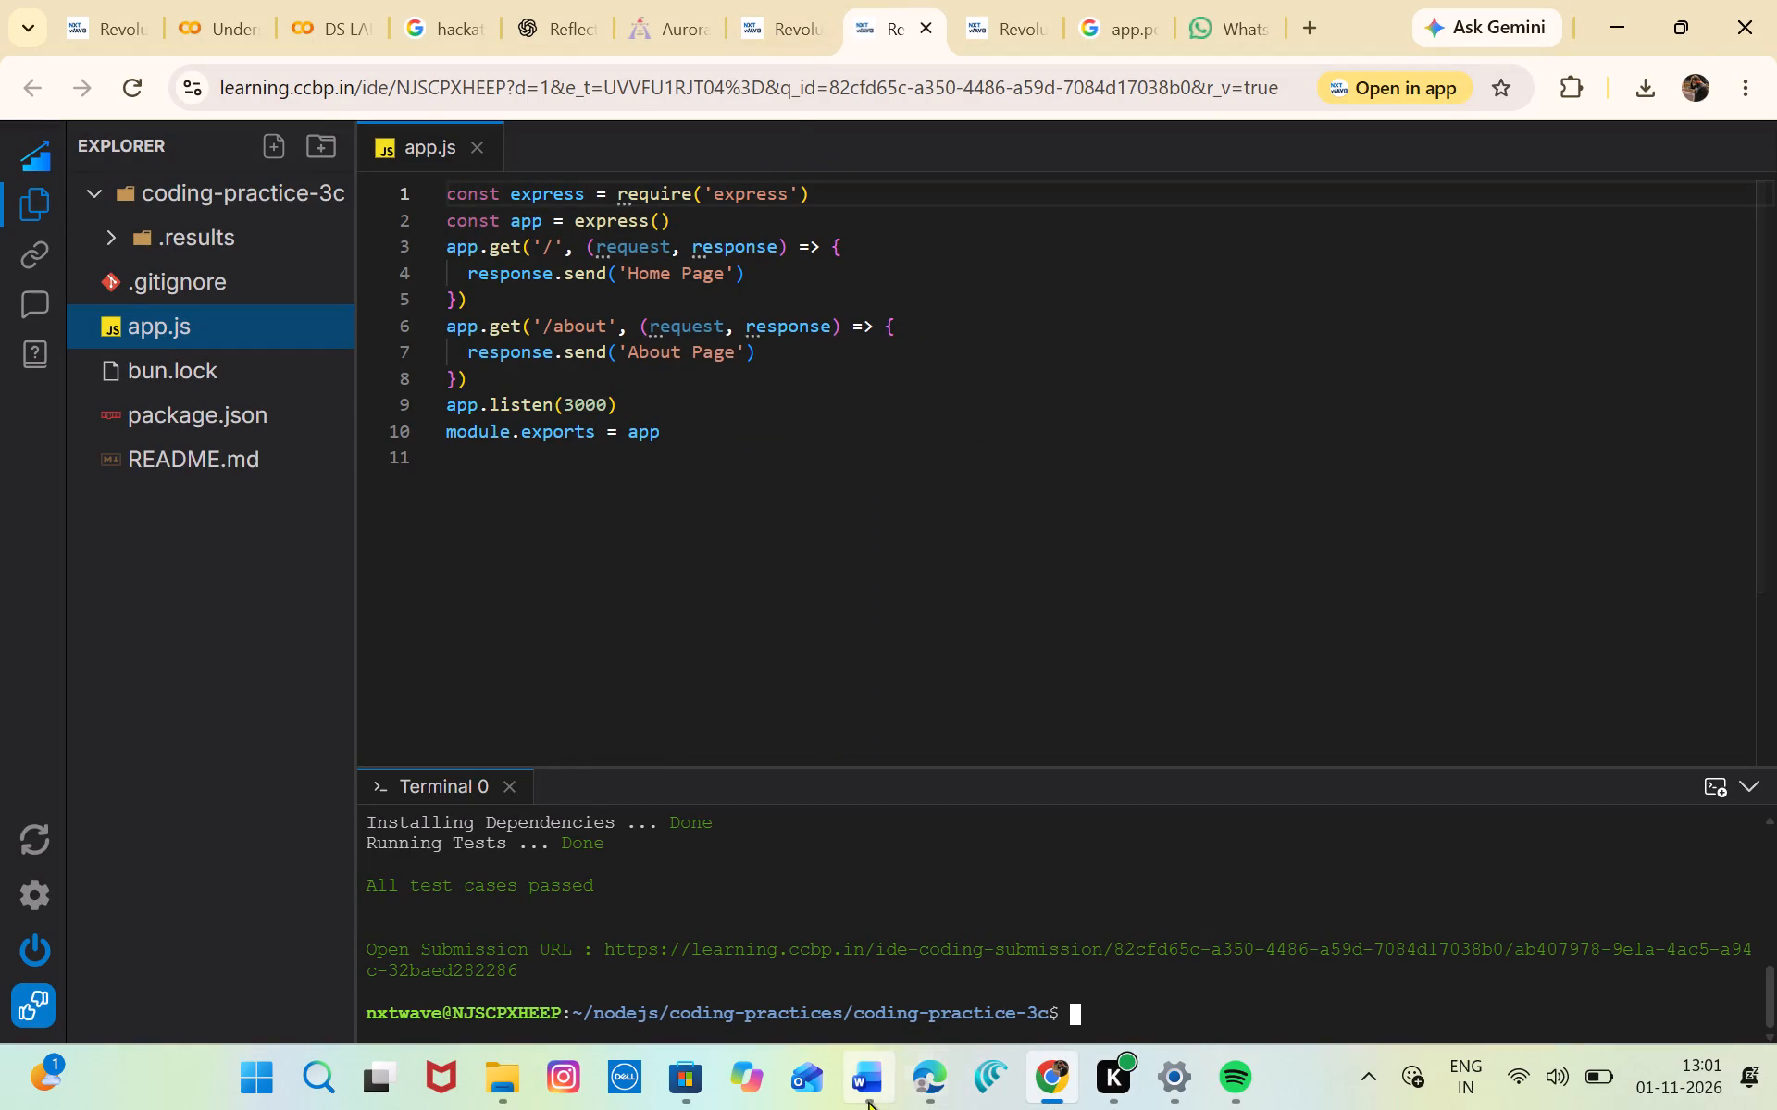
pyautogui.click(935, 1087)
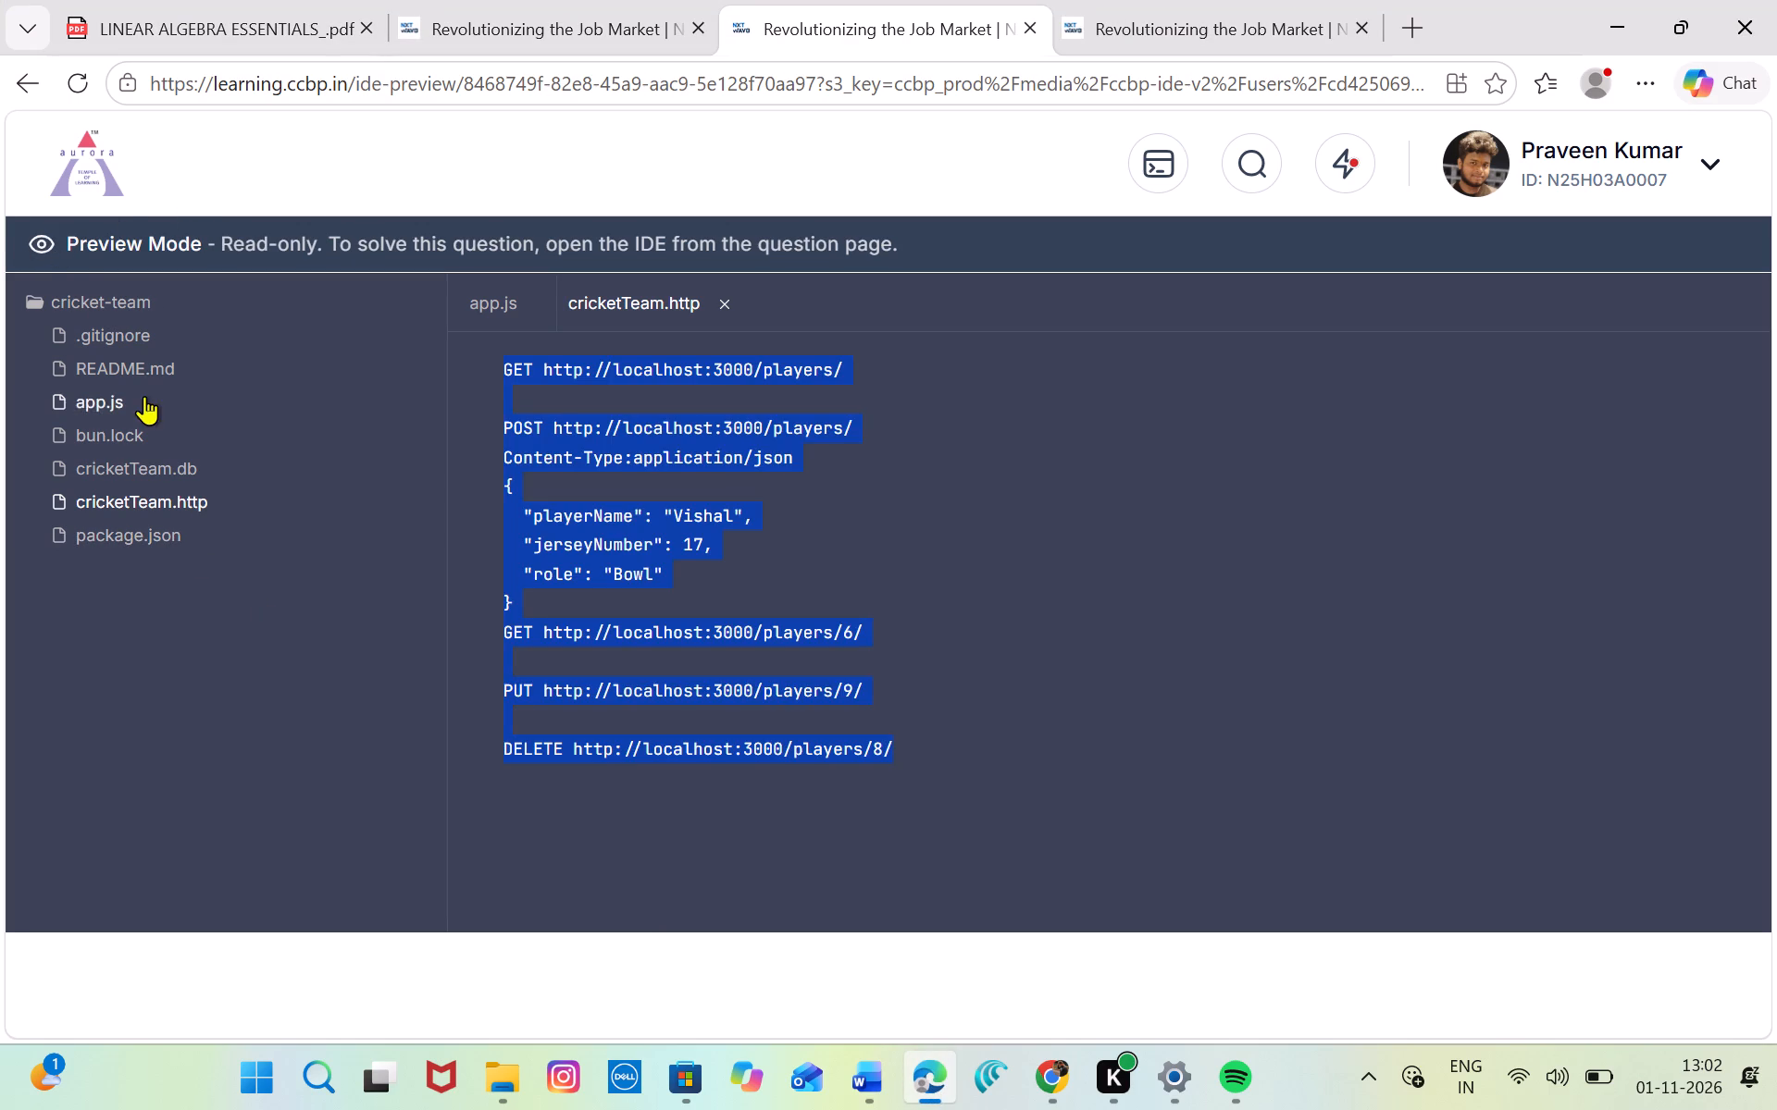
pyautogui.hscroll(9, 144, 396)
pyautogui.click(1023, 34)
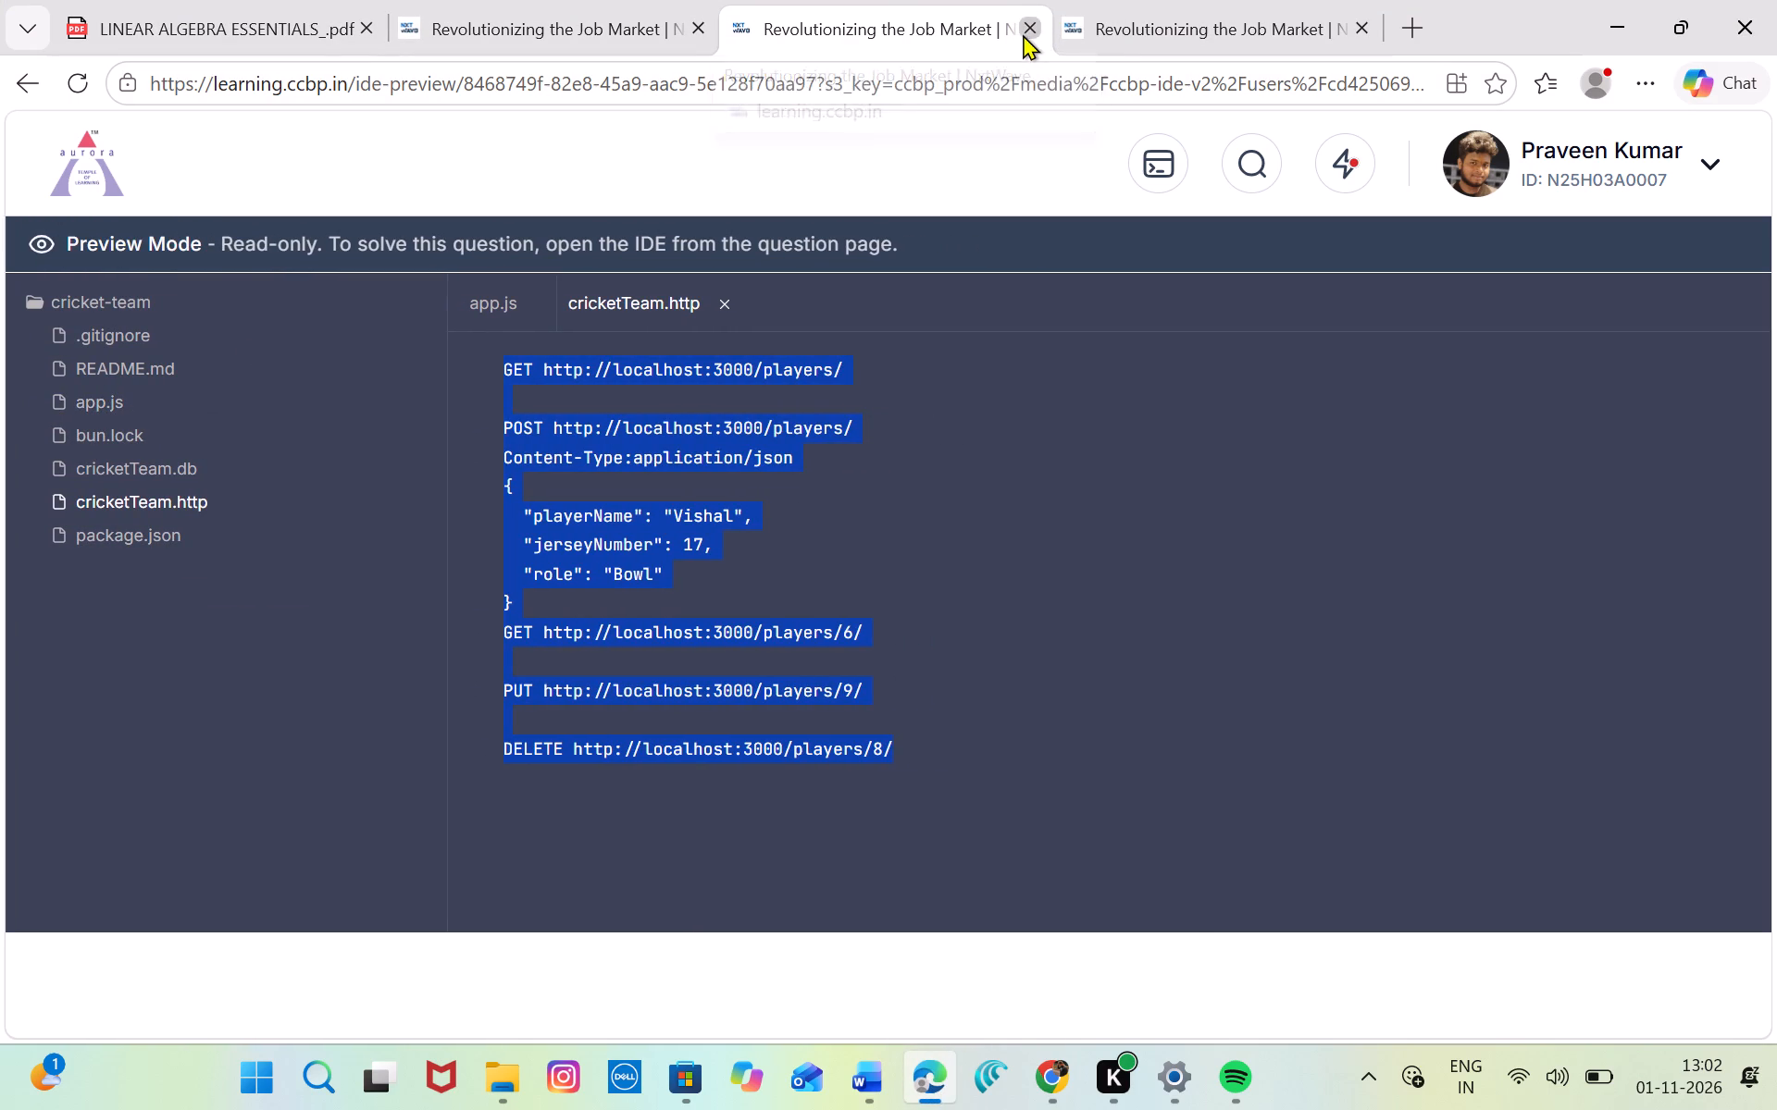
pyautogui.click(66, 252)
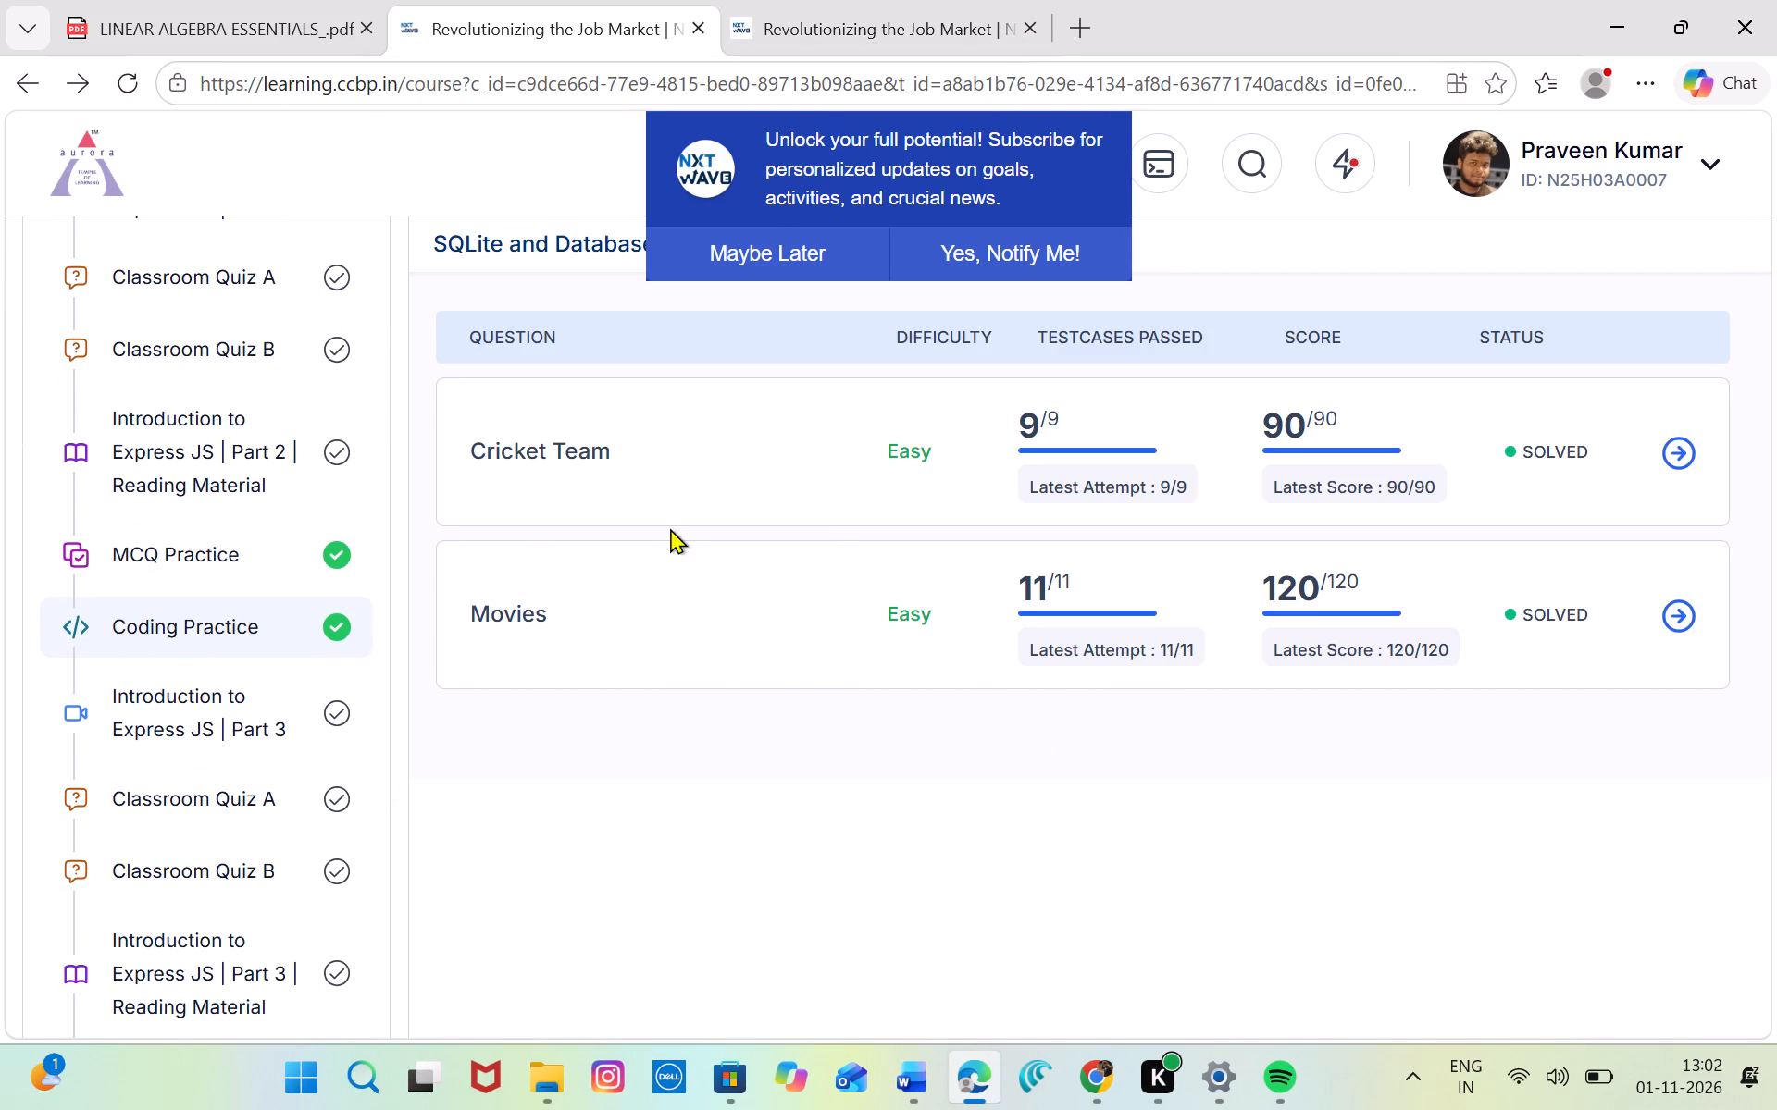
pyautogui.scroll(-1, 528, 603)
pyautogui.scroll(-1, 267, 668)
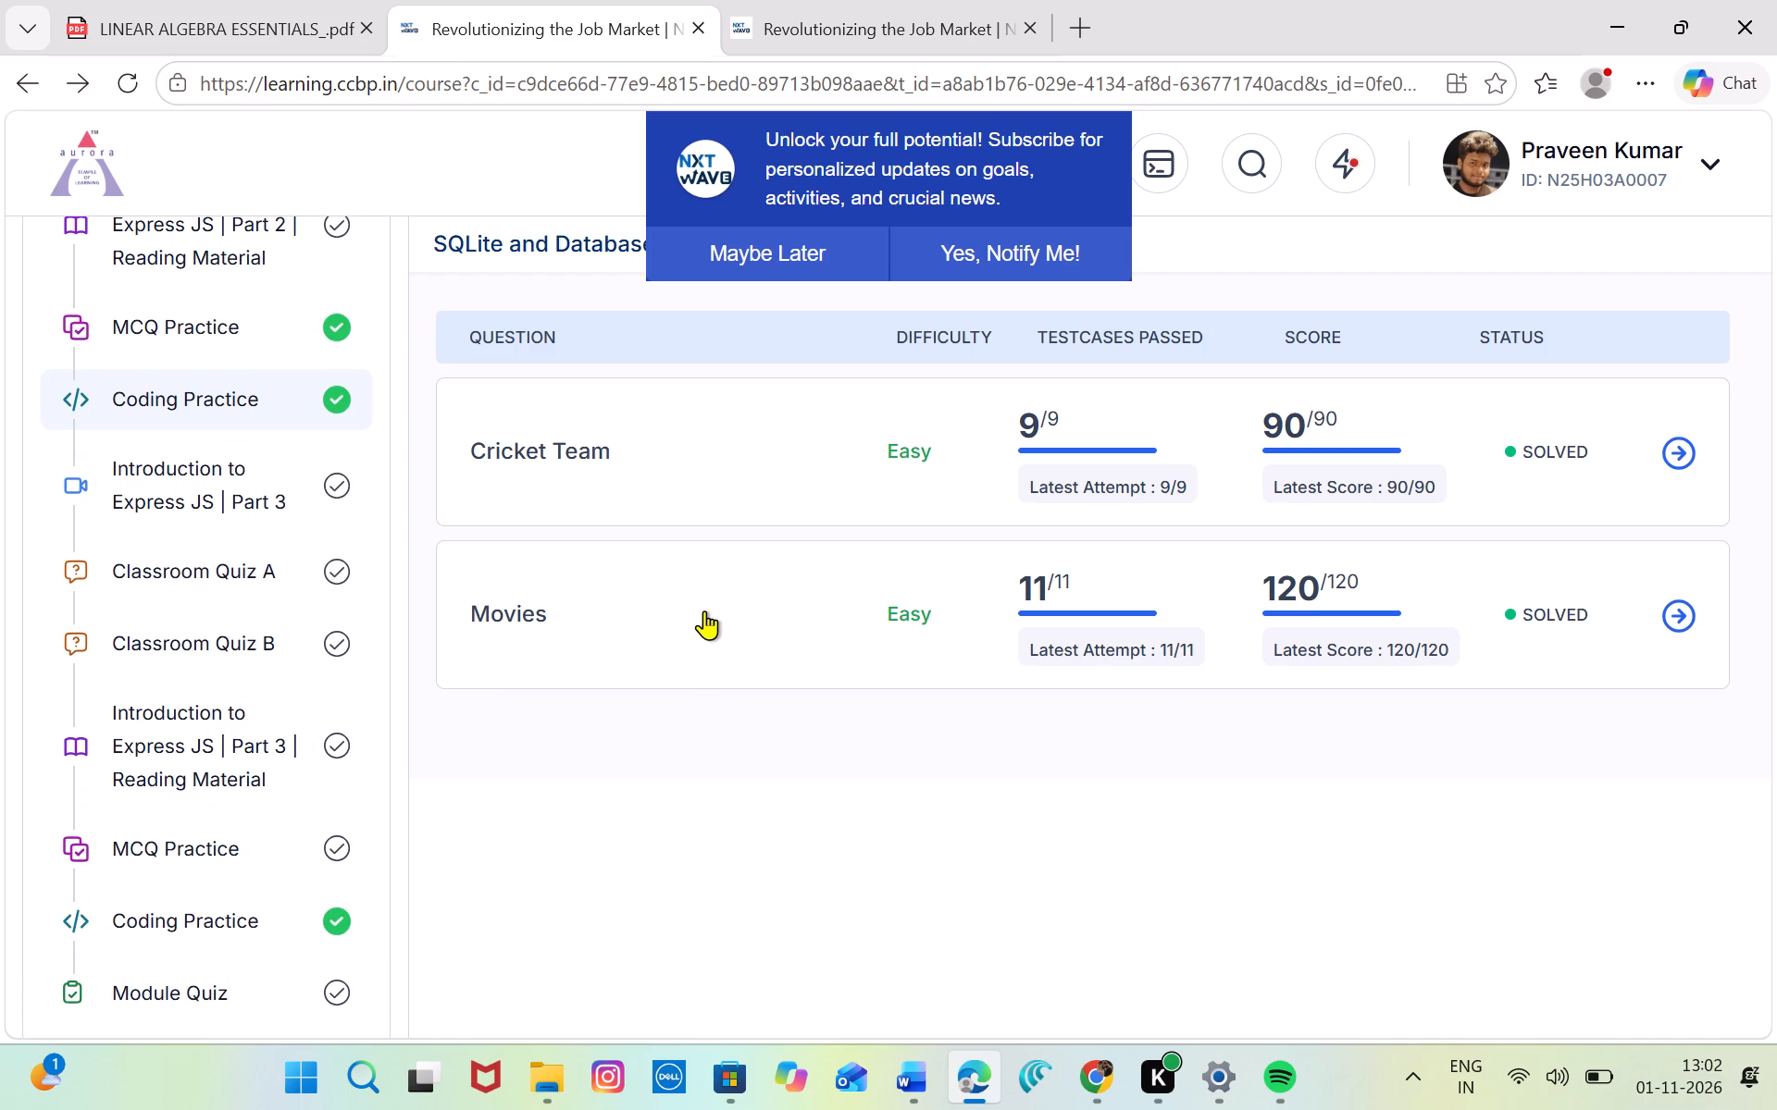
pyautogui.click(641, 469)
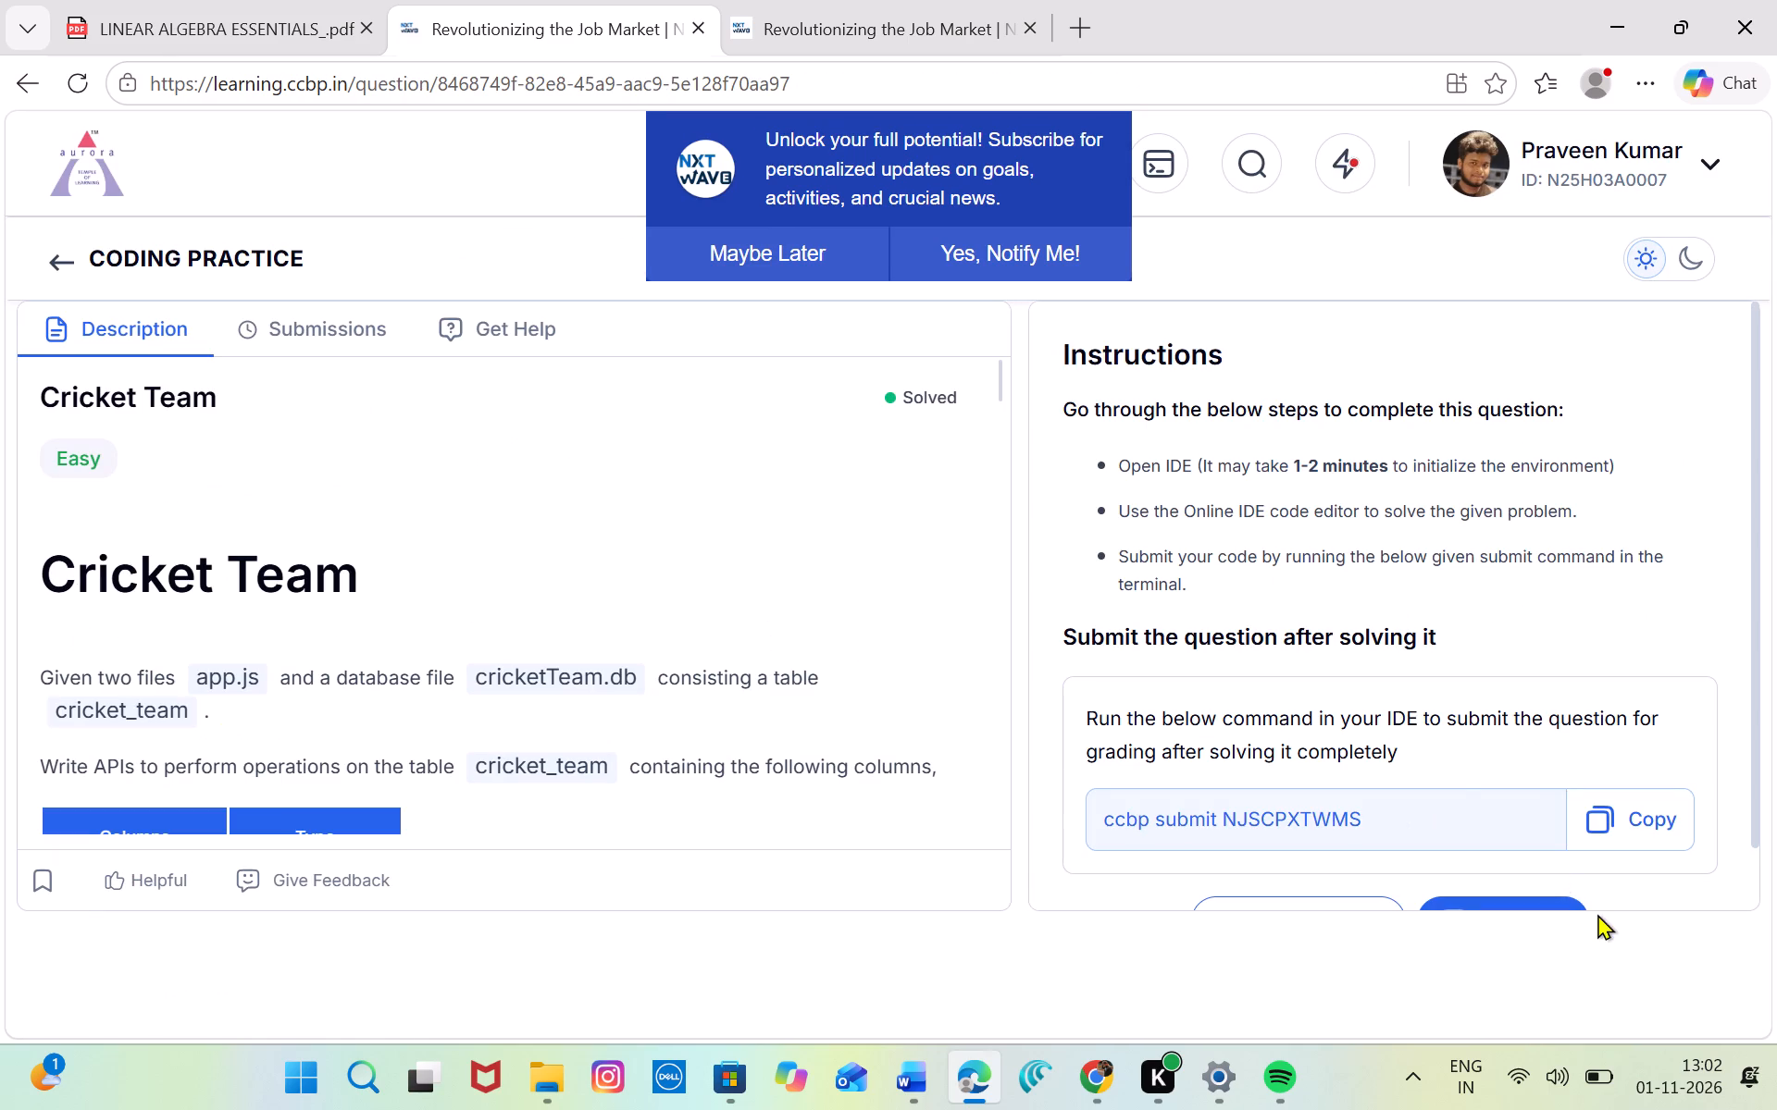
# Preview the Cricket Team code and examine the player update API in app.js and the PUT request in cricketTeam.http.
pyautogui.scroll(-3, 1480, 770)
pyautogui.click(1349, 843)
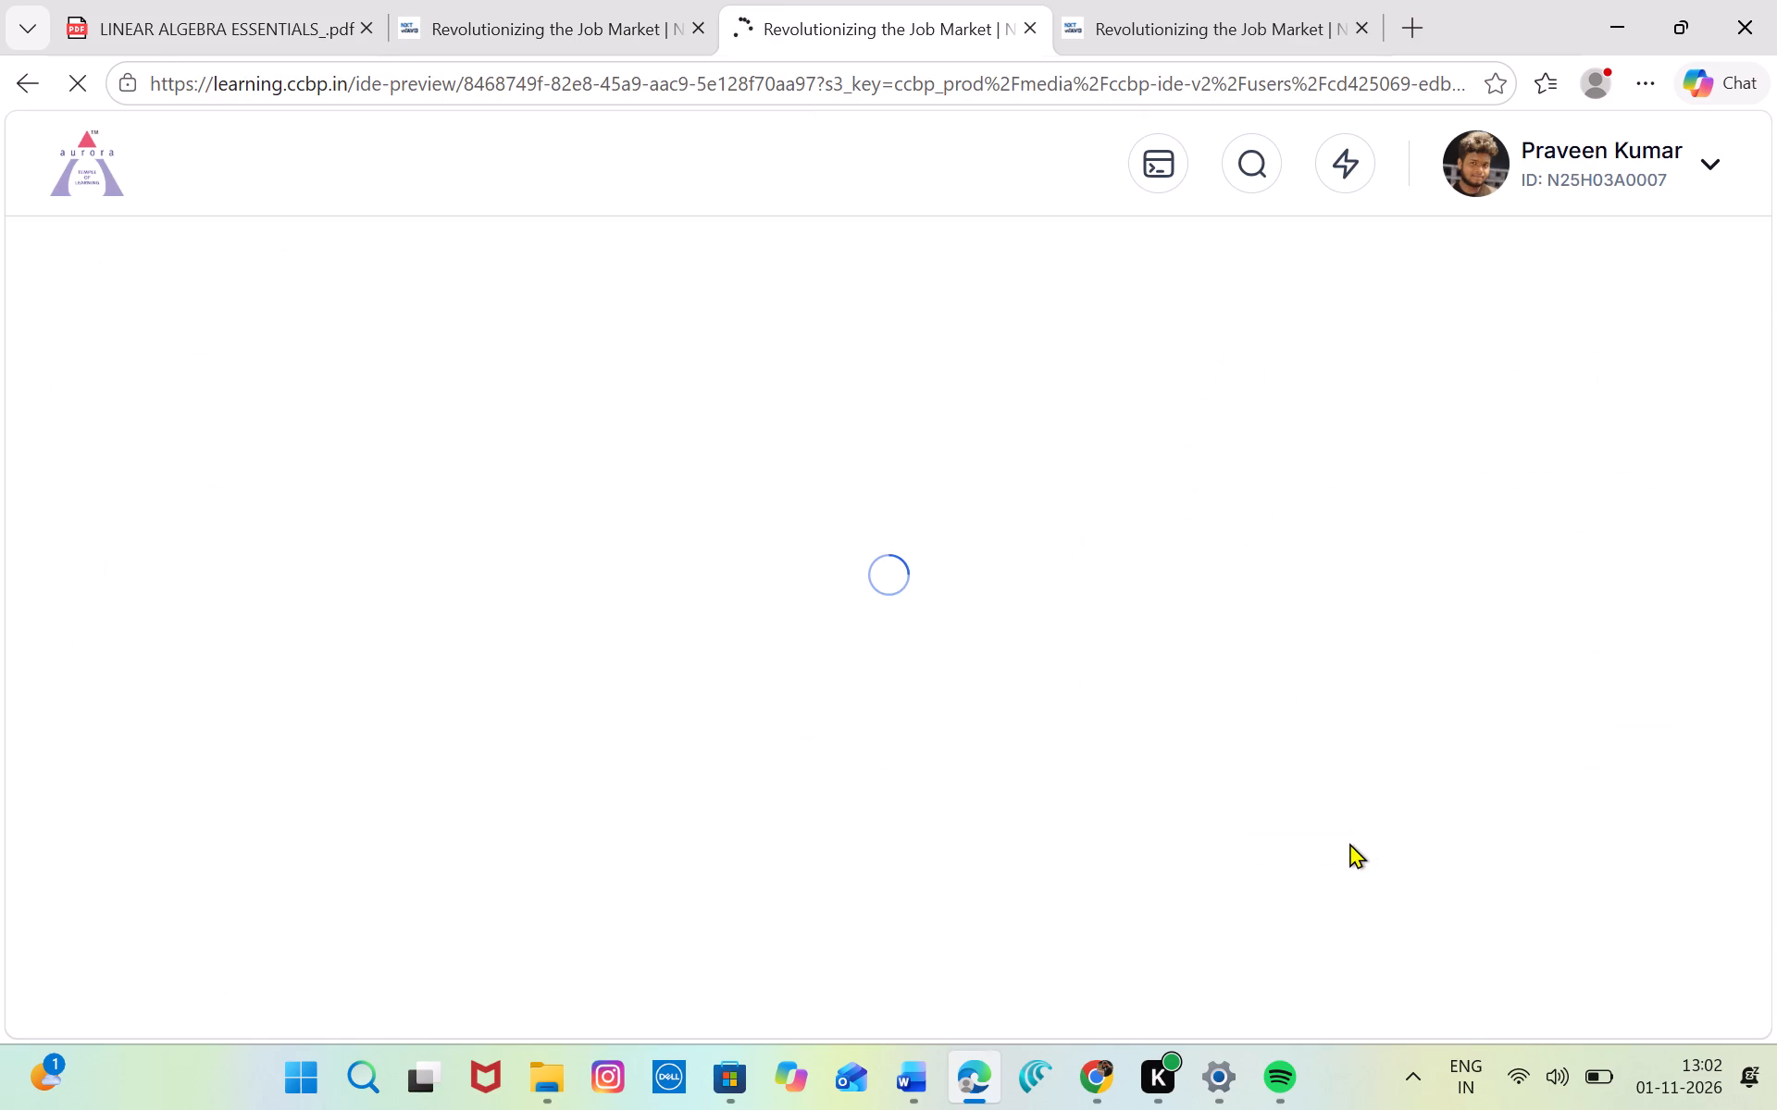
pyautogui.scroll(-7, 1349, 843)
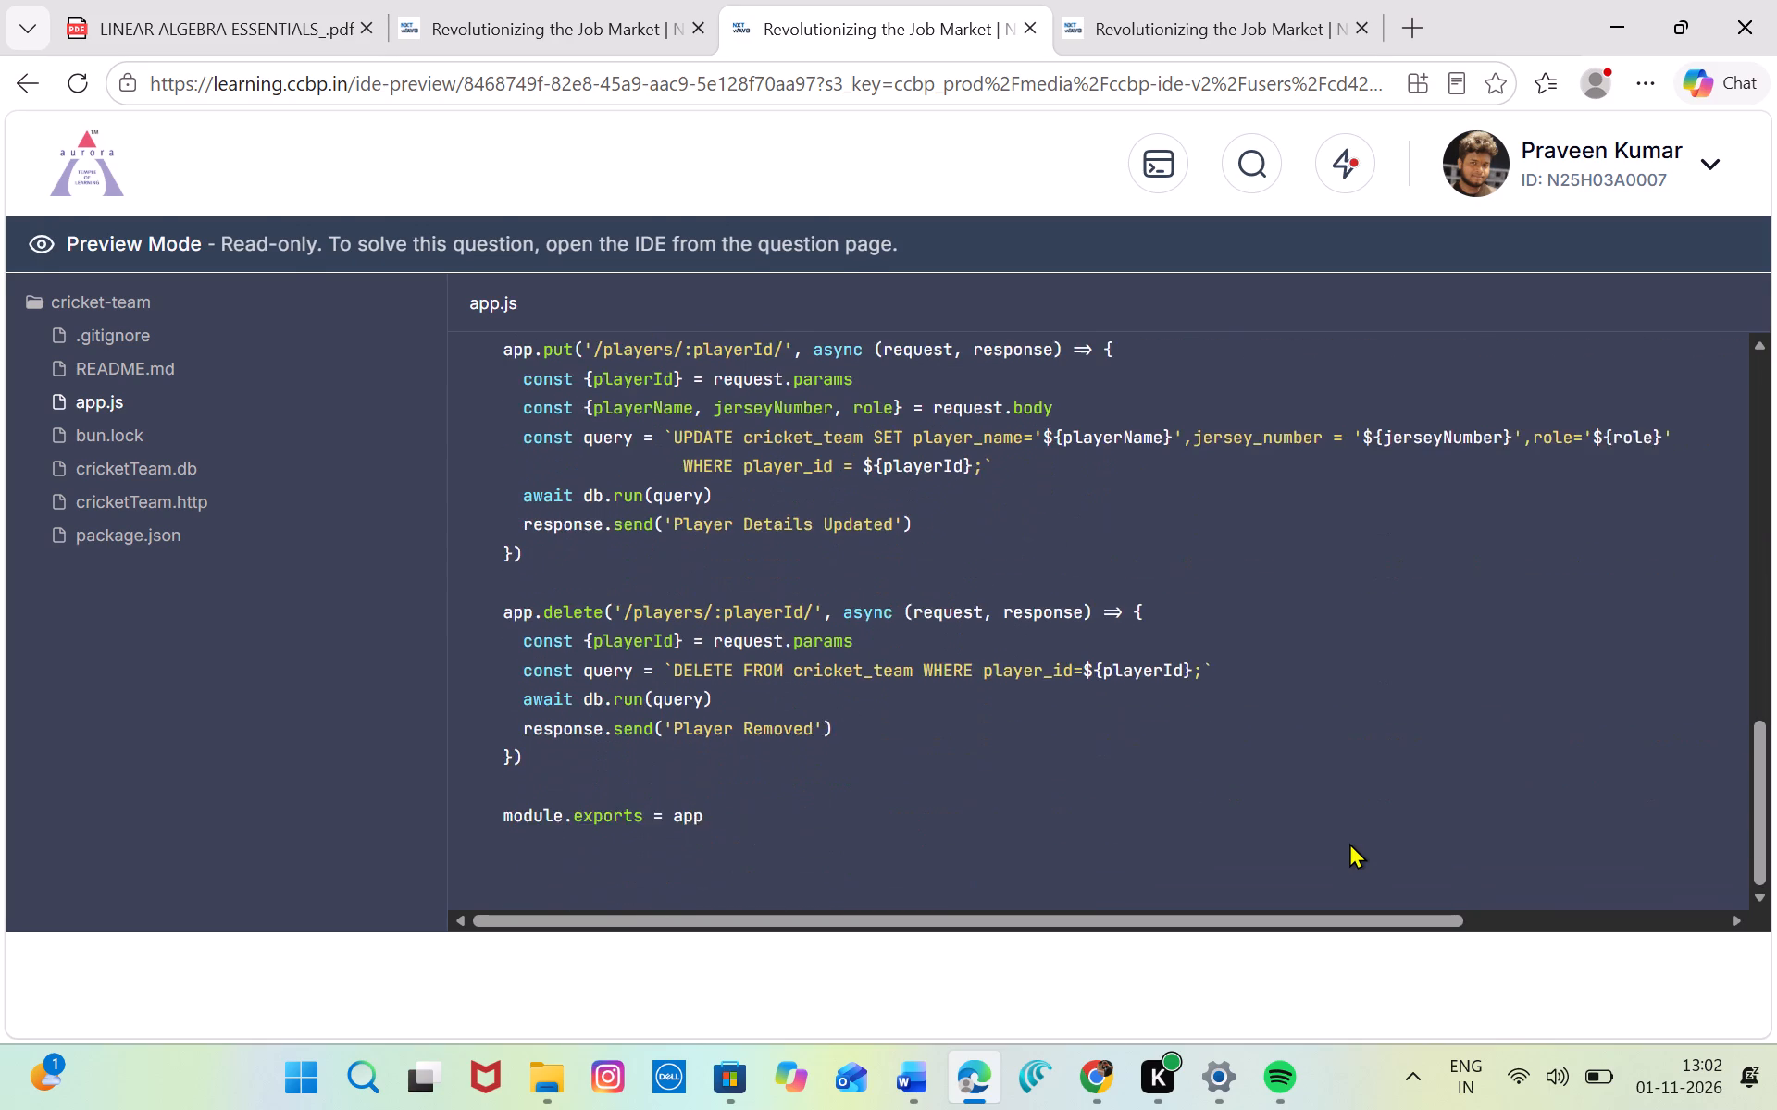
pyautogui.scroll(-1, 1349, 843)
pyautogui.scroll(1, 1349, 843)
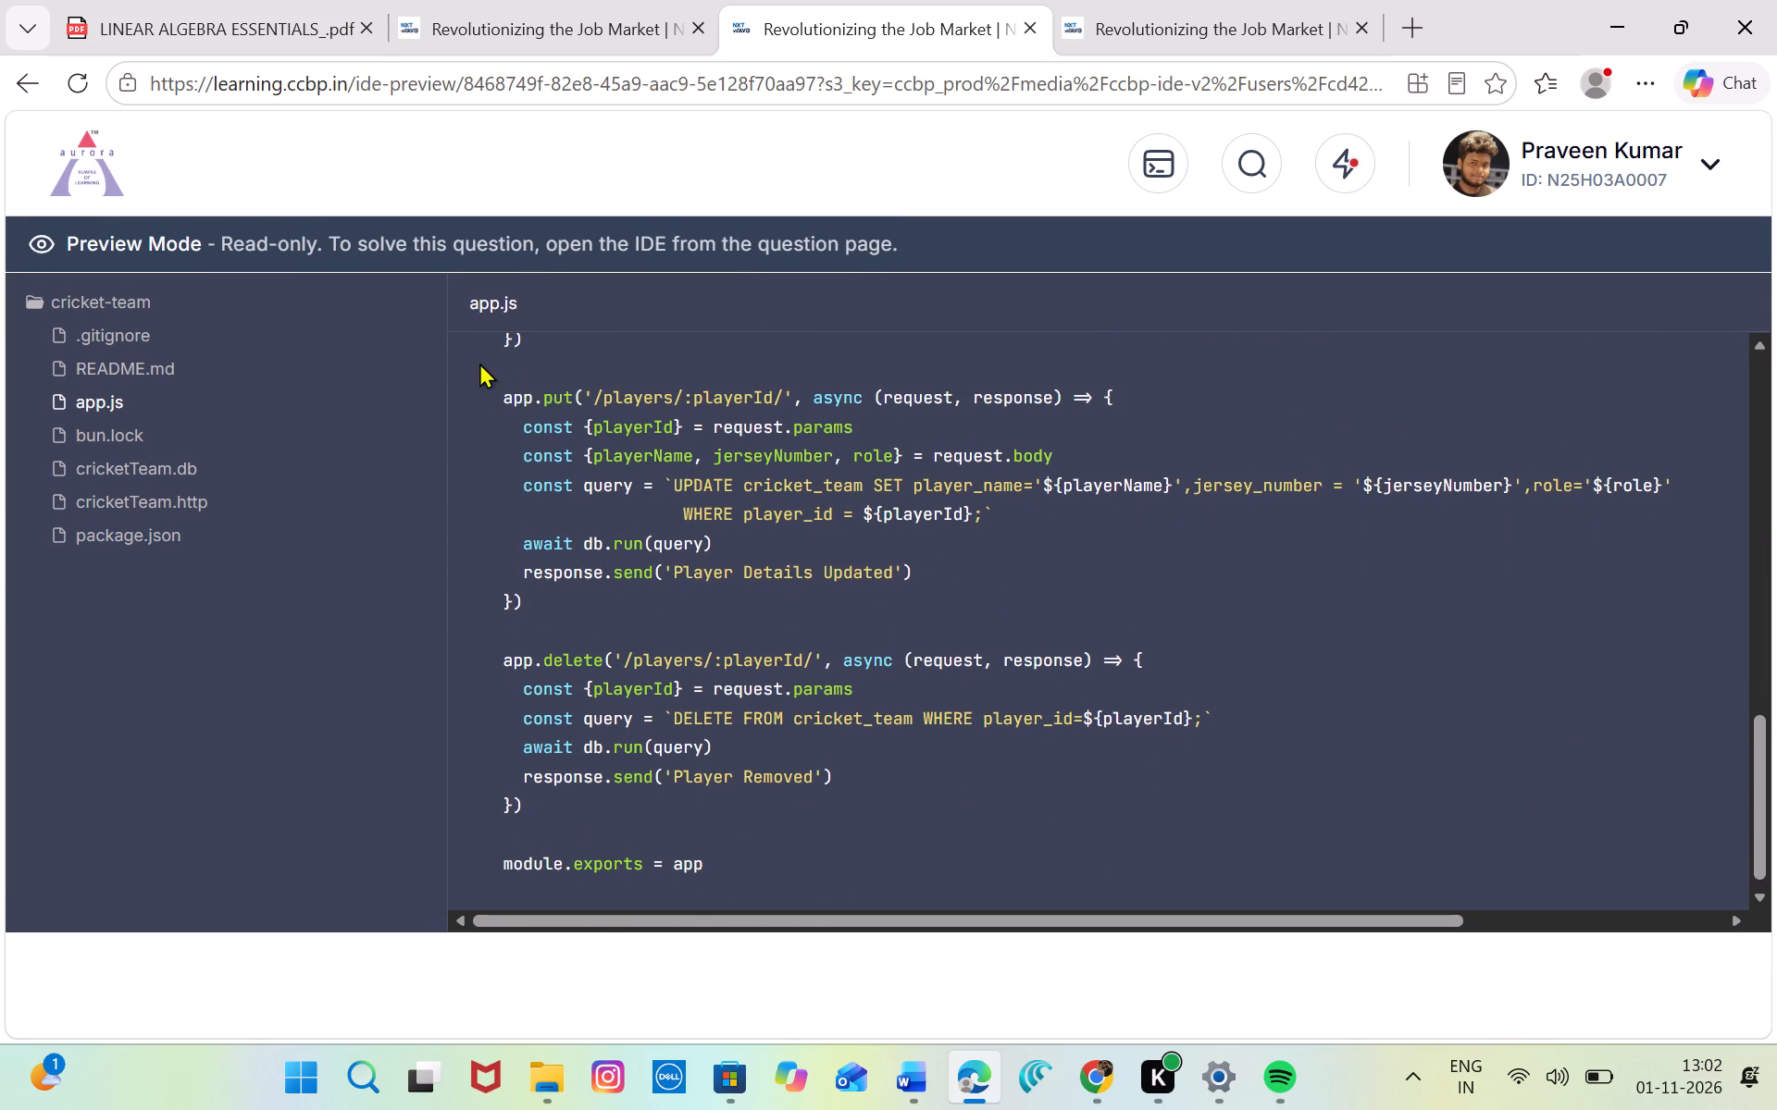
pyautogui.moveTo(1095, 451); pyautogui.dragTo(813, 477)
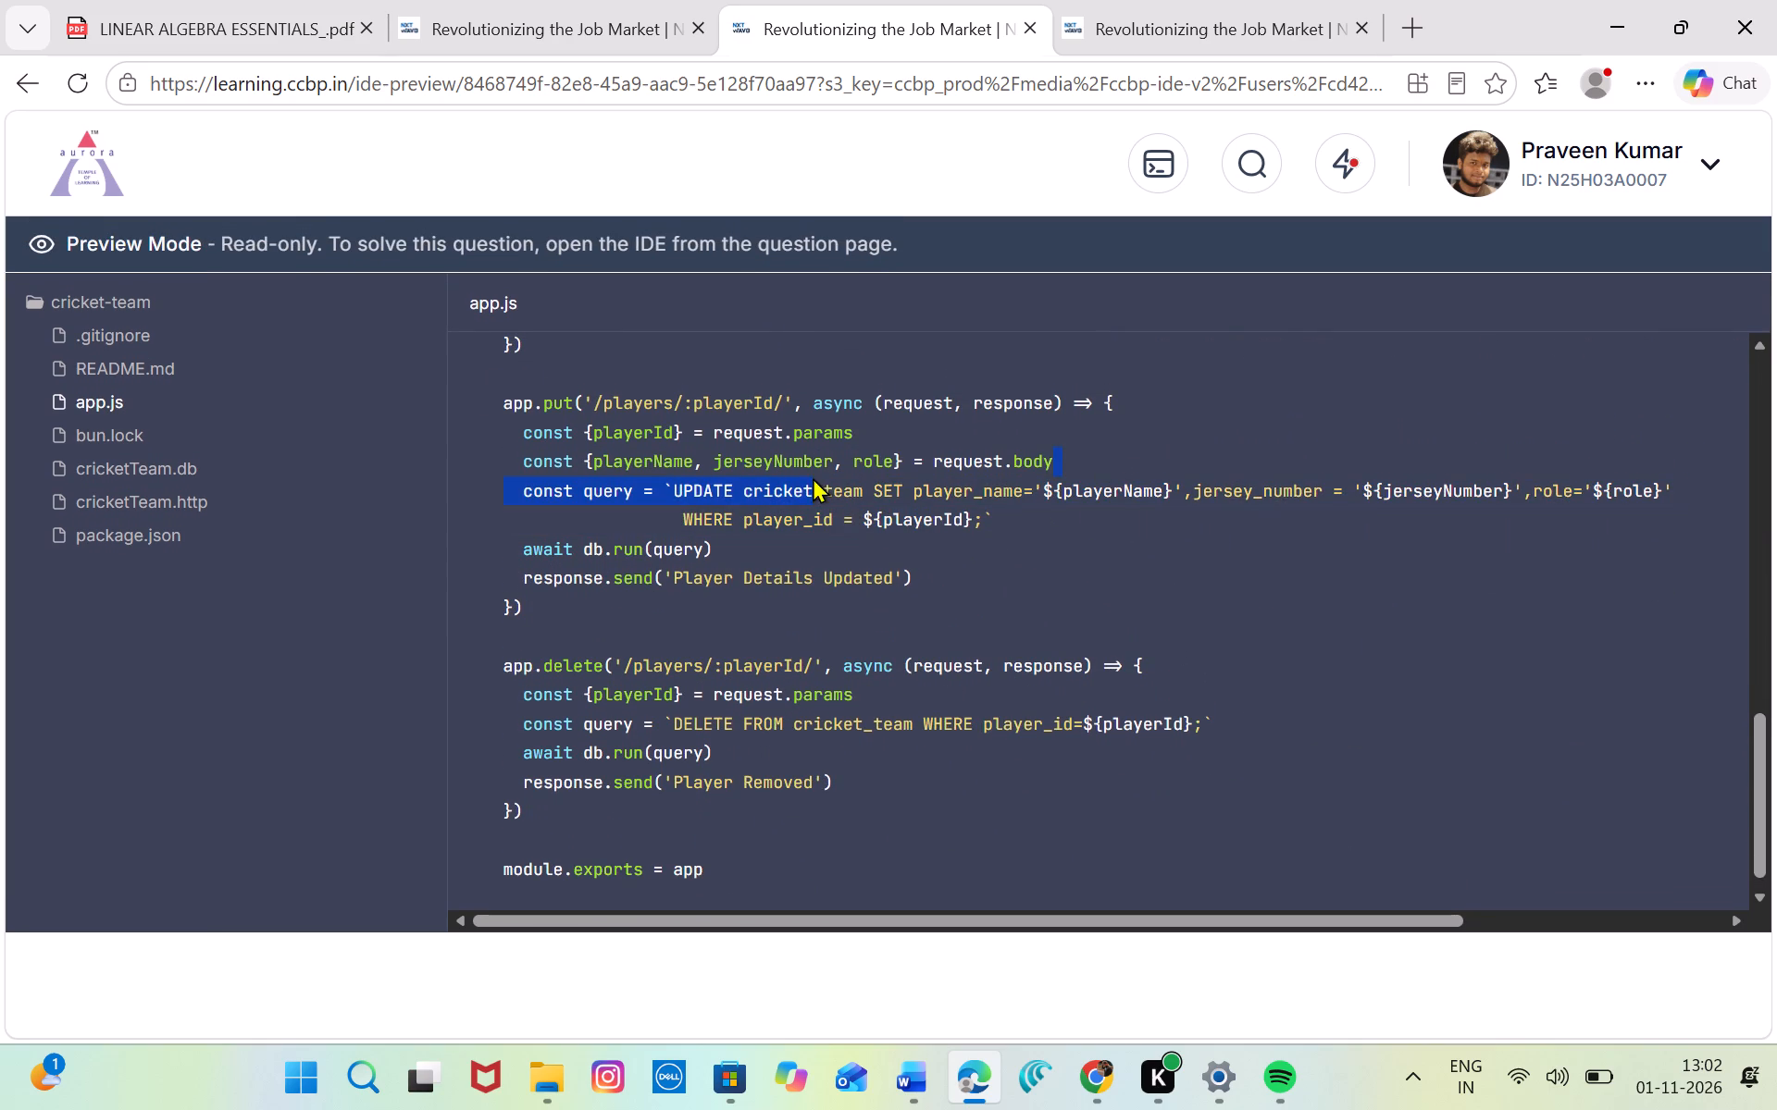
pyautogui.moveTo(813, 477); pyautogui.dragTo(518, 464)
pyautogui.click(124, 498)
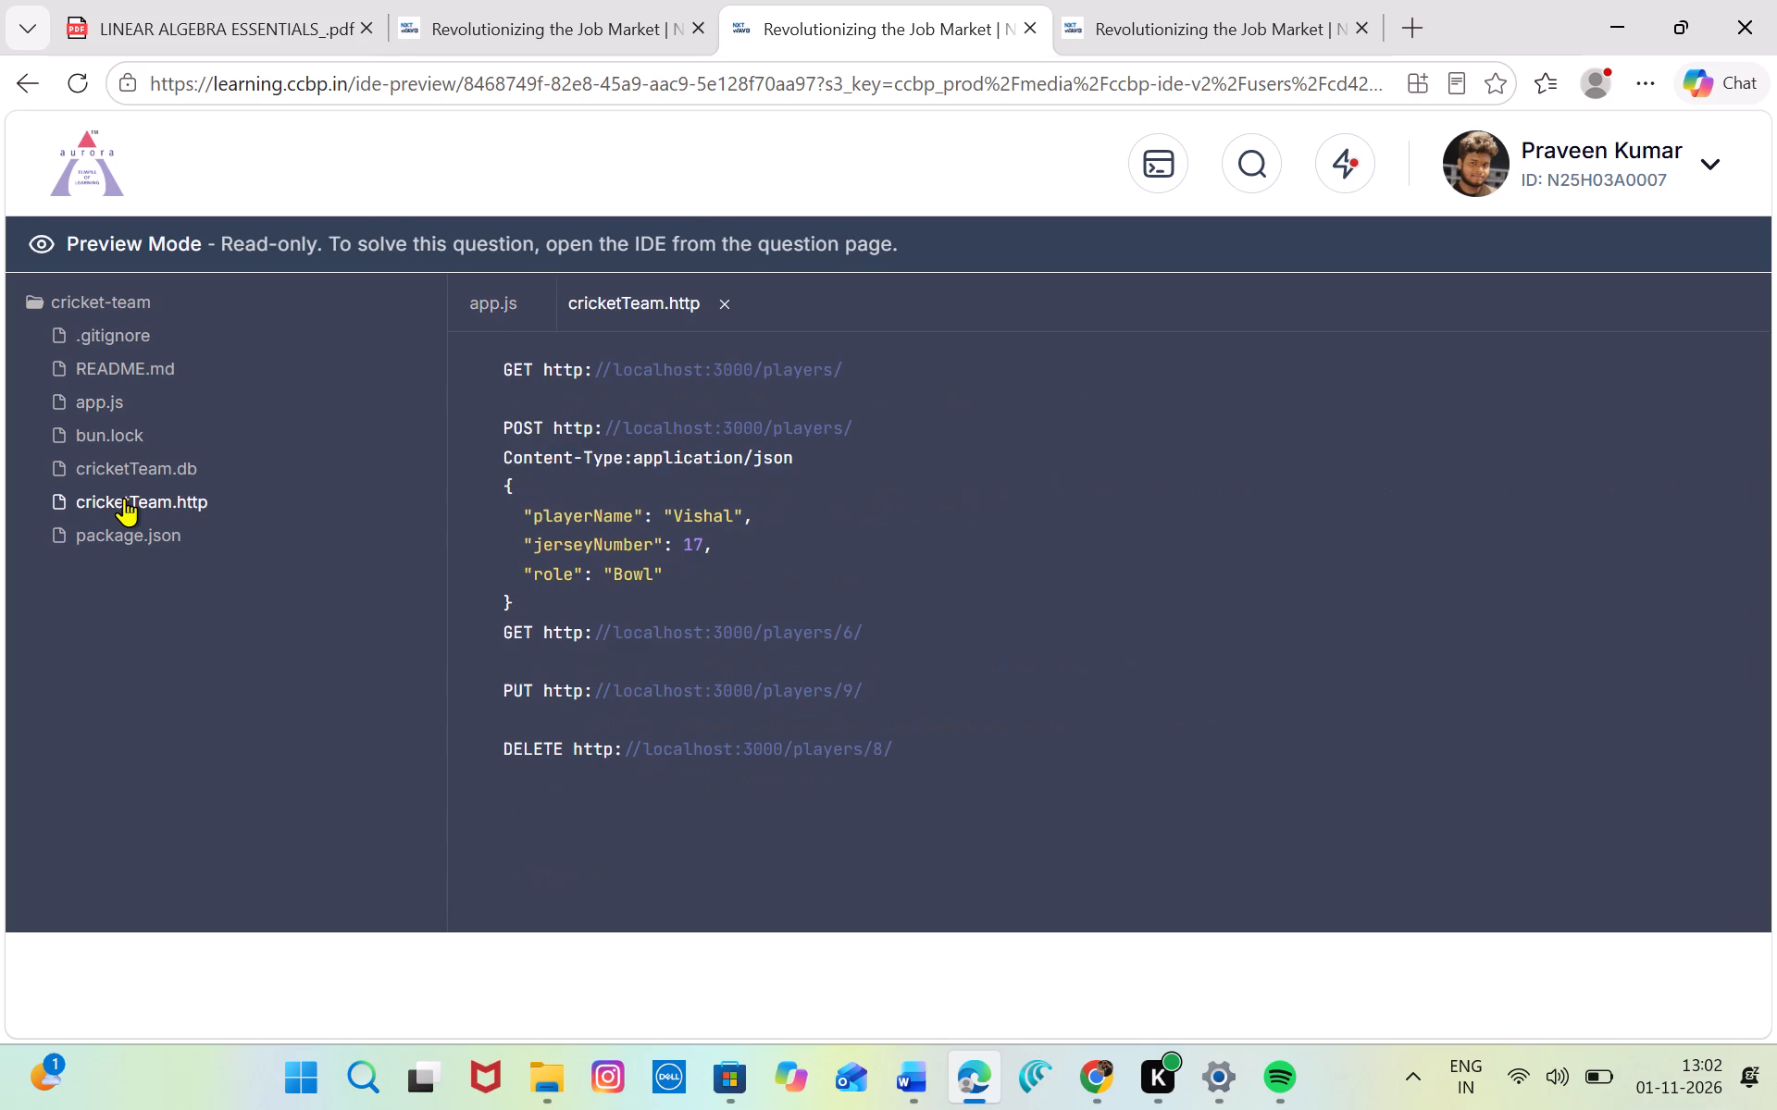
pyautogui.moveTo(903, 693); pyautogui.dragTo(478, 687)
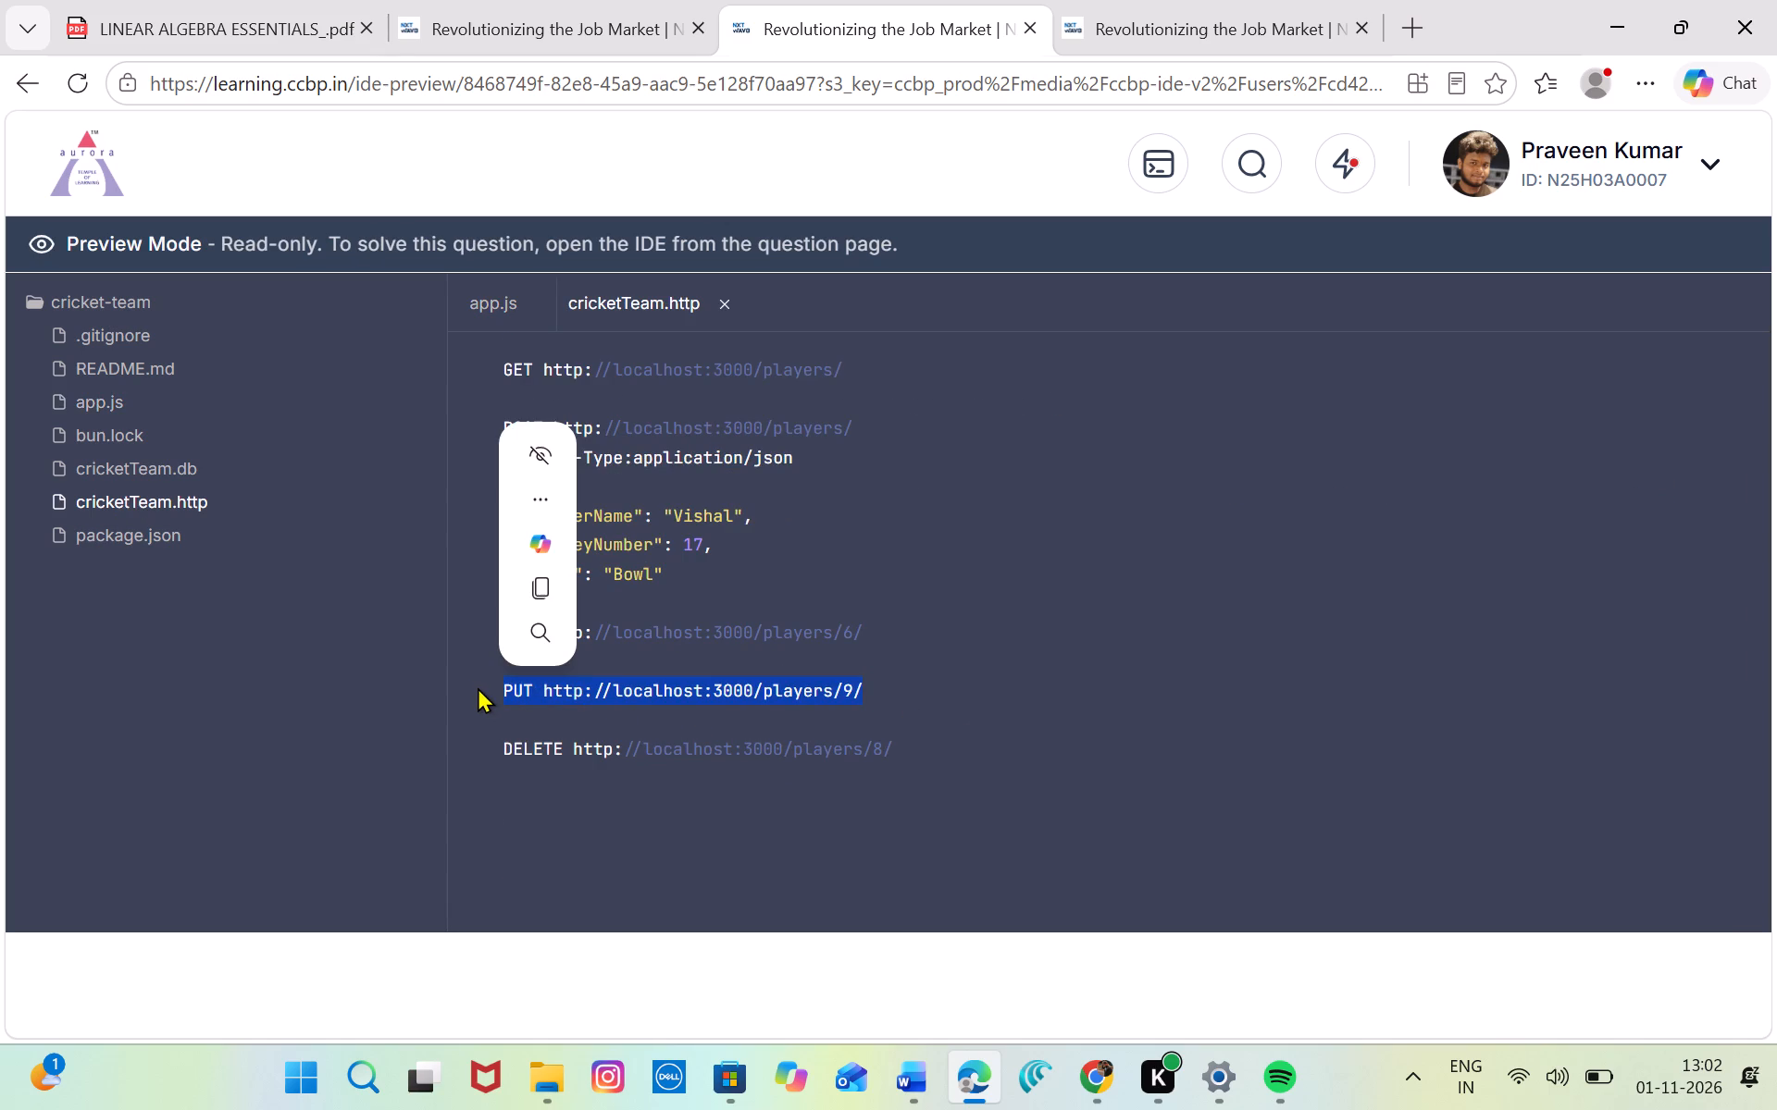
pyautogui.click(647, 740)
pyautogui.moveTo(1015, 699); pyautogui.dragTo(922, 699)
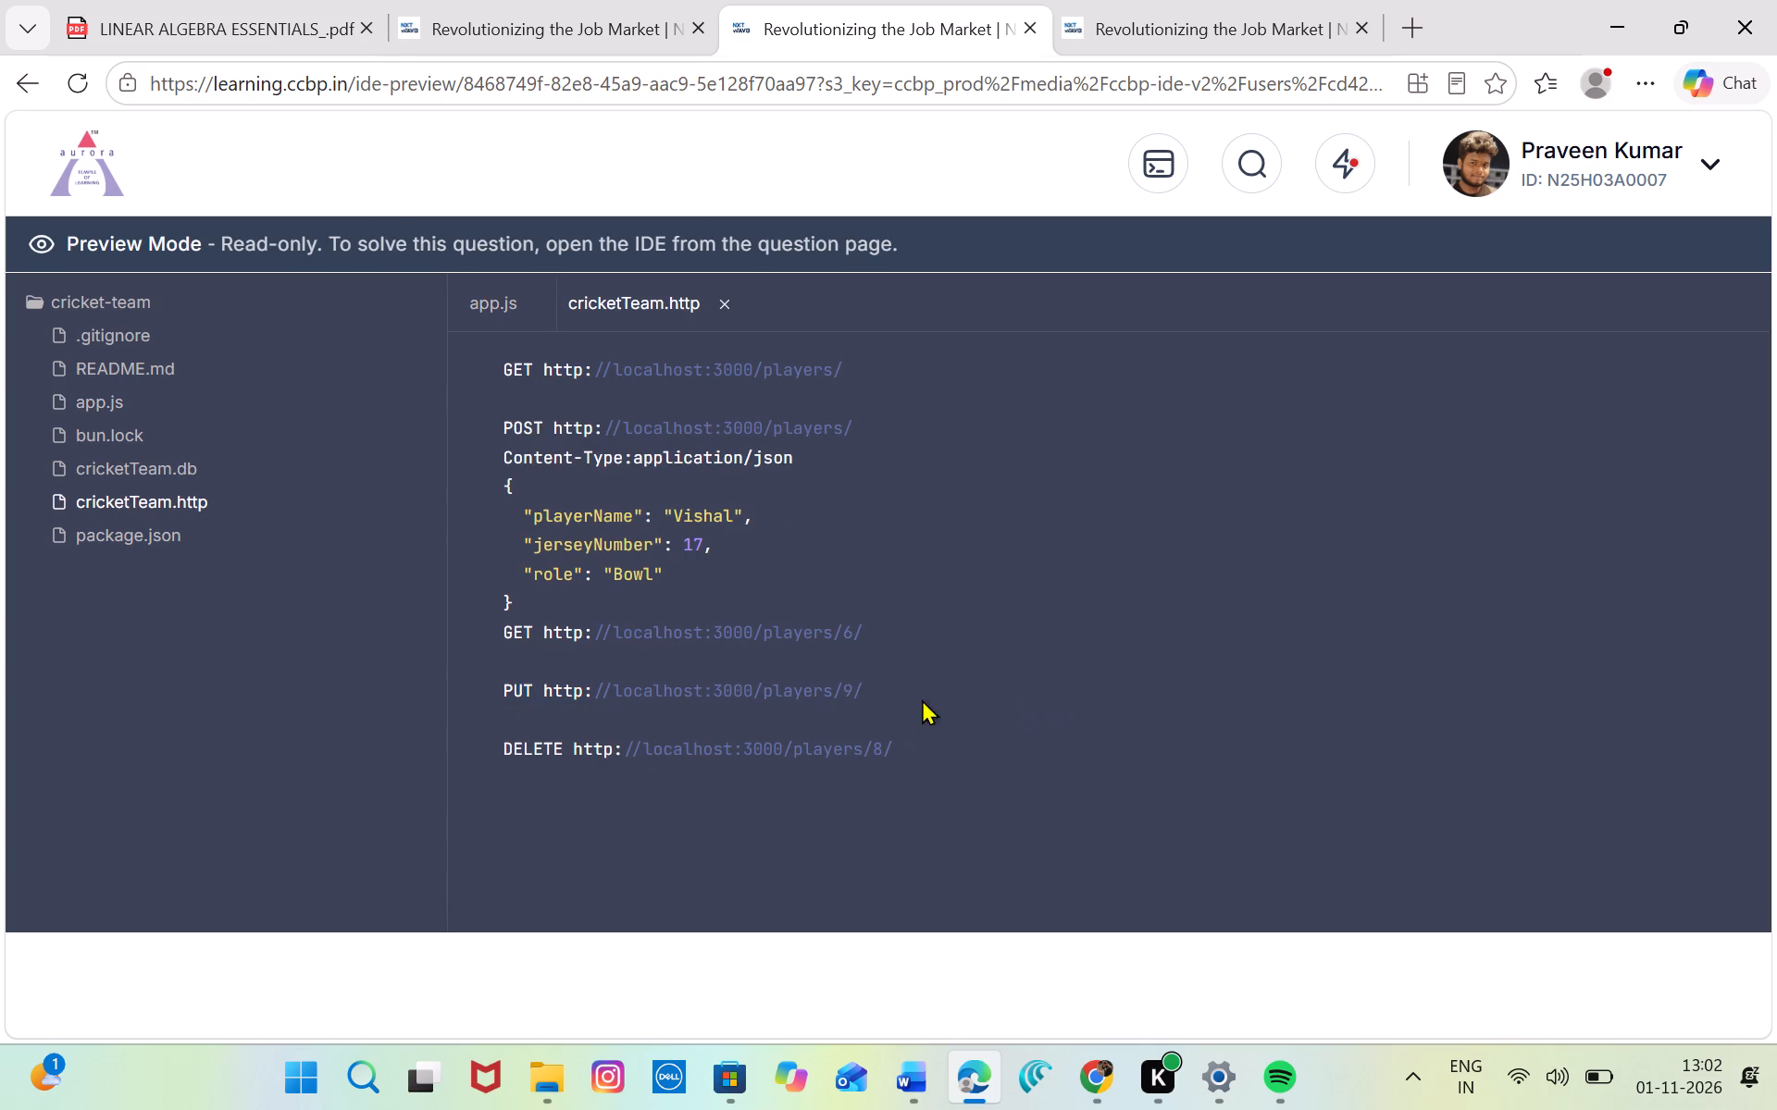
pyautogui.moveTo(922, 699); pyautogui.dragTo(463, 678)
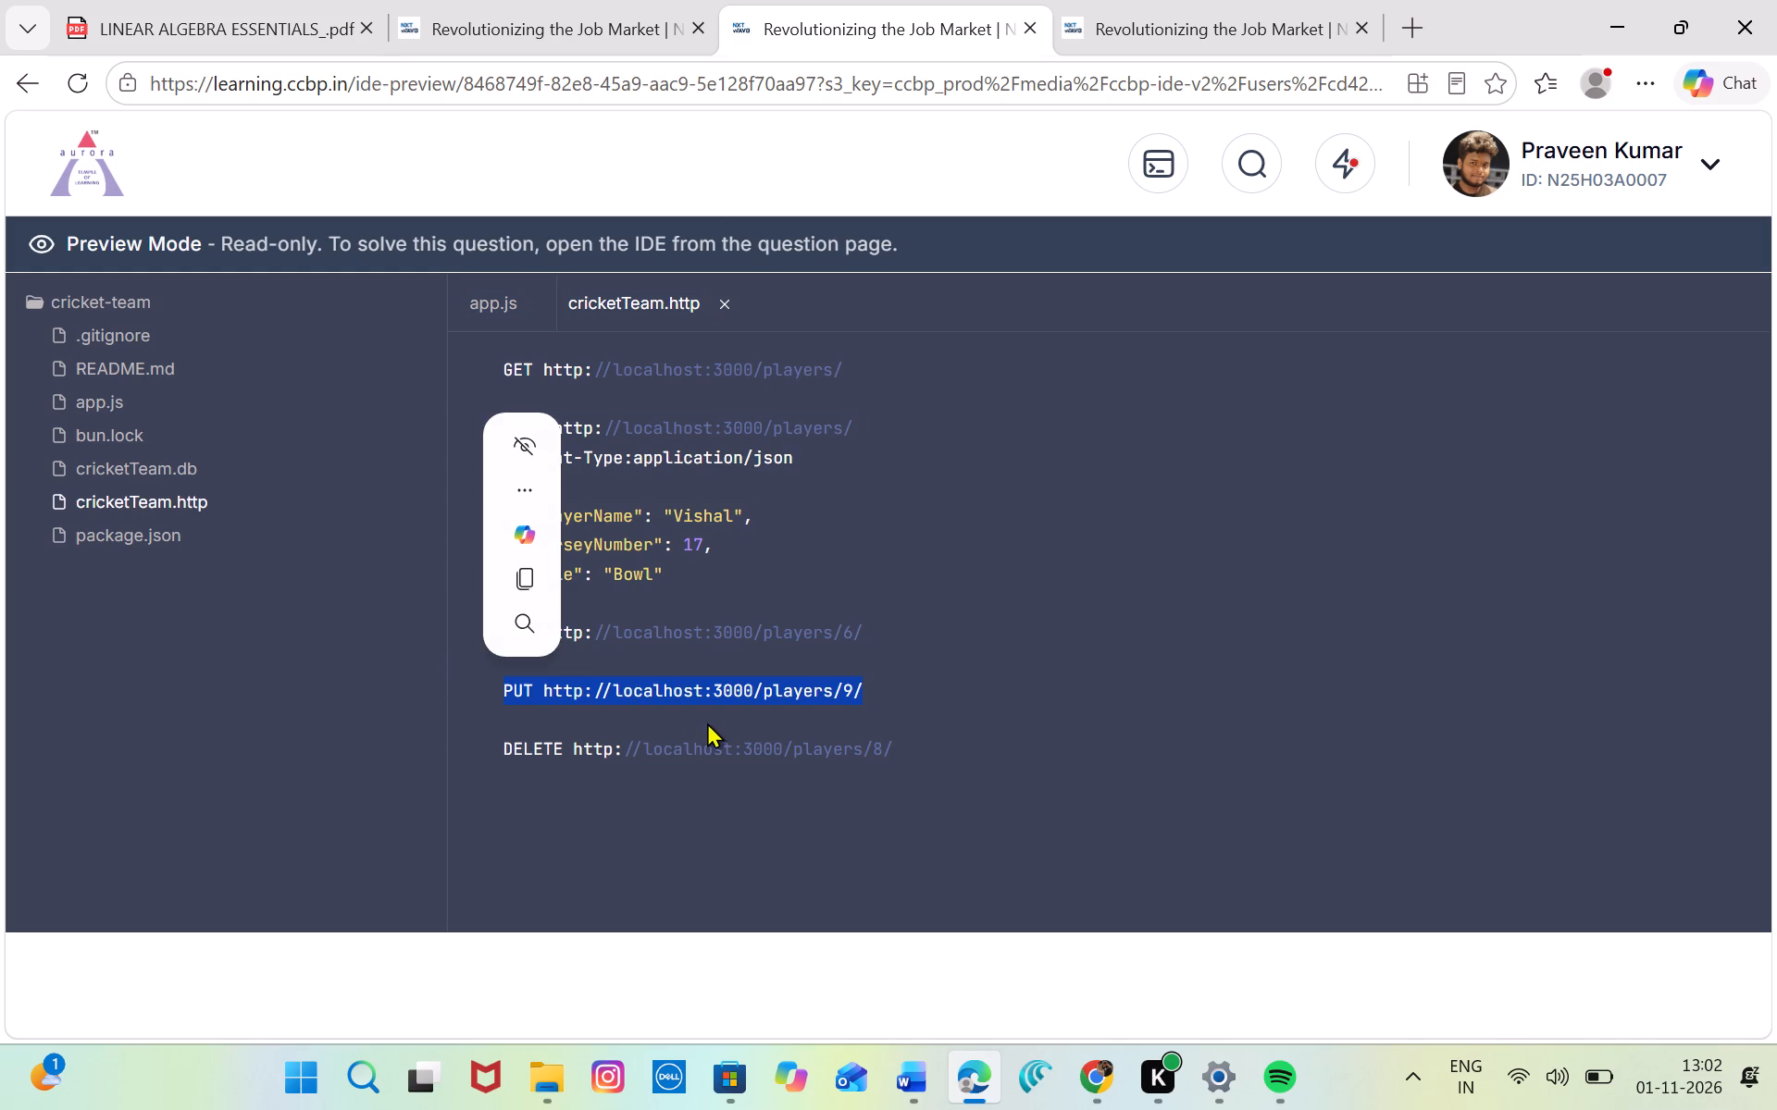
pyautogui.click(715, 719)
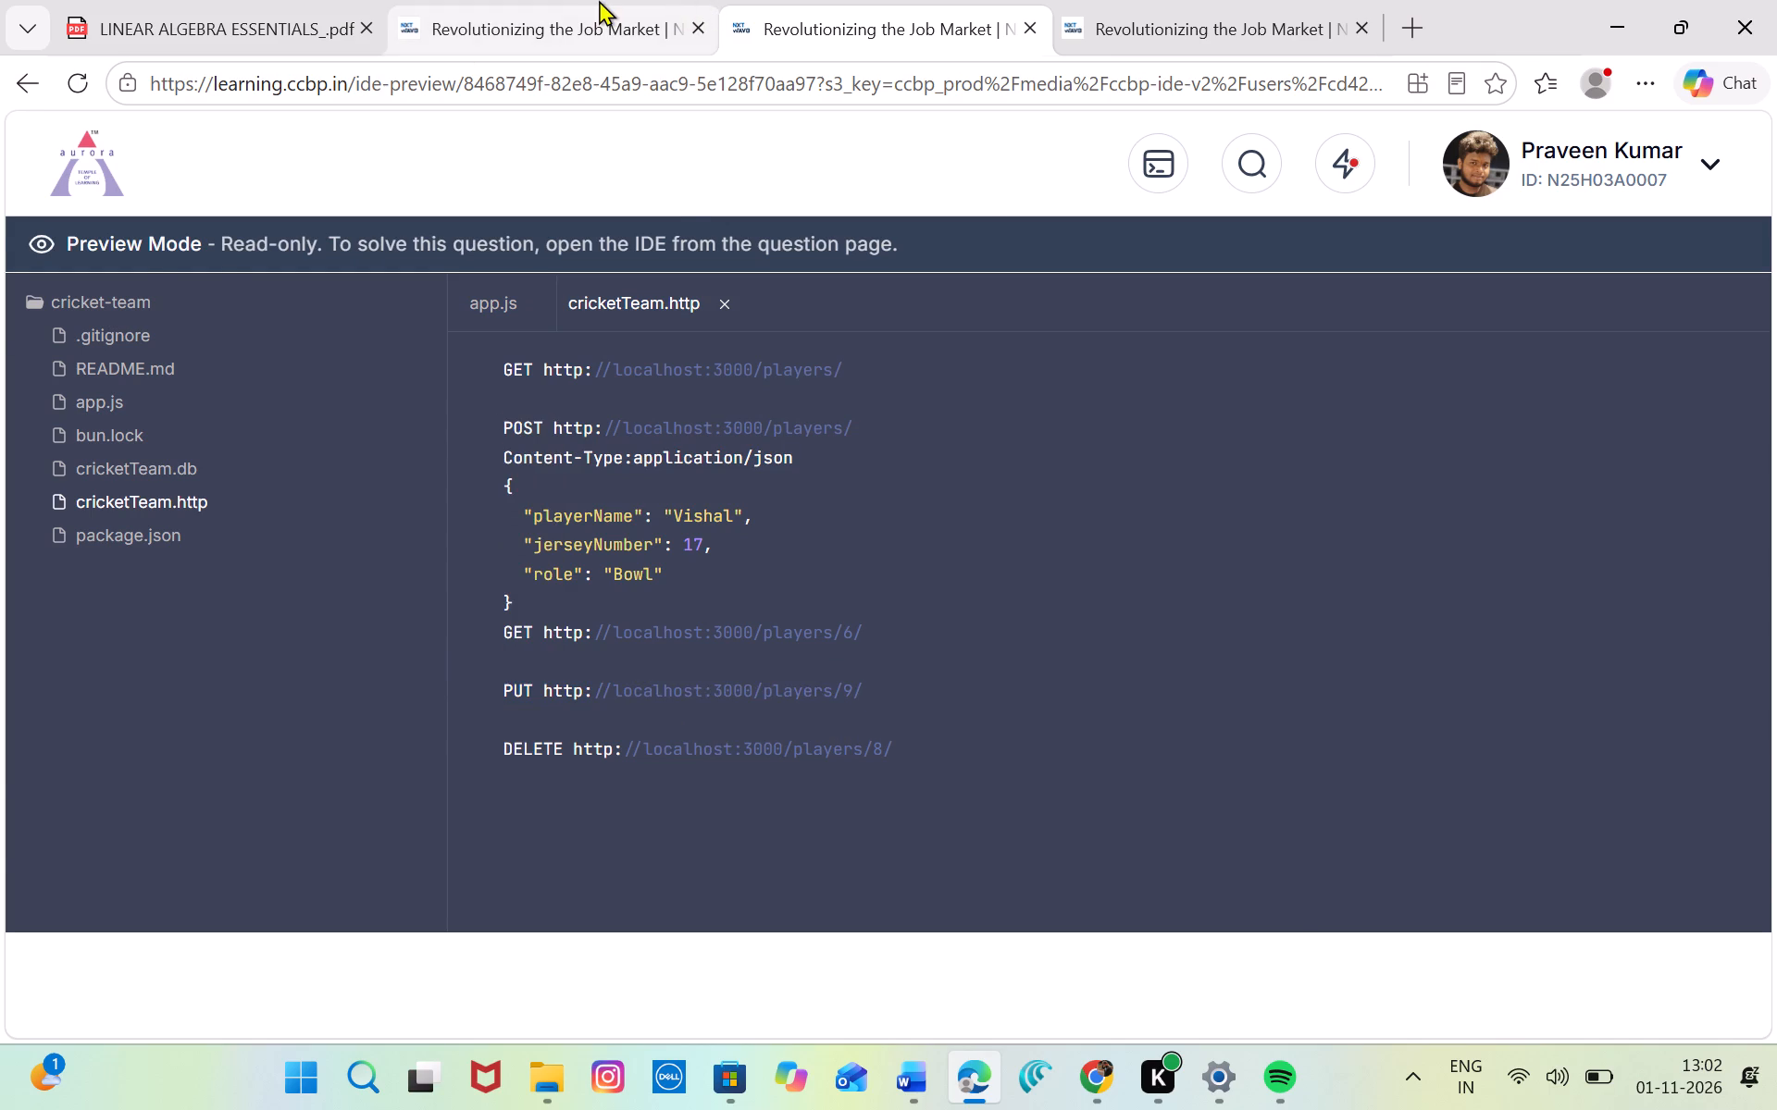
# Examine the PUT API's request body in the Cricket Team description and compare it with the previewed cricketTeam.http.
pyautogui.click(599, 0)
pyautogui.scroll(-11, 535, 749)
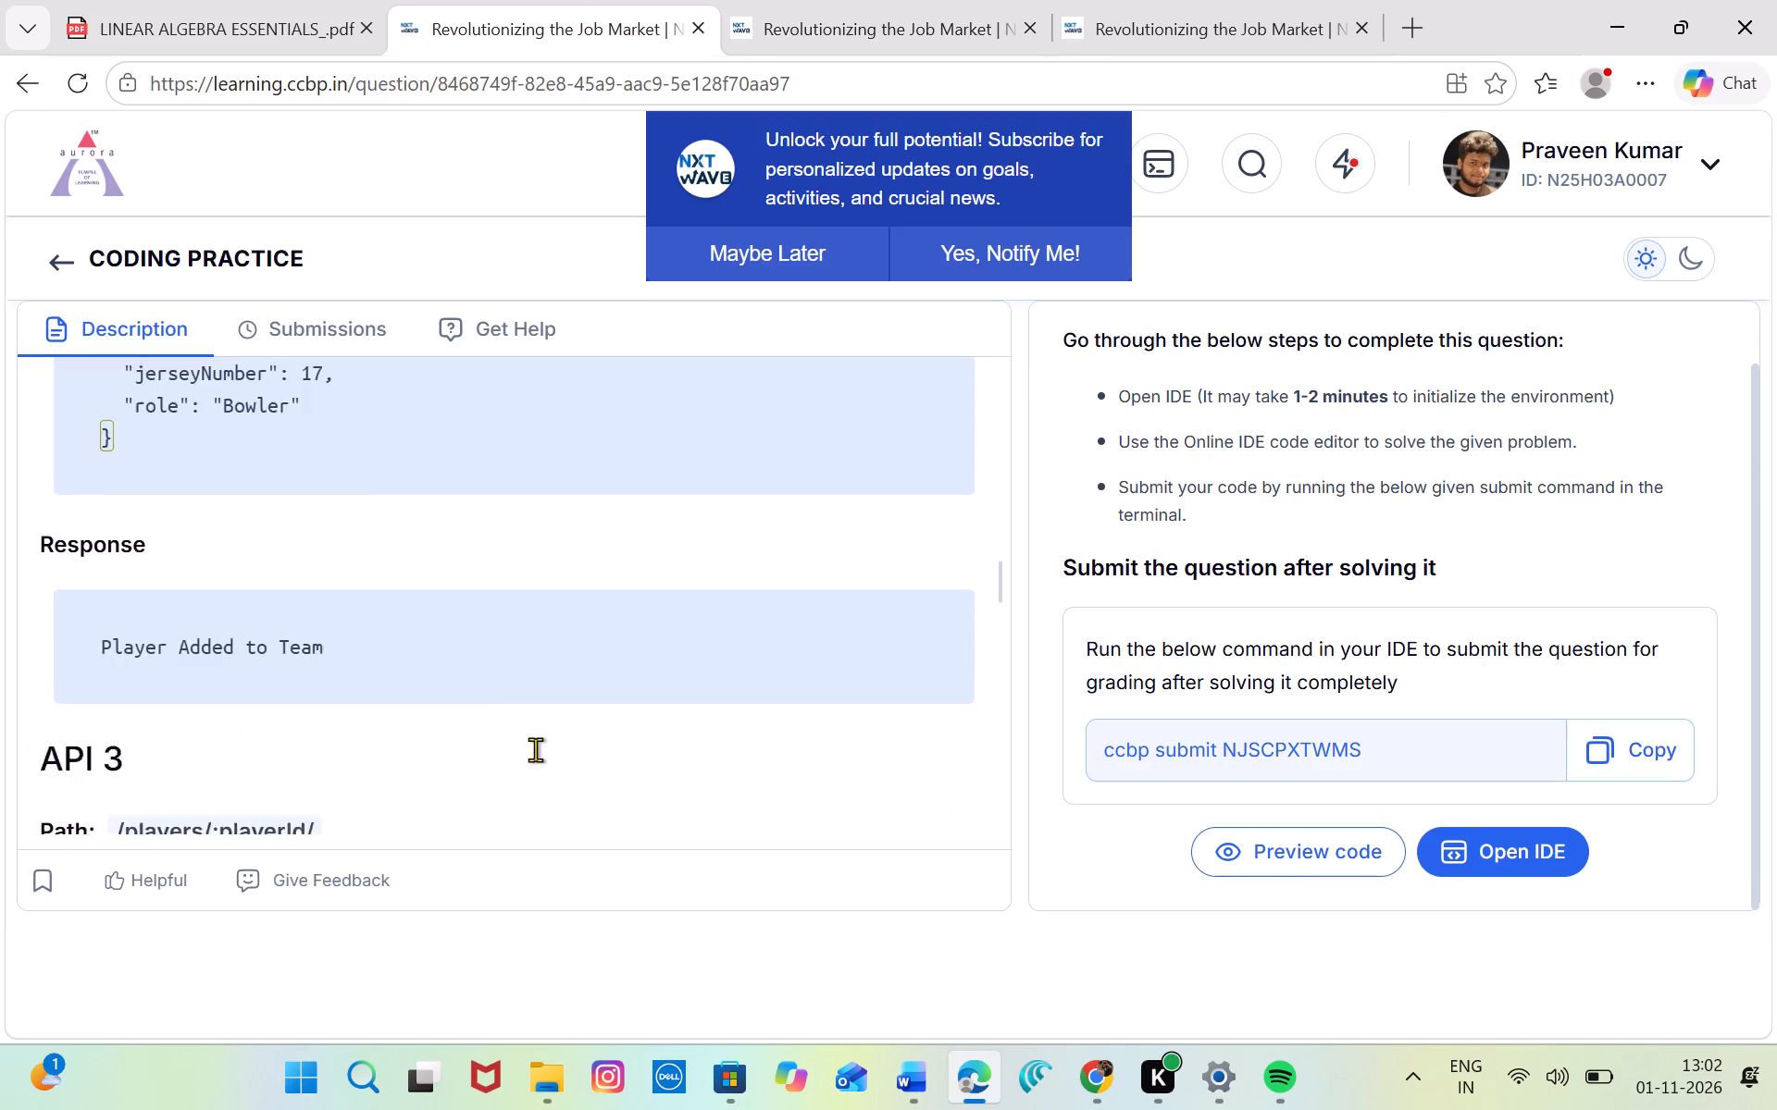
pyautogui.scroll(-7, 535, 749)
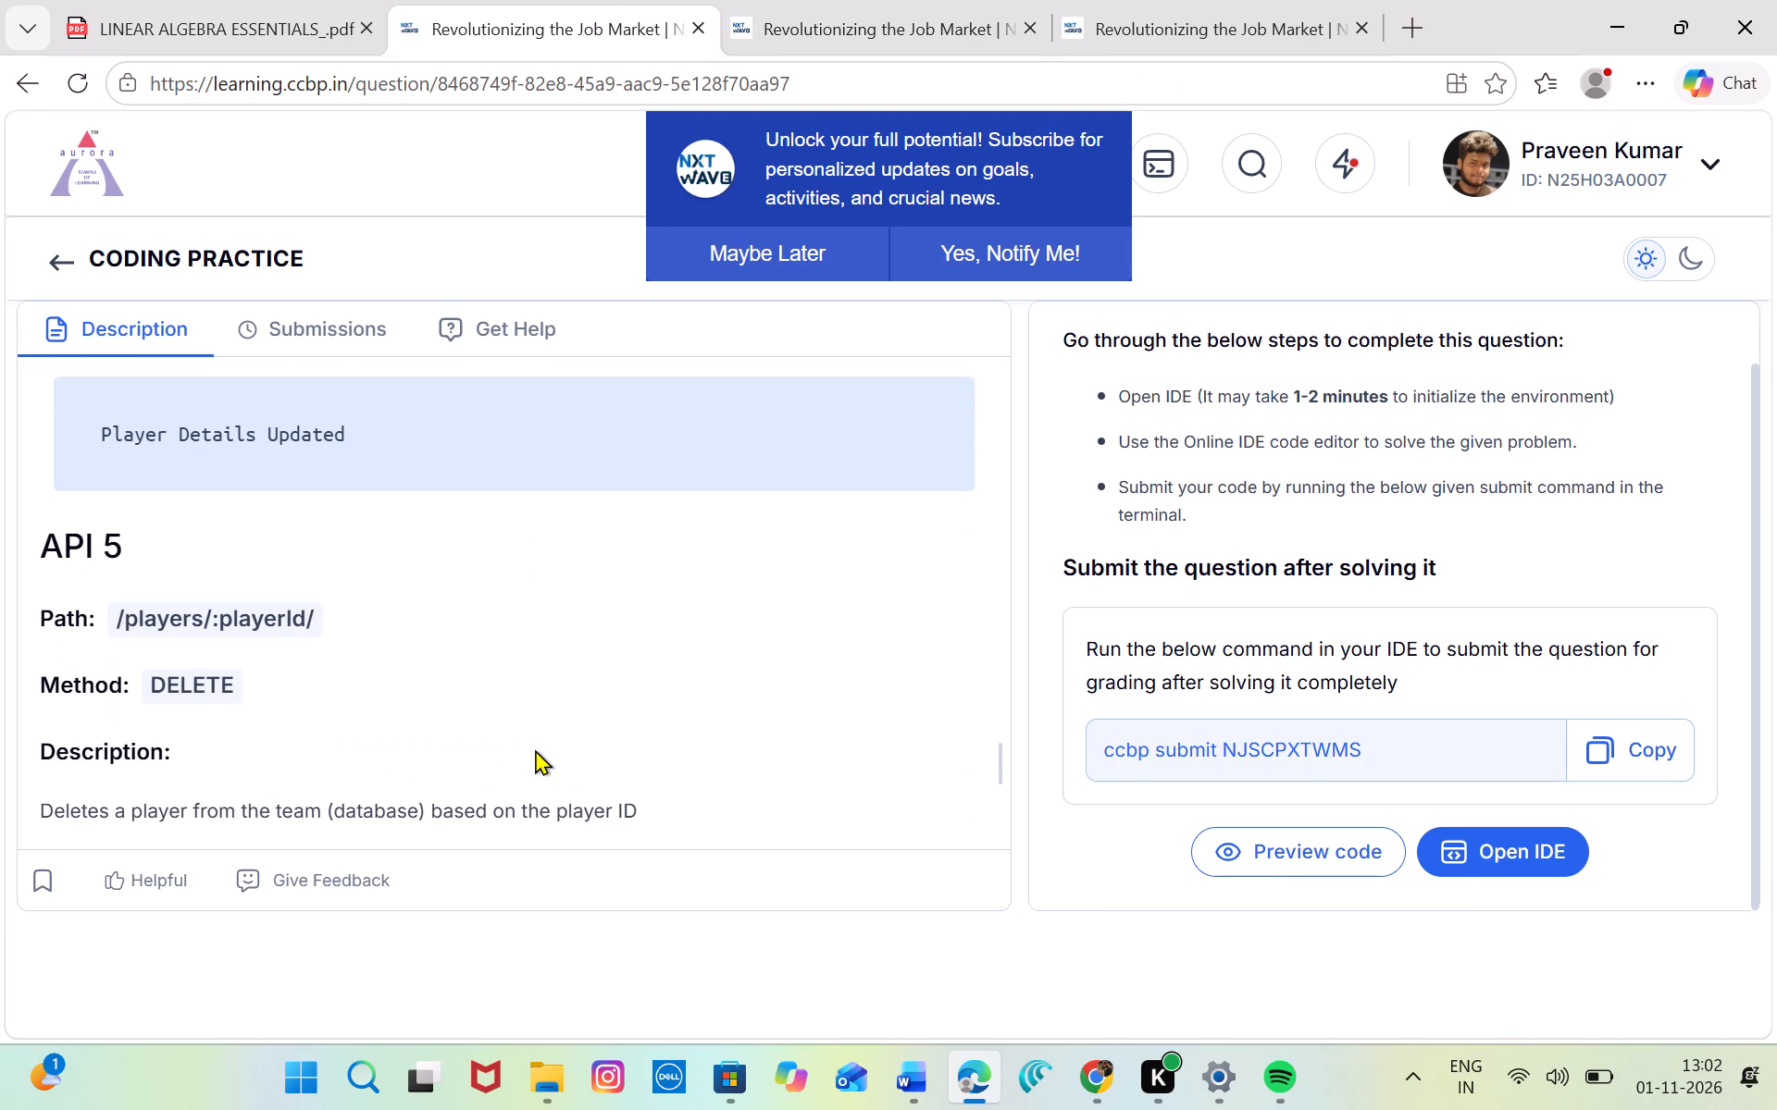
pyautogui.scroll(2, 535, 749)
pyautogui.hscroll(-1, 535, 749)
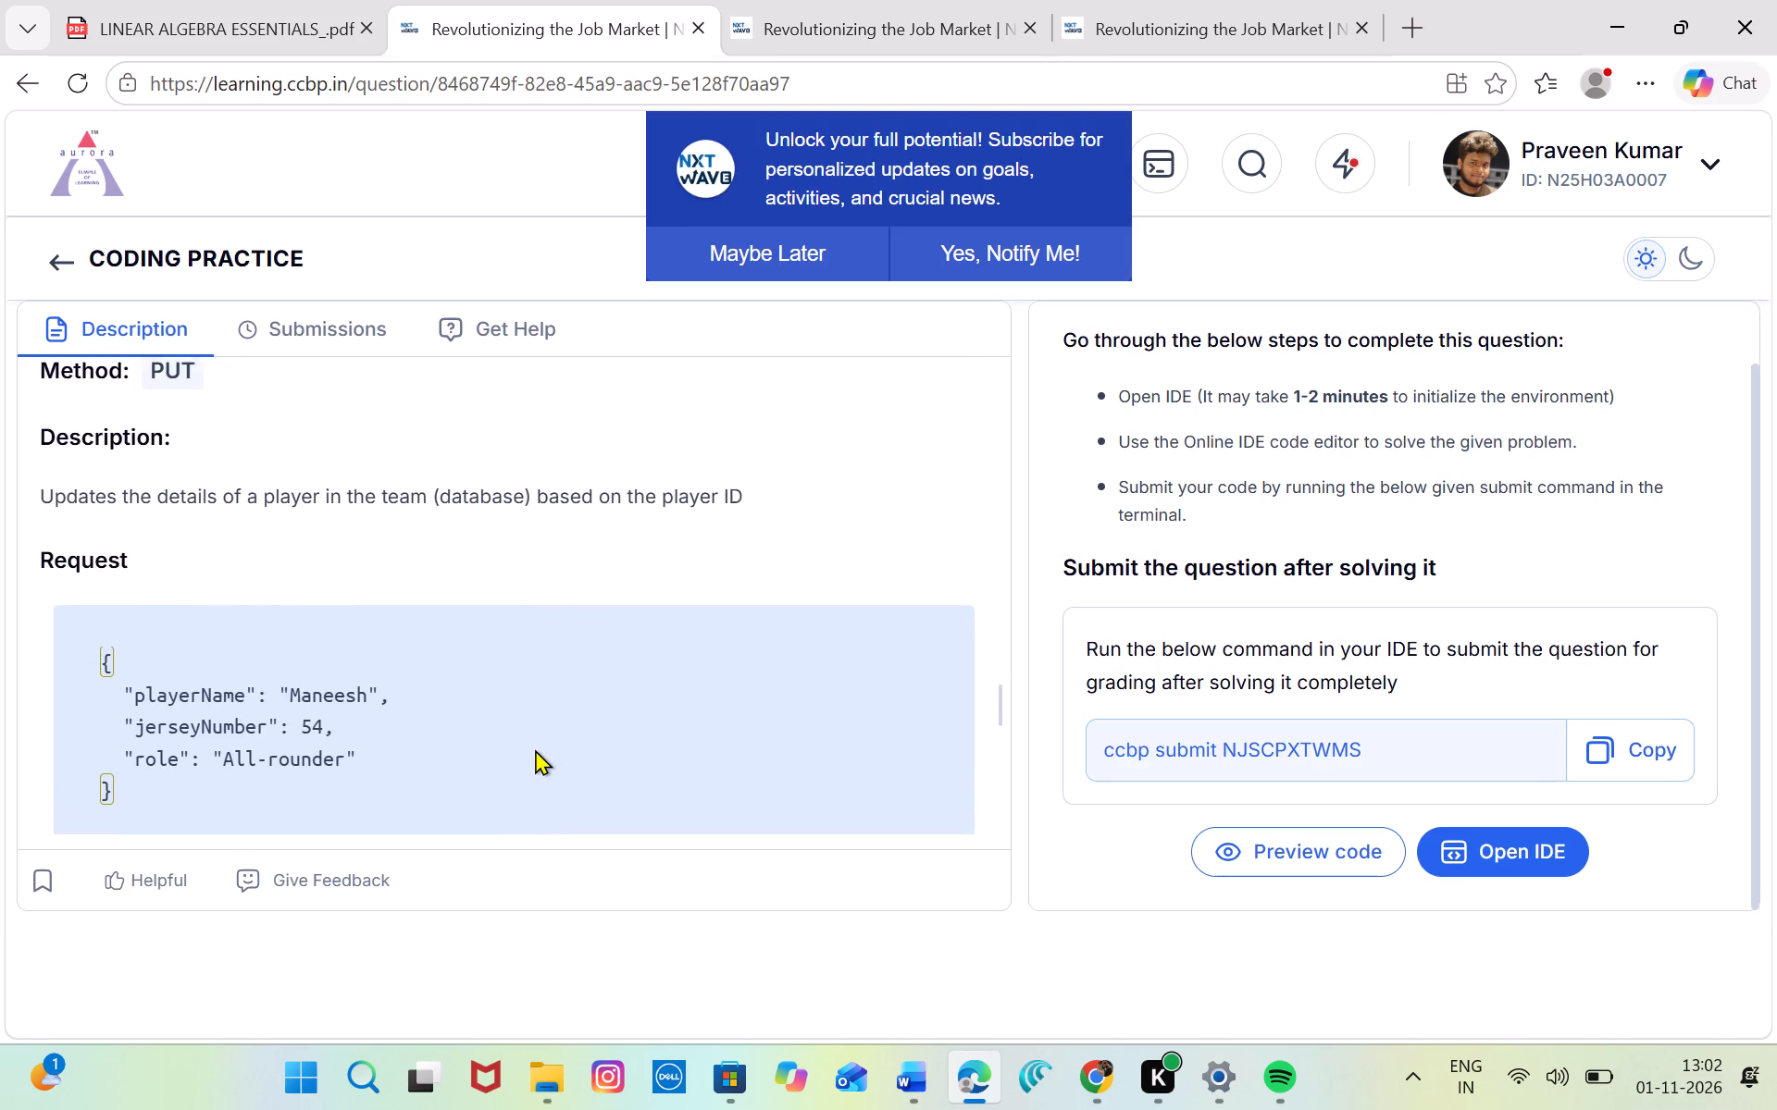
pyautogui.hscroll(-1, 535, 749)
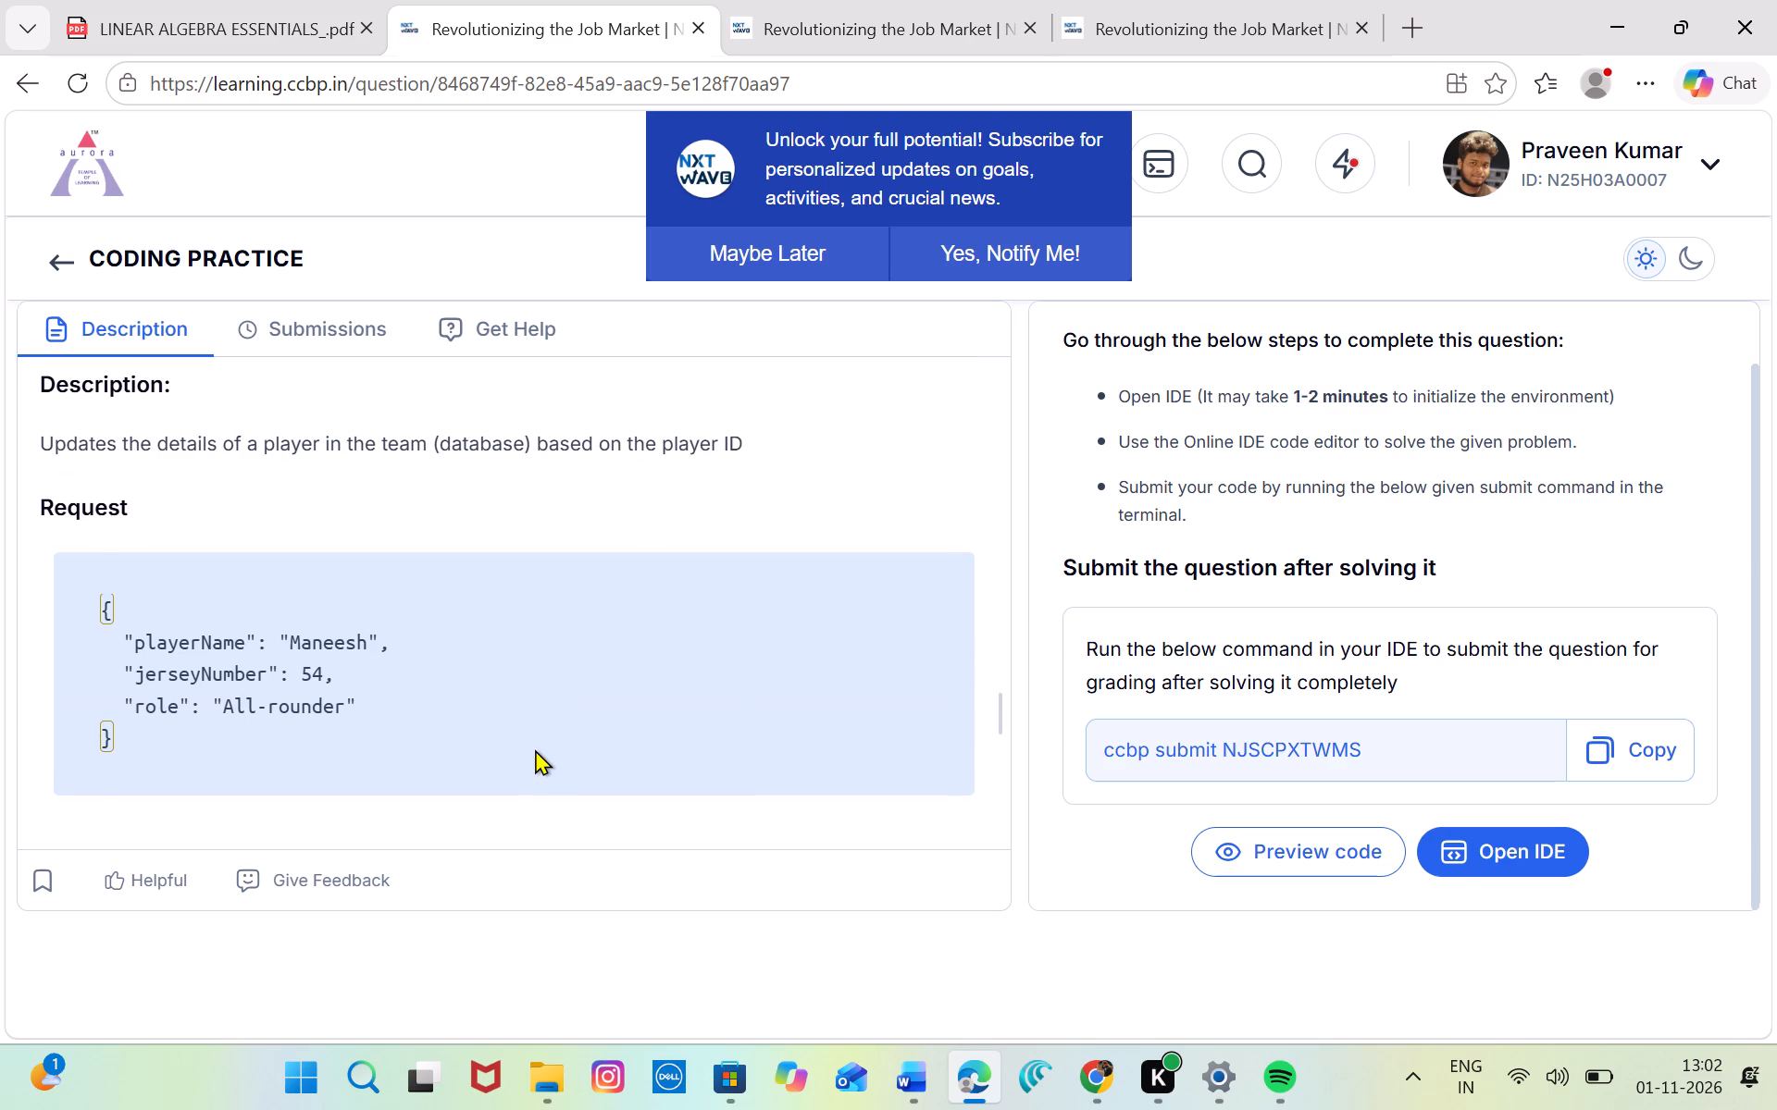
pyautogui.hscroll(-3, 535, 749)
pyautogui.click(786, 4)
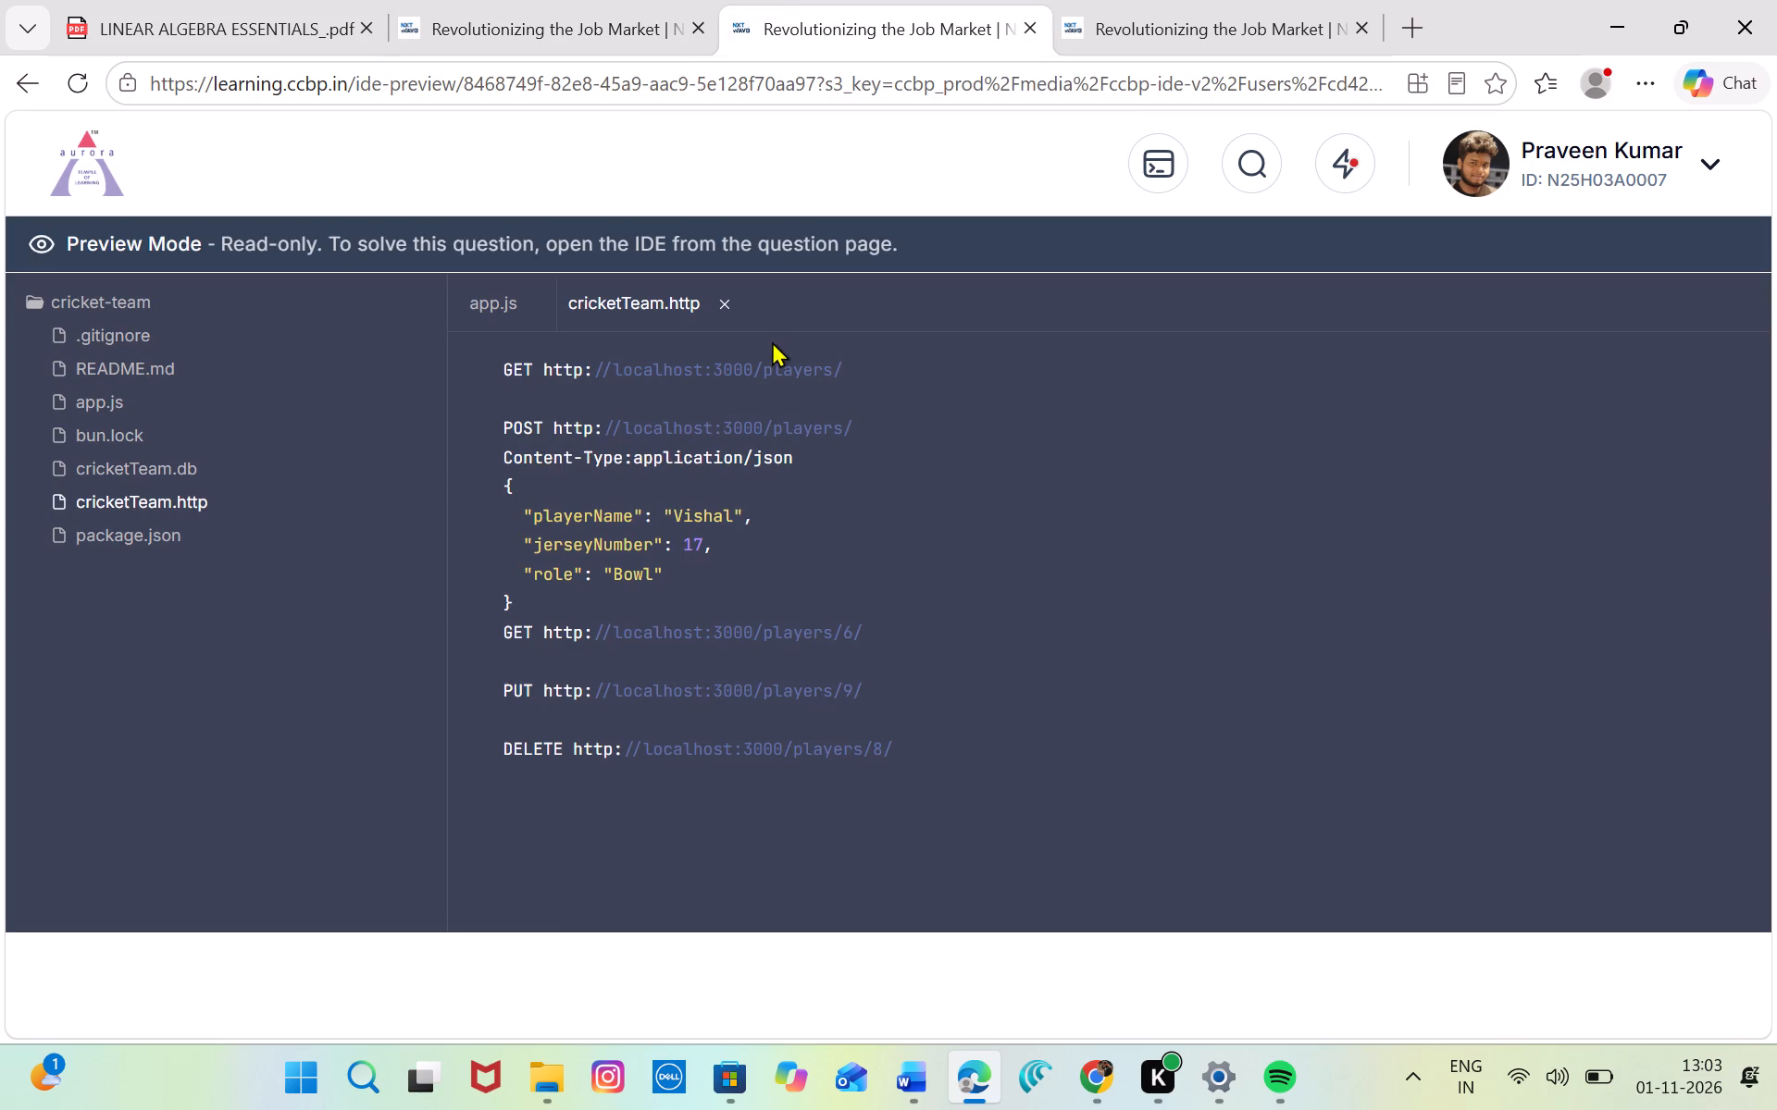
pyautogui.scroll(8, 768, 362)
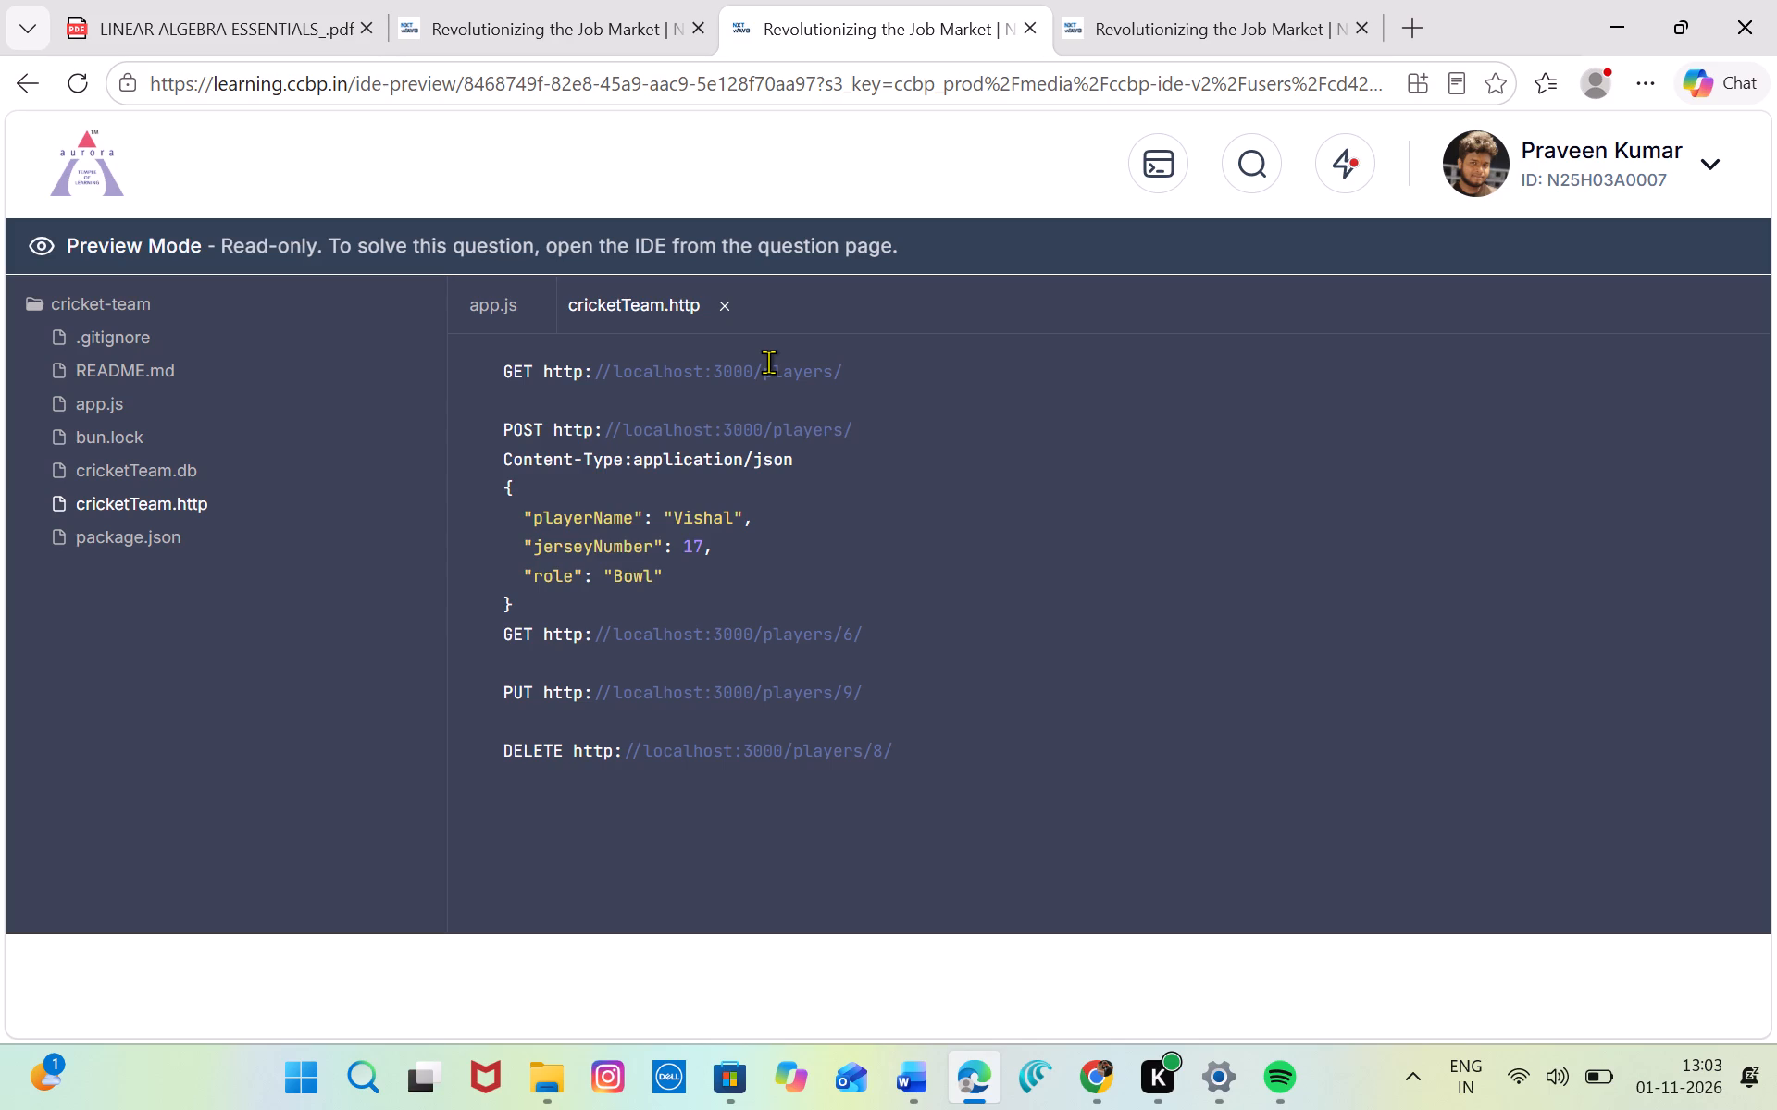
# Open the IDE for the Cricket Team question and agree to close the session active in the other window.
pyautogui.click(499, 31)
pyautogui.click(1499, 866)
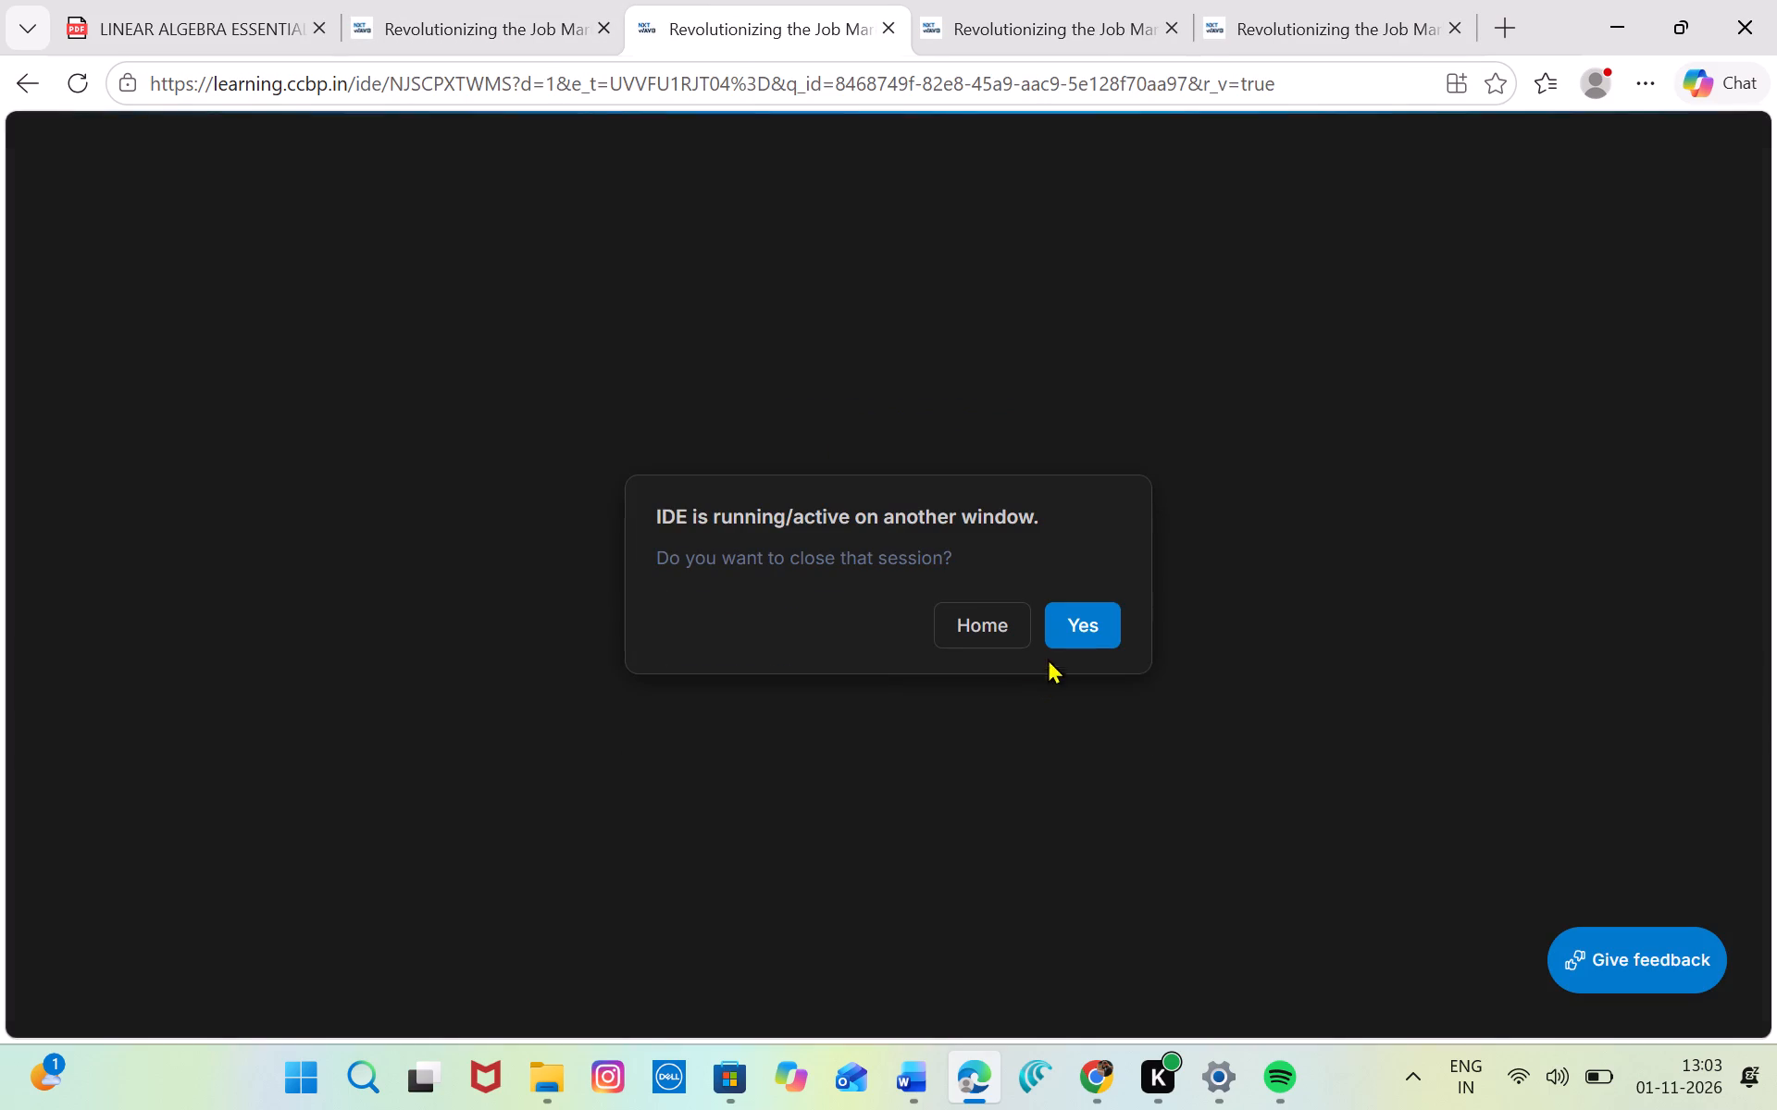
pyautogui.click(1054, 625)
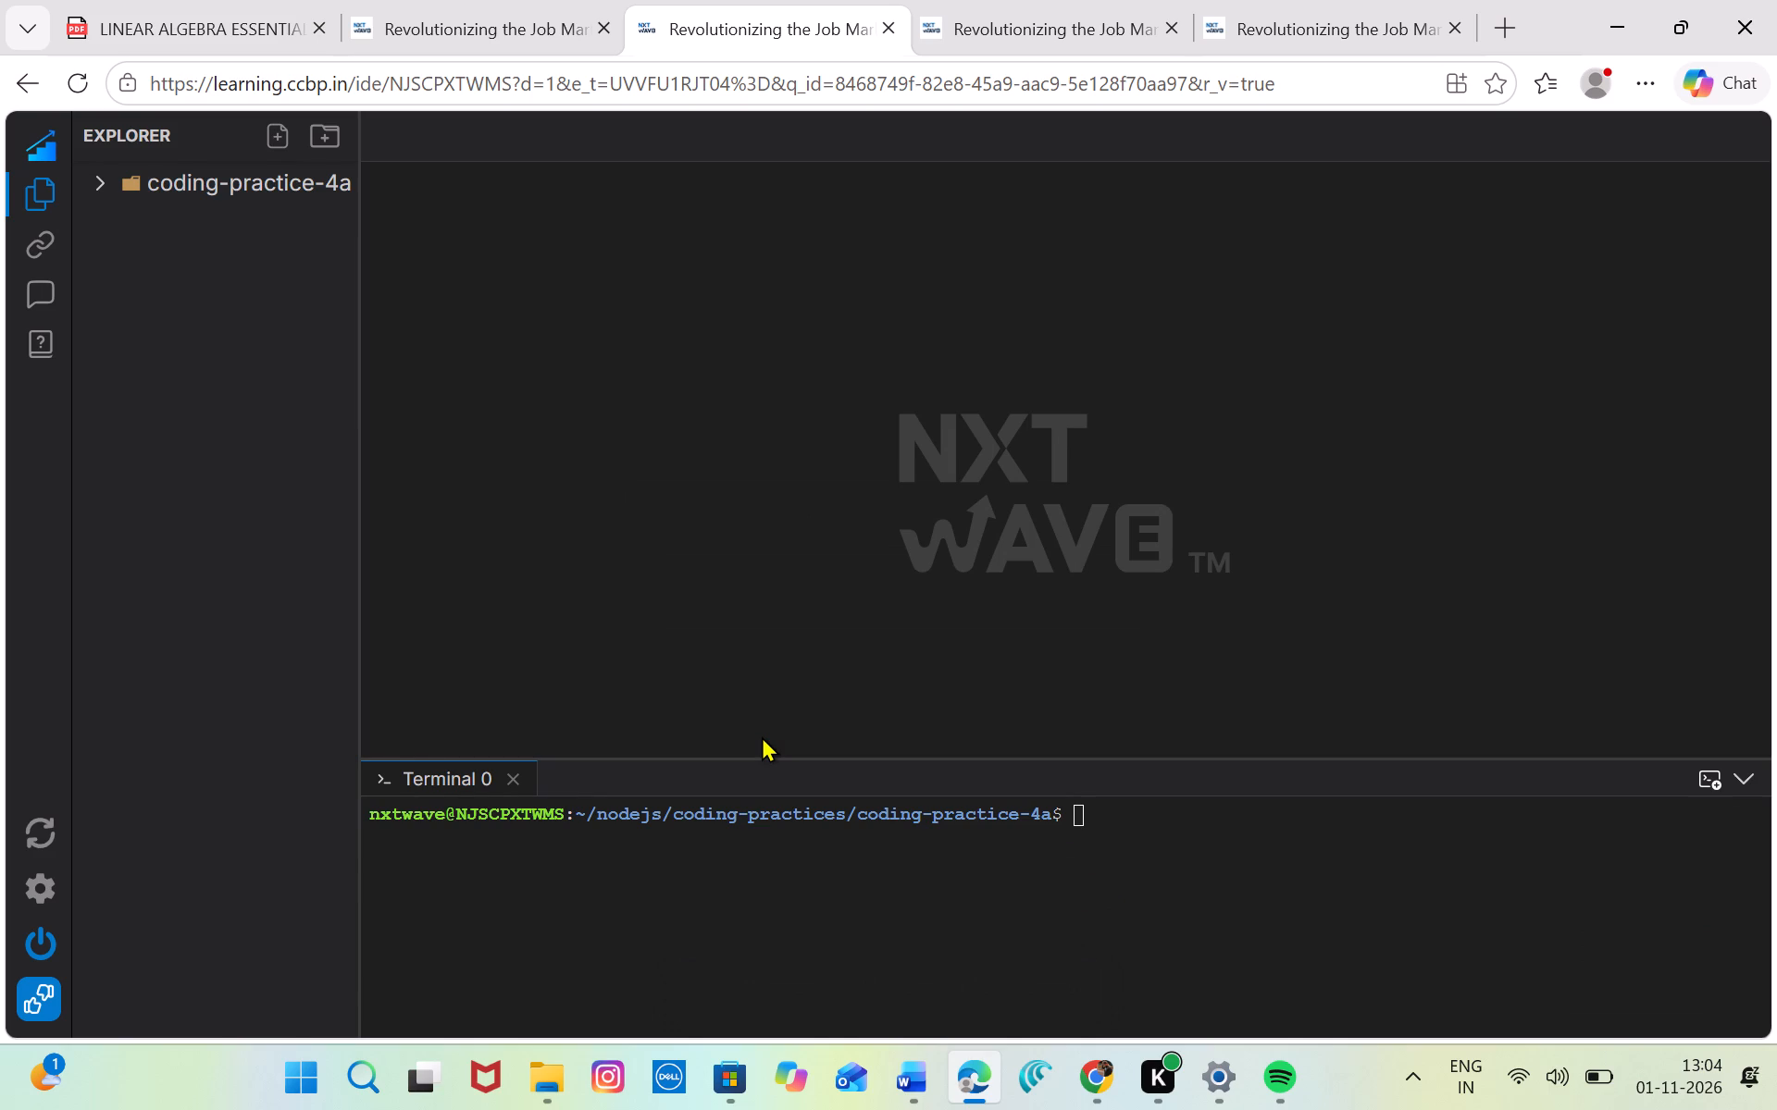
# Install the coding-practice-4a project dependencies by running npm i in the IDE terminal.
pyautogui.click(1080, 817)
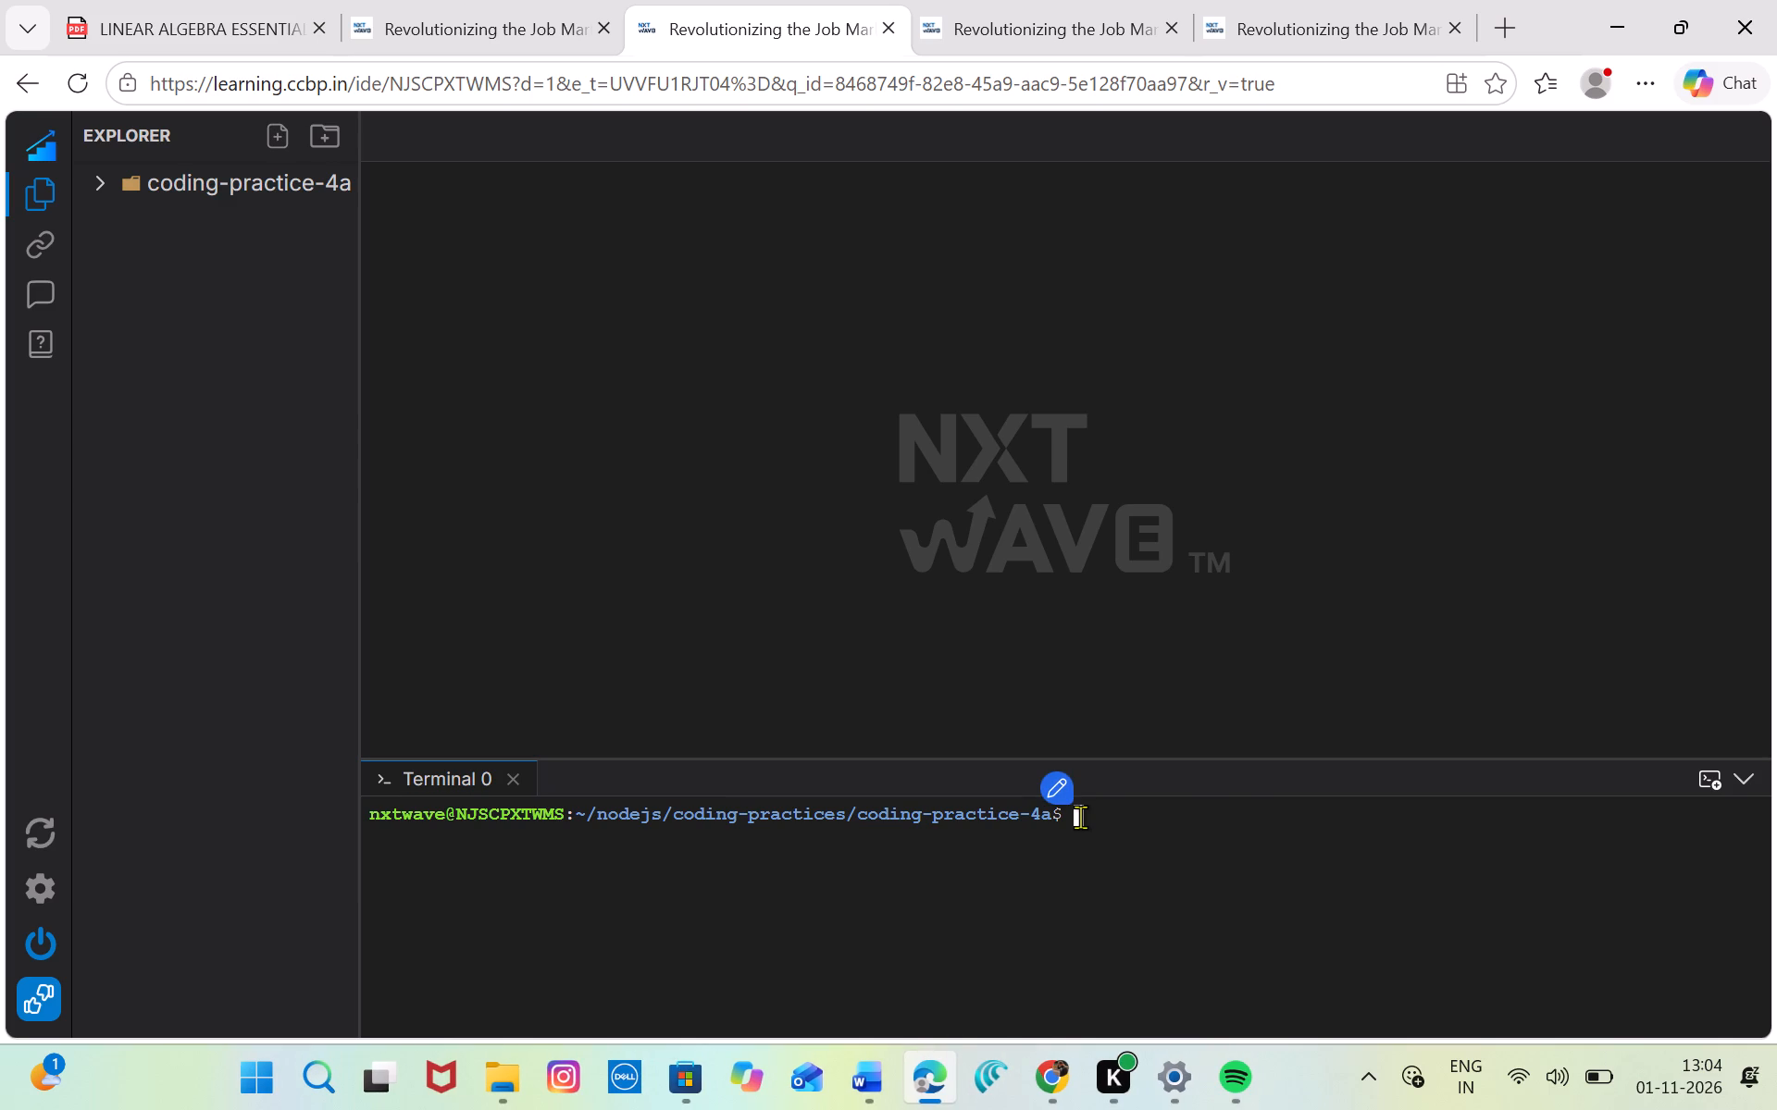
pyautogui.write('np')
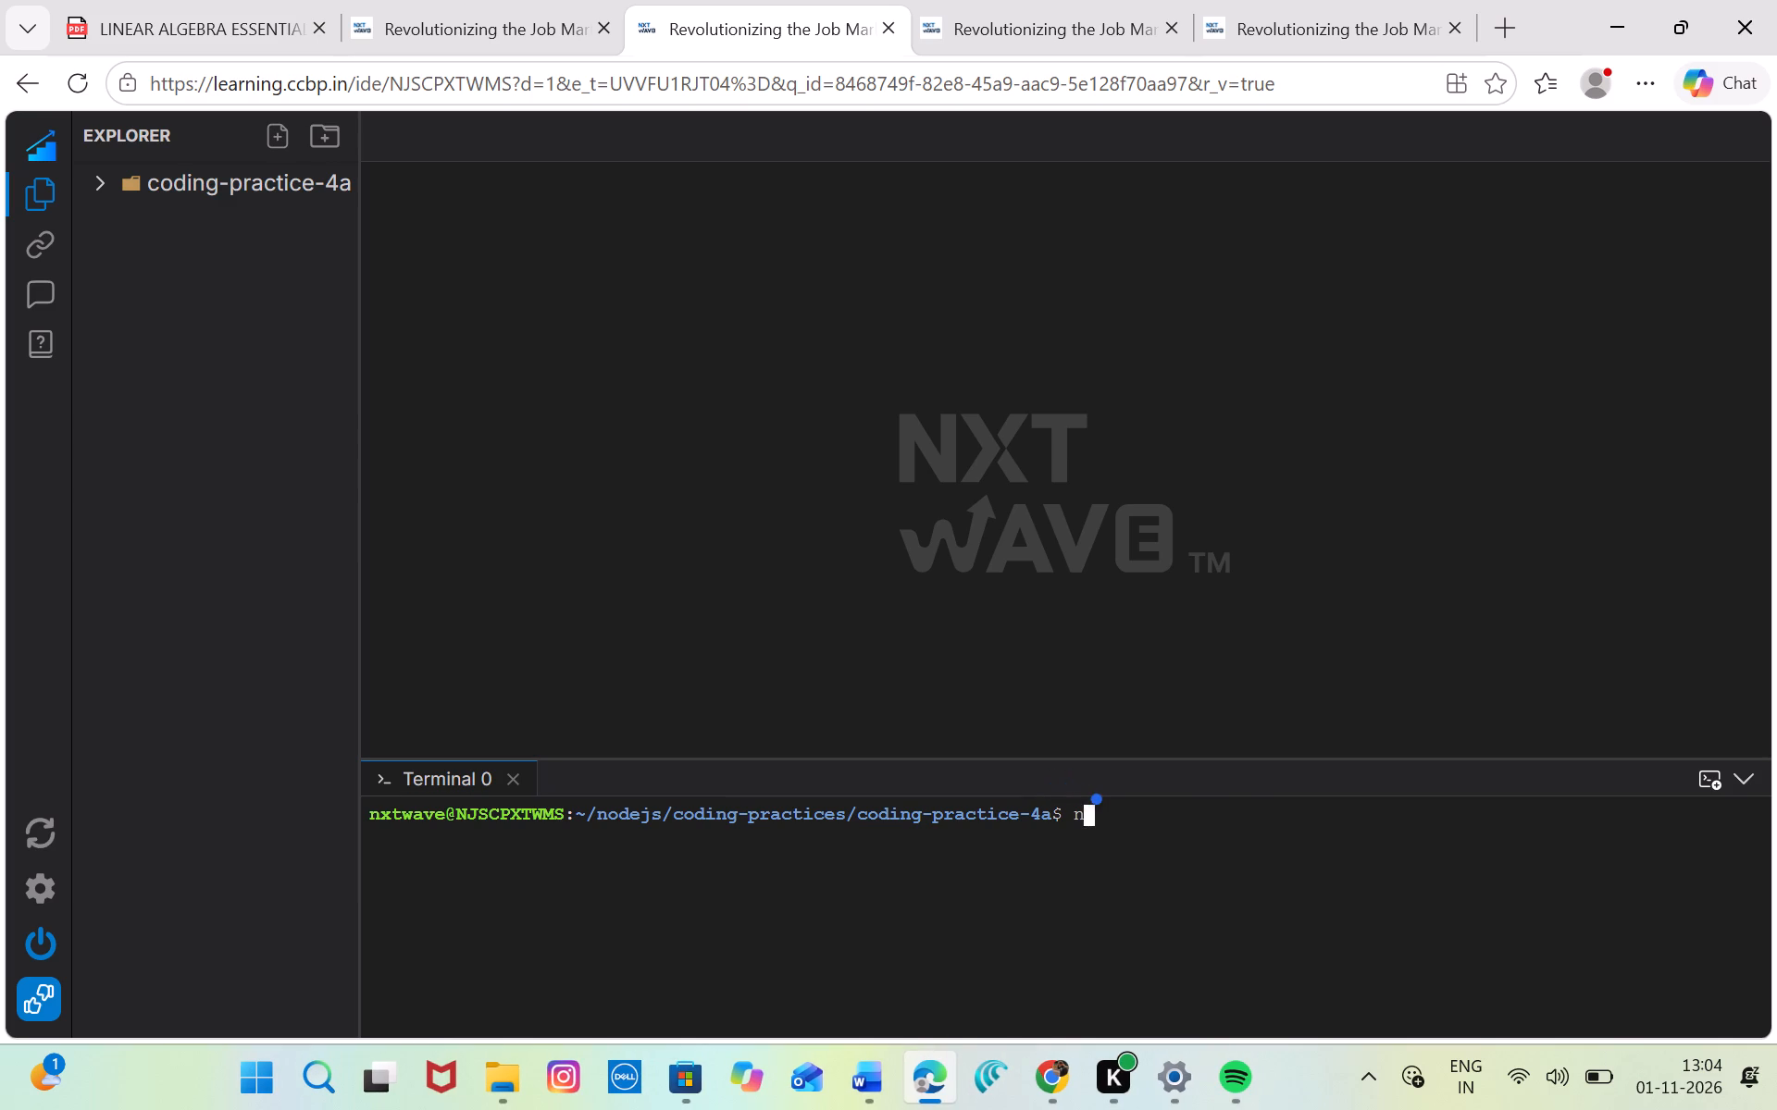
pyautogui.press('space')
pyautogui.press('BackSpace')
pyautogui.write('m i')
pyautogui.press('space')
pyautogui.press('BackSpace')
pyautogui.press('Return')
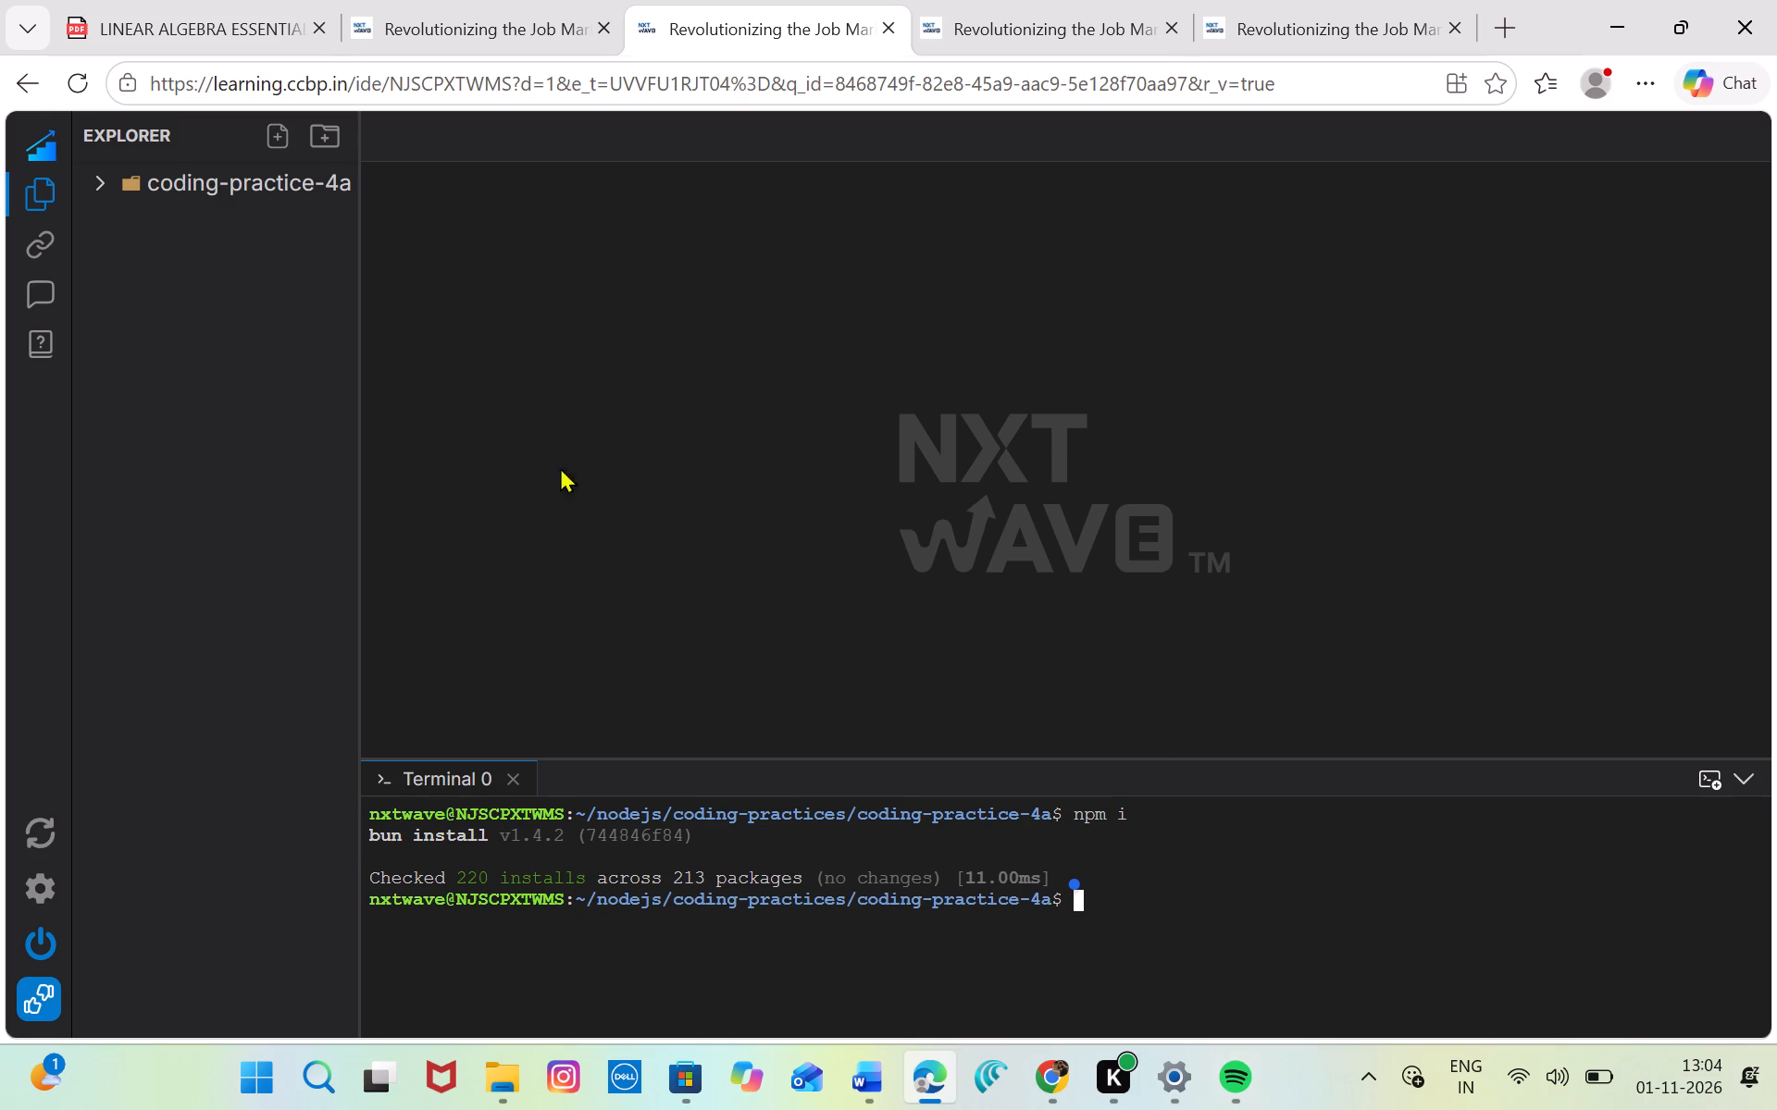
# Expand the coding-practice-4a folder and open cricketTeam.http in the editor.
pyautogui.click(255, 184)
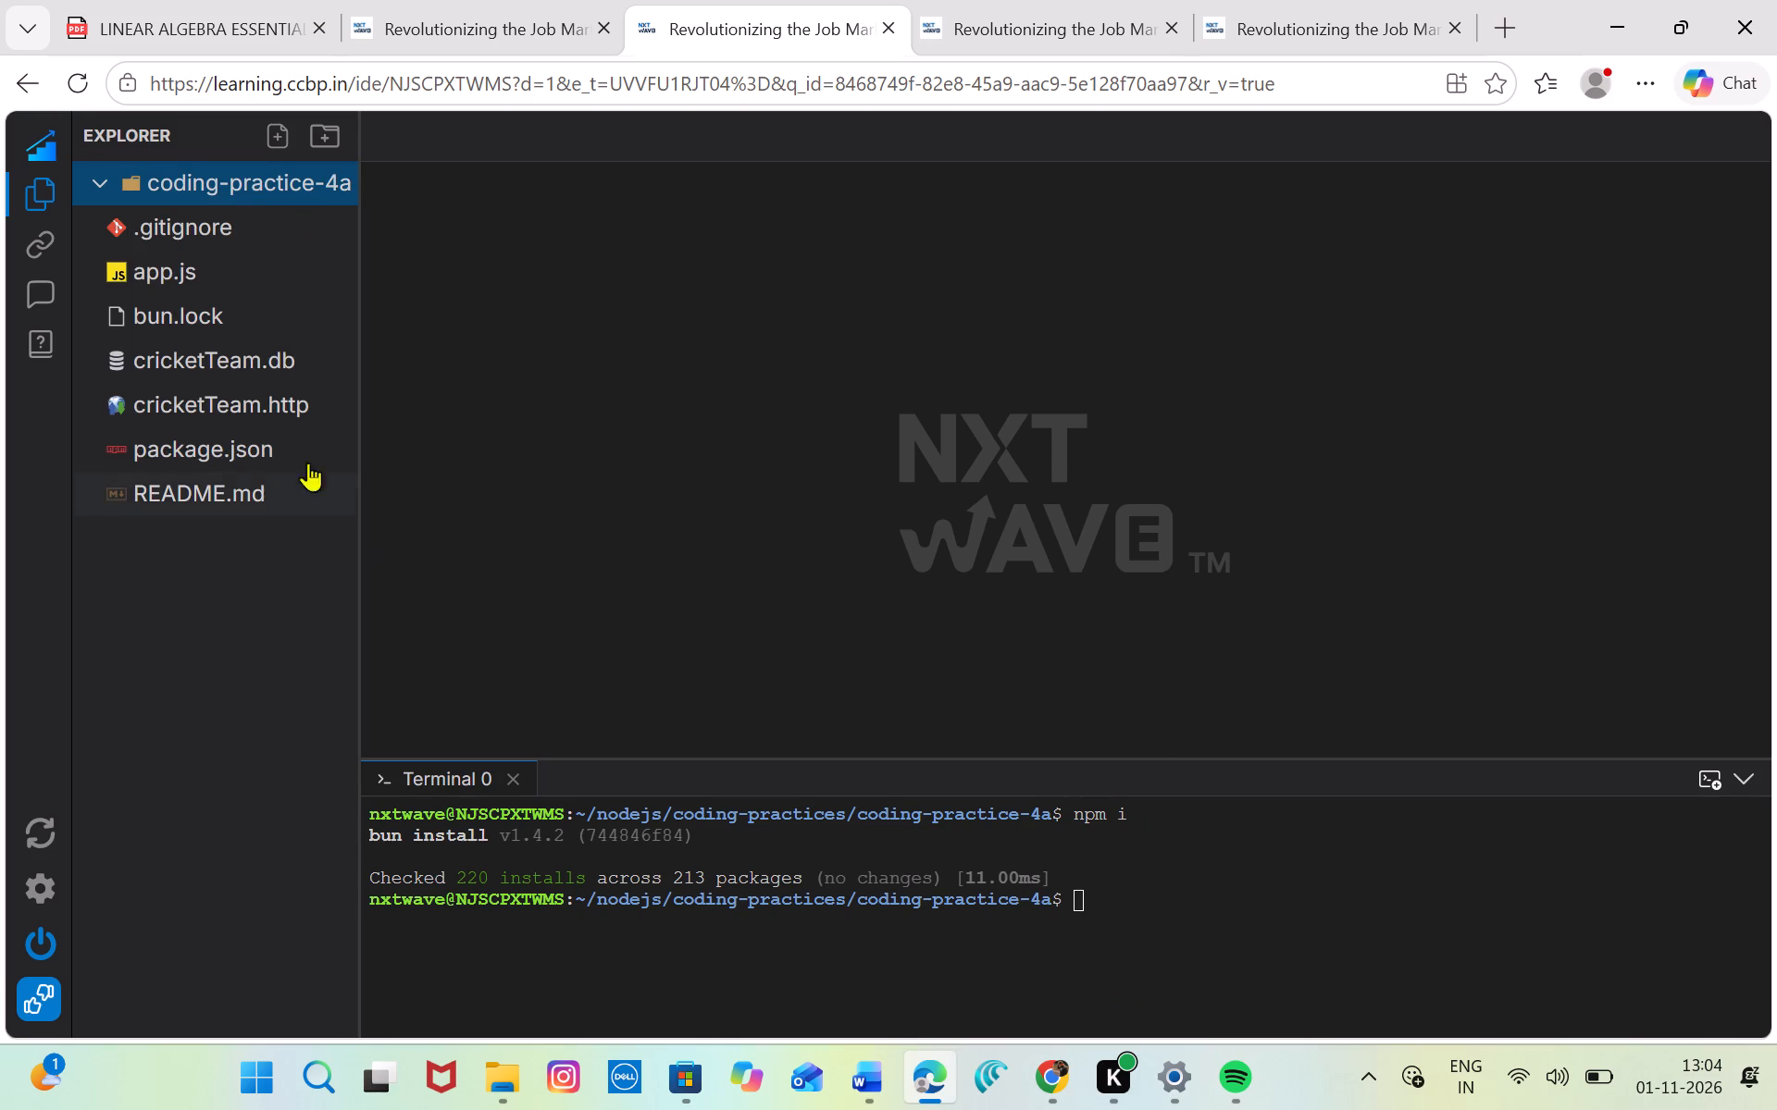
pyautogui.click(257, 418)
# Install the database packages by running npm i sqlite sqlite3 in the IDE terminal.
pyautogui.click(1175, 919)
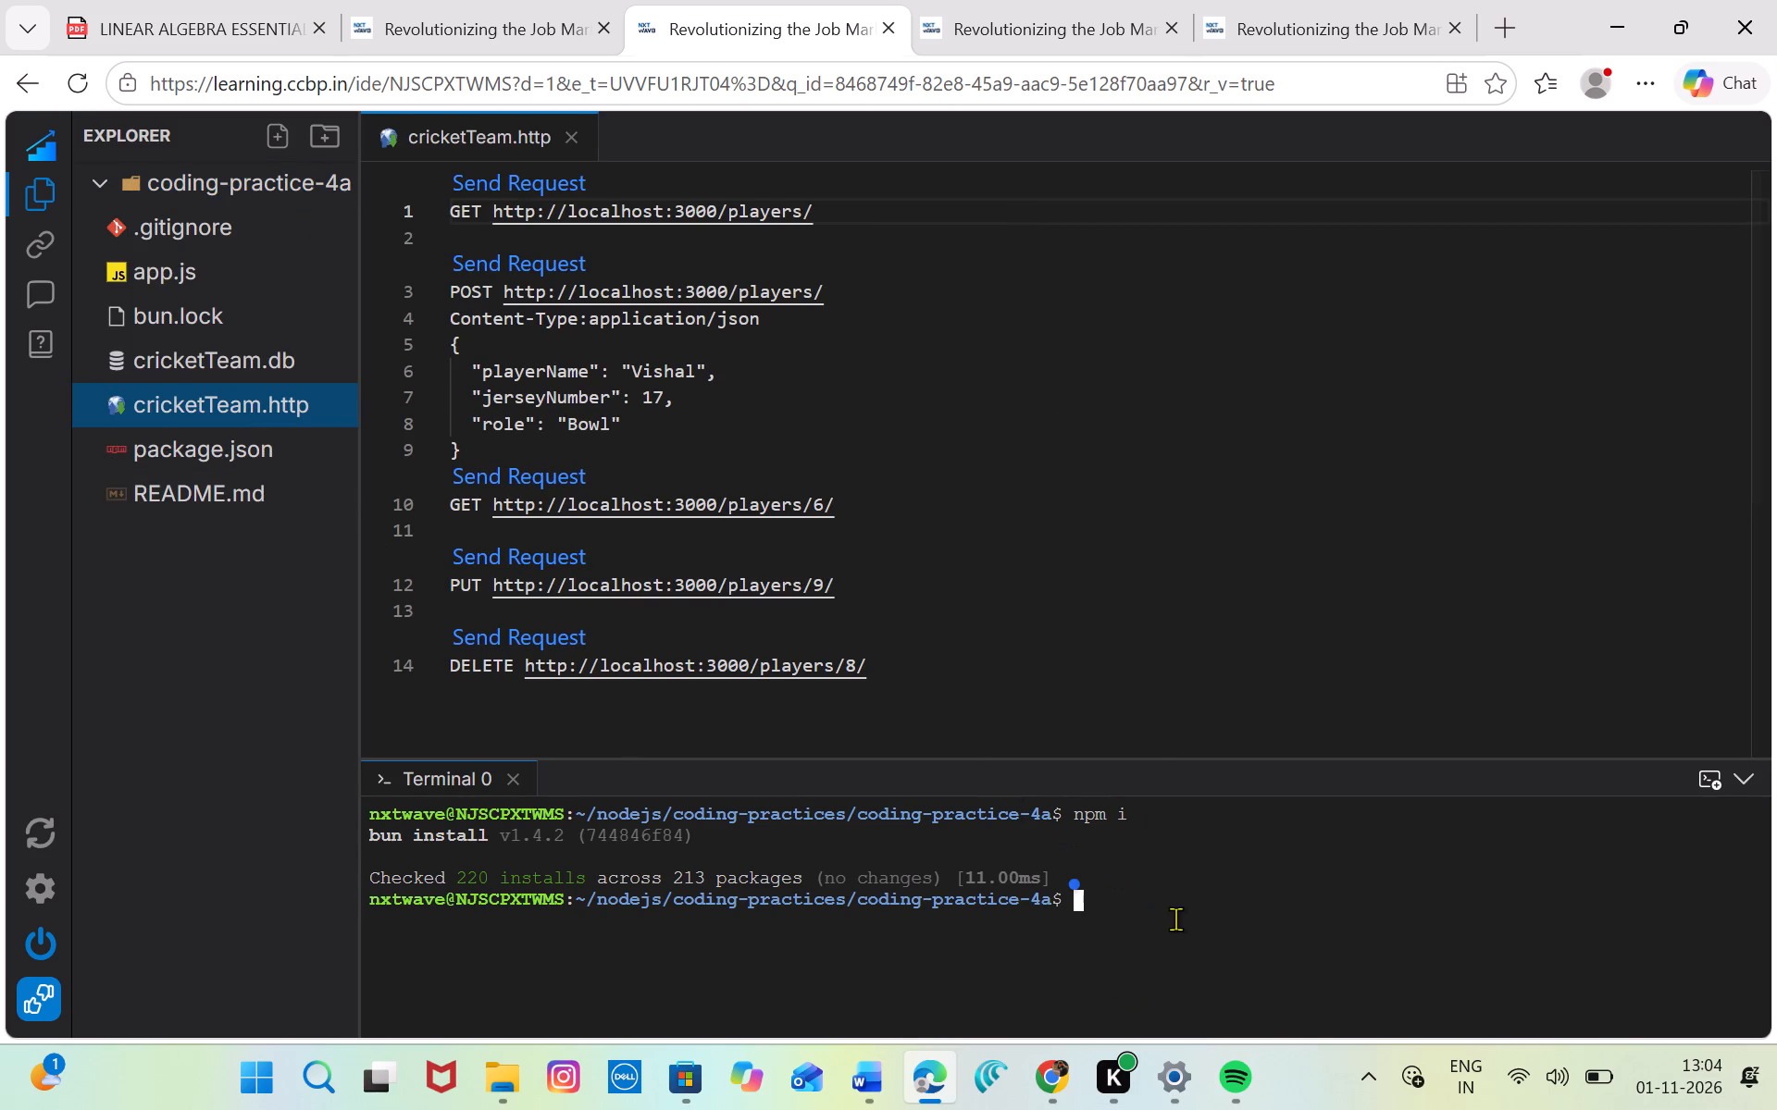
pyautogui.write('npm i')
pyautogui.press('space')
pyautogui.write('sqlite')
pyautogui.press('space')
pyautogui.write('sqlite')
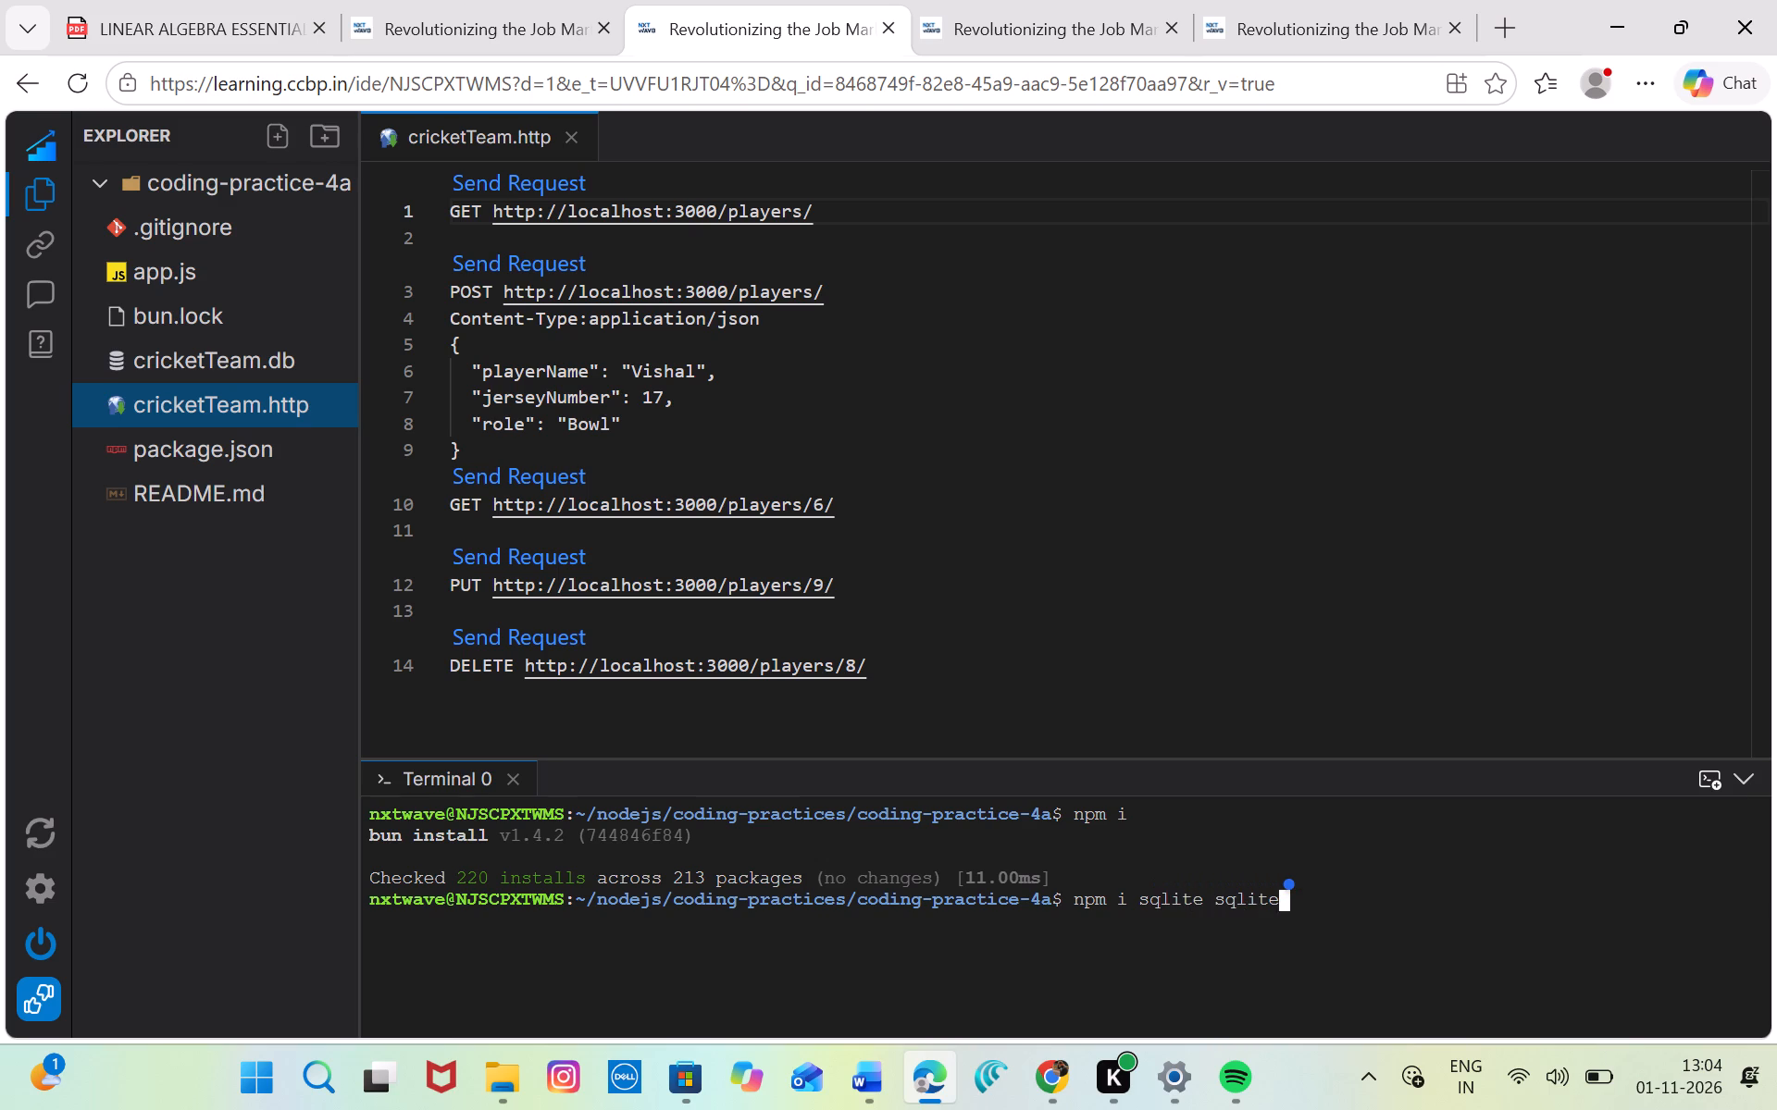
pyautogui.press('3')
pyautogui.press('Return')
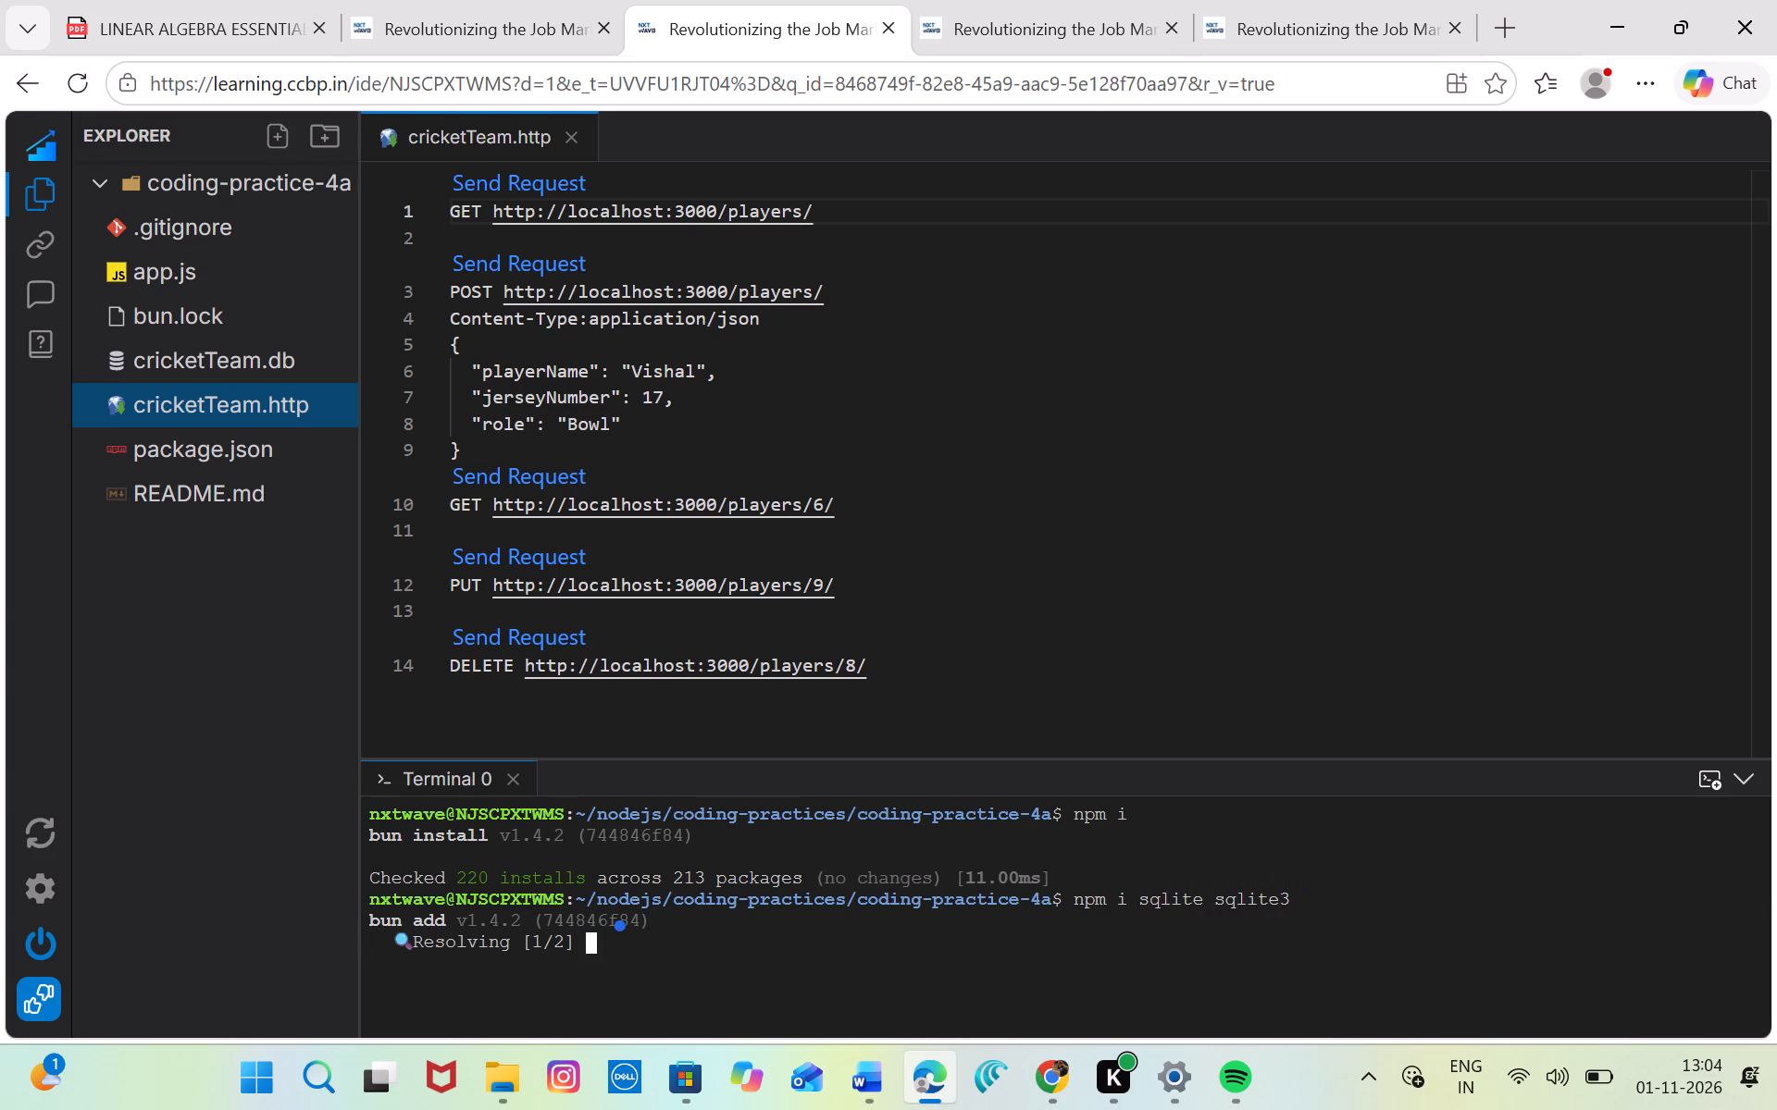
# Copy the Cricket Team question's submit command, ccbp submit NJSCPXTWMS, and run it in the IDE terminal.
pyautogui.click(376, 1)
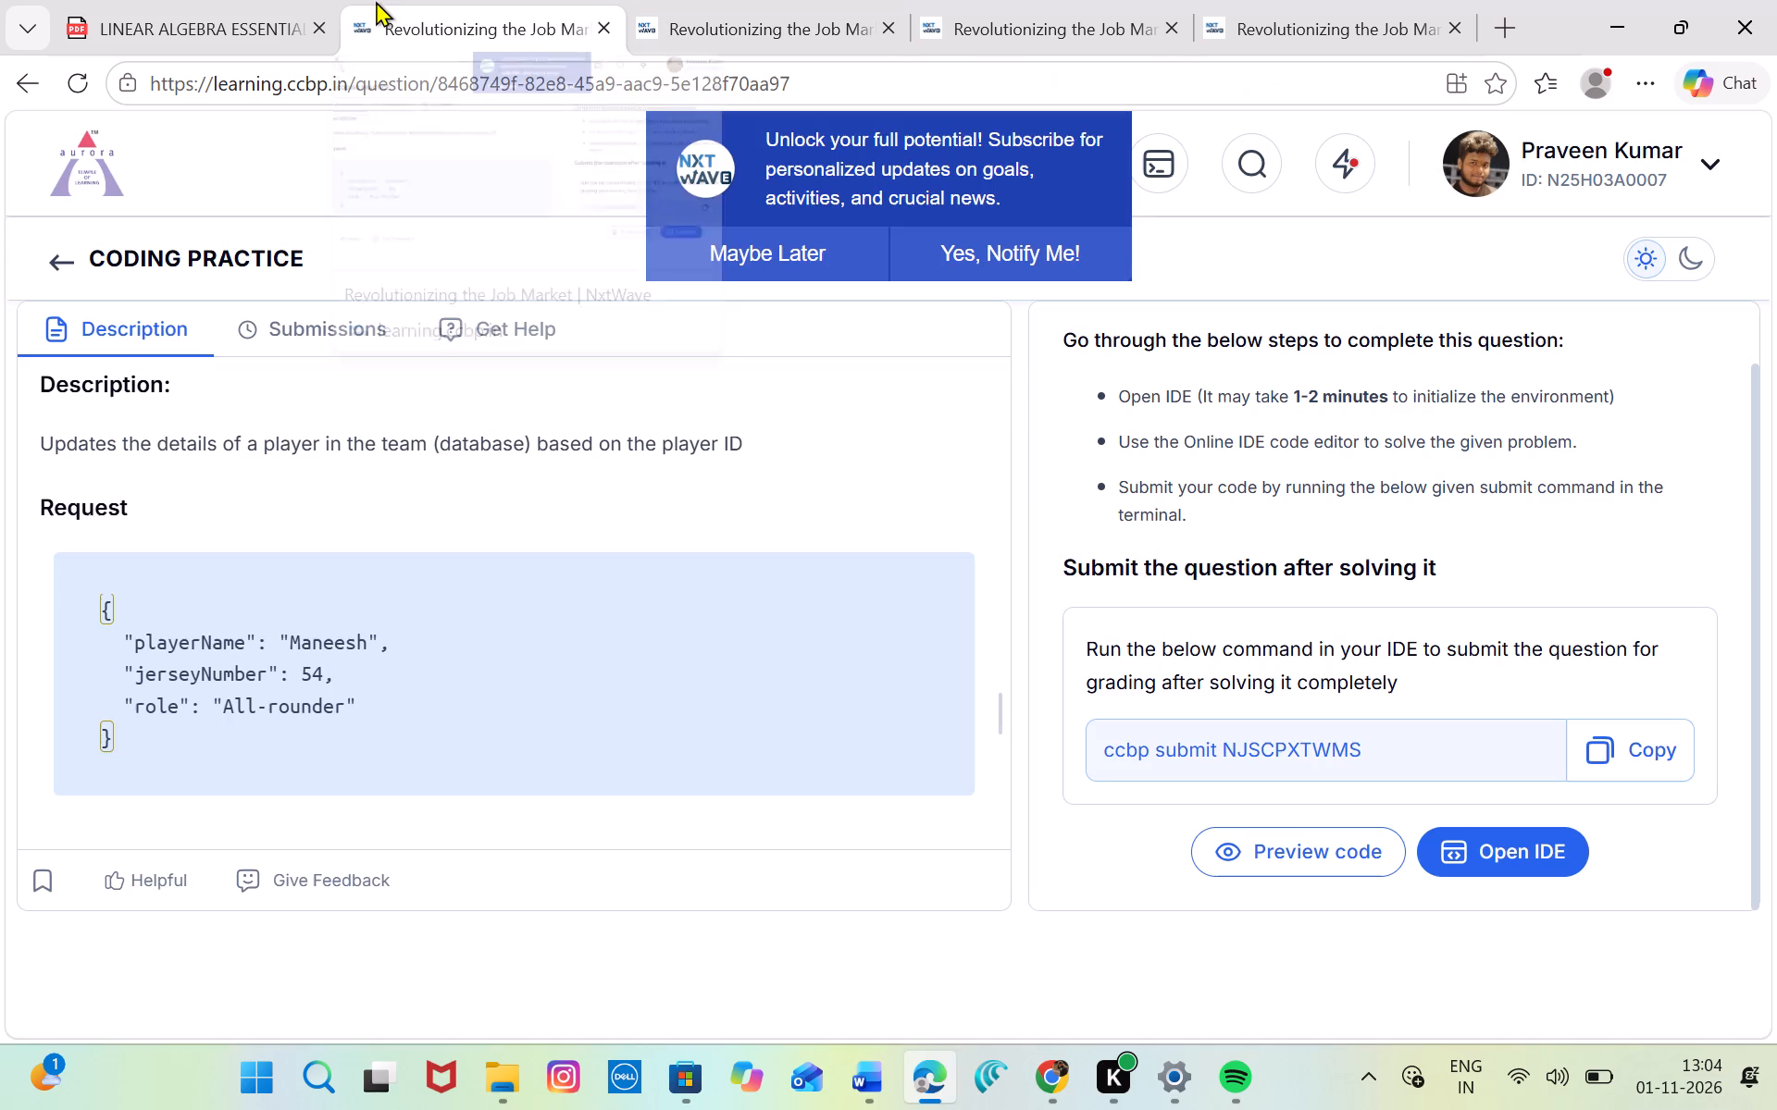
pyautogui.click(1638, 733)
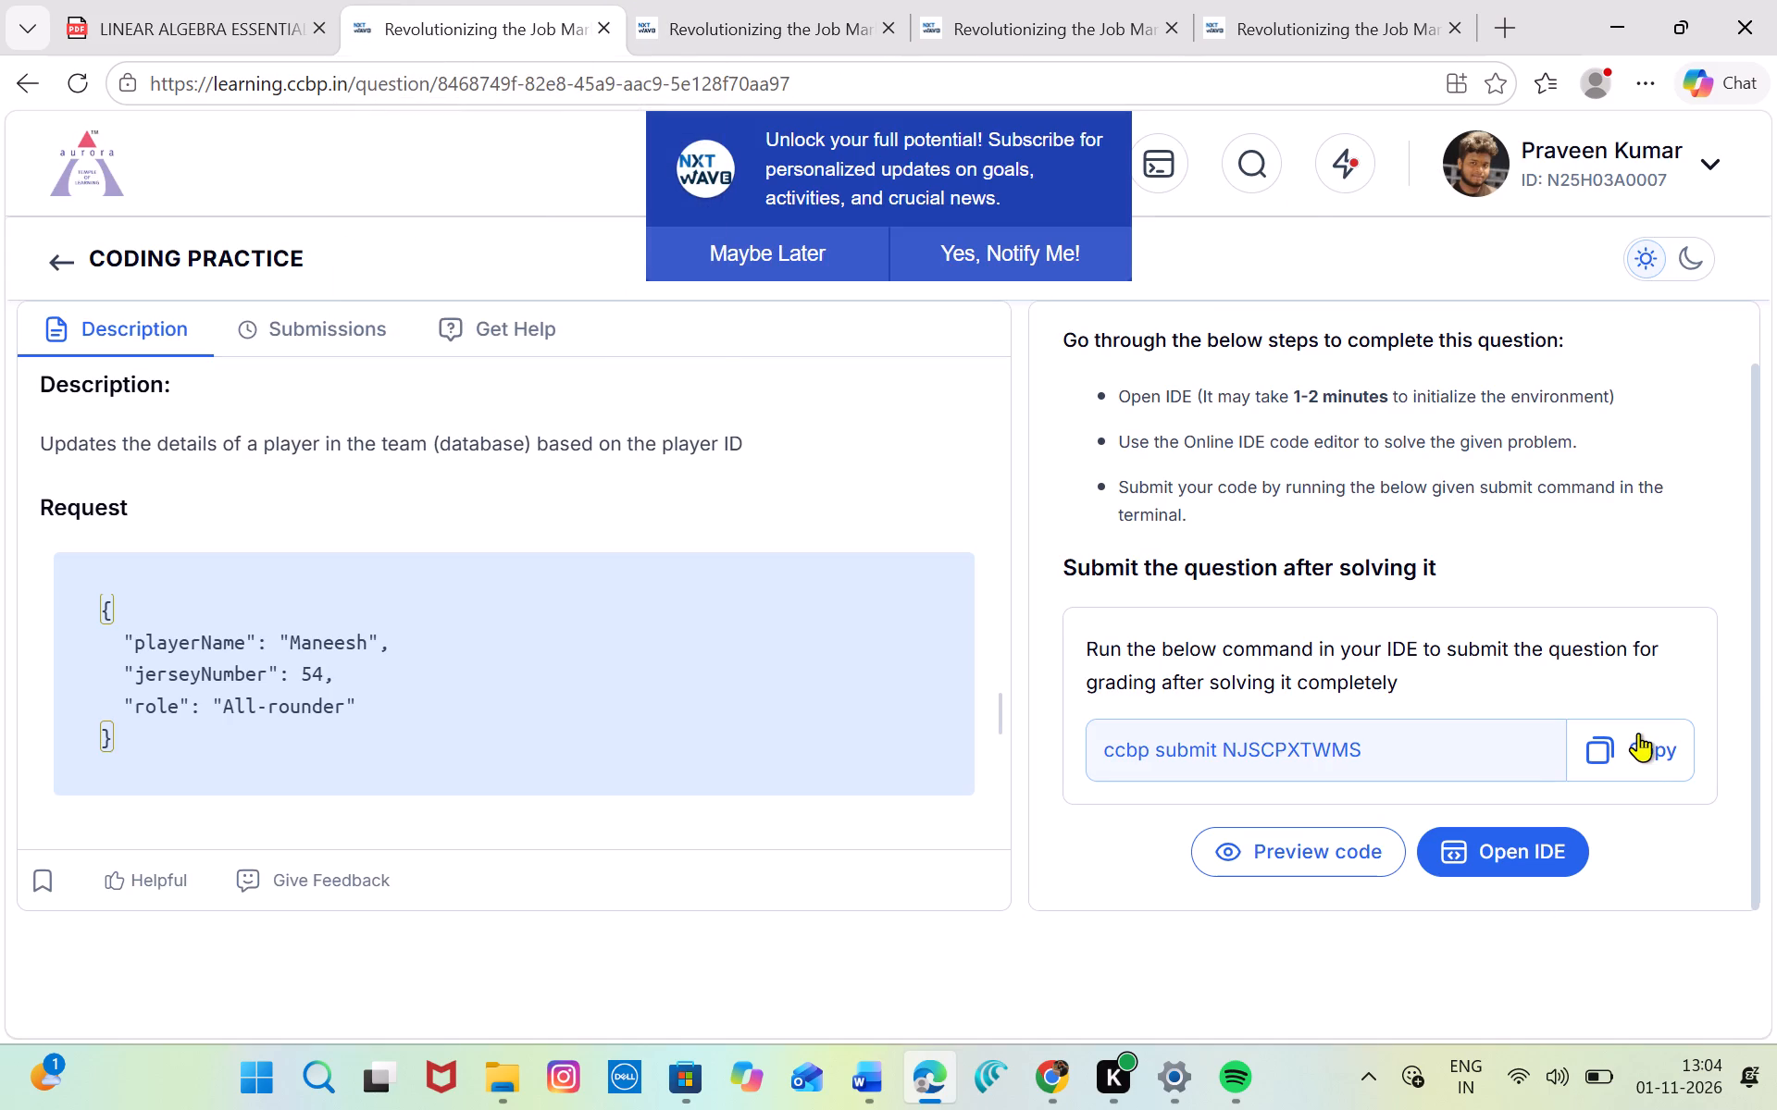
pyautogui.moveTo(740, 0); pyautogui.dragTo(1187, 1014)
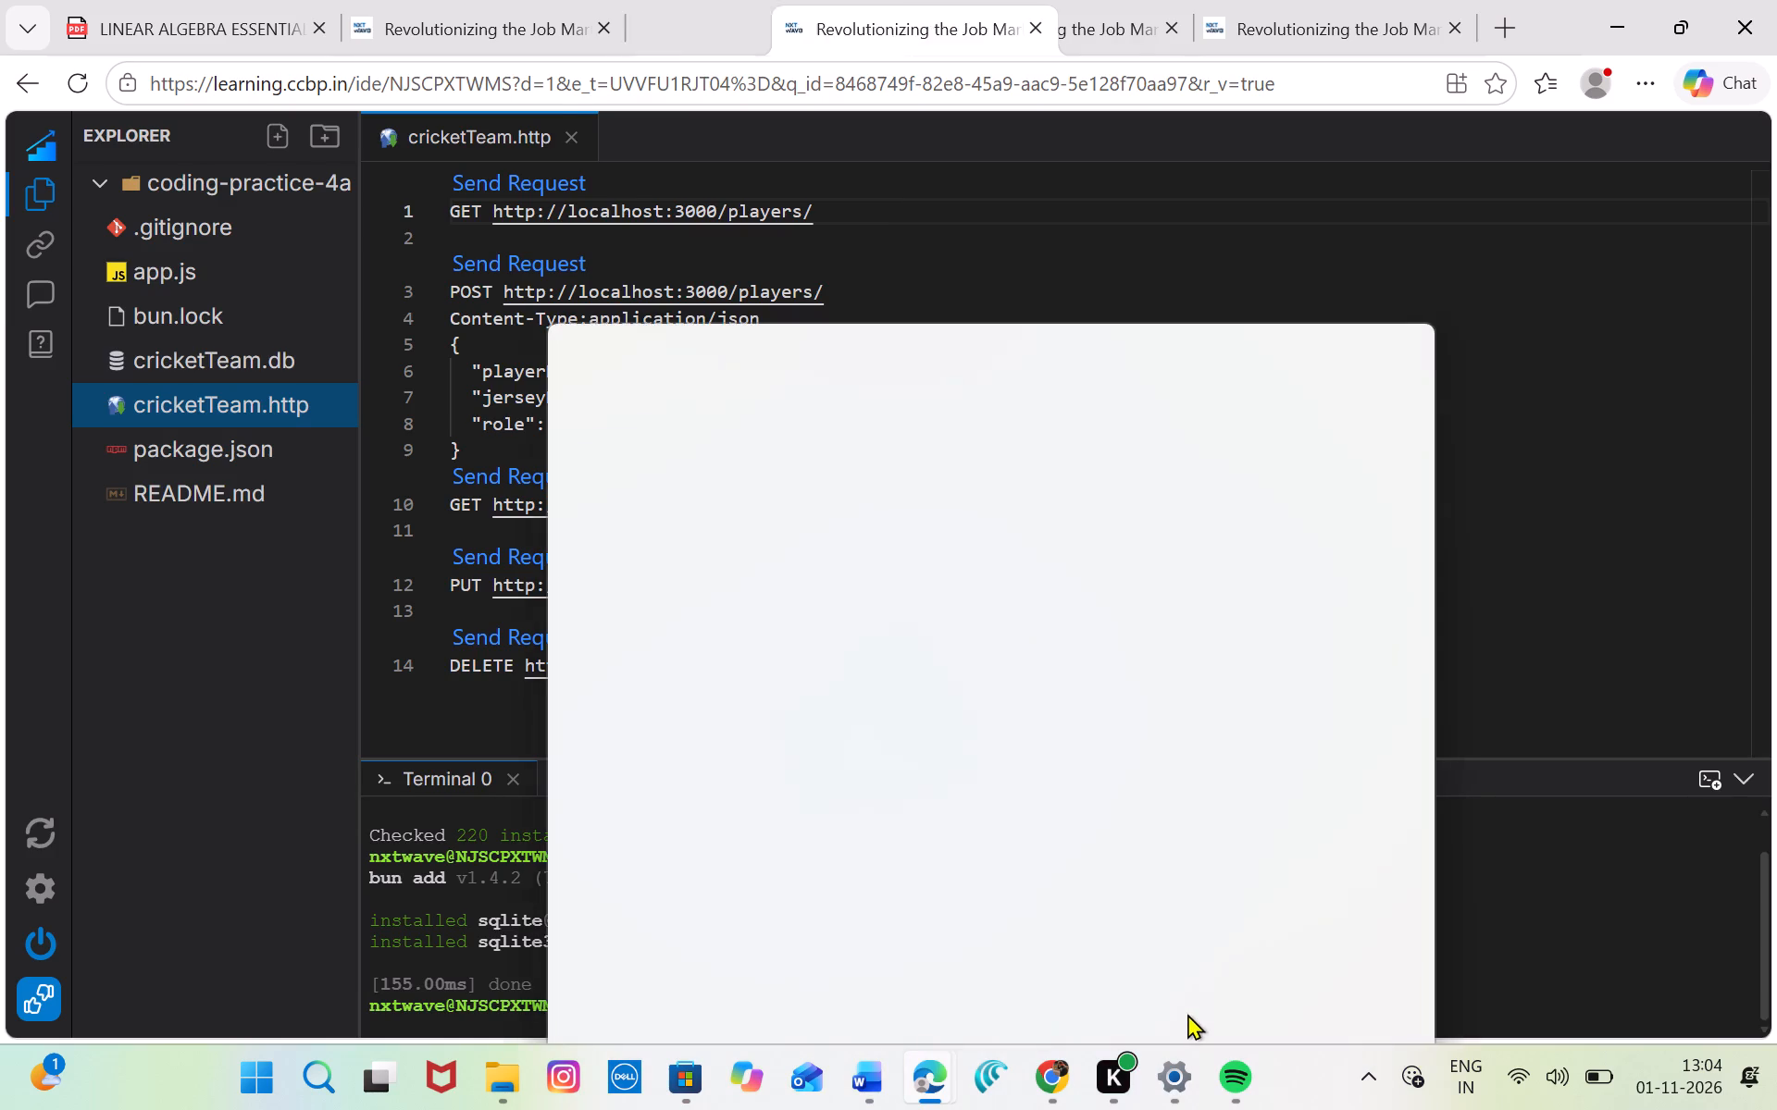
pyautogui.moveTo(1187, 1014); pyautogui.dragTo(1187, 1012)
pyautogui.moveTo(1043, 1026); pyautogui.dragTo(864, 0)
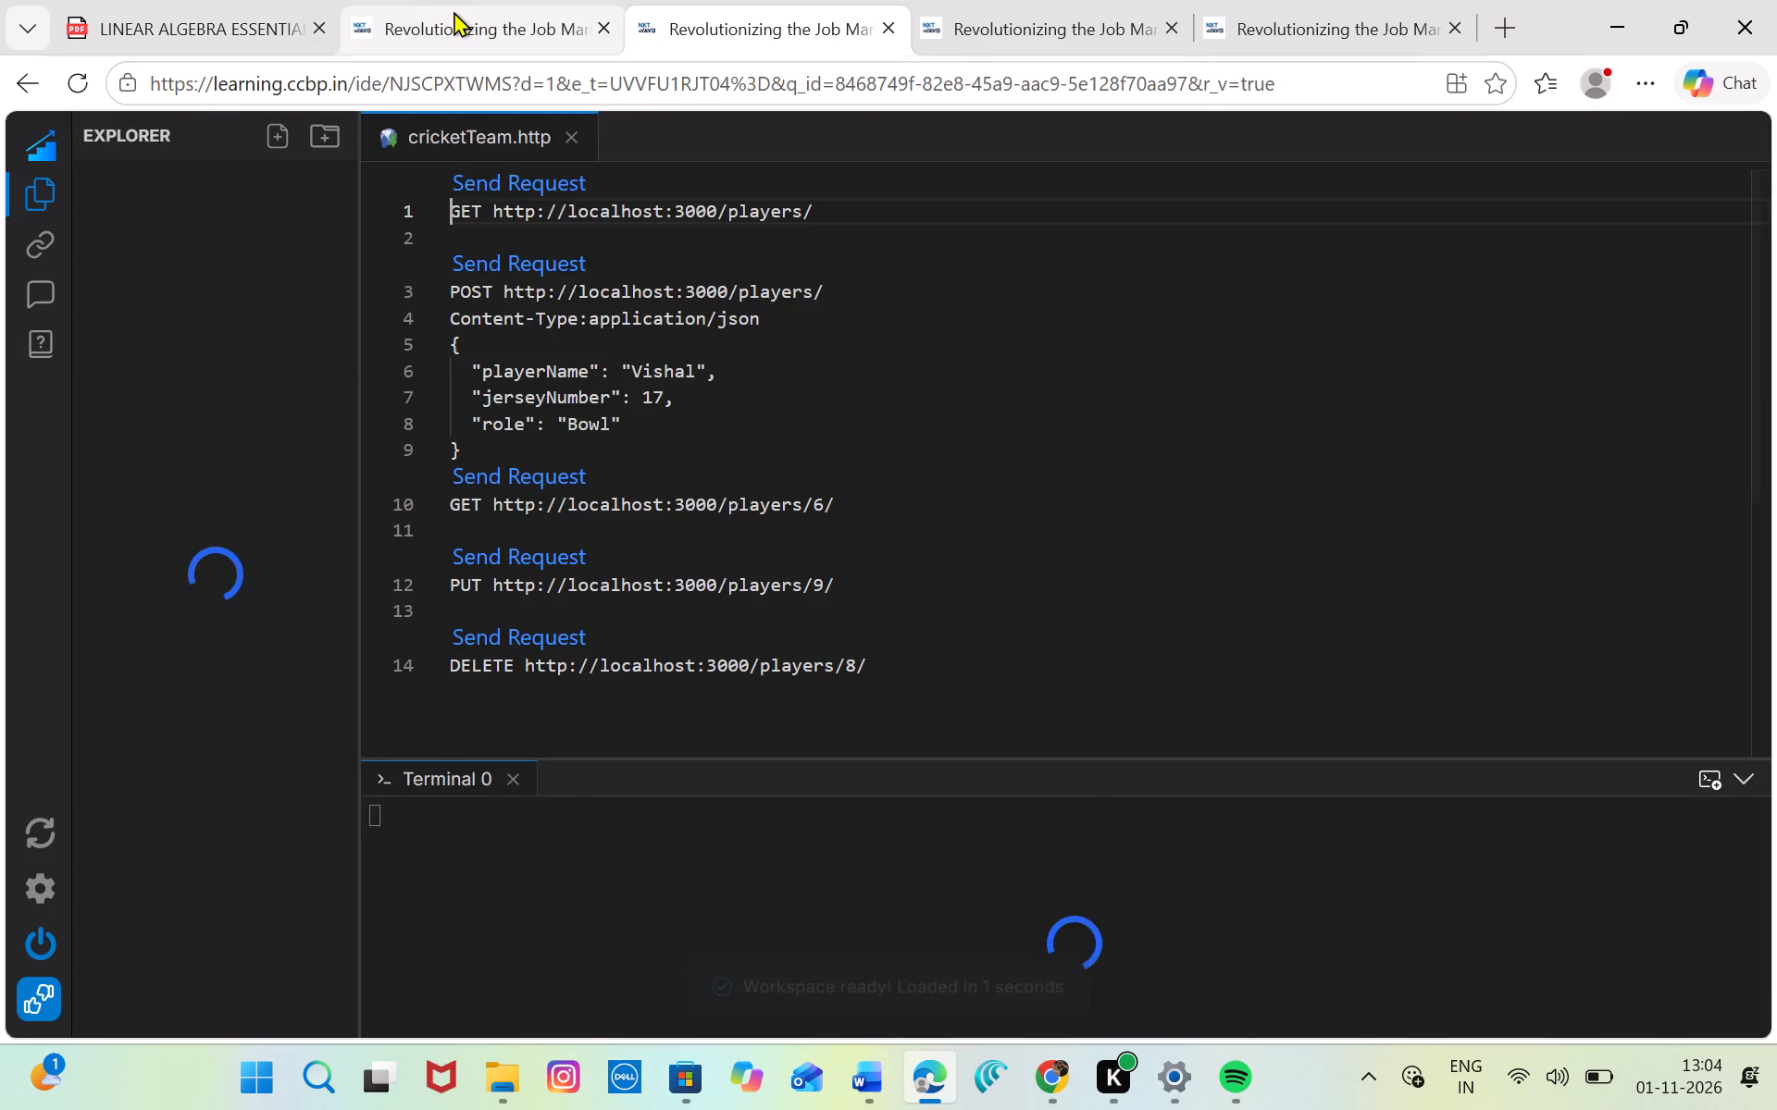
pyautogui.click(1156, 850)
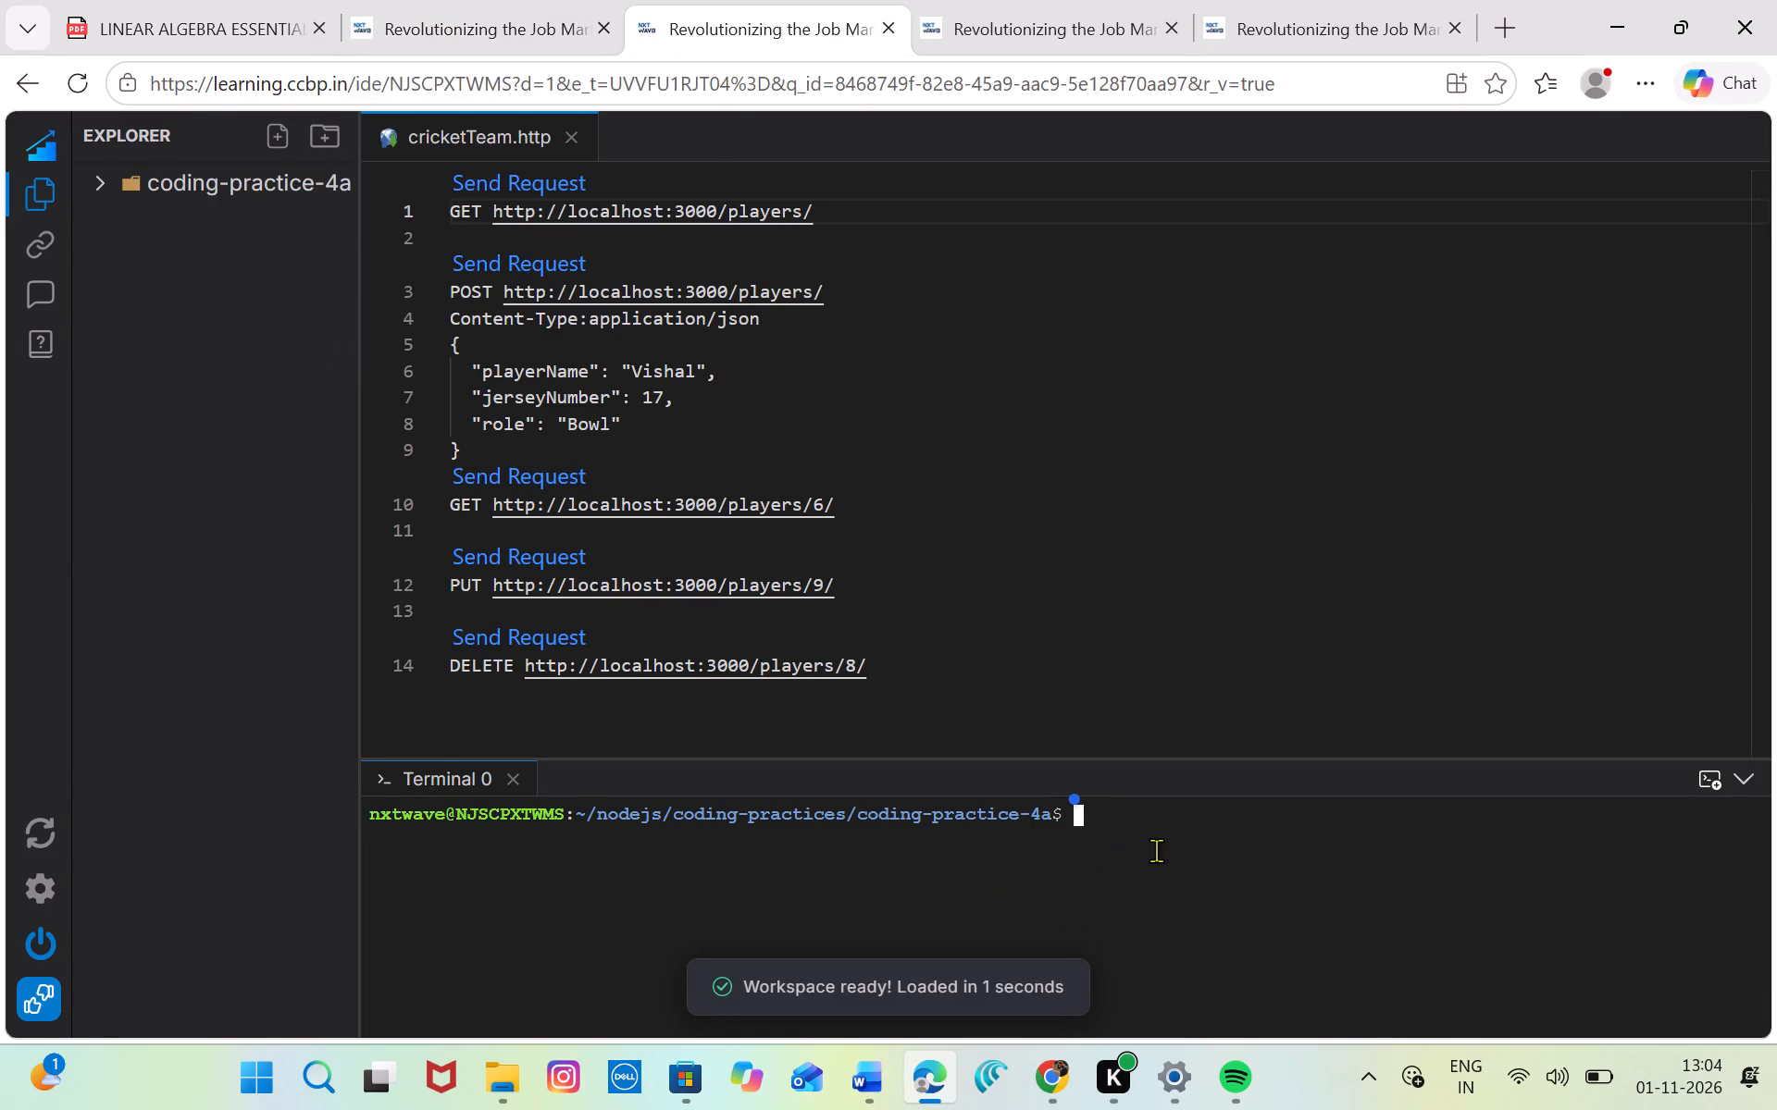
pyautogui.hotkey('ctrl', 'shift', 'v')
pyautogui.press('Return')
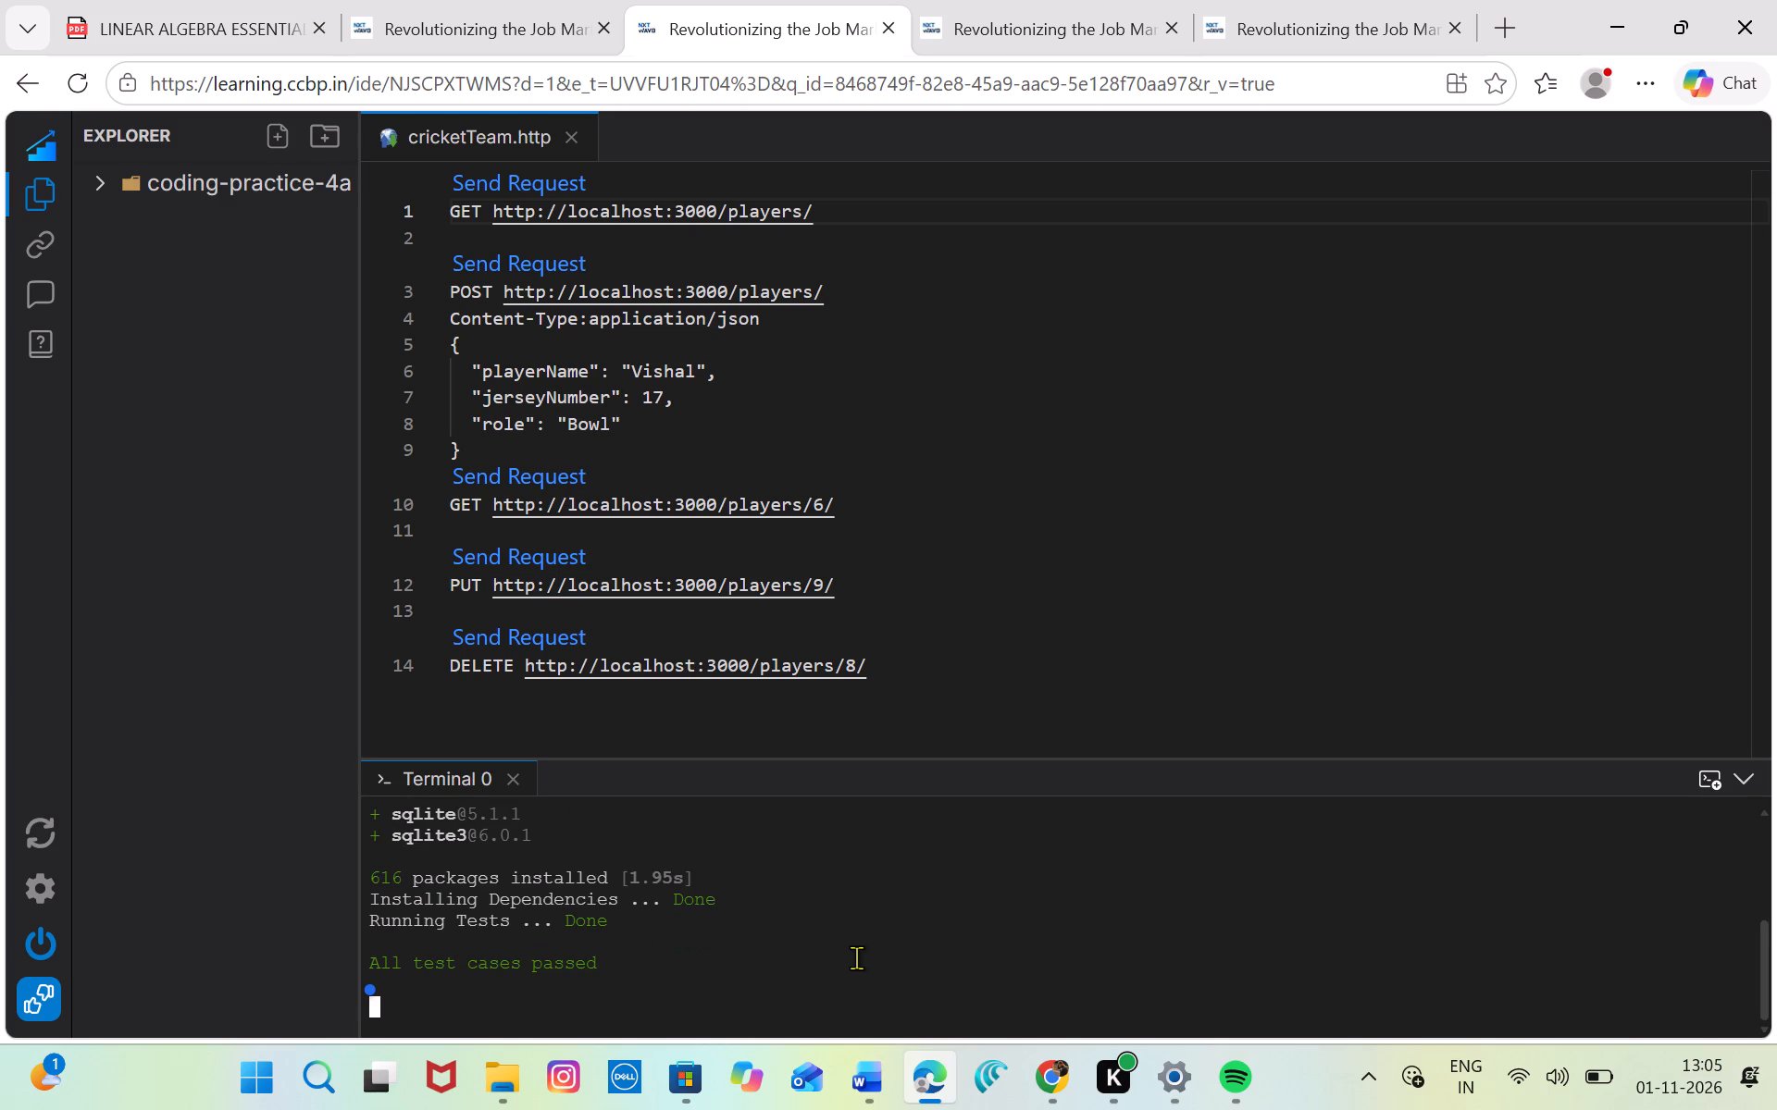
# Expand the coding-practice-4a folder and examine the players API route handlers in app.js.
pyautogui.click(157, 180)
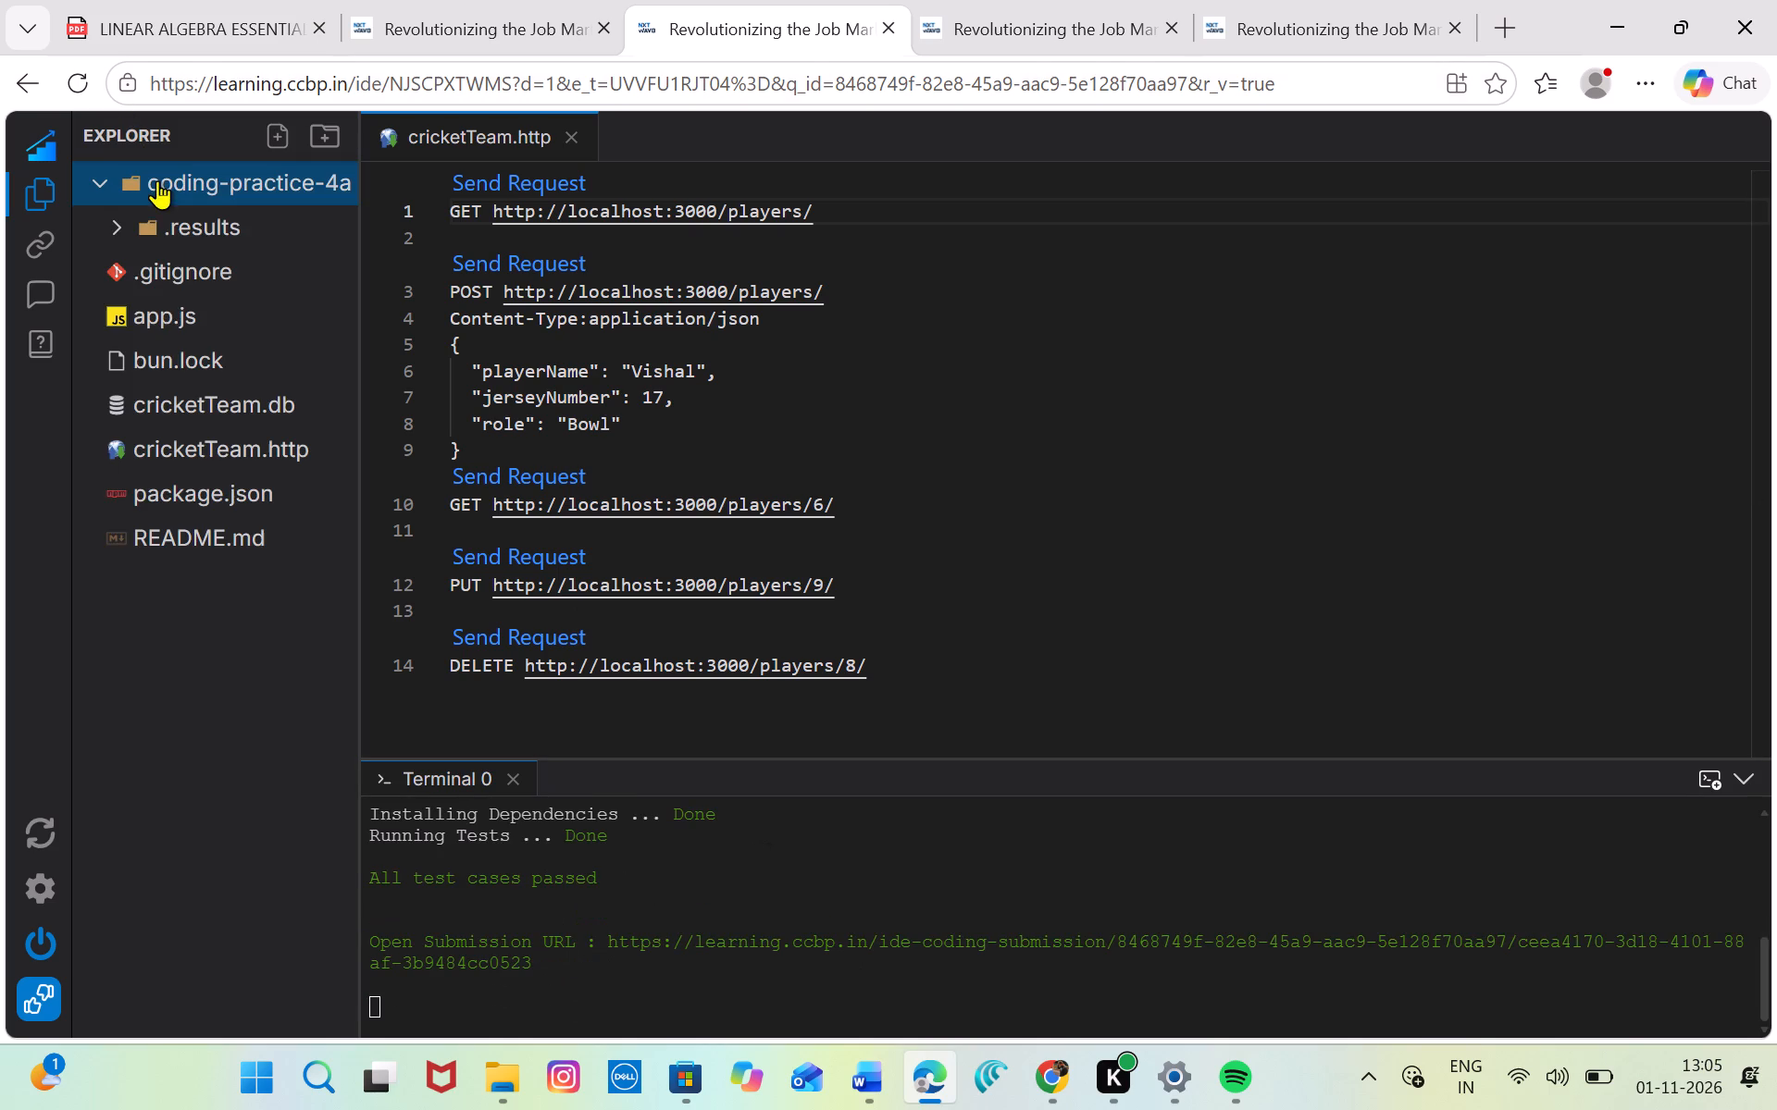
pyautogui.click(179, 398)
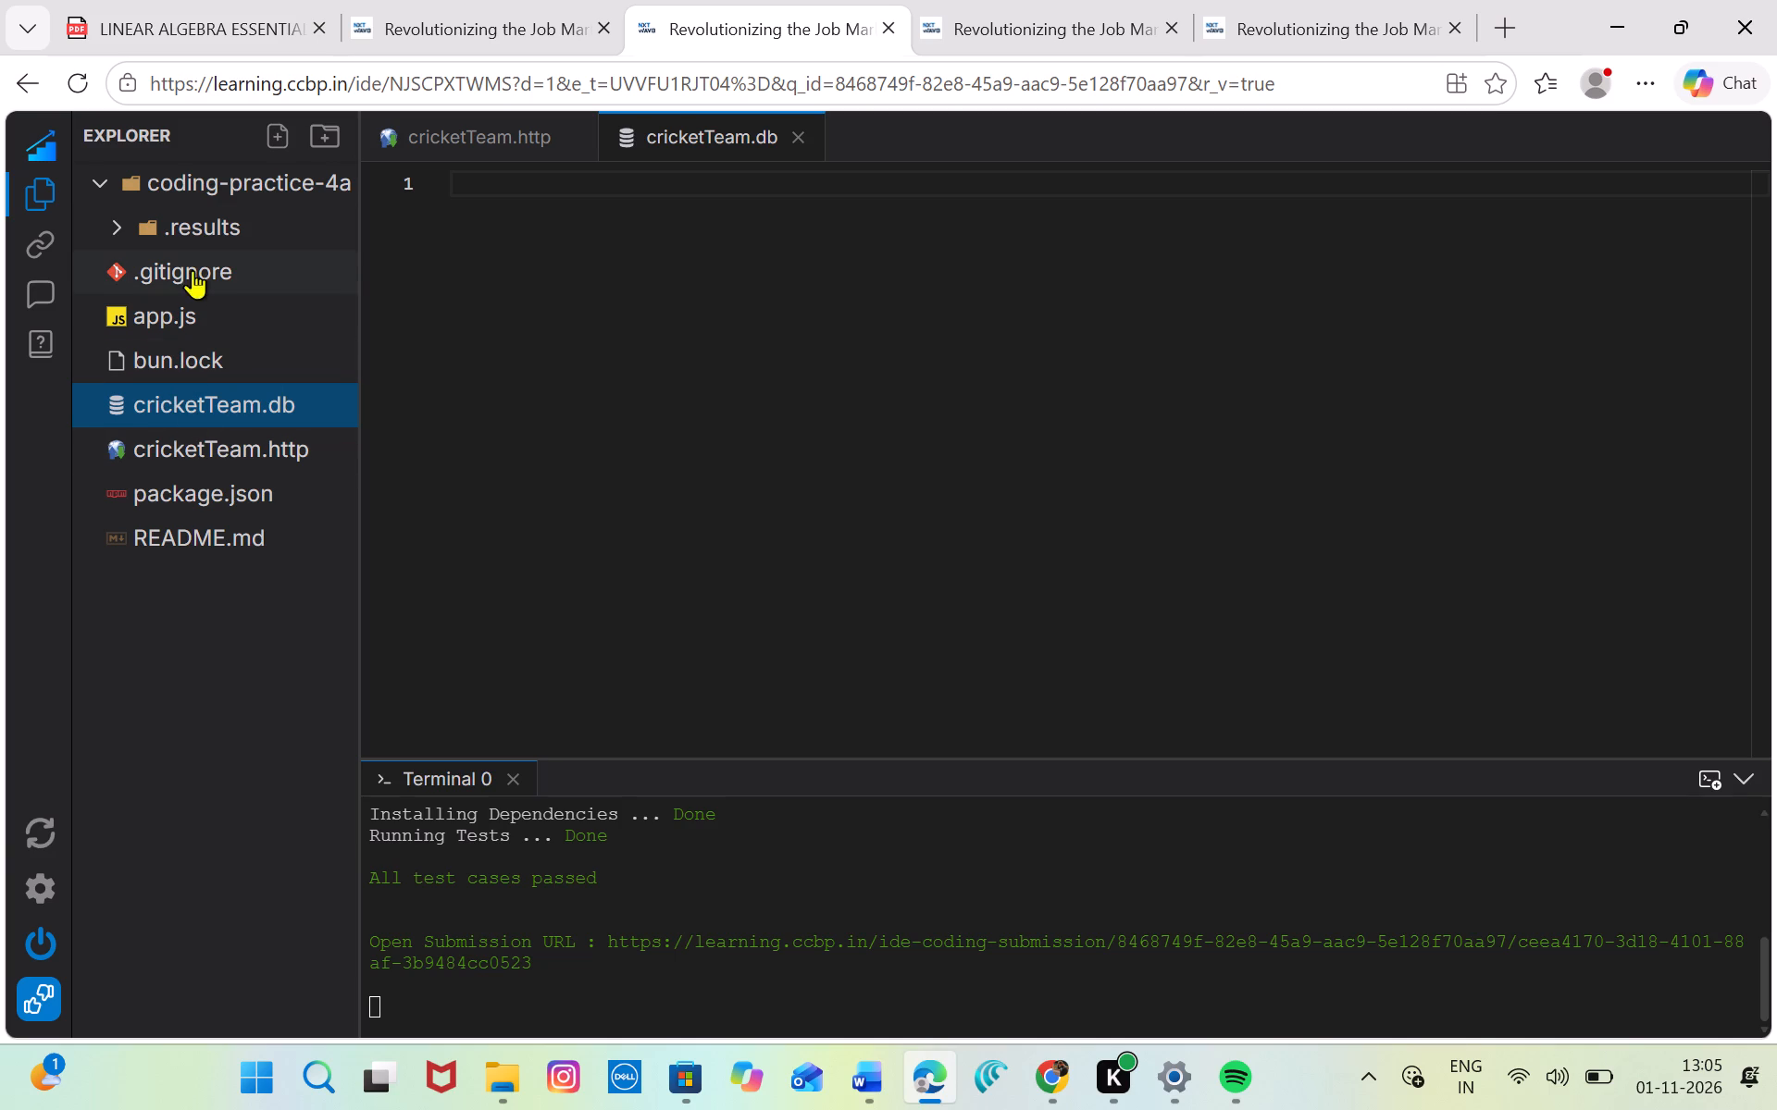
pyautogui.click(163, 313)
pyautogui.scroll(-6, 918, 530)
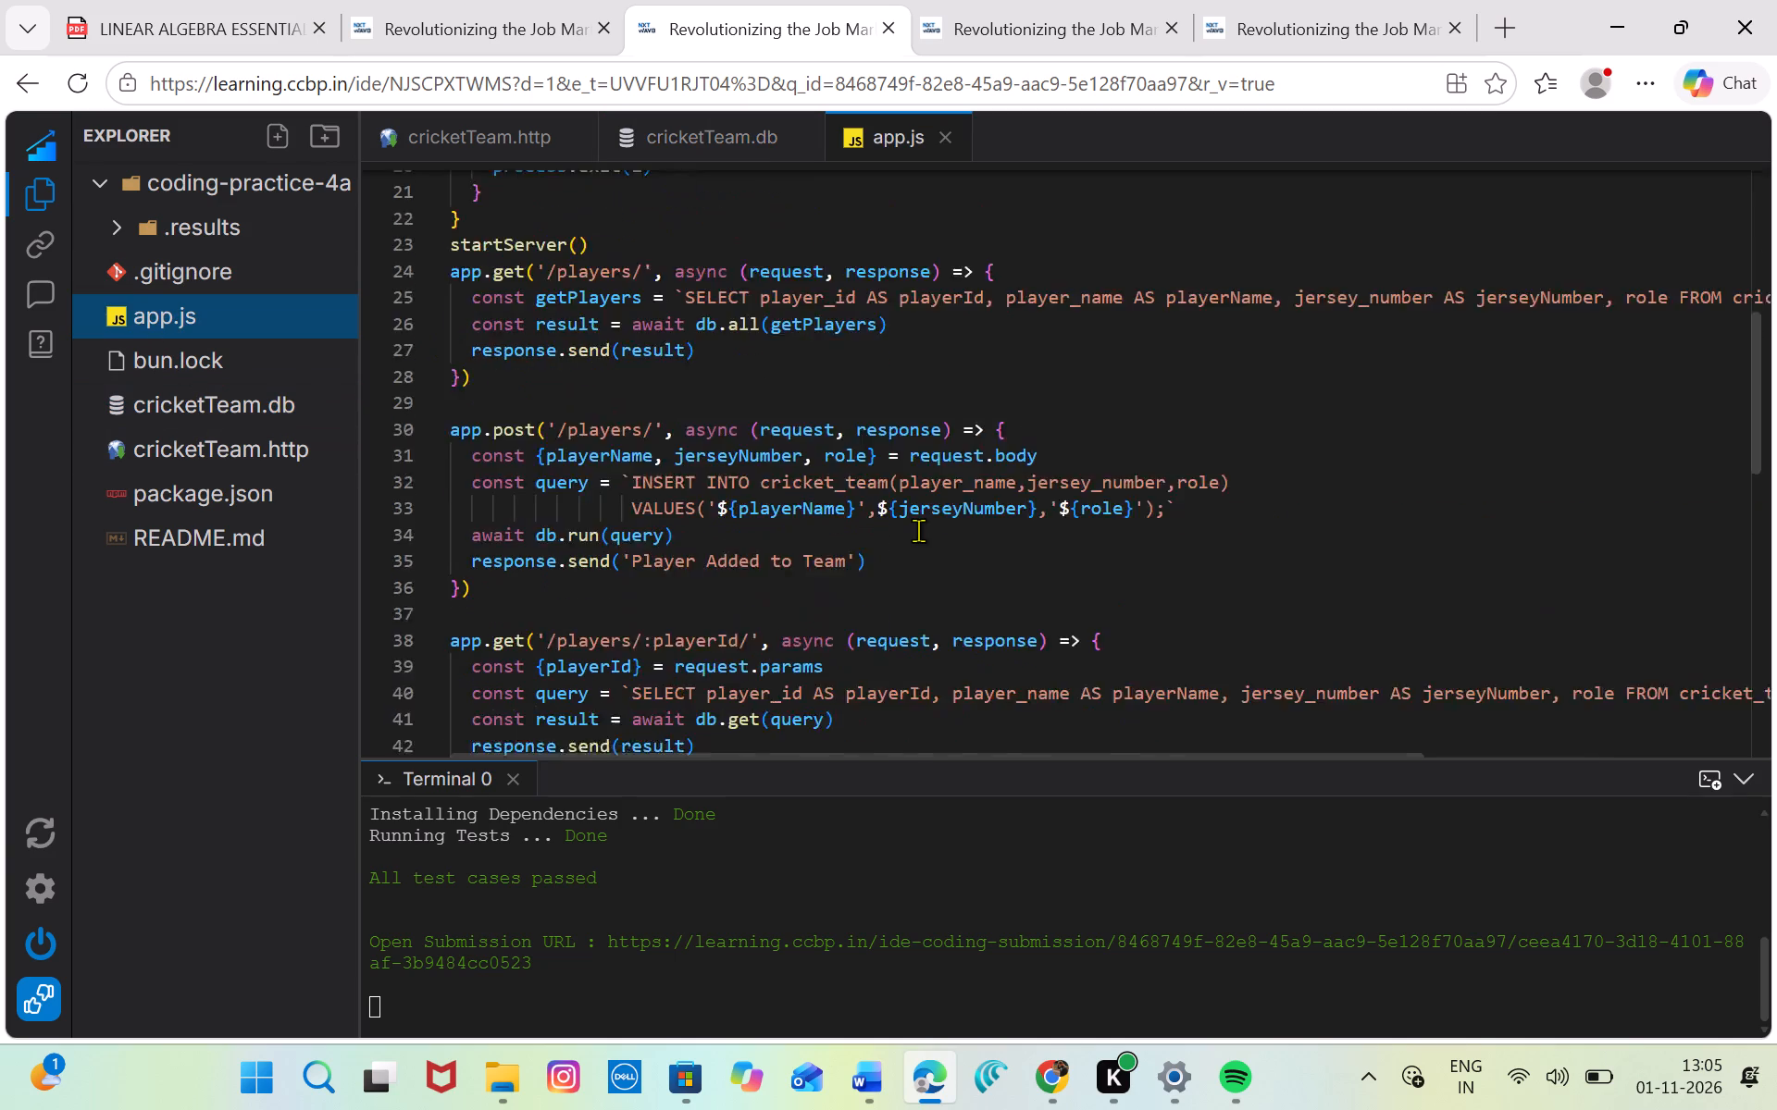
pyautogui.scroll(-9, 918, 530)
pyautogui.scroll(4, 918, 530)
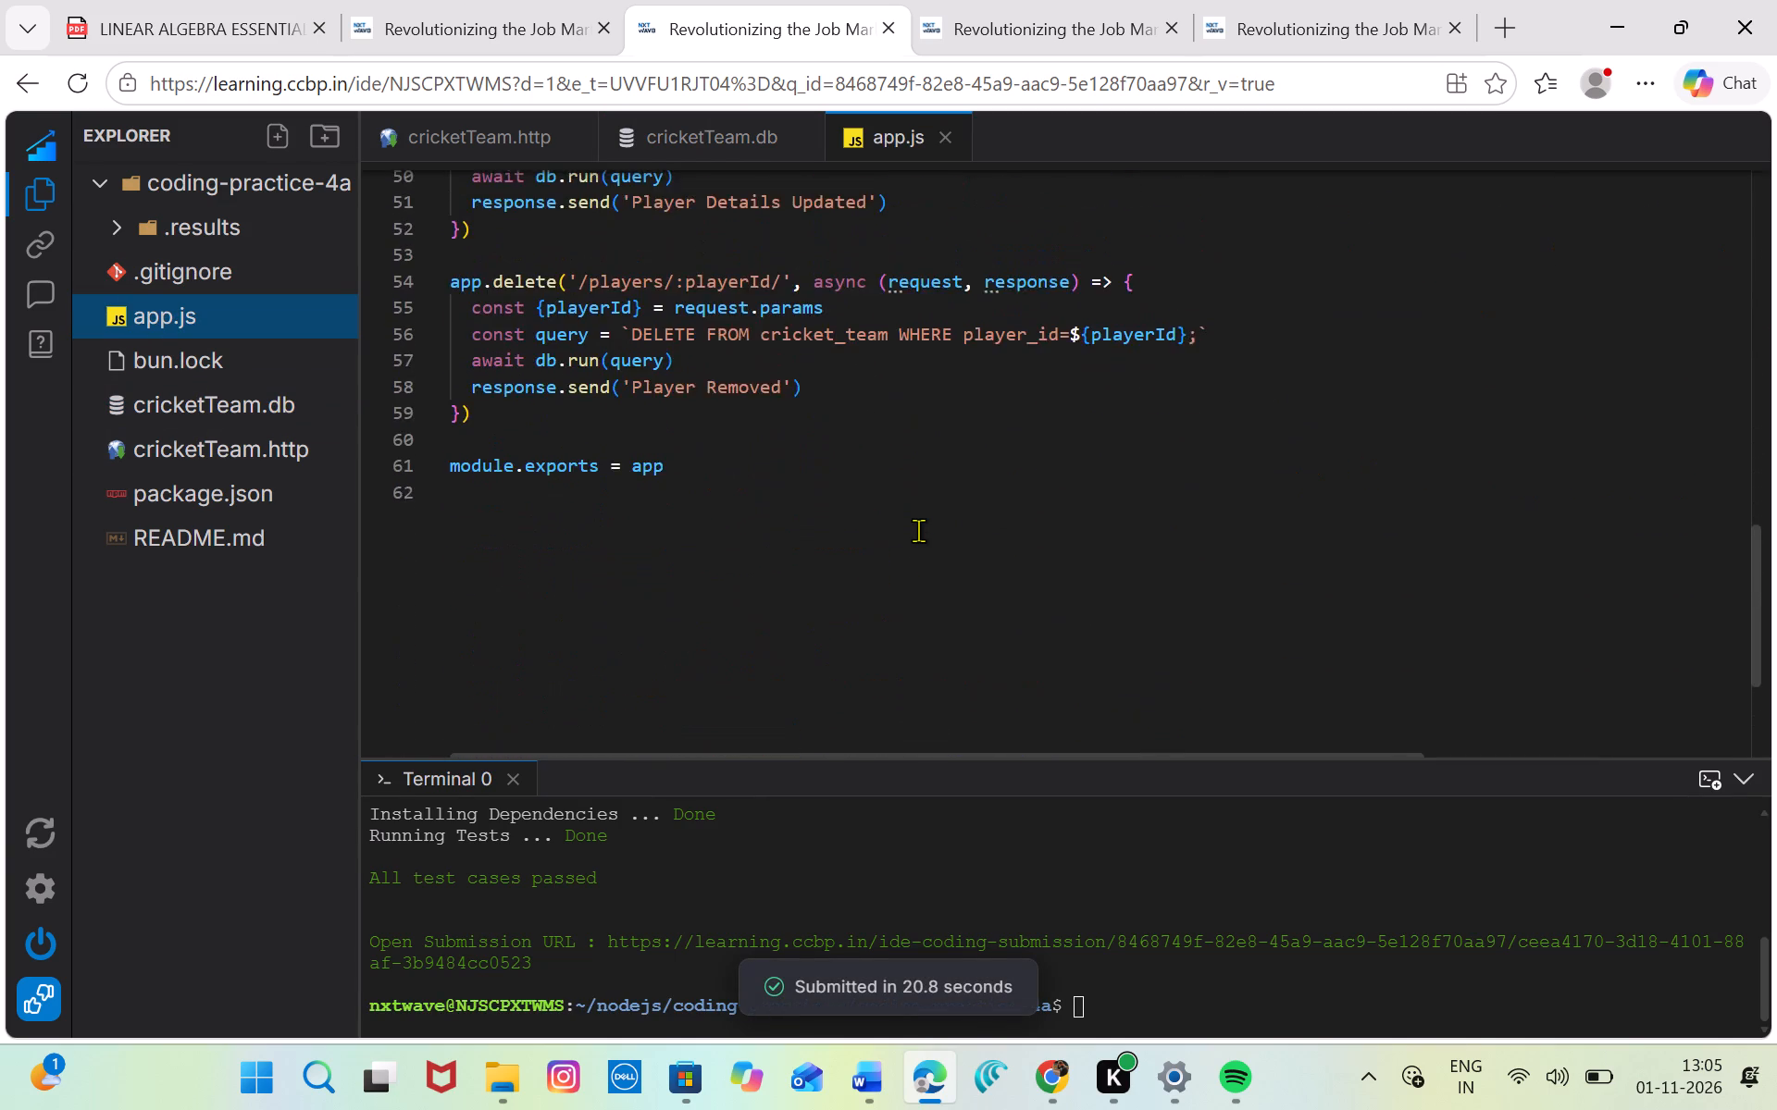
pyautogui.scroll(3, 918, 530)
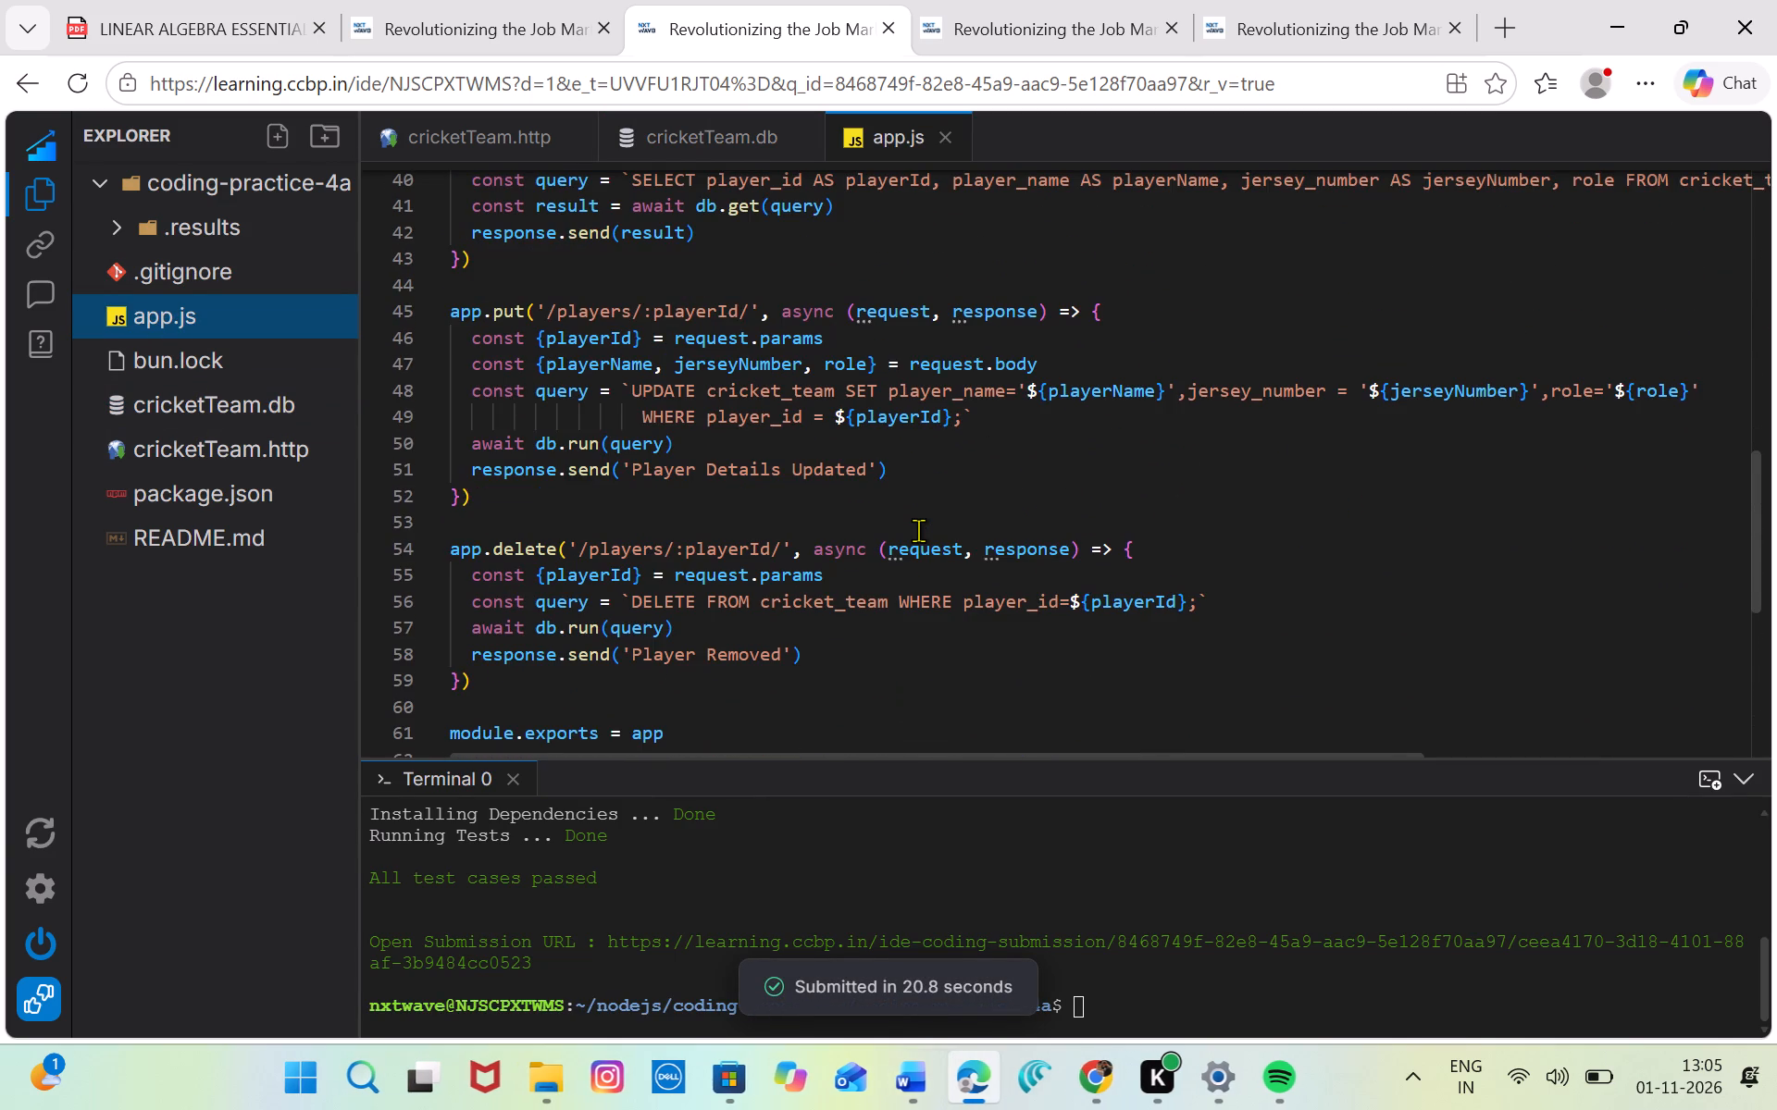
pyautogui.scroll(-1, 917, 921)
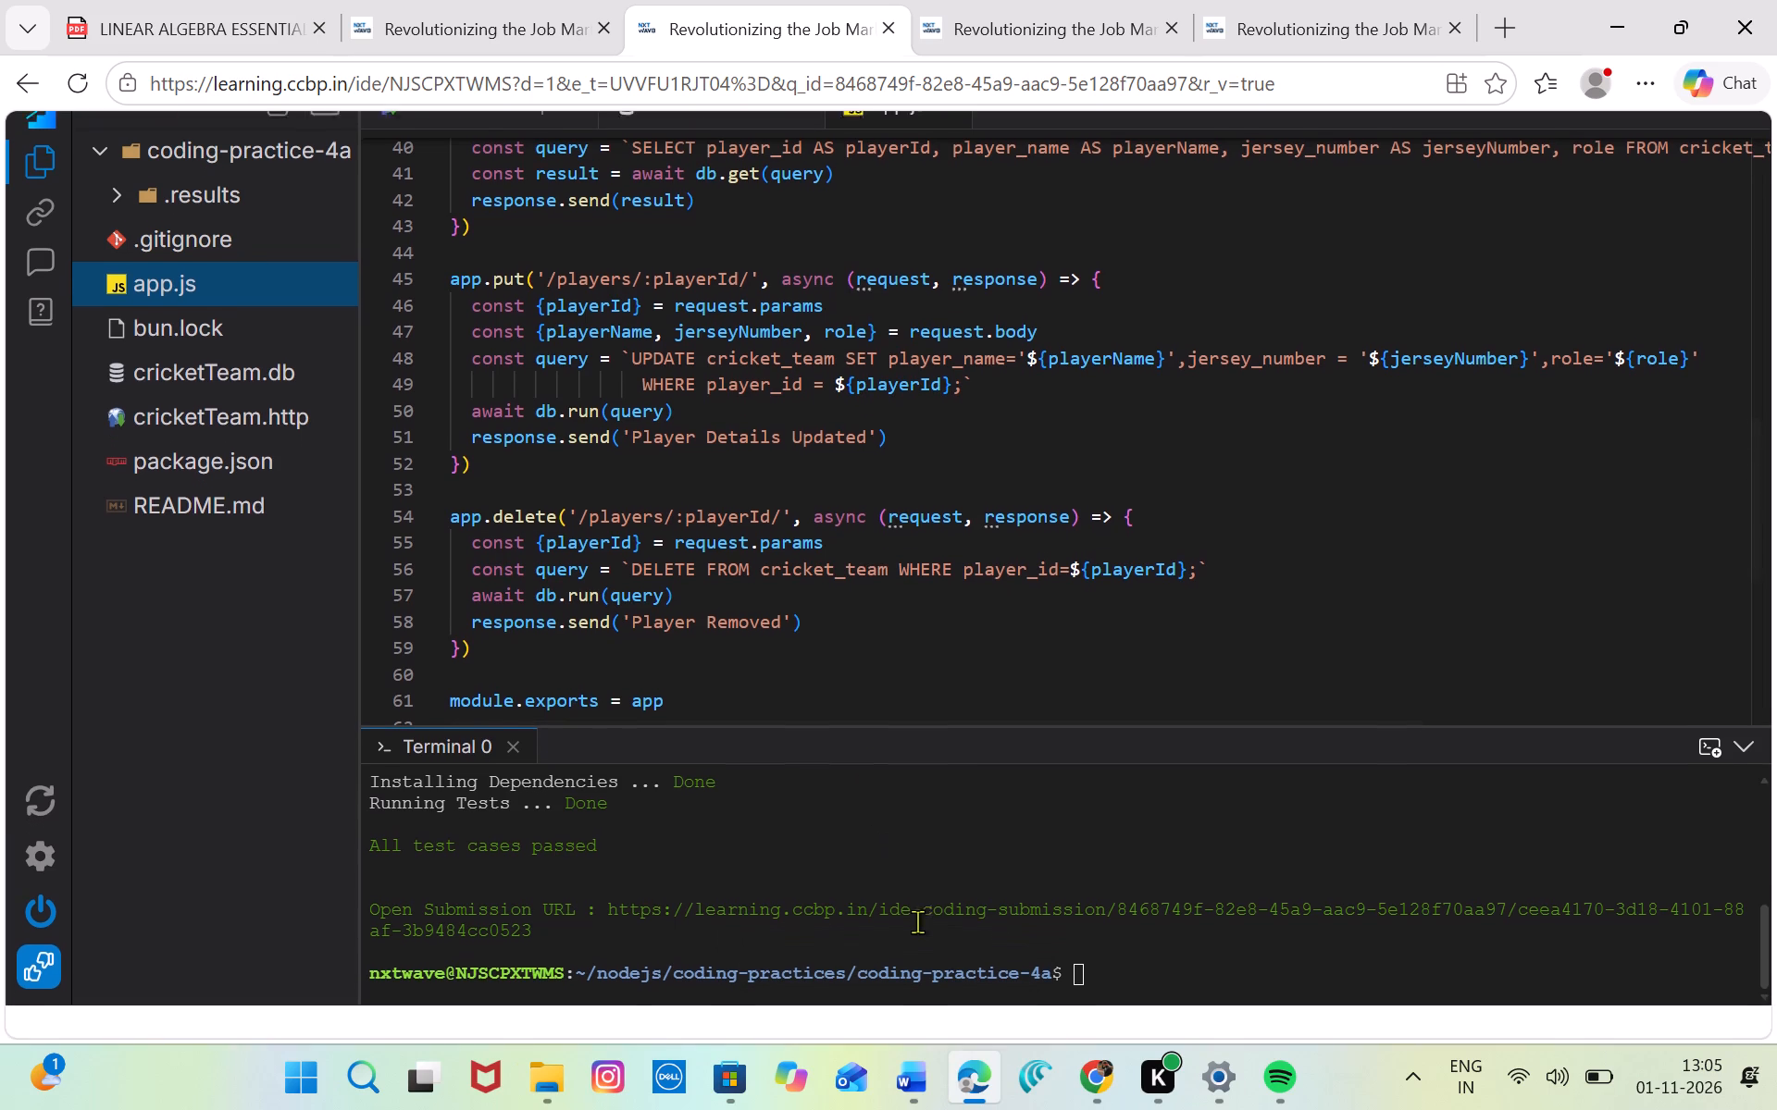
# Open cricketTeam.http and start the server by running node app.js in the IDE terminal.
pyautogui.click(1146, 1003)
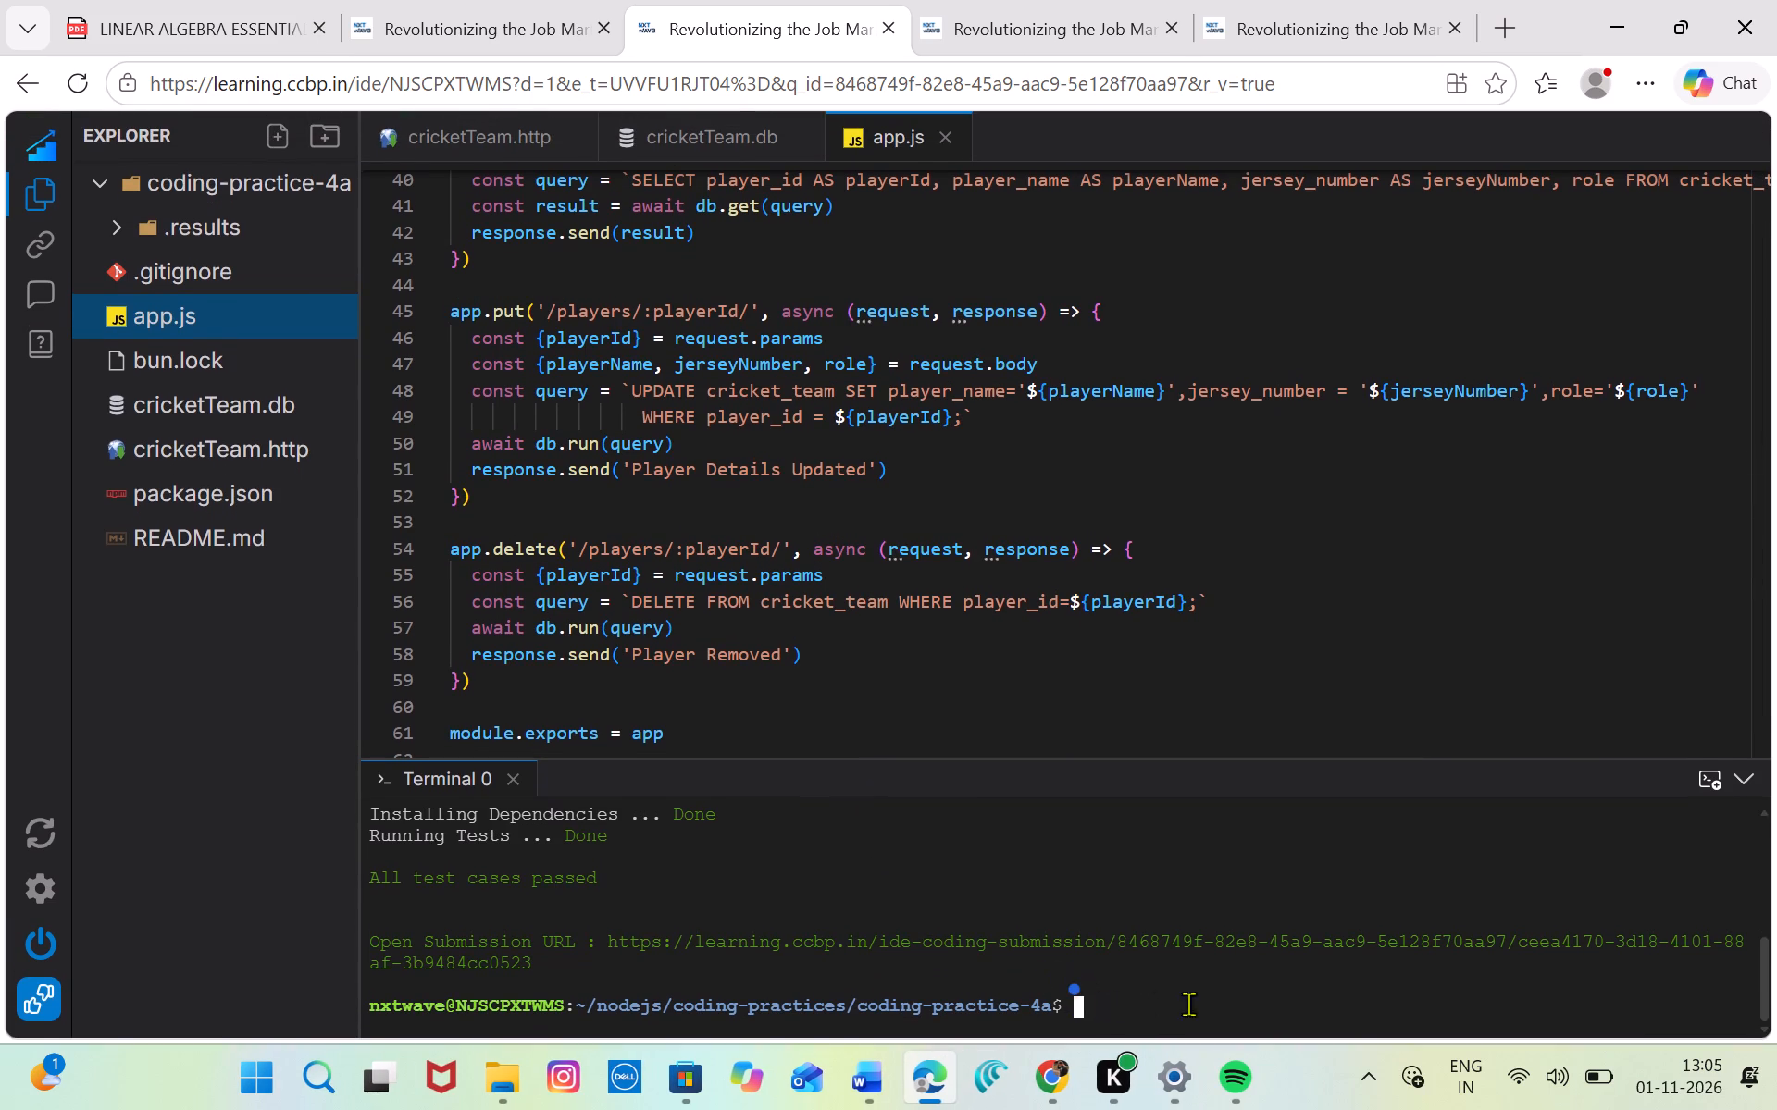
pyautogui.click(1060, 990)
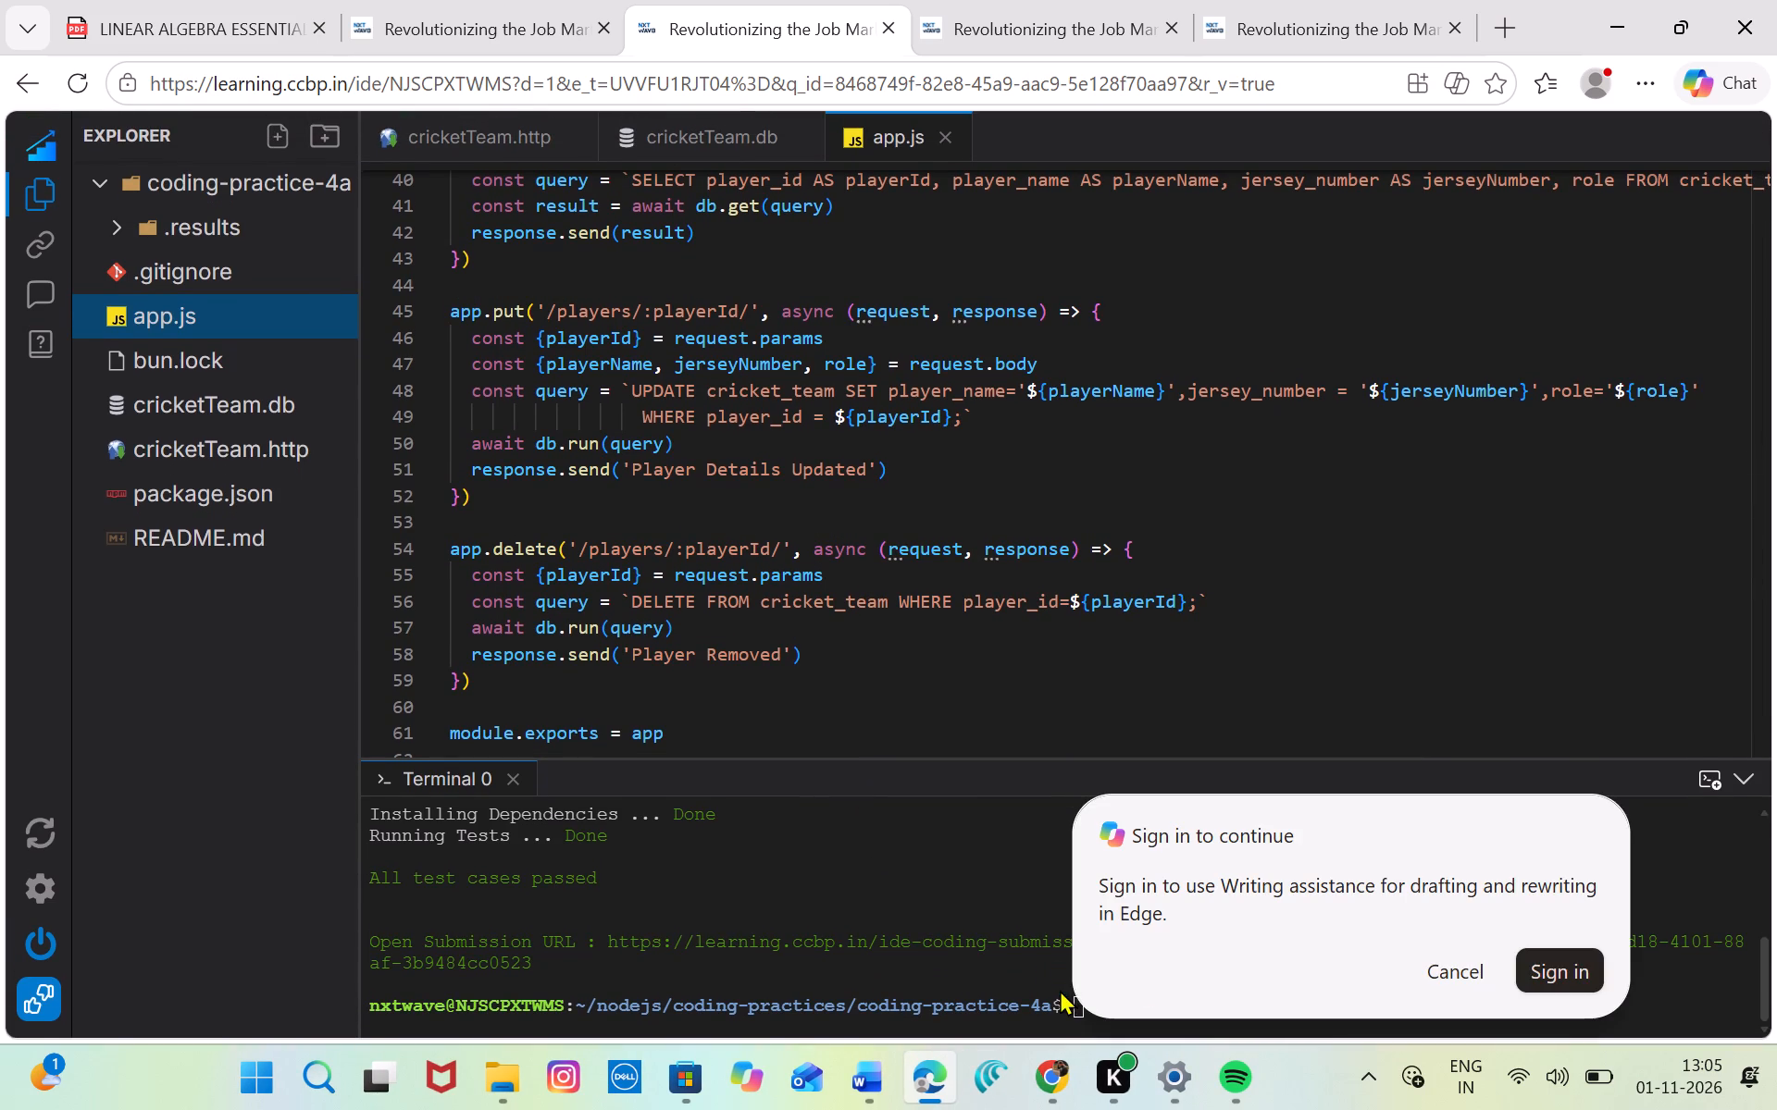
pyautogui.click(1463, 976)
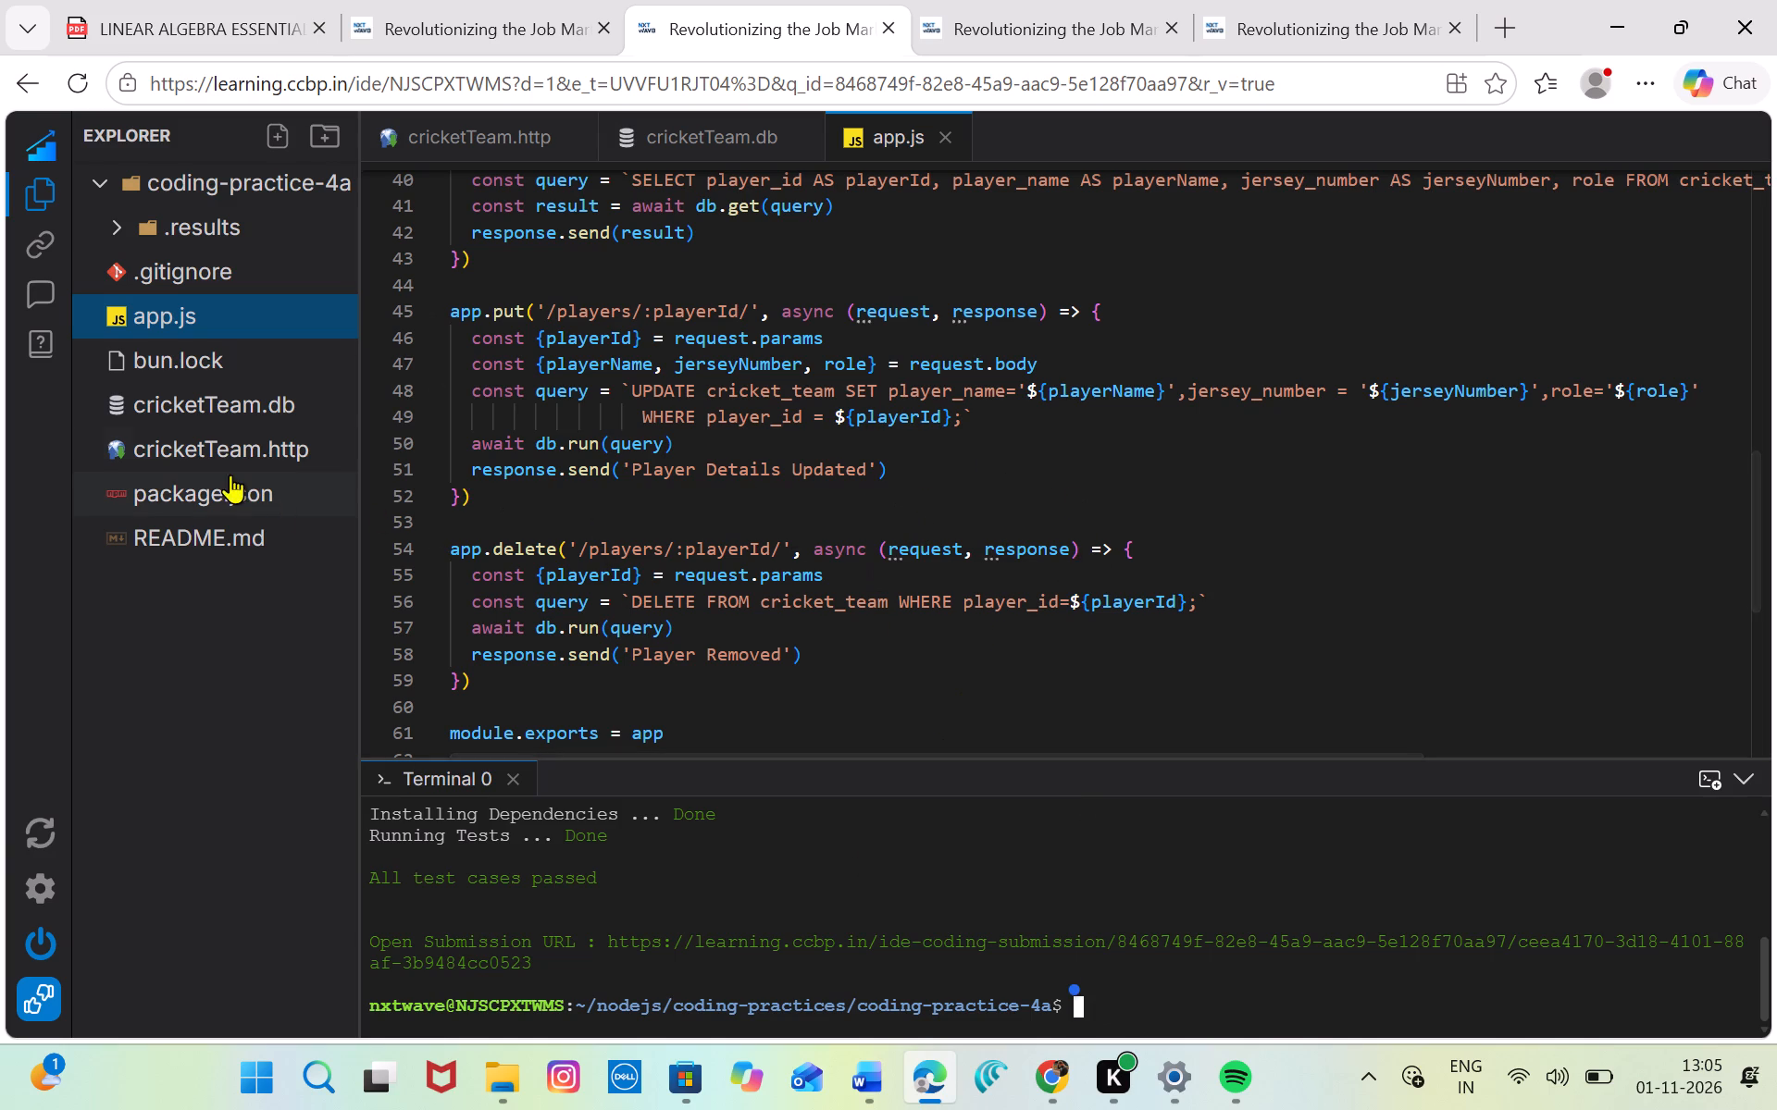
pyautogui.click(199, 451)
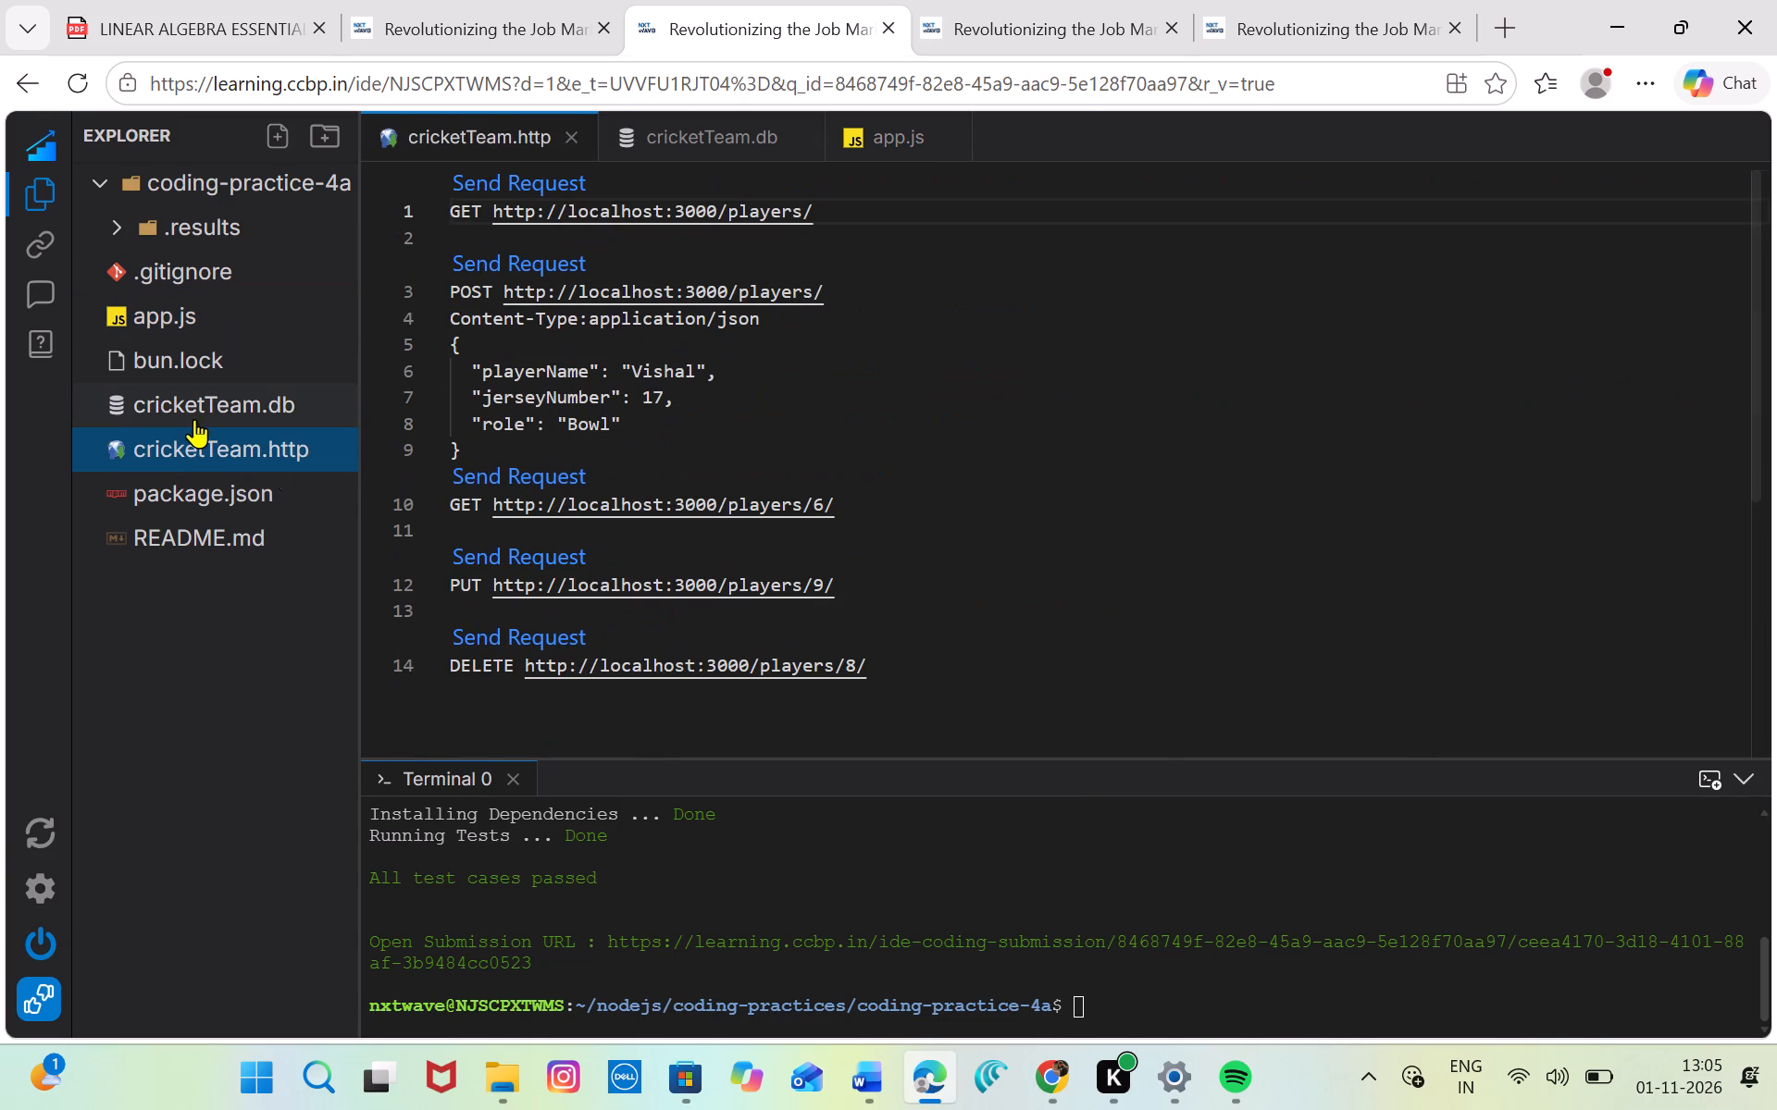
pyautogui.click(1142, 1010)
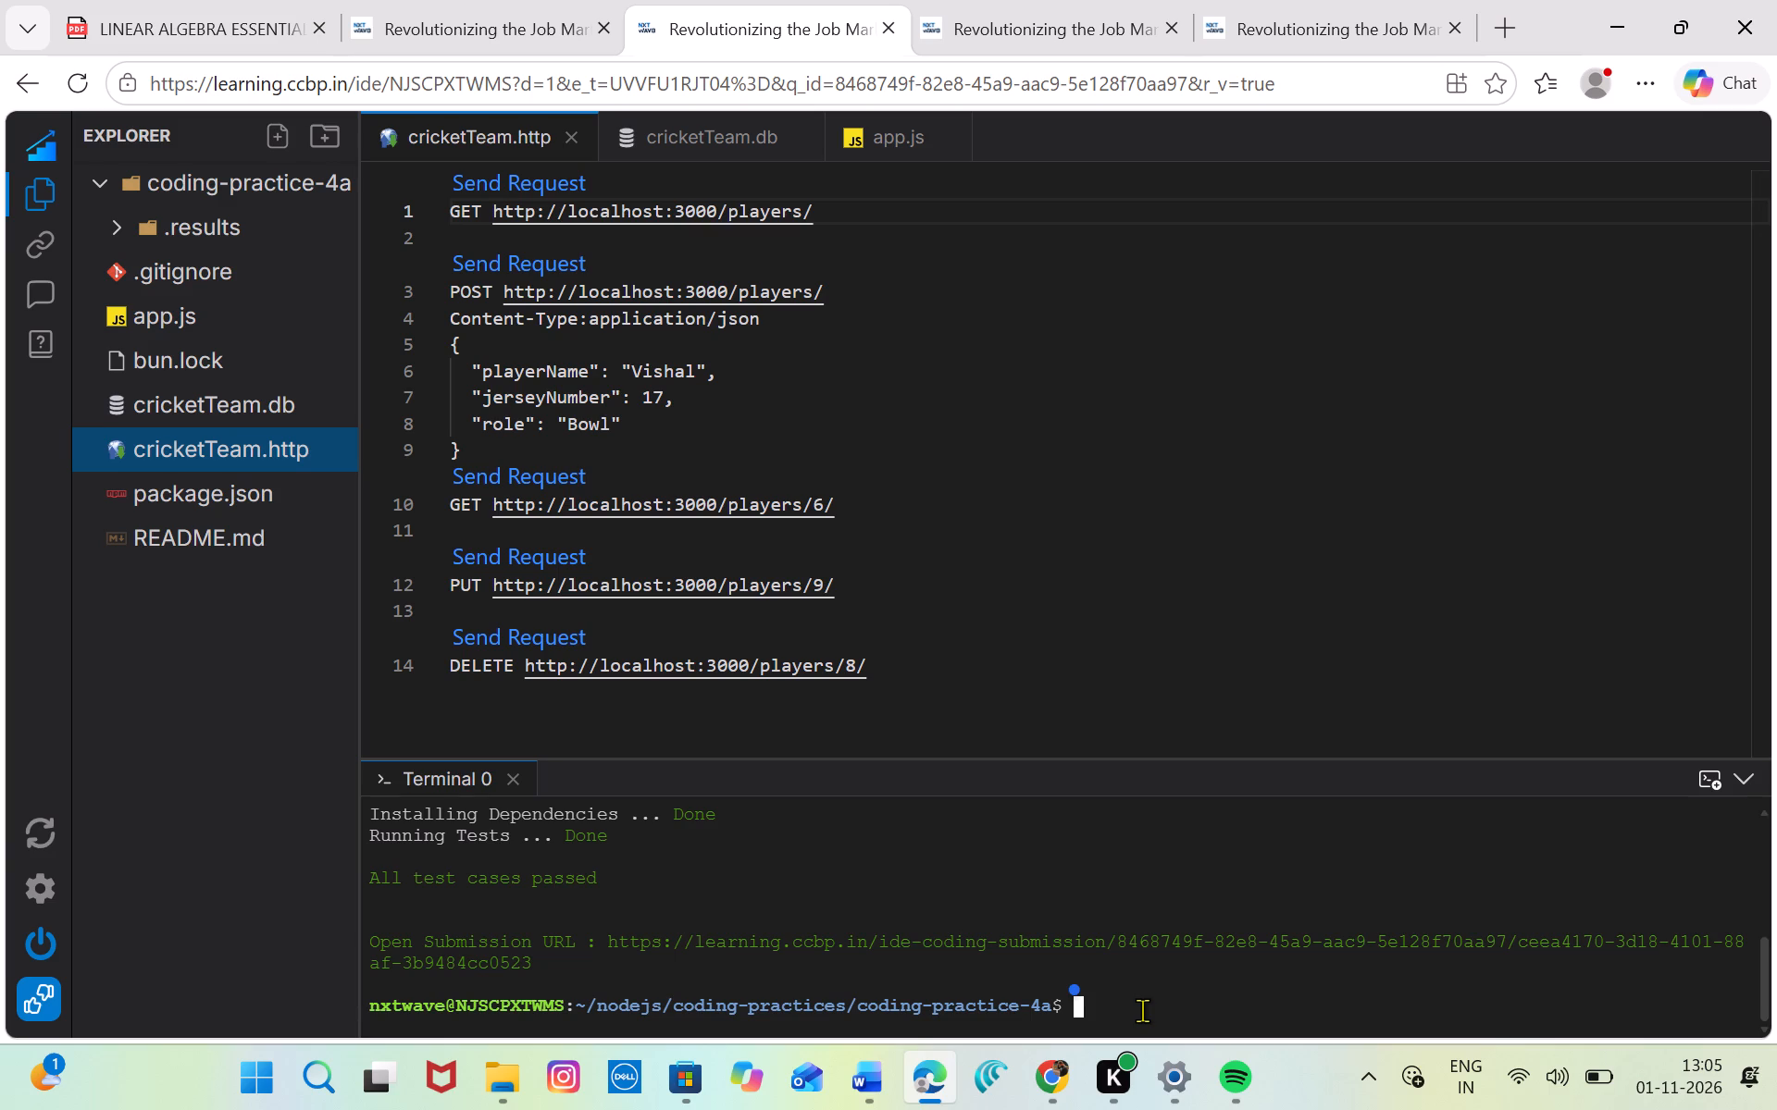
pyautogui.write('node app.js')
pyautogui.press('Return')
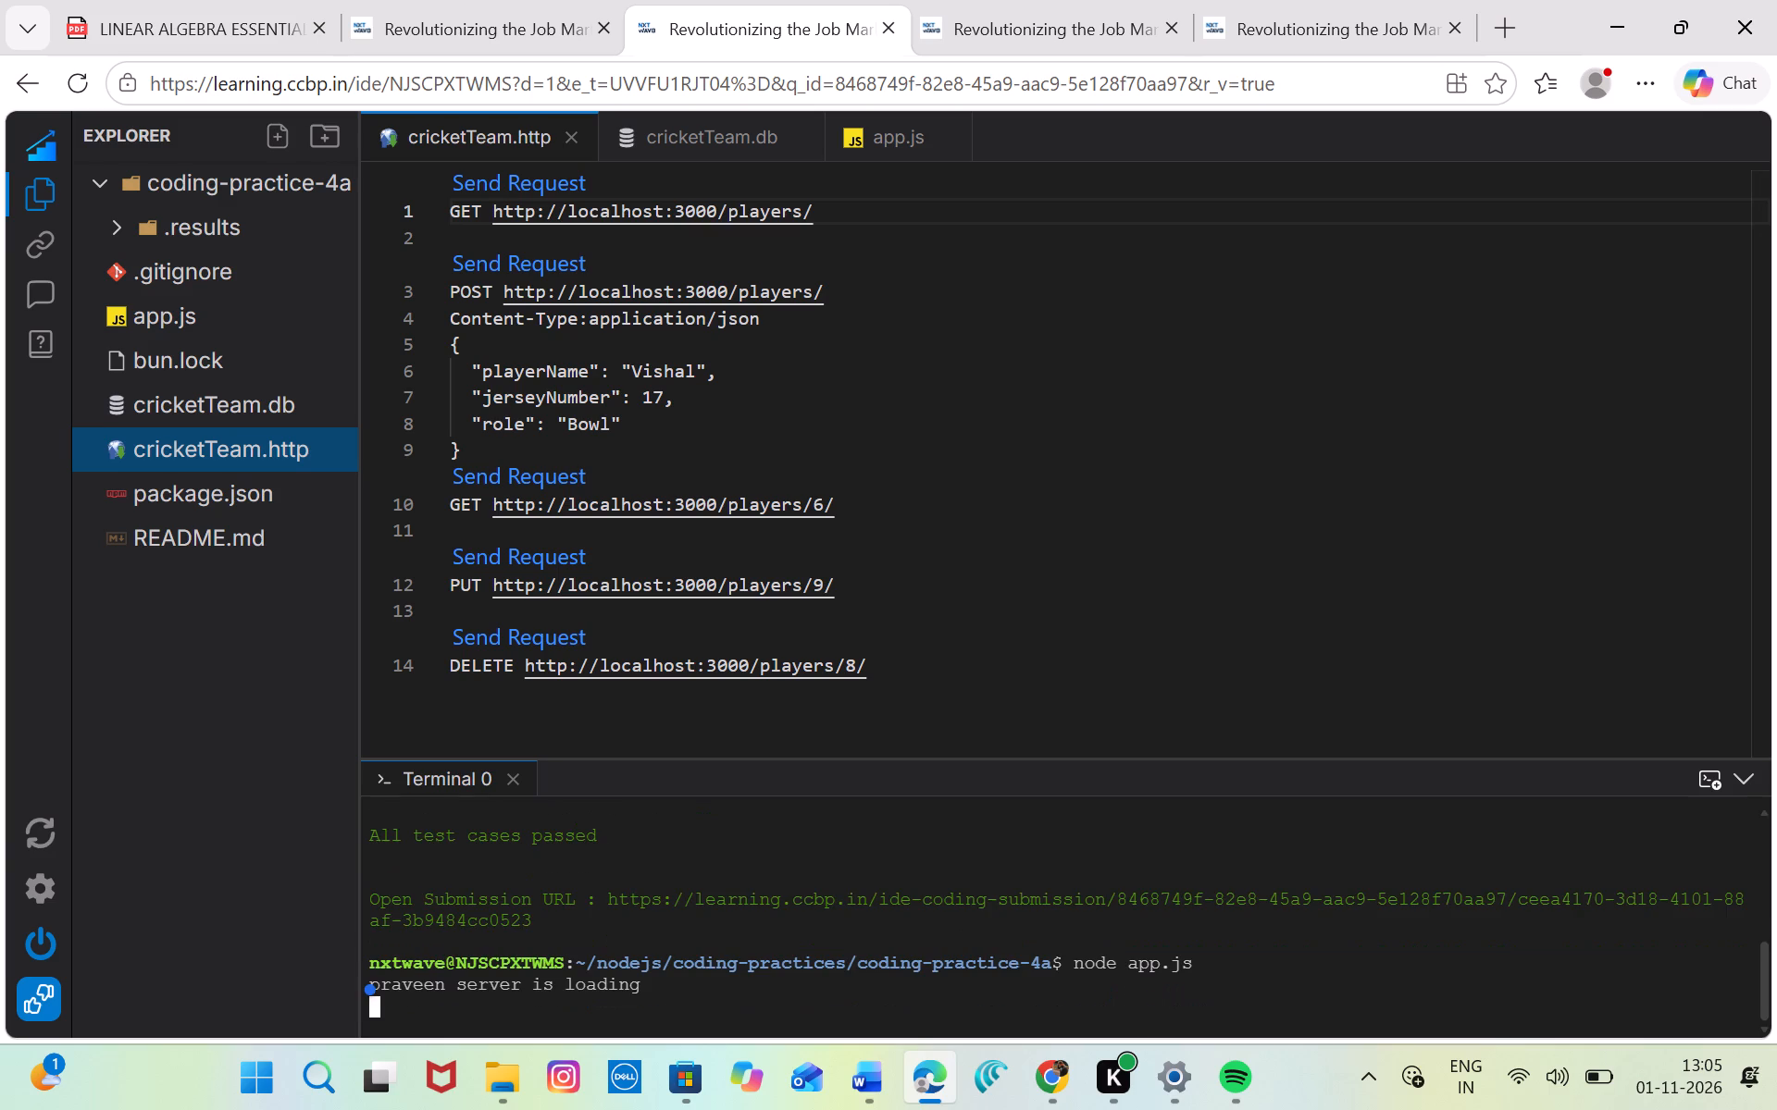
pyautogui.click(155, 302)
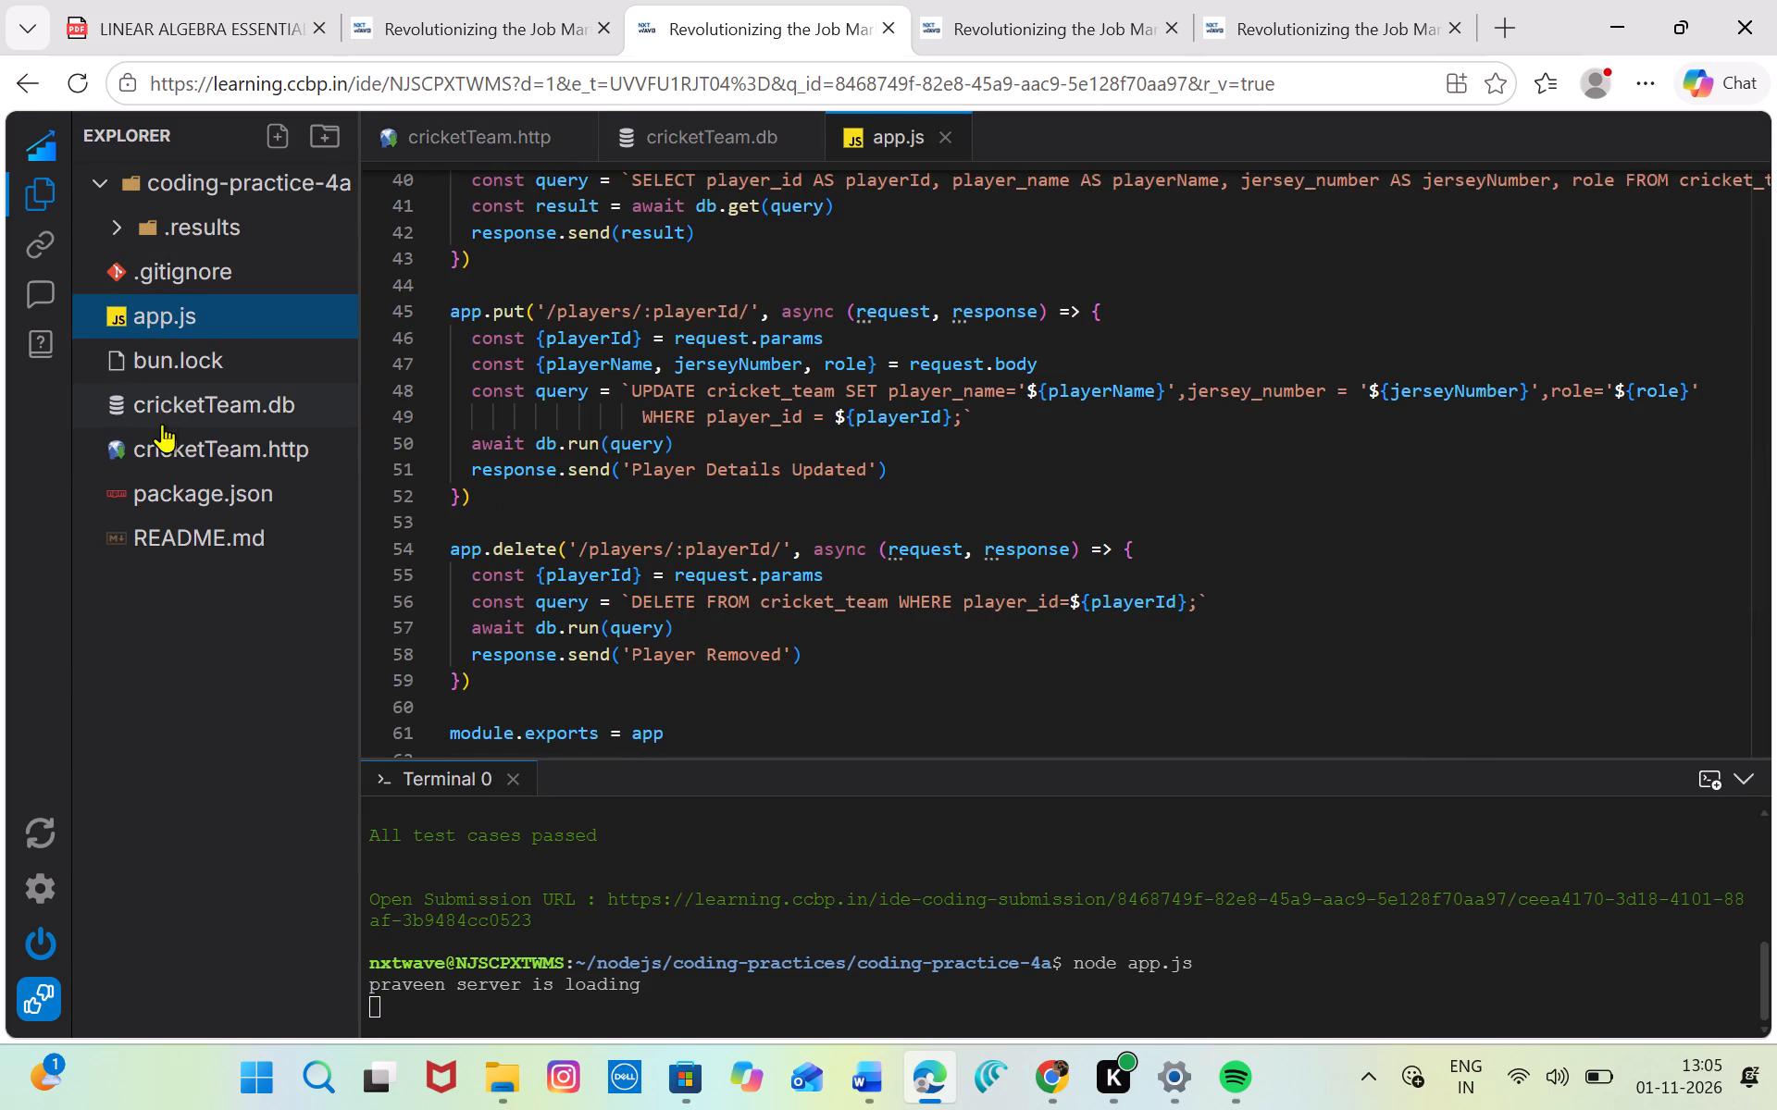
pyautogui.click(162, 430)
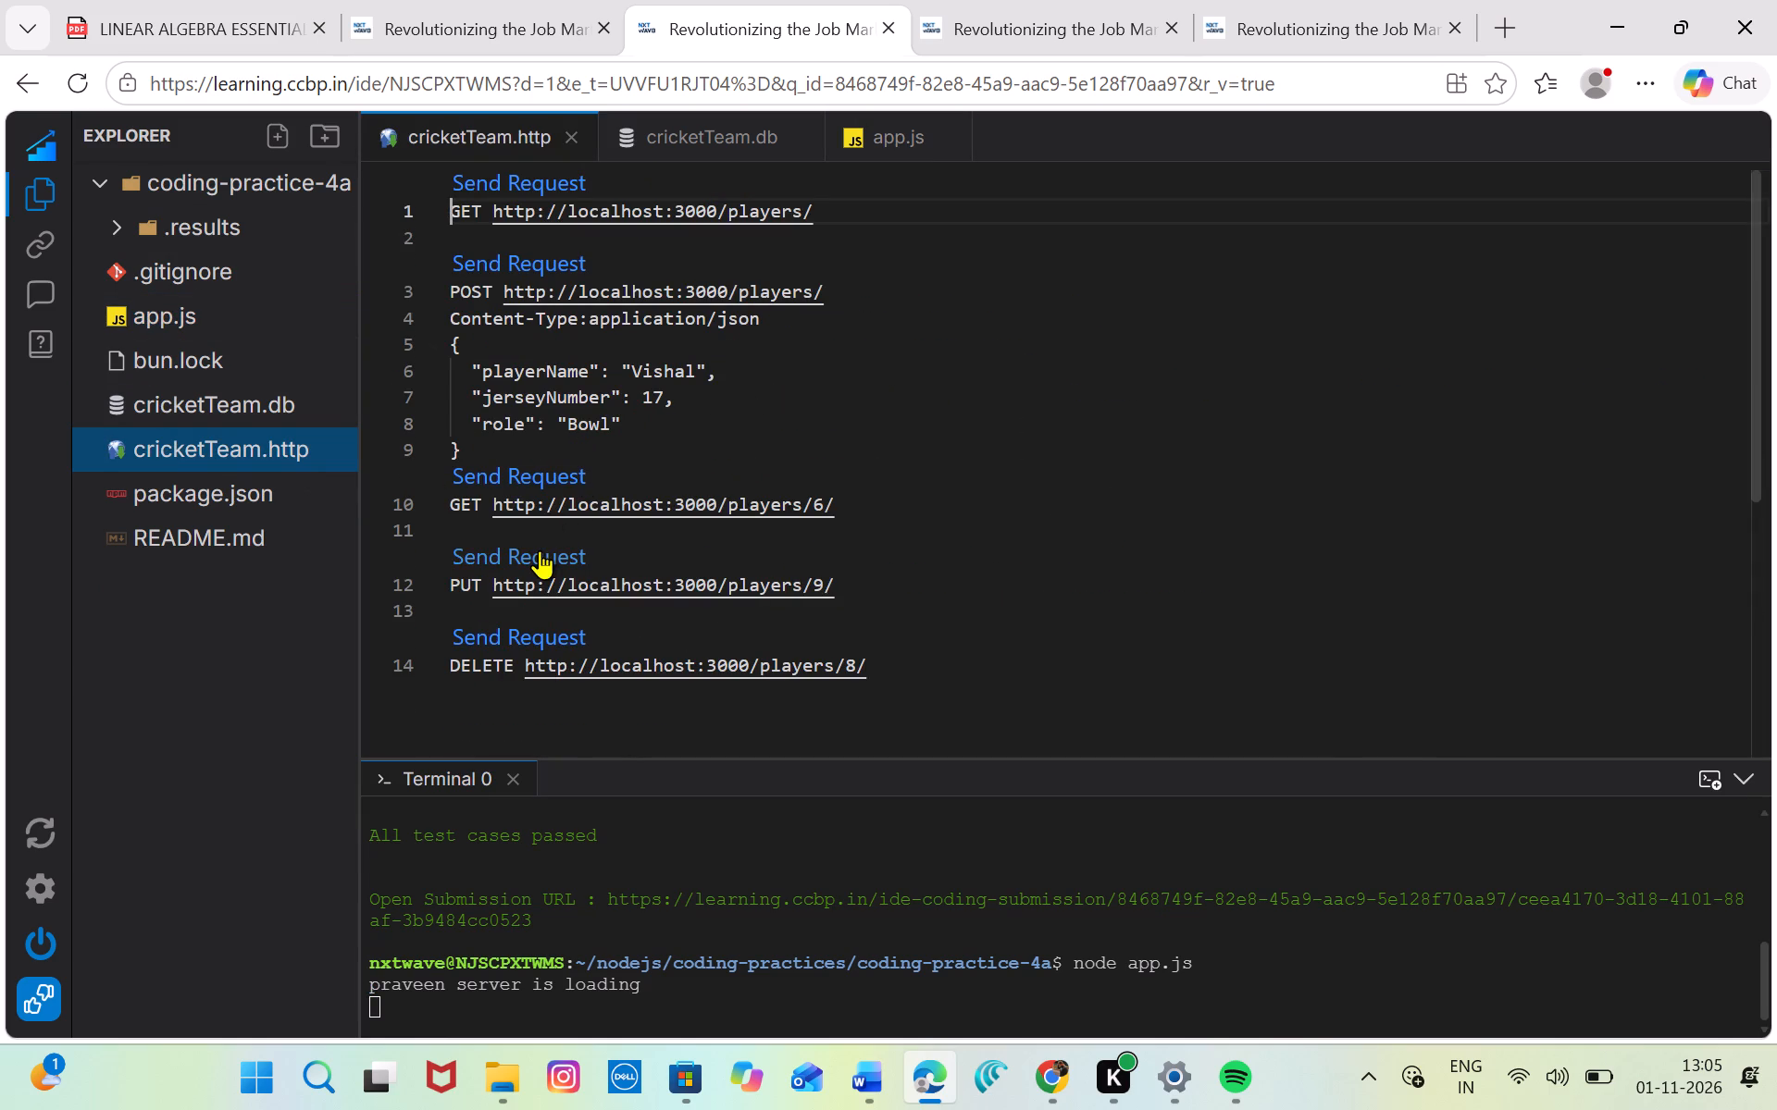
pyautogui.click(541, 554)
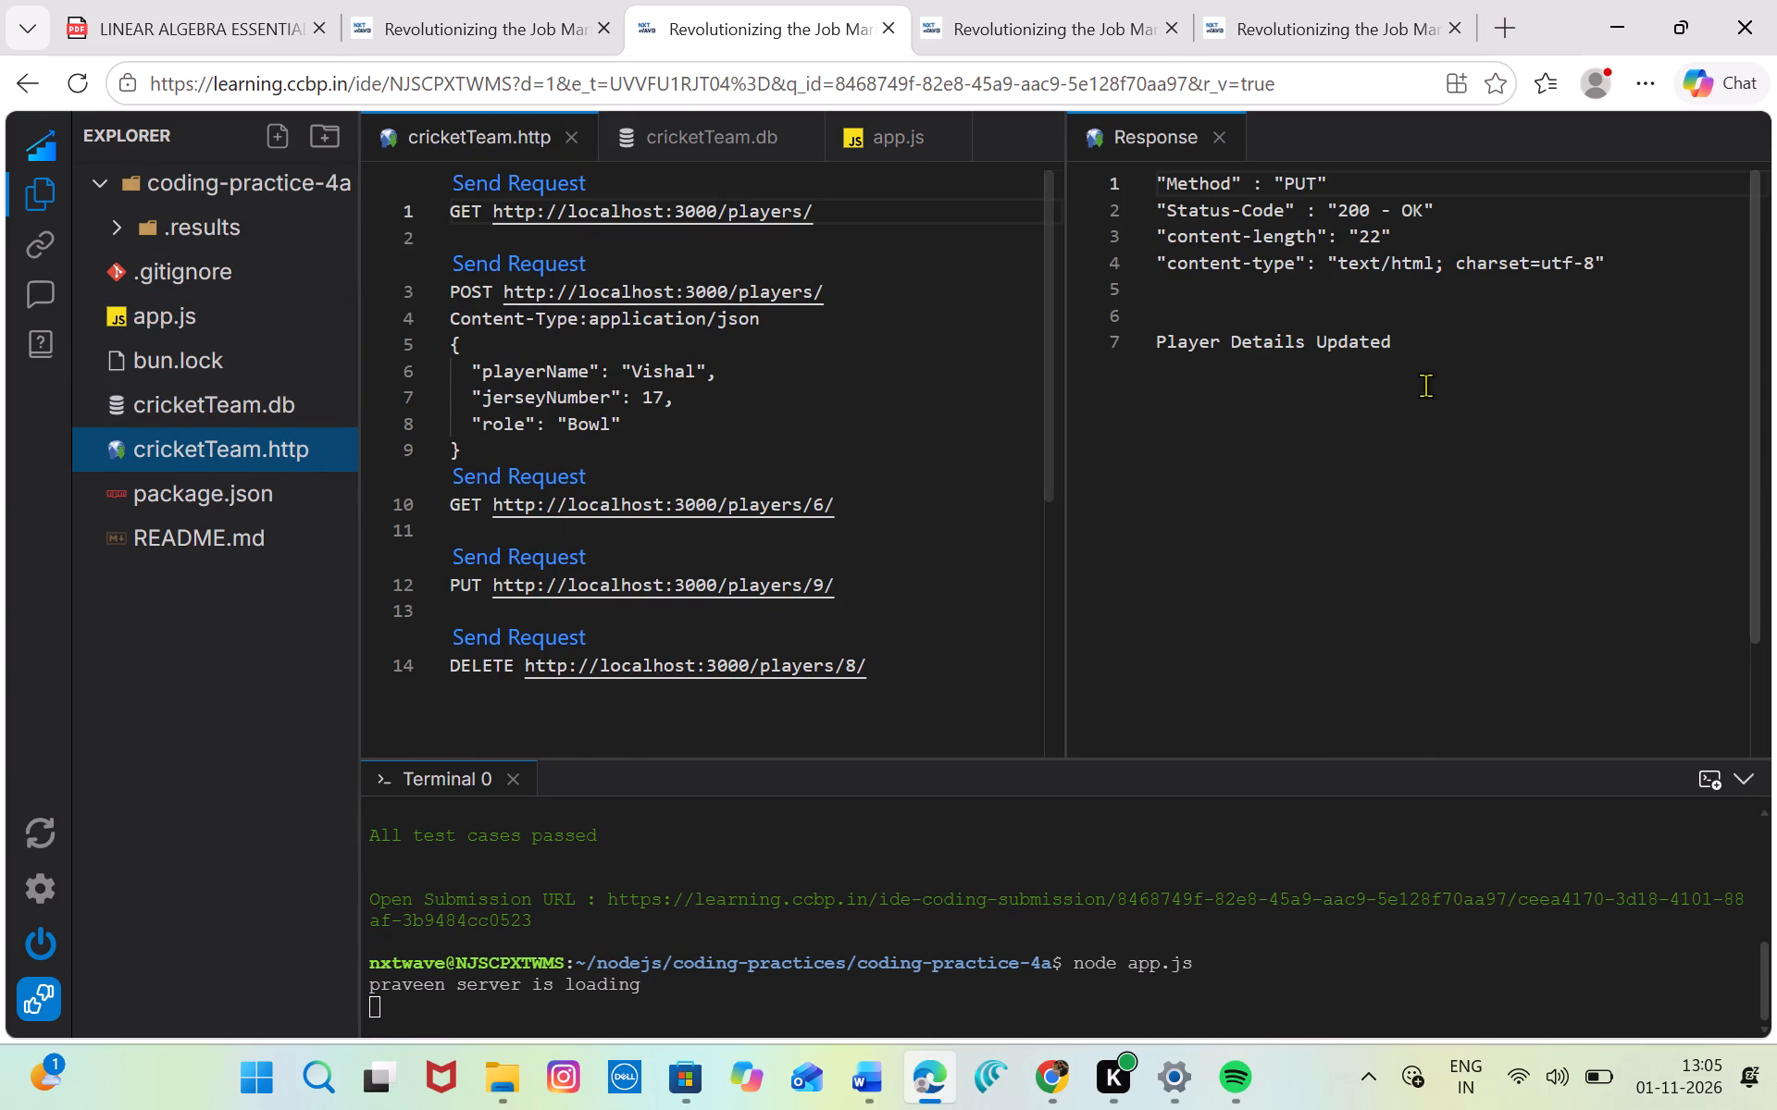
pyautogui.scroll(2, 1425, 385)
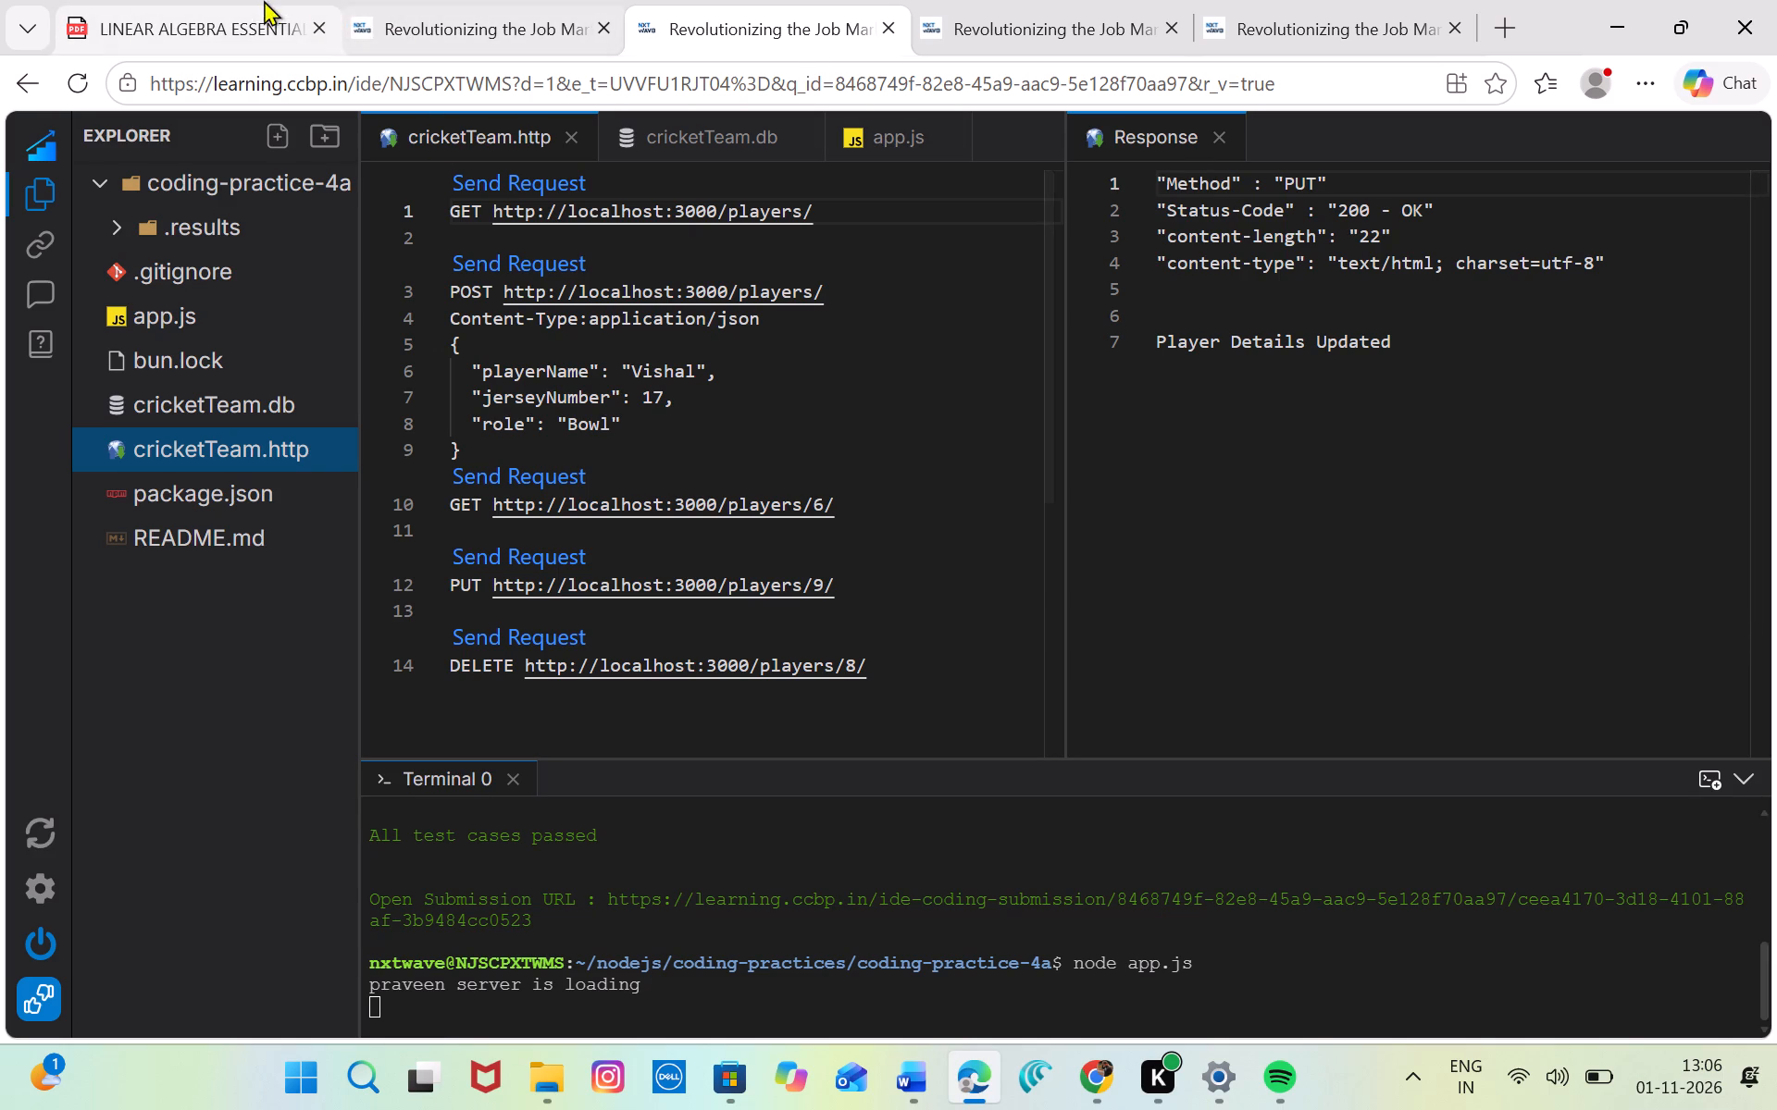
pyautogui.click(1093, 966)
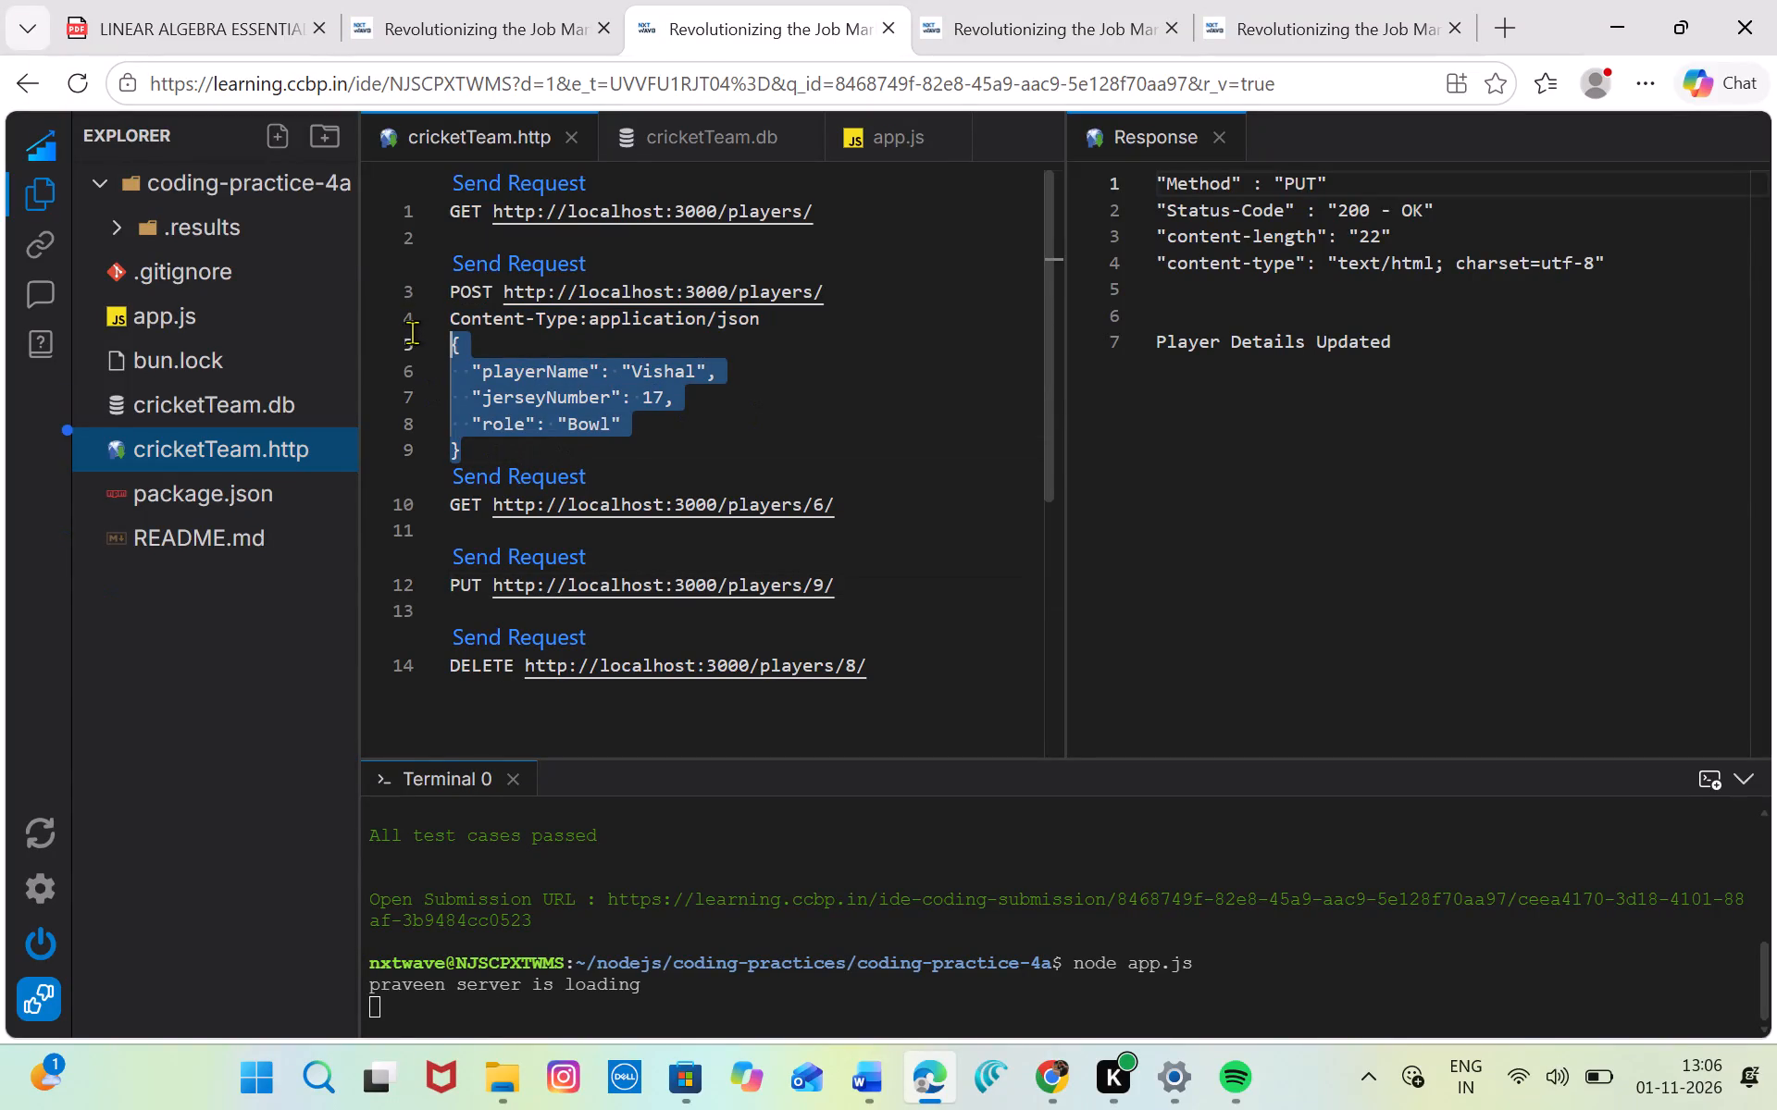
pyautogui.moveTo(412, 332); pyautogui.dragTo(414, 333)
pyautogui.click(470, 354)
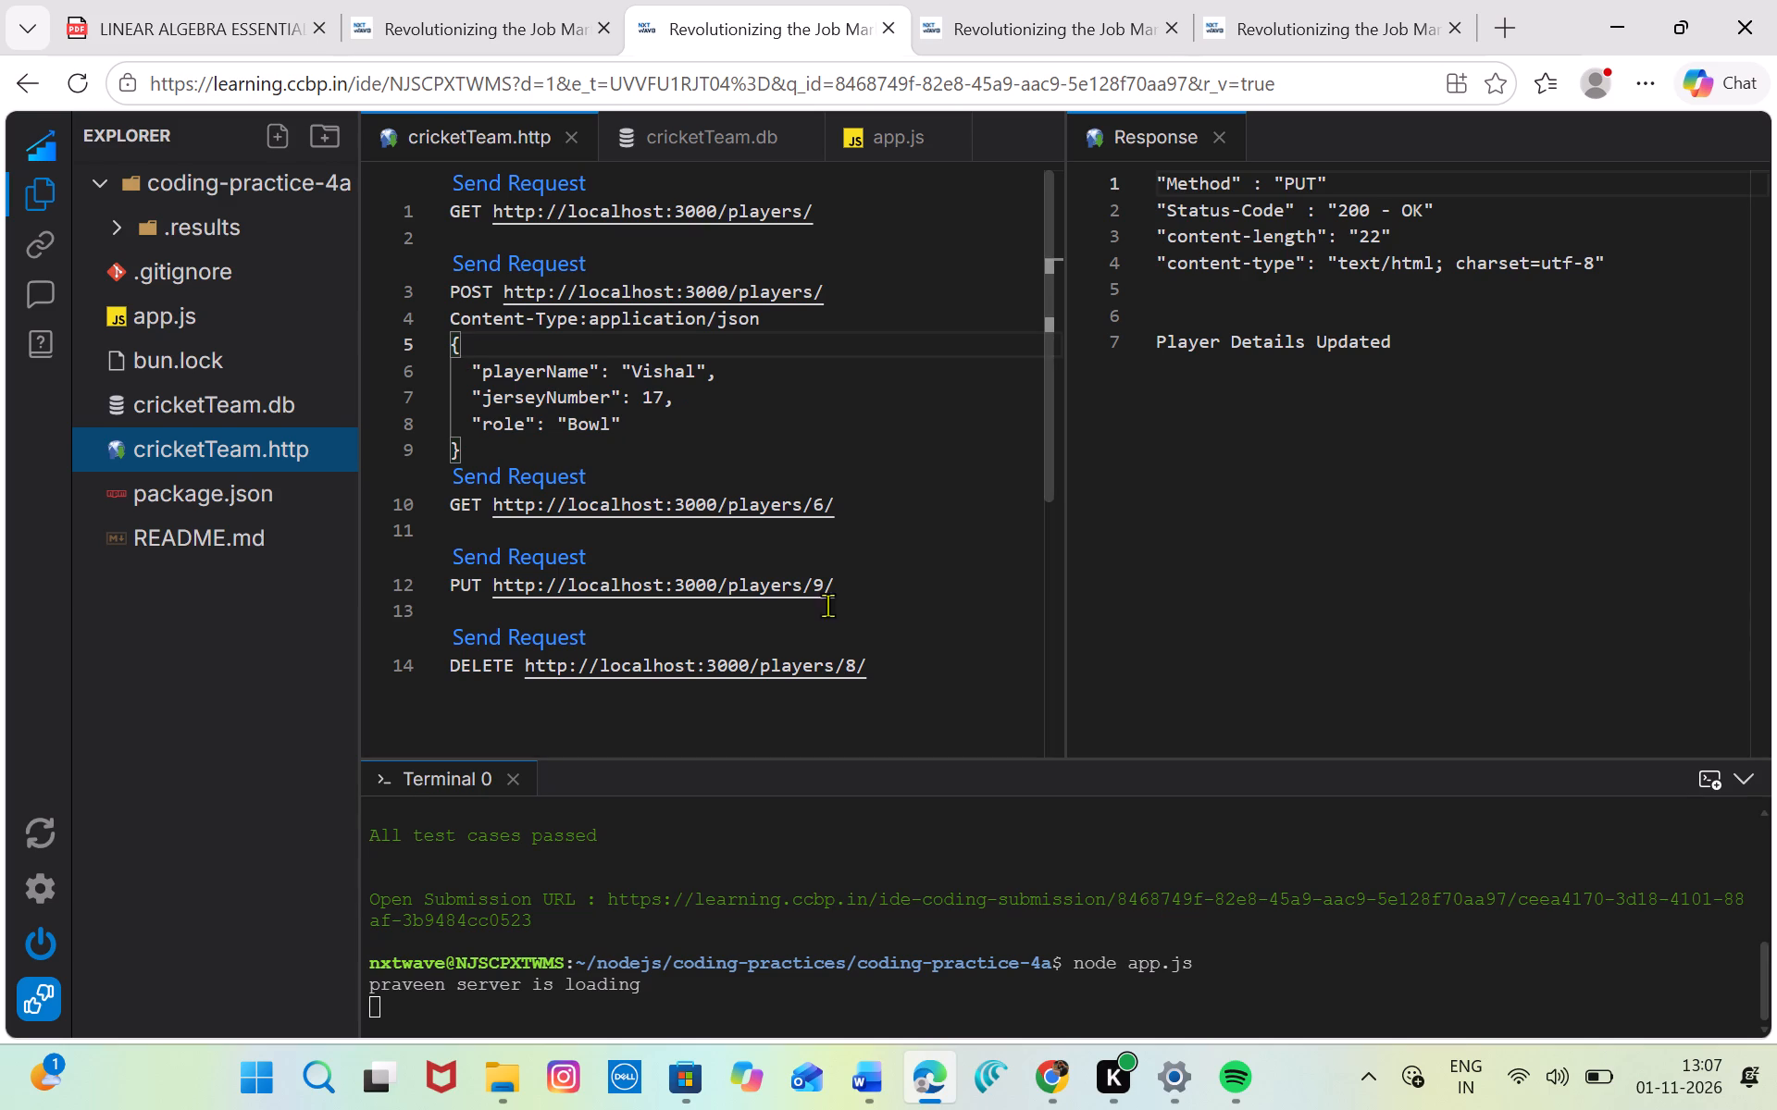
pyautogui.moveTo(823, 582); pyautogui.dragTo(810, 581)
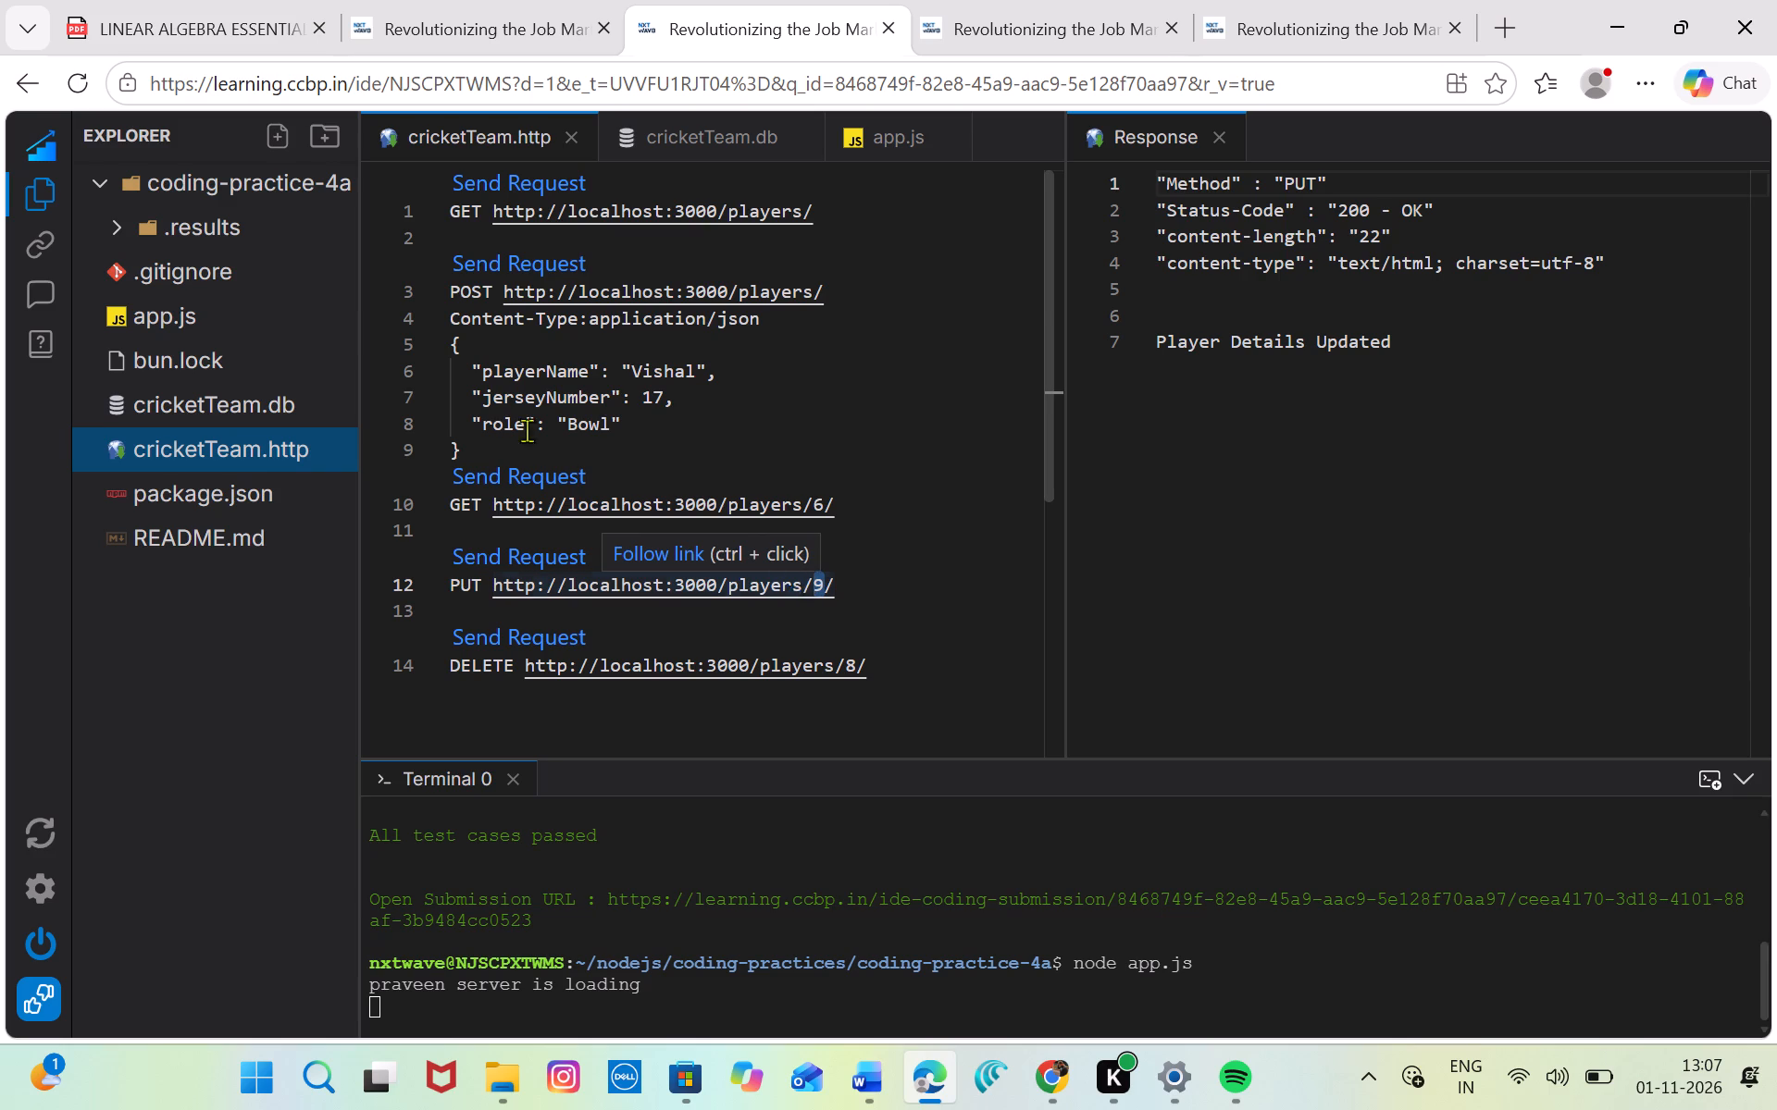
# Close the request response and examine the full UPDATE query in the PUT players handler of app.js.
pyautogui.click(185, 315)
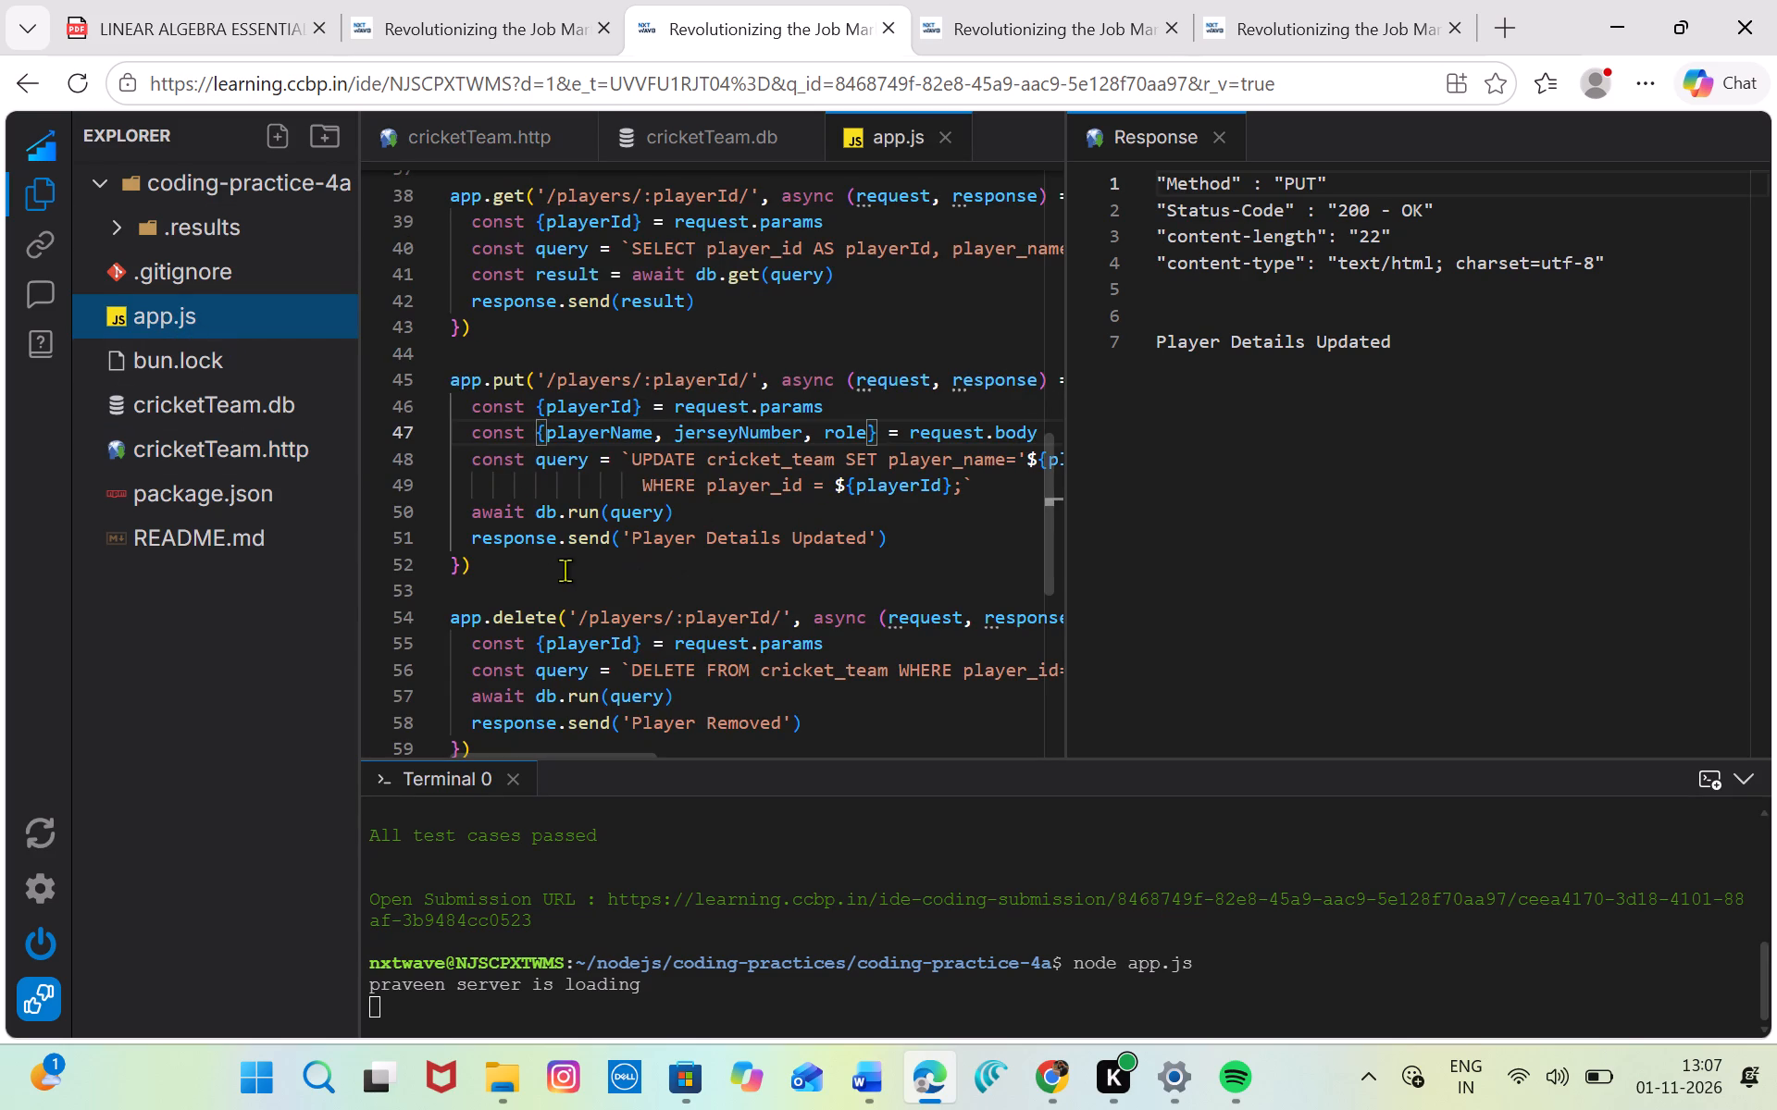
pyautogui.moveTo(562, 571); pyautogui.dragTo(436, 581)
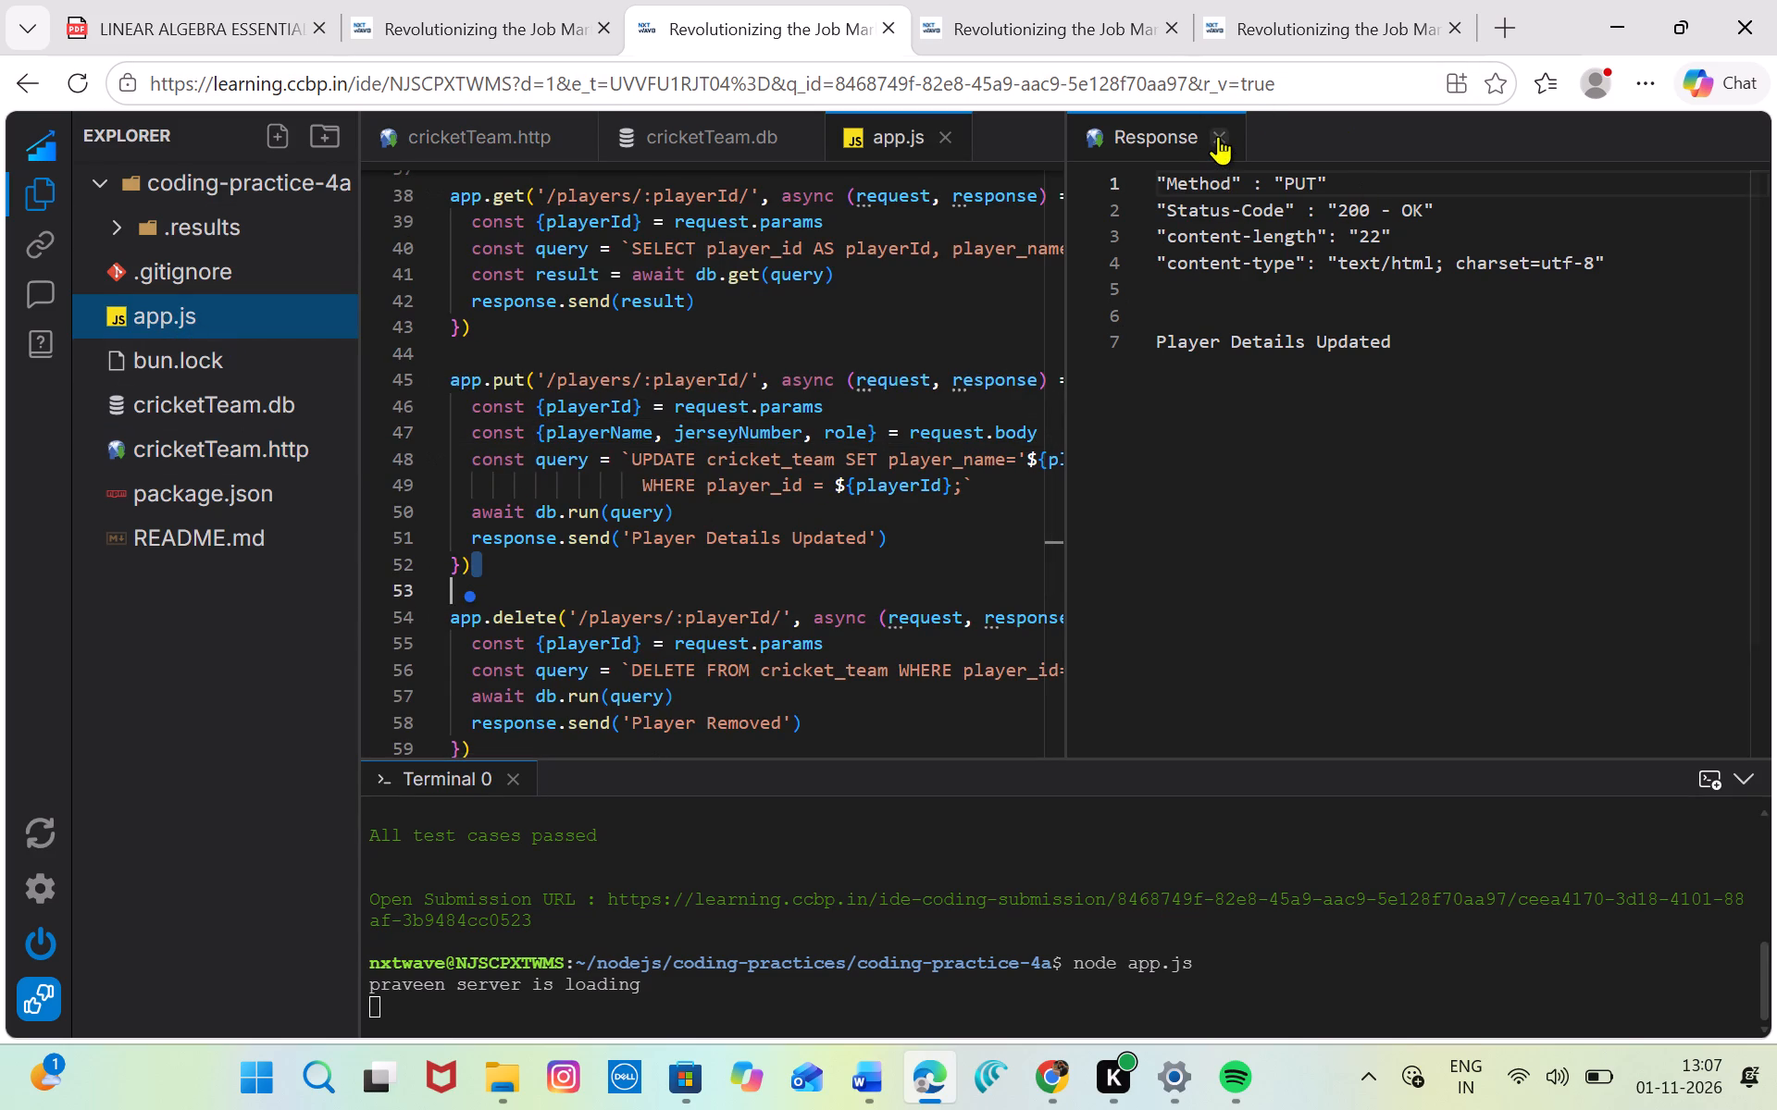
pyautogui.click(1218, 136)
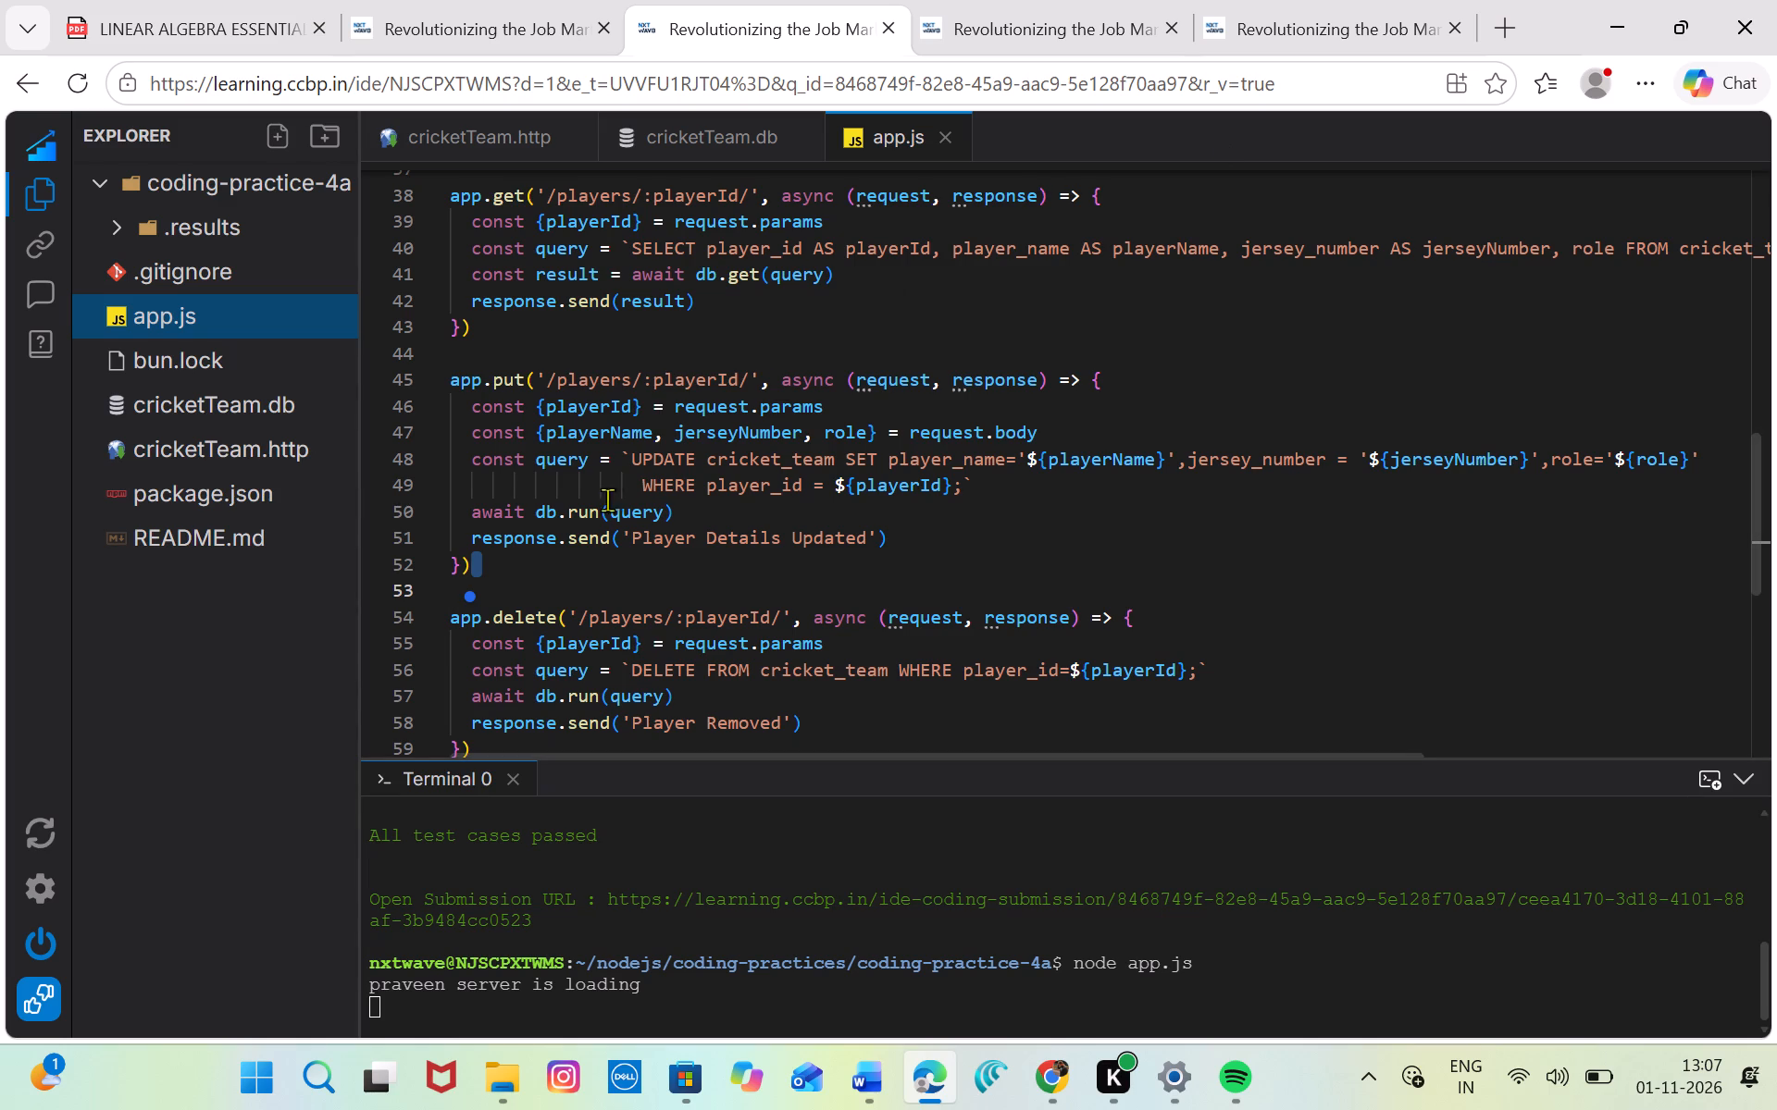
pyautogui.click(492, 576)
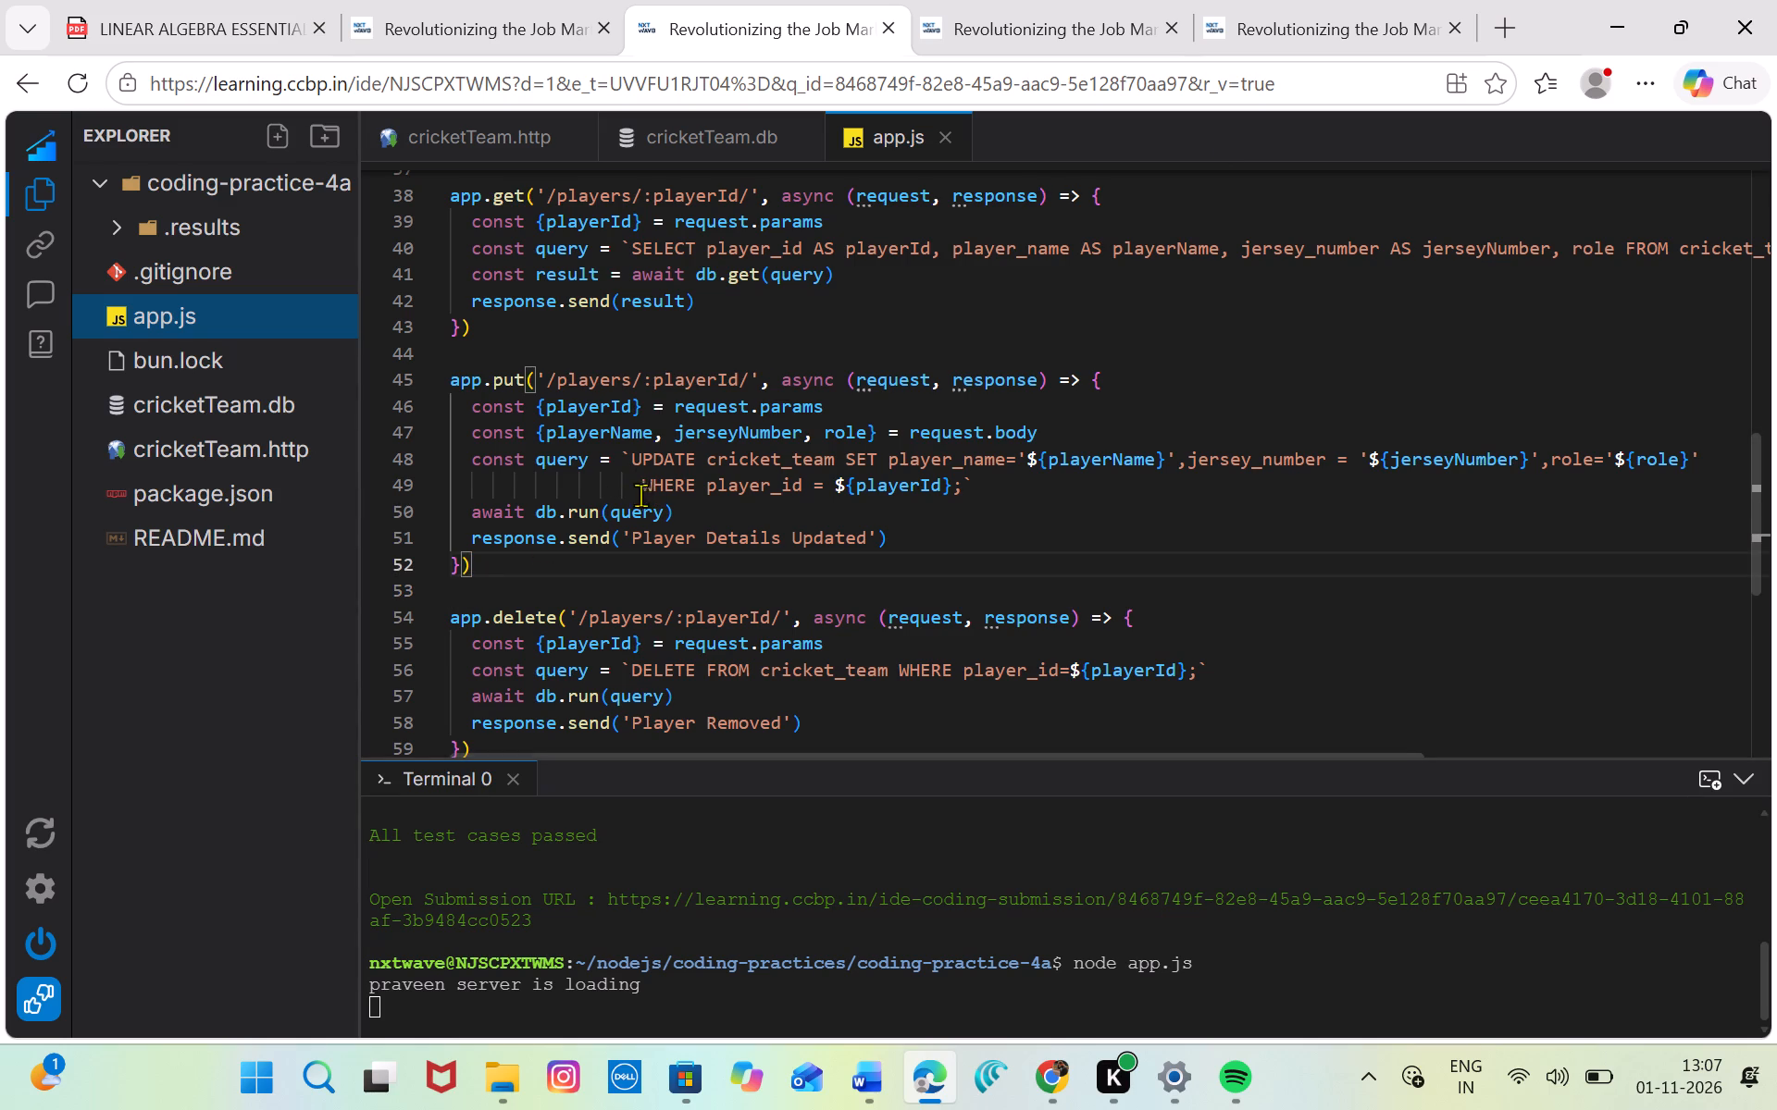
pyautogui.moveTo(636, 451); pyautogui.dragTo(933, 493)
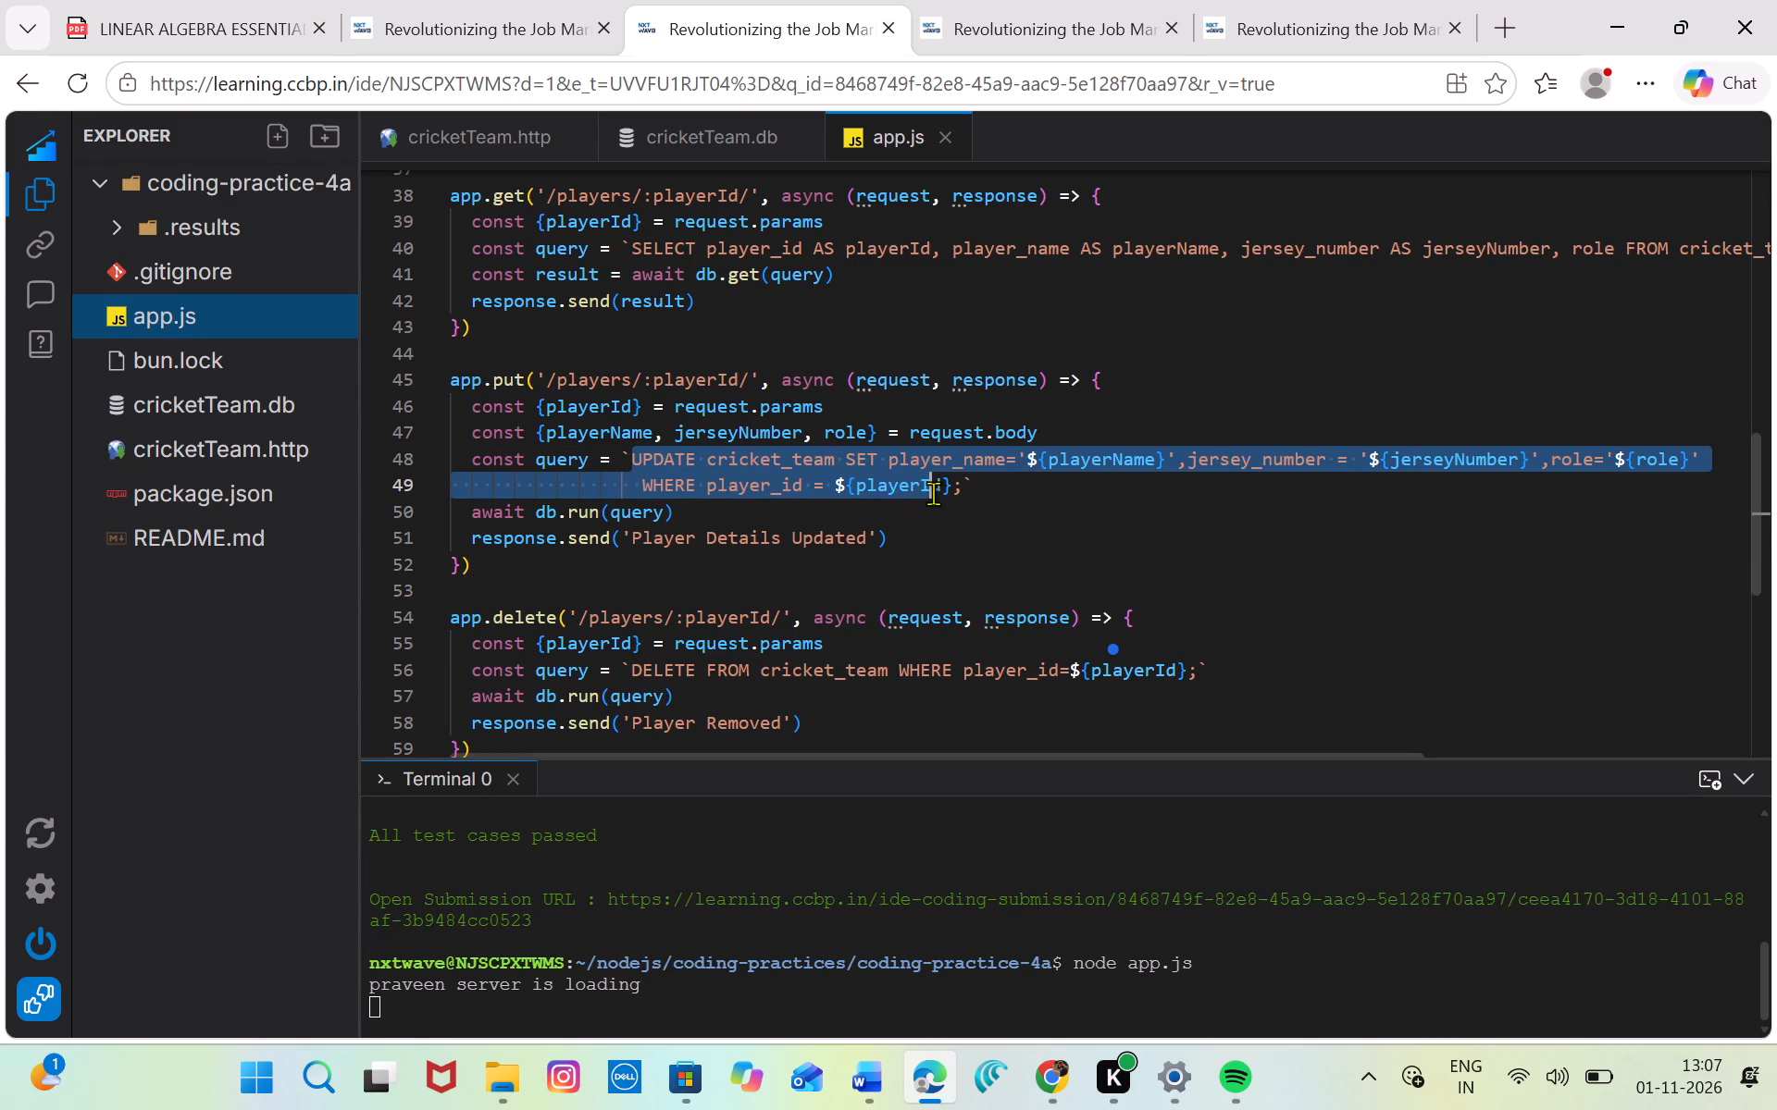
pyautogui.click(170, 462)
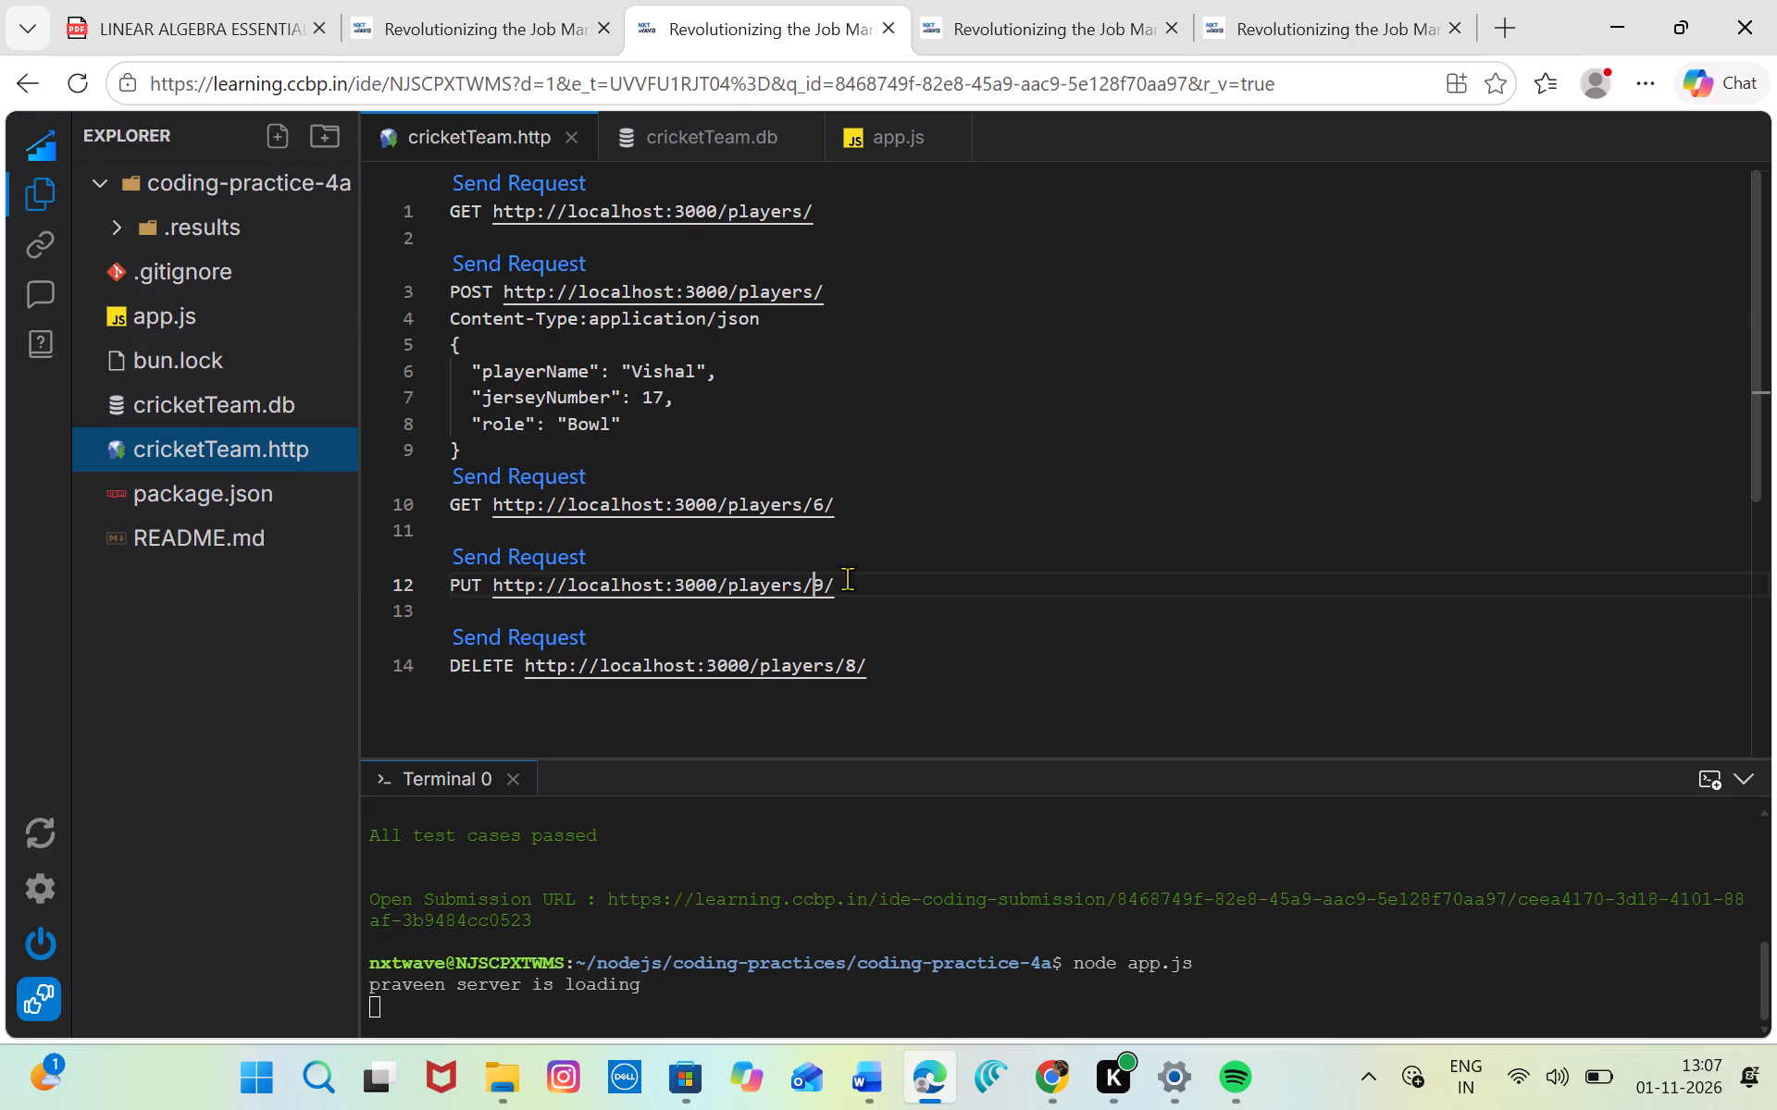
pyautogui.click(490, 554)
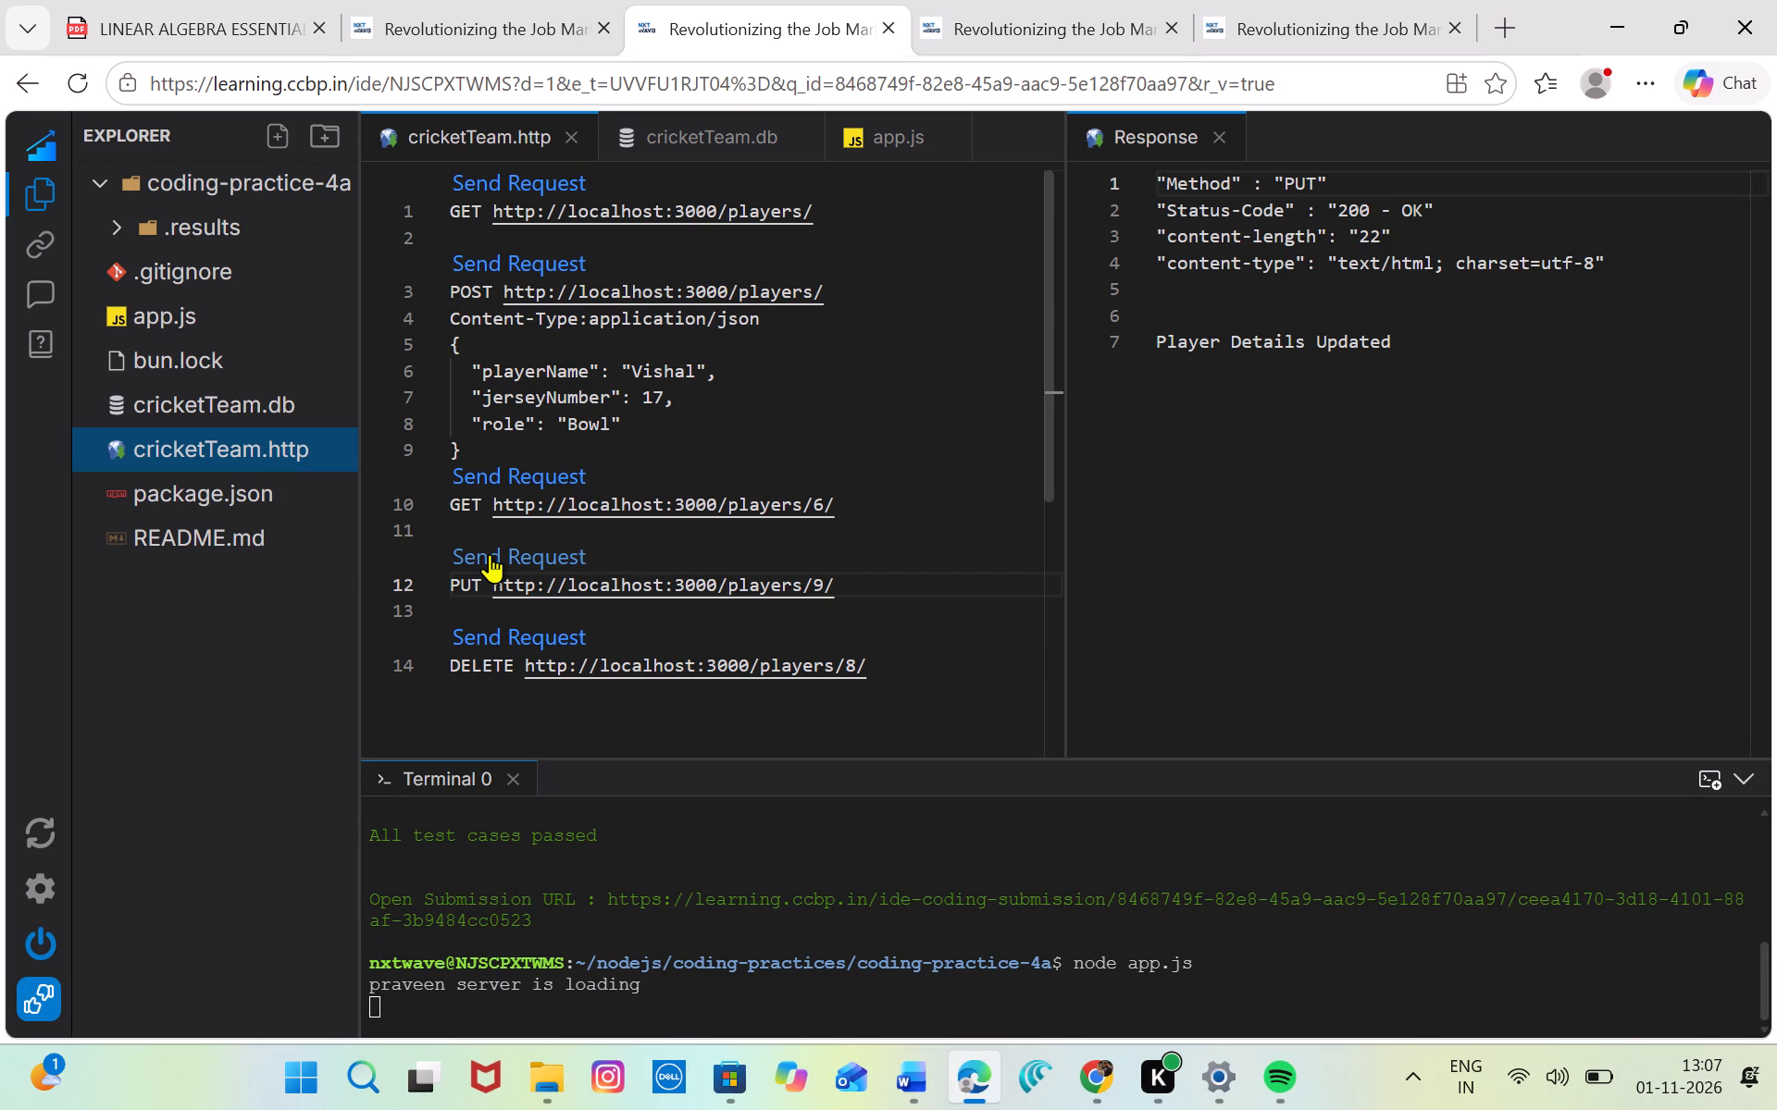
# Open the Cricket Team submission link from the terminal and review its functional test cases, especially the PUT response requirement.
pyautogui.click(682, 906)
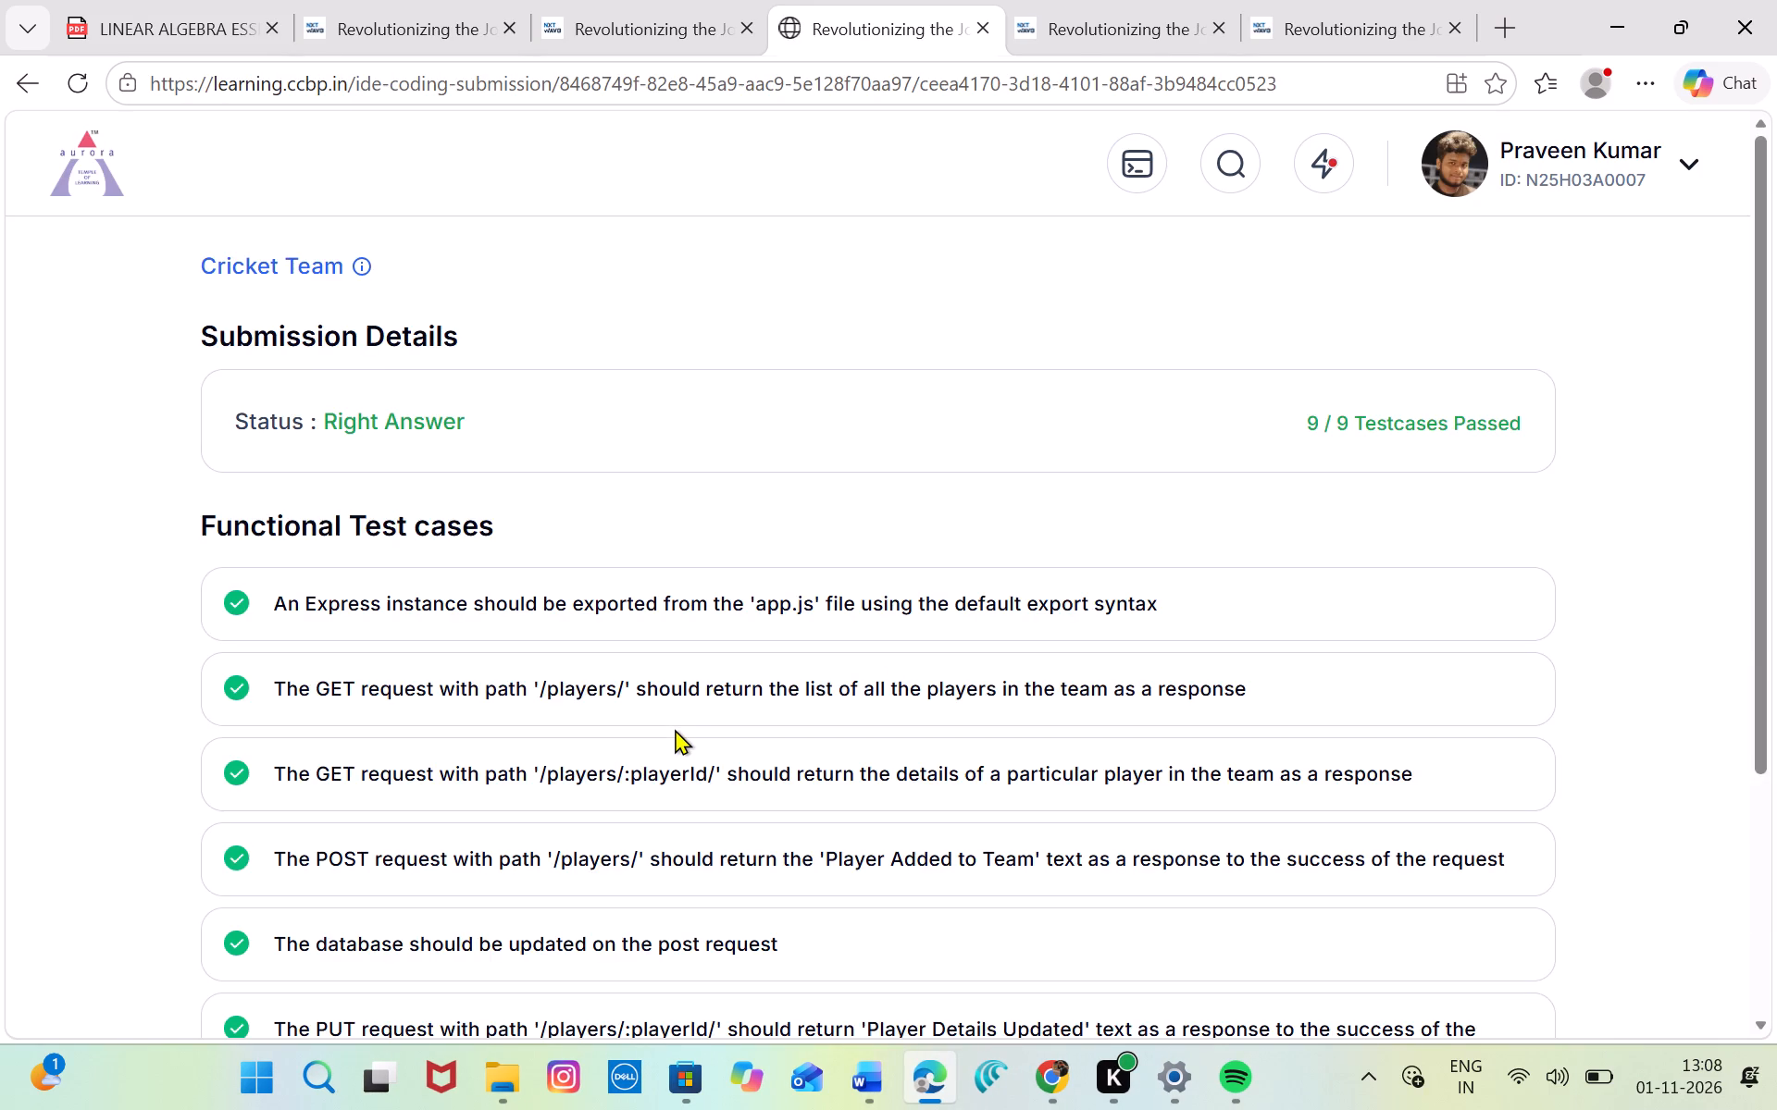
pyautogui.scroll(-2, 675, 729)
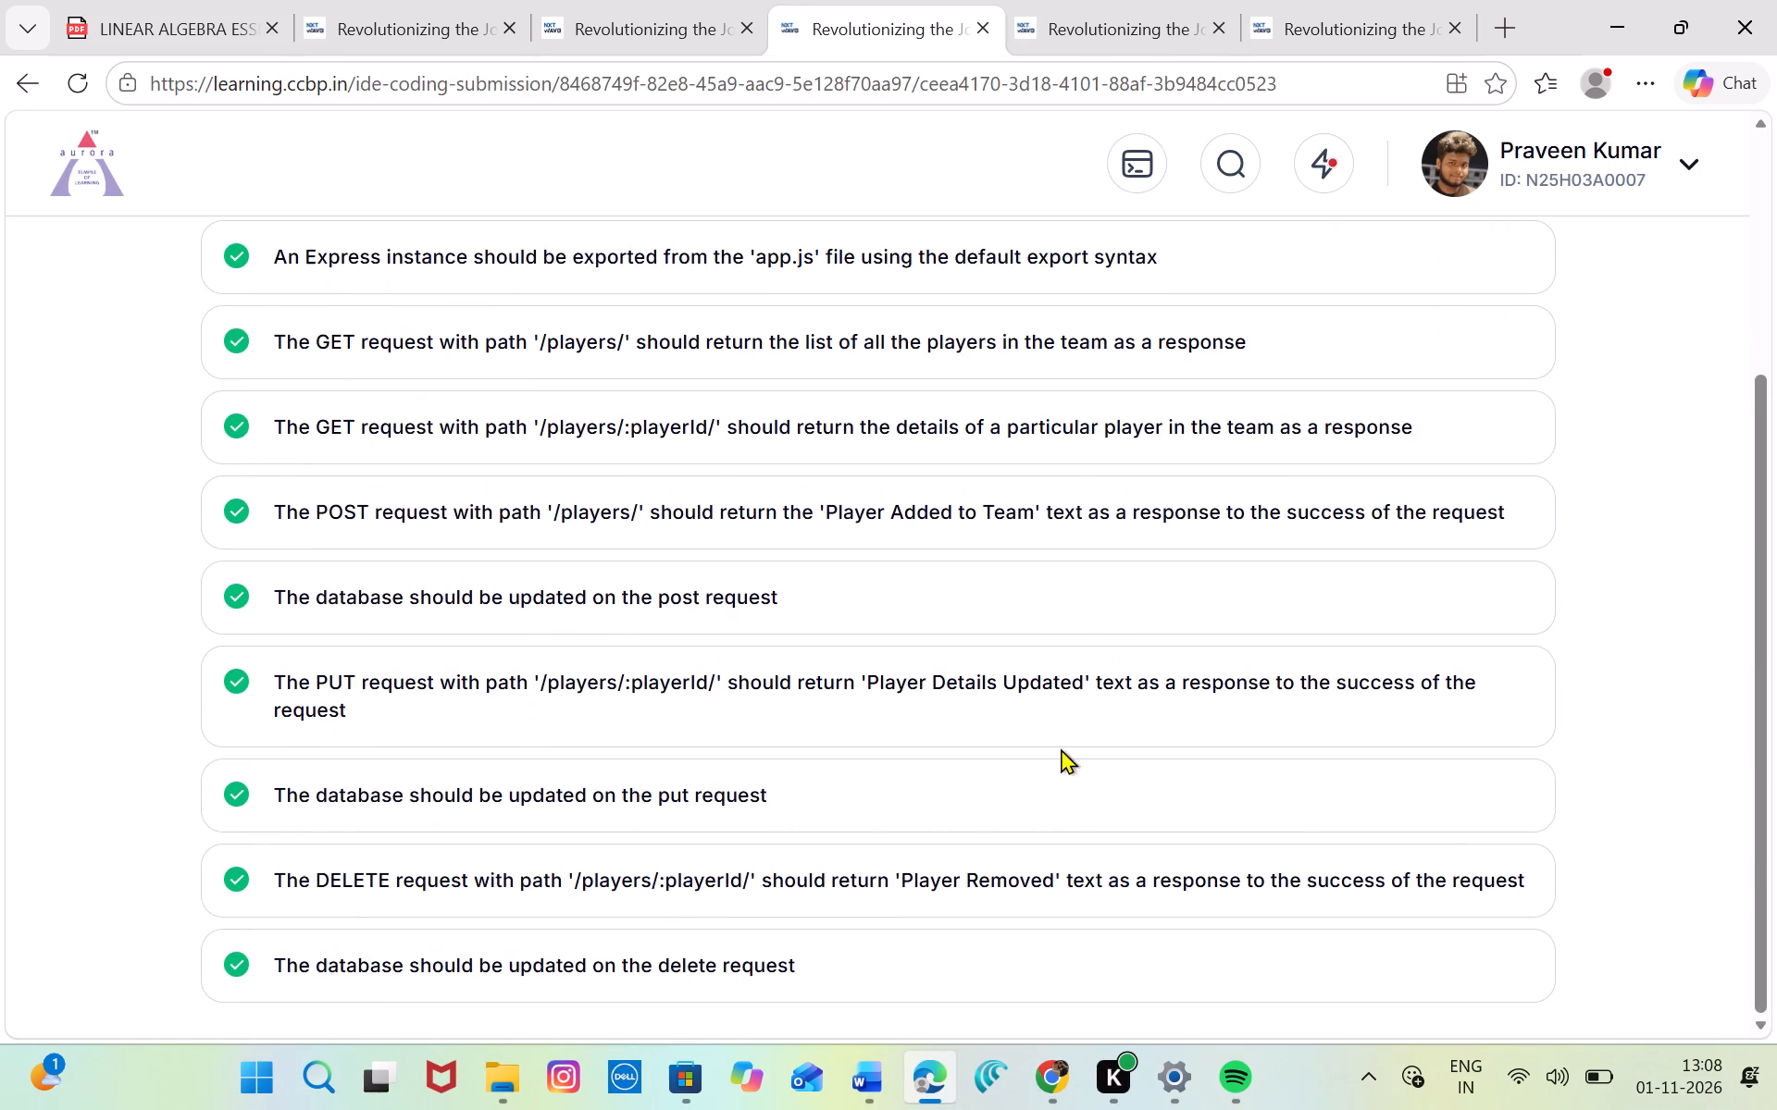
pyautogui.moveTo(863, 676); pyautogui.dragTo(1088, 690)
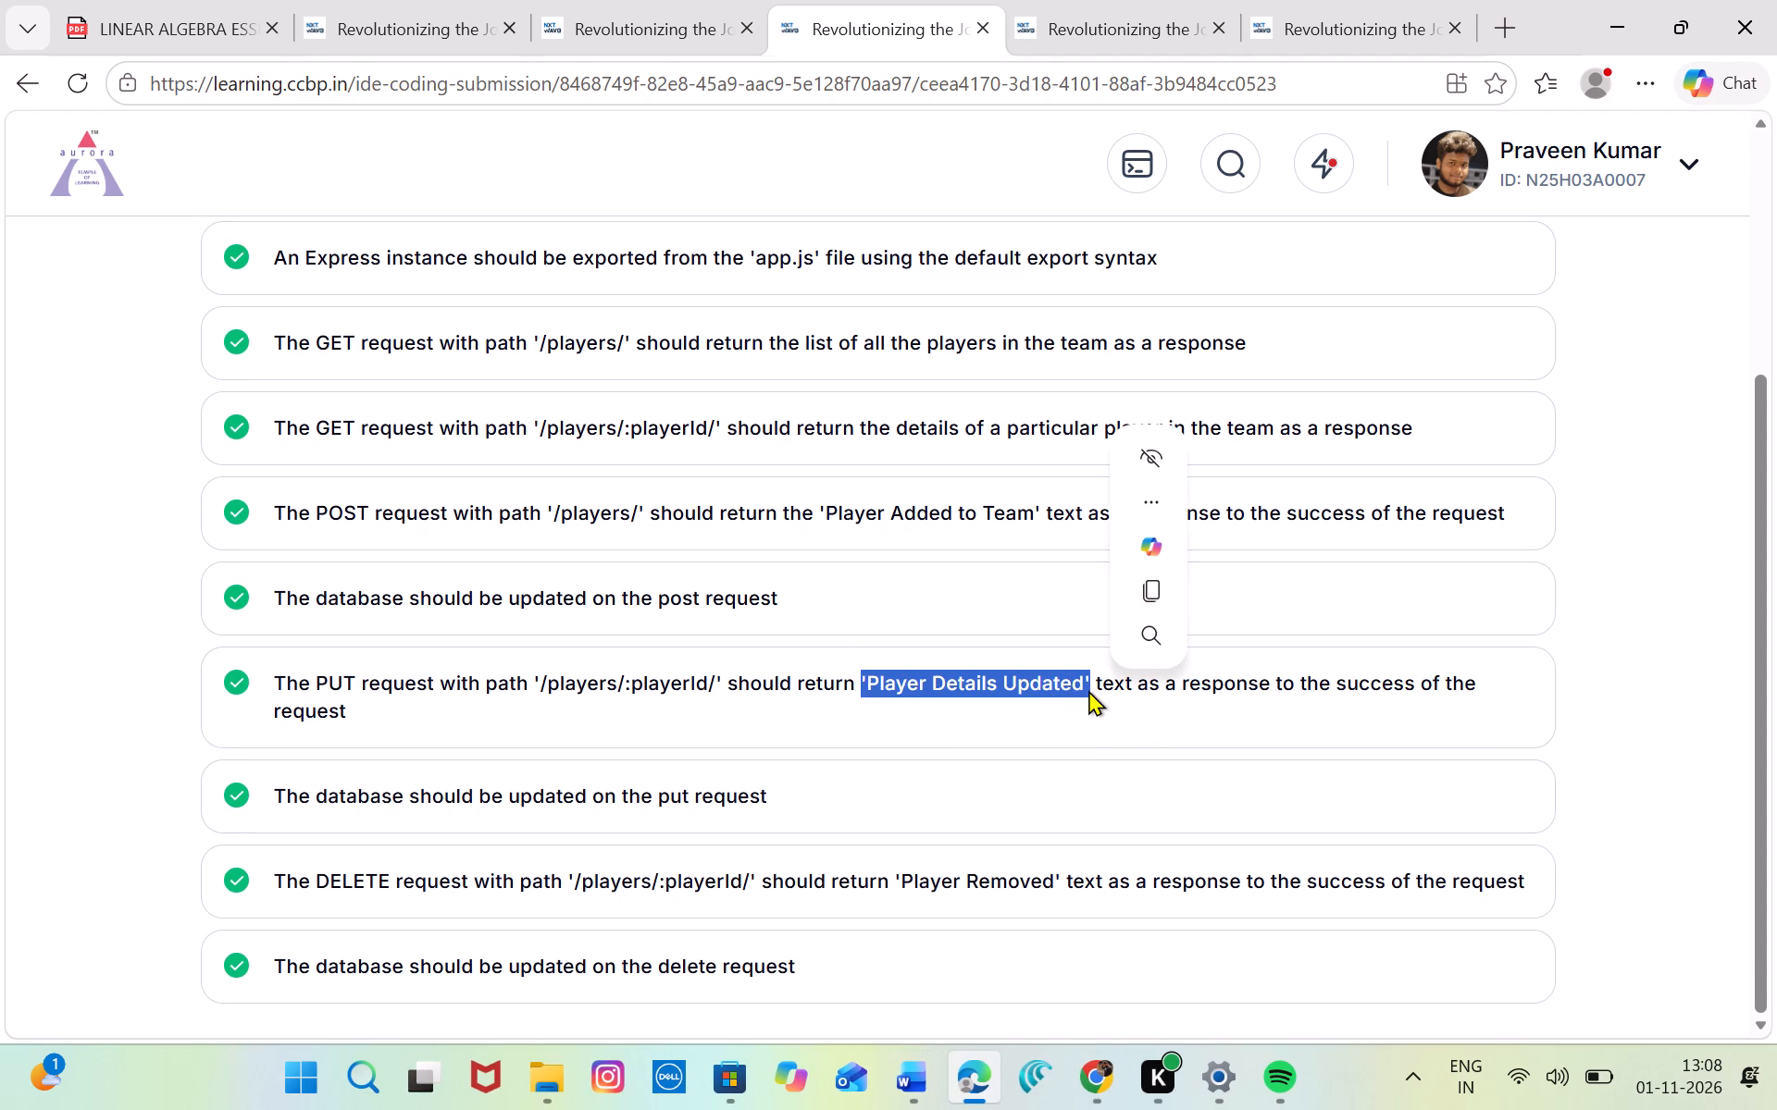
pyautogui.click(1069, 740)
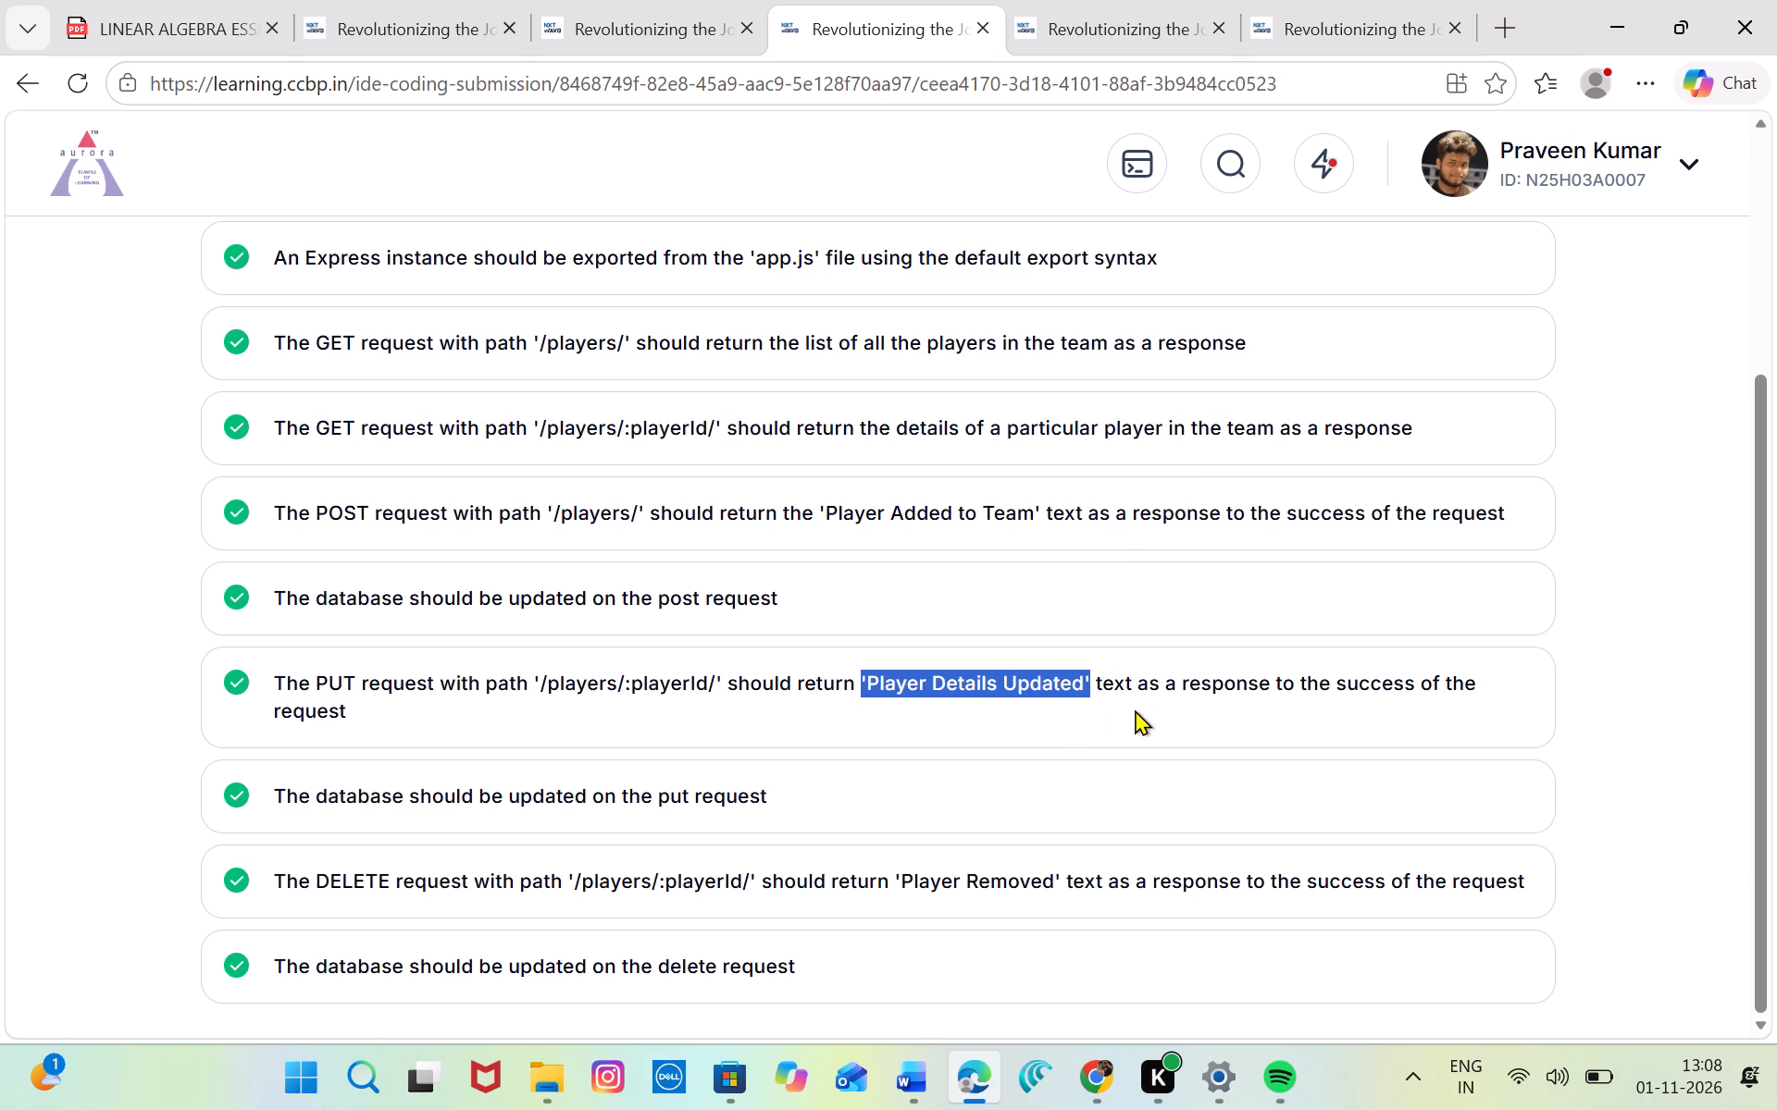
pyautogui.scroll(-1, 1135, 709)
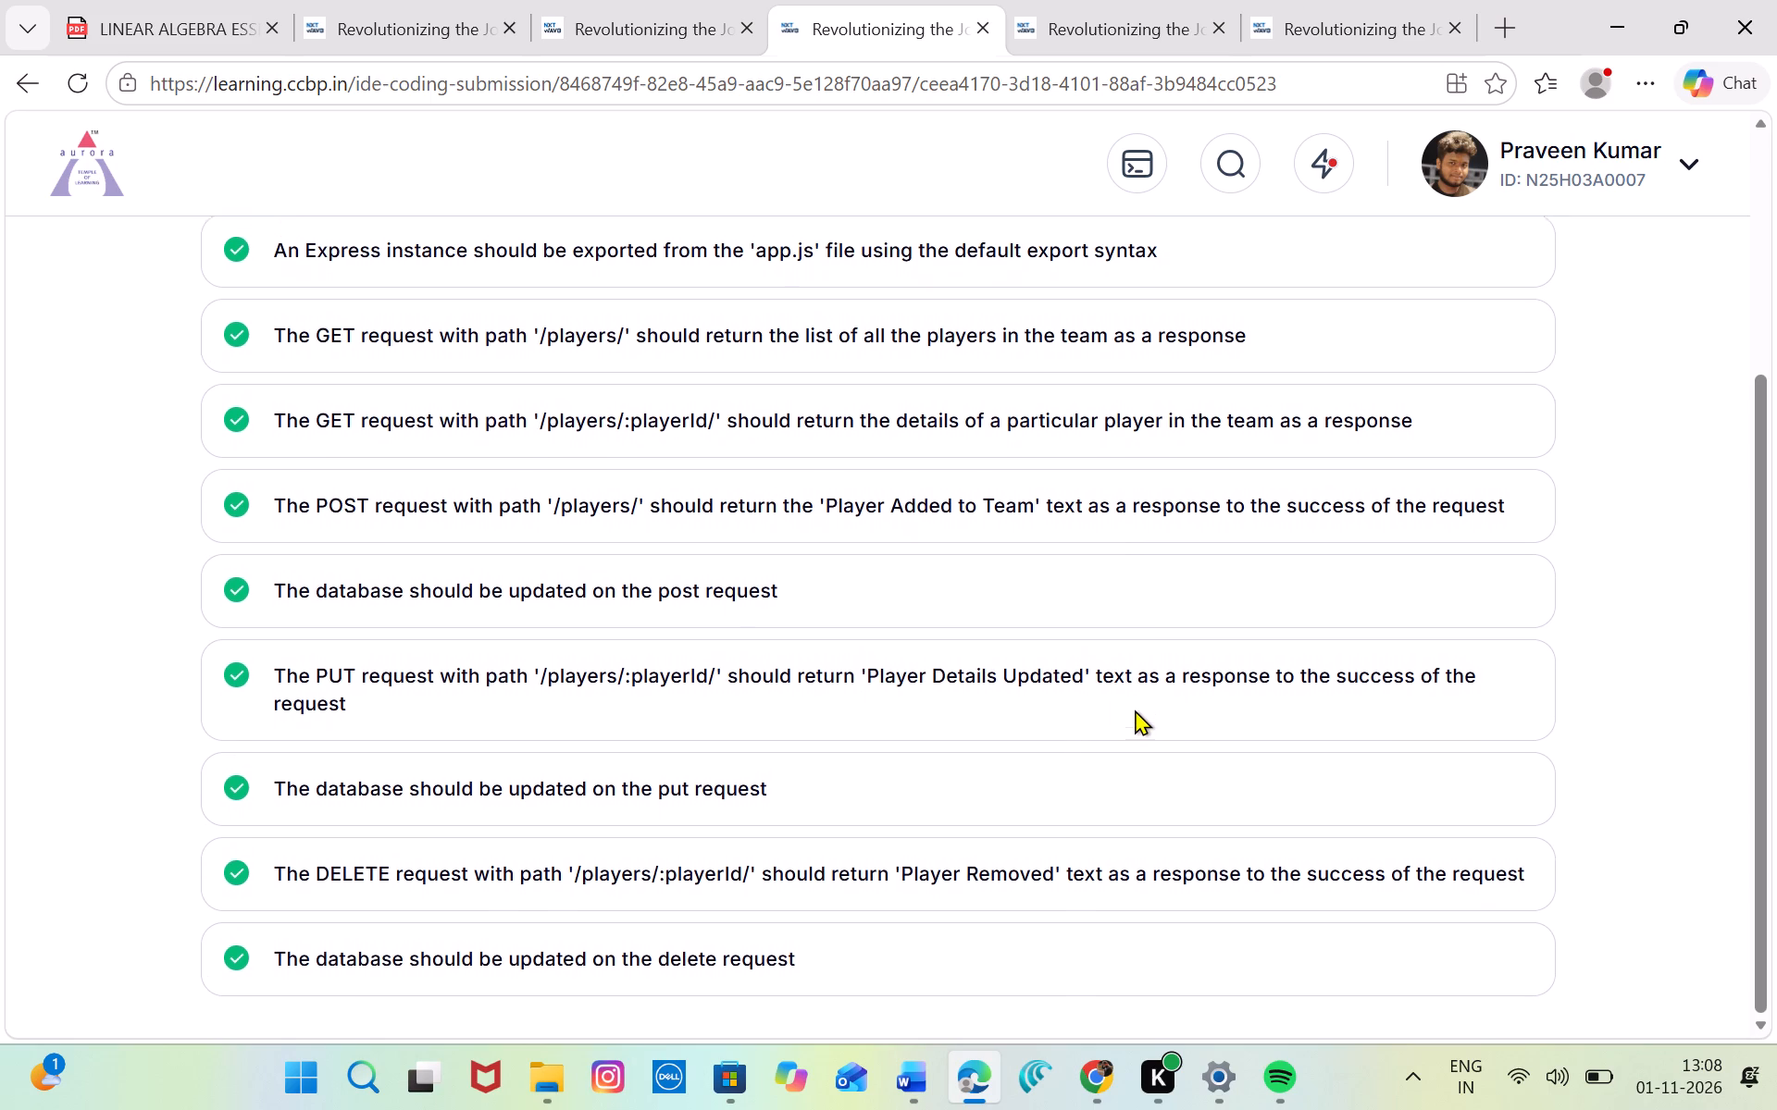
# Return to the IDE, close the PUT response and take a full-screen screenshot with cricketTeam.http open.
pyautogui.click(604, 0)
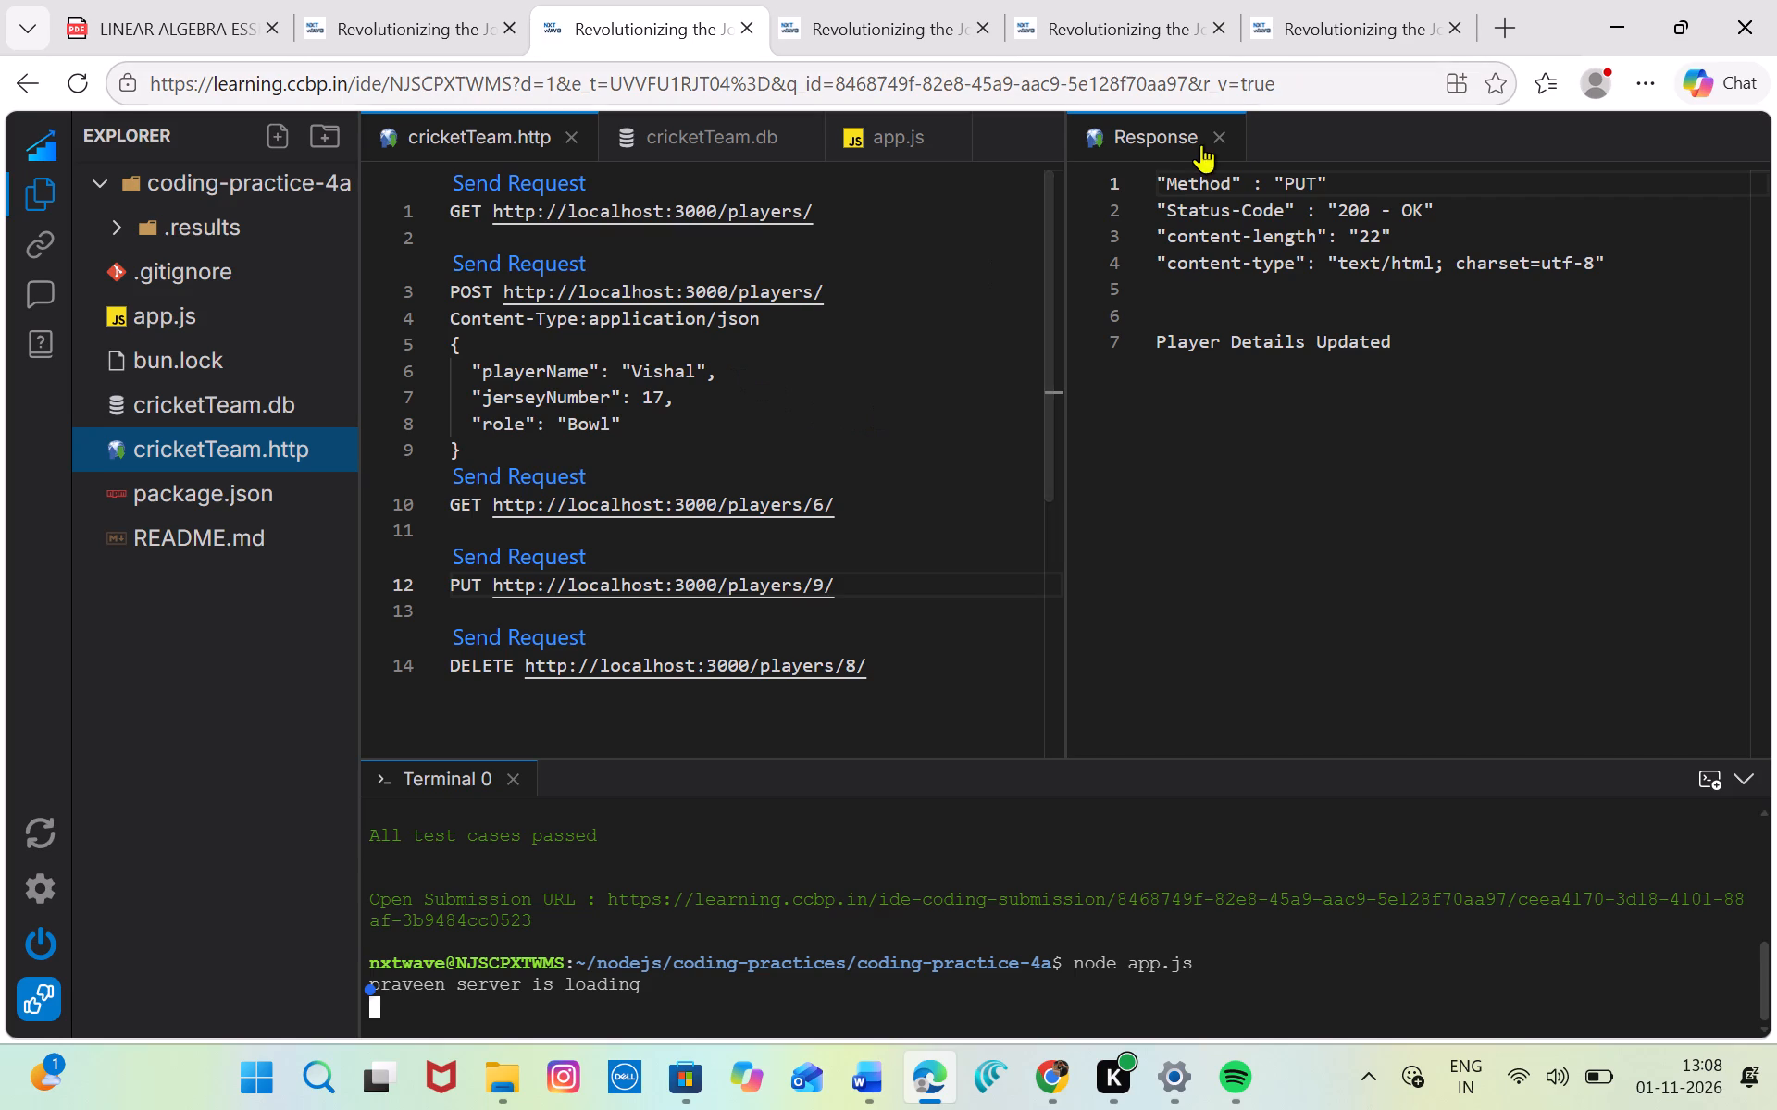
pyautogui.click(1220, 121)
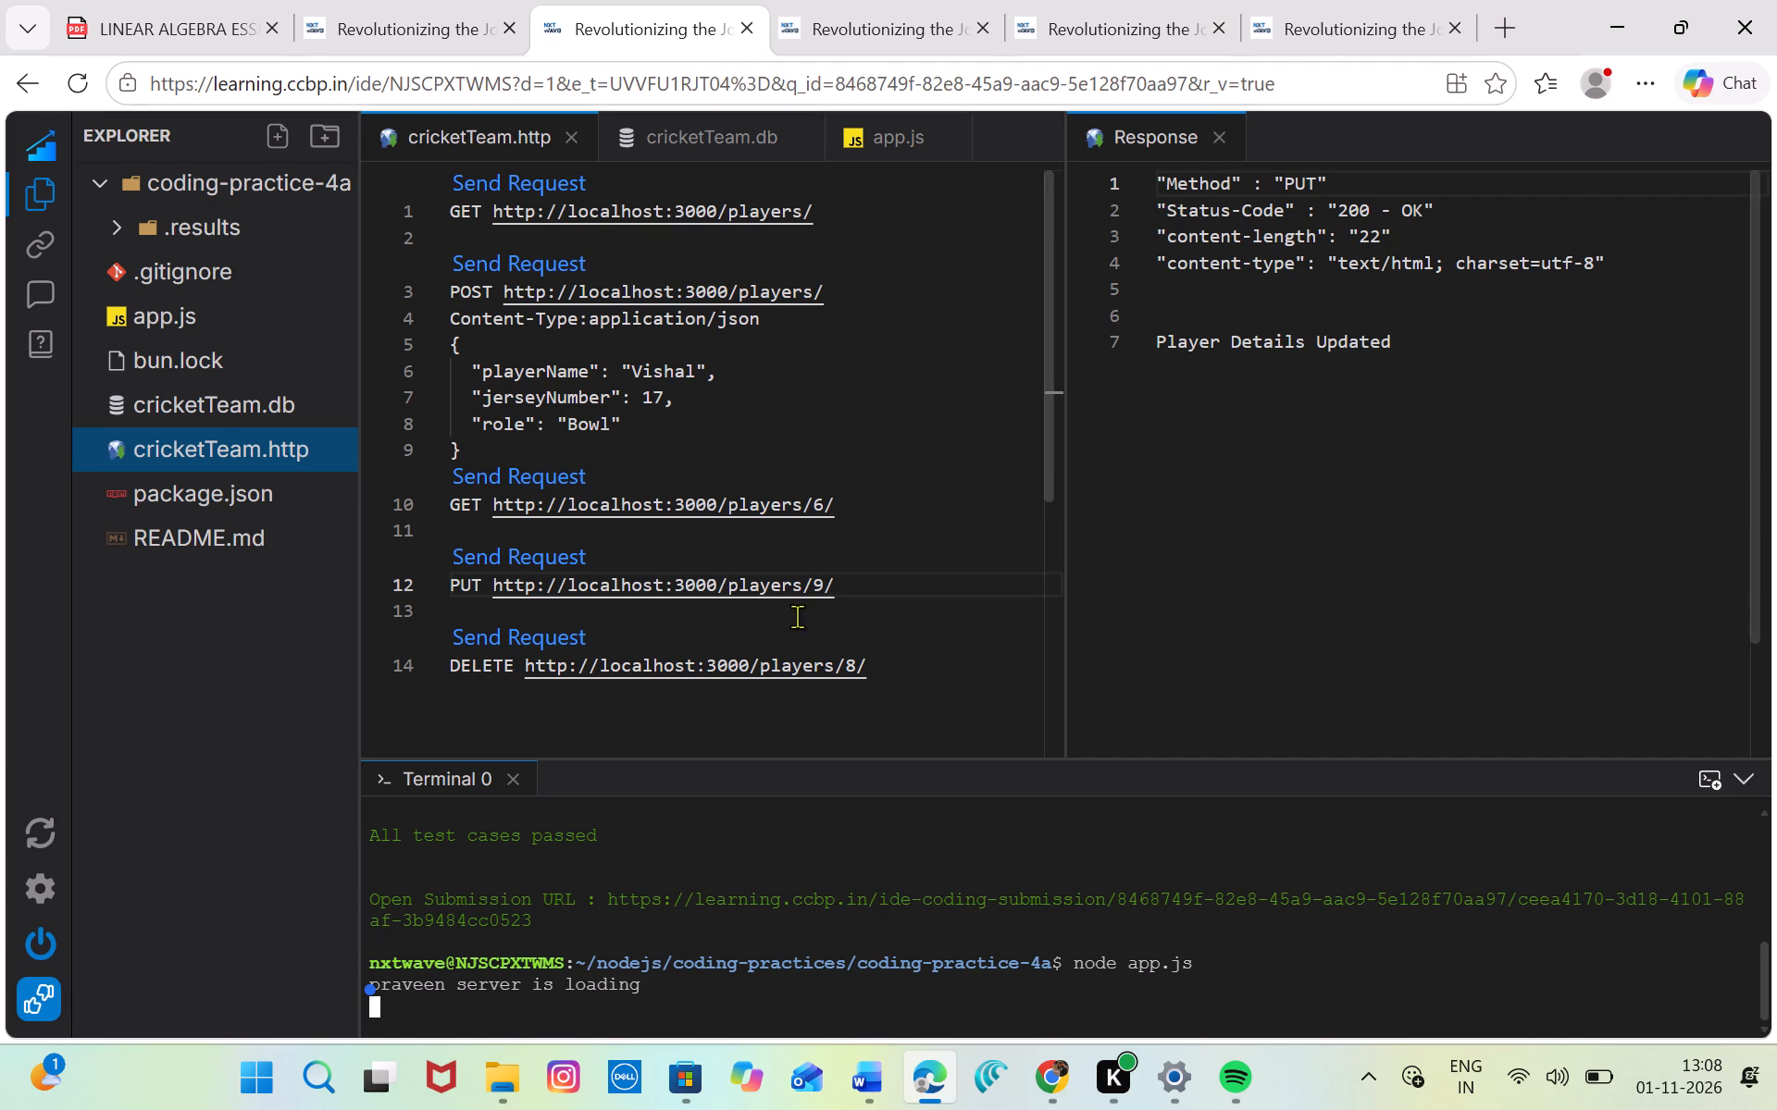
pyautogui.click(1221, 137)
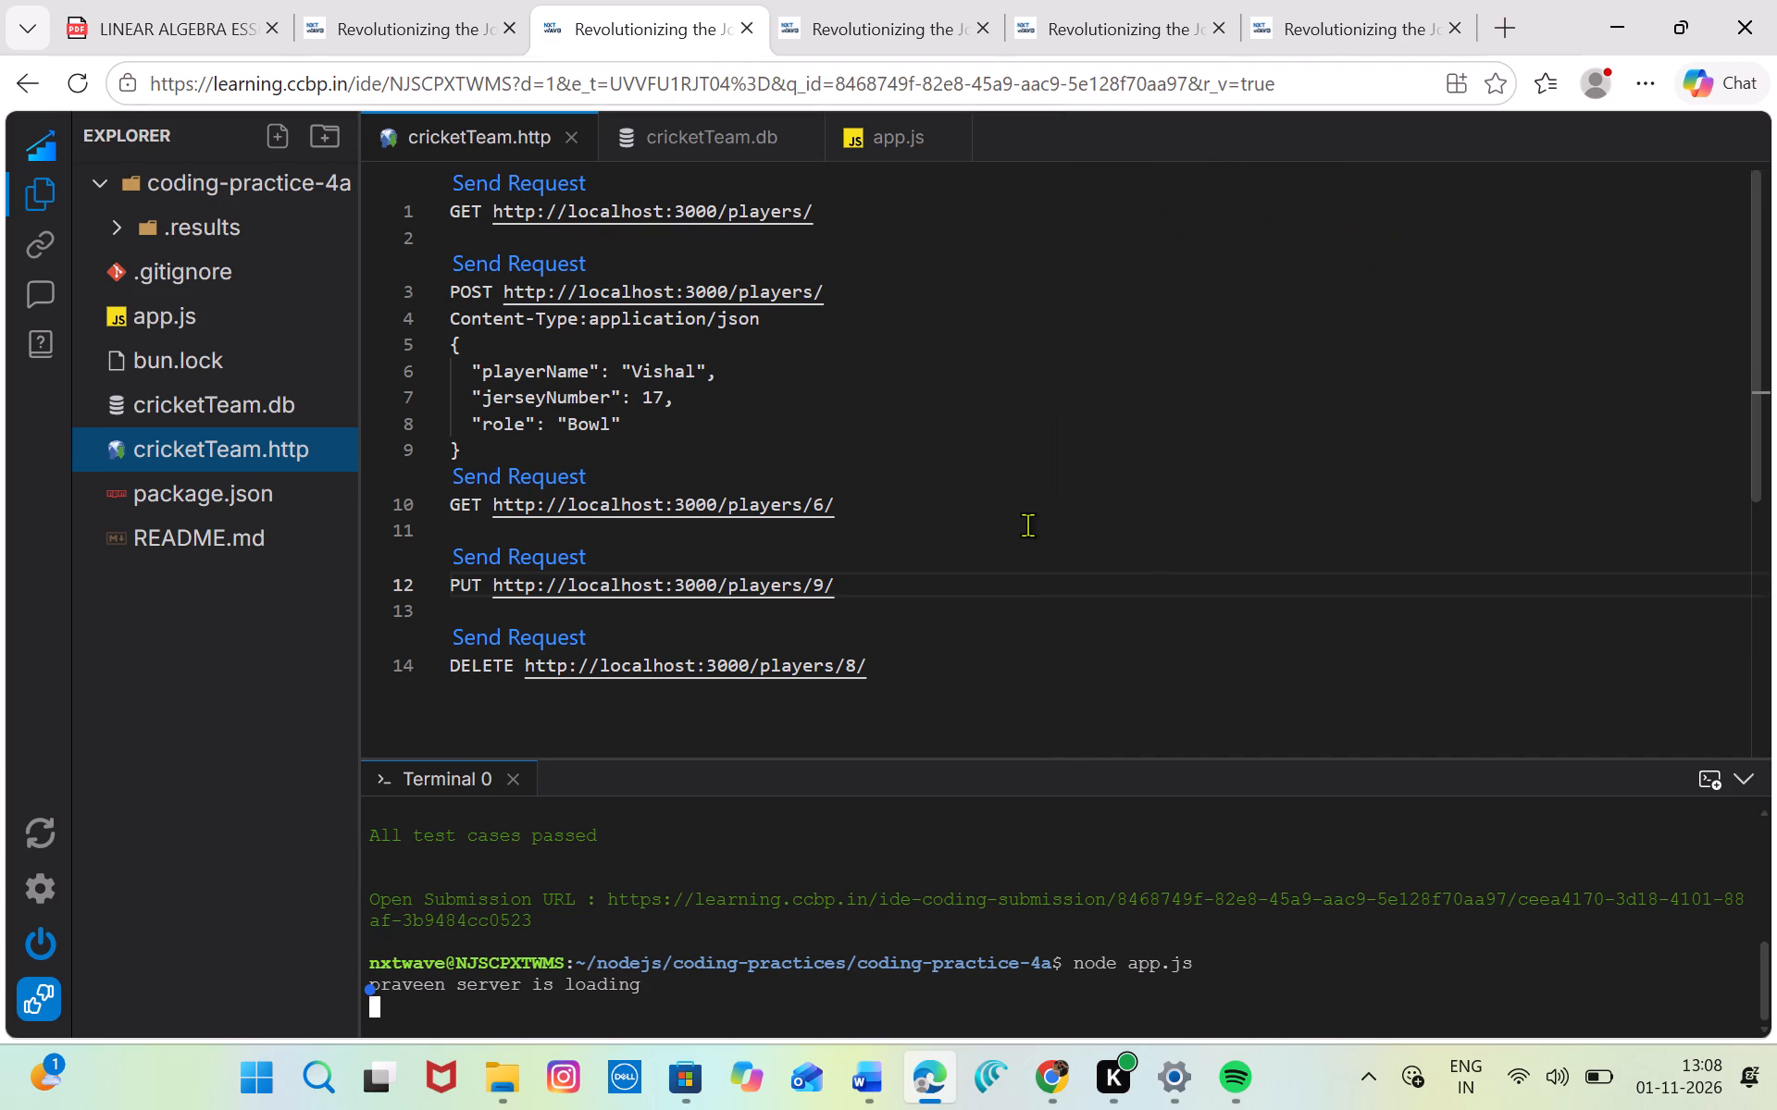
pyautogui.press('super+Print')
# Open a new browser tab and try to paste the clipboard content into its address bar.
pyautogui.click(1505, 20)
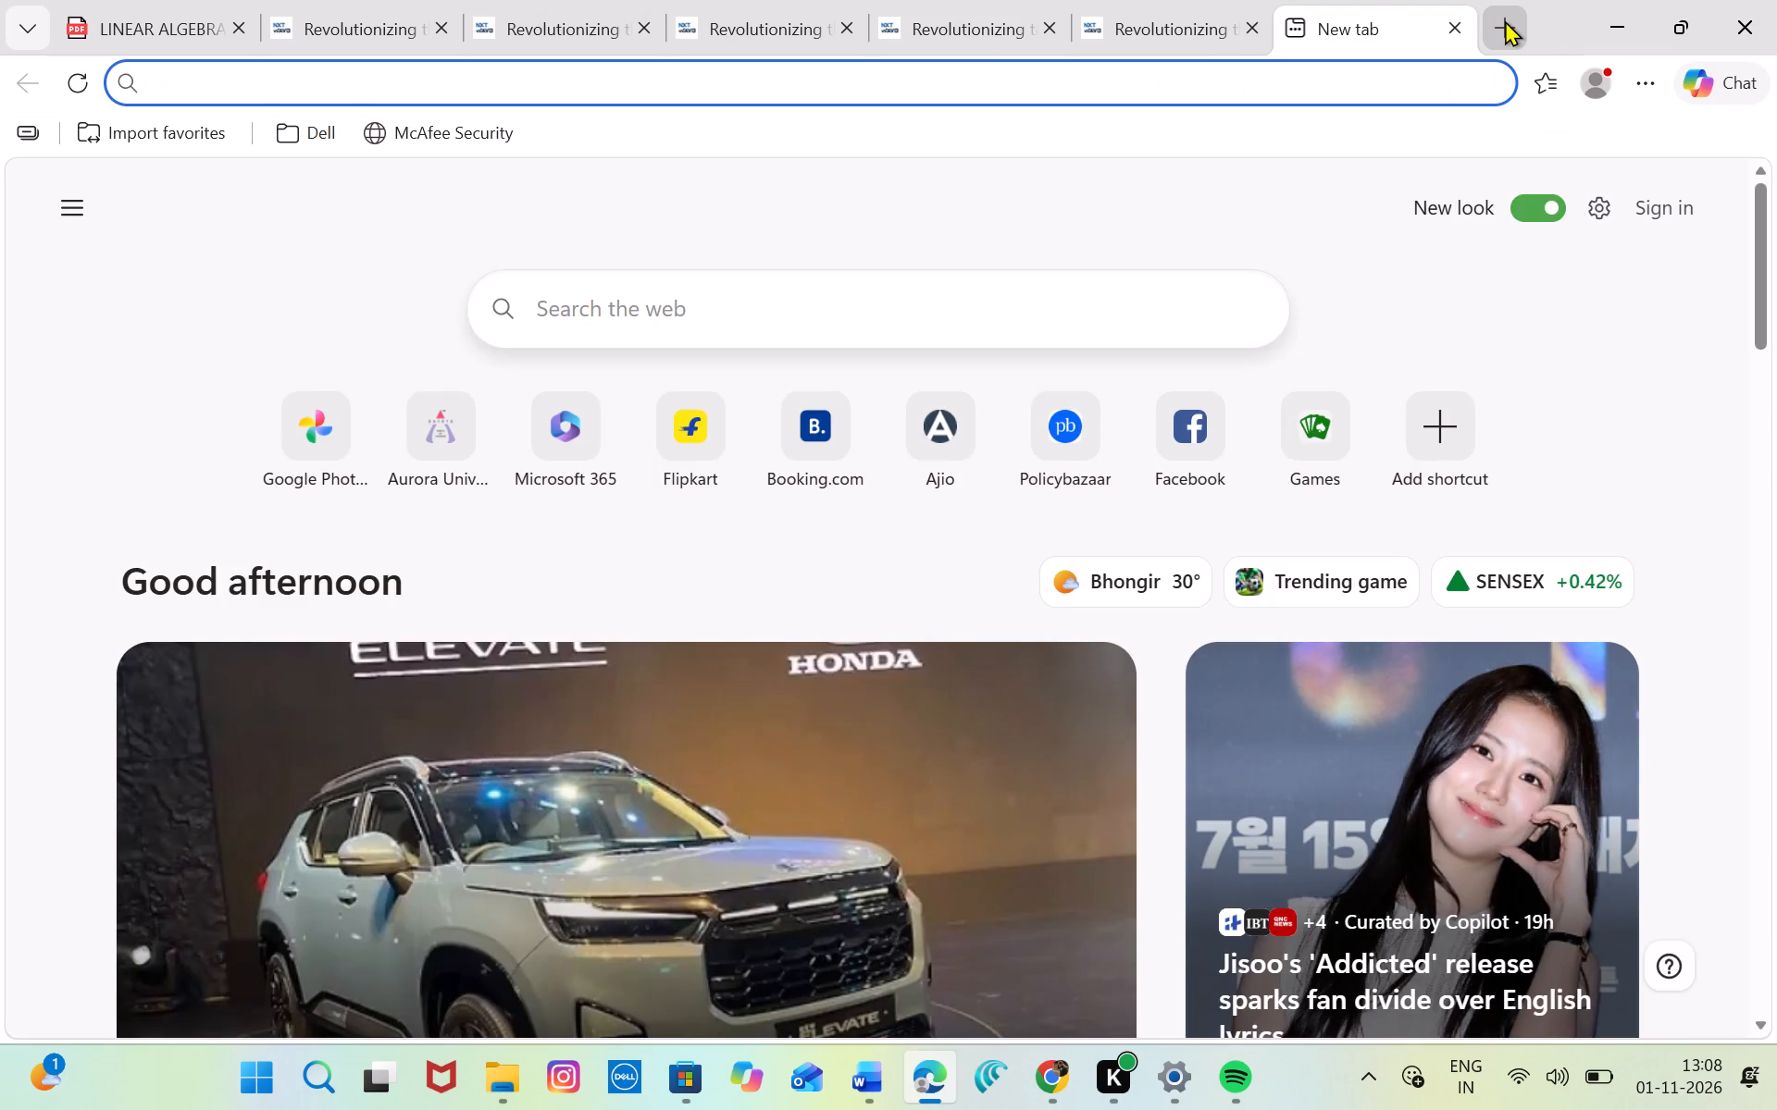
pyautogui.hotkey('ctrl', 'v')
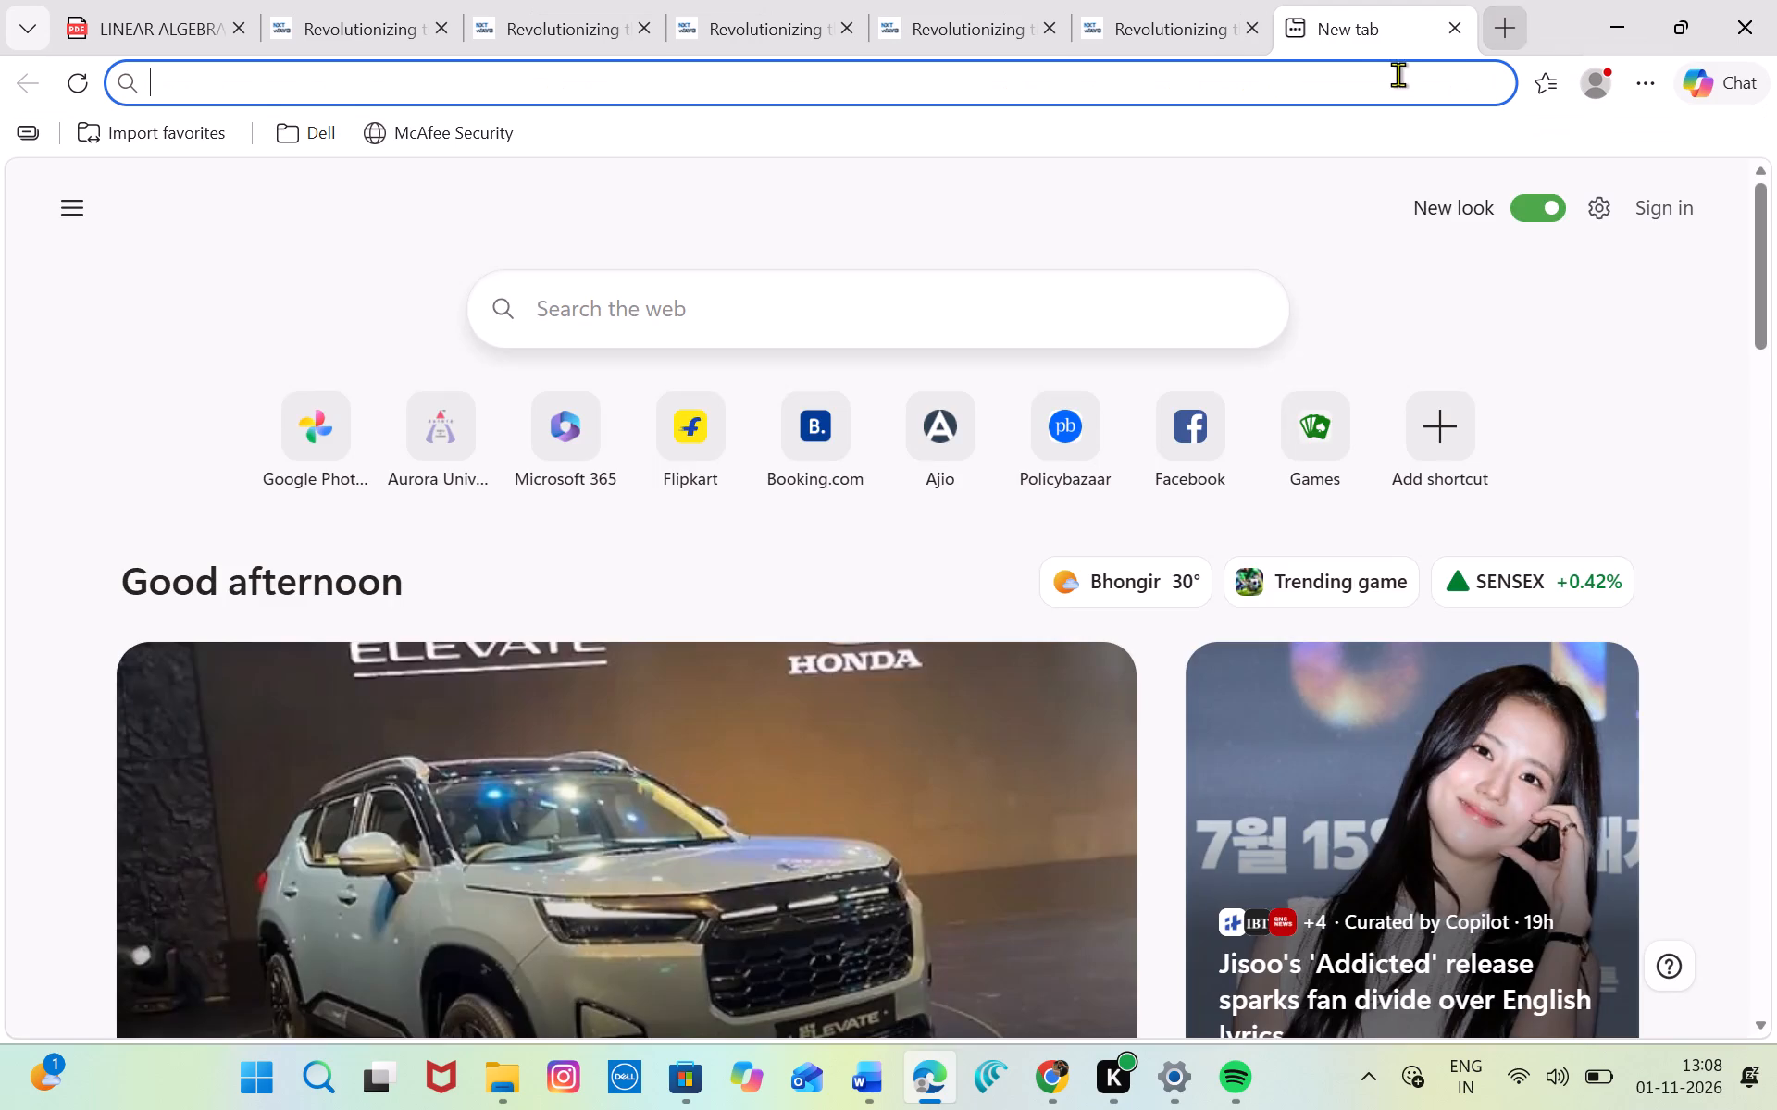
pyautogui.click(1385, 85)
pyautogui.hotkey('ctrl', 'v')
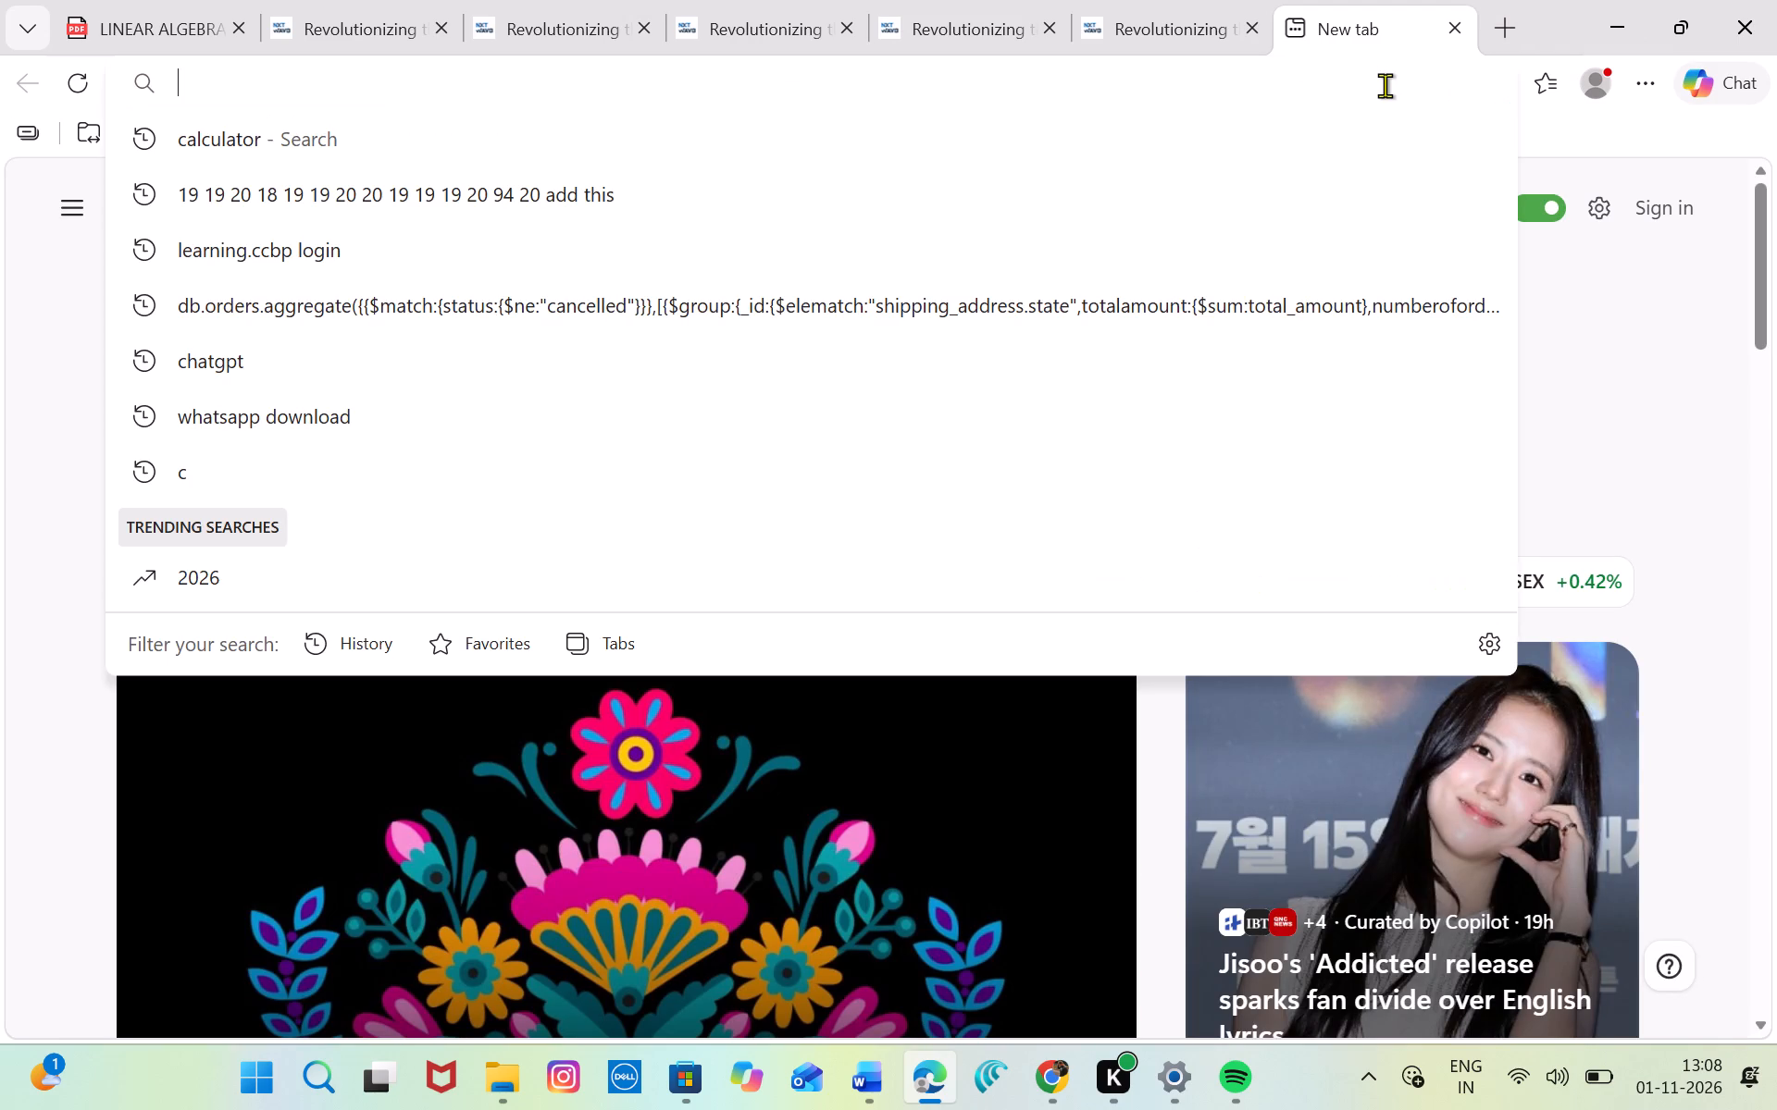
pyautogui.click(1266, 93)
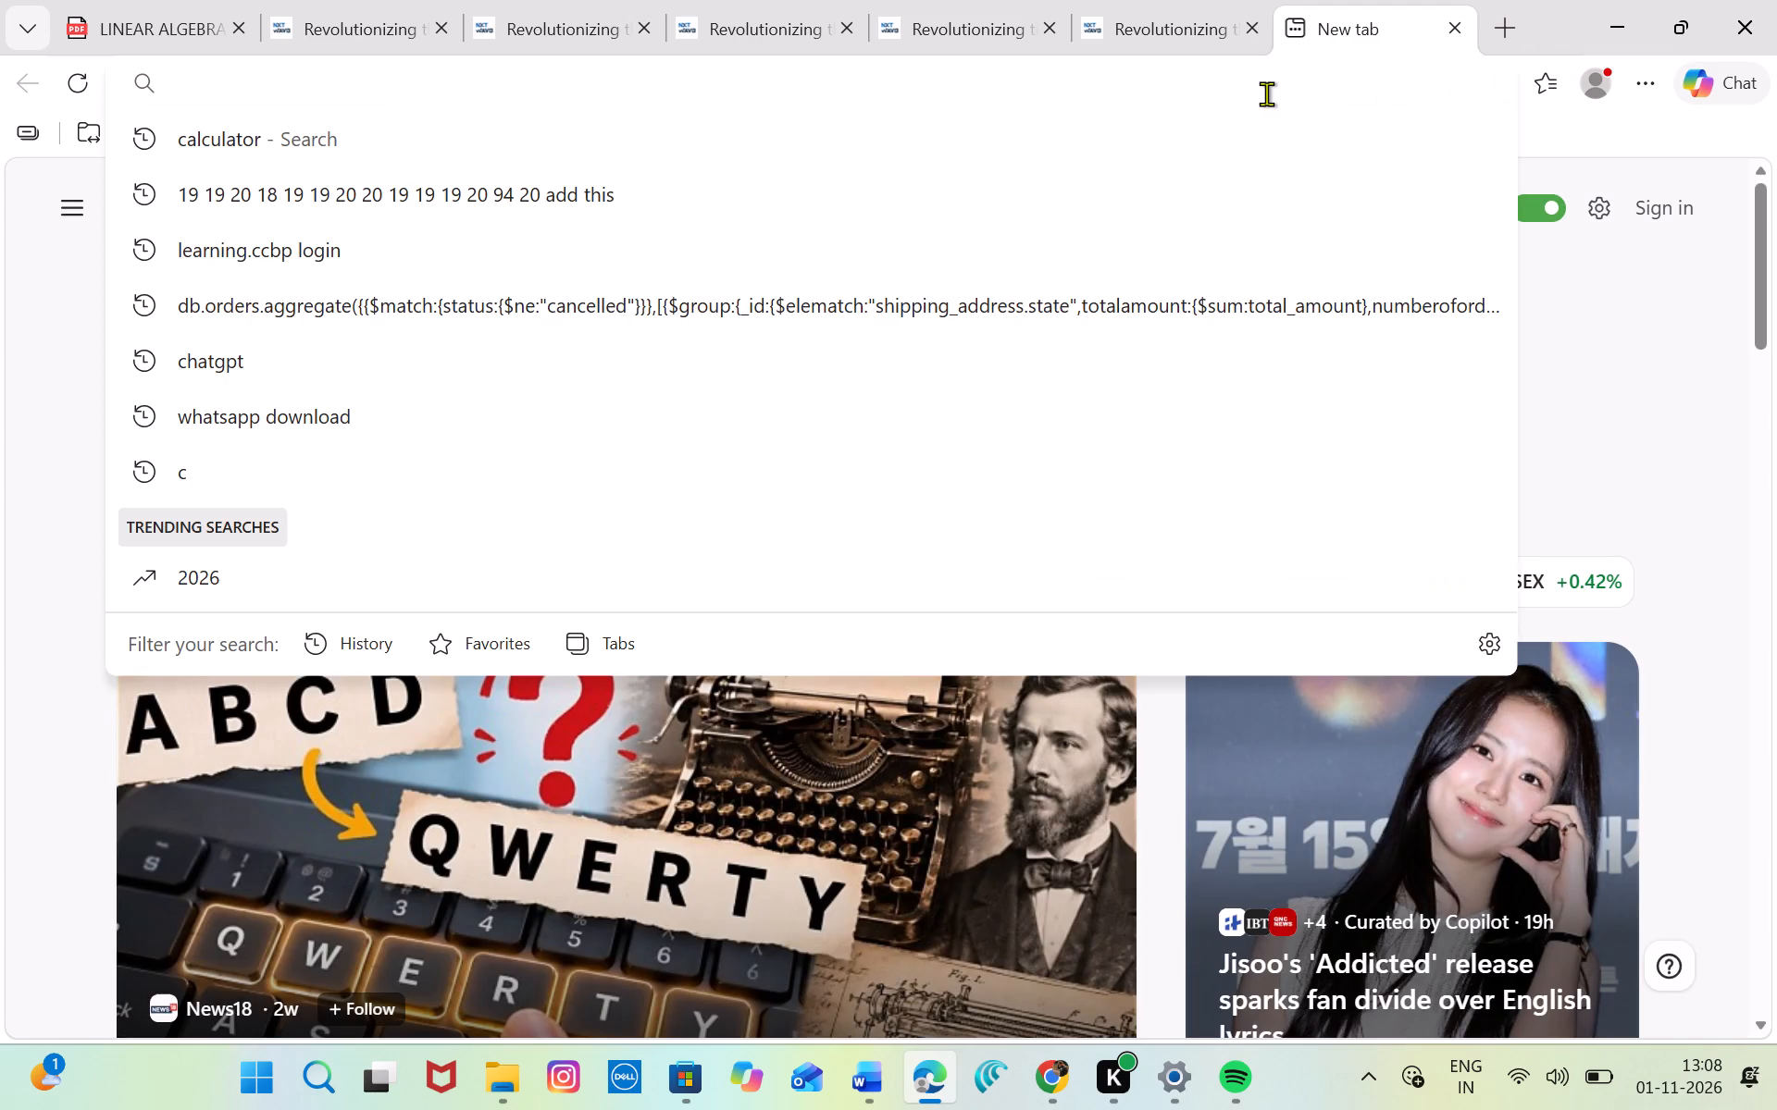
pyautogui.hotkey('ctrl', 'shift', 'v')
# Close the read-only cricket-team preview and the NxtWave page open beside it in the browser.
pyautogui.click(1063, 0)
pyautogui.click(1060, 28)
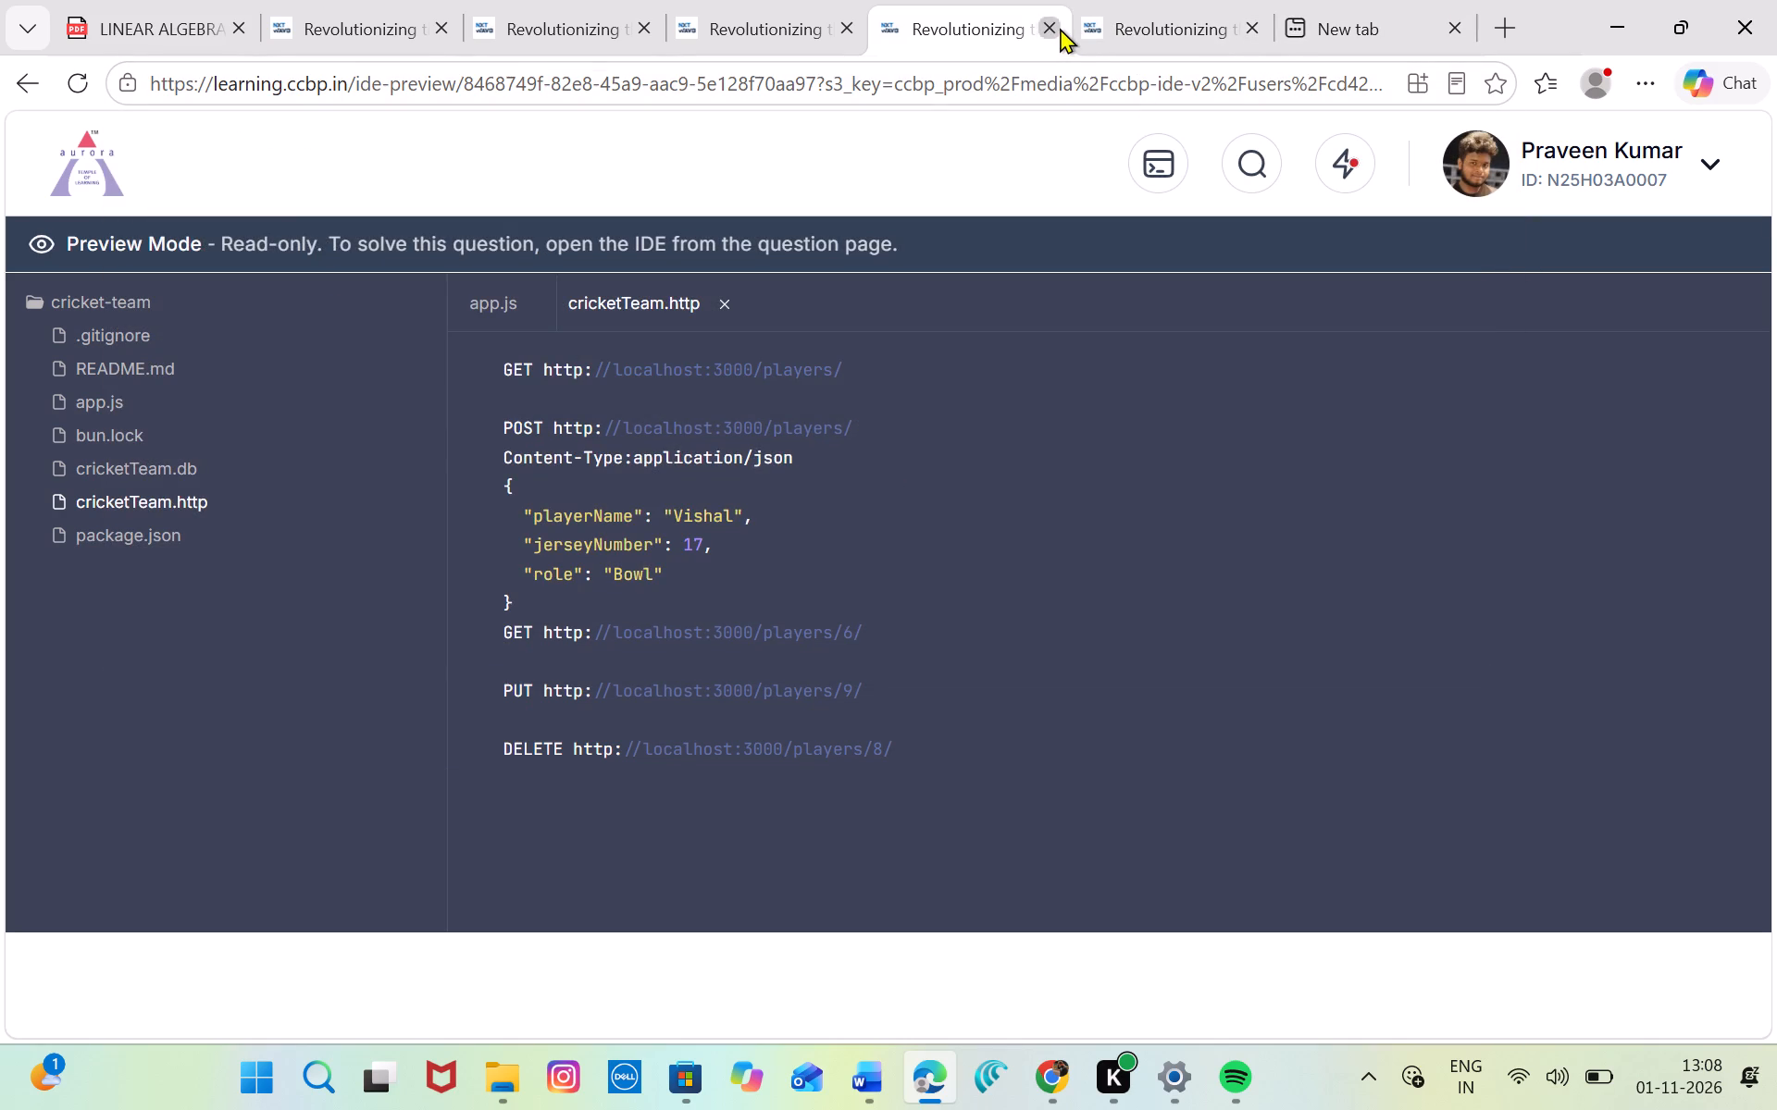
pyautogui.click(1043, 30)
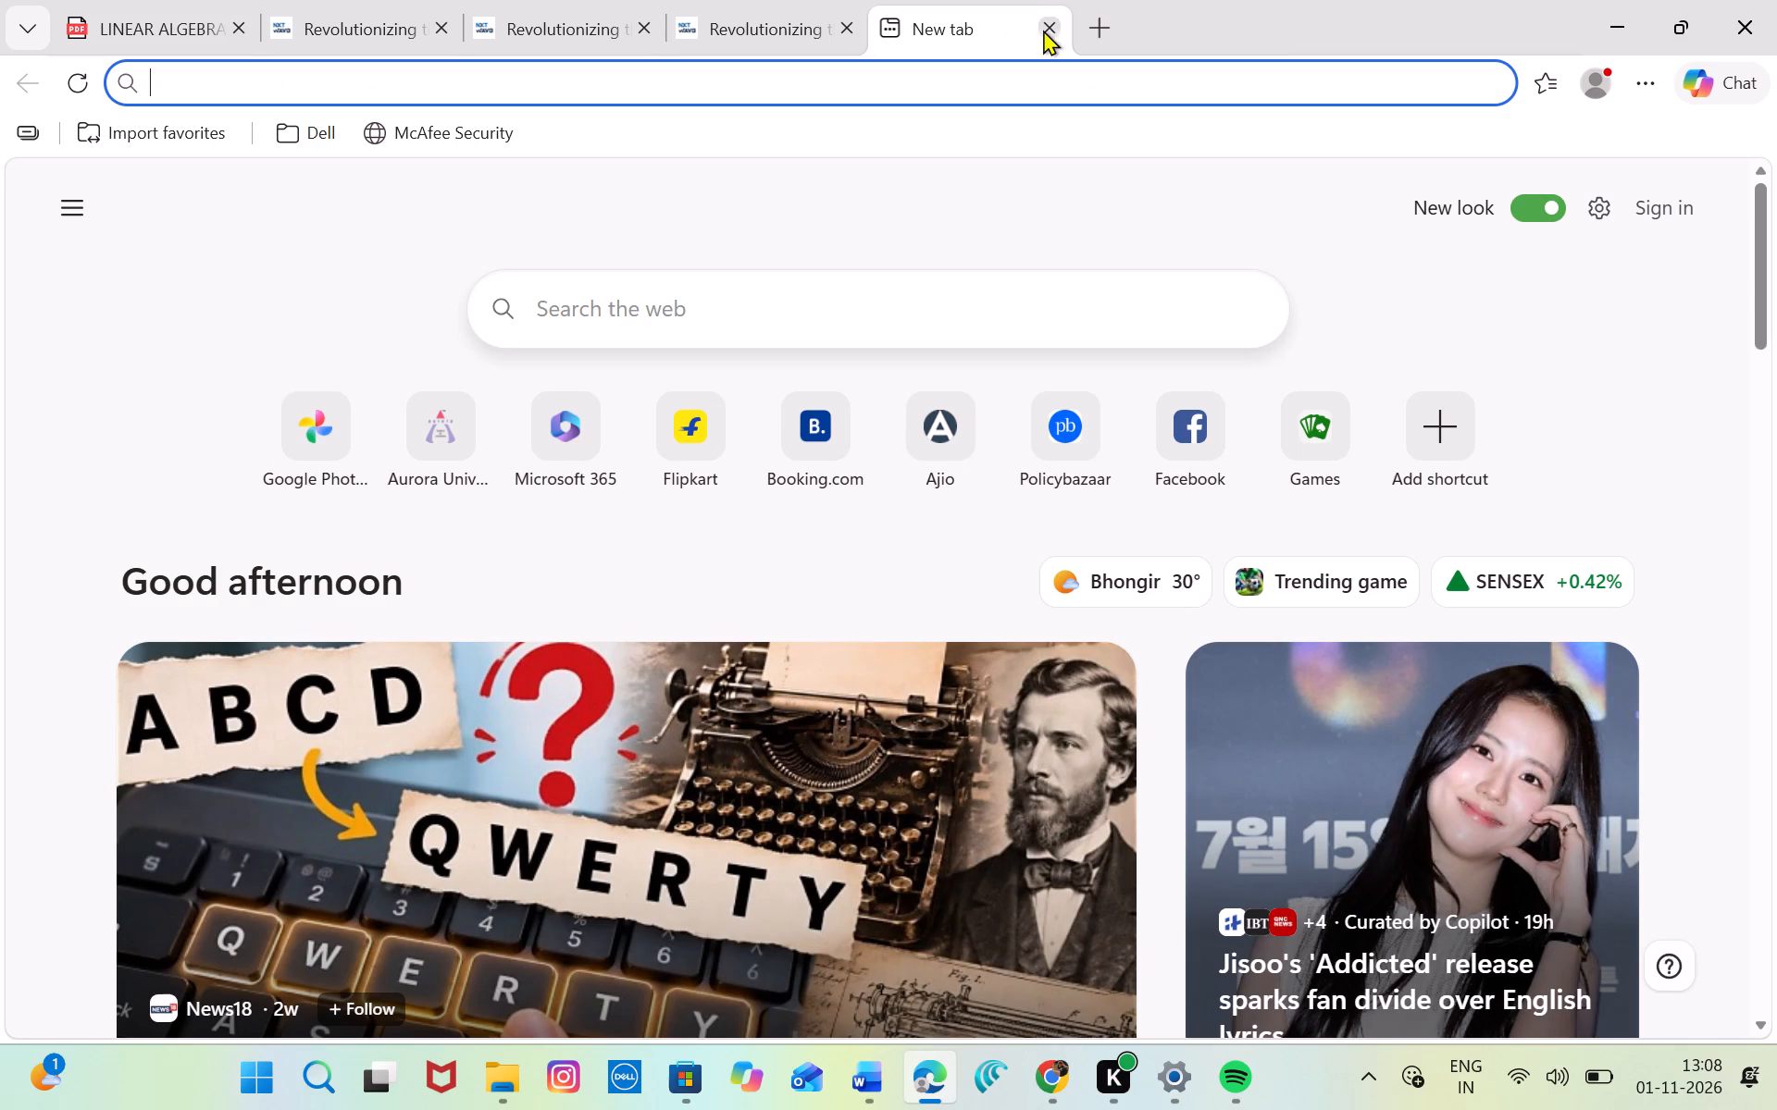
# Close the submission results page and take a fresh full-screen screenshot of the IDE with cricketTeam.http open.
pyautogui.click(787, 14)
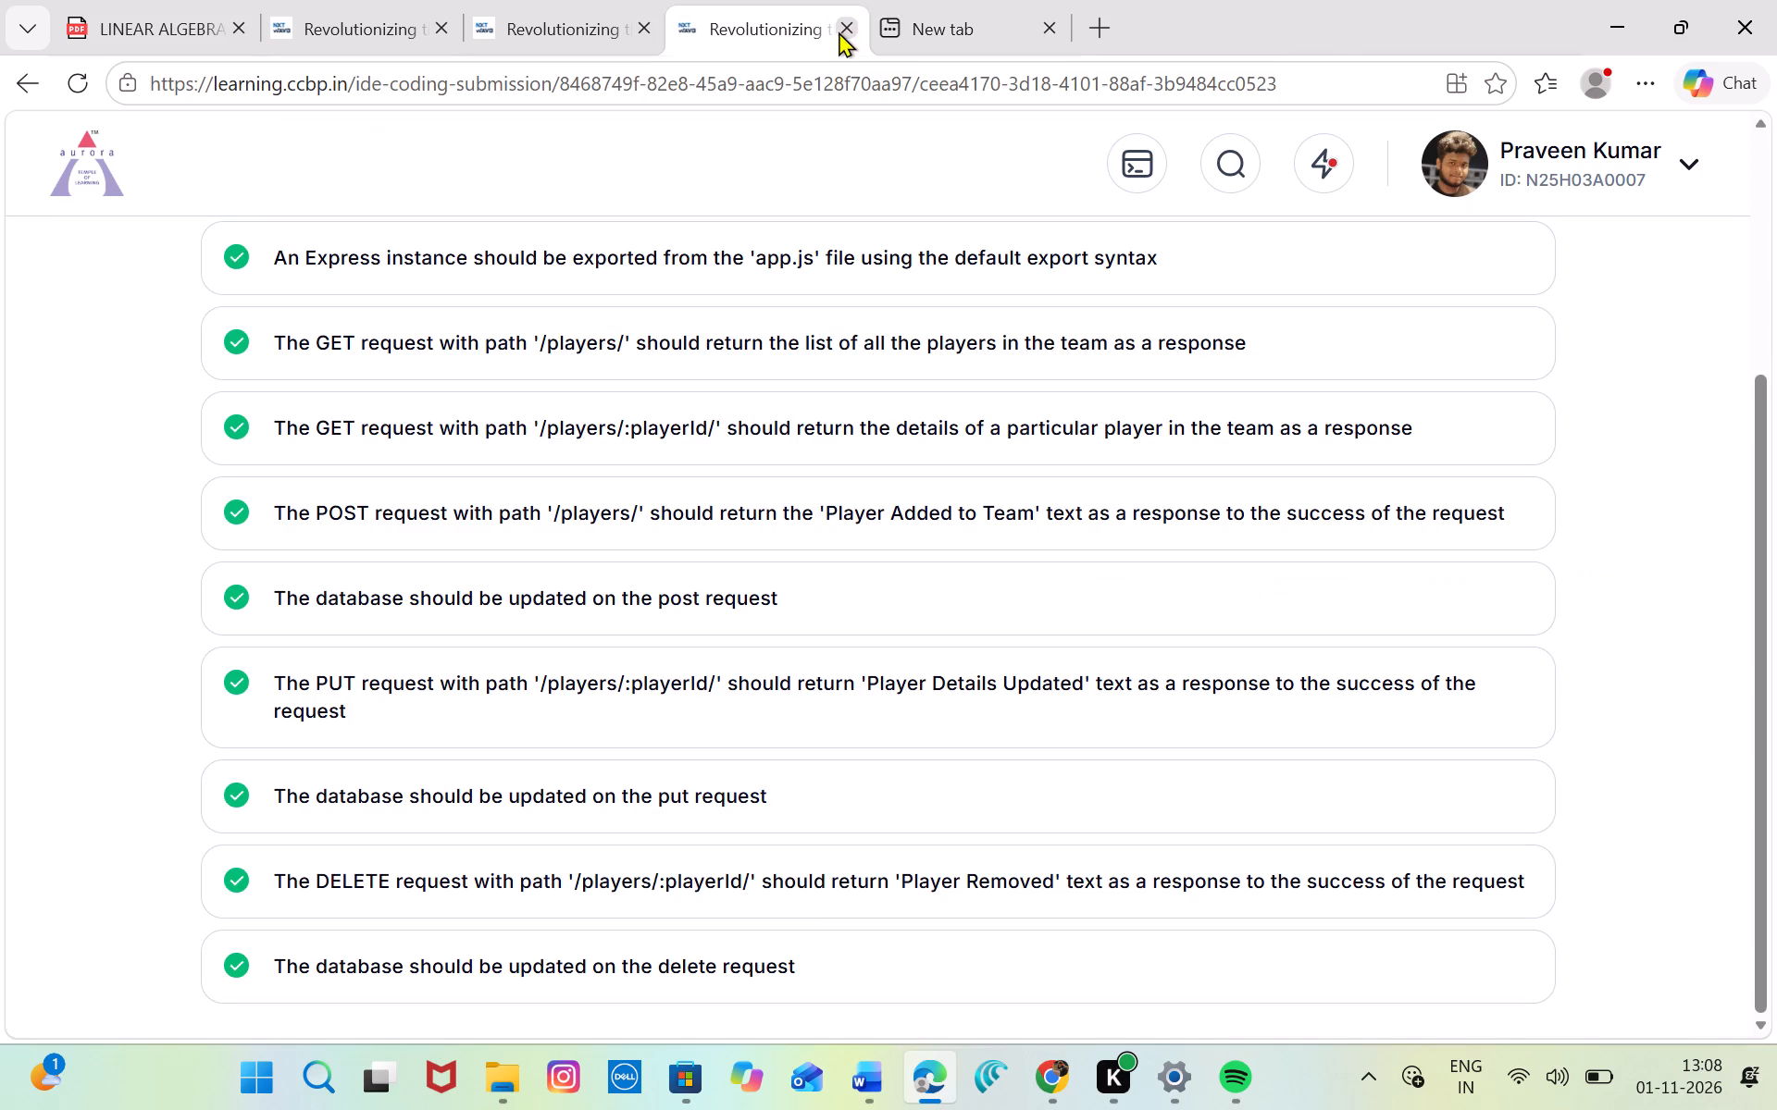
pyautogui.click(838, 33)
pyautogui.click(591, 34)
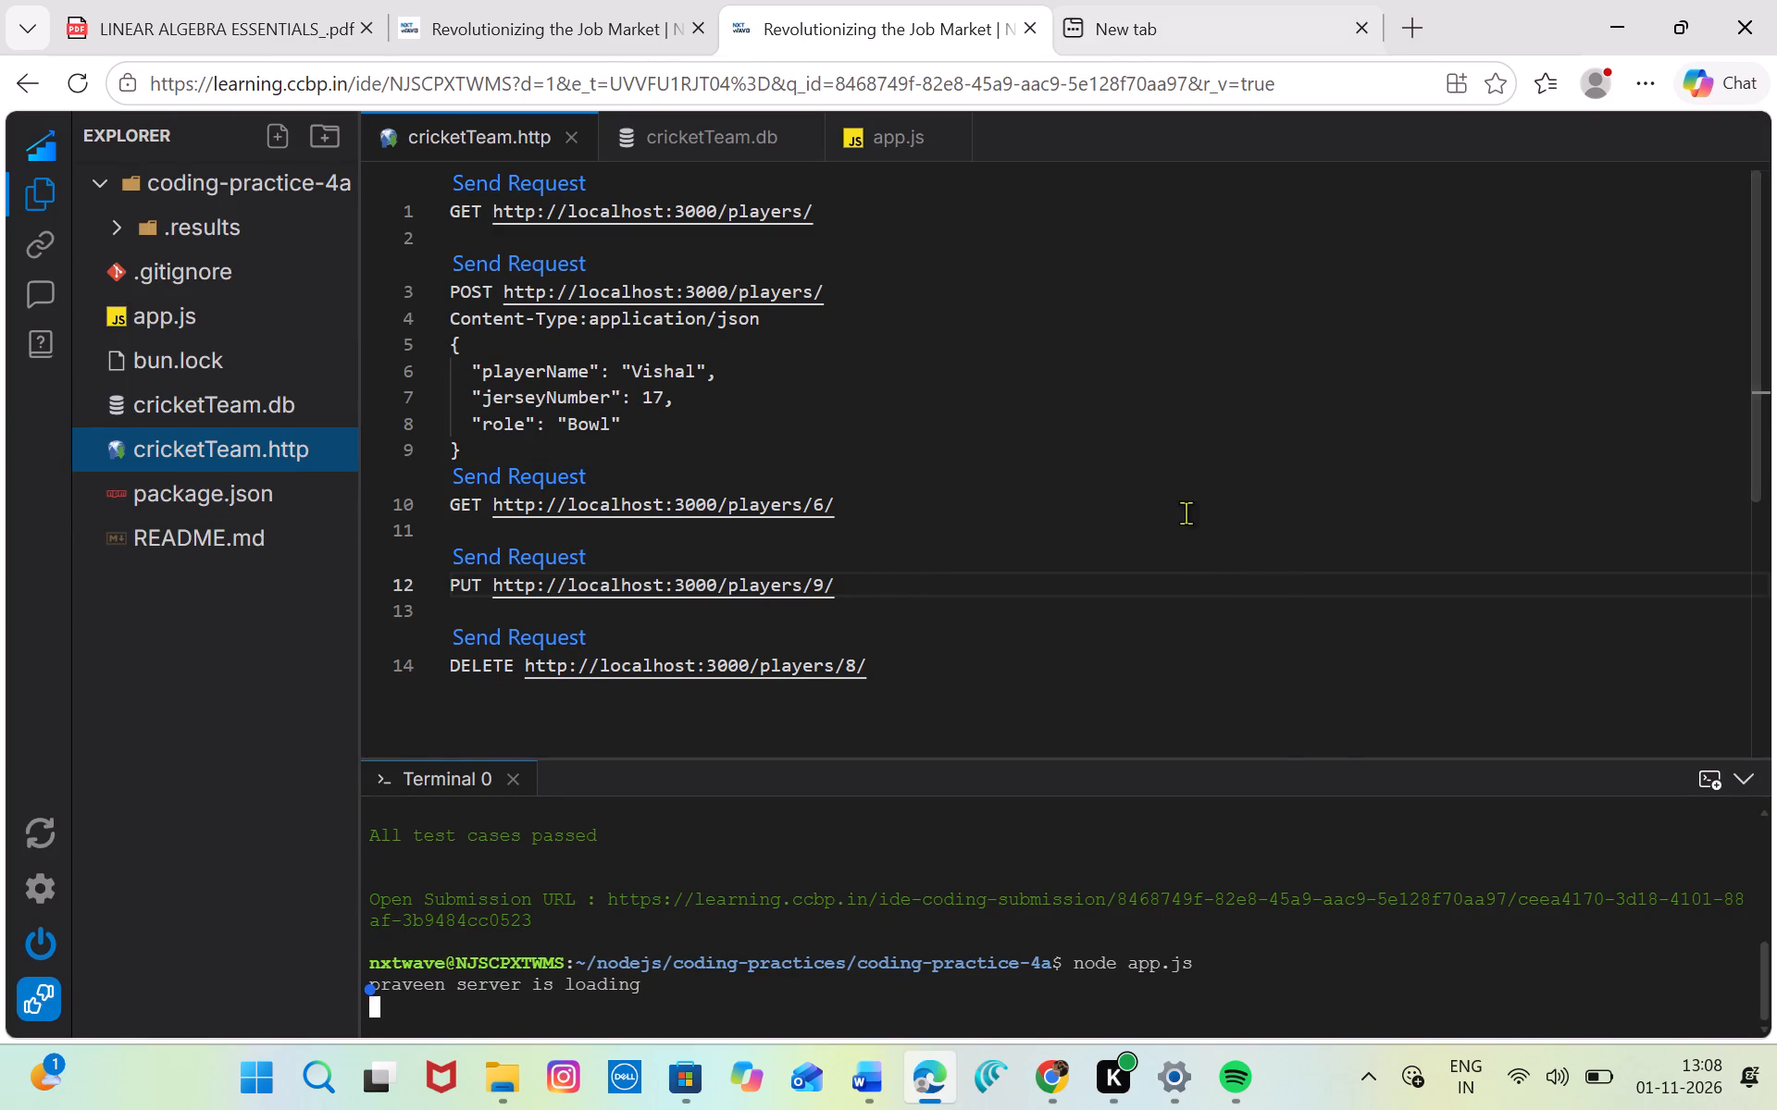
pyautogui.press('super+Print')
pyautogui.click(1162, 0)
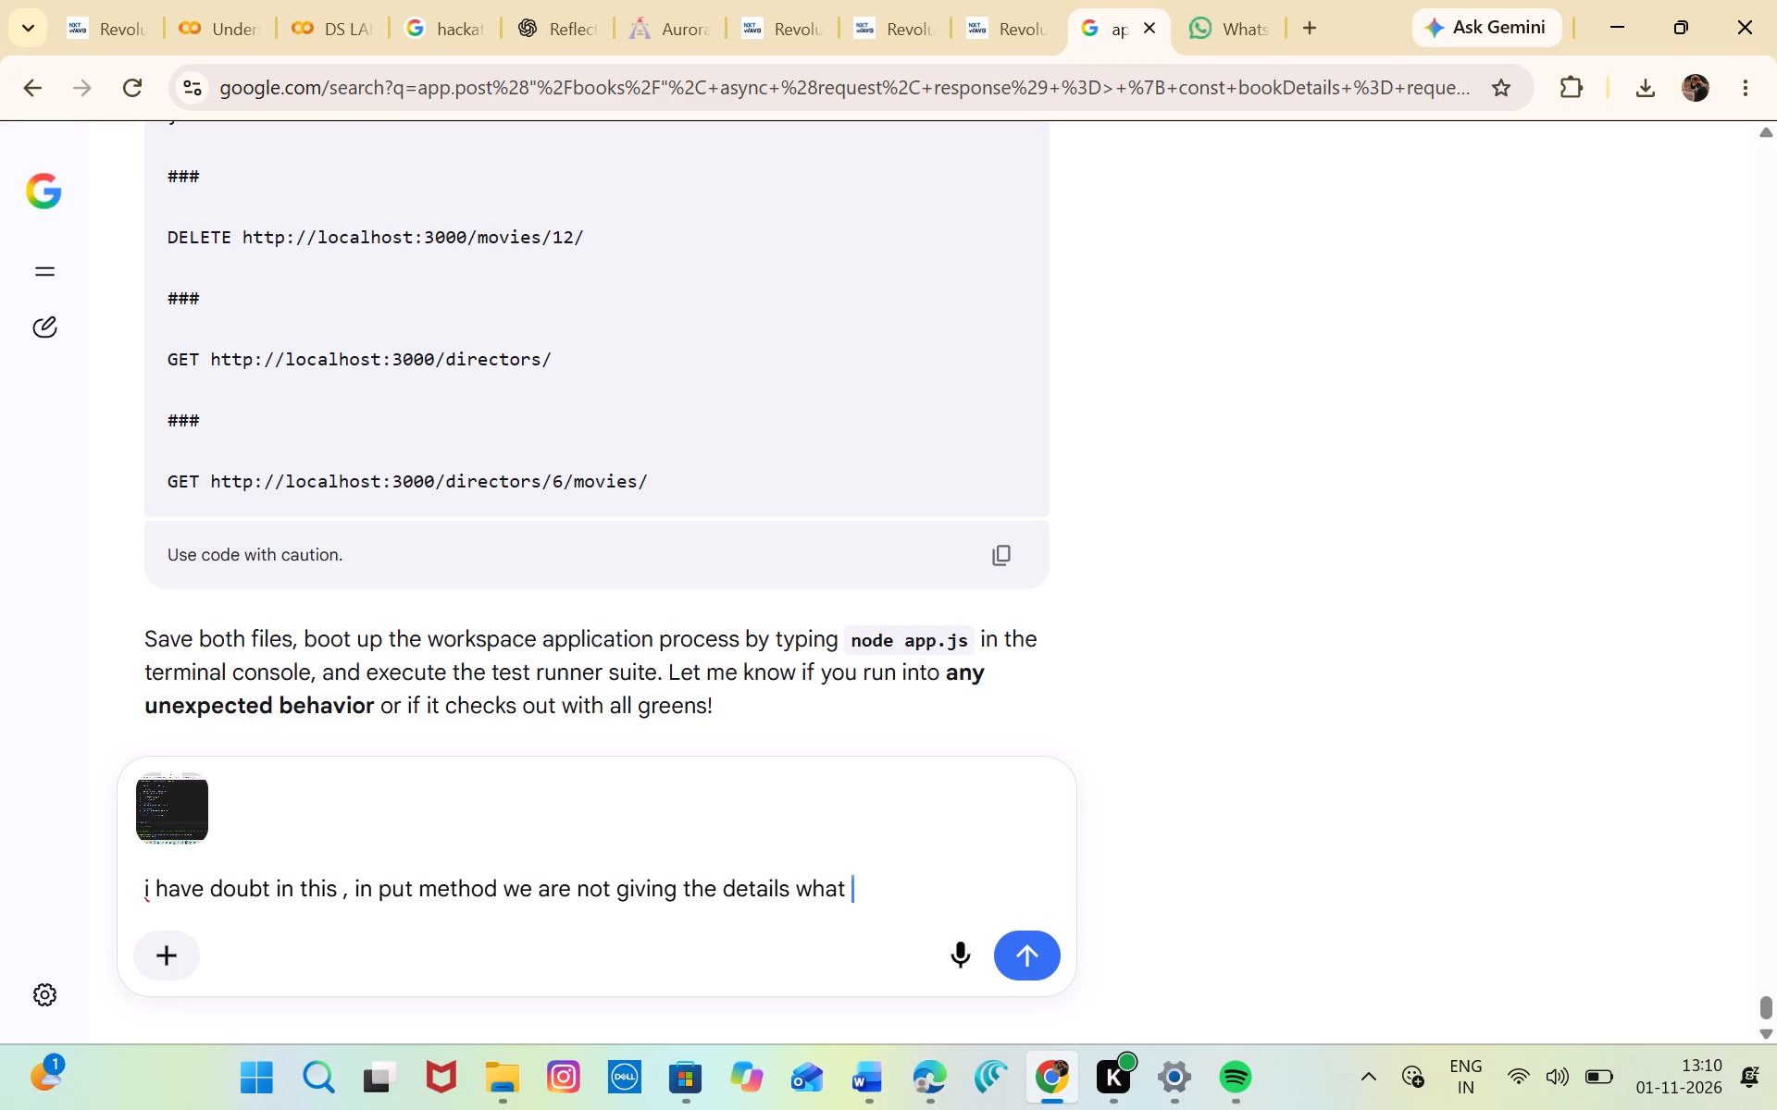
pyautogui.write('we need to update')
# Capture a screenshot of the PUT handler in app.js in the Edge IDE and attach it to the Google AI prompt in Chrome.
pyautogui.click(1027, 0)
pyautogui.click(907, 1093)
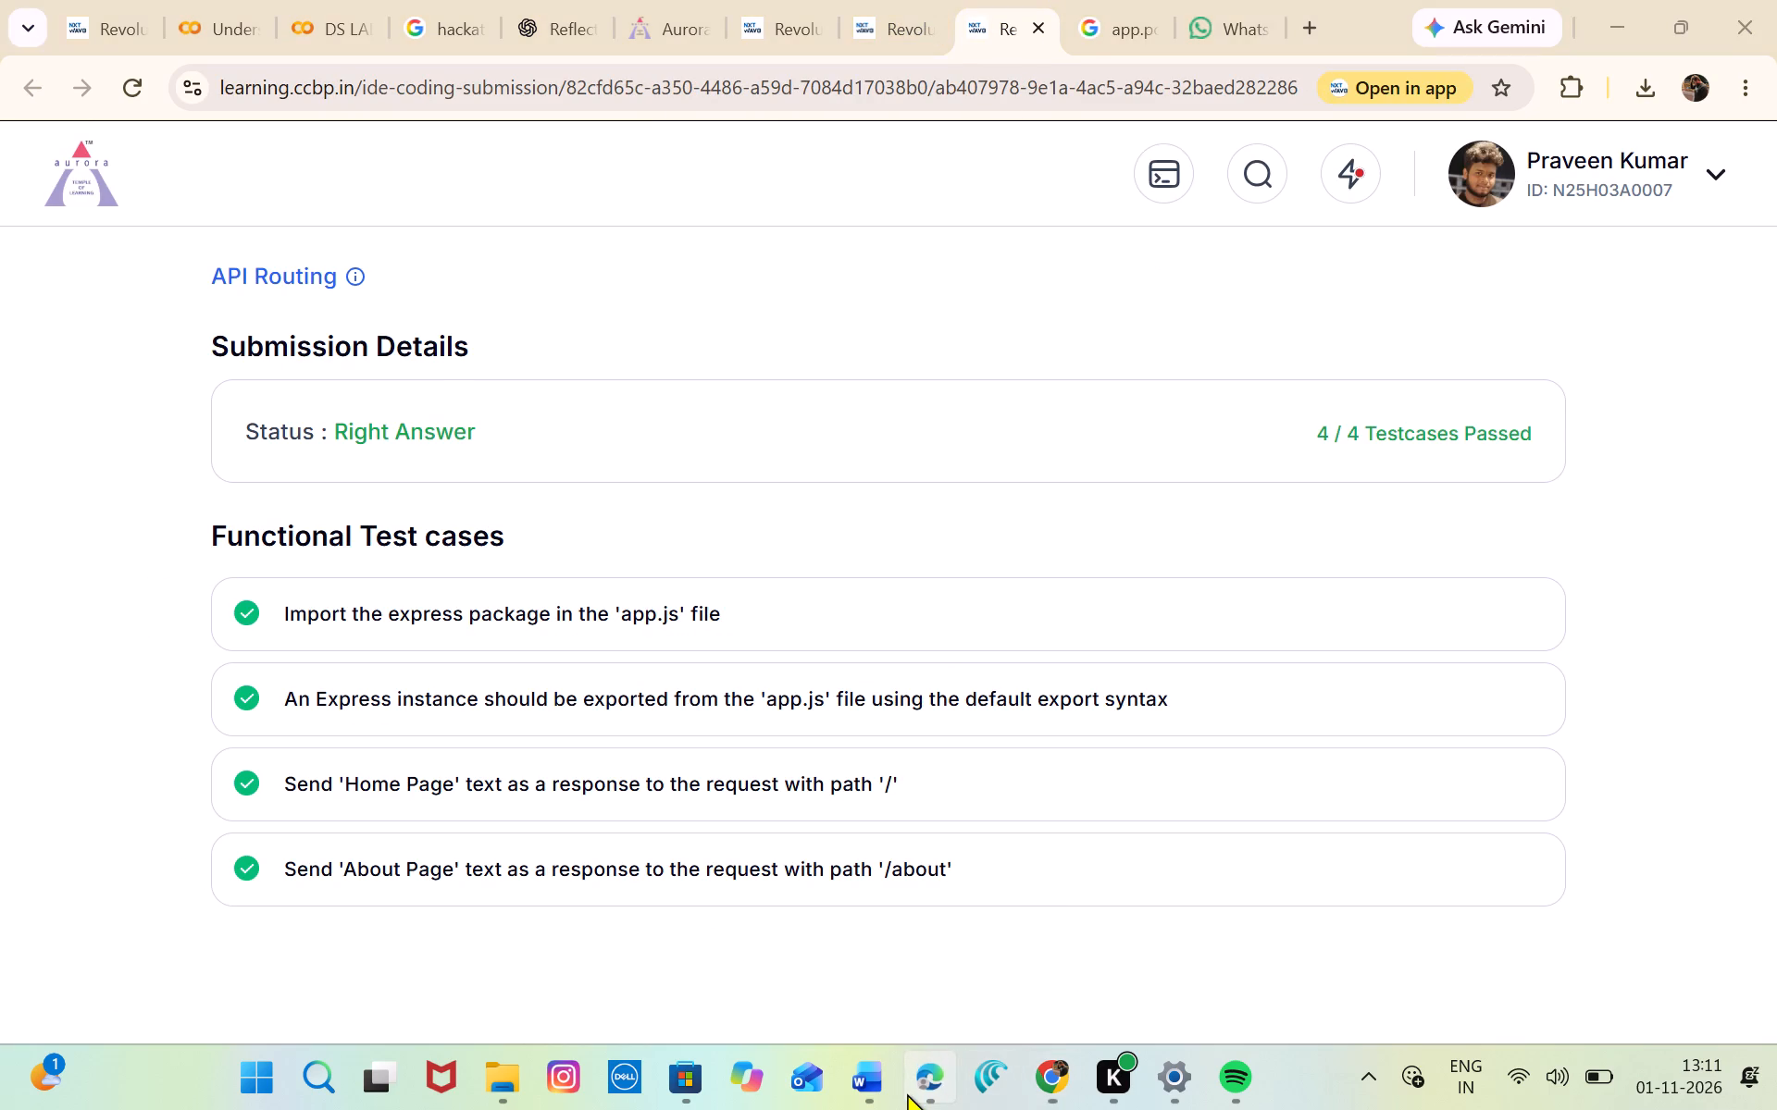
pyautogui.click(831, 0)
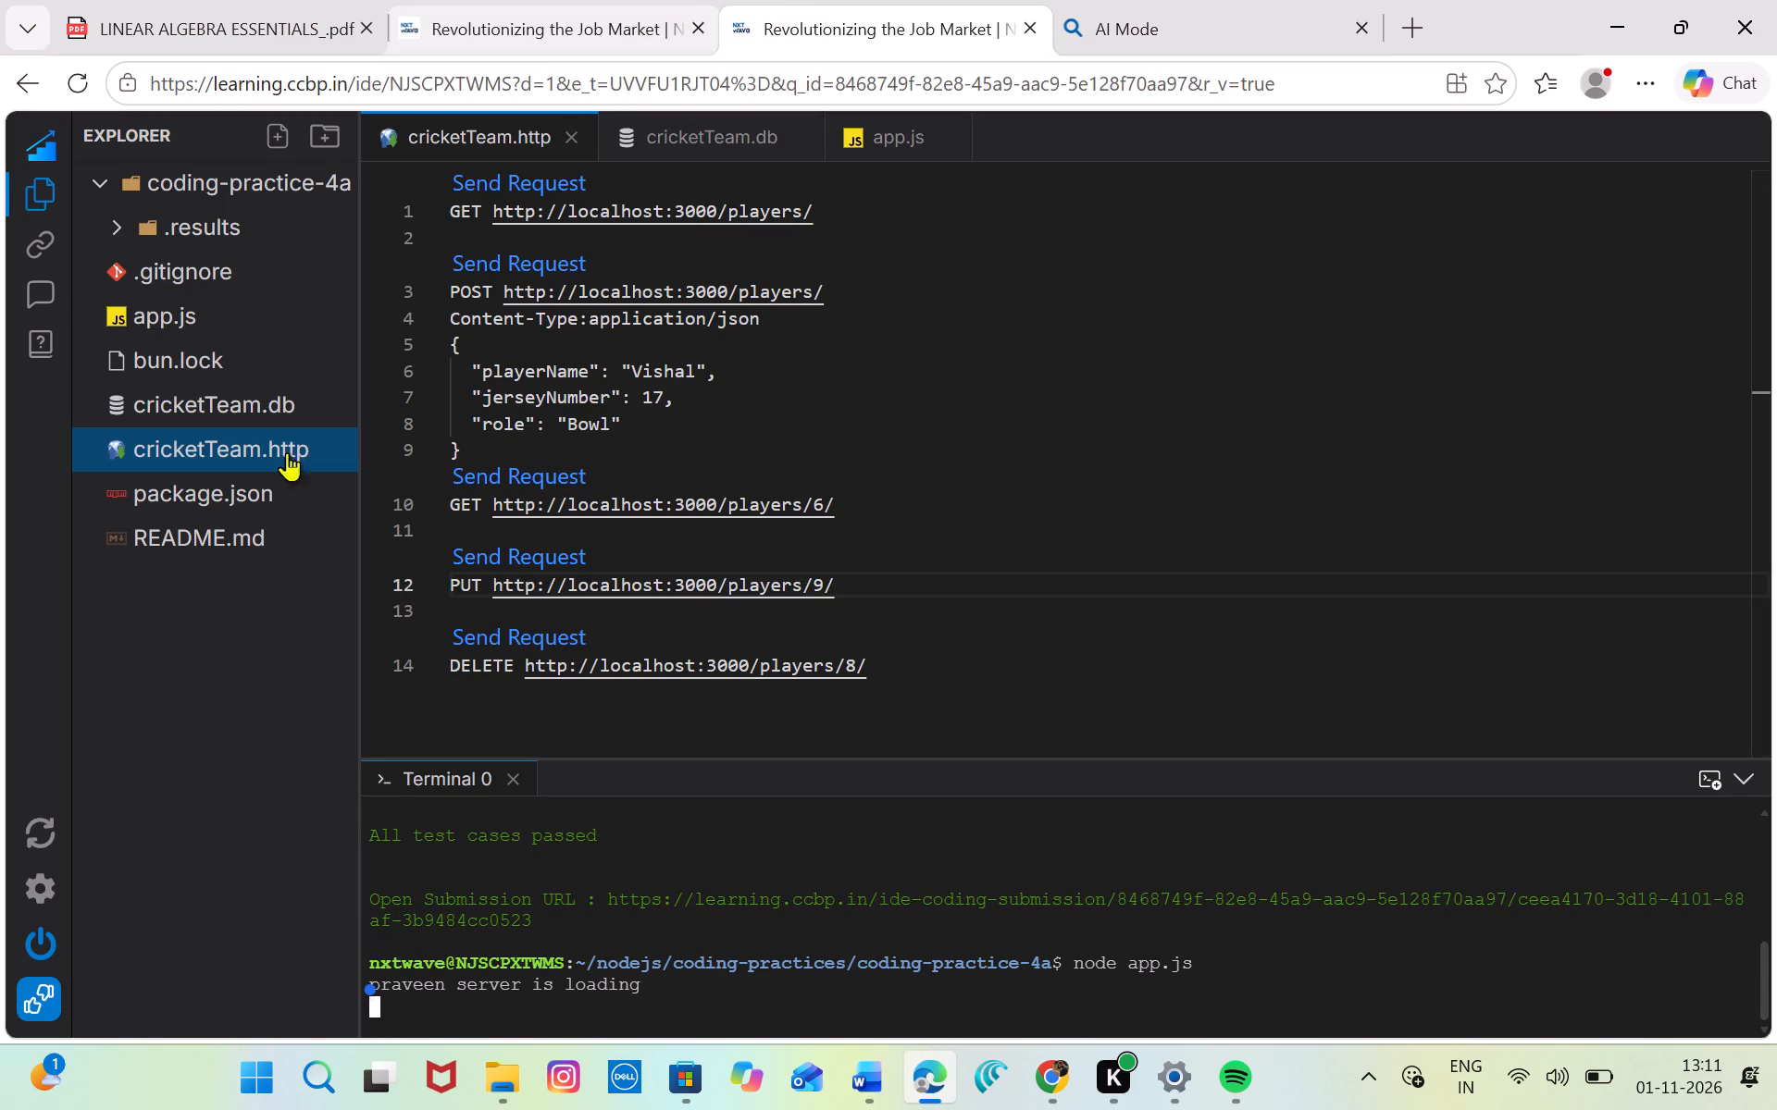
pyautogui.click(203, 329)
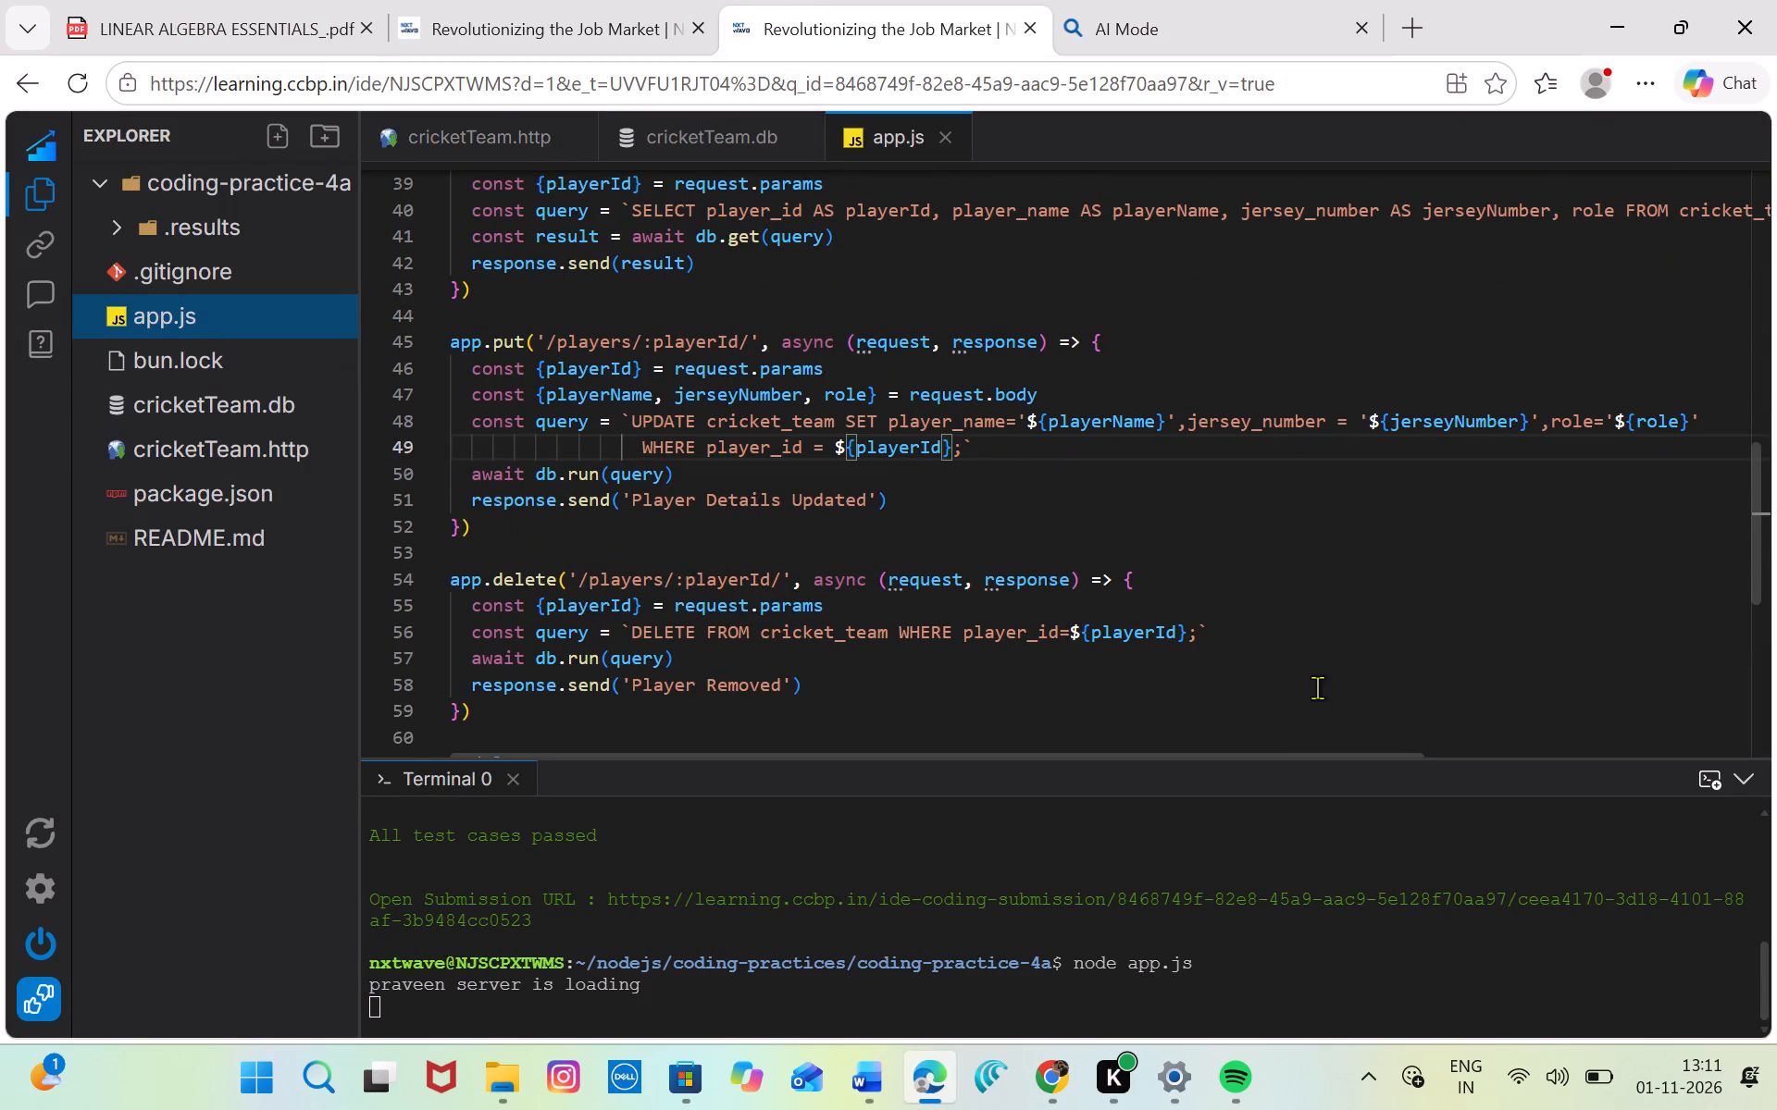
pyautogui.press('super+Print')
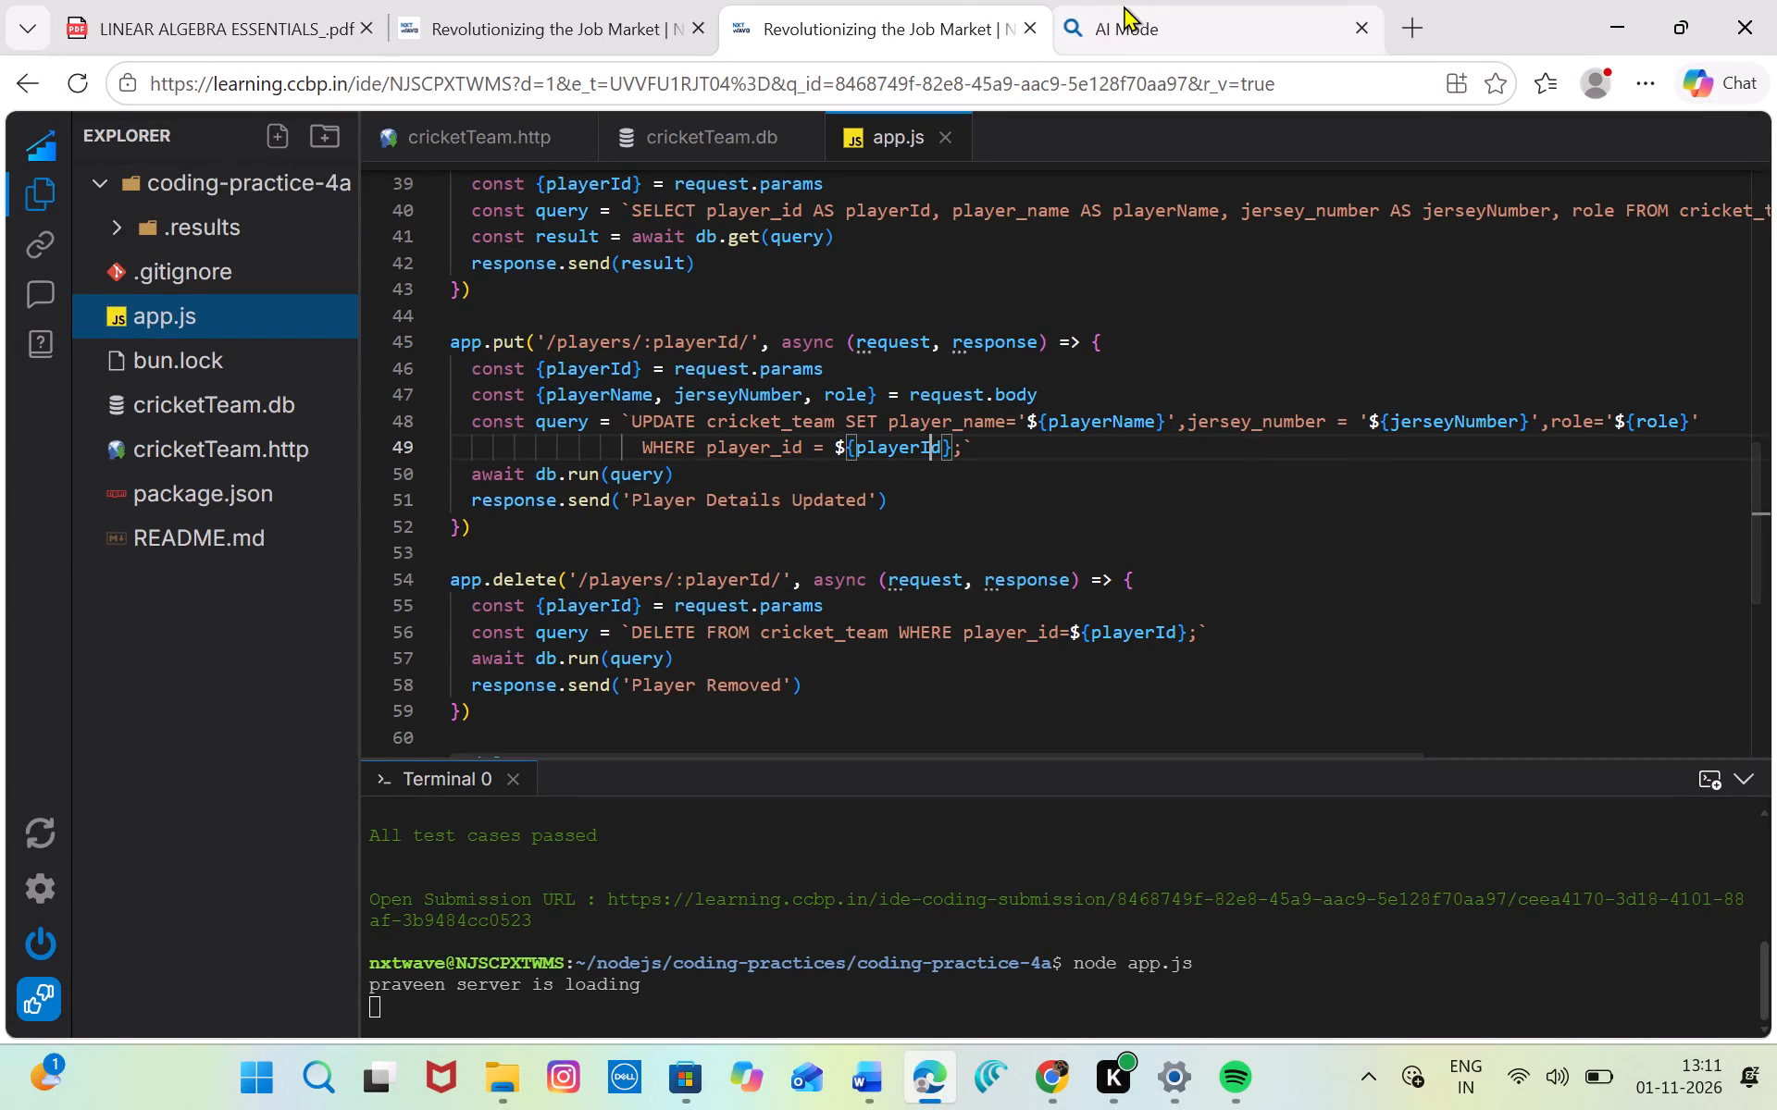
pyautogui.click(1035, 1096)
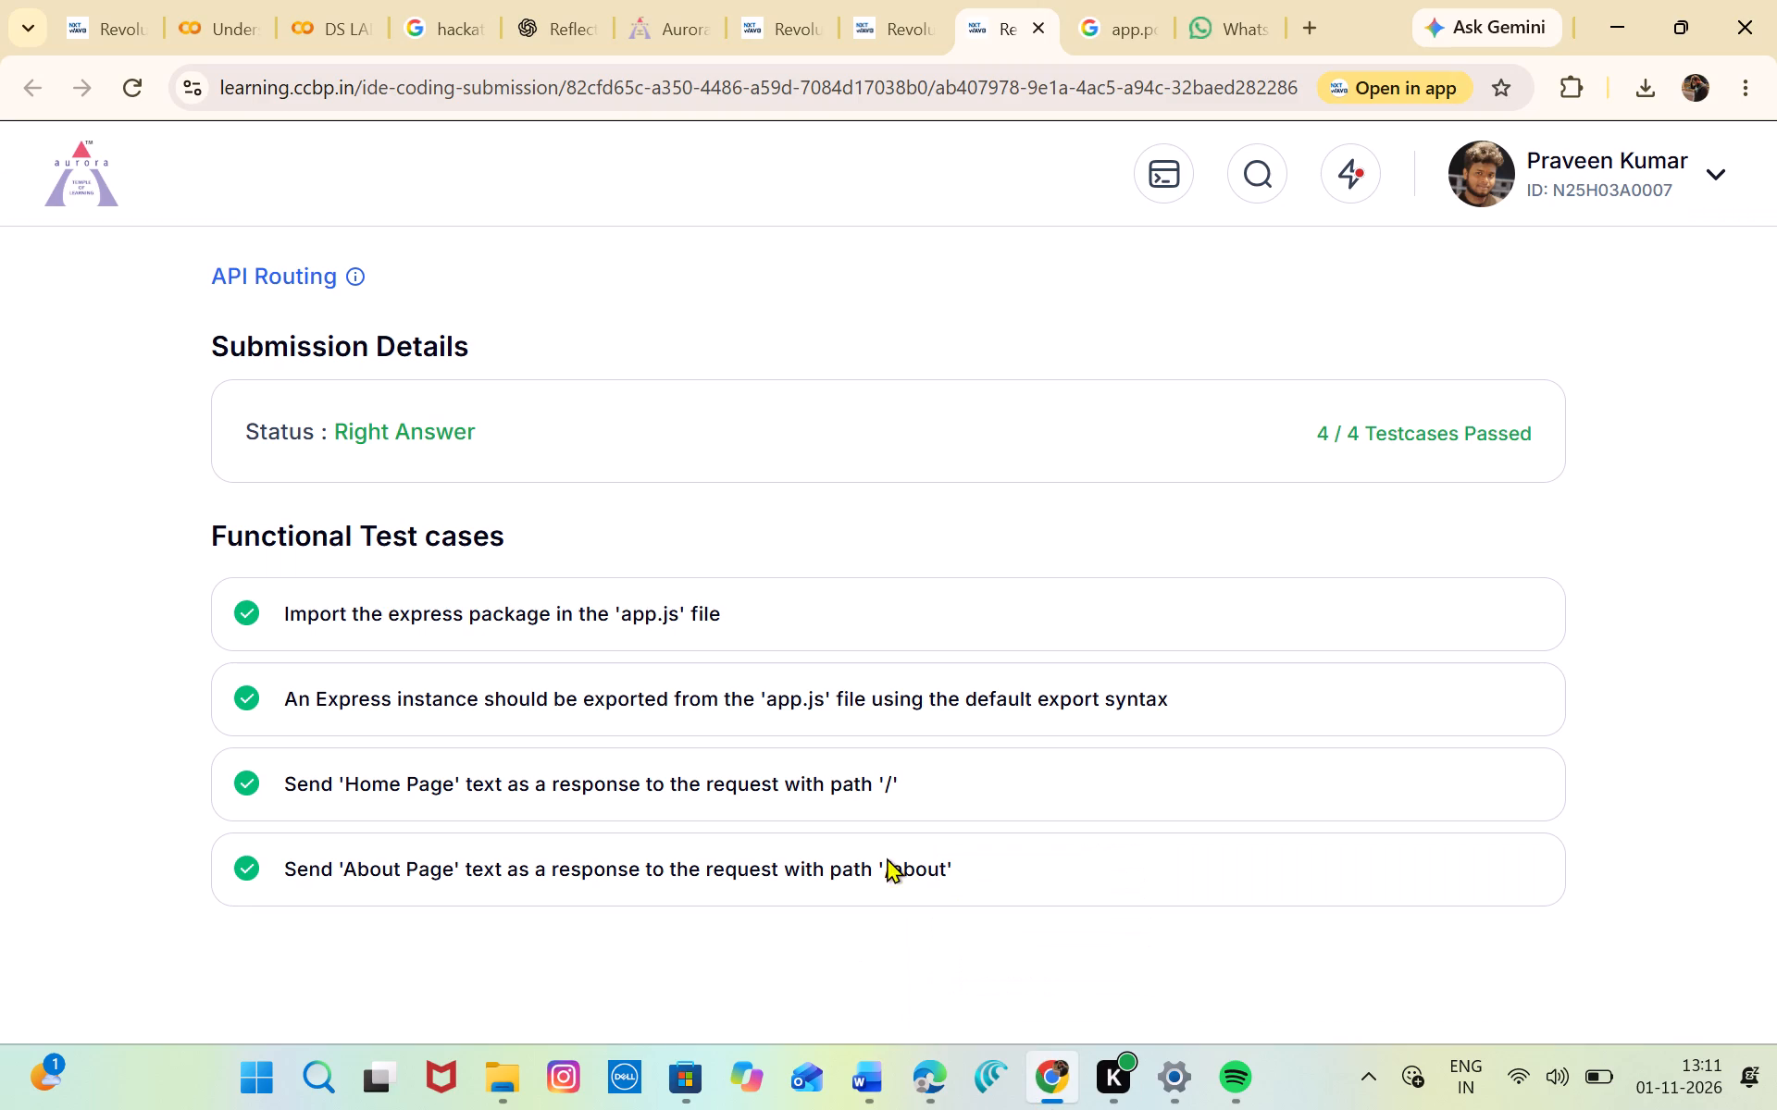
pyautogui.click(1135, 10)
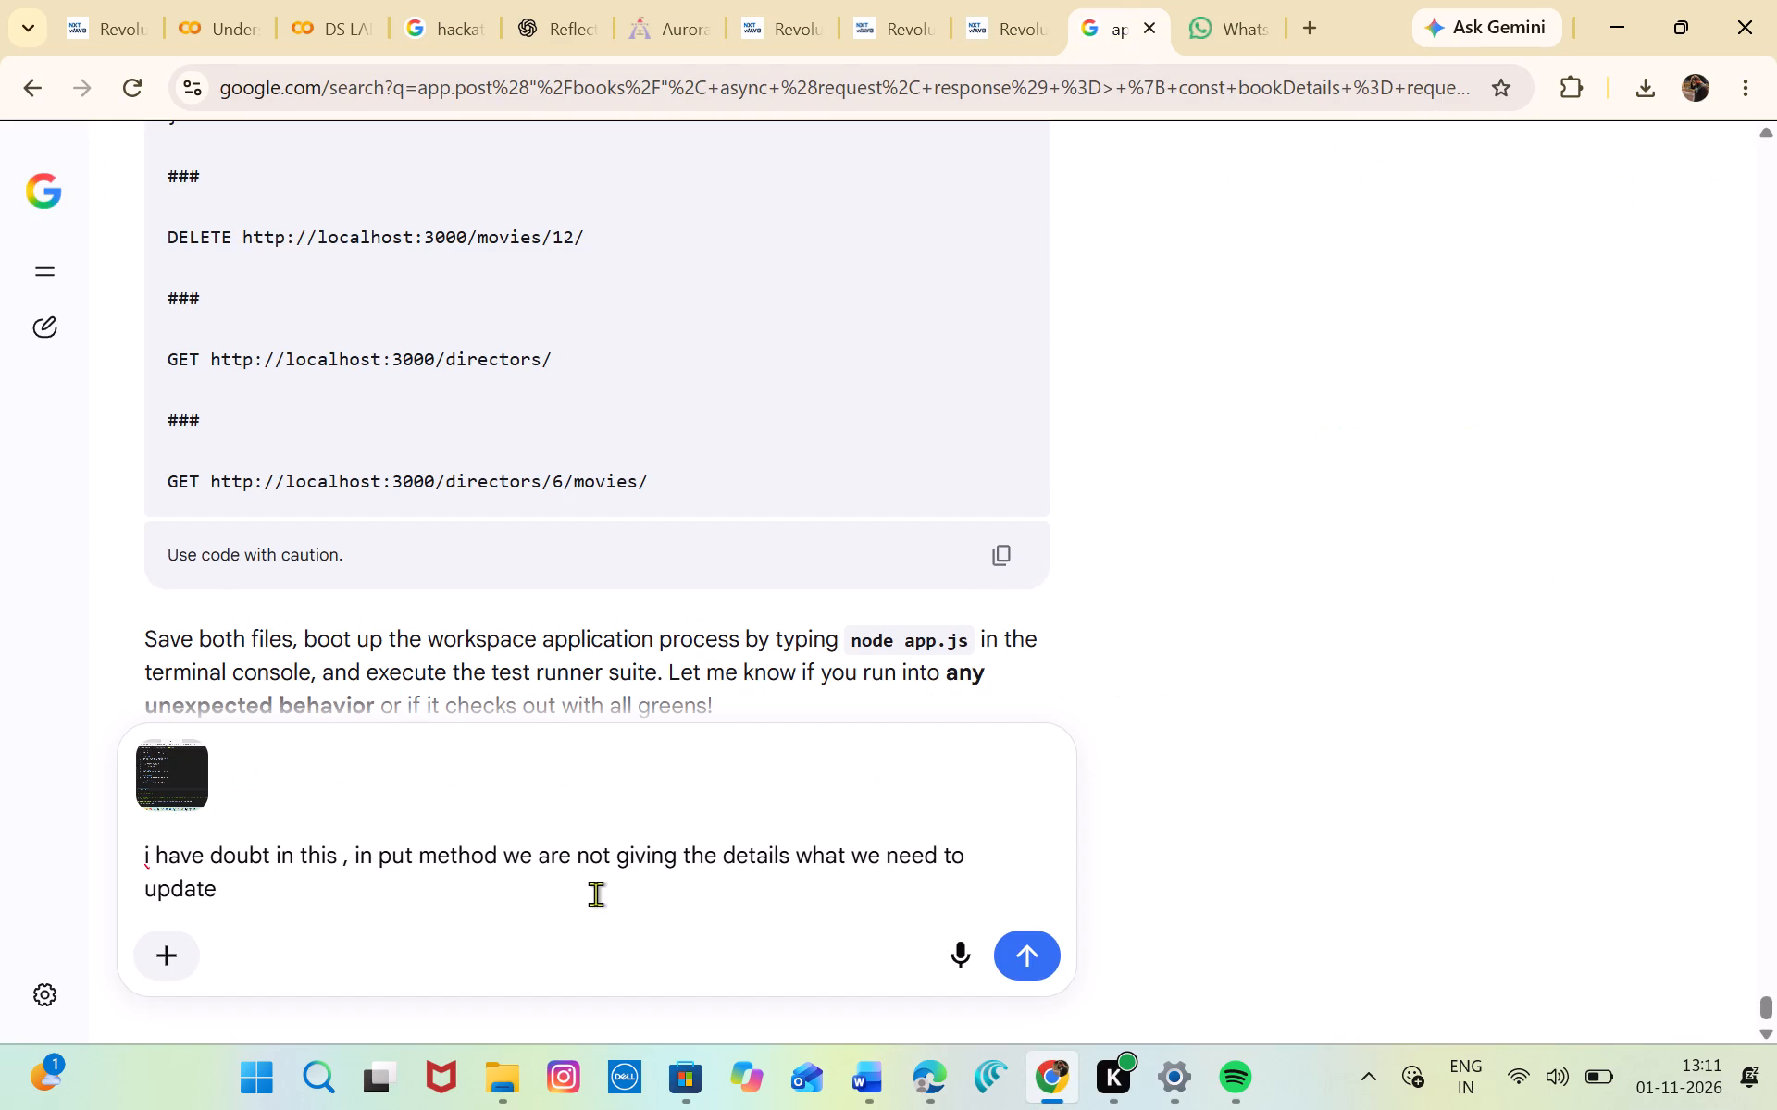
pyautogui.hotkey('ctrl', 'v')
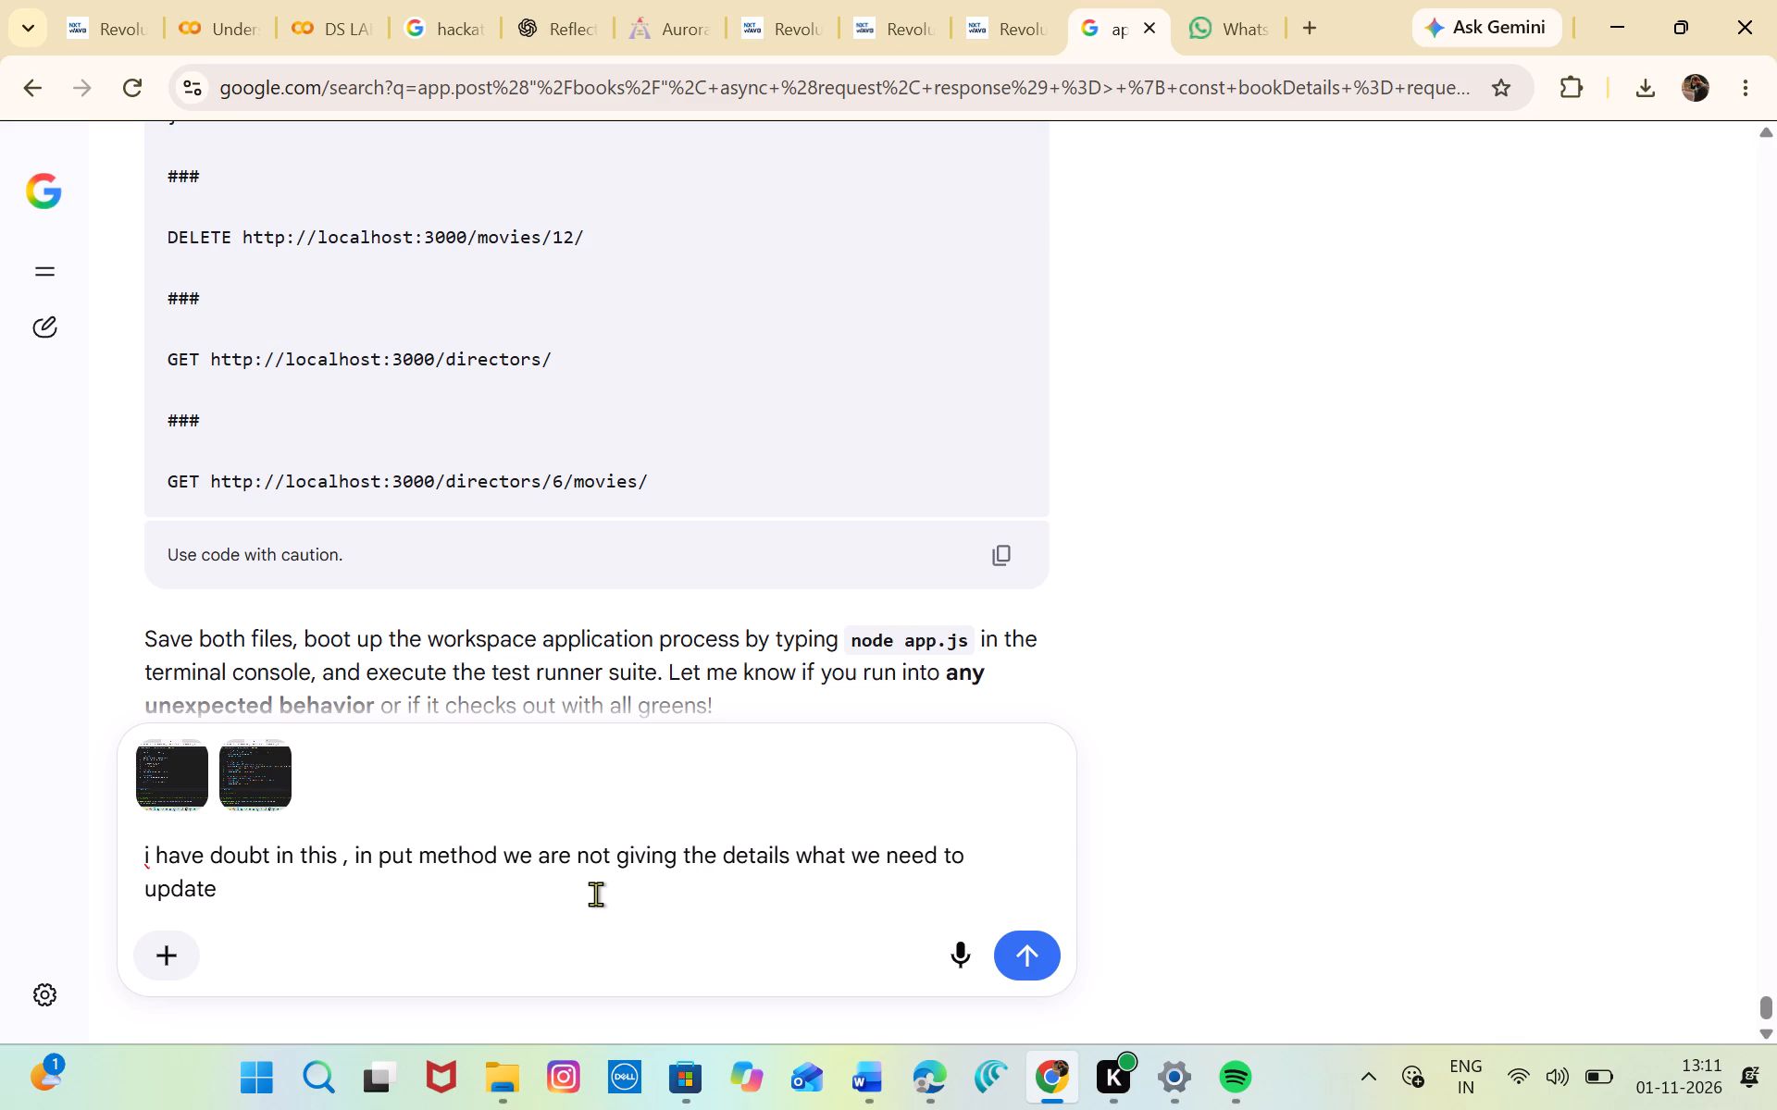
# Continue the prompt text with ", but in code we write".
pyautogui.write(', but')
pyautogui.press('space')
pyautogui.write('in code')
pyautogui.press('space')
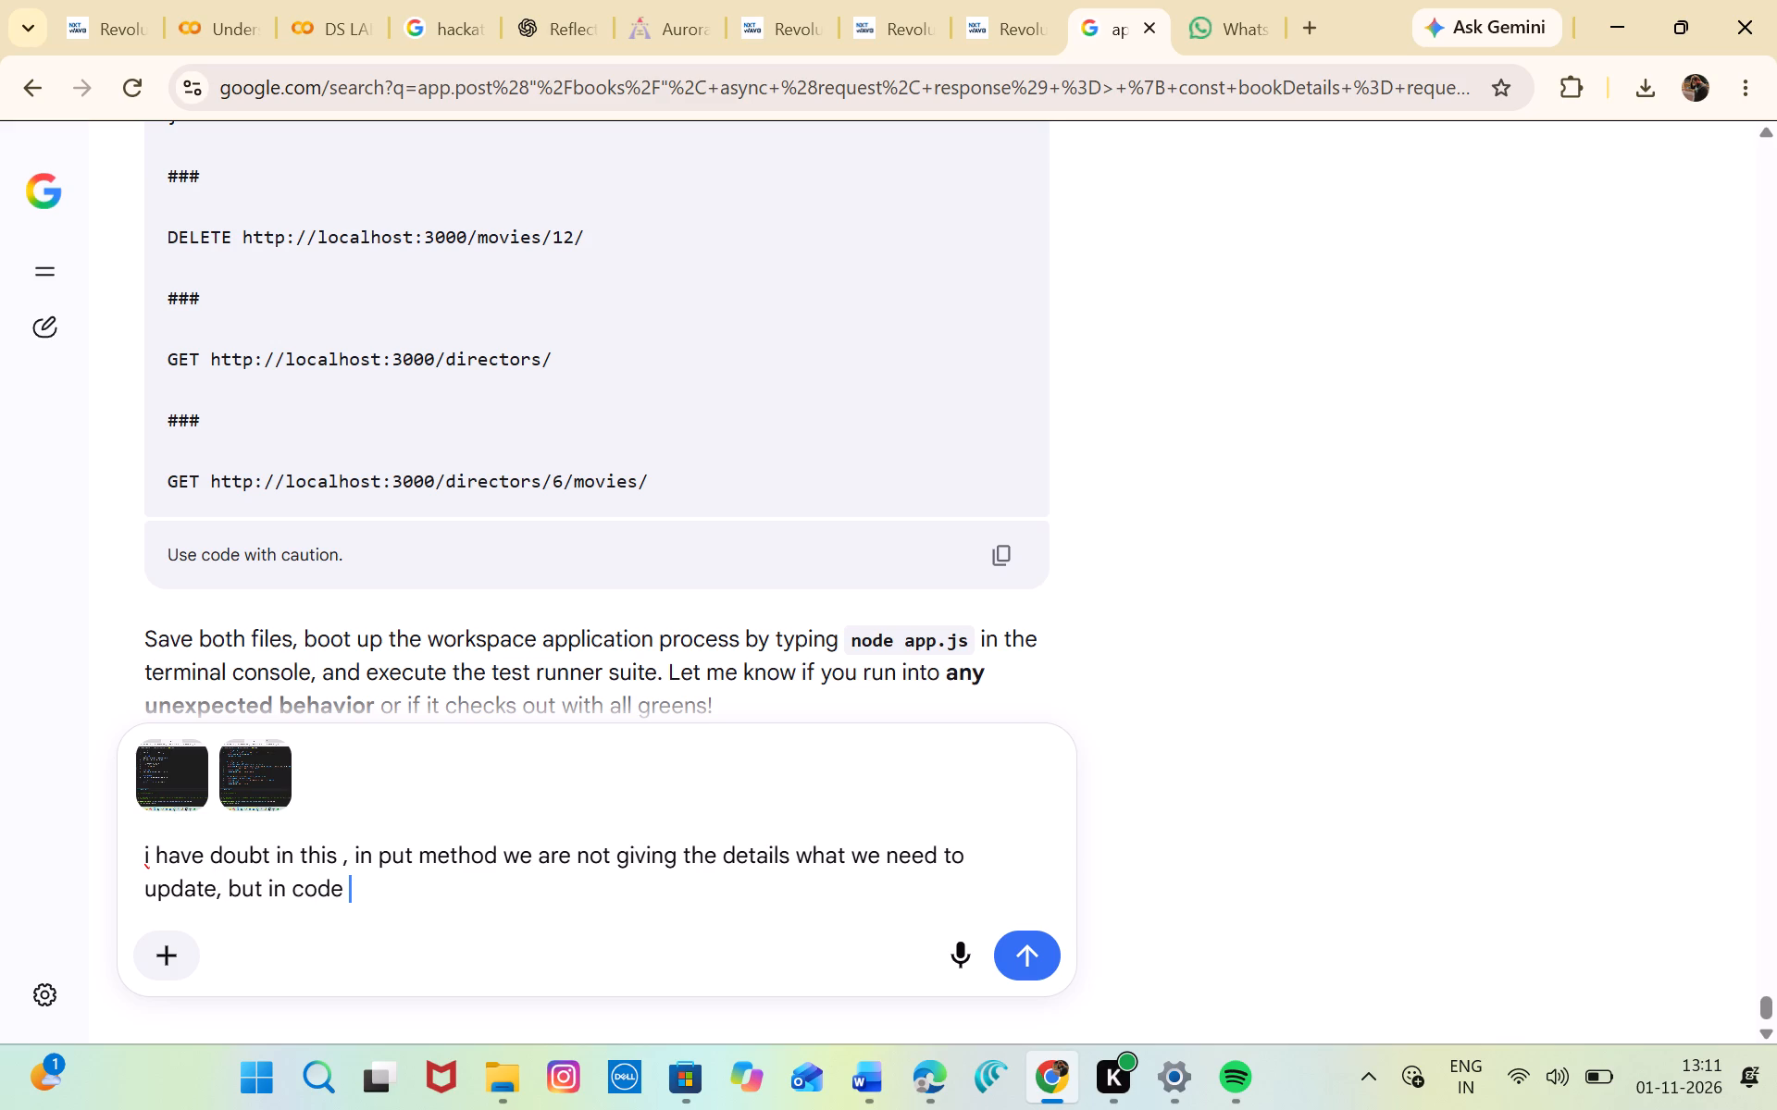
pyautogui.write('we')
pyautogui.press('space')
pyautogui.write('write')
pyautogui.press('space')
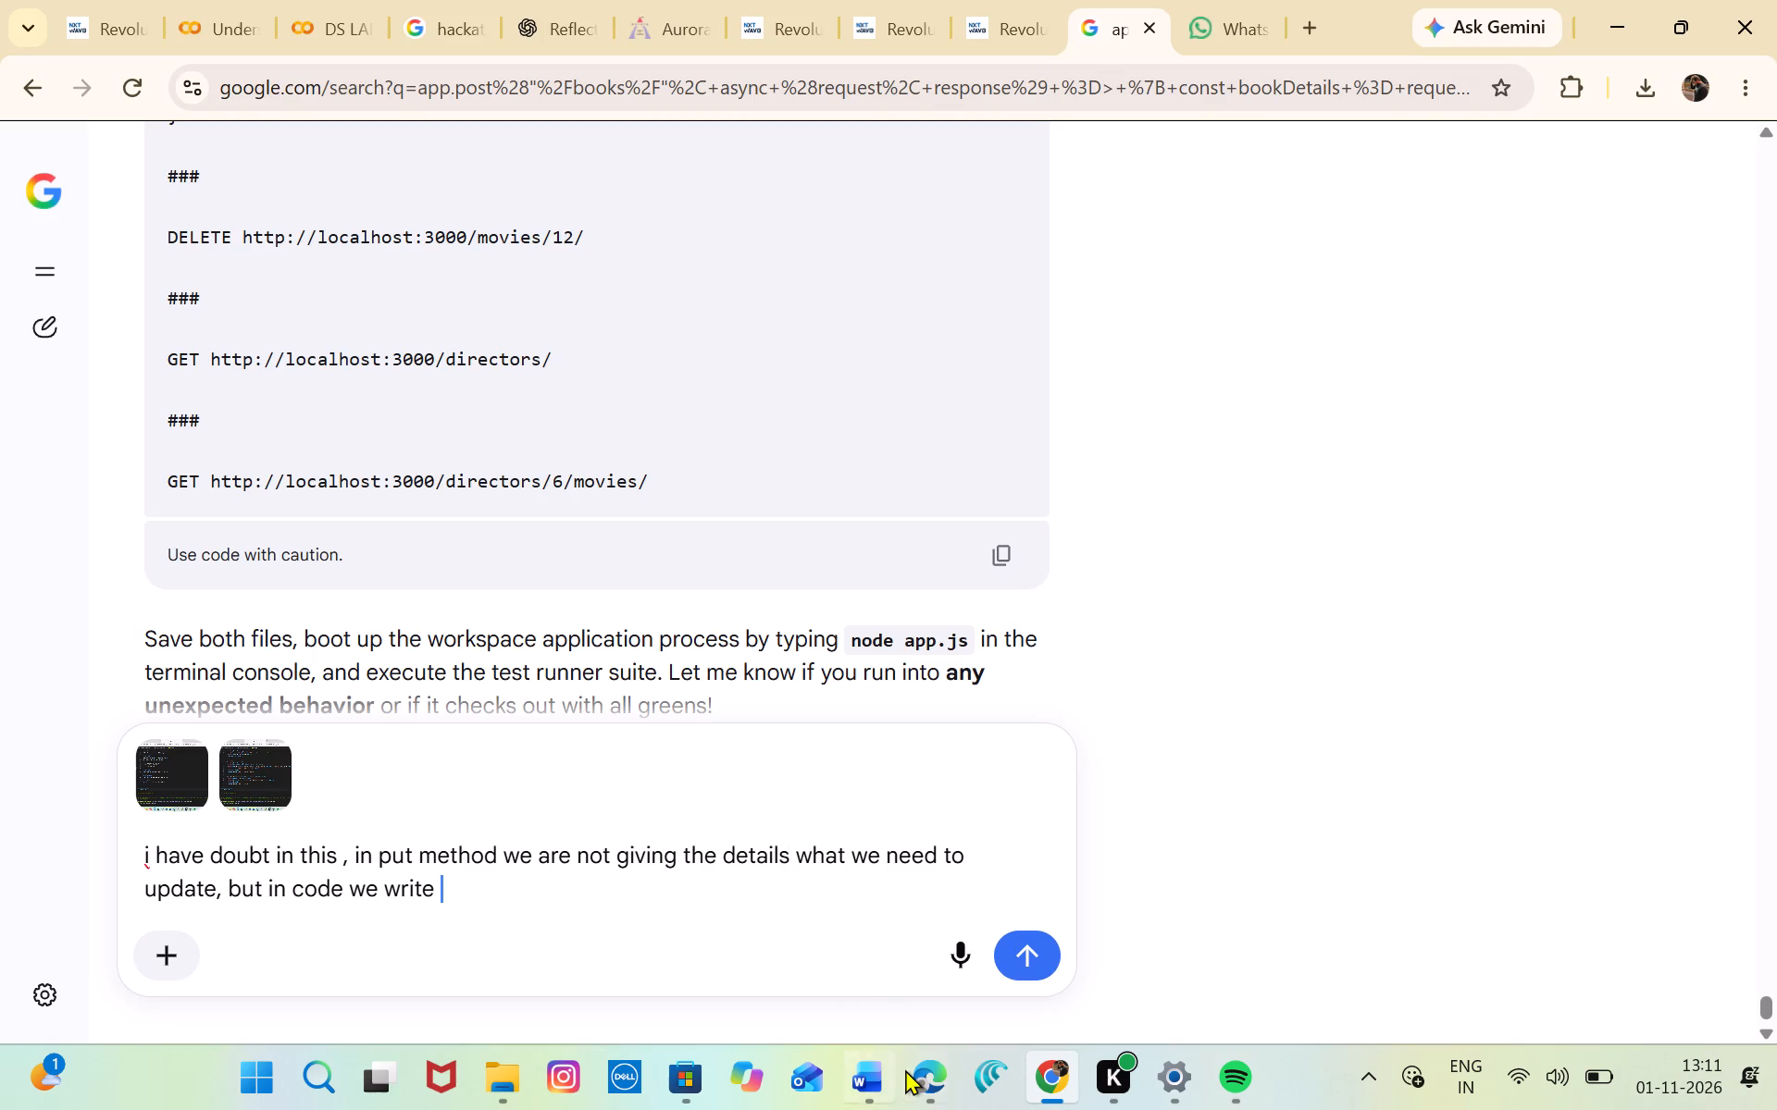
# Switch to Edge, leave the Cricket Team IDE and open the code preview of the Movies coding practice.
pyautogui.click(909, 1072)
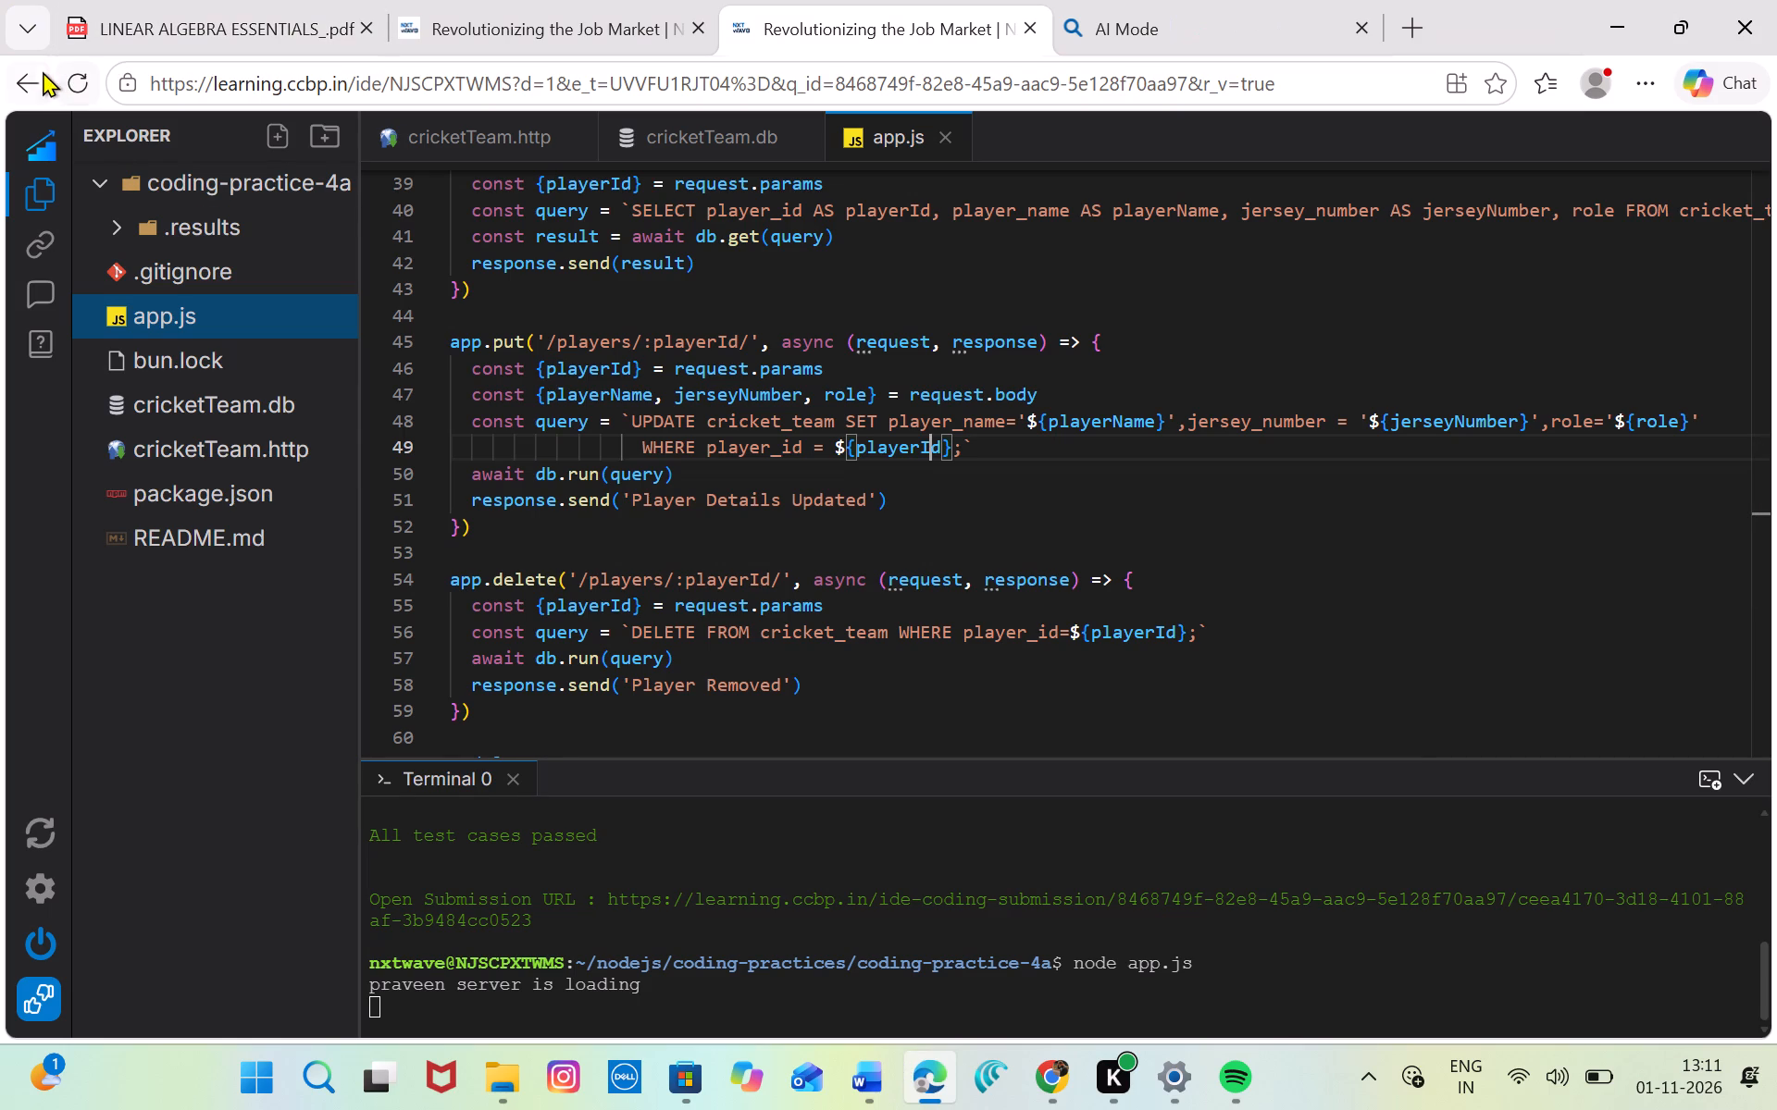
pyautogui.click(28, 72)
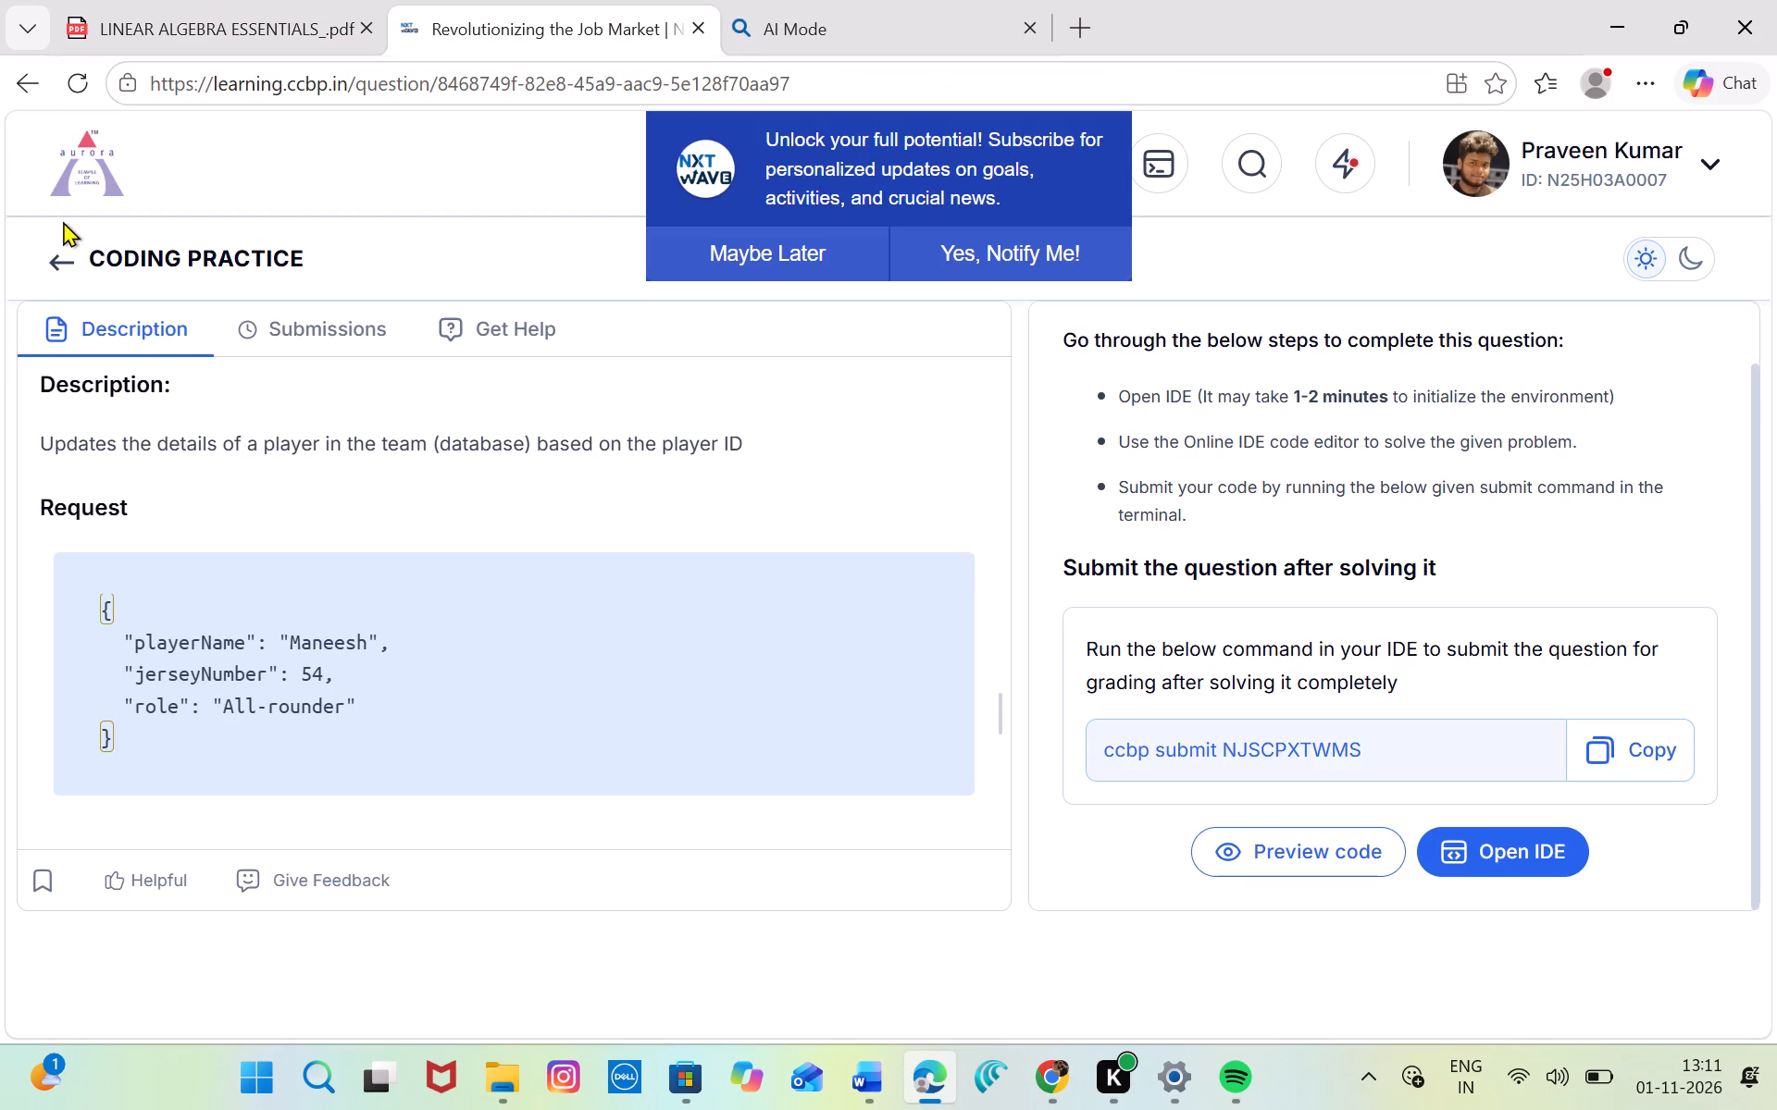
pyautogui.click(63, 255)
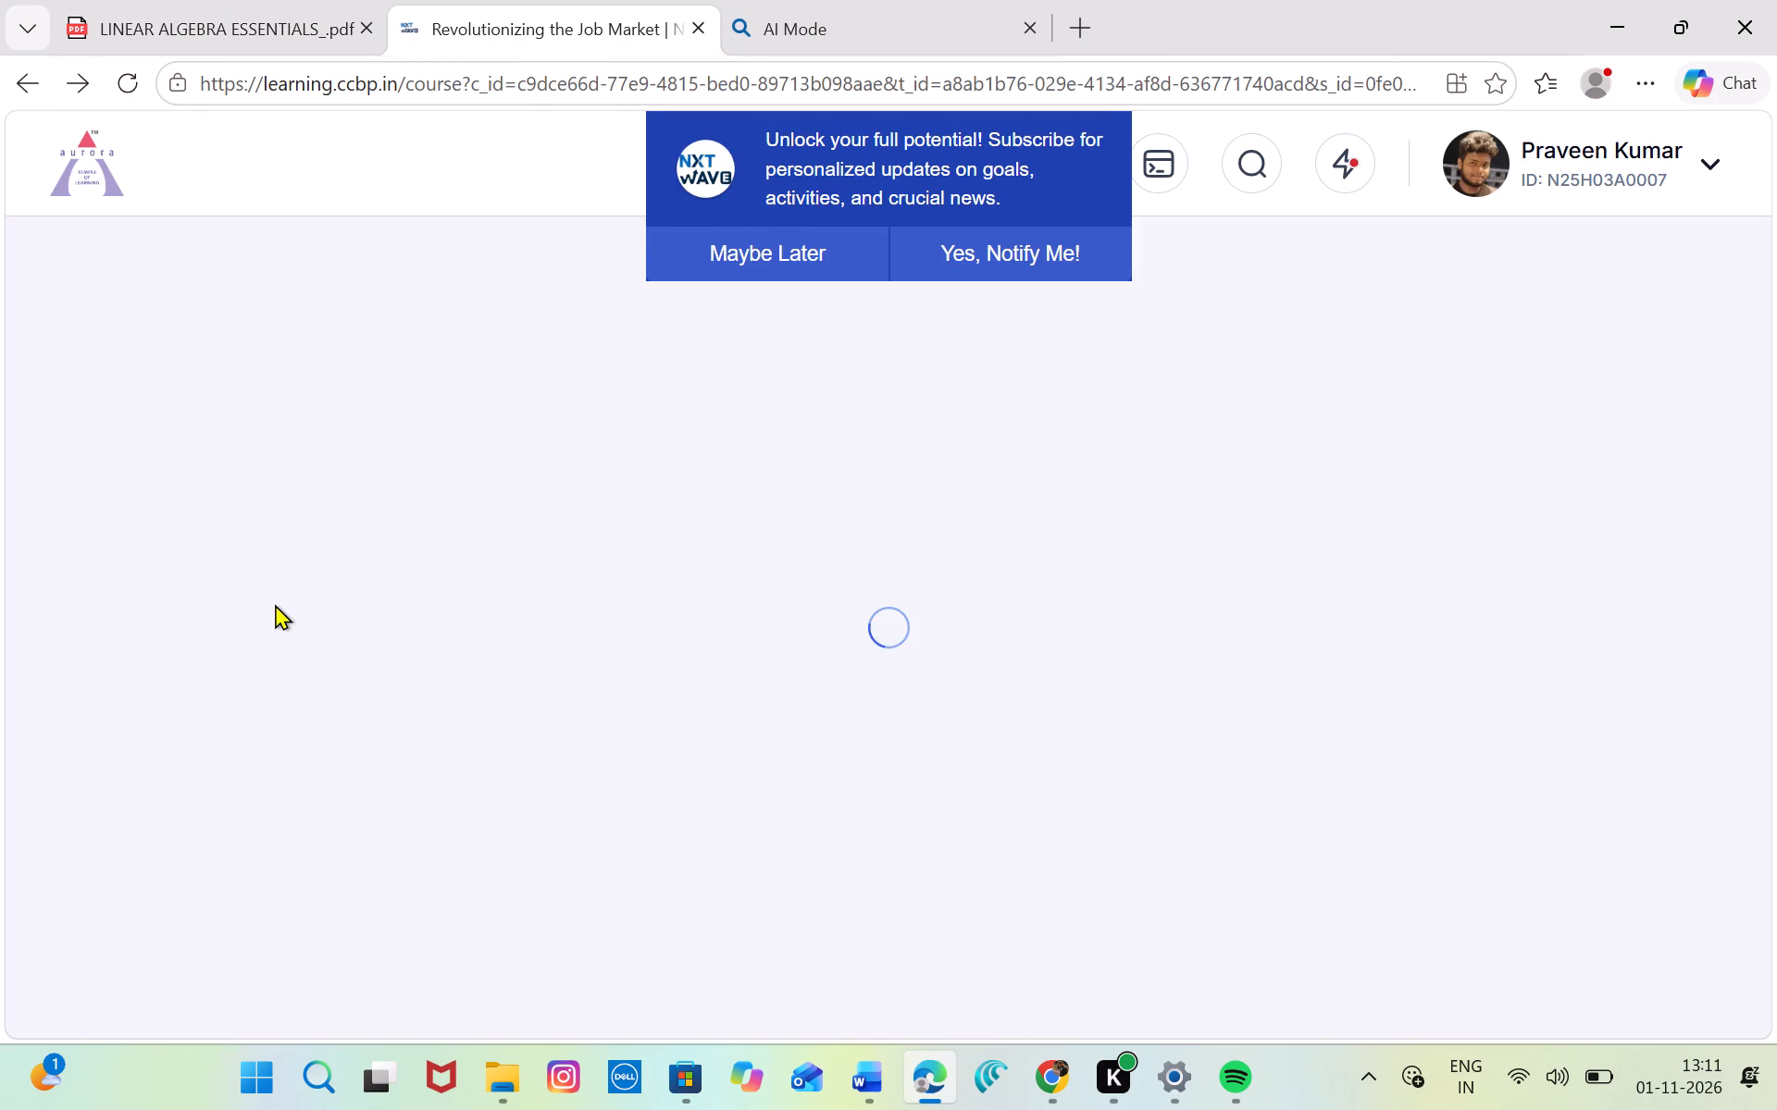
pyautogui.click(592, 631)
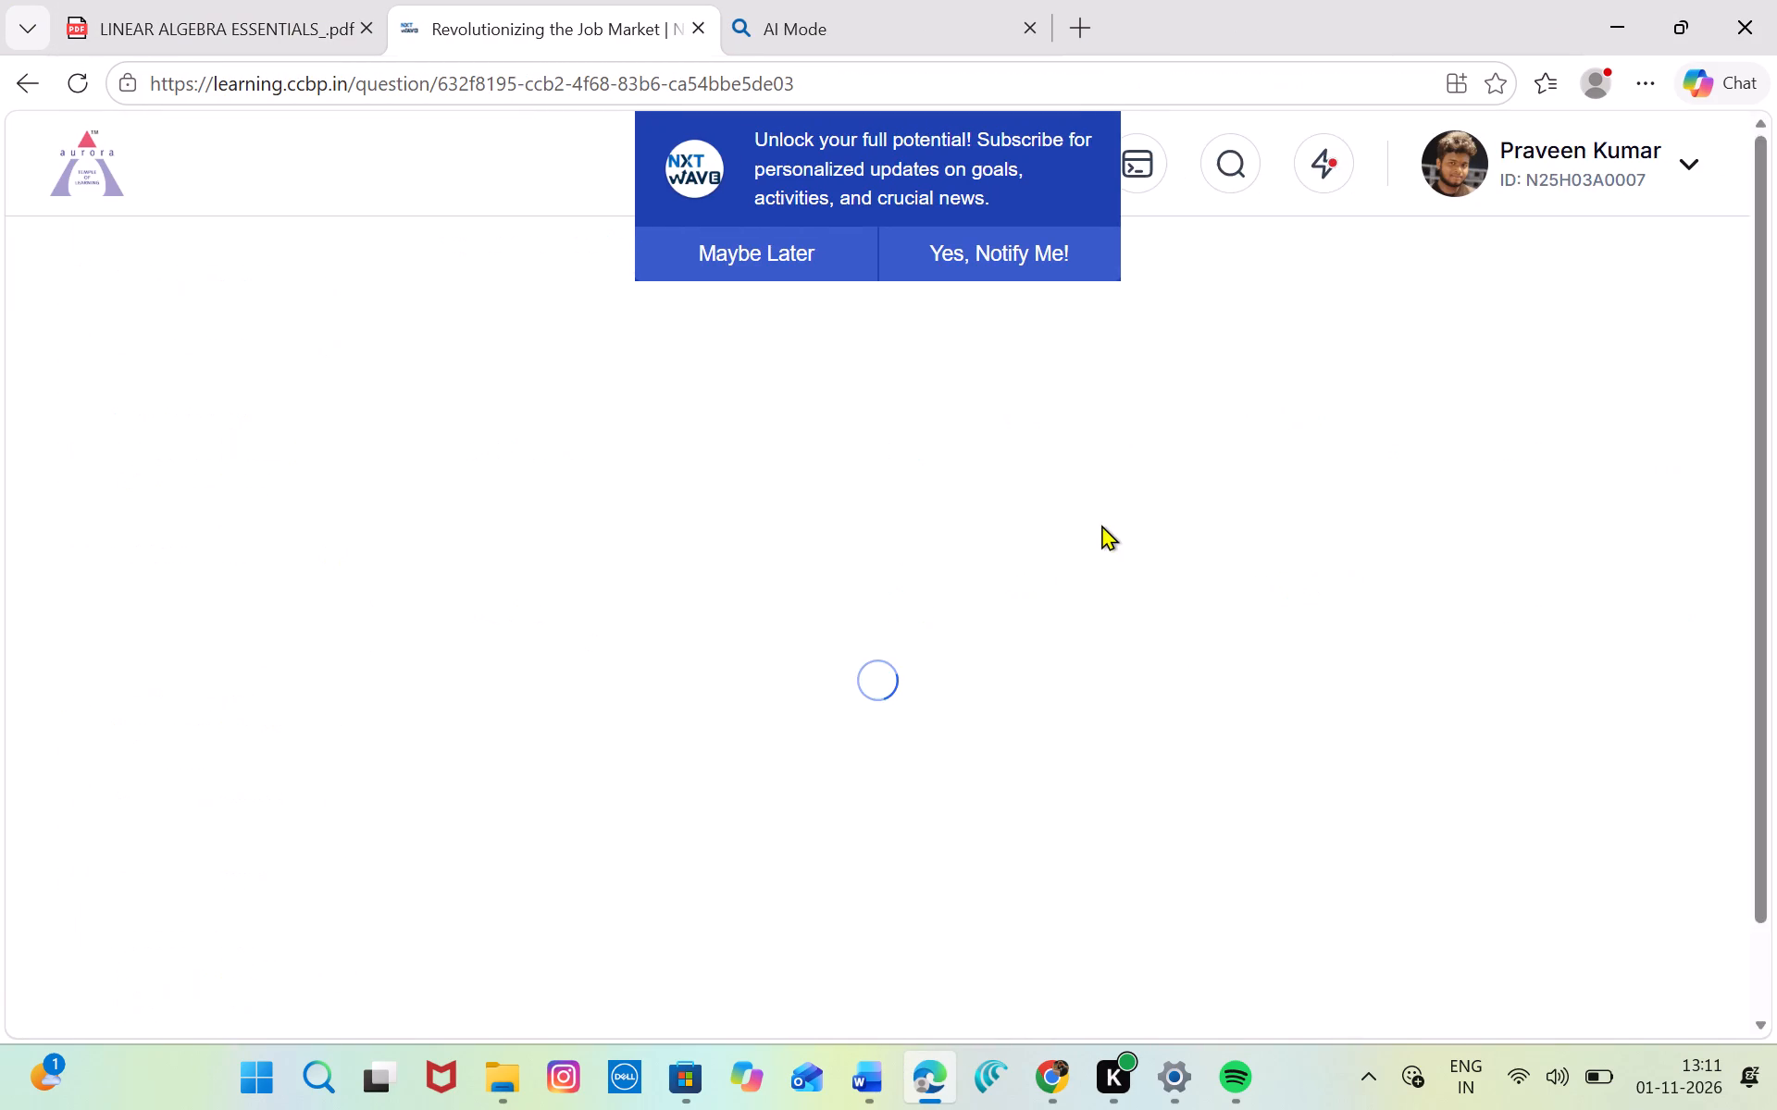
pyautogui.scroll(-2, 1388, 810)
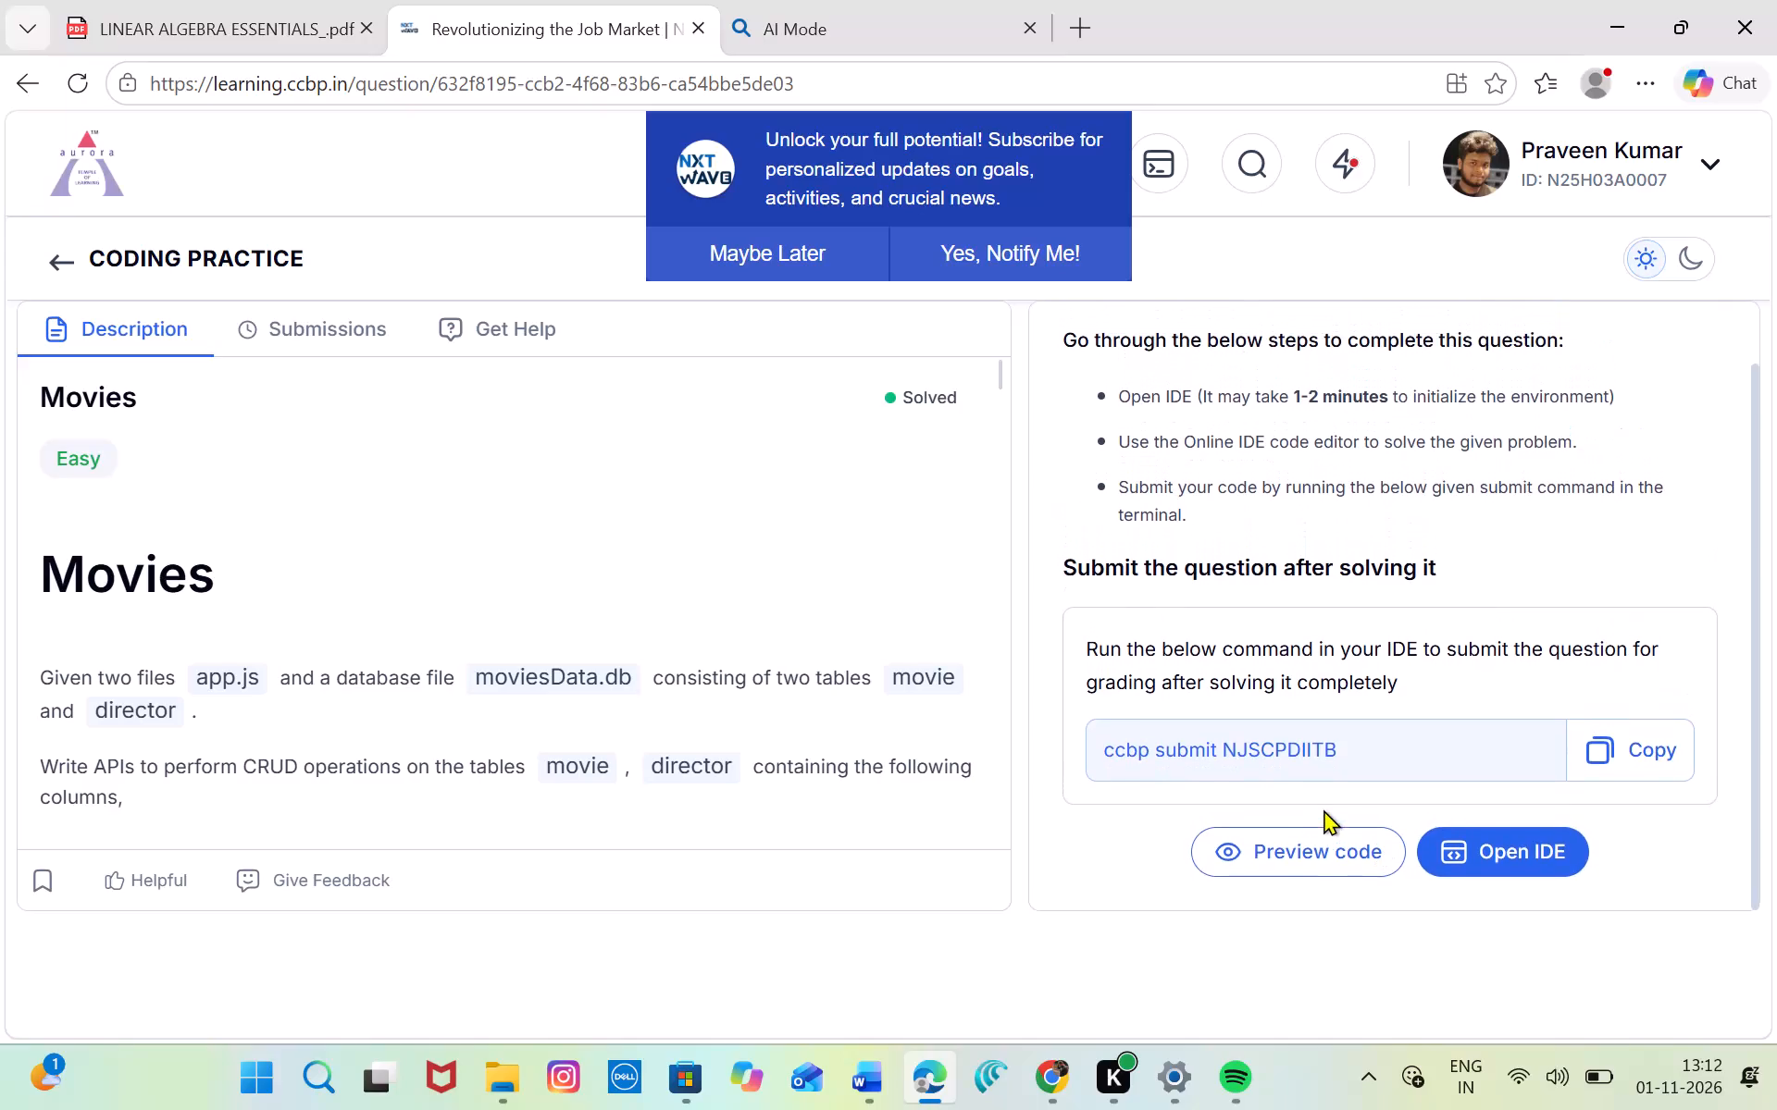
pyautogui.click(1310, 845)
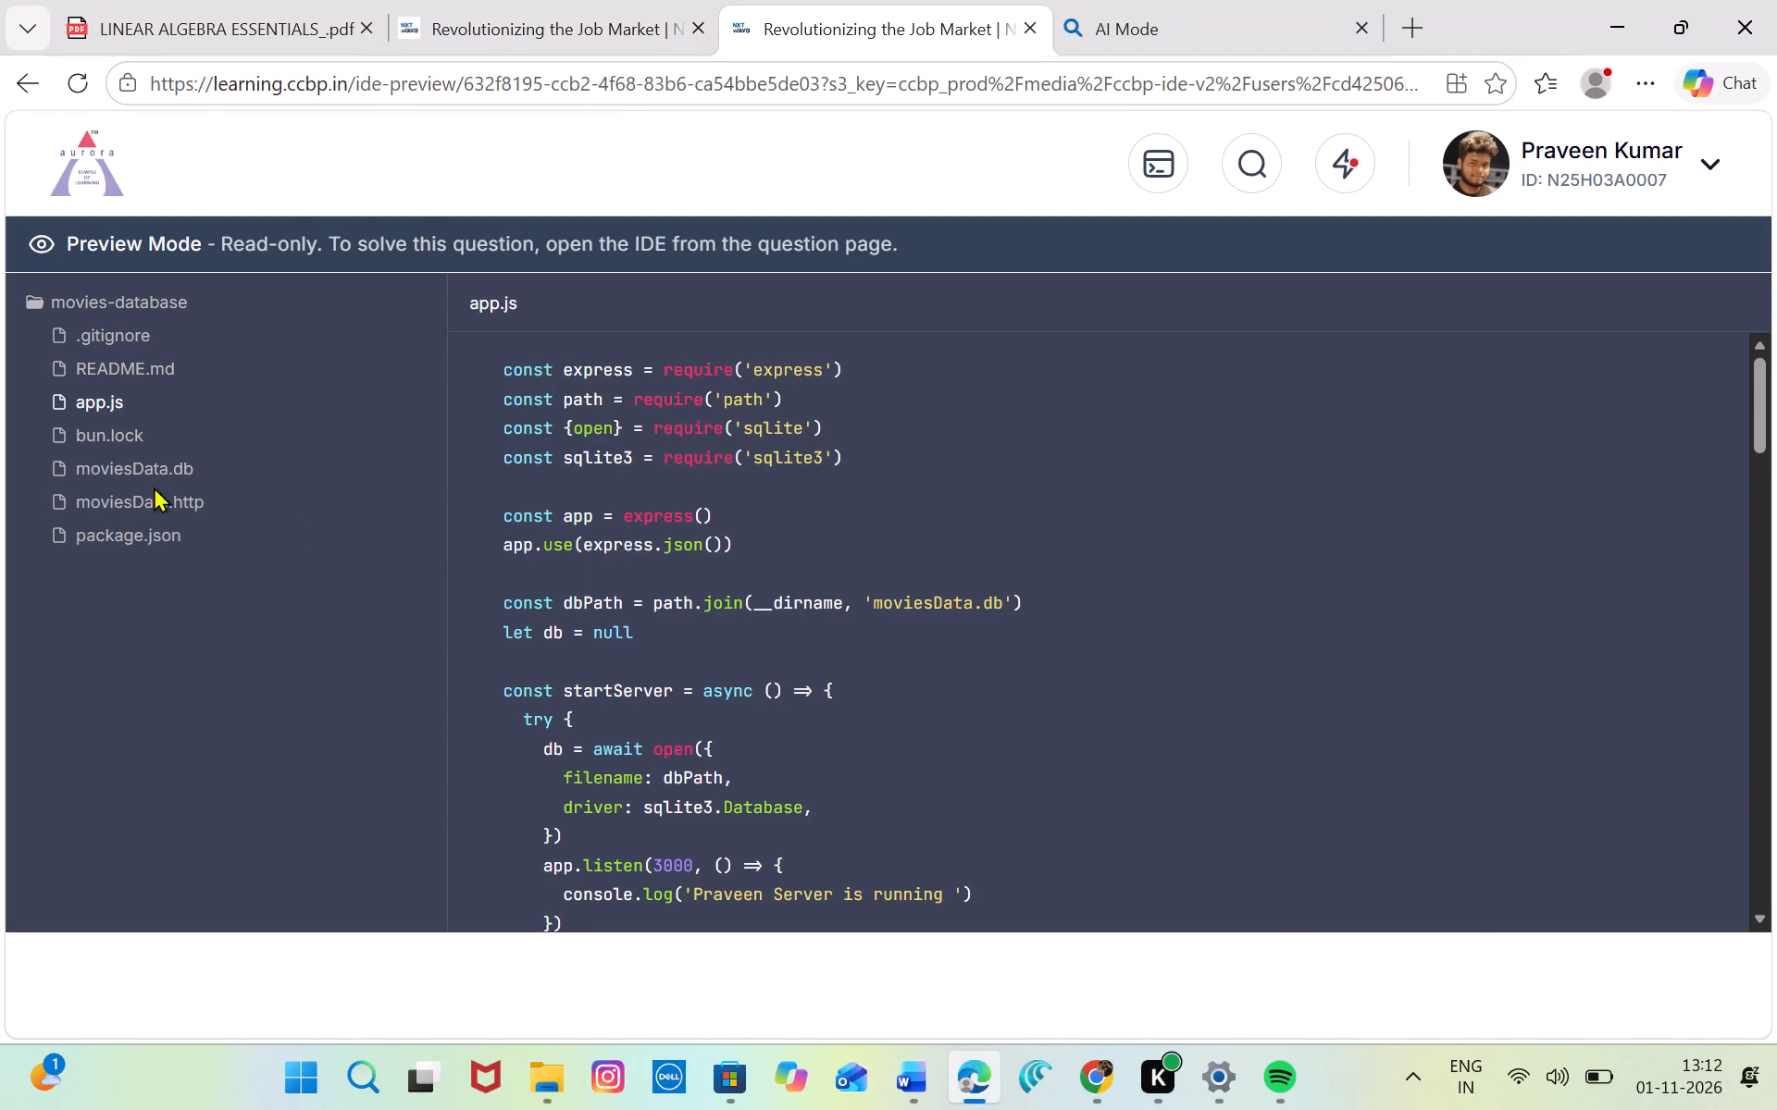
# Open moviesData.http in the preview and copy all of its requests, from GET /movies/ to GET /directors/6/movies/.
pyautogui.click(154, 497)
pyautogui.scroll(-8, 915, 632)
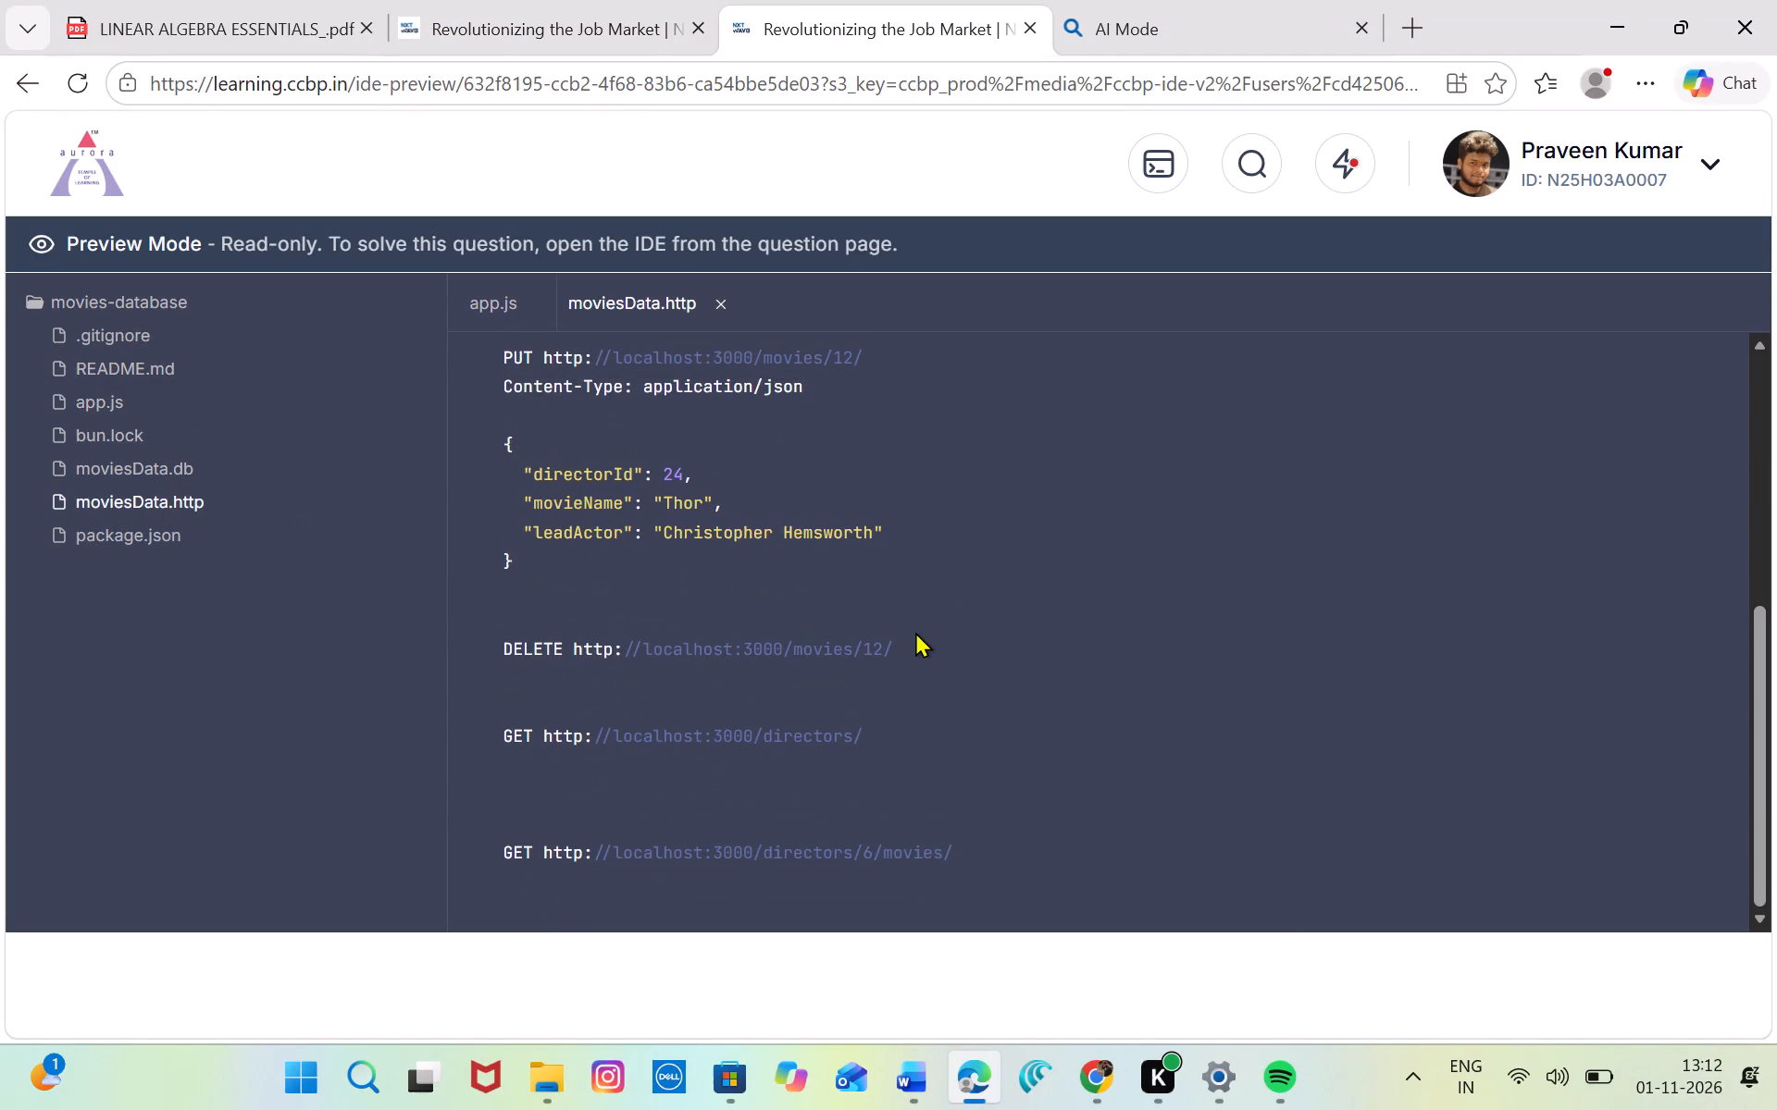
pyautogui.moveTo(1100, 865); pyautogui.dragTo(477, 335)
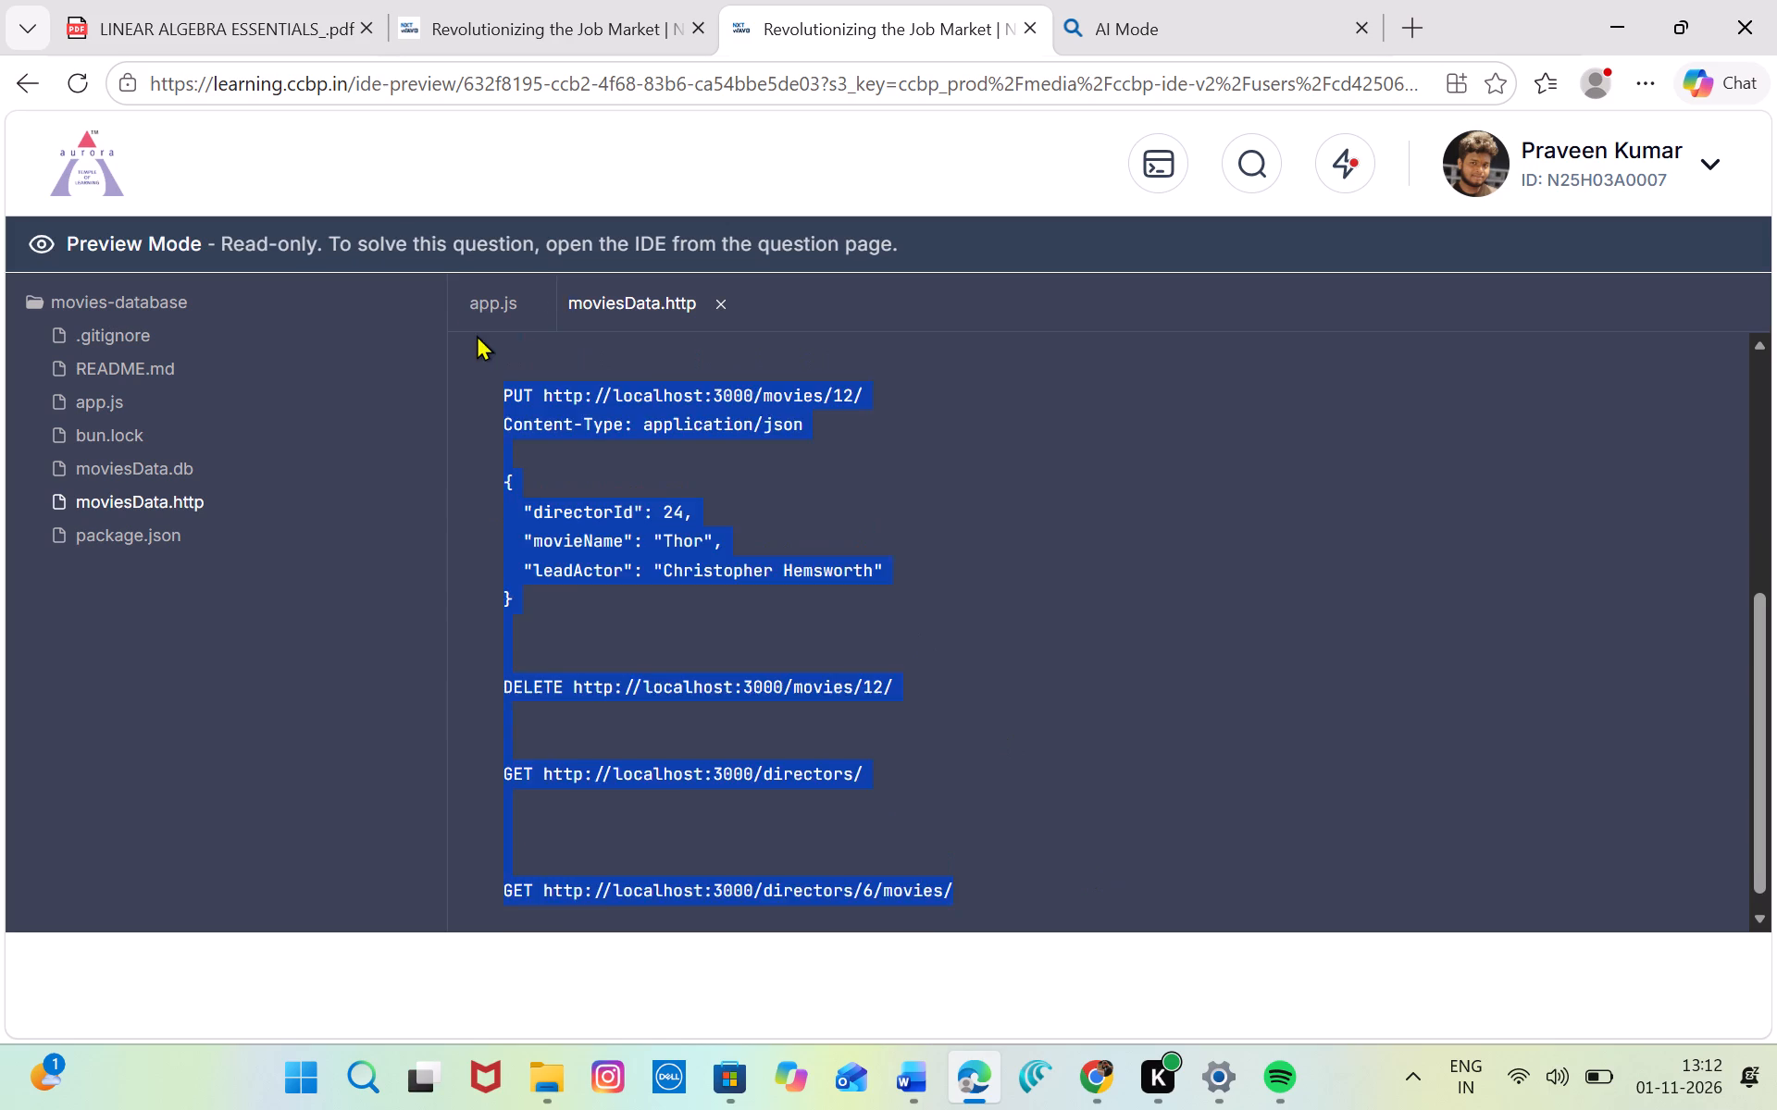
pyautogui.moveTo(477, 335); pyautogui.dragTo(500, 359)
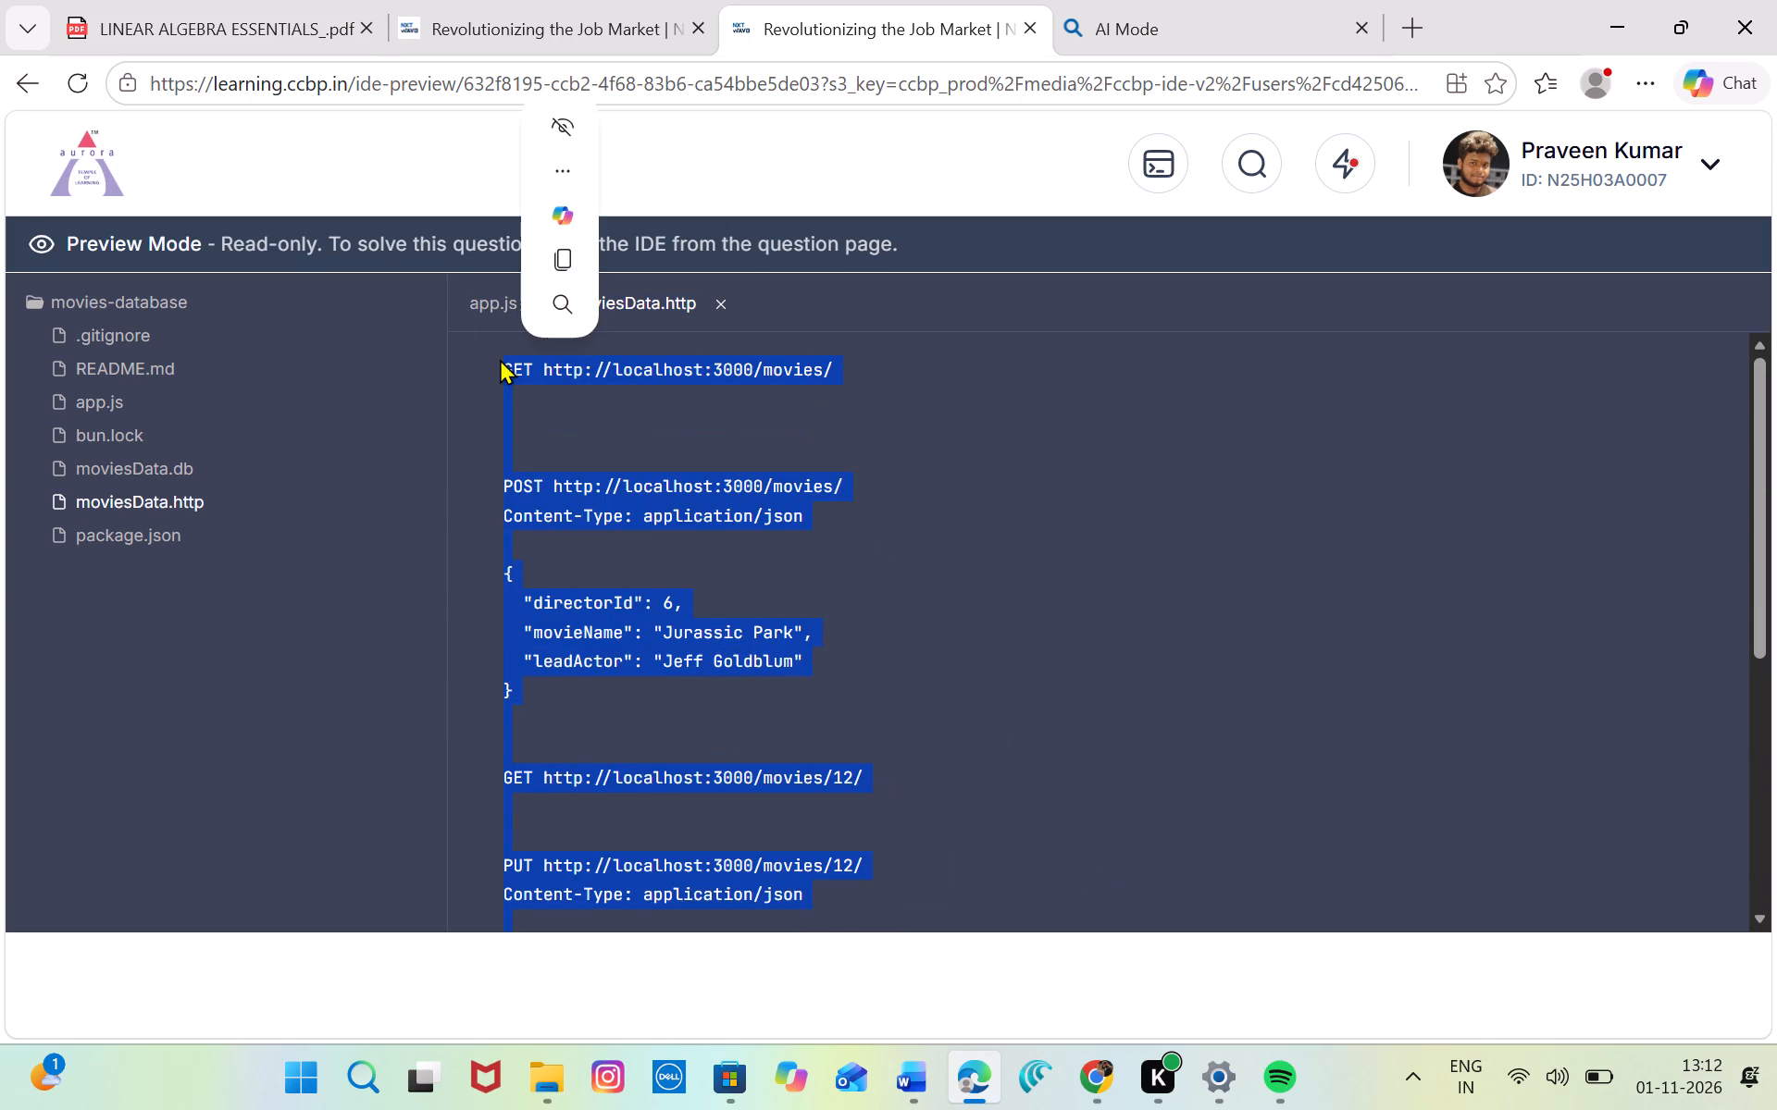
pyautogui.hotkey('ctrl', 'c')
pyautogui.hotkey('ctrl', 'c')
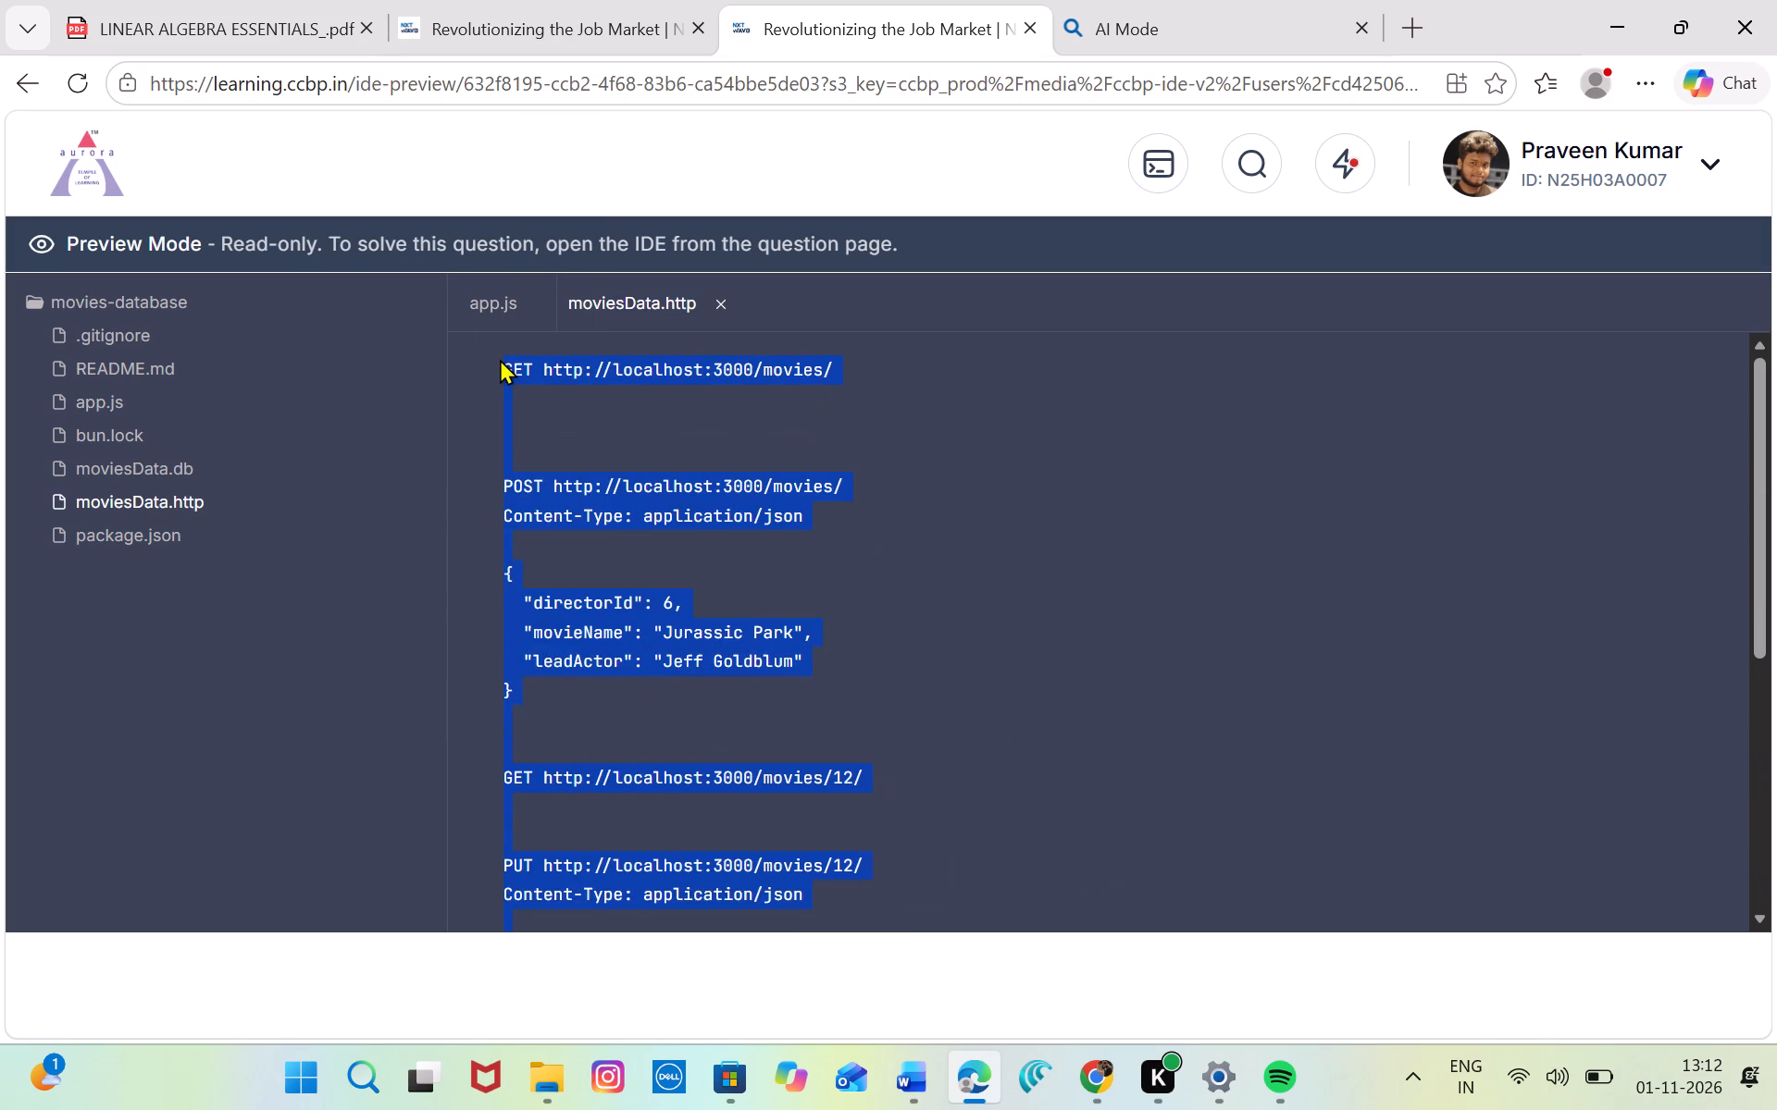
pyautogui.scroll(-5, 910, 462)
pyautogui.scroll(8, 910, 462)
pyautogui.scroll(-9, 910, 462)
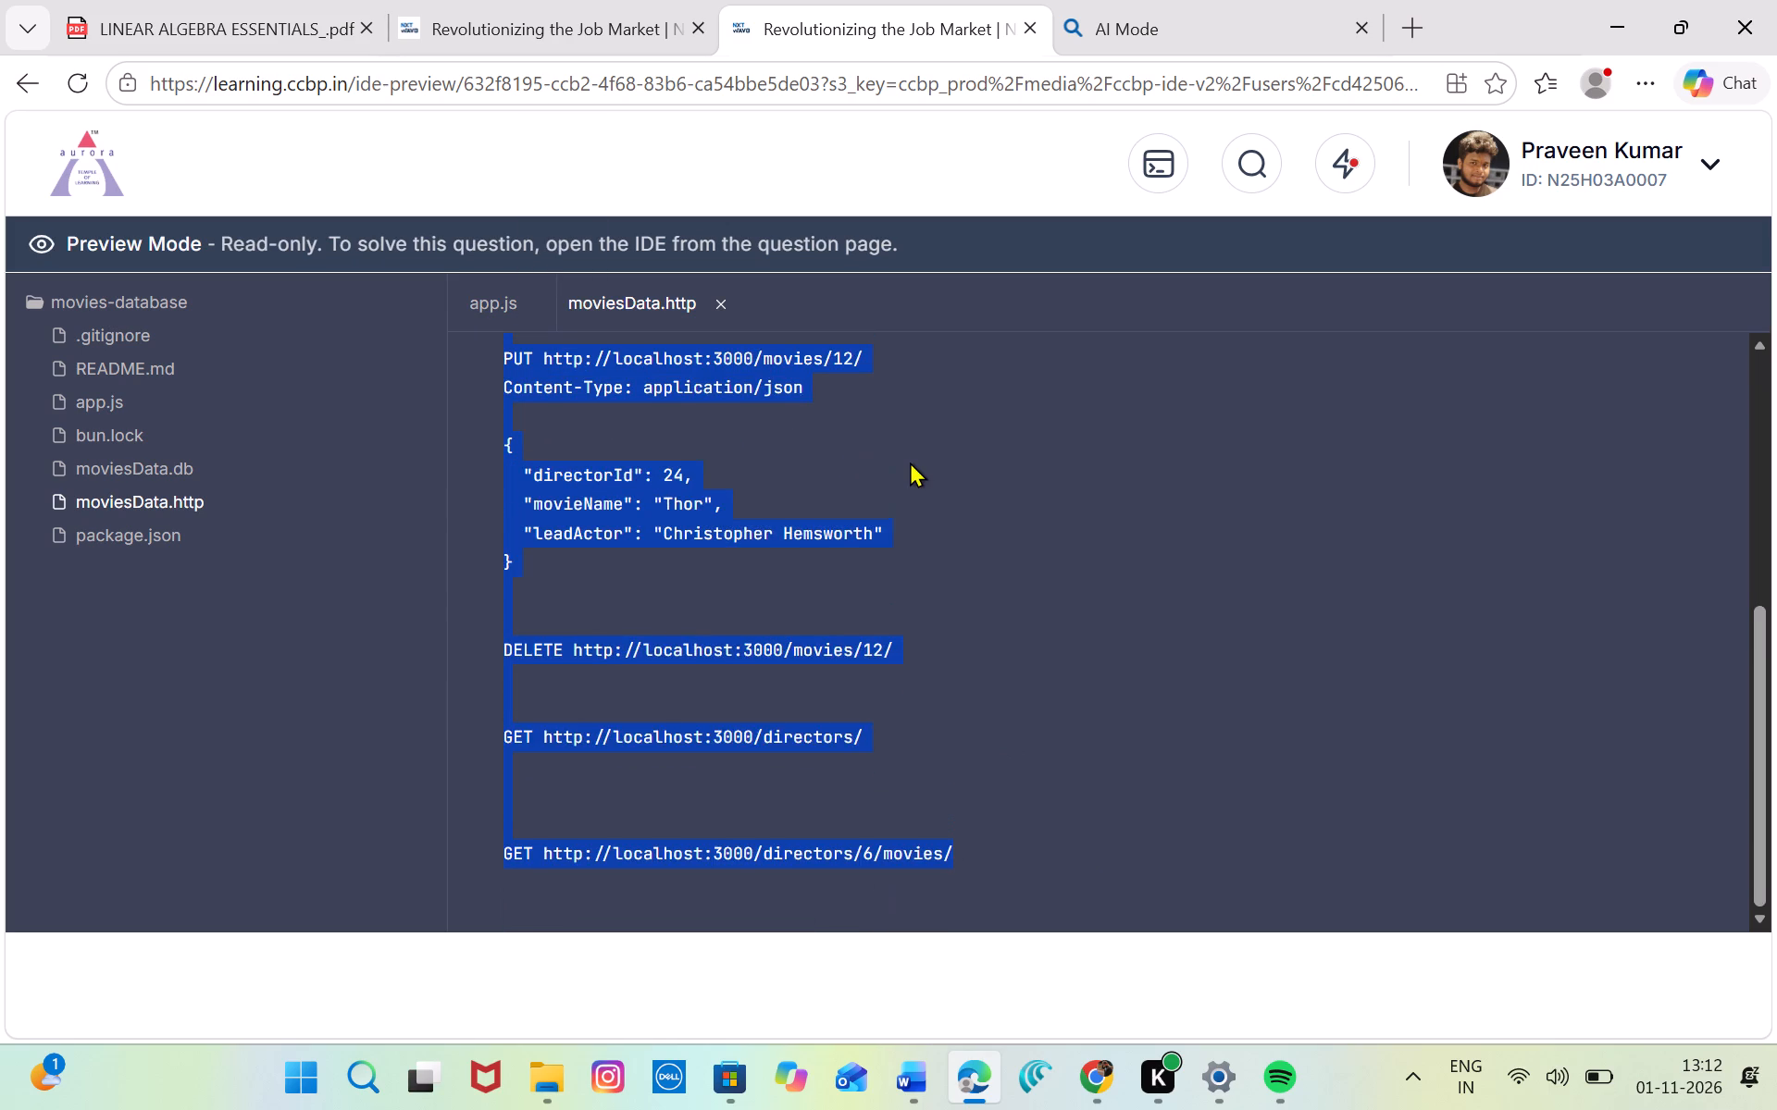
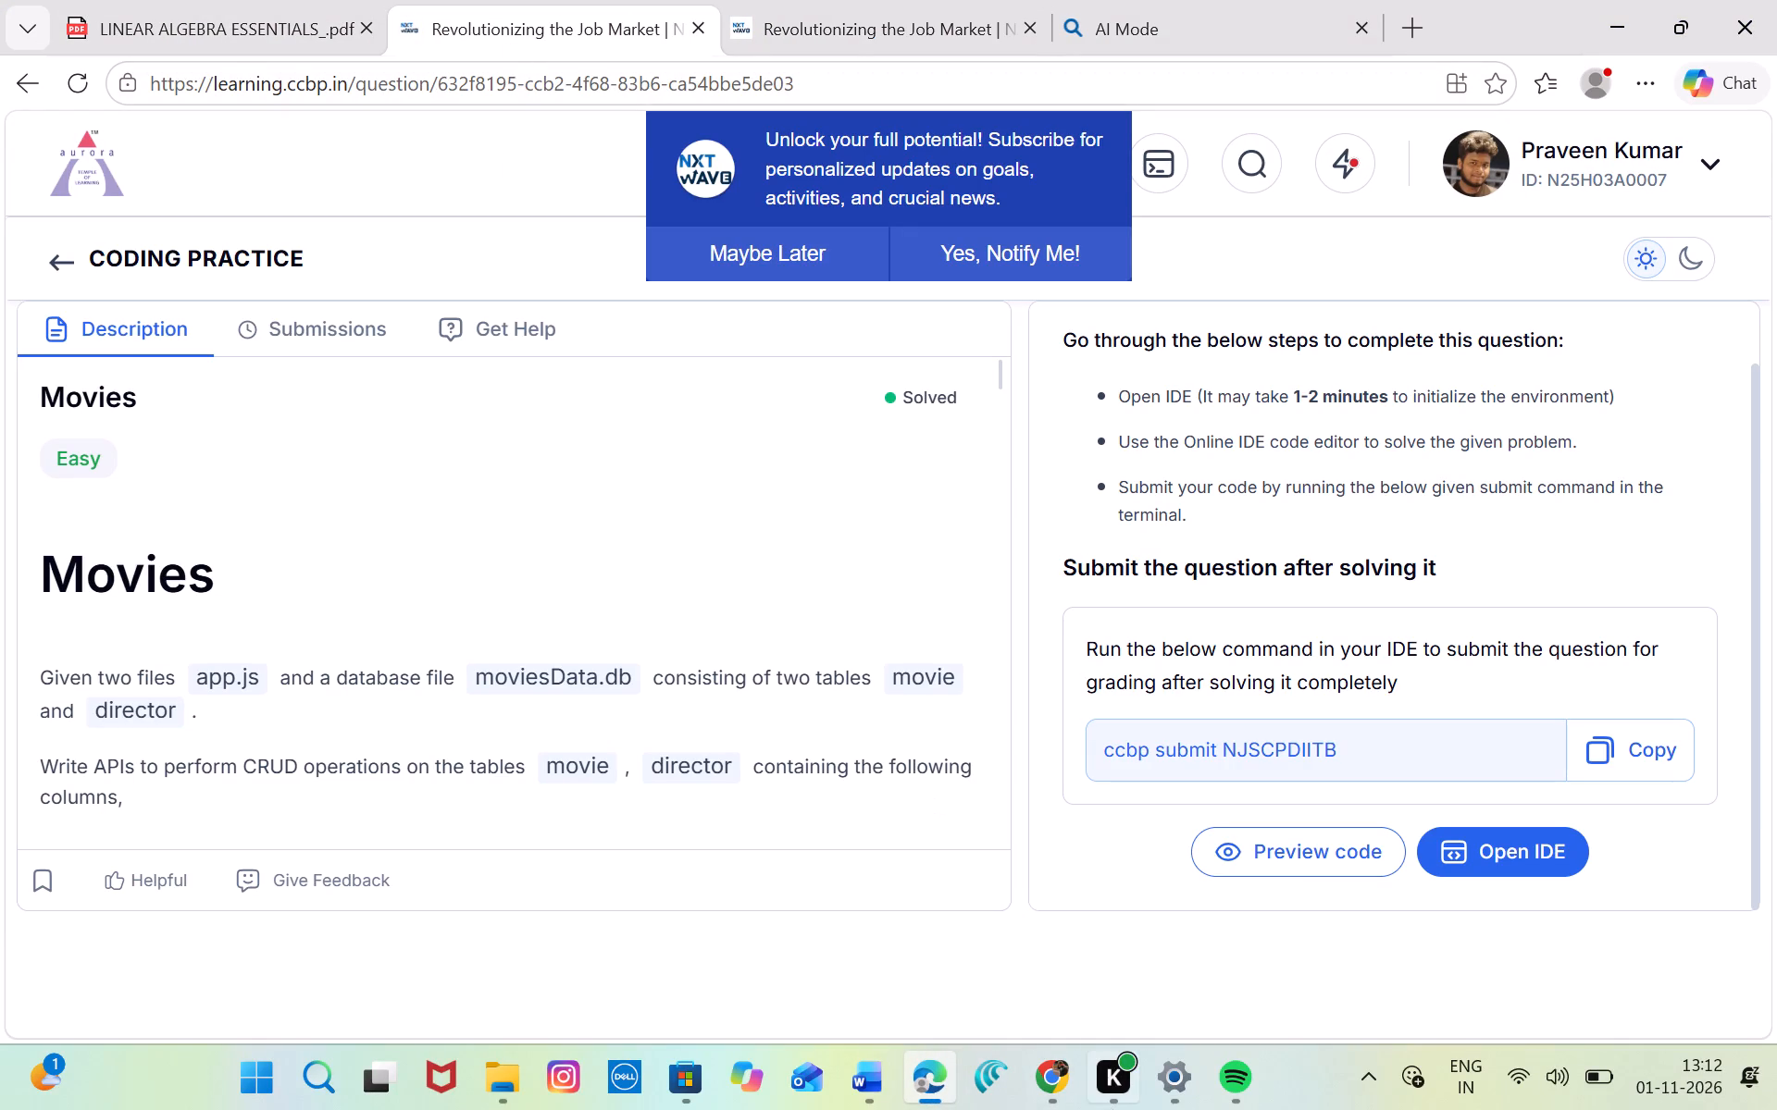
# Switch to Chrome and relaunch the closed IDE session of the API Routing coding practice.
pyautogui.click(1076, 1089)
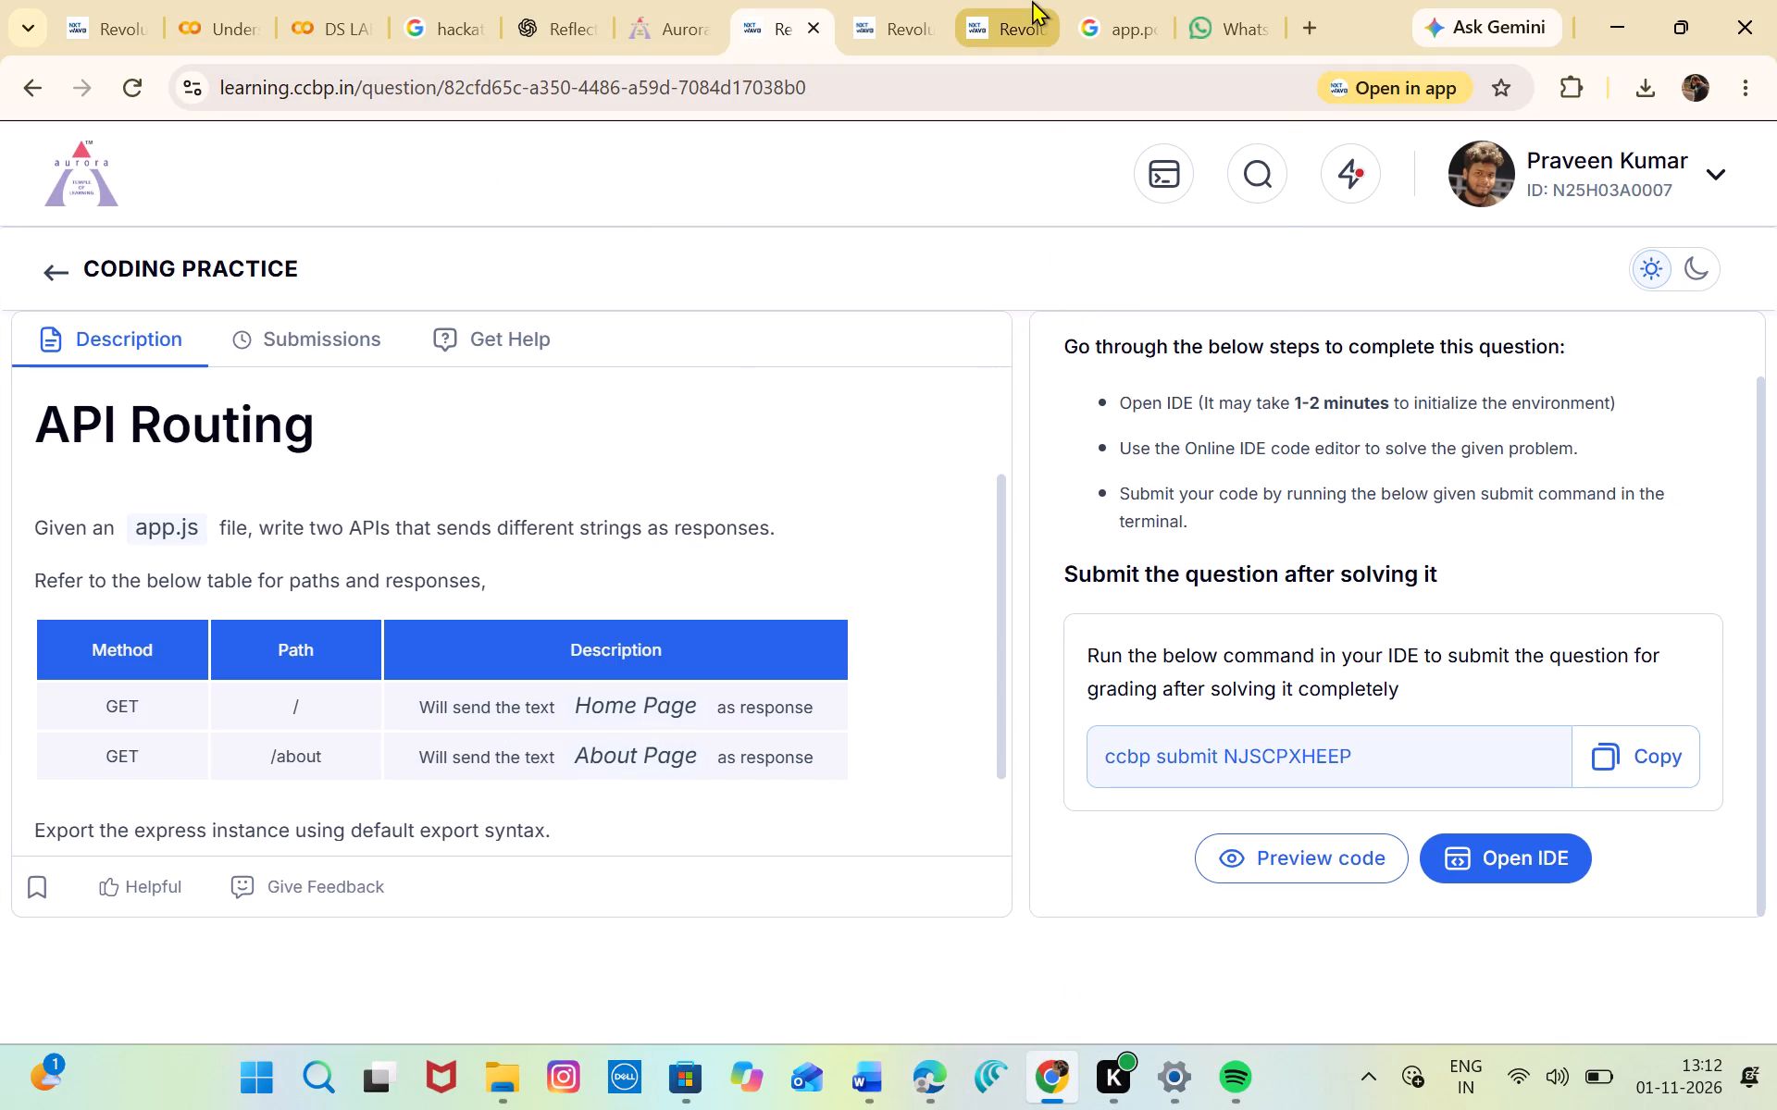
pyautogui.click(1020, 1)
pyautogui.click(946, 0)
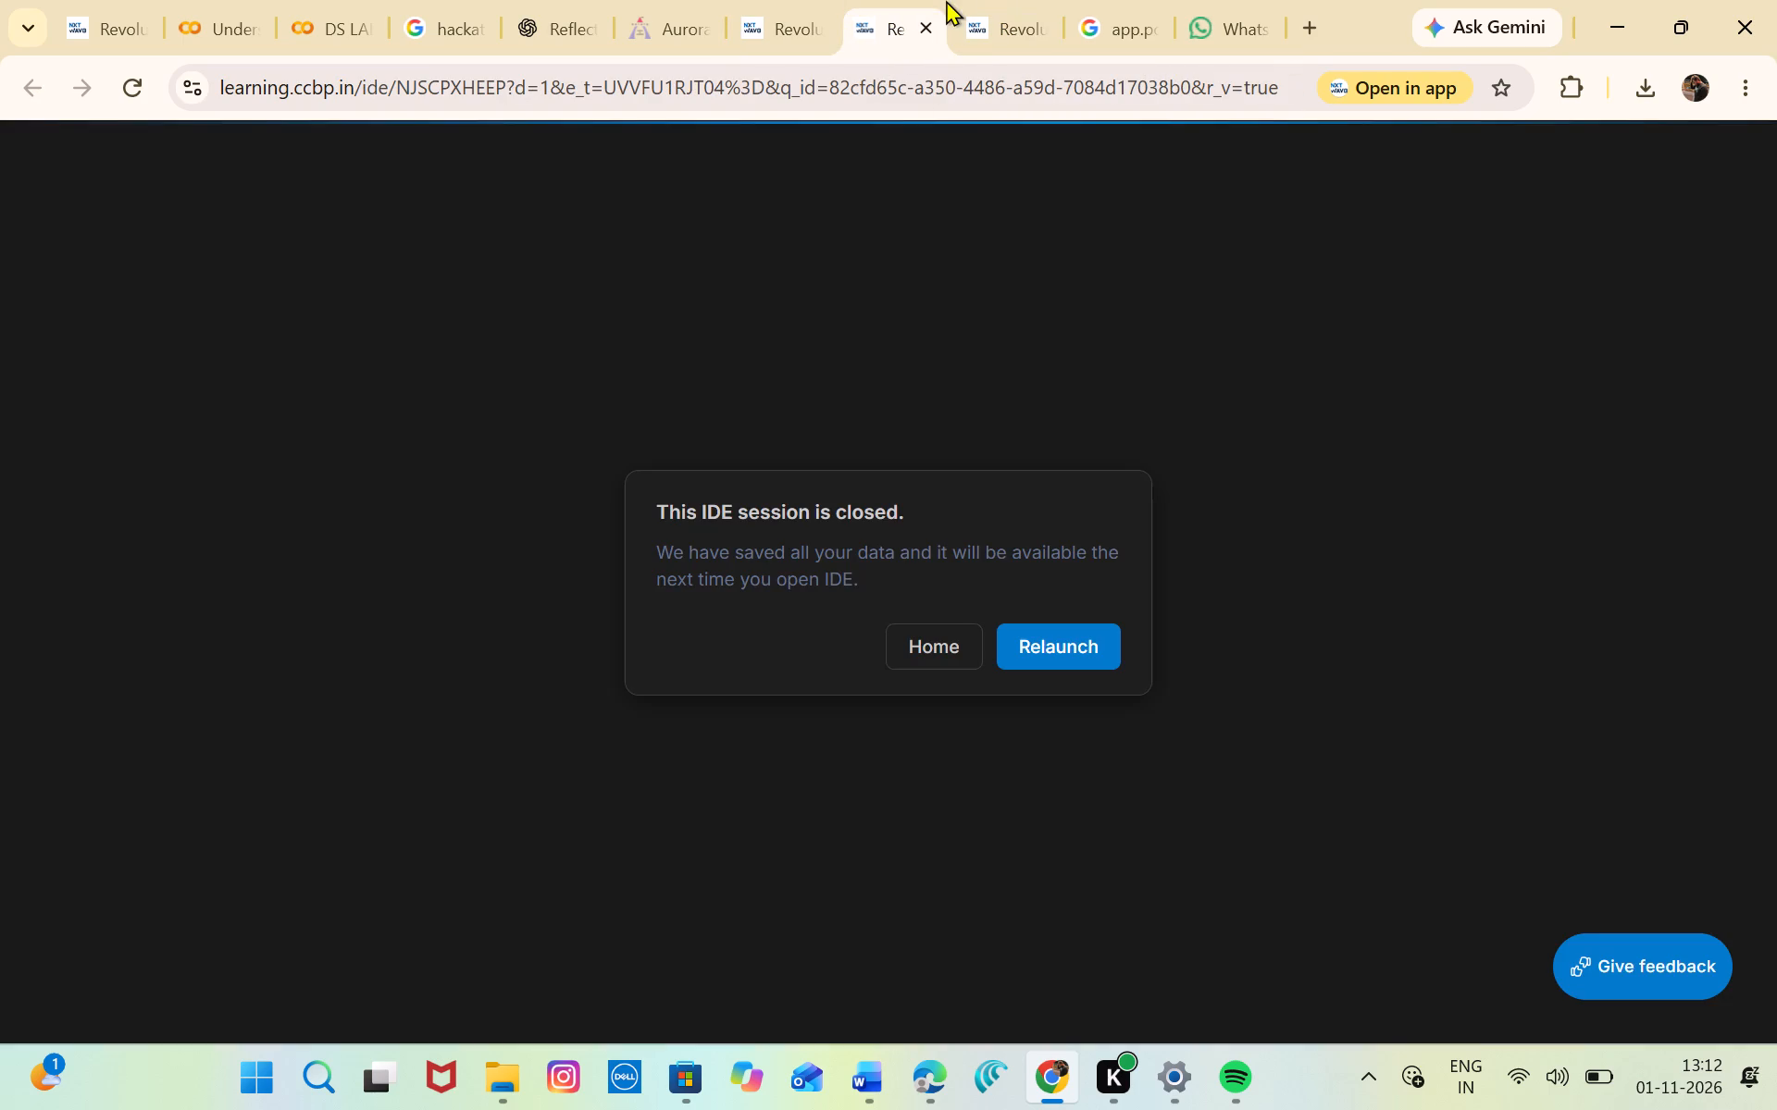
pyautogui.click(757, 20)
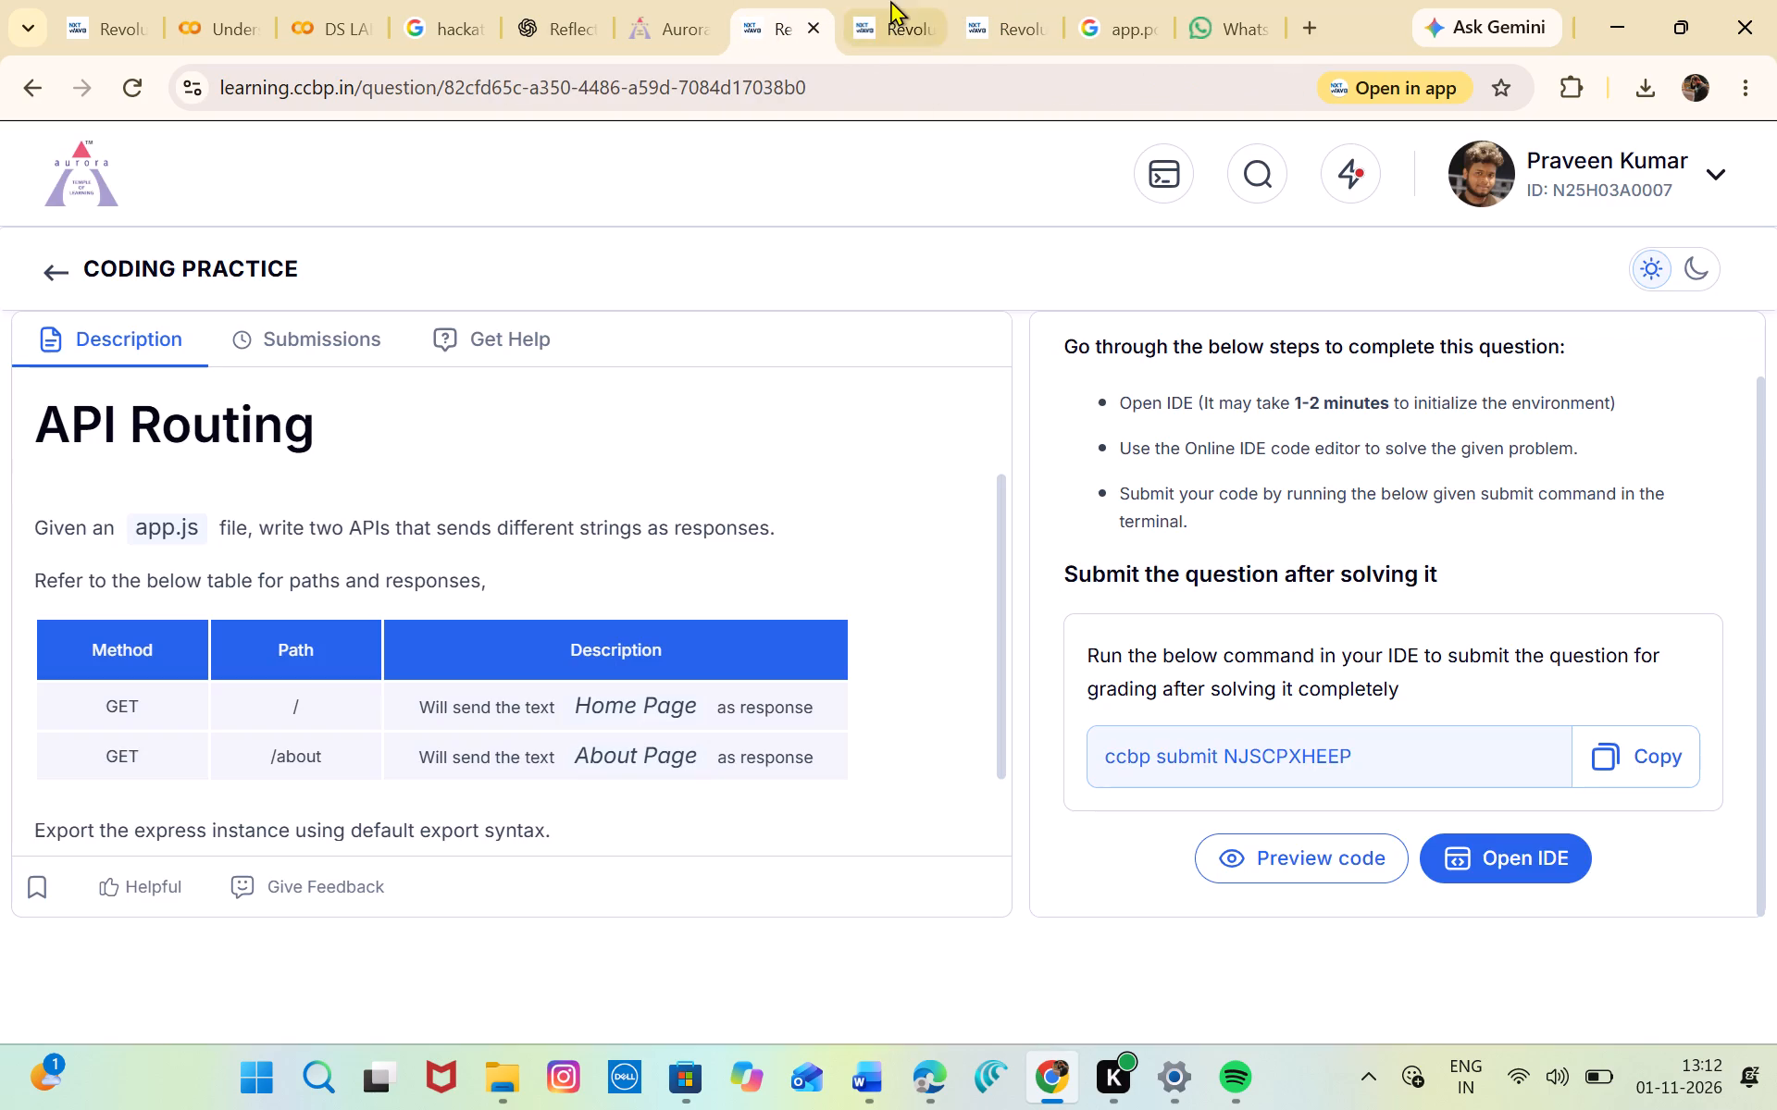
pyautogui.click(890, 0)
pyautogui.click(1037, 631)
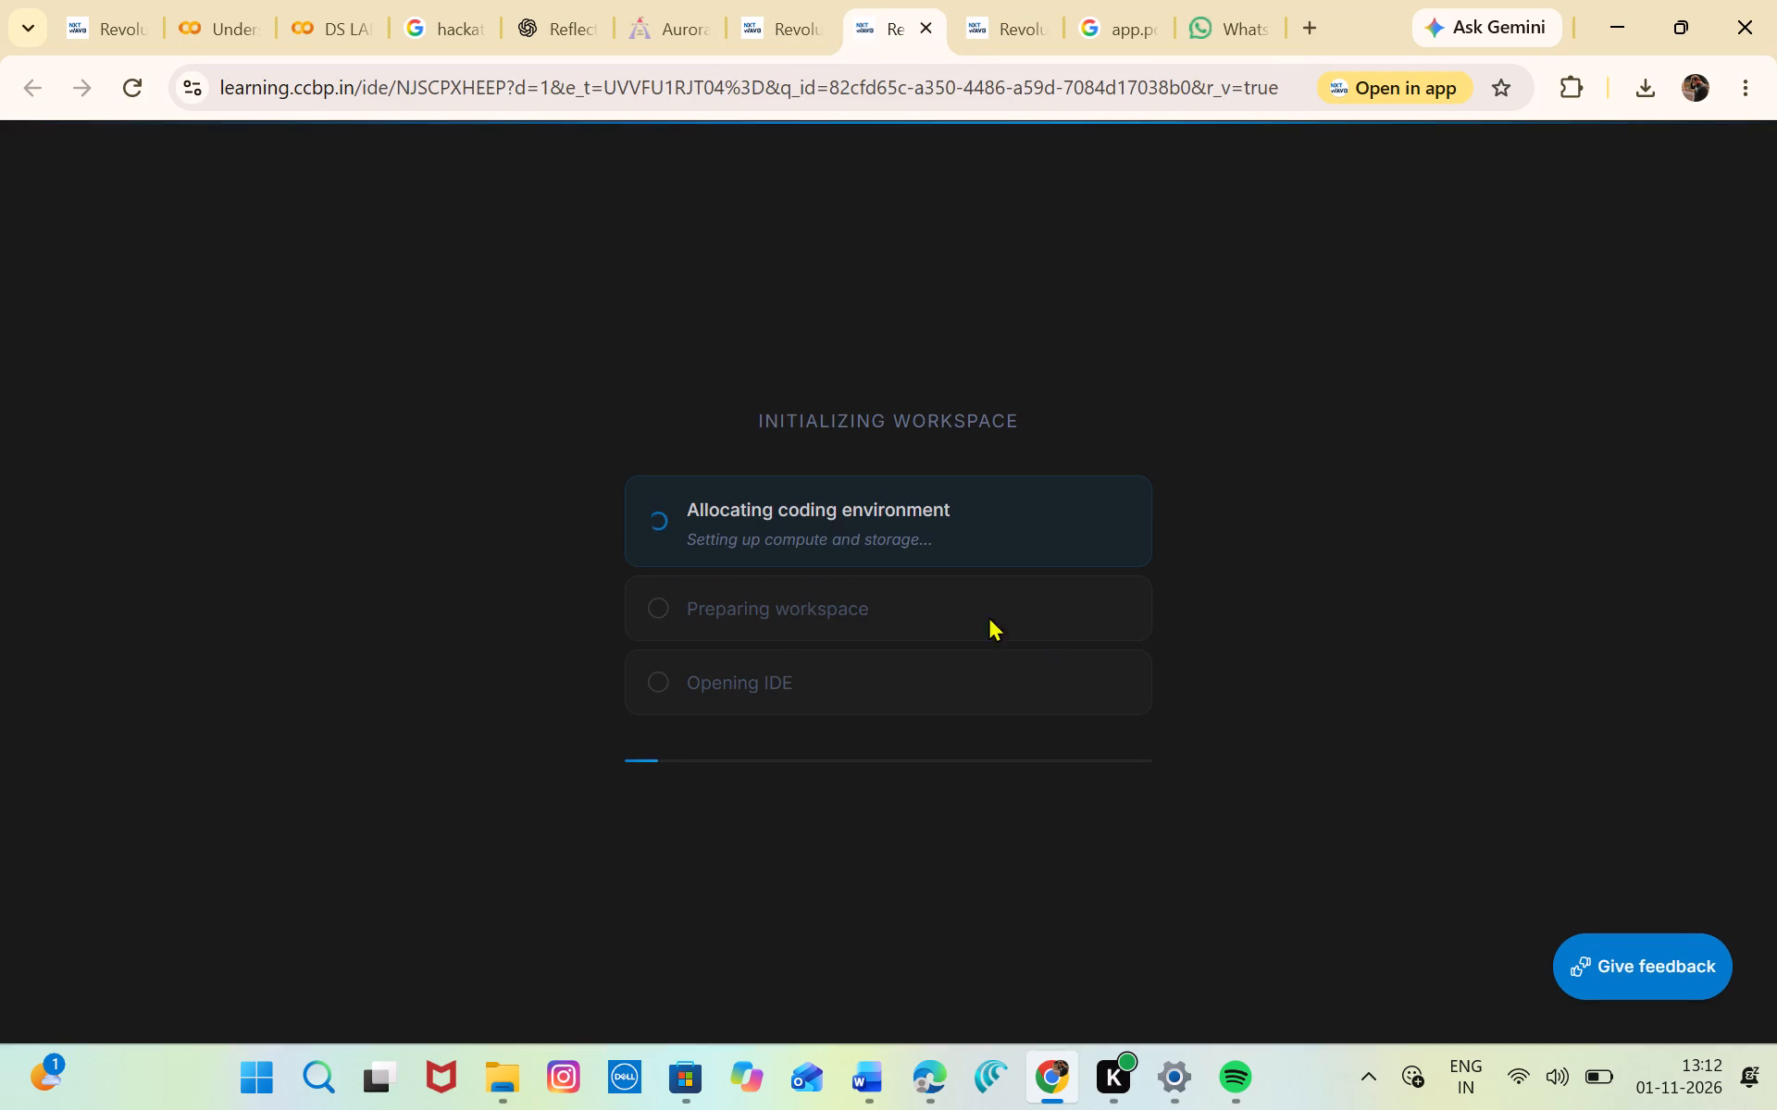
# Return to the Google AI prompt, finish it with "request.body it was taking , please explain how actually it was working", and send it.
pyautogui.click(800, 0)
pyautogui.click(931, 0)
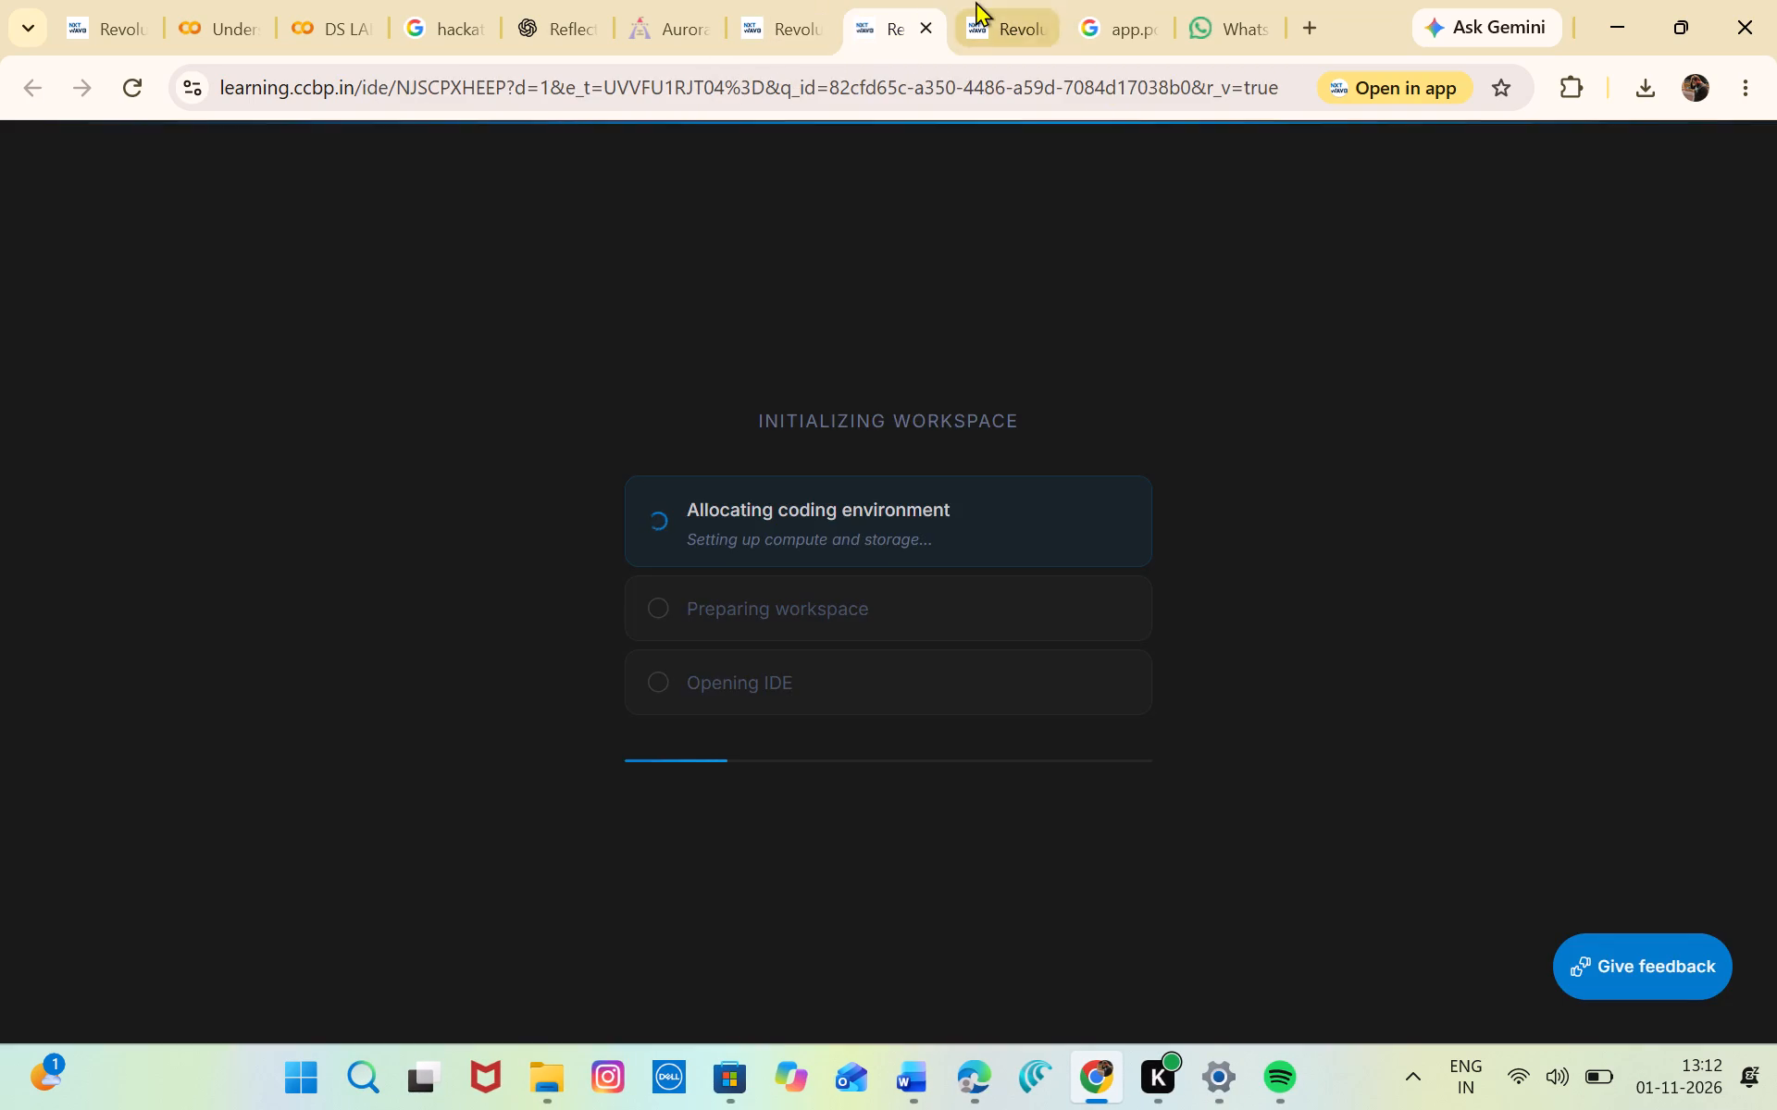
pyautogui.click(975, 1)
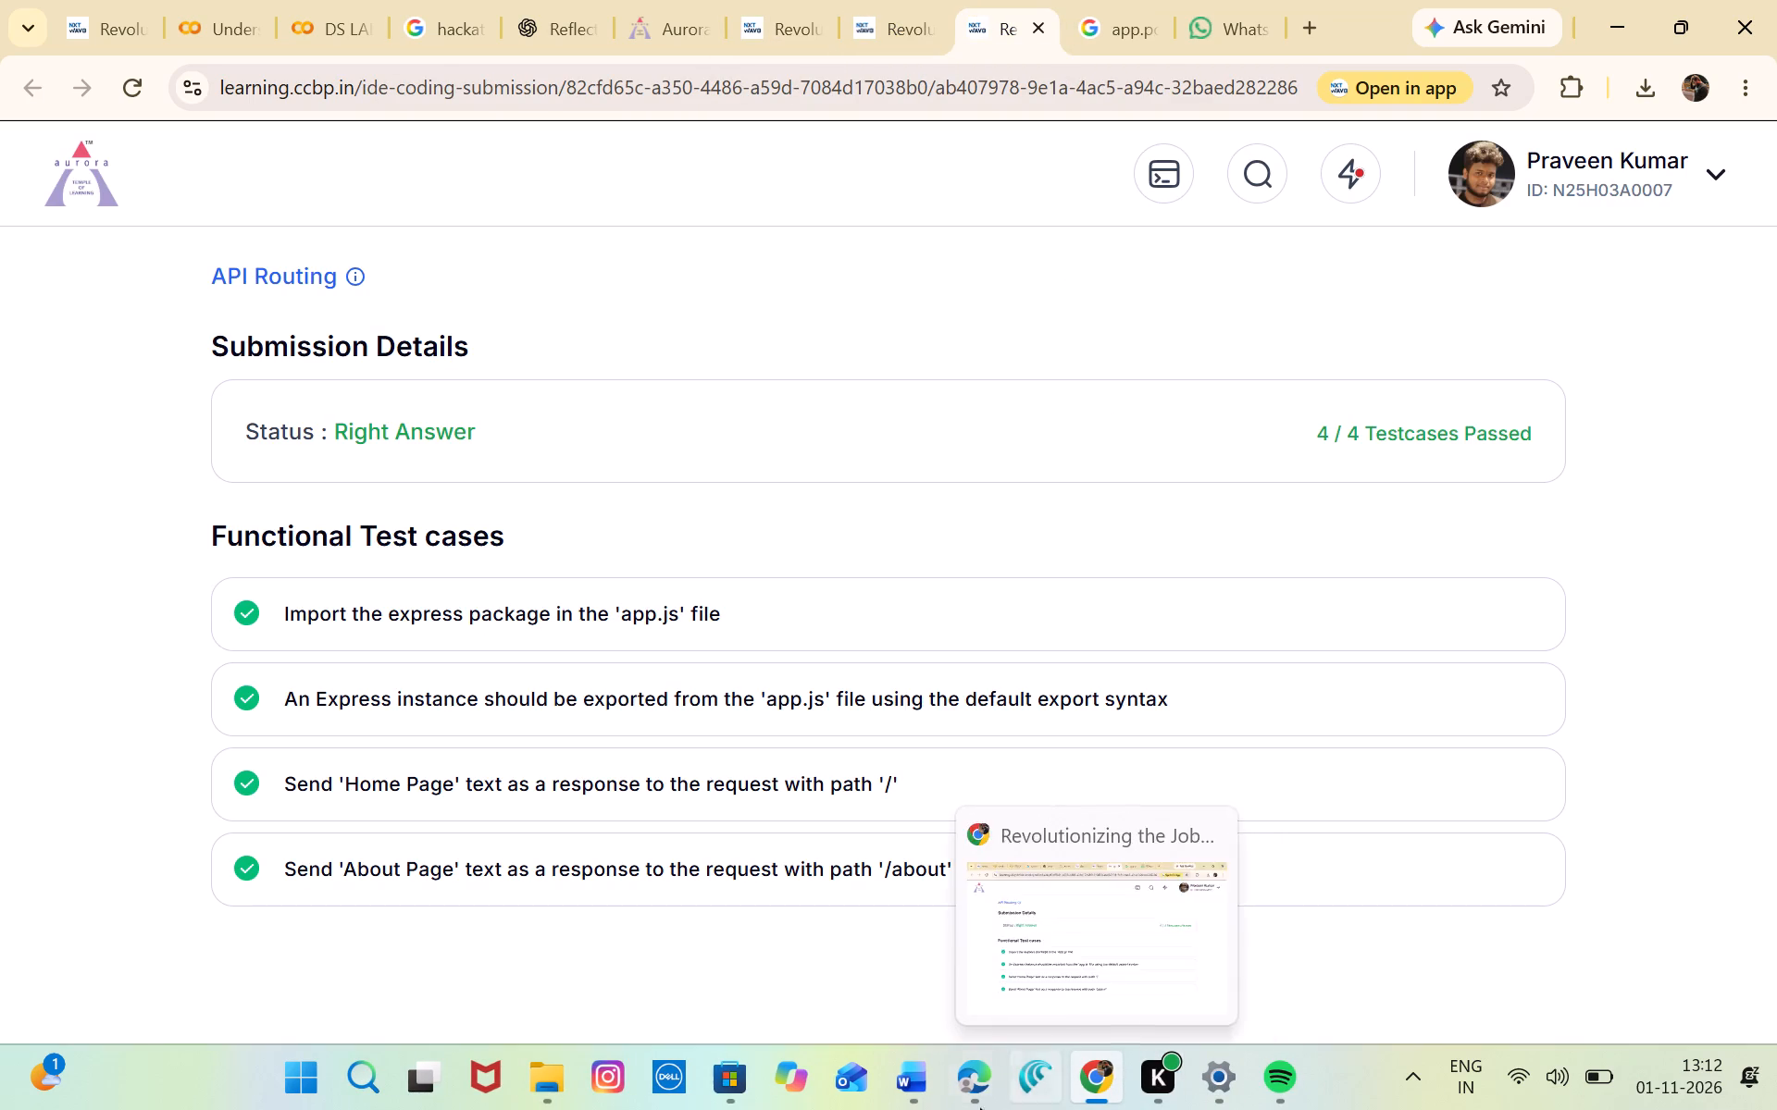
pyautogui.scroll(-3, 1164, 785)
pyautogui.click(1137, 0)
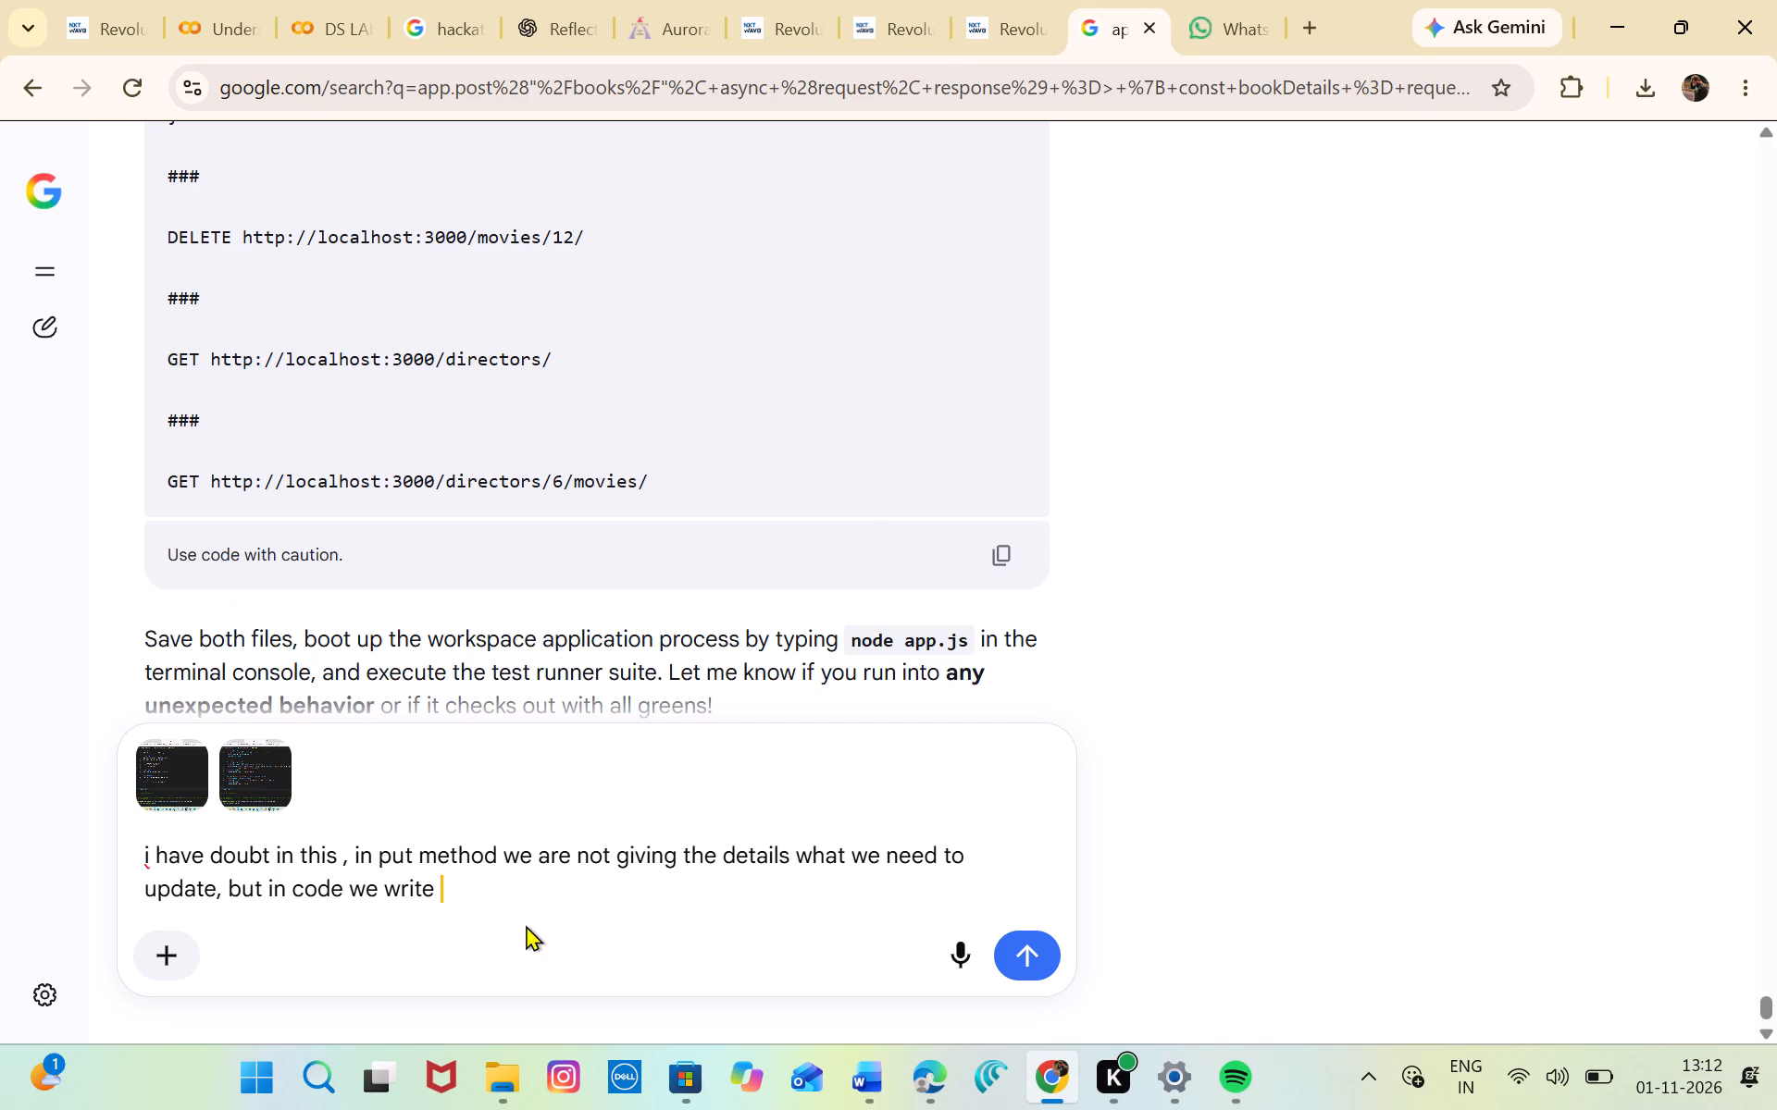
pyautogui.write('req')
pyautogui.press('u')
pyautogui.write('est')
pyautogui.press('space')
pyautogui.press('BackSpace')
pyautogui.write('.body')
pyautogui.press('space')
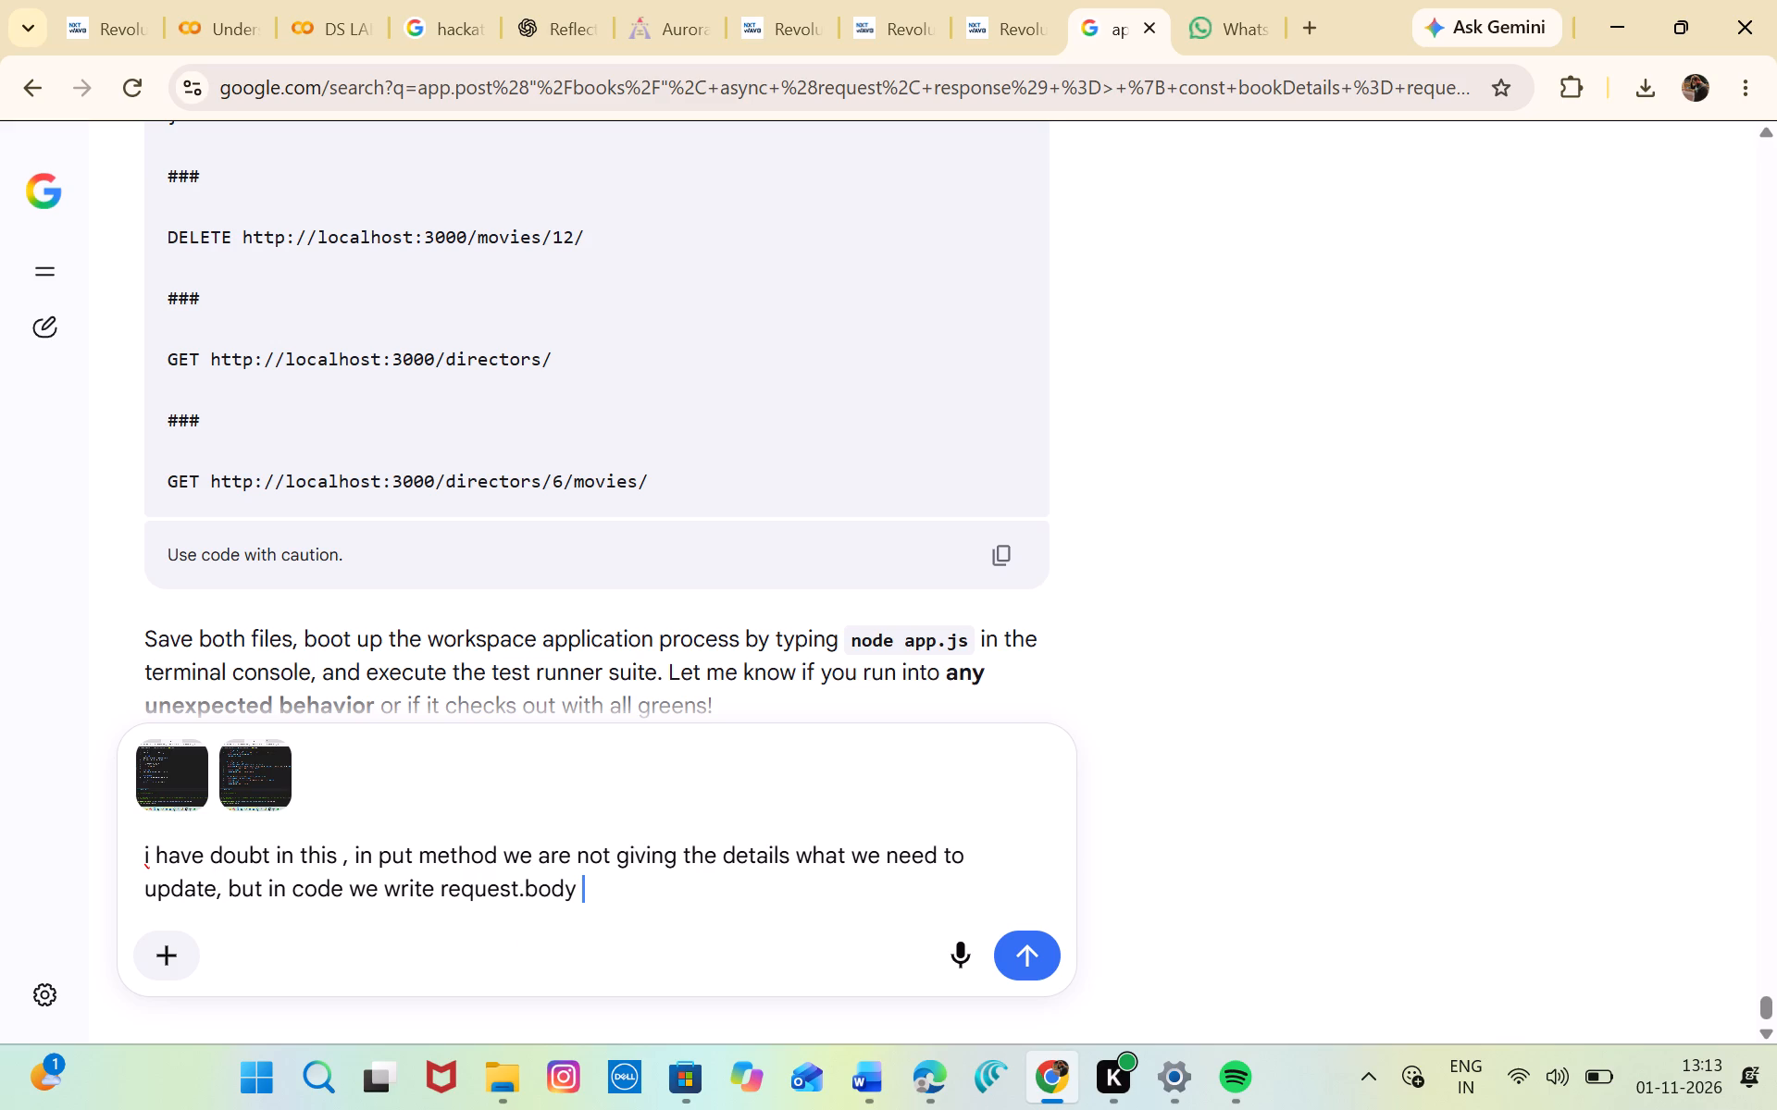
pyautogui.write('it was taking')
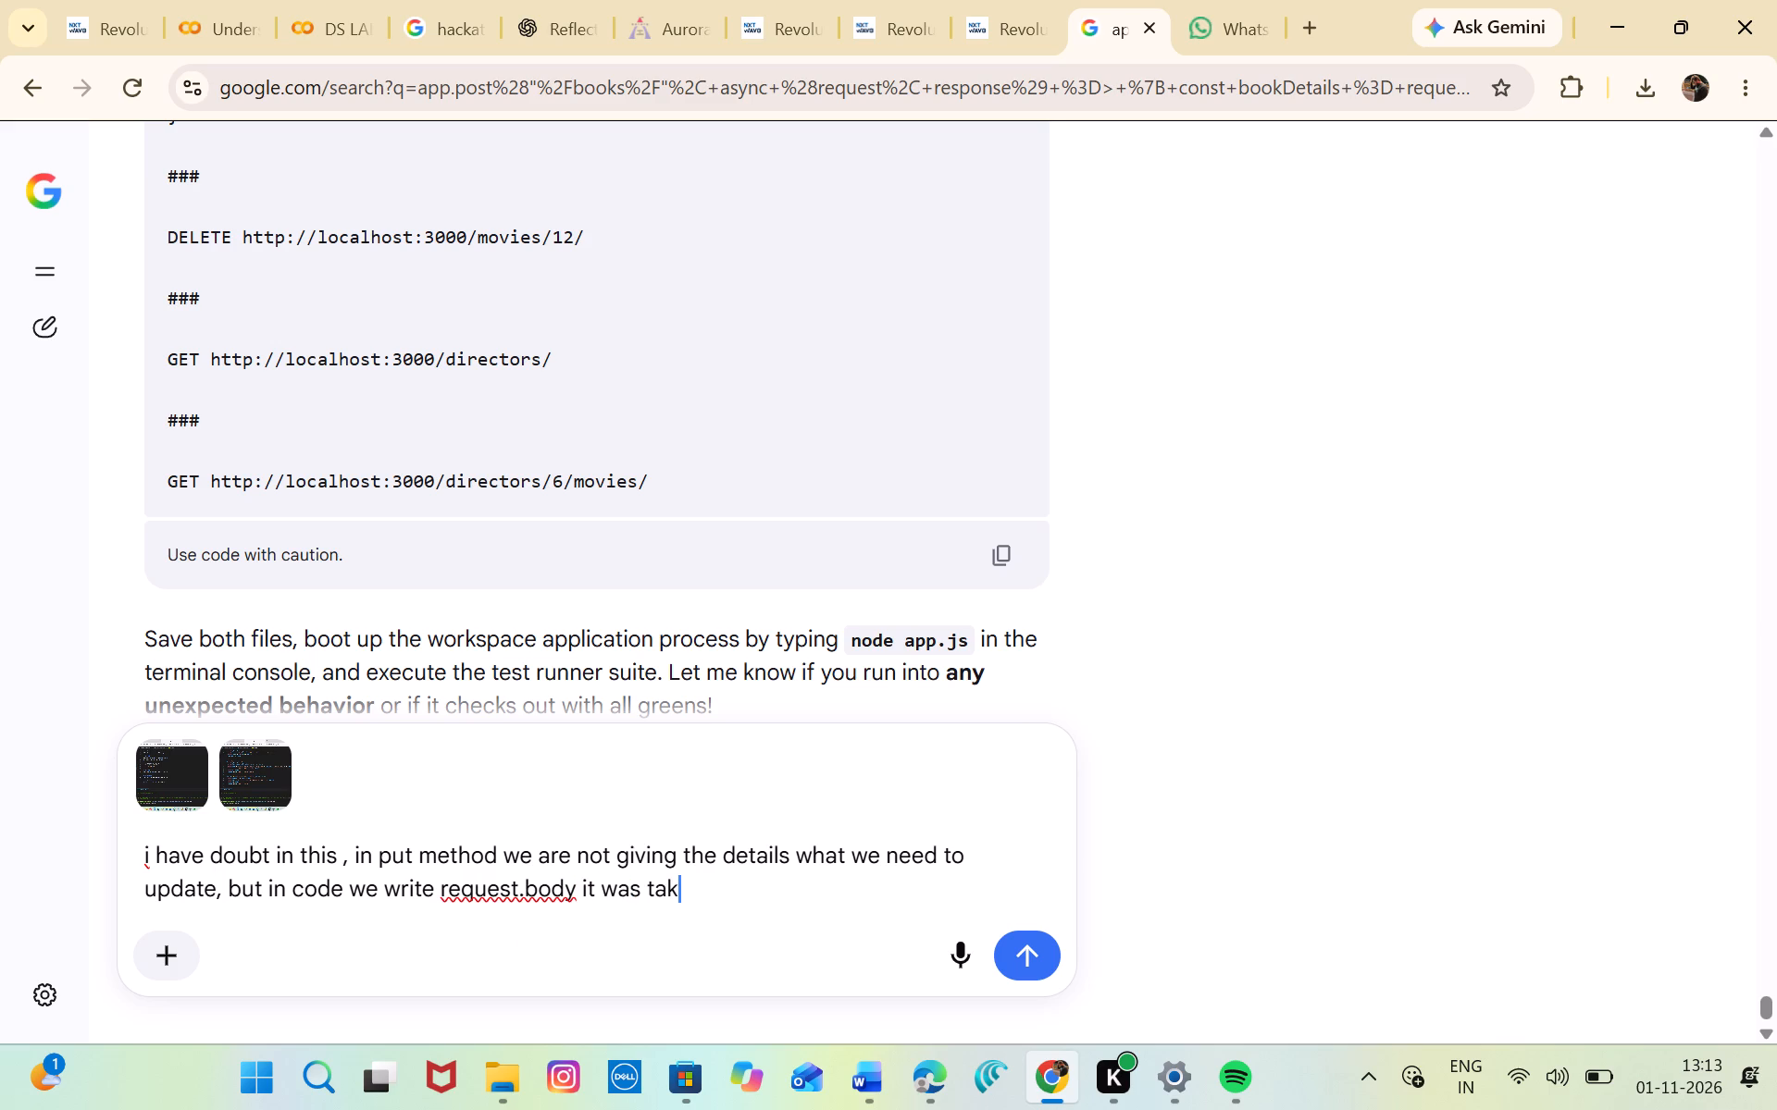
pyautogui.press('space')
pyautogui.write(', please e')
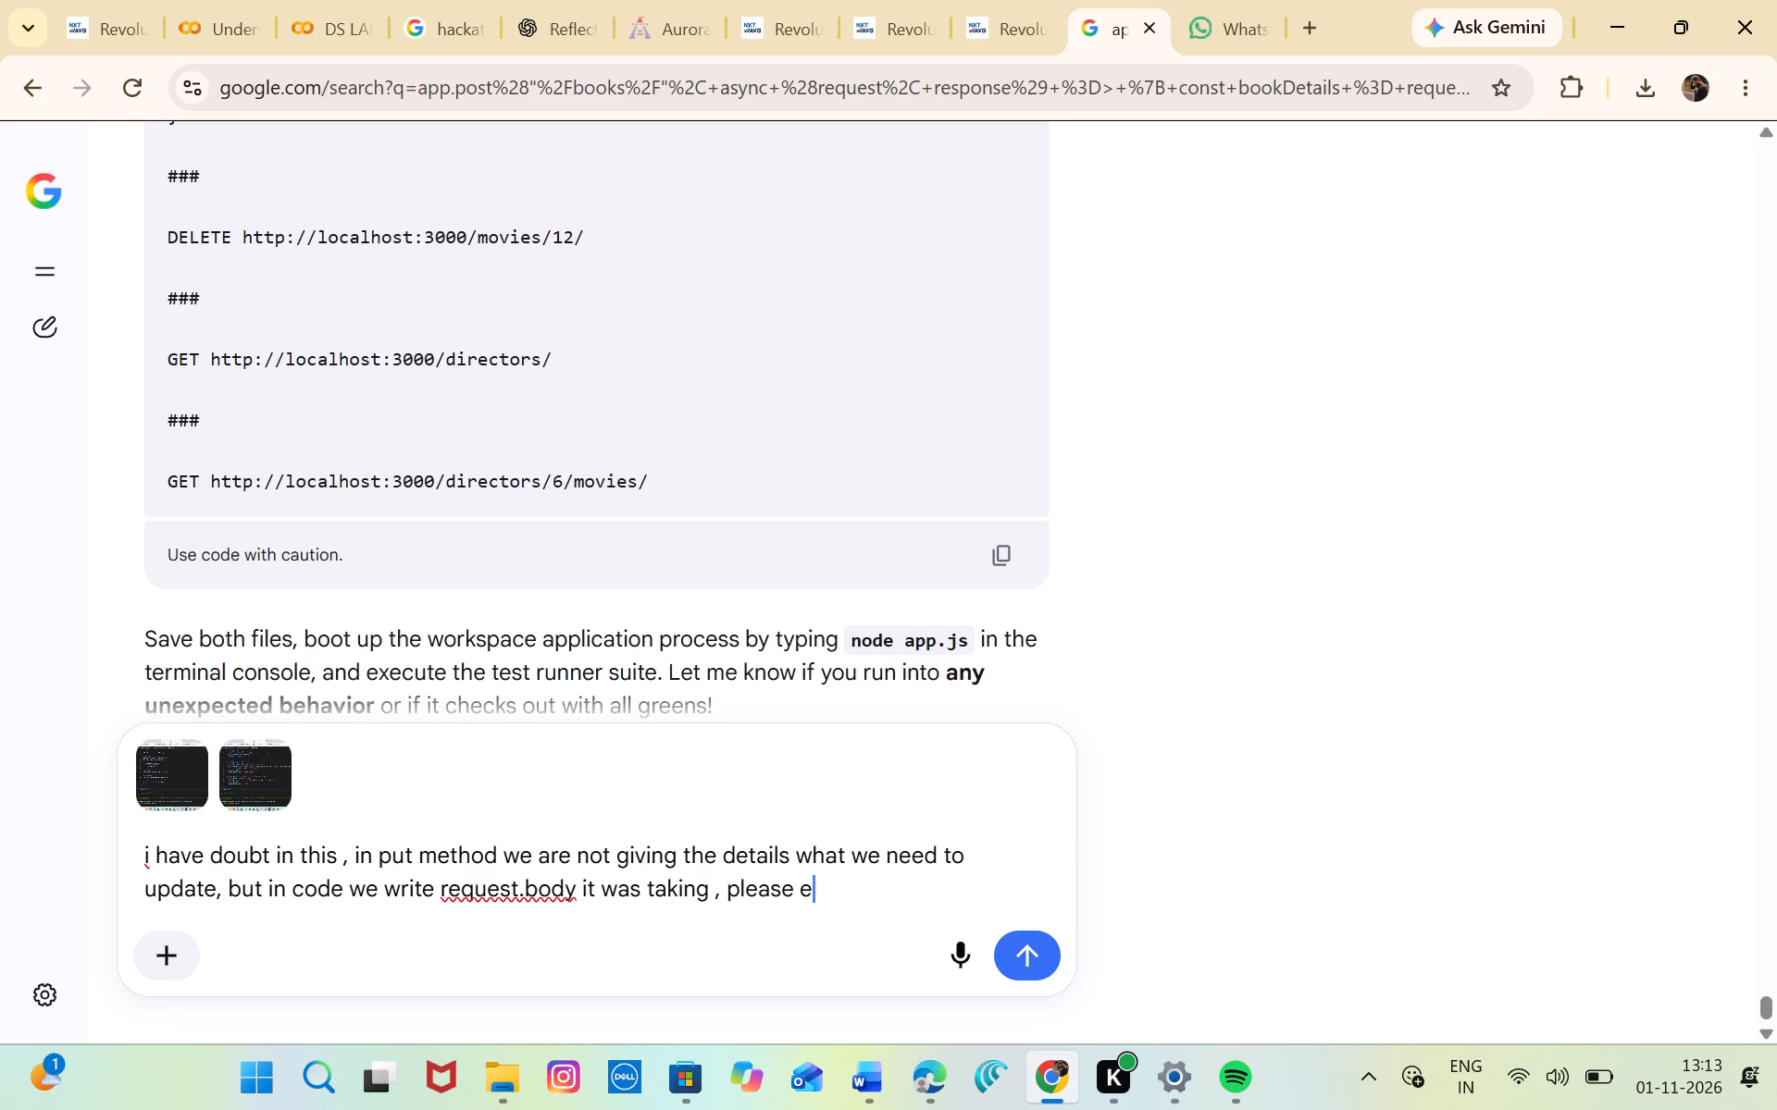
pyautogui.write('xplain how actually it was worr')
pyautogui.press('BackSpace')
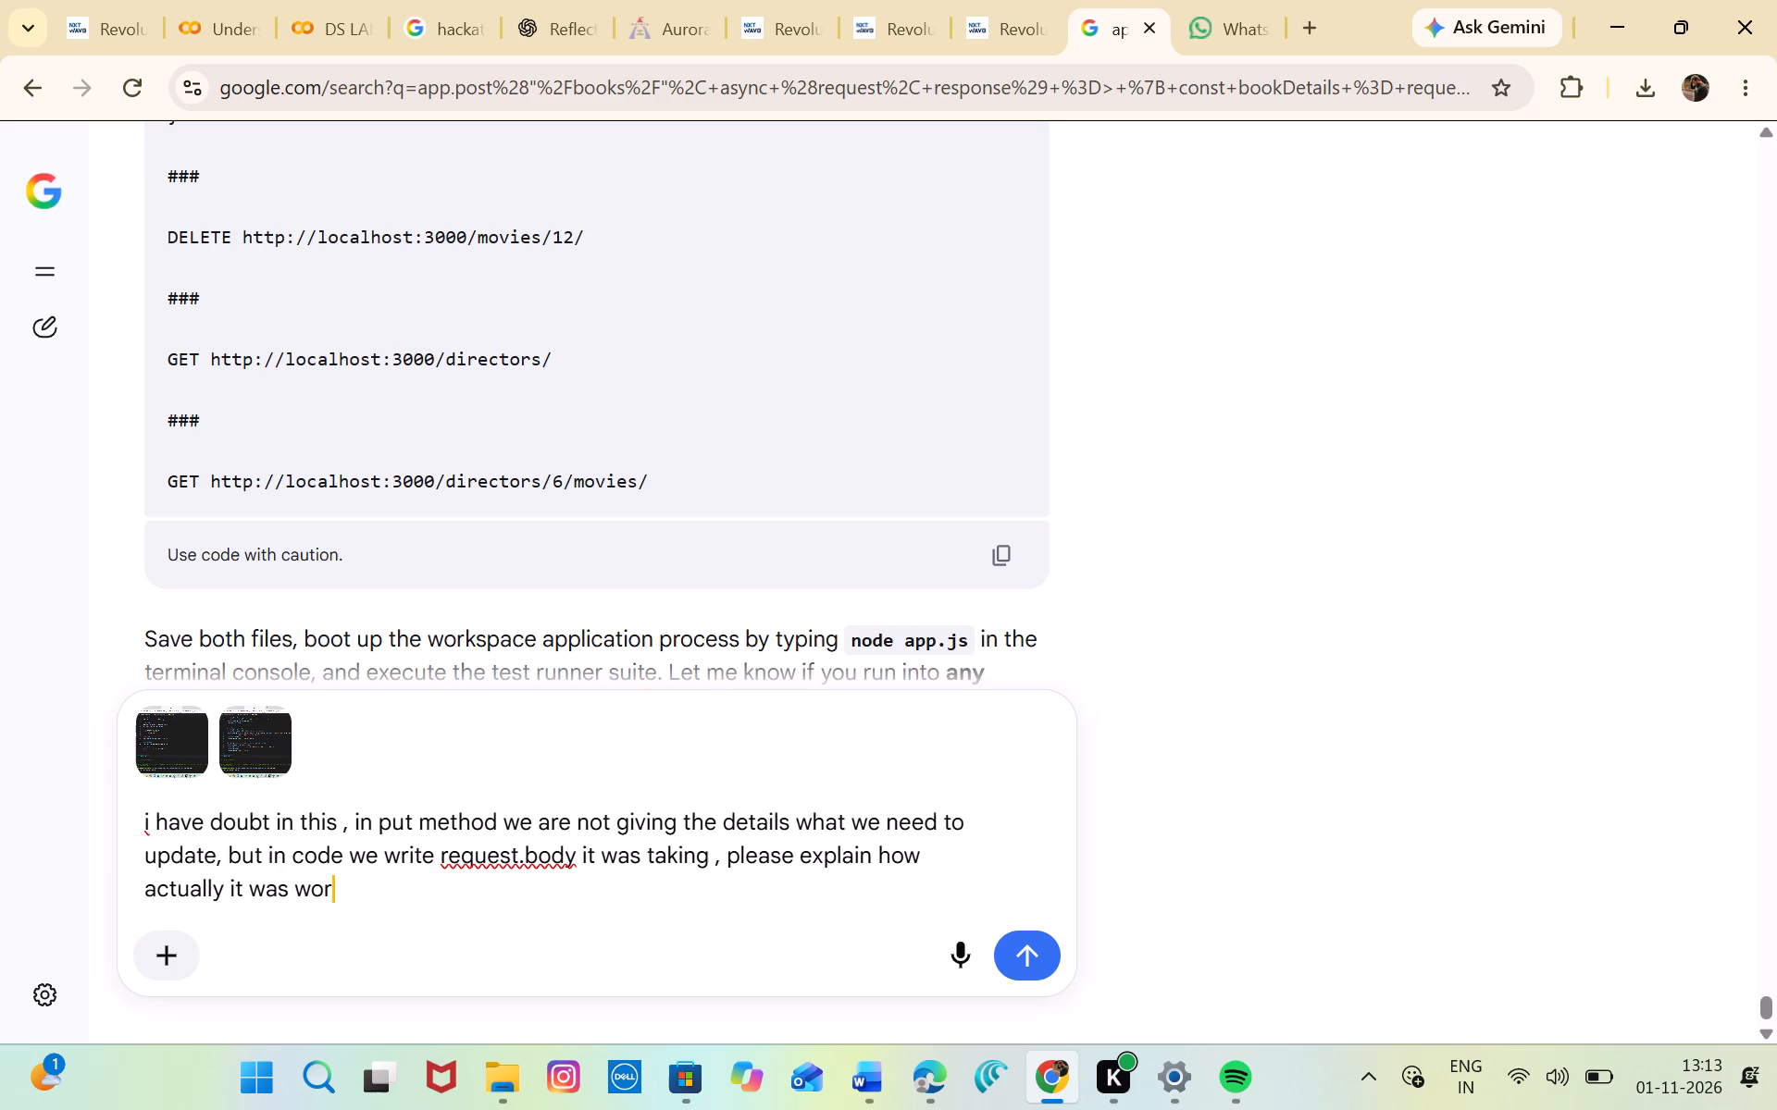
pyautogui.write('king')
pyautogui.press('Return')
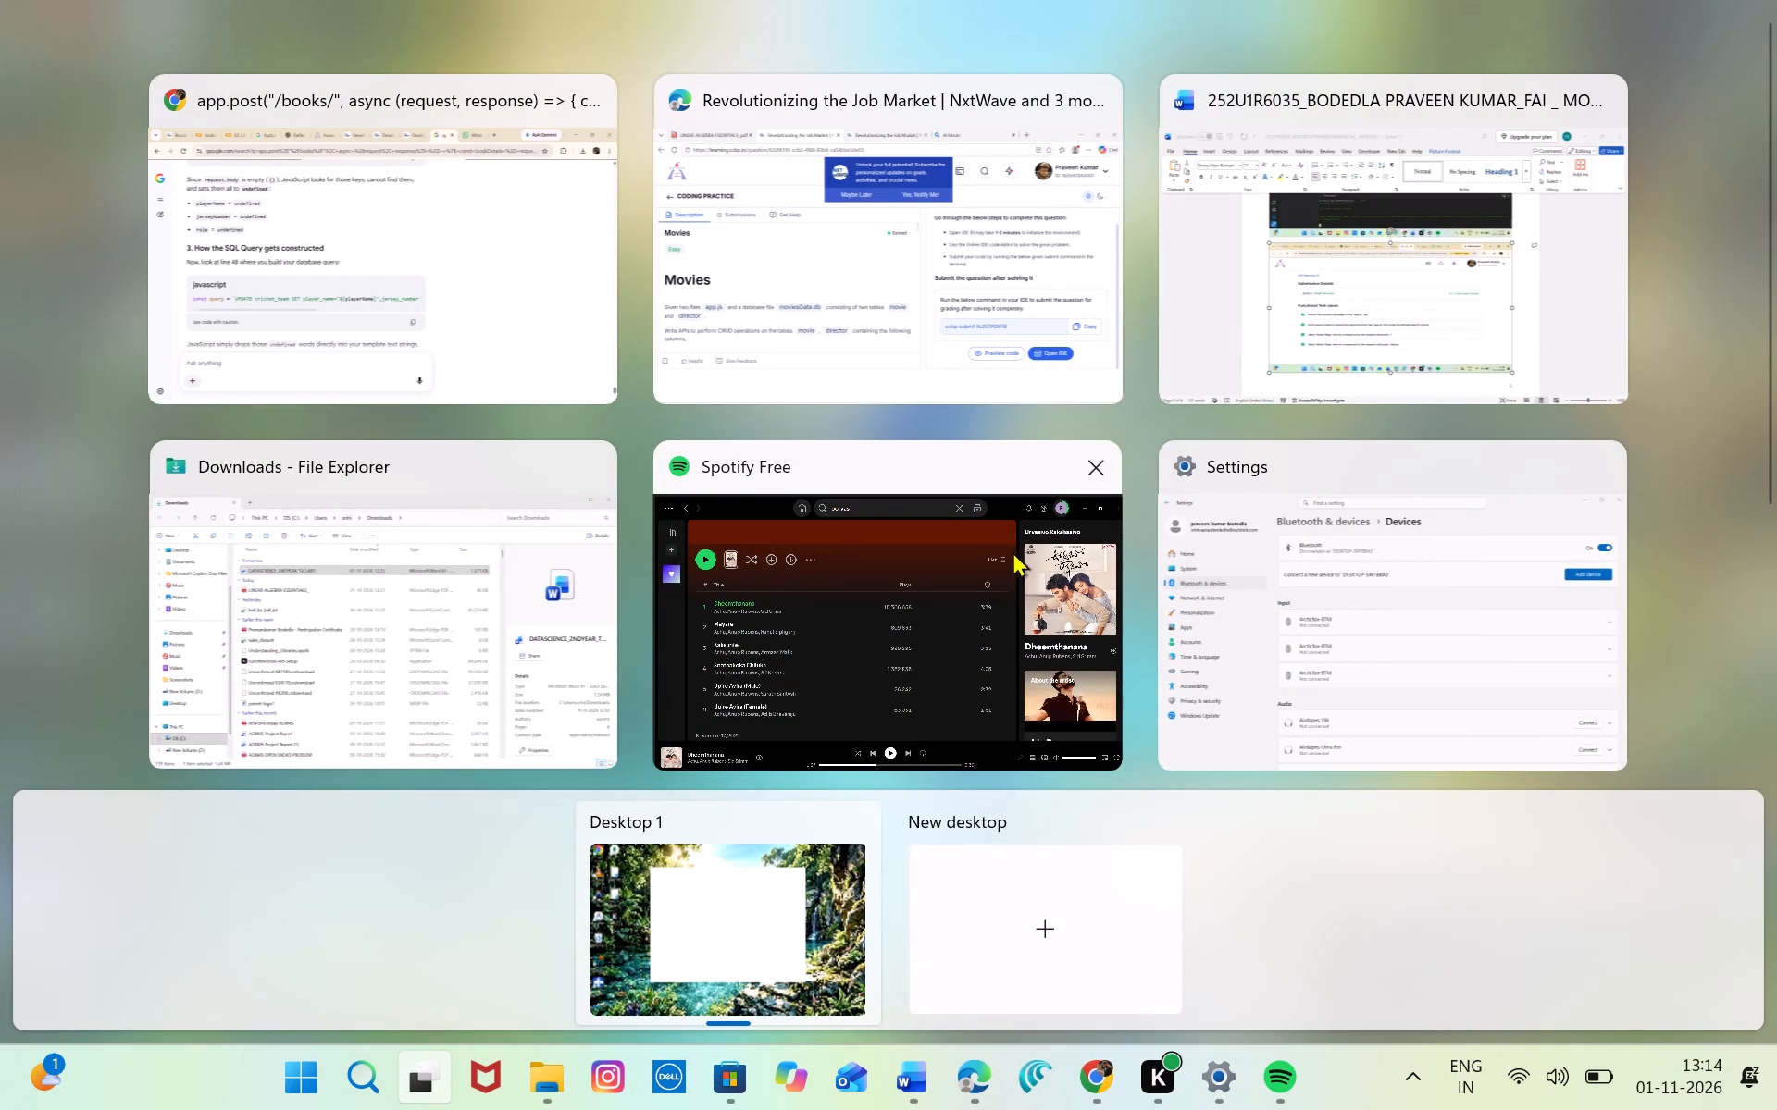
# Close the Spotify window from the overview of open windows.
pyautogui.click(1090, 462)
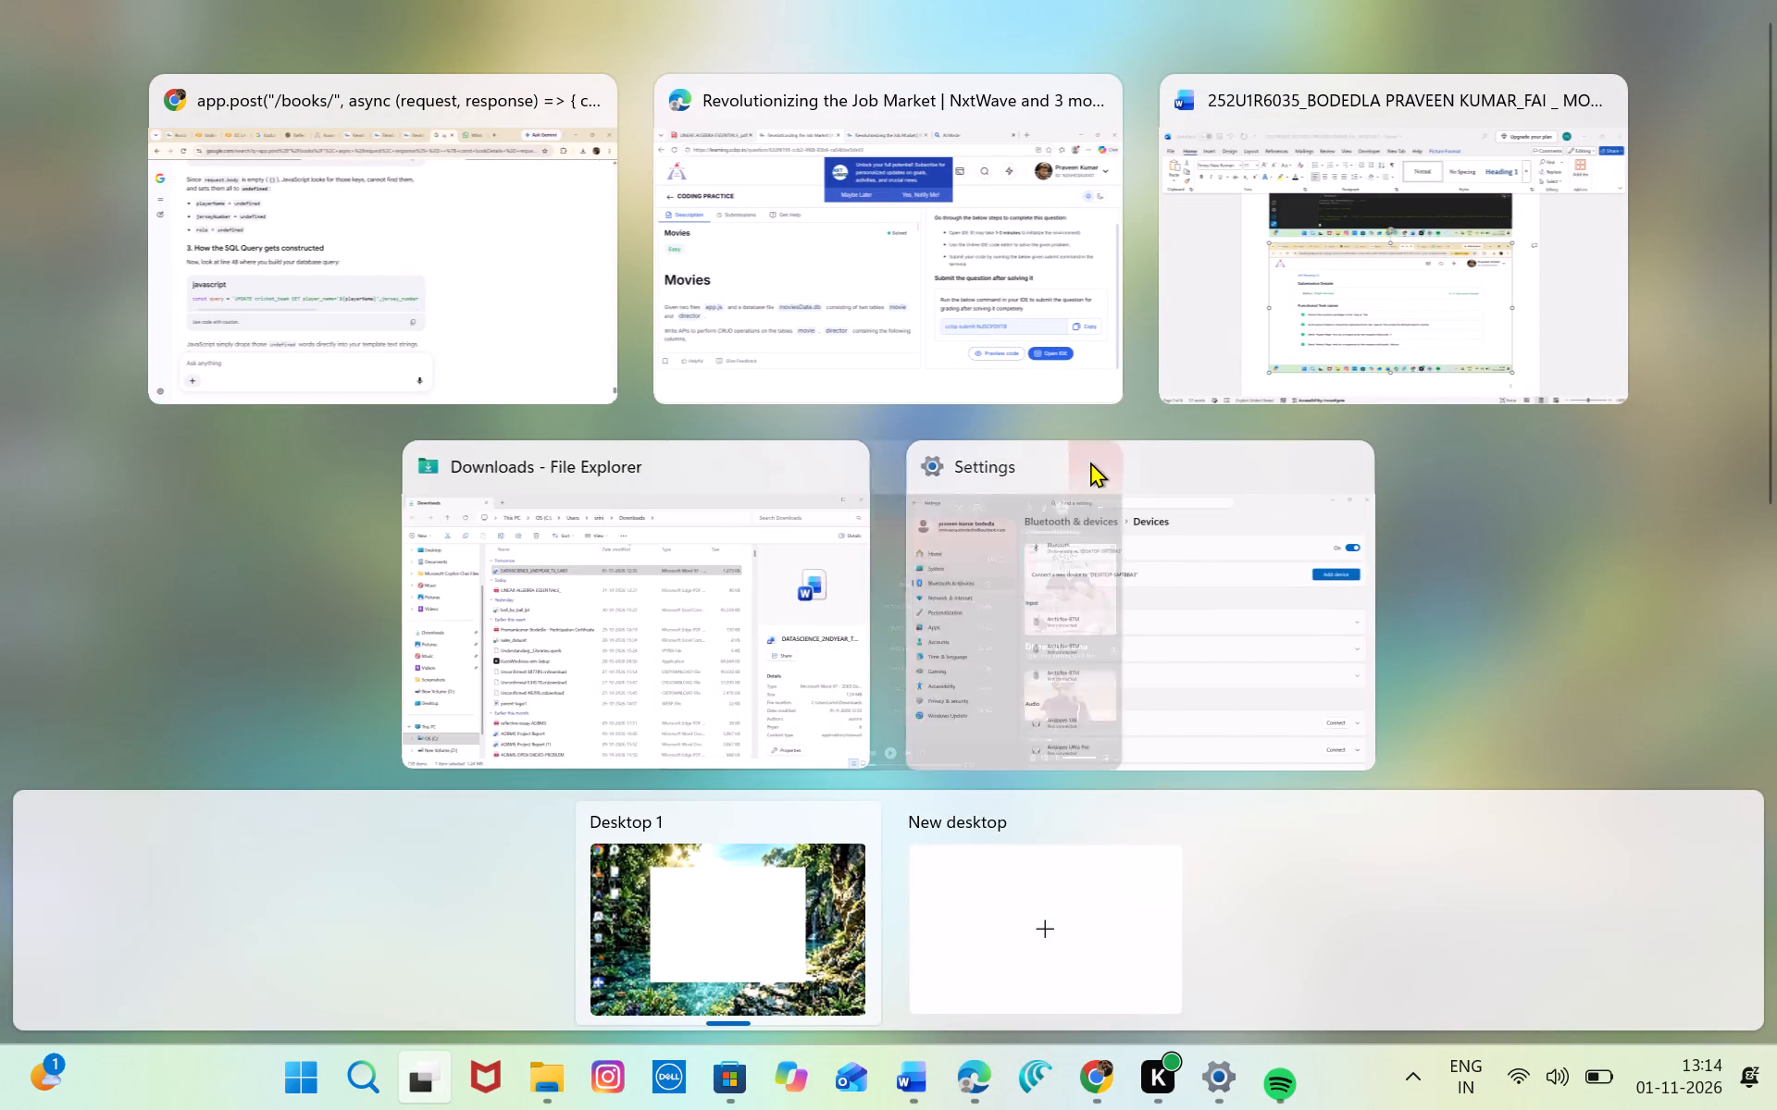
# Check the Movies coding practice in Edge, return to Chrome, and try to read further in the AI answer.
pyautogui.click(659, 222)
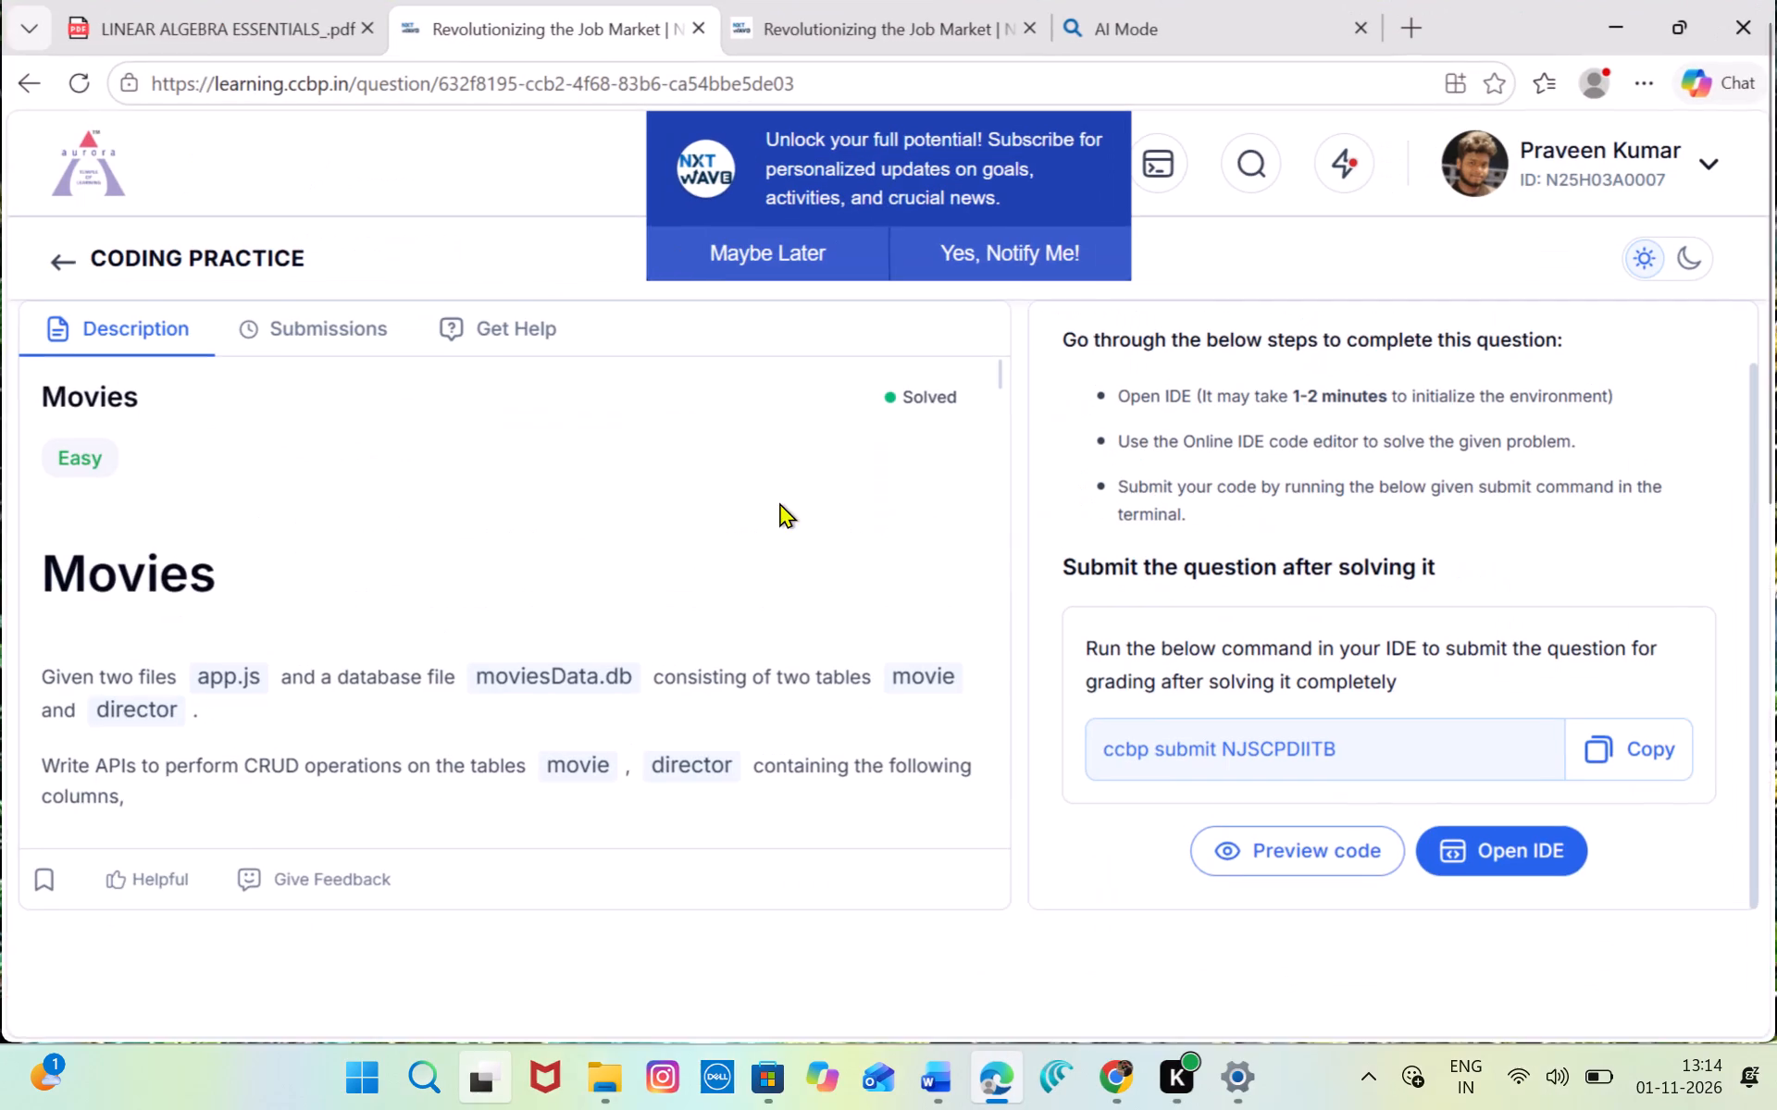
pyautogui.click(1112, 1087)
pyautogui.scroll(-4, 587, 518)
pyautogui.scroll(5, 587, 518)
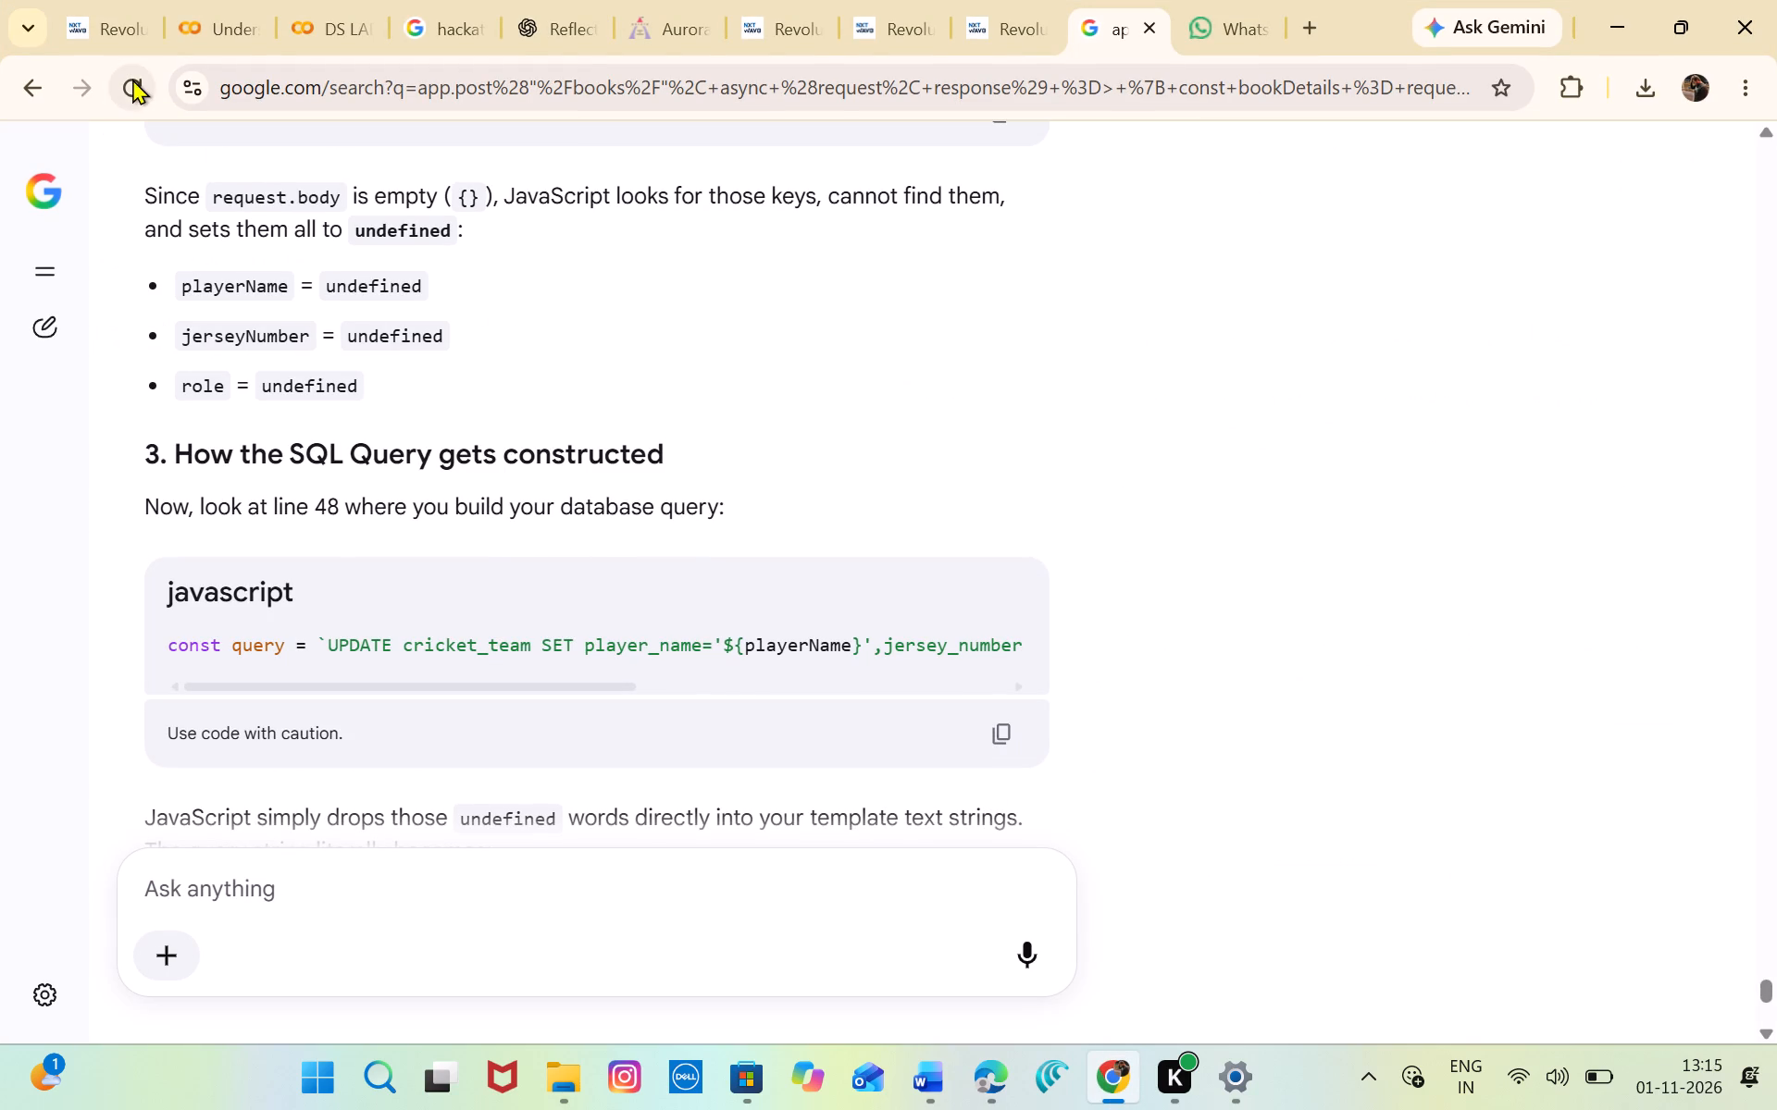
pyautogui.scroll(4, 517, 555)
pyautogui.scroll(-6, 517, 555)
pyautogui.click(236, 182)
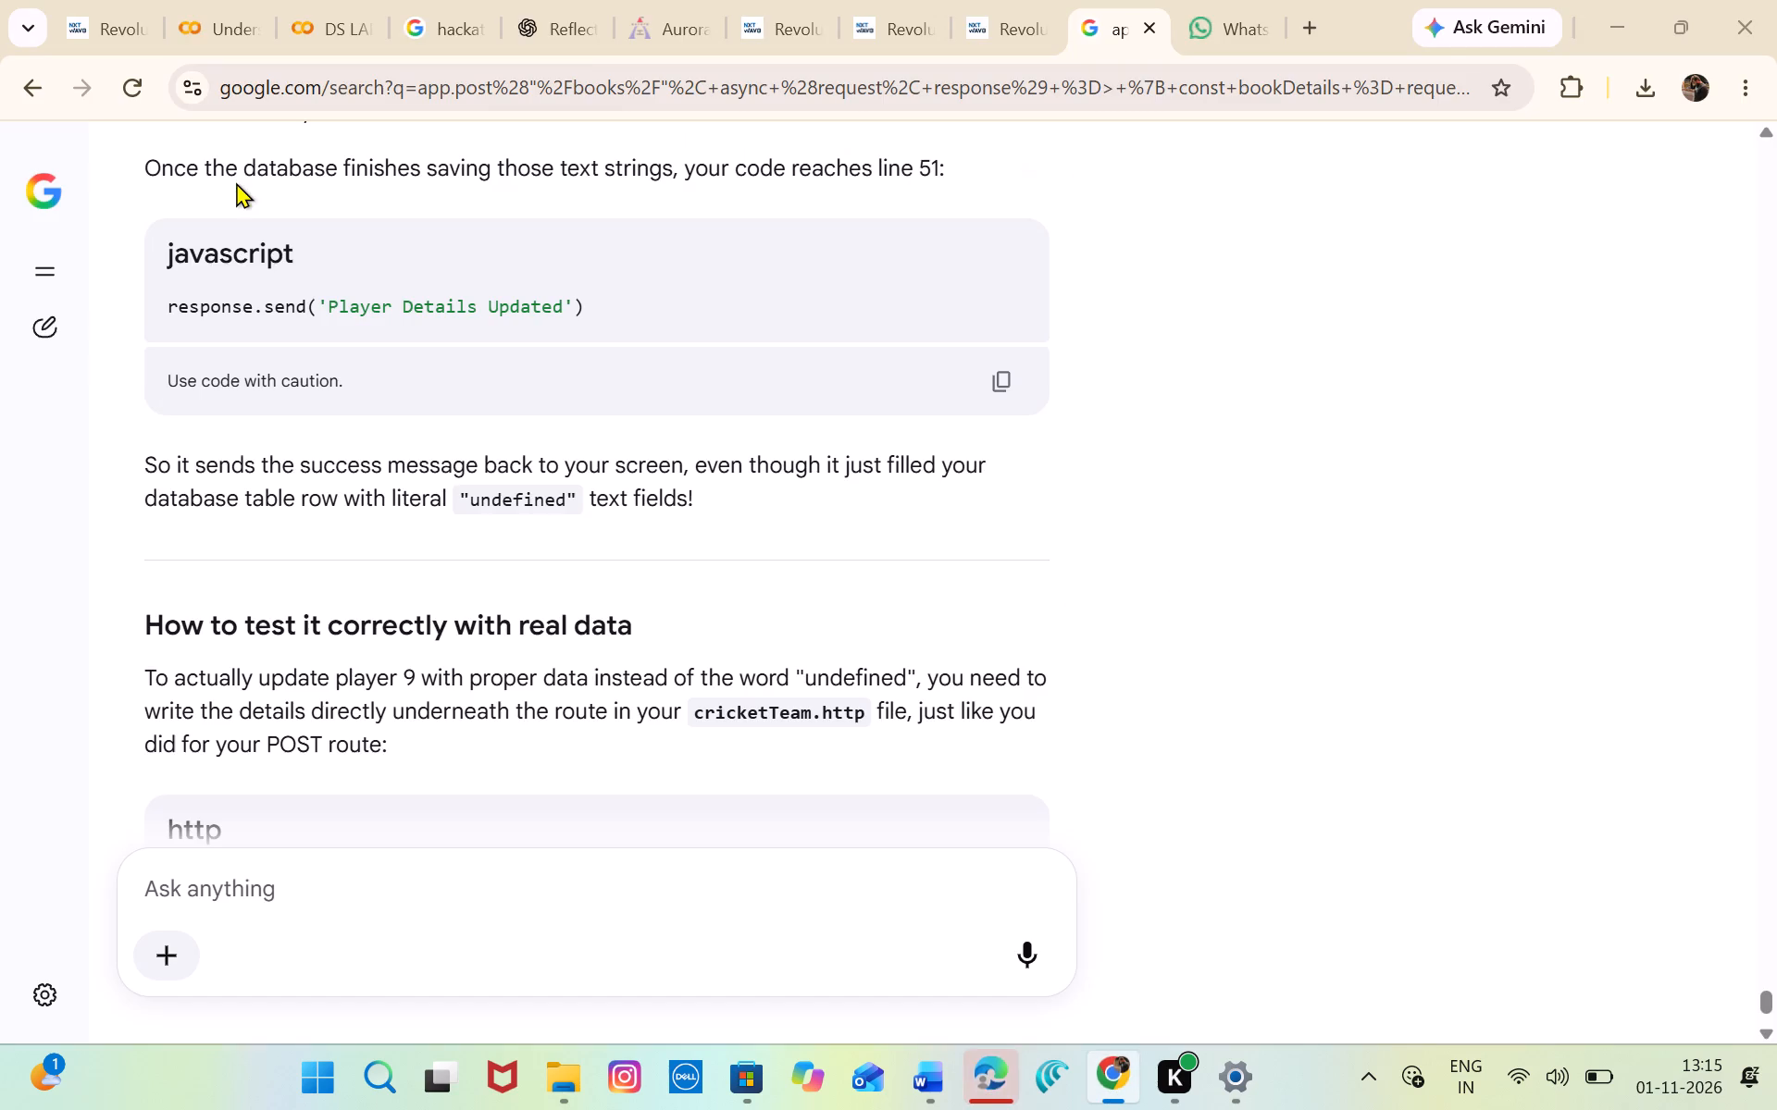
# Switch to Edge and close the LINEAR ALGEBRA ESSENTIALS PDF tab.
pyautogui.click(975, 940)
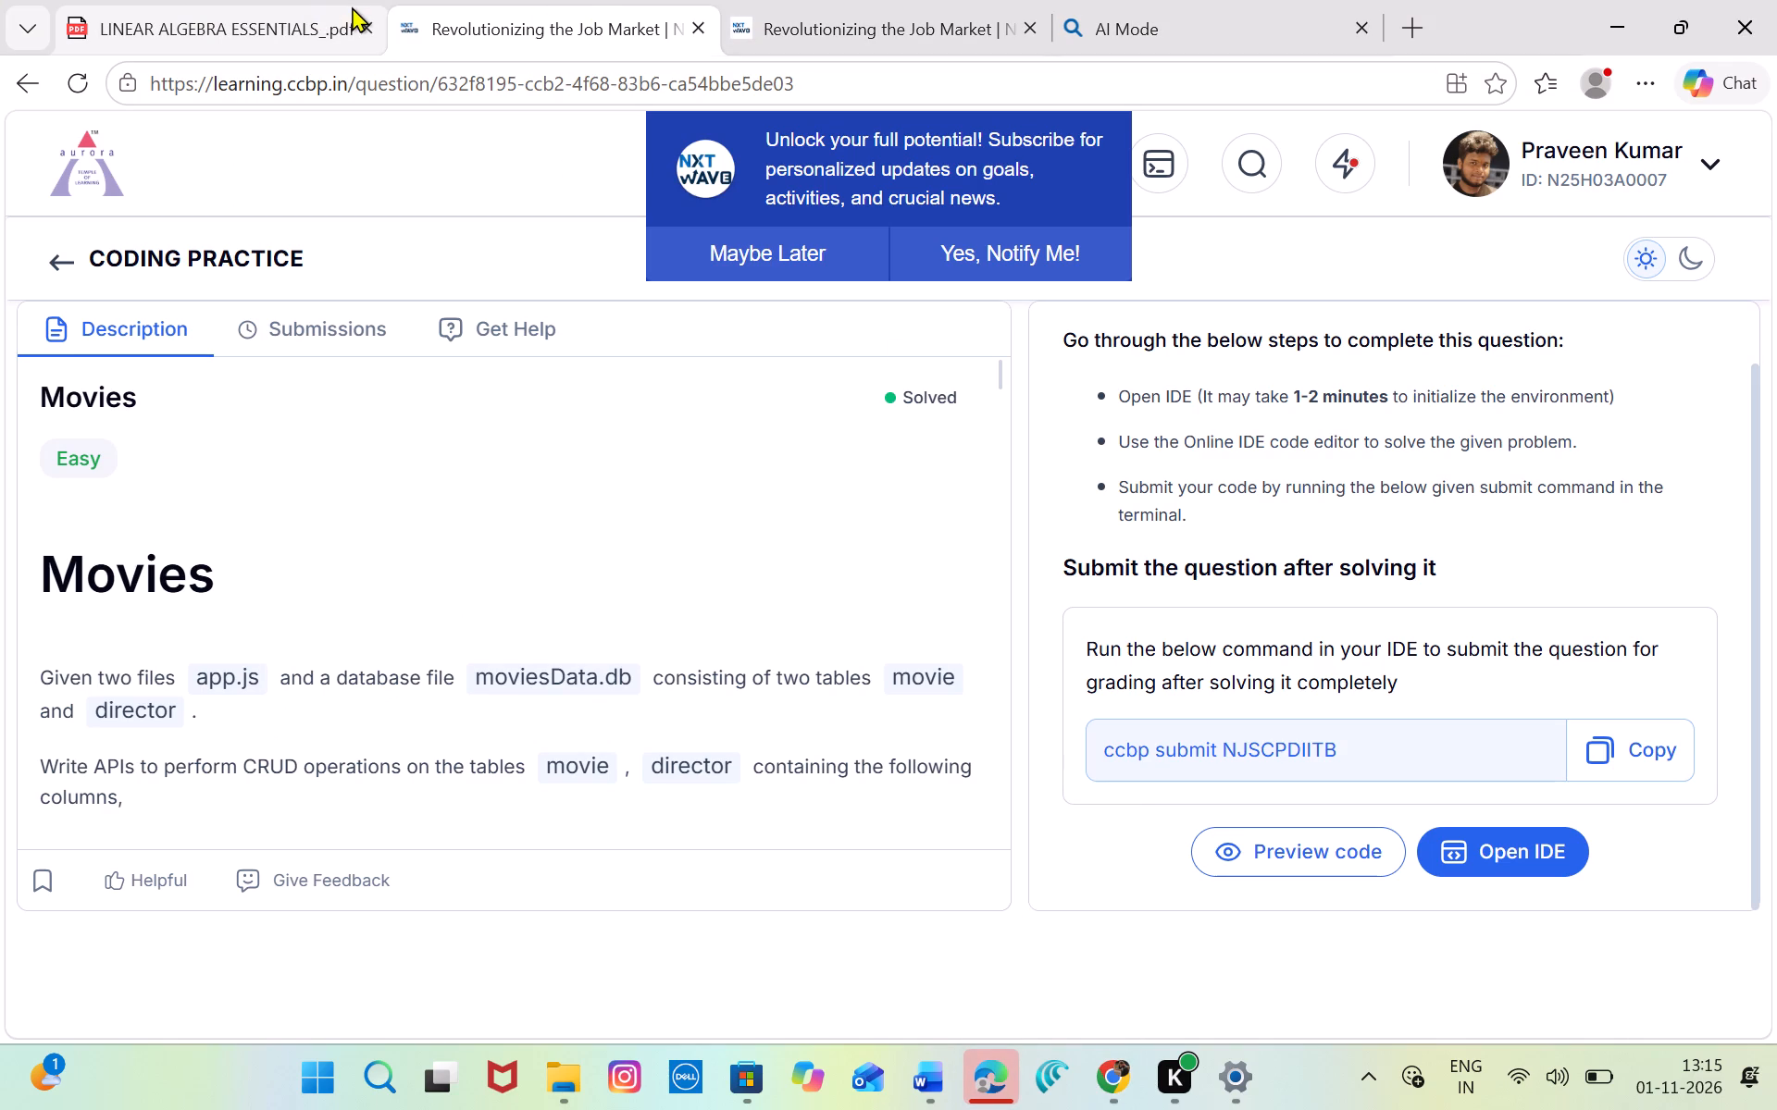
pyautogui.click(370, 28)
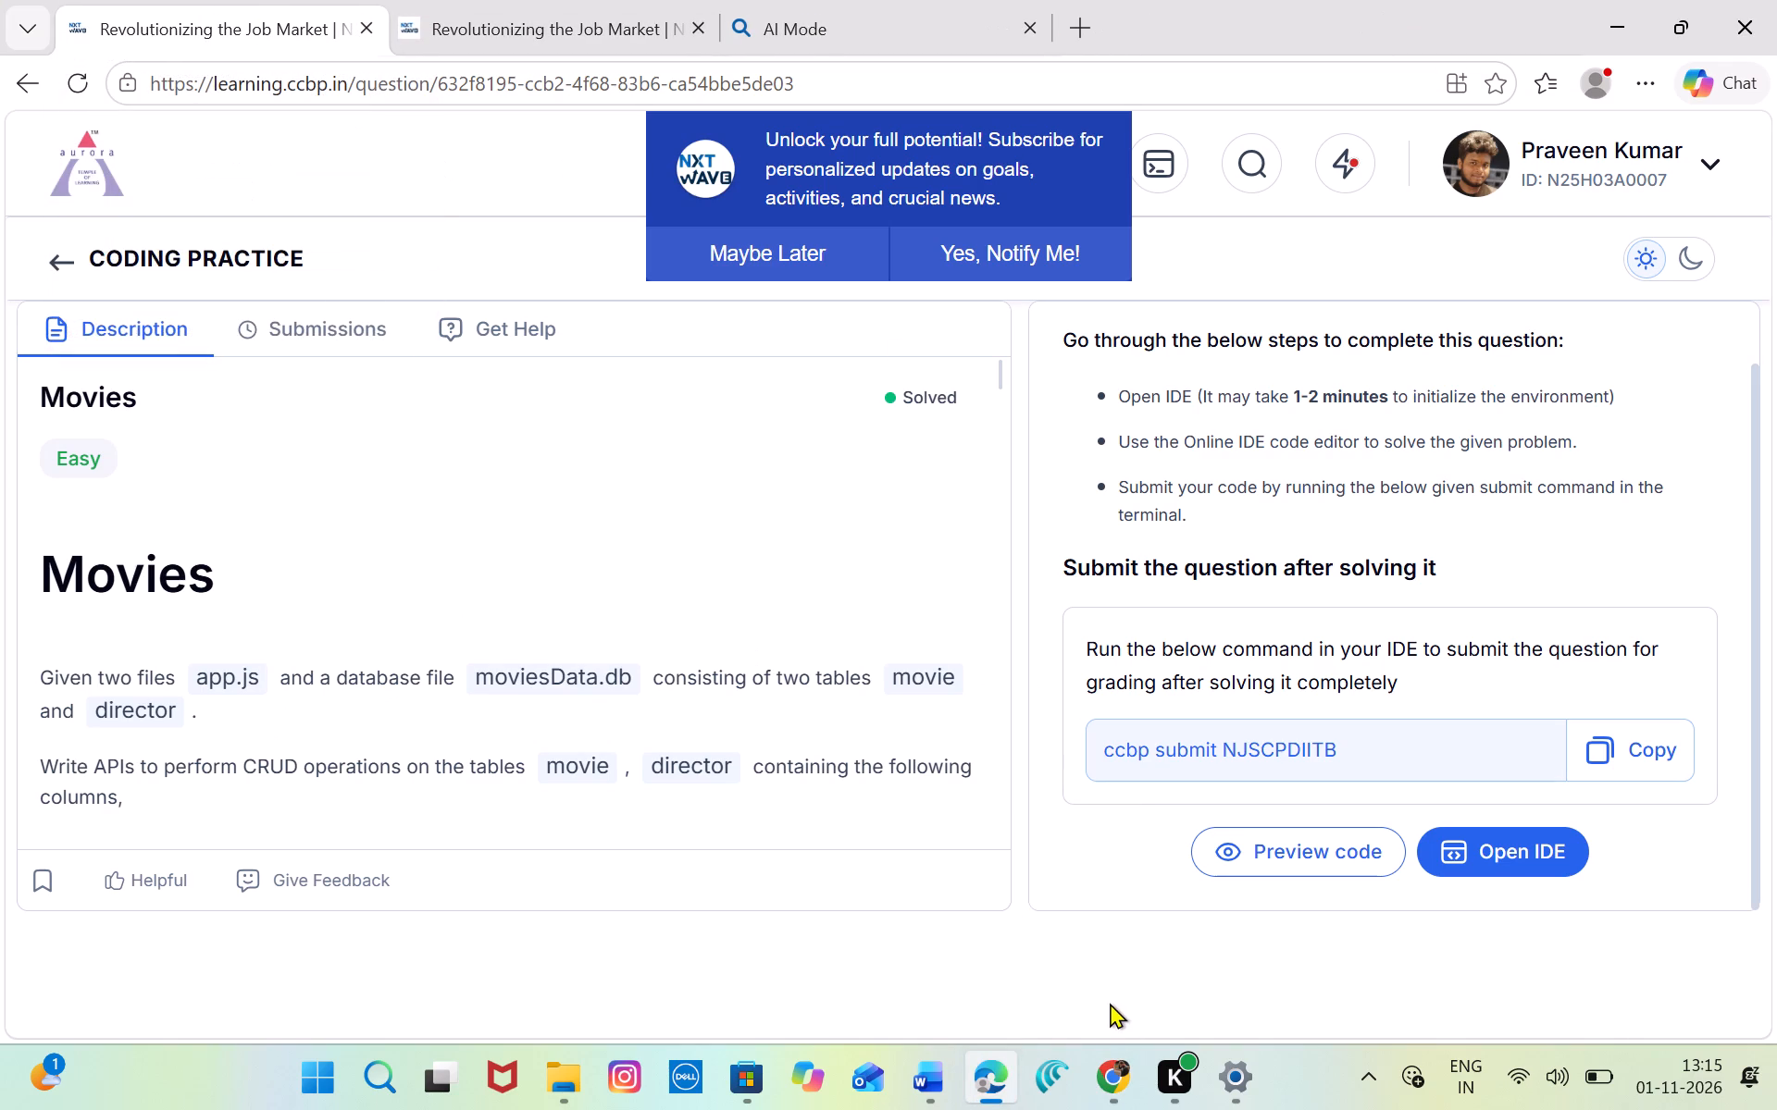
# Return to Chrome and read the AI answer's section on why the code prints "Player Details Updated".
pyautogui.click(1111, 1067)
pyautogui.scroll(1, 804, 673)
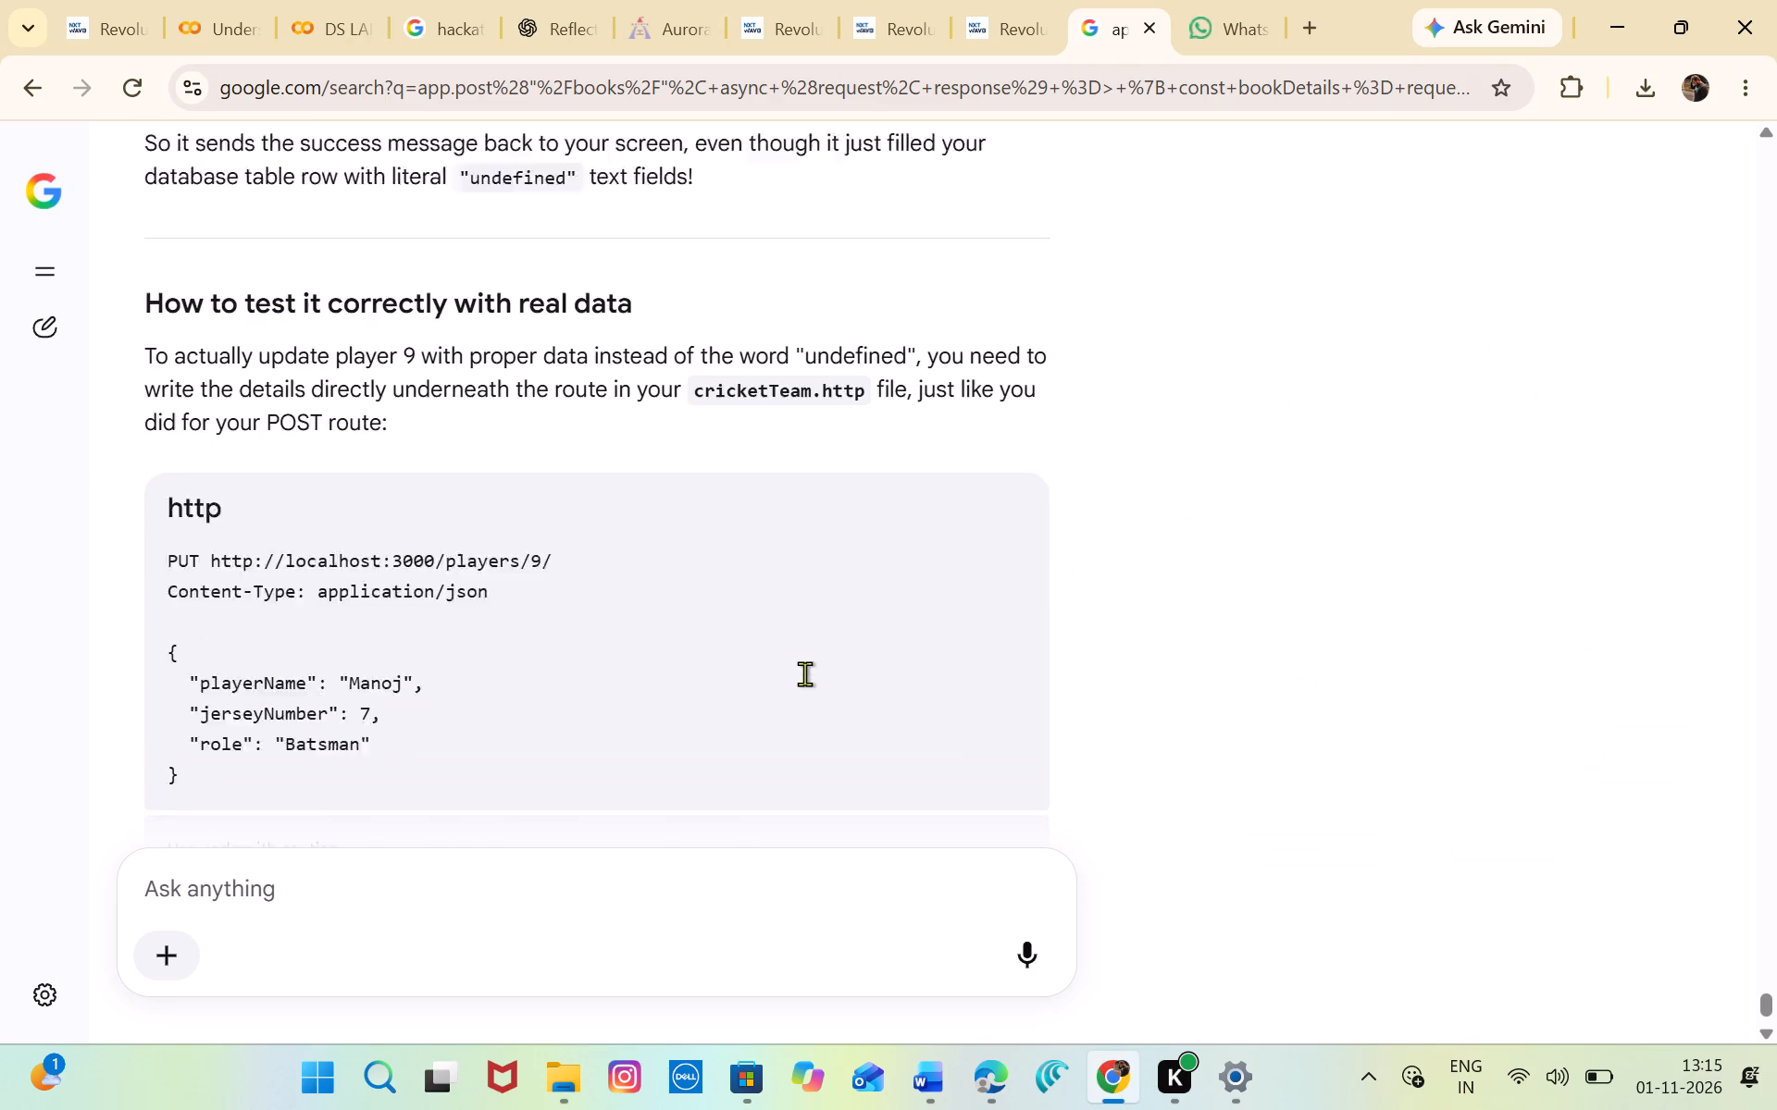
pyautogui.scroll(1, 804, 673)
# Switch to the first NxtWave tab in Chrome.
pyautogui.click(107, 0)
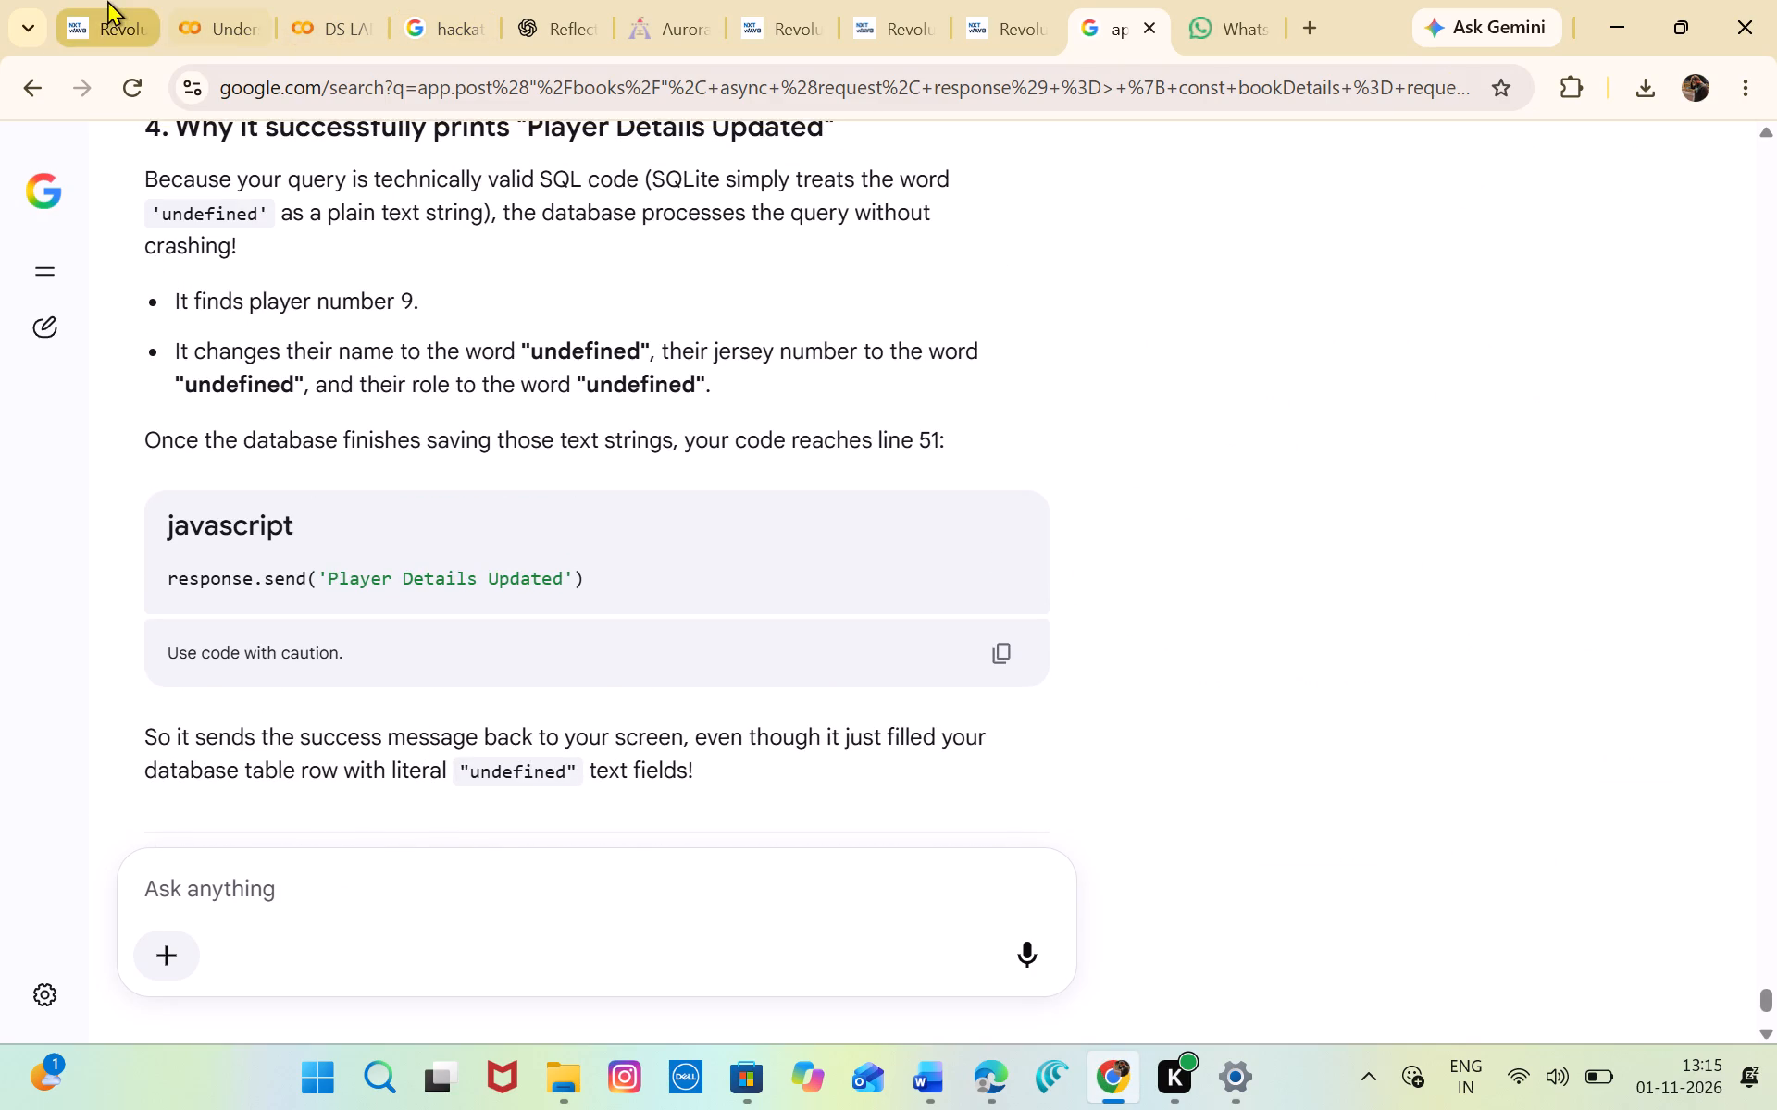
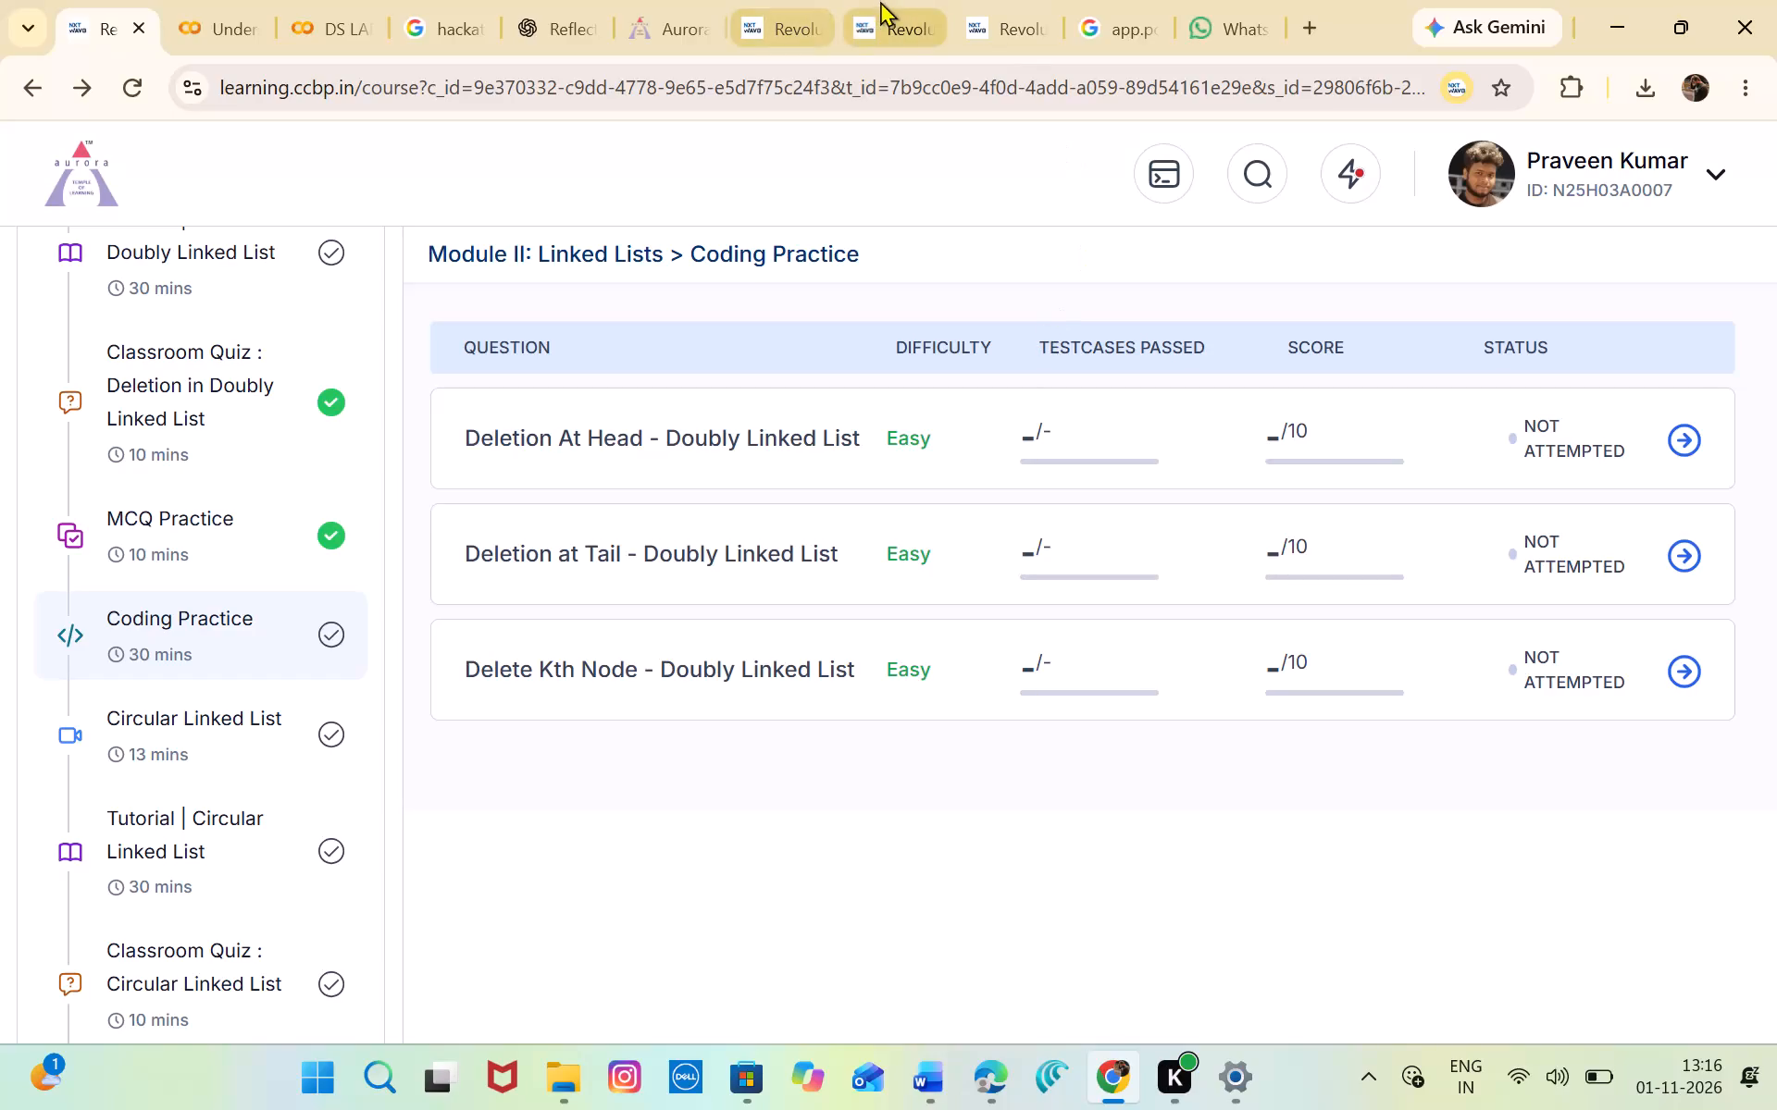
# Check the API Routing code in its IDE, then review the Question 3 code and result screenshots in the Word document.
pyautogui.click(921, 0)
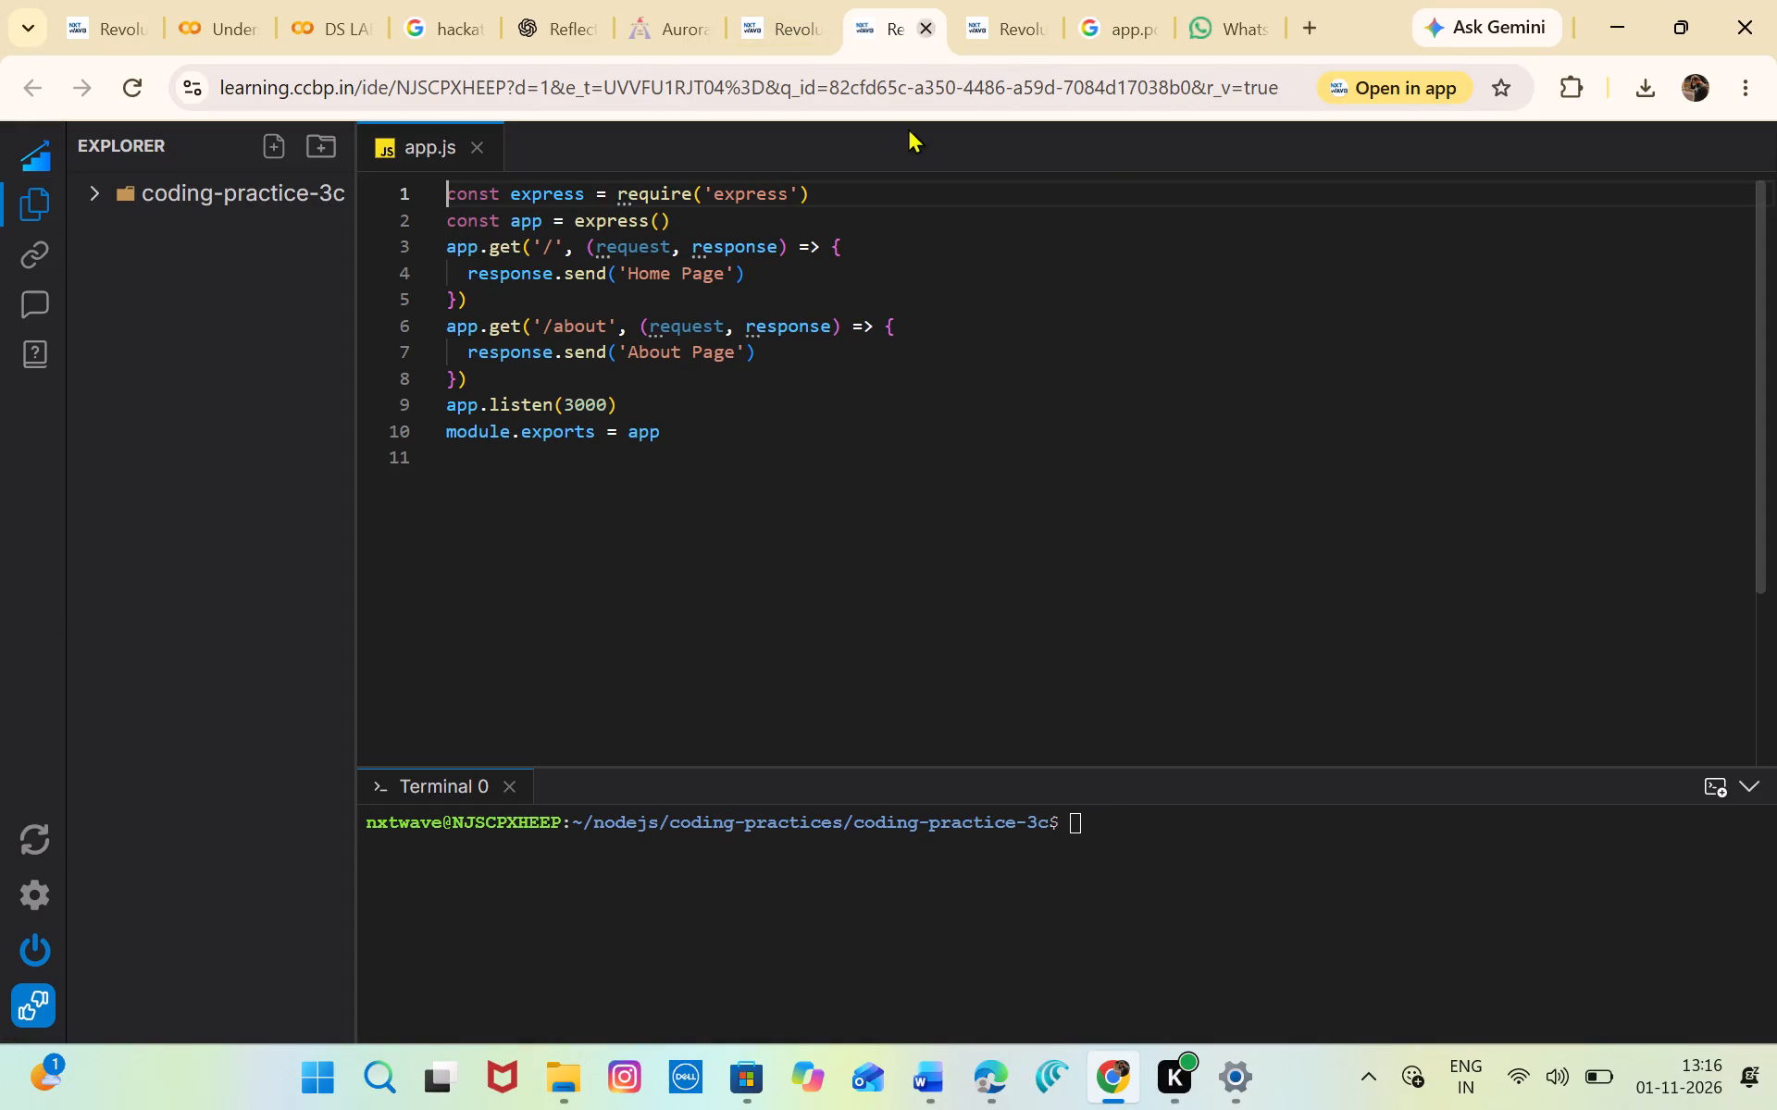
pyautogui.click(911, 1065)
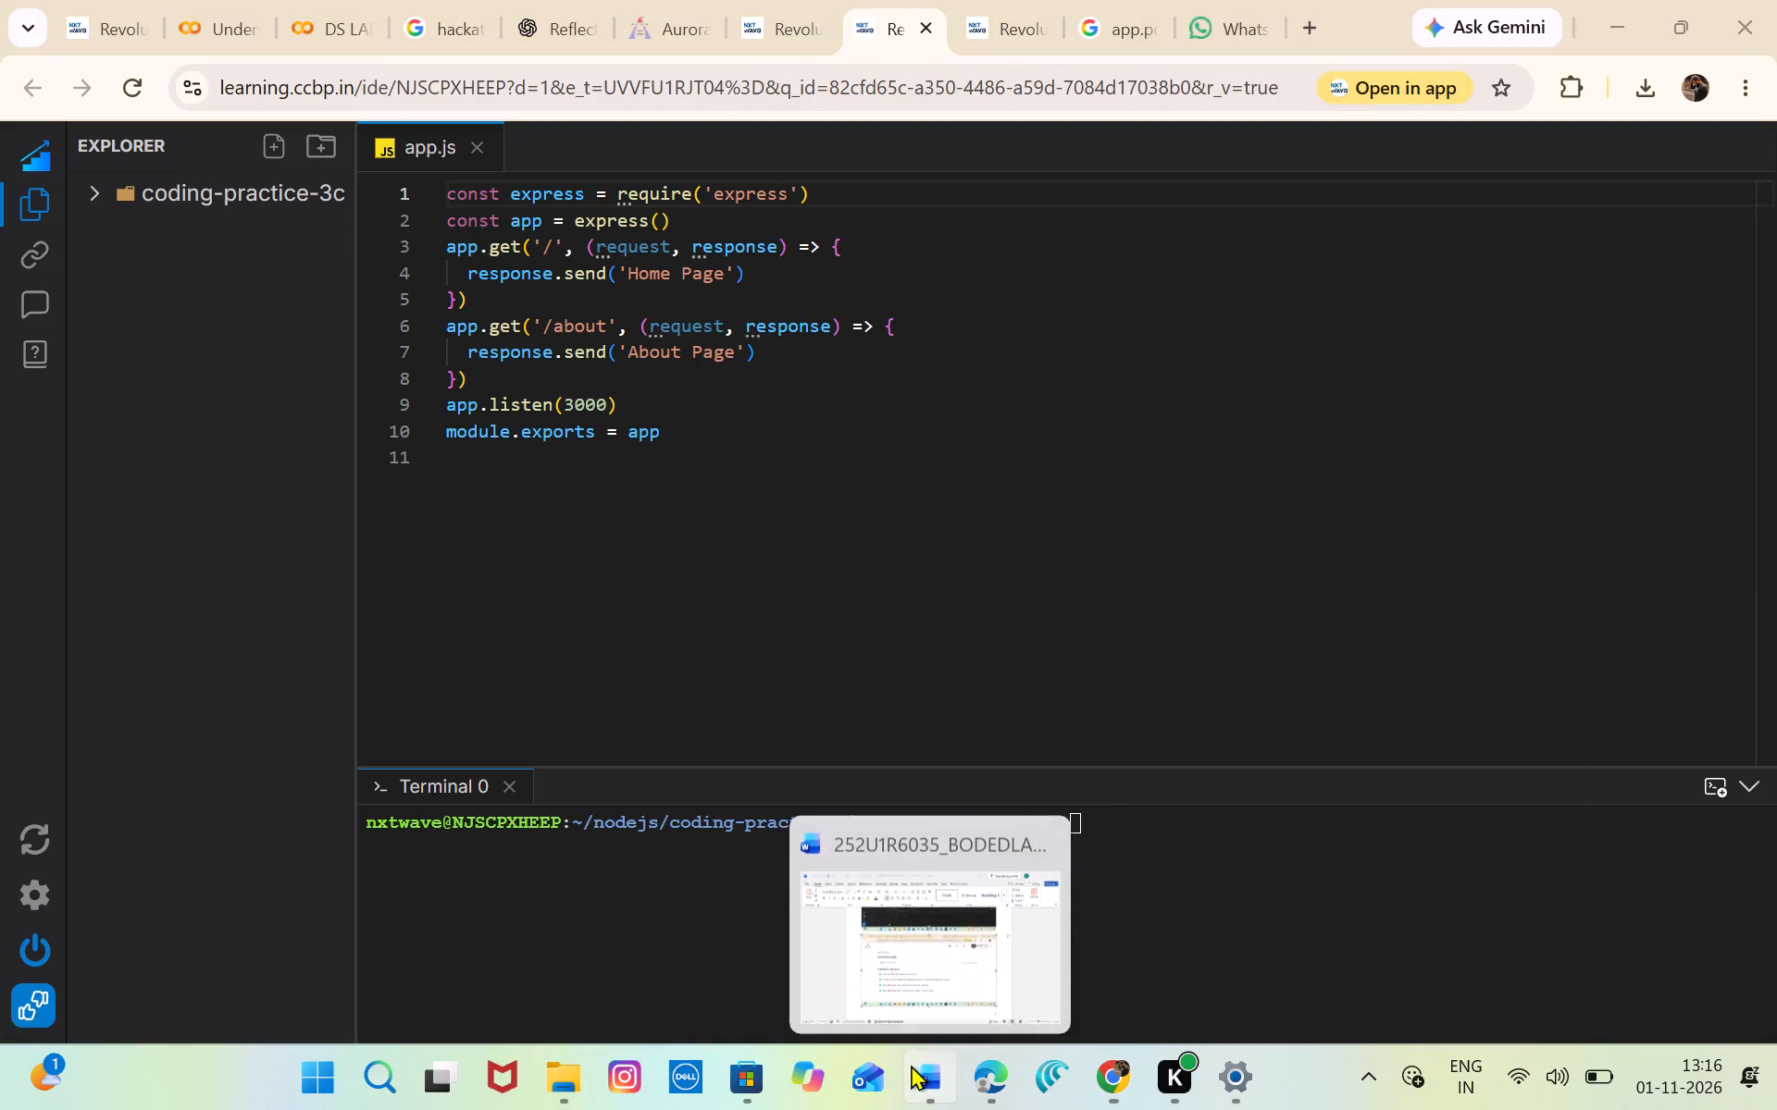
pyautogui.scroll(1, 856, 819)
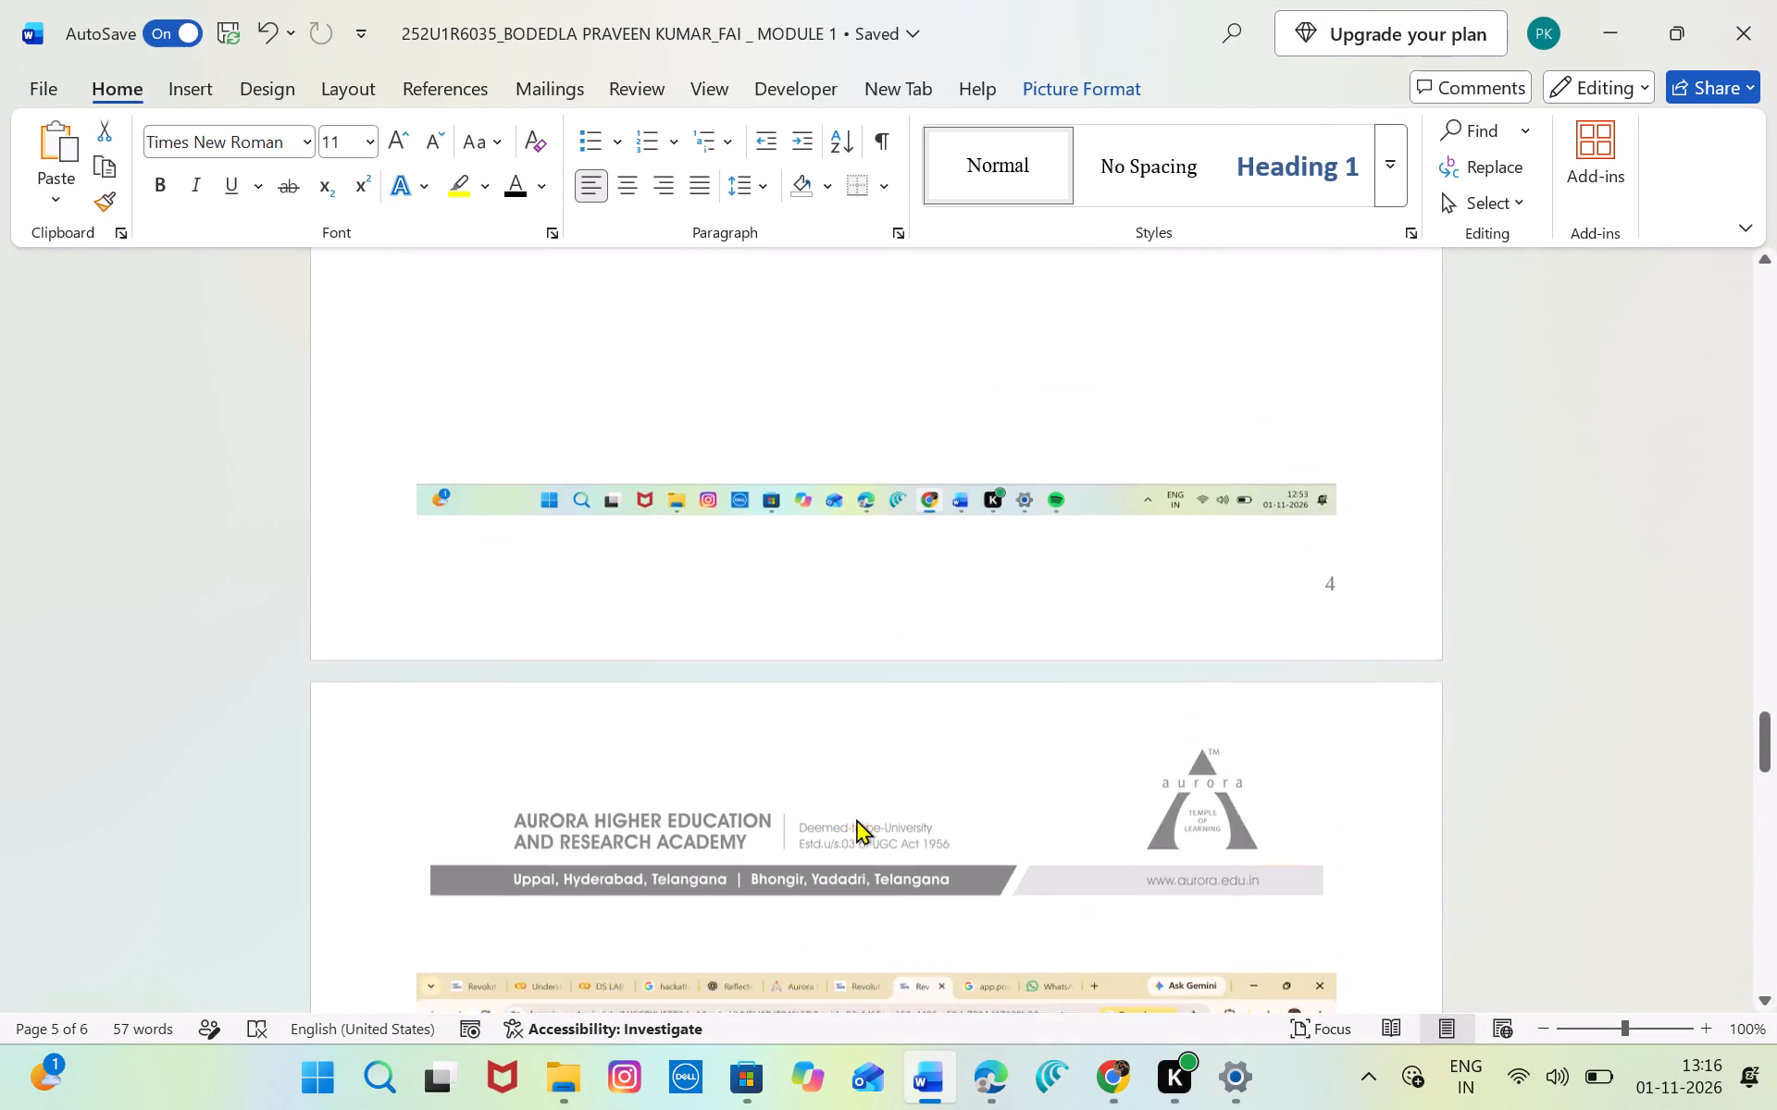
pyautogui.scroll(1, 856, 819)
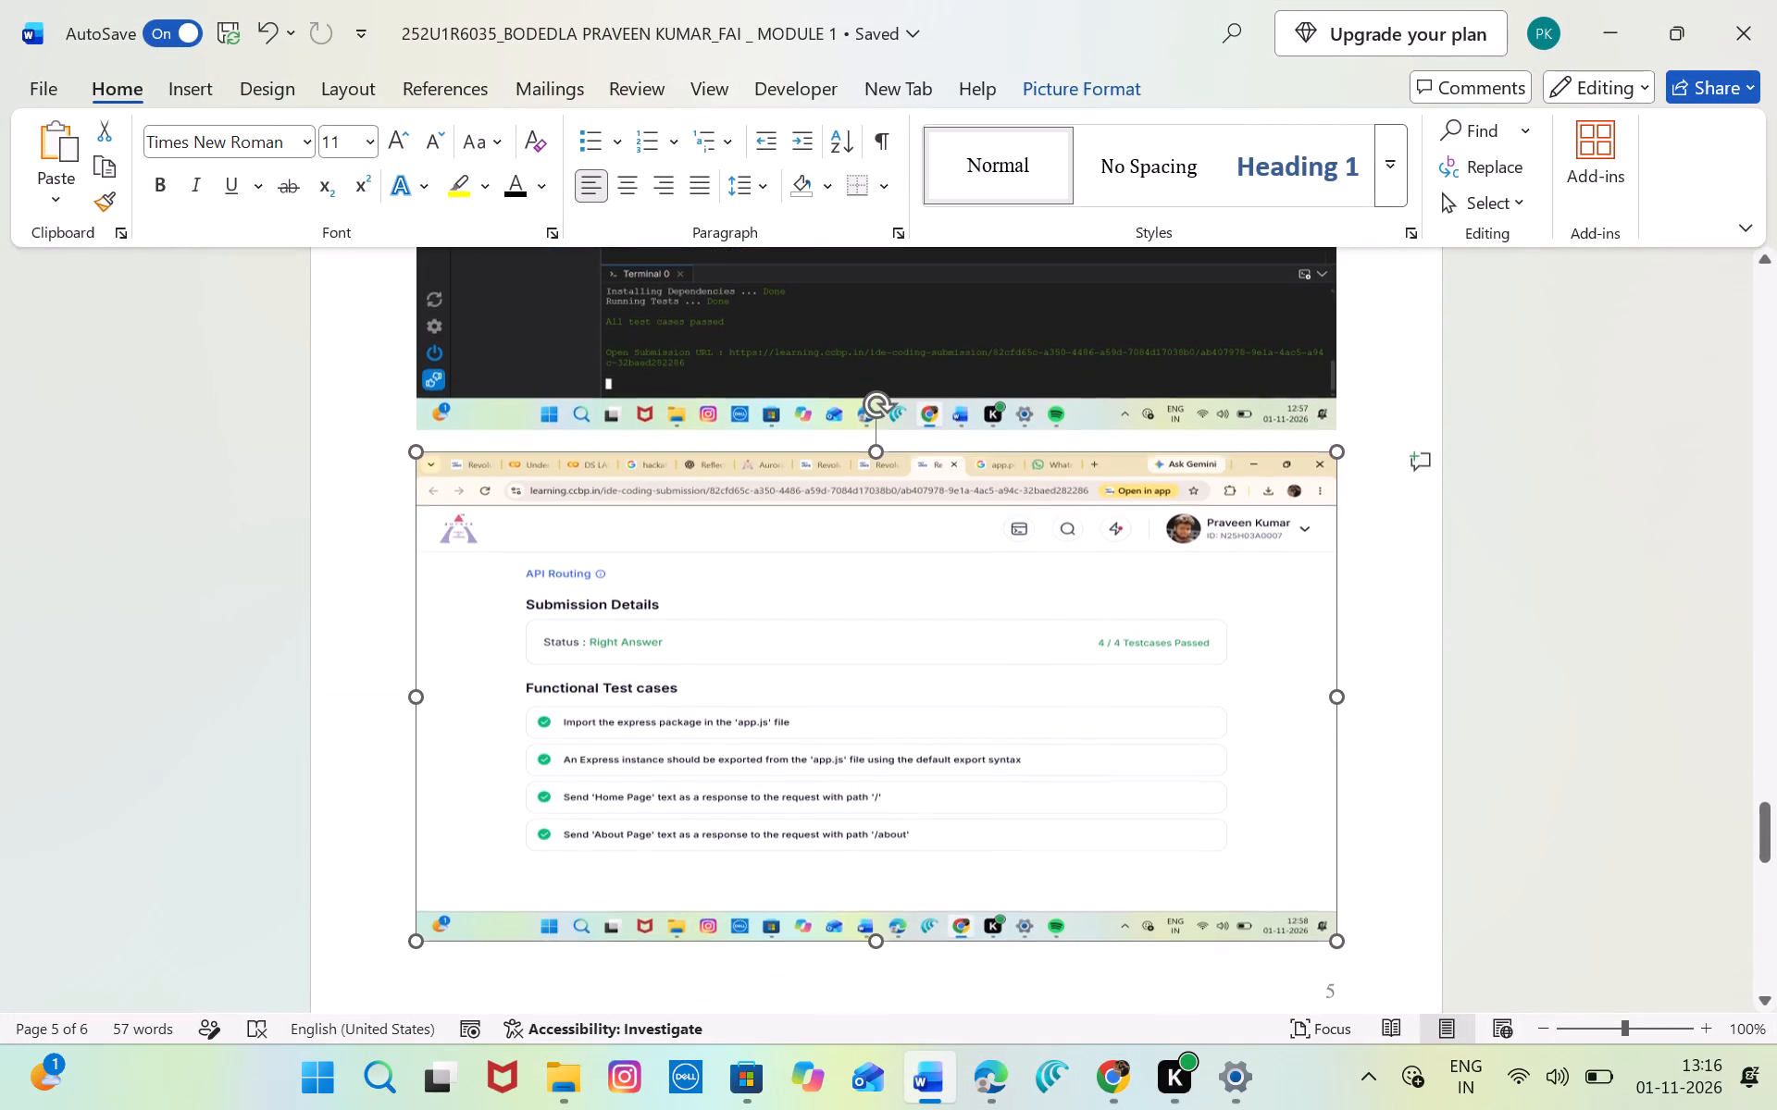
pyautogui.scroll(1, 856, 819)
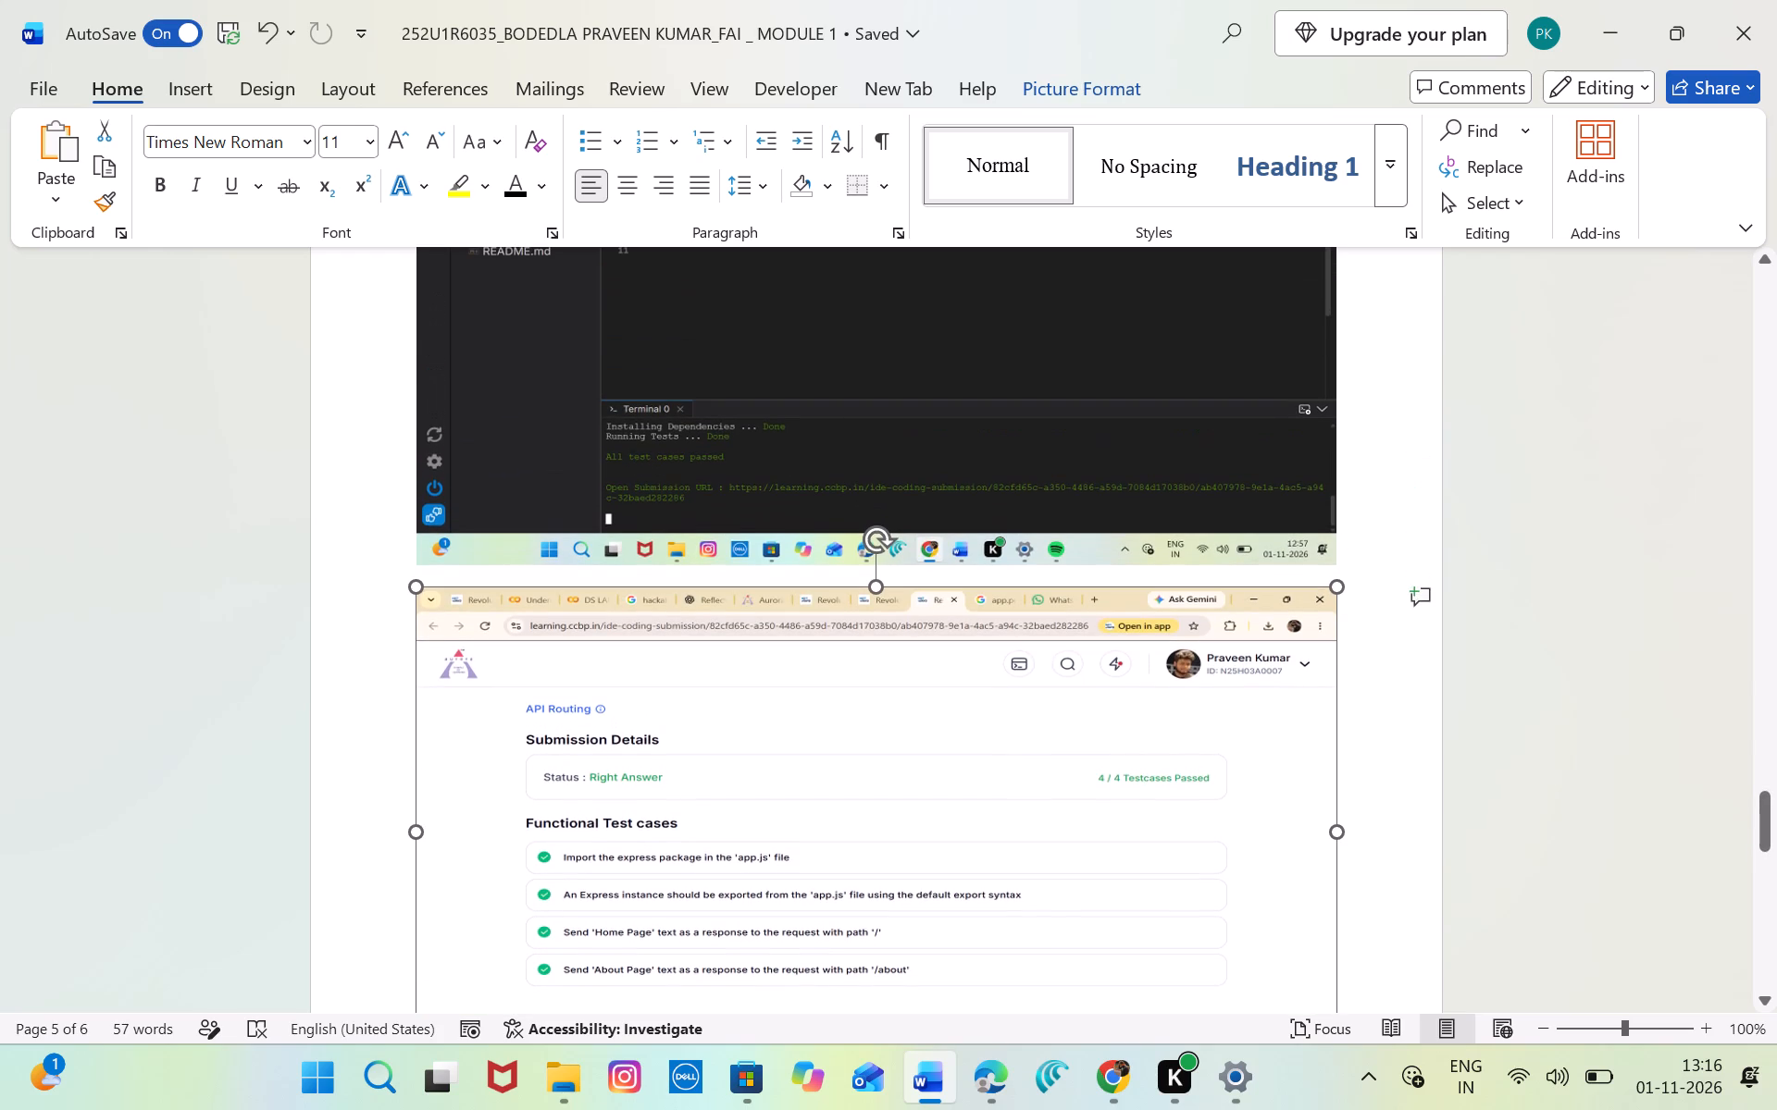
pyautogui.scroll(2, 856, 819)
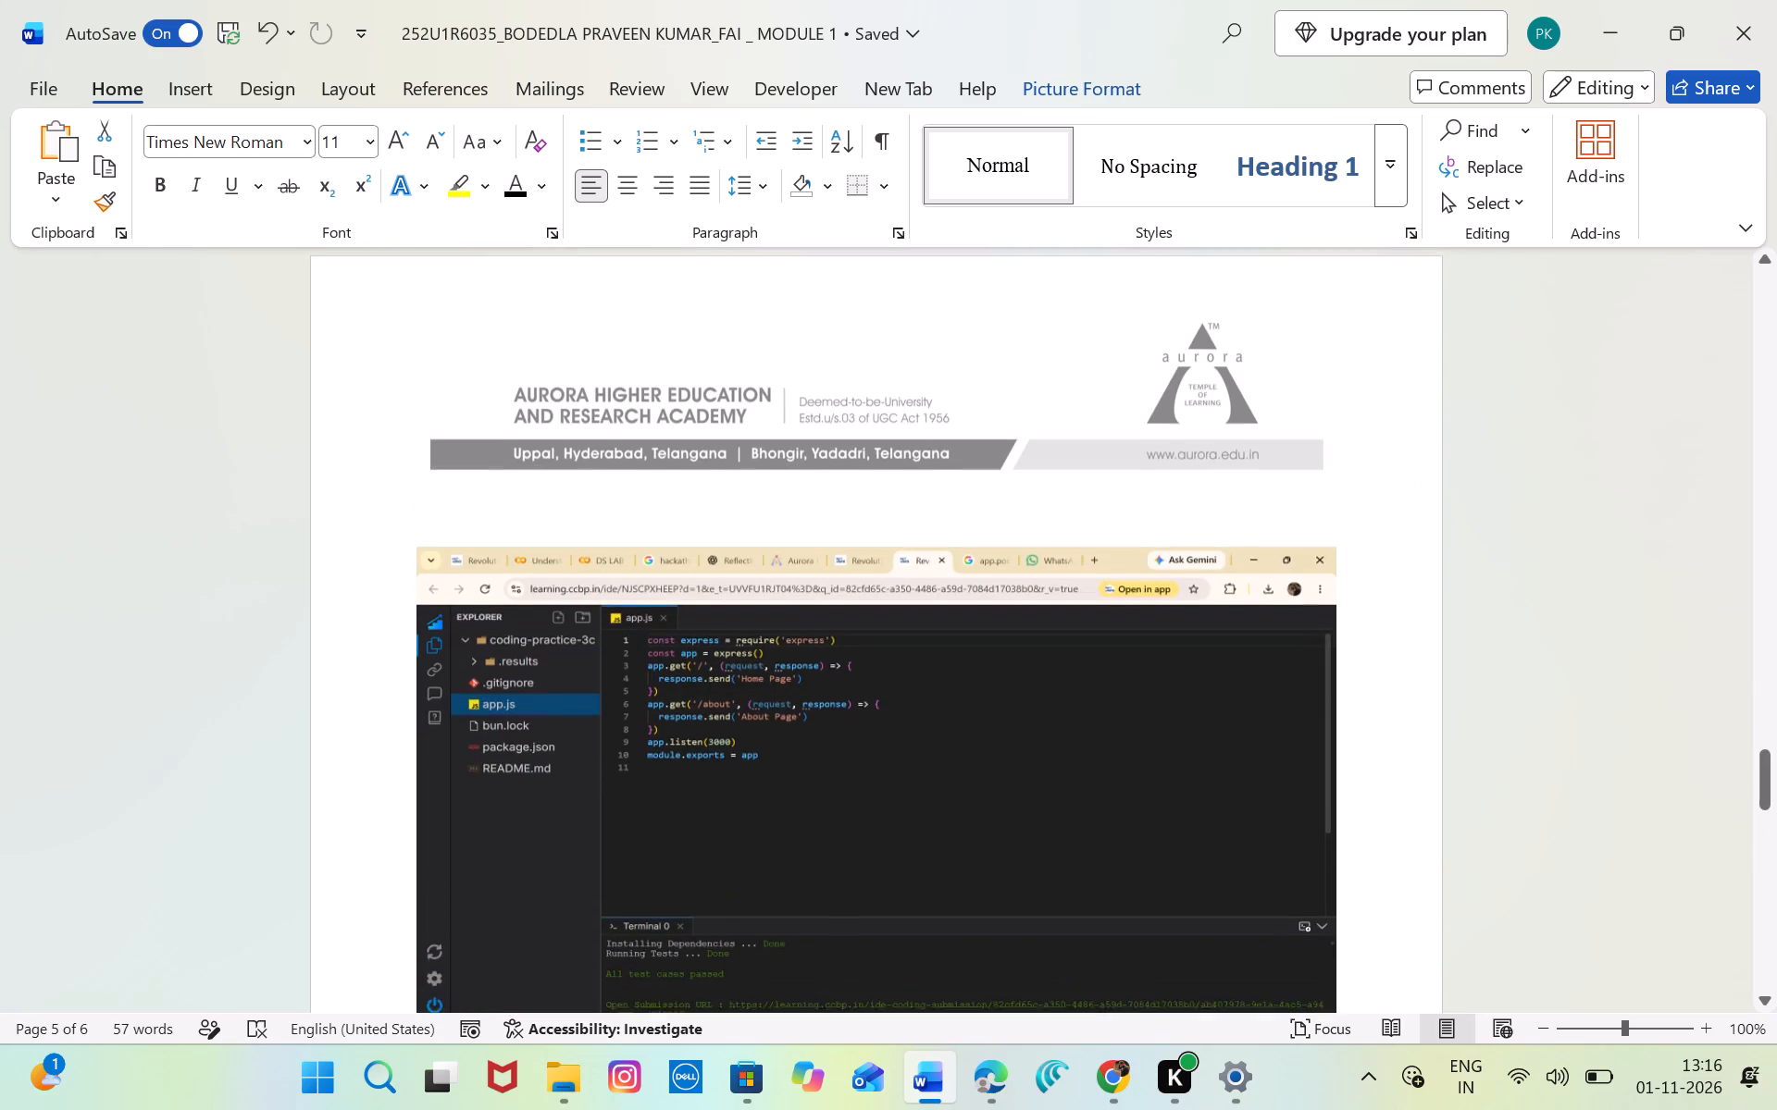
pyautogui.scroll(3, 856, 819)
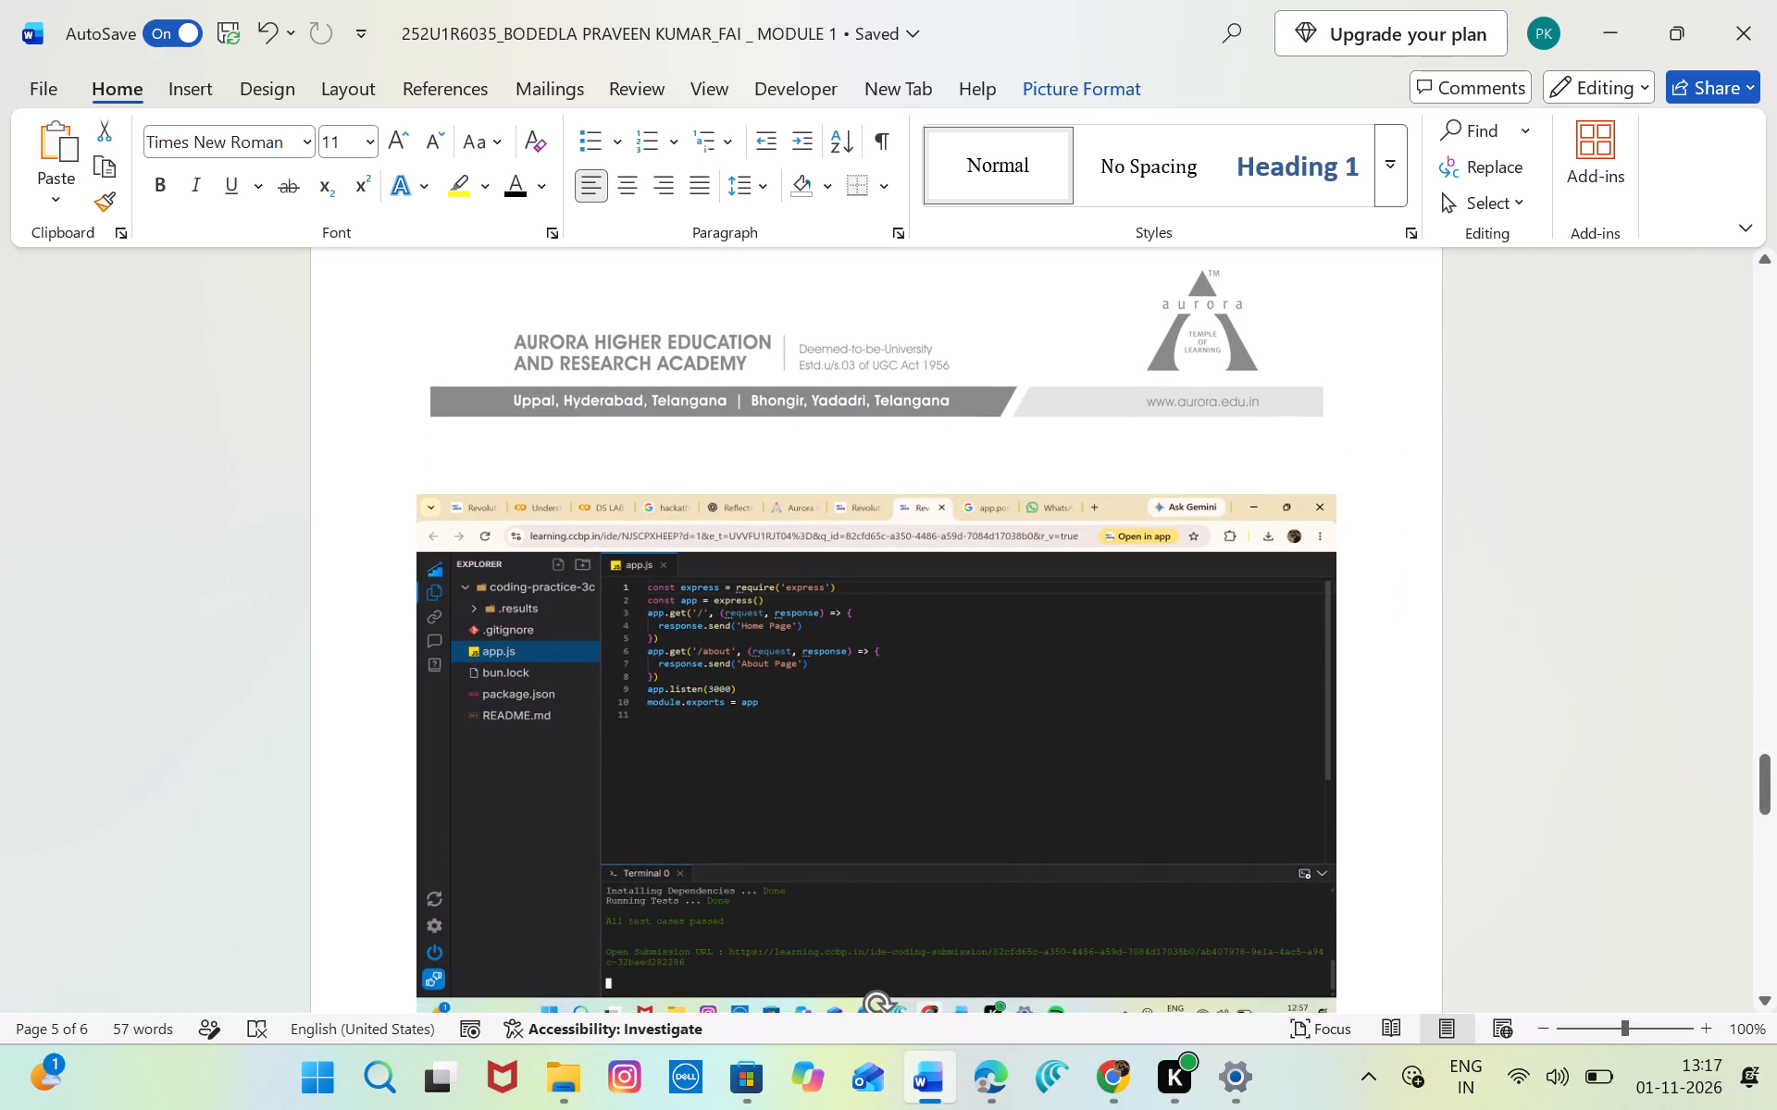
# In Chrome, open the Gadgets Page question from the NodeJS and ExpressJS coding practice list and capture a screenshot of it.
pyautogui.click(1102, 1079)
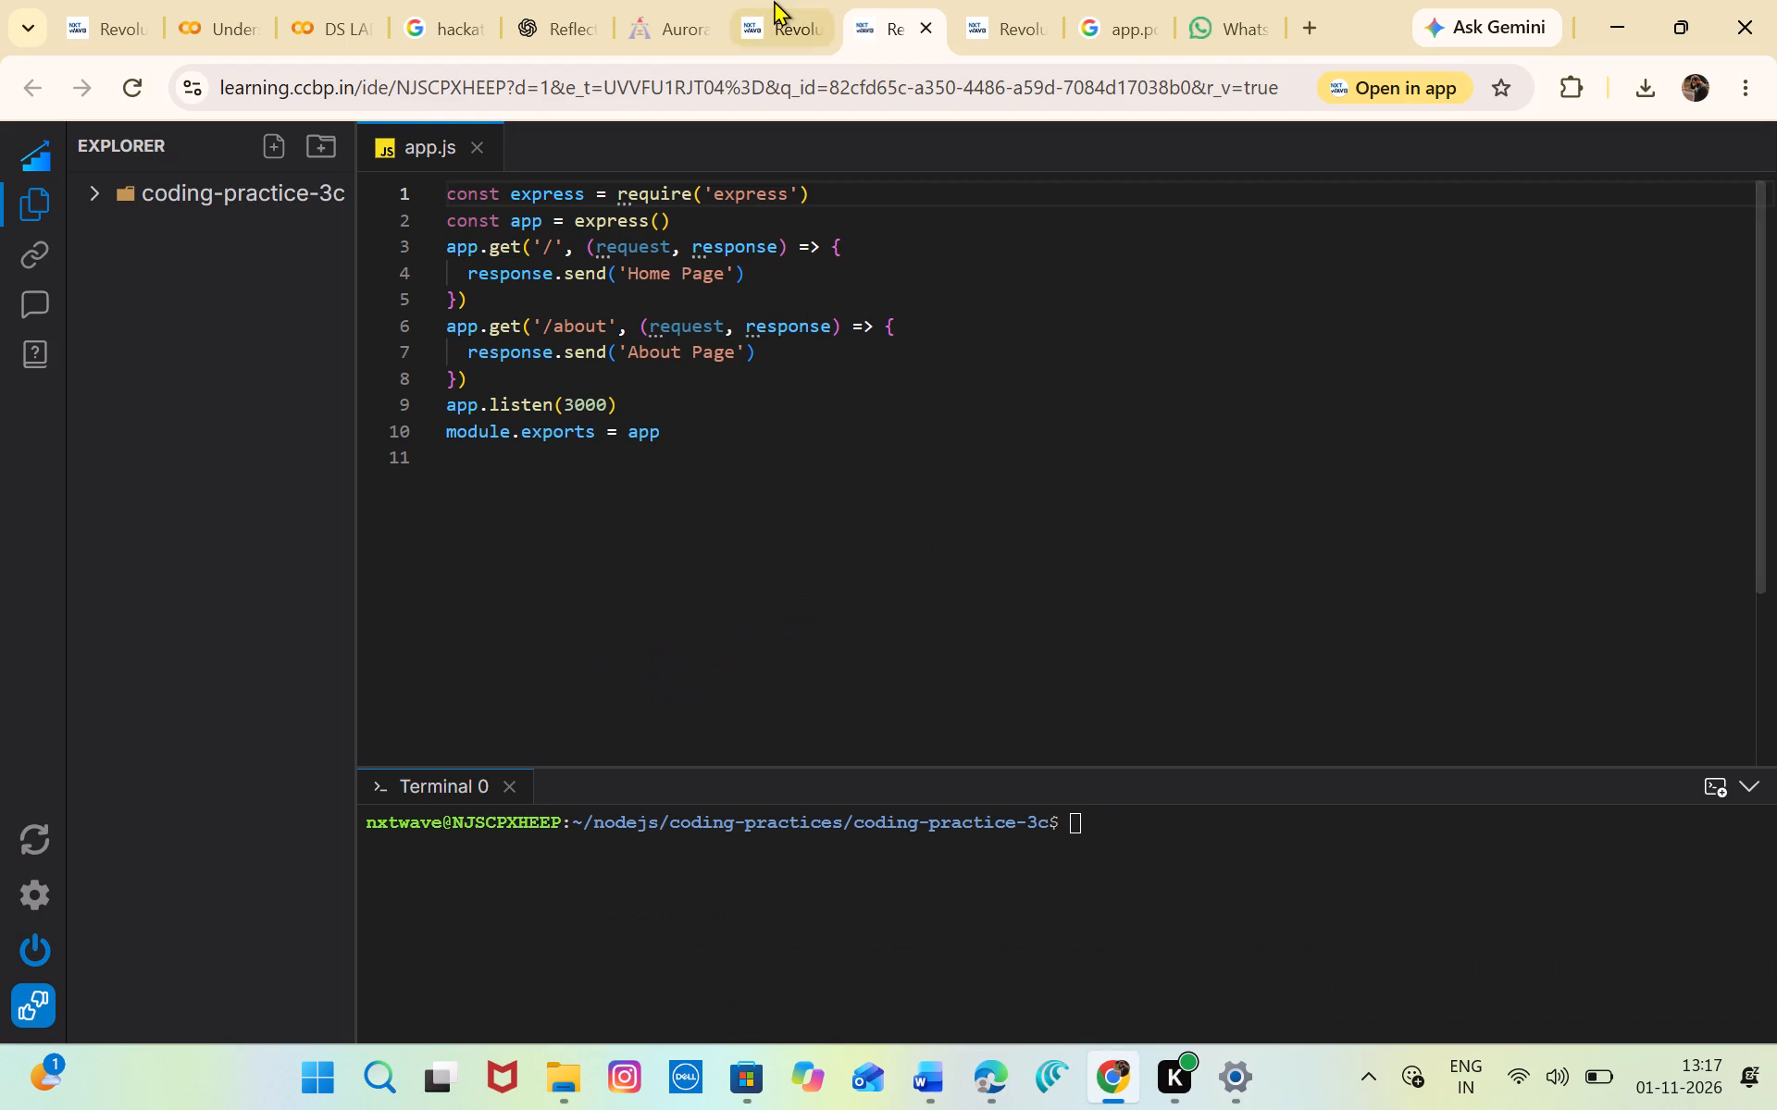
pyautogui.click(774, 1)
pyautogui.click(55, 270)
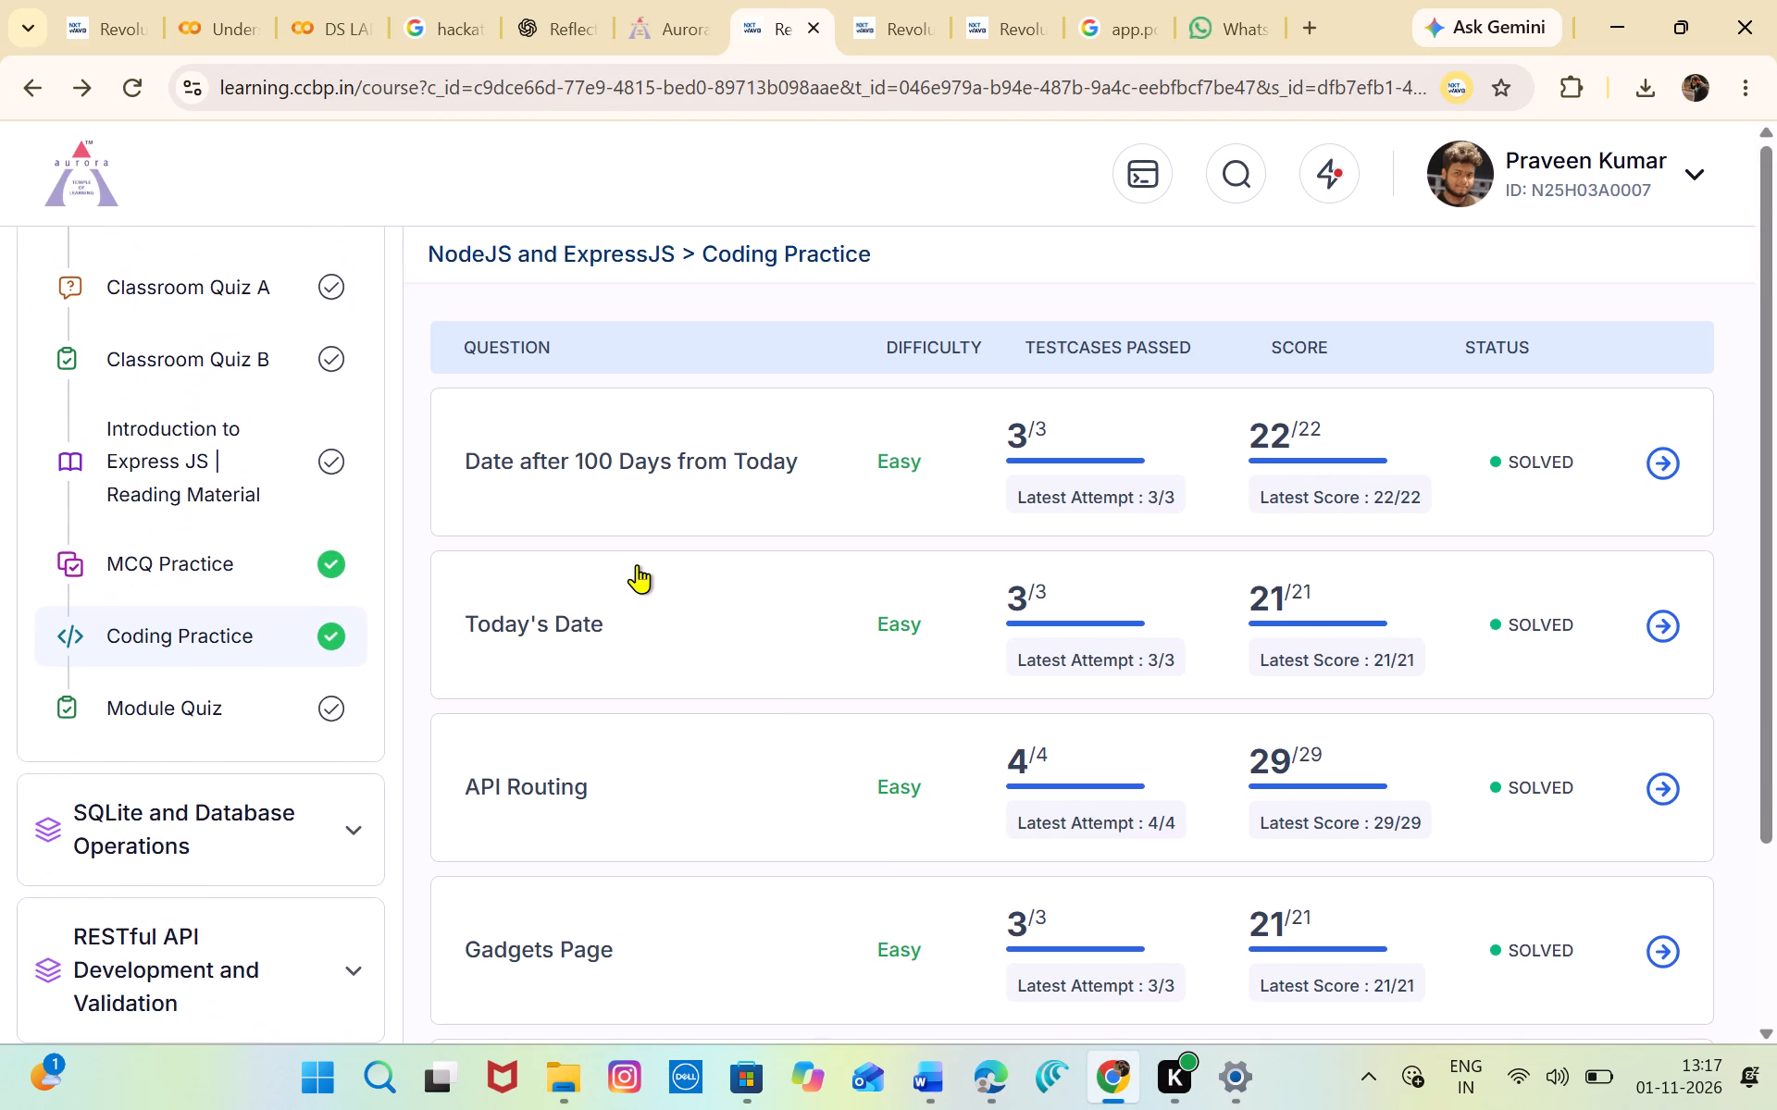
pyautogui.scroll(-4, 876, 823)
pyautogui.click(1243, 736)
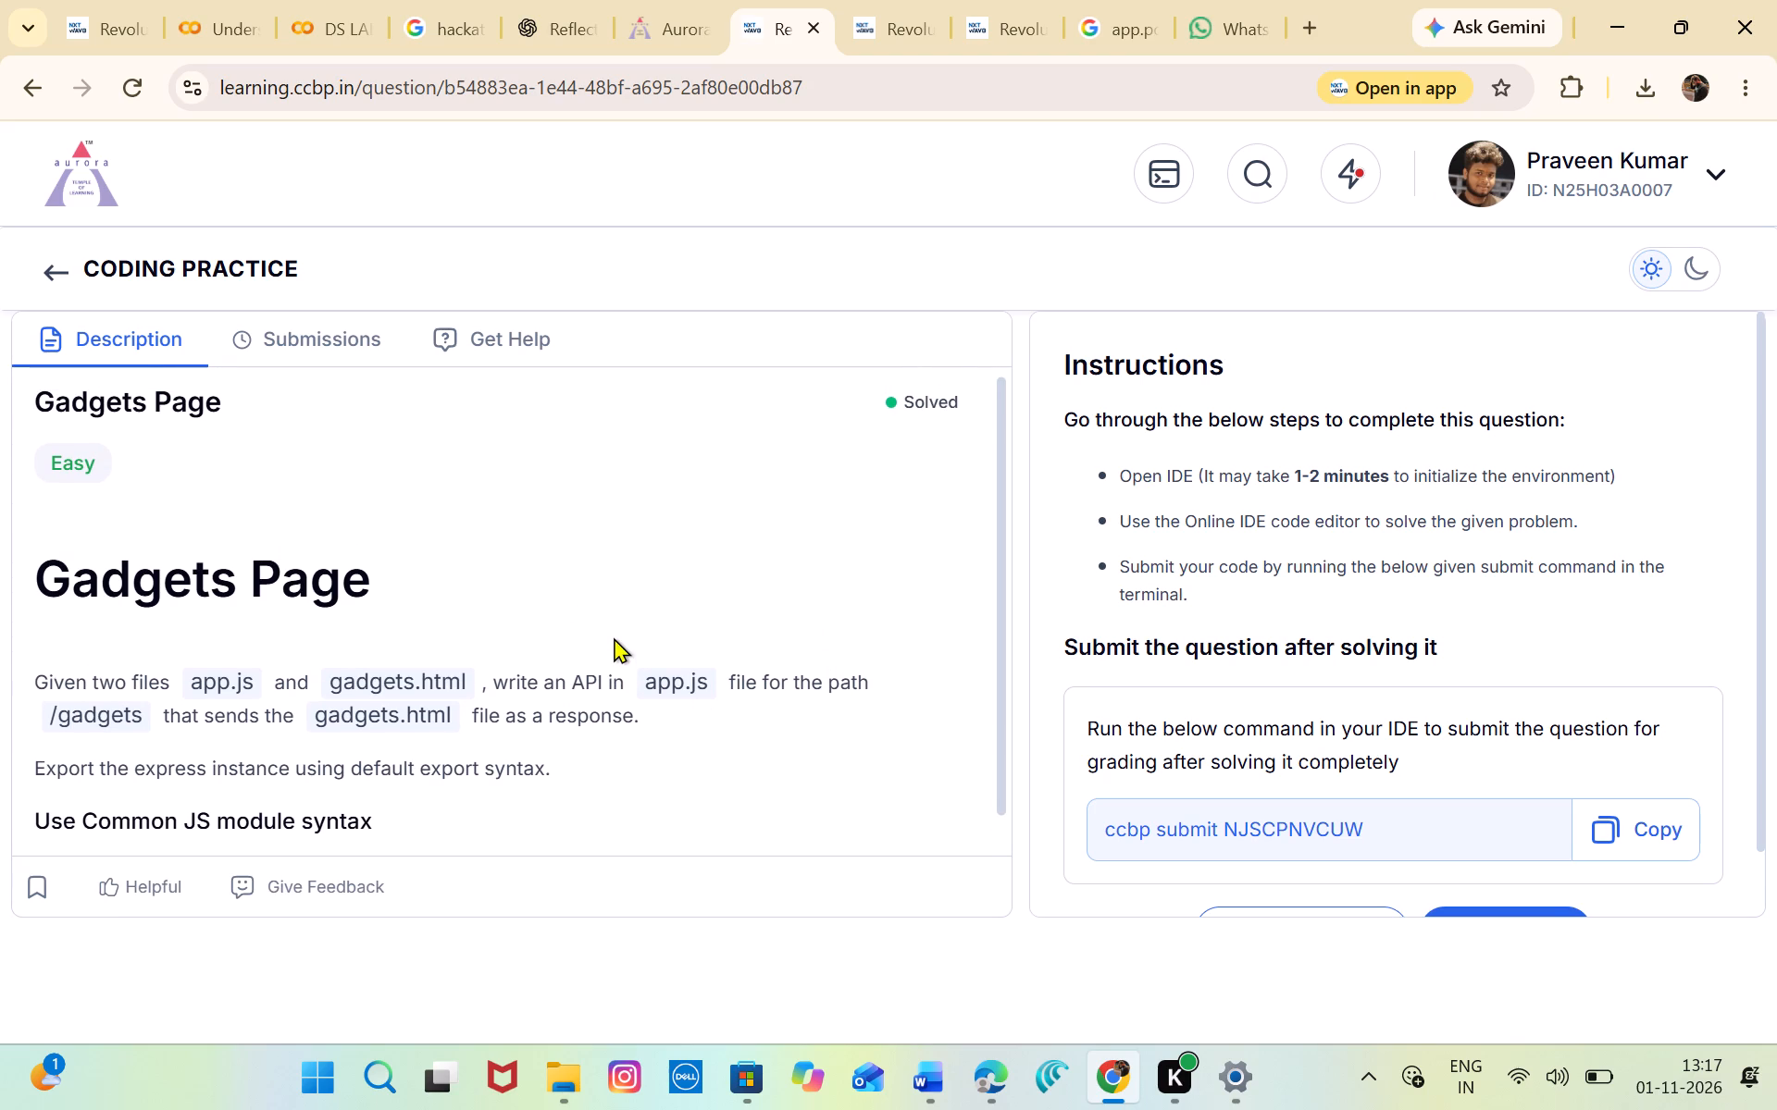
pyautogui.press('super+Print')
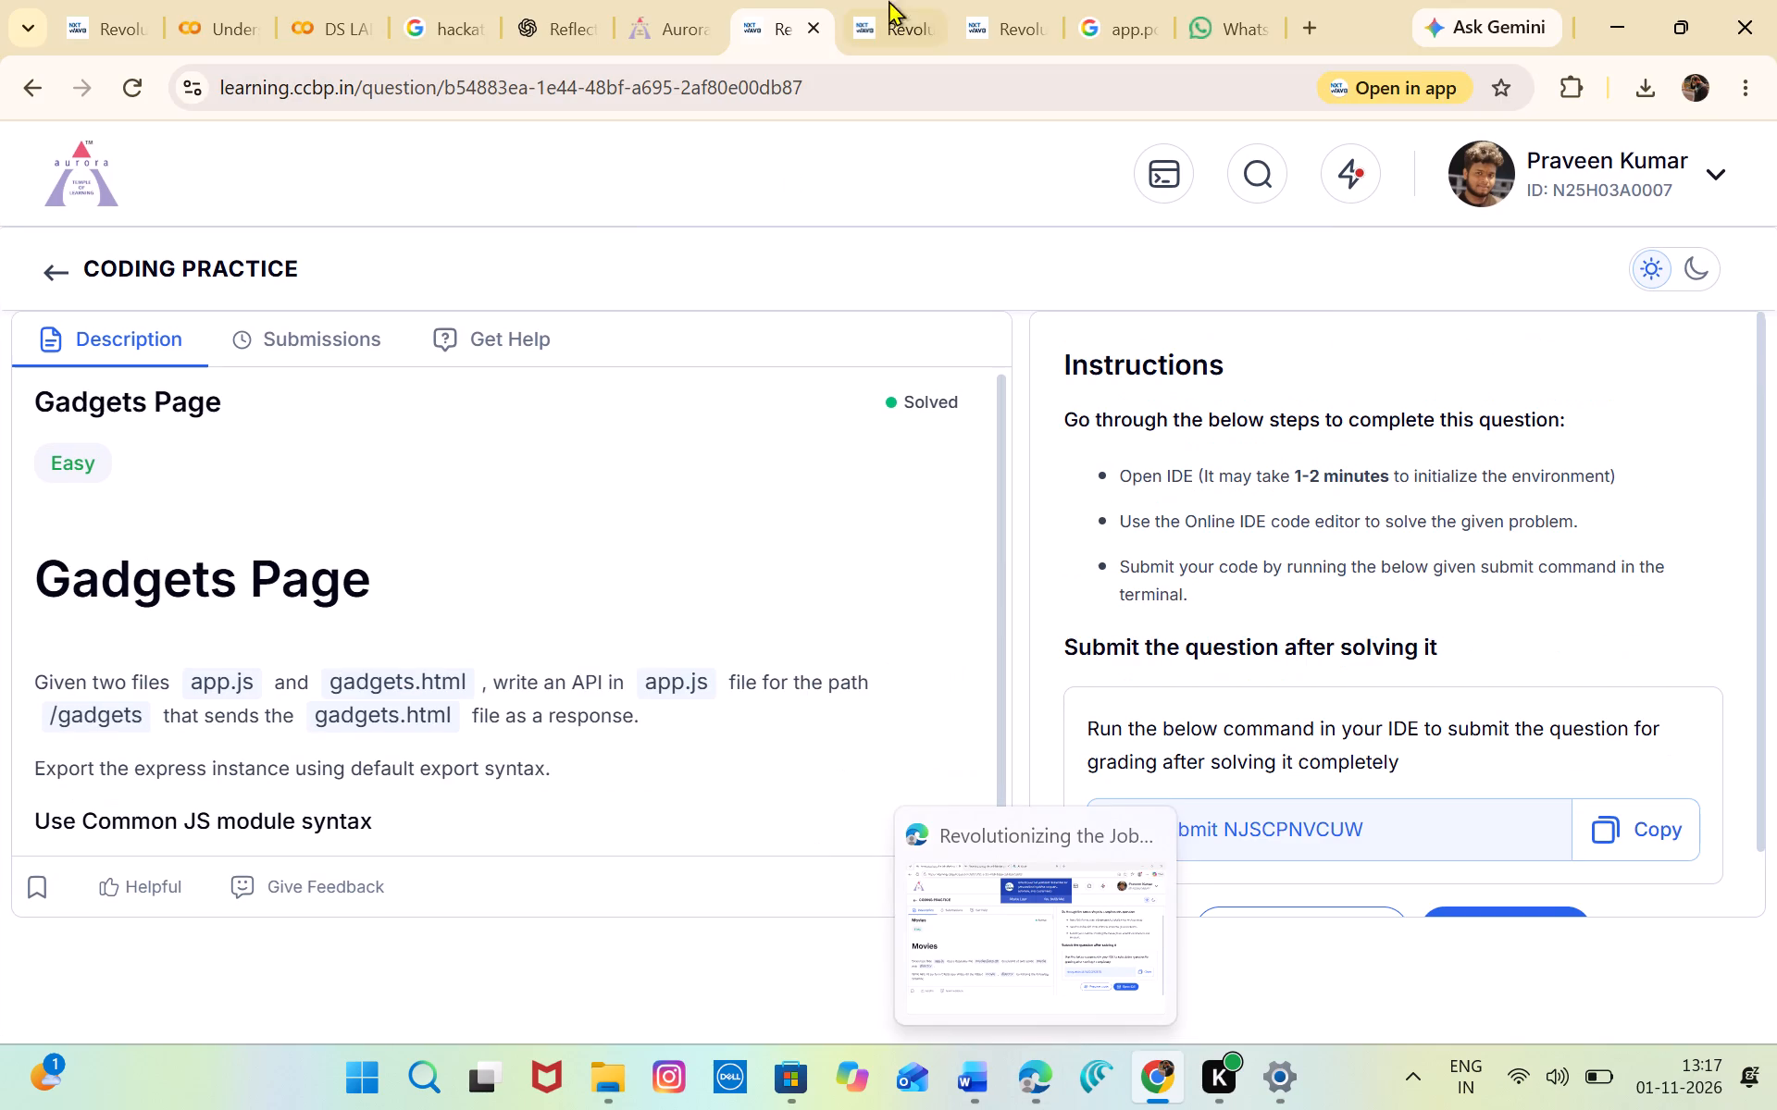
# Close the API Routing IDE tab and the API Routing submission details tab.
pyautogui.click(920, 8)
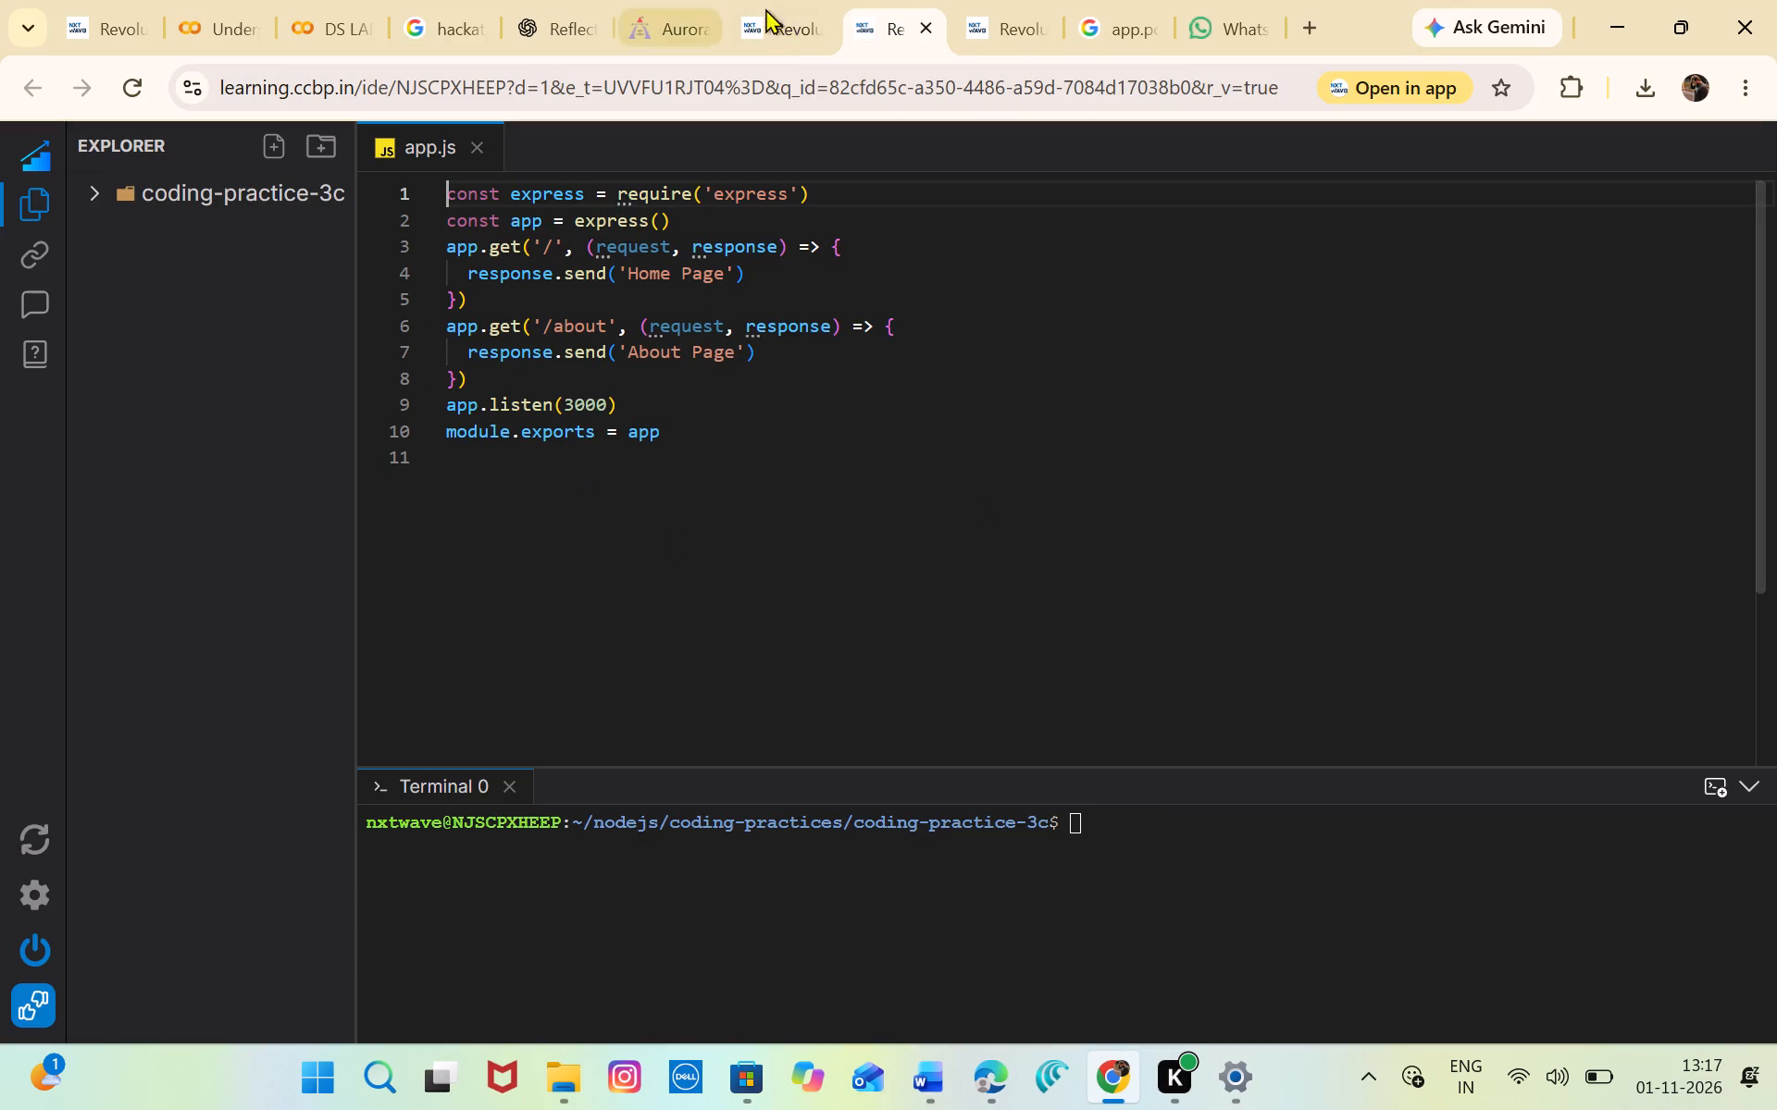
pyautogui.click(924, 30)
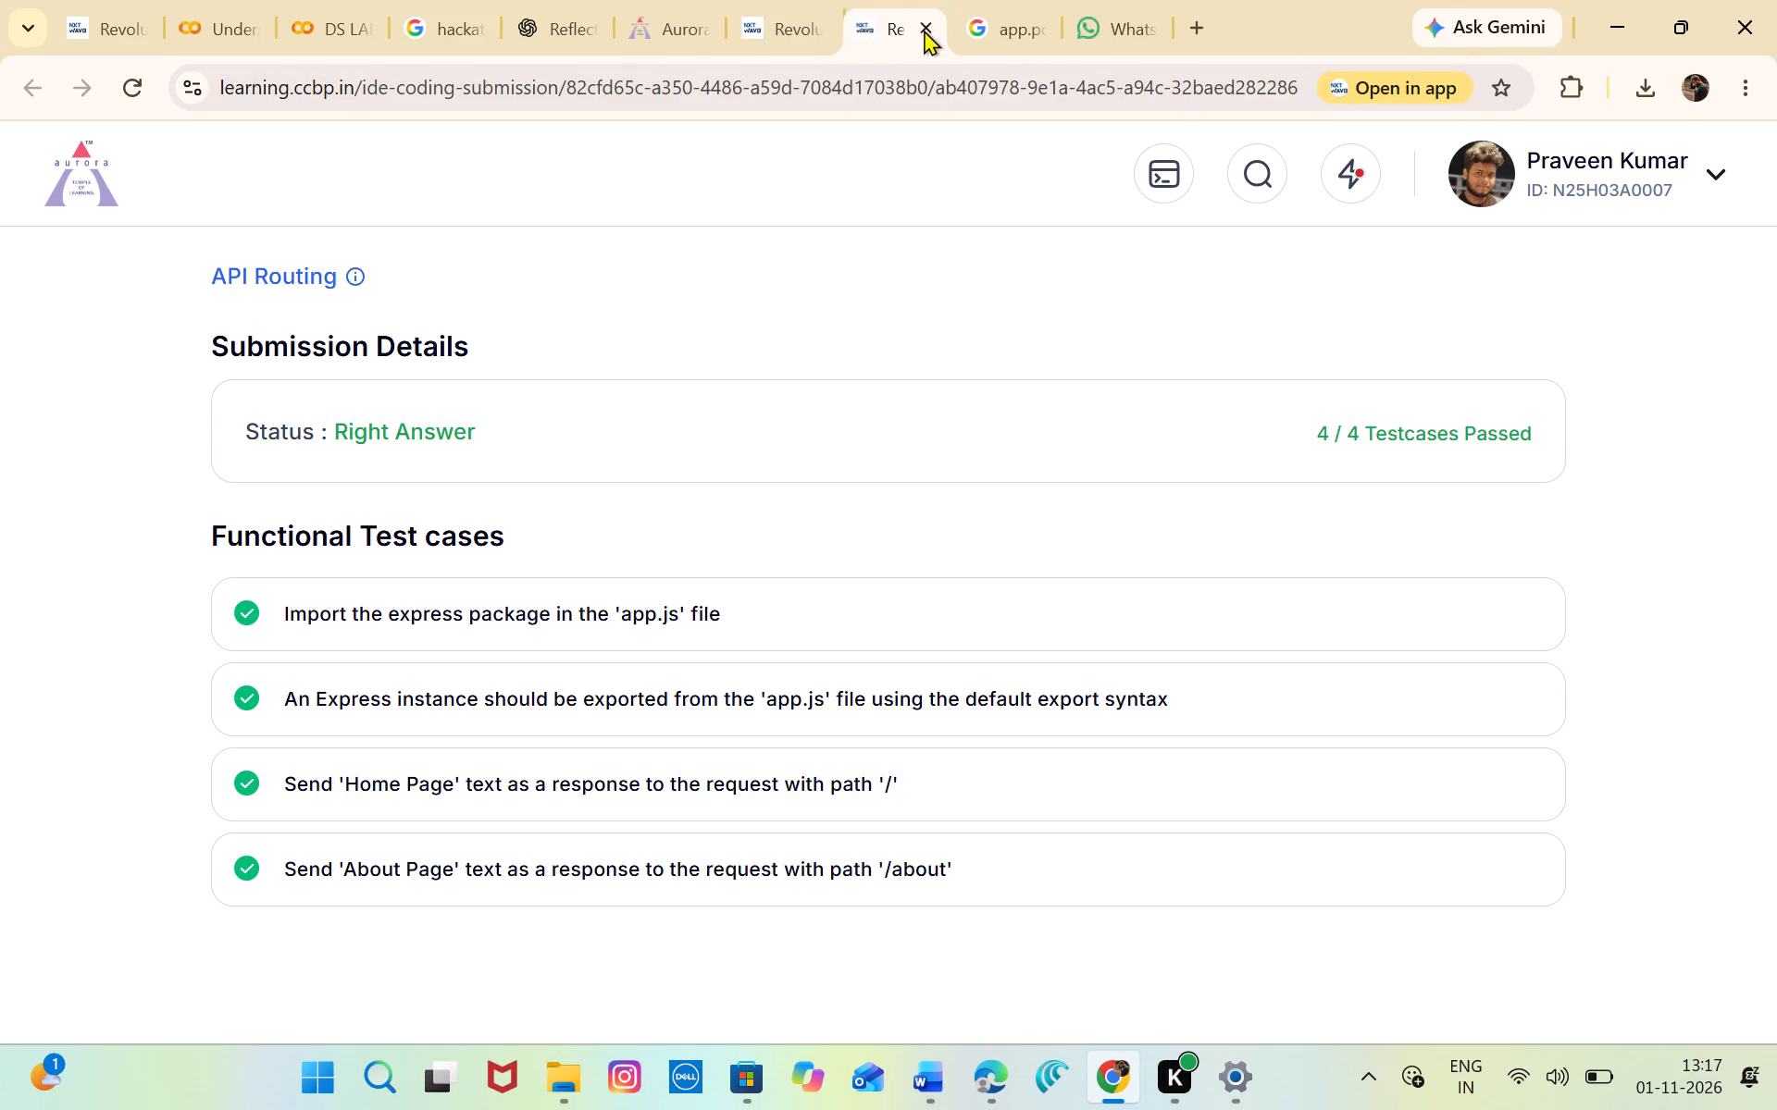
pyautogui.click(924, 30)
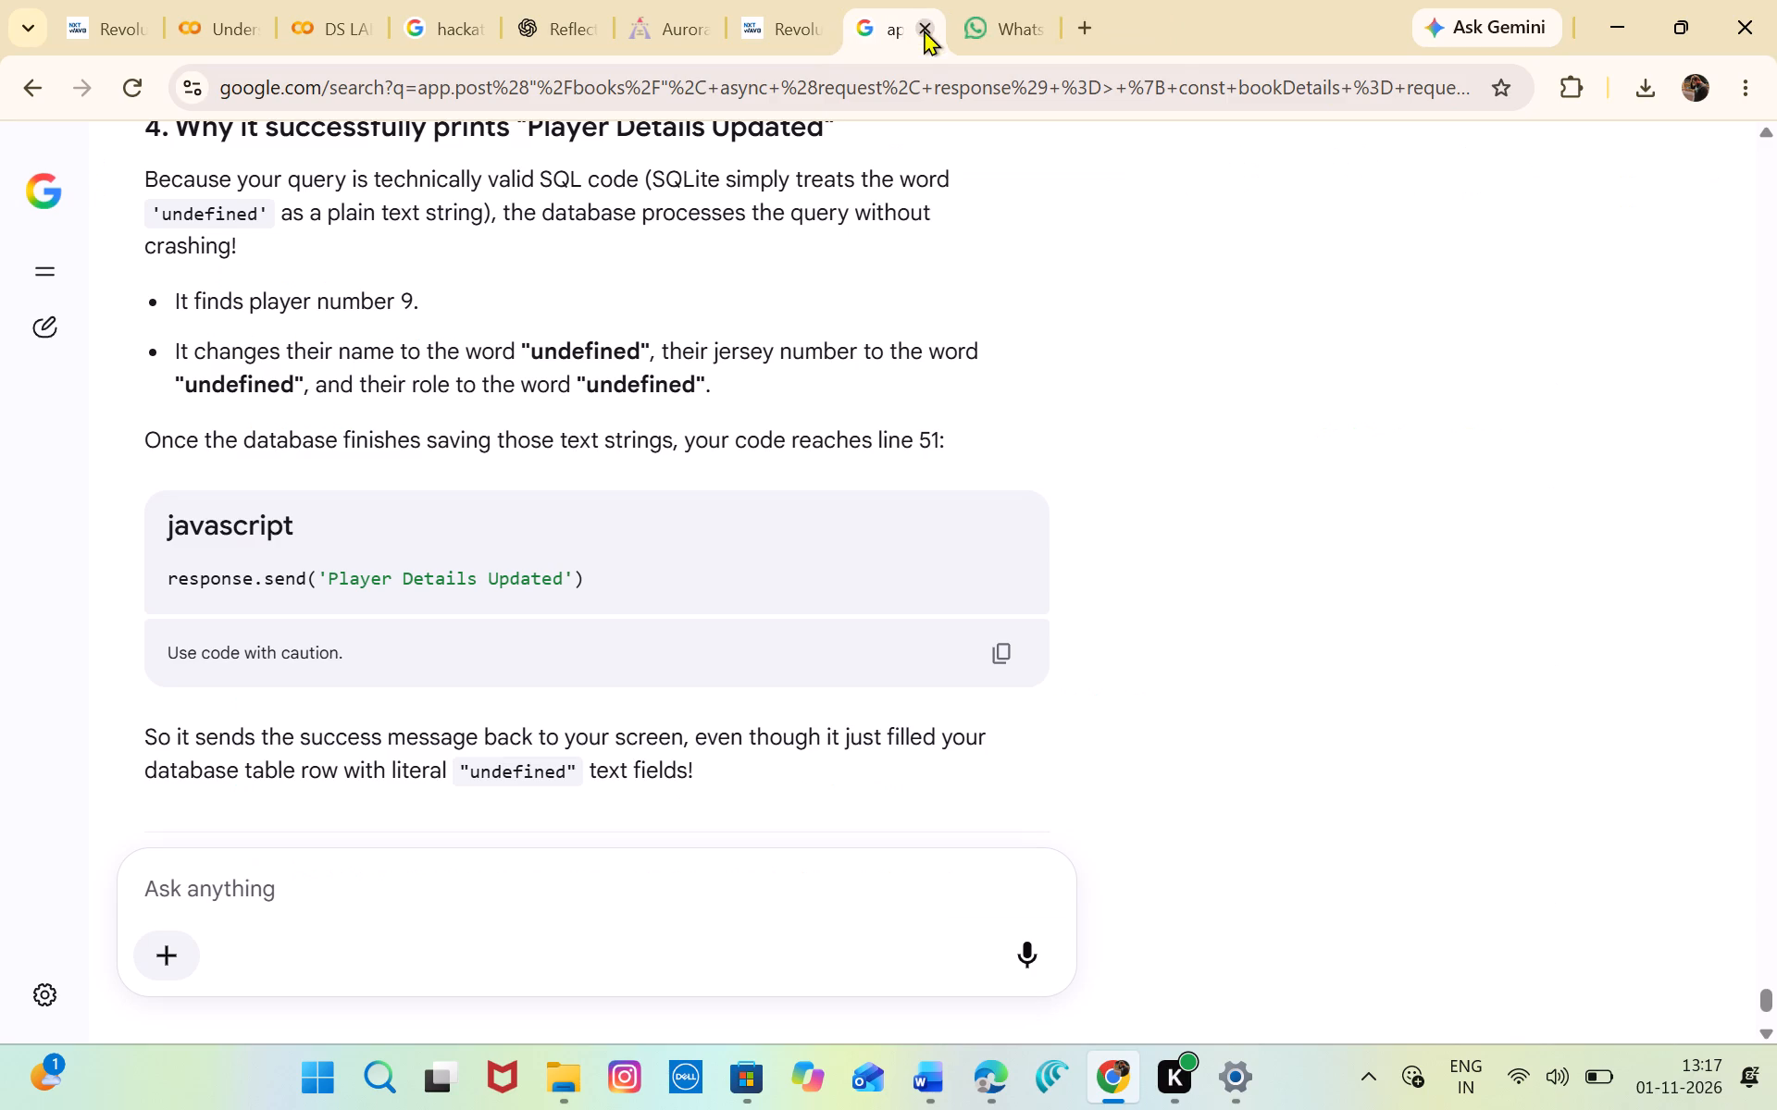
# Open the online IDE for the Gadgets Page question.
pyautogui.click(801, 8)
pyautogui.scroll(-4, 1431, 702)
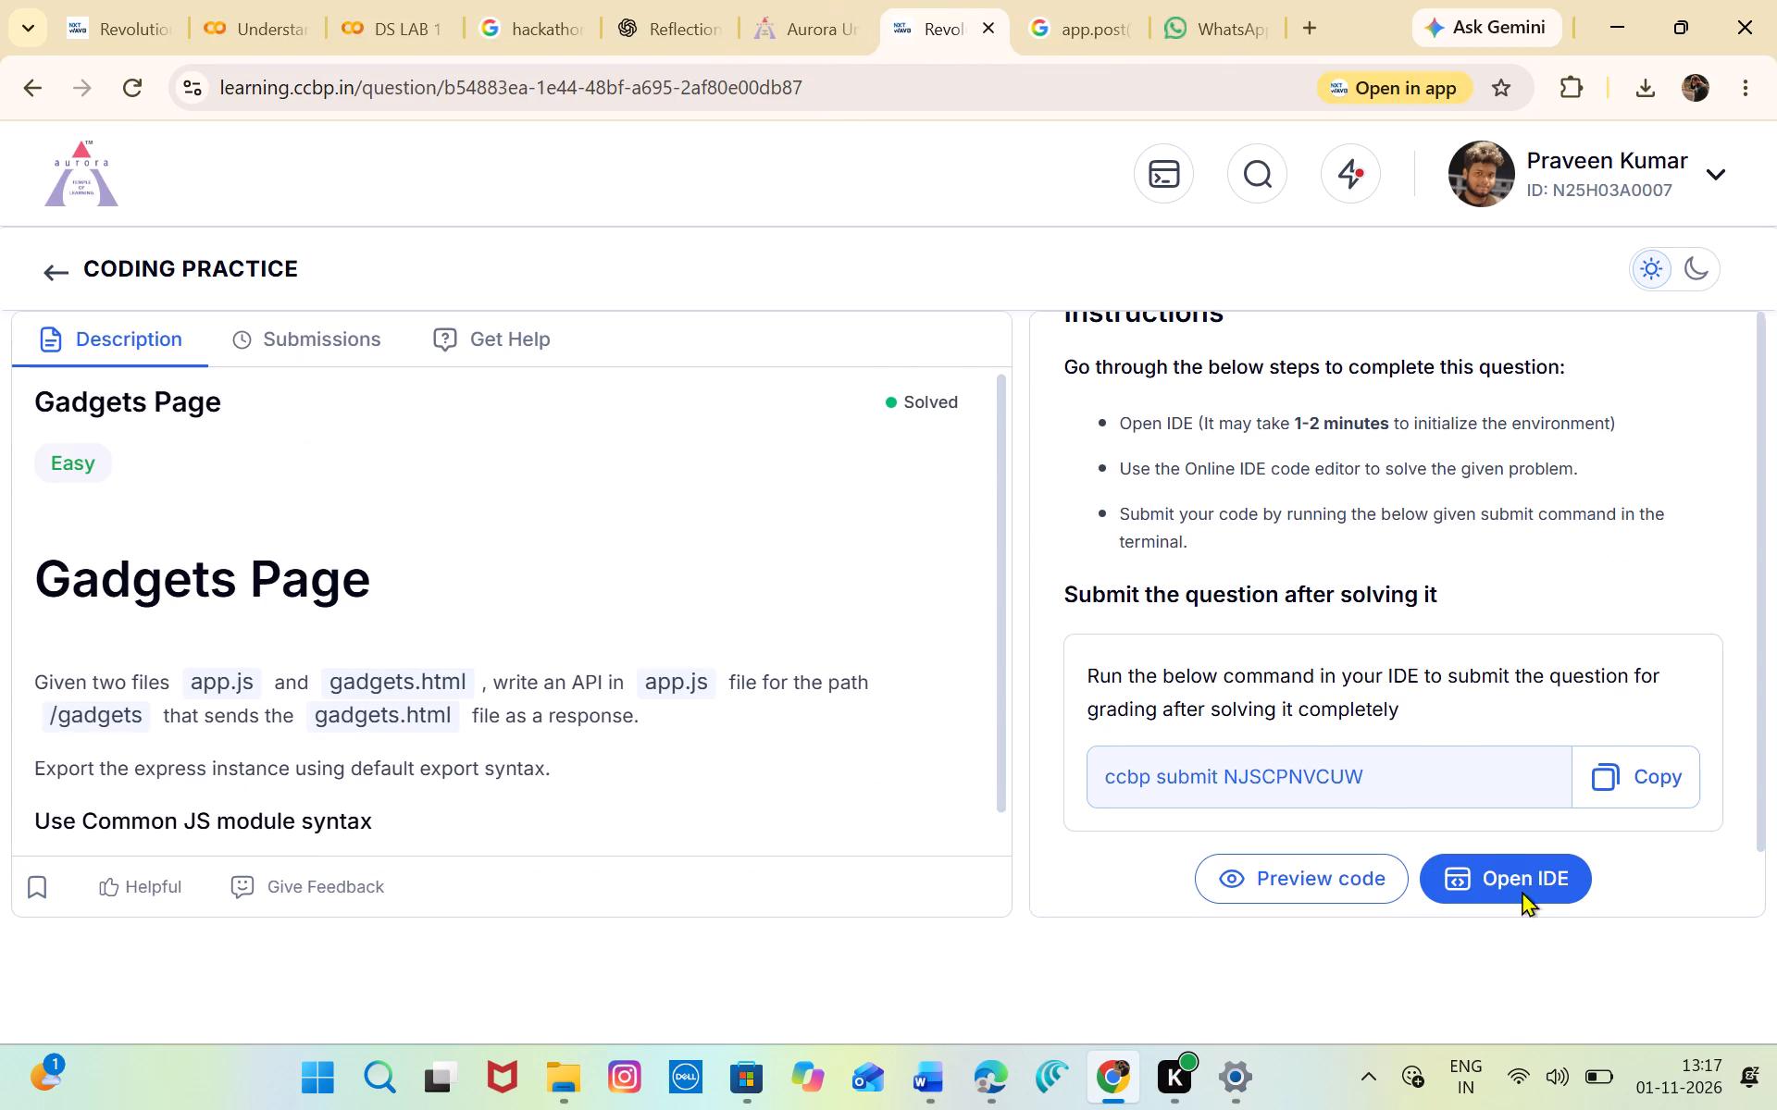
pyautogui.click(1518, 848)
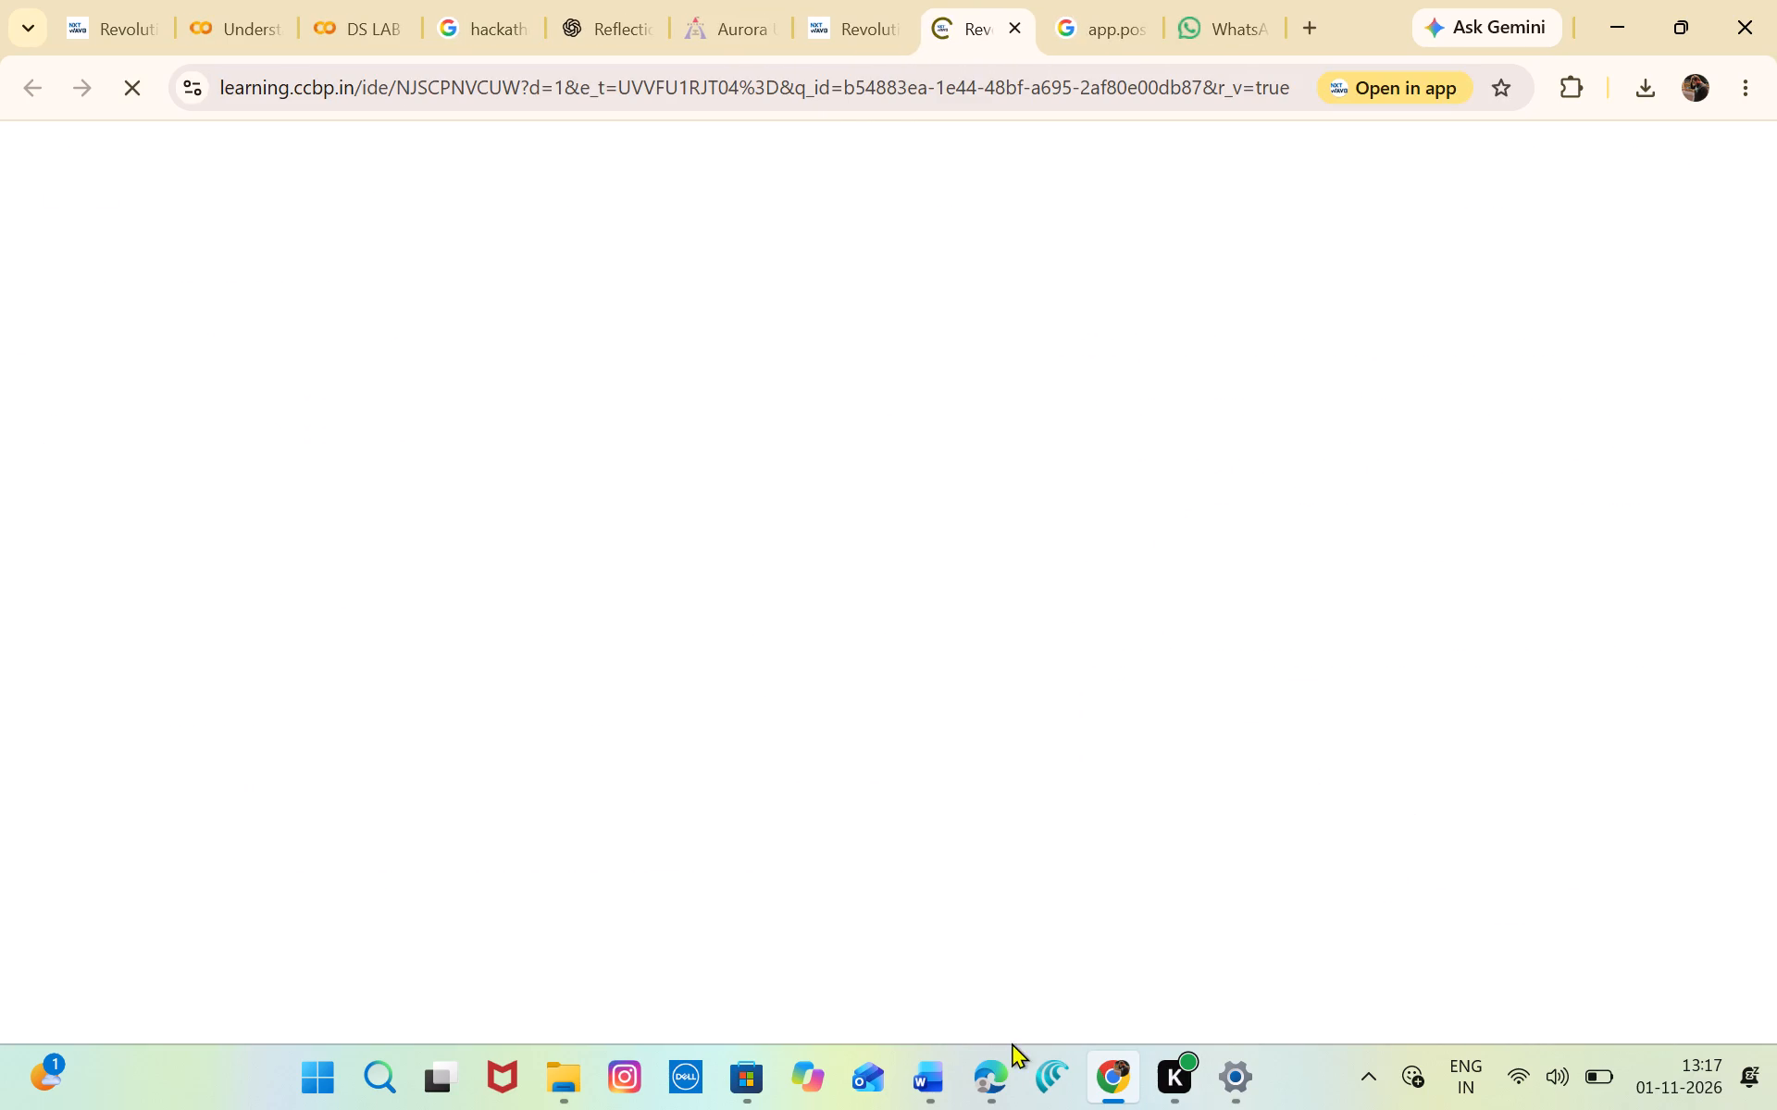
# In the Word document, enter the heading "Question 4 :- Gadgets Page" at the top of the blank page after Question 3.
pyautogui.click(935, 1062)
pyautogui.scroll(-1, 754, 598)
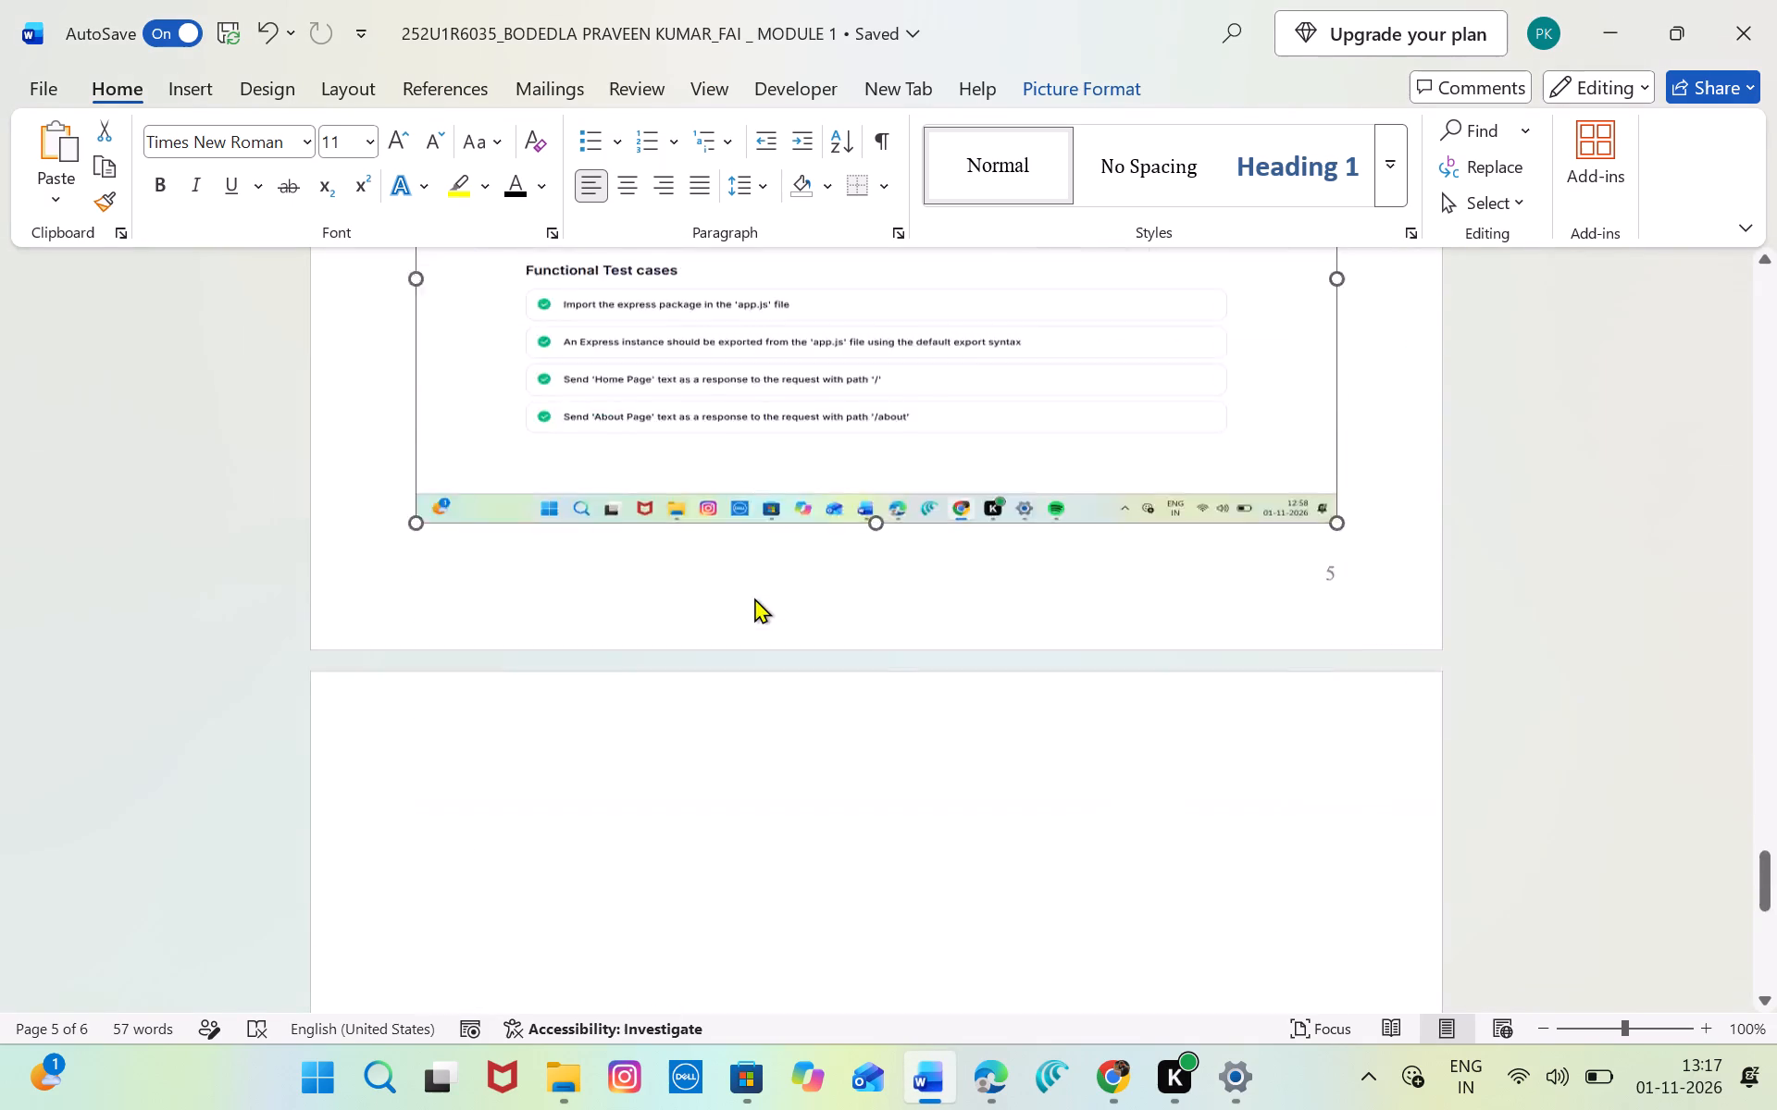
pyautogui.scroll(-1, 754, 598)
pyautogui.click(547, 384)
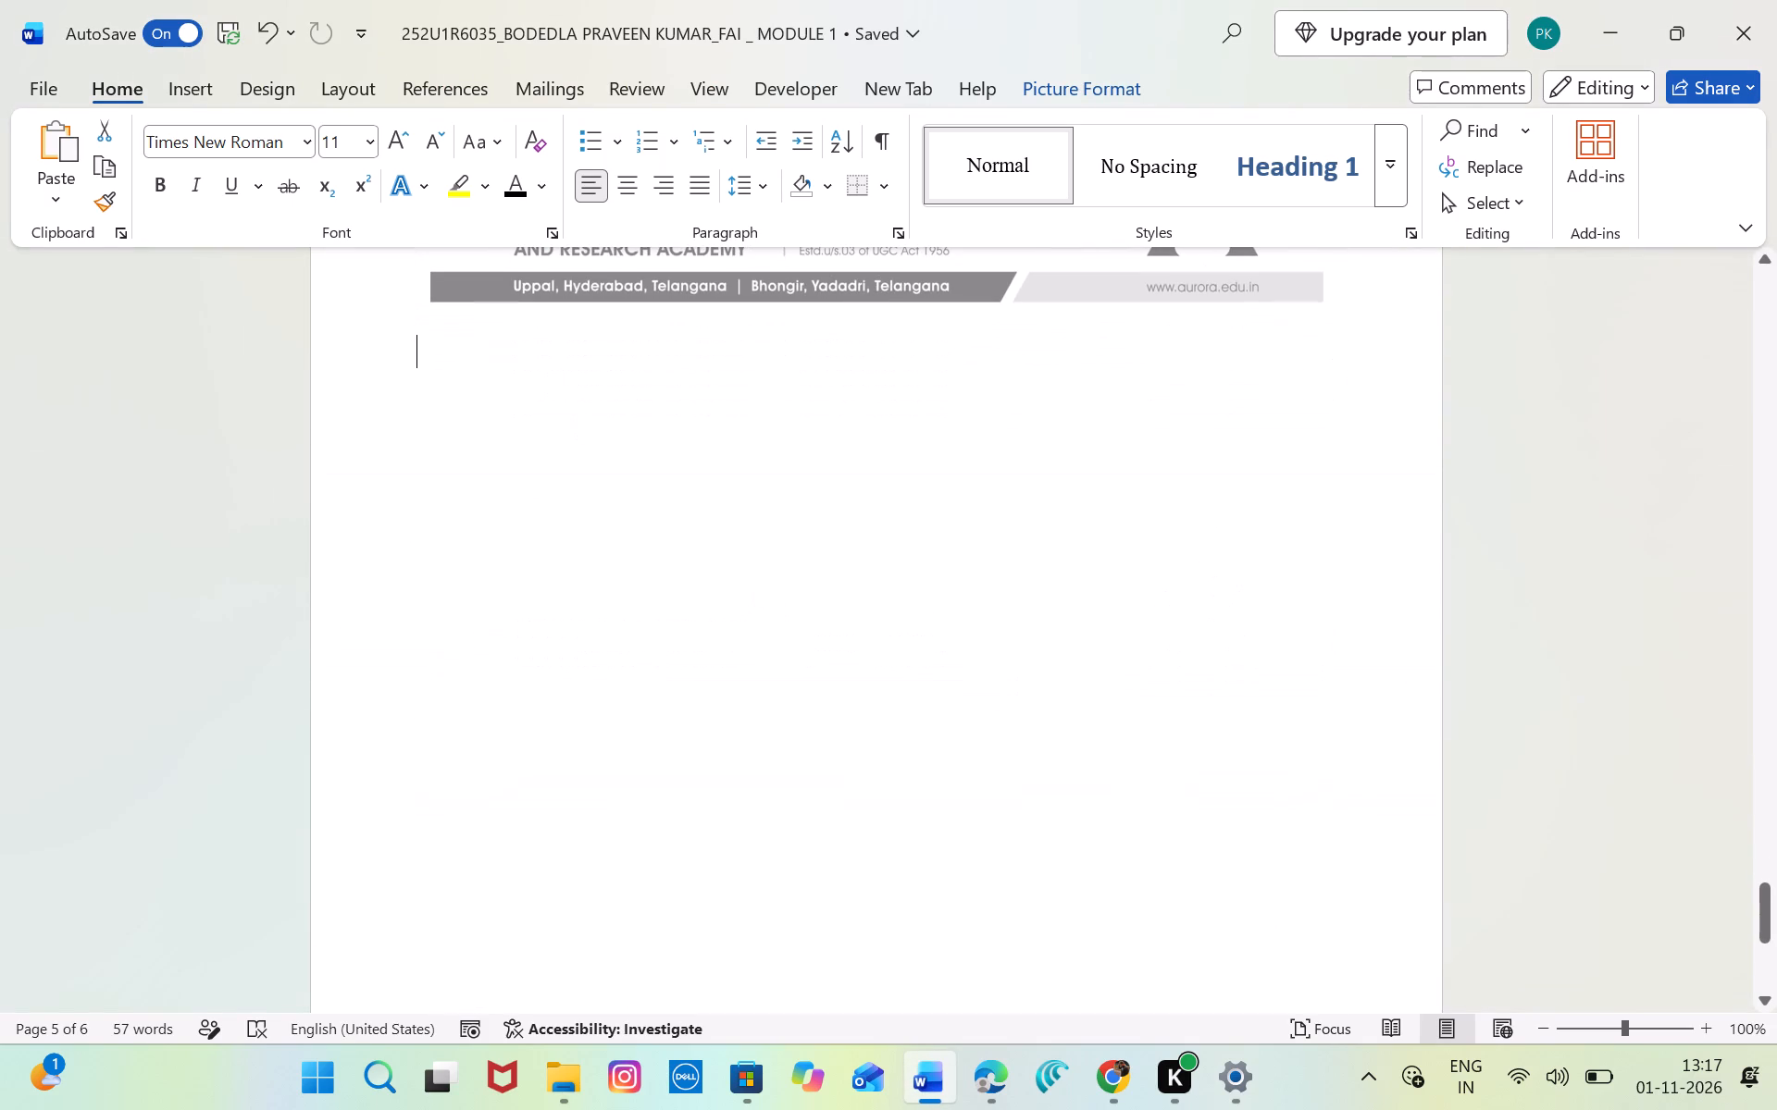
pyautogui.write('ues')
pyautogui.write('tion')
pyautogui.press('space')
pyautogui.write('4 :')
pyautogui.write('-')
pyautogui.press('space')
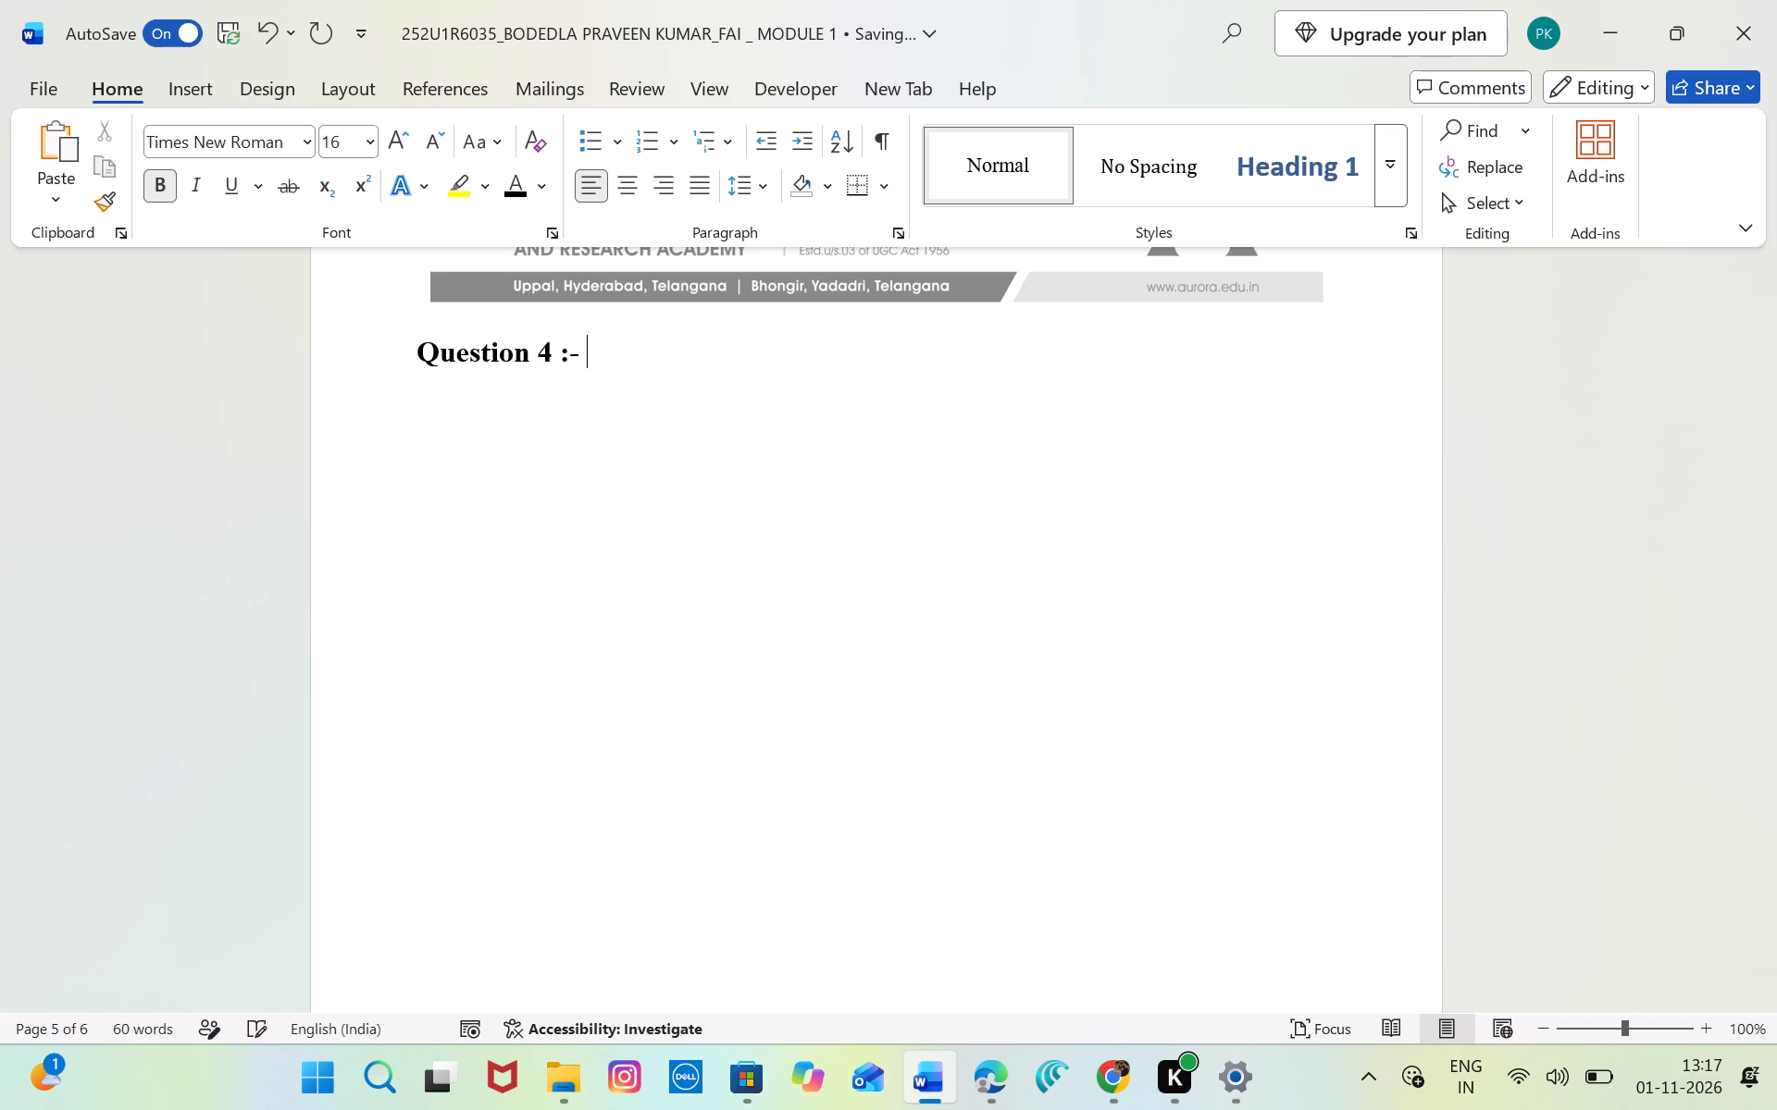
pyautogui.write('adgets')
pyautogui.press('space')
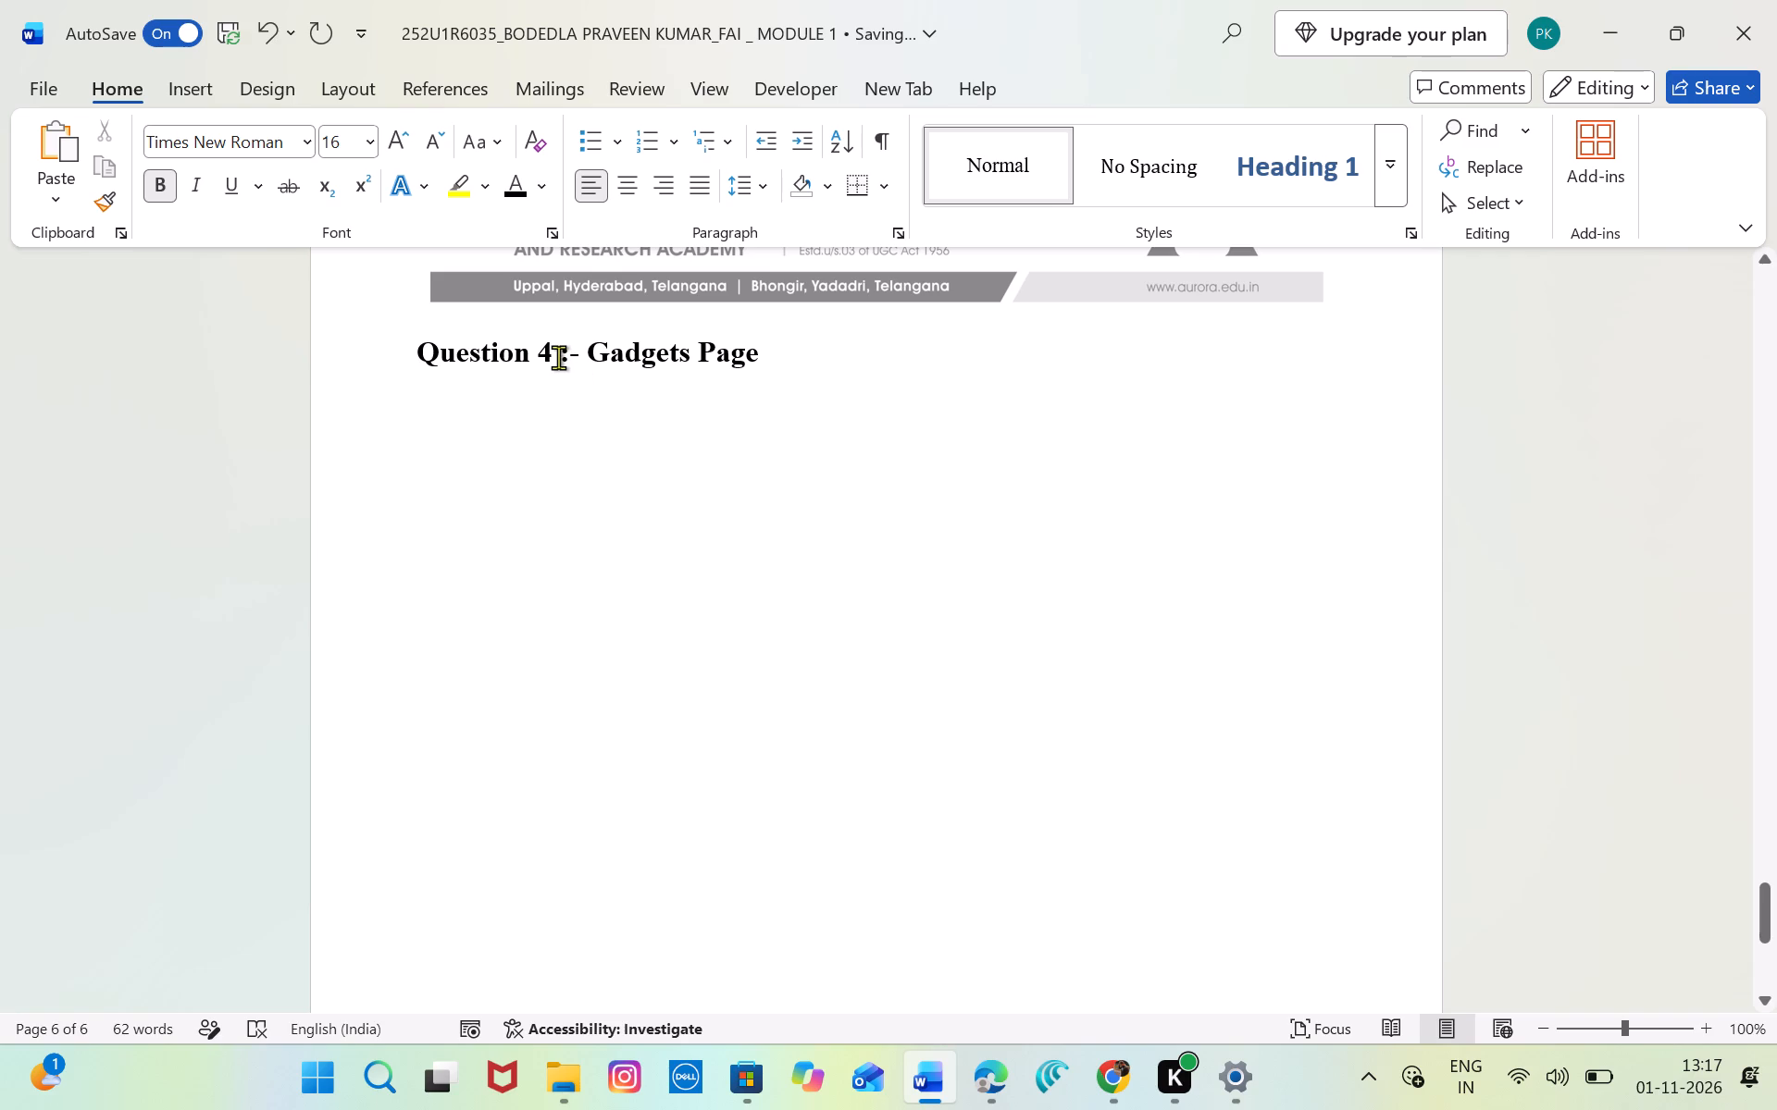
# Underline "Question 4" in the new heading and start a new line below the heading.
pyautogui.moveTo(558, 357); pyautogui.dragTo(420, 363)
pyautogui.click(498, 317)
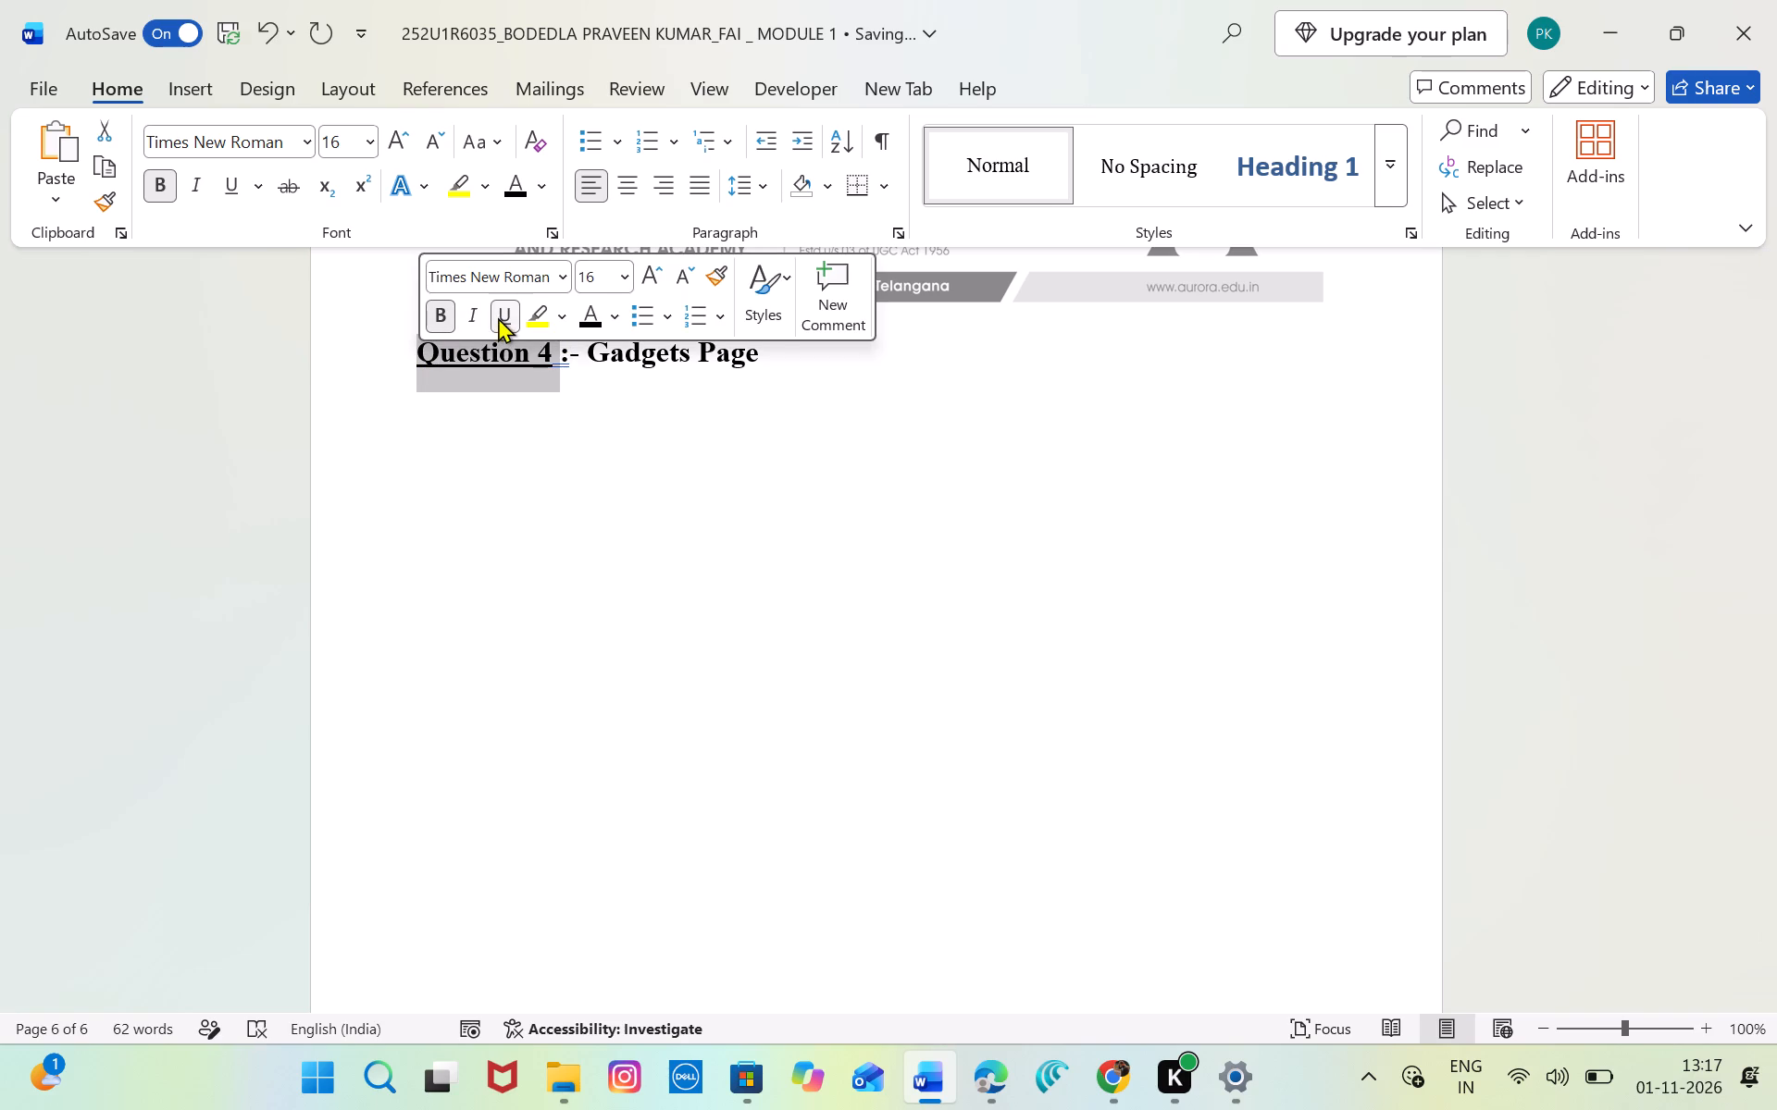
pyautogui.click(808, 366)
pyautogui.press('\\')
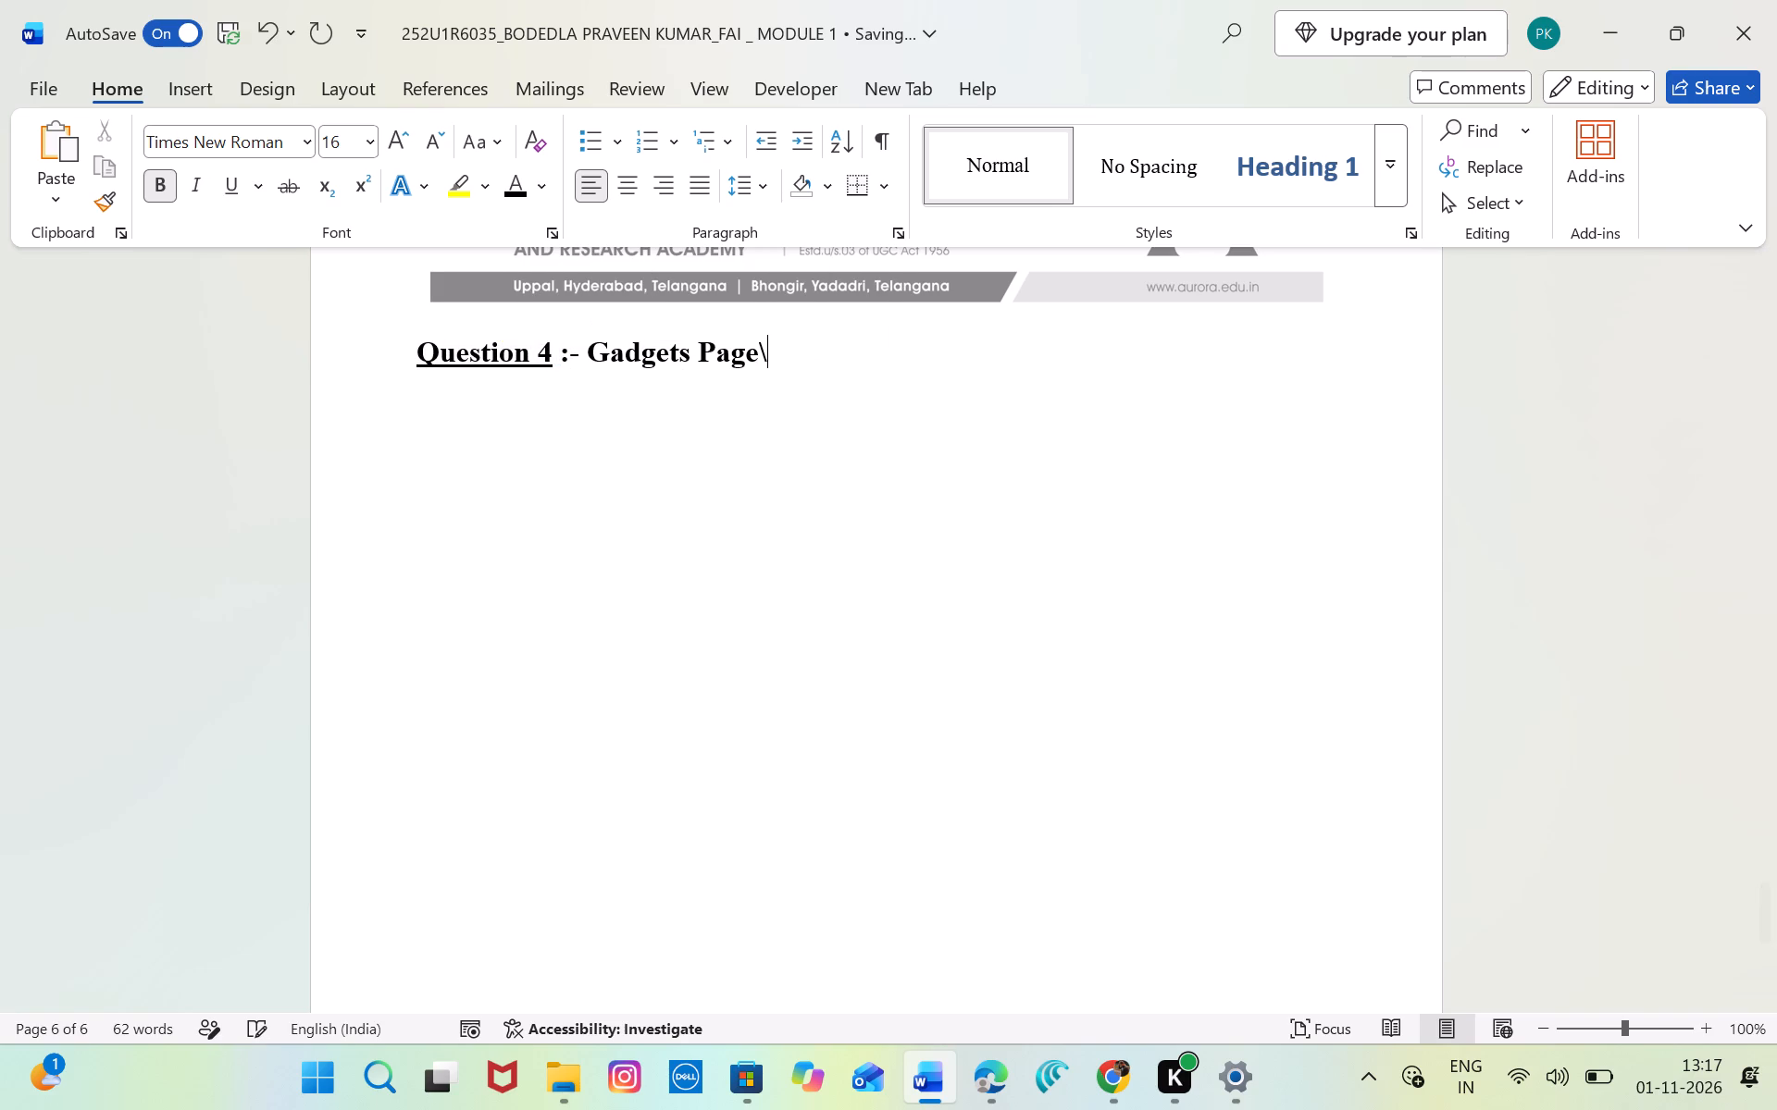
pyautogui.press('BackSpace')
pyautogui.press('Return')
# Paste the Gadgets Page screenshot below the Question 4 heading, reduce its height, and start a new line after it.
pyautogui.press('super+v')
pyautogui.click(550, 647)
pyautogui.hotkey('ctrl', 'v')
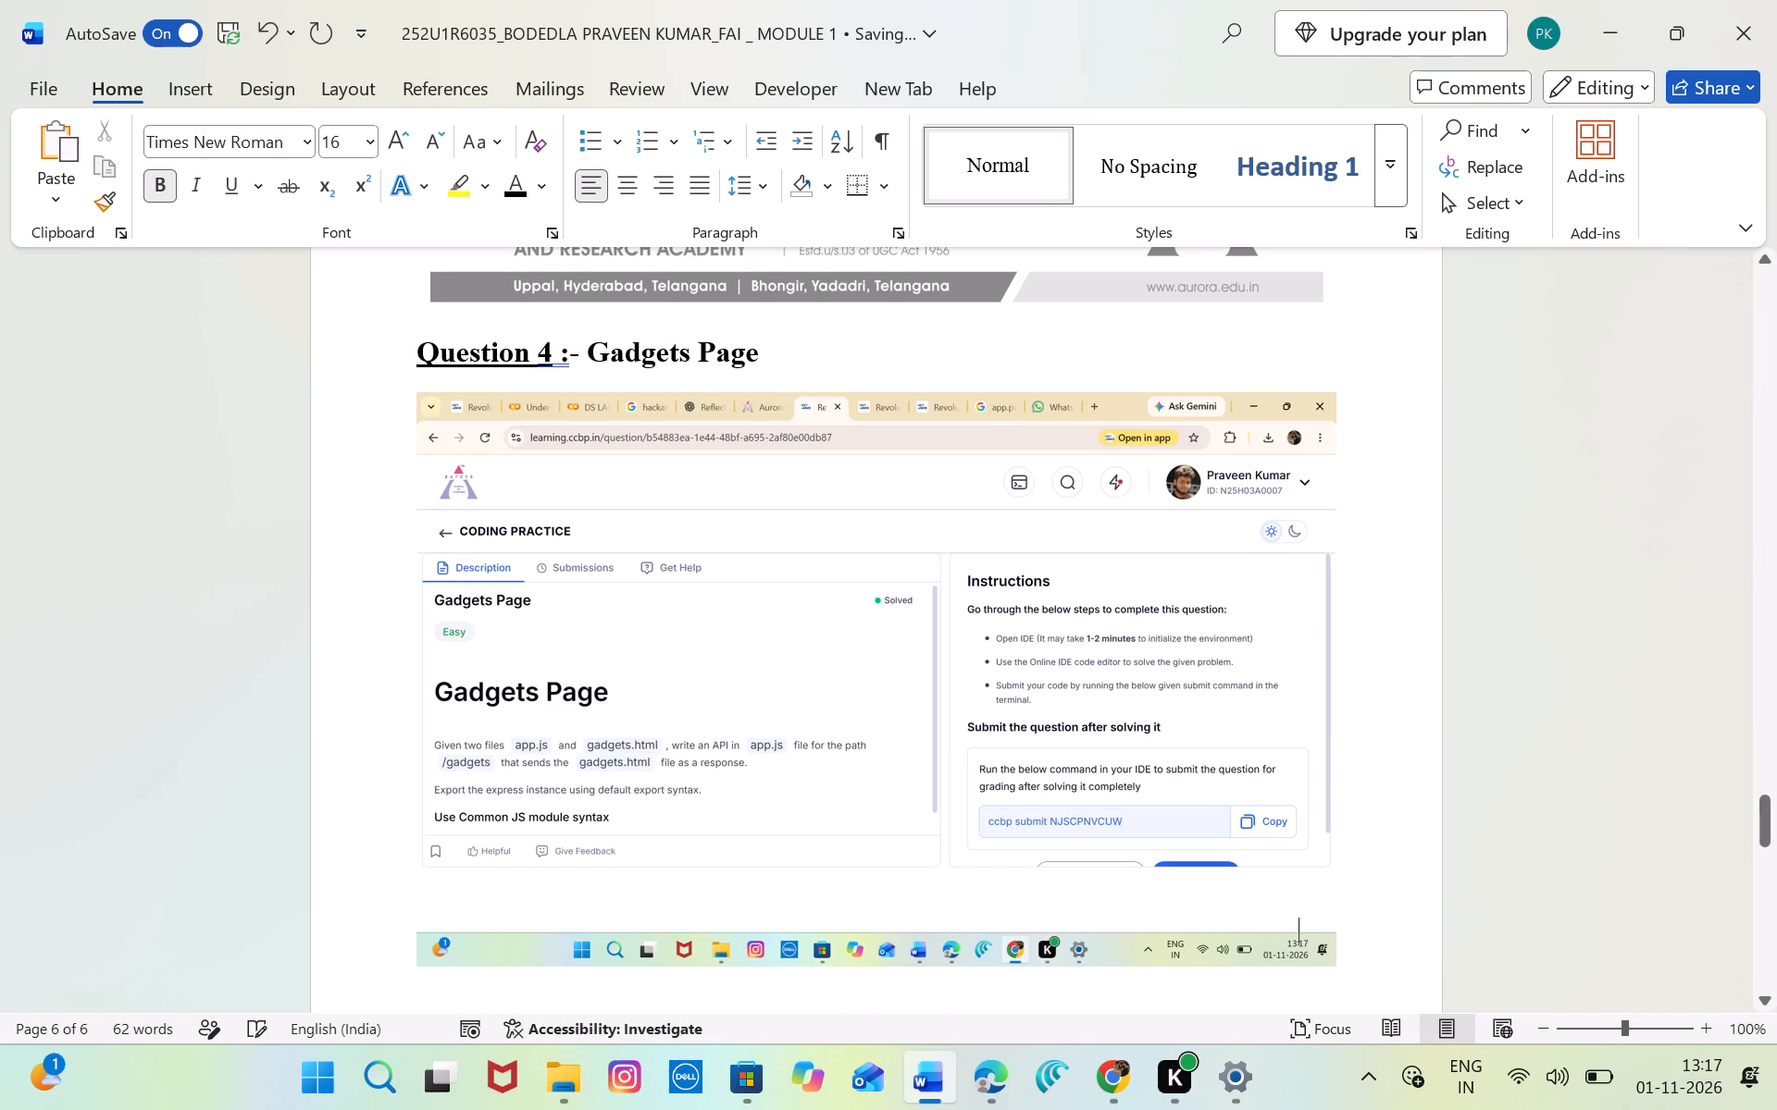
pyautogui.click(680, 671)
pyautogui.moveTo(876, 971); pyautogui.dragTo(865, 864)
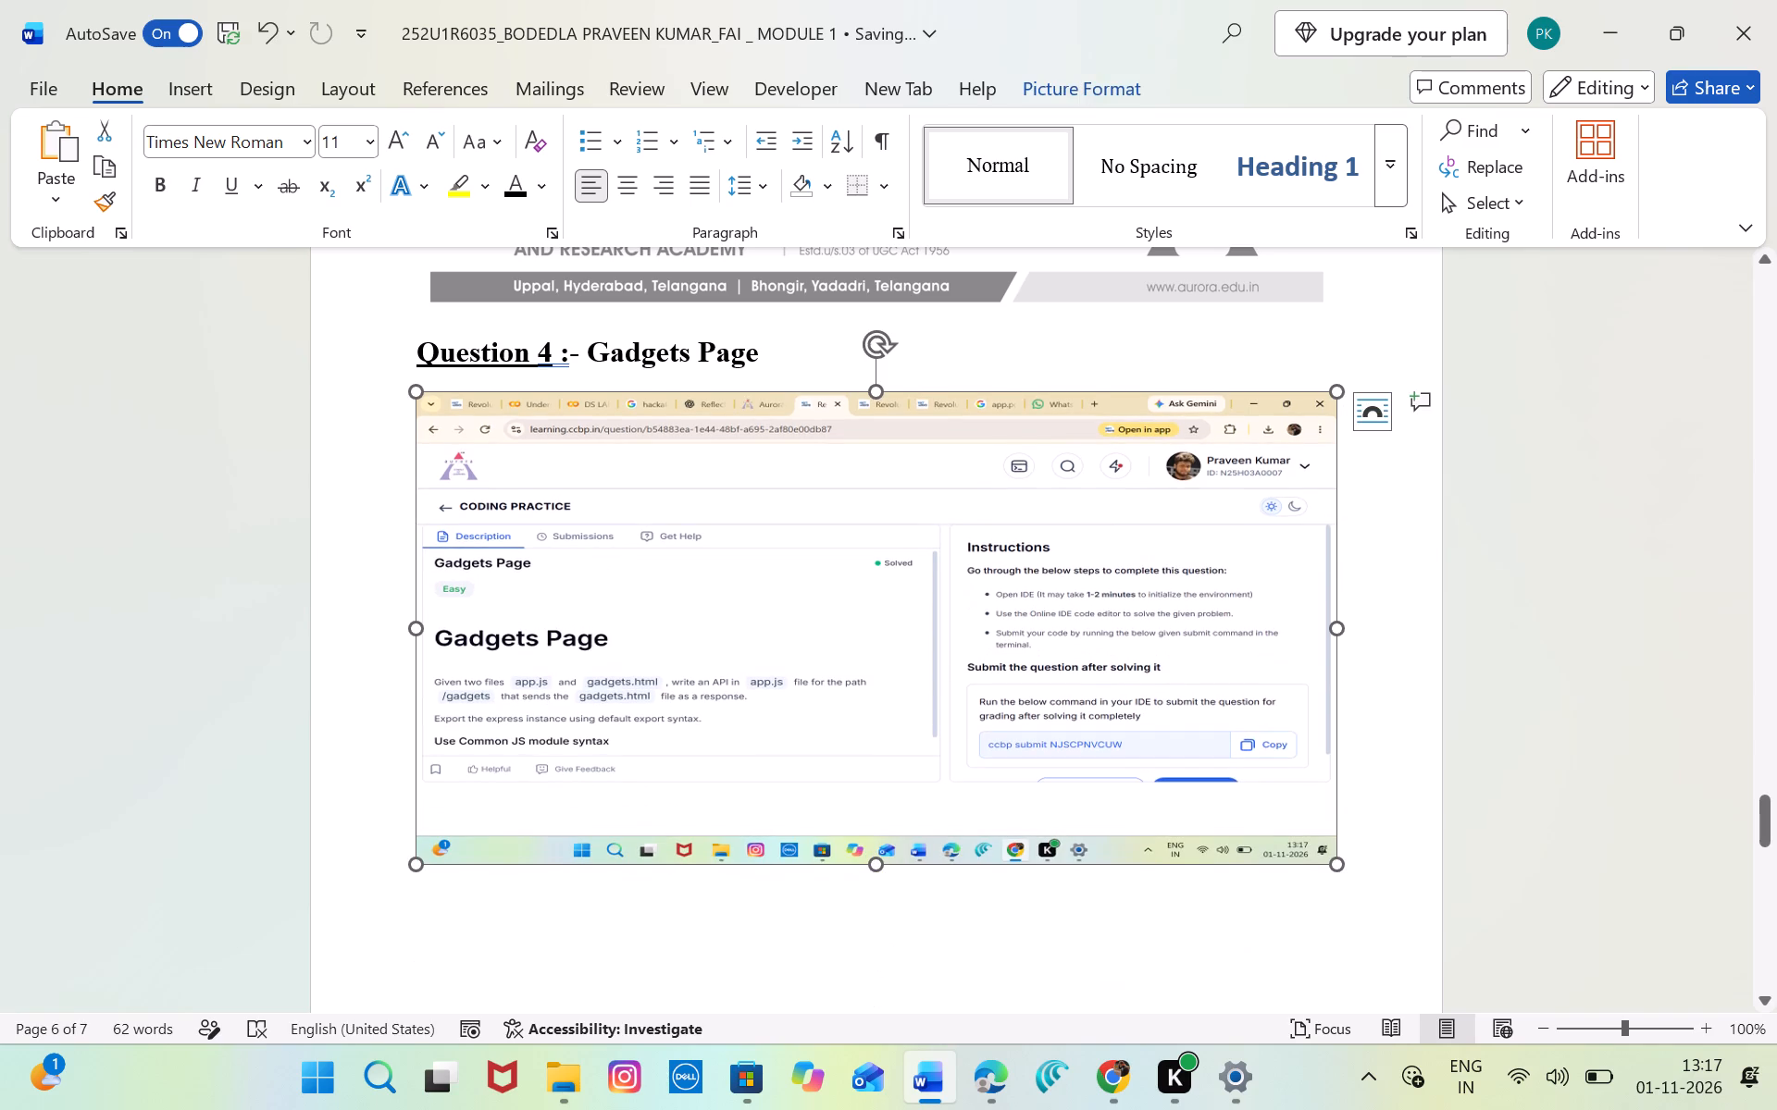
pyautogui.click(1351, 849)
pyautogui.press('Return')
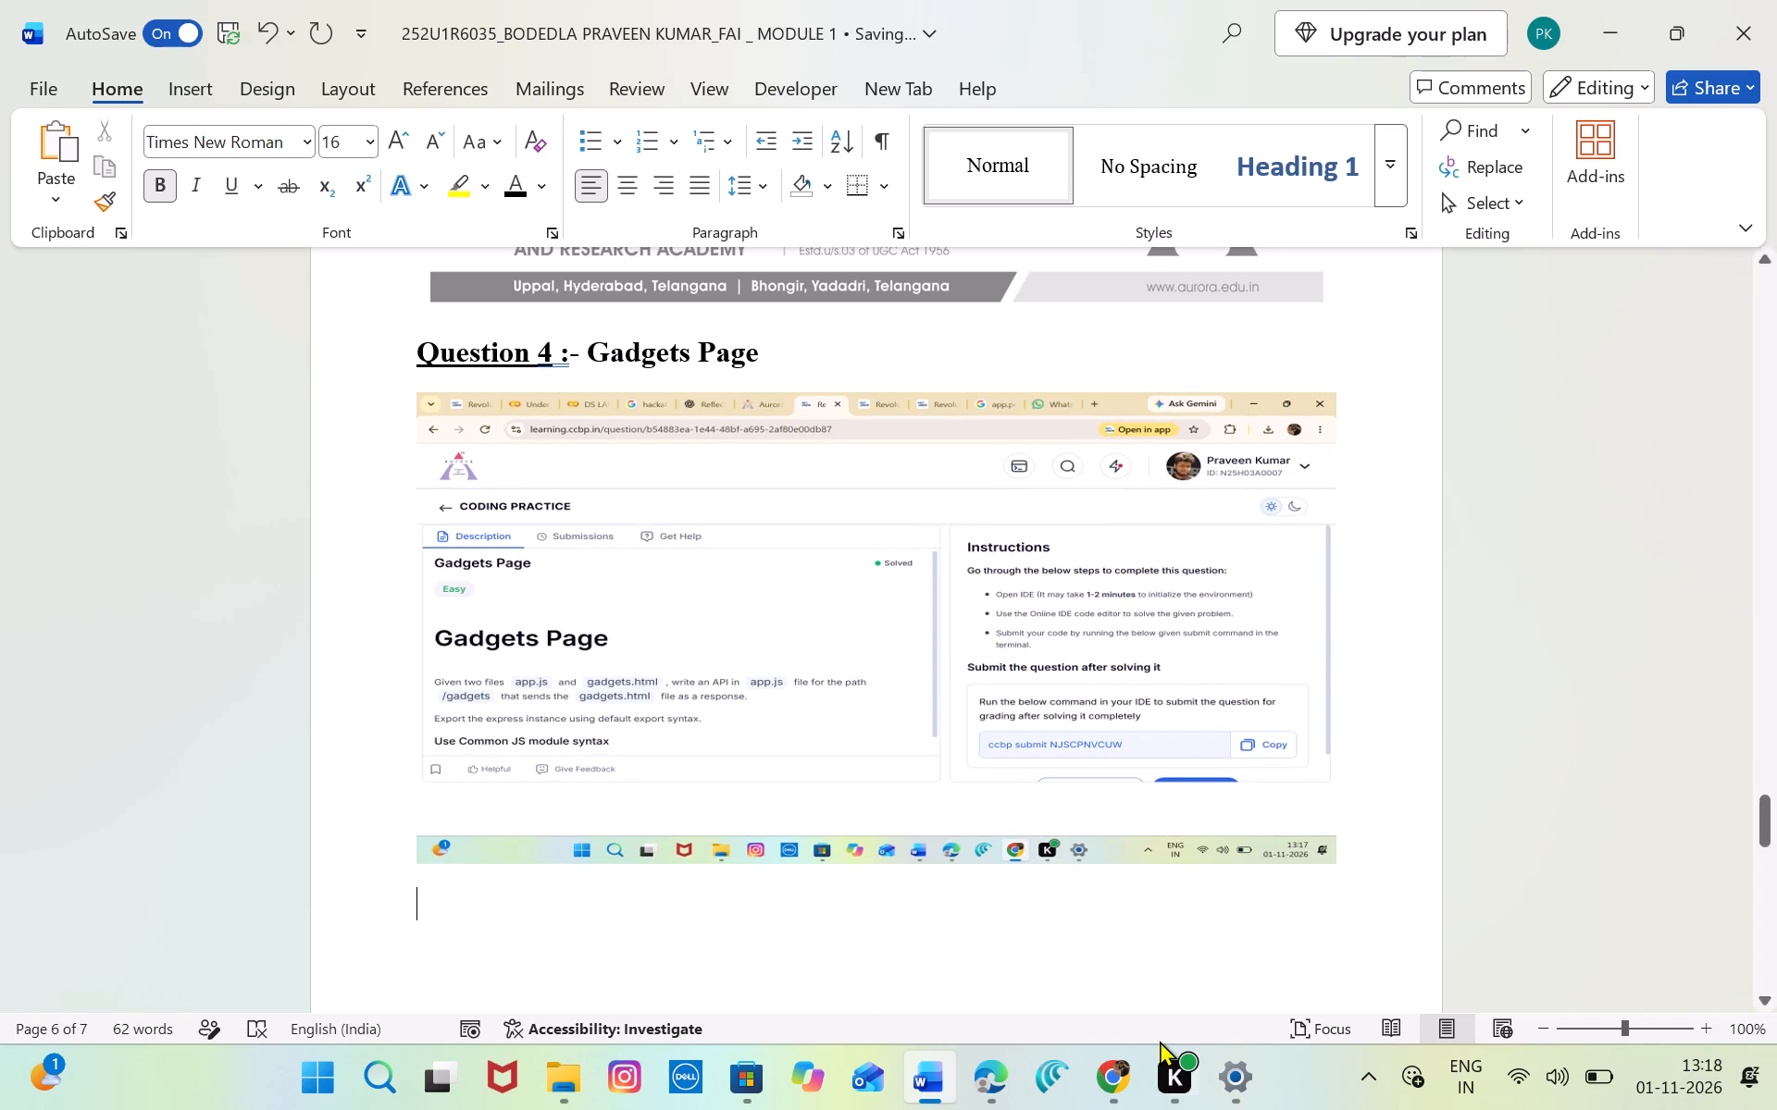
# Return to Chrome, reread the Gadgets Page description, and check whether its IDE workspace has loaded.
pyautogui.click(1141, 1066)
pyautogui.click(1090, 623)
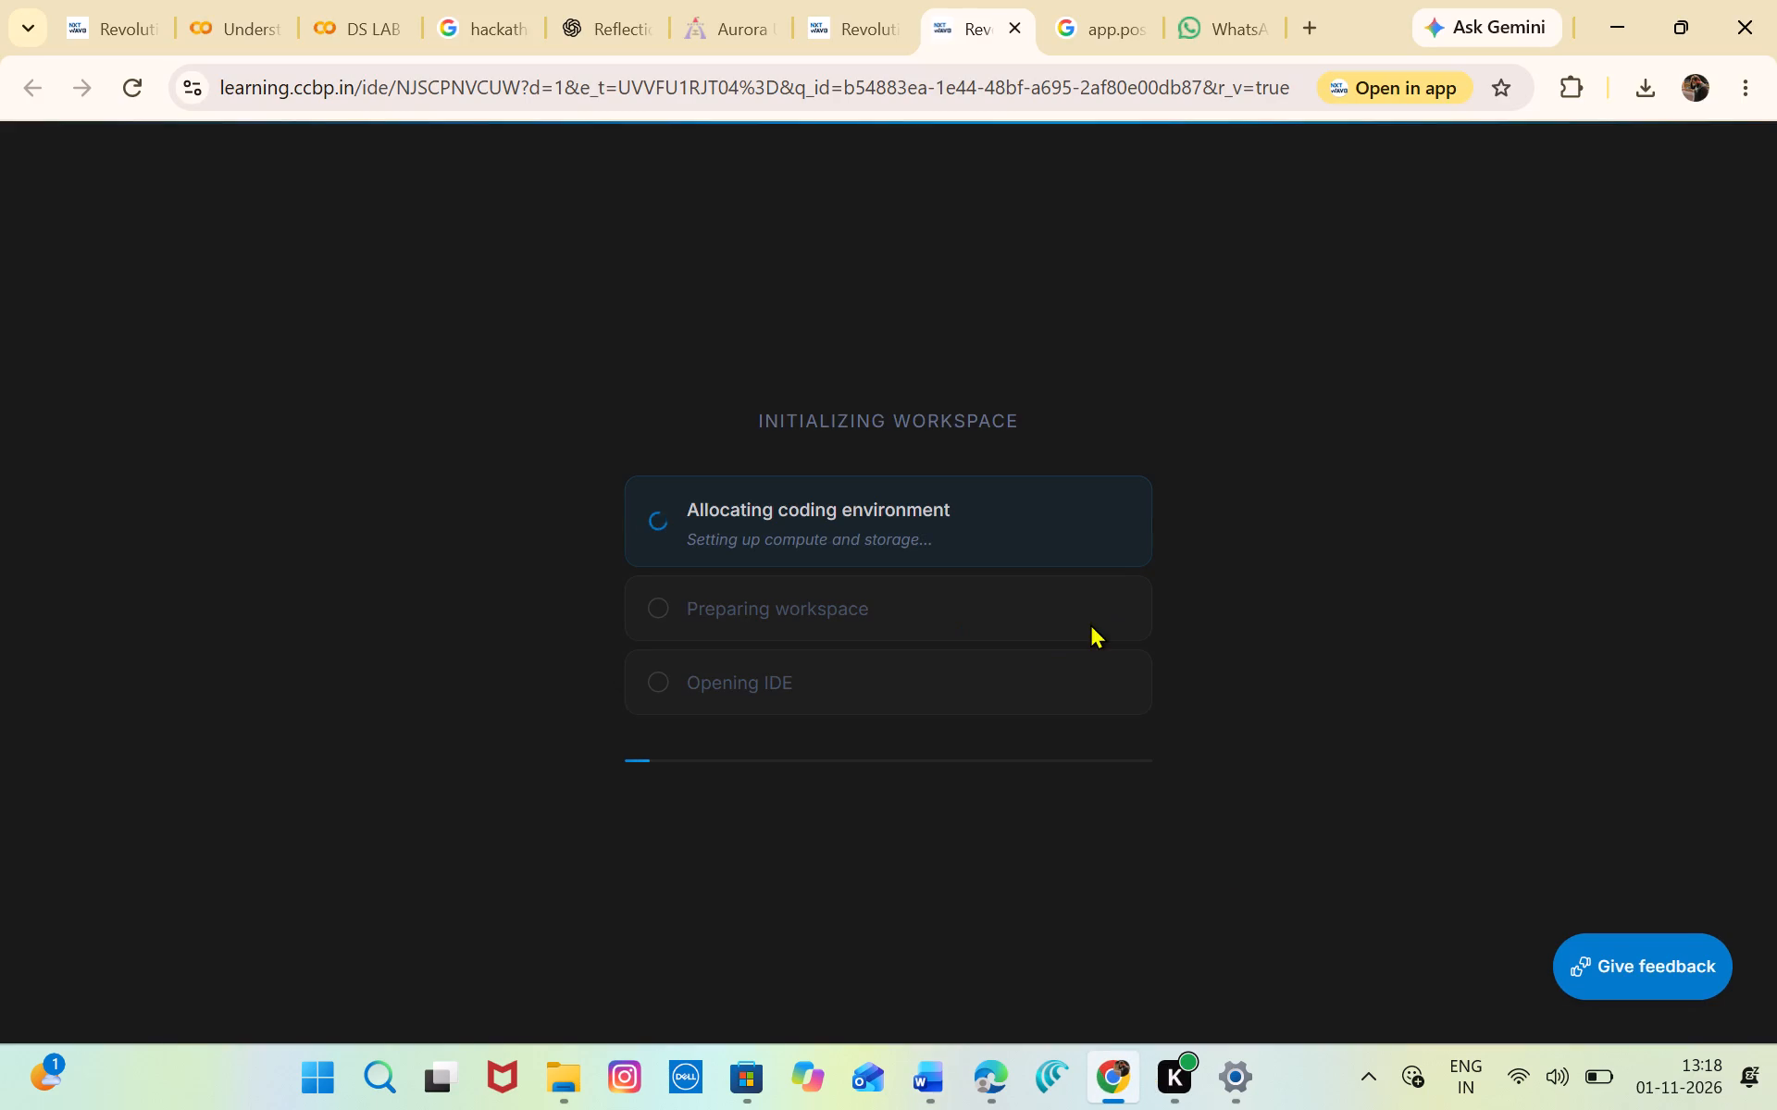
pyautogui.click(826, 15)
pyautogui.scroll(-1, 596, 692)
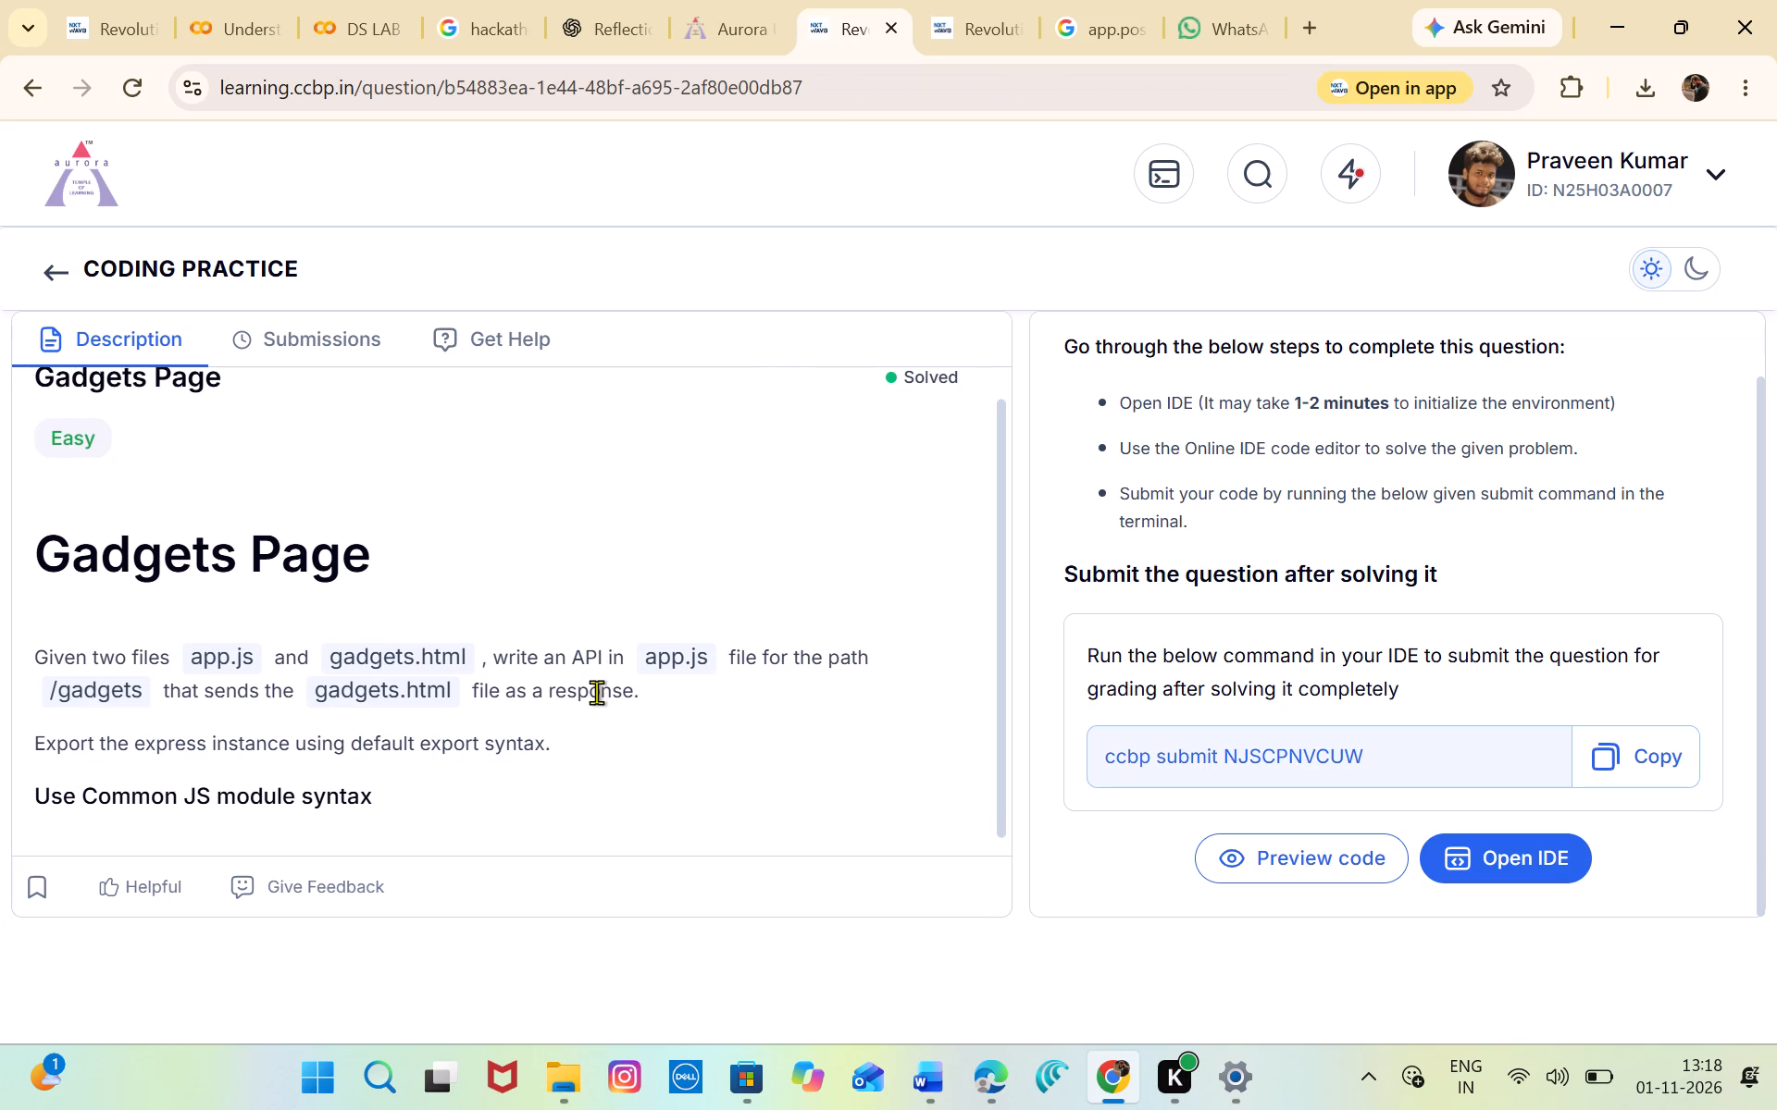
pyautogui.scroll(-4, 596, 692)
pyautogui.scroll(3, 596, 692)
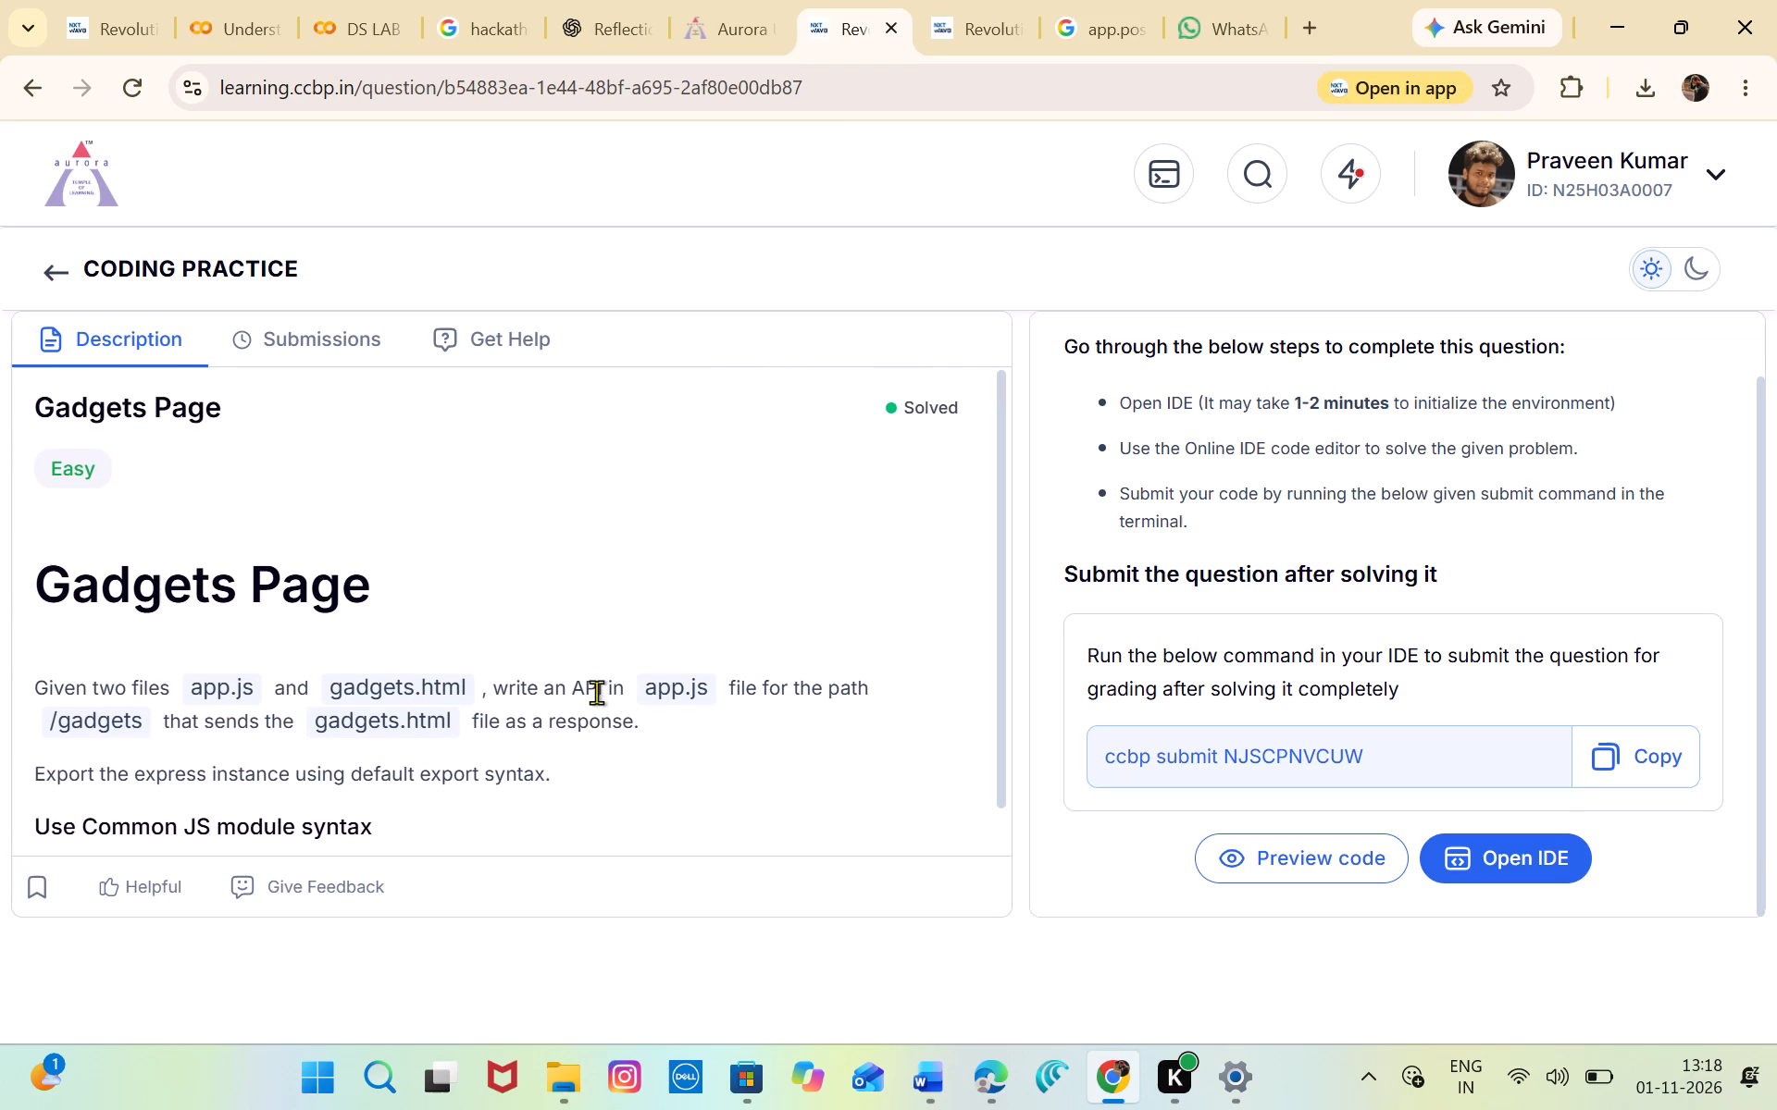
pyautogui.click(991, 32)
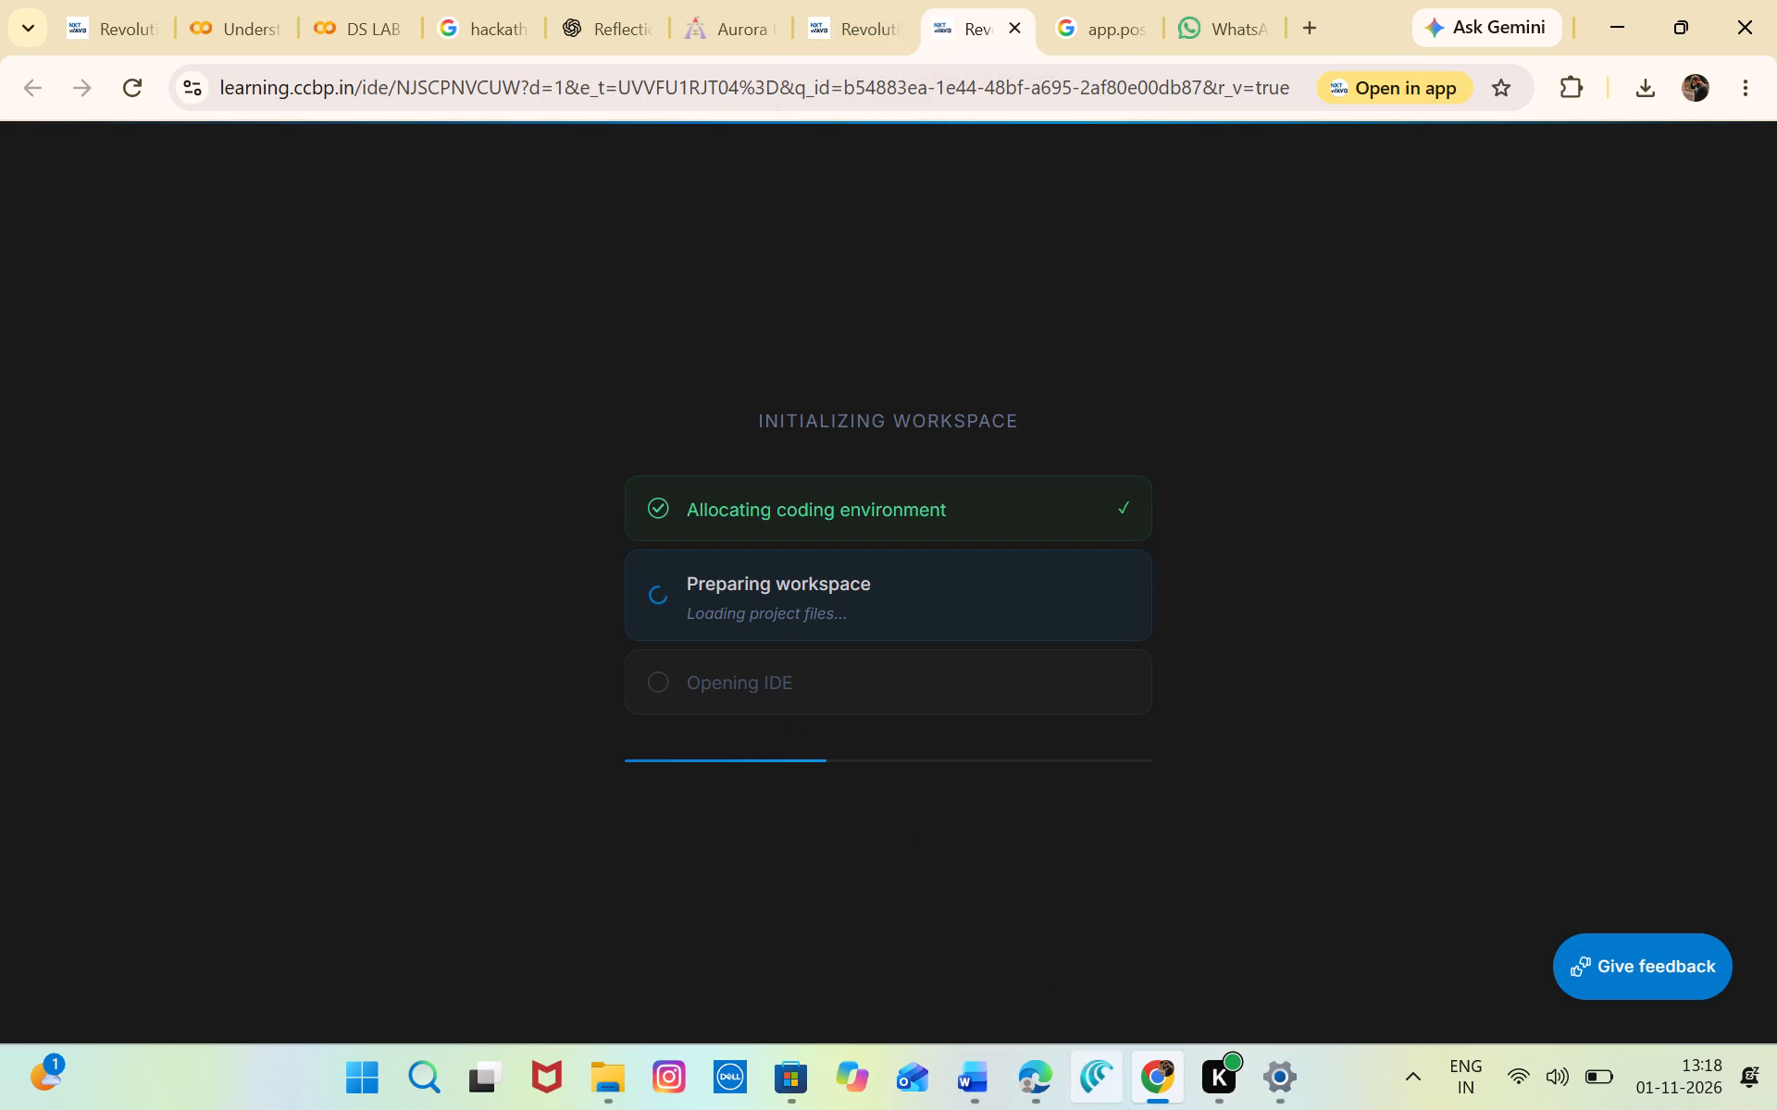
# Switch to the Word document and review the Question 3 API Routing section above Question 4.
pyautogui.click(961, 1069)
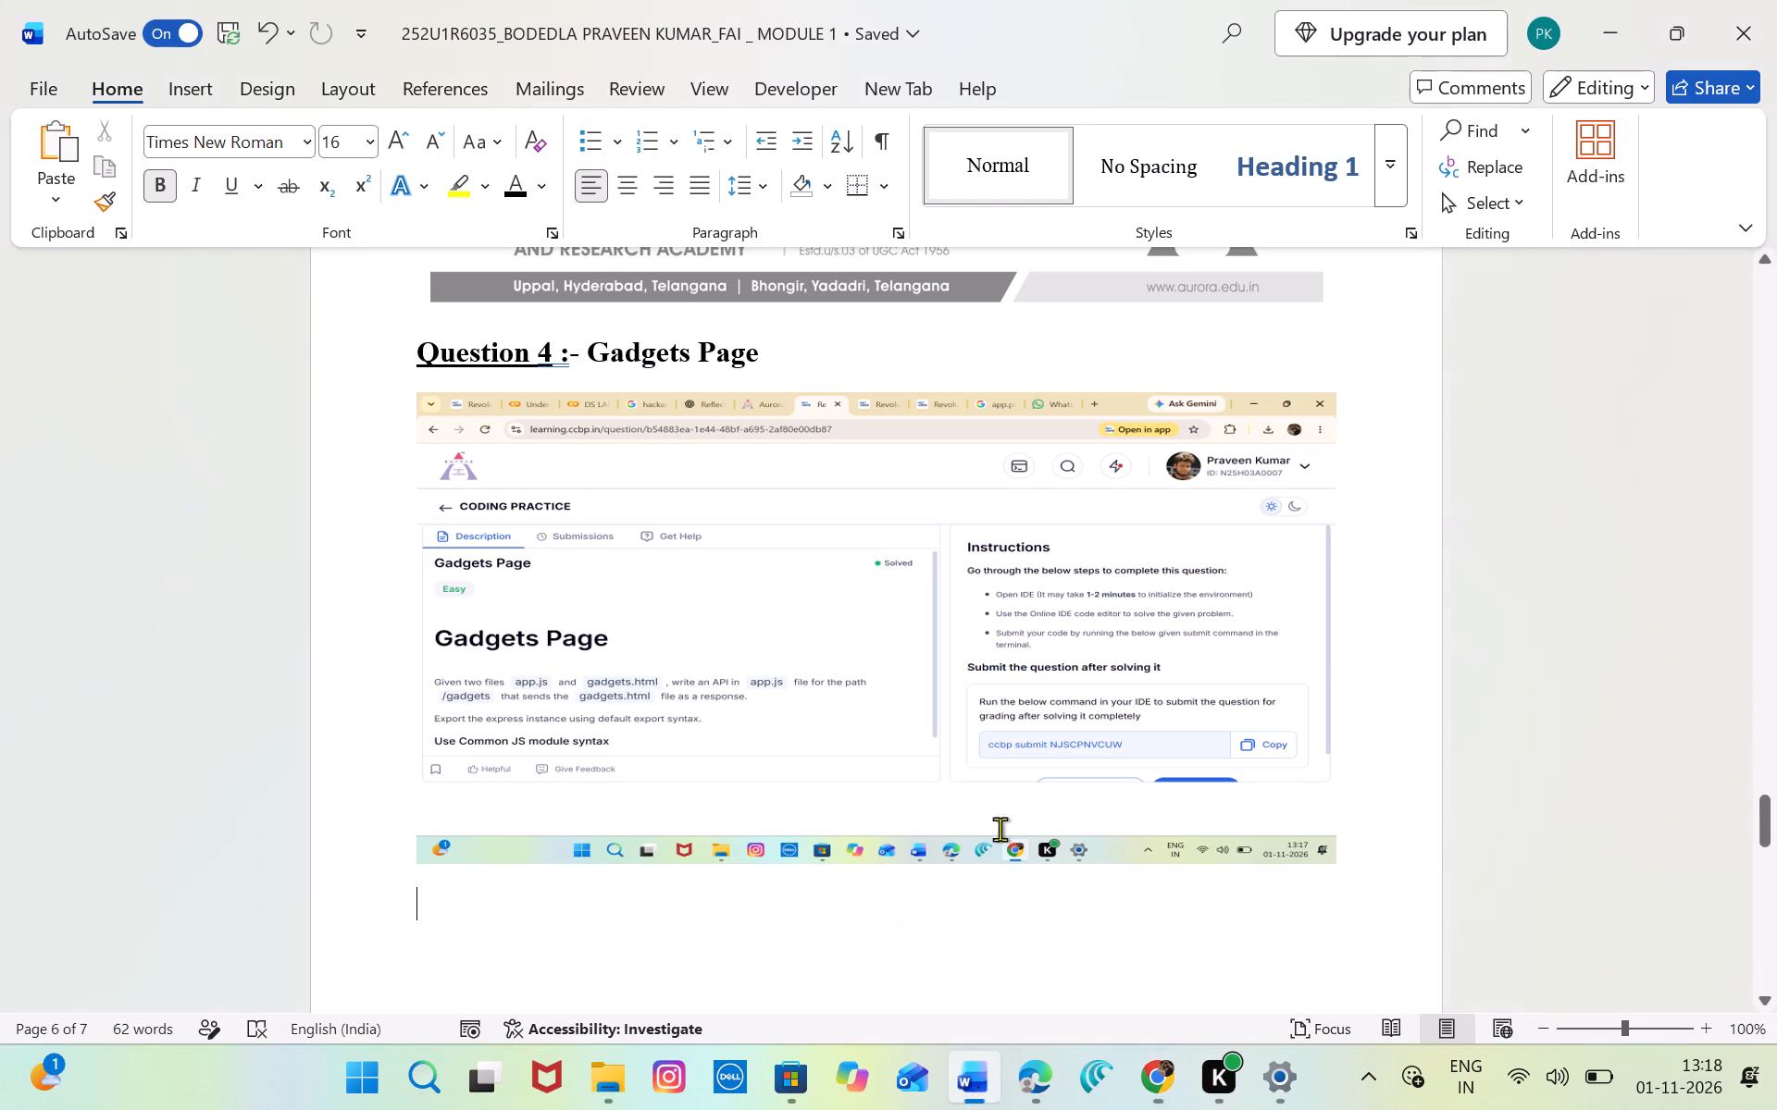
pyautogui.scroll(1, 969, 601)
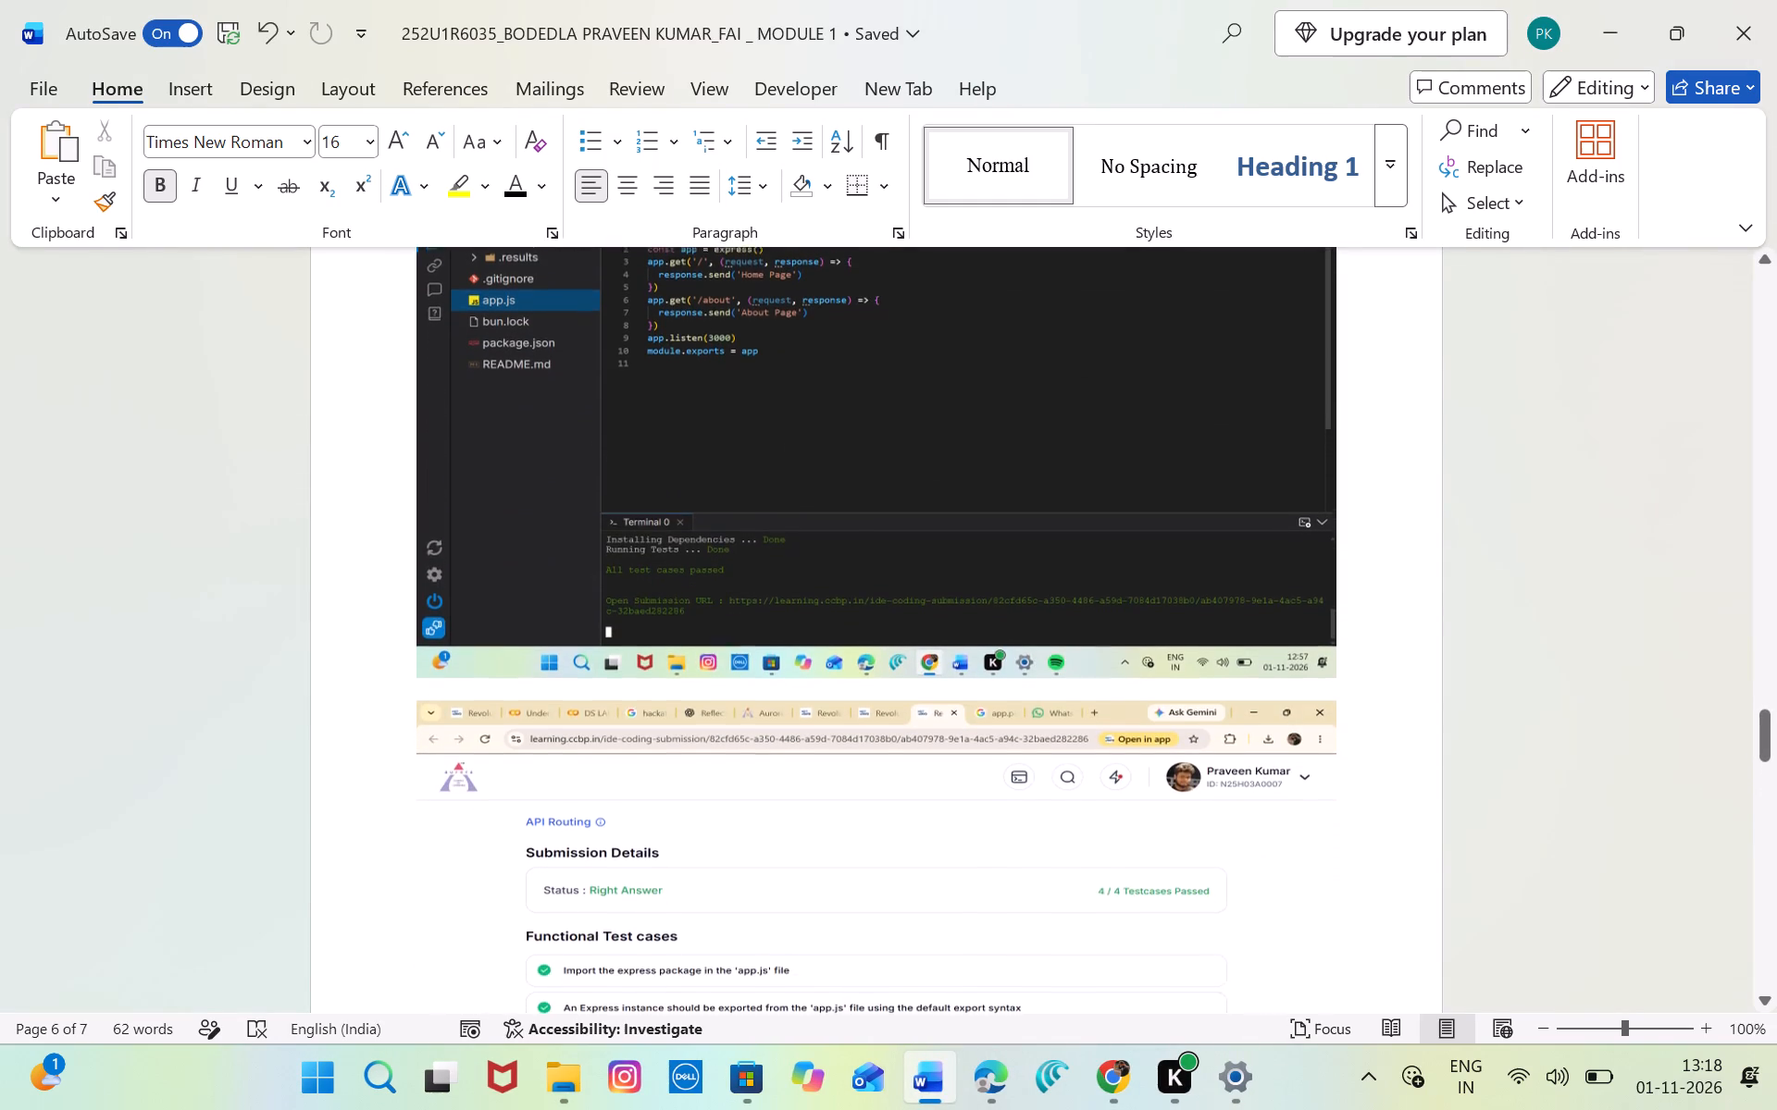
pyautogui.scroll(1, 969, 601)
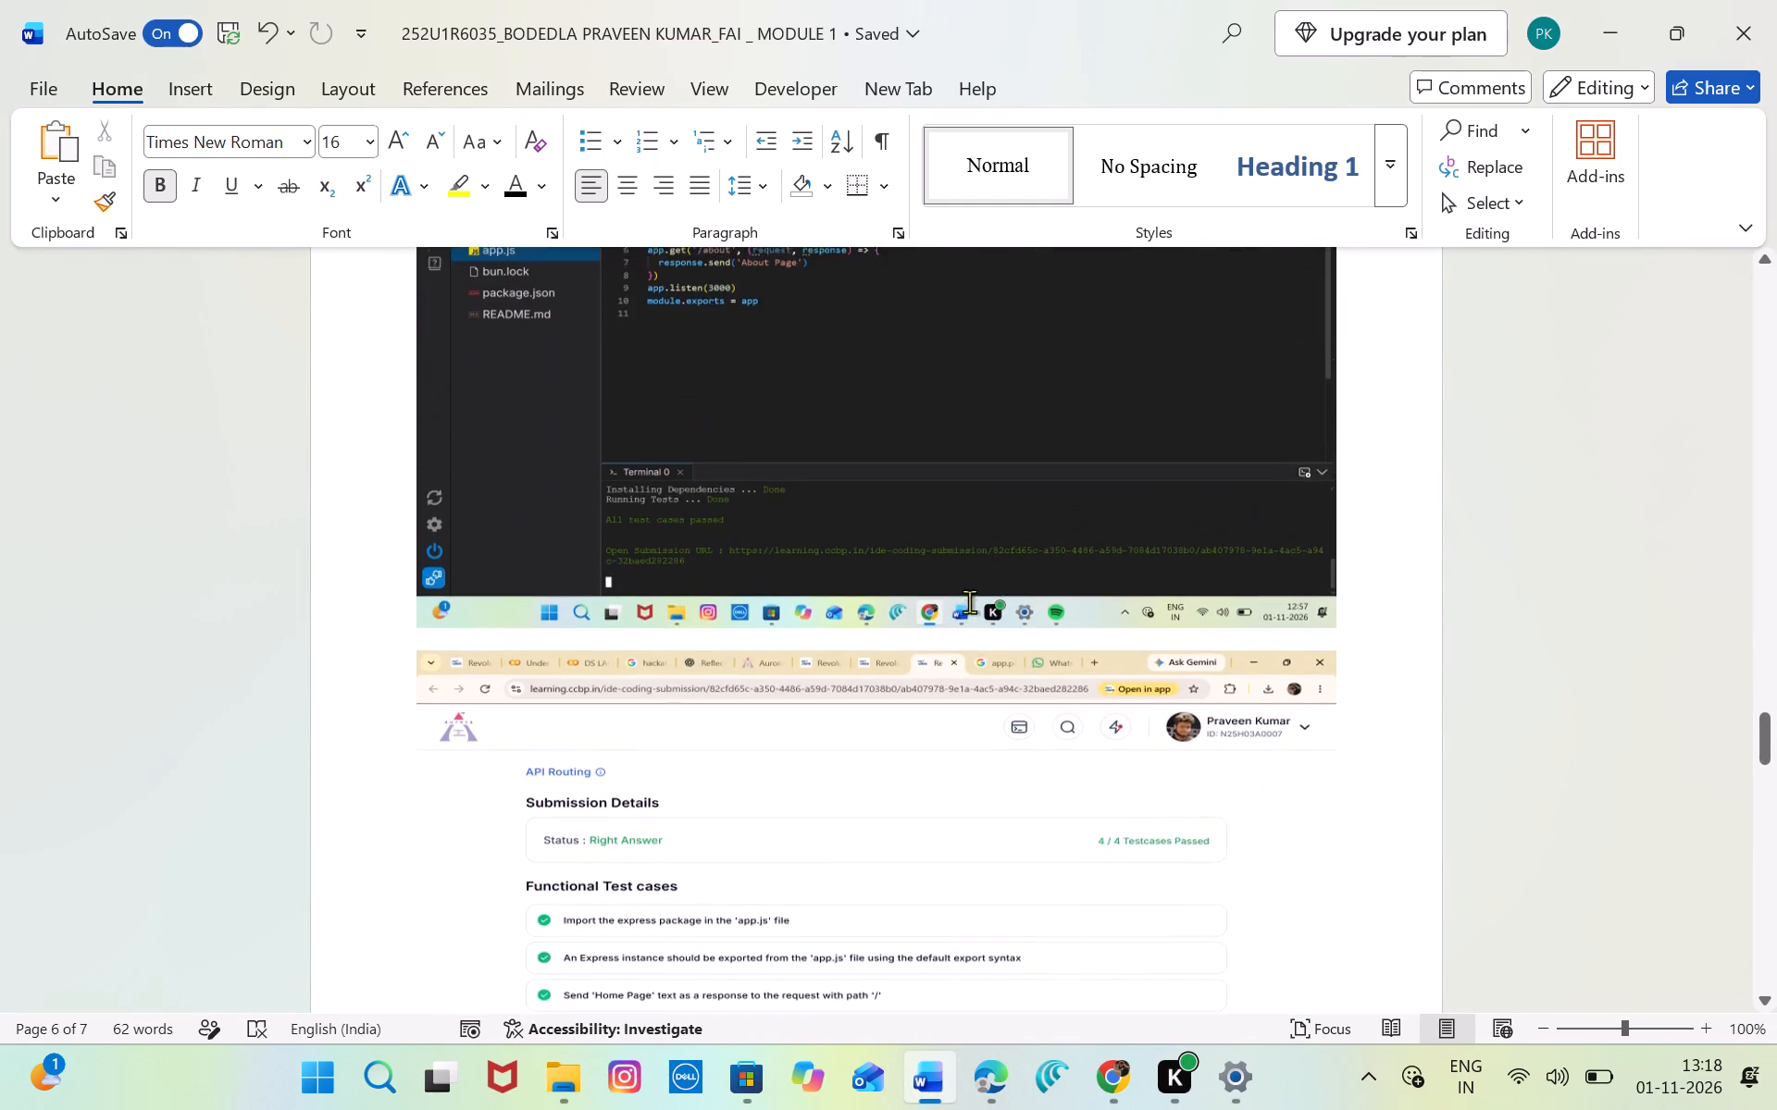
pyautogui.scroll(1, 969, 601)
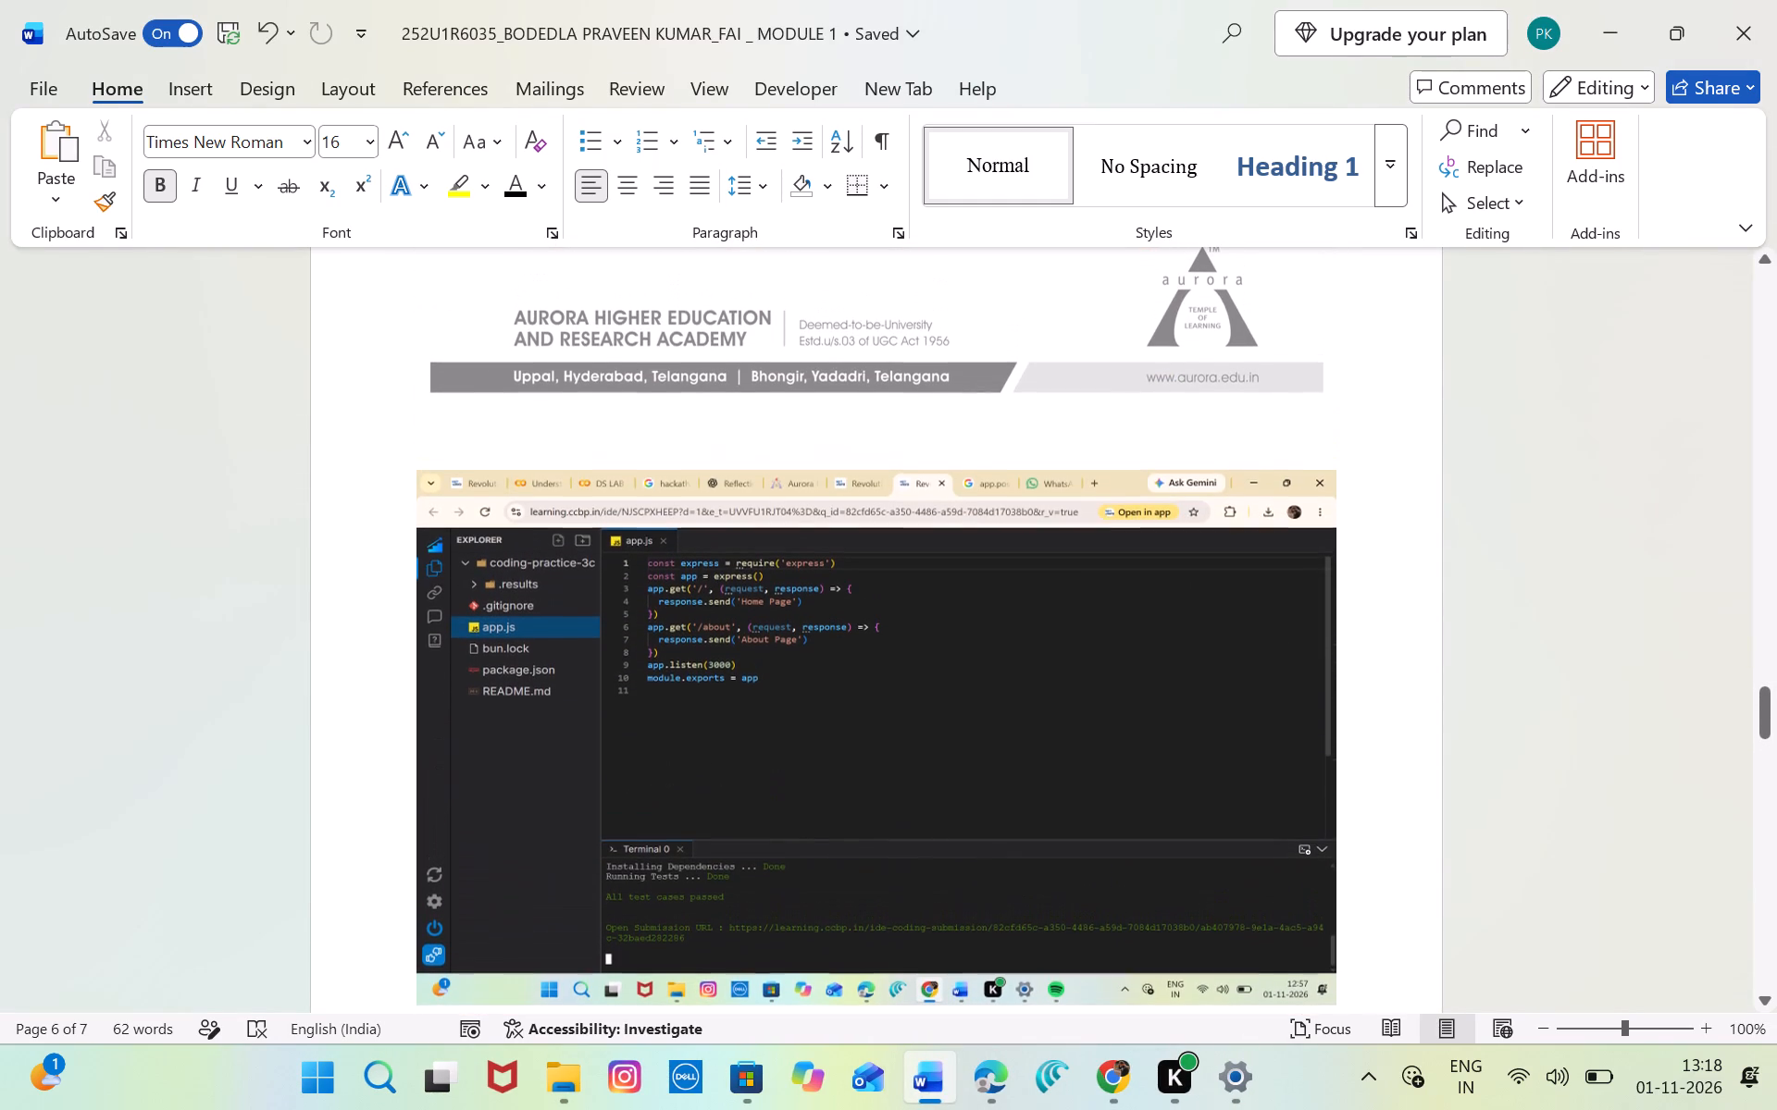
pyautogui.scroll(1, 969, 601)
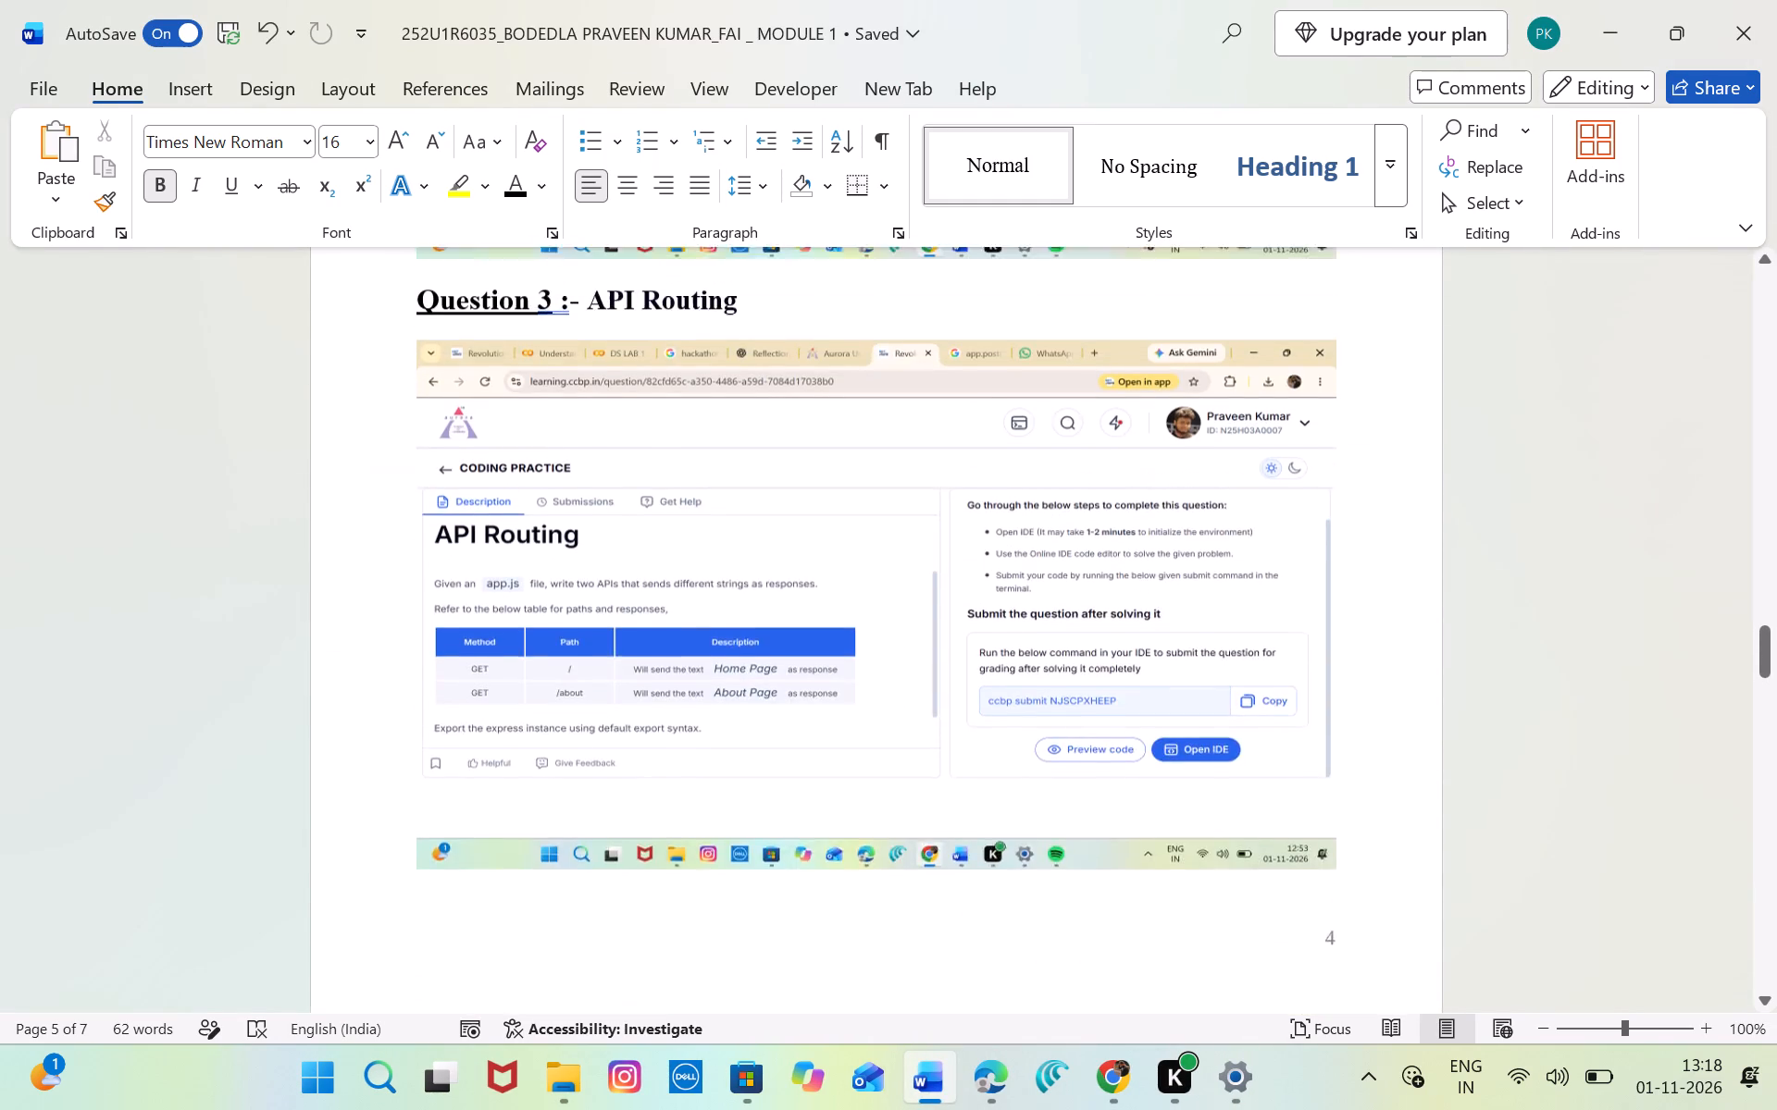
# Review the Question 3 API Routing screenshots and the Question 4 Gadgets Page section in the document.
pyautogui.scroll(1, 969, 601)
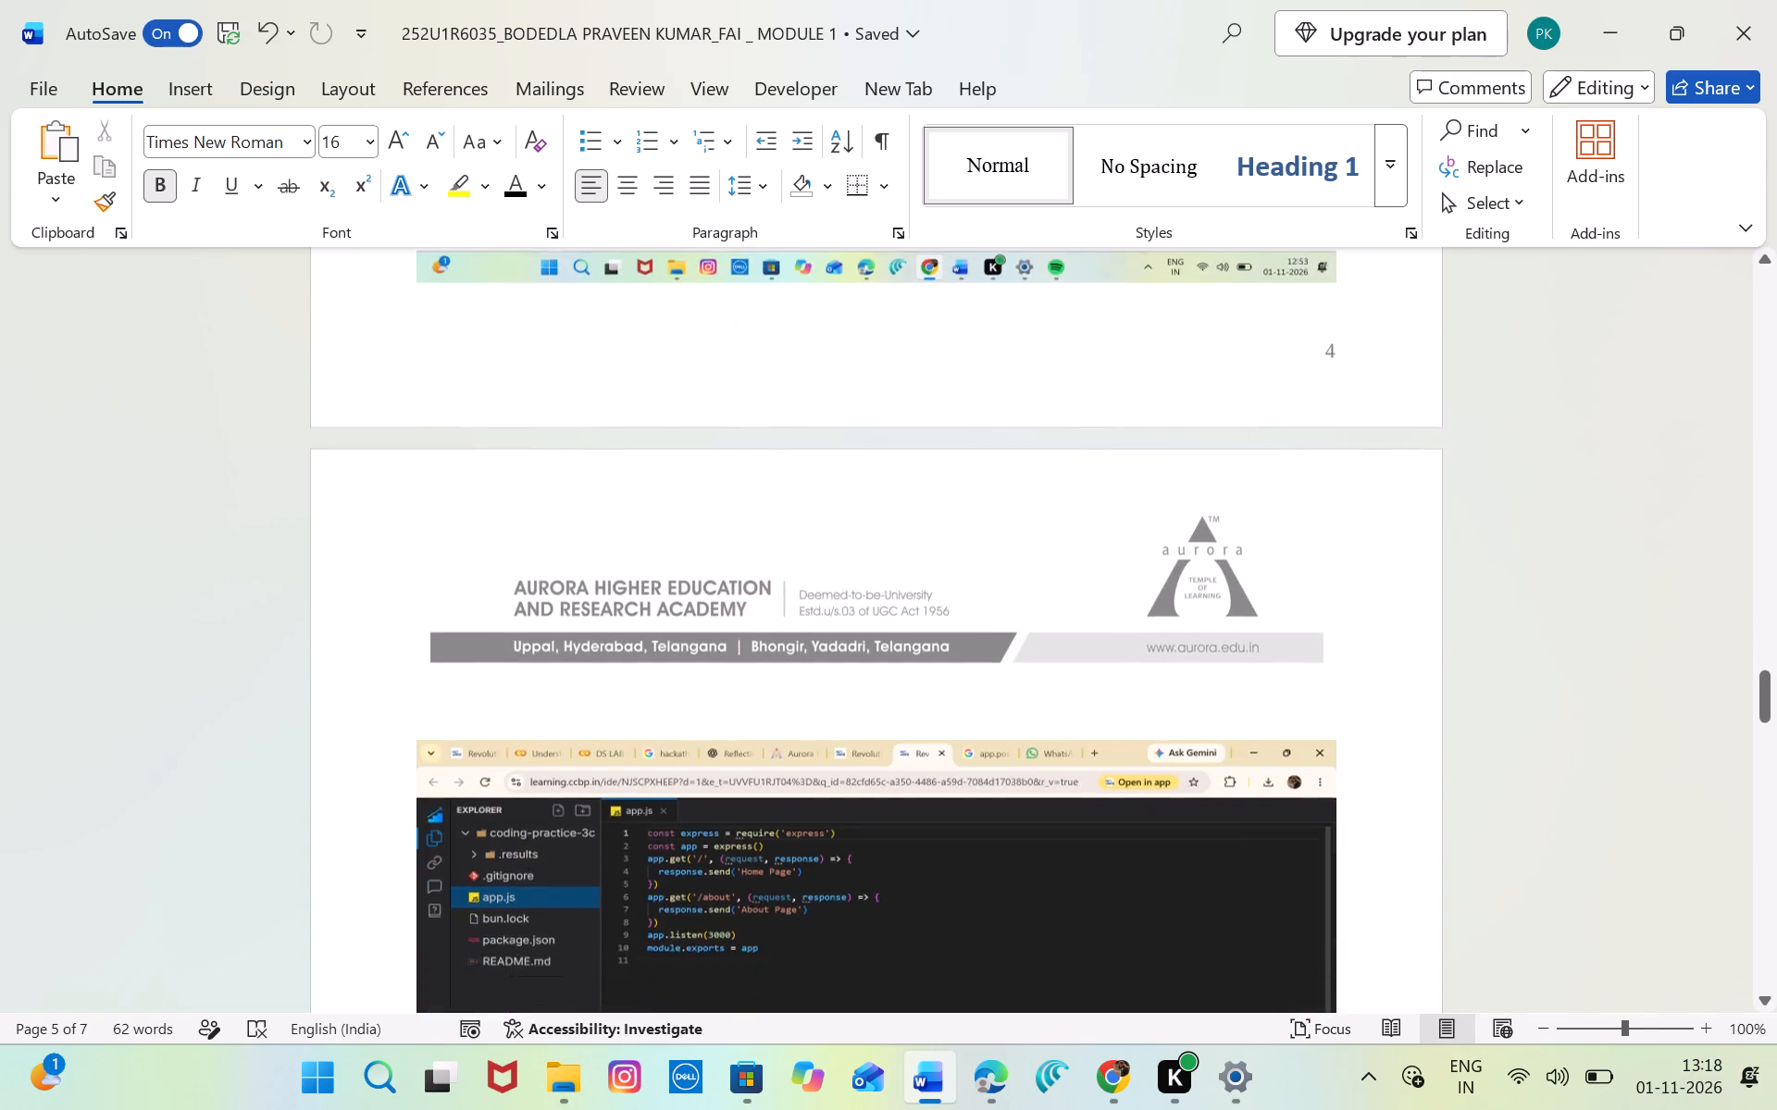
pyautogui.scroll(1, 969, 601)
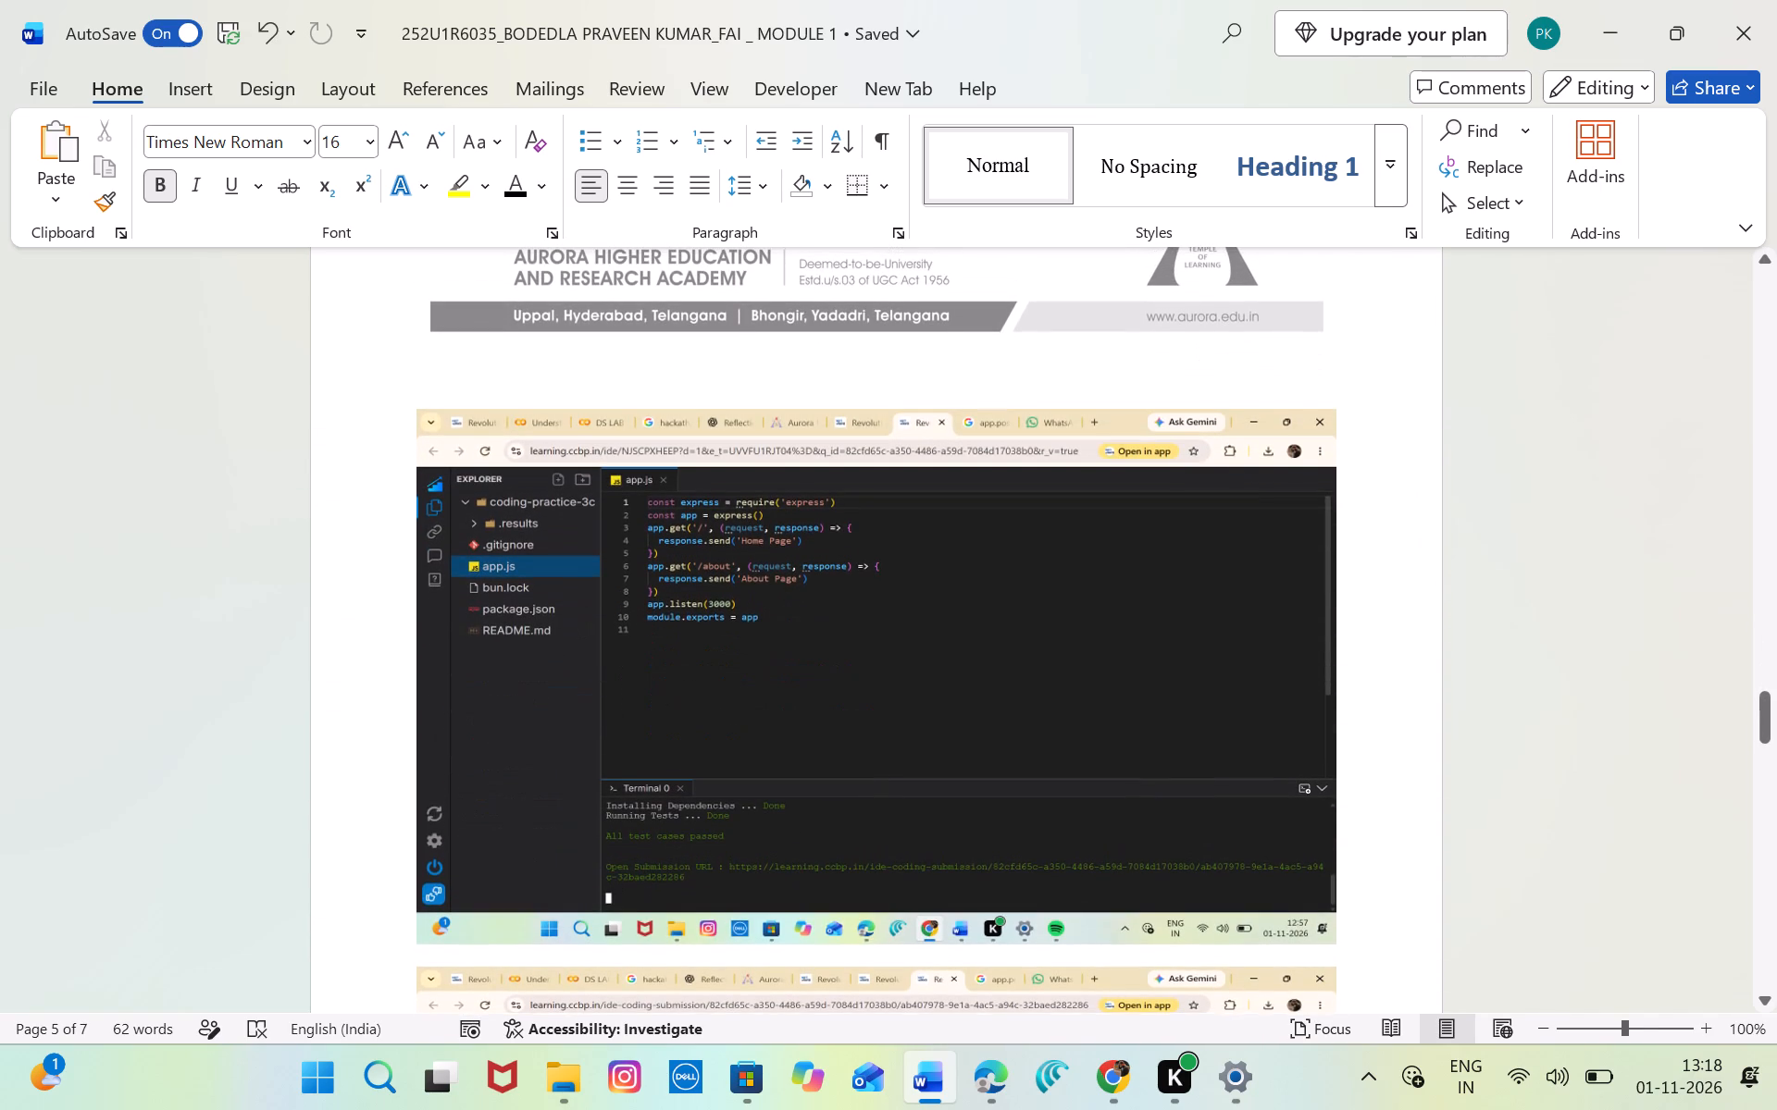
pyautogui.scroll(1, 969, 601)
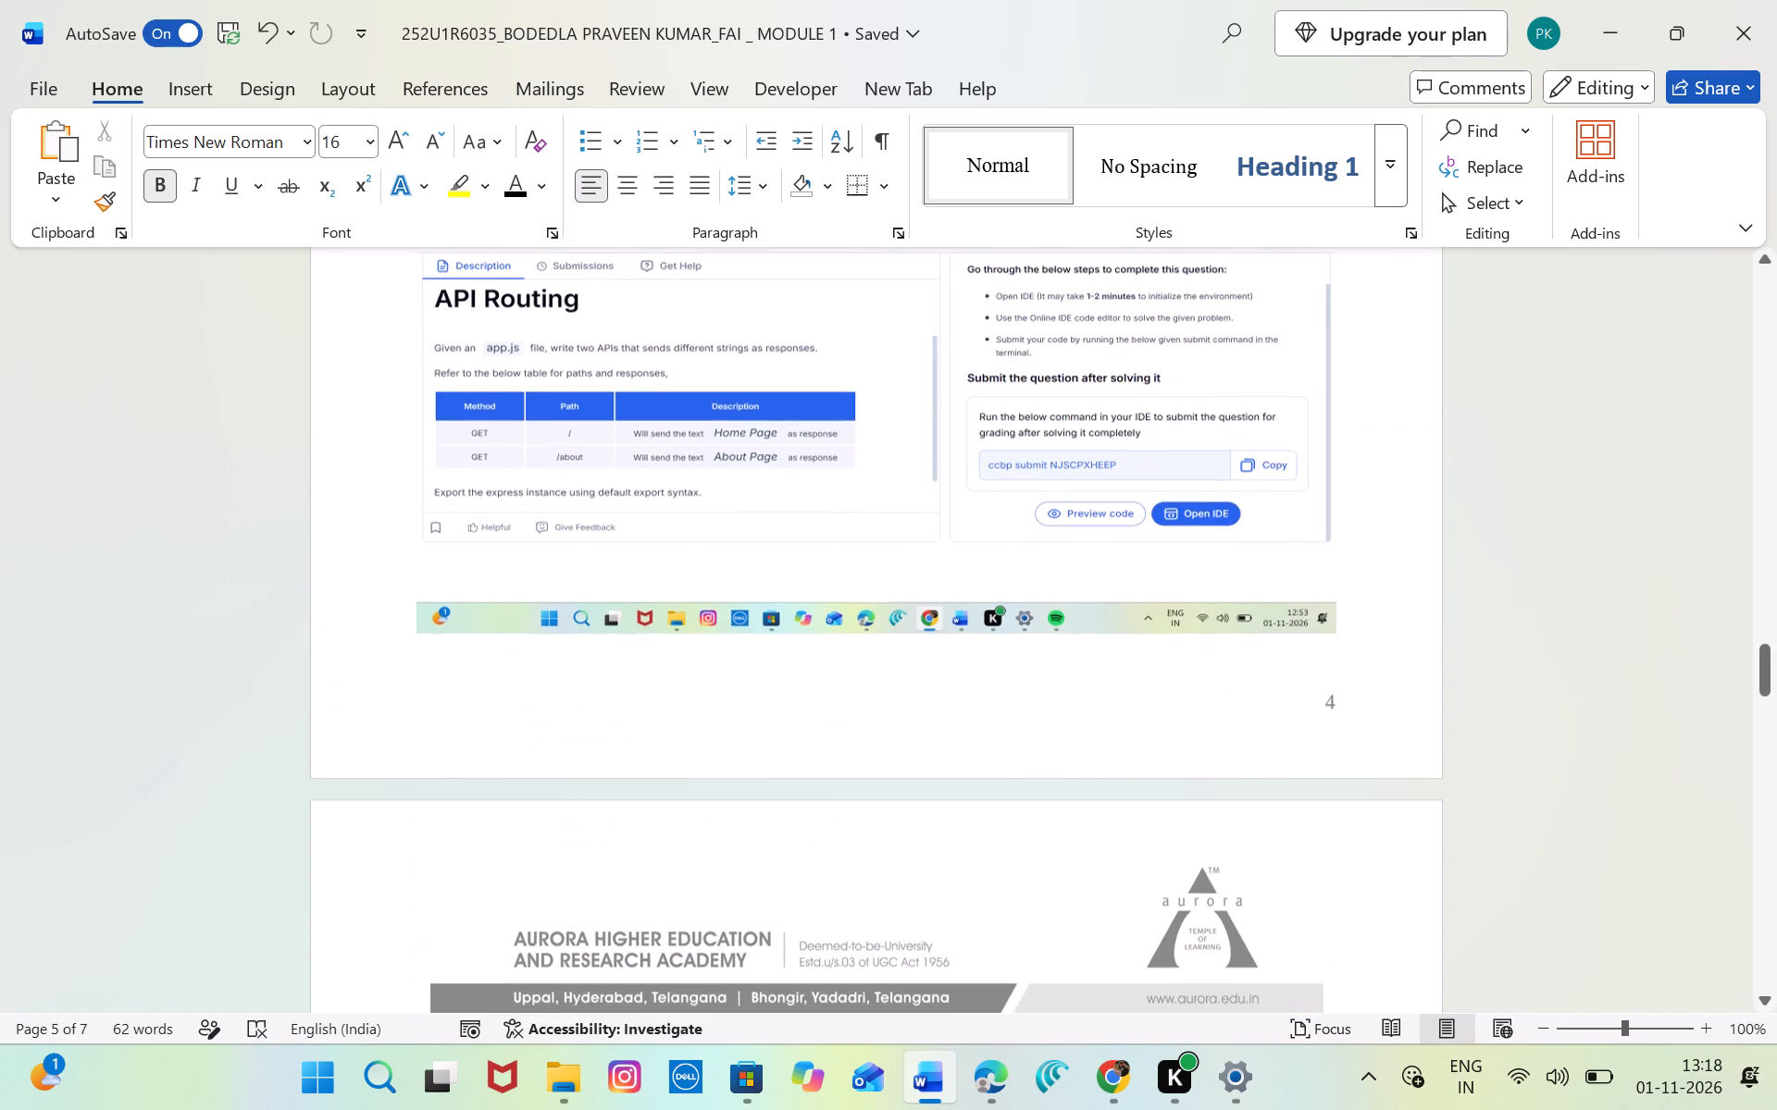
pyautogui.scroll(1, 969, 601)
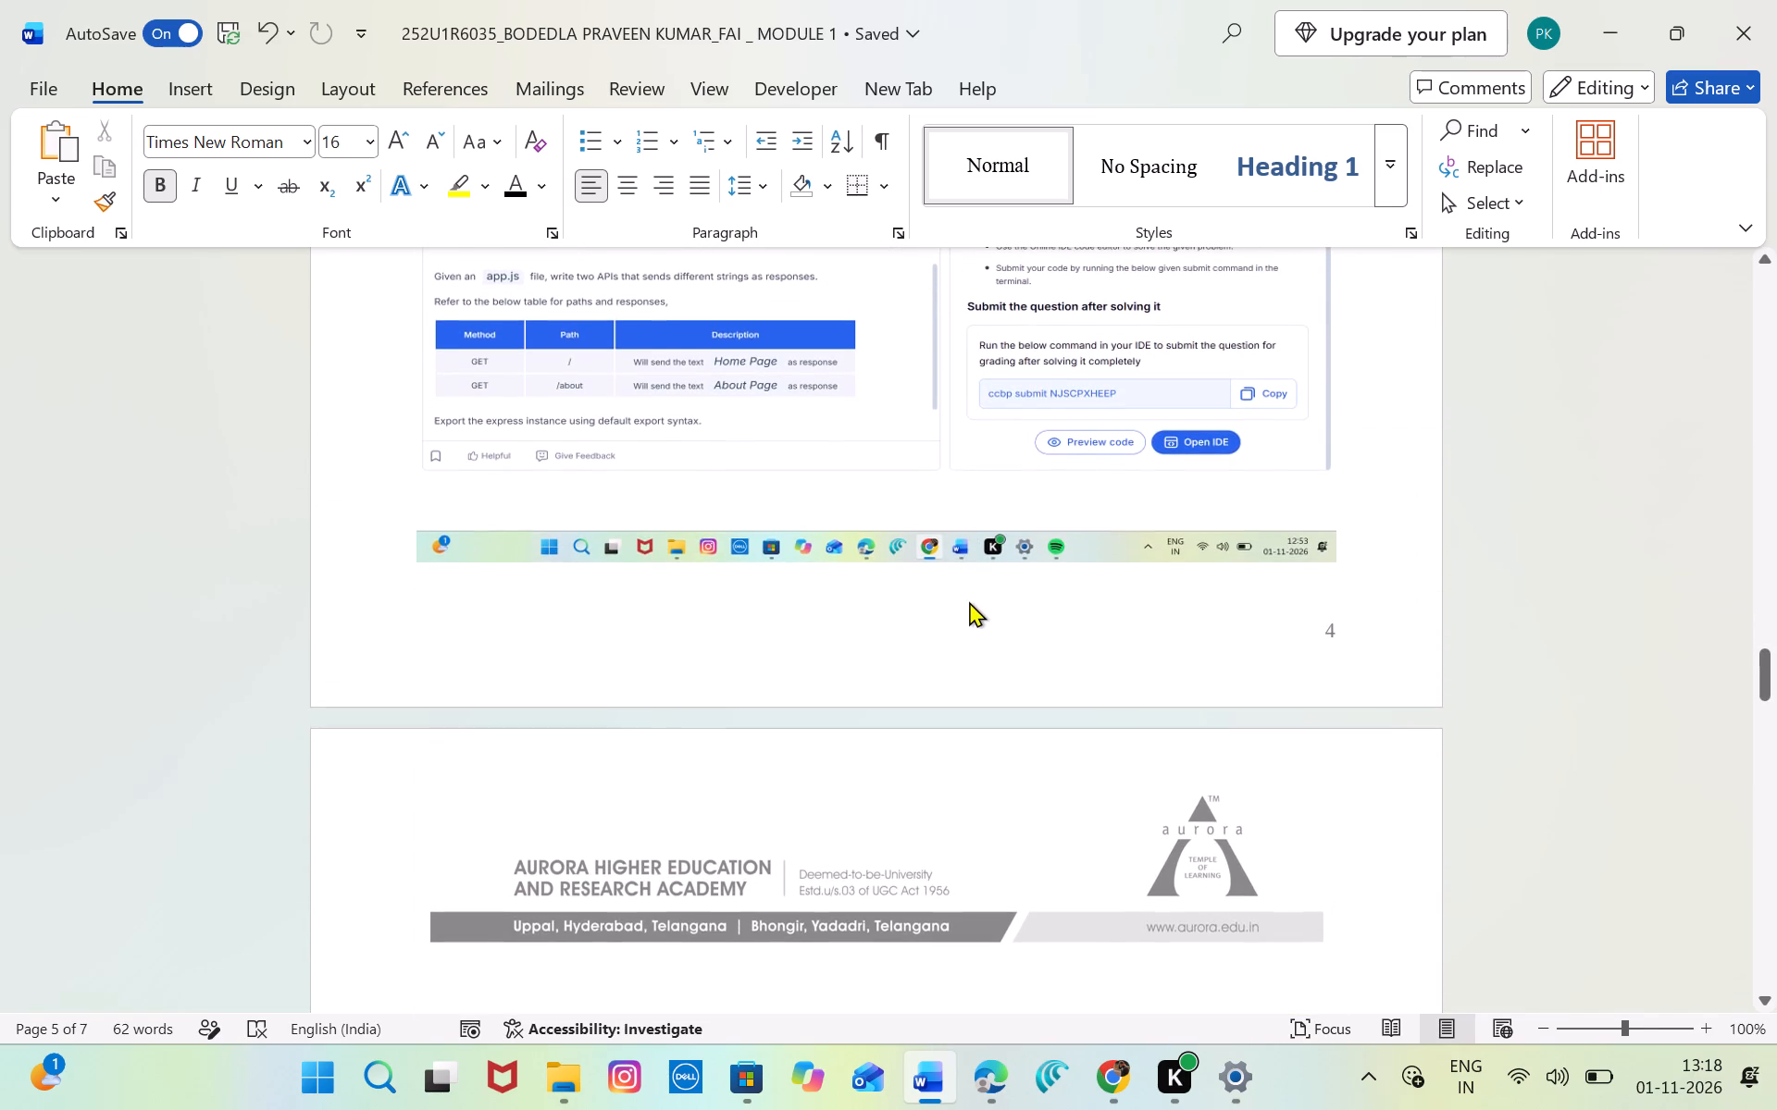
pyautogui.scroll(1, 969, 601)
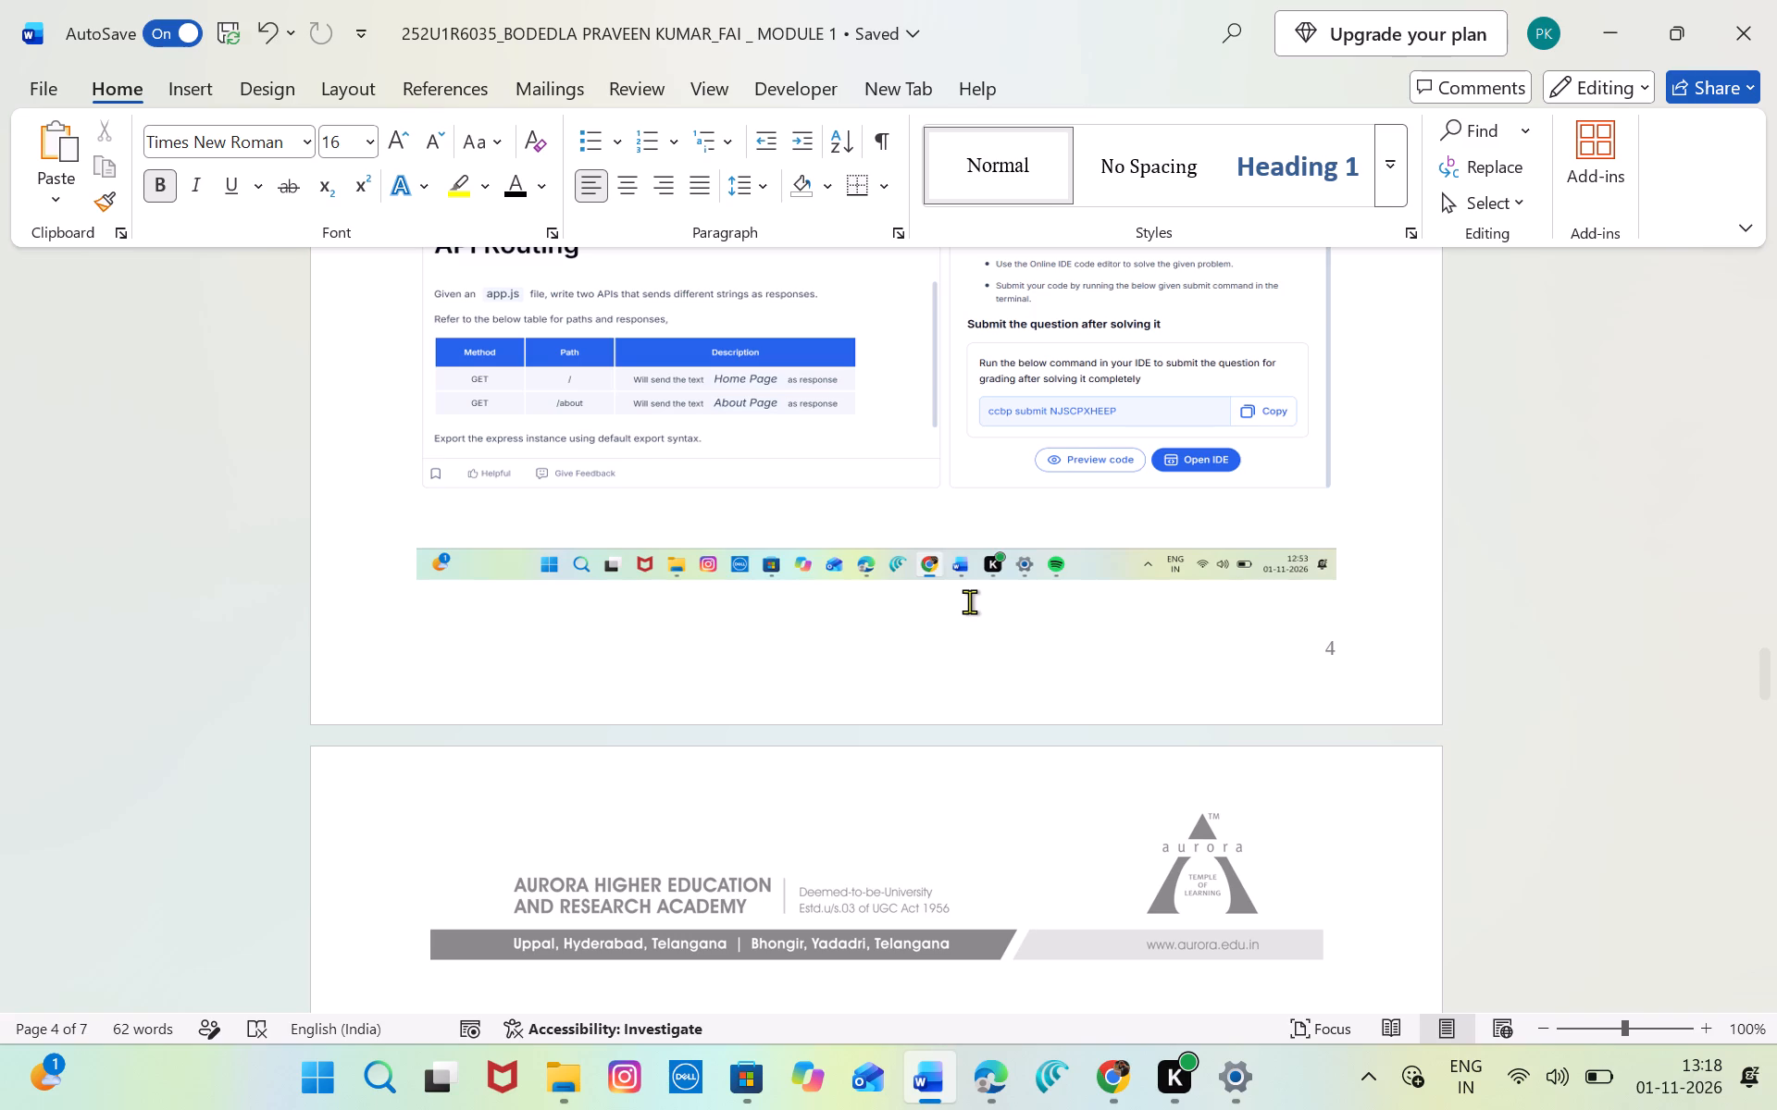
pyautogui.scroll(-1, 969, 601)
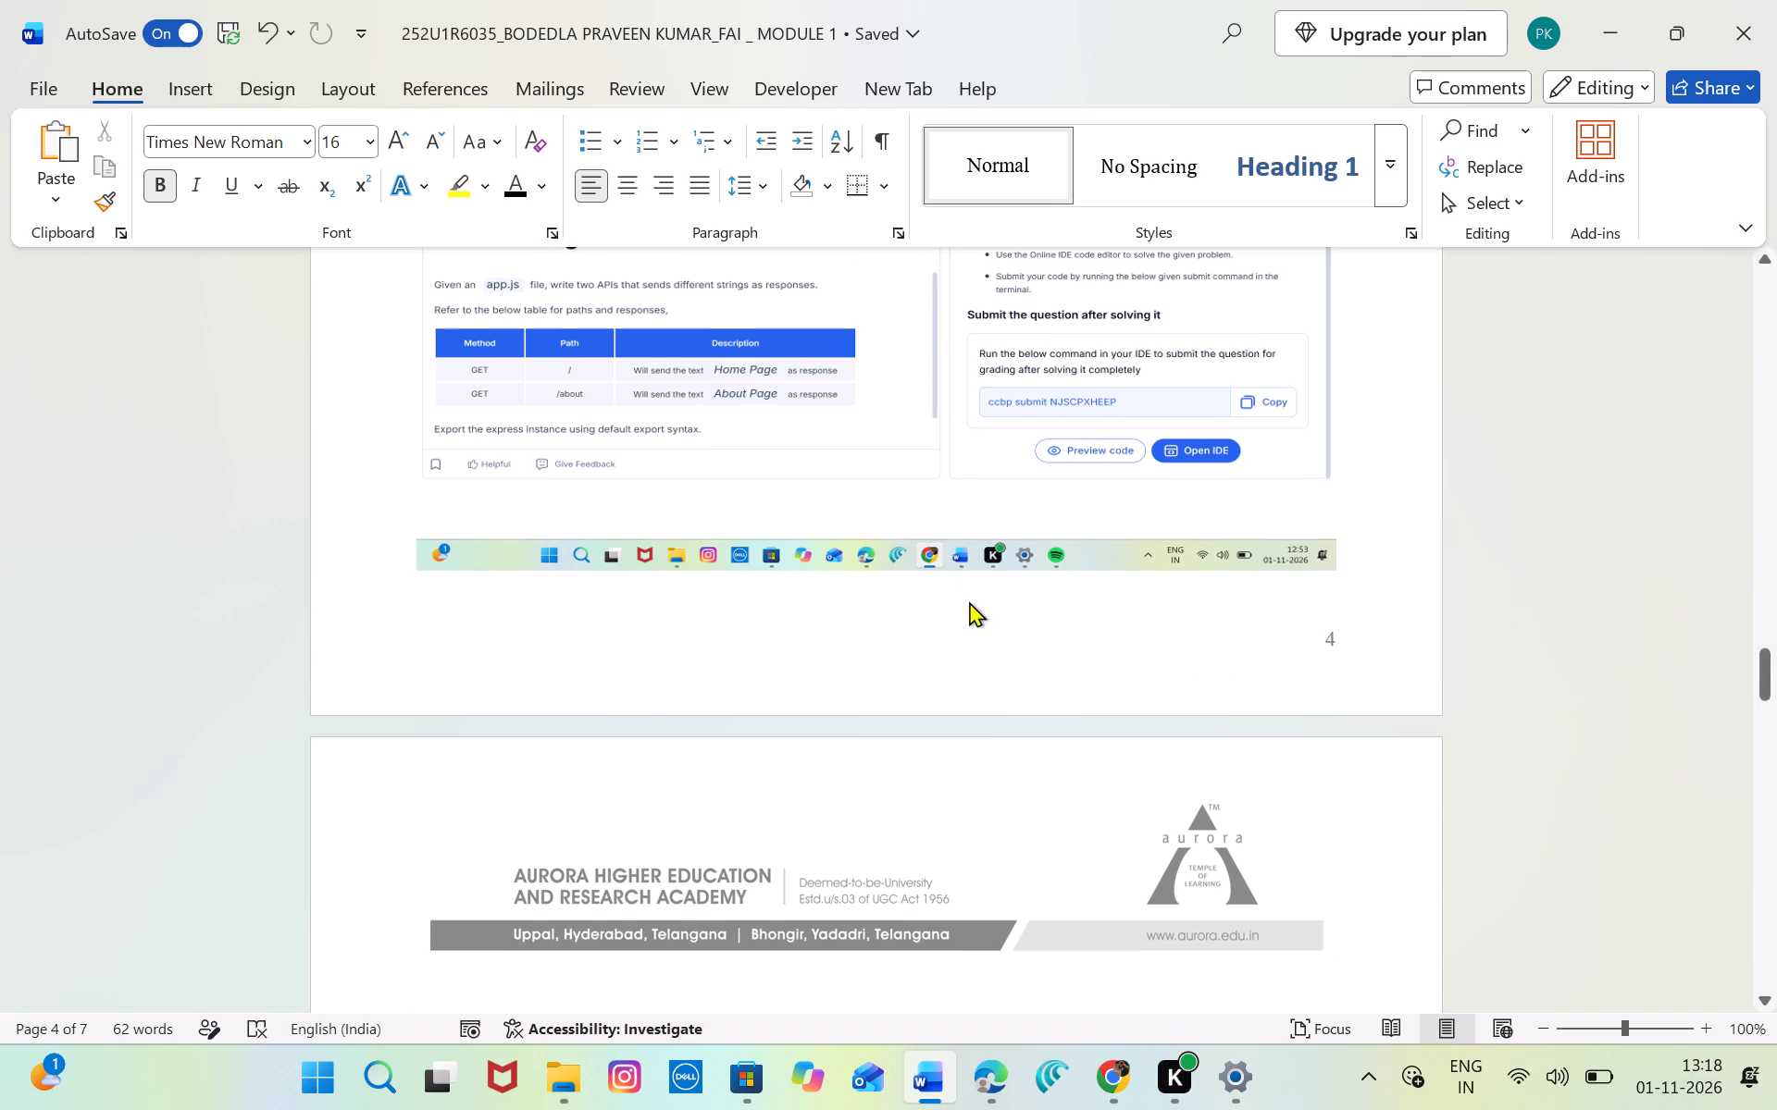
pyautogui.scroll(-1, 969, 601)
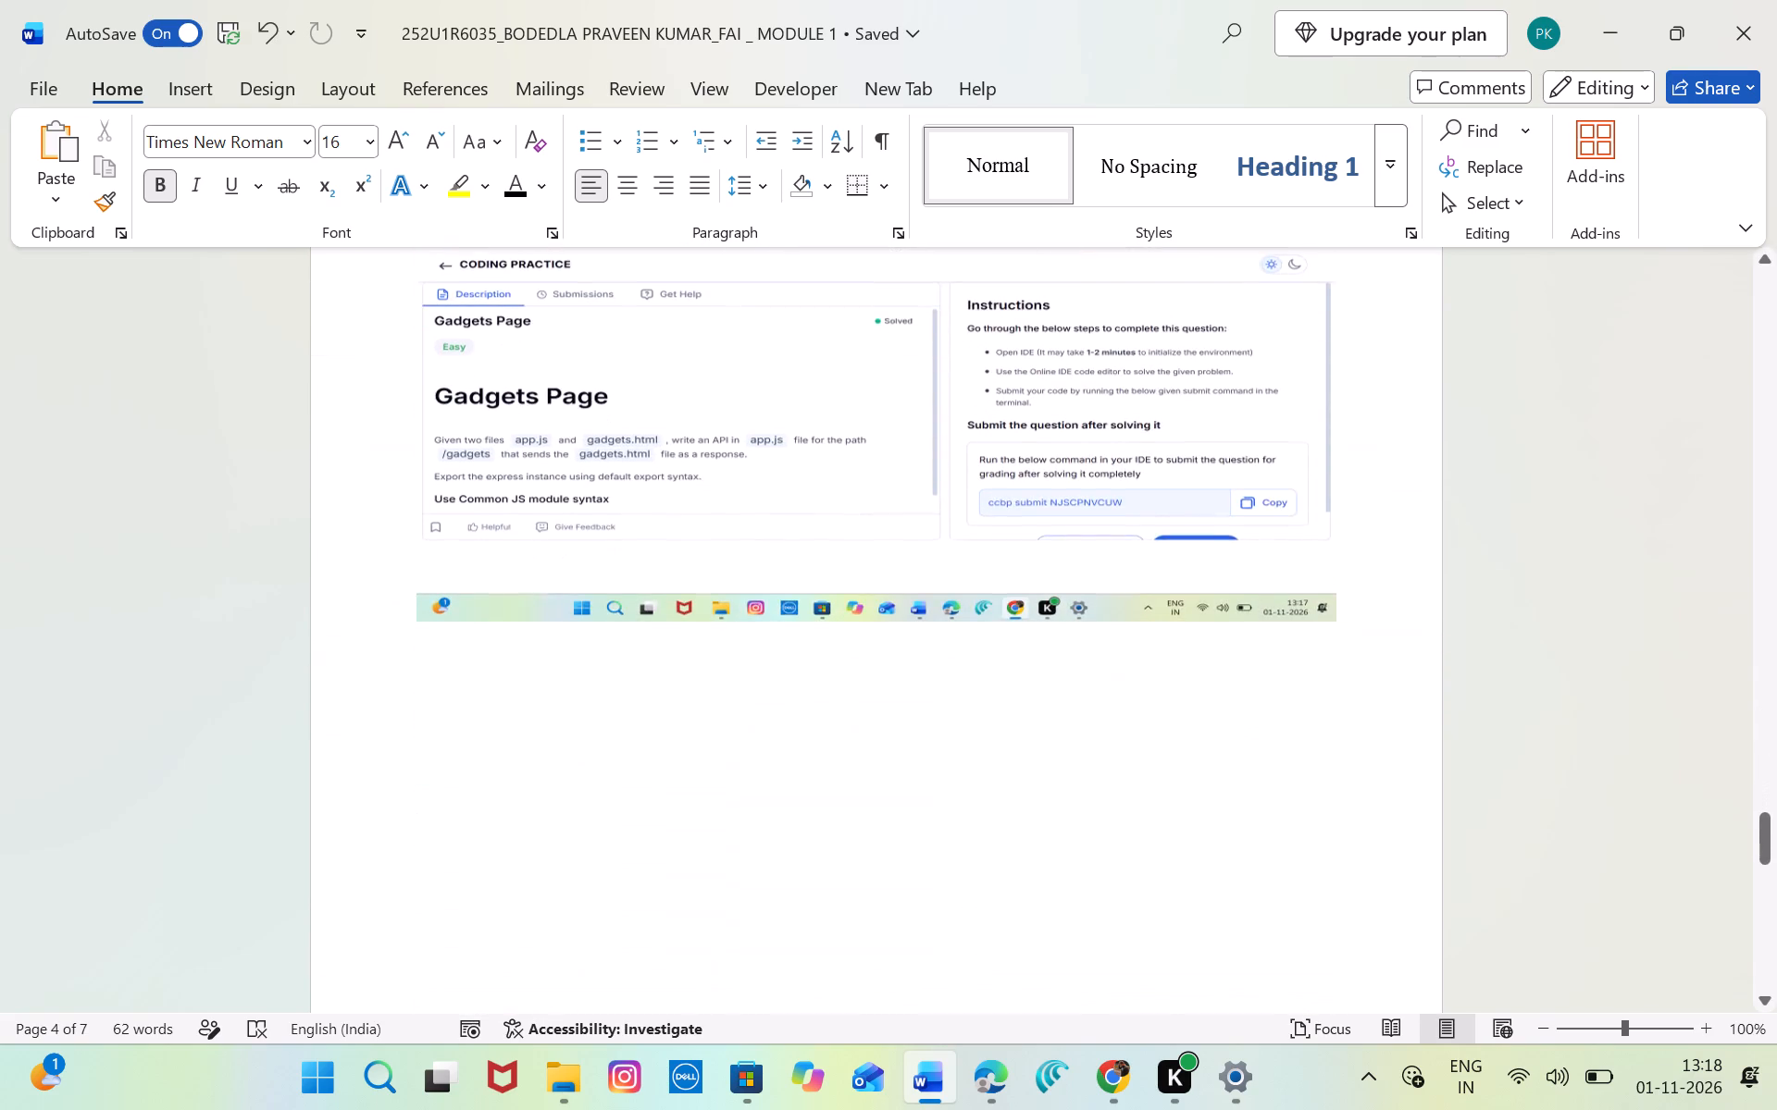
pyautogui.scroll(-1, 969, 601)
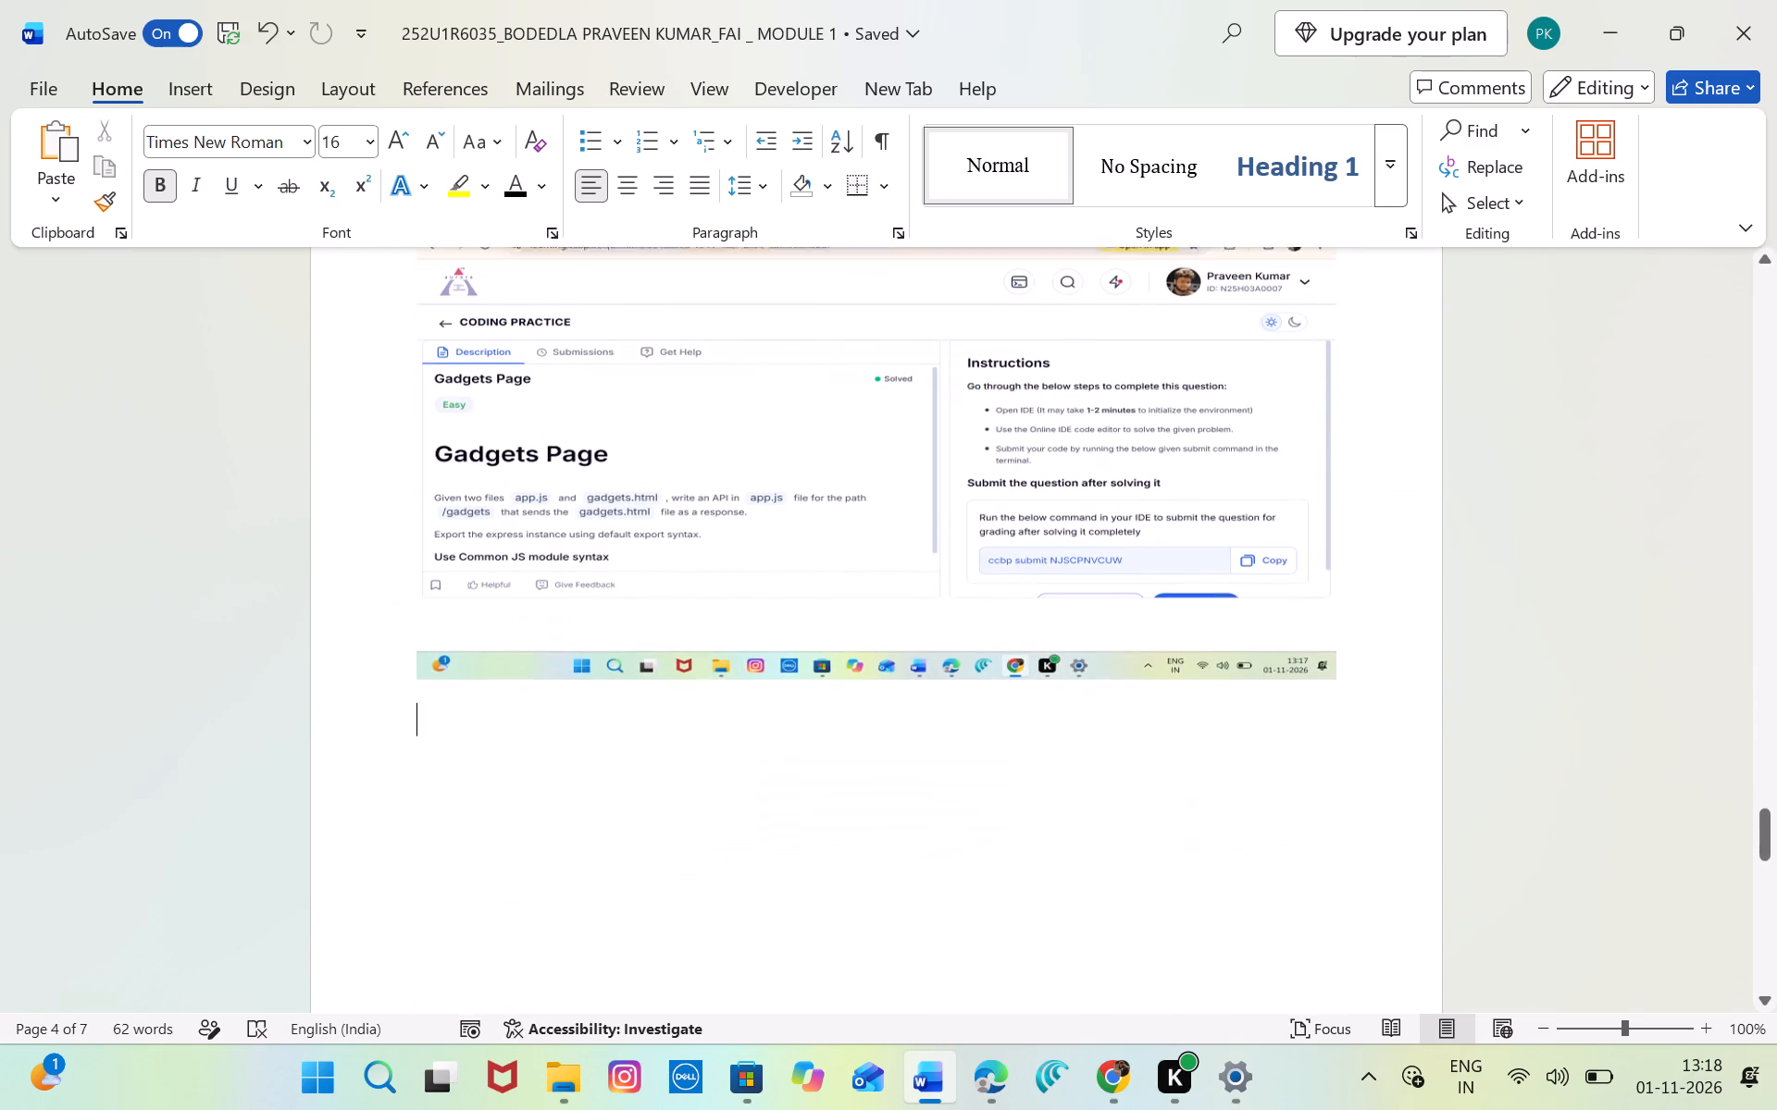
pyautogui.scroll(-1, 969, 601)
# Switch to Chrome and, in the coding-practice-3b terminal, run npm i and npm i sqlite3 sqlite to install the packages.
pyautogui.click(1125, 1106)
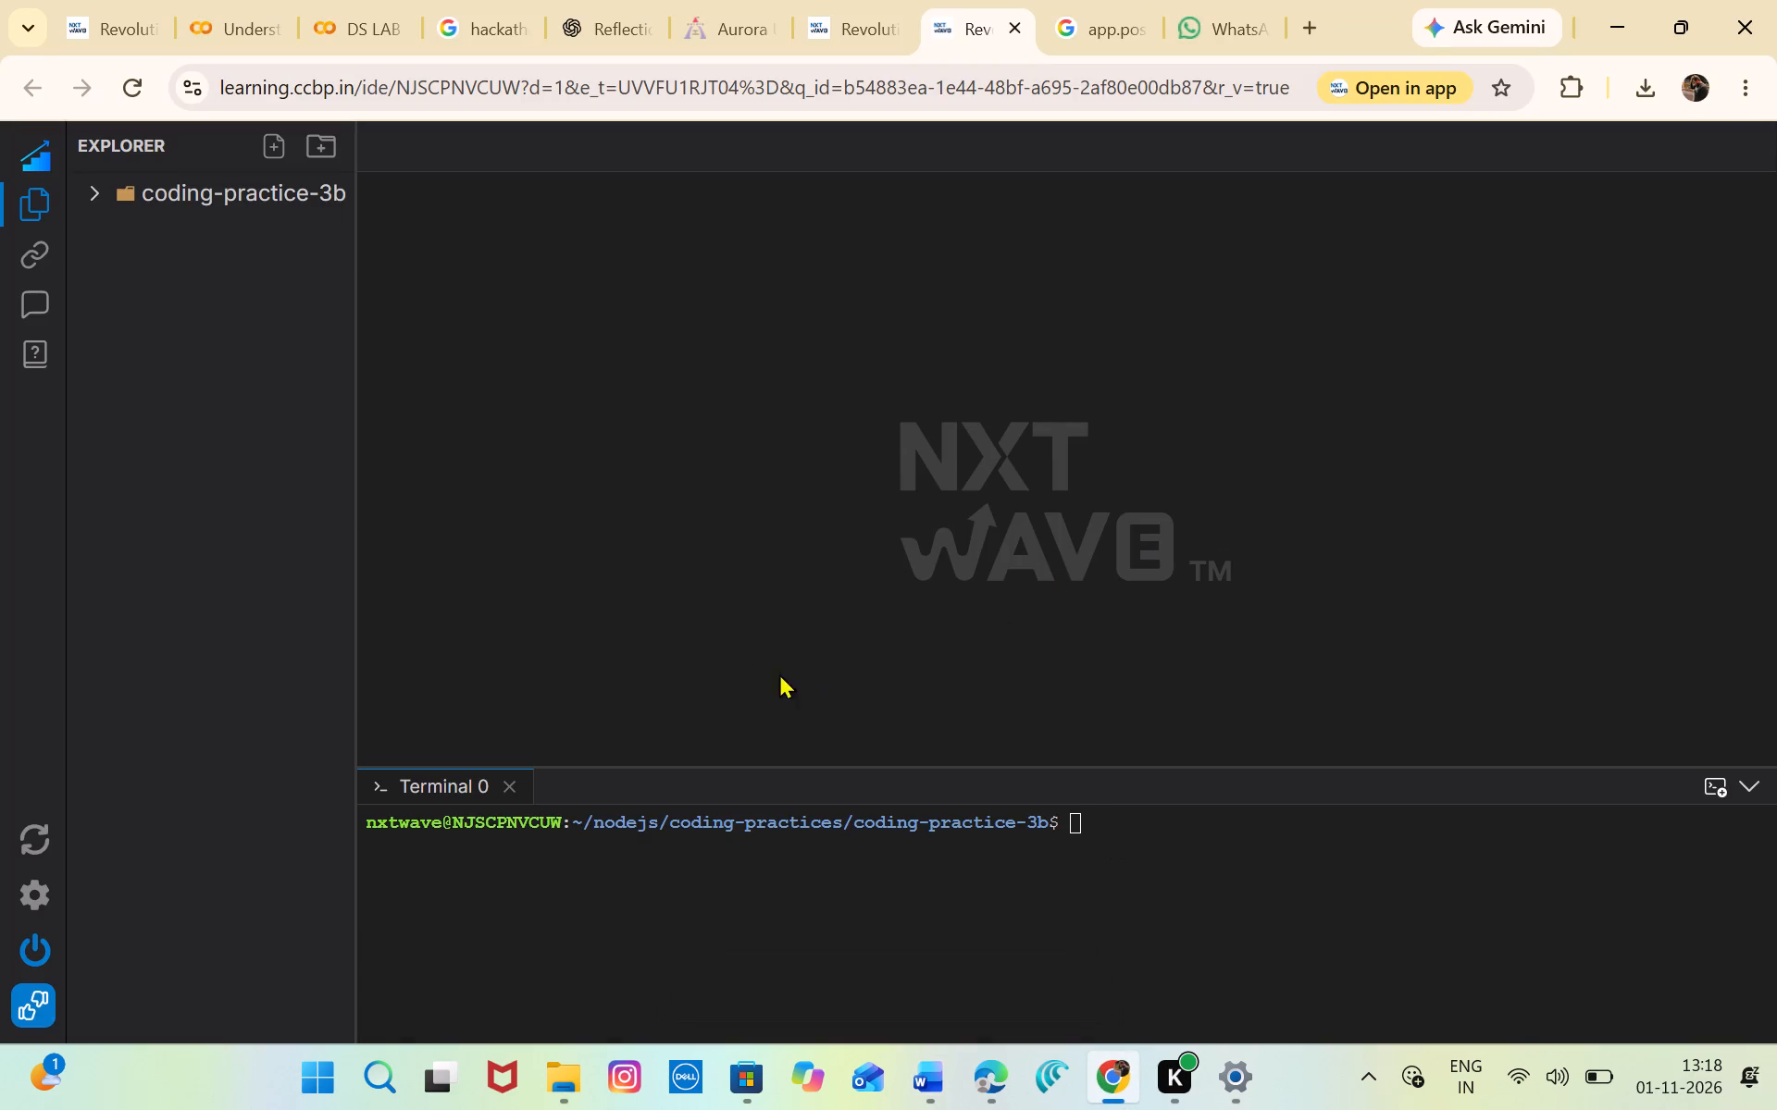
pyautogui.click(1167, 851)
pyautogui.write('npm i')
pyautogui.press('space')
pyautogui.press('Return')
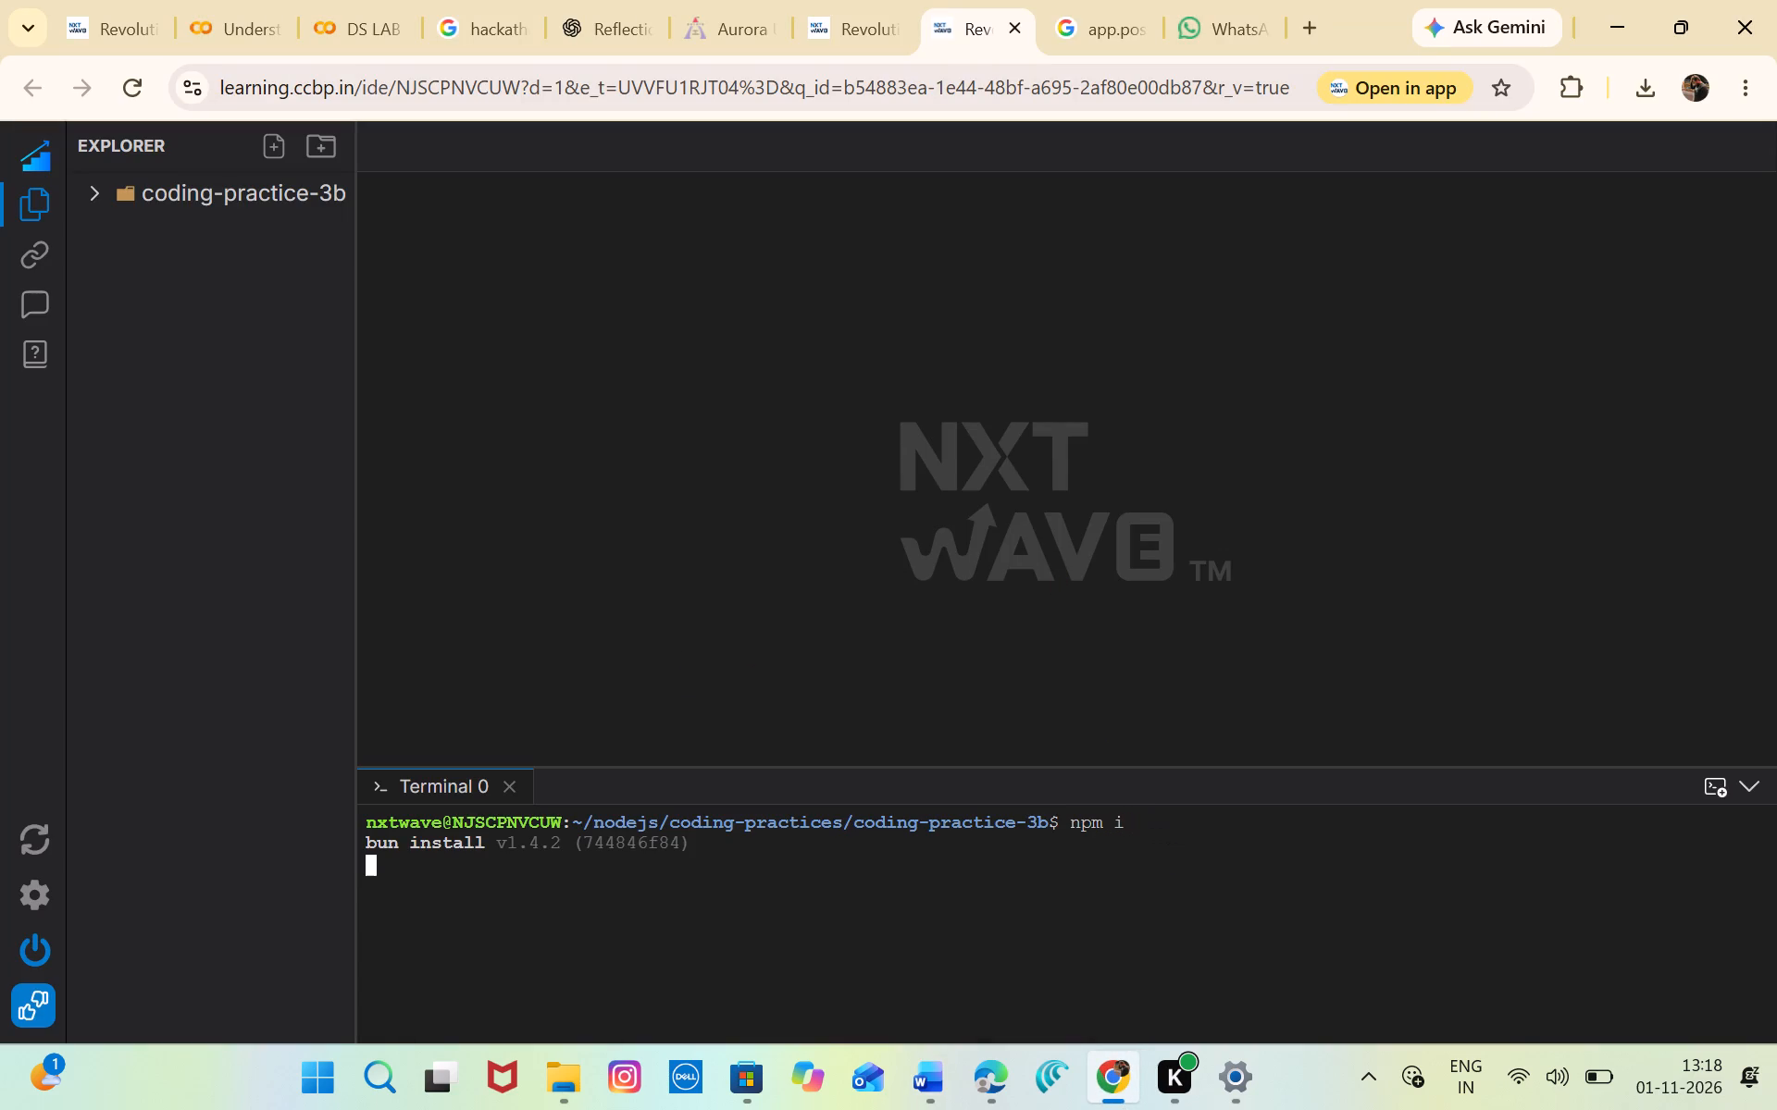
pyautogui.write('npm i sqlite3')
pyautogui.press('space')
pyautogui.write('sqlite')
pyautogui.press('Return')
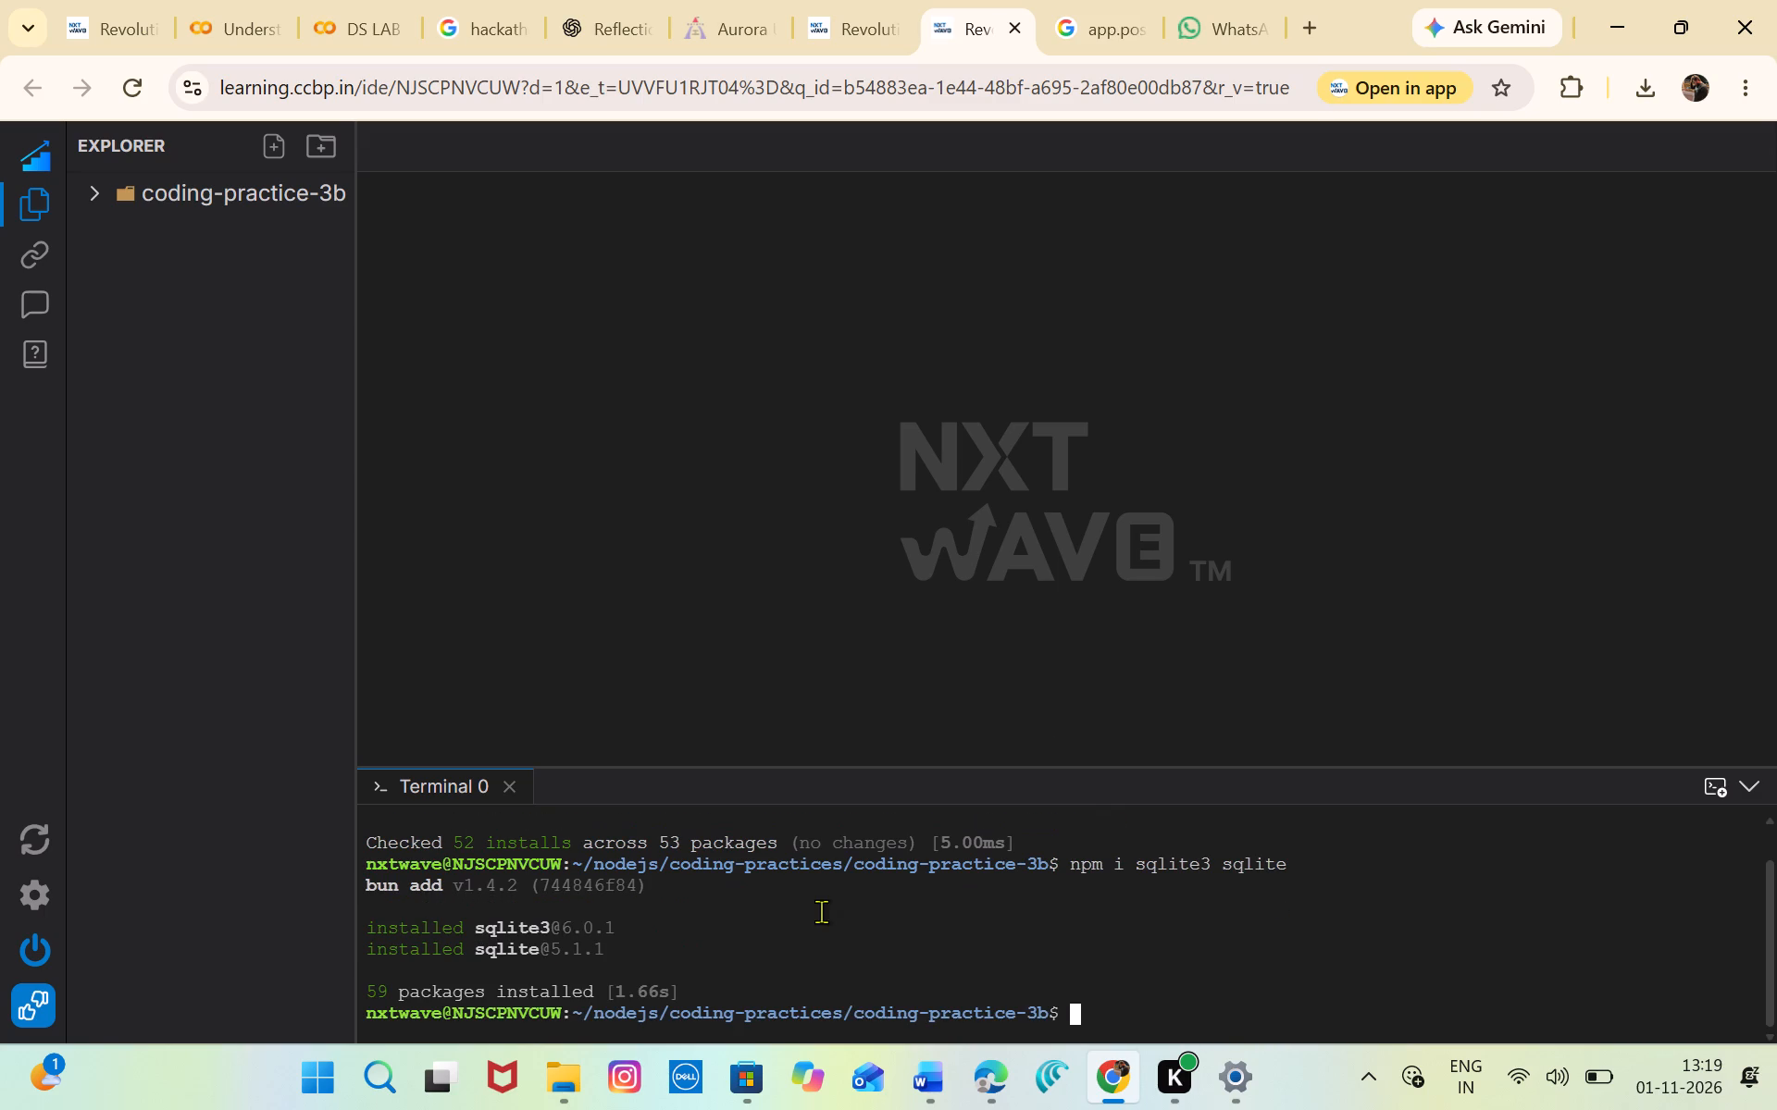
# Copy the submit command from the Gadgets Page question and run ccbp submit NJSCPNVCUW in the IDE terminal.
pyautogui.click(860, 0)
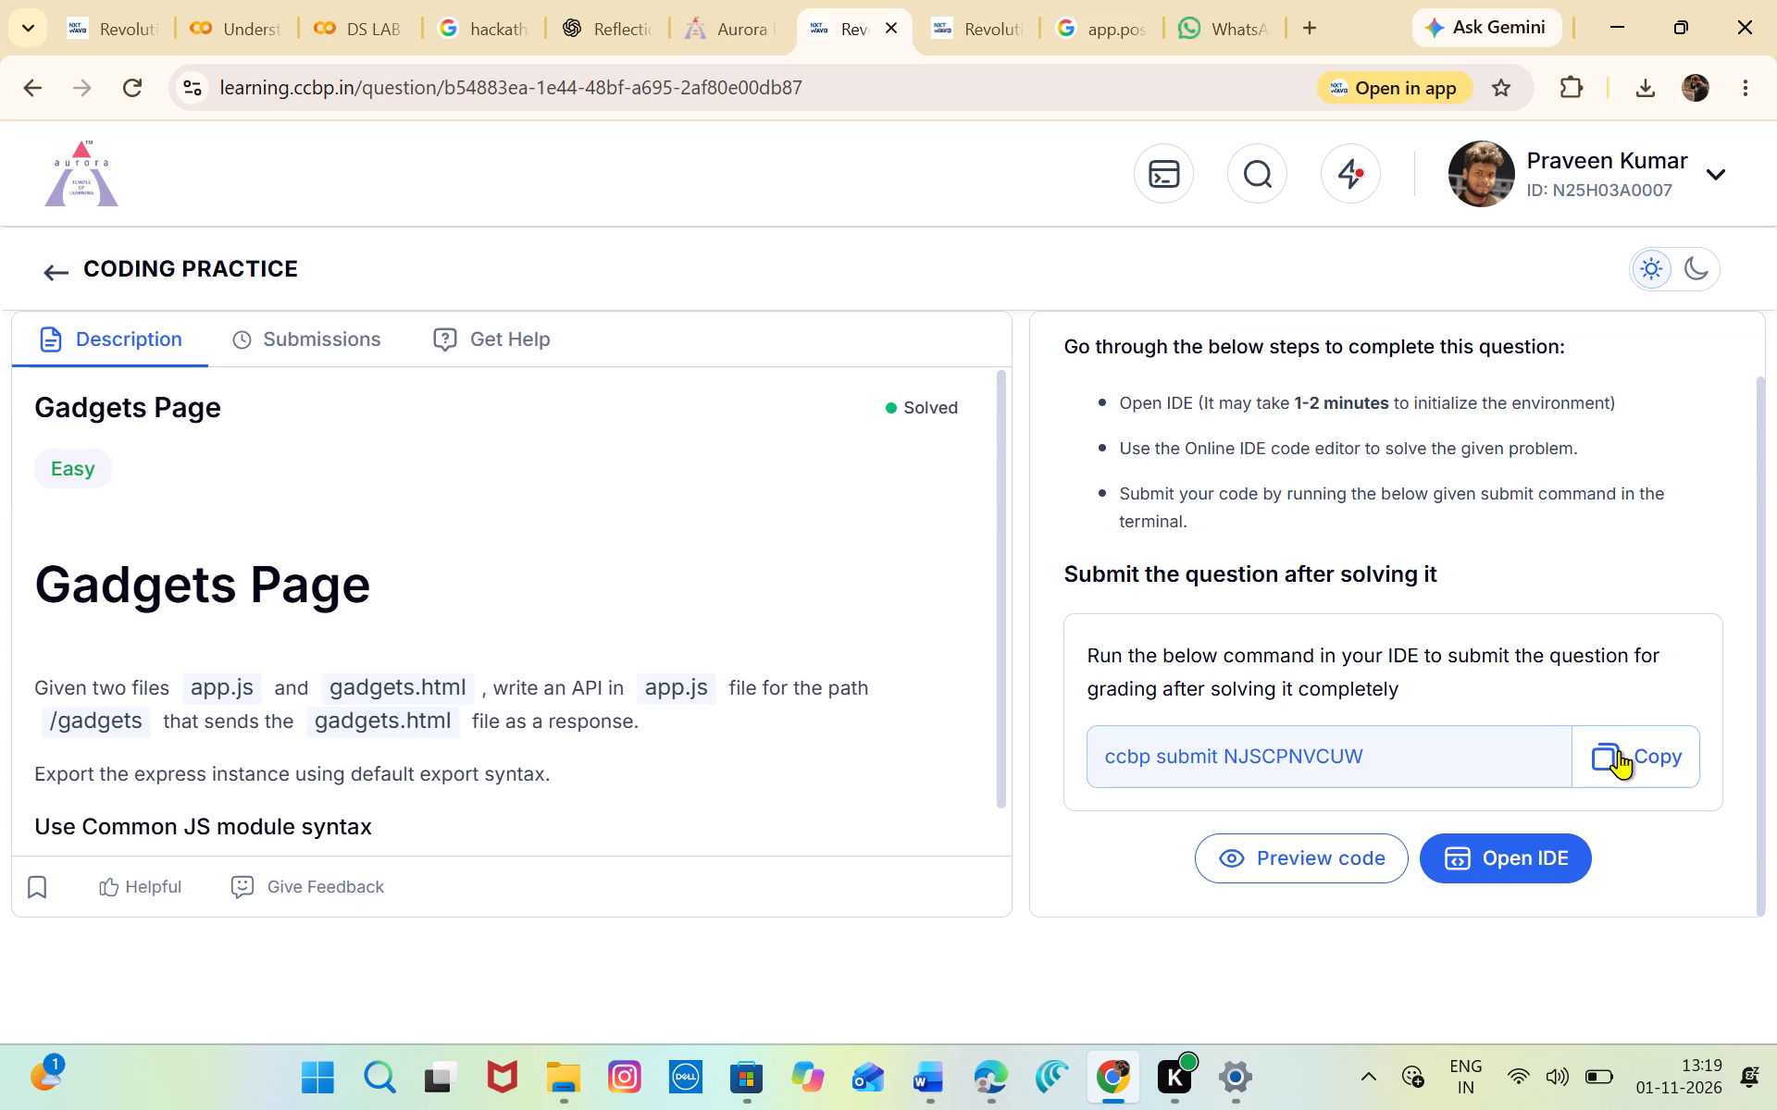
pyautogui.click(1619, 750)
pyautogui.click(936, 0)
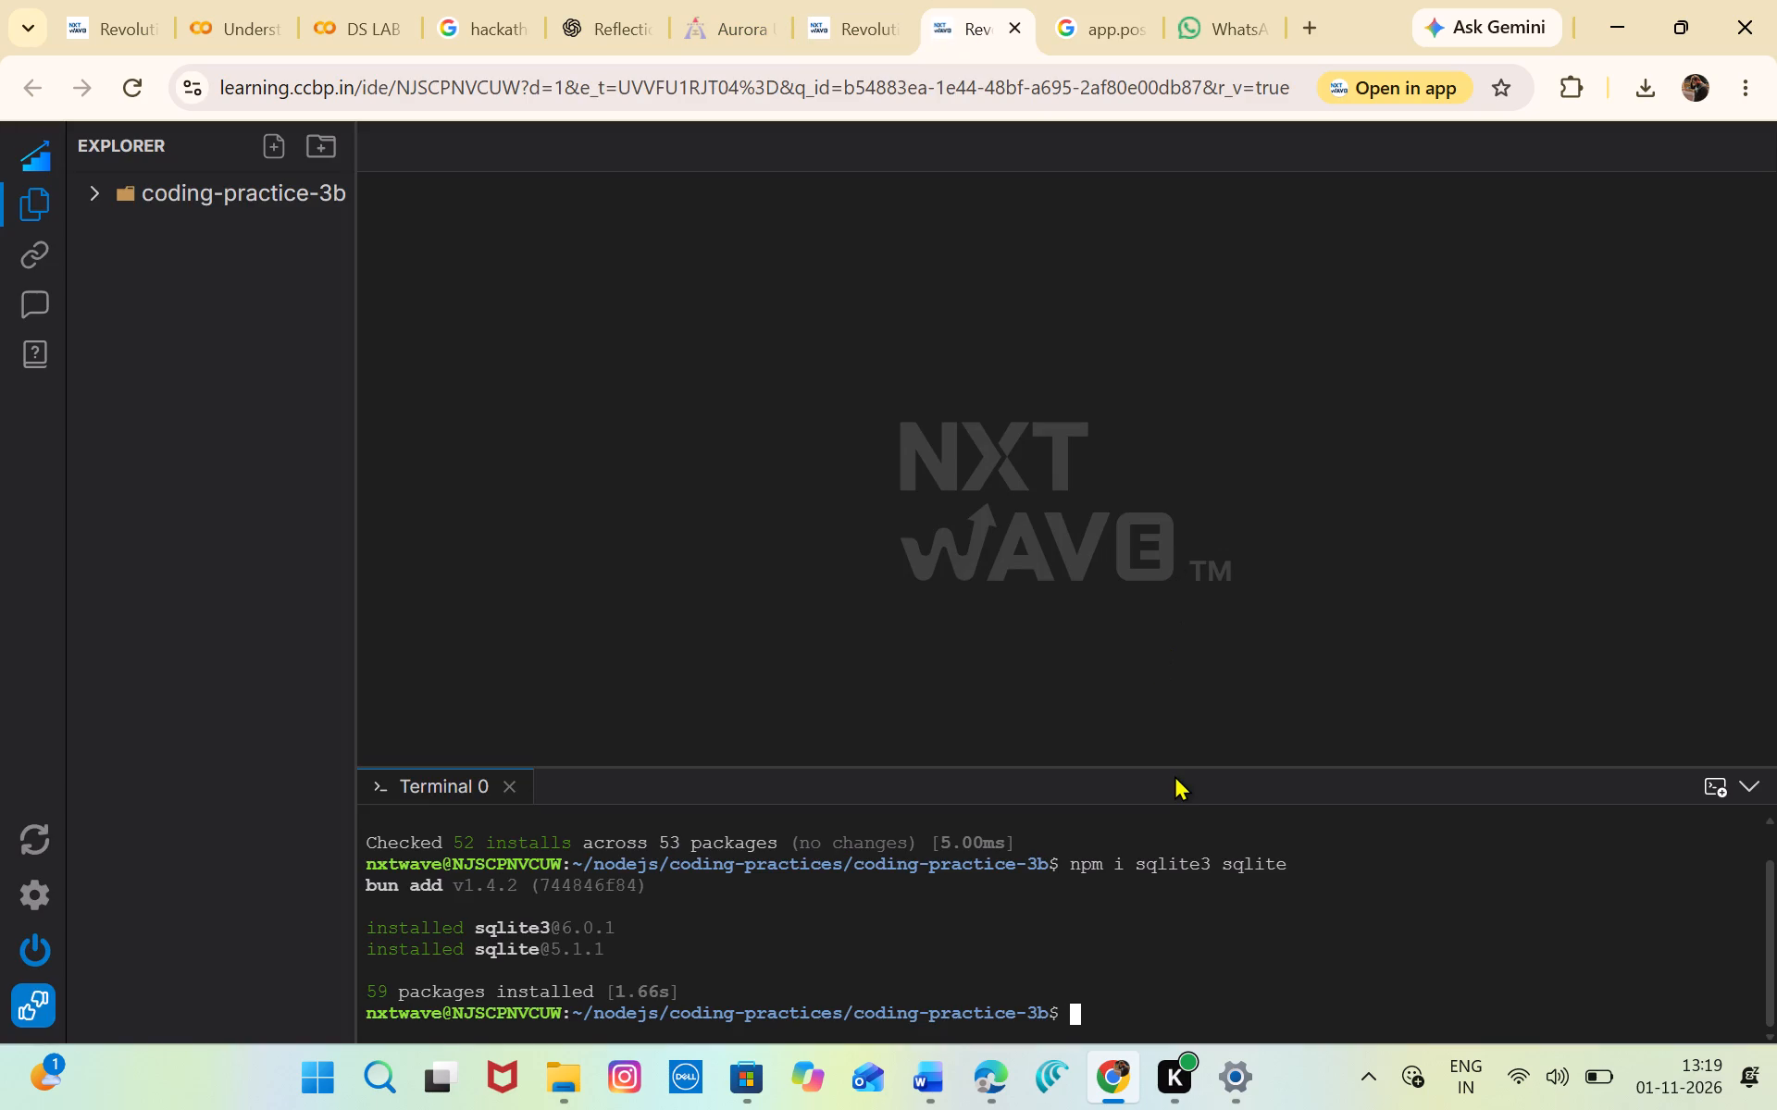
pyautogui.hotkey('ctrl', 'shift', 'v')
pyautogui.press('Return')
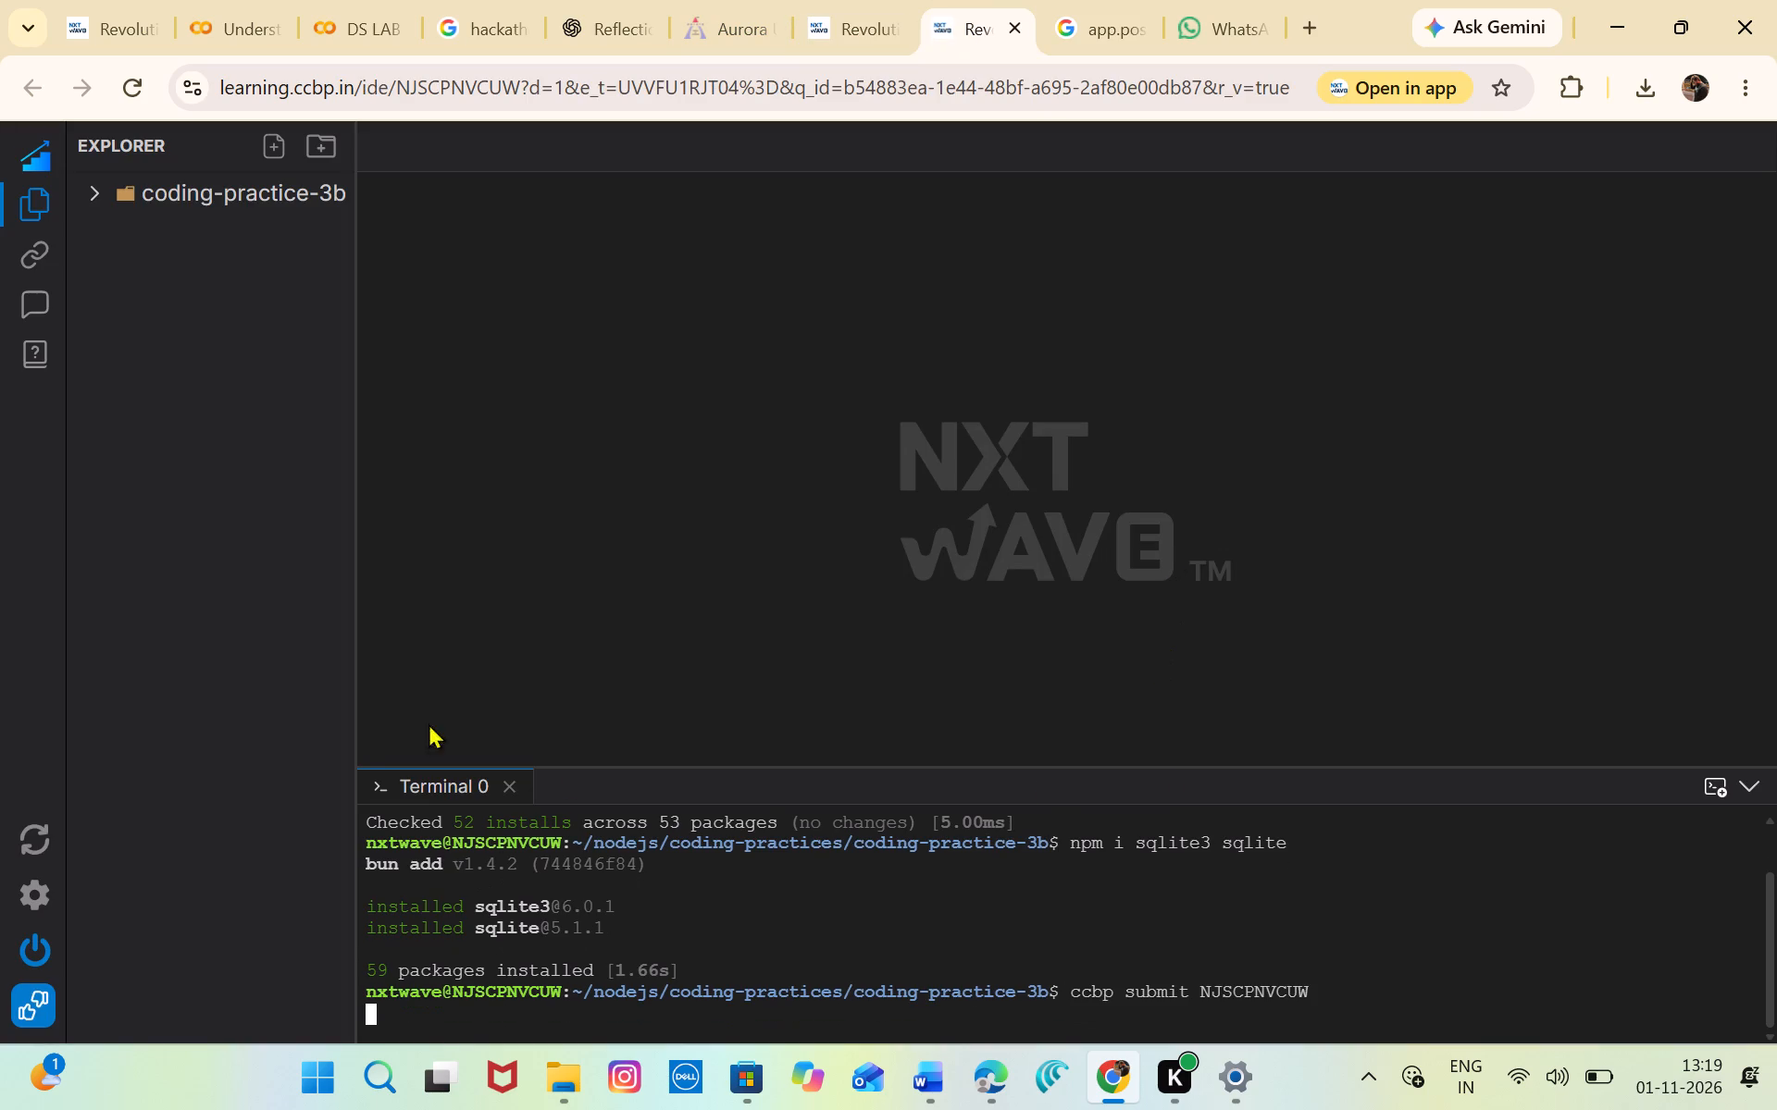
# Expand the coding-practice-3b folder, open app.js, and capture a full-screen screenshot of the code with the completed test run.
pyautogui.click(93, 176)
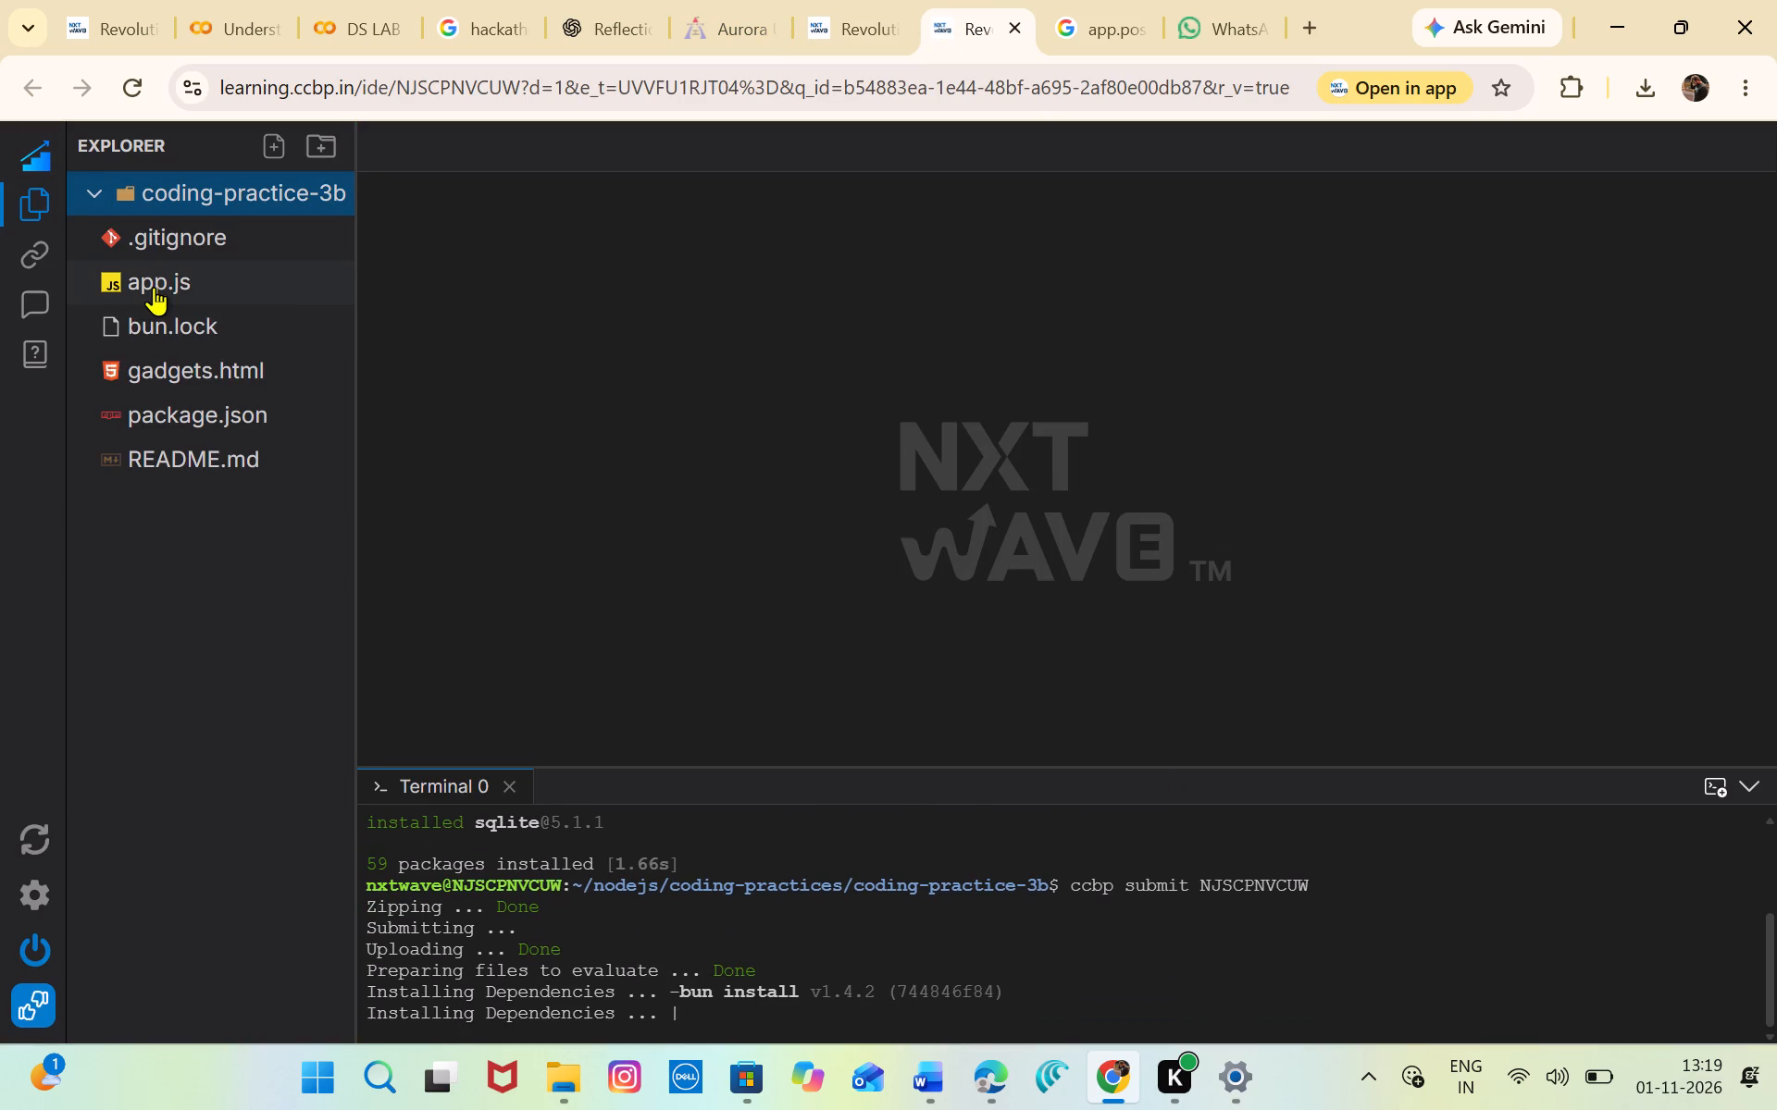
pyautogui.click(154, 287)
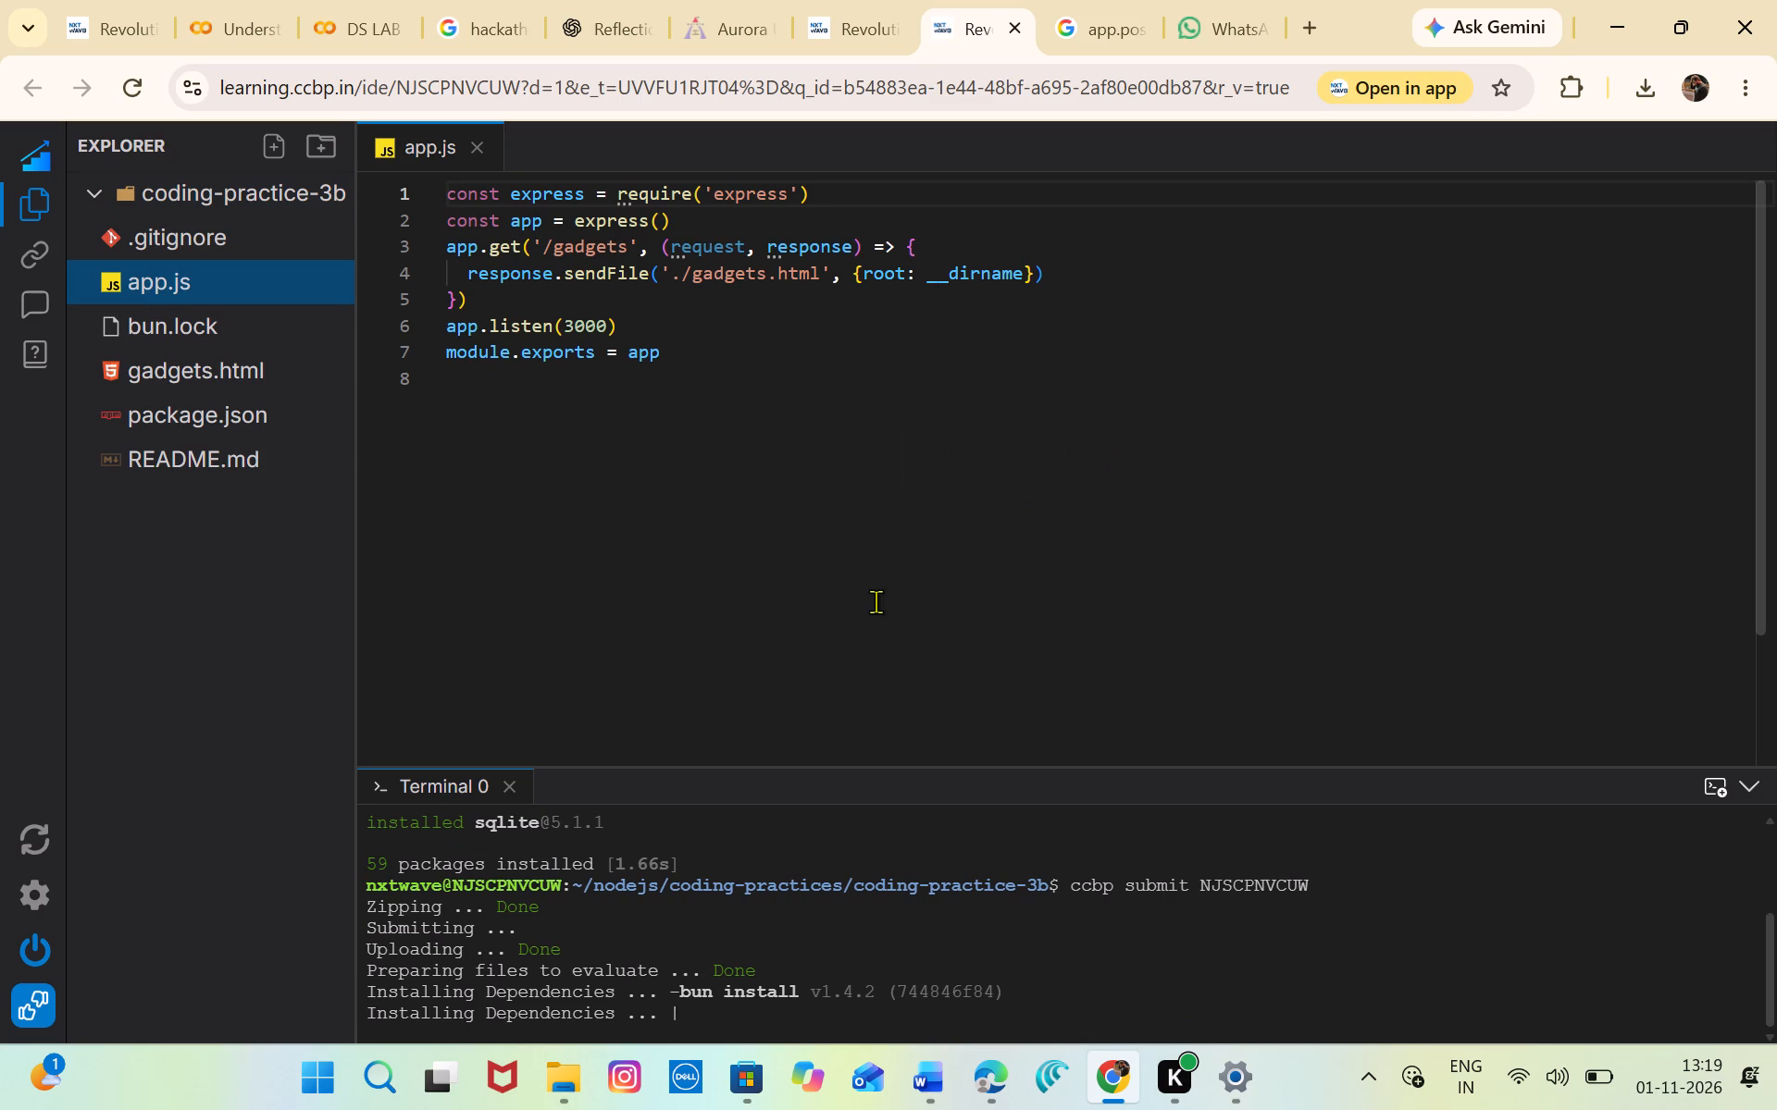
pyautogui.scroll(2, 876, 601)
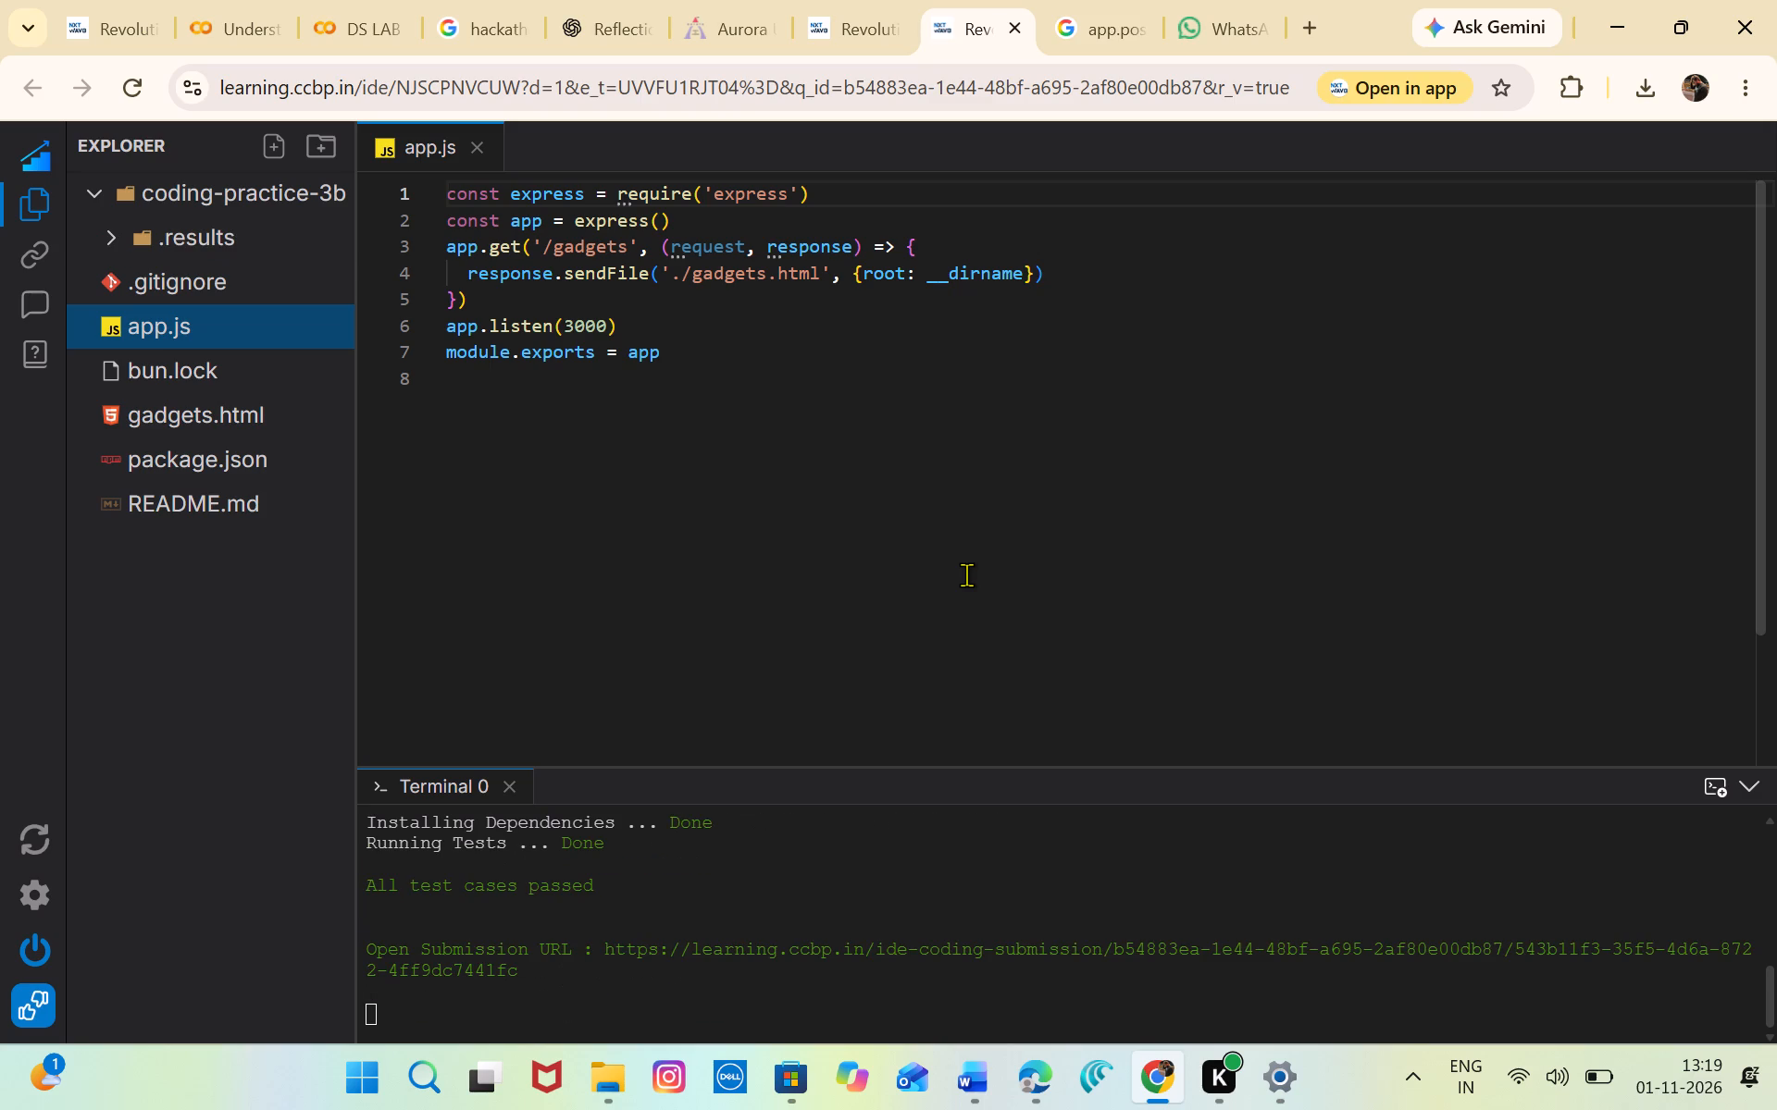
pyautogui.press('super+Print')
# Paste the app.js screenshot into Word below the Gadgets Page question, shorten it to fit on page 6, and start a new line after it.
pyautogui.click(989, 1070)
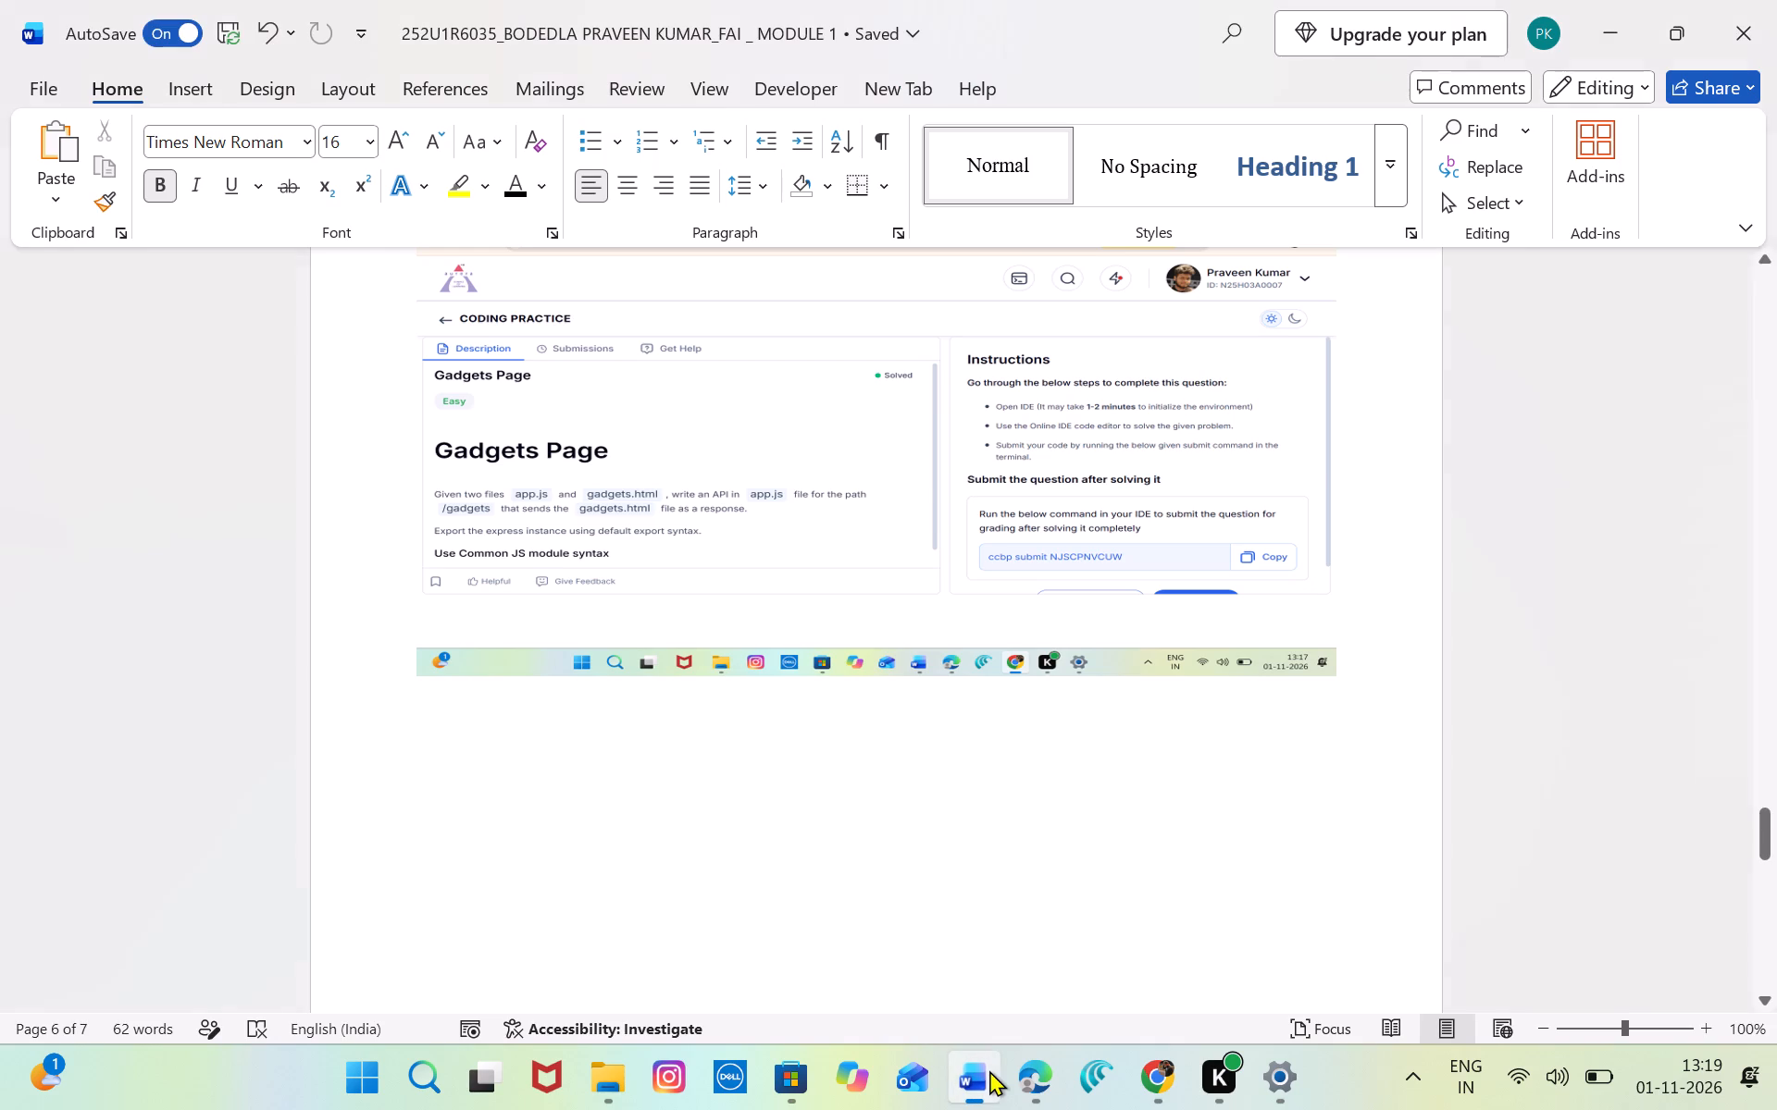
pyautogui.hotkey('ctrl', 'v')
pyautogui.click(724, 772)
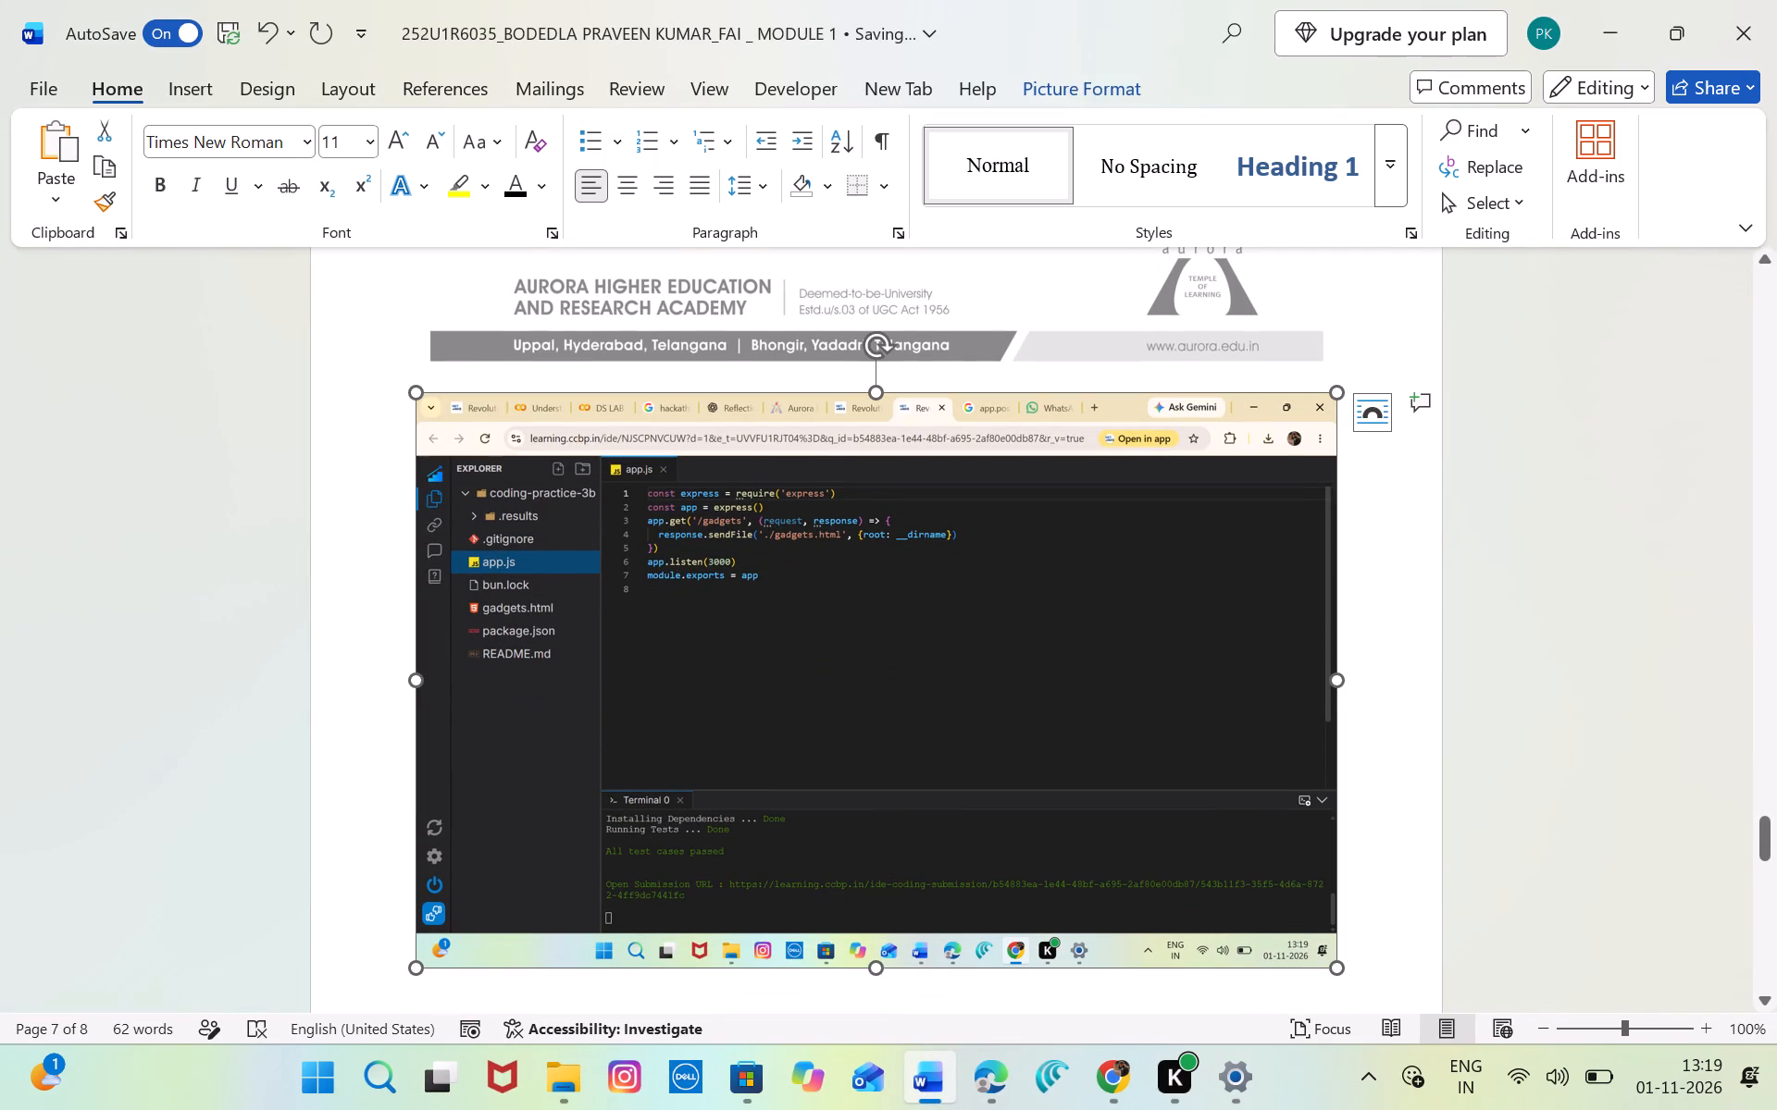
pyautogui.moveTo(883, 962); pyautogui.dragTo(884, 881)
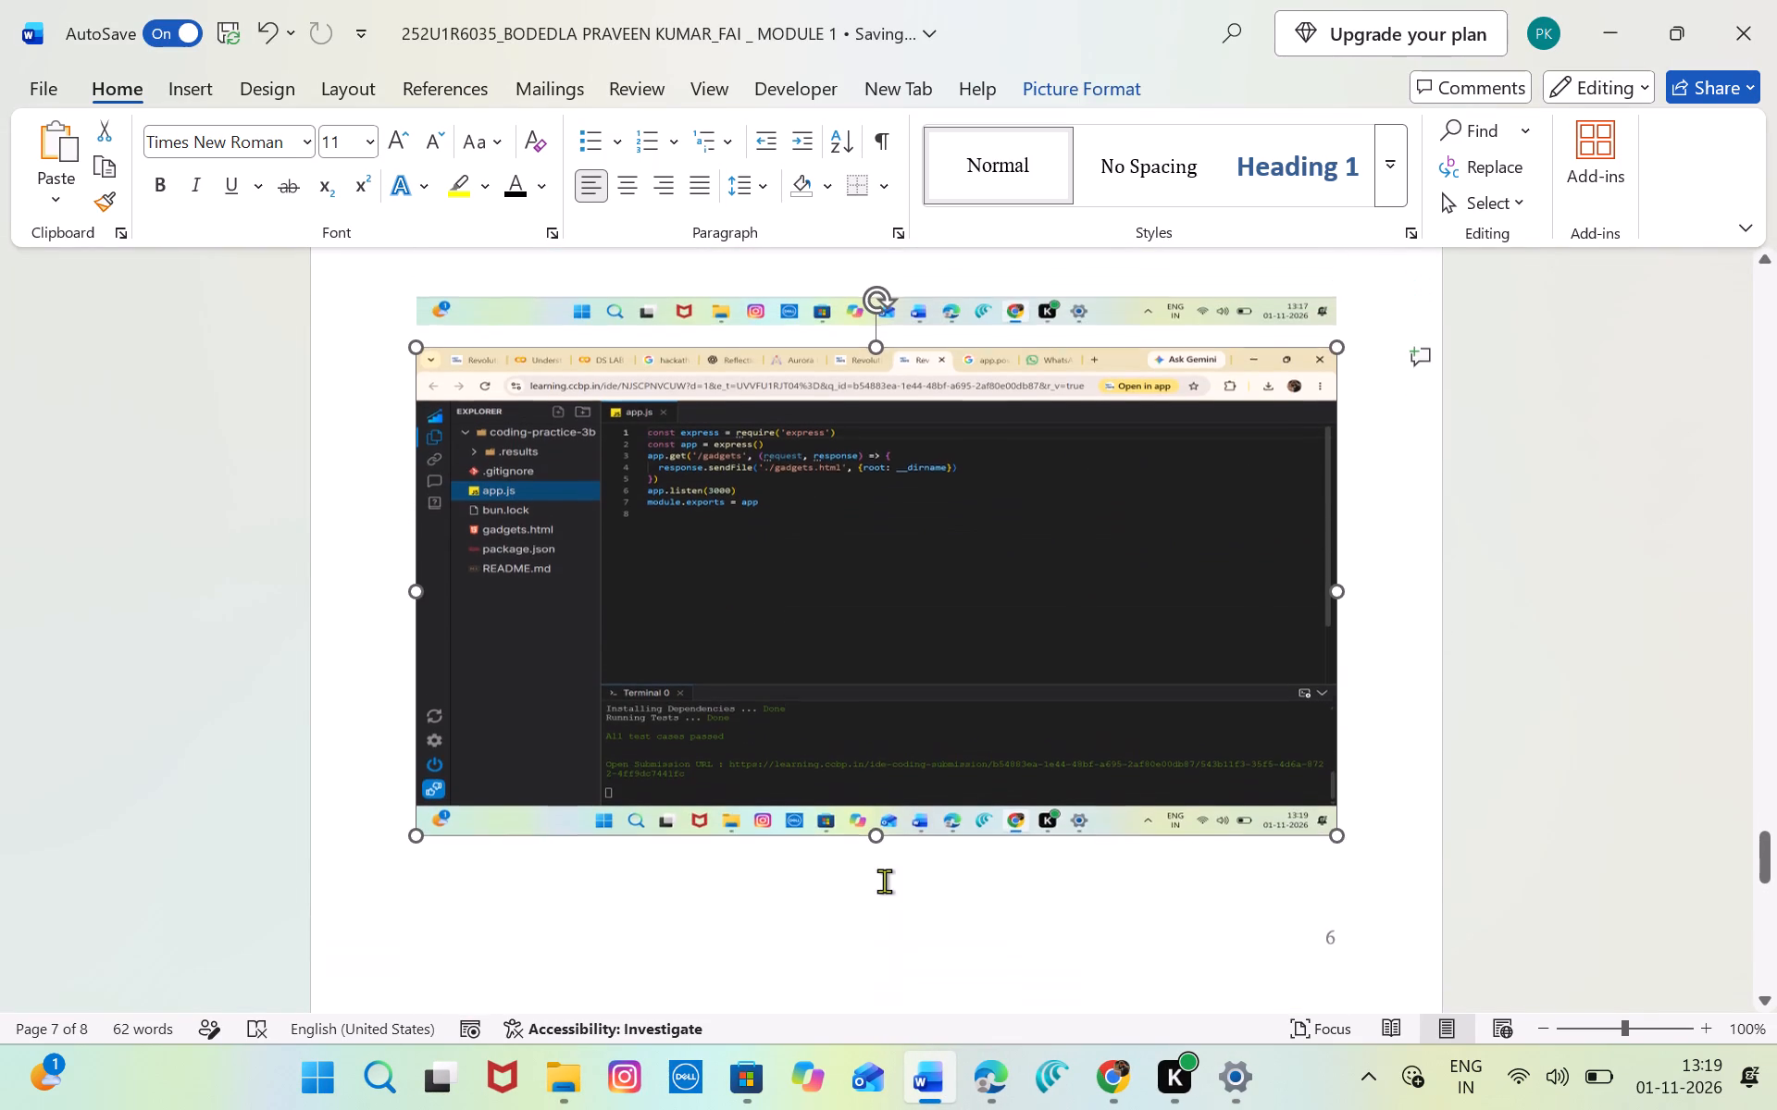
pyautogui.moveTo(876, 832); pyautogui.dragTo(880, 887)
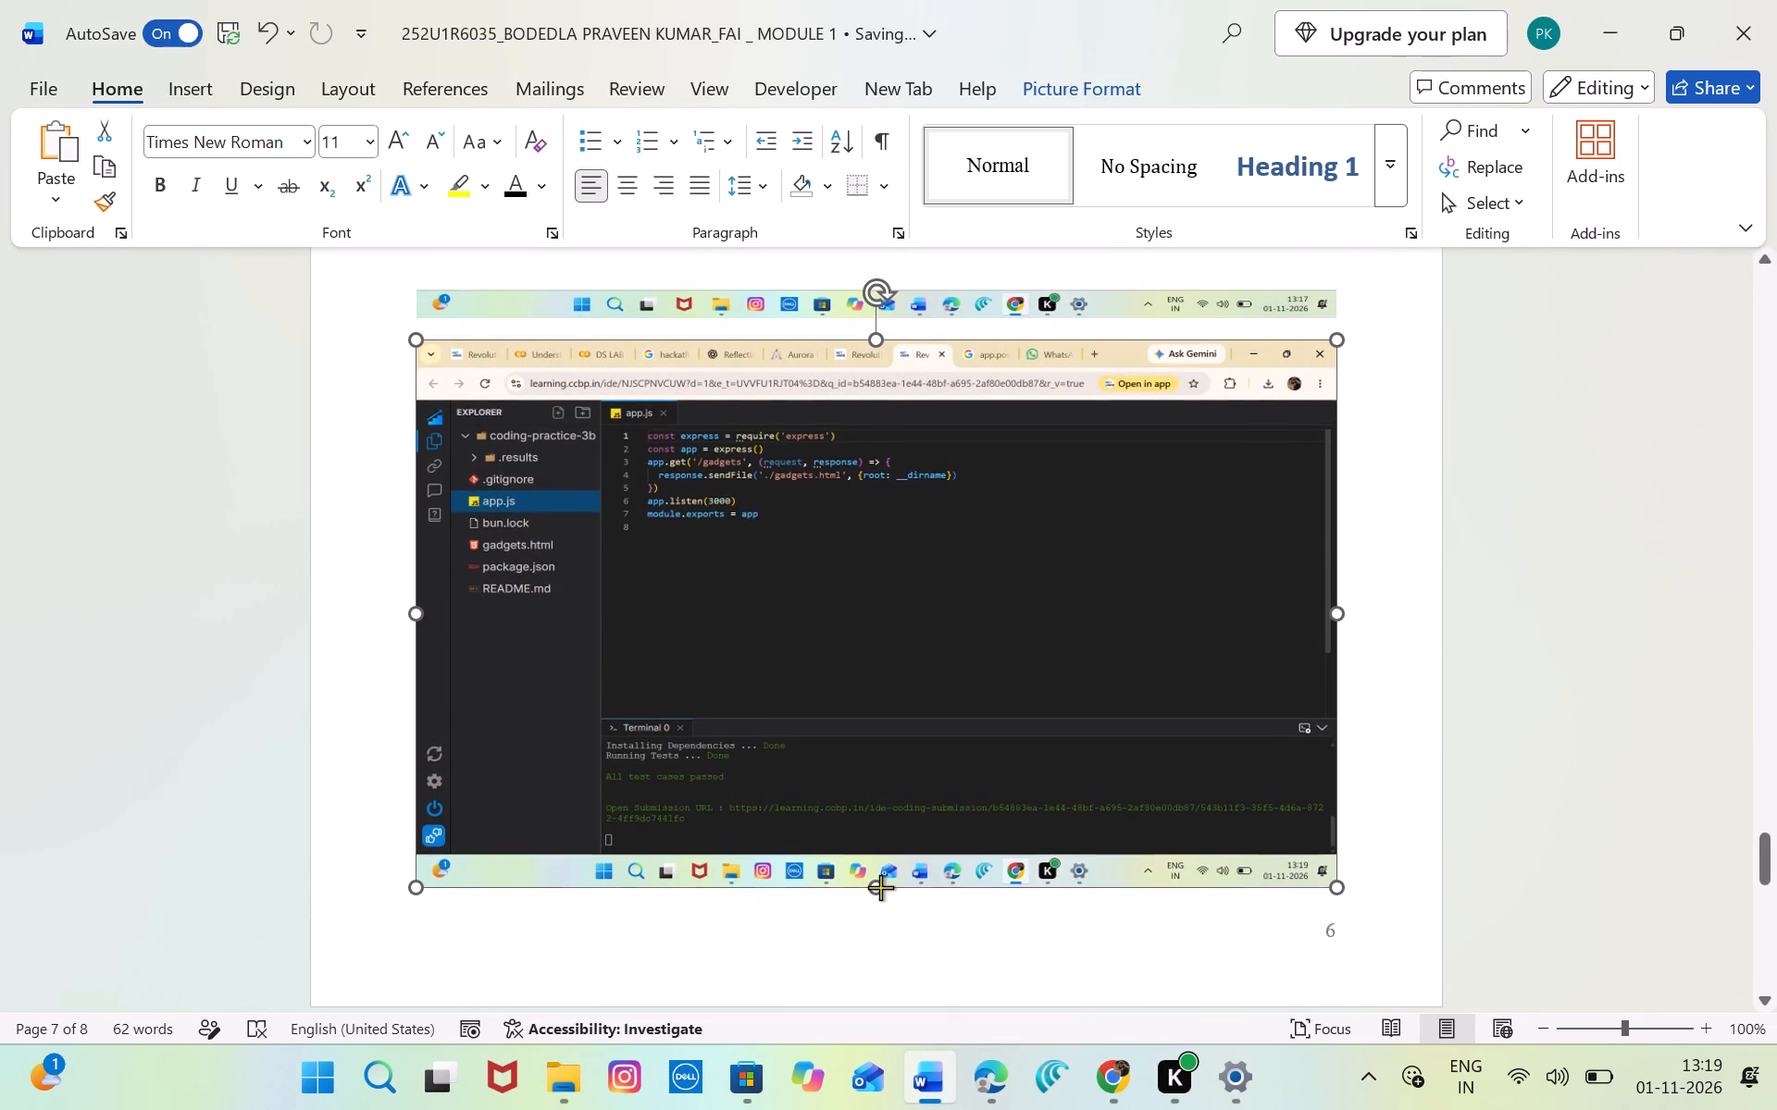
pyautogui.moveTo(880, 887); pyautogui.dragTo(882, 884)
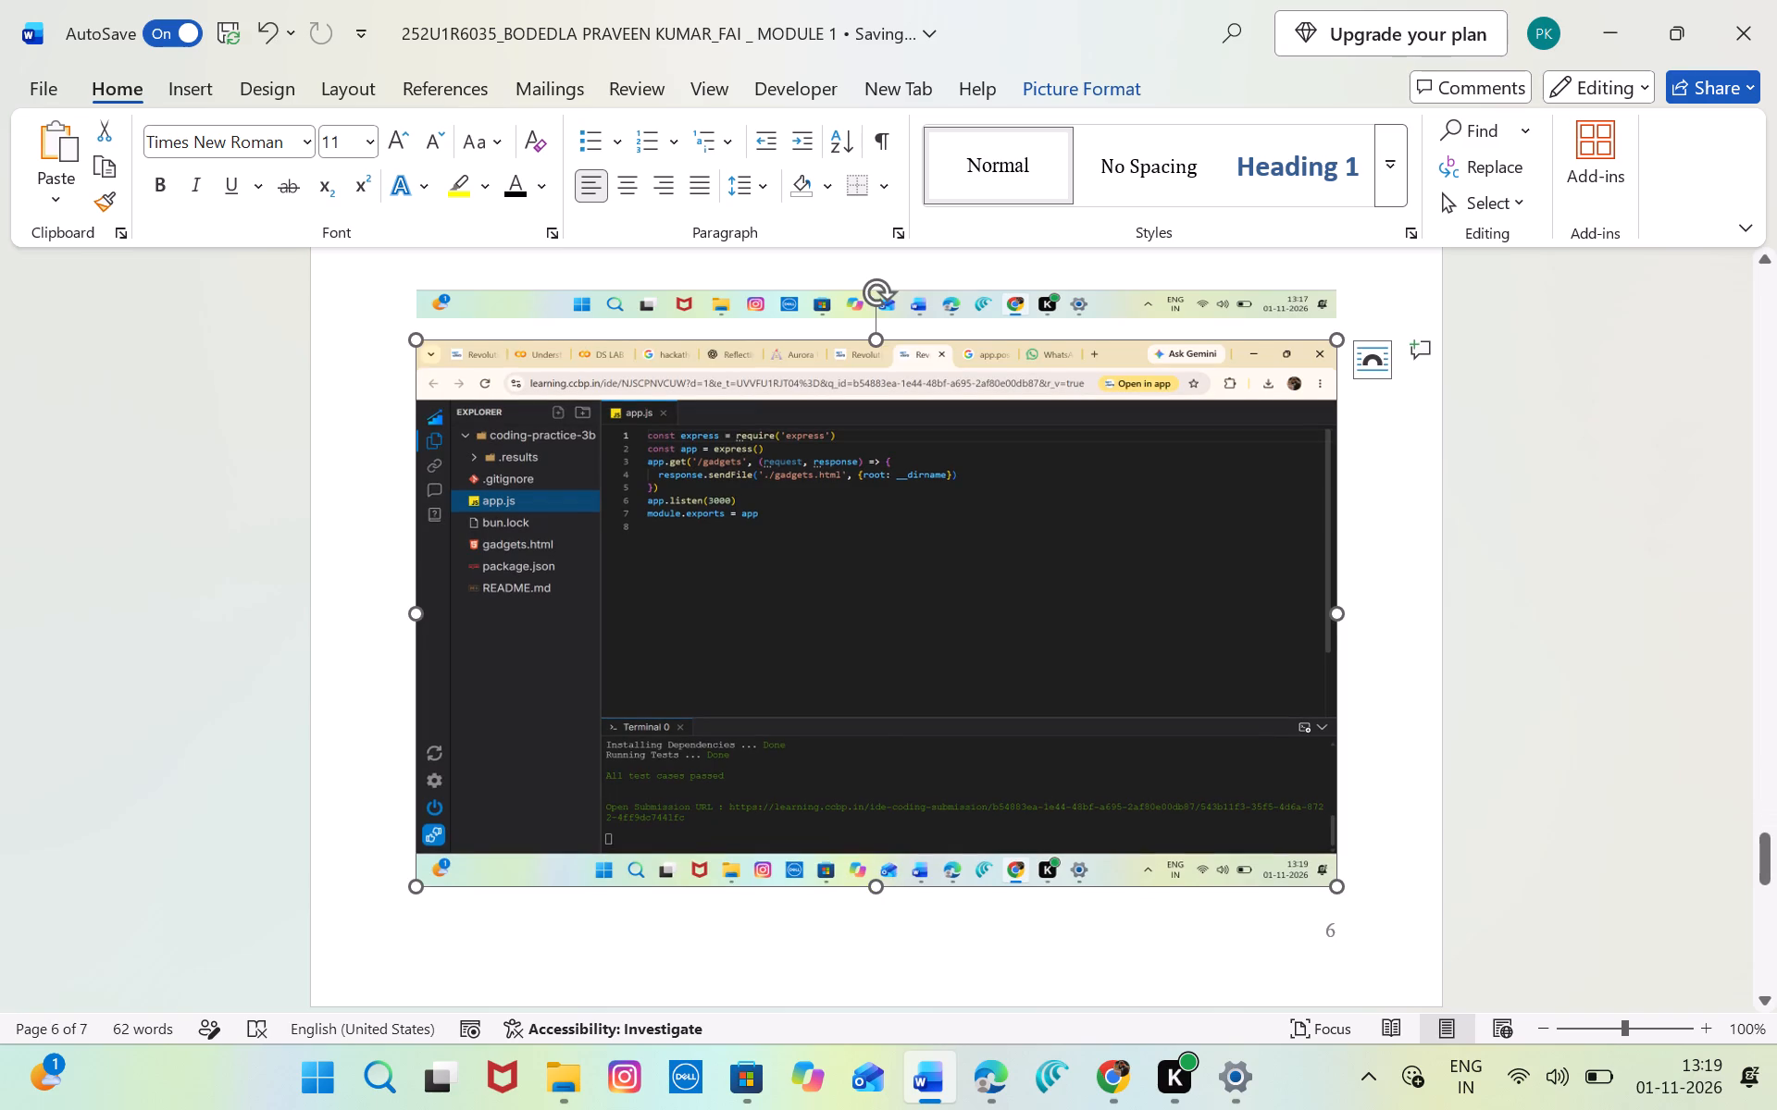
pyautogui.click(1358, 876)
pyautogui.press('Return')
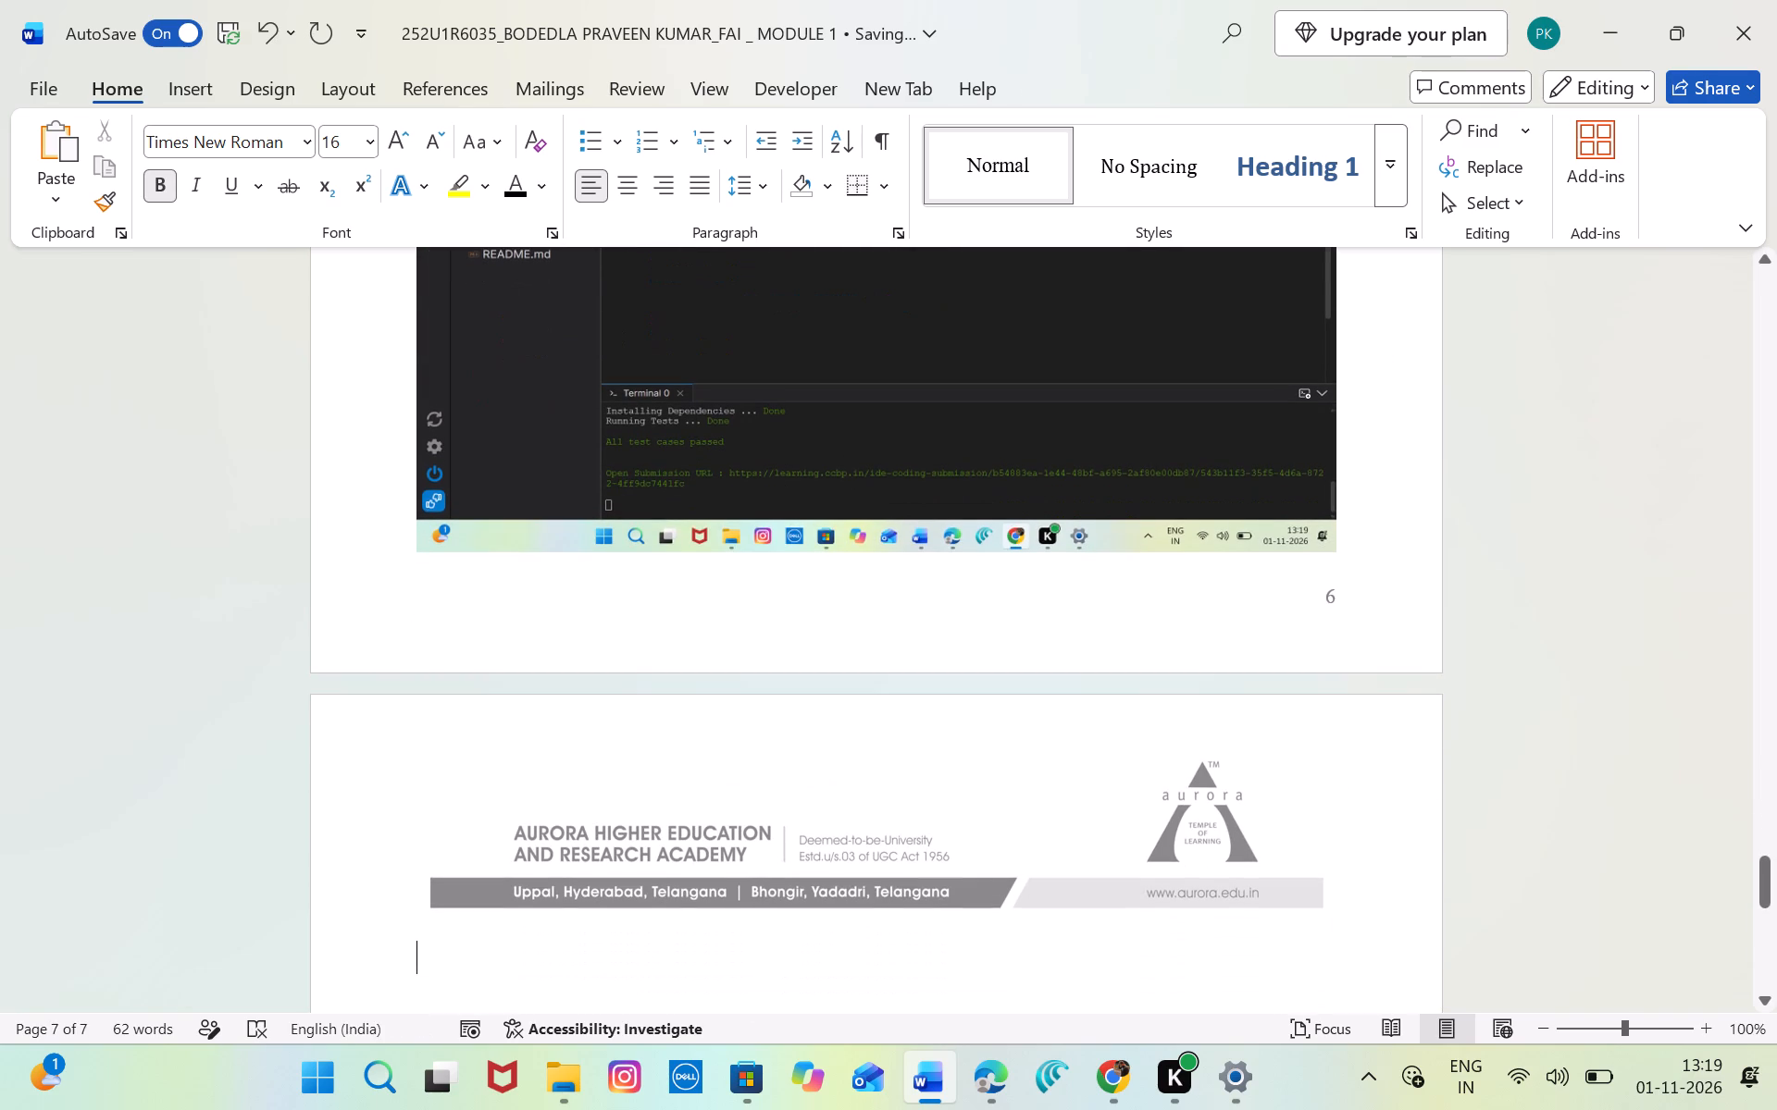
# Return to Chrome, open the submission URL from the terminal, and capture a full-screen screenshot of the Gadgets Page submission details.
pyautogui.click(1099, 1093)
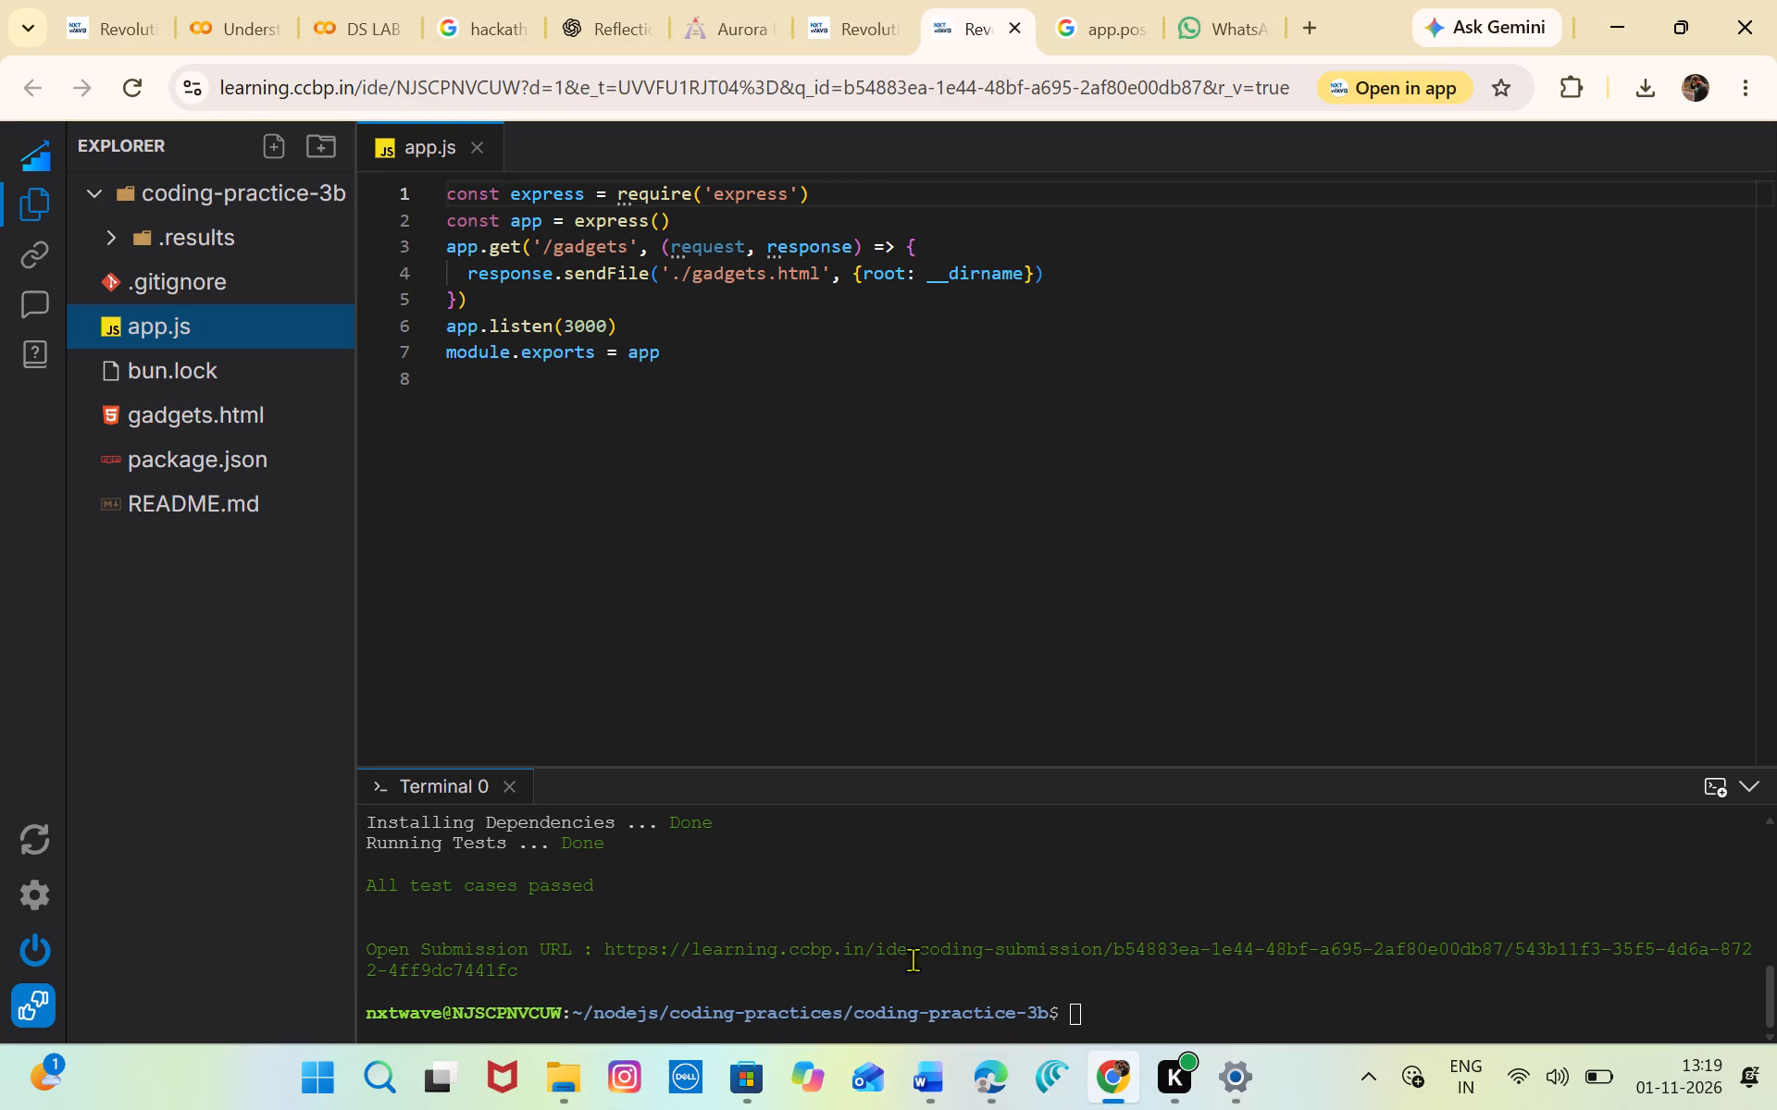
pyautogui.click(914, 950)
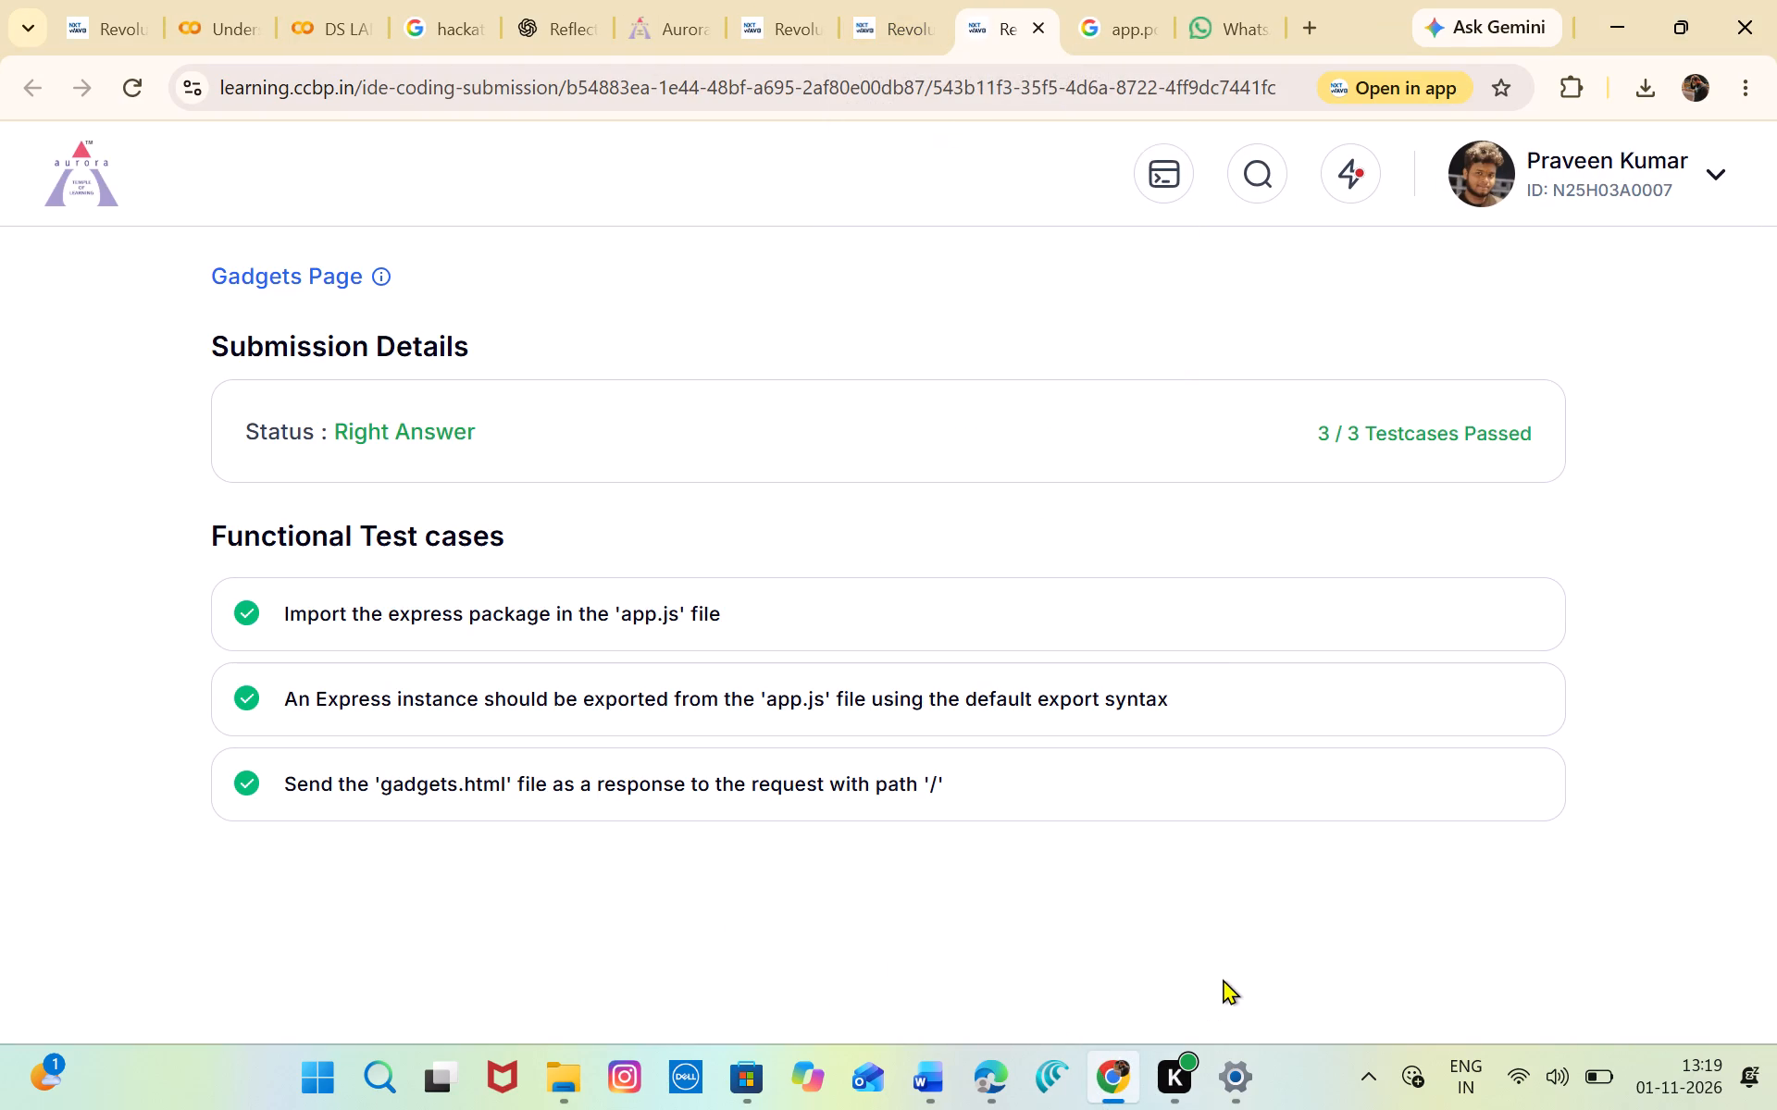
pyautogui.press('super+Print')
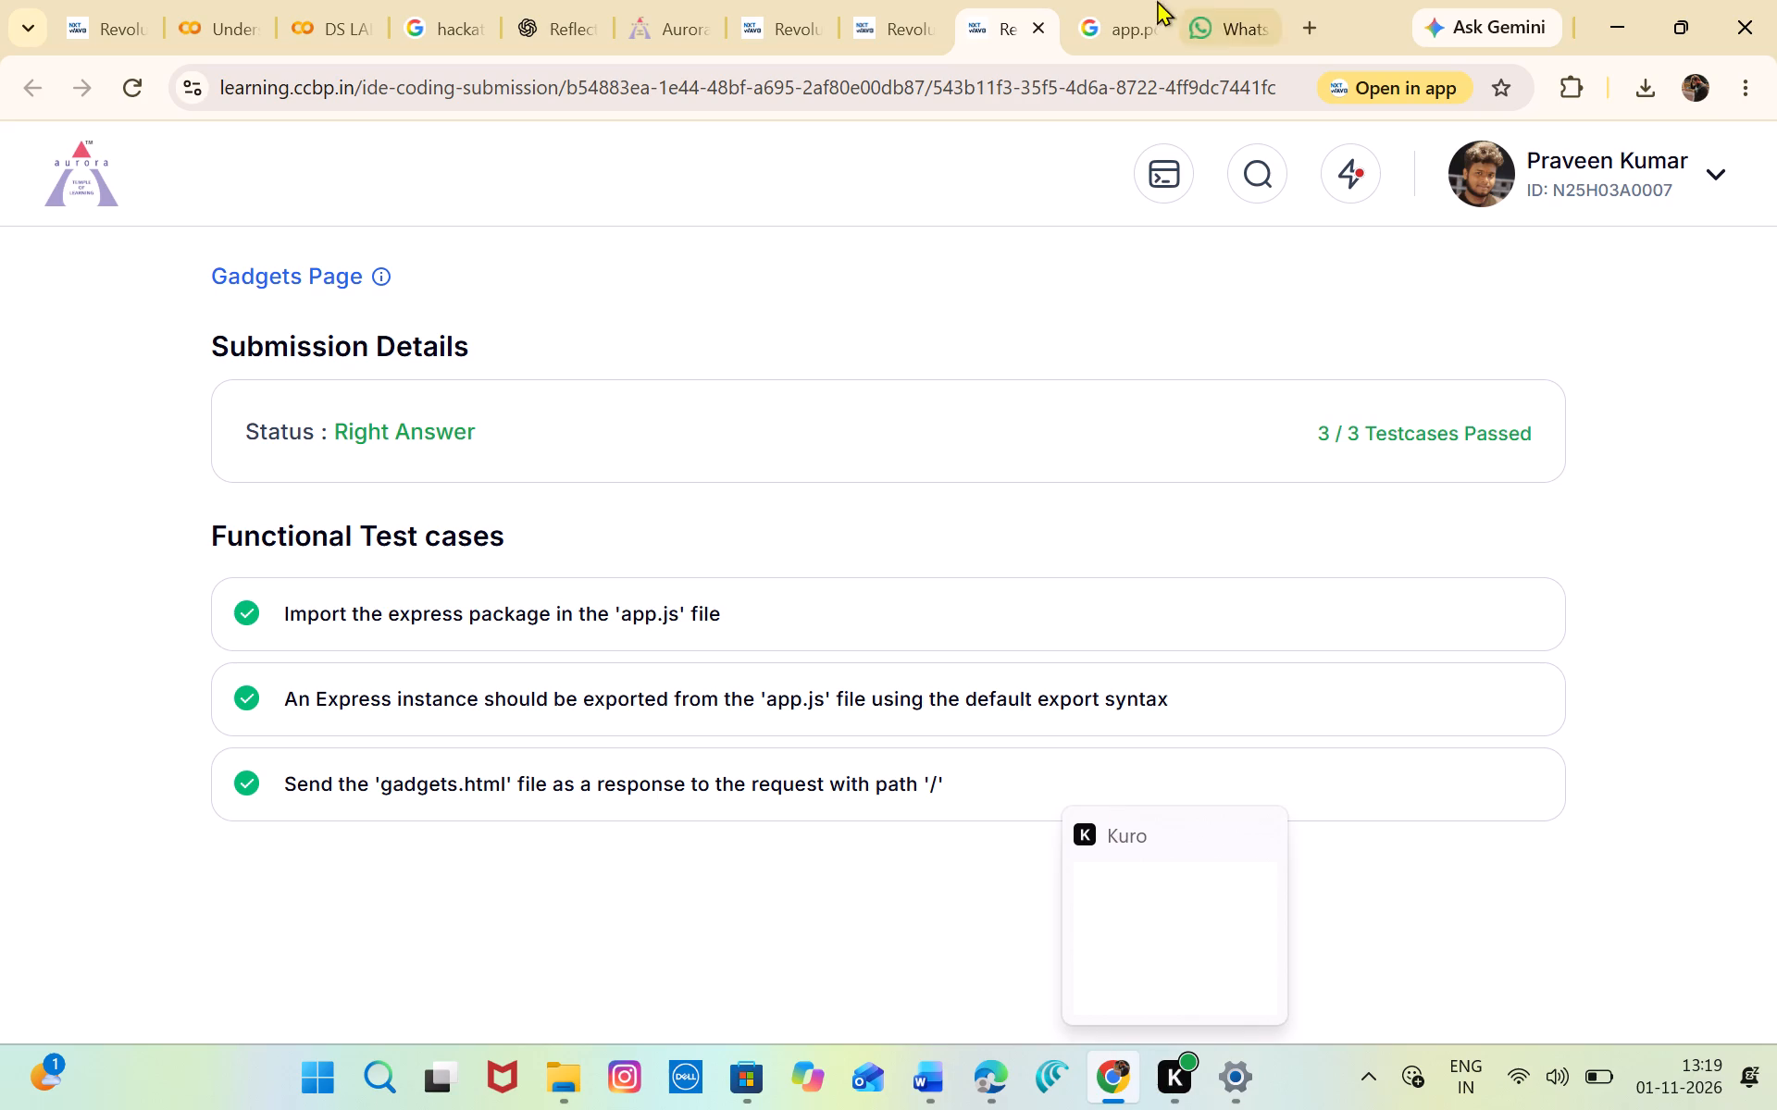
# Paste the submission details screenshot into Word below the code screenshot, reduce its height slightly, and place the cursor after it.
pyautogui.click(931, 1079)
pyautogui.hotkey('ctrl', 'v')
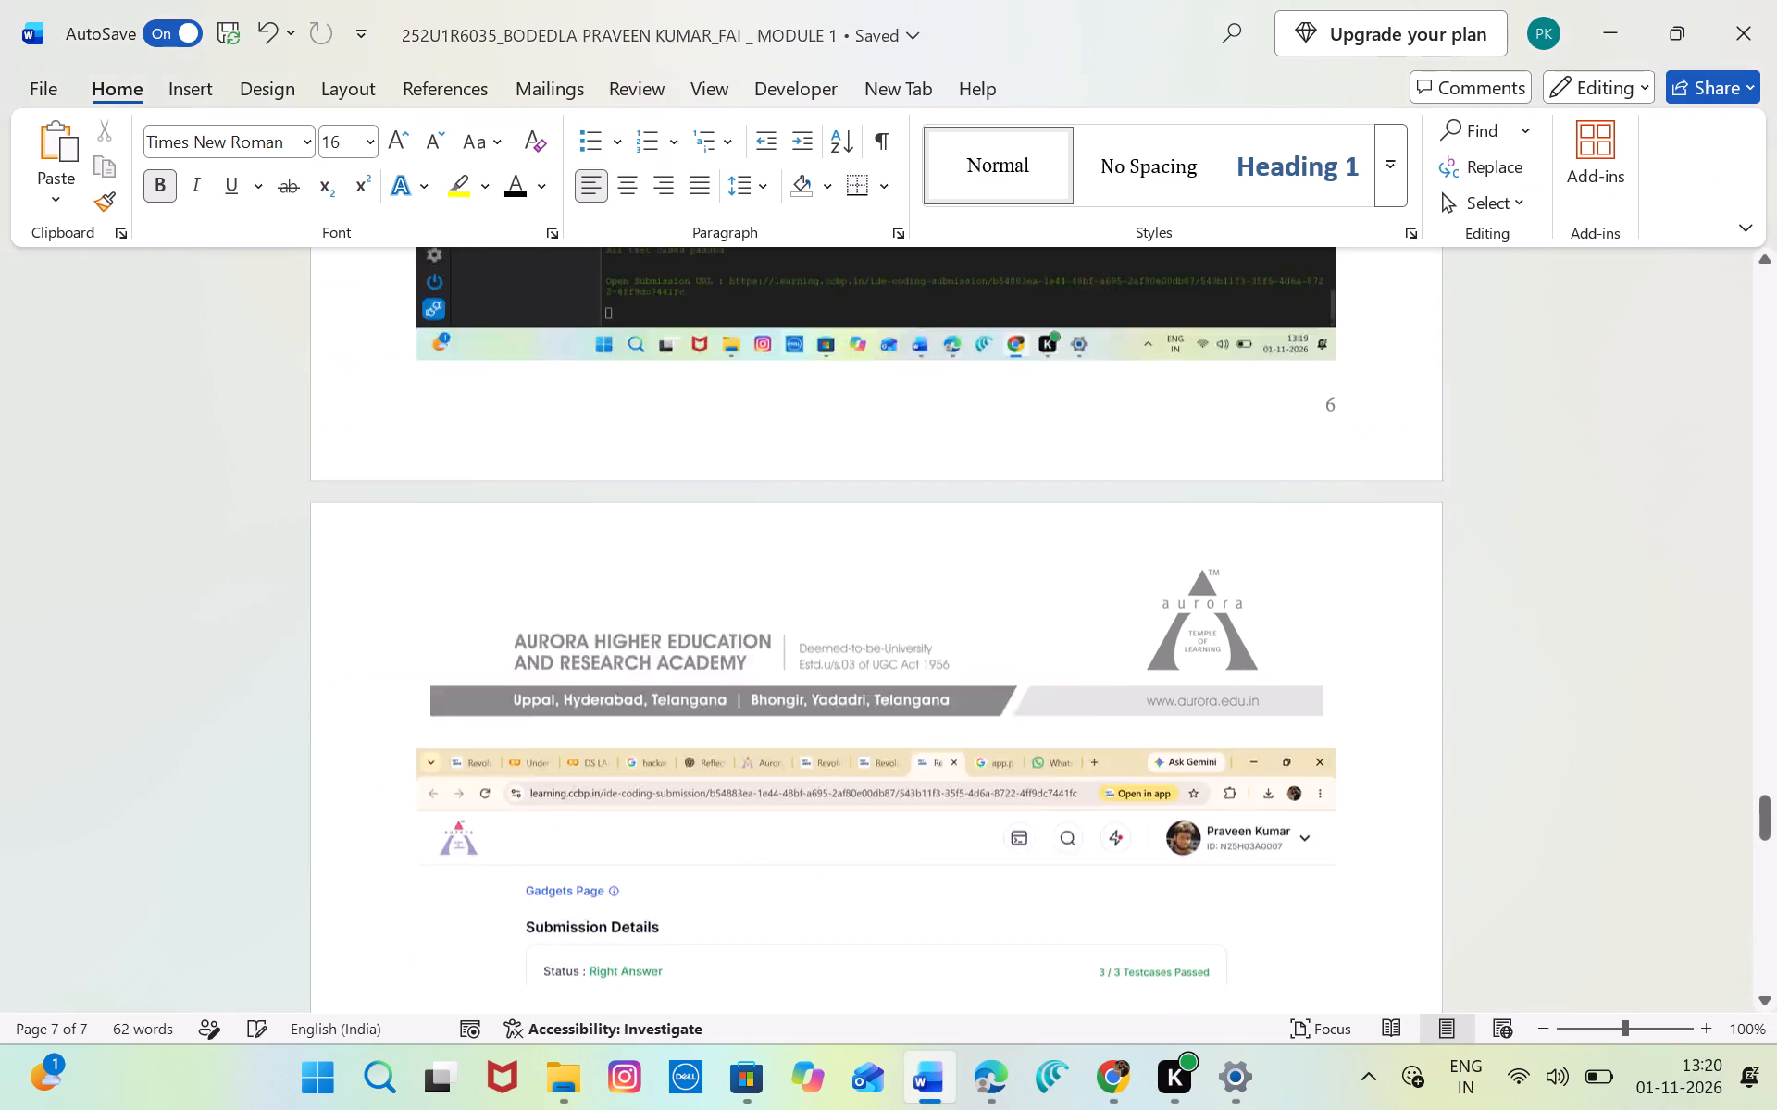
pyautogui.click(904, 771)
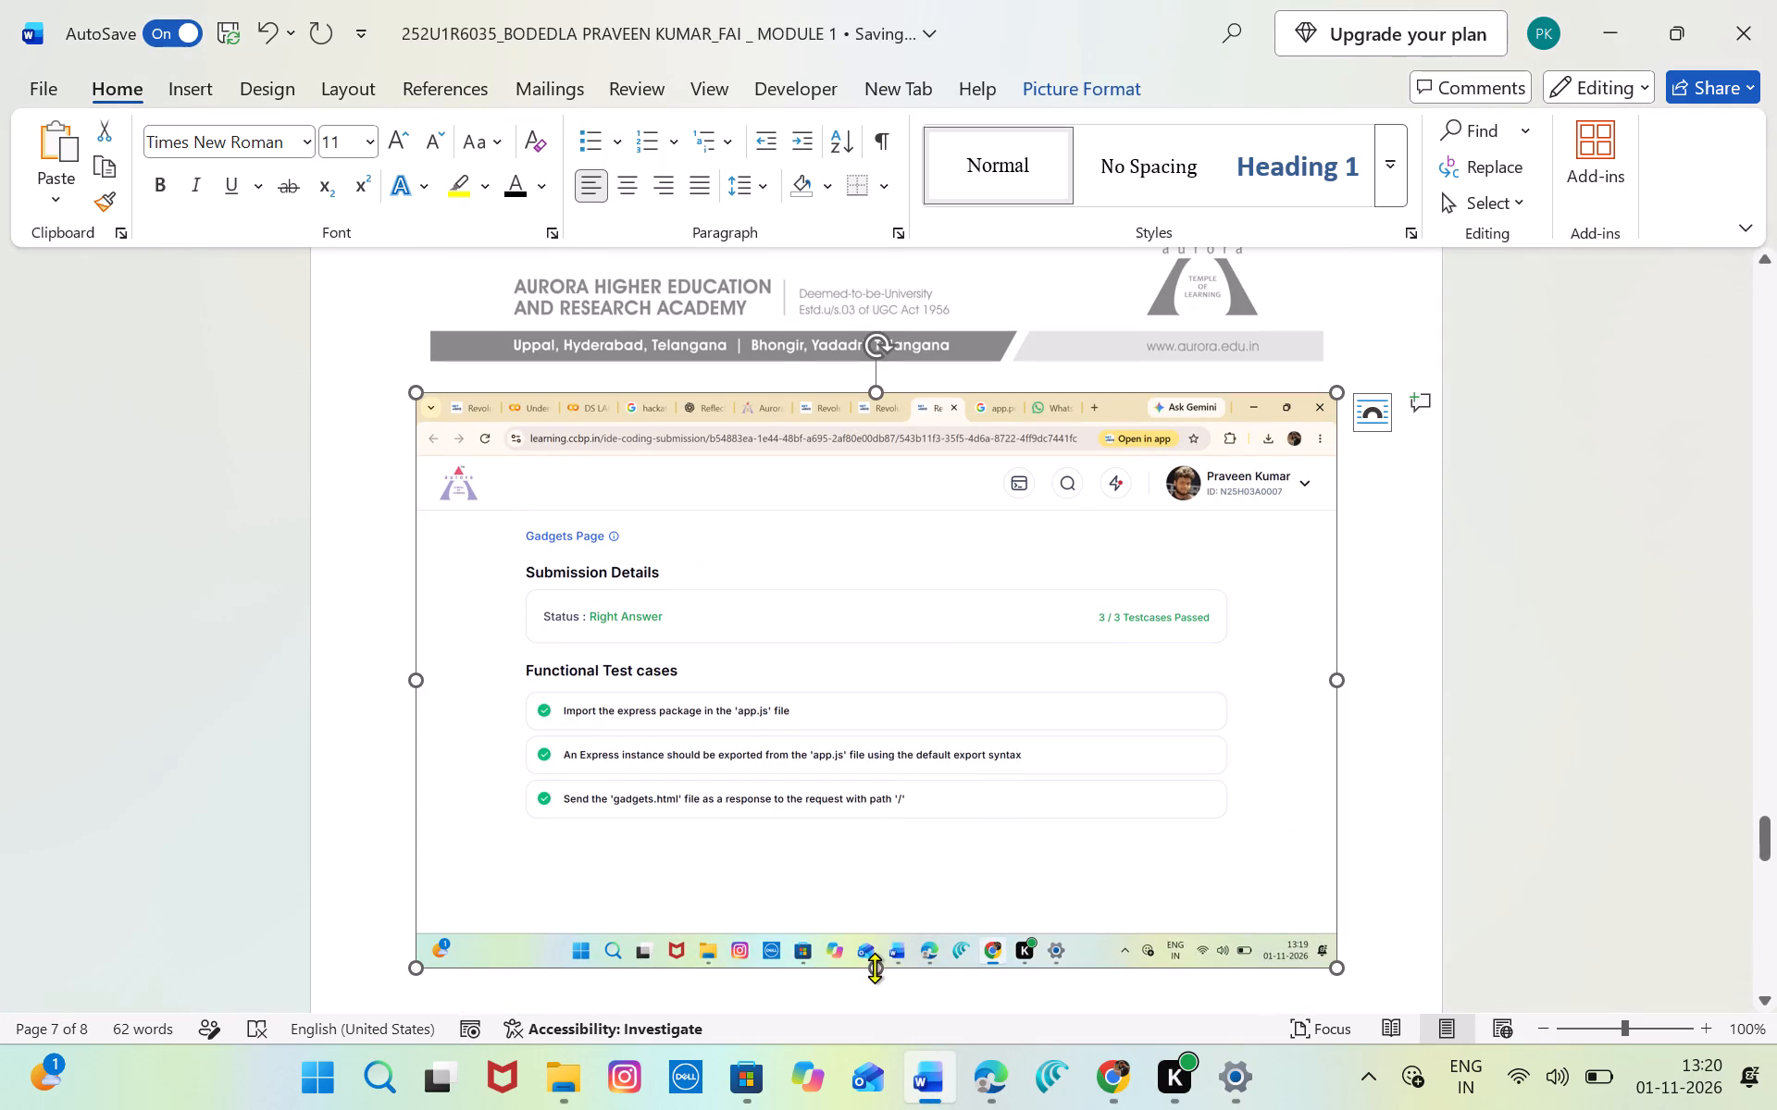
pyautogui.moveTo(875, 968); pyautogui.dragTo(887, 893)
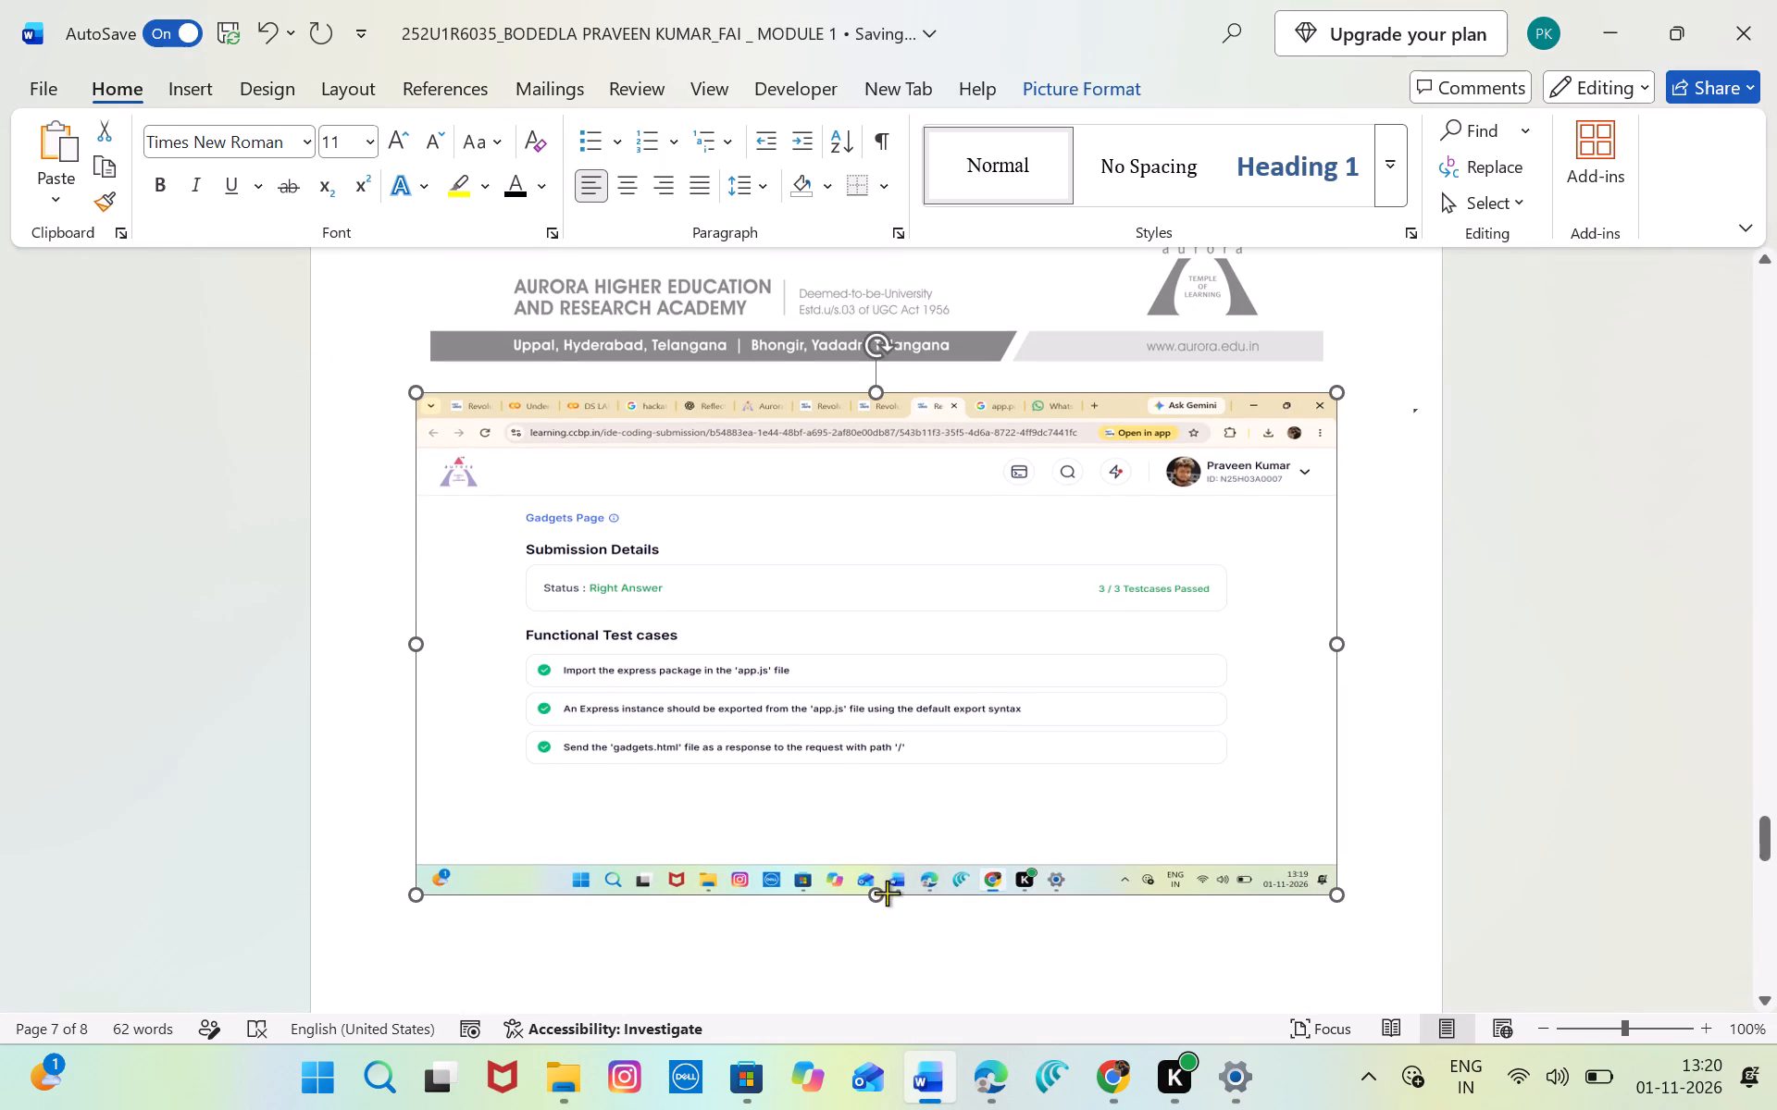
pyautogui.moveTo(887, 893); pyautogui.dragTo(892, 884)
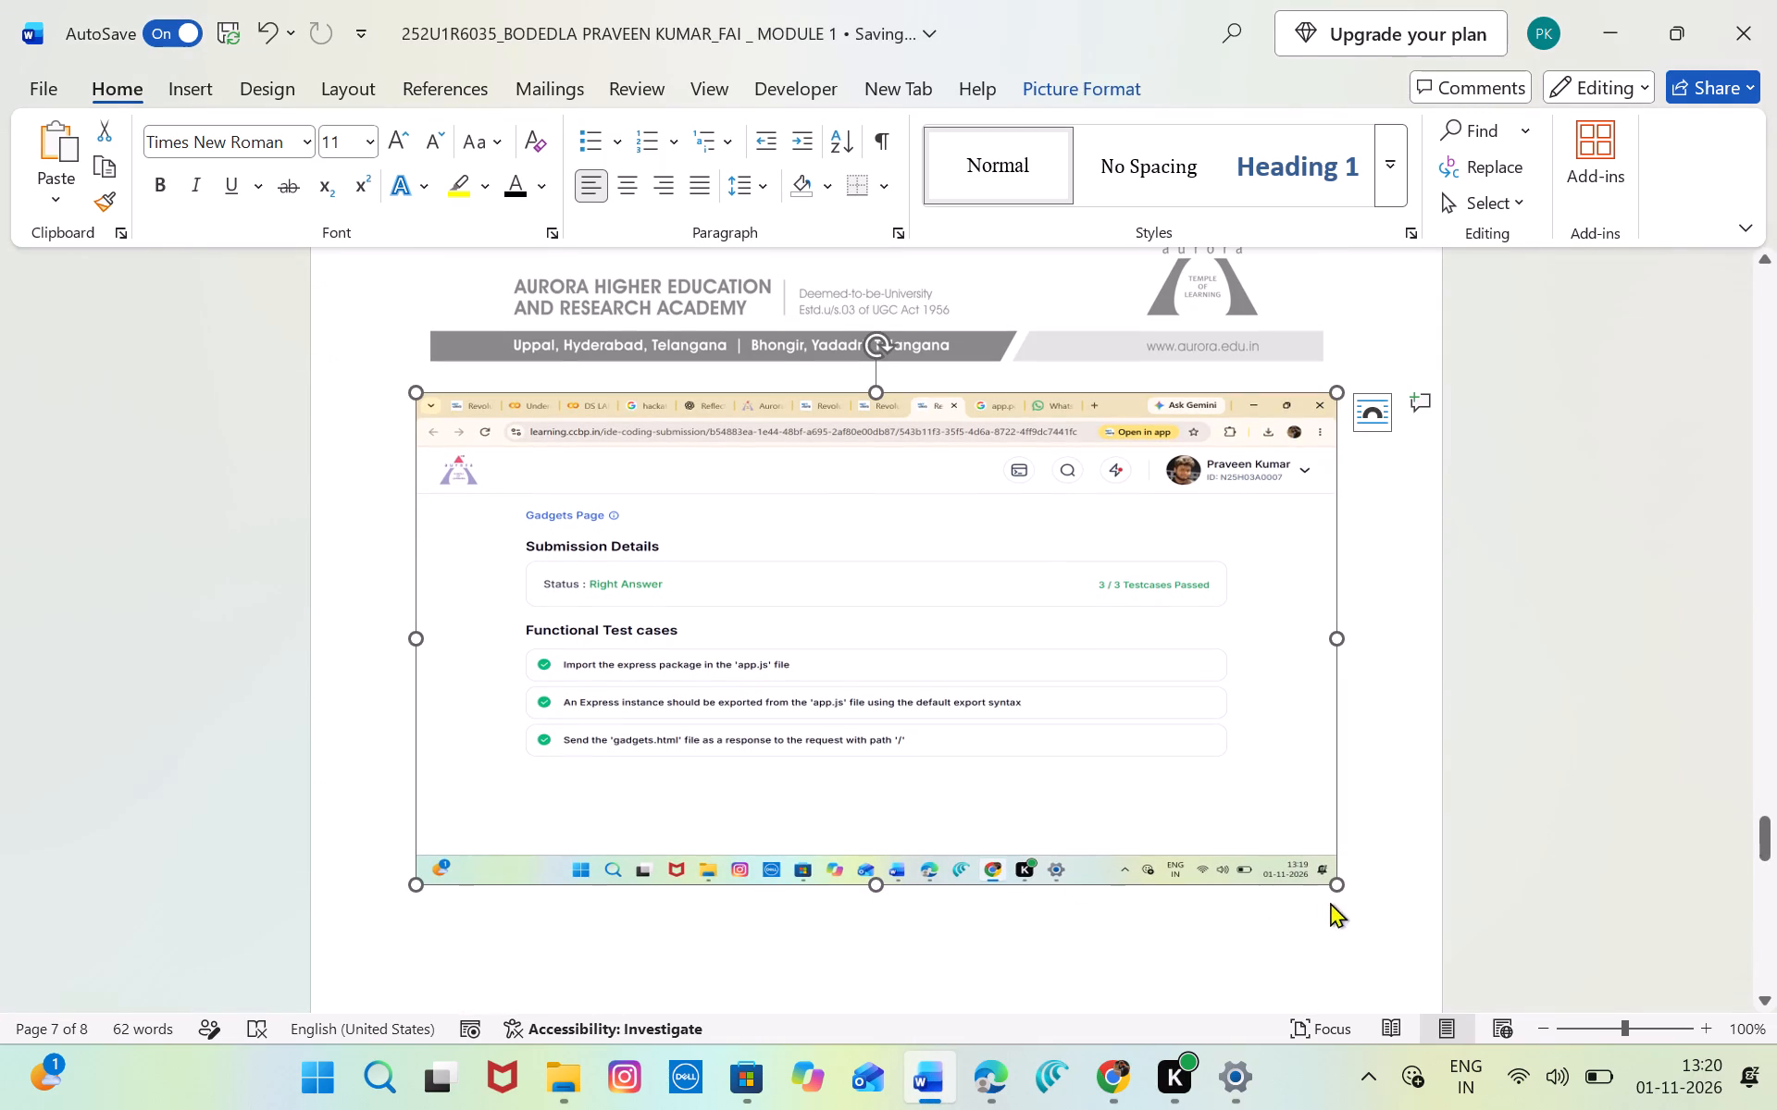
pyautogui.click(1370, 876)
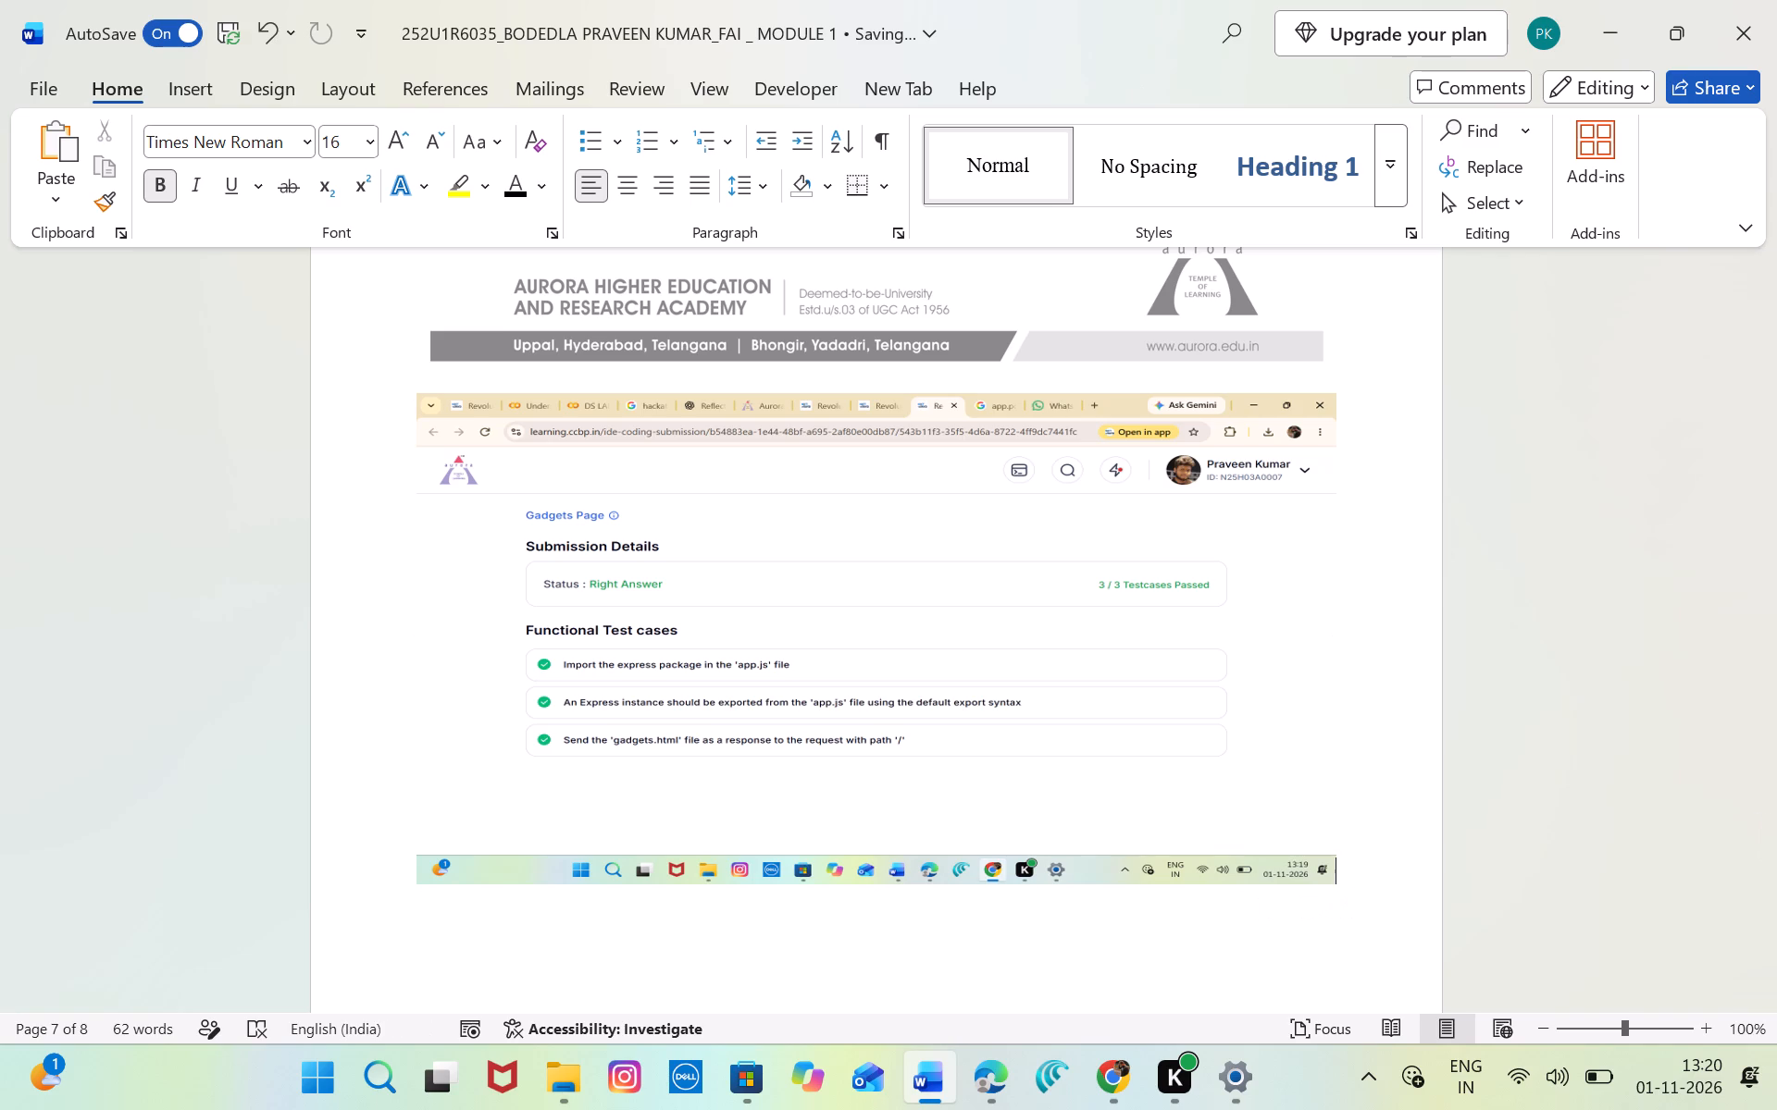
# Add the heading "Question 5" on a new line below the Gadgets Page submission screenshot on page 7.
pyautogui.press('Return')
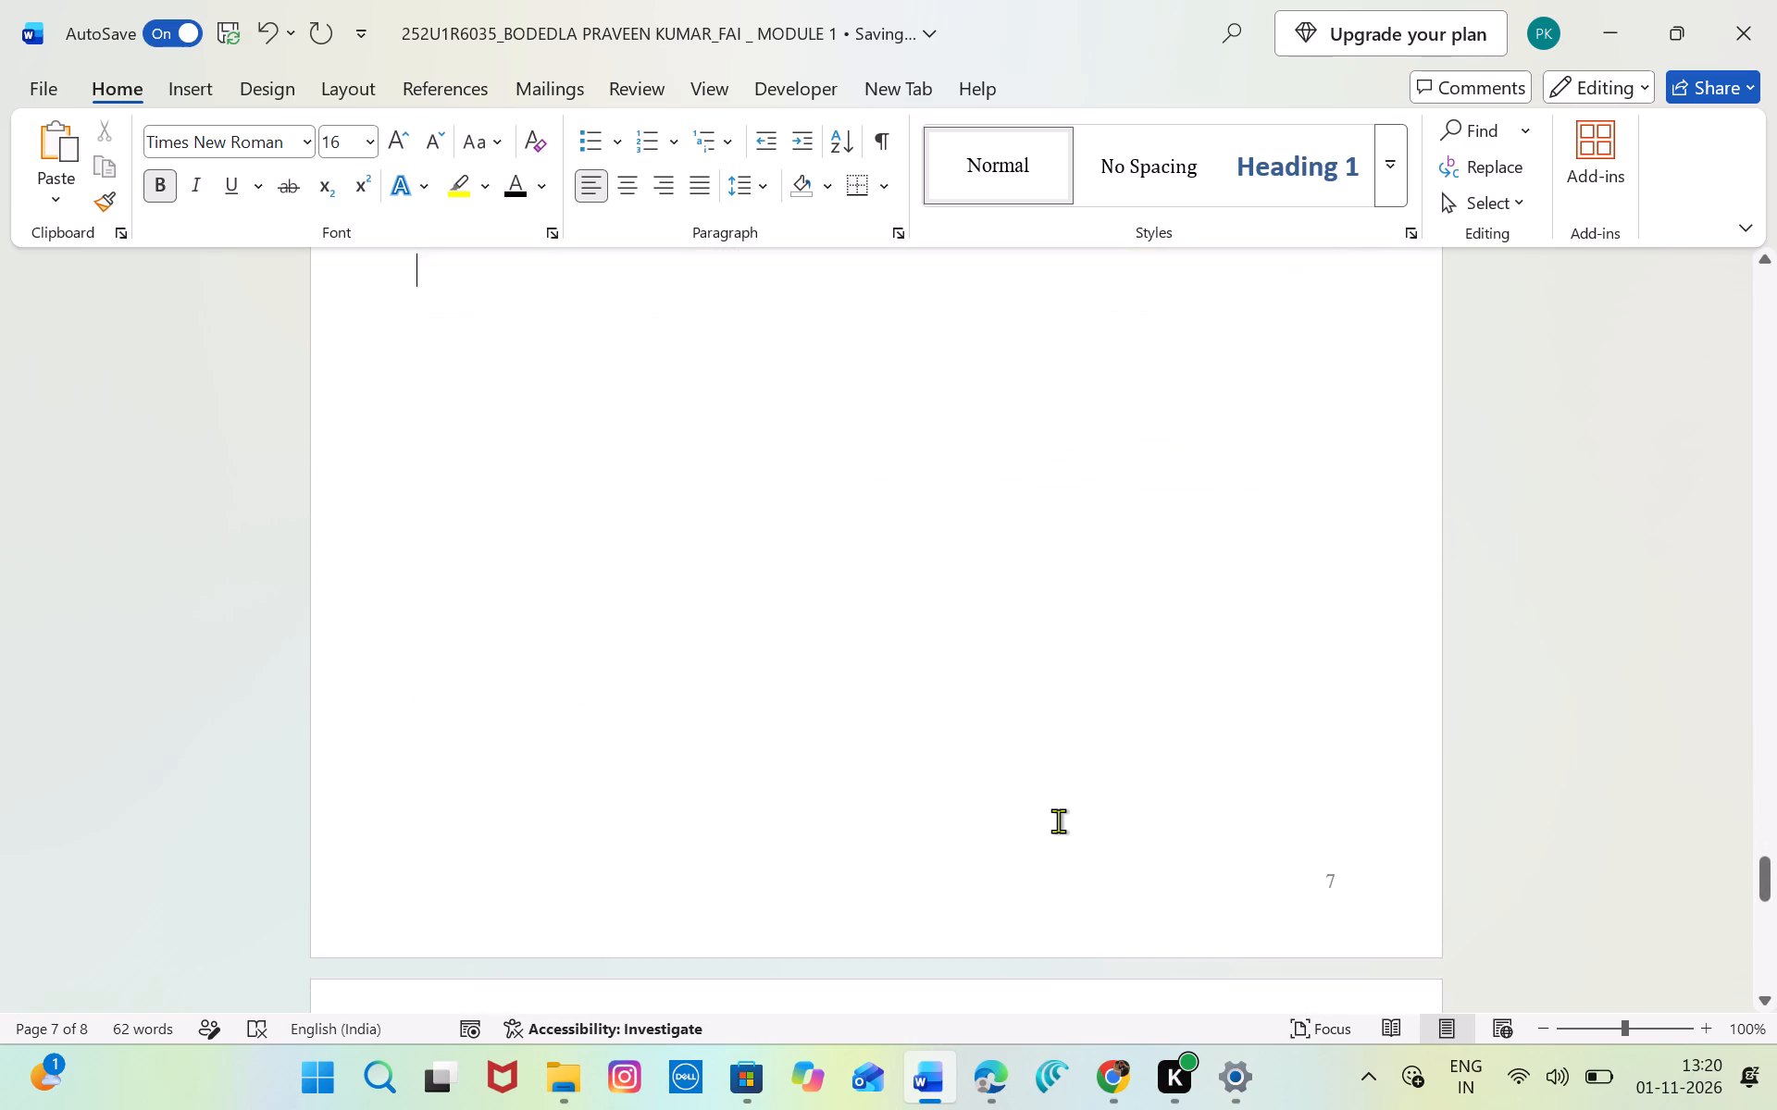
pyautogui.write('uestion 5')
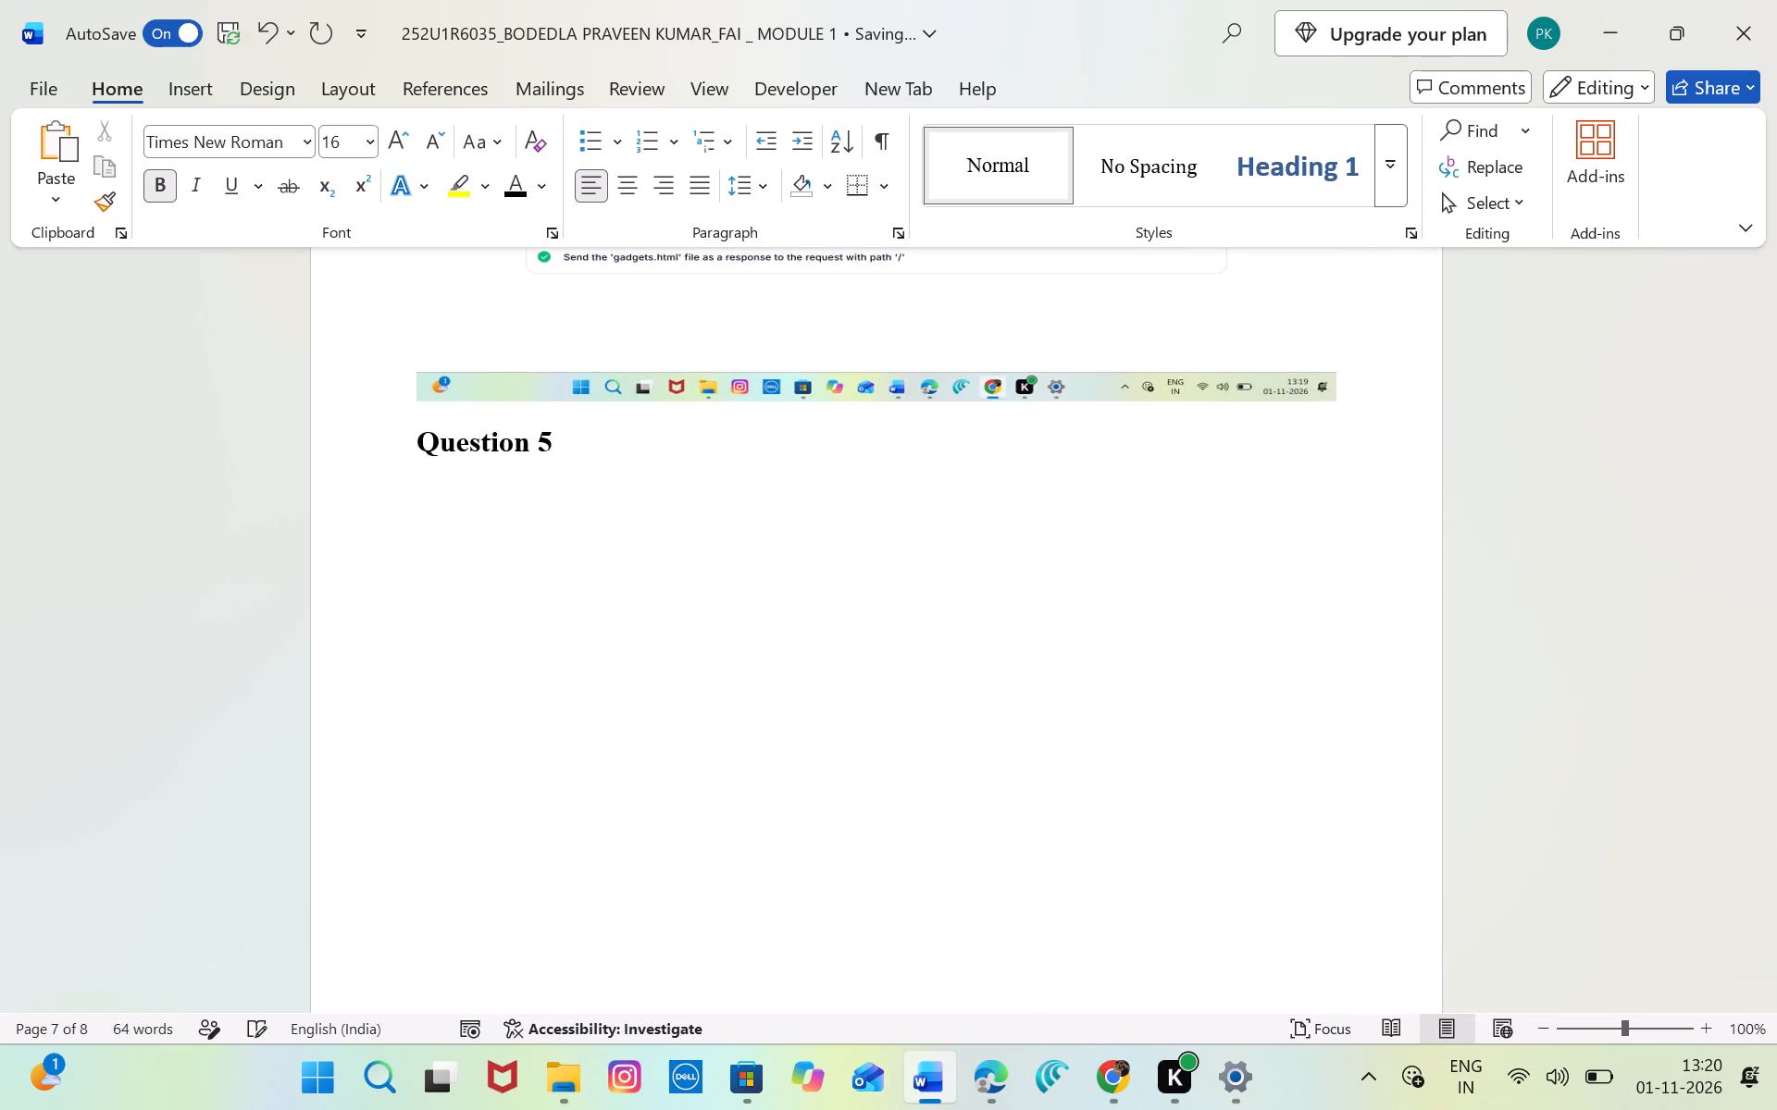
# Switch to Chrome, close the Gadgets Page submission and IDE tabs, and open the Get a String question from the course list.
pyautogui.click(1101, 1087)
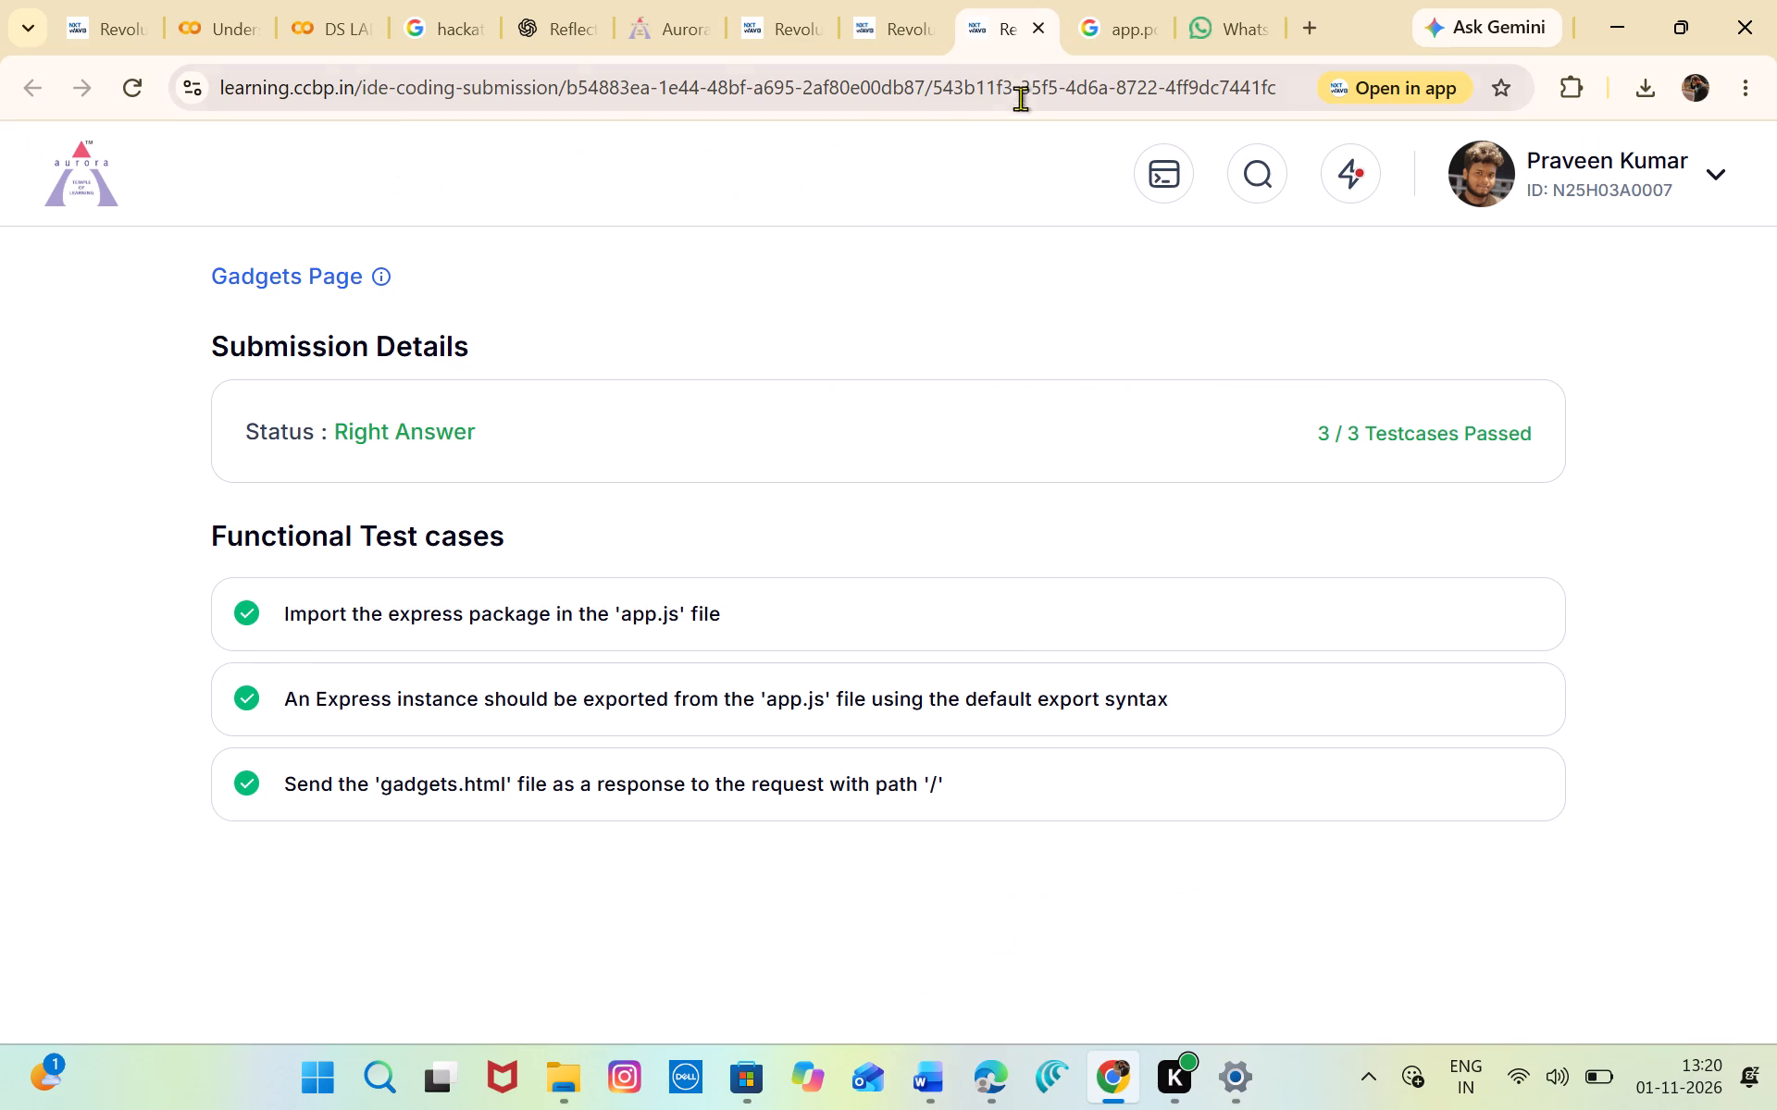
pyautogui.click(1035, 32)
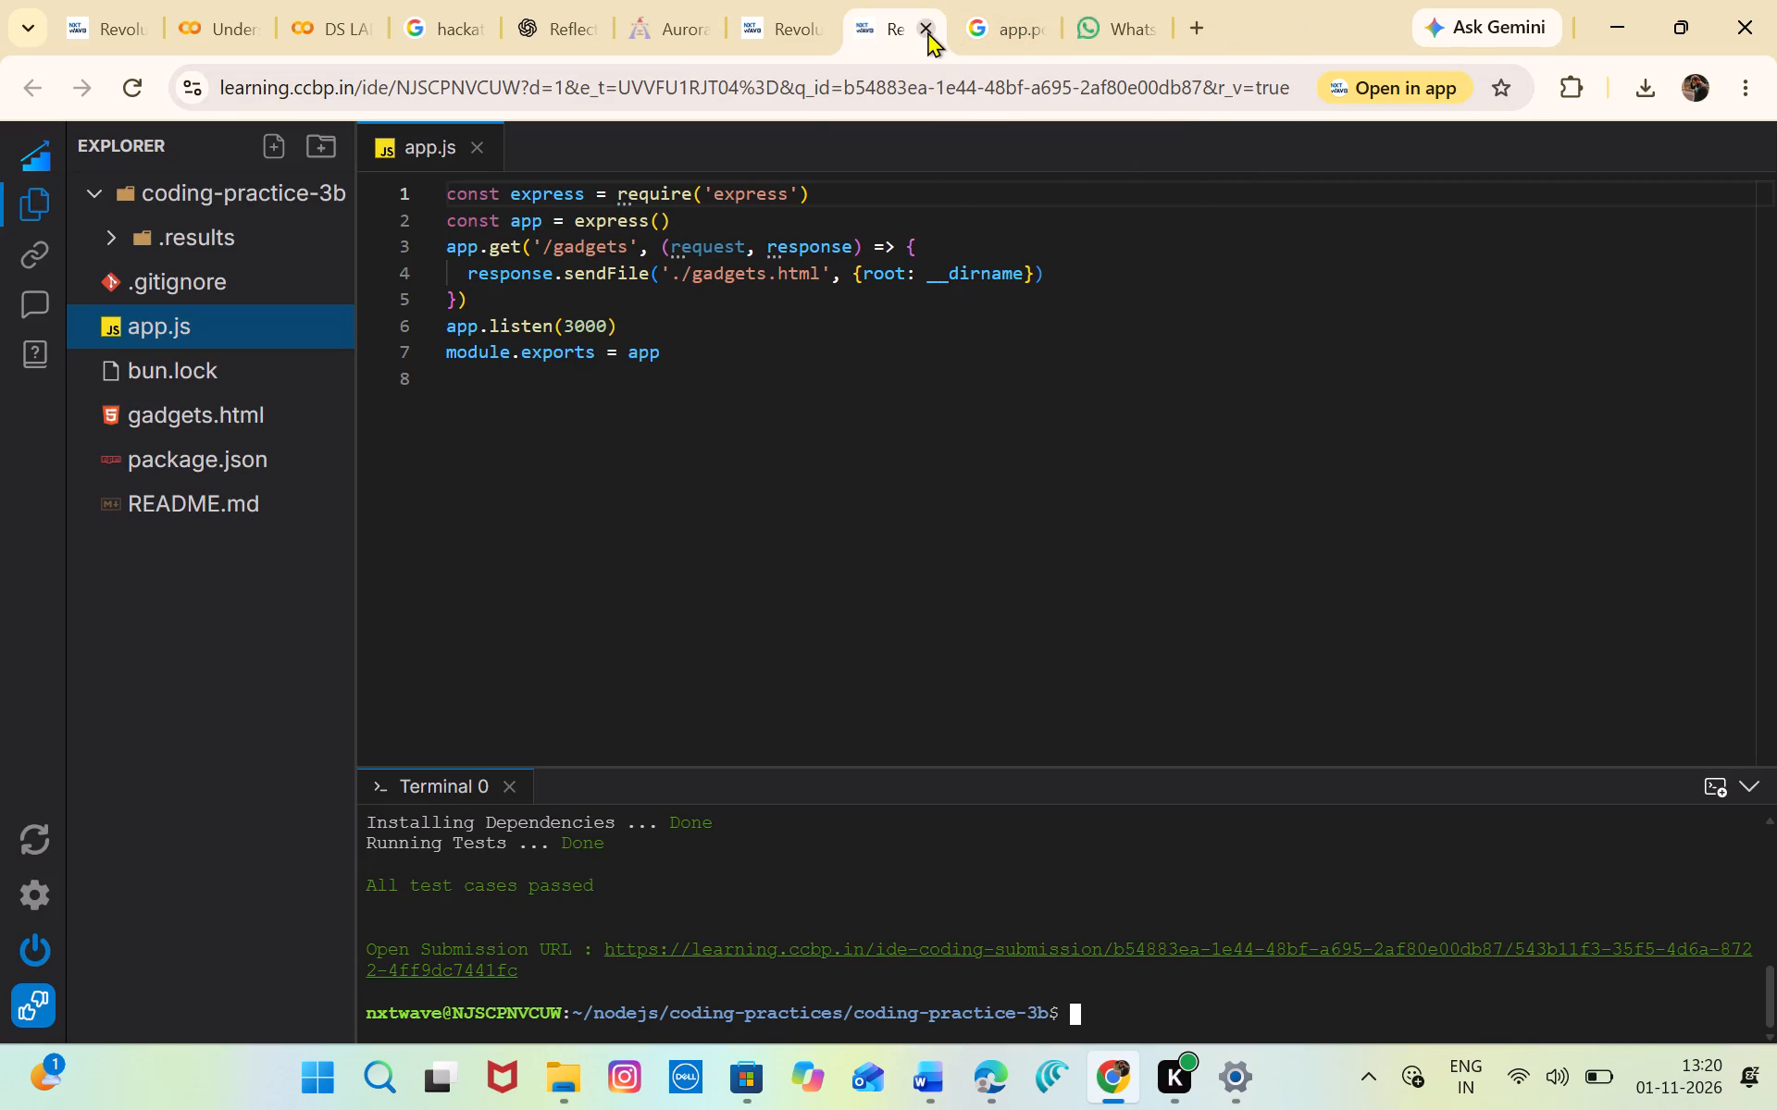
pyautogui.click(927, 31)
pyautogui.click(775, 3)
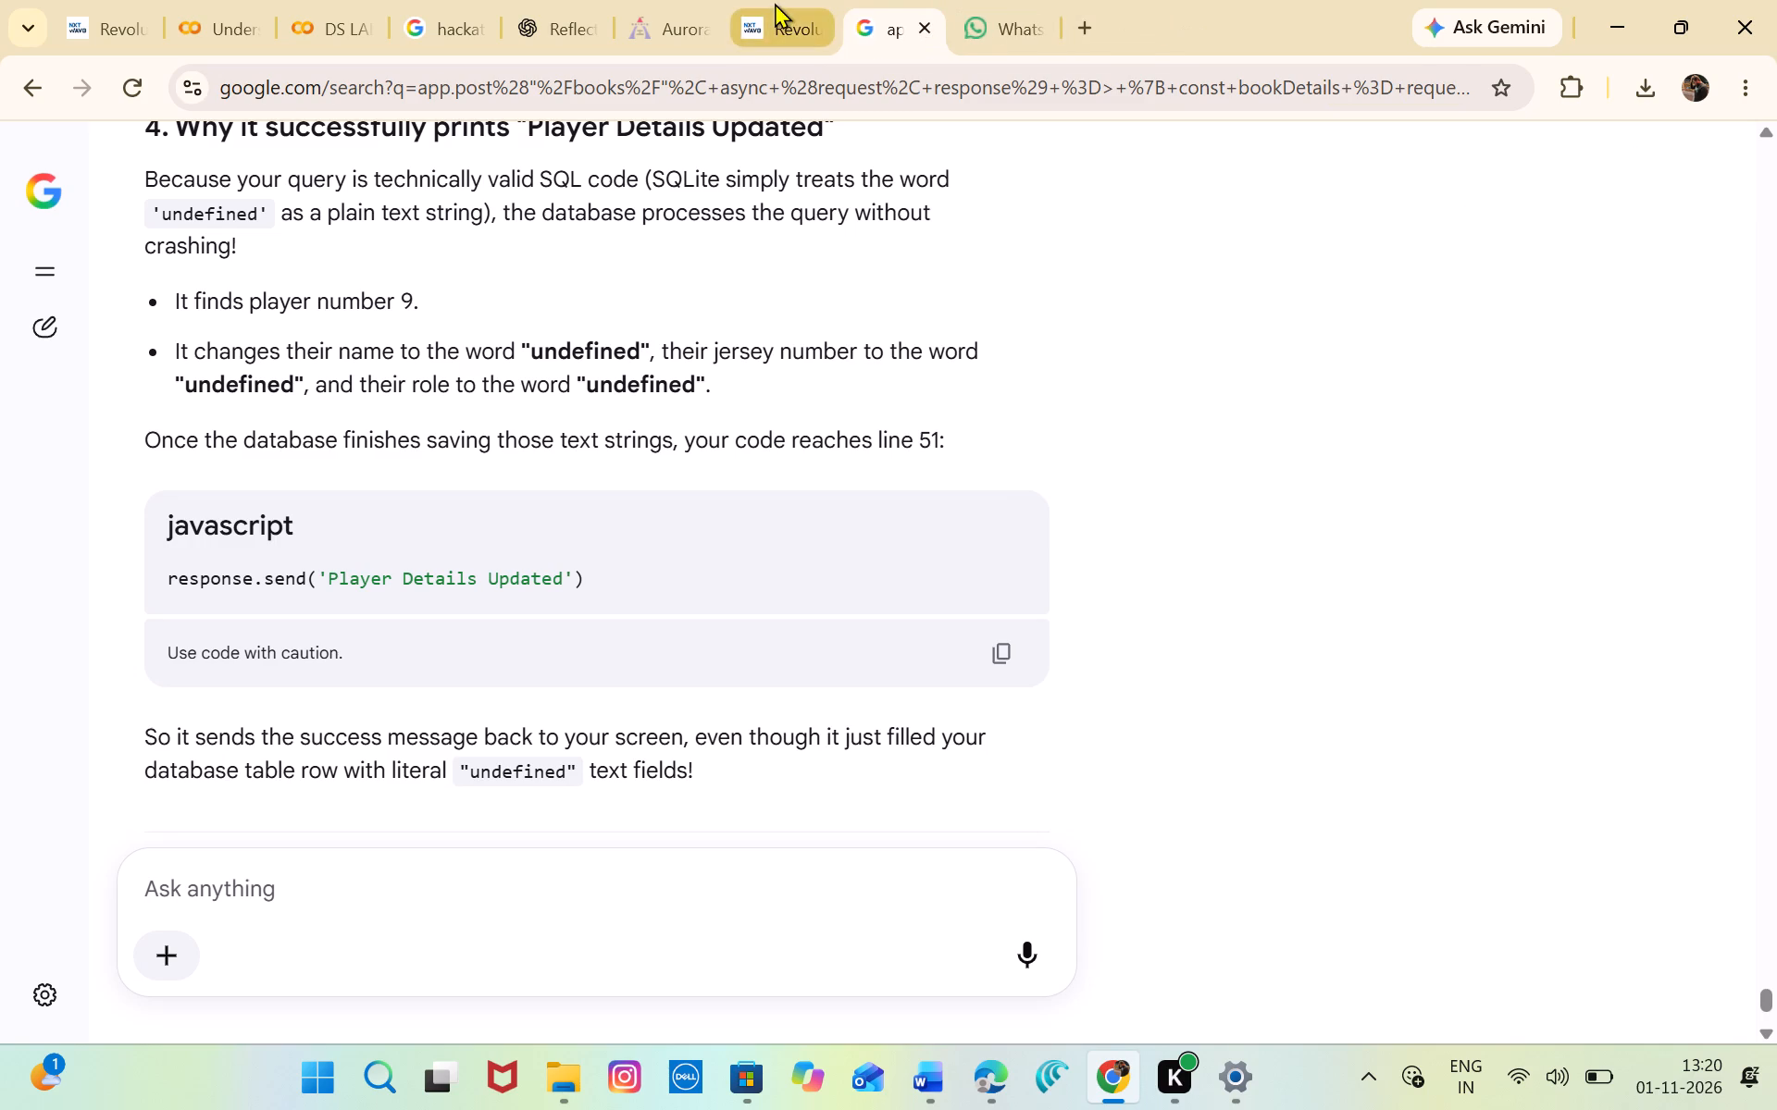
pyautogui.click(57, 277)
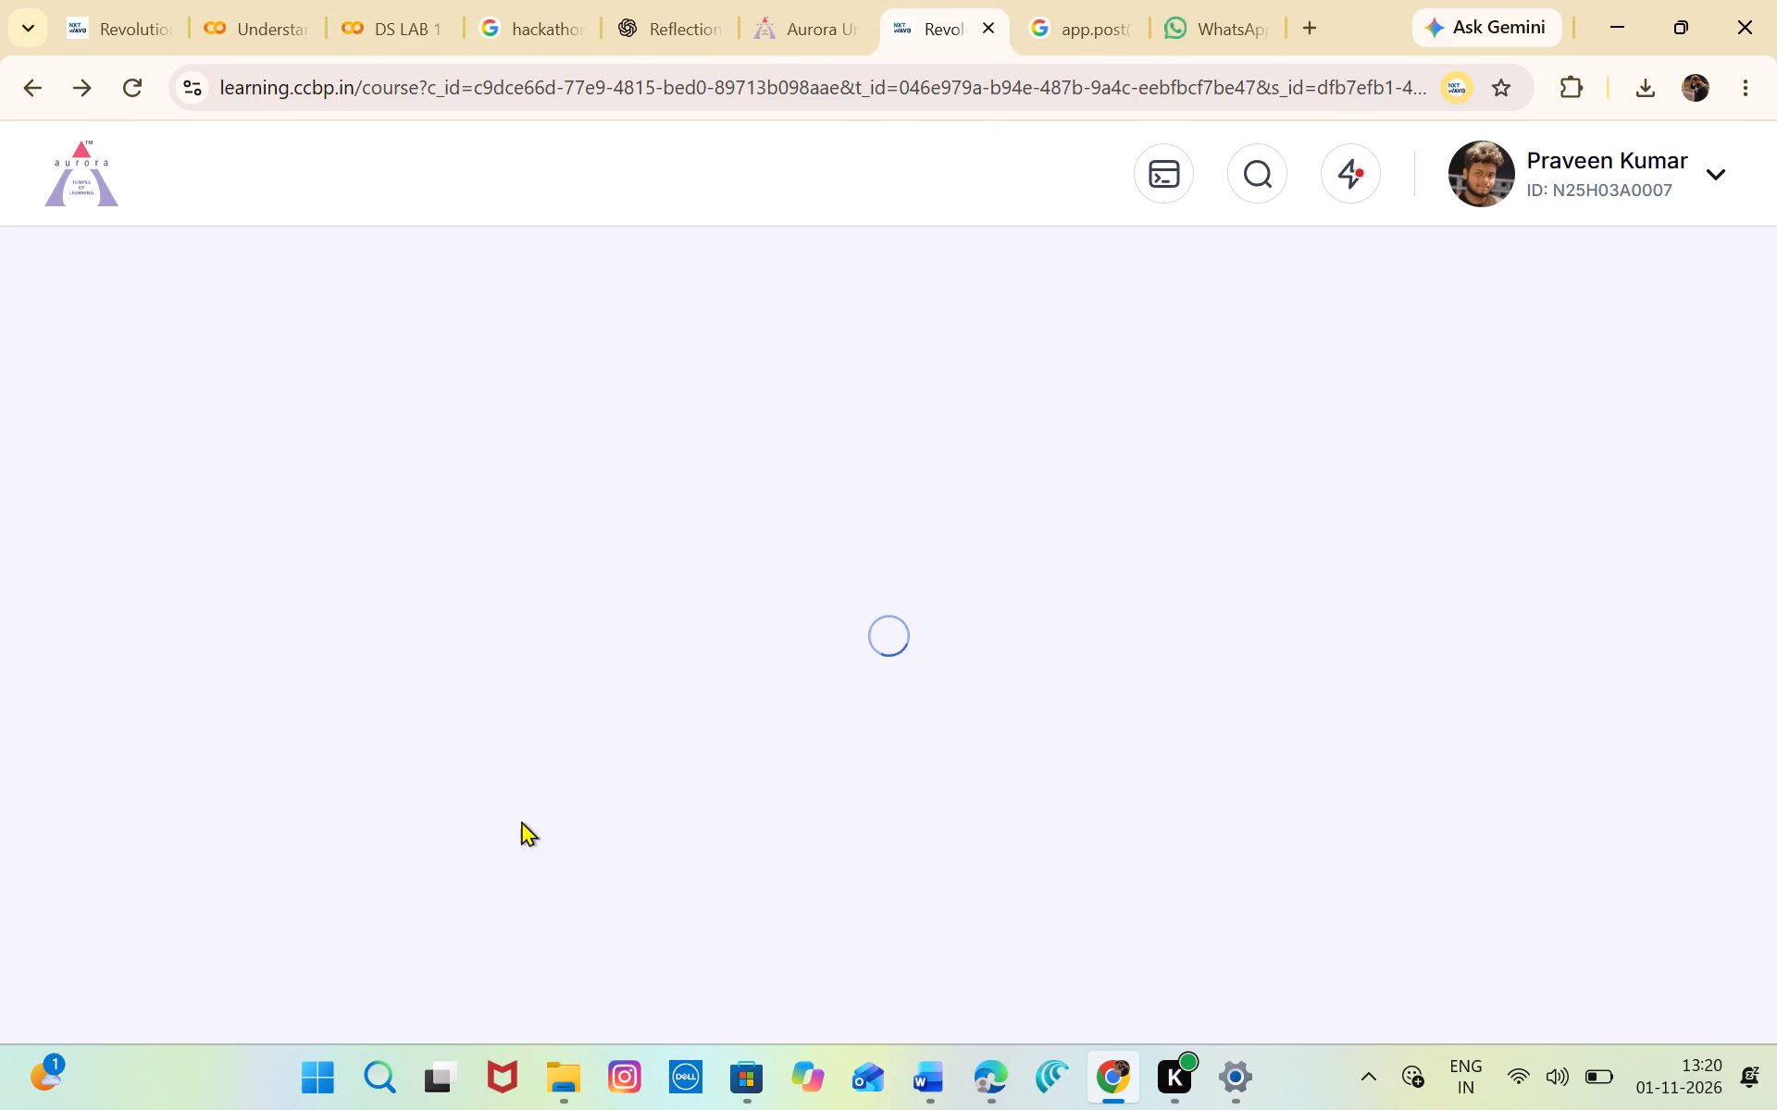
pyautogui.scroll(-6, 652, 754)
pyautogui.click(702, 832)
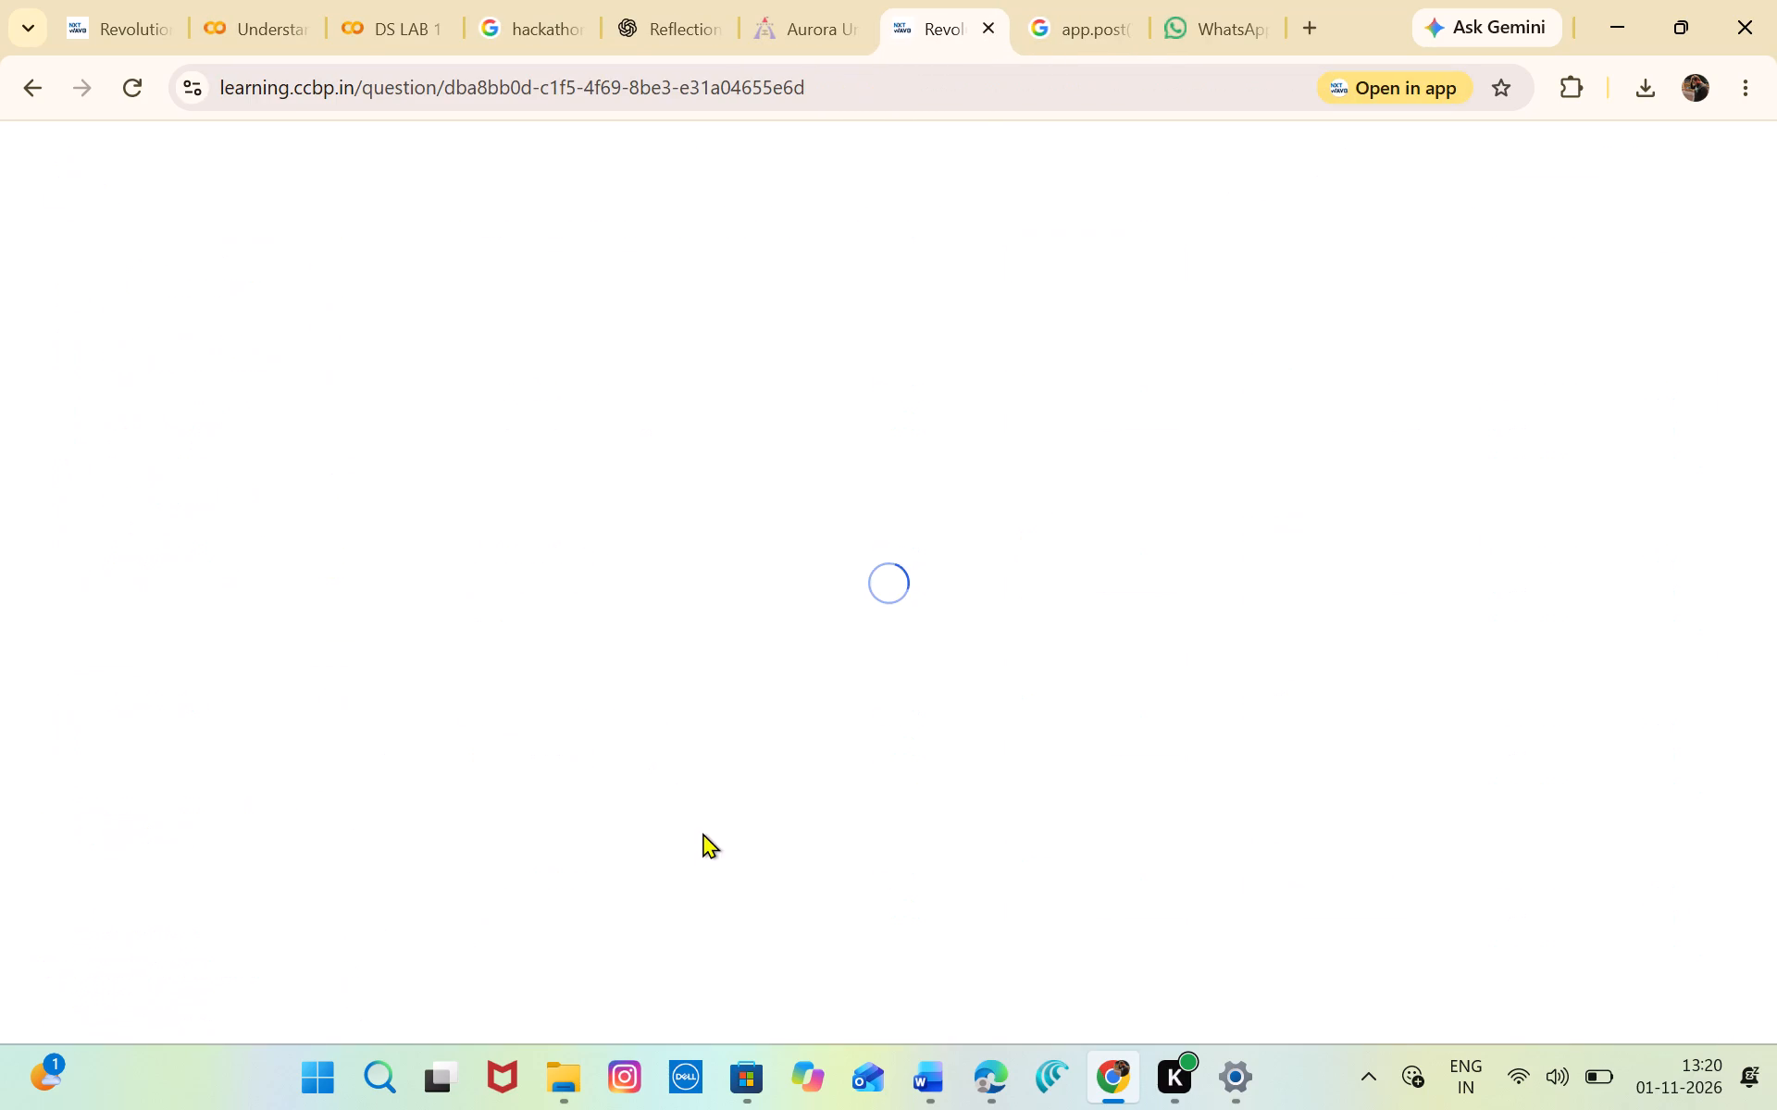
# Copy the Get a String submit command and launch the question's IDE, closing the session active in another window.
pyautogui.scroll(-4, 486, 726)
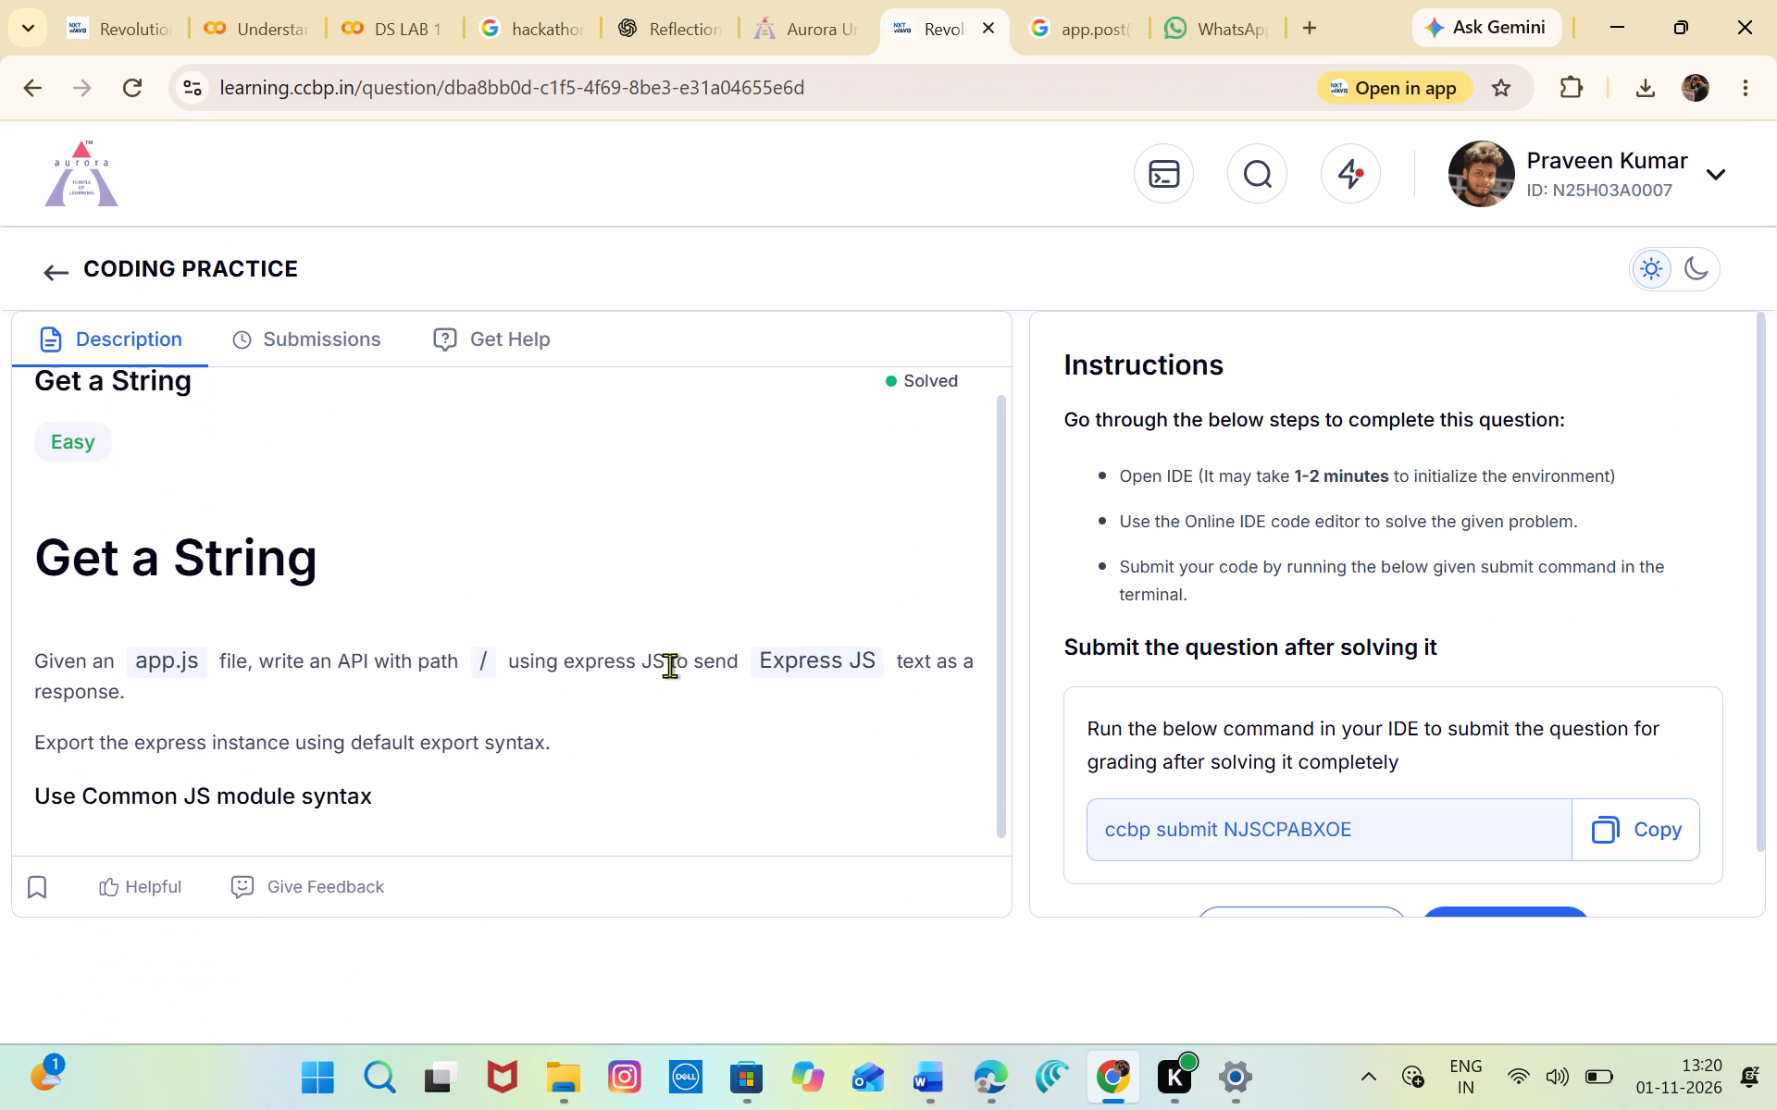
pyautogui.scroll(-6, 669, 665)
pyautogui.scroll(-5, 1329, 716)
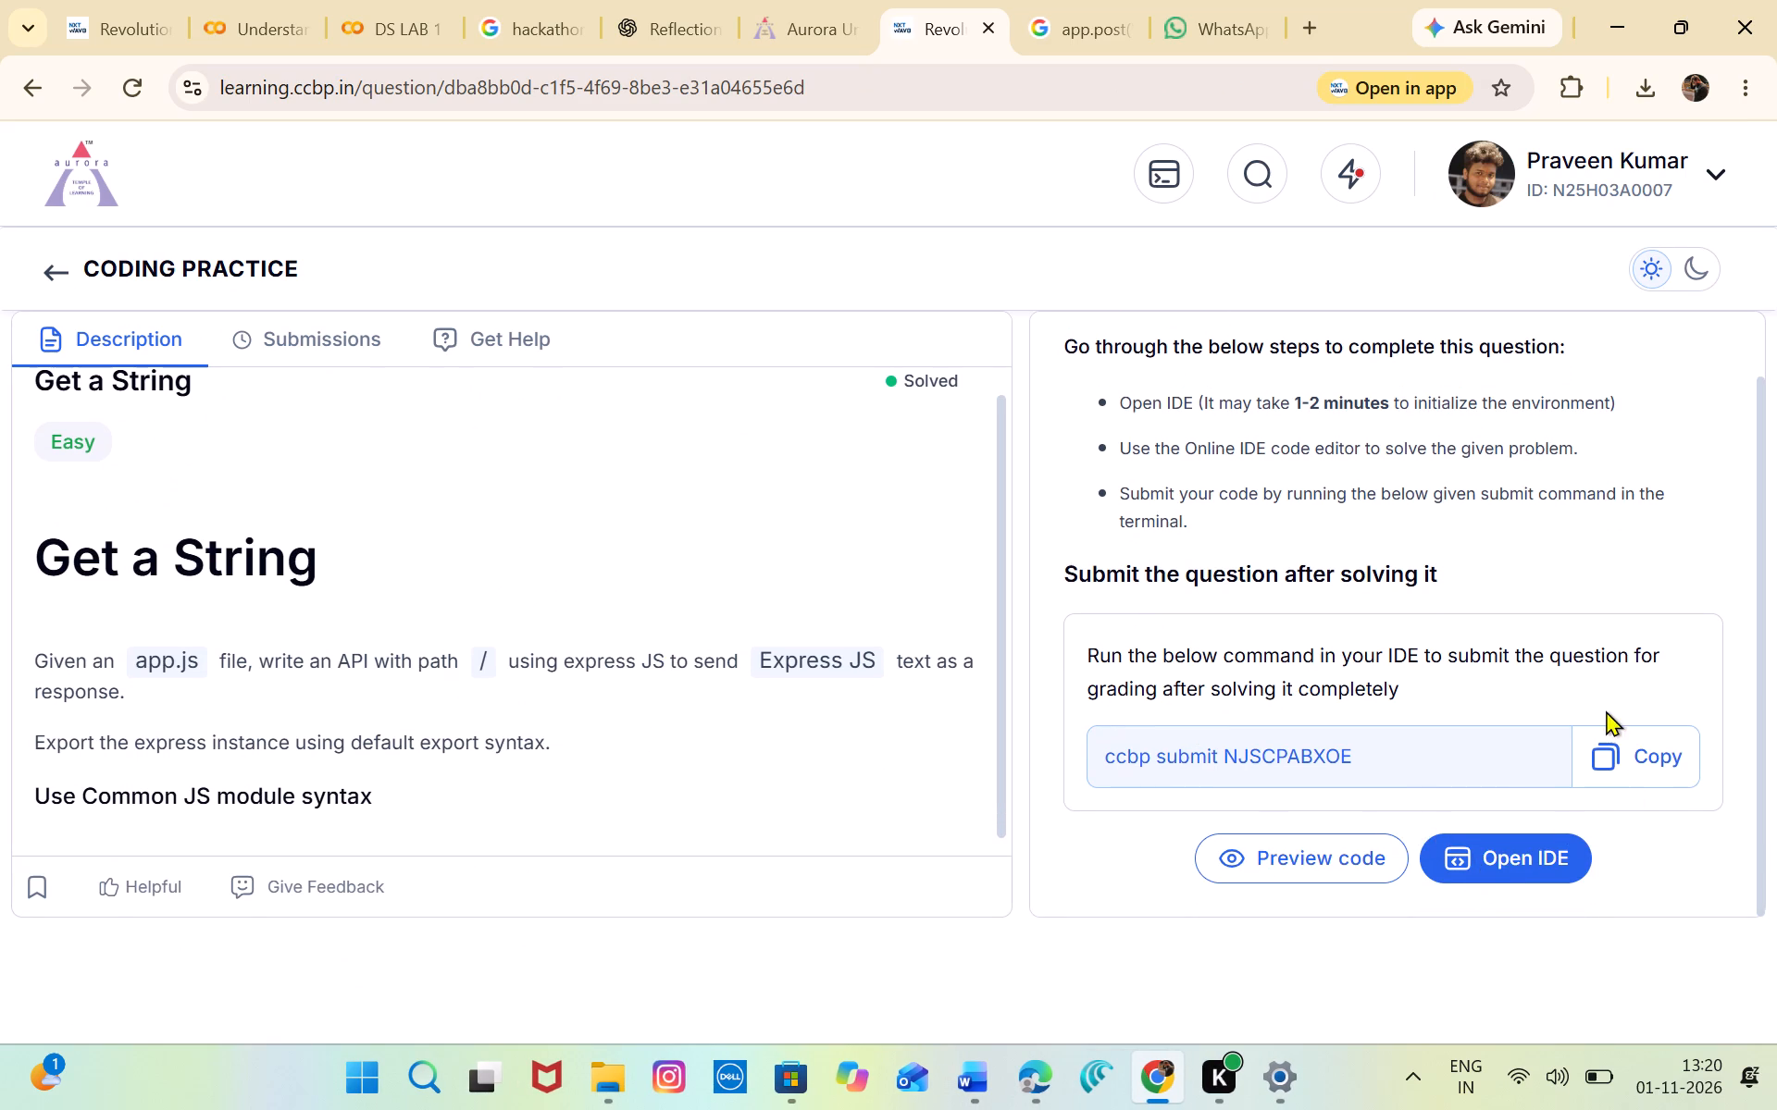
pyautogui.click(1599, 748)
pyautogui.click(1518, 843)
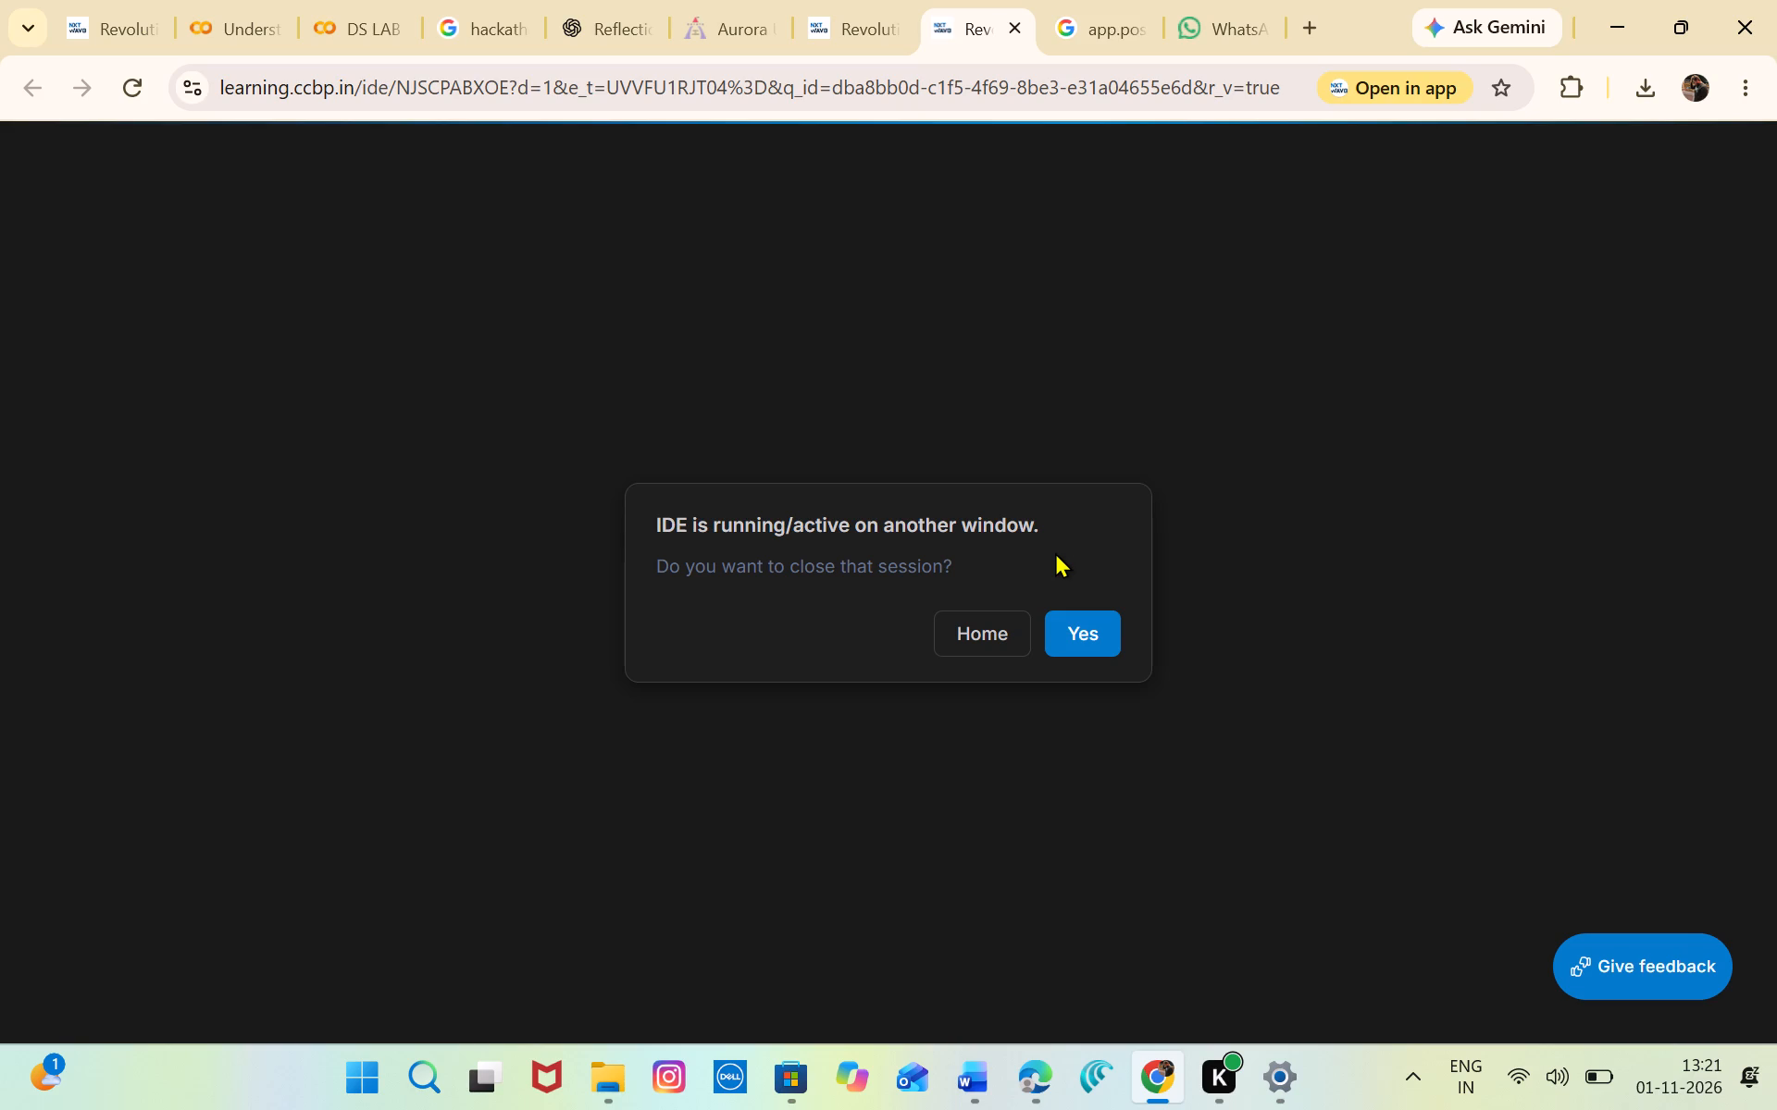
pyautogui.click(1092, 620)
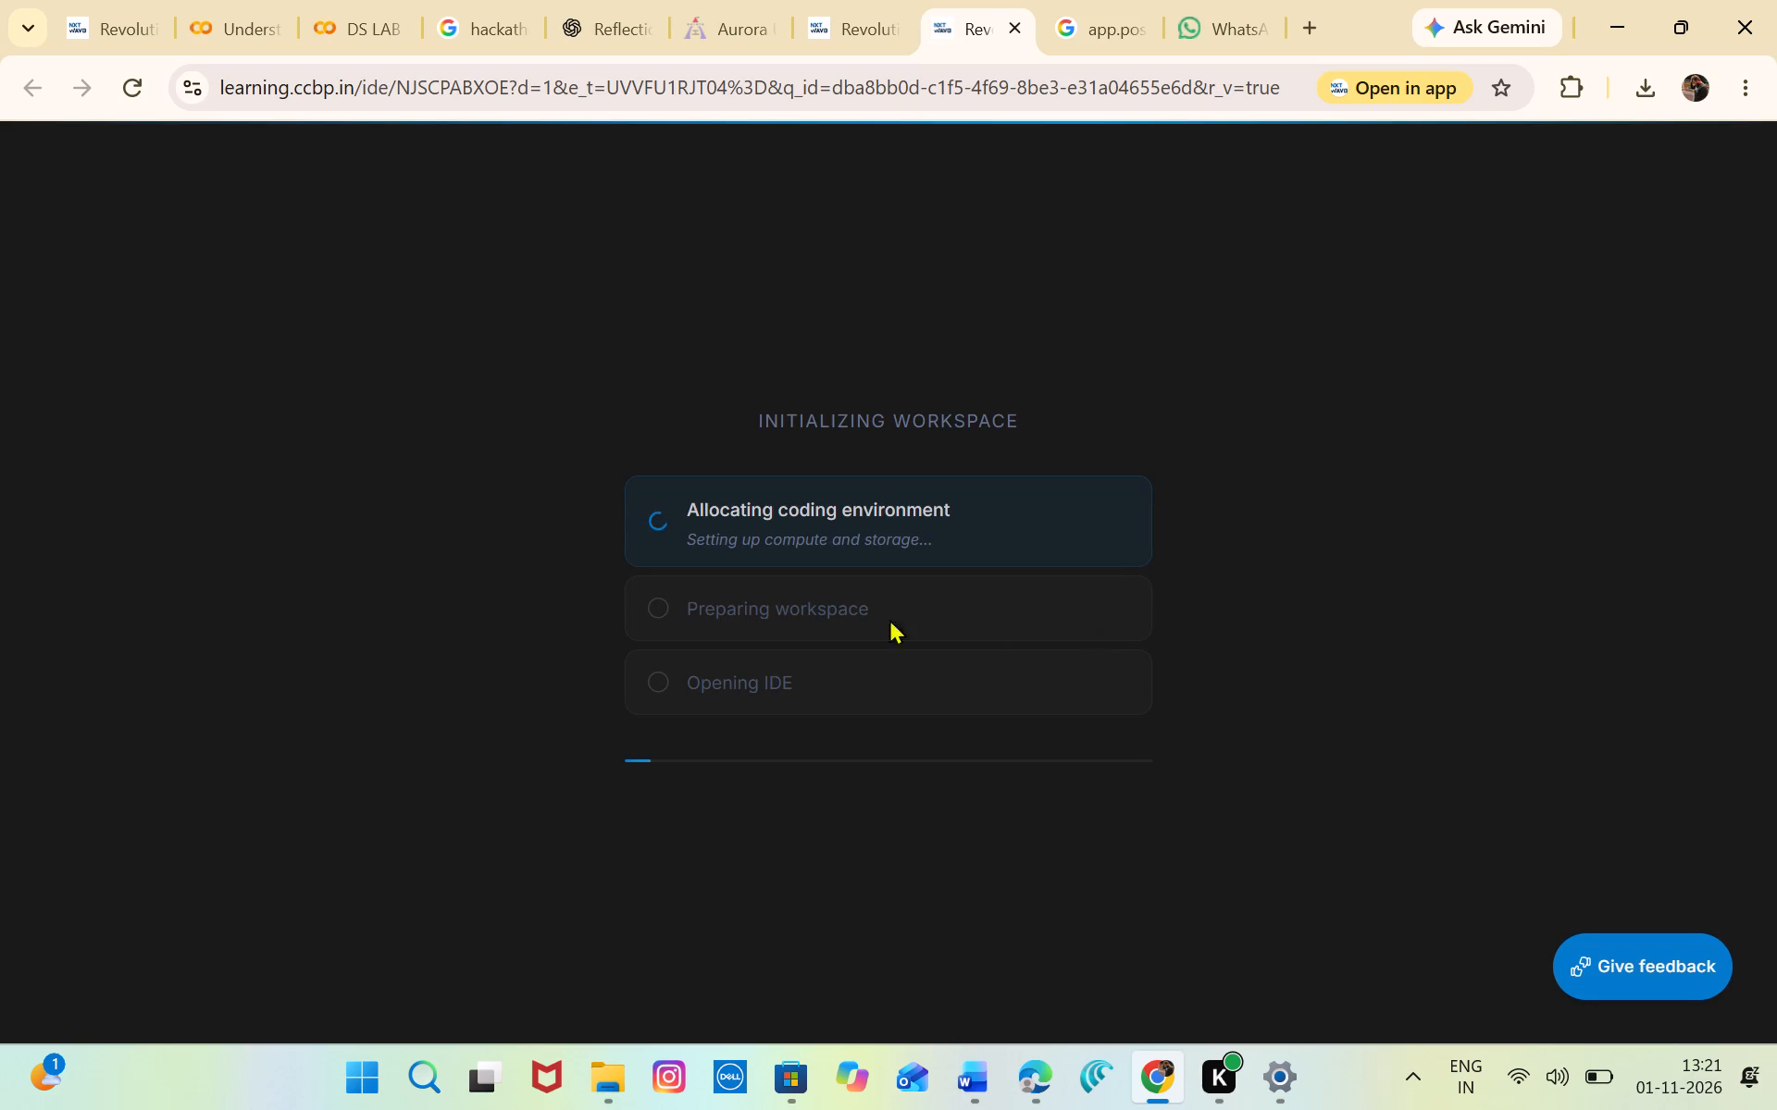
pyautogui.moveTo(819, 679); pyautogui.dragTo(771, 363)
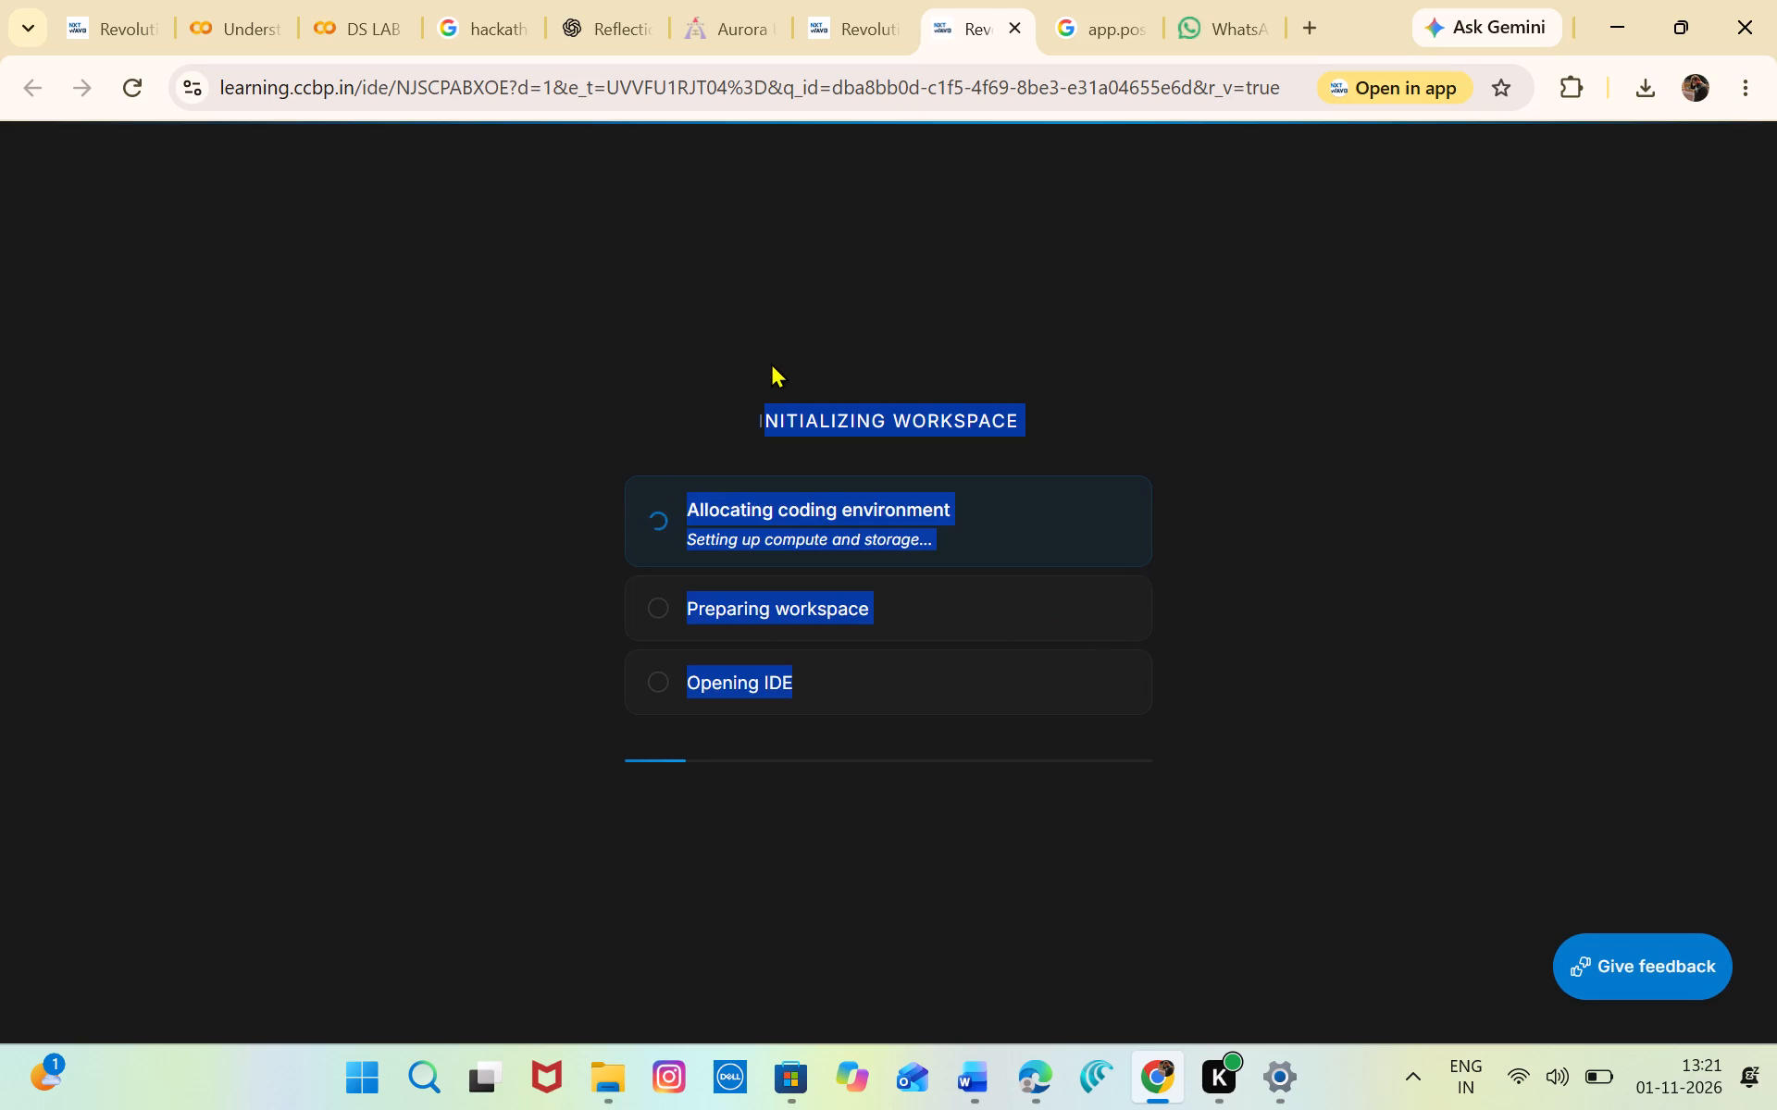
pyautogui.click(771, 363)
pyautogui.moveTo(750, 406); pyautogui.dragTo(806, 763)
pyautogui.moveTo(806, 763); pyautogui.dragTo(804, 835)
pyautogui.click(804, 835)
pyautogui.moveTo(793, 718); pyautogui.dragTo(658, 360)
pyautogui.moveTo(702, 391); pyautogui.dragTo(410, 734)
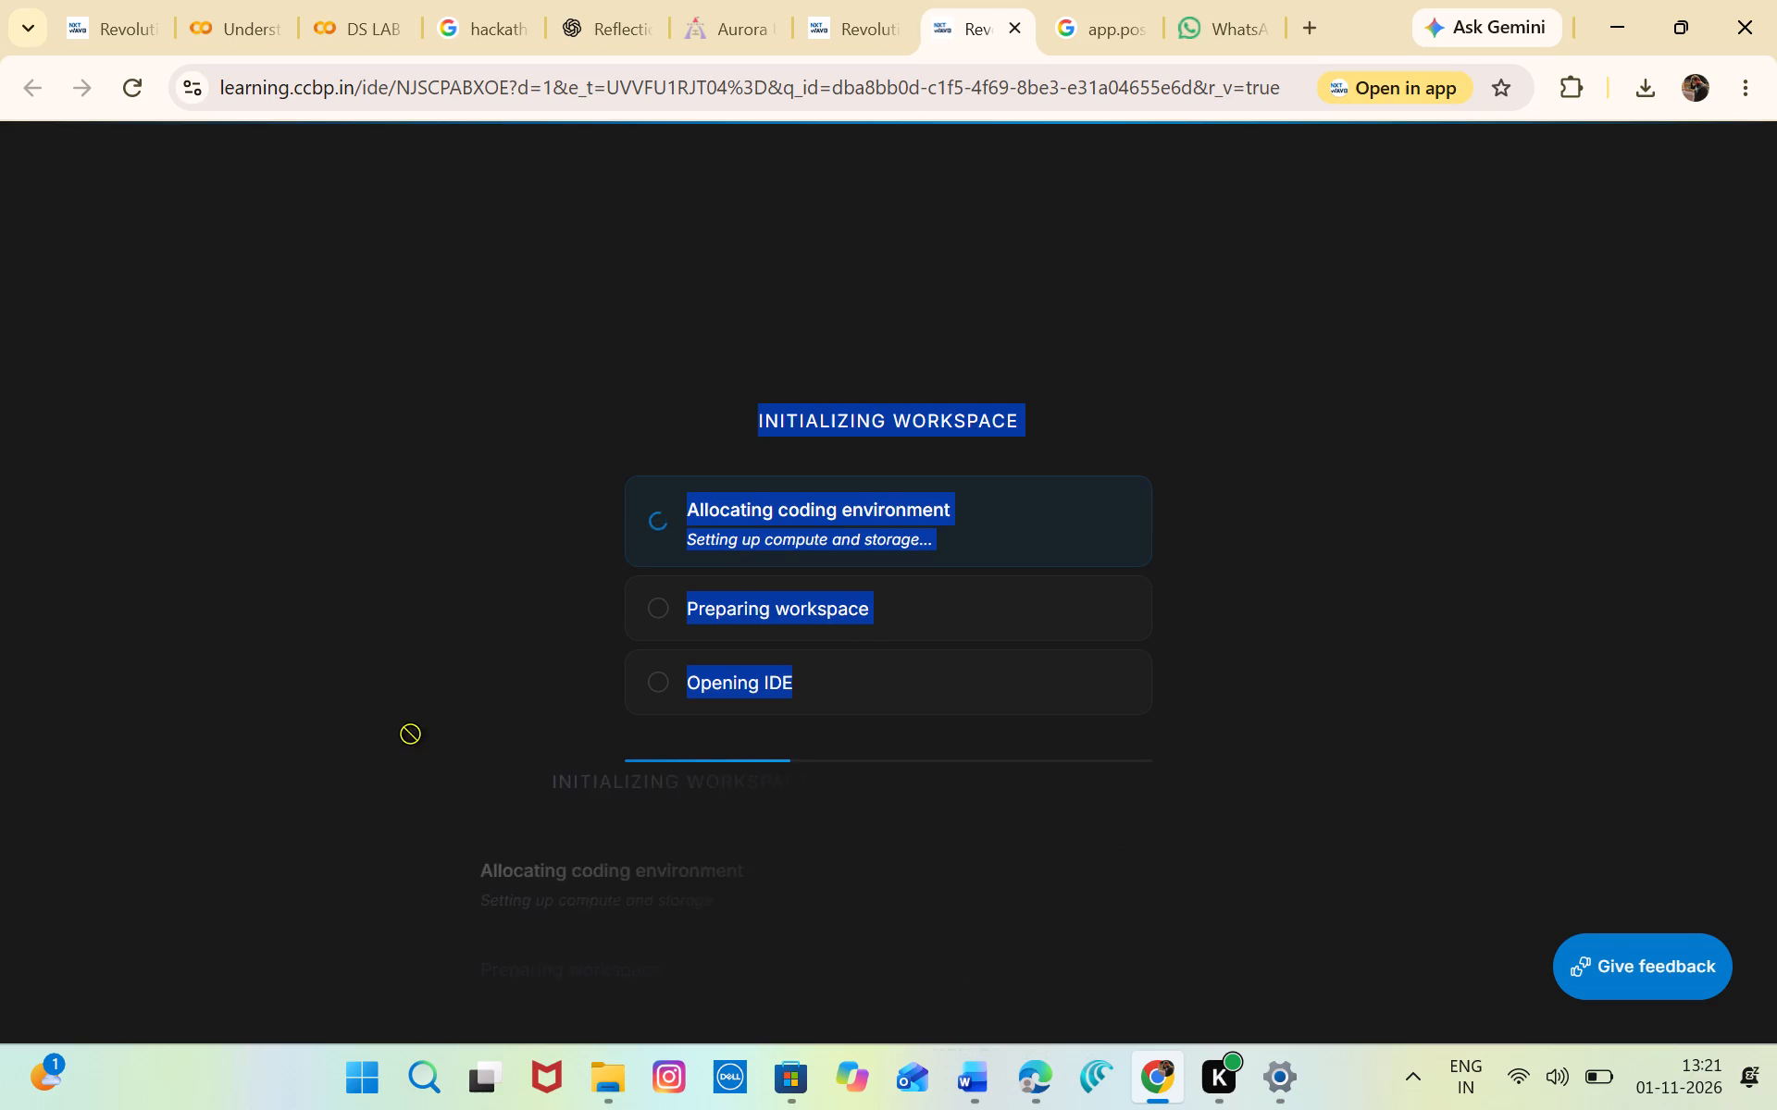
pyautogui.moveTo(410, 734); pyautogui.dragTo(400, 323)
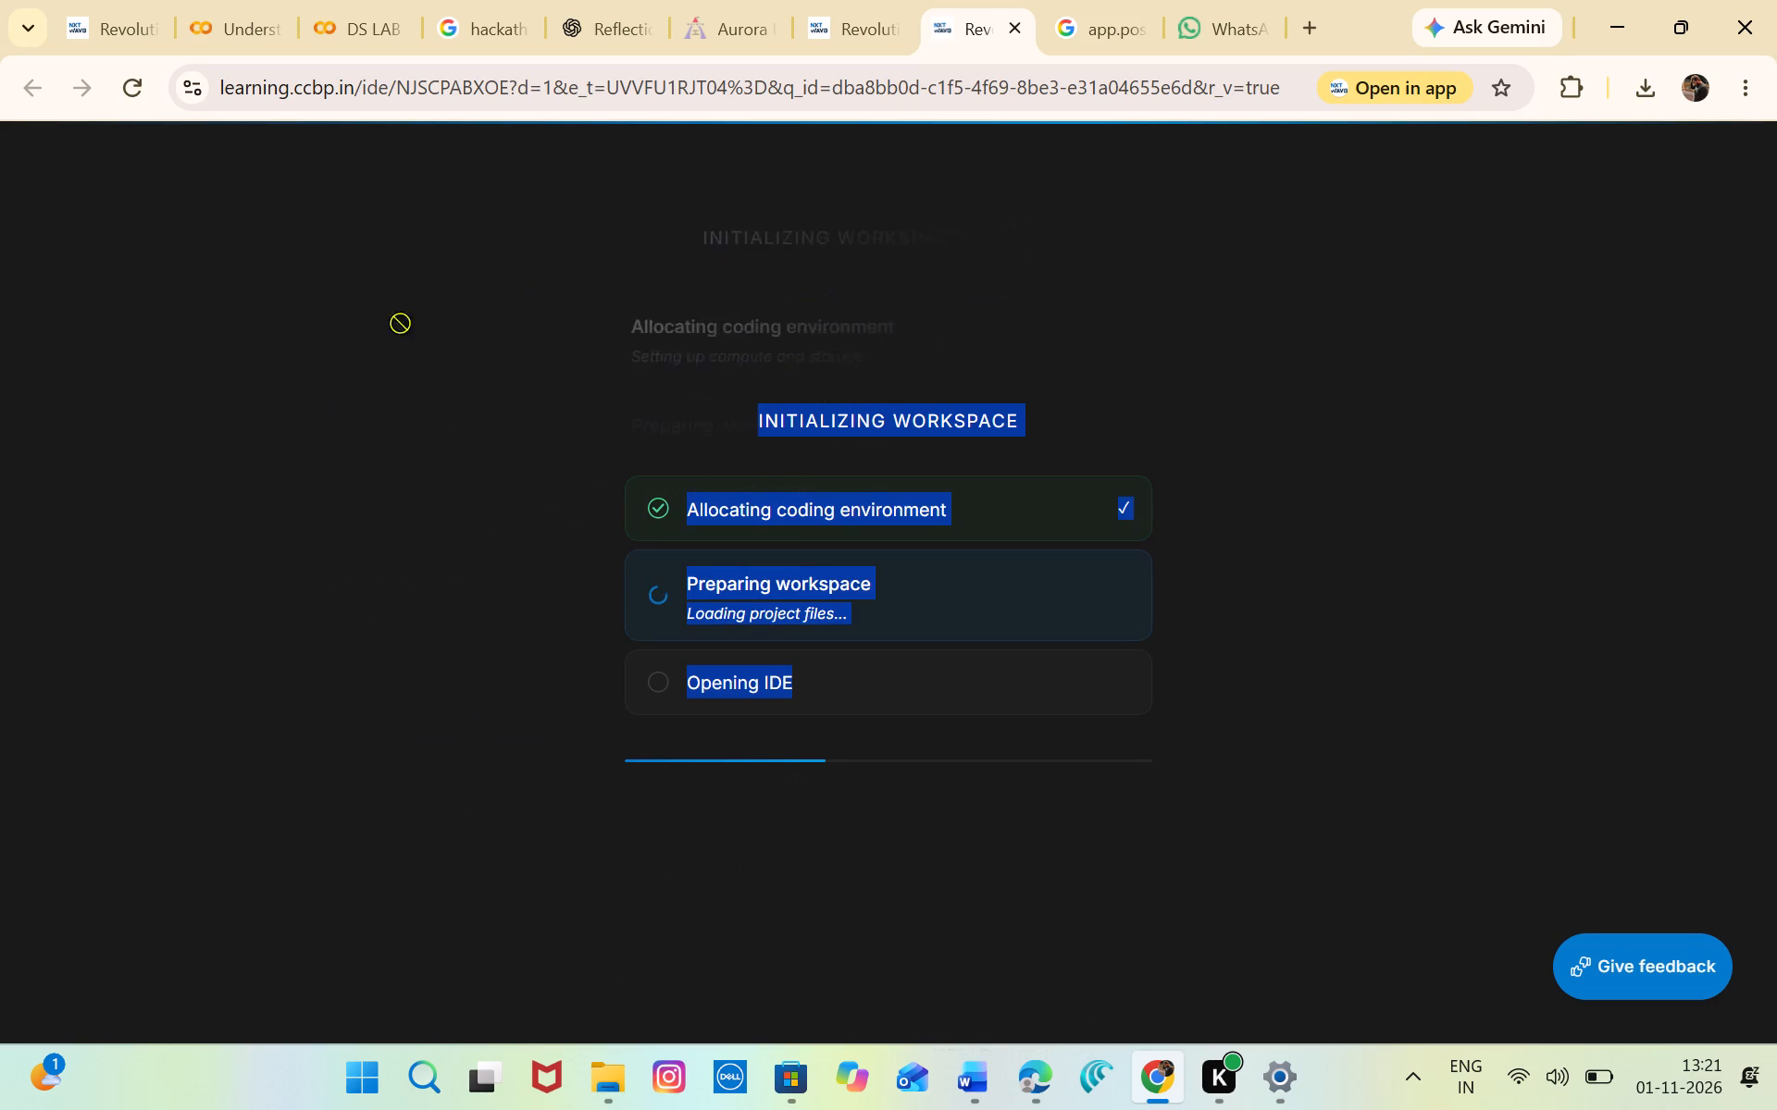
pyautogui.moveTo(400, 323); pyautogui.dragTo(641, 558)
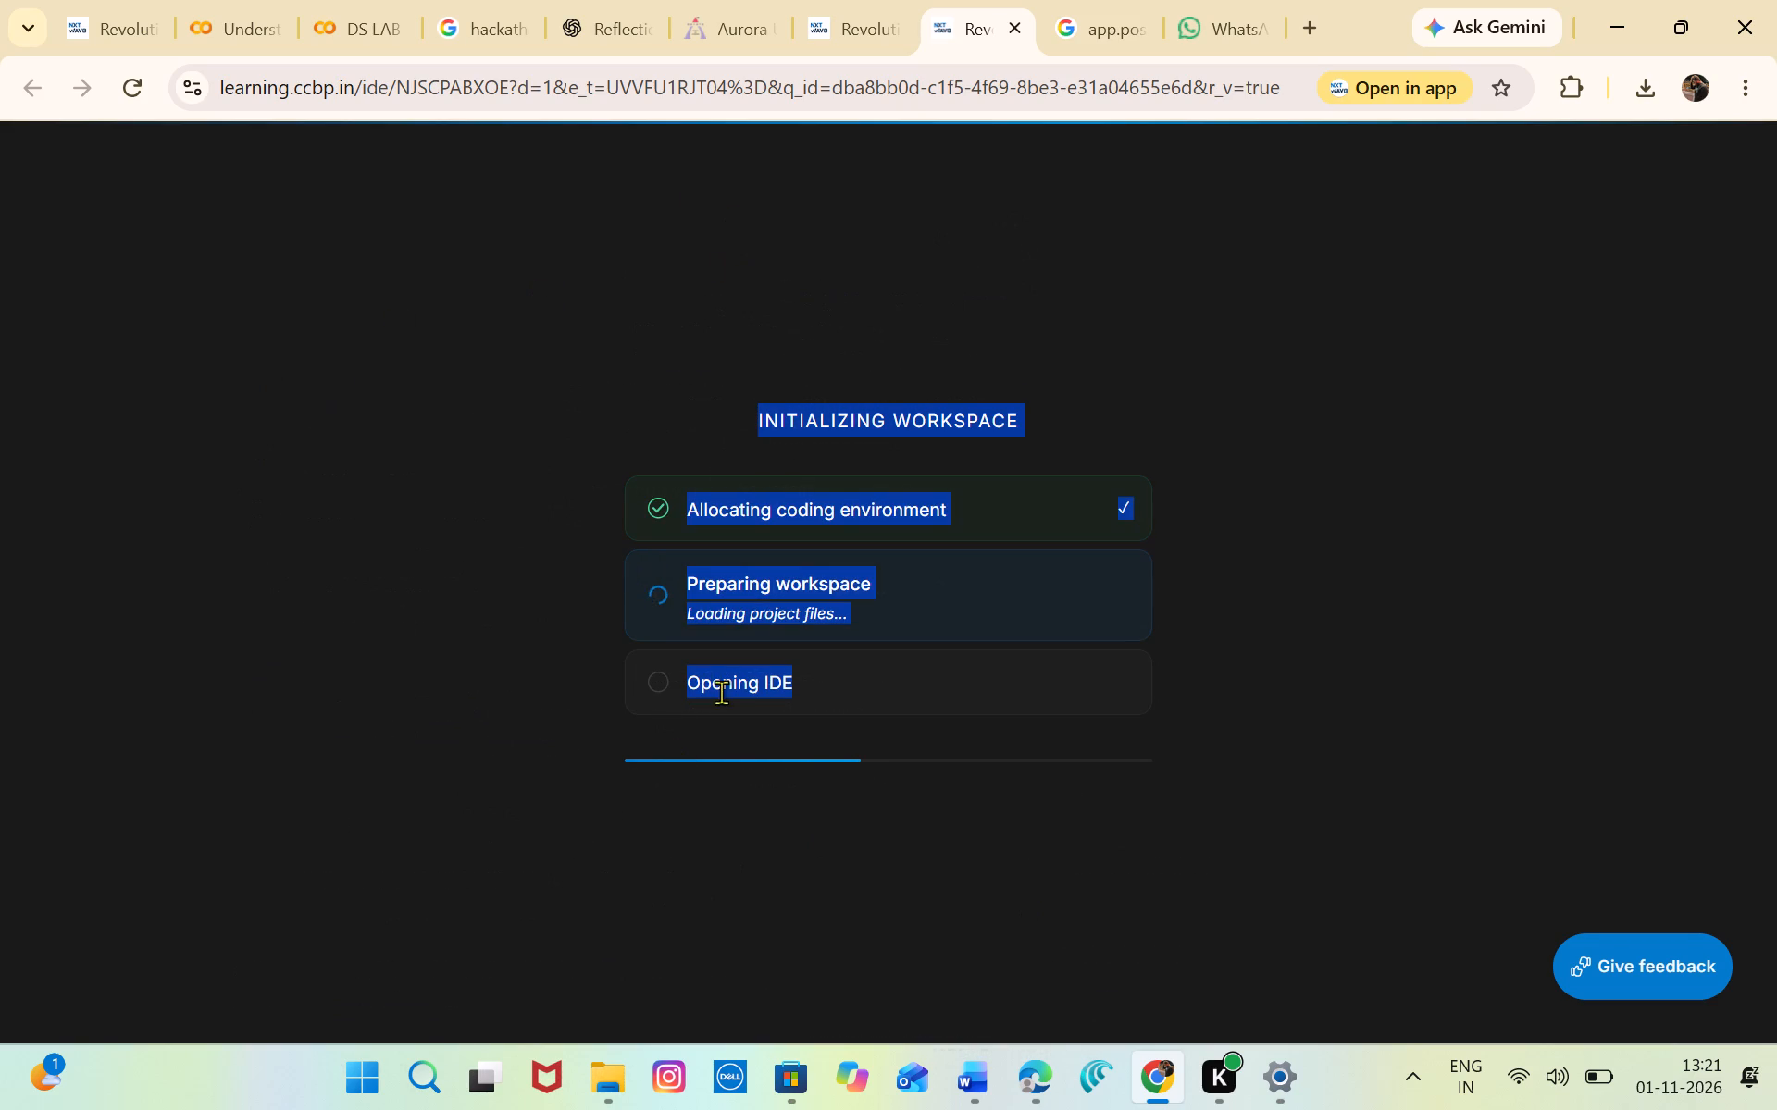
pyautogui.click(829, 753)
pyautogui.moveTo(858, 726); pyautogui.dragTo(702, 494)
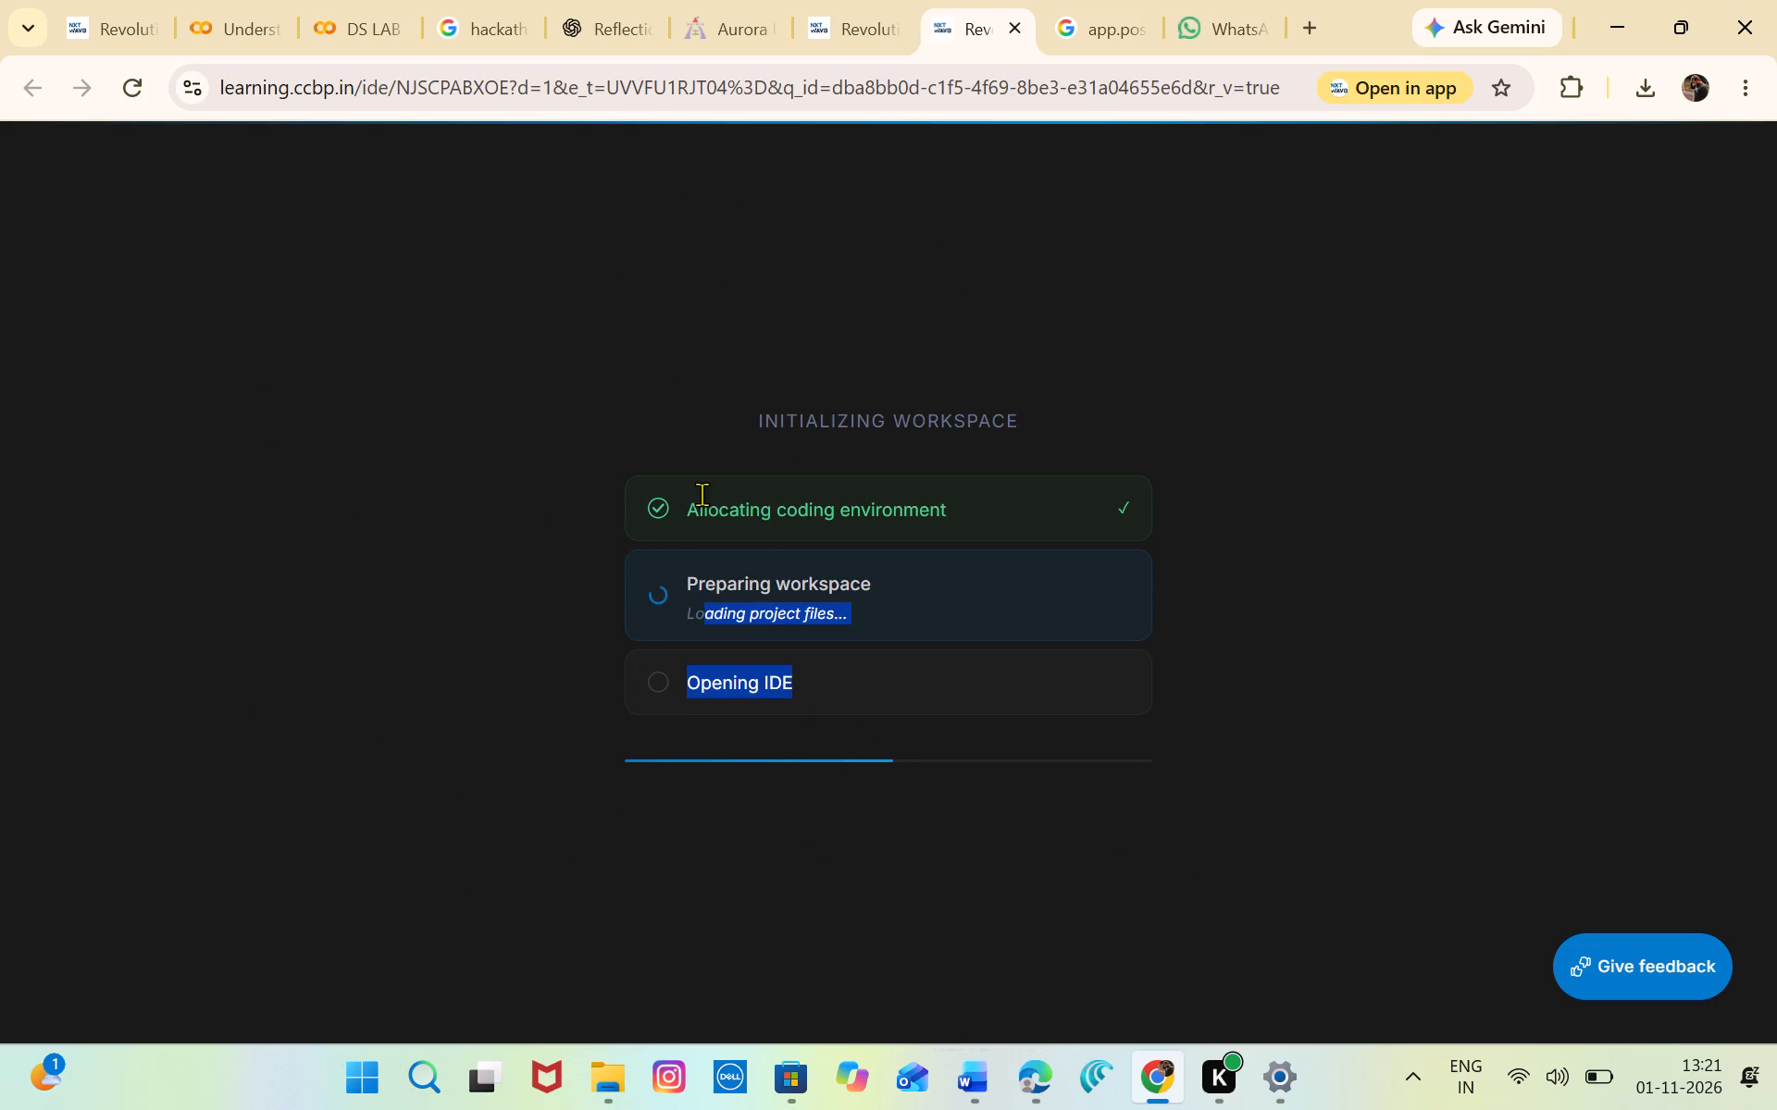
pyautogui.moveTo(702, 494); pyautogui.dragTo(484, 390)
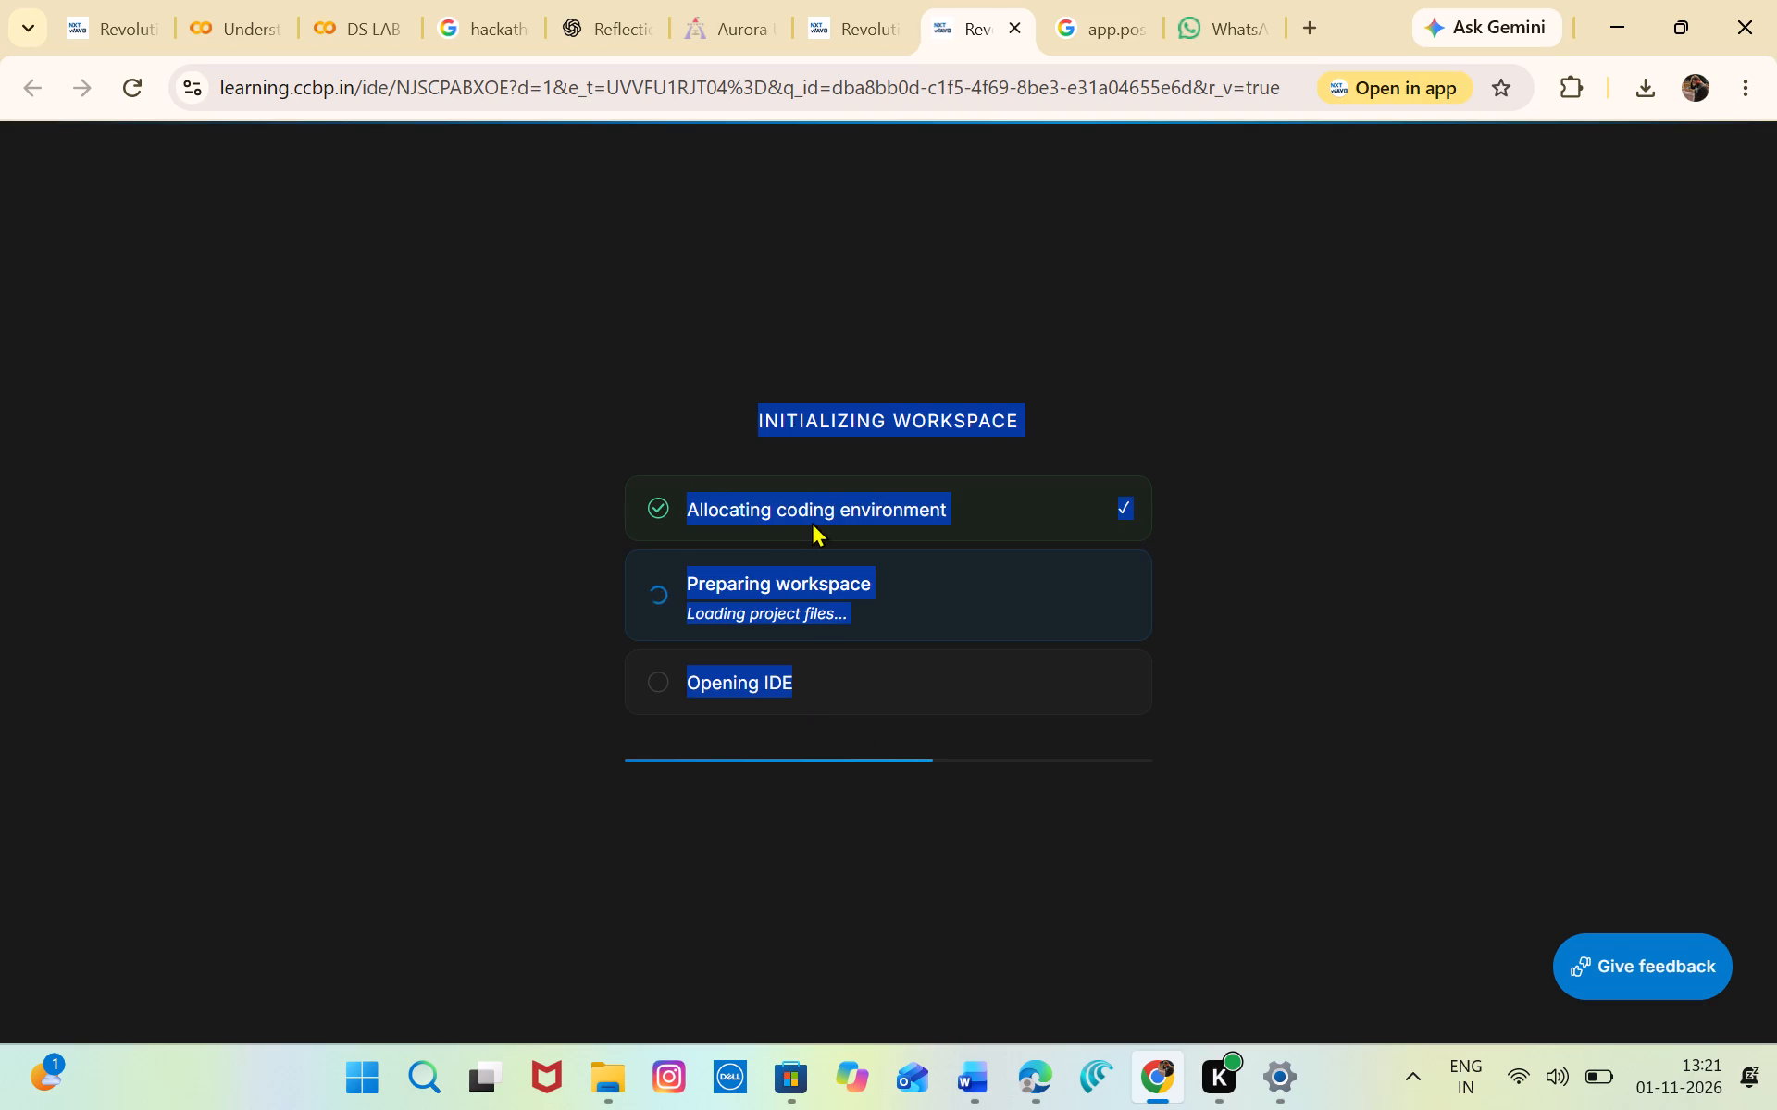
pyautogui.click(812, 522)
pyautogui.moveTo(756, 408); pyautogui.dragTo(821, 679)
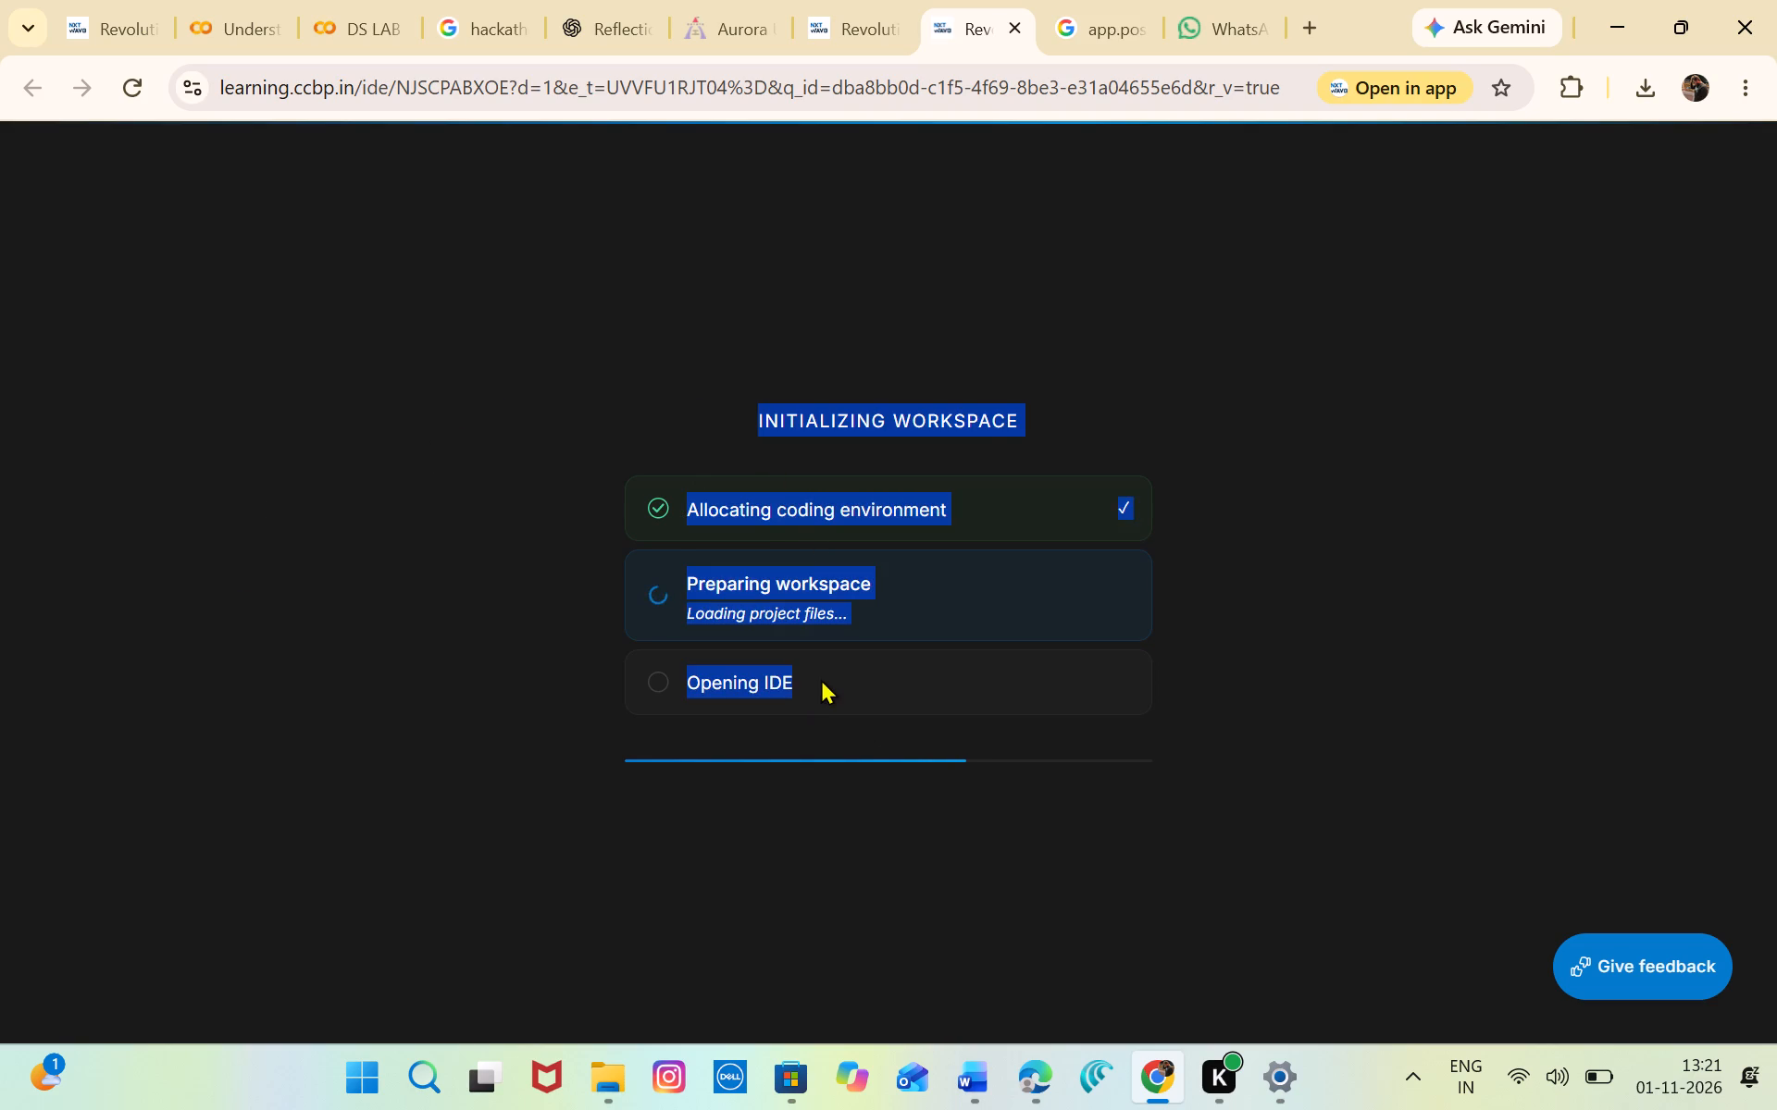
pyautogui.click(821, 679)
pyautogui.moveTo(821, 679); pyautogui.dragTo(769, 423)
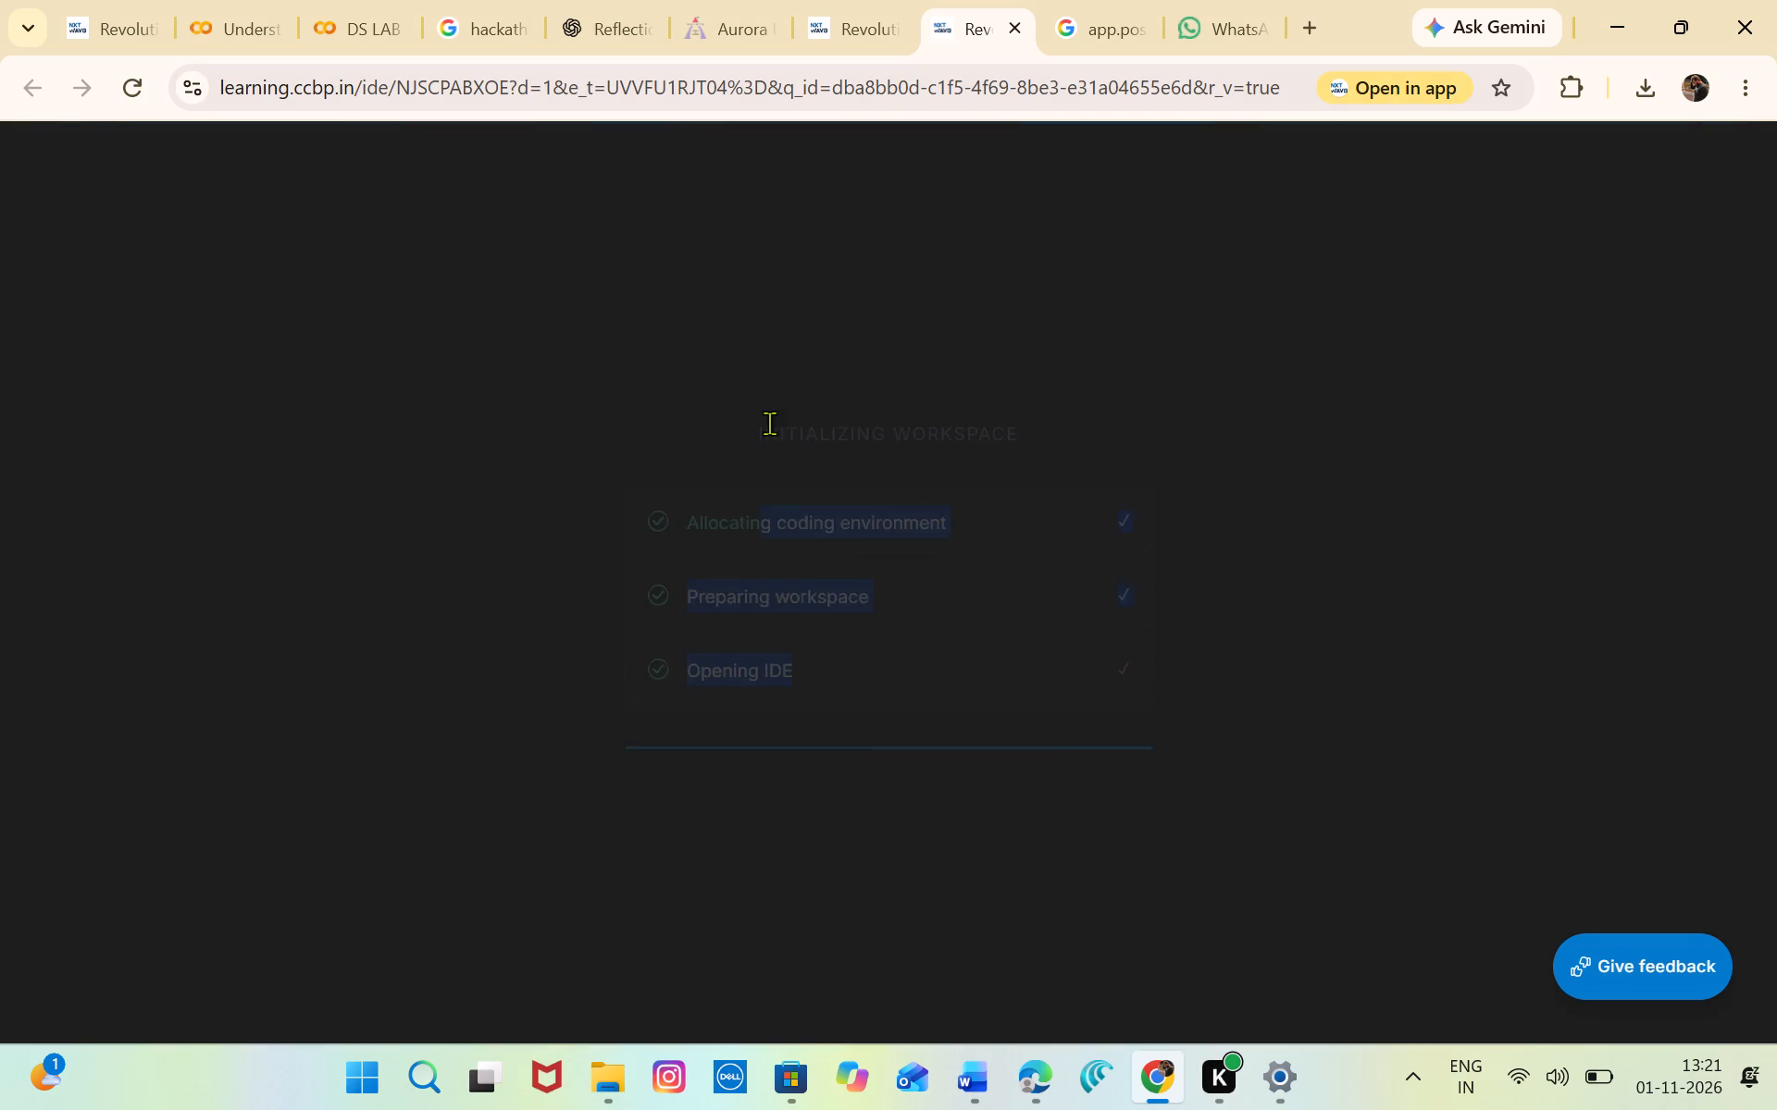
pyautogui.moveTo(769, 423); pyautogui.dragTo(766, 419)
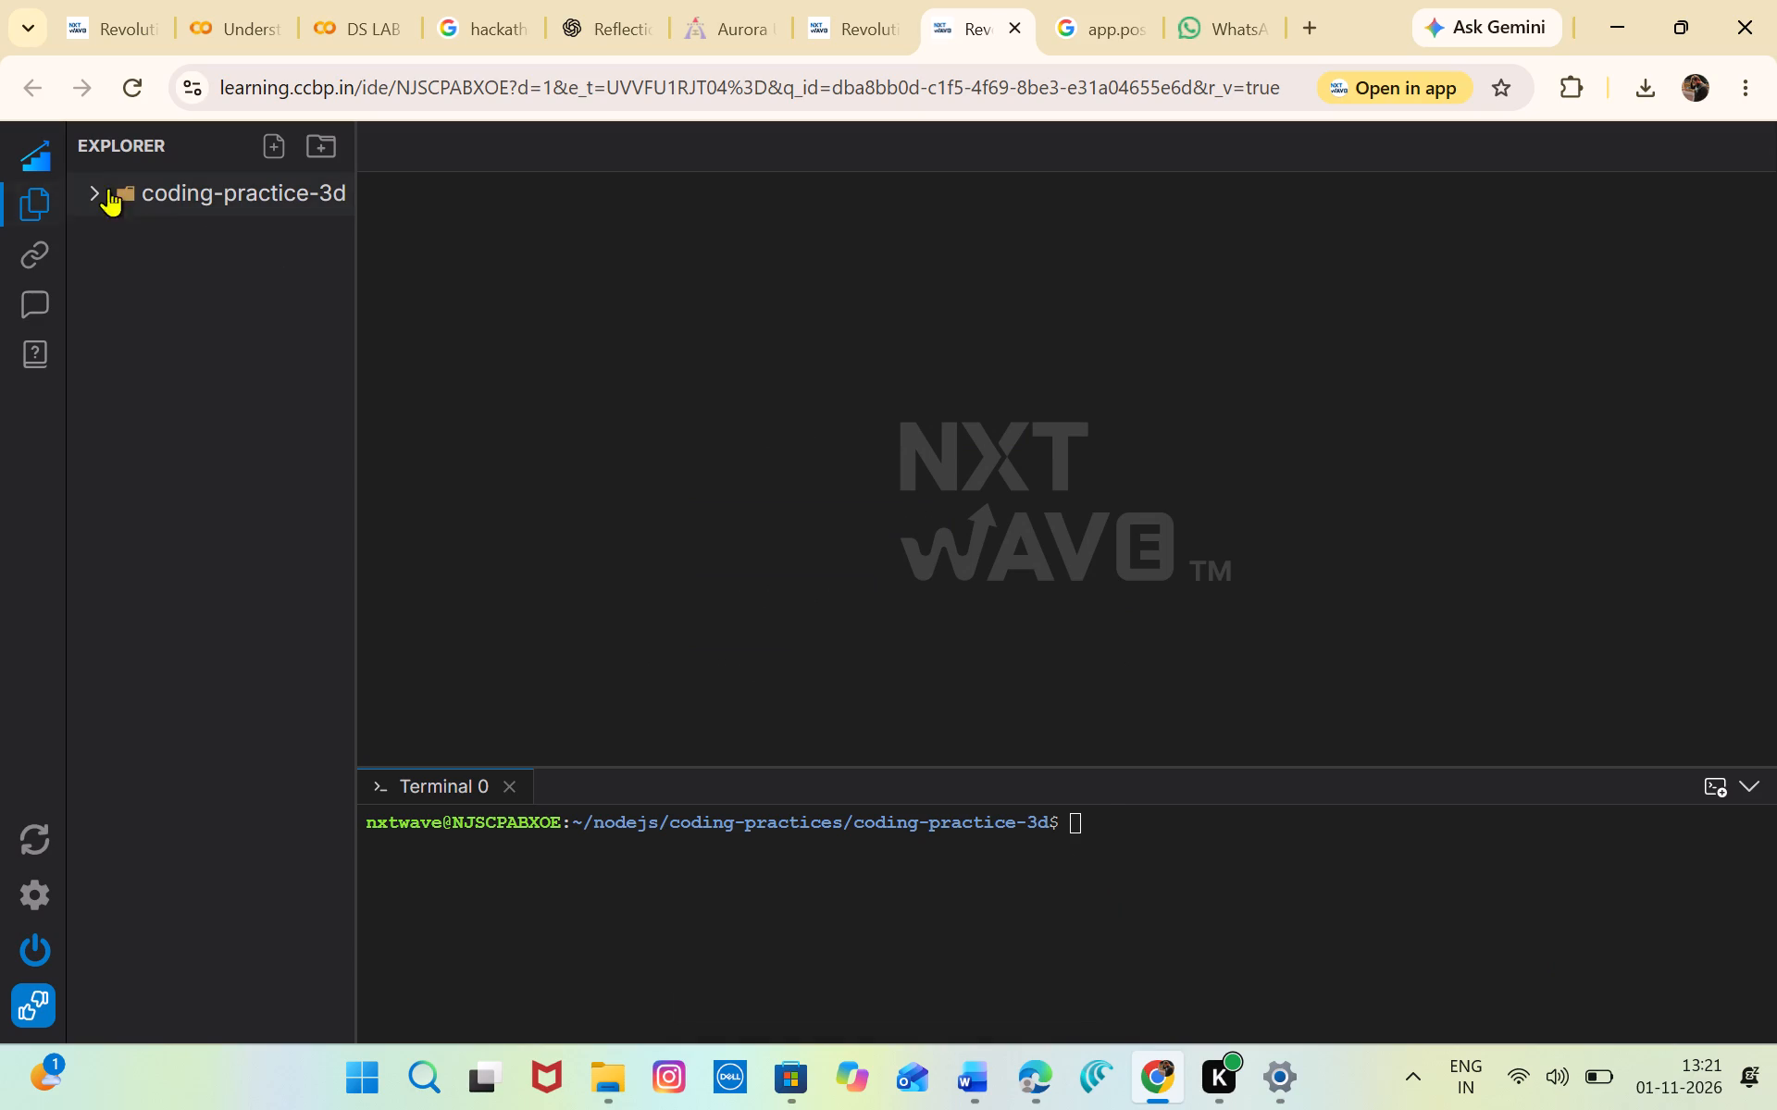
# Expand the coding-practice-3d folder and open app.js in the editor.
pyautogui.click(1148, 919)
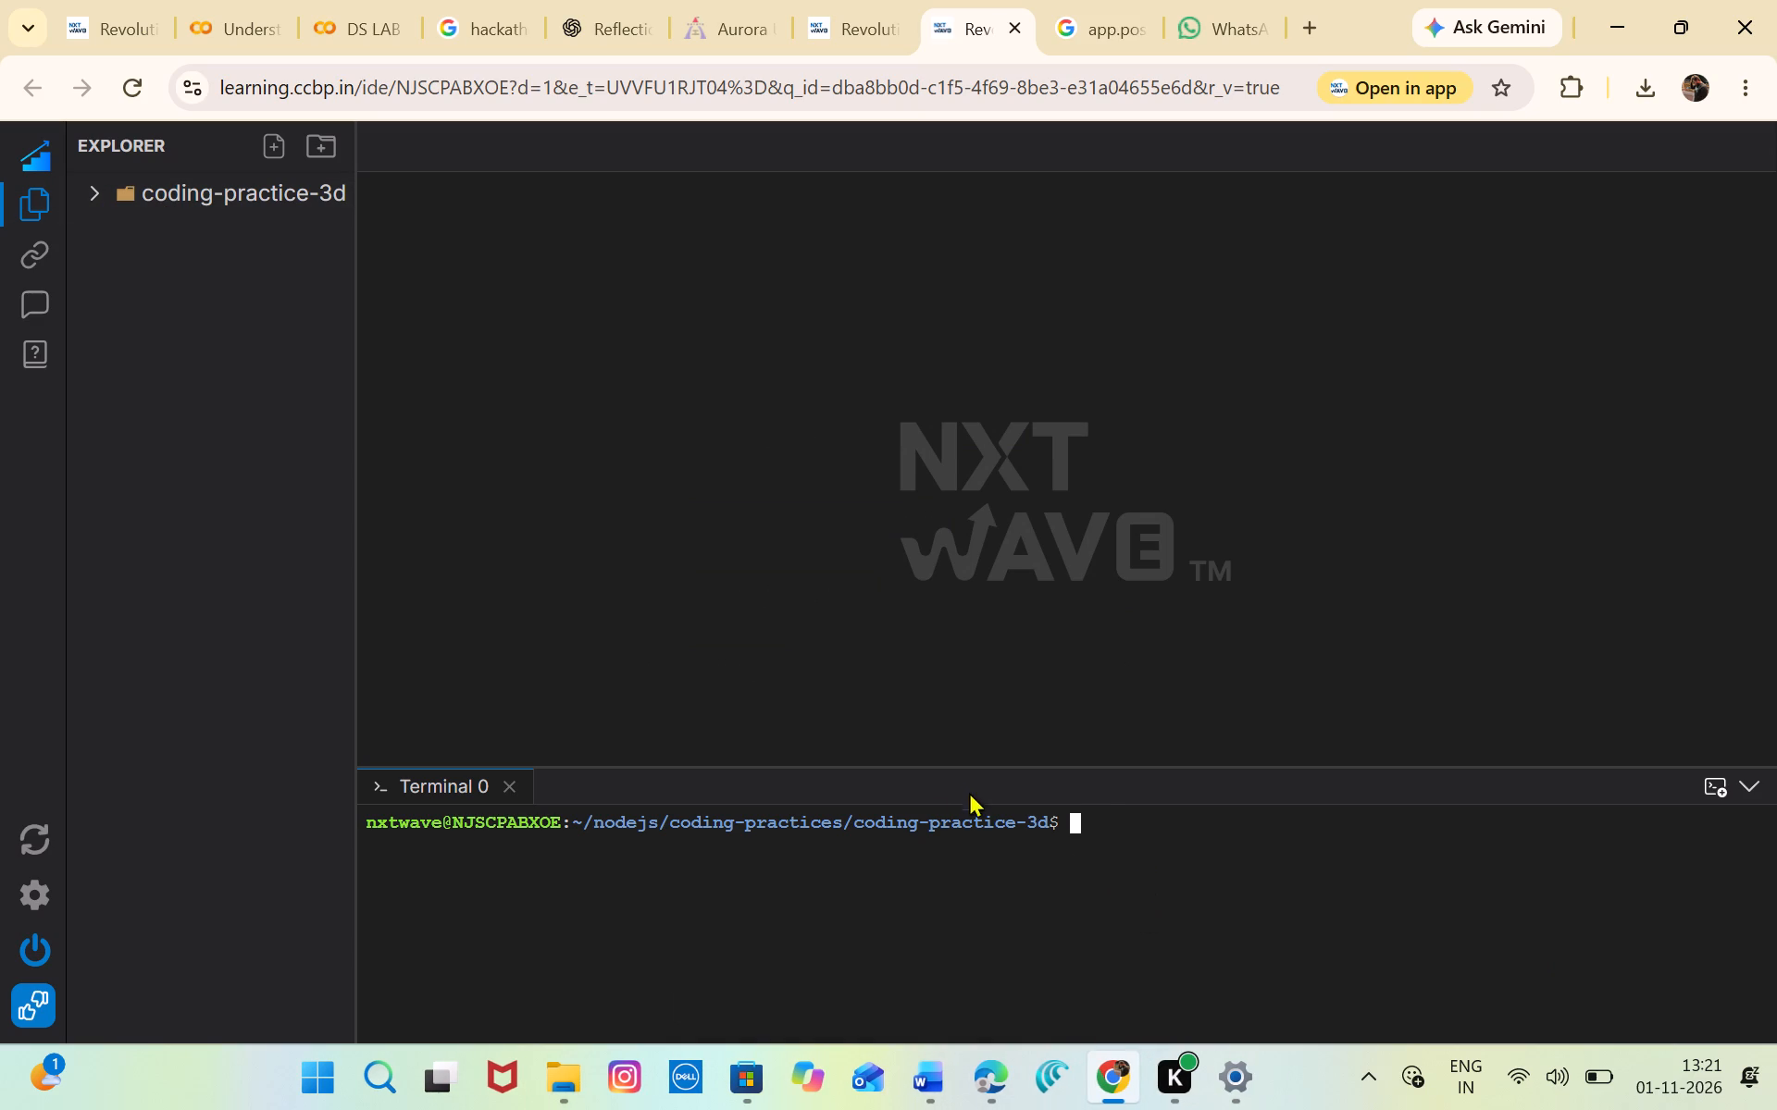
pyautogui.click(247, 200)
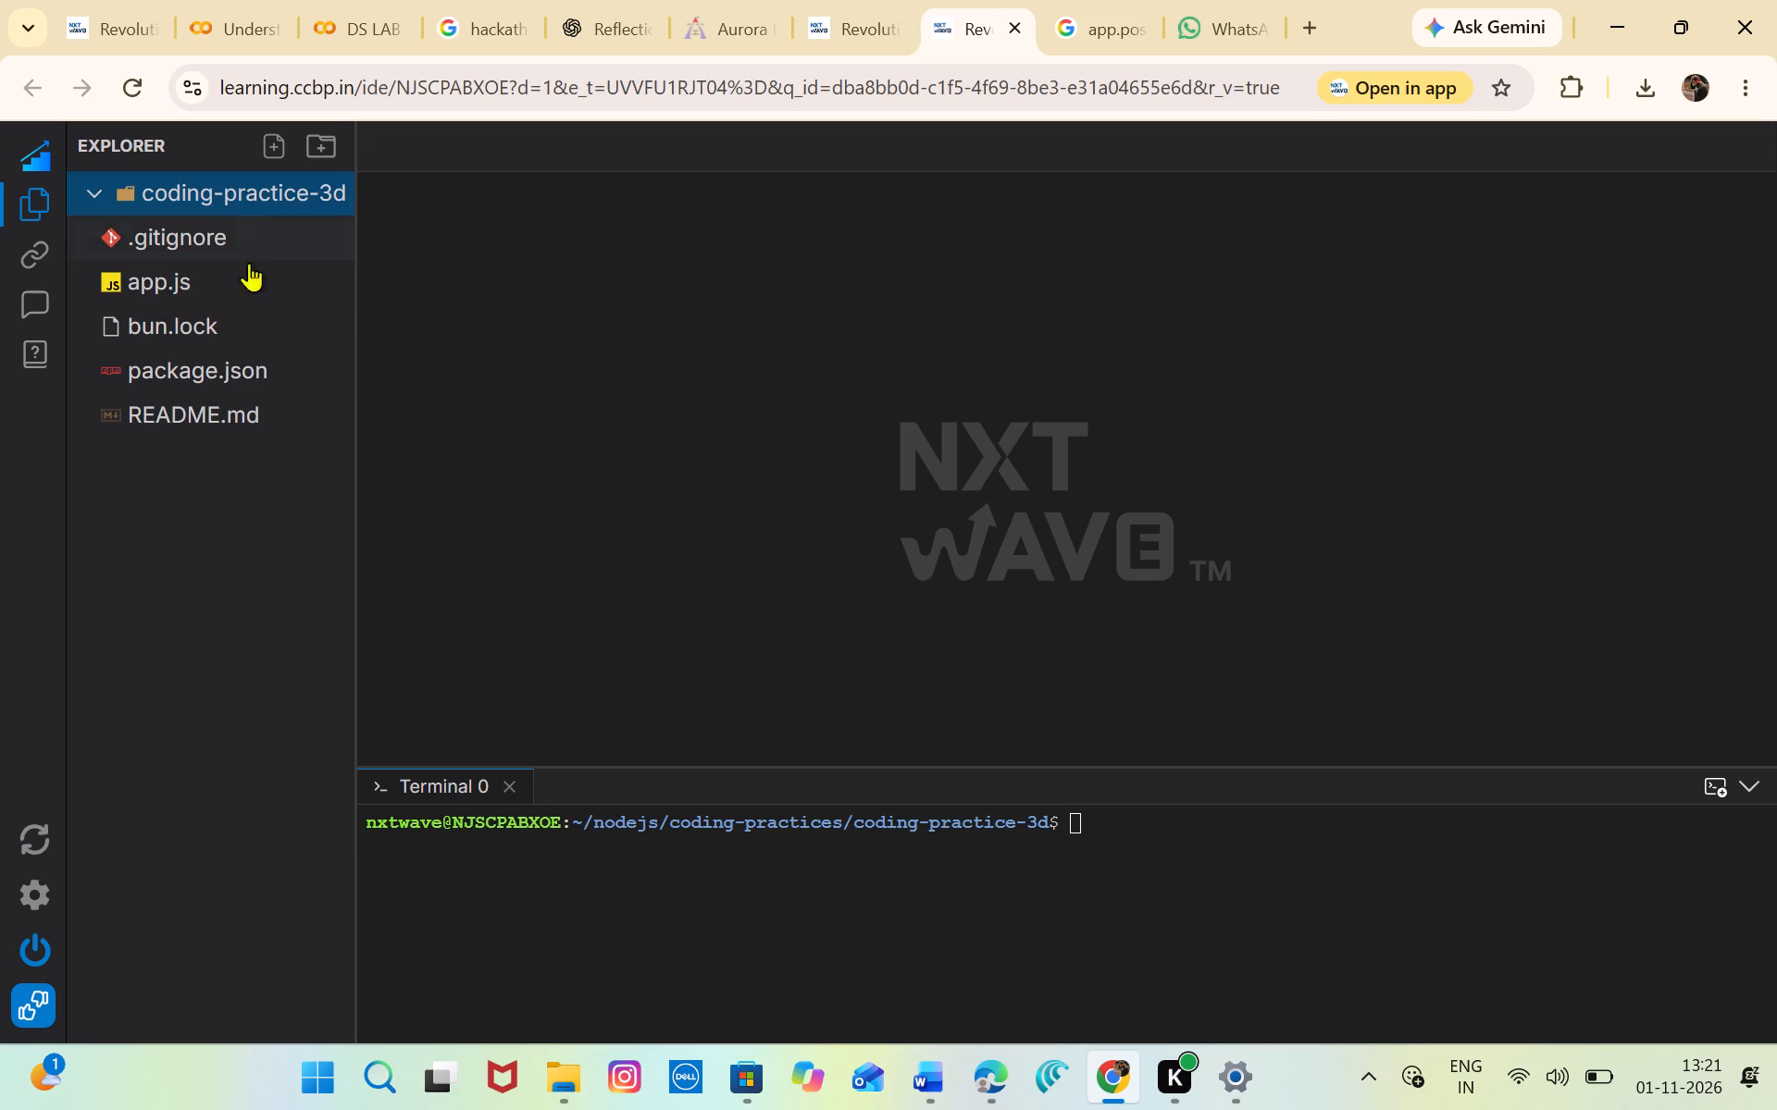
pyautogui.click(183, 279)
pyautogui.scroll(-1, 897, 684)
pyautogui.scroll(4, 896, 587)
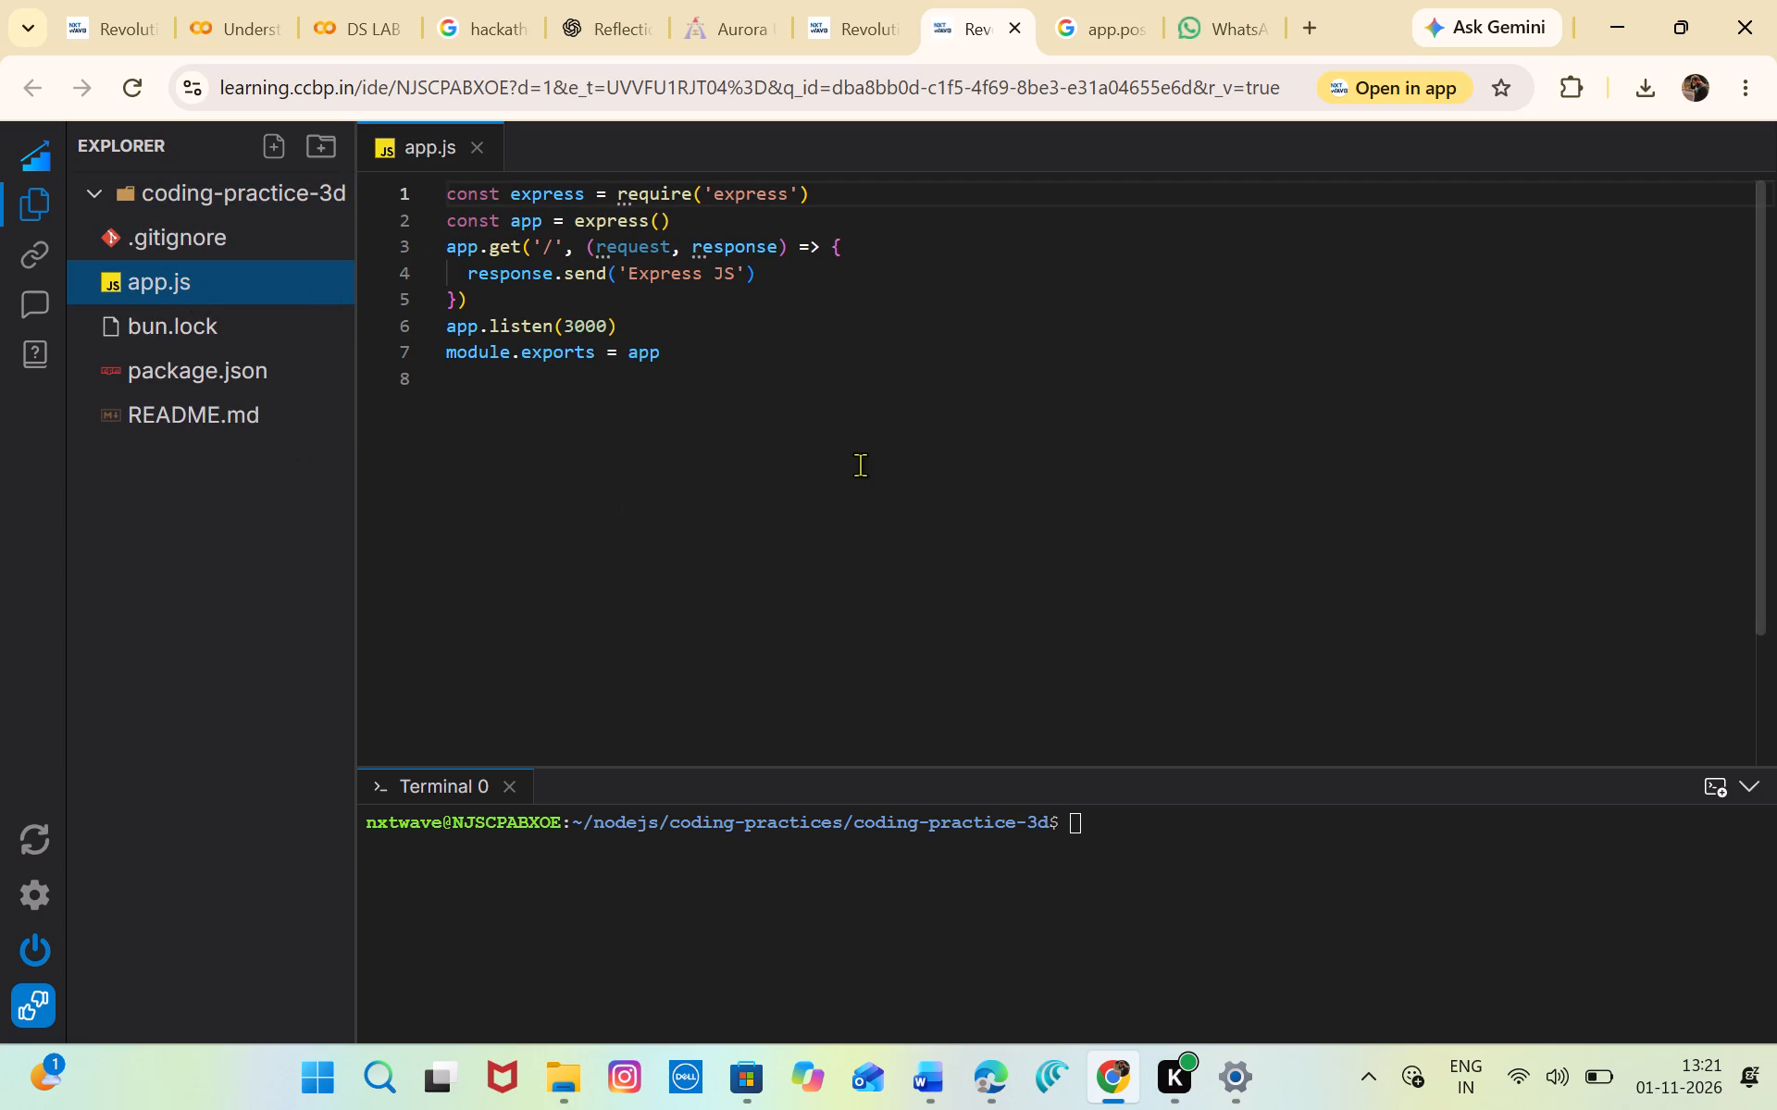
# Install the project dependencies with "npm i" in the terminal, and add the packages with "npm i sqlite sqlite3".
pyautogui.click(1105, 840)
pyautogui.write('npm i')
pyautogui.press('Return')
pyautogui.write('n[p')
pyautogui.press('BackSpace')
pyautogui.press('BackSpace')
pyautogui.write('pm')
pyautogui.press('space')
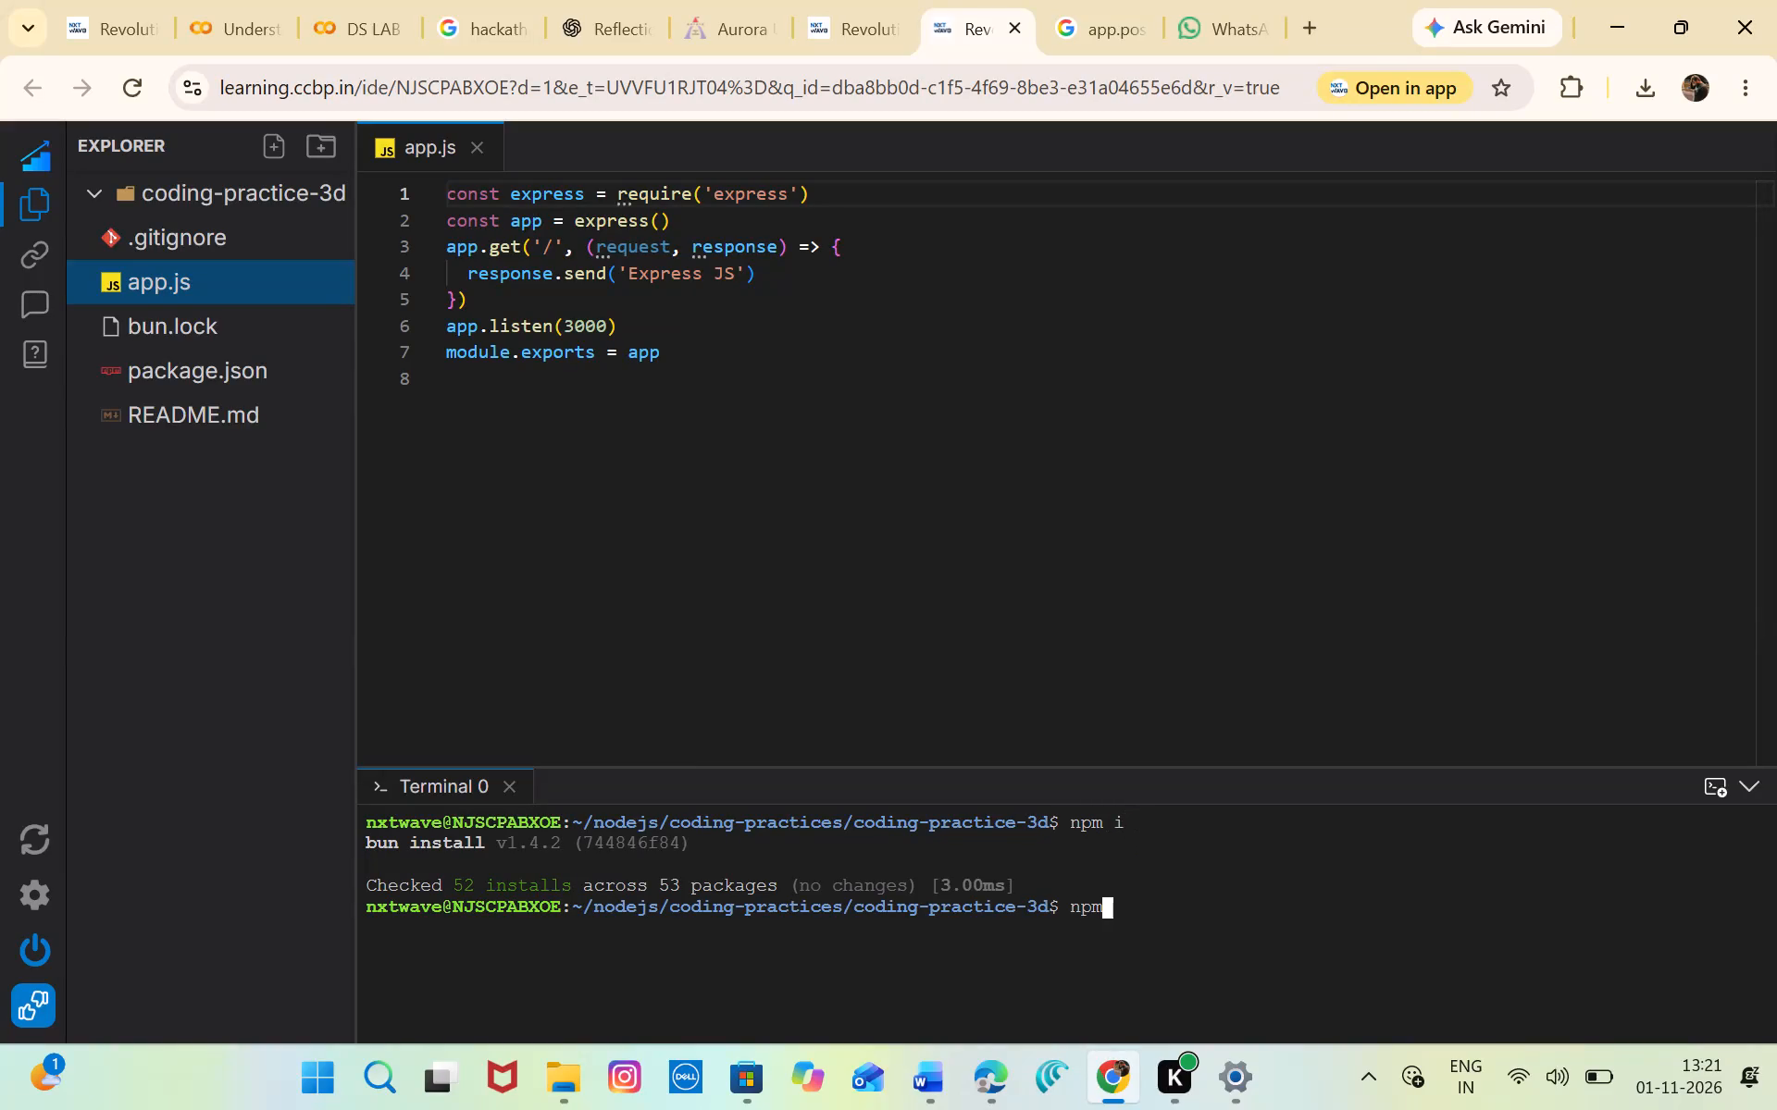
pyautogui.write('i')
pyautogui.press('space')
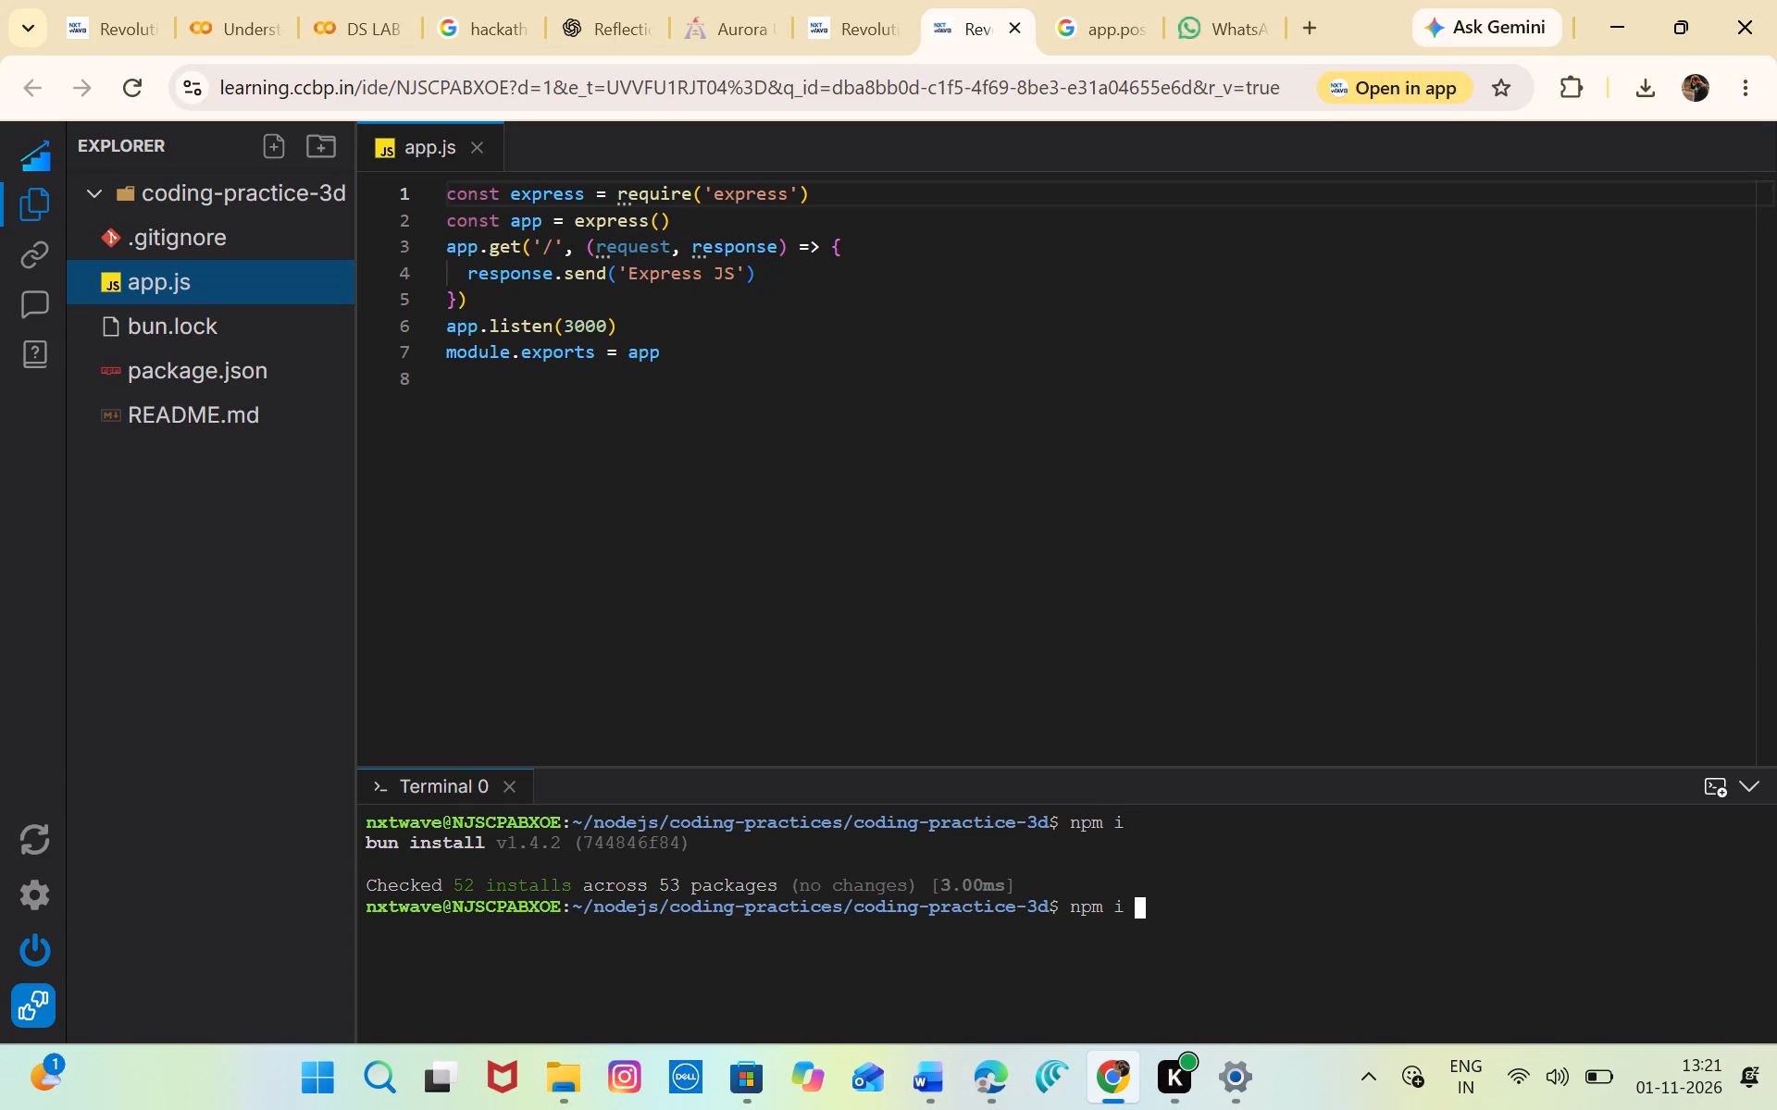
pyautogui.write('sq,')
pyautogui.press('BackSpace')
pyautogui.write('lite sqlite3')
pyautogui.press('Return')
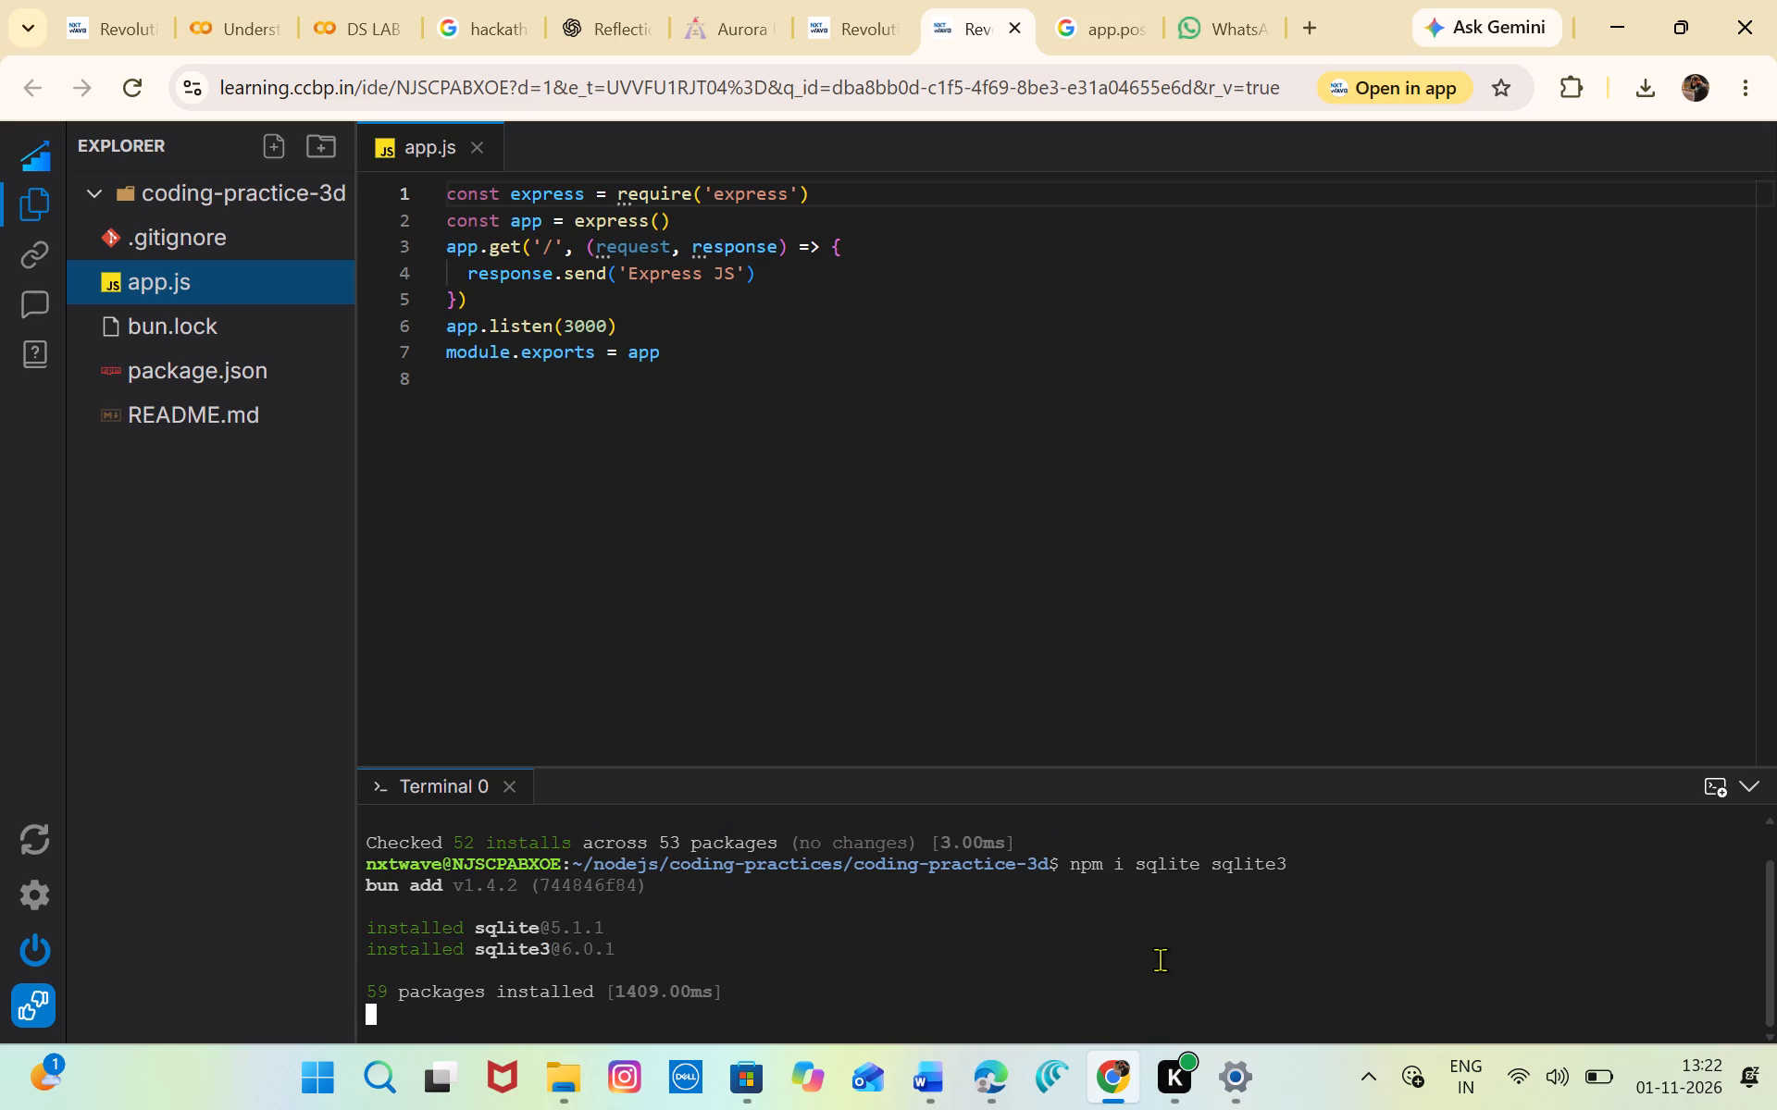
# Run the copied command "ccbp submit NJSCPABXOE" in the terminal to submit the solution.
pyautogui.hotkey('ctrl', 'shift', 'v')
pyautogui.press('Return')
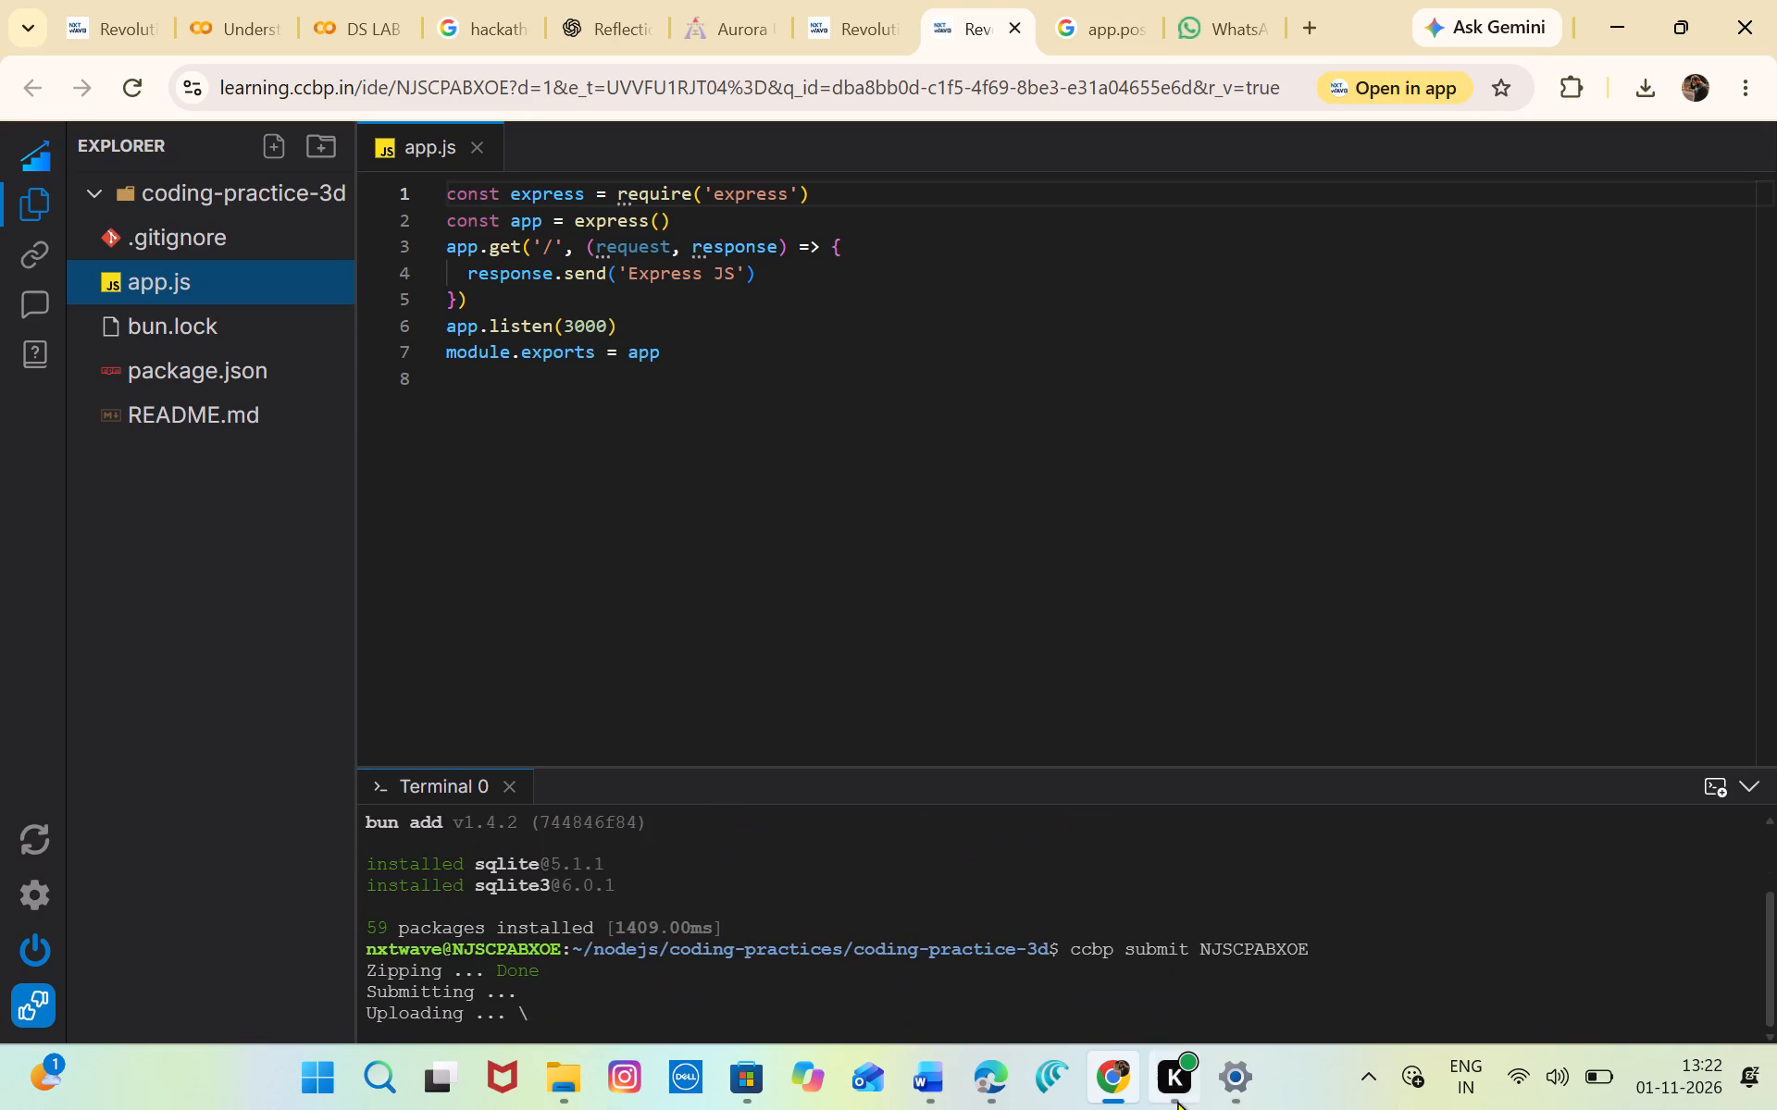
# Check the question's title on its coding-practice page, and extend the Word heading to read "Question 5:- Get a String".
pyautogui.click(836, 2)
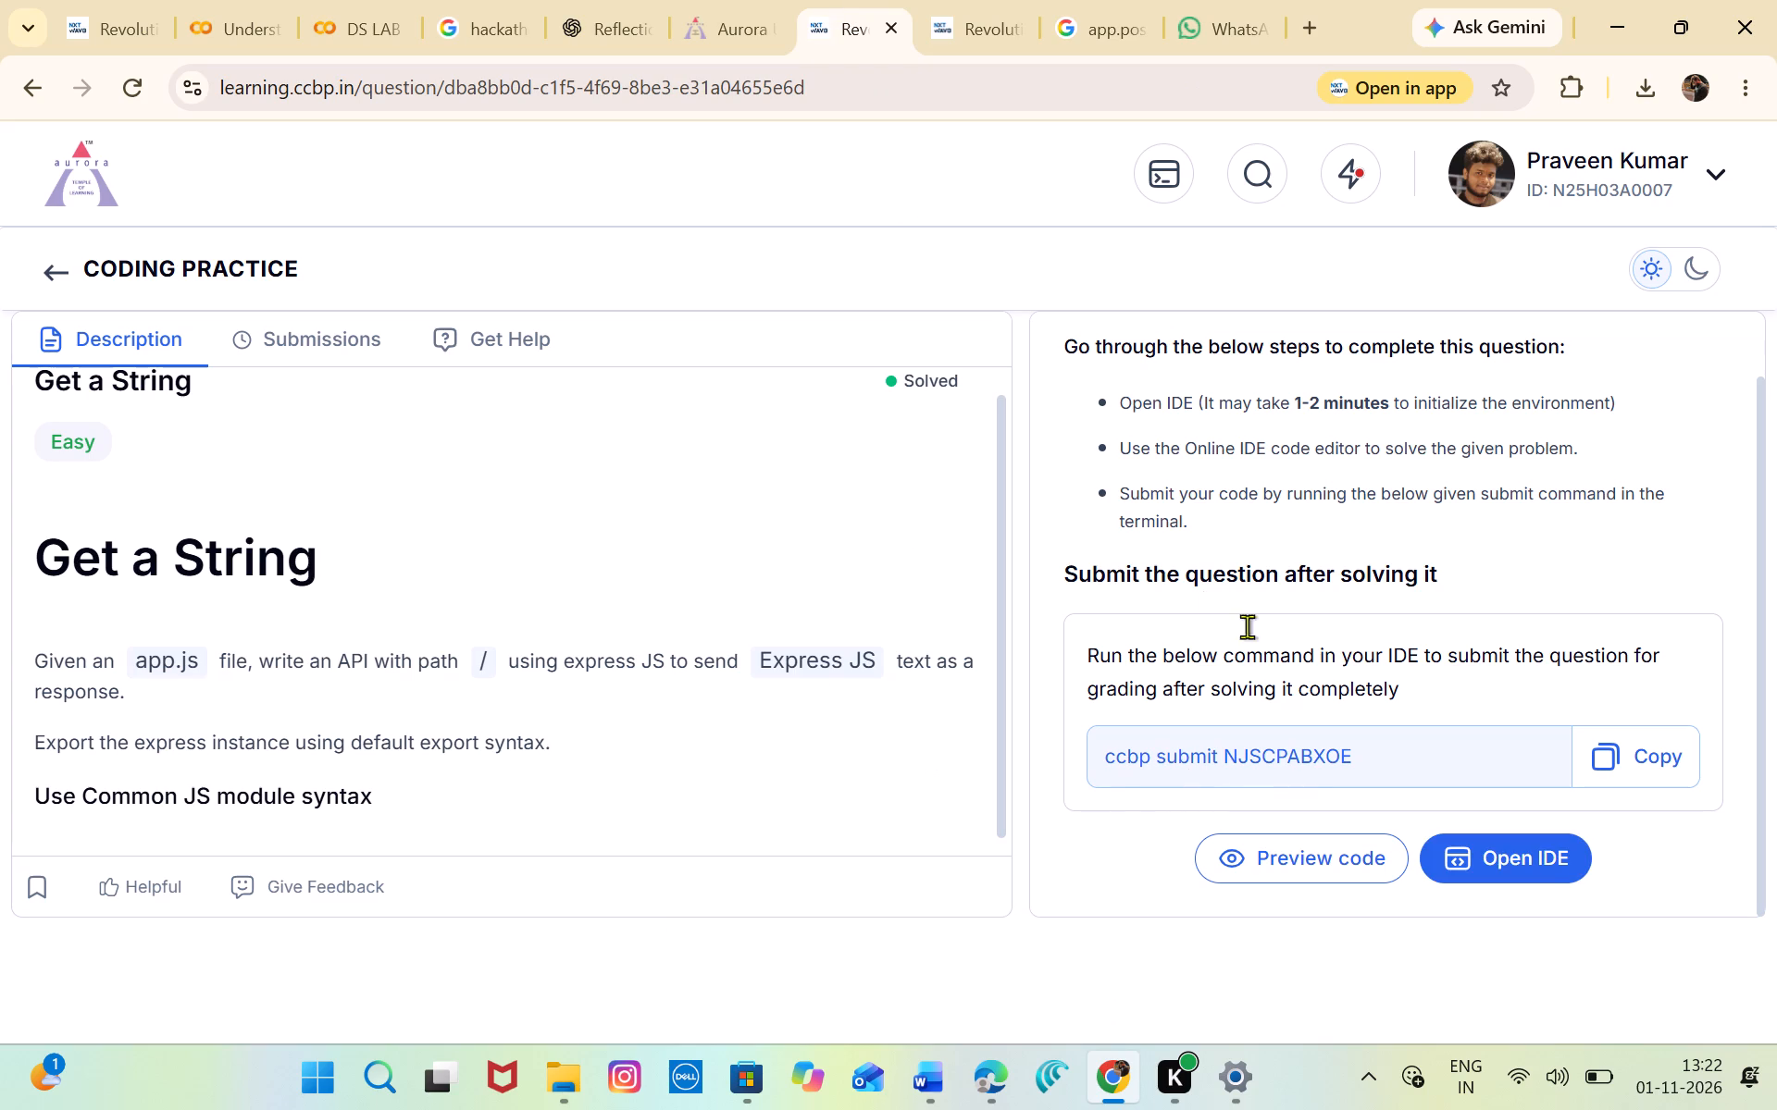
pyautogui.moveTo(329, 557); pyautogui.dragTo(45, 560)
pyautogui.moveTo(193, 380); pyautogui.dragTo(51, 390)
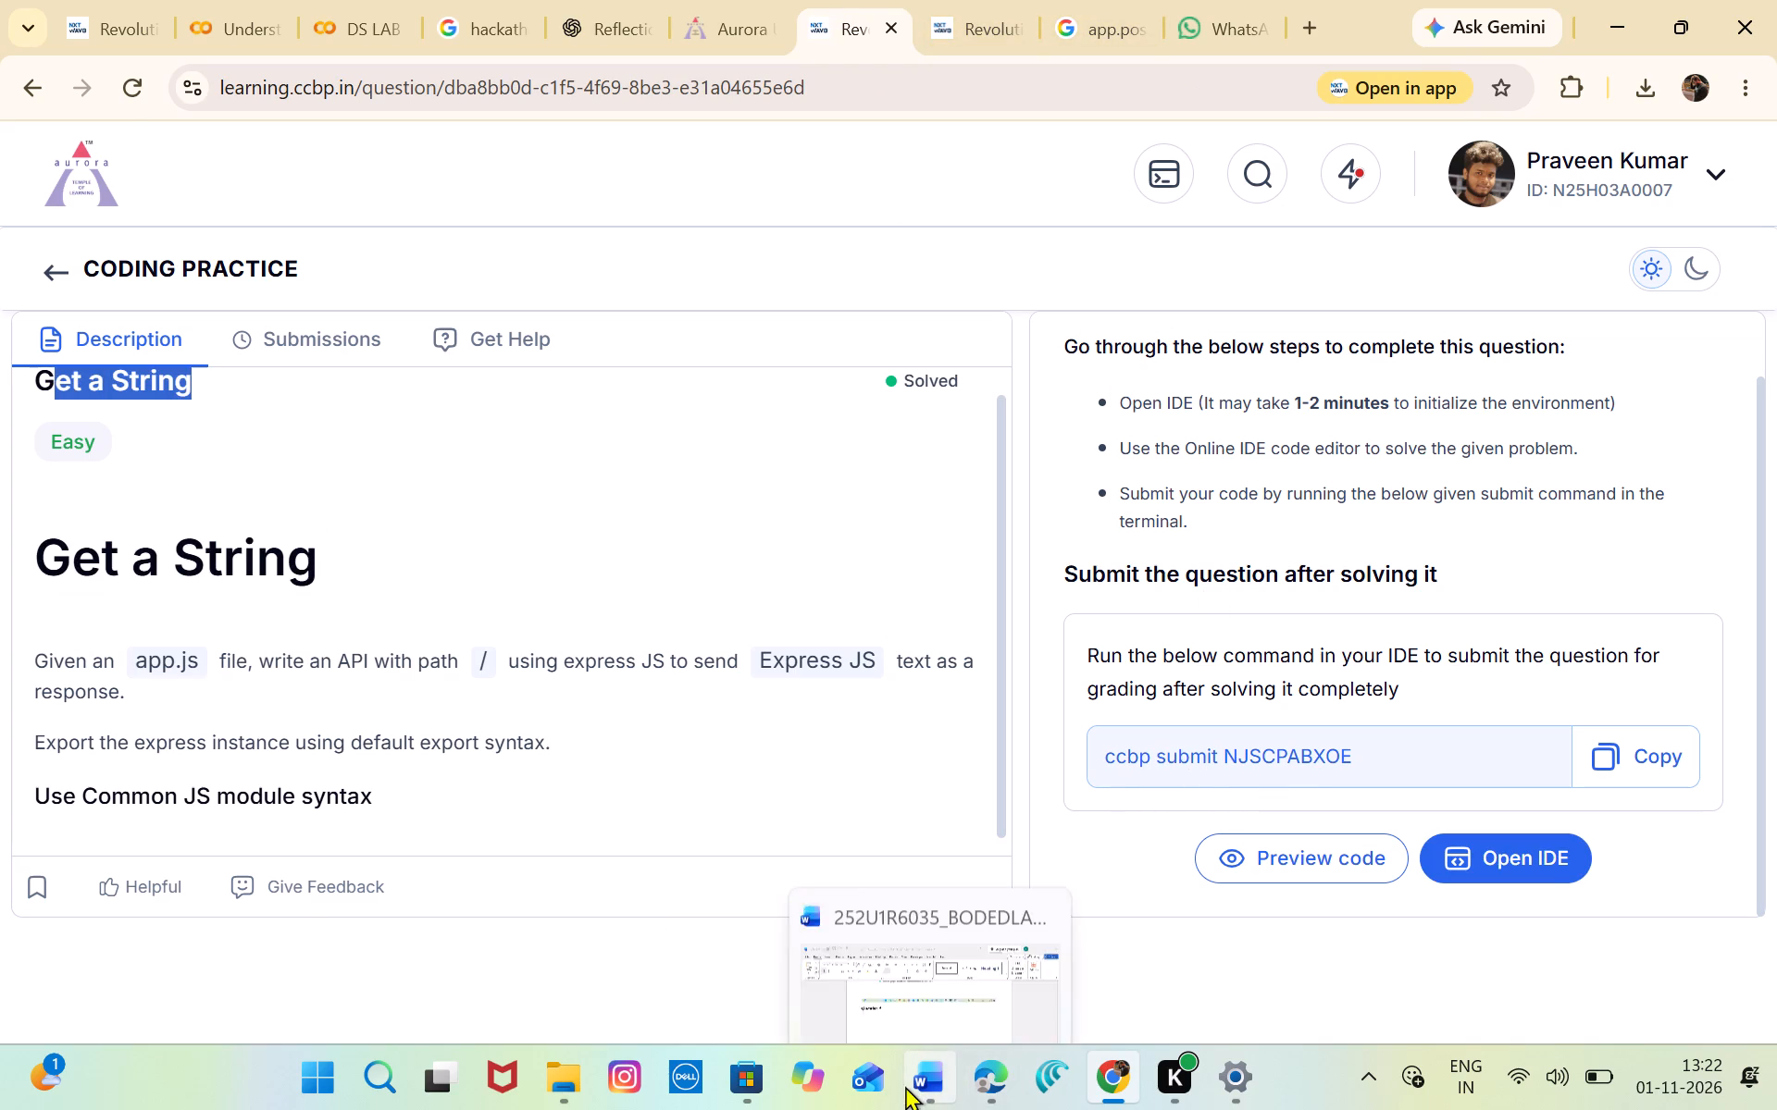
pyautogui.click(905, 1086)
pyautogui.click(576, 451)
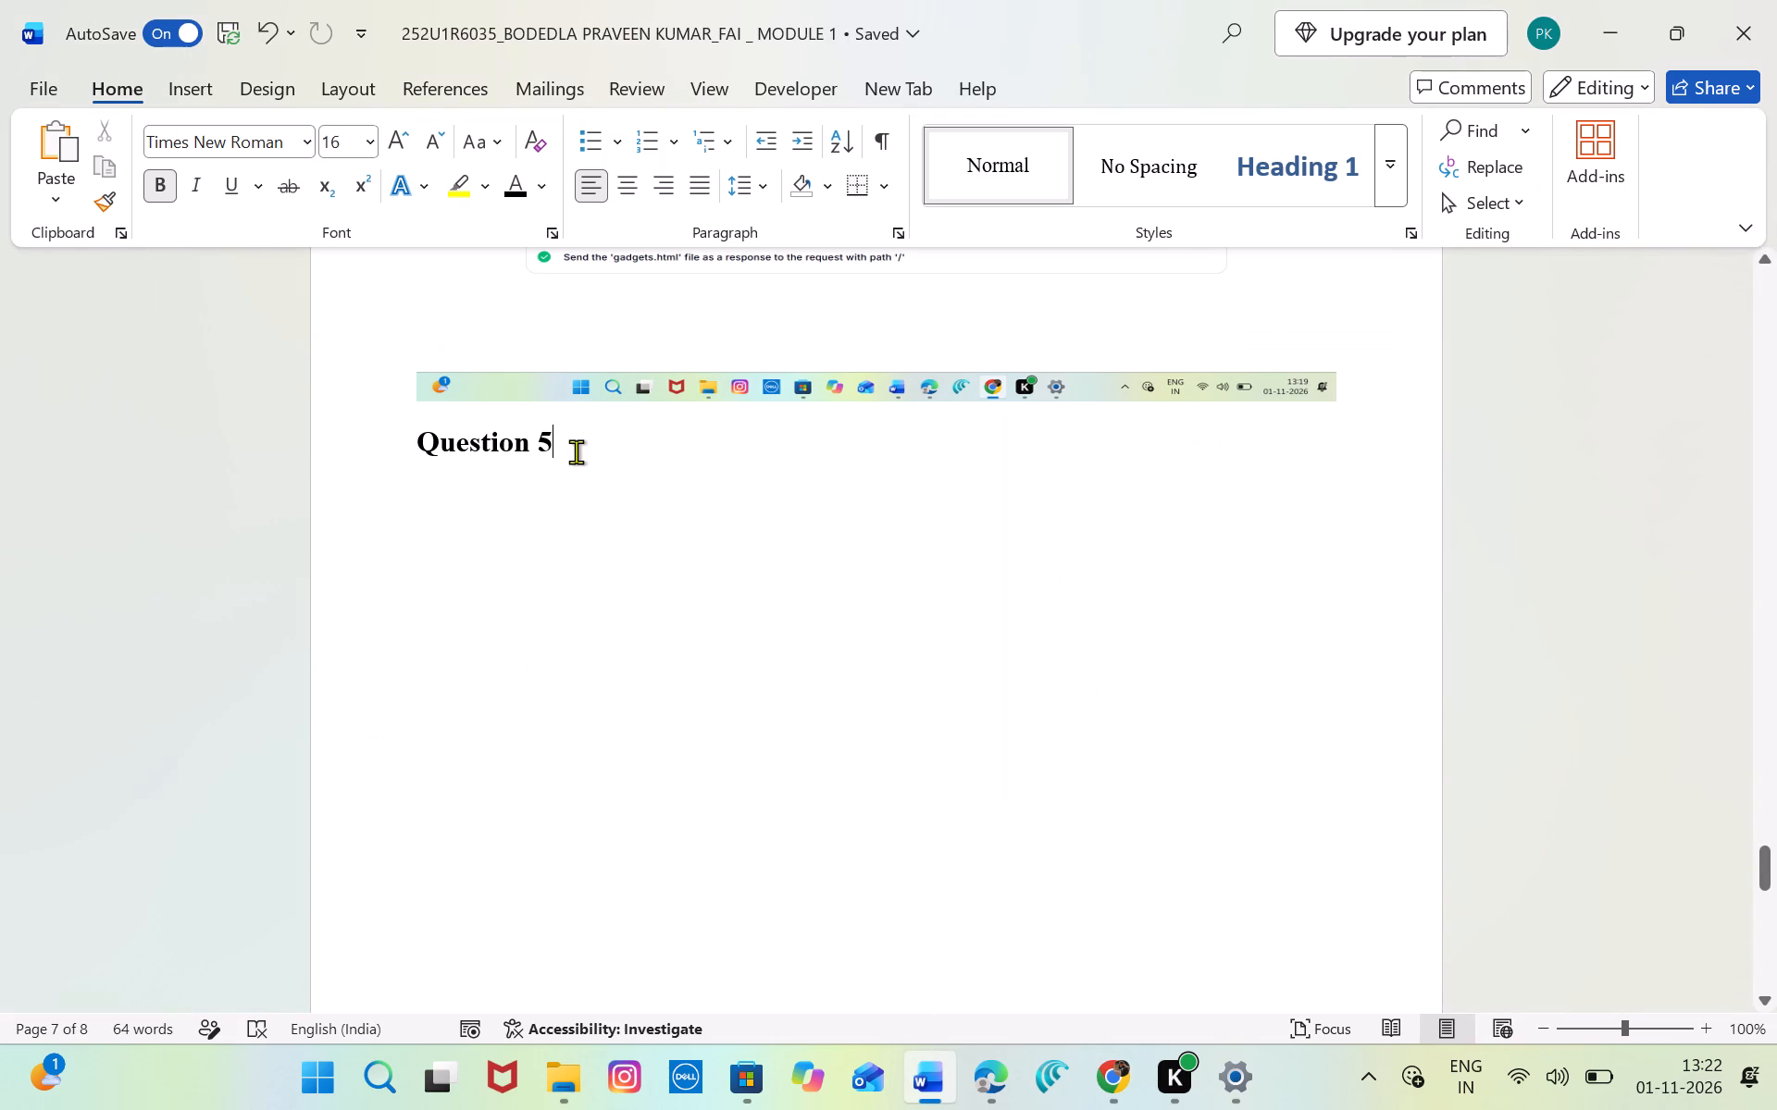
pyautogui.hotkey('shift', ':')
pyautogui.write('-')
pyautogui.press('space')
pyautogui.press('e')
pyautogui.press('BackSpace')
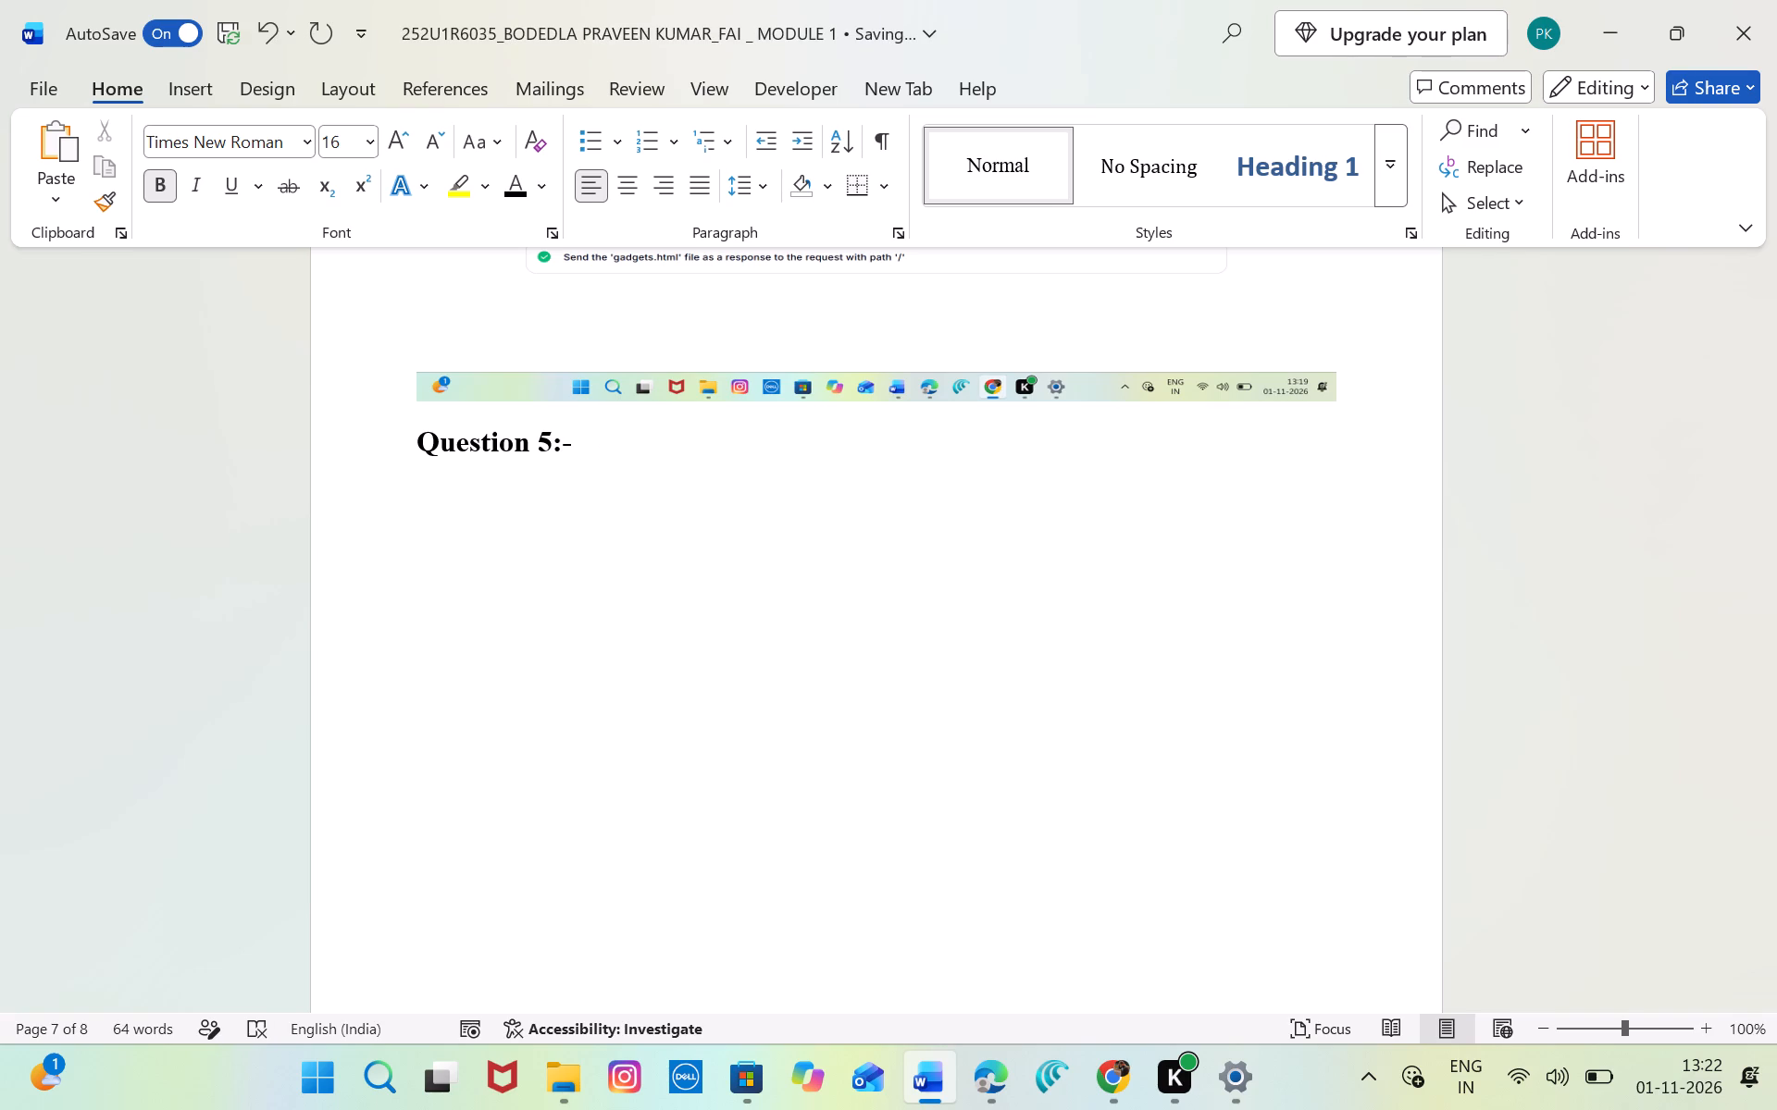
pyautogui.write('et')
pyautogui.press('space')
pyautogui.press('a')
pyautogui.press('BackSpace')
pyautogui.write('A')
pyautogui.press('space')
pyautogui.press('BackSpace')
pyautogui.press('BackSpace')
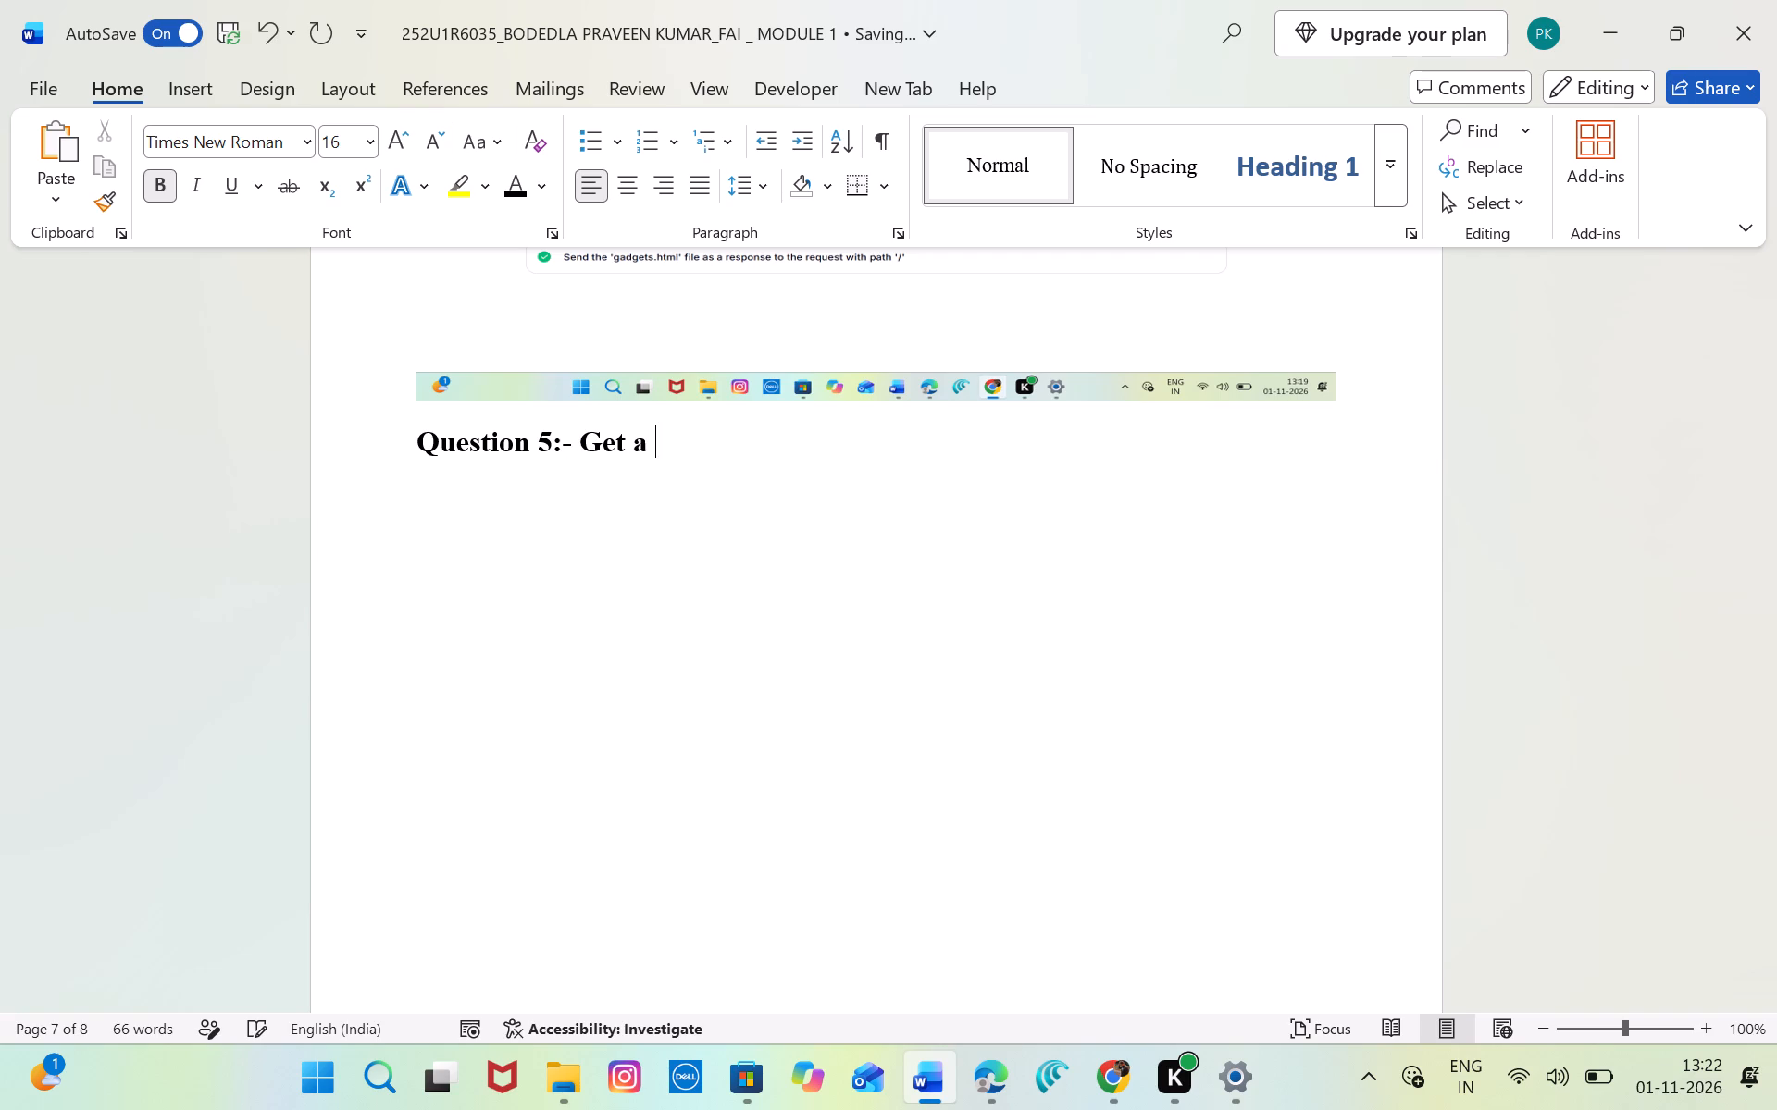
pyautogui.write('tring')
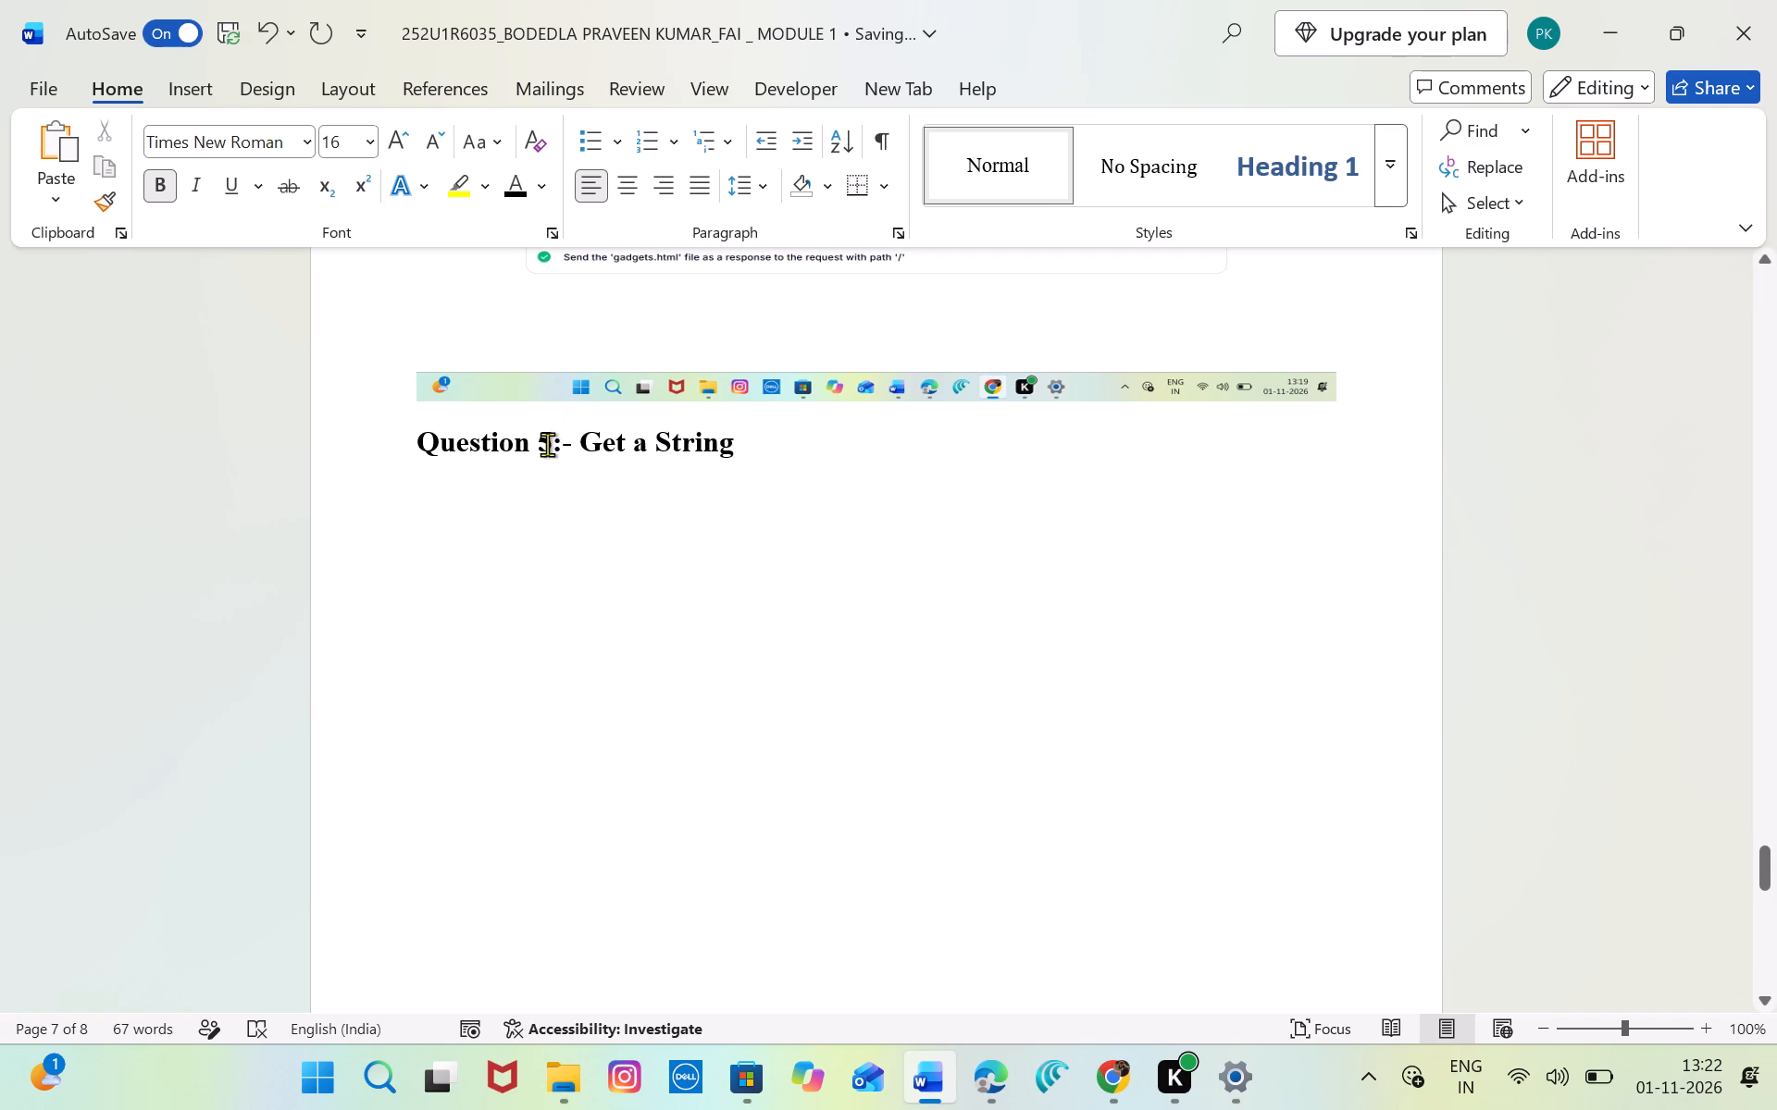
# Underline "Question 5" in the heading and start a new line after the heading text.
pyautogui.moveTo(547, 444); pyautogui.dragTo(427, 444)
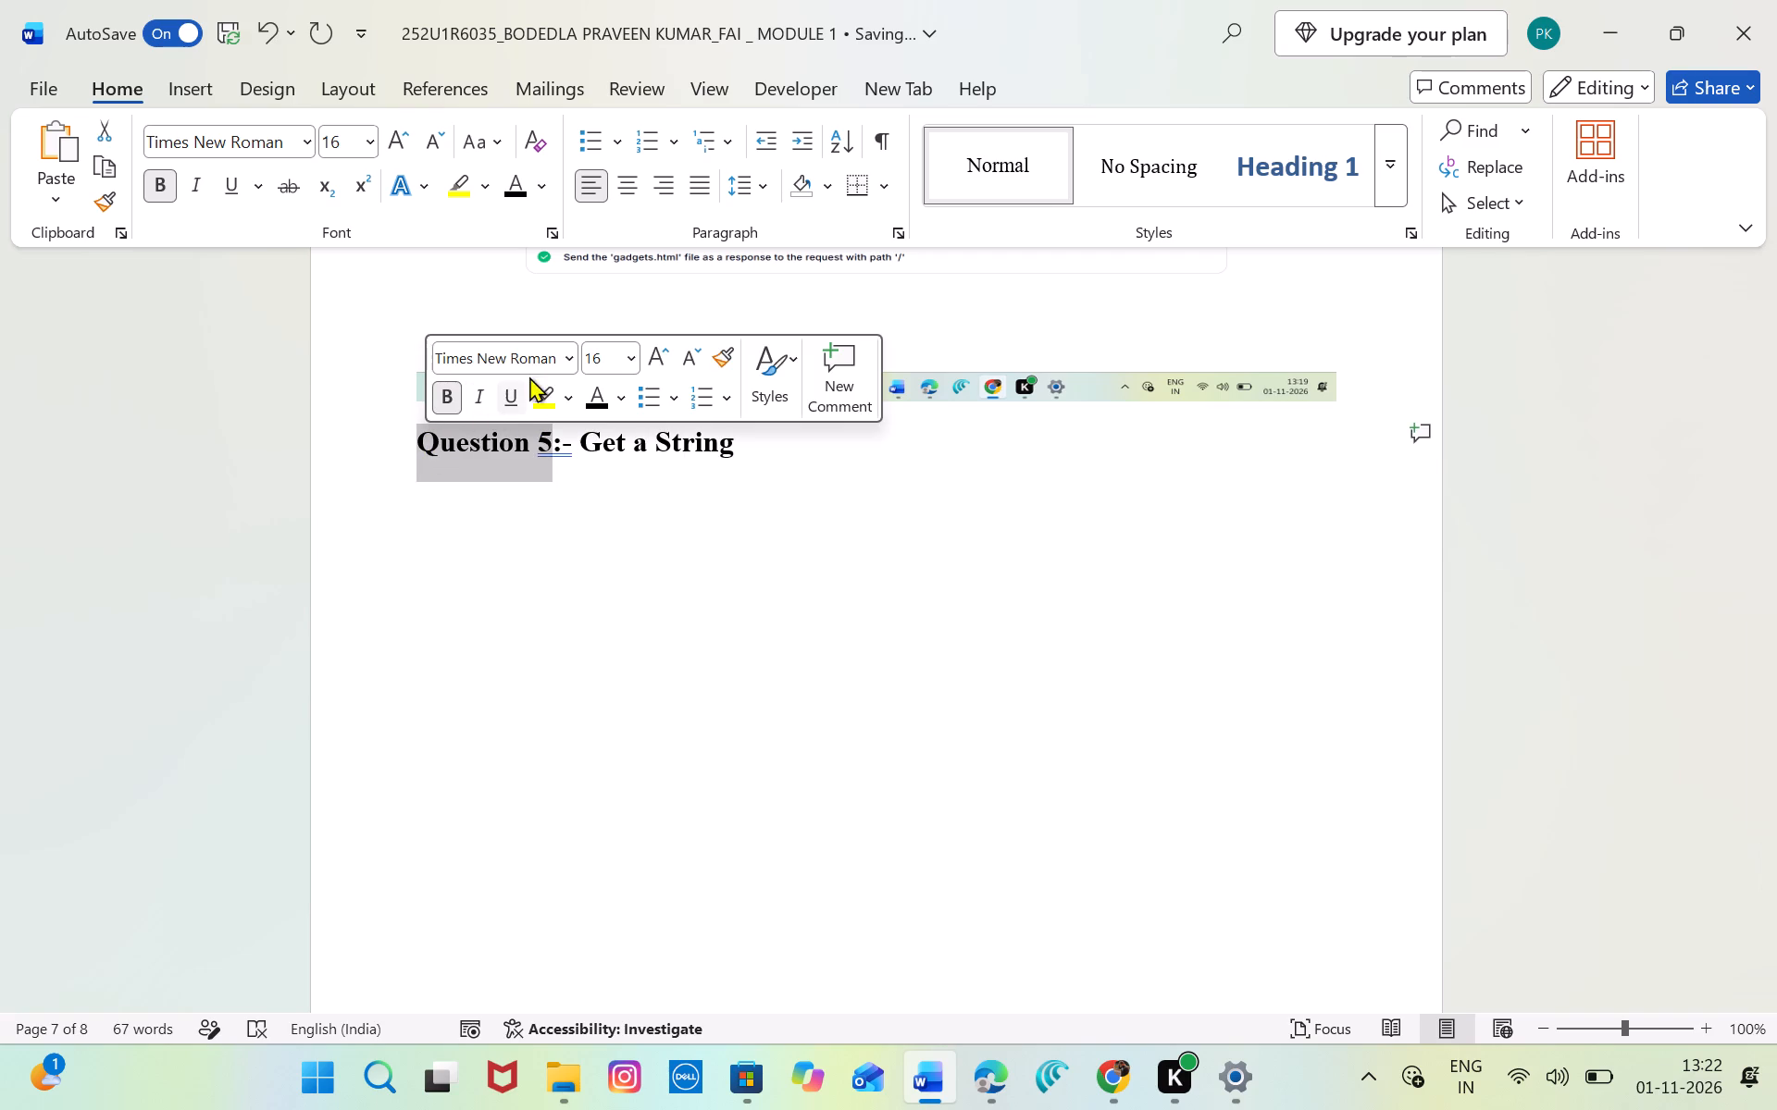
pyautogui.click(504, 399)
pyautogui.click(752, 452)
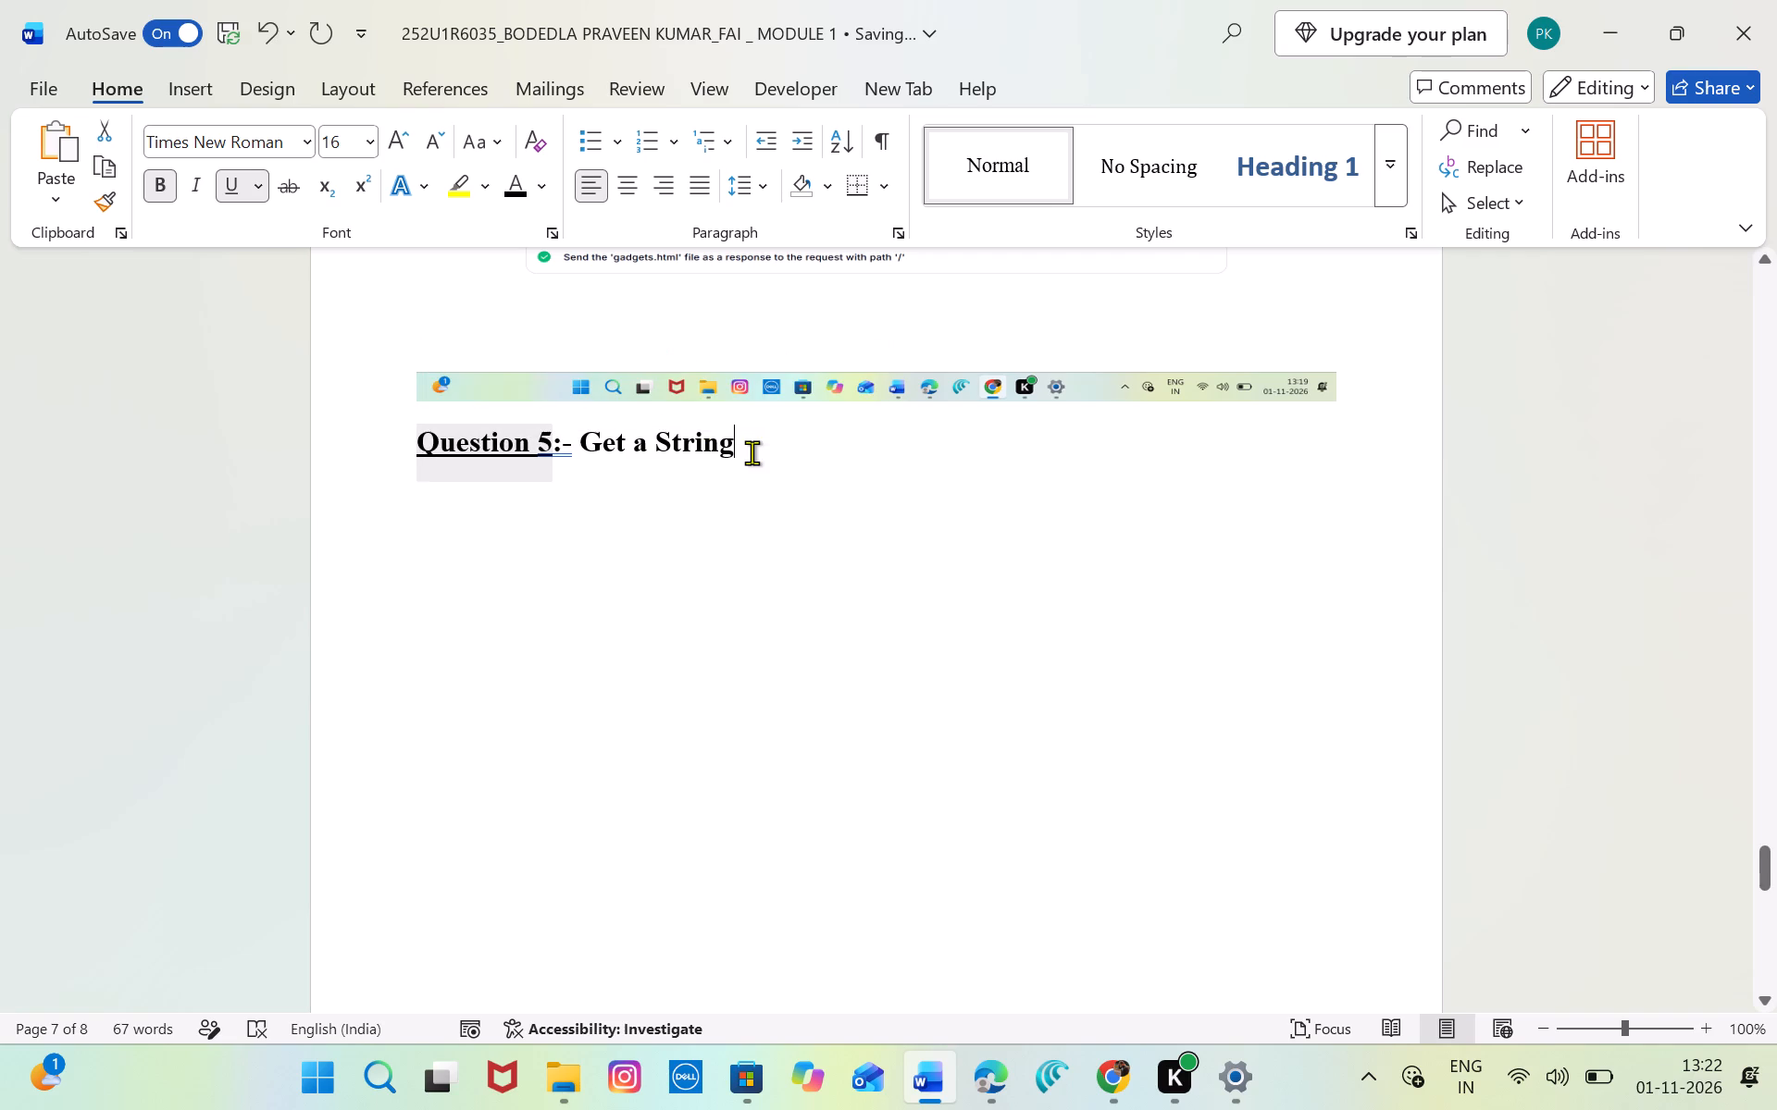
pyautogui.press('Return')
# Capture a full-screen screenshot of the Get a String question description in Chrome and paste it below the Question 5 heading in Word.
pyautogui.click(1105, 1064)
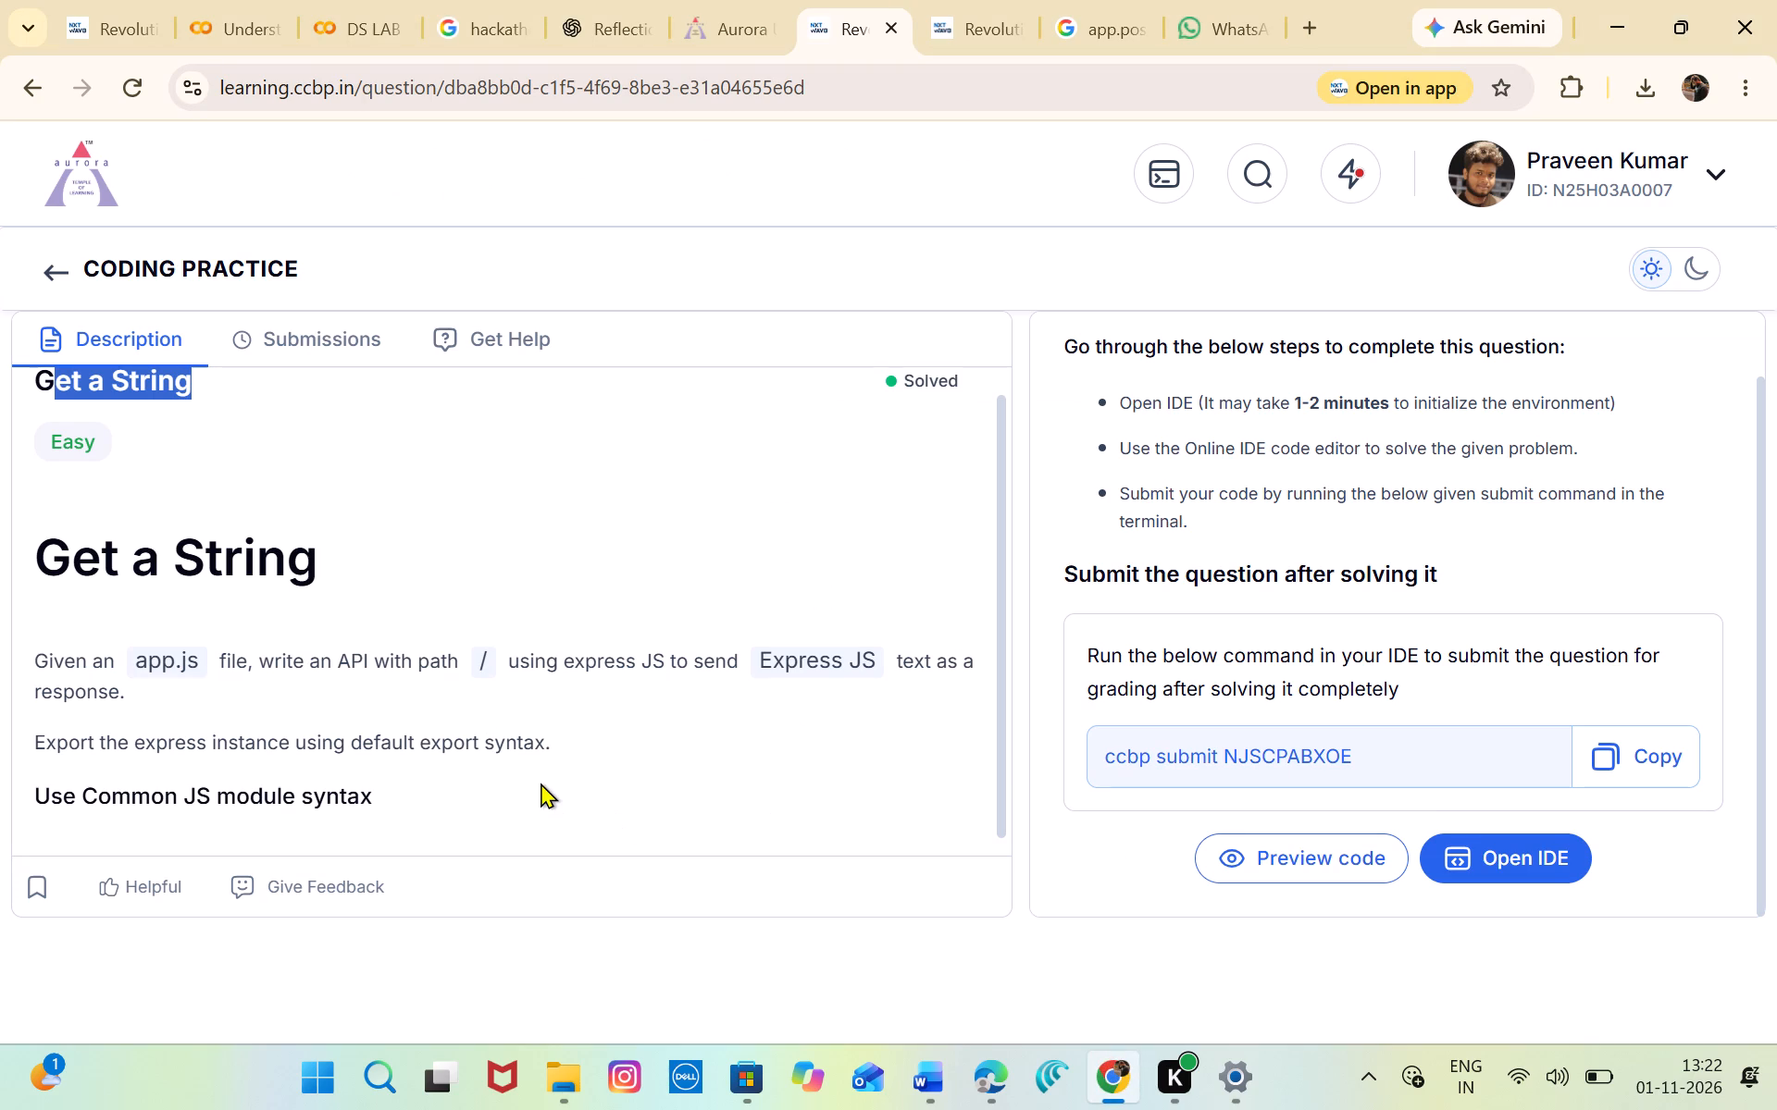
pyautogui.click(541, 783)
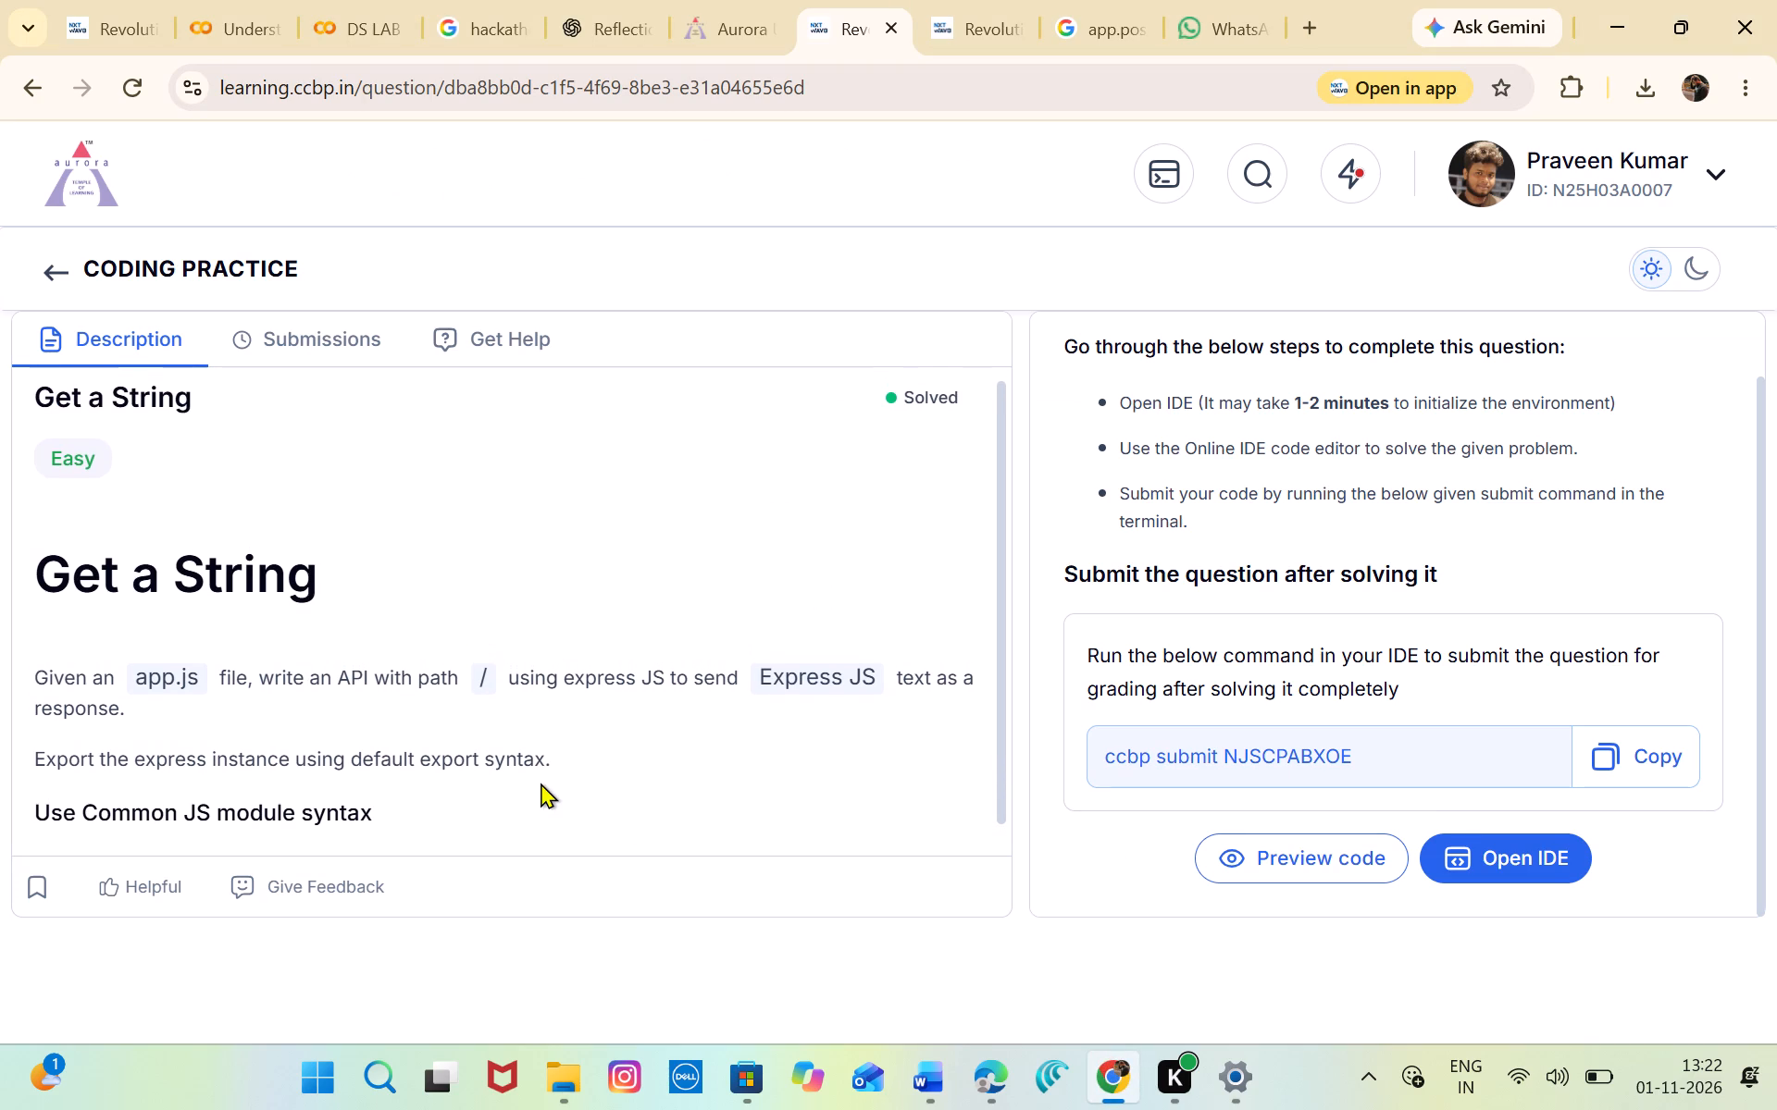
pyautogui.press('super+Print')
pyautogui.click(918, 1076)
pyautogui.hotkey('ctrl', 'v')
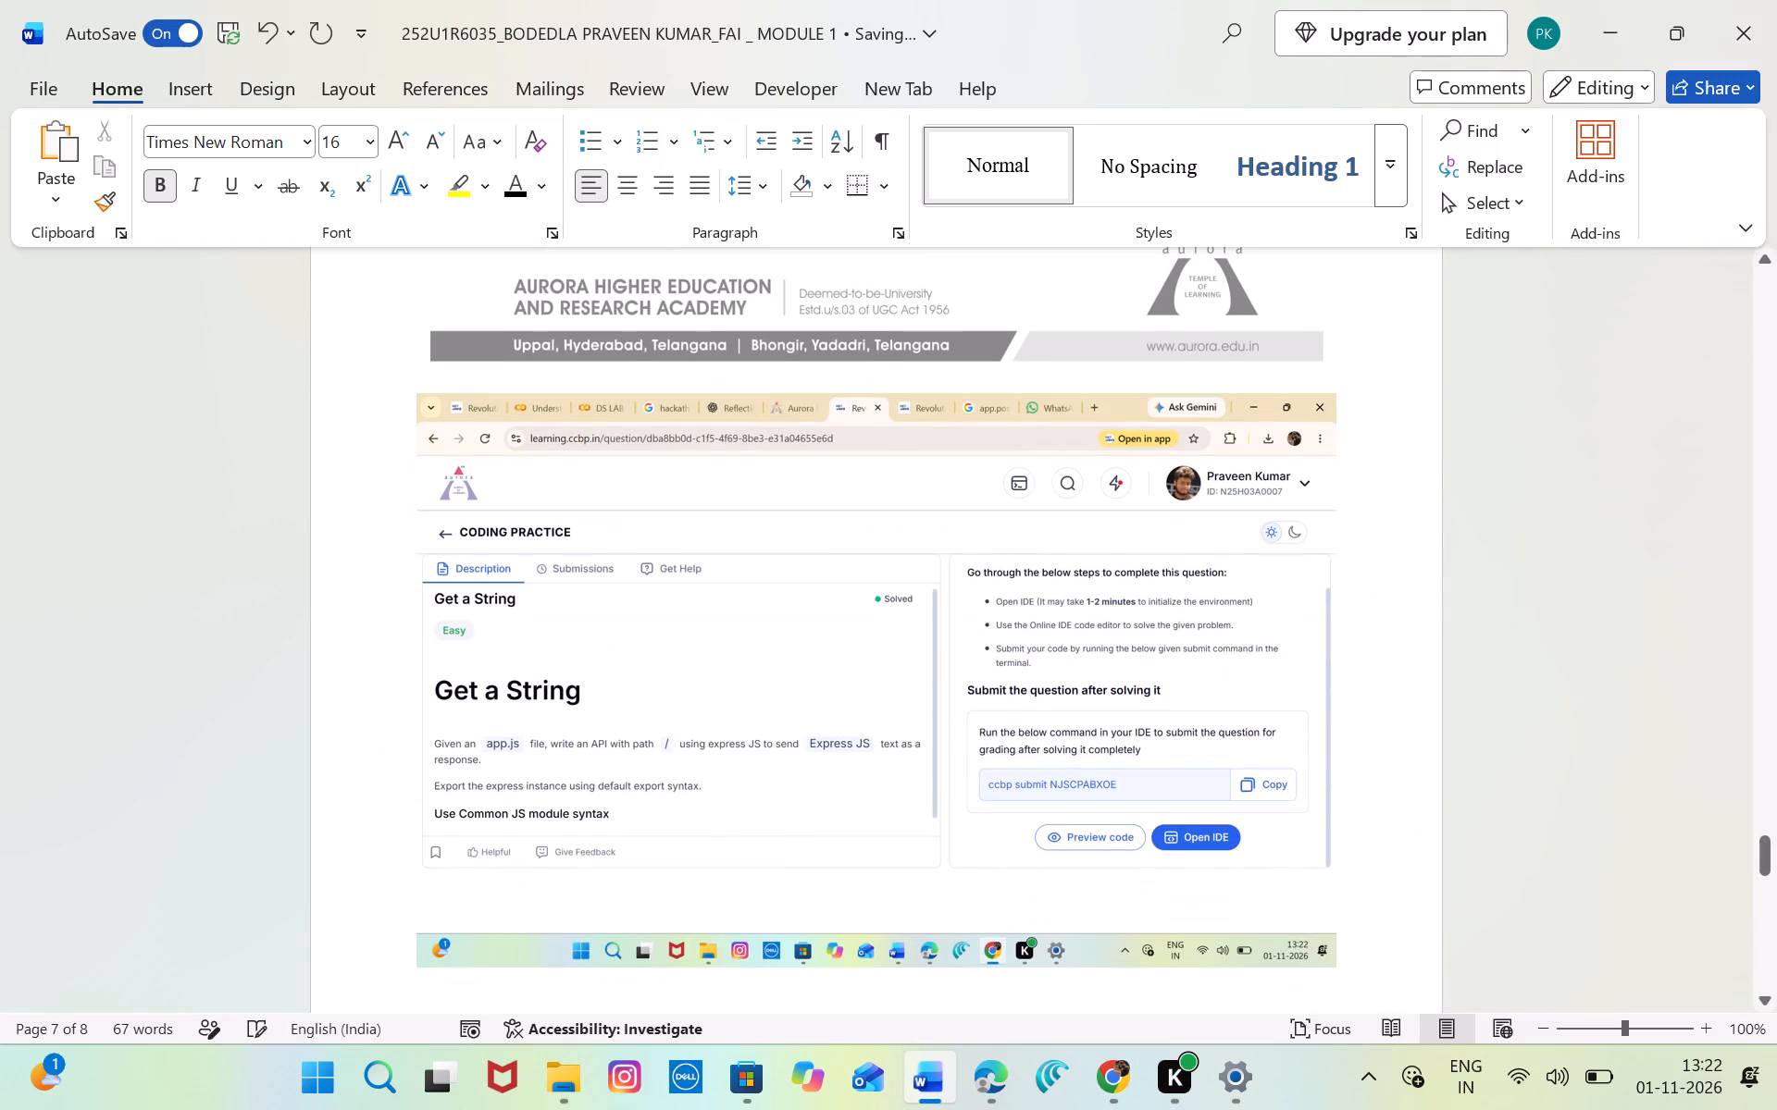
# Reduce the question screenshot's height so it fits under its heading on page 7, and add a new line after it.
pyautogui.click(802, 853)
pyautogui.moveTo(874, 964); pyautogui.dragTo(877, 905)
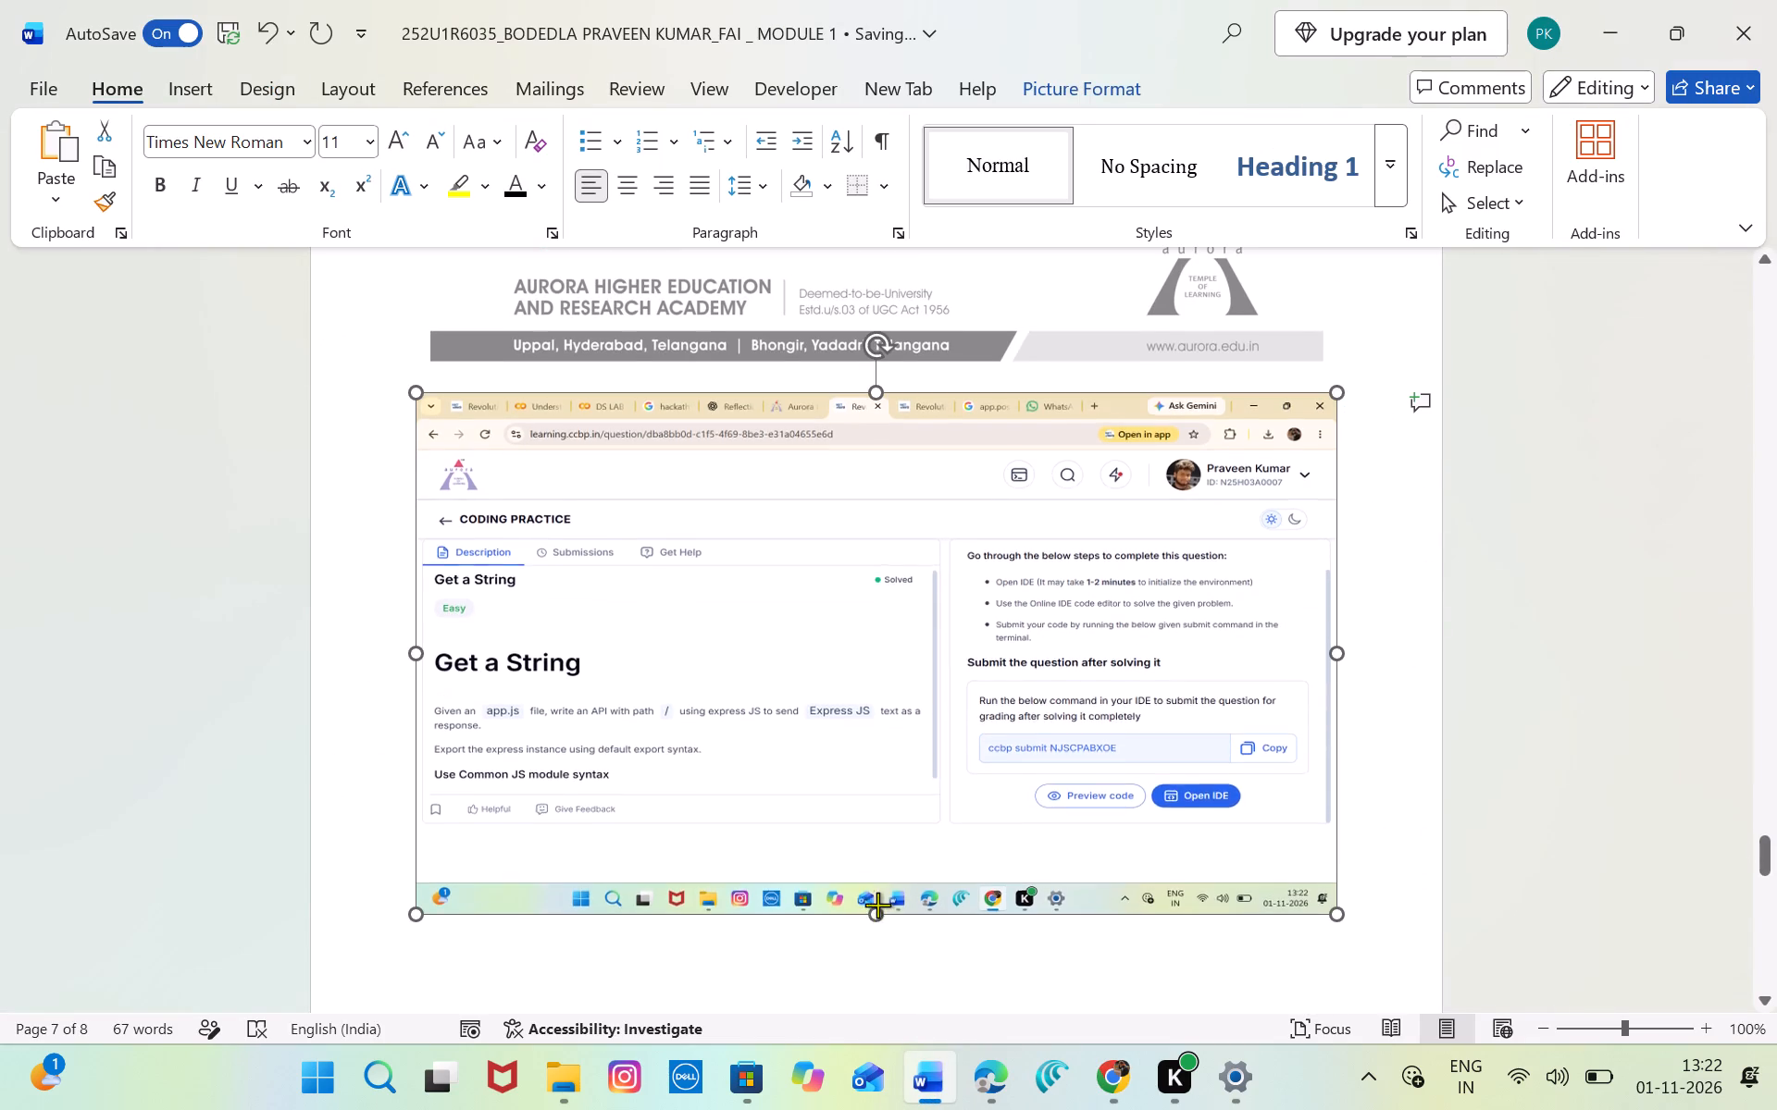
pyautogui.moveTo(877, 905); pyautogui.dragTo(870, 878)
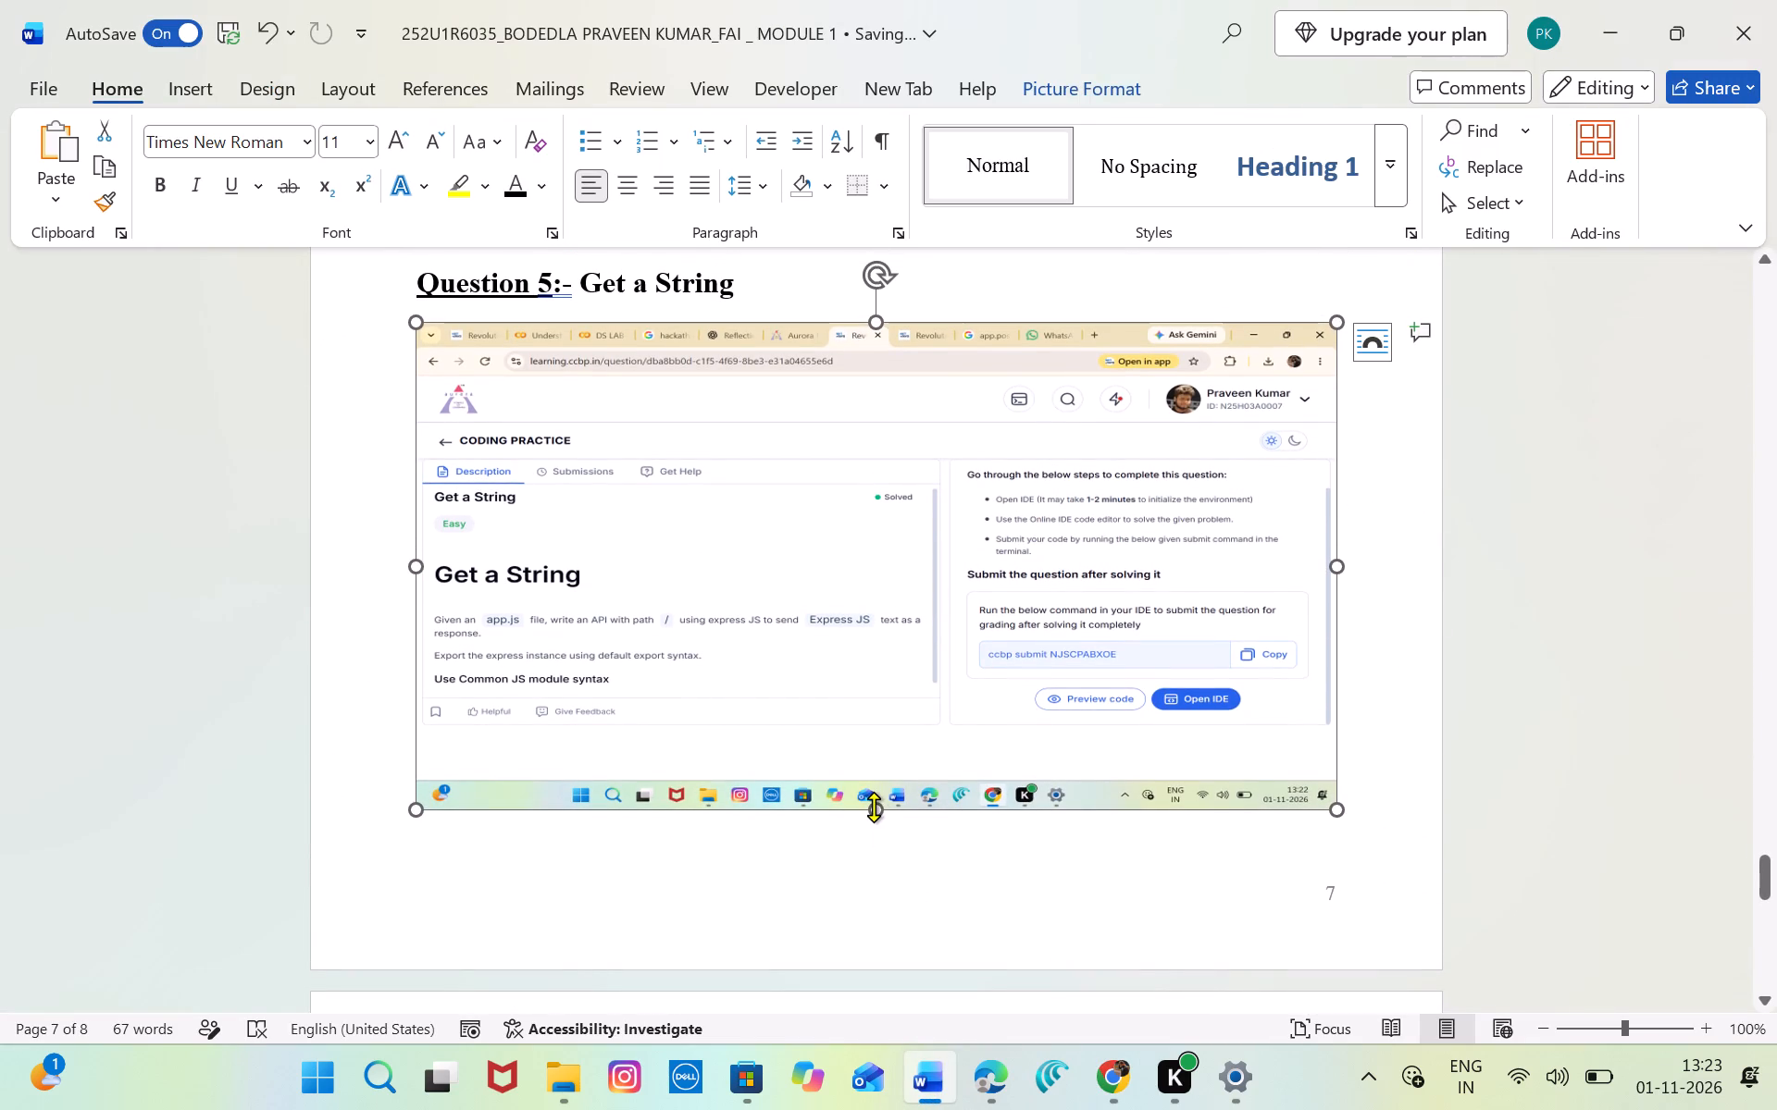
pyautogui.moveTo(873, 807); pyautogui.dragTo(884, 866)
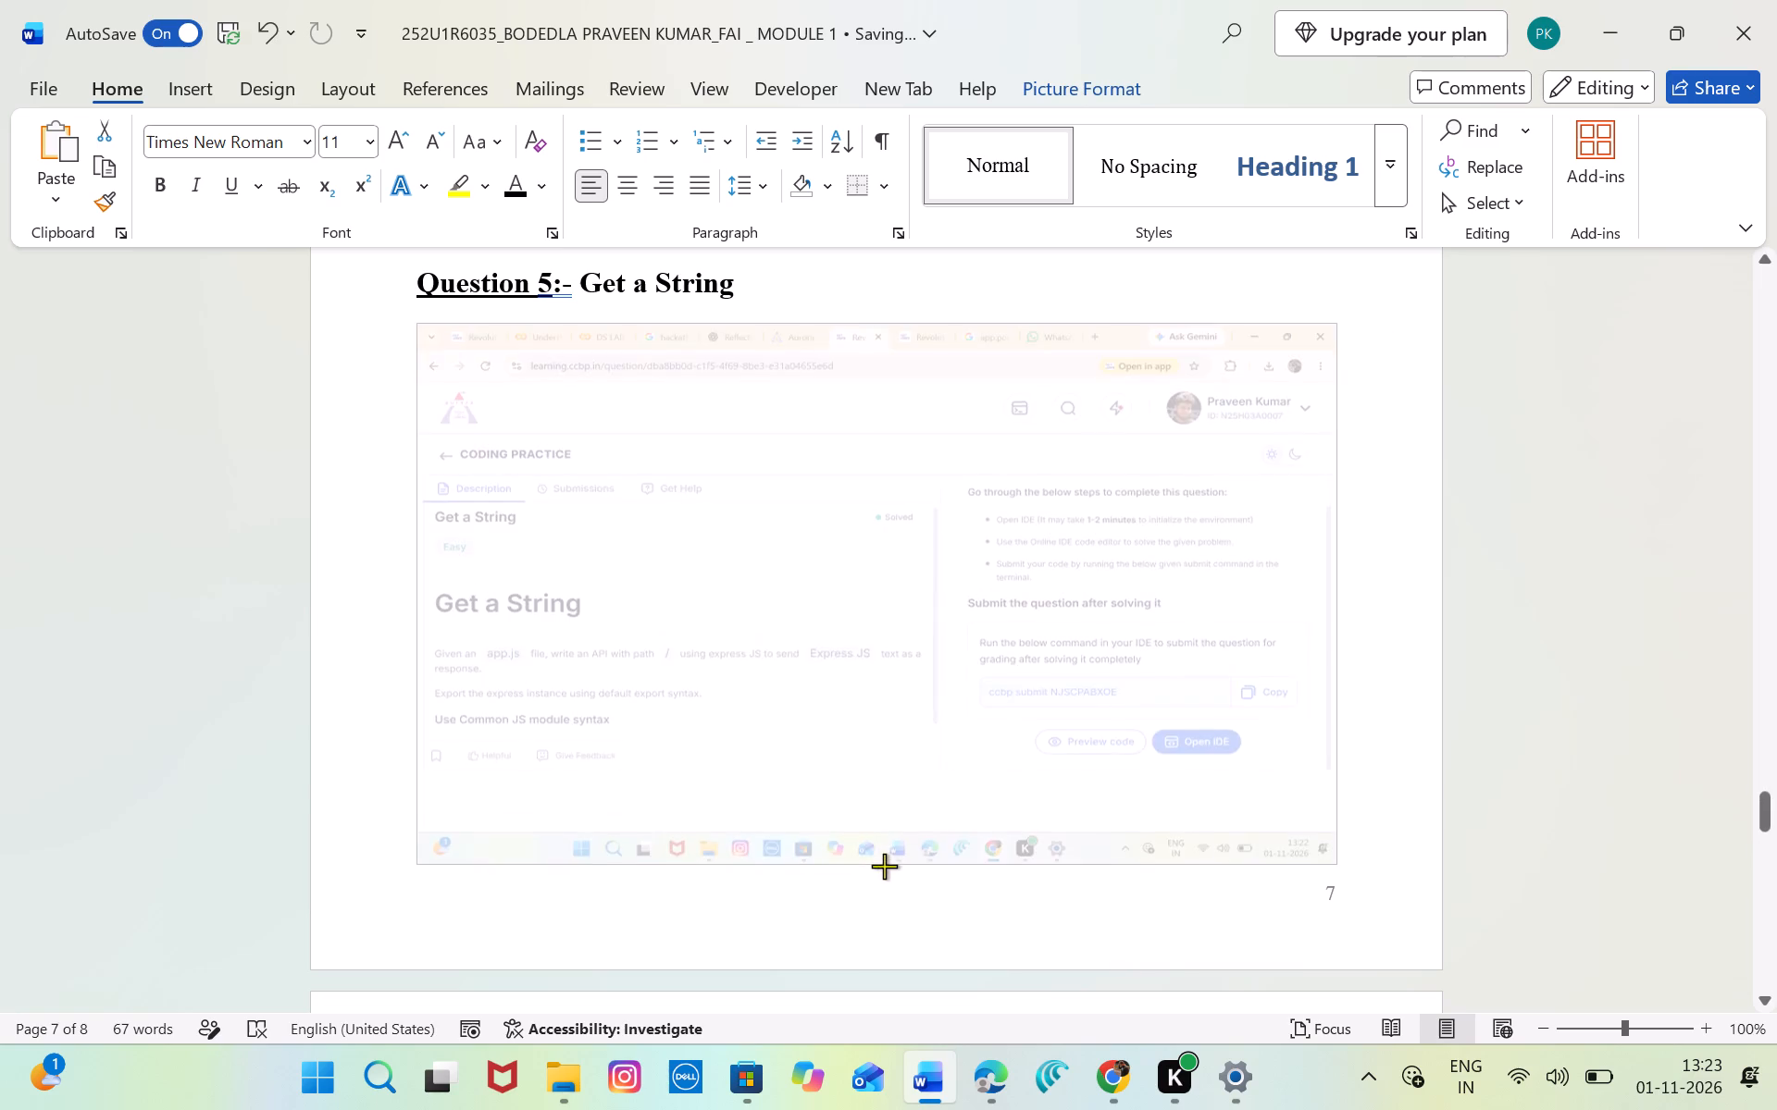
pyautogui.moveTo(884, 866); pyautogui.dragTo(883, 834)
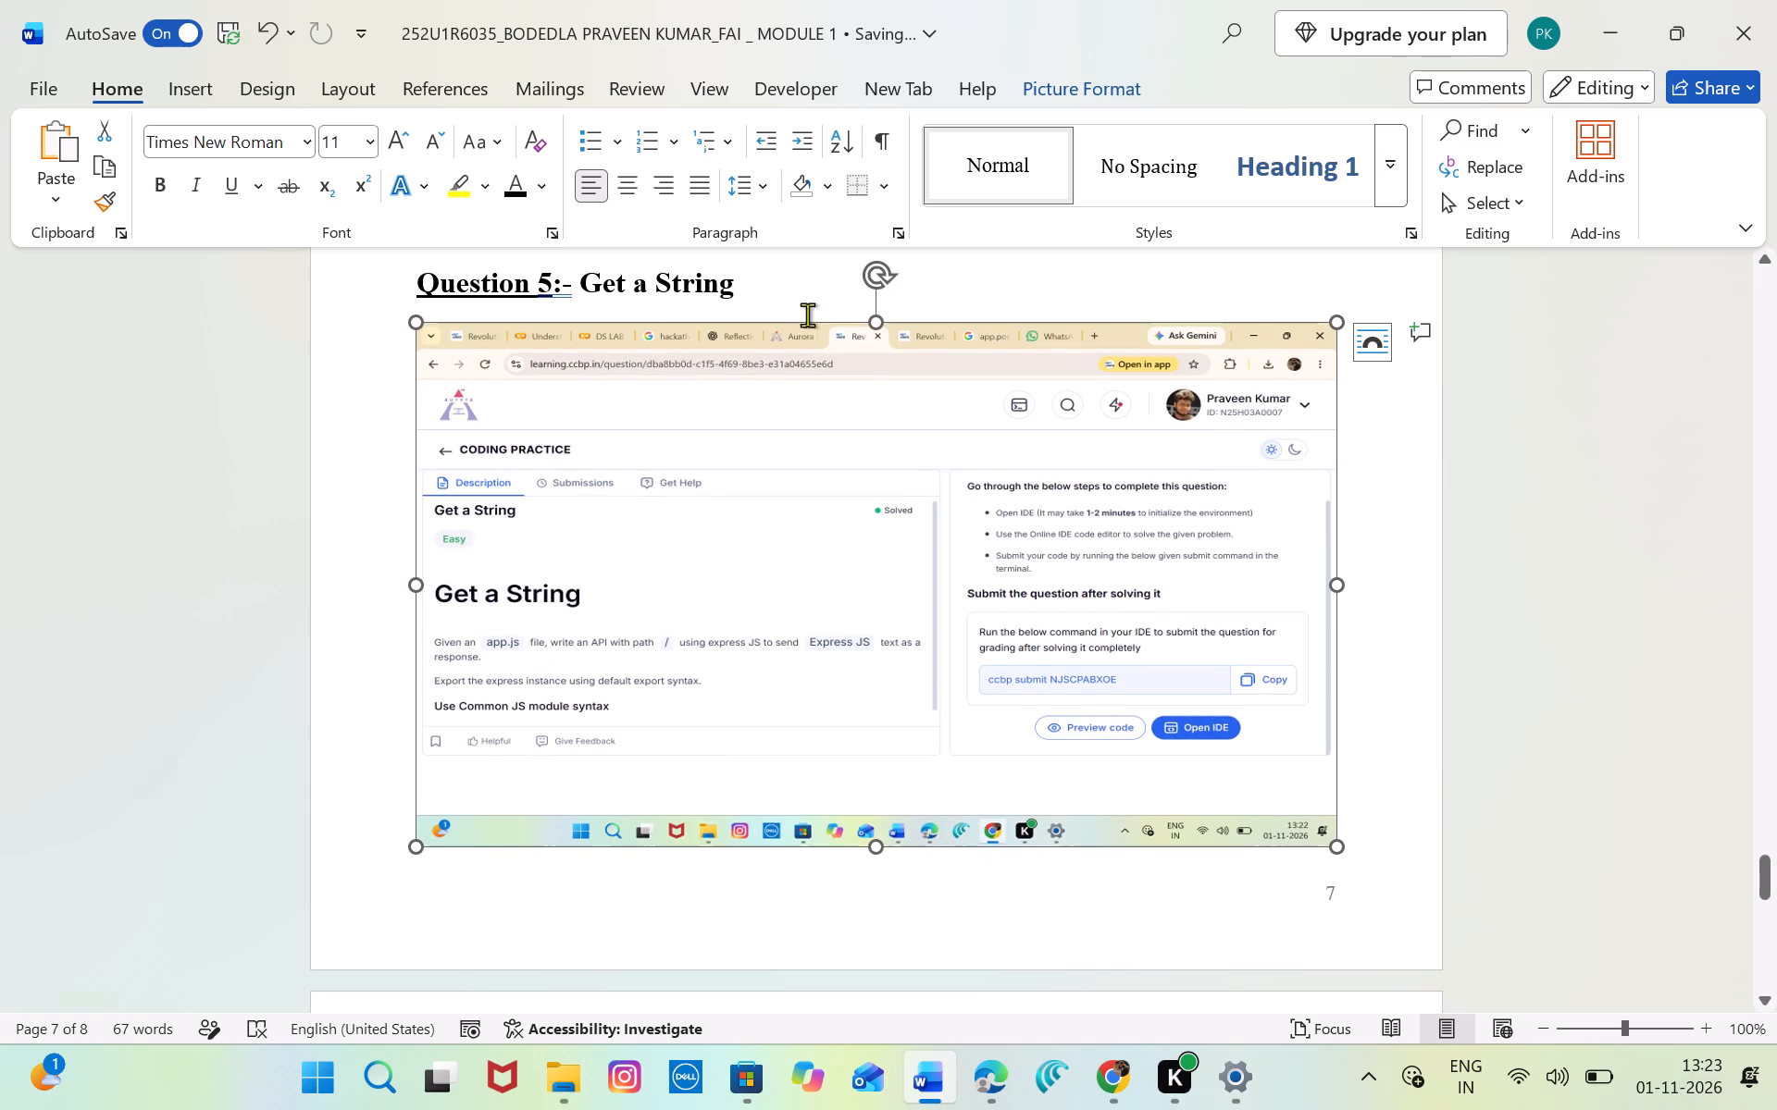
pyautogui.click(802, 282)
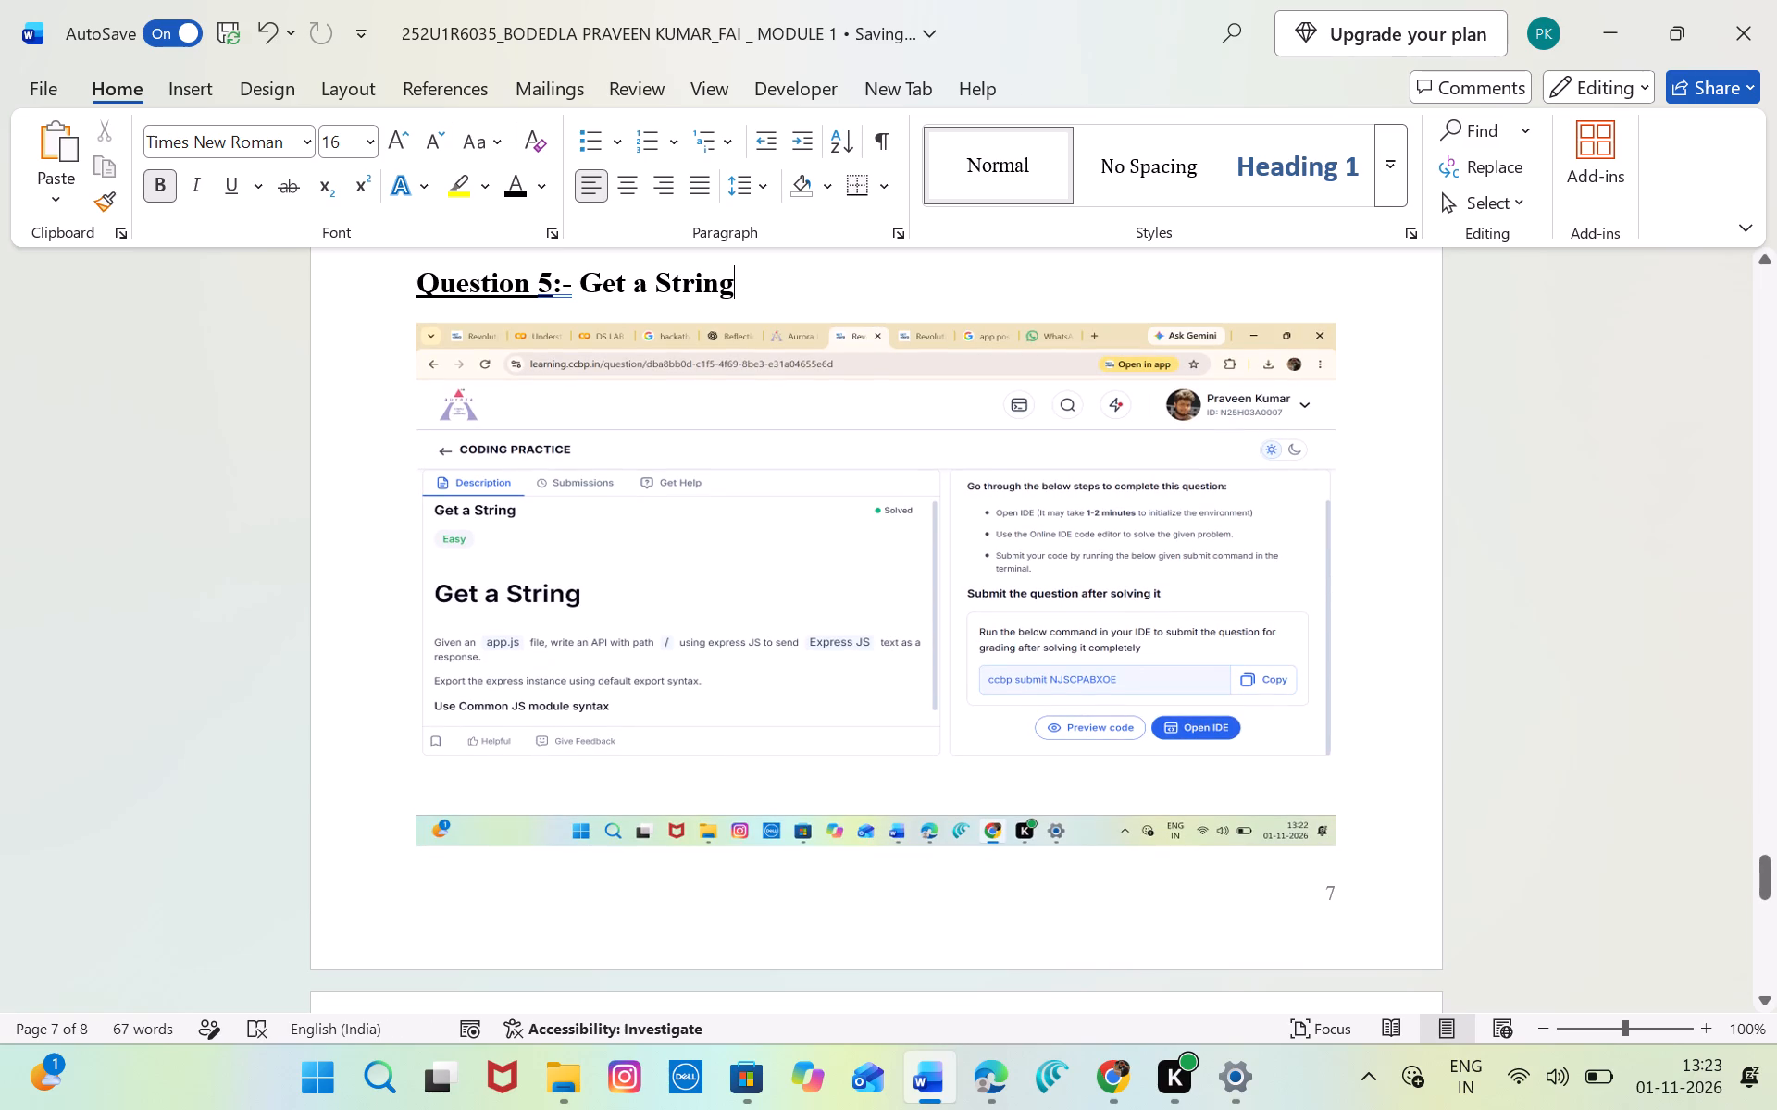
pyautogui.click(1347, 816)
pyautogui.press('Return')
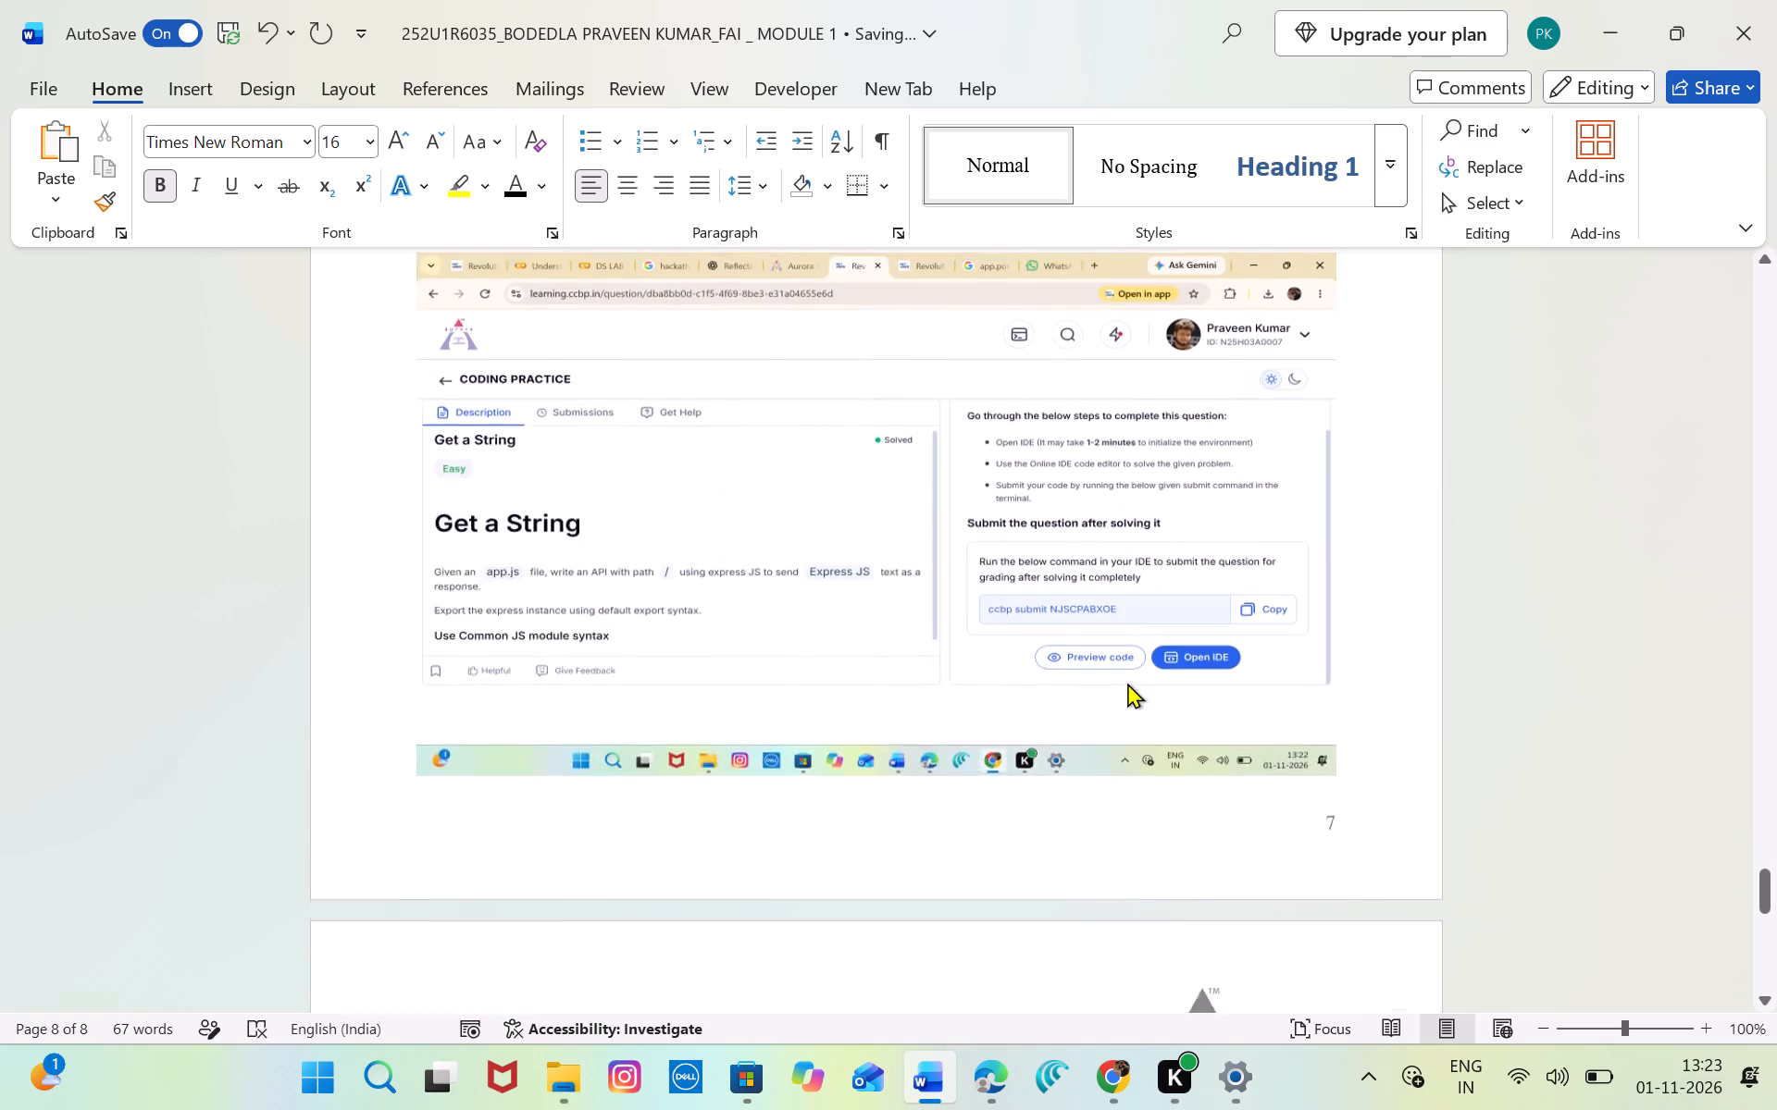
pyautogui.click(636, 834)
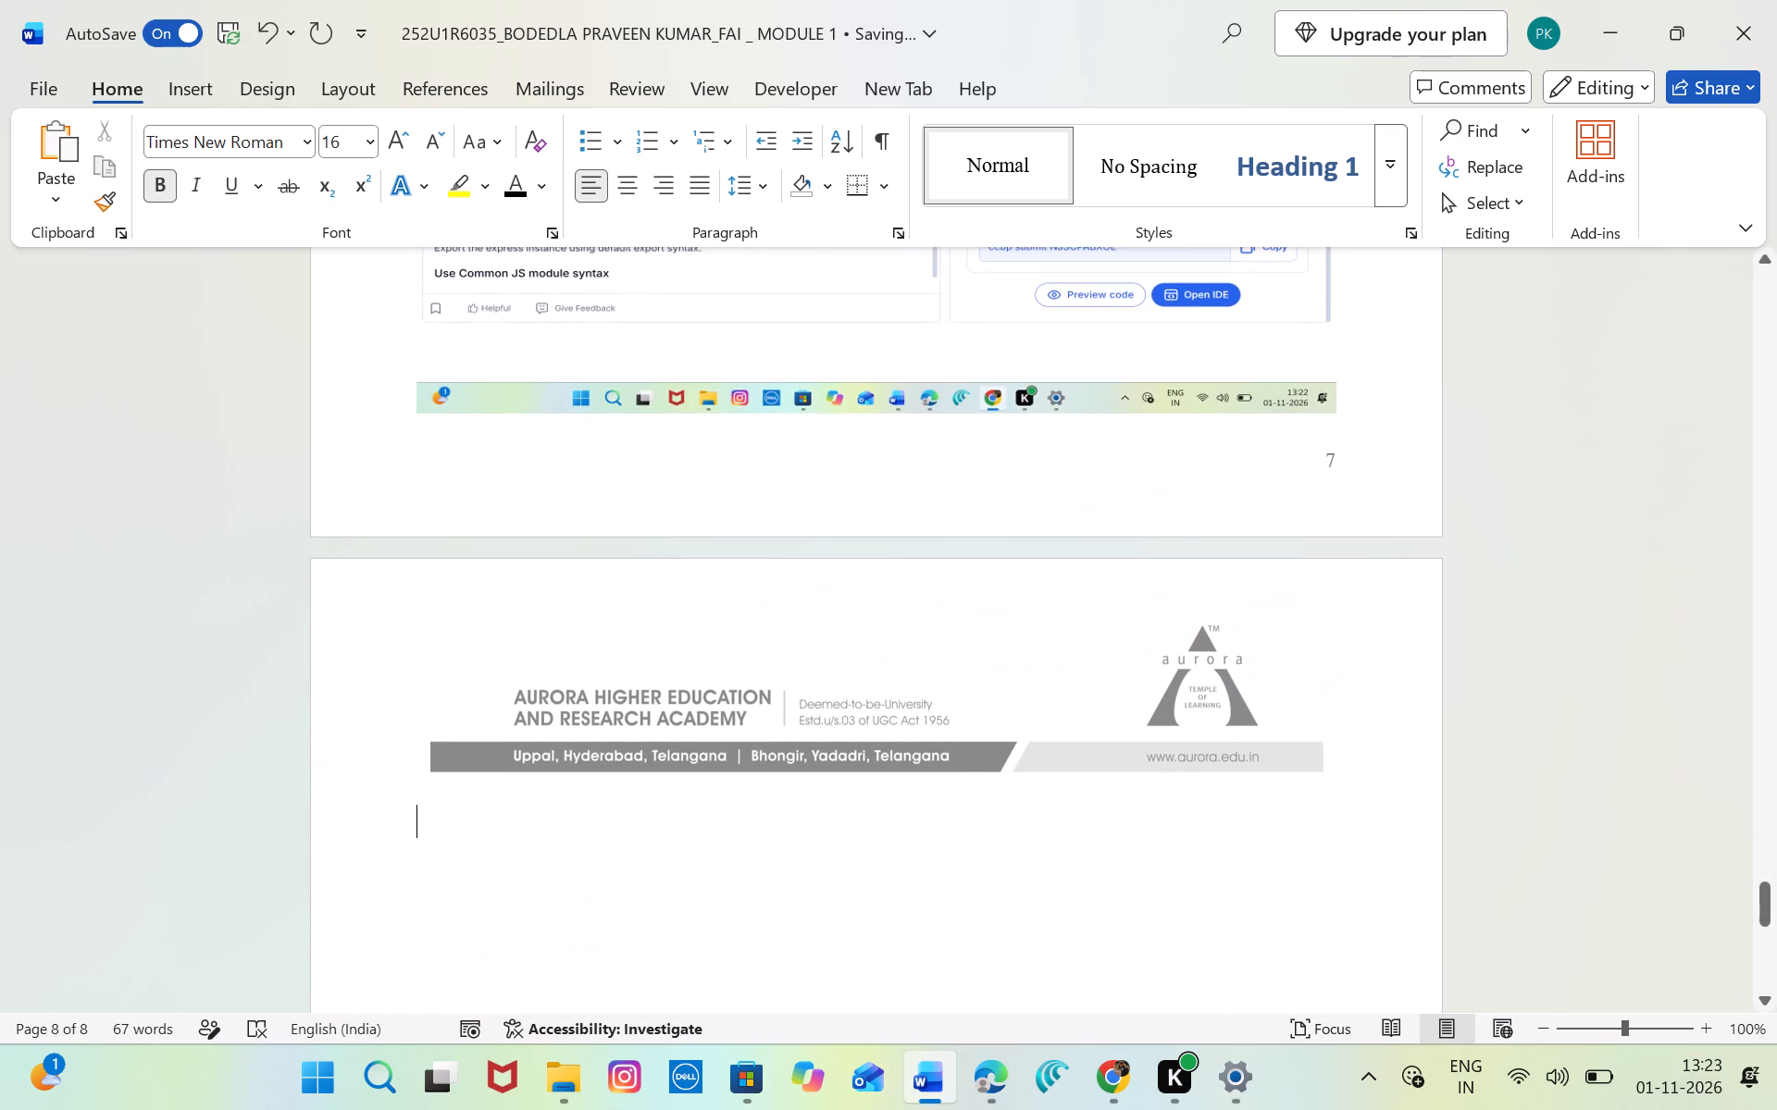
# Capture a full-screen screenshot of the IDE showing the app.js code and terminal output, and paste it on page 8 of the Word document.
pyautogui.doubleClick(1114, 1069)
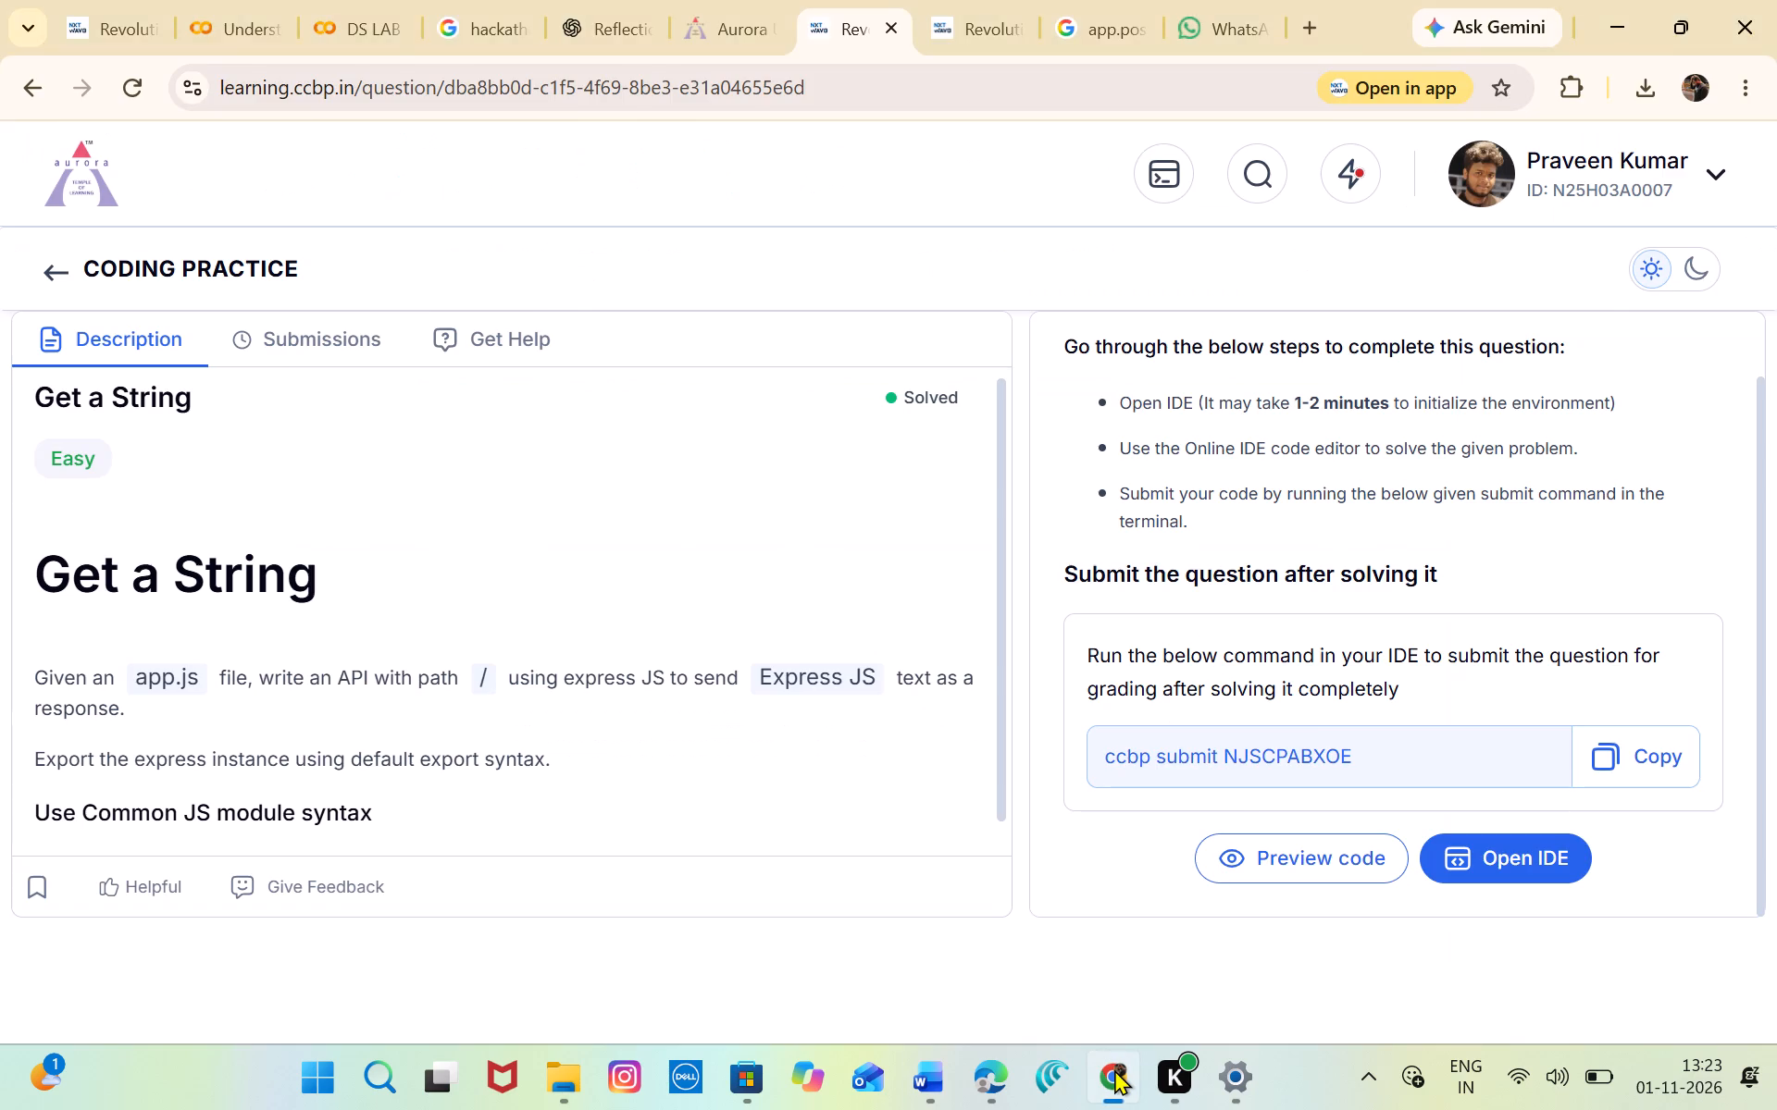
pyautogui.click(1114, 1069)
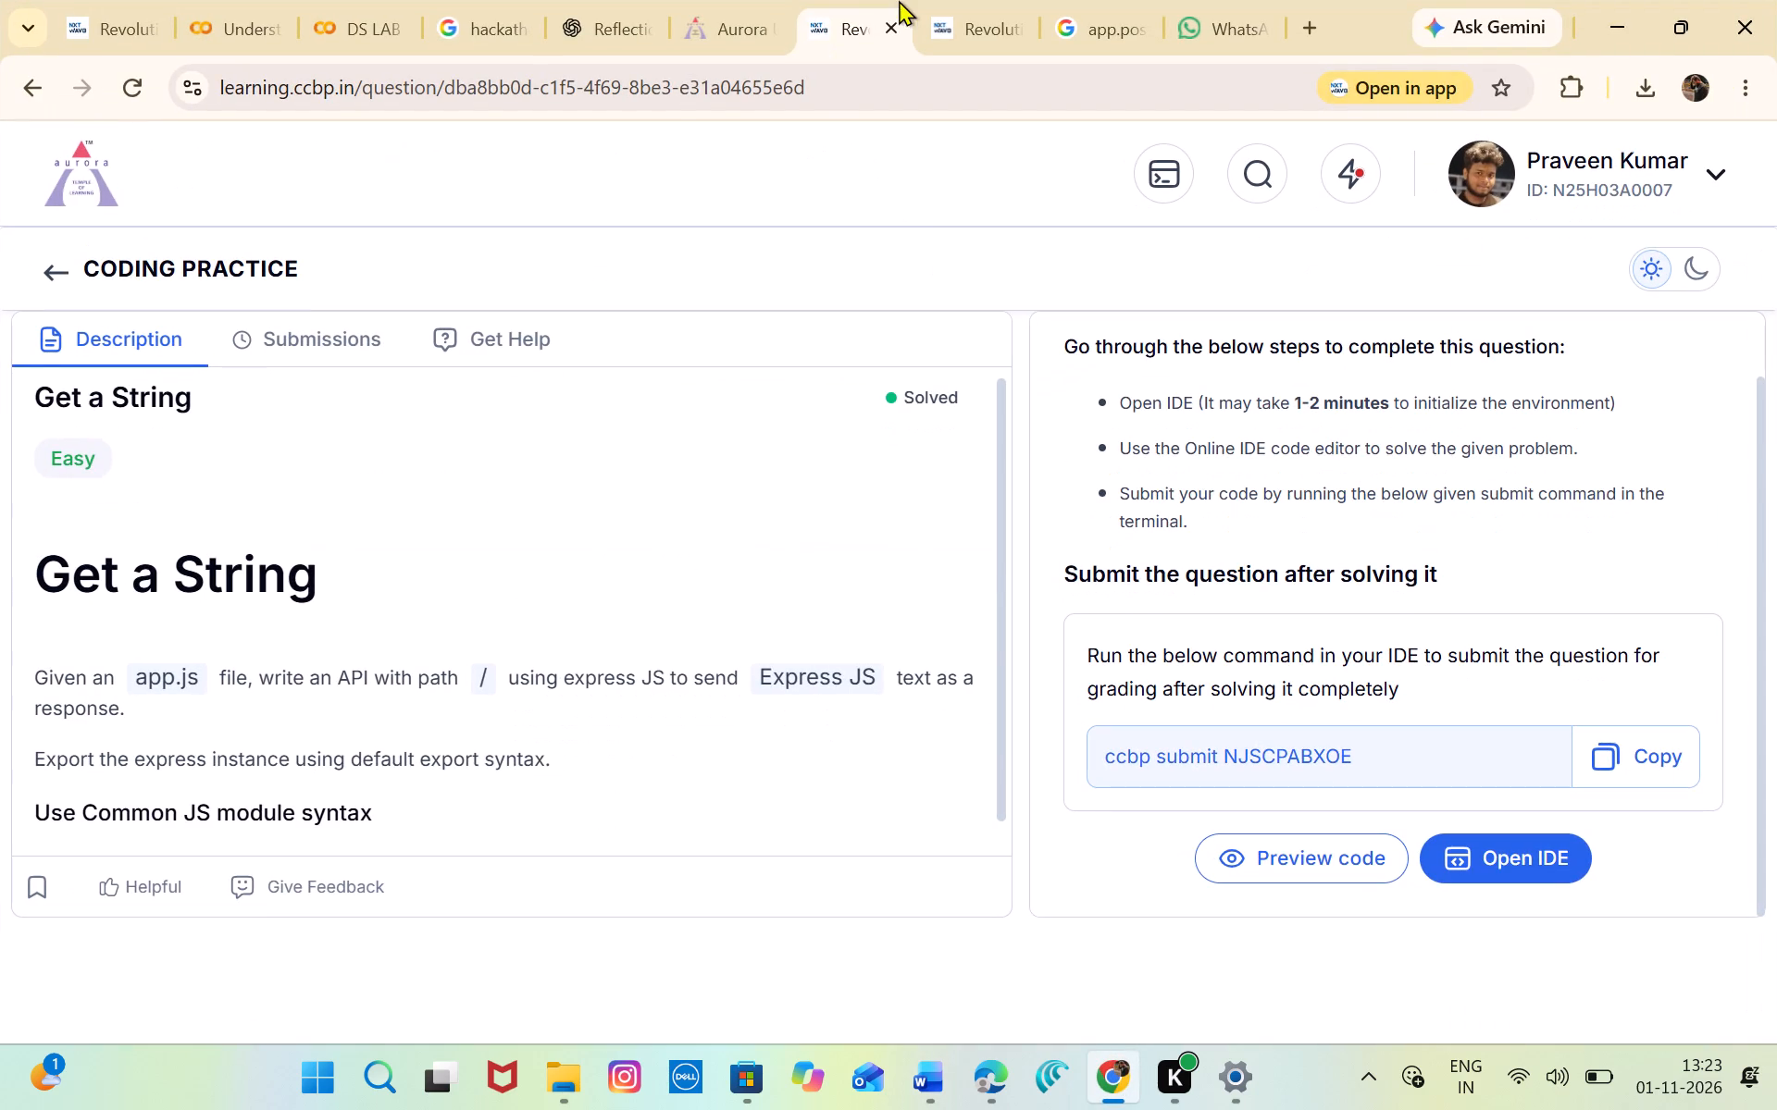
pyautogui.click(937, 10)
pyautogui.scroll(2, 679, 487)
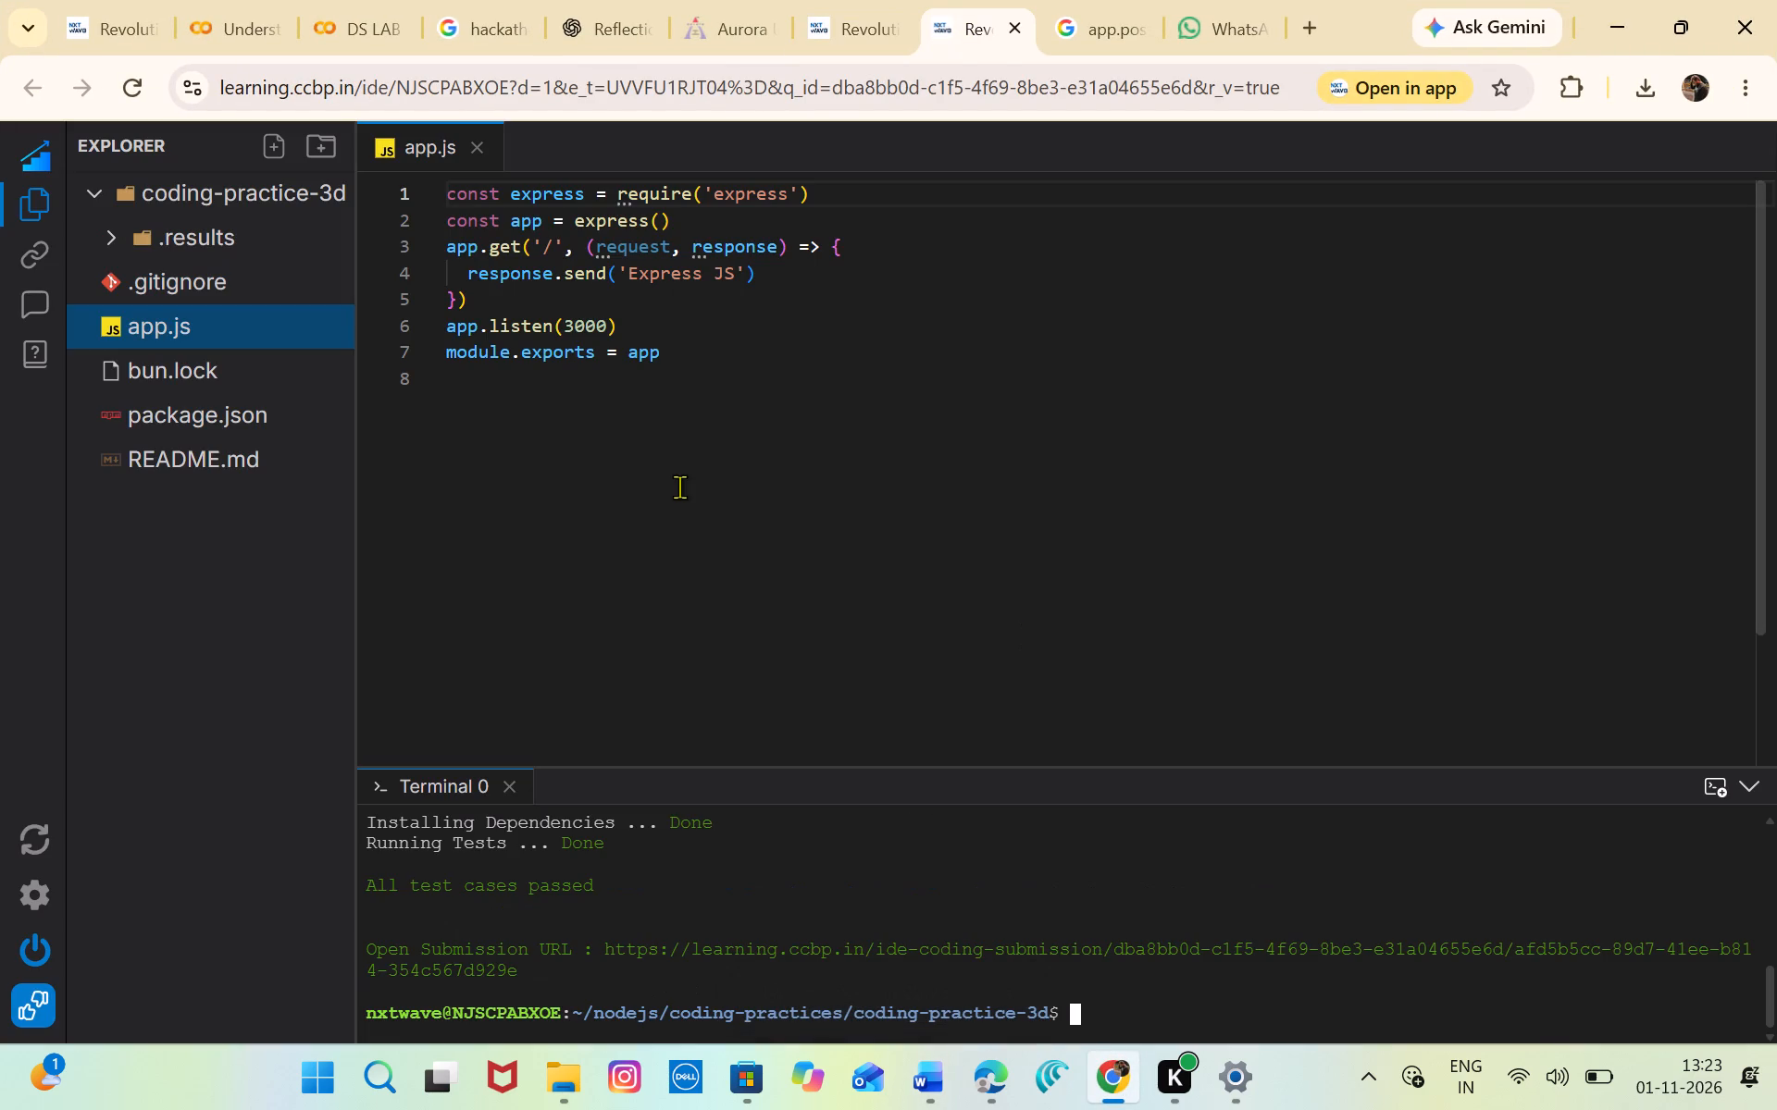
pyautogui.scroll(2, 679, 487)
pyautogui.press('super+Print')
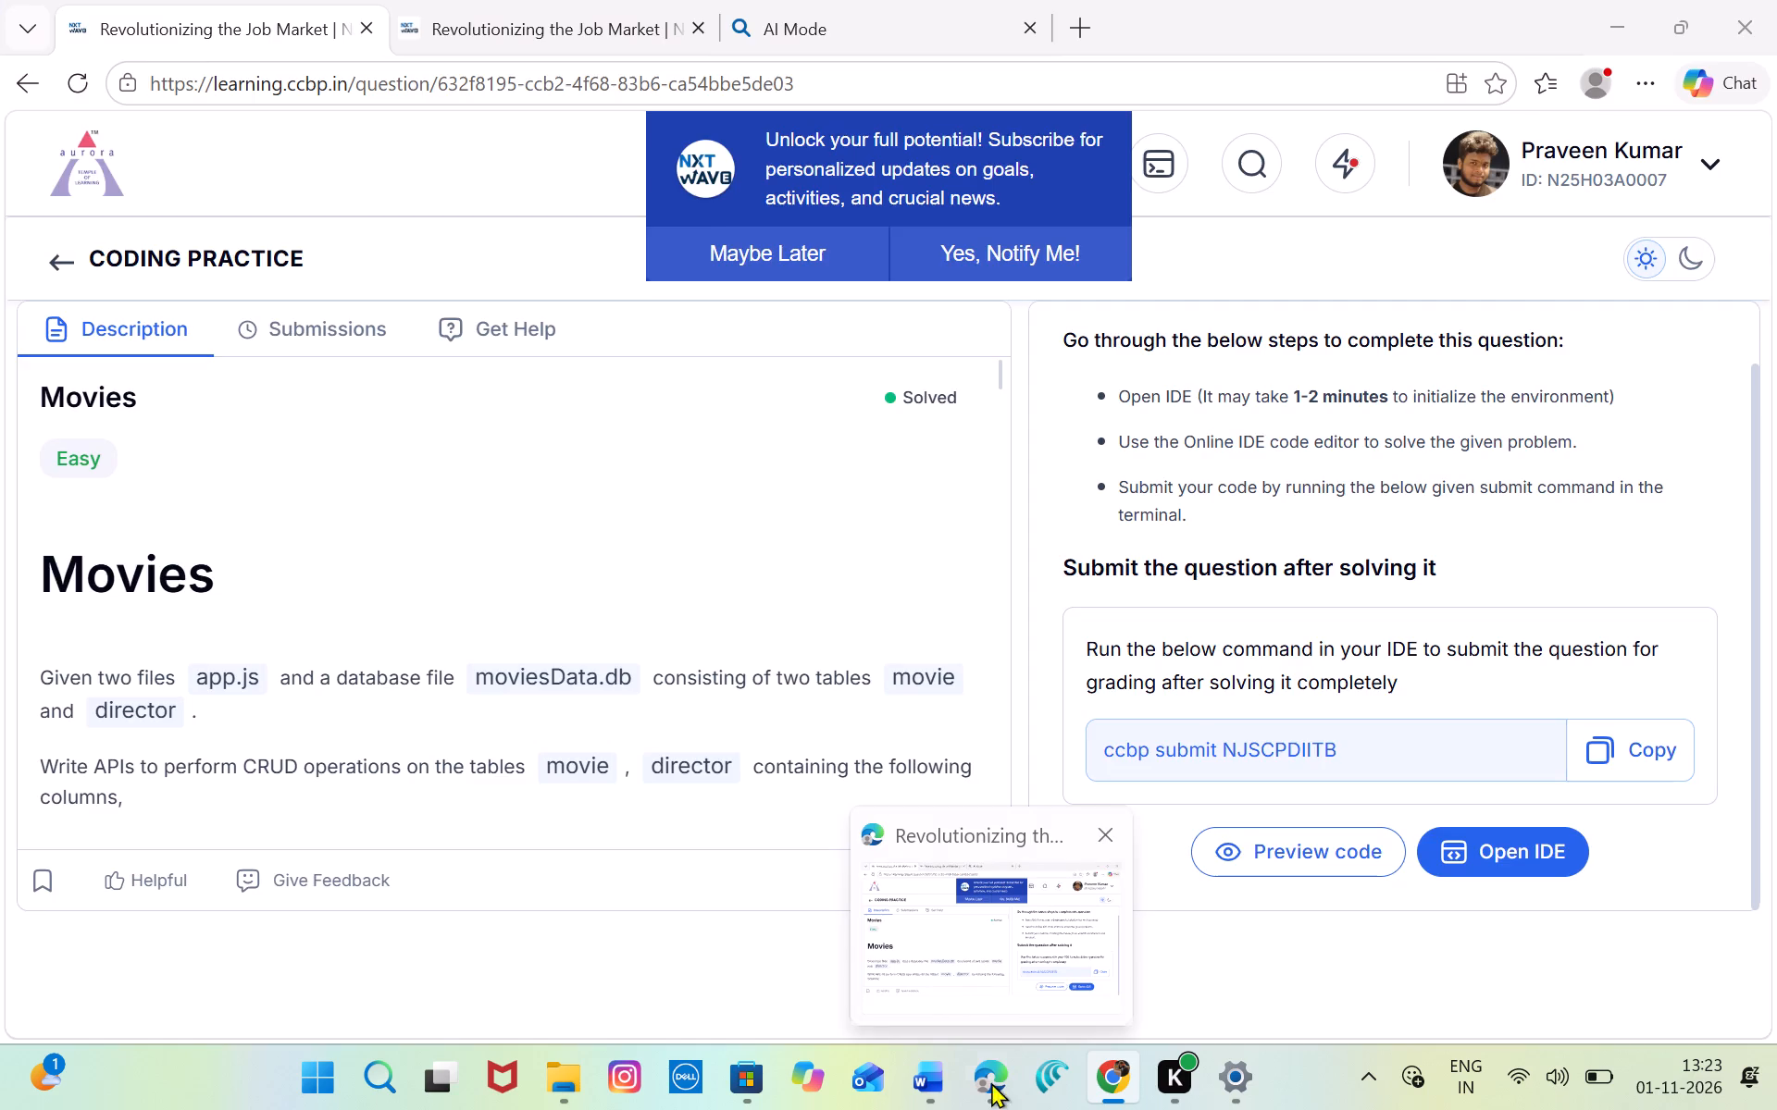
pyautogui.click(937, 977)
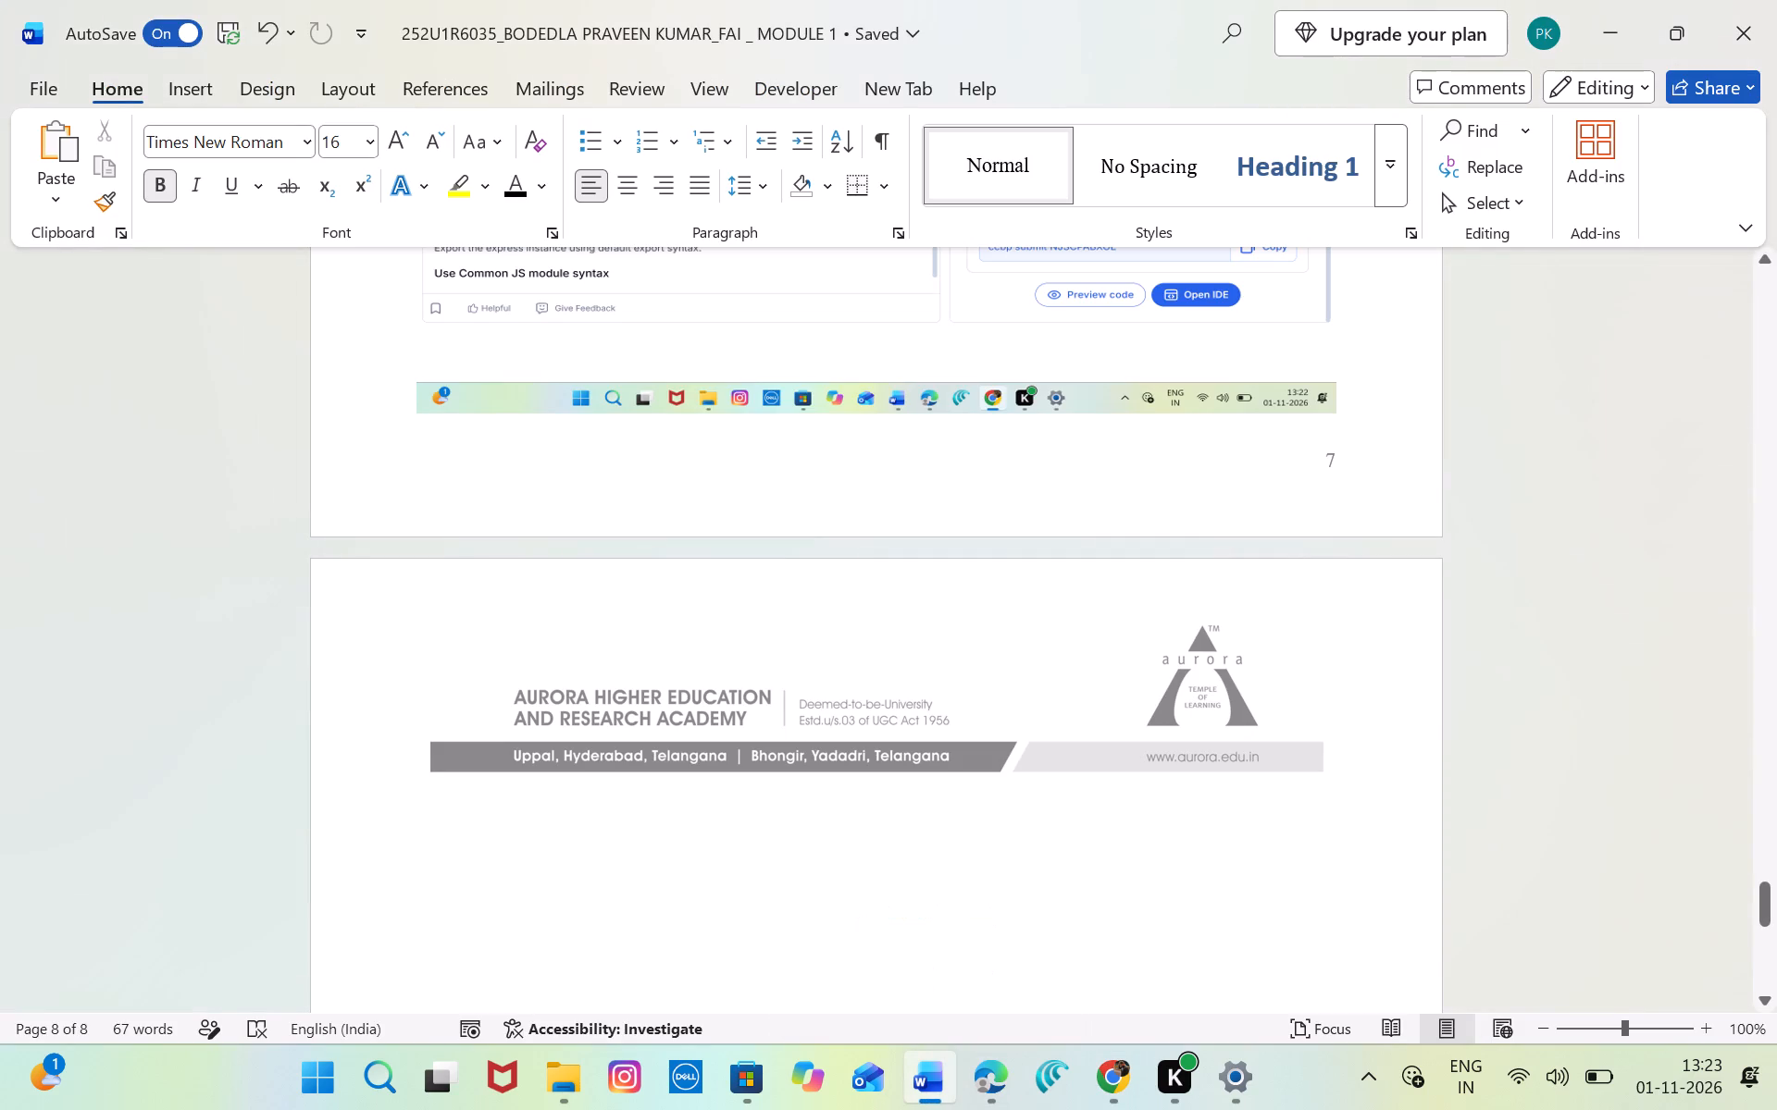
pyautogui.hotkey('ctrl', 'v')
# Reduce the height of the IDE screenshot slightly and add a new line below it.
pyautogui.click(809, 857)
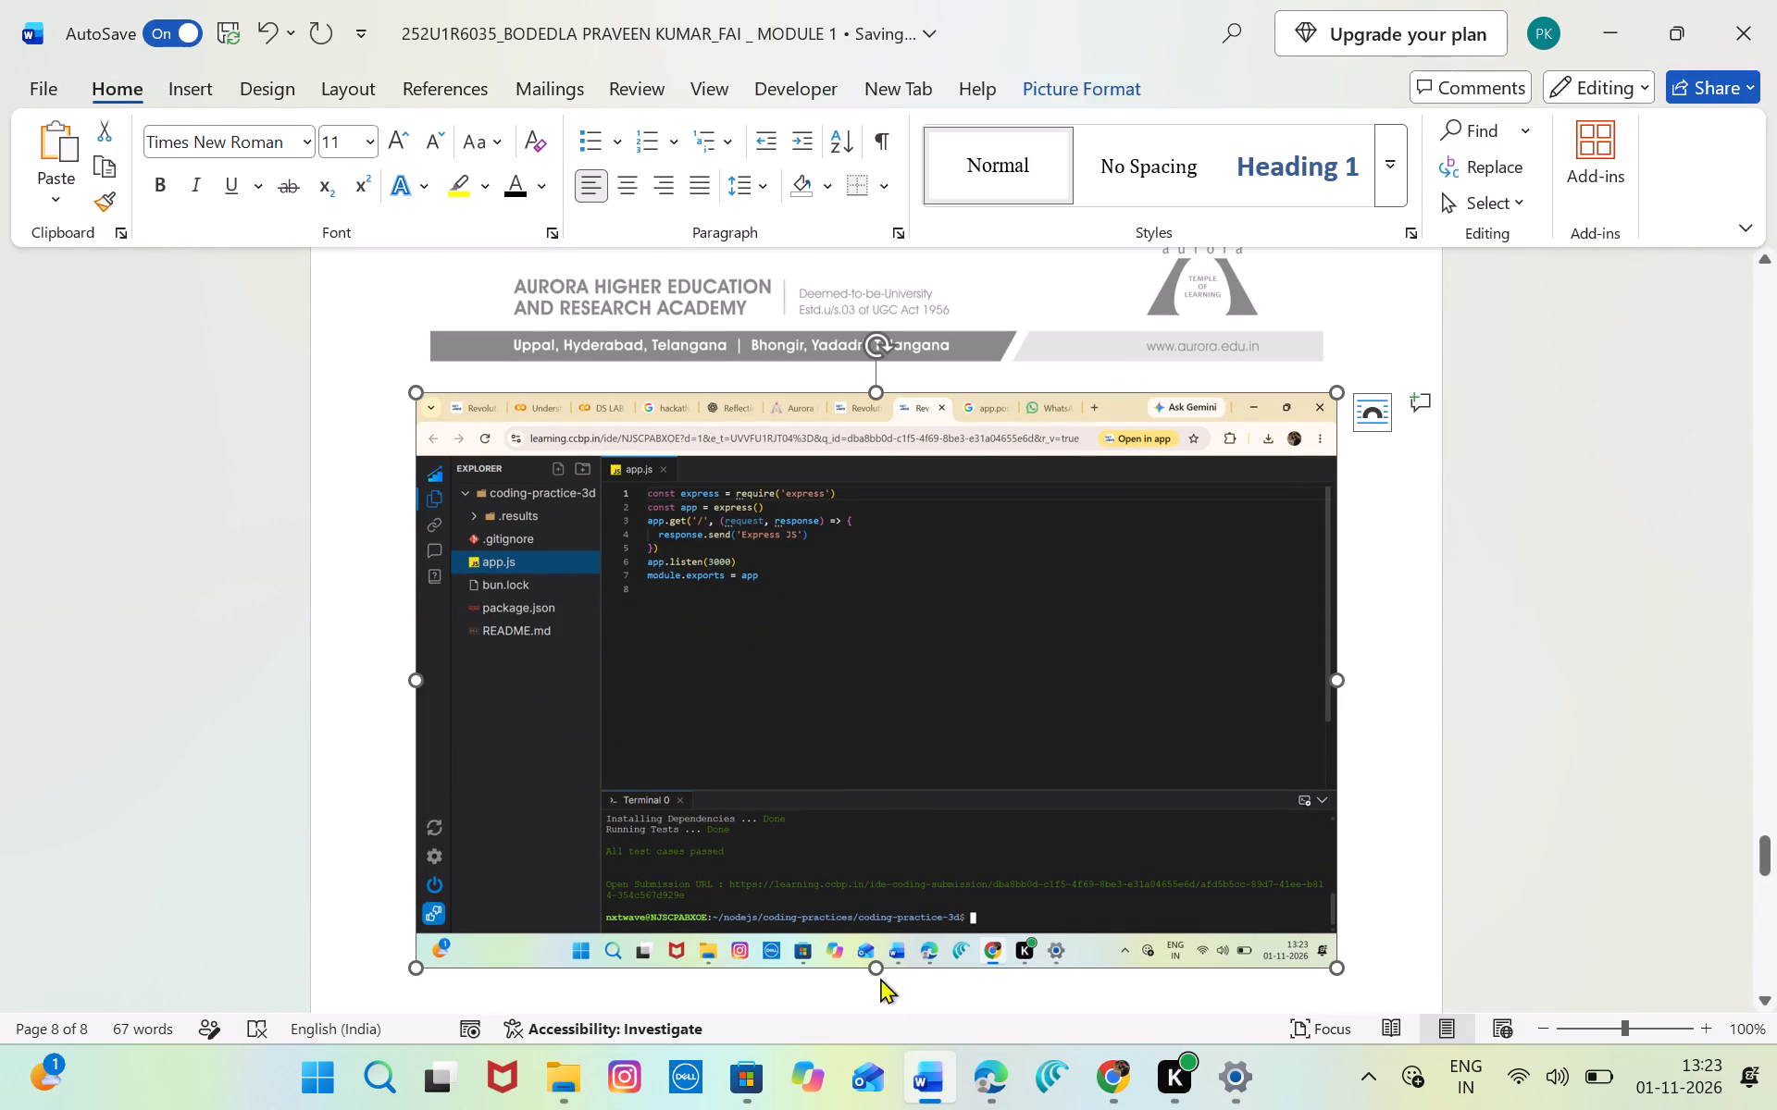
pyautogui.moveTo(871, 968); pyautogui.dragTo(887, 917)
pyautogui.click(1386, 900)
pyautogui.press('Return')
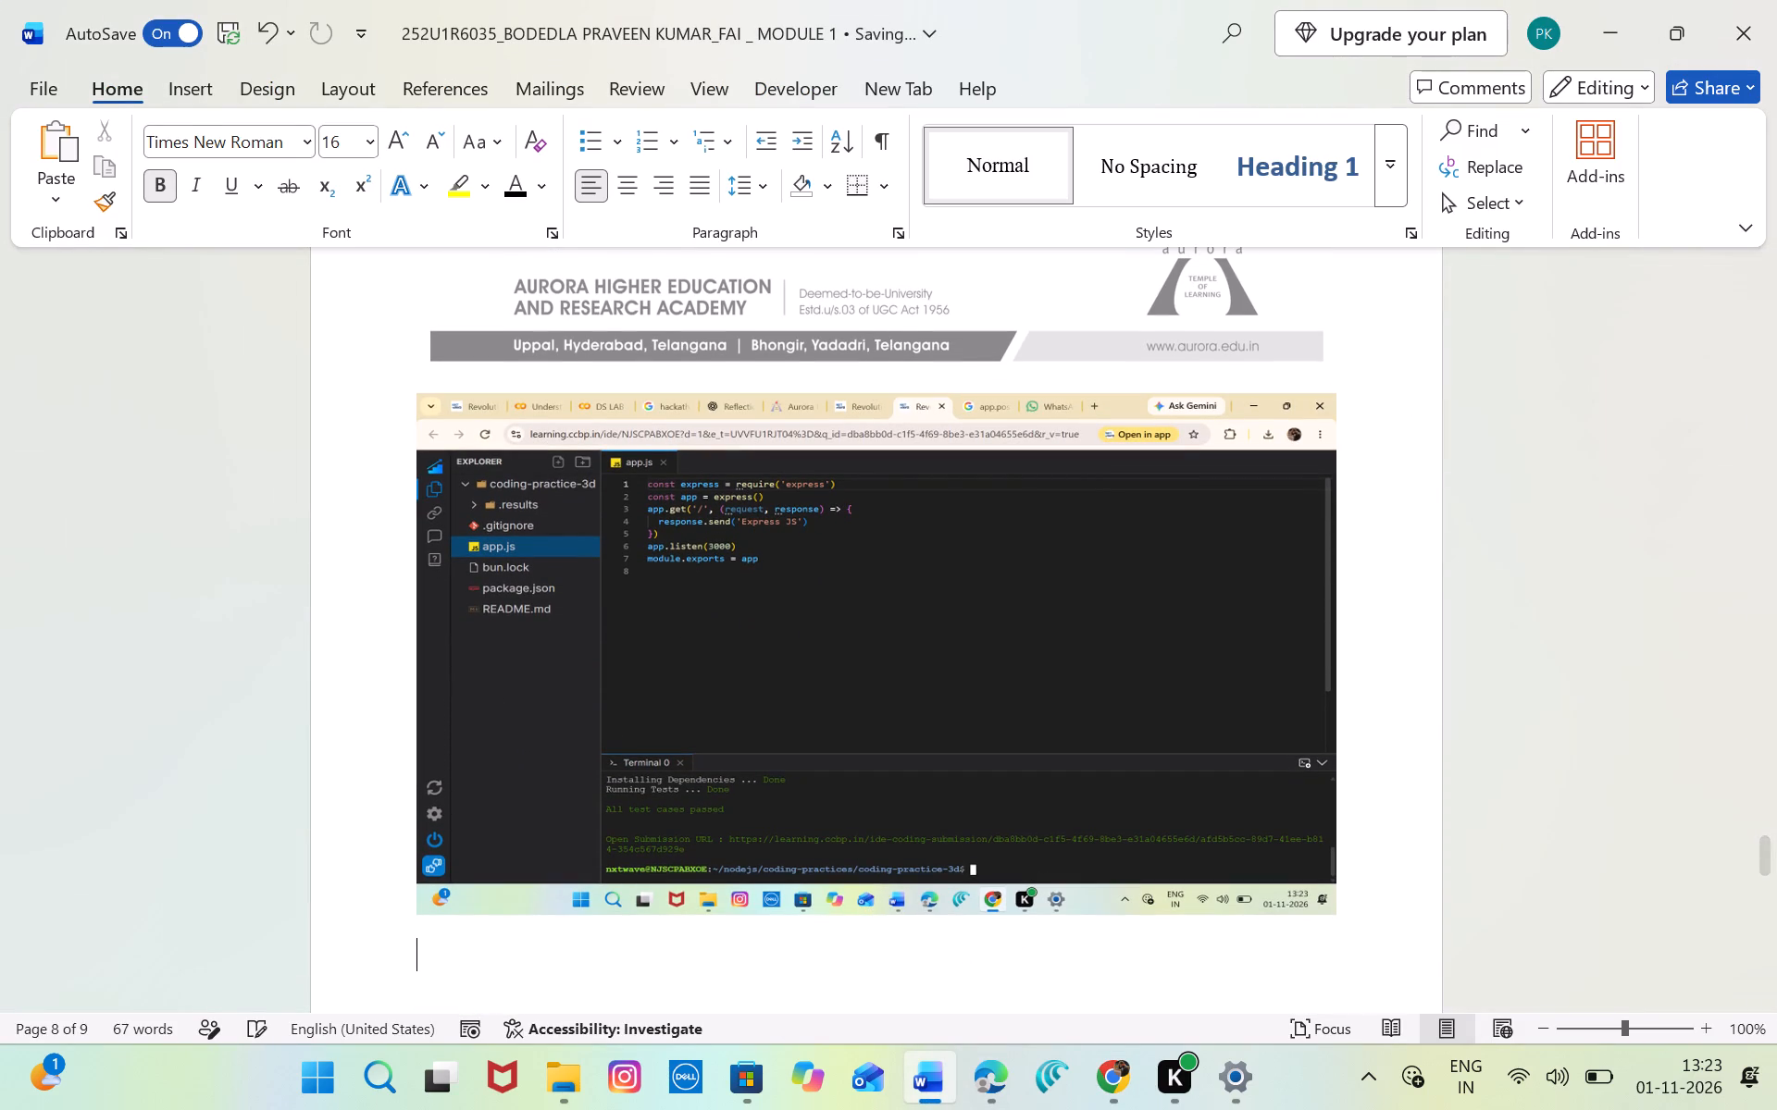
# Open the submission URL from the IDE terminal in Chrome and capture a full-screen screenshot of the Get a String submission details.
pyautogui.click(1103, 1067)
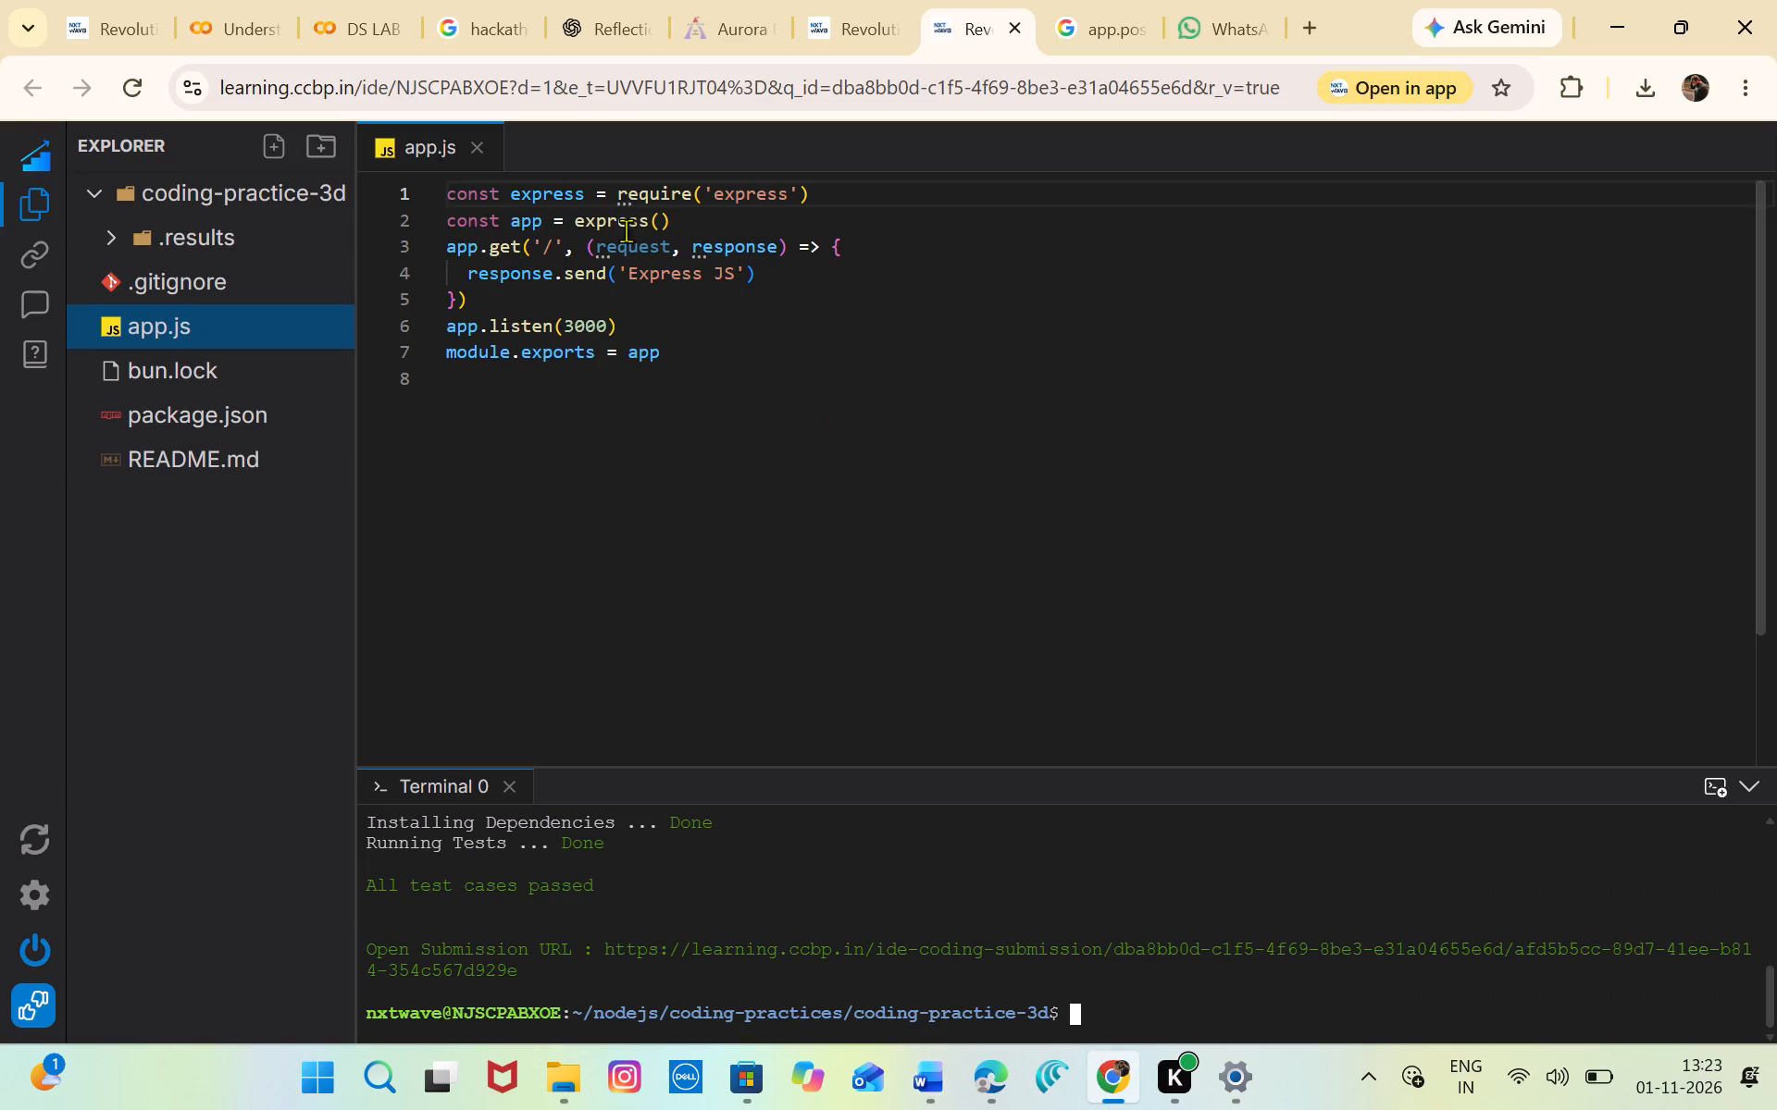
pyautogui.click(787, 942)
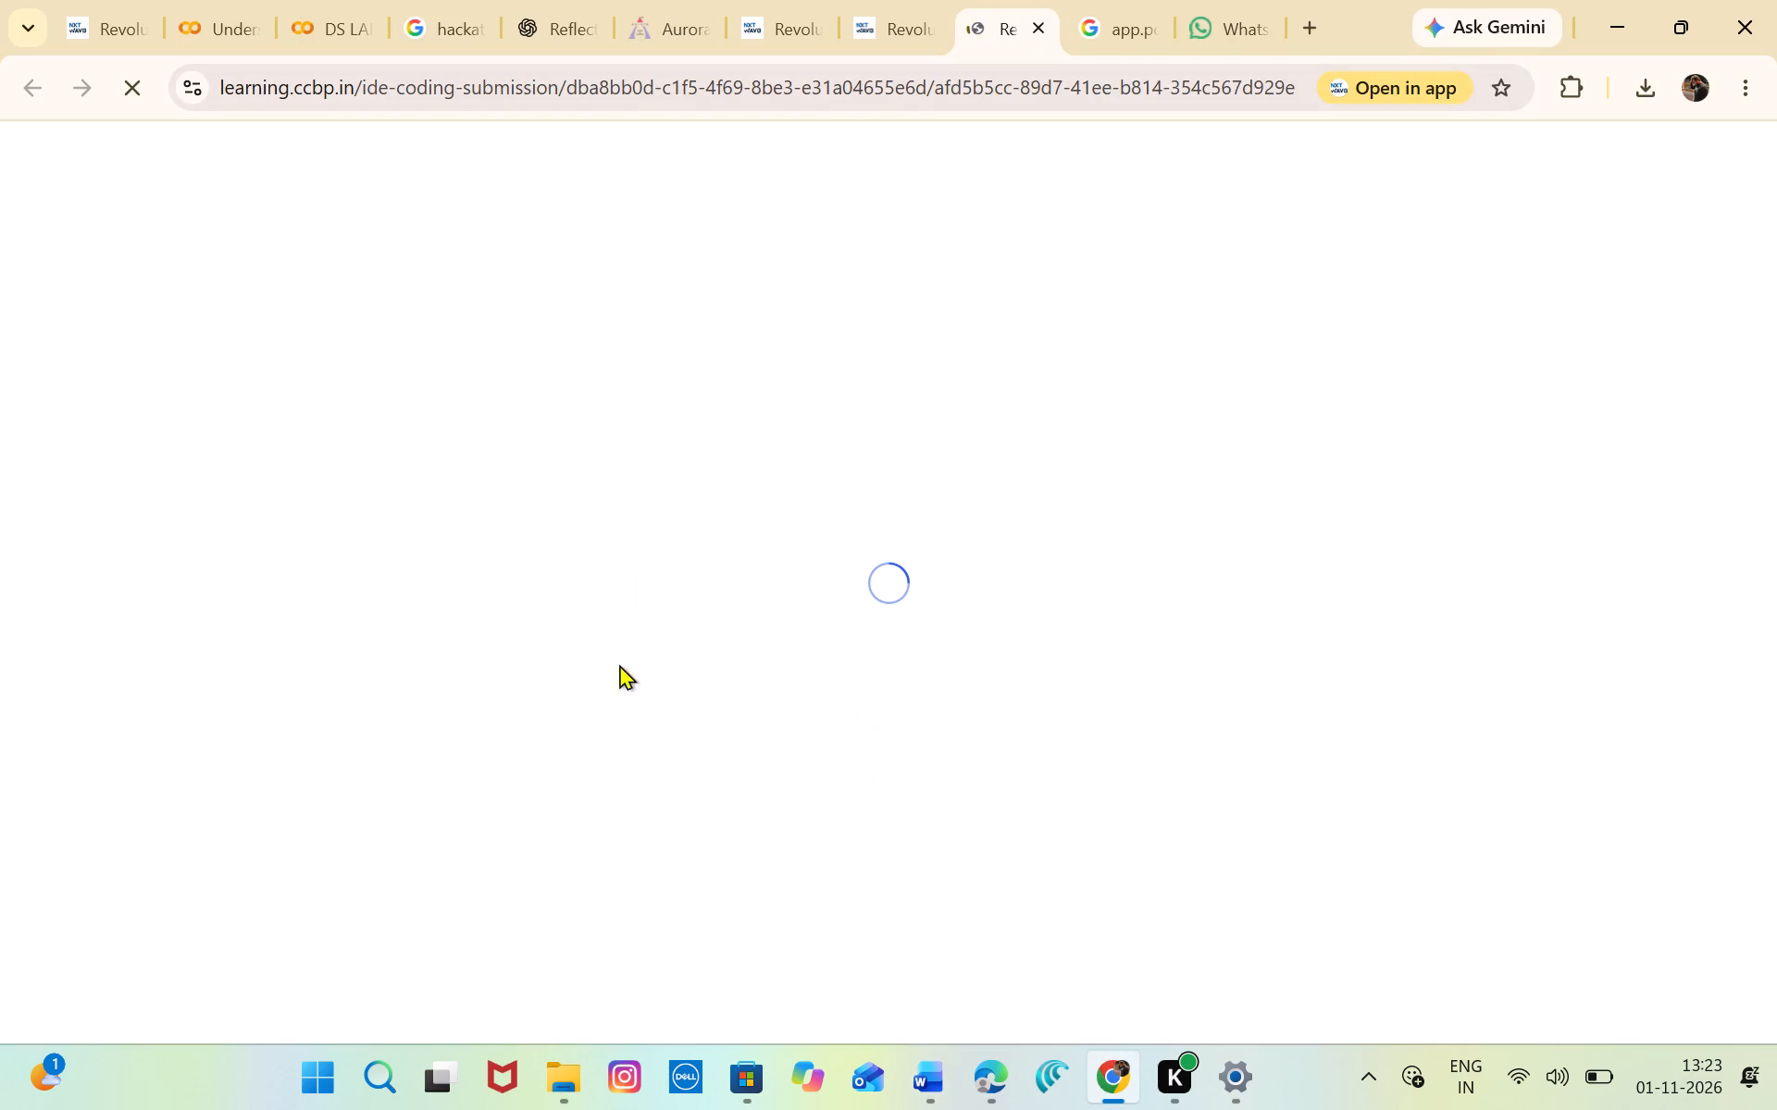
pyautogui.scroll(4, 781, 705)
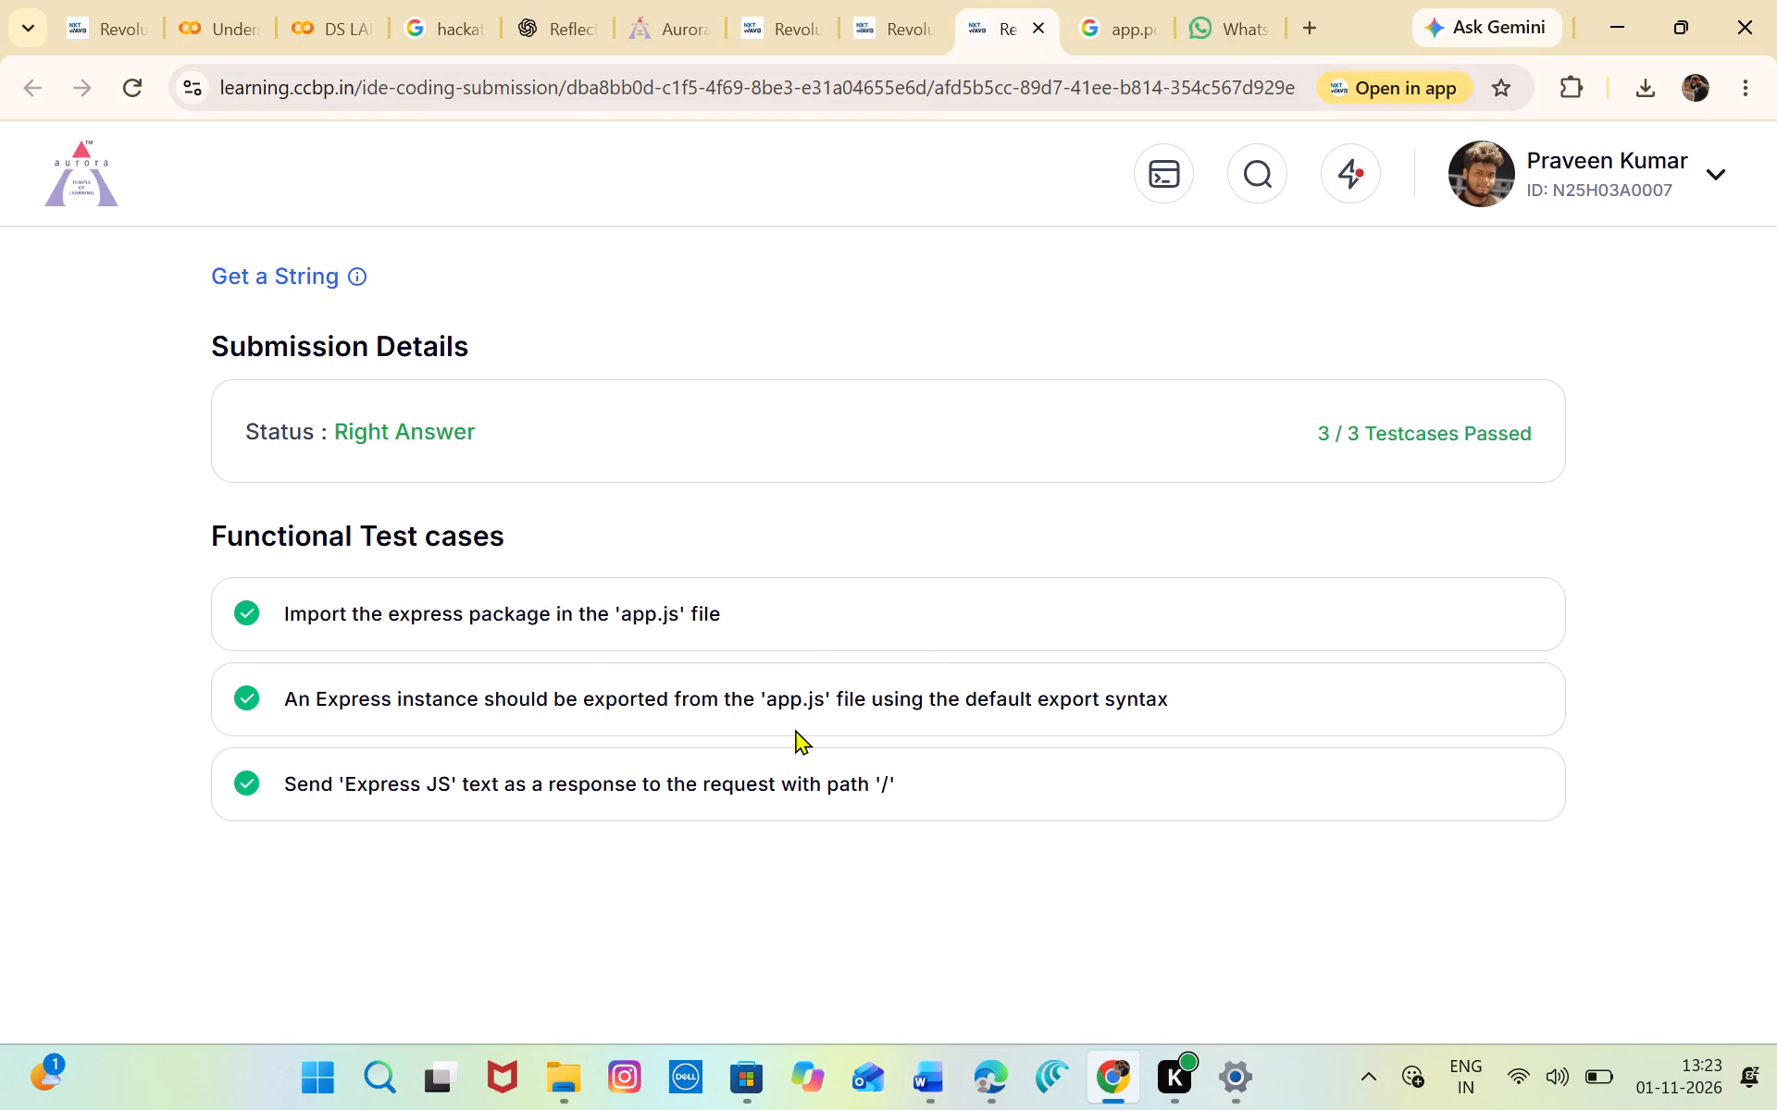
pyautogui.moveTo(915, 773); pyautogui.dragTo(192, 291)
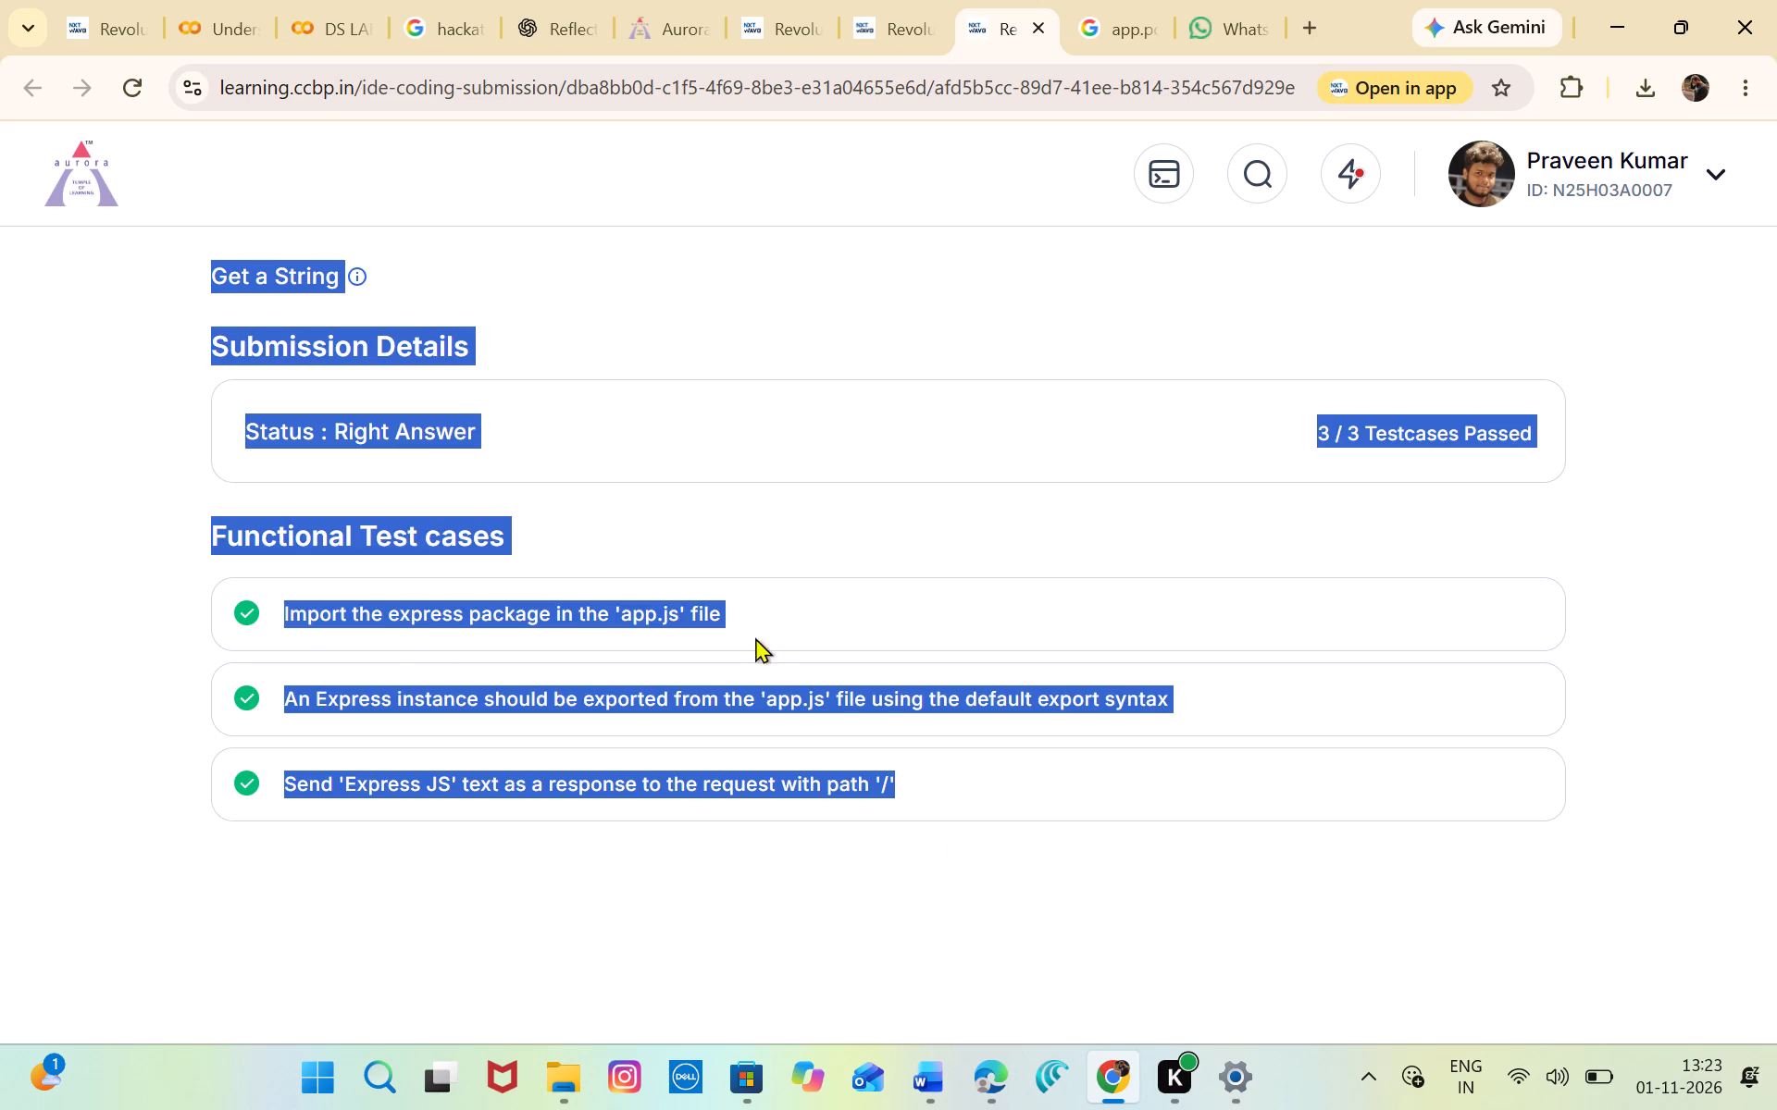
pyautogui.click(987, 871)
pyautogui.press('super+Print')
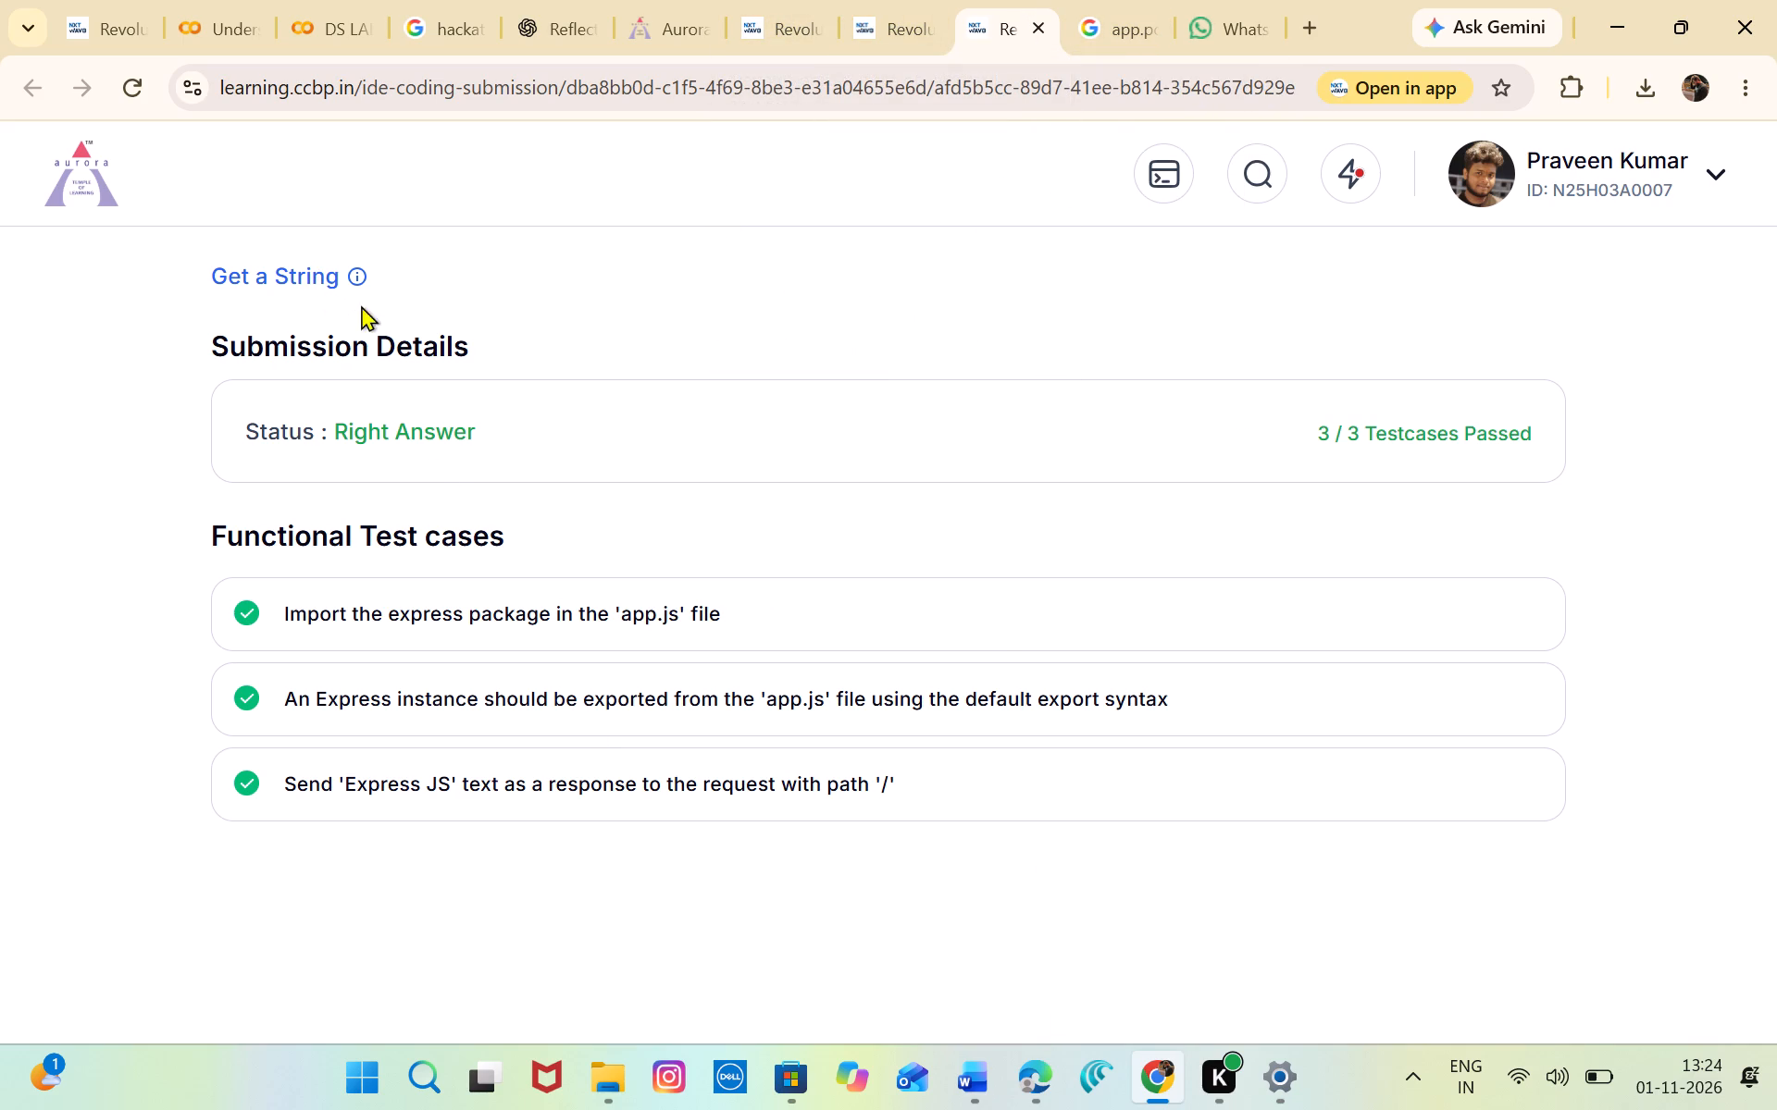
# Paste the Get a String submission screenshot below the IDE screenshot on page 8 of the Word document.
pyautogui.scroll(4, 478, 409)
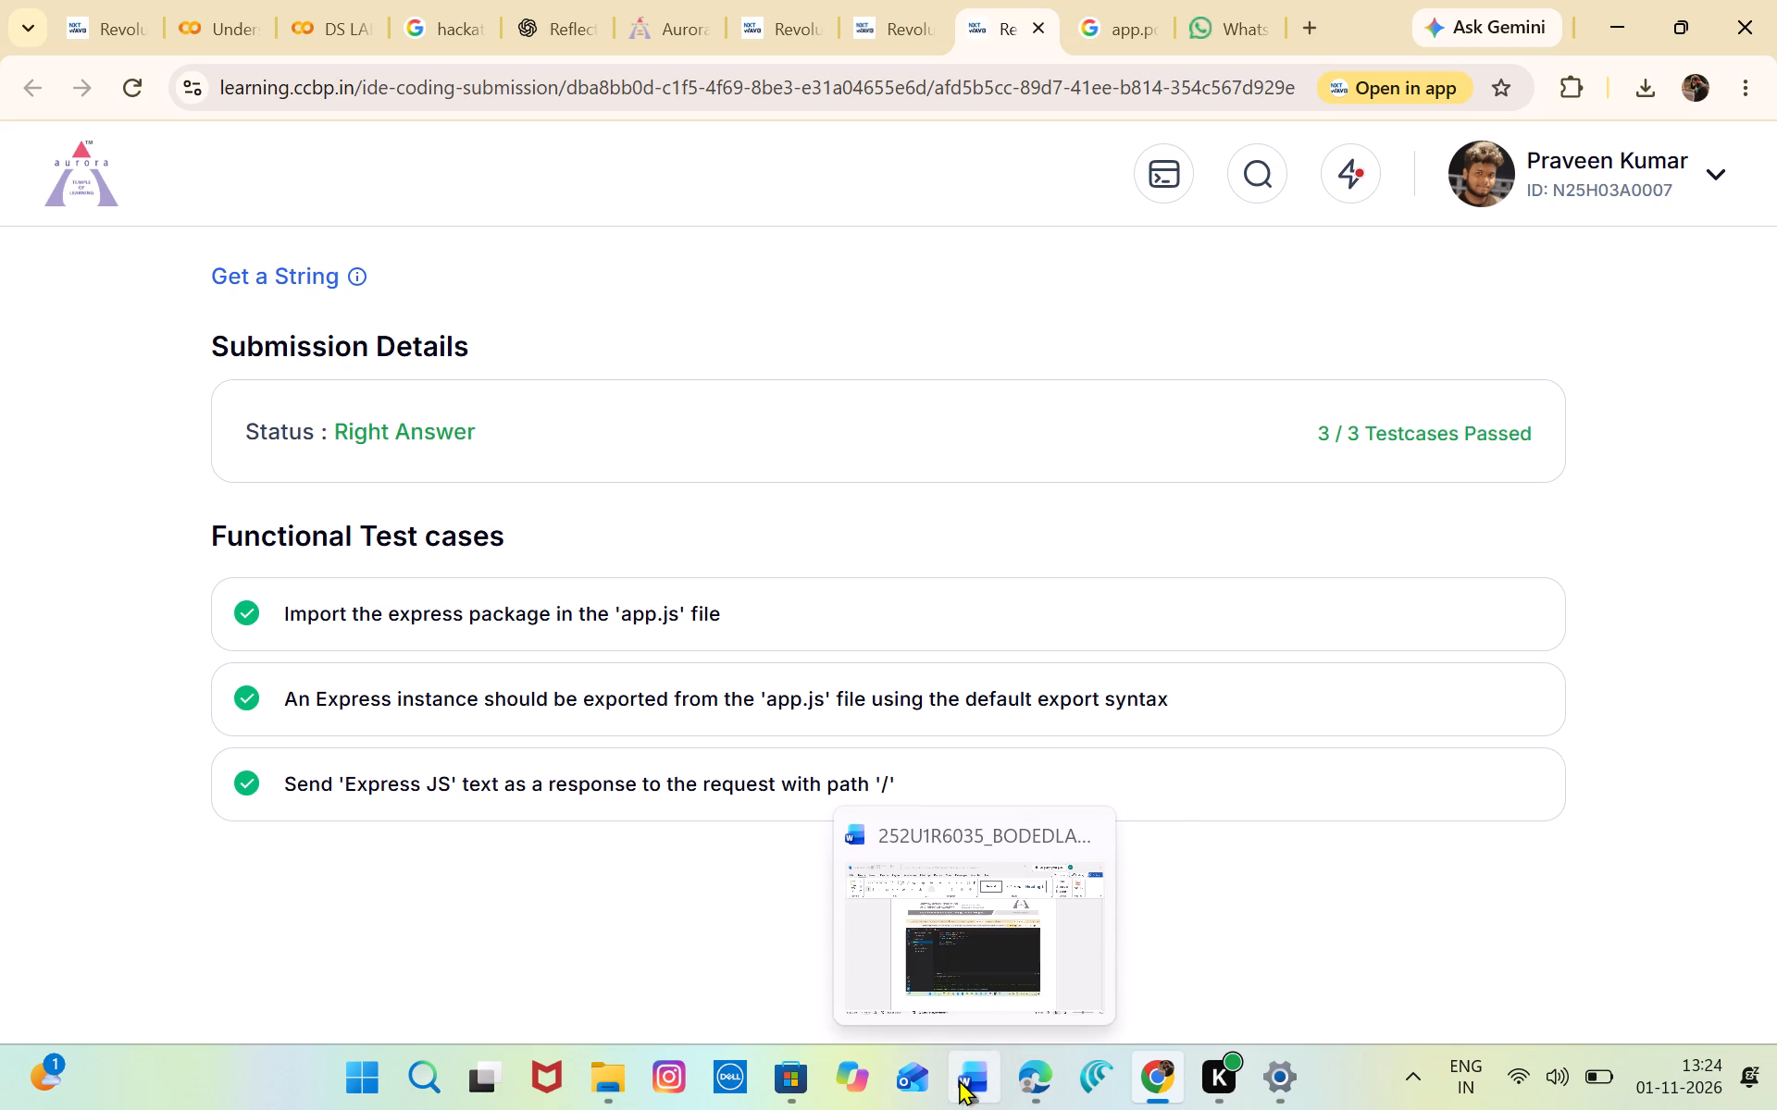
pyautogui.click(952, 998)
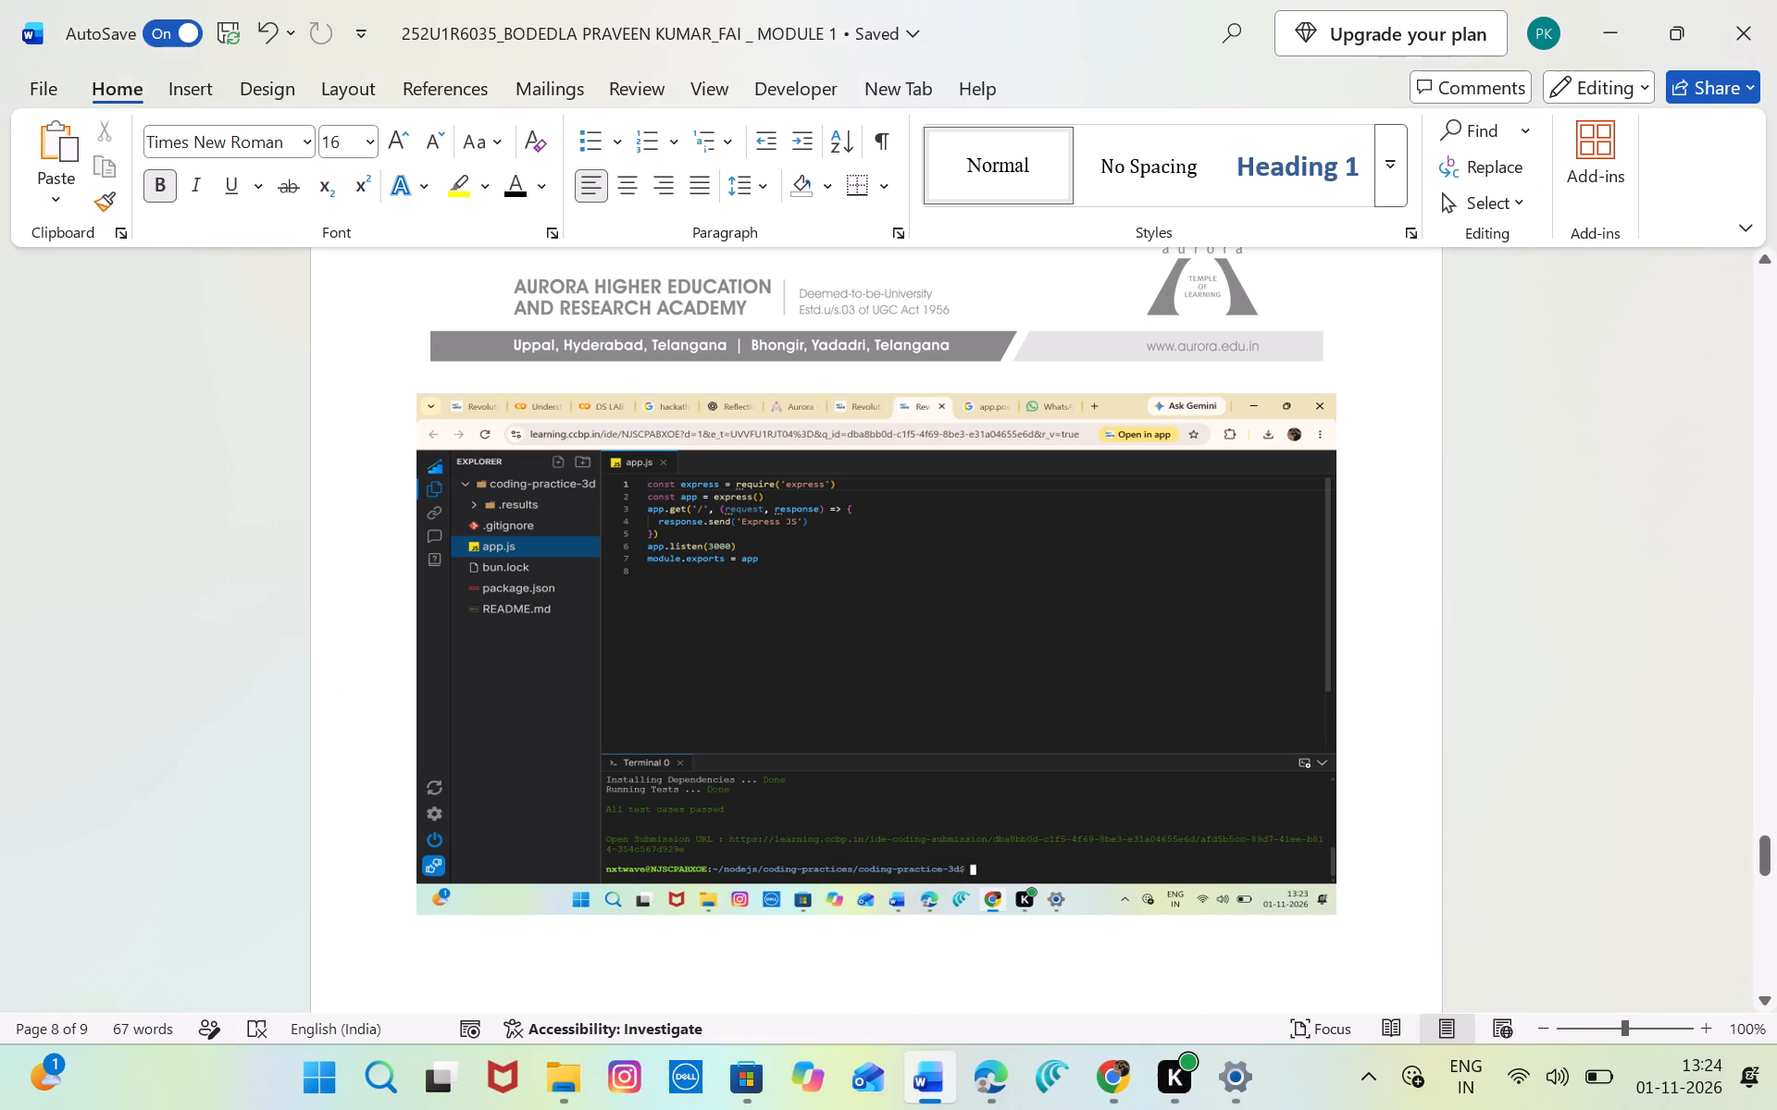
pyautogui.hotkey('ctrl', 'v')
# Reduce the submission screenshot's height slightly so it fits in the remaining space at the bottom of page 8.
pyautogui.click(888, 893)
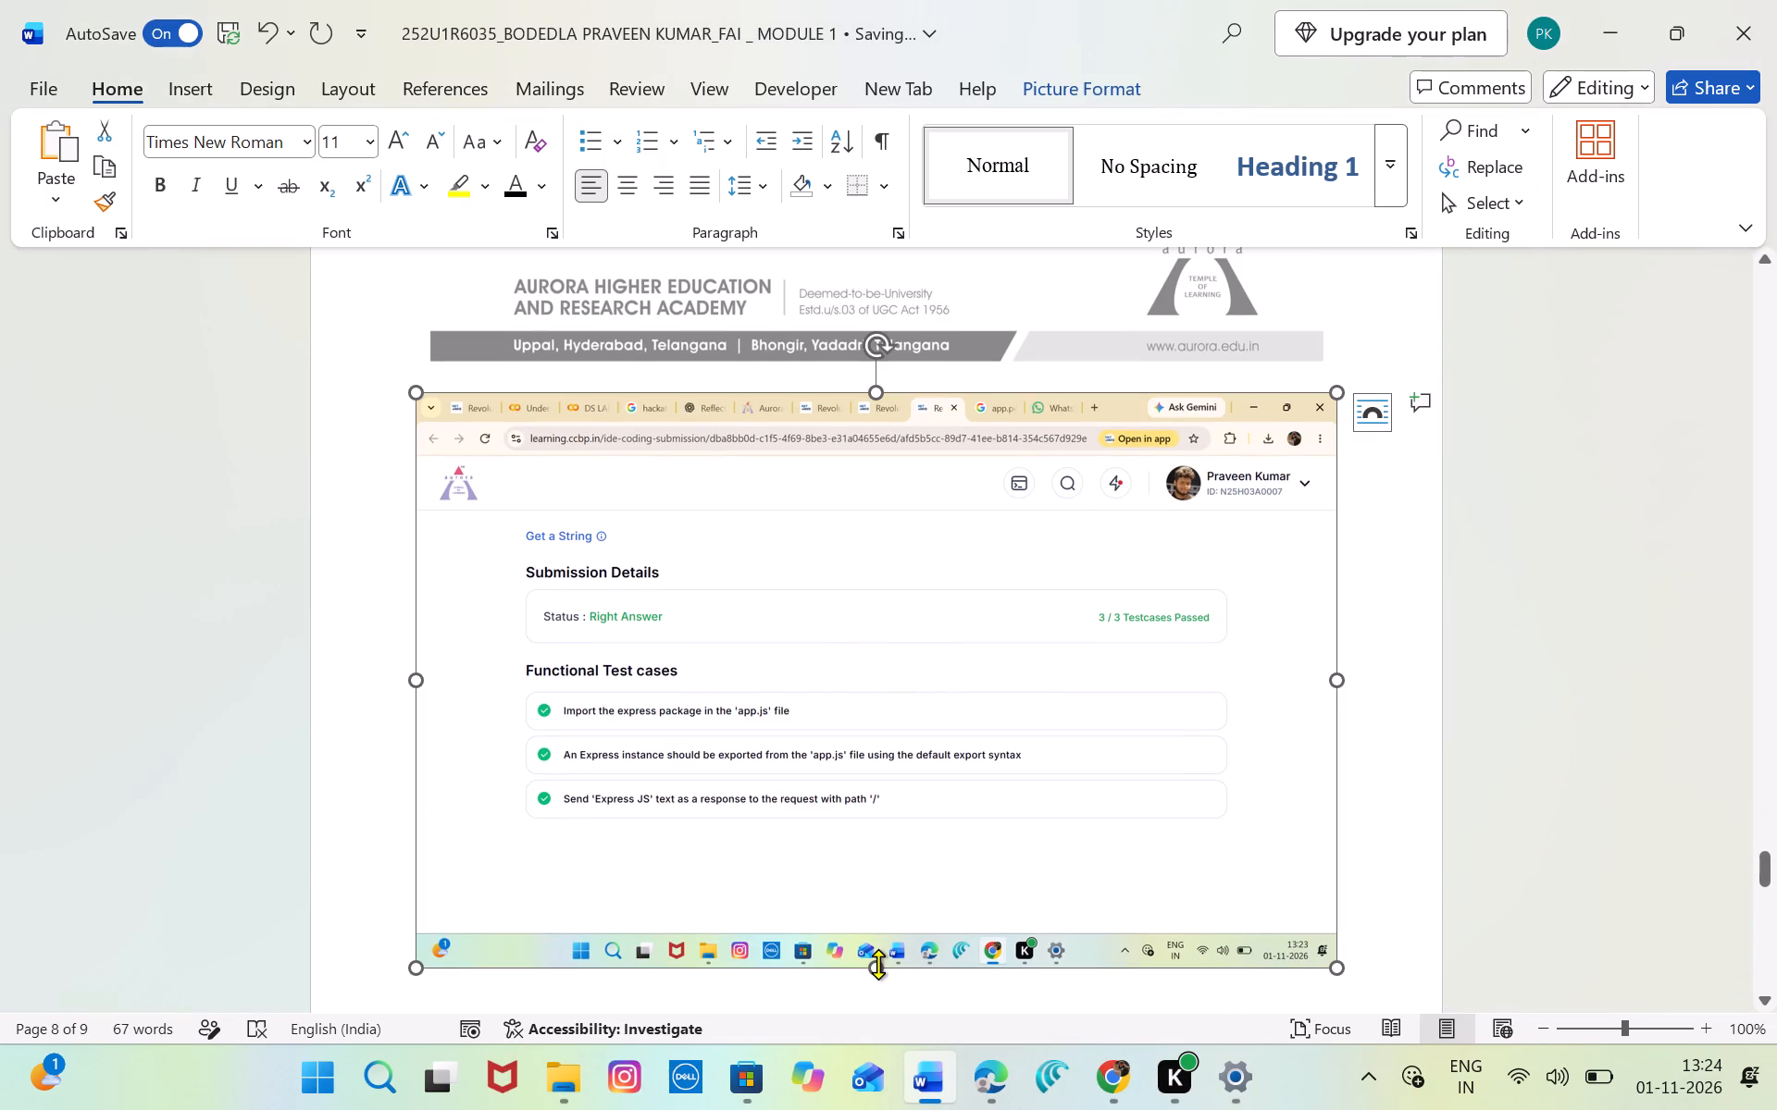
pyautogui.moveTo(878, 964); pyautogui.dragTo(876, 749)
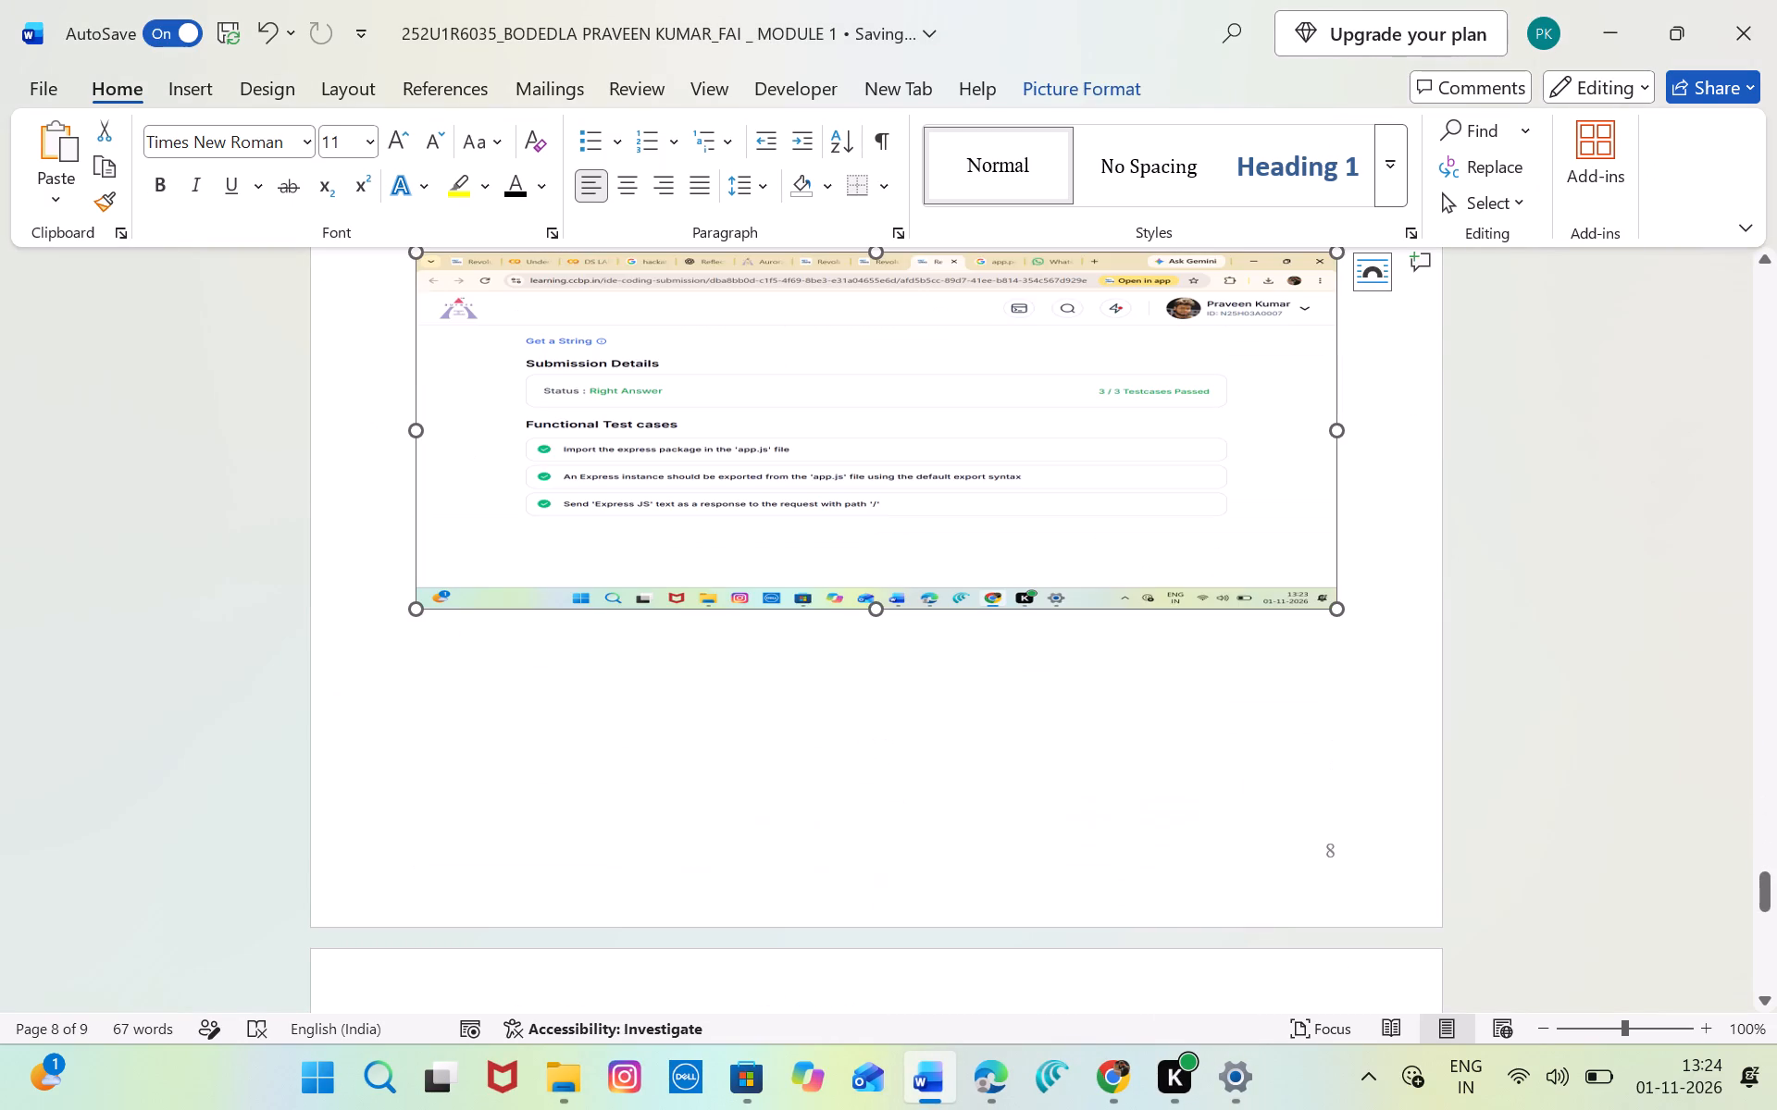
pyautogui.moveTo(871, 603); pyautogui.dragTo(894, 811)
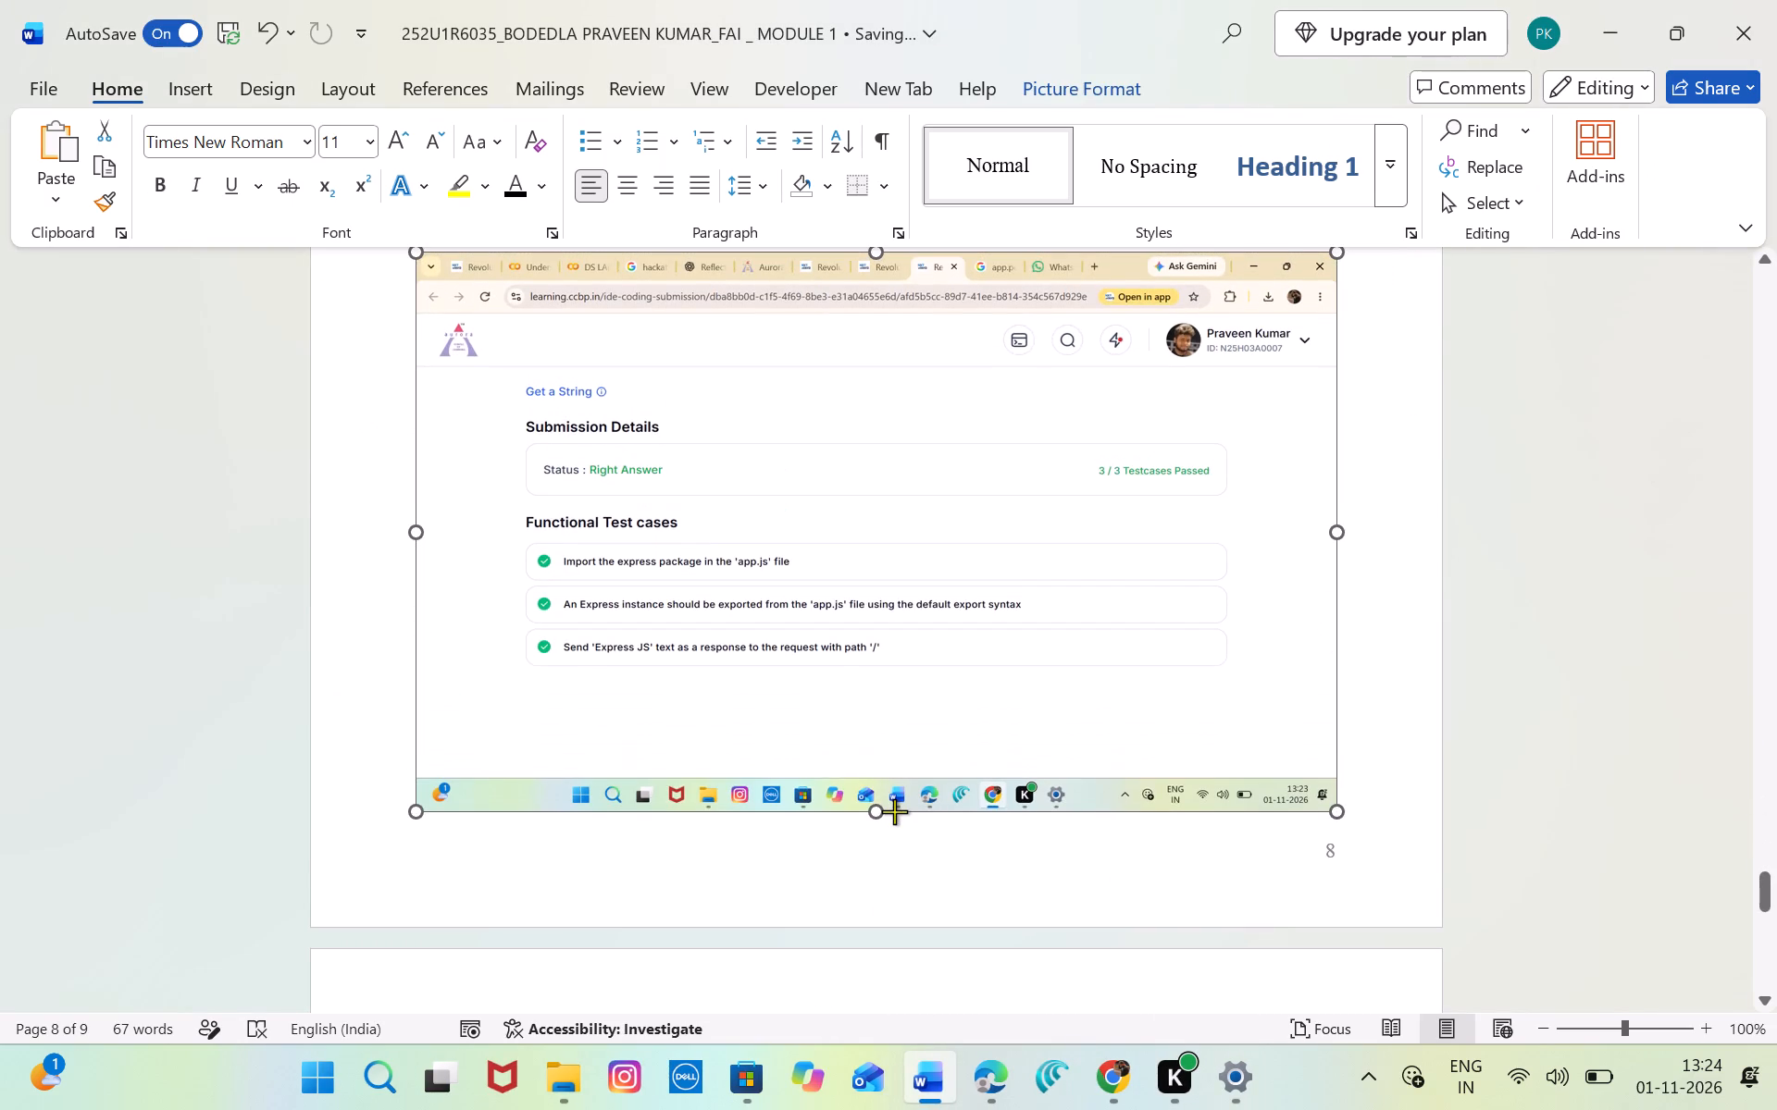
pyautogui.moveTo(894, 811); pyautogui.dragTo(899, 809)
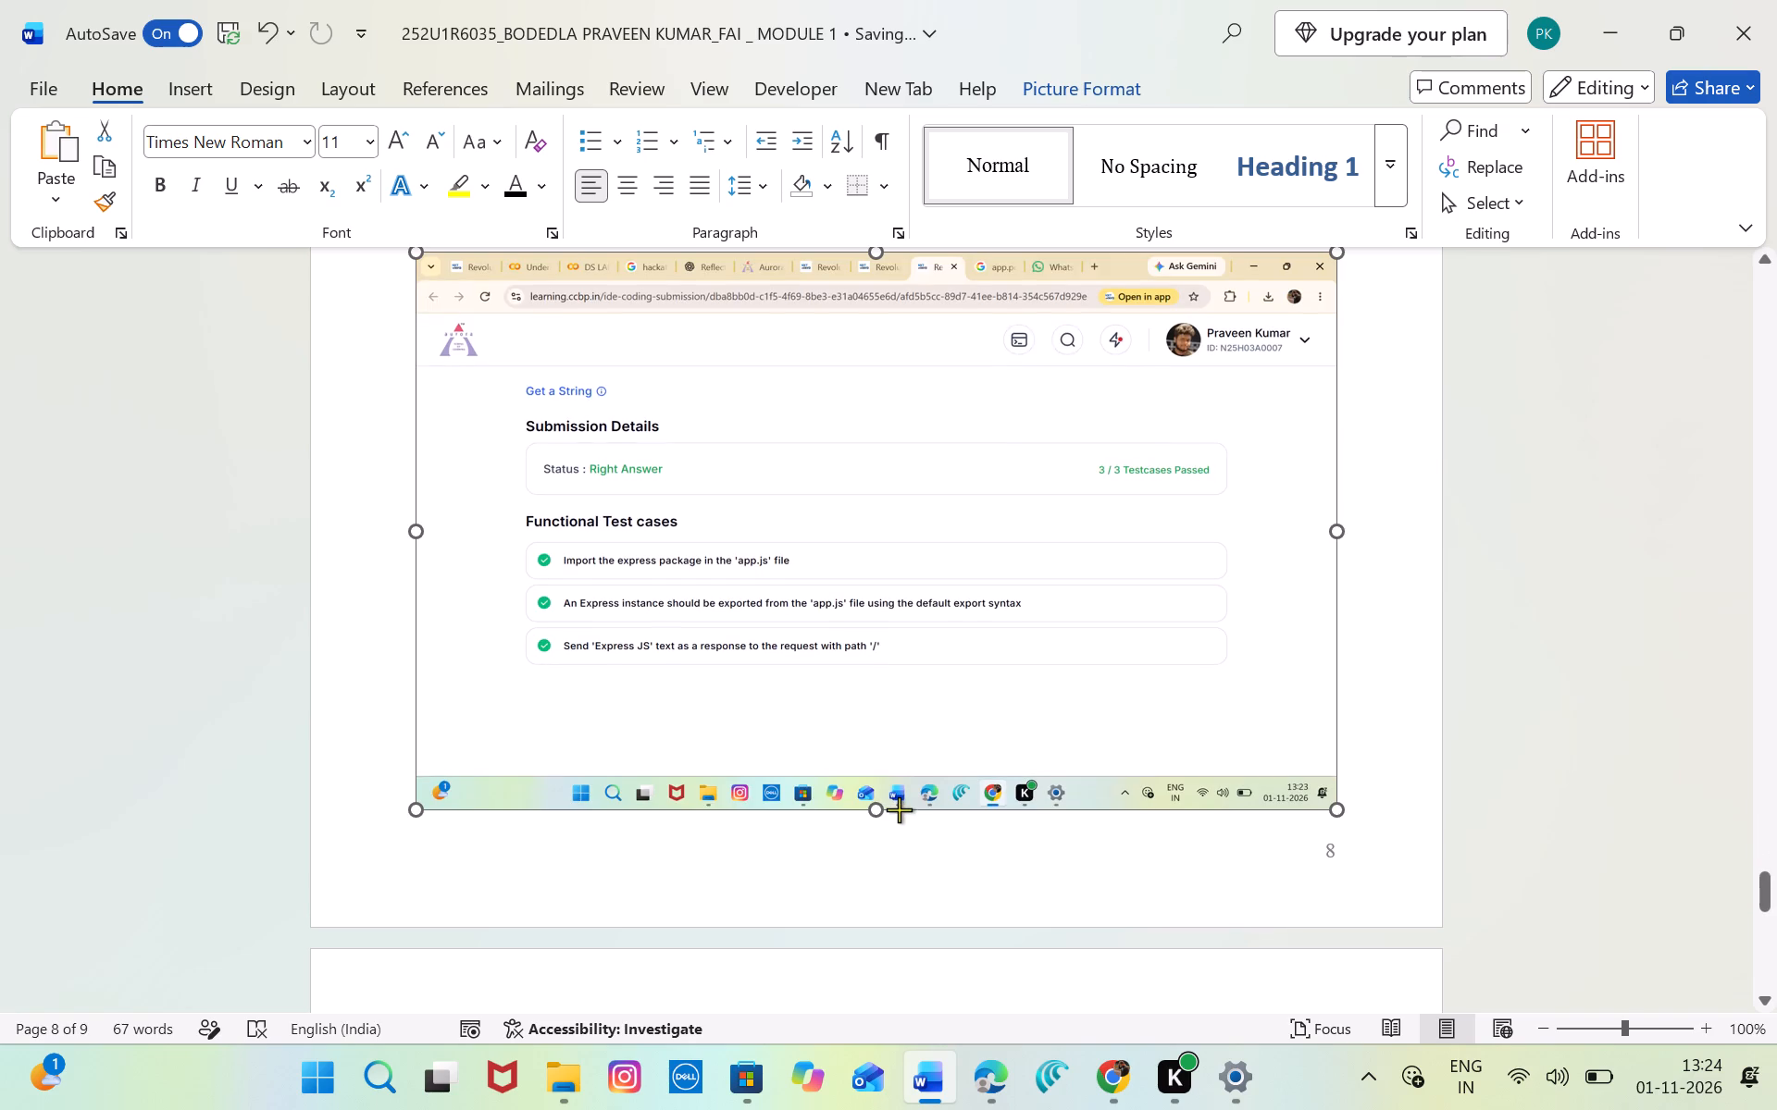
pyautogui.moveTo(899, 809); pyautogui.dragTo(897, 804)
pyautogui.click(1382, 721)
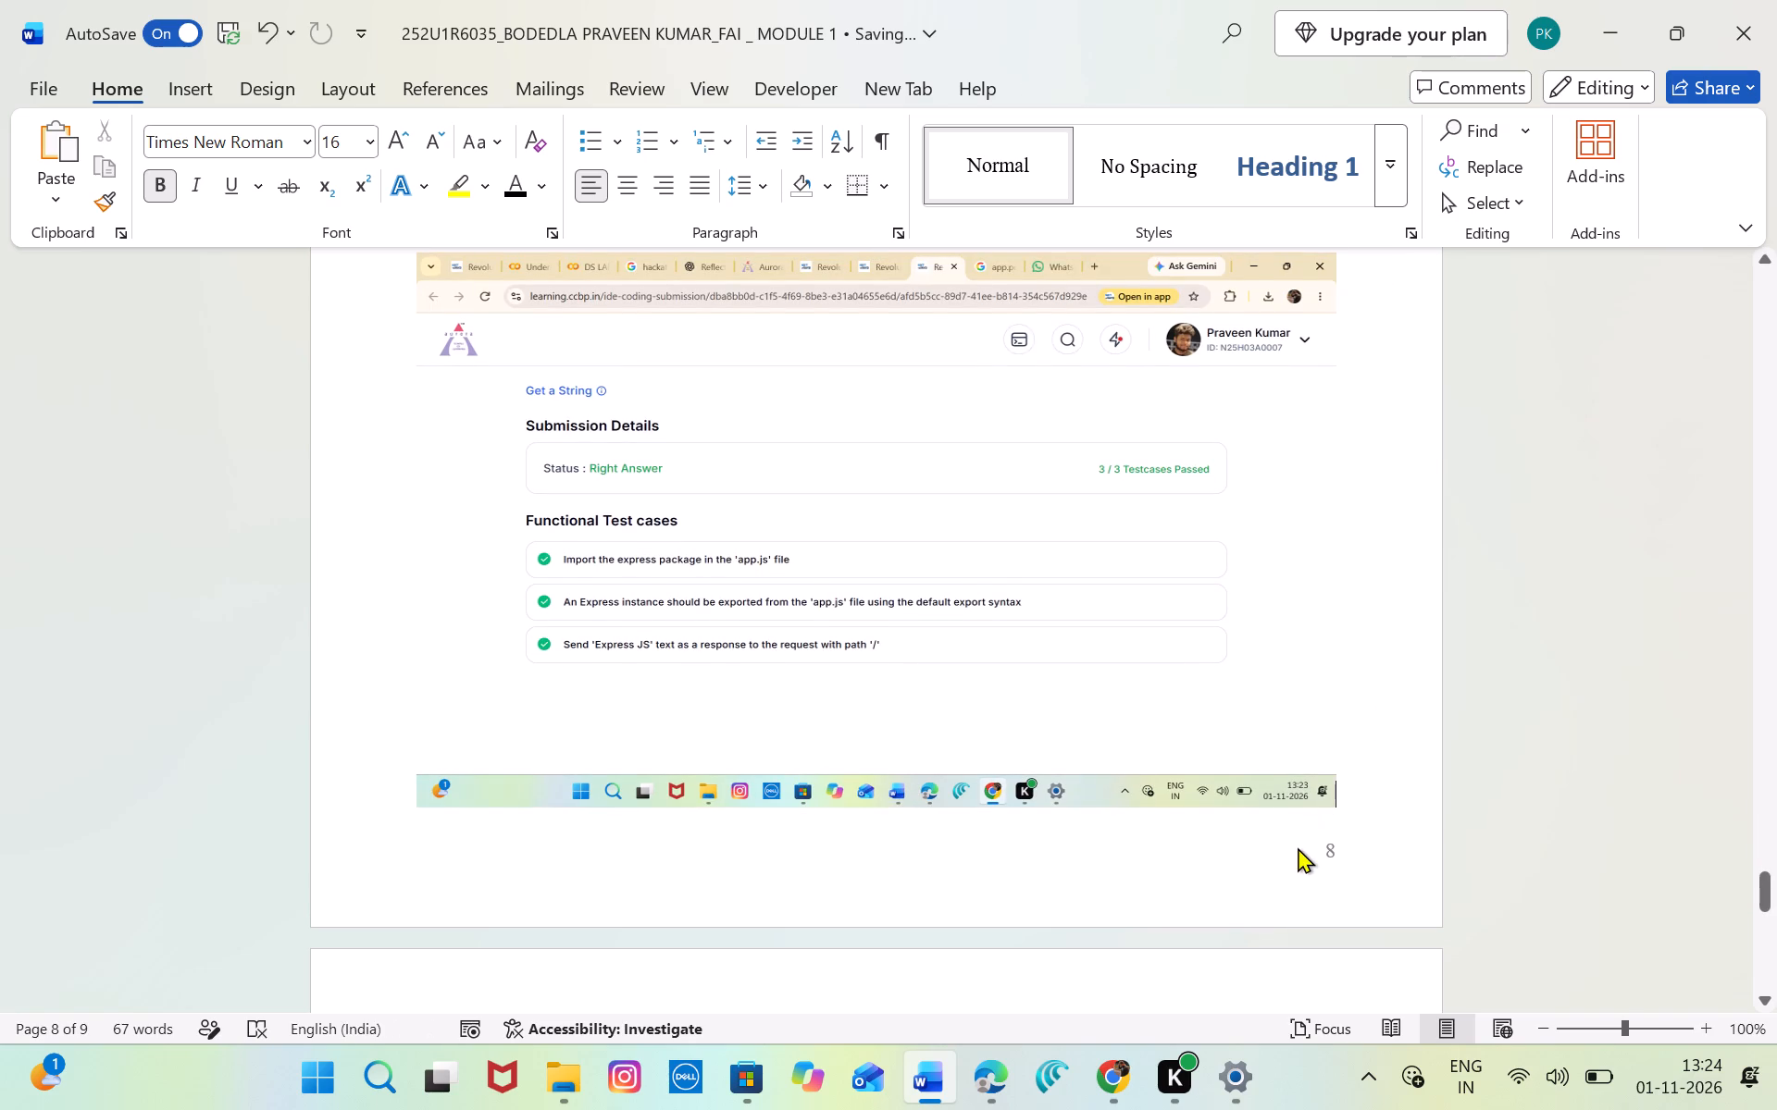
# Delete an empty paragraph directly after the submission screenshot on page 8.
pyautogui.scroll(-1, 1298, 847)
pyautogui.click(1193, 781)
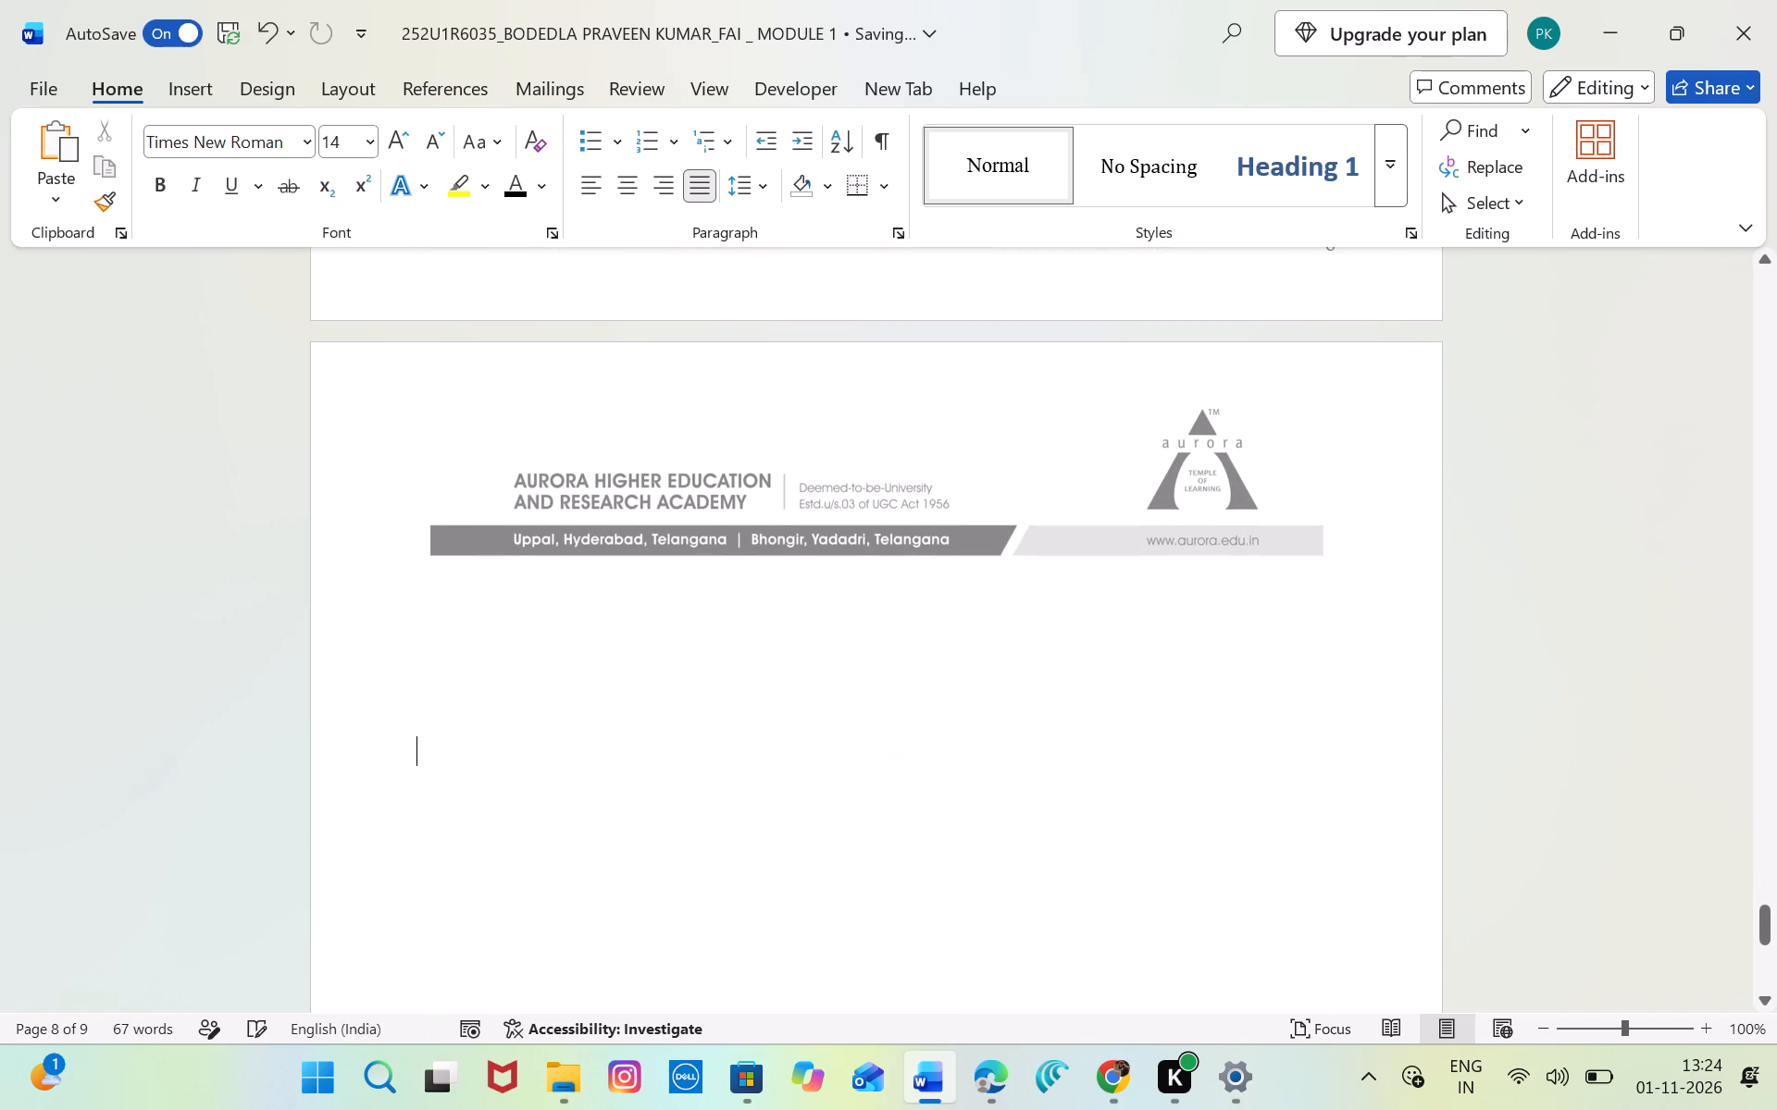
pyautogui.scroll(1, 1279, 478)
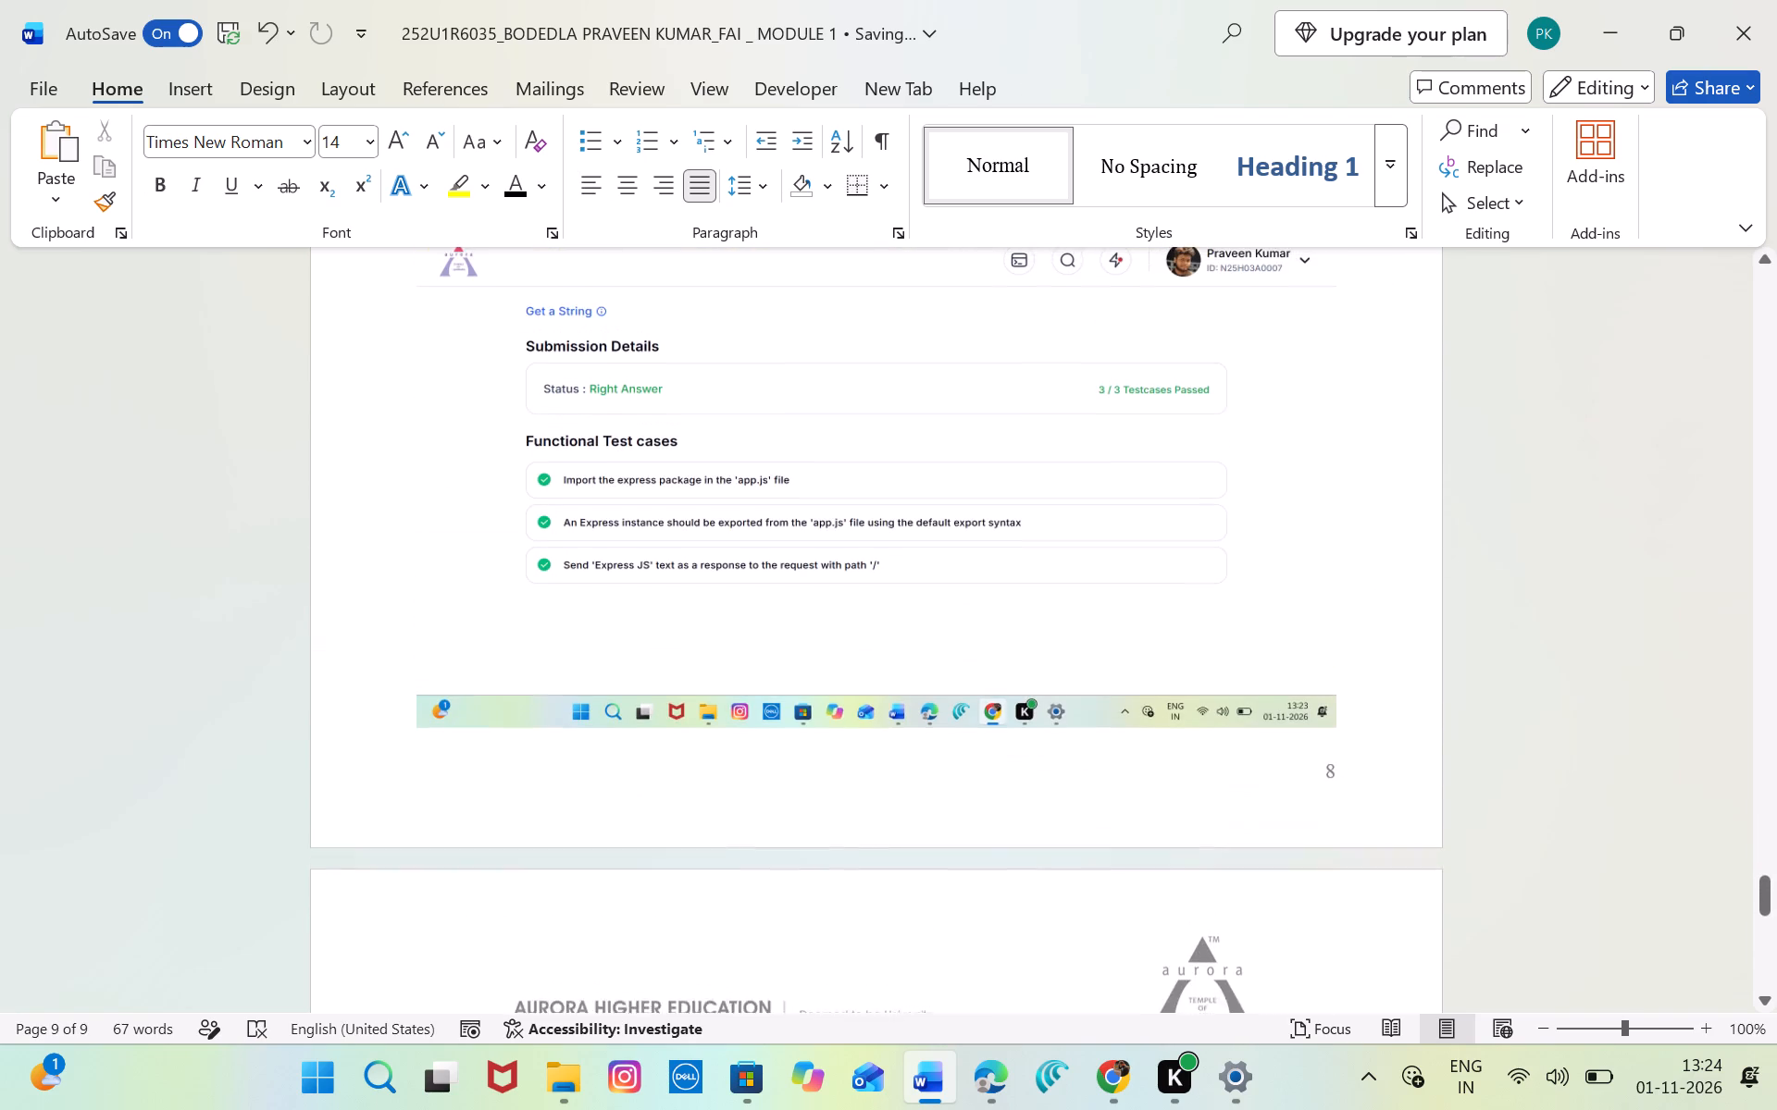
pyautogui.click(1370, 750)
pyautogui.press('Delete')
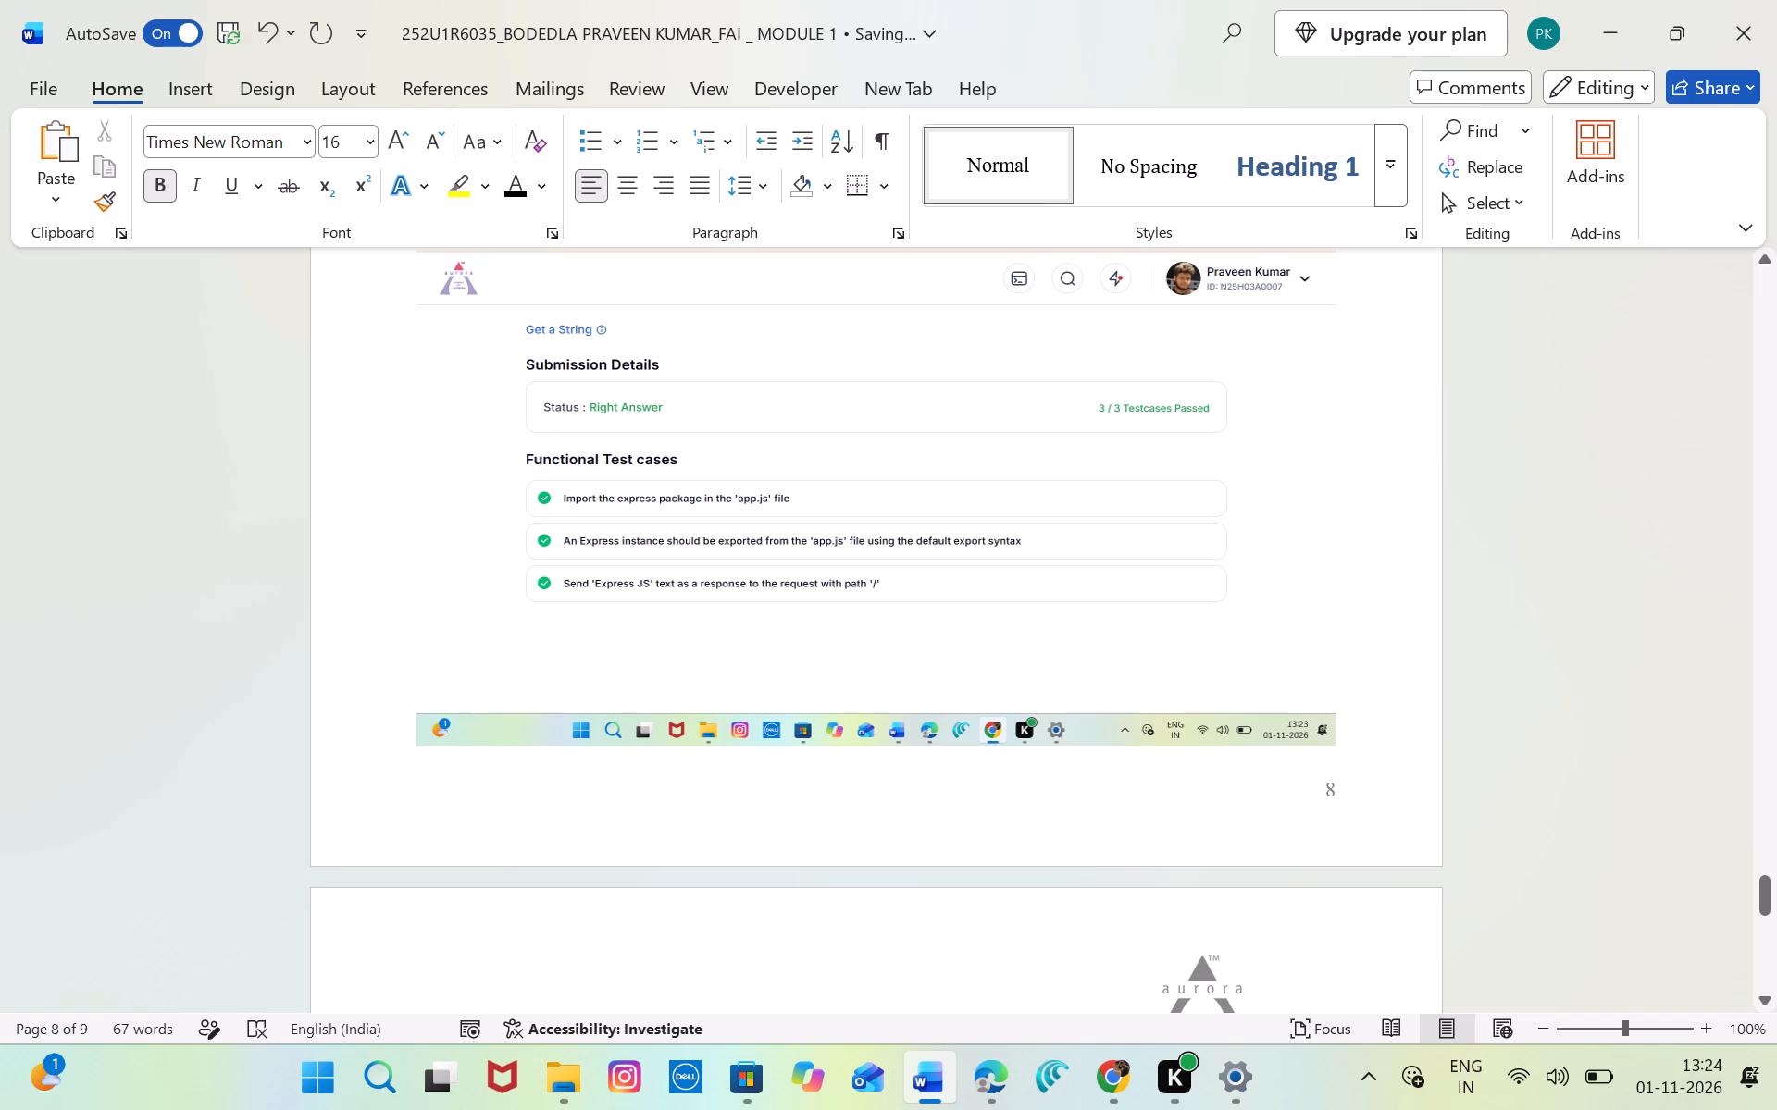
pyautogui.press('Insert')
pyautogui.press('Insert')
pyautogui.press('Insert')
pyautogui.press('Insert')
pyautogui.press('Insert')
pyautogui.press('Insert')
pyautogui.press('Insert')
pyautogui.press('Insert')
pyautogui.press('Insert')
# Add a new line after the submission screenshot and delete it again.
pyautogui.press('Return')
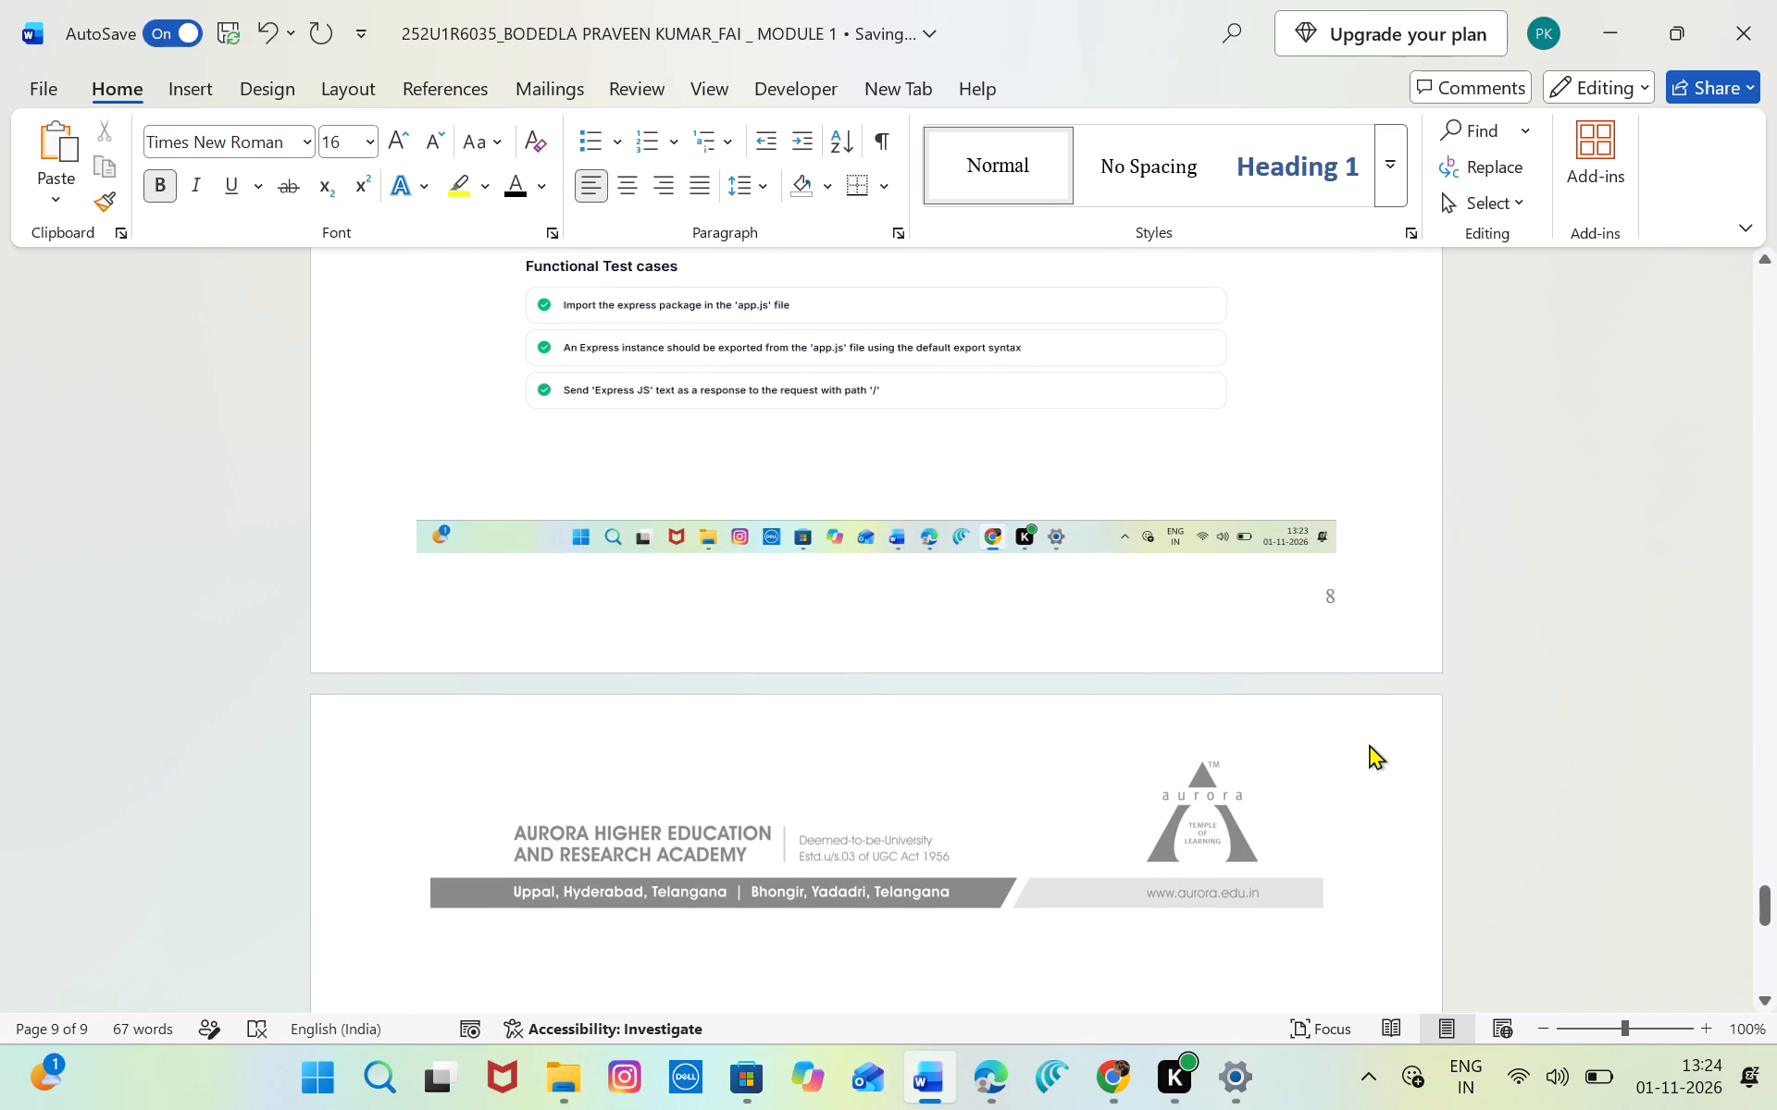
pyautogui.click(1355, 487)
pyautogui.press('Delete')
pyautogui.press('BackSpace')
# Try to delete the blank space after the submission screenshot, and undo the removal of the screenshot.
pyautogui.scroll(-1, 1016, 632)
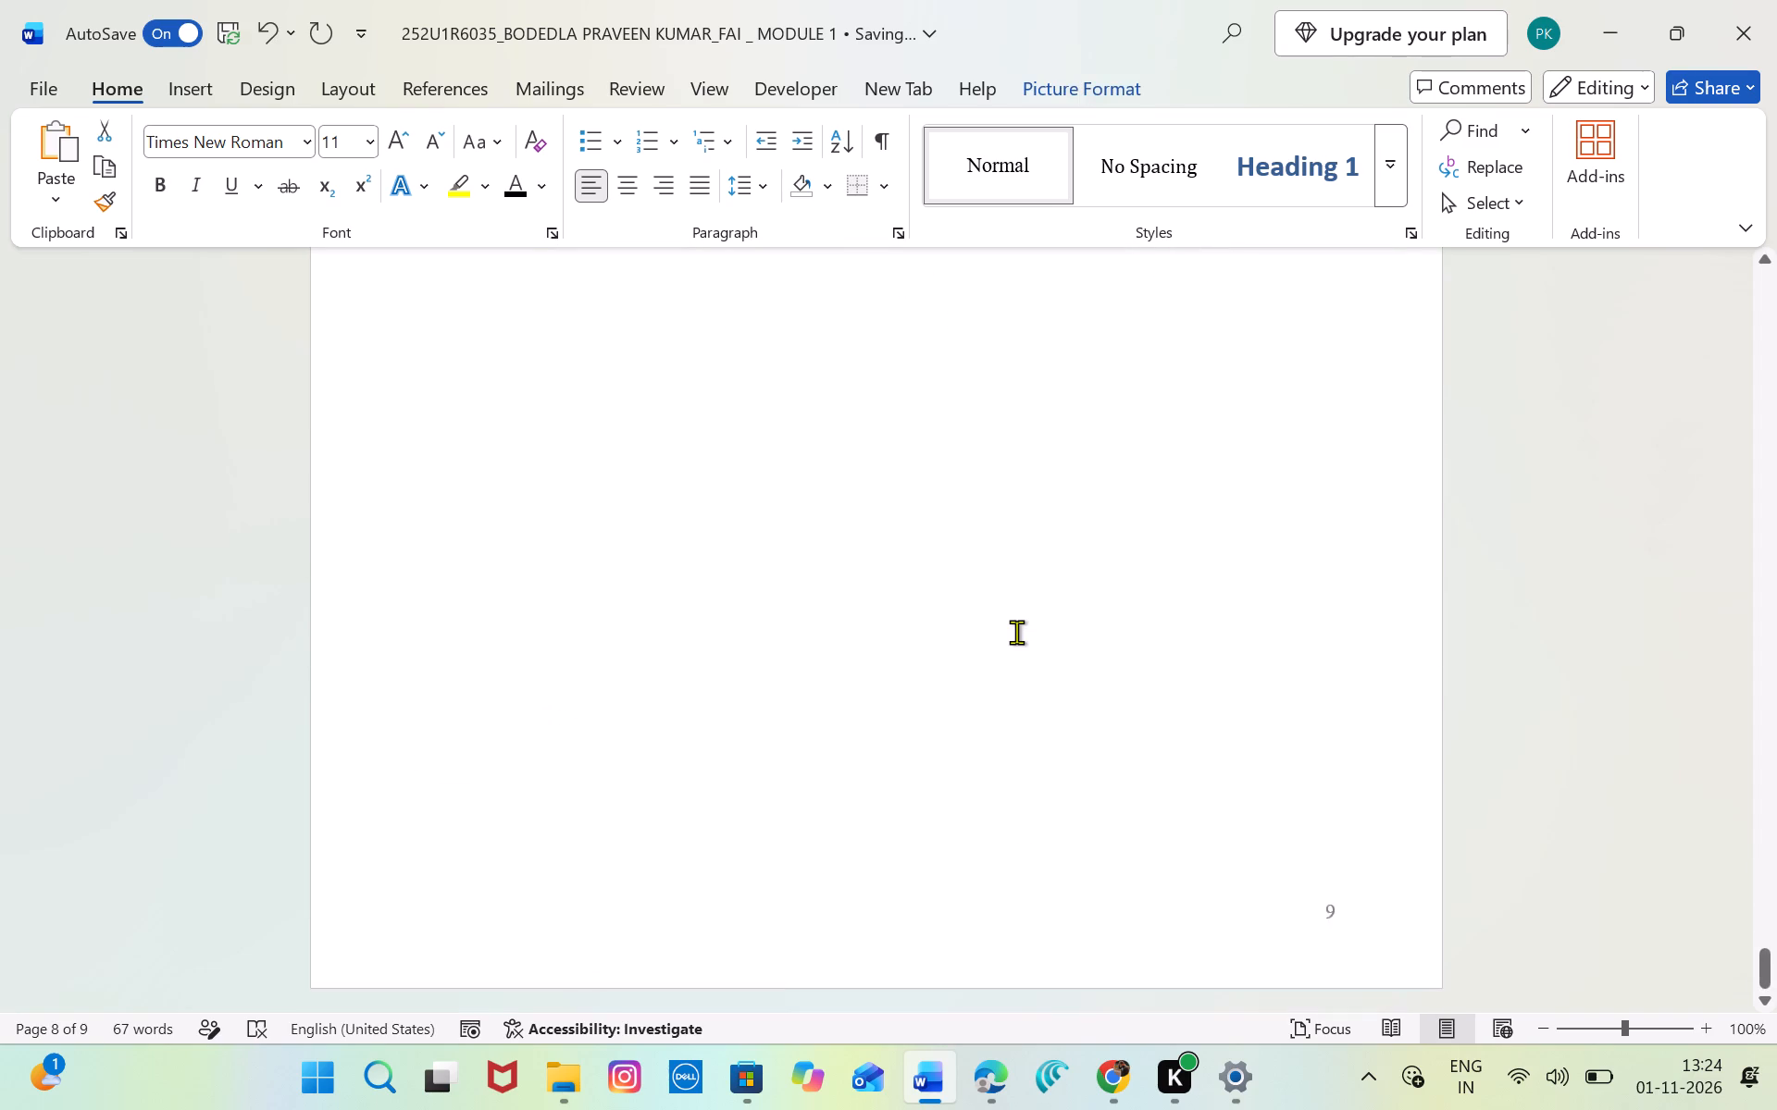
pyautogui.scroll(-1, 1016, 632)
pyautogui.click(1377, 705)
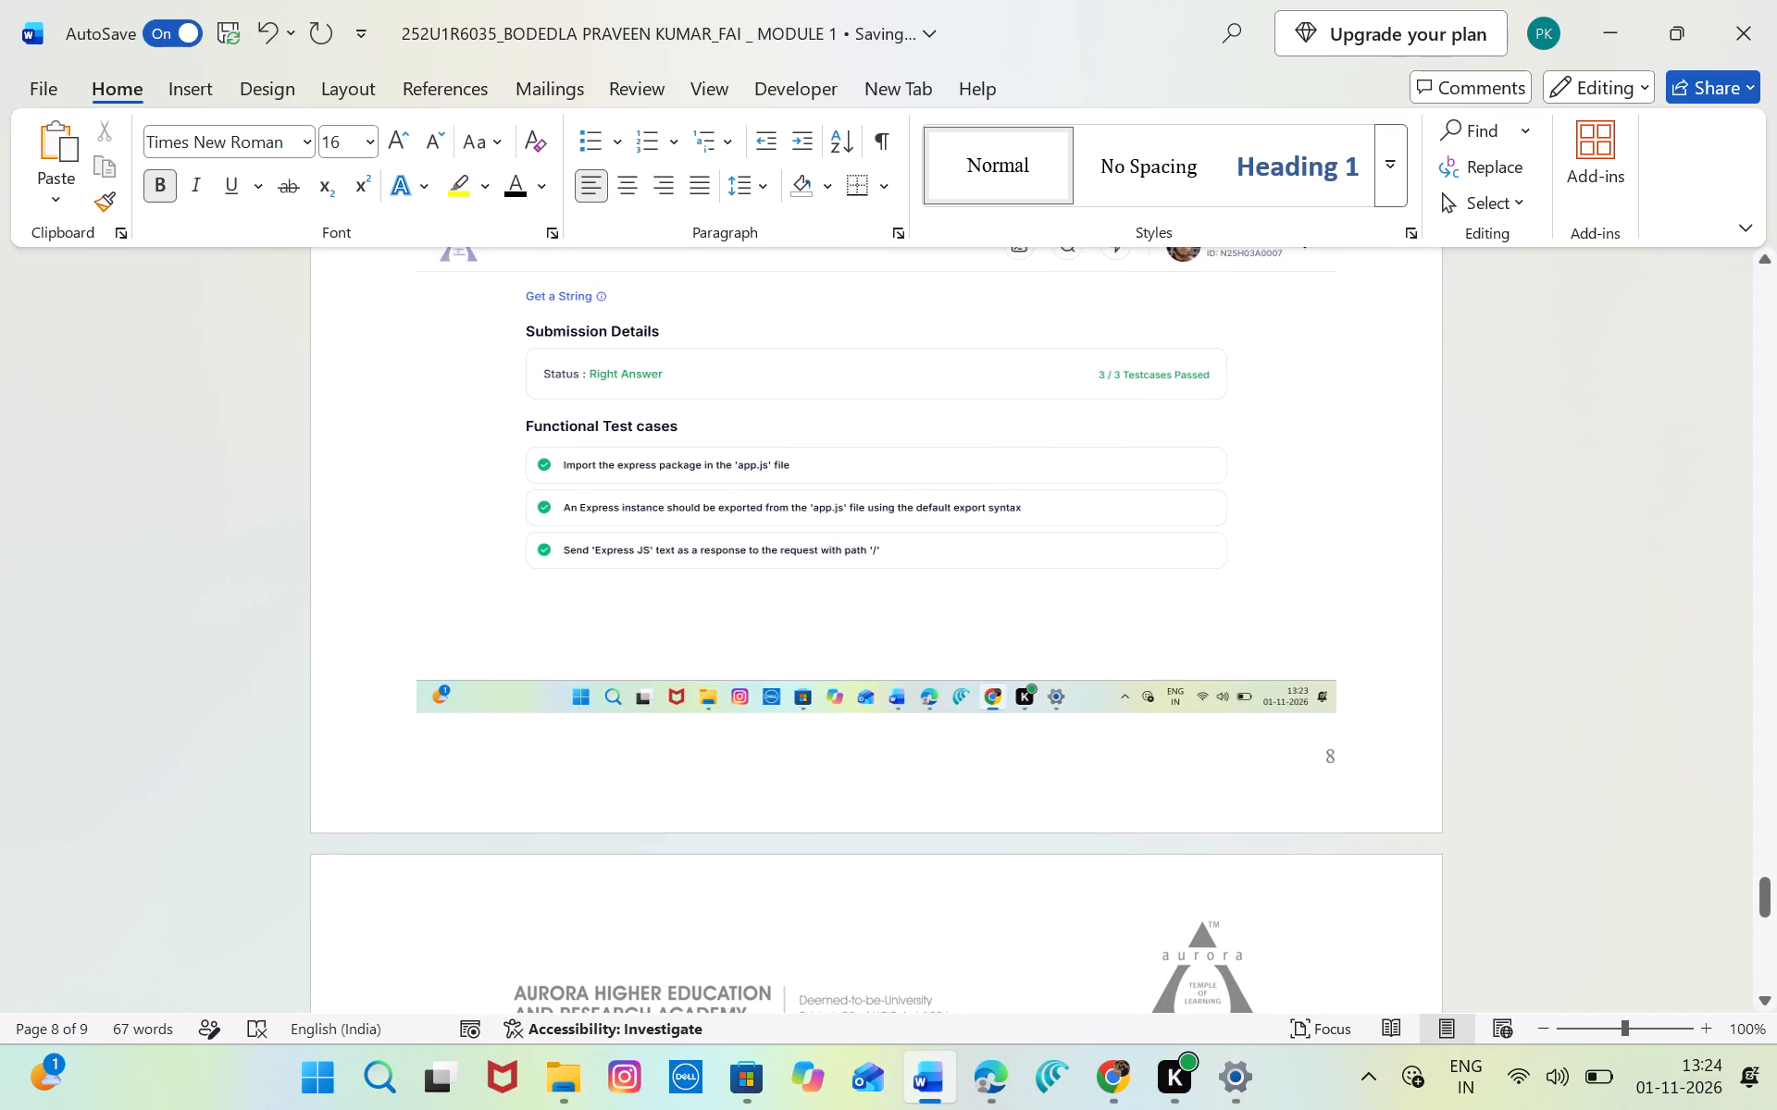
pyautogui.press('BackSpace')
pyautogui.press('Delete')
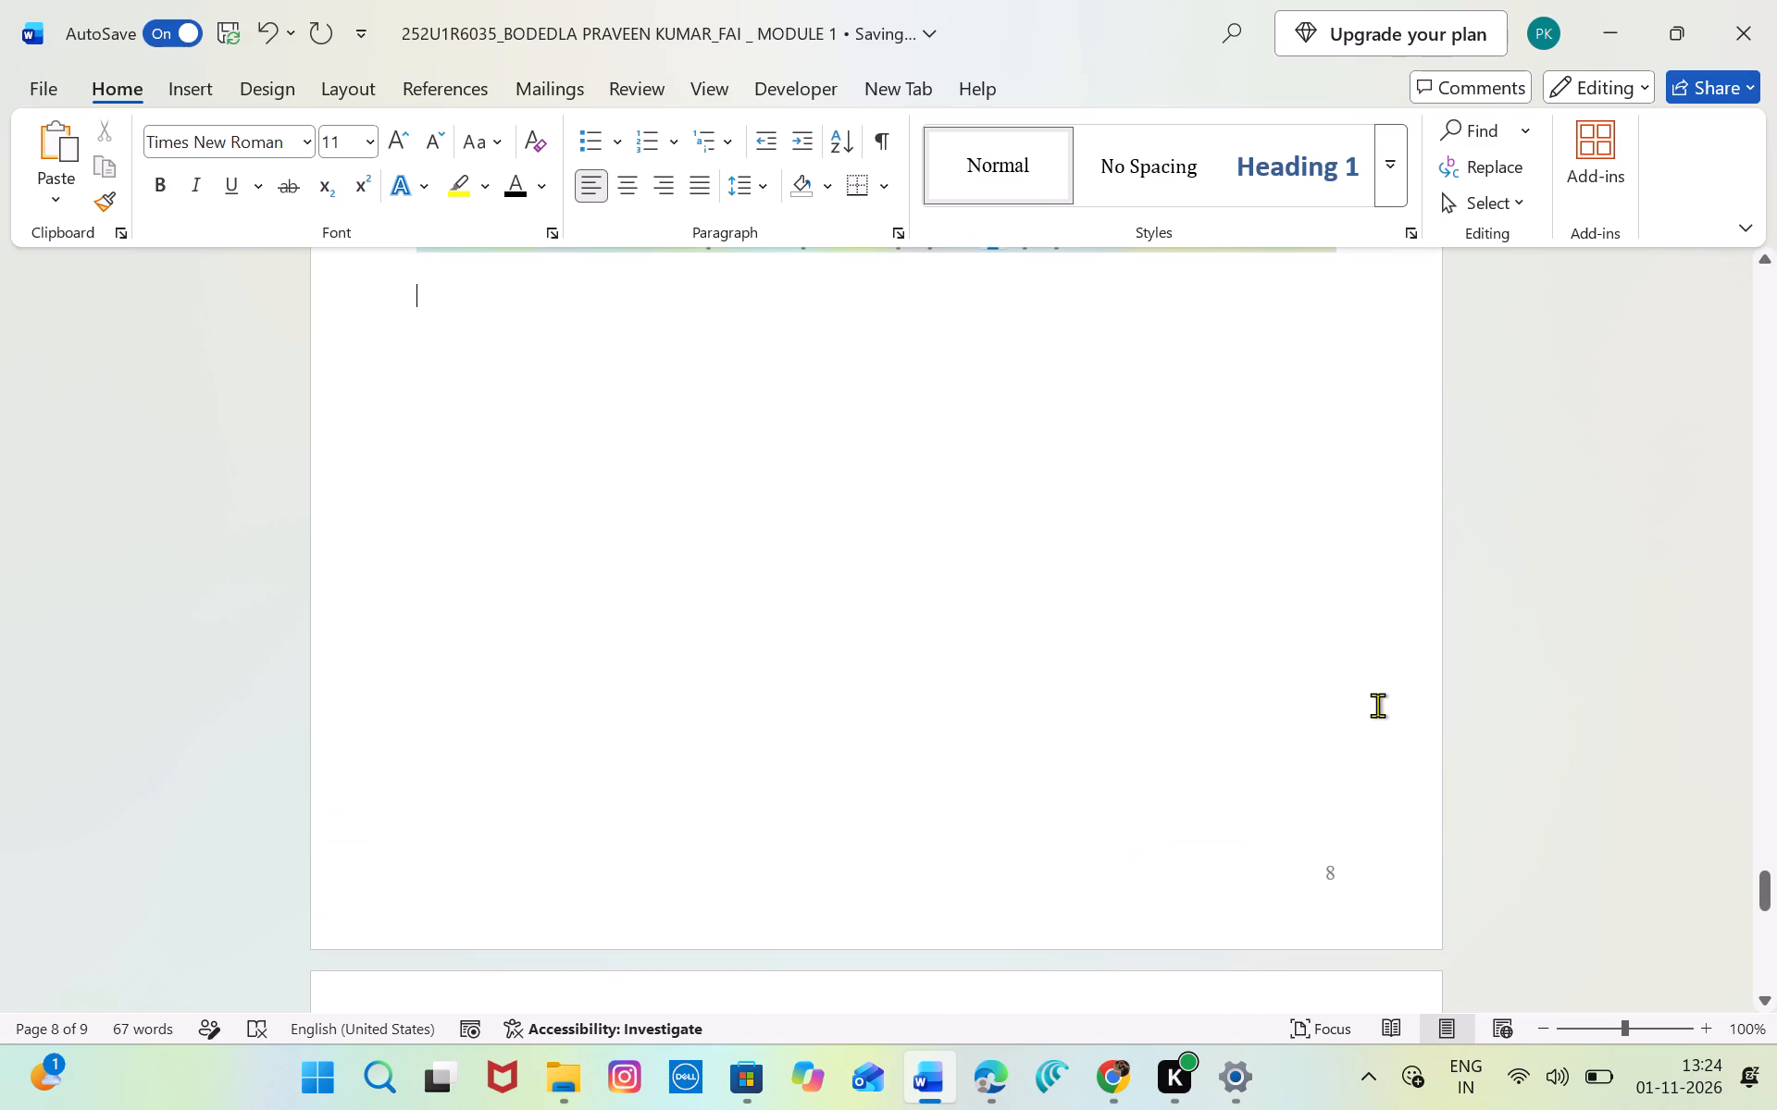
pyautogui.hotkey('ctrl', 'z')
# Delete empty paragraphs after the submission screenshot and at the top of page 9.
pyautogui.click(1377, 780)
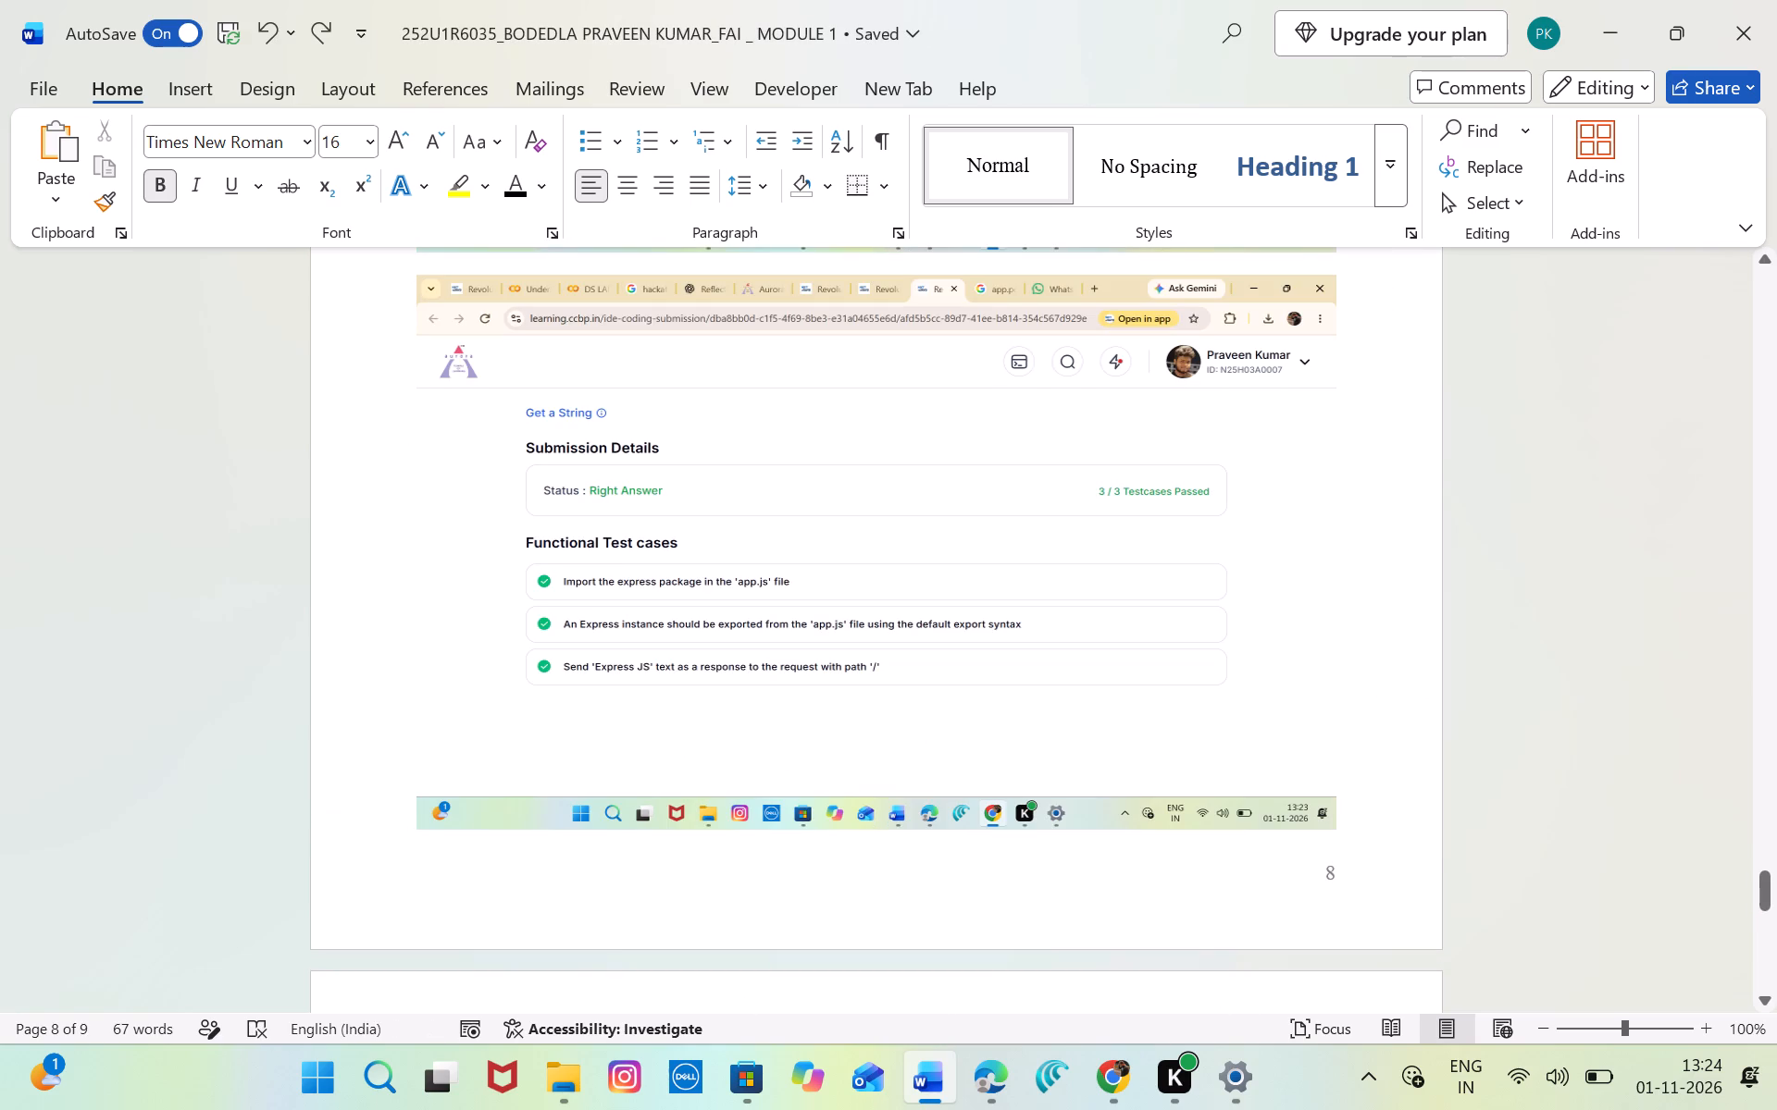
pyautogui.press('Delete')
pyautogui.press('BackSpace')
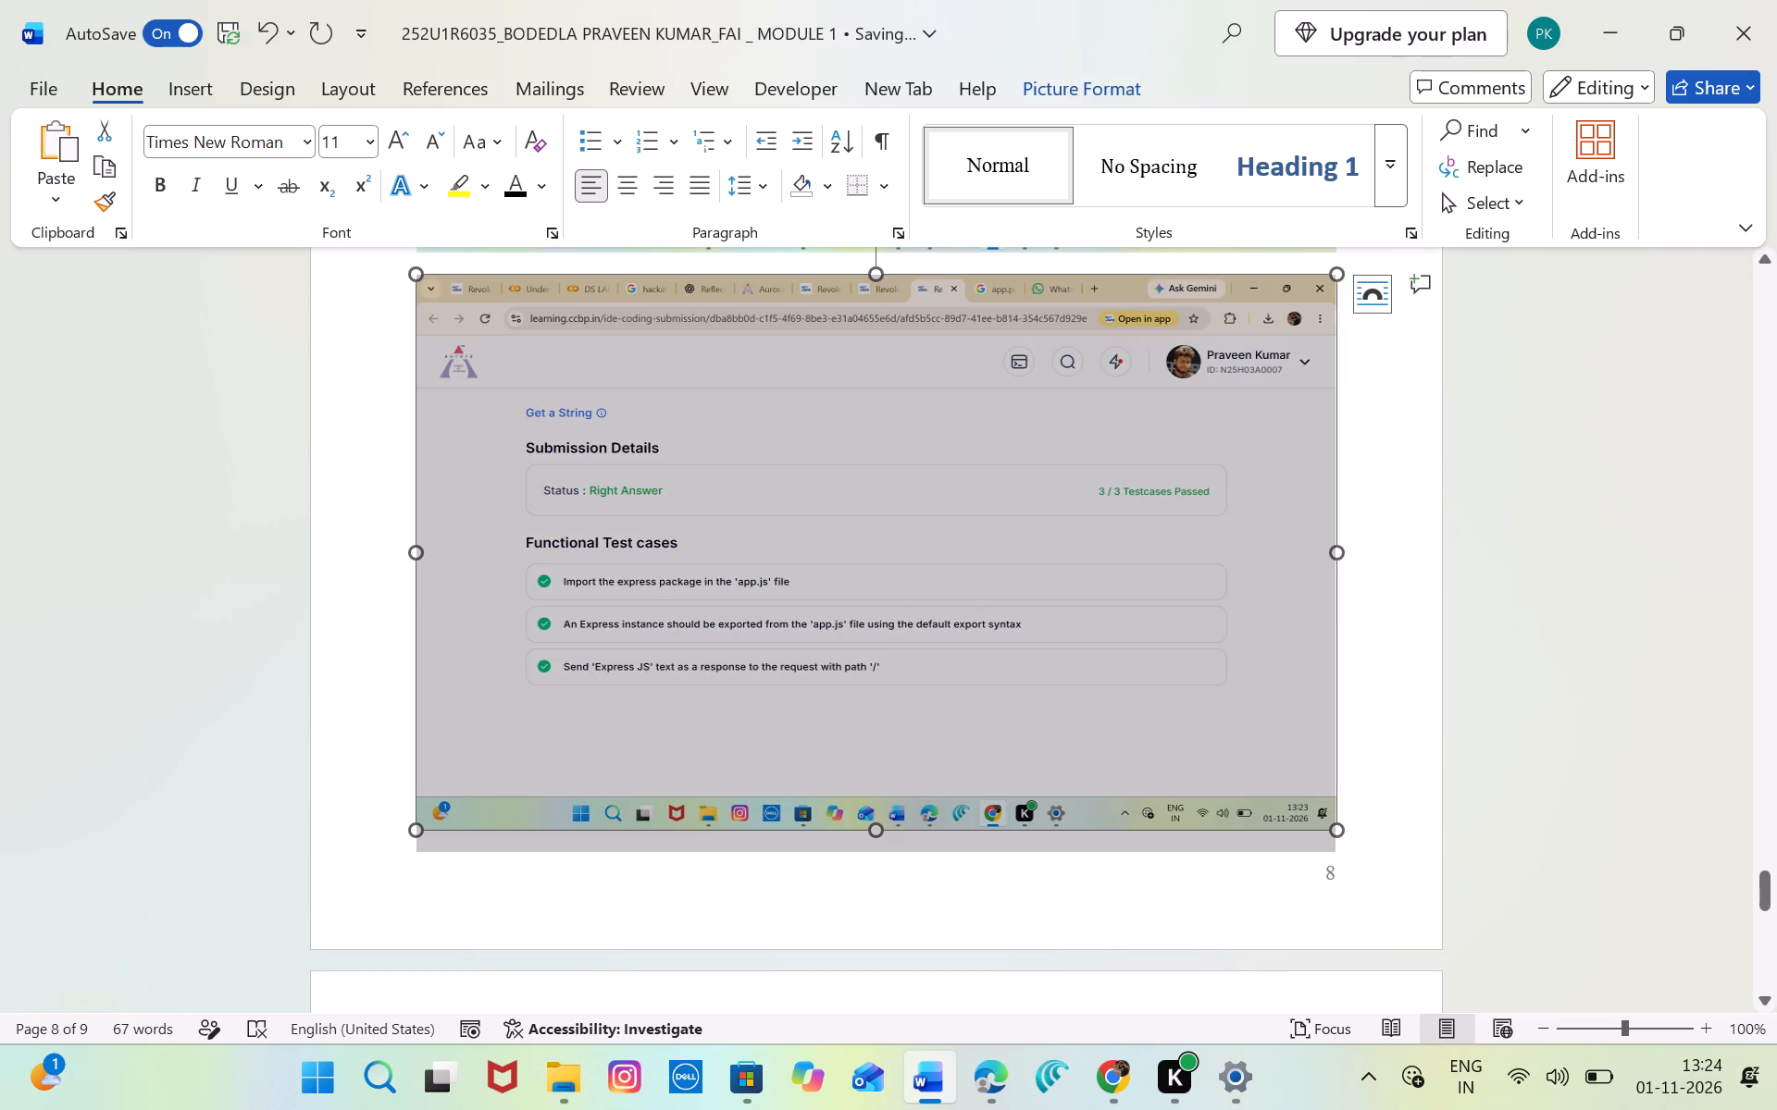
pyautogui.scroll(-1, 1293, 892)
pyautogui.click(1163, 898)
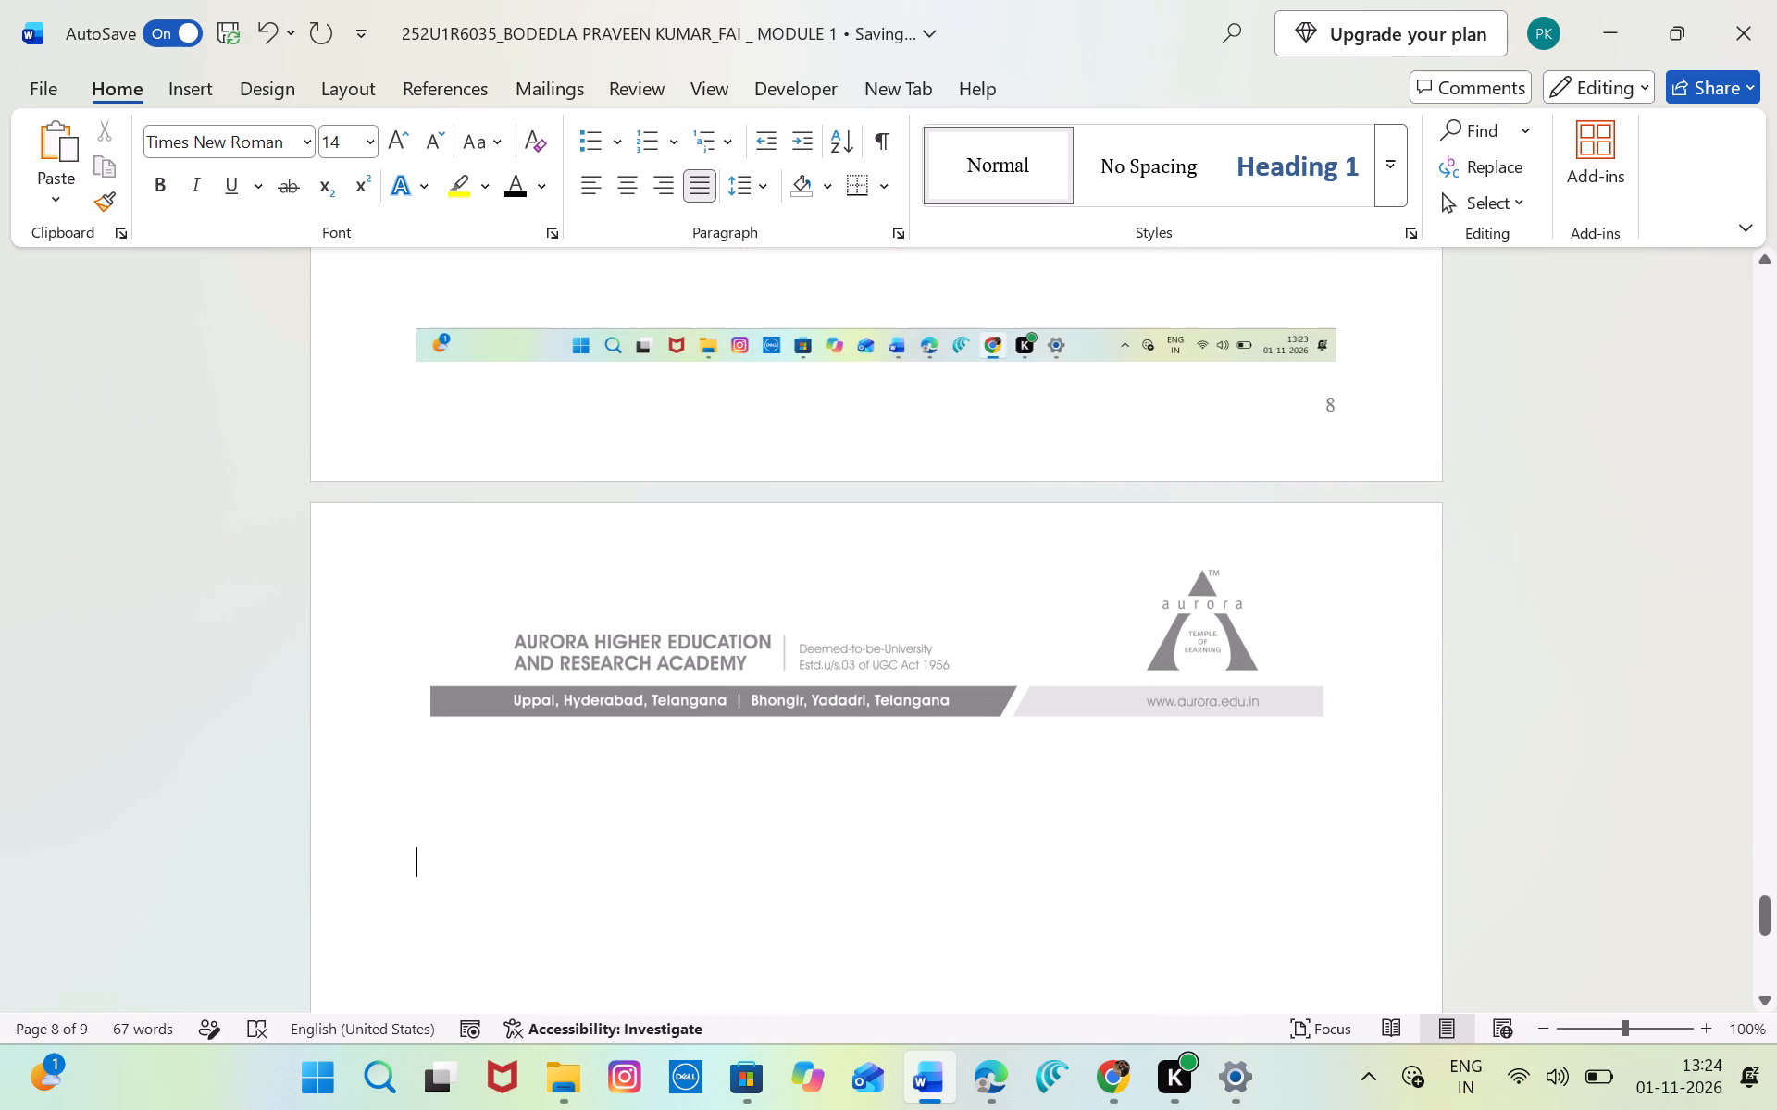
pyautogui.press('Delete')
pyautogui.press('BackSpace')
pyautogui.press('Delete')
pyautogui.press('Delete')
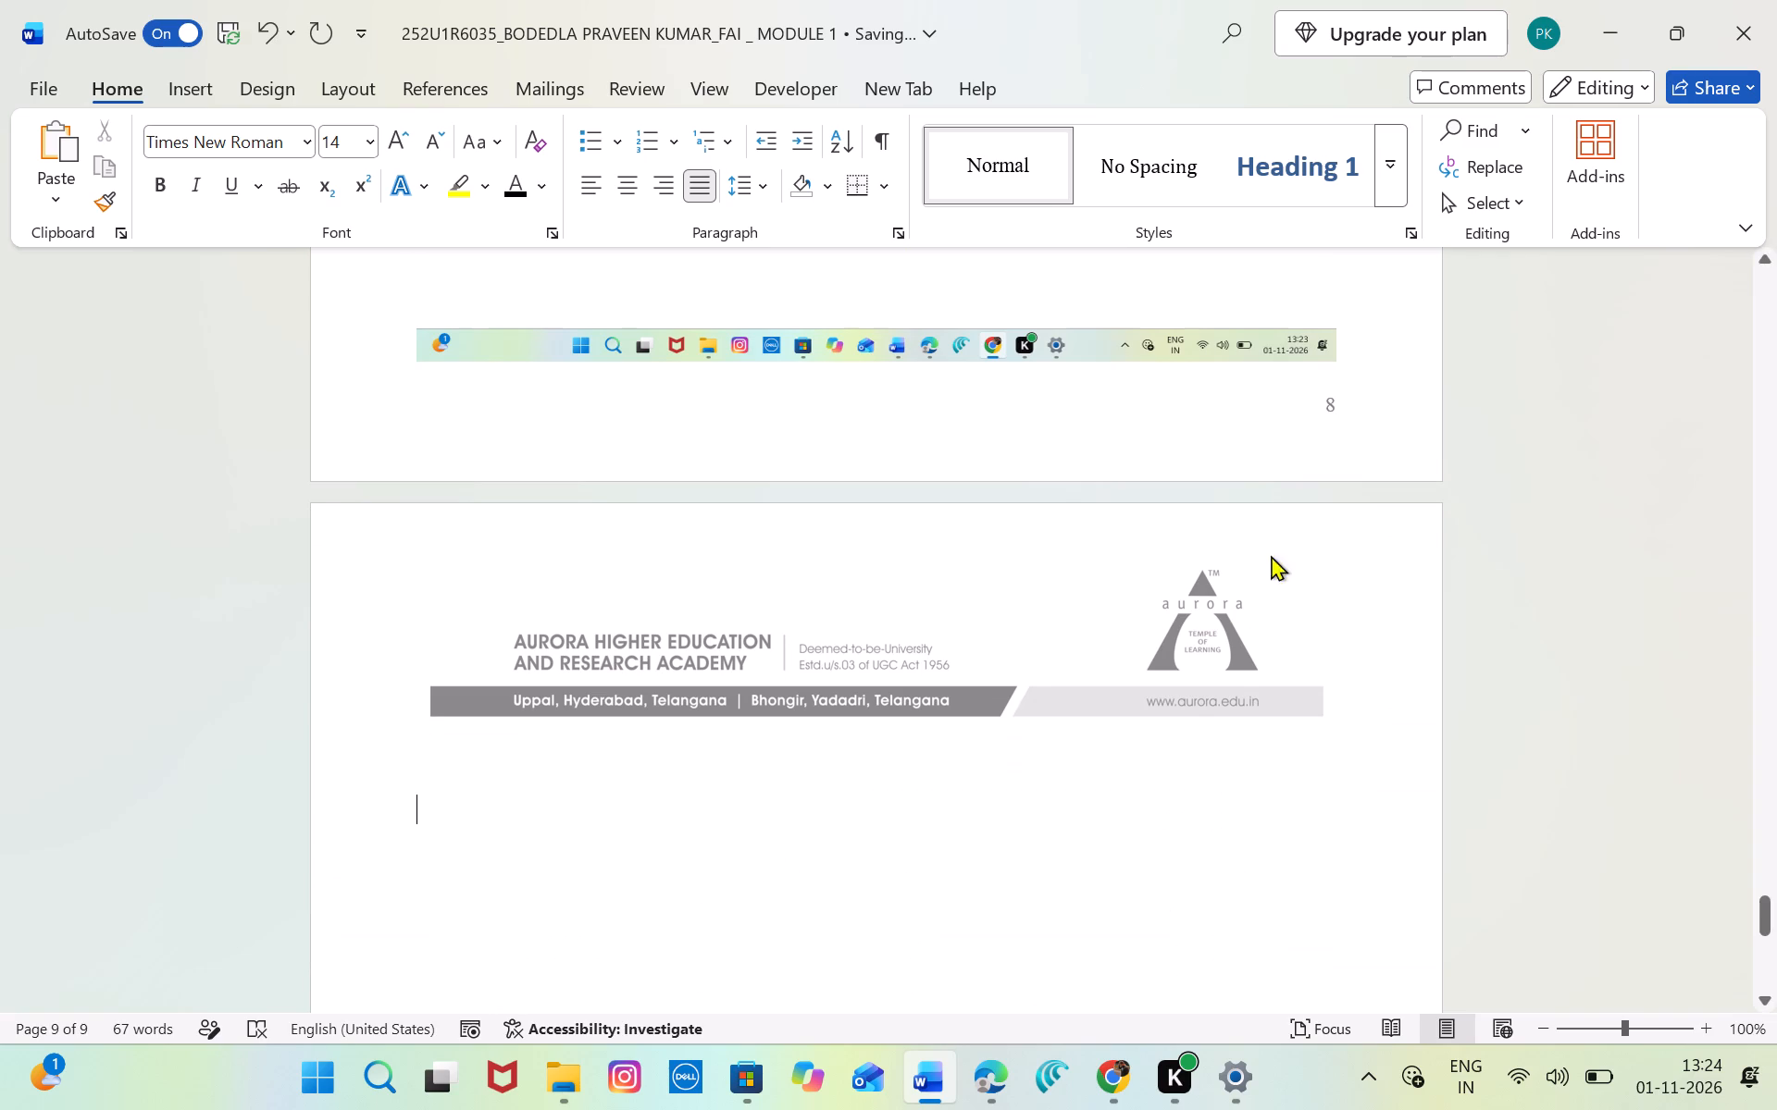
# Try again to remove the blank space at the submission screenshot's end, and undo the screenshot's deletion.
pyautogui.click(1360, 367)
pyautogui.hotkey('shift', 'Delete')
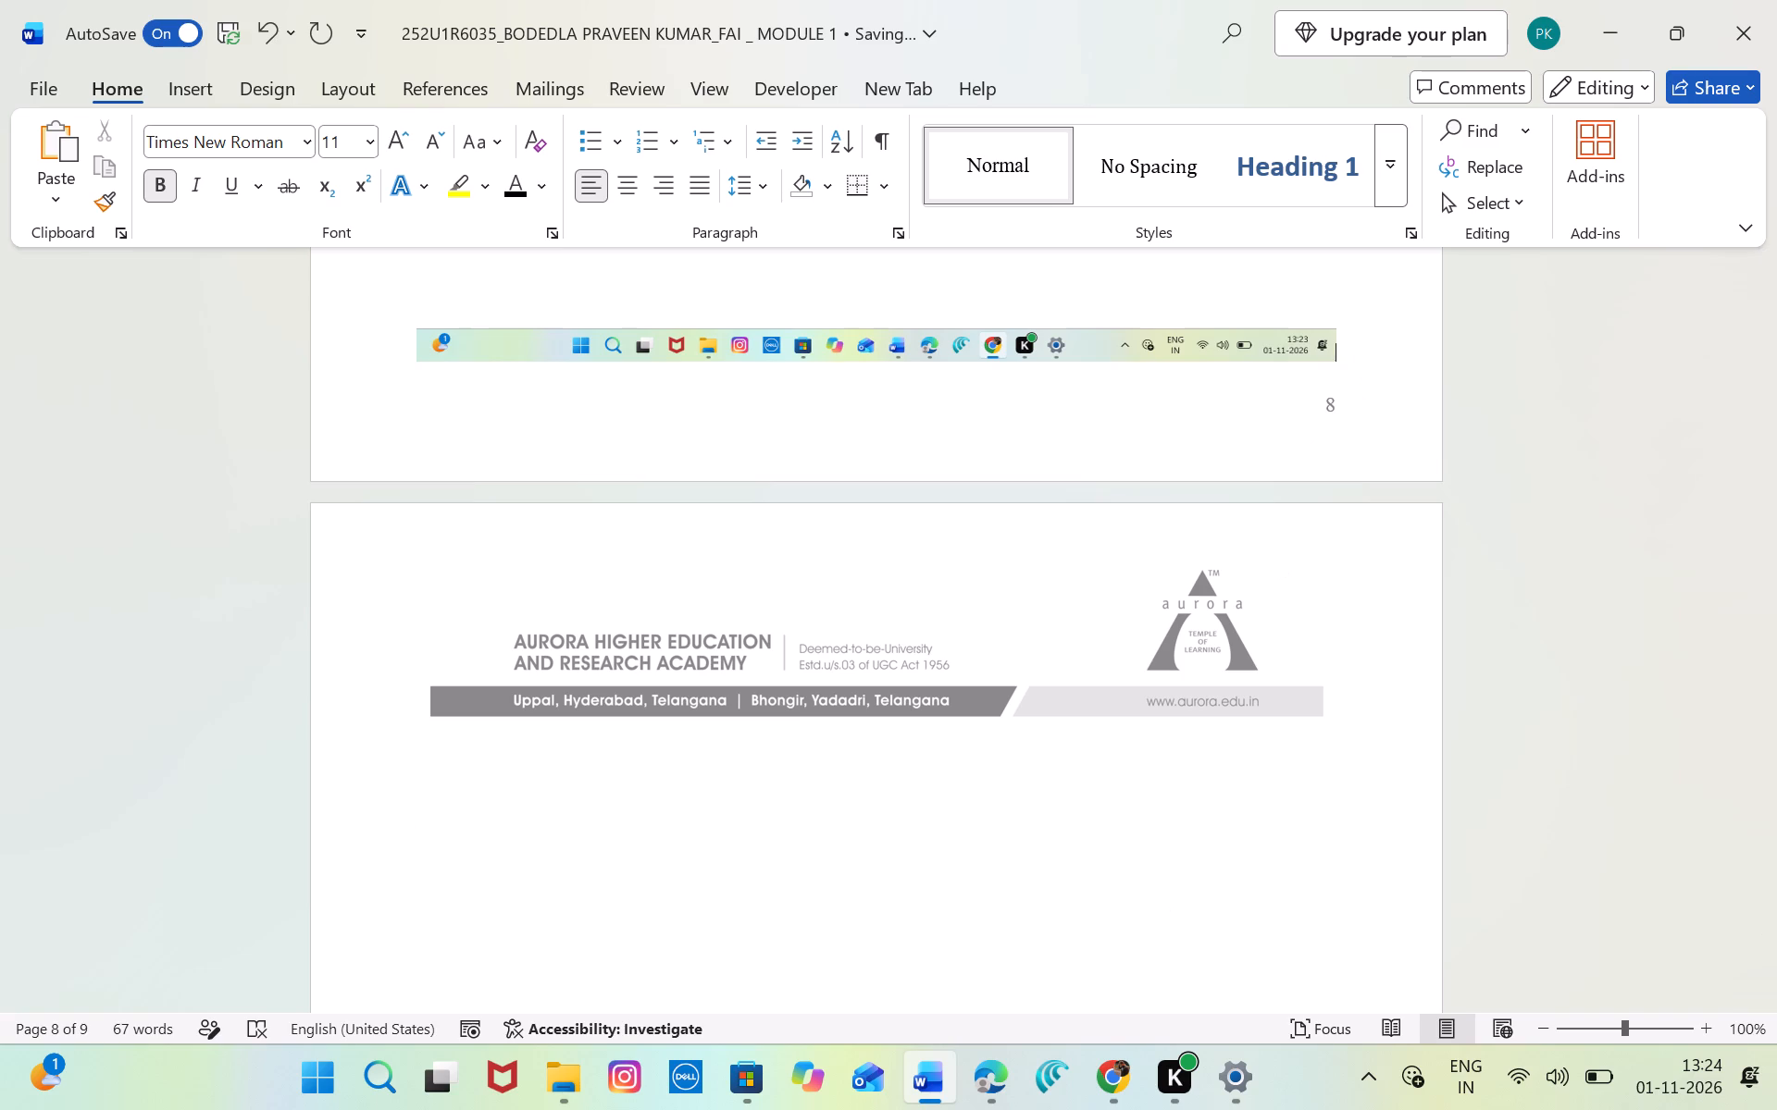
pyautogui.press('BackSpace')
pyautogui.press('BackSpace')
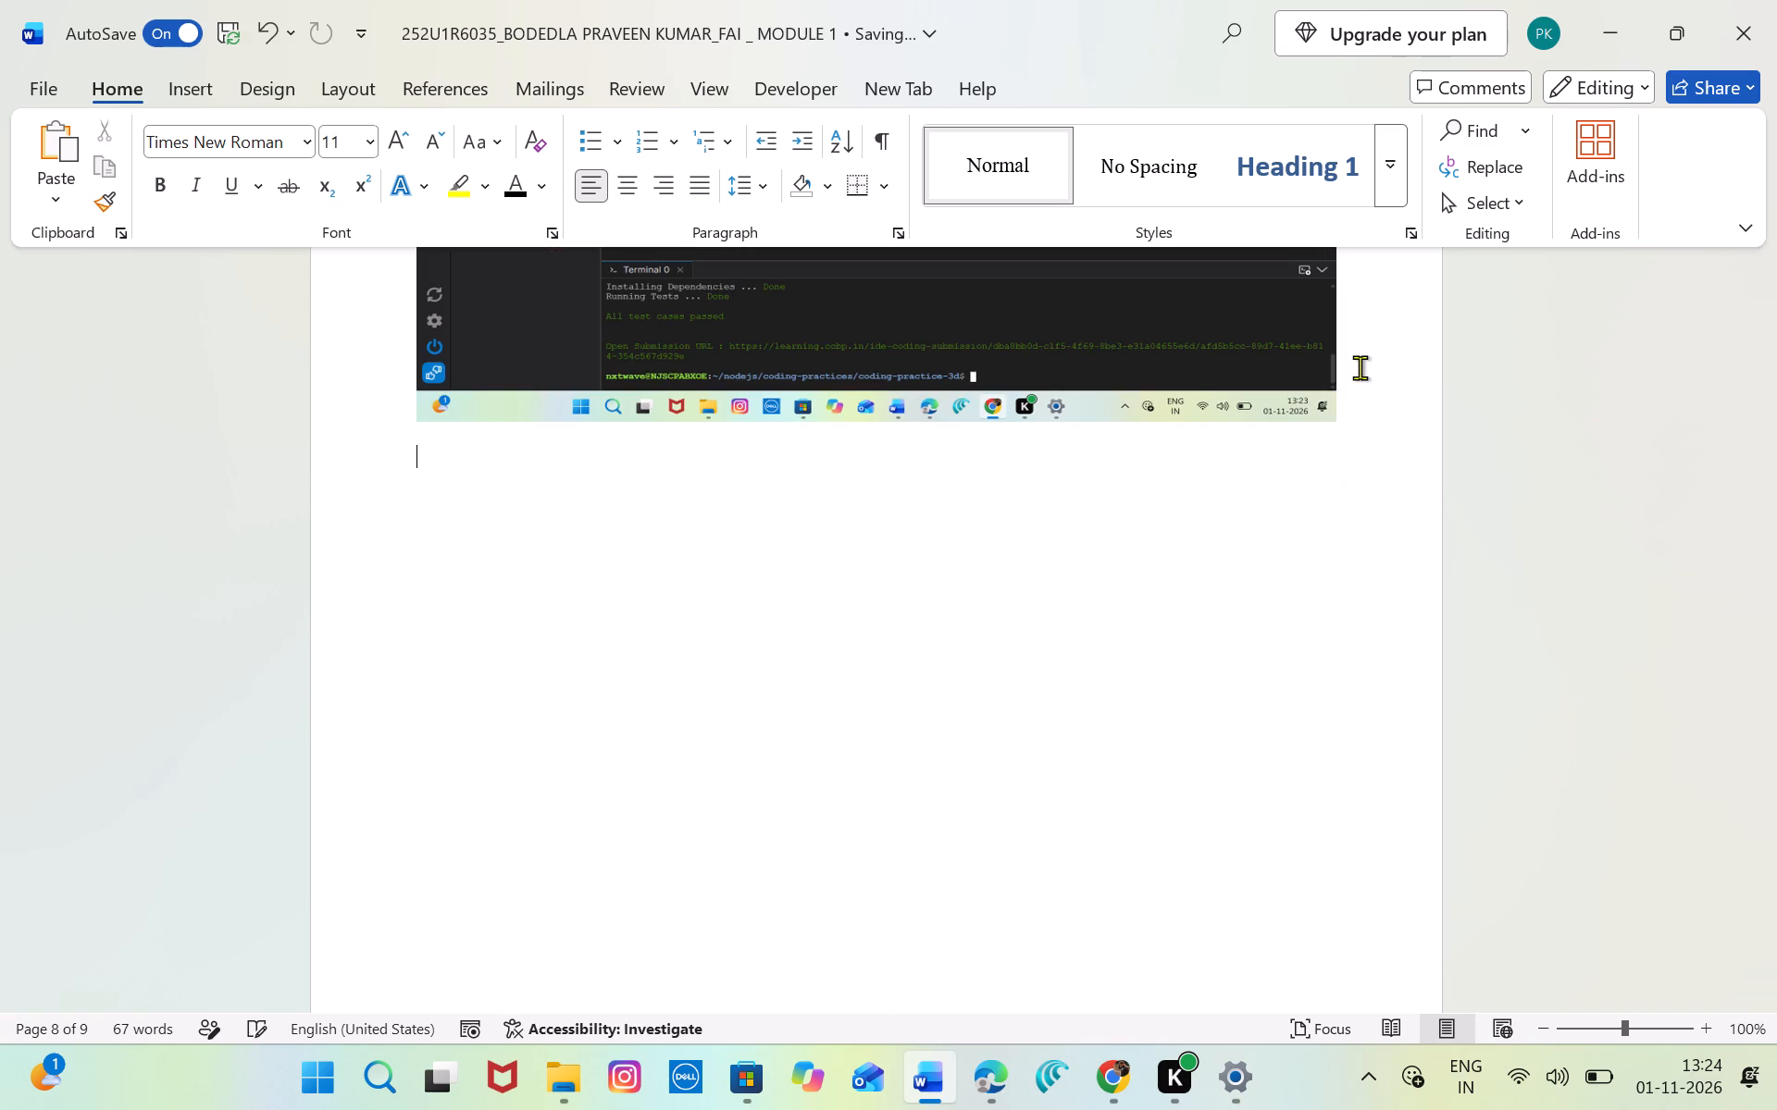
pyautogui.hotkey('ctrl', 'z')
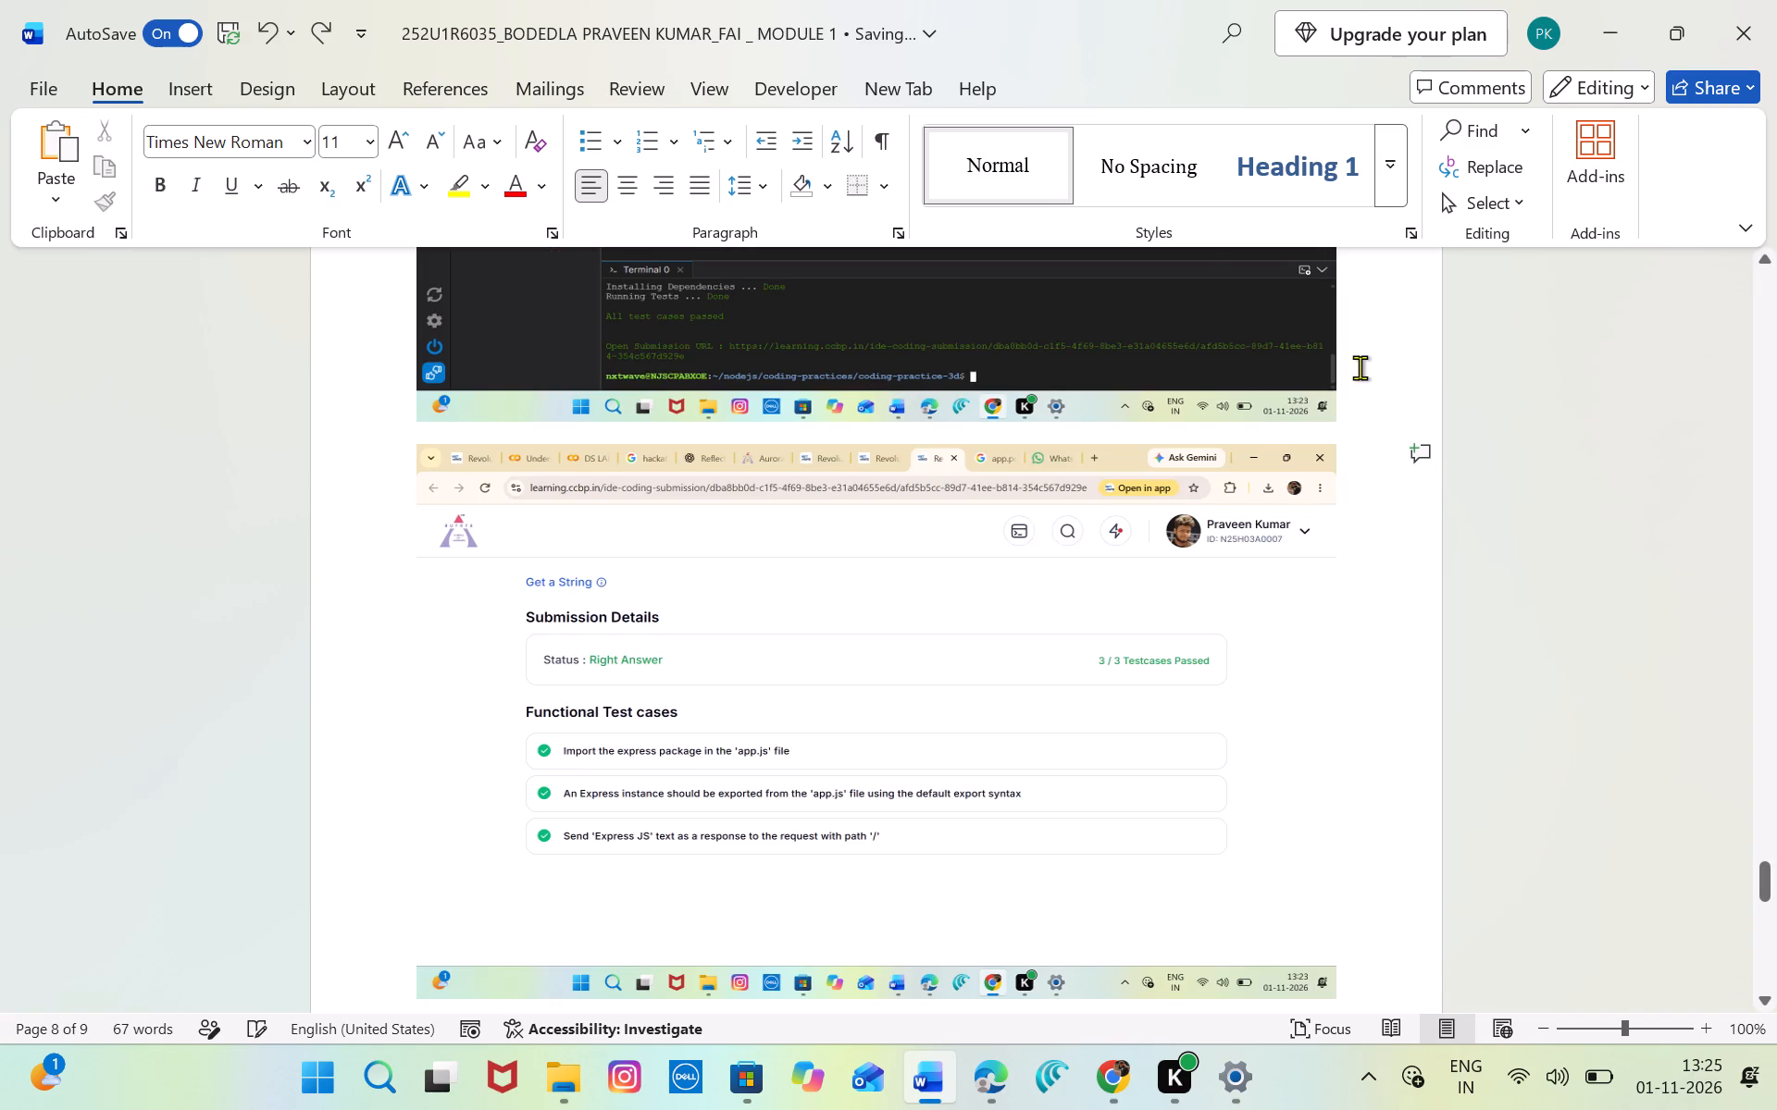
# Delete the run of empty paragraphs that follows the submission screenshot at the end of page 8.
pyautogui.rightClick(1360, 367)
pyautogui.scroll(-1, 1360, 367)
pyautogui.click(1105, 520)
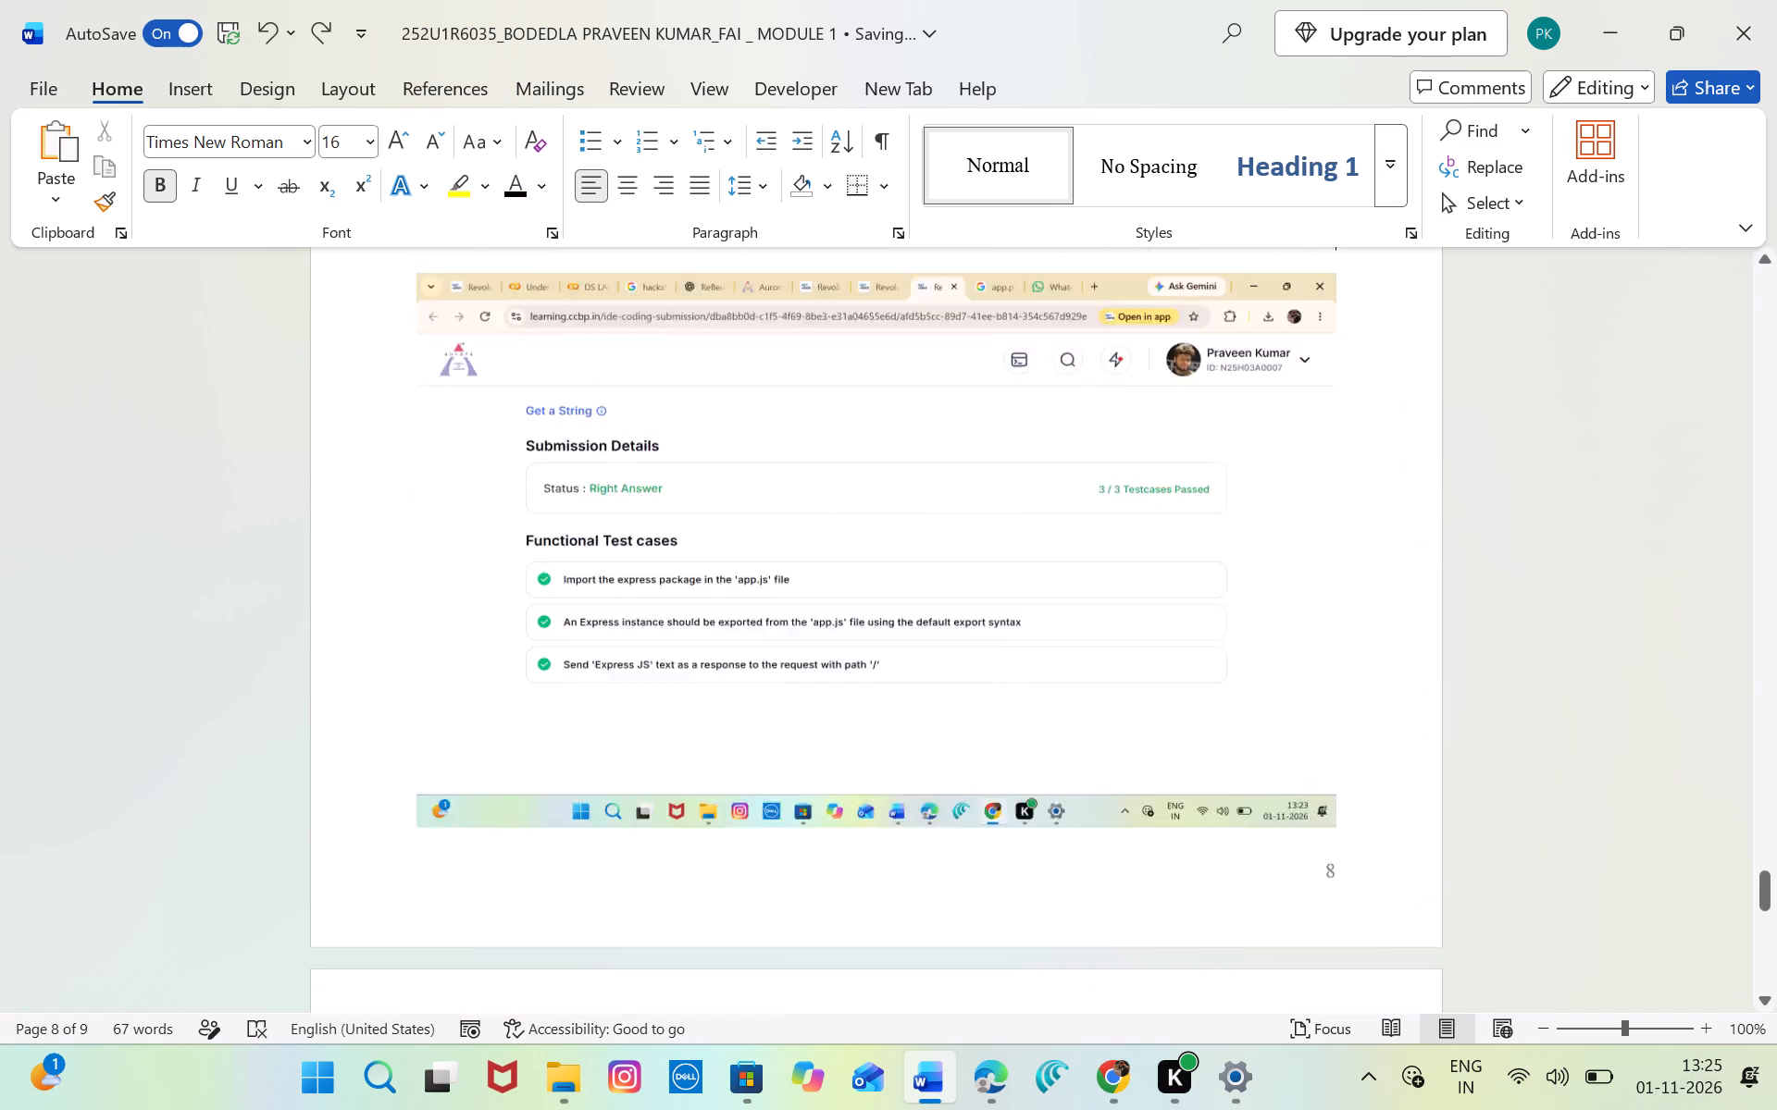
pyautogui.scroll(-1, 1105, 520)
pyautogui.click(1335, 542)
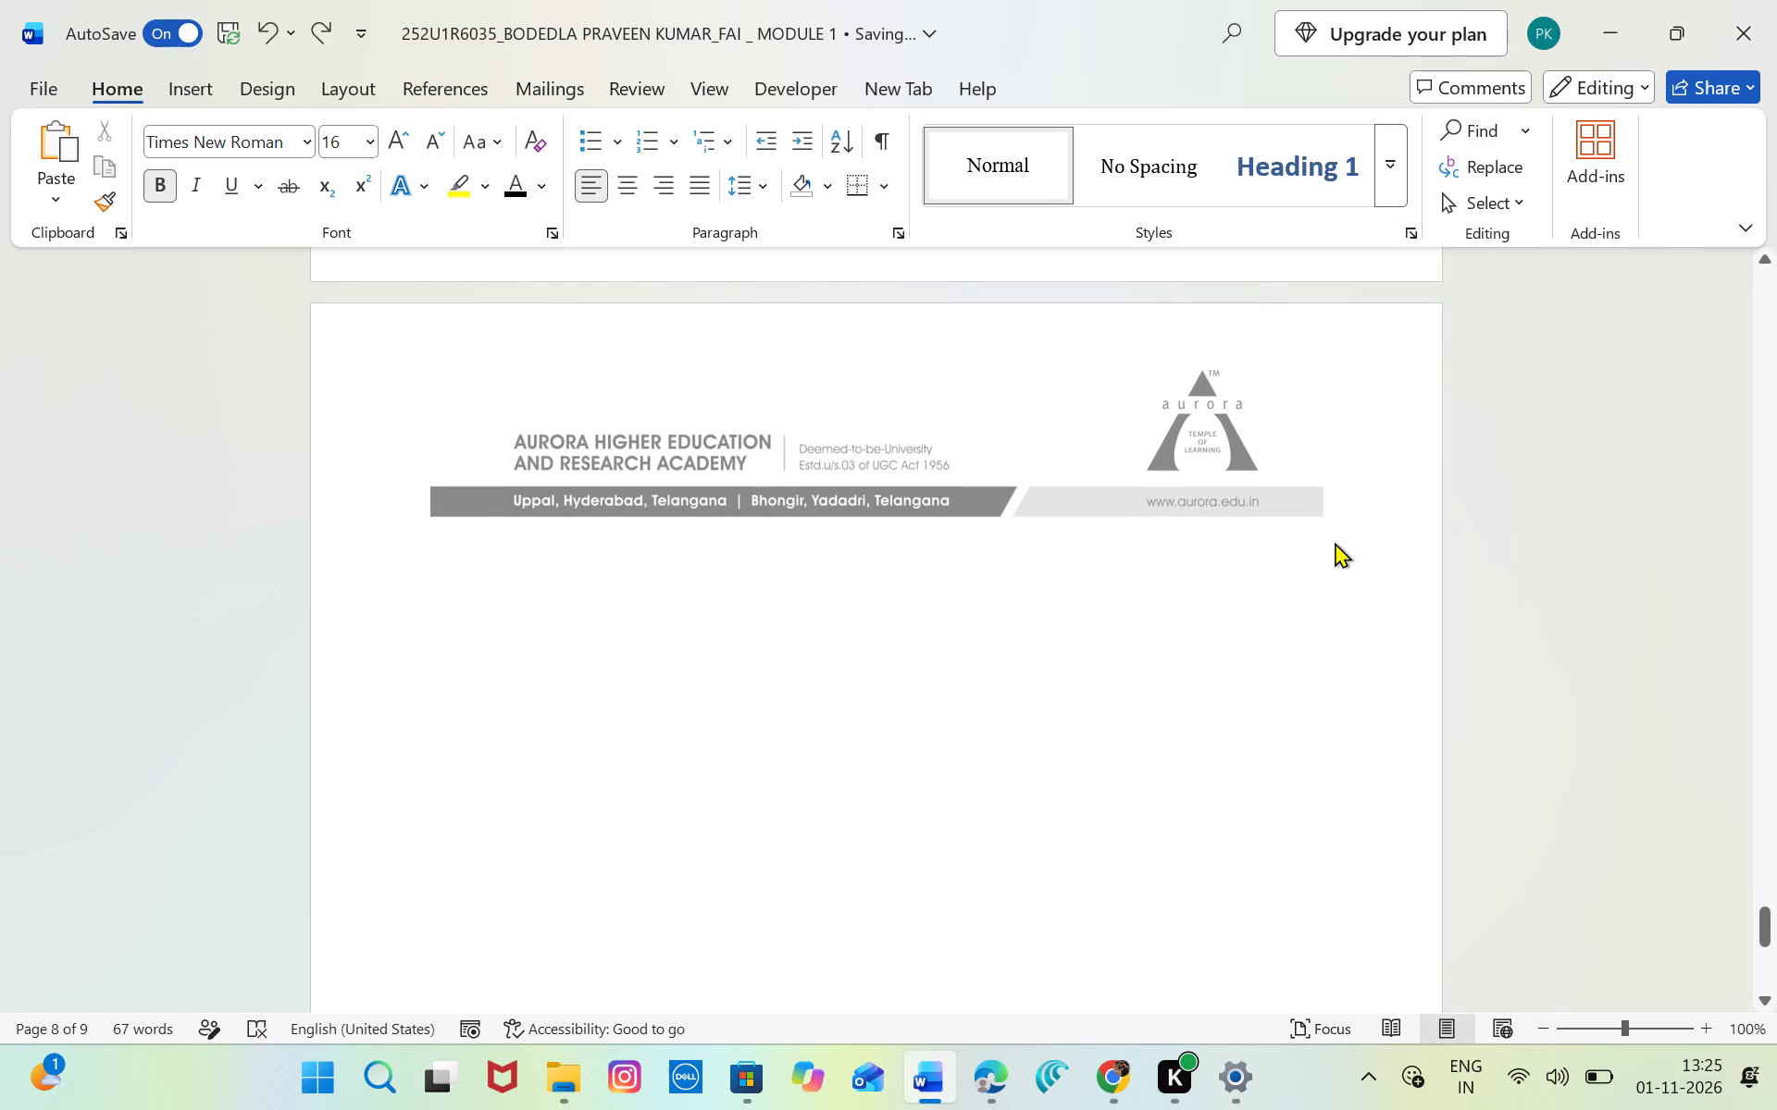
pyautogui.scroll(1, 1335, 542)
pyautogui.click(1352, 638)
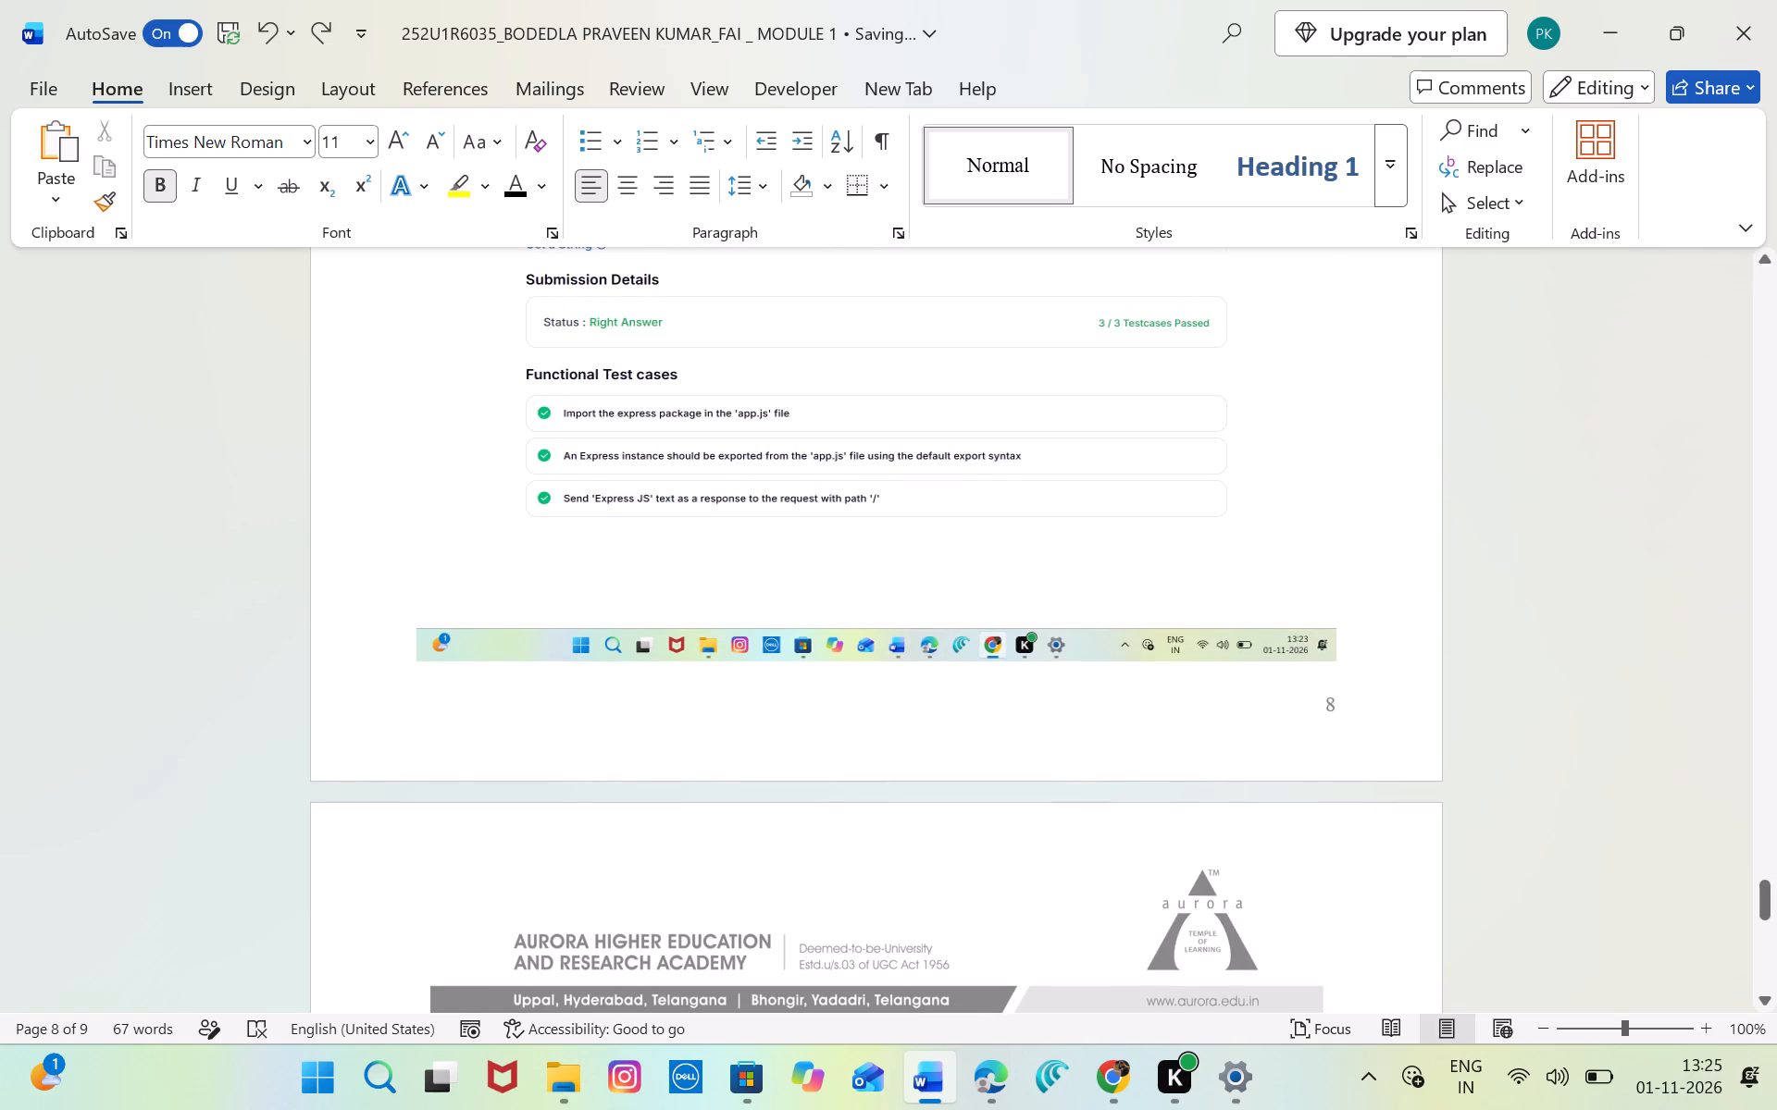
pyautogui.press('Delete')
pyautogui.press('Delete')
pyautogui.press('Delete')
pyautogui.press('Delete')
pyautogui.press('Delete')
pyautogui.press('Delete')
pyautogui.press('Delete')
pyautogui.press('Delete')
pyautogui.press('Delete')
pyautogui.press('Delete')
pyautogui.press('Delete')
pyautogui.press('Delete')
pyautogui.press('Delete')
pyautogui.press('Delete')
pyautogui.press('Delete')
pyautogui.press('Delete')
pyautogui.press('Delete')
pyautogui.press('Delete')
pyautogui.press('Delete')
pyautogui.press('Delete')
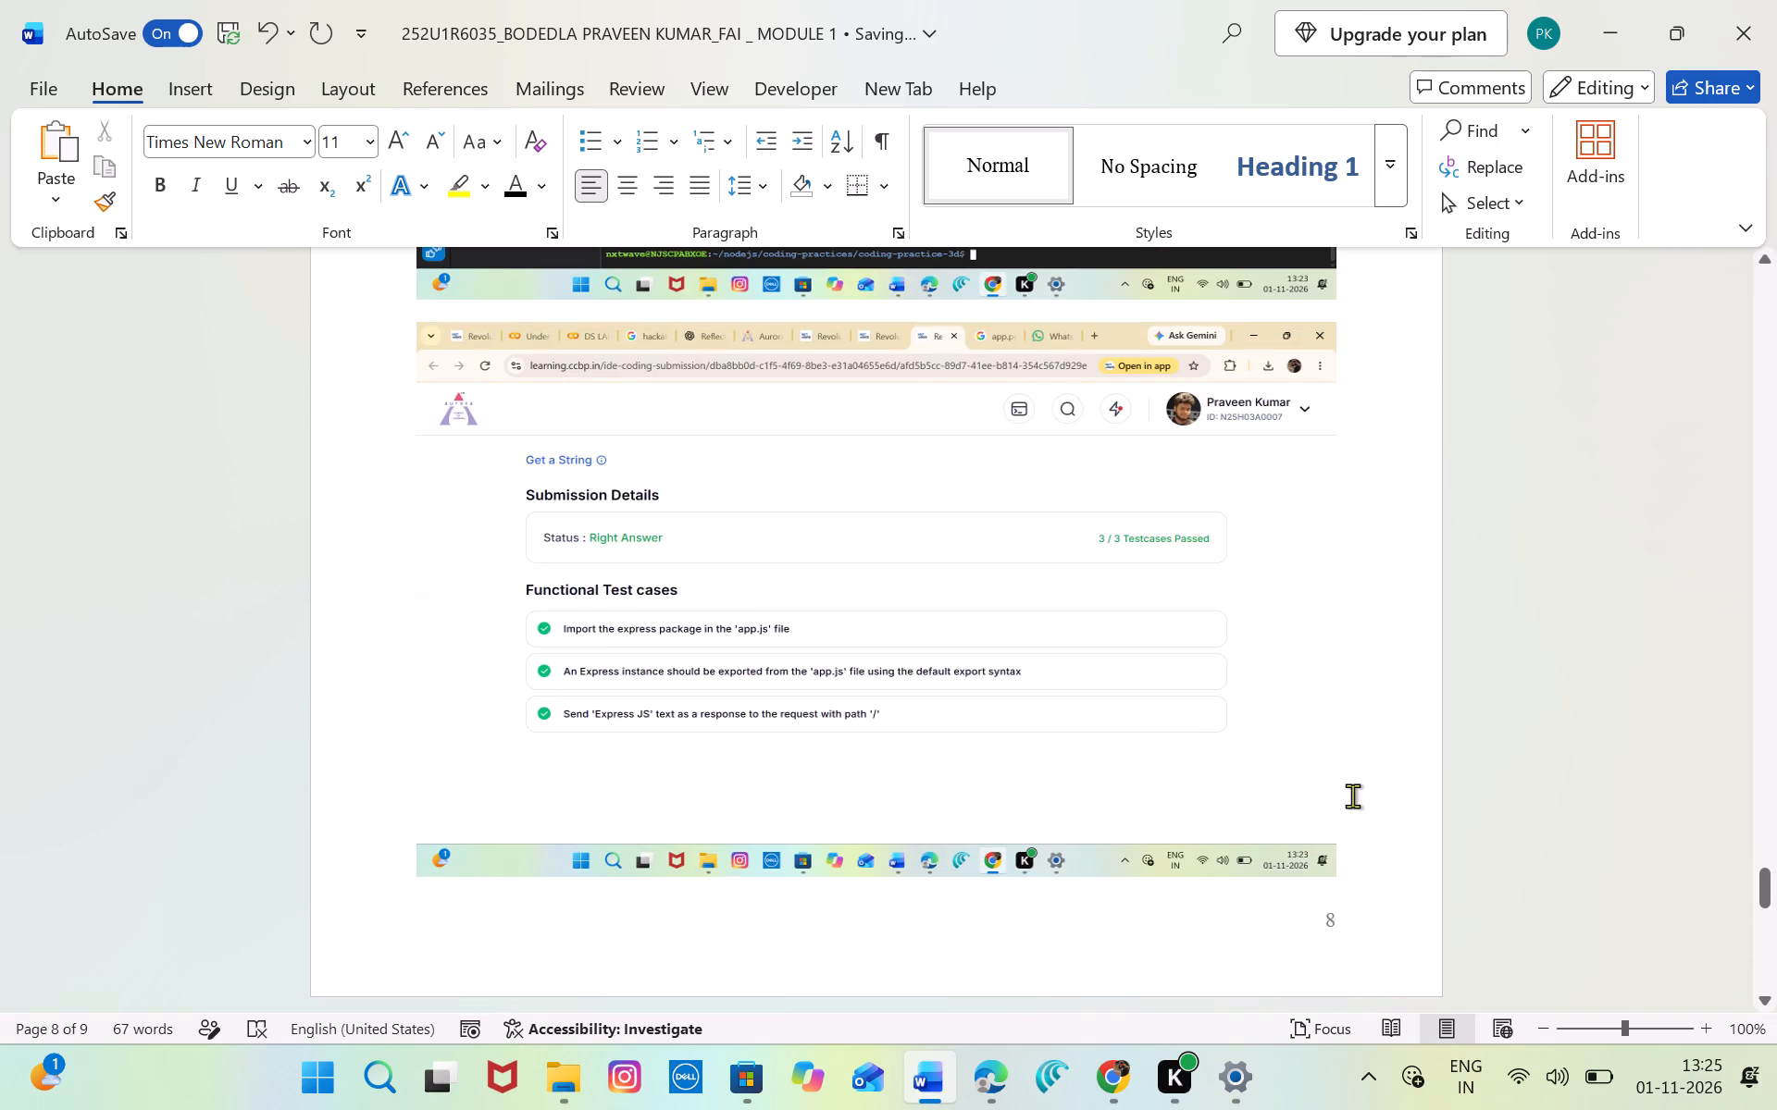
pyautogui.press('Delete')
# Remove the paragraph break between the IDE screenshot and the submission screenshot, and check the blank page 9.
pyautogui.scroll(-1, 1352, 795)
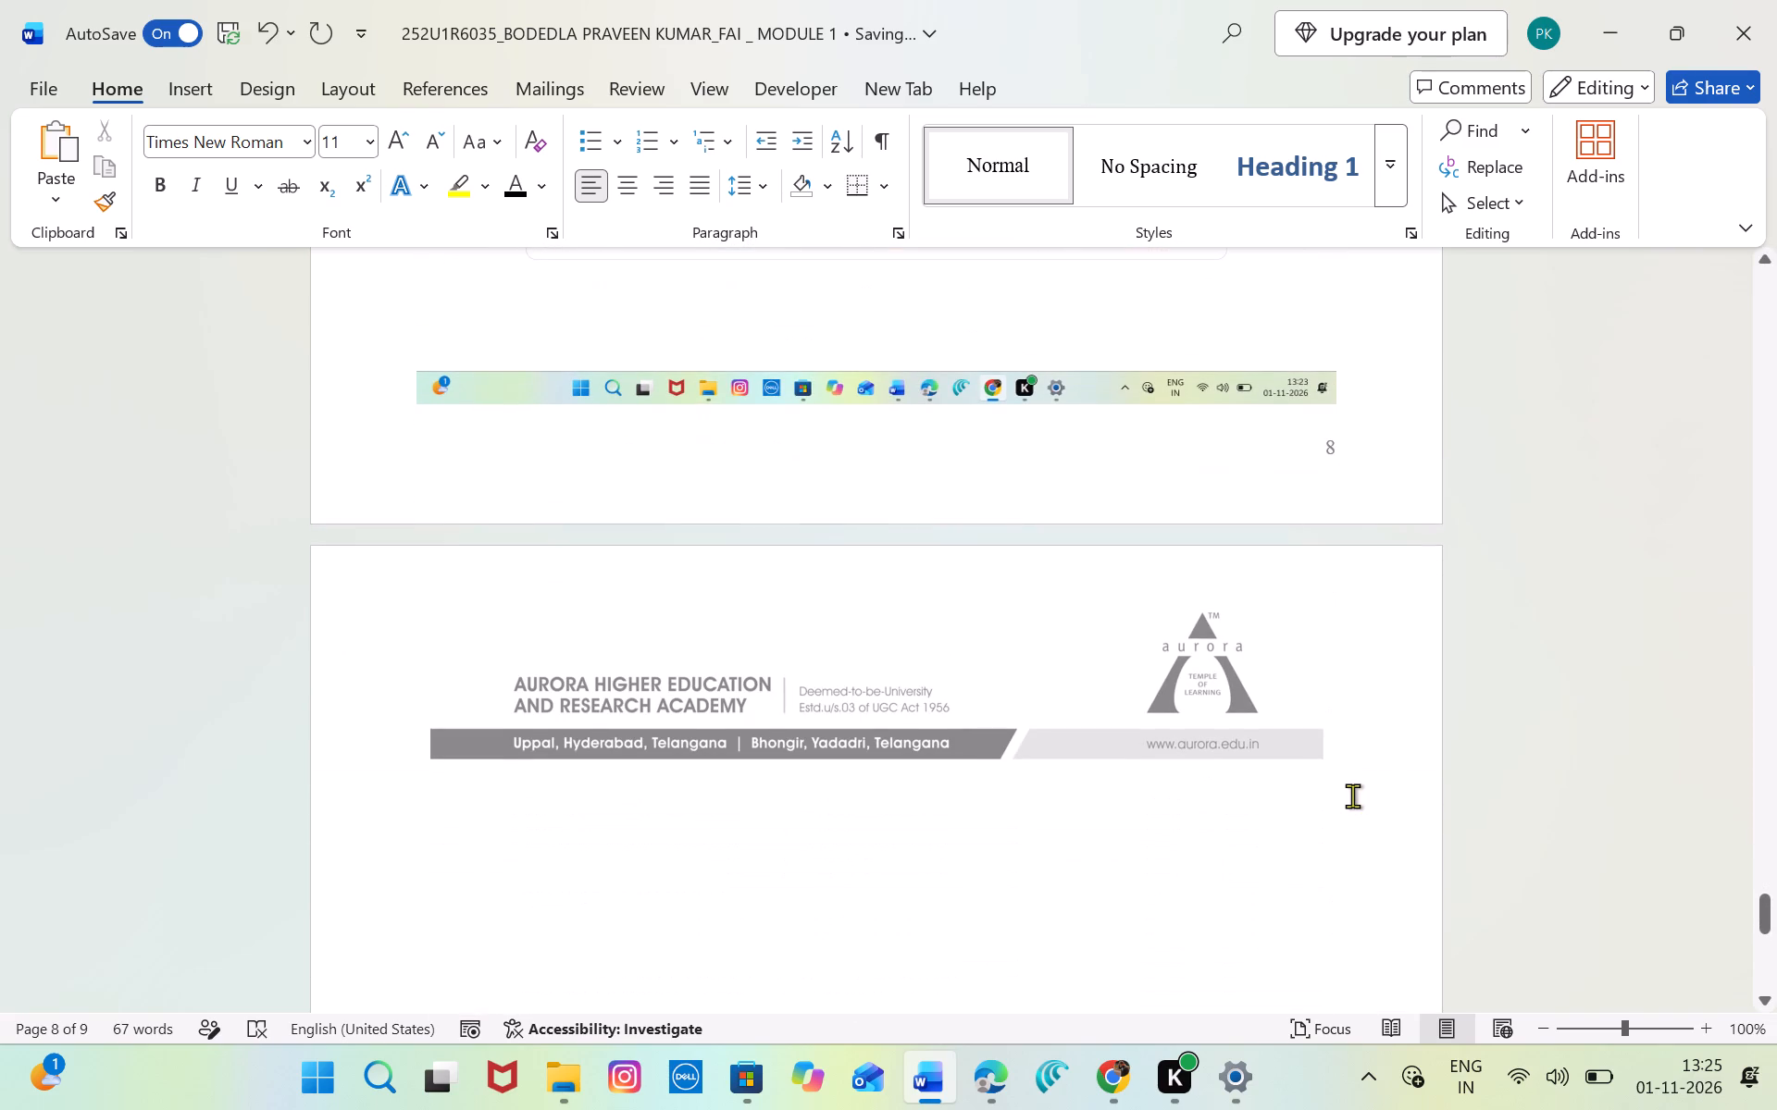
pyautogui.press('Up')
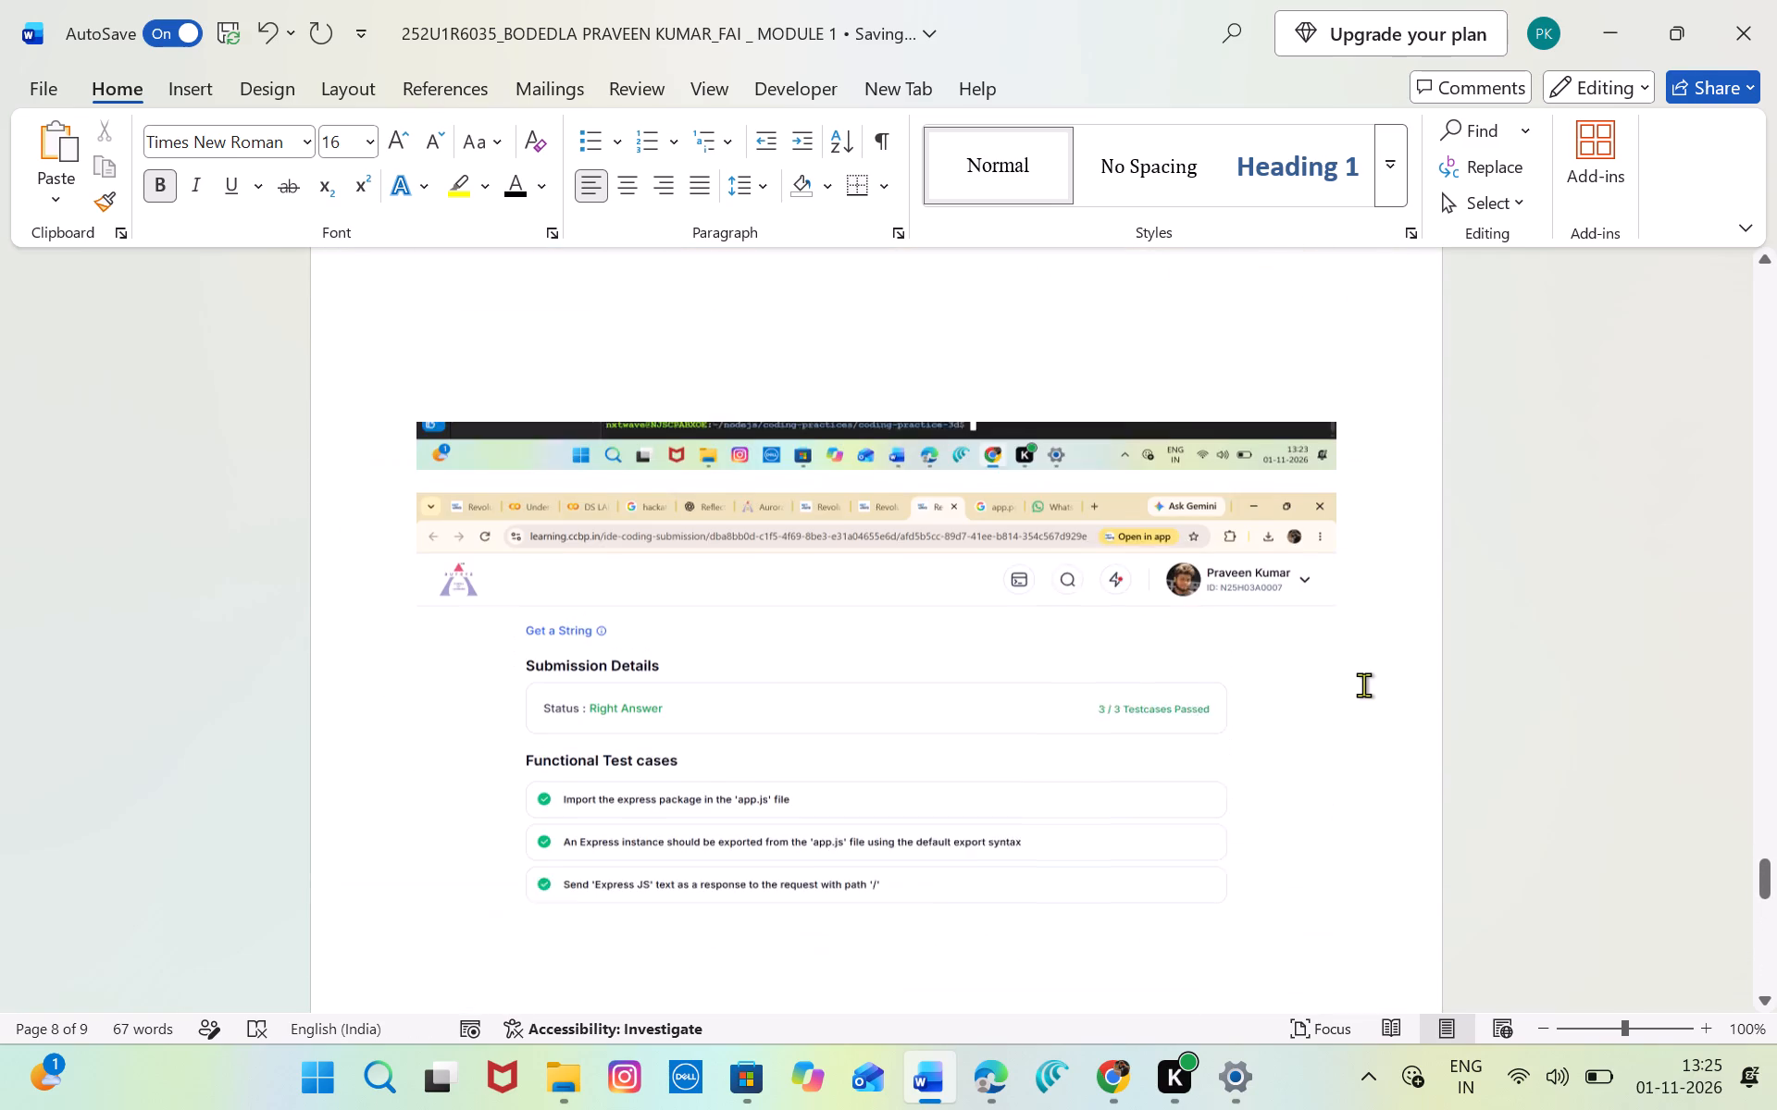
pyautogui.press('Delete')
pyautogui.press('Delete')
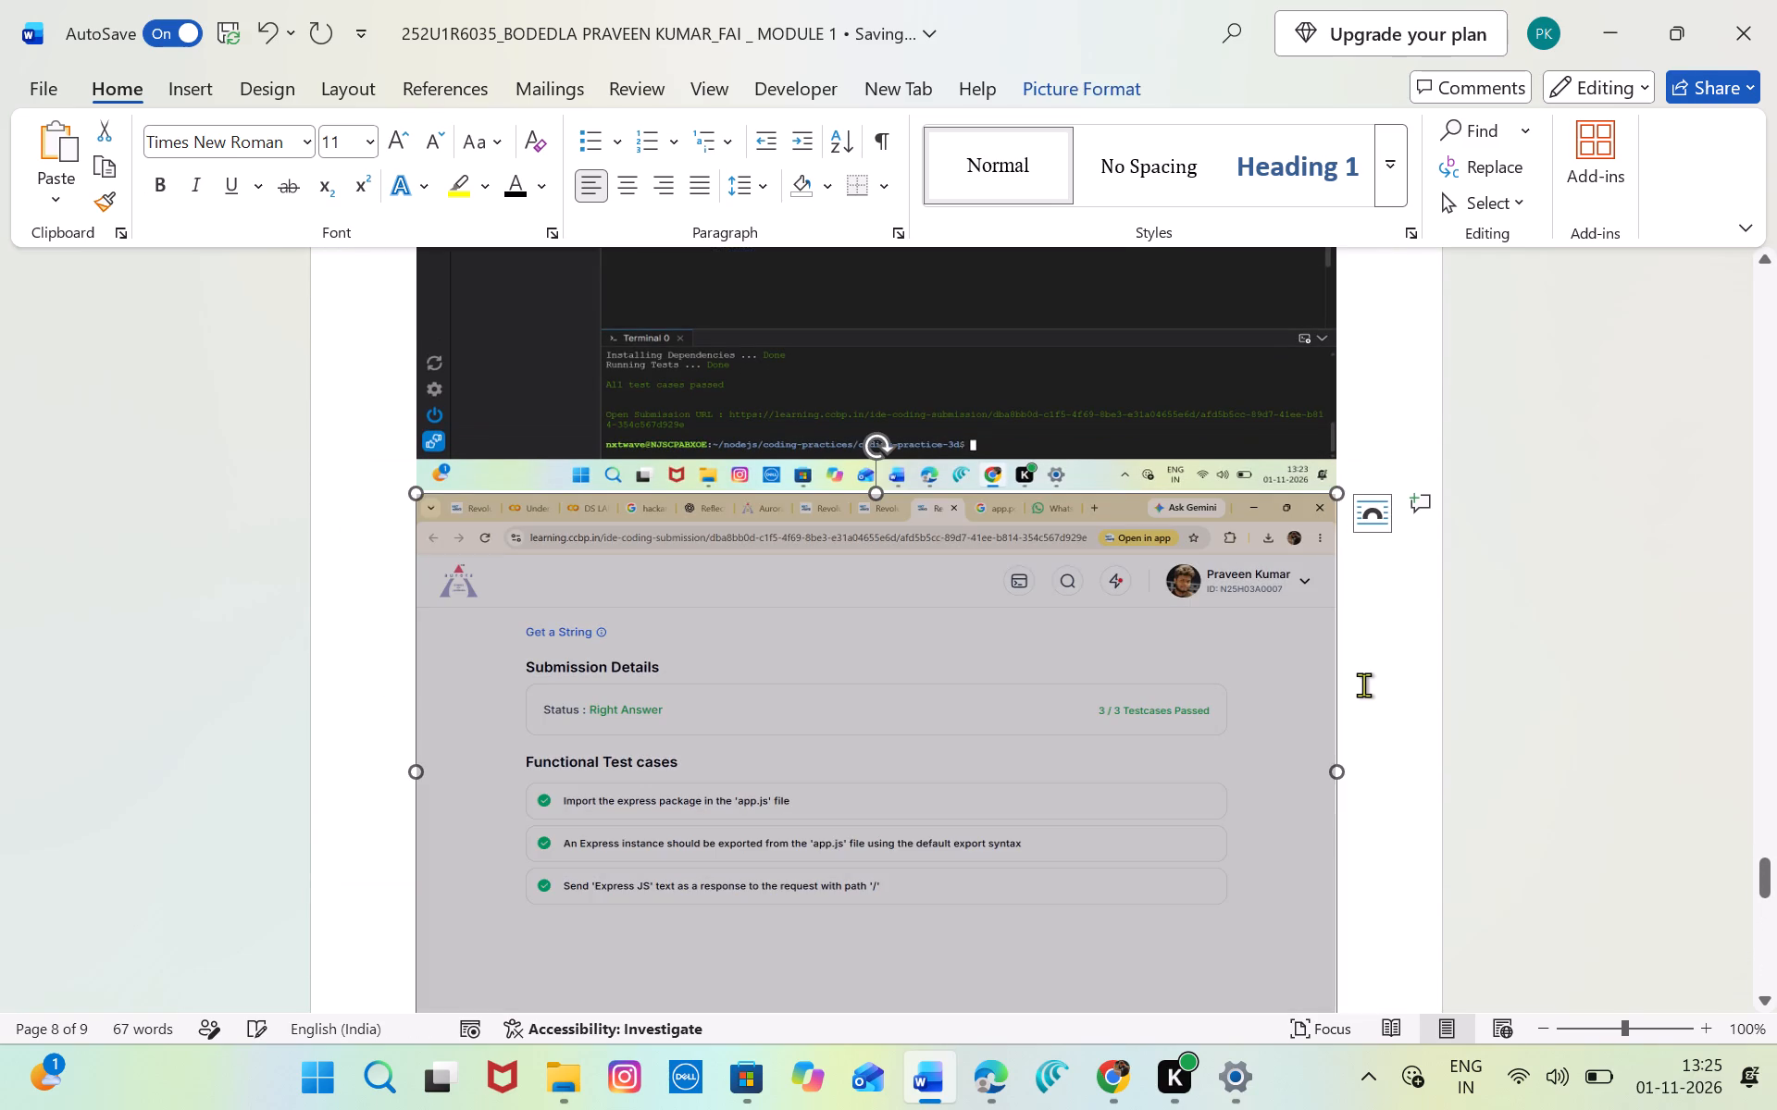
pyautogui.scroll(-1, 1402, 890)
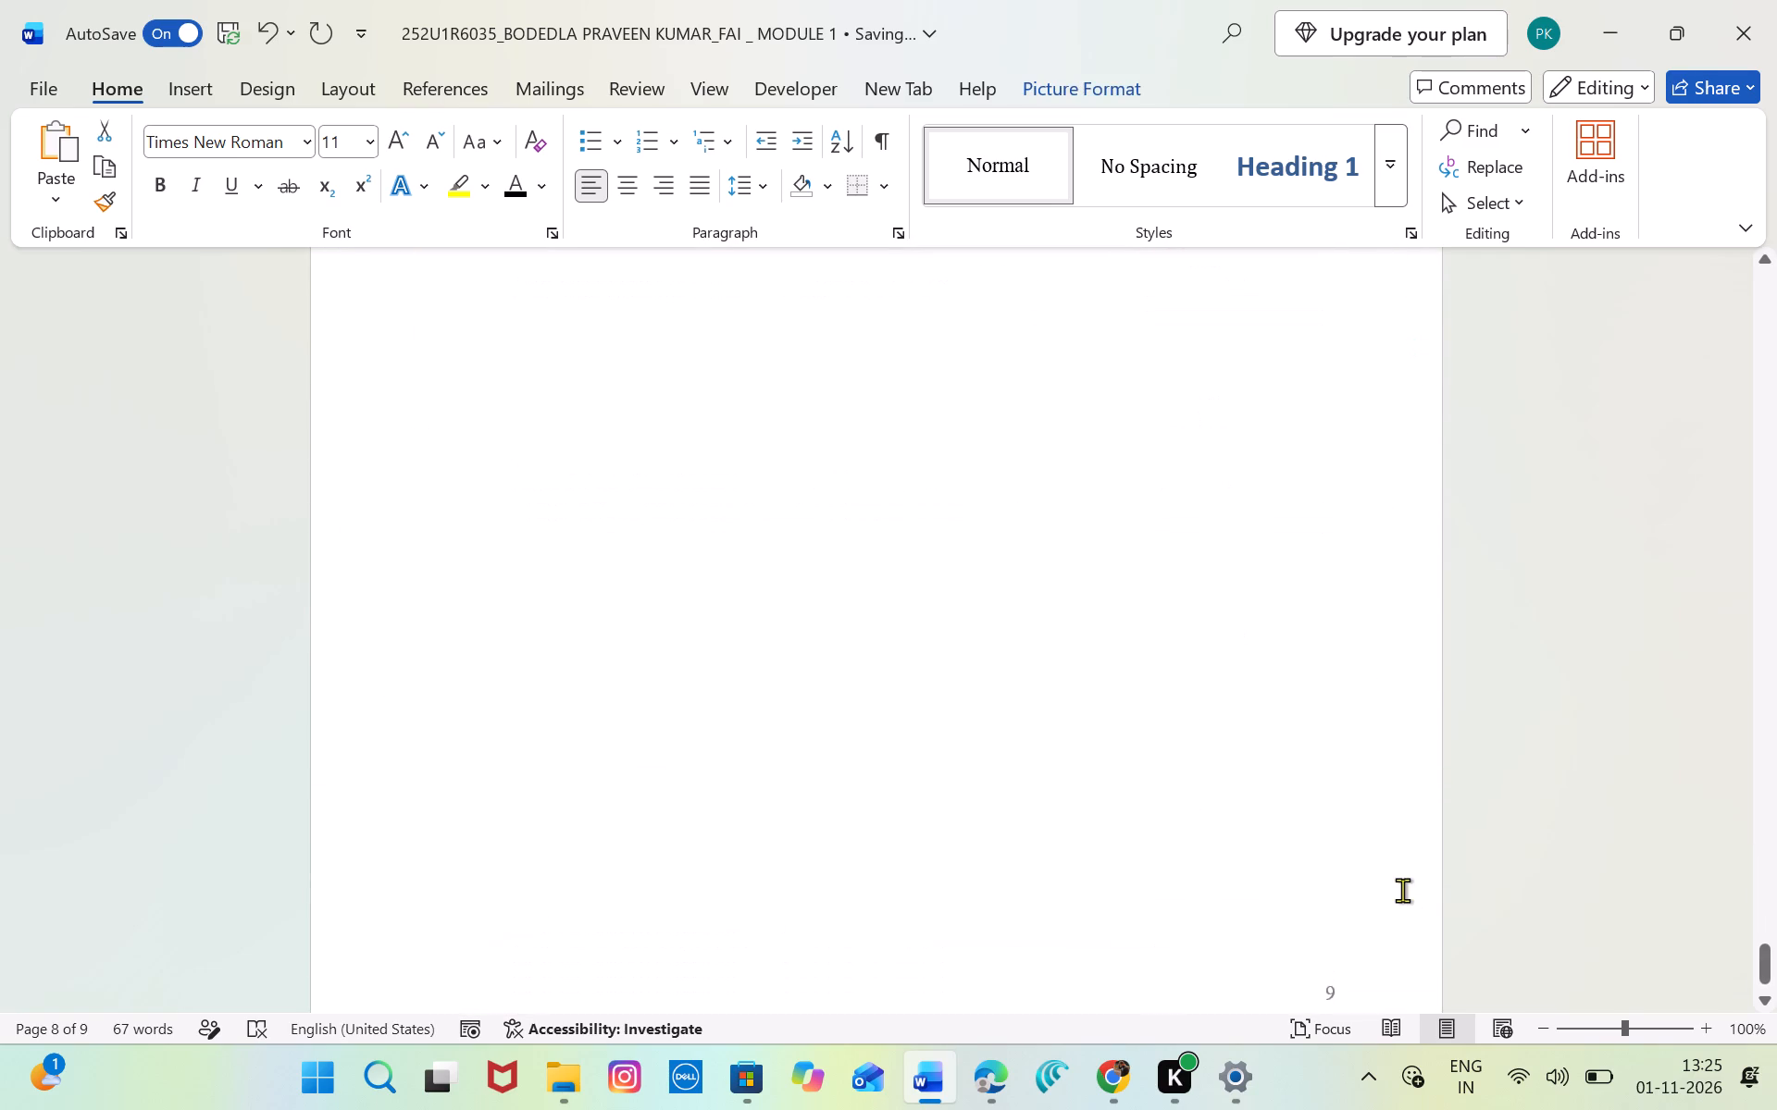
pyautogui.click(1402, 890)
pyautogui.scroll(1, 1296, 874)
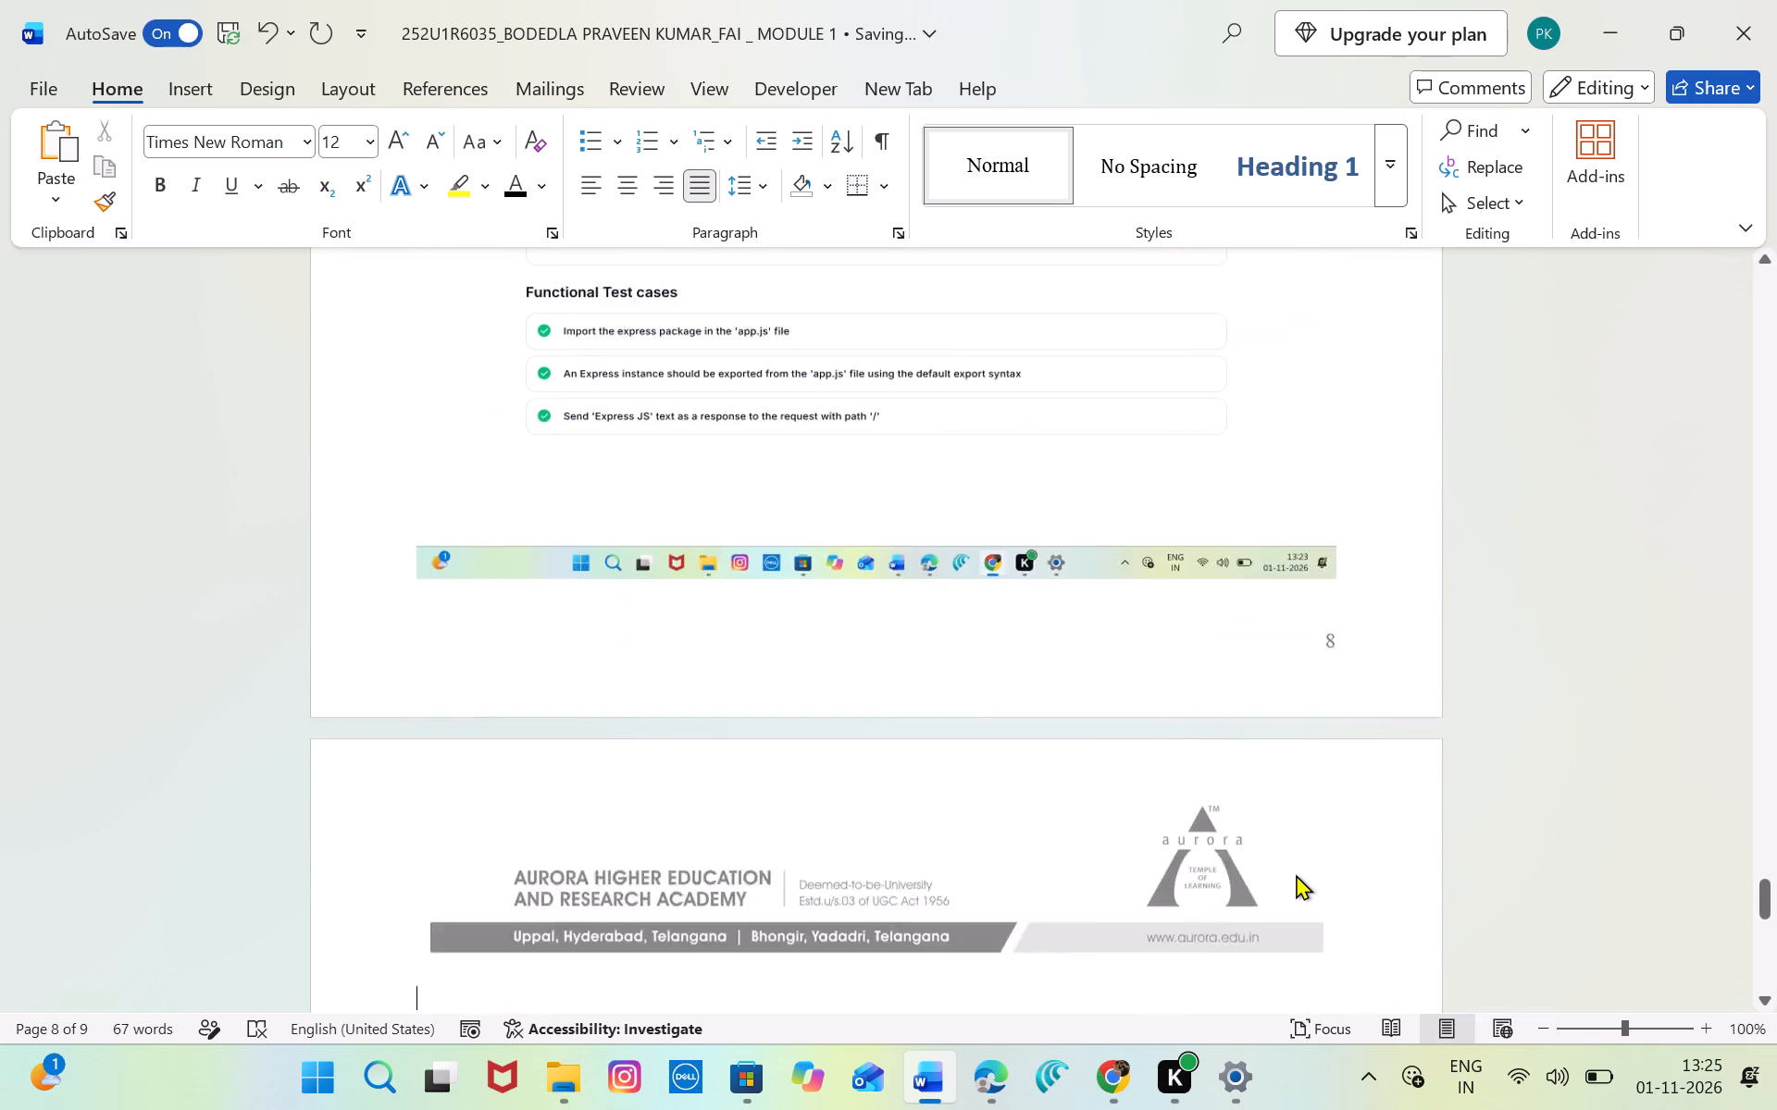
# Find the blank page 9 among the page thumbnails and delete it from the end of the document.
pyautogui.scroll(1, 1296, 874)
pyautogui.click(1367, 712)
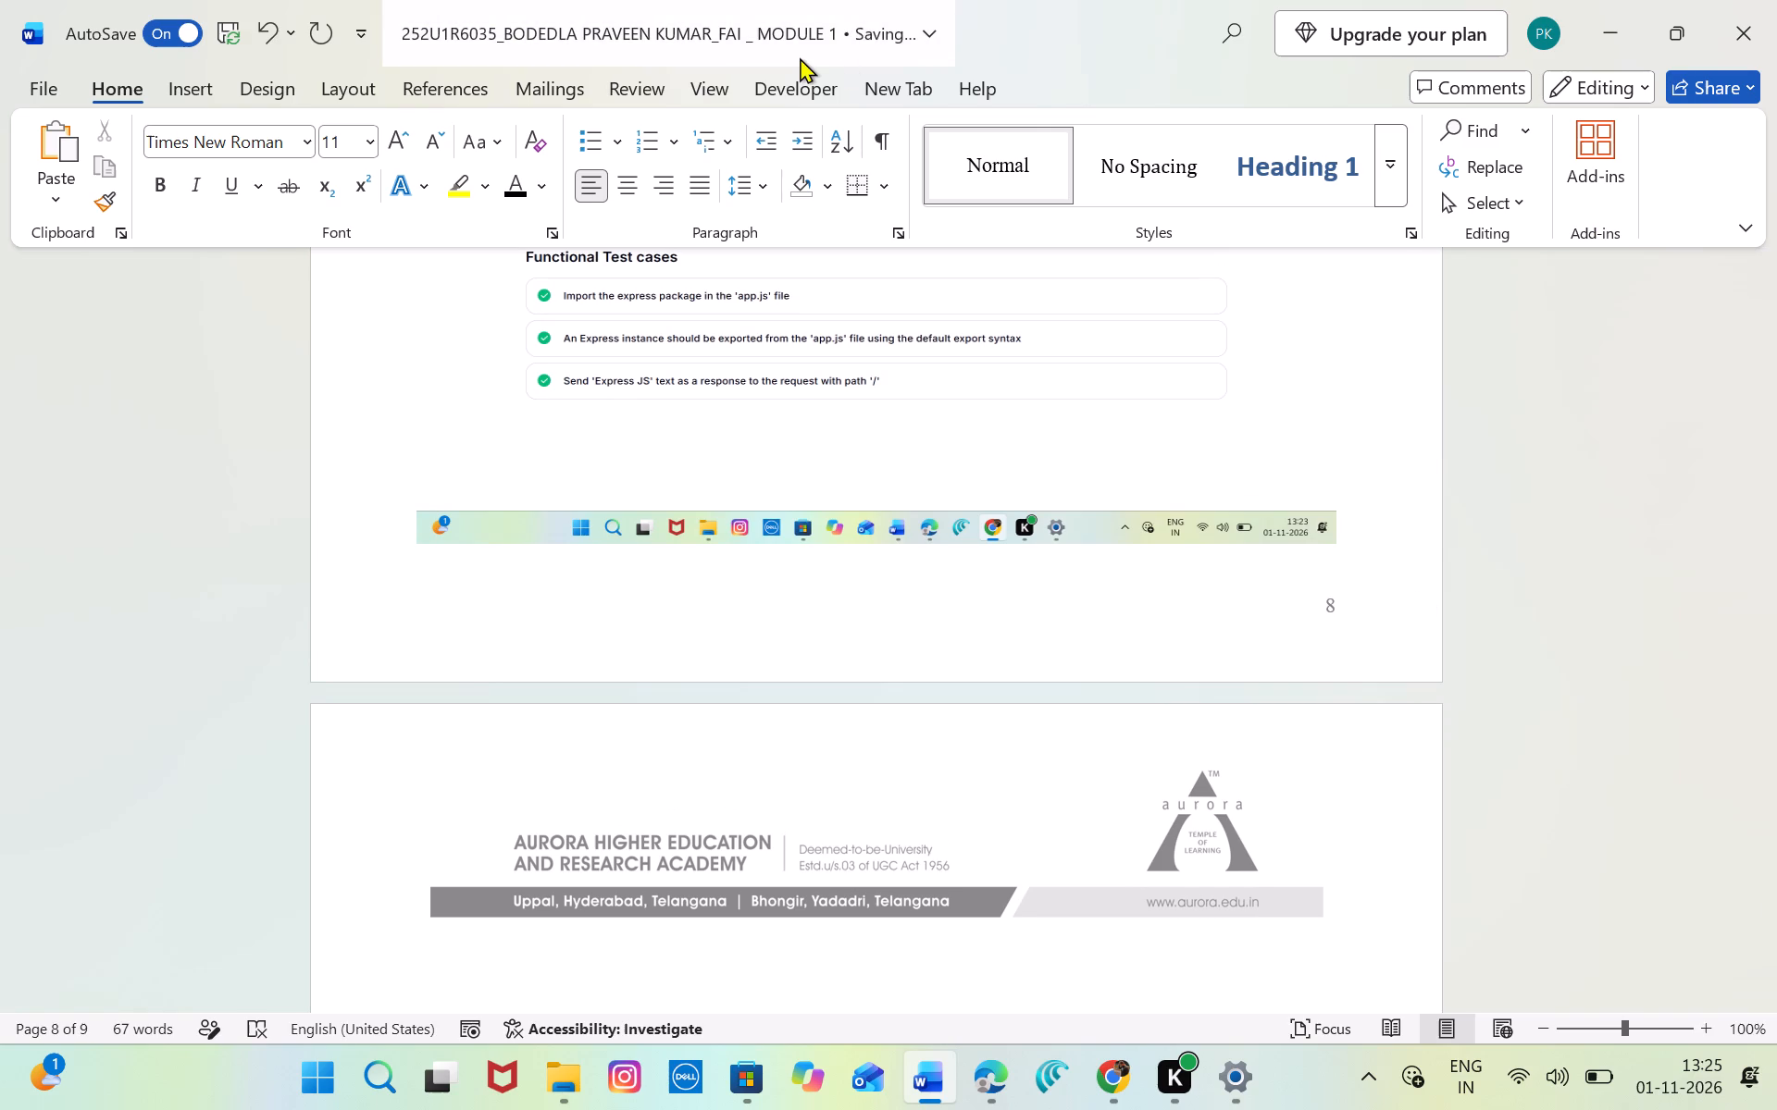
pyautogui.click(60, 1025)
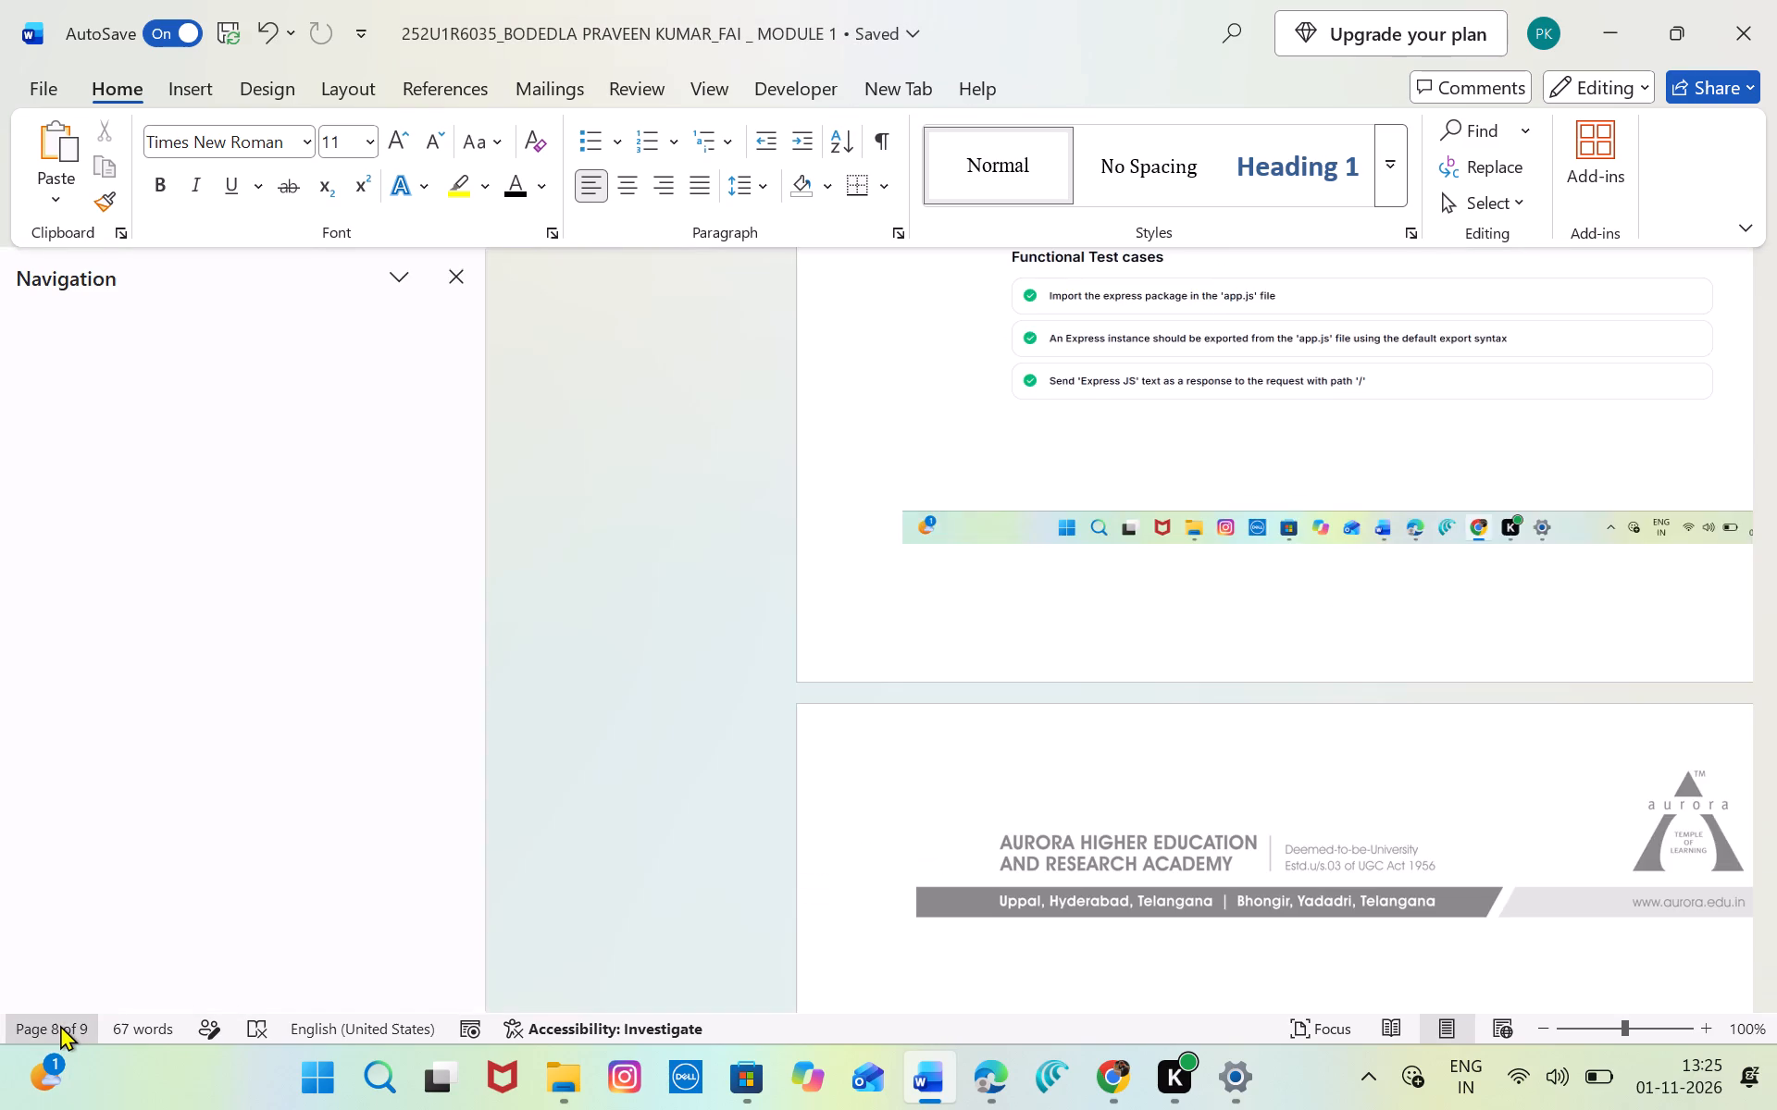
pyautogui.scroll(-7, 215, 938)
pyautogui.click(230, 874)
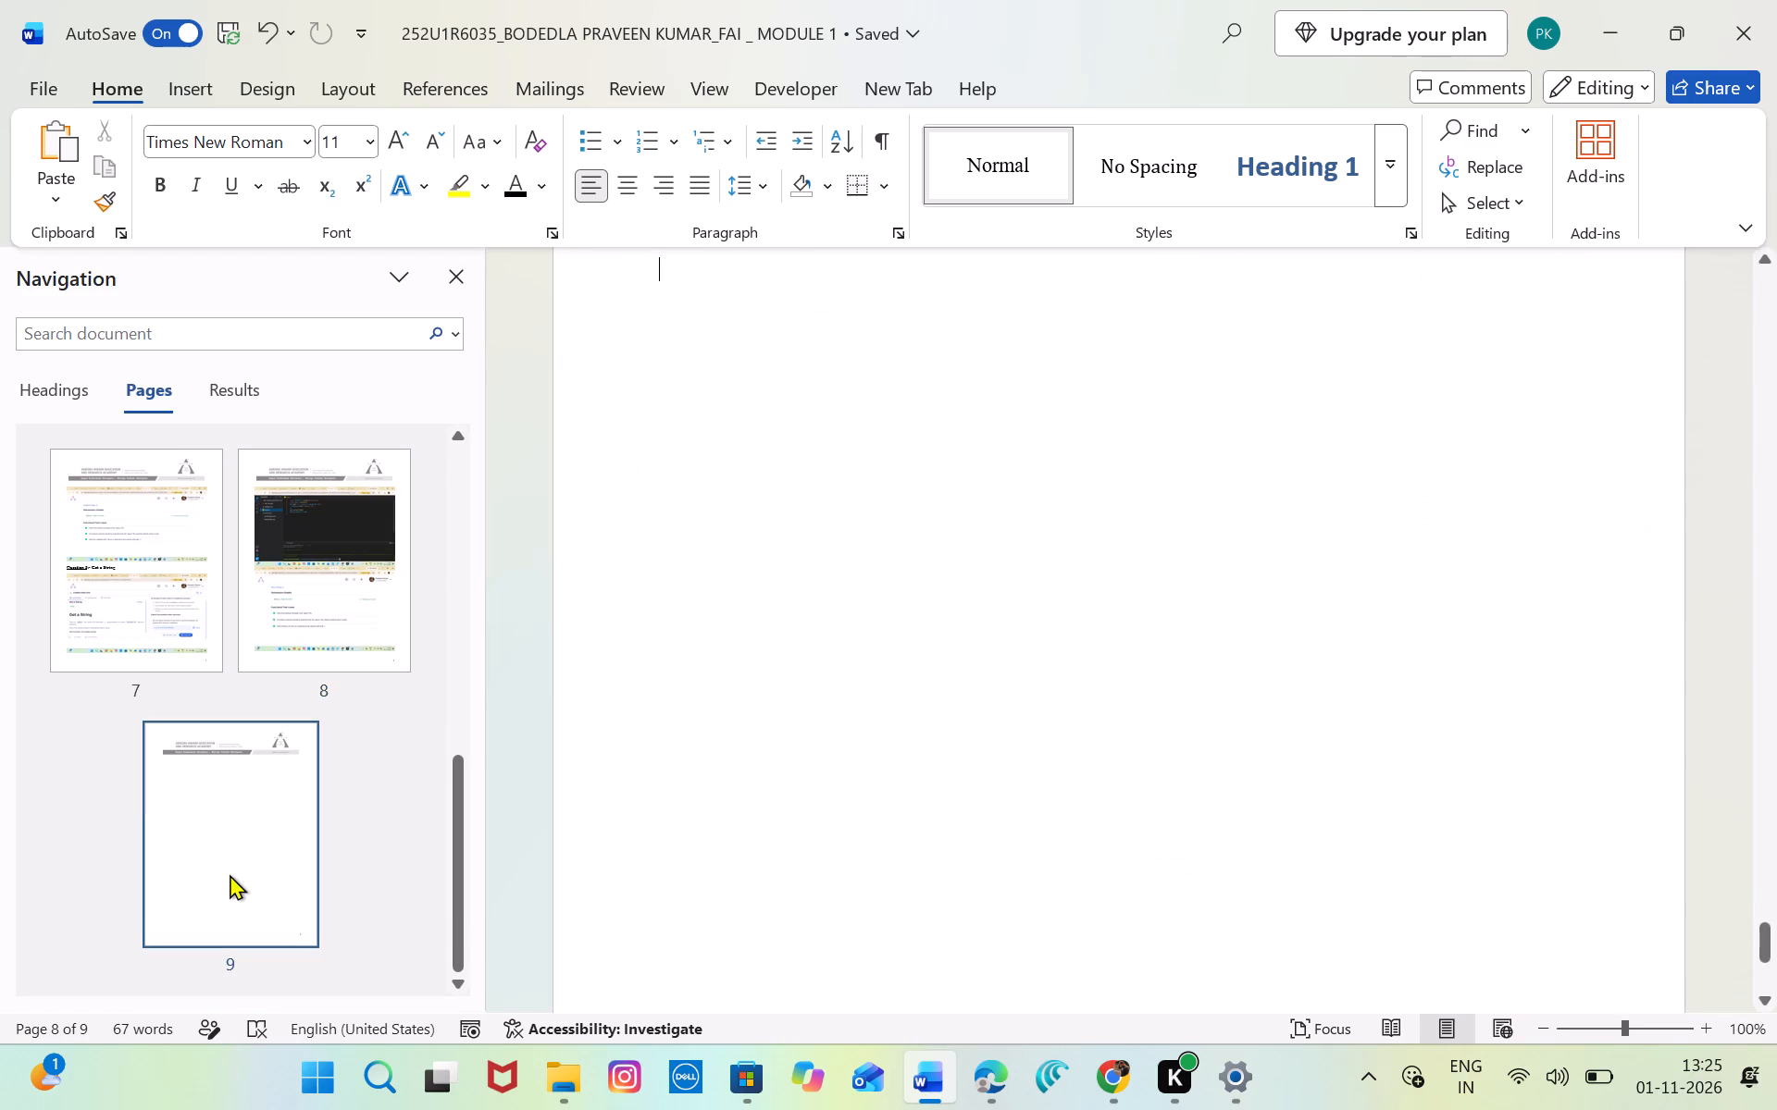
pyautogui.rightClick(230, 874)
pyautogui.click(230, 874)
pyautogui.press('Delete')
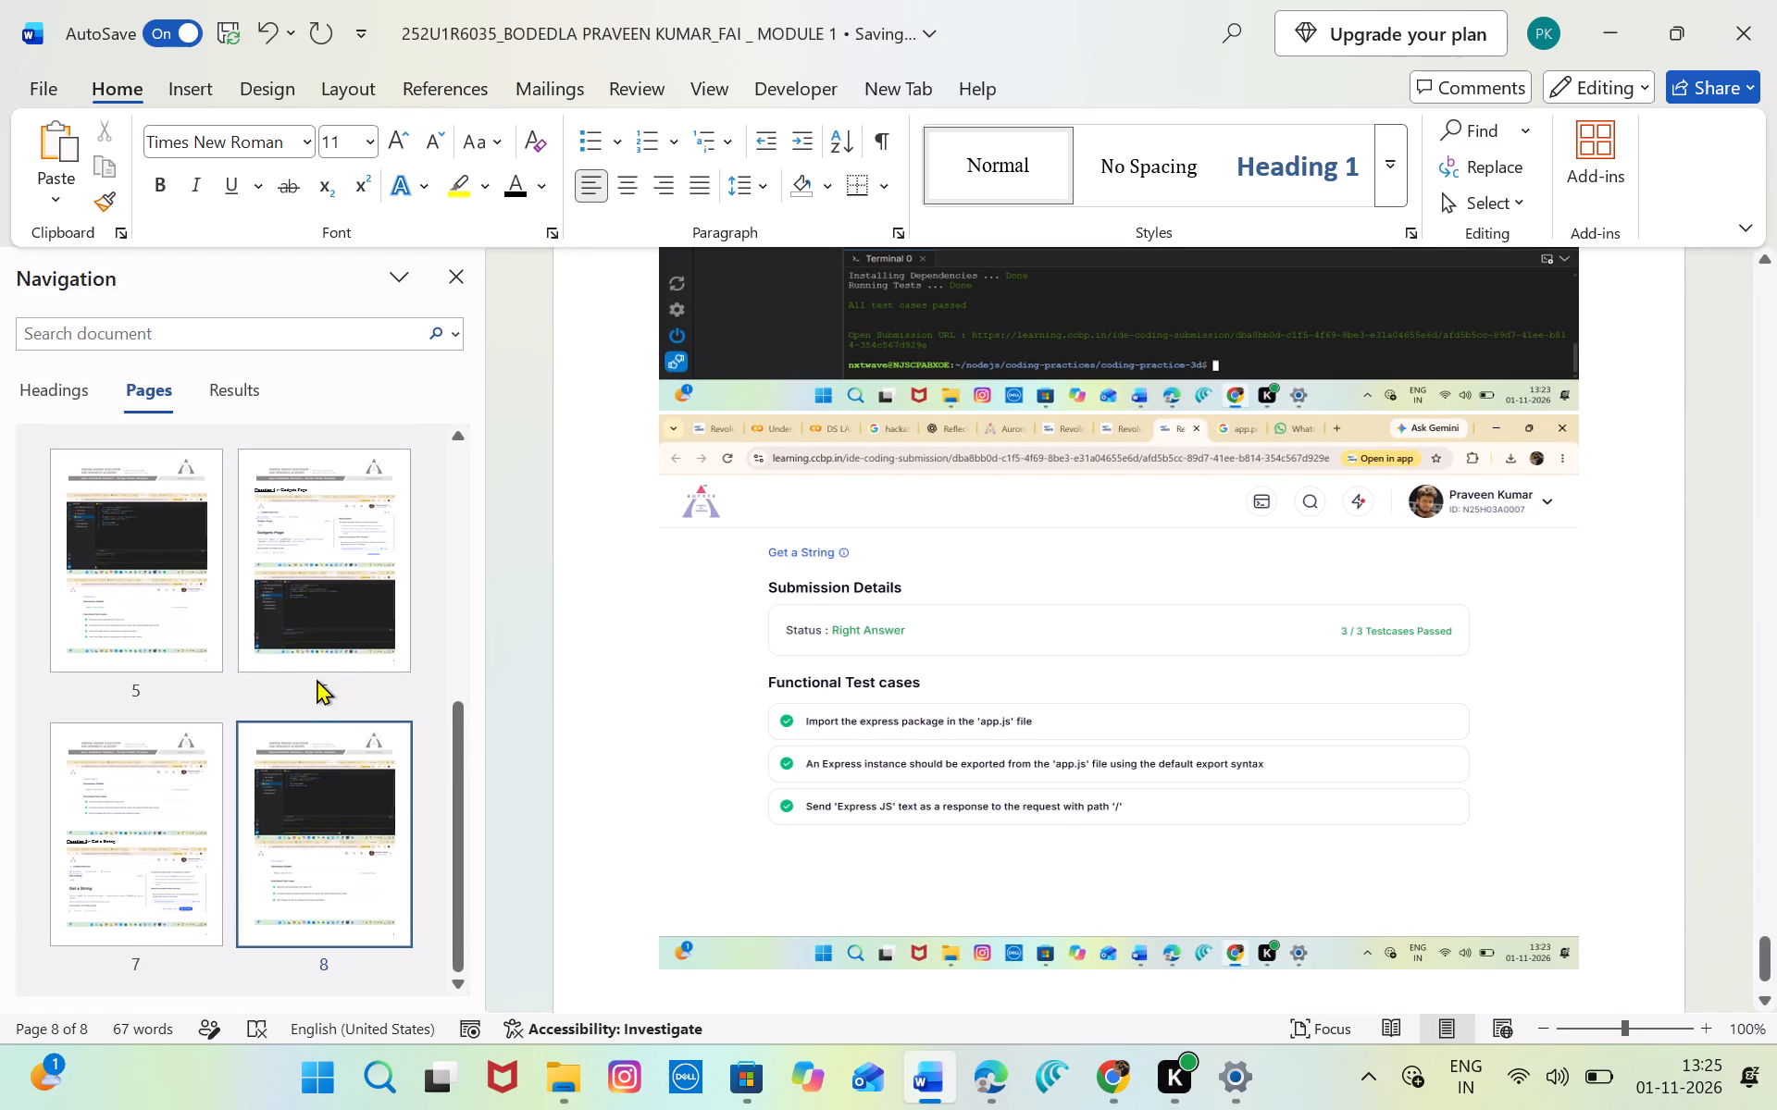
pyautogui.scroll(-6, 316, 677)
pyautogui.scroll(6, 316, 677)
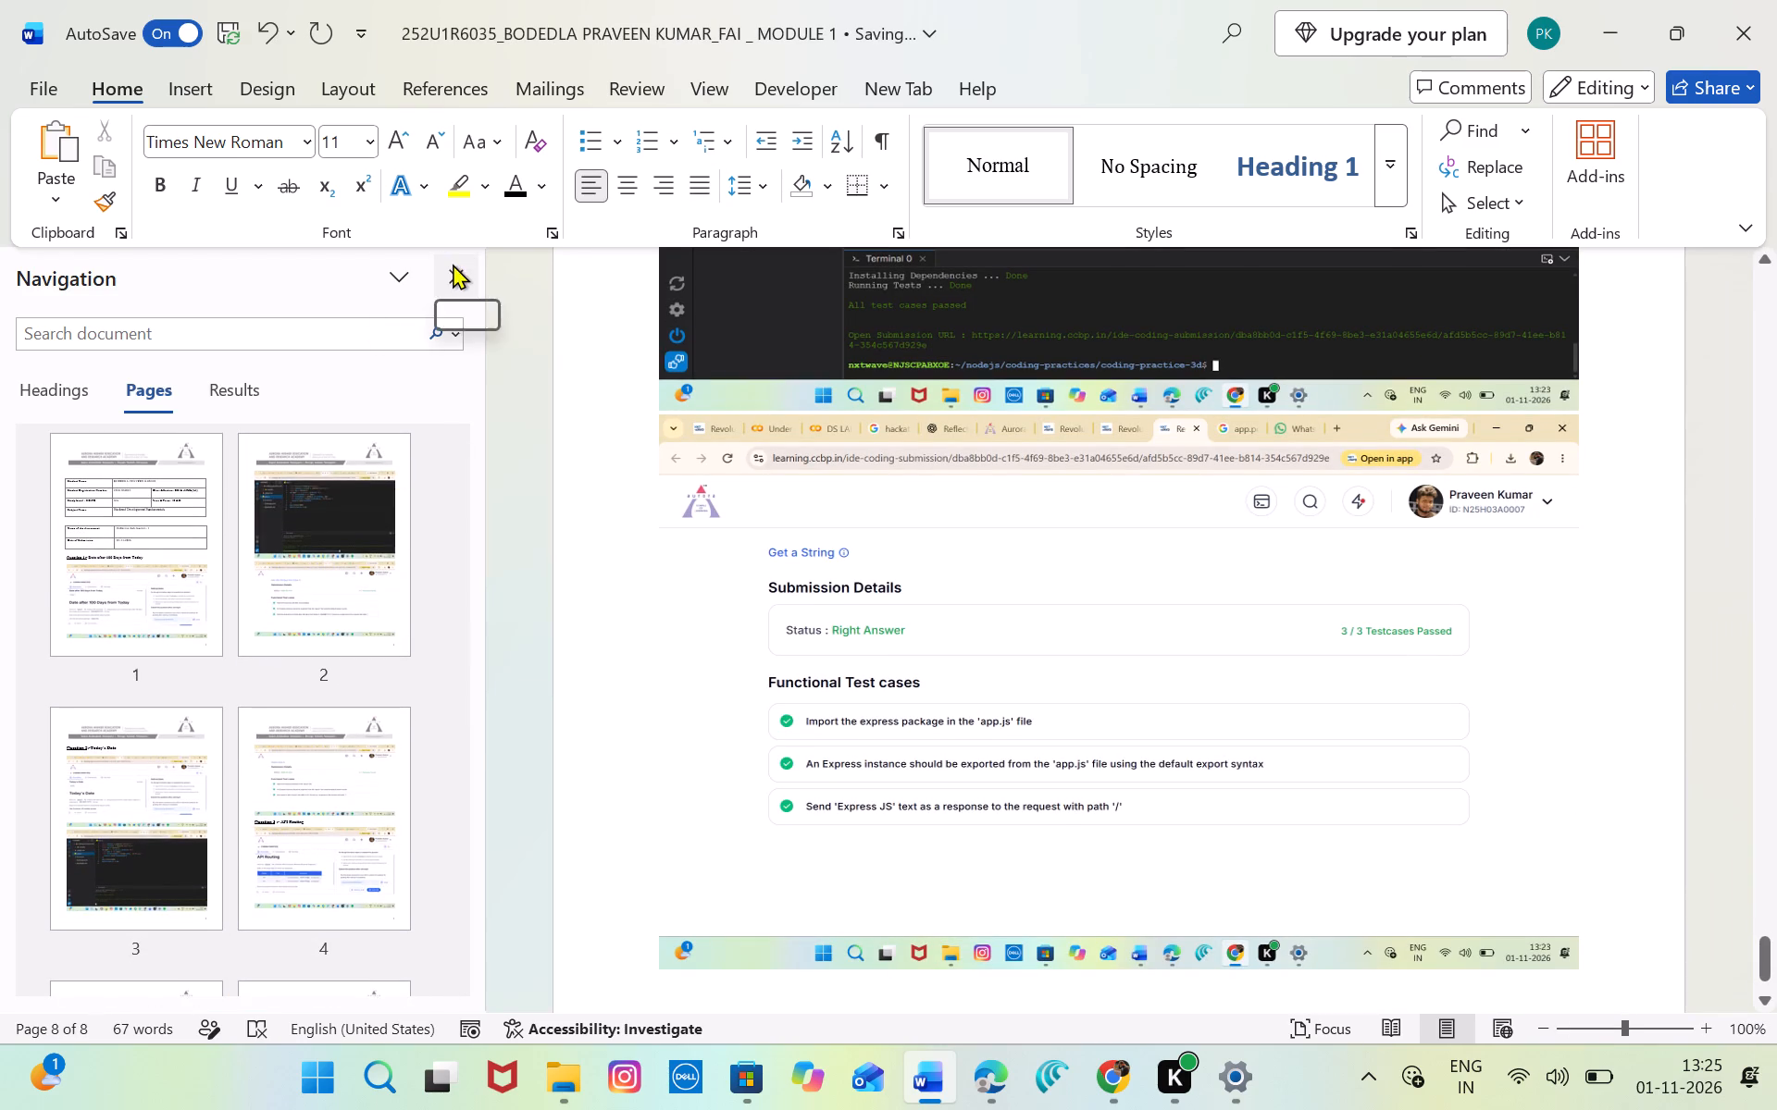
pyautogui.click(453, 264)
# Review the whole journal from the last submission screenshot back to the page 1 details table, checking the layout of all five questions.
pyautogui.scroll(-12, 882, 720)
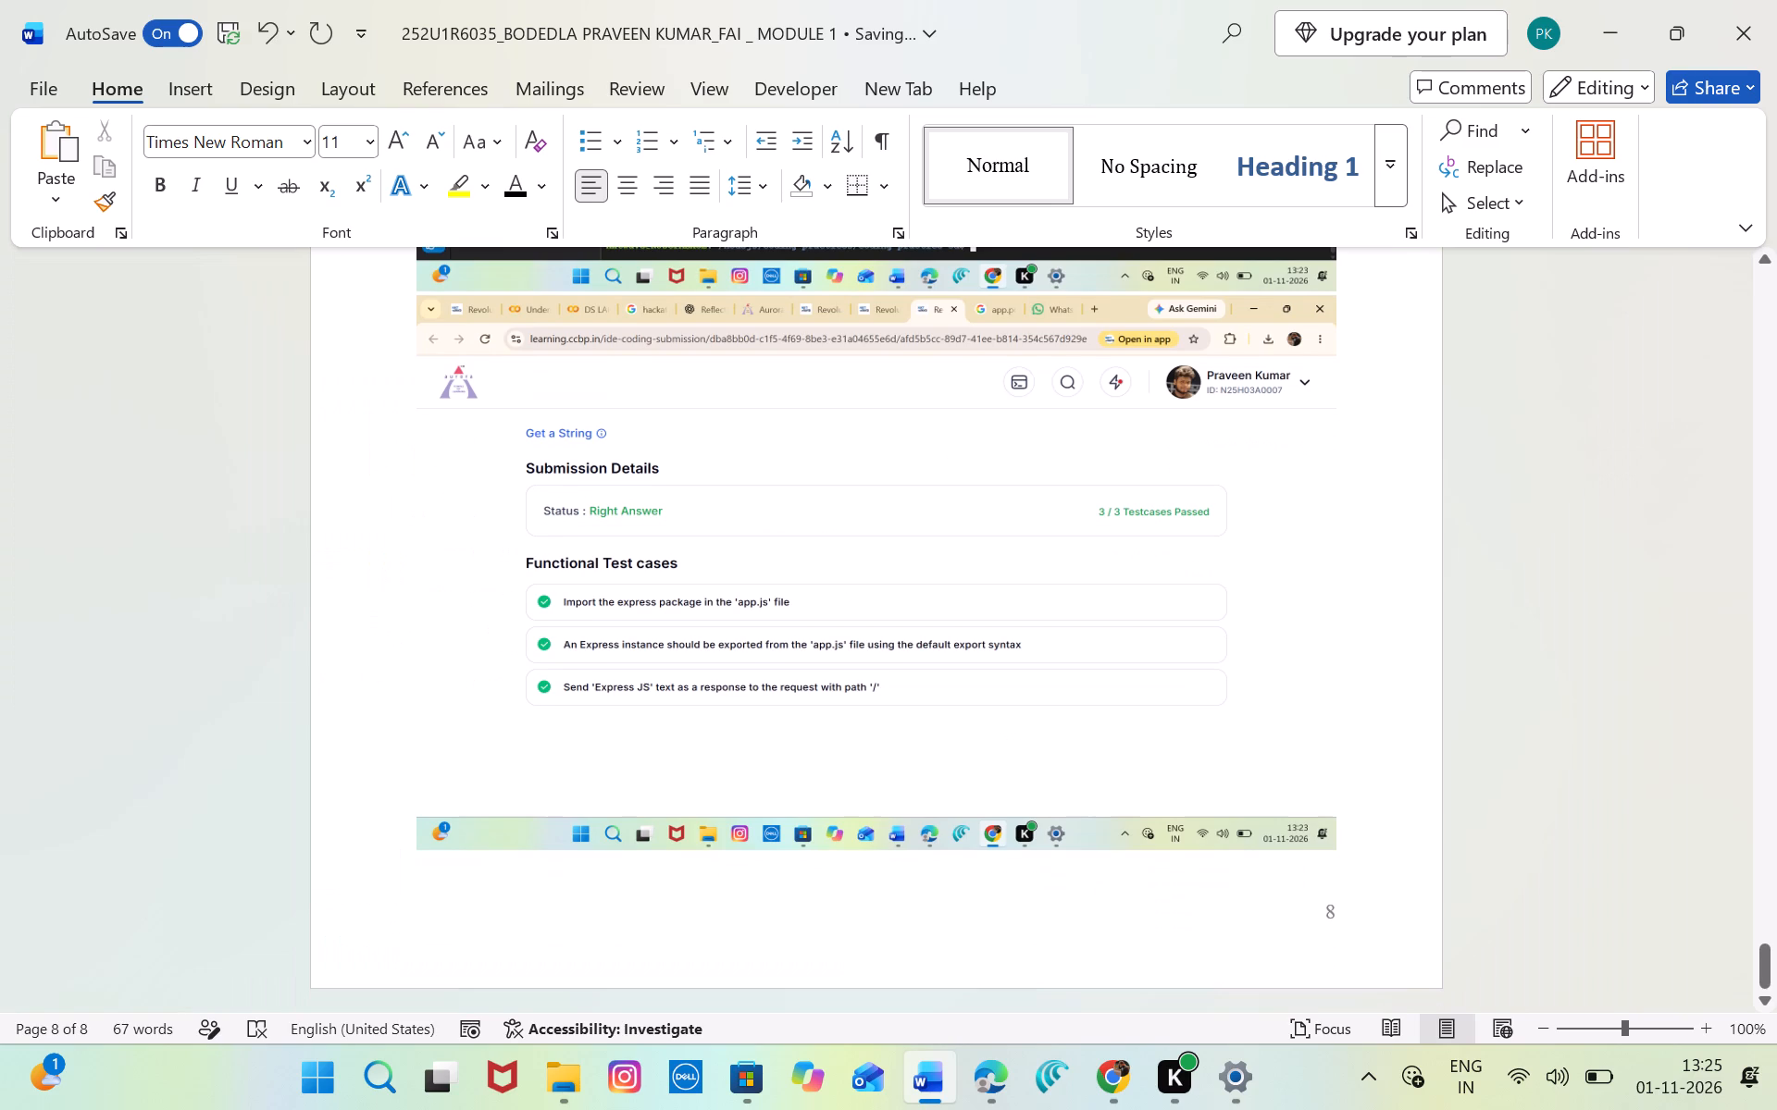
pyautogui.scroll(12, 882, 720)
pyautogui.scroll(-2, 882, 720)
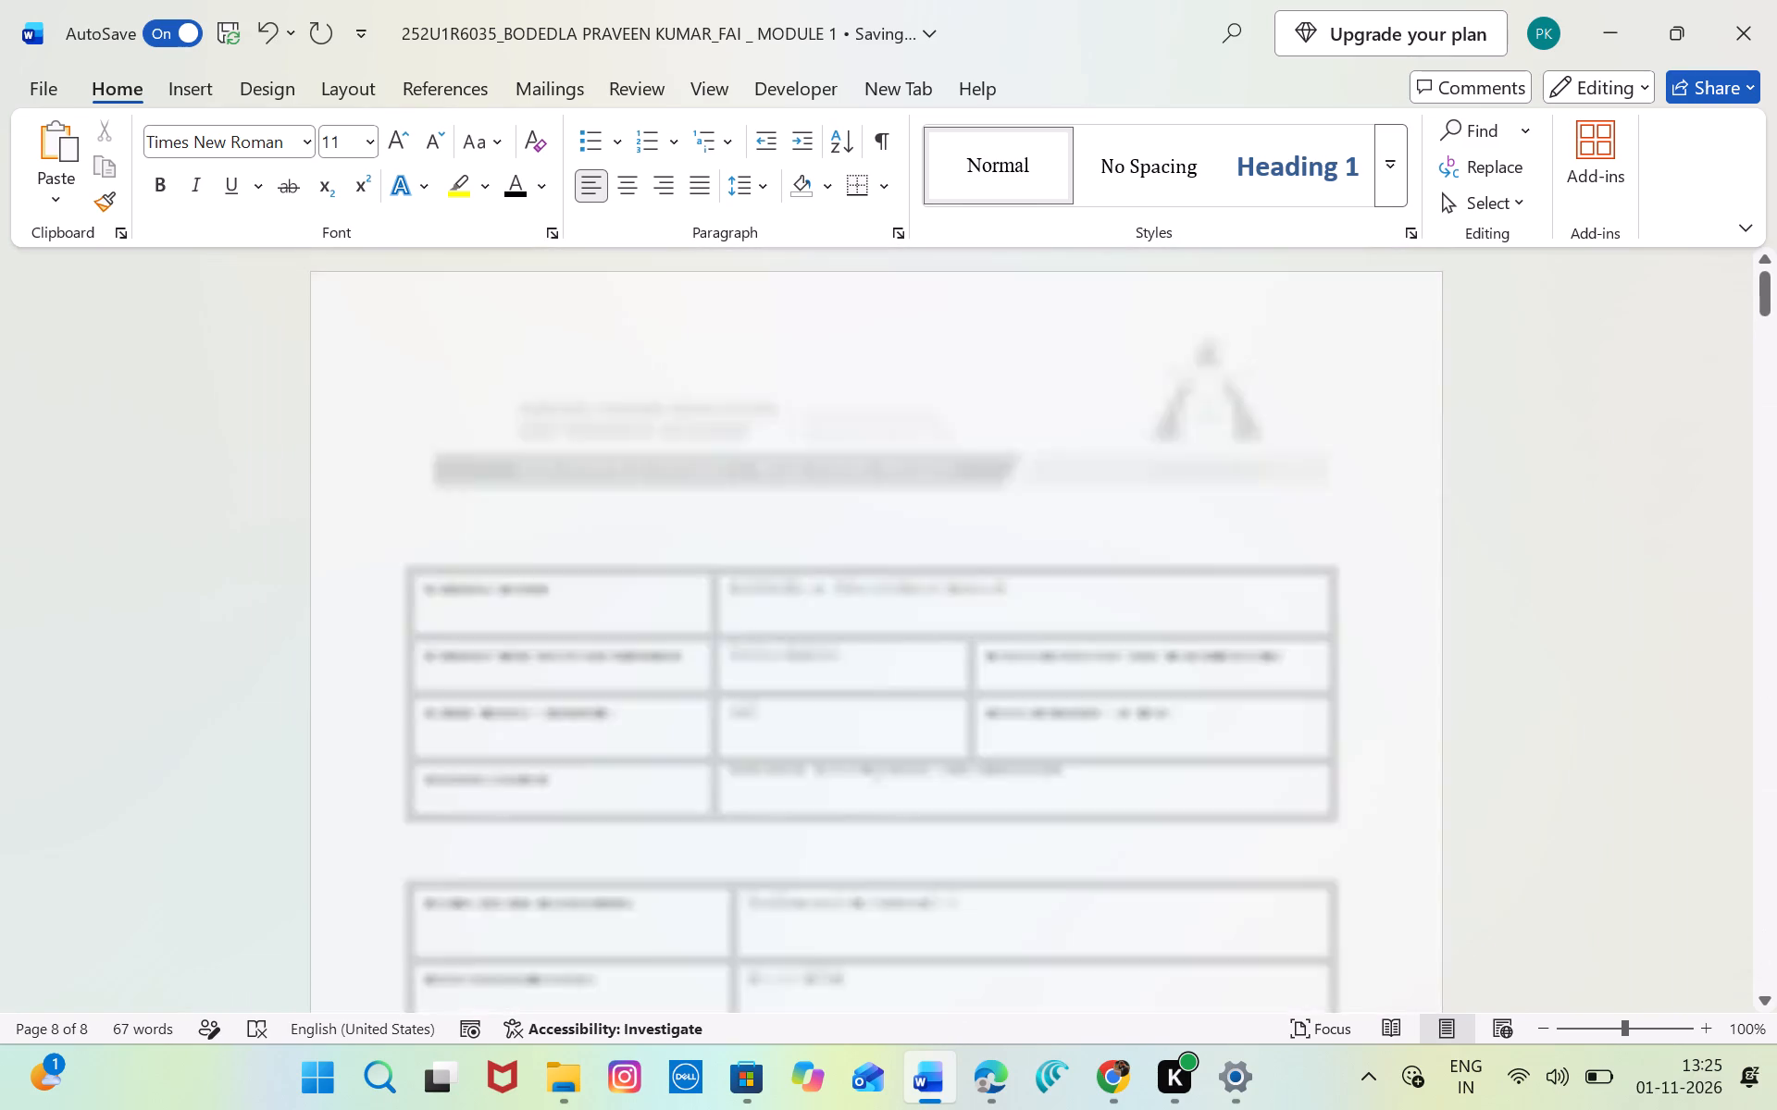
pyautogui.scroll(-12, 882, 720)
pyautogui.scroll(1, 882, 720)
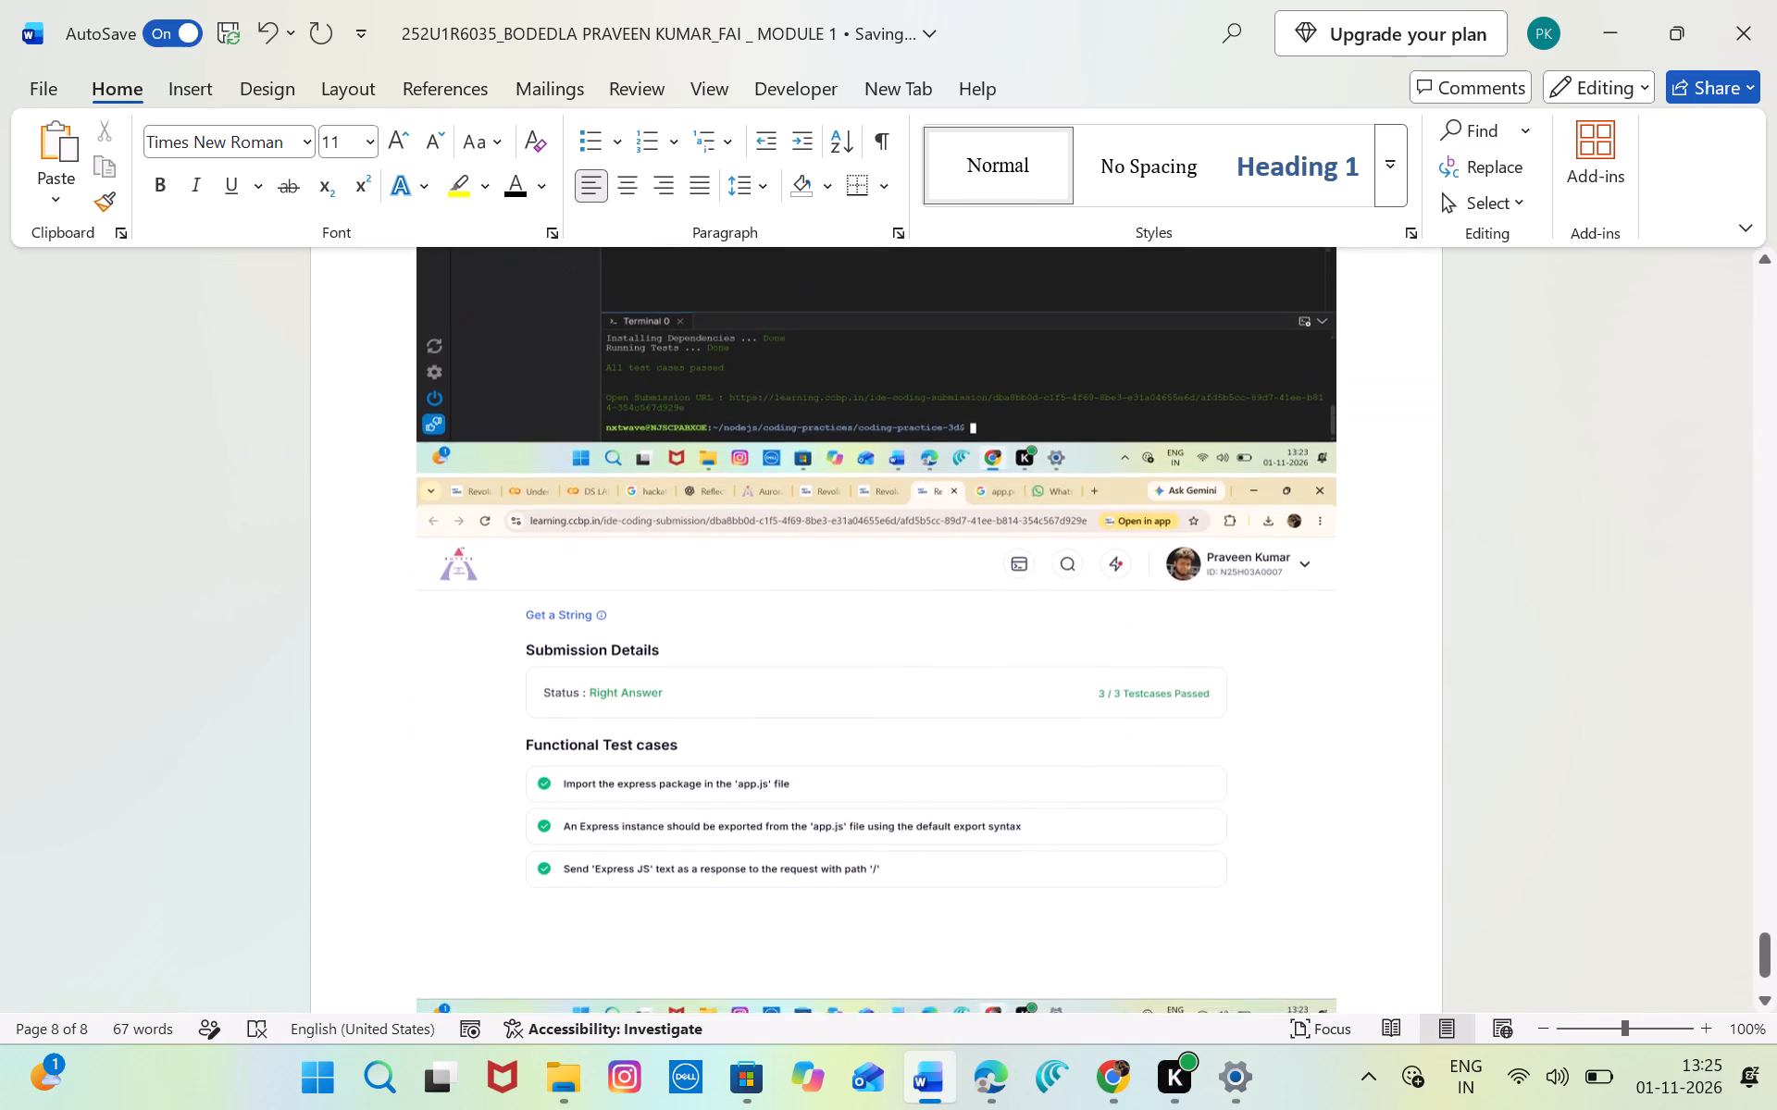
pyautogui.scroll(1, 882, 720)
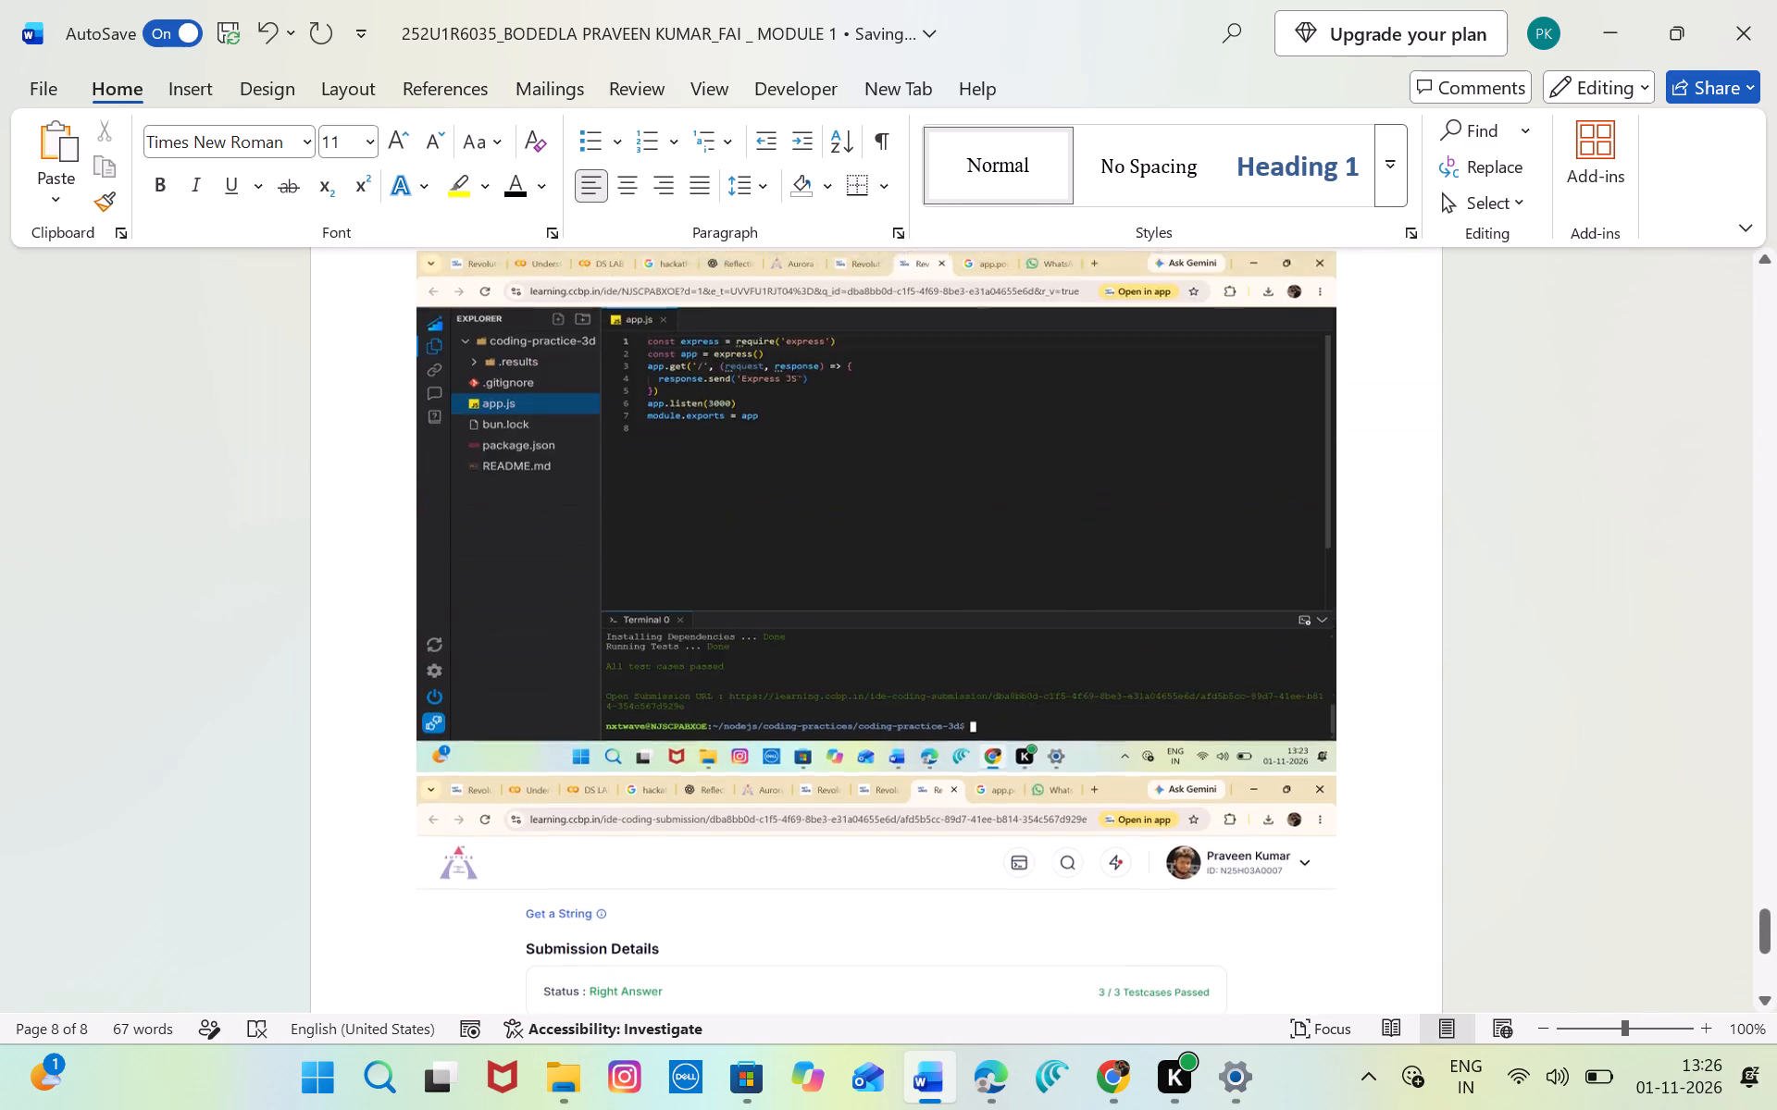
pyautogui.scroll(2, 882, 720)
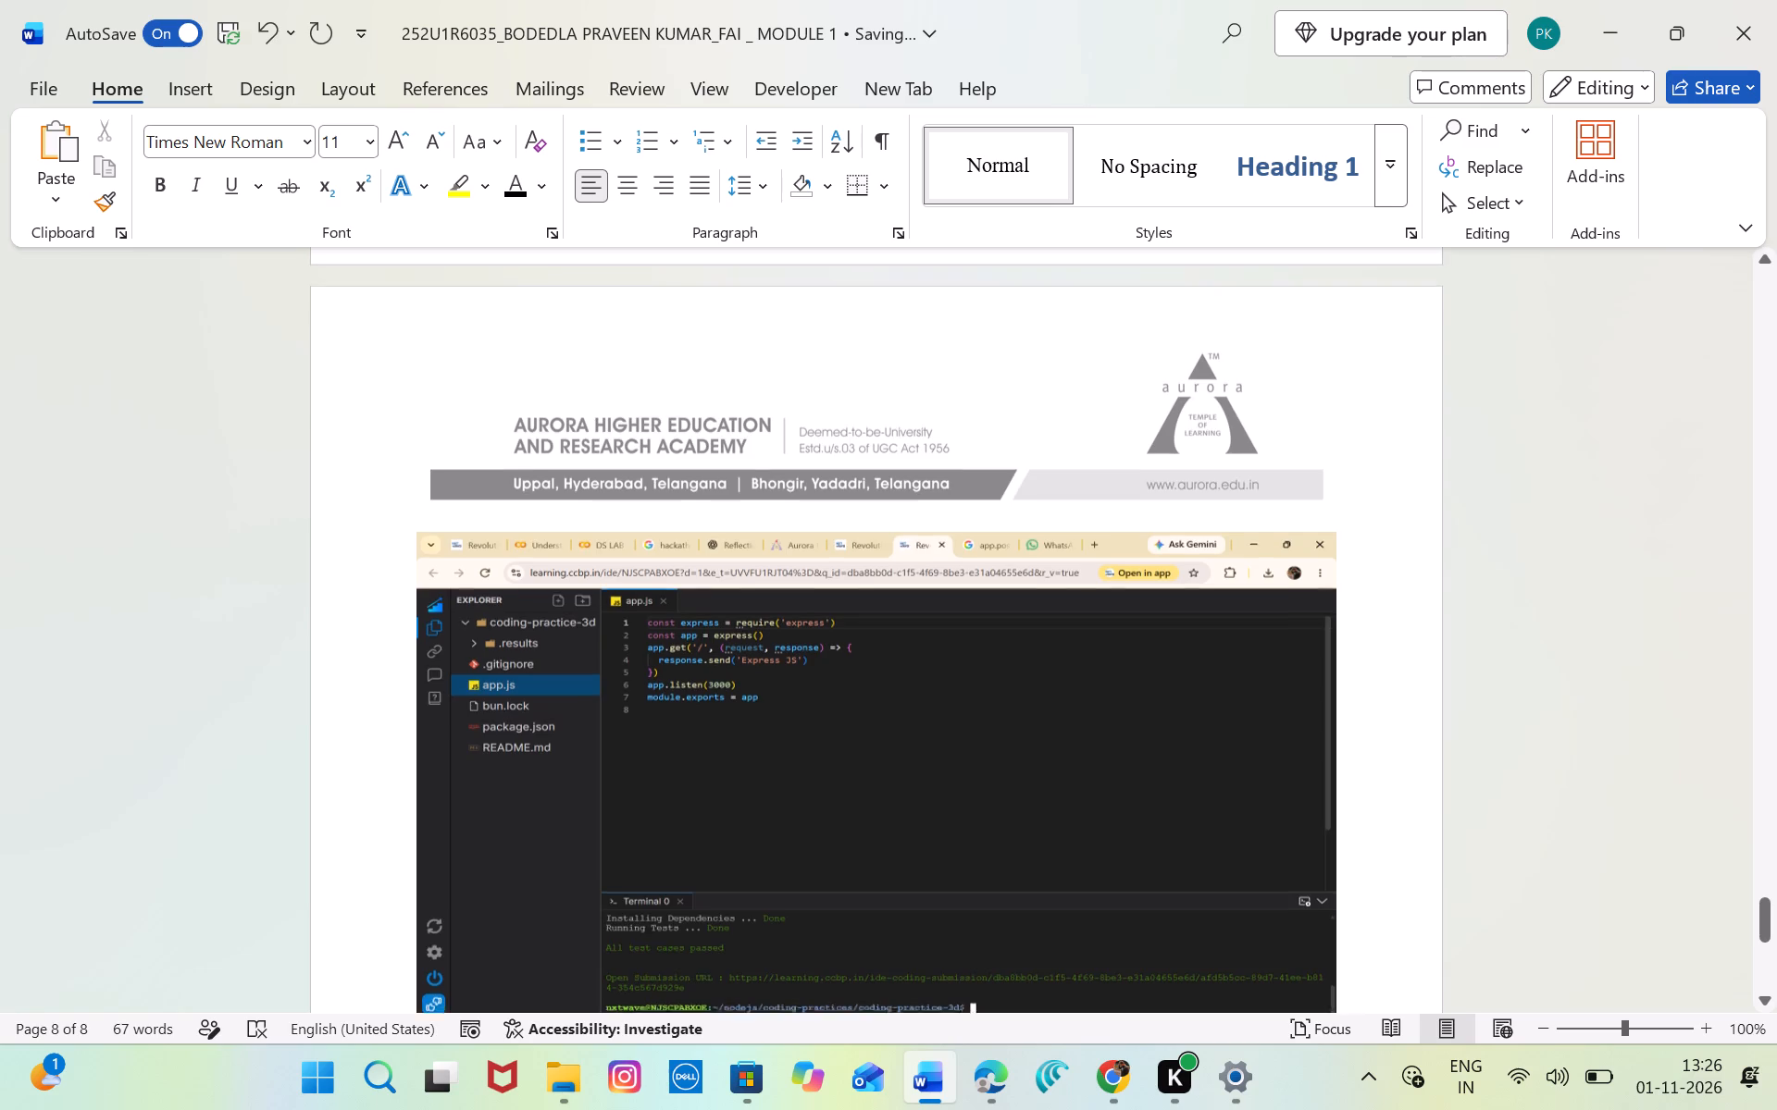
pyautogui.scroll(1, 882, 720)
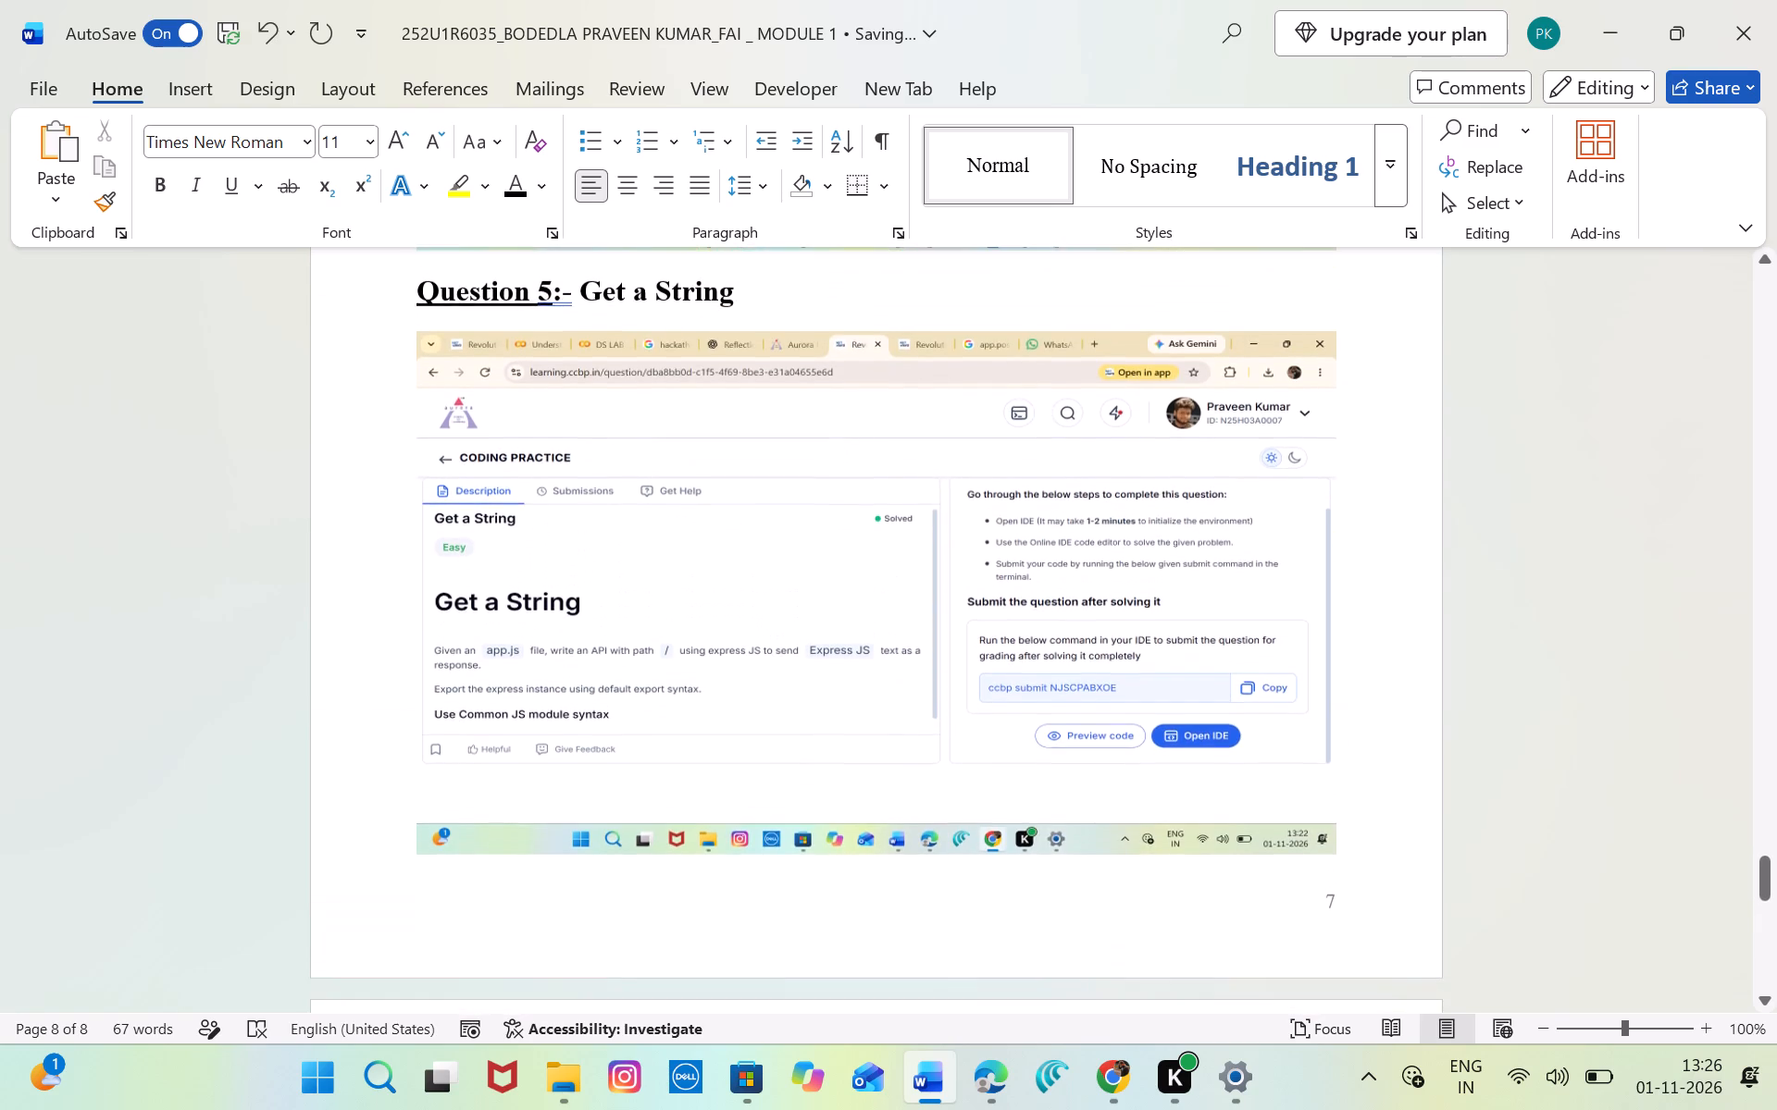
pyautogui.scroll(1, 882, 720)
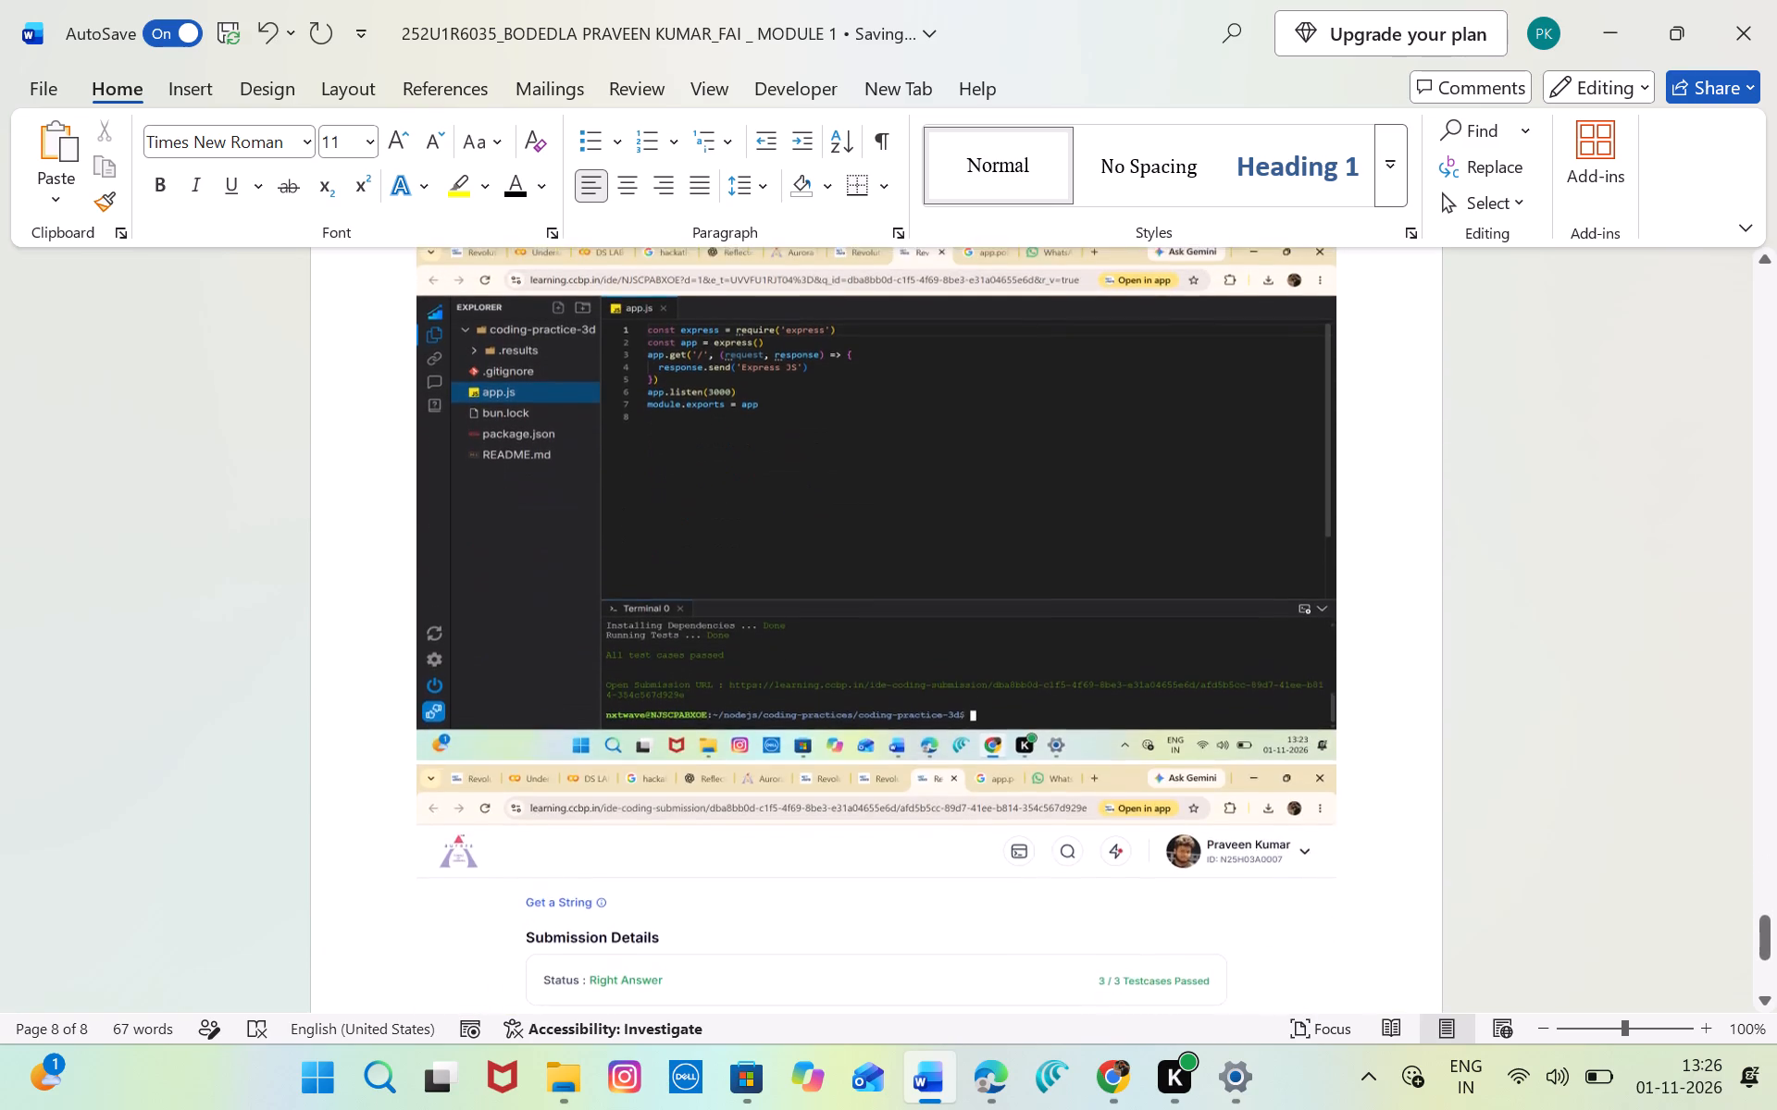
pyautogui.scroll(1, 882, 720)
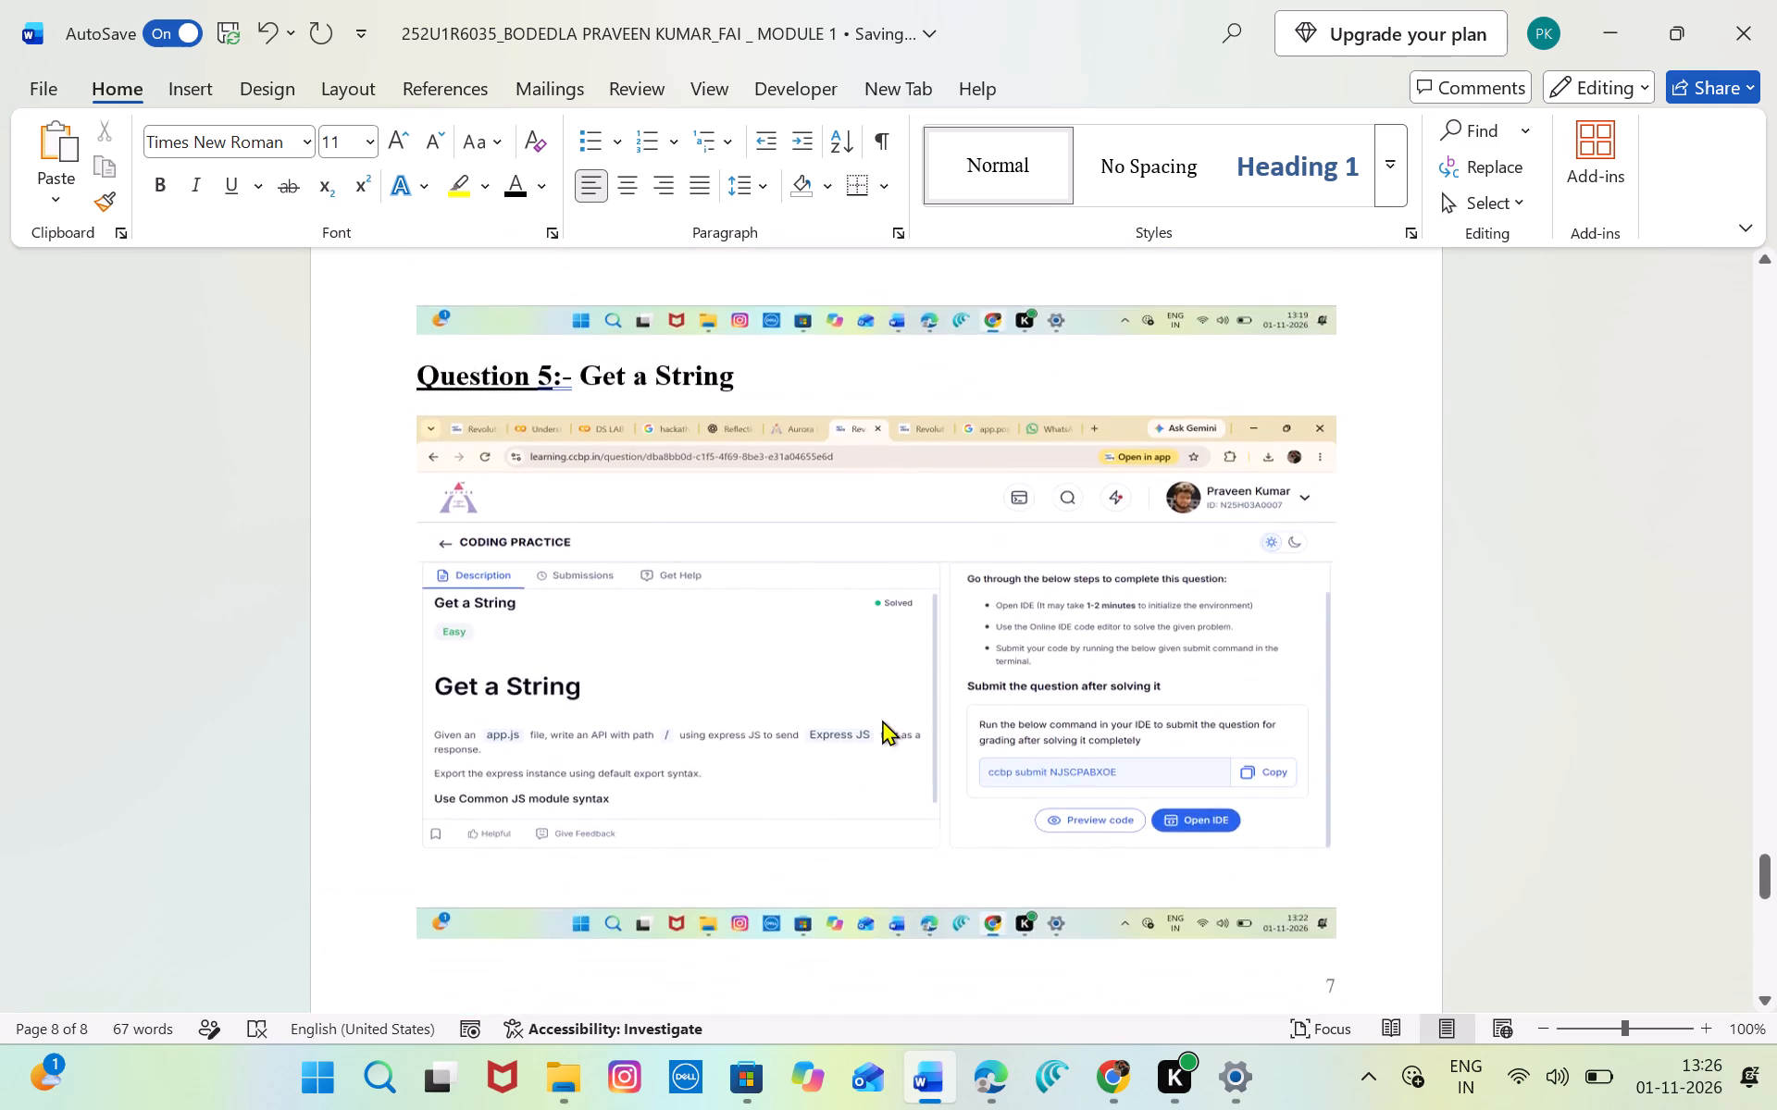
pyautogui.scroll(1, 882, 720)
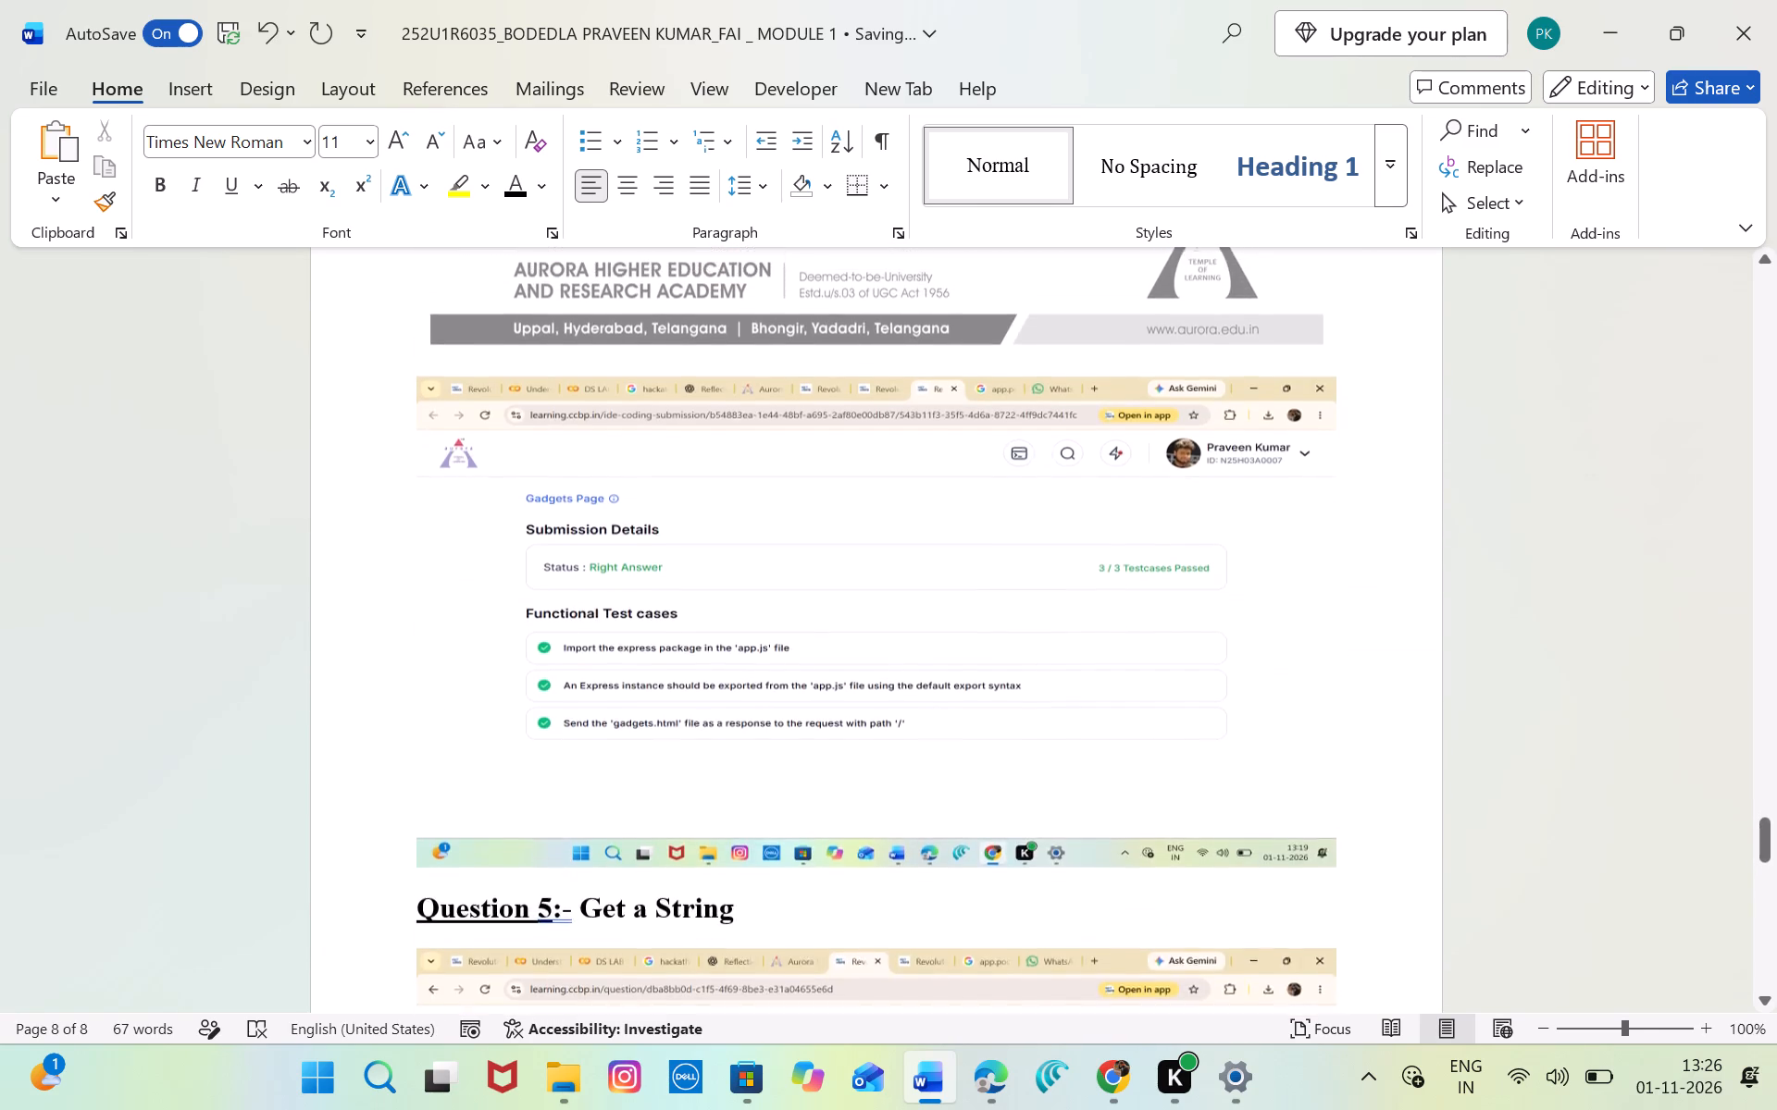
pyautogui.scroll(1, 882, 720)
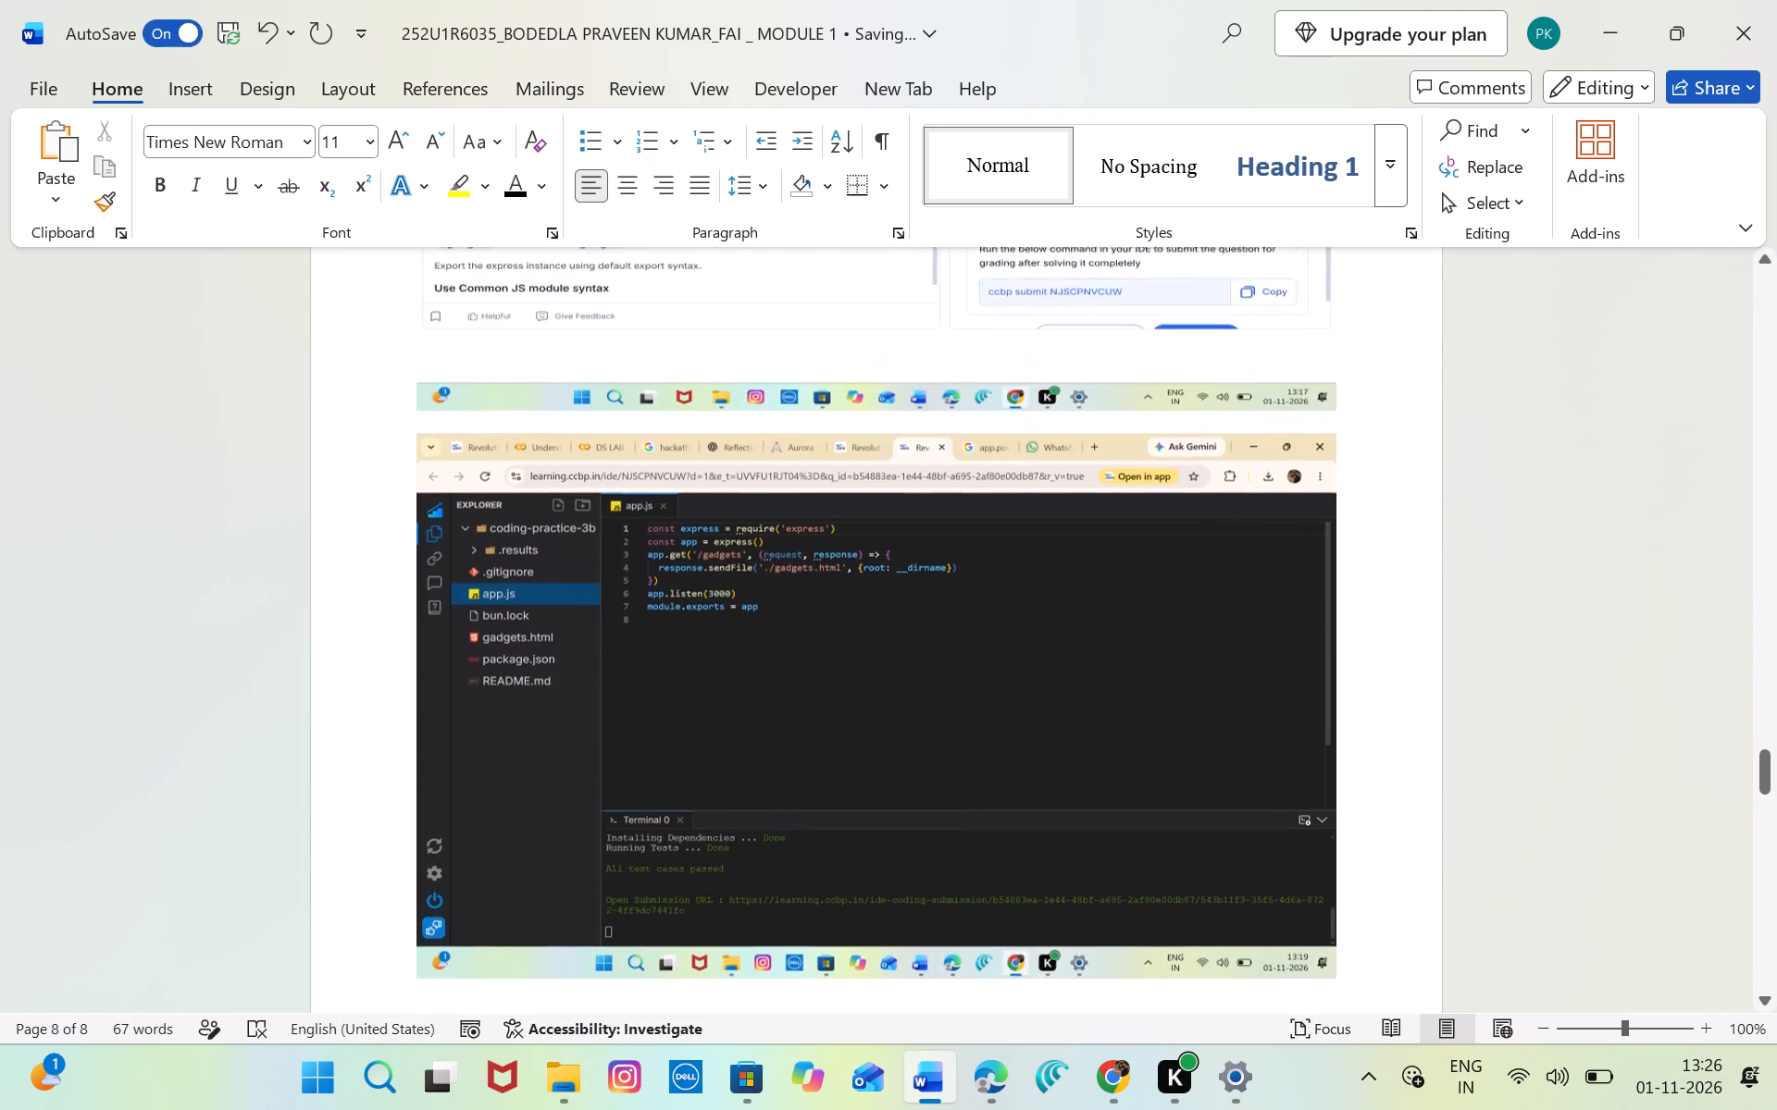
pyautogui.scroll(1, 882, 720)
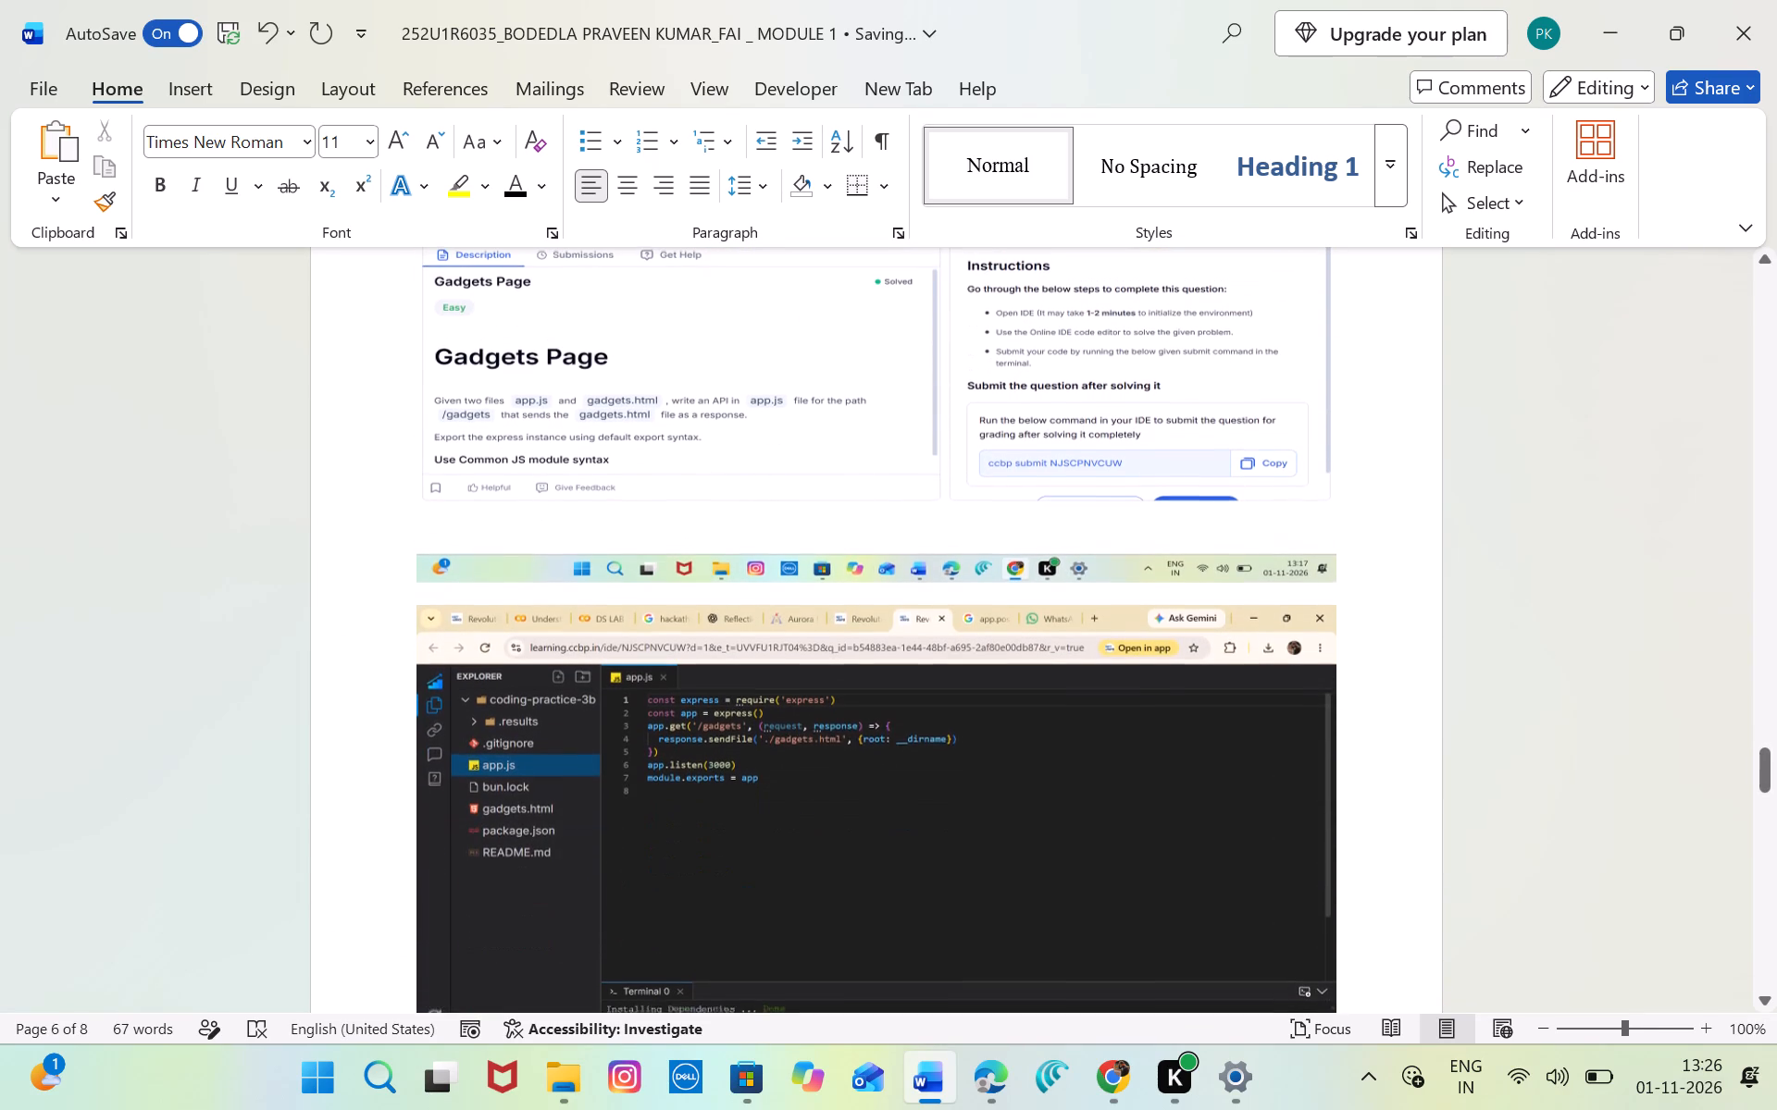
pyautogui.scroll(3, 882, 720)
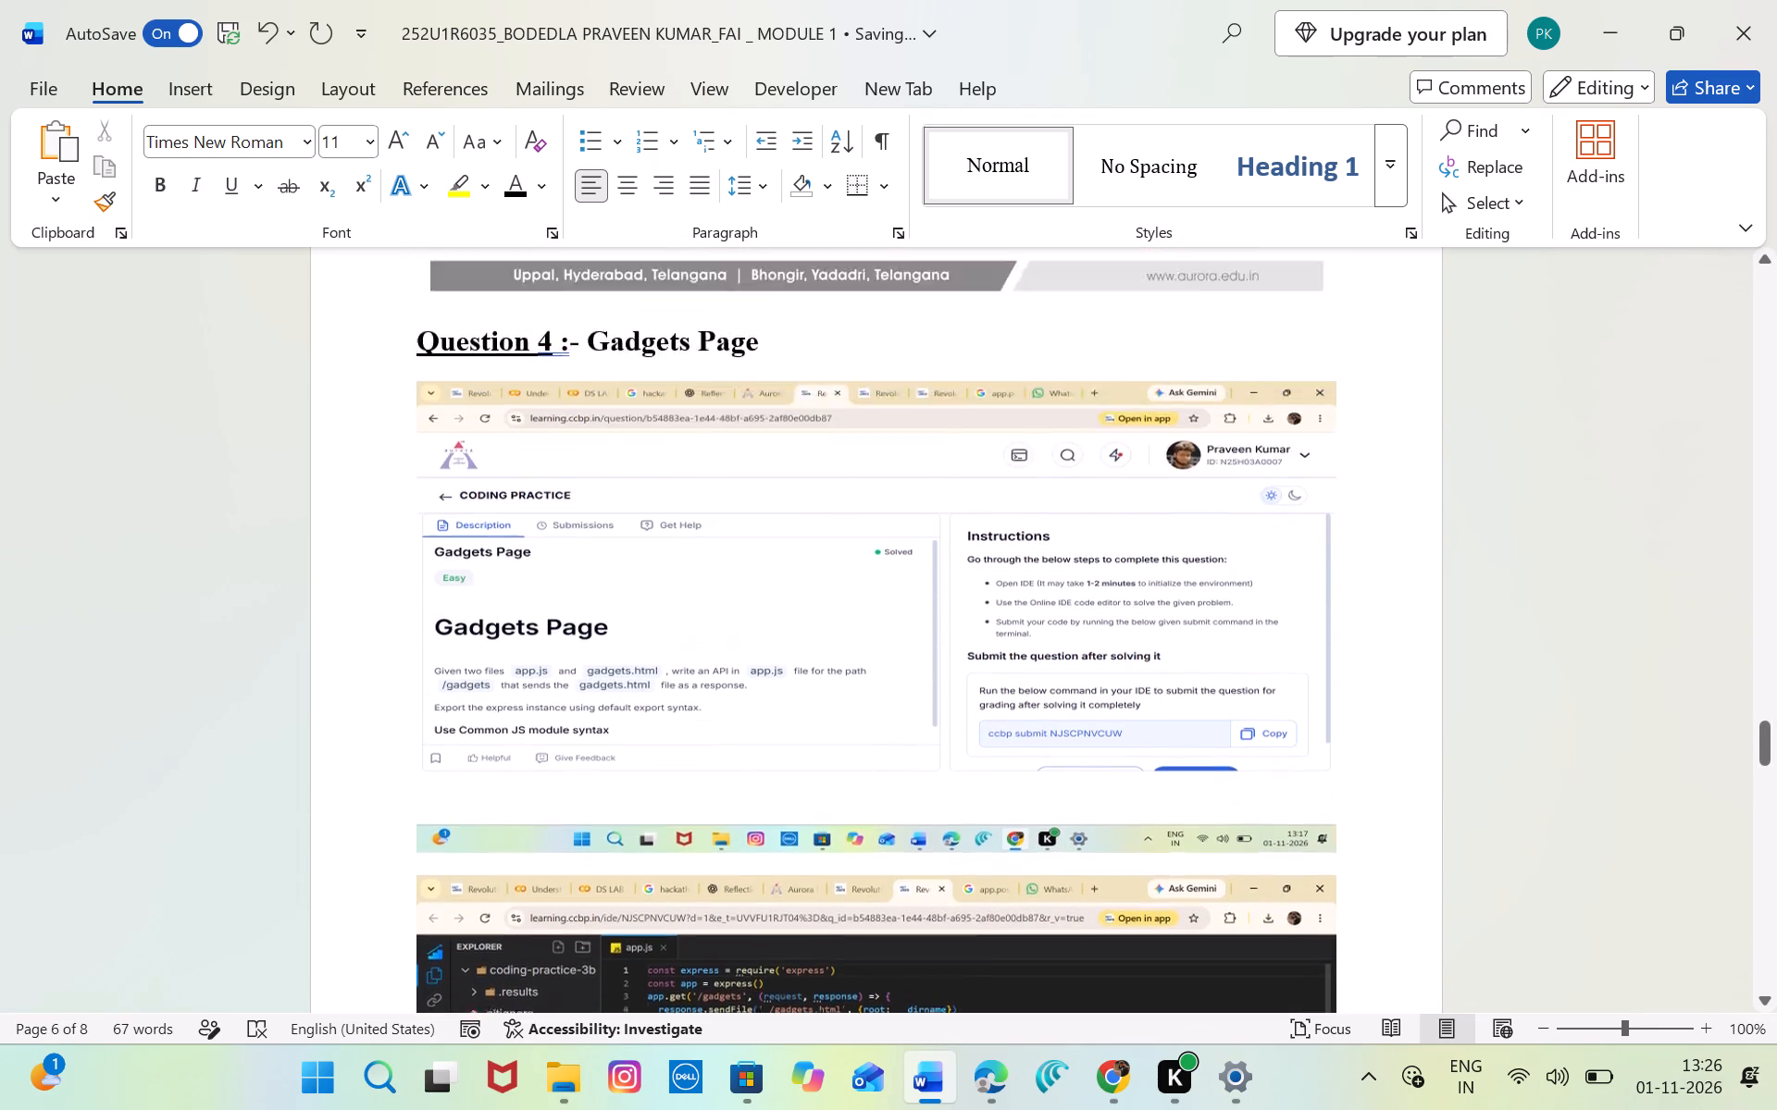
pyautogui.scroll(2, 882, 720)
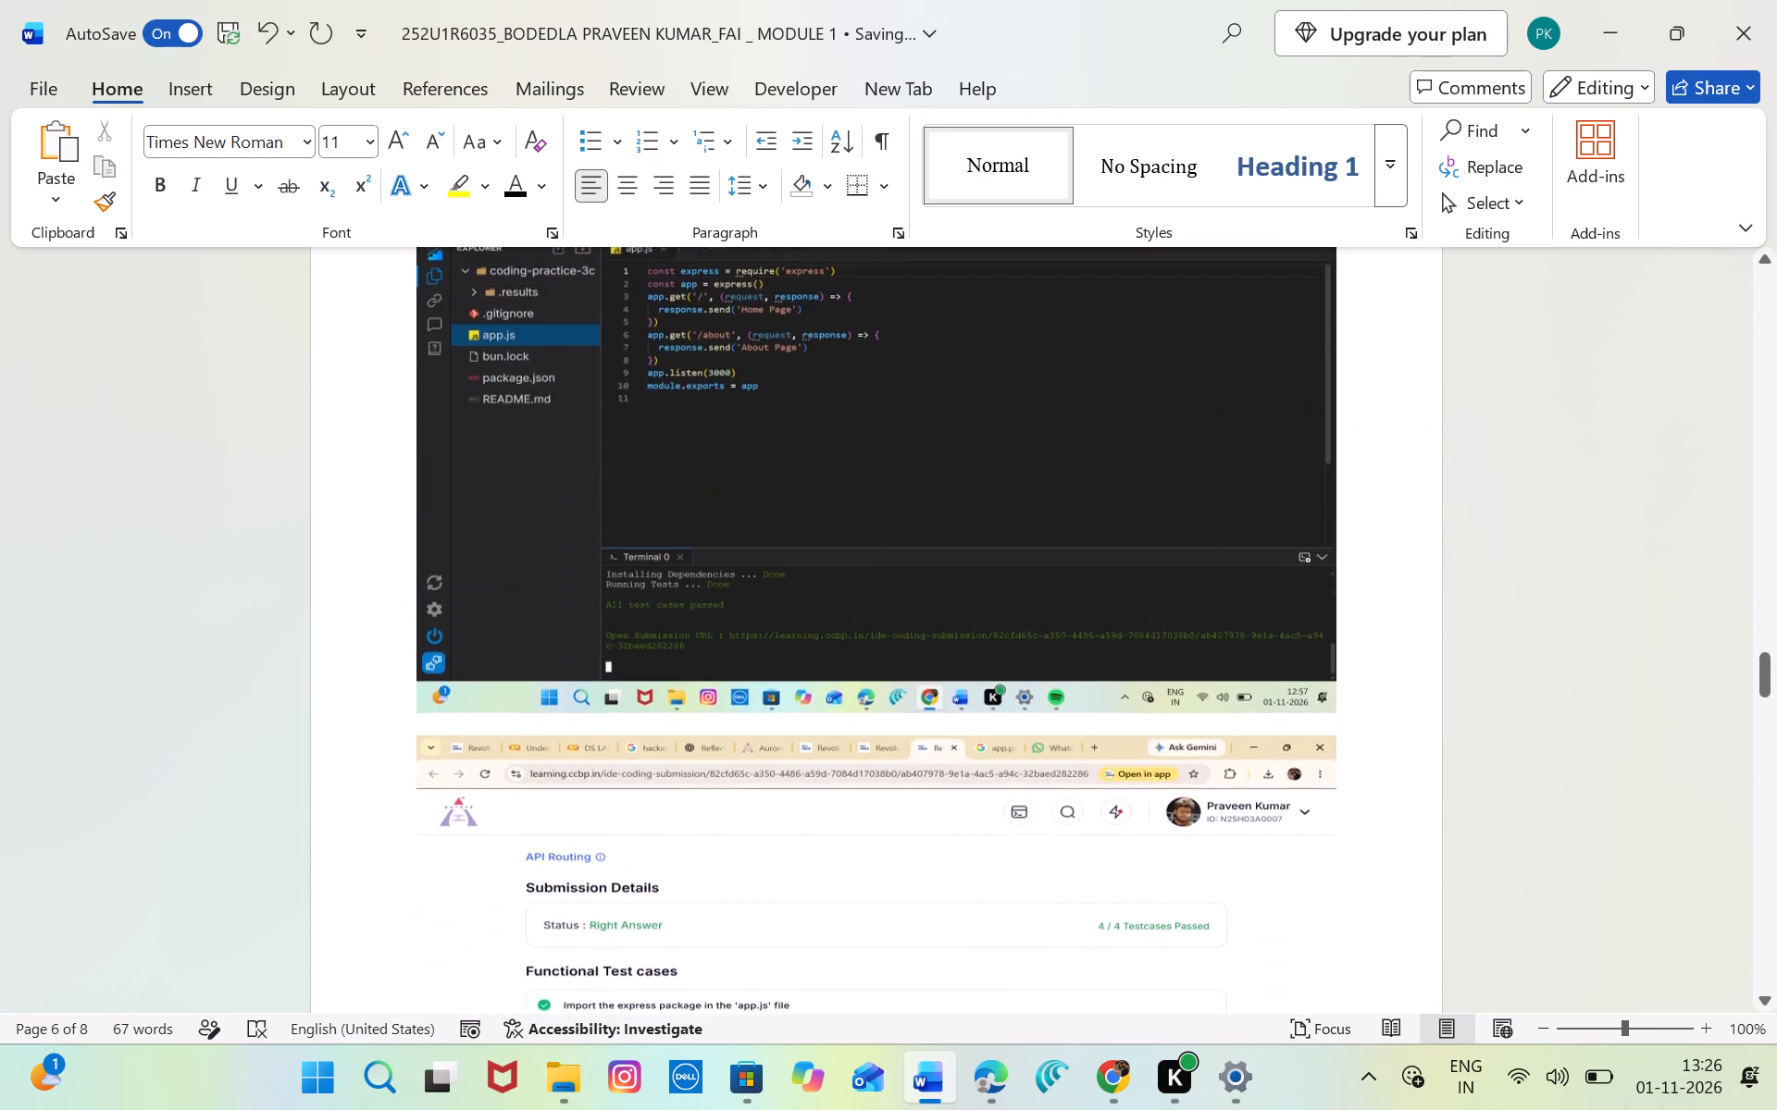
pyautogui.scroll(2, 882, 720)
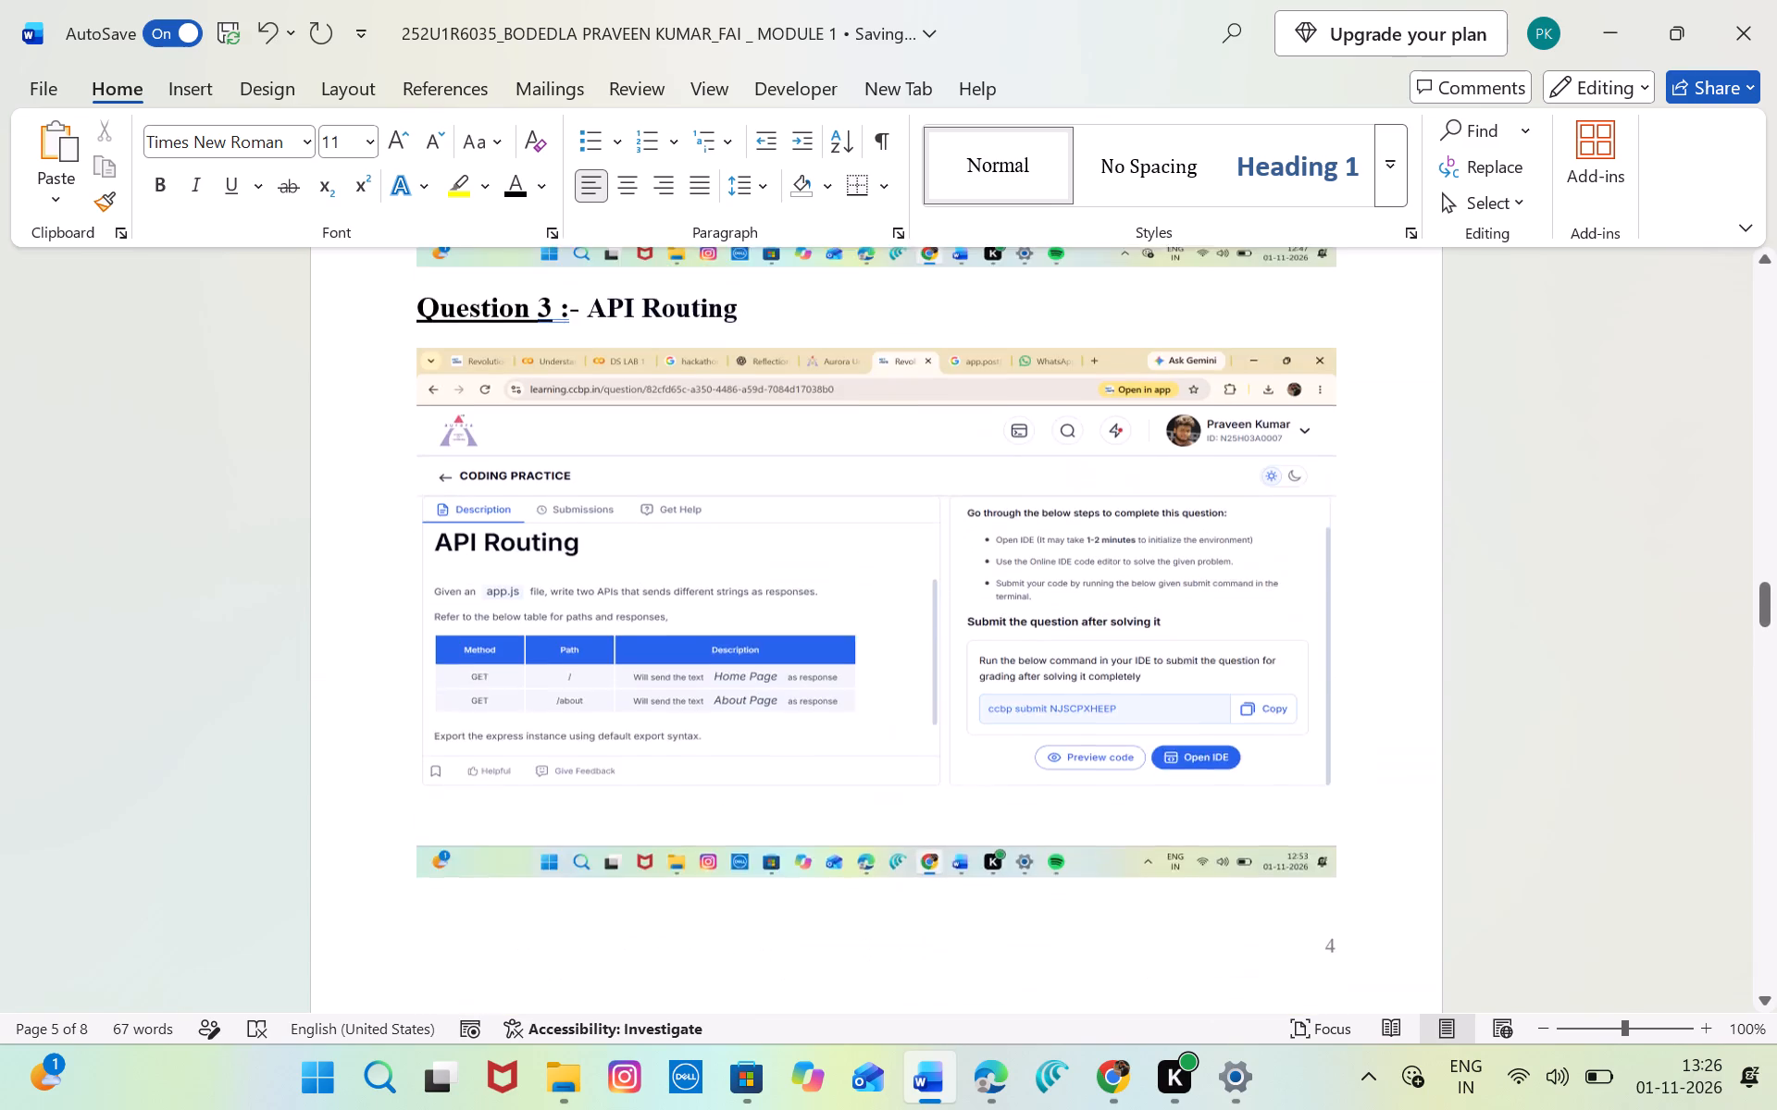
pyautogui.scroll(3, 882, 720)
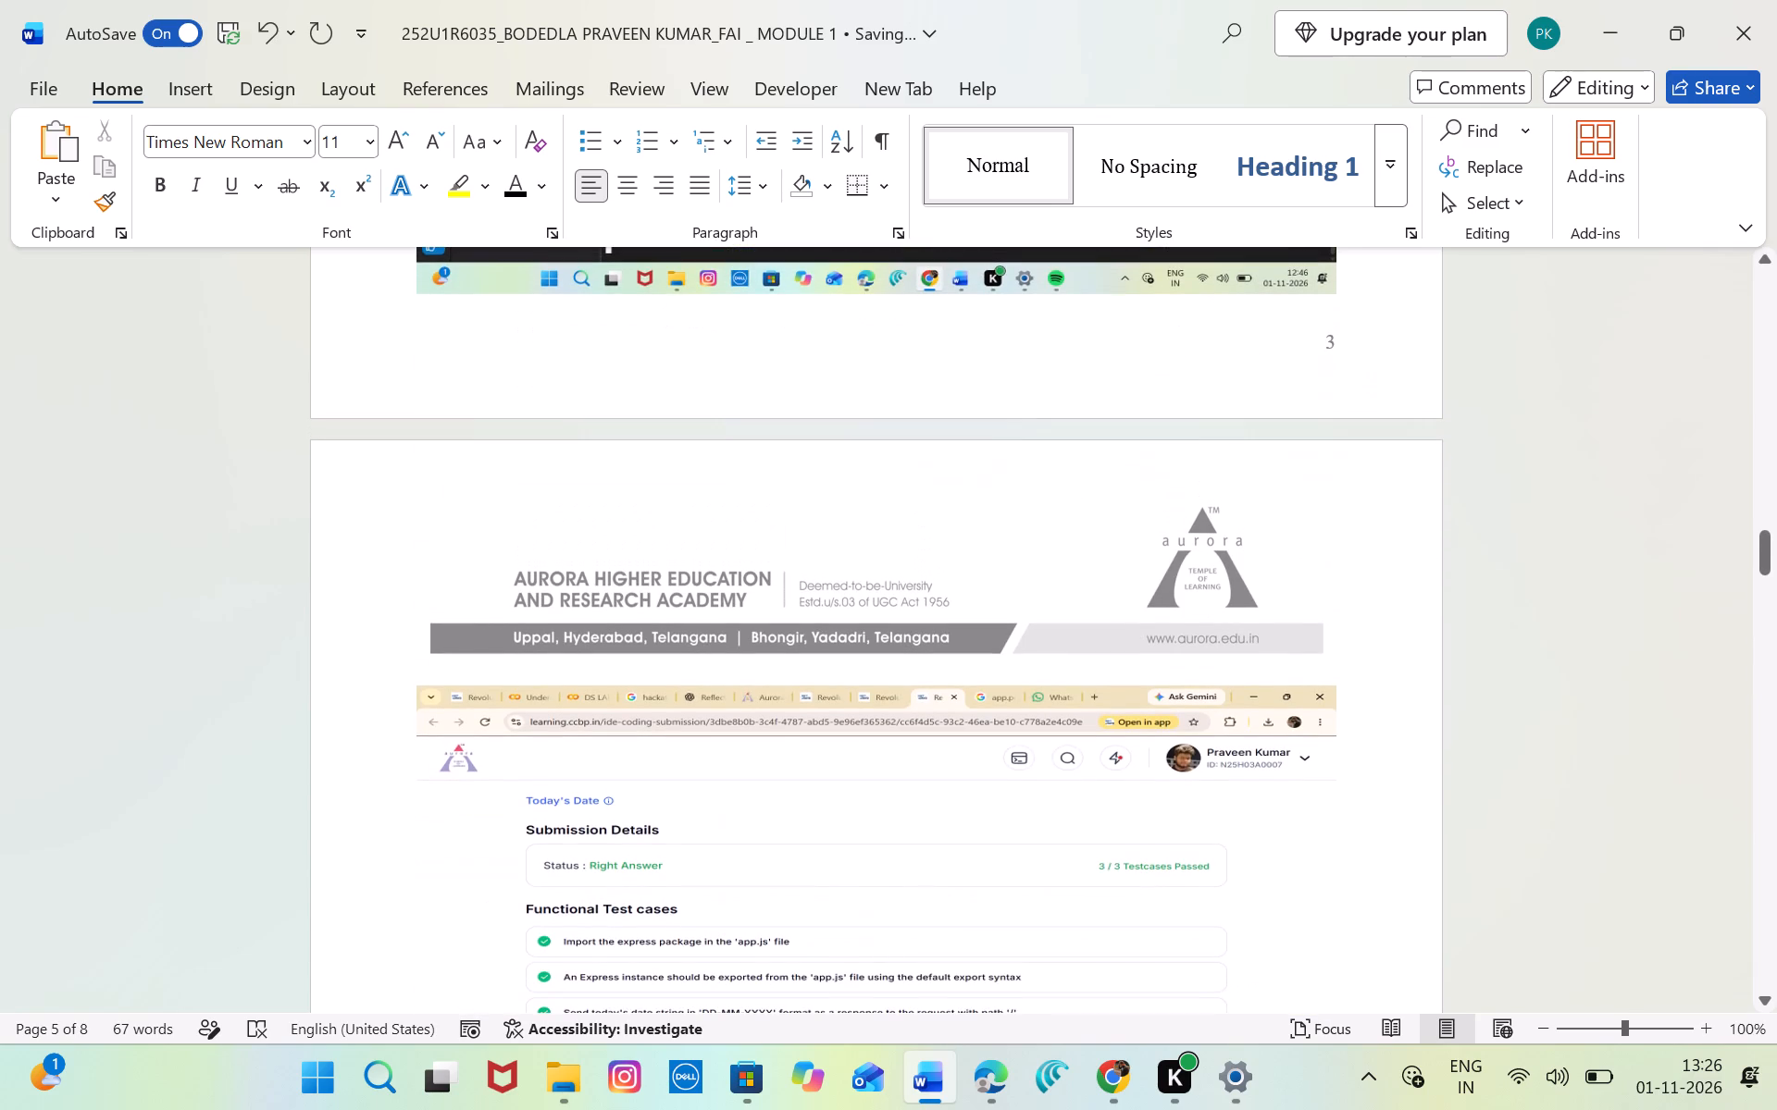
pyautogui.scroll(1, 882, 720)
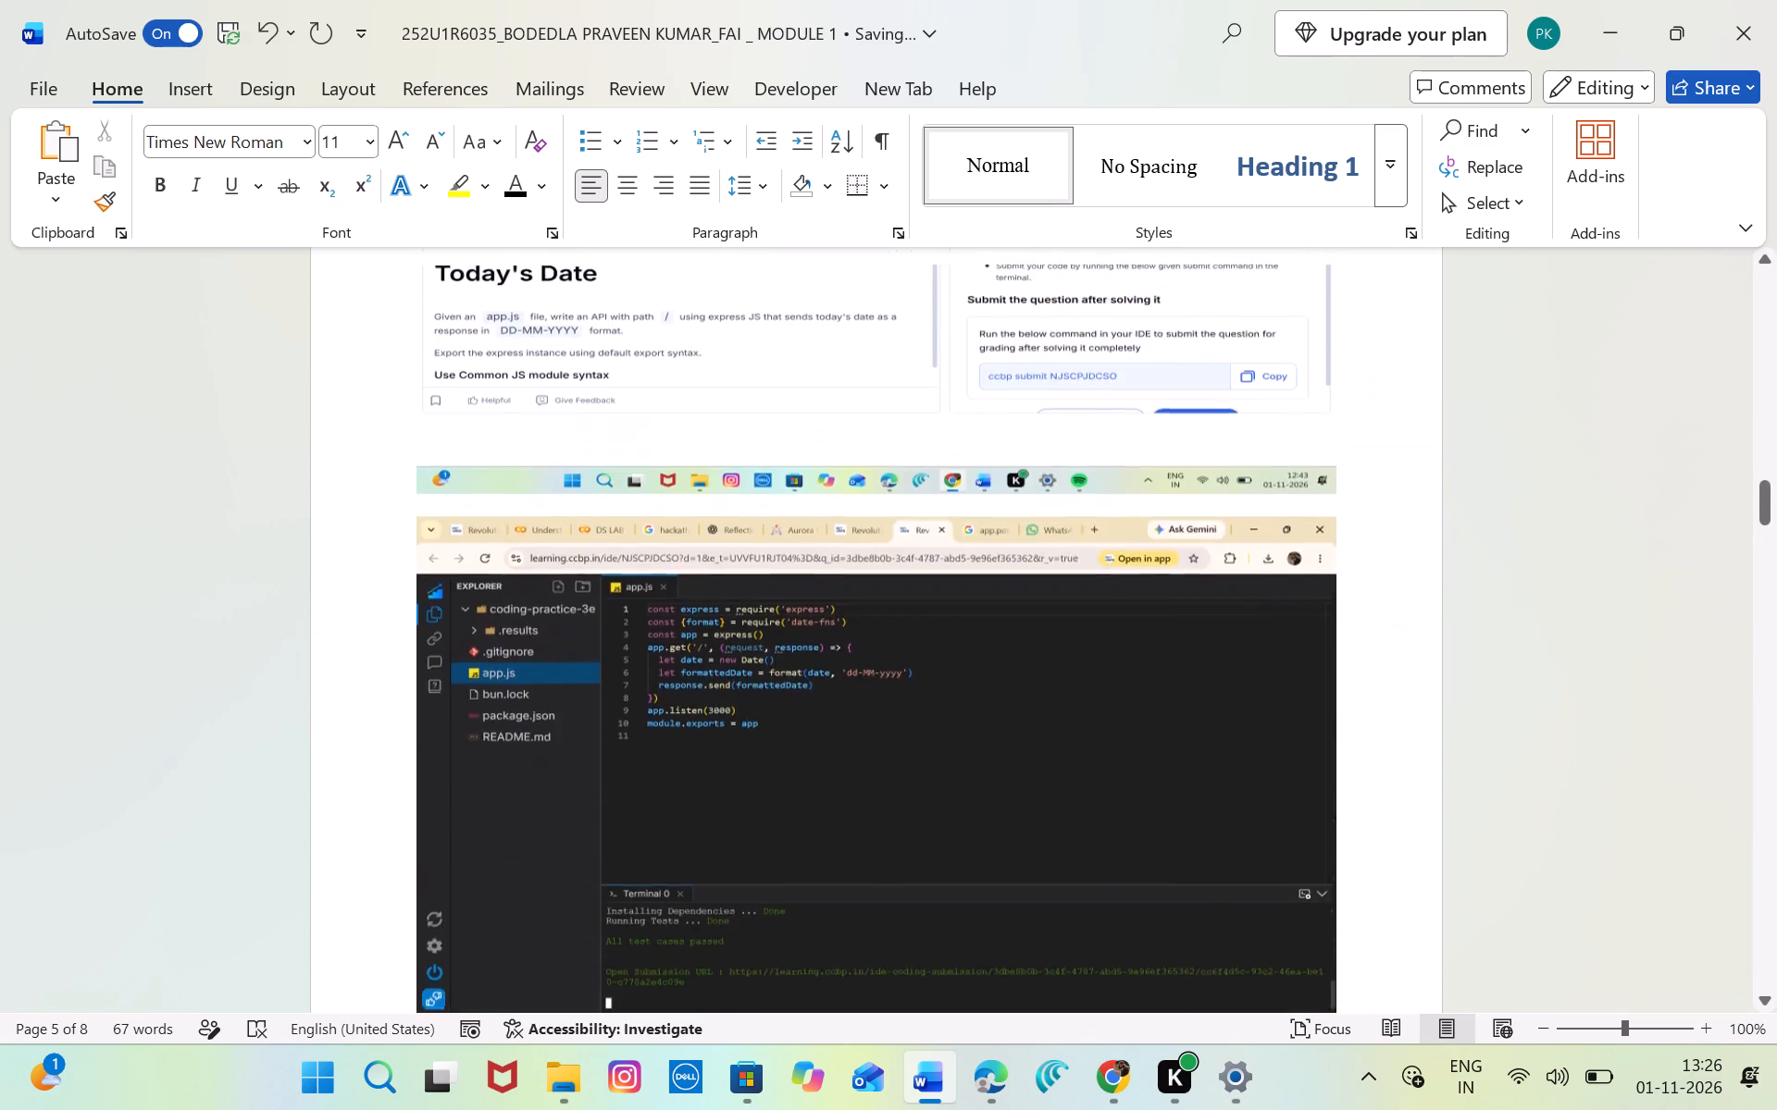
pyautogui.scroll(1, 882, 720)
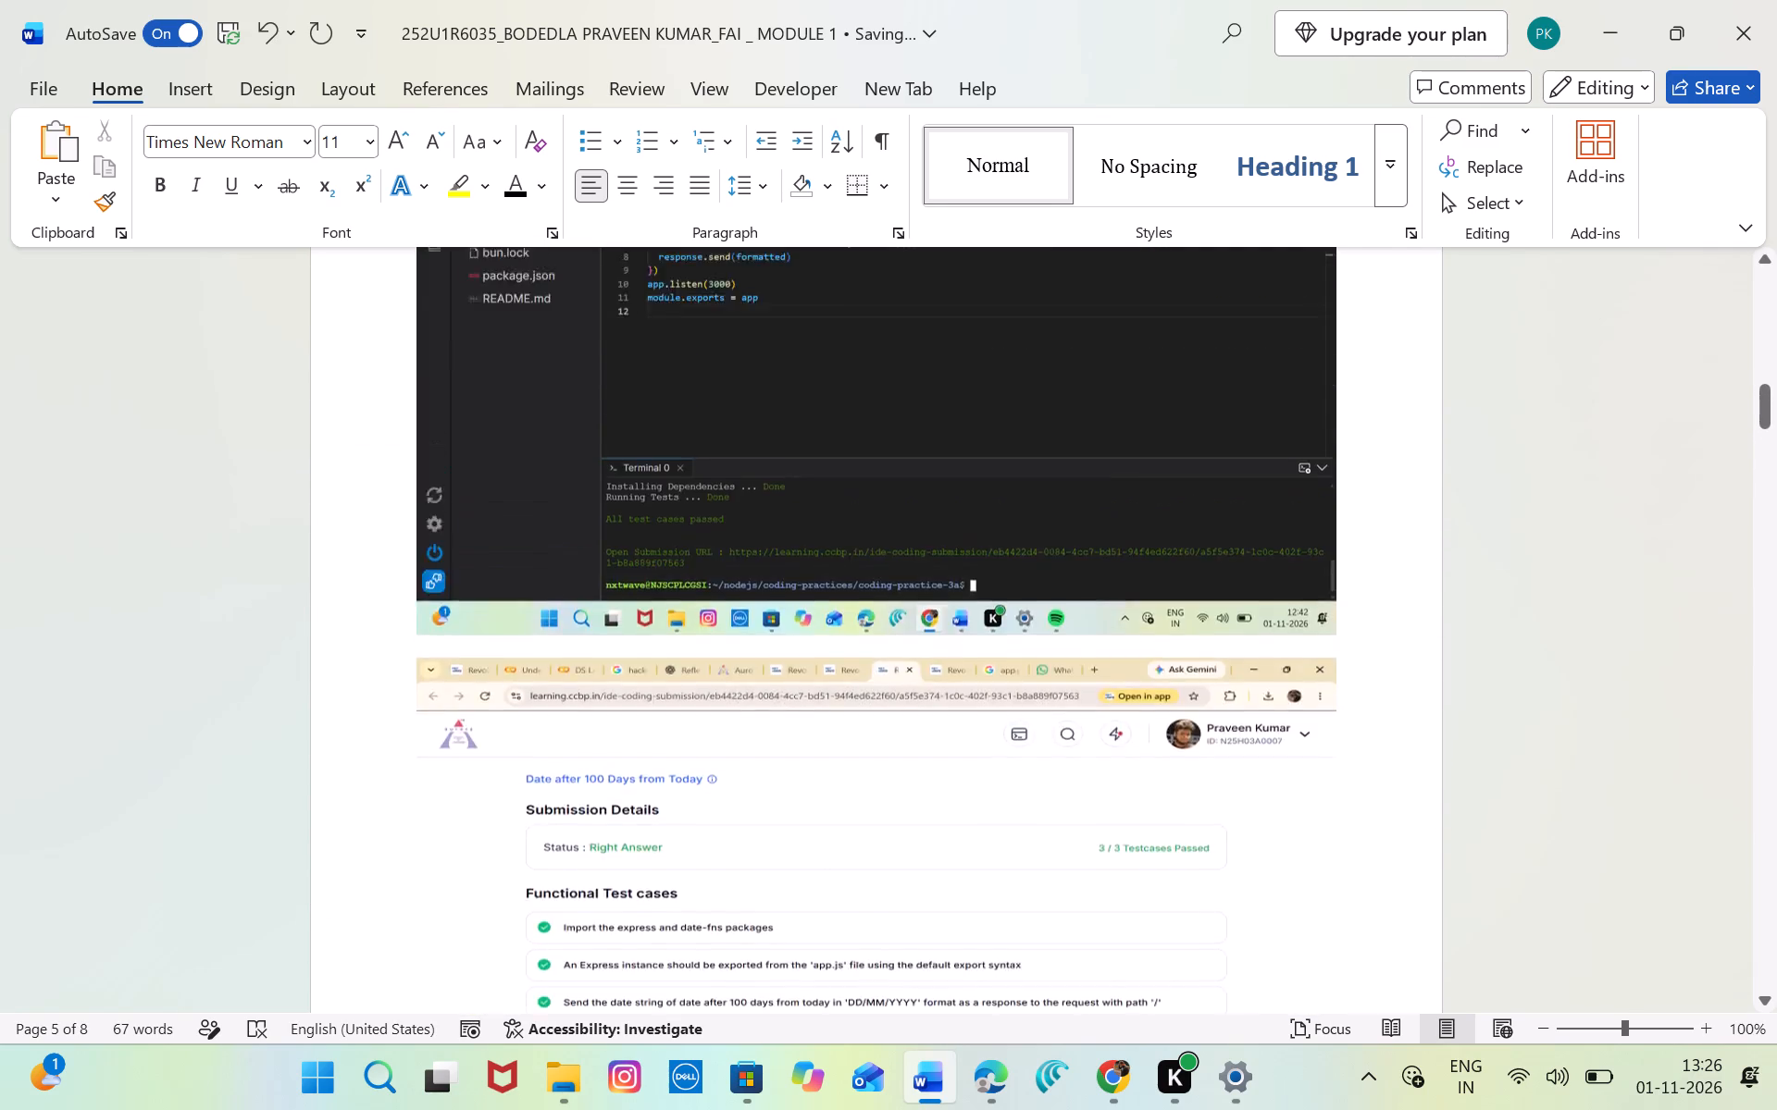
pyautogui.scroll(2, 882, 720)
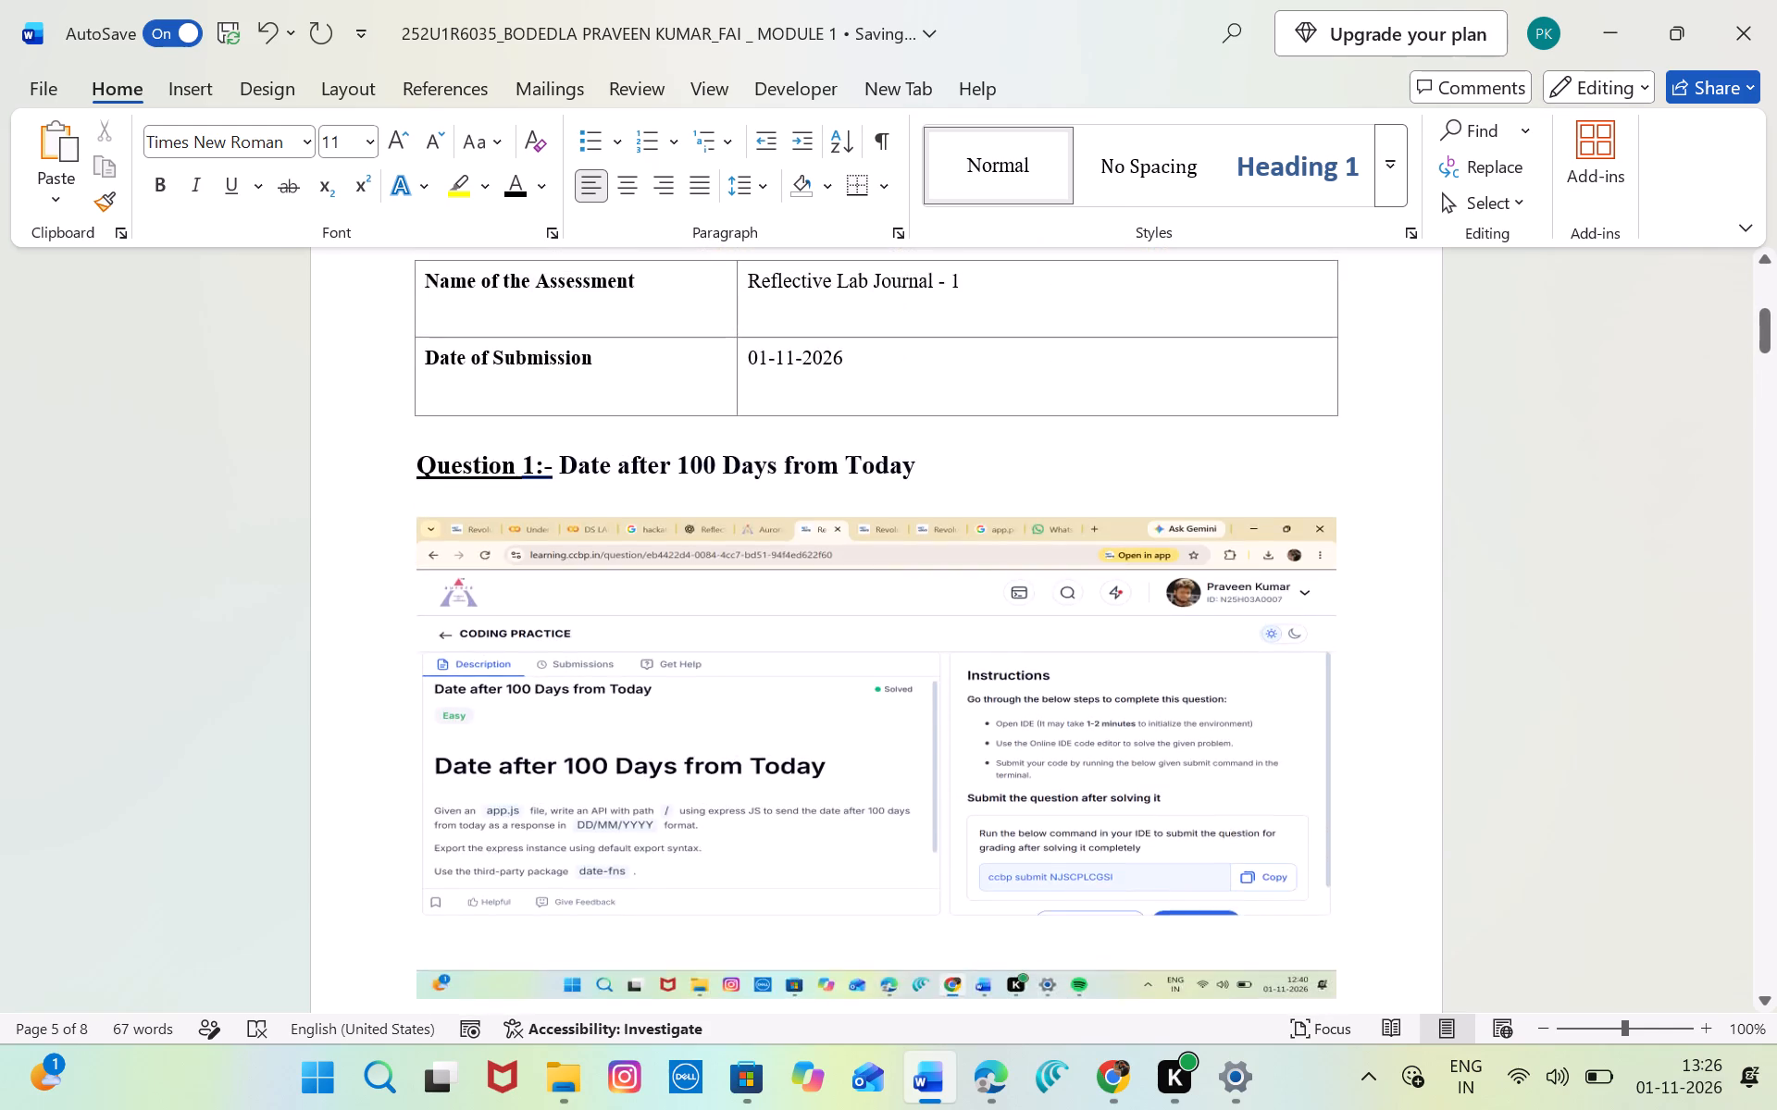
pyautogui.scroll(3, 882, 720)
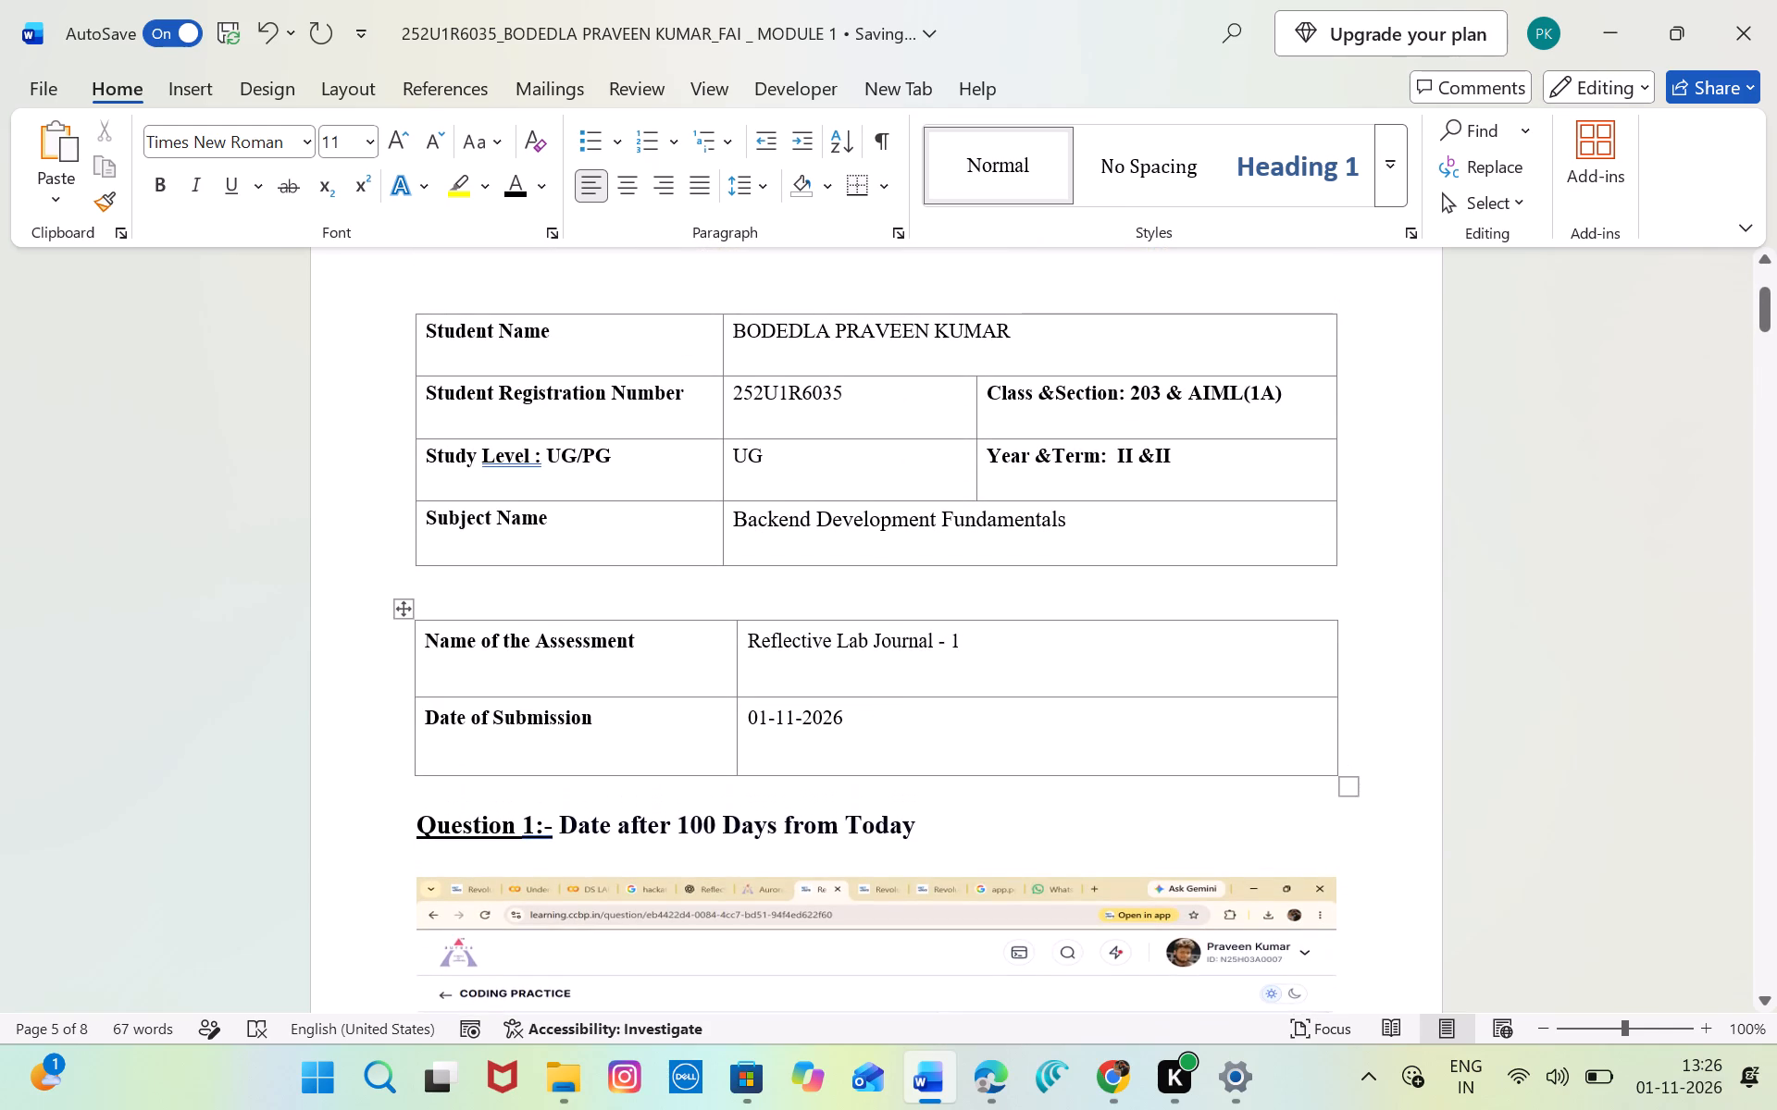
pyautogui.scroll(1, 882, 720)
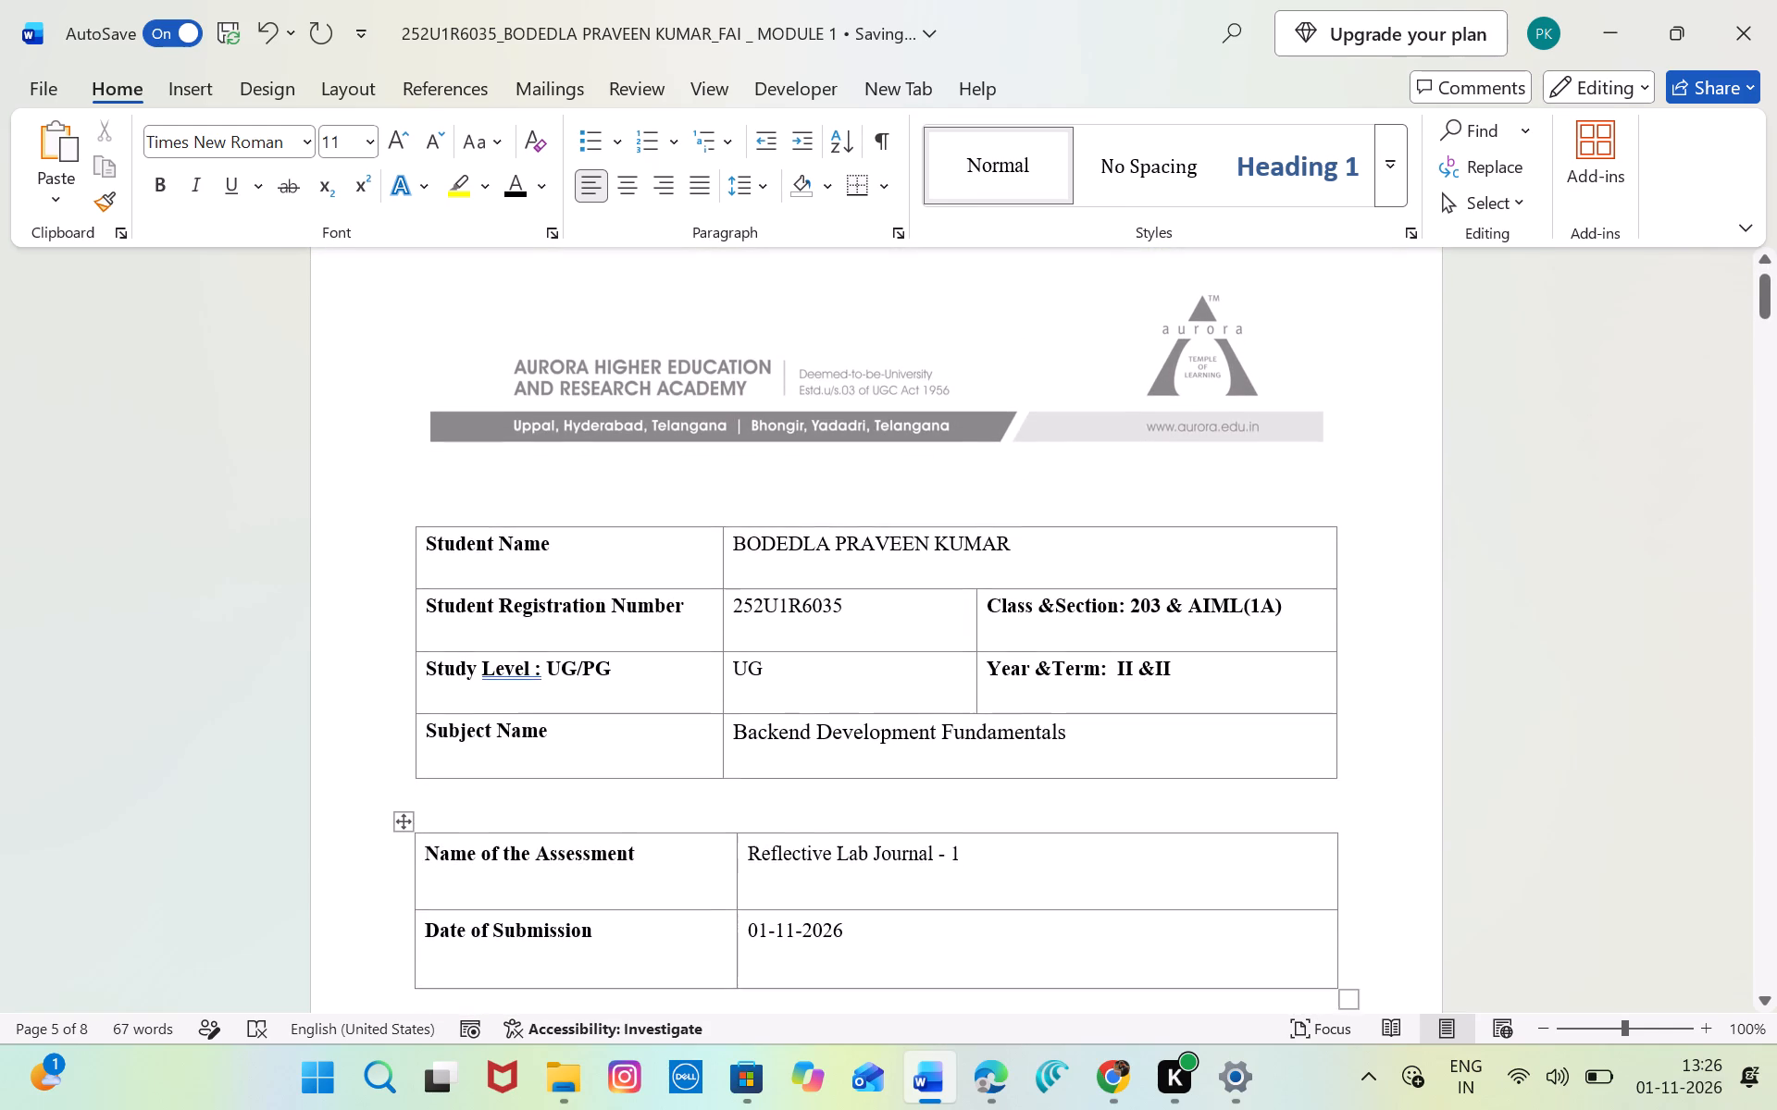
# Change the section in the Class & Section cell of the student details table to AIML(2A).
pyautogui.click(1255, 615)
pyautogui.press('Right')
pyautogui.press('BackSpace')
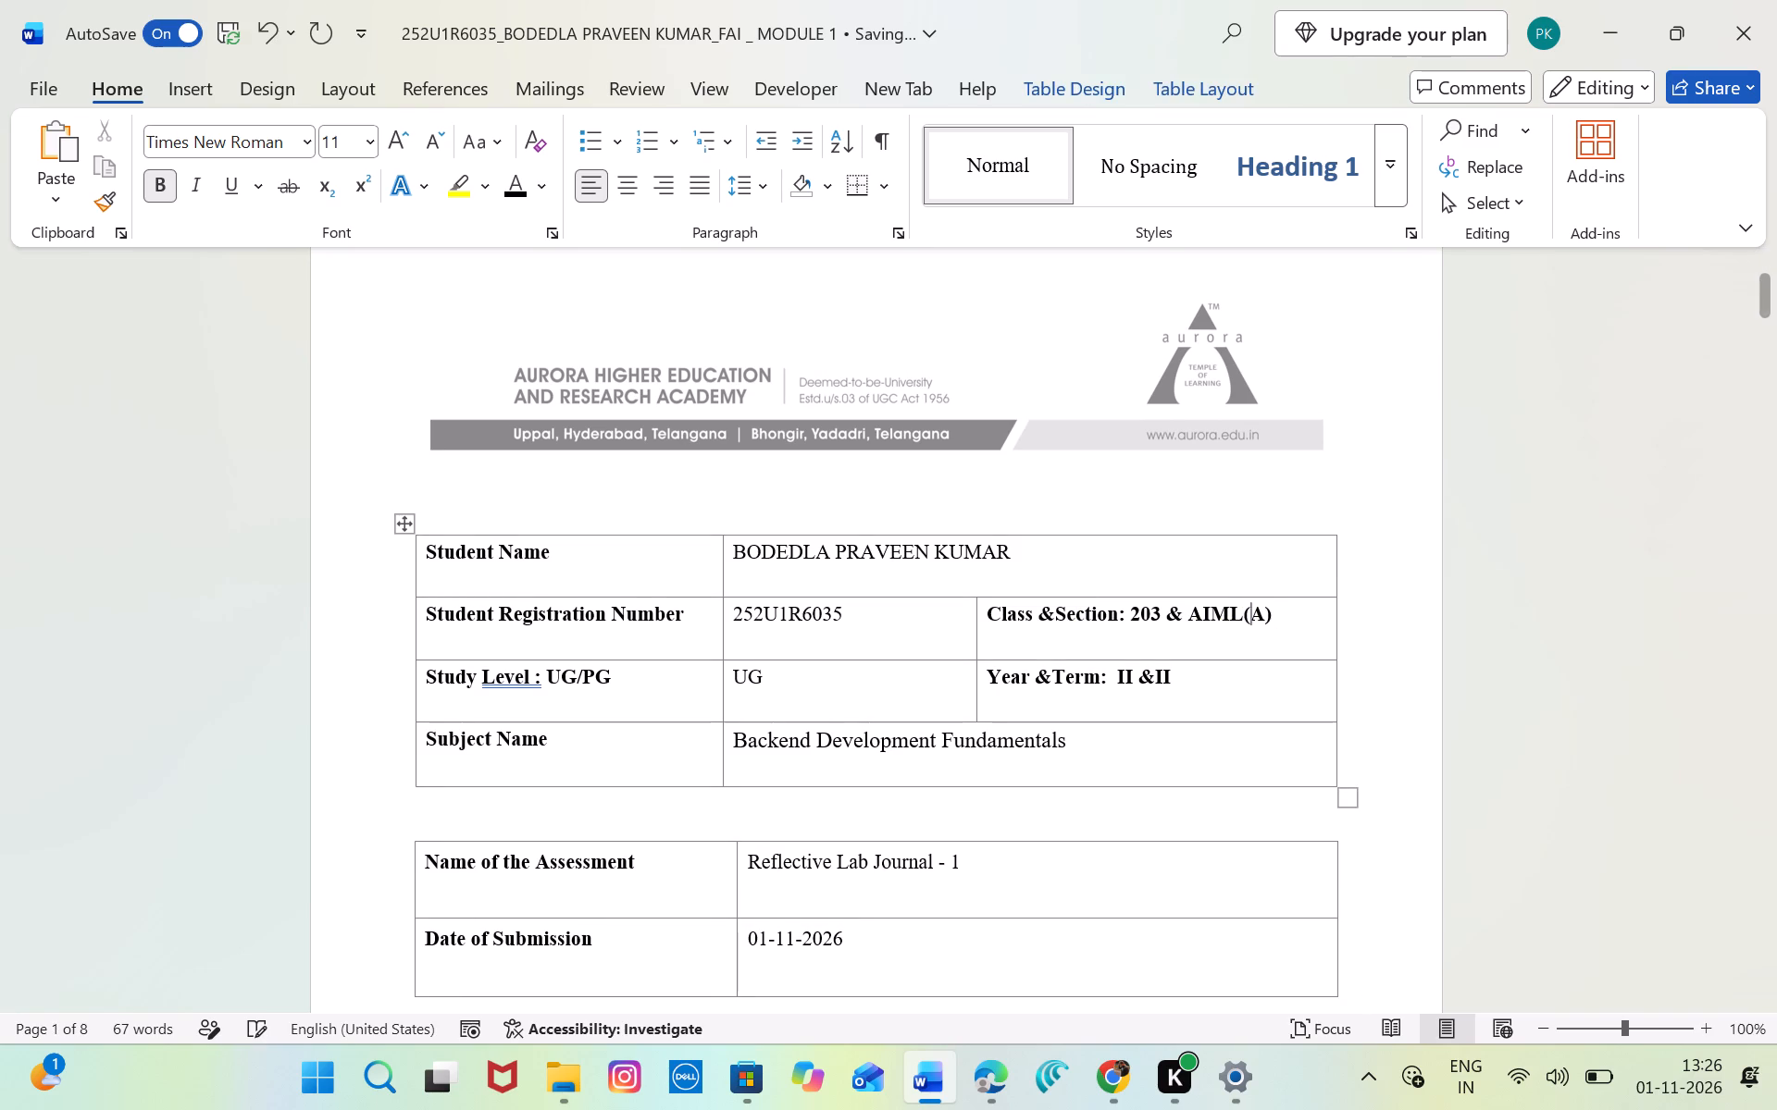
pyautogui.press('2')
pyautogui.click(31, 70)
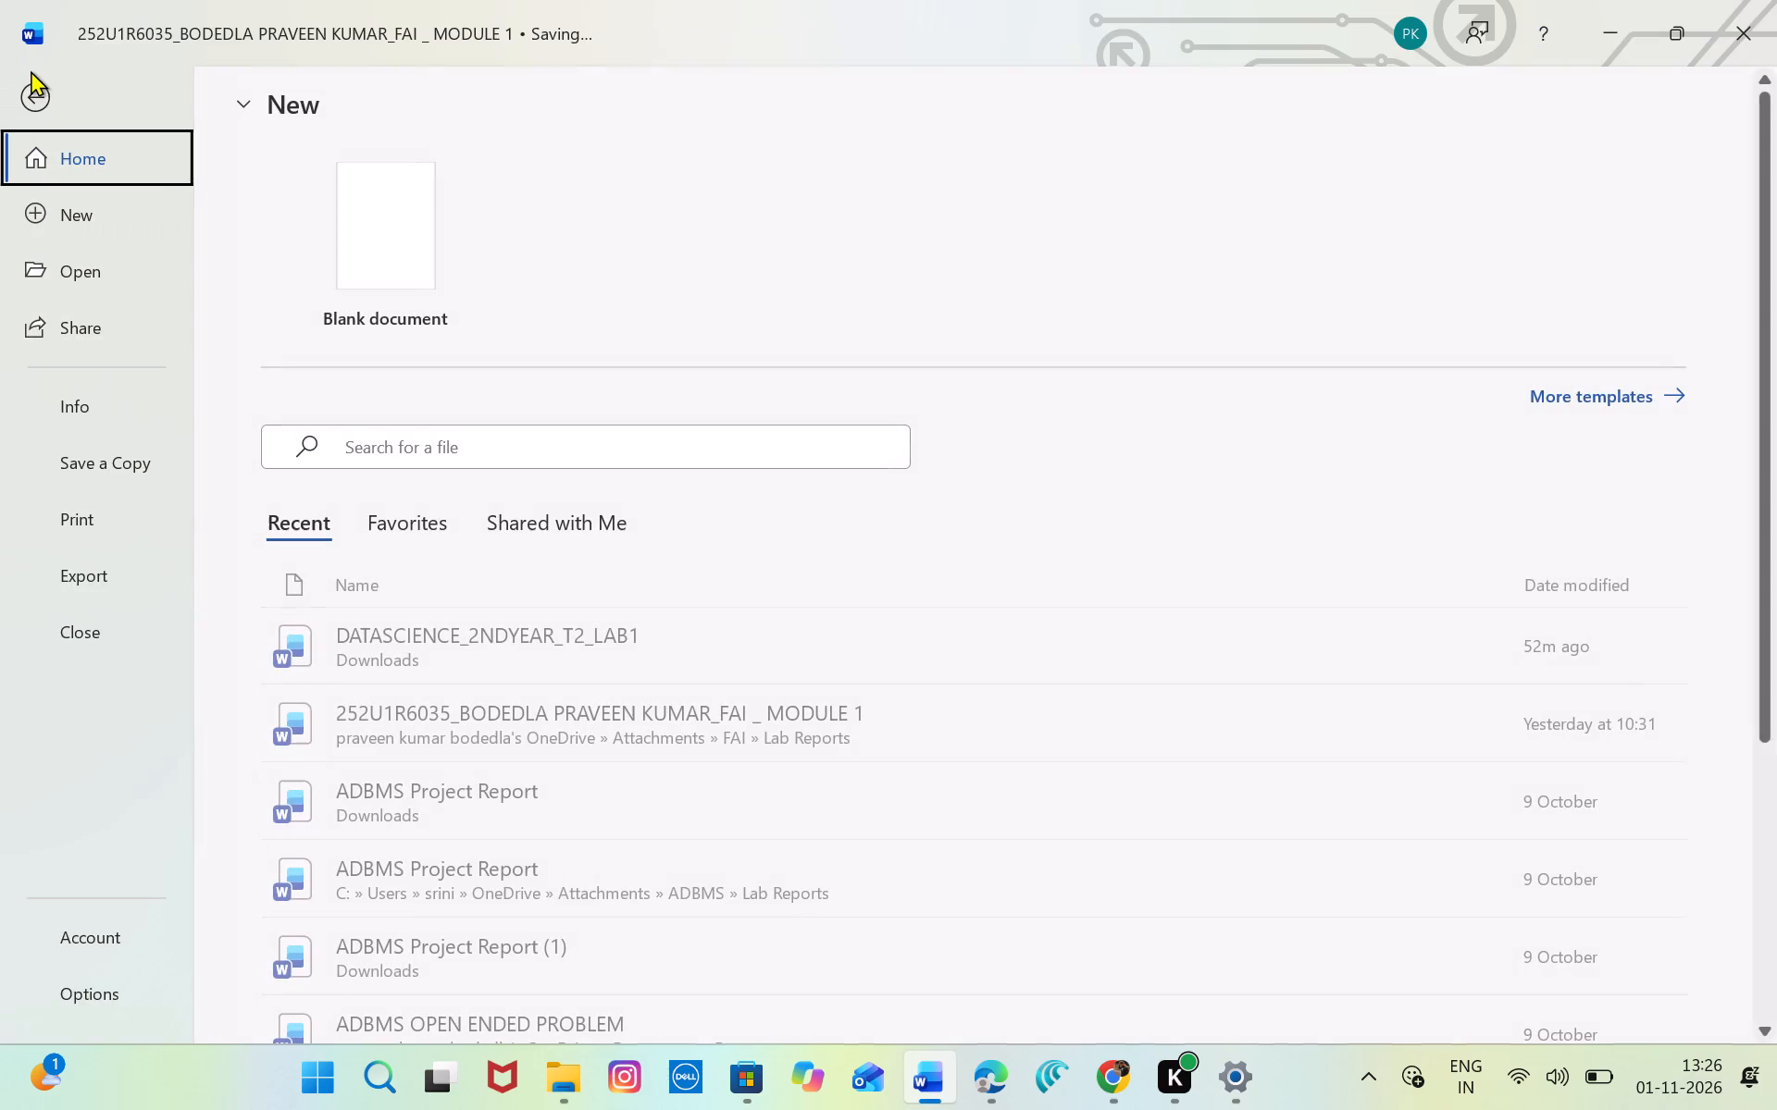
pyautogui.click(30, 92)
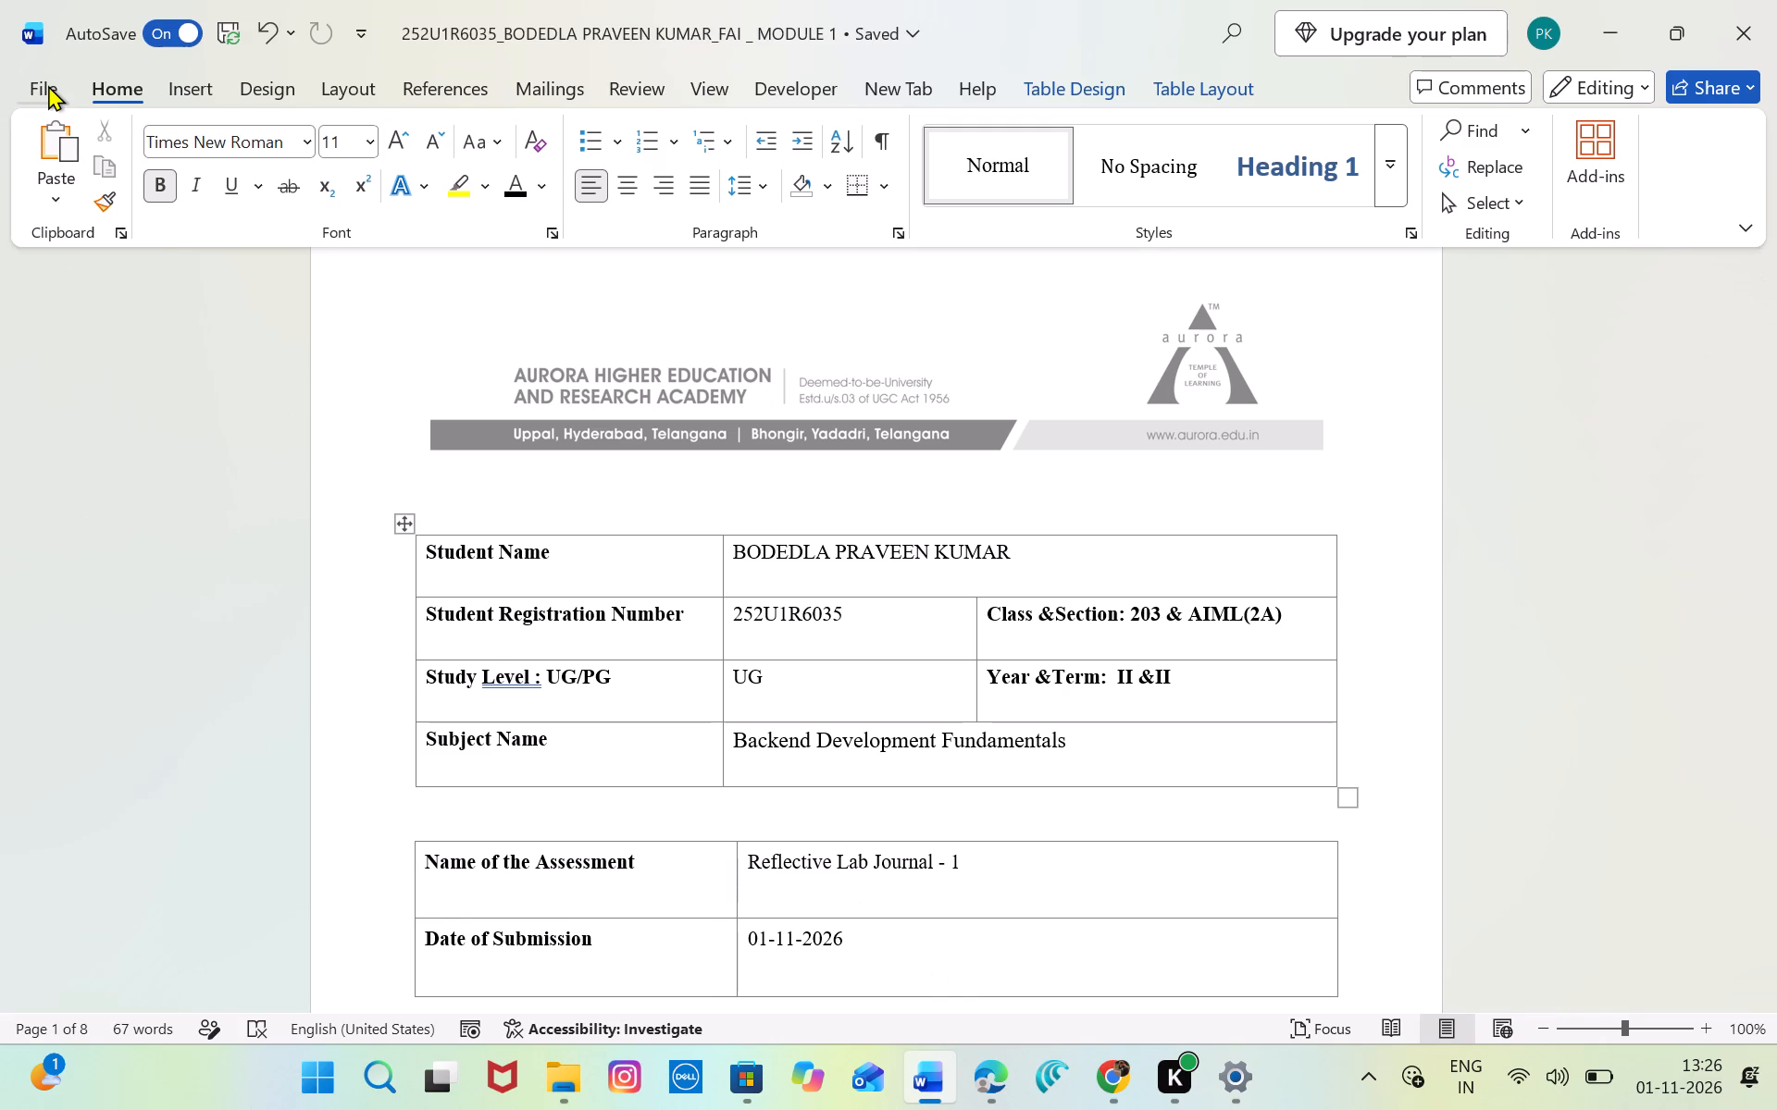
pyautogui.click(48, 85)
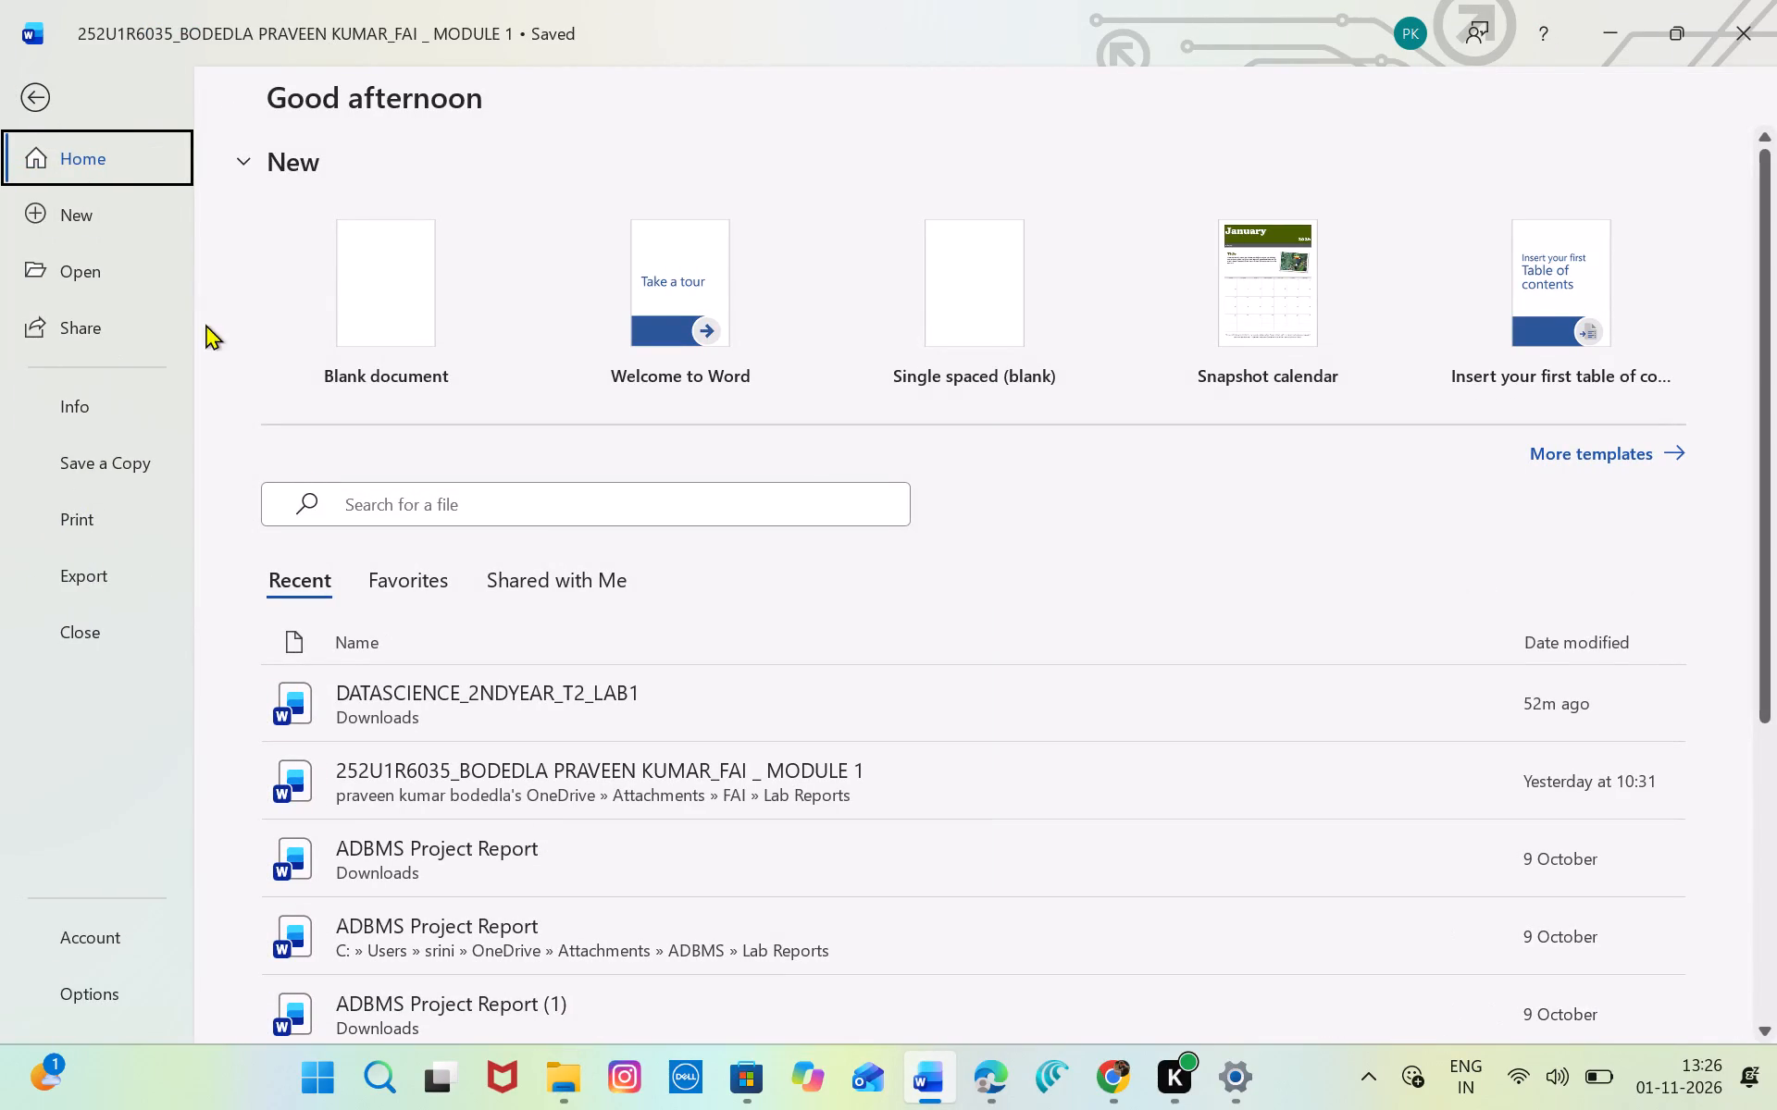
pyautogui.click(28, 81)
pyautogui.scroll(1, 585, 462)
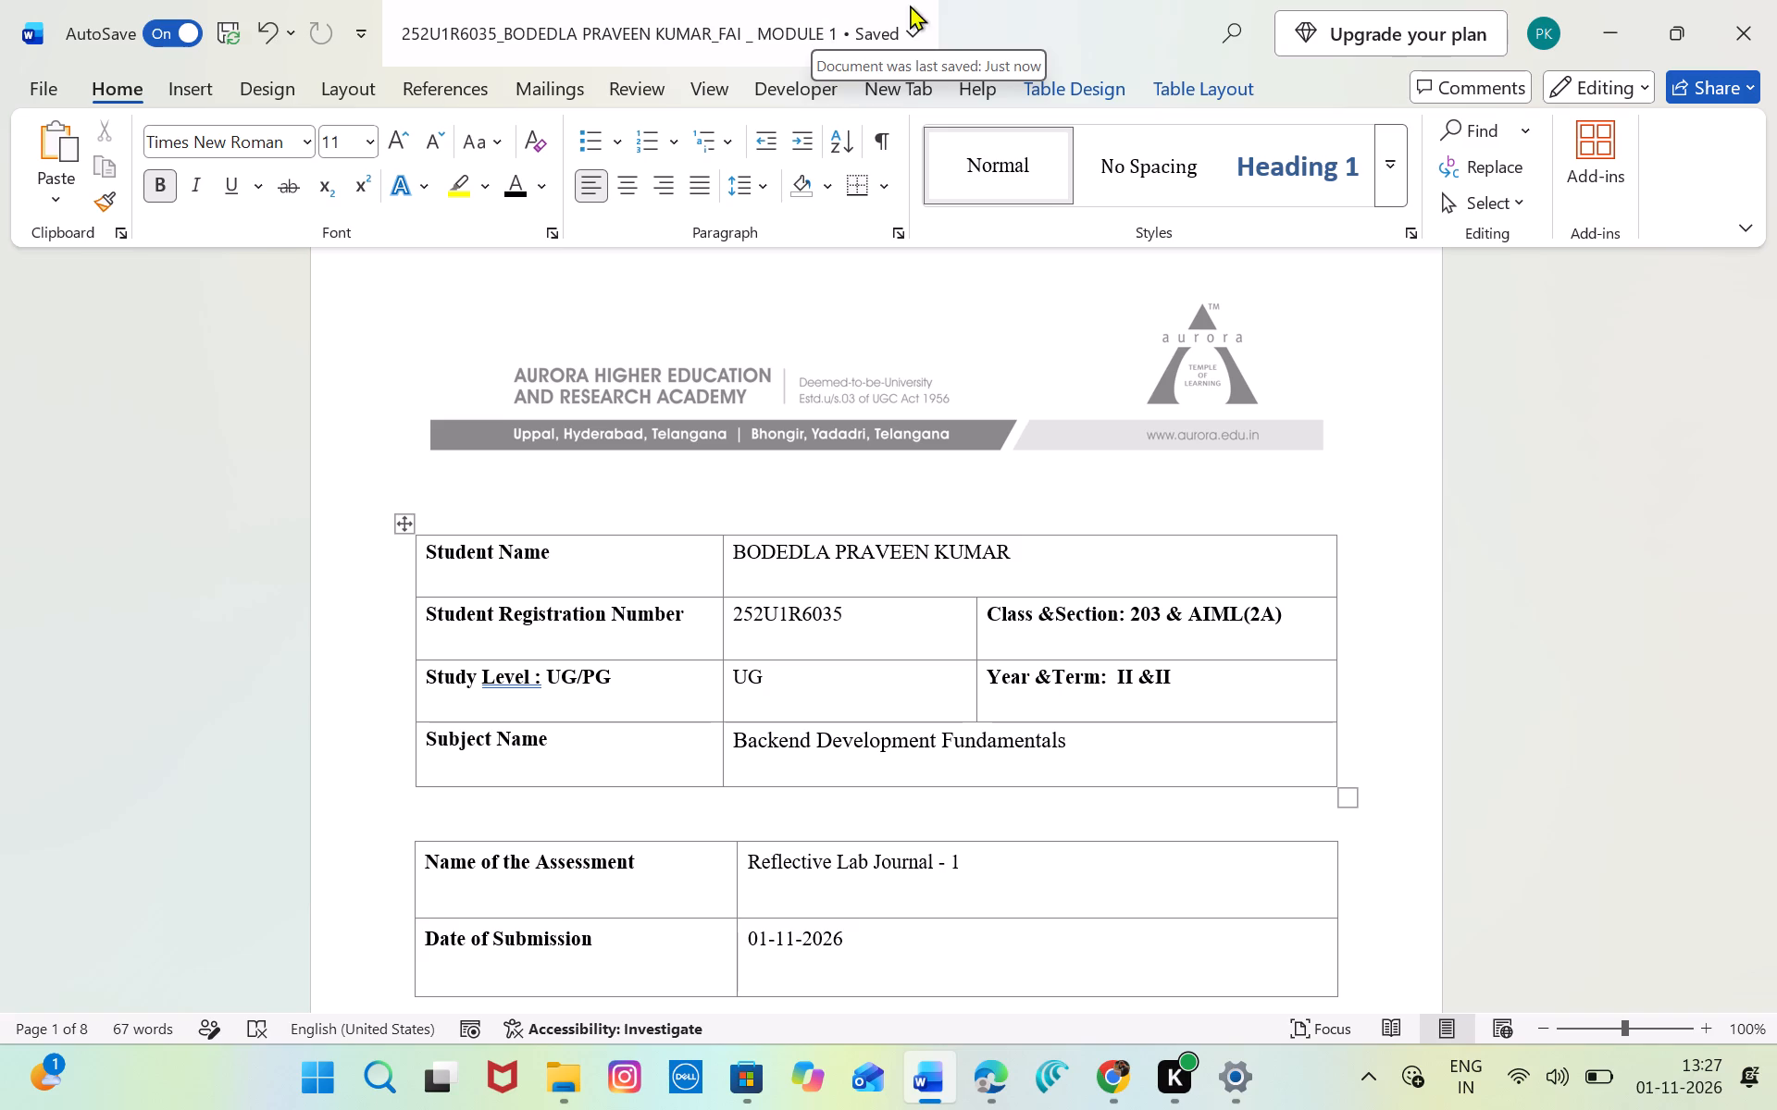
# Open the document's location chooser, go up from Lab Reports to the Attachments folder and look through its folders for a new location.
pyautogui.click(909, 31)
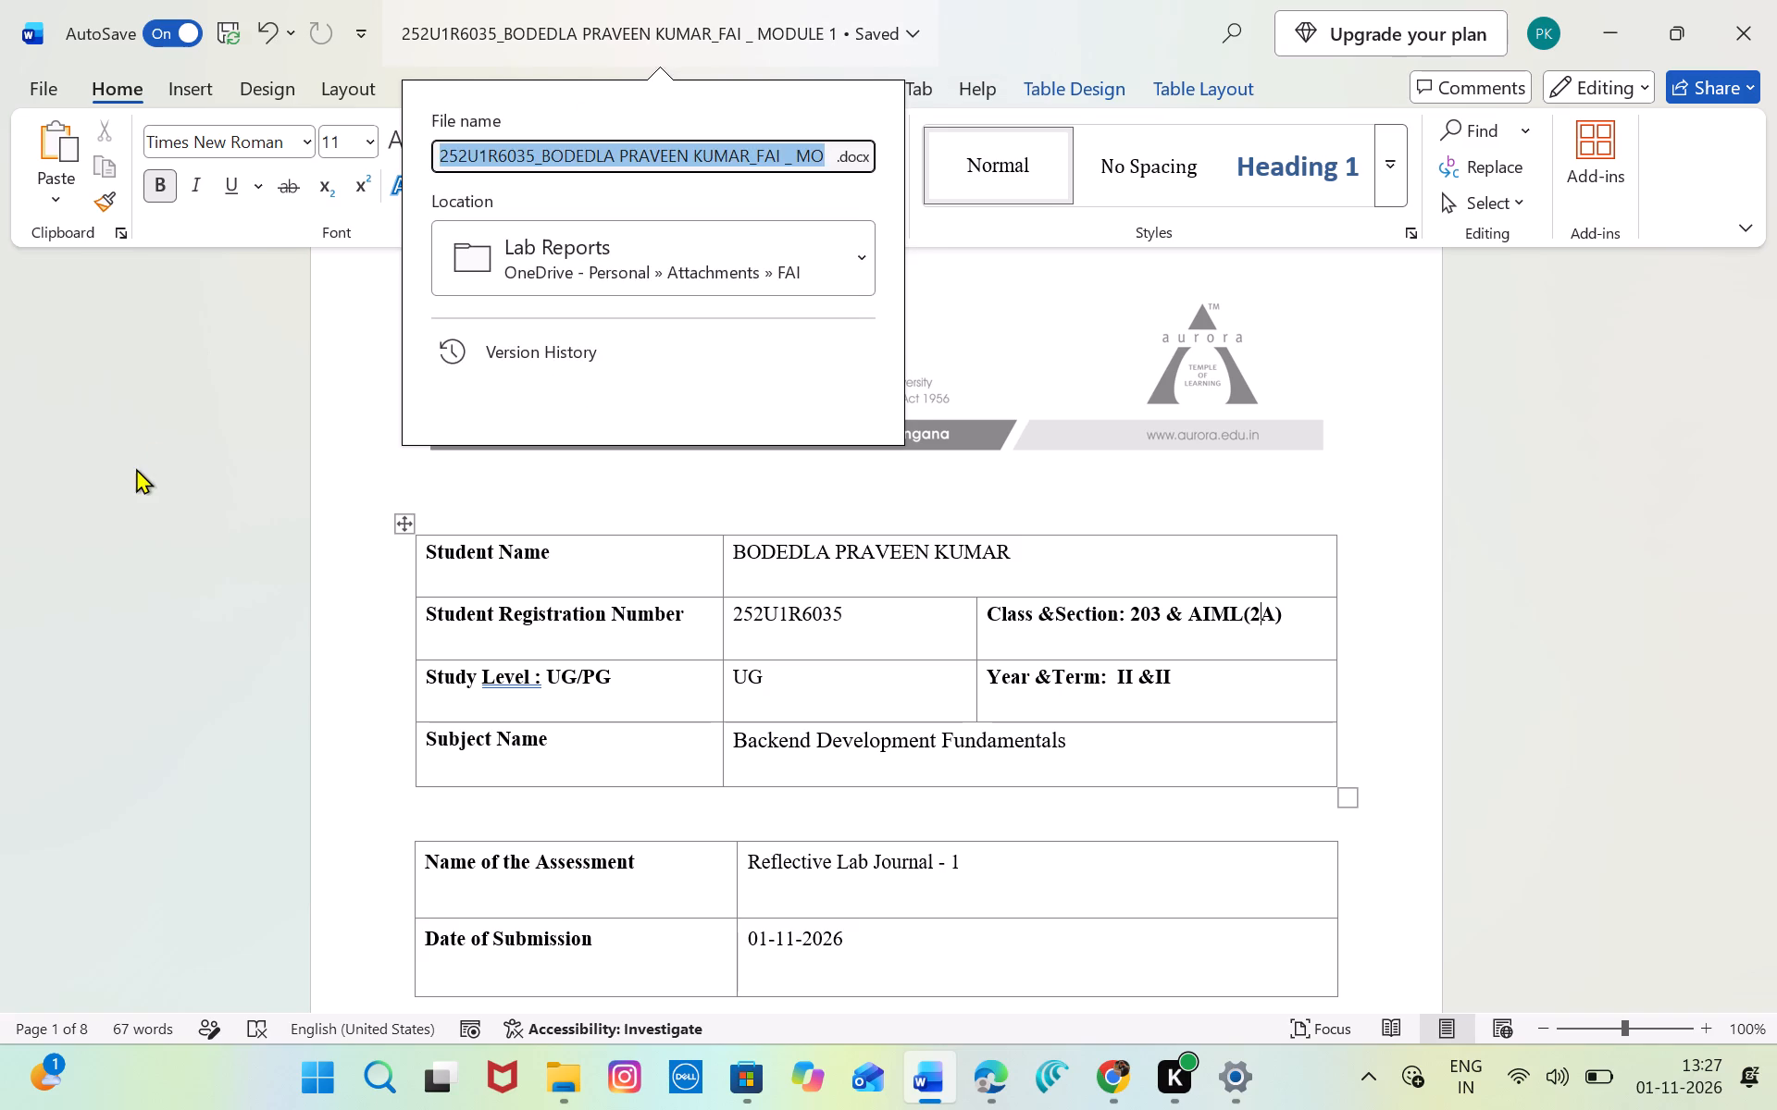
pyautogui.click(136, 468)
pyautogui.click(634, 15)
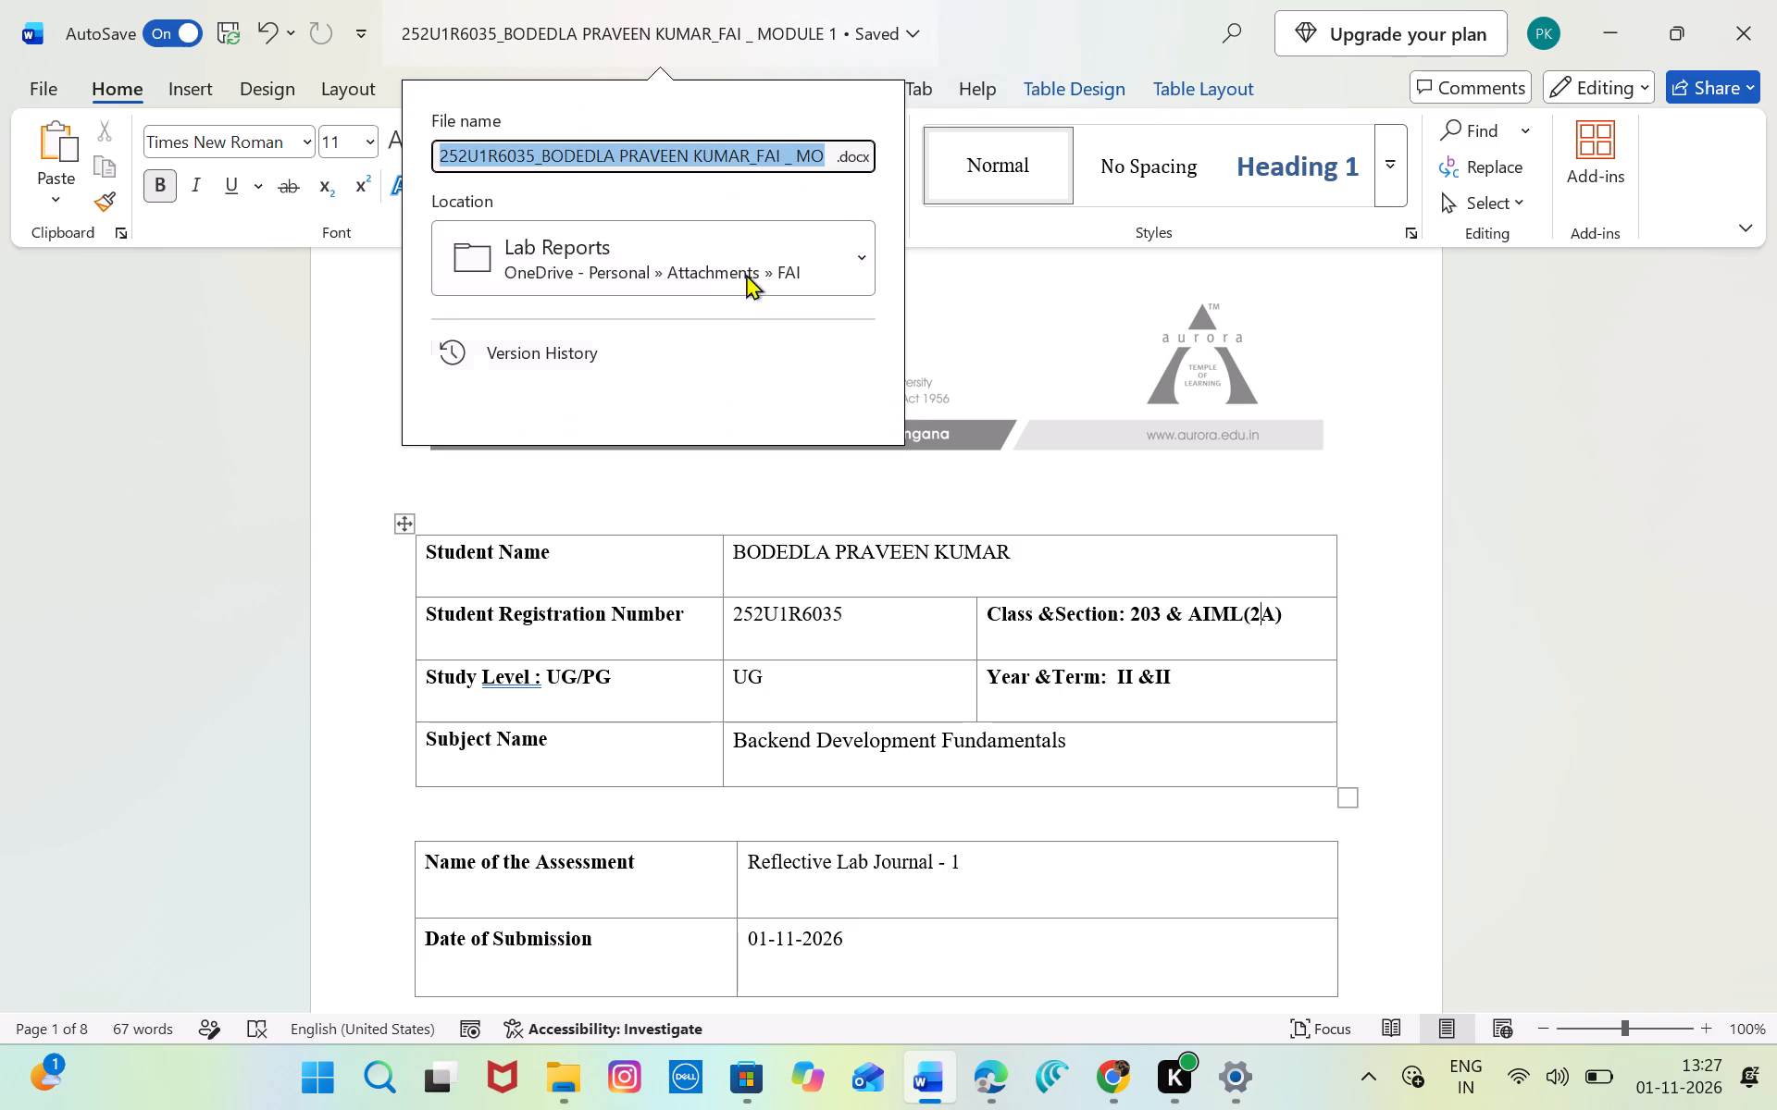
pyautogui.click(777, 245)
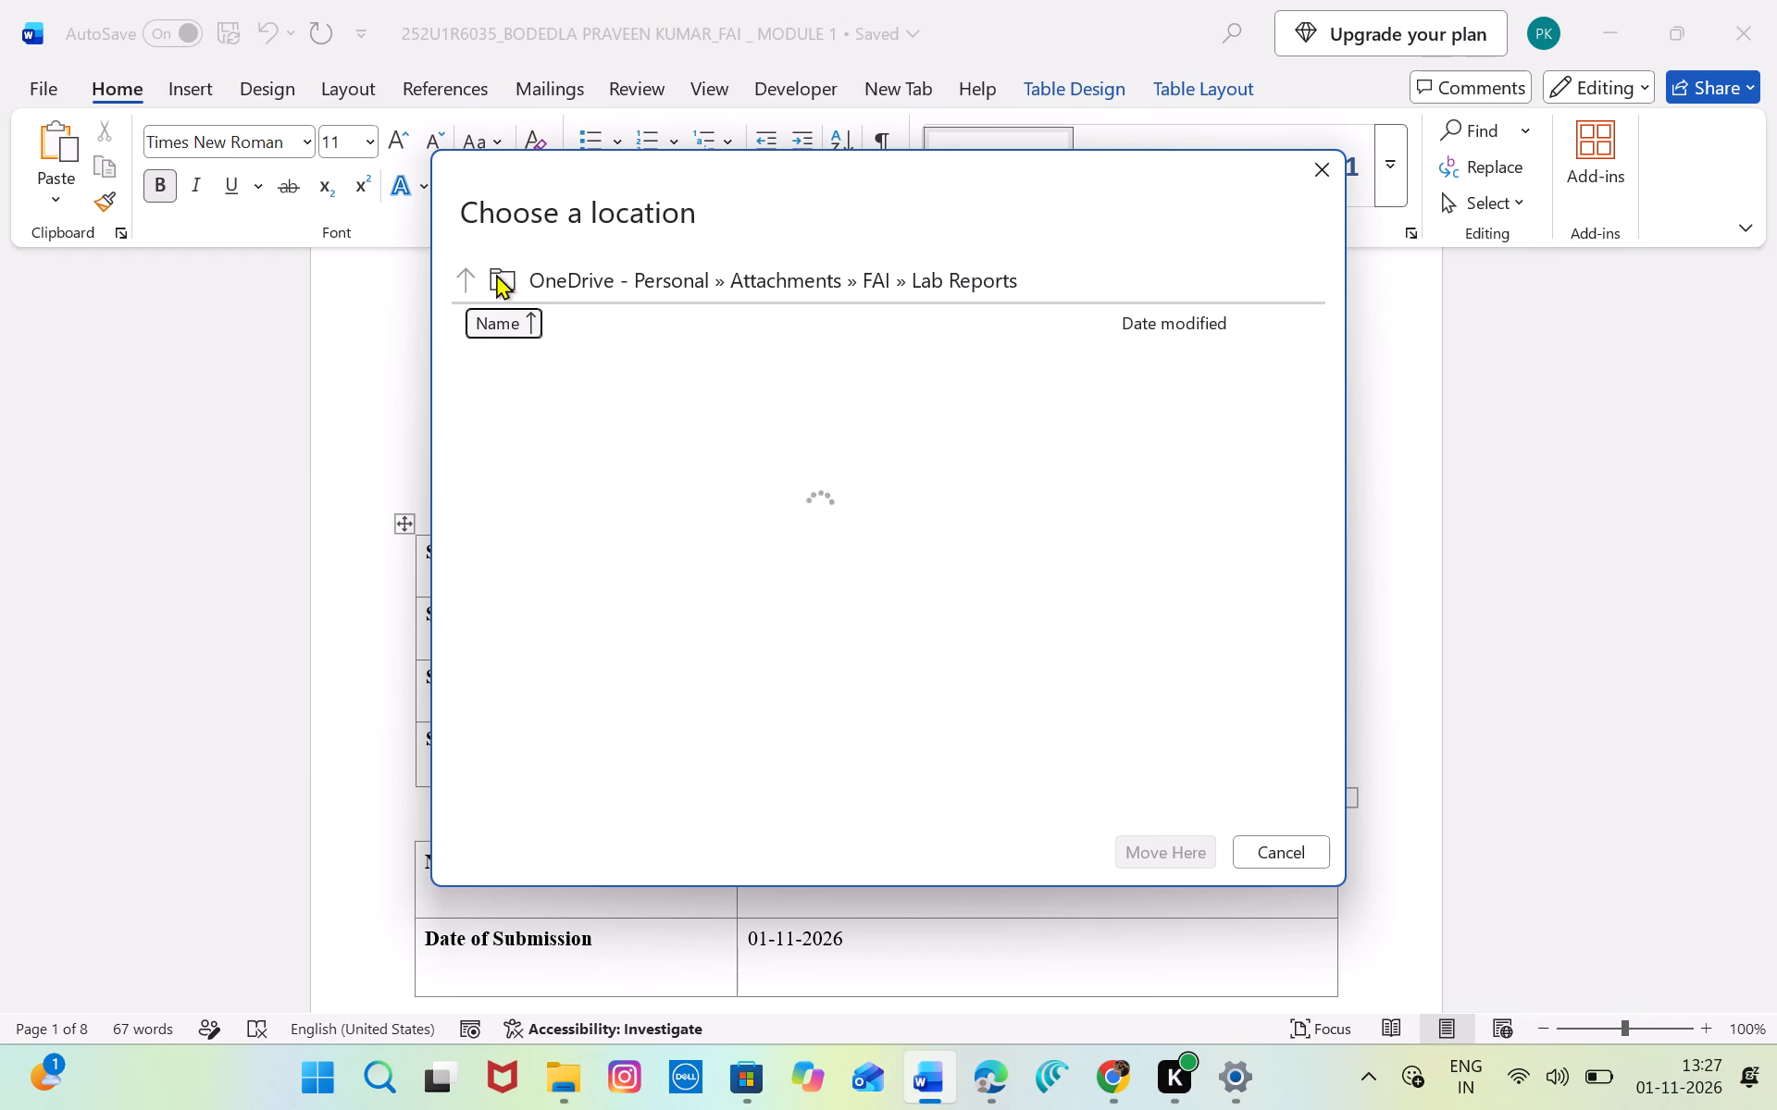
pyautogui.click(462, 275)
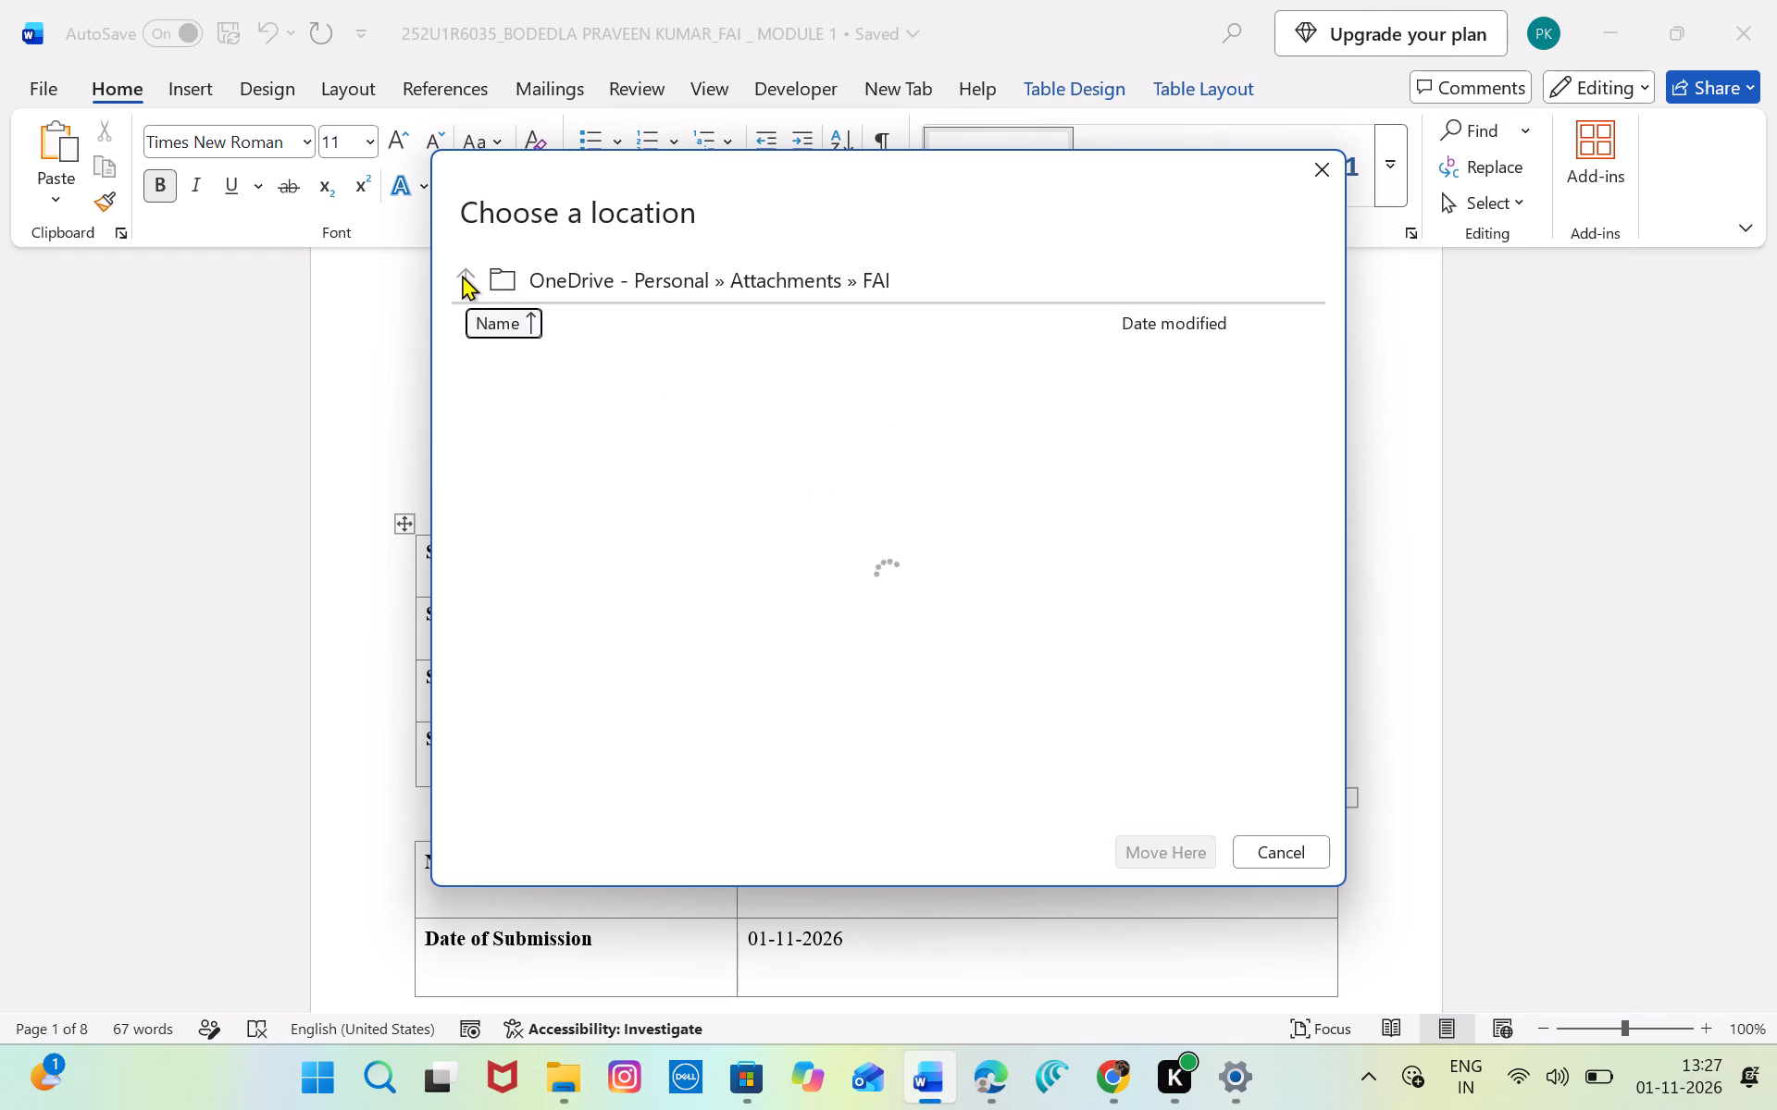
pyautogui.click(462, 275)
pyautogui.click(463, 275)
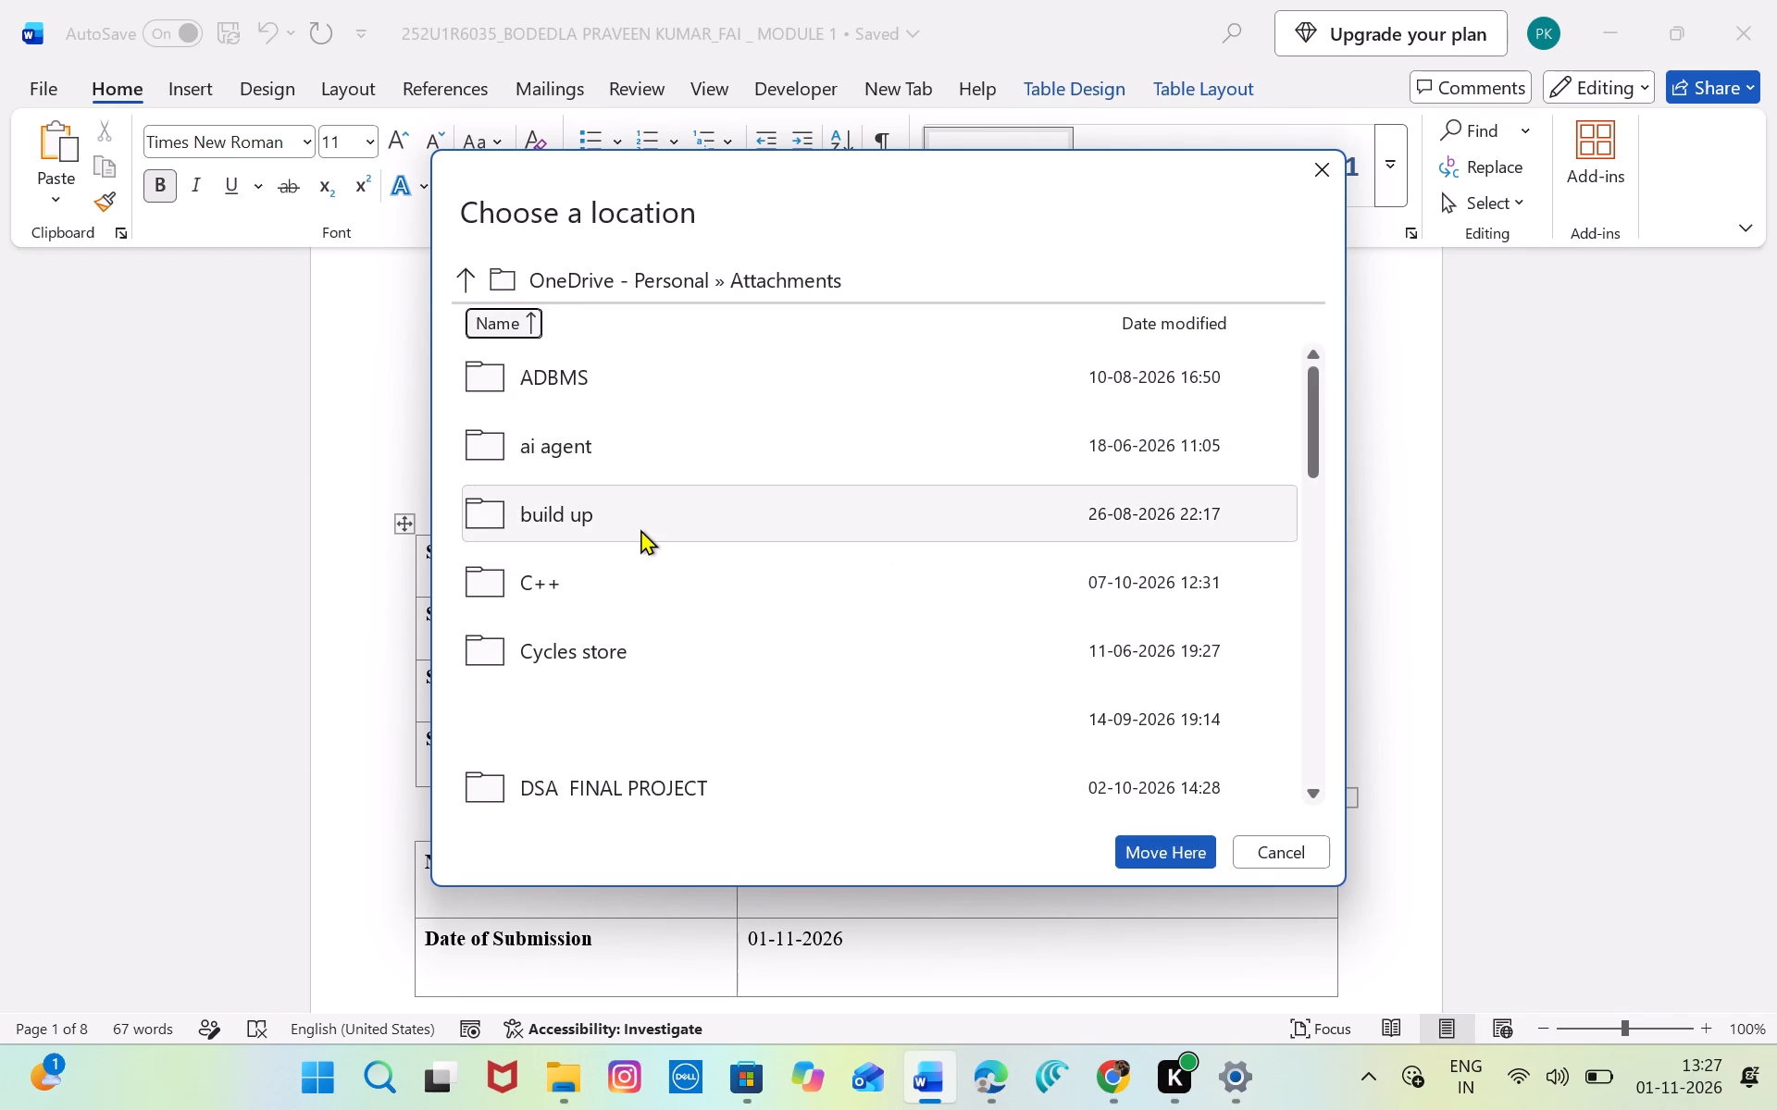
pyautogui.scroll(4, 640, 529)
pyautogui.scroll(-9, 667, 489)
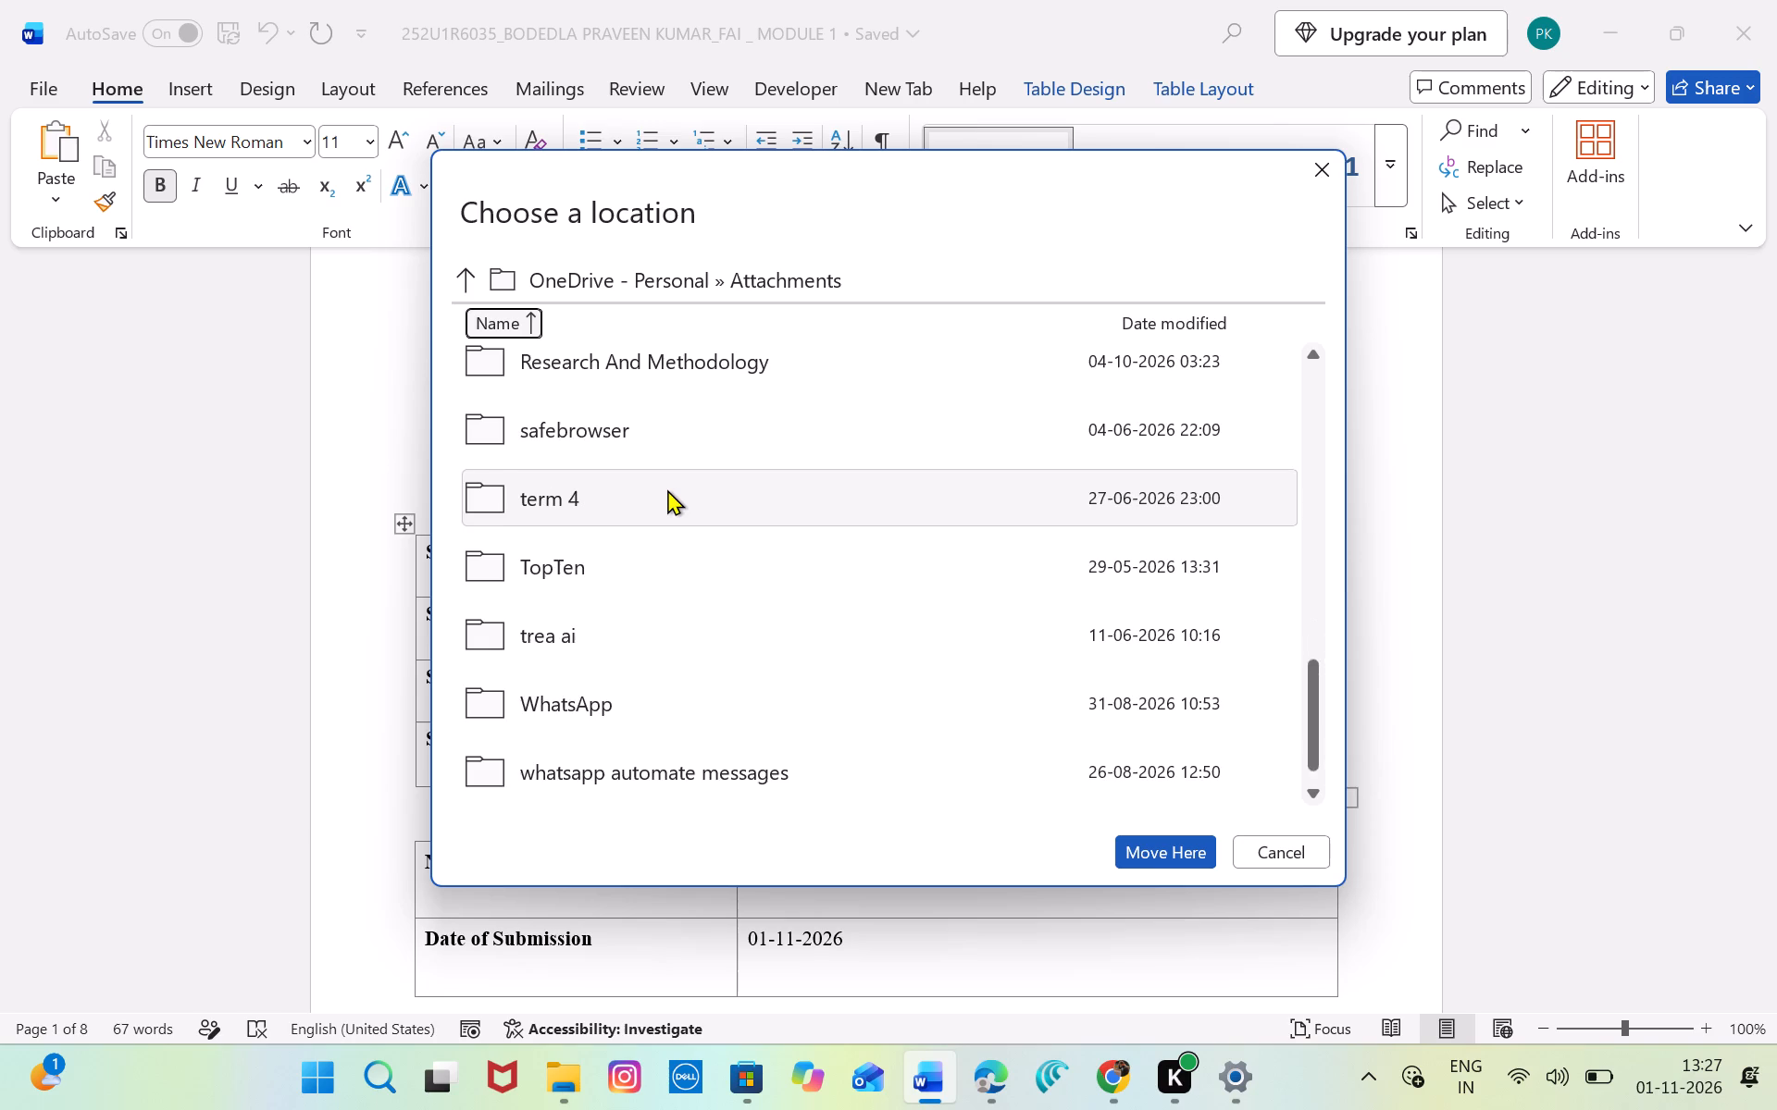
pyautogui.scroll(7, 667, 489)
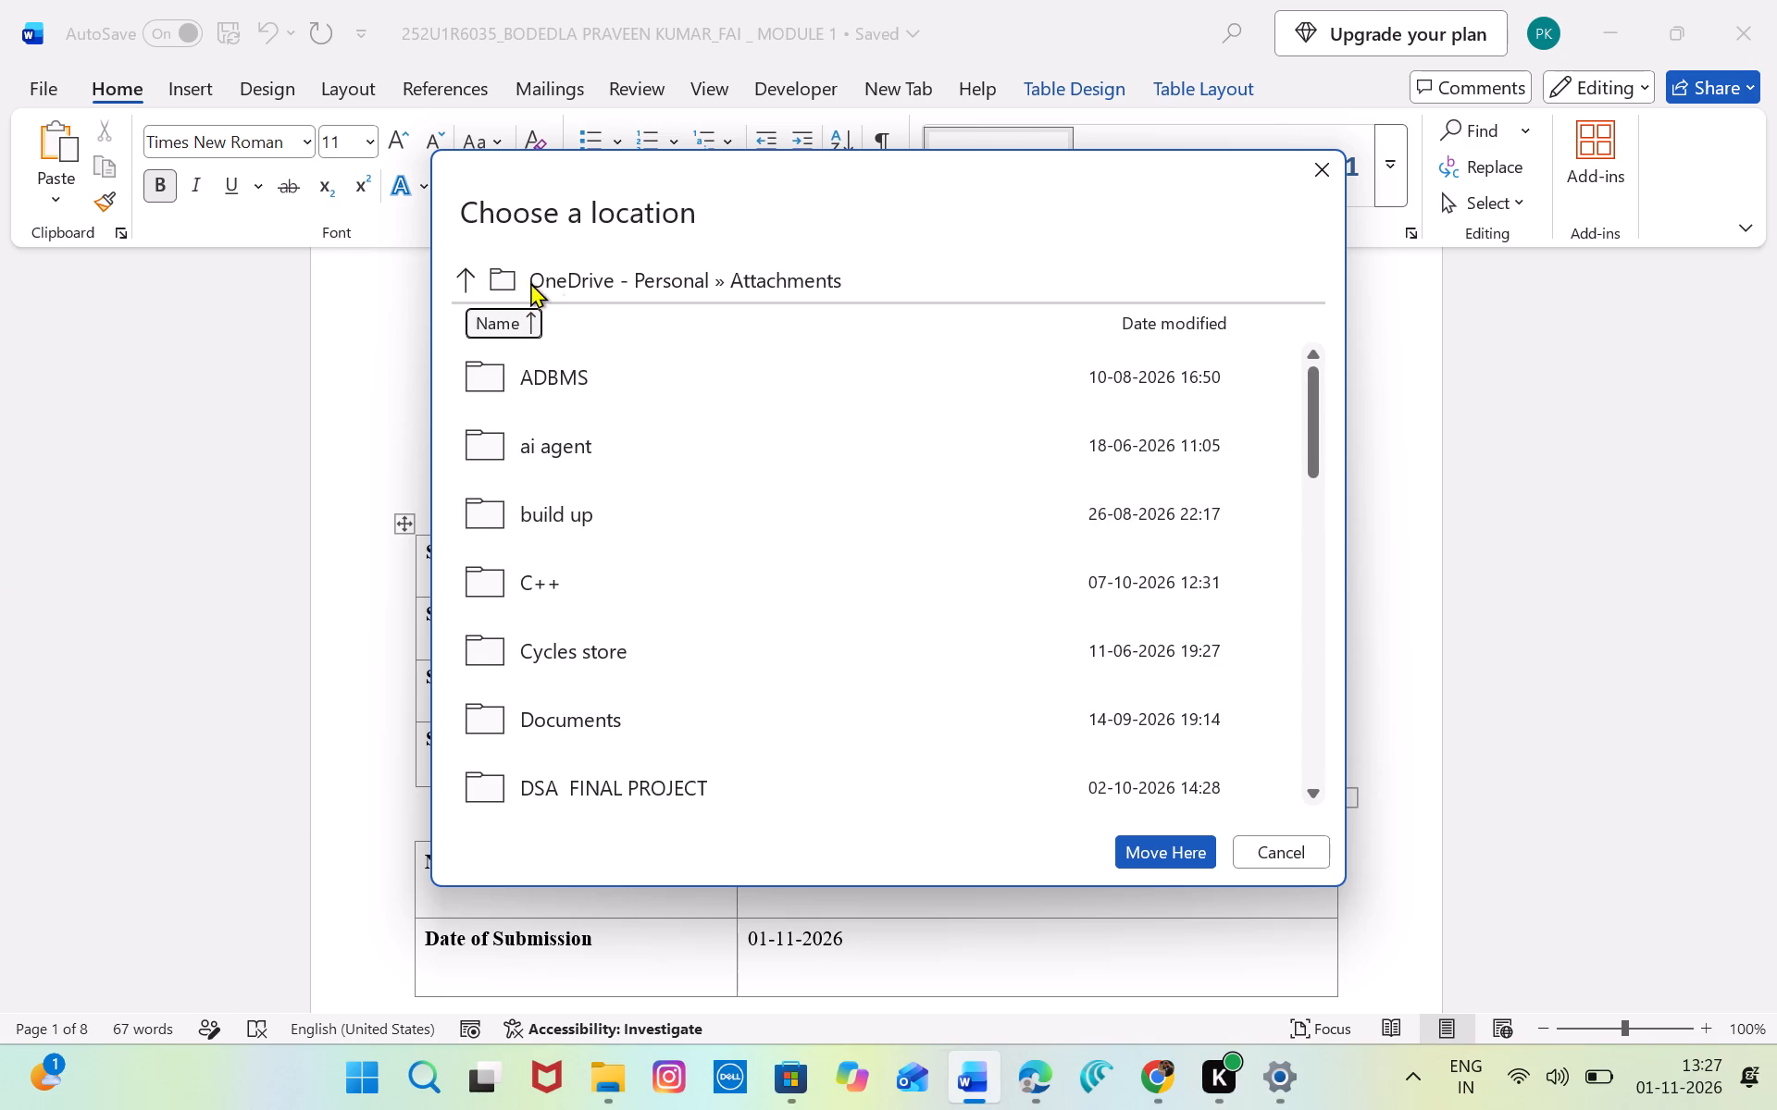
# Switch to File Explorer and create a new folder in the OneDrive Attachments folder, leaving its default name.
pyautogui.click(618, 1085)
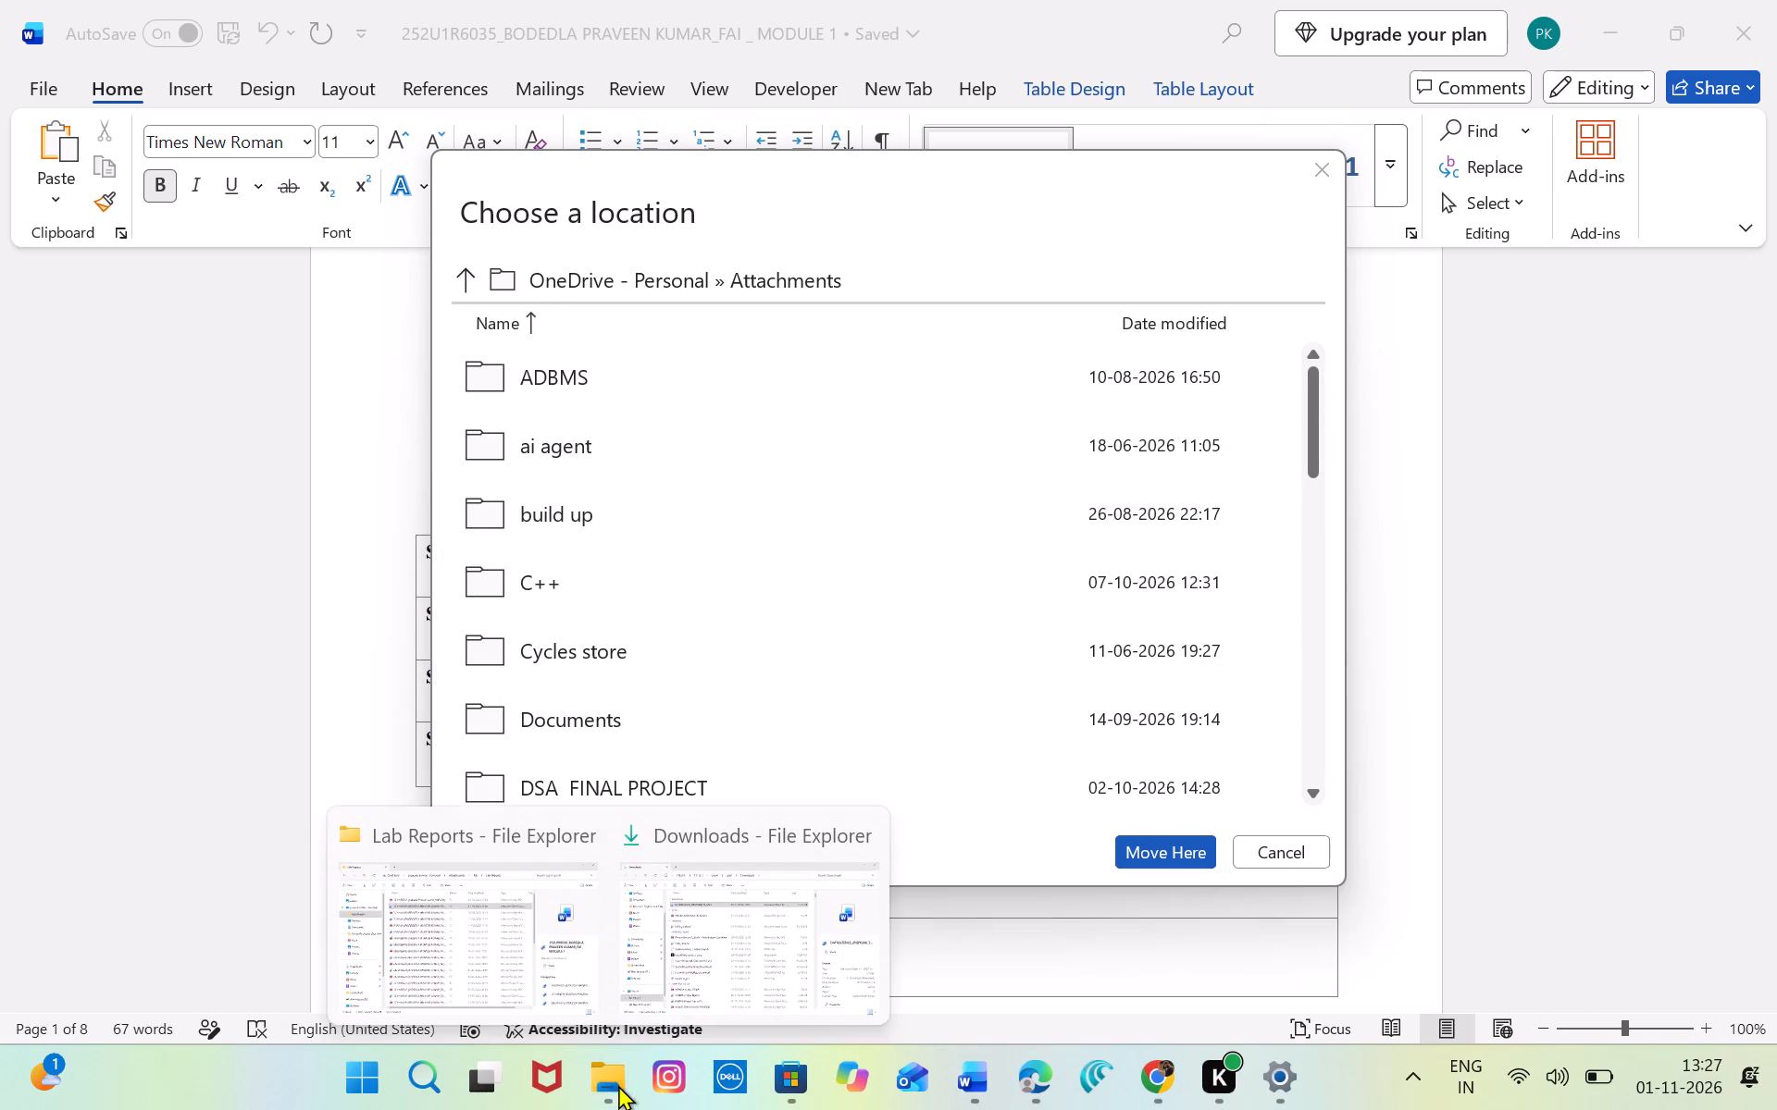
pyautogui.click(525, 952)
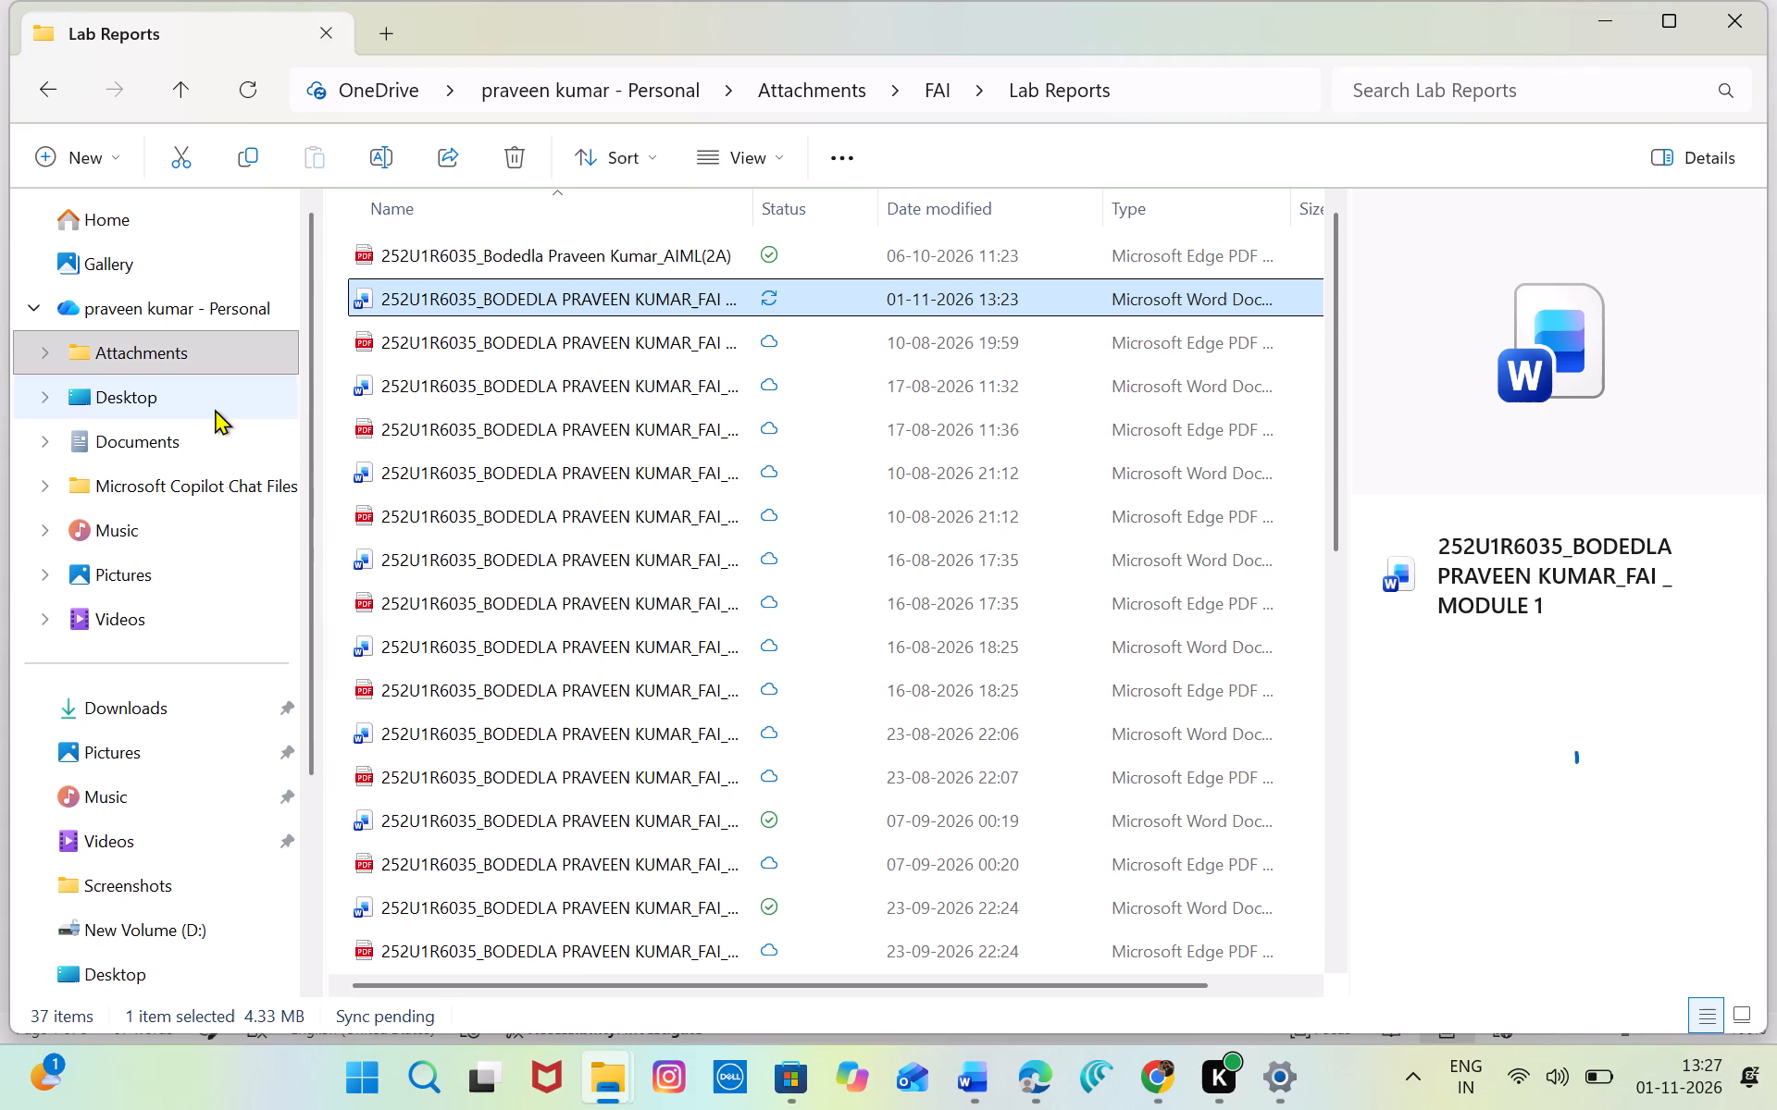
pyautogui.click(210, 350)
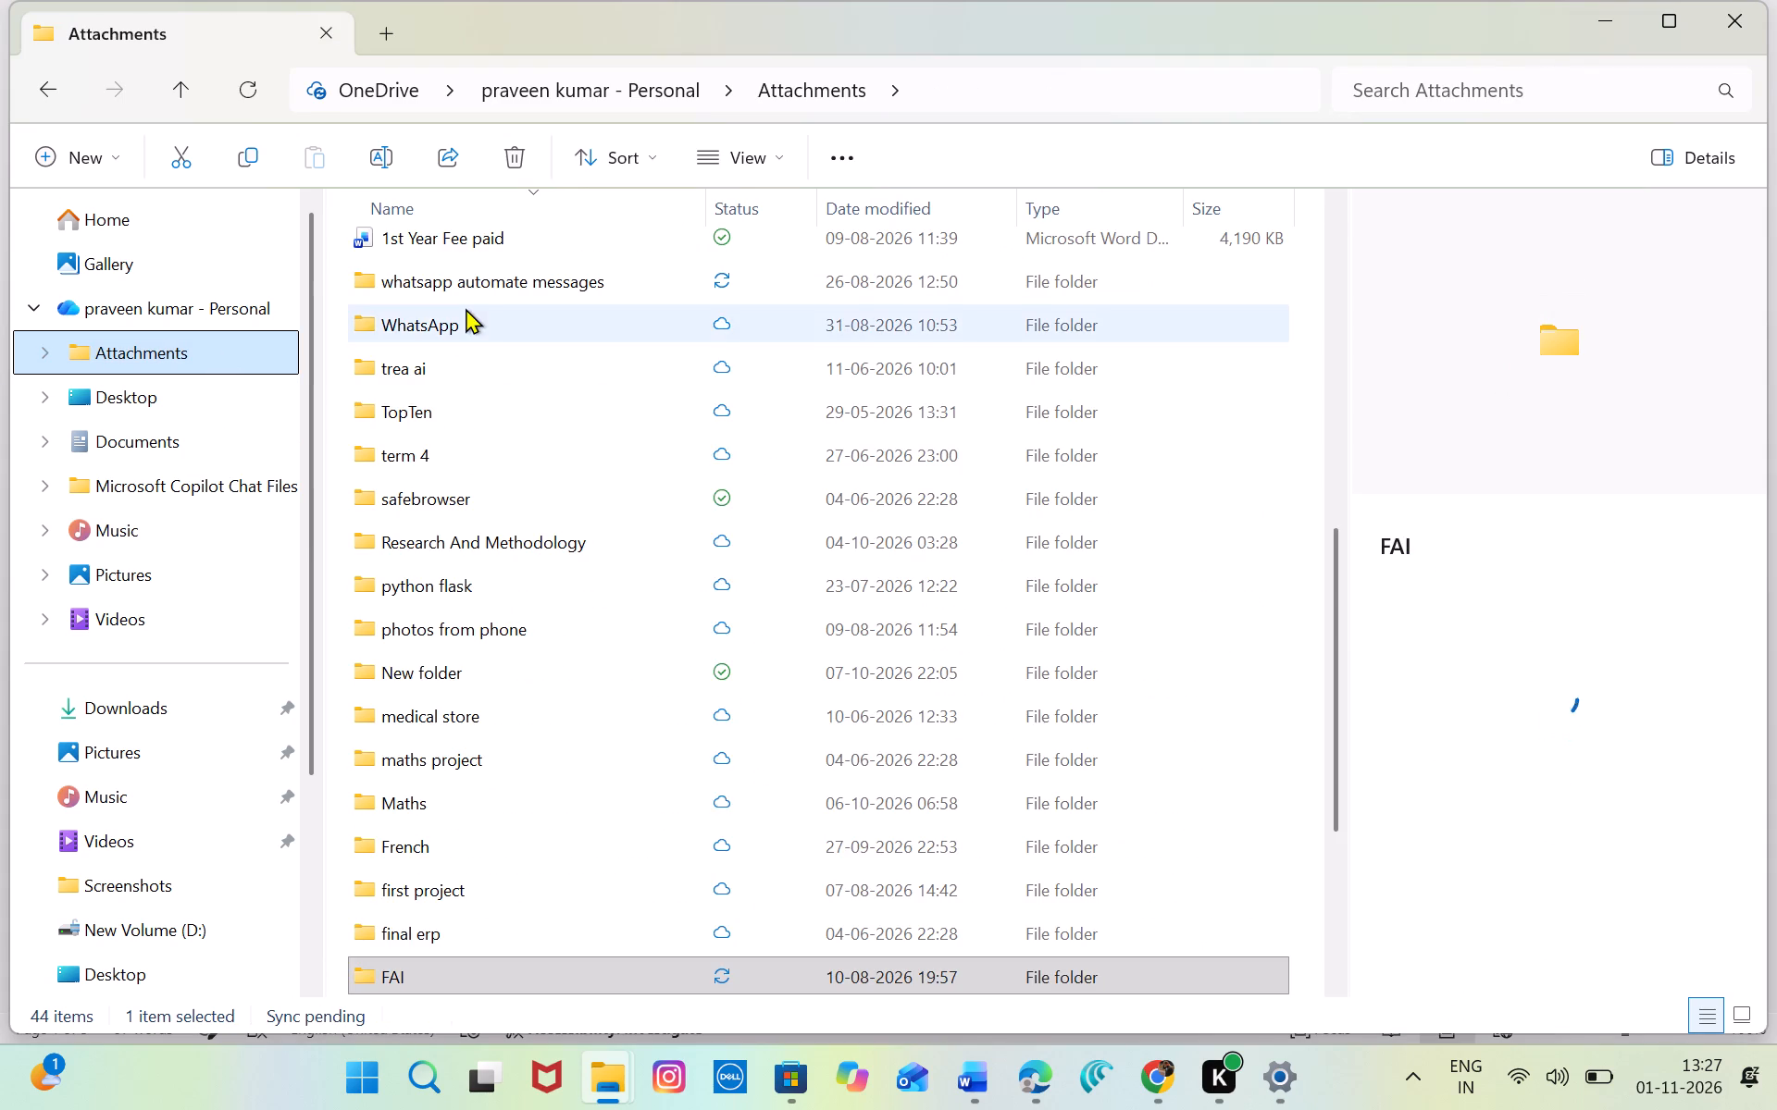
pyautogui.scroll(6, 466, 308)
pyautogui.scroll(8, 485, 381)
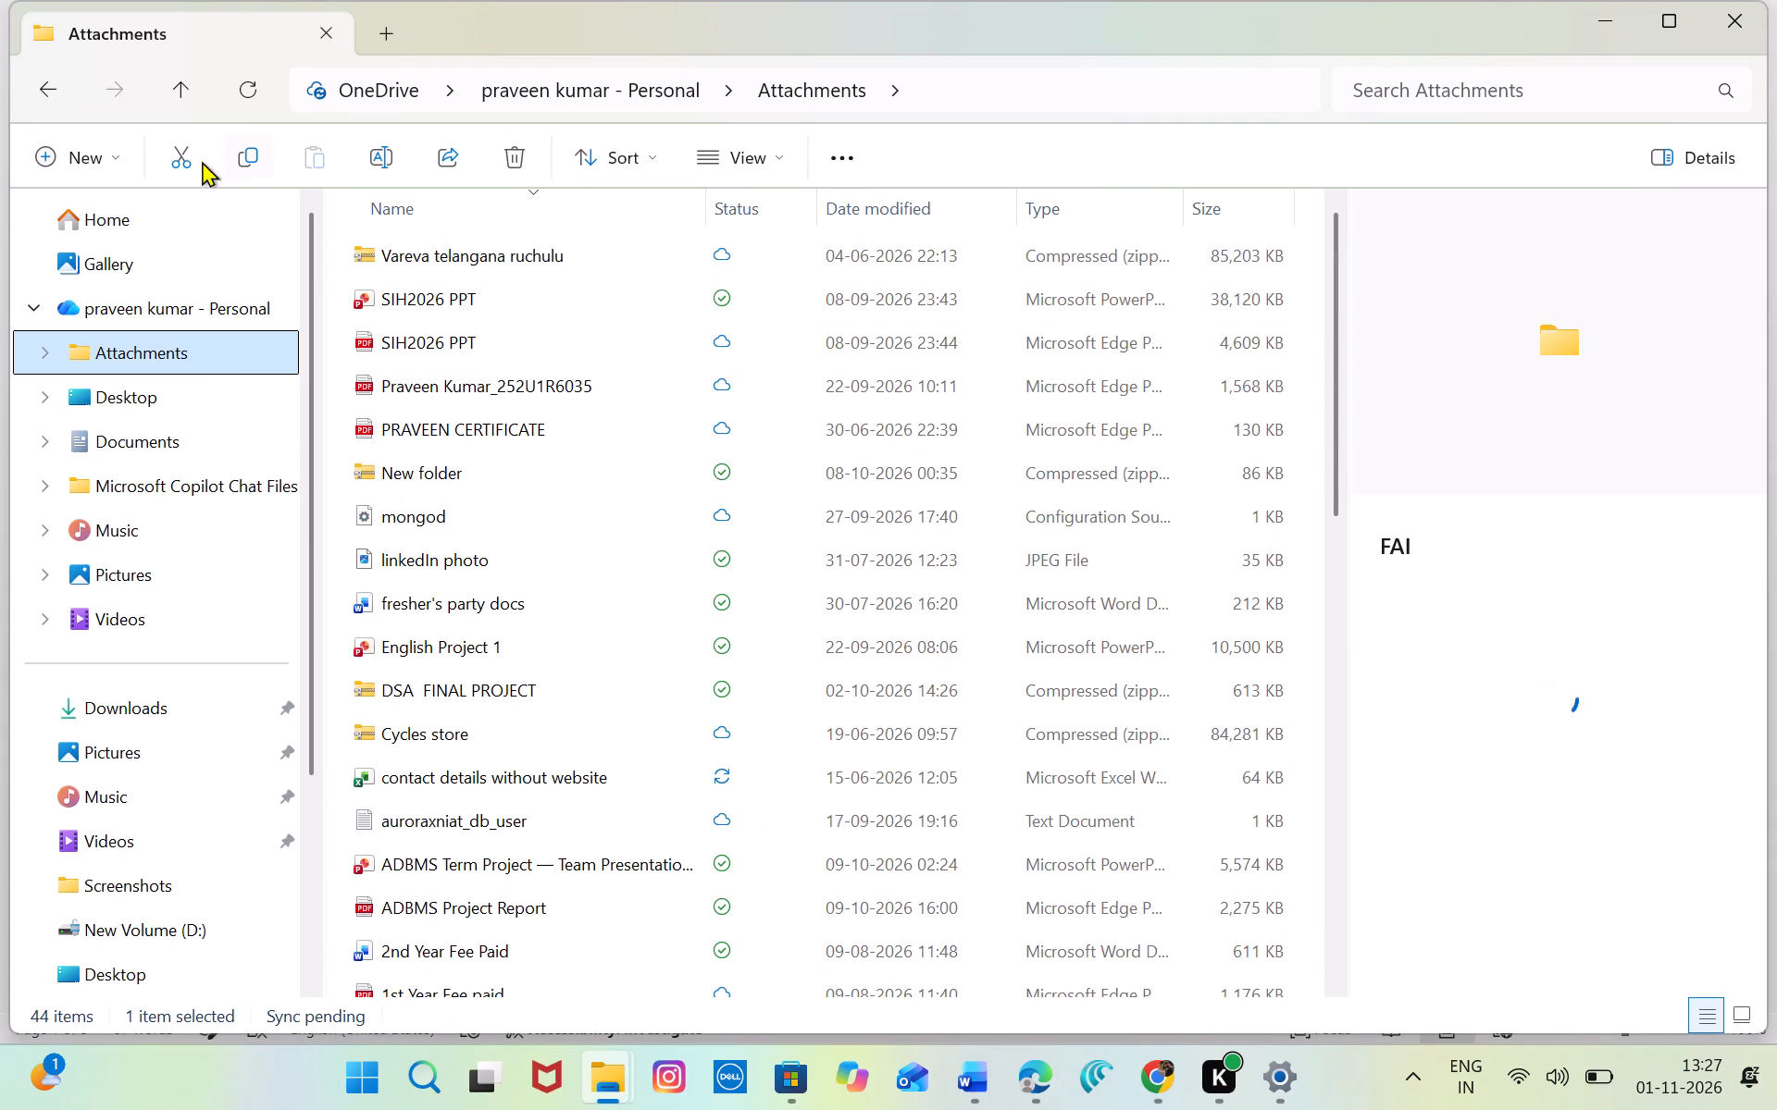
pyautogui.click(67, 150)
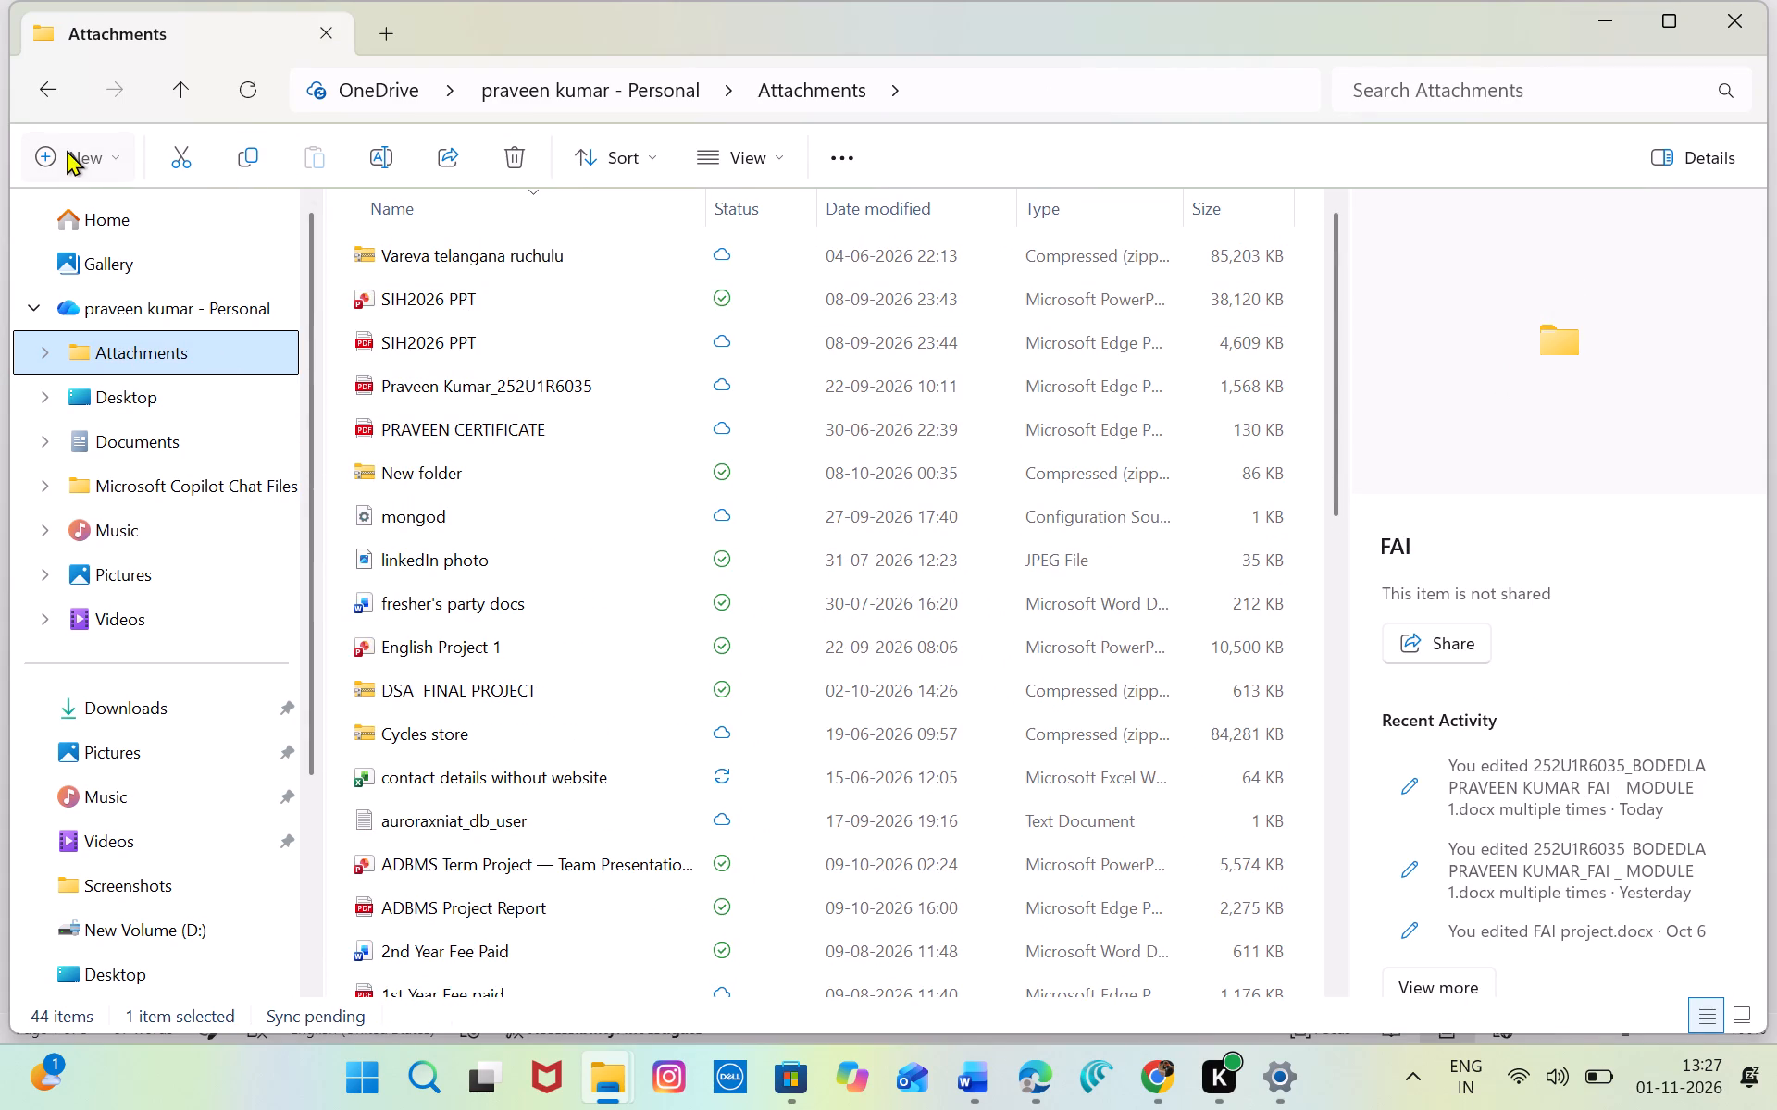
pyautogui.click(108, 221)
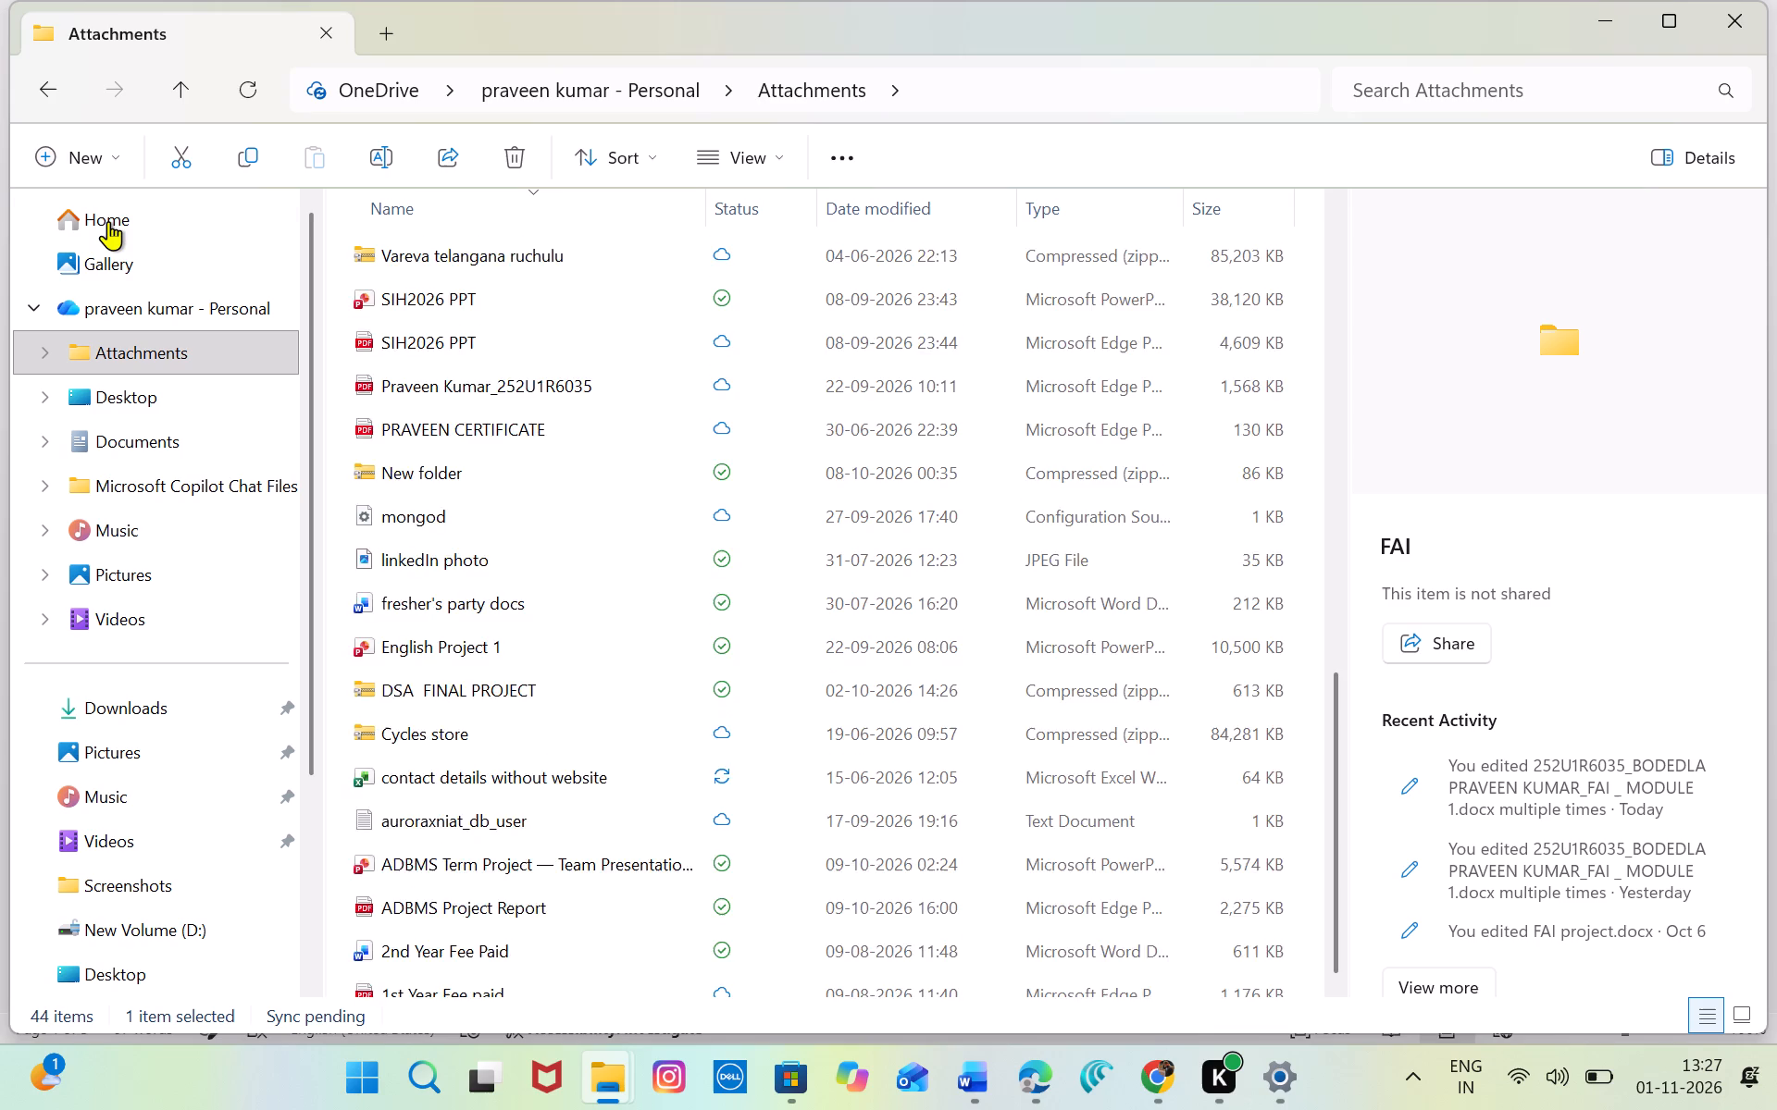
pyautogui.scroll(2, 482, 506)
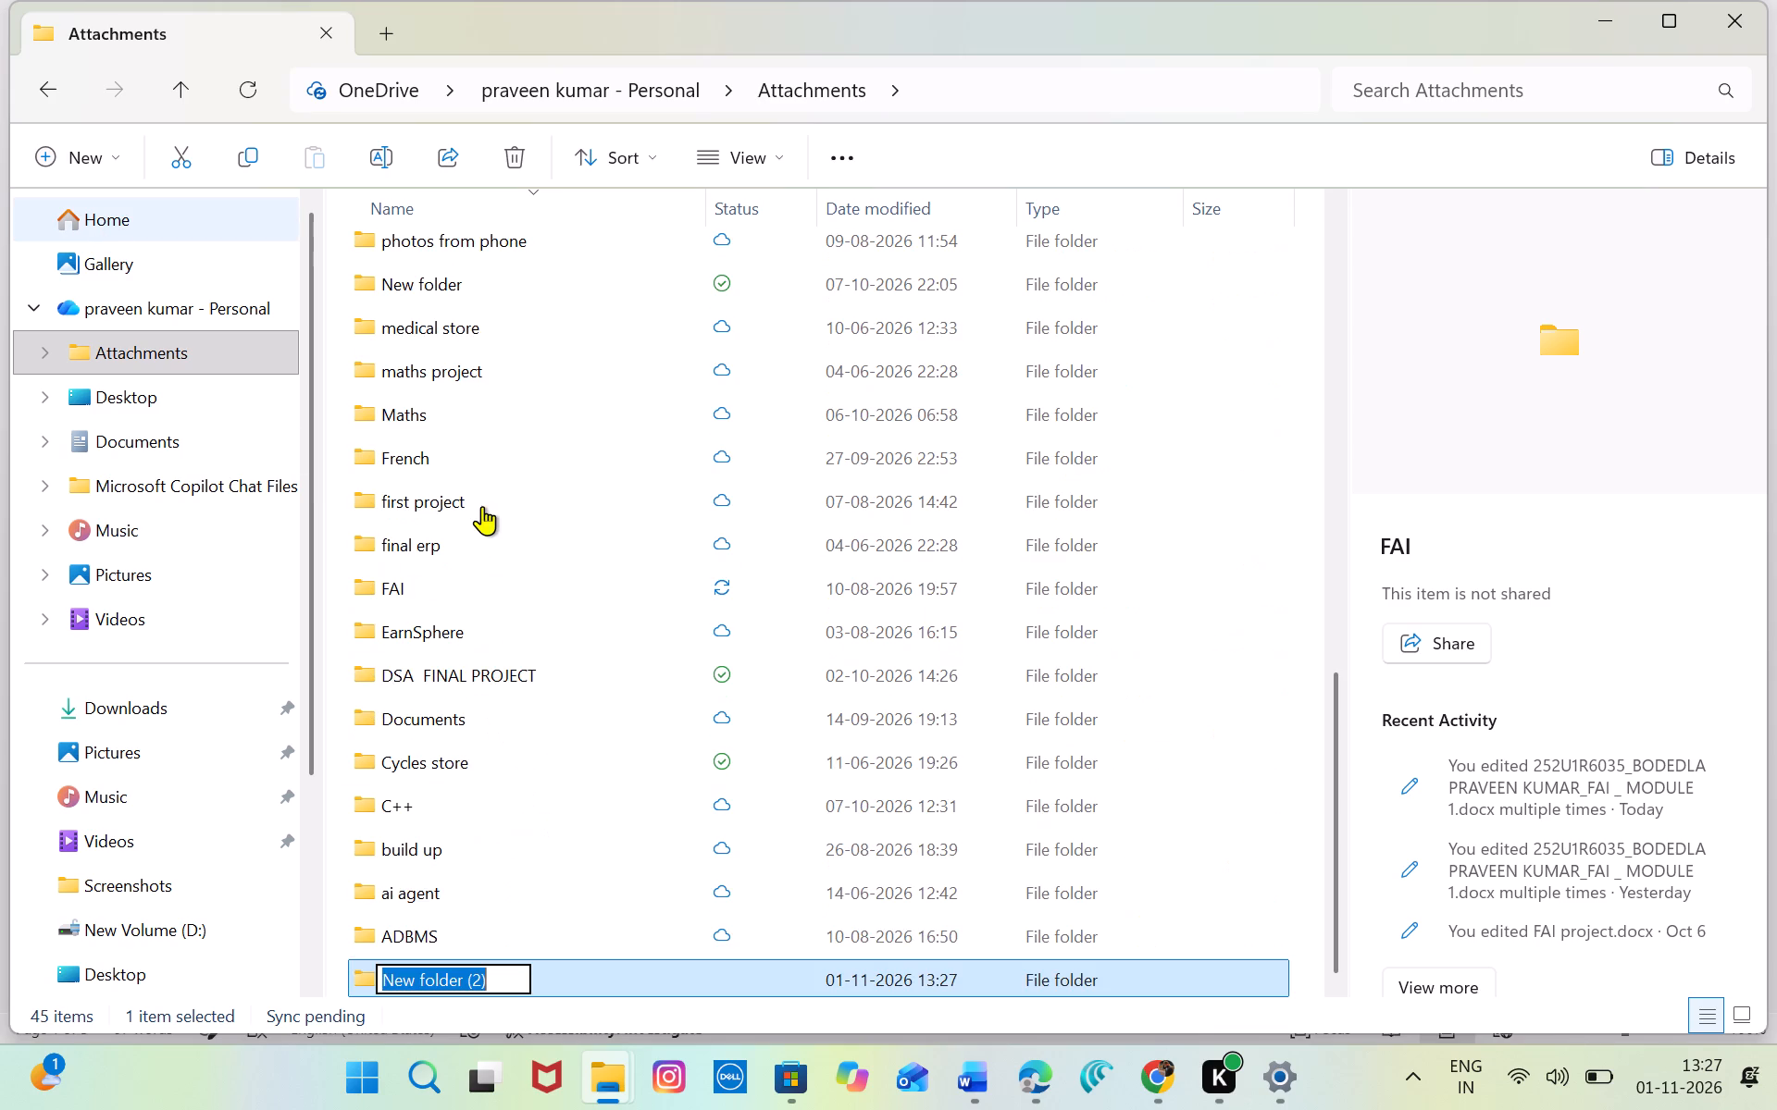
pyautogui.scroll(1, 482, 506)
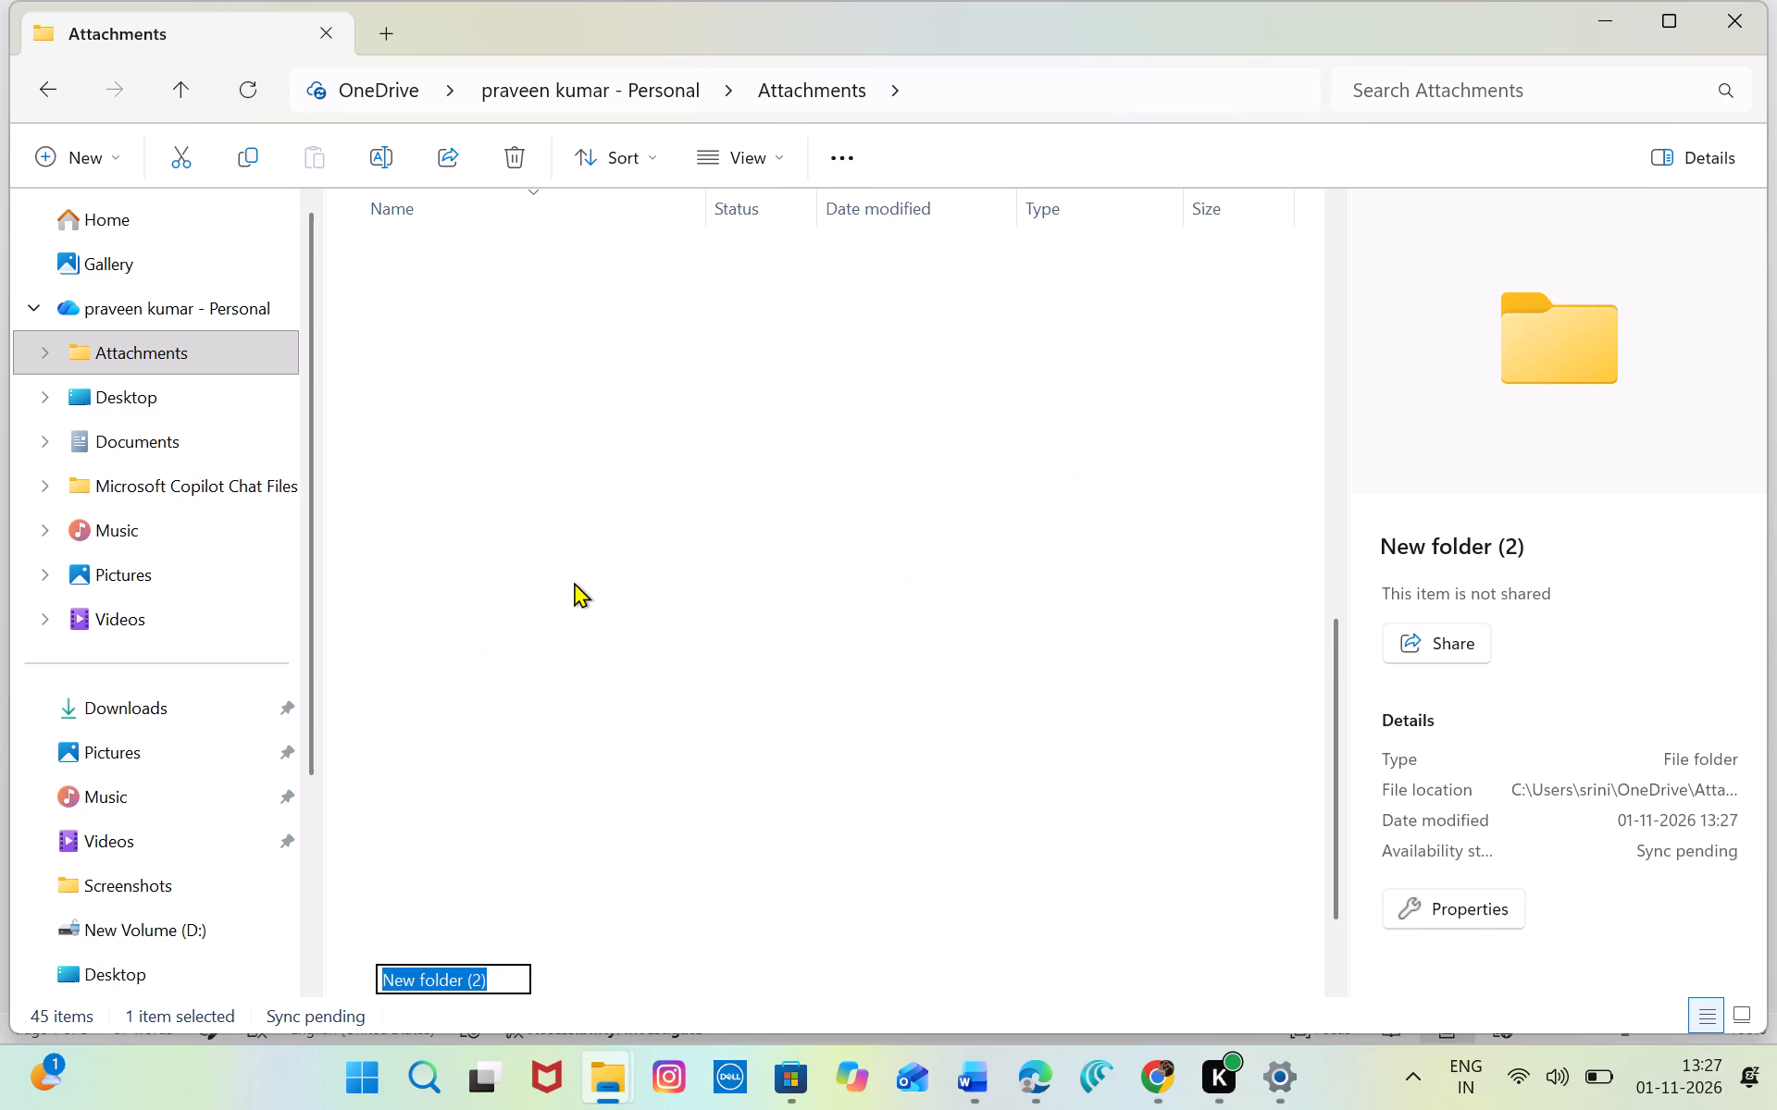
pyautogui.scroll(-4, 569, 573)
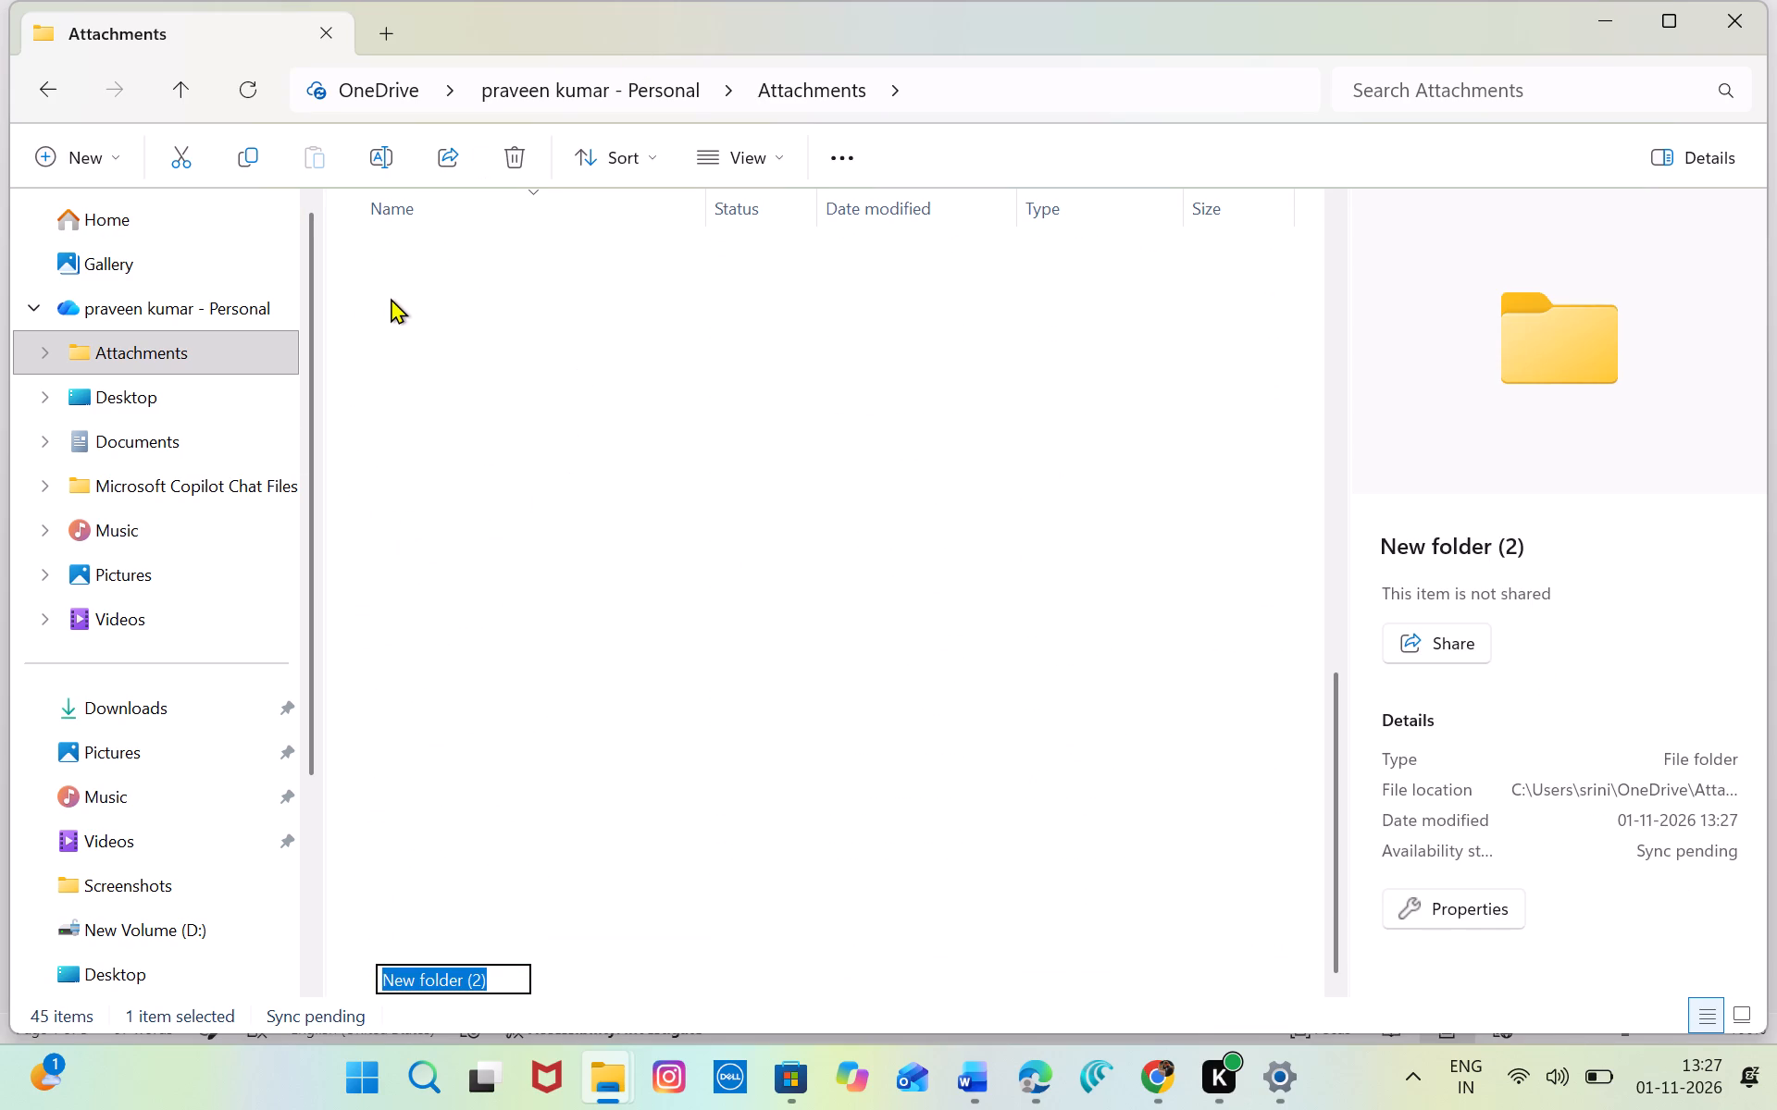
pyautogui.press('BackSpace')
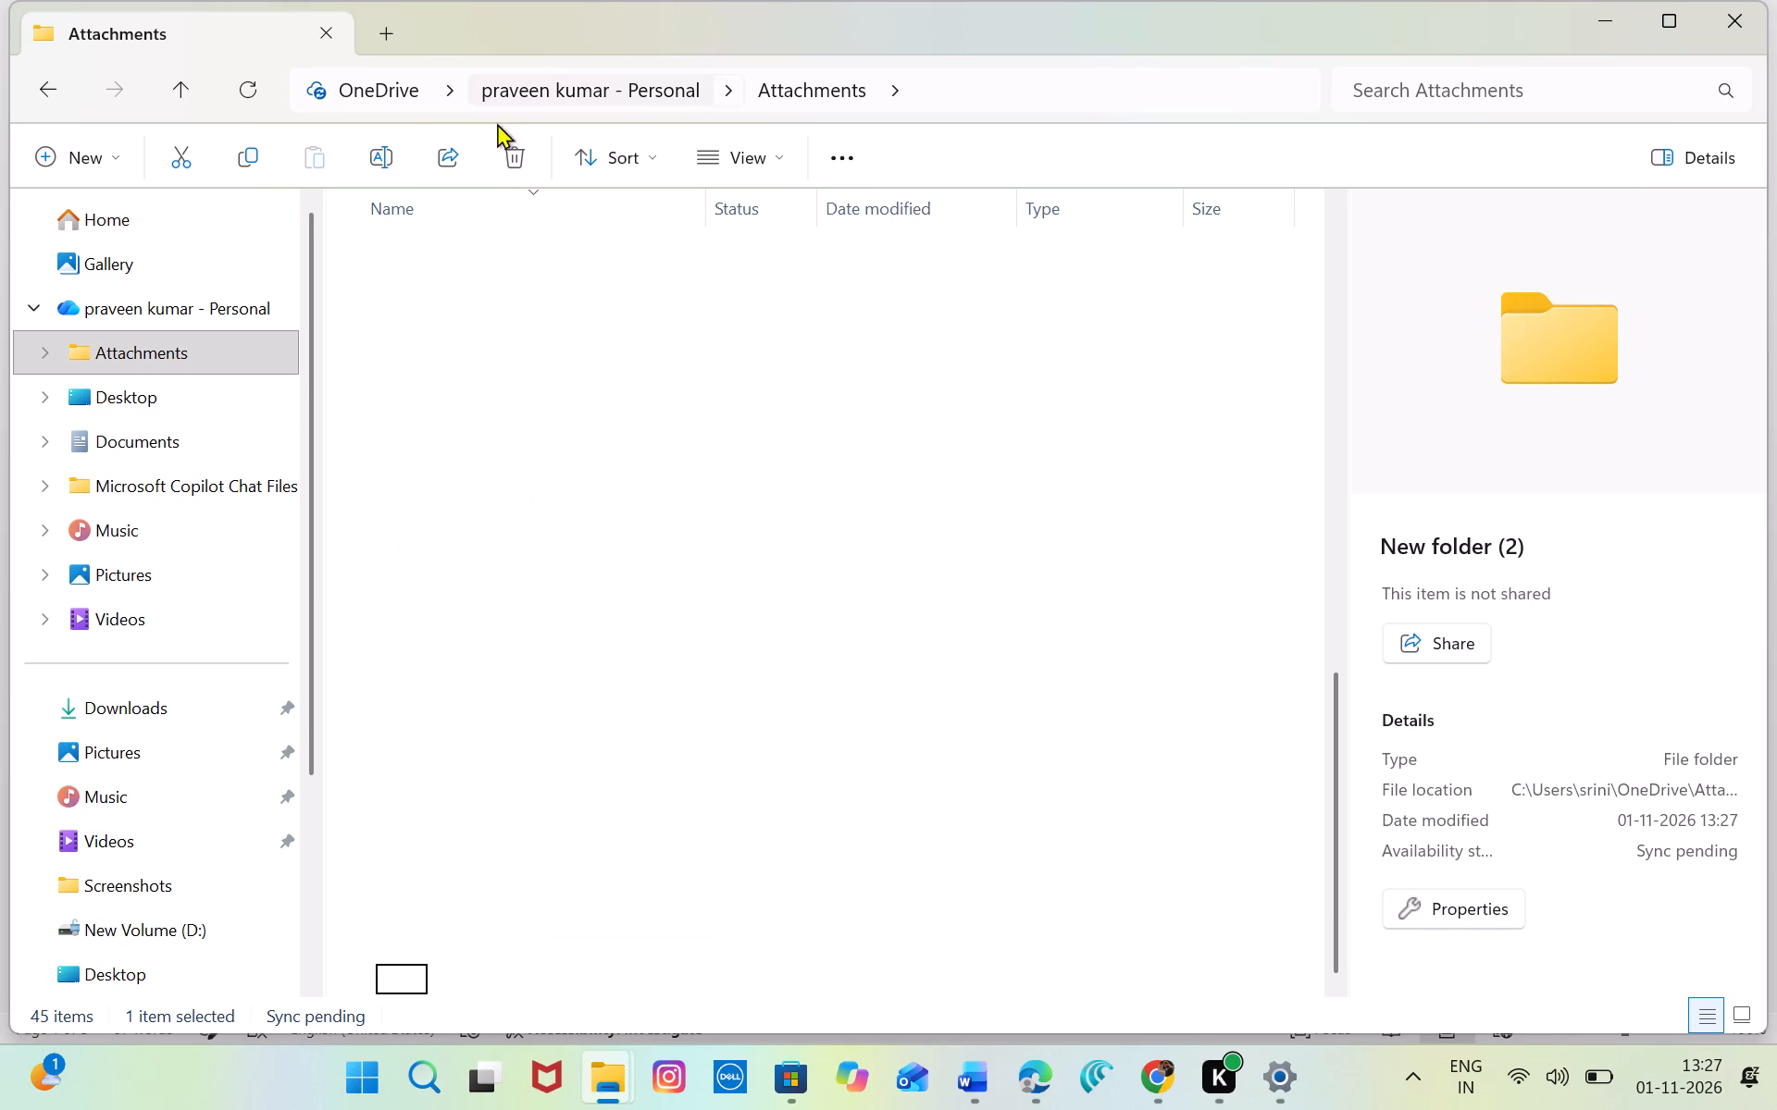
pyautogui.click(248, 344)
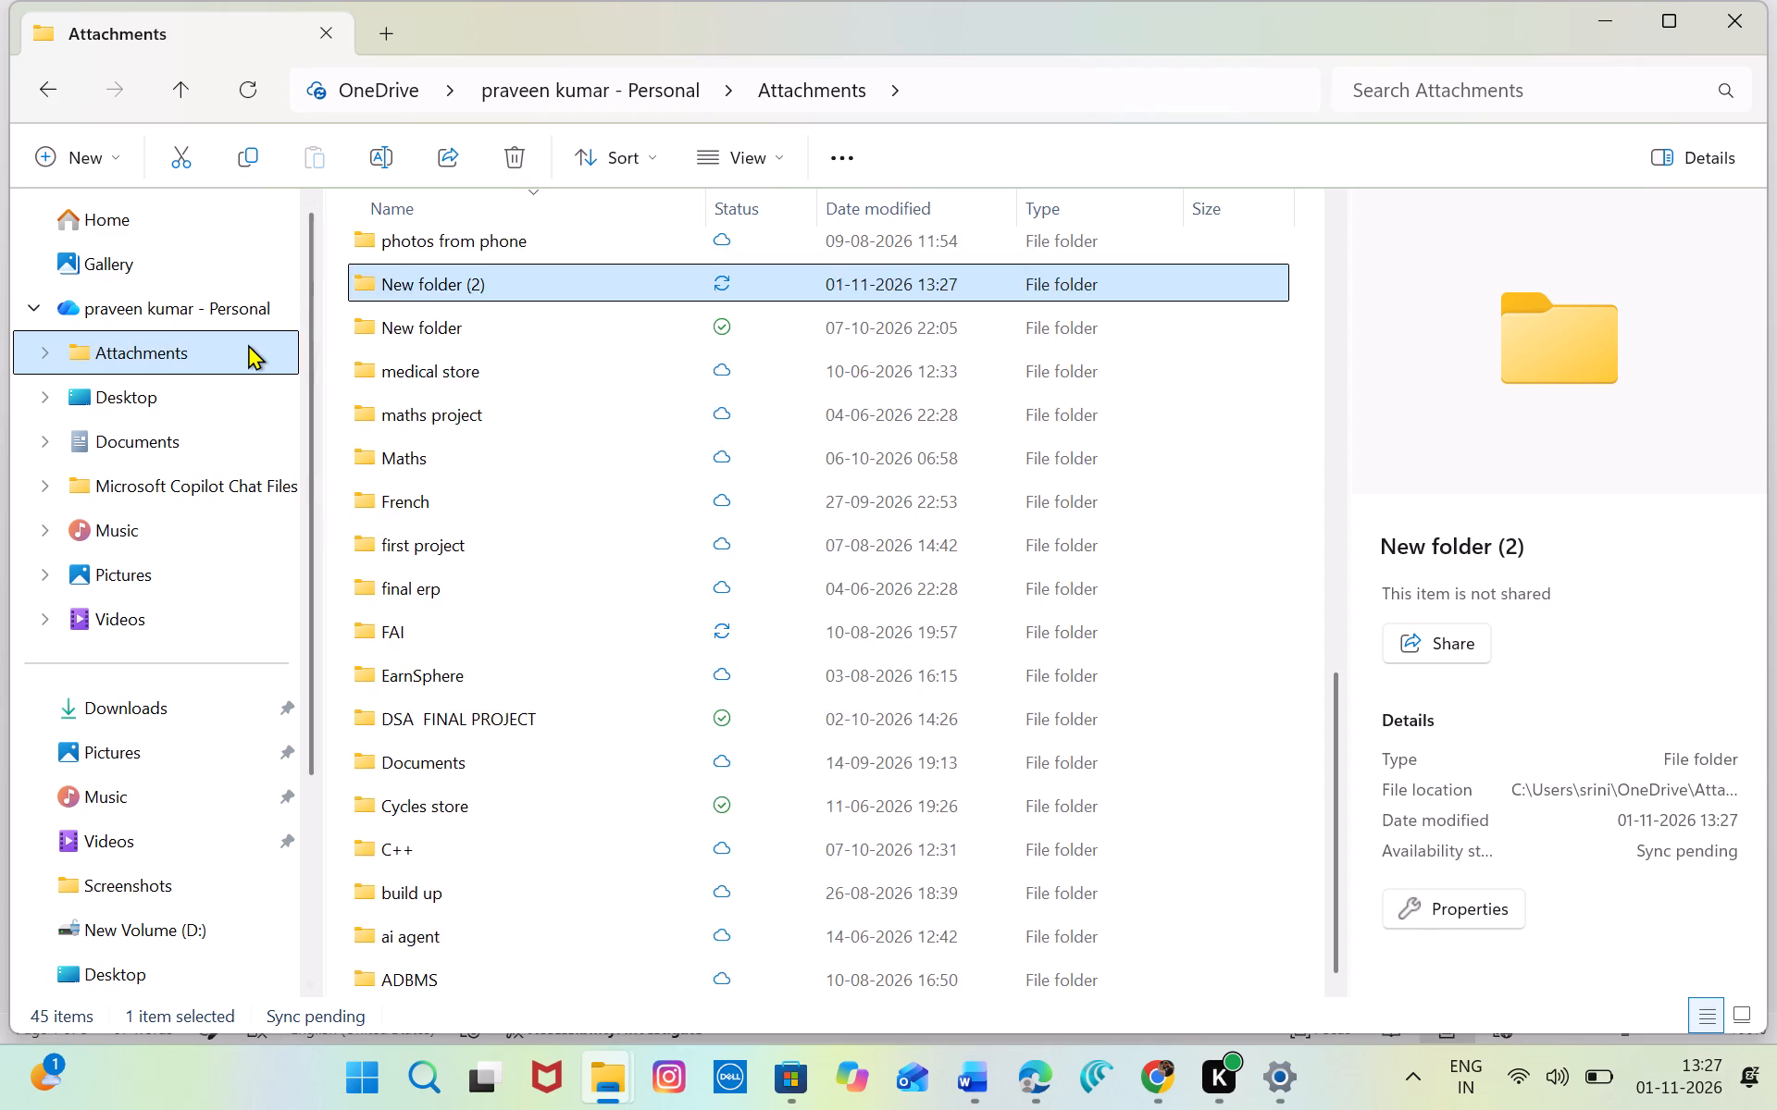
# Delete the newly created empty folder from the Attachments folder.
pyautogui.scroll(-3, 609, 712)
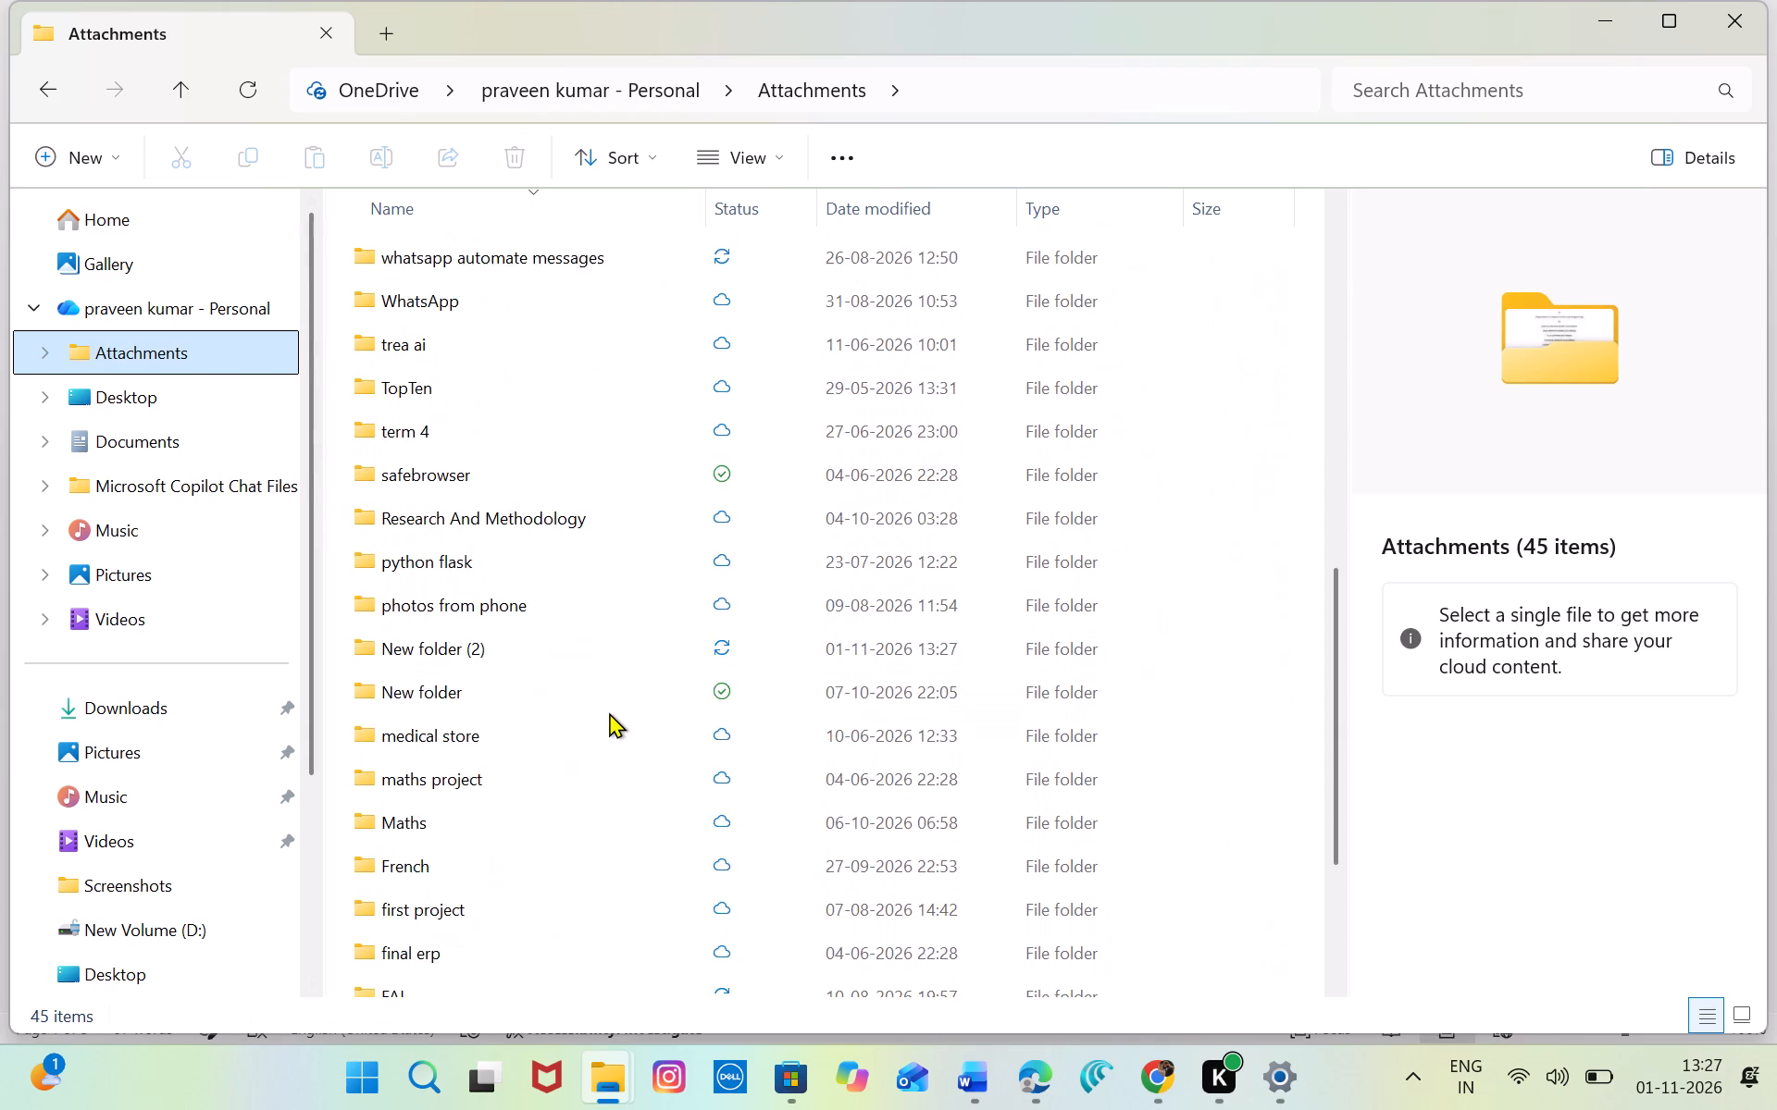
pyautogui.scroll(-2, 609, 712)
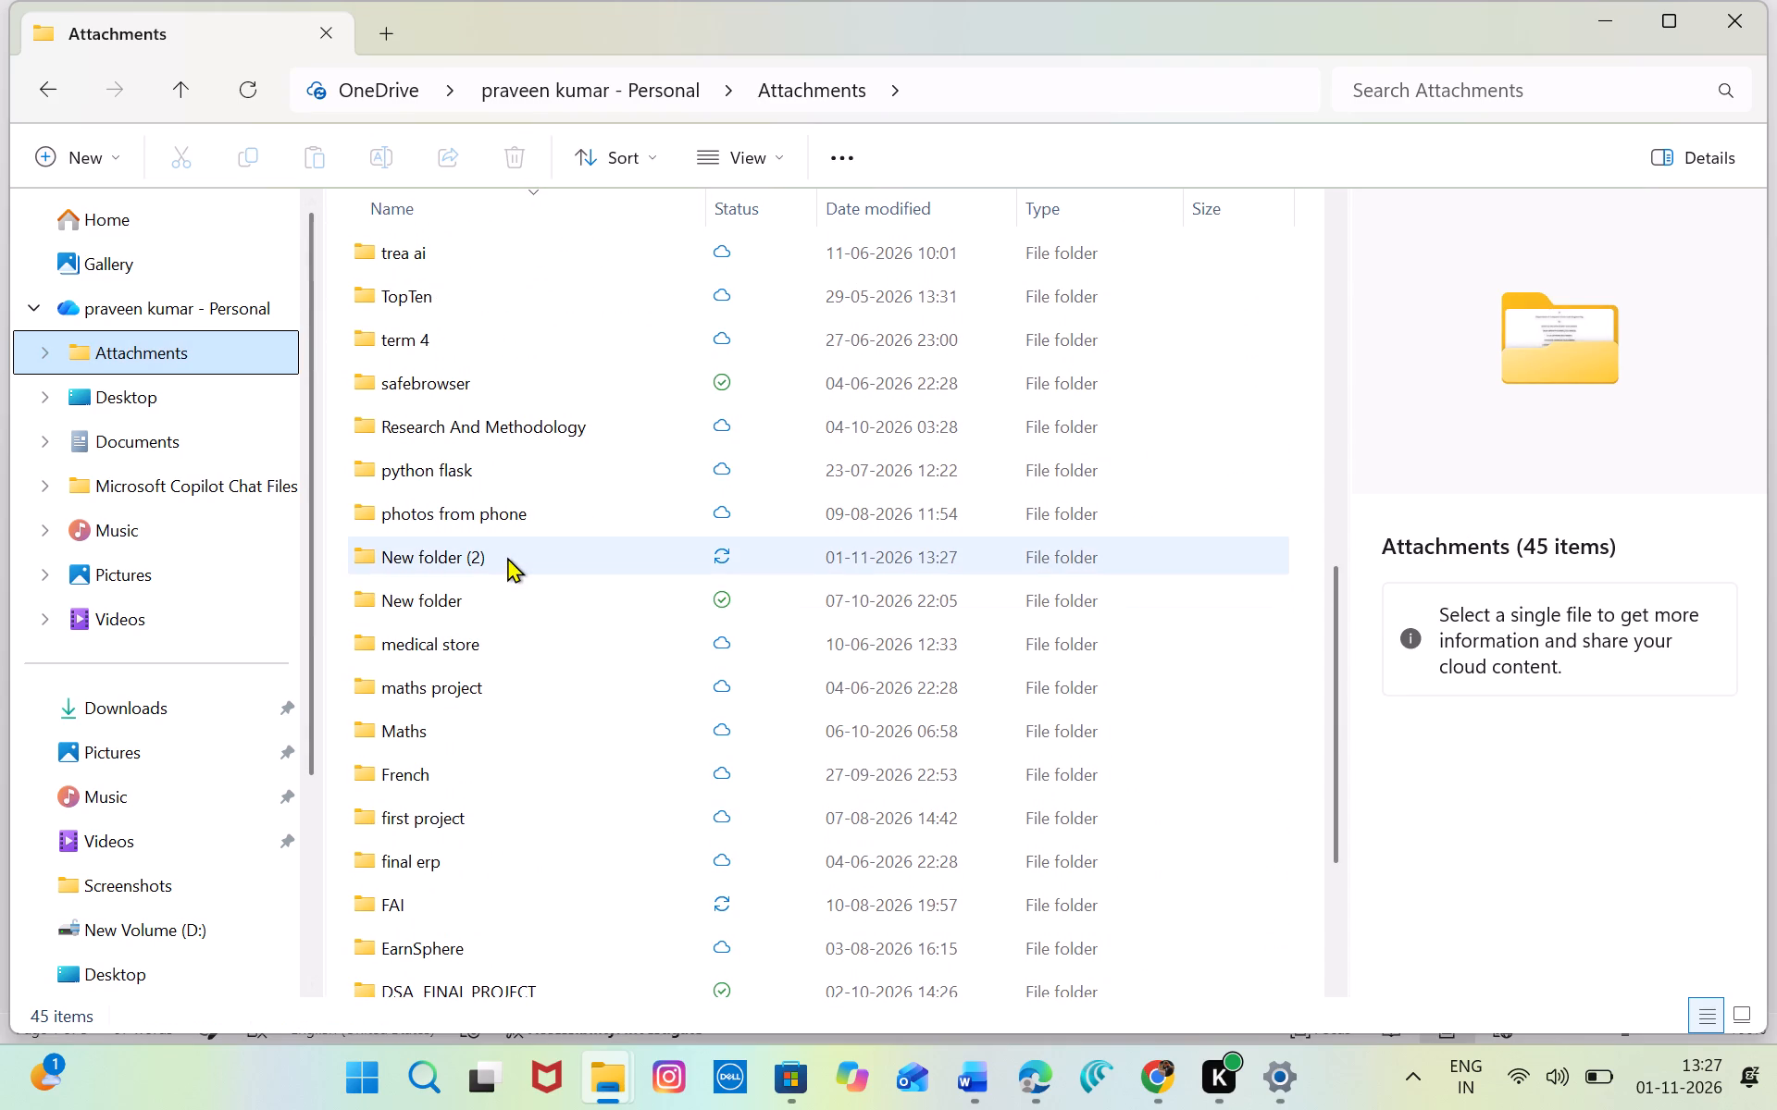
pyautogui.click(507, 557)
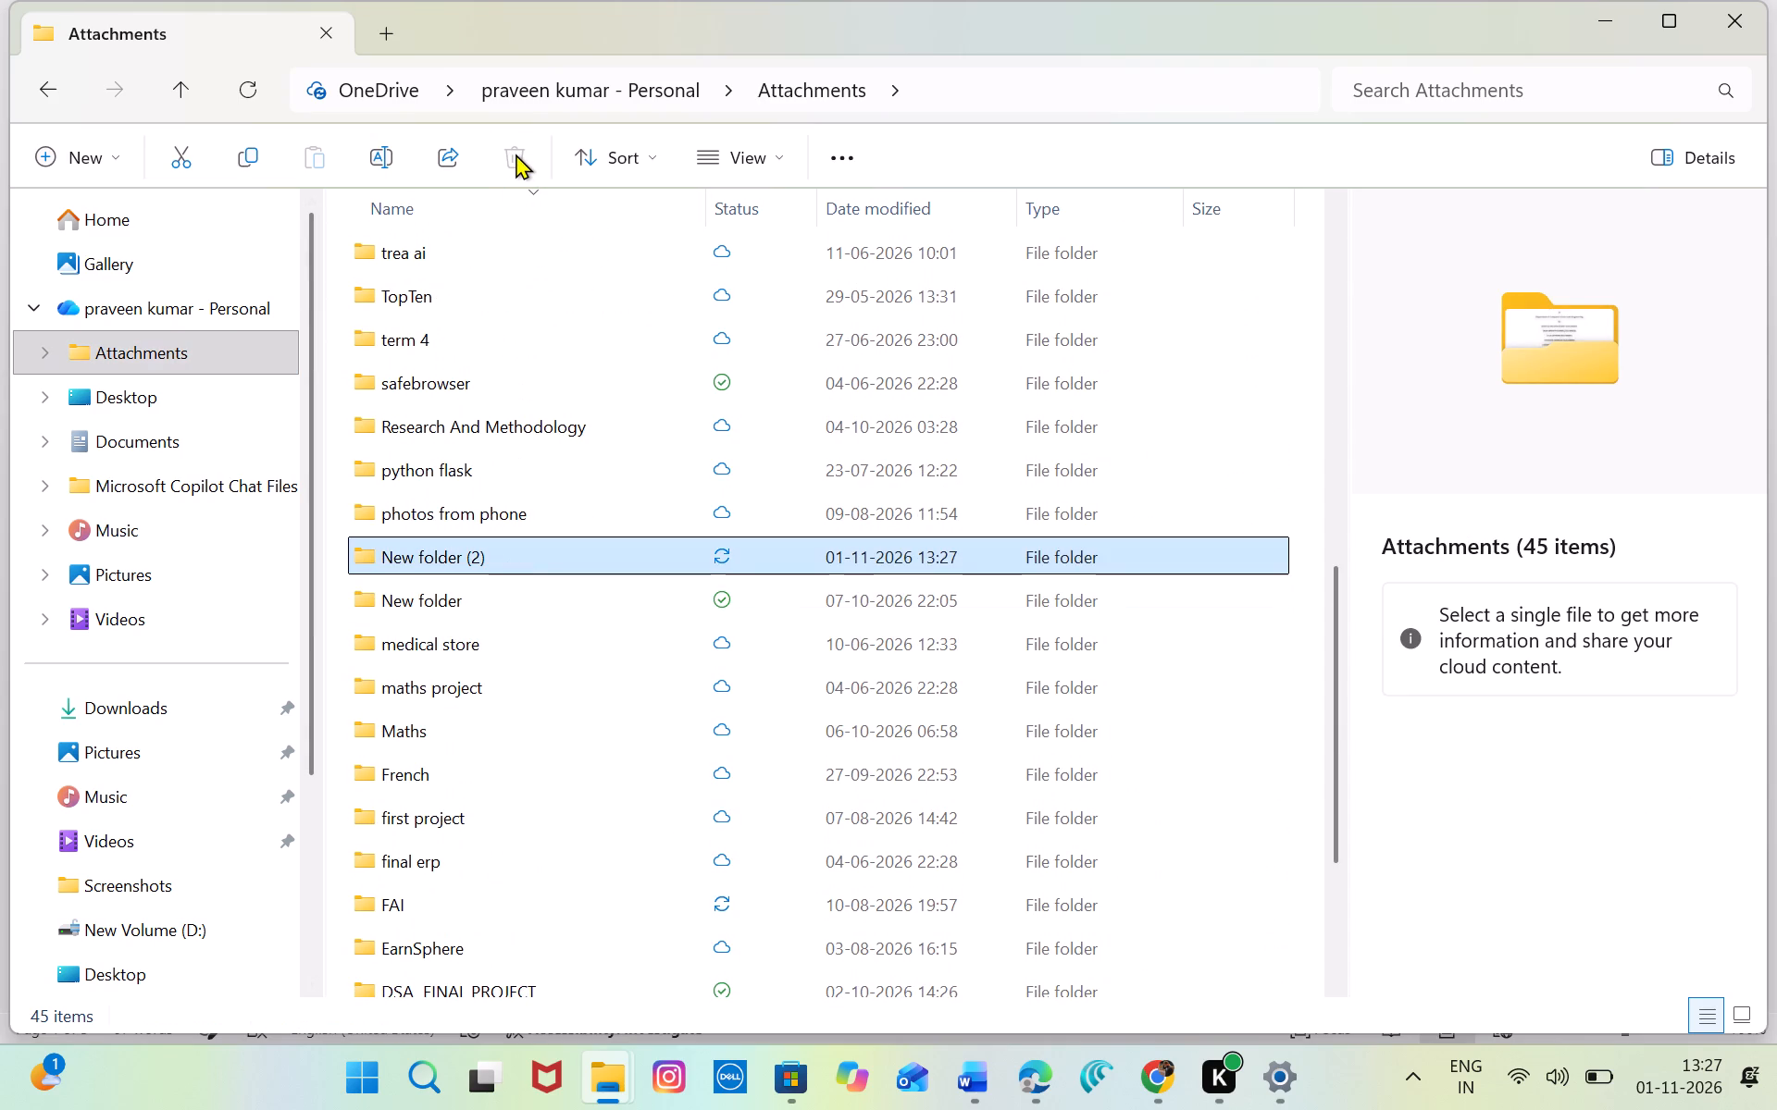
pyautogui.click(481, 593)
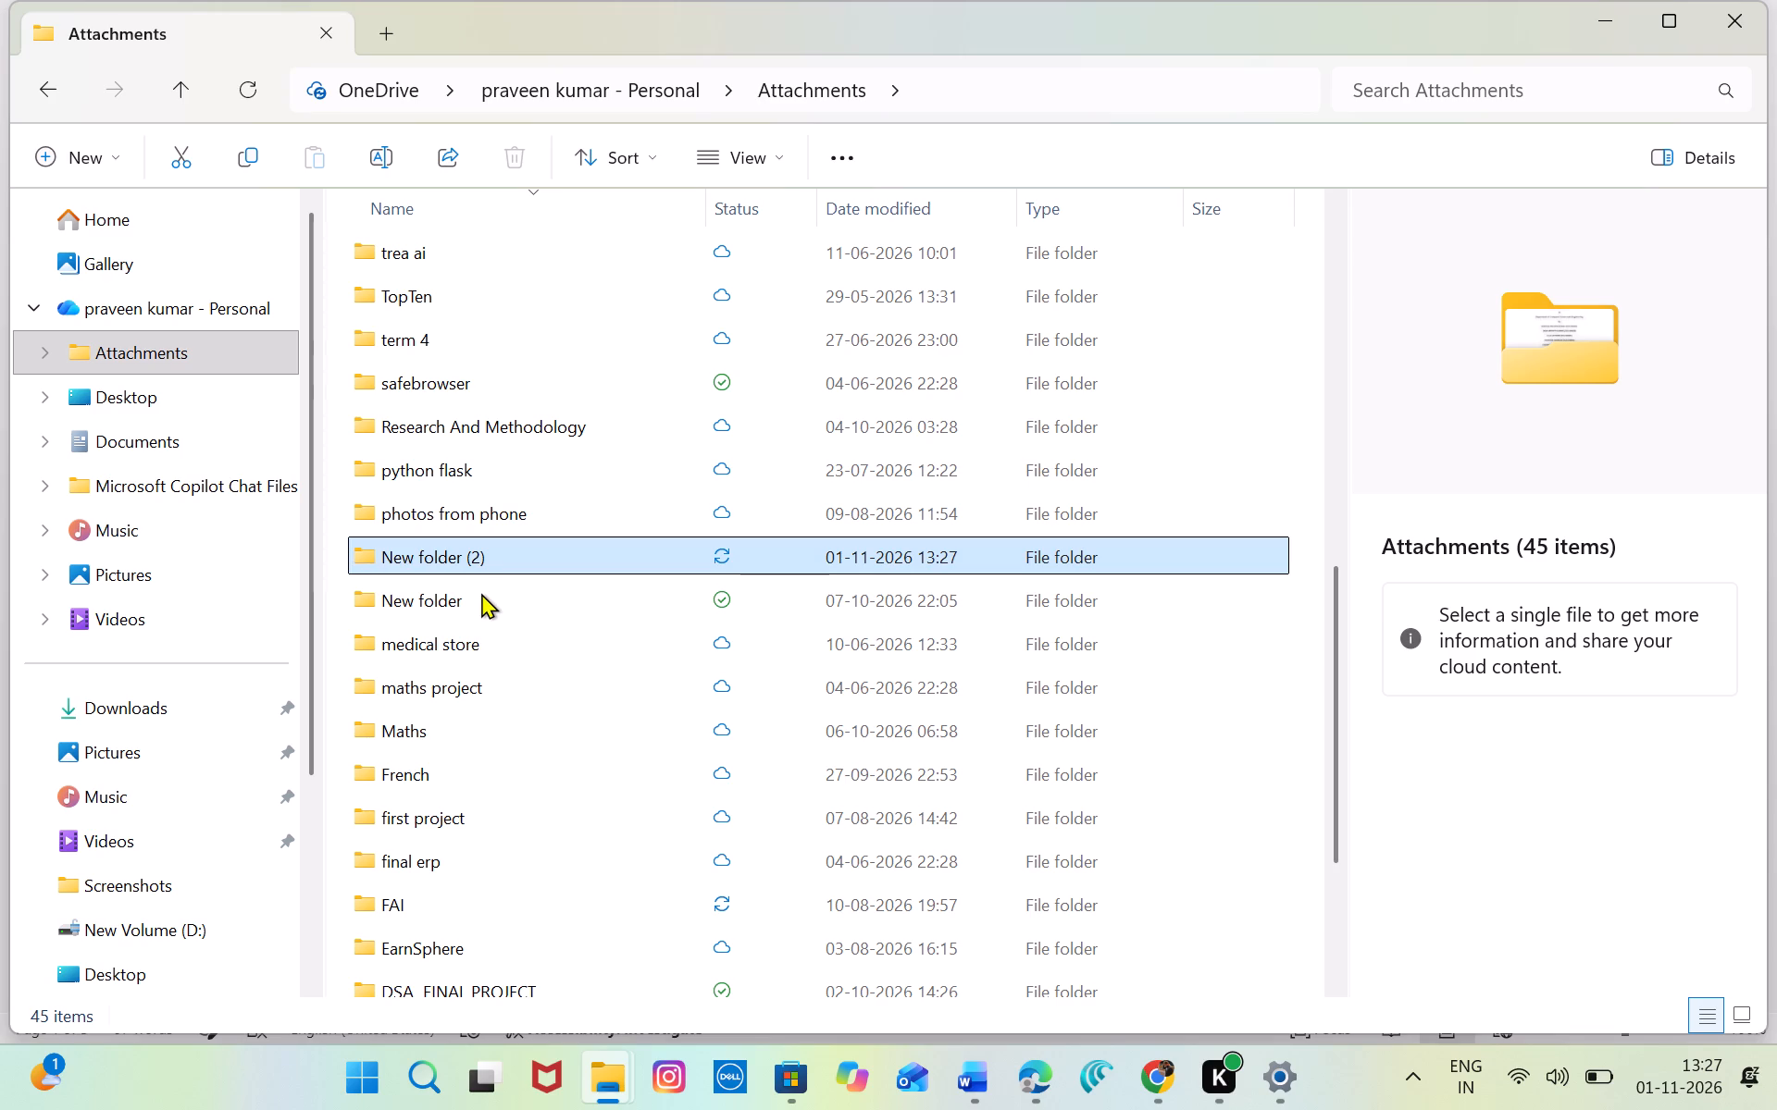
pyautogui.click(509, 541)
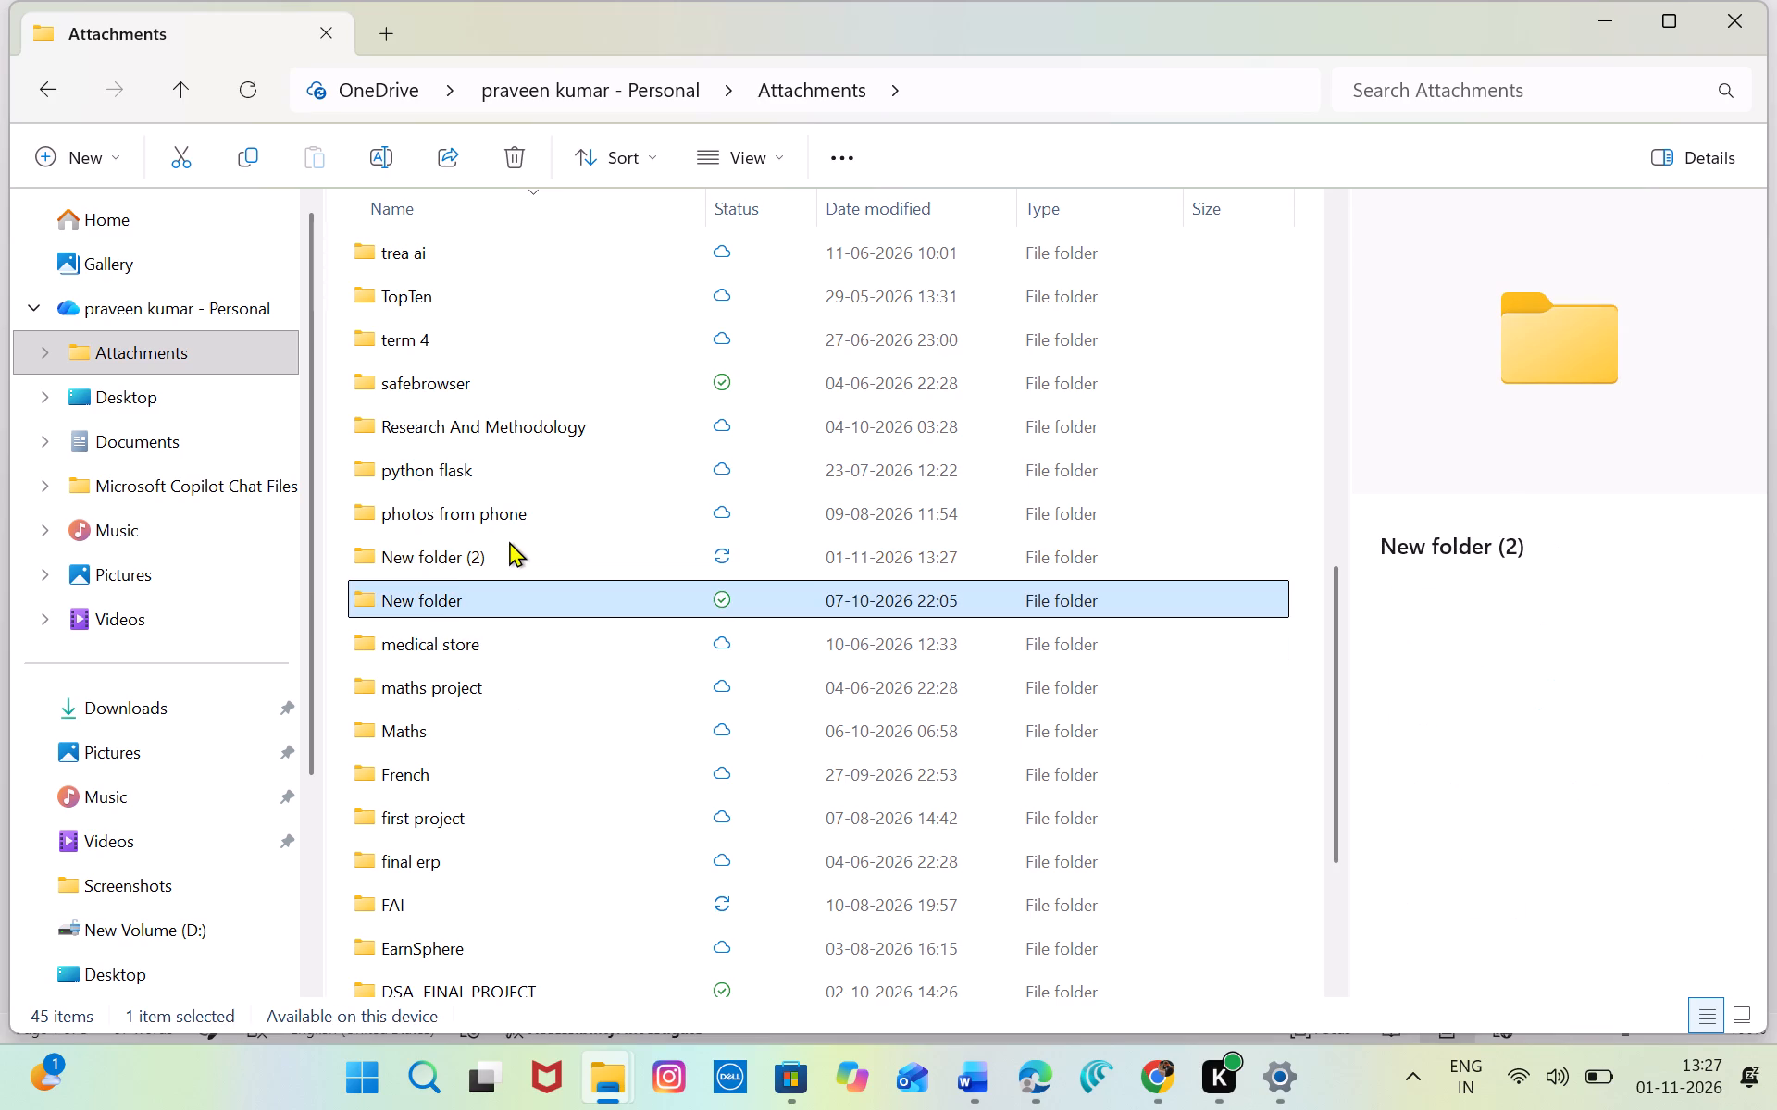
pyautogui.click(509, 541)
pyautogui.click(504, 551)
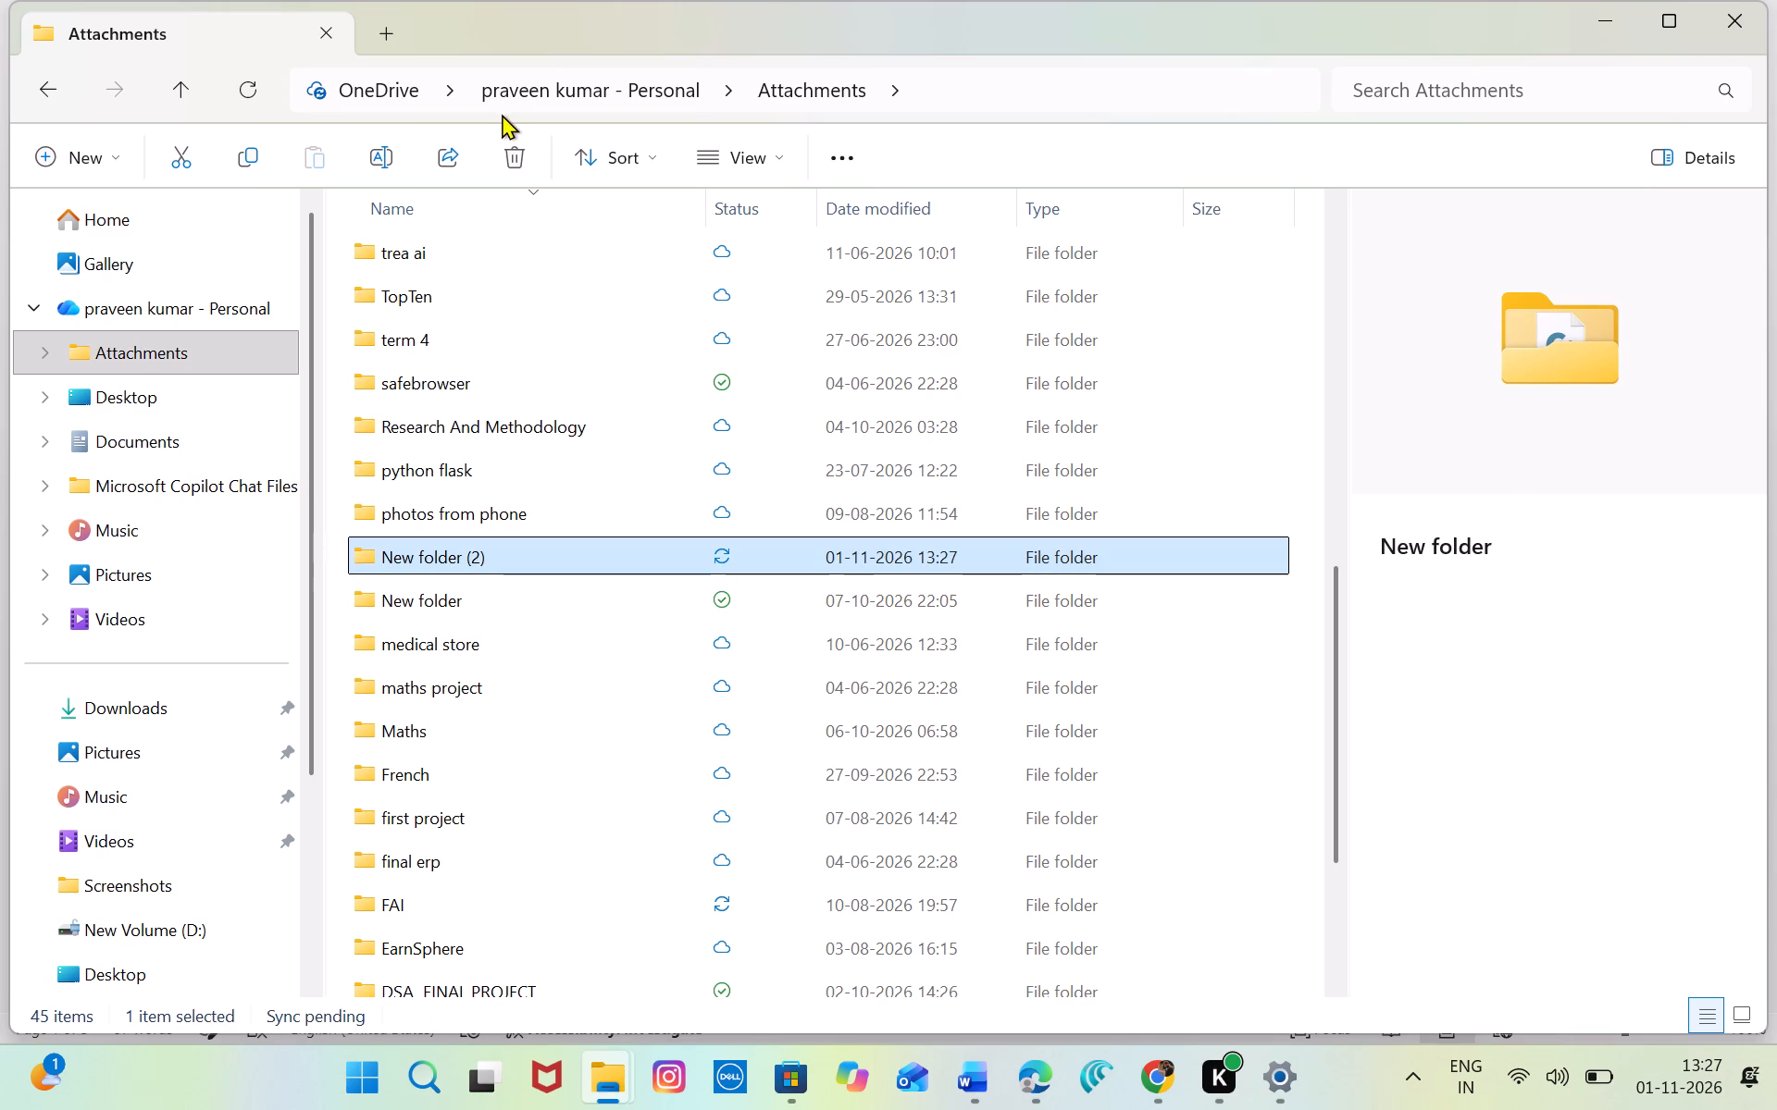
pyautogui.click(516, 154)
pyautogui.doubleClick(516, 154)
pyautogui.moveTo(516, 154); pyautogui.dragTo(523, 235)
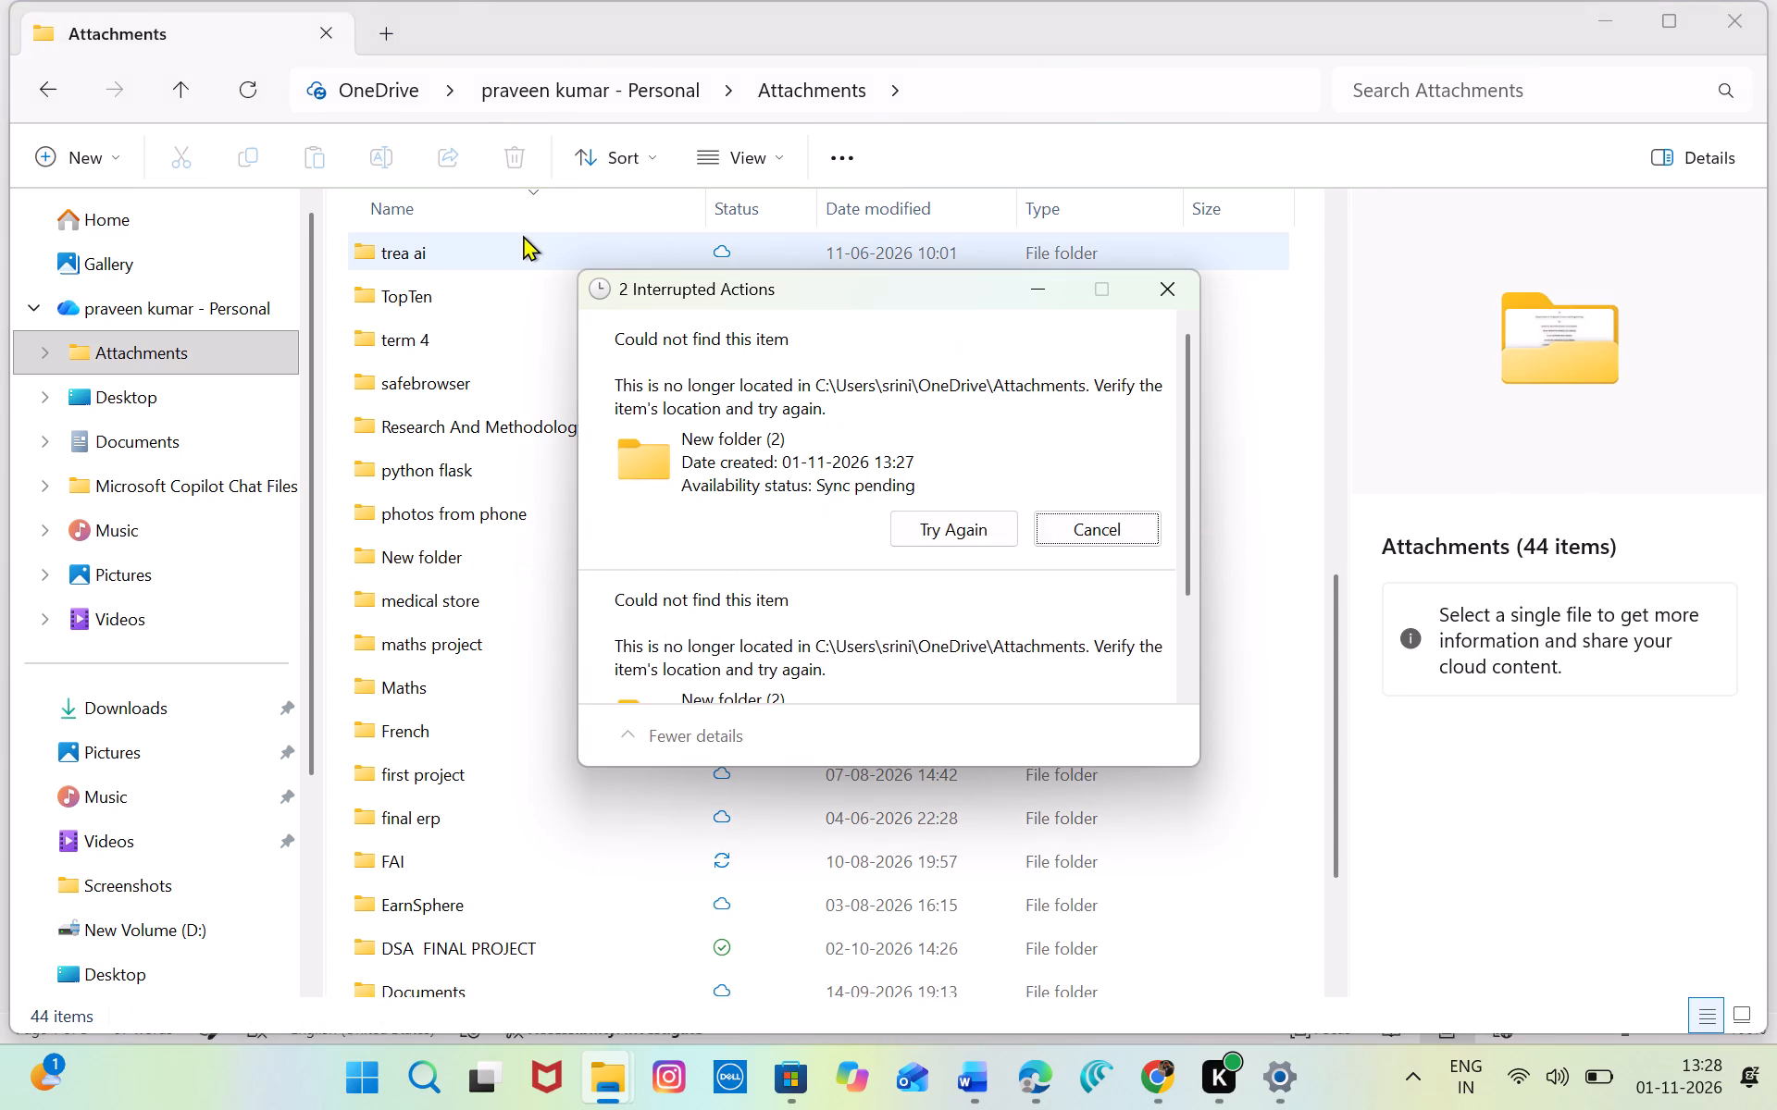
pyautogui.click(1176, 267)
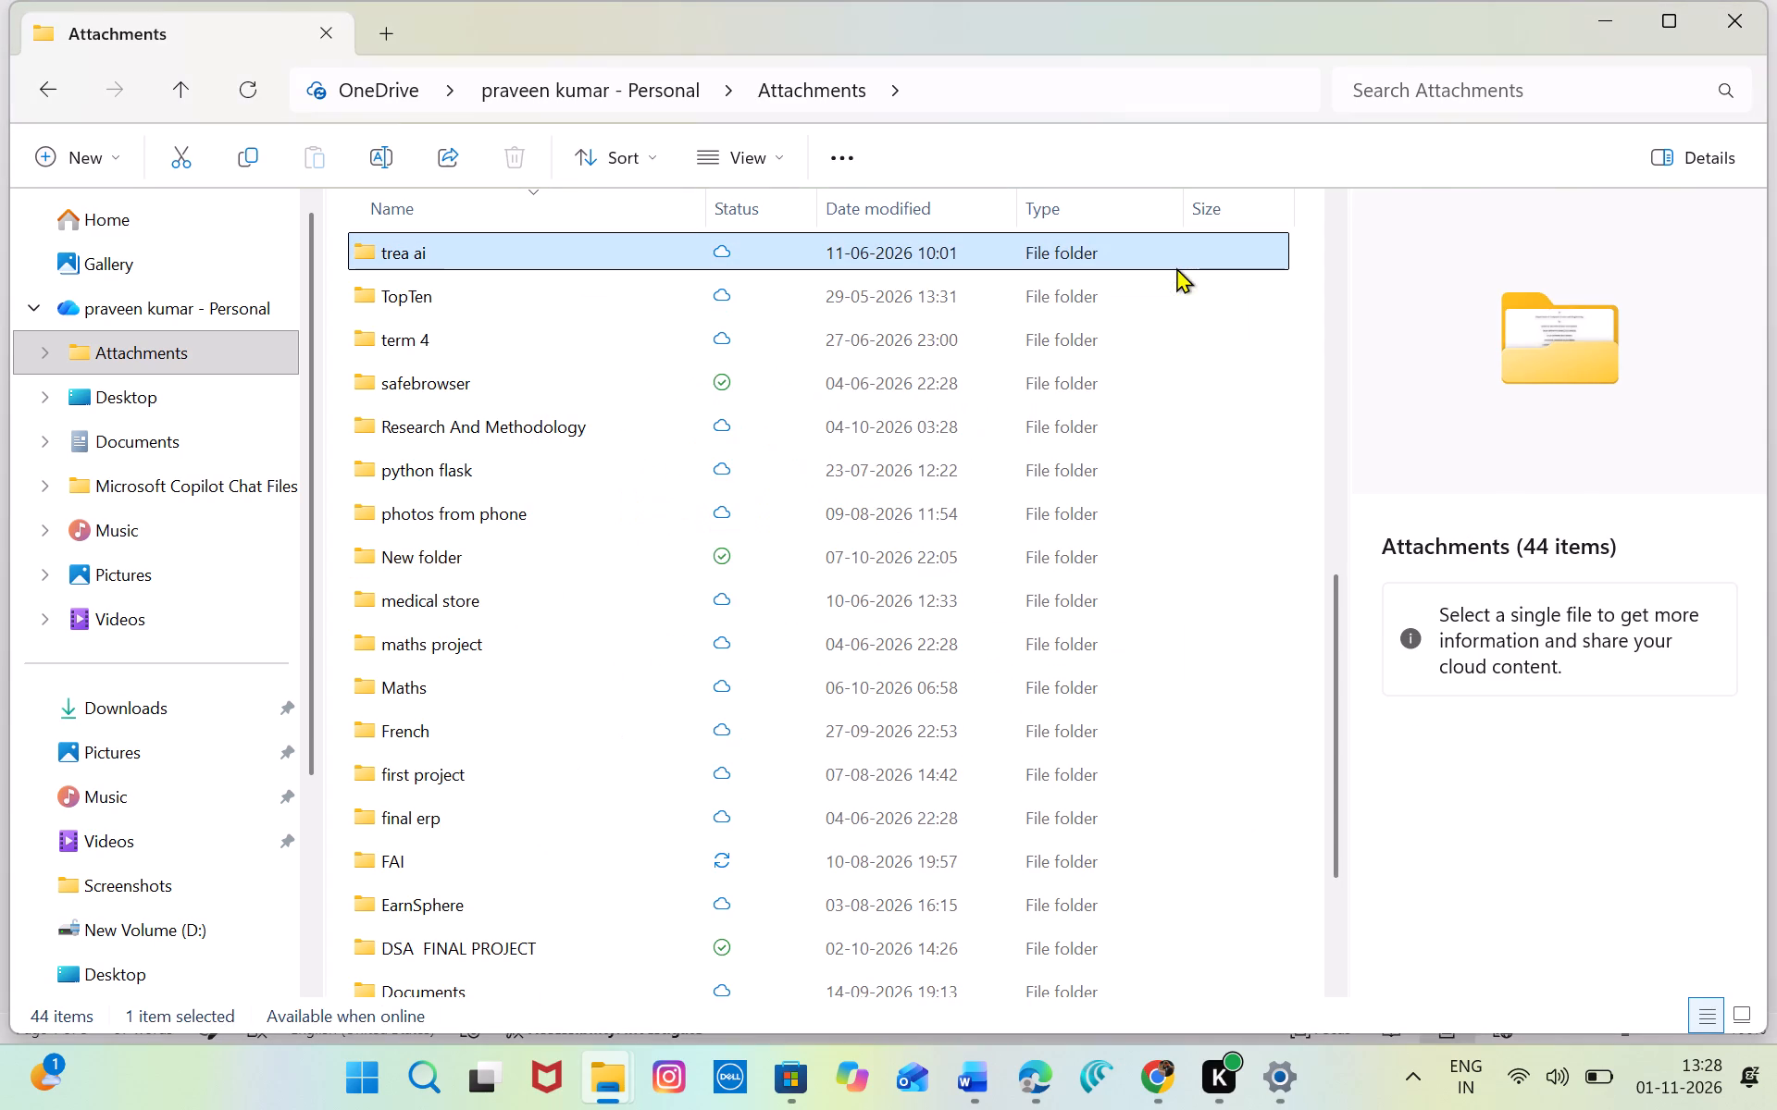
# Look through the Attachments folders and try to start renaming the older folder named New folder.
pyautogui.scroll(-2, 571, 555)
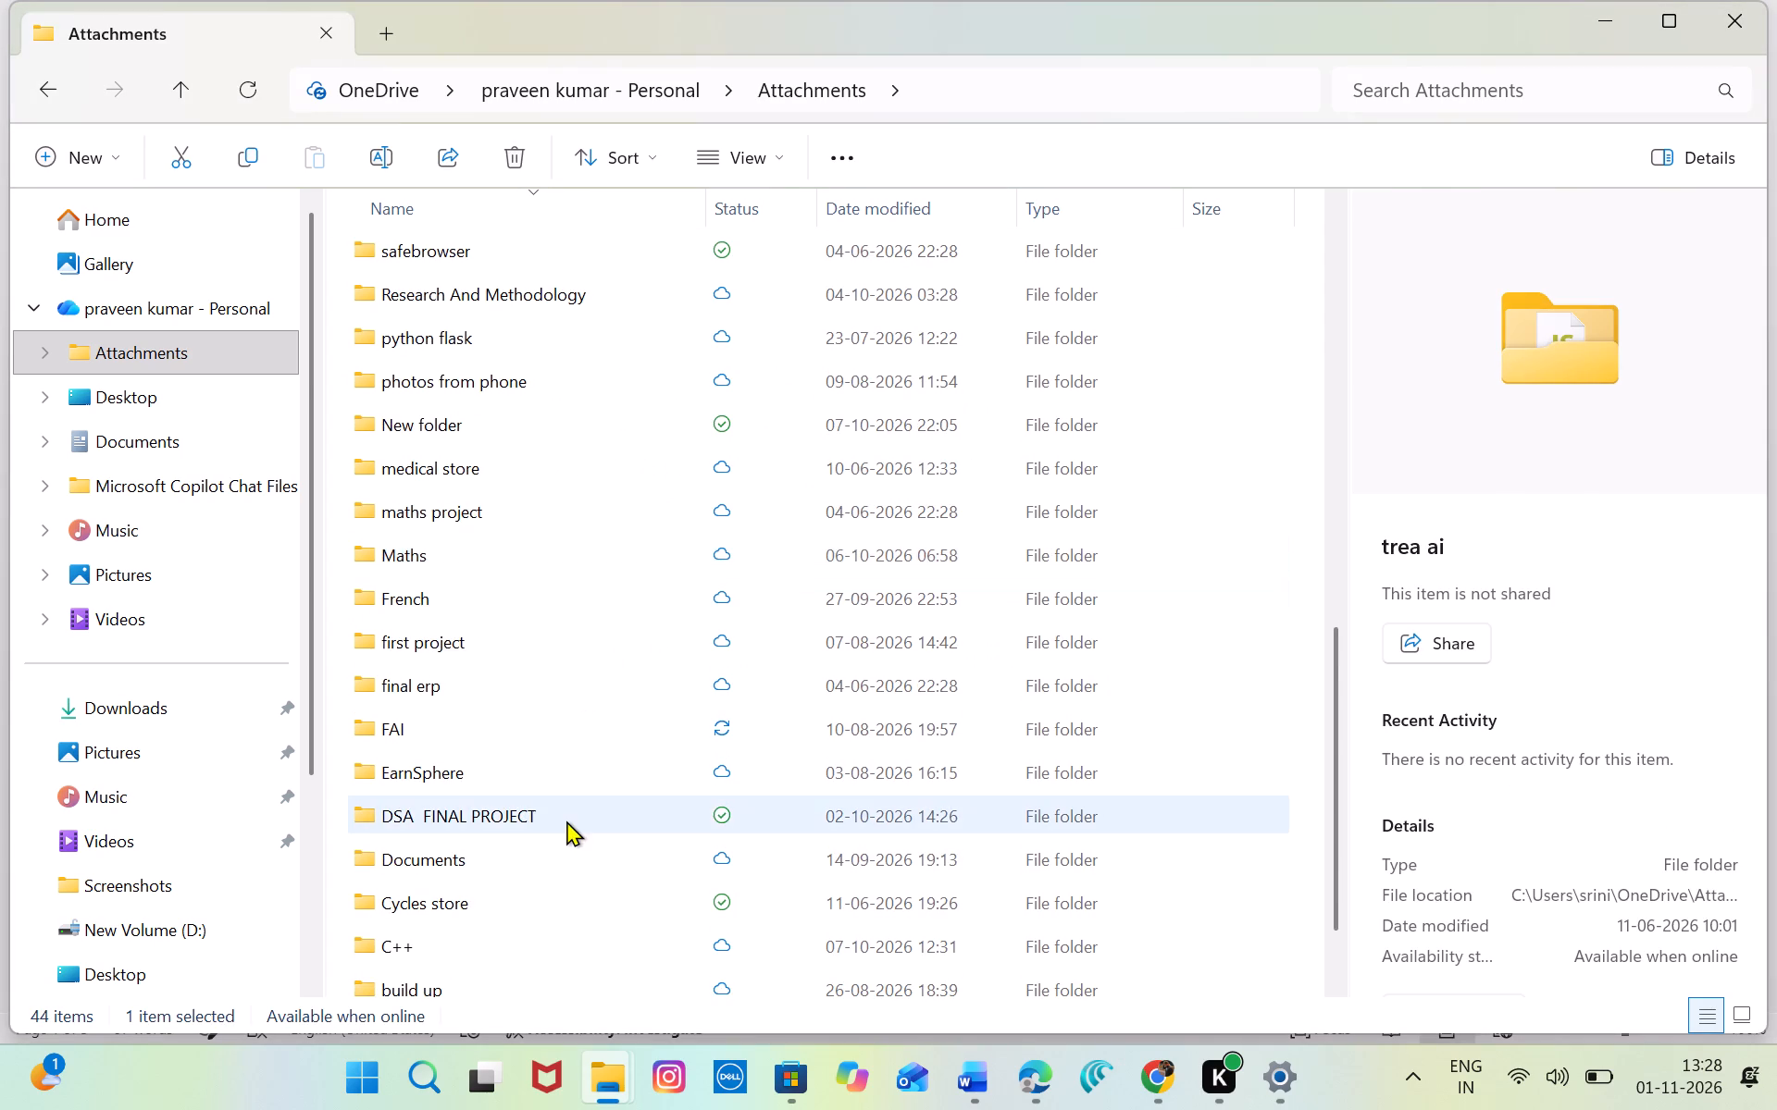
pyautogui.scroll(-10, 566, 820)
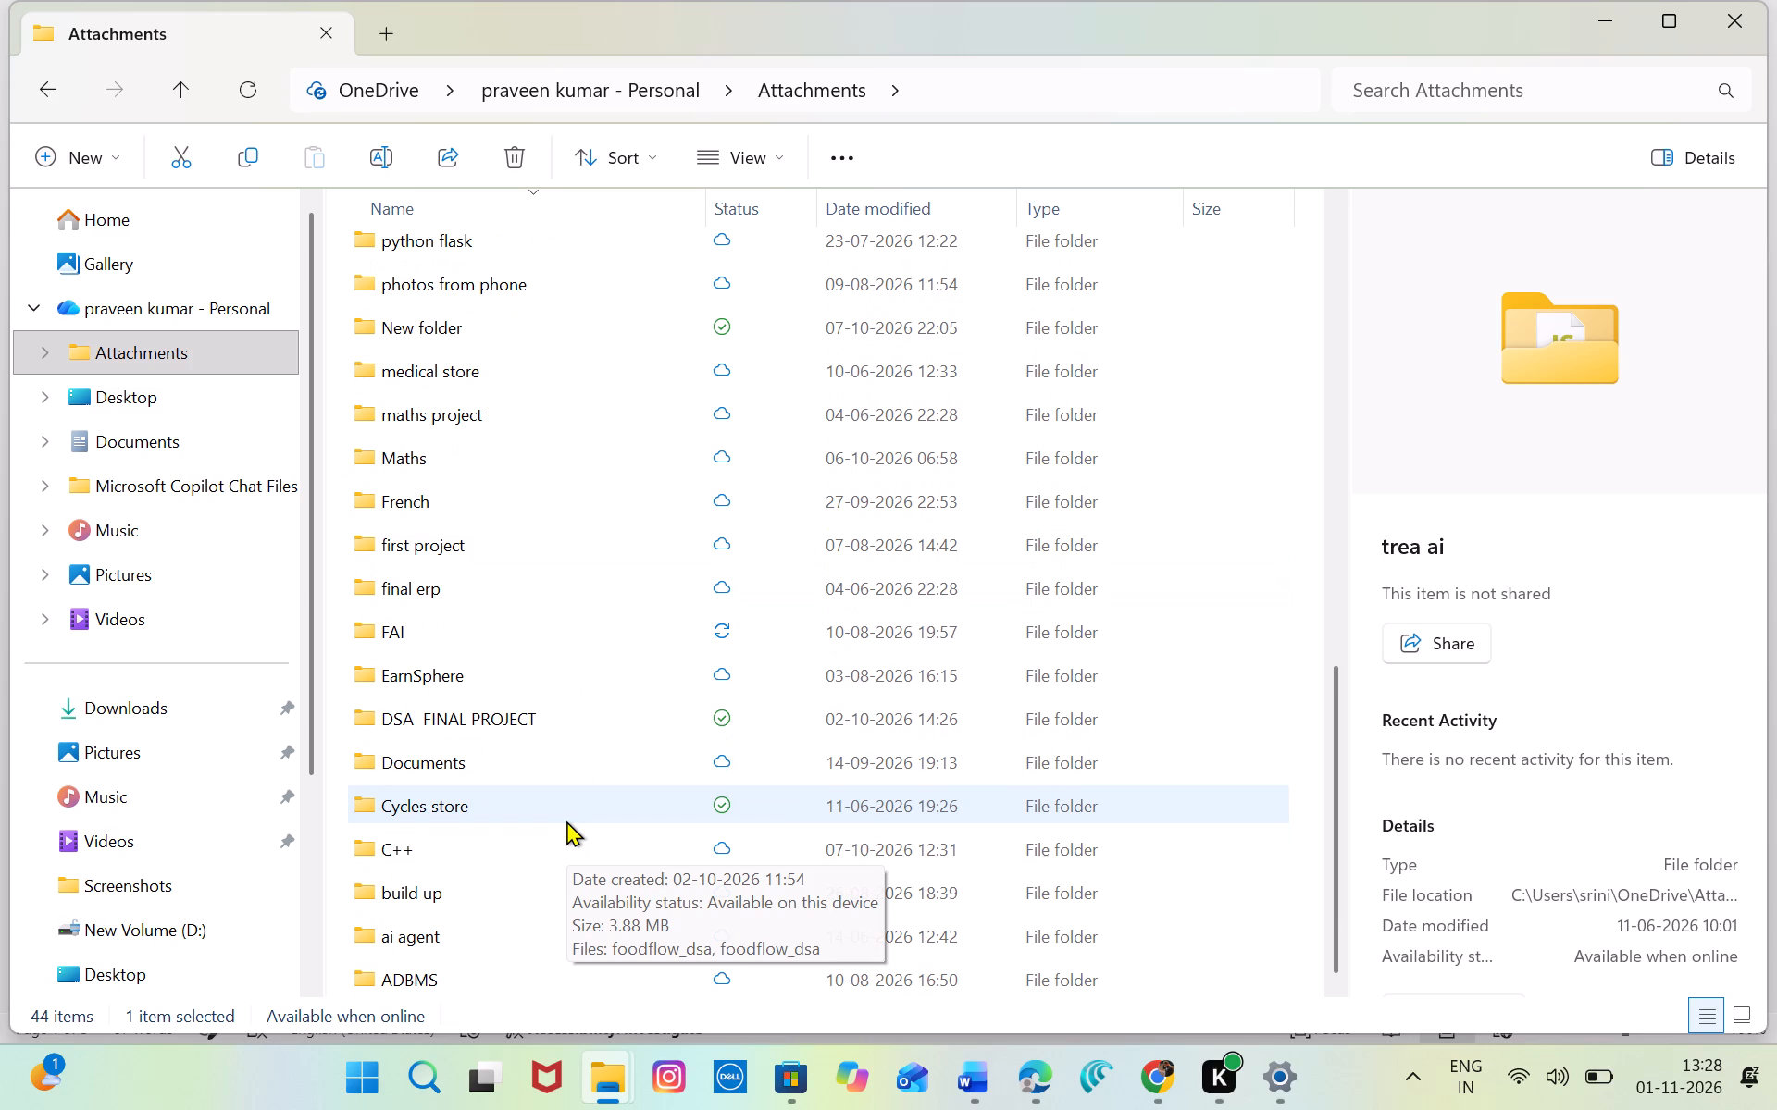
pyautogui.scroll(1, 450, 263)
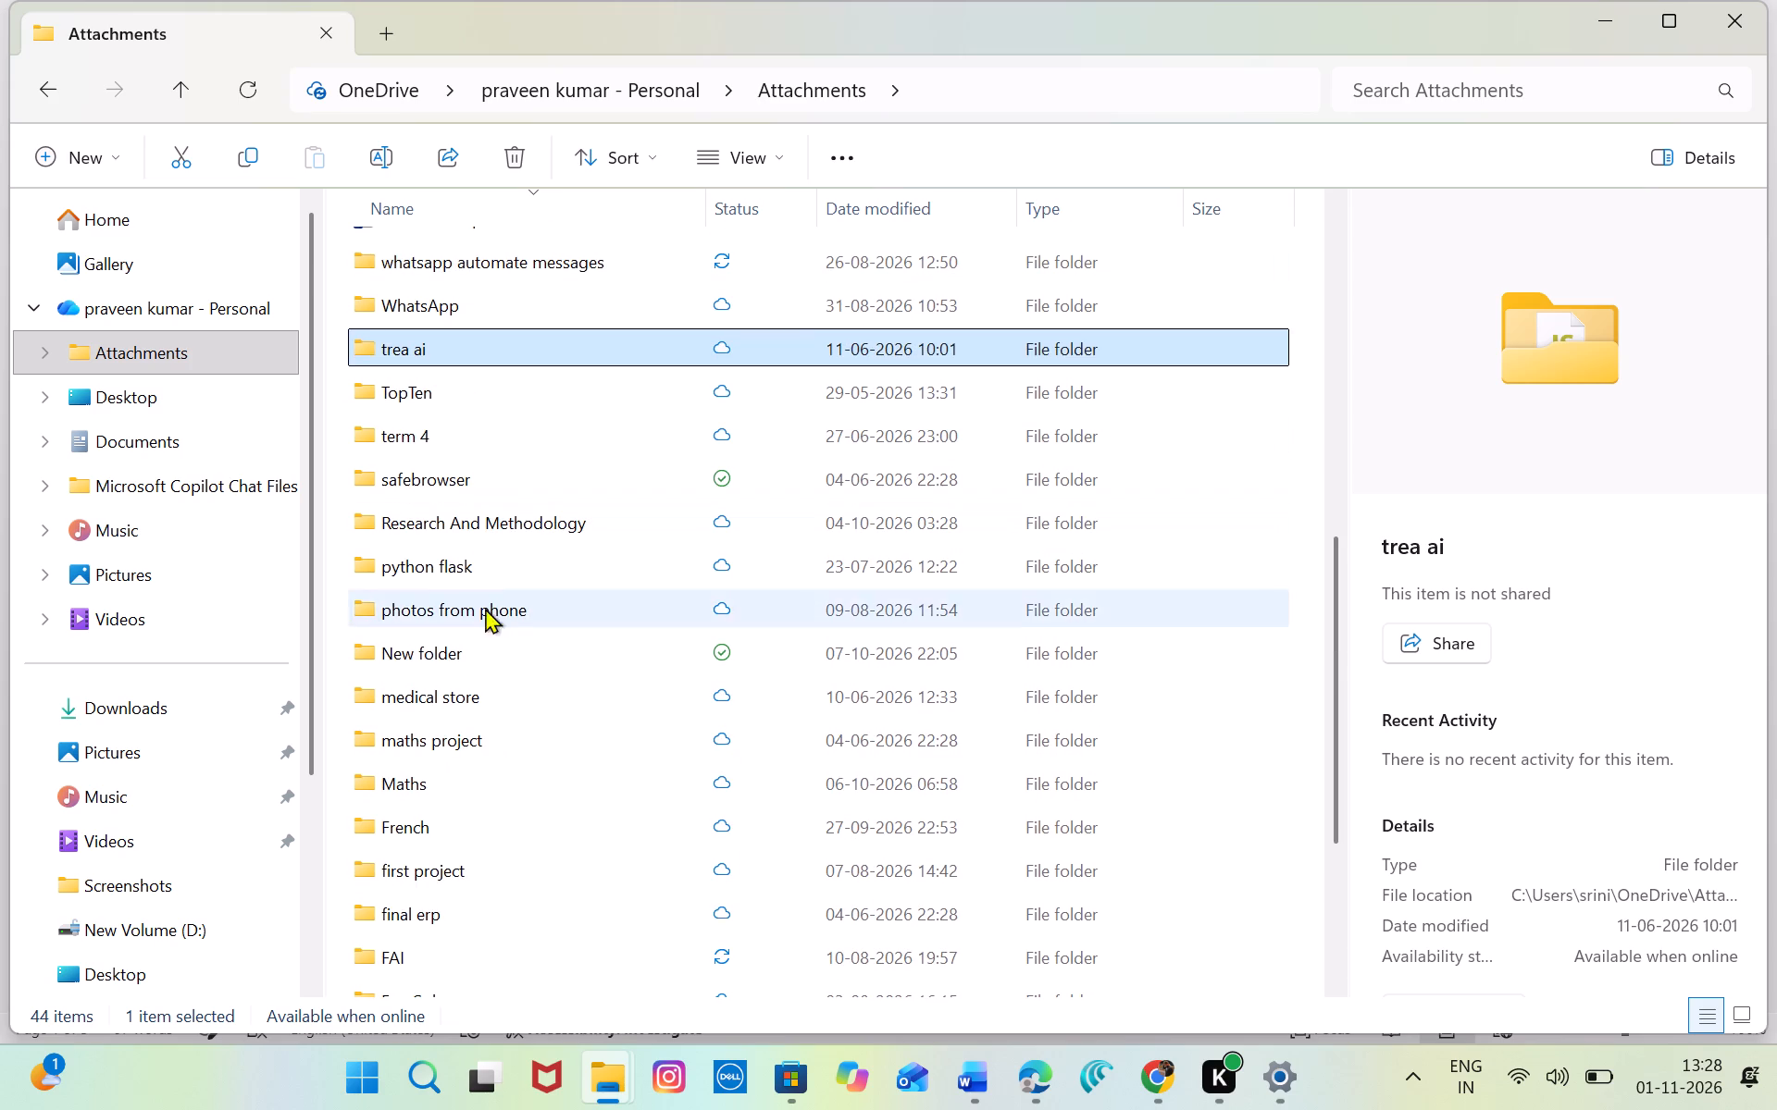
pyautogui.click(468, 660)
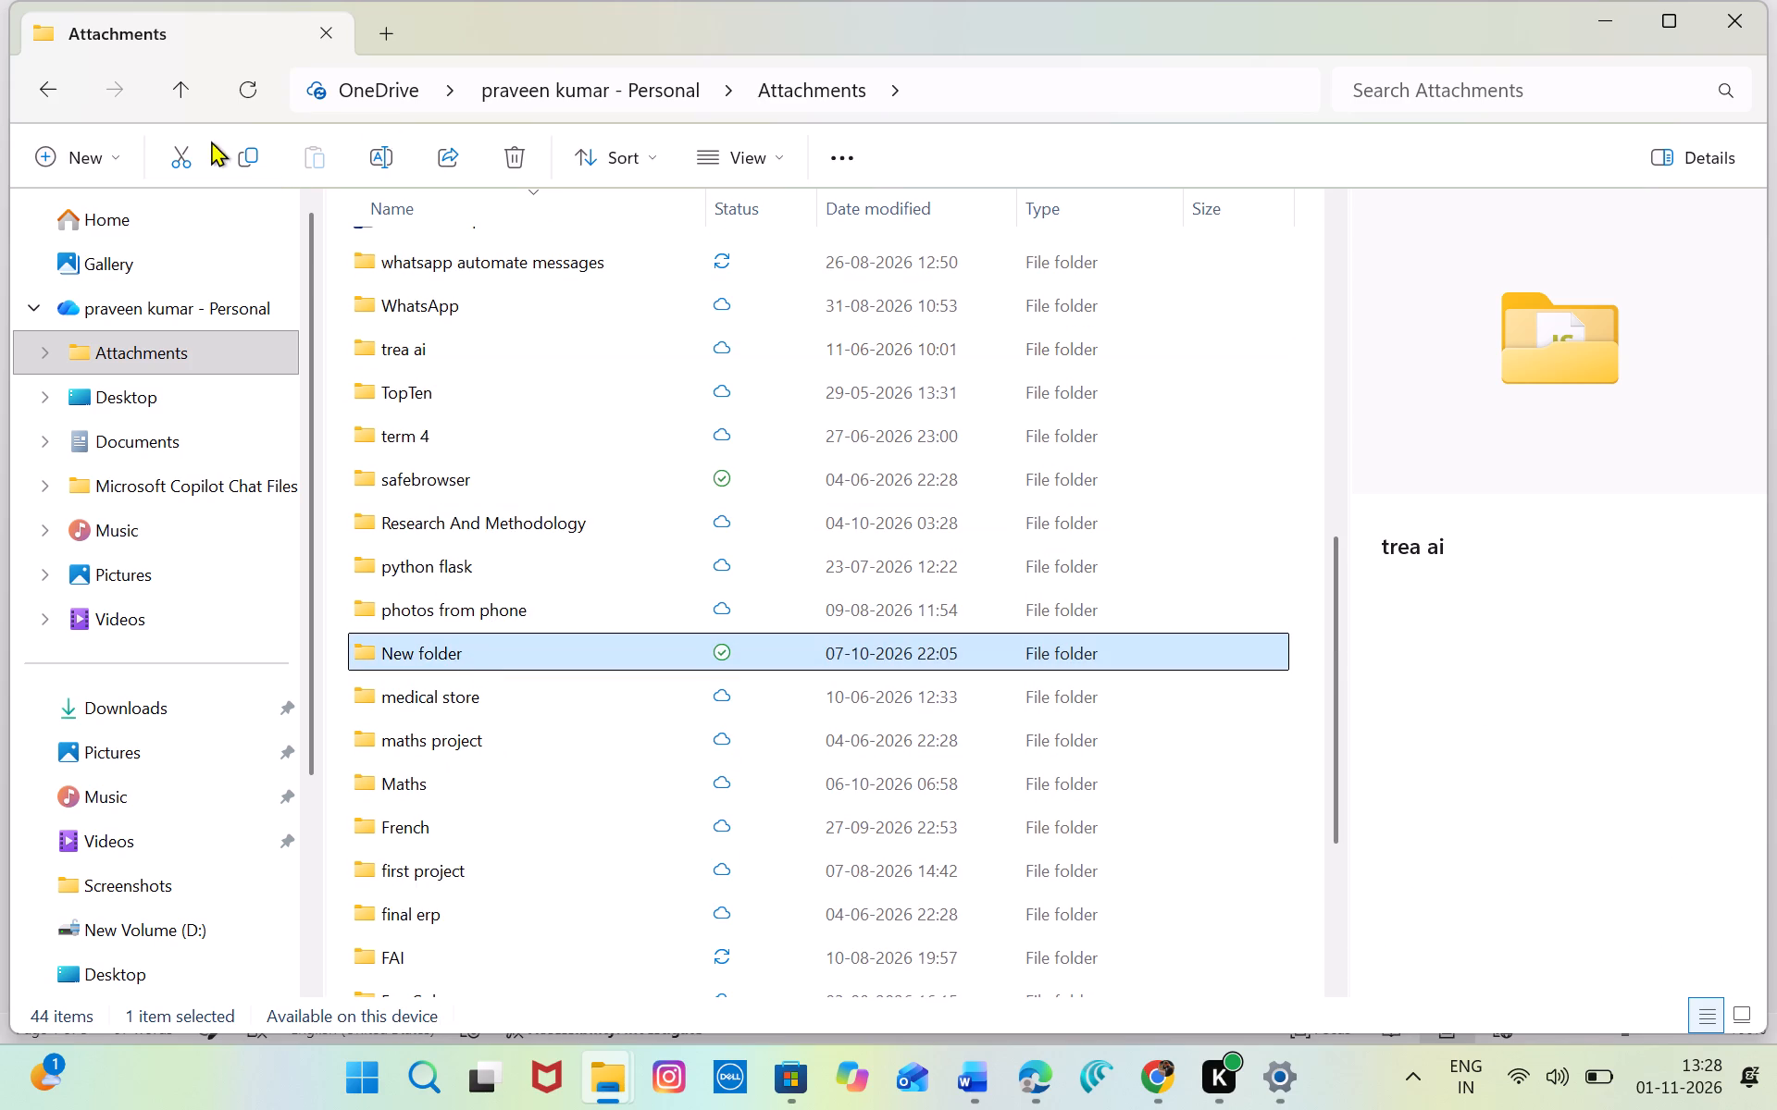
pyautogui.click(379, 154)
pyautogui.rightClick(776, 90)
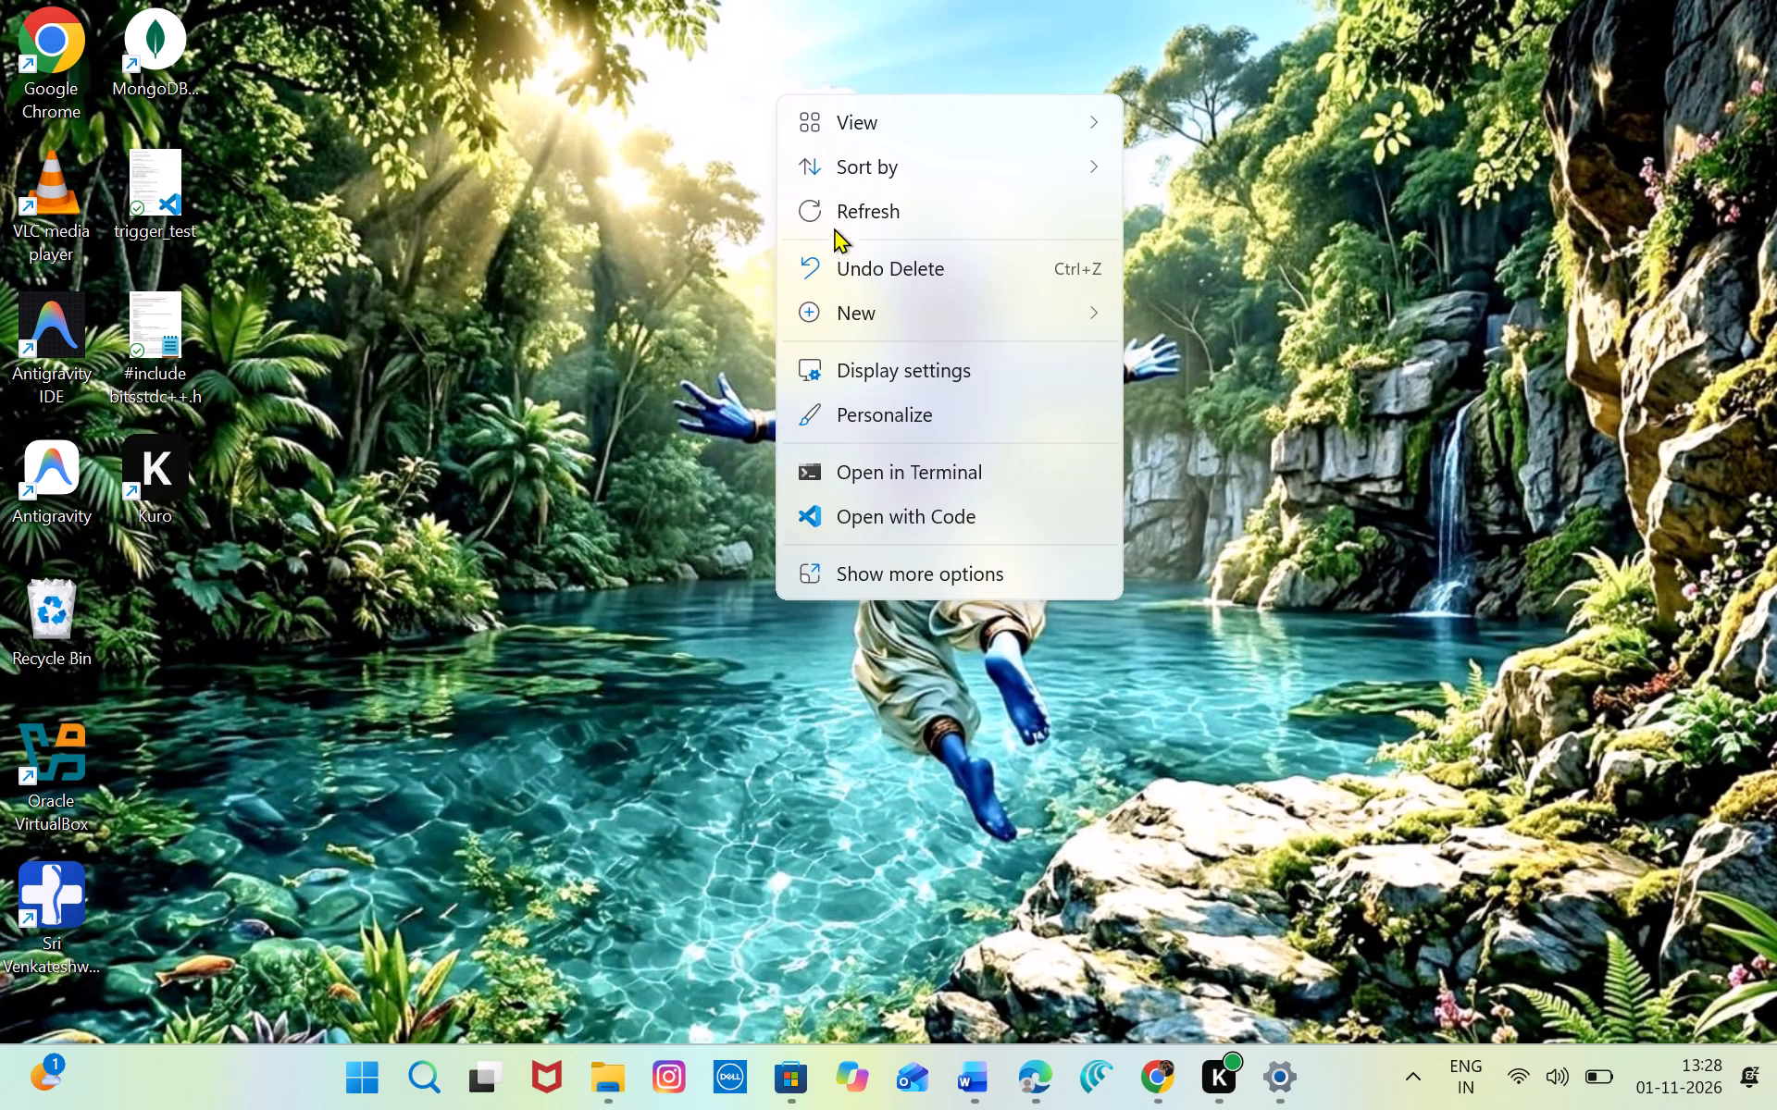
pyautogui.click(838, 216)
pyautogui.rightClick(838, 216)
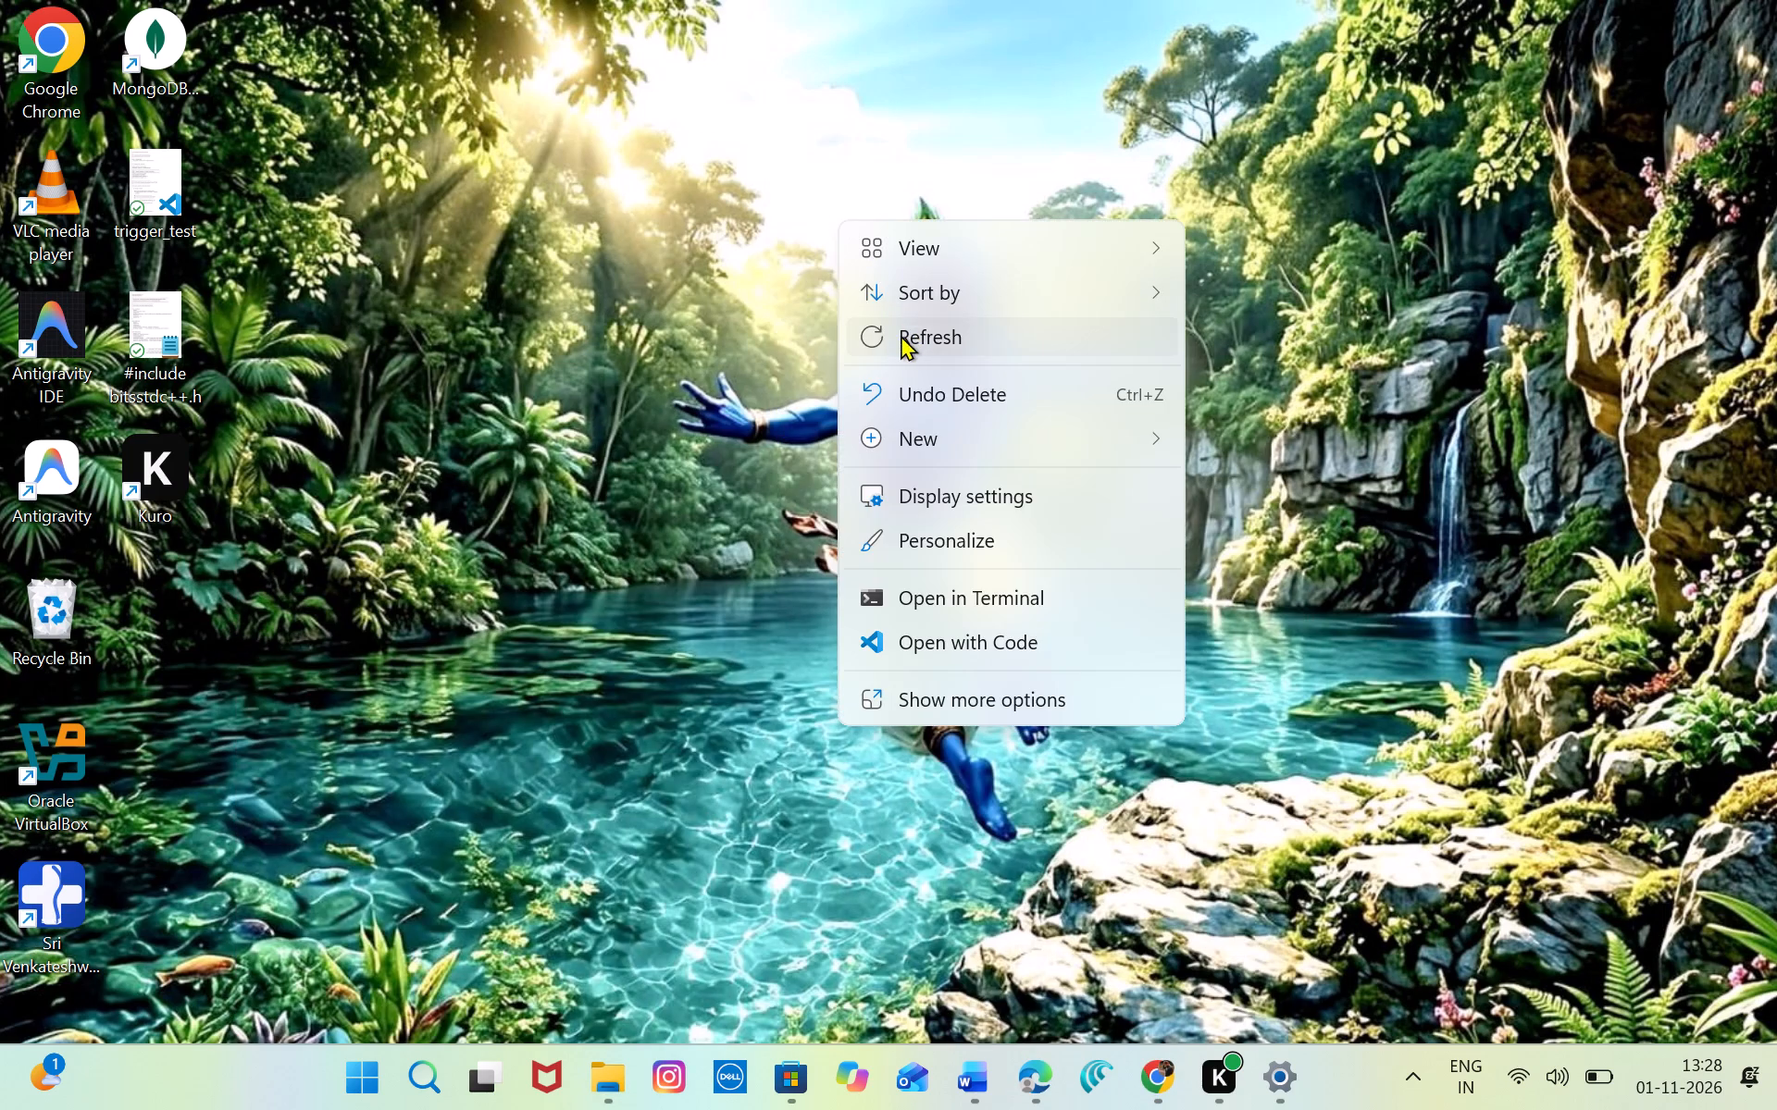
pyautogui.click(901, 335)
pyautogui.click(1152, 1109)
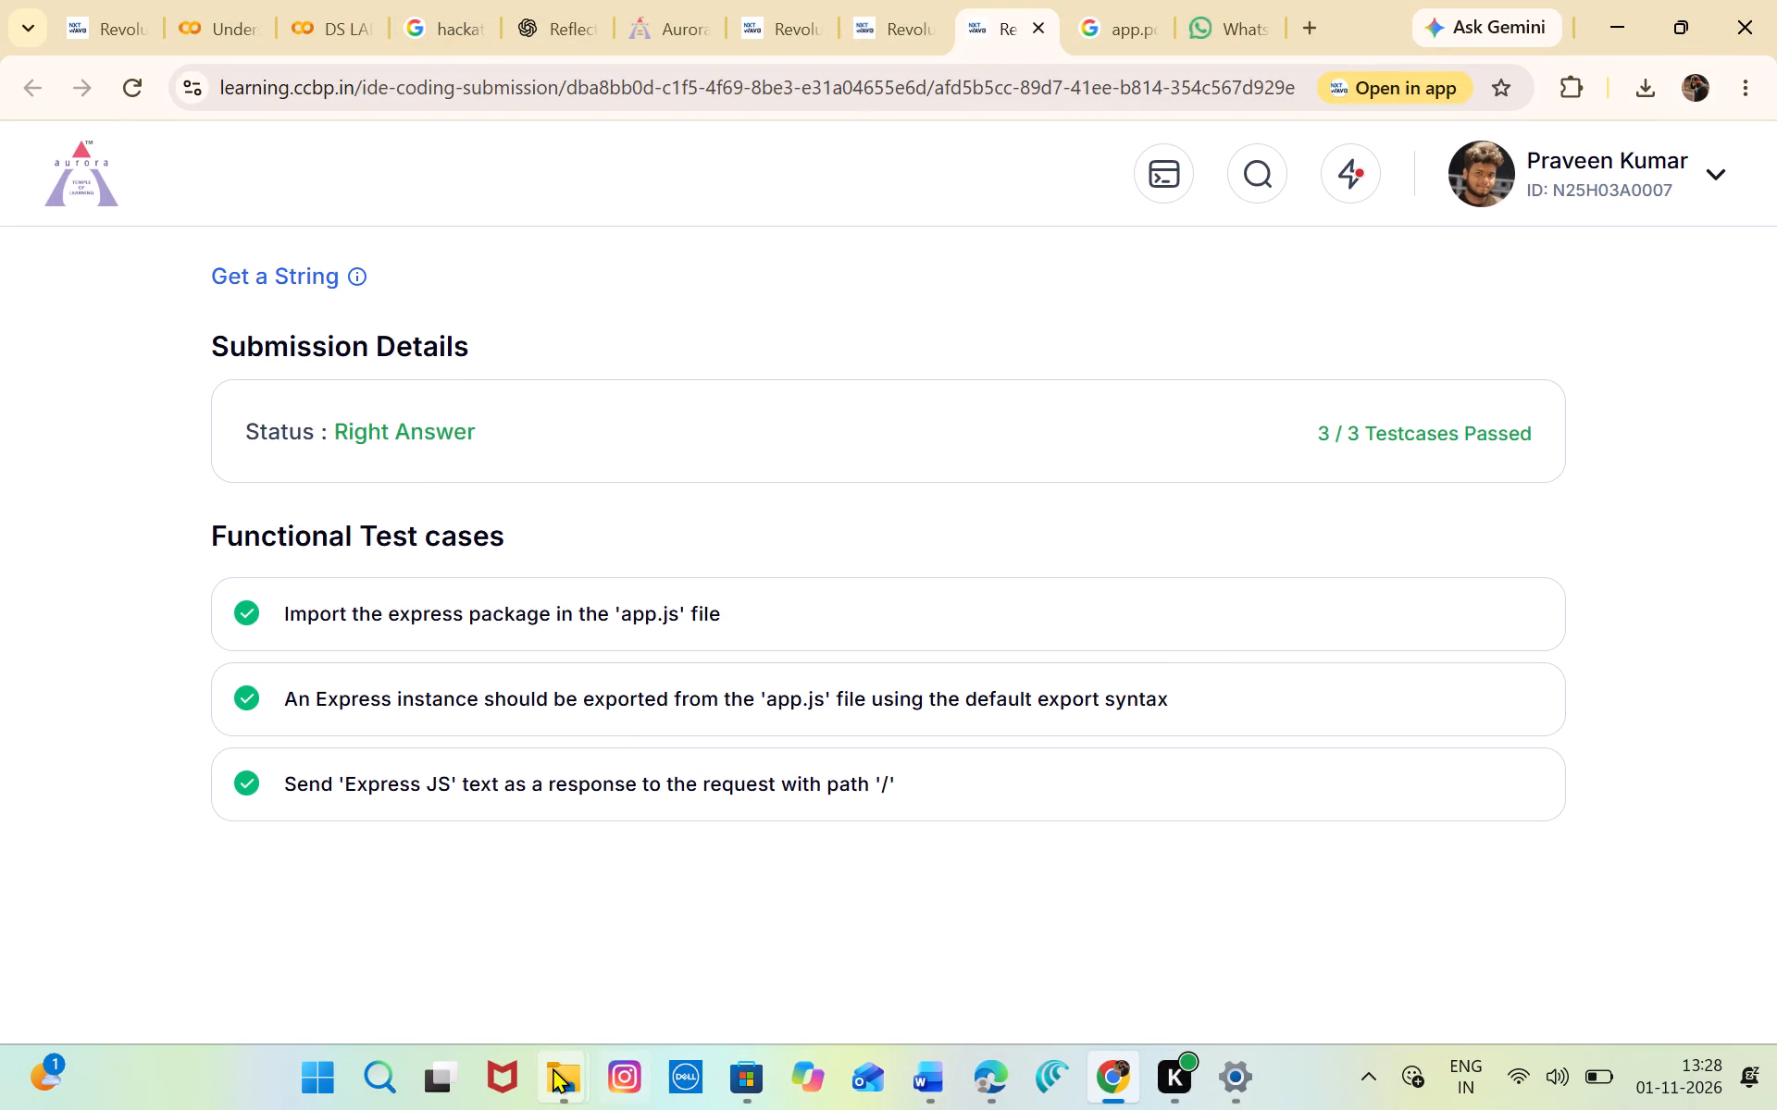
# Close the File Explorer window showing the Downloads folder.
pyautogui.click(553, 1067)
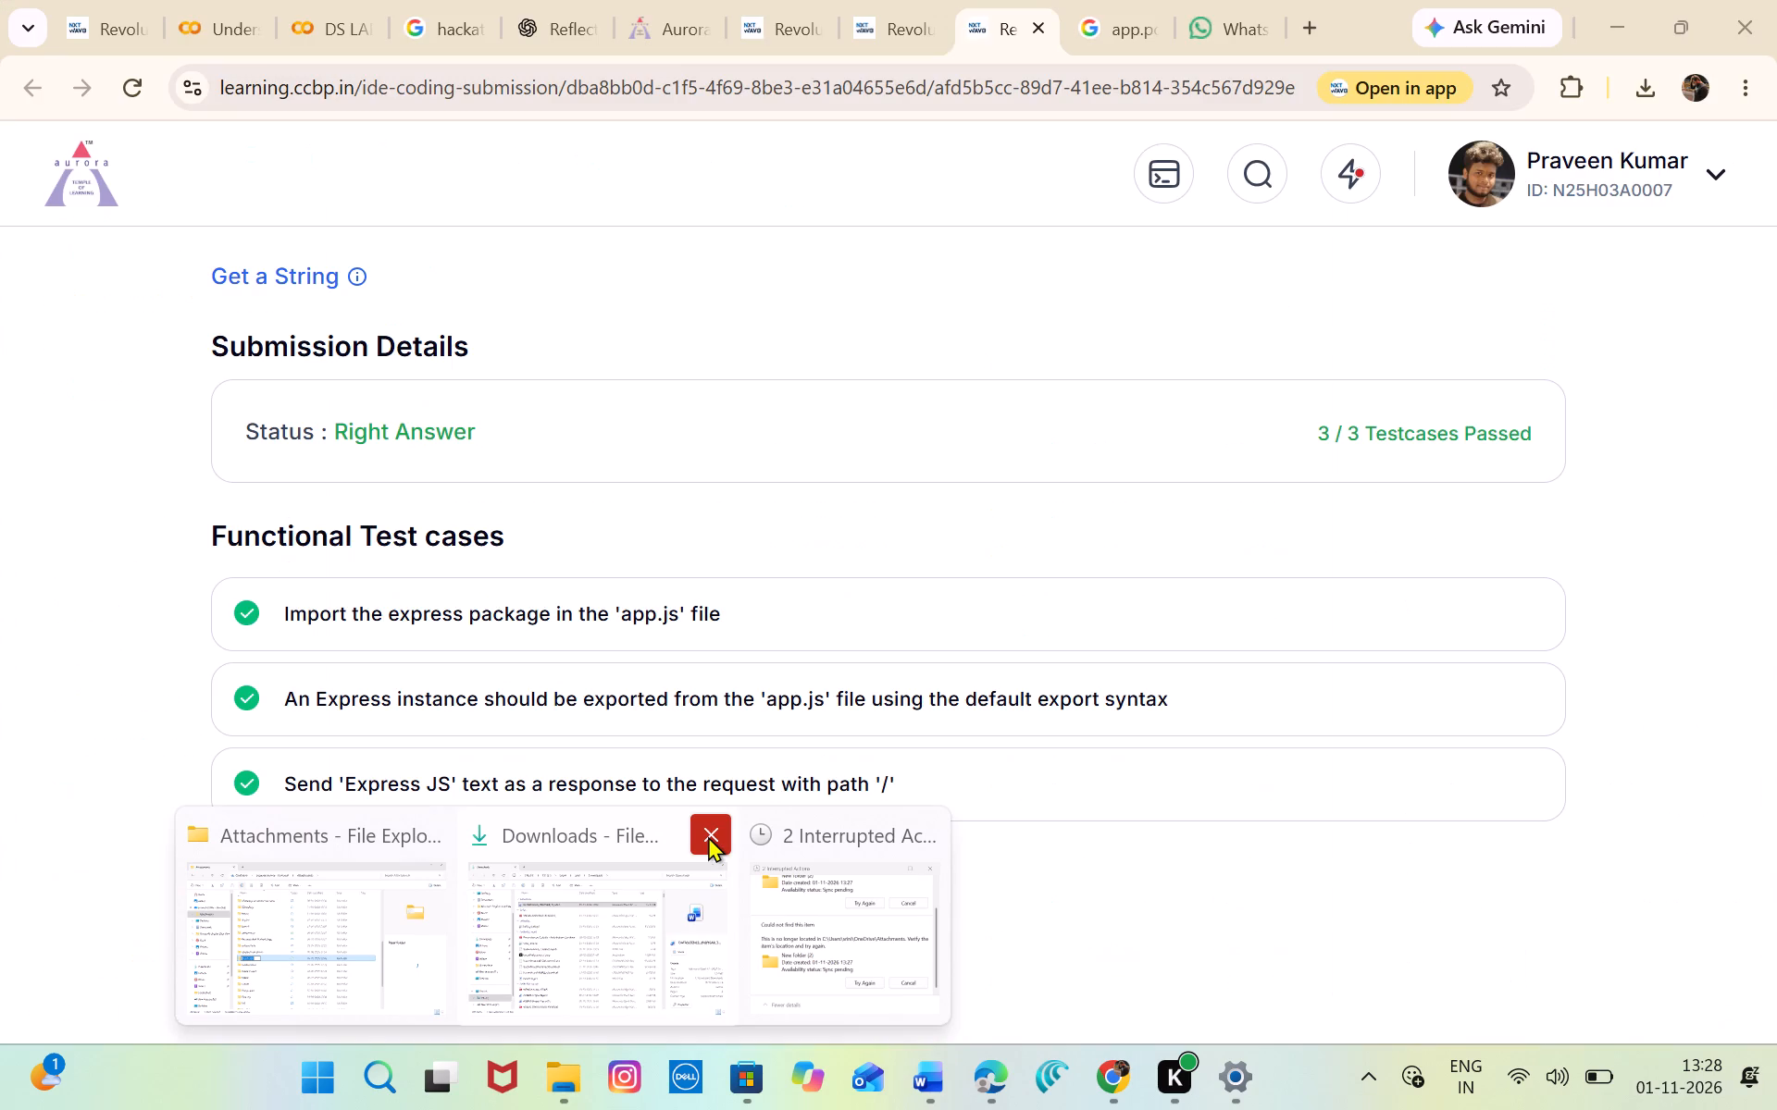
pyautogui.click(708, 836)
# Cancel the interrupted actions on the deleted New folder (2), including all pending transfers.
pyautogui.click(786, 825)
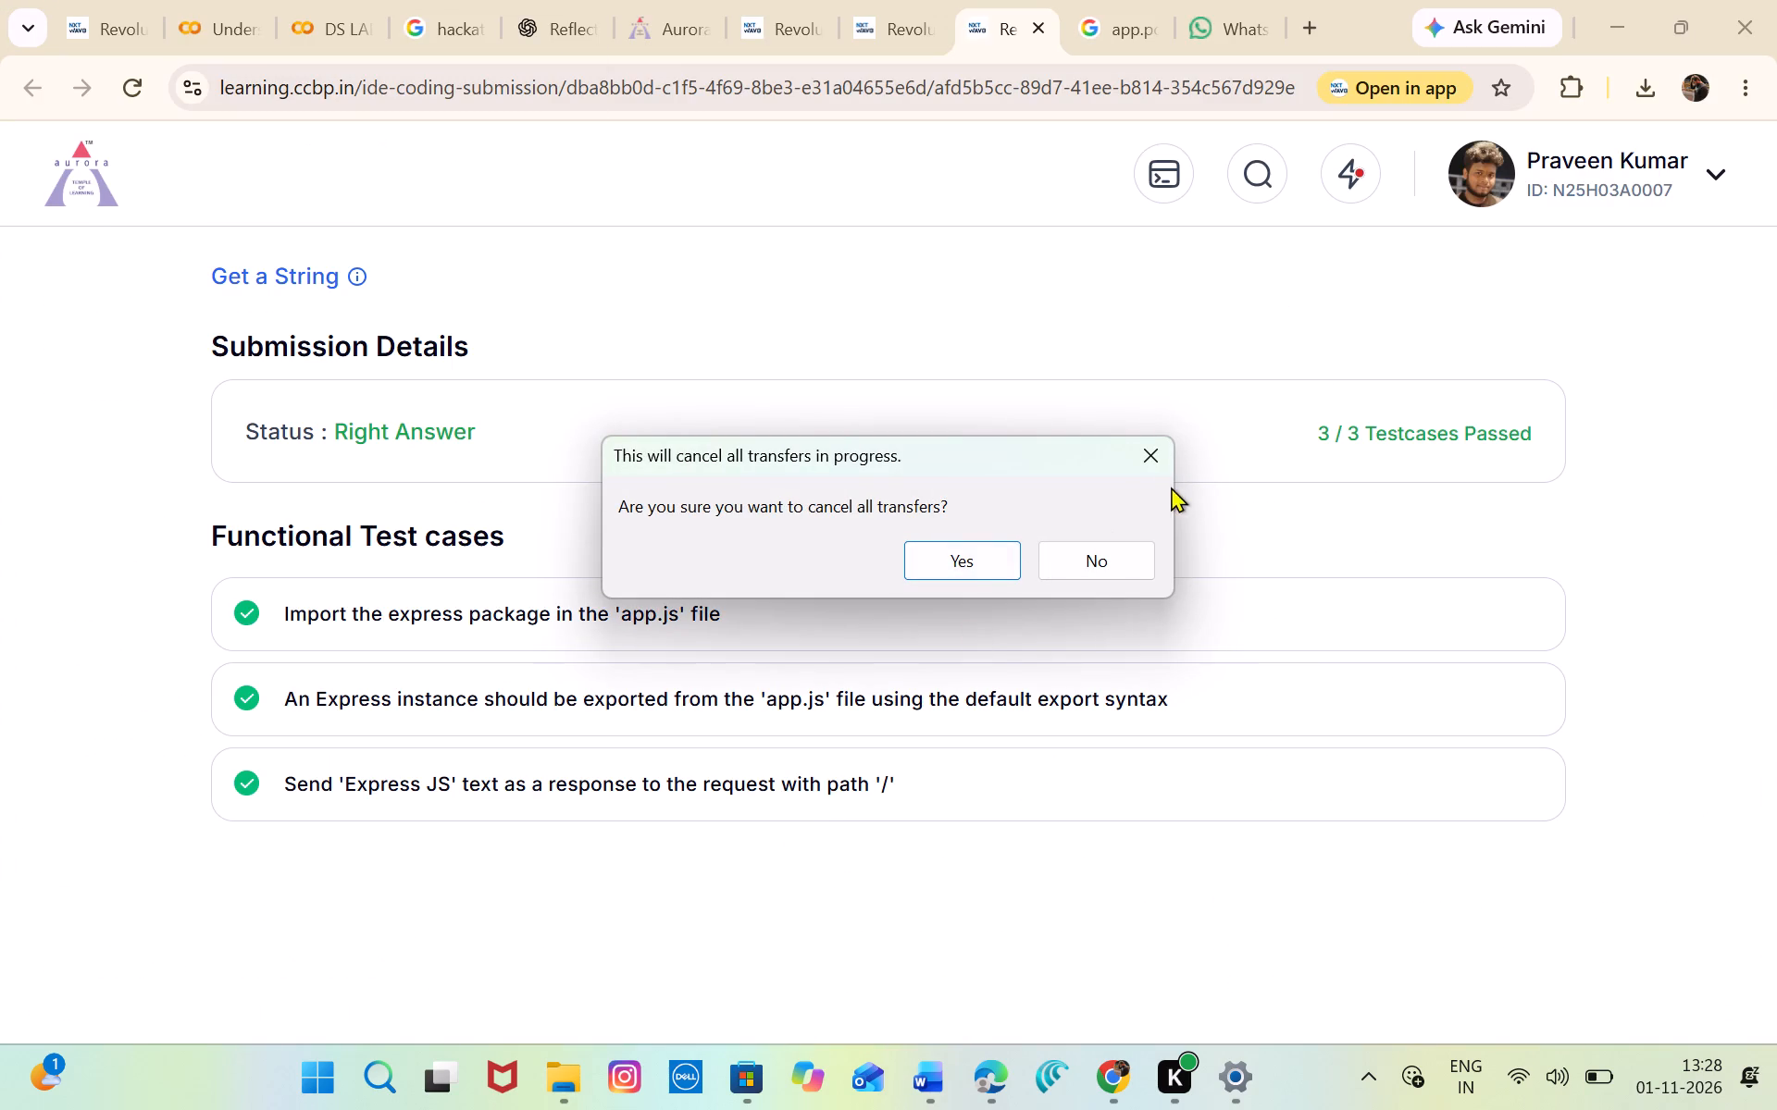
pyautogui.click(1150, 450)
pyautogui.click(565, 1095)
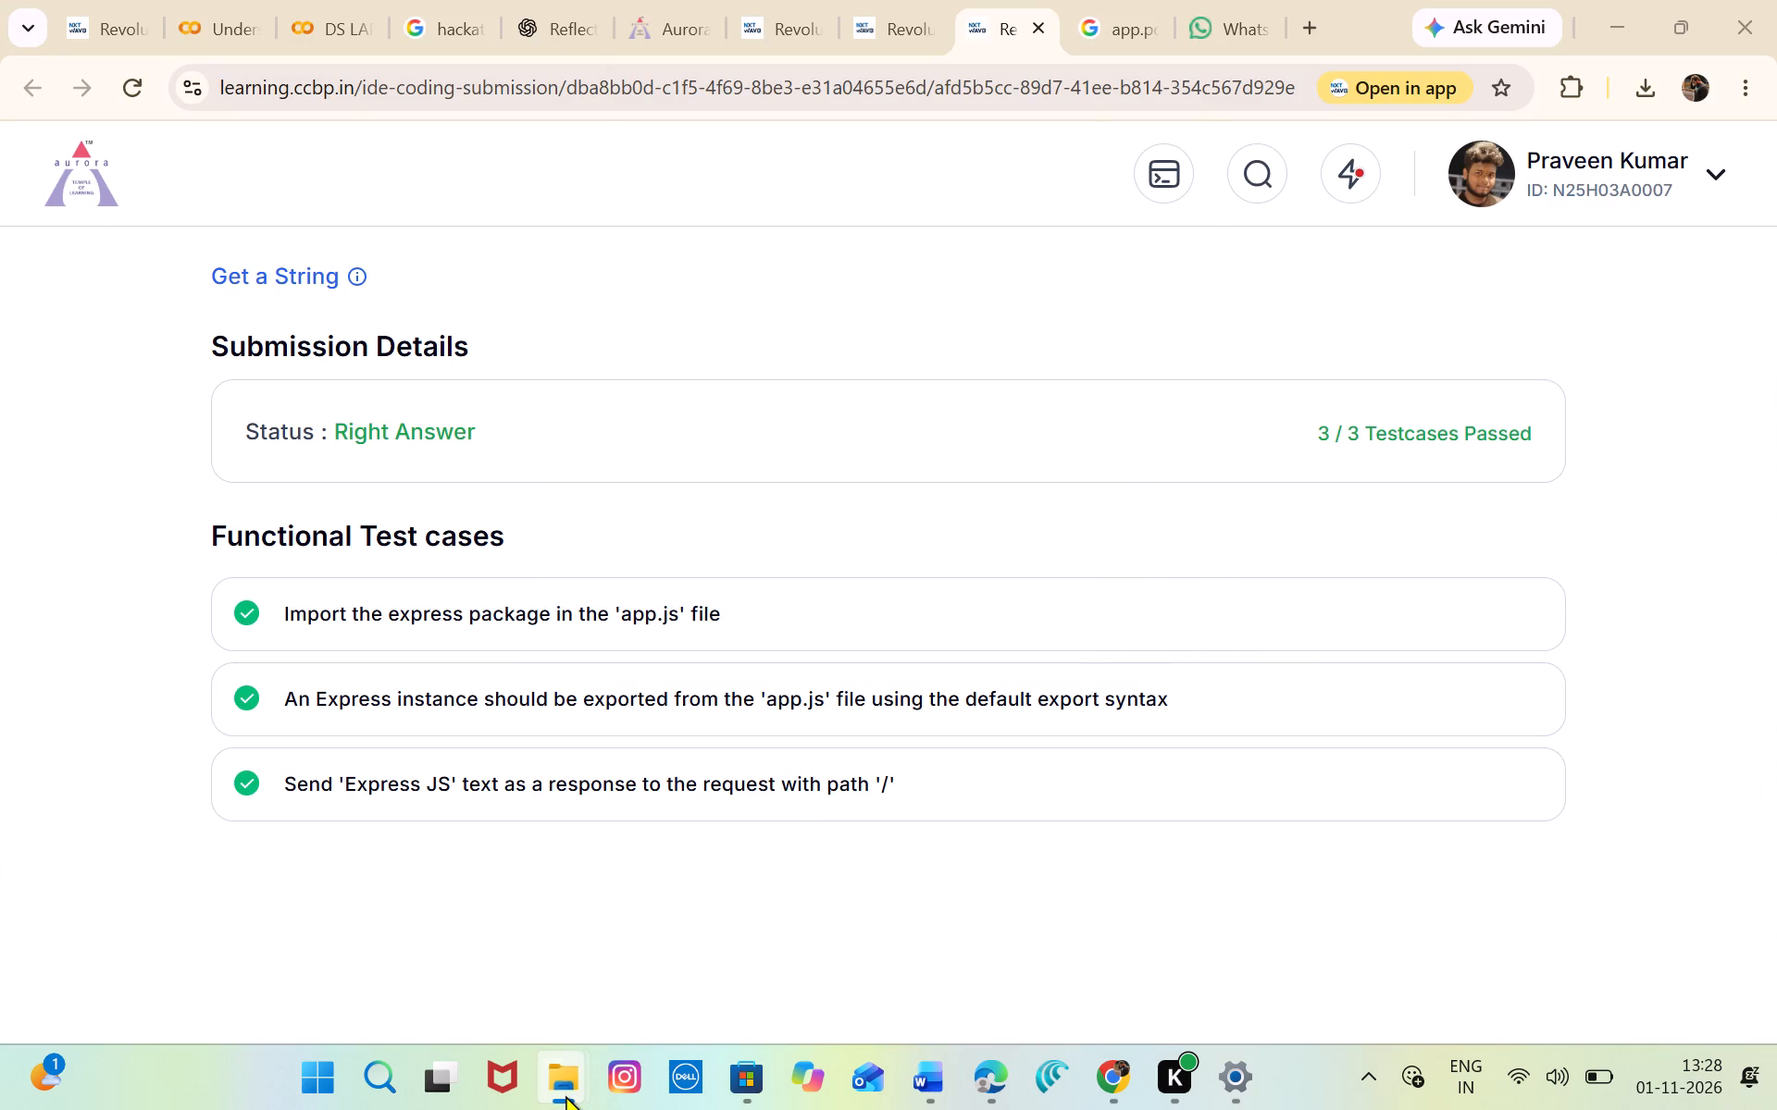
pyautogui.click(721, 934)
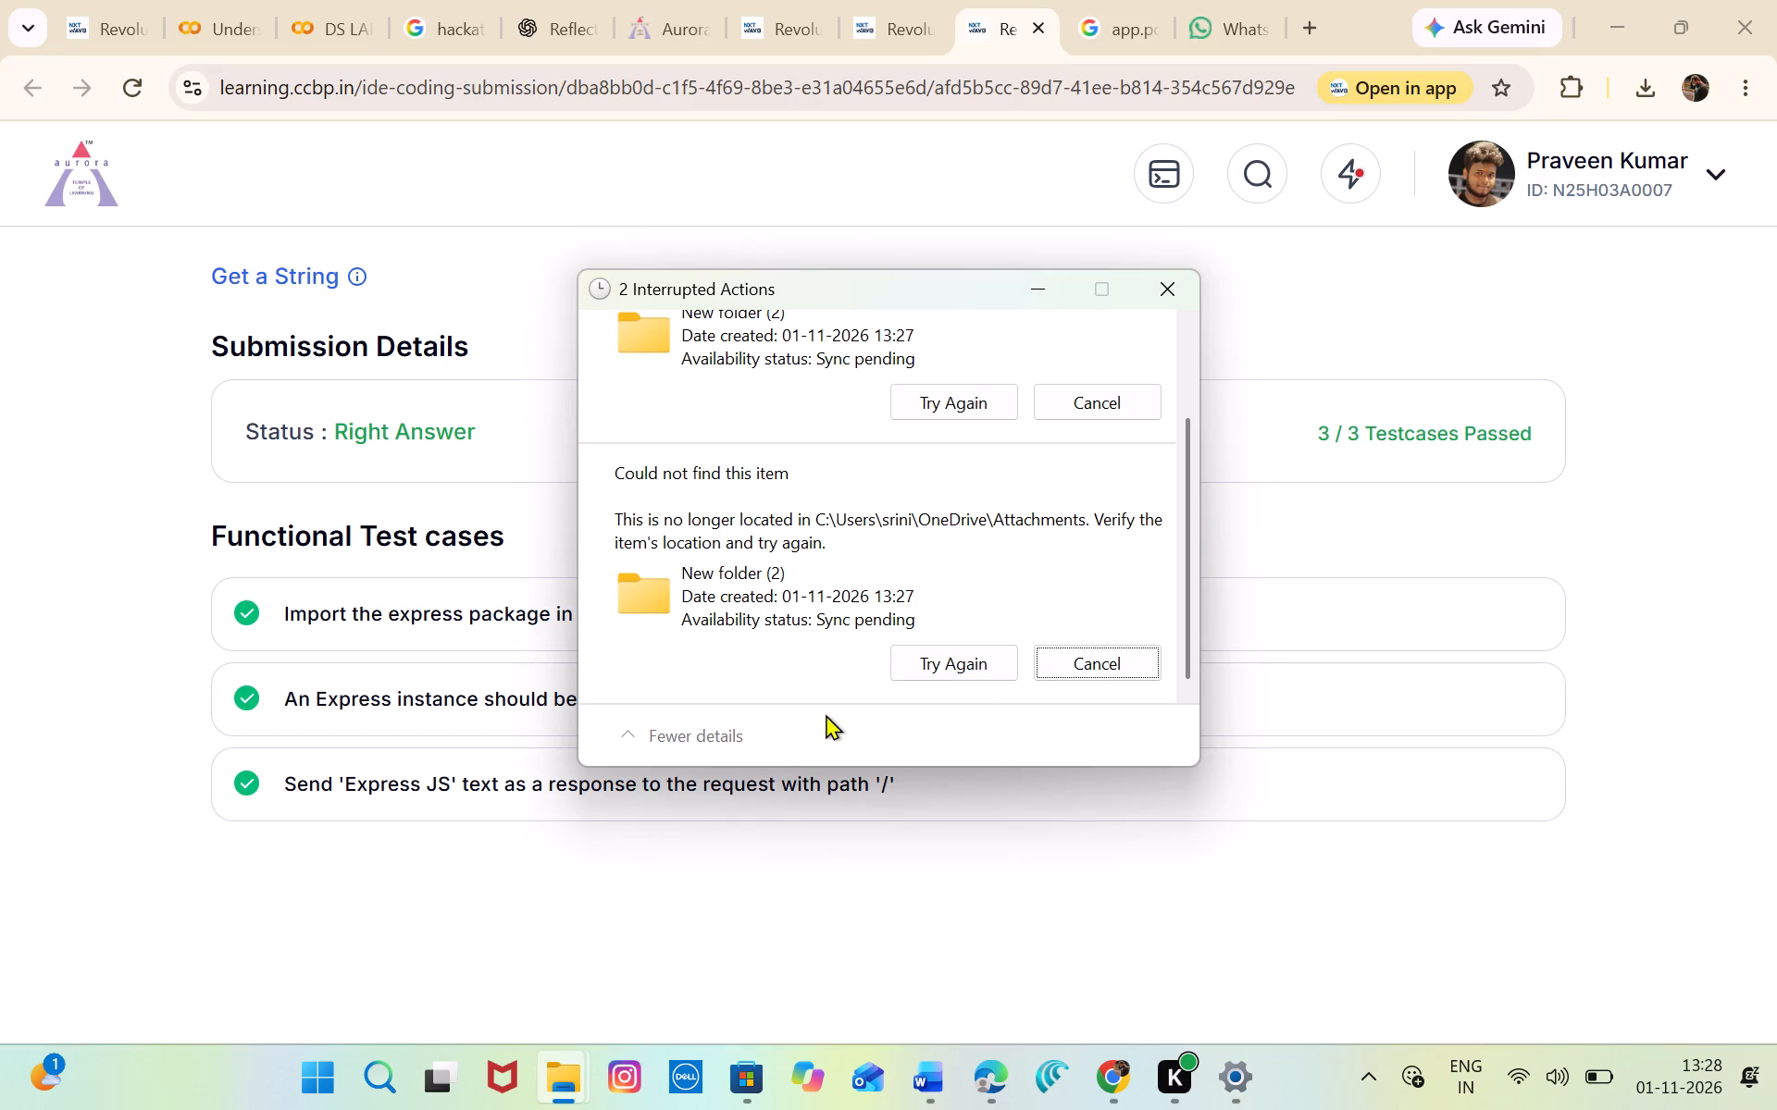
pyautogui.click(1104, 401)
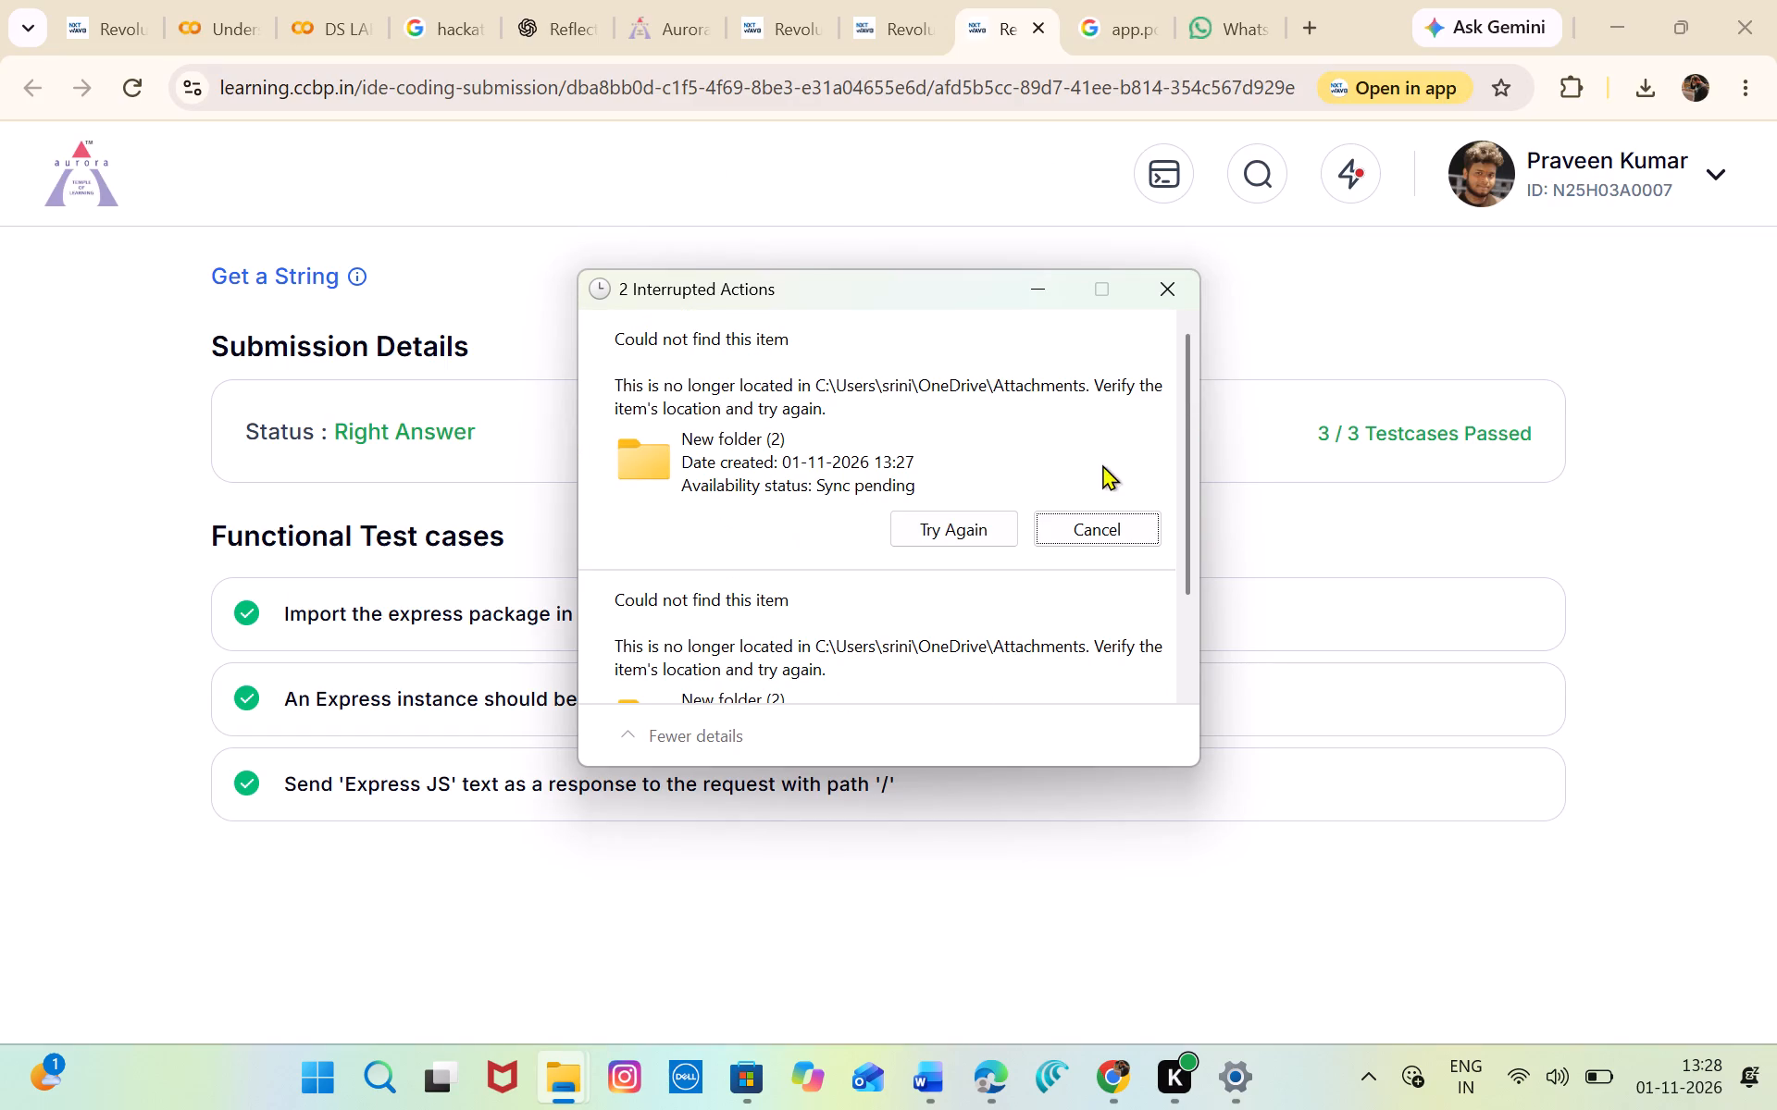
pyautogui.click(1158, 277)
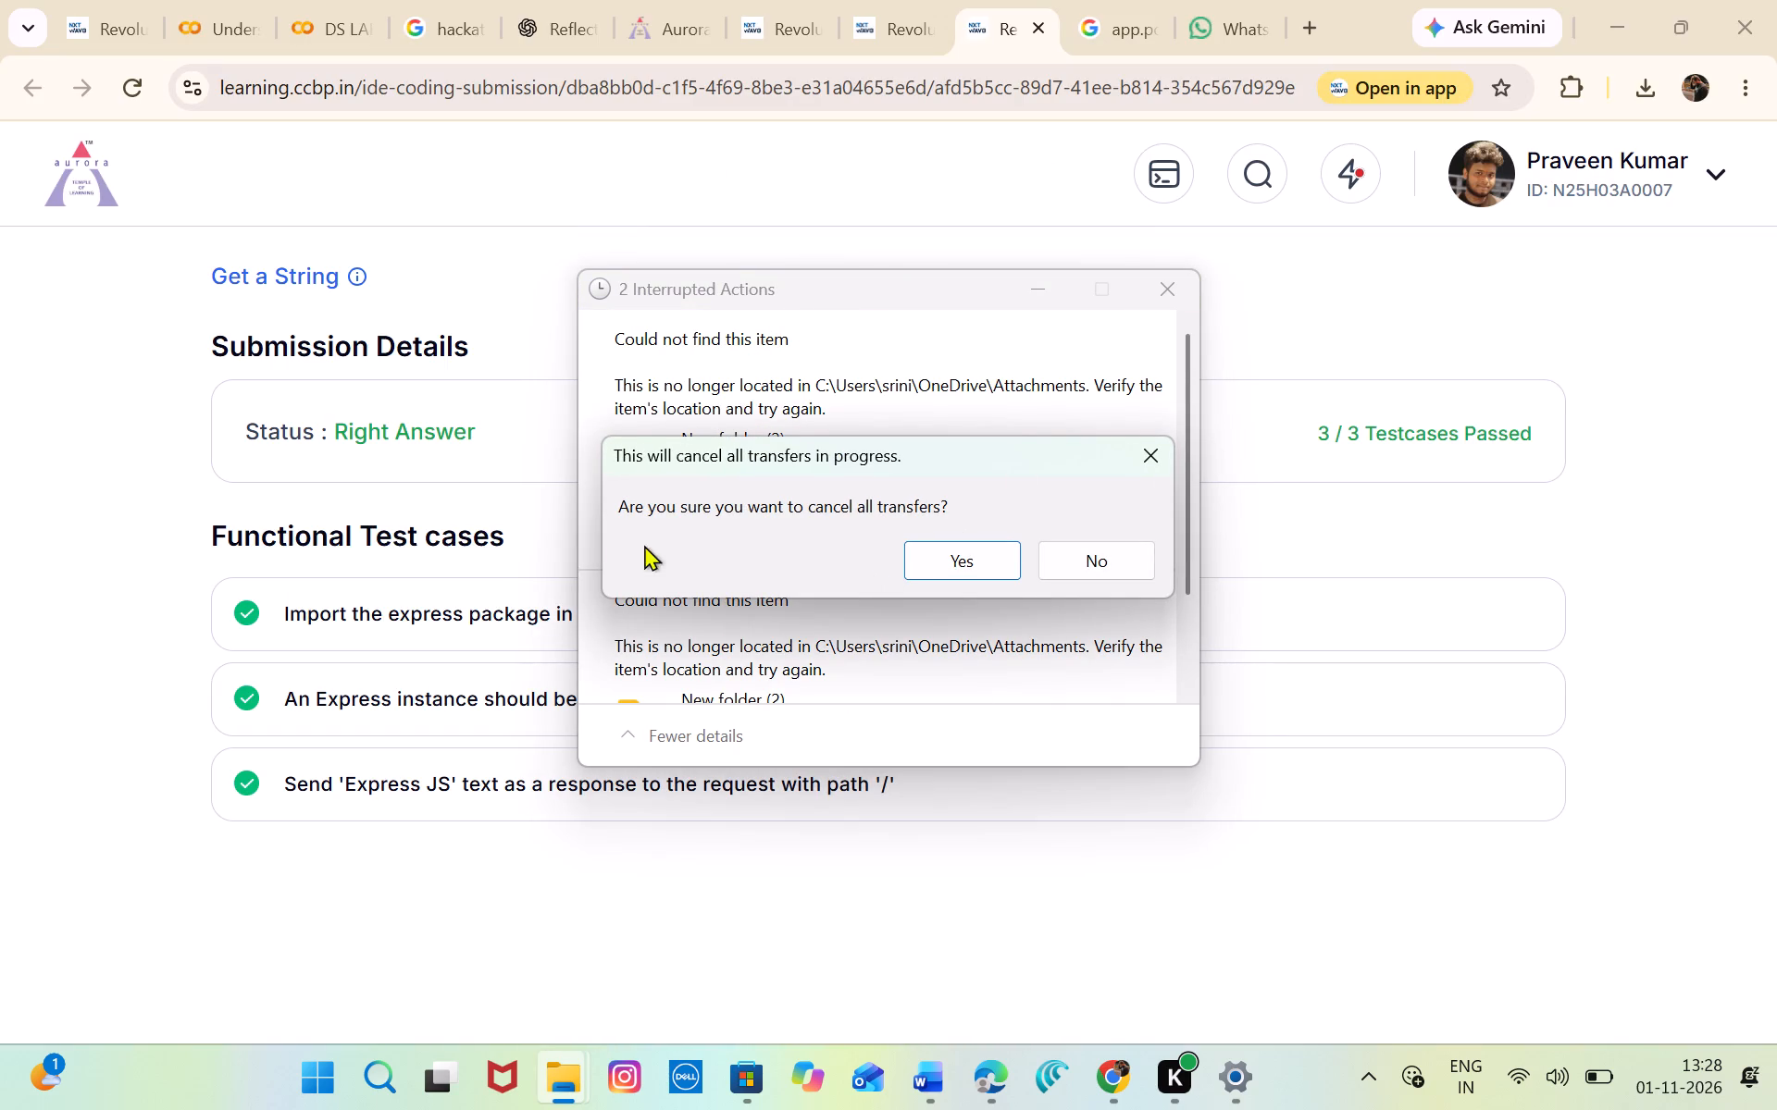
pyautogui.click(957, 566)
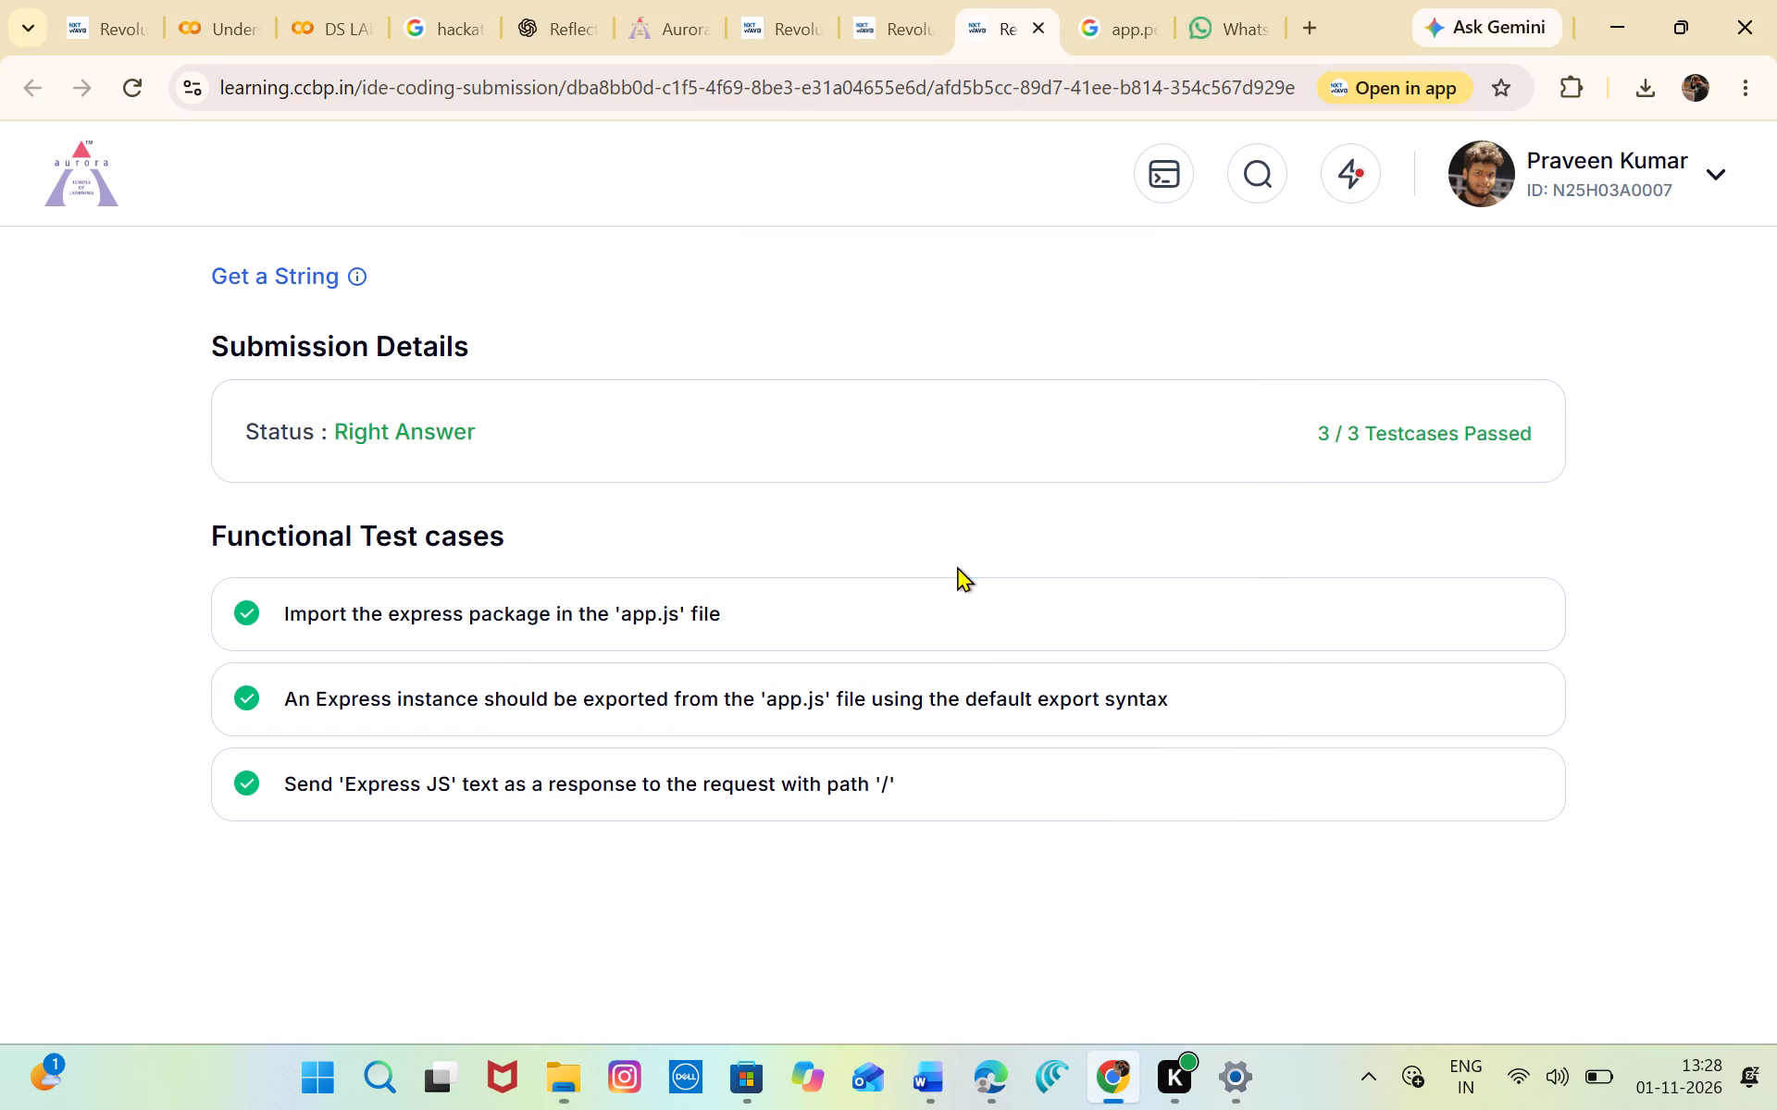
# Return to the Attachments window in File Explorer and rename the folder named New folder as Backend.
pyautogui.click(561, 1090)
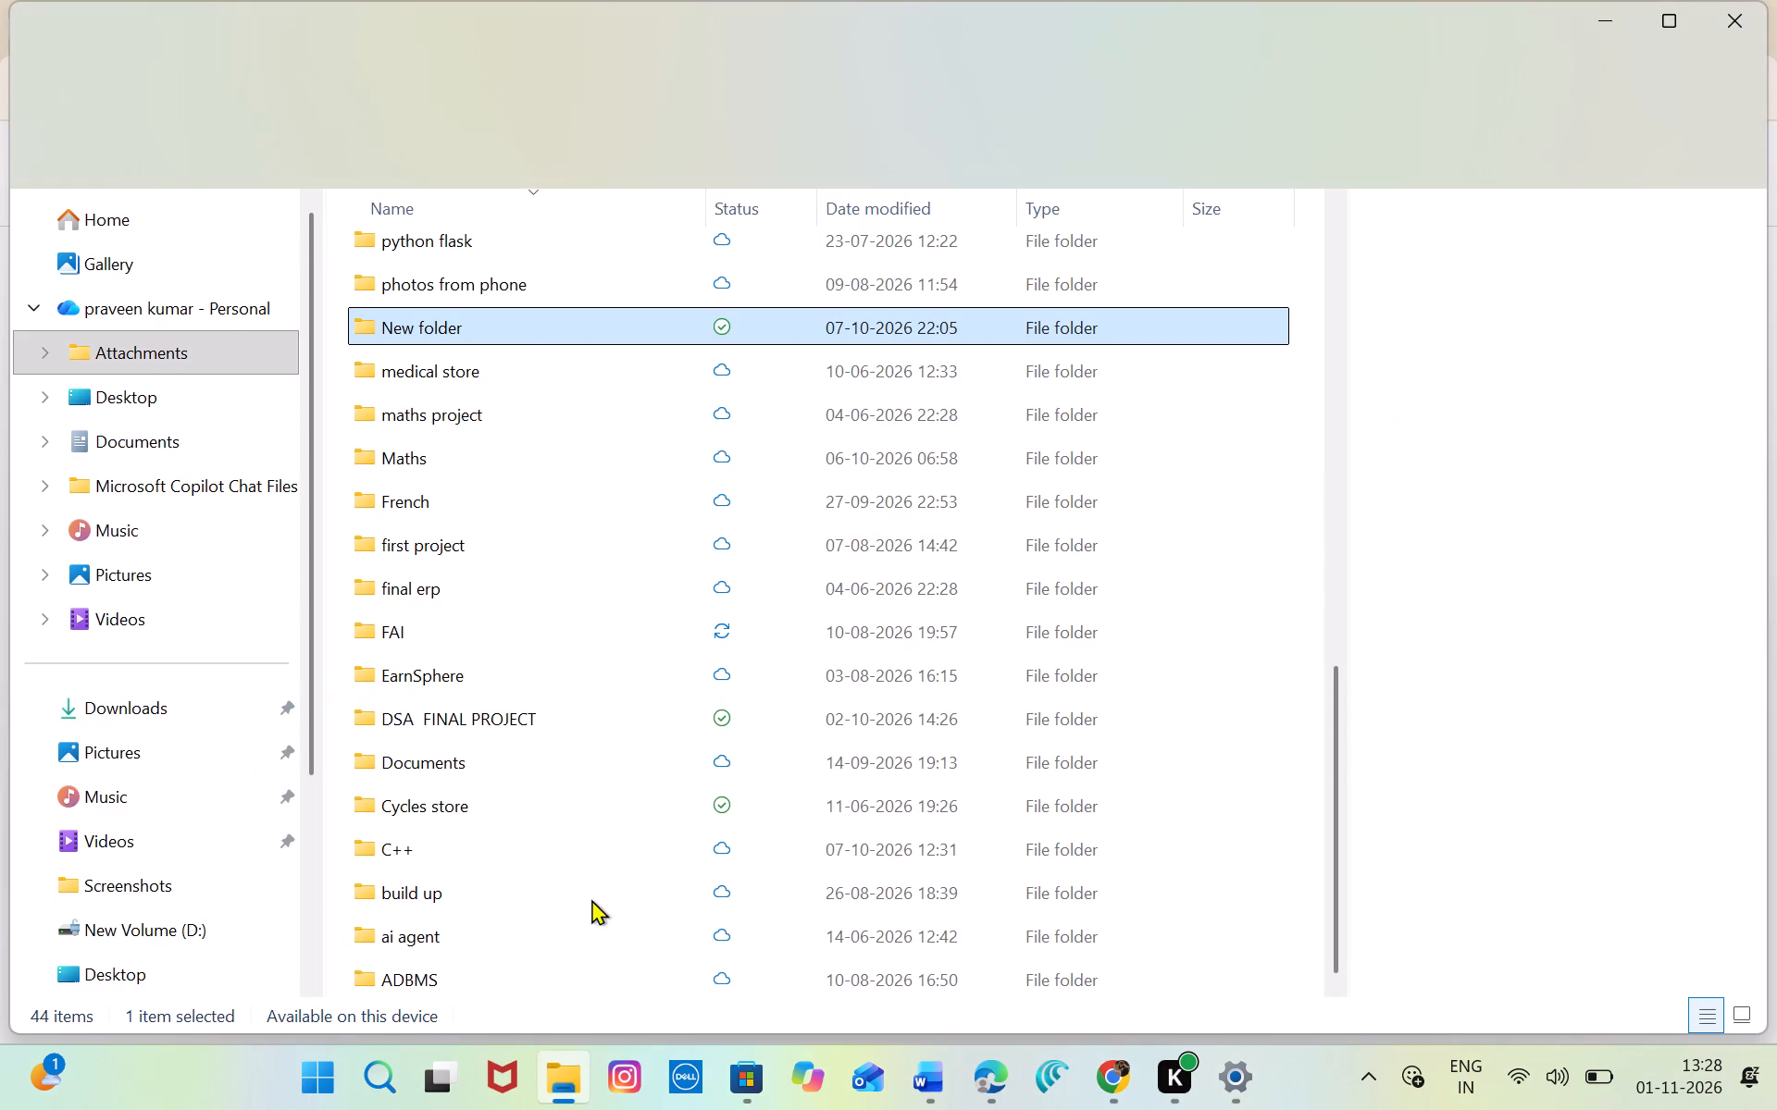
pyautogui.scroll(11, 491, 305)
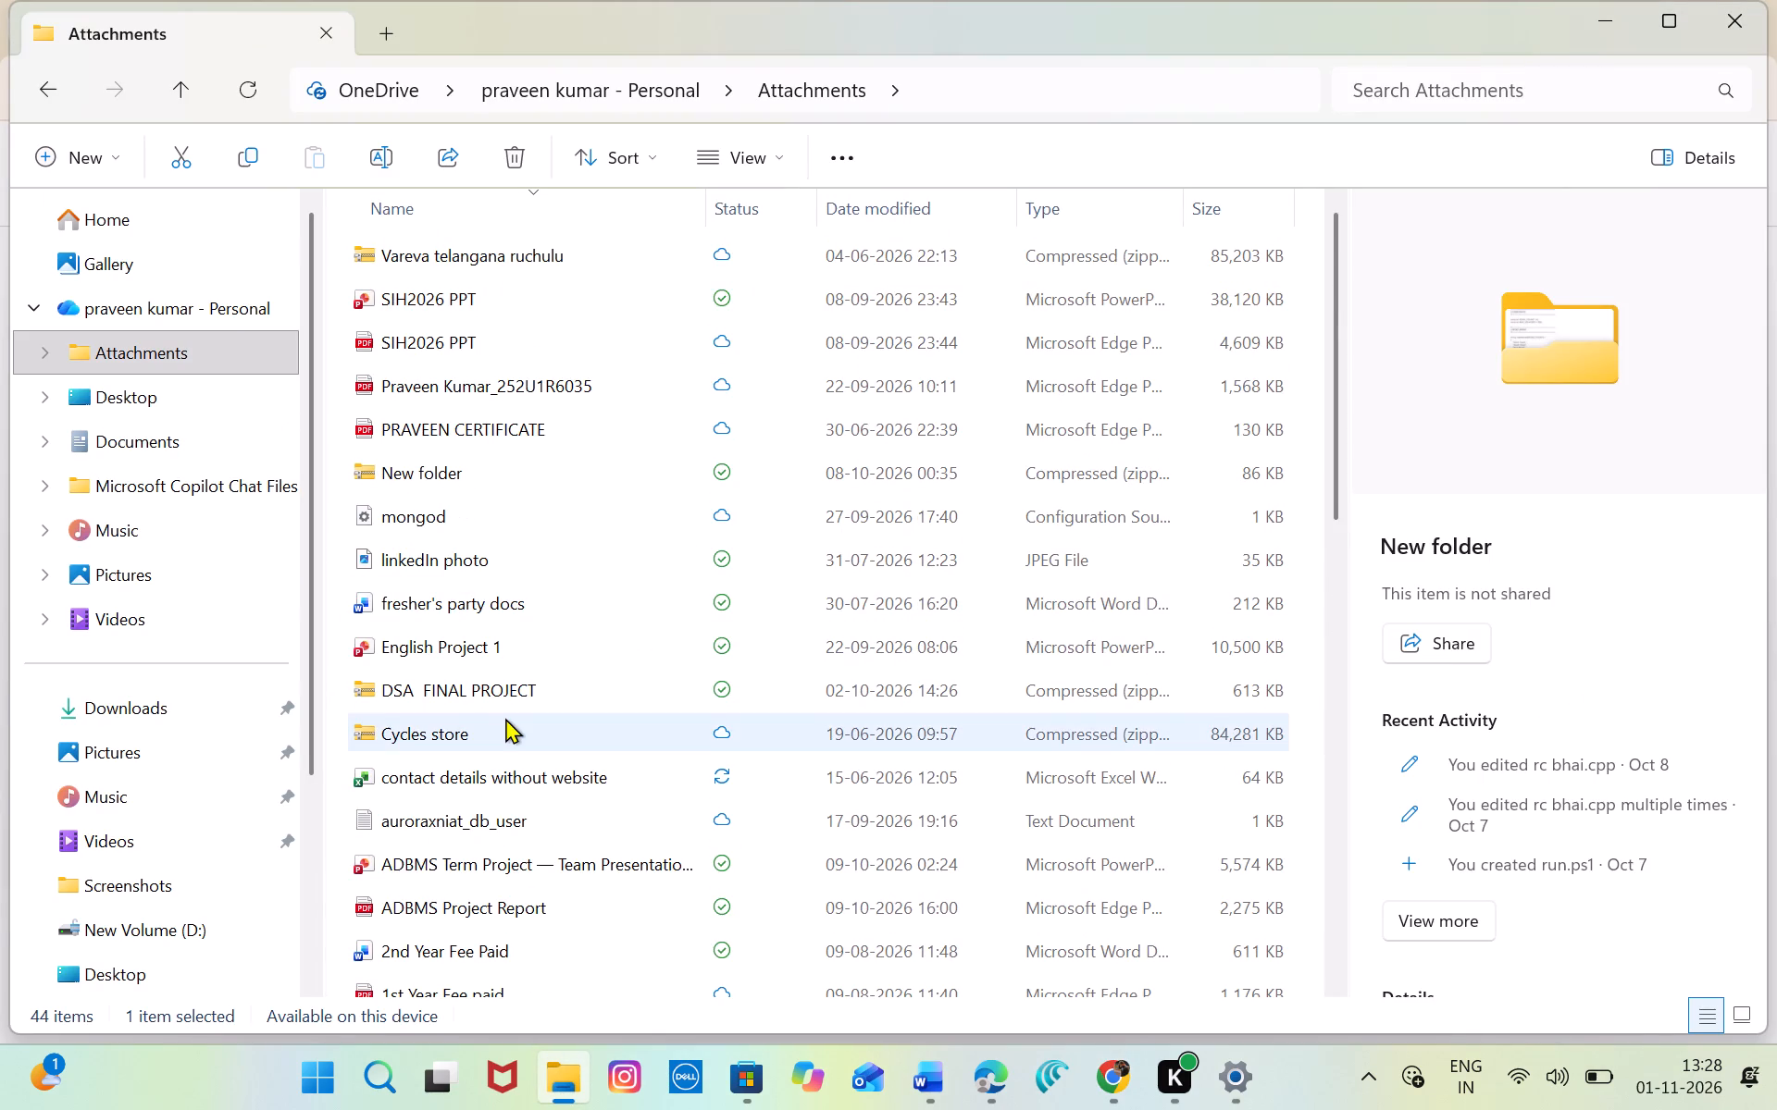
pyautogui.scroll(-2, 505, 718)
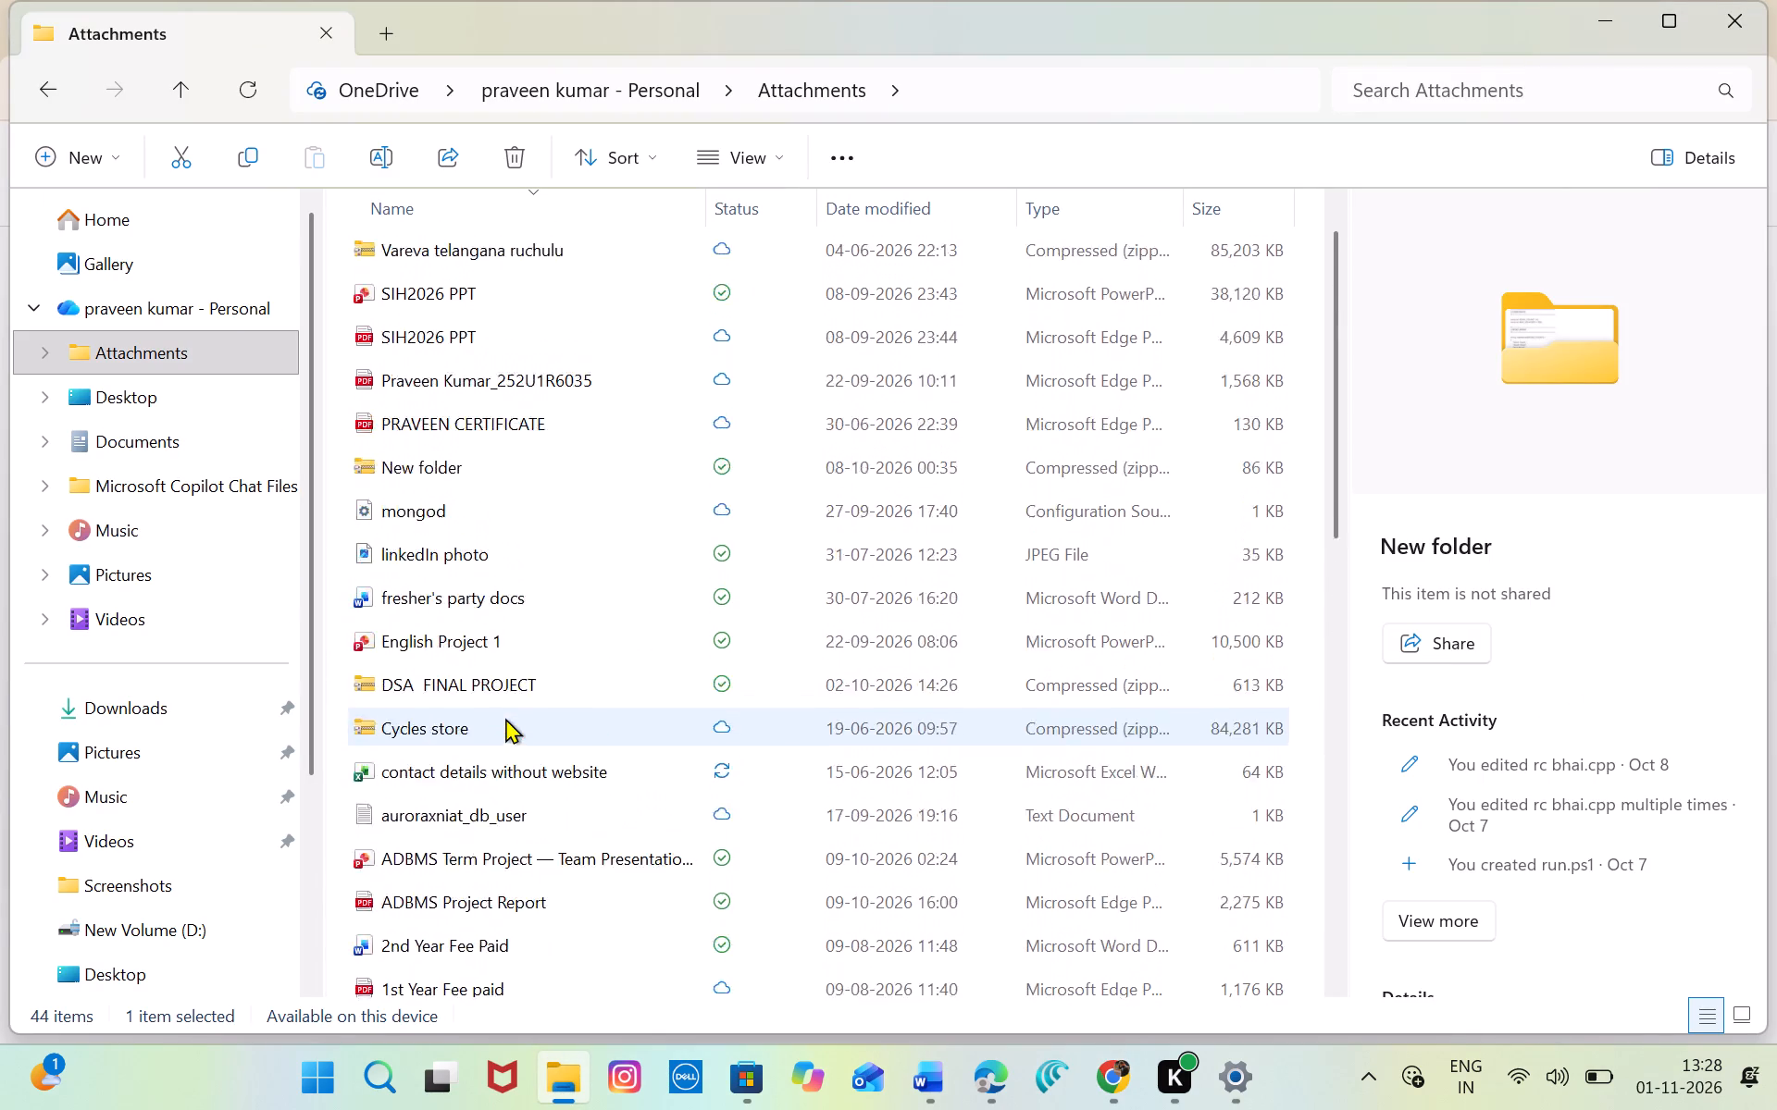
pyautogui.scroll(-1, 505, 718)
pyautogui.scroll(-3, 495, 972)
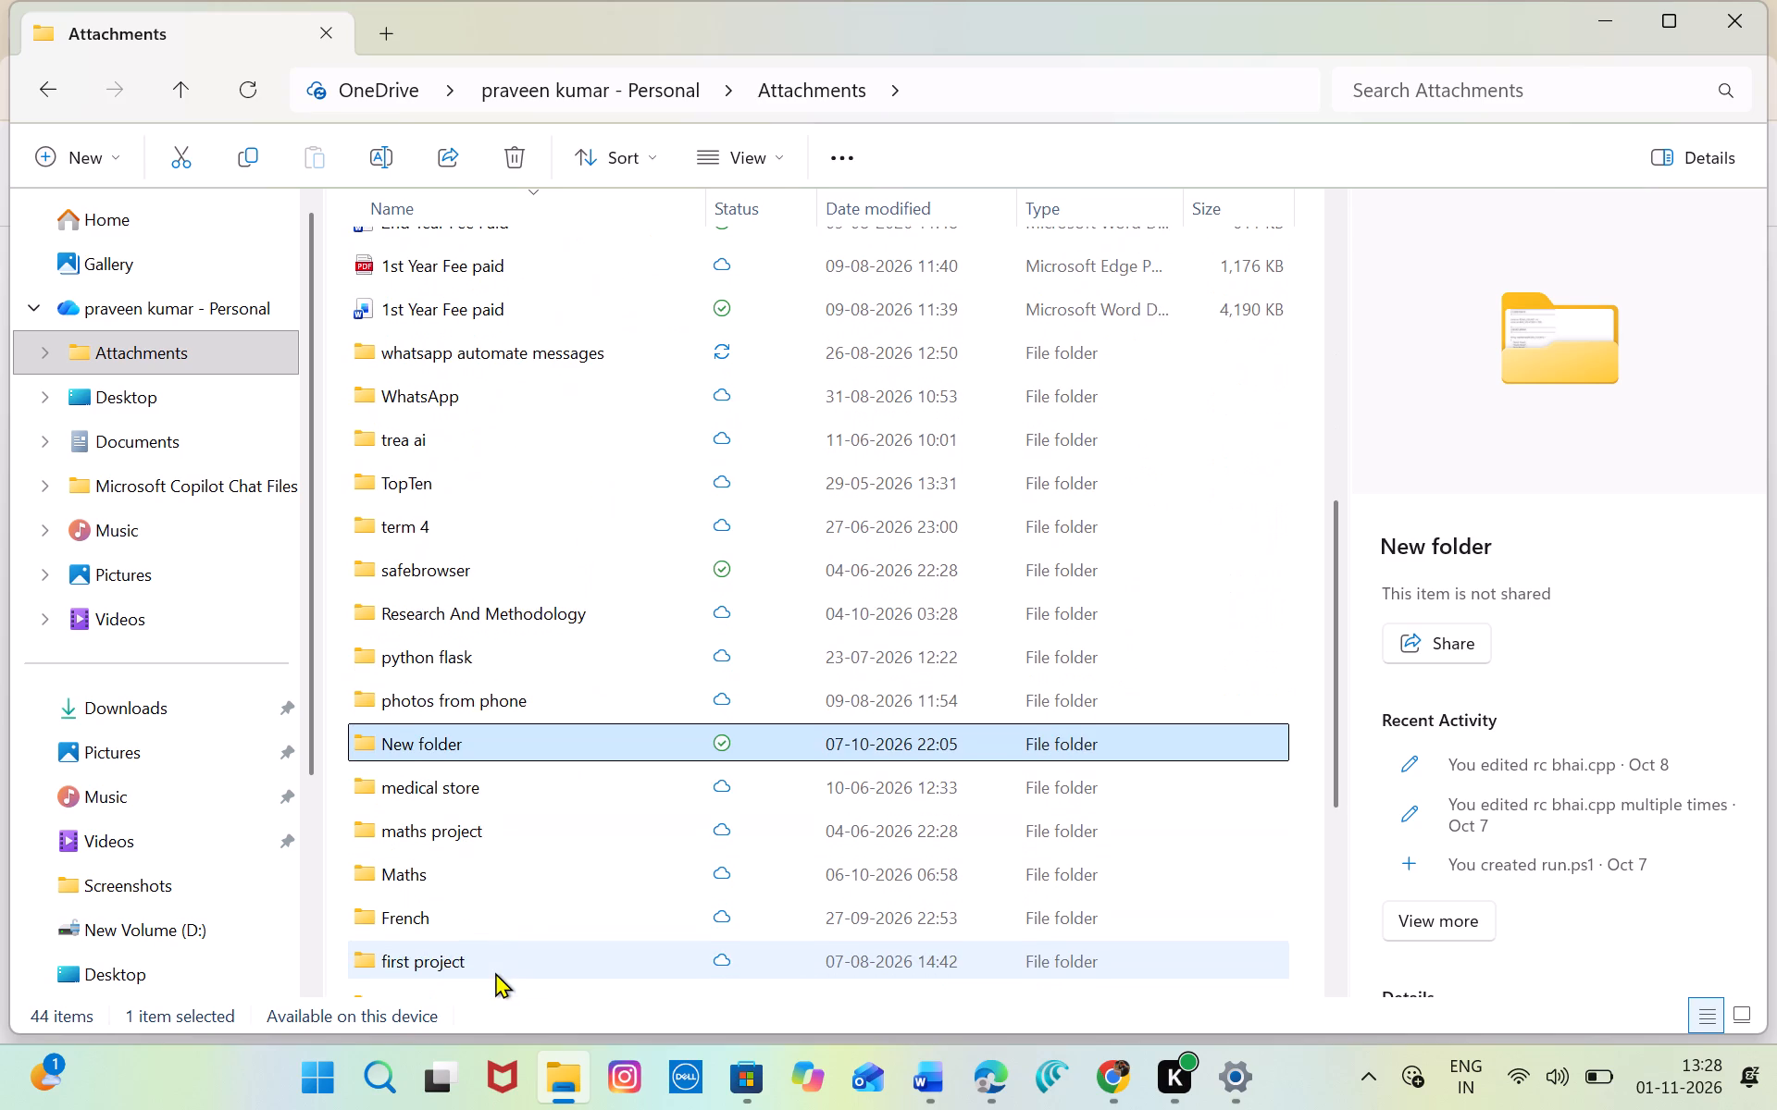
pyautogui.click(386, 154)
pyautogui.press('BackSpace')
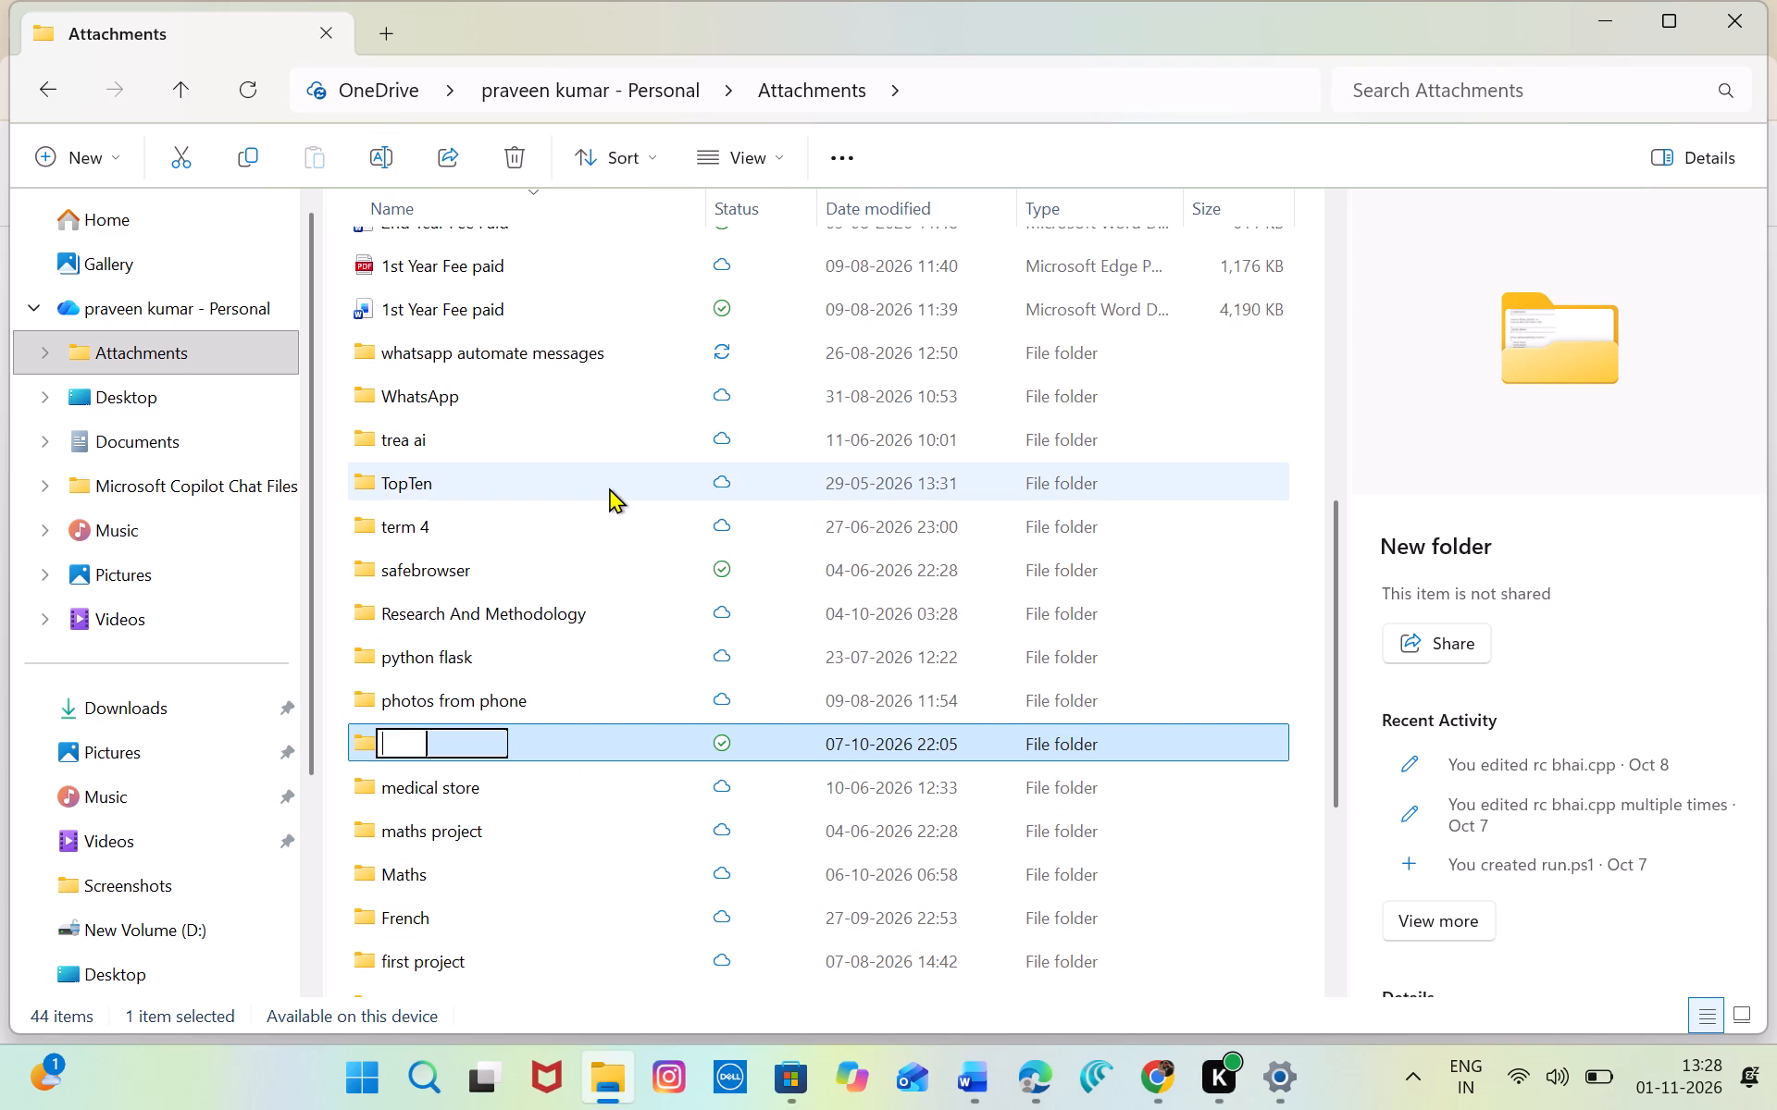
pyautogui.write('ackend')
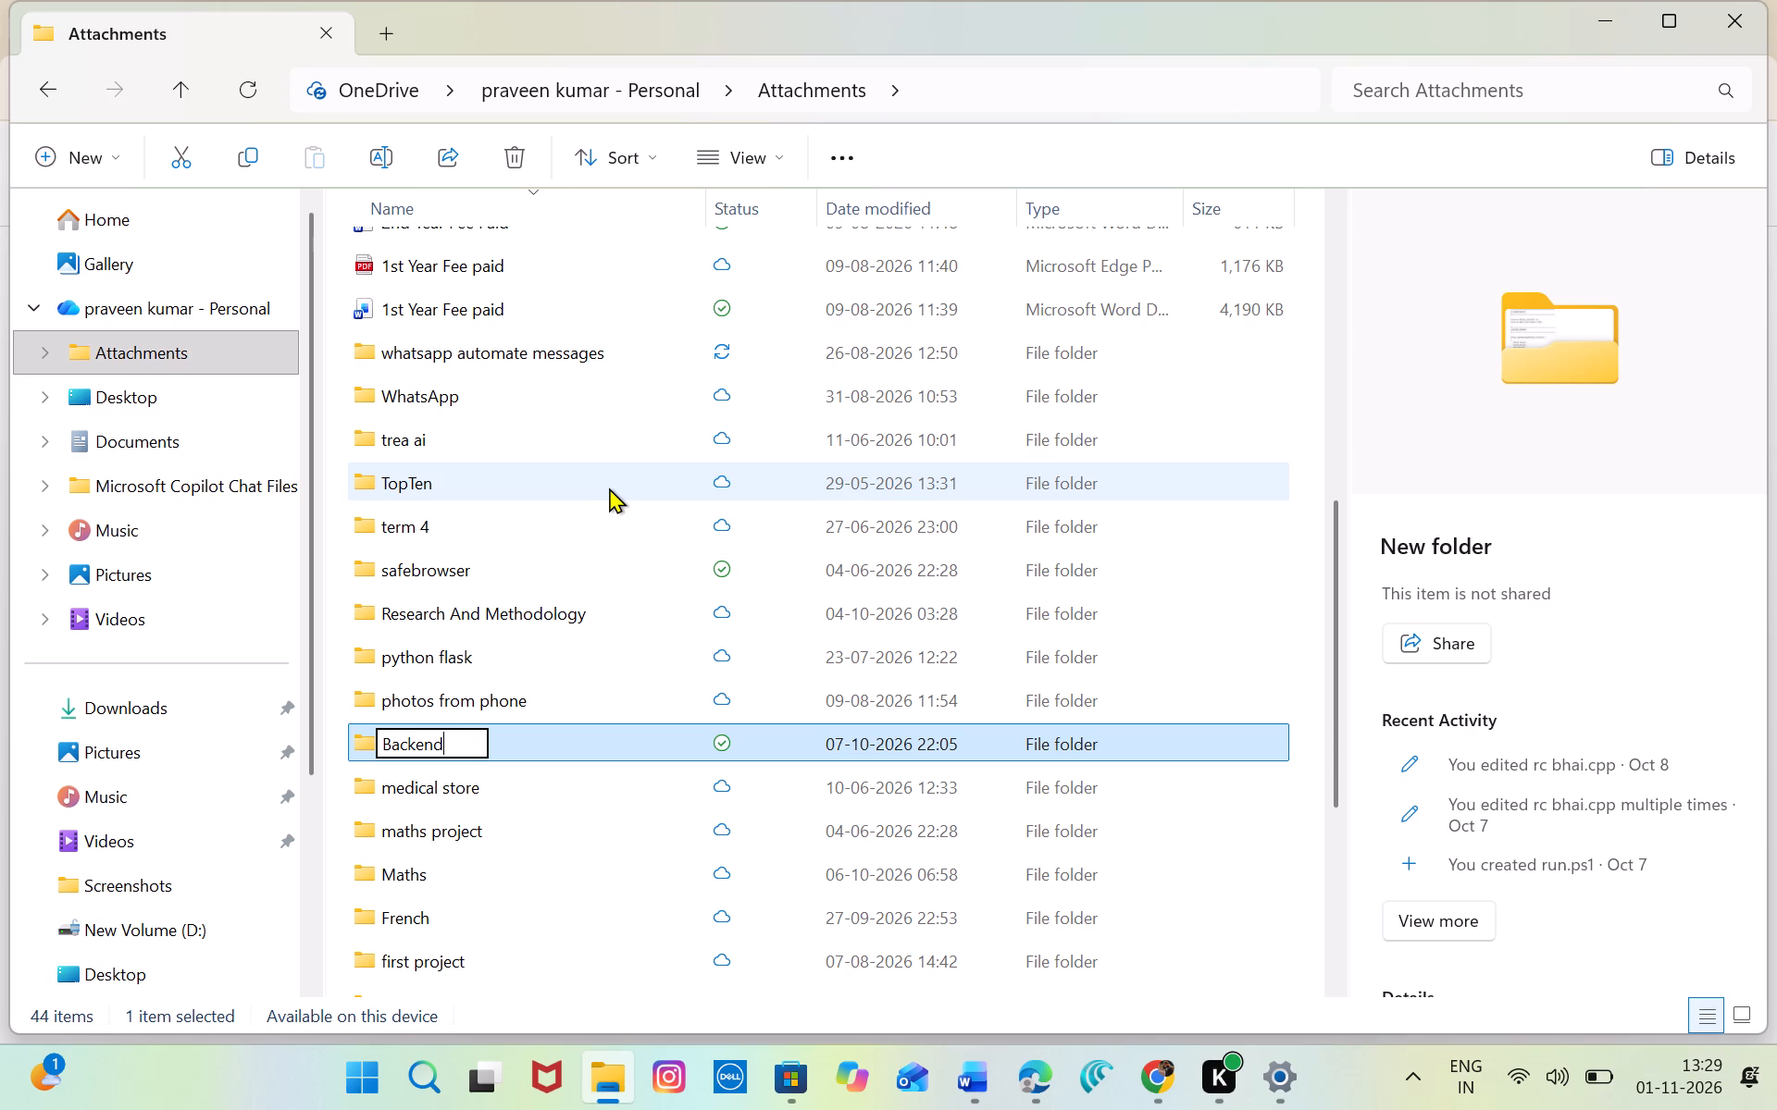
pyautogui.press('Return')
# Look for the Backend folder in Attachments, opening the term 4 folder and going back to the full list.
pyautogui.scroll(-7, 615, 734)
pyautogui.scroll(1, 969, 589)
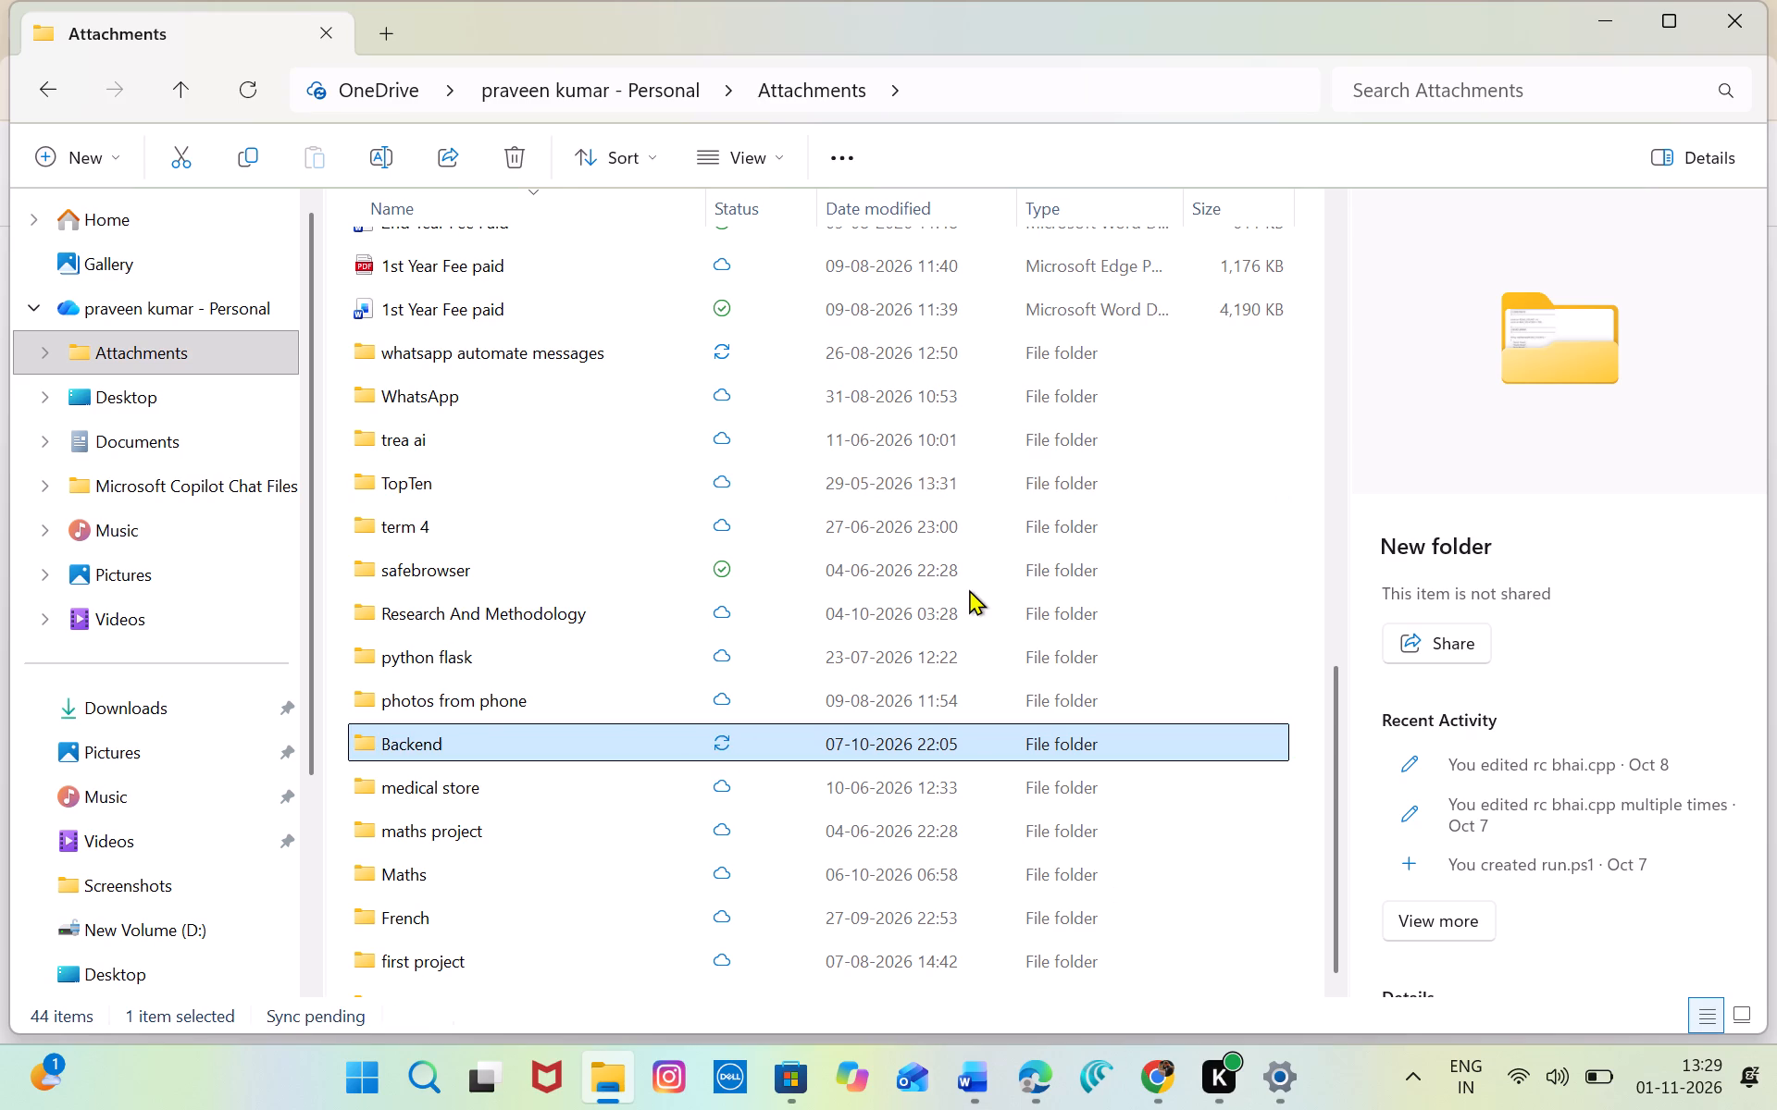
pyautogui.scroll(3, 969, 589)
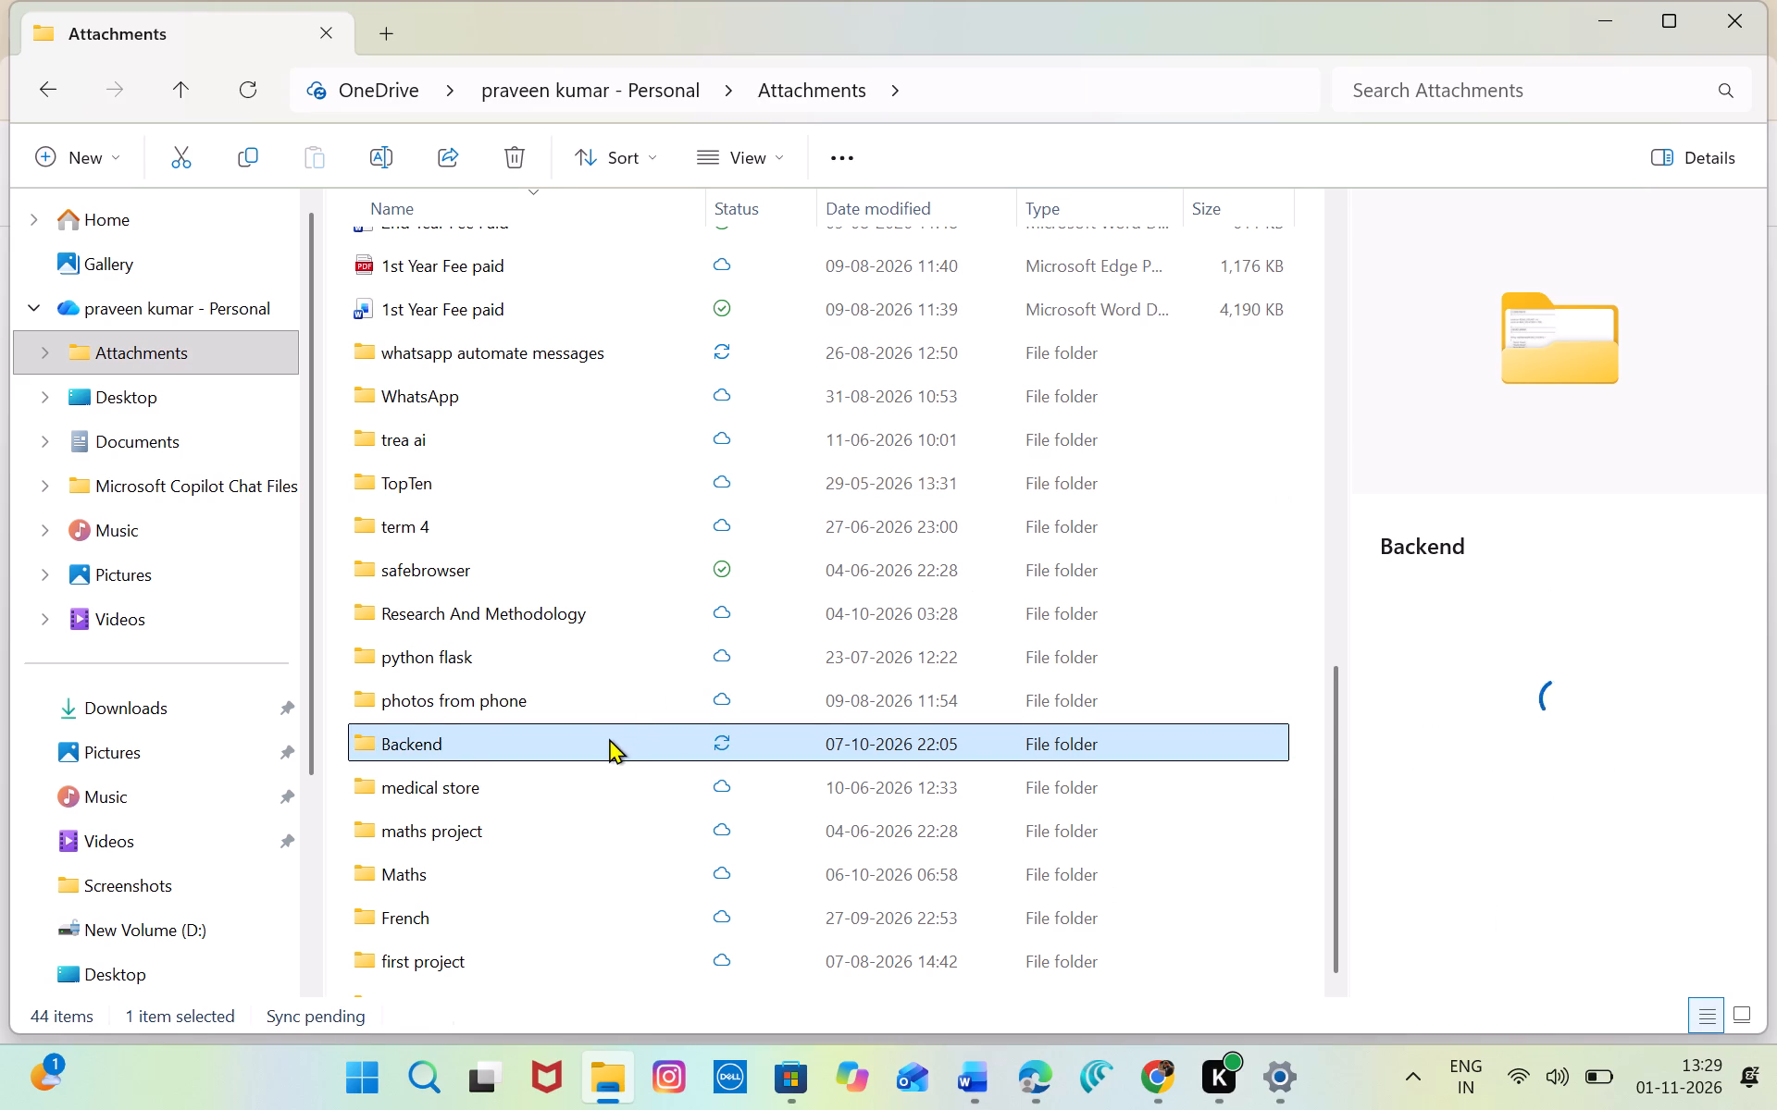
pyautogui.doubleClick(609, 738)
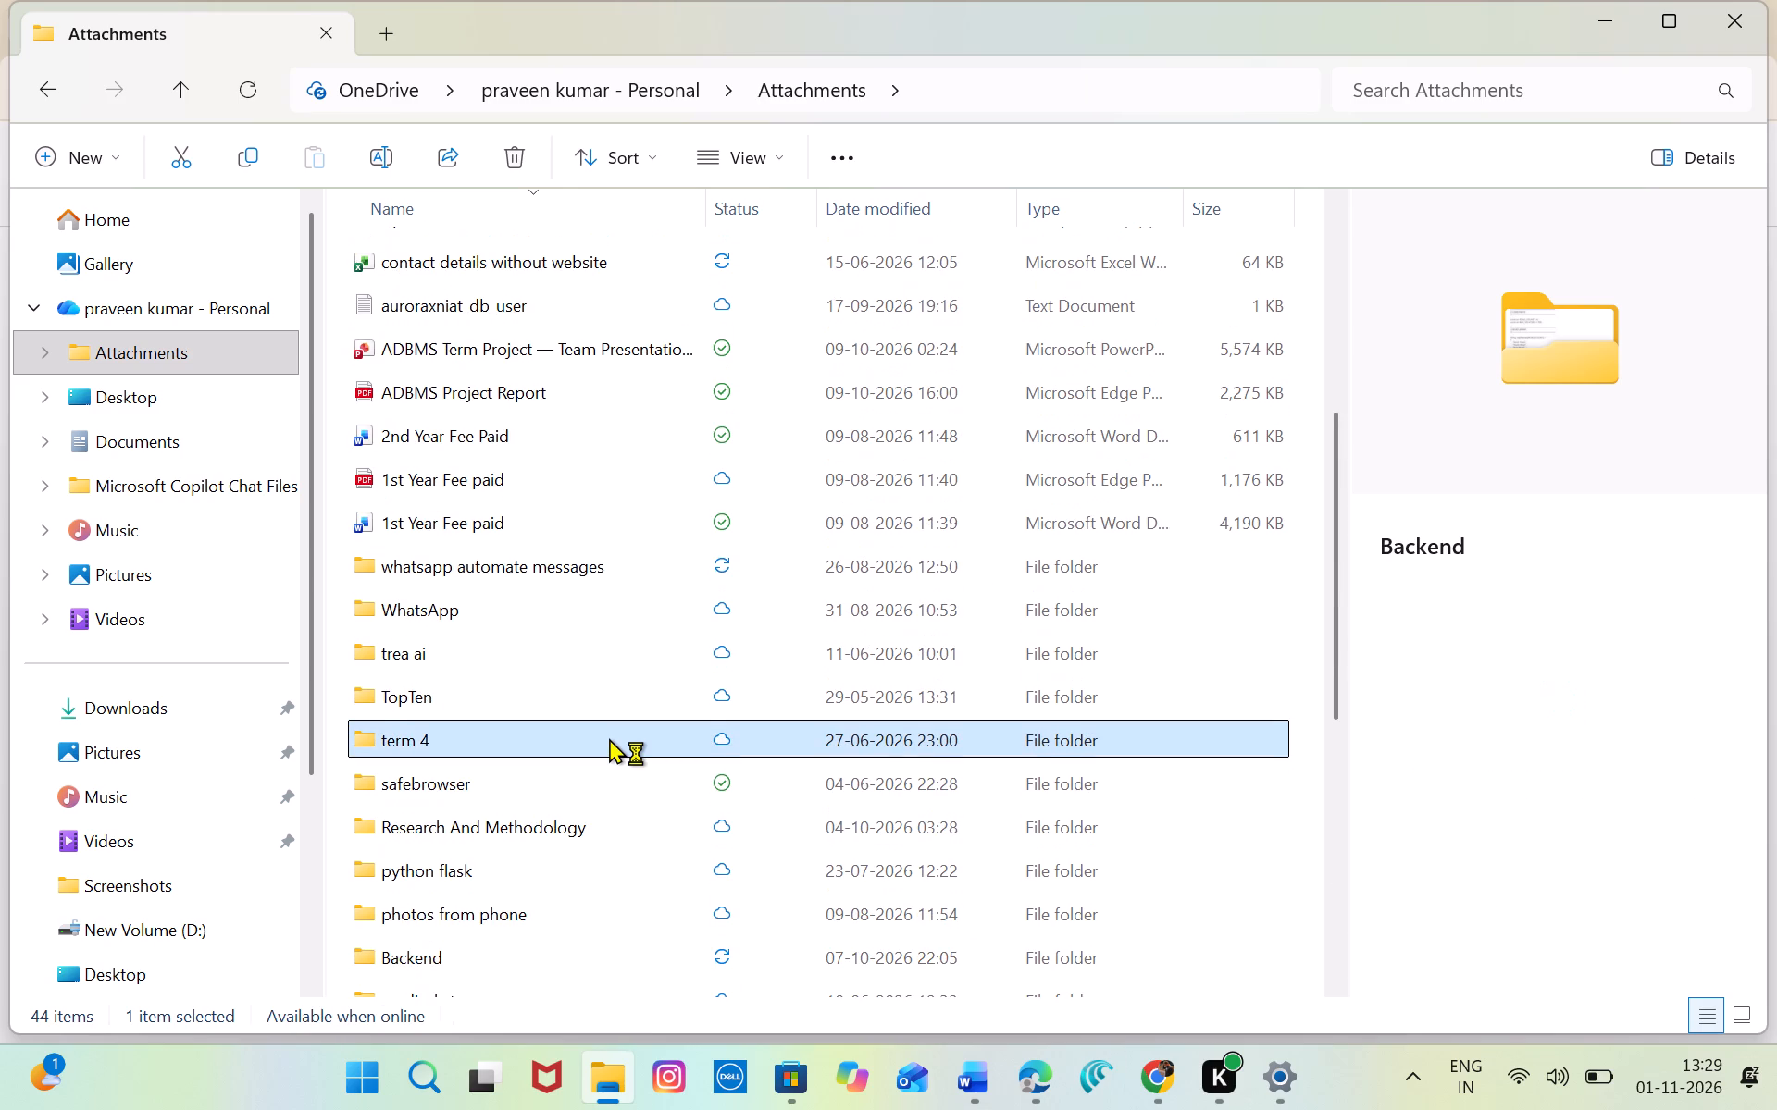
pyautogui.click(290, 339)
pyautogui.scroll(-2, 541, 912)
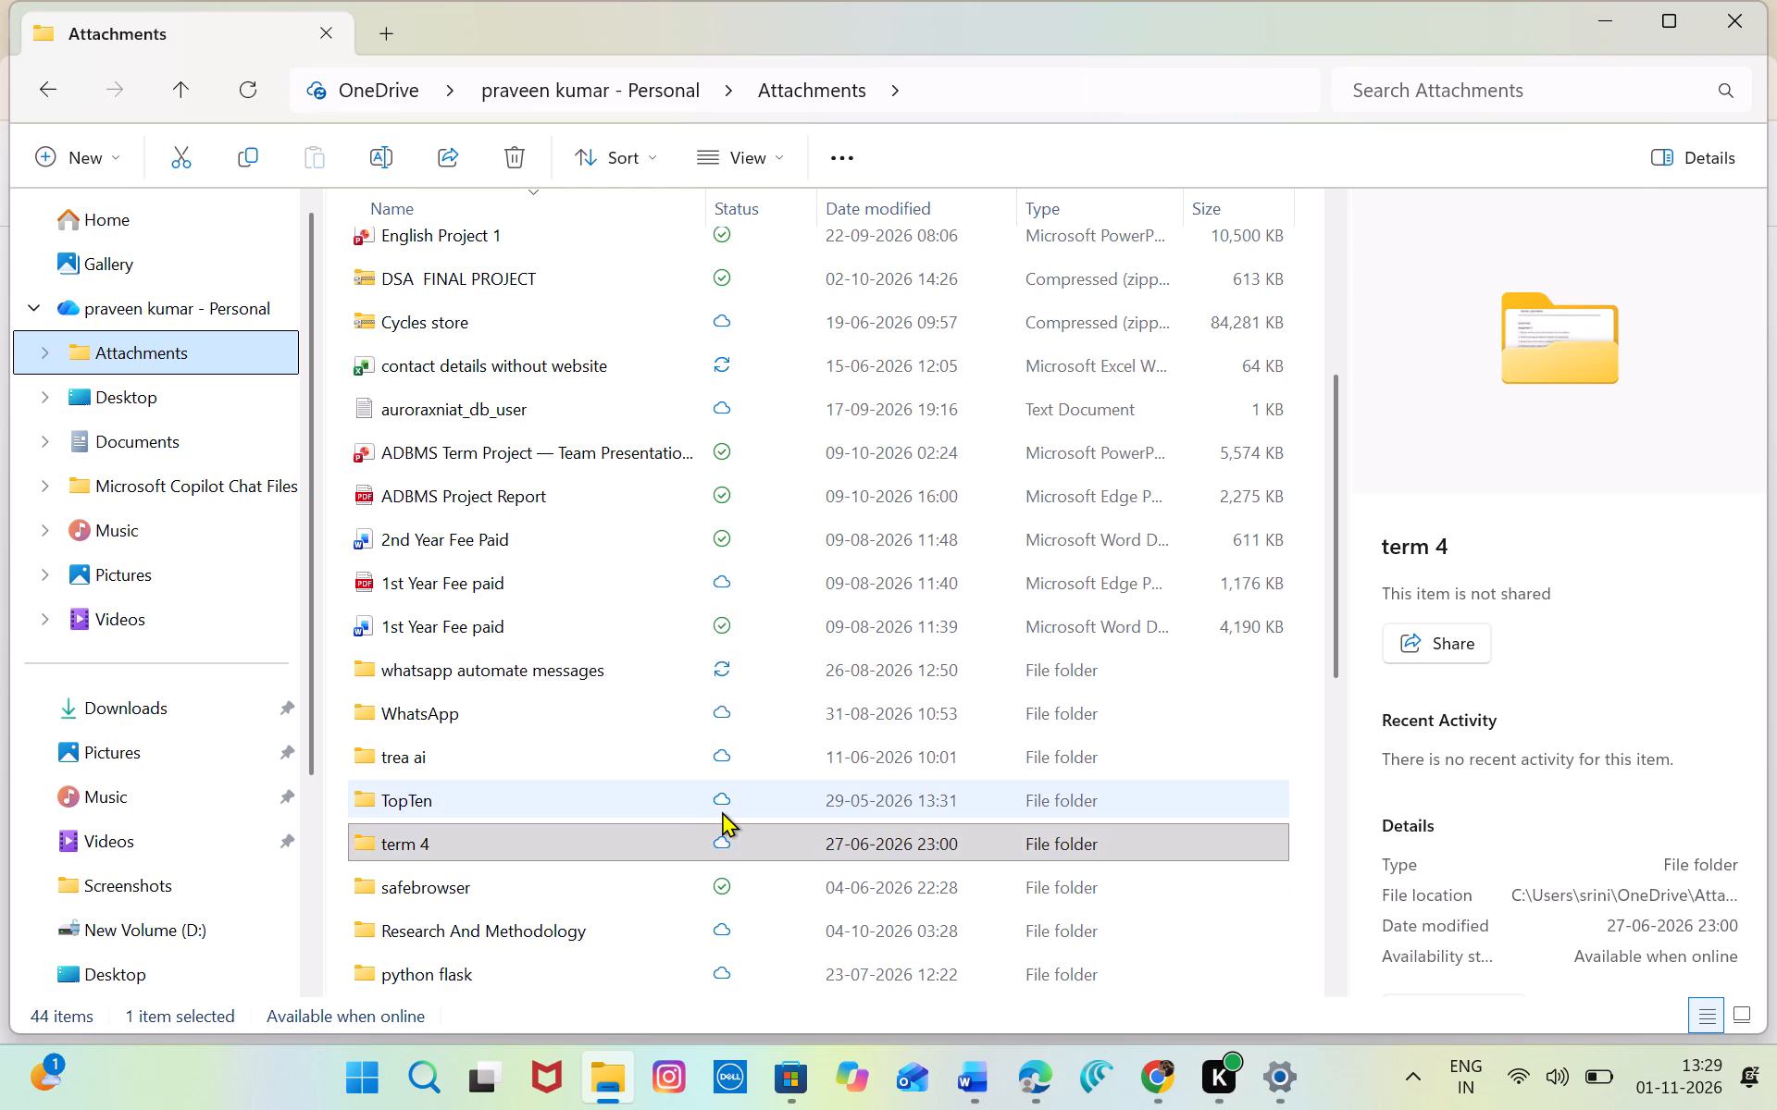
pyautogui.scroll(-8, 722, 811)
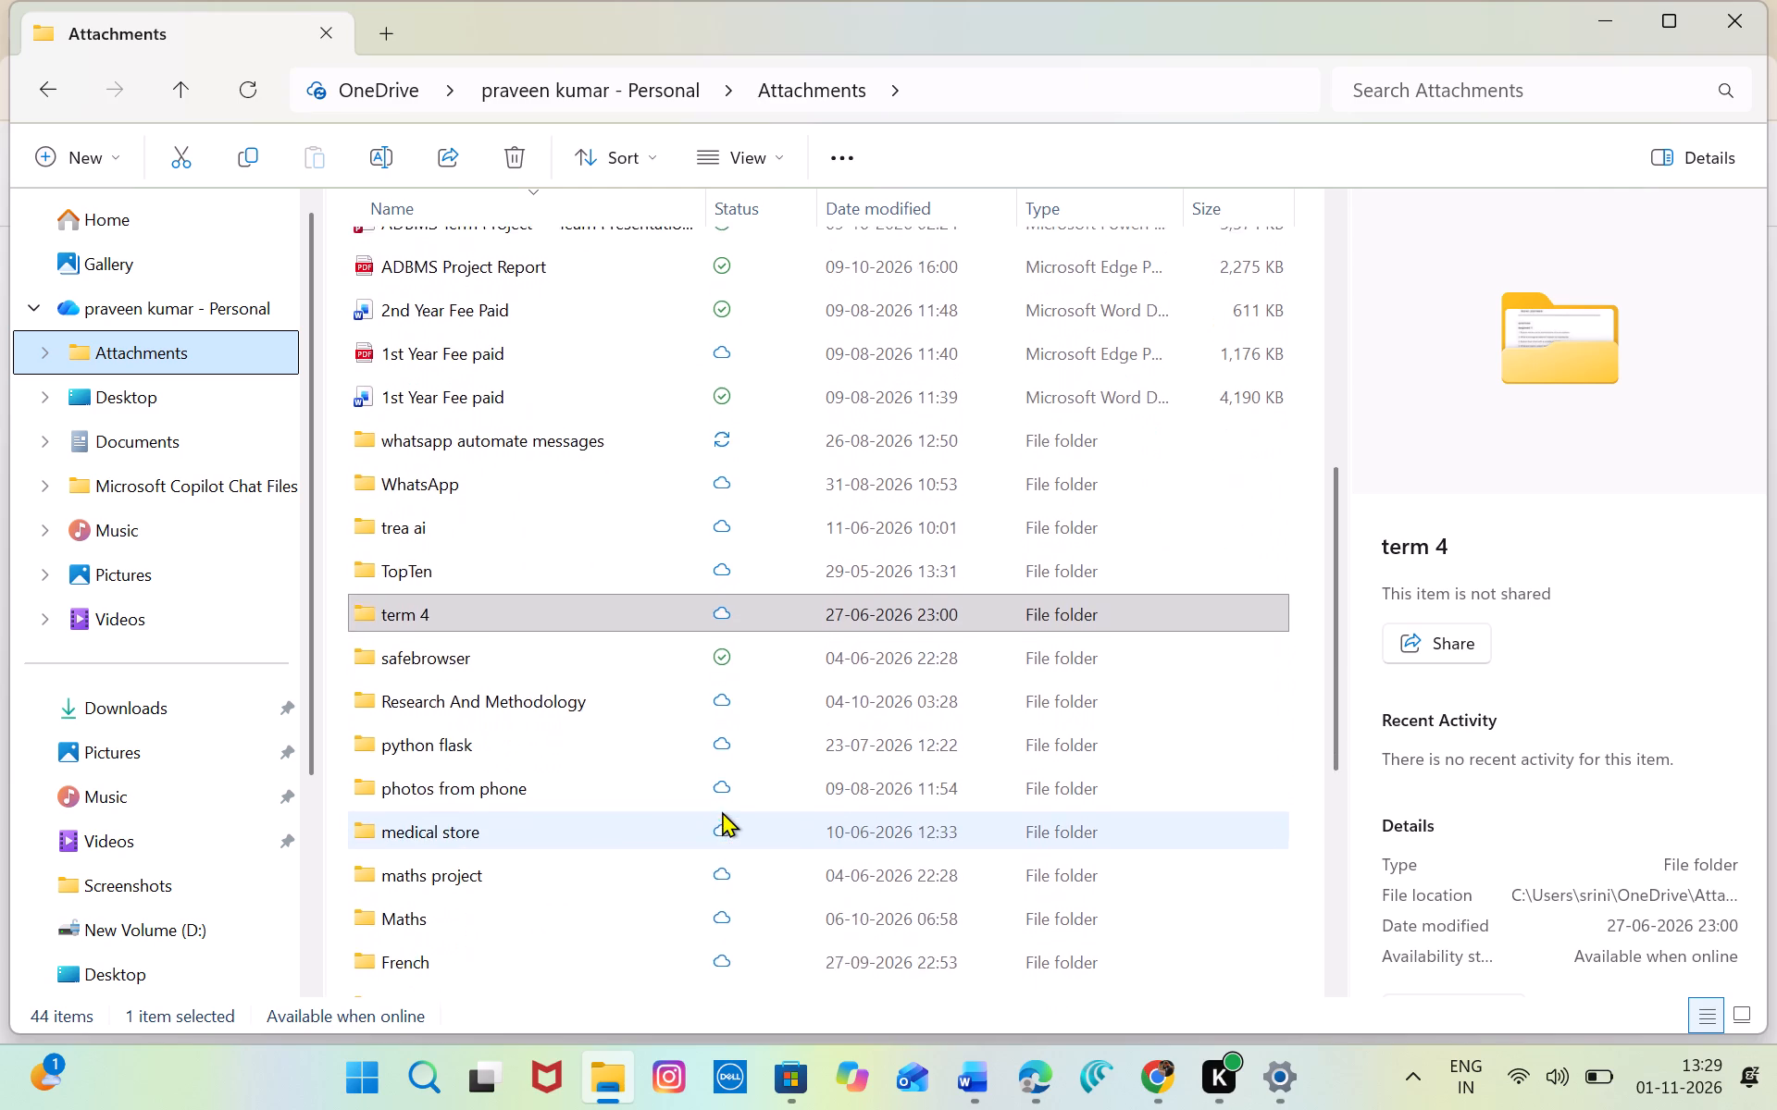
pyautogui.scroll(-12, 722, 811)
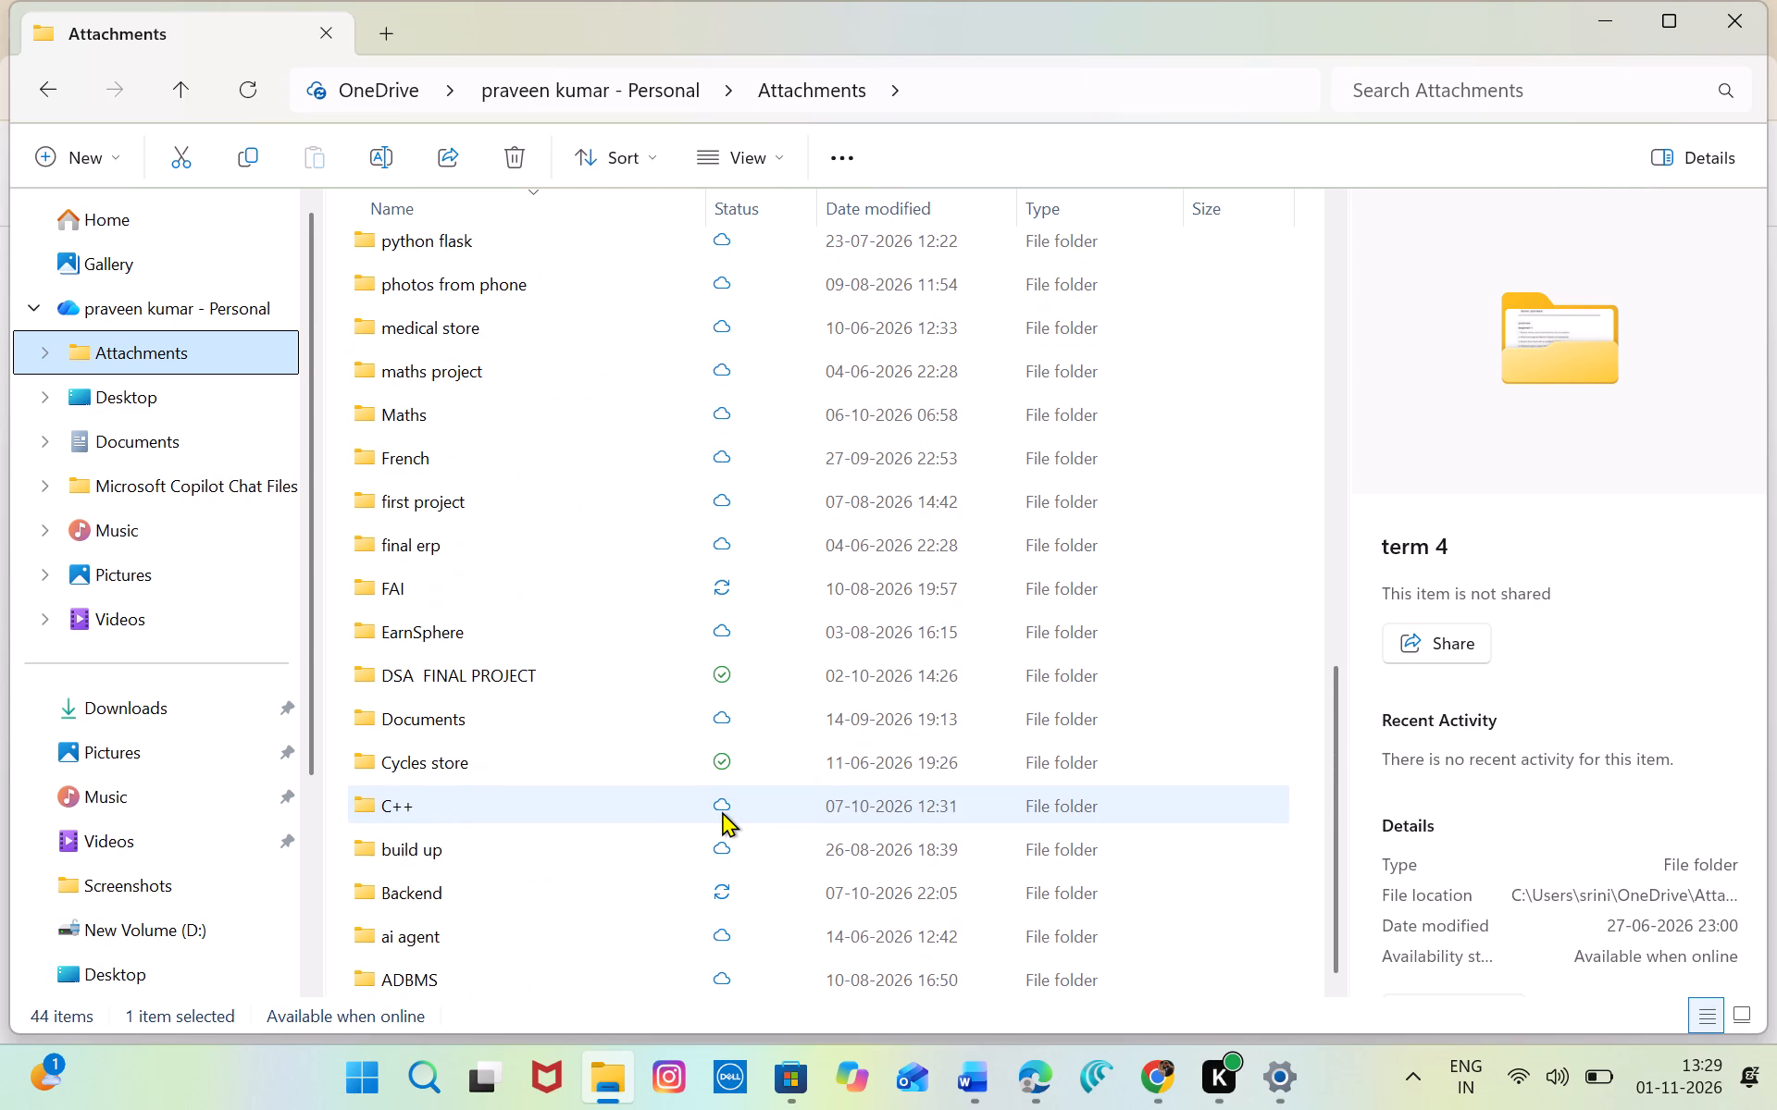
pyautogui.scroll(-2, 722, 811)
# Delete the ADBMS folder from the Attachments folder.
pyautogui.click(644, 969)
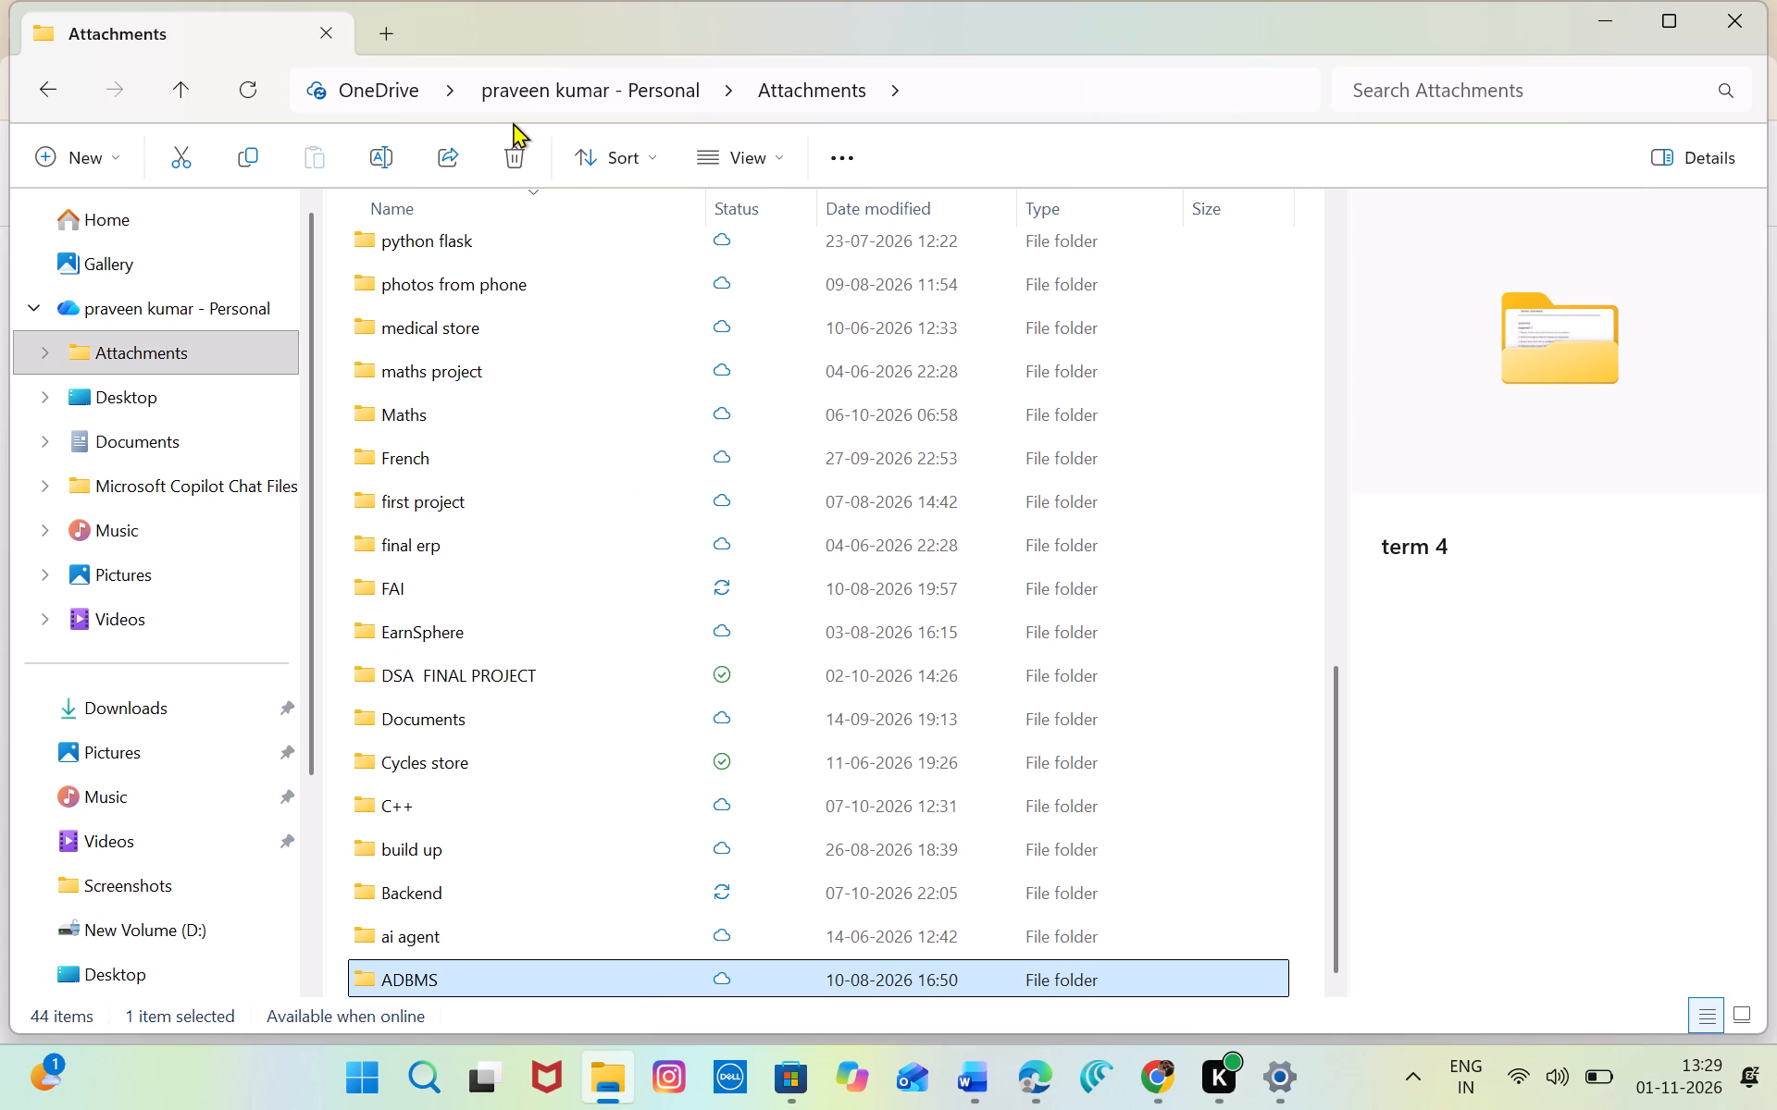
pyautogui.click(509, 148)
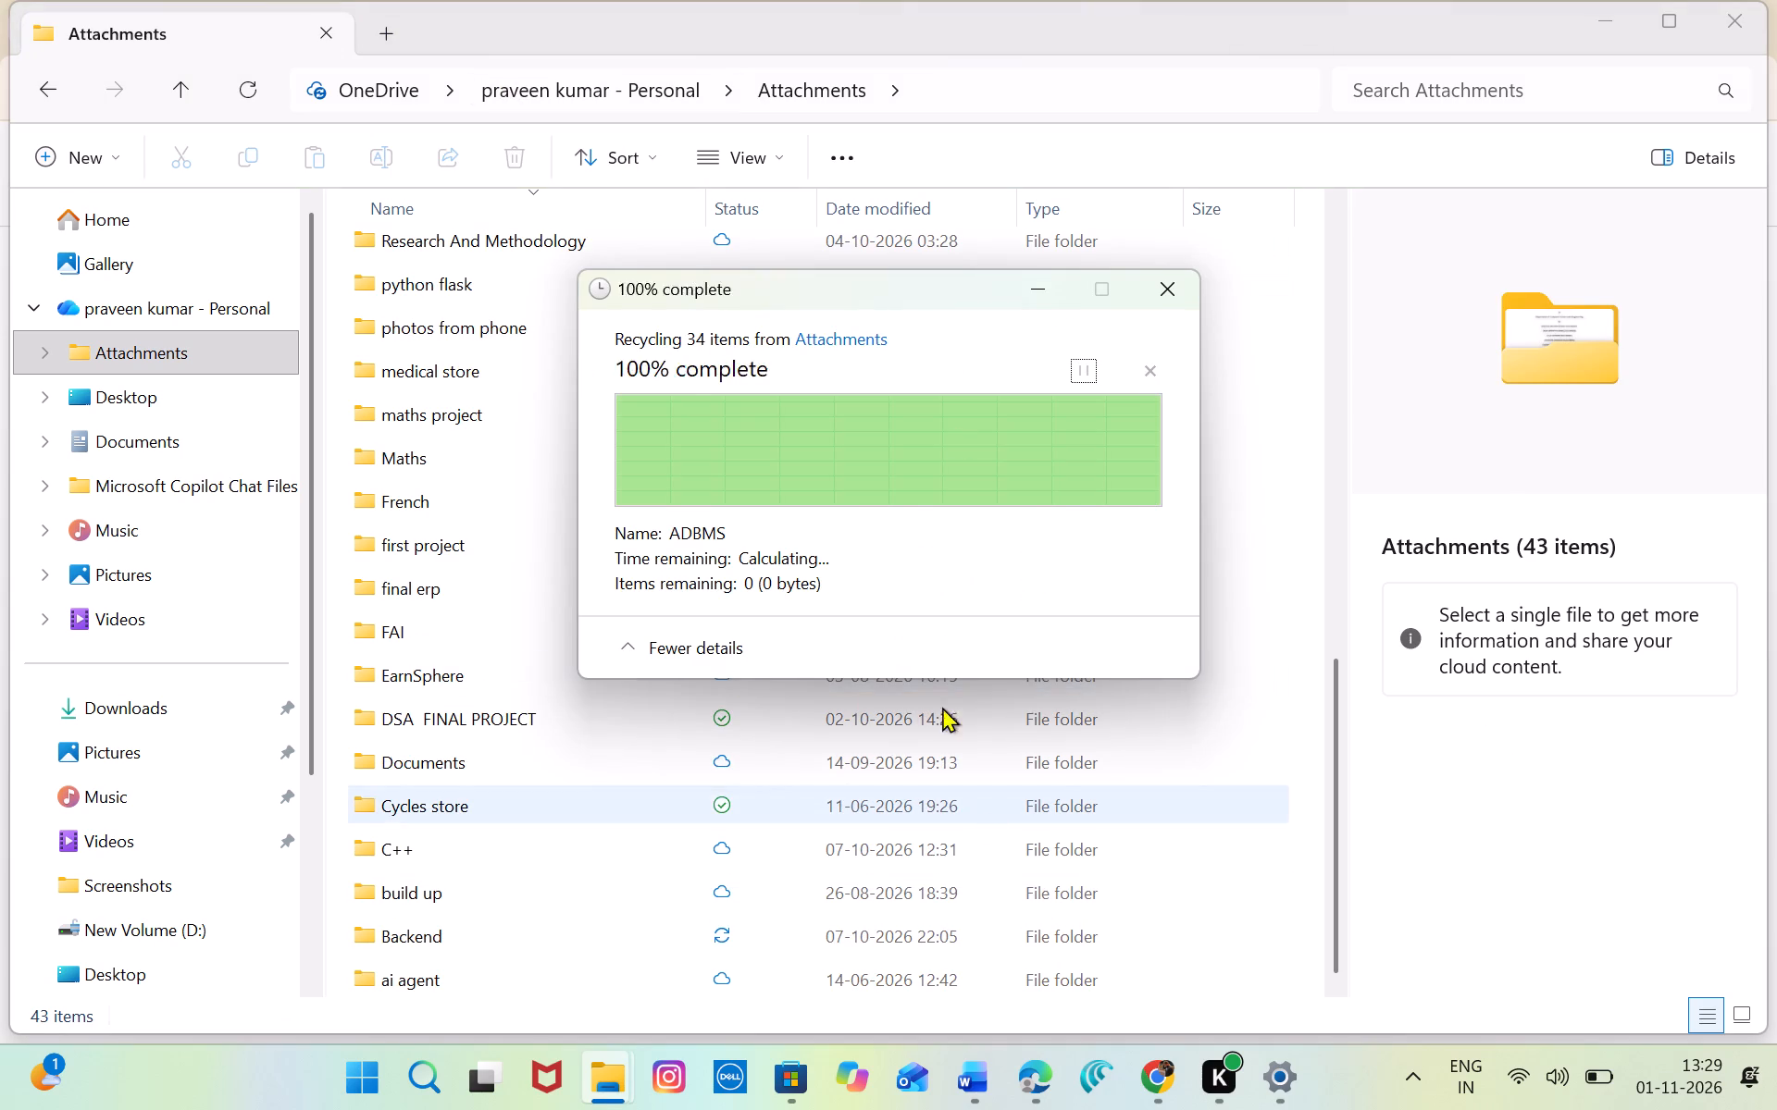
# Examine the DSA FINAL PROJECT, FAI and Research And Methodology entries, open python flask, and go back to Attachments.
pyautogui.scroll(-7, 564, 905)
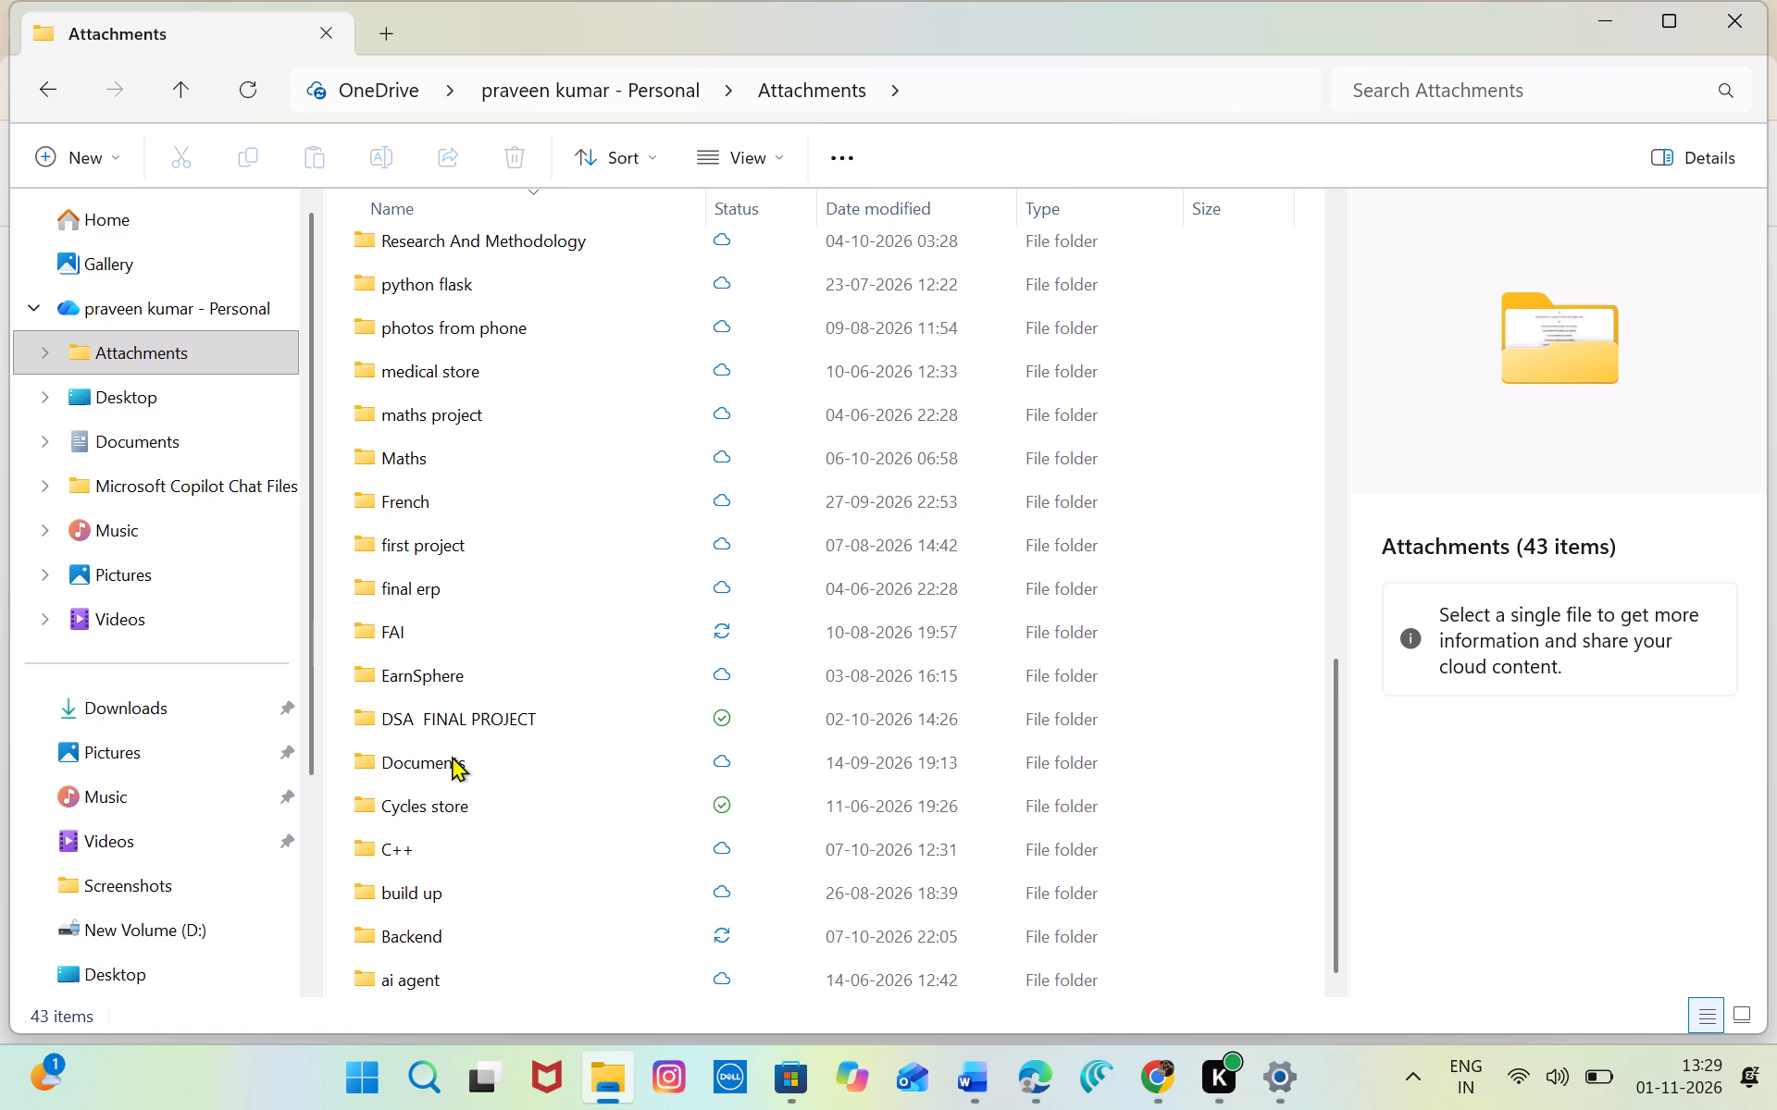
pyautogui.click(458, 715)
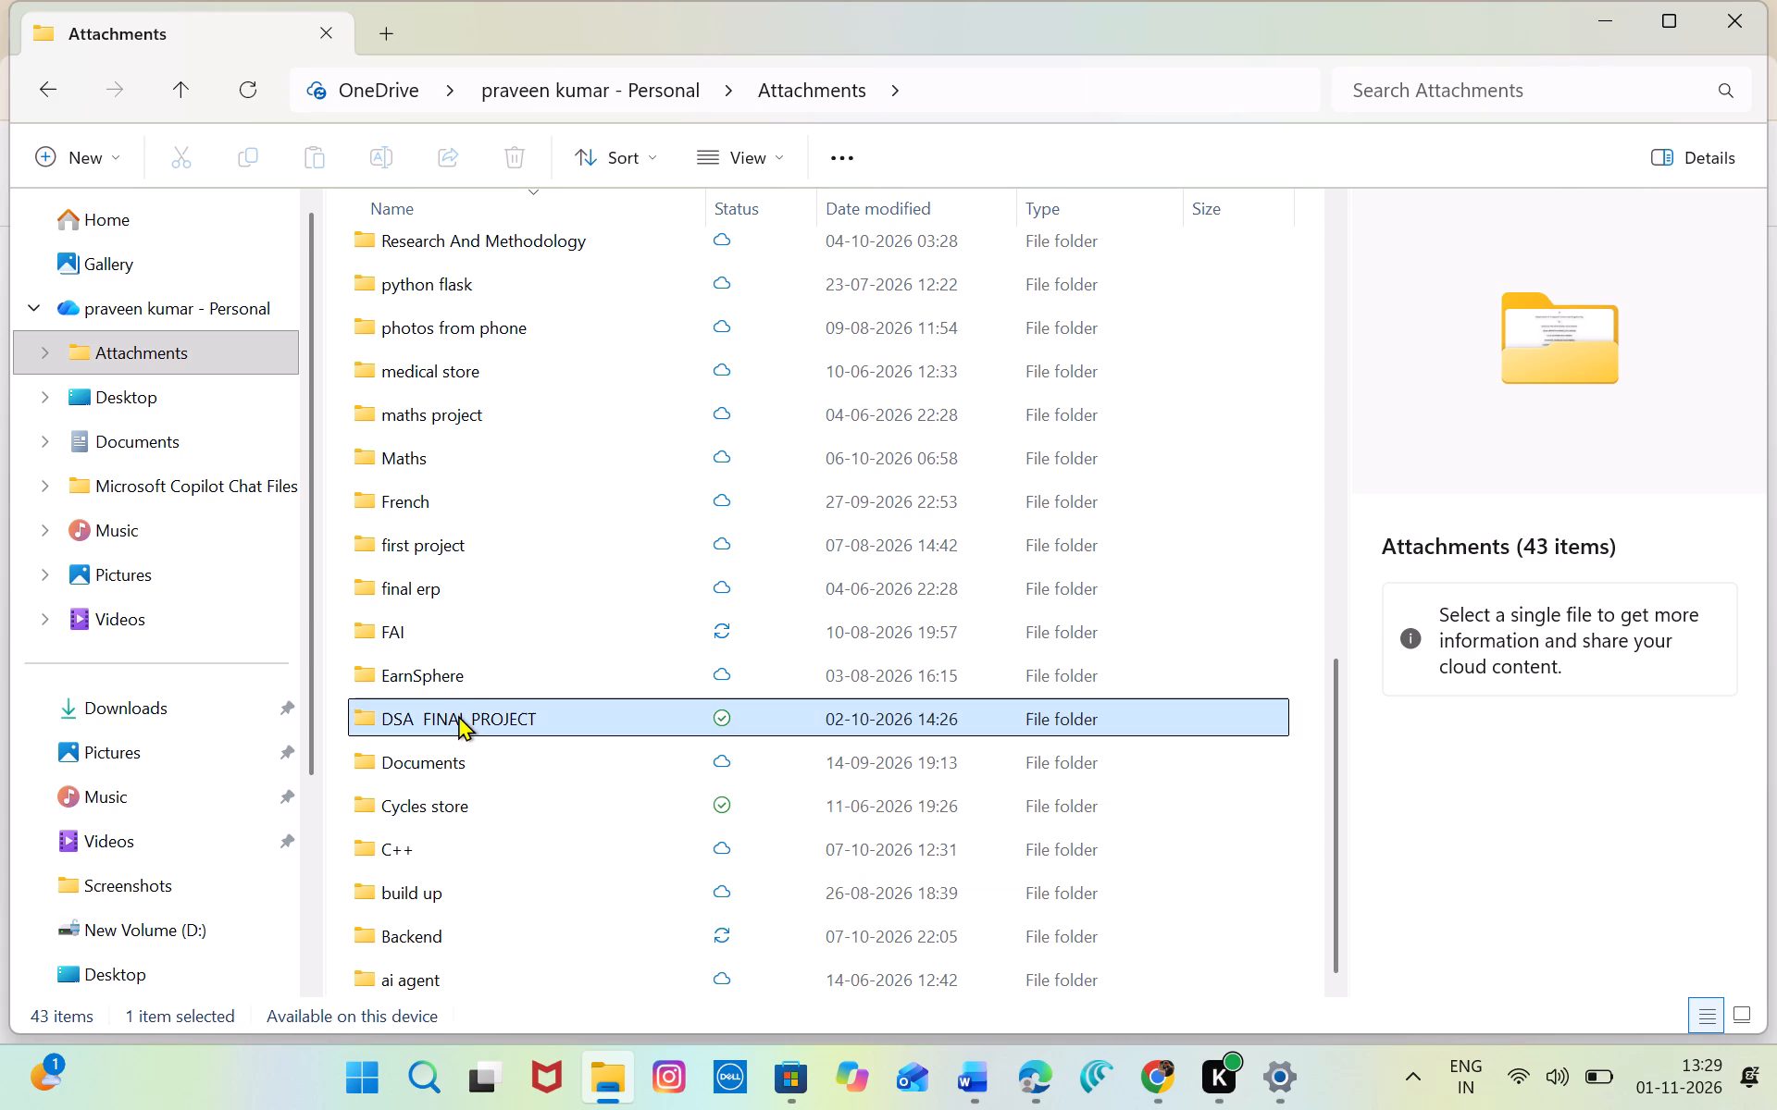
pyautogui.click(432, 630)
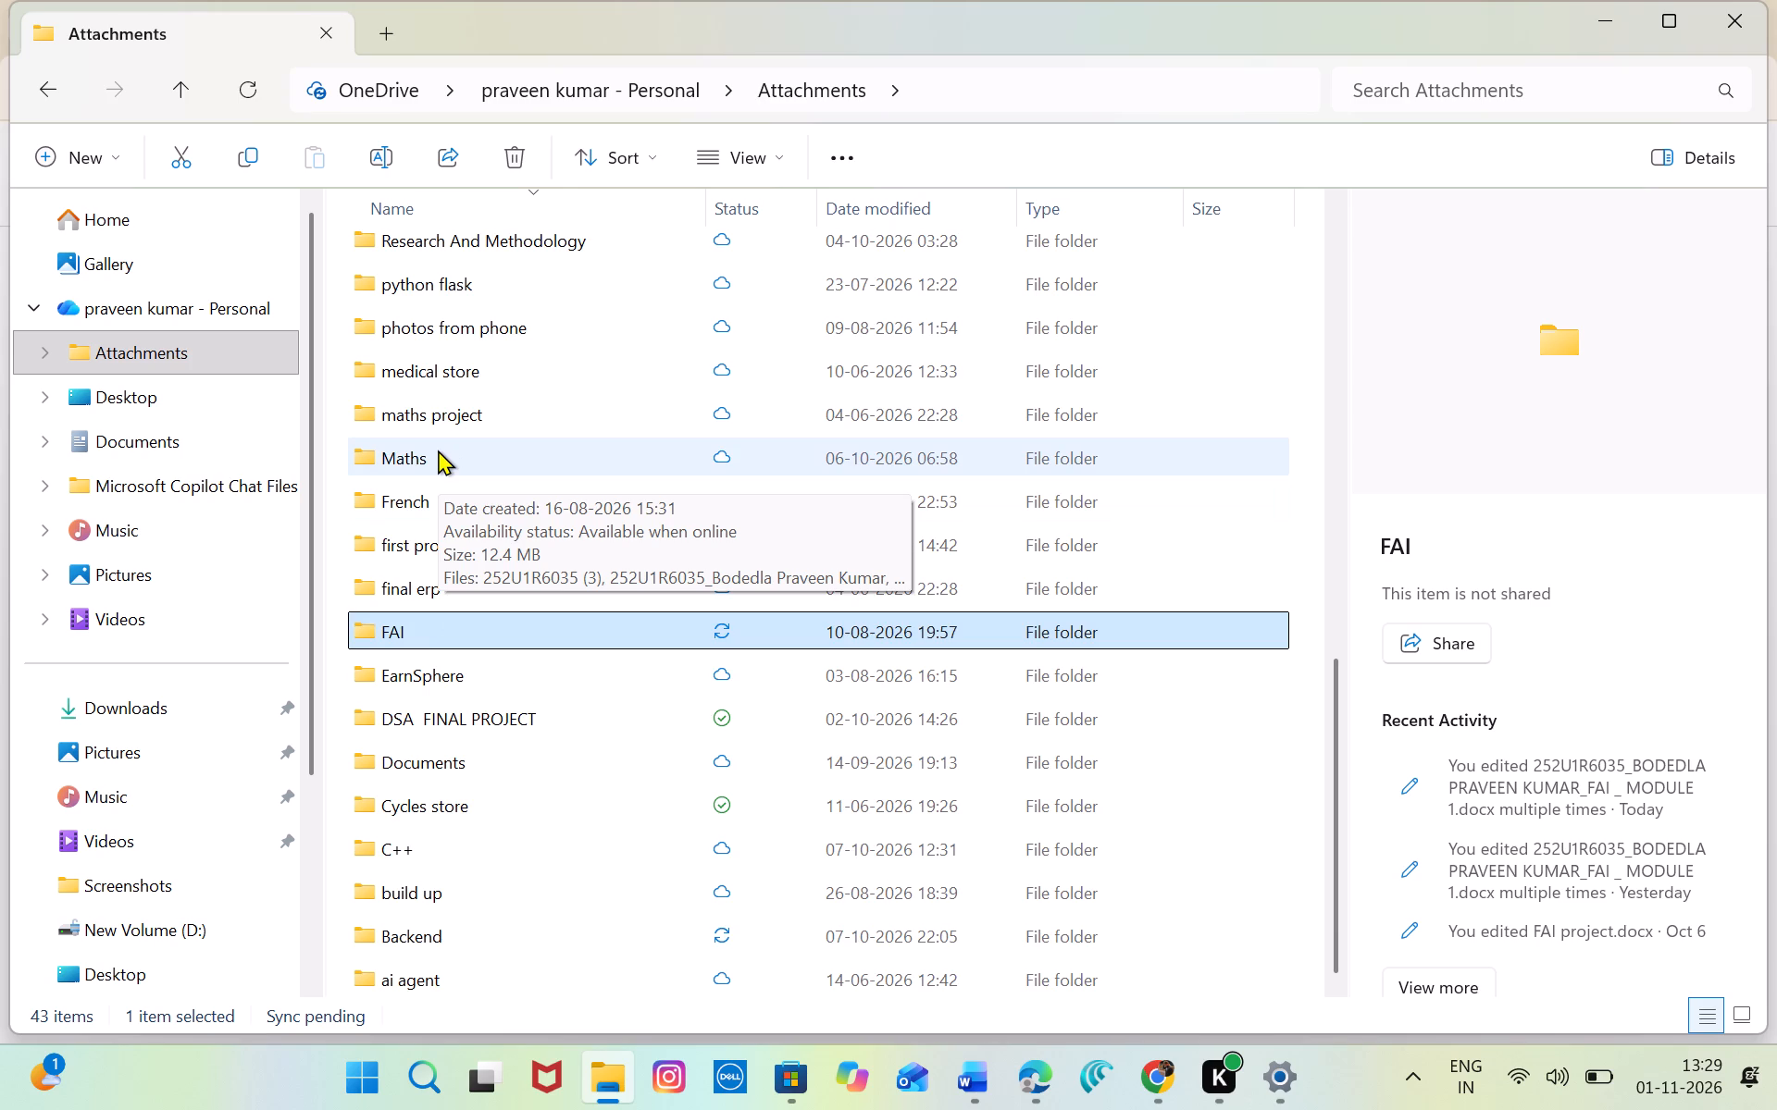
pyautogui.scroll(2, 438, 450)
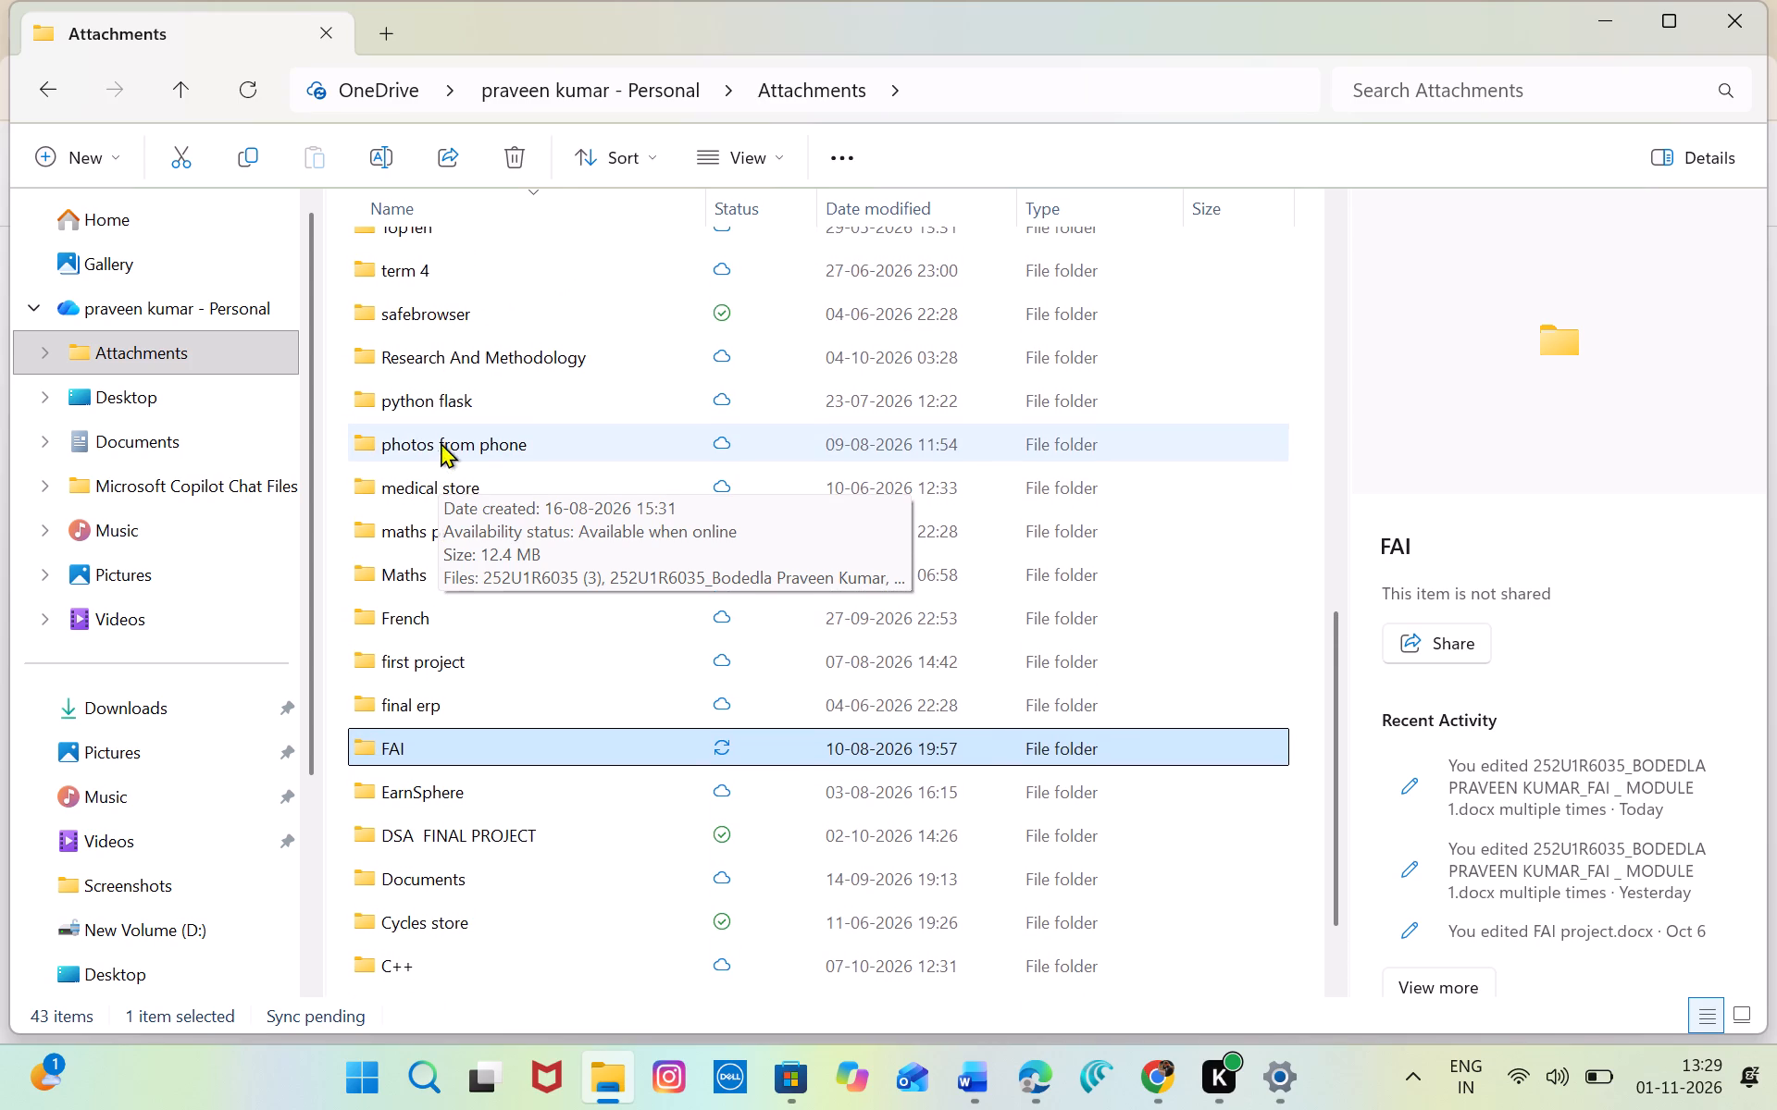
pyautogui.doubleClick(449, 409)
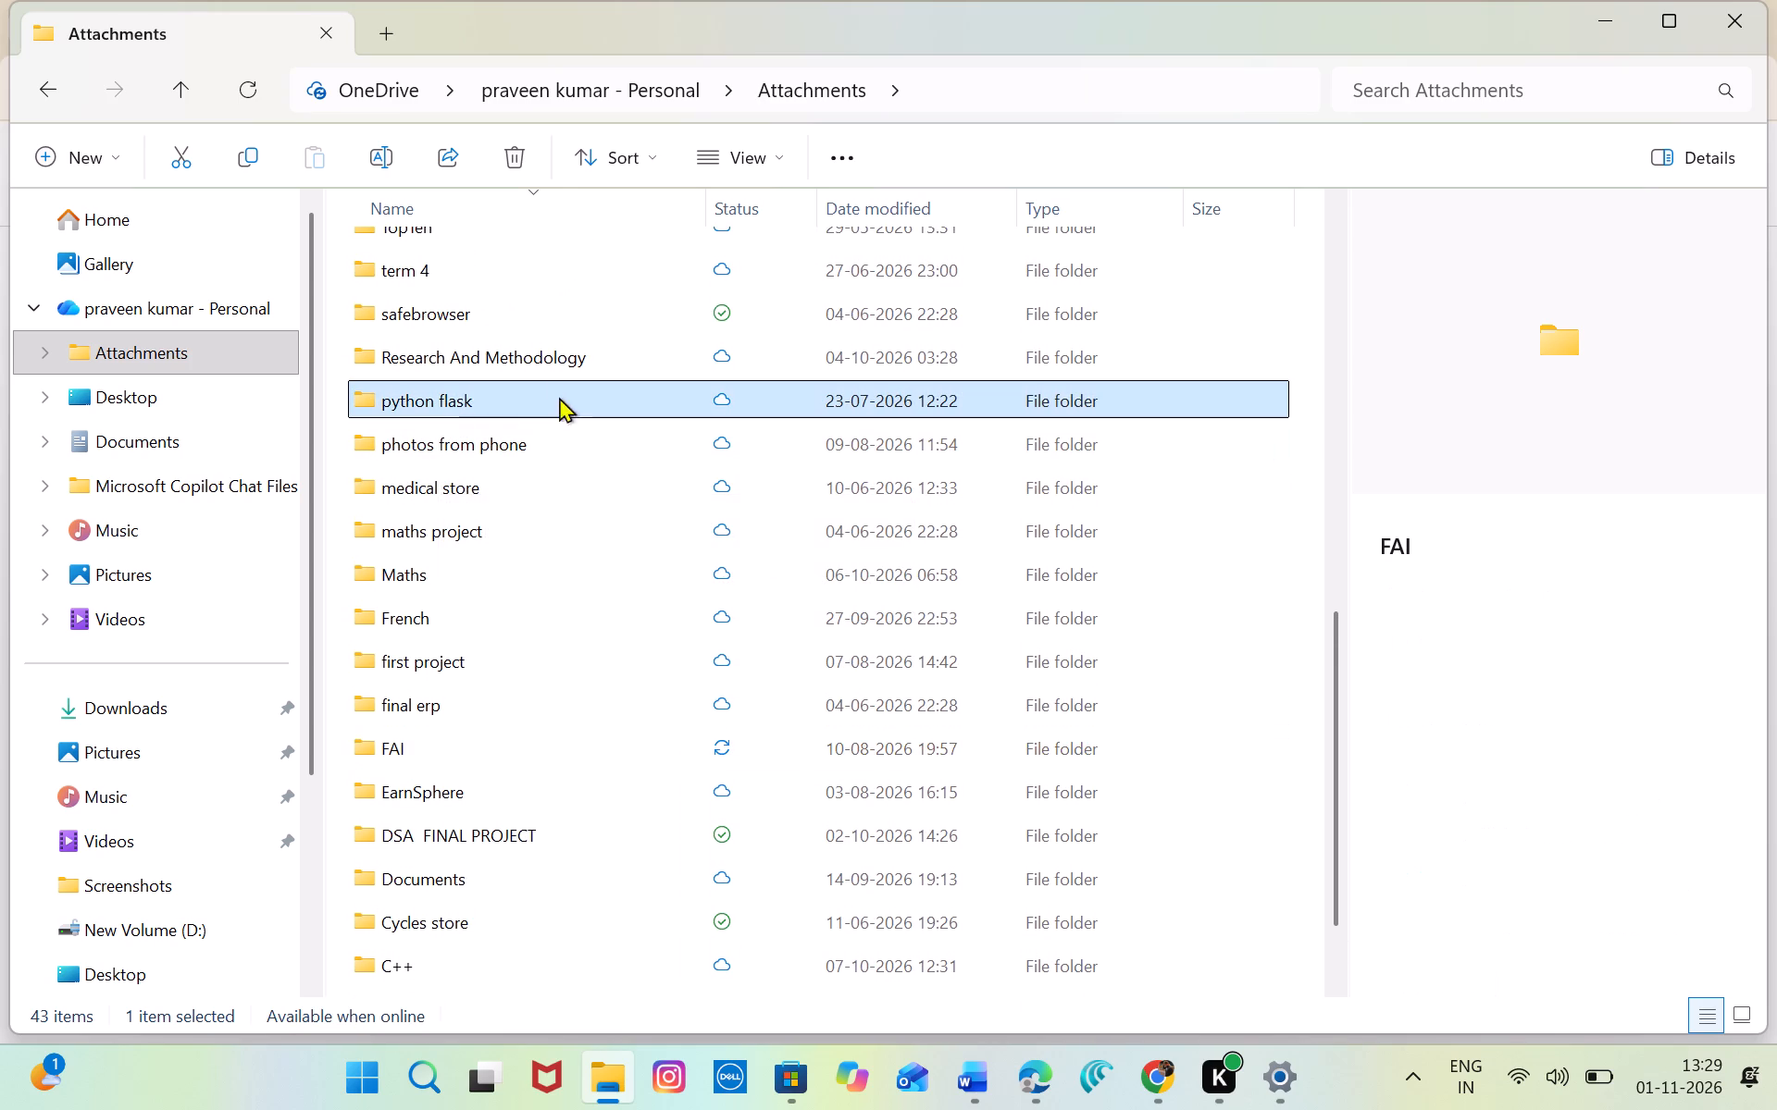
pyautogui.doubleClick(531, 354)
pyautogui.click(531, 354)
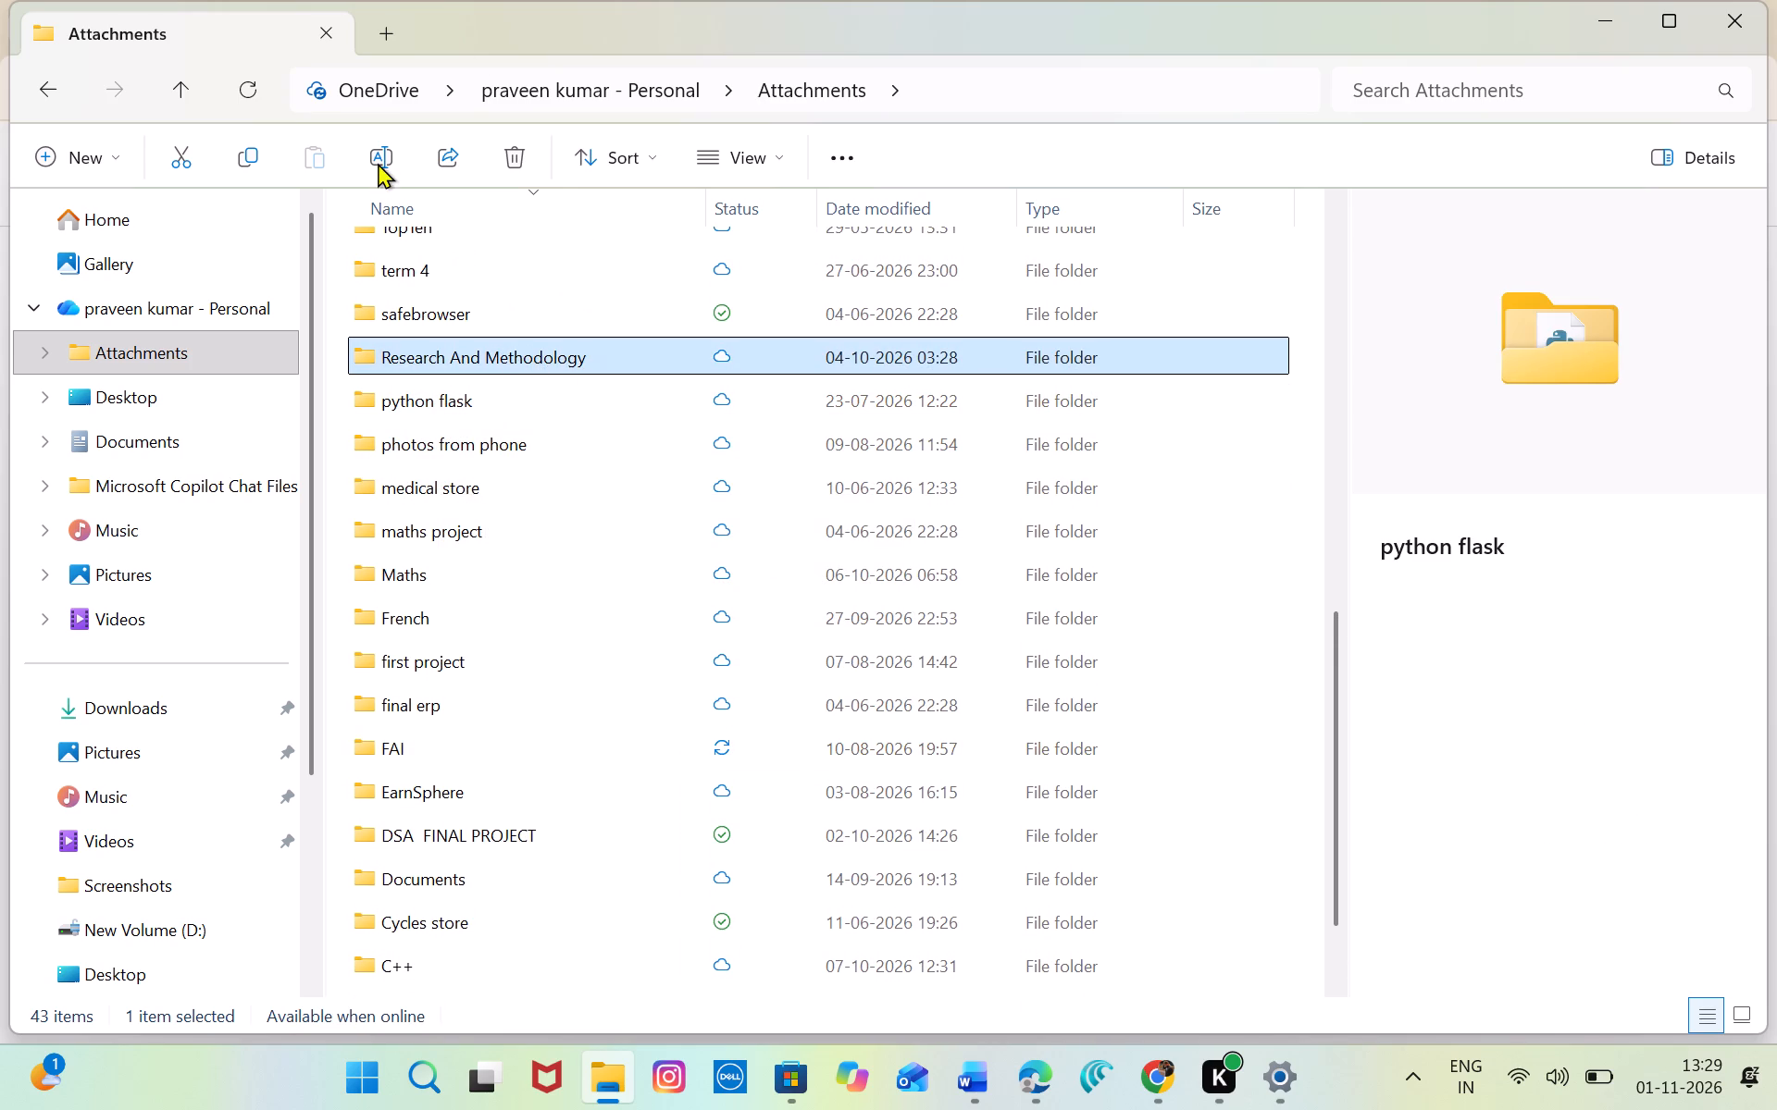
pyautogui.click(193, 351)
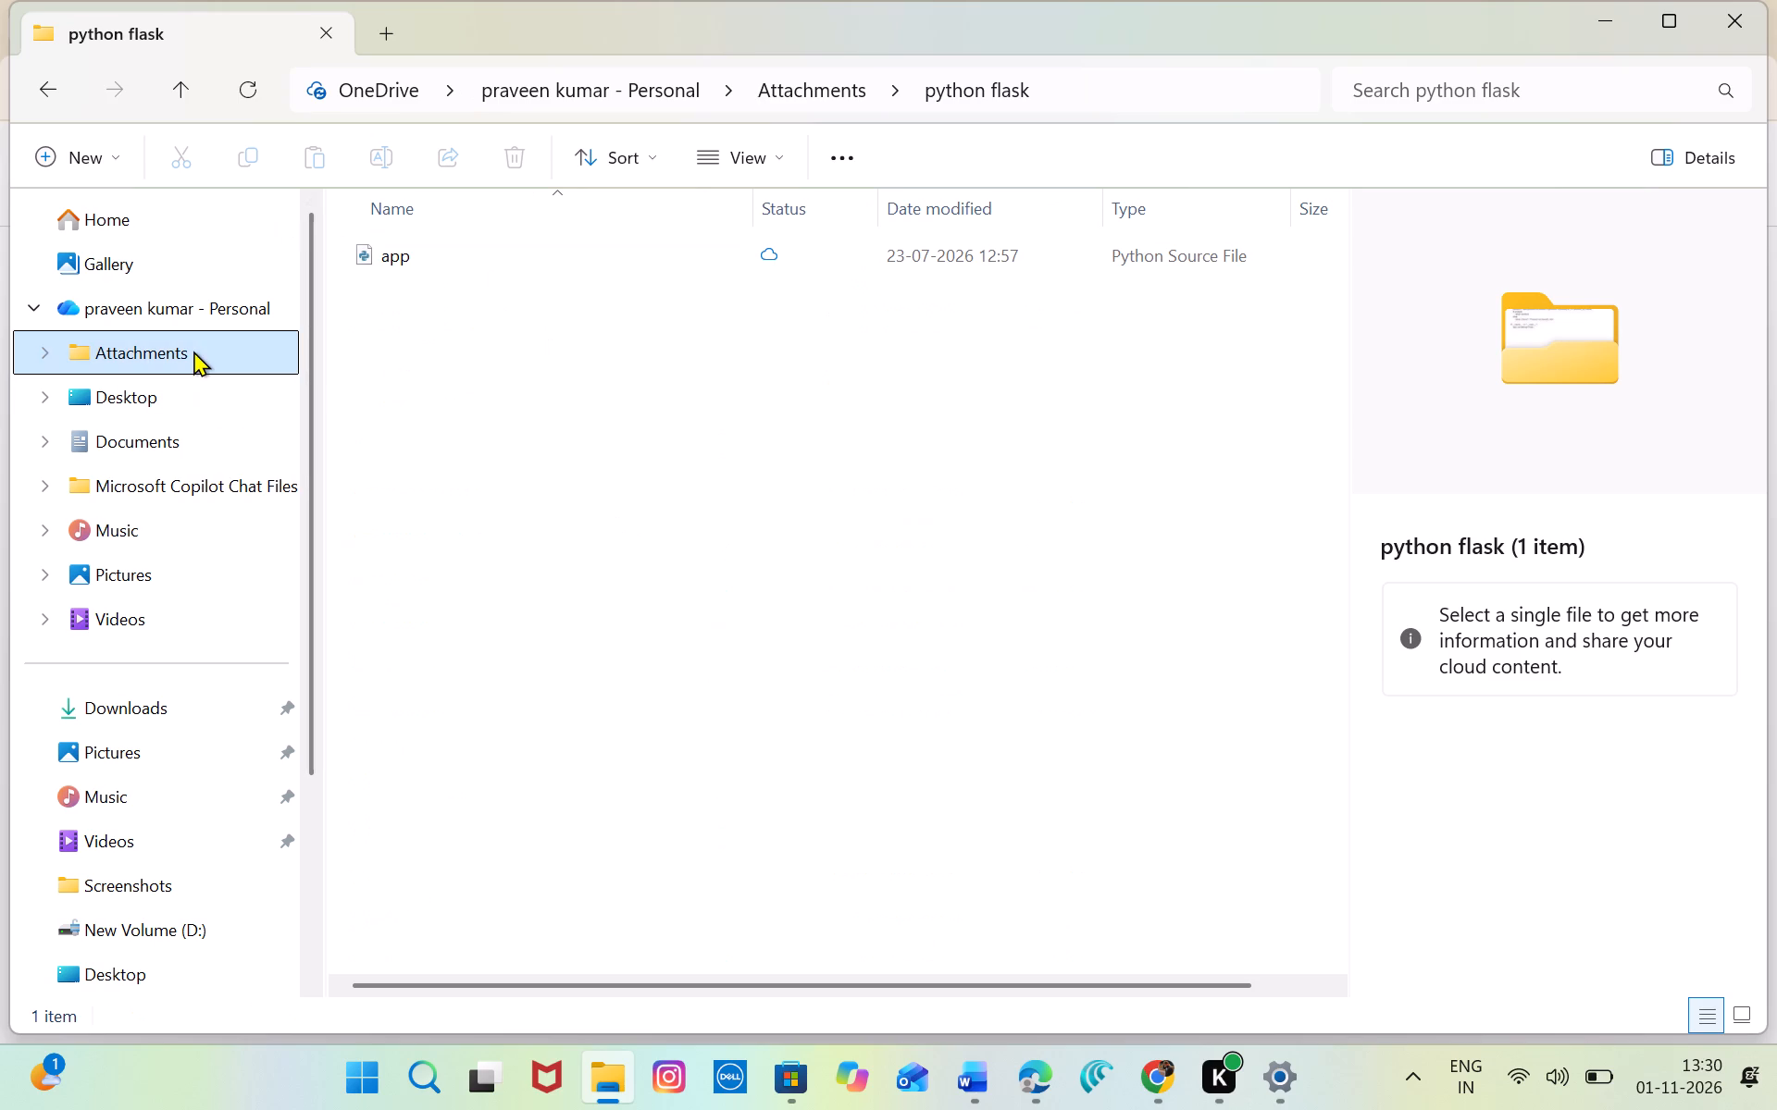
# Look through the Attachments folders again, including term 4, and maximize the File Explorer window to continue reviewing them.
pyautogui.scroll(-2, 488, 729)
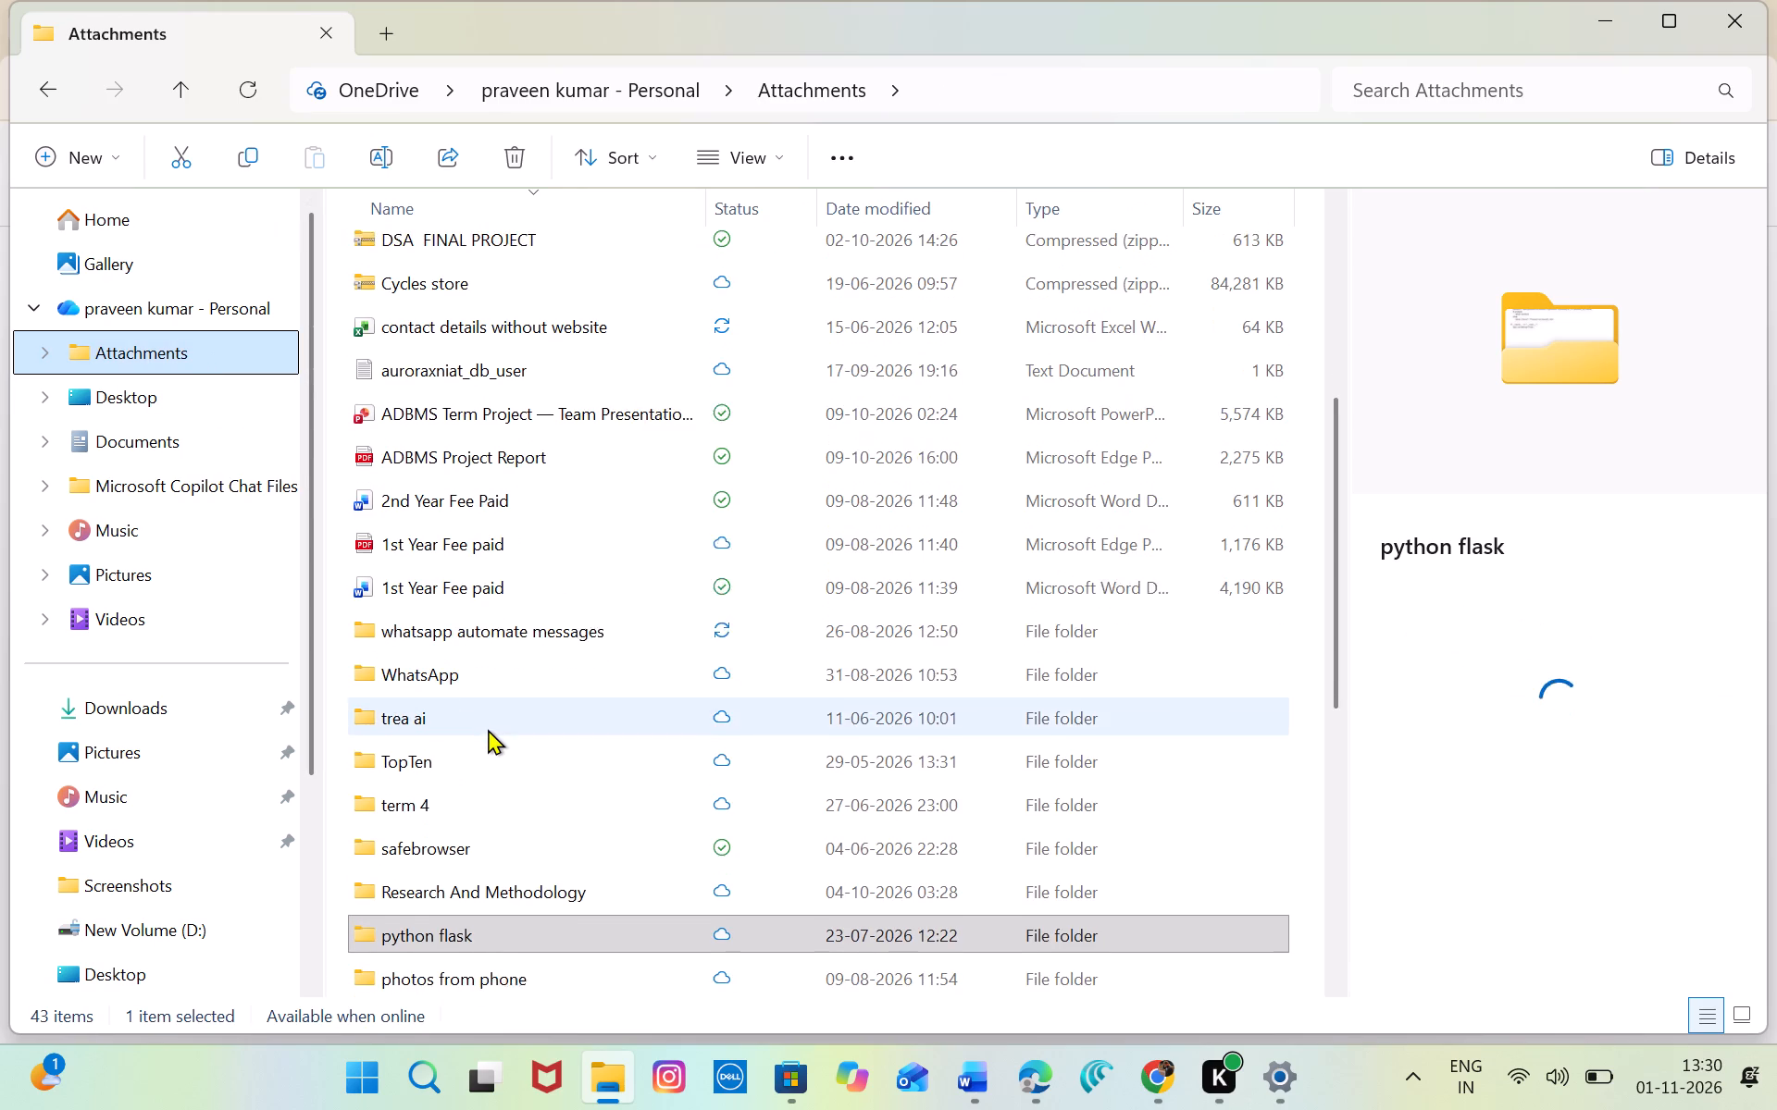
pyautogui.scroll(-13, 488, 729)
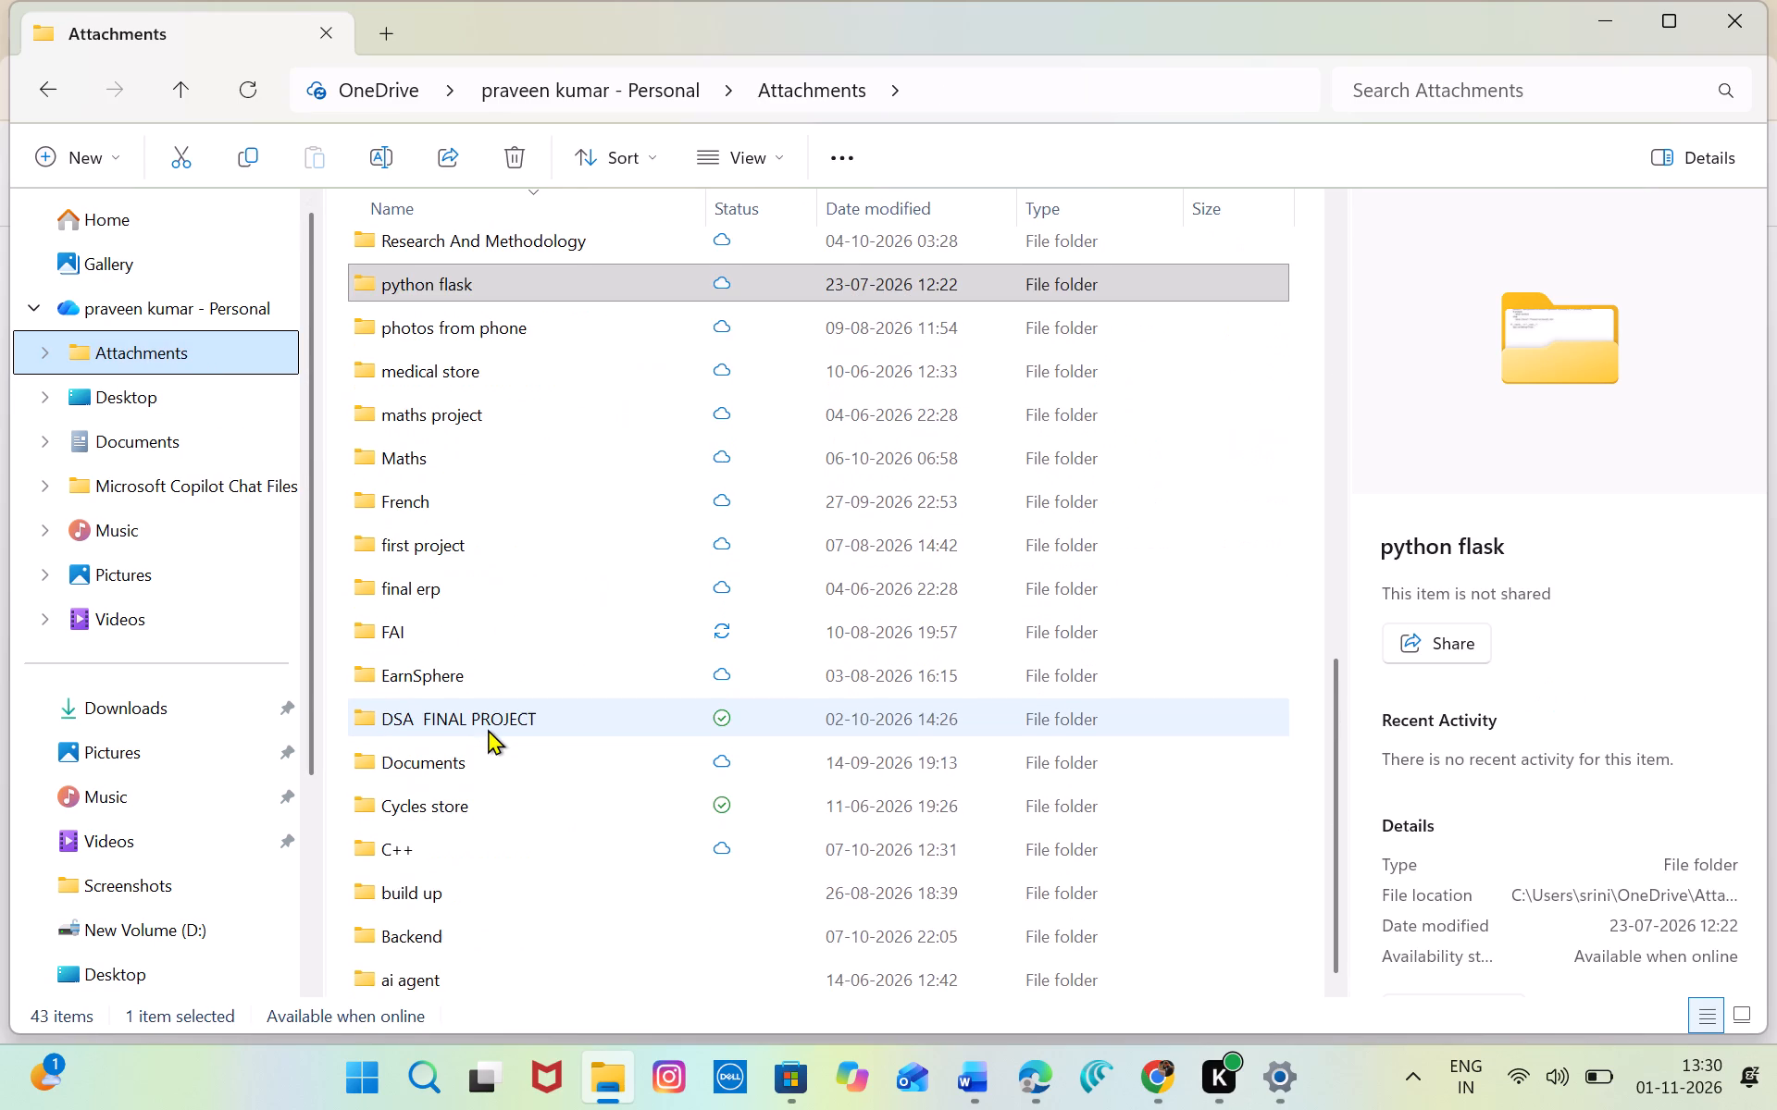
pyautogui.scroll(2, 488, 729)
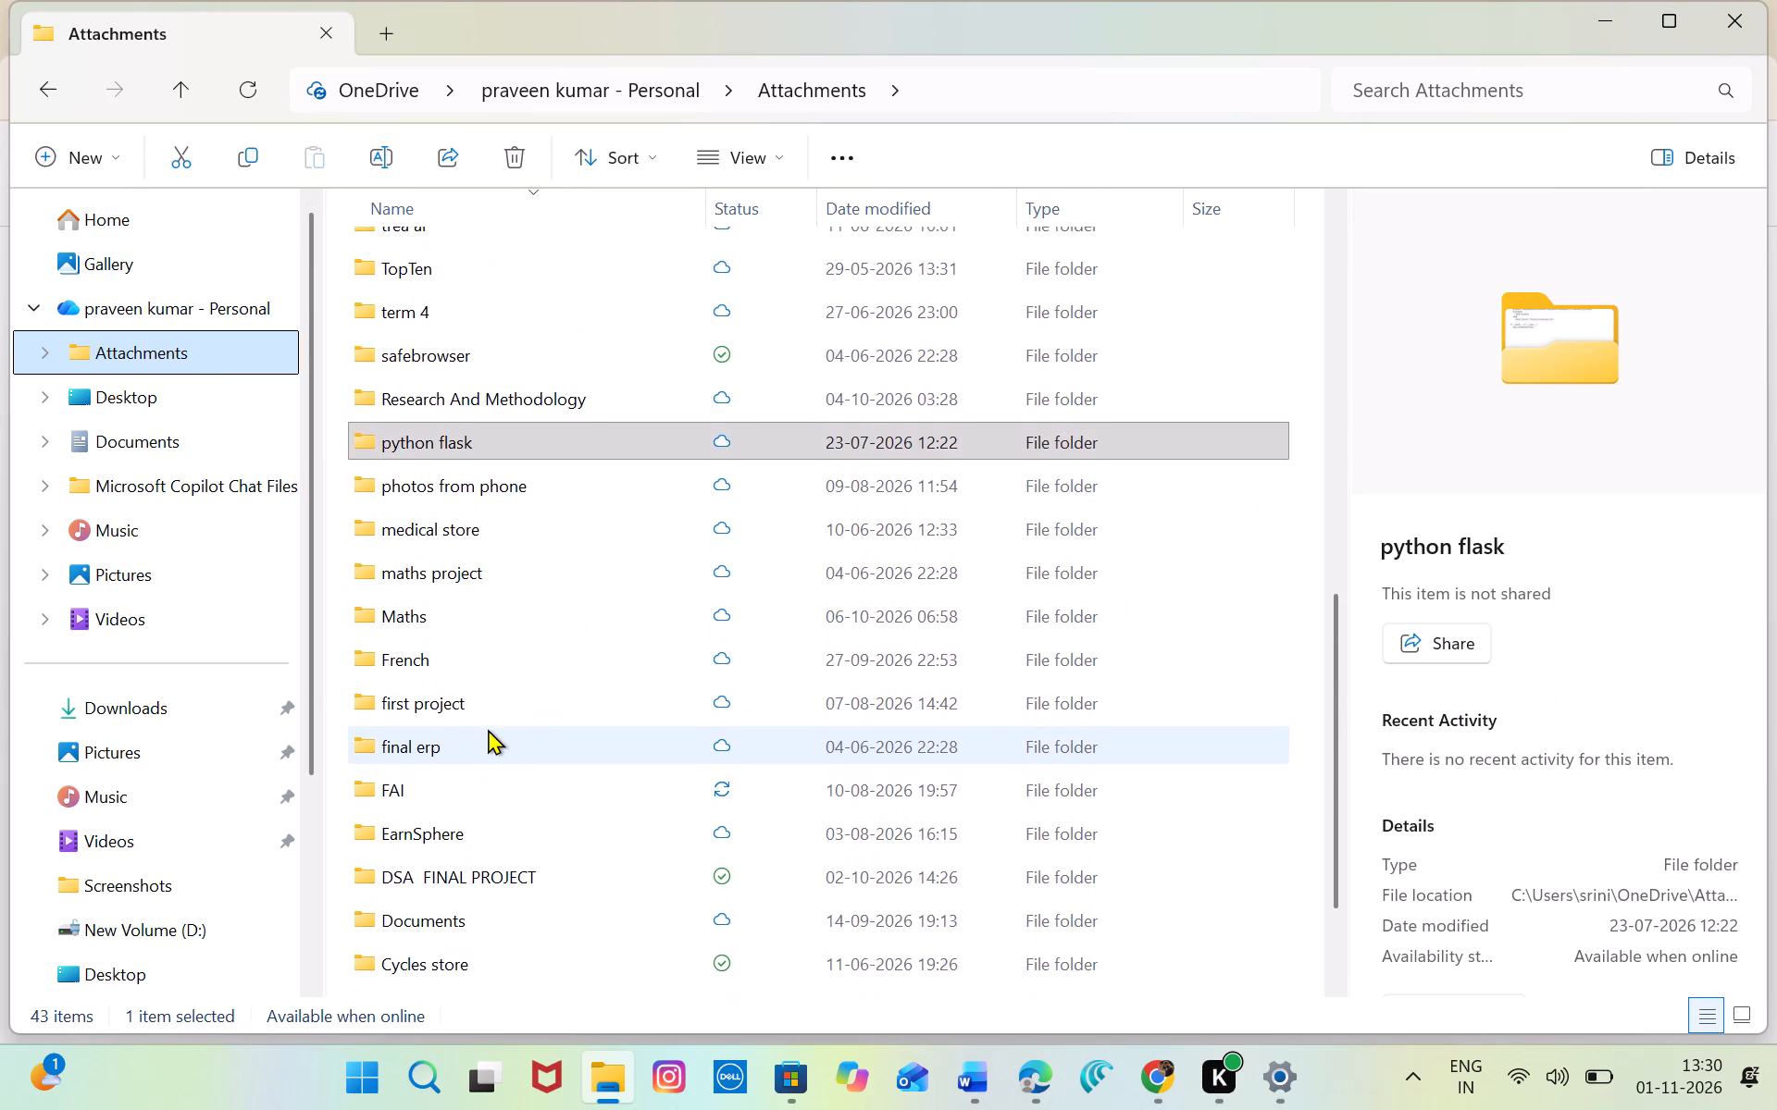
pyautogui.doubleClick(512, 312)
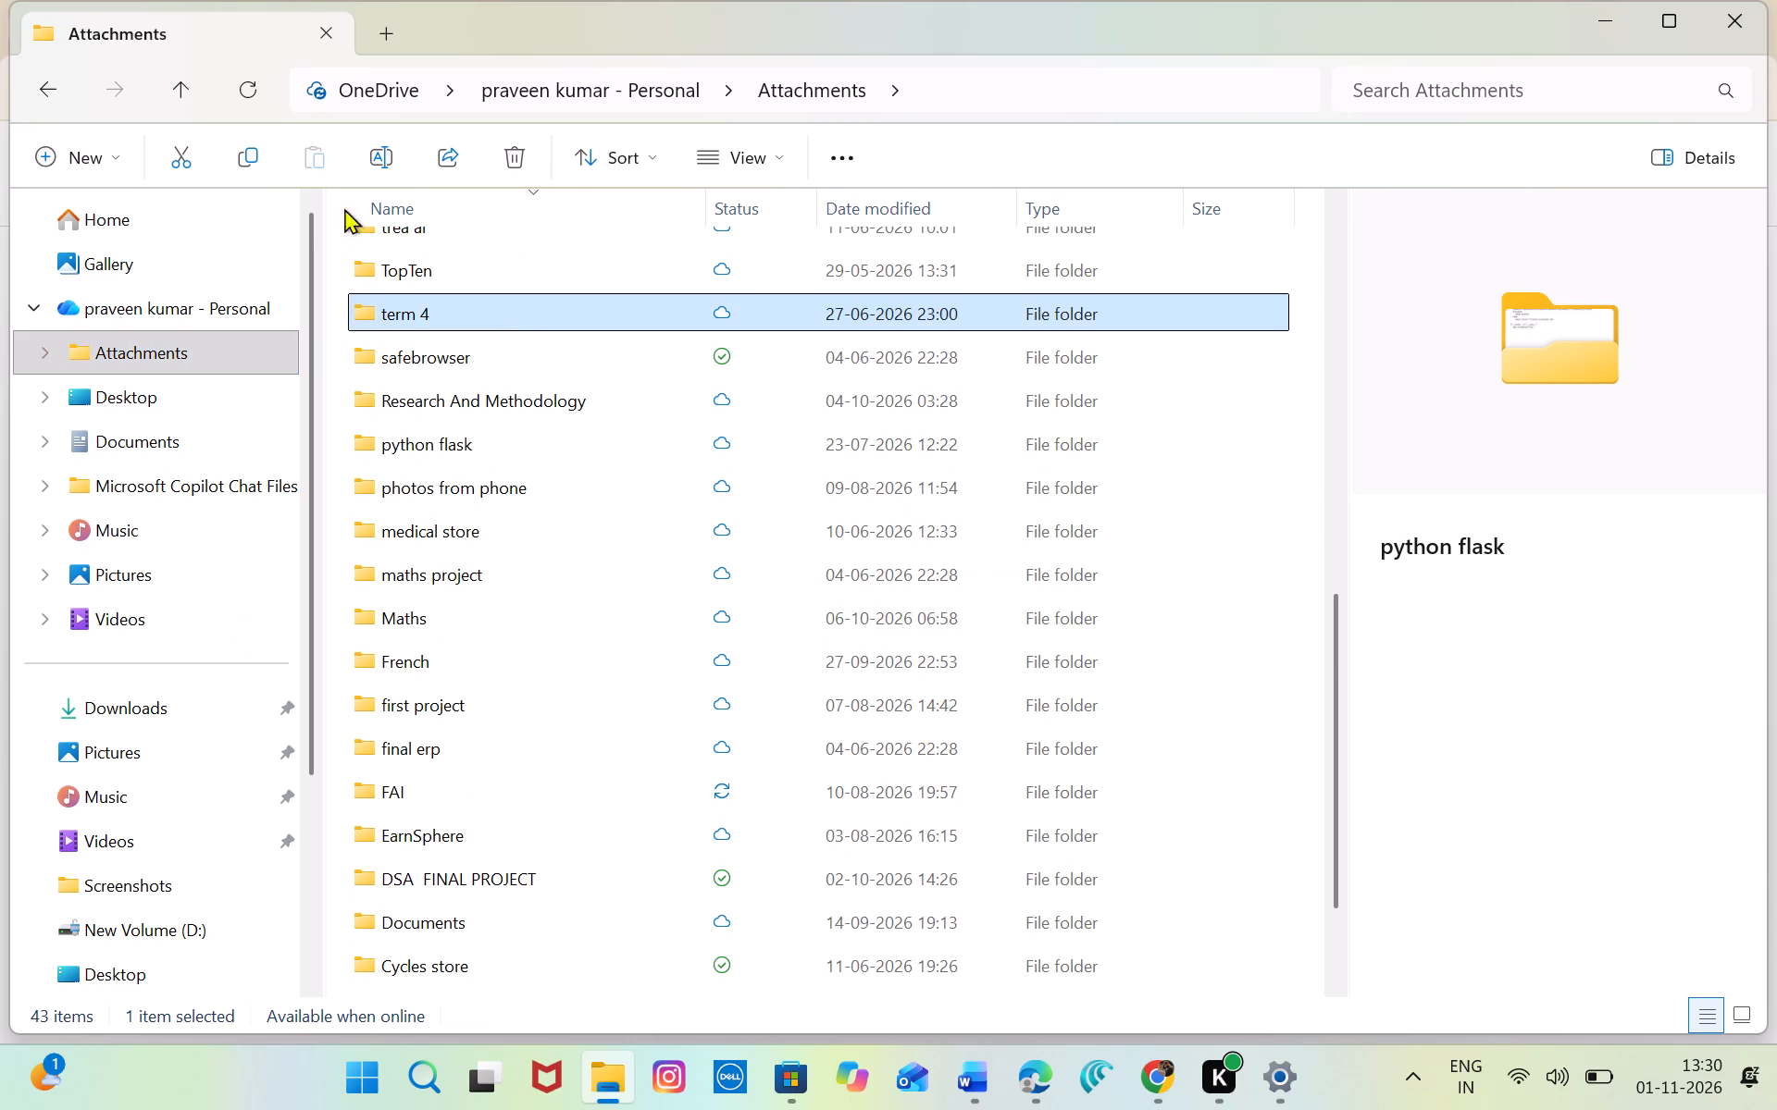
pyautogui.scroll(-6, 636, 1004)
pyautogui.scroll(-4, 617, 783)
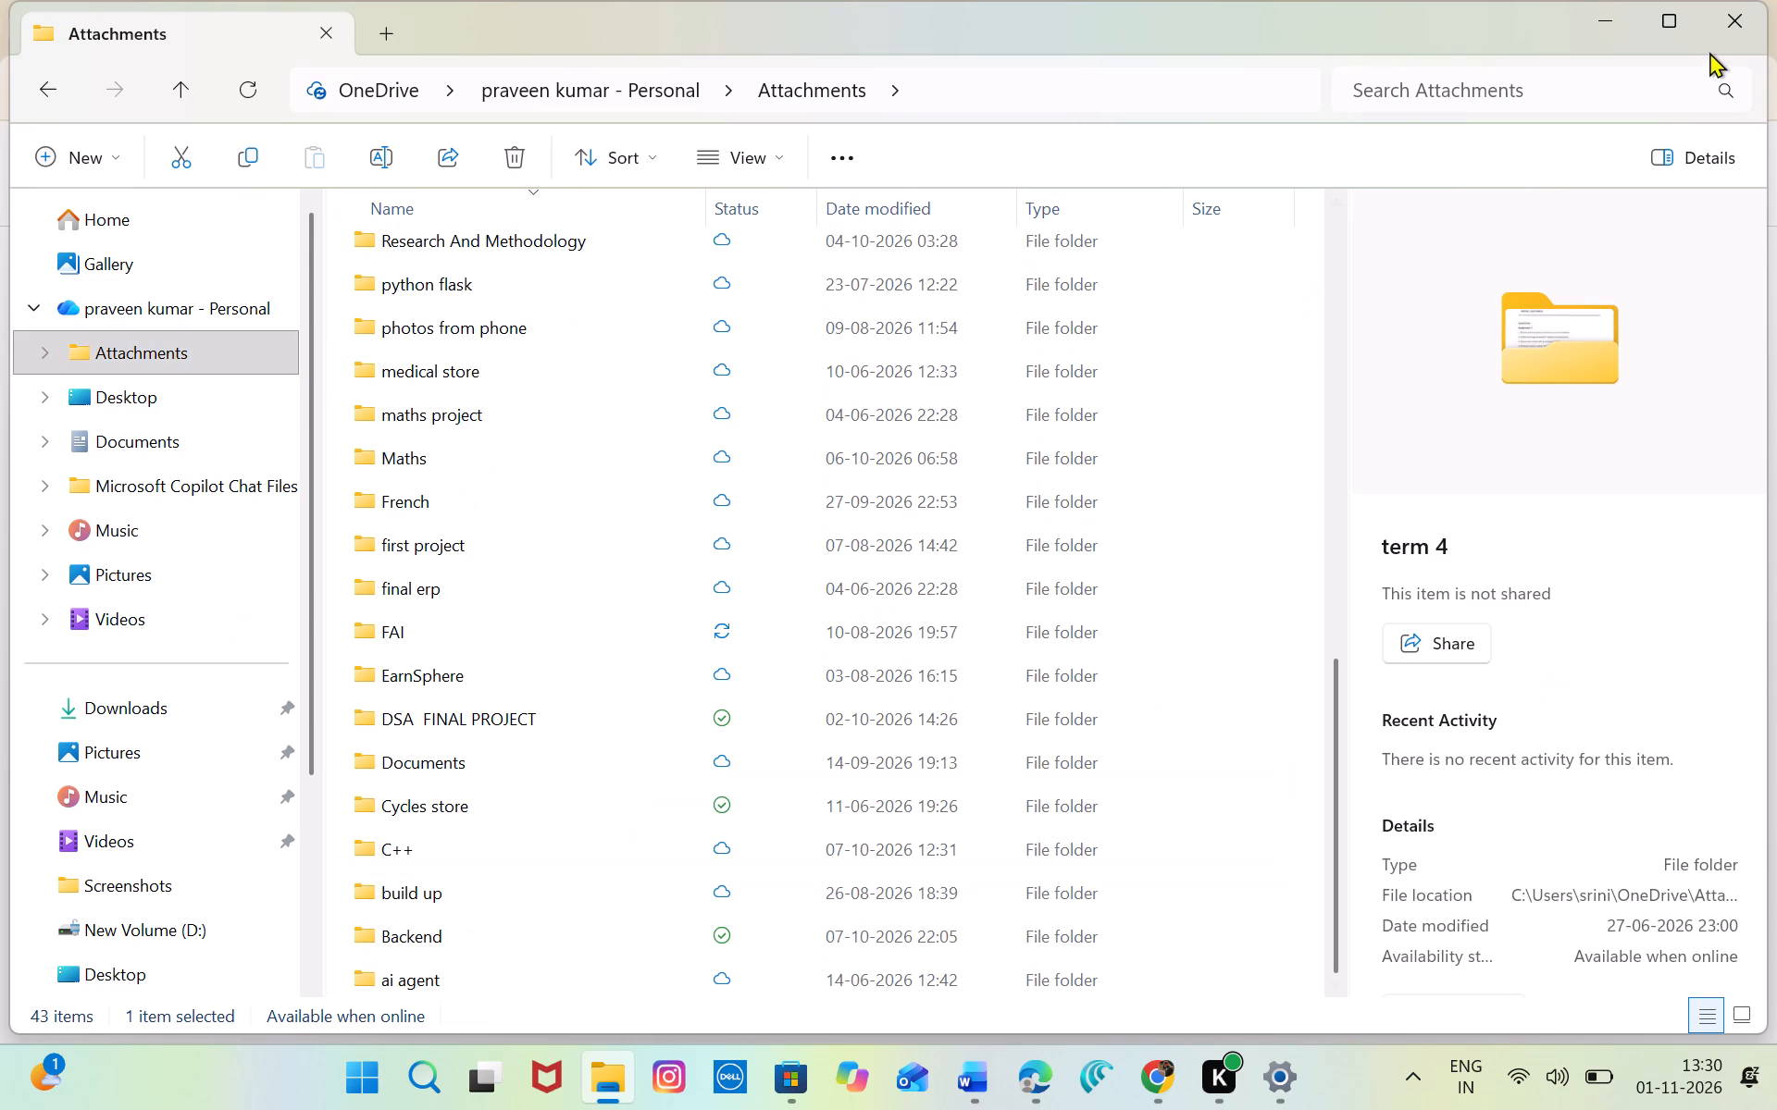
pyautogui.click(1672, 16)
pyautogui.scroll(-1, 715, 795)
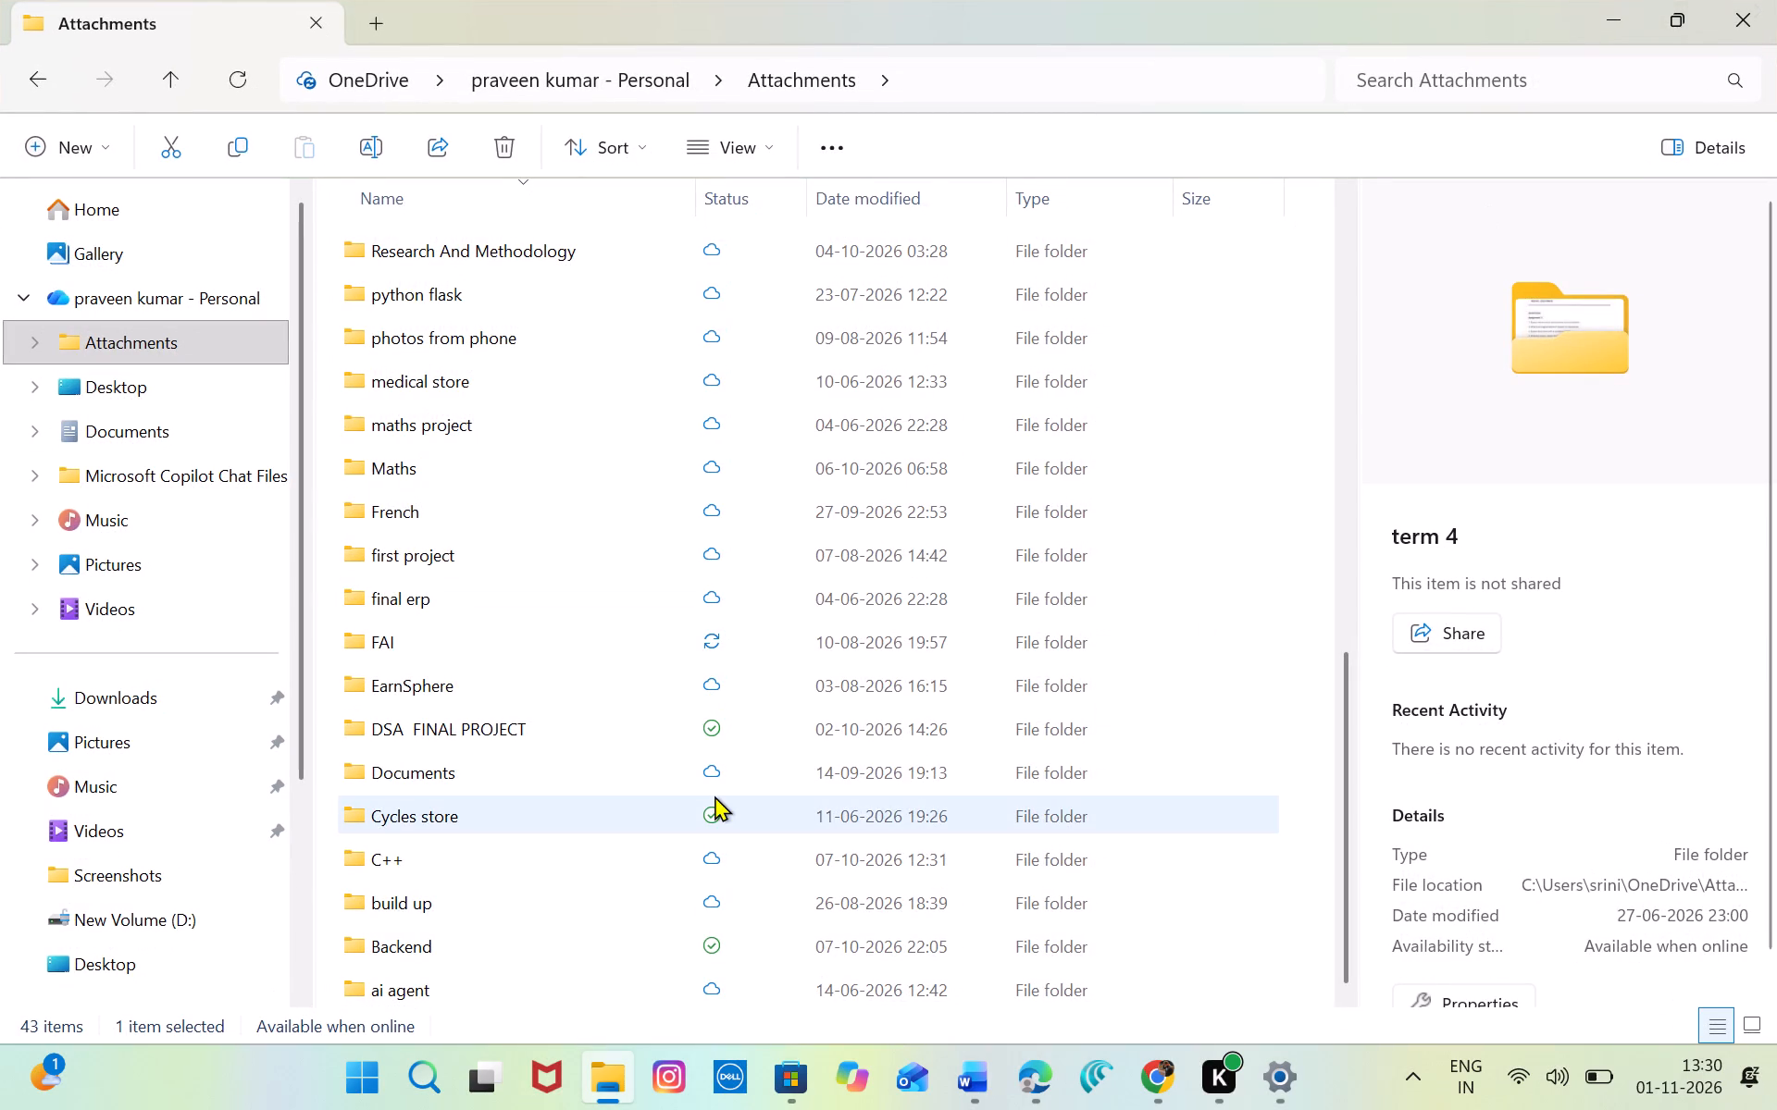
# Open the Backend folder in Attachments, check the rc bhai C++ source file, and close the File Explorer window.
pyautogui.scroll(-3, 715, 795)
pyautogui.scroll(-2, 477, 977)
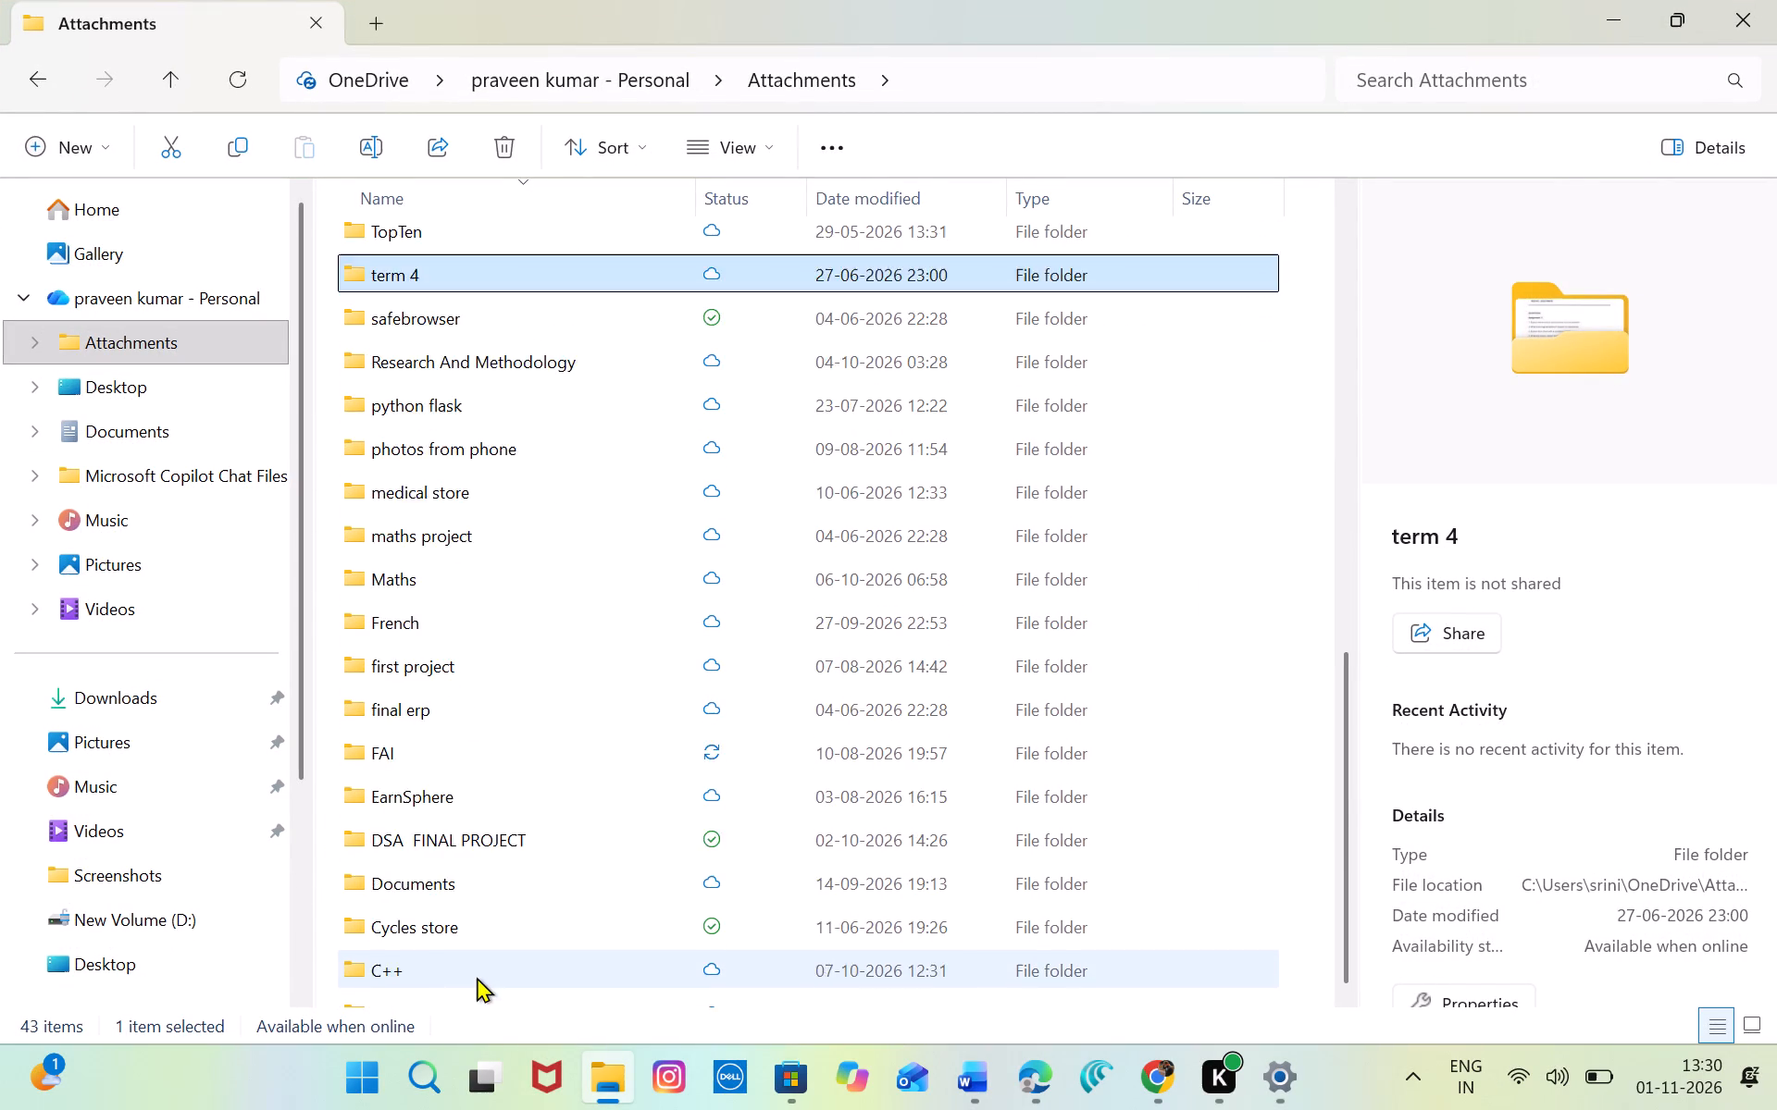
pyautogui.doubleClick(481, 935)
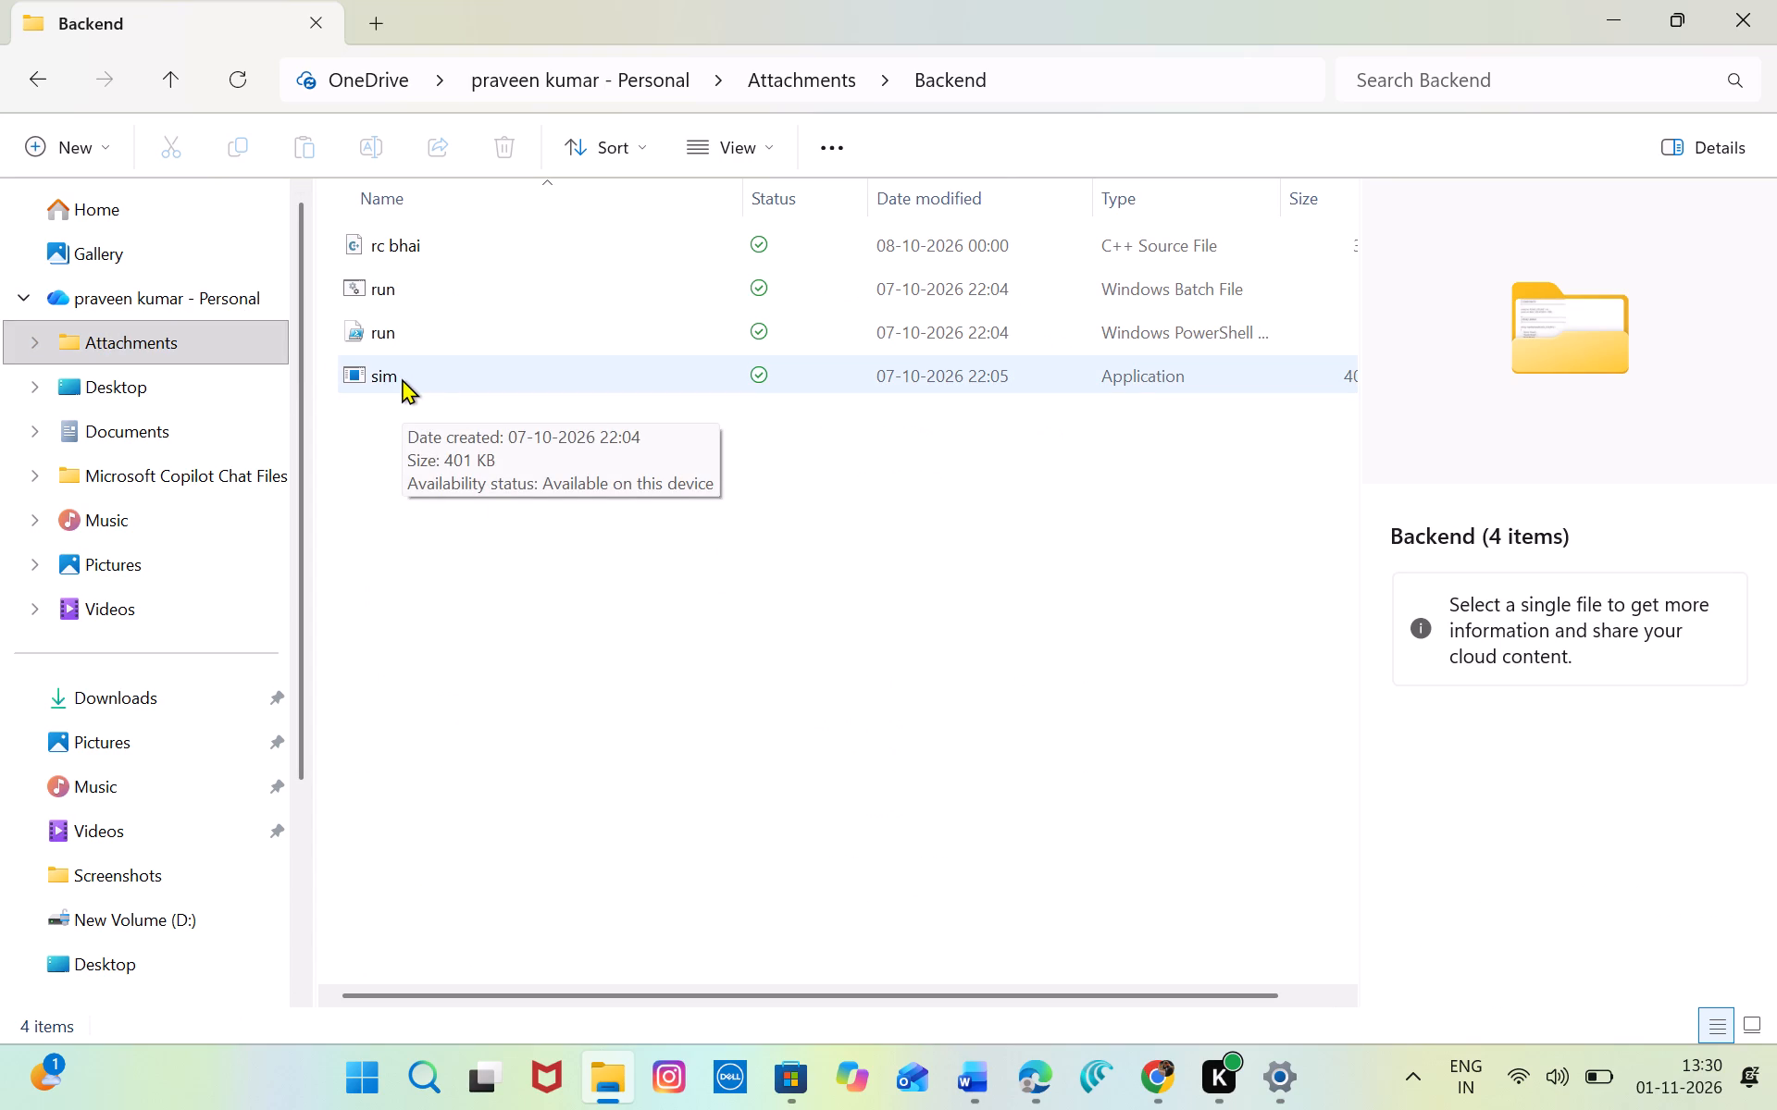
pyautogui.doubleClick(404, 243)
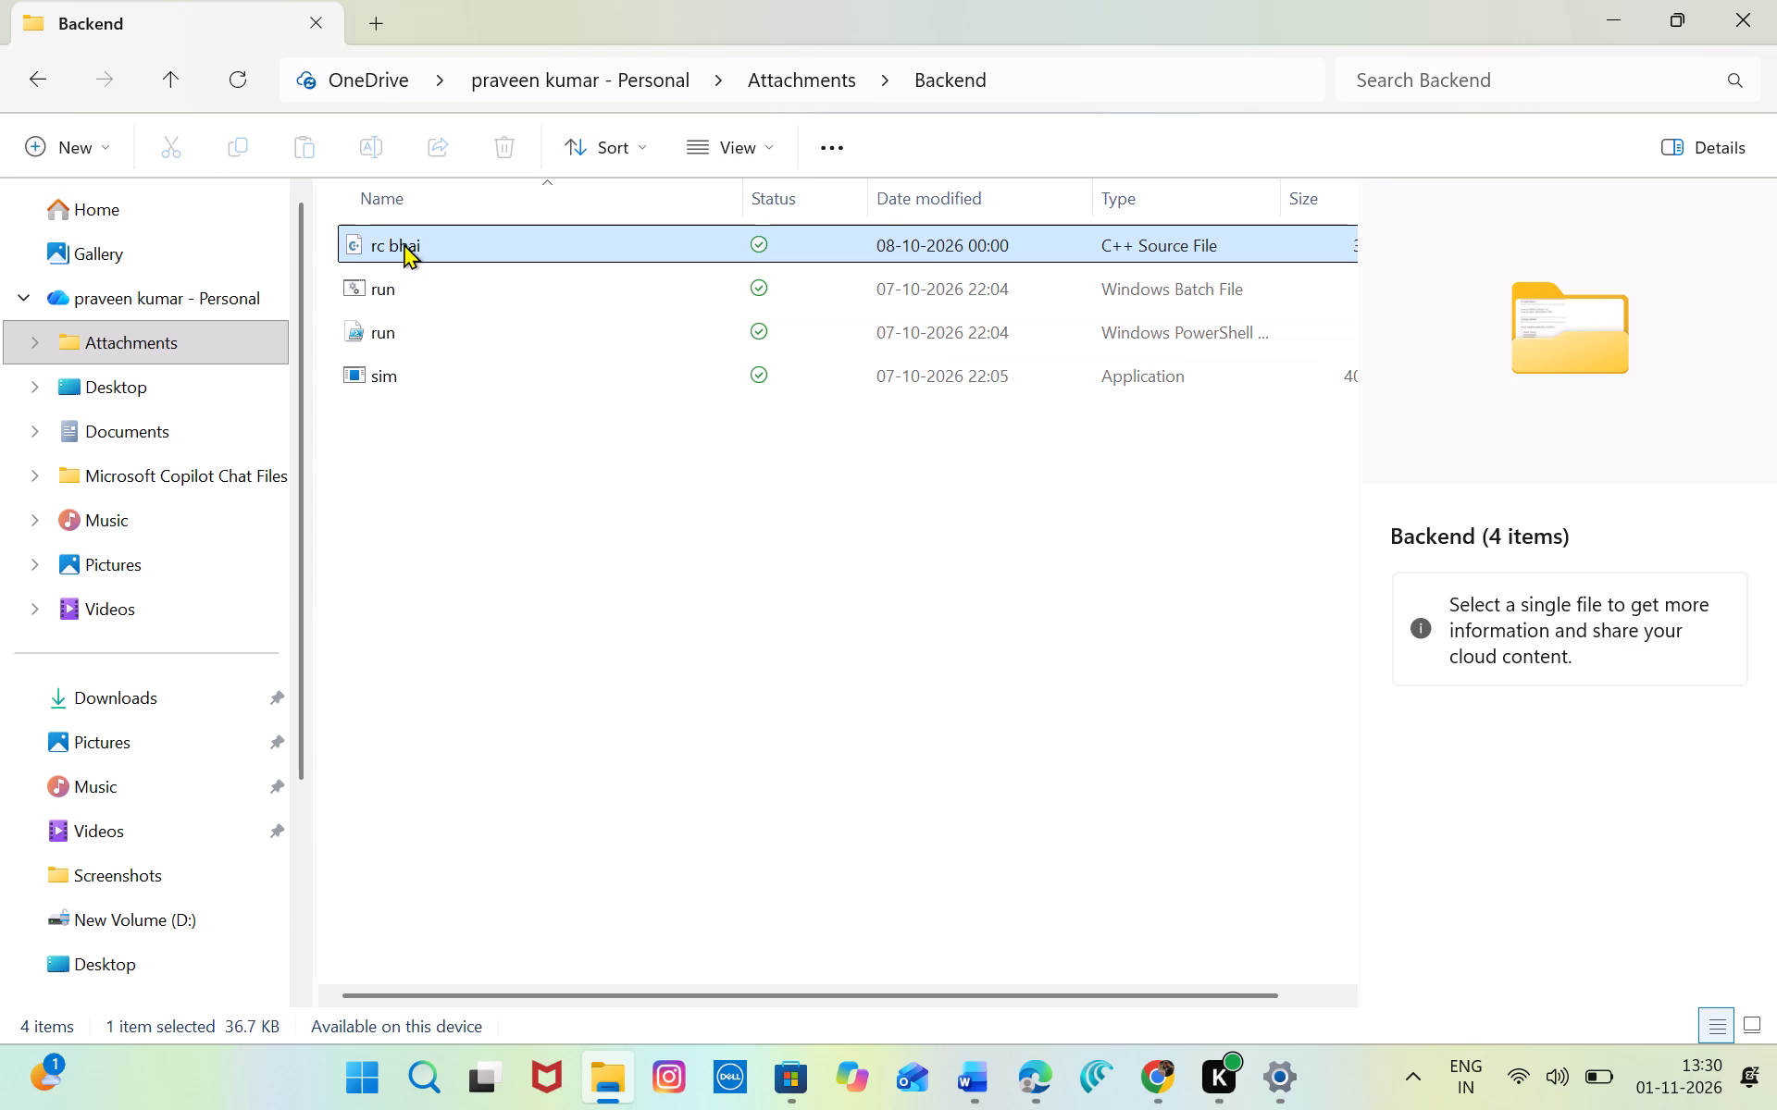
pyautogui.hscroll(2, 909, 177)
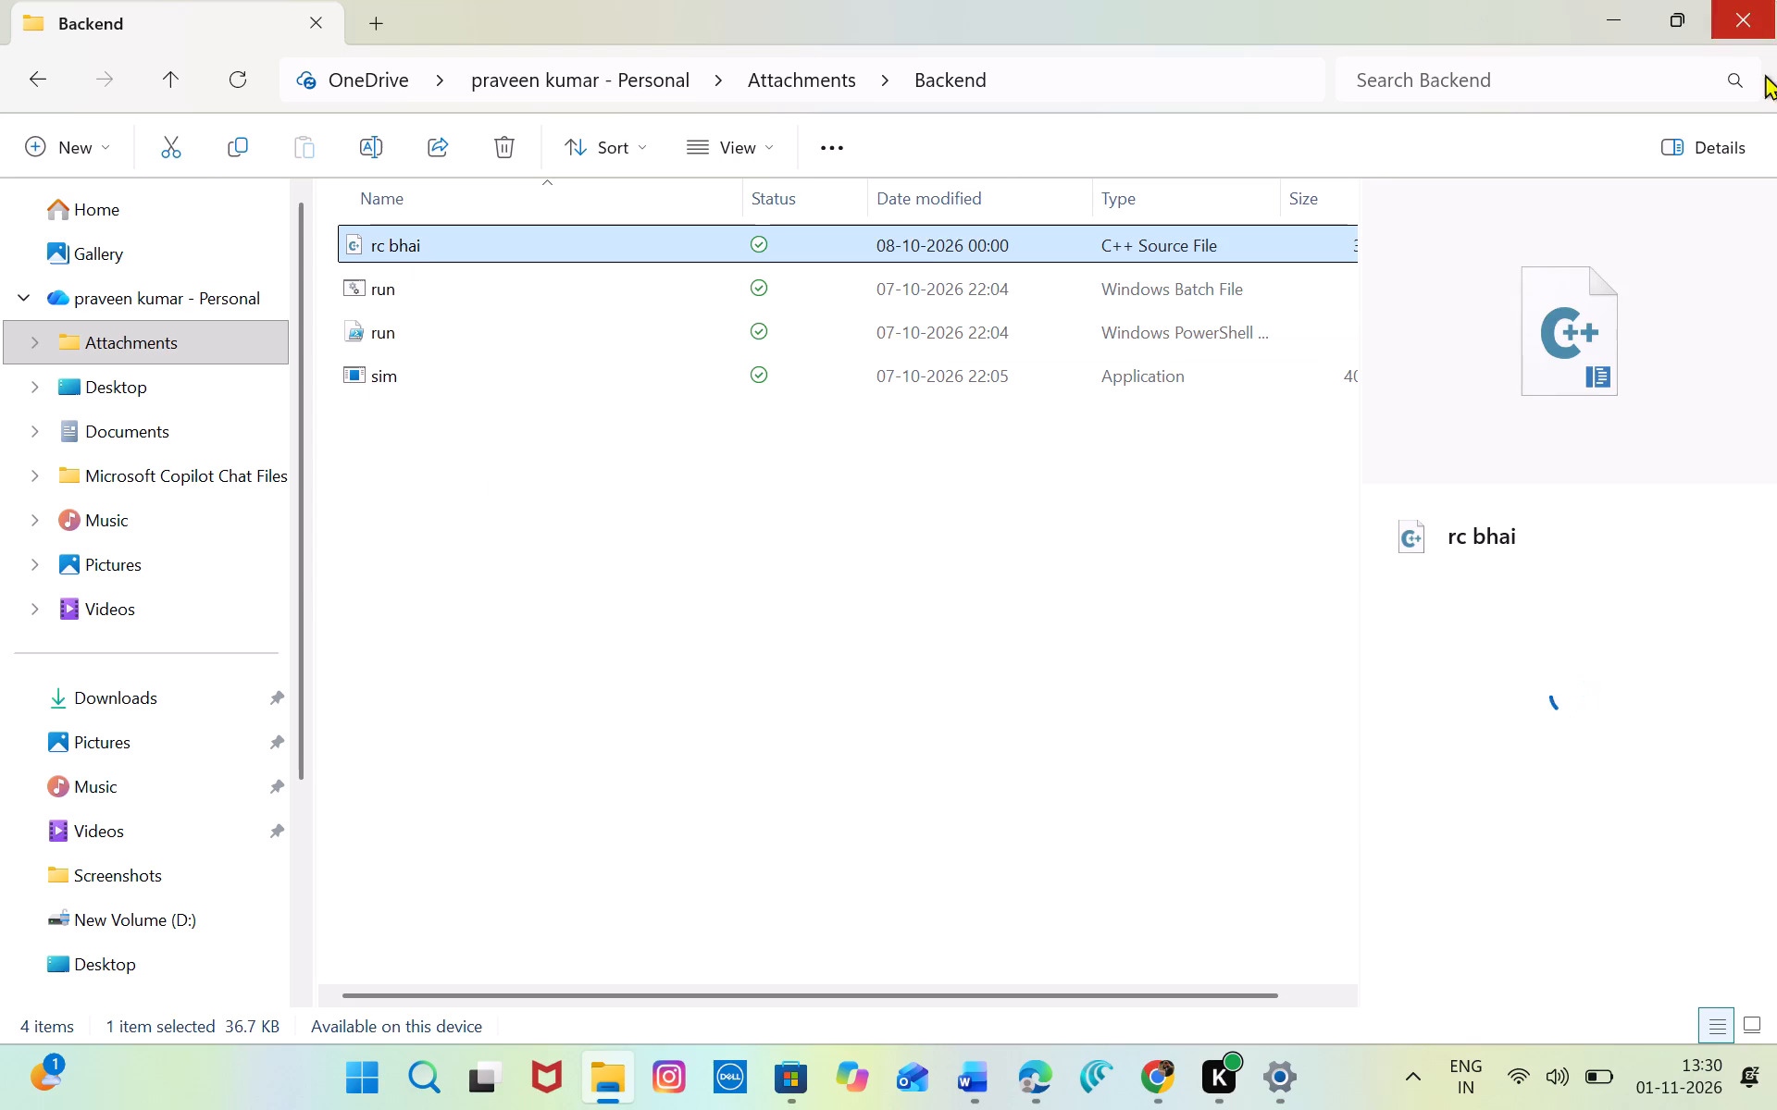
pyautogui.click(1776, 0)
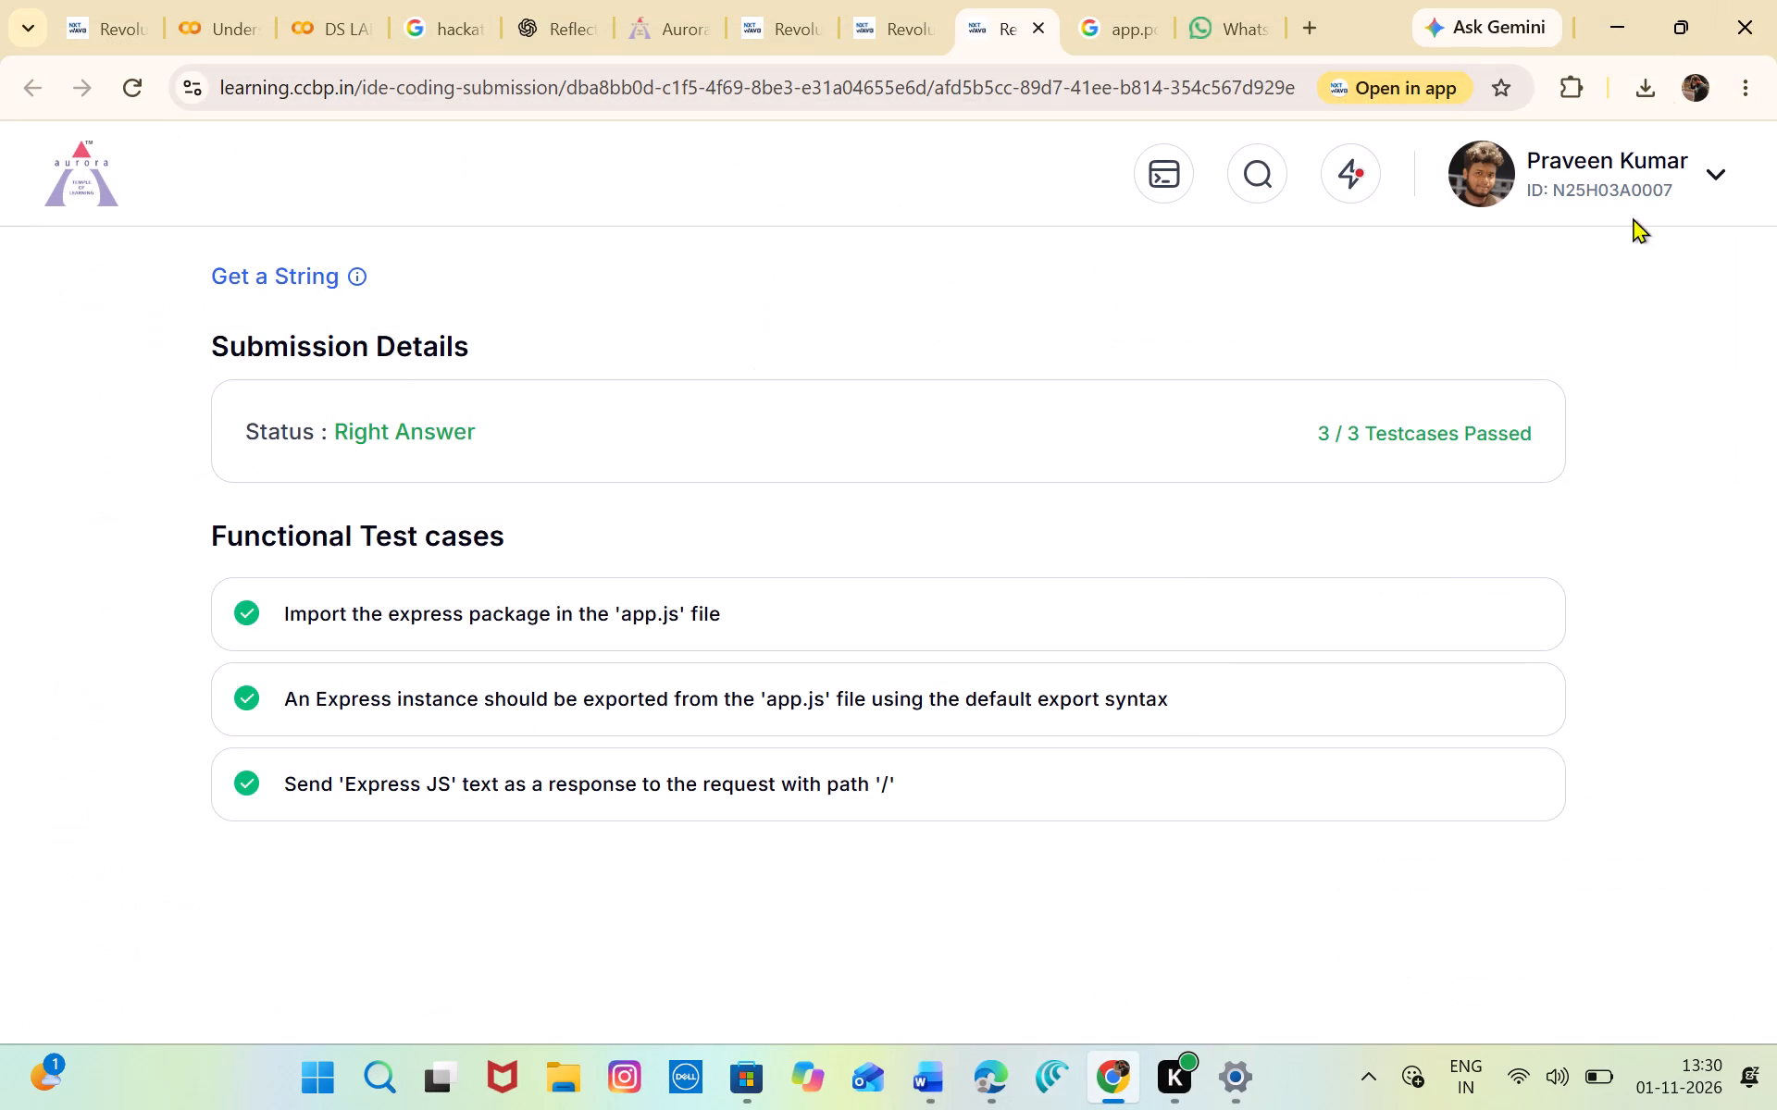
# Look through the DS LAB 1 and Understanding__Libraries Colab notebooks in Chrome, including the latter's revision history.
pyautogui.click(285, 1)
pyautogui.scroll(4, 480, 618)
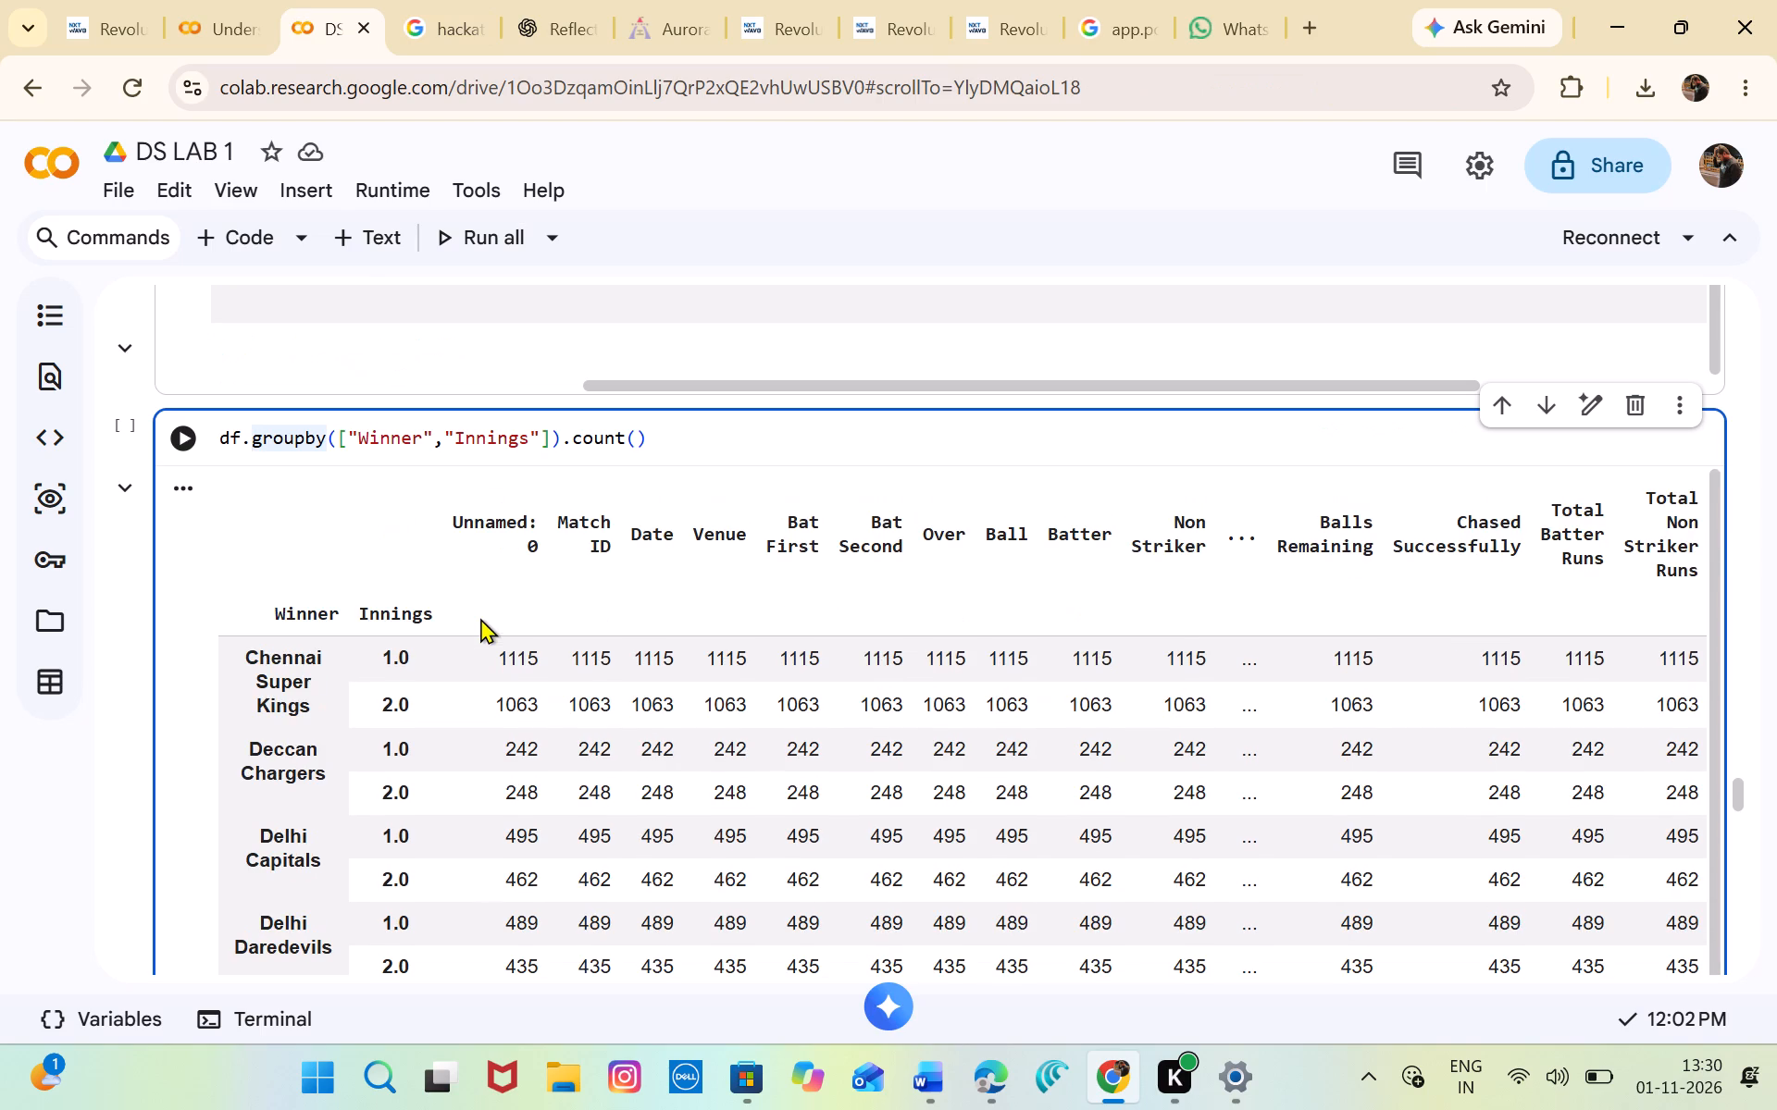
pyautogui.scroll(9, 572, 333)
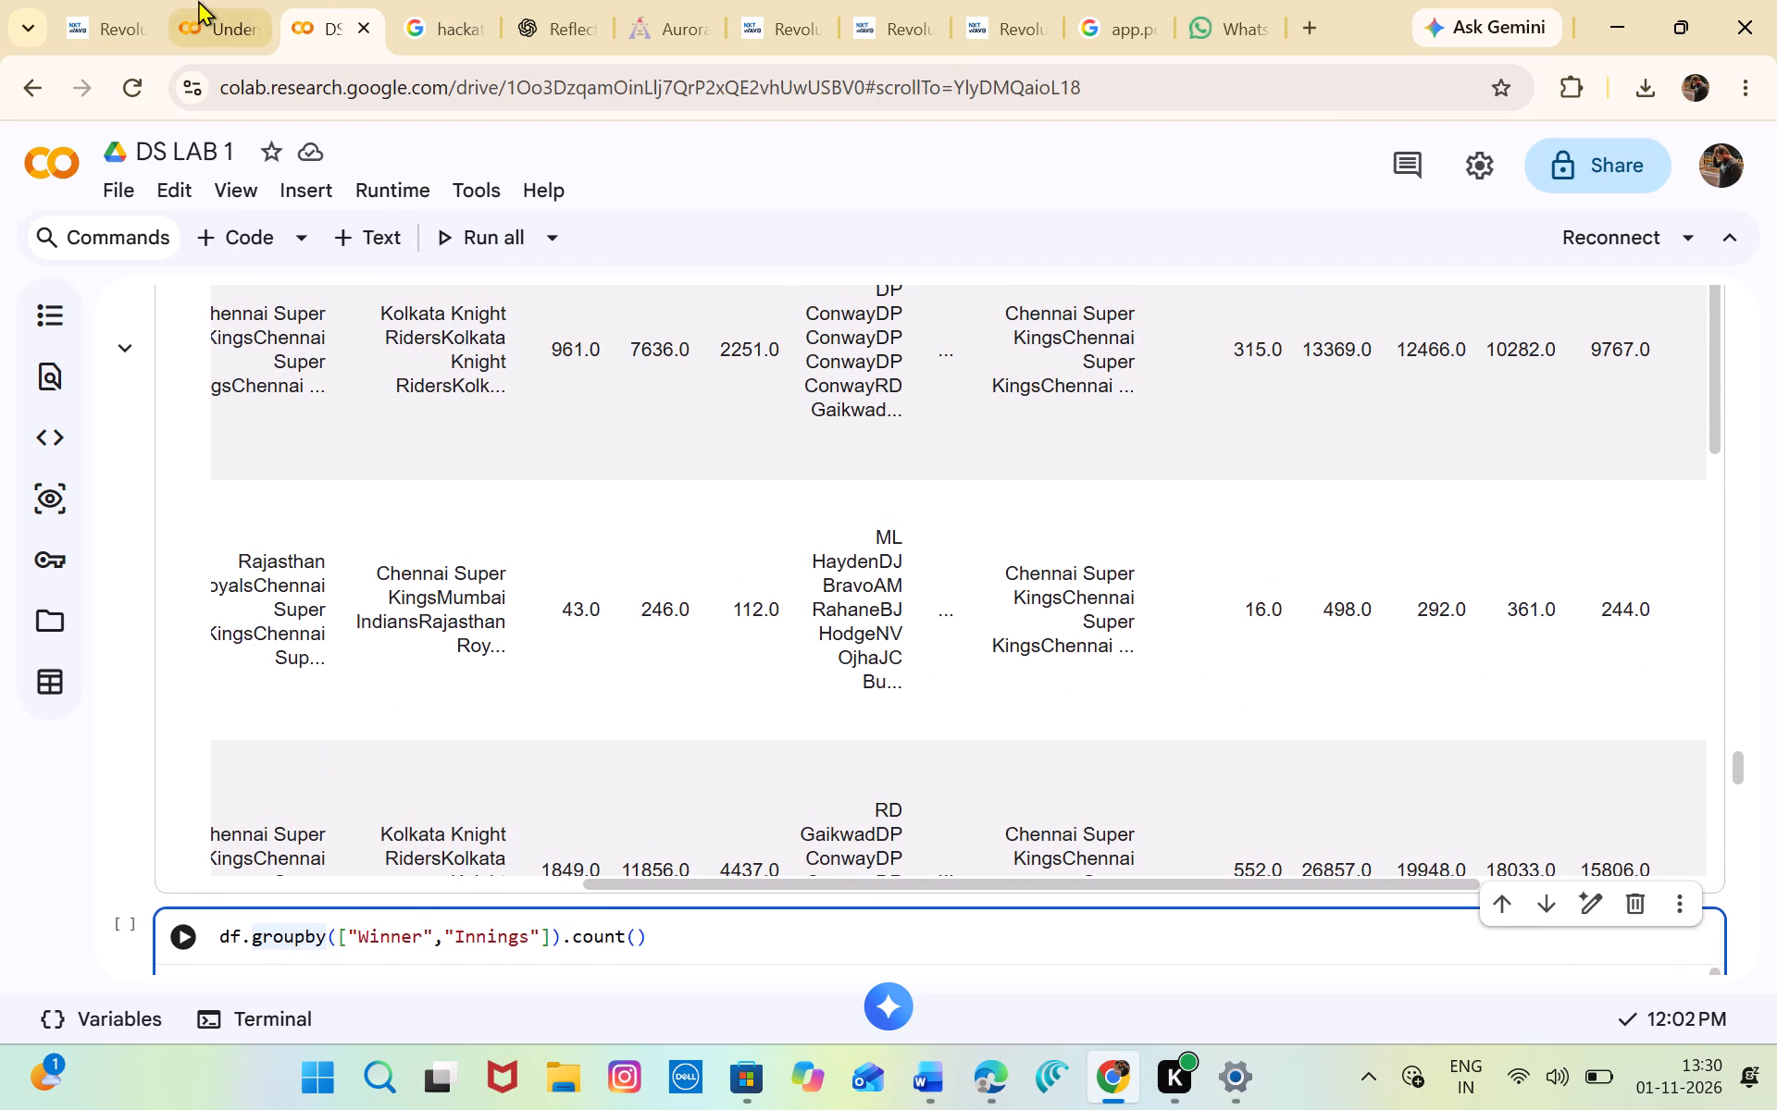
pyautogui.click(197, 0)
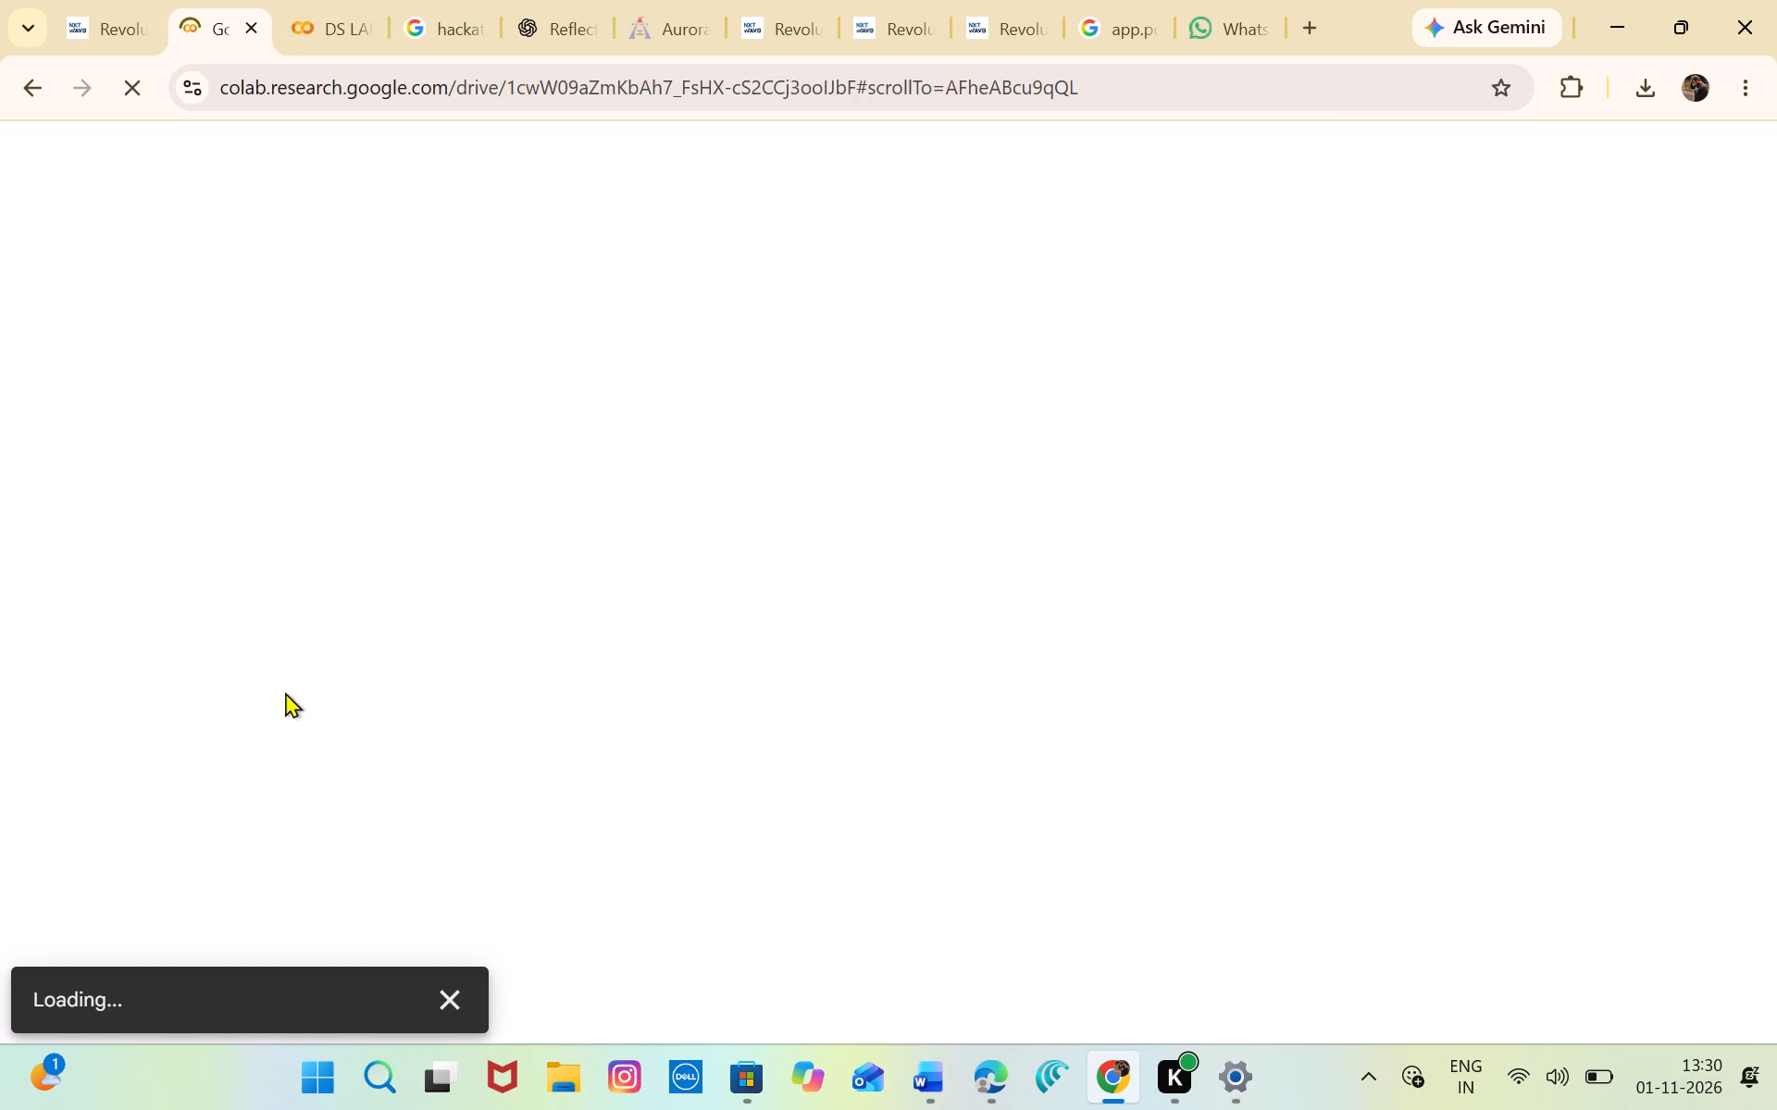
pyautogui.click(334, 0)
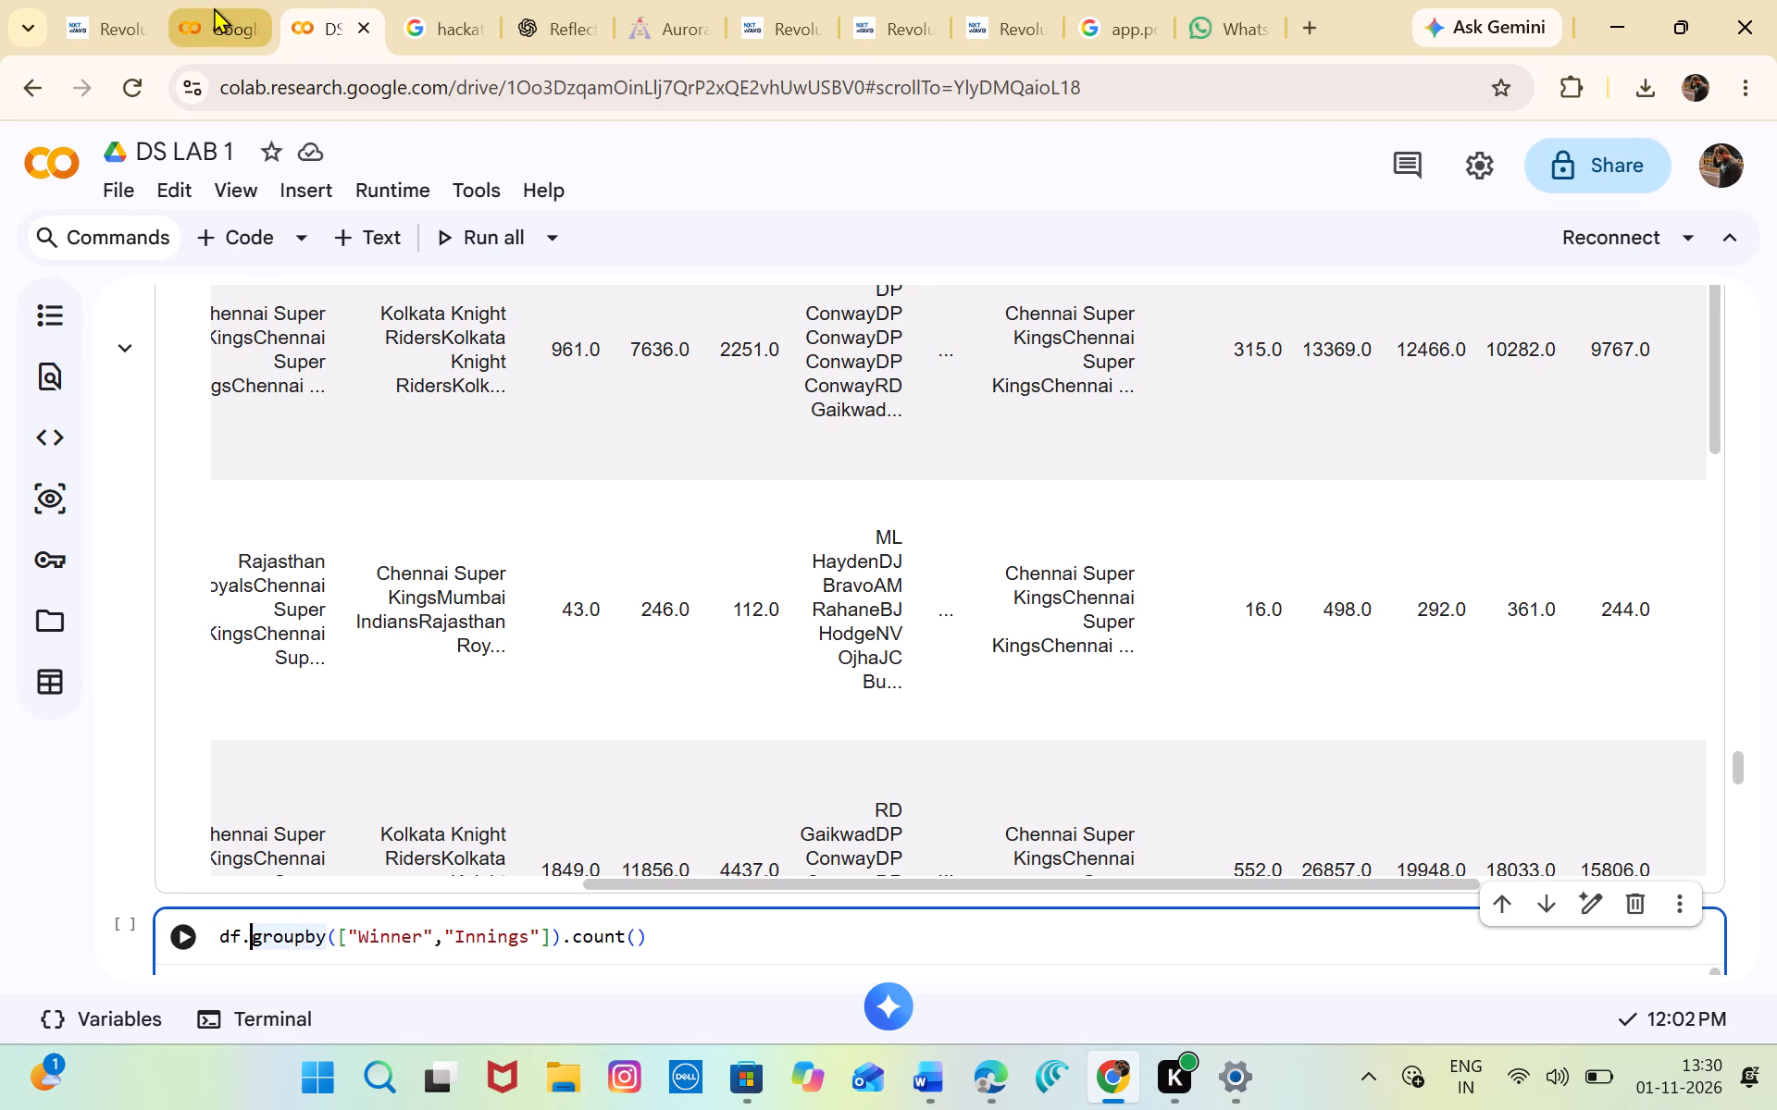
pyautogui.click(214, 7)
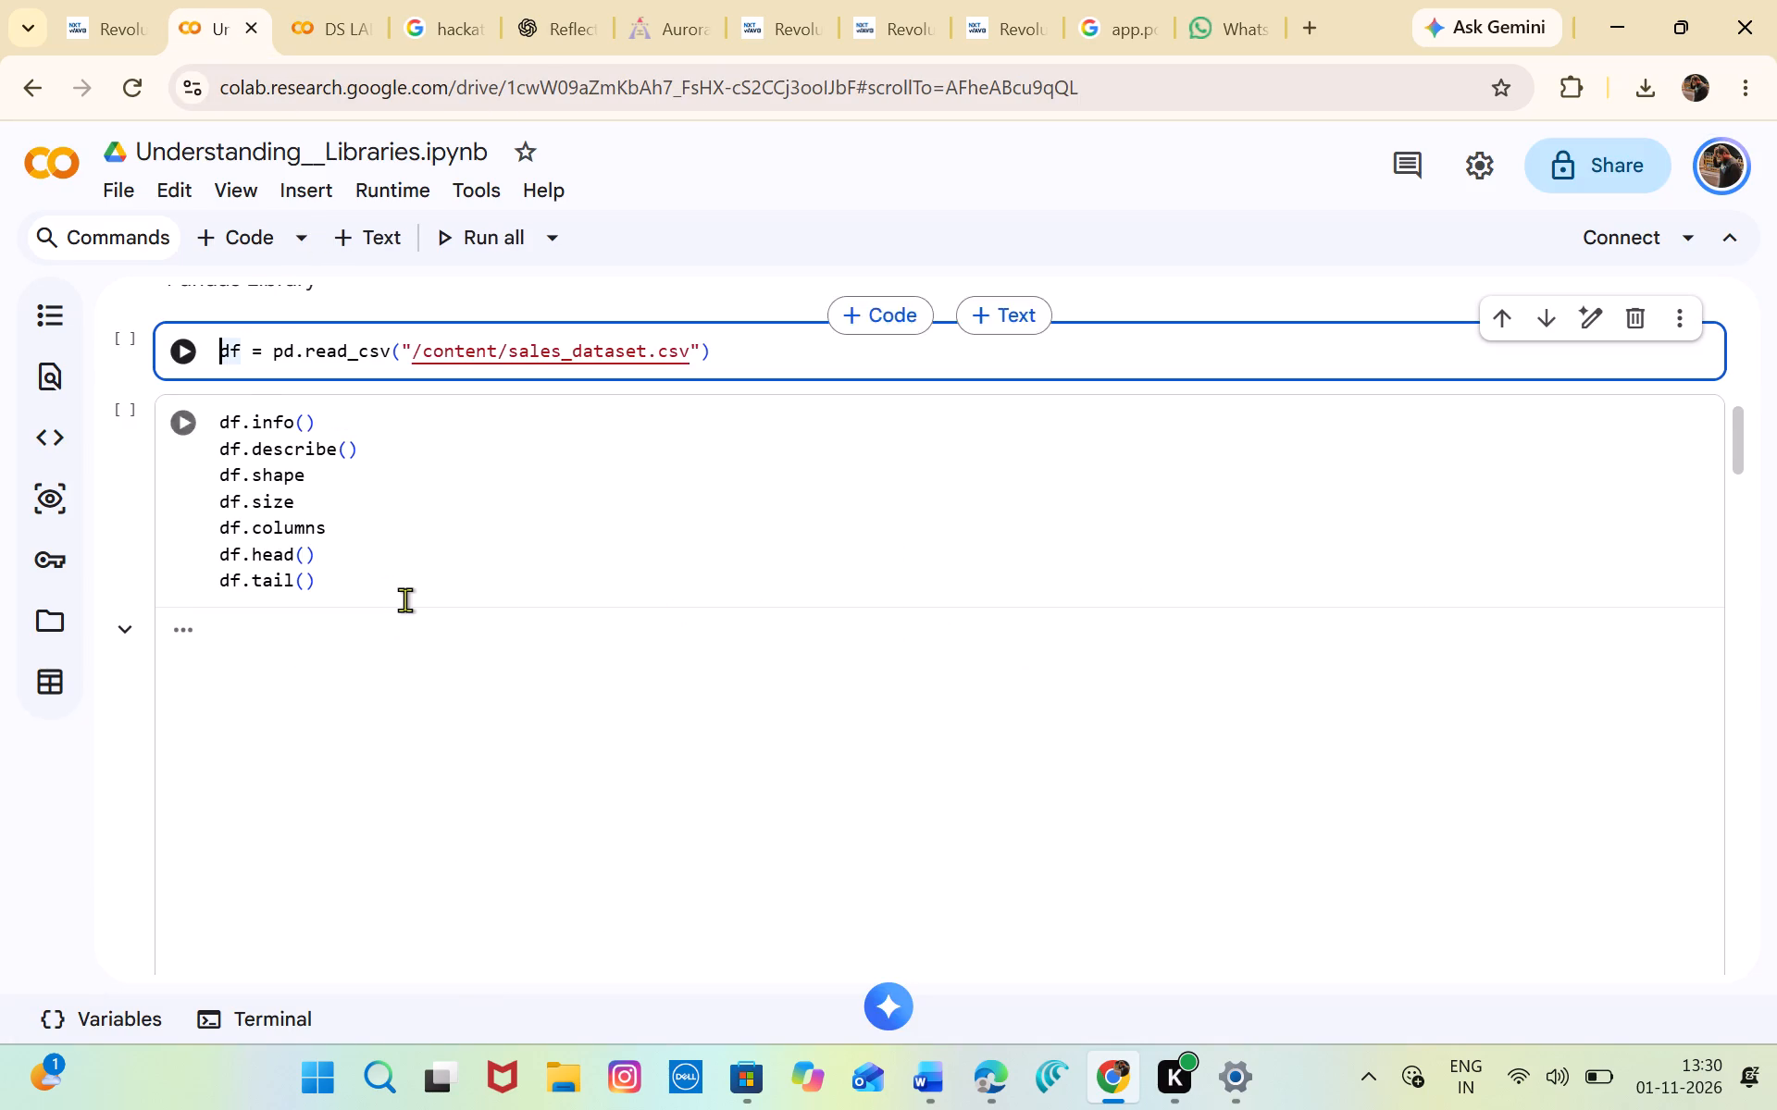
pyautogui.scroll(10, 404, 599)
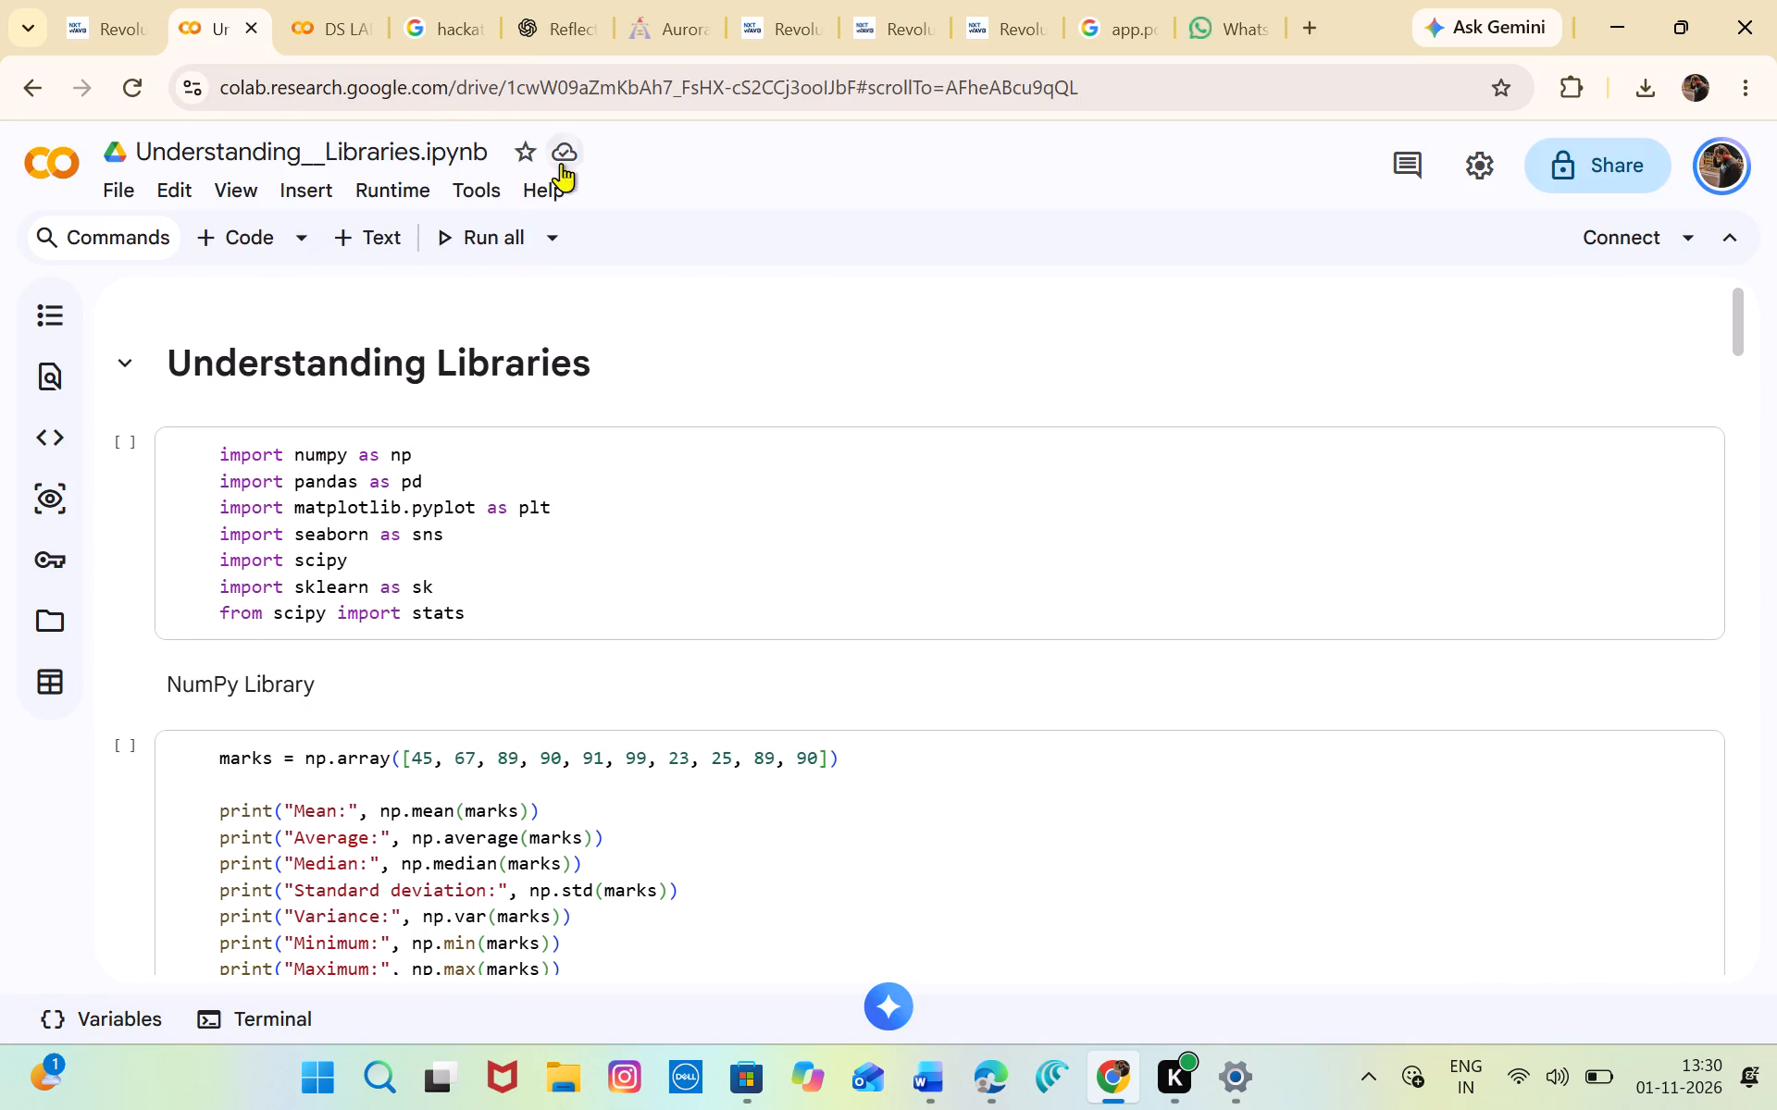
pyautogui.click(576, 156)
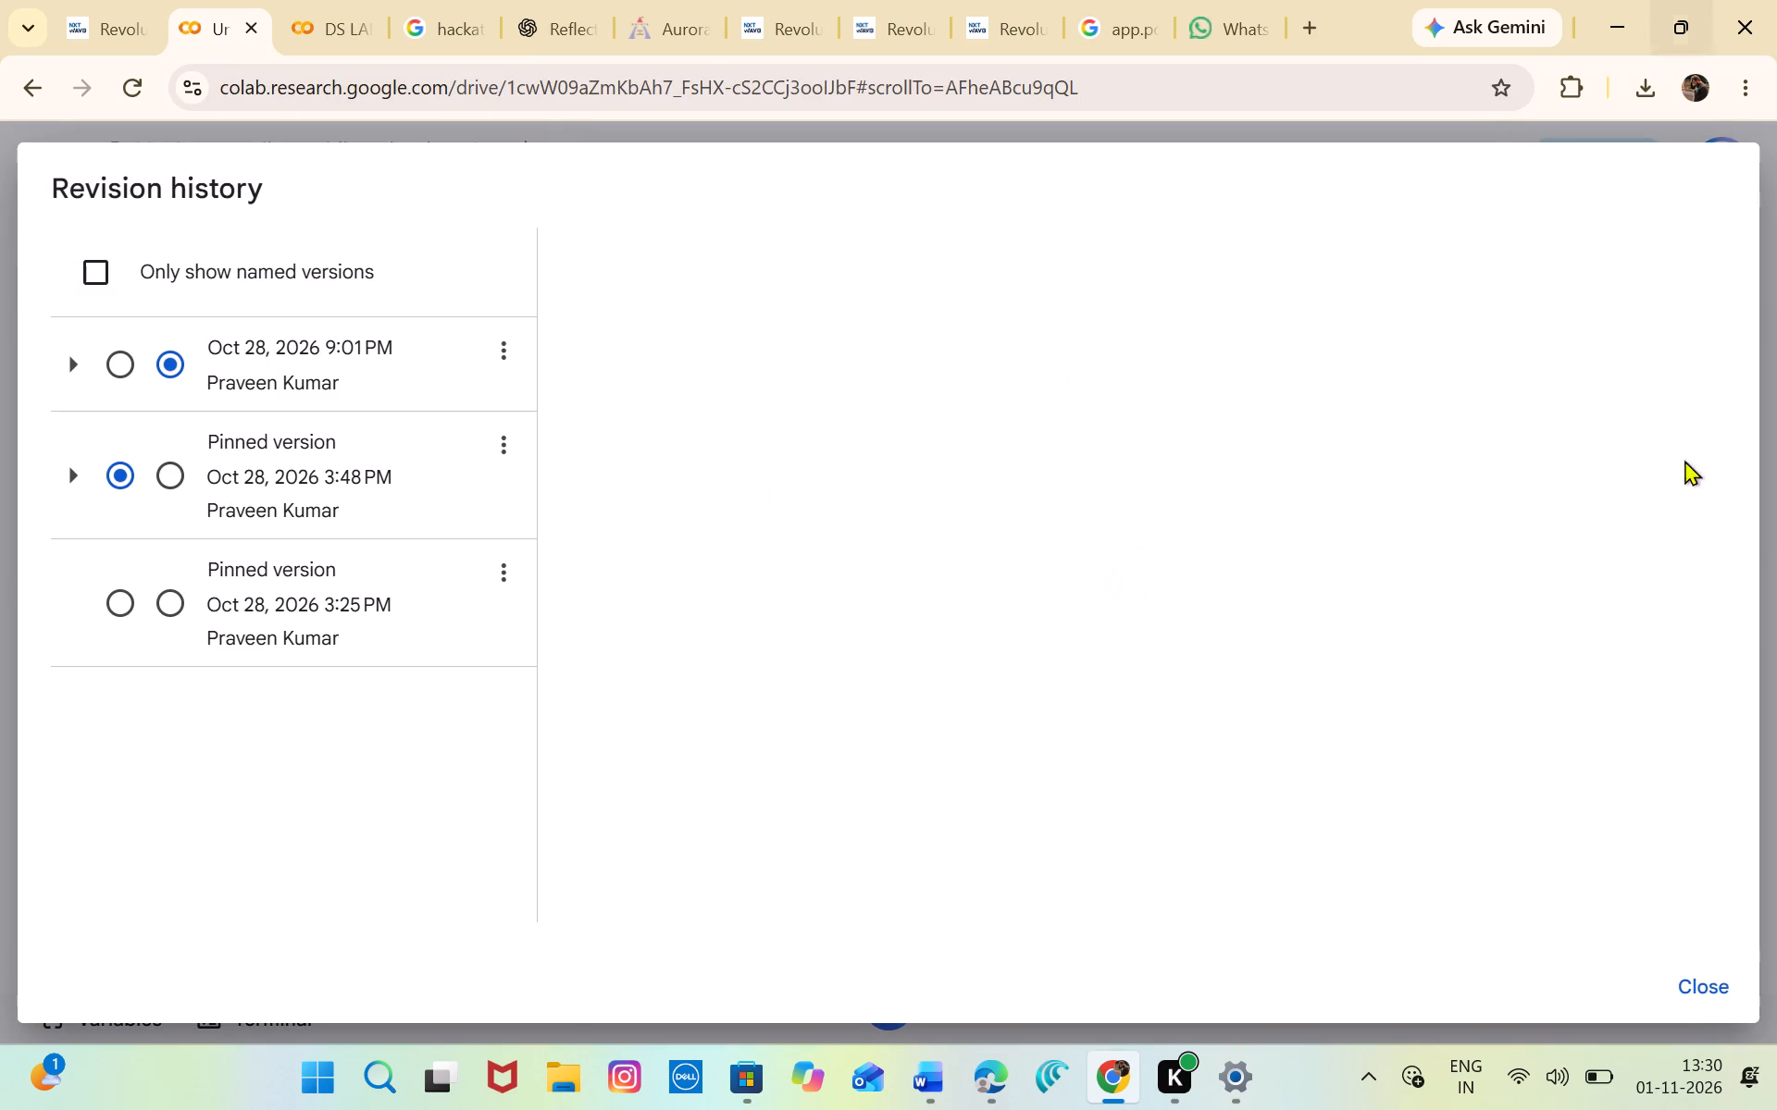
pyautogui.click(1721, 993)
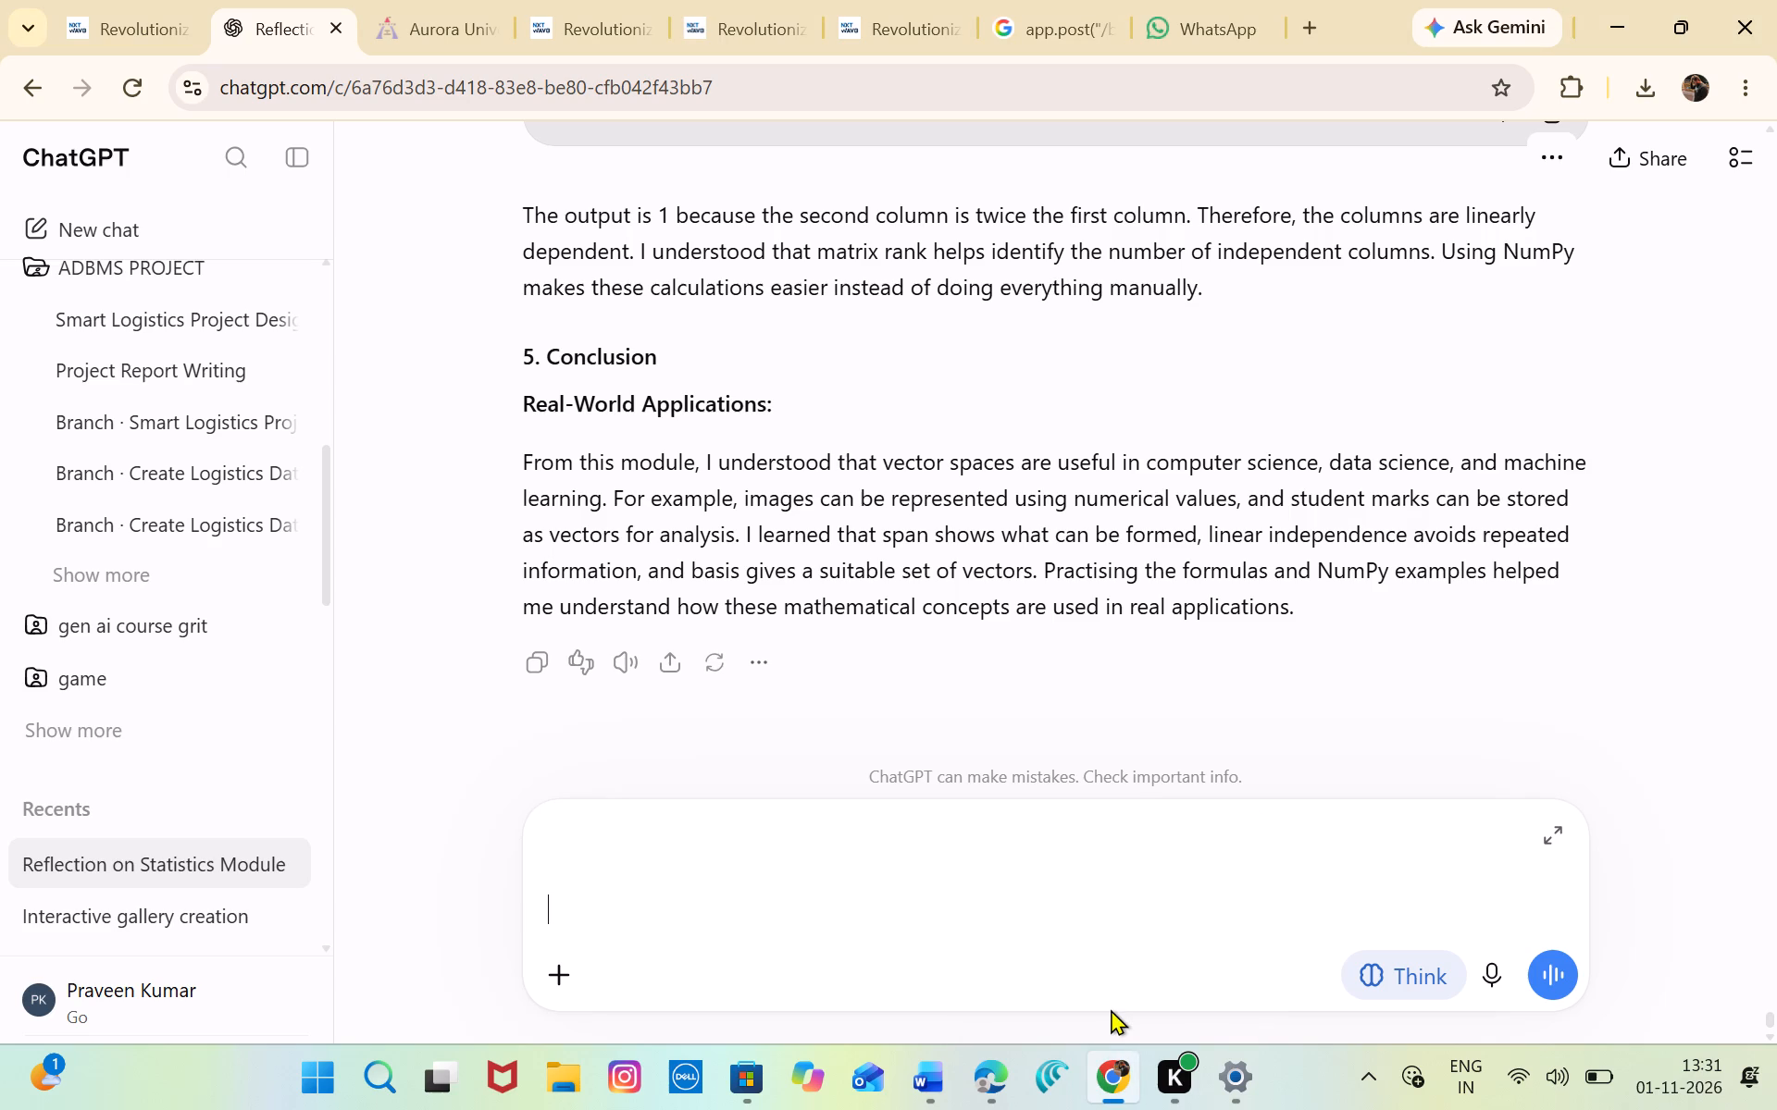
pyautogui.click(1111, 1057)
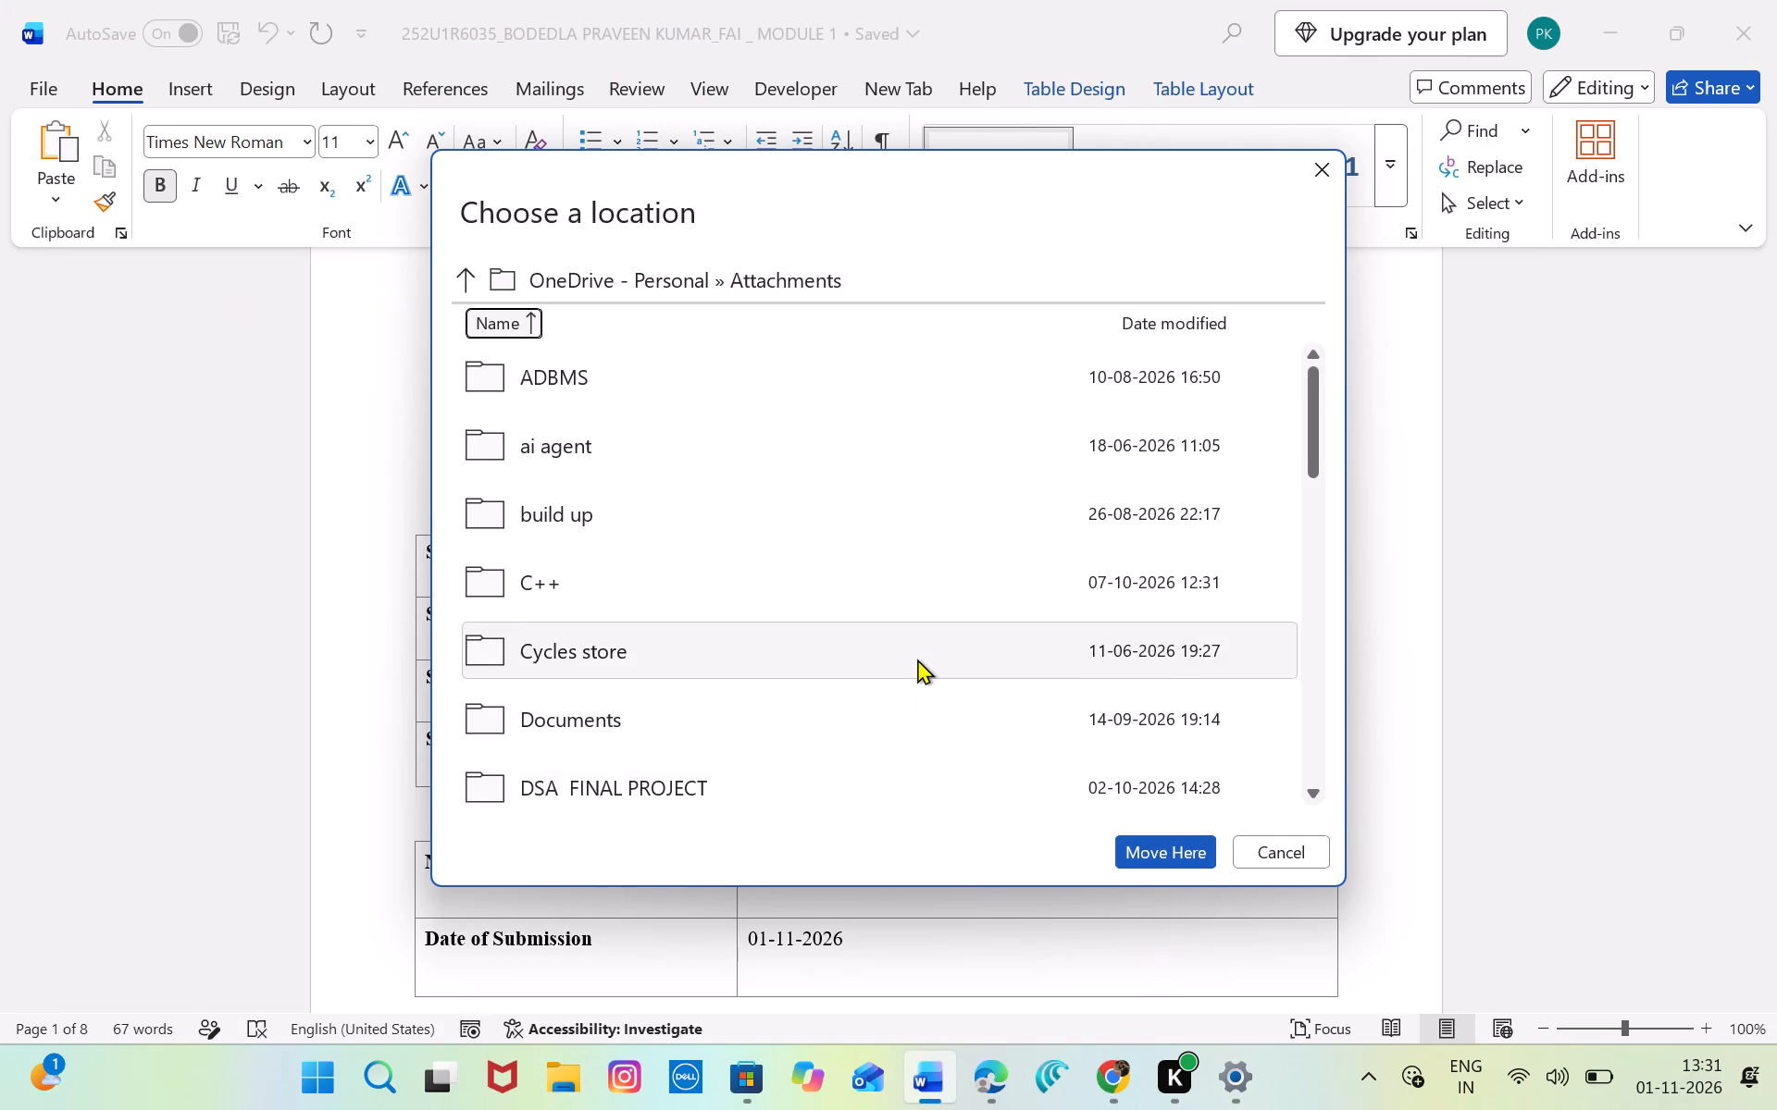
pyautogui.scroll(-4, 917, 659)
pyautogui.scroll(7, 917, 659)
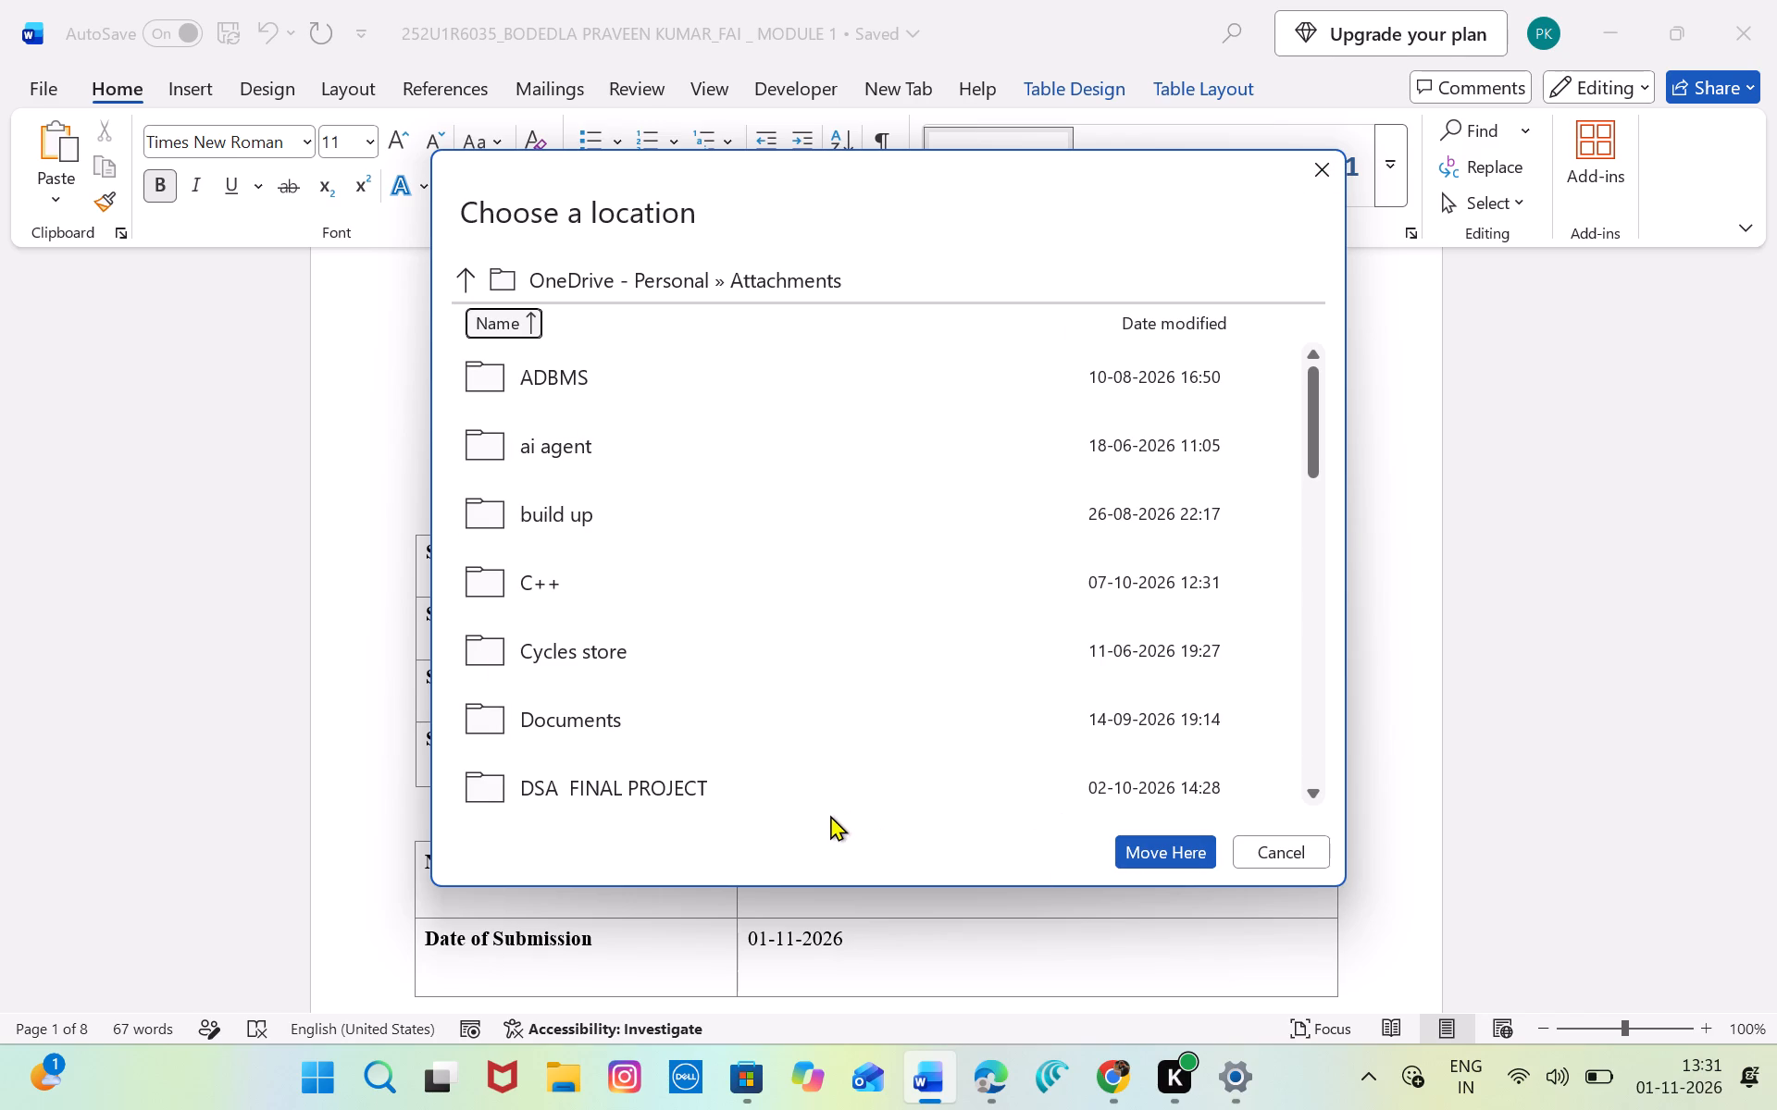
pyautogui.scroll(-4, 834, 806)
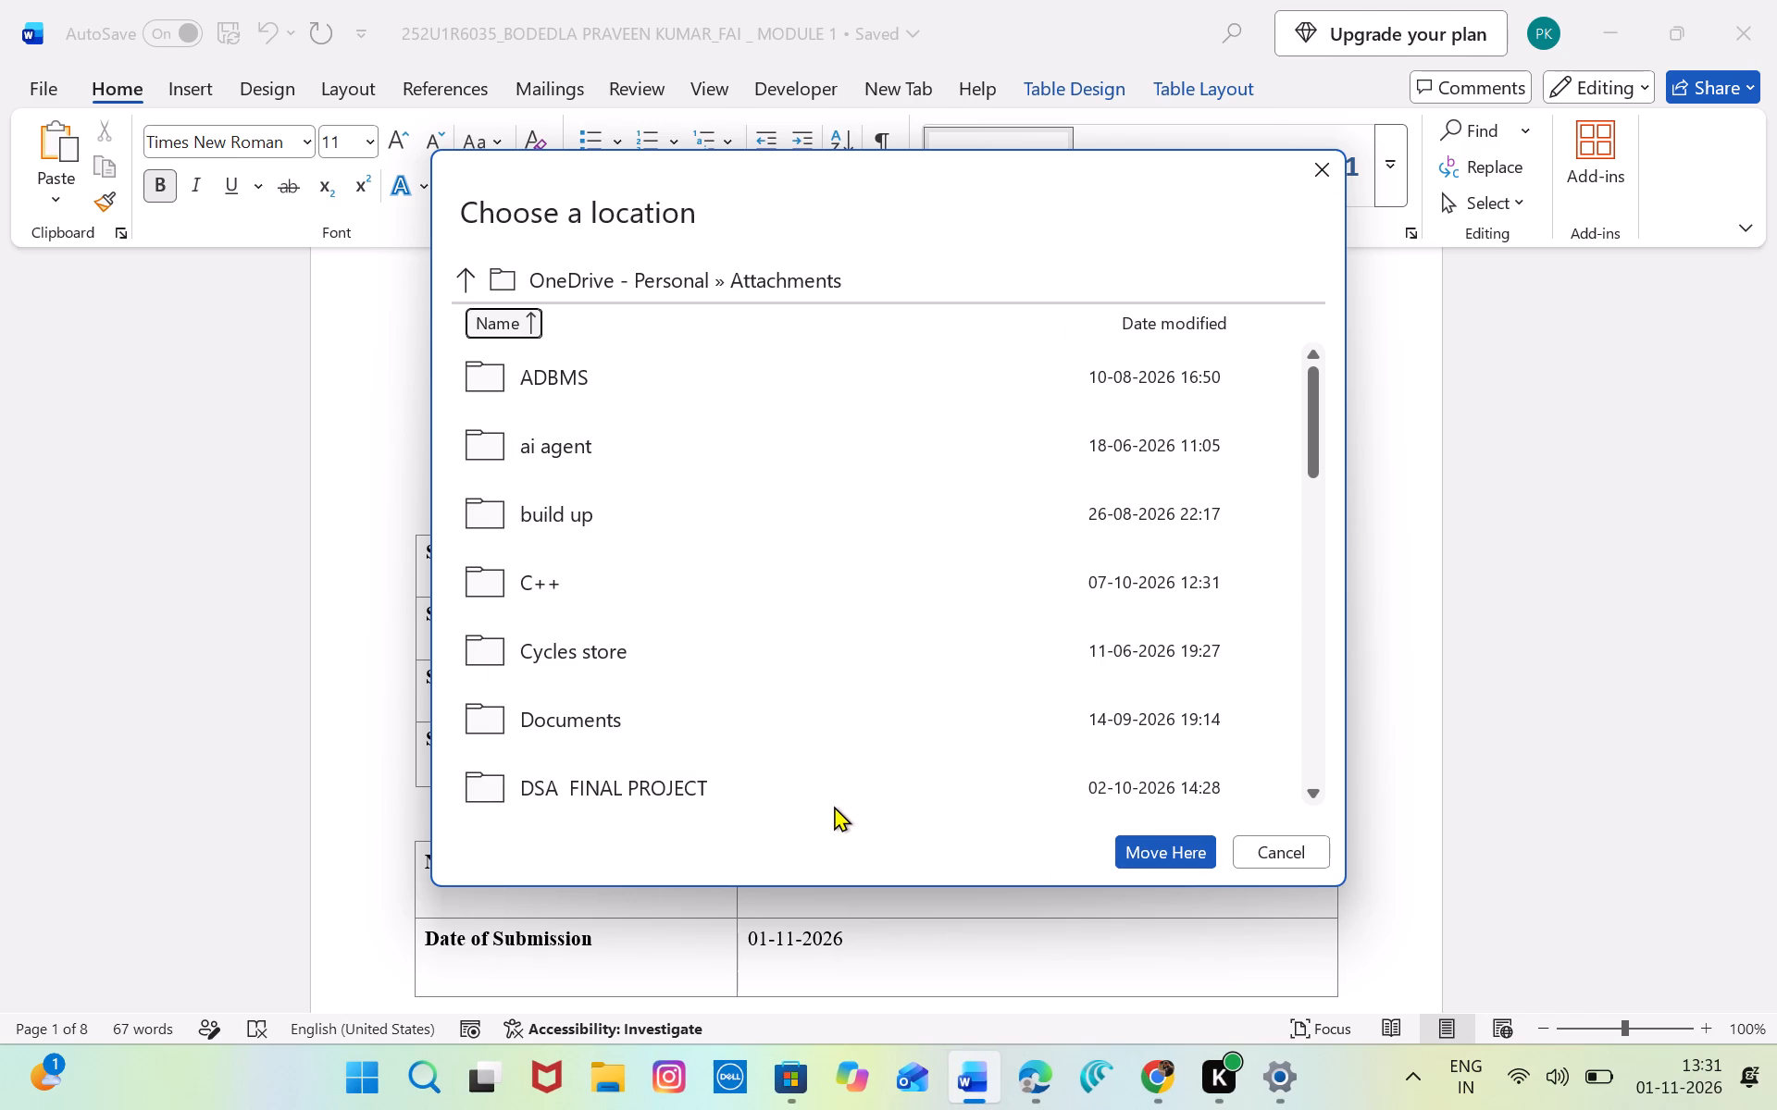
pyautogui.scroll(-2, 834, 806)
pyautogui.scroll(-8, 834, 569)
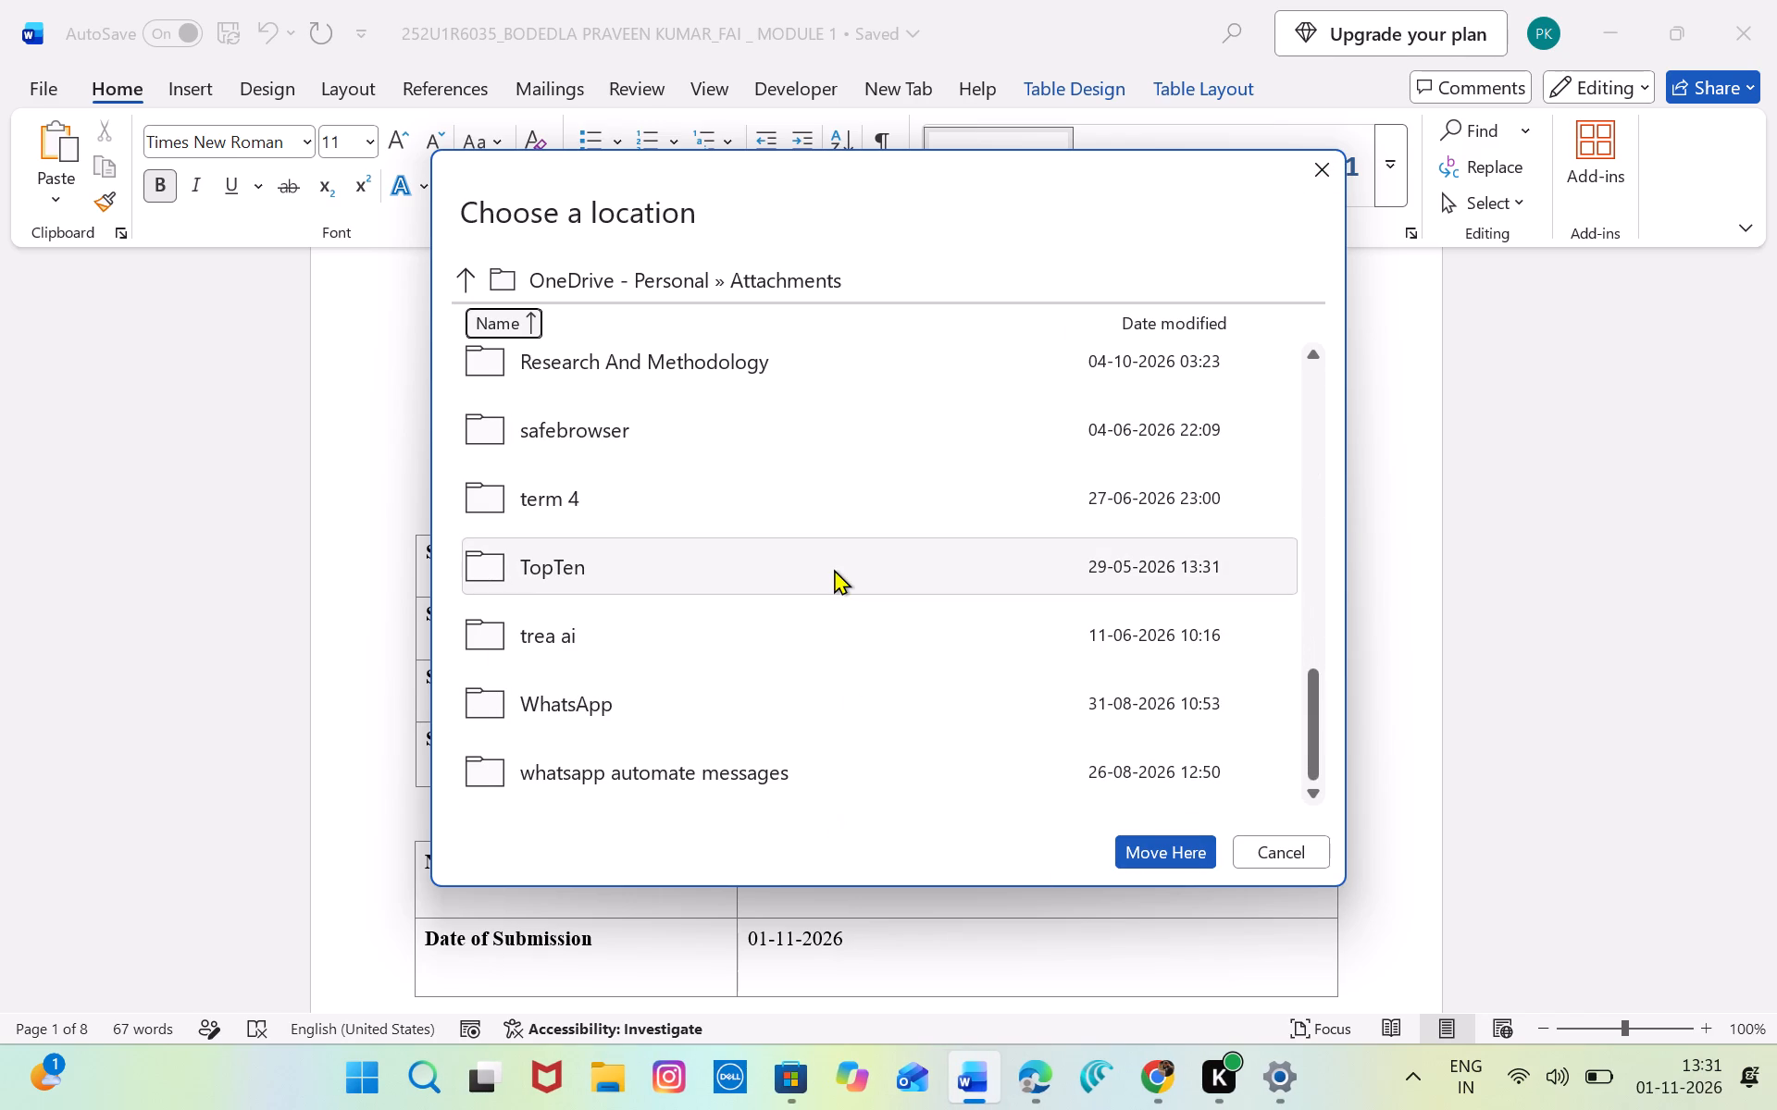
pyautogui.scroll(5, 834, 569)
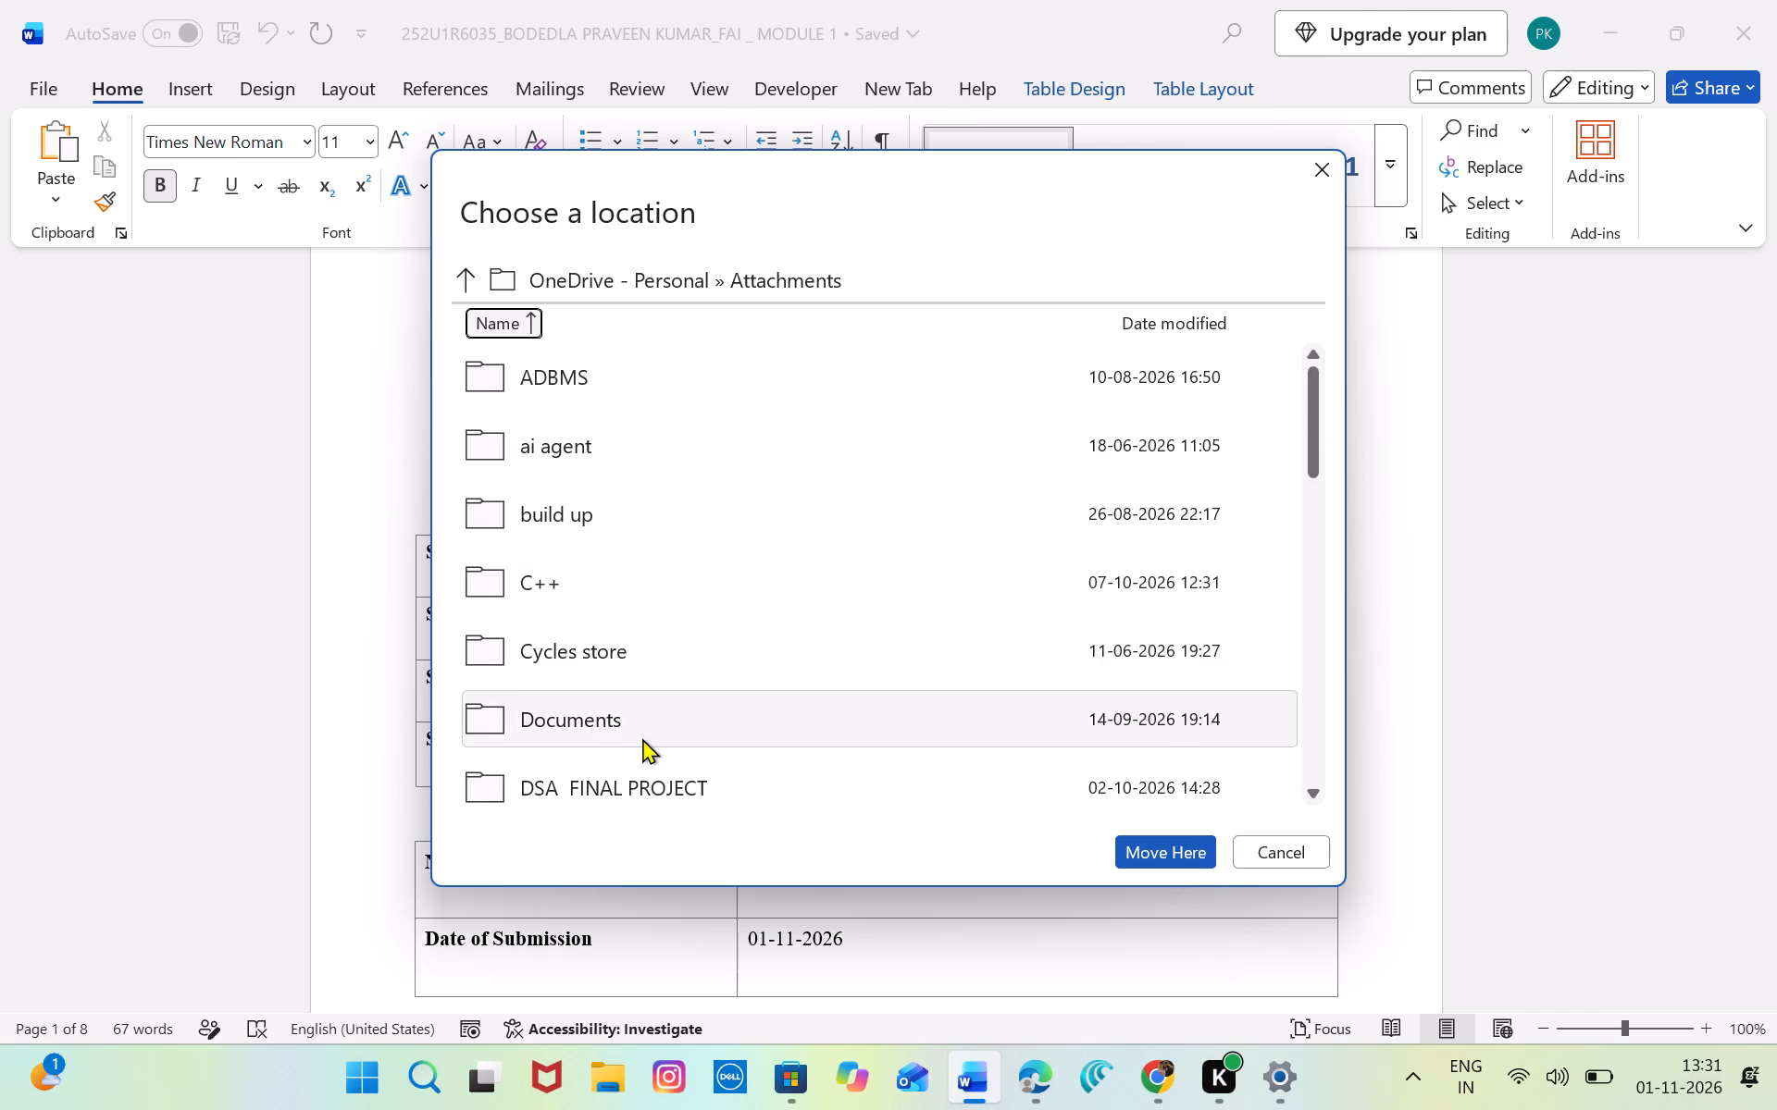
pyautogui.scroll(-4, 642, 738)
pyautogui.click(1305, 169)
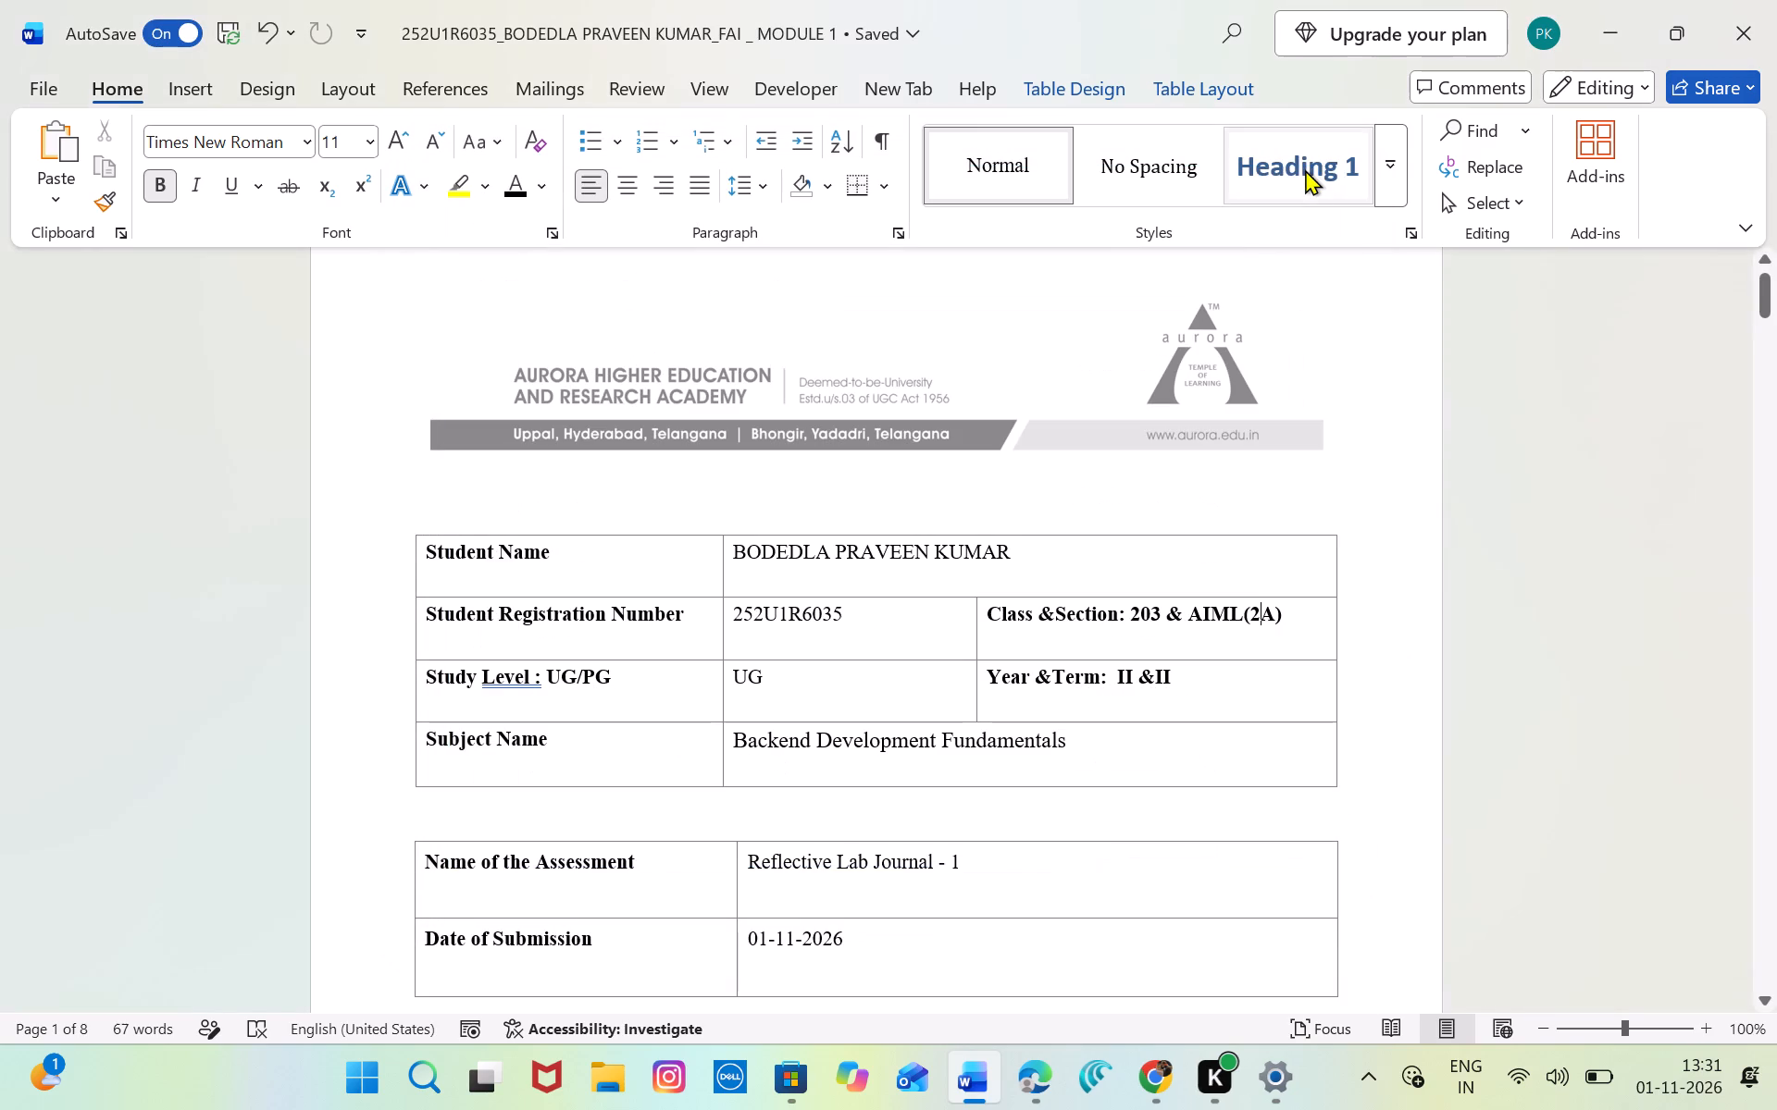
# Browse the document's move locations from Lab Reports up to Attachments and check the contents of the Backend folder.
pyautogui.click(816, 31)
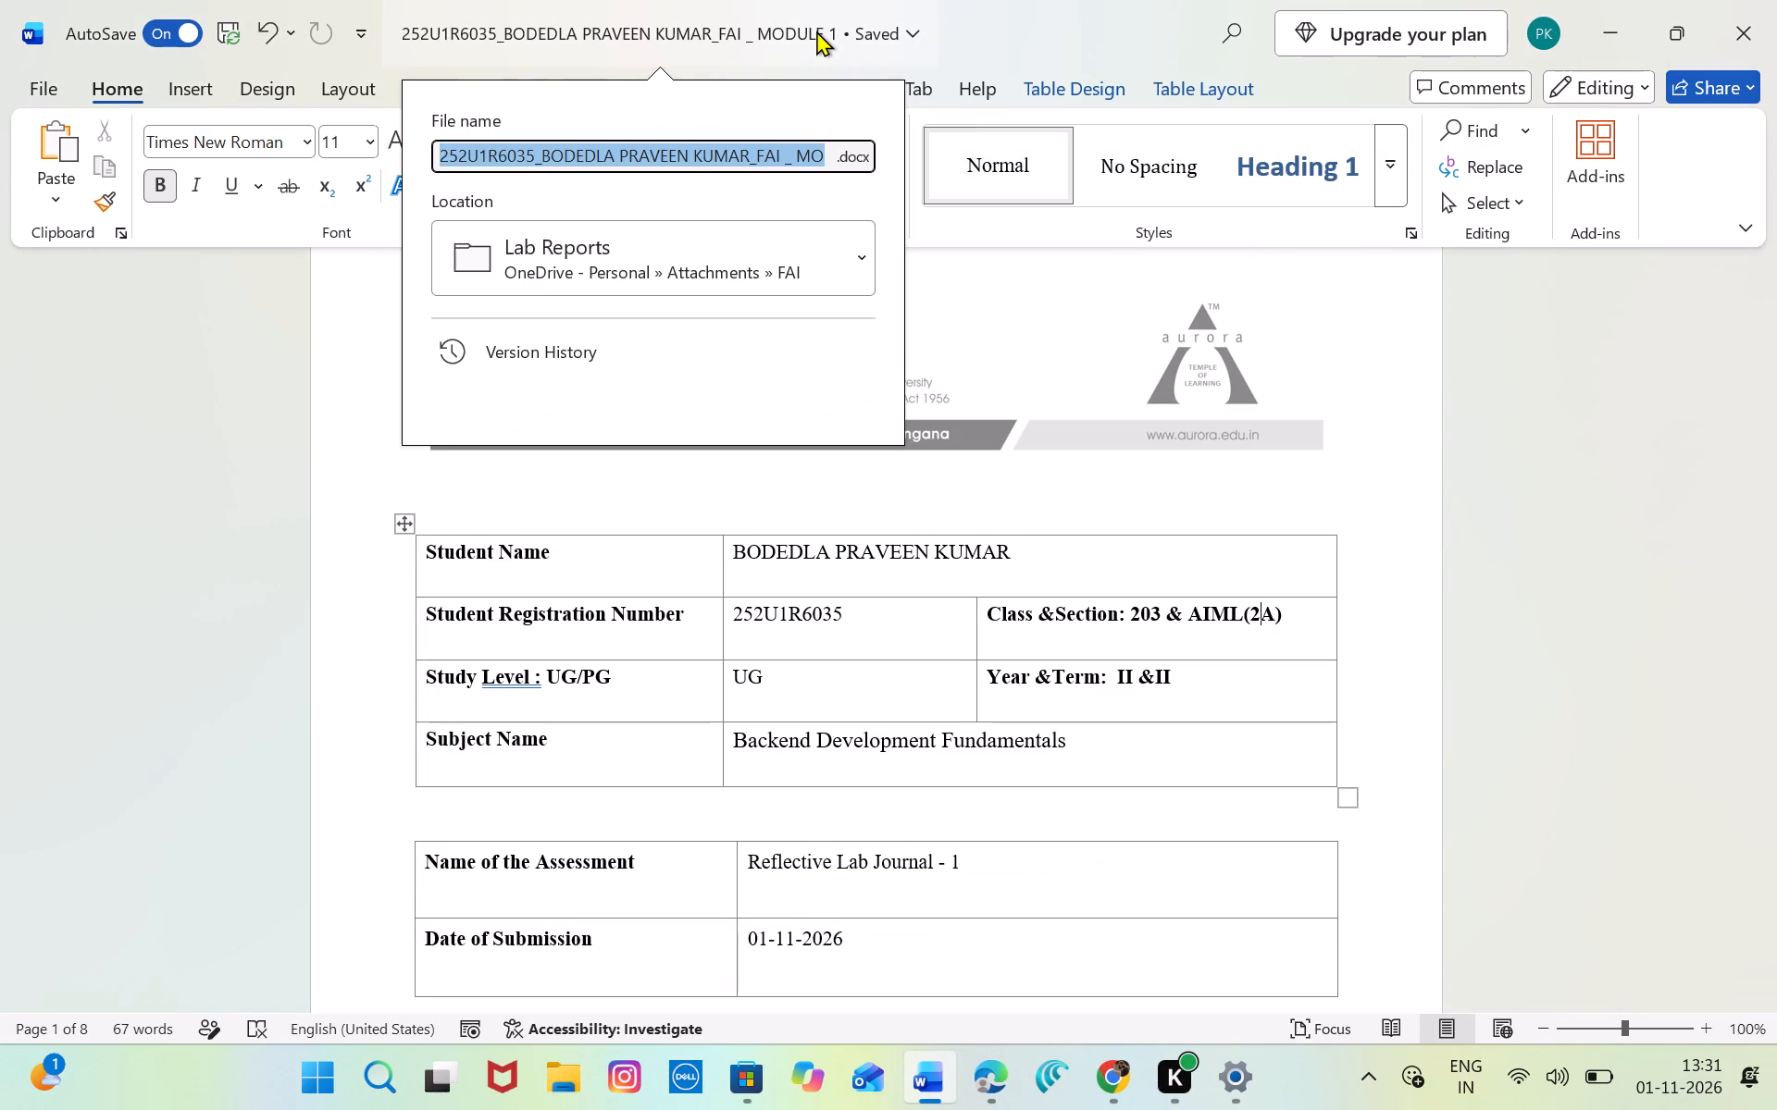
pyautogui.click(677, 290)
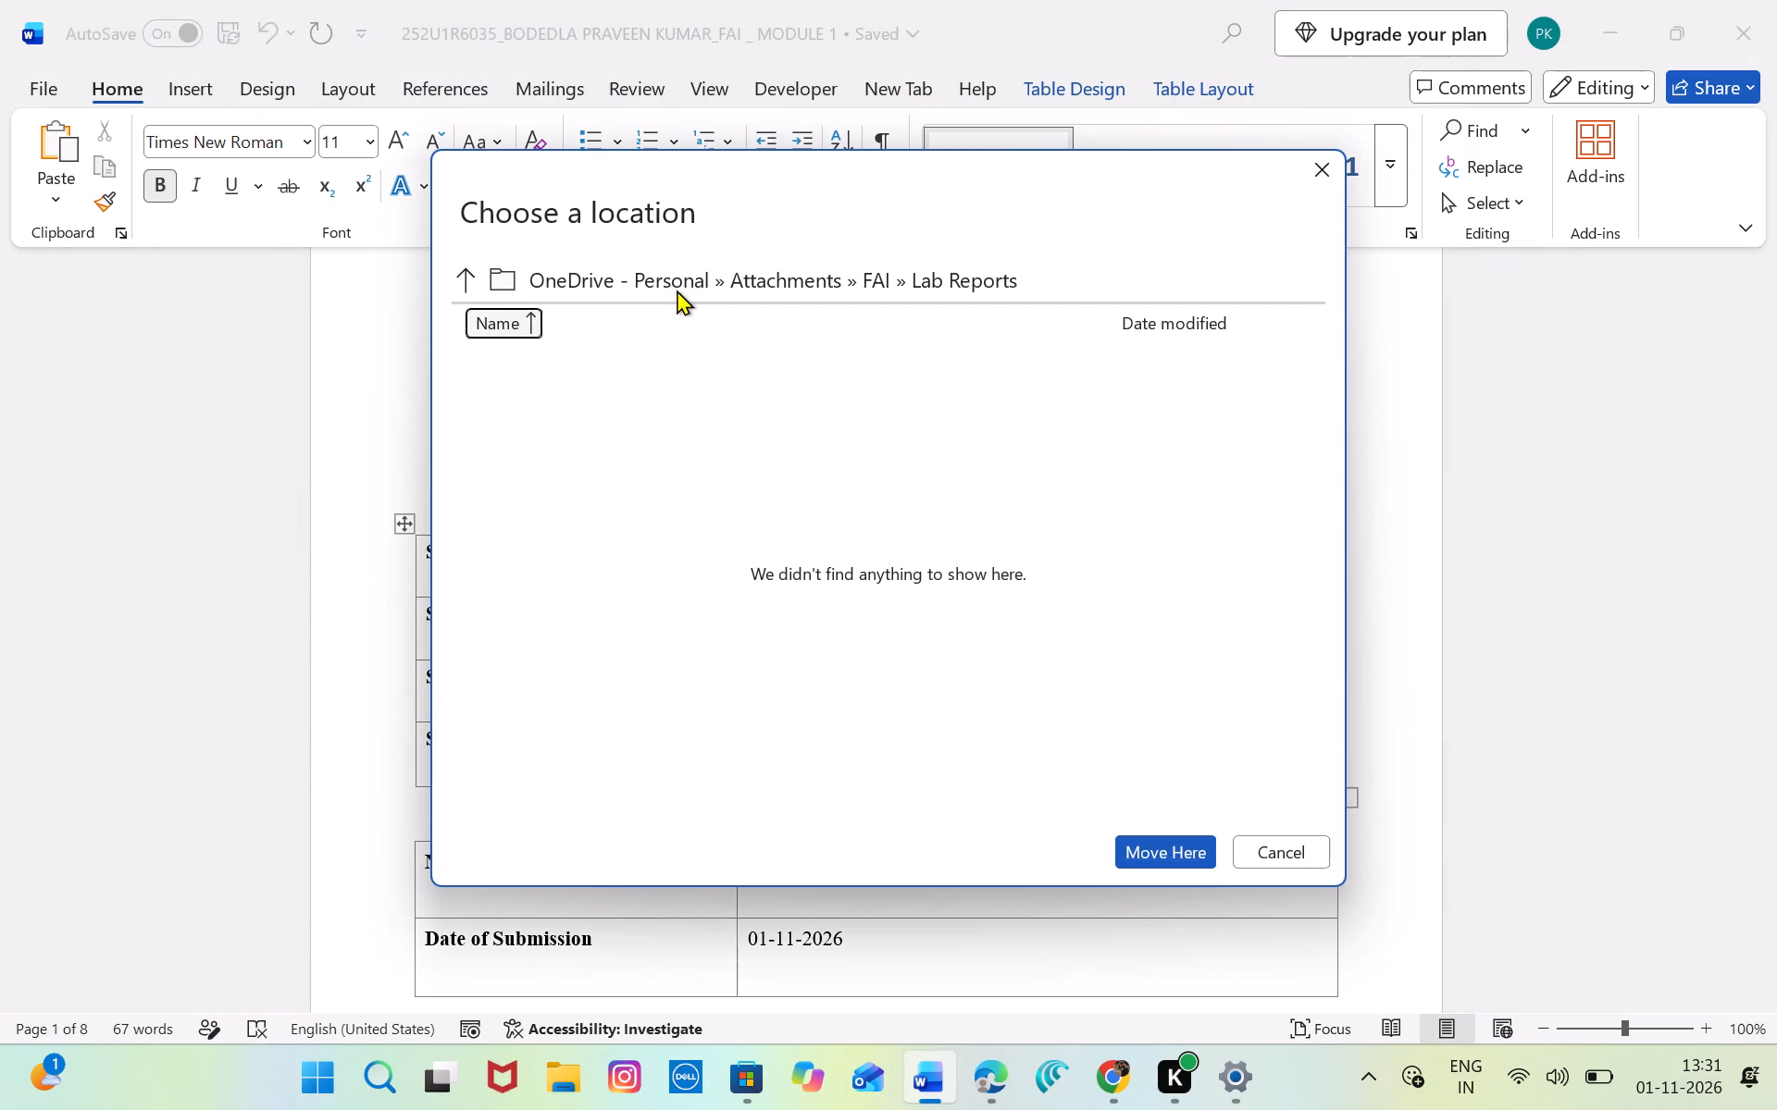
pyautogui.click(466, 282)
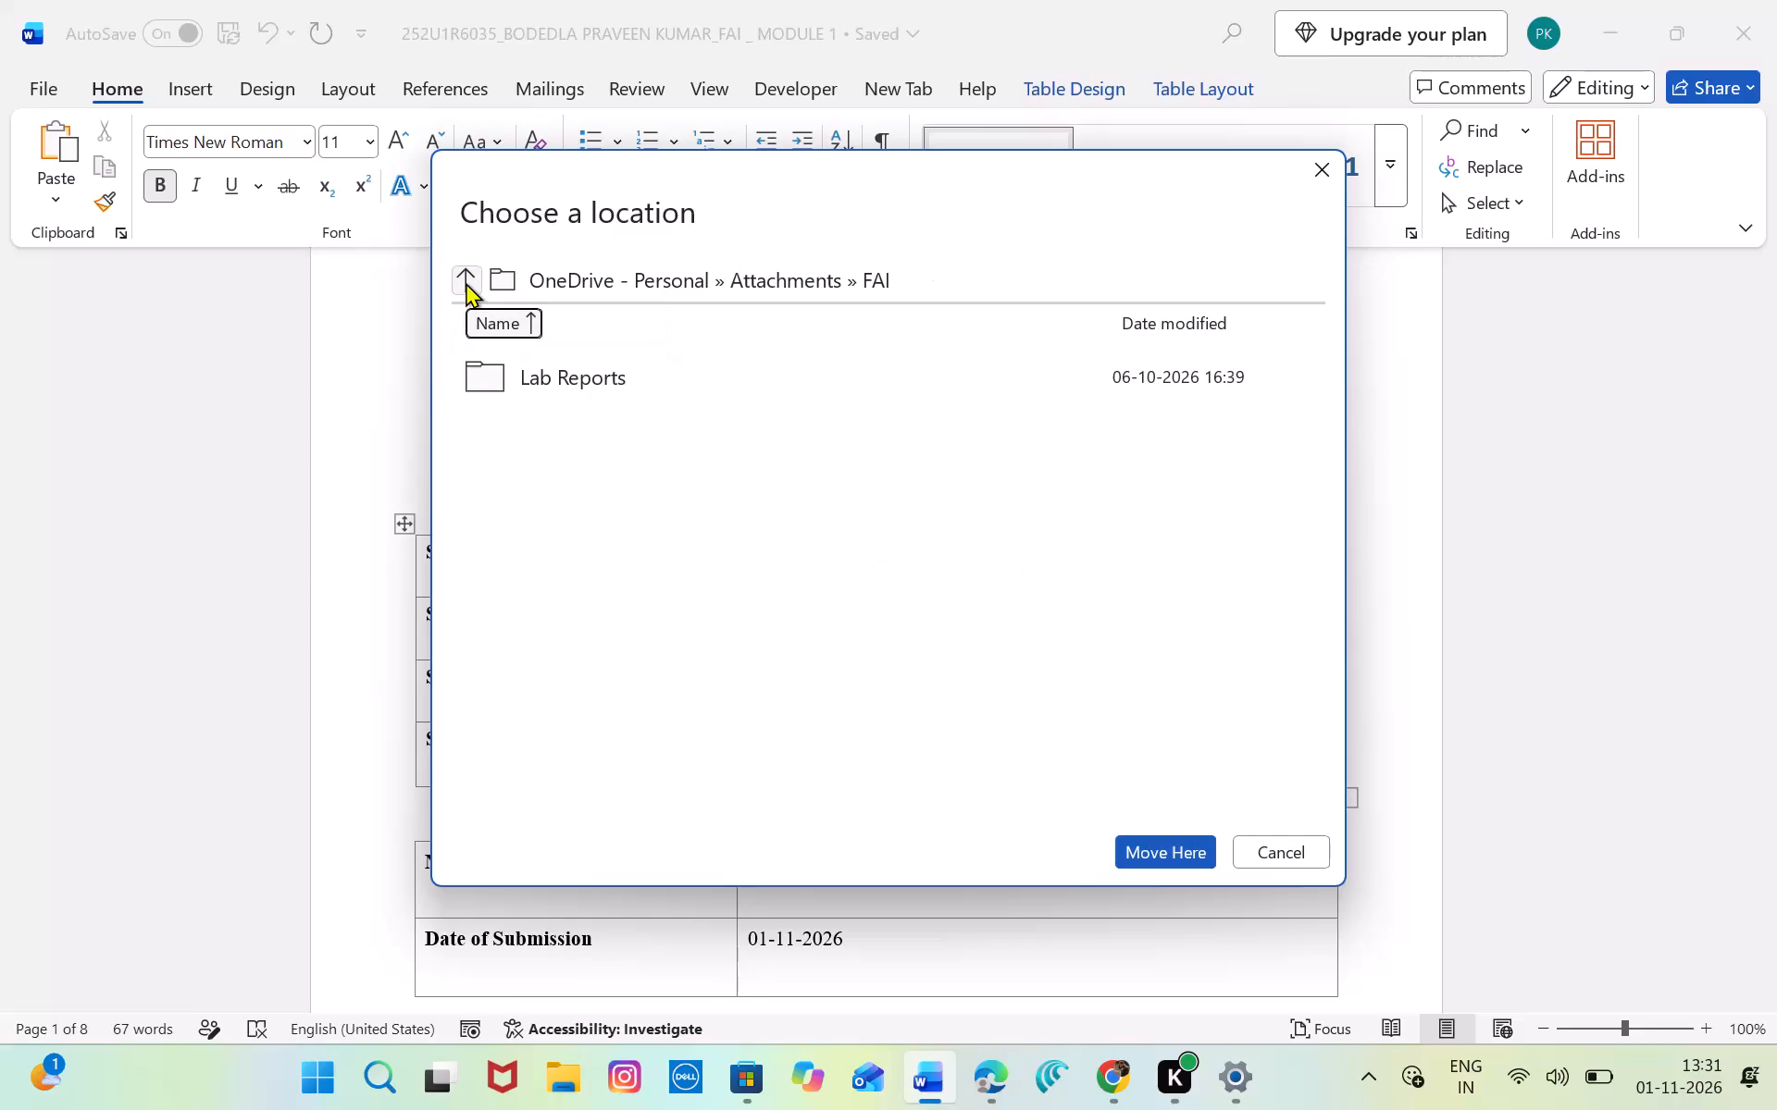
pyautogui.click(469, 274)
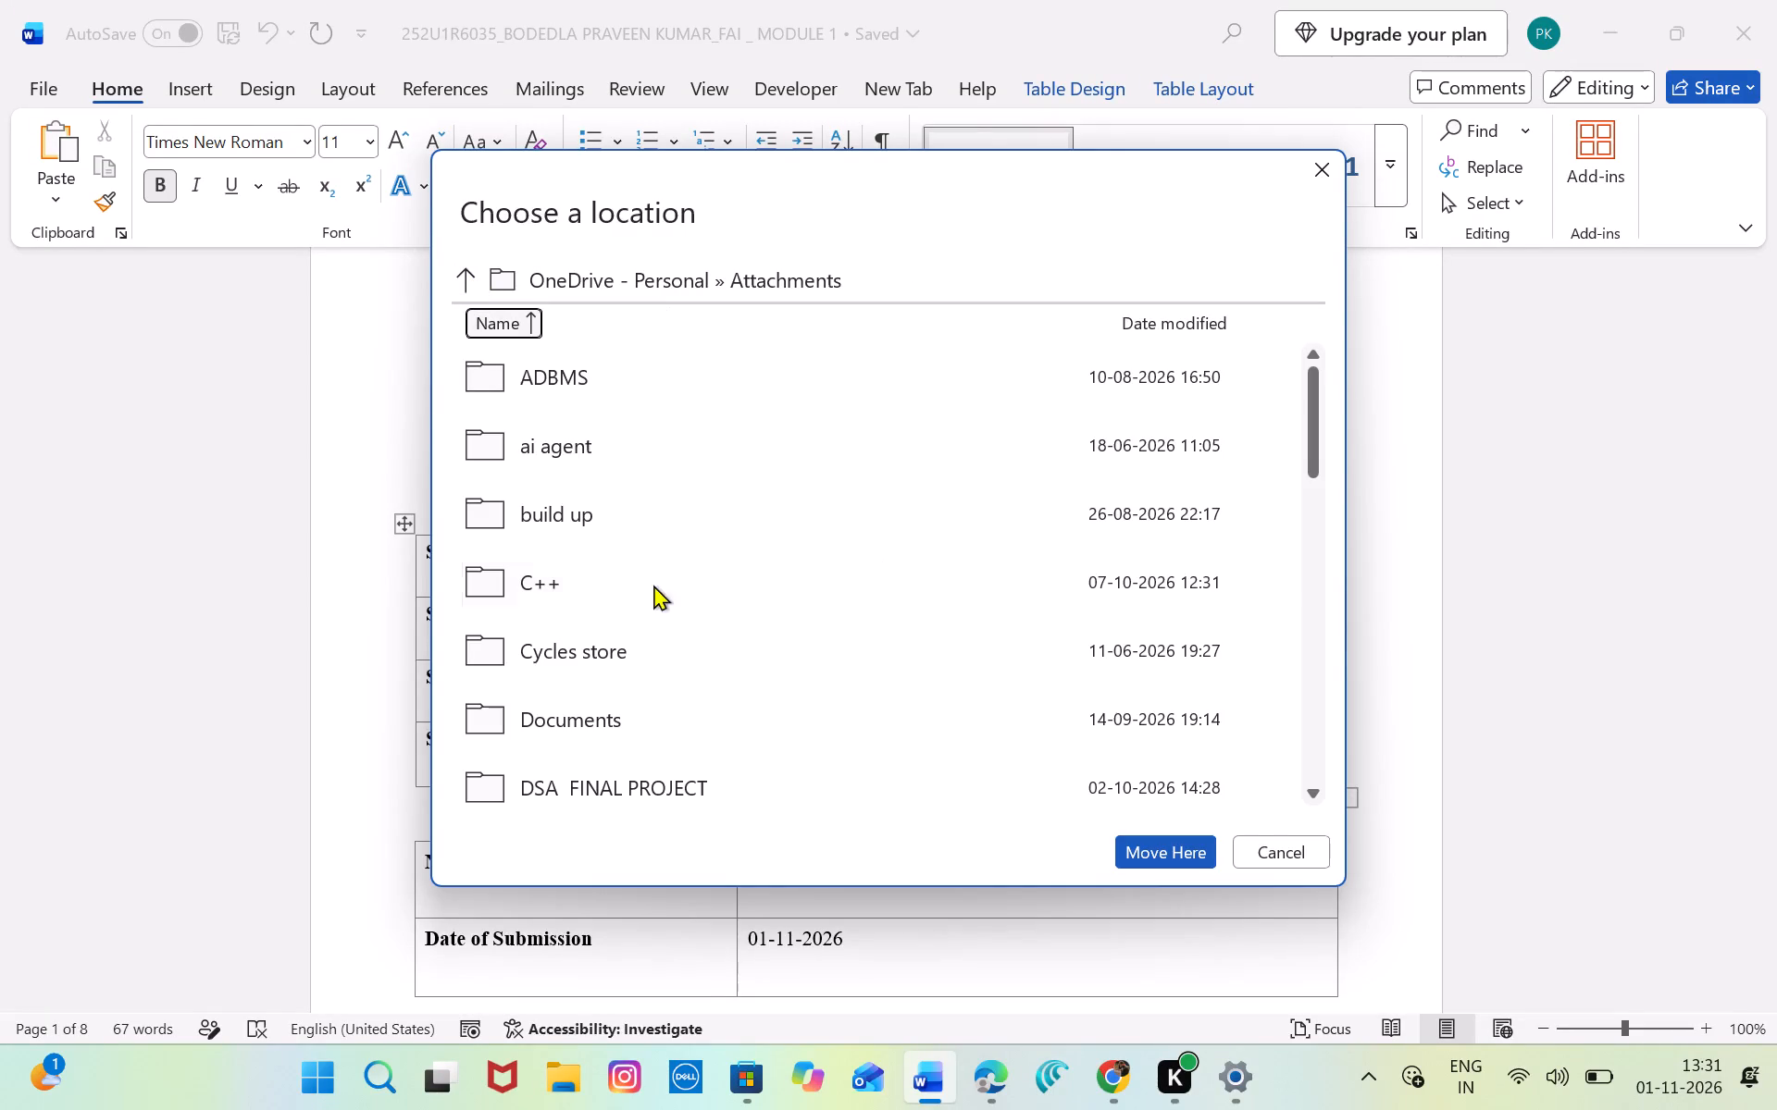
pyautogui.scroll(-8, 673, 716)
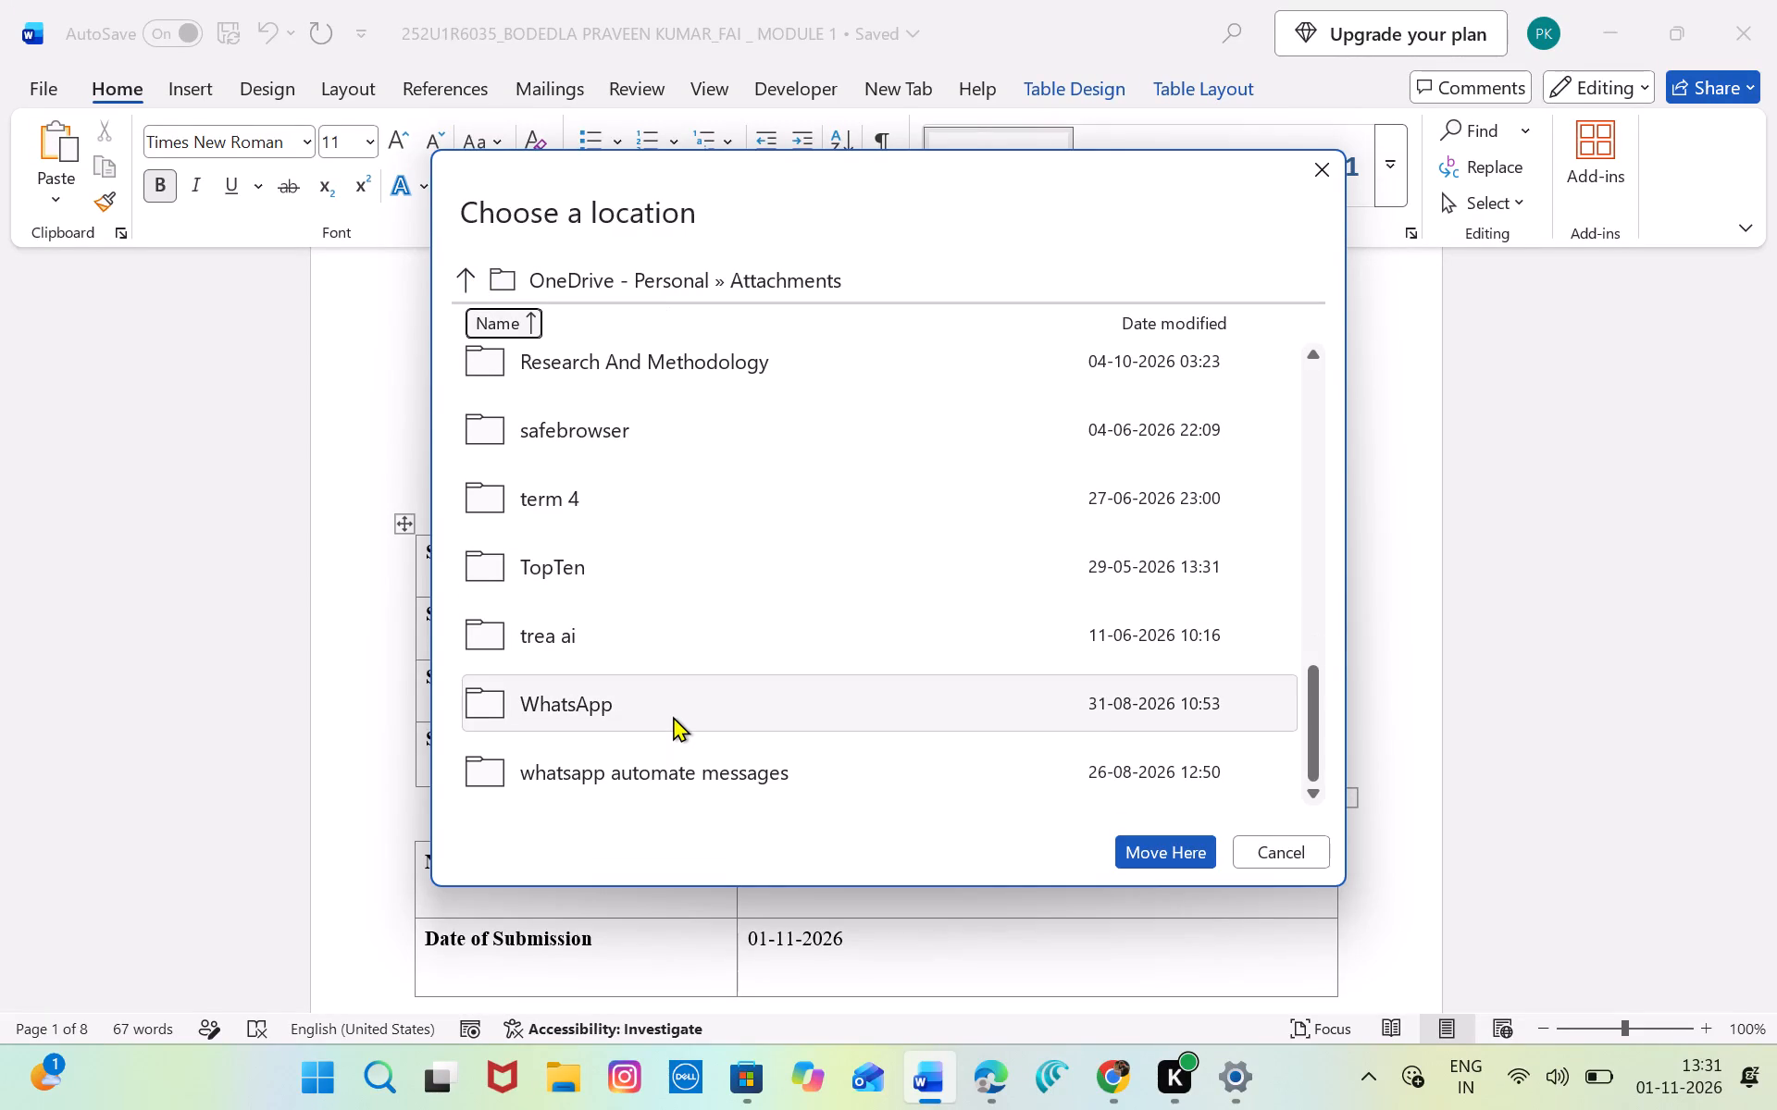
pyautogui.scroll(6, 673, 716)
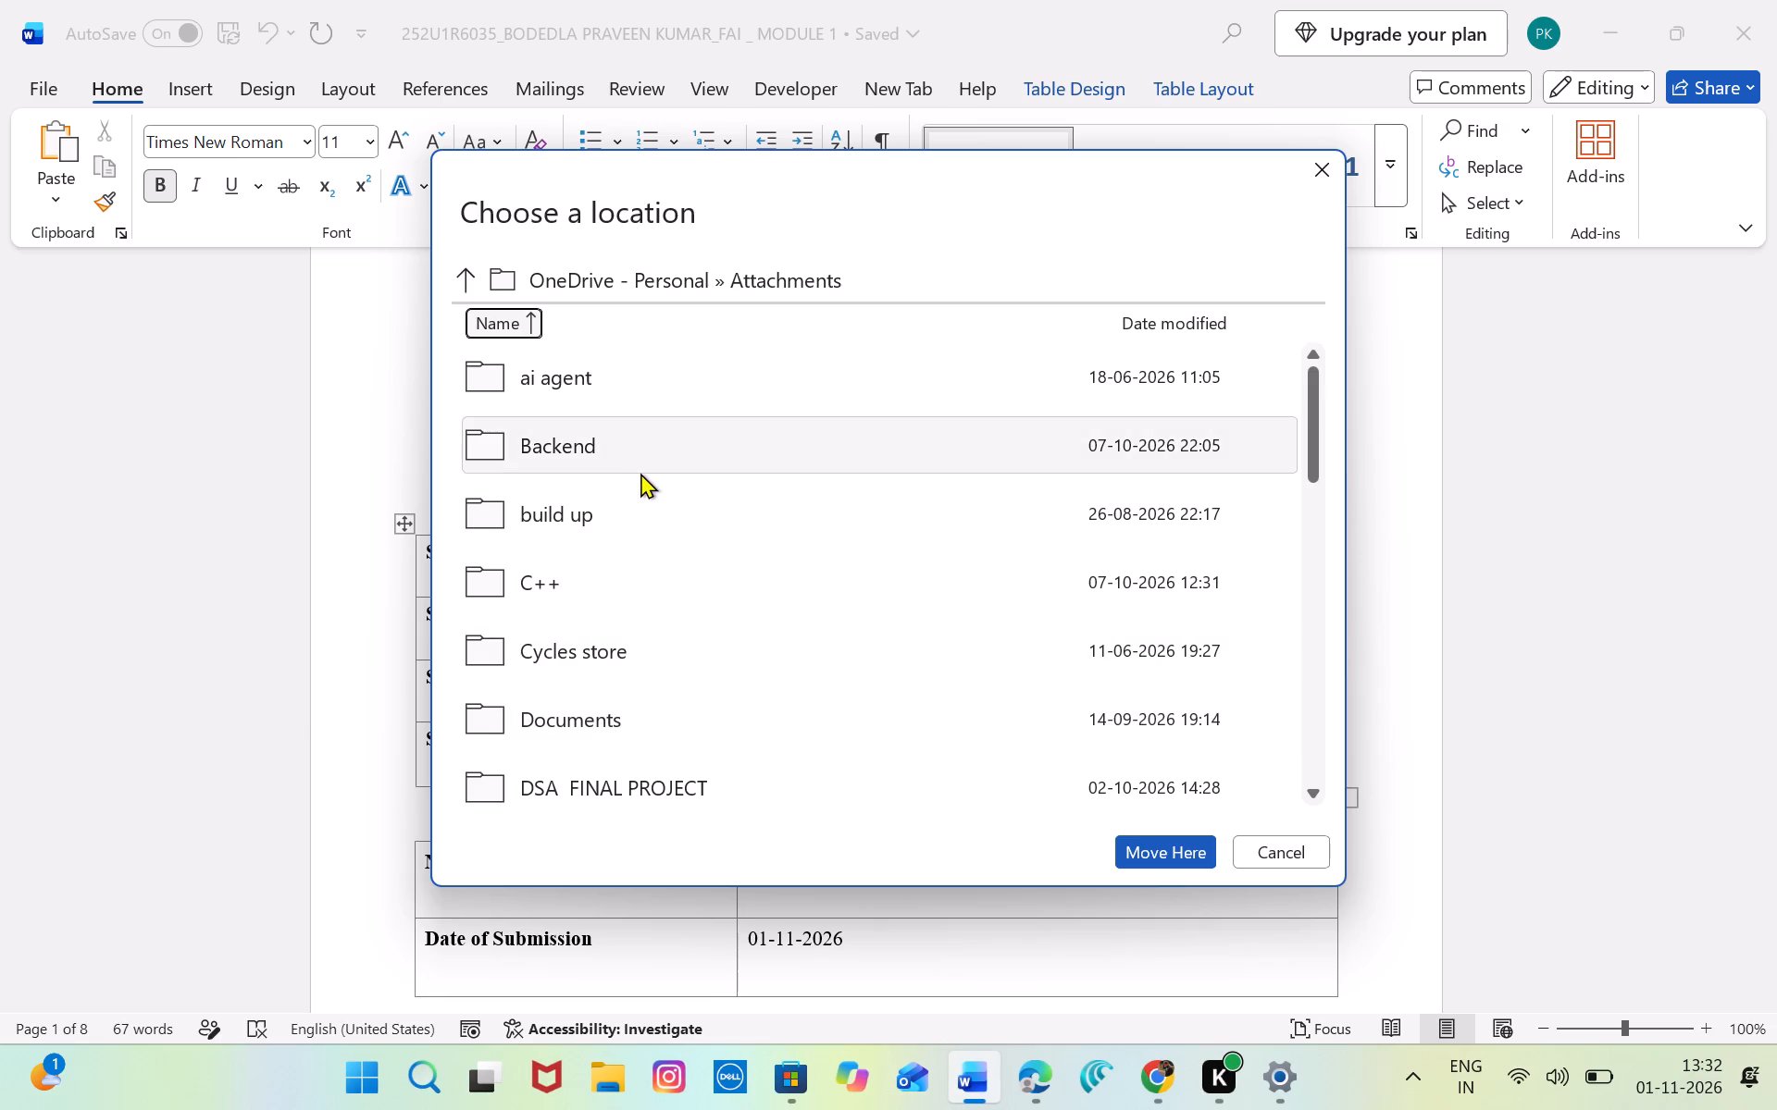
pyautogui.doubleClick(634, 455)
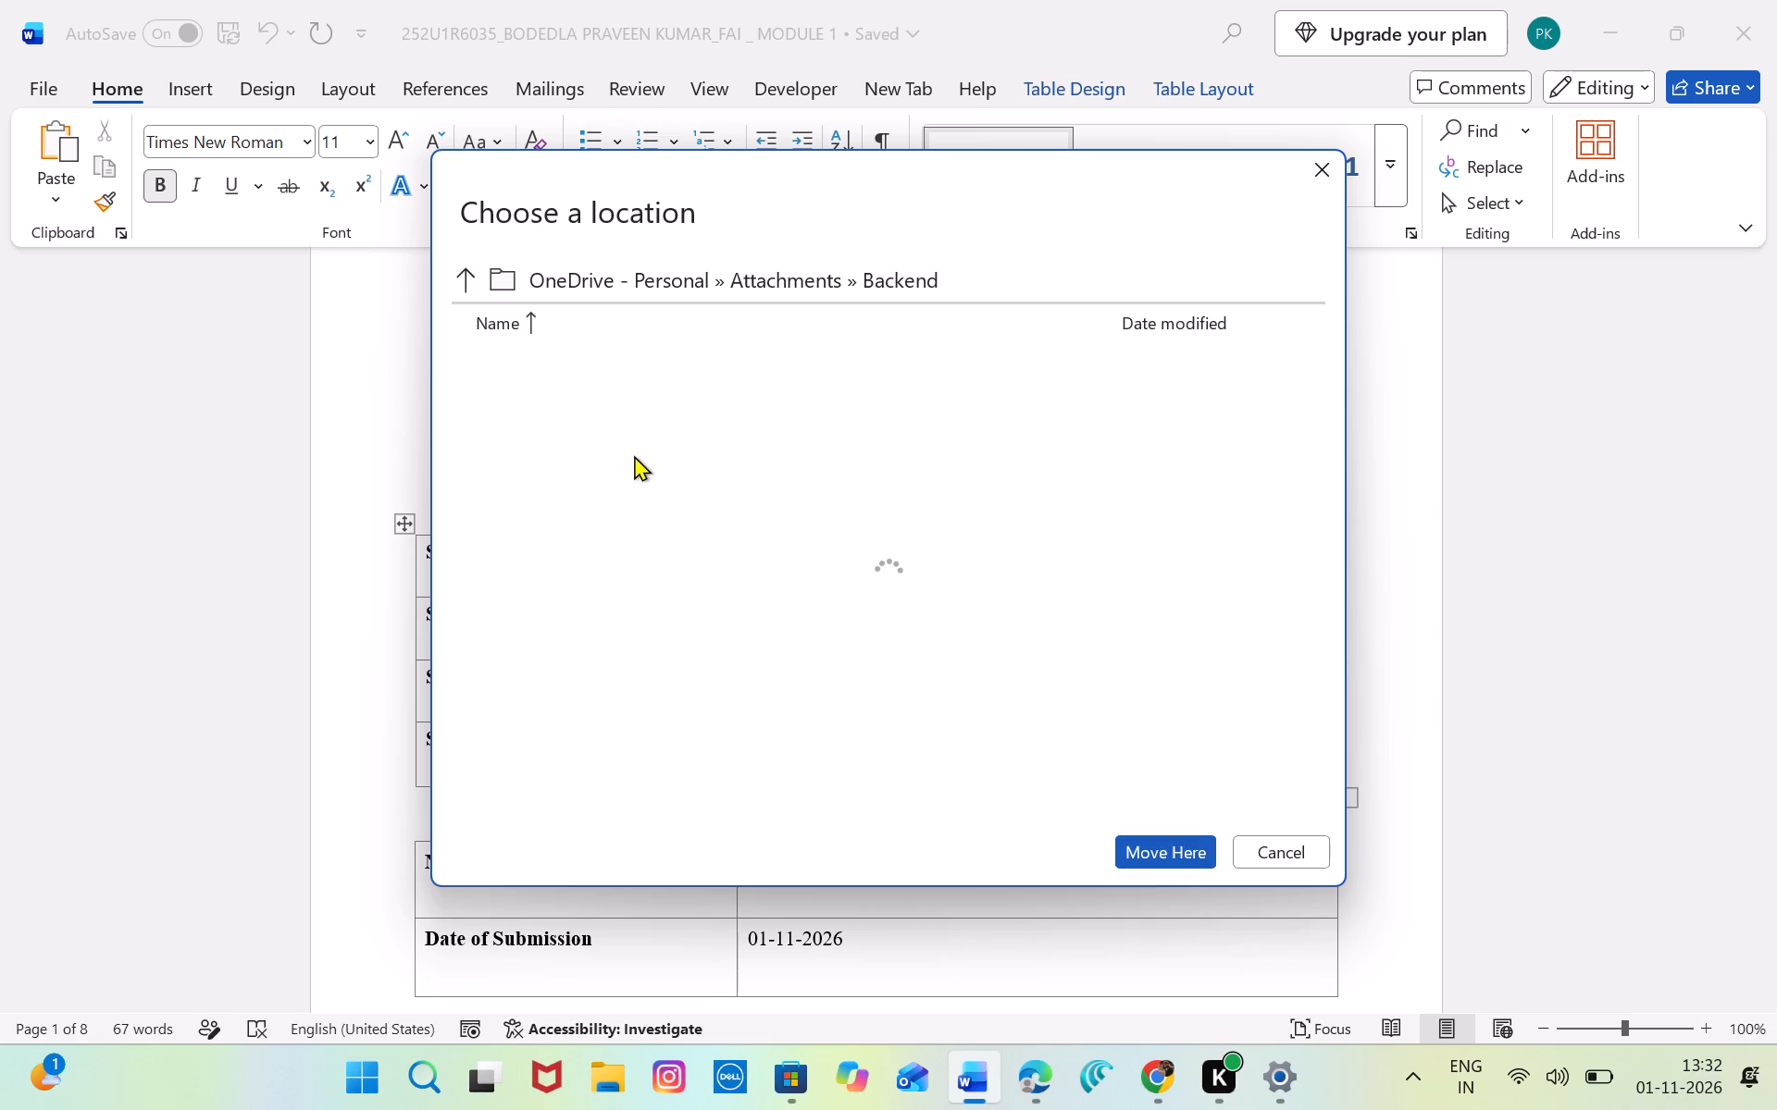
pyautogui.scroll(-3, 813, 611)
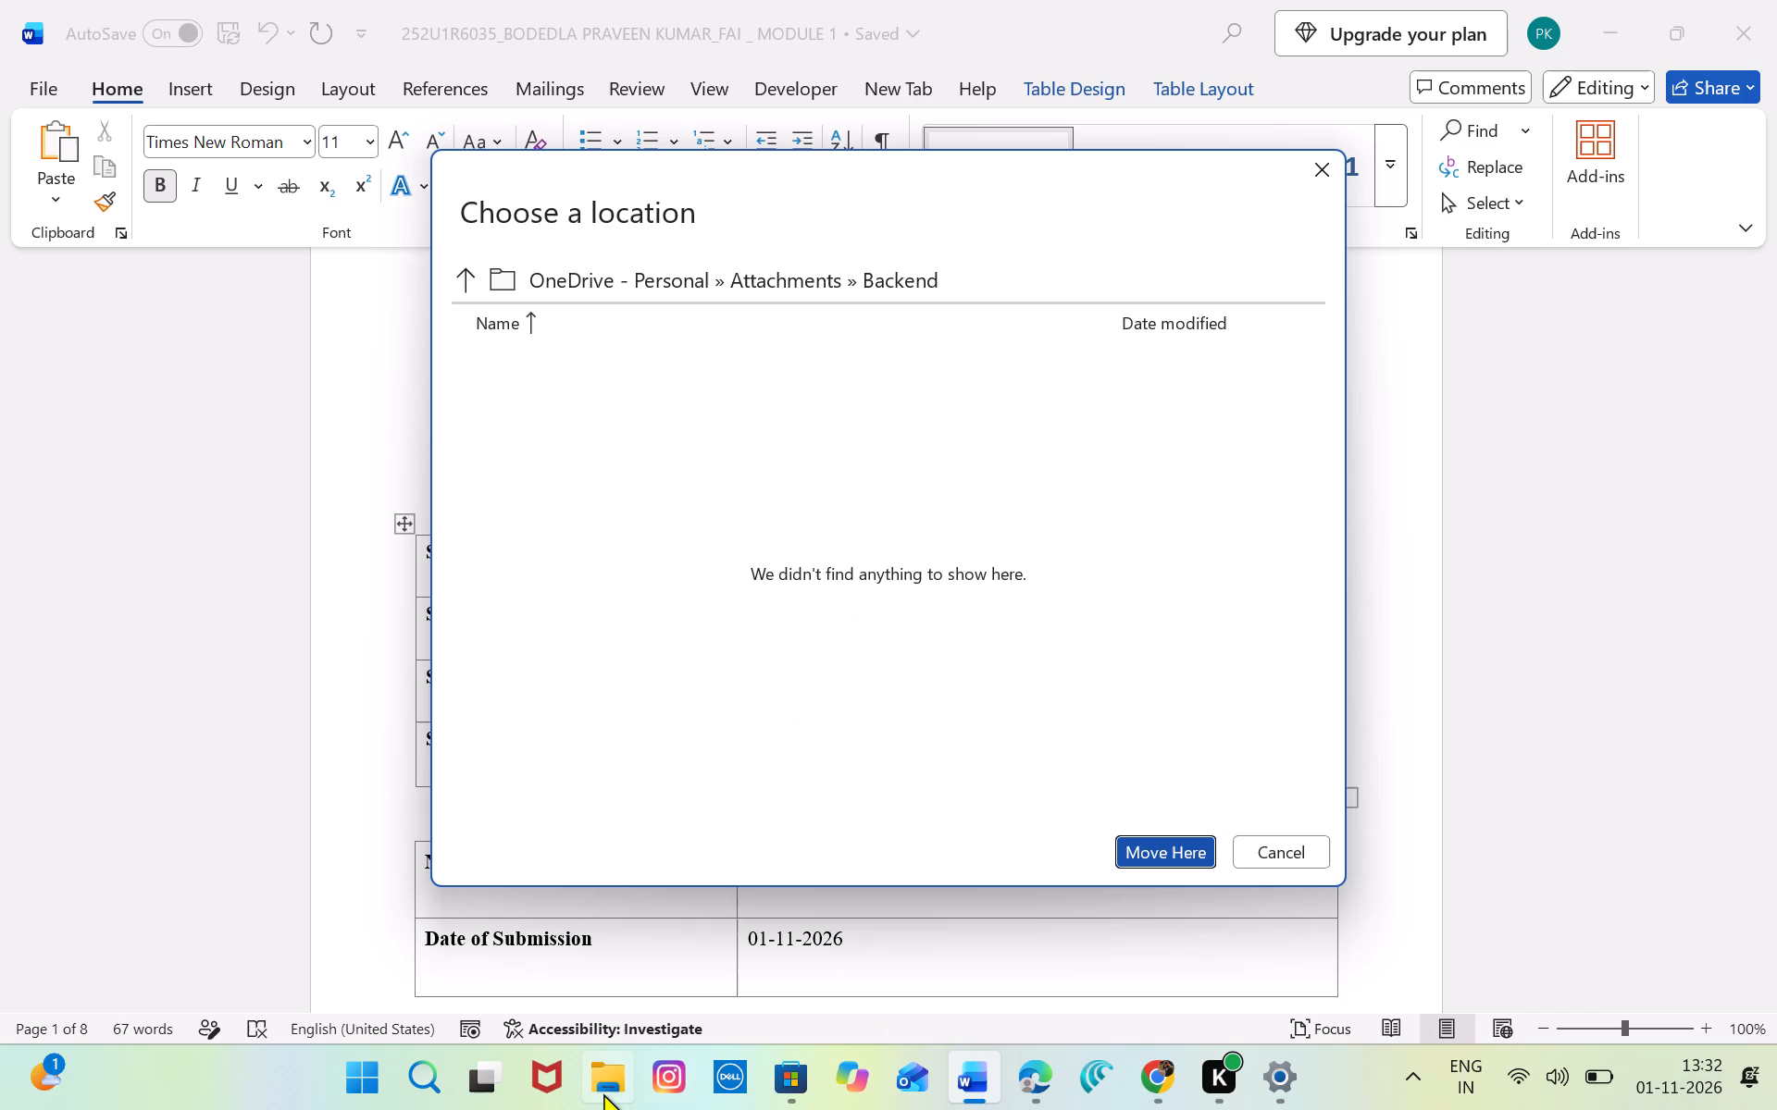
pyautogui.click(475, 315)
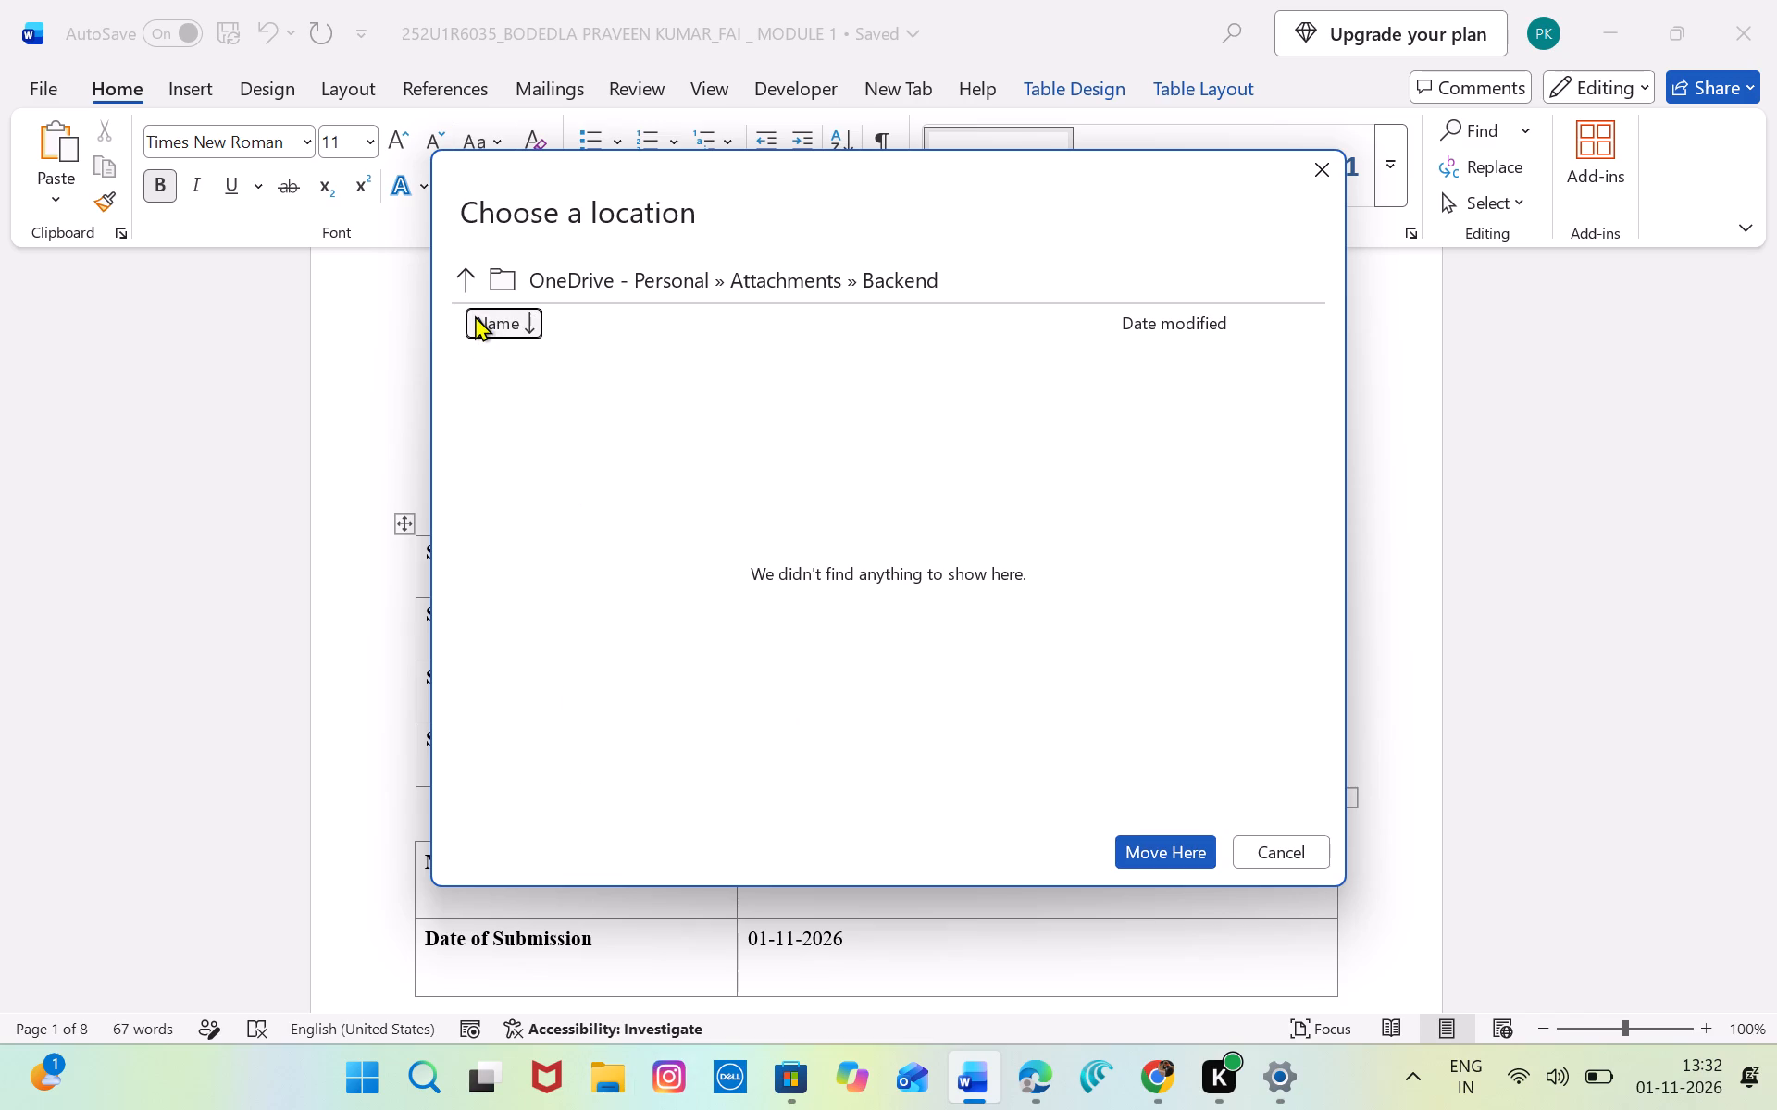
pyautogui.click(475, 315)
pyautogui.click(468, 291)
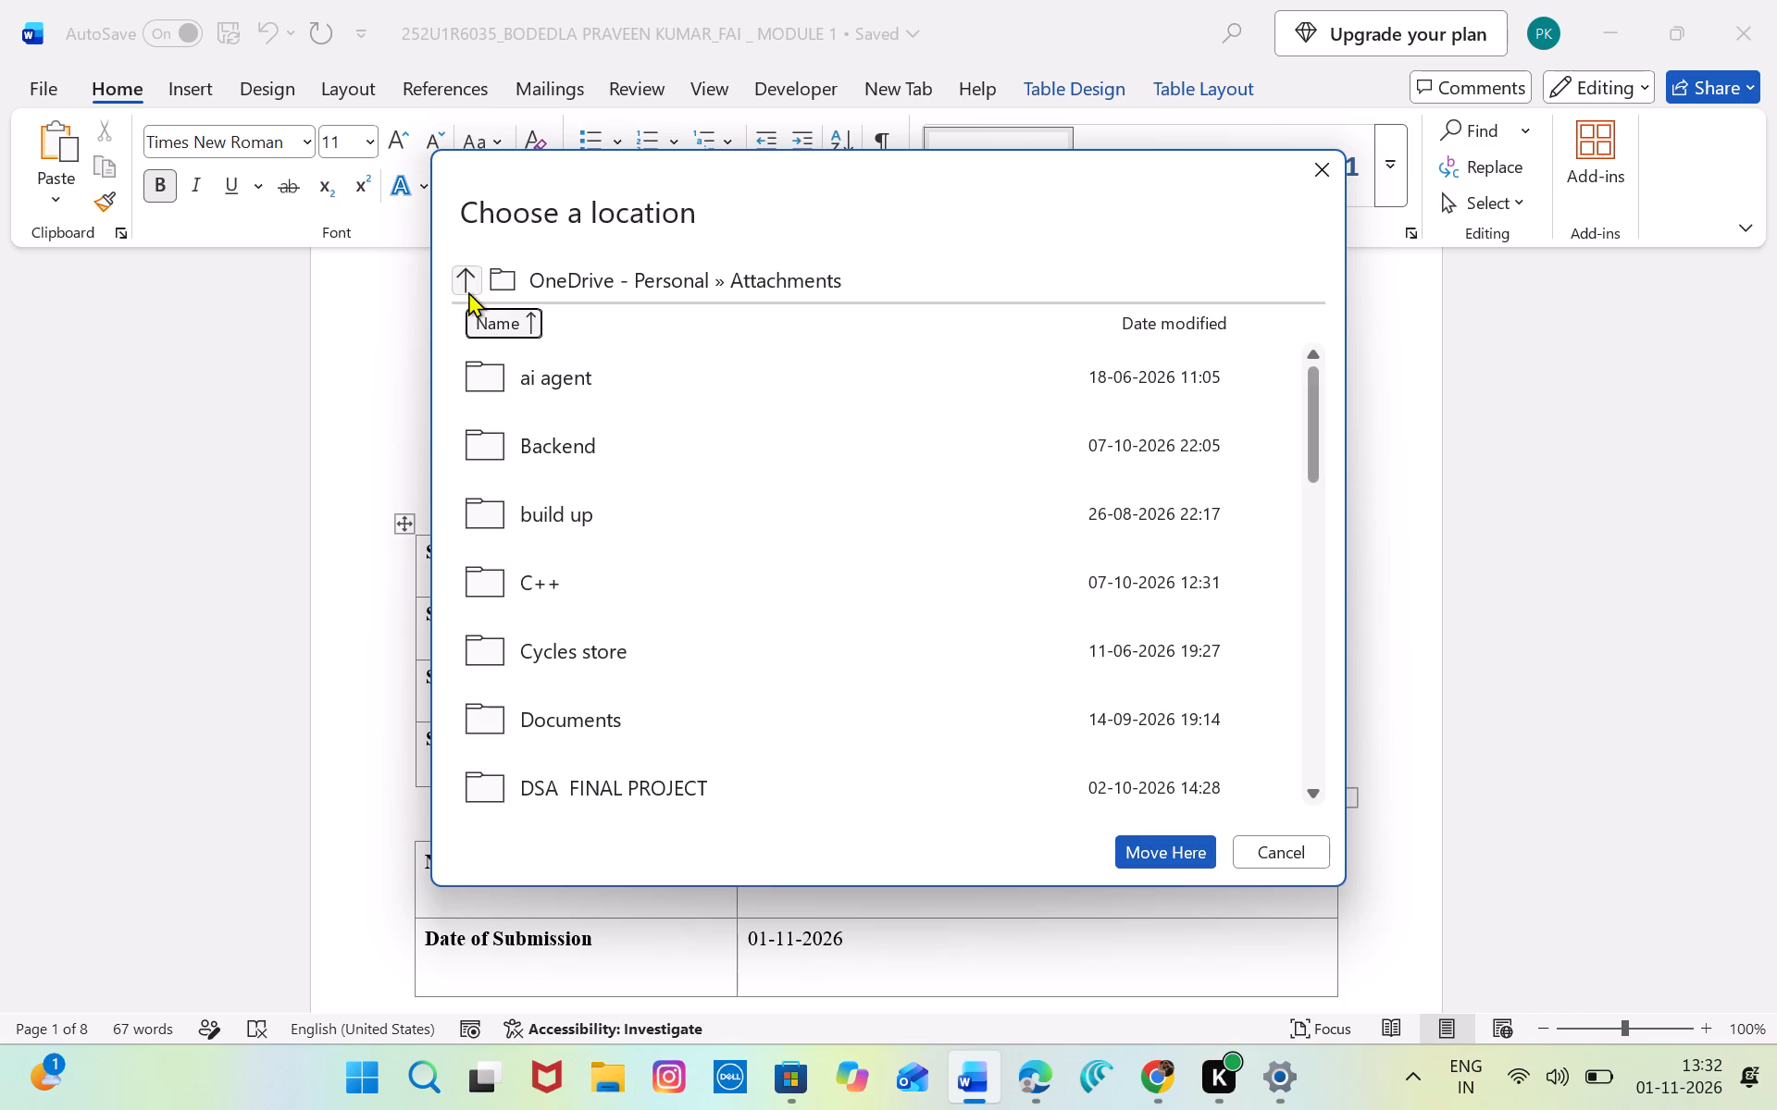
# Switch to File Explorer and delete rc bhai, both run files and sim from the Backend folder in OneDrive Attachments.
pyautogui.click(617, 1075)
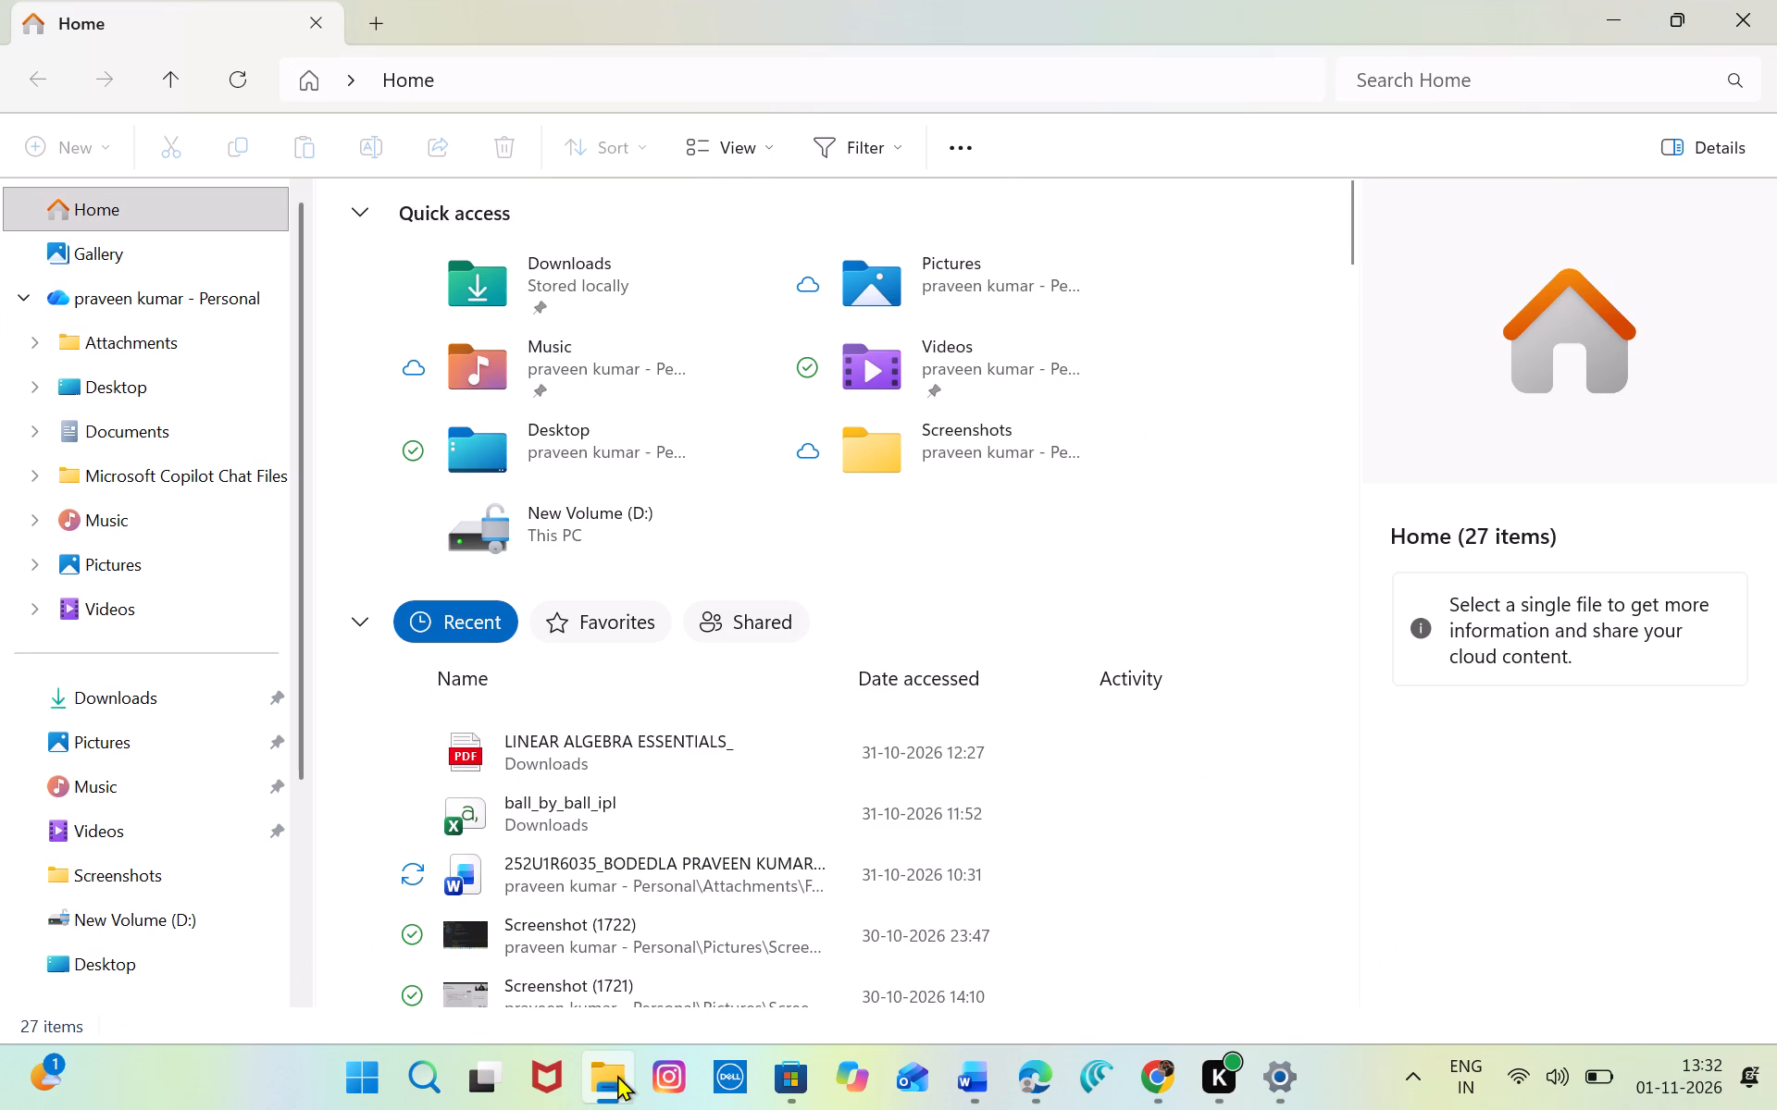
pyautogui.click(109, 337)
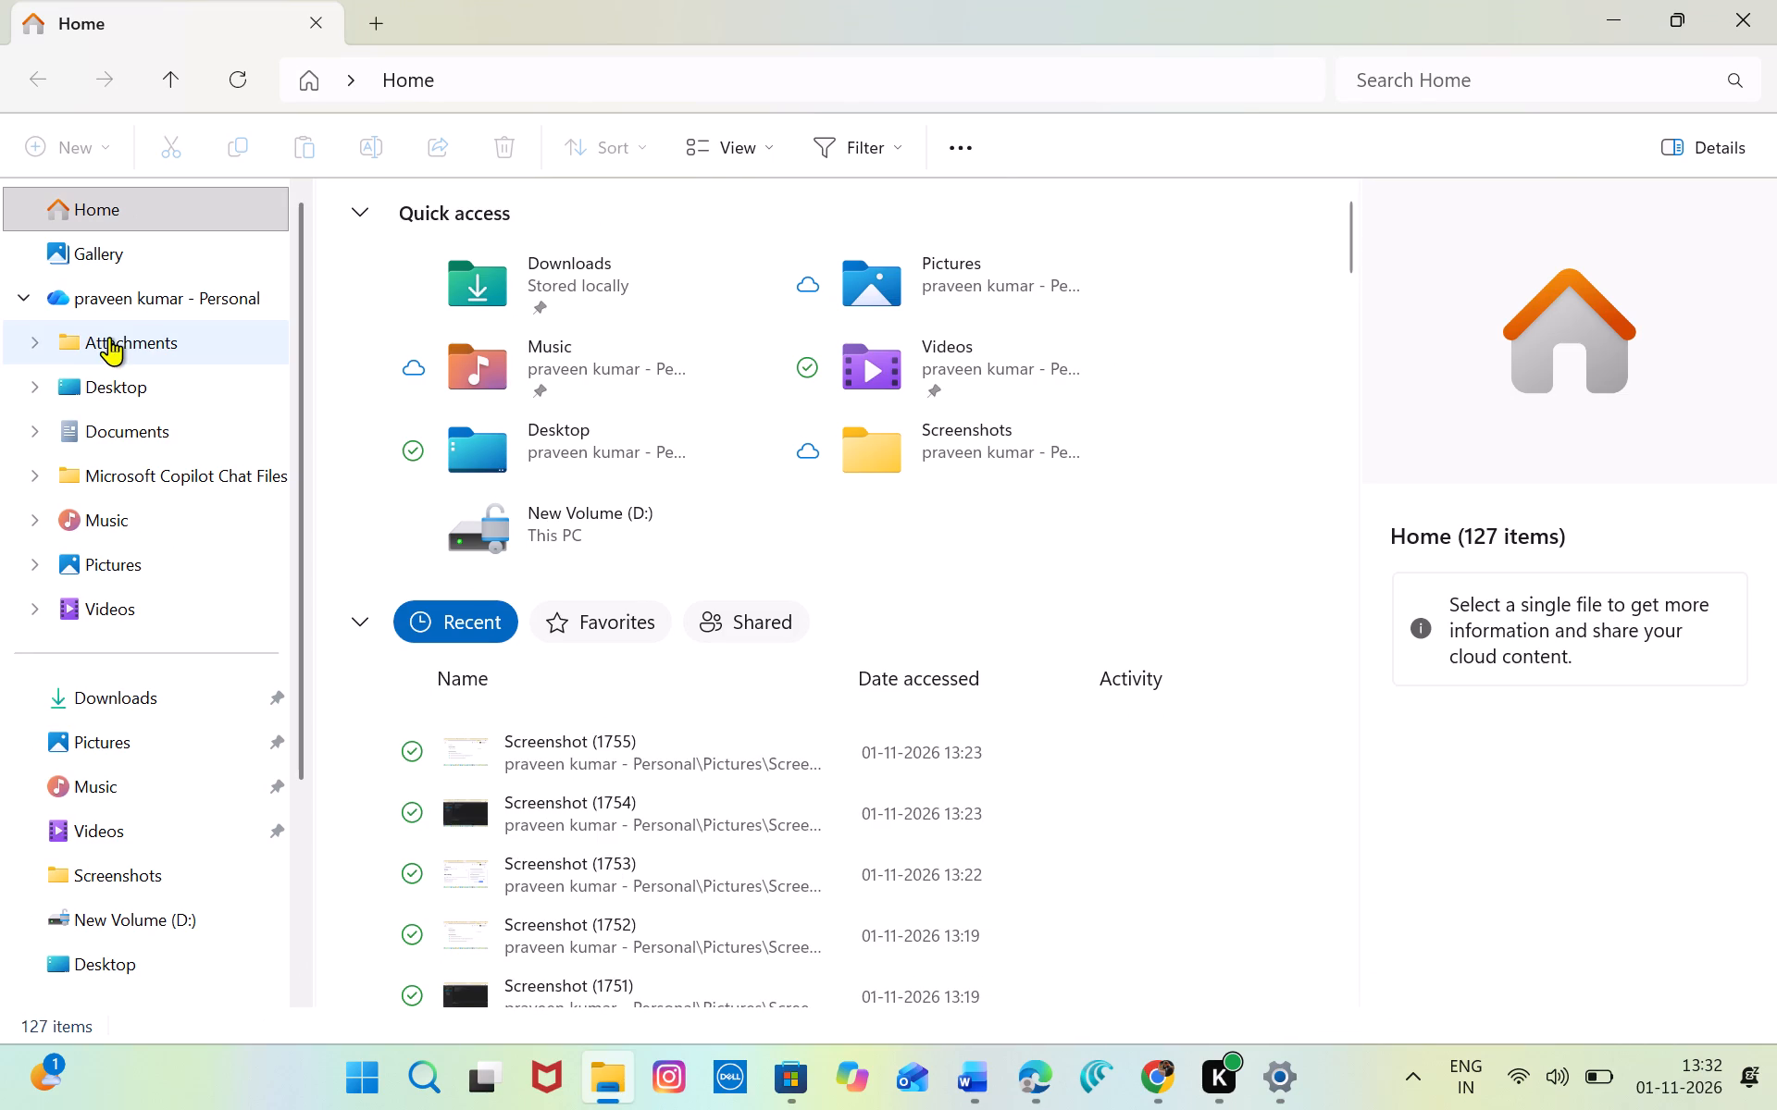
pyautogui.scroll(-5, 472, 823)
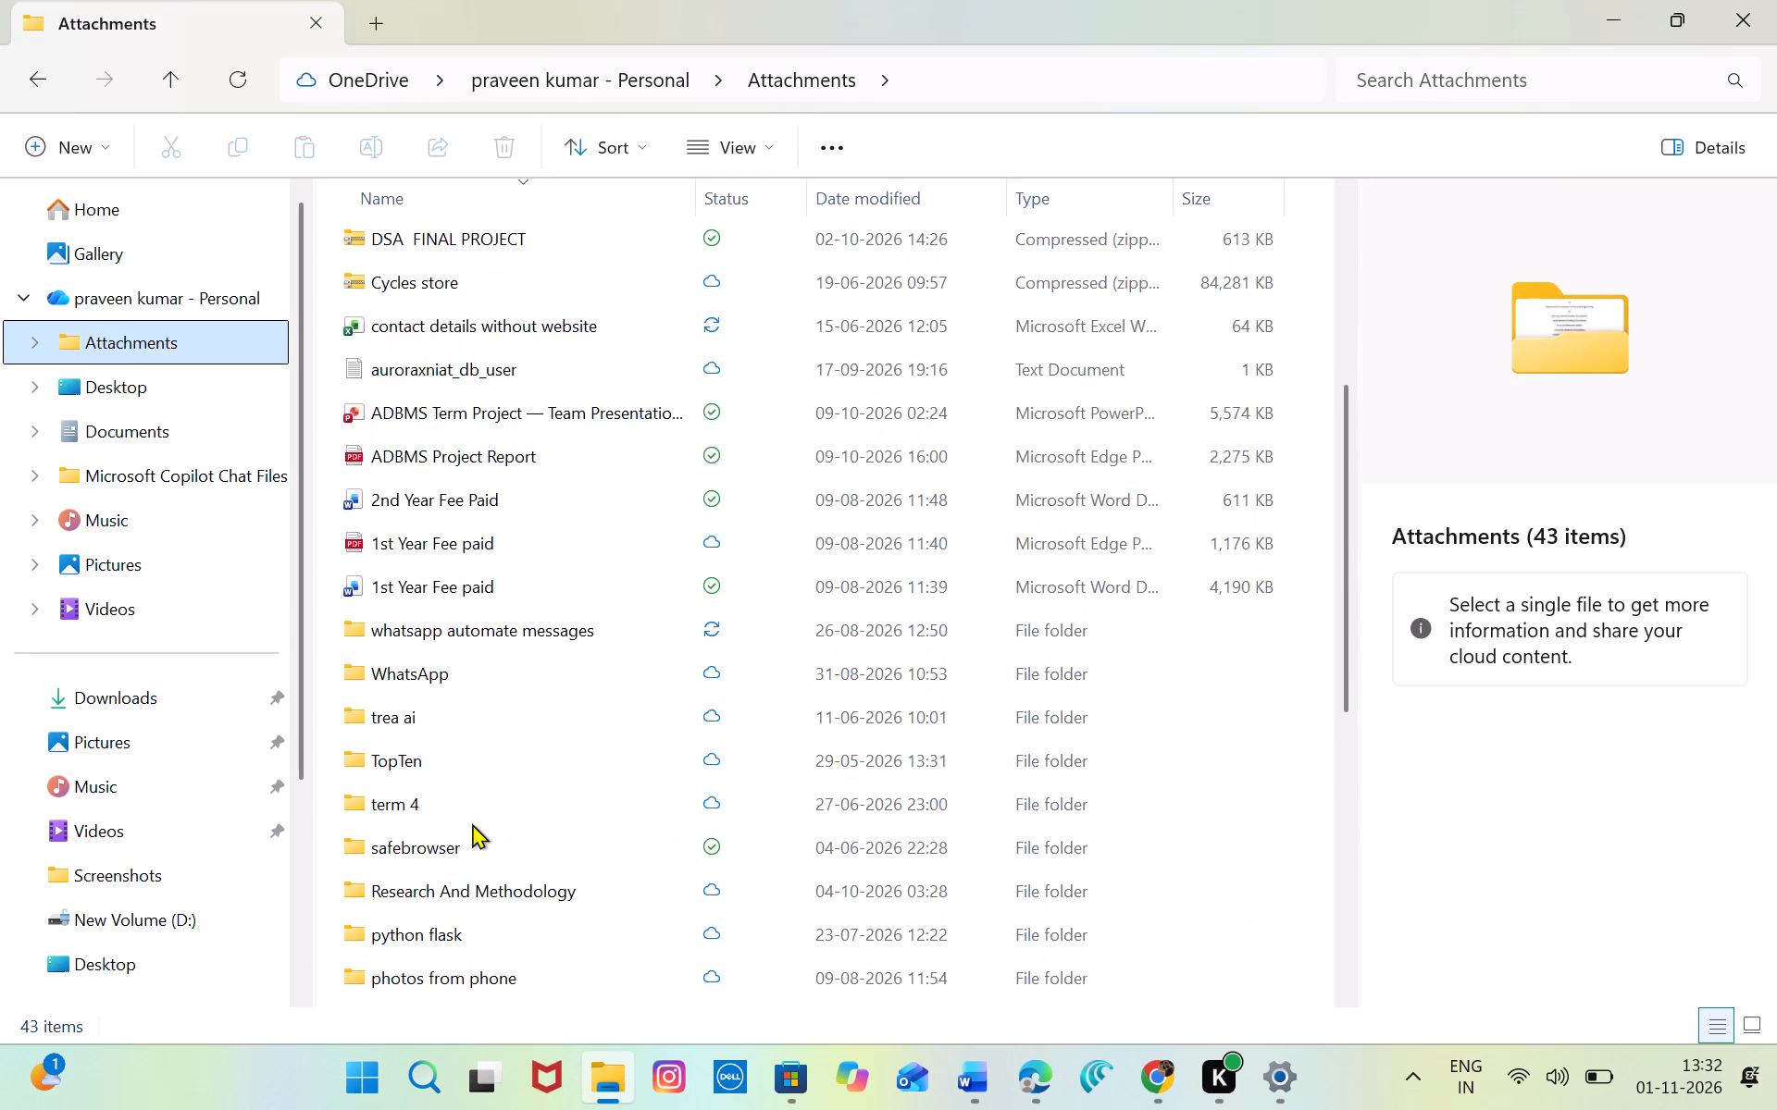
pyautogui.scroll(-5, 472, 823)
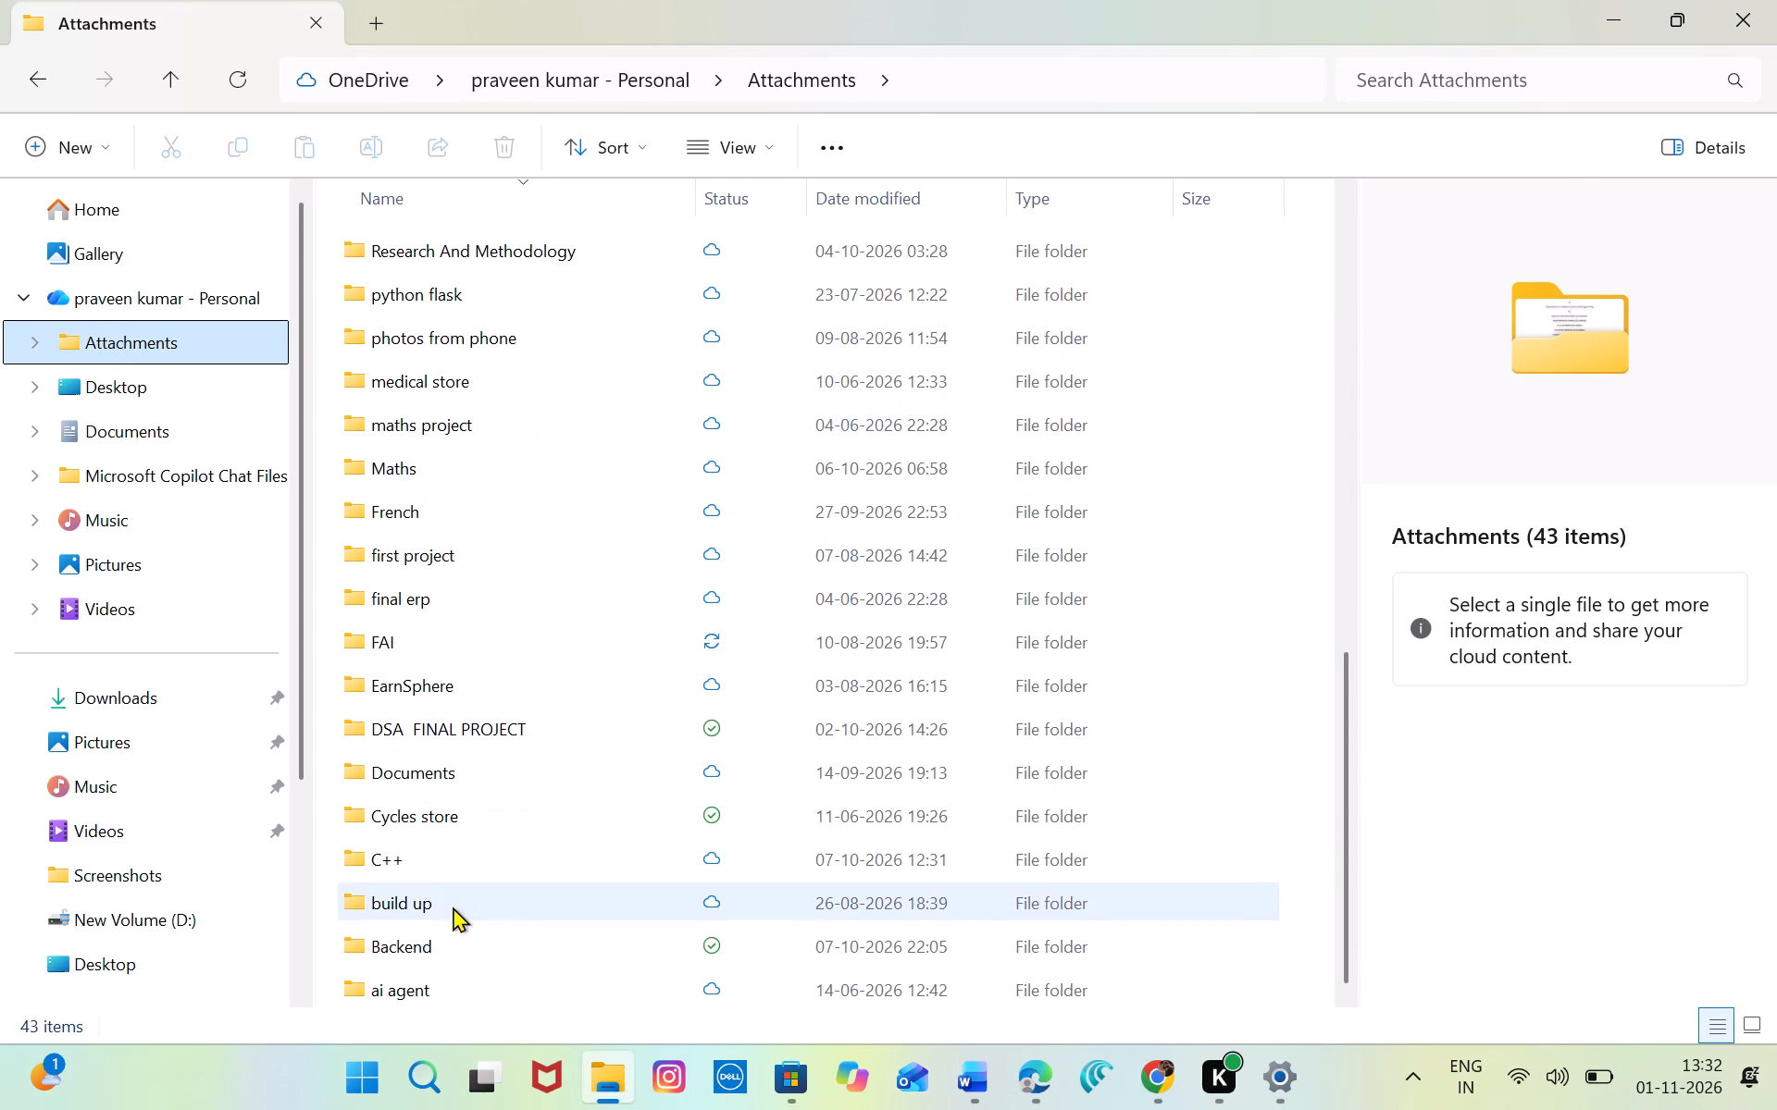
pyautogui.doubleClick(440, 943)
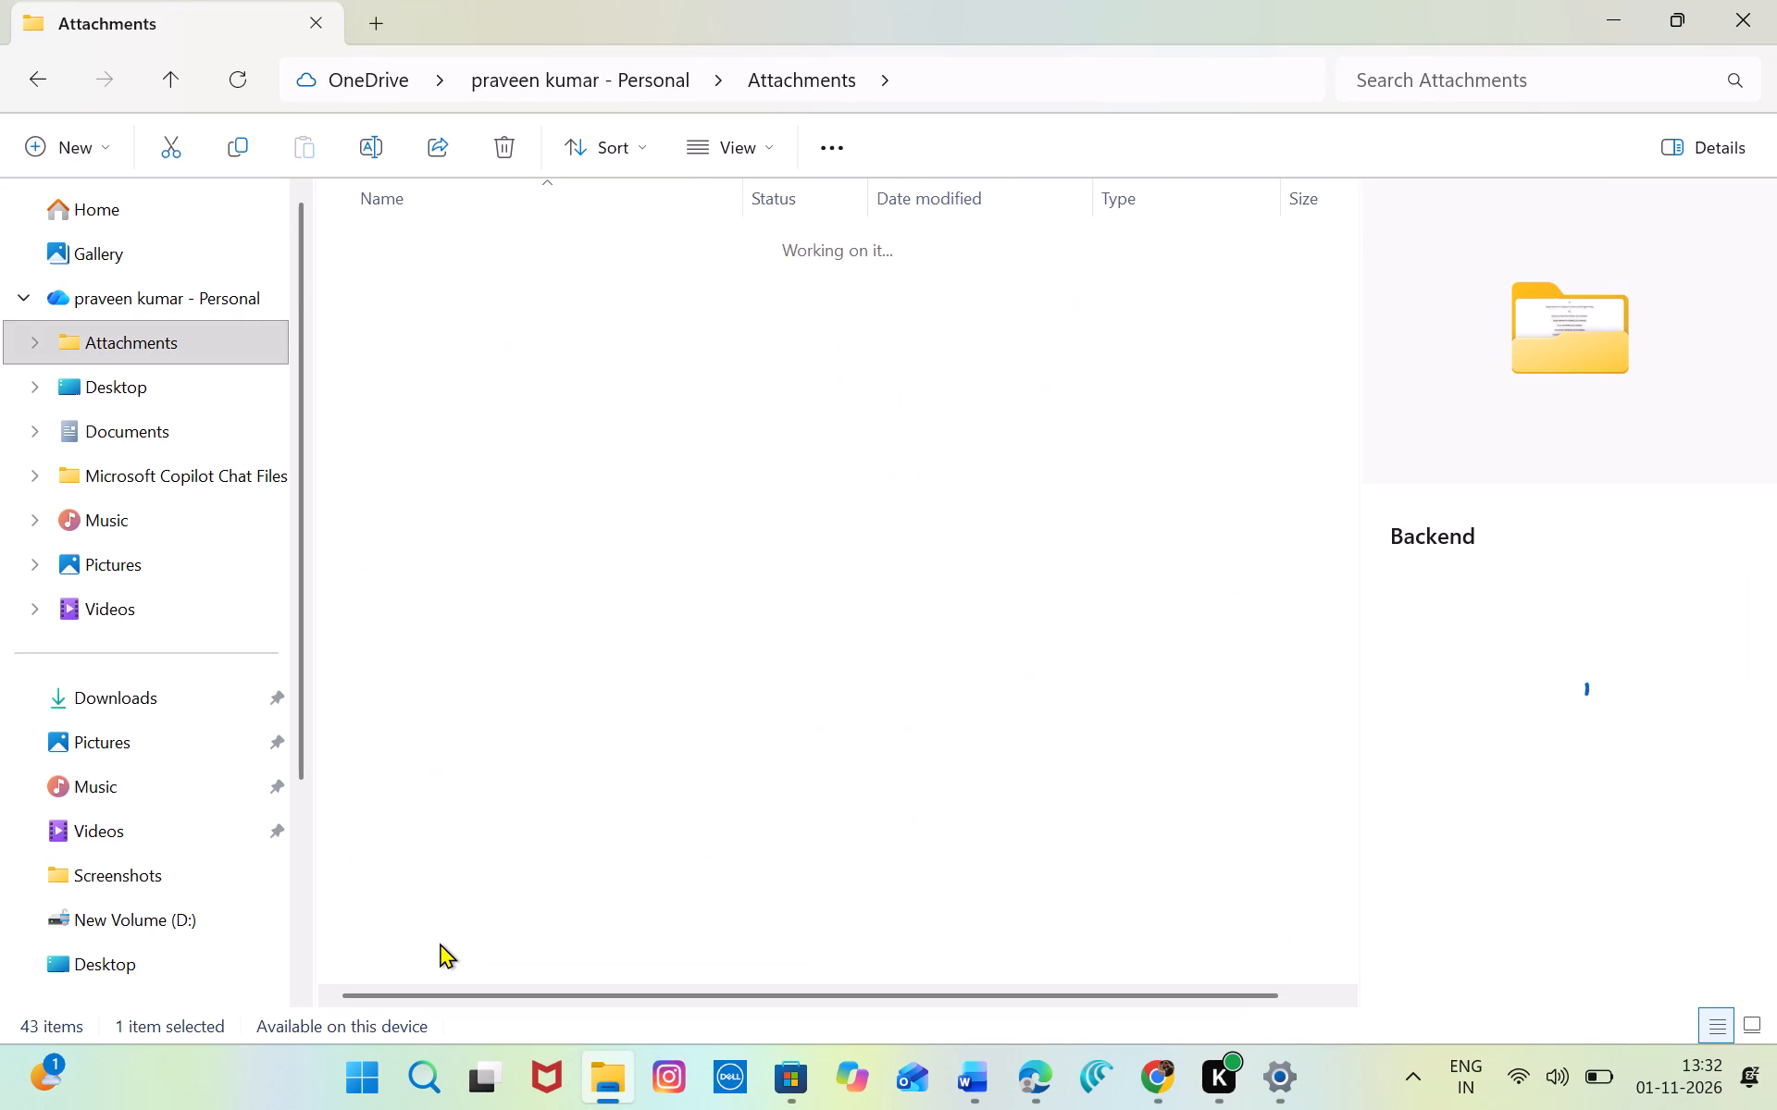
pyautogui.moveTo(1190, 586); pyautogui.dragTo(890, 484)
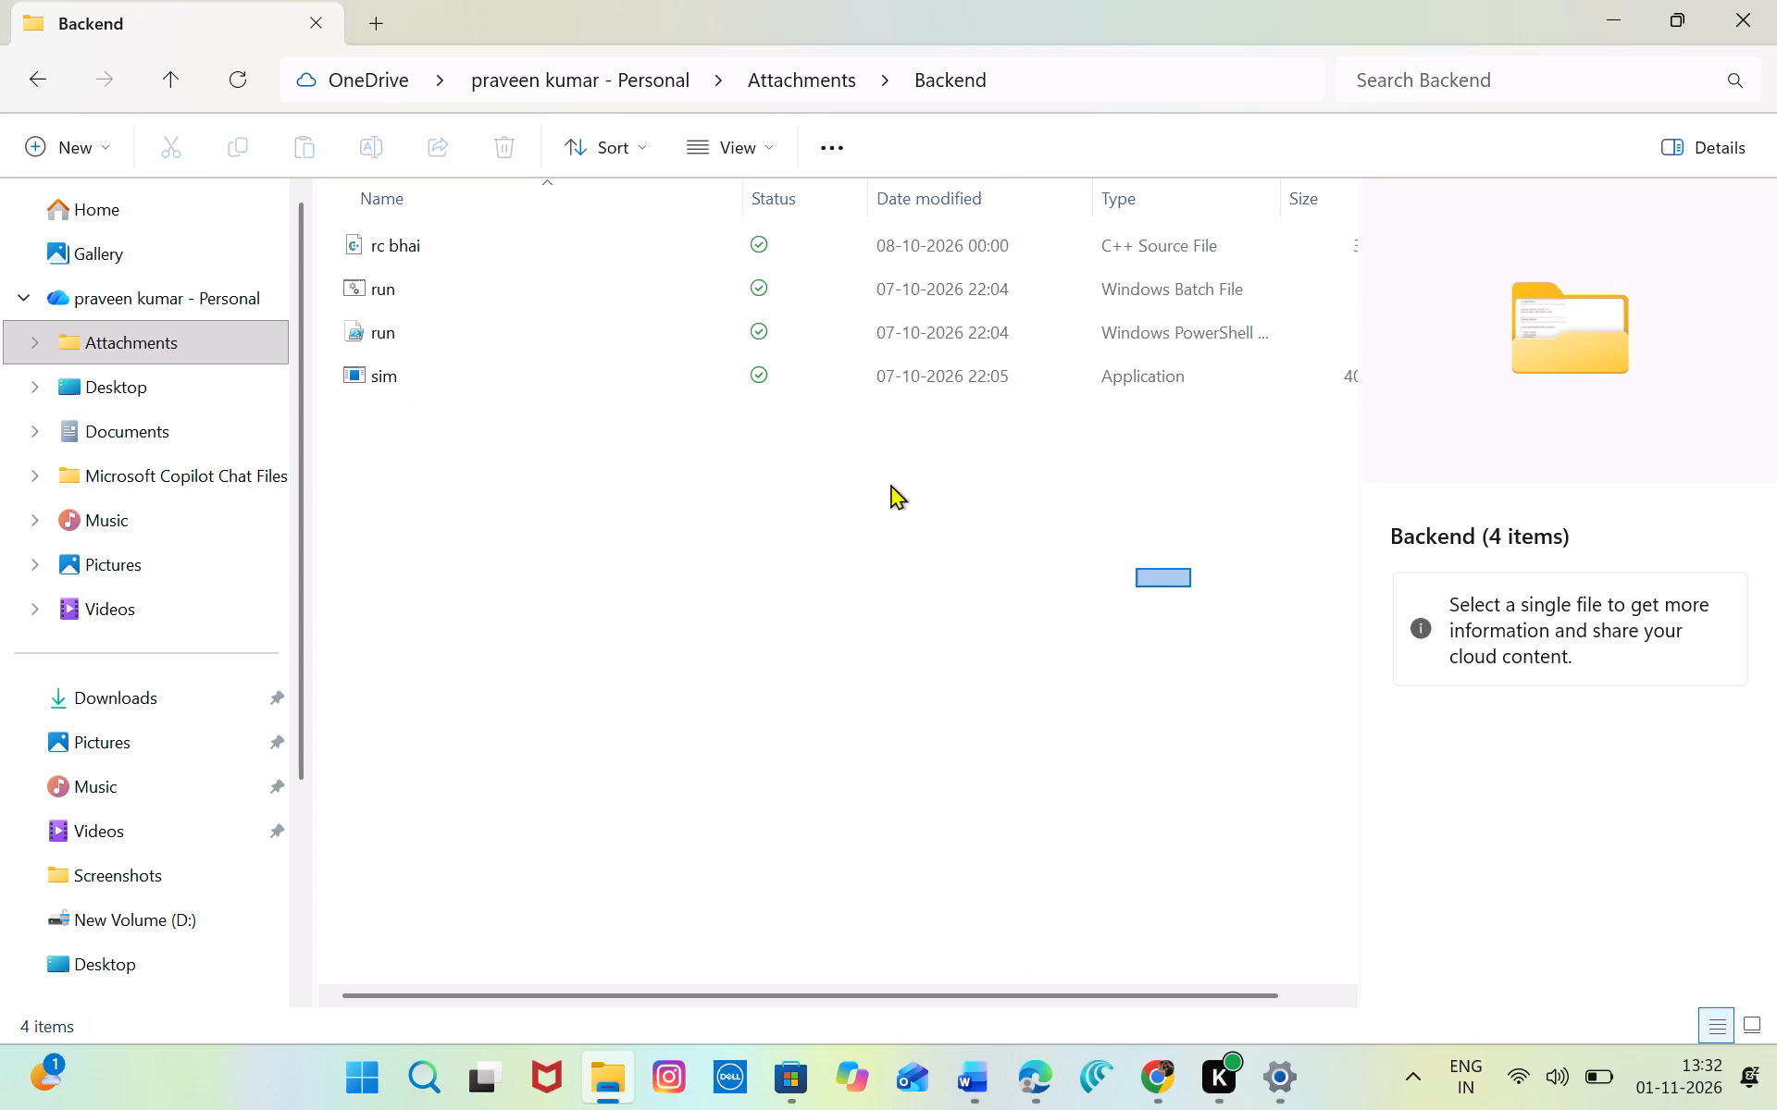
pyautogui.moveTo(890, 484); pyautogui.dragTo(217, 26)
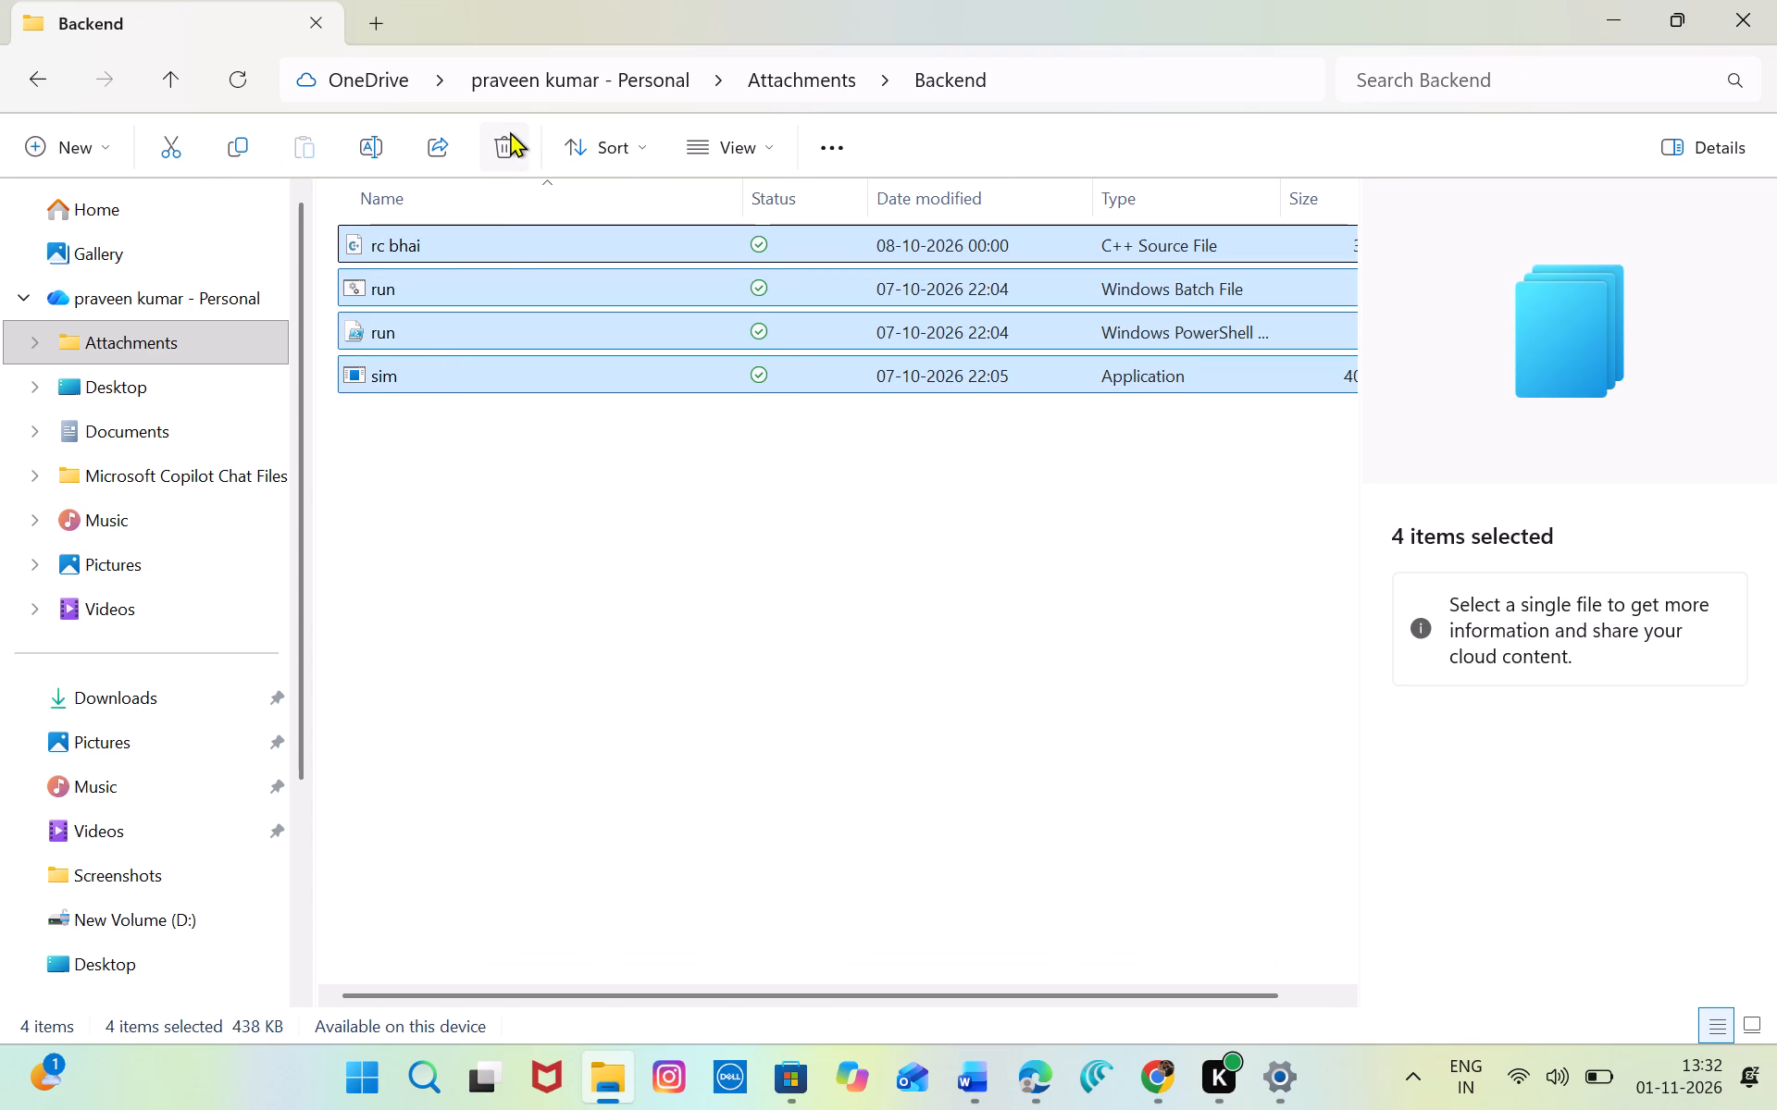
pyautogui.click(510, 131)
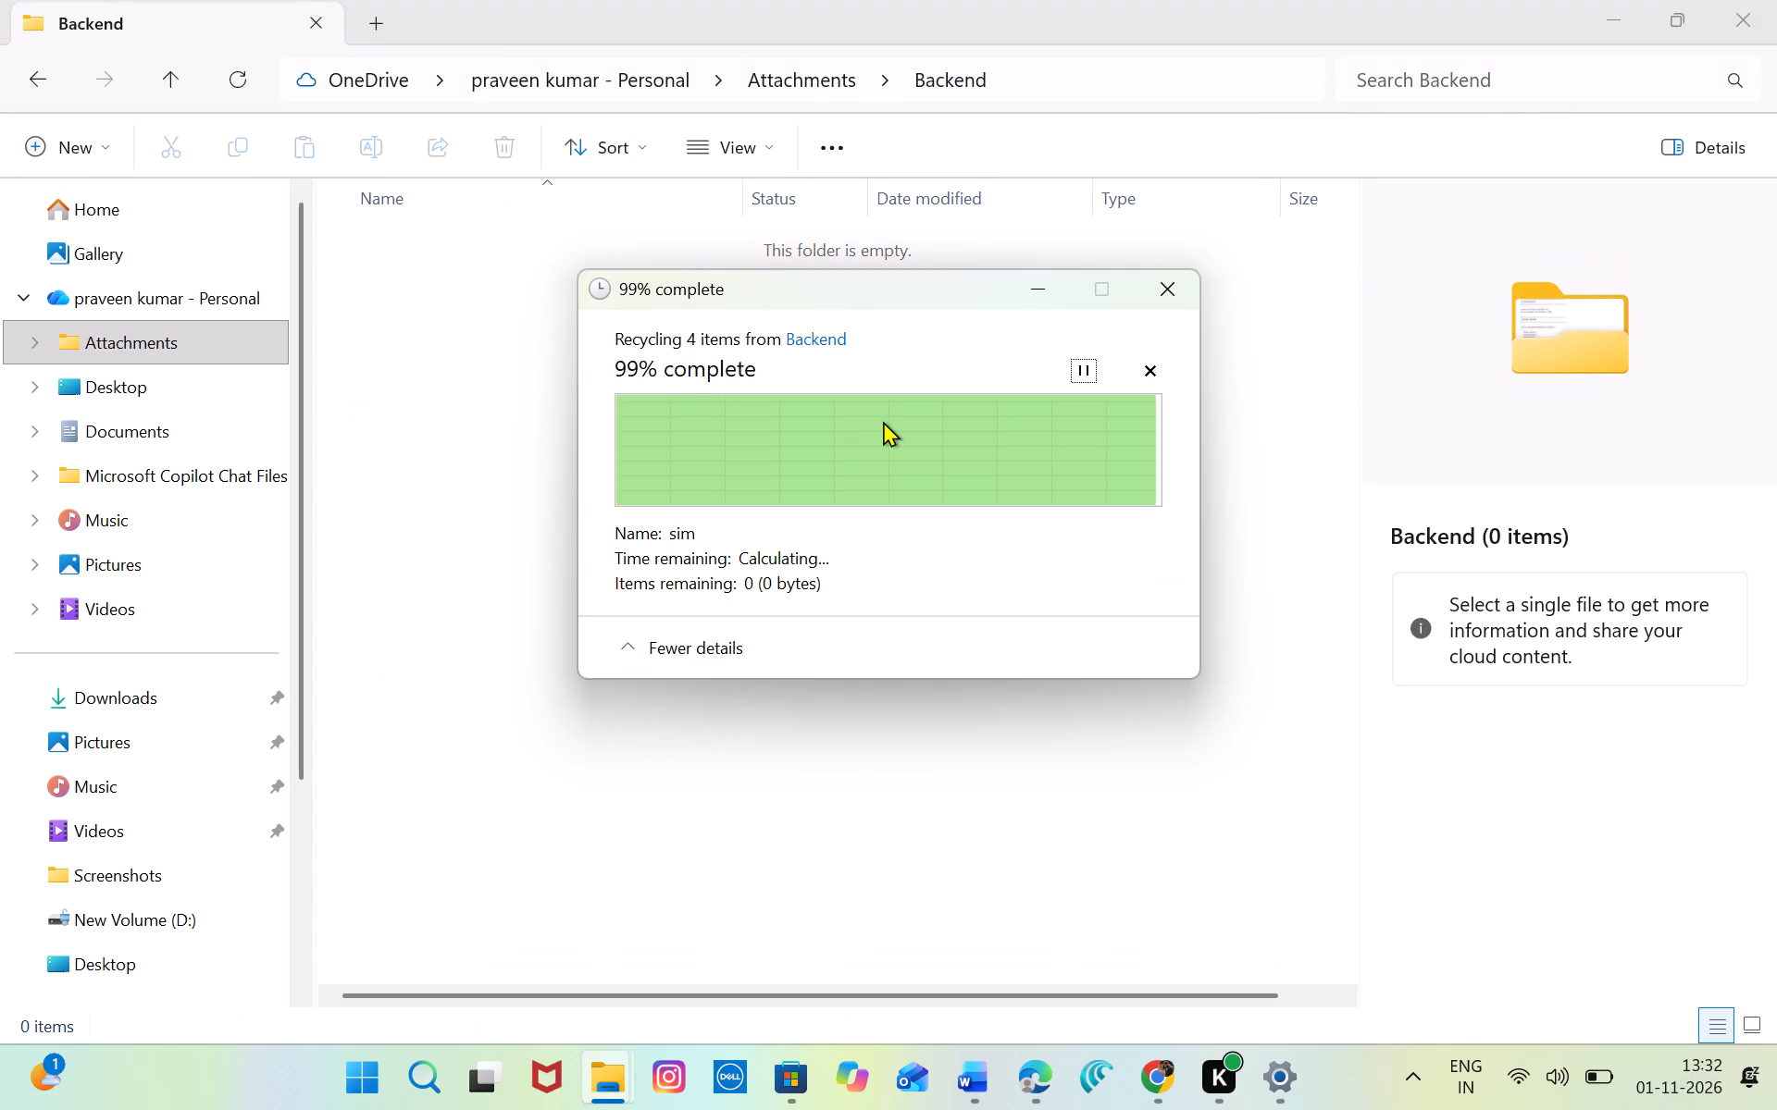
pyautogui.scroll(5, 443, 290)
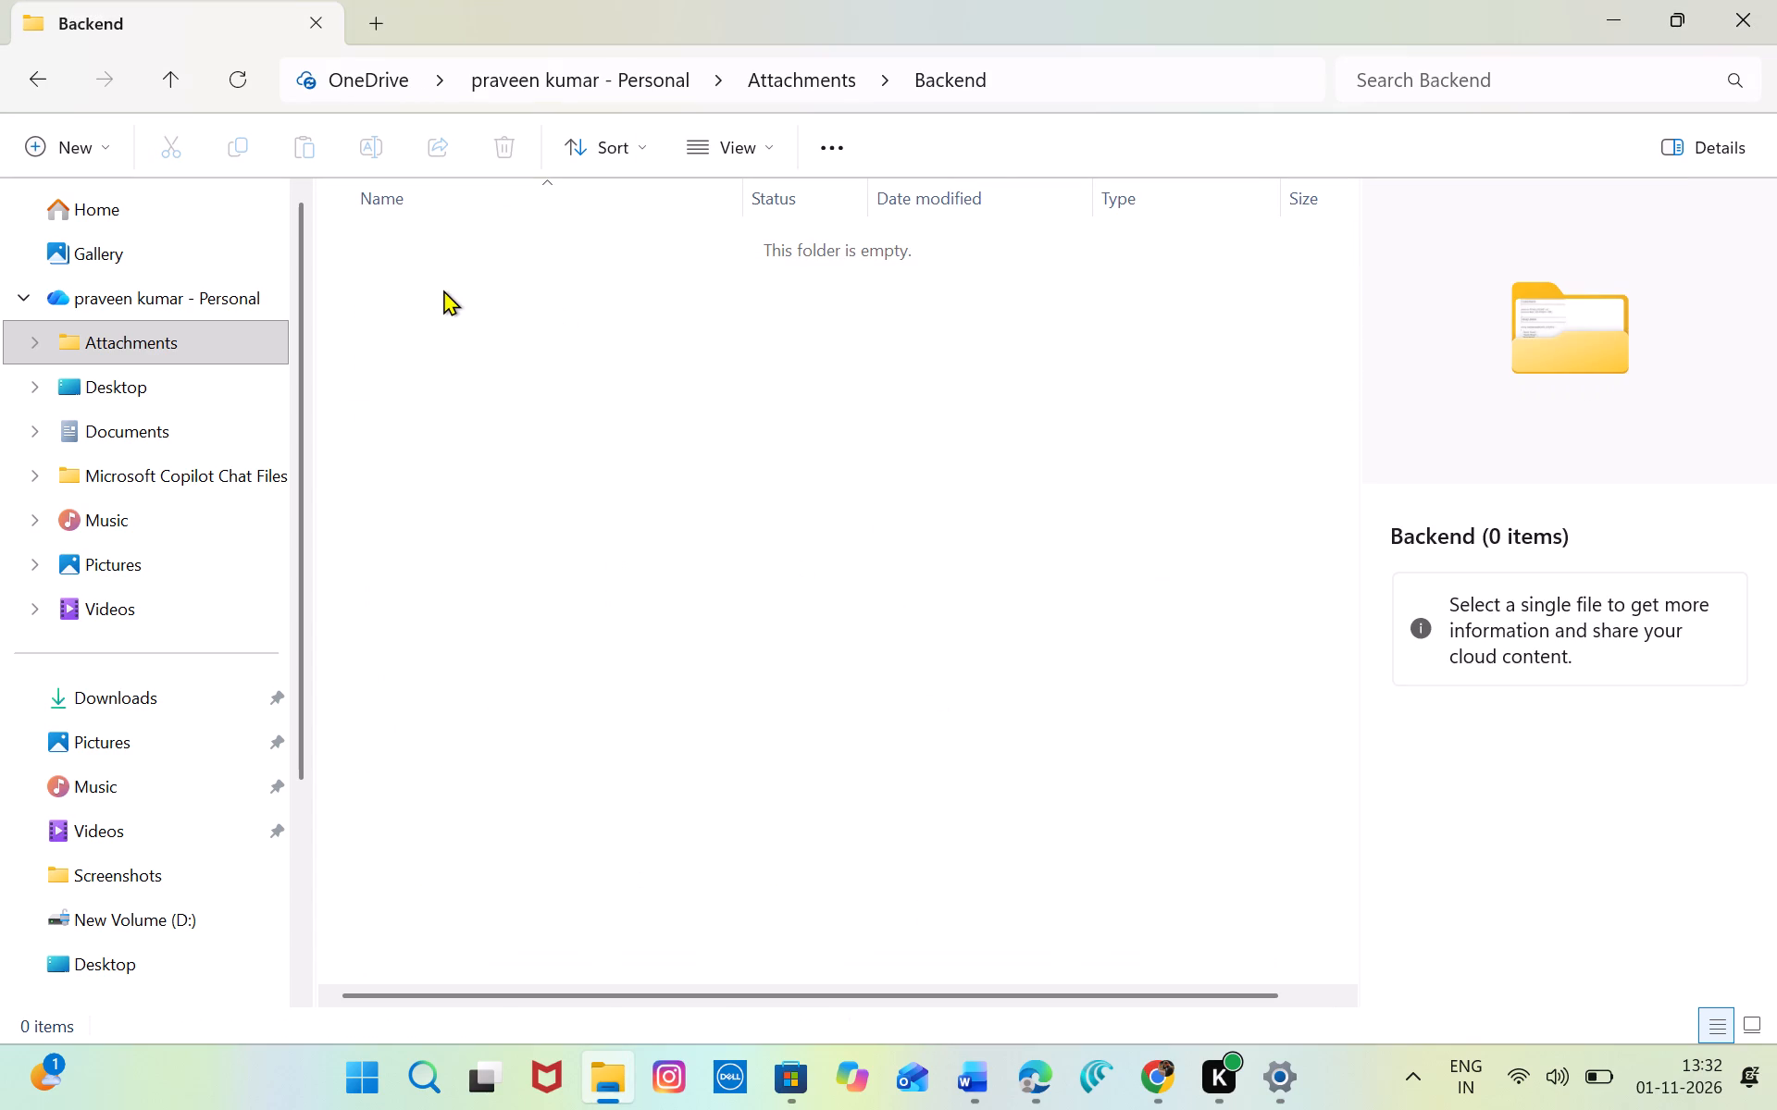
pyautogui.scroll(-3, 443, 290)
# Create a folder named lab inside Backend, open it, and return to the Word document with the location chooser closed.
pyautogui.click(43, 137)
pyautogui.click(126, 208)
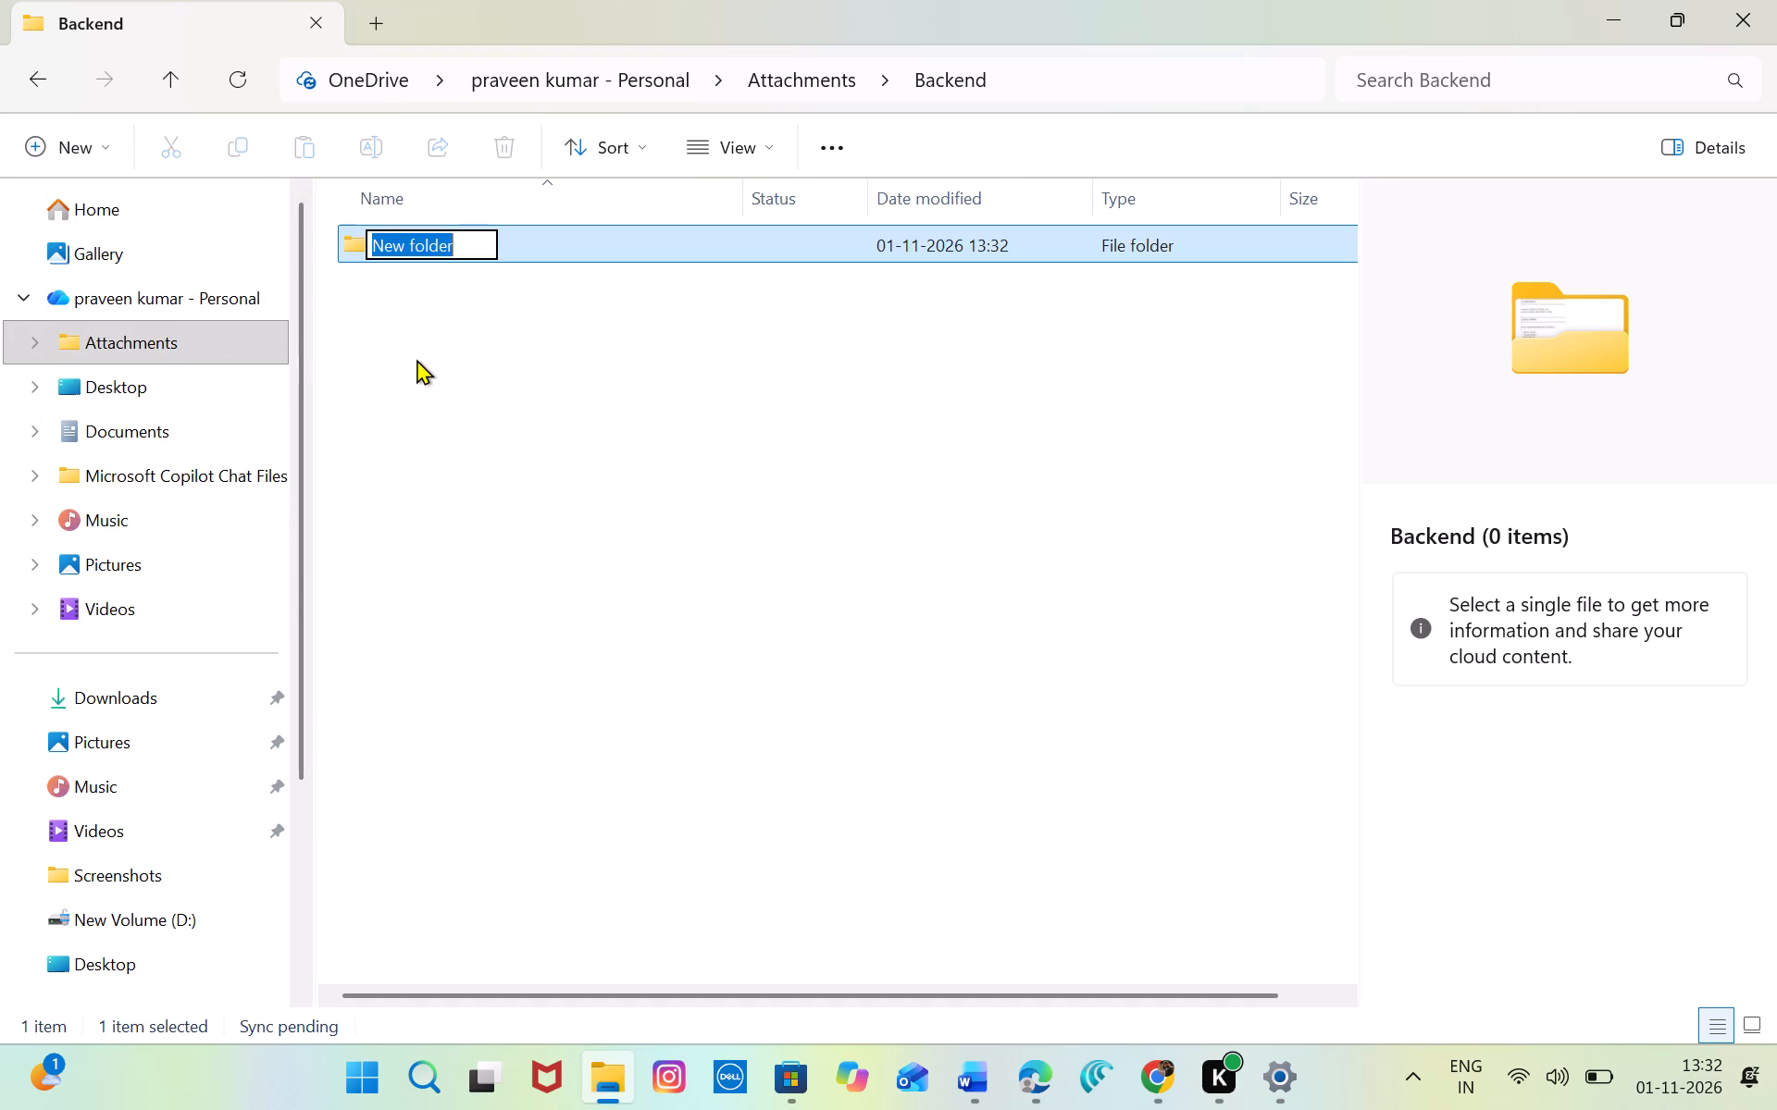
pyautogui.press('BackSpace')
pyautogui.press('BackSpace')
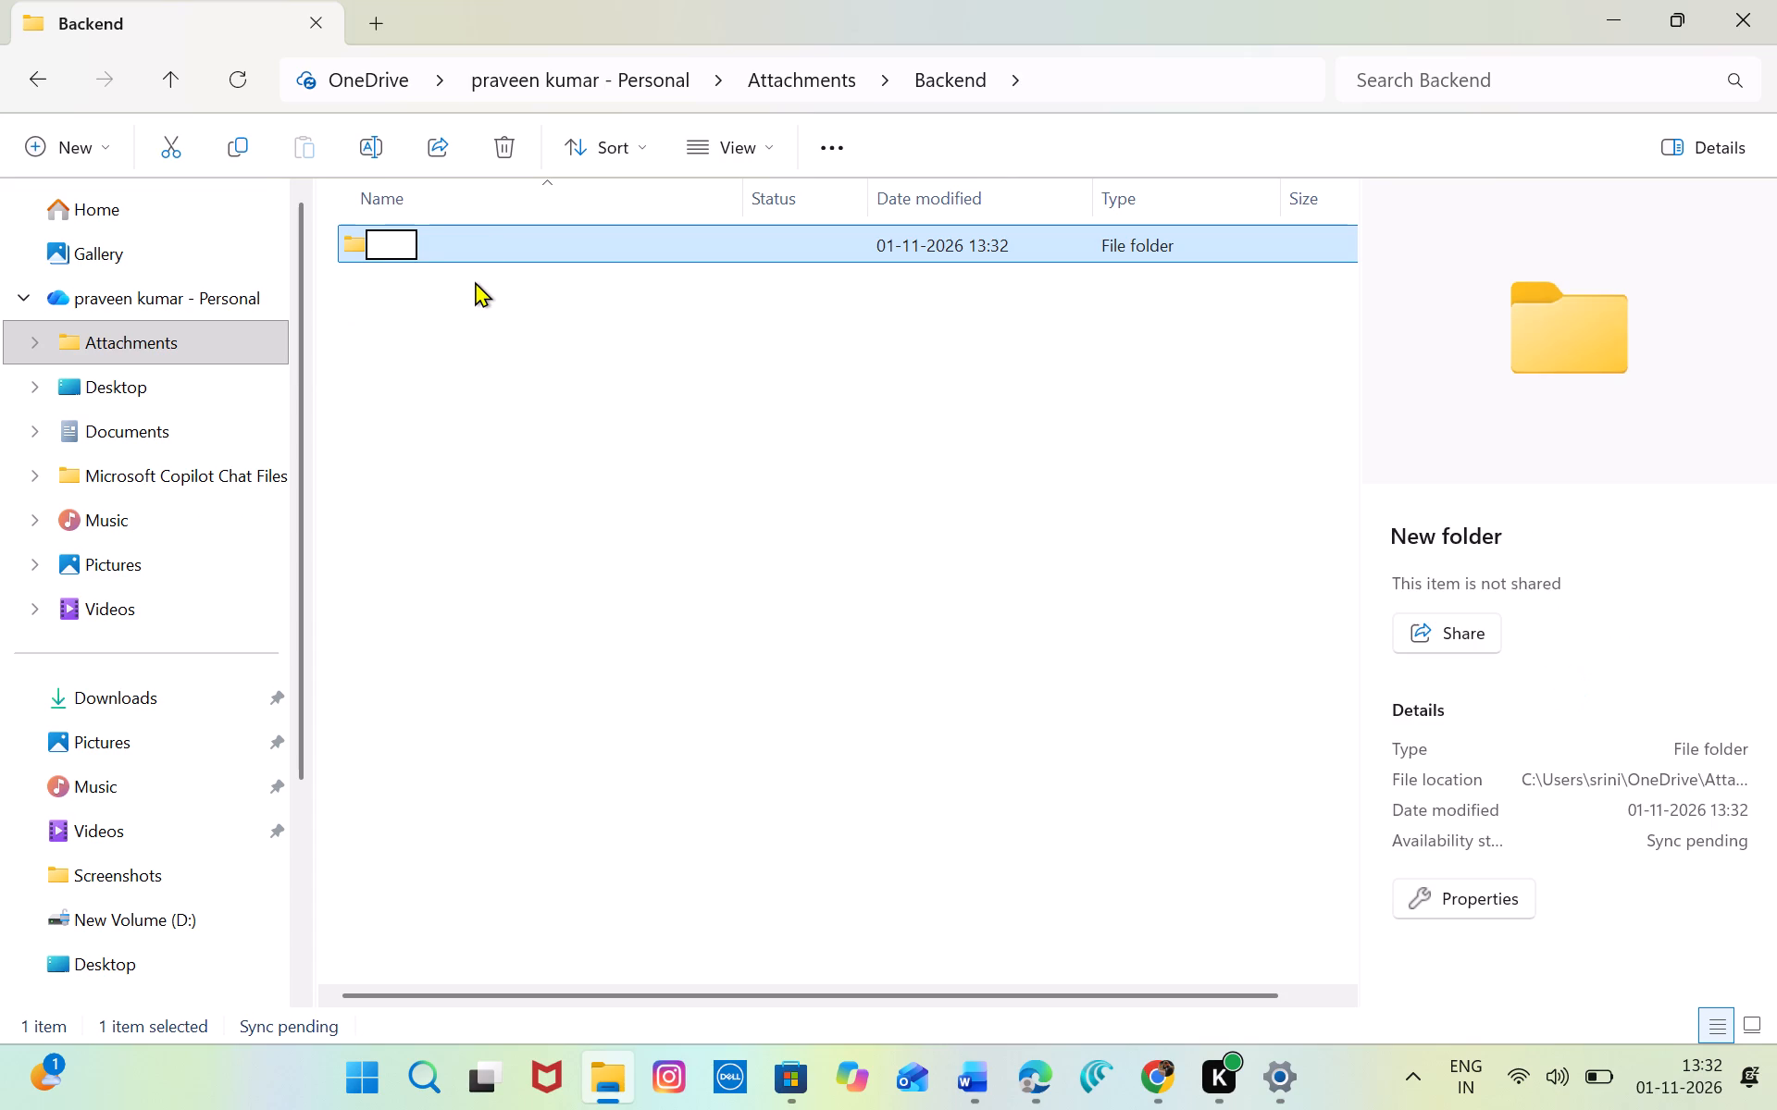
pyautogui.write('lab')
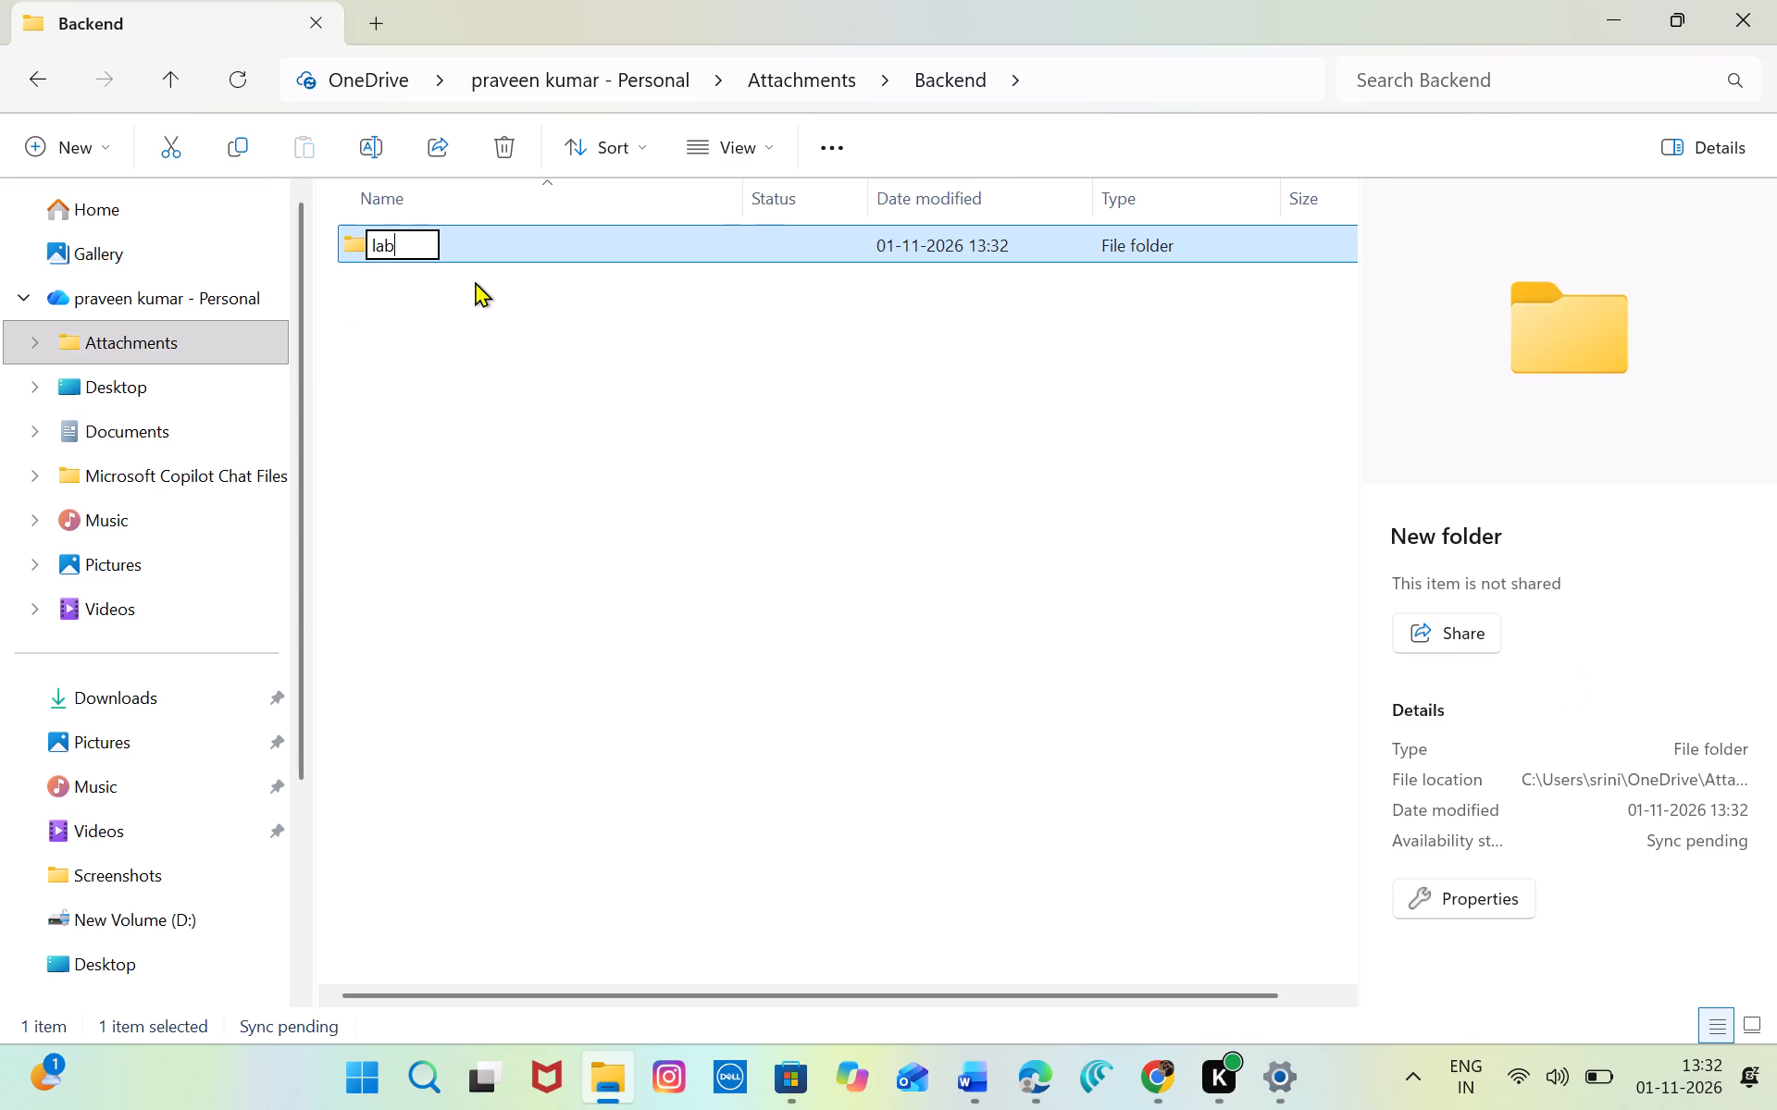
pyautogui.press('Return')
pyautogui.scroll(-4, 891, 993)
pyautogui.click(904, 925)
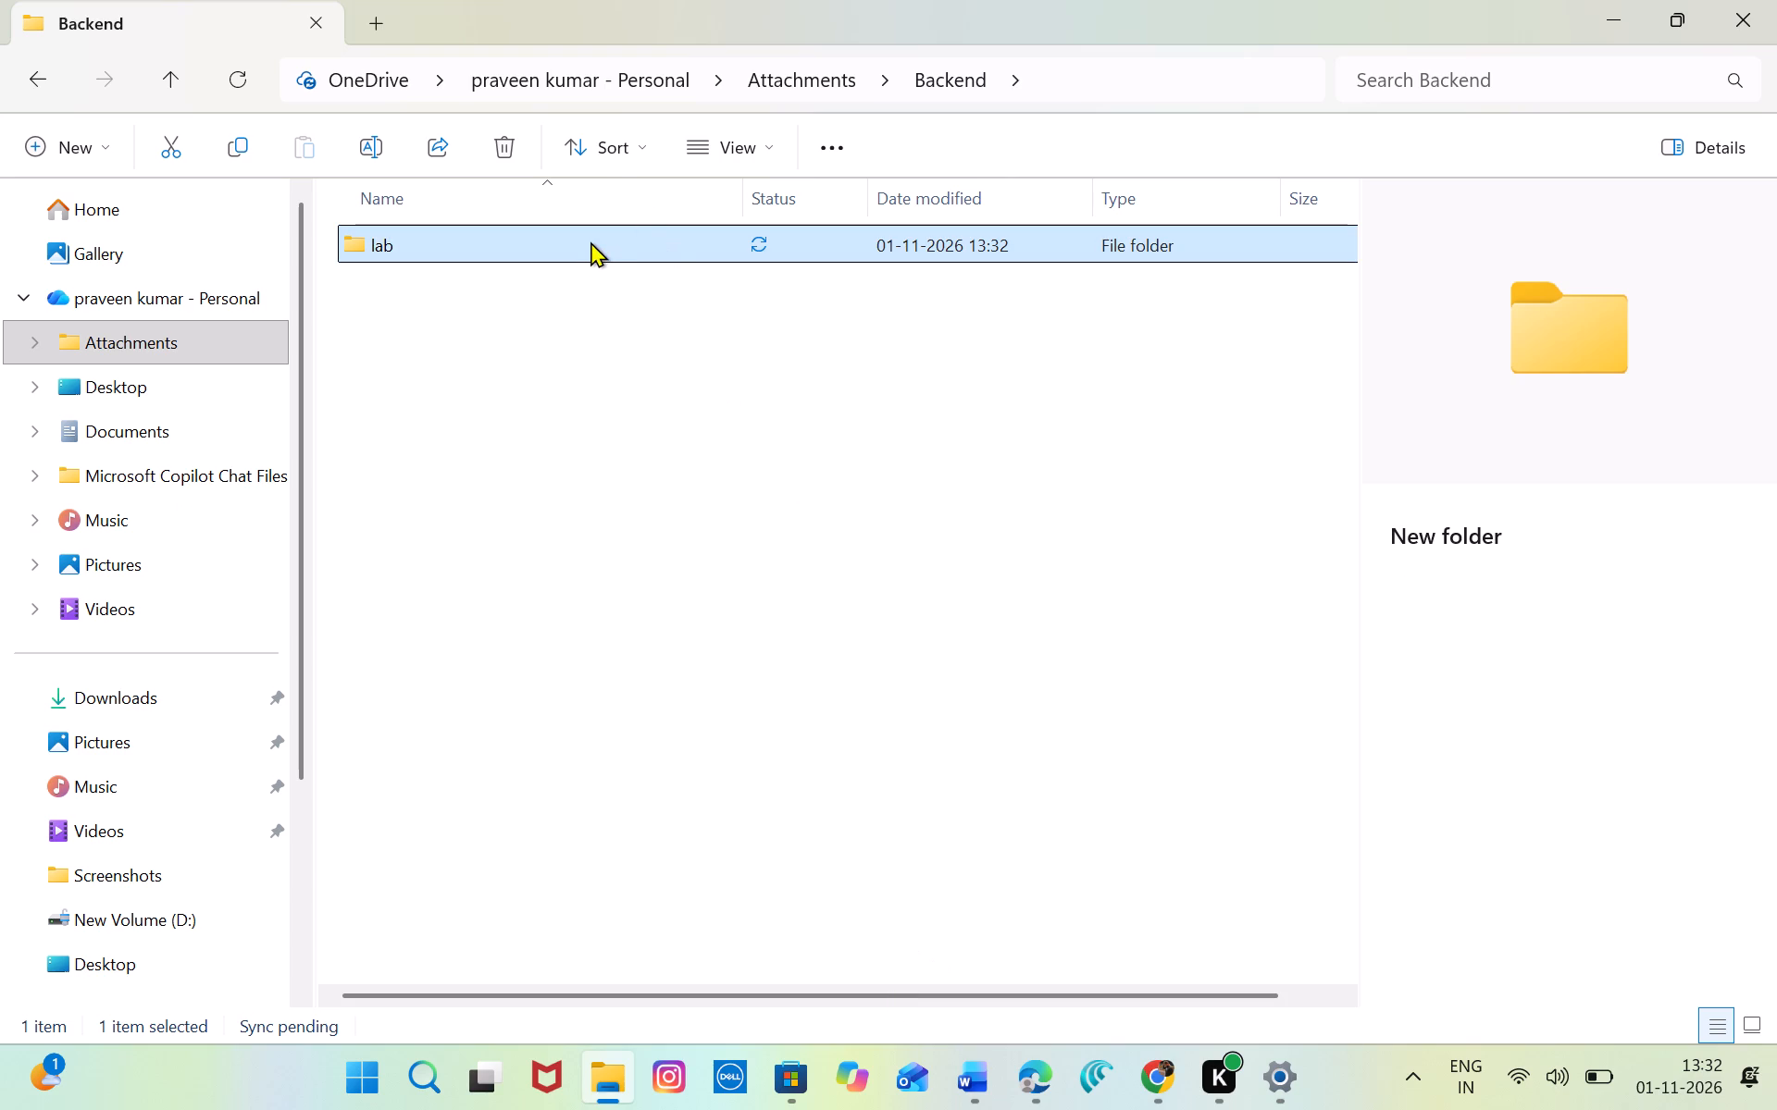
pyautogui.doubleClick(590, 241)
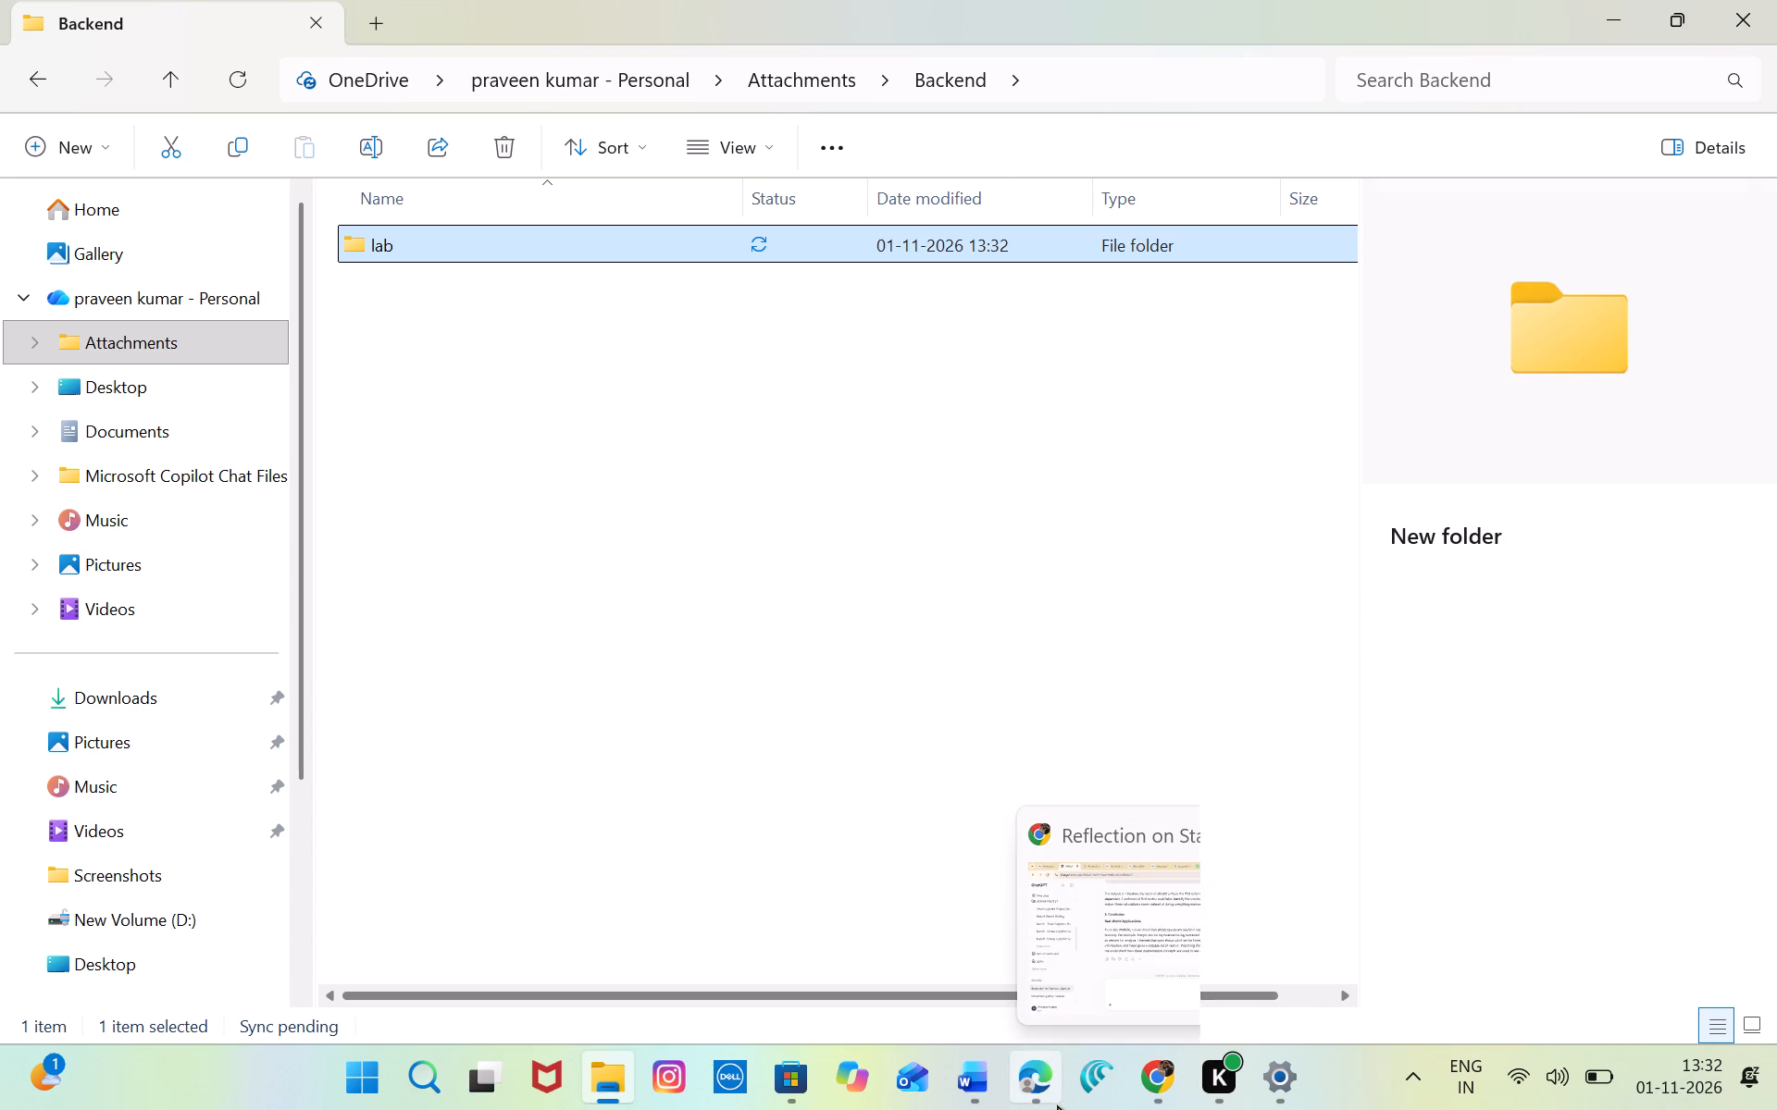
pyautogui.click(1775, 4)
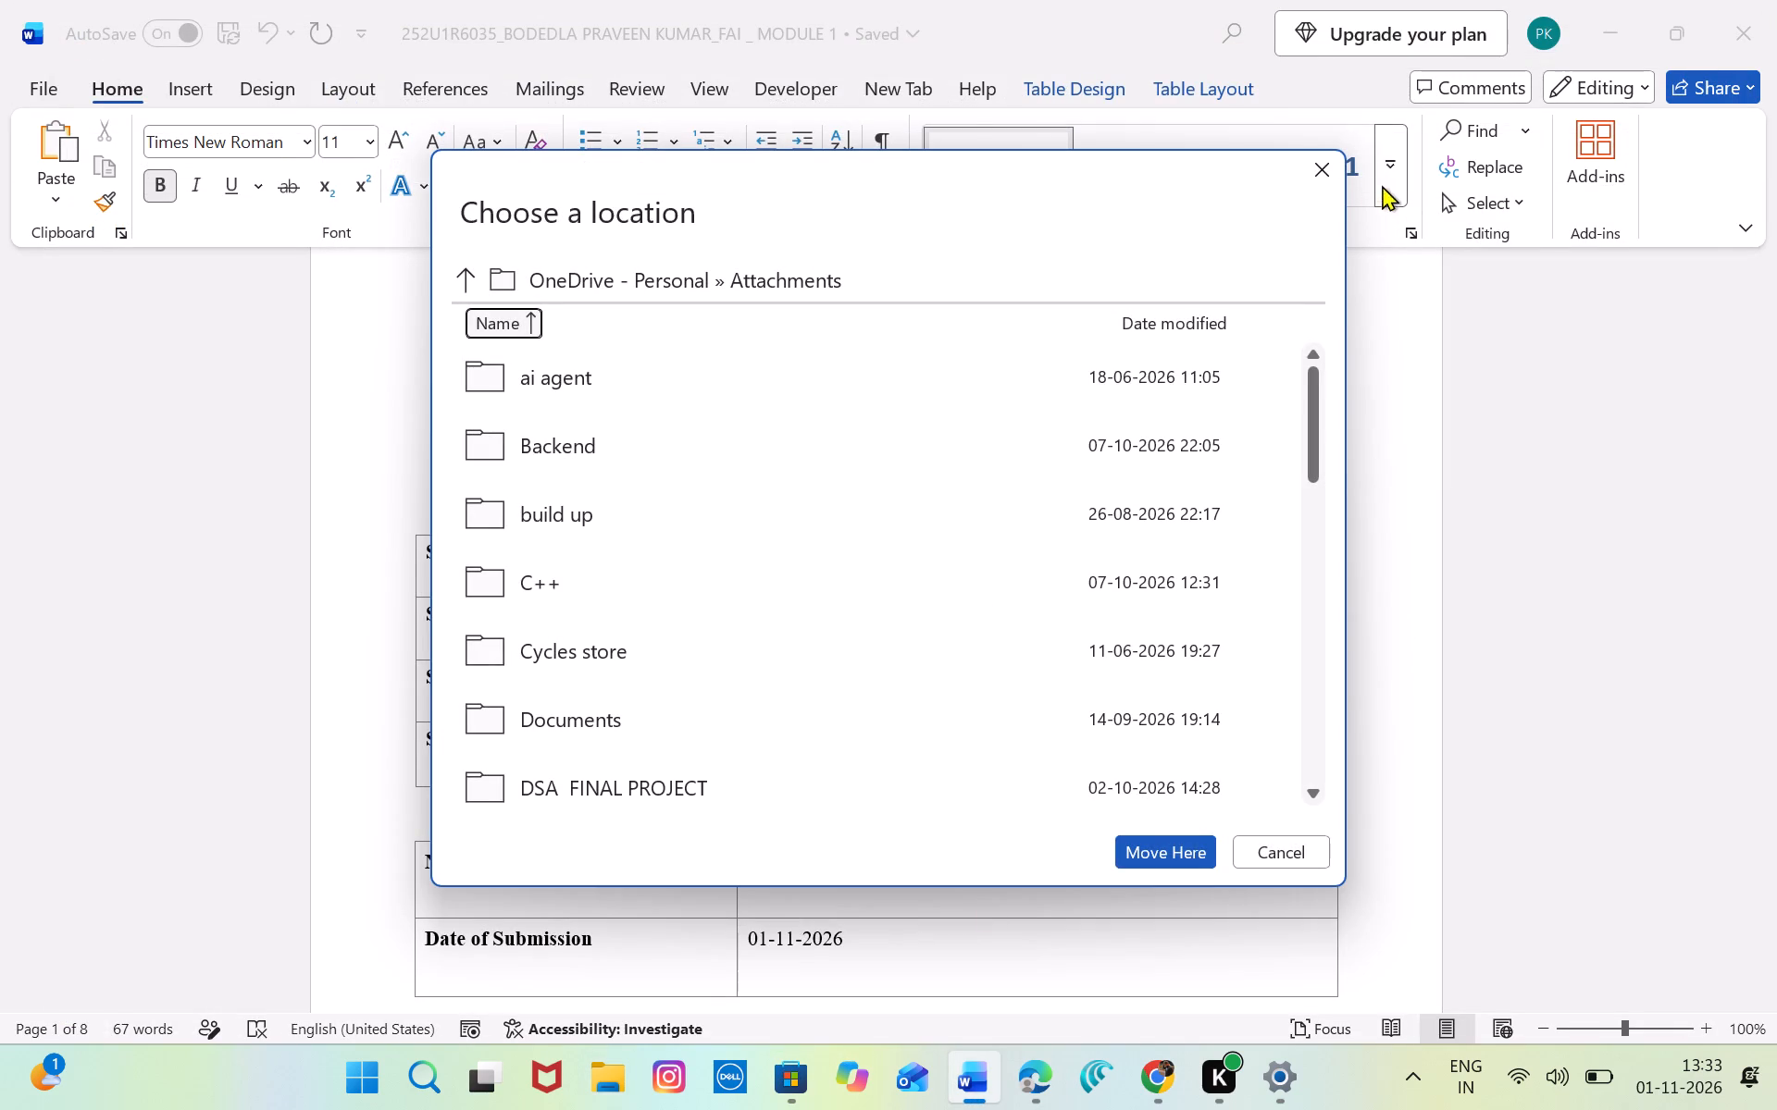
pyautogui.click(1319, 172)
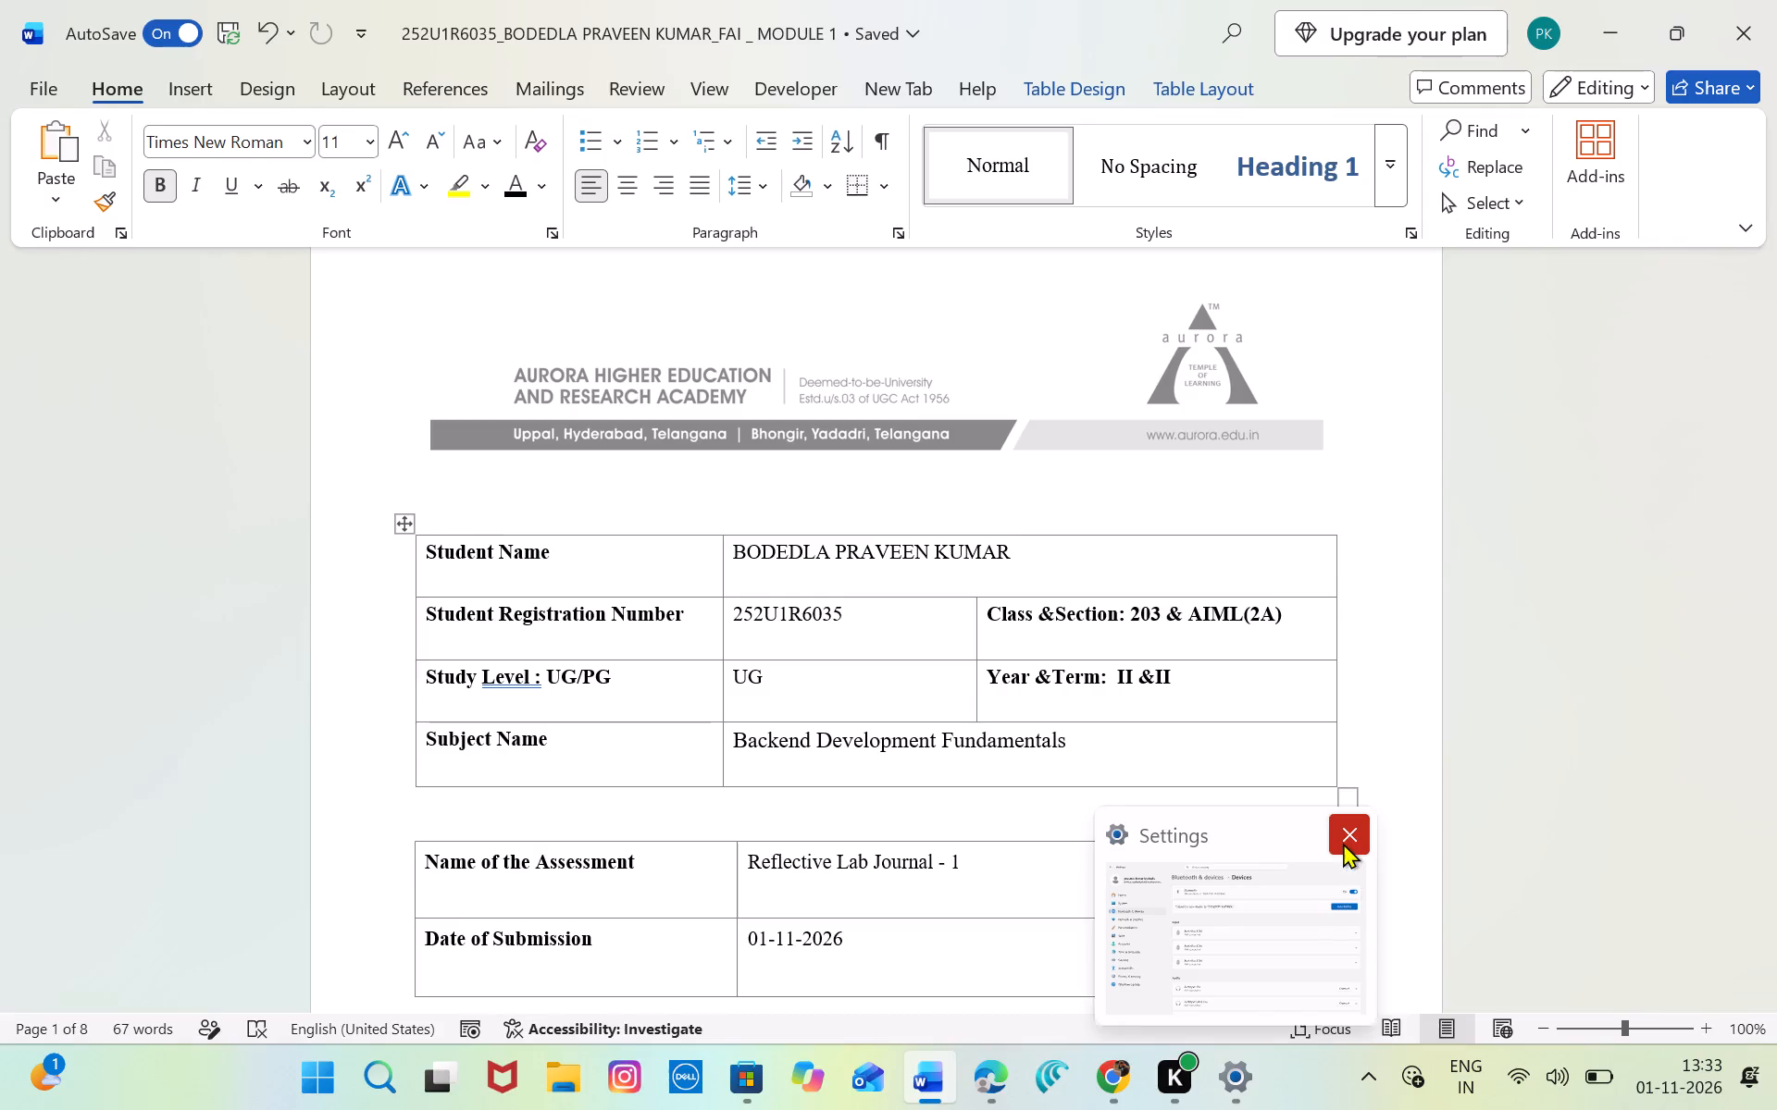
# Switch to Settings, view the Windows Update page, and close Settings.
pyautogui.click(1275, 924)
pyautogui.click(143, 844)
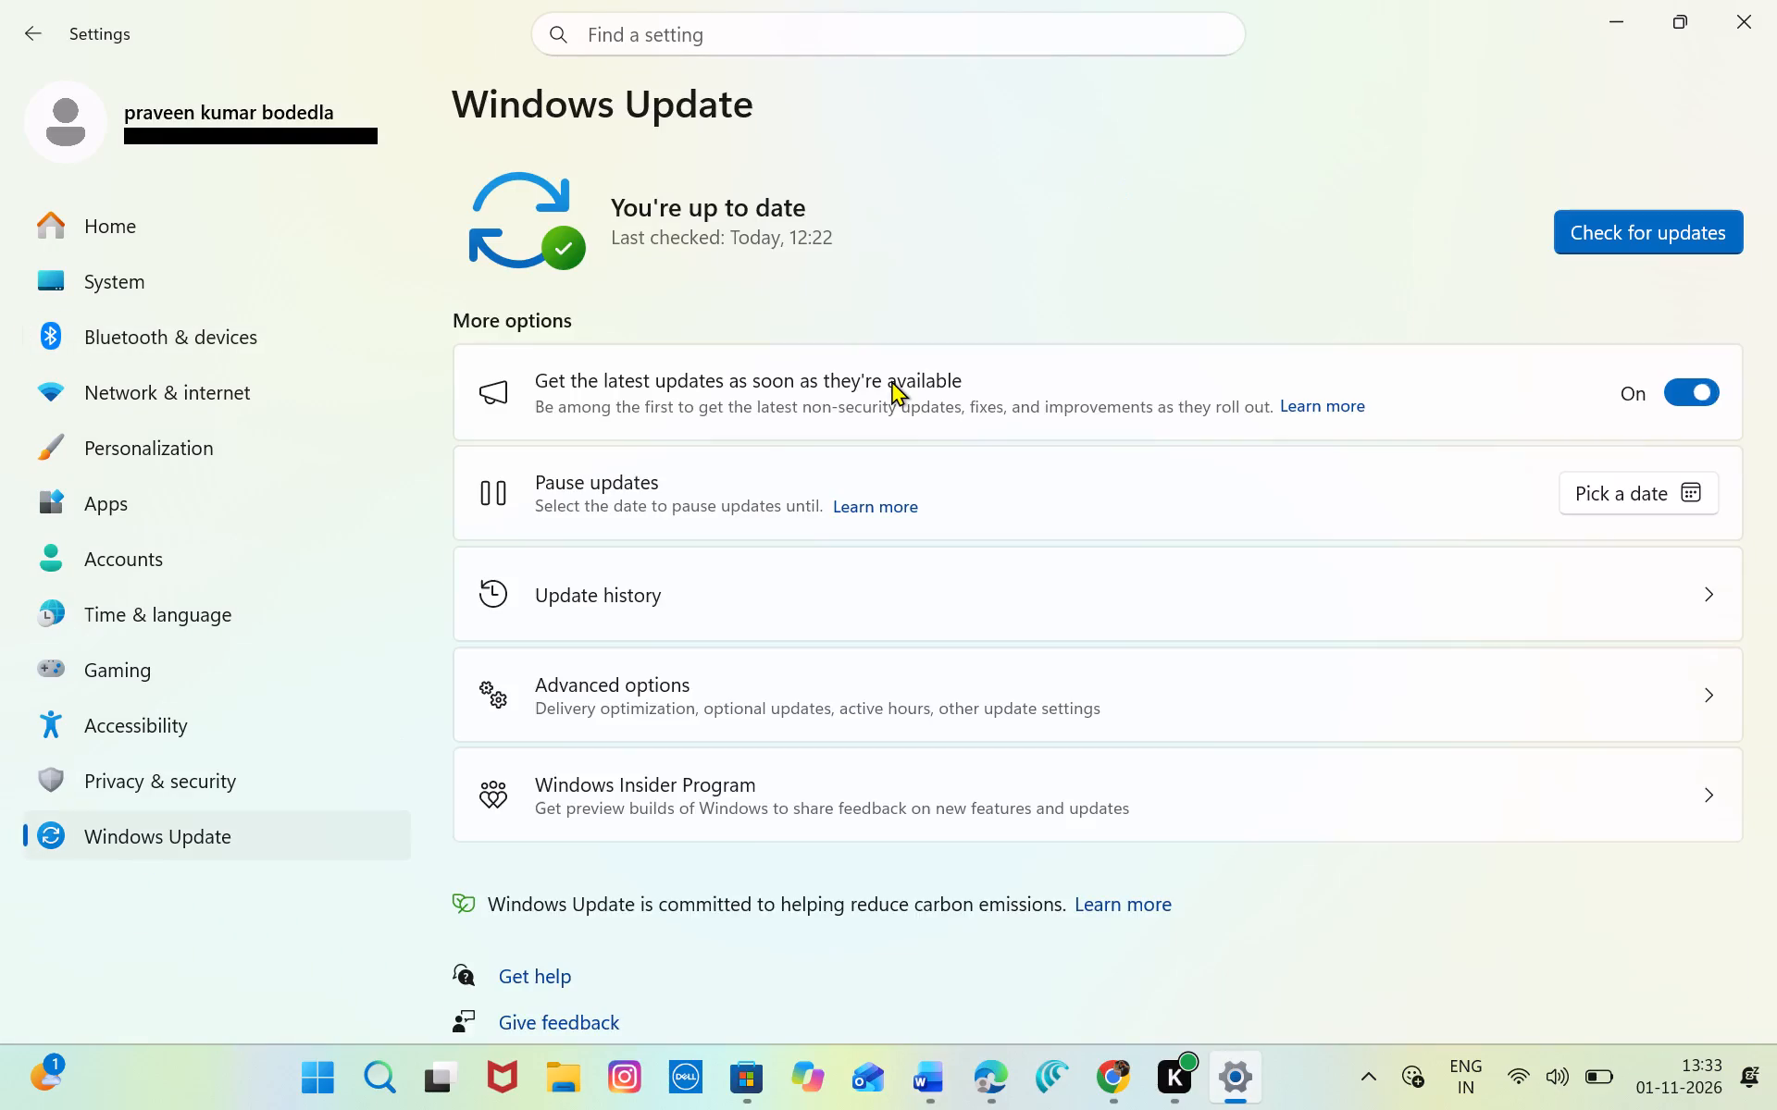
pyautogui.scroll(5, 891, 380)
pyautogui.click(1776, 0)
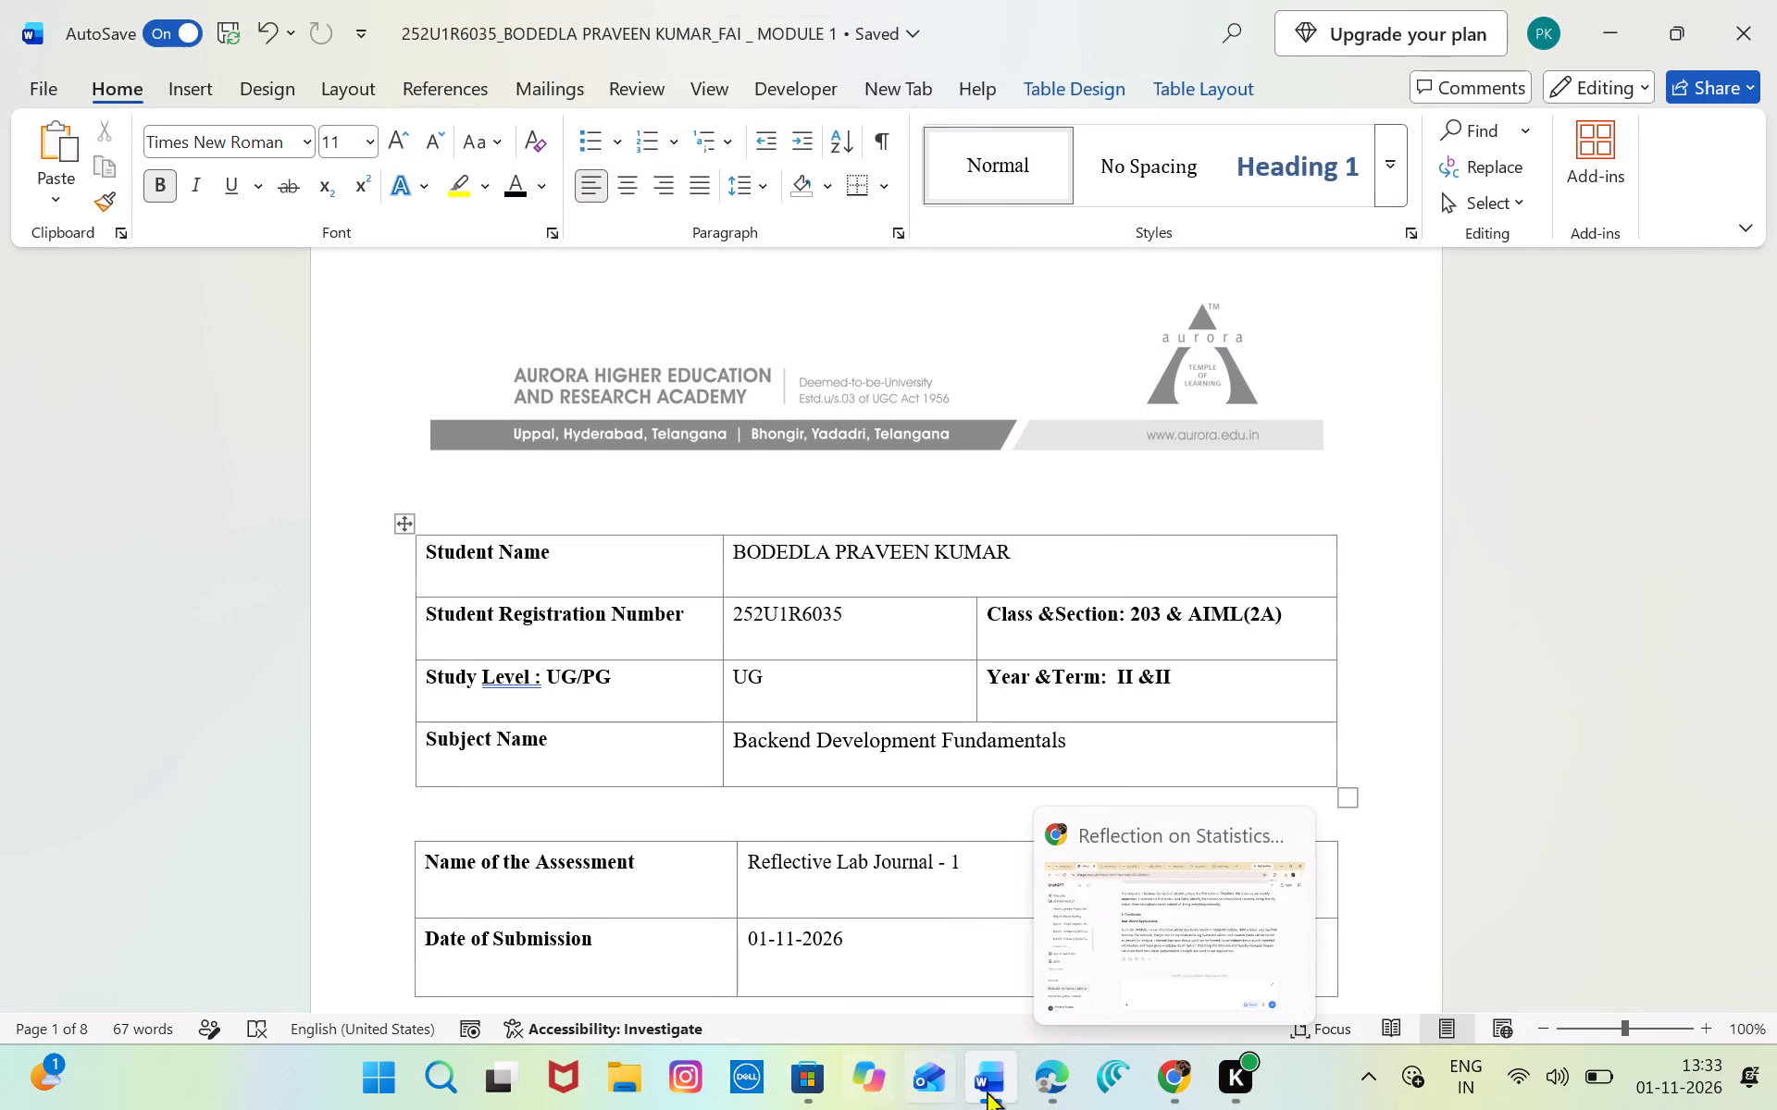
# Browse the document's move locations from Lab Reports up to Attachments, check Backend for the lab folder, and close the location chooser.
pyautogui.click(975, 977)
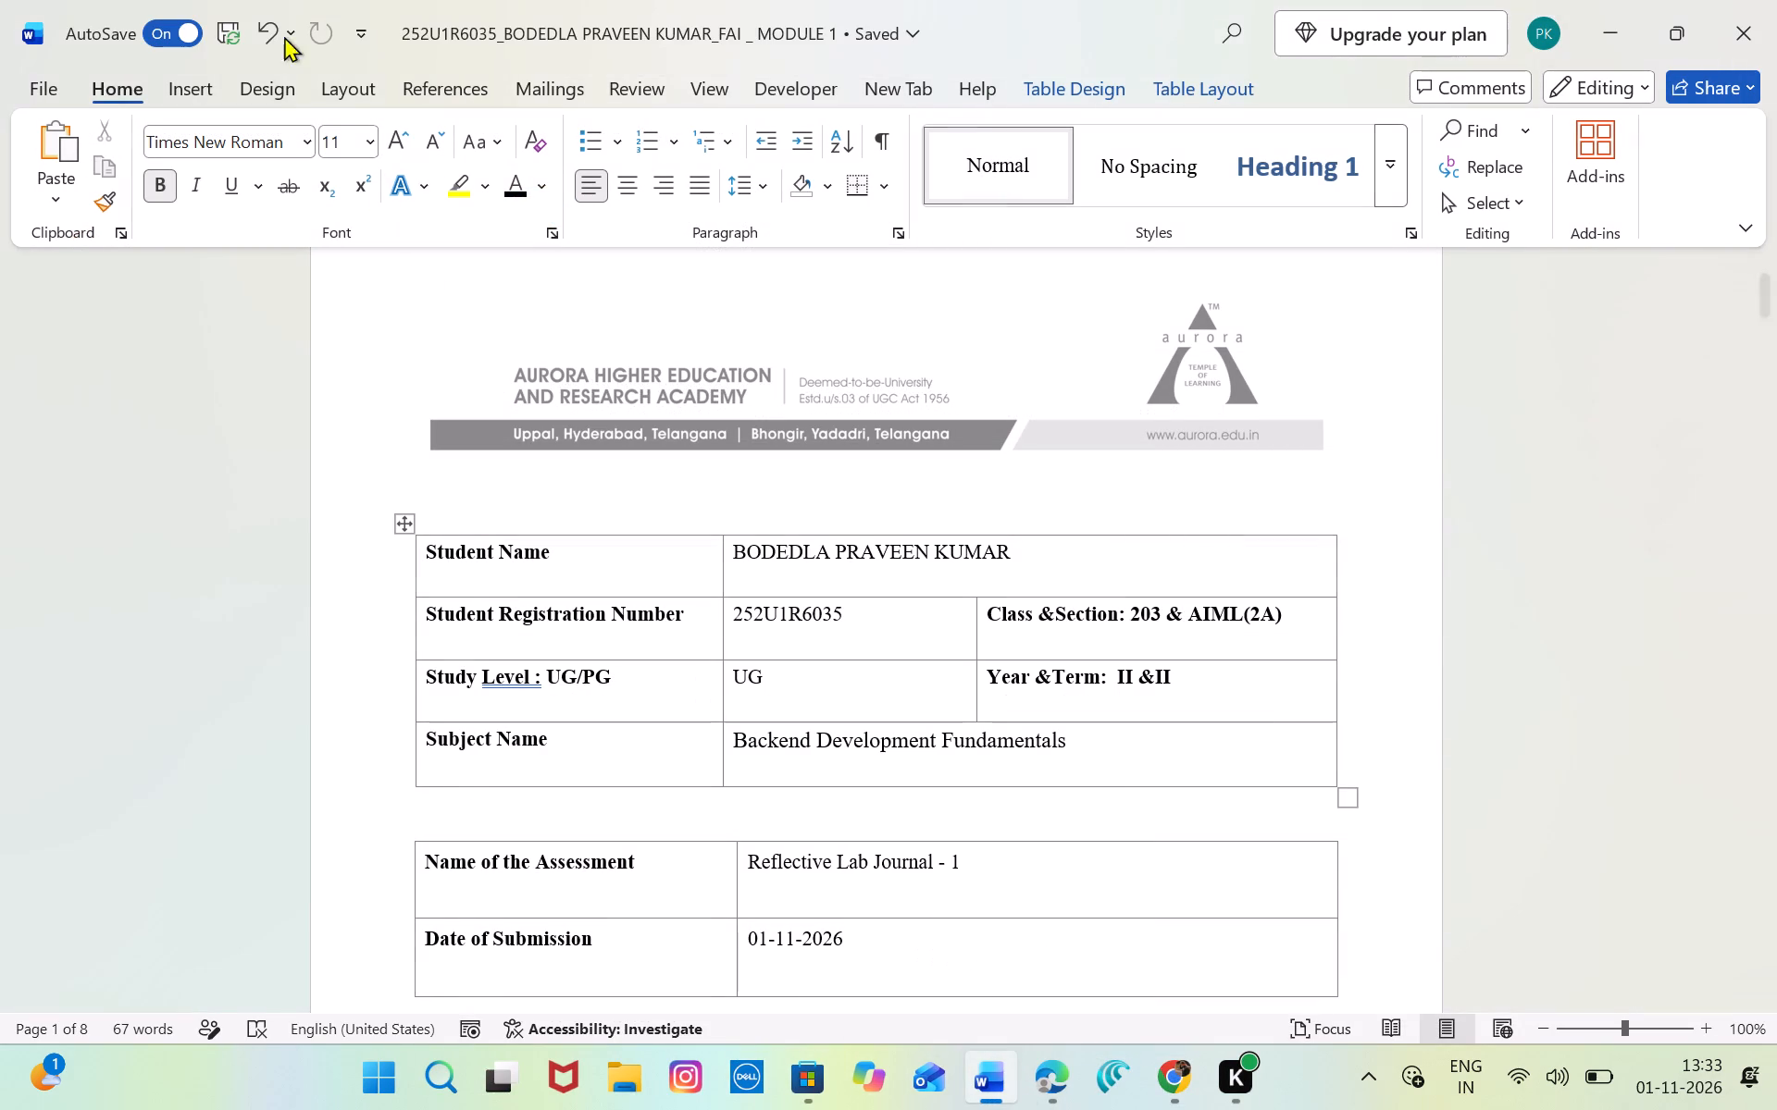
pyautogui.click(526, 42)
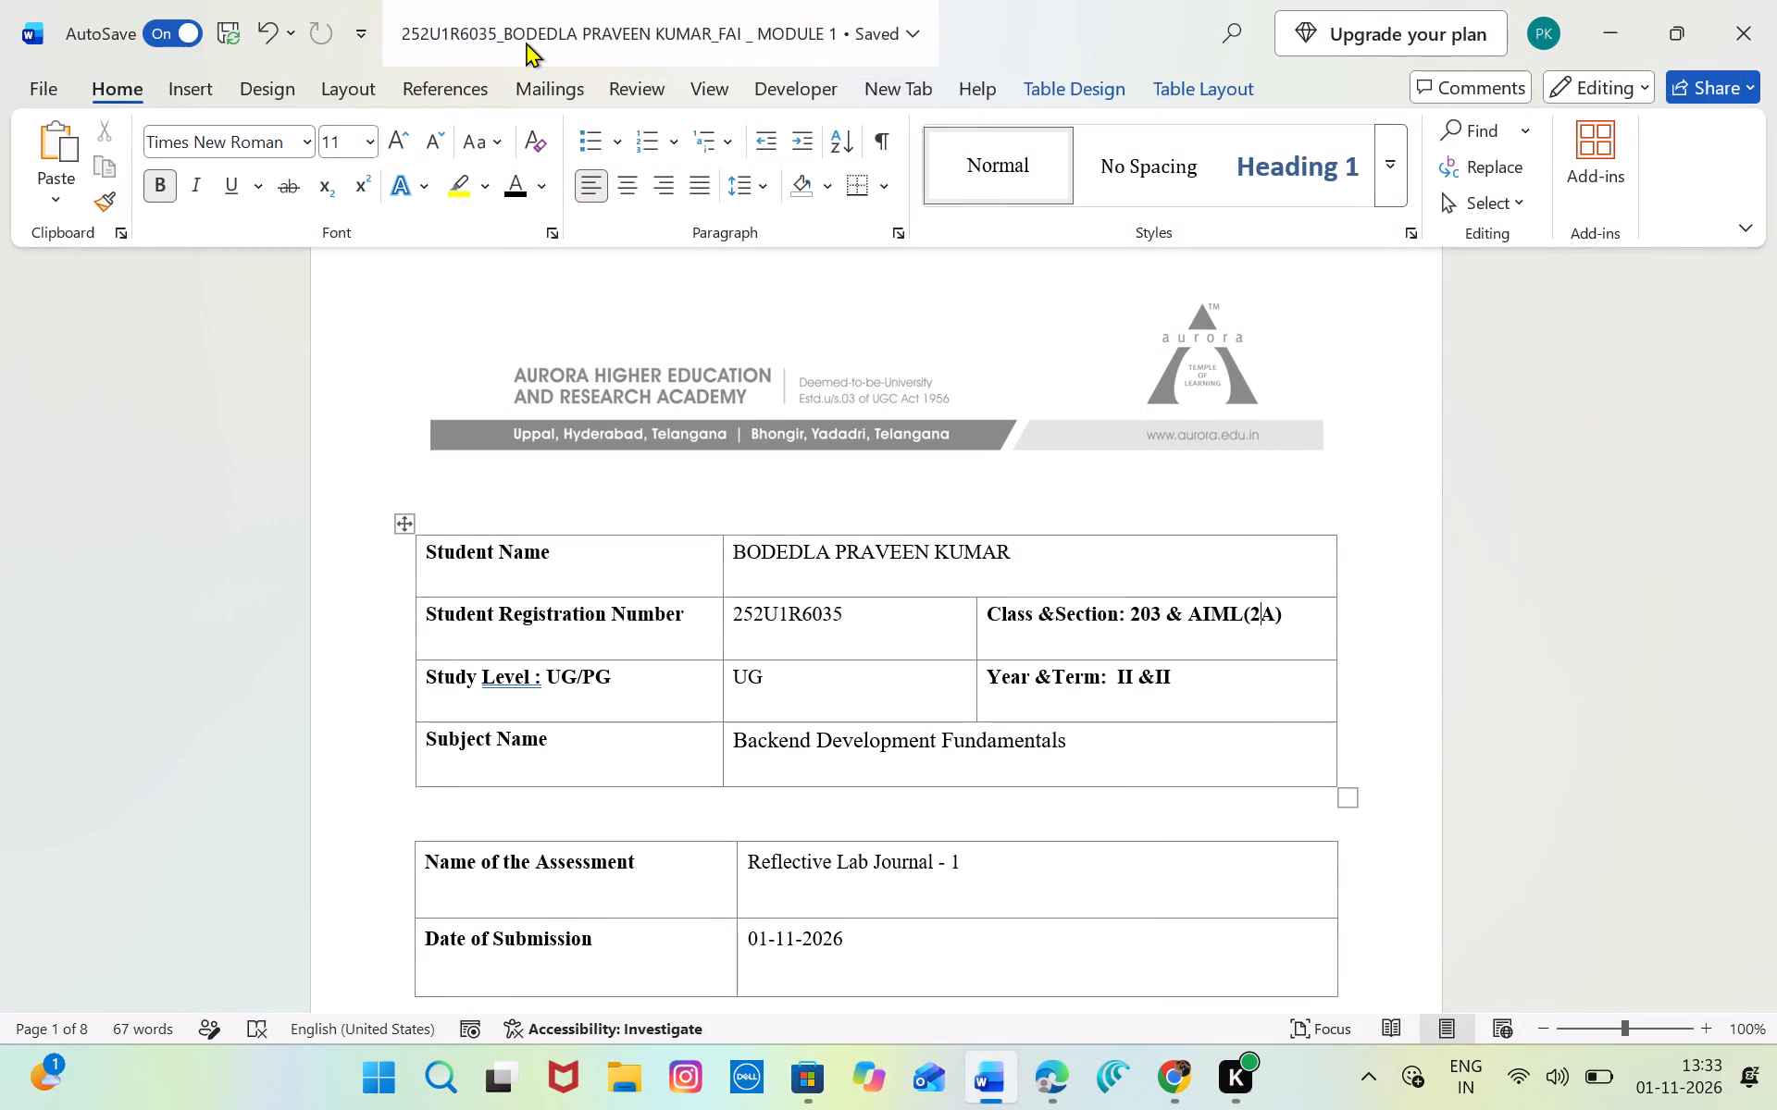
pyautogui.click(471, 269)
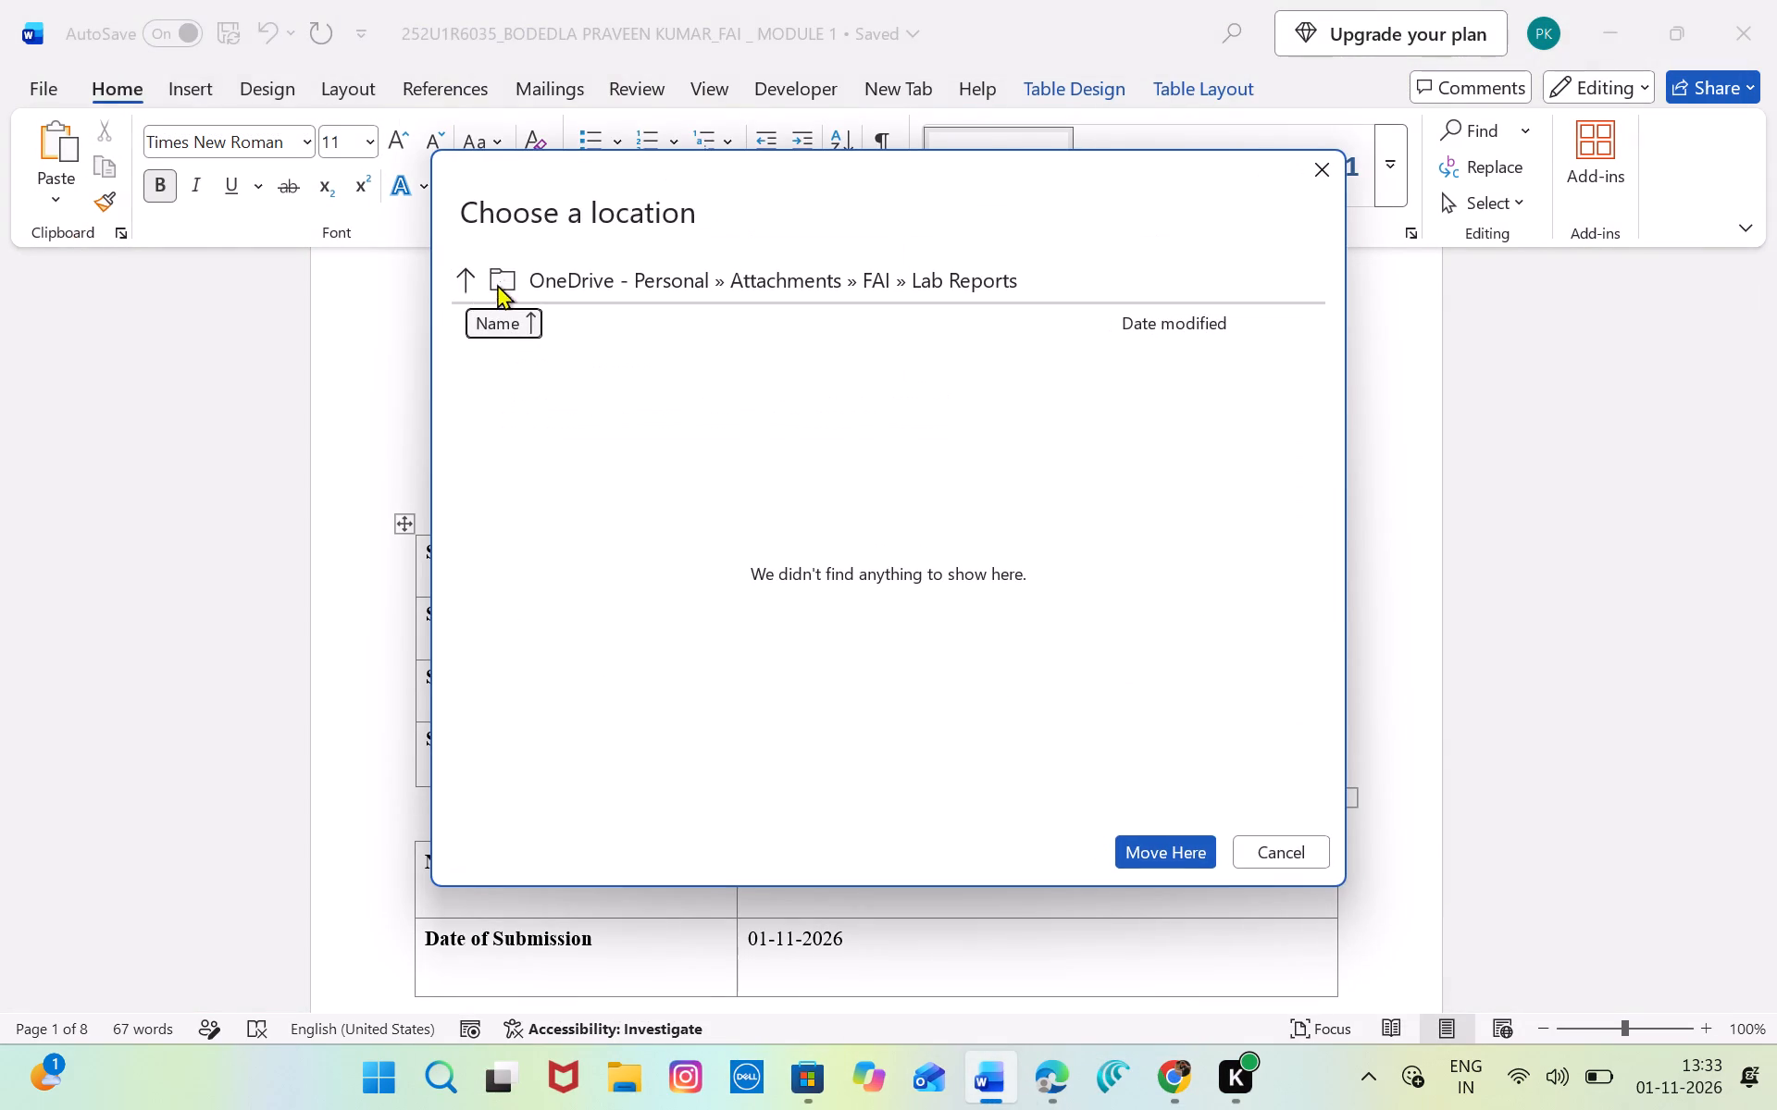
pyautogui.click(468, 268)
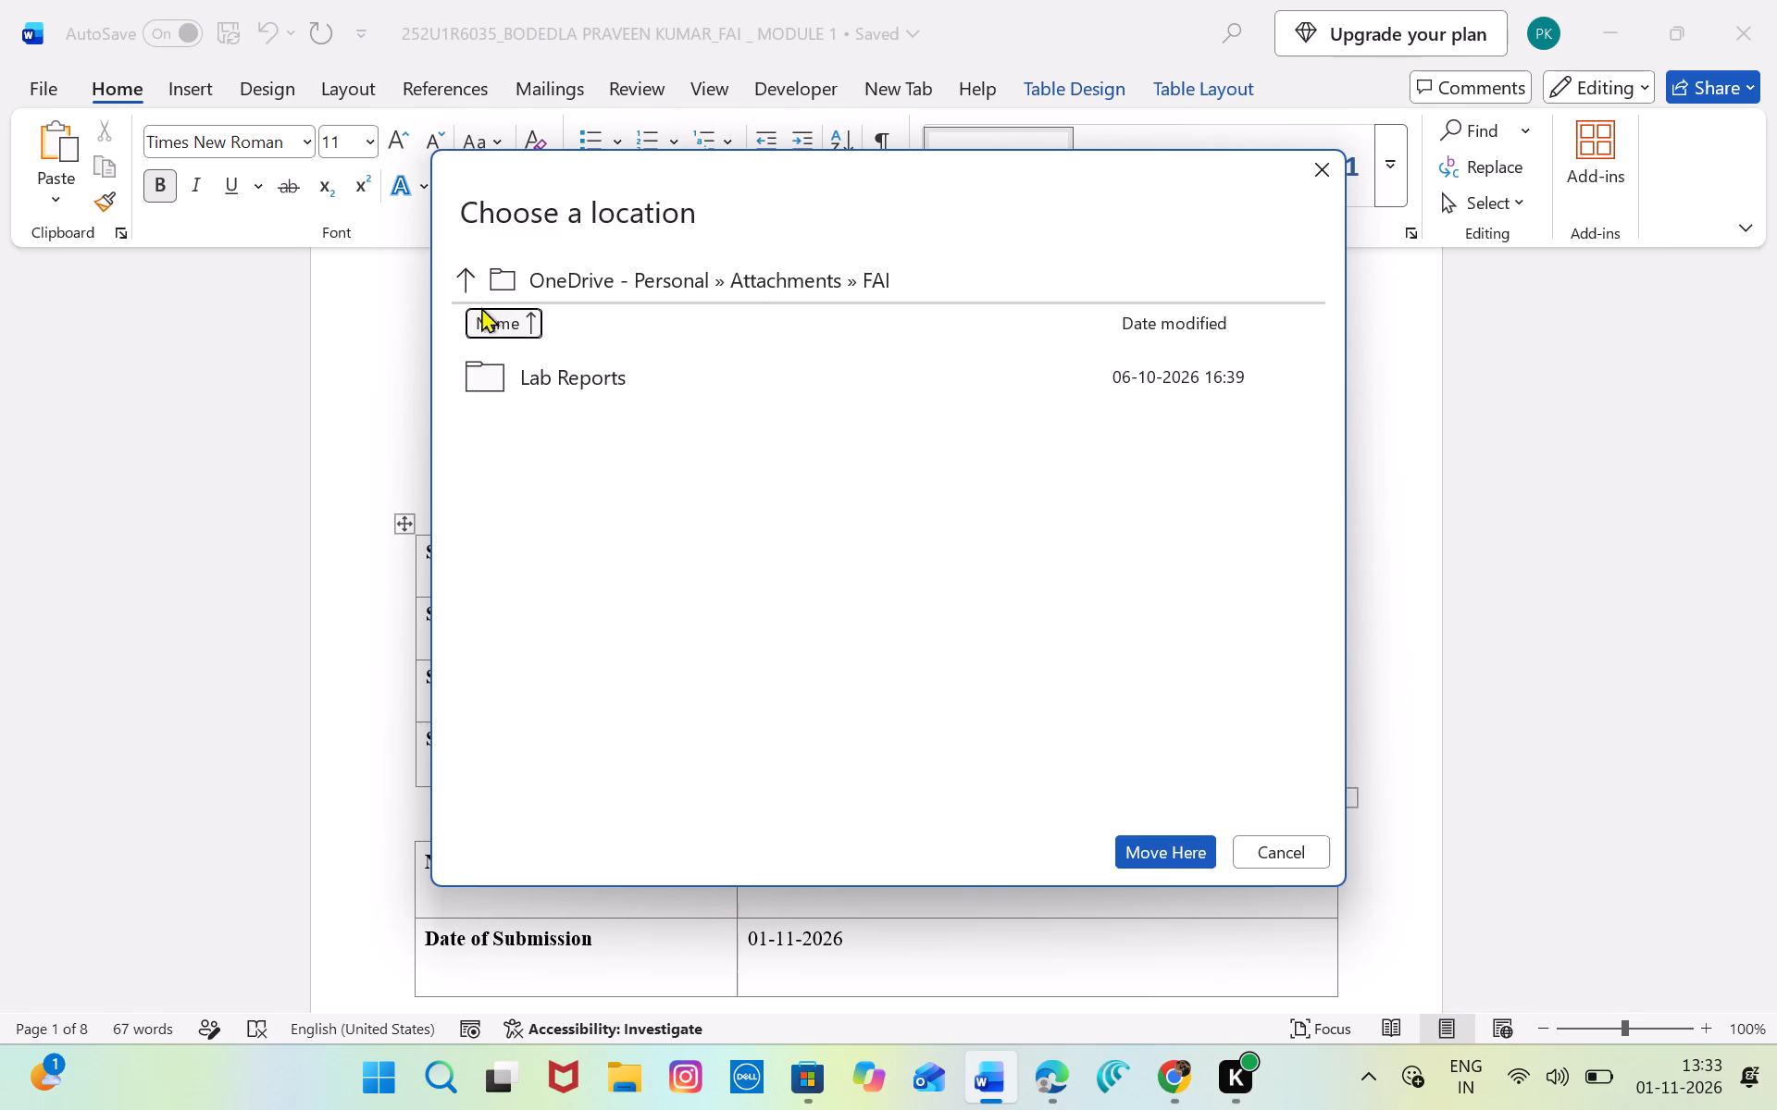
pyautogui.click(467, 269)
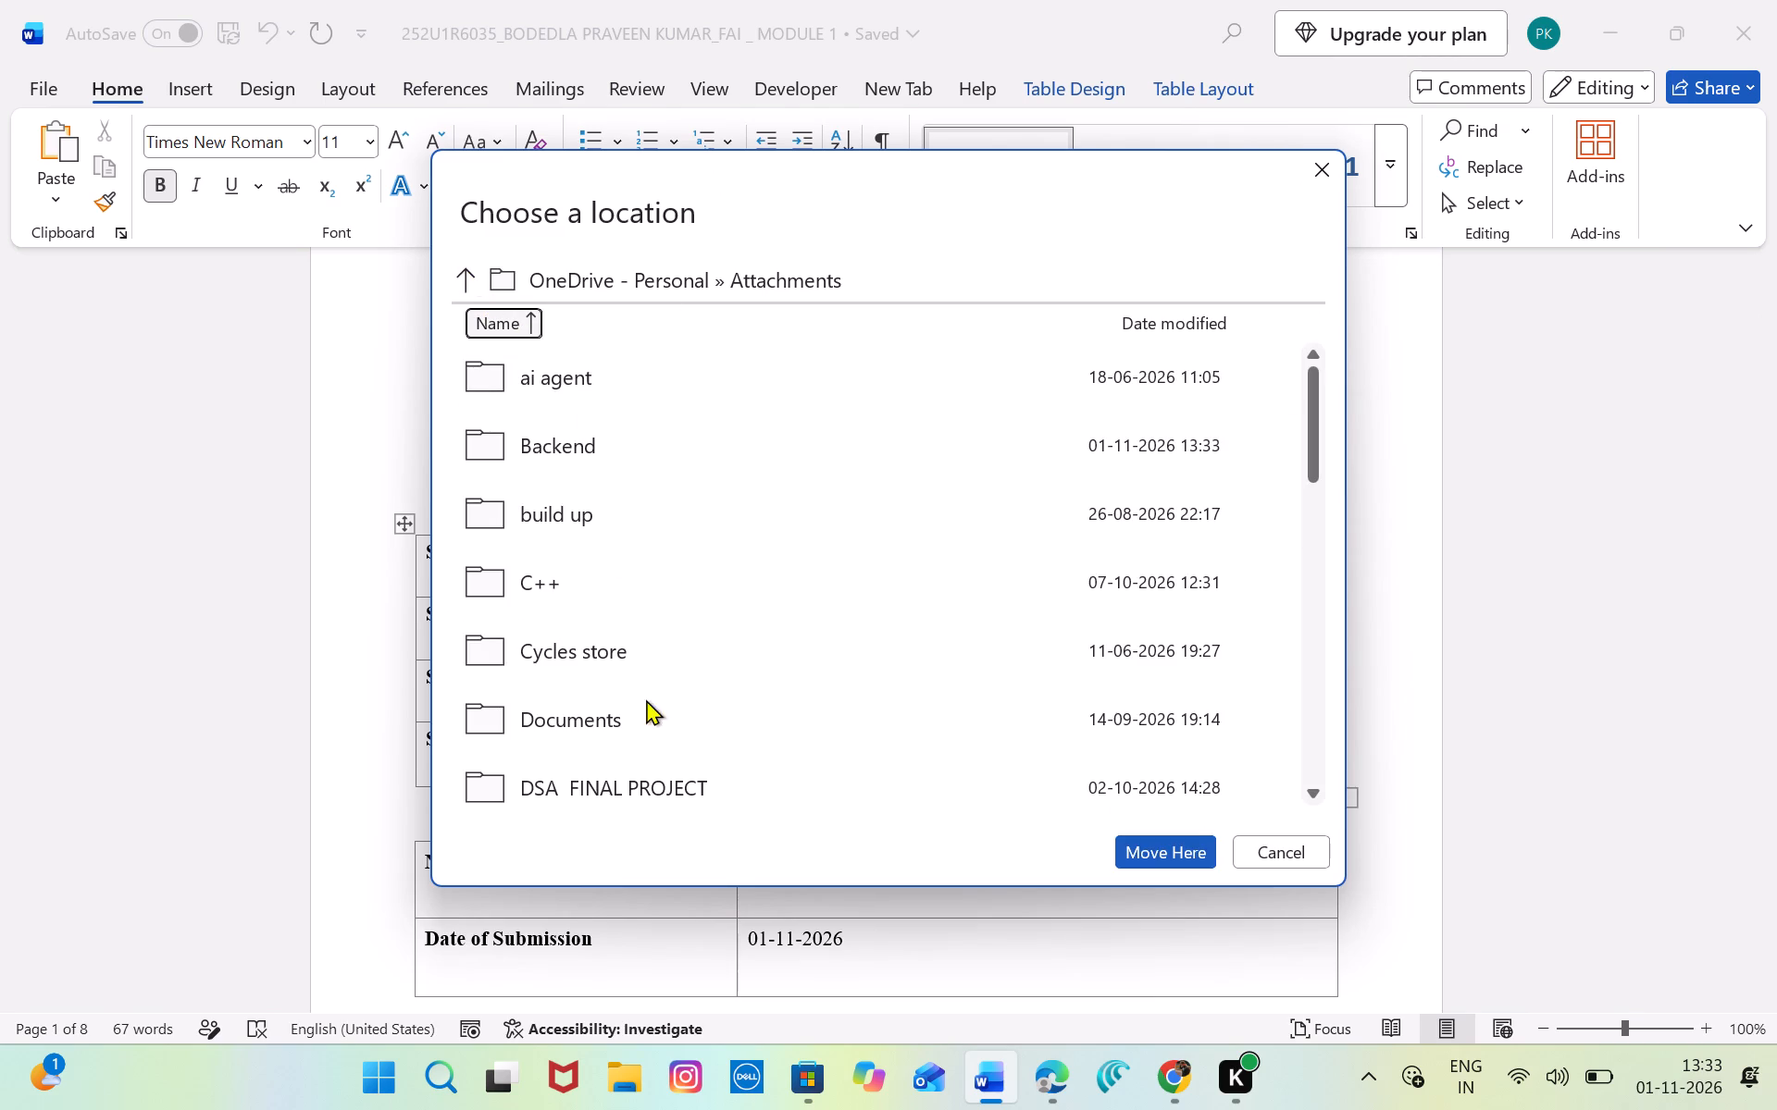
pyautogui.doubleClick(589, 456)
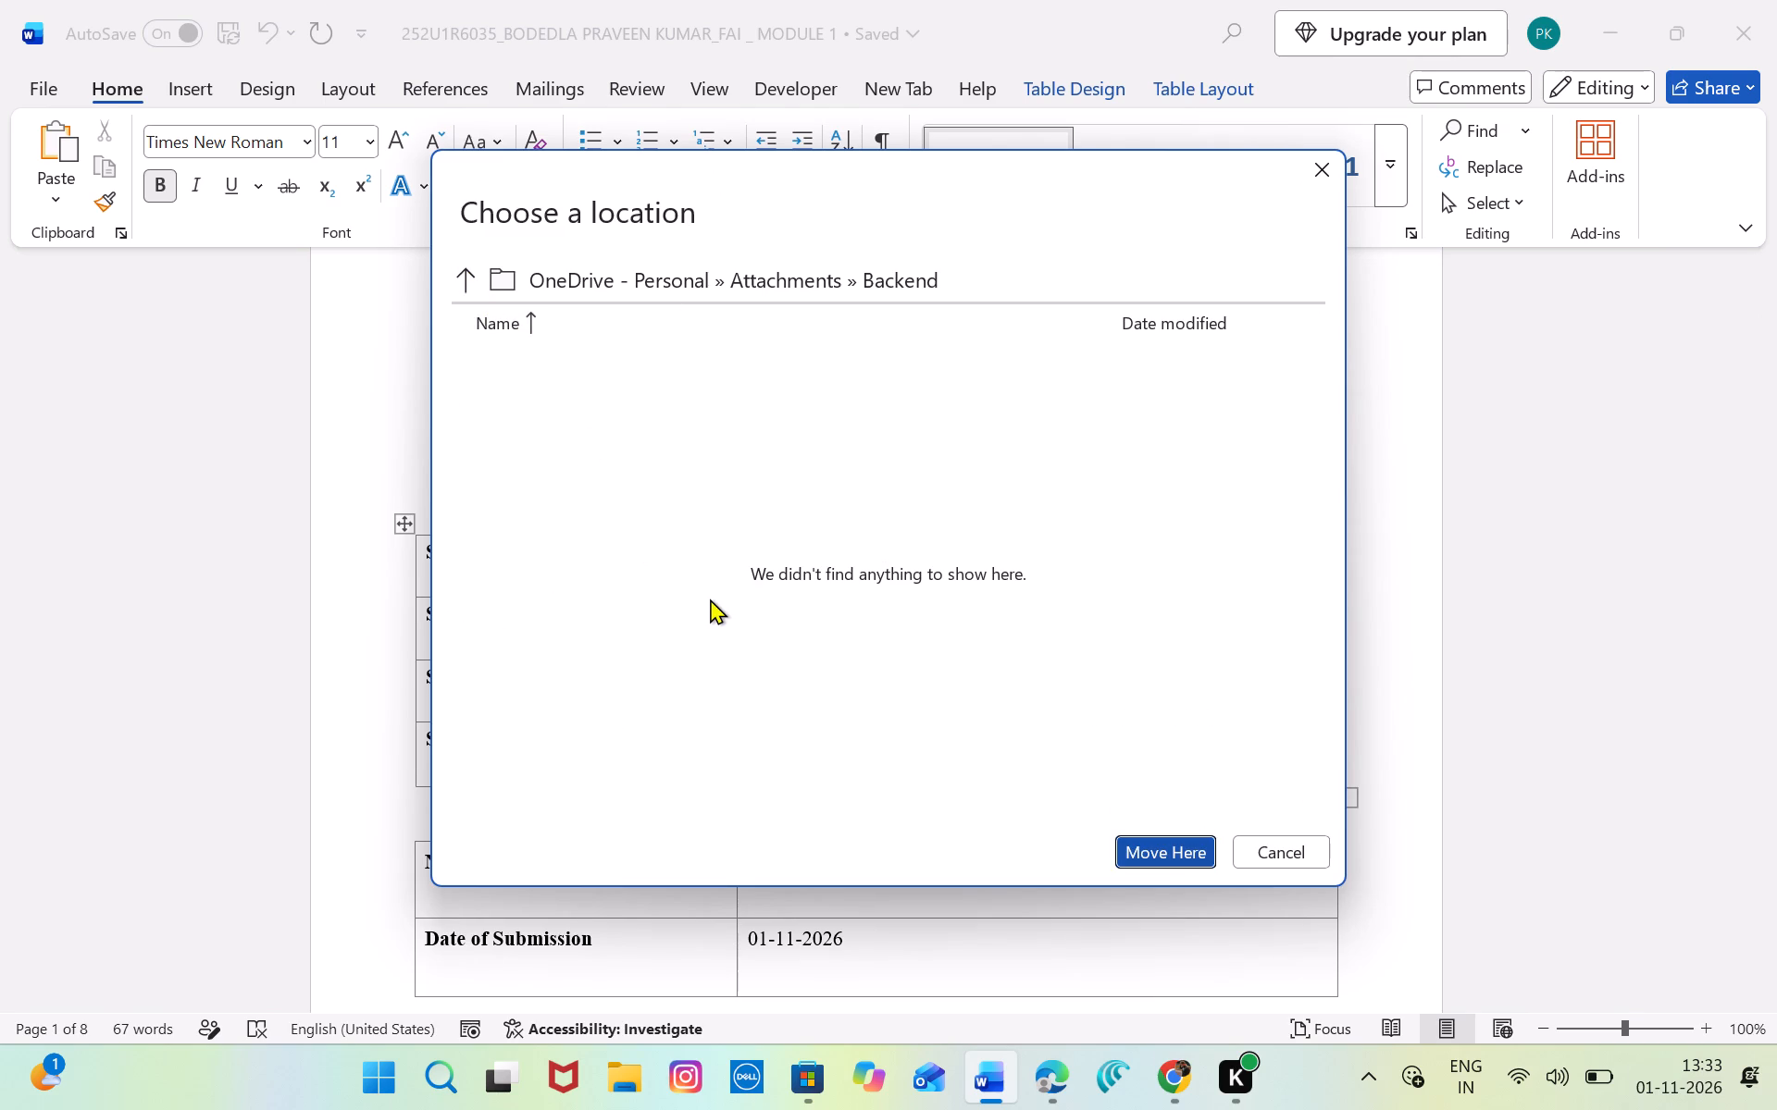
pyautogui.scroll(3, 710, 598)
pyautogui.scroll(-6, 710, 598)
pyautogui.scroll(6, 710, 598)
pyautogui.scroll(-4, 782, 623)
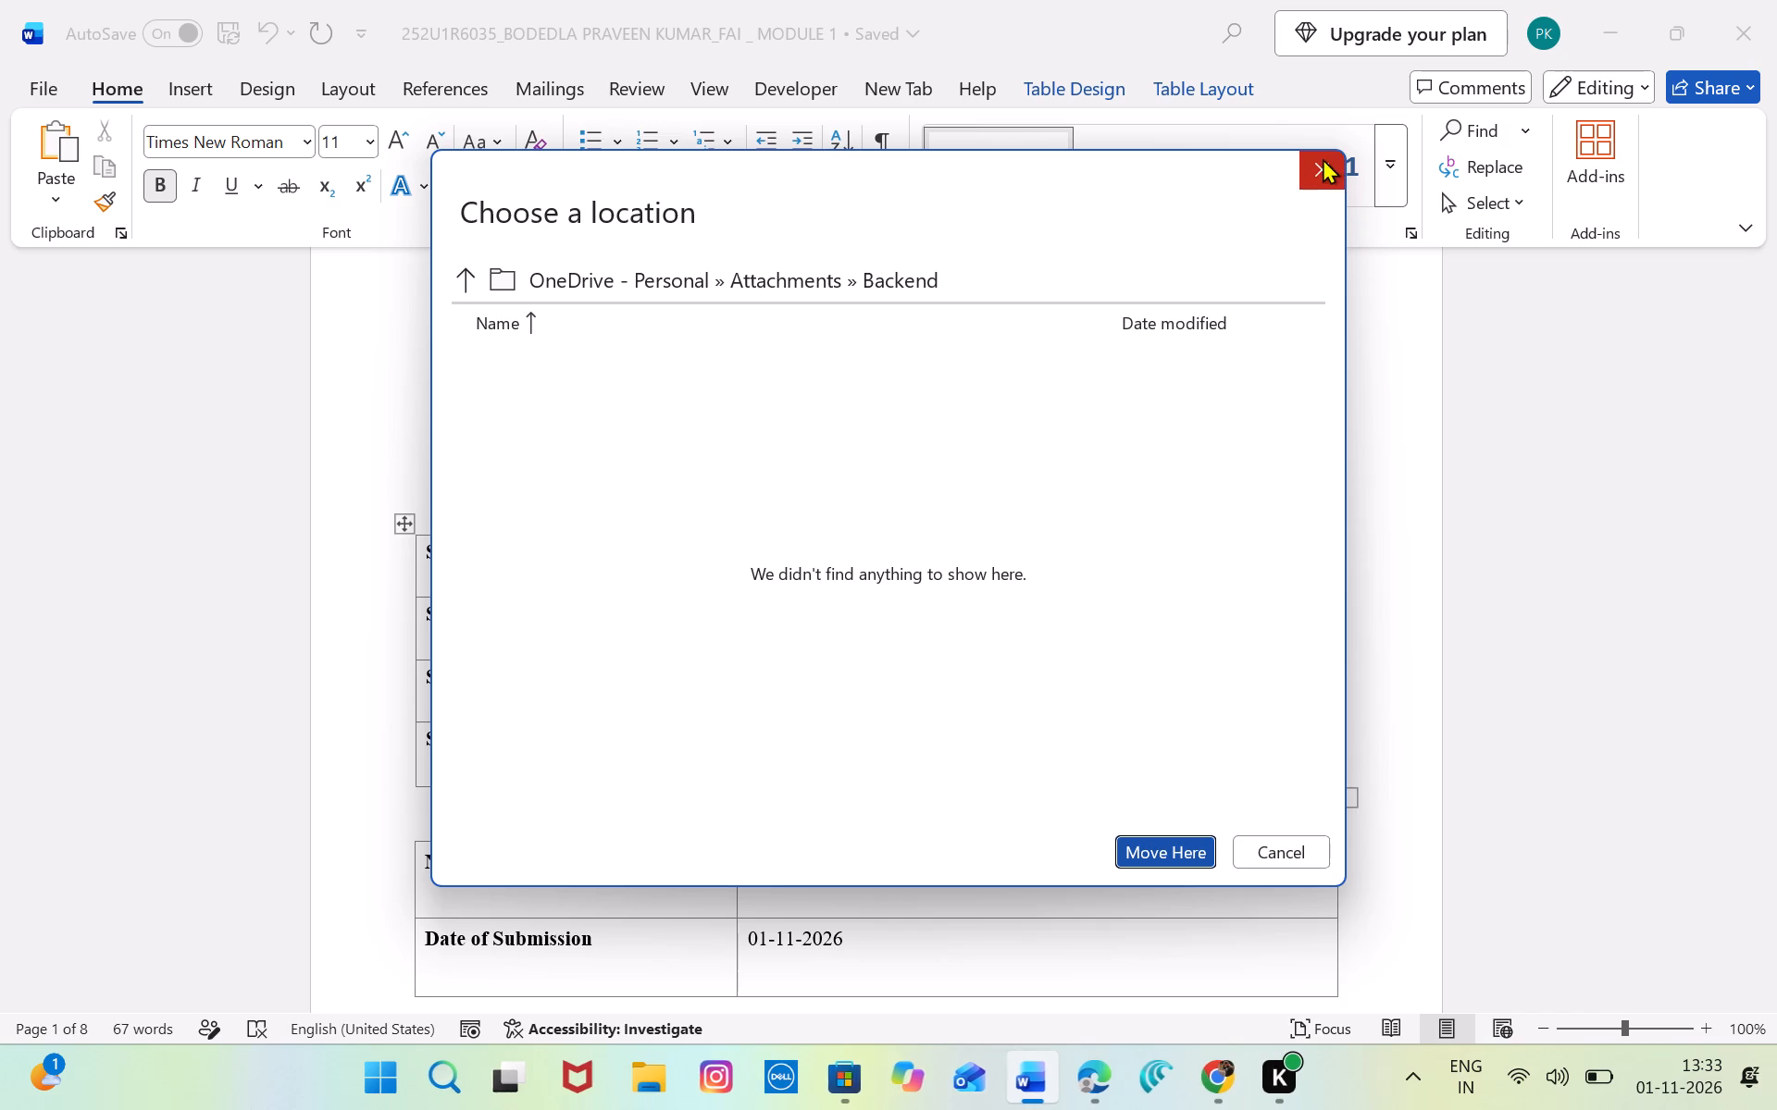
pyautogui.click(1323, 158)
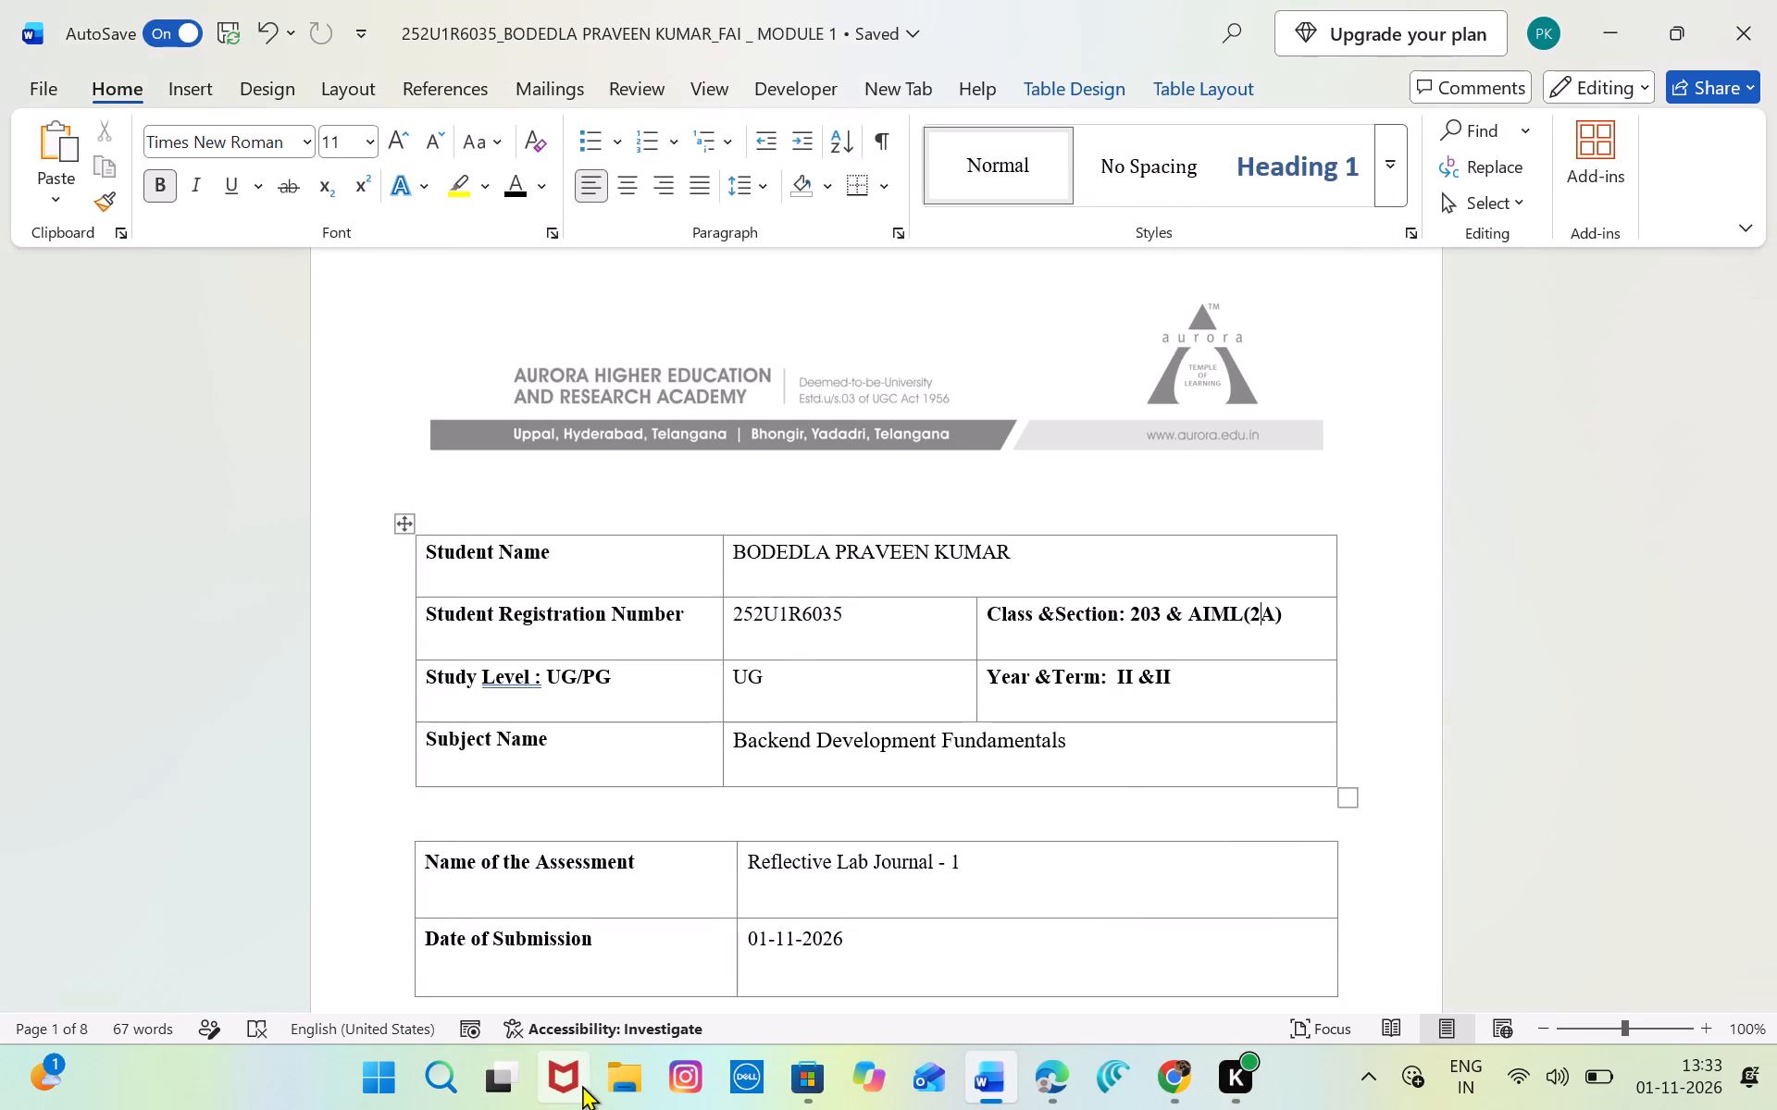
# Switch to File Explorer, check that Backend in OneDrive Attachments contains the lab folder, and return to the Word document.
pyautogui.click(610, 1083)
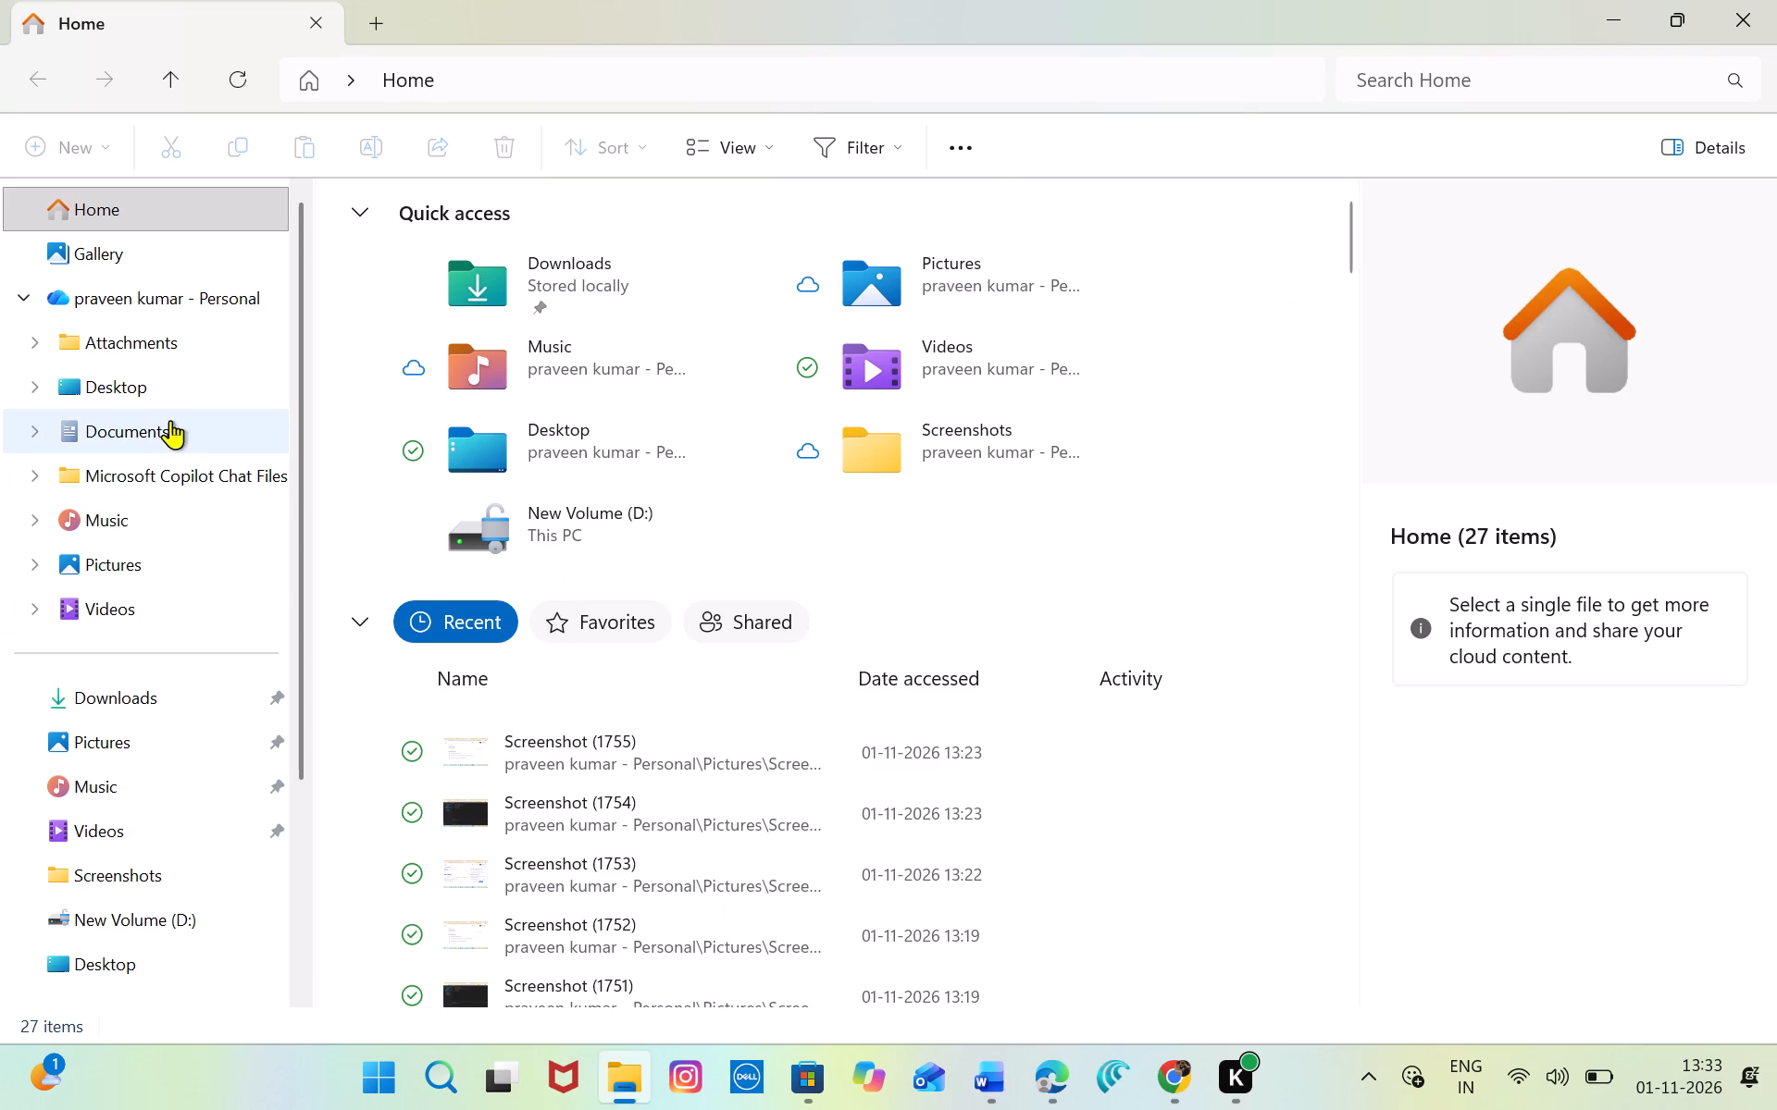
pyautogui.click(167, 333)
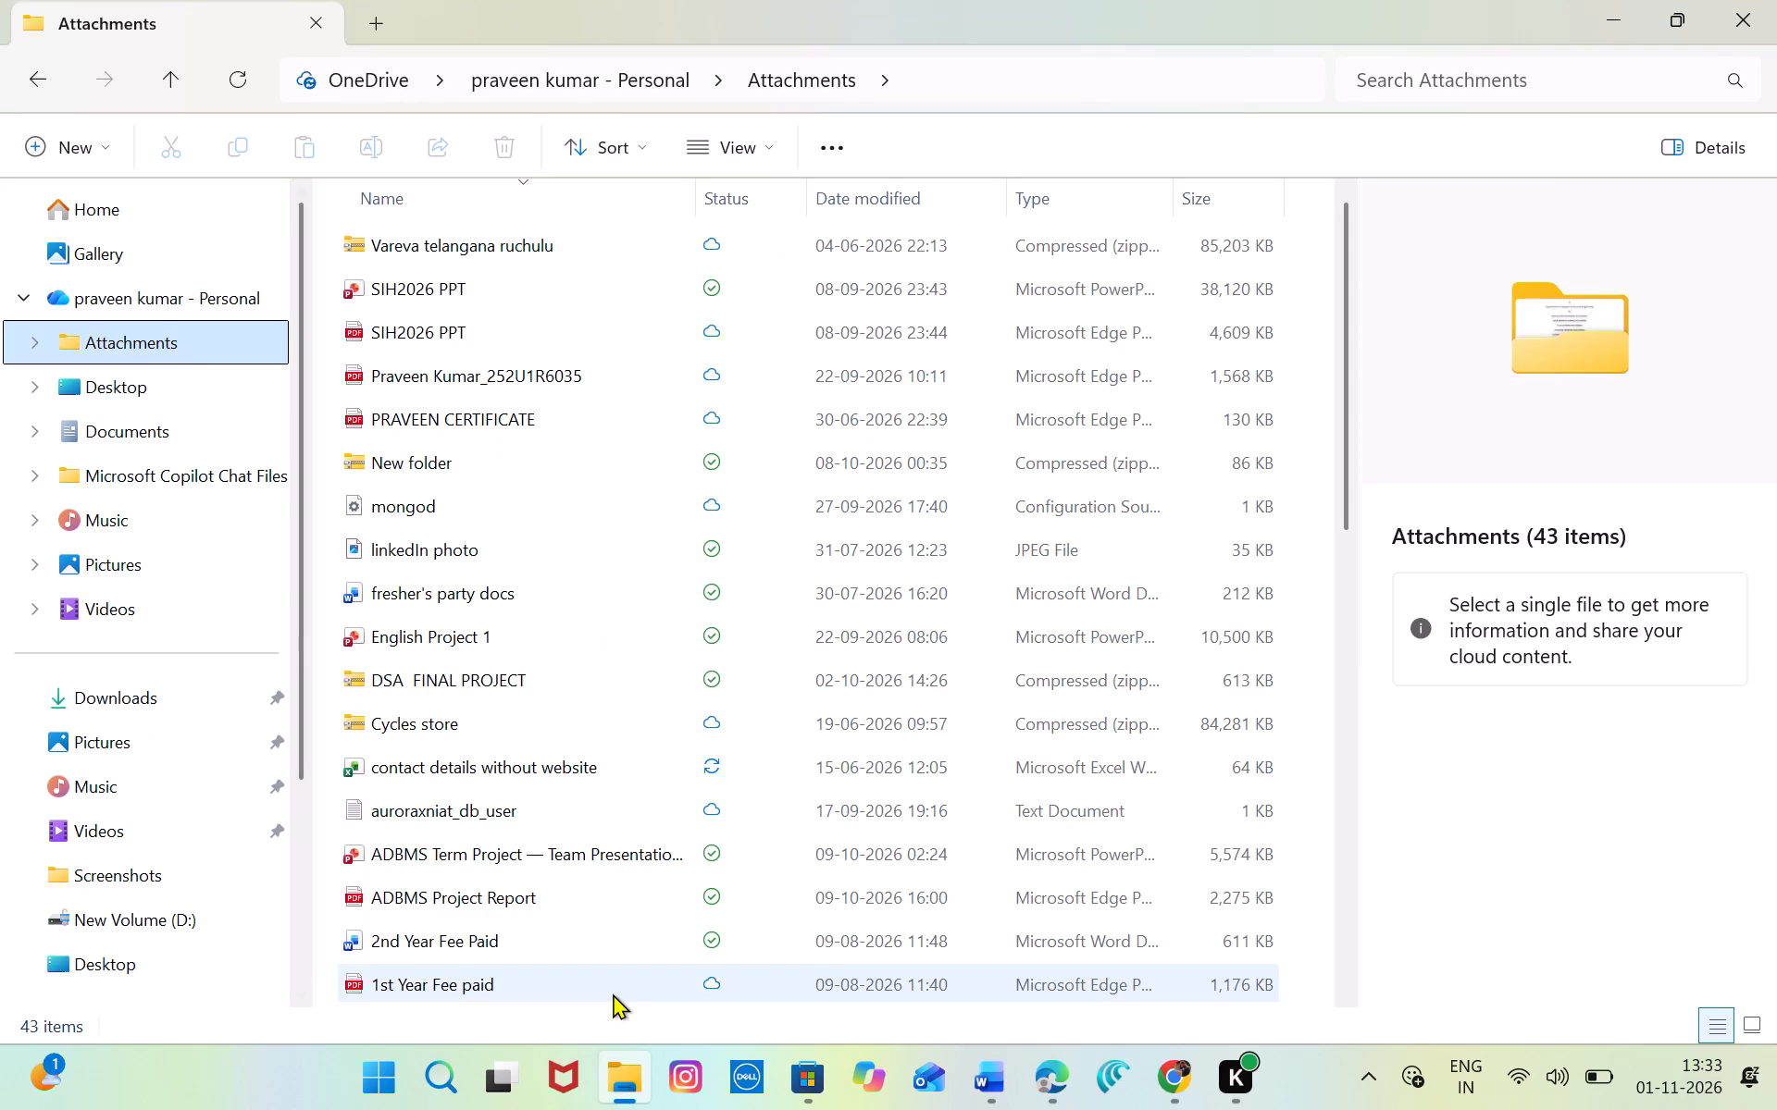
pyautogui.scroll(-11, 613, 993)
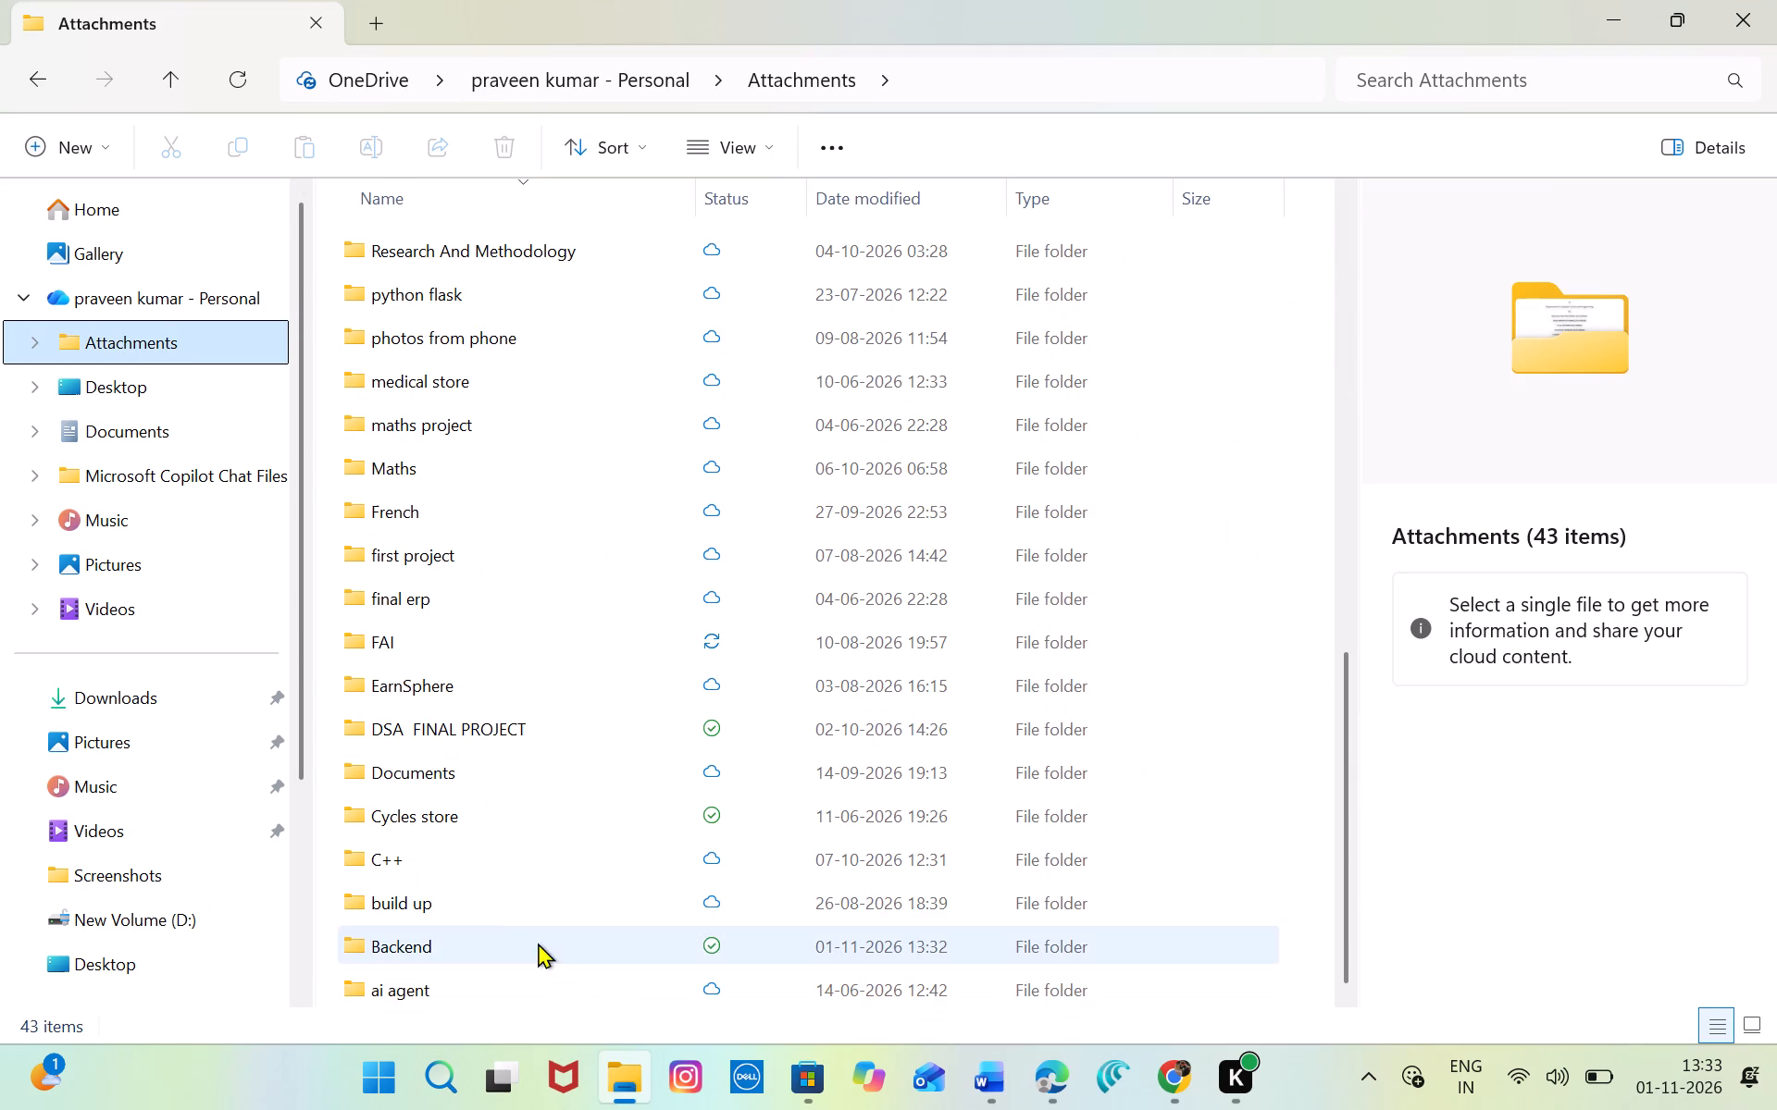
pyautogui.scroll(-5, 502, 922)
pyautogui.doubleClick(499, 934)
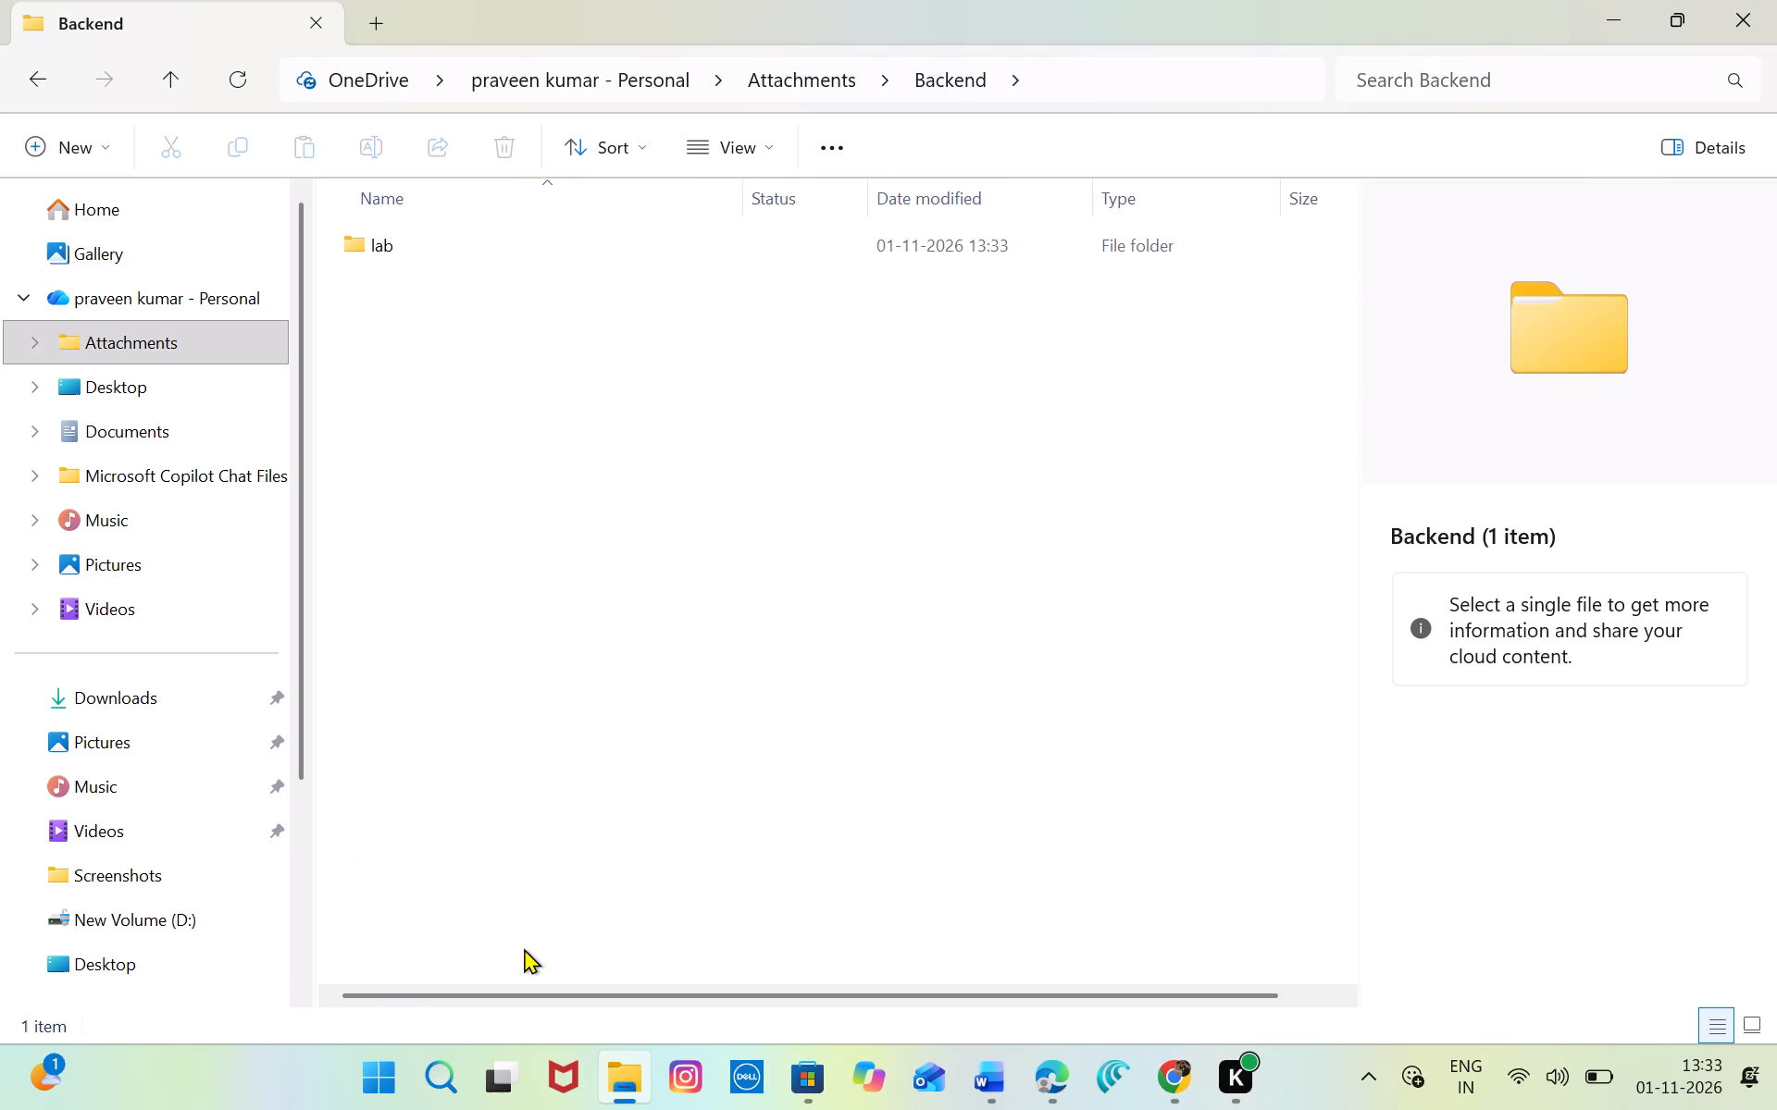
pyautogui.scroll(5, 615, 258)
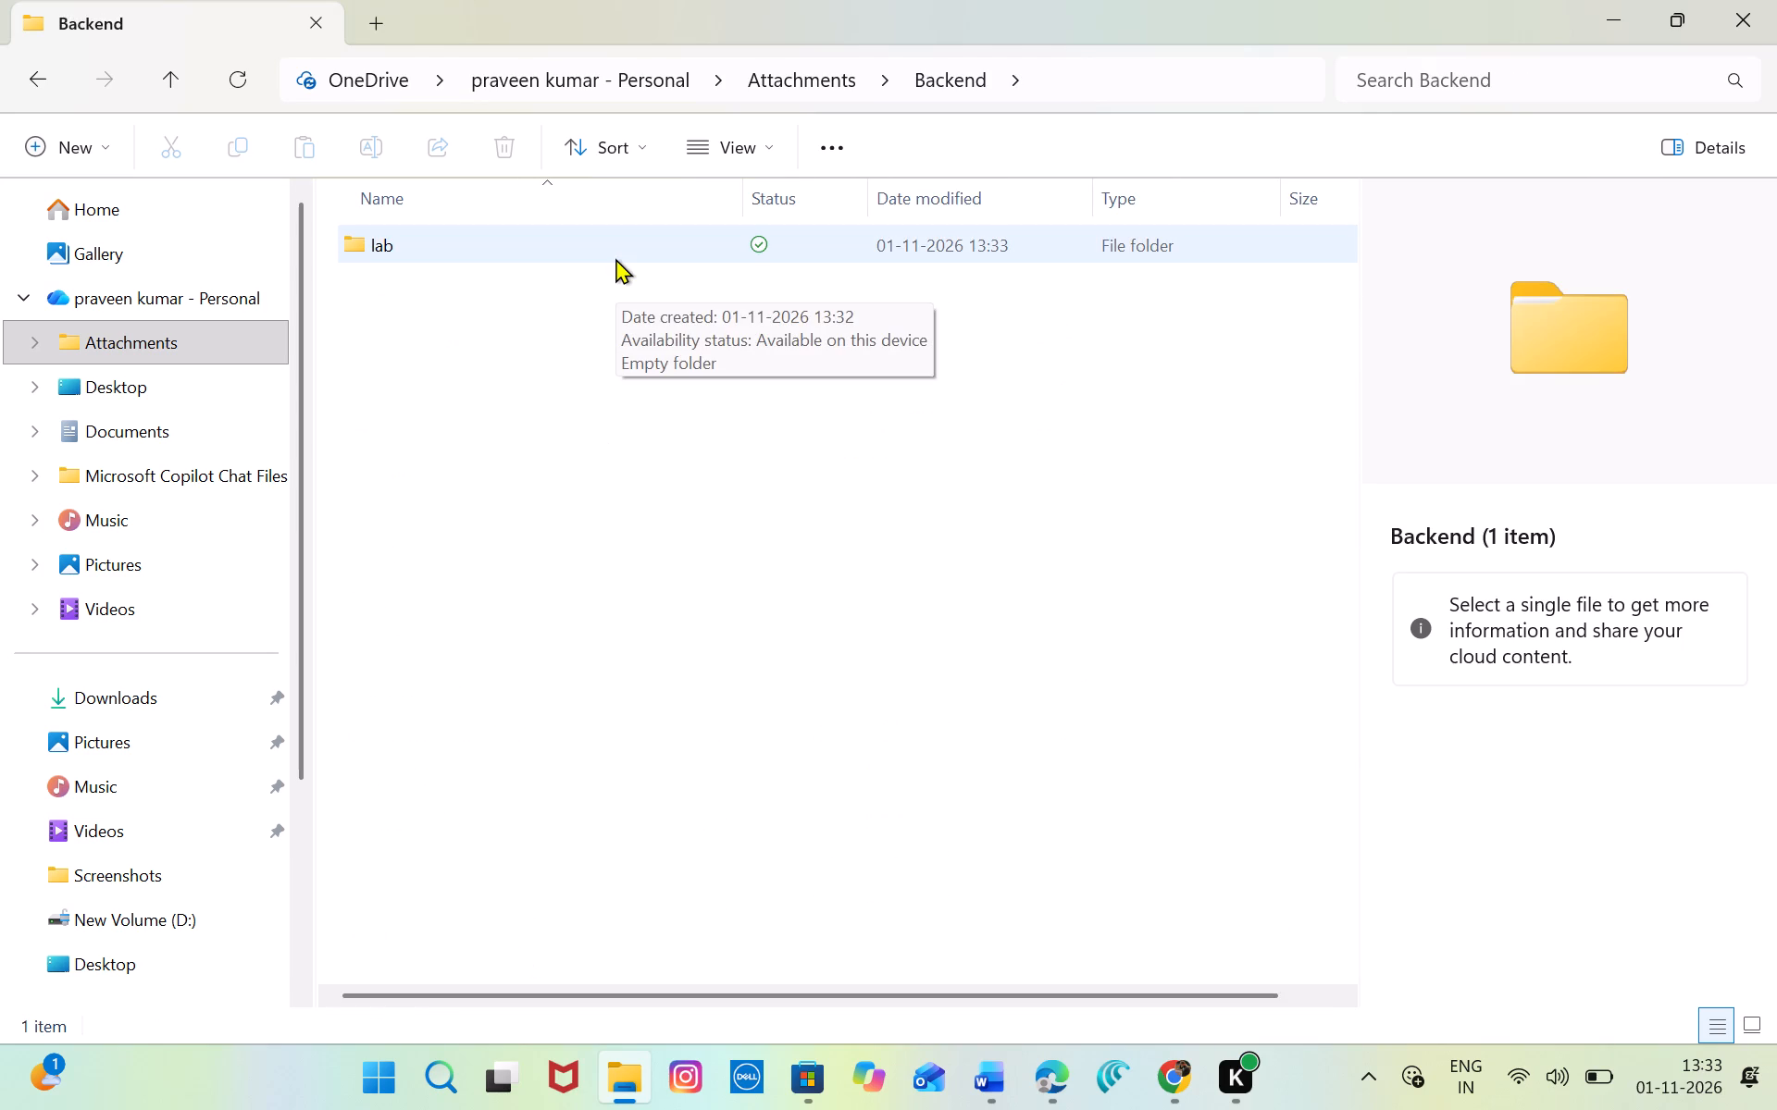
pyautogui.click(1776, 0)
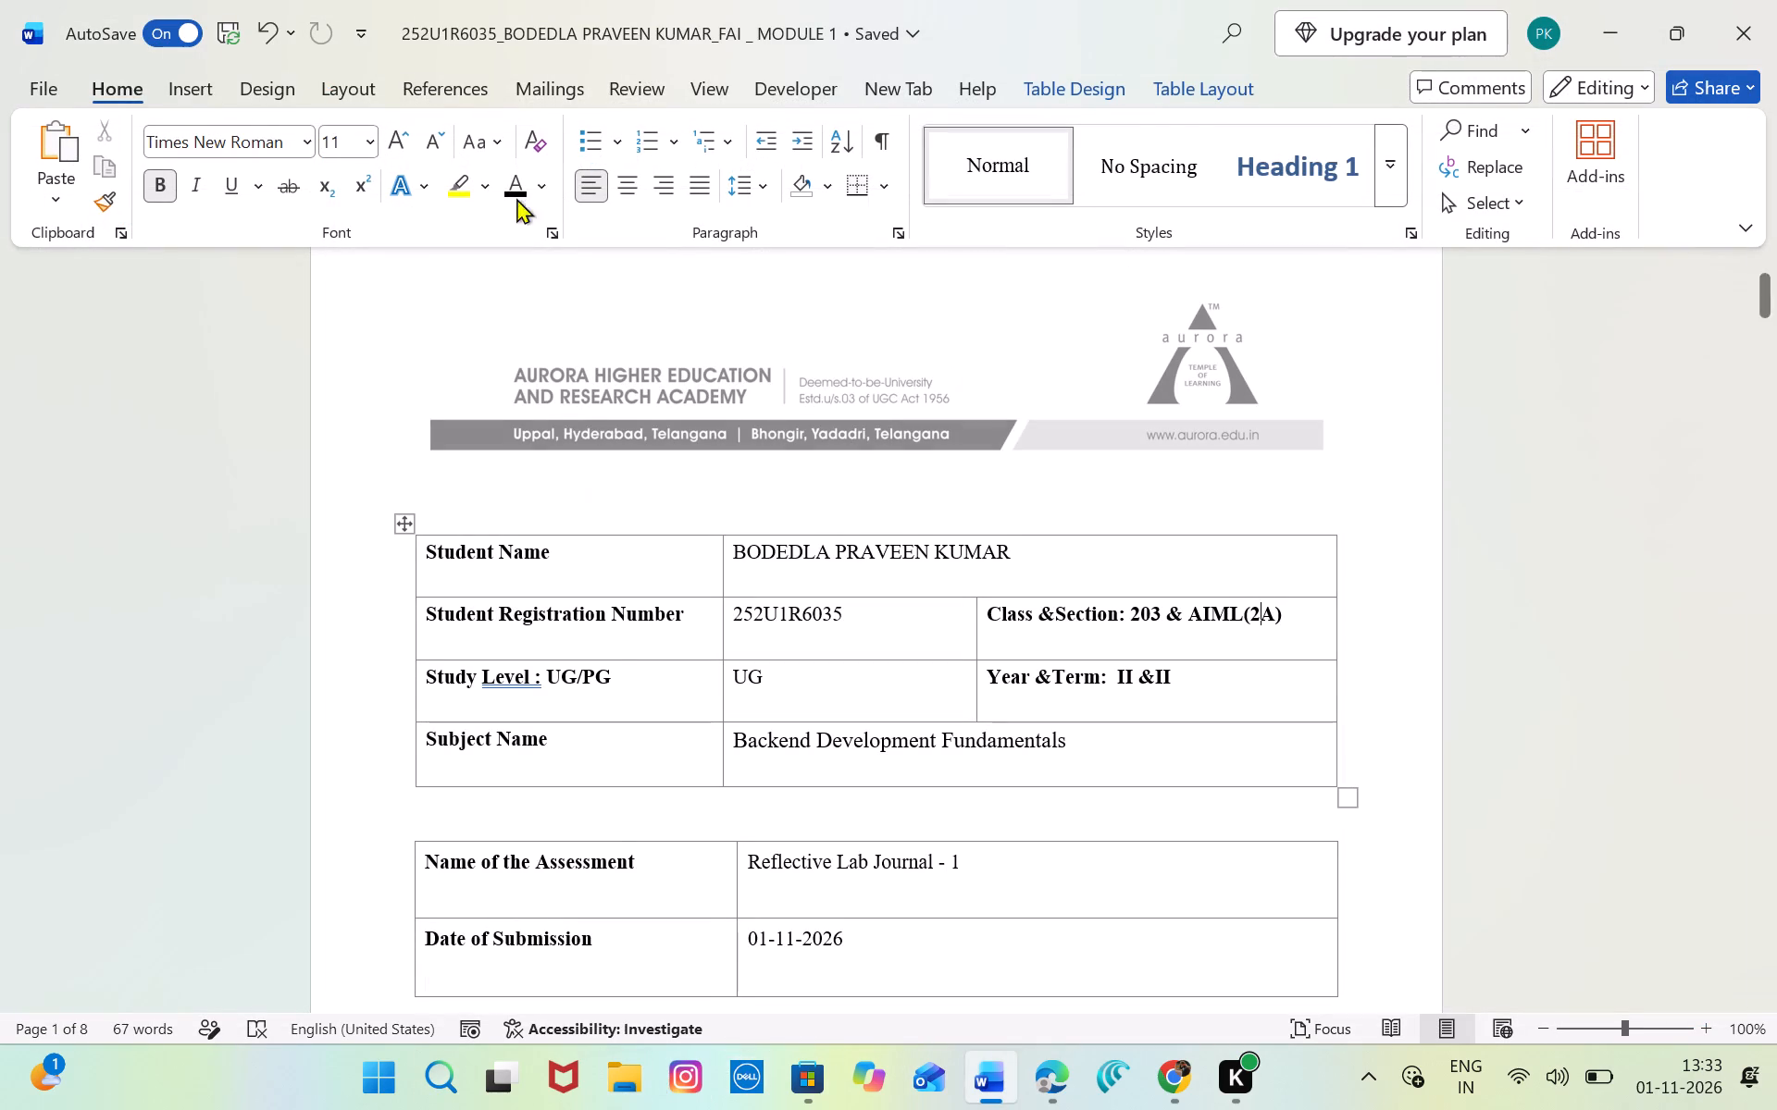
# Move the Word document from FAI's Lab Reports folder to the lab folder inside Attachments » Backend.
pyautogui.click(648, 36)
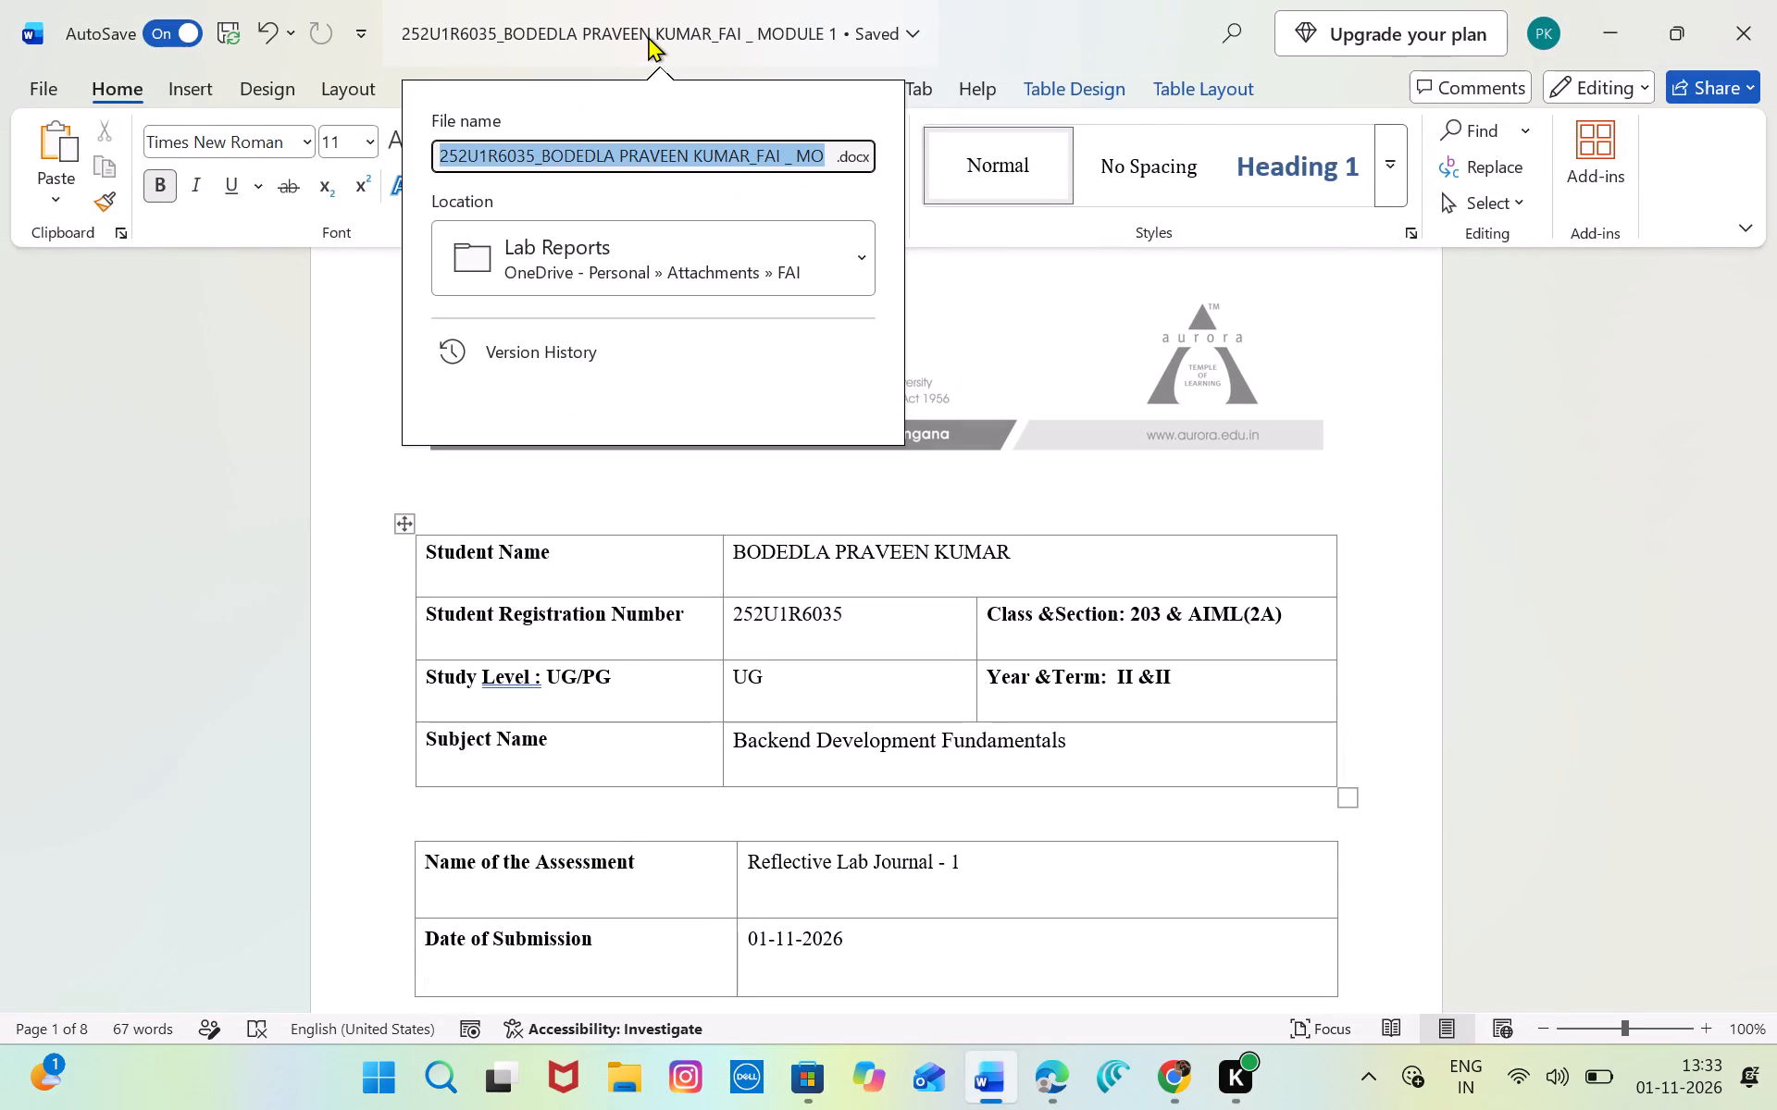
pyautogui.click(562, 232)
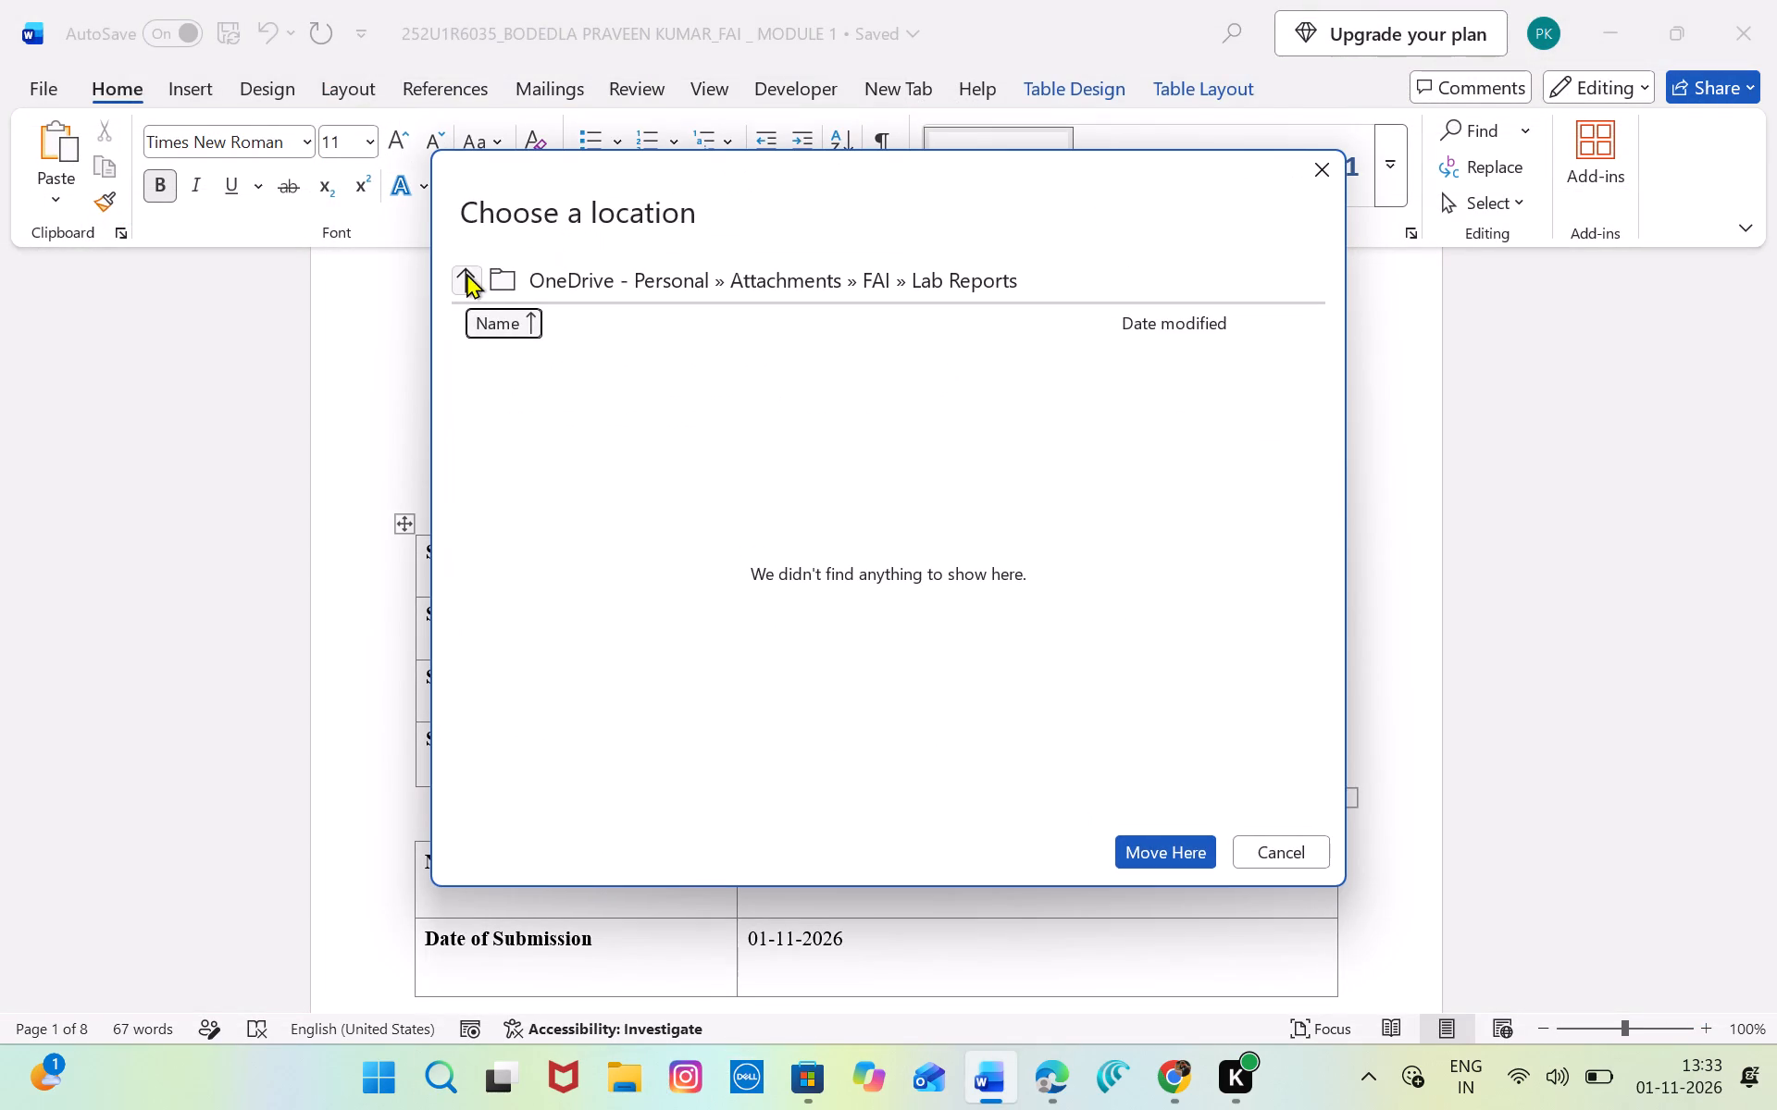
pyautogui.click(466, 273)
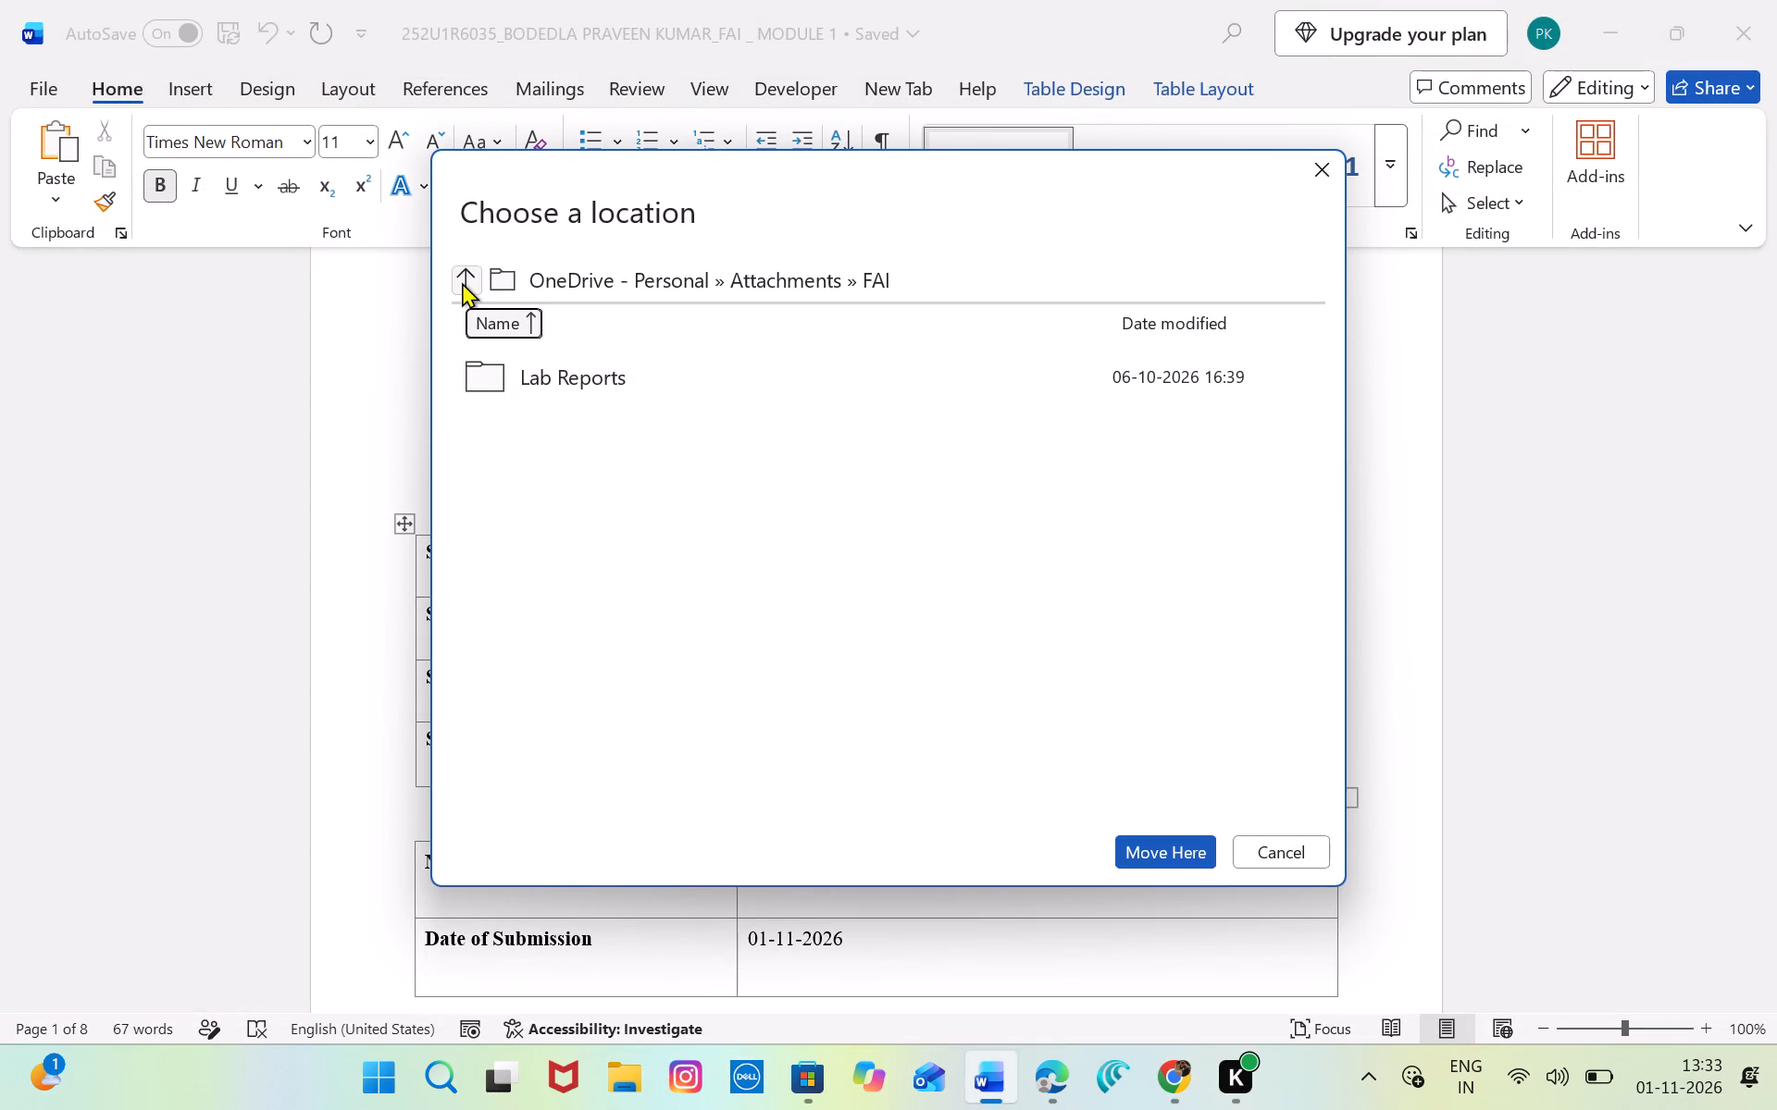
pyautogui.click(462, 282)
pyautogui.scroll(-1, 801, 616)
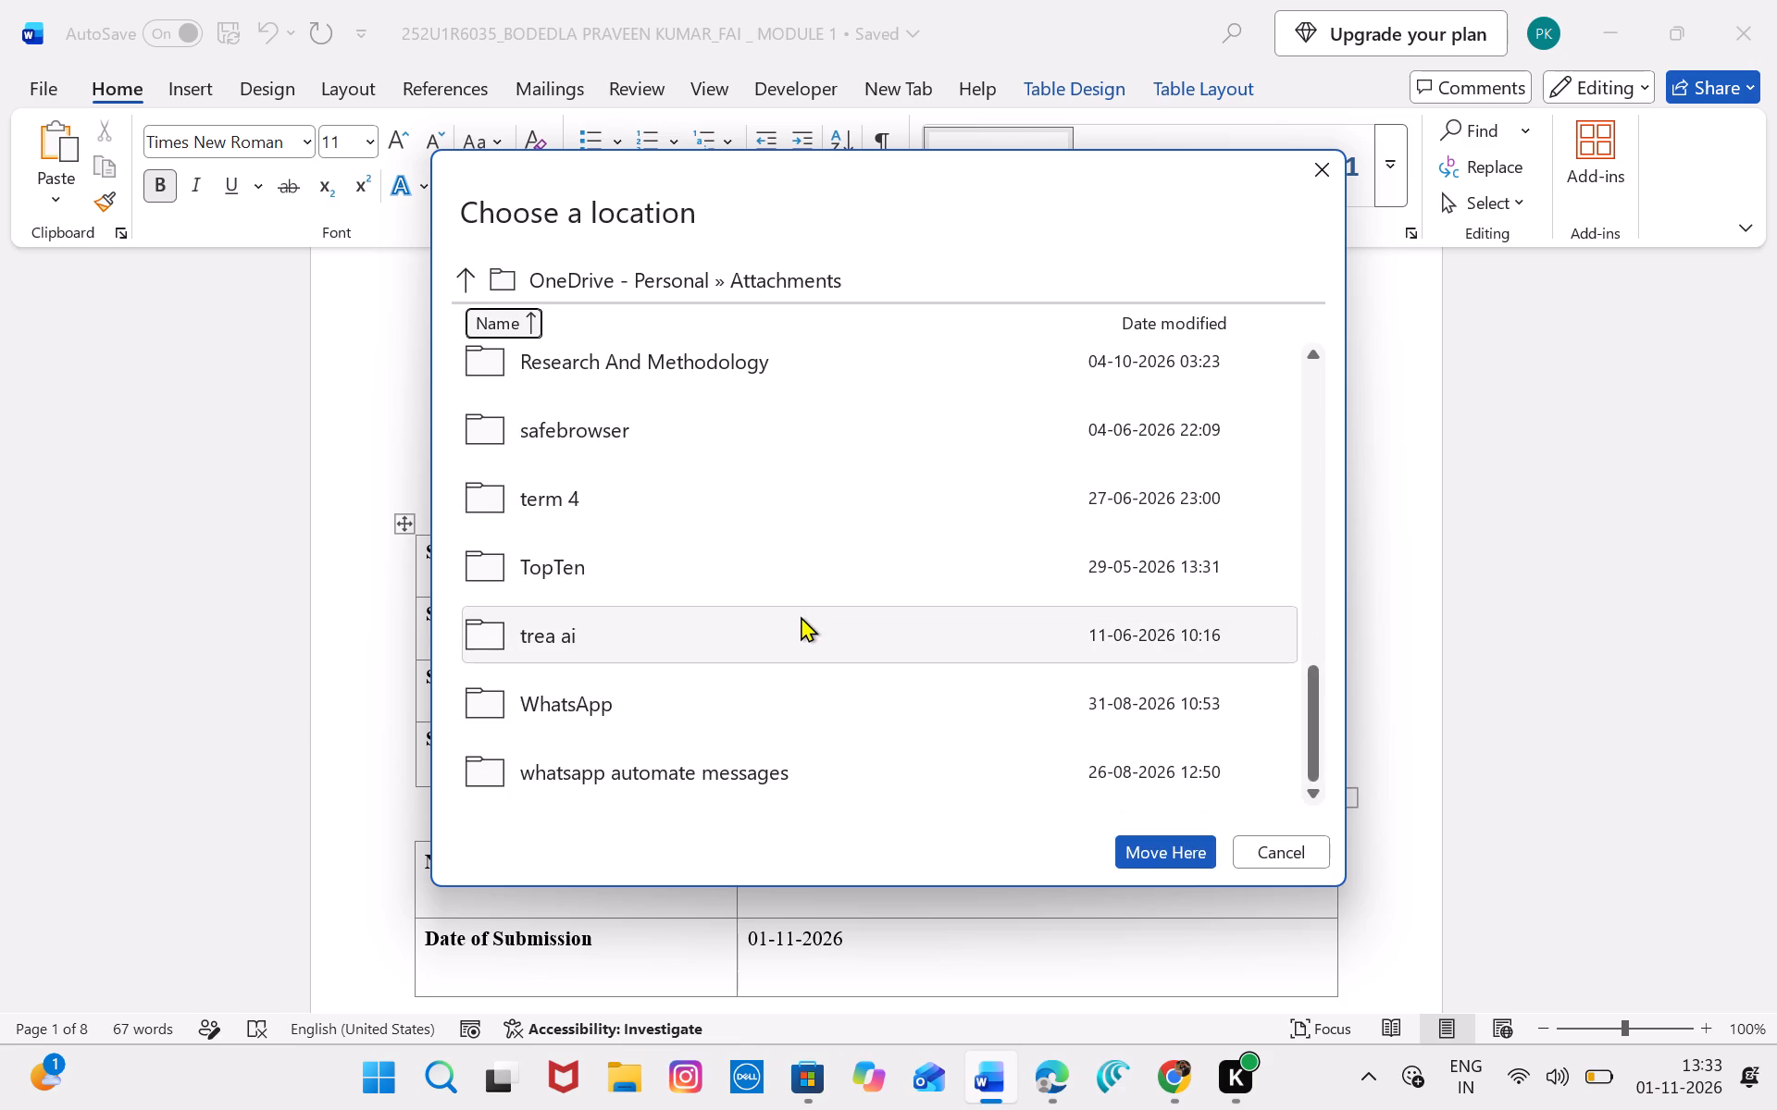
pyautogui.scroll(-1, 801, 616)
pyautogui.scroll(5, 801, 616)
pyautogui.doubleClick(659, 436)
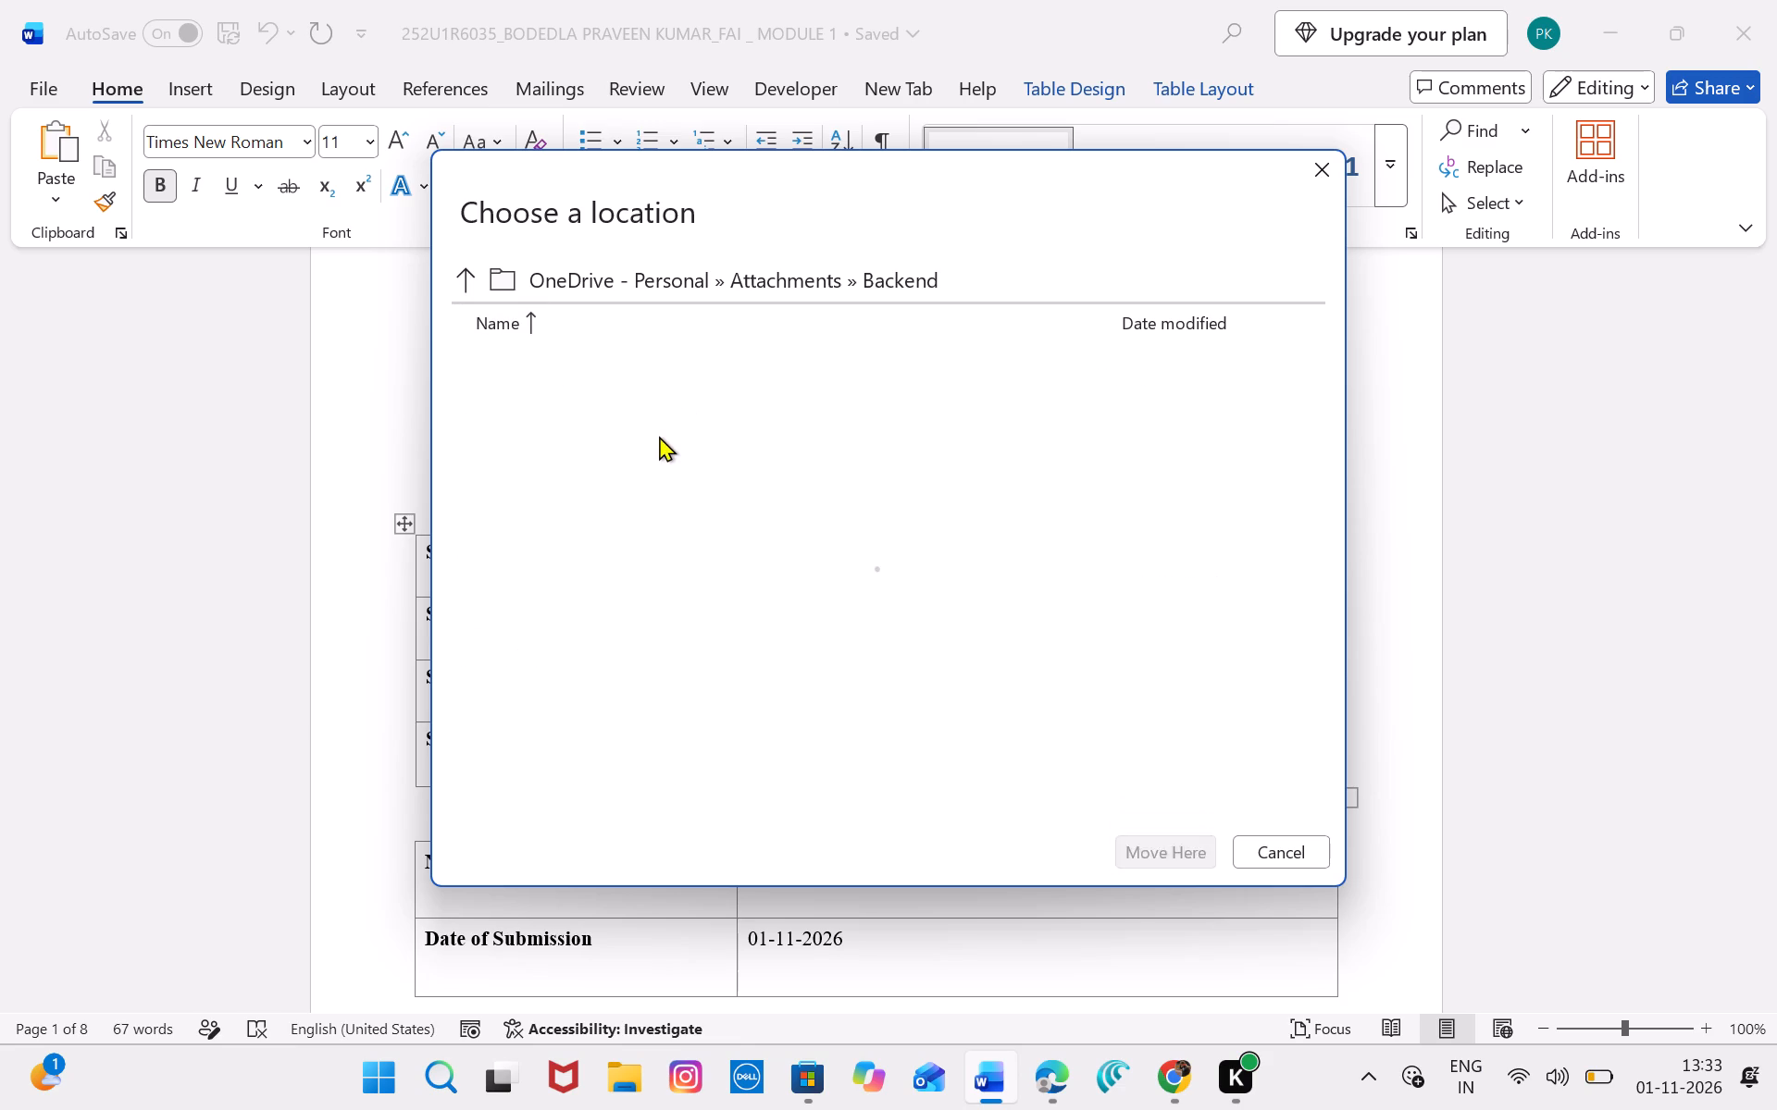
pyautogui.click(856, 544)
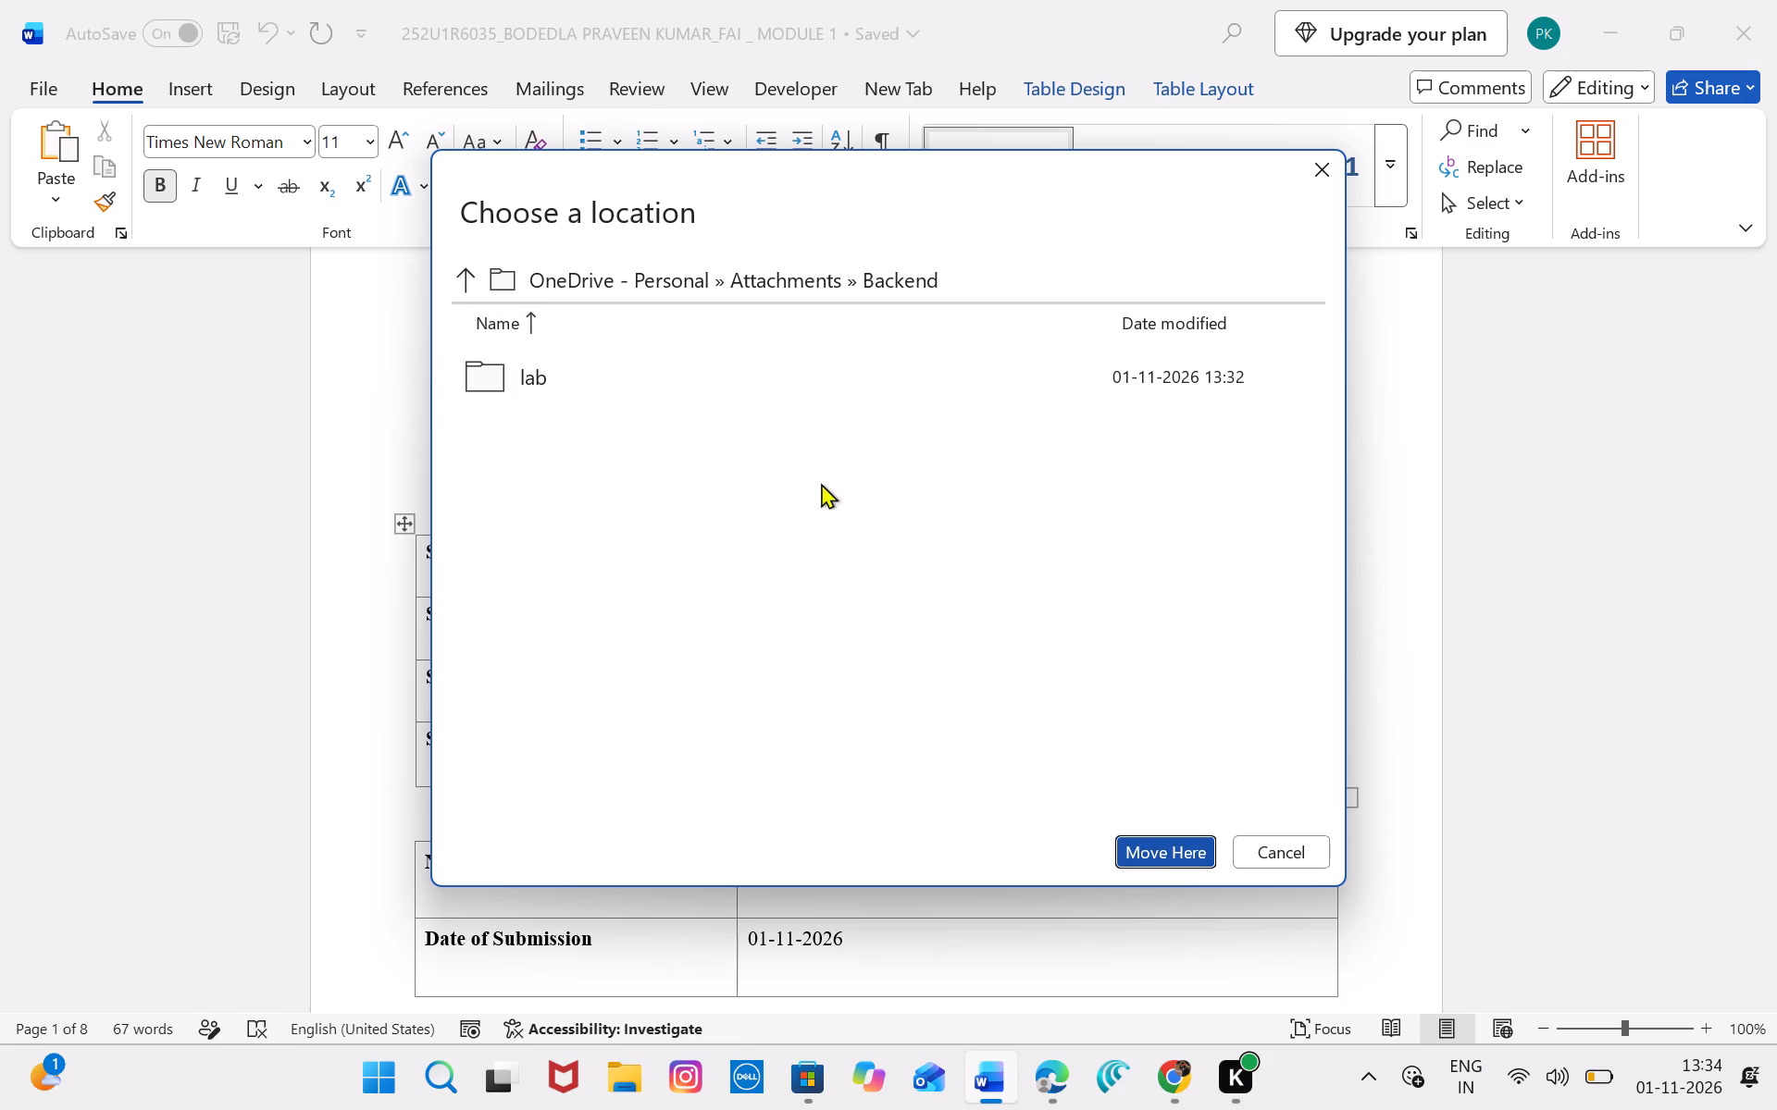
pyautogui.doubleClick(749, 372)
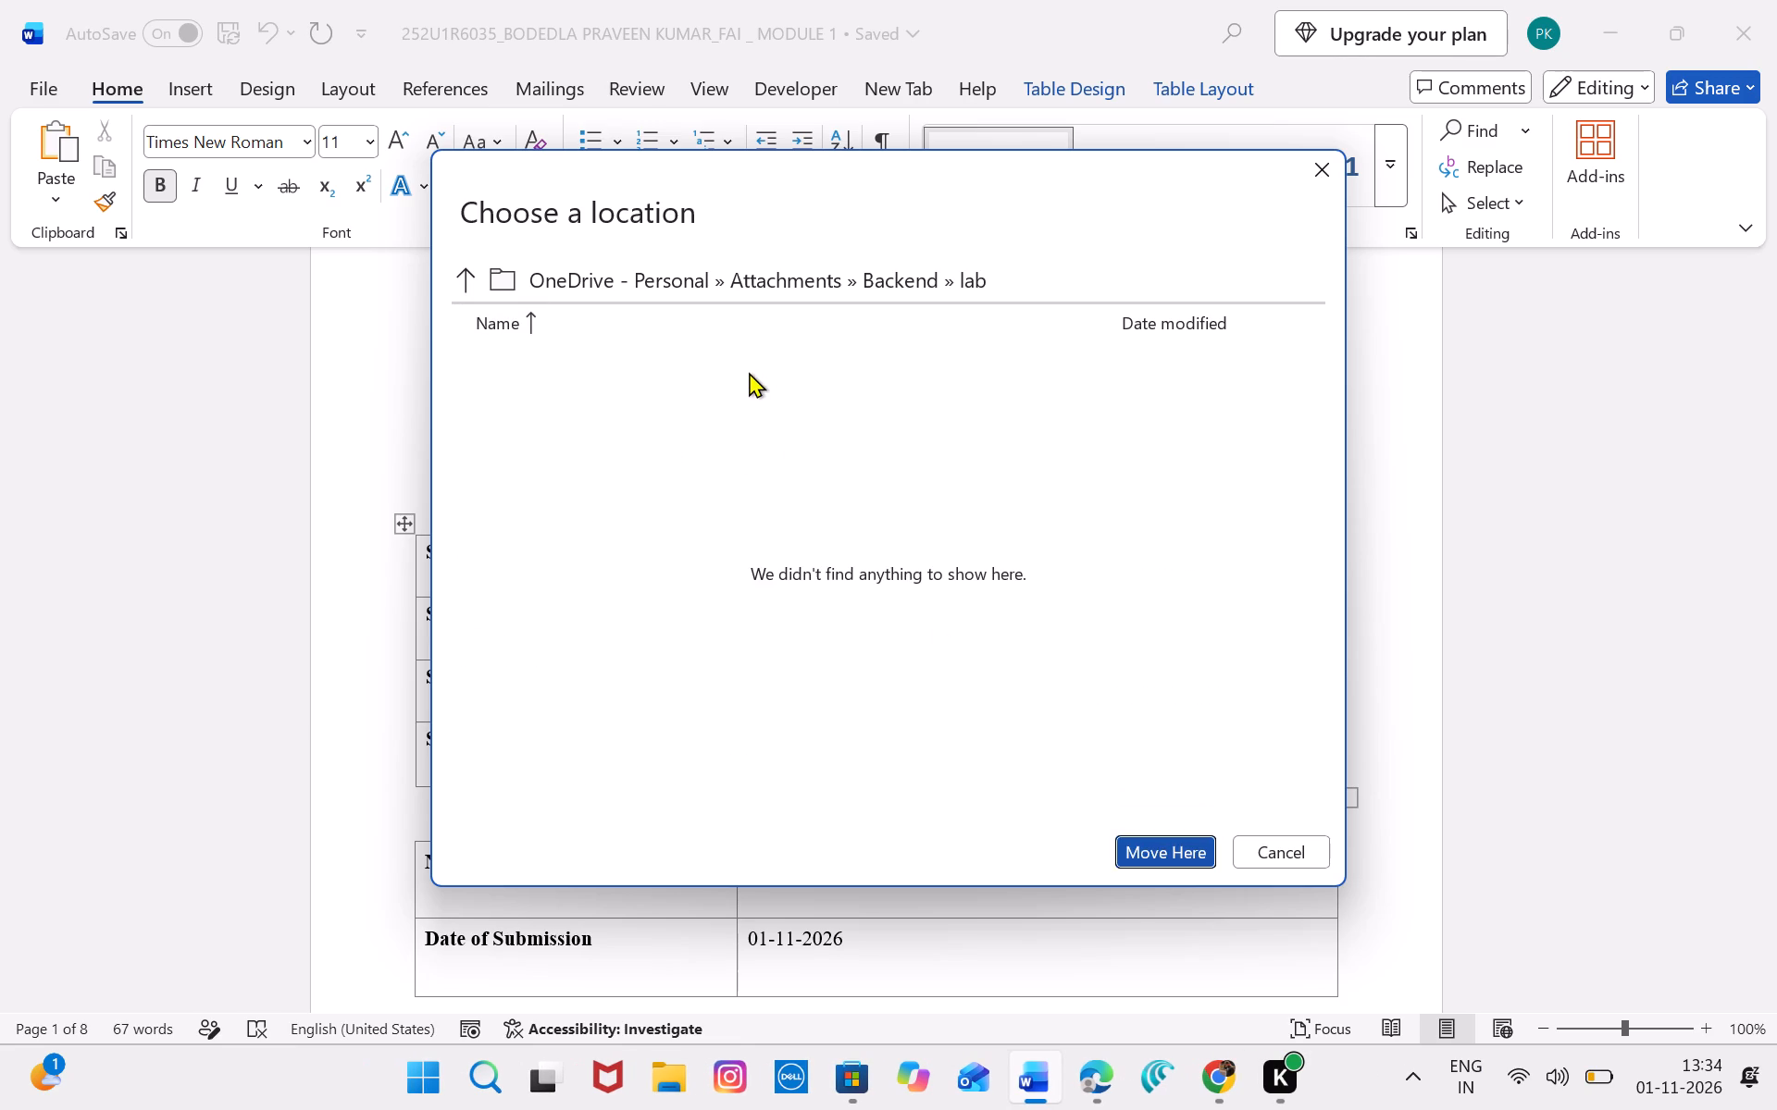
pyautogui.click(1134, 849)
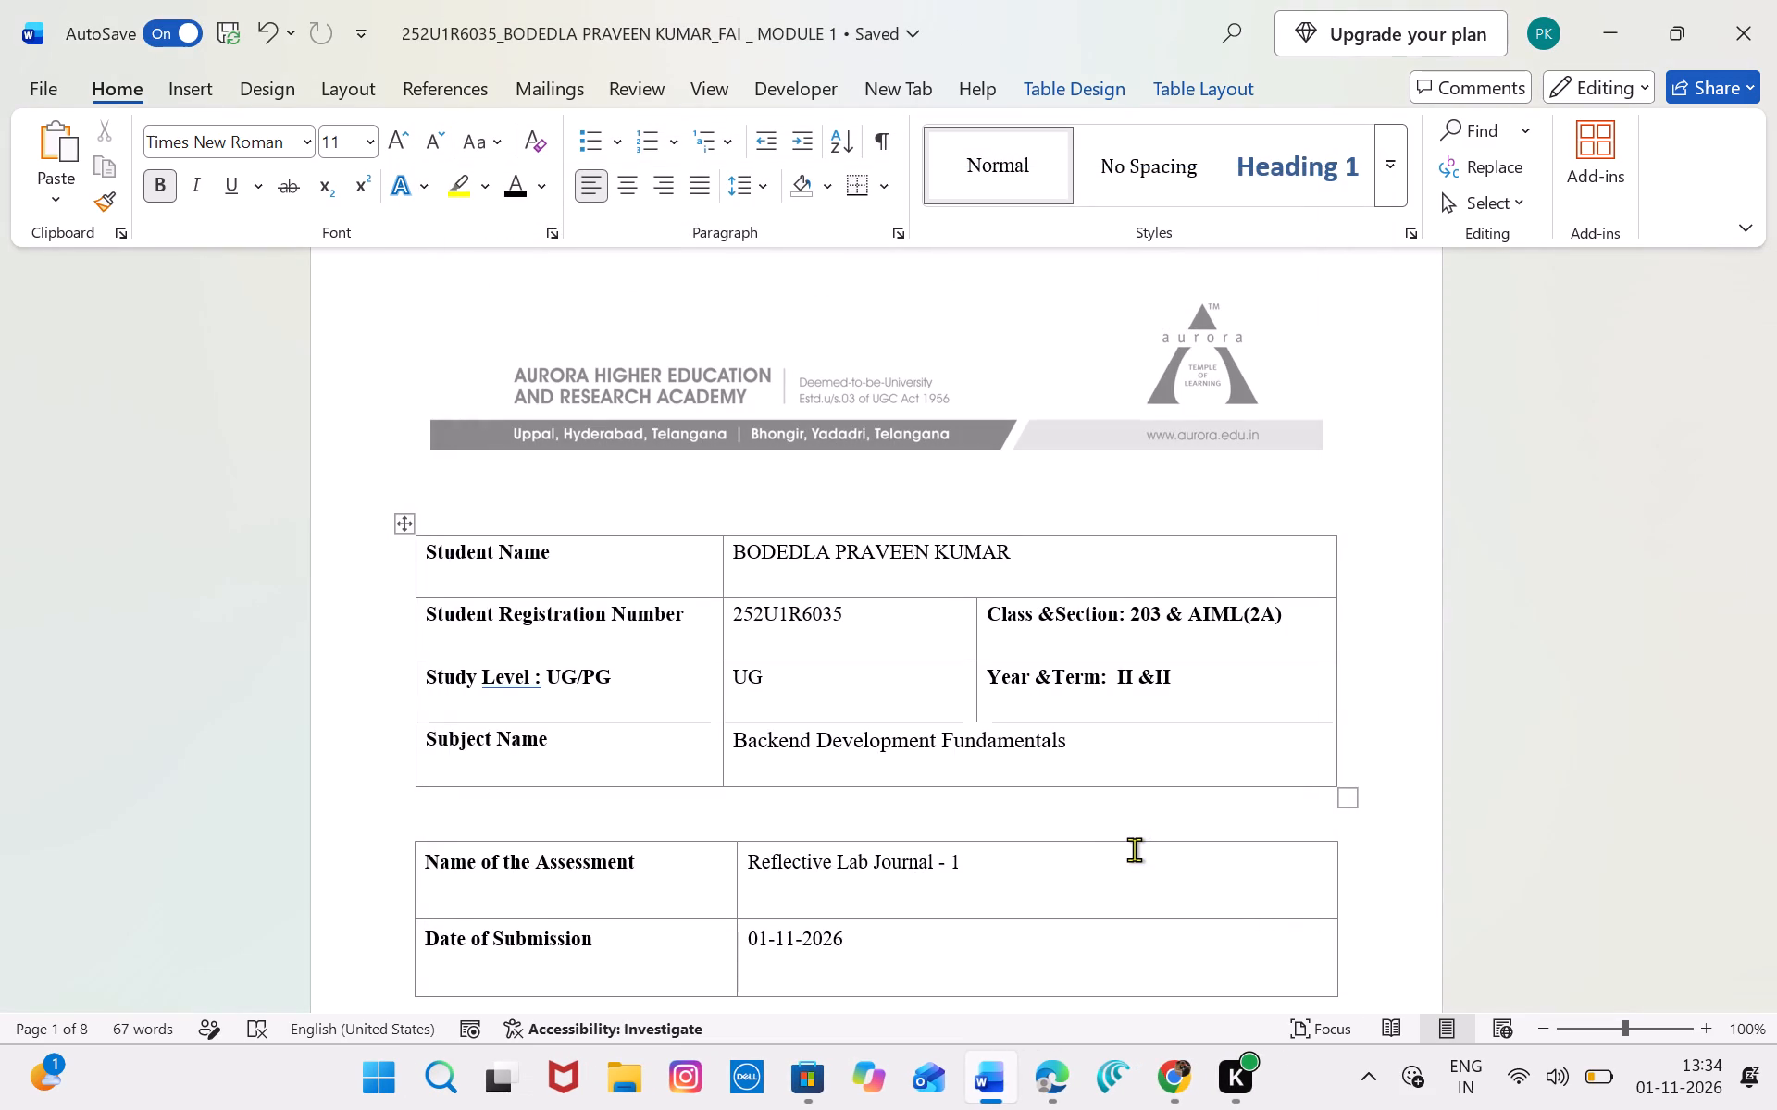
# Start publishing the document as a PDF and choose Attachments » Backend » lab as the destination folder.
pyautogui.hotkey('alt', 'f')
pyautogui.hotkey('alt', 'e')
pyautogui.press('a')
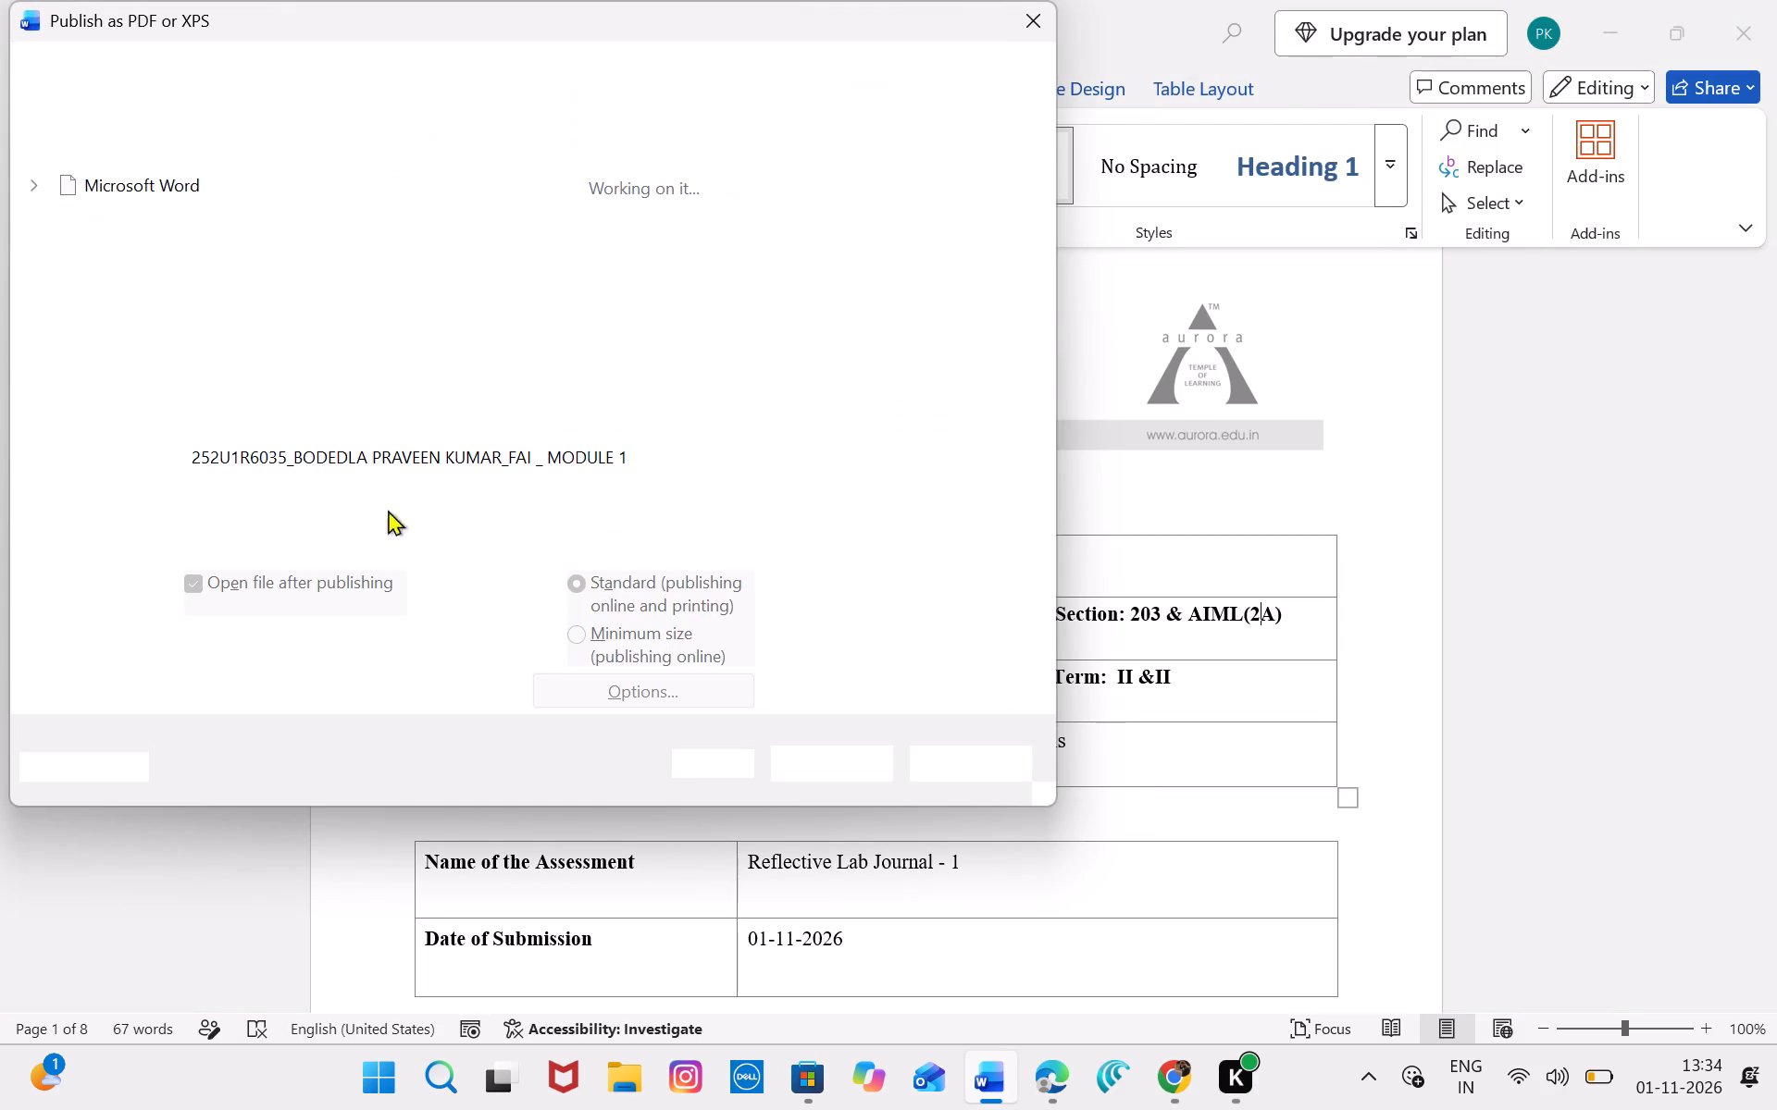
pyautogui.click(101, 238)
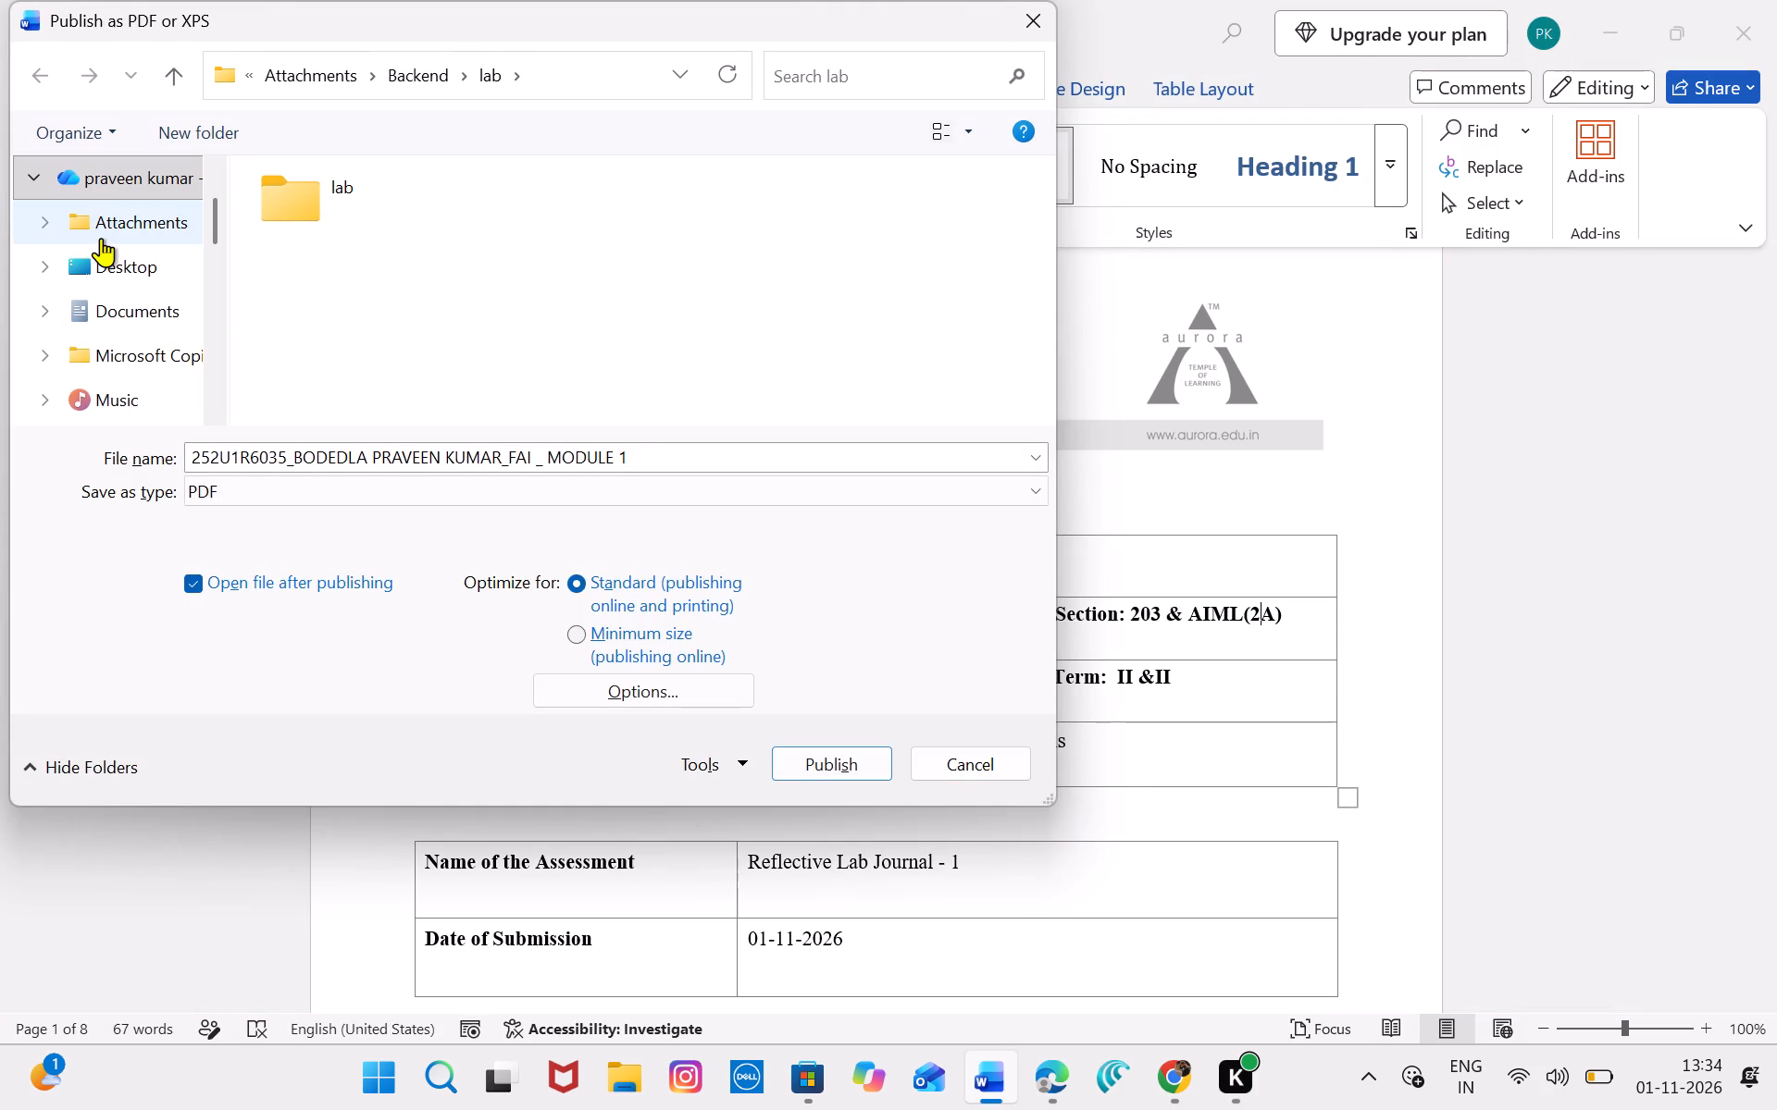
pyautogui.click(101, 238)
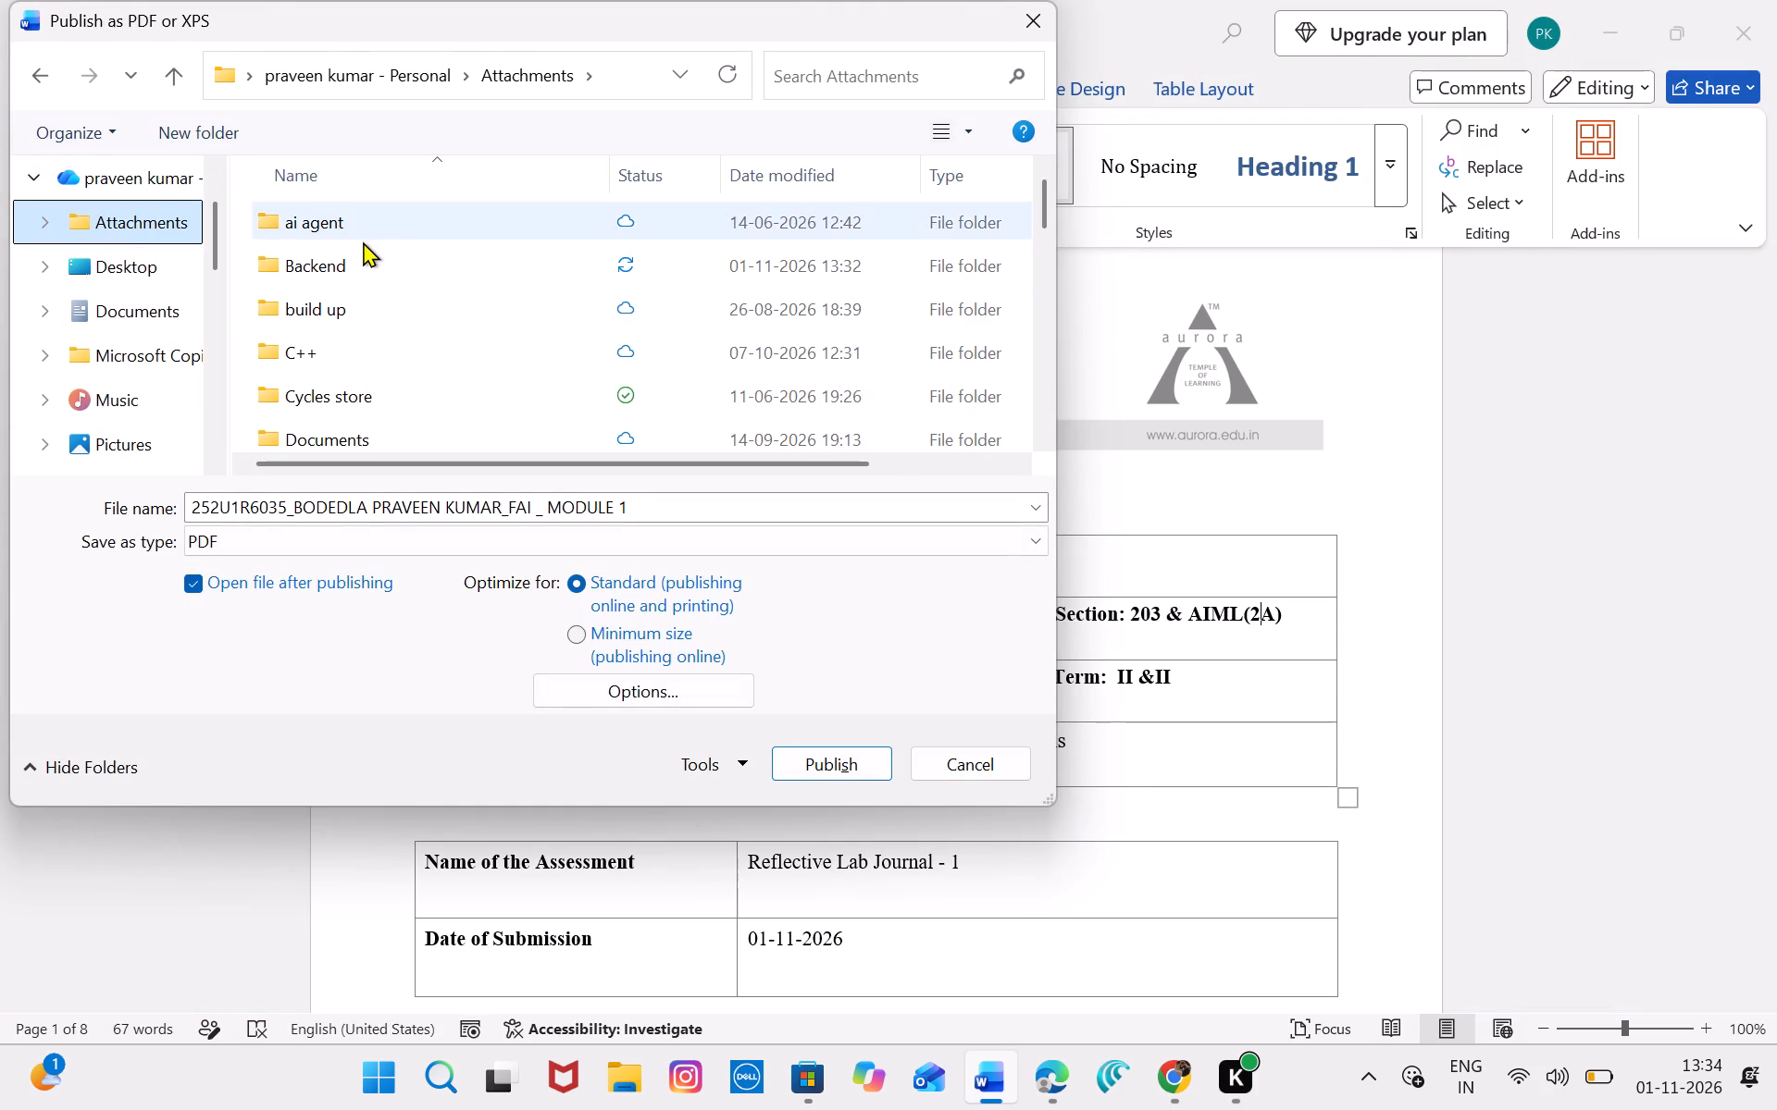
pyautogui.doubleClick(360, 253)
pyautogui.doubleClick(362, 221)
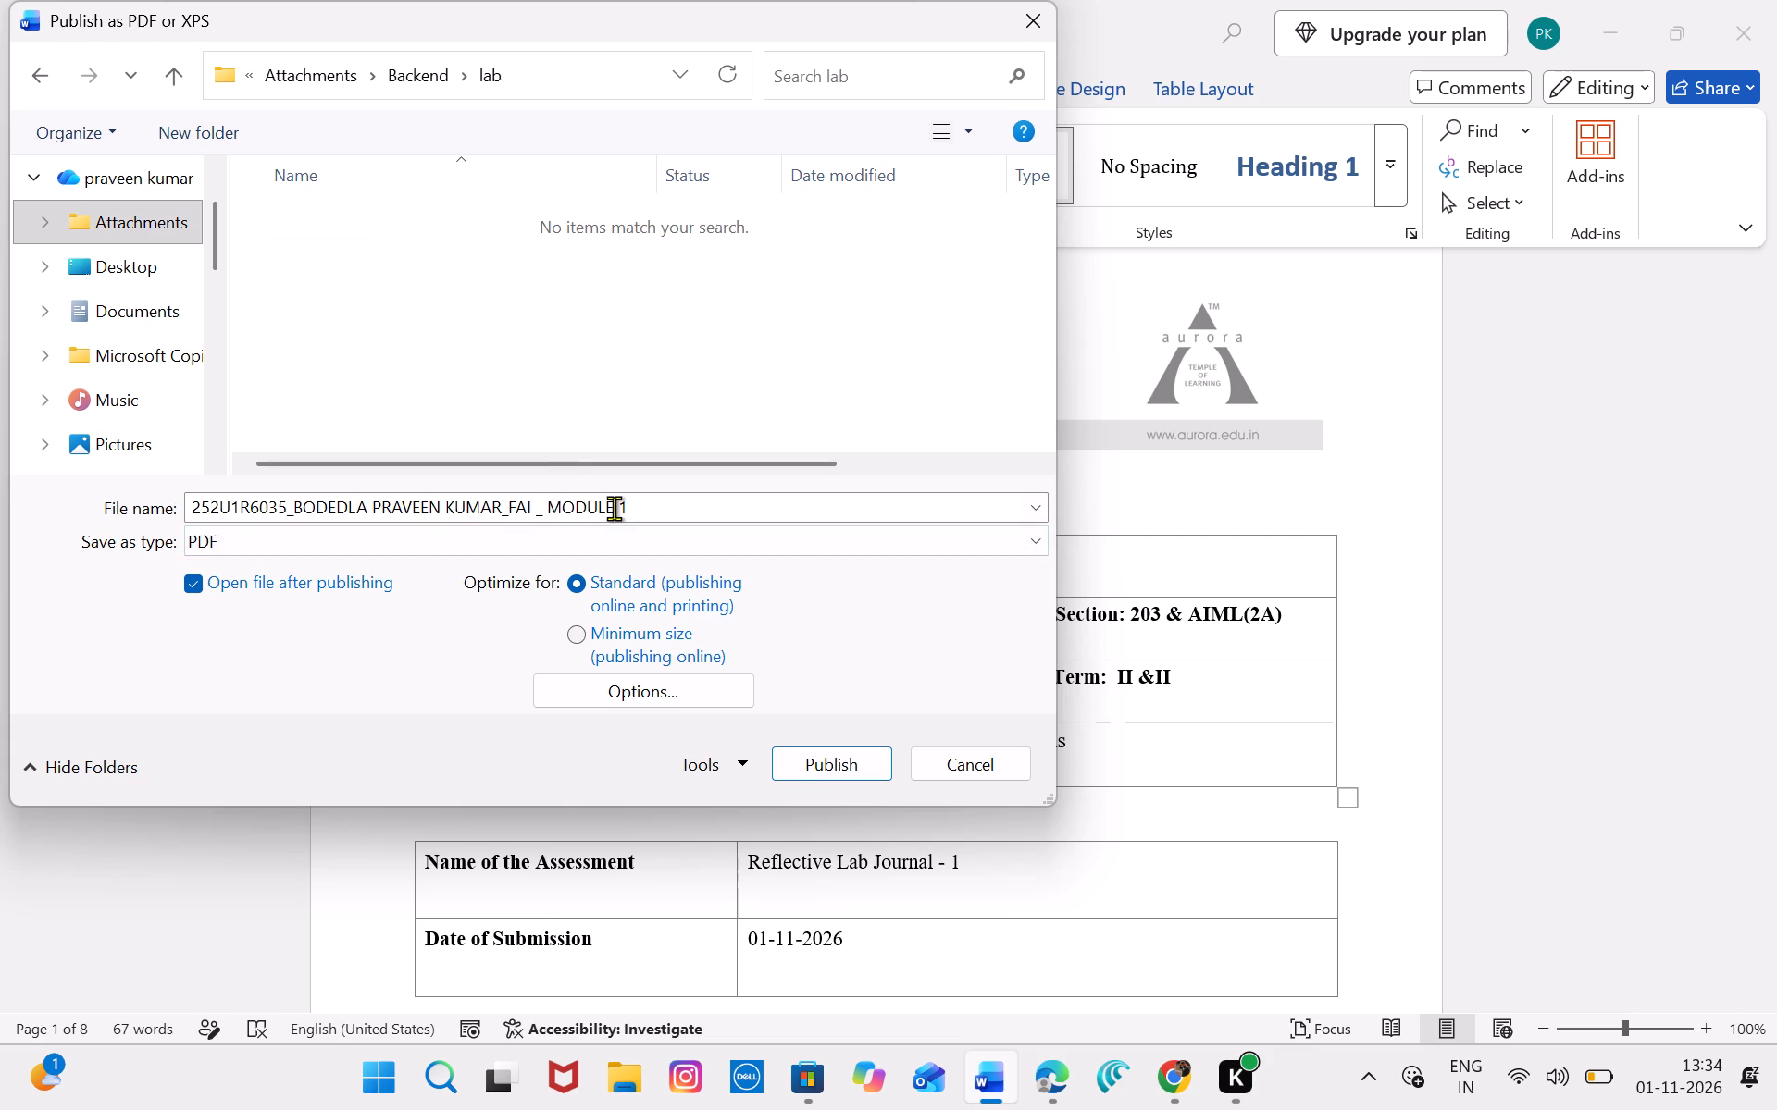
# Replace FAI with BACKEND in the PDF file name, remove the space directly before MODULE 1, and publish the PDF.
pyautogui.moveTo(636, 503); pyautogui.dragTo(341, 481)
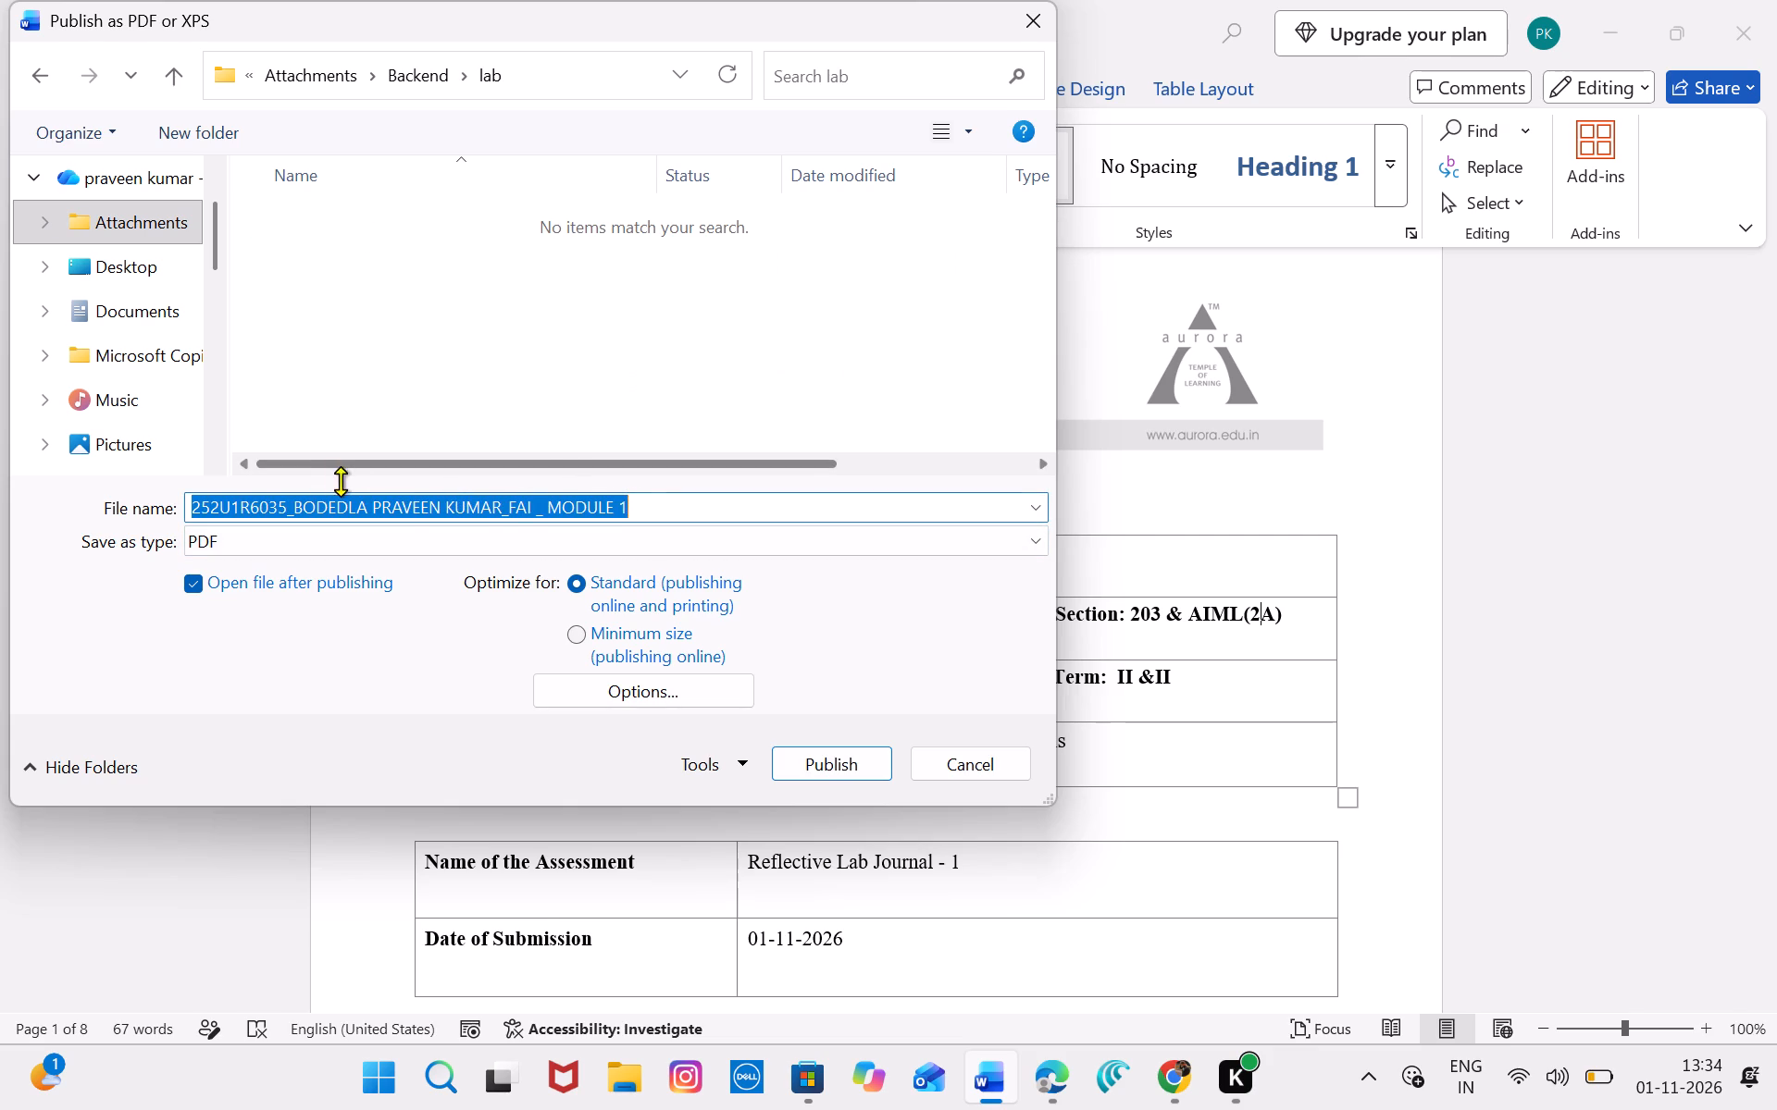
pyautogui.moveTo(341, 481); pyautogui.dragTo(530, 506)
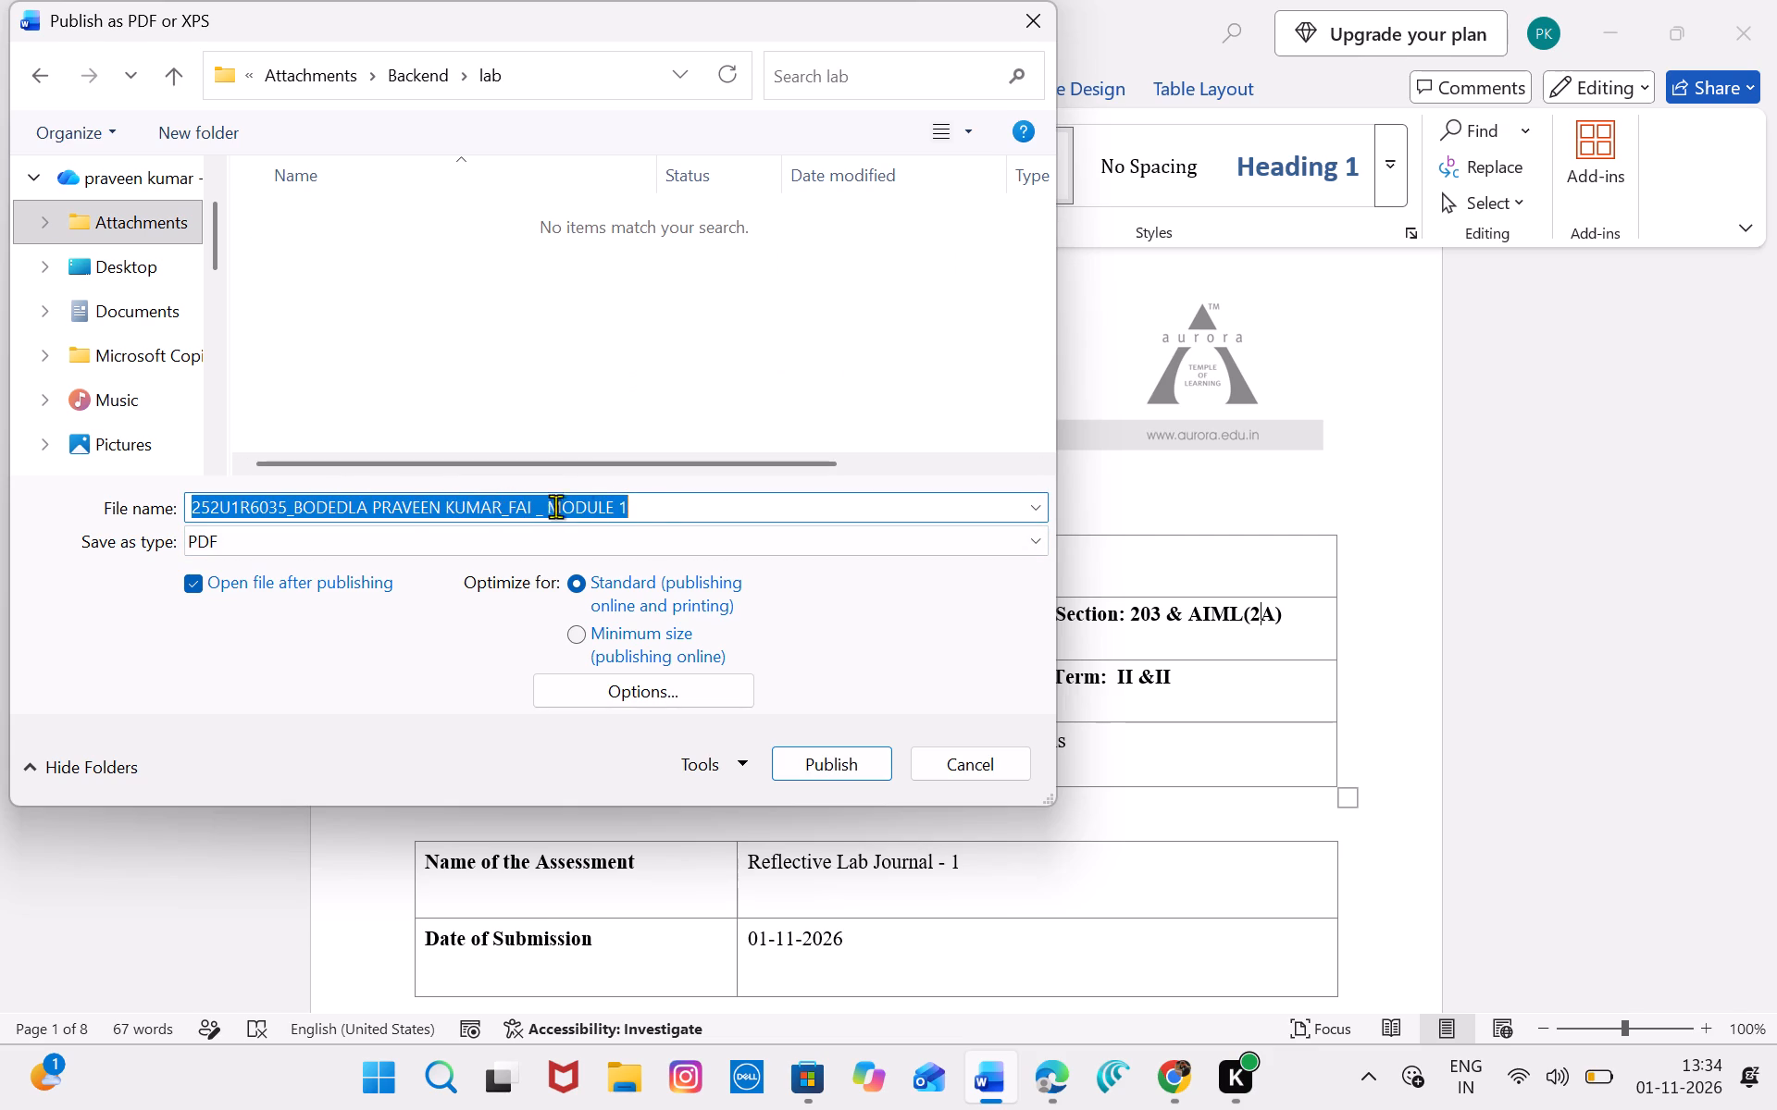
pyautogui.click(657, 507)
pyautogui.moveTo(657, 507); pyautogui.dragTo(532, 485)
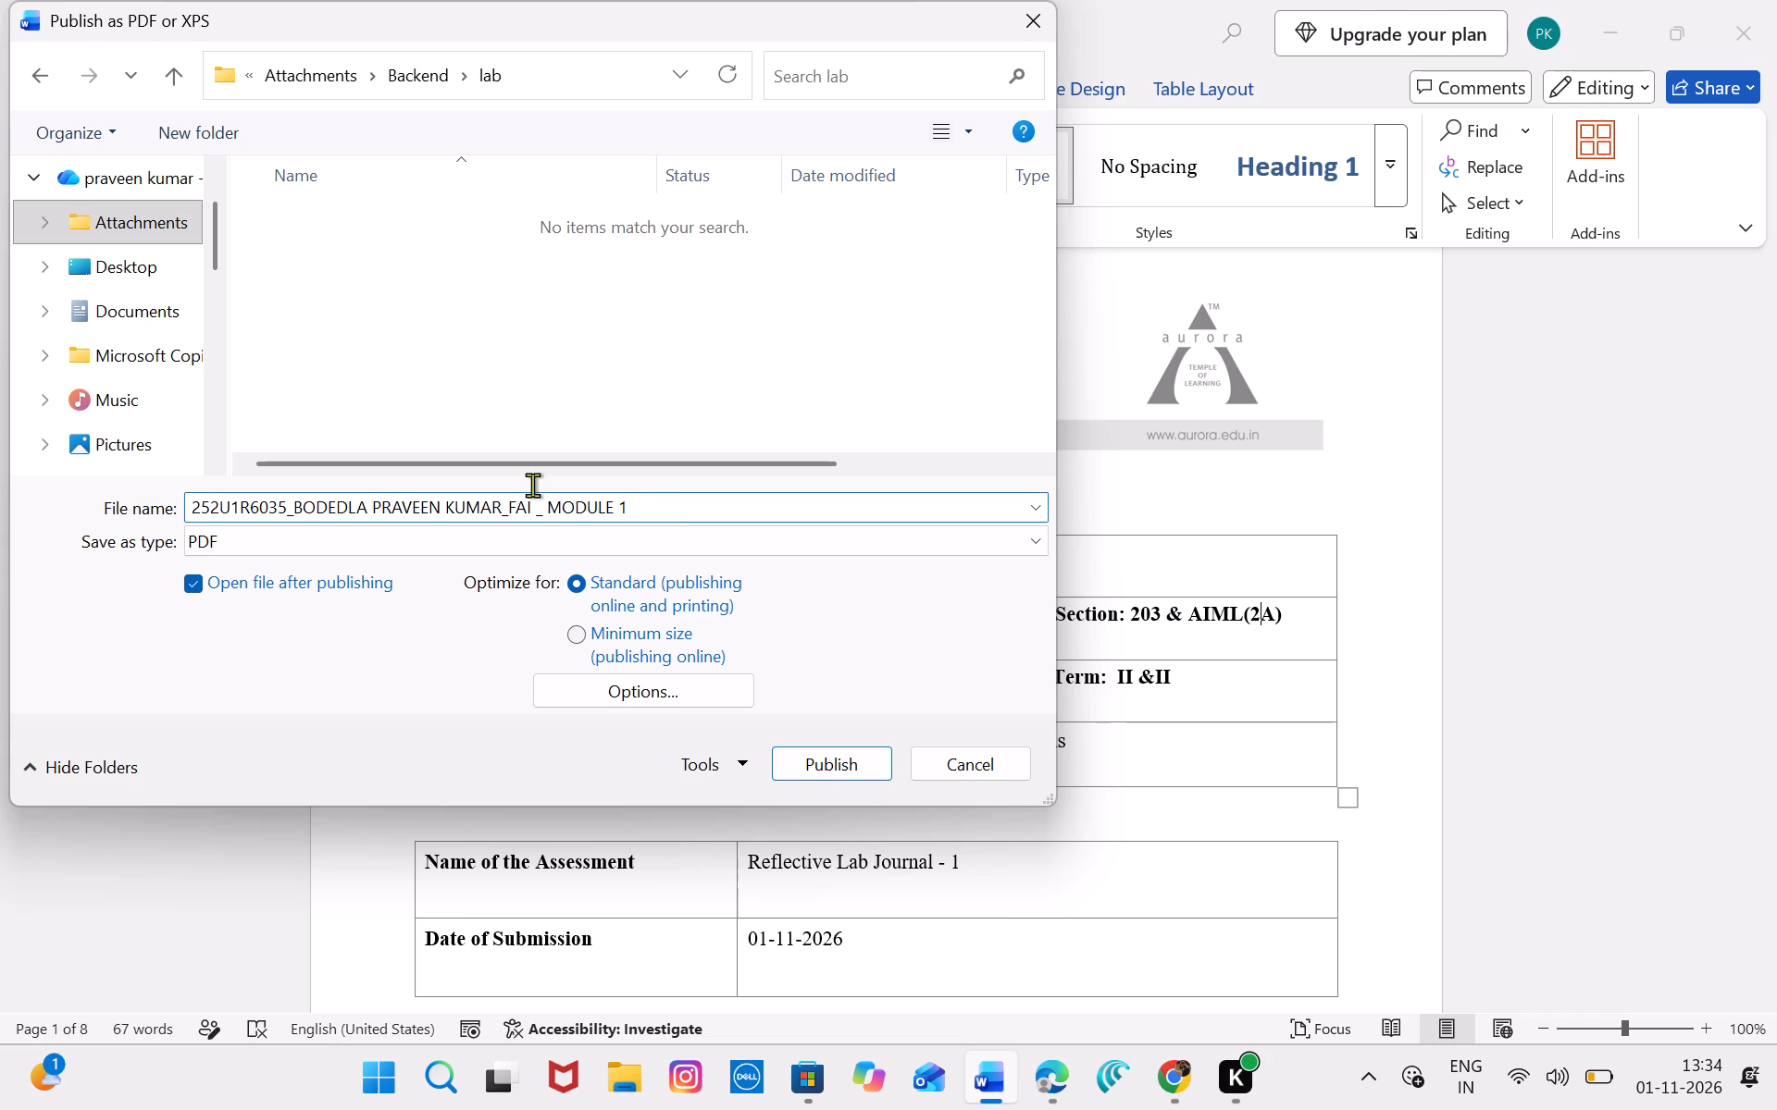
pyautogui.moveTo(532, 485); pyautogui.dragTo(305, 487)
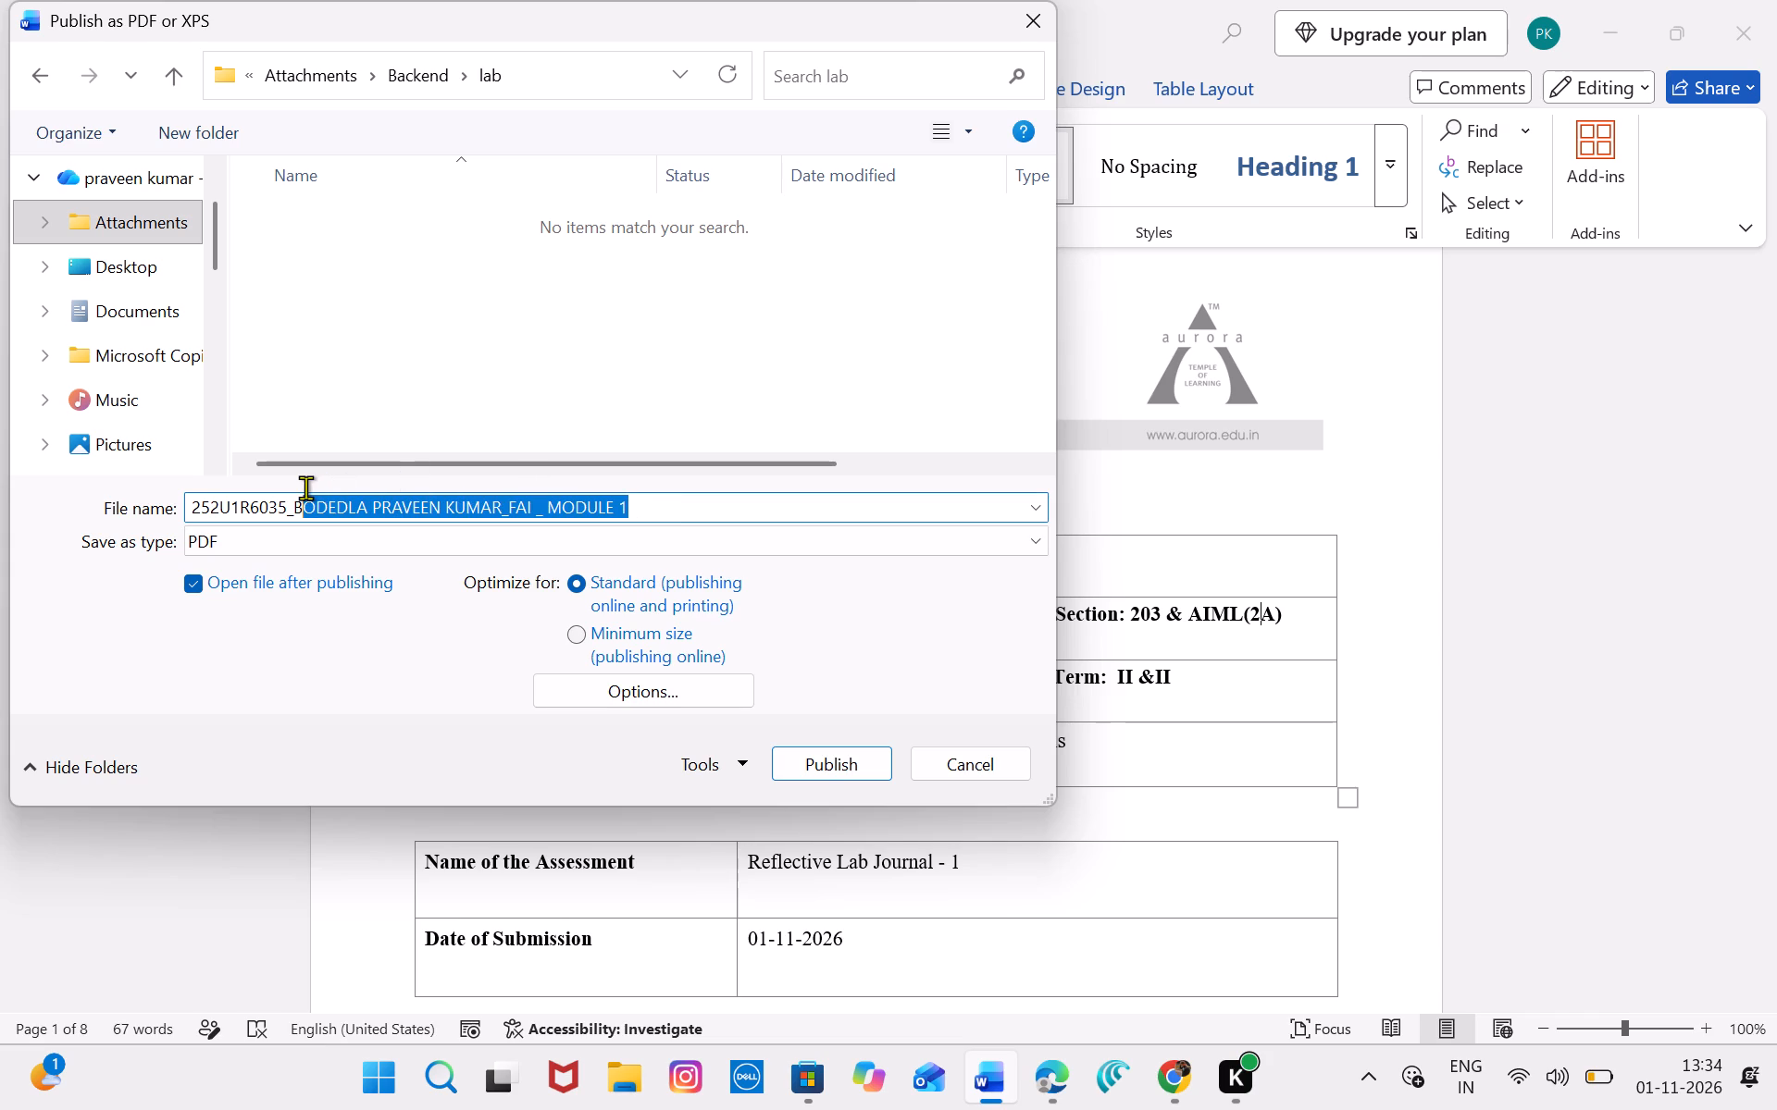
pyautogui.moveTo(305, 487); pyautogui.dragTo(533, 499)
pyautogui.click(533, 499)
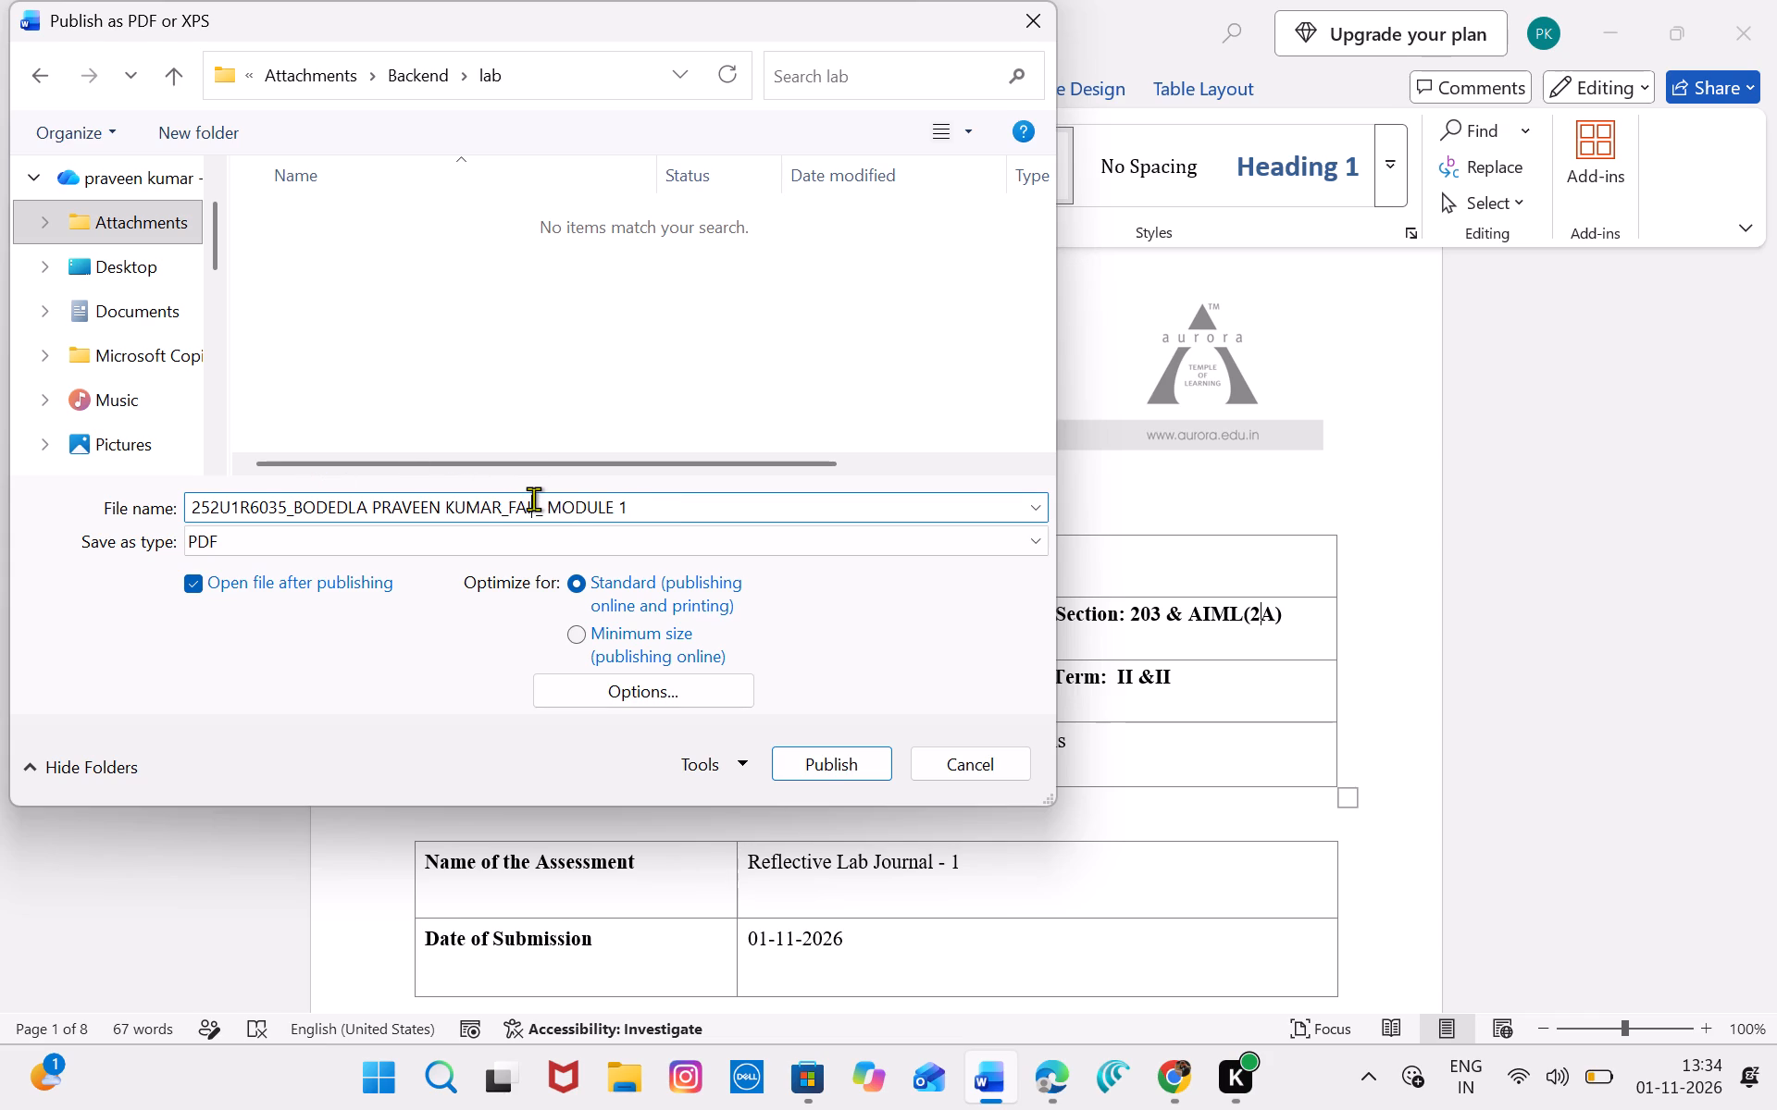
pyautogui.press('BackSpace')
pyautogui.press('BackSpace')
pyautogui.press('BackSpace')
pyautogui.press('b')
pyautogui.write('ACKEND')
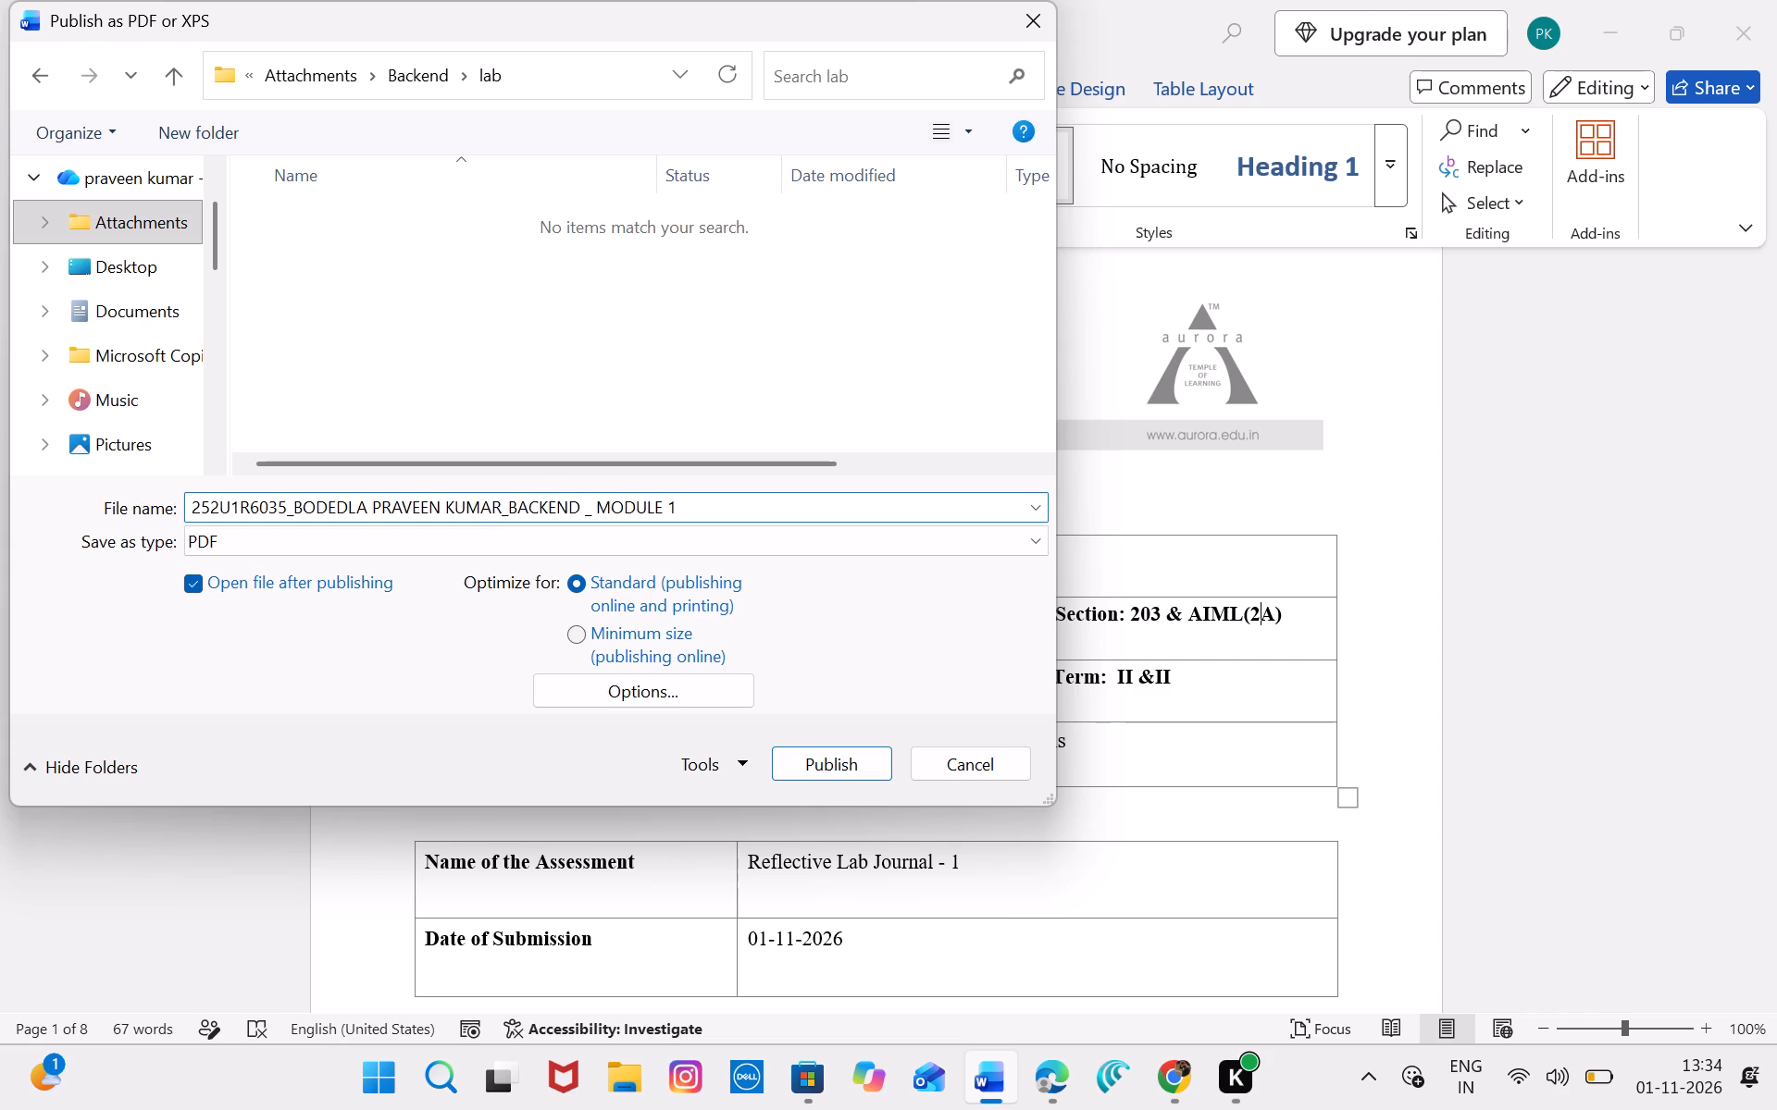
pyautogui.press('Right')
pyautogui.press('Right')
pyautogui.press('Right')
pyautogui.press('BackSpace')
pyautogui.click(814, 765)
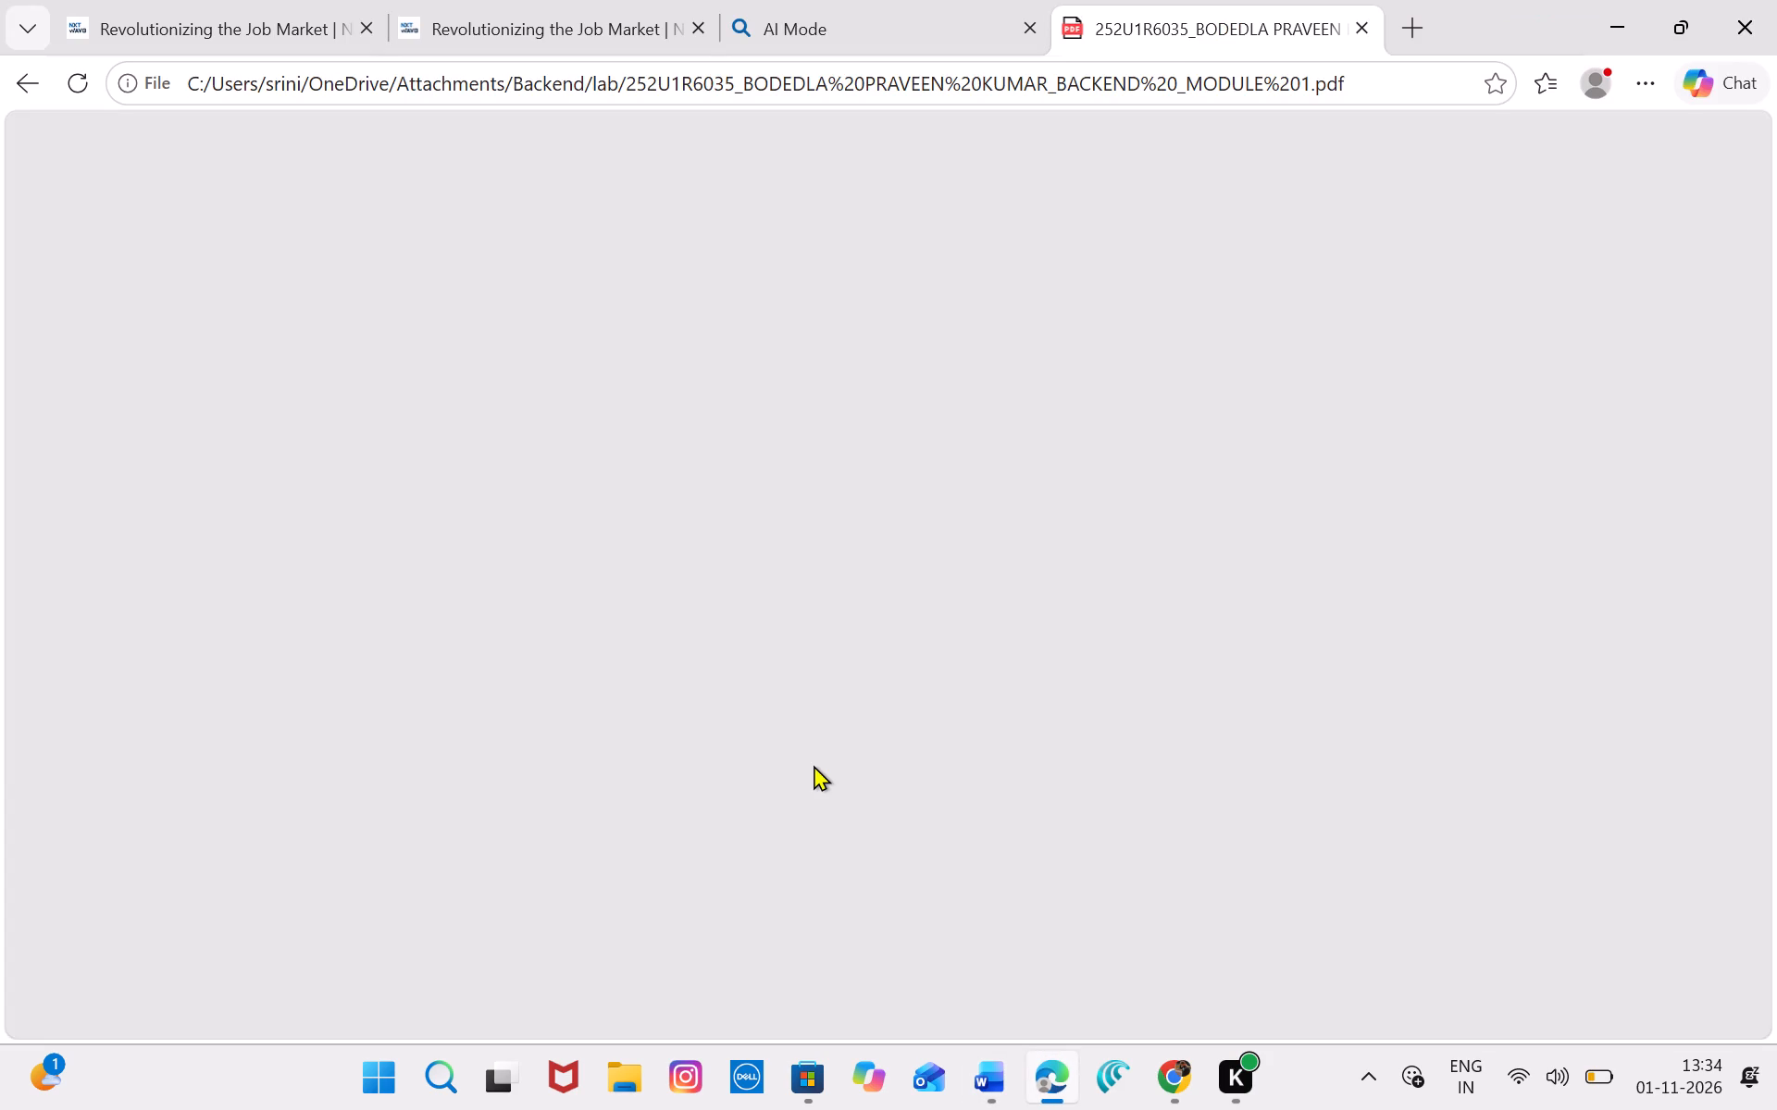
# Examine the first page of the published PDF, checking the student details and assessment tables against the lab journal.
pyautogui.scroll(-5, 814, 765)
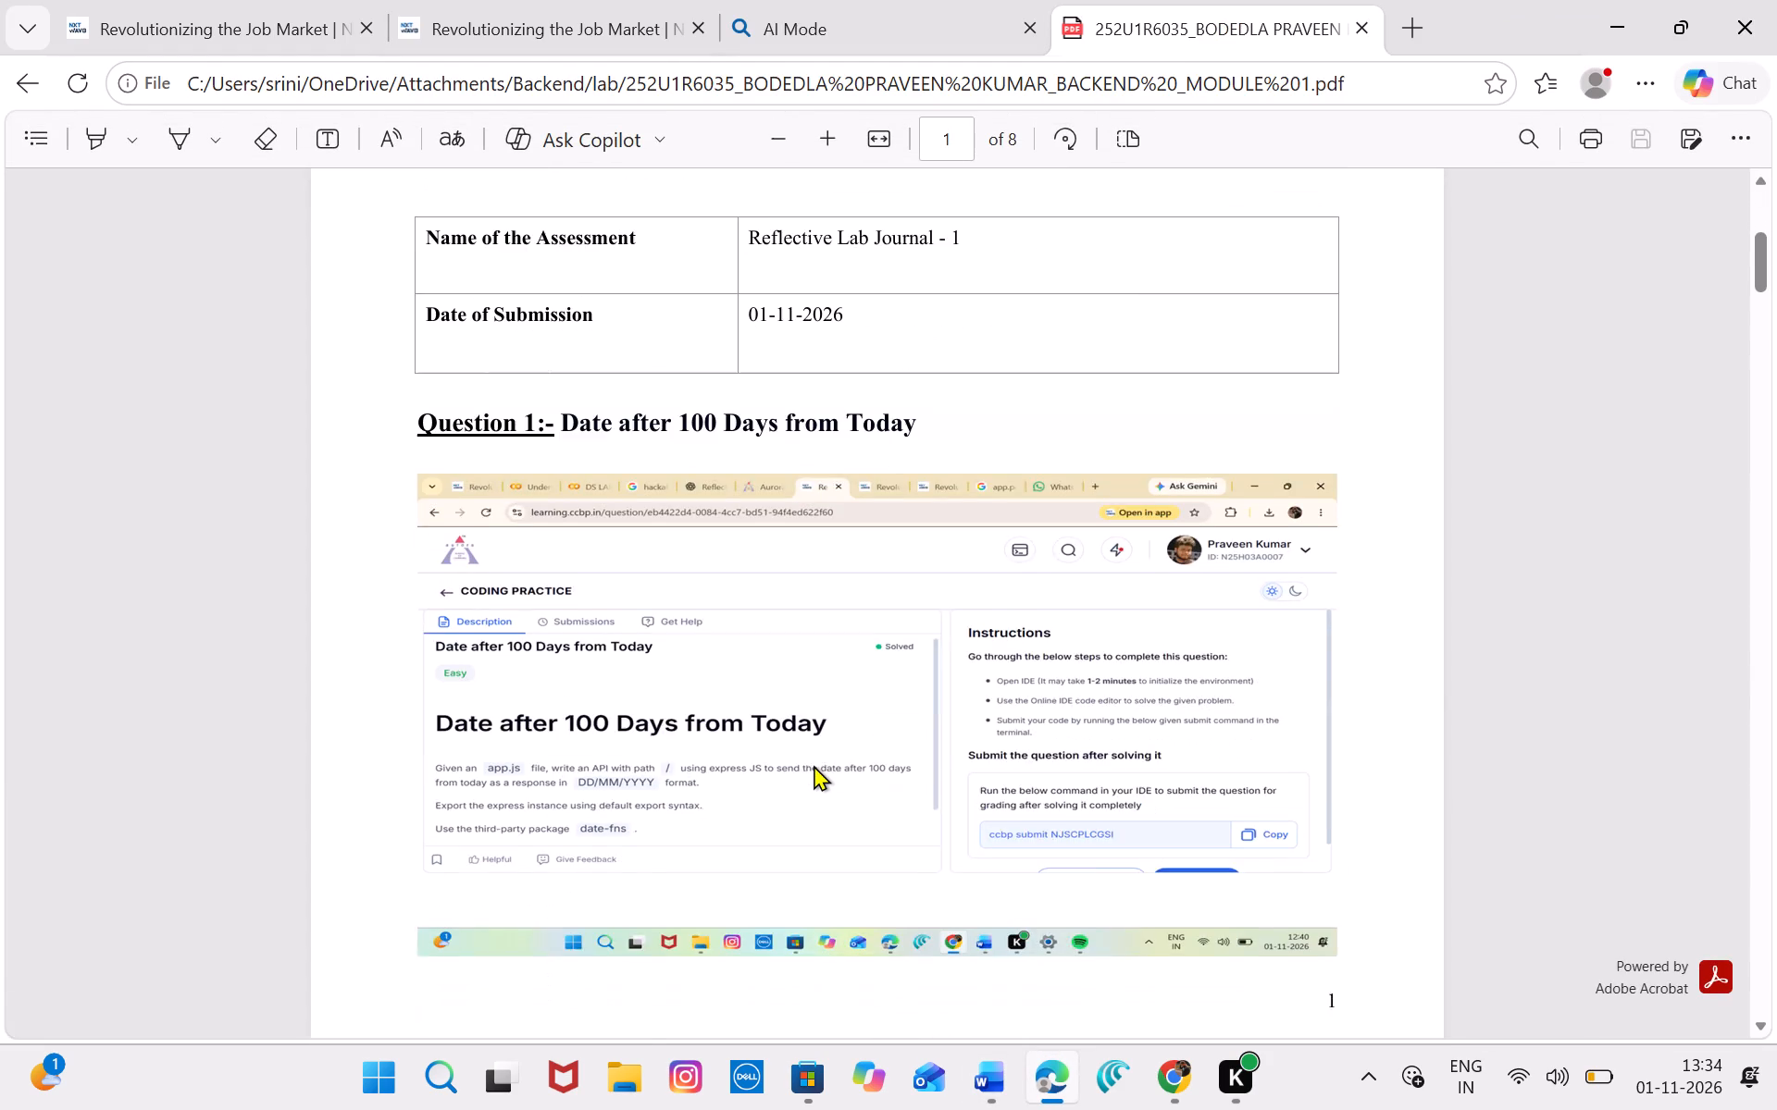
pyautogui.scroll(-4, 814, 765)
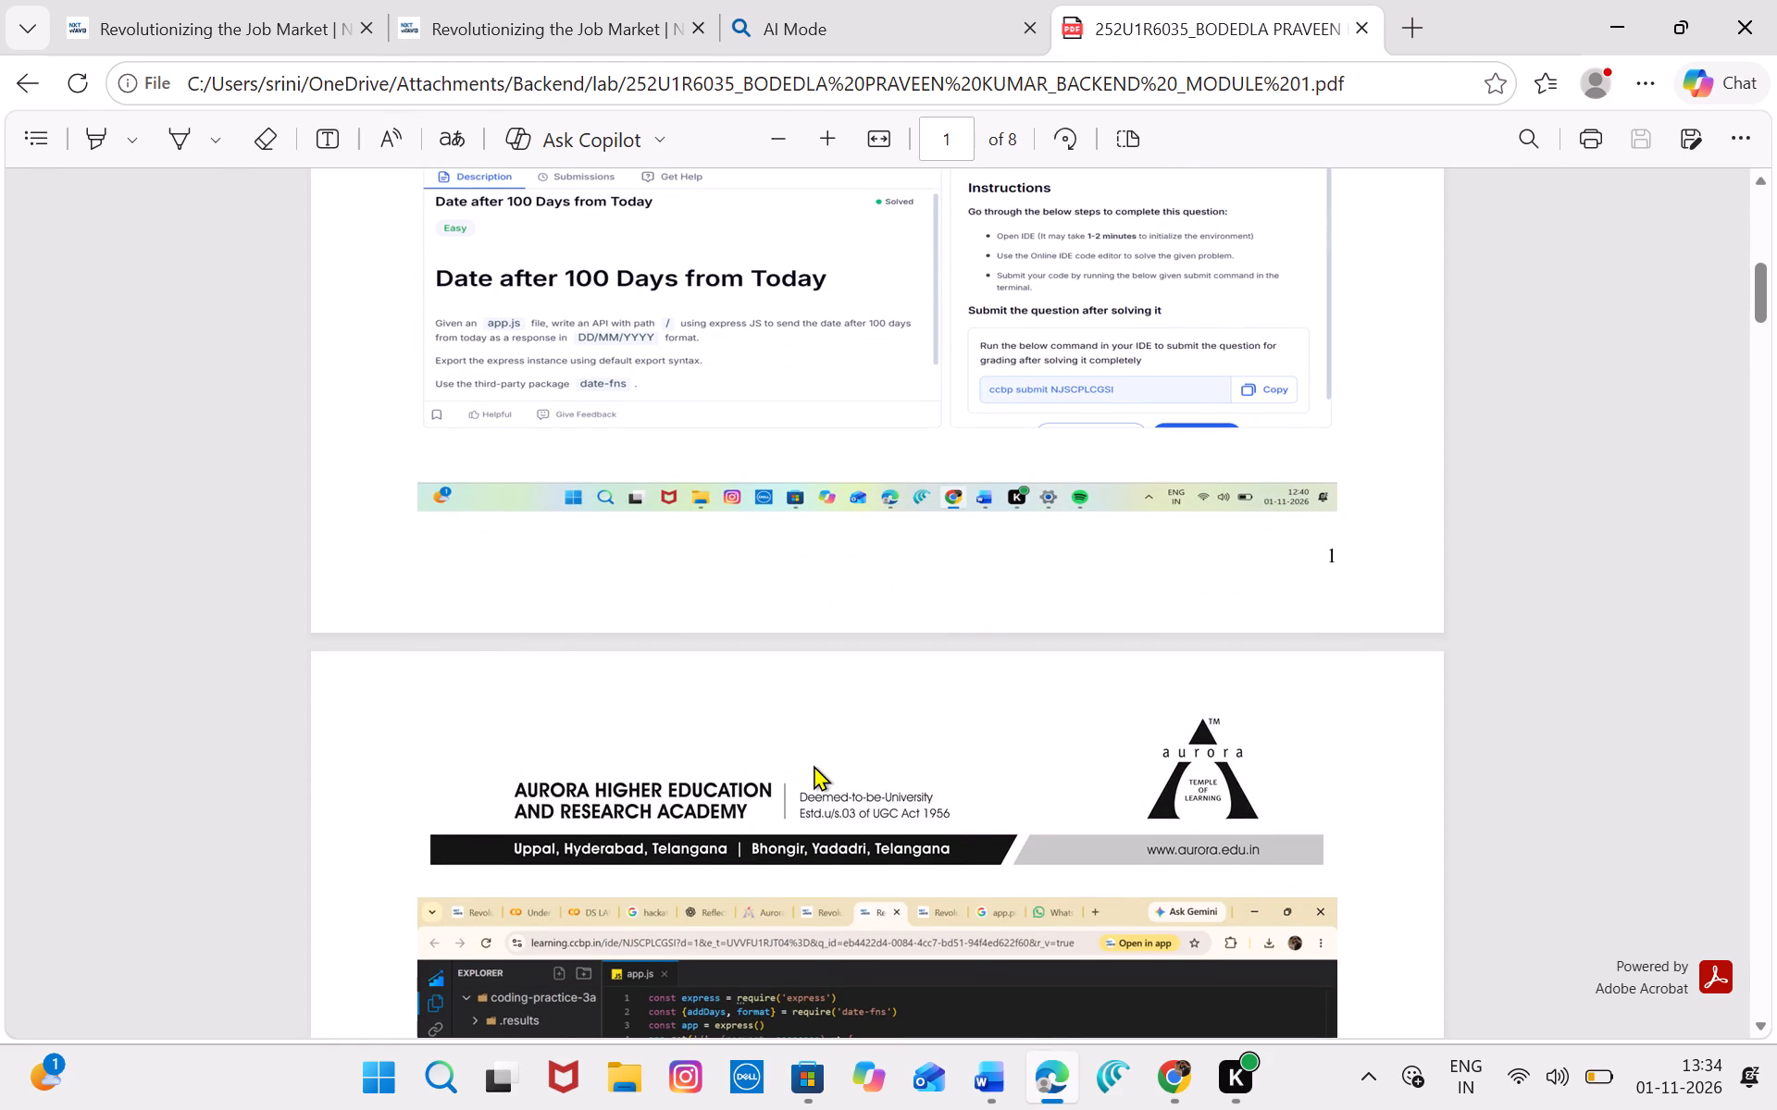
pyautogui.scroll(2, 814, 765)
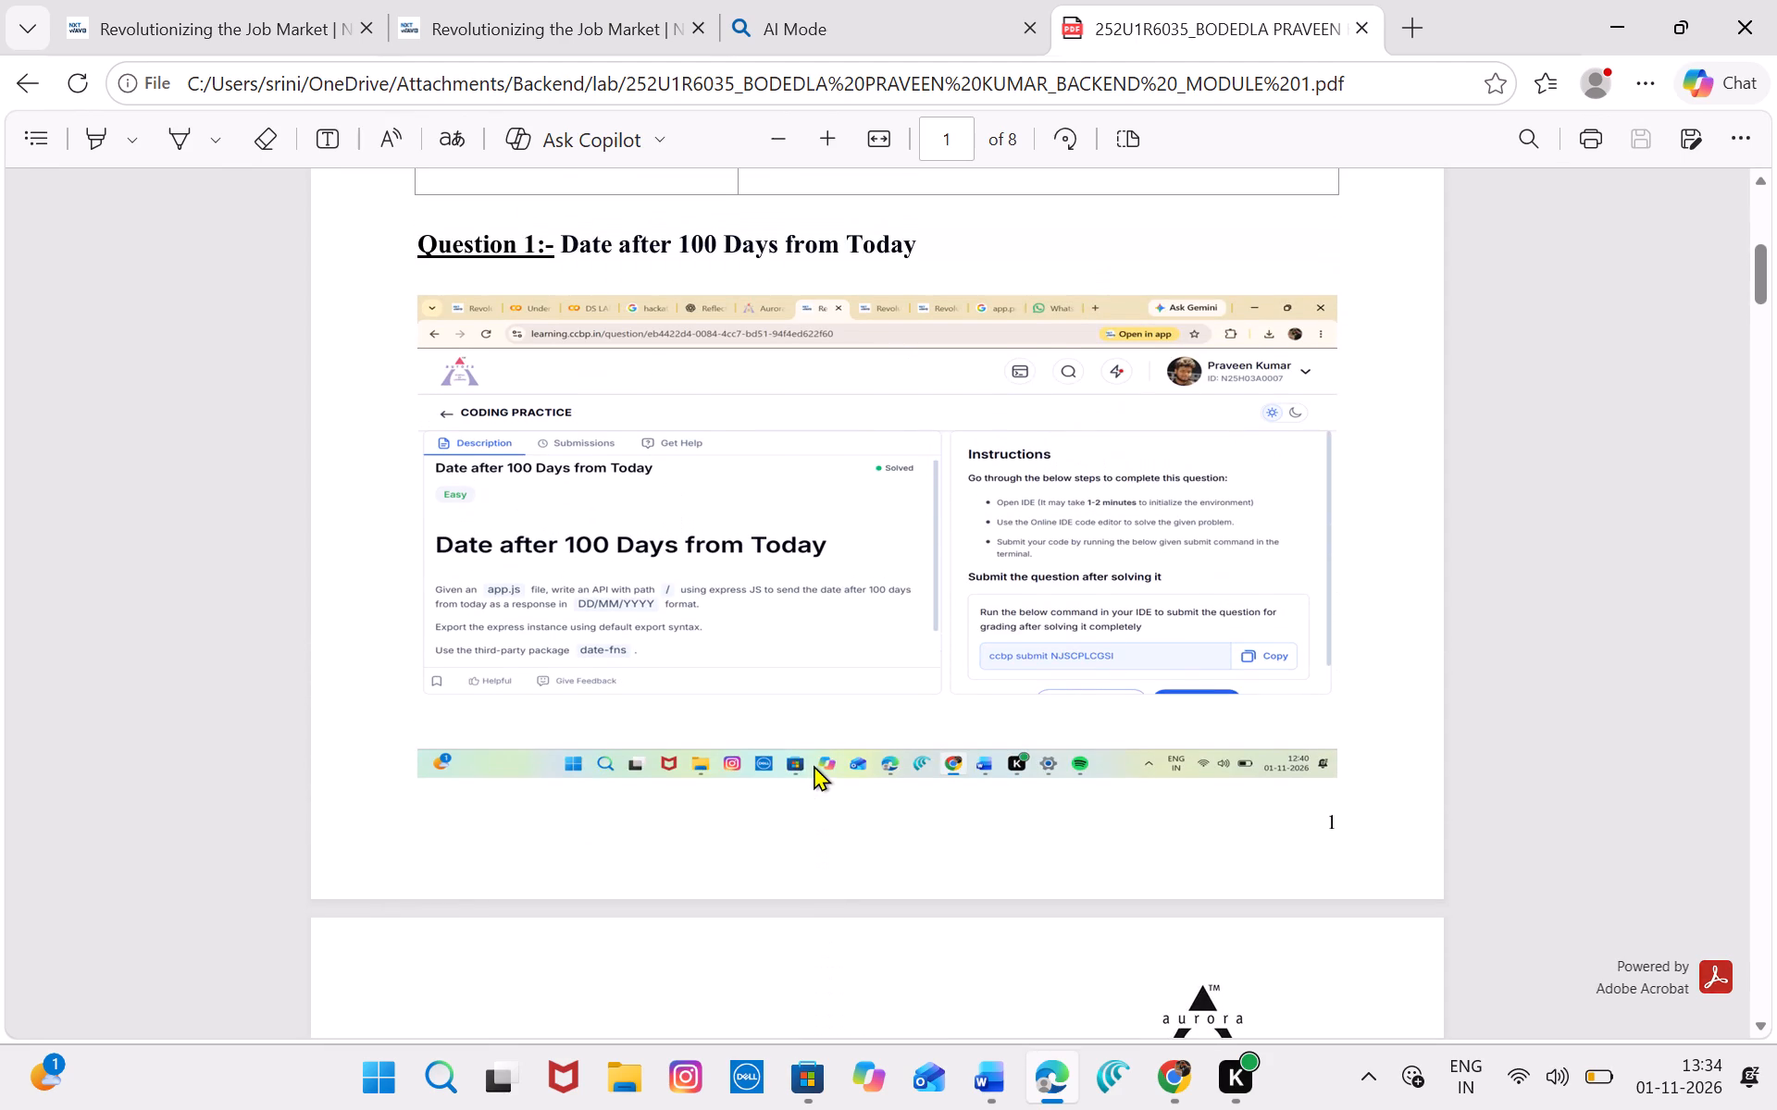
pyautogui.scroll(2, 814, 765)
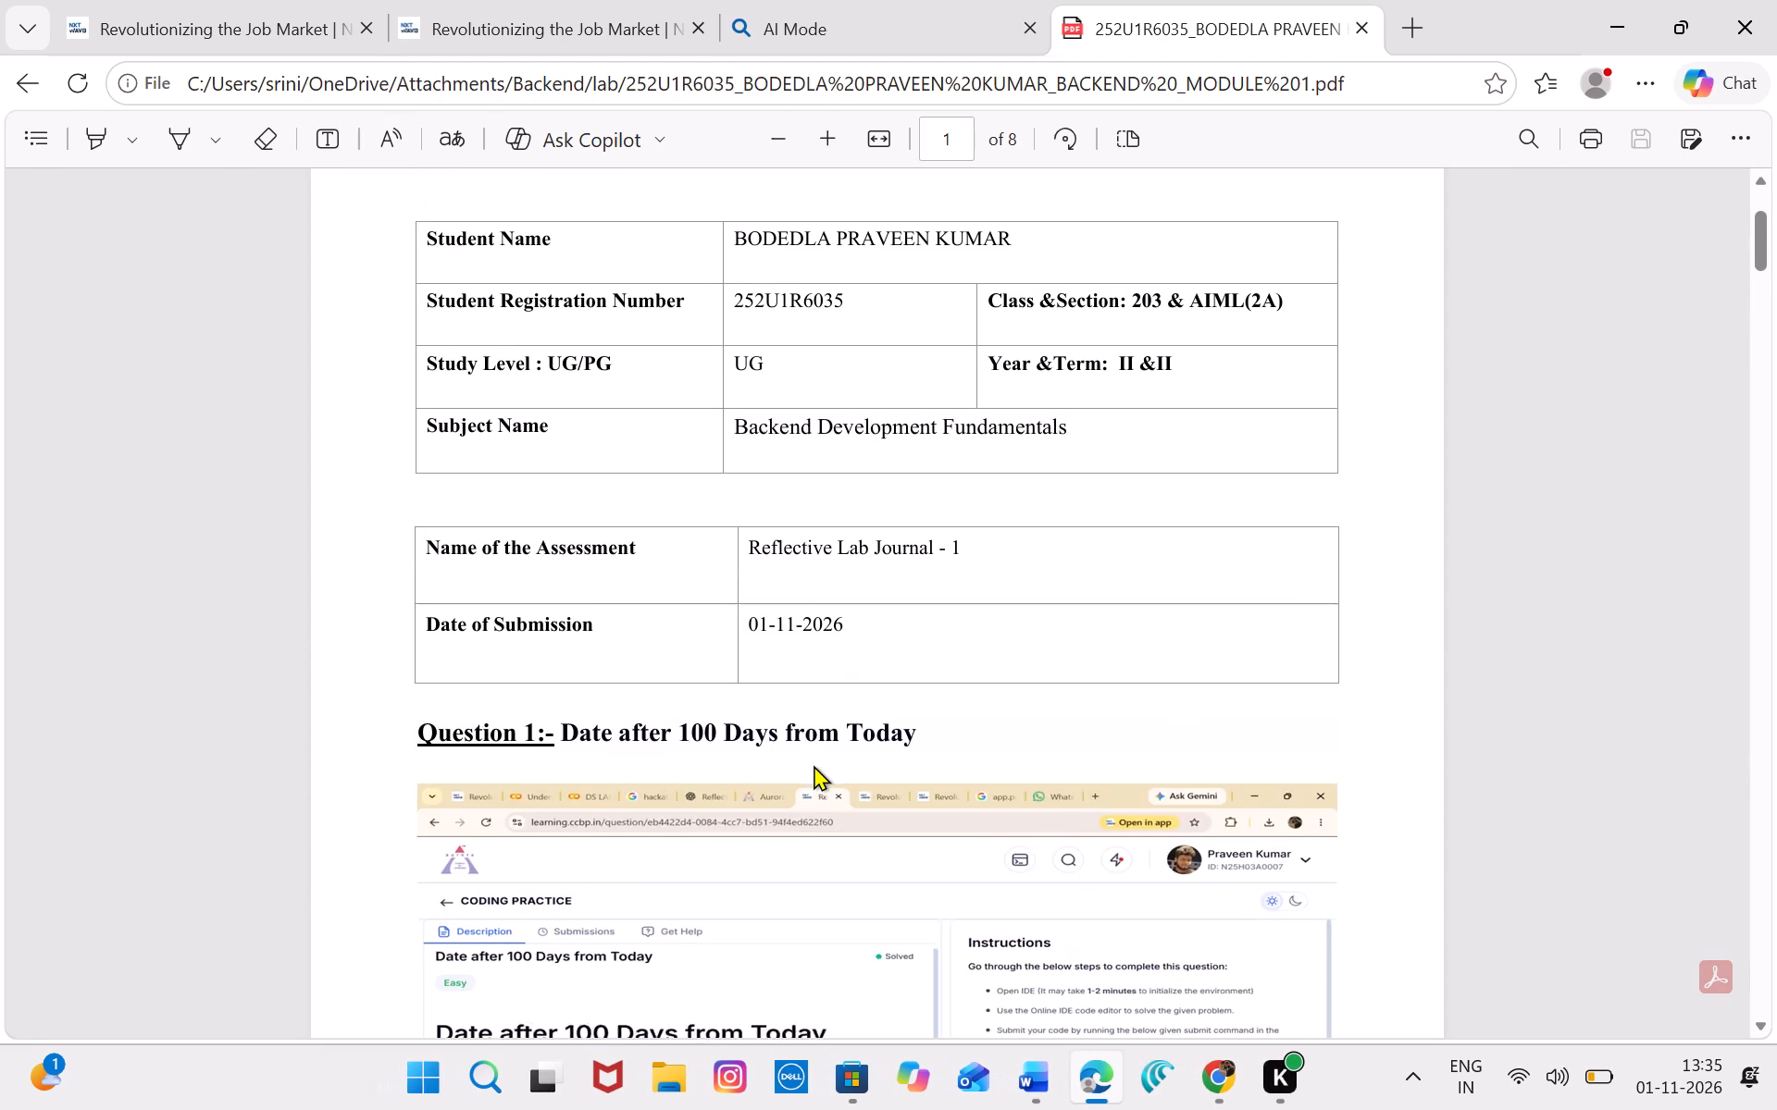
pyautogui.scroll(1, 814, 765)
pyautogui.moveTo(404, 255); pyautogui.dragTo(793, 688)
pyautogui.moveTo(839, 667); pyautogui.dragTo(580, 473)
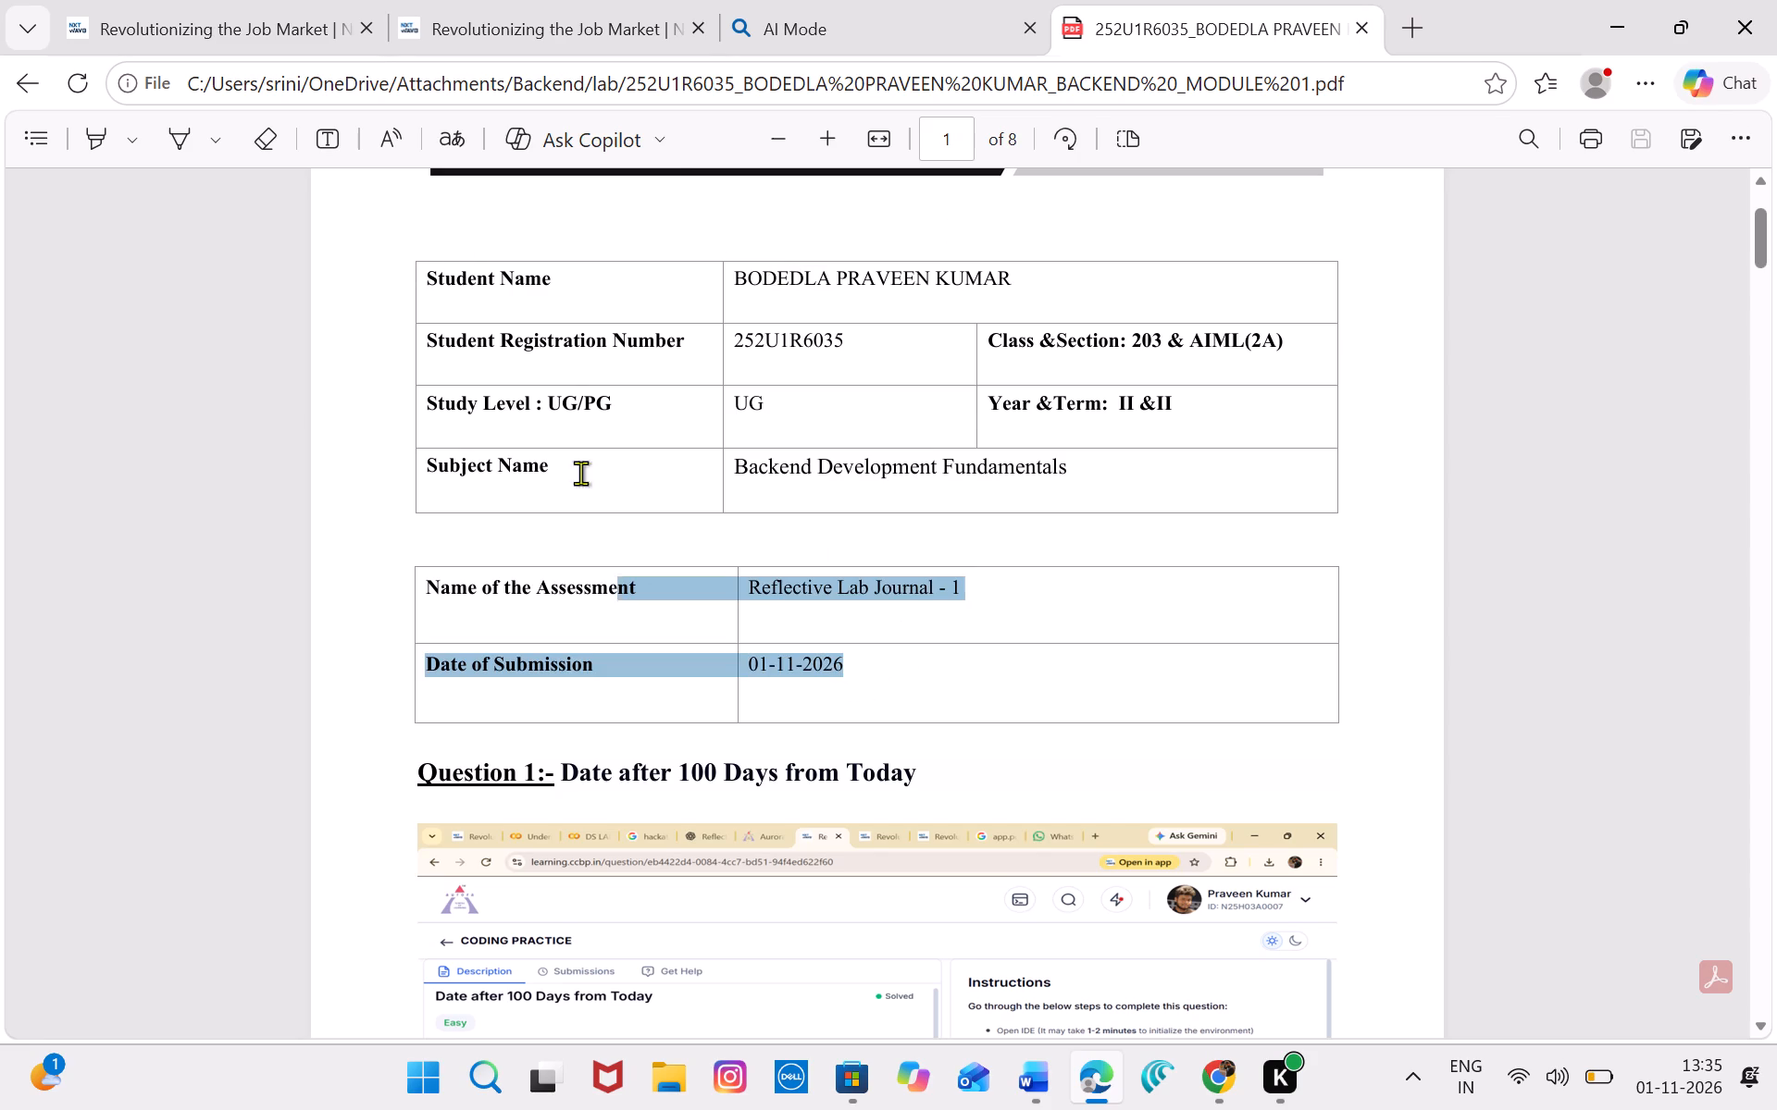
pyautogui.moveTo(580, 473); pyautogui.dragTo(395, 263)
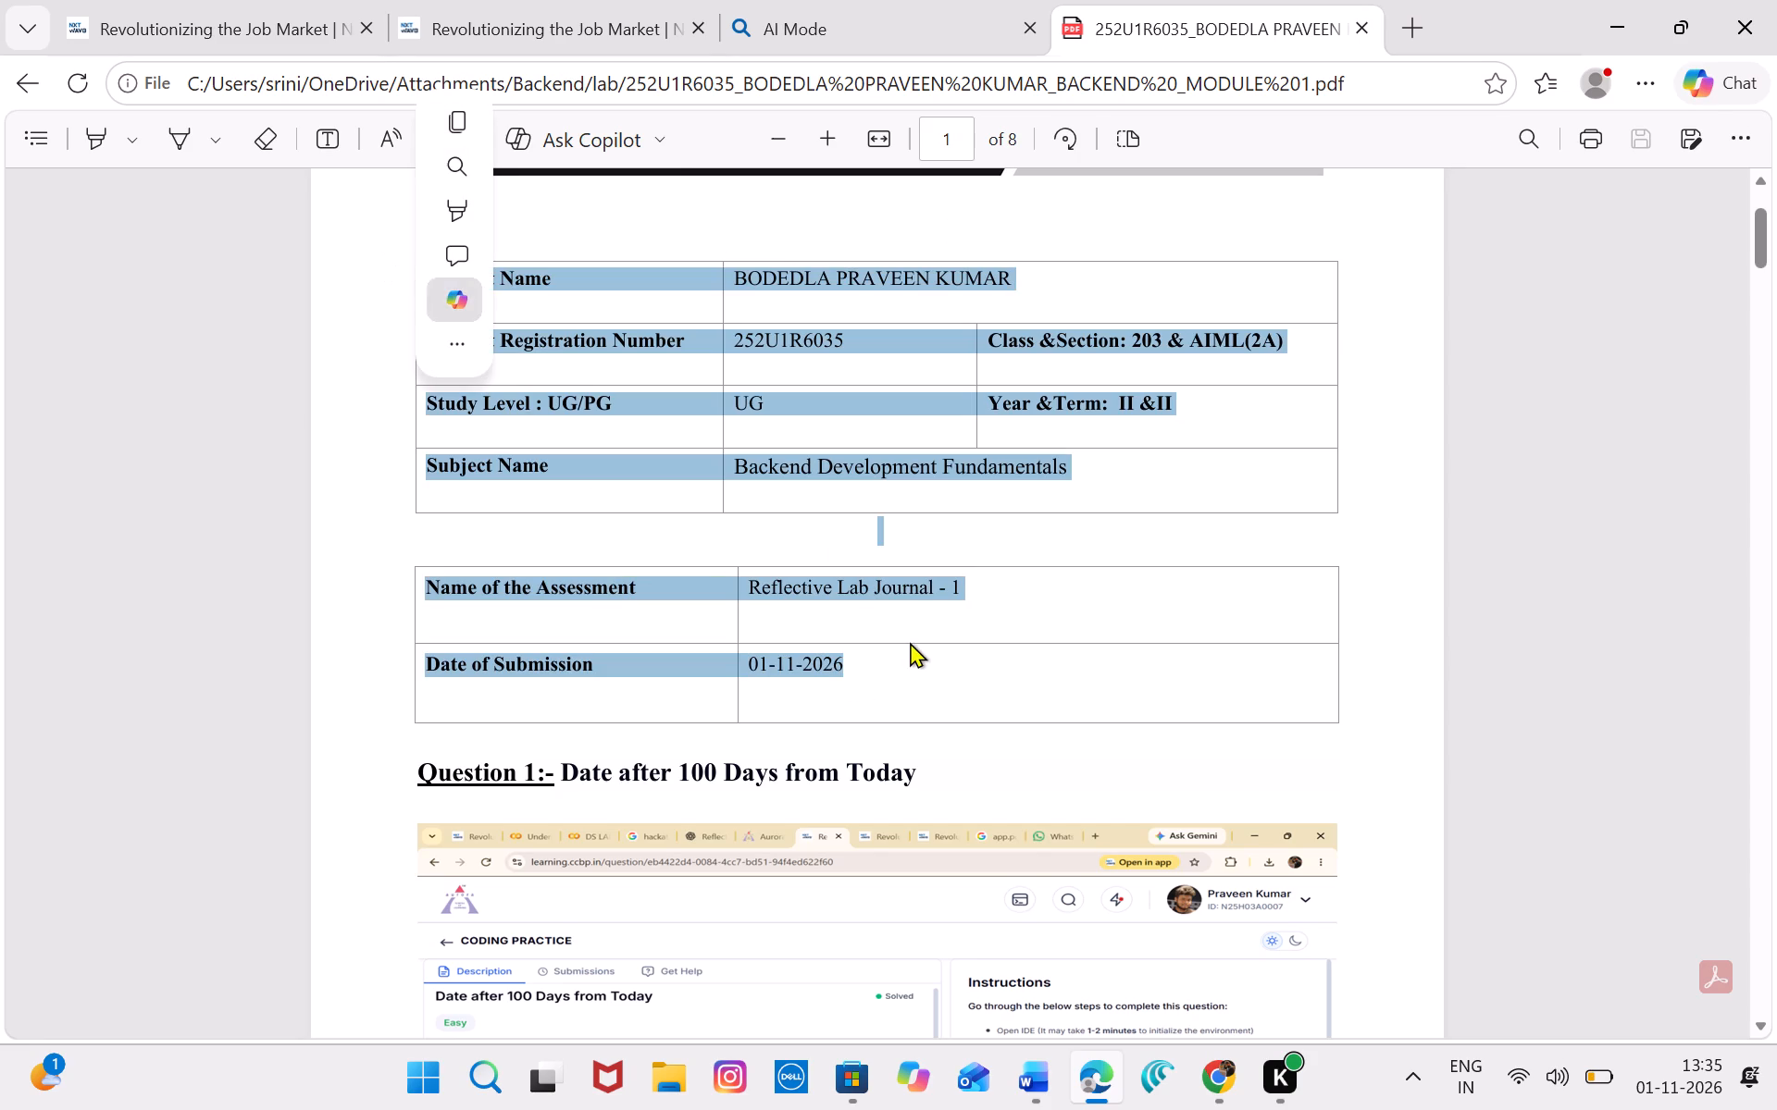
pyautogui.click(1061, 660)
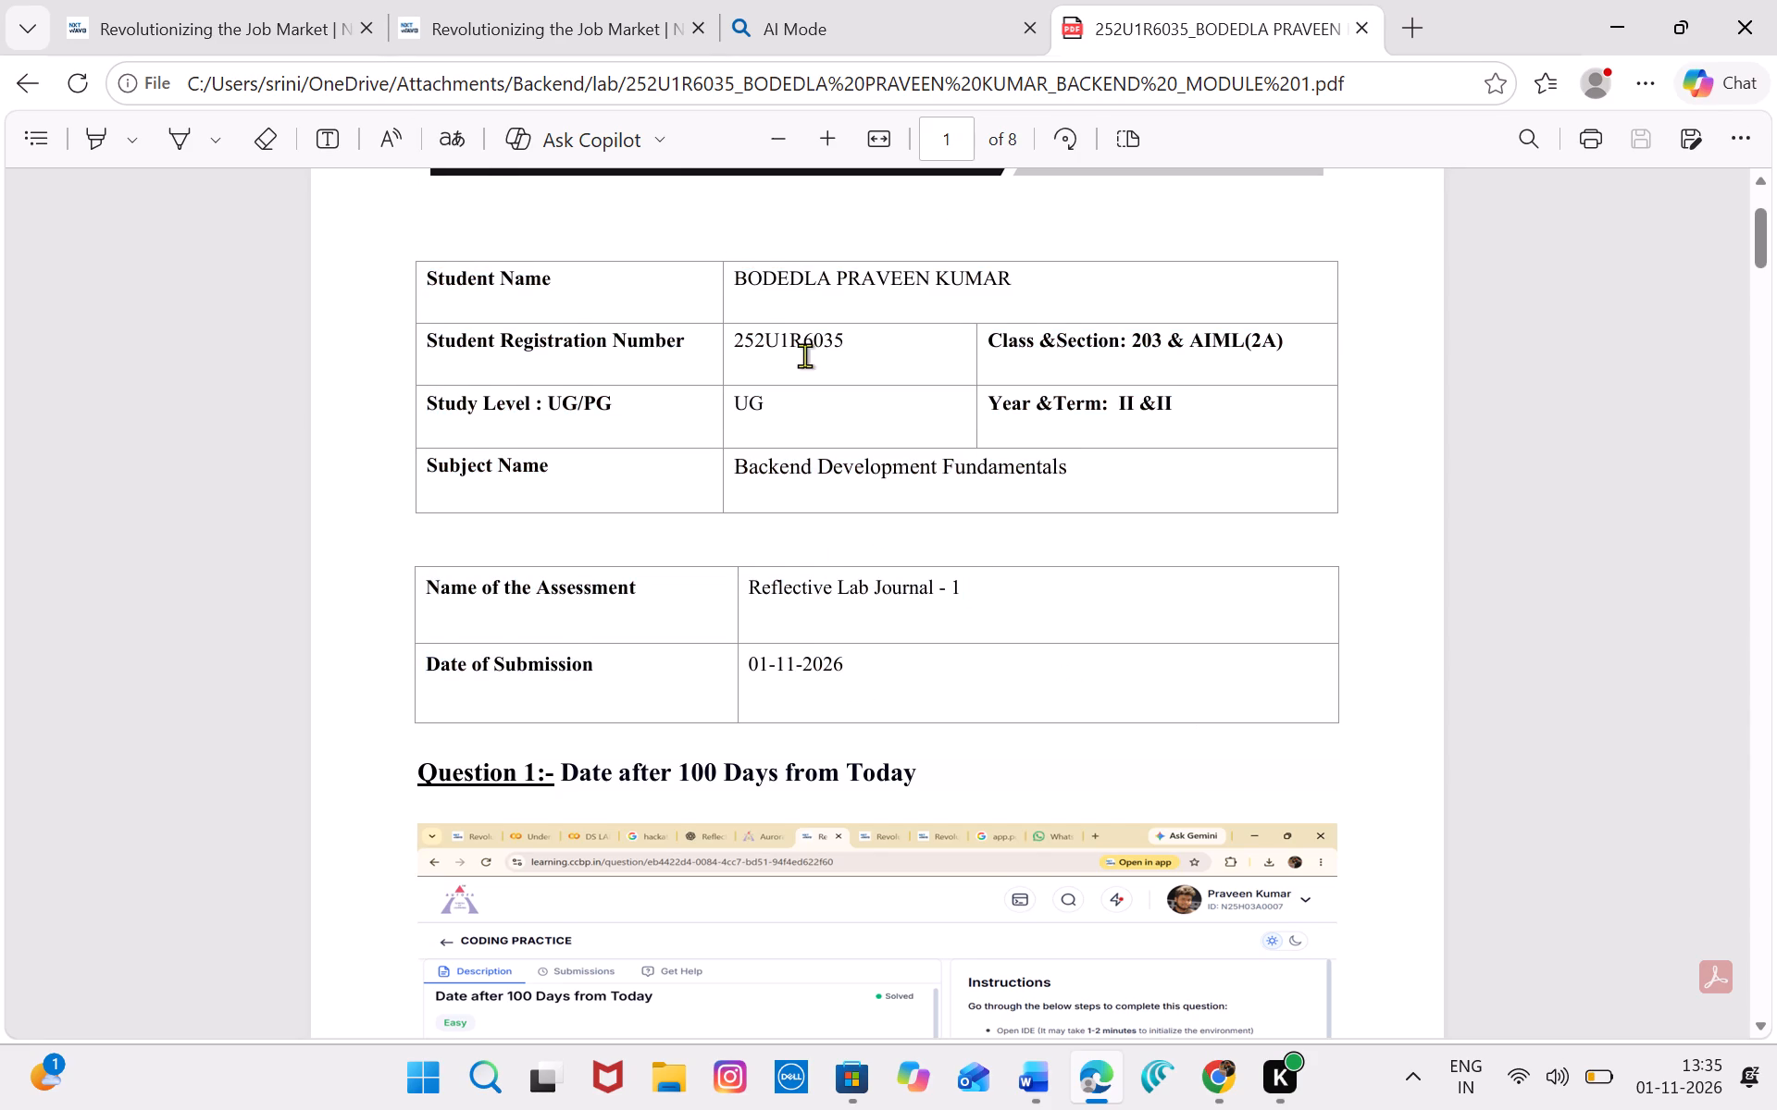
pyautogui.moveTo(728, 265); pyautogui.dragTo(826, 638)
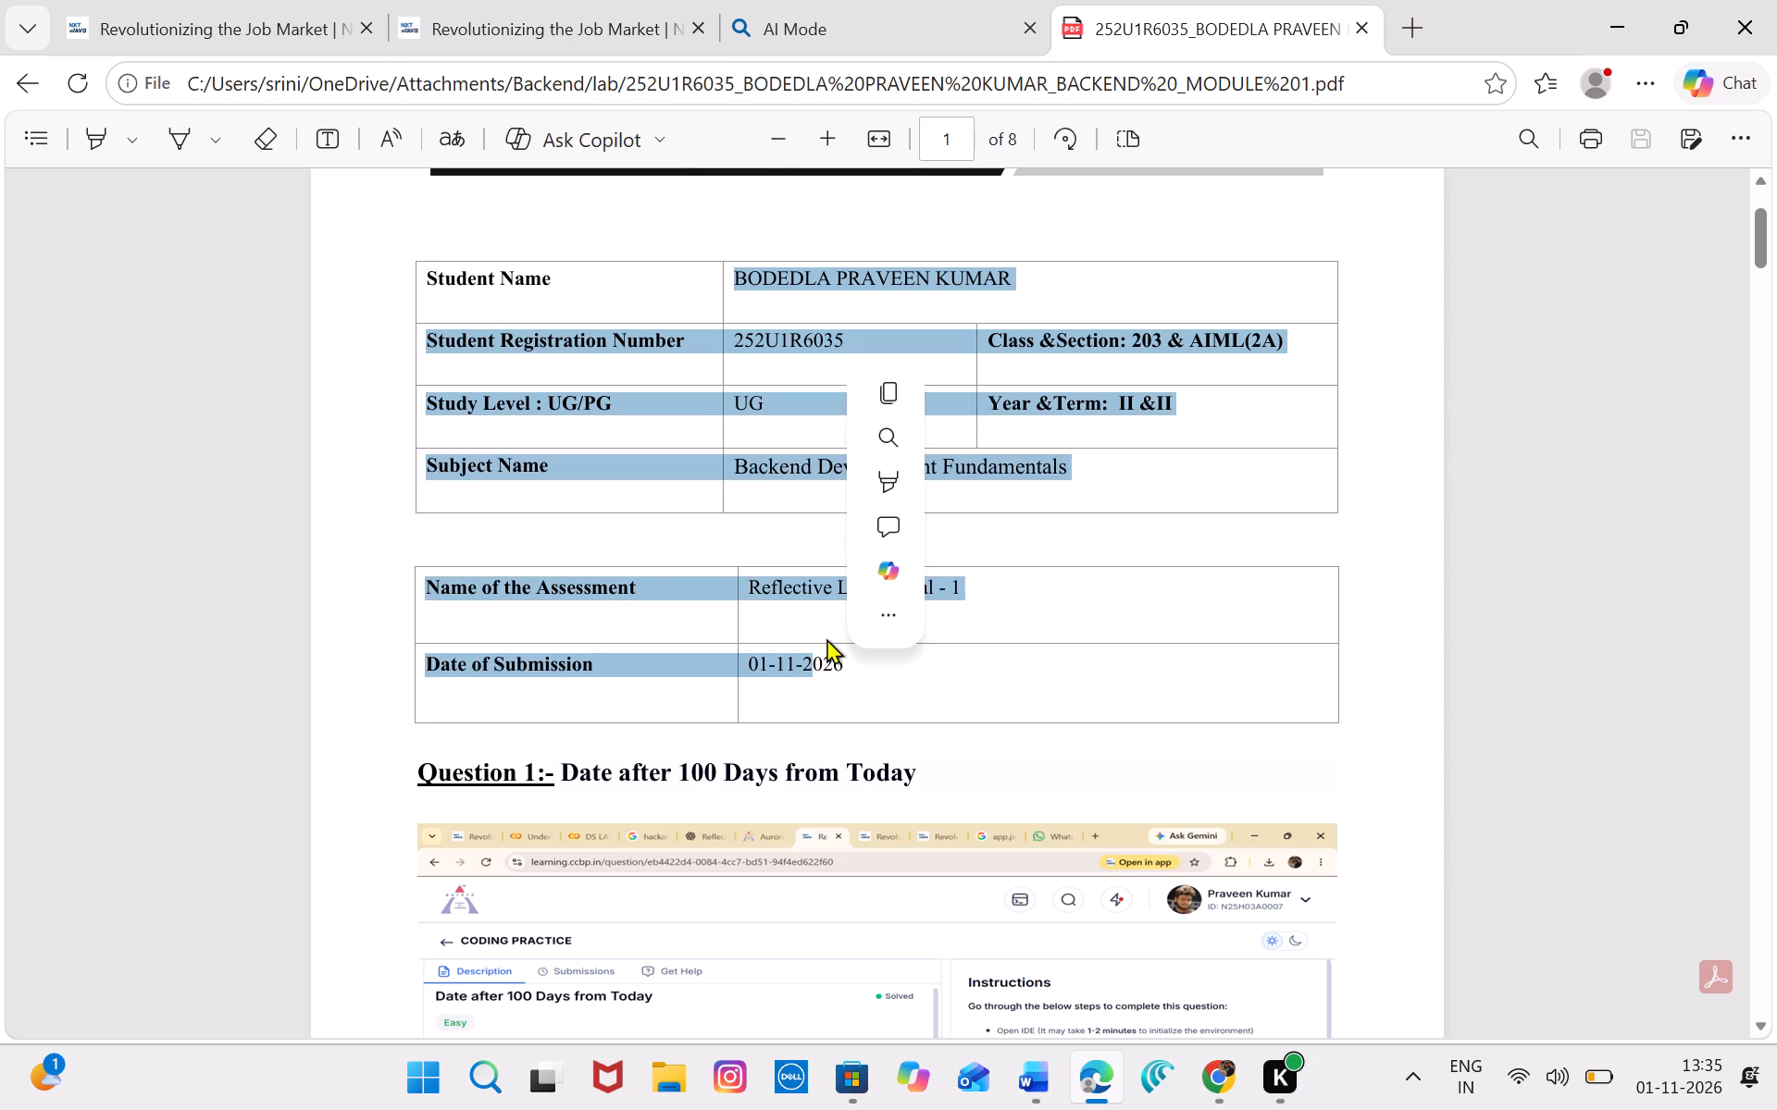
pyautogui.click(831, 655)
pyautogui.moveTo(839, 660); pyautogui.dragTo(458, 240)
pyautogui.click(441, 259)
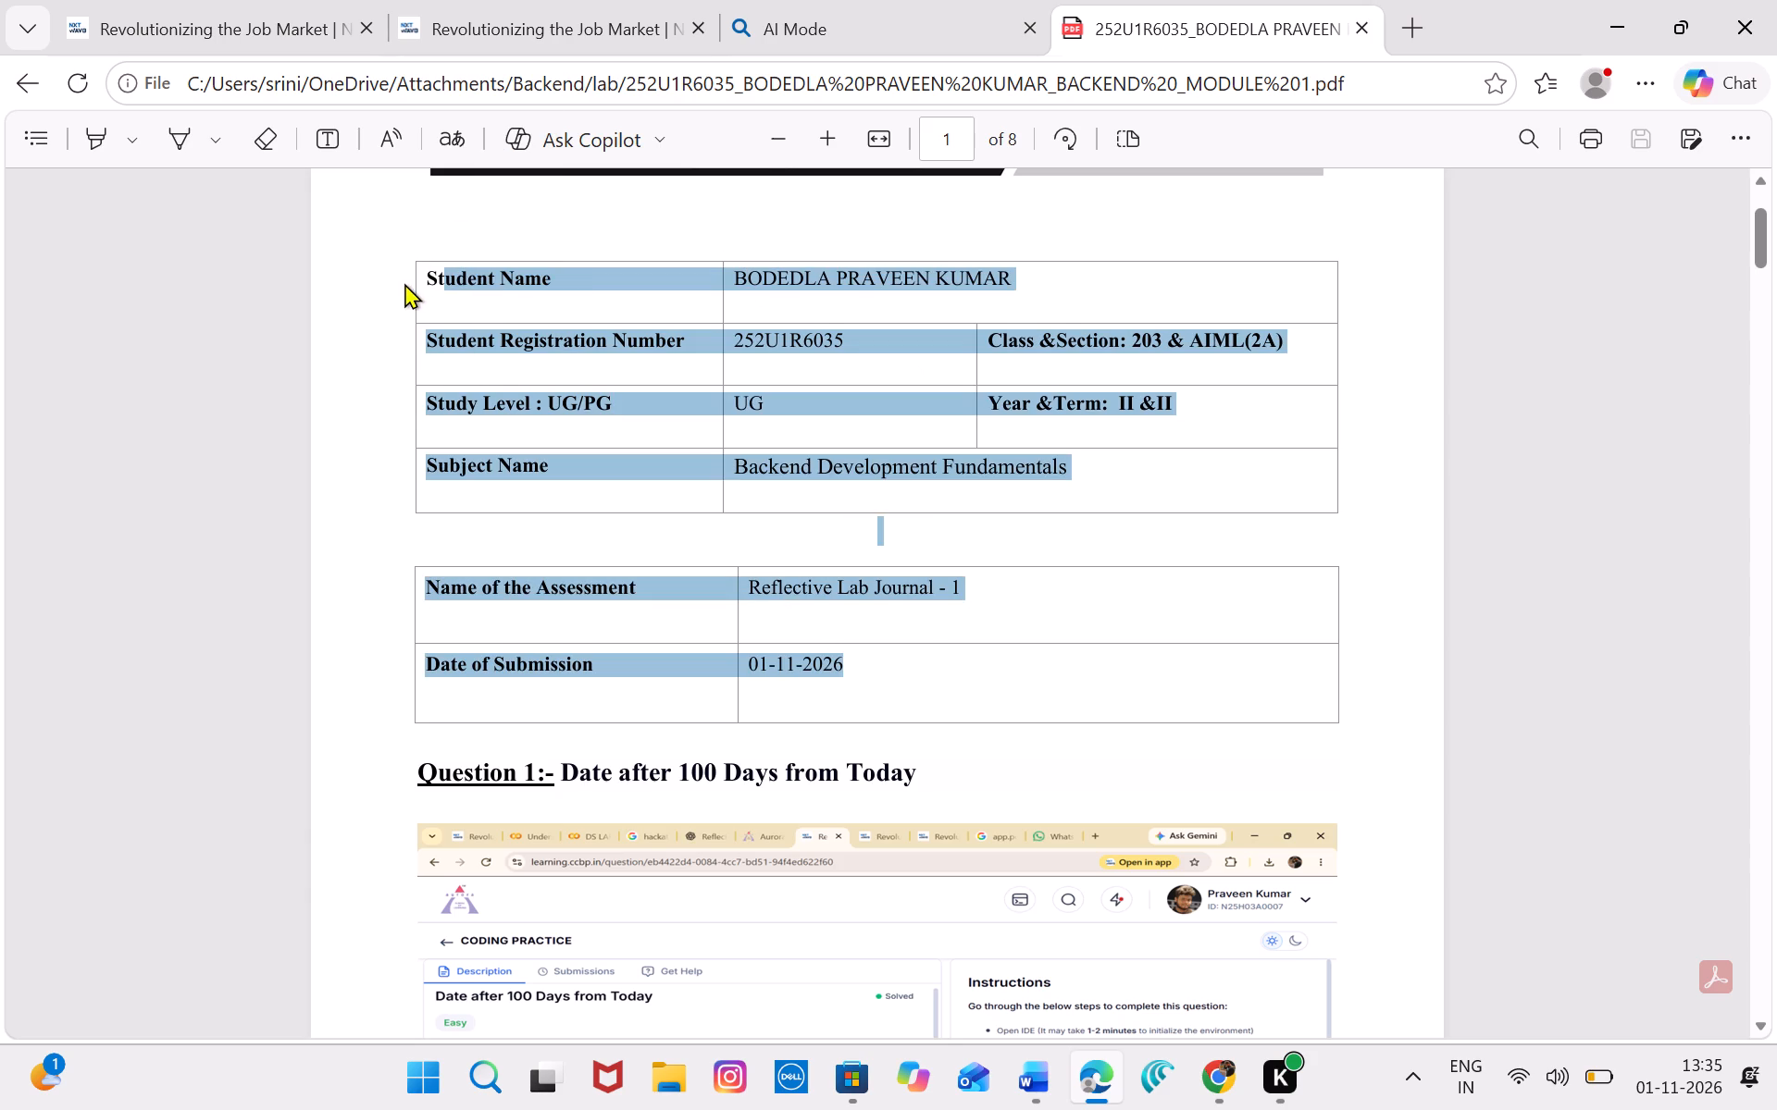
pyautogui.moveTo(404, 283); pyautogui.dragTo(835, 670)
pyautogui.moveTo(843, 670); pyautogui.dragTo(408, 284)
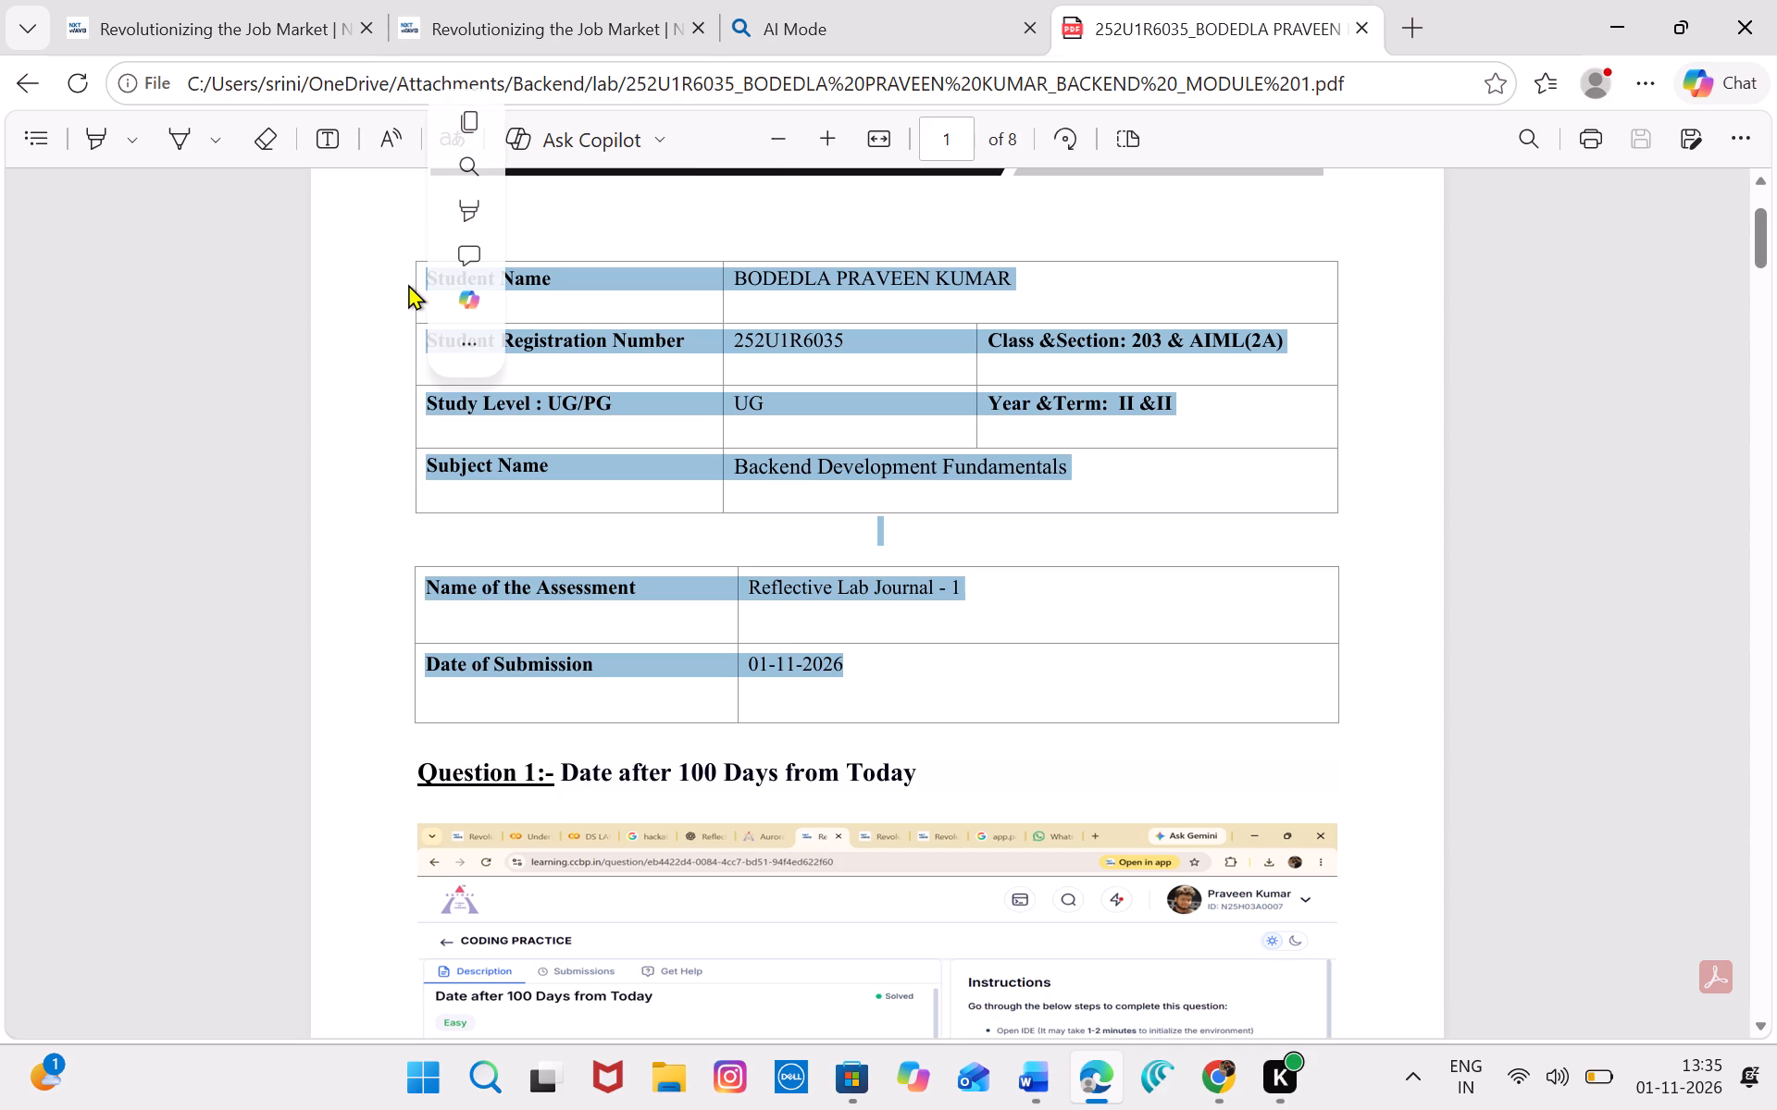
pyautogui.click(412, 283)
pyautogui.moveTo(424, 276); pyautogui.dragTo(456, 302)
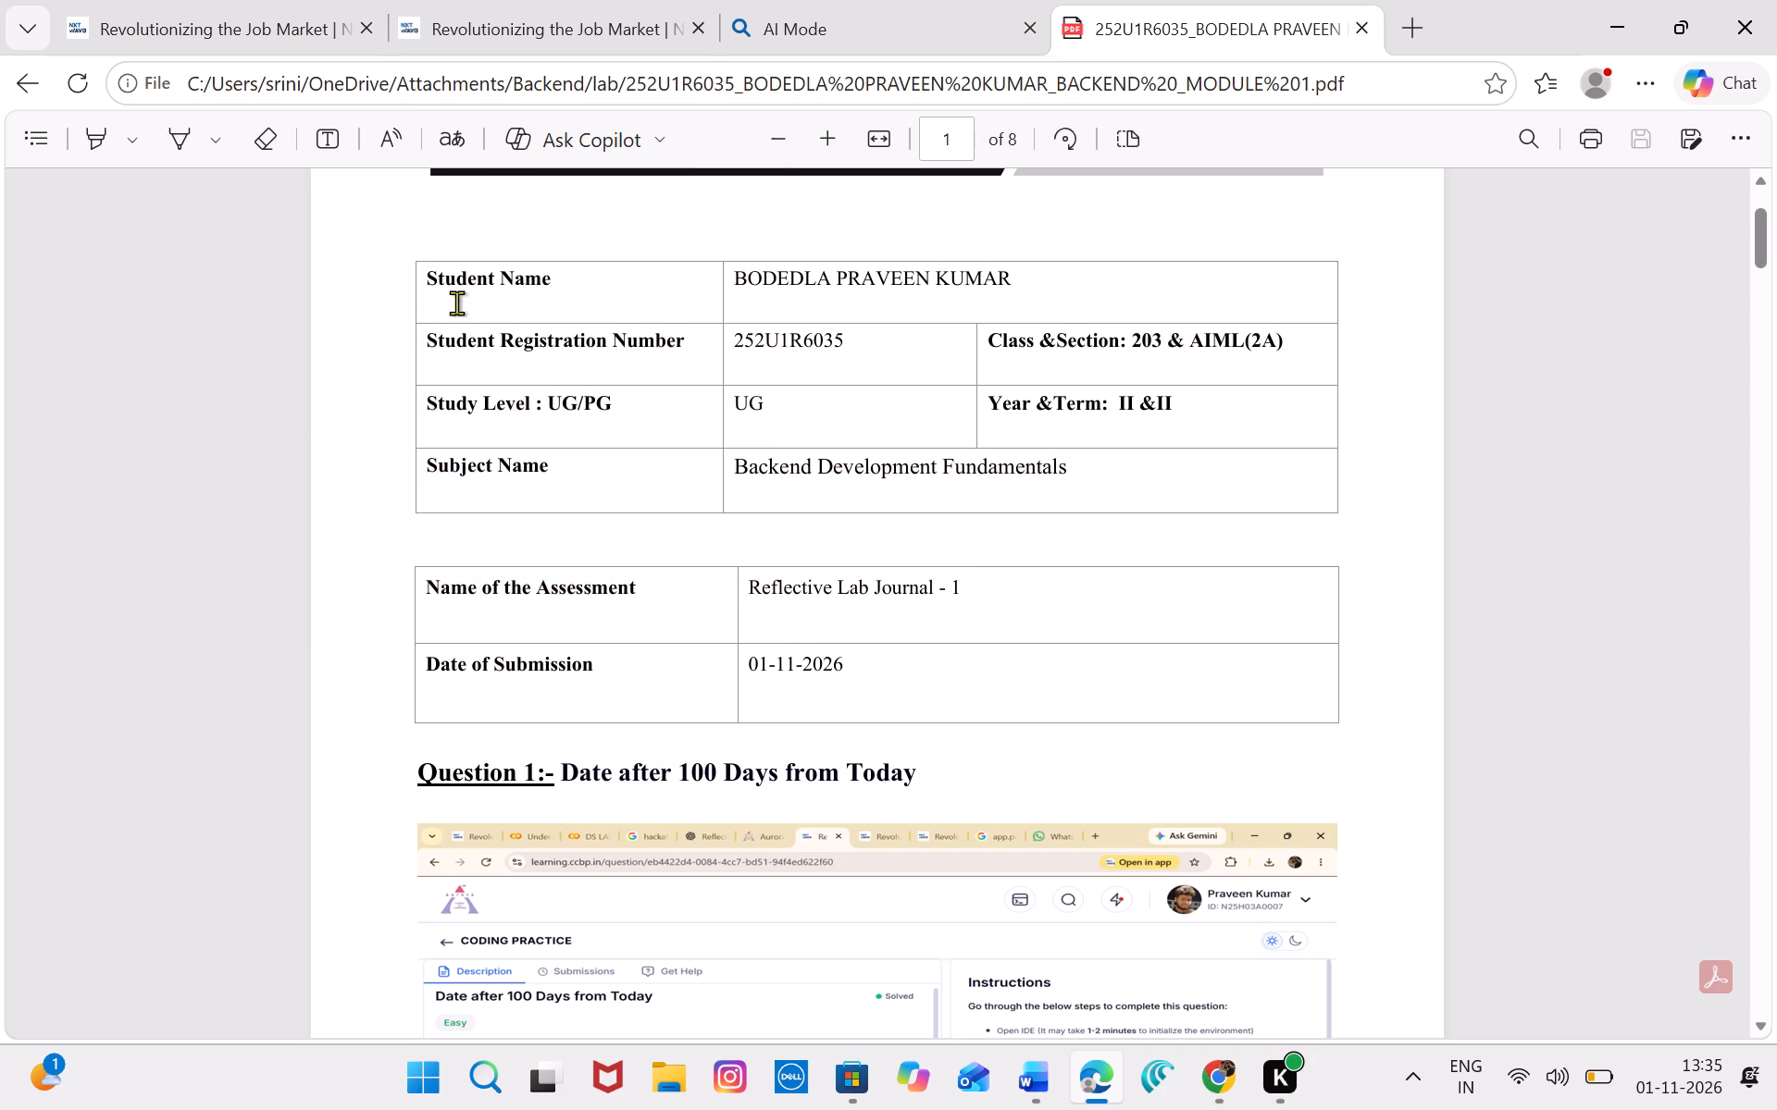
pyautogui.moveTo(456, 302); pyautogui.dragTo(850, 661)
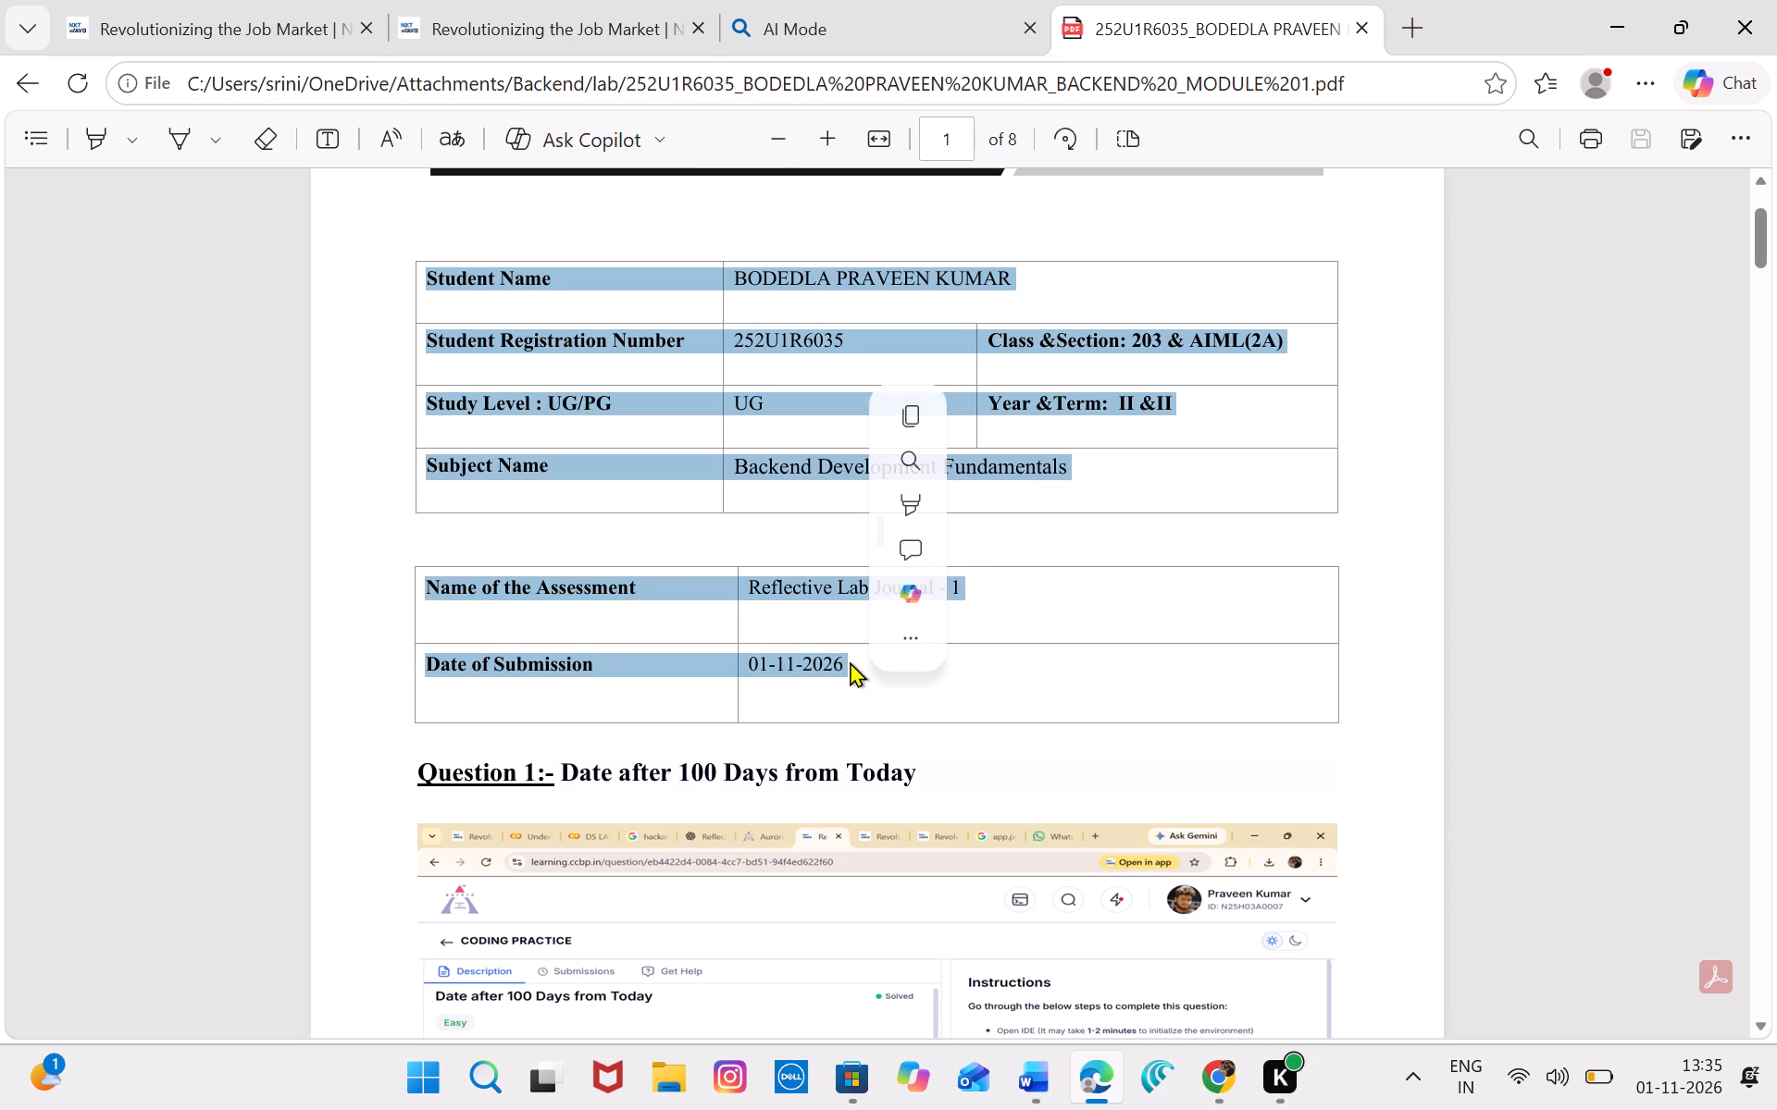
pyautogui.click(850, 661)
pyautogui.moveTo(850, 661); pyautogui.dragTo(595, 558)
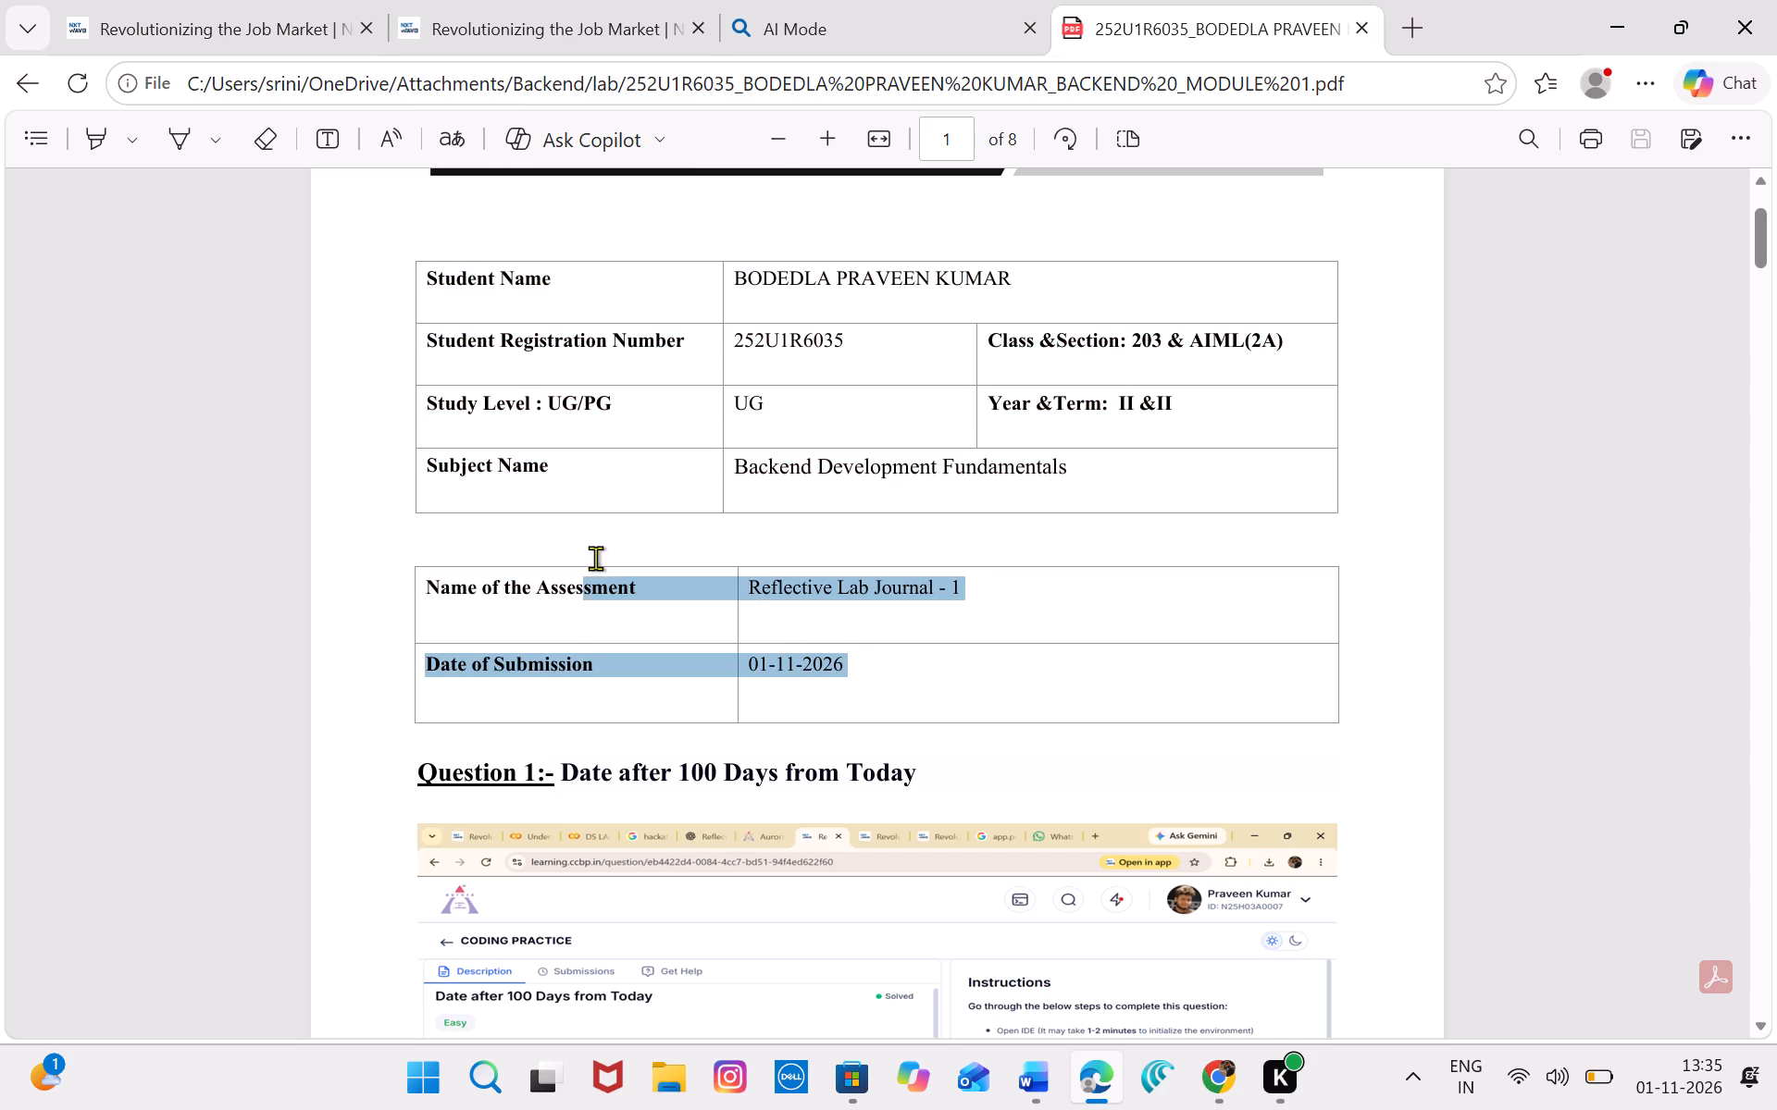
pyautogui.moveTo(595, 558); pyautogui.dragTo(408, 286)
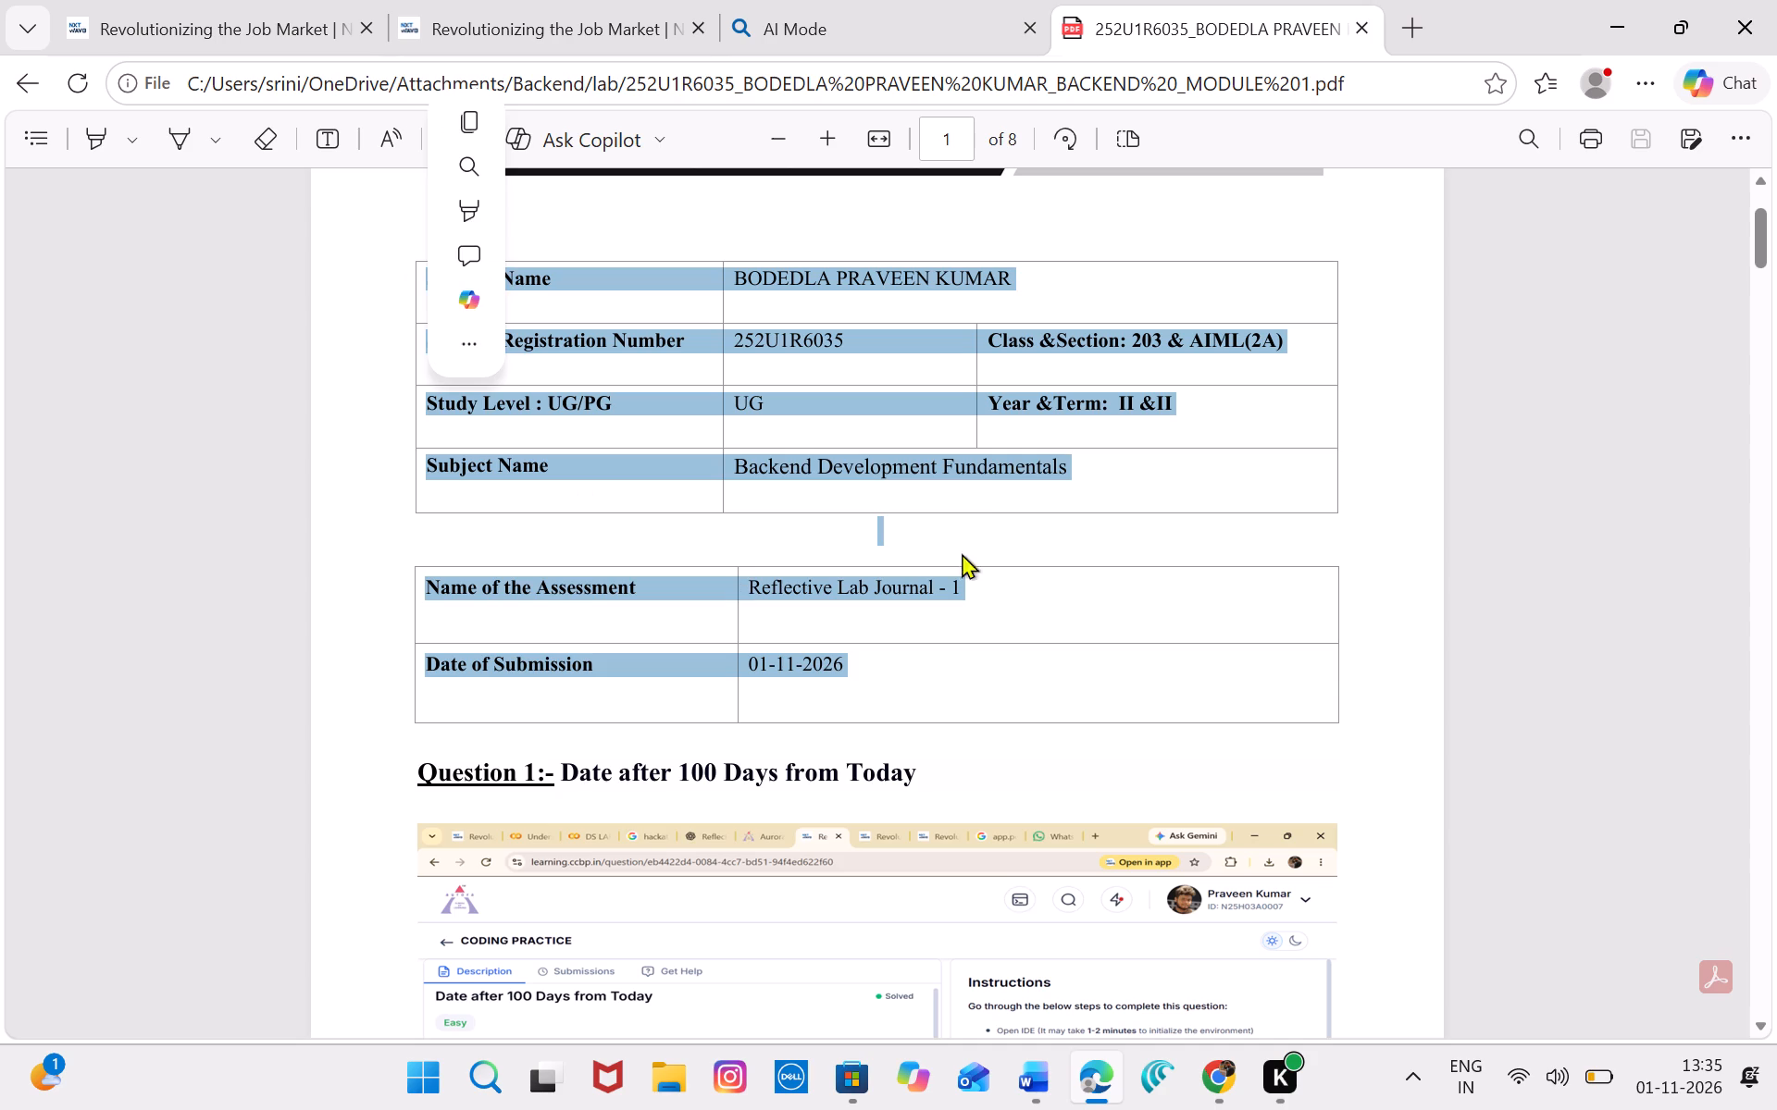
pyautogui.click(932, 434)
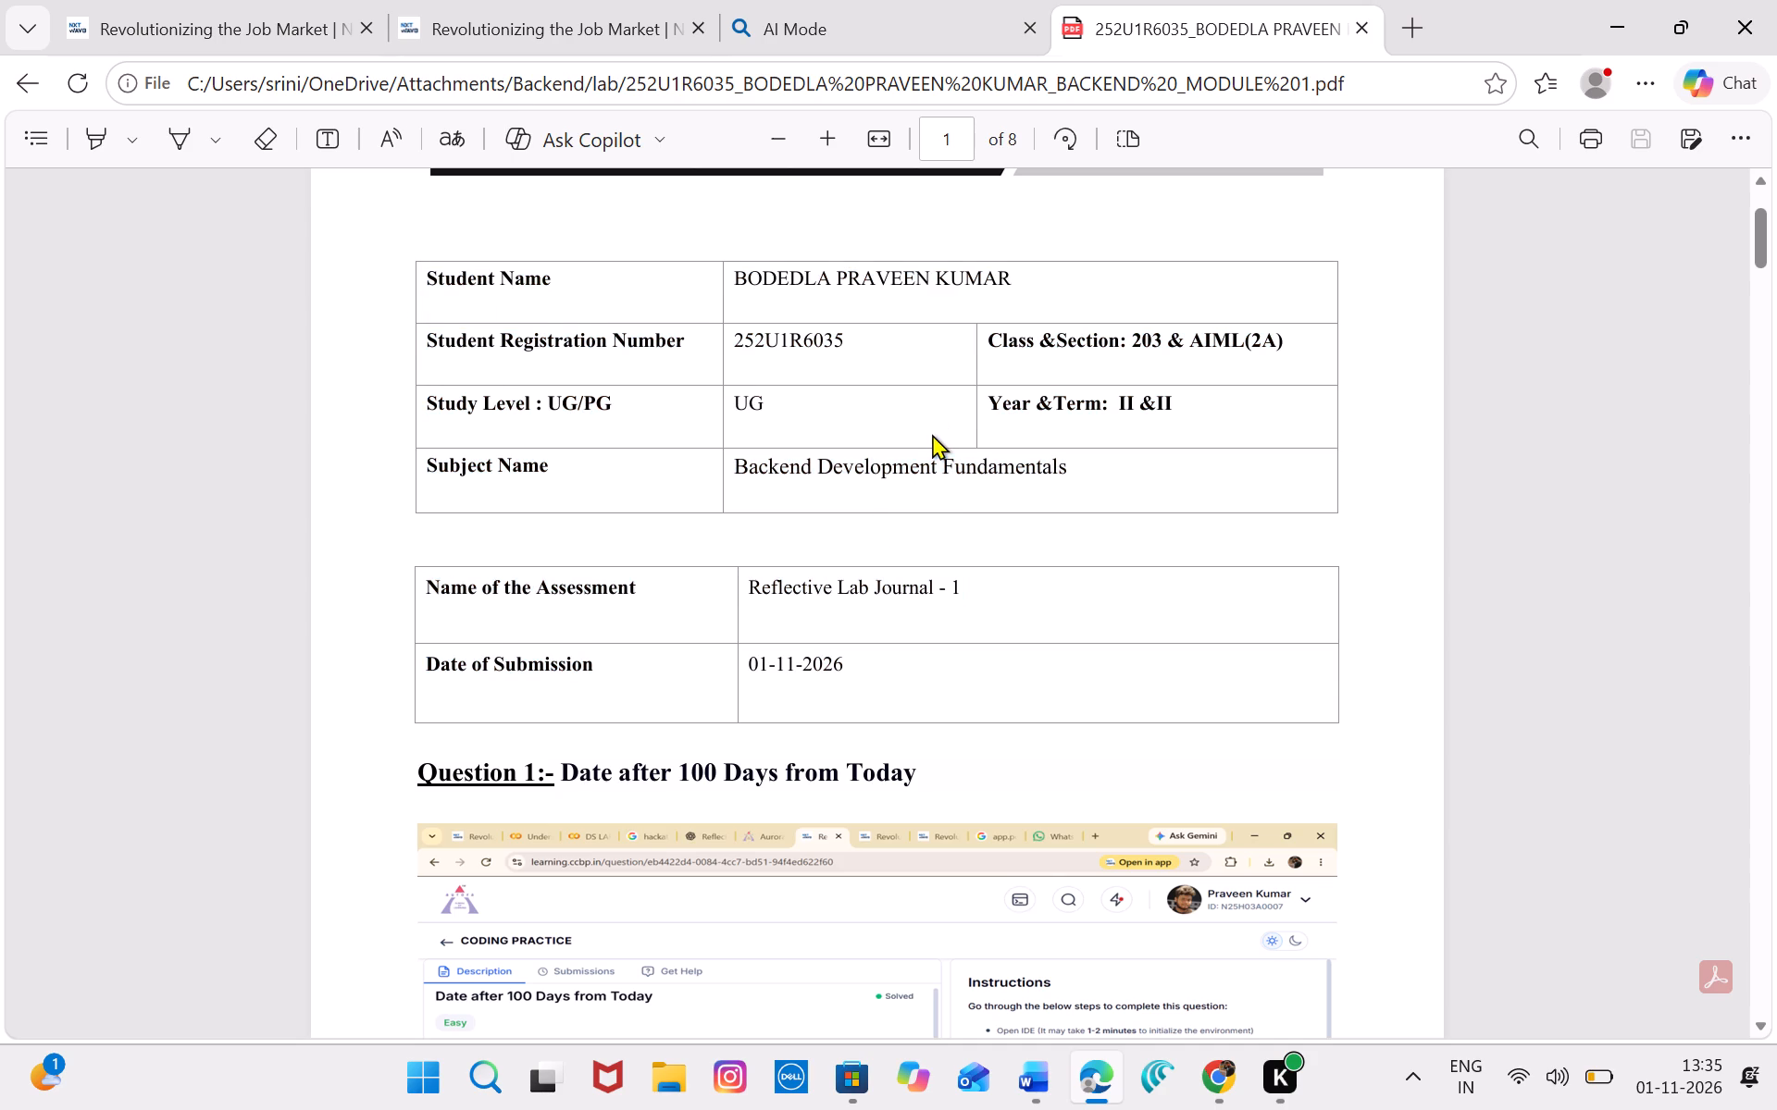
pyautogui.moveTo(428, 289); pyautogui.dragTo(887, 647)
pyautogui.click(1206, 789)
# Review the rest of the published PDF from Question 1 through Question 5 on the last page, and close it.
pyautogui.scroll(-7, 1206, 789)
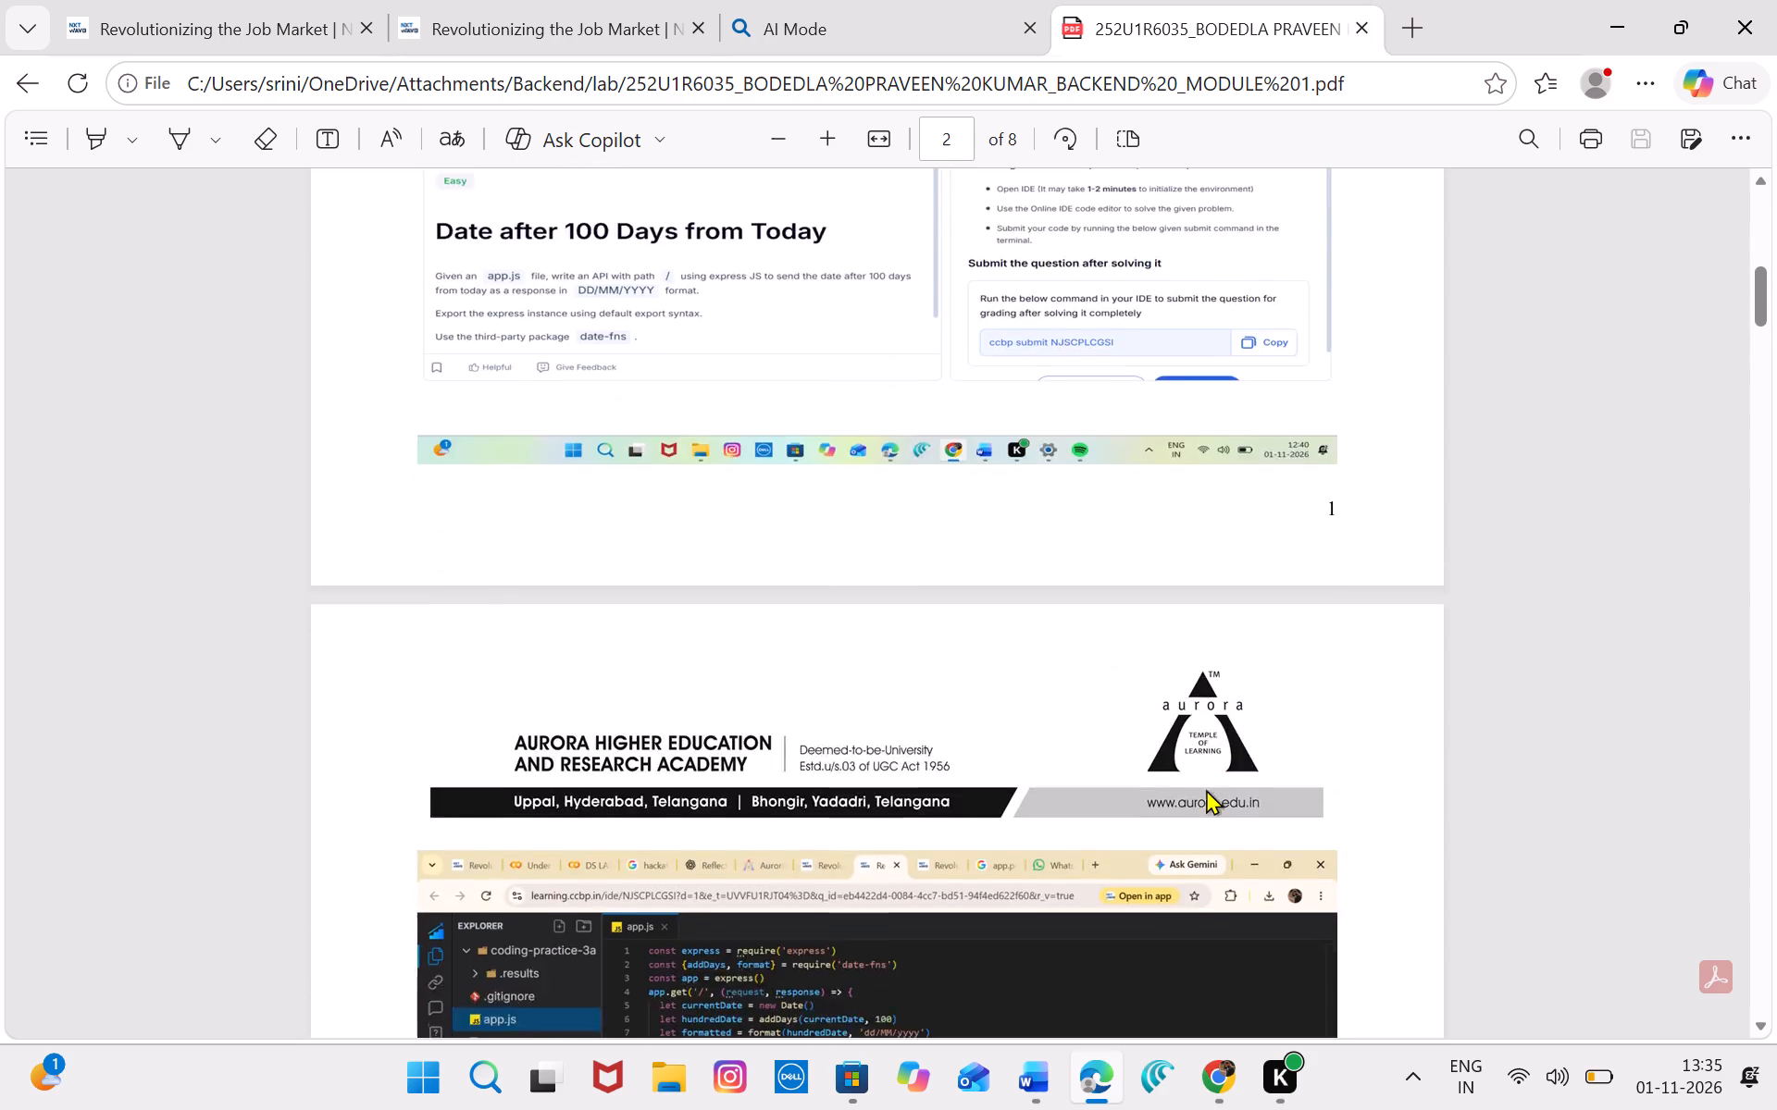
pyautogui.scroll(-8, 1206, 789)
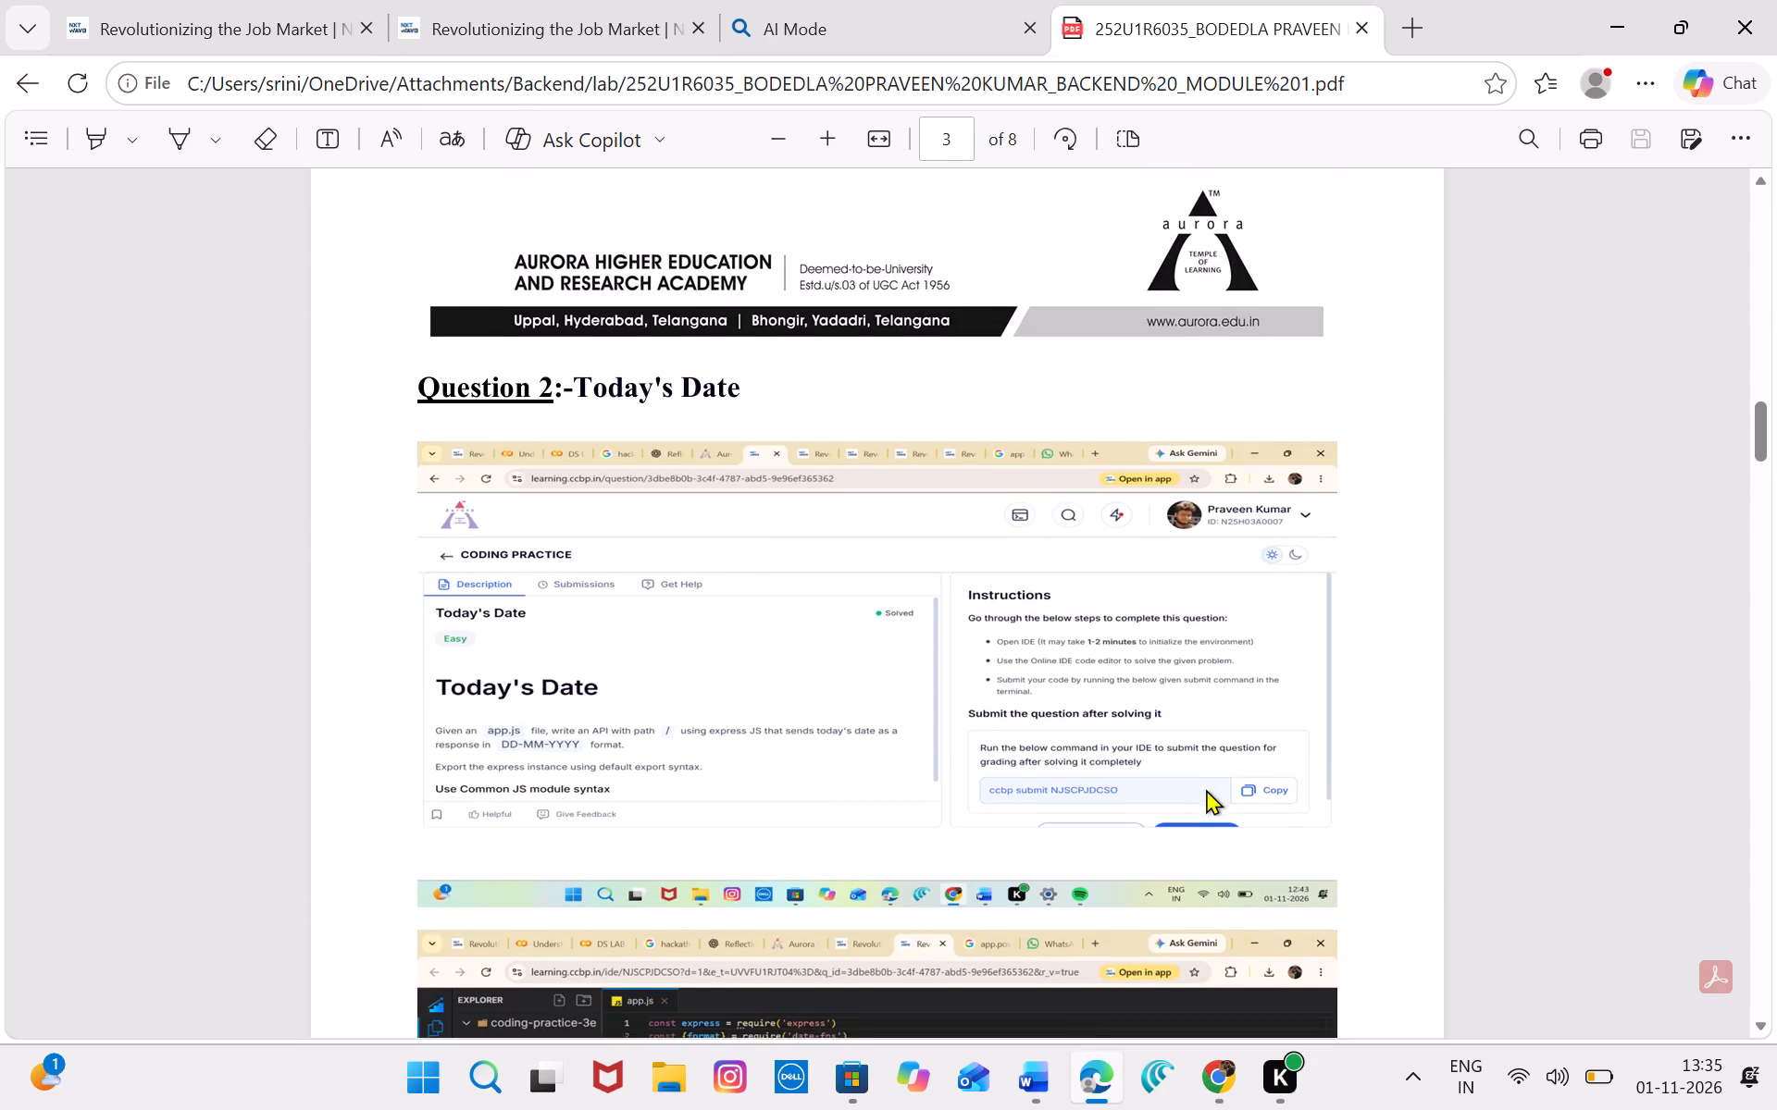
pyautogui.scroll(-7, 1206, 789)
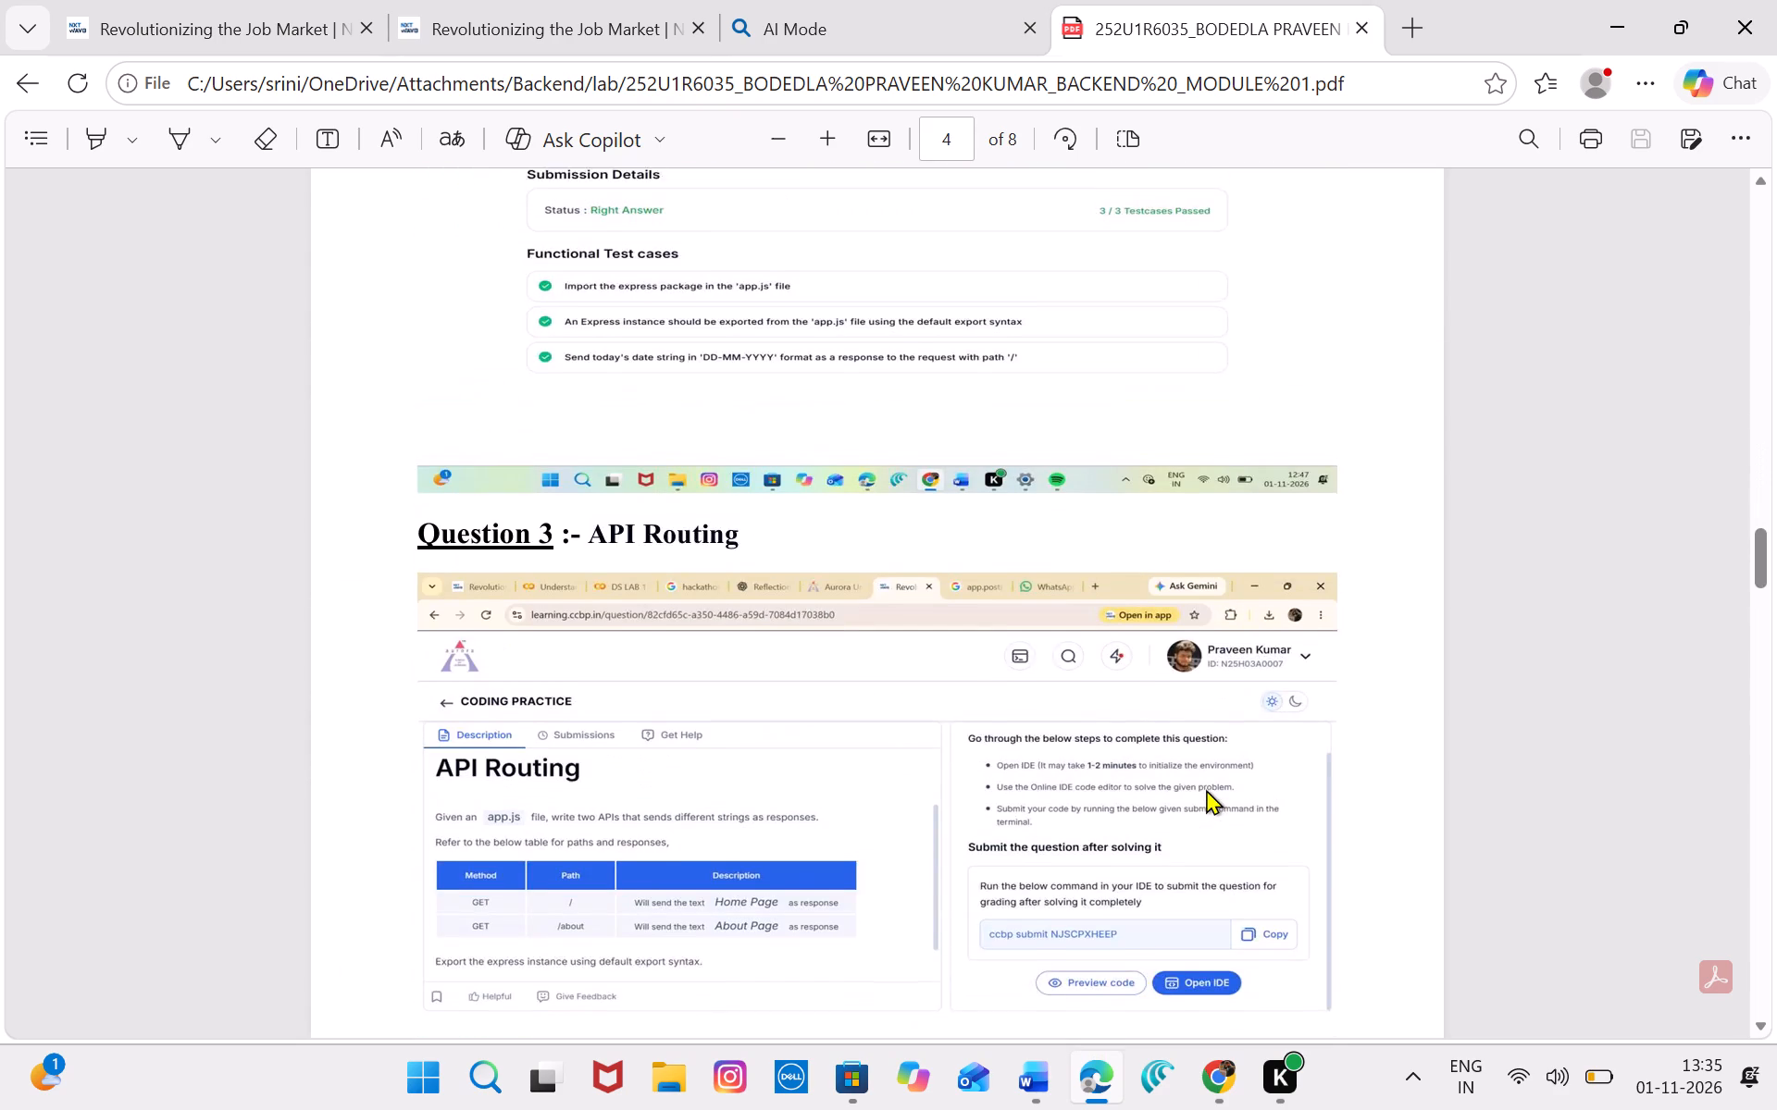
pyautogui.scroll(-8, 1206, 789)
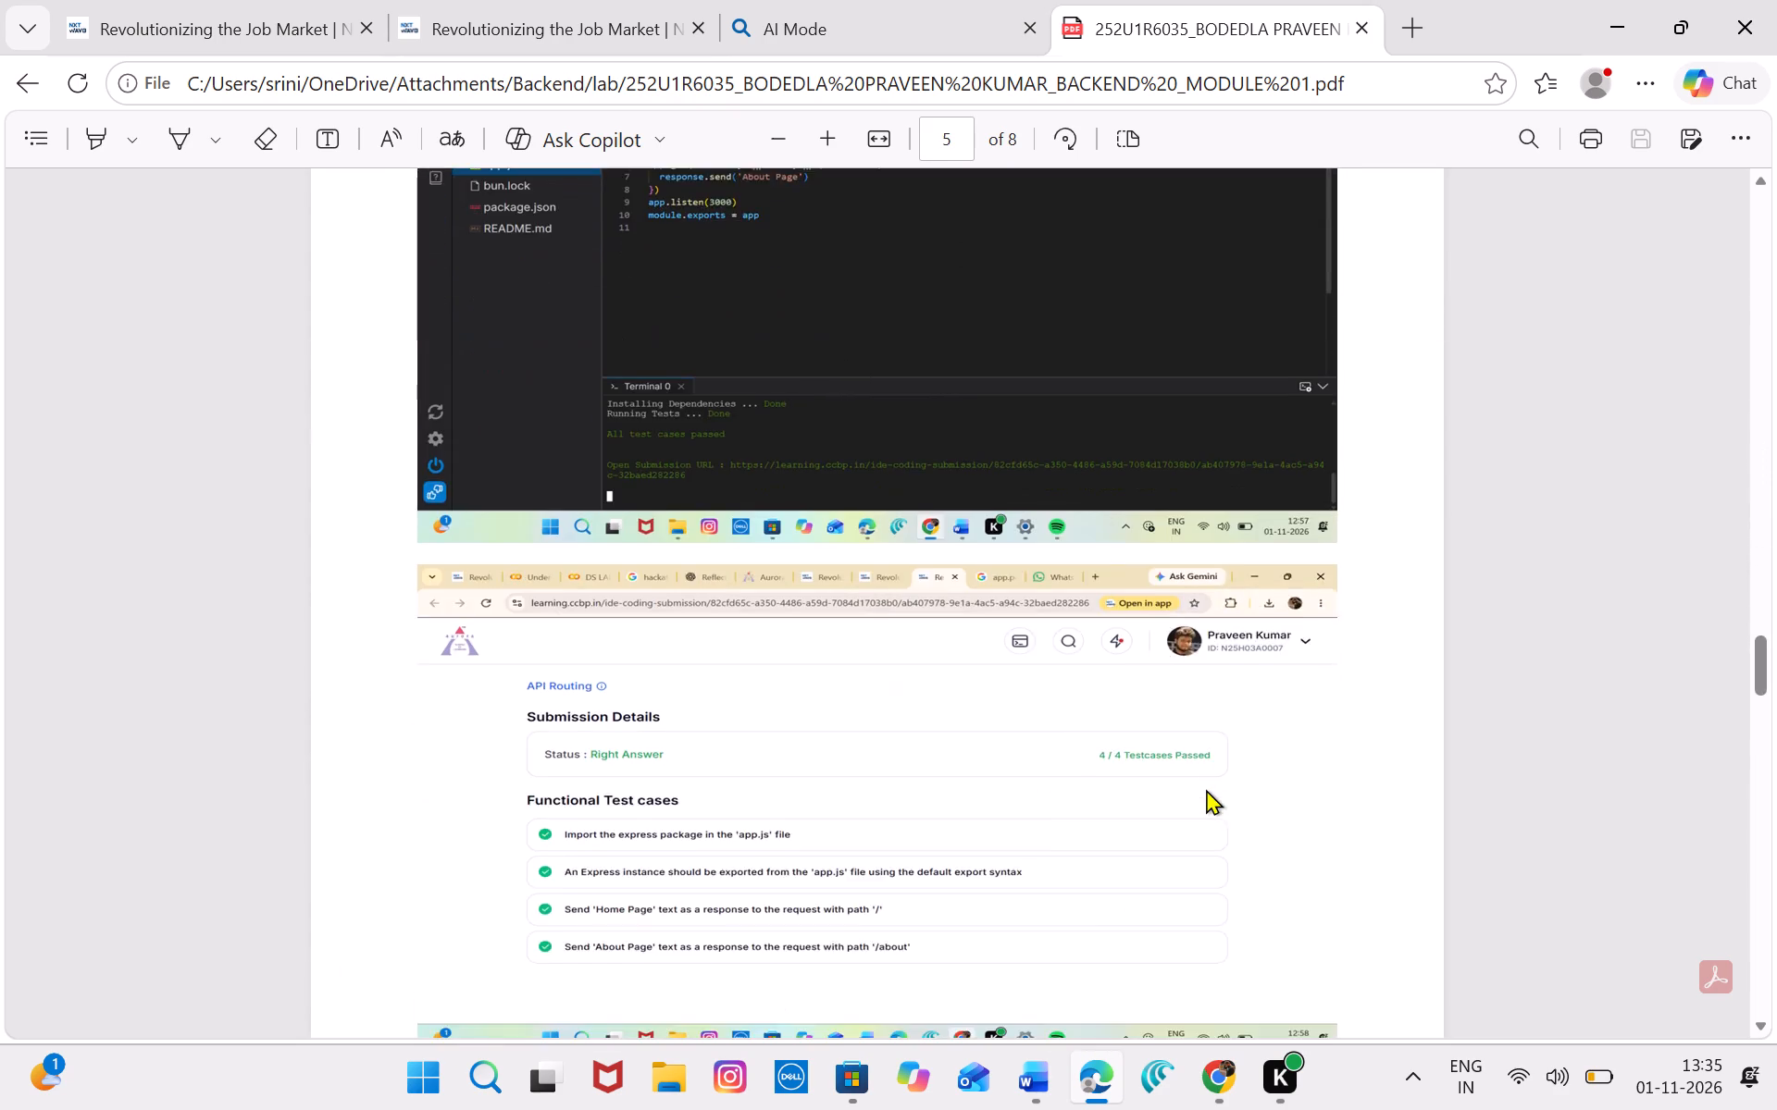
pyautogui.scroll(-7, 1206, 789)
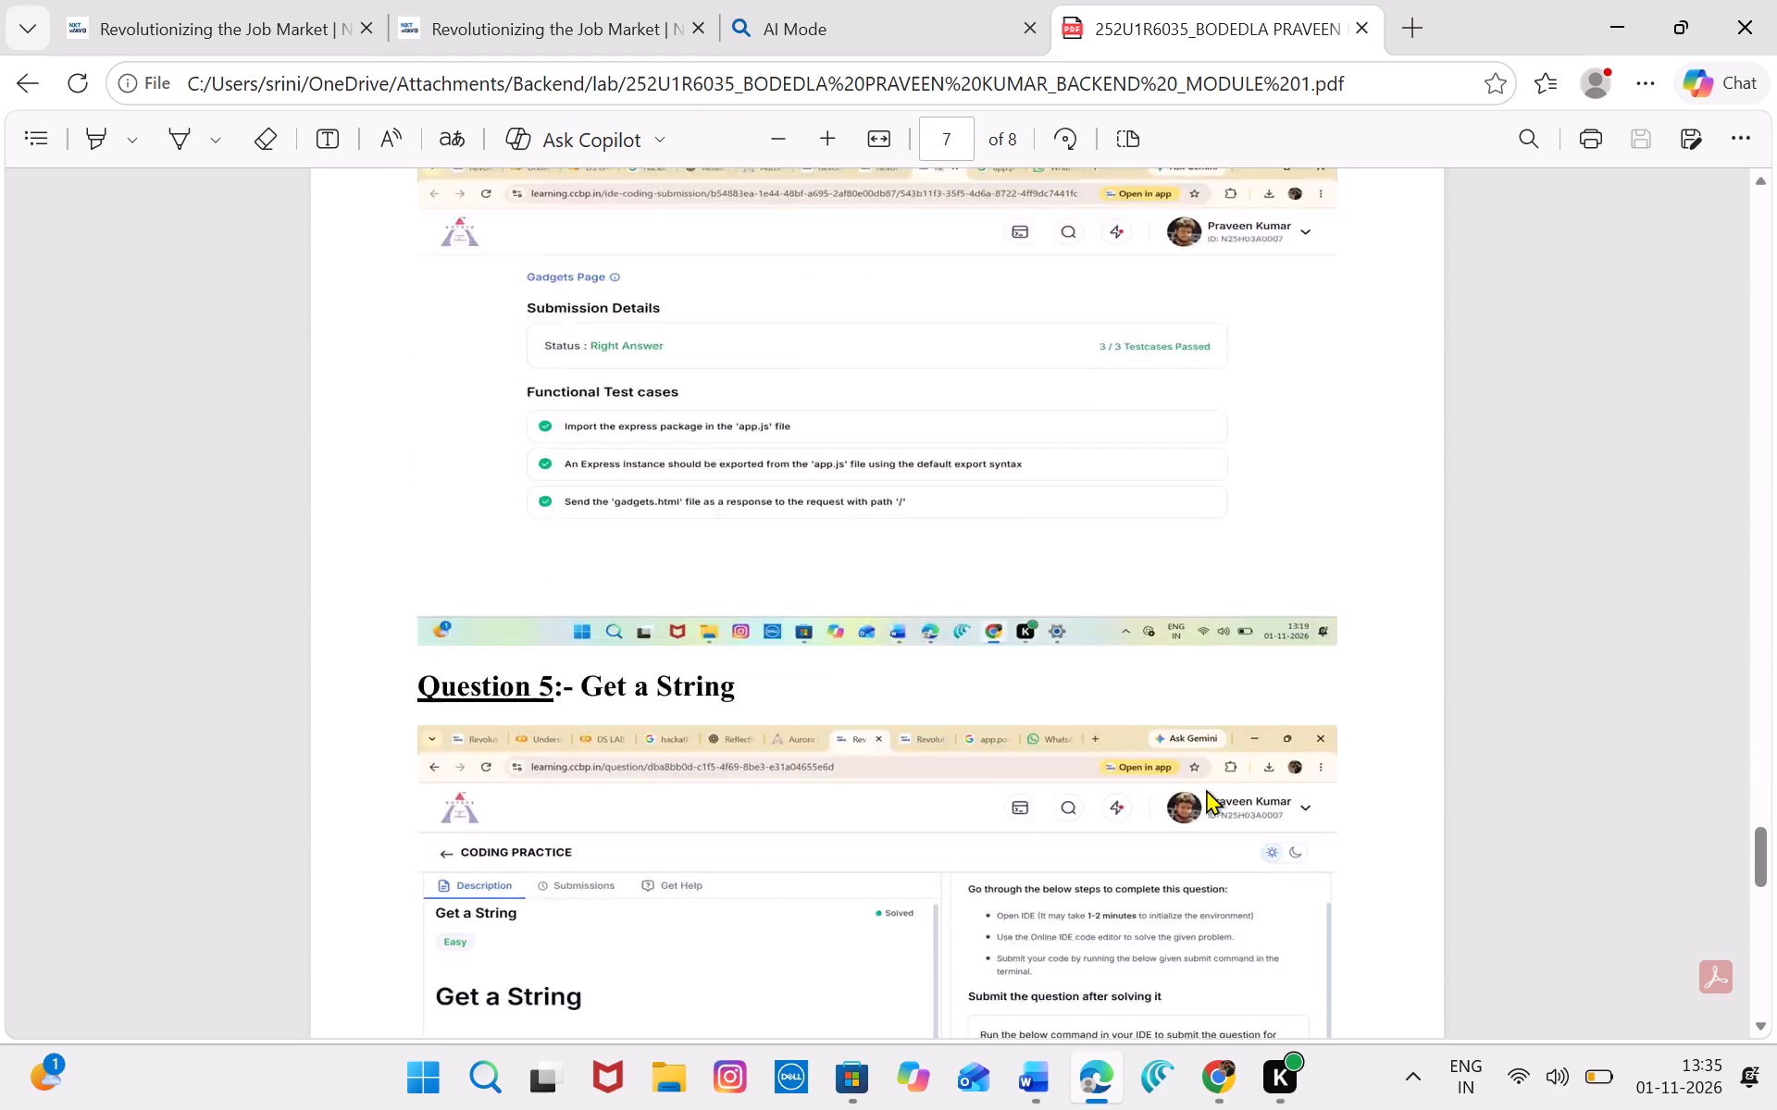
pyautogui.scroll(-7, 1206, 789)
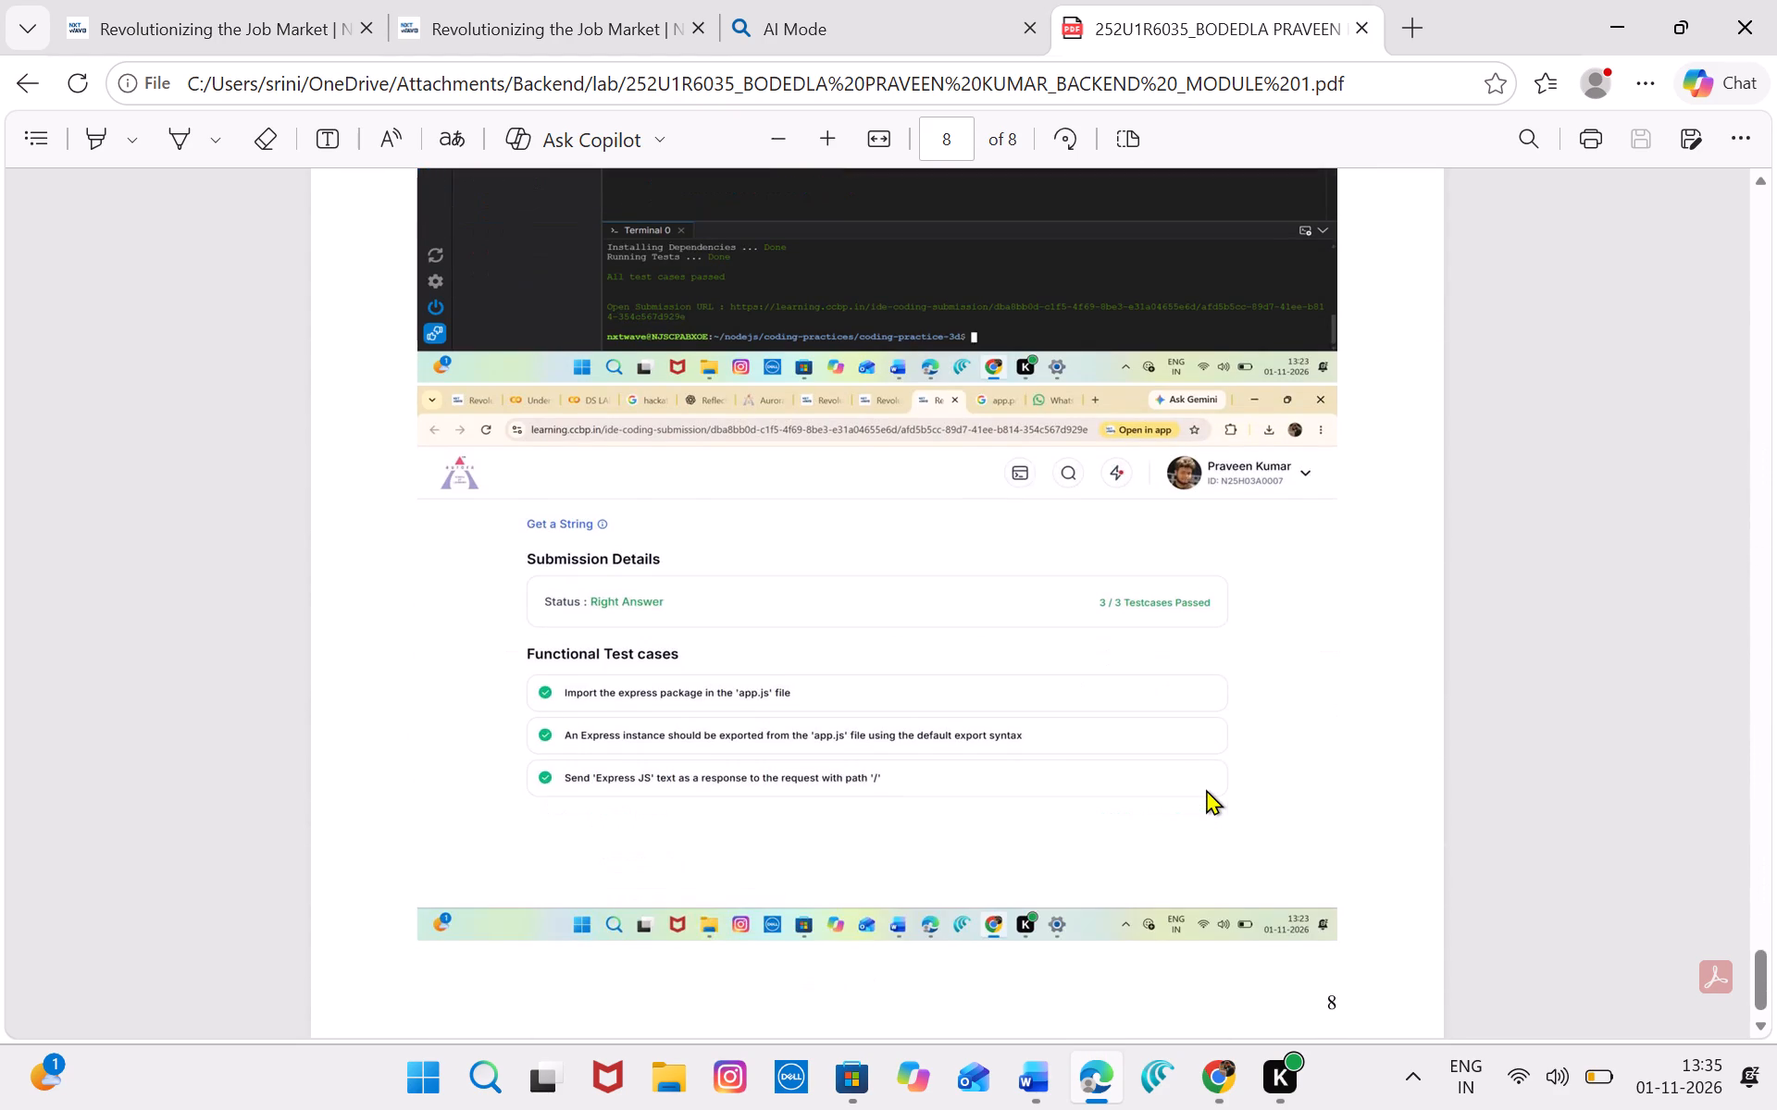
pyautogui.scroll(-2, 1206, 789)
pyautogui.click(1353, 34)
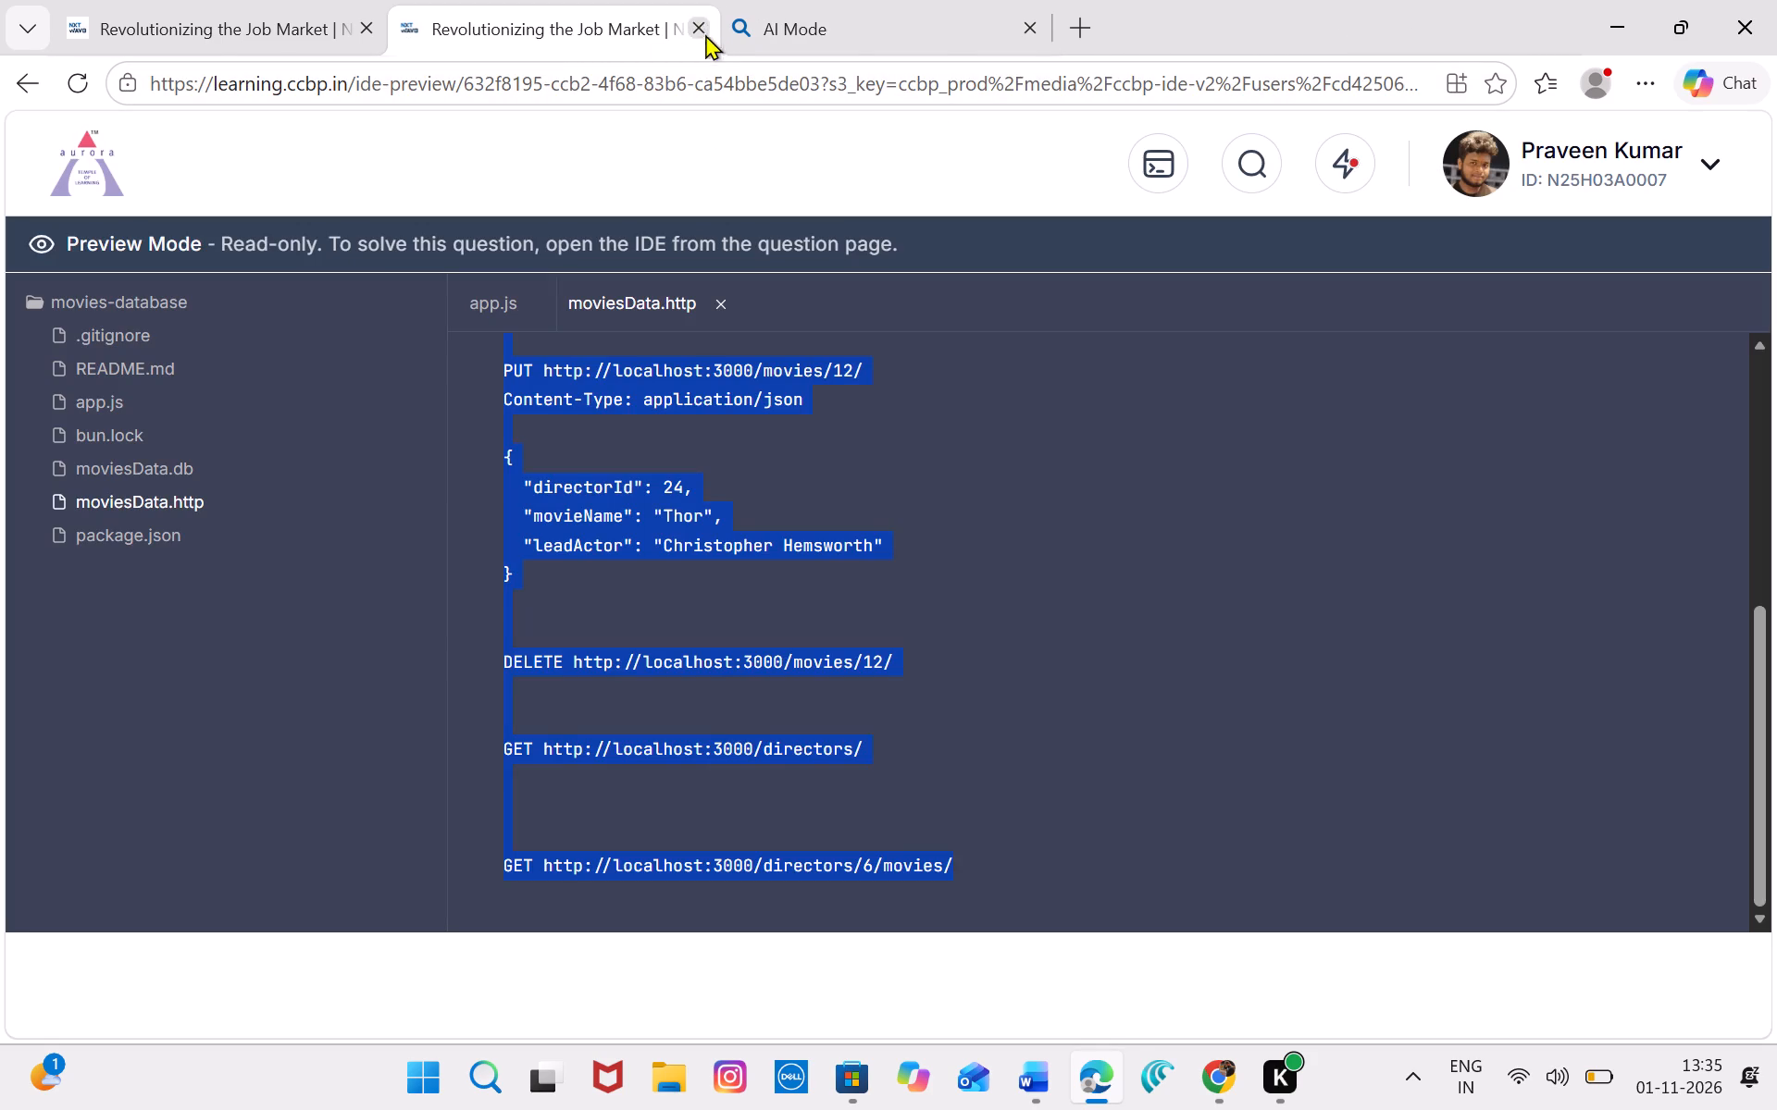
# Switch to File Explorer and open the Attachments » Backend » lab folder.
pyautogui.click(663, 1070)
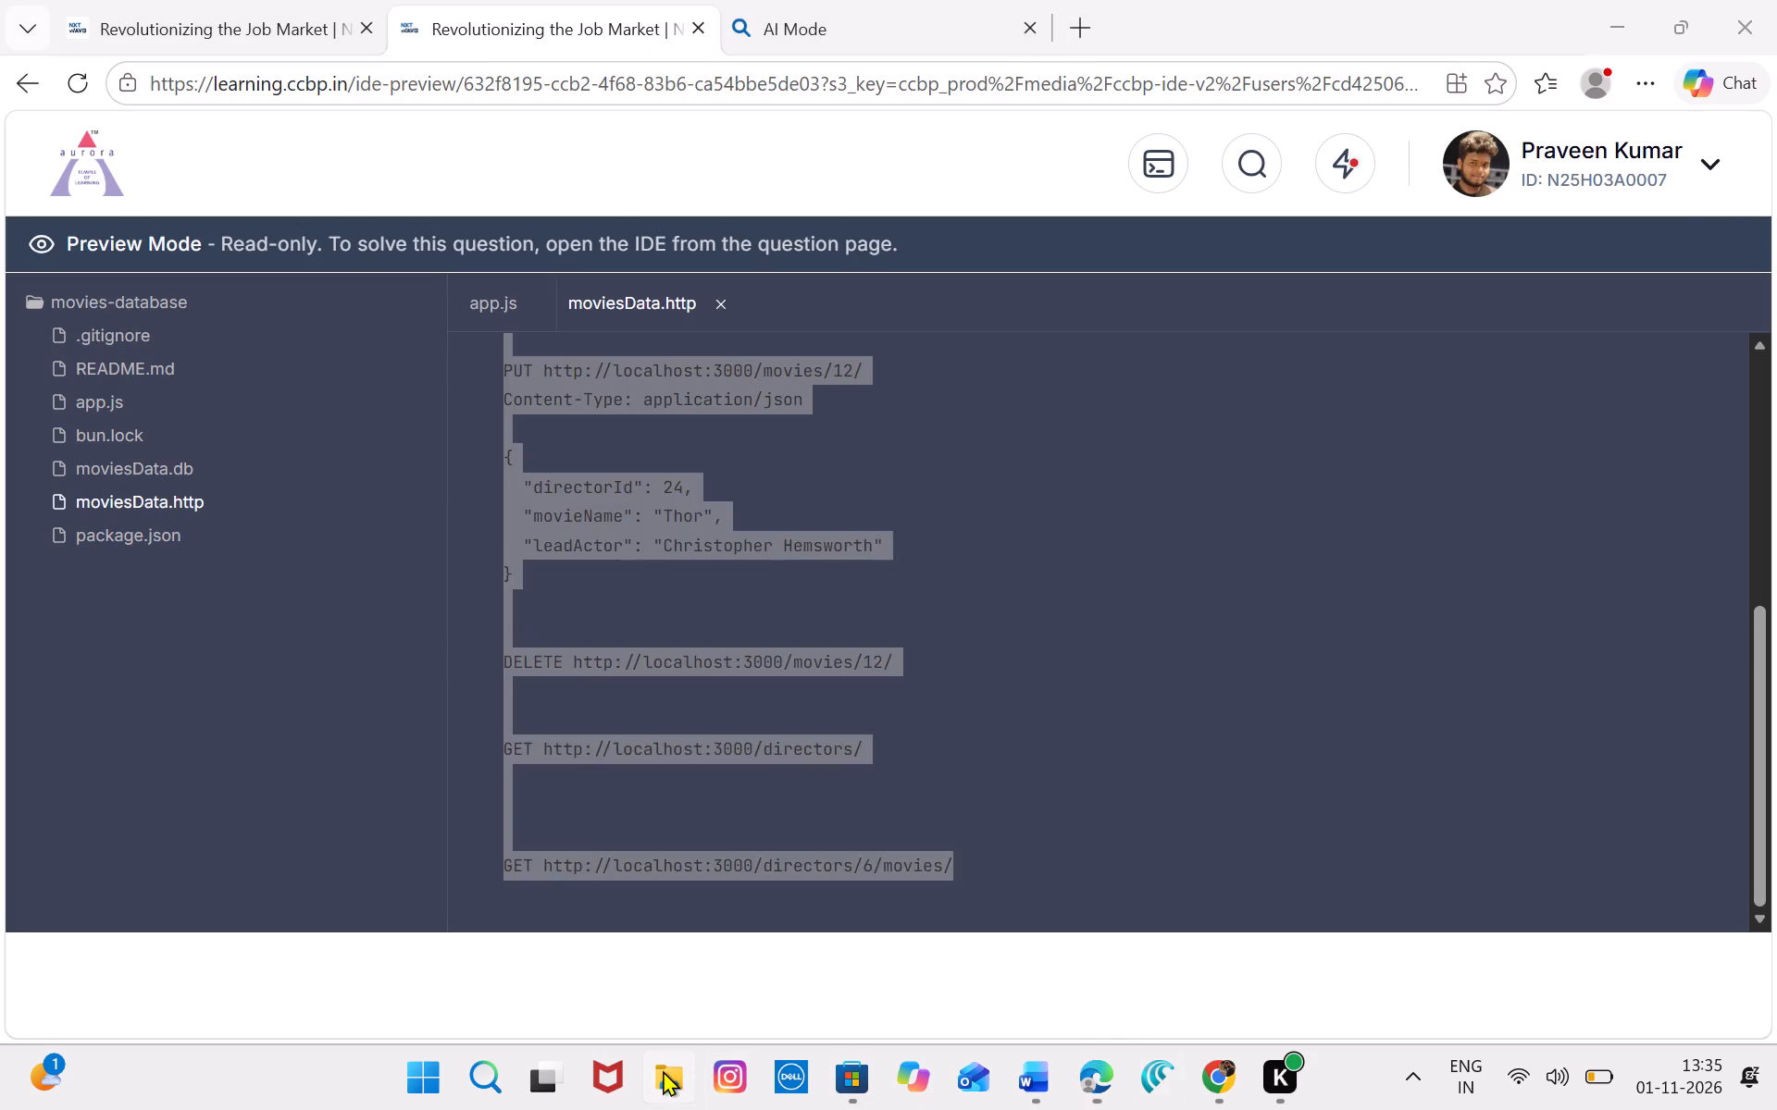
pyautogui.click(169, 355)
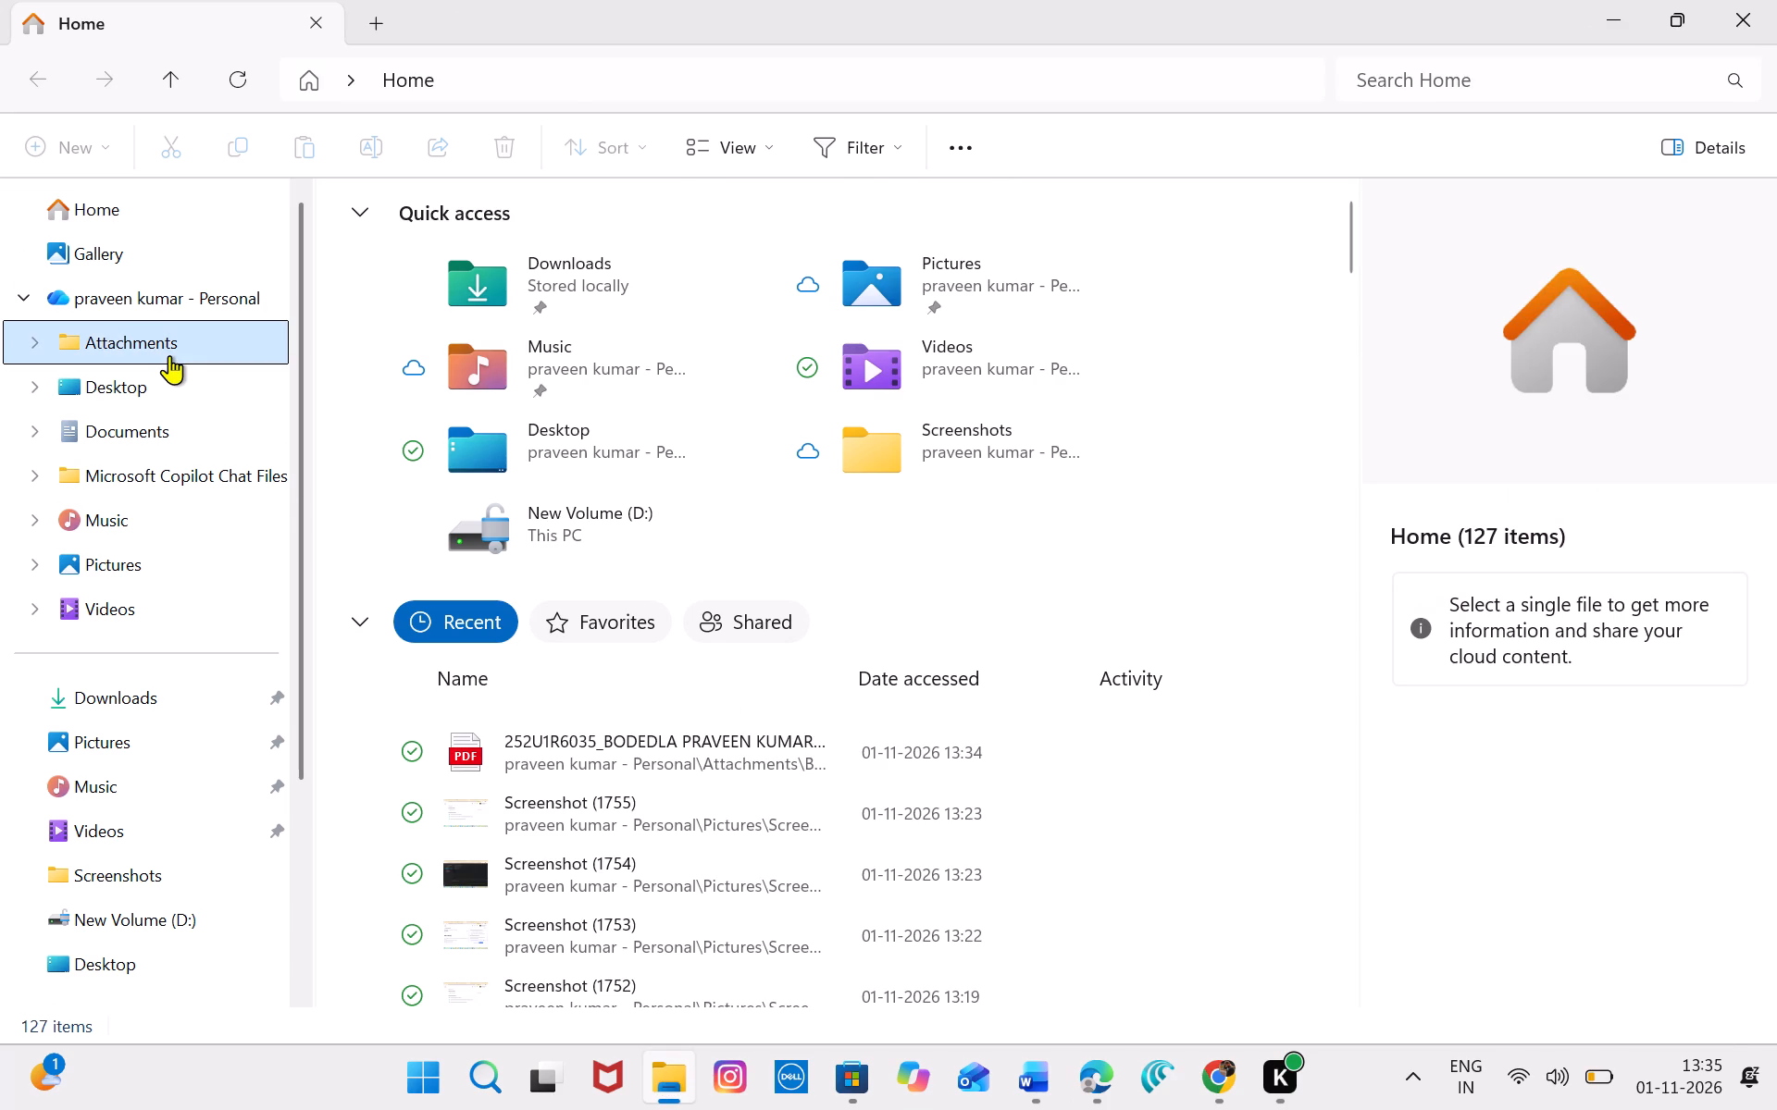
pyautogui.scroll(-13, 622, 878)
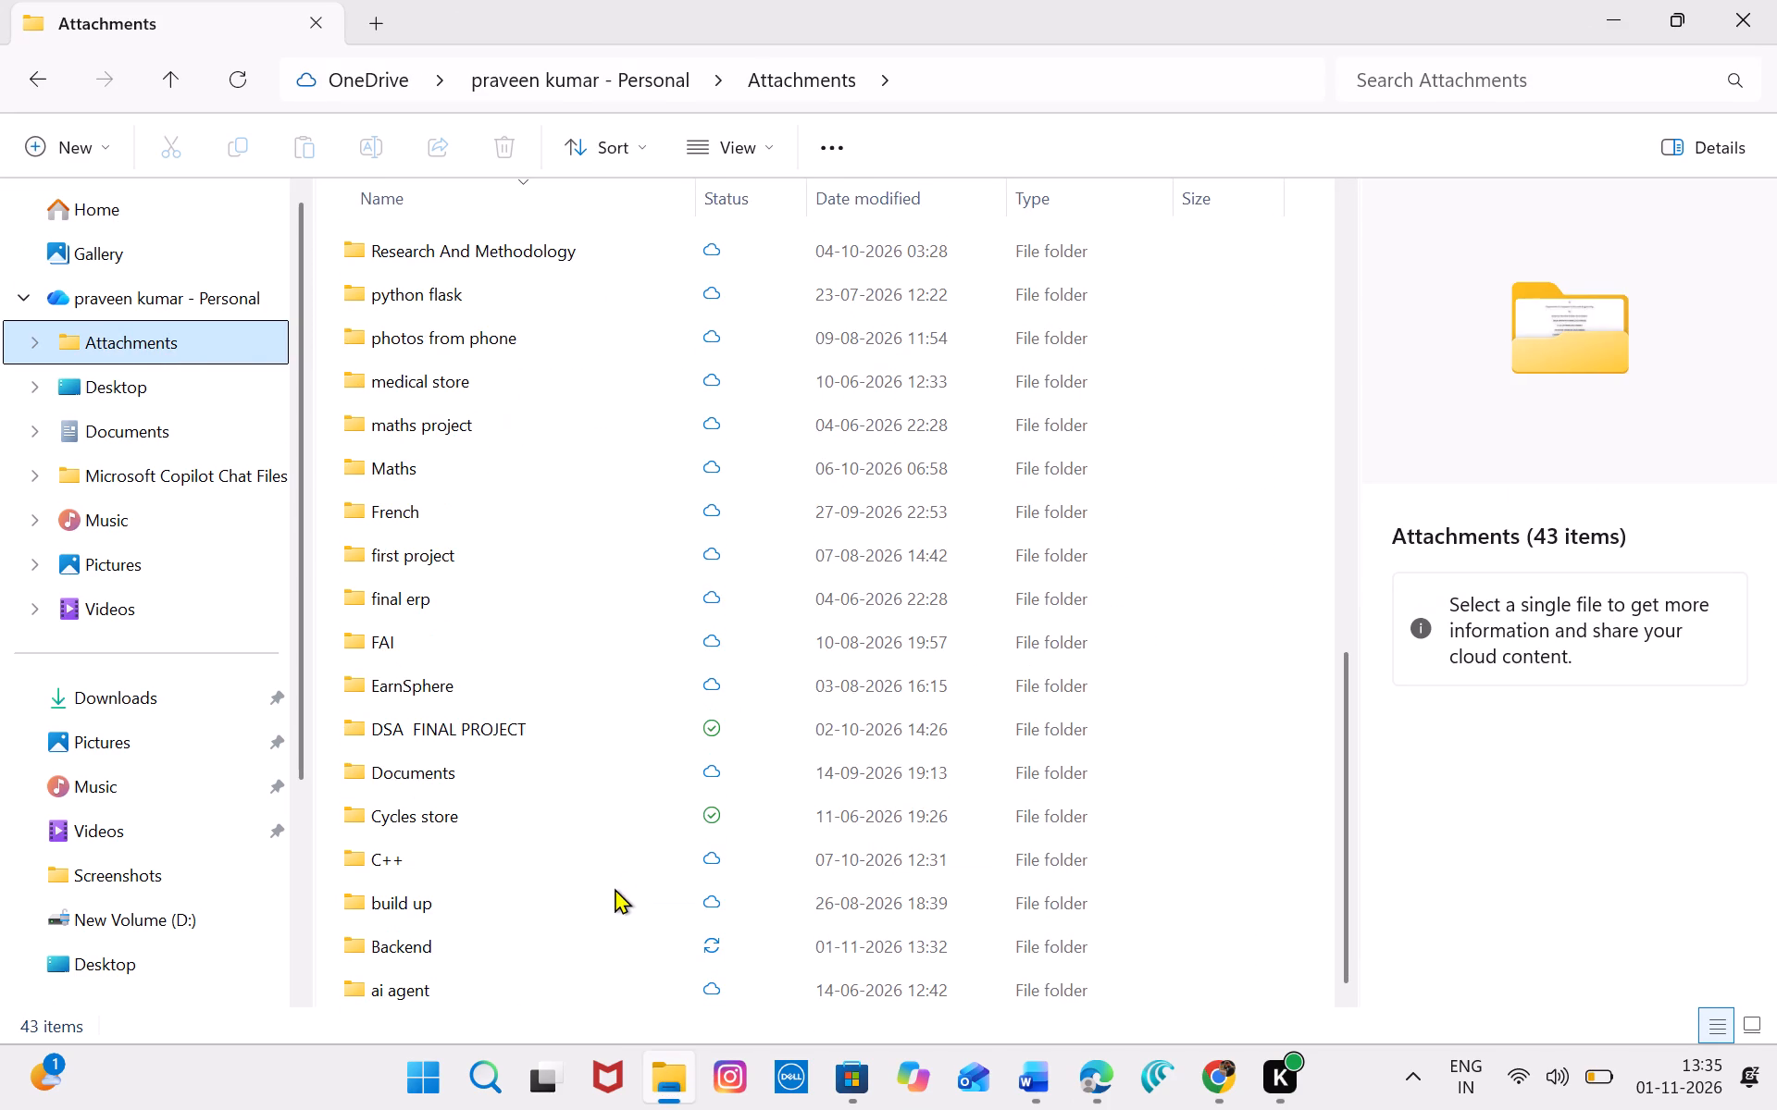
pyautogui.doubleClick(570, 936)
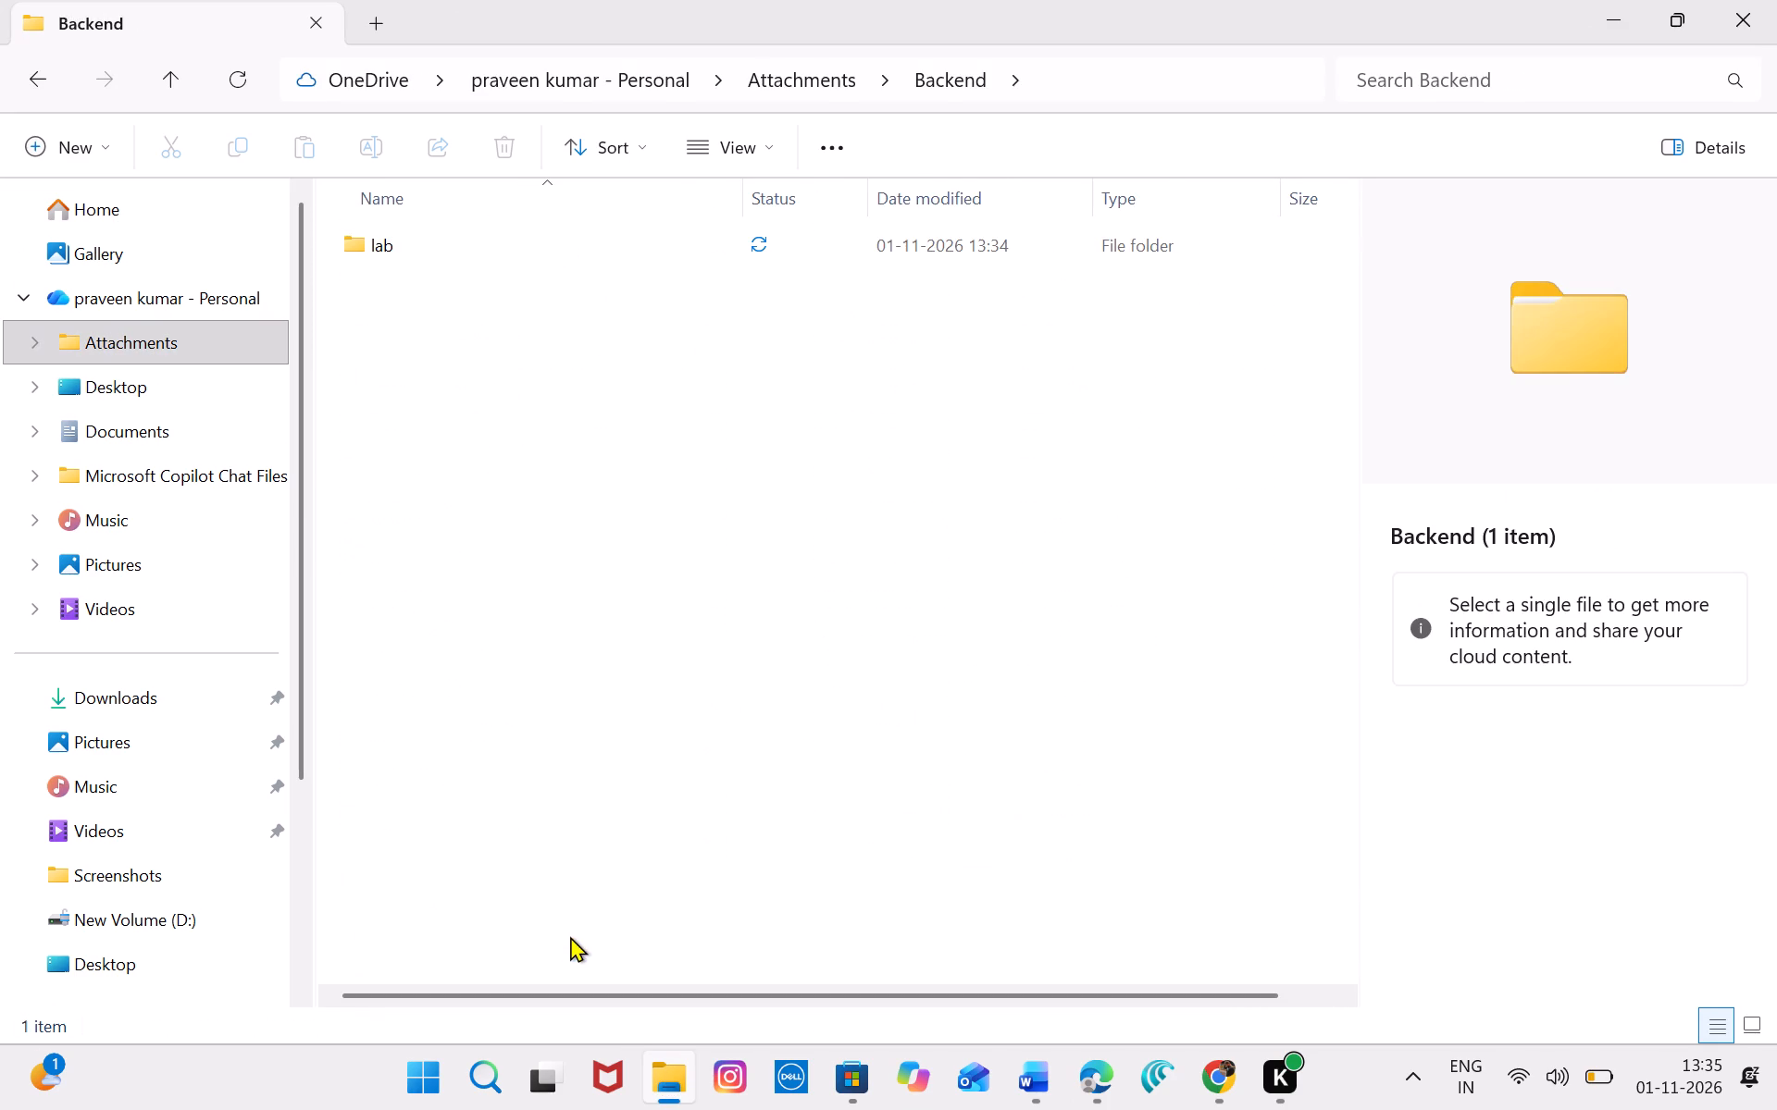
pyautogui.doubleClick(551, 232)
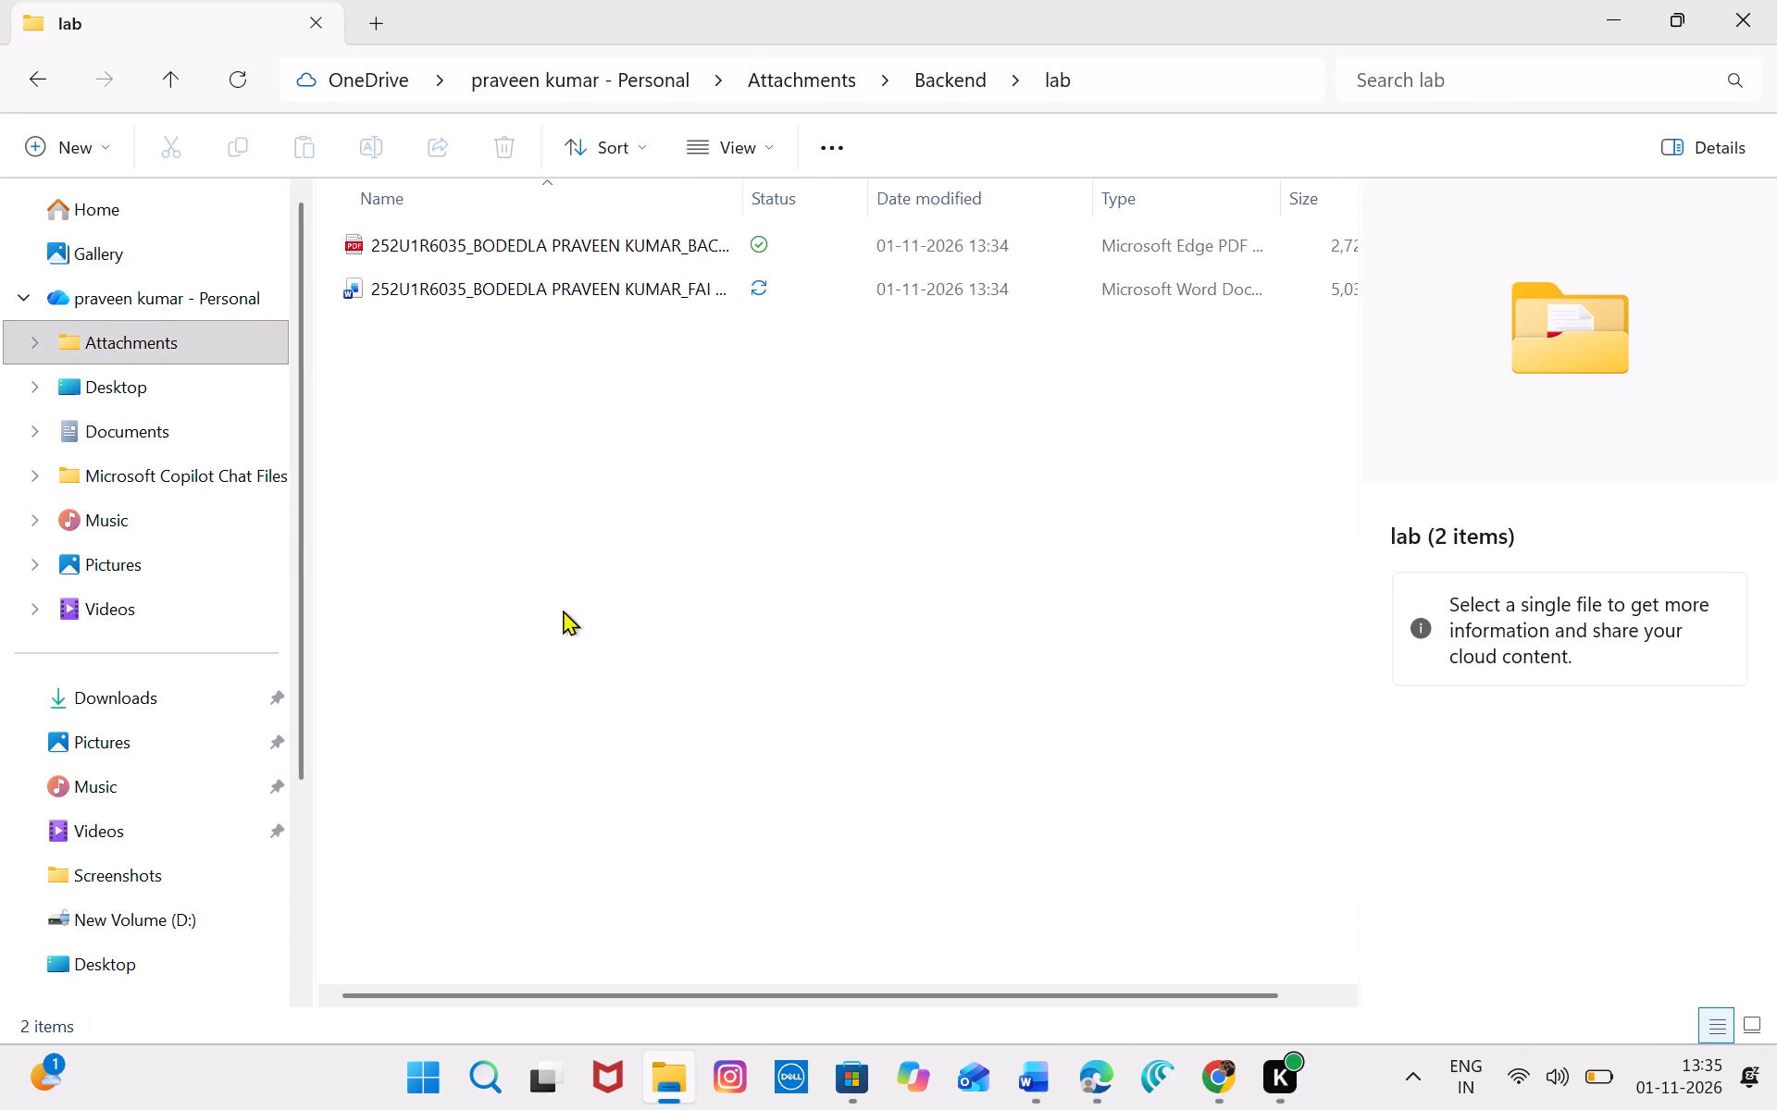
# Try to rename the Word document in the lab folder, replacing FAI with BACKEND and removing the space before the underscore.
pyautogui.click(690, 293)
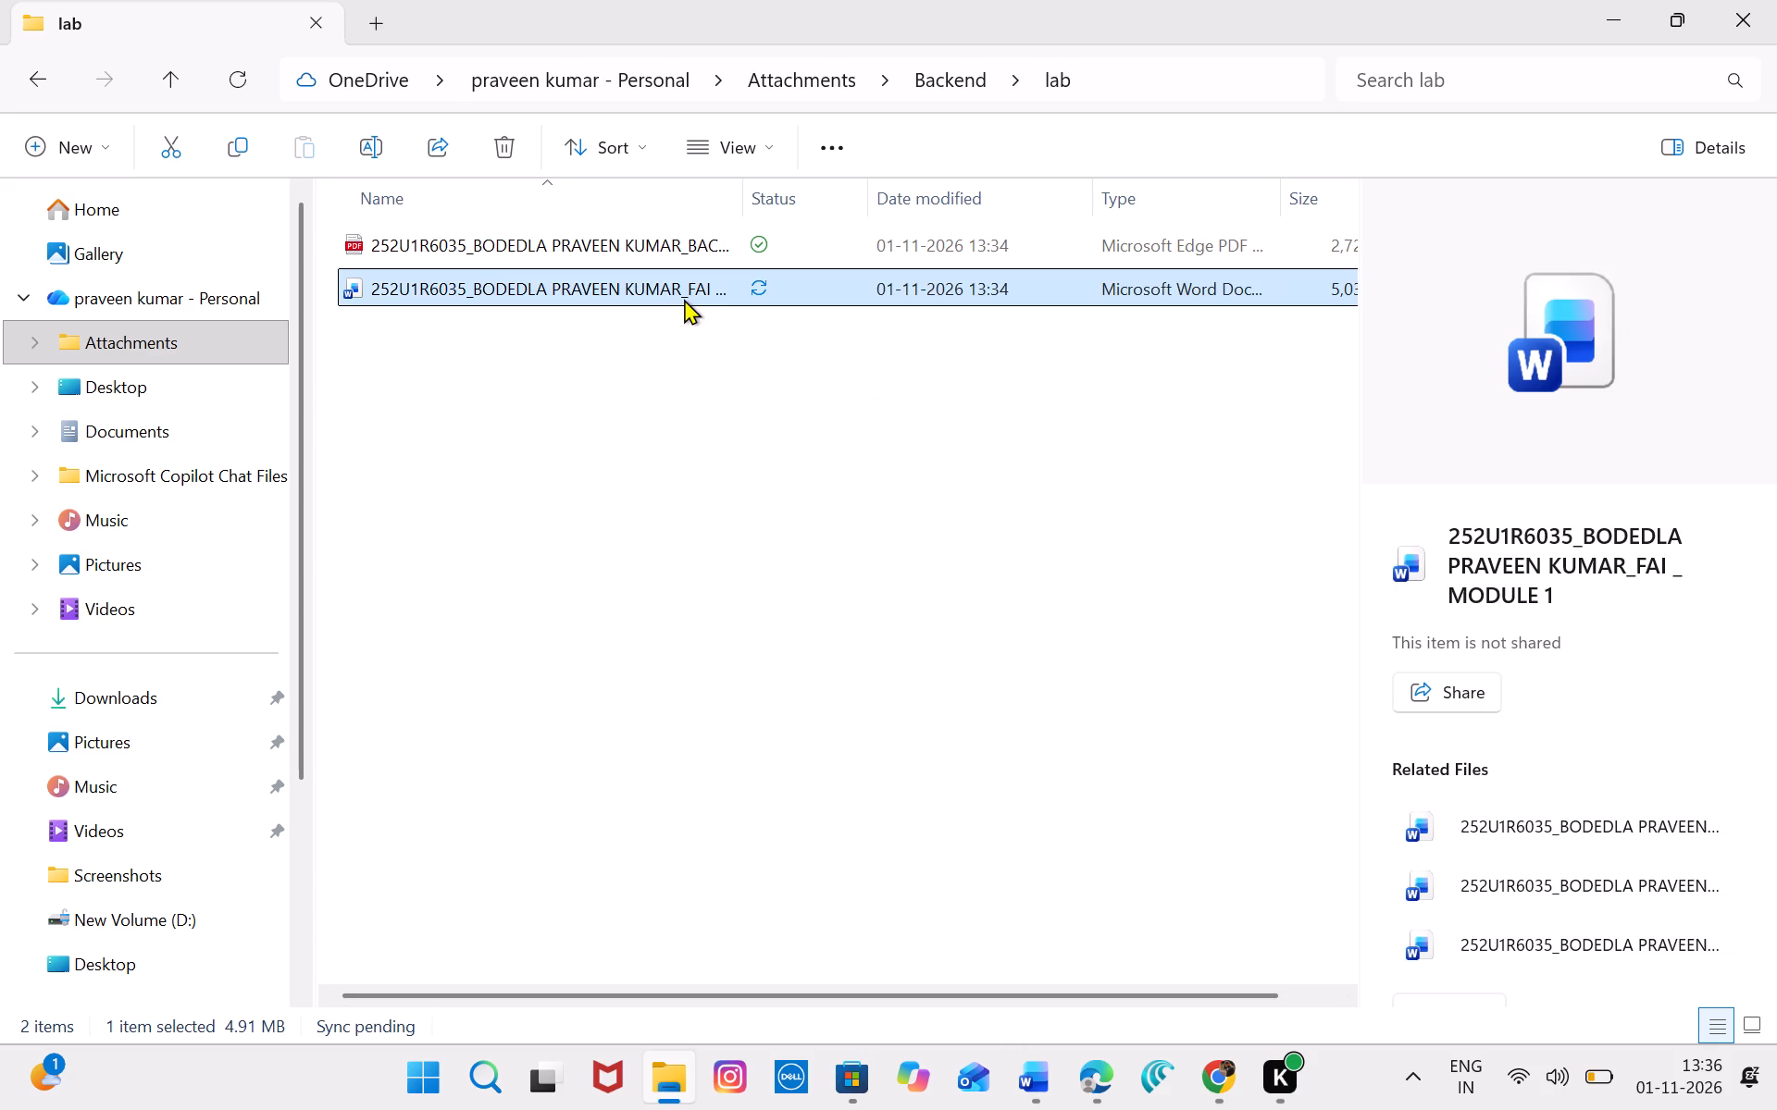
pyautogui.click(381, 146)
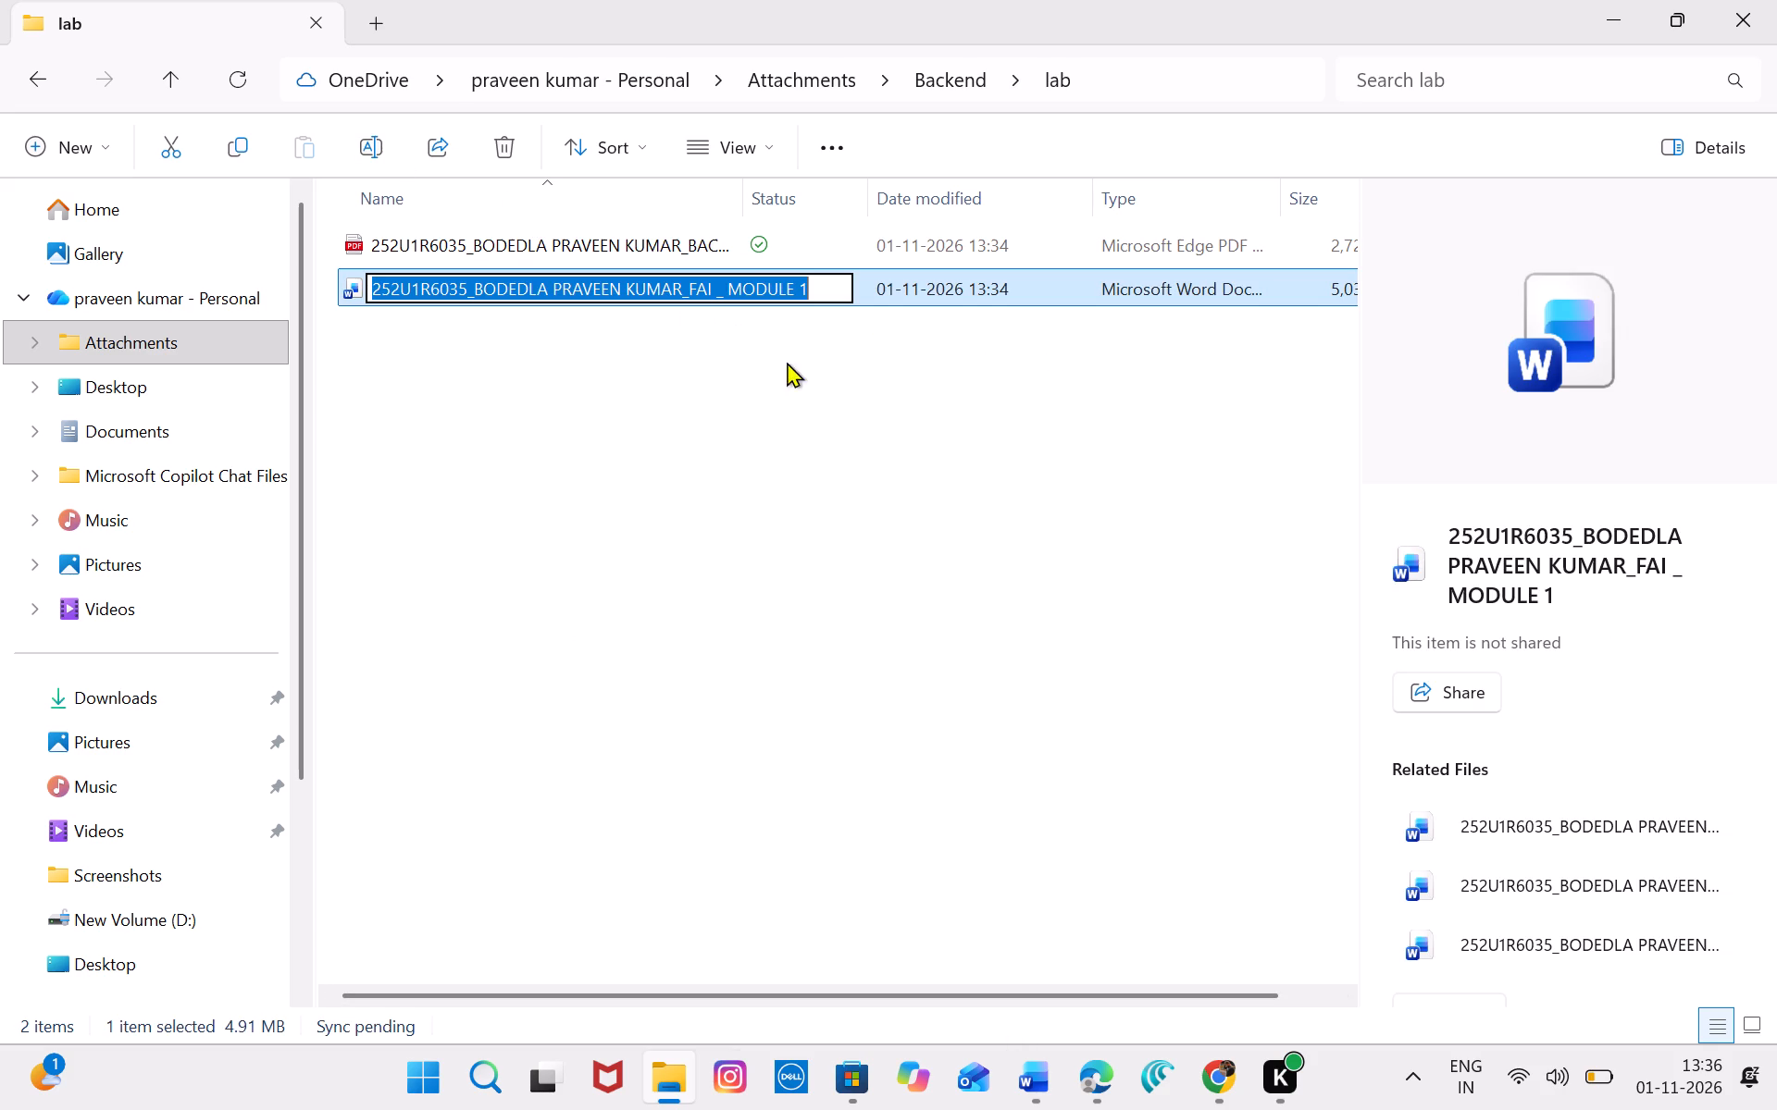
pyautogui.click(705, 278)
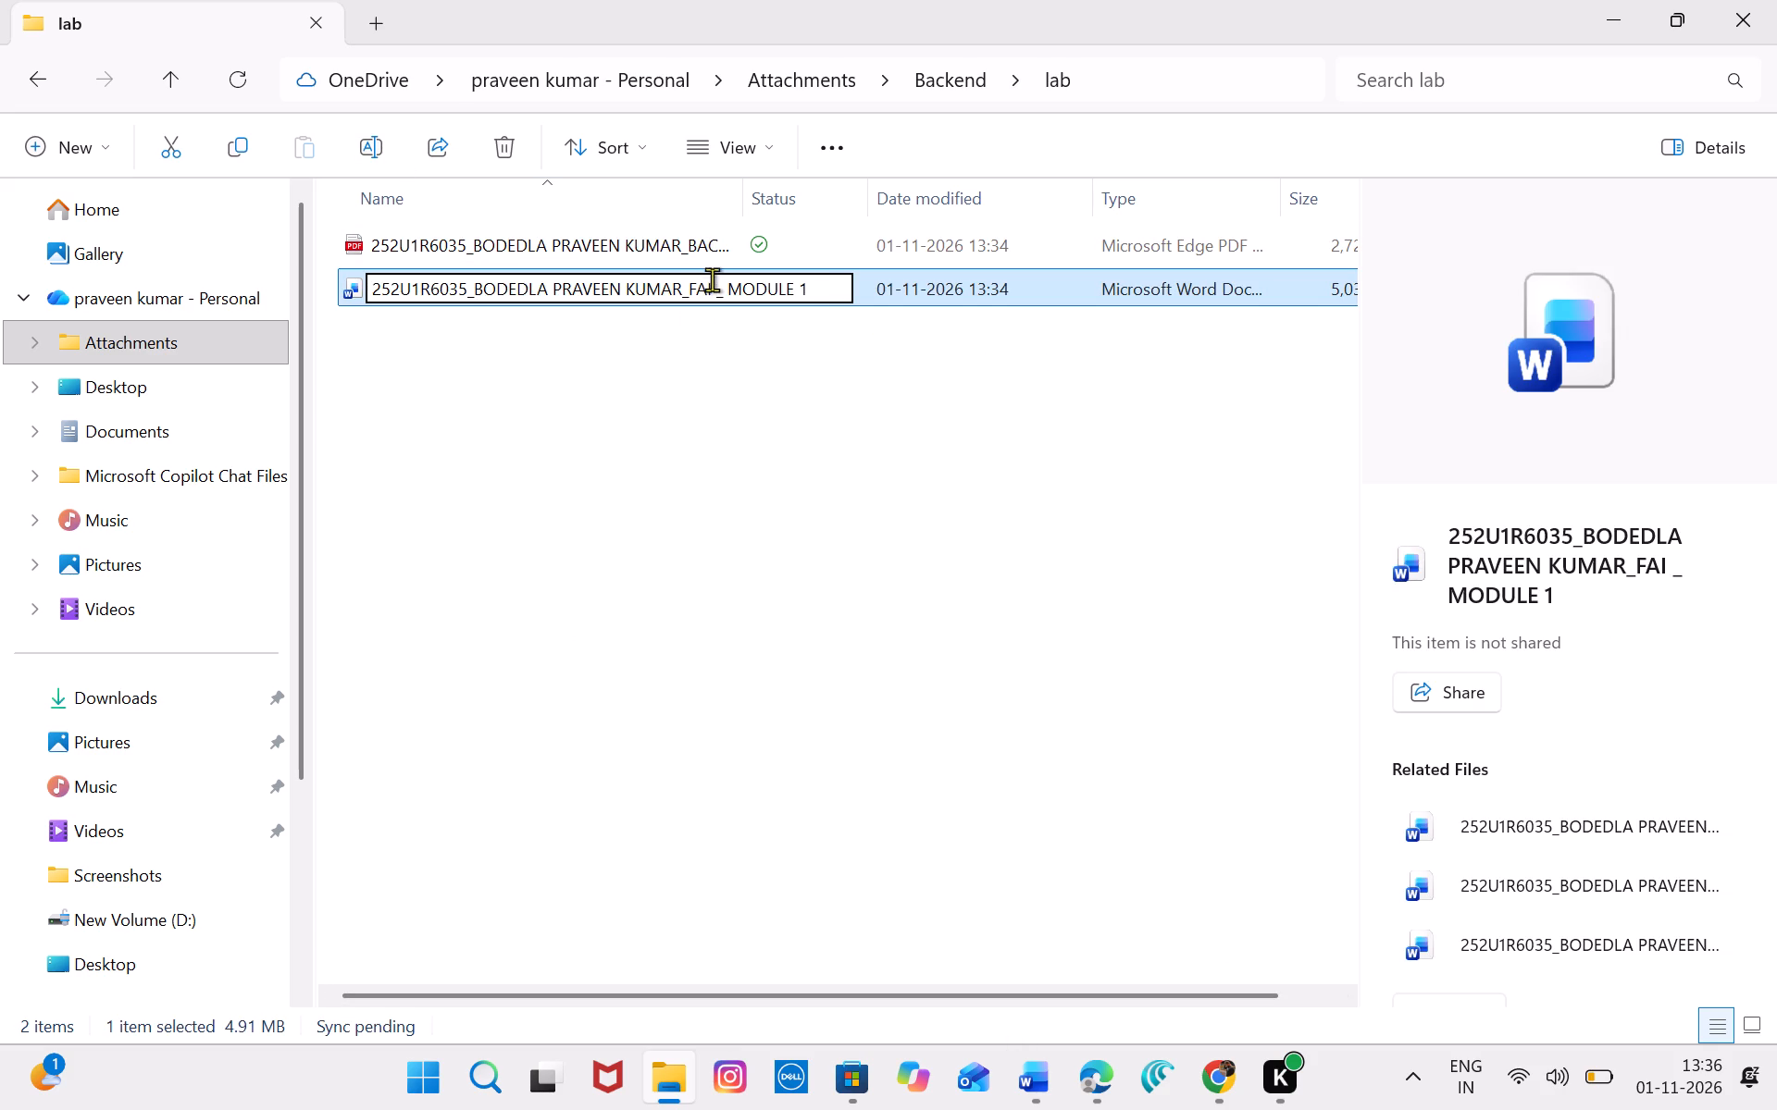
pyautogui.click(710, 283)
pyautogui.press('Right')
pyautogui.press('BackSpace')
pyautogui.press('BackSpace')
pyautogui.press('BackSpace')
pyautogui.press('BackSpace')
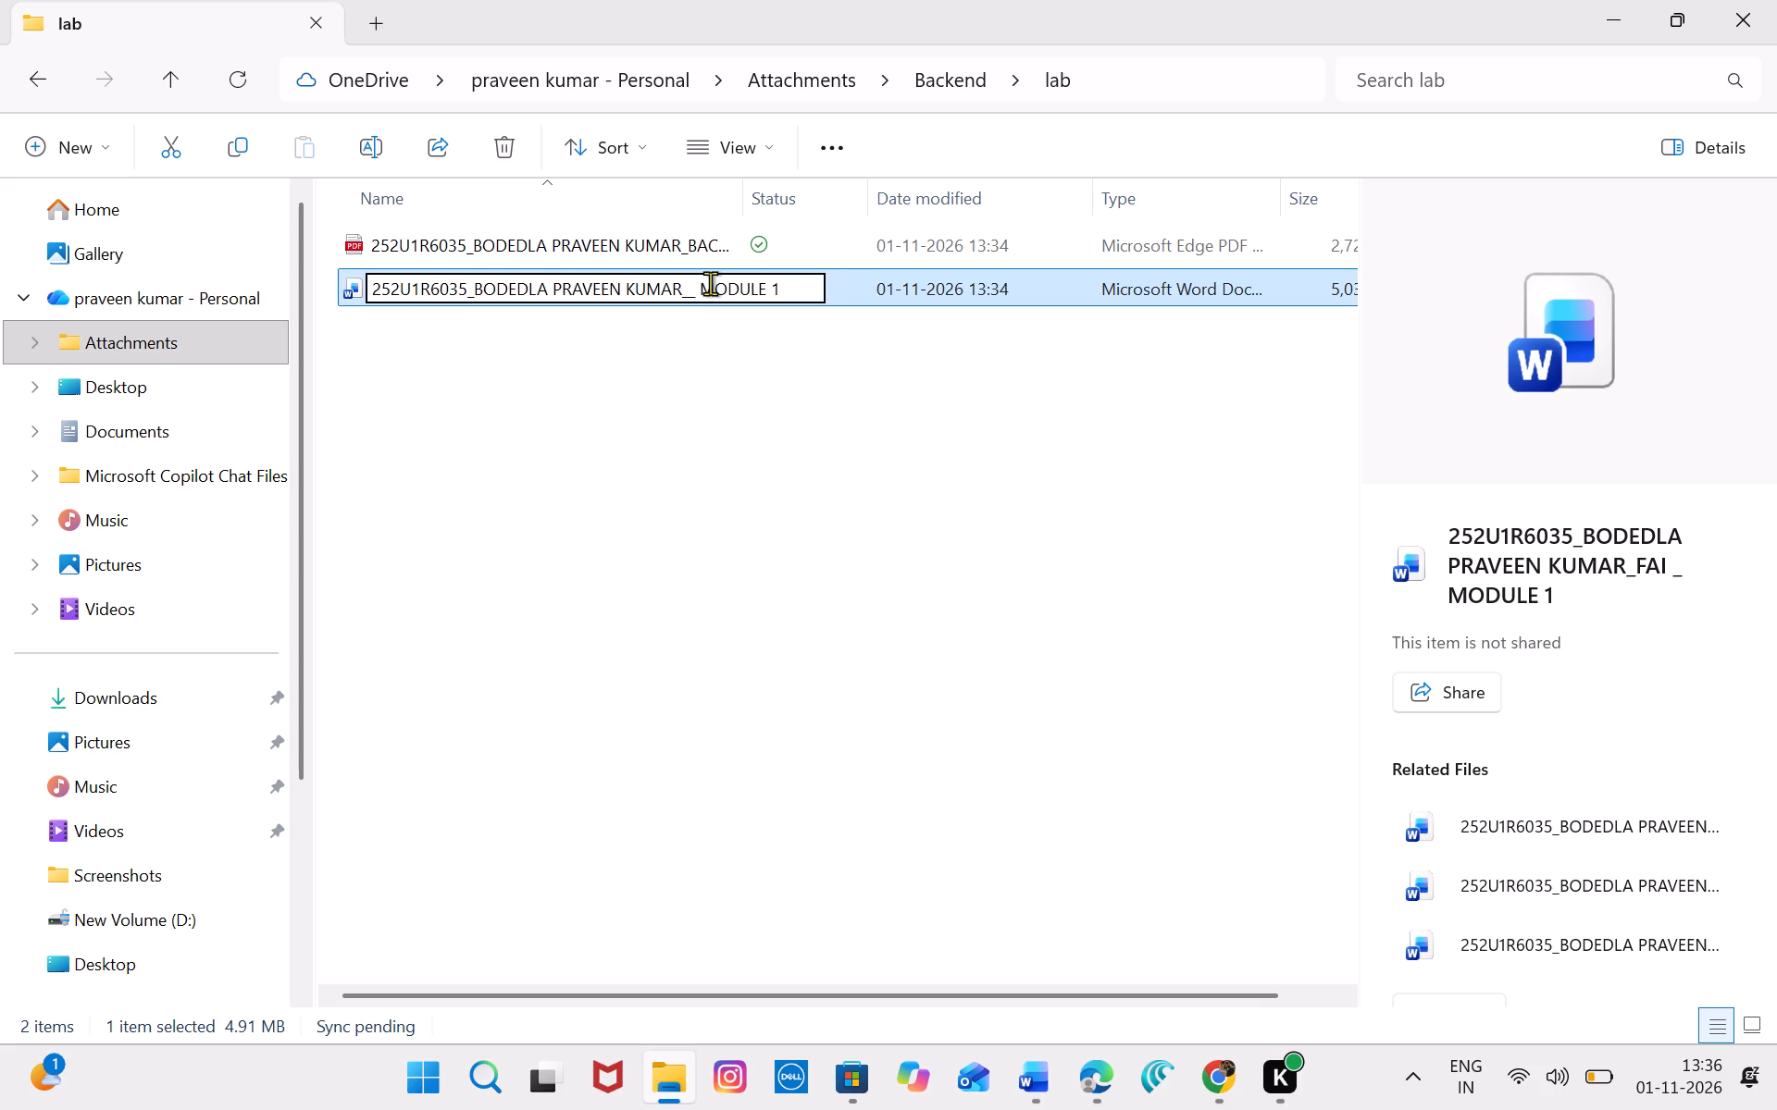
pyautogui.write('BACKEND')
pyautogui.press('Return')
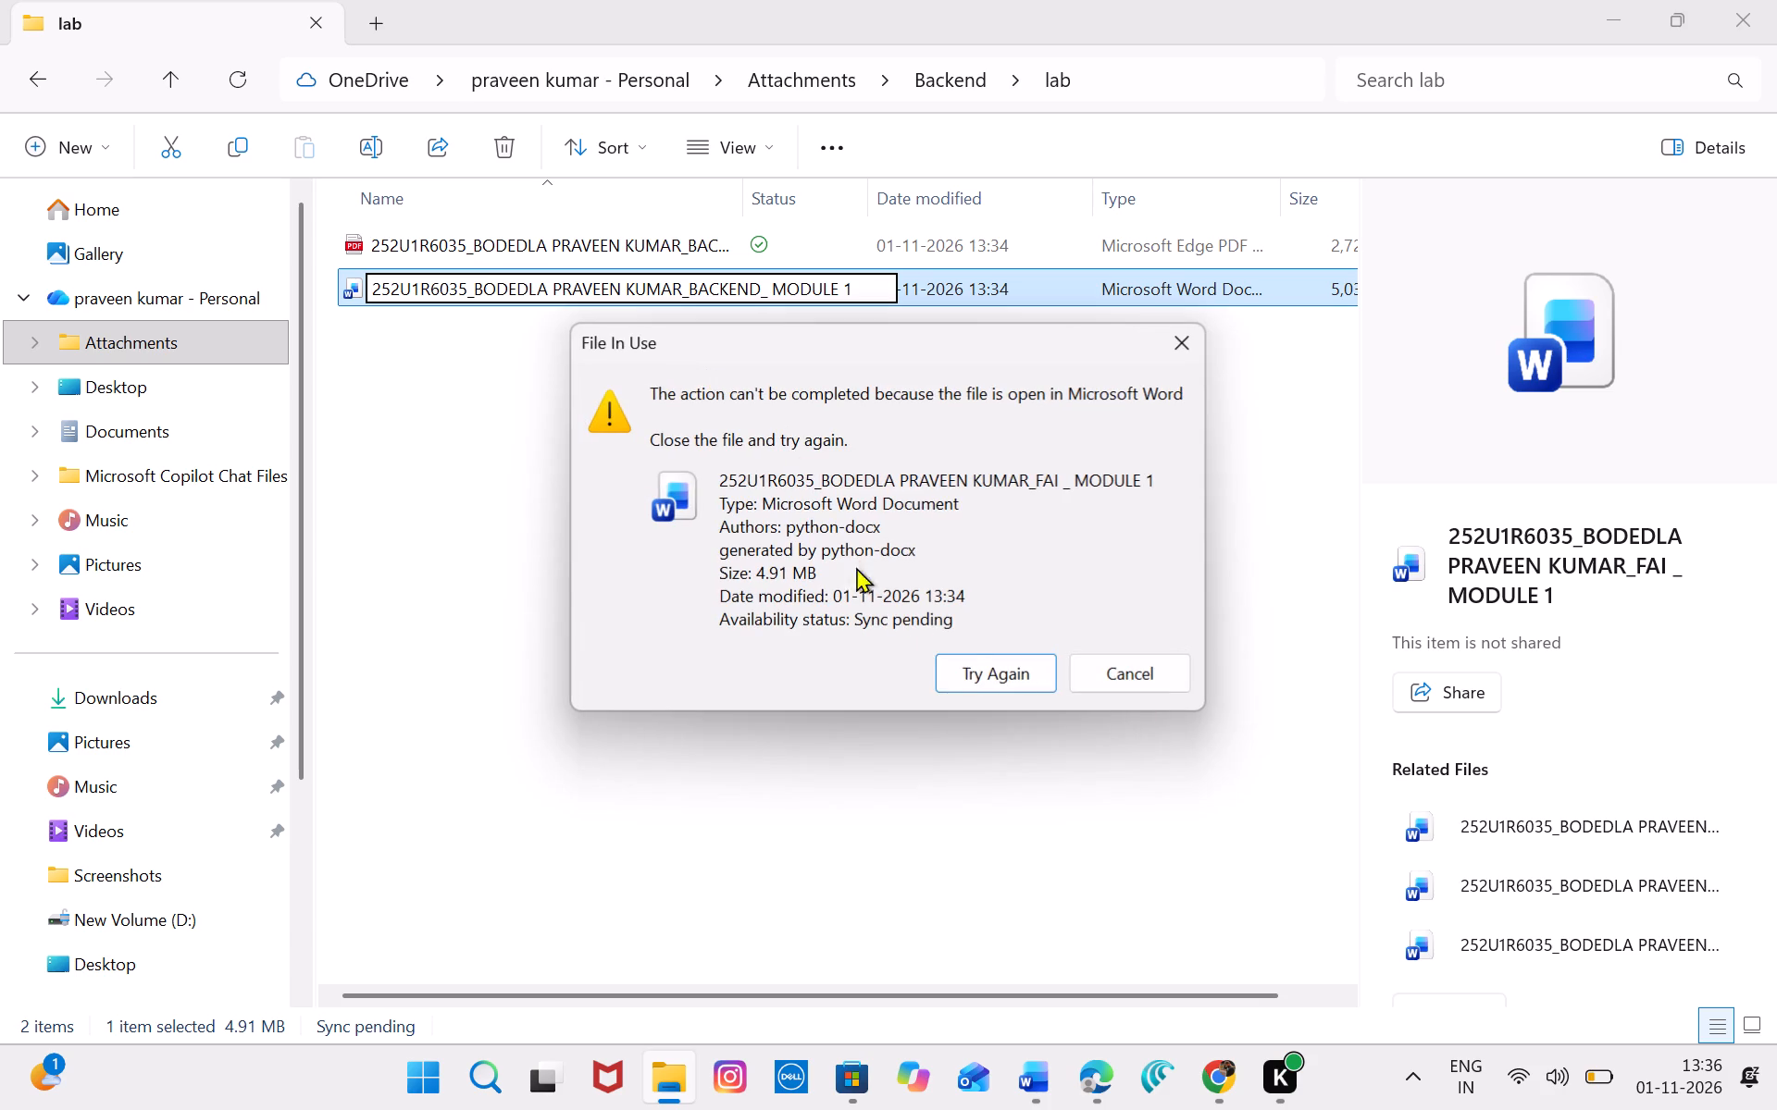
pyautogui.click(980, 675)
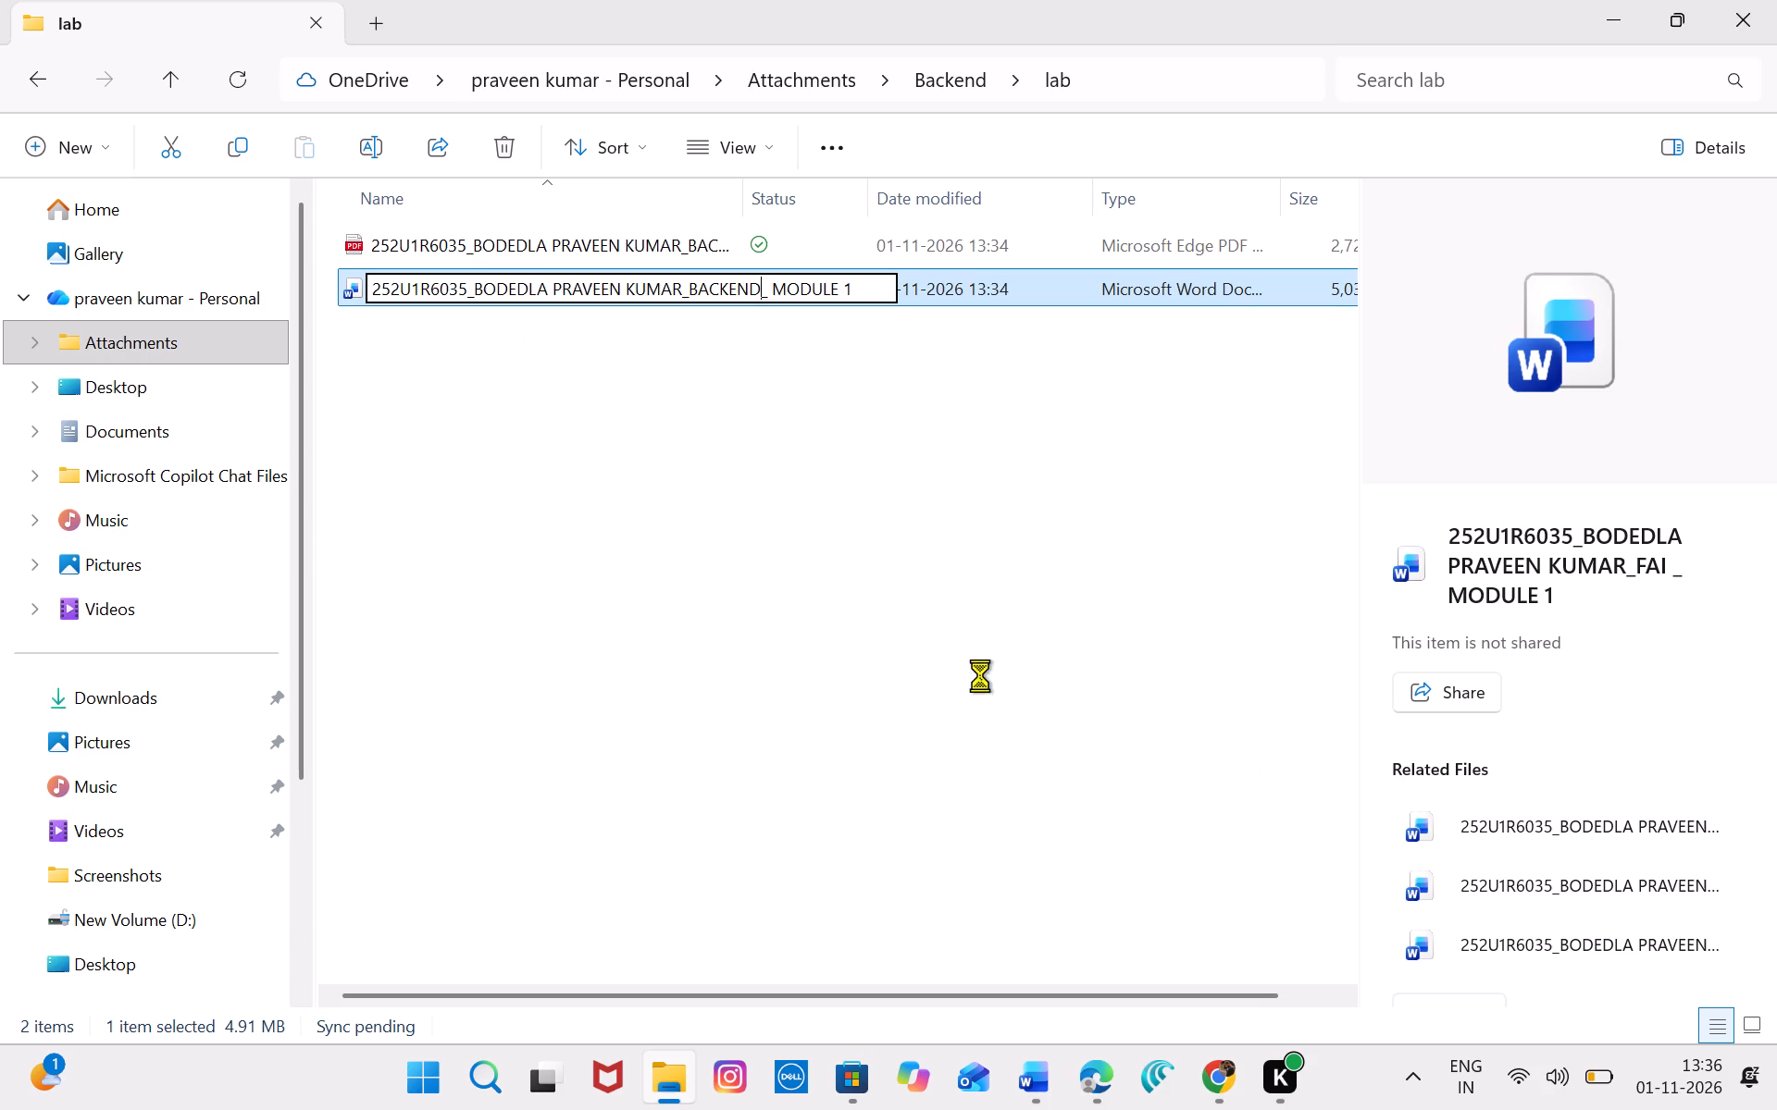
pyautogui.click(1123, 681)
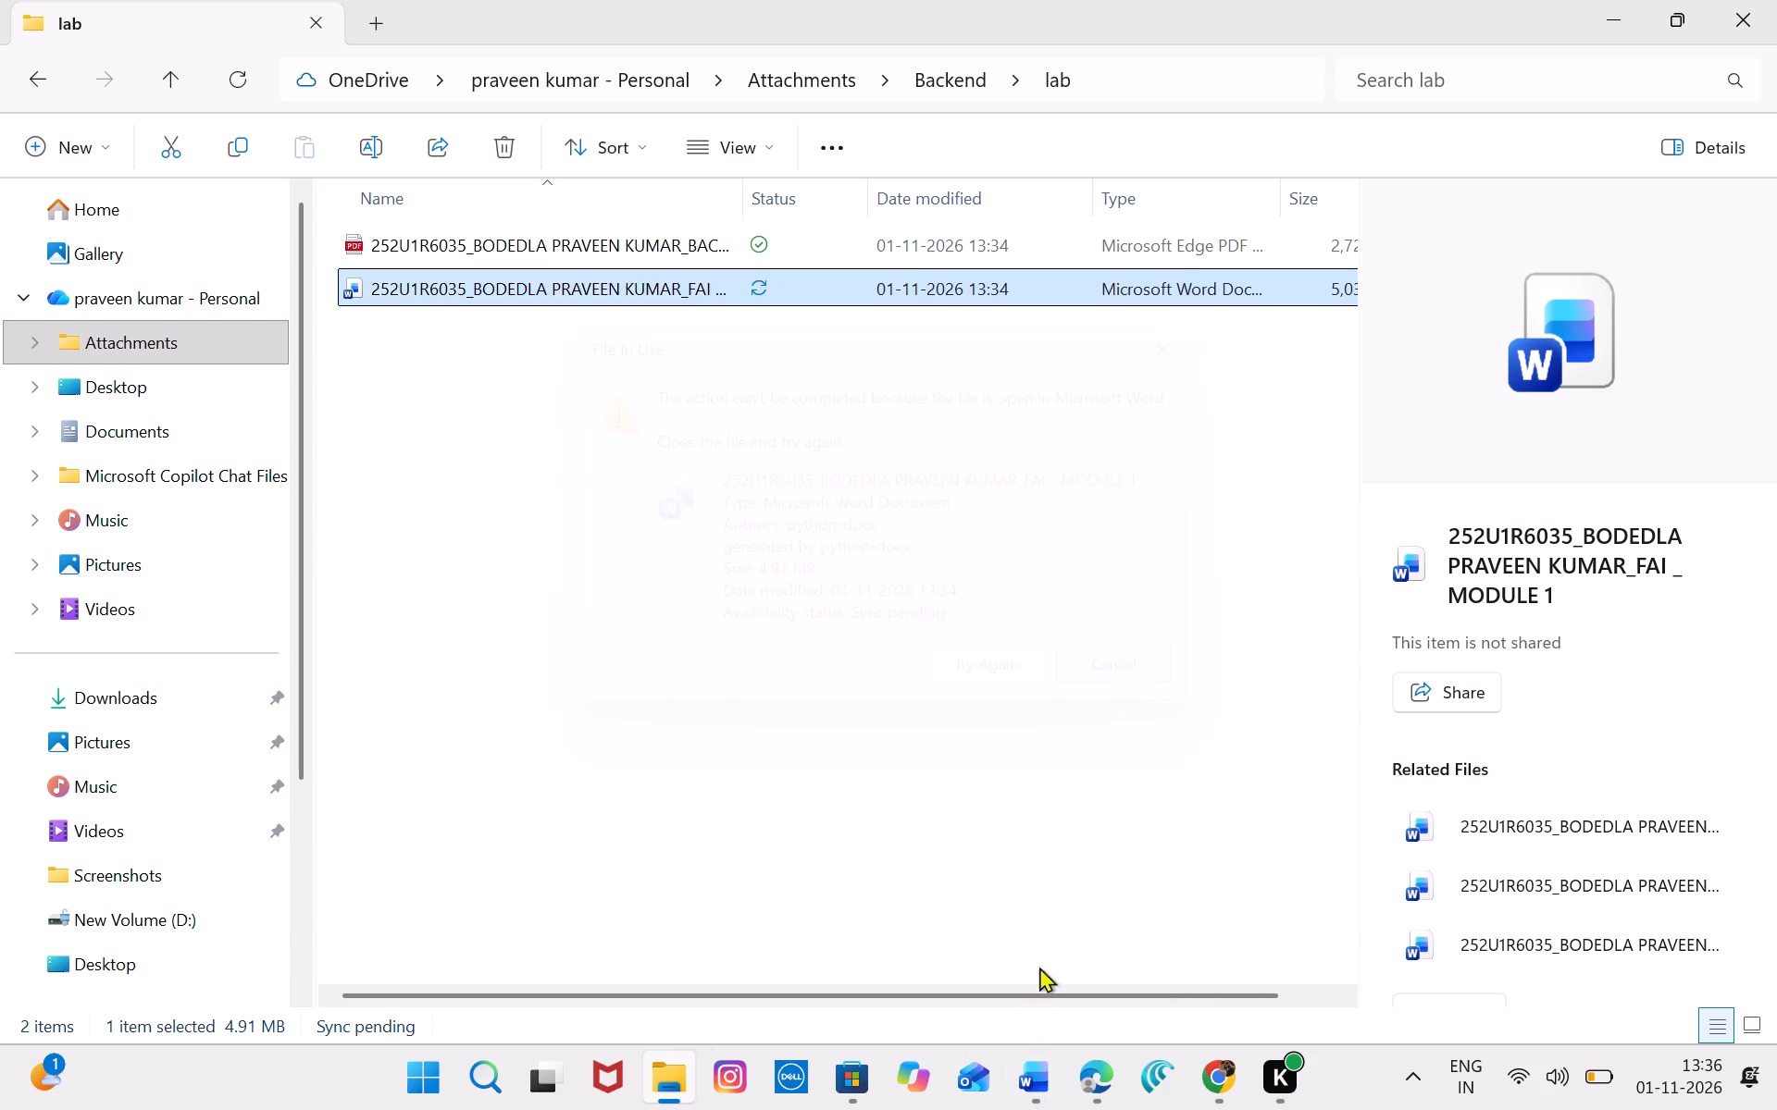
# Switch to Word and close the open lab journal document.
pyautogui.click(1046, 1076)
pyautogui.click(1776, 0)
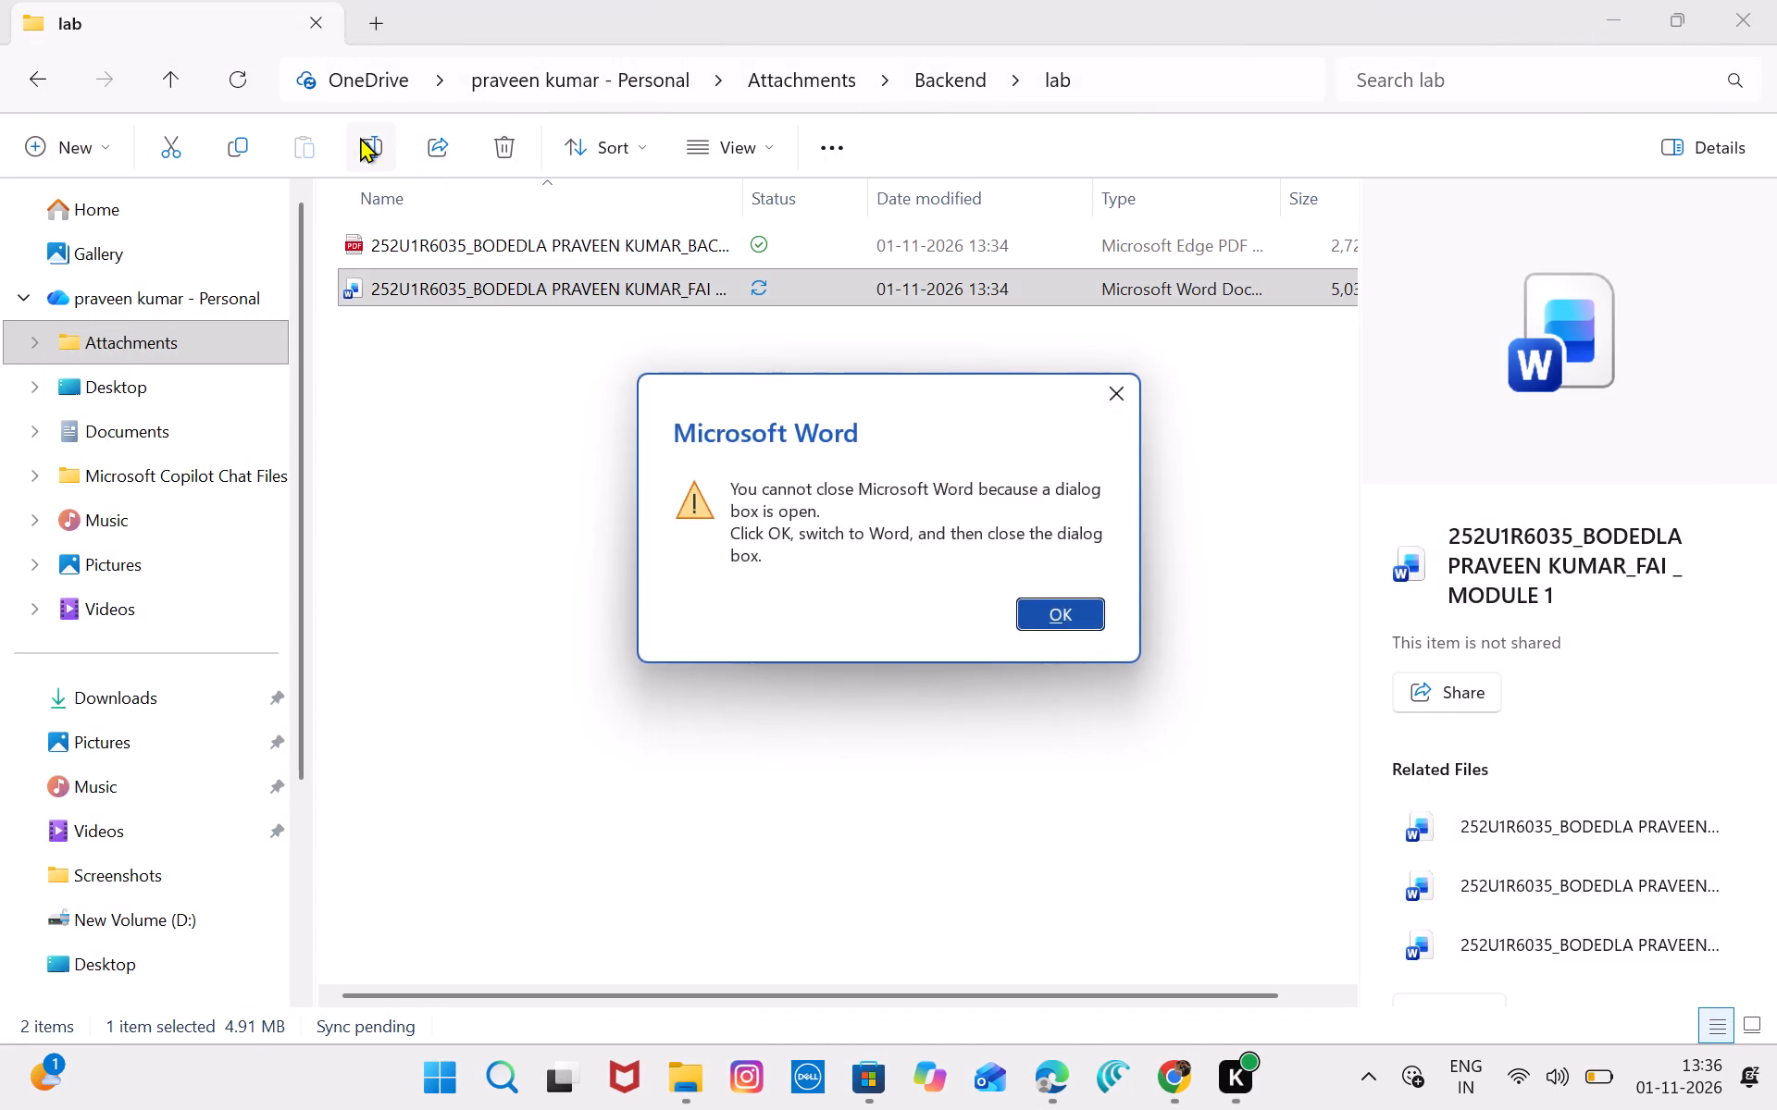
pyautogui.click(360, 137)
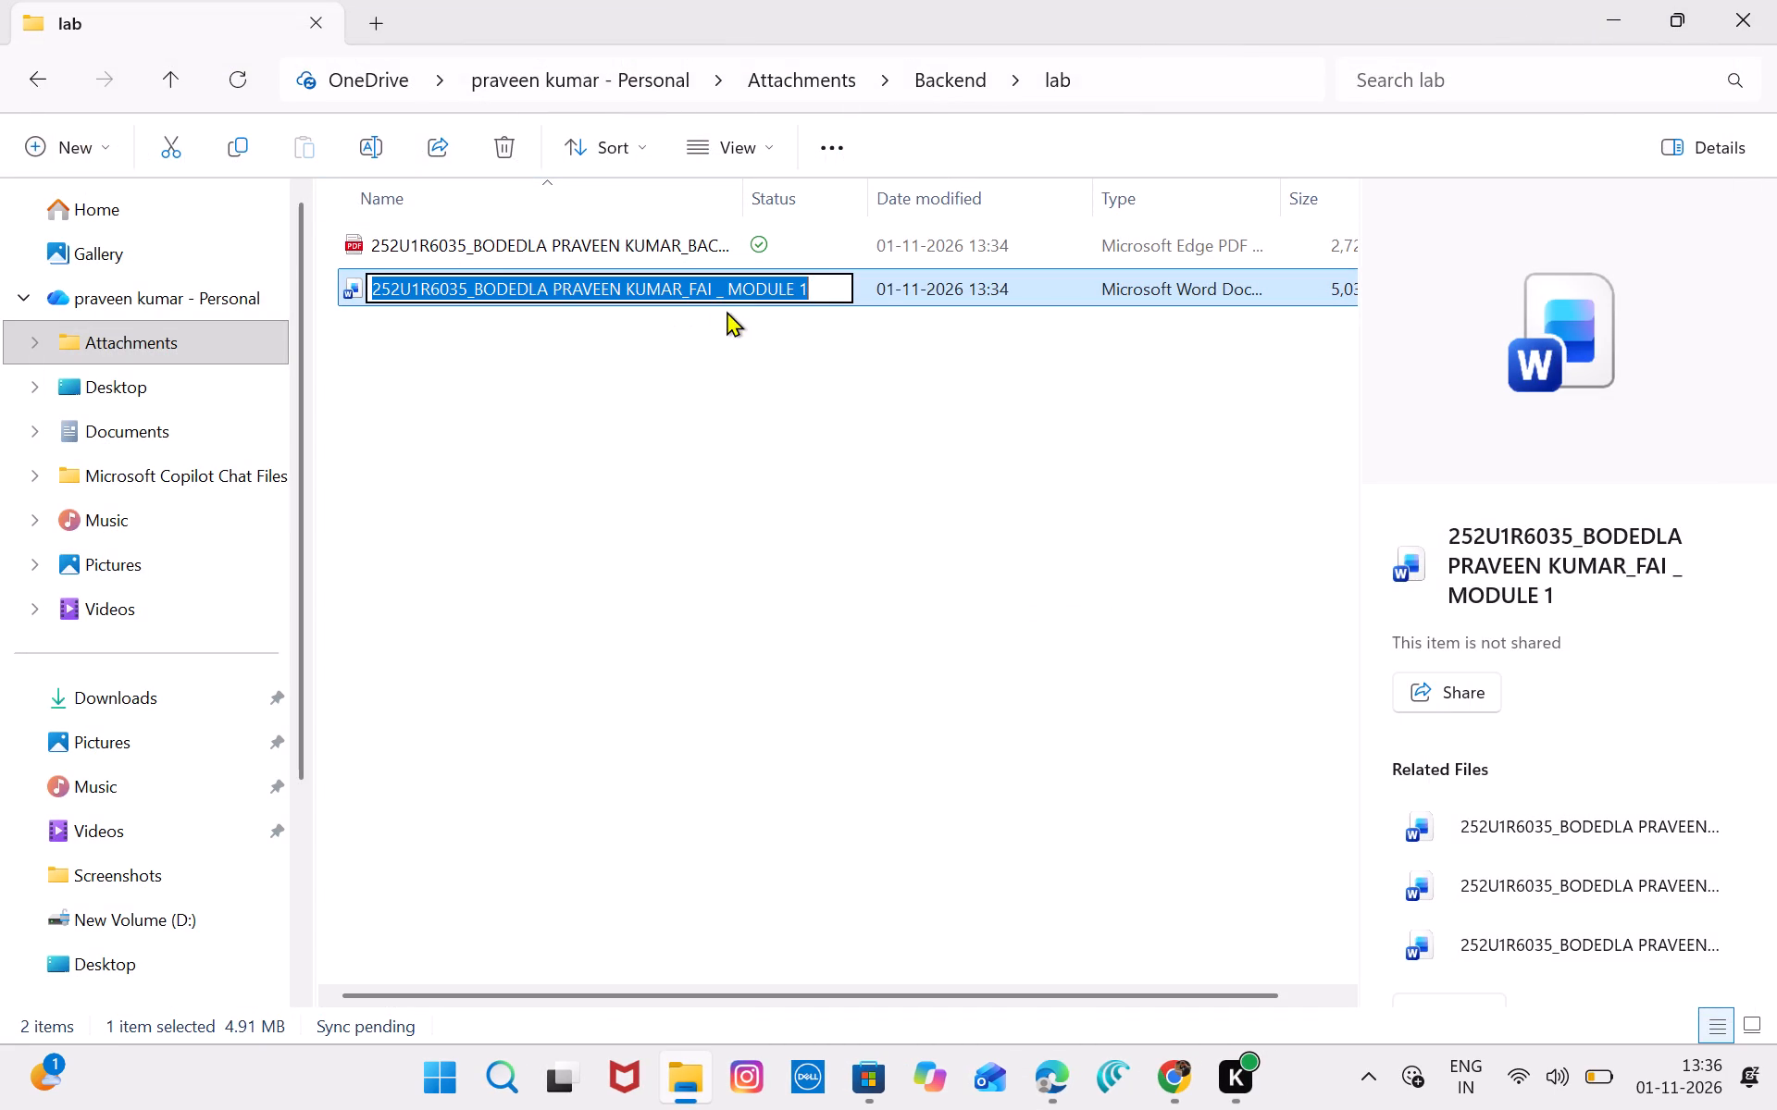
pyautogui.click(727, 311)
# Copy the PDF's file name and rename the PDF without the space between BACKEND and _MODULE 1.
pyautogui.click(685, 226)
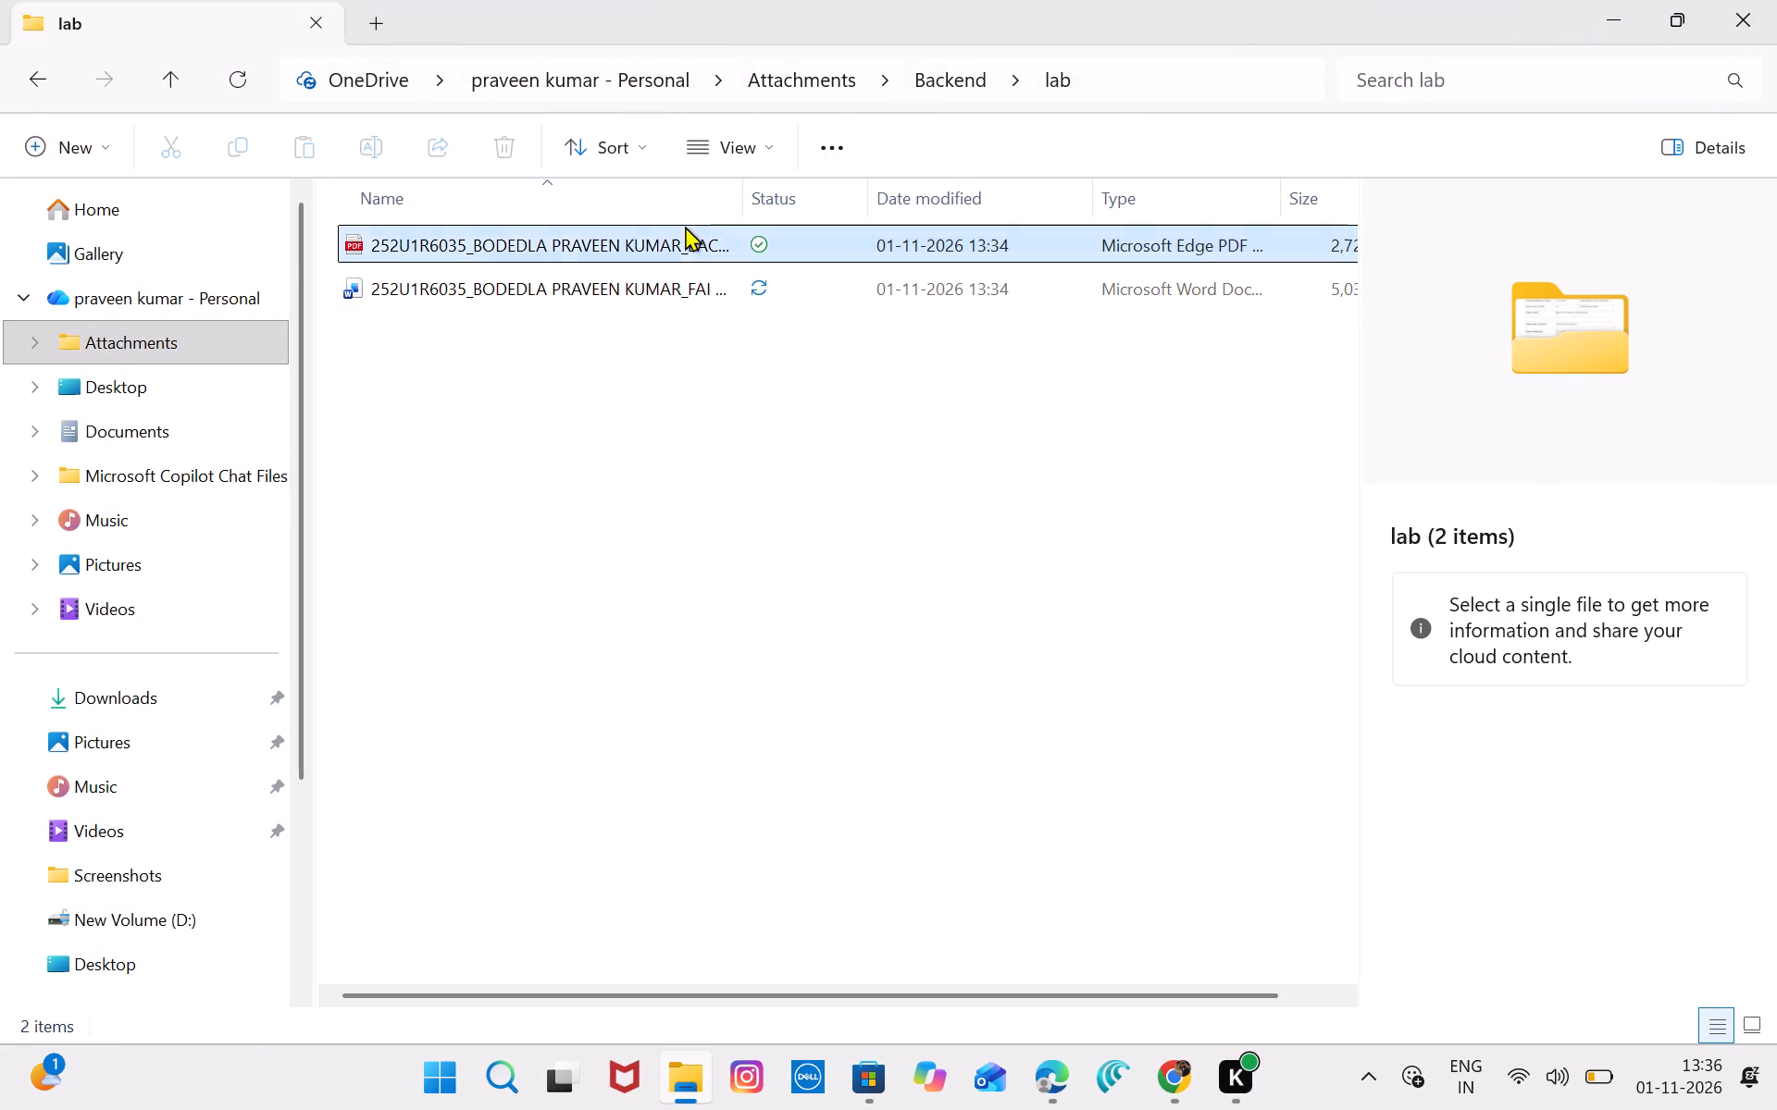
pyautogui.click(368, 161)
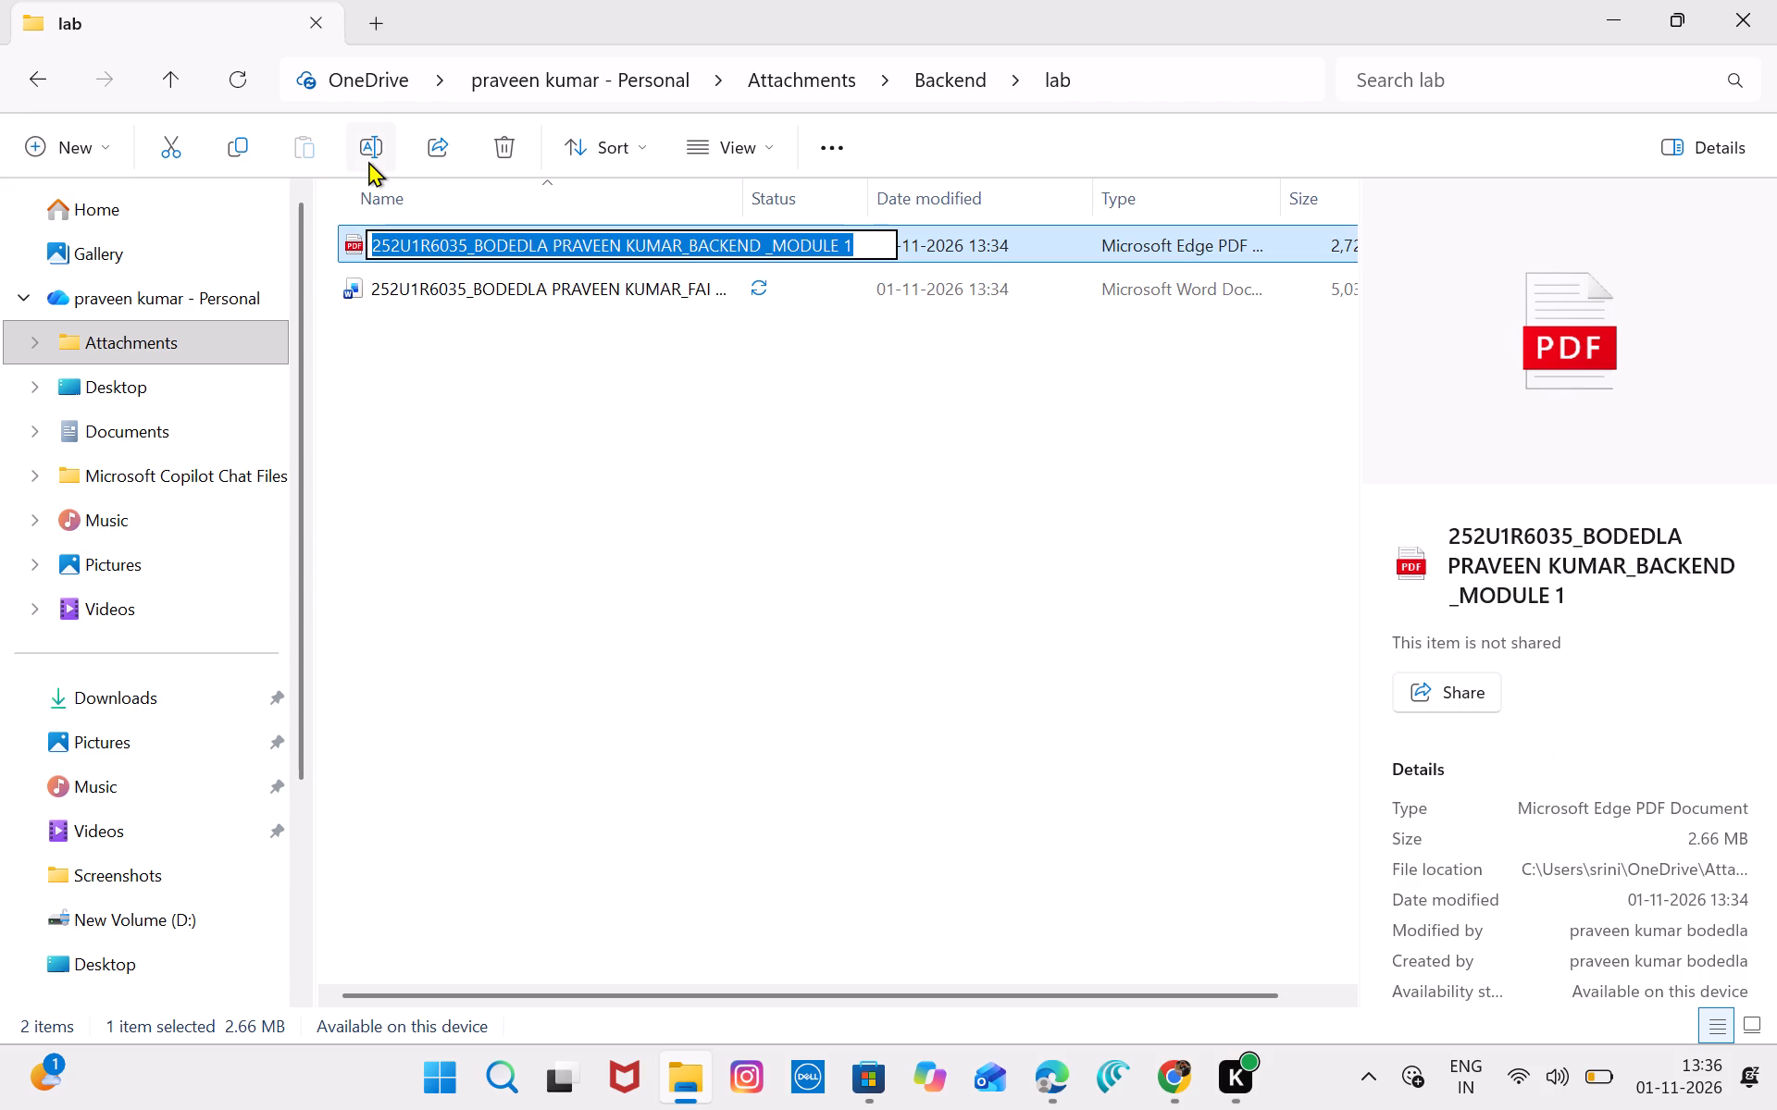
pyautogui.hotkey('ctrl', 'a')
pyautogui.hotkey('ctrl', 'a')
pyautogui.hotkey('ctrl', 'x')
pyautogui.hotkey('ctrl', 'v')
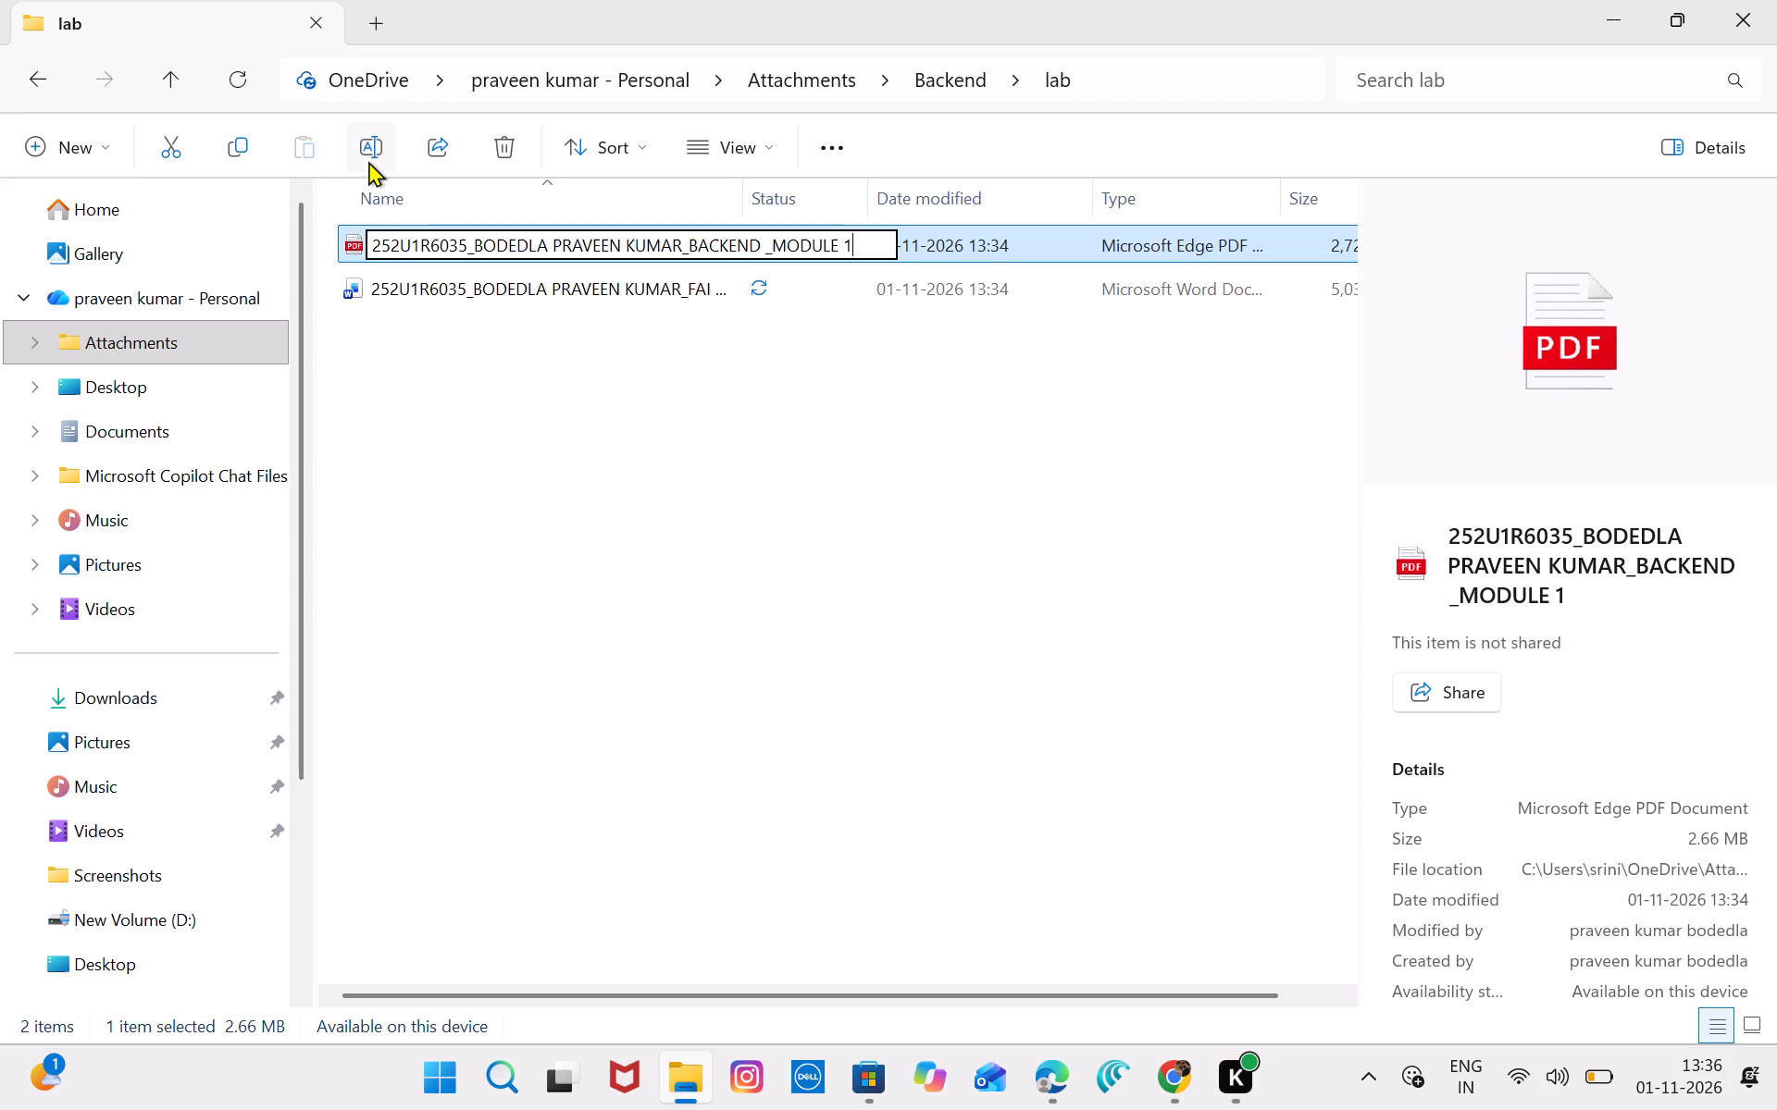
pyautogui.click(764, 240)
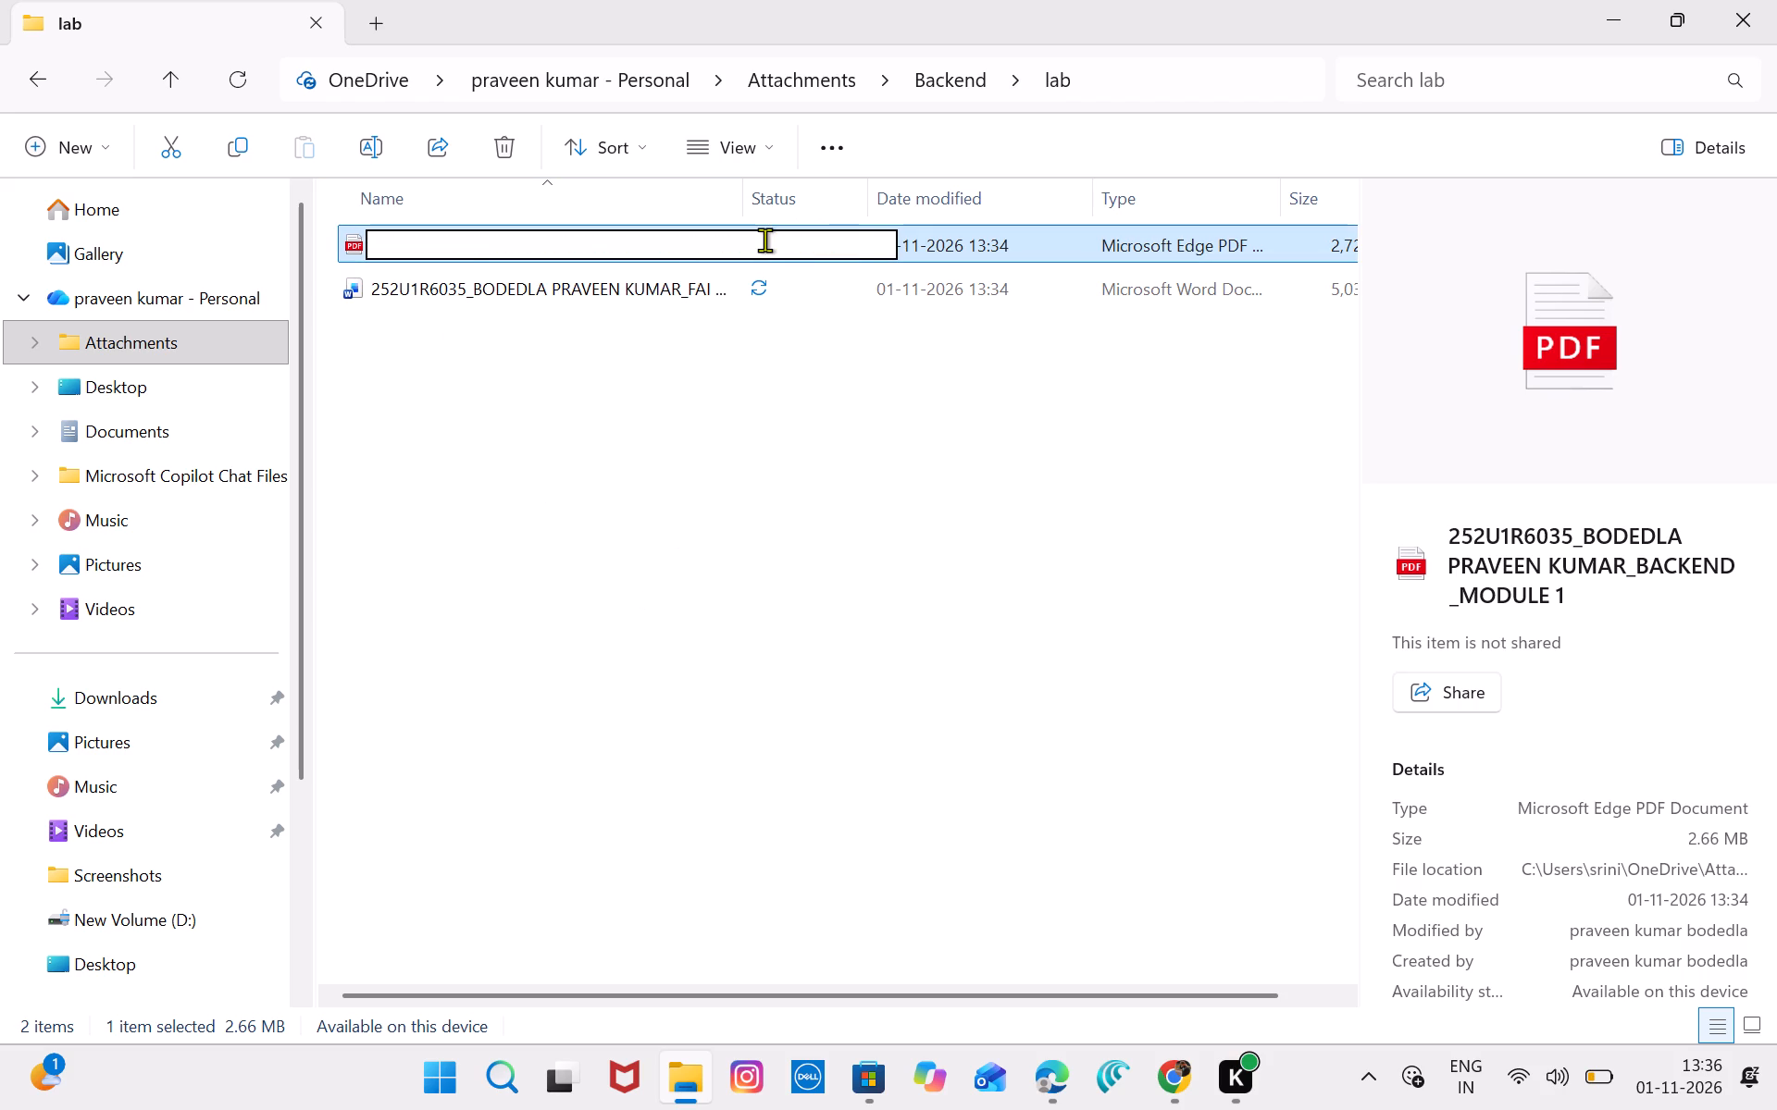
pyautogui.press('BackSpace')
pyautogui.press('Return')
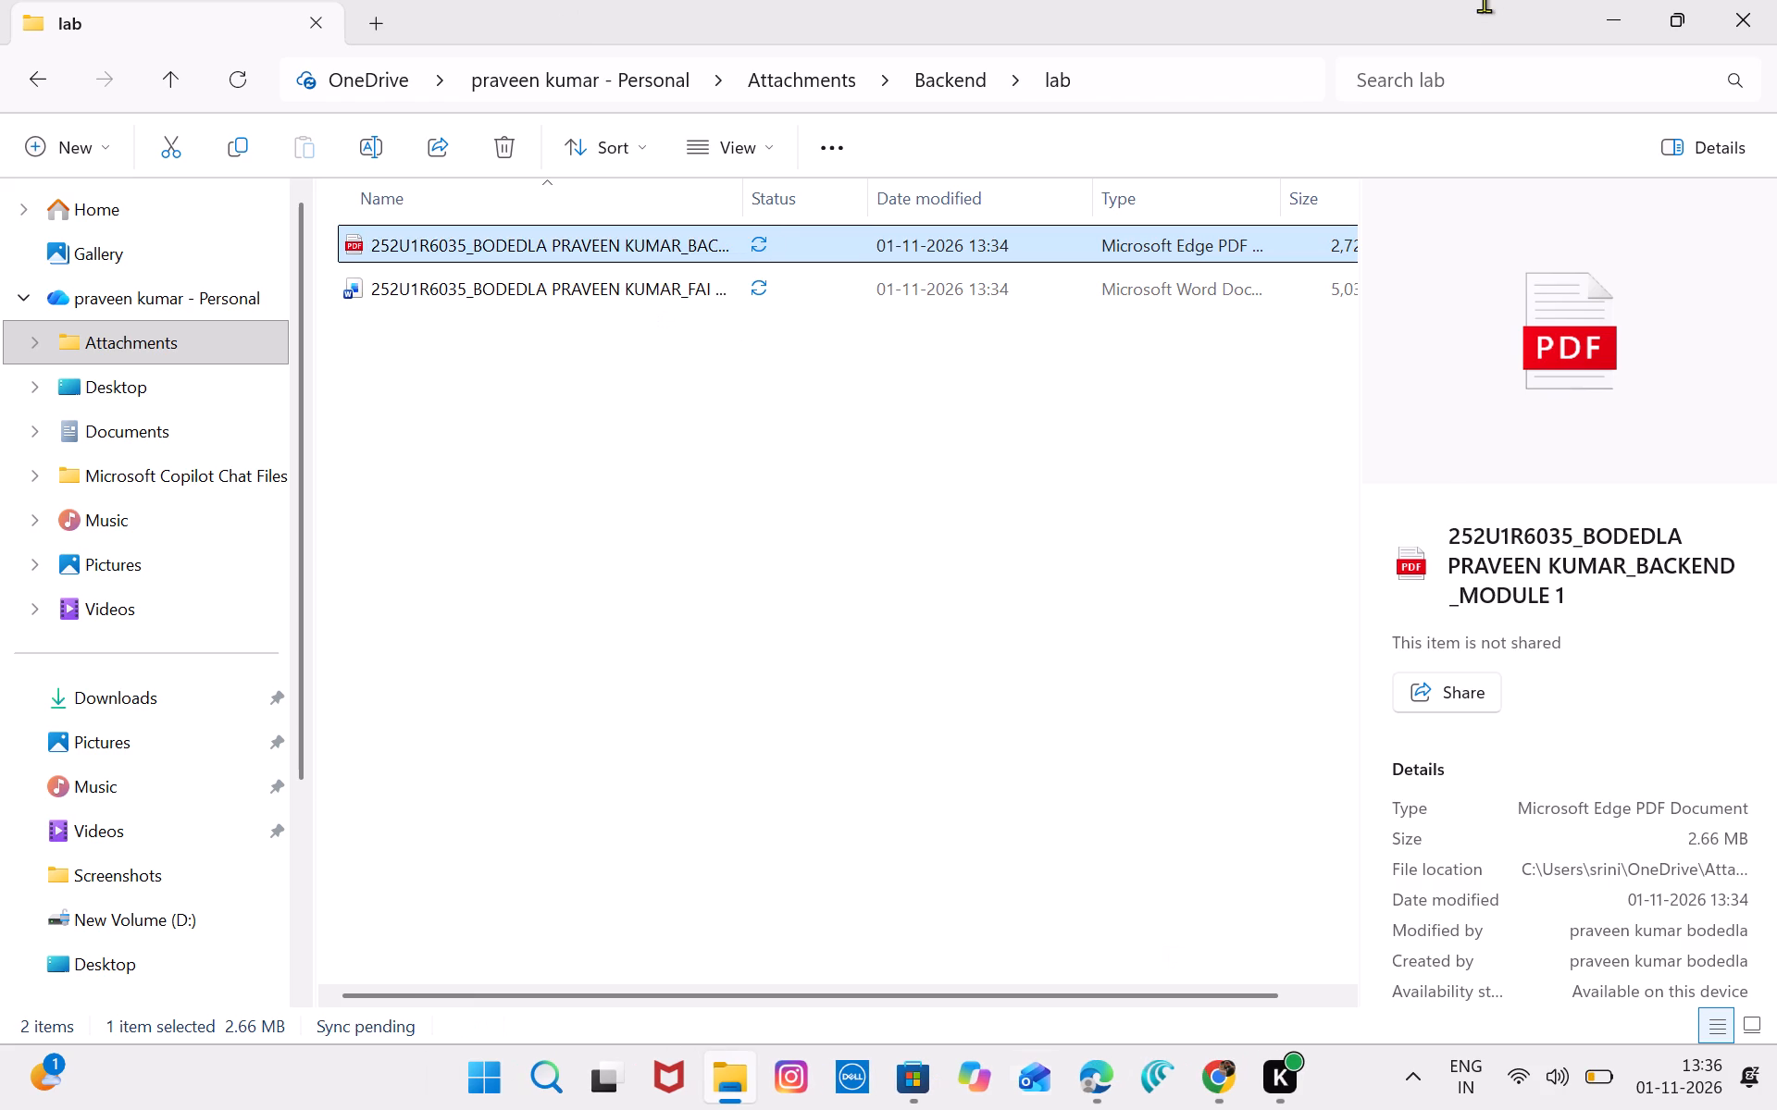
# Rename the Word document with the copied PDF name, removing the space so that it ends in BACKEND_MODULE 1.
pyautogui.click(602, 277)
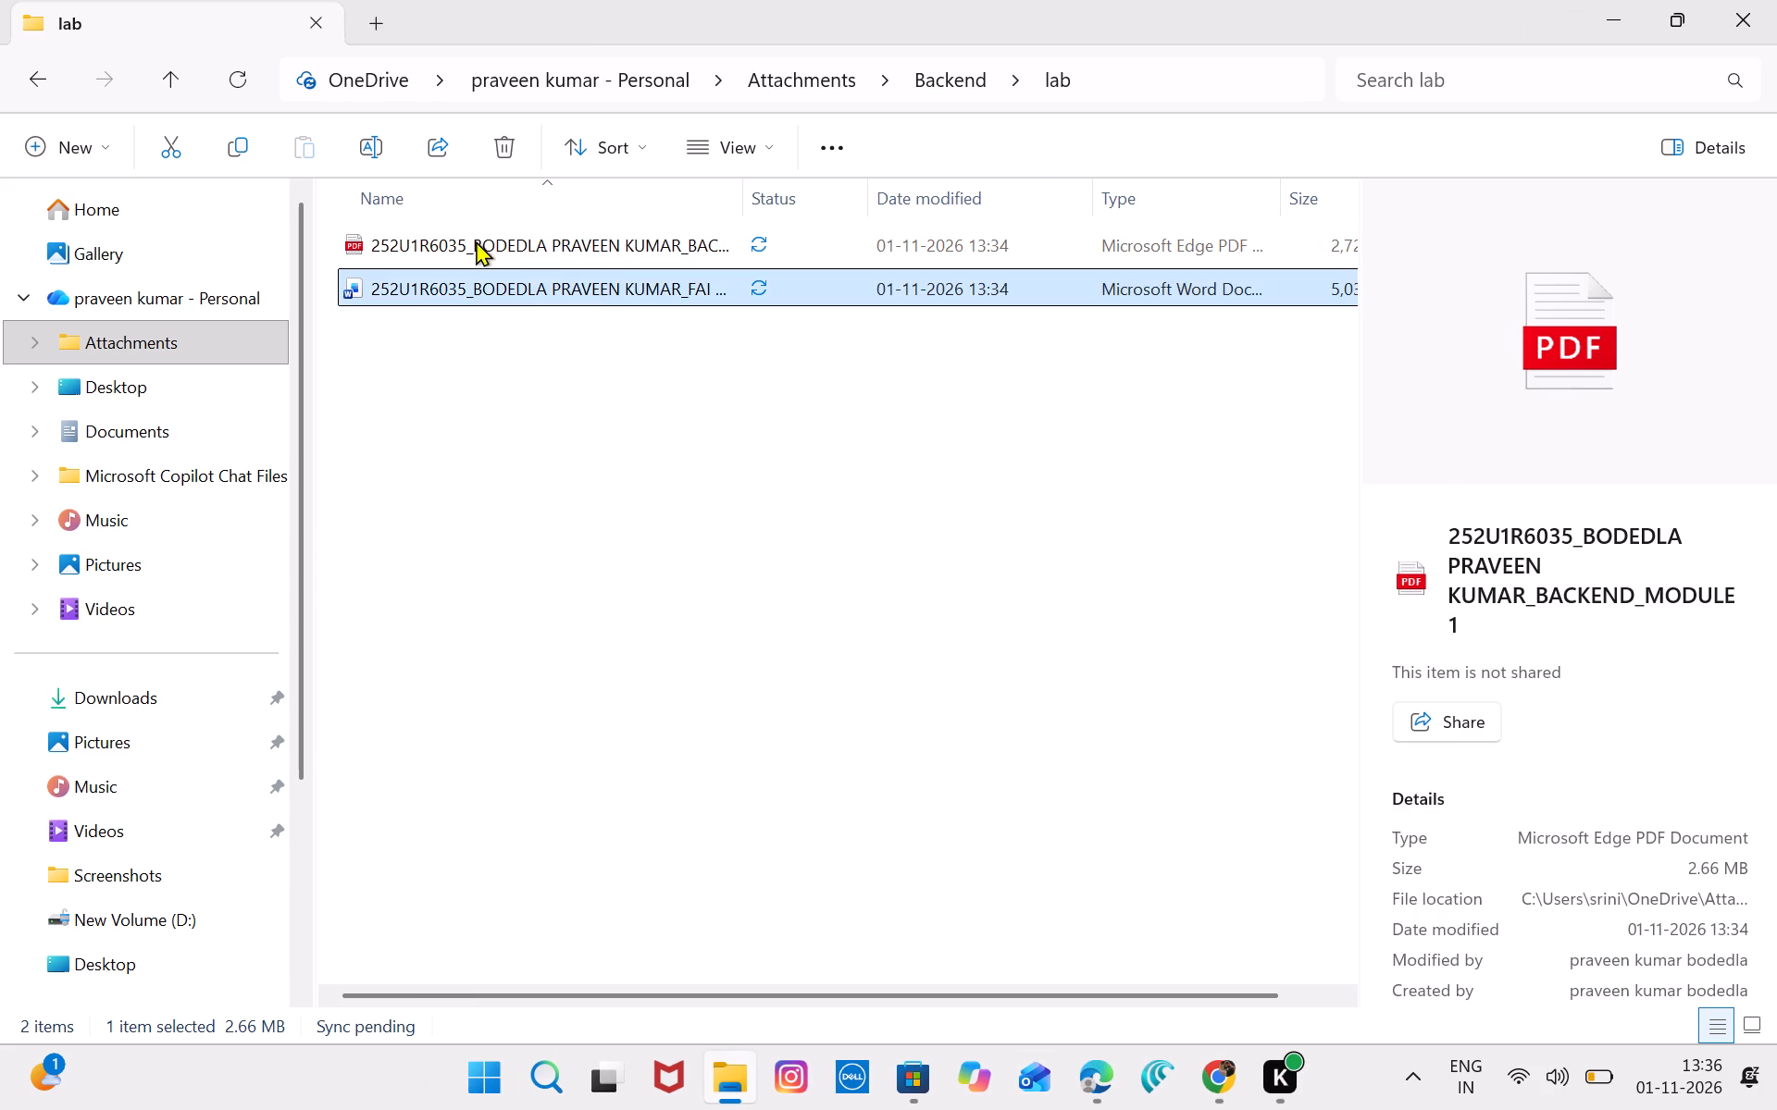
pyautogui.click(365, 134)
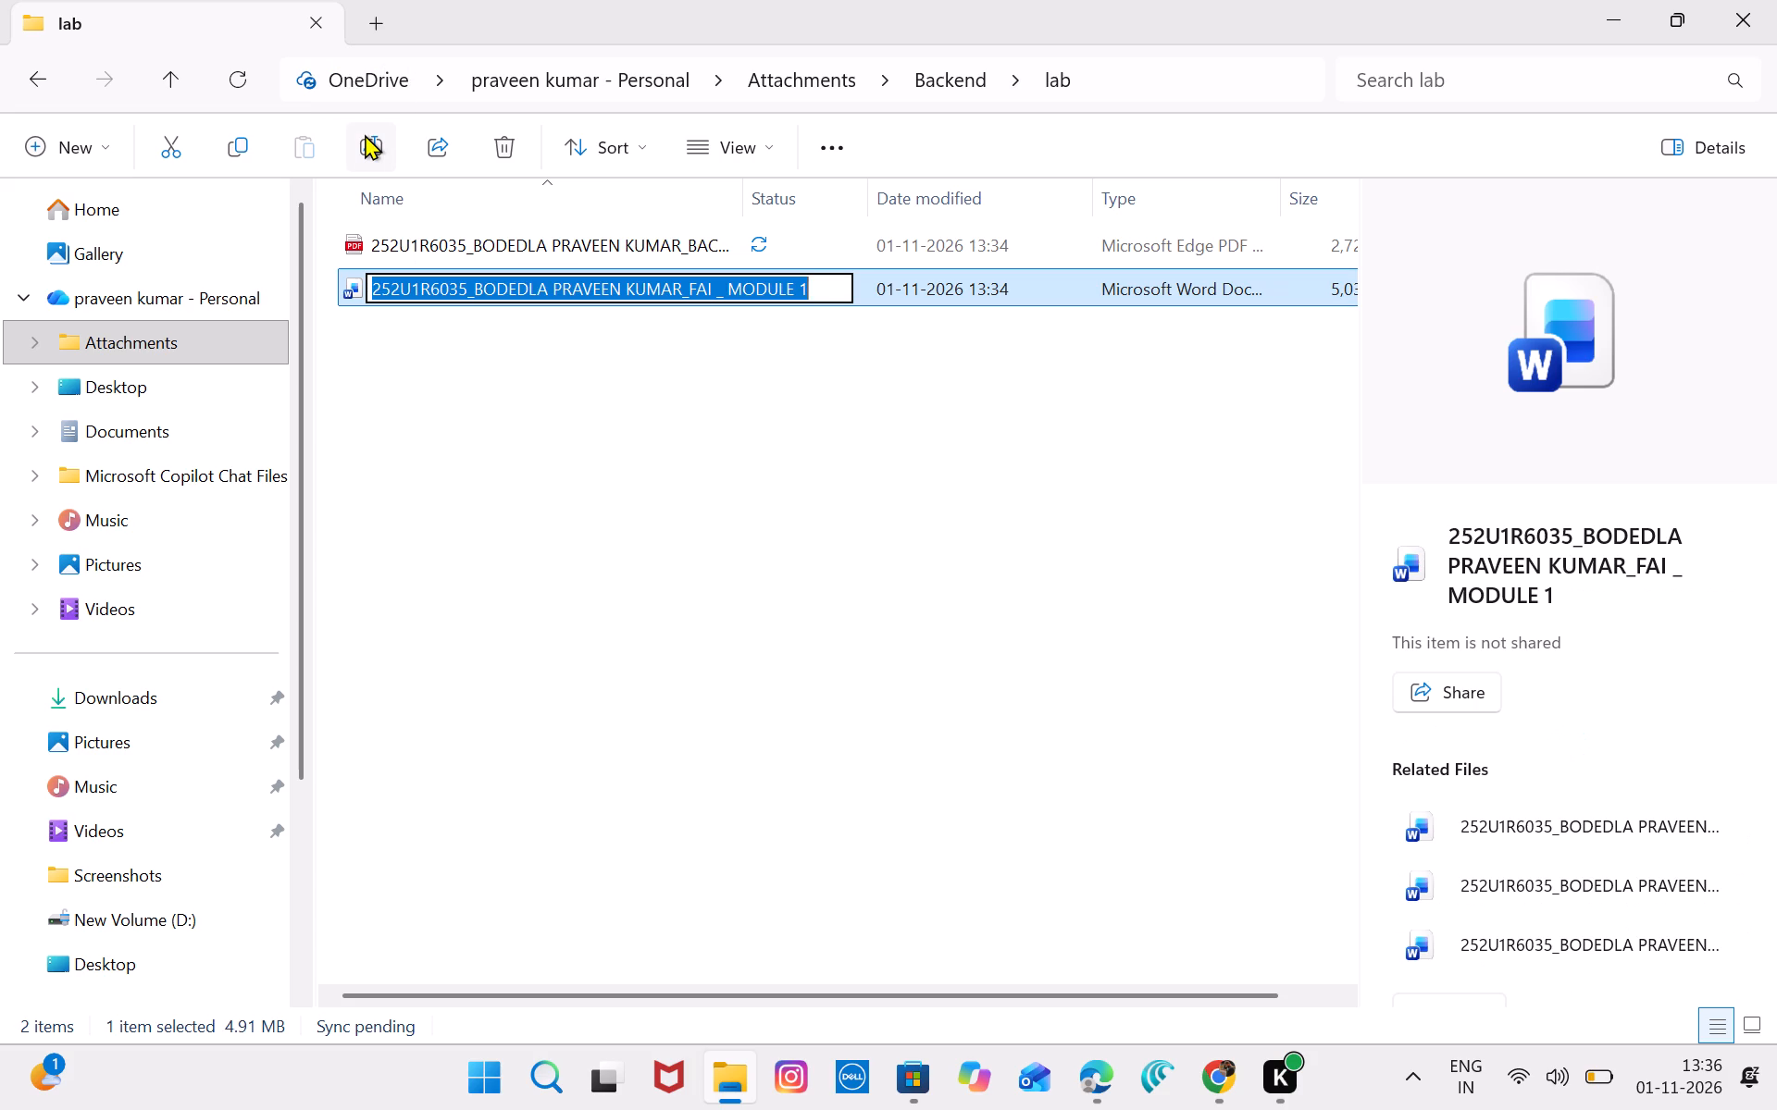
pyautogui.press('BackSpace')
pyautogui.hotkey('ctrl', 'v')
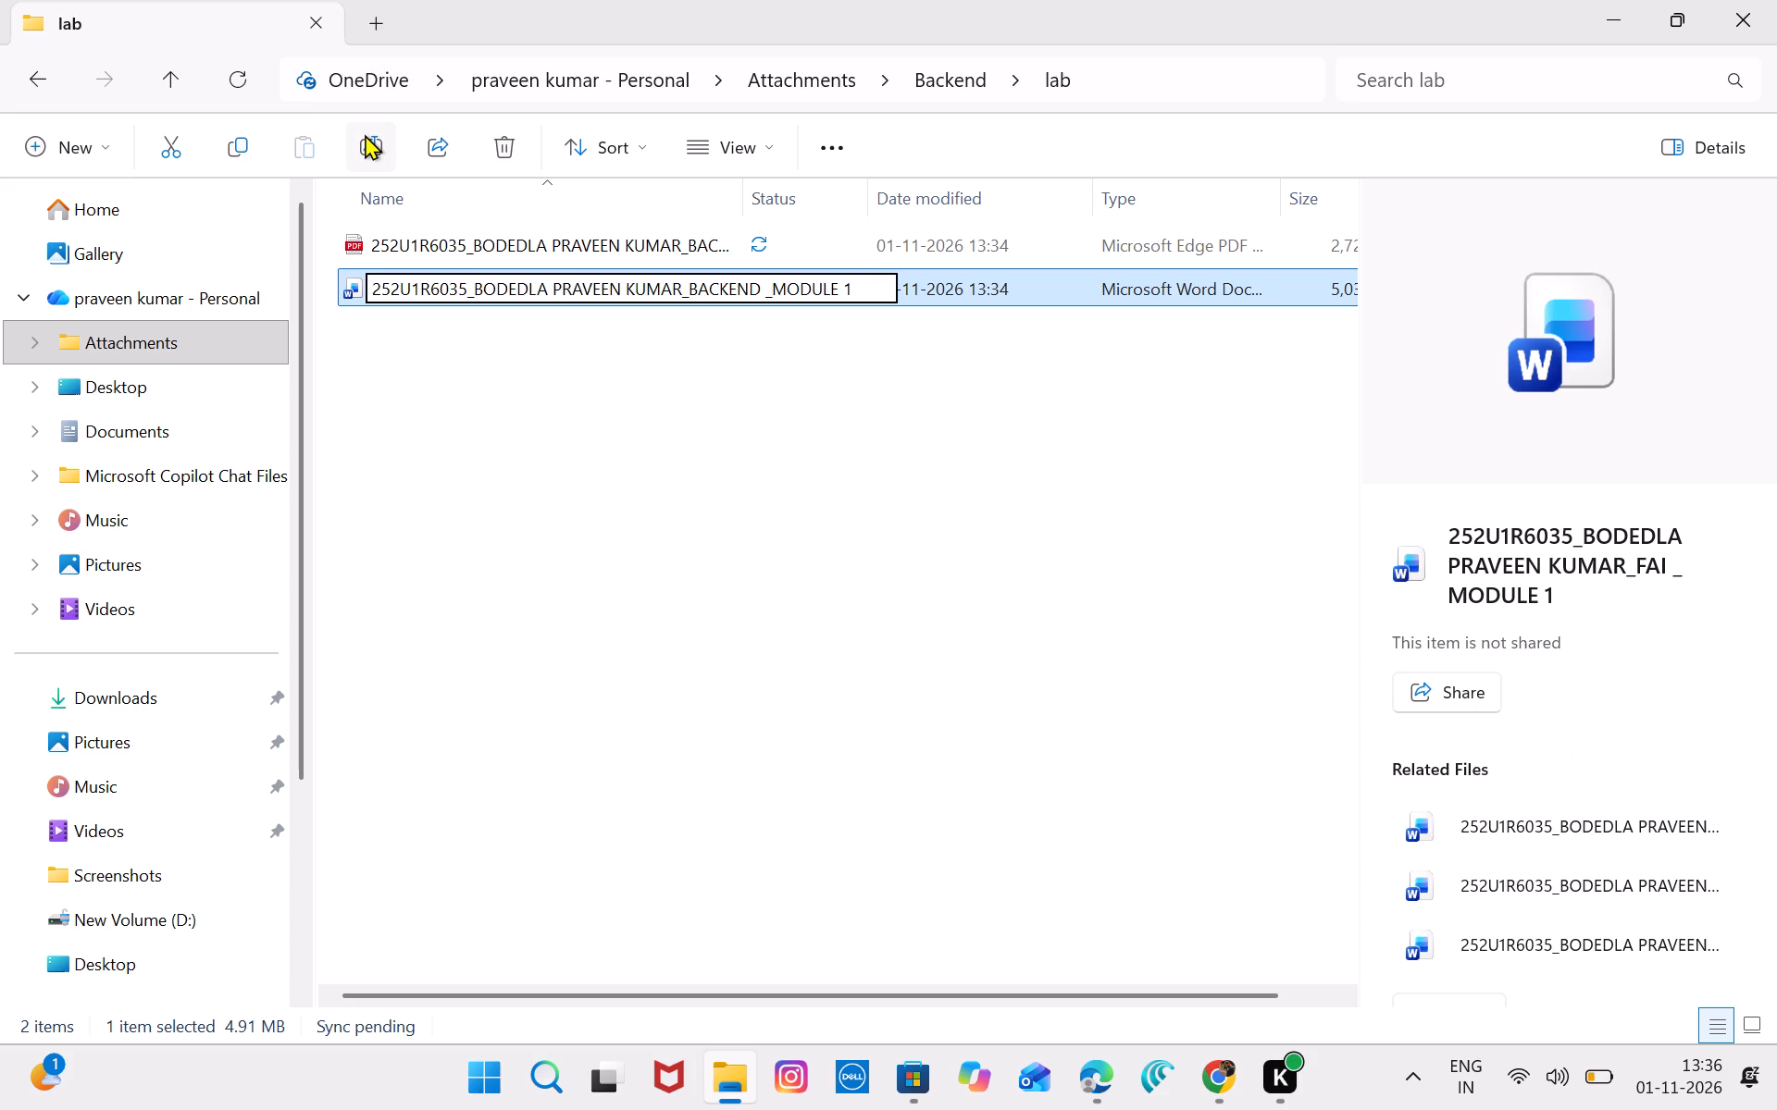
pyautogui.click(764, 292)
pyautogui.press('BackSpace')
pyautogui.hotkey('ctrl', 'a')
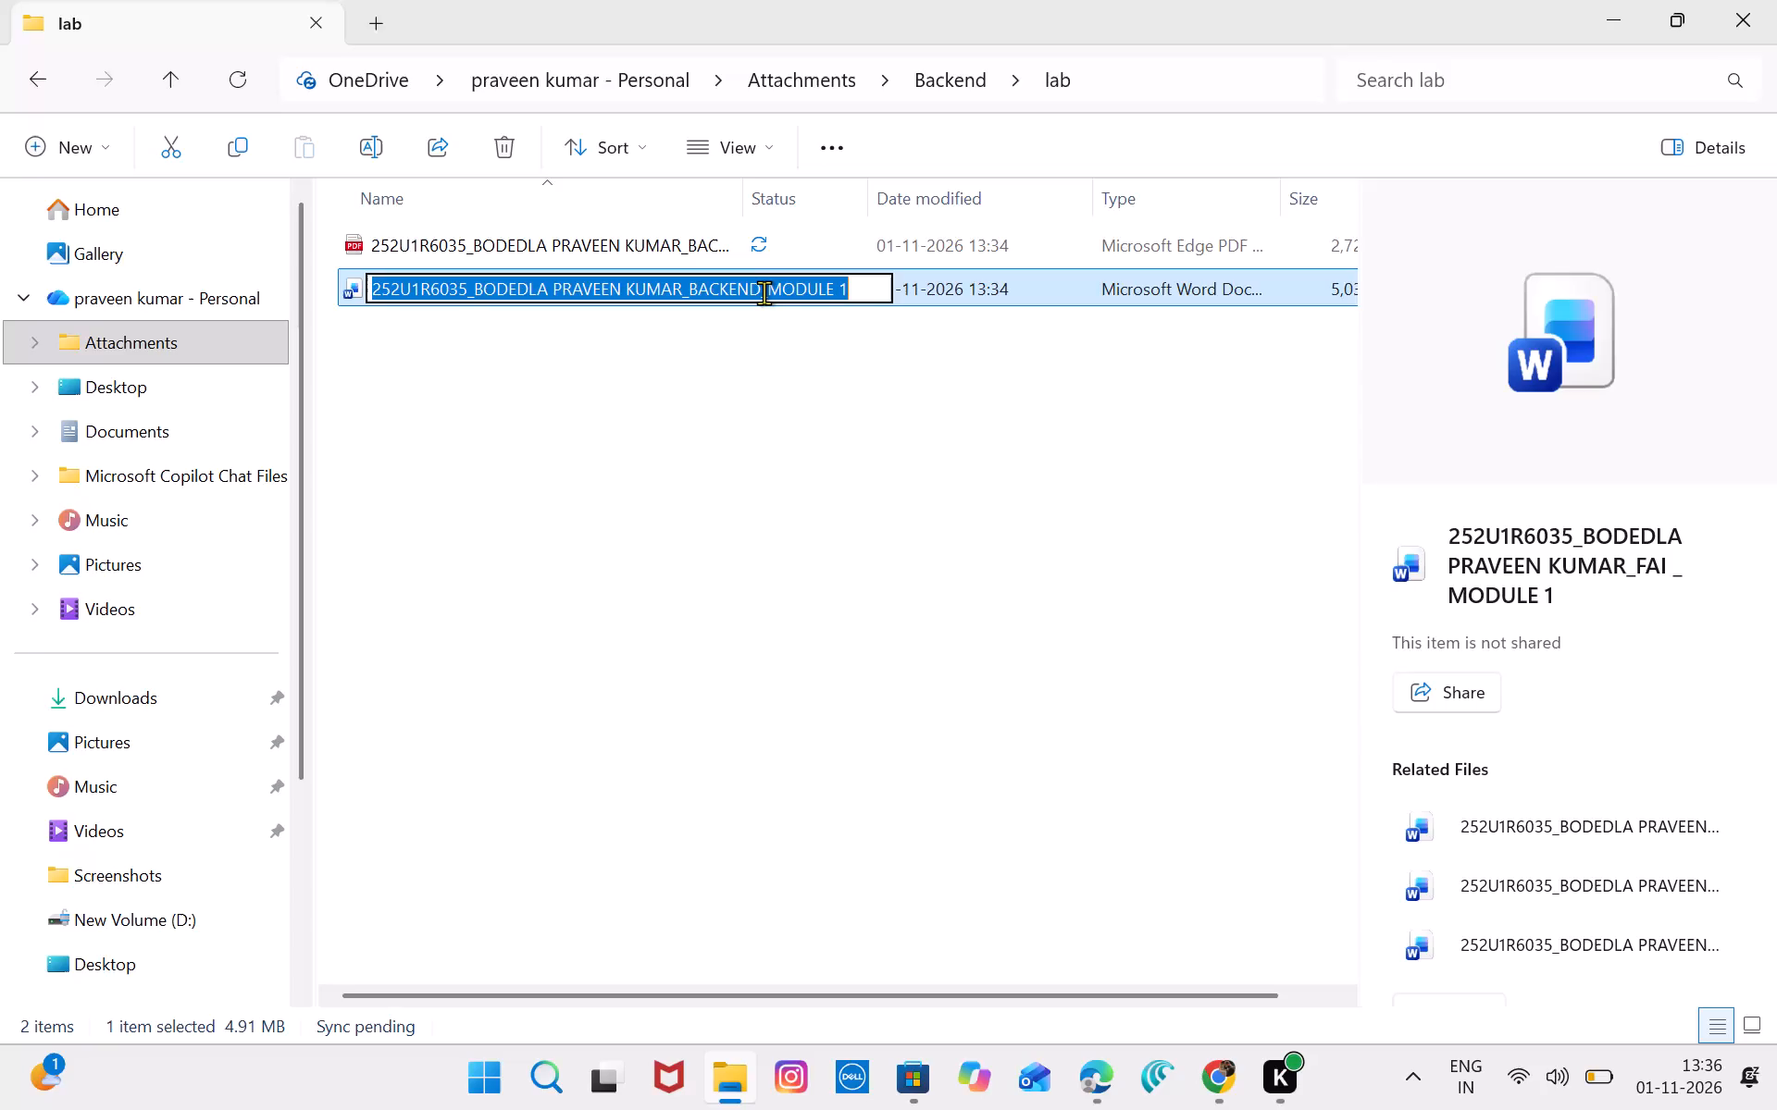
pyautogui.click(764, 292)
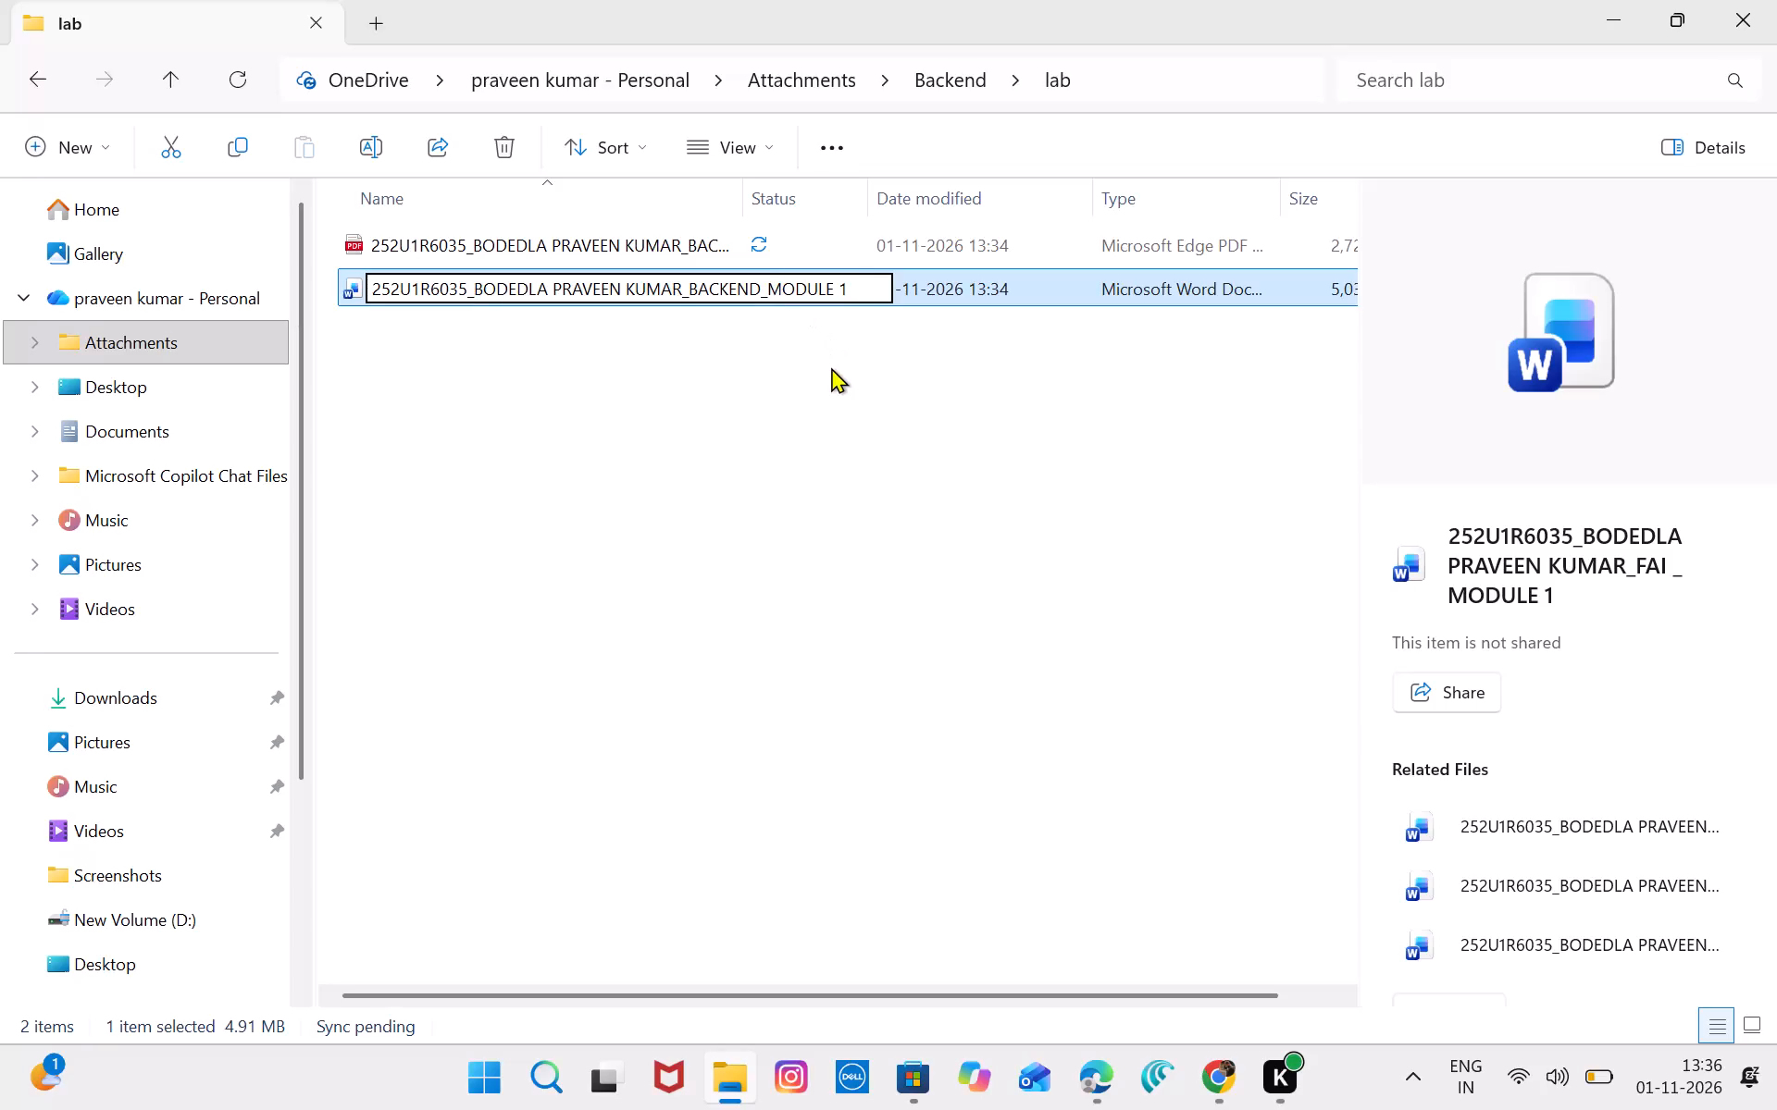
pyautogui.press('Return')
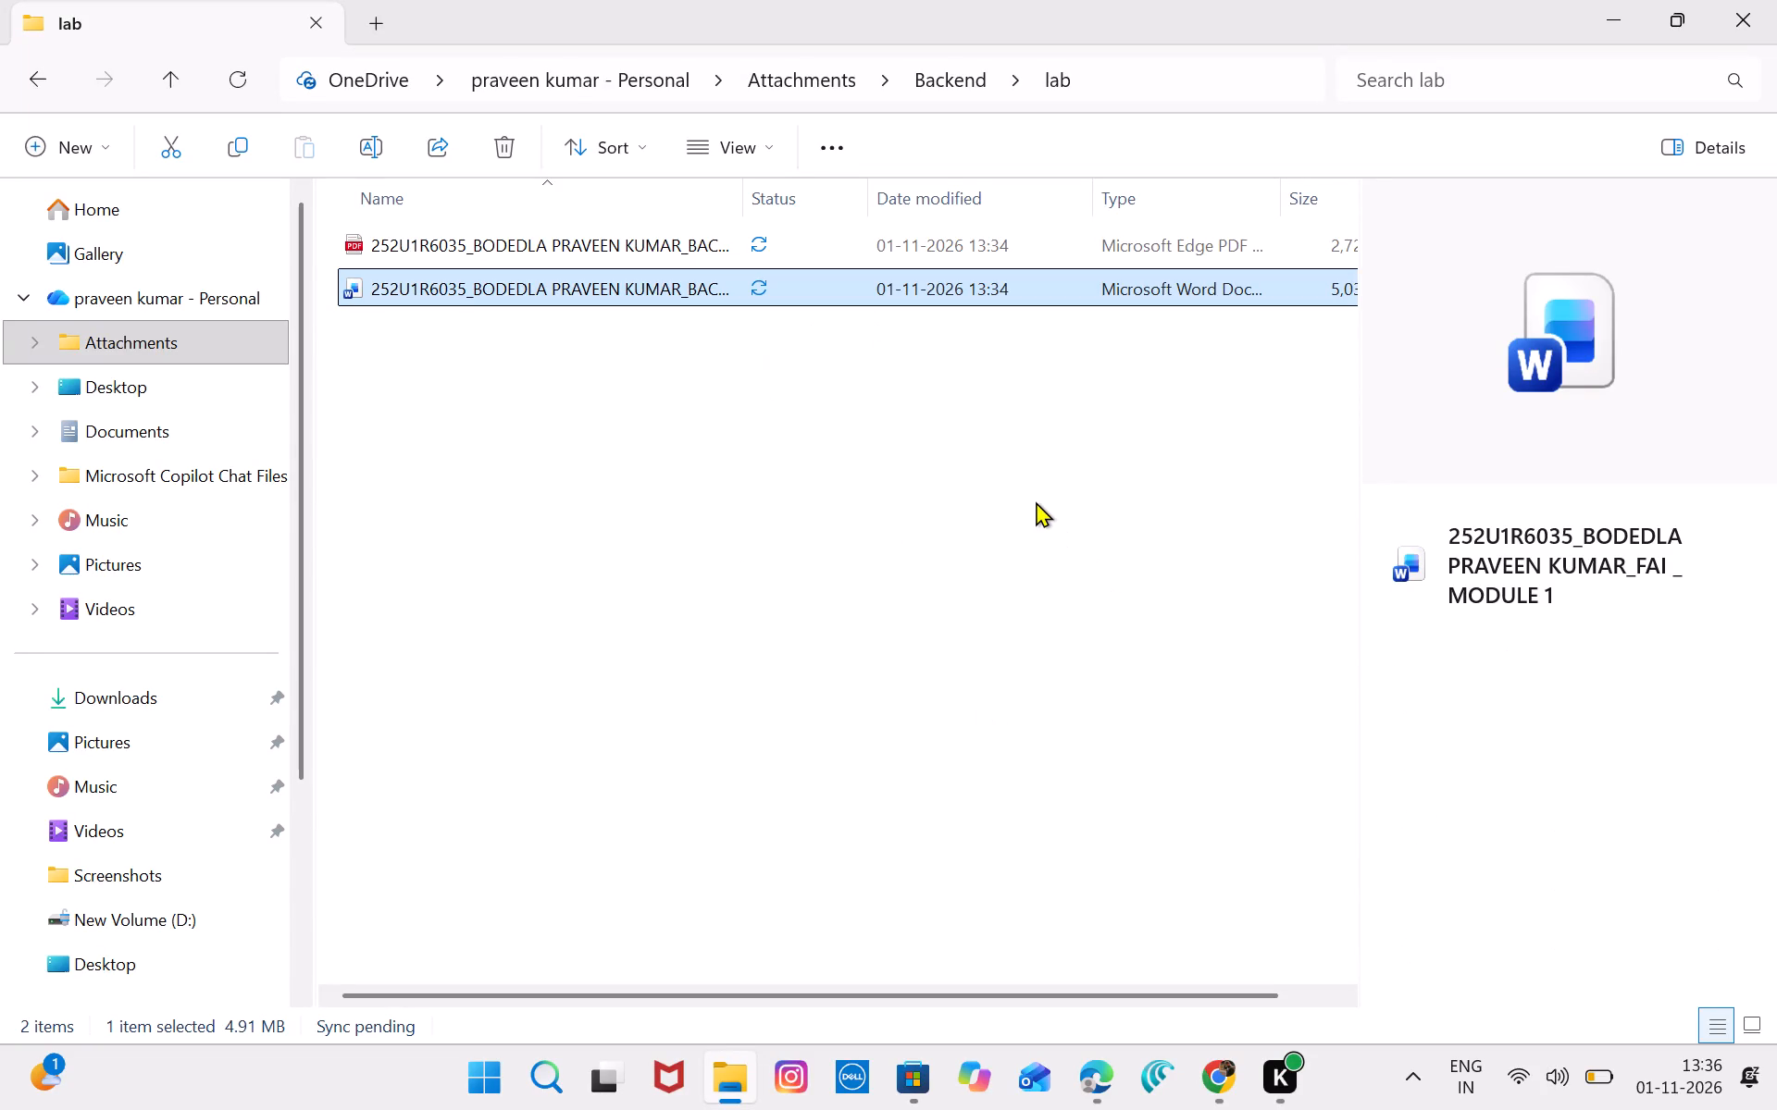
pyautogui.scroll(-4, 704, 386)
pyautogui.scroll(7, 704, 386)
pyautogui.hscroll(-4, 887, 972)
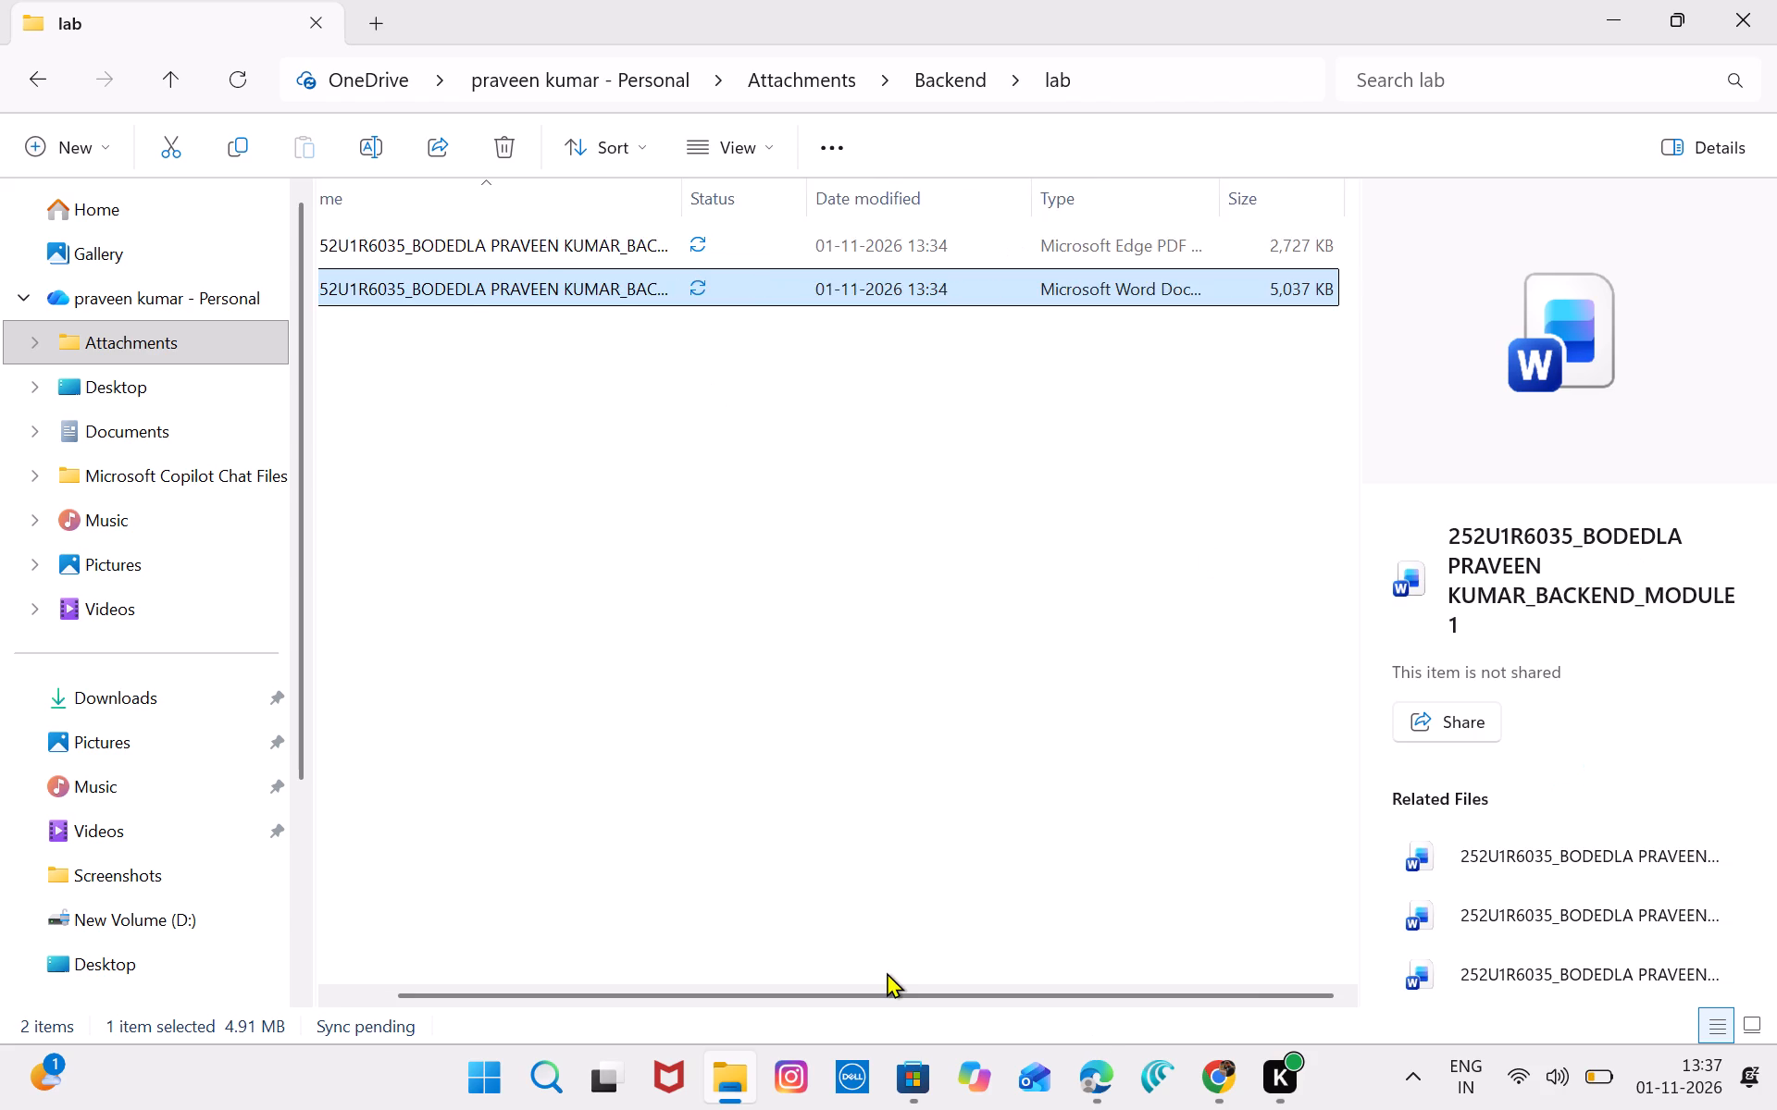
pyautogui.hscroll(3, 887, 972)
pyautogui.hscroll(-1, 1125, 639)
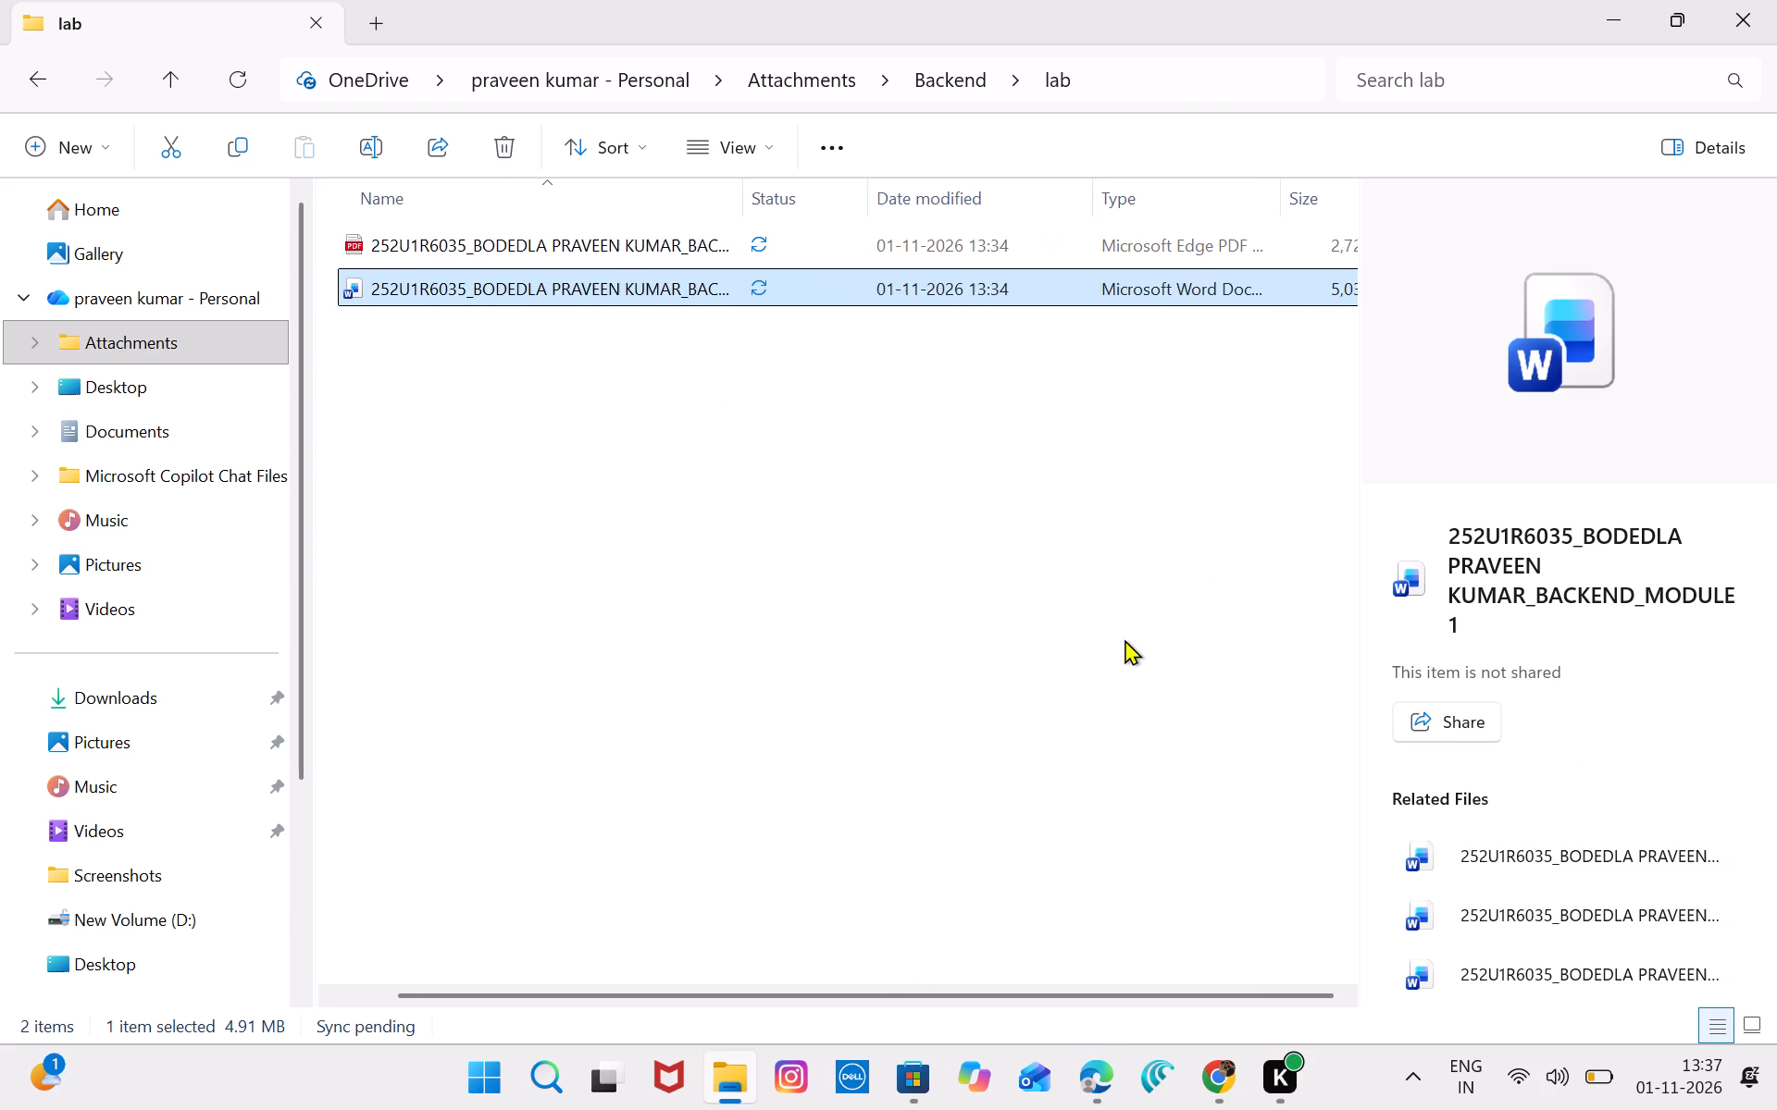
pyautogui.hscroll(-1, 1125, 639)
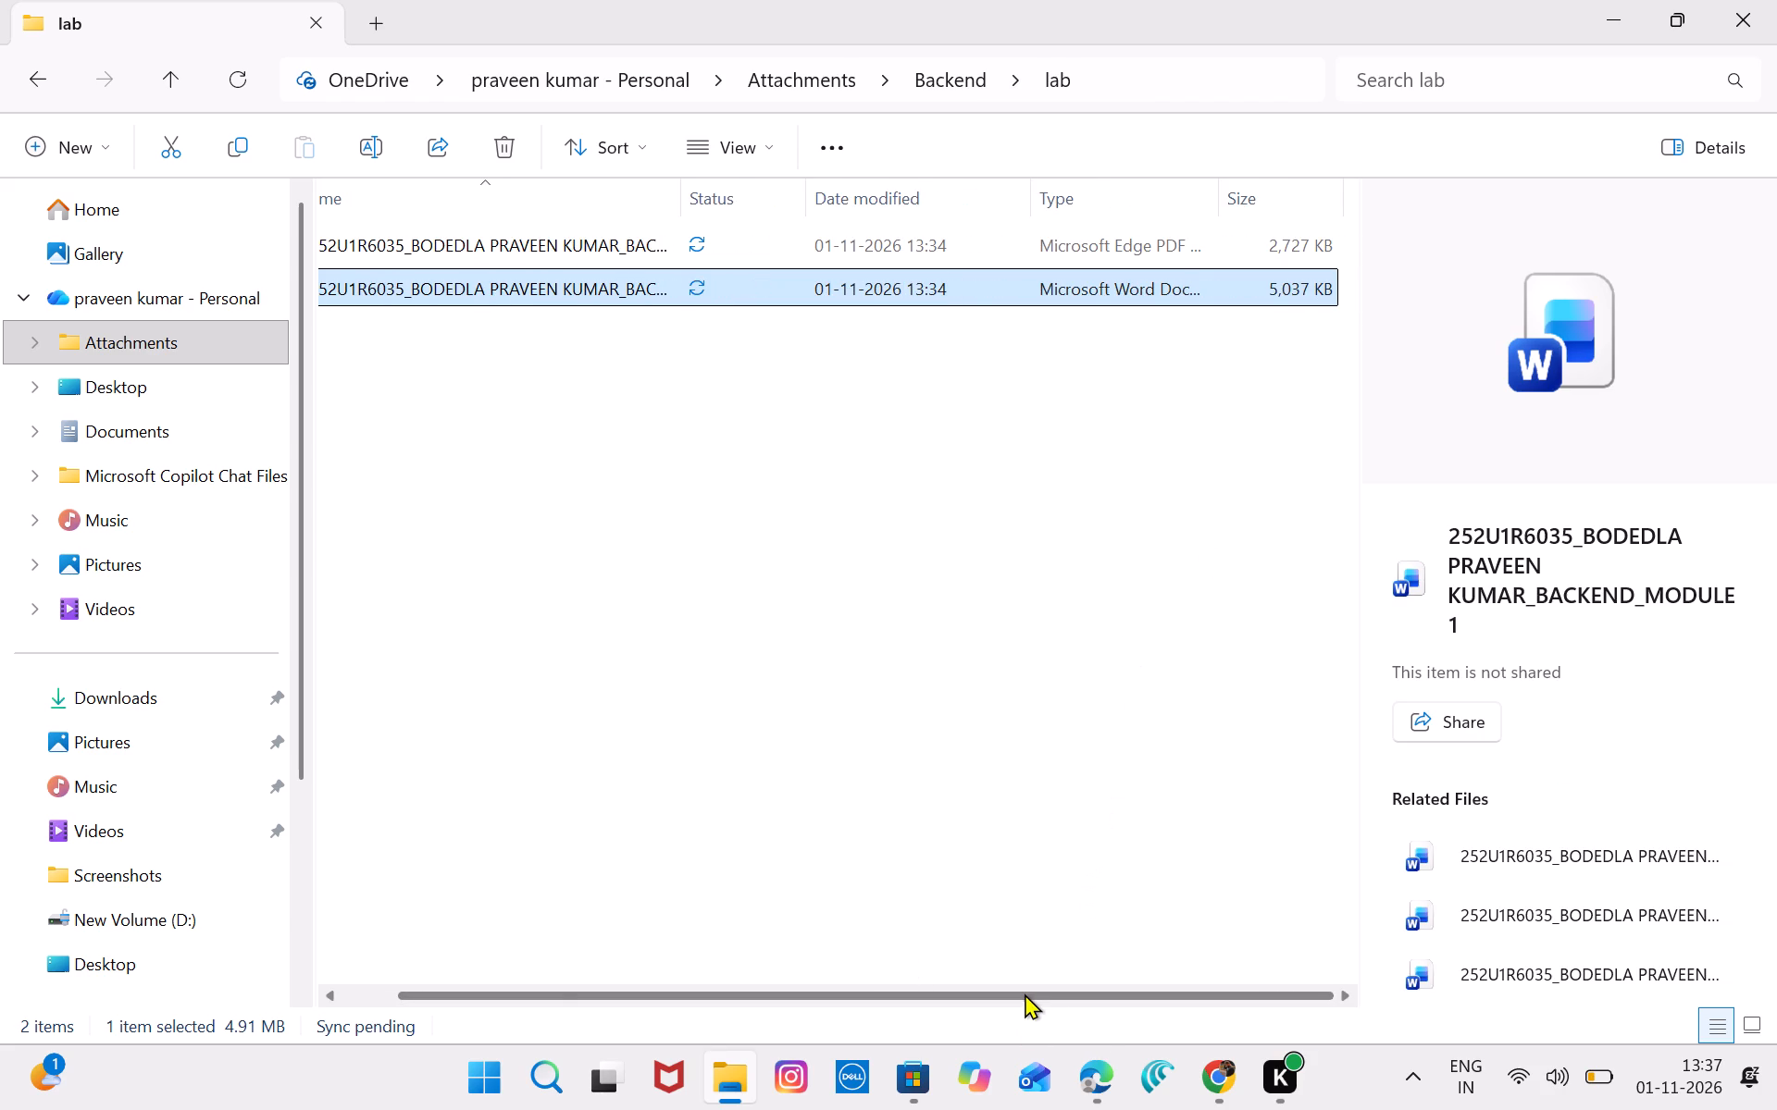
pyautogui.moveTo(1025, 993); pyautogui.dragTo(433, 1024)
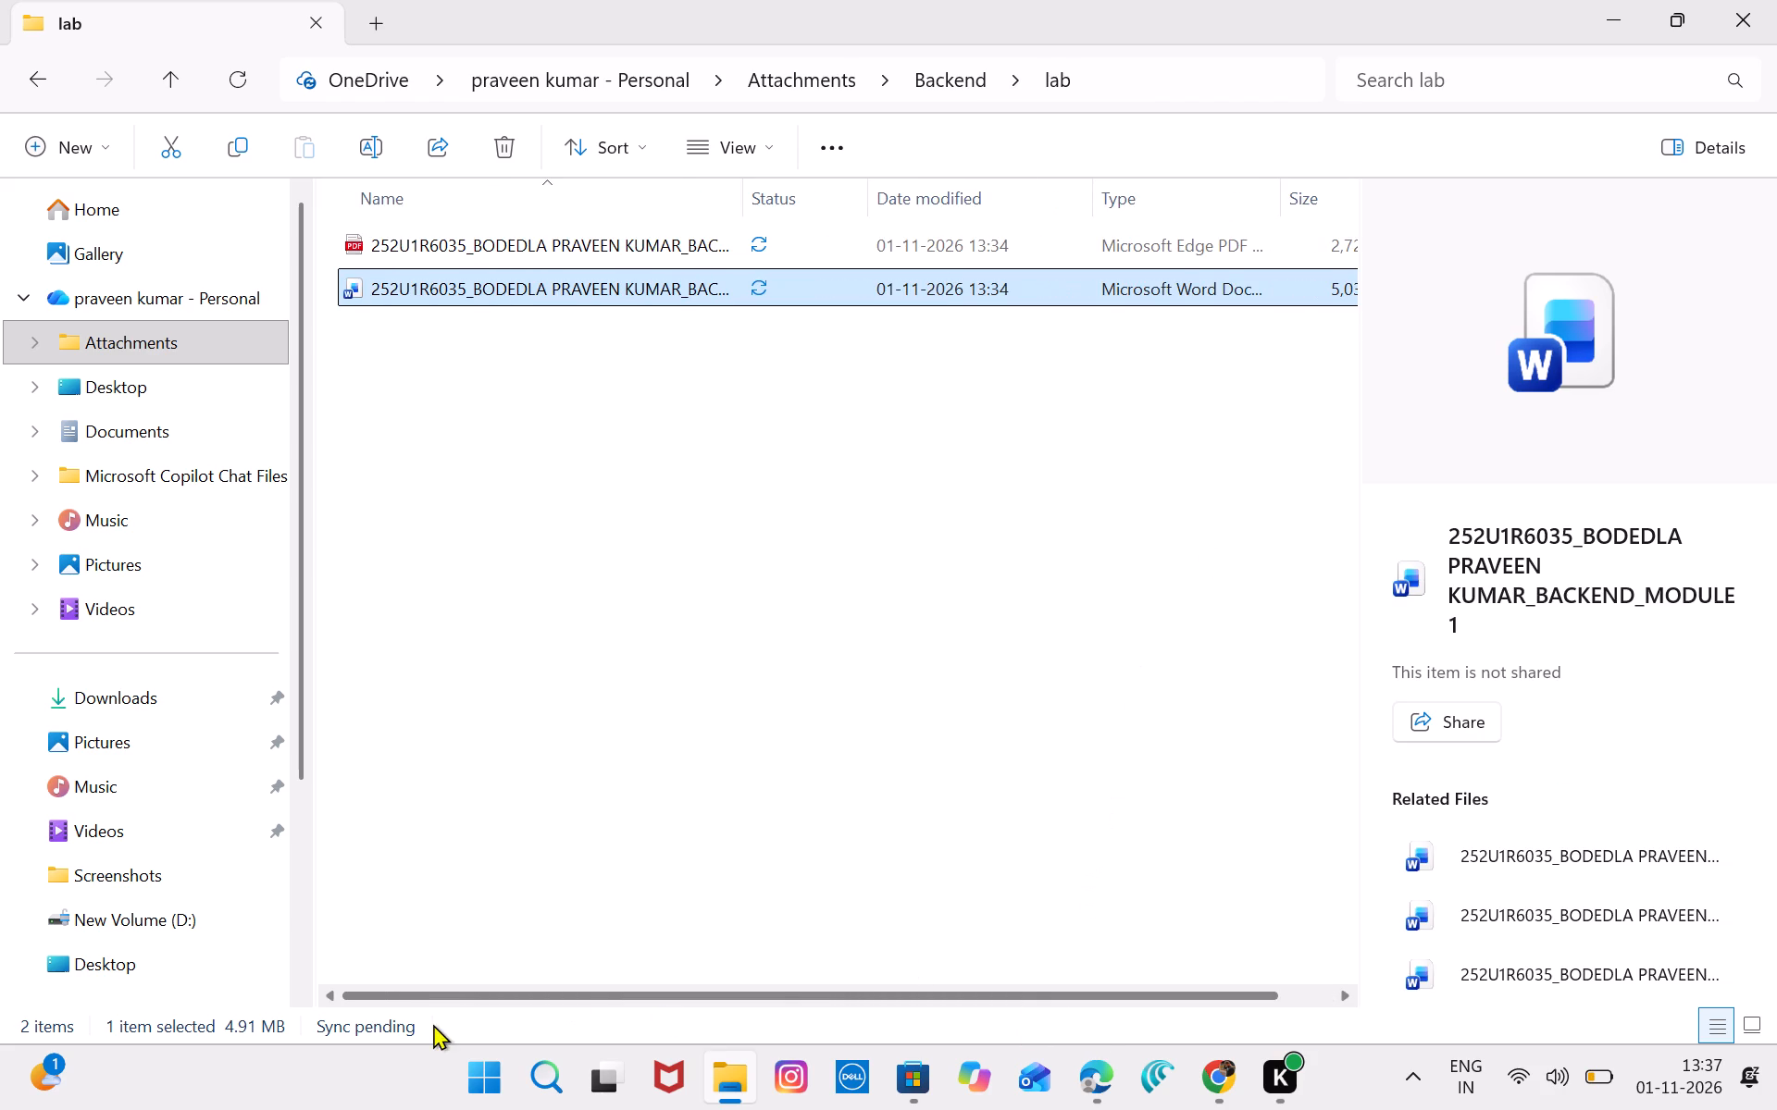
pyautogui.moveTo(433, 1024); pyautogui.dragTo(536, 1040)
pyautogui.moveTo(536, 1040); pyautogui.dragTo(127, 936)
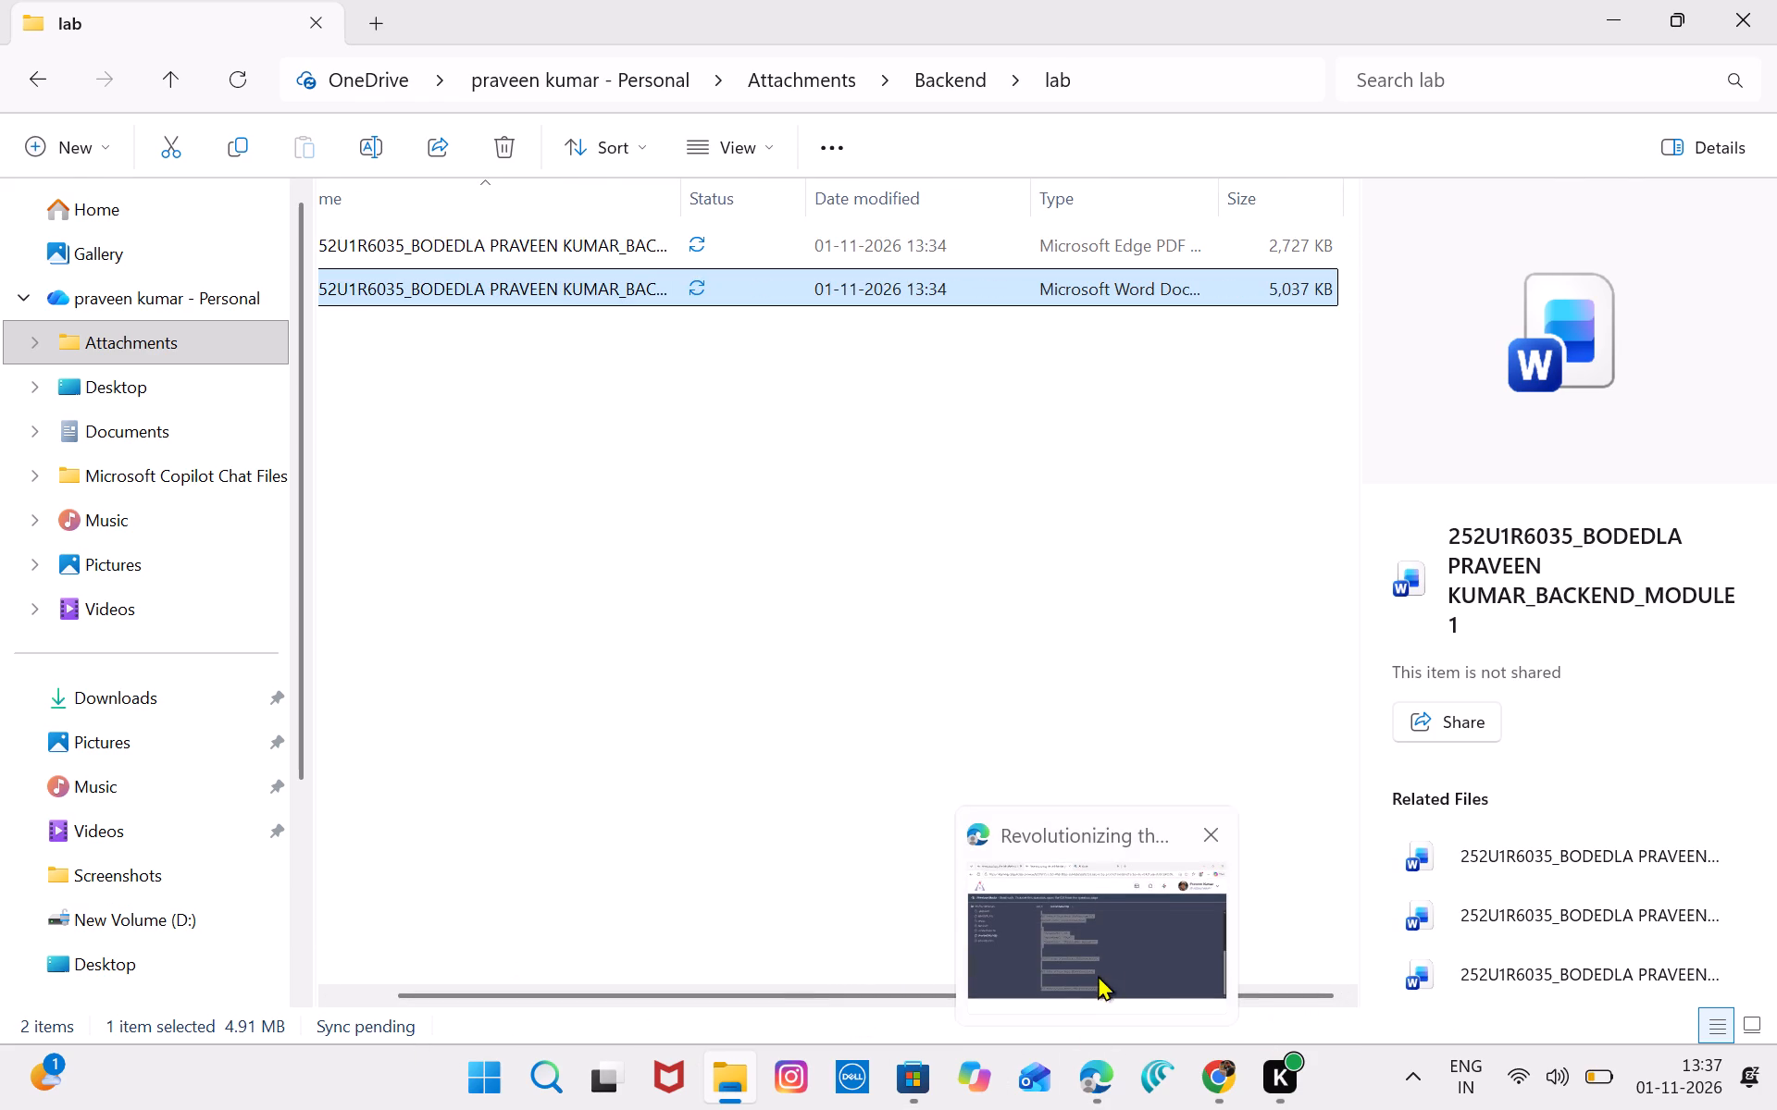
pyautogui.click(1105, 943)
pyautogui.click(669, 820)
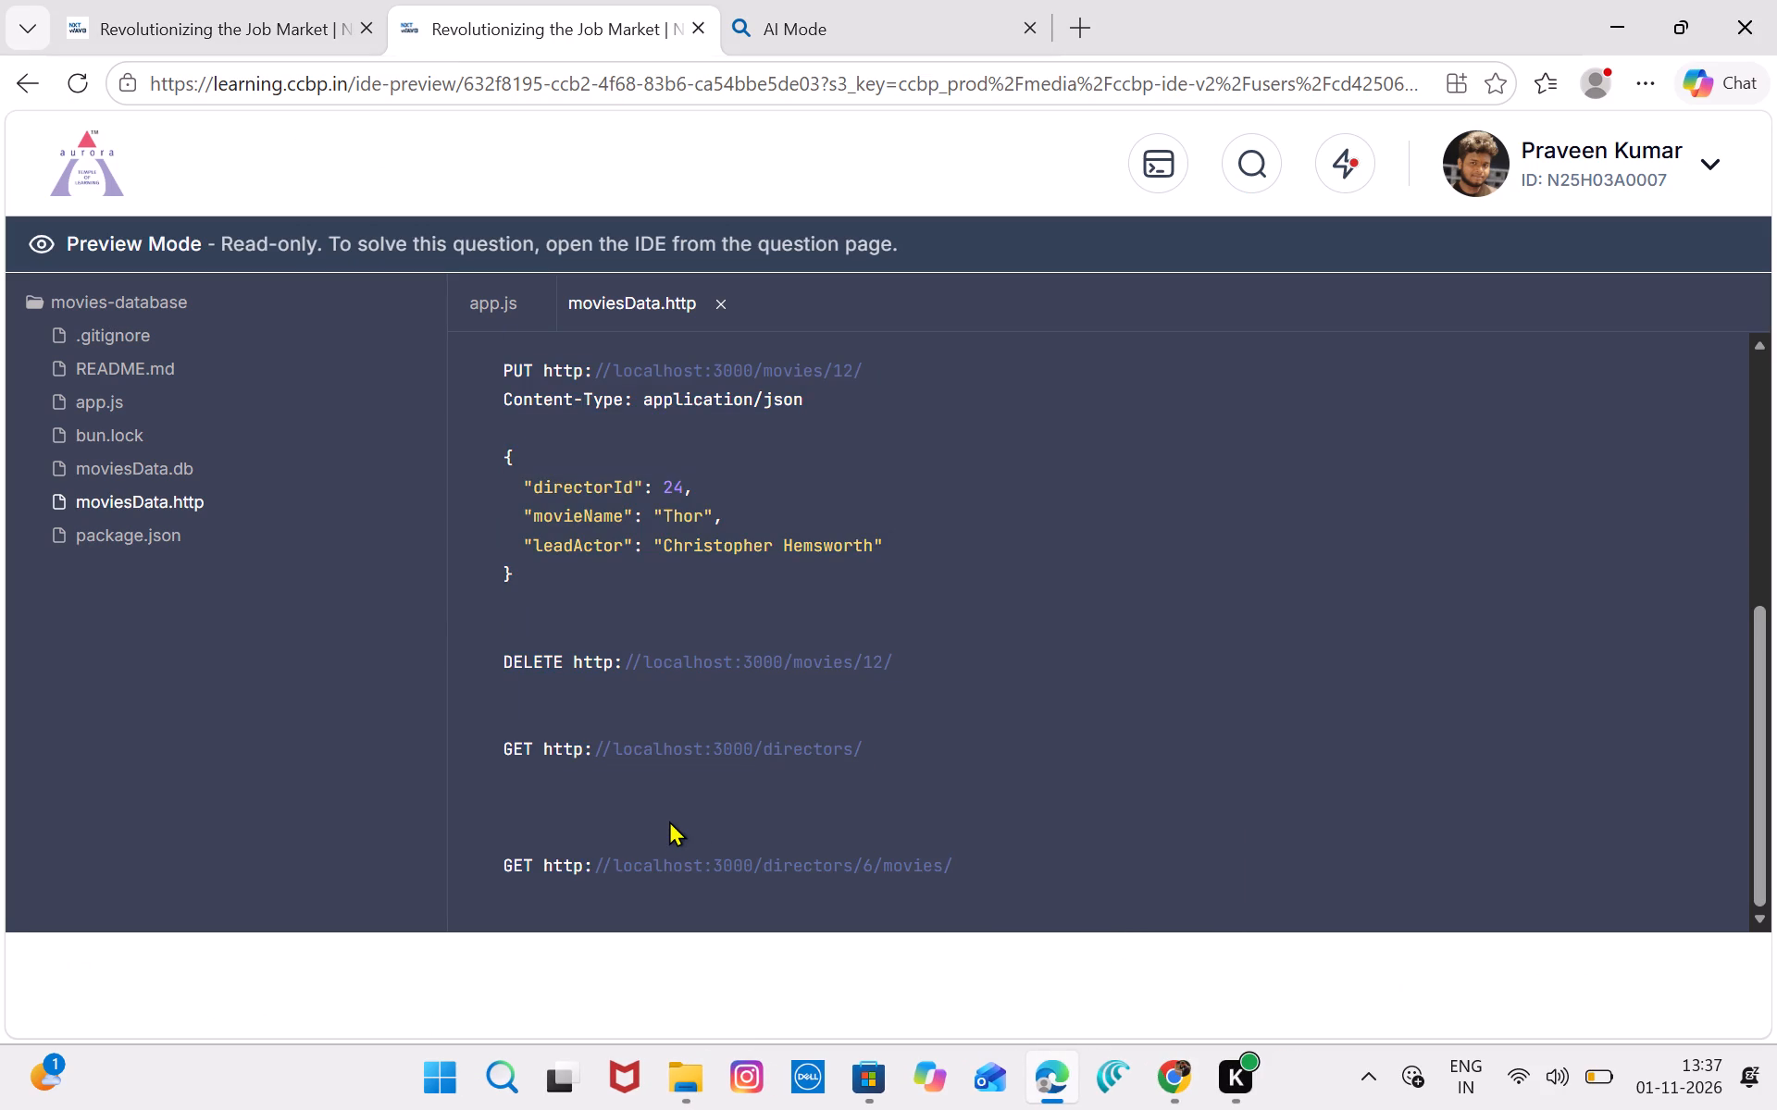
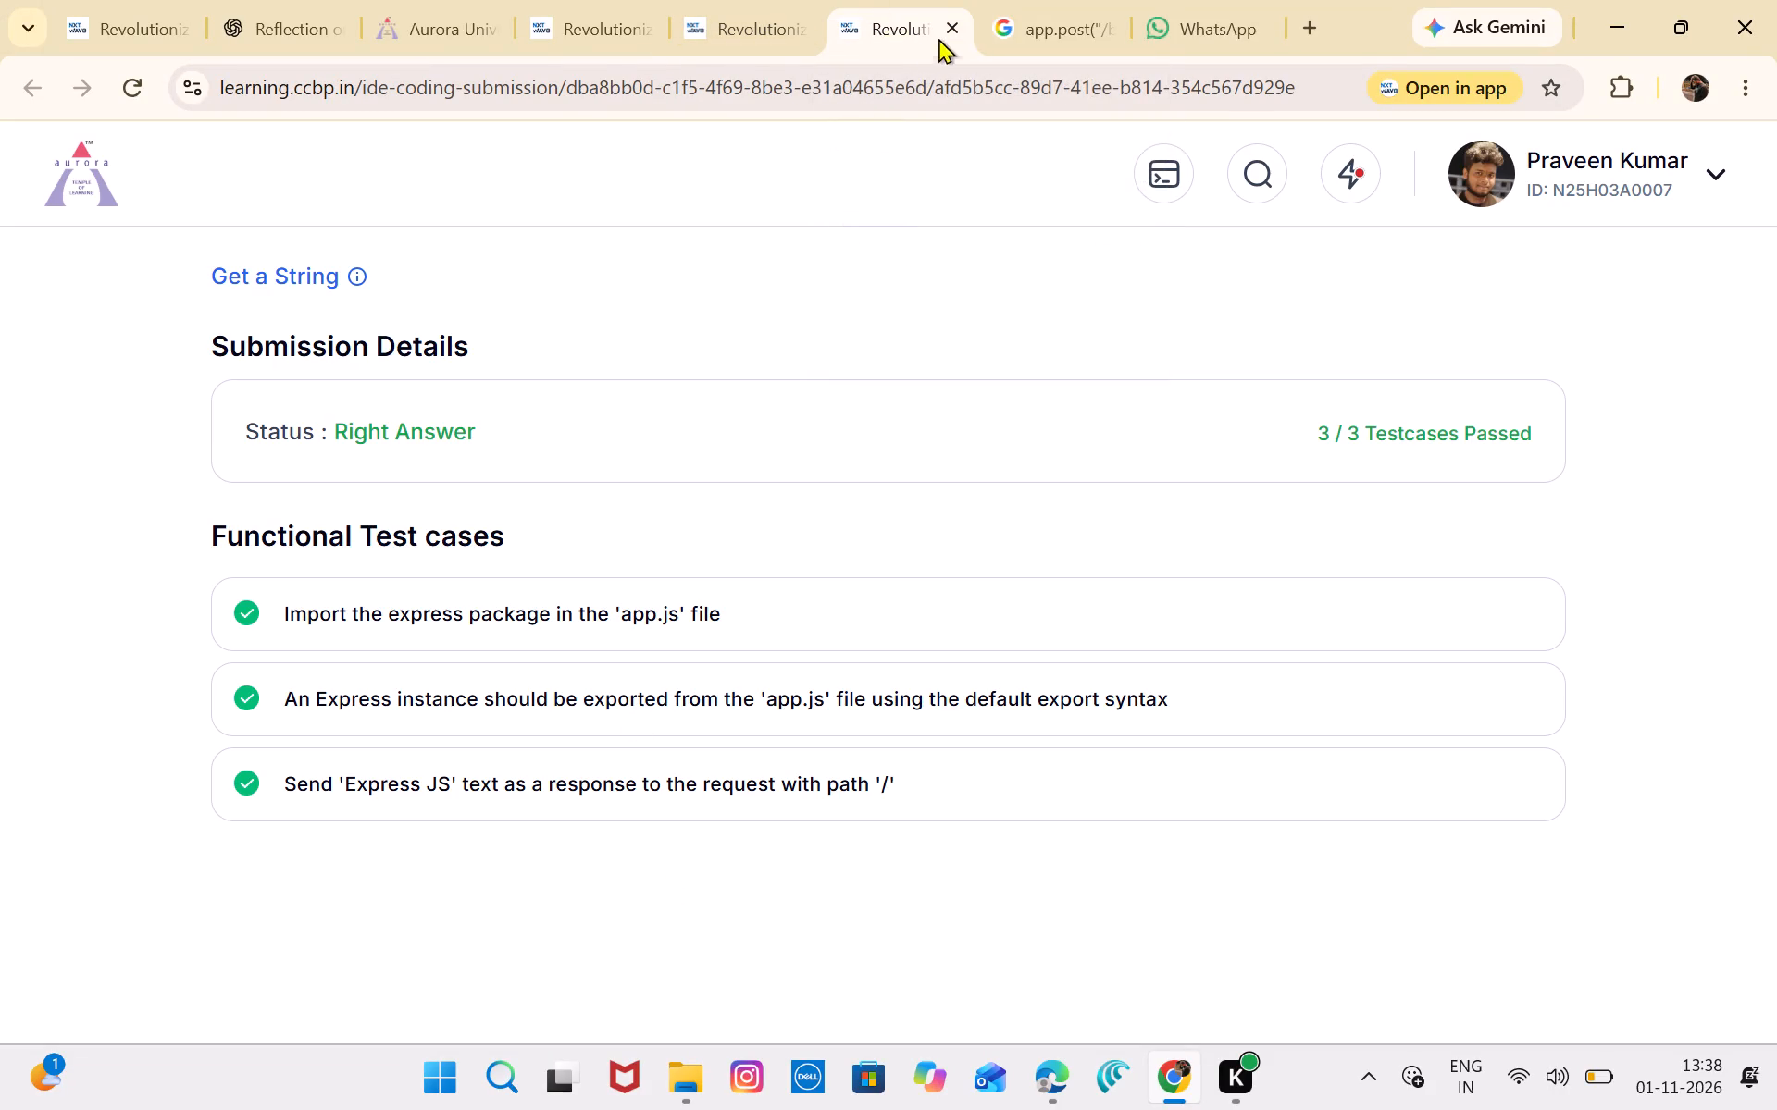
pyautogui.click(949, 25)
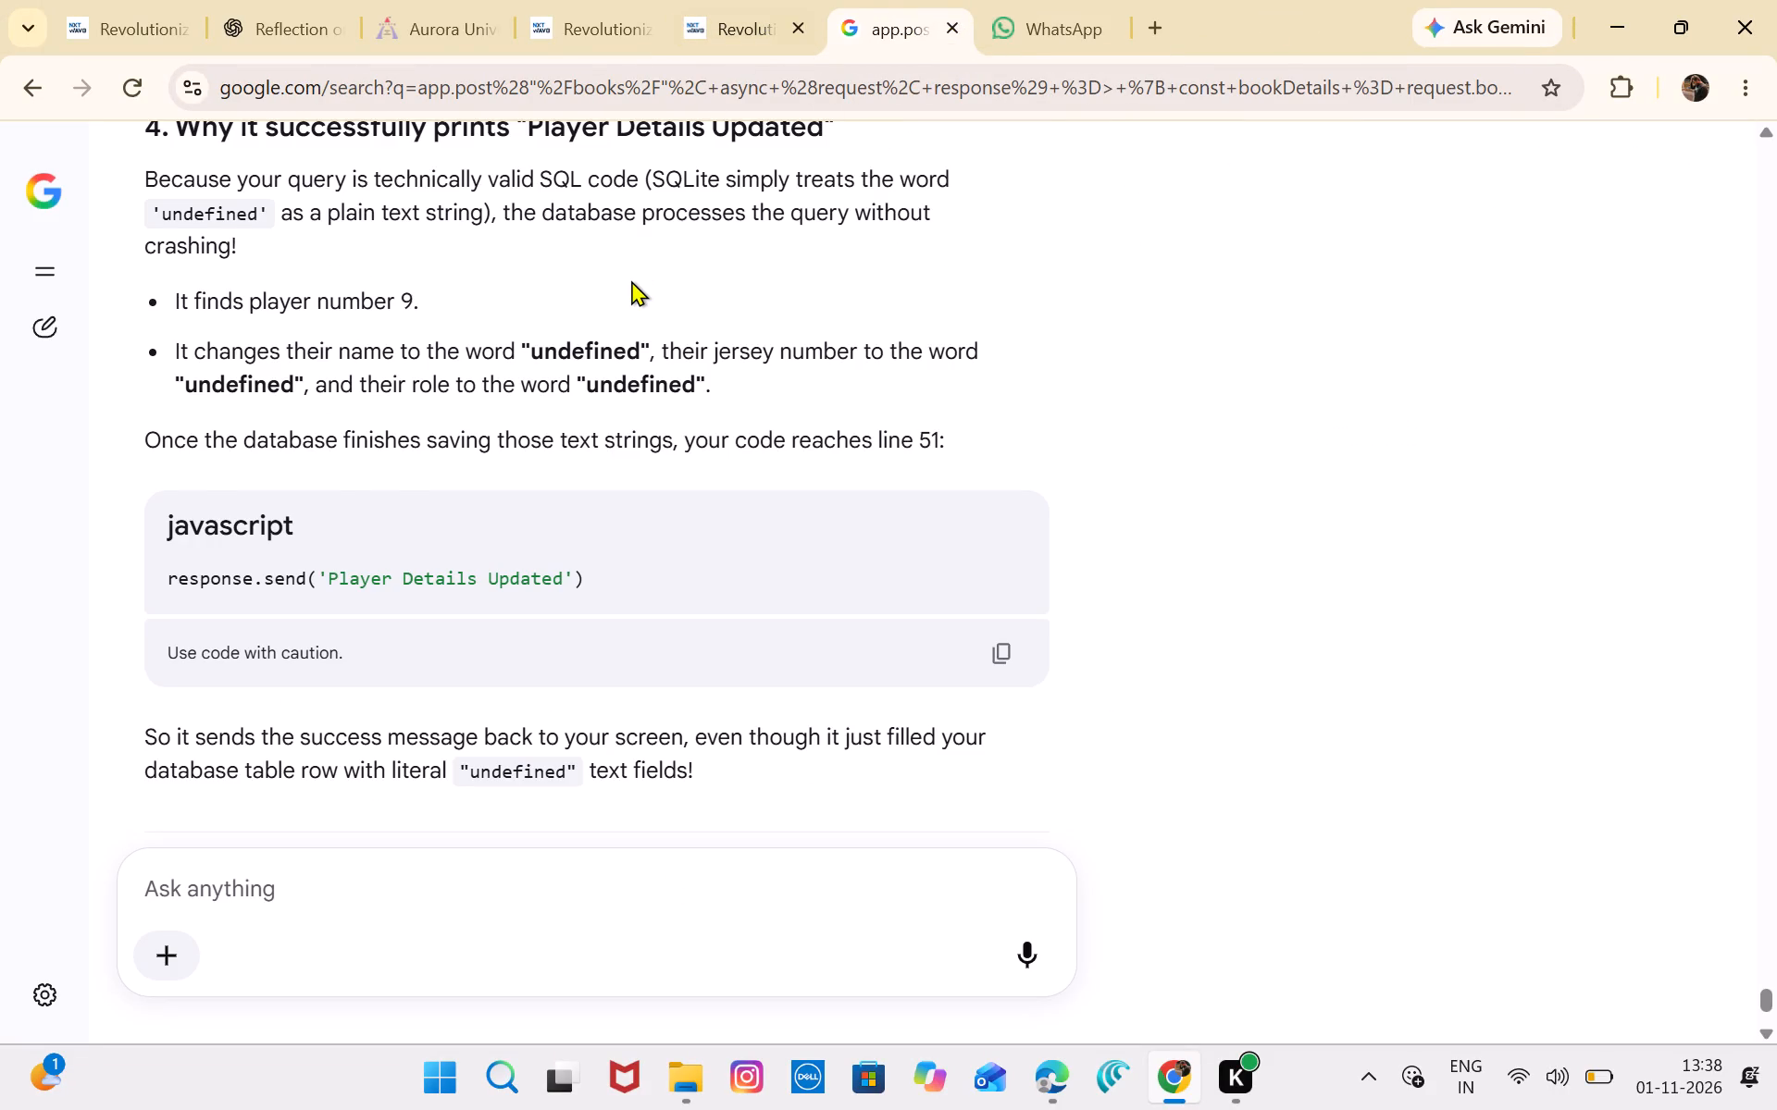
pyautogui.scroll(2, 631, 280)
# Switch to File Explorer and copy the Backend Module 1 Word document in the lab folder.
pyautogui.click(701, 1062)
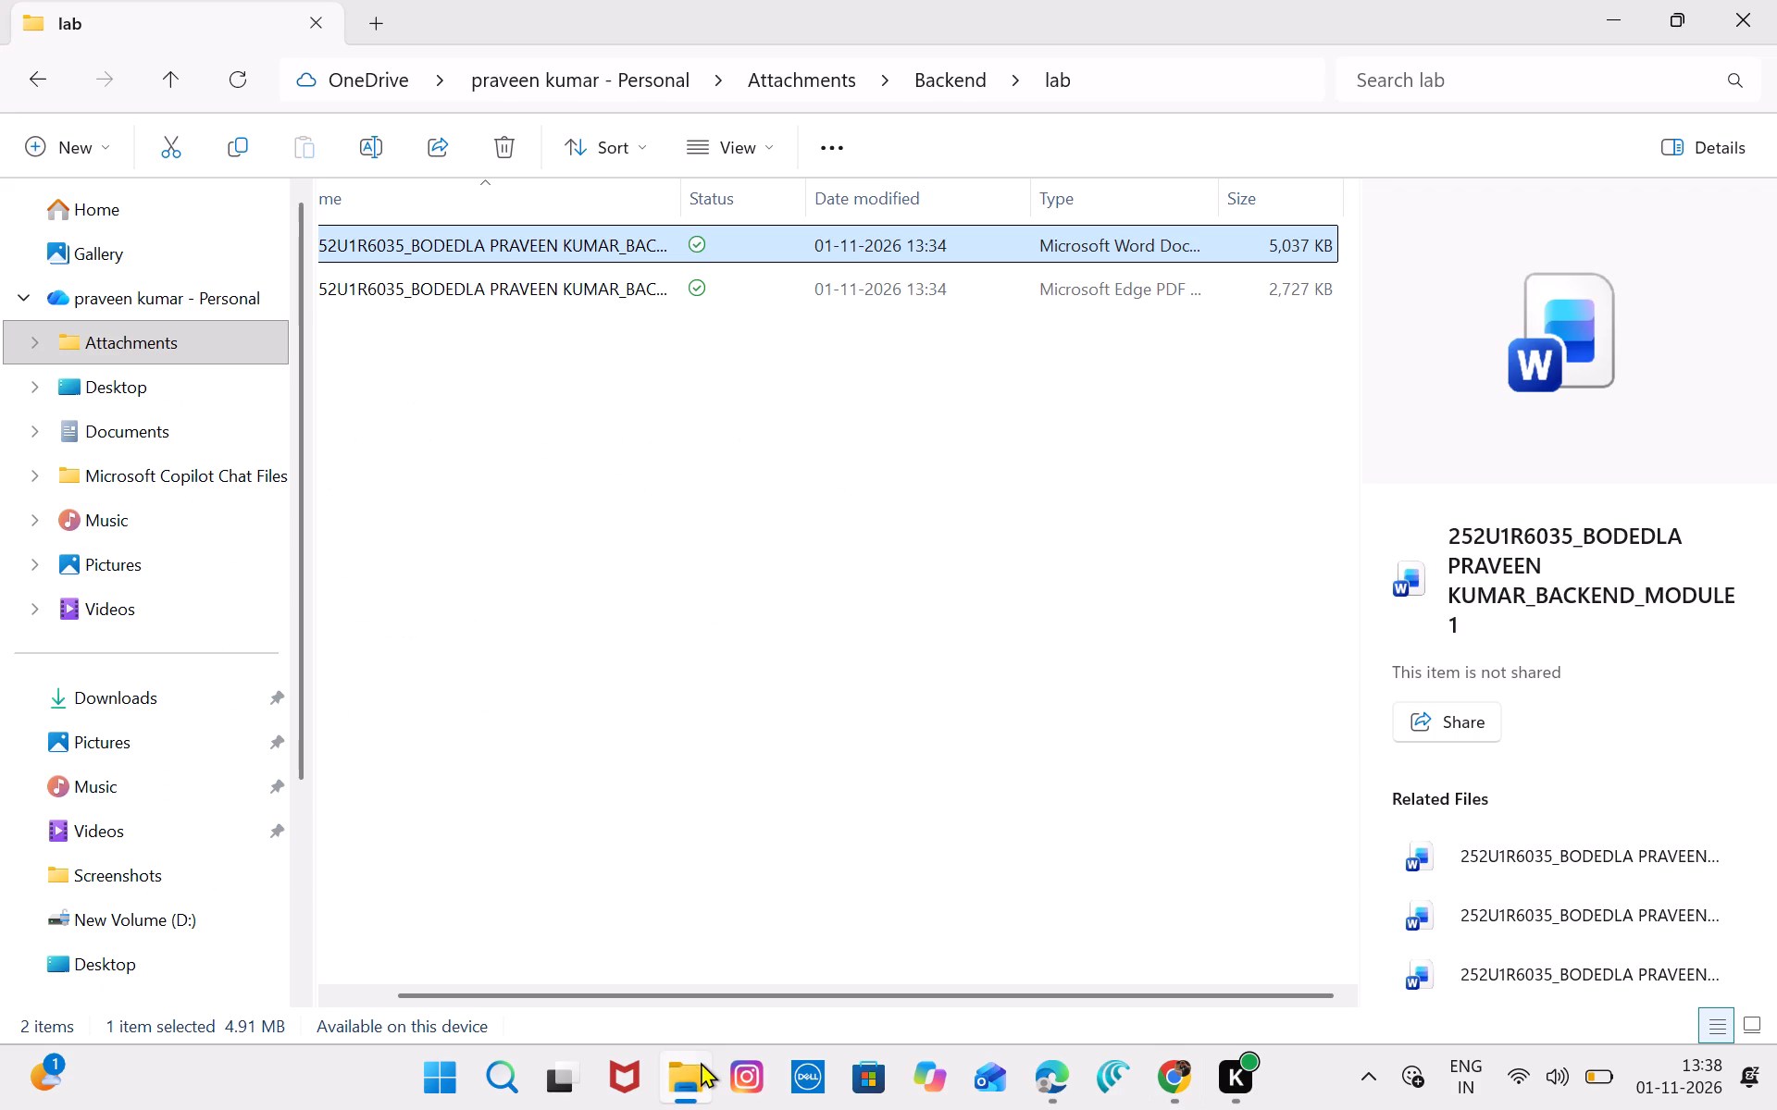
pyautogui.hscroll(4, 489, 454)
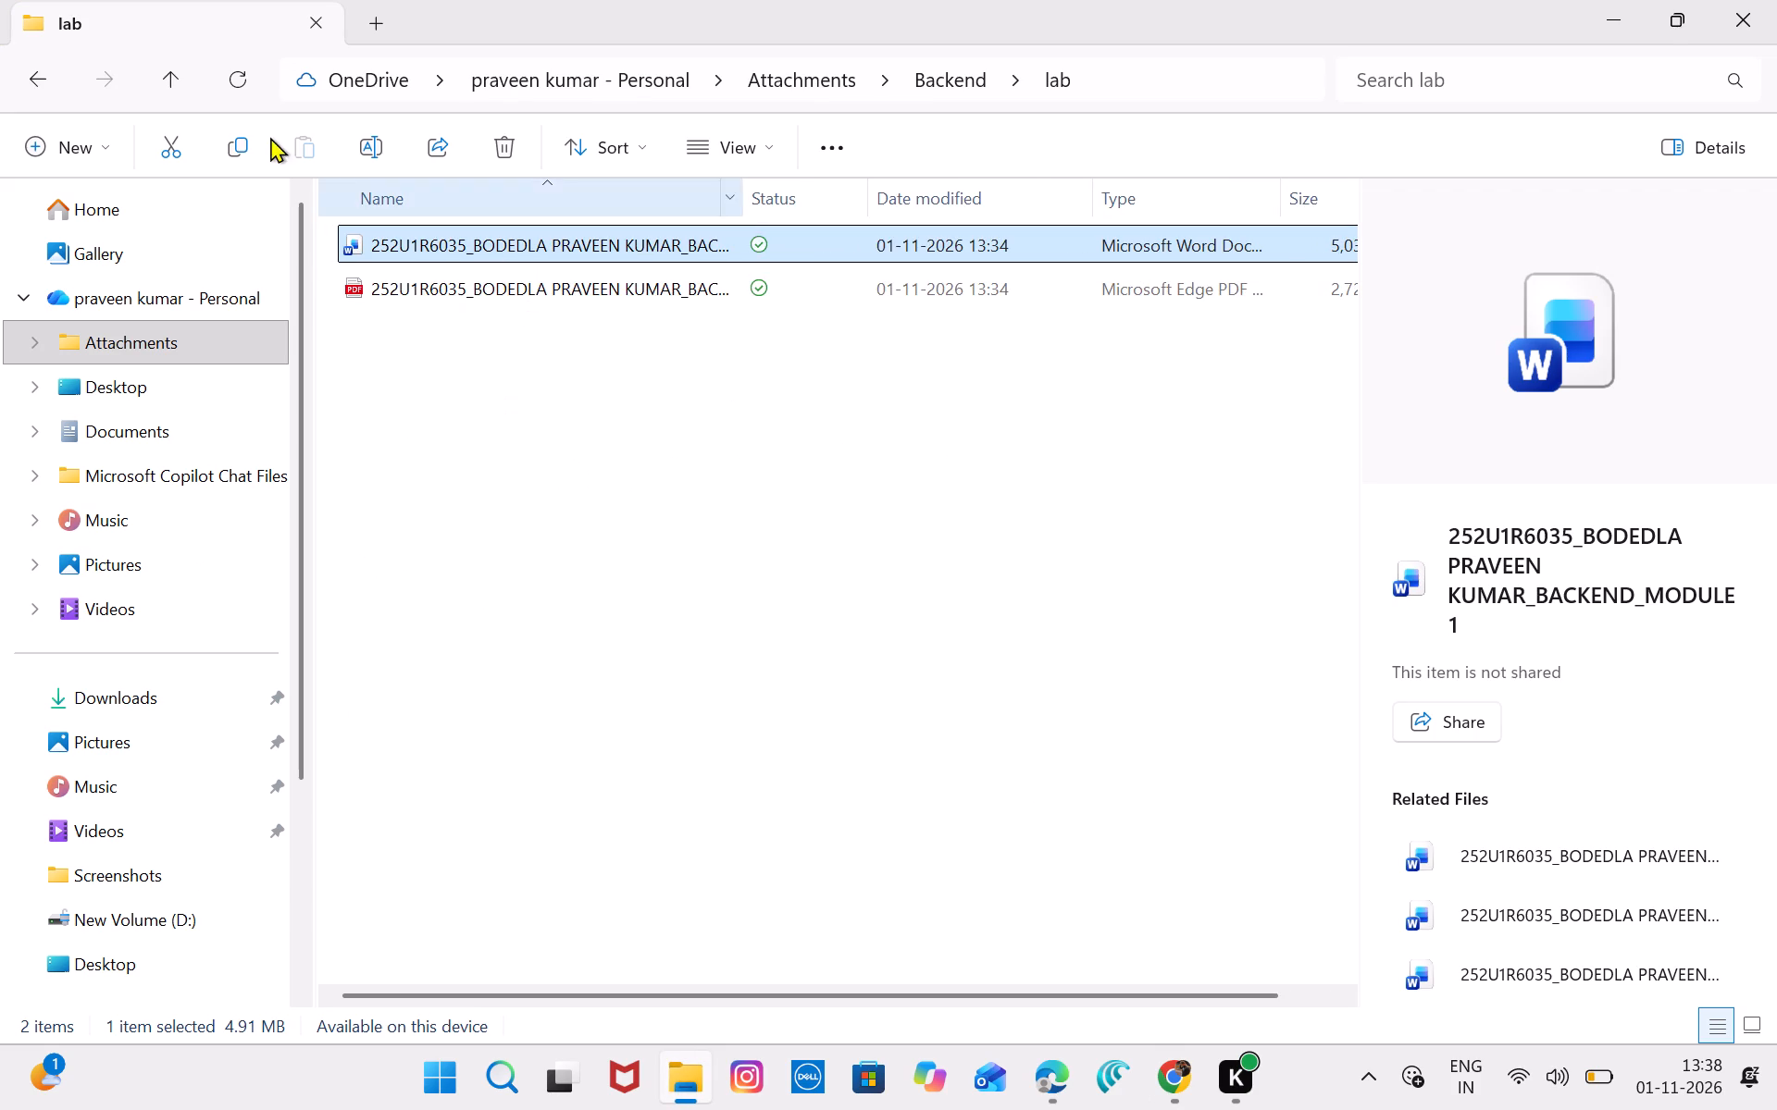
pyautogui.click(240, 141)
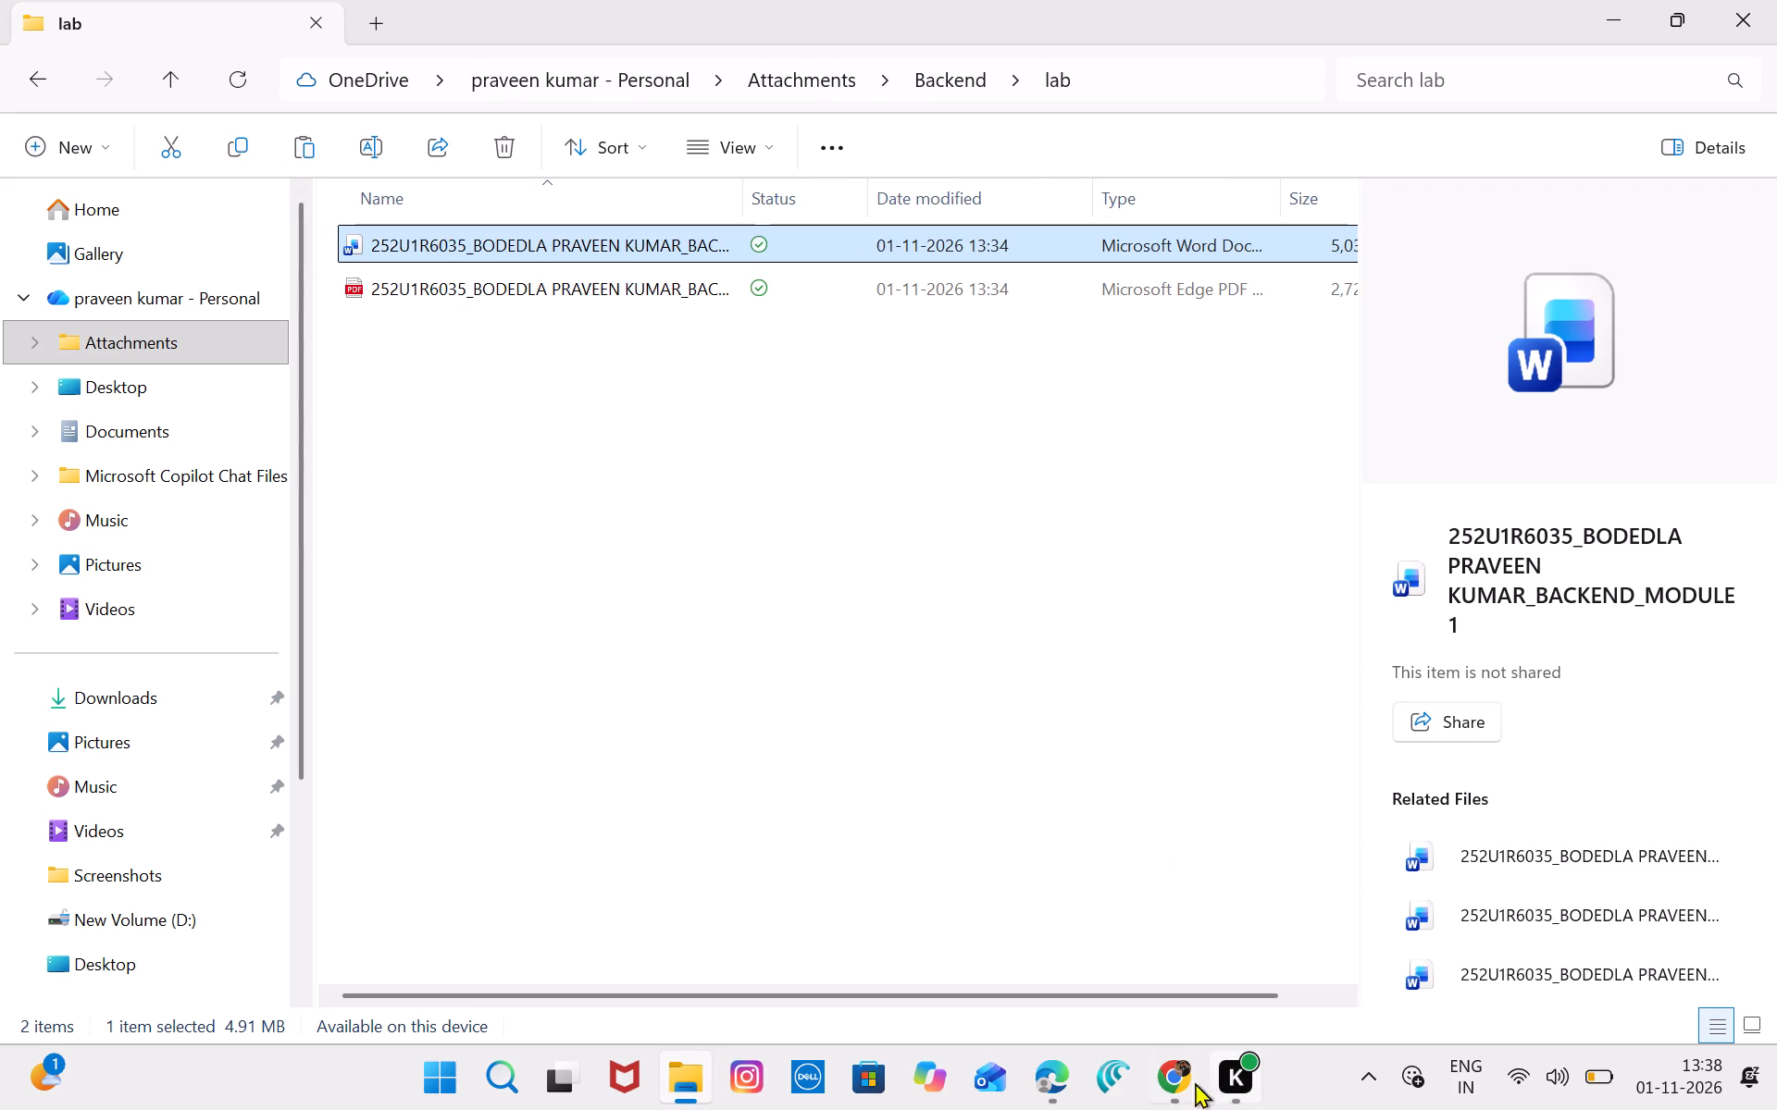
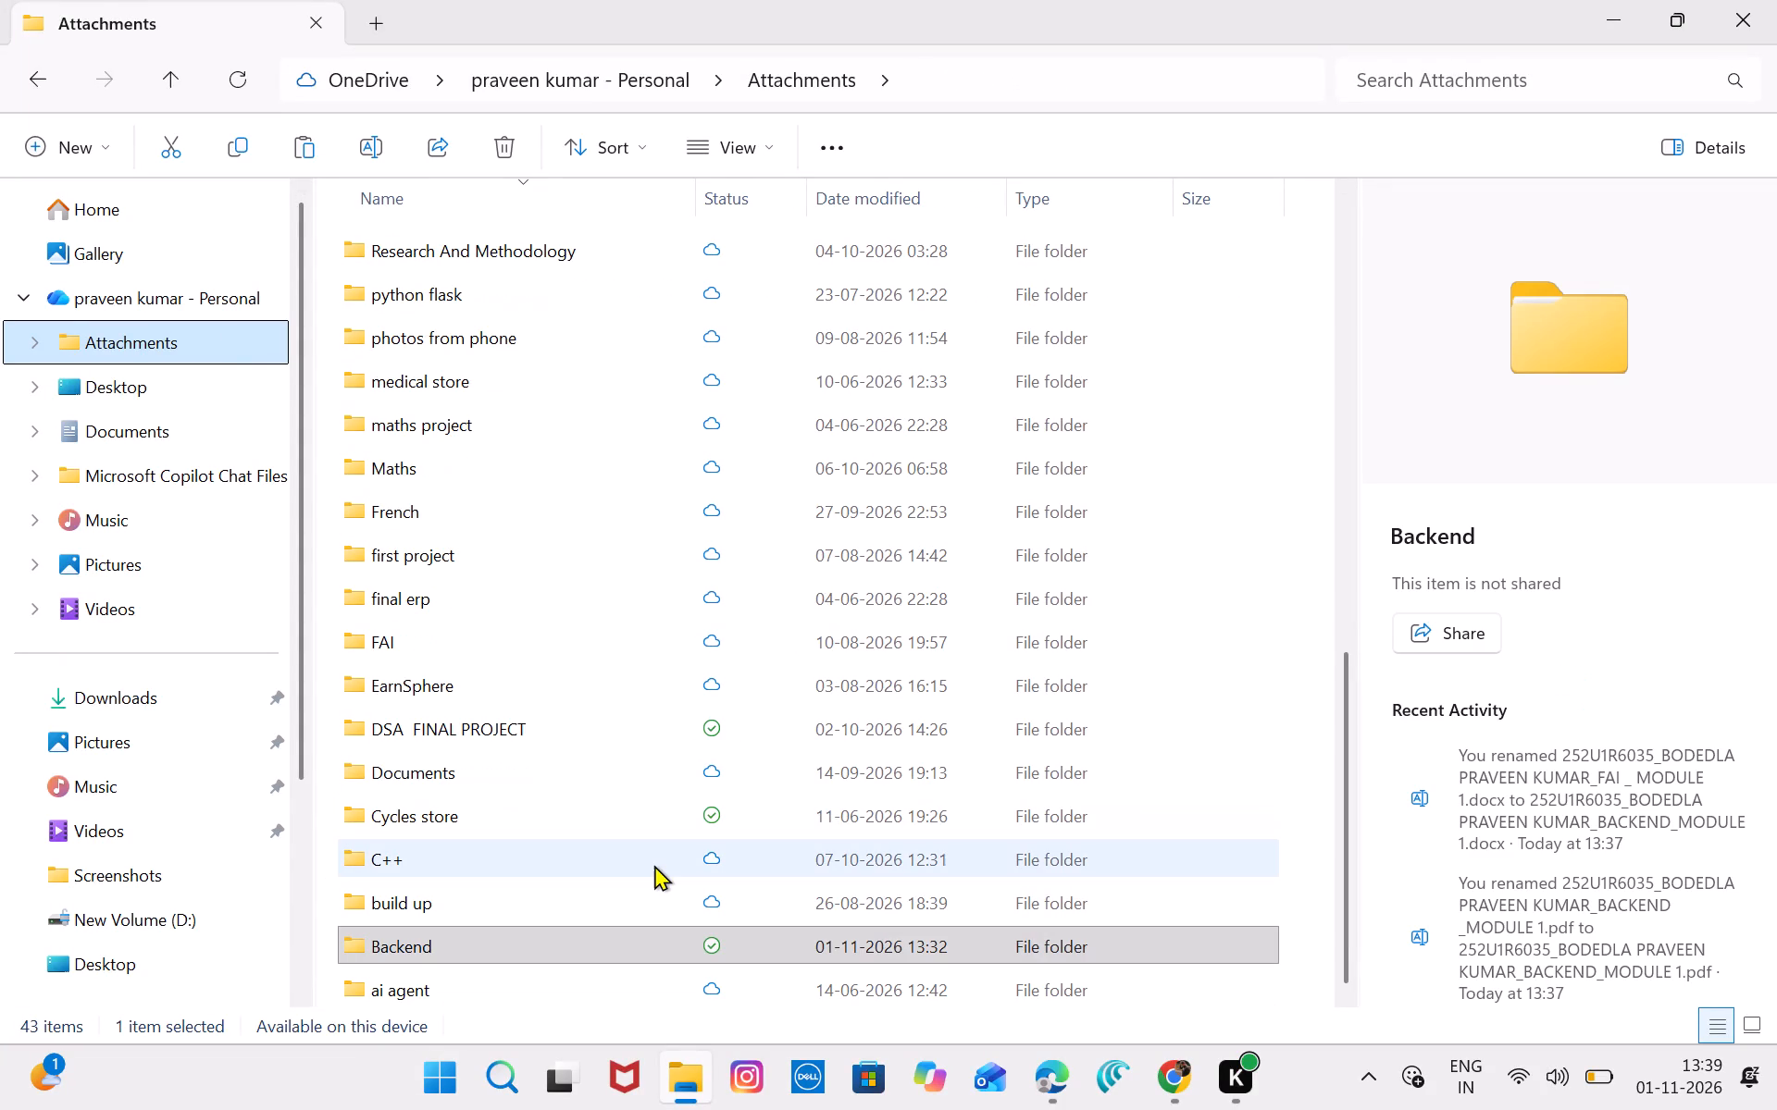
# Hide the details pane in the Attachments folder window.
pyautogui.scroll(-2, 654, 865)
pyautogui.click(559, 894)
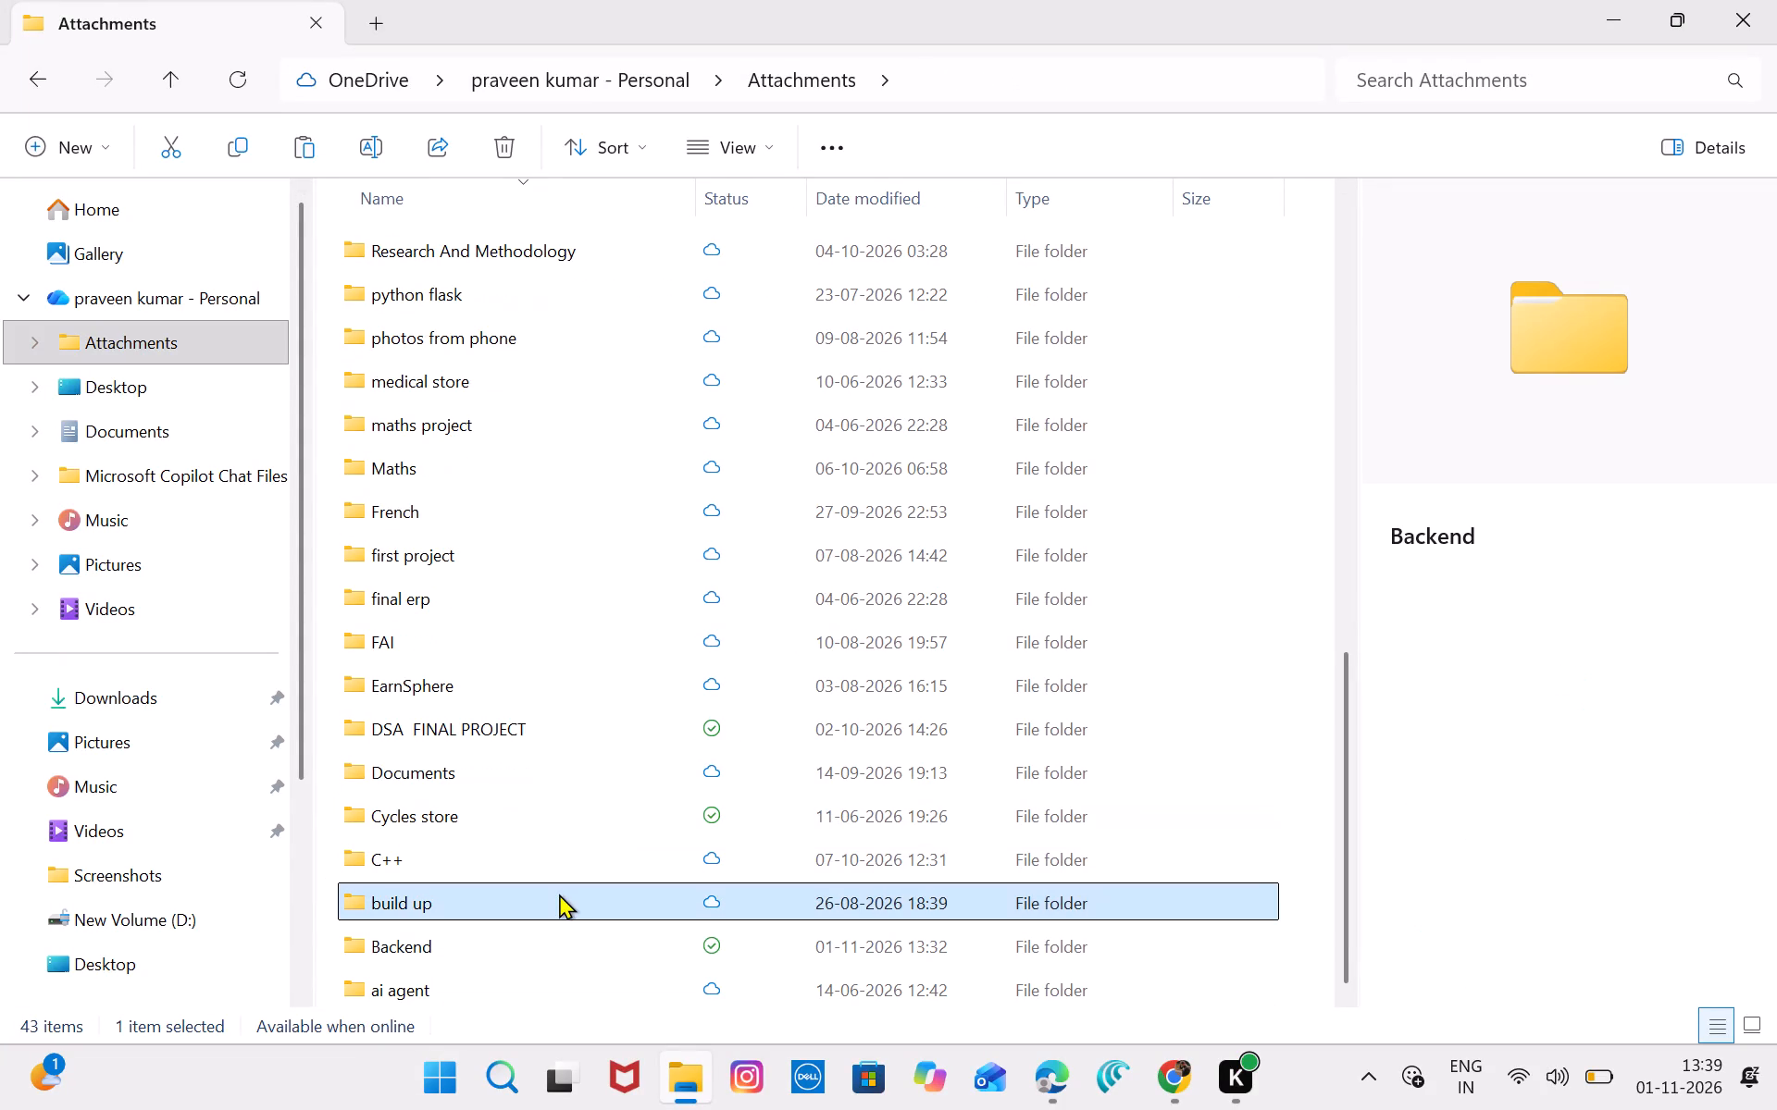
pyautogui.scroll(7, 619, 487)
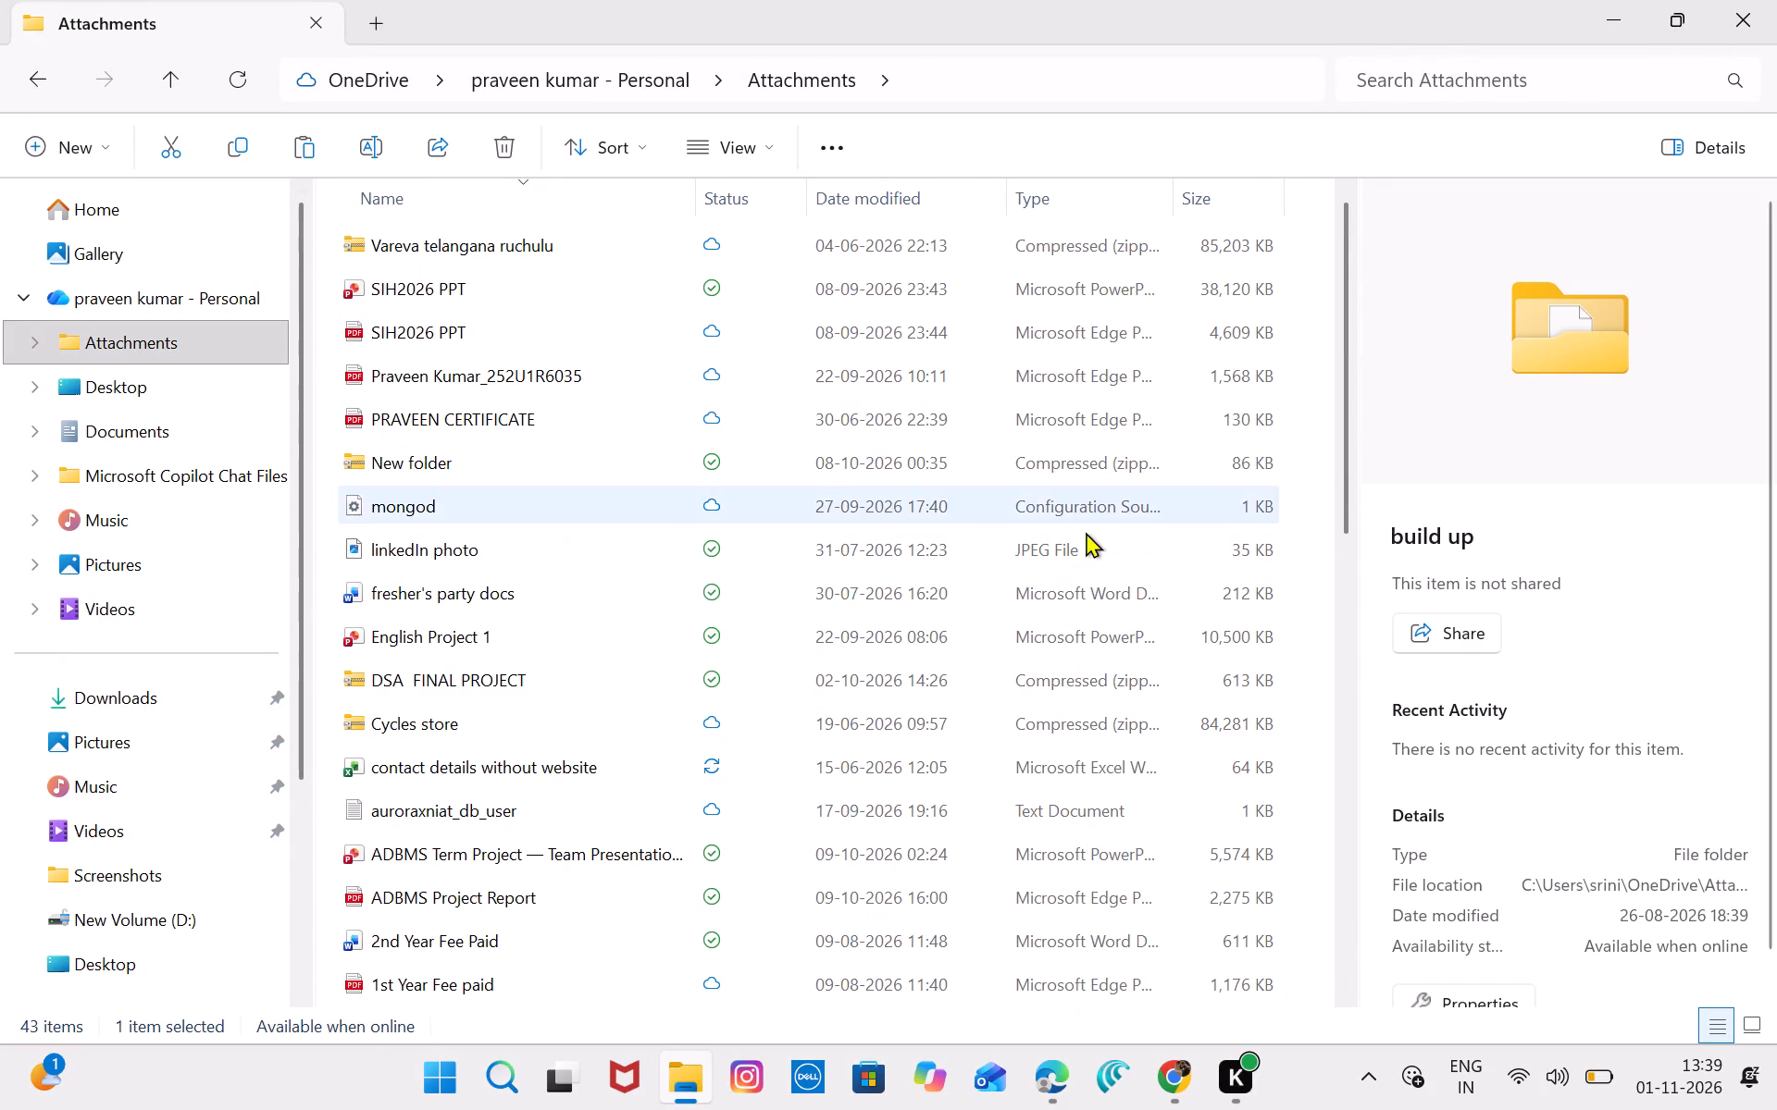
pyautogui.click(1665, 154)
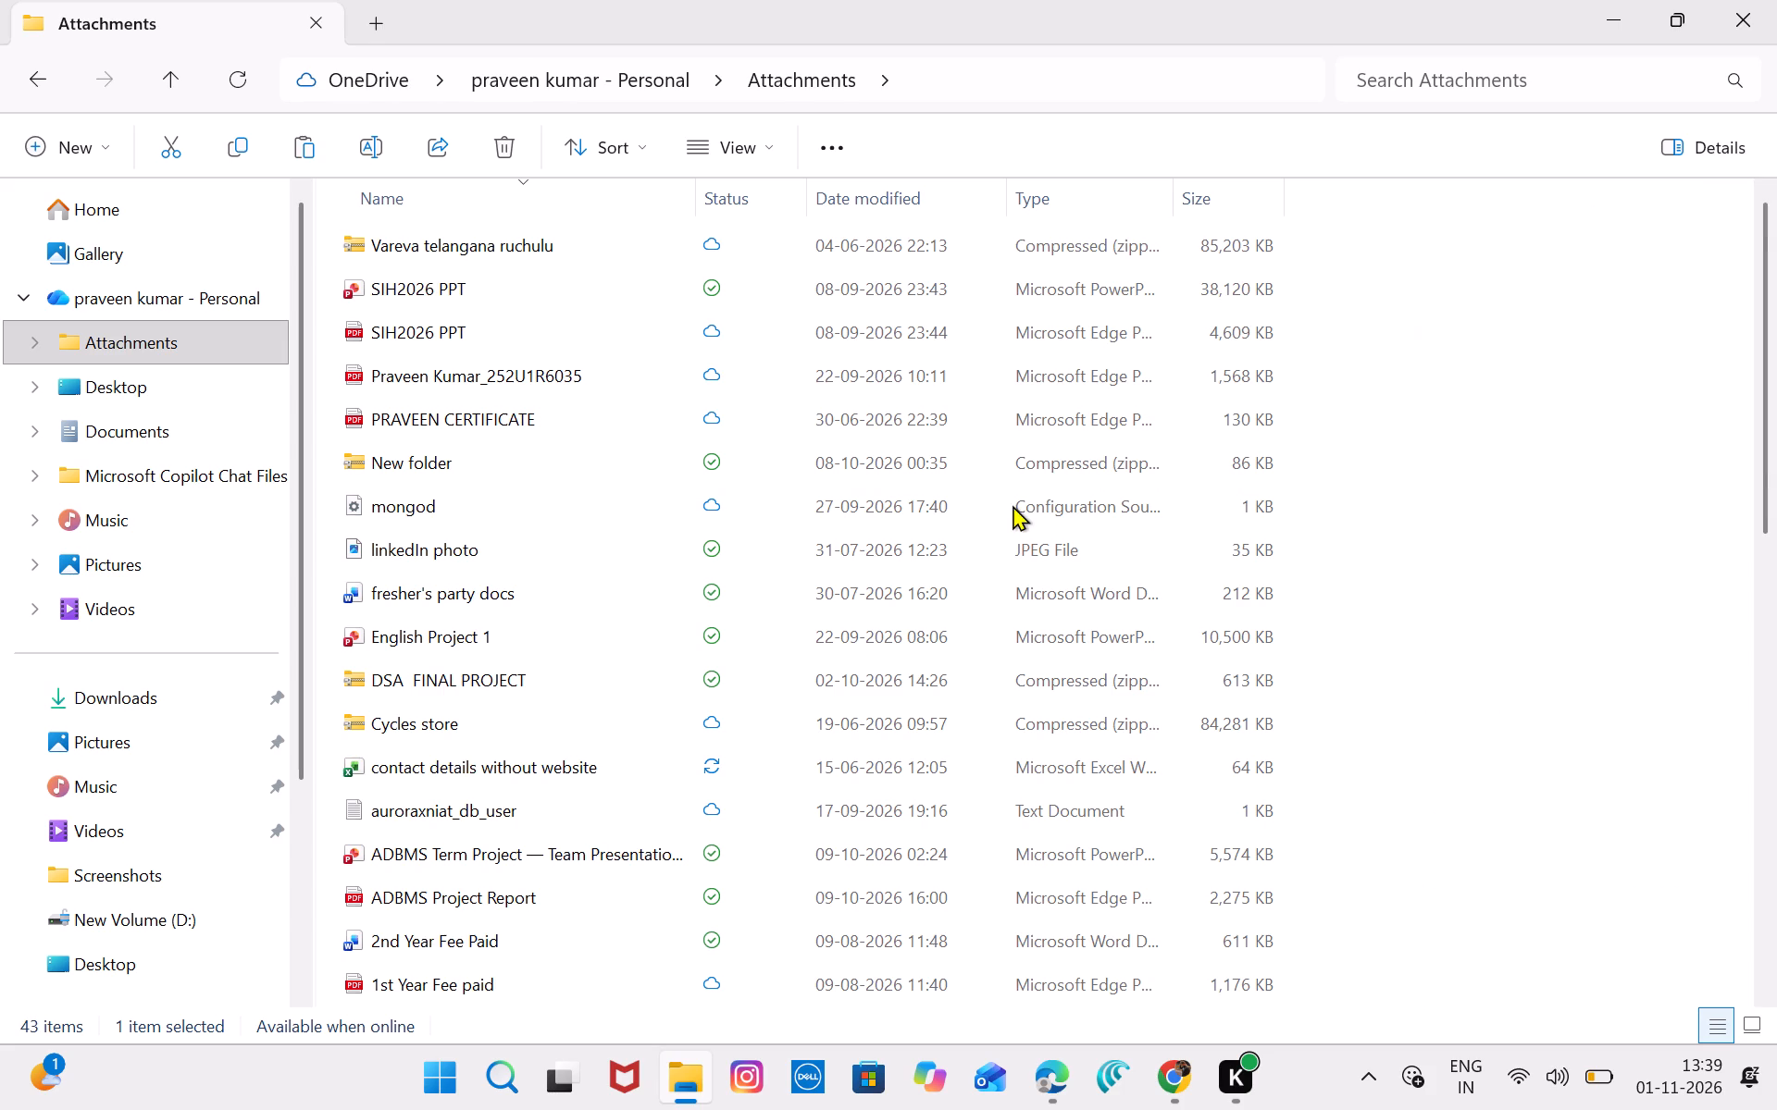
# Delete the New folder and Vareva telangana ruchulu zip archives from the Attachments folder.
pyautogui.scroll(-7, 1013, 505)
pyautogui.scroll(15, 1013, 505)
pyautogui.click(461, 450)
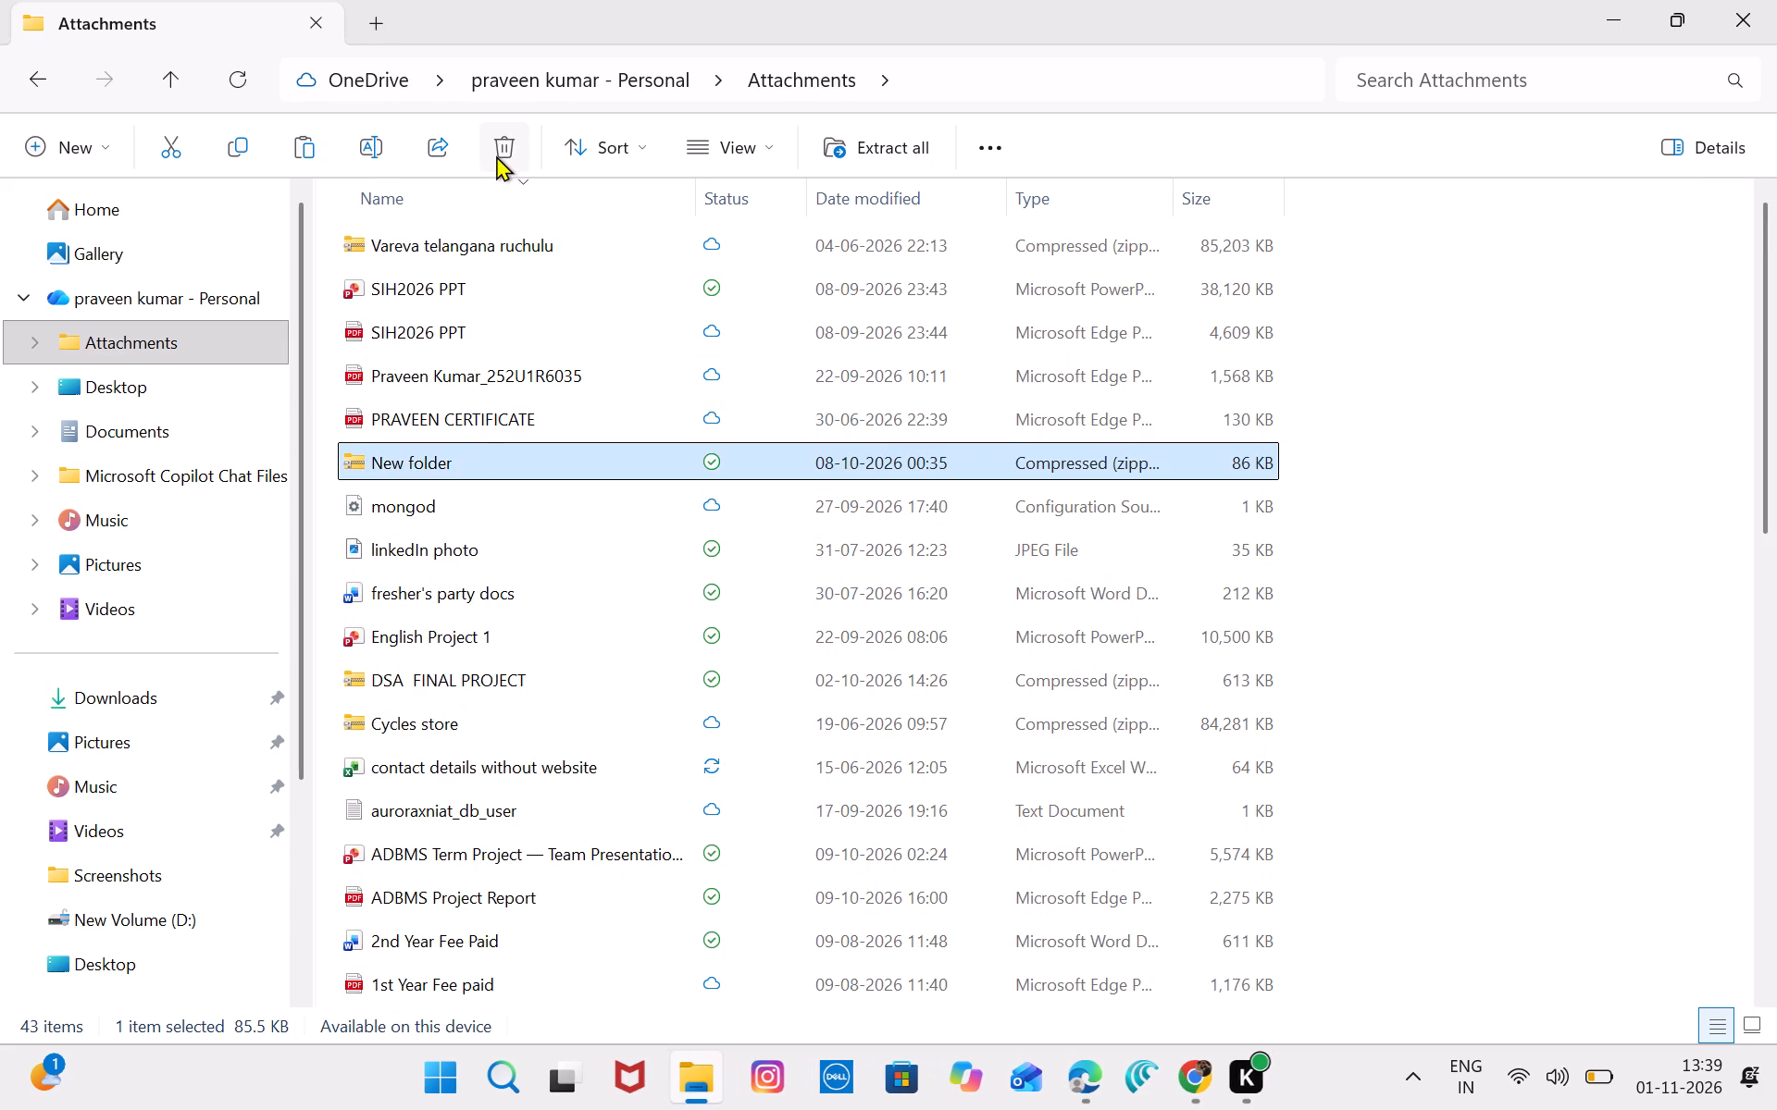
pyautogui.click(496, 155)
pyautogui.click(467, 248)
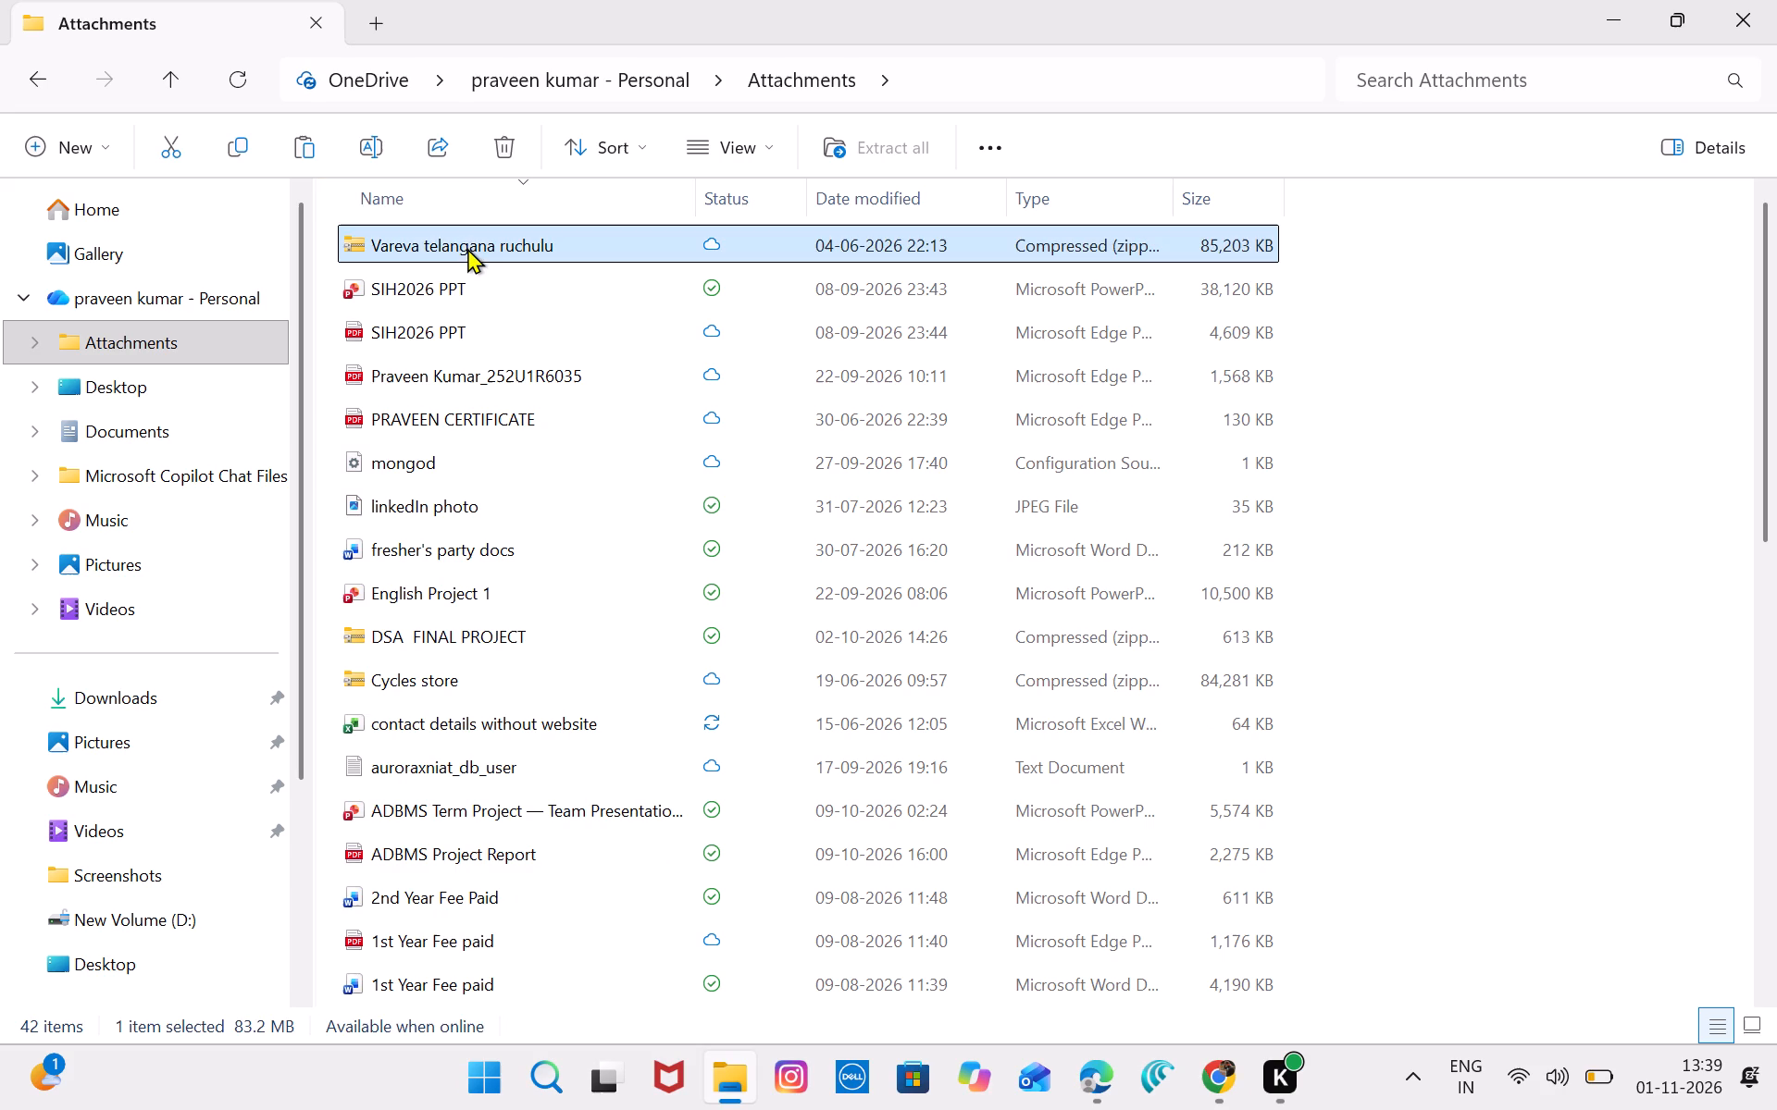
pyautogui.click(499, 149)
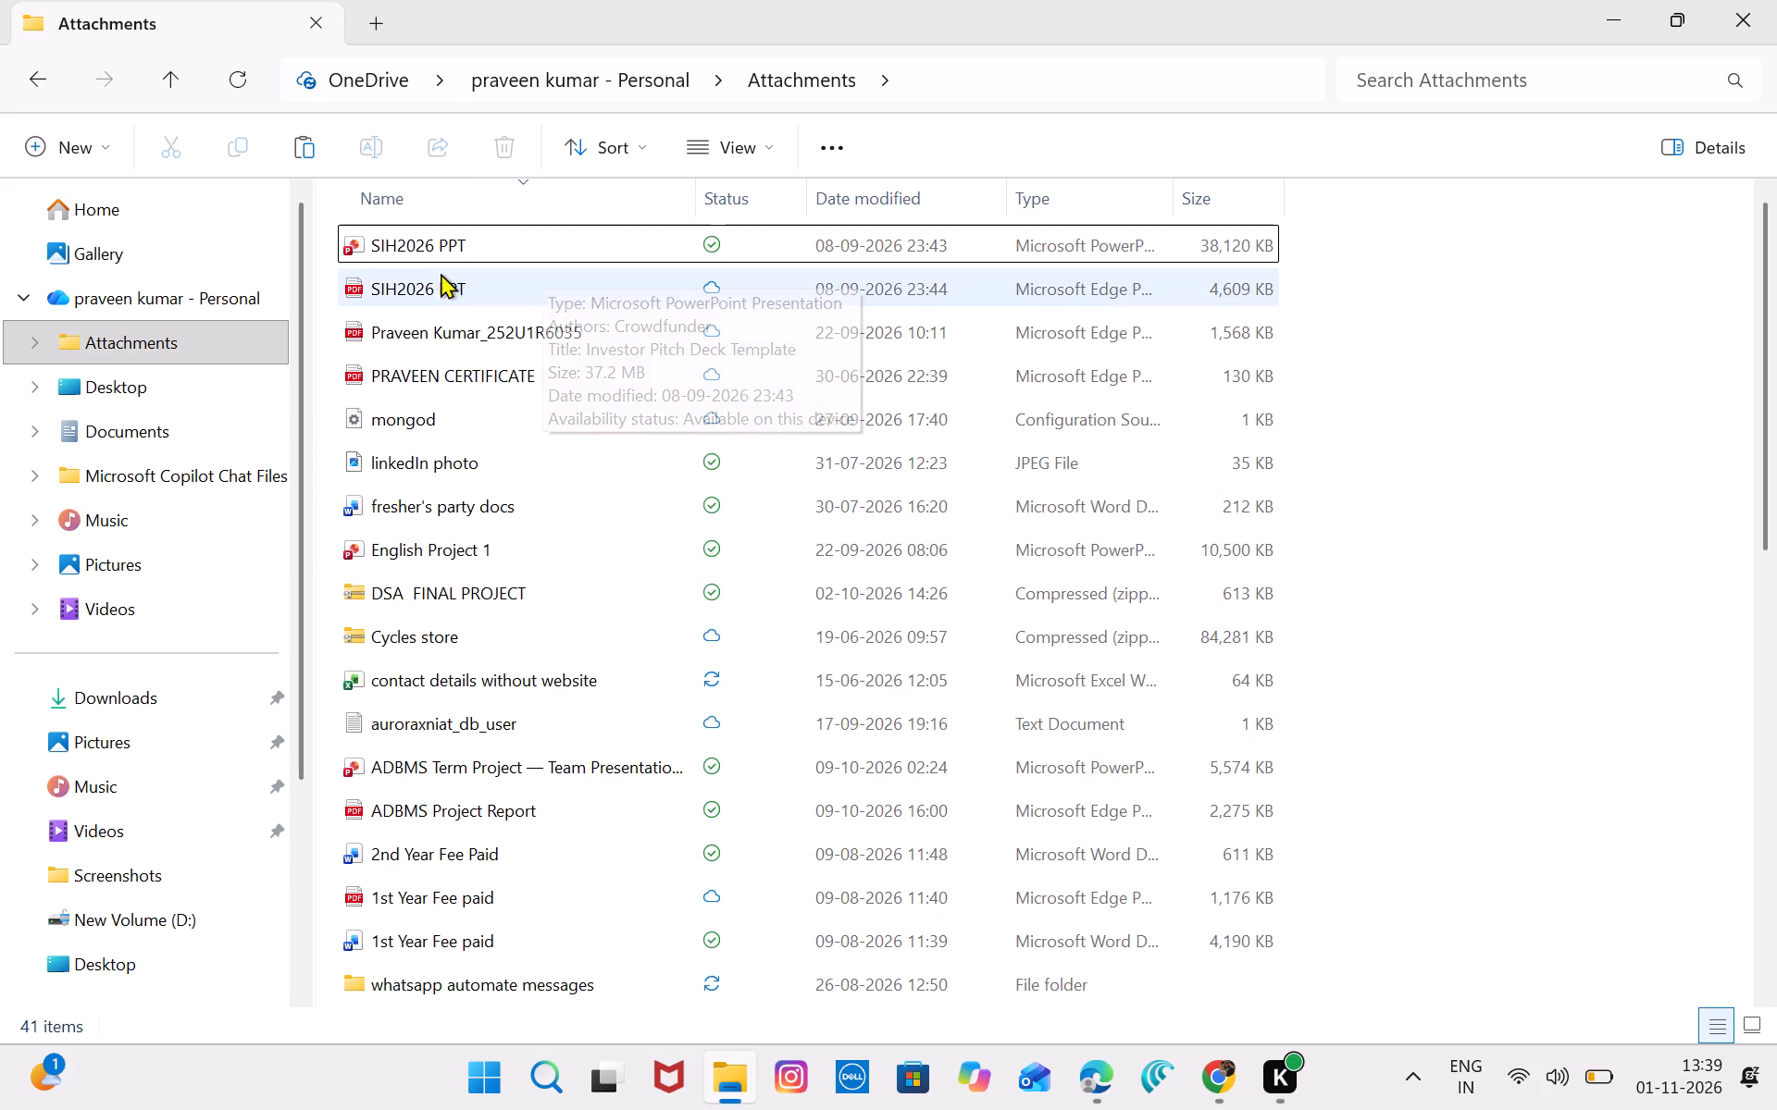
# Open the PDF named with the student's name and roll number, skim its pages, and return to File Explorer after closing it.
pyautogui.click(547, 334)
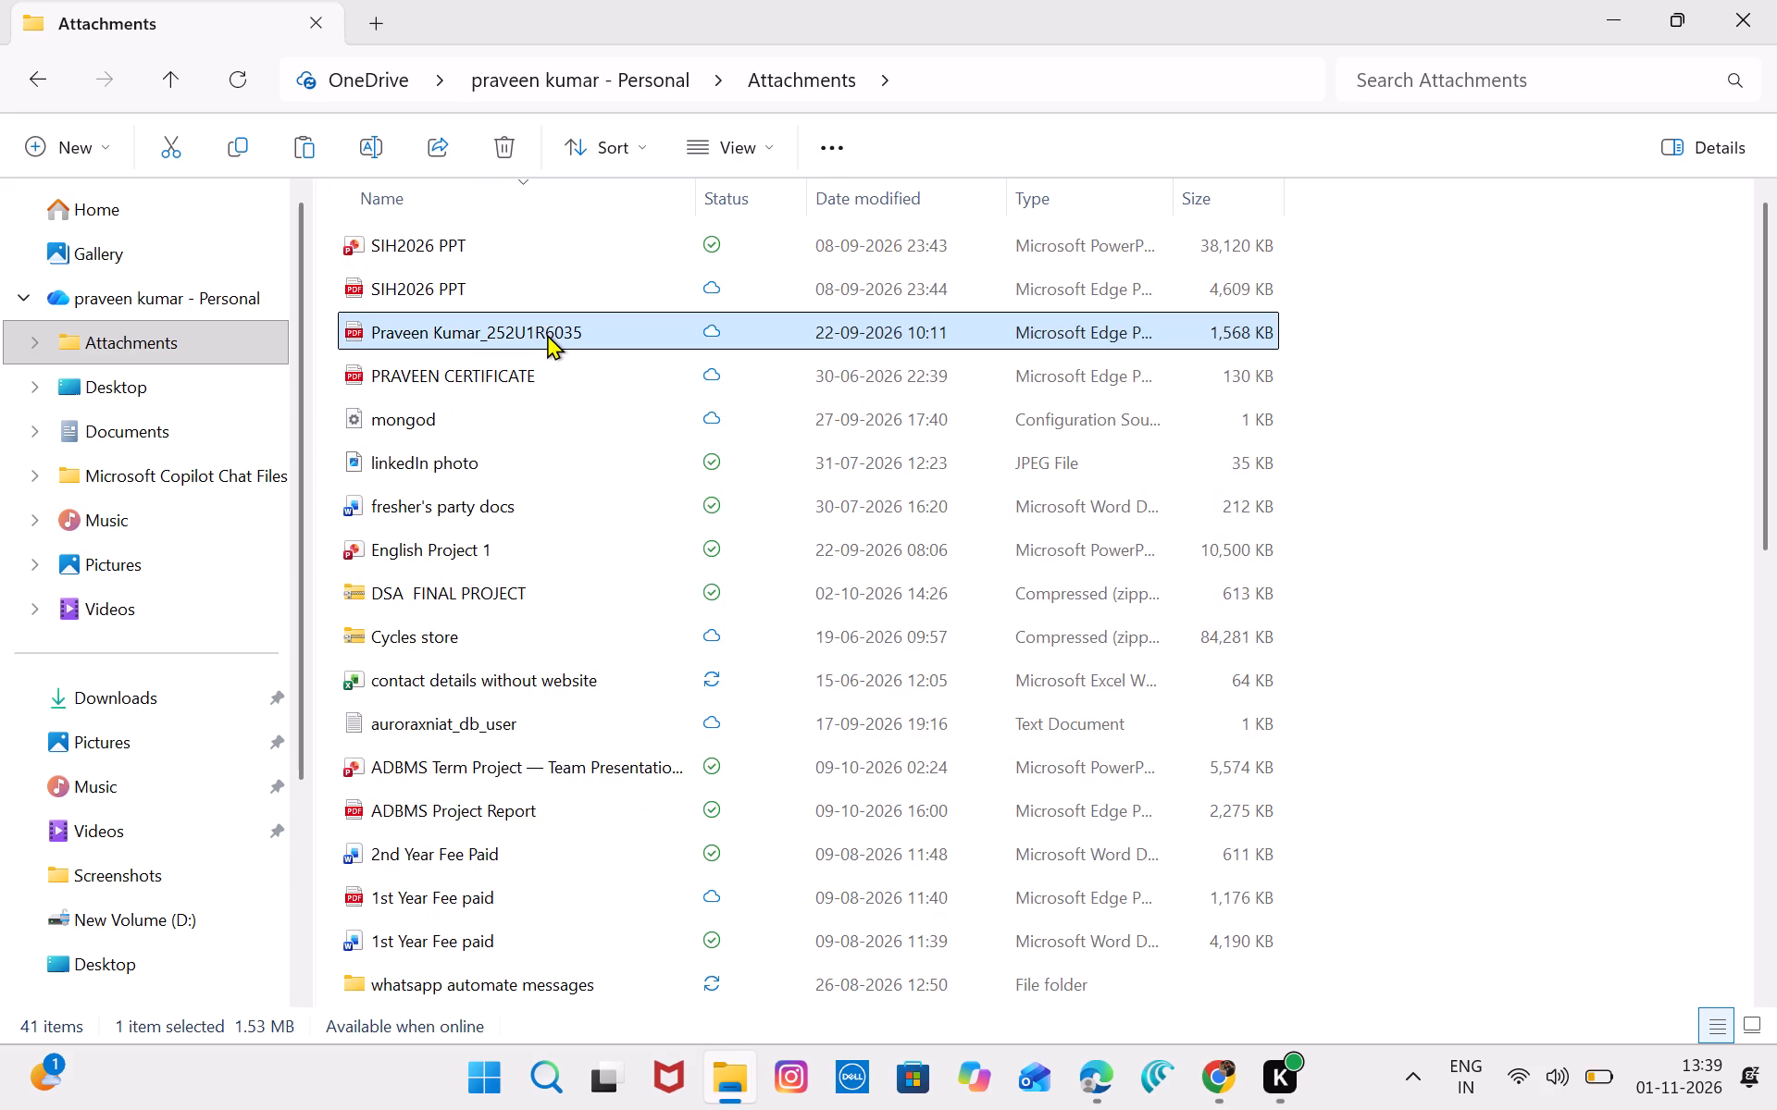
pyautogui.doubleClick(547, 334)
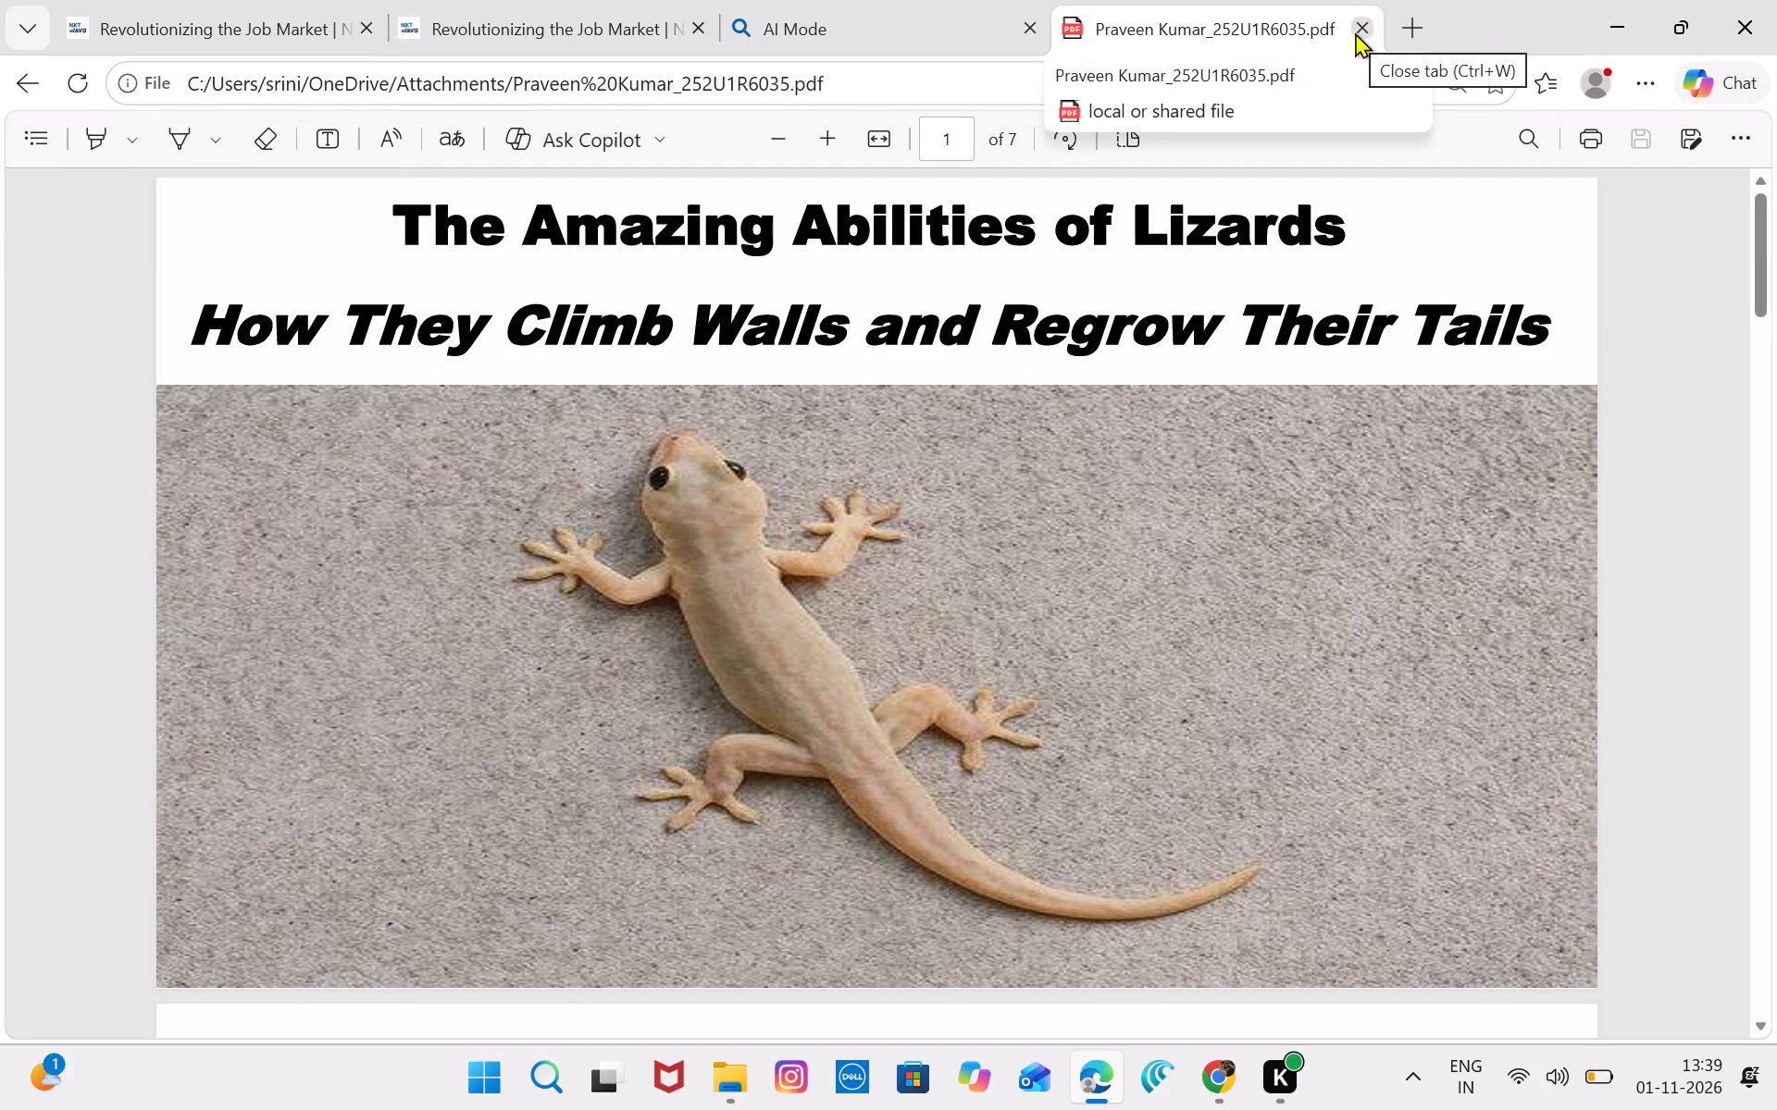
pyautogui.scroll(-11, 1012, 616)
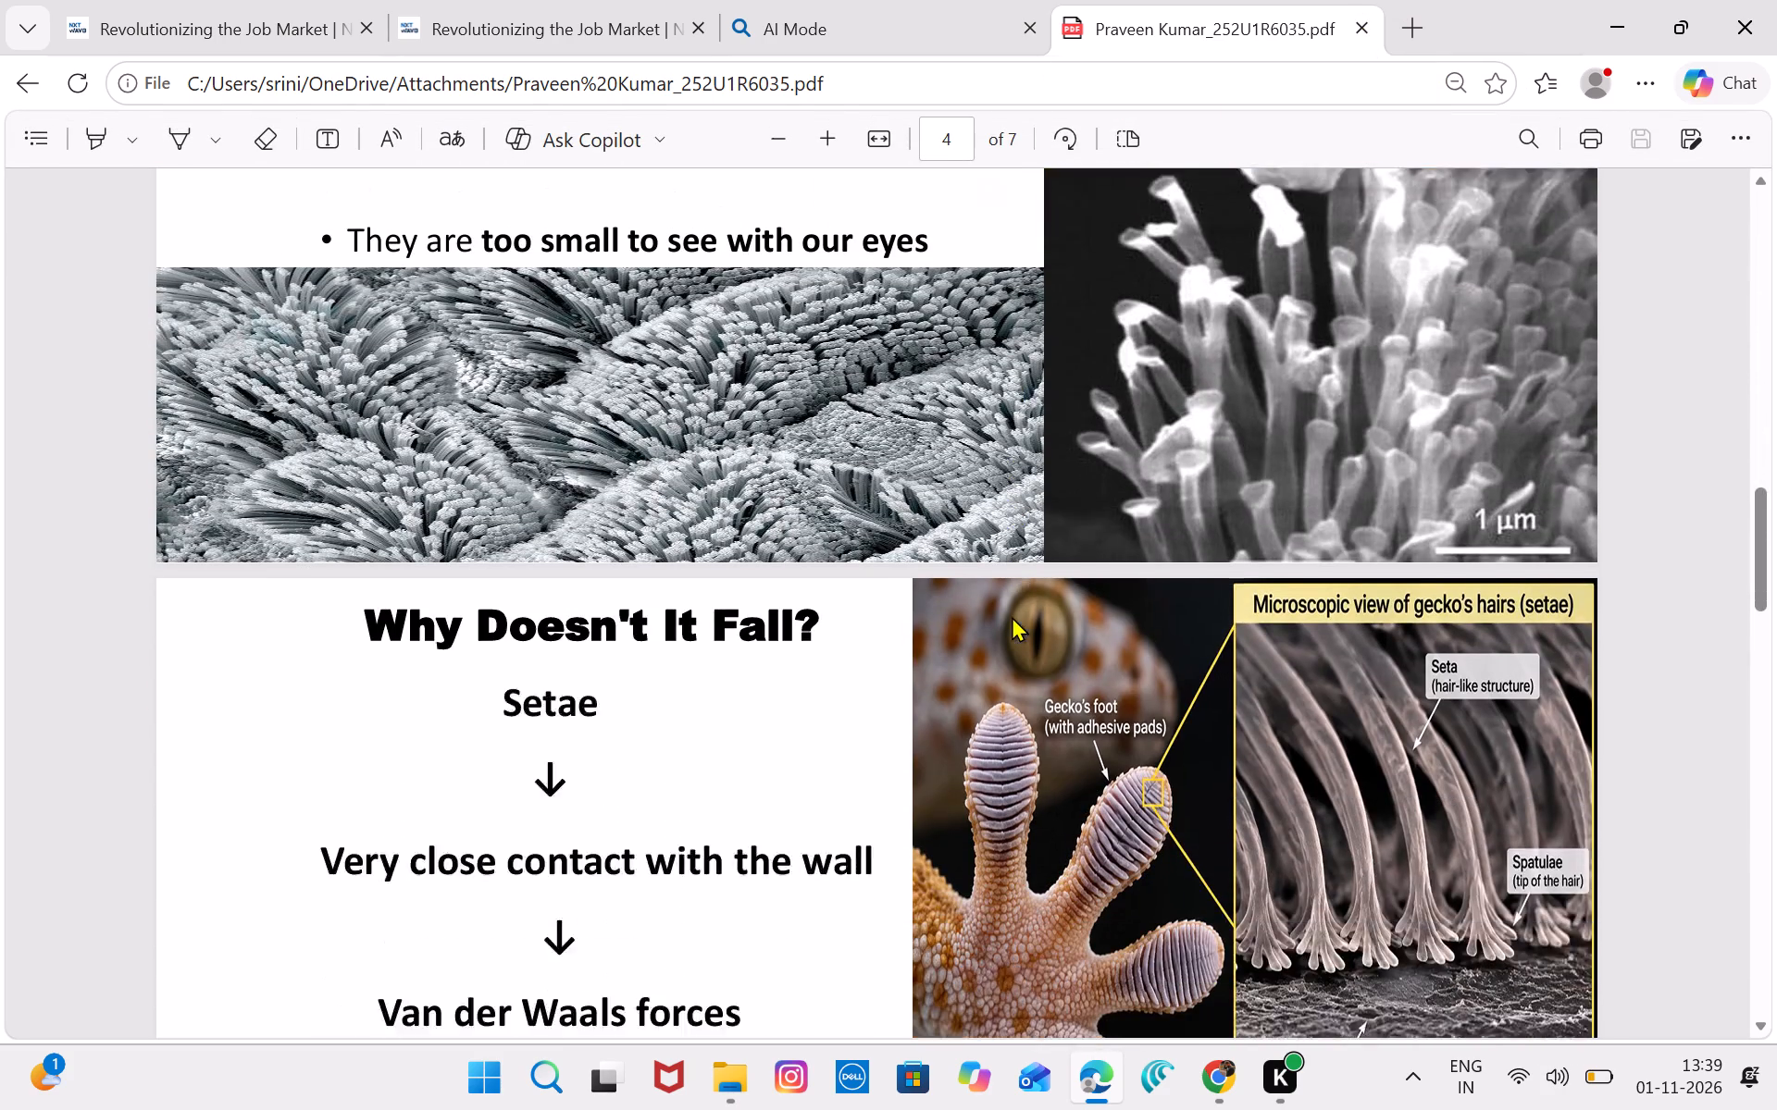
pyautogui.scroll(-4, 1012, 616)
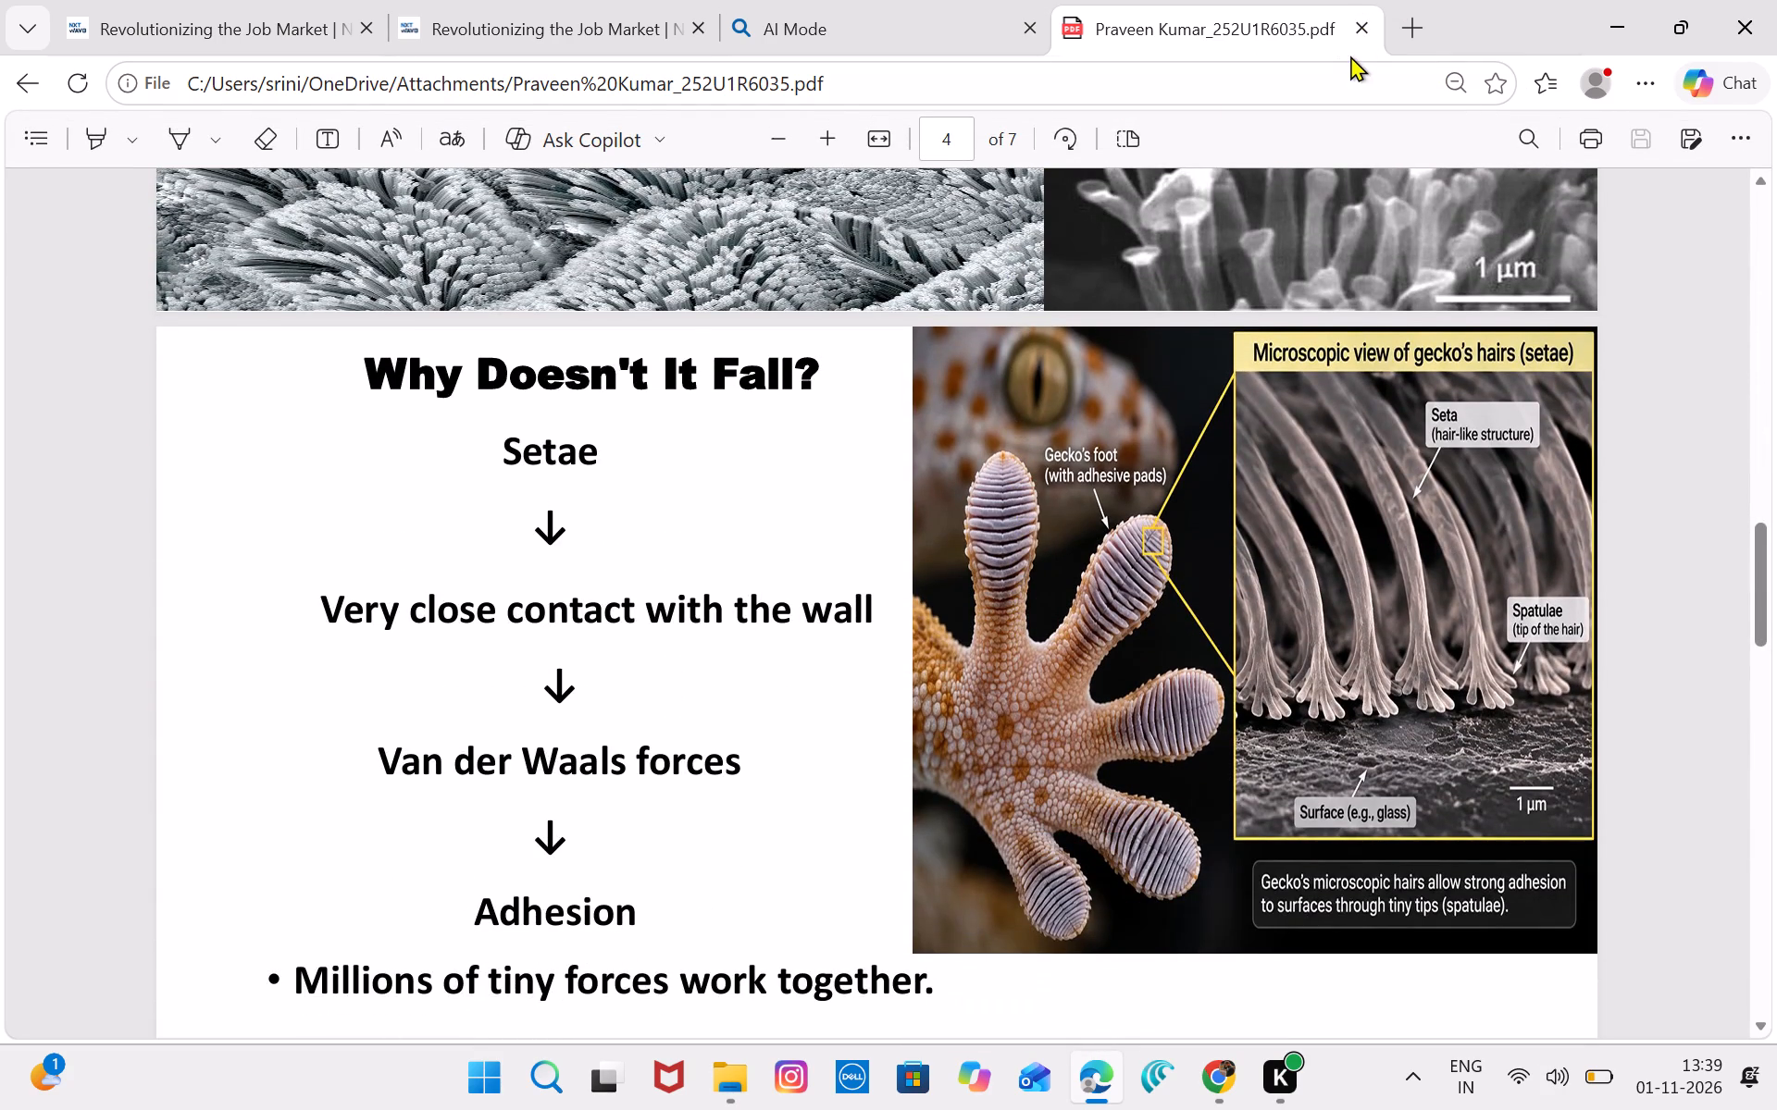
pyautogui.click(1362, 25)
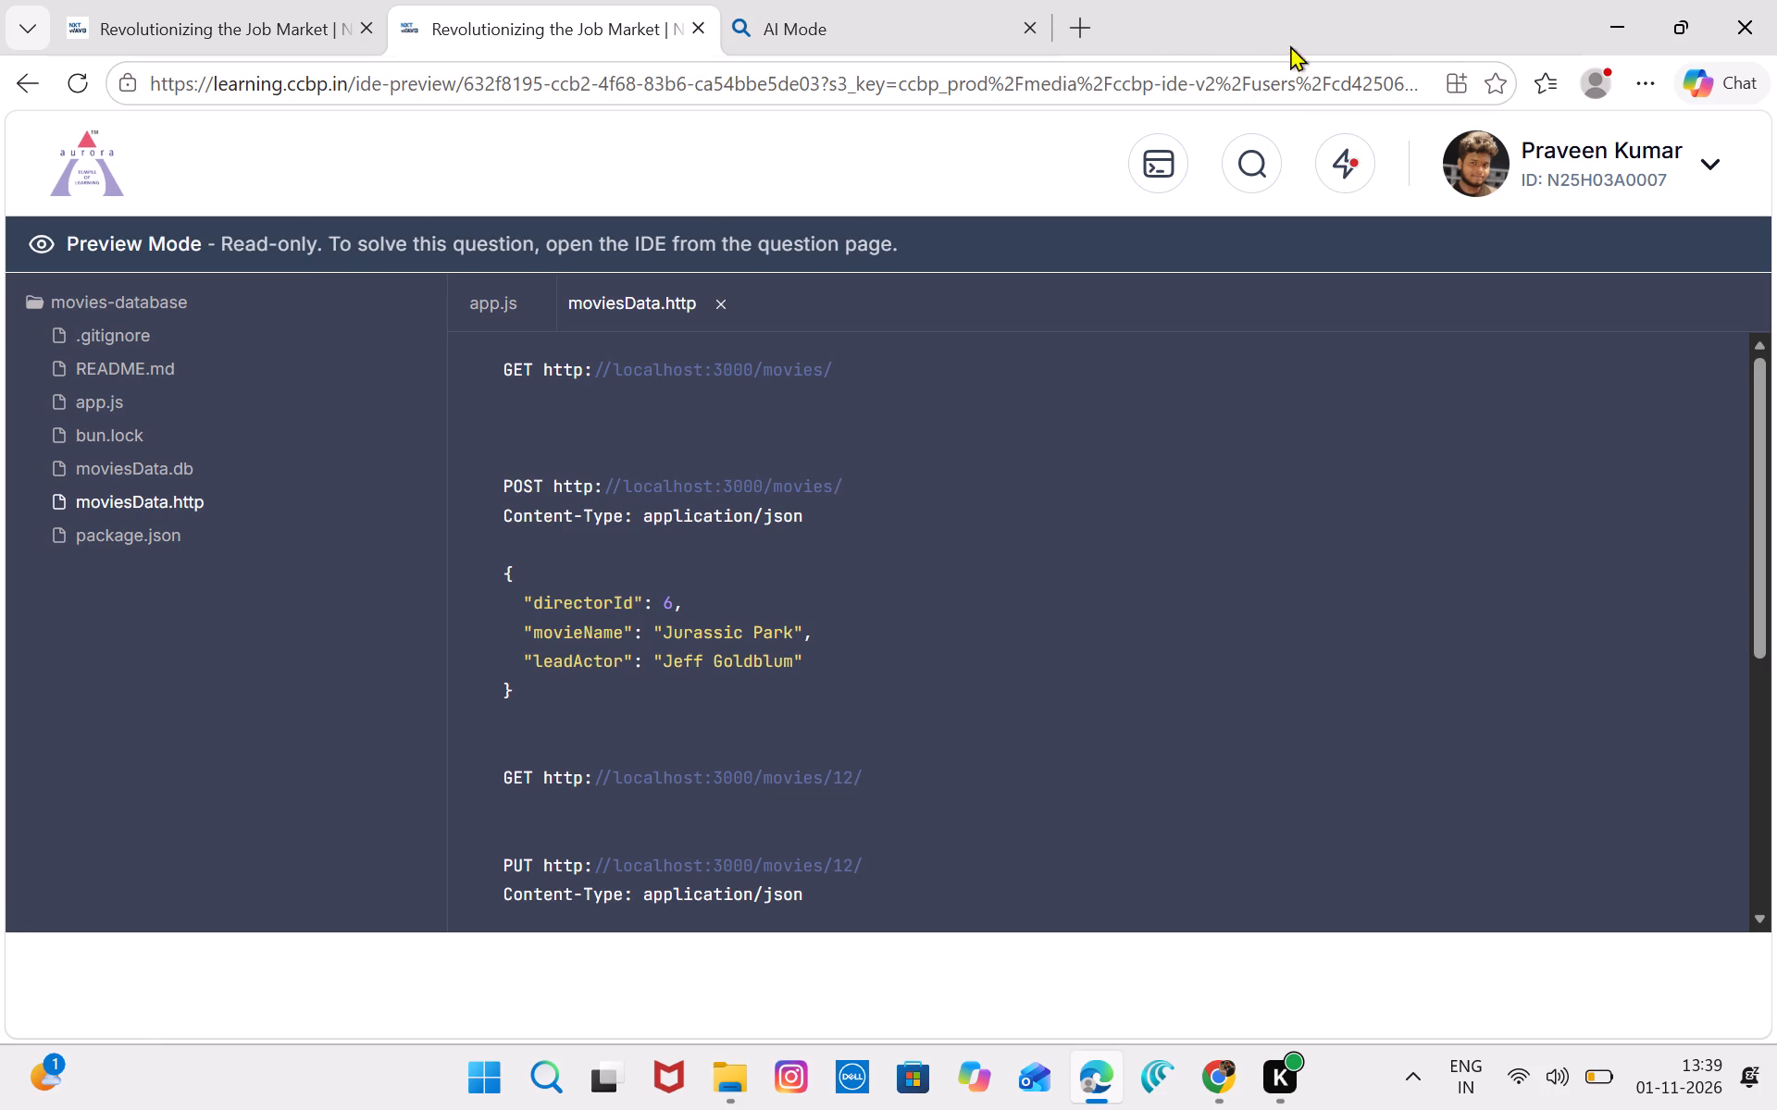
pyautogui.click(707, 1084)
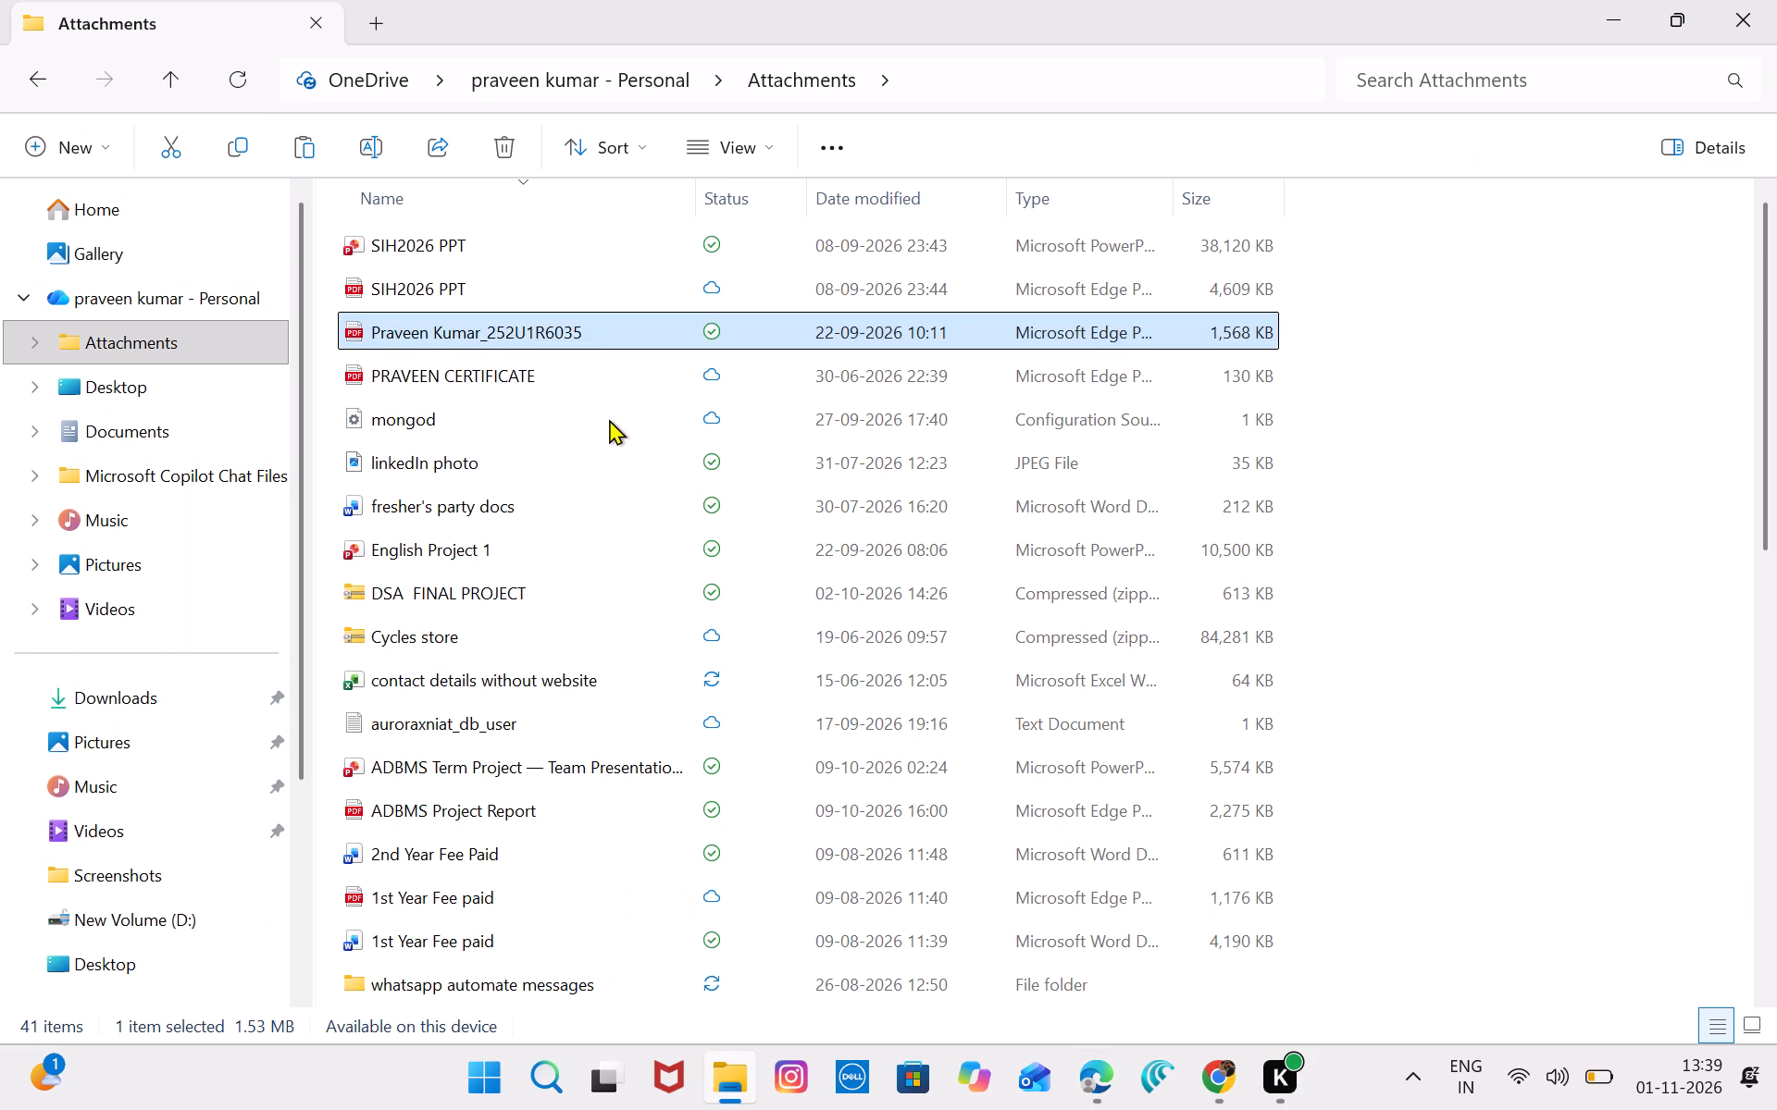
# Delete the DSA FINAL PROJECT zip archive from the Attachments folder.
pyautogui.scroll(-1, 609, 419)
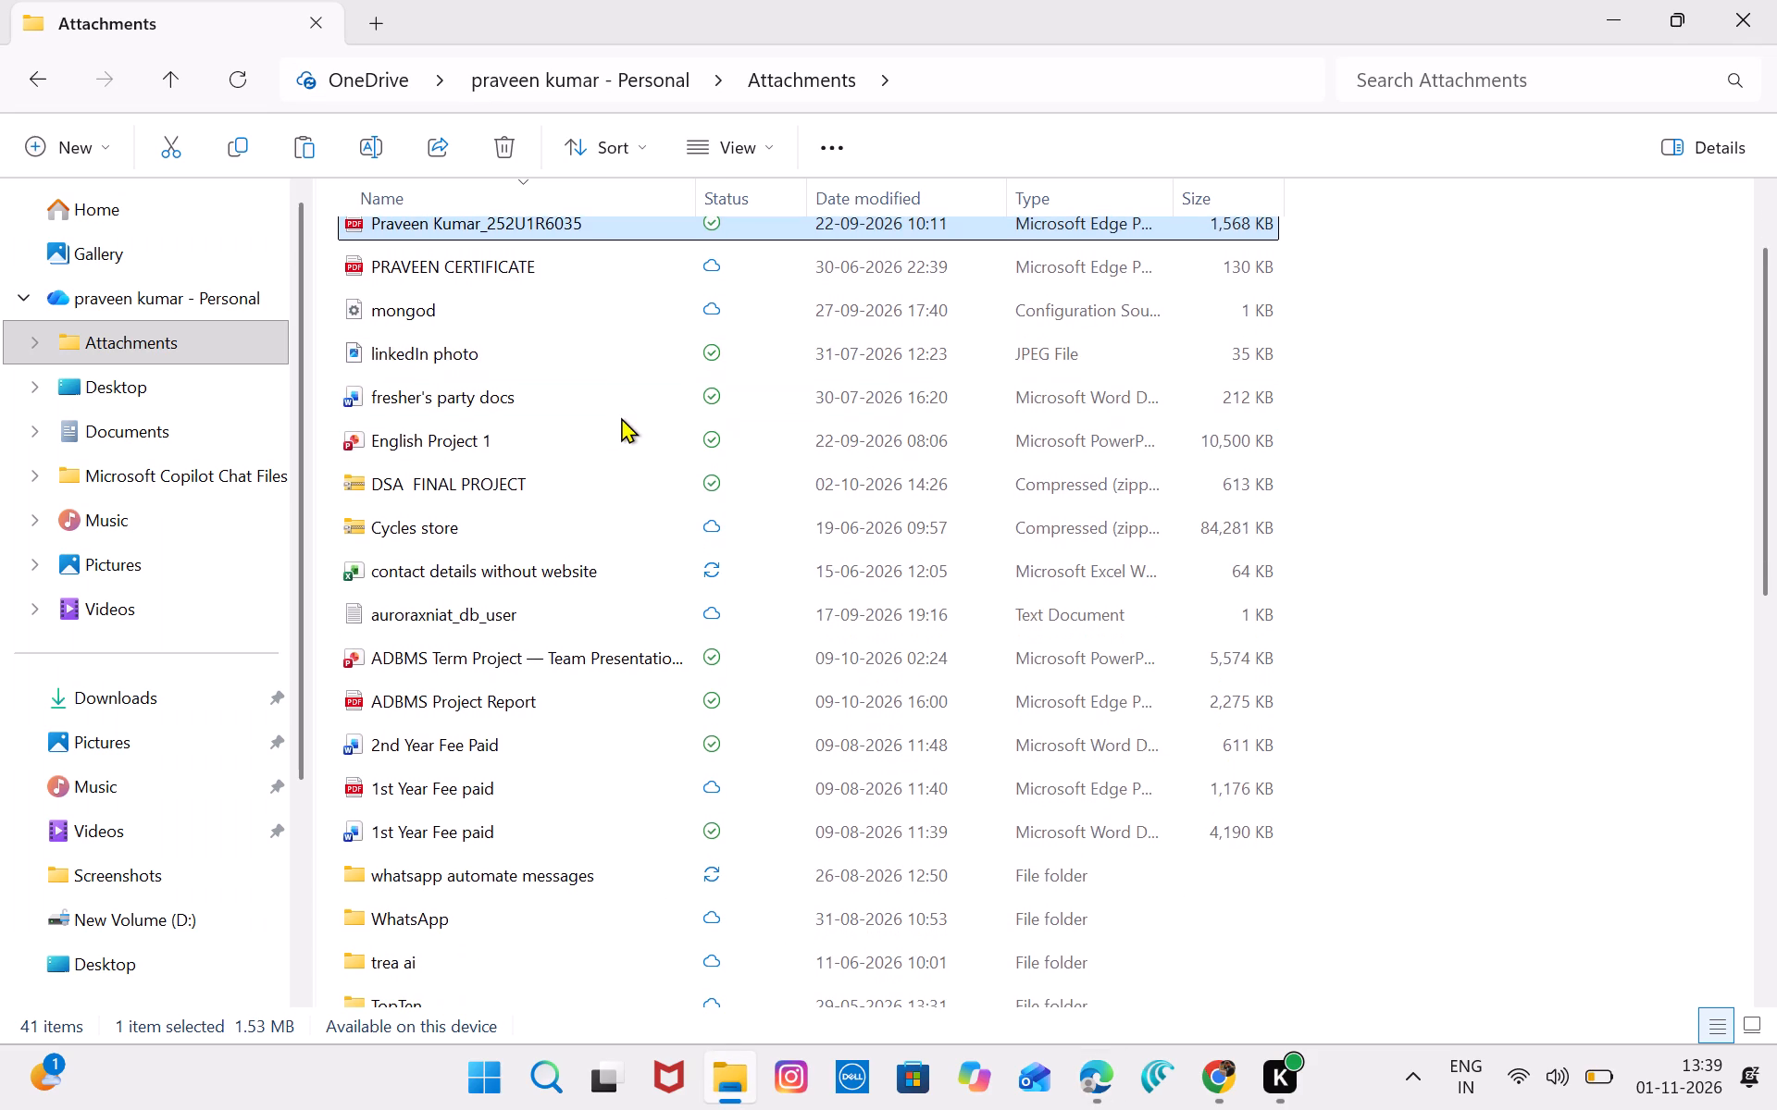
pyautogui.scroll(-2, 621, 417)
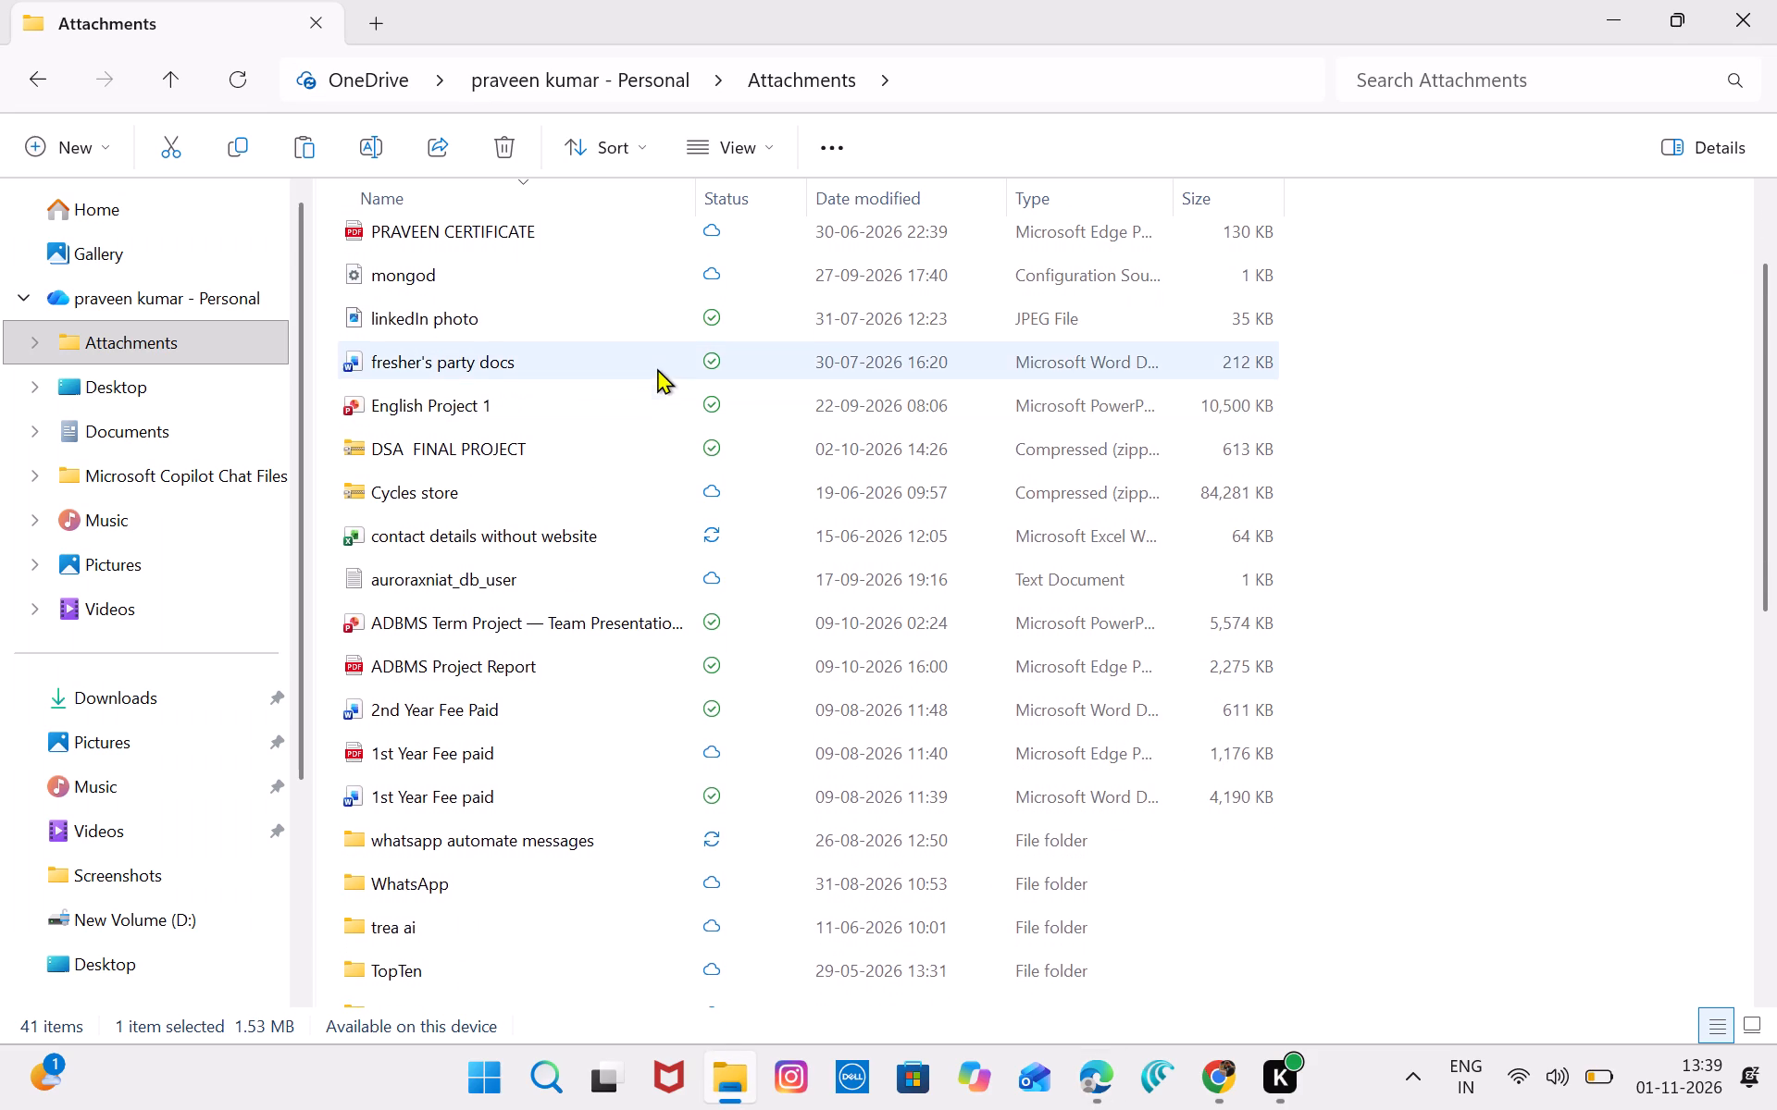
pyautogui.scroll(-1, 657, 368)
pyautogui.click(657, 368)
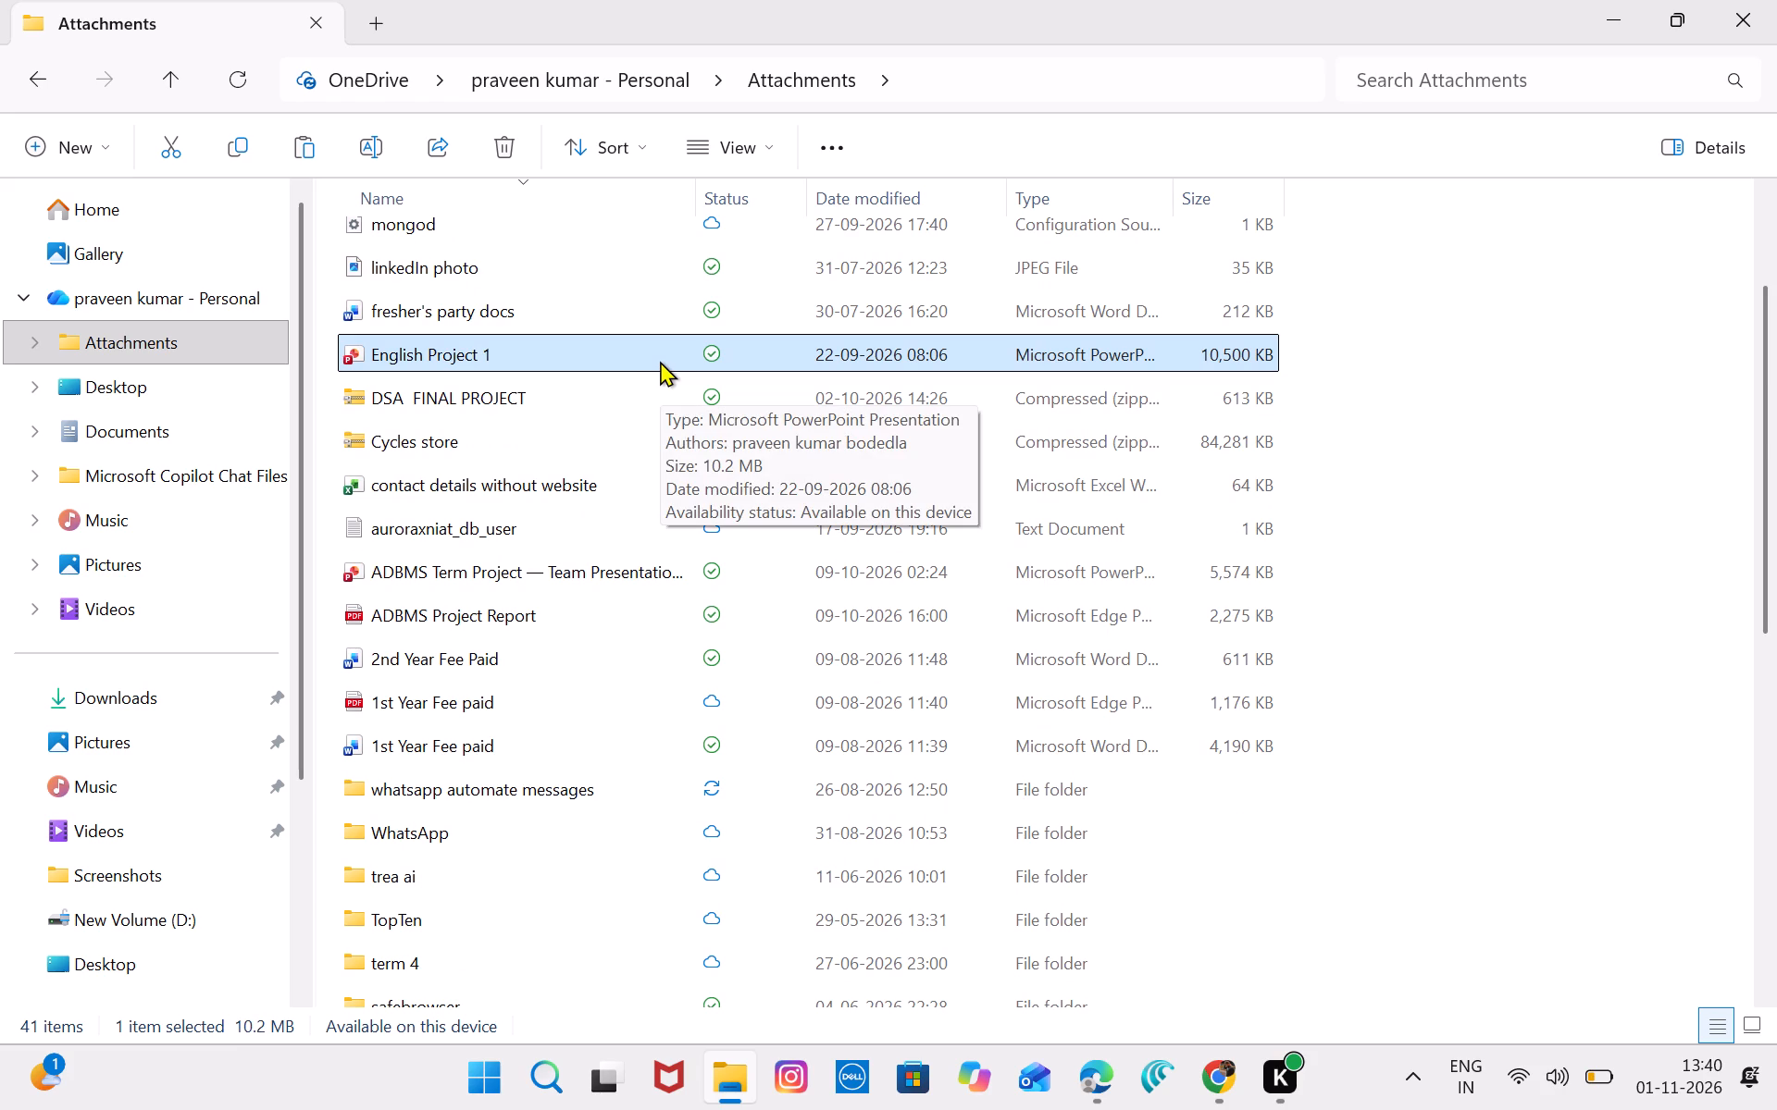
pyautogui.click(565, 400)
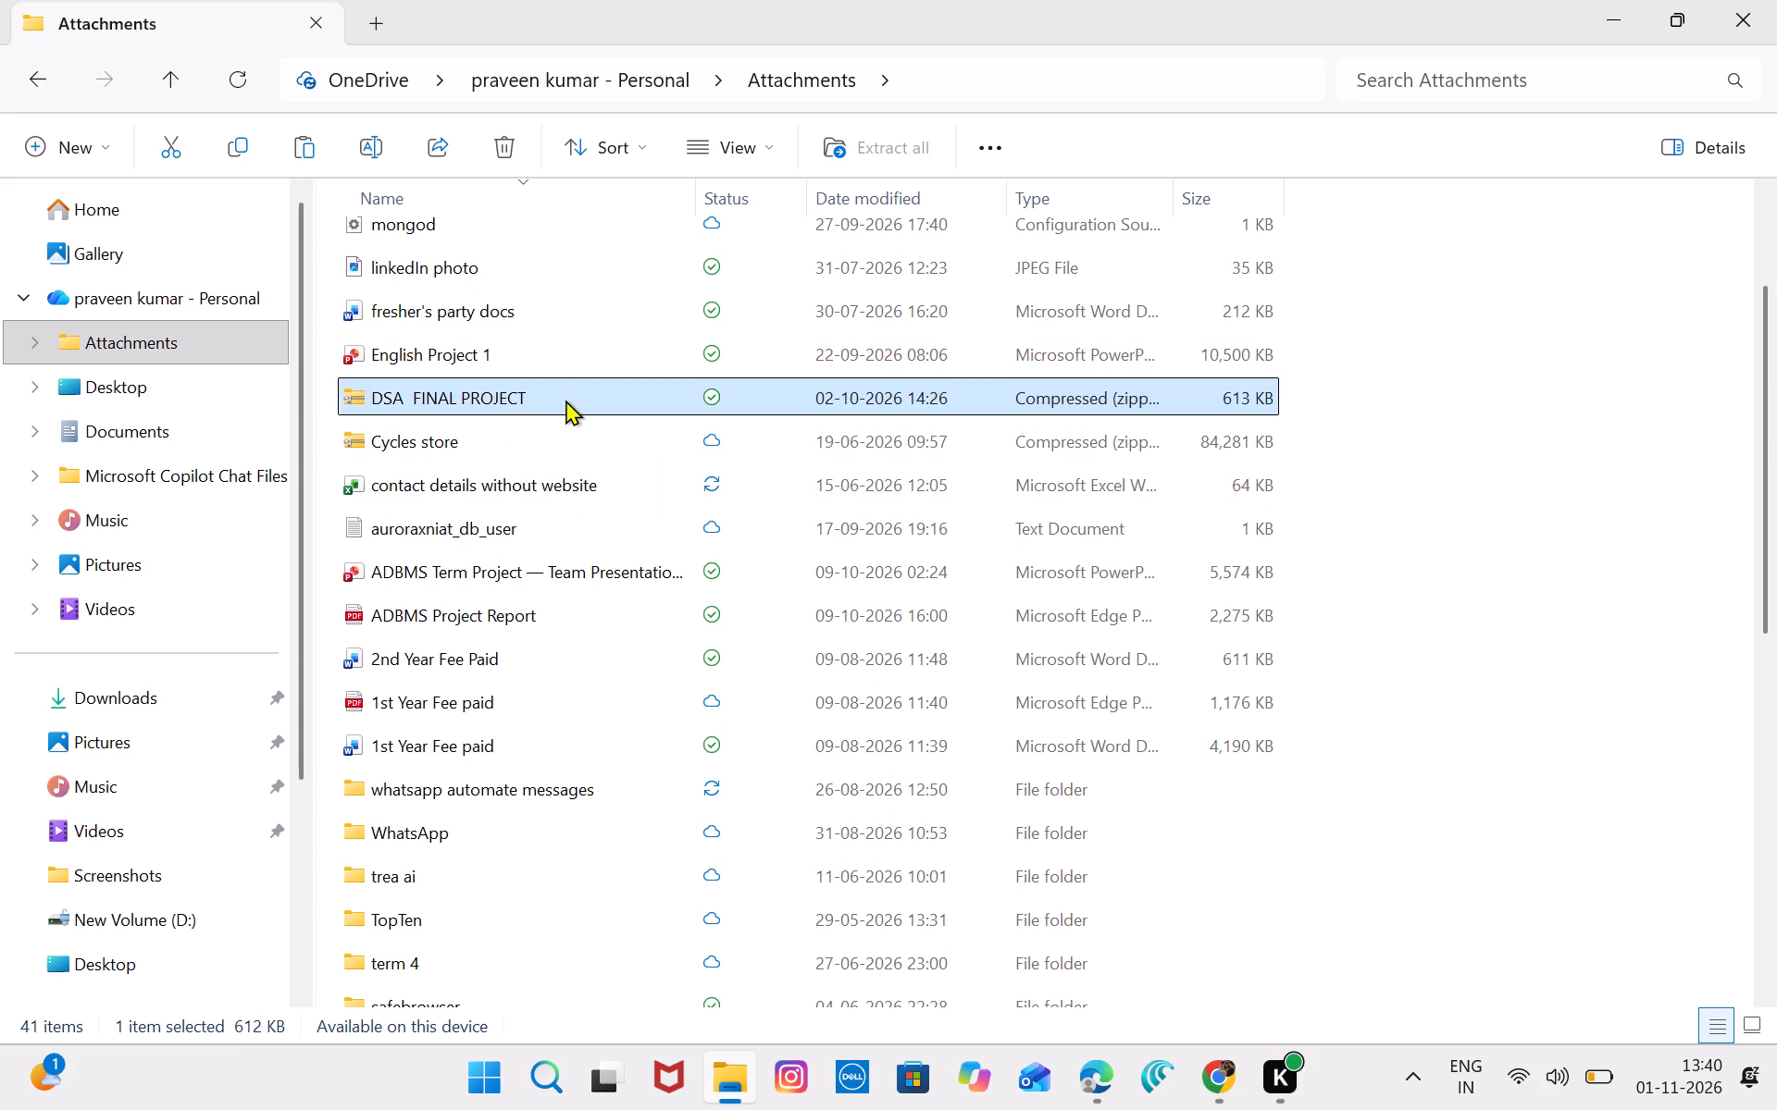
pyautogui.click(508, 154)
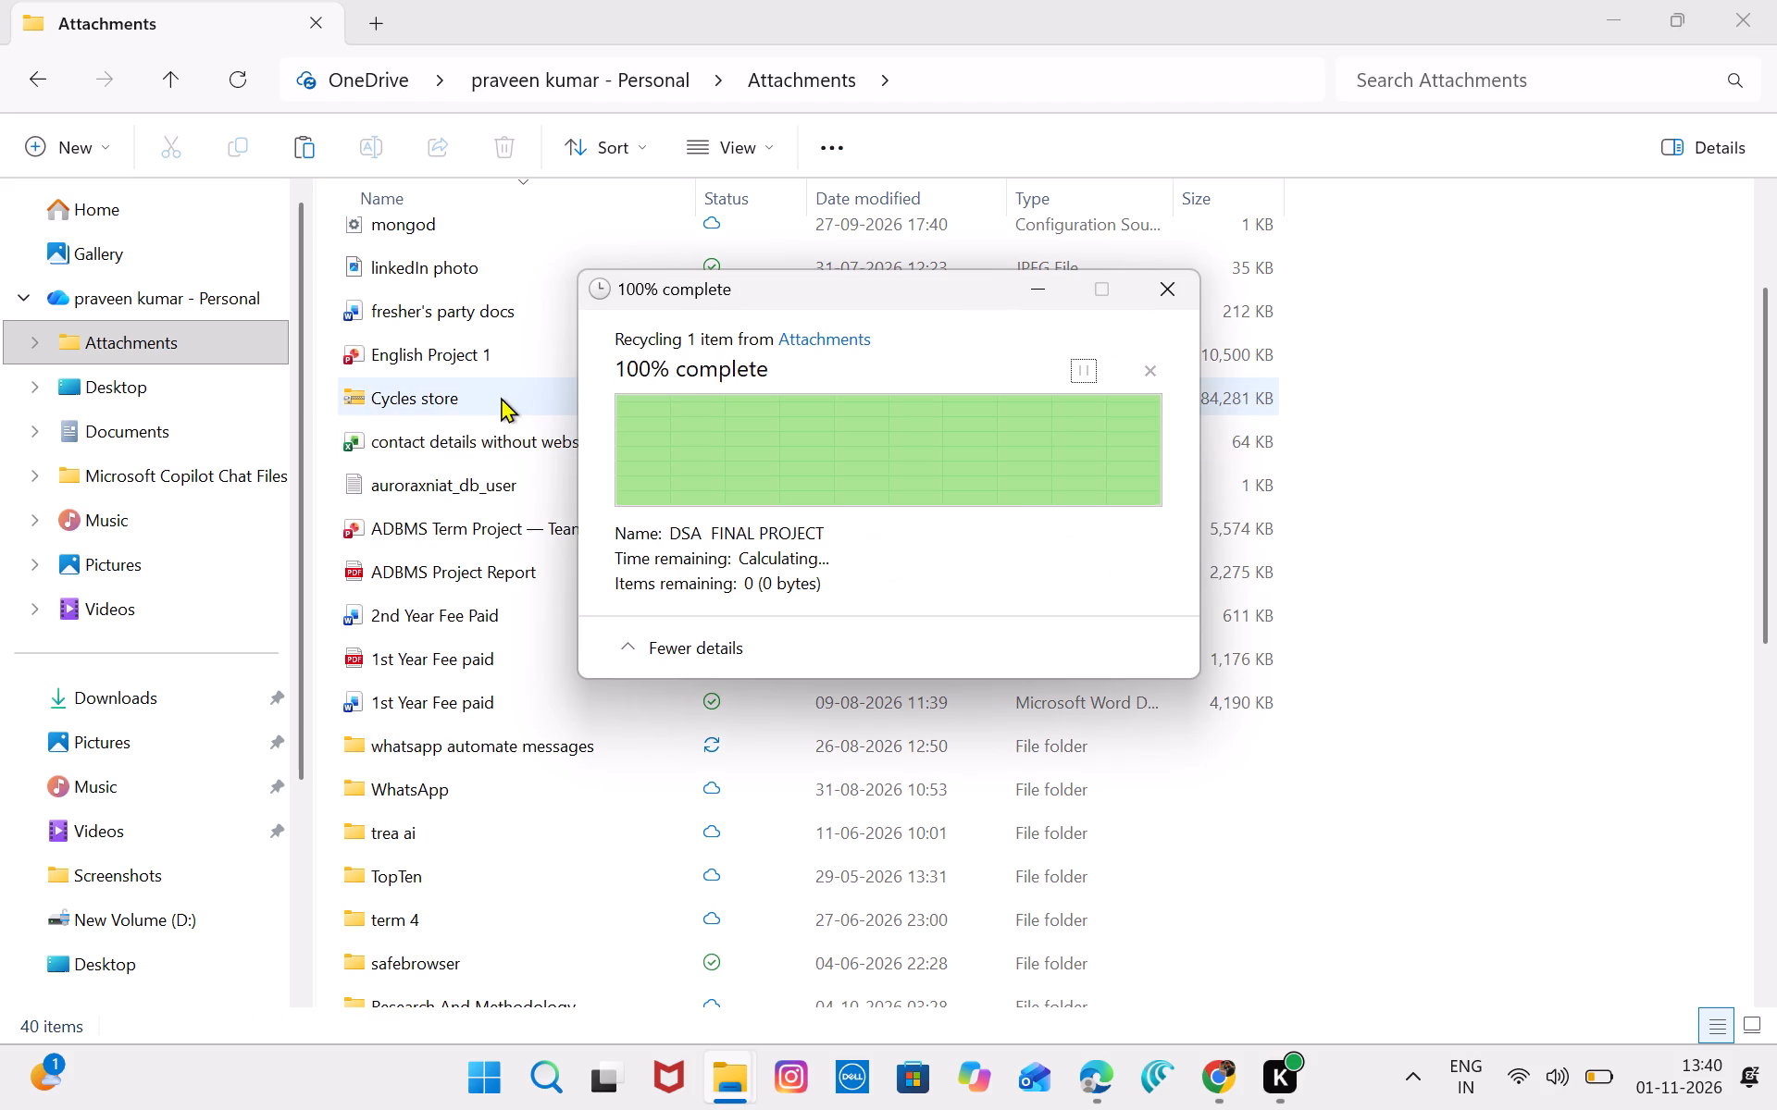
# Delete the Cycles store zip archive from the Attachments folder.
pyautogui.click(501, 397)
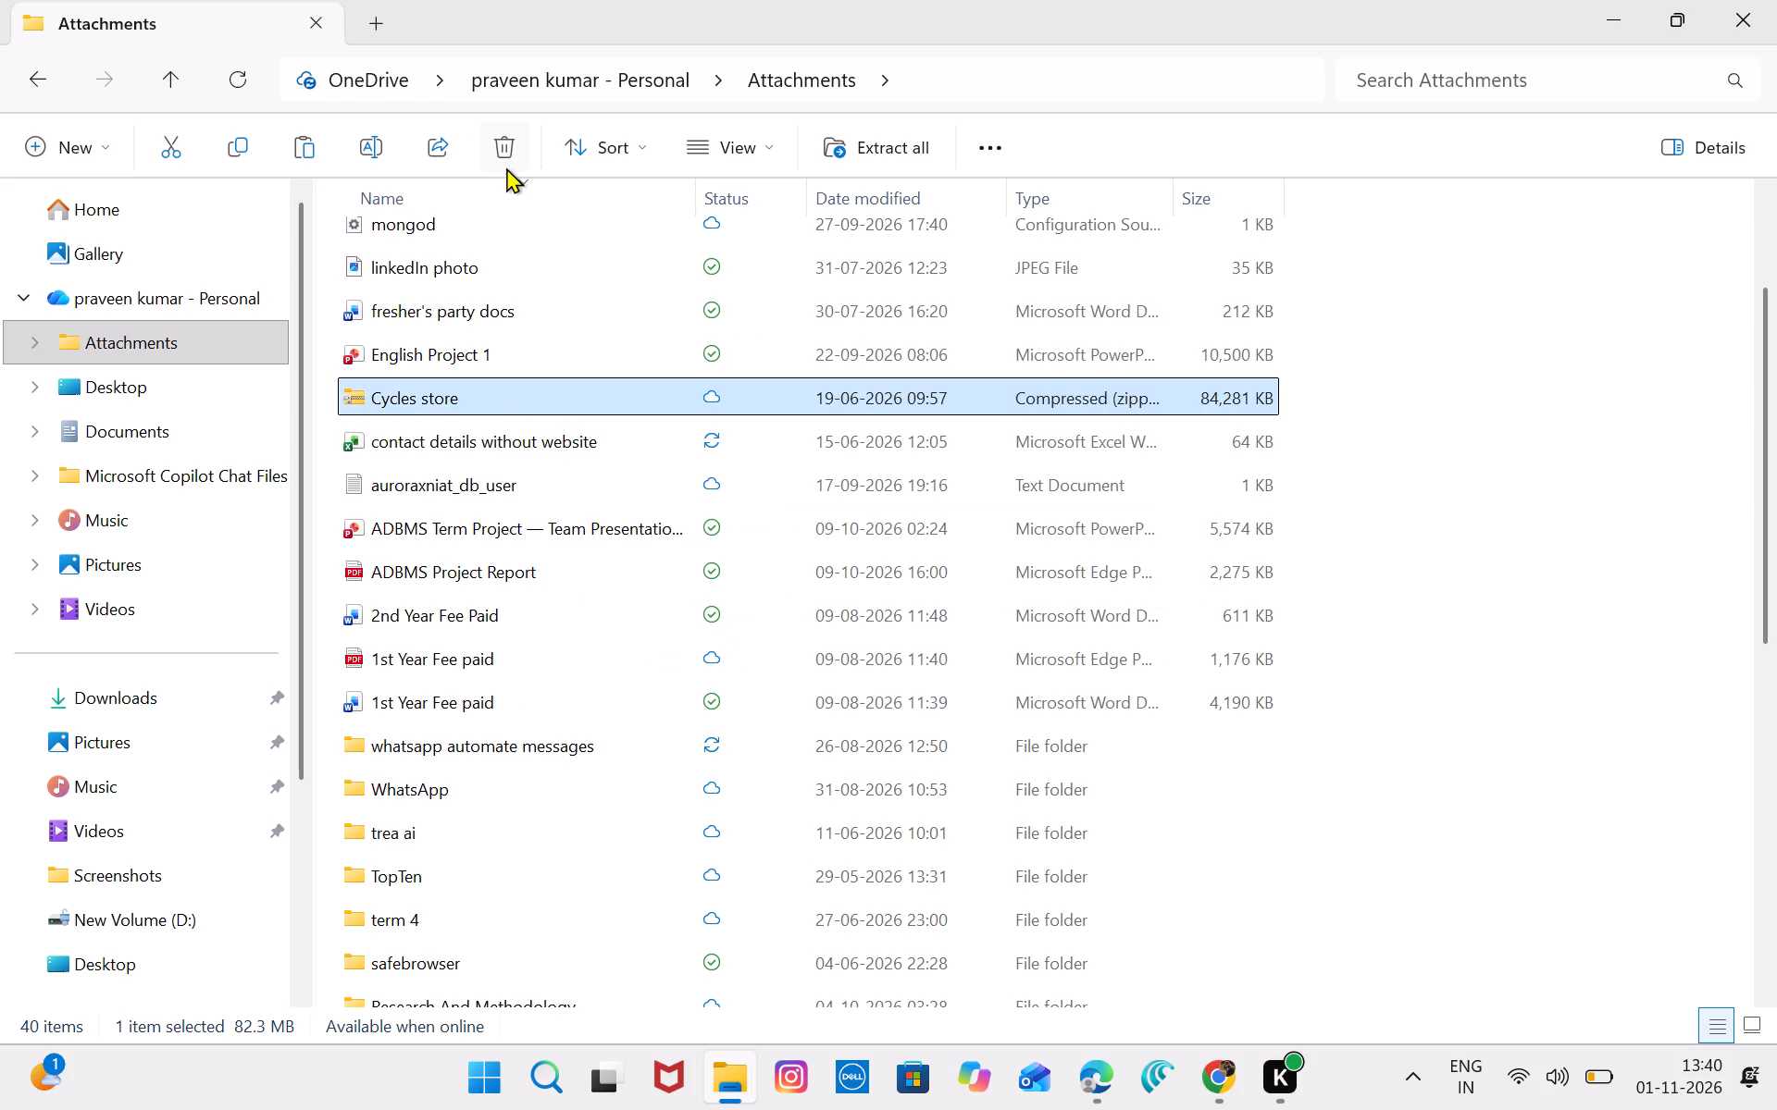
# Delete the selected Cycles store zip archive from the Attachments folder.
pyautogui.click(506, 167)
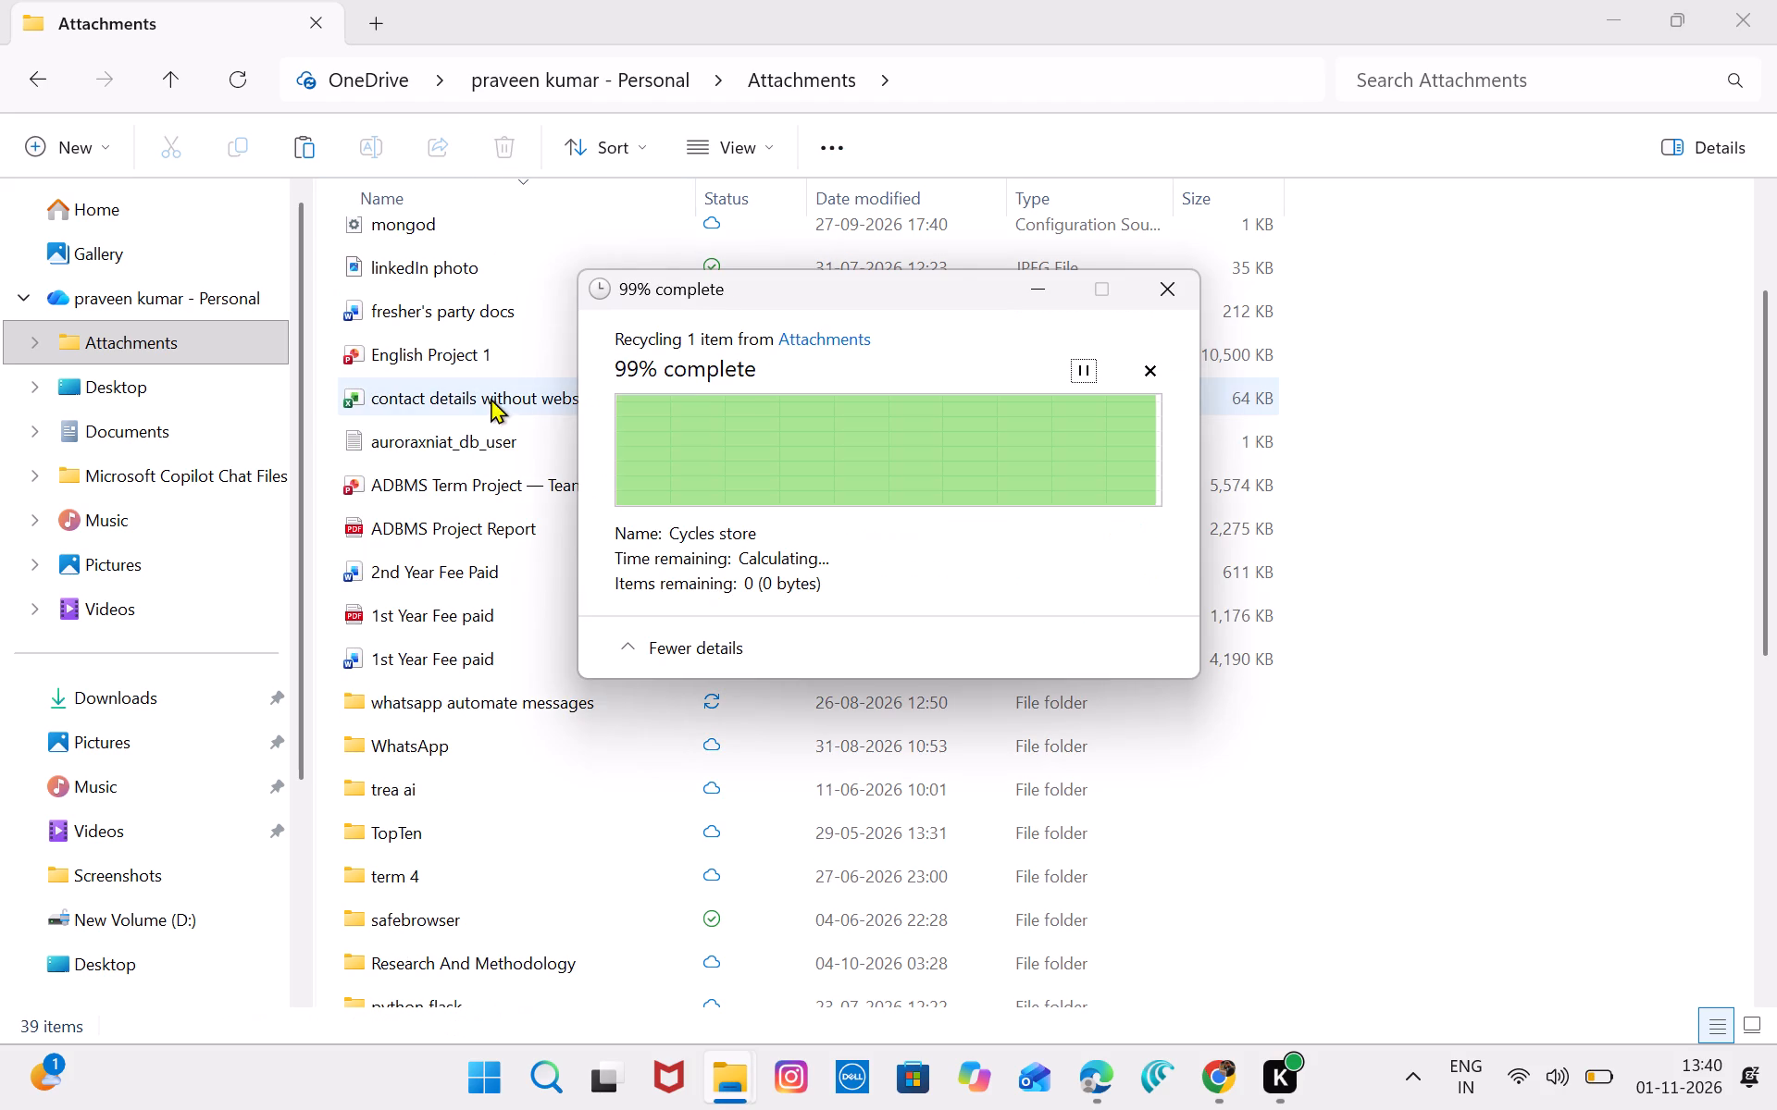
# Delete the ADBMS Term Project team presentation and the ADBMS Project Report PDF from the Attachments folder.
pyautogui.click(552, 398)
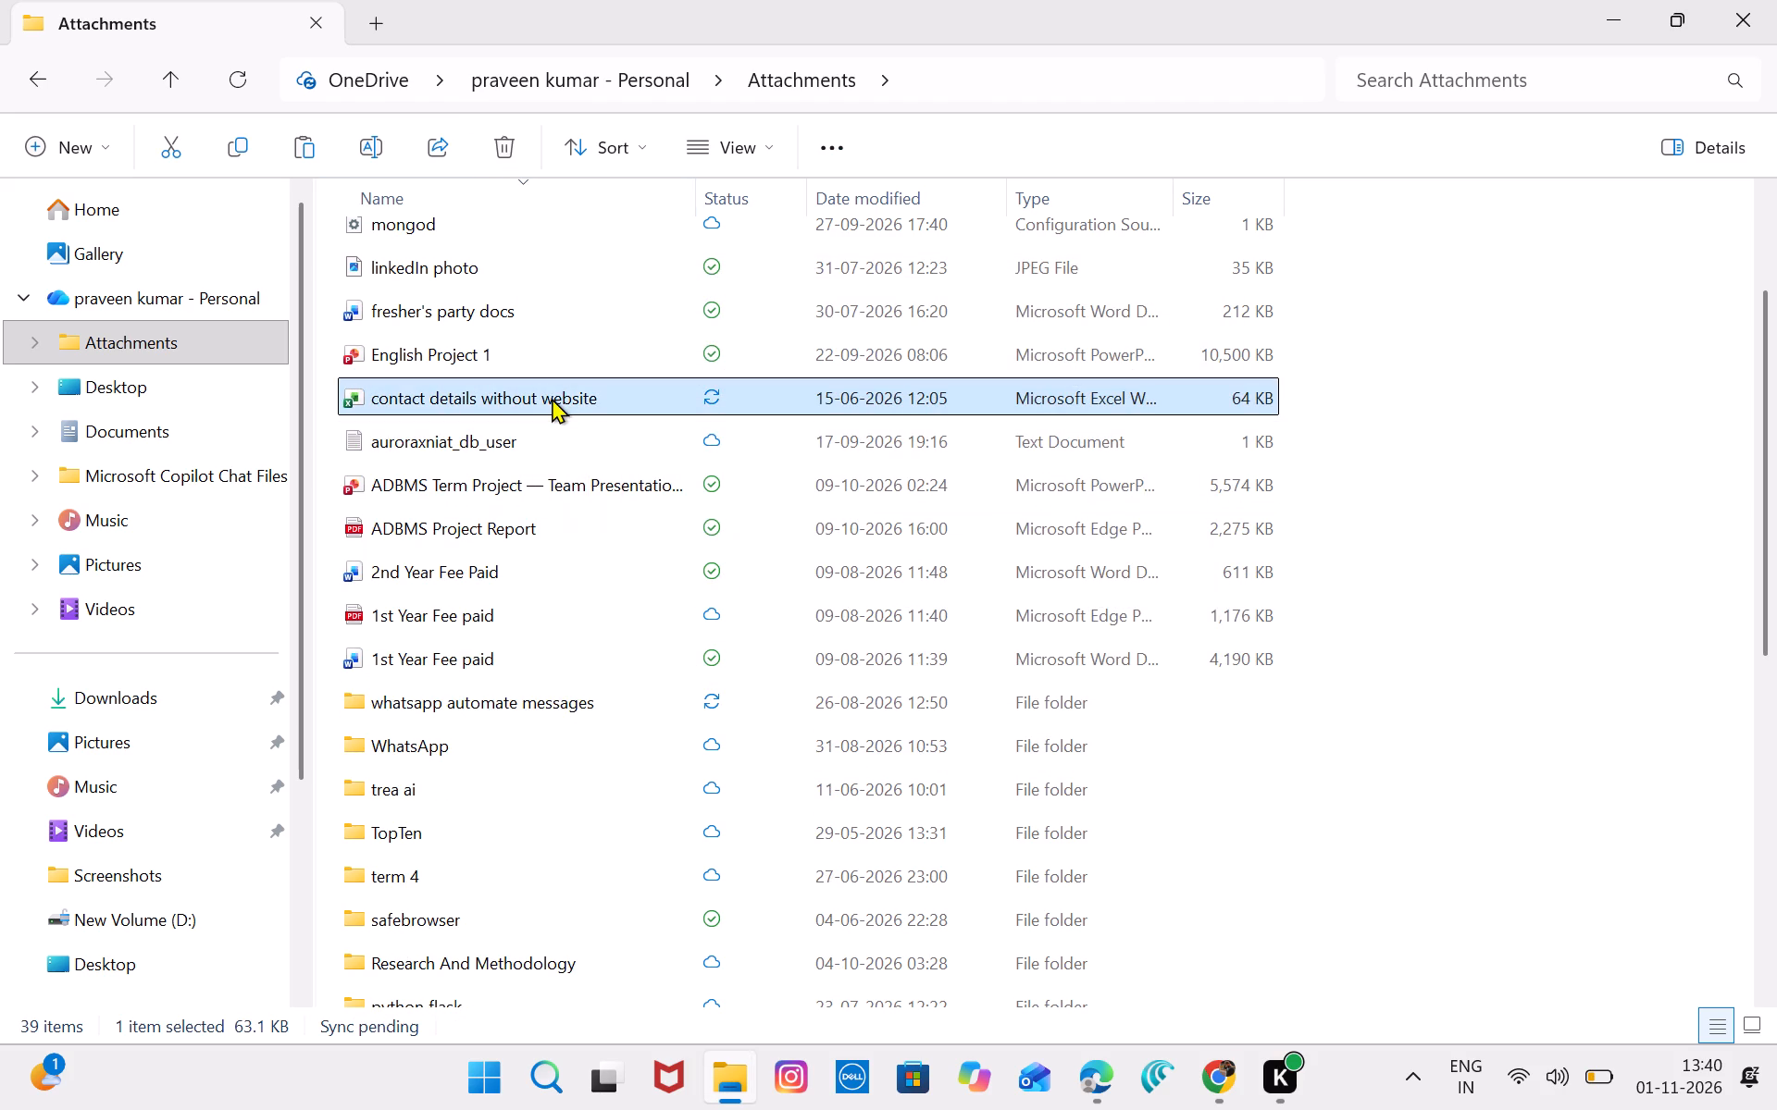
pyautogui.click(579, 437)
pyautogui.click(572, 492)
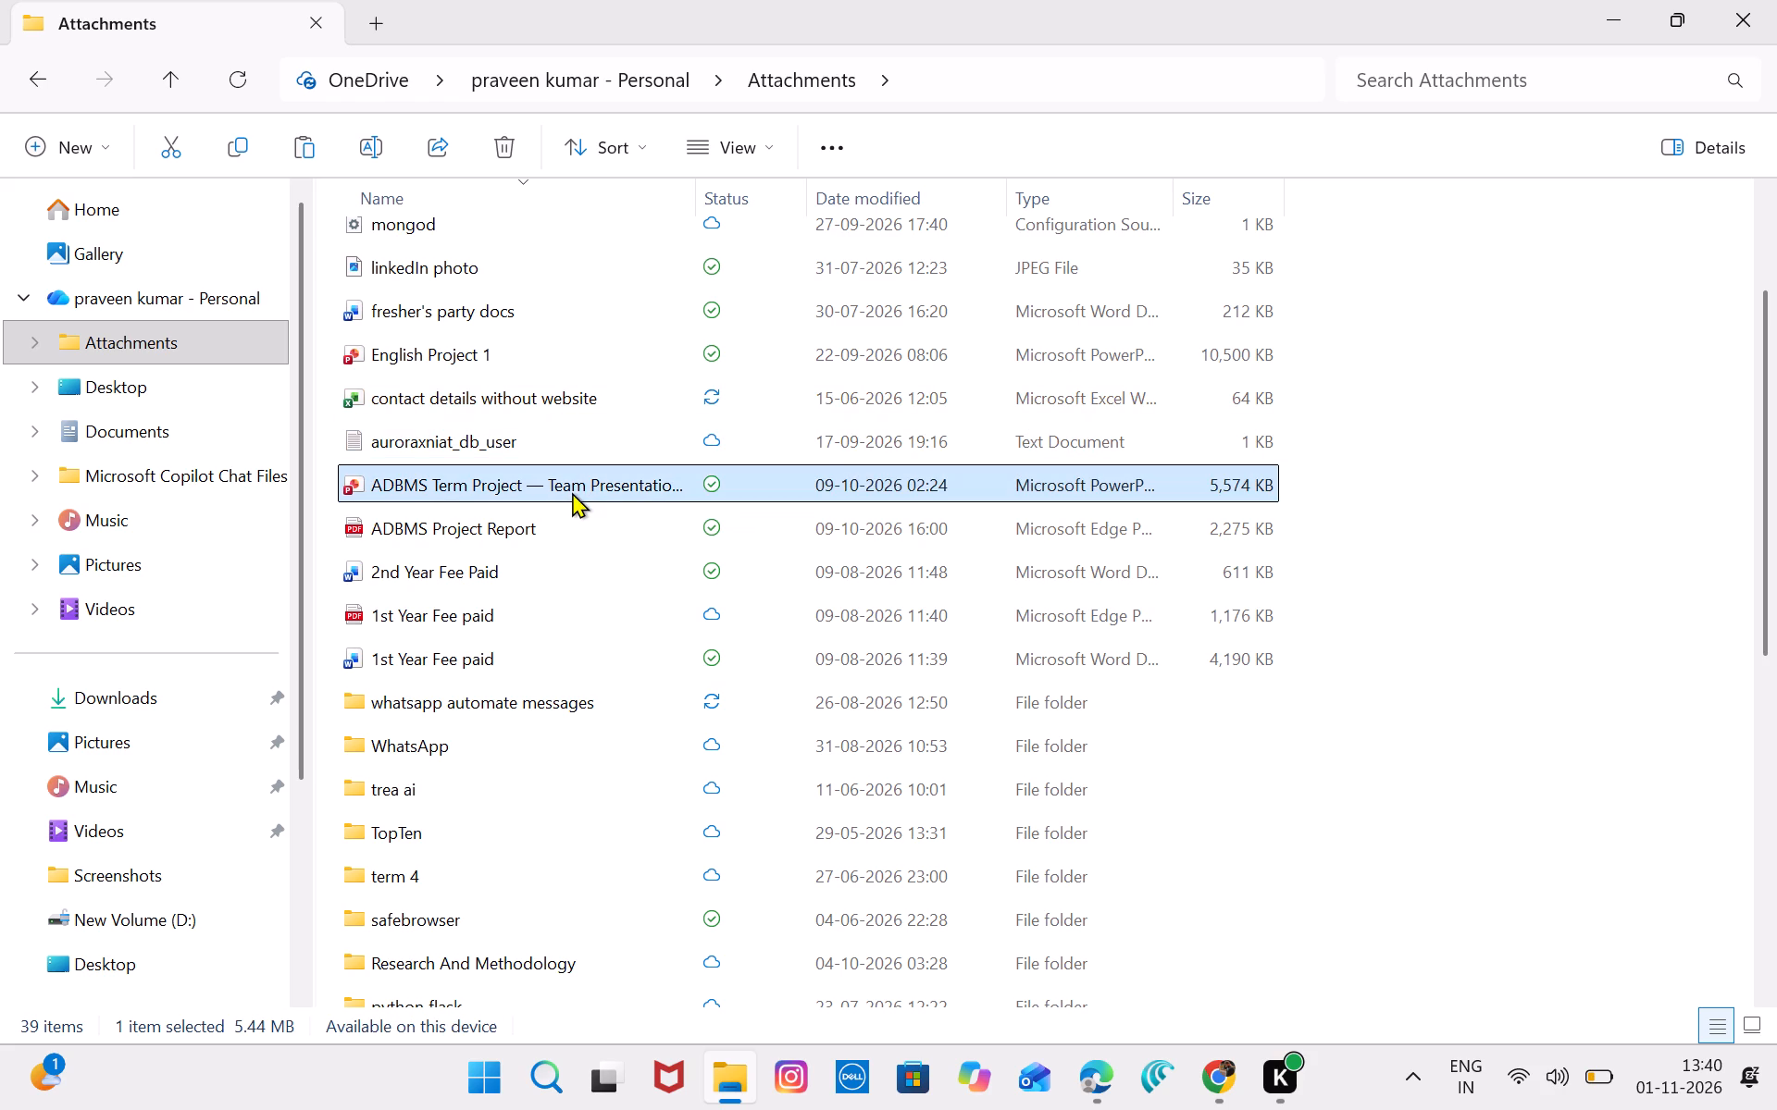
pyautogui.click(491, 151)
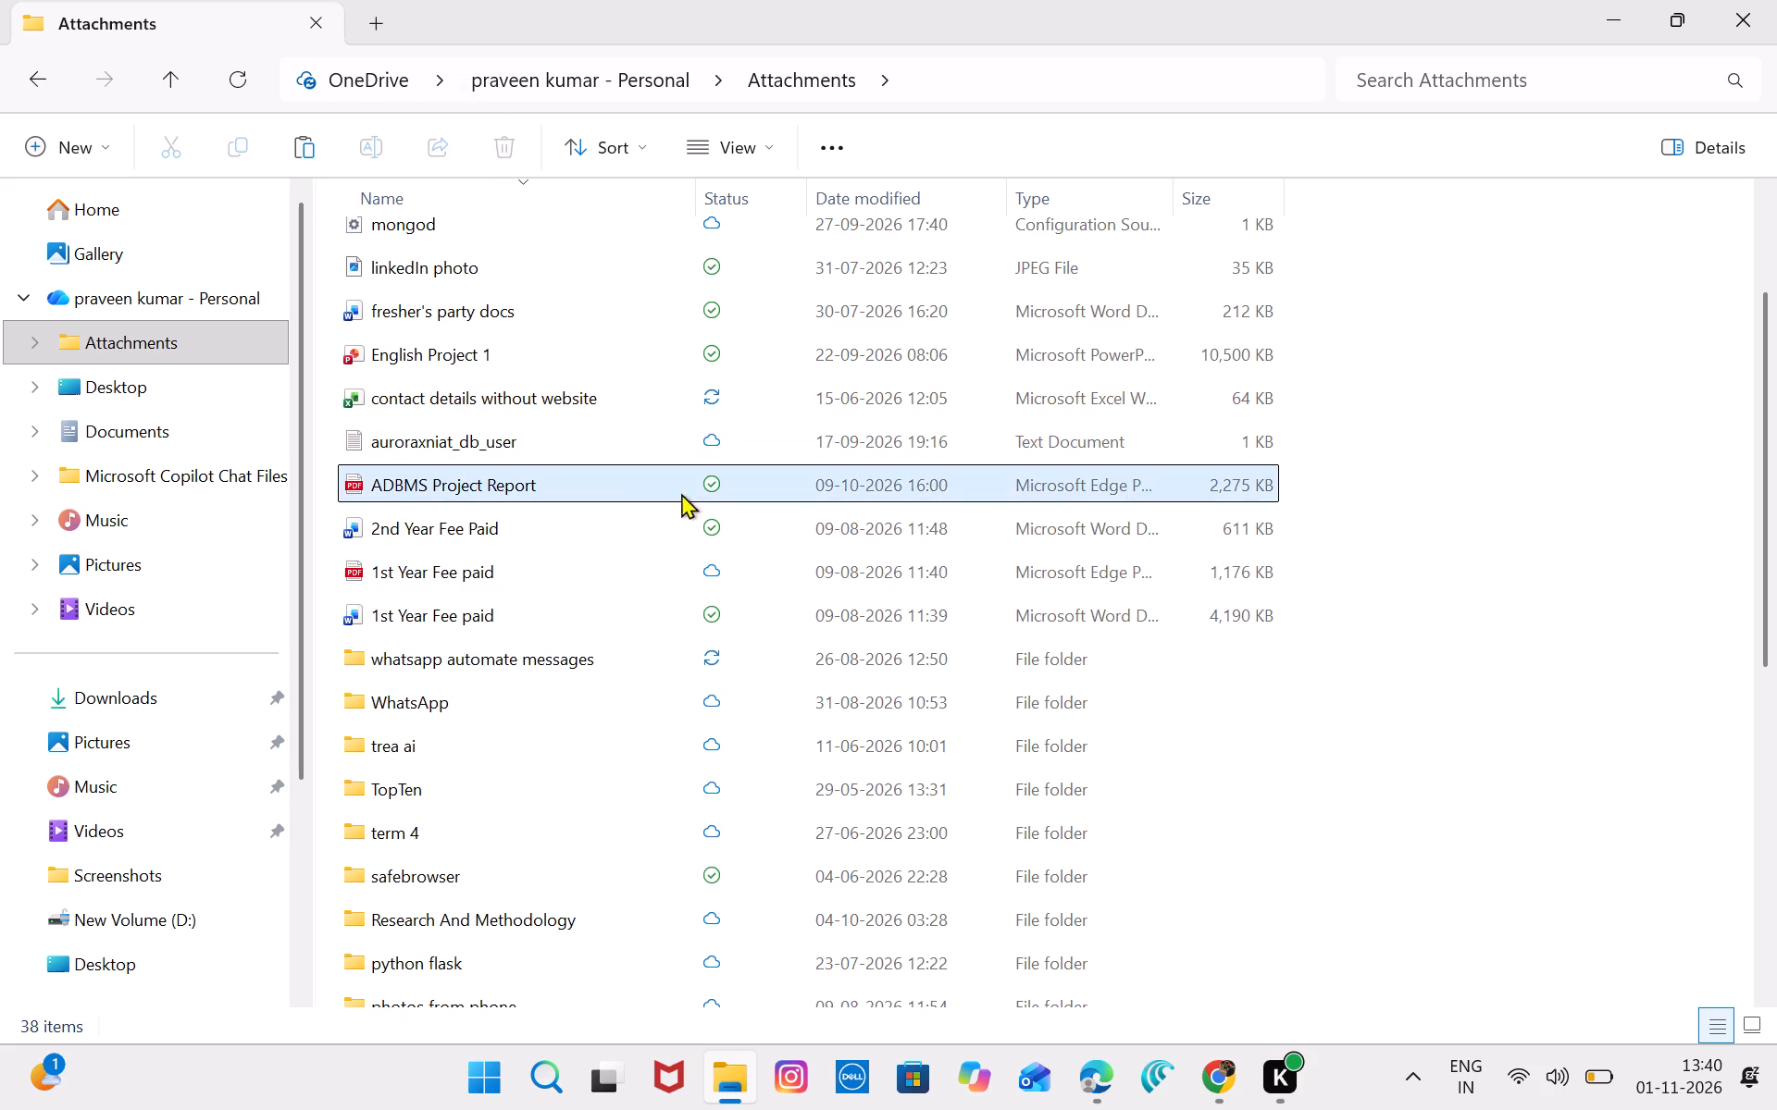
pyautogui.click(496, 493)
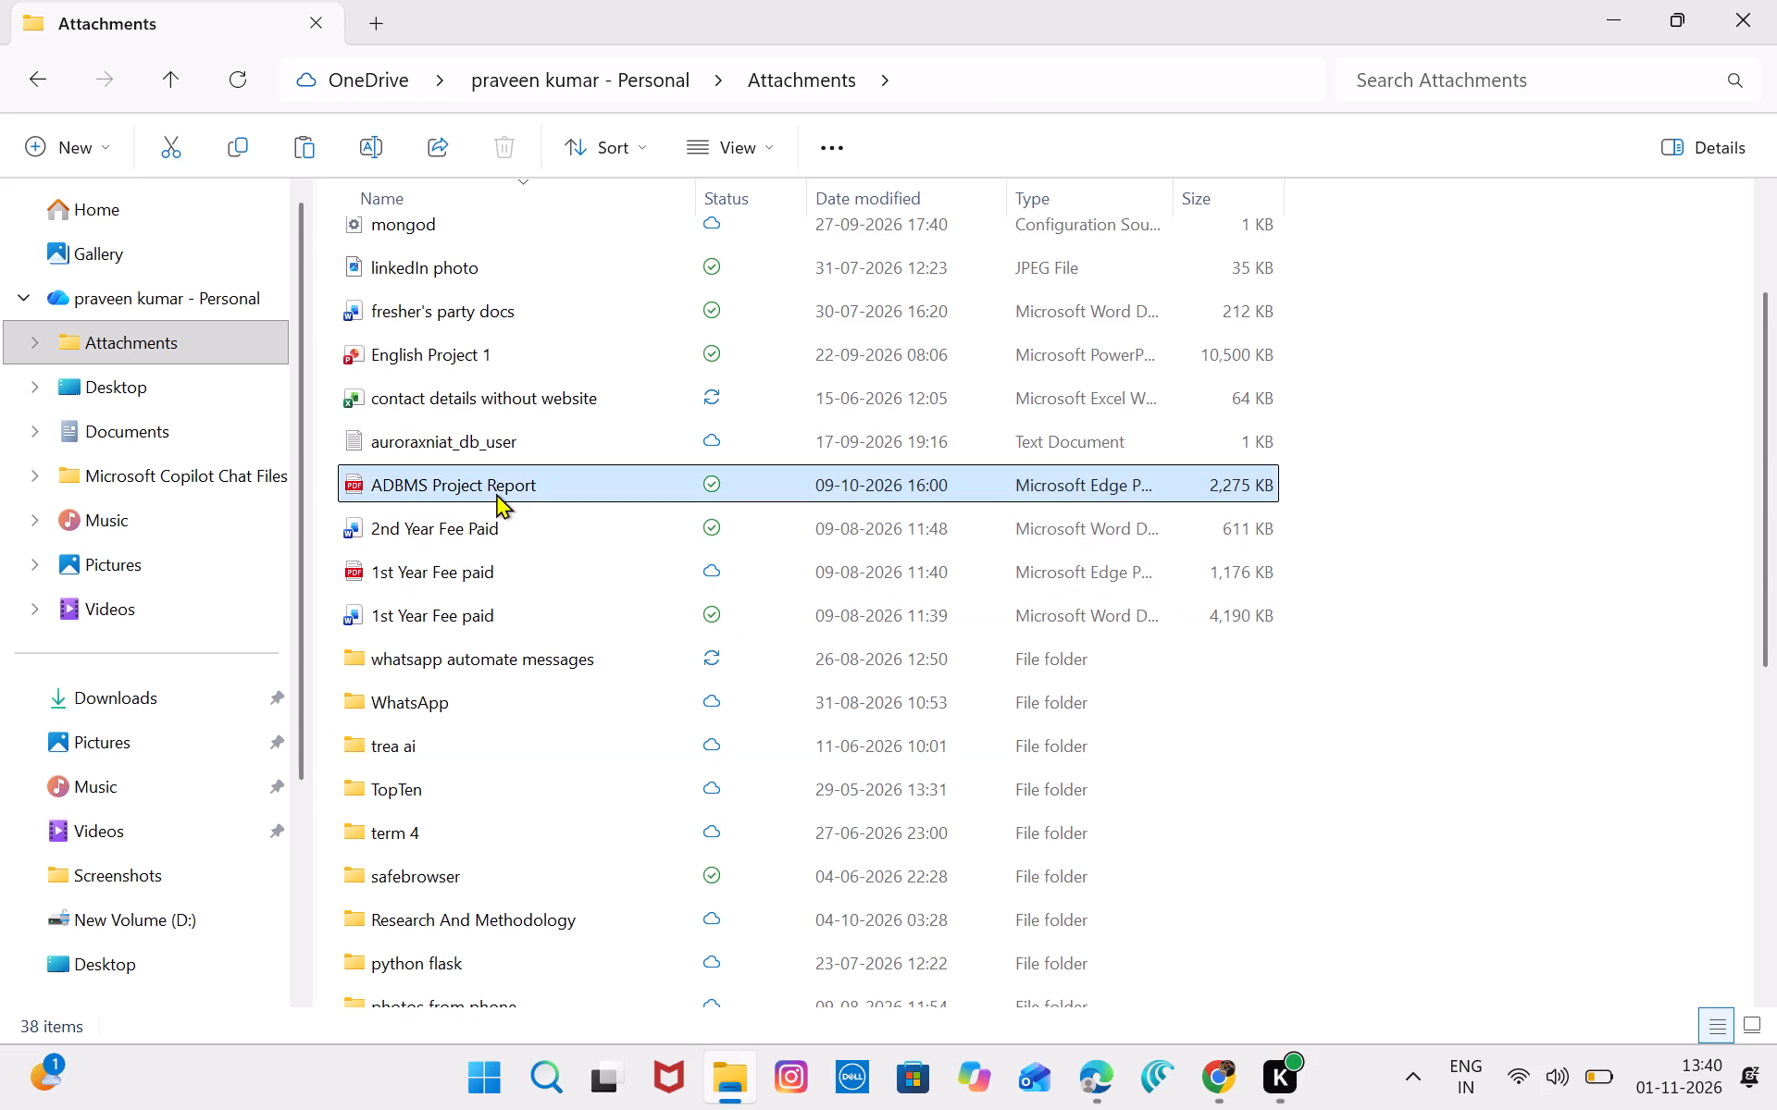
pyautogui.click(491, 140)
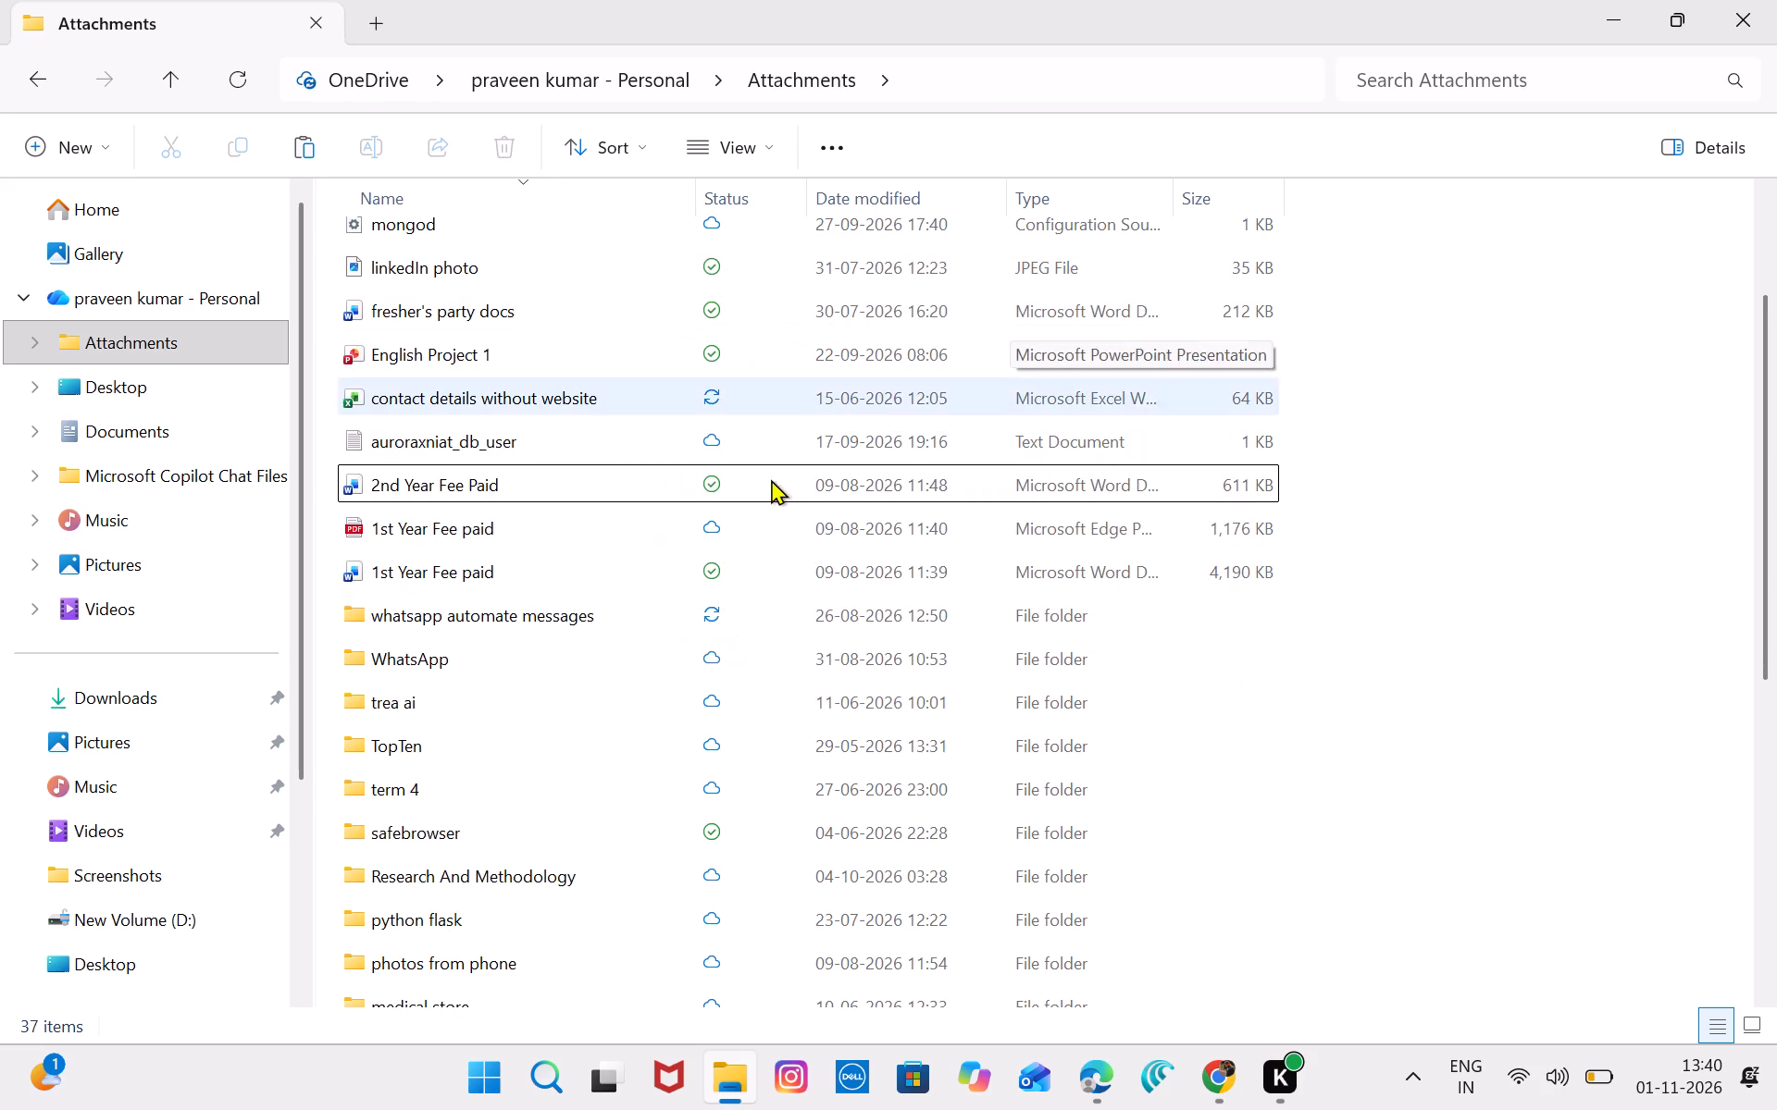
# Open the Backend folder within Attachments and open the item inside it.
pyautogui.scroll(-8, 691, 660)
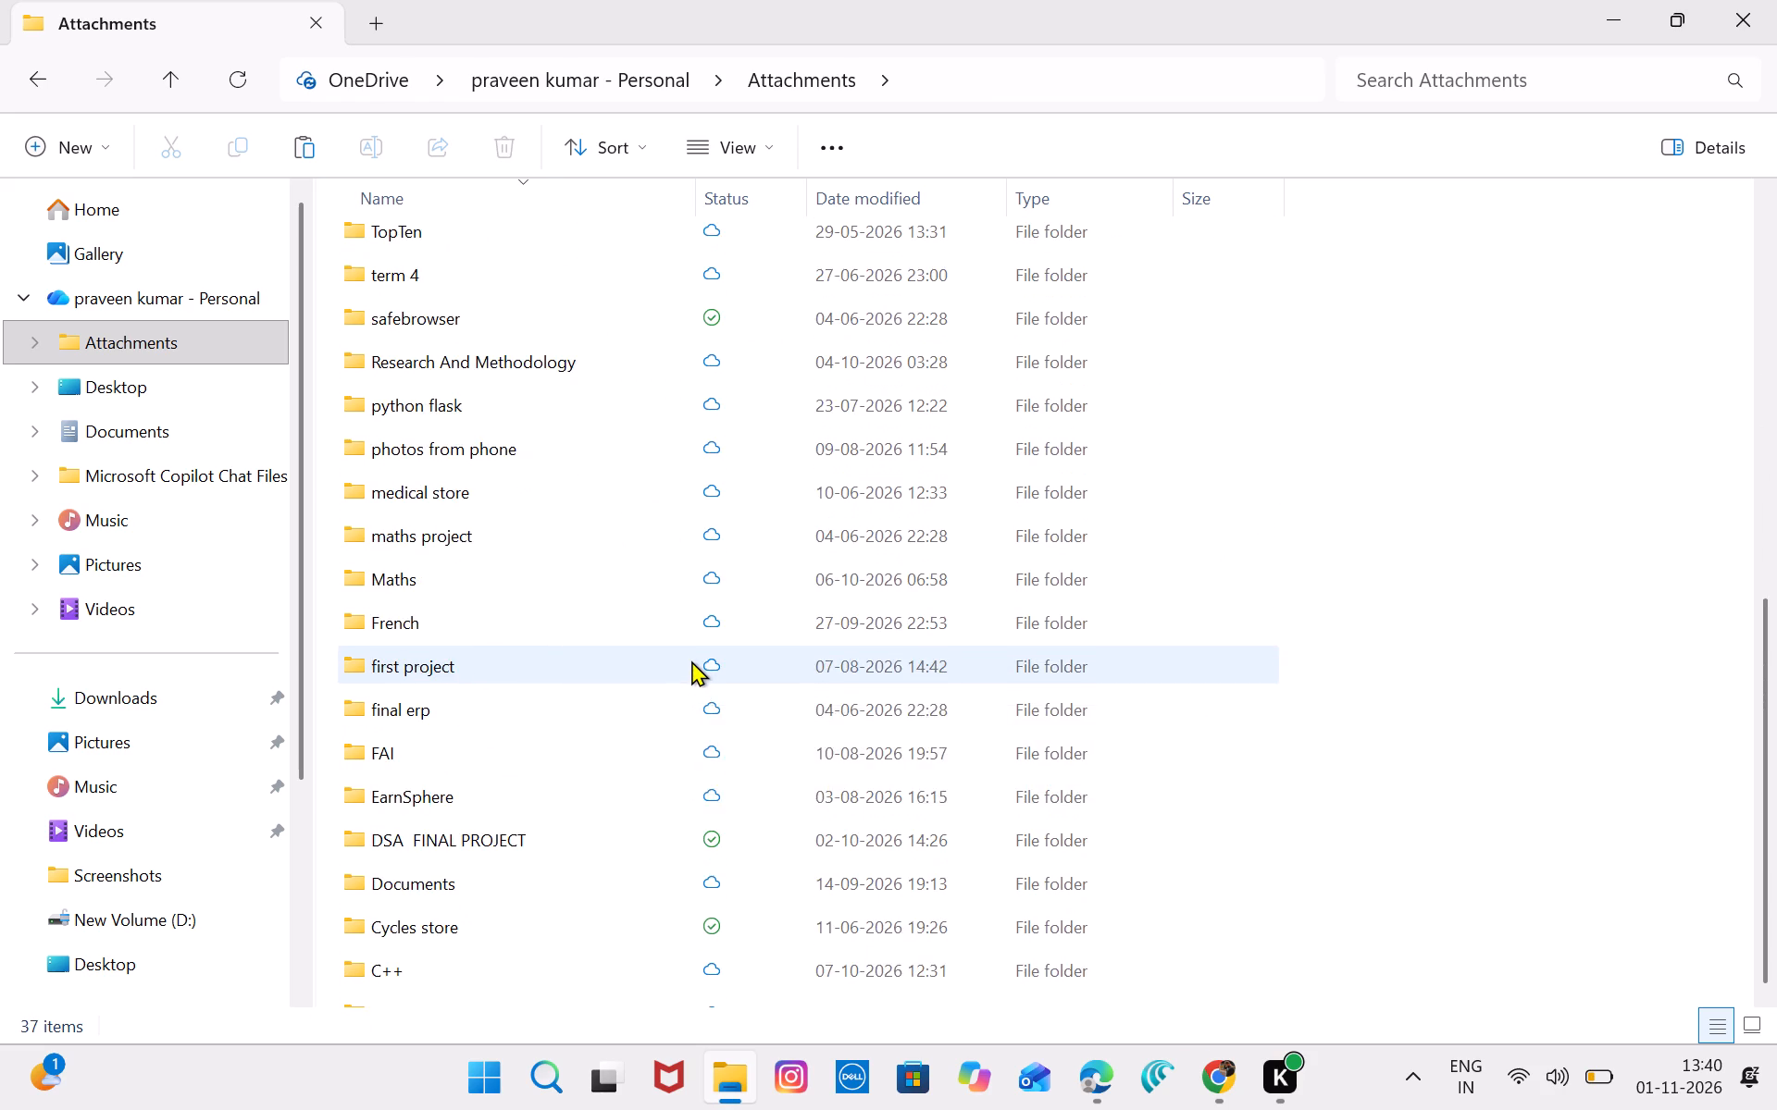
pyautogui.hscroll(1, 691, 660)
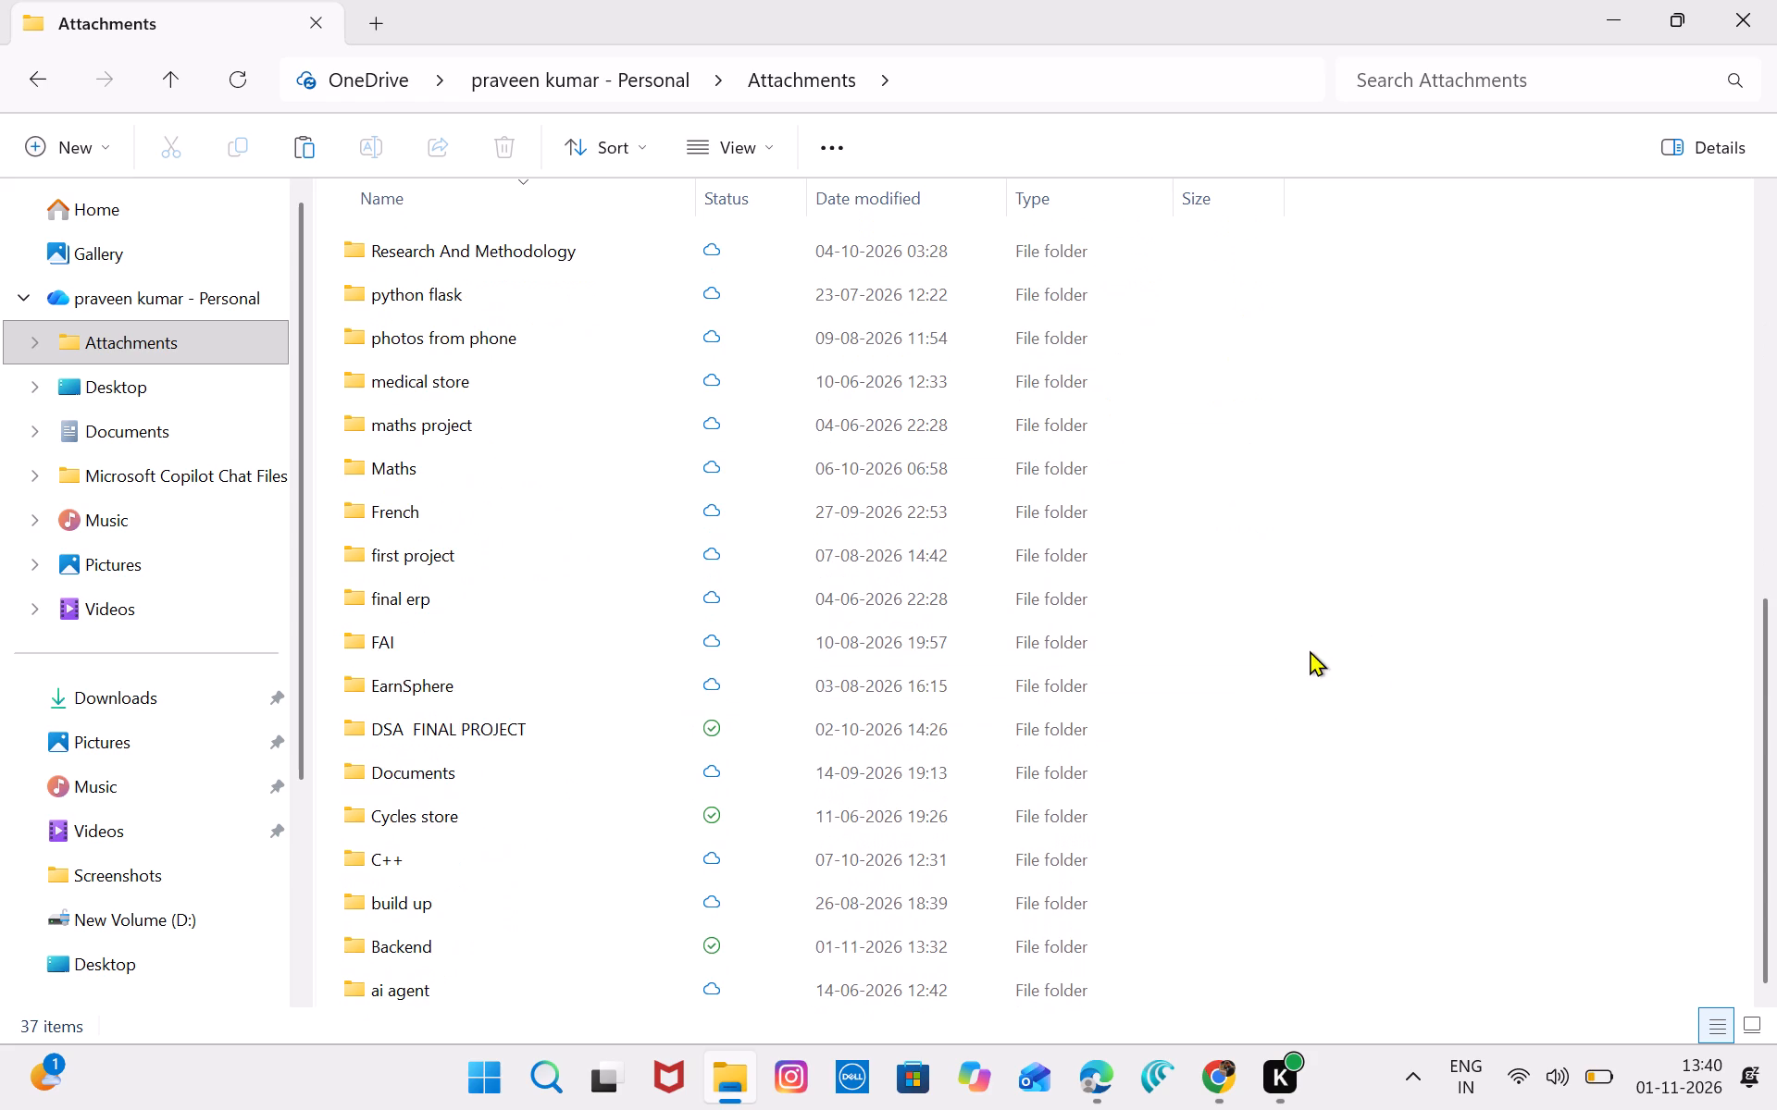
pyautogui.scroll(-4, 1310, 650)
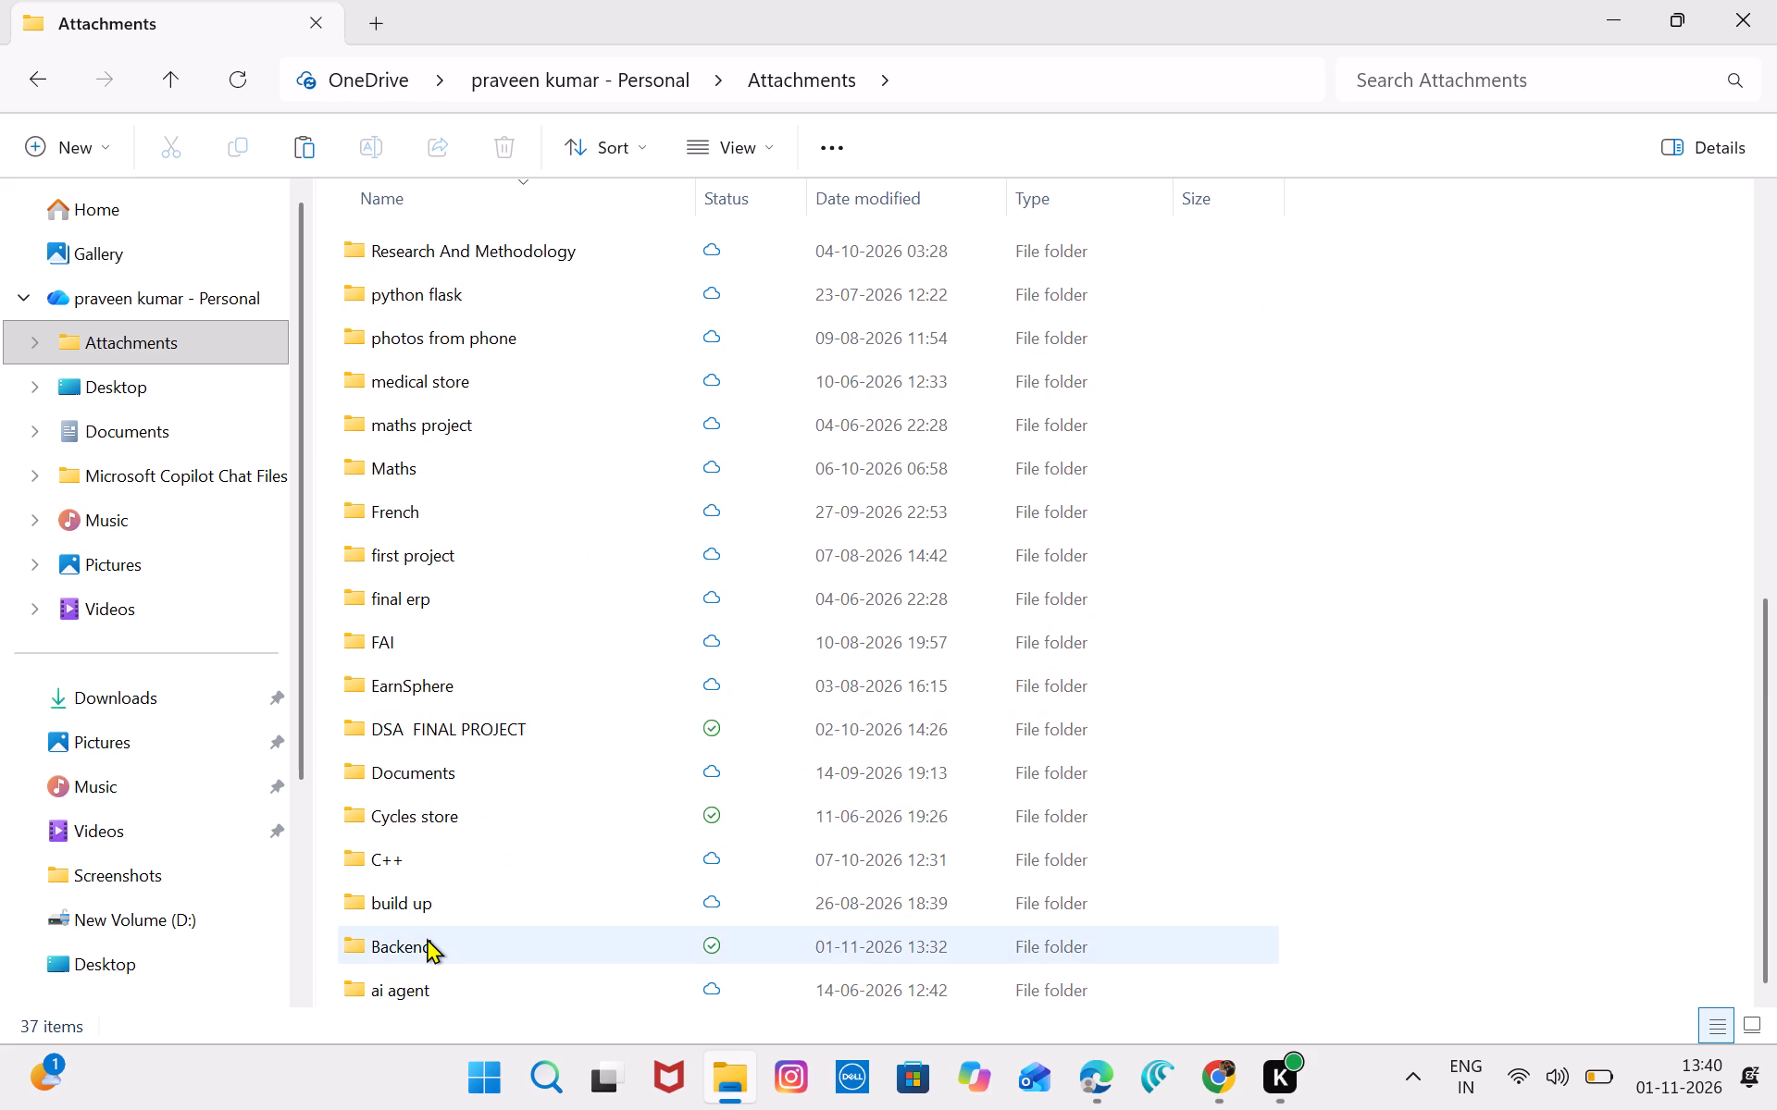
pyautogui.doubleClick(427, 938)
pyautogui.doubleClick(404, 249)
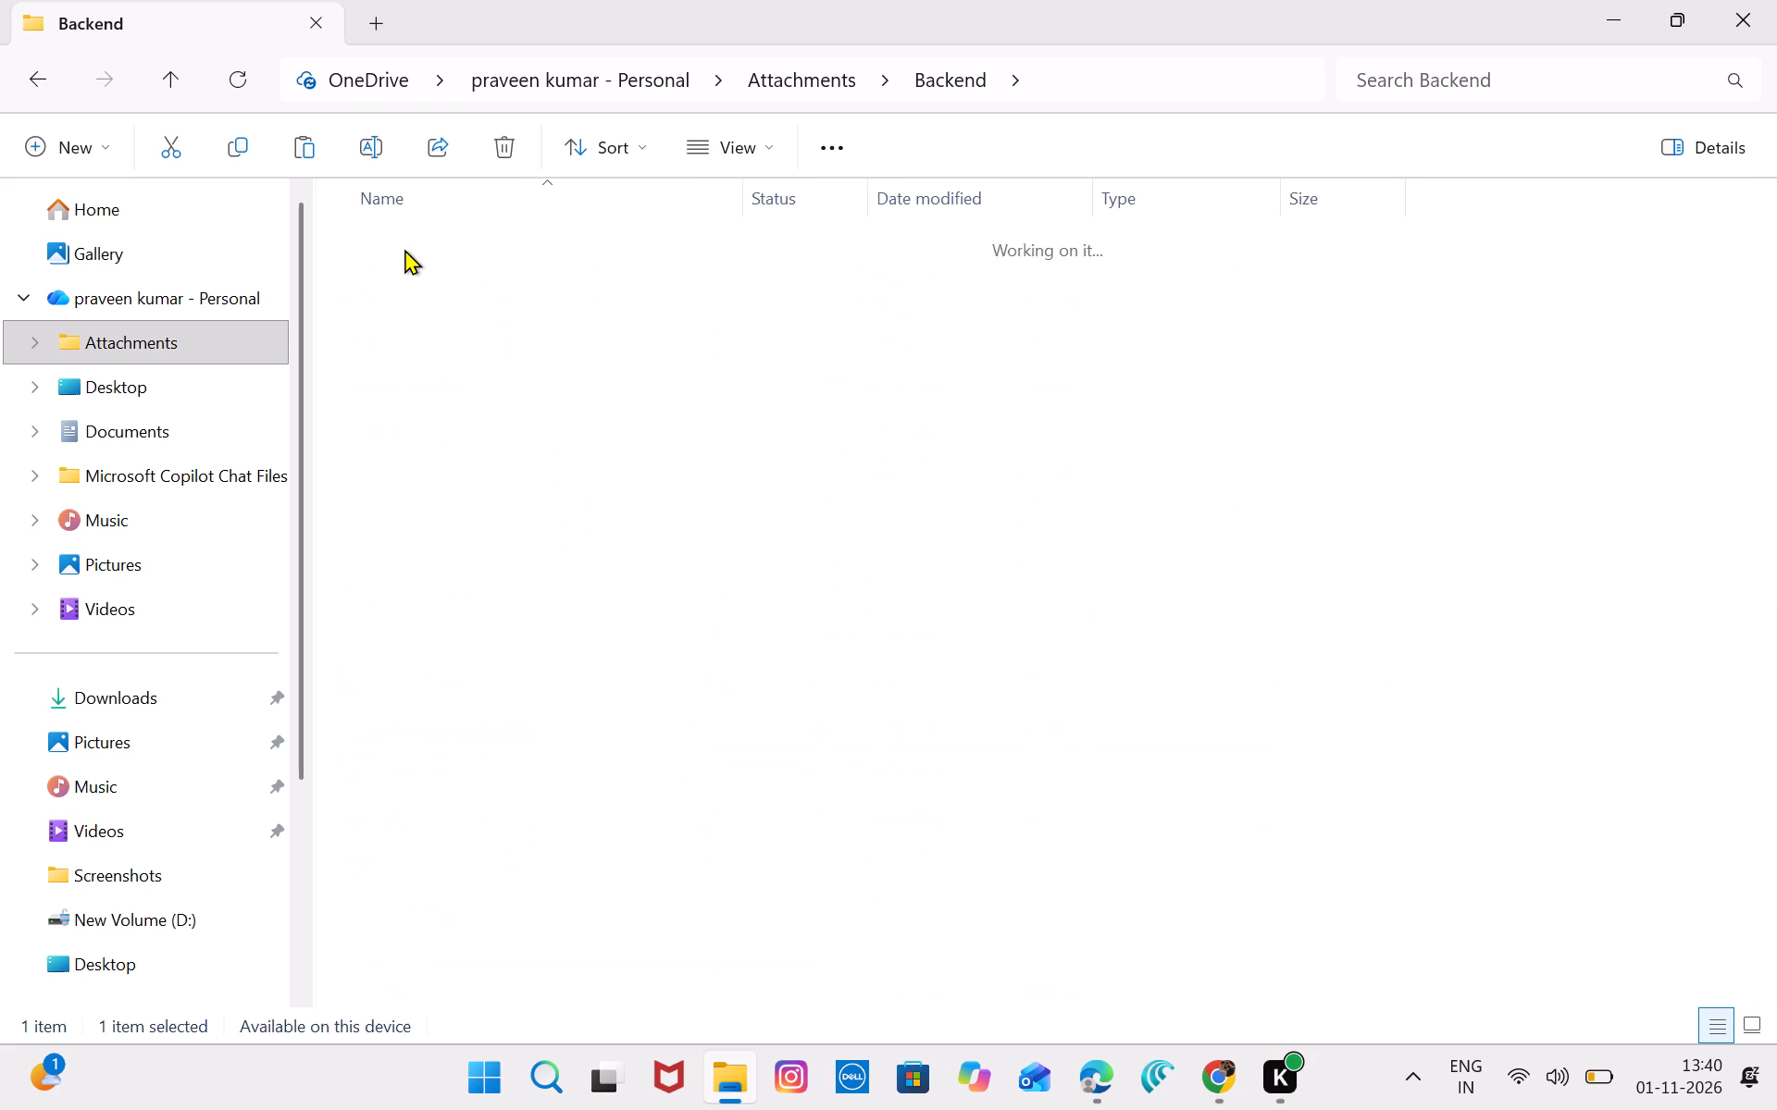